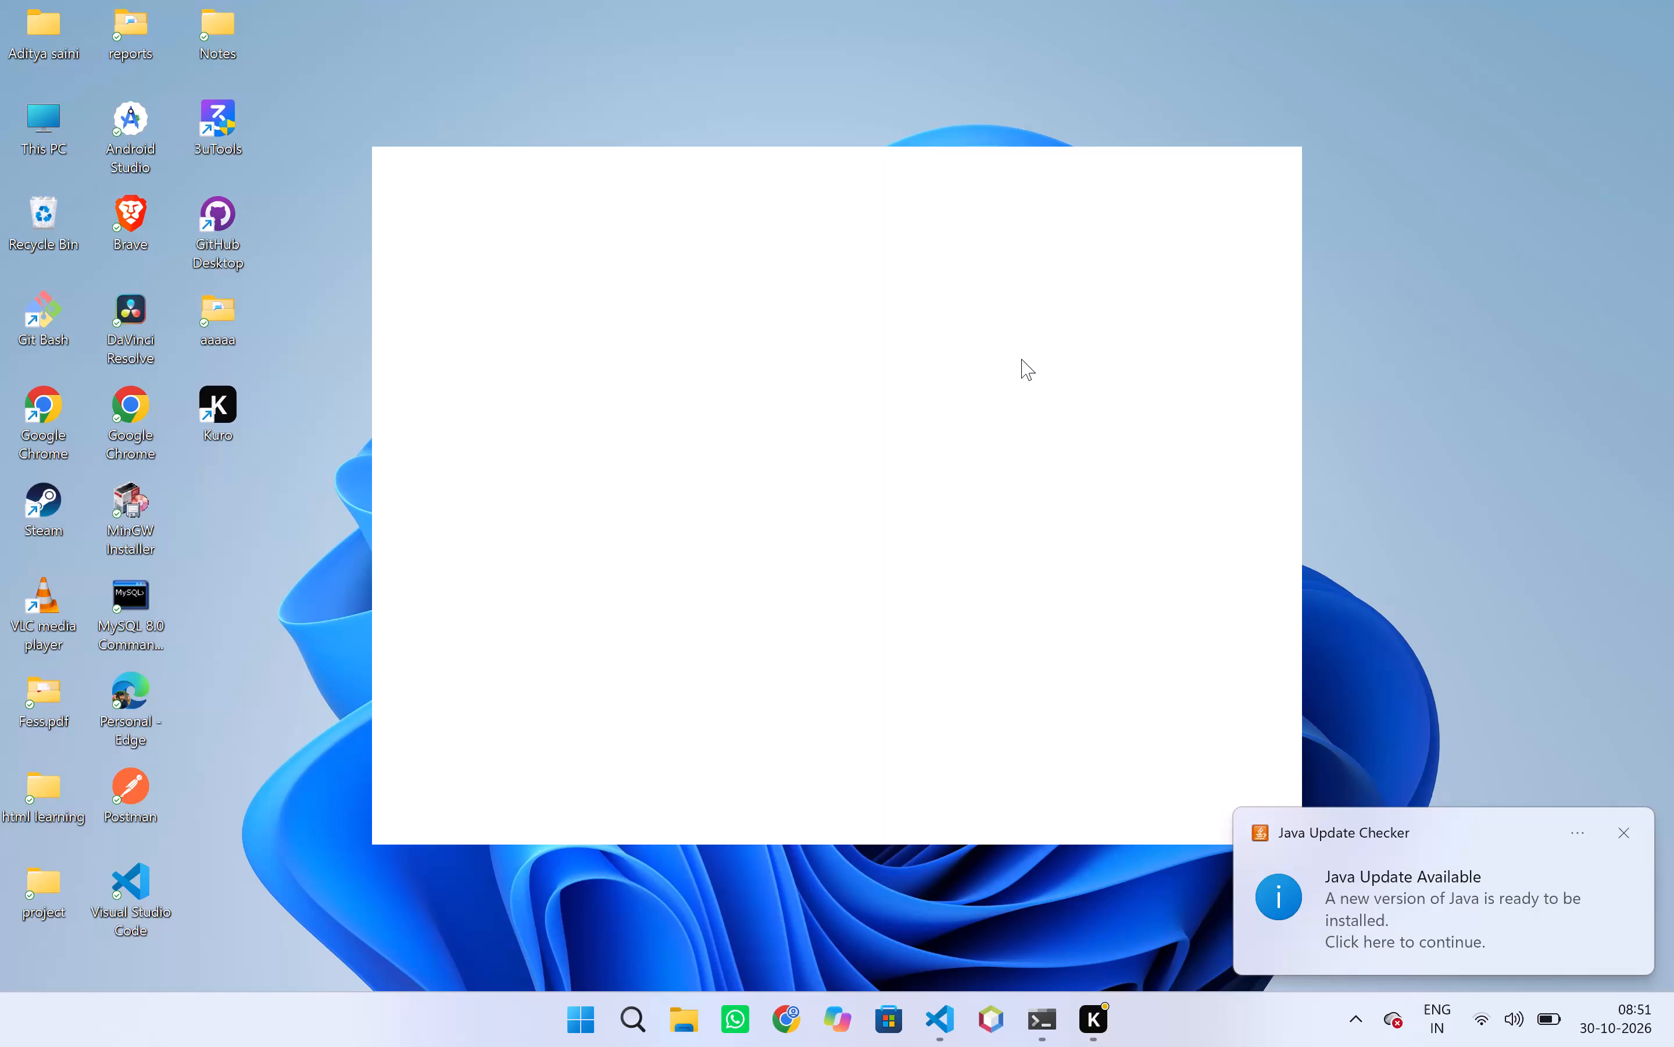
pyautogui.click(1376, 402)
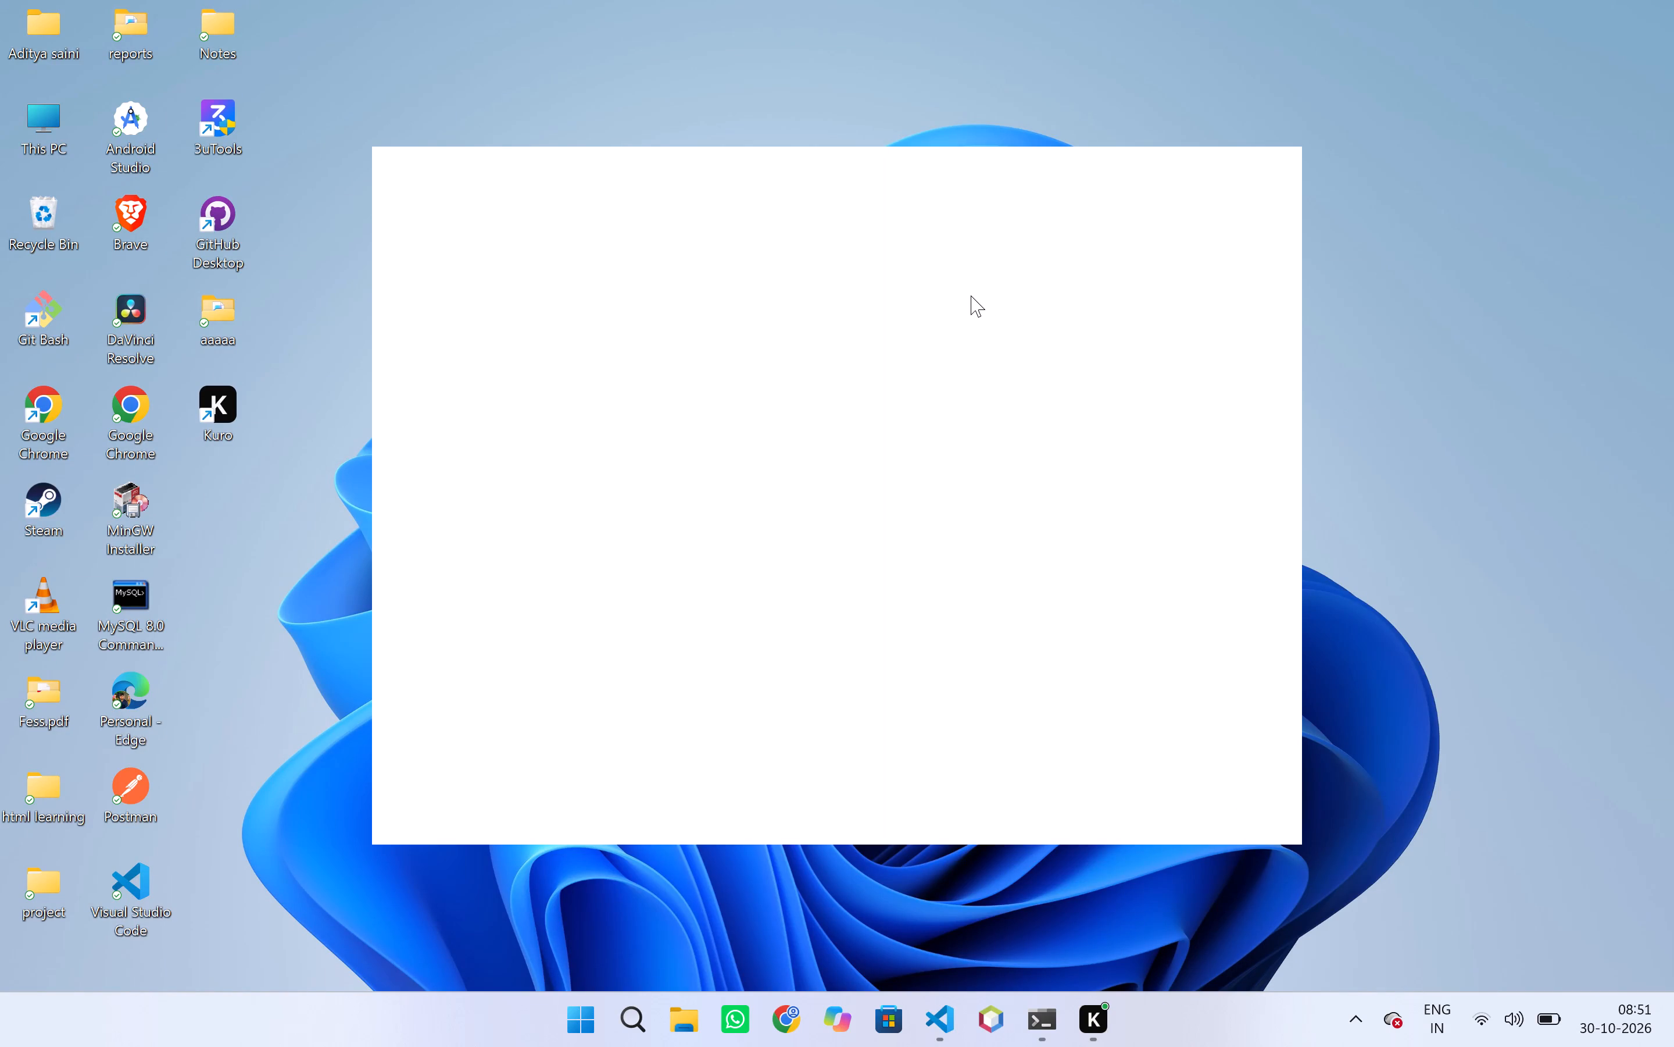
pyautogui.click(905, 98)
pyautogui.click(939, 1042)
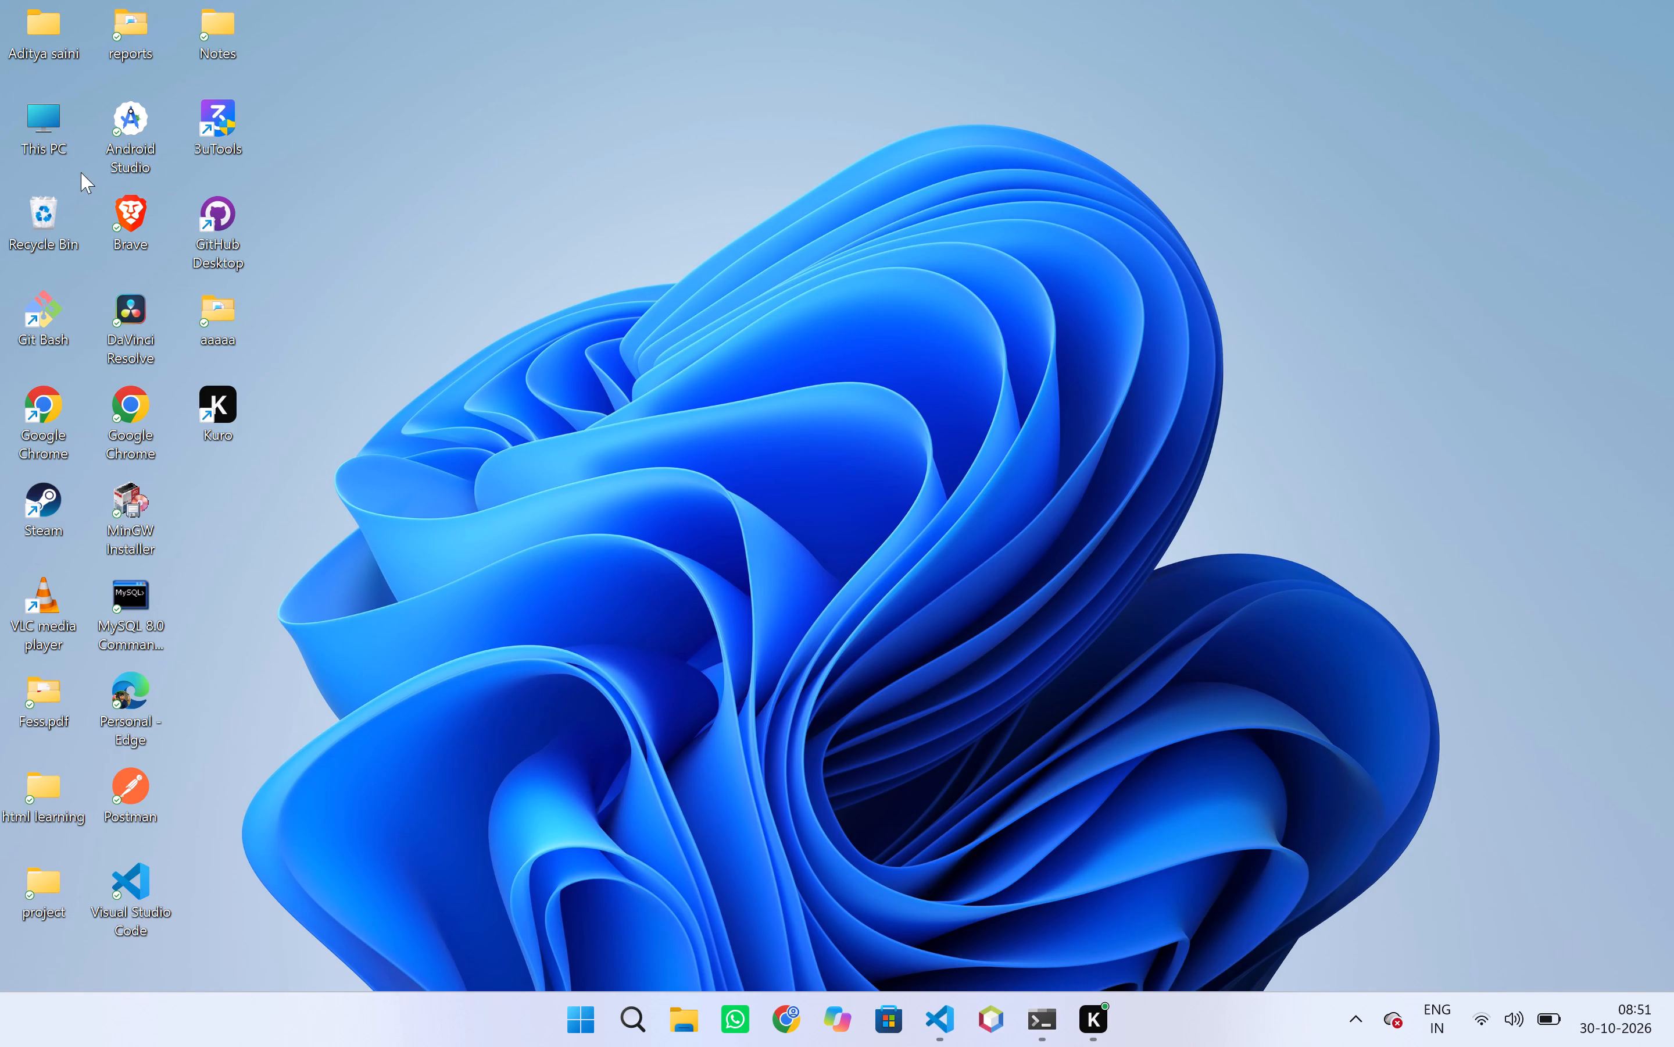
# Open the _5thsem folder inside the reports folder on Local Disk (D:).
pyautogui.doubleClick(45, 126)
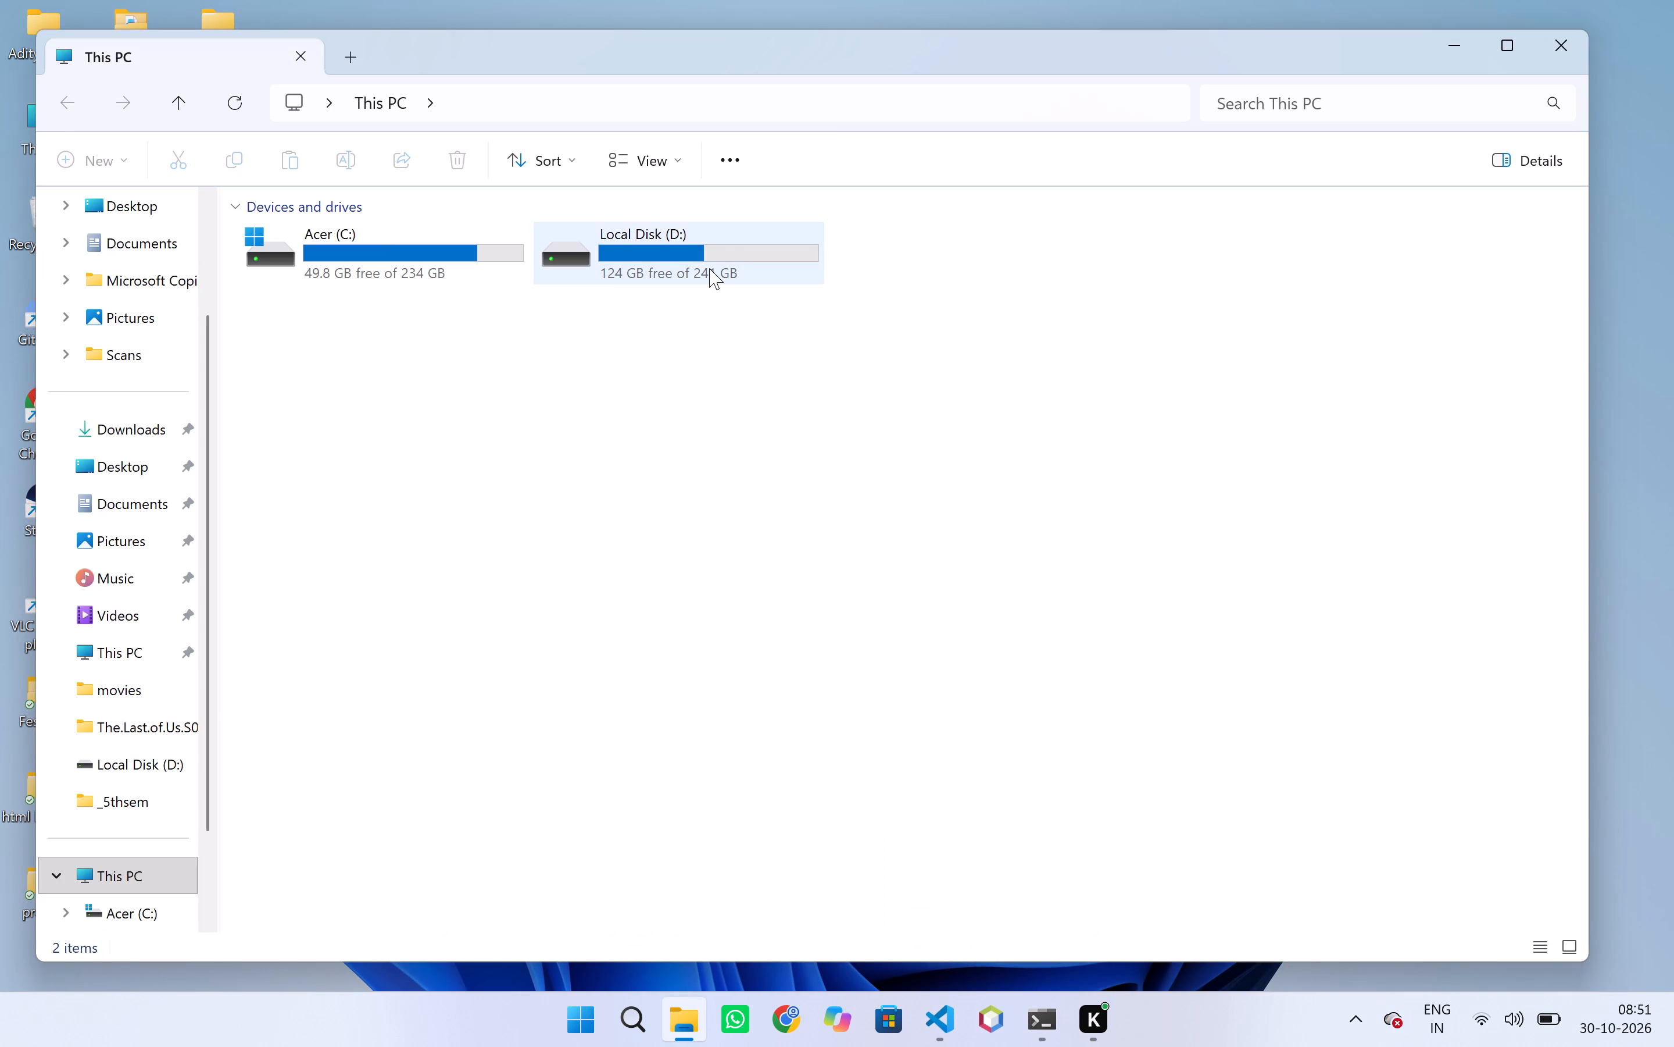
pyautogui.doubleClick(709, 268)
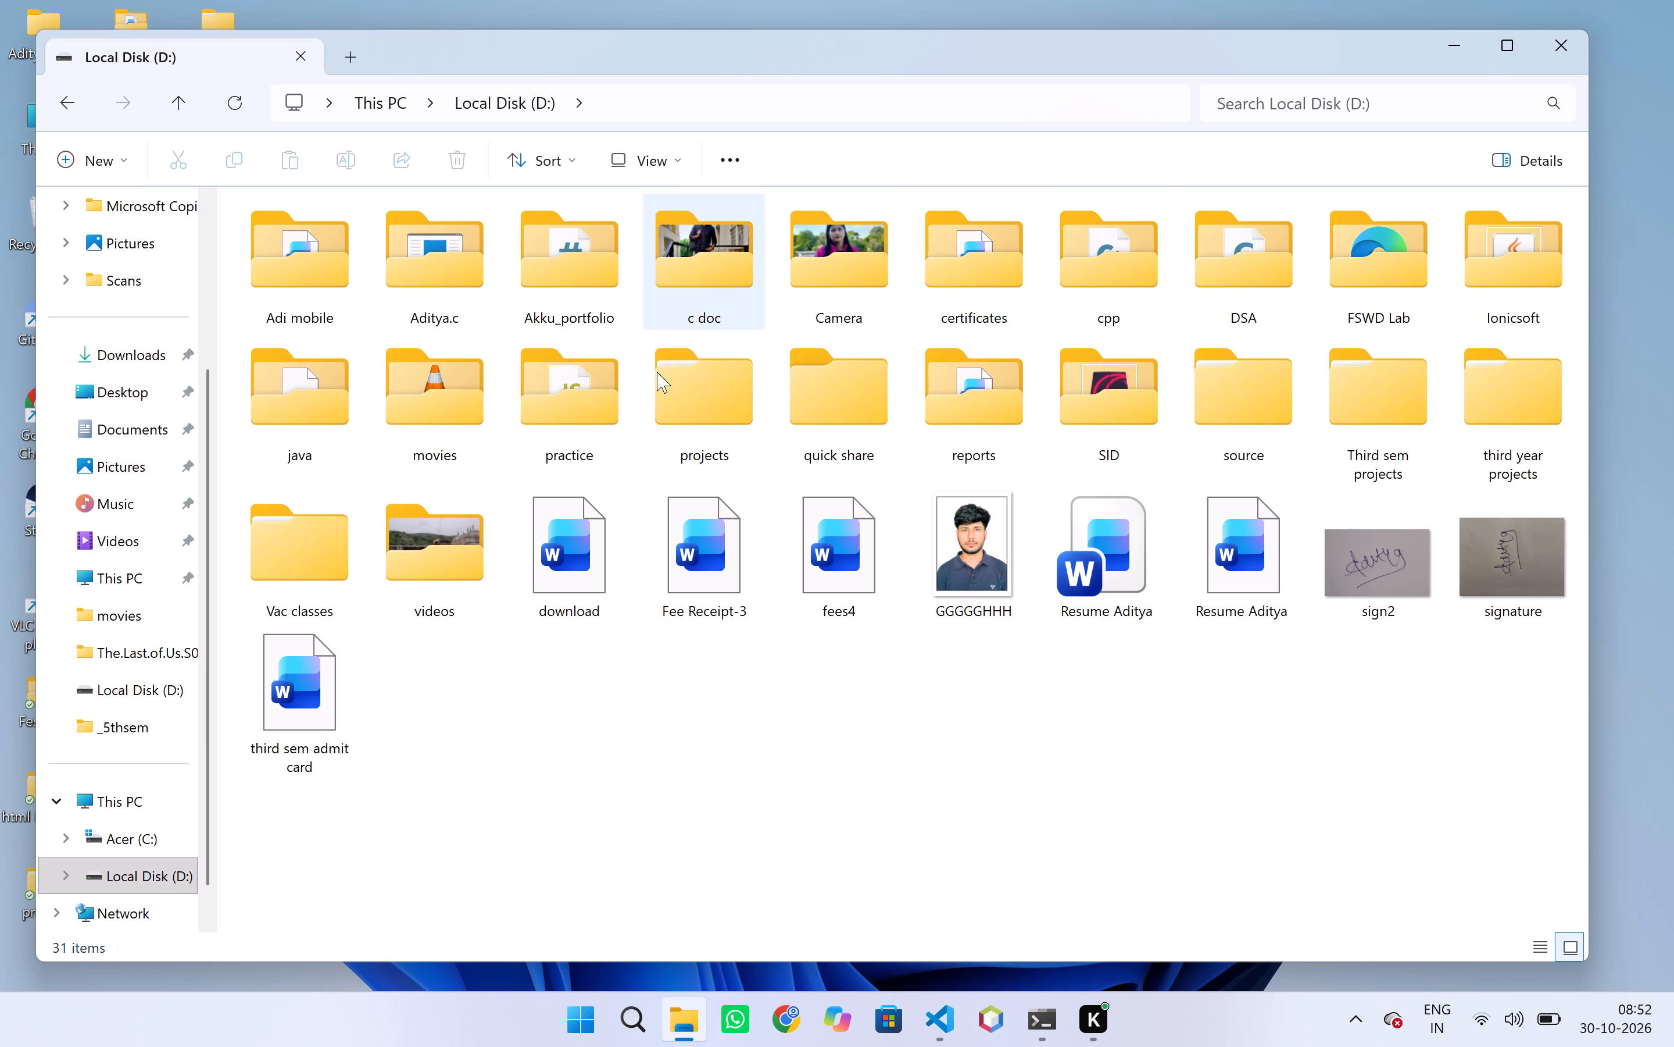
pyautogui.doubleClick(942, 403)
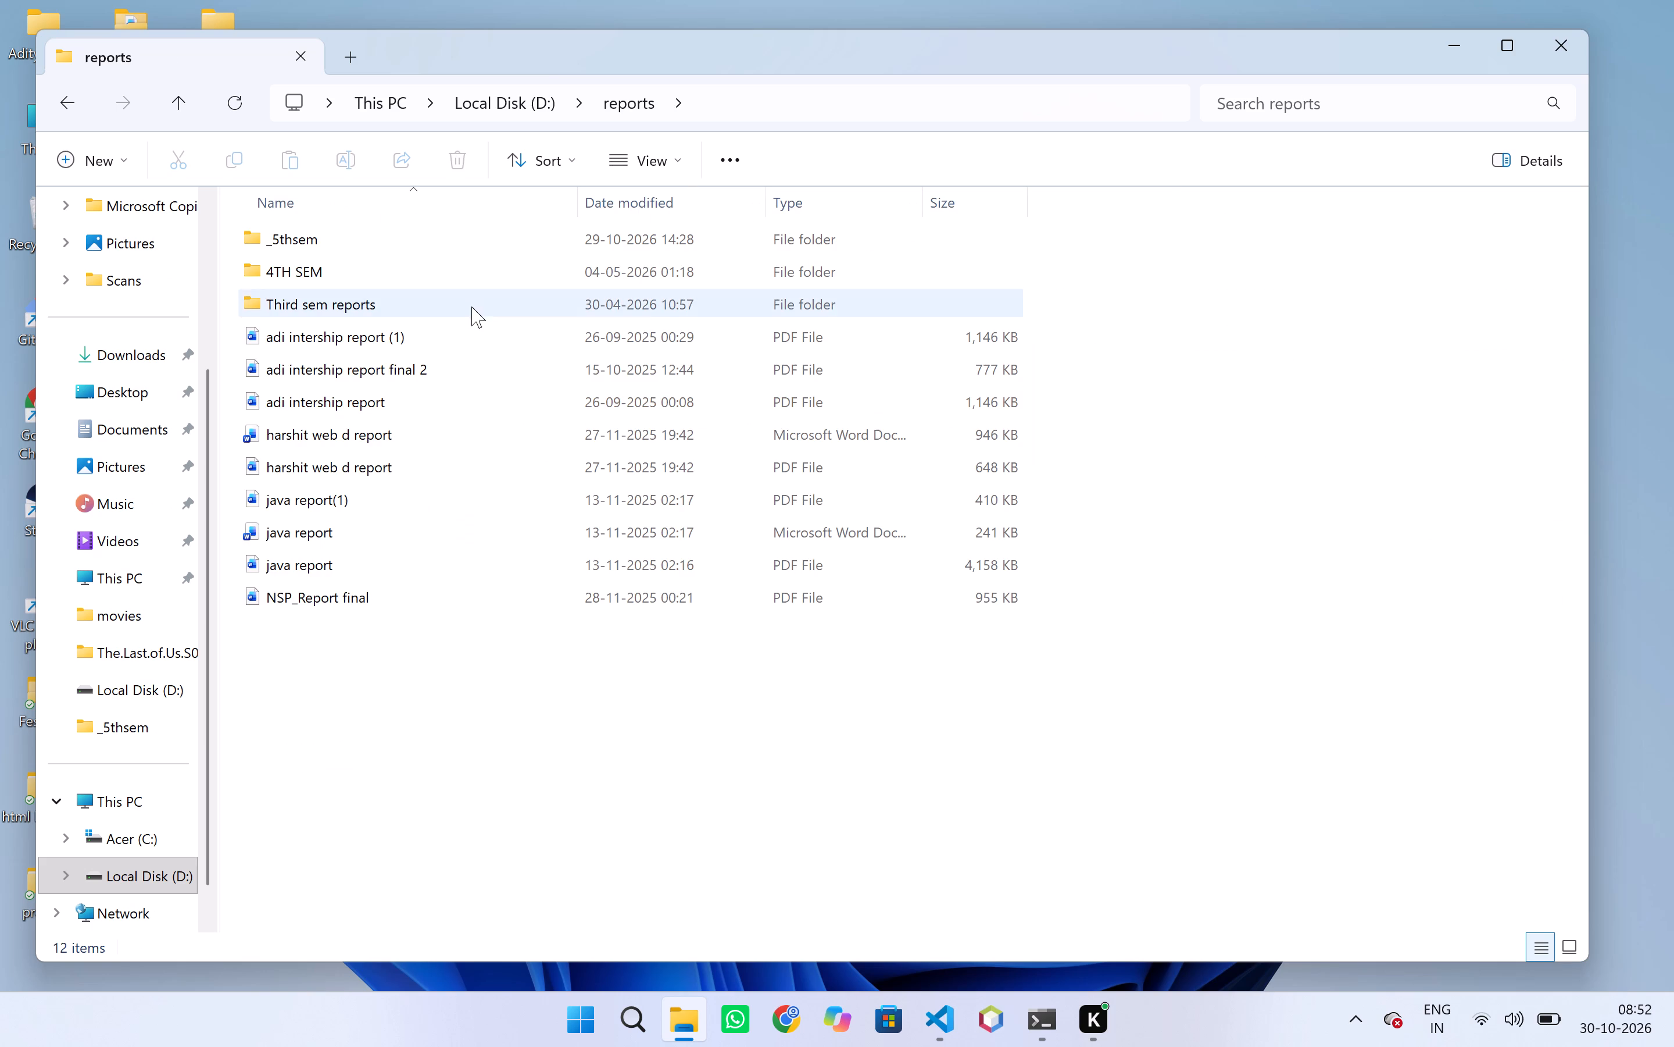
pyautogui.doubleClick(350, 233)
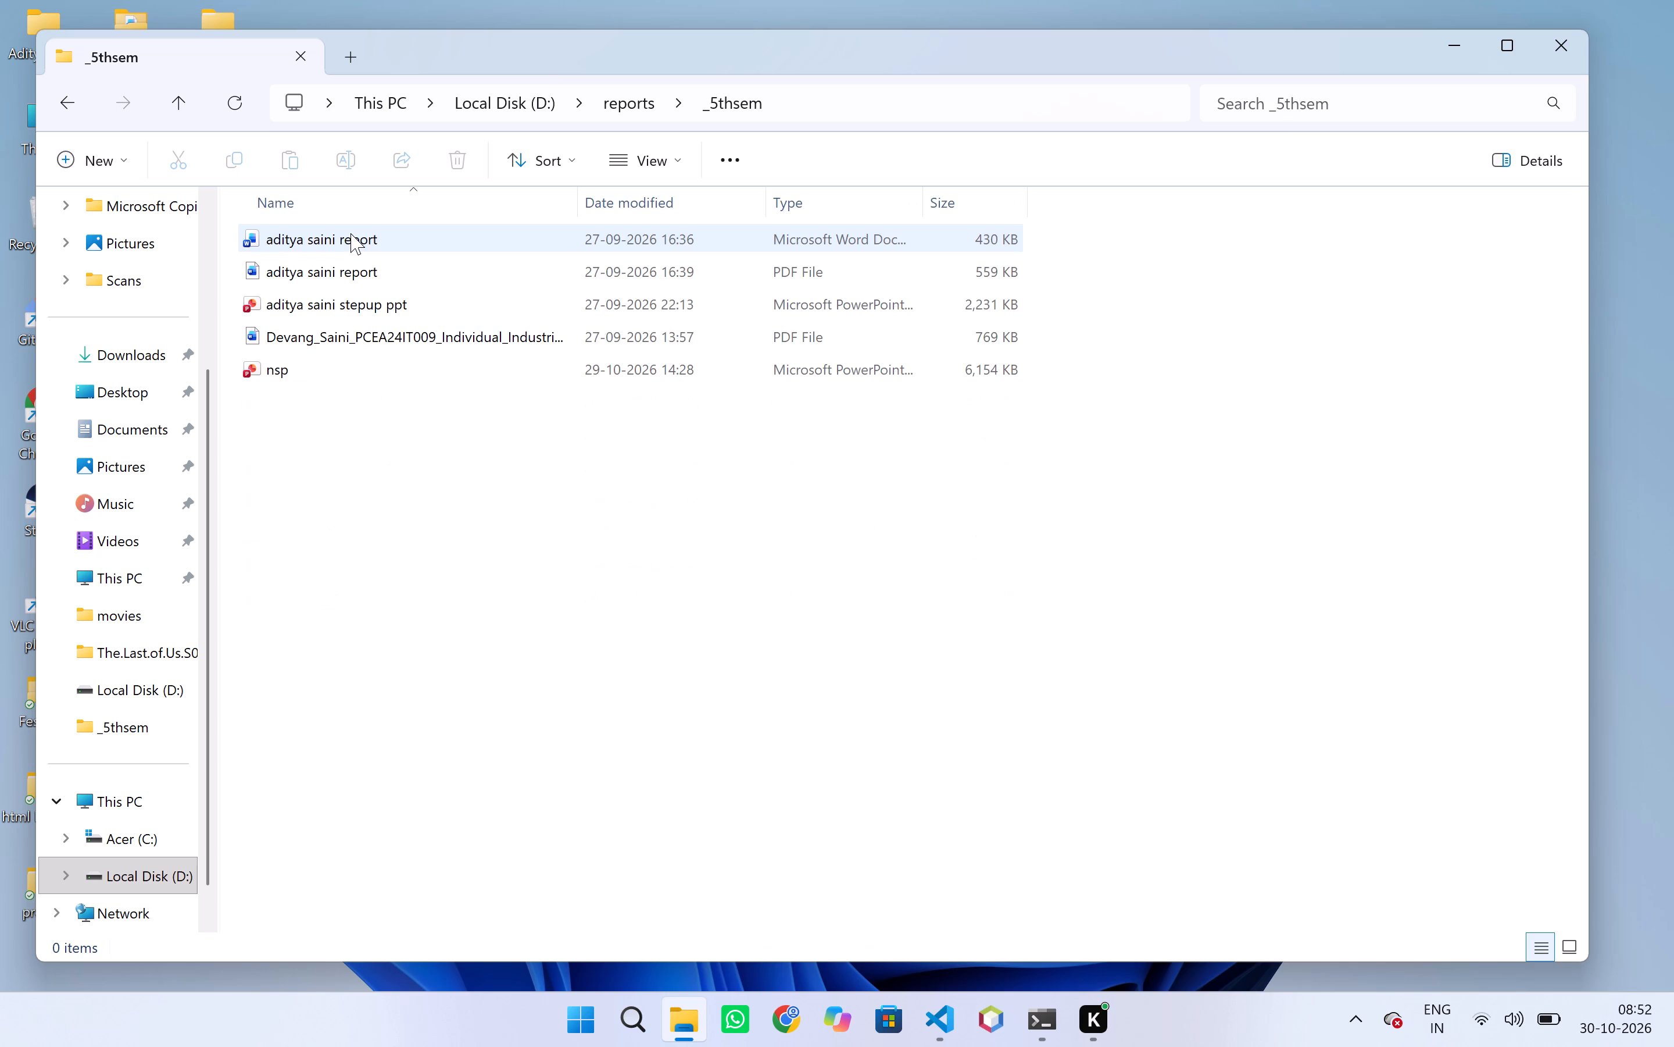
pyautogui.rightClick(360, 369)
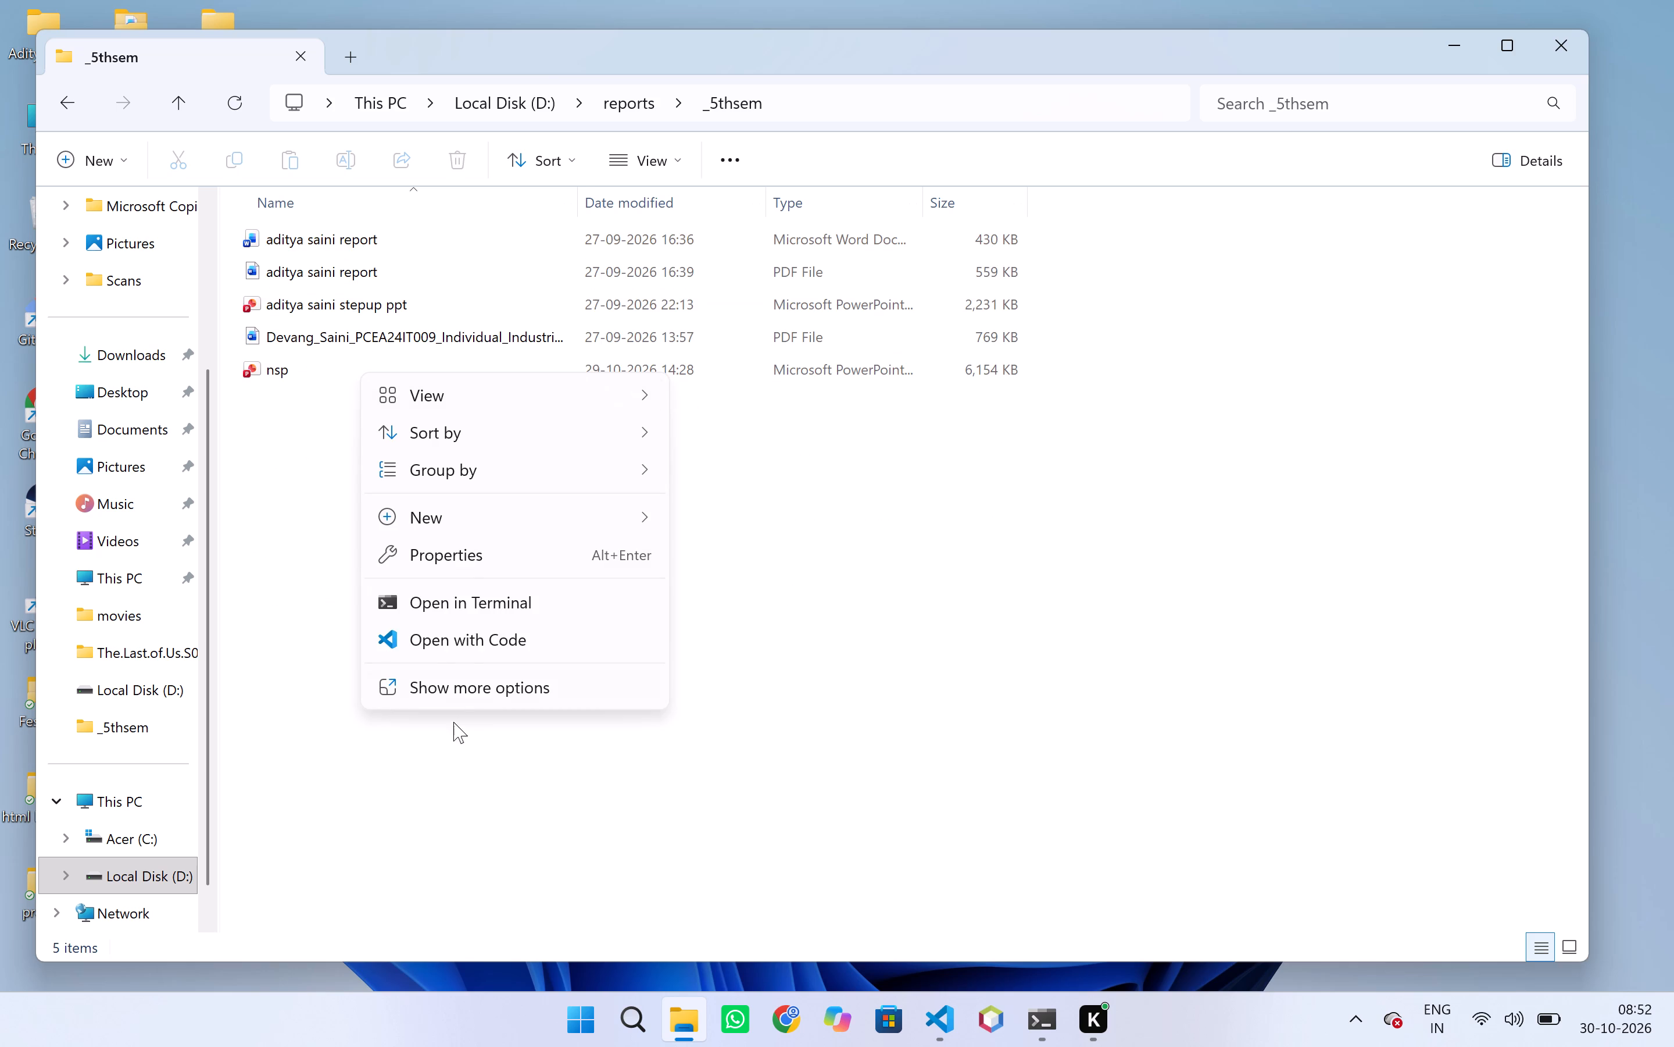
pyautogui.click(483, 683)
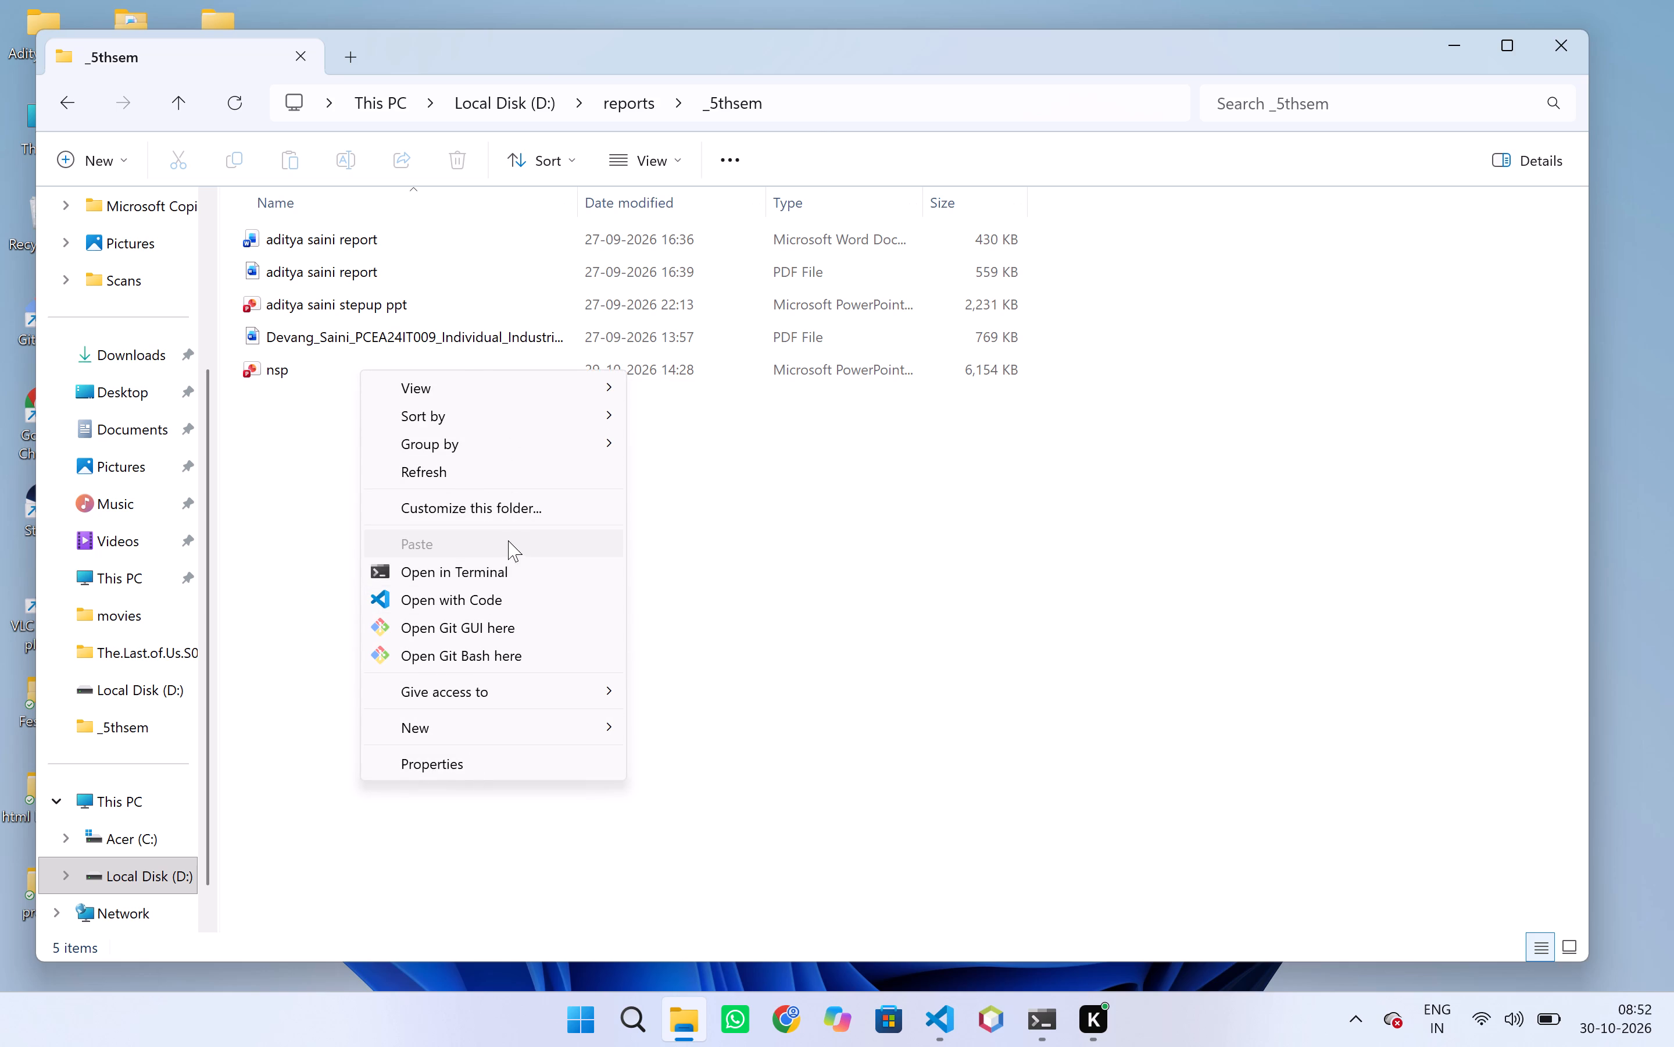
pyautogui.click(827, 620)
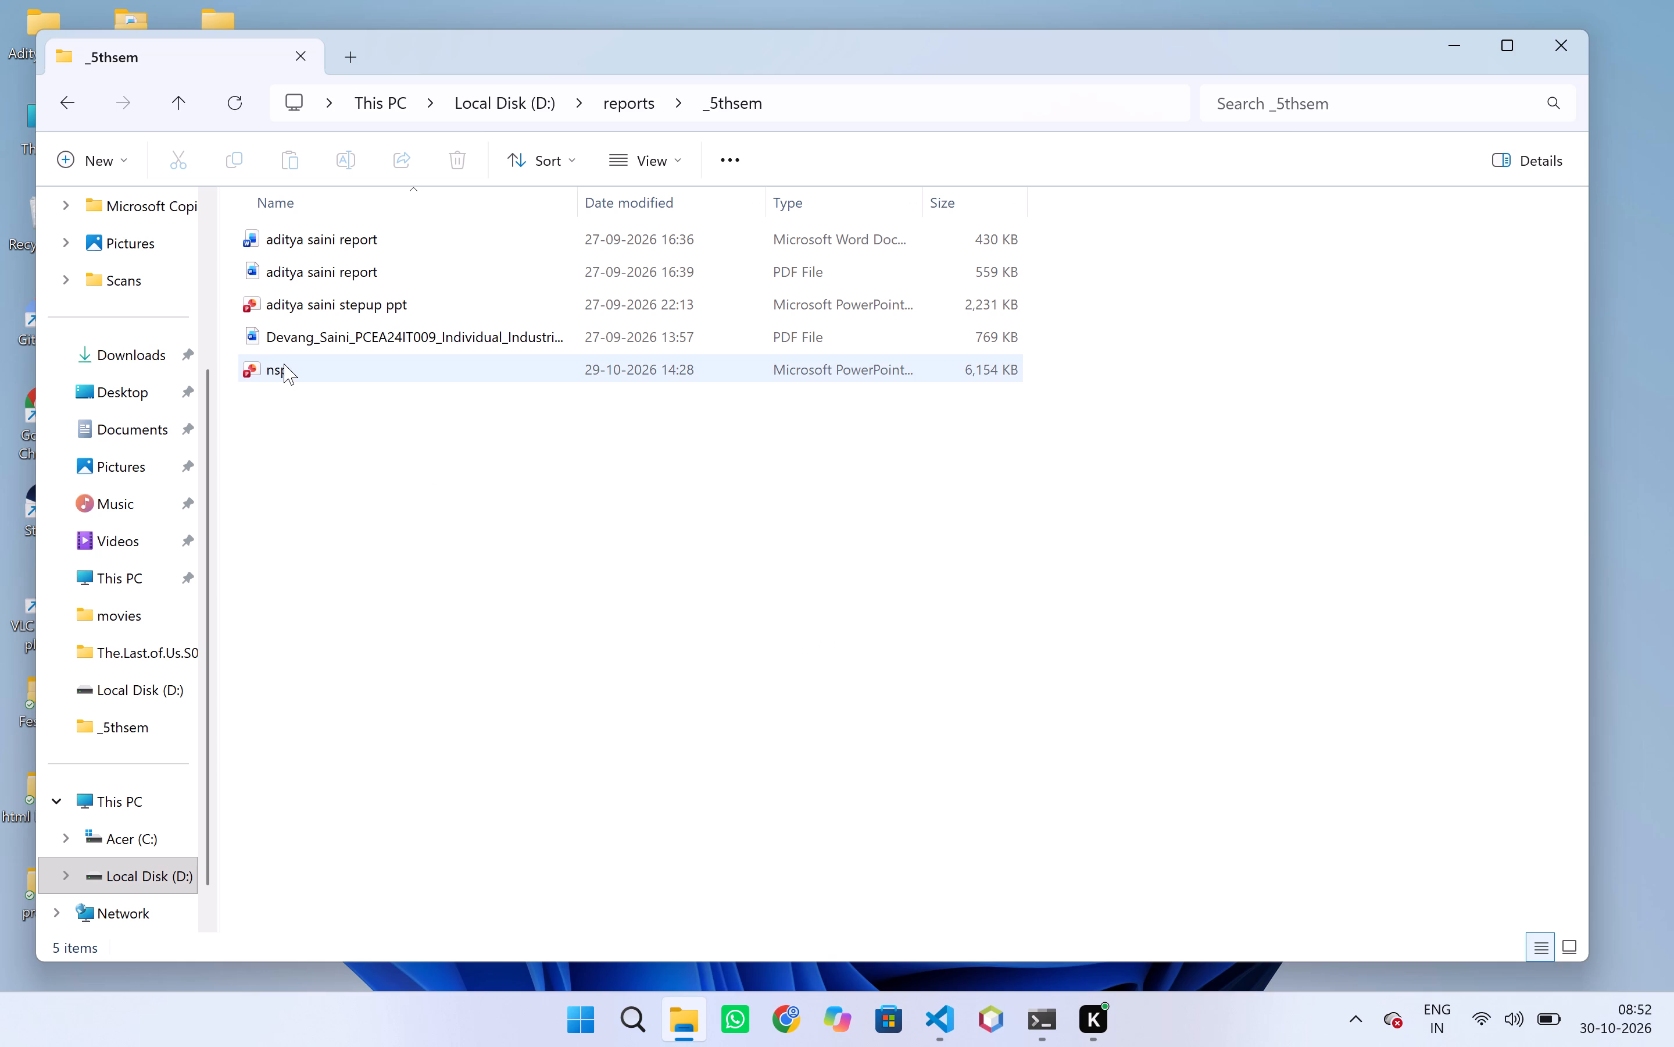
# Copy the nsp PowerPoint presentation file from the _5thsem folder.
pyautogui.rightClick(284, 364)
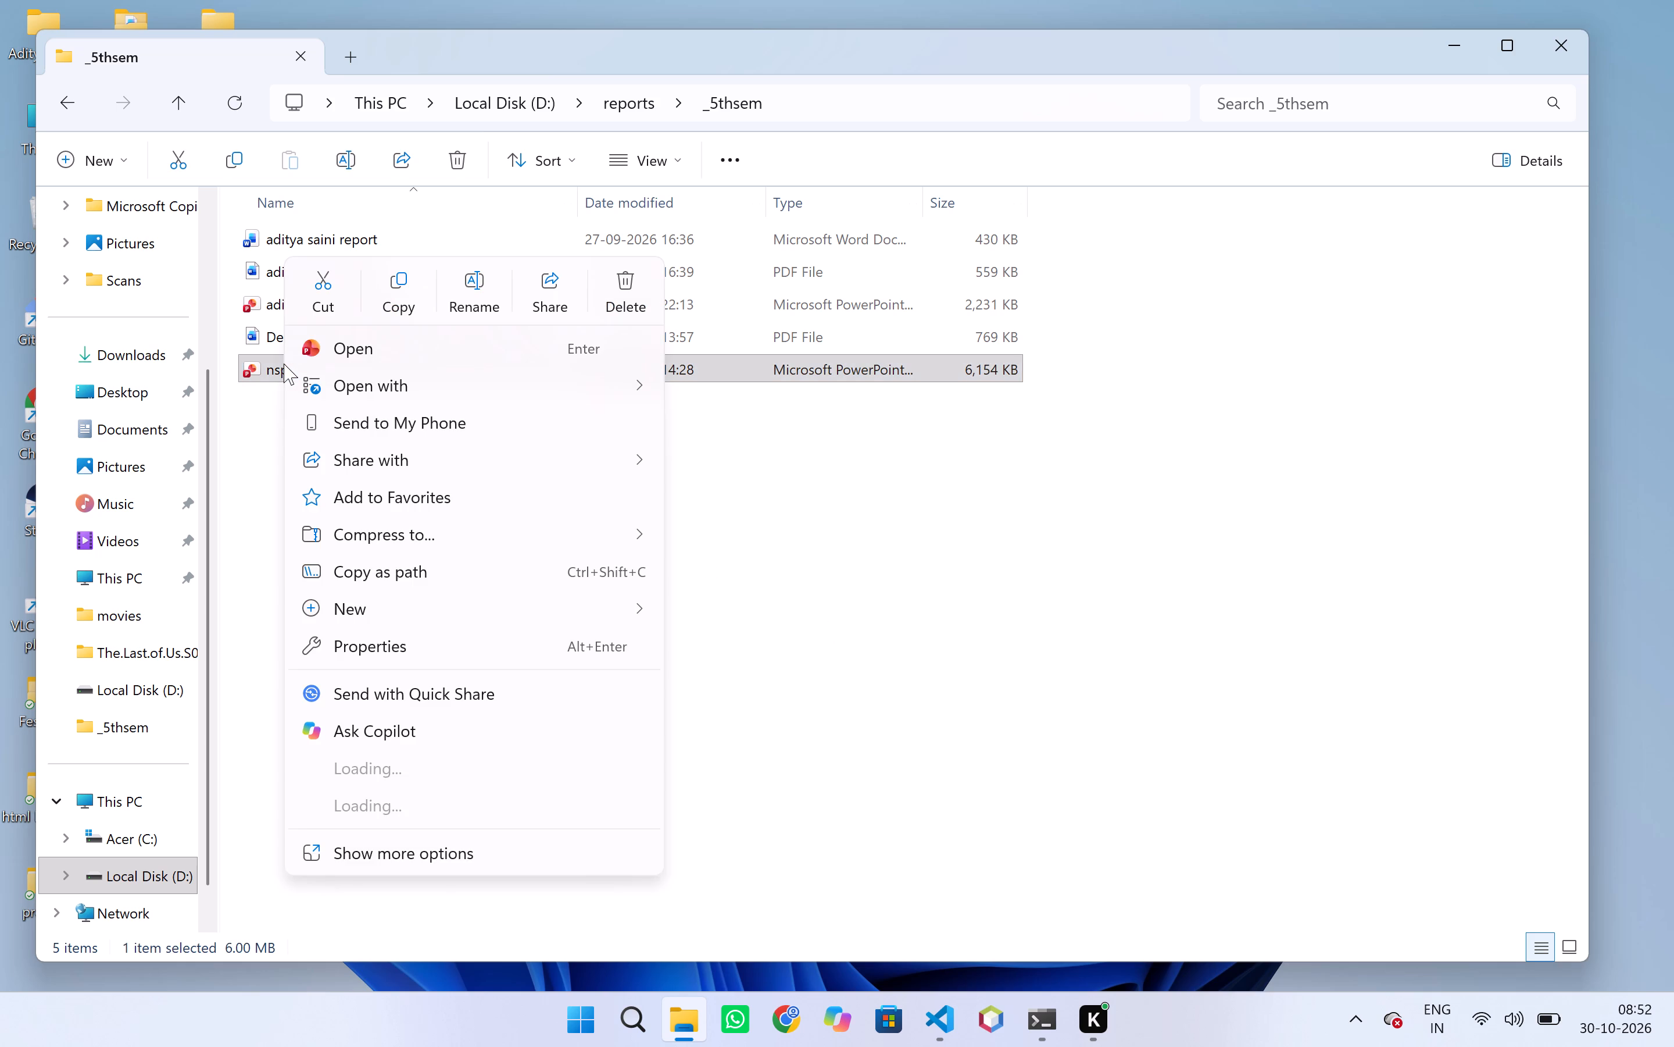
pyautogui.click(405, 296)
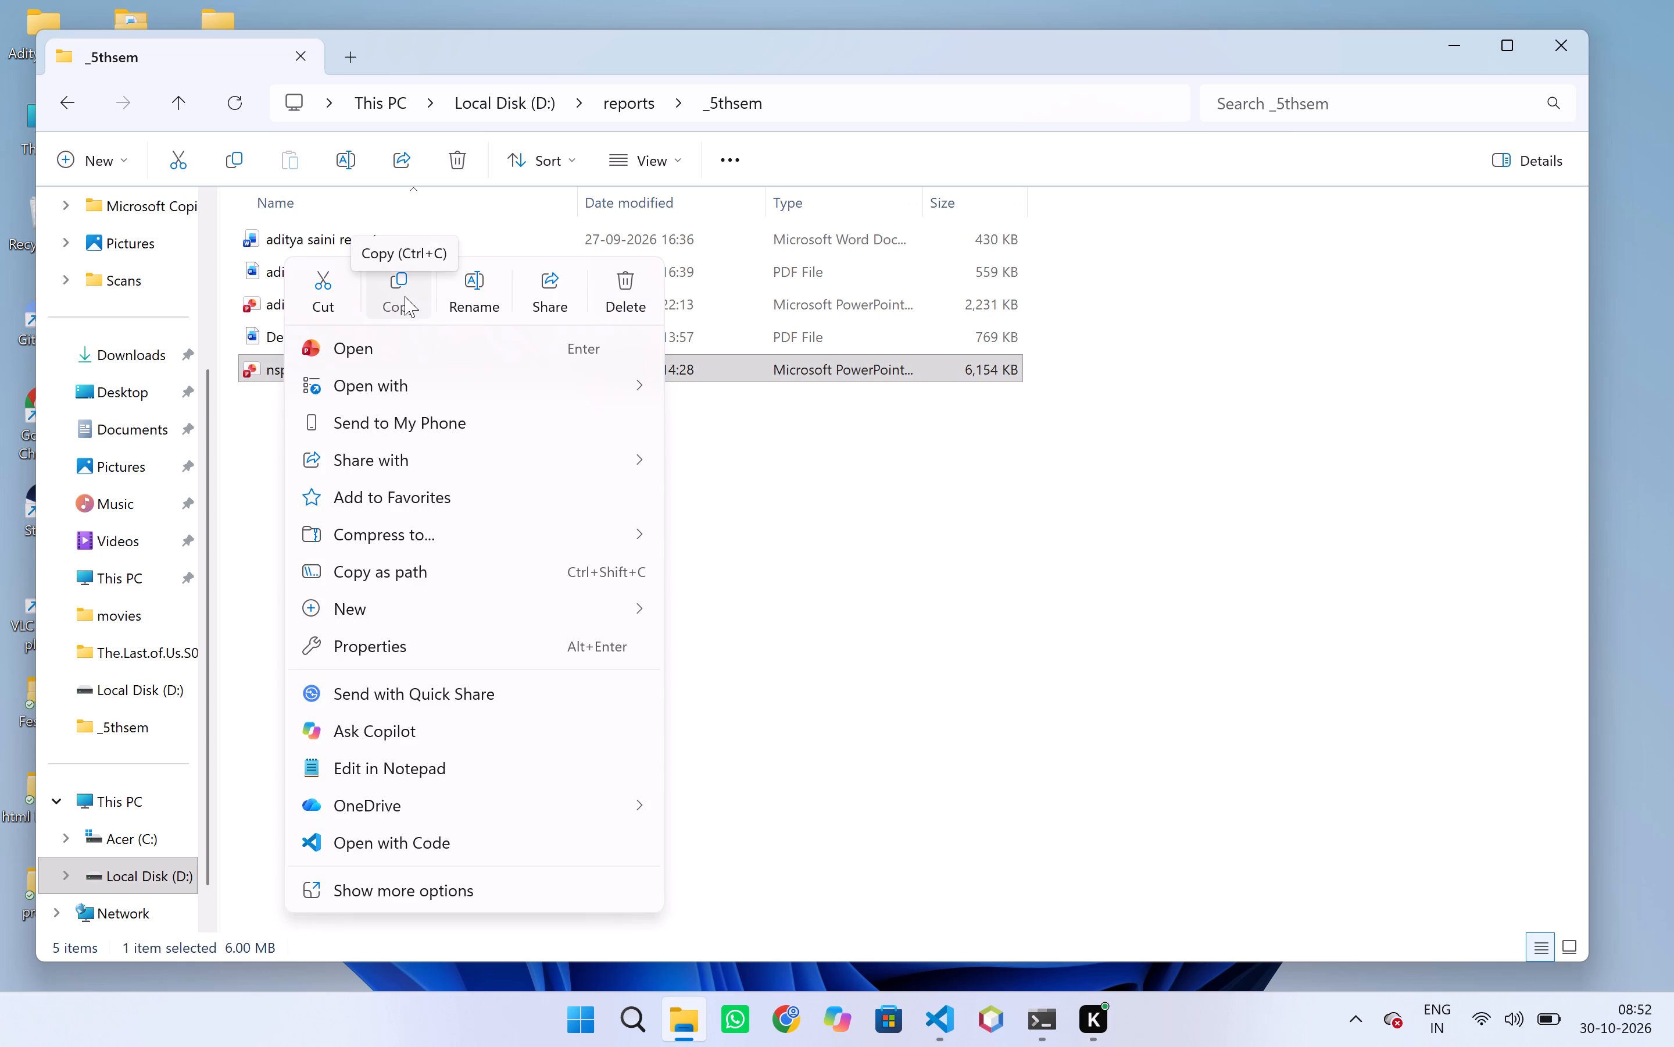
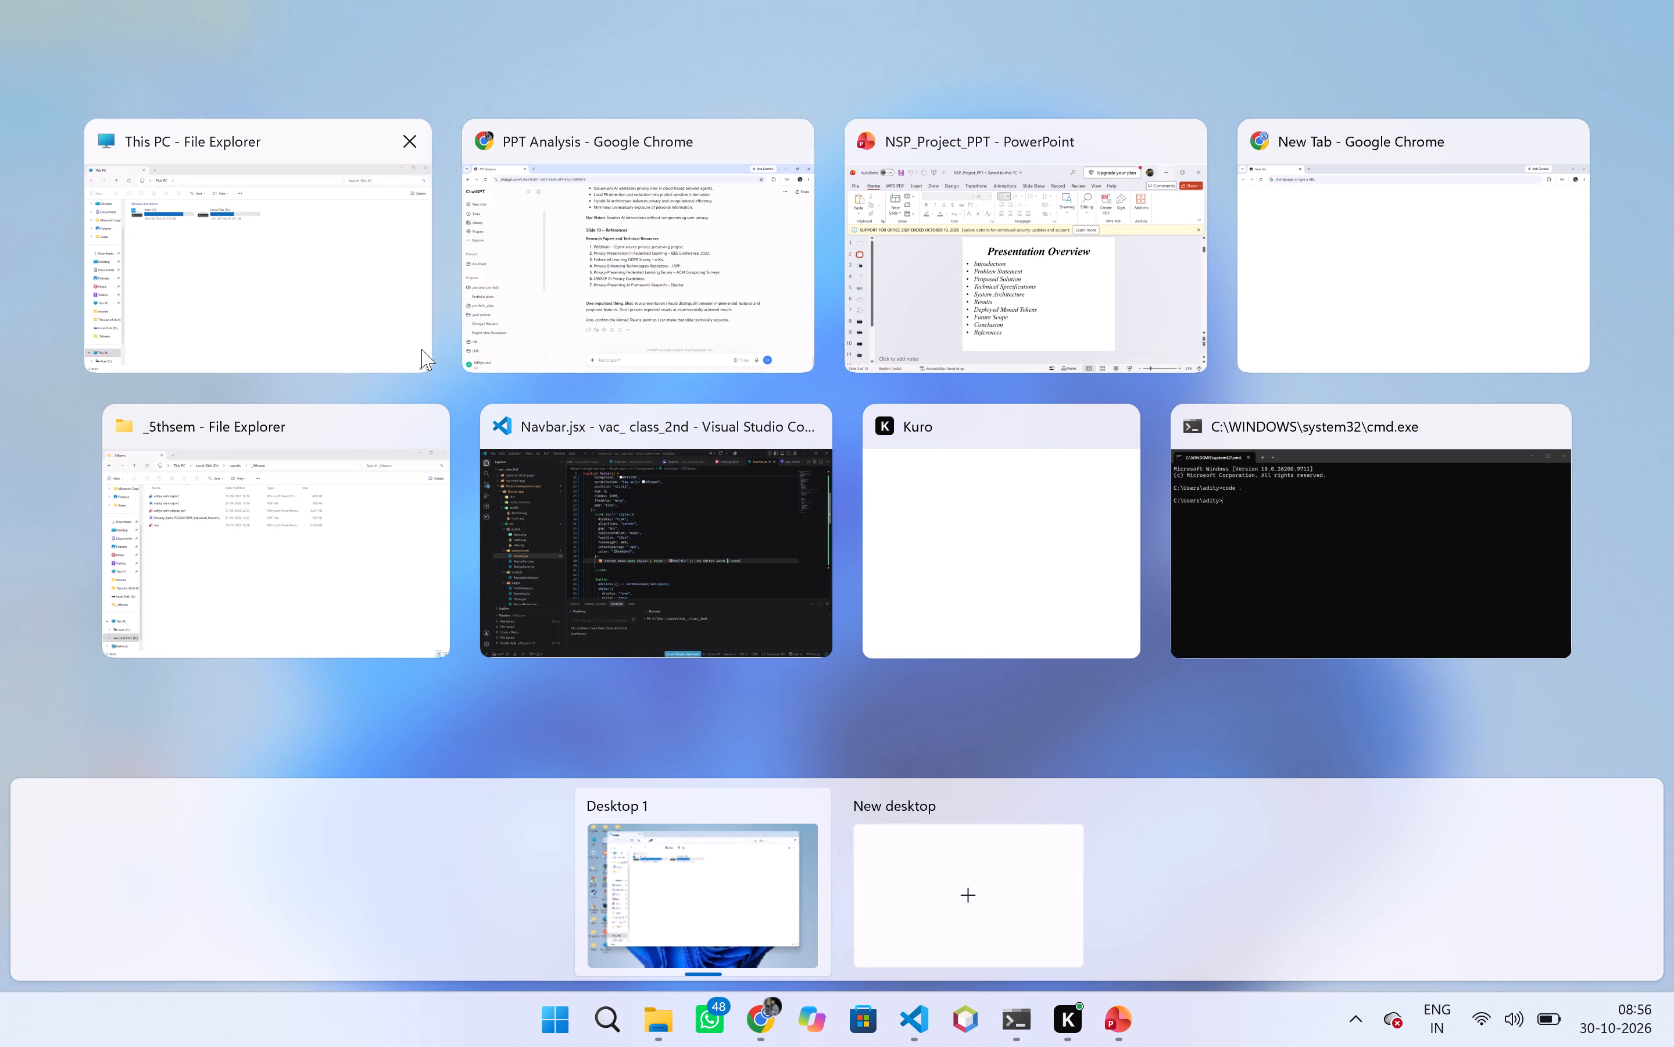
pyautogui.click(376, 281)
pyautogui.doubleClick(648, 240)
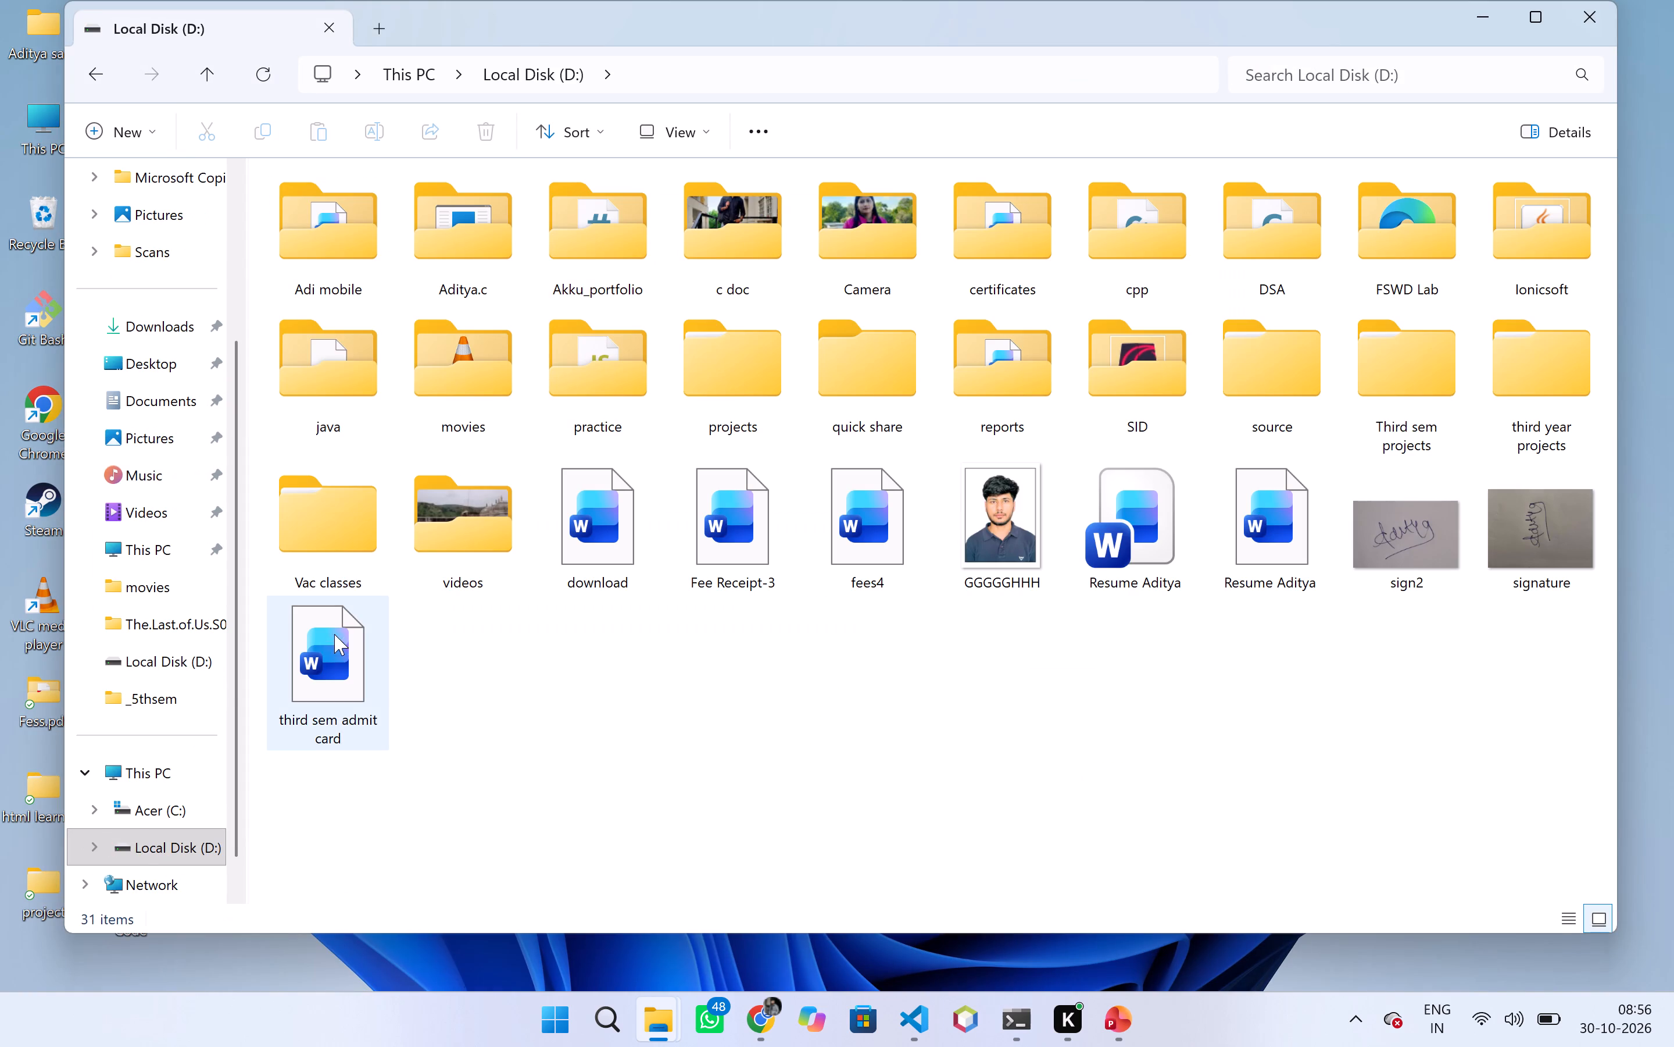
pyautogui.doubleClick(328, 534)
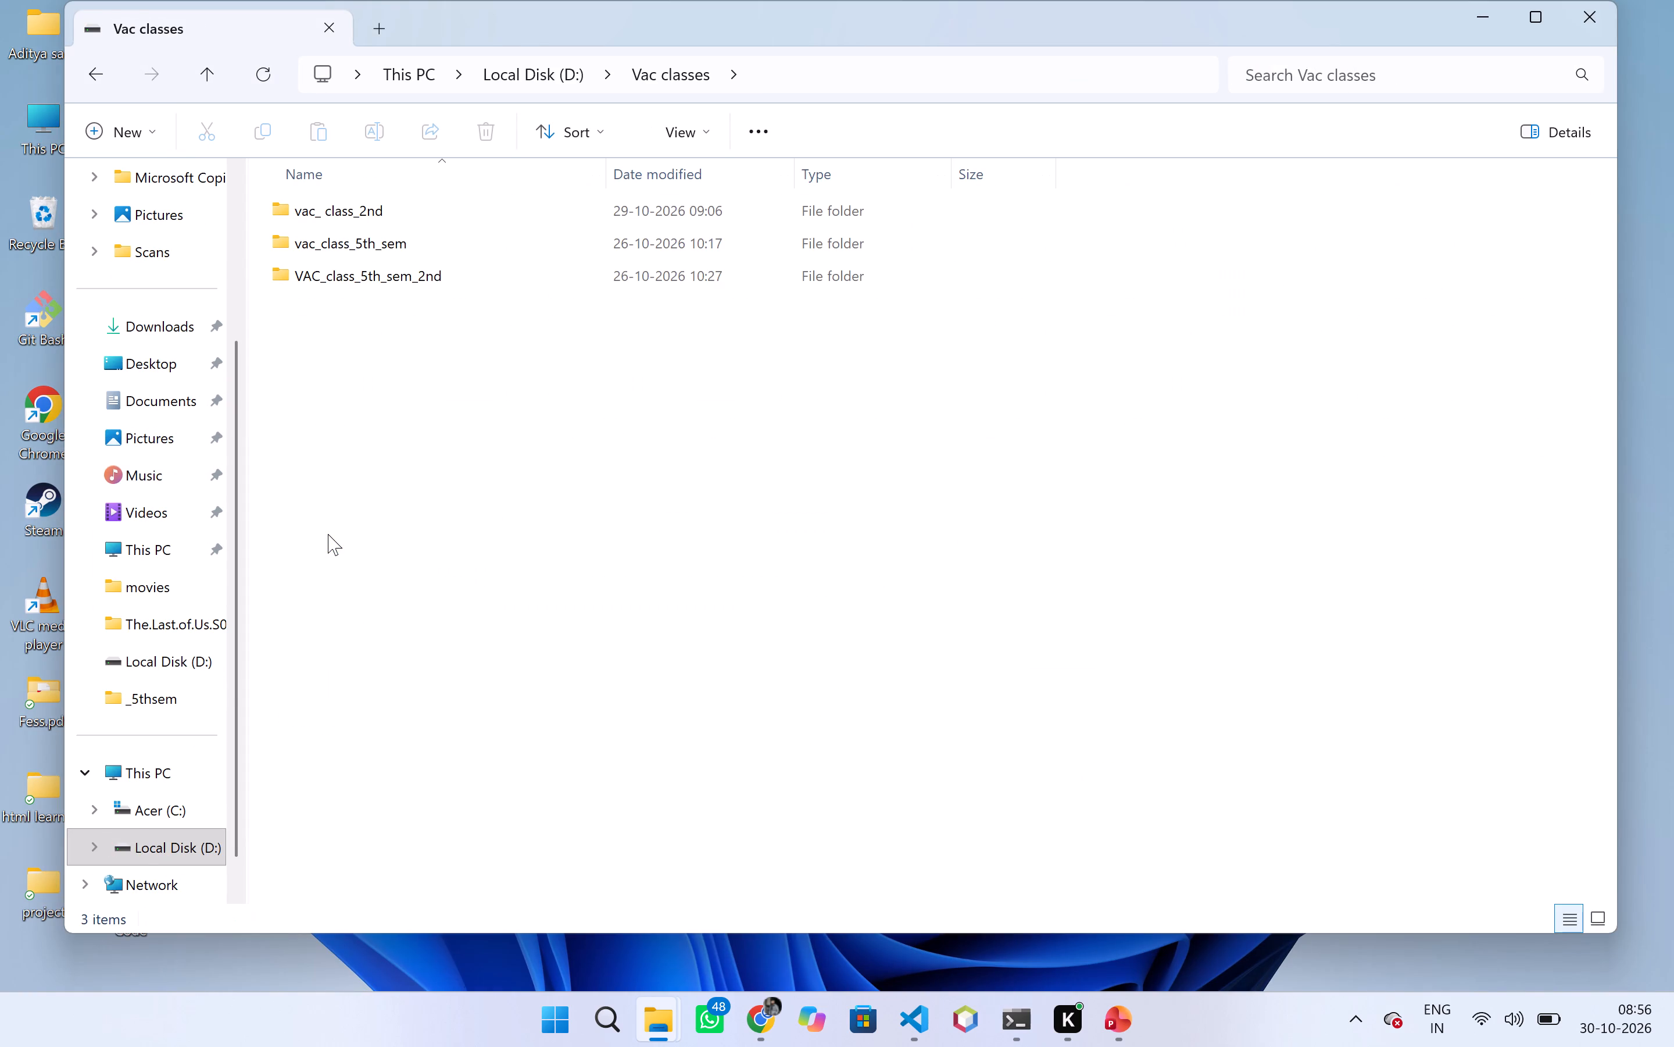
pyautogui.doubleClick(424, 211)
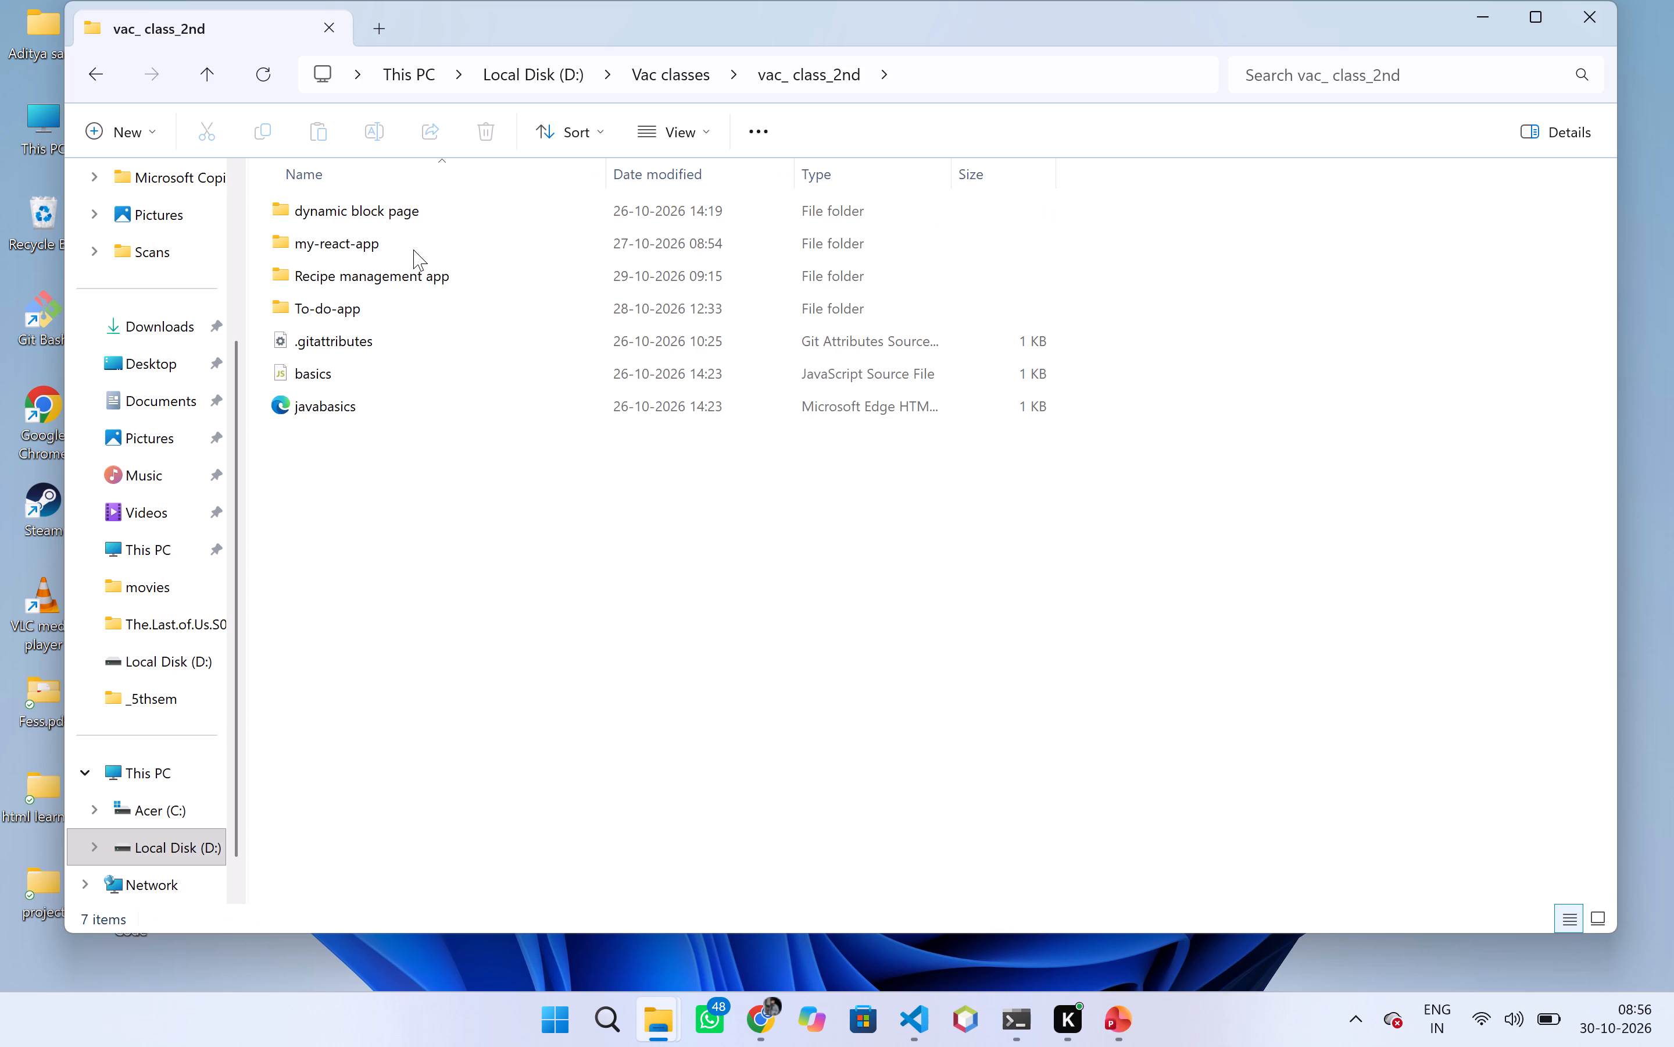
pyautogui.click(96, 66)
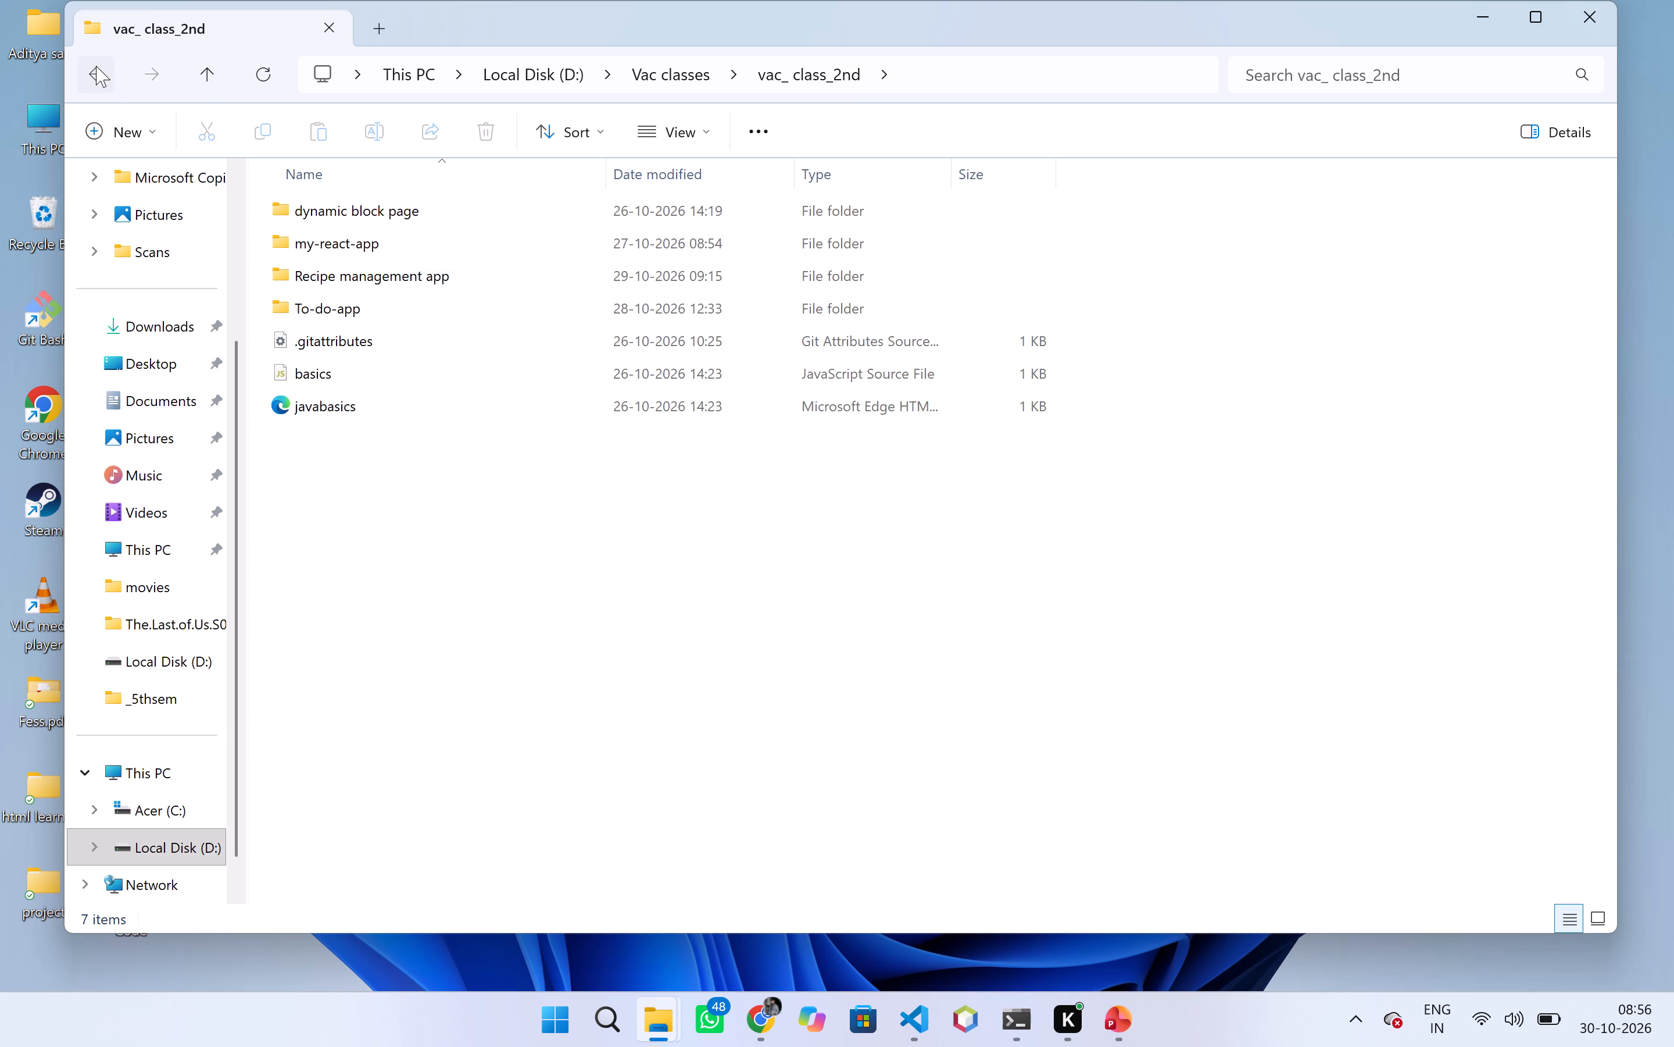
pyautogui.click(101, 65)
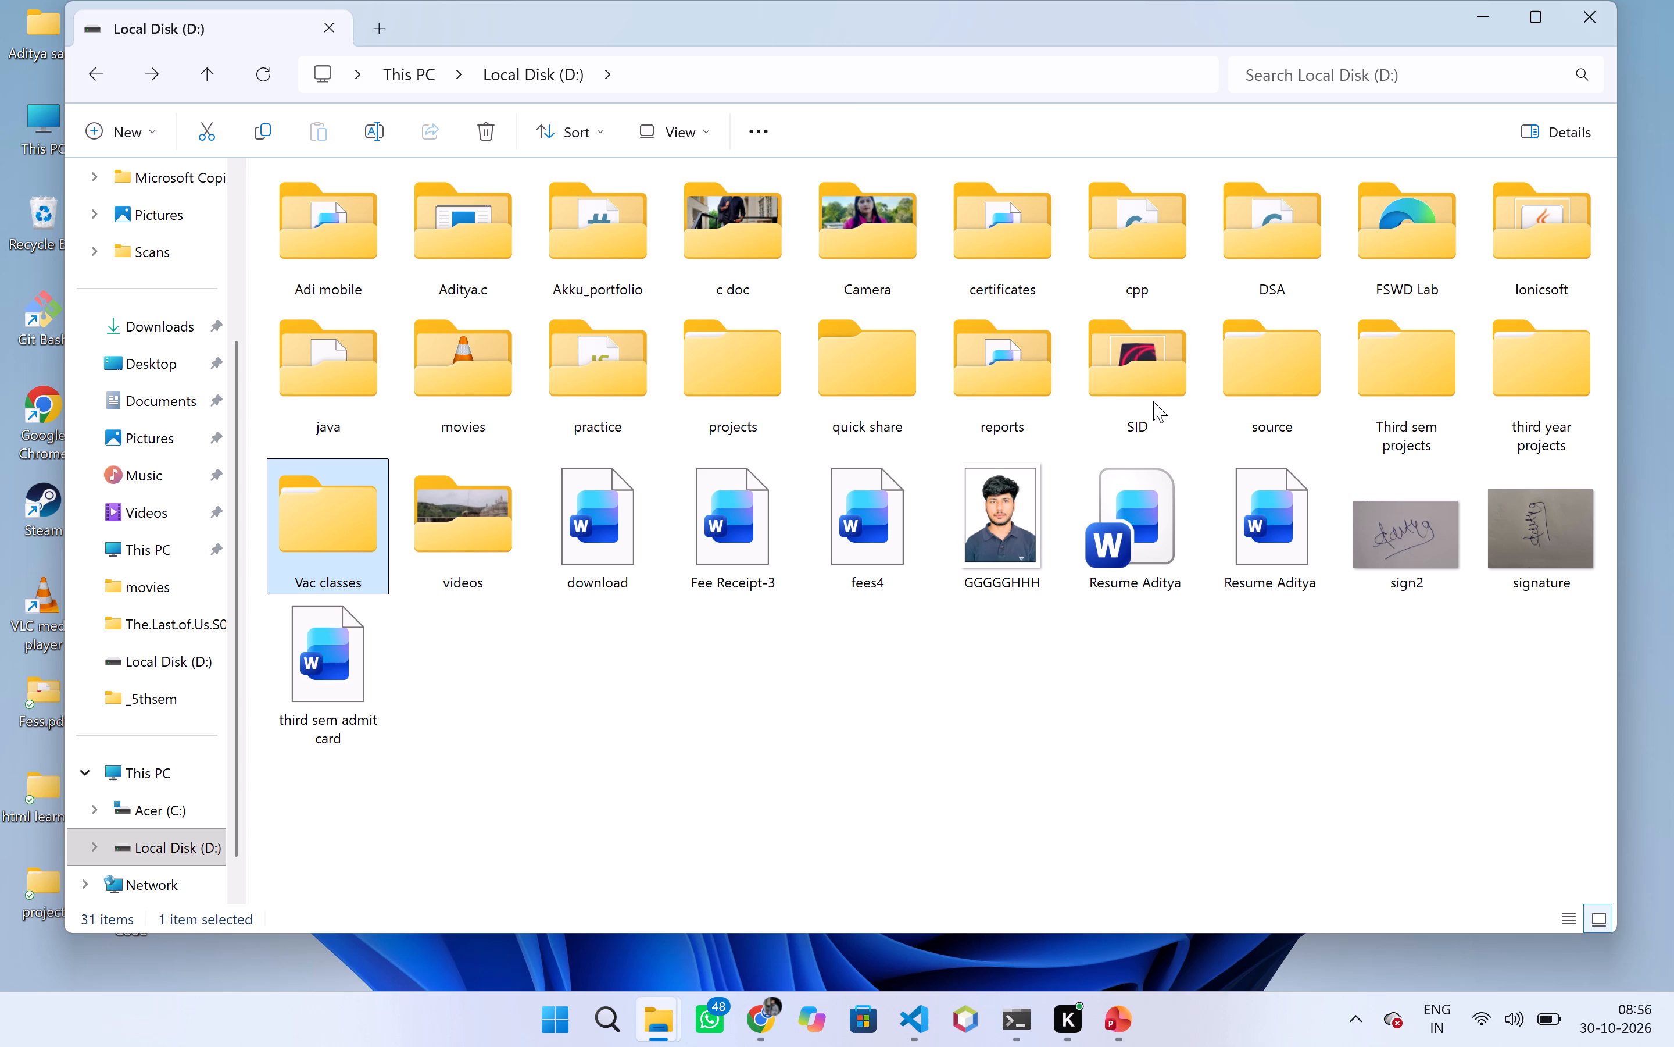
# Open the nsp presentation from the _5thsem folder inside reports and bring its window to the front.
pyautogui.doubleClick(972, 402)
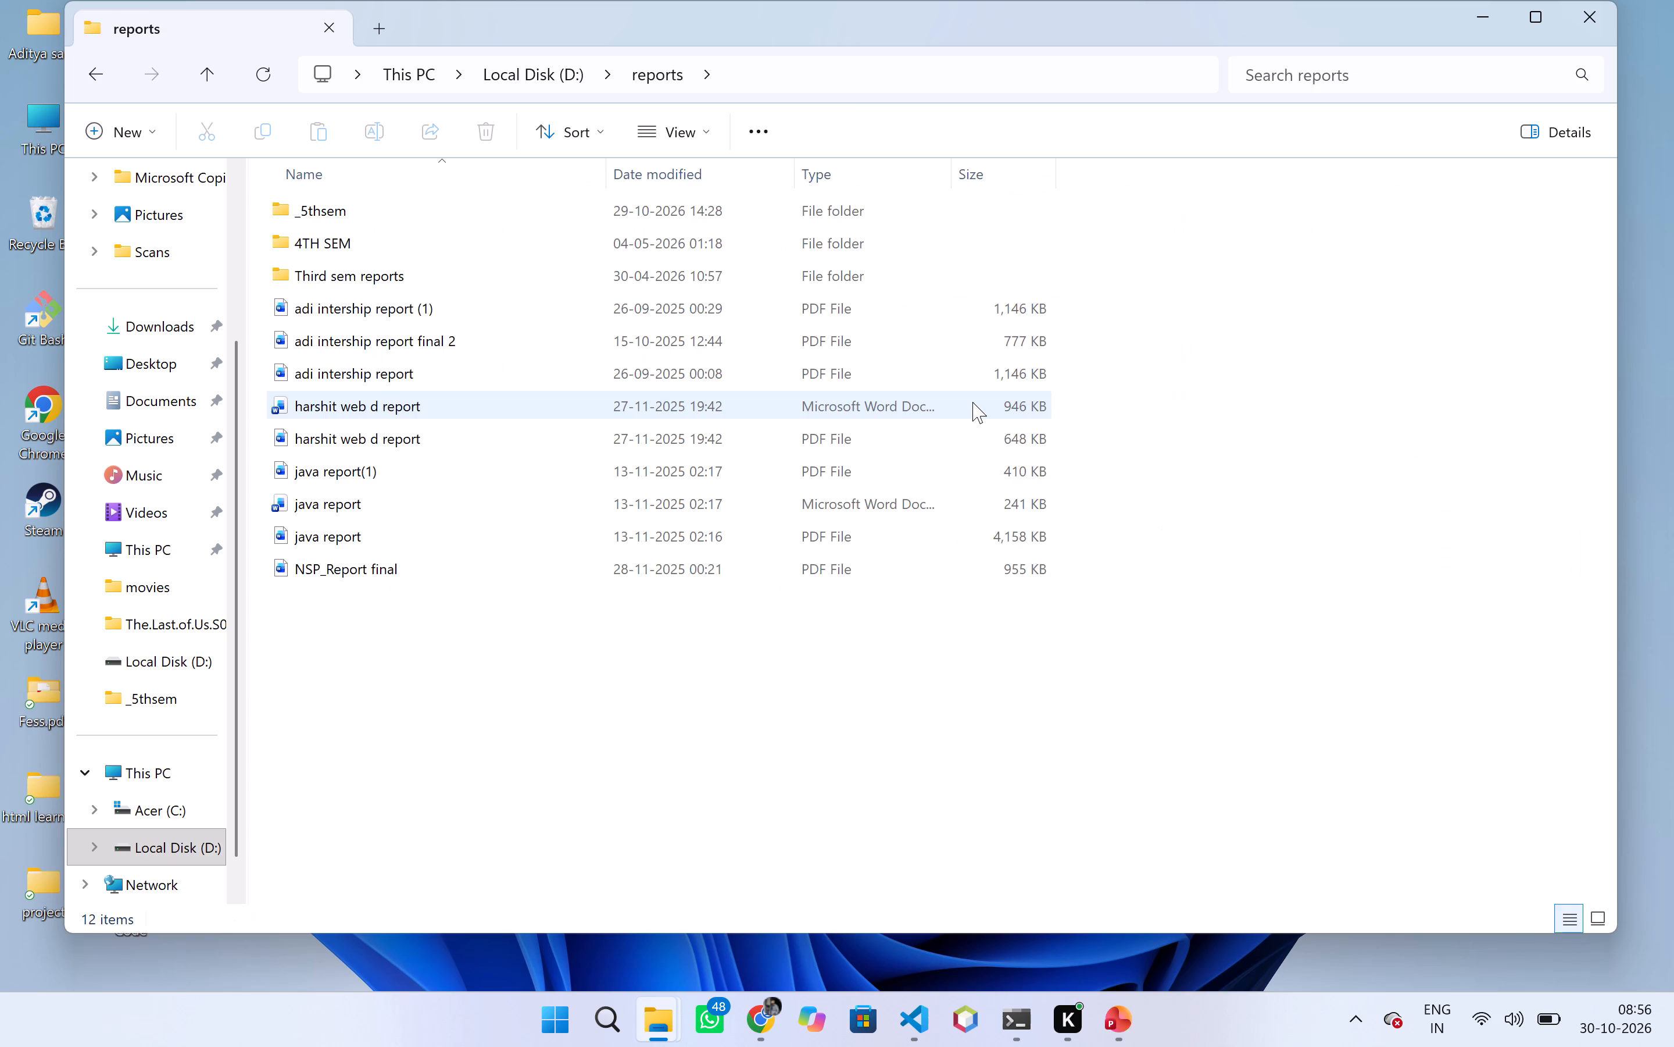
pyautogui.doubleClick(556, 198)
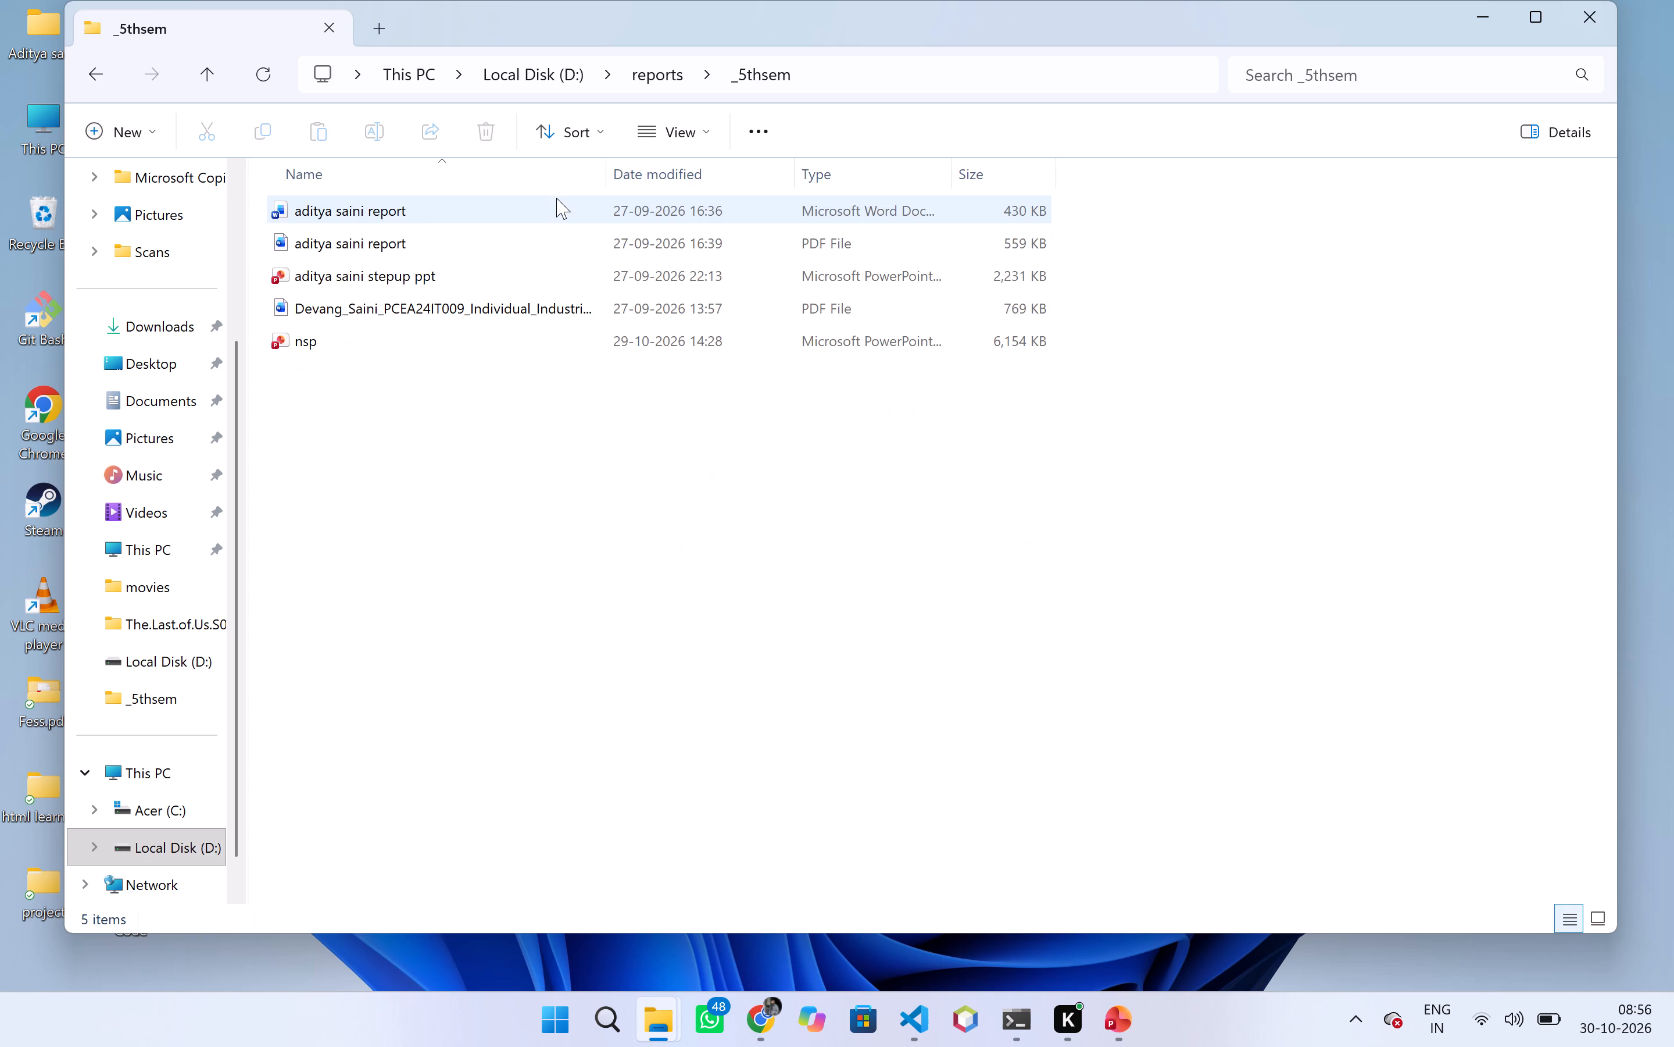
pyautogui.doubleClick(523, 347)
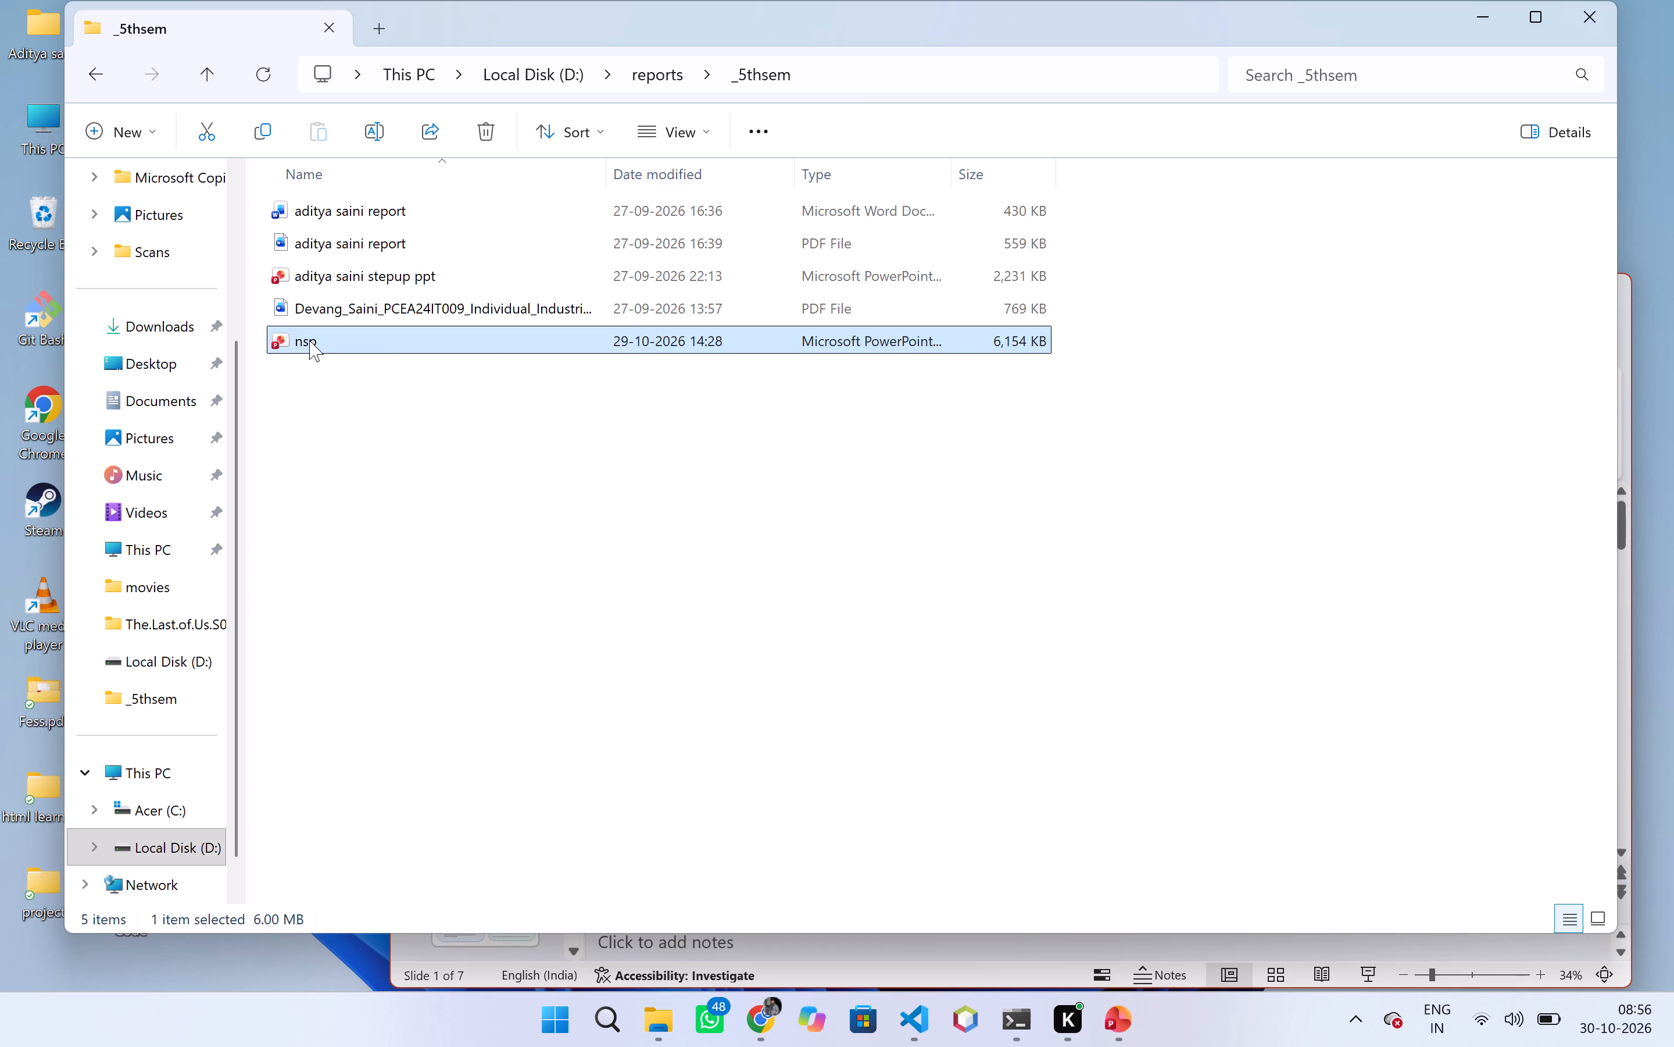
pyautogui.scroll(-1, 614, 564)
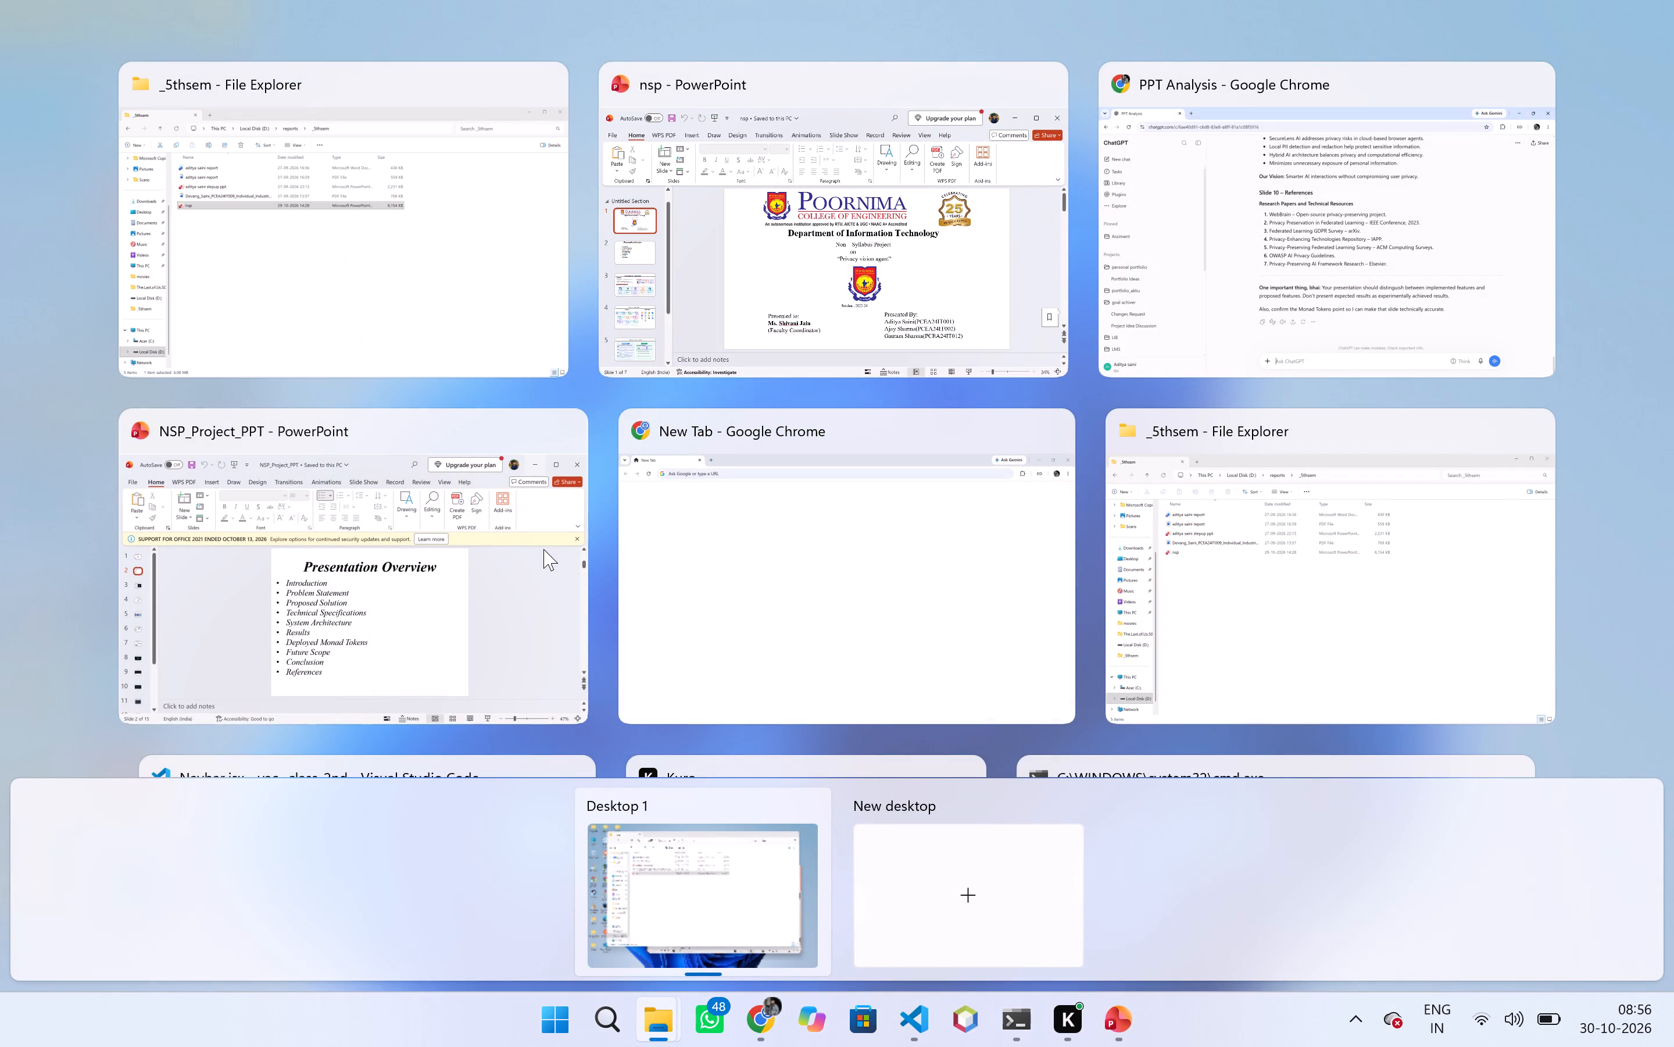
pyautogui.click(776, 297)
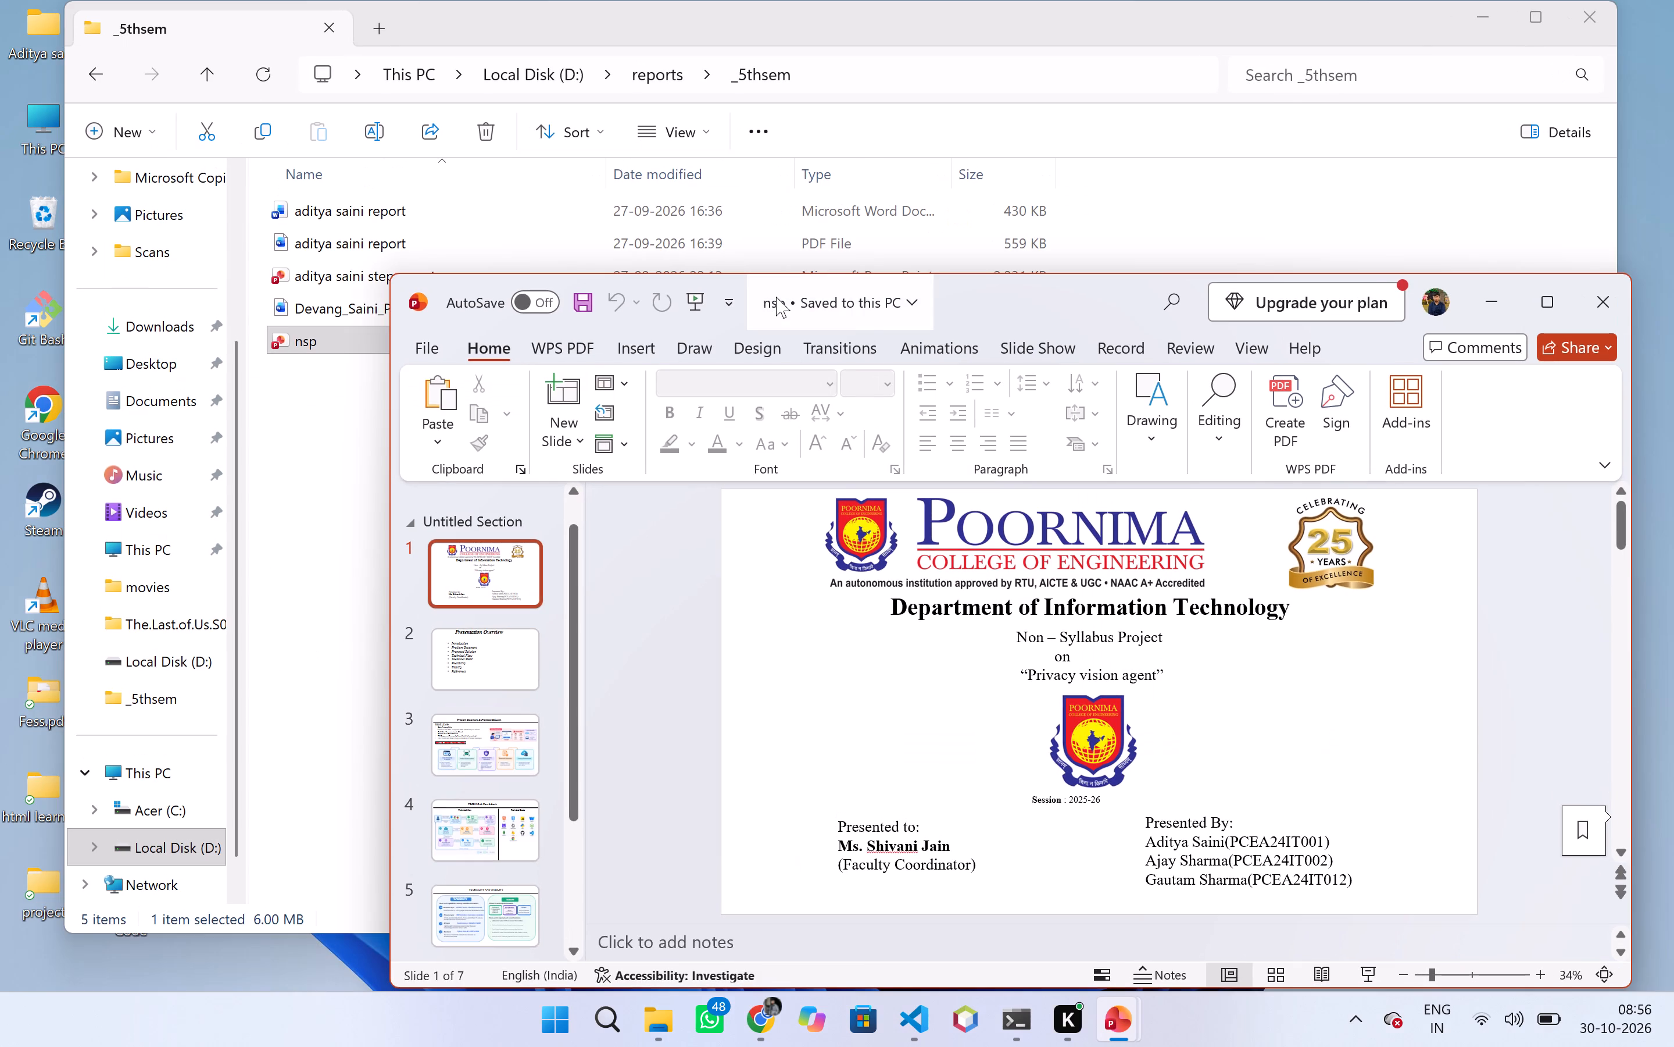
# Arrange the nsp and NSP_Project_PPT presentations side by side, with NSP_Project_PPT showing its title slide.
pyautogui.press('super+Right')
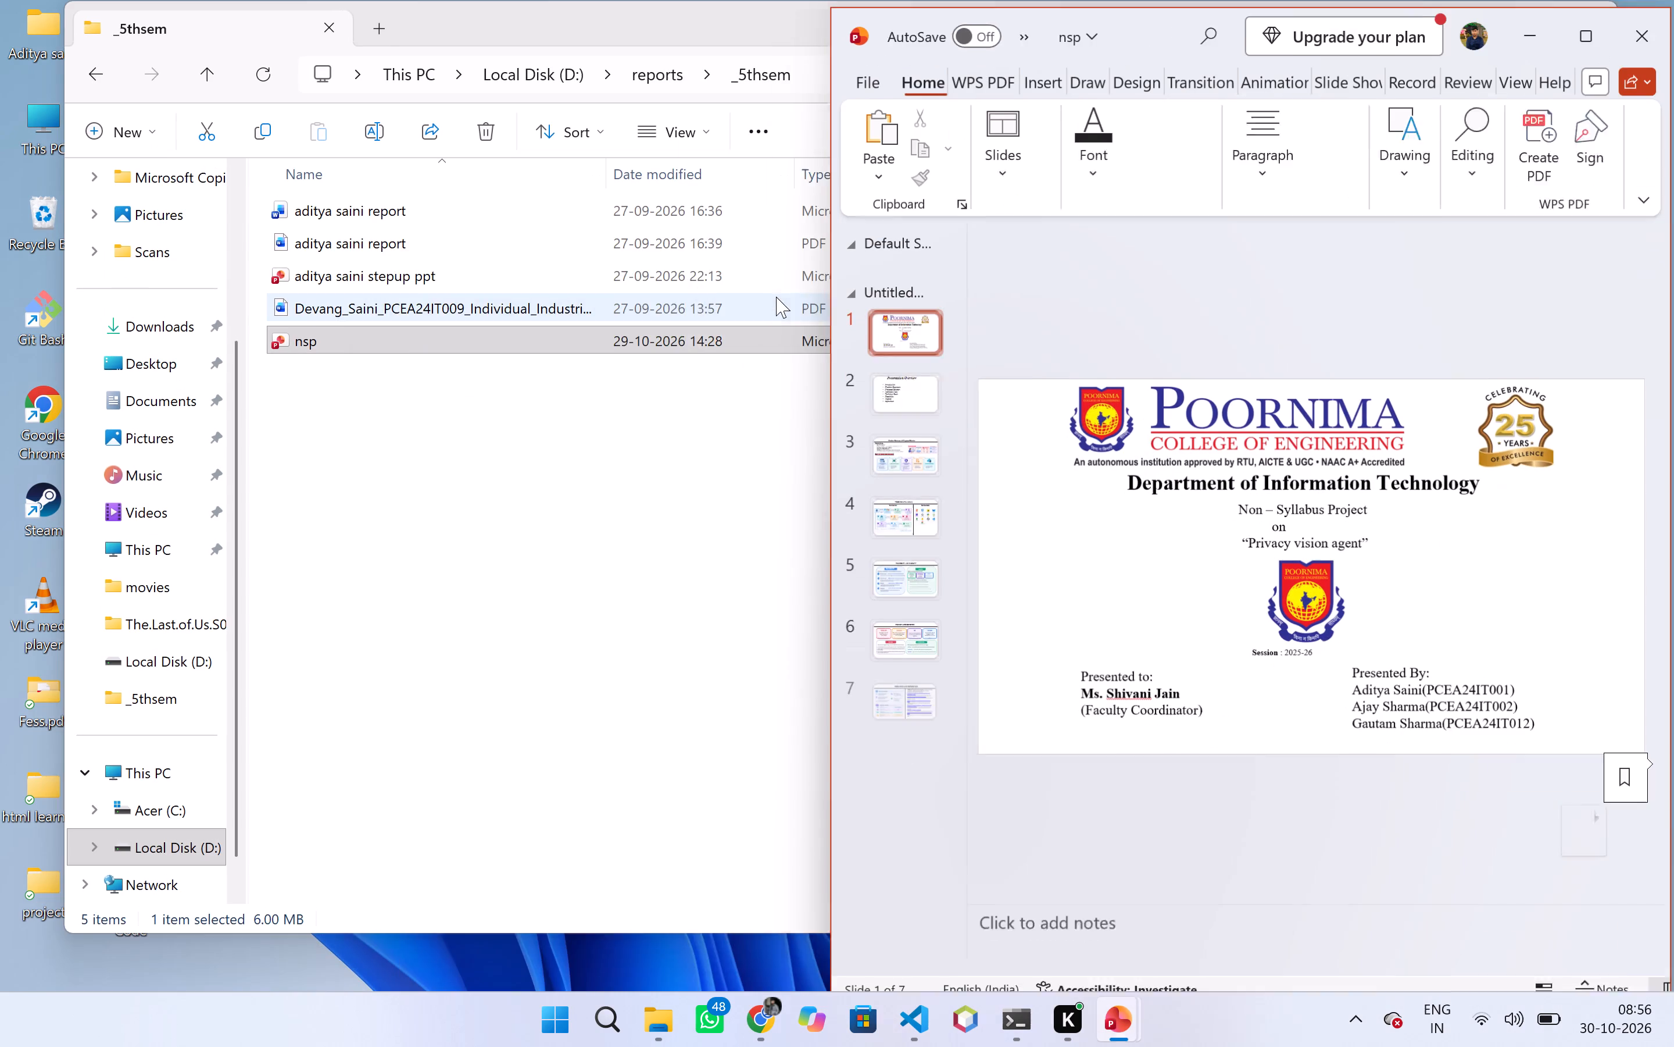
pyautogui.click(611, 318)
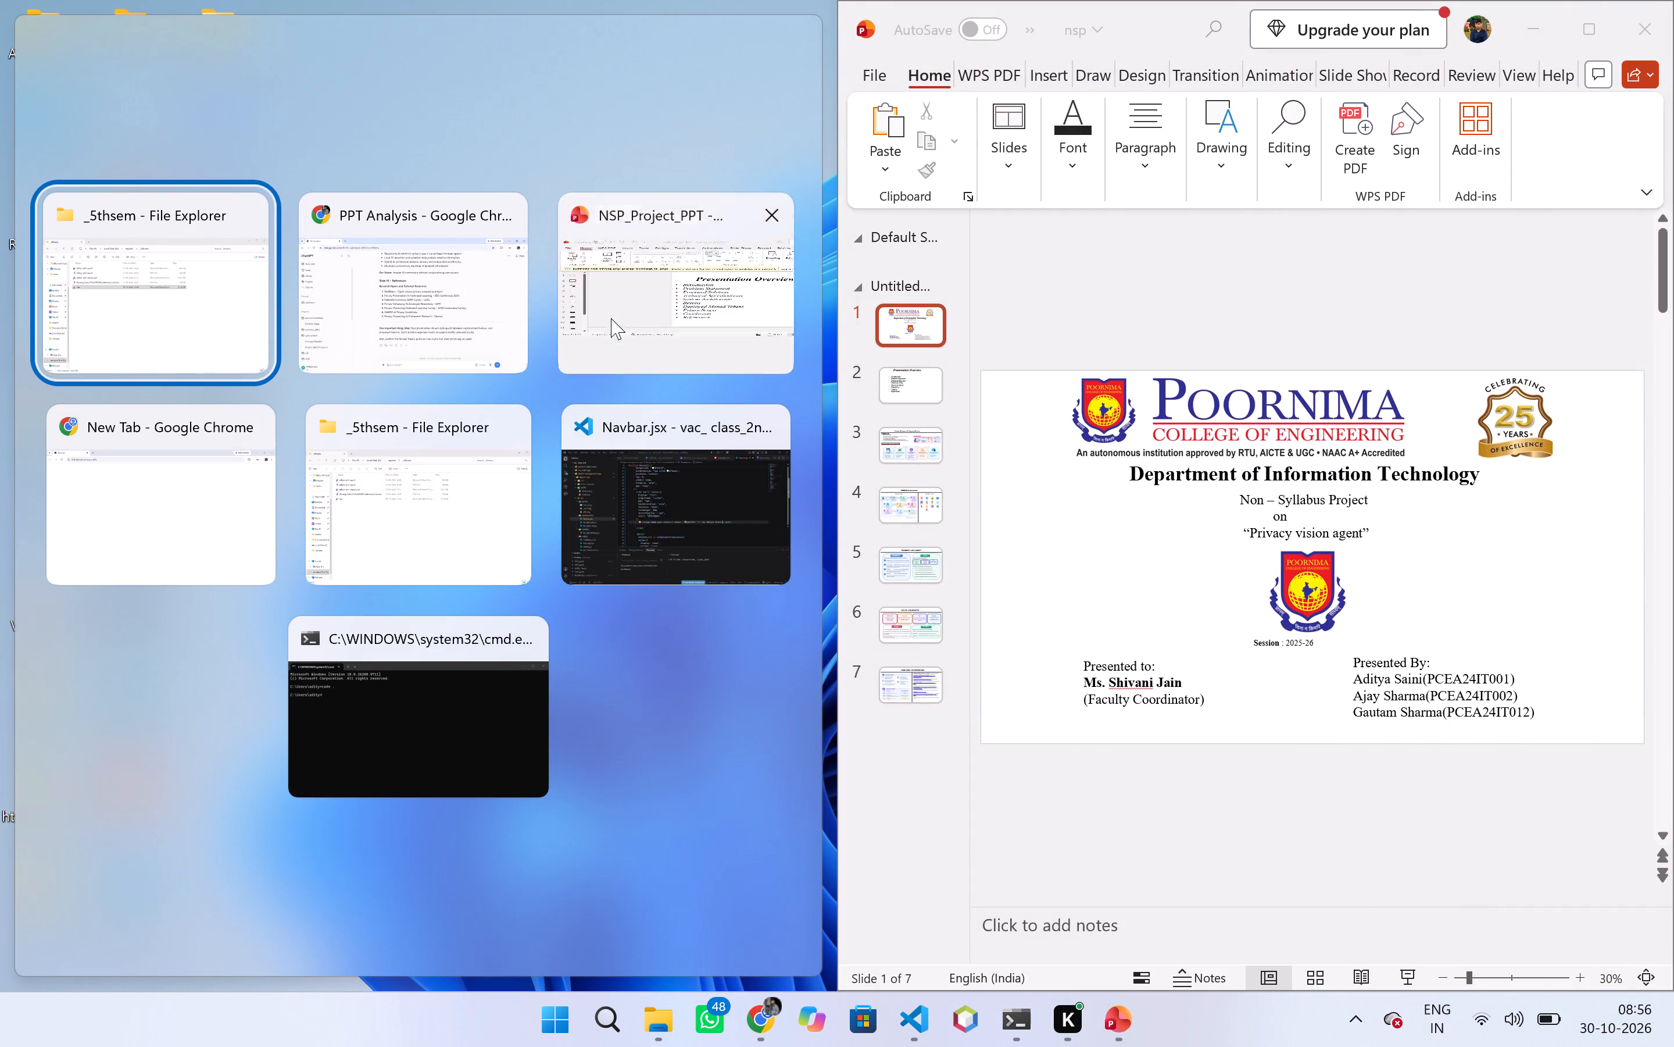
pyautogui.scroll(2, 332, 546)
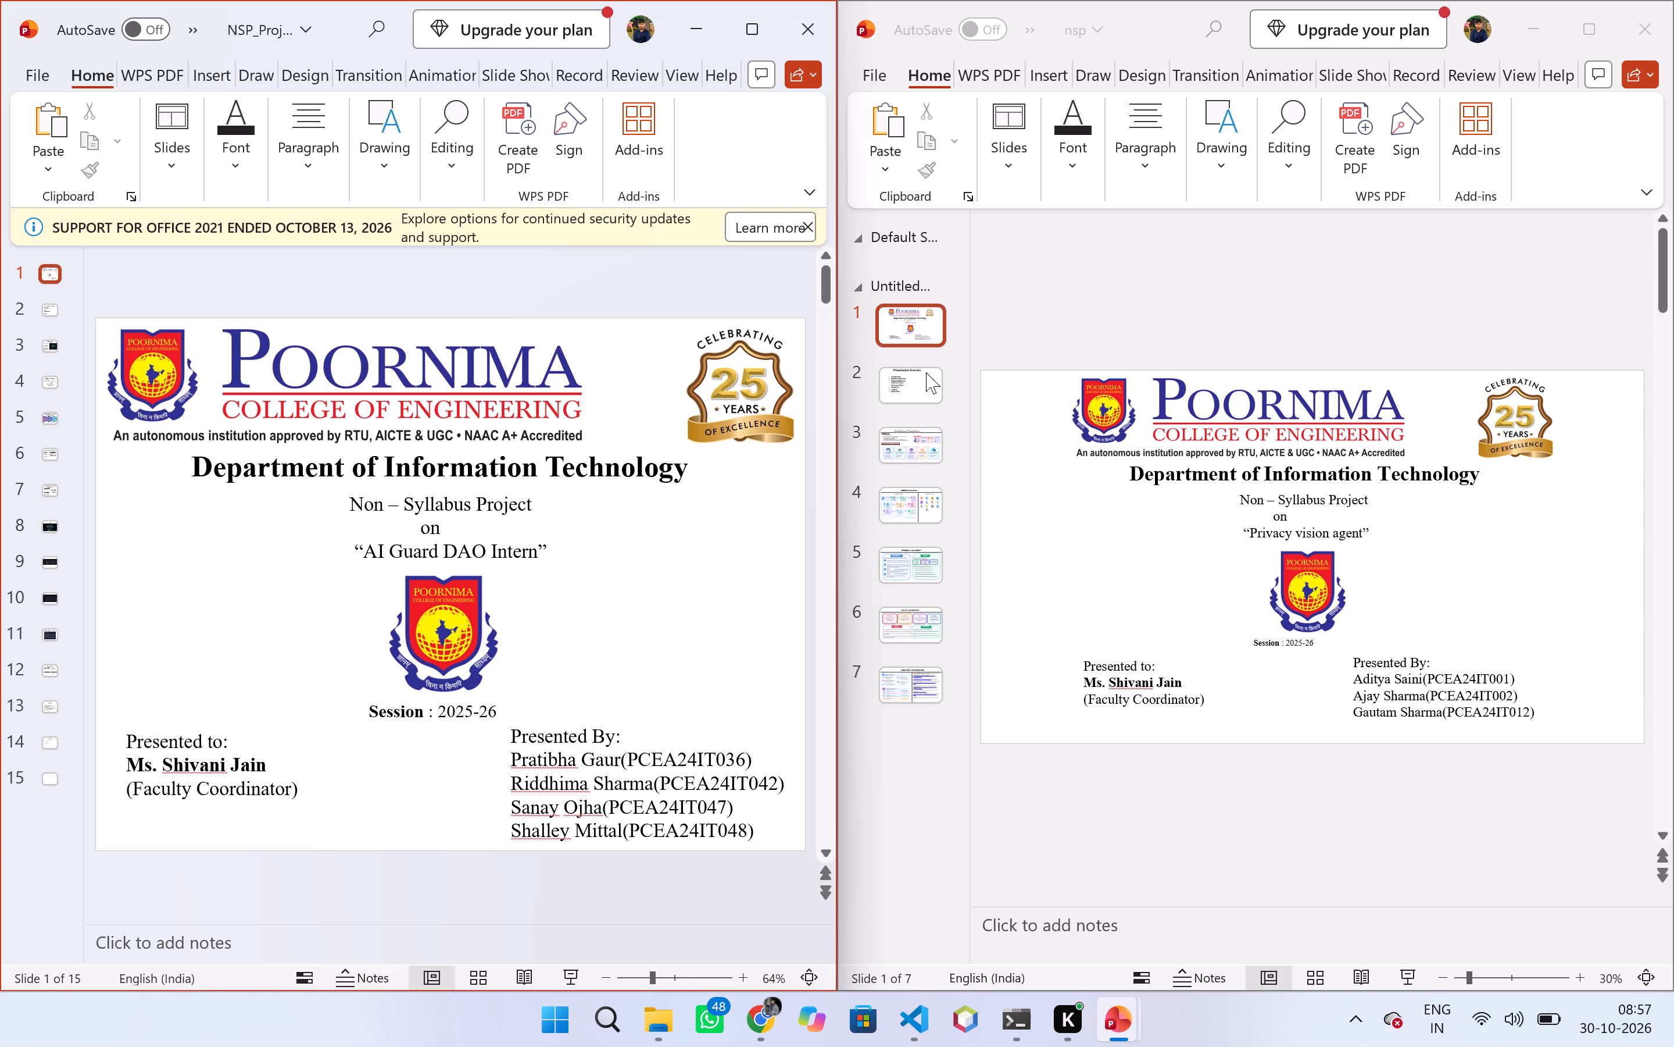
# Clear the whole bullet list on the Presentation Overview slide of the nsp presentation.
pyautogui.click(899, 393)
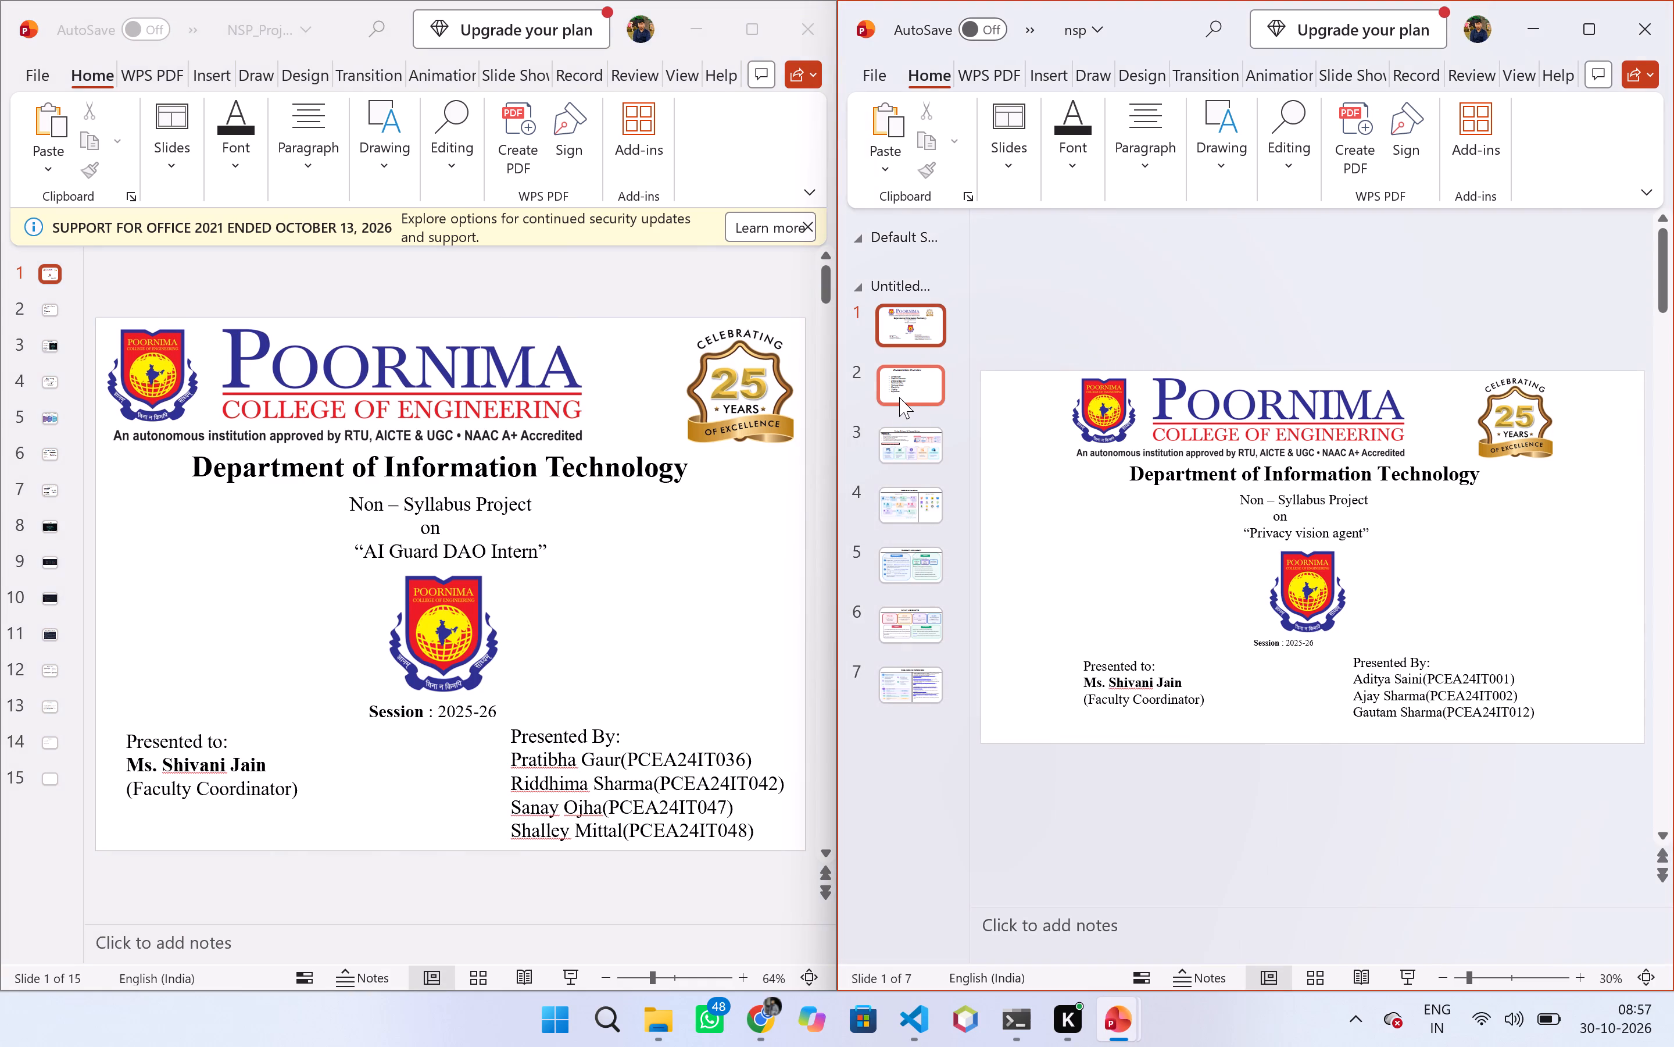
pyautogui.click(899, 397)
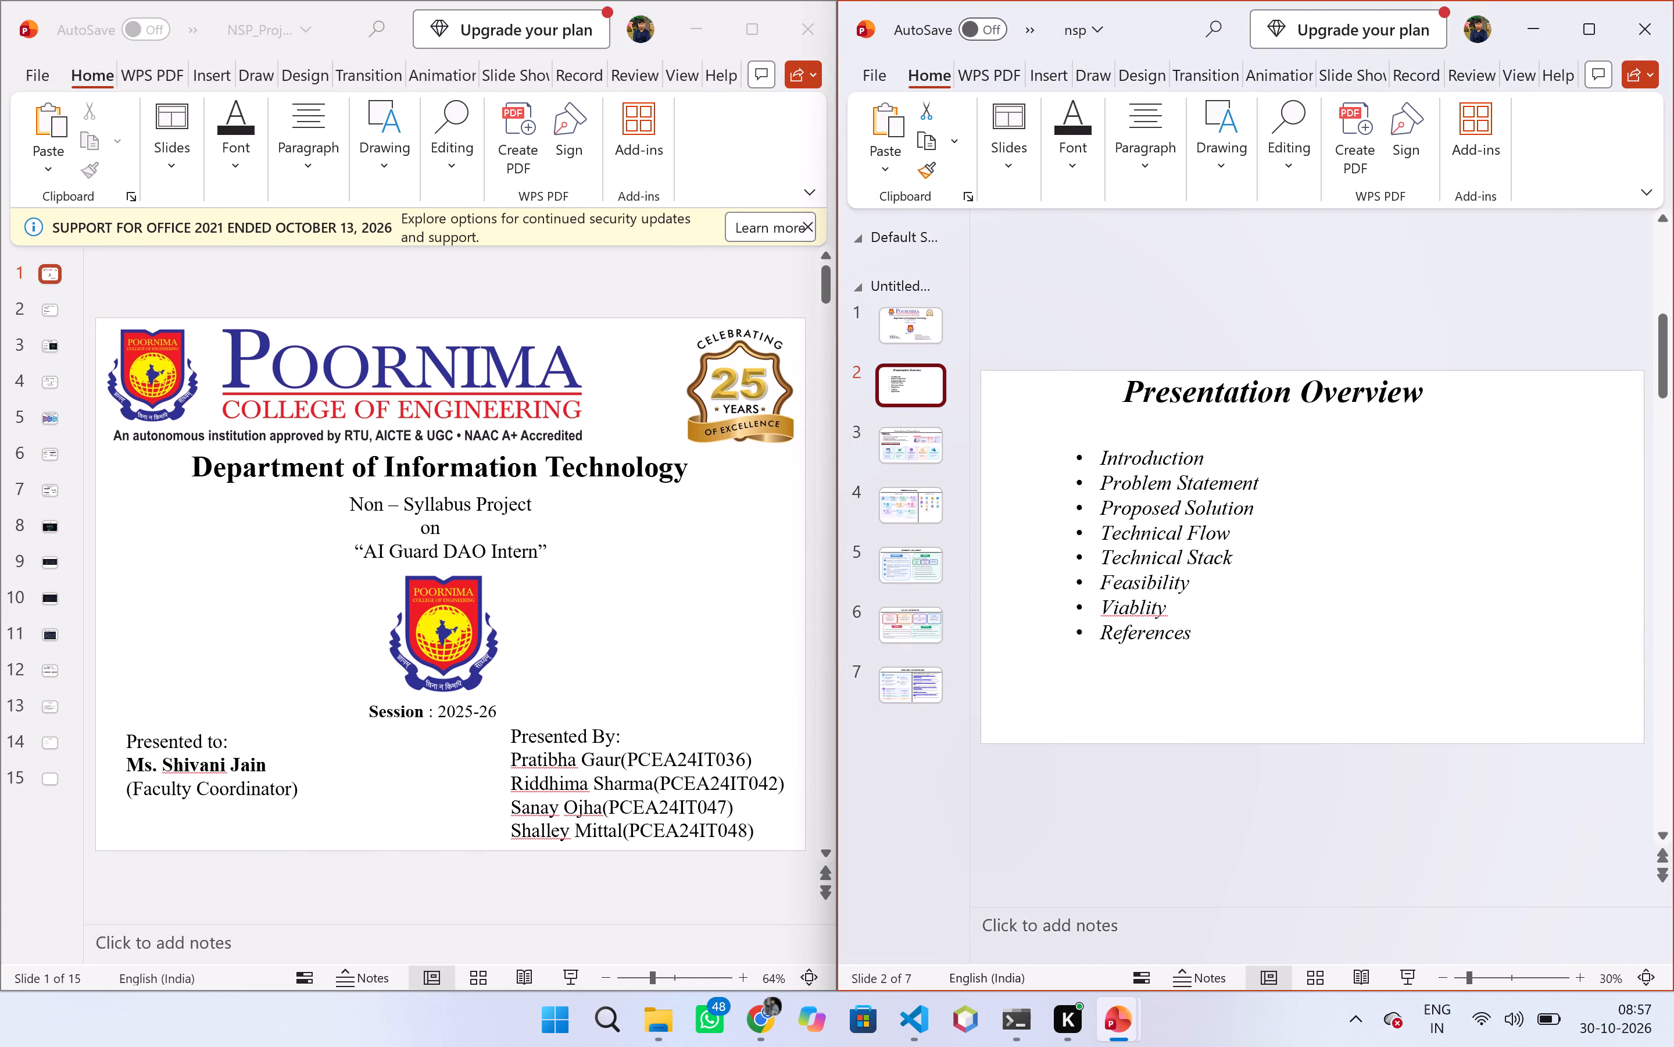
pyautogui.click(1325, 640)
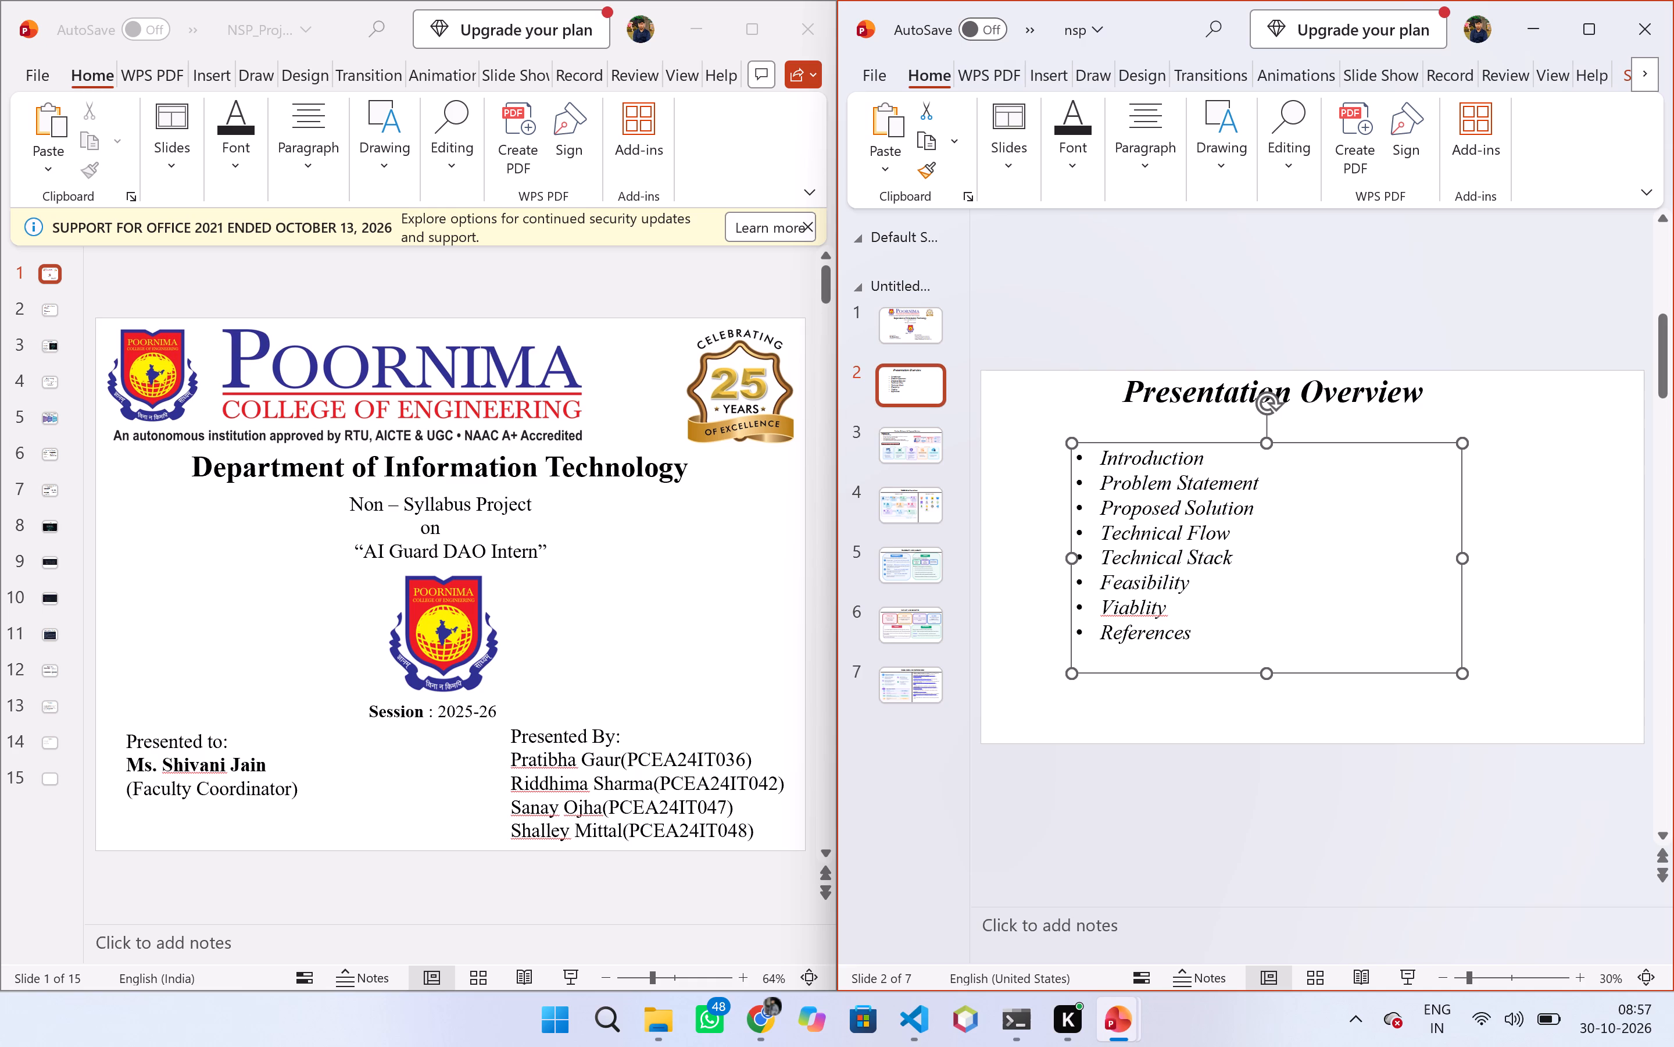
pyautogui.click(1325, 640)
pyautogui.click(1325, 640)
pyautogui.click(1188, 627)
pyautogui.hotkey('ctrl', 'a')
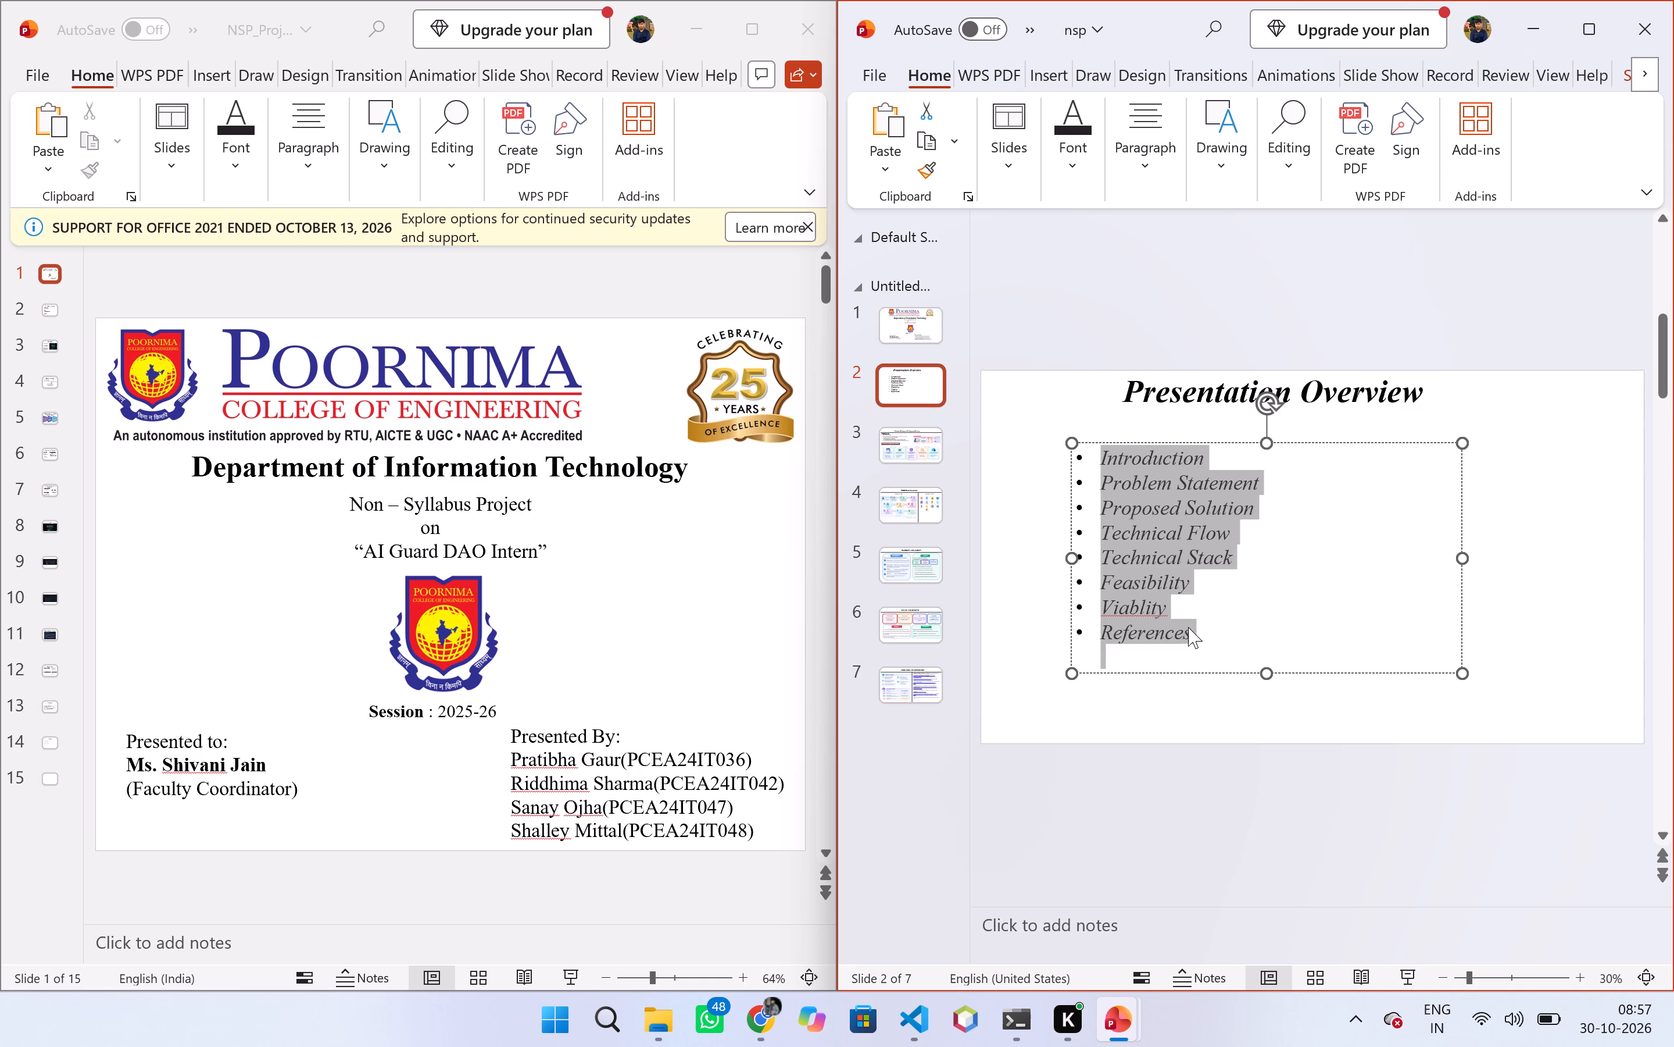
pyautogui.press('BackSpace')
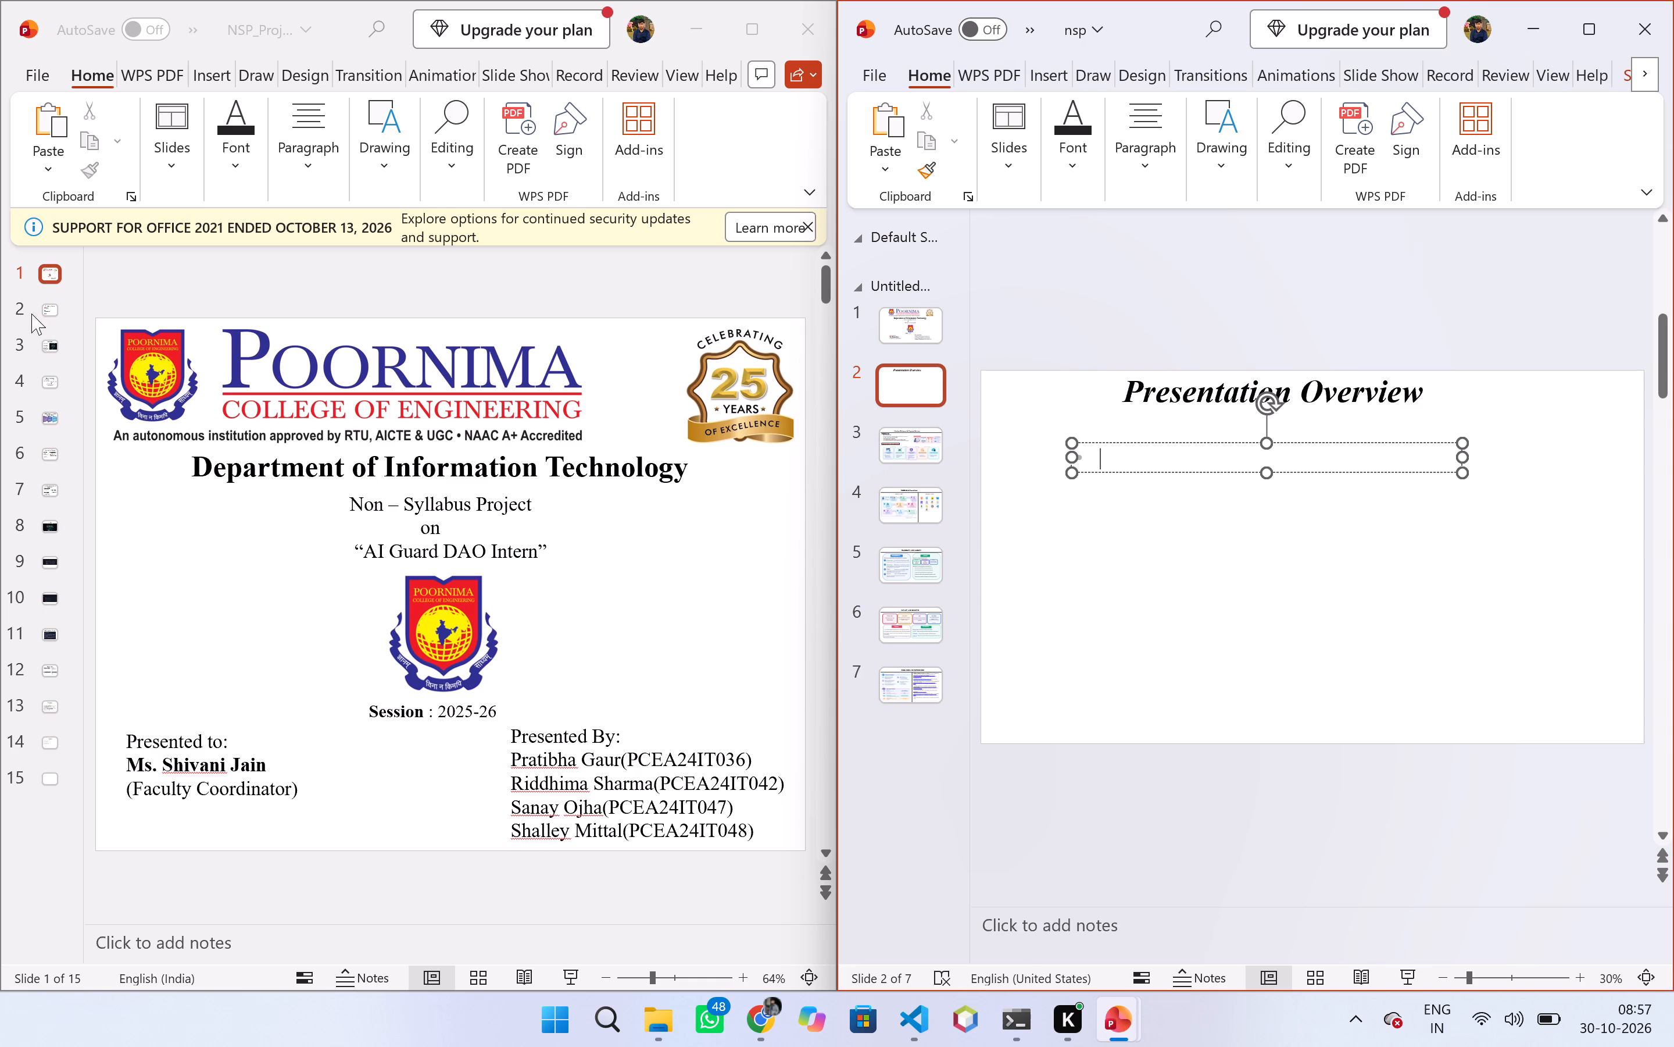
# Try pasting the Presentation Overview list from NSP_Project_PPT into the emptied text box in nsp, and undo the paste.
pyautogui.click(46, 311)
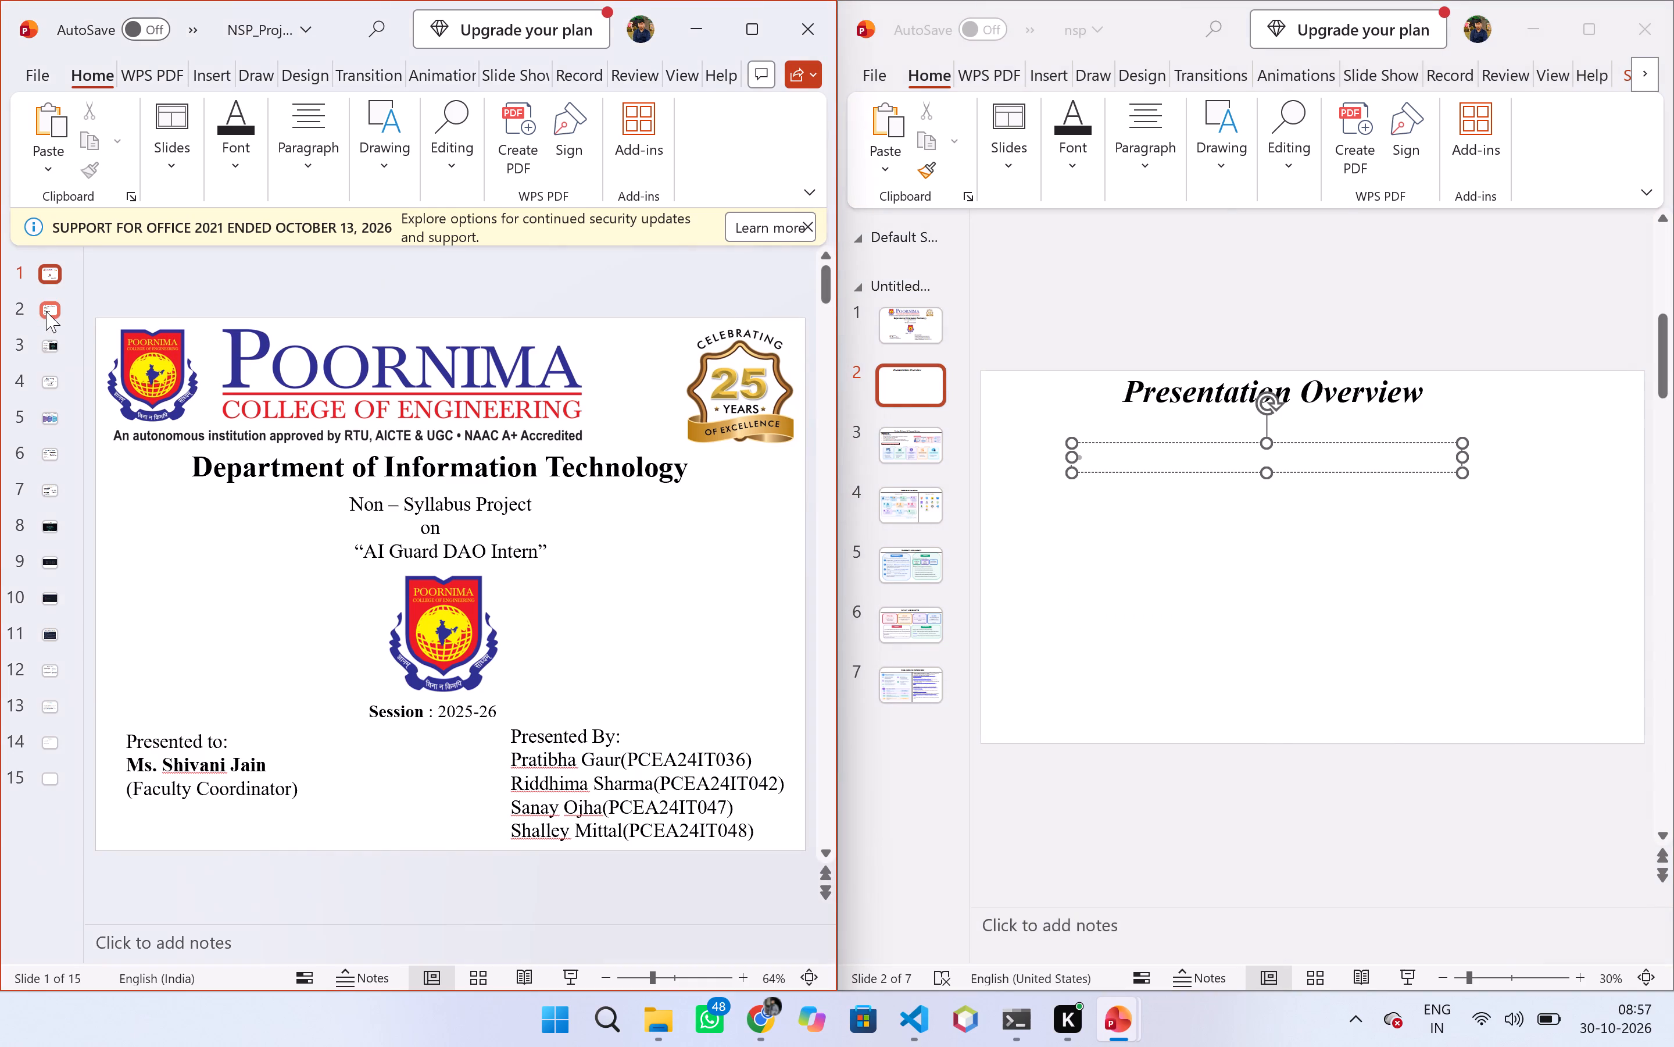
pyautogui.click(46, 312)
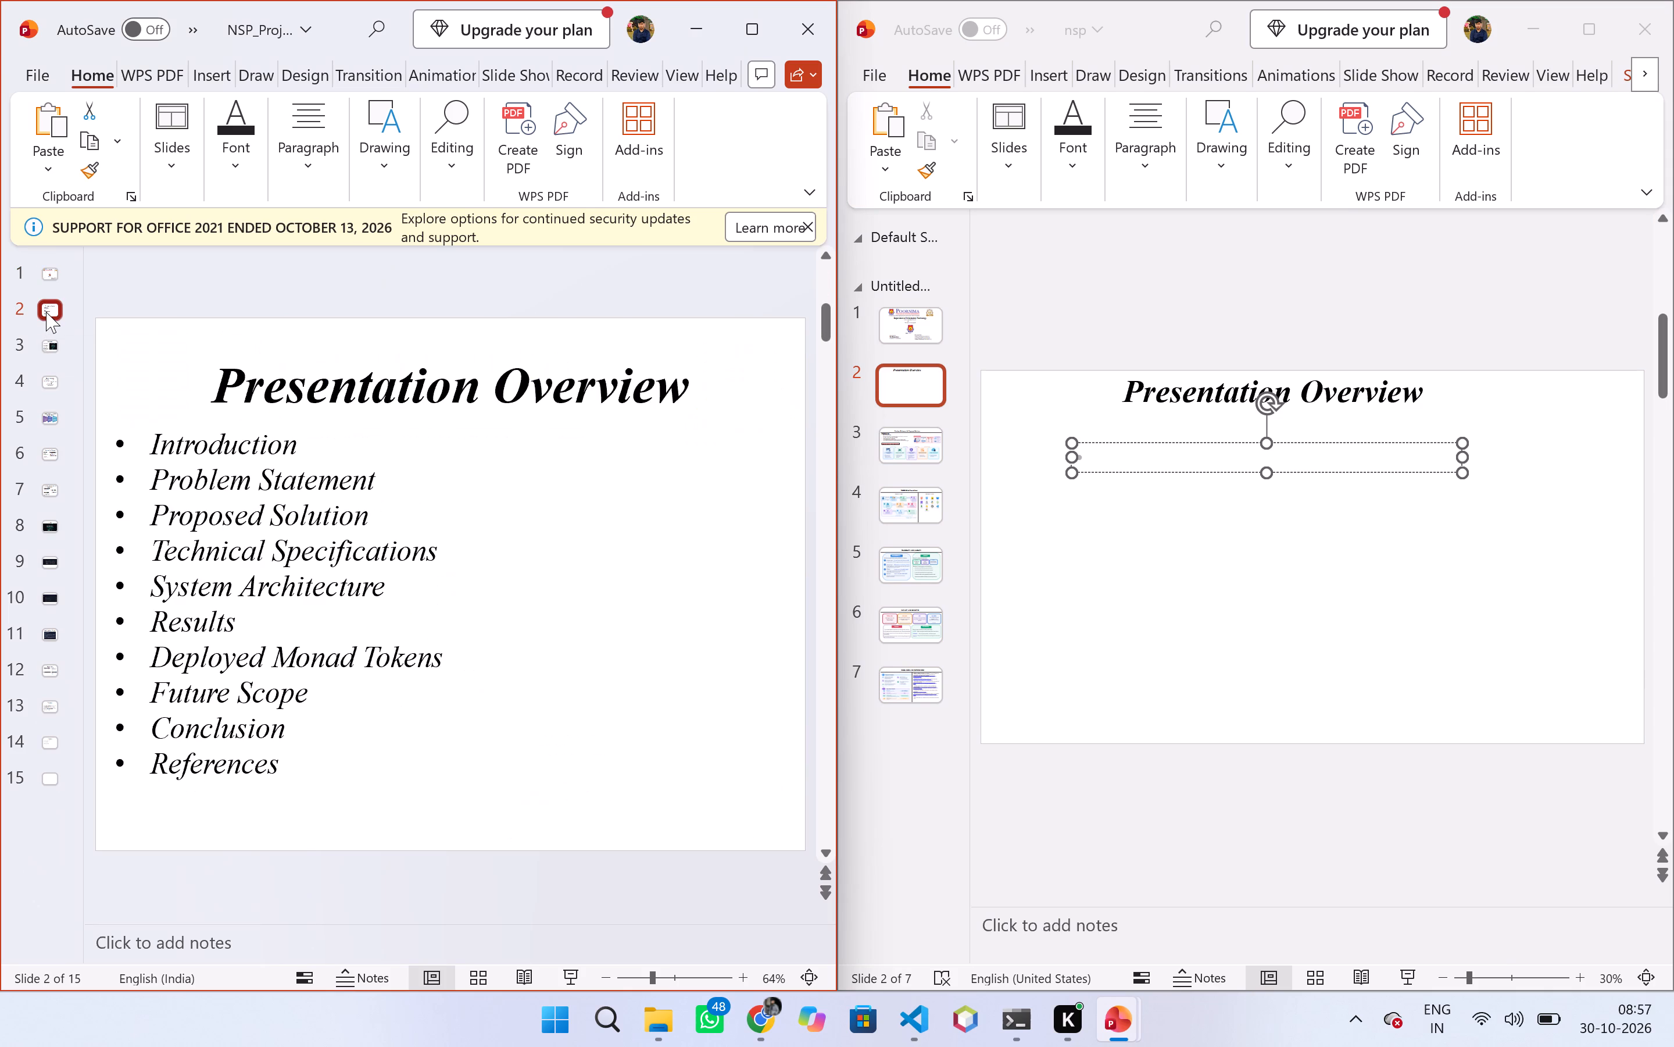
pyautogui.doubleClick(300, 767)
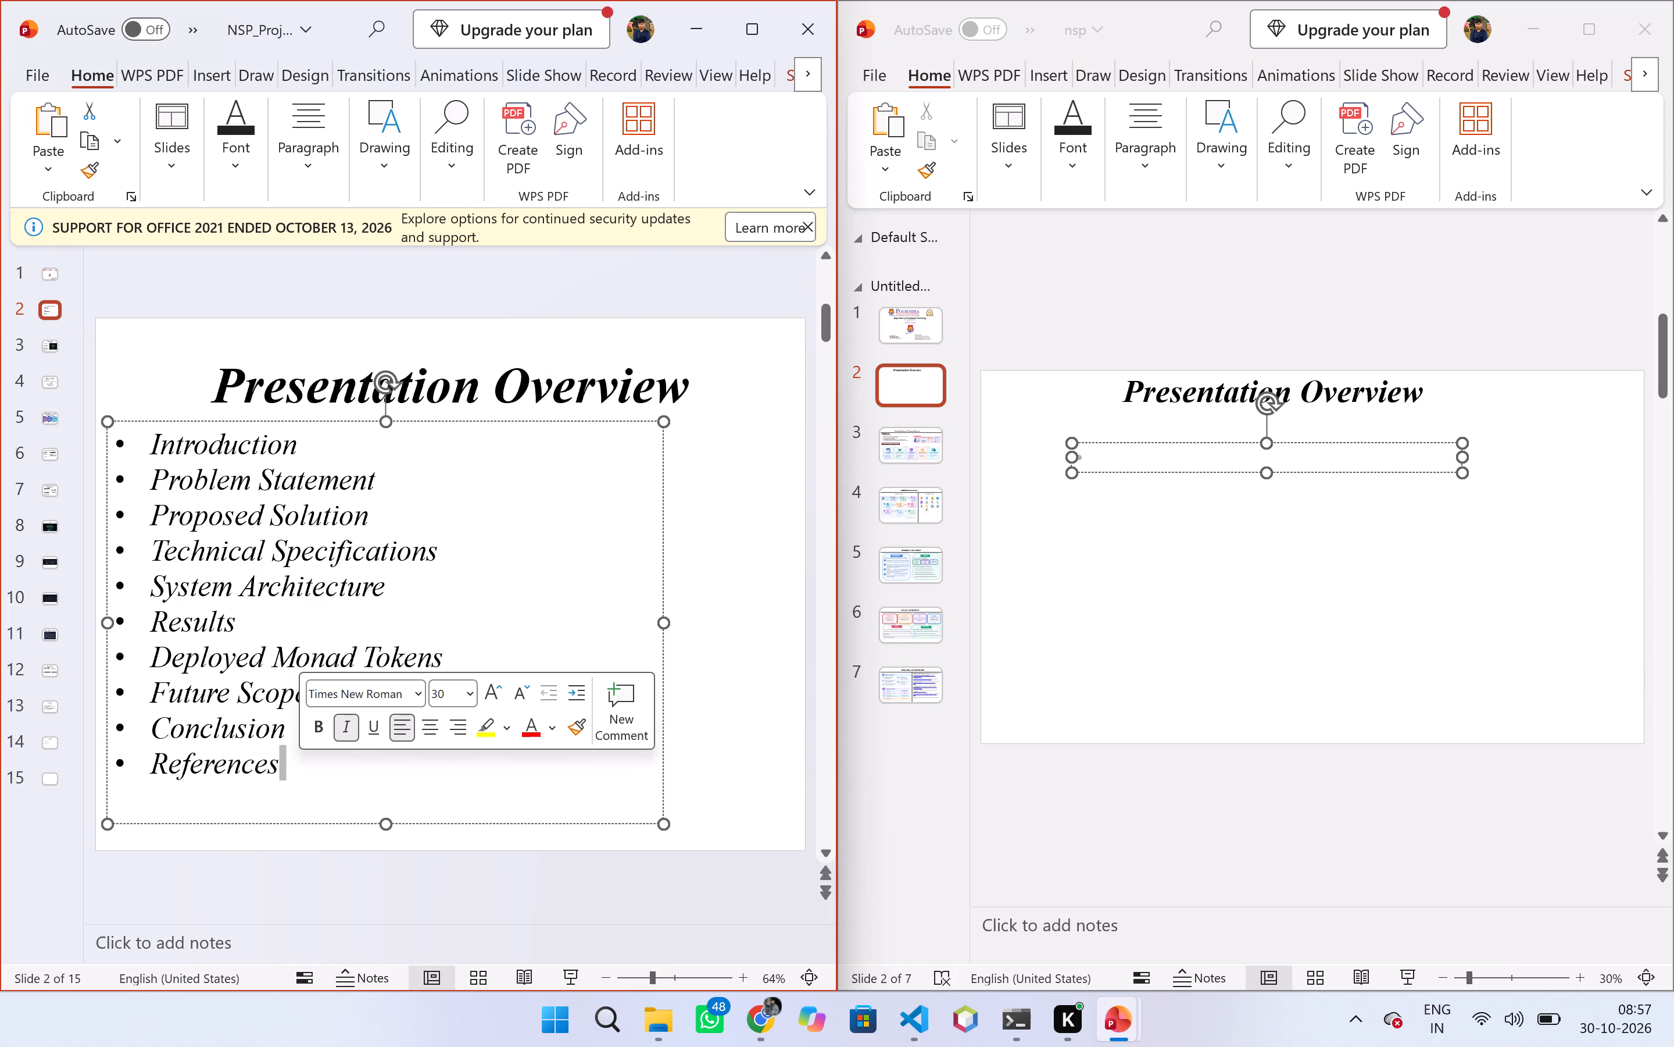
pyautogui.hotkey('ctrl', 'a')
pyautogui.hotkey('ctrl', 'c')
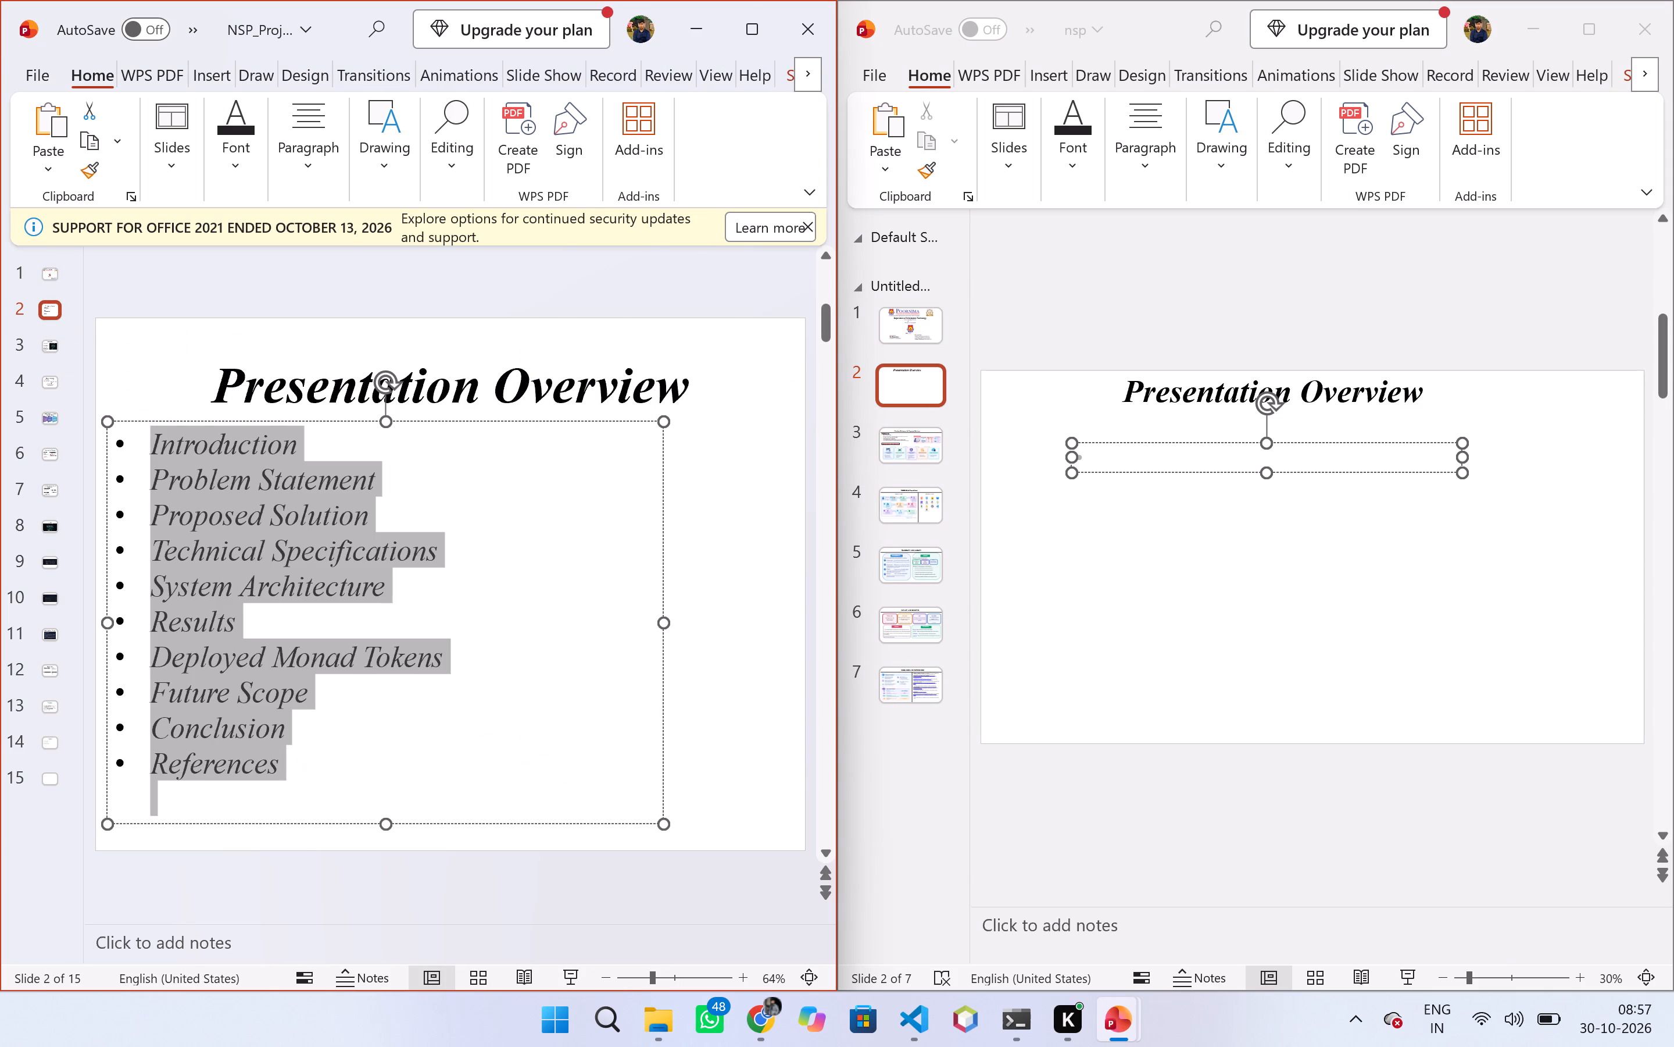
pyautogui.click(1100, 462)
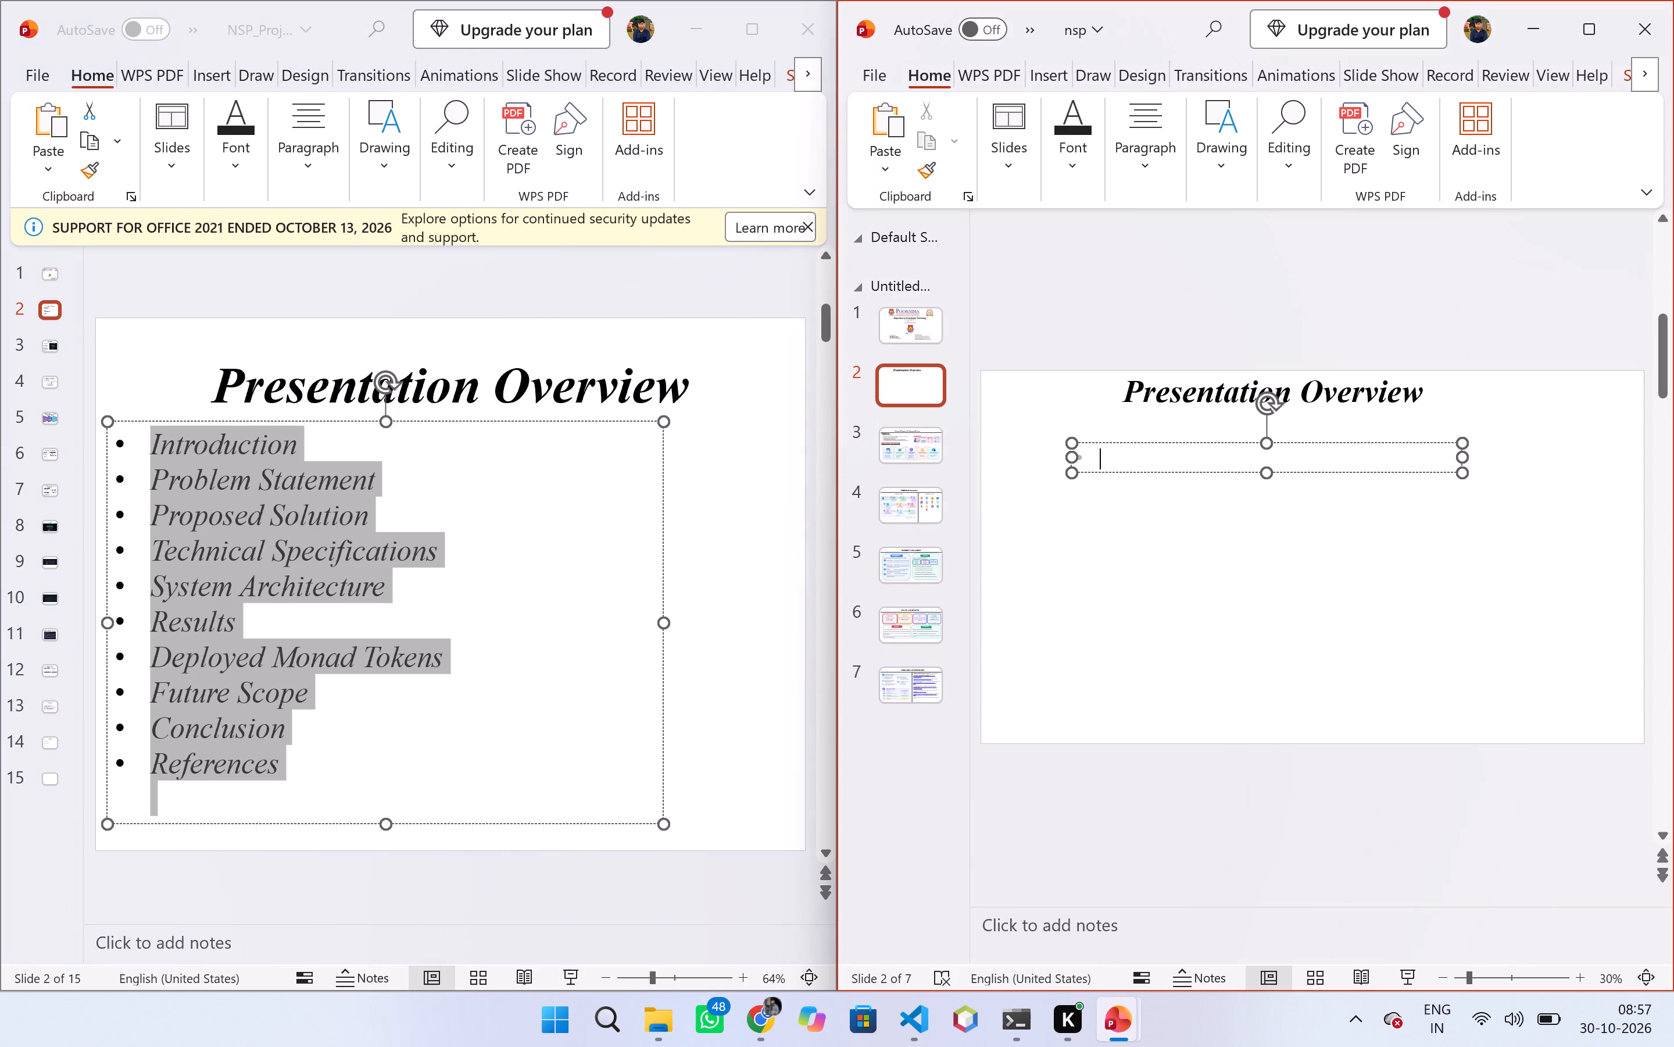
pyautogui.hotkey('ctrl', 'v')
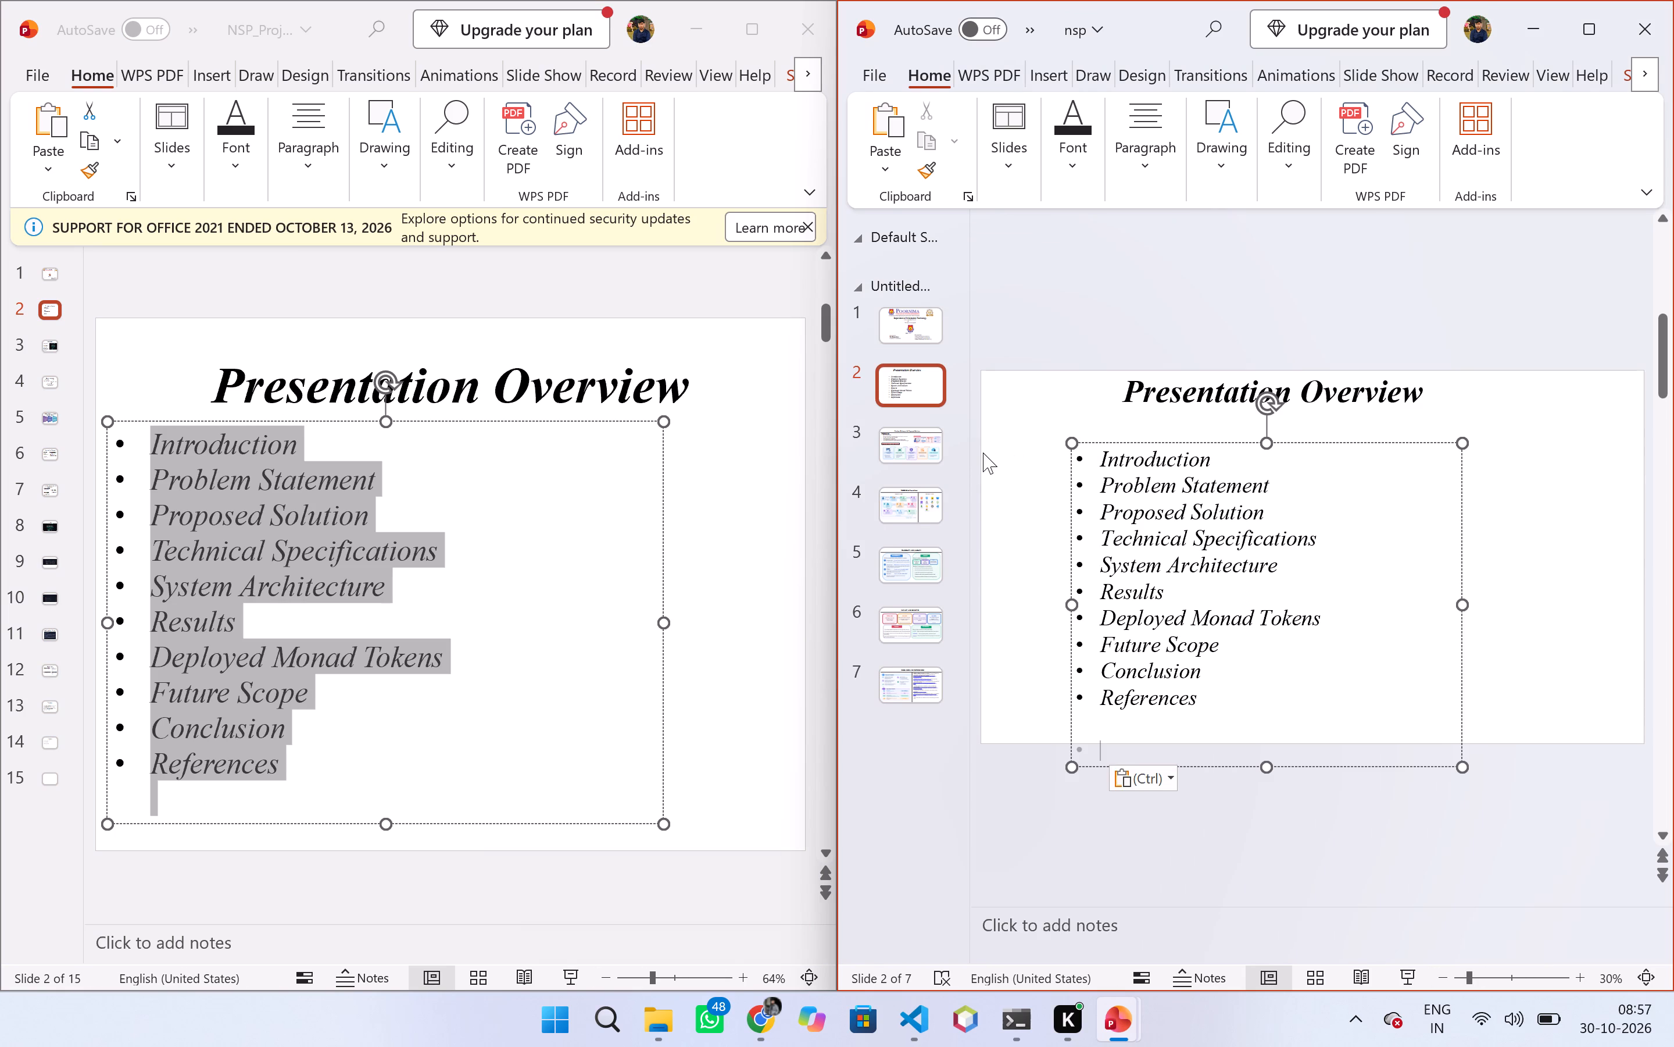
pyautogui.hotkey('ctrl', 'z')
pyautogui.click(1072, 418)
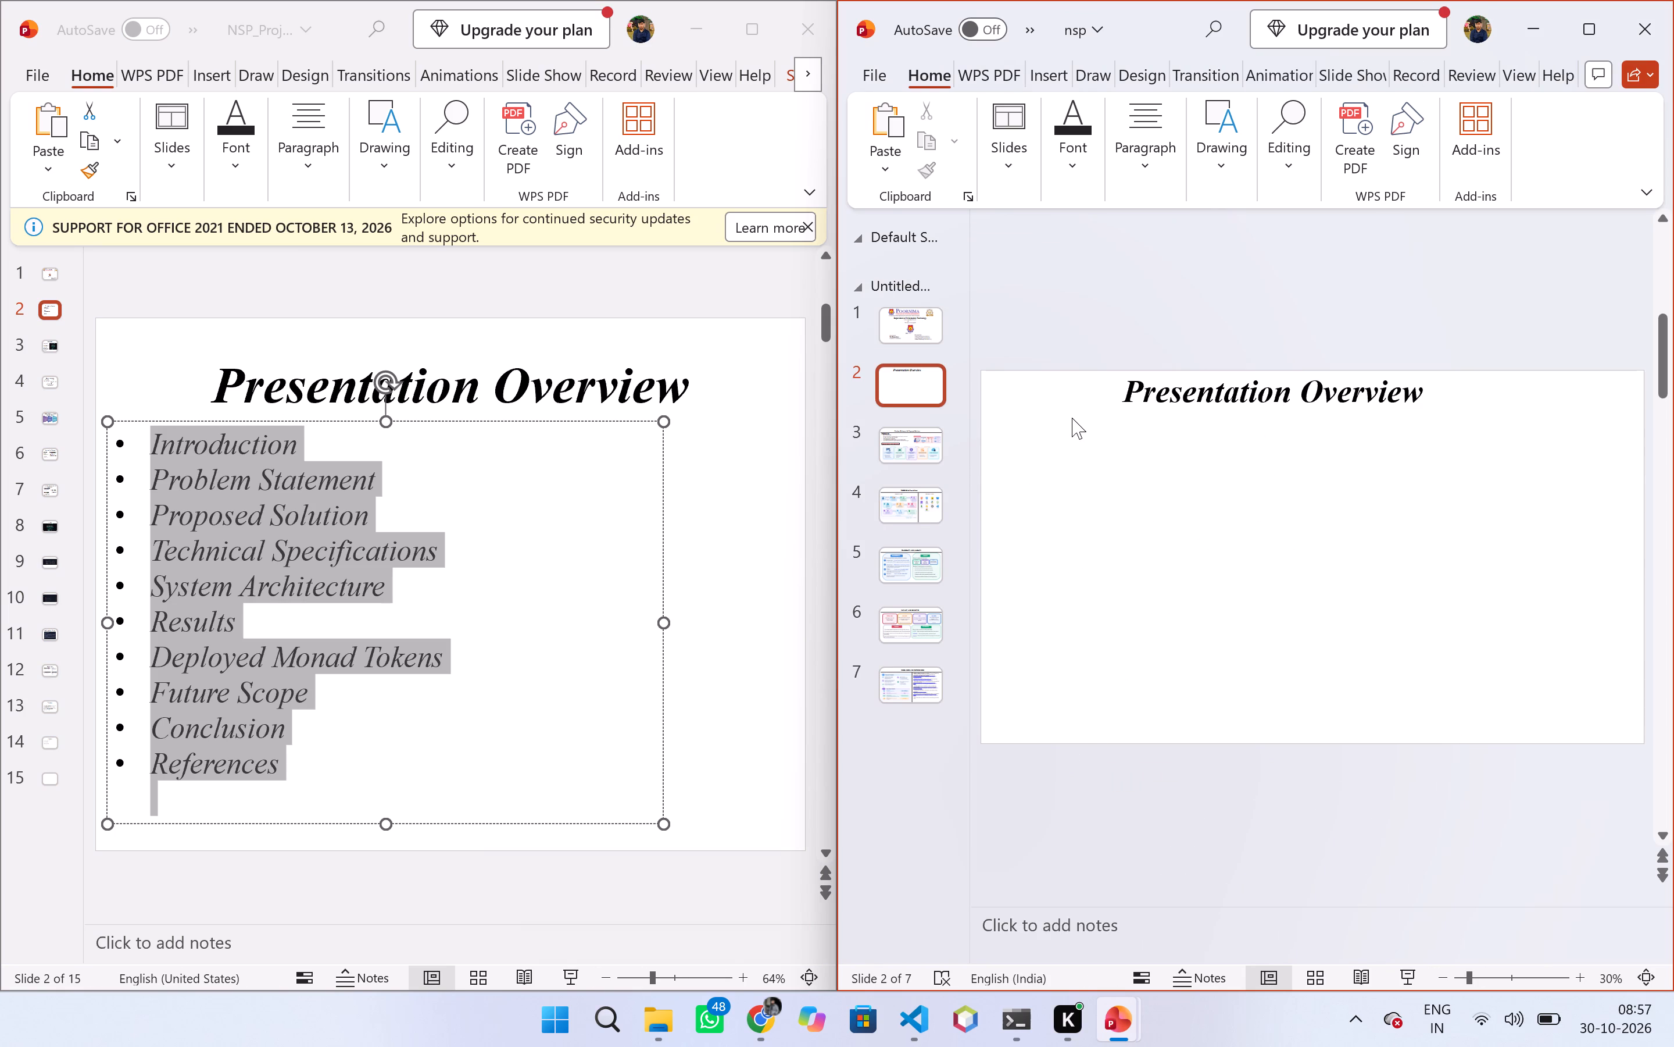
# Delete the Presentation Overview slide from the nsp presentation.
pyautogui.click(922, 403)
pyautogui.press('BackSpace')
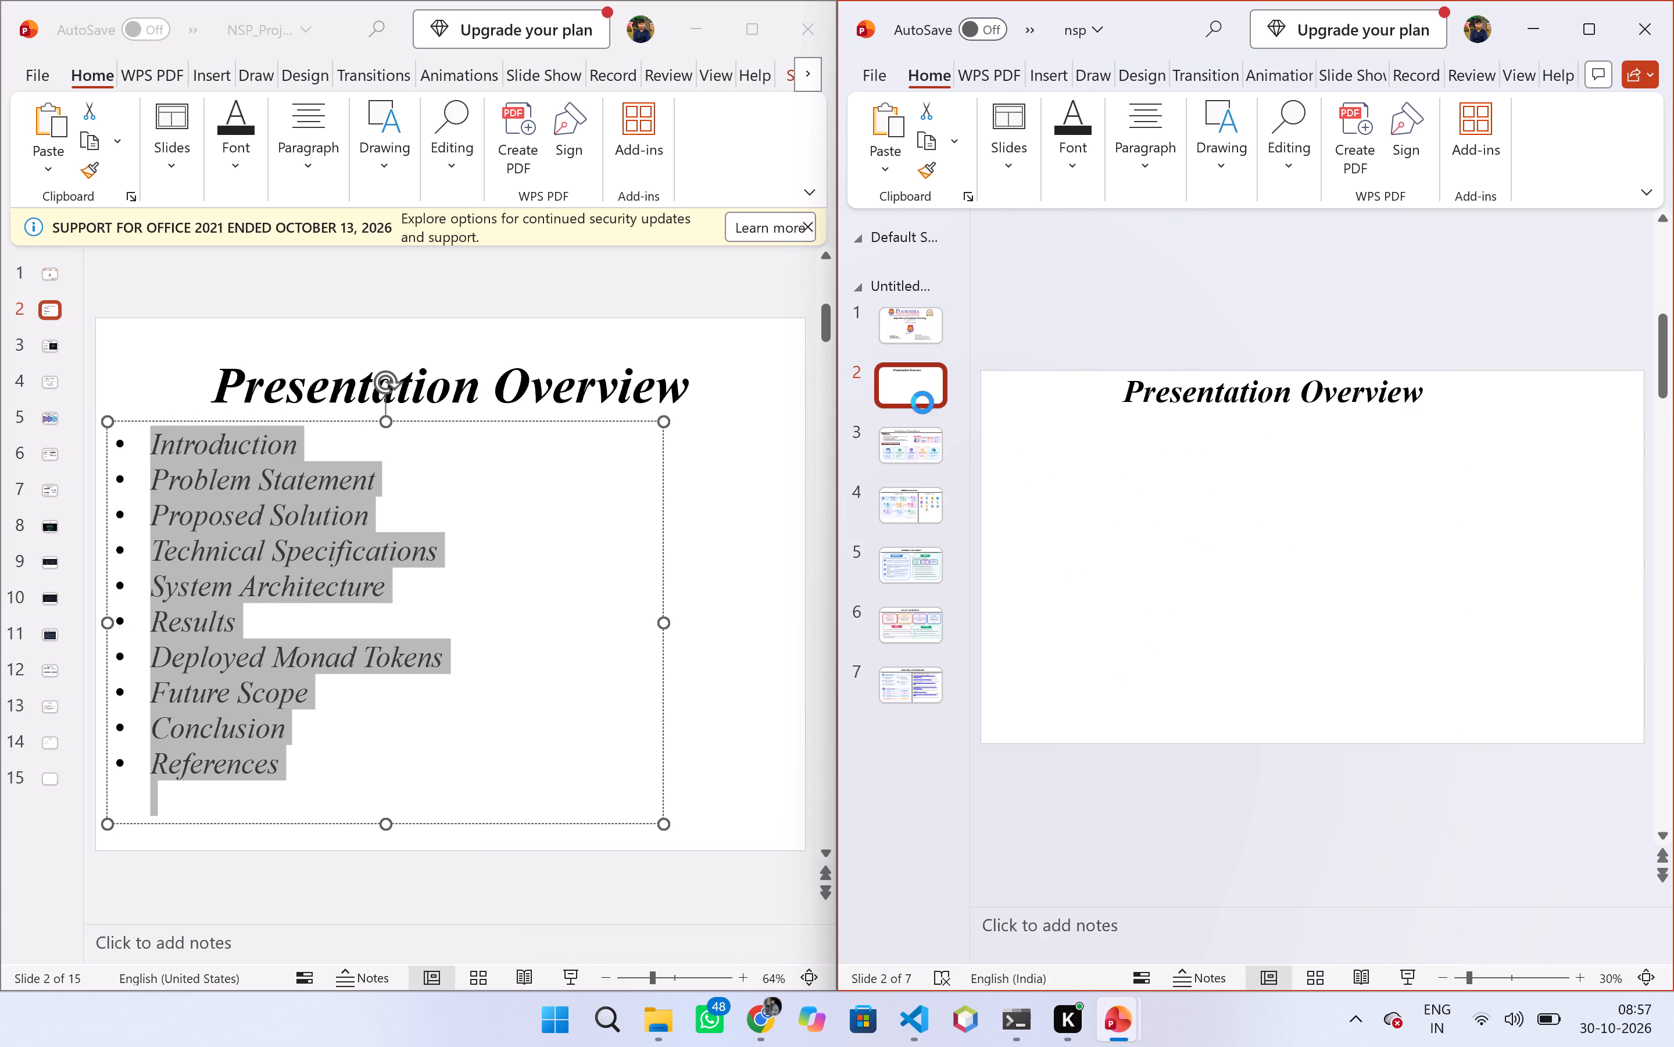
# Copy the whole Presentation Overview slide from NSP_Project_PPT into nsp and place it as slide 2, directly after the title slide.
pyautogui.click(464, 287)
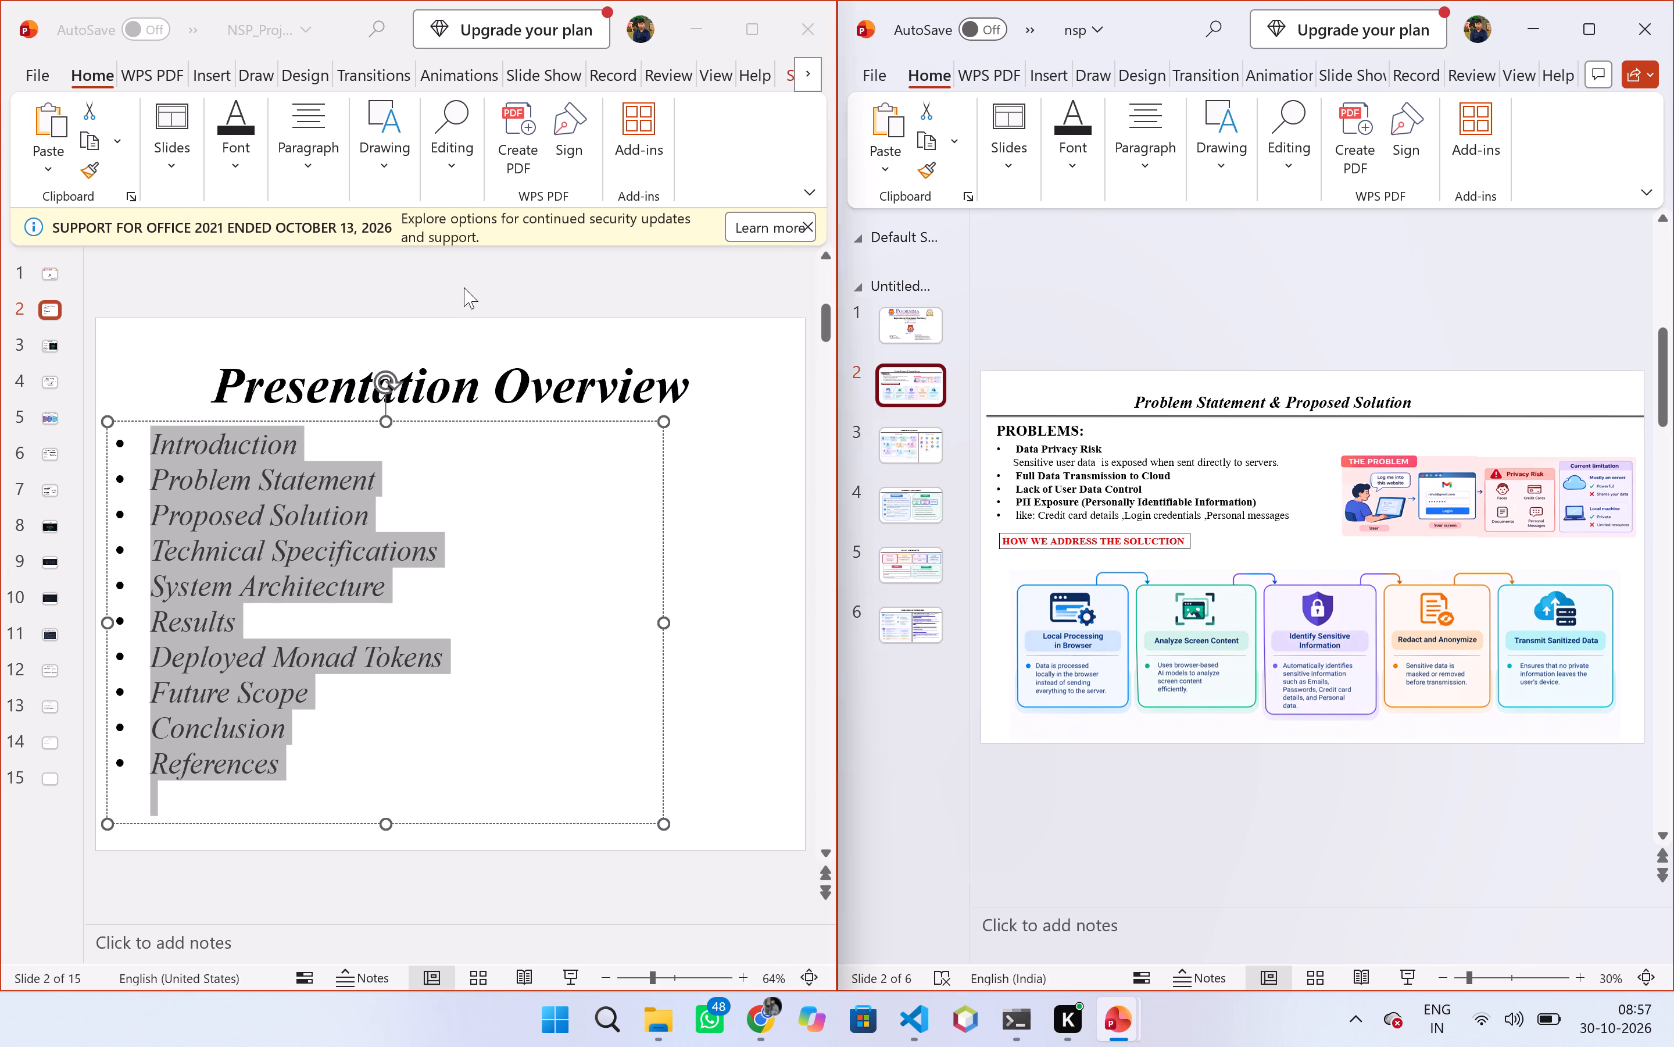
pyautogui.click(716, 458)
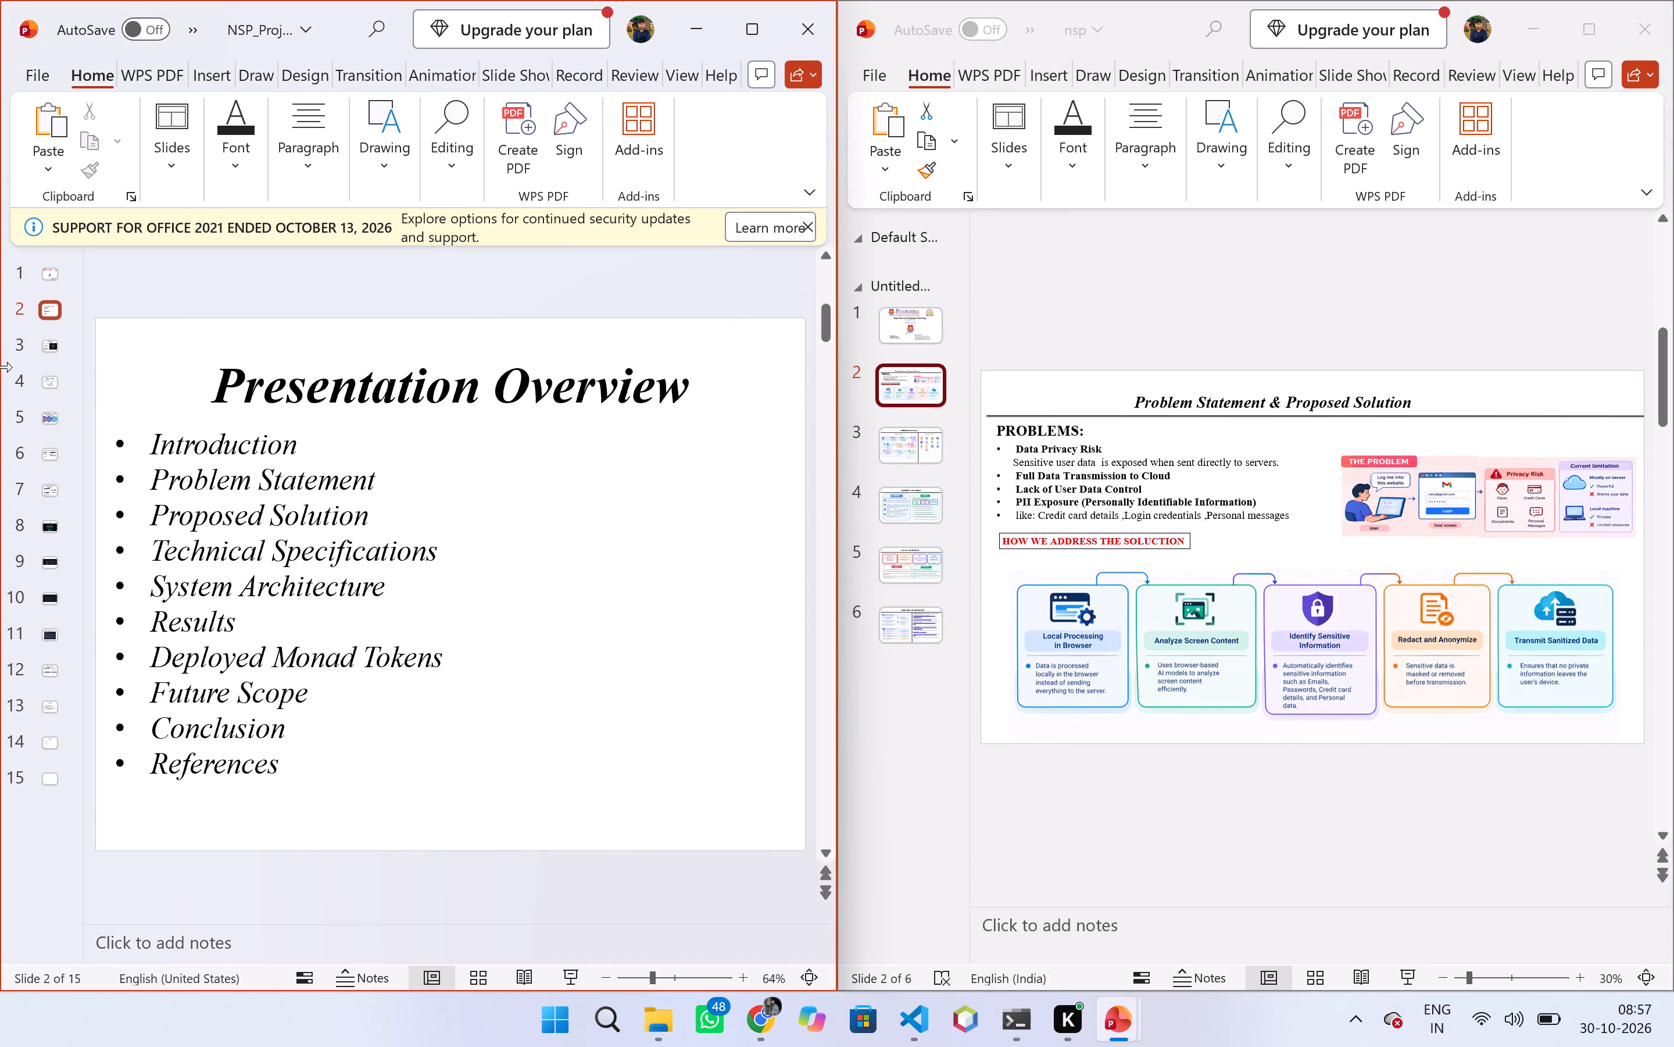
pyautogui.click(52, 313)
pyautogui.hotkey('ctrl', 'c')
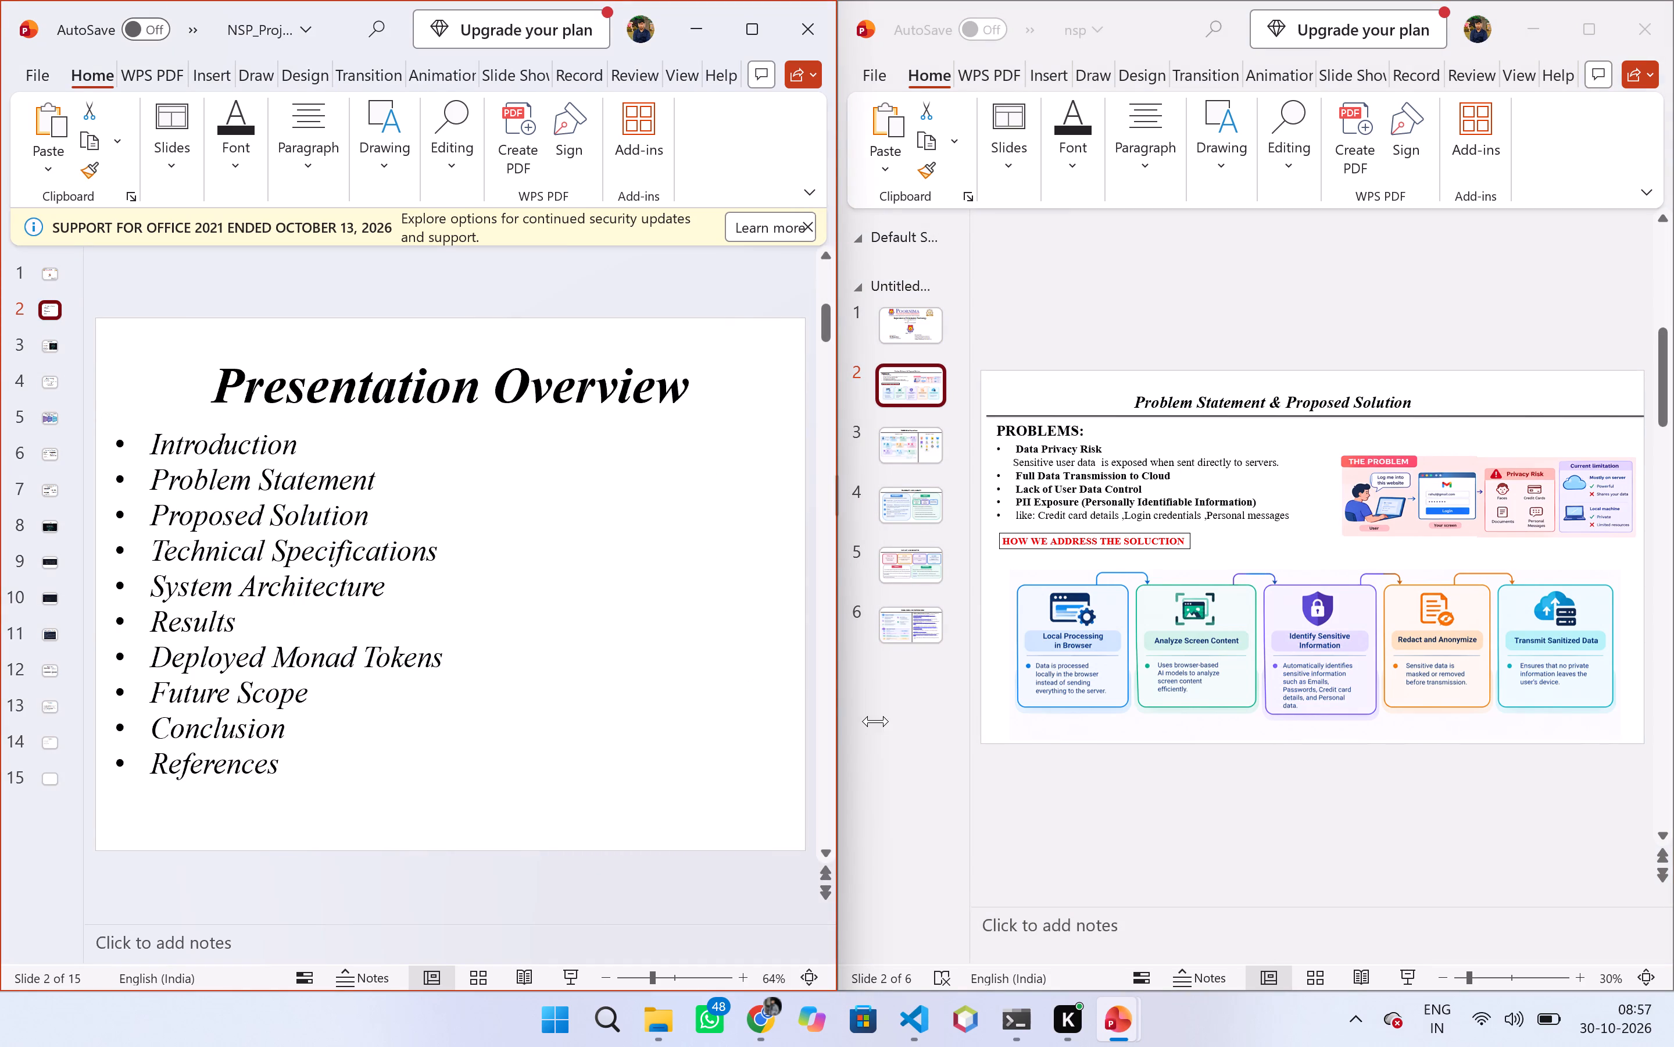
pyautogui.click(911, 695)
pyautogui.hotkey('ctrl', 'v')
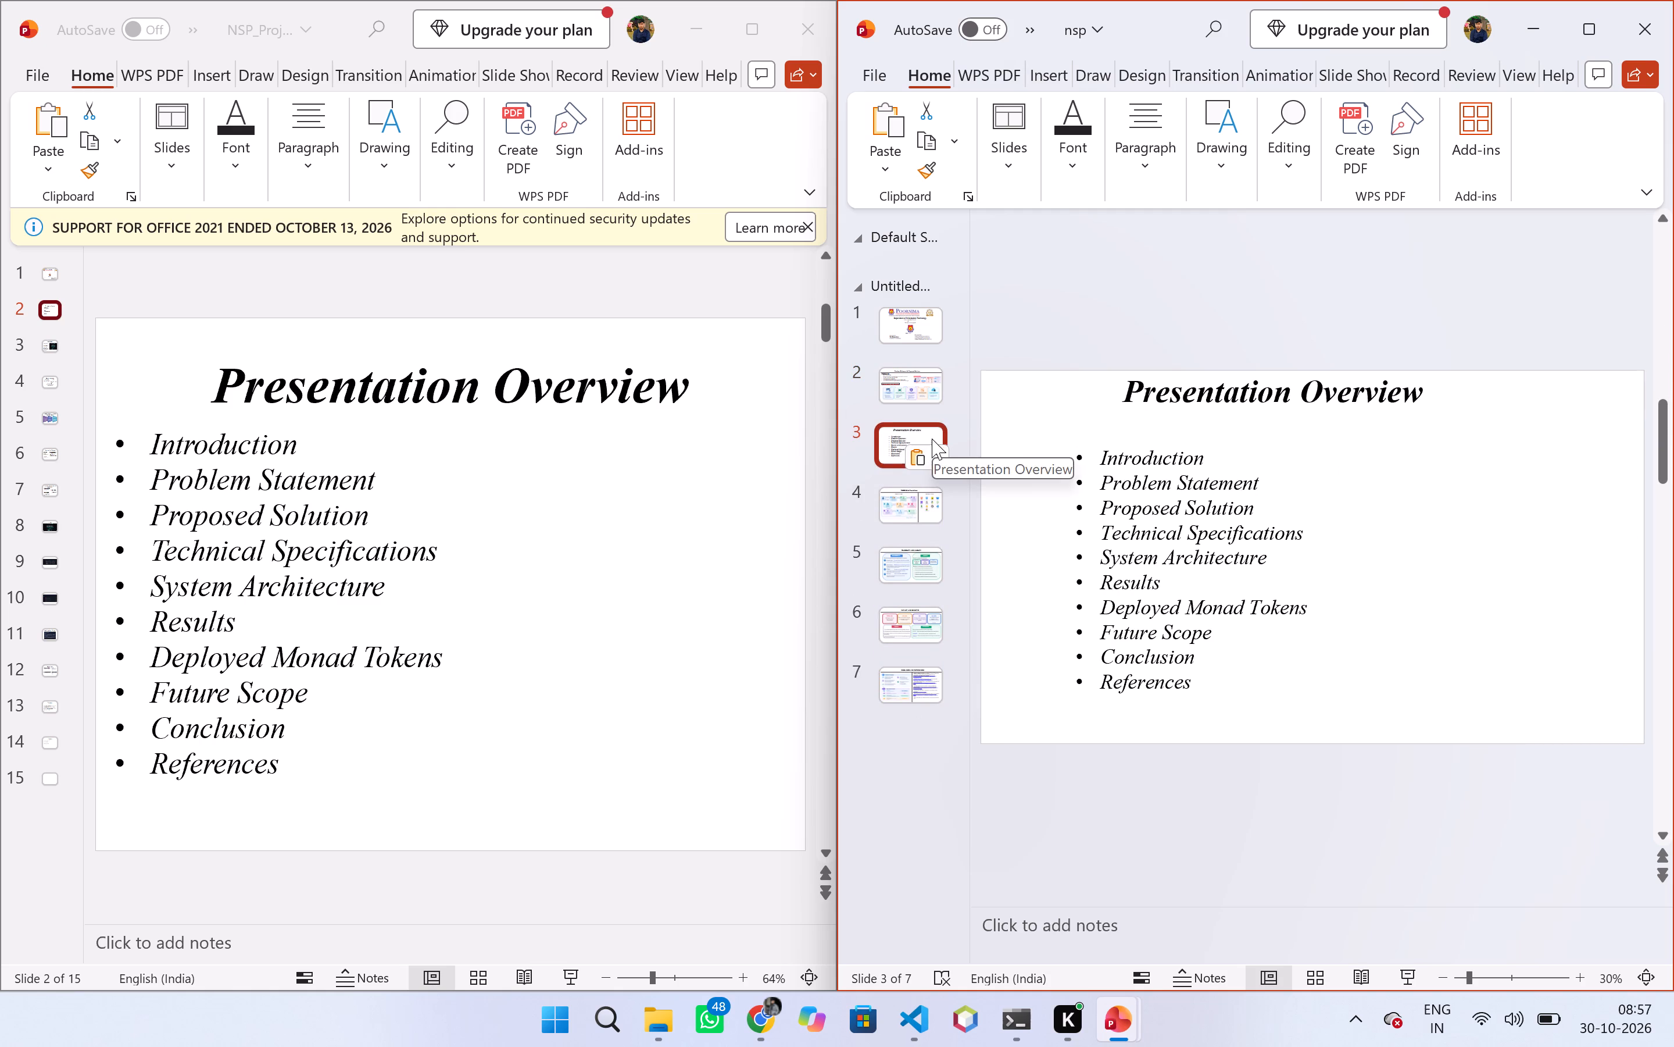
pyautogui.moveTo(932, 439); pyautogui.dragTo(931, 369)
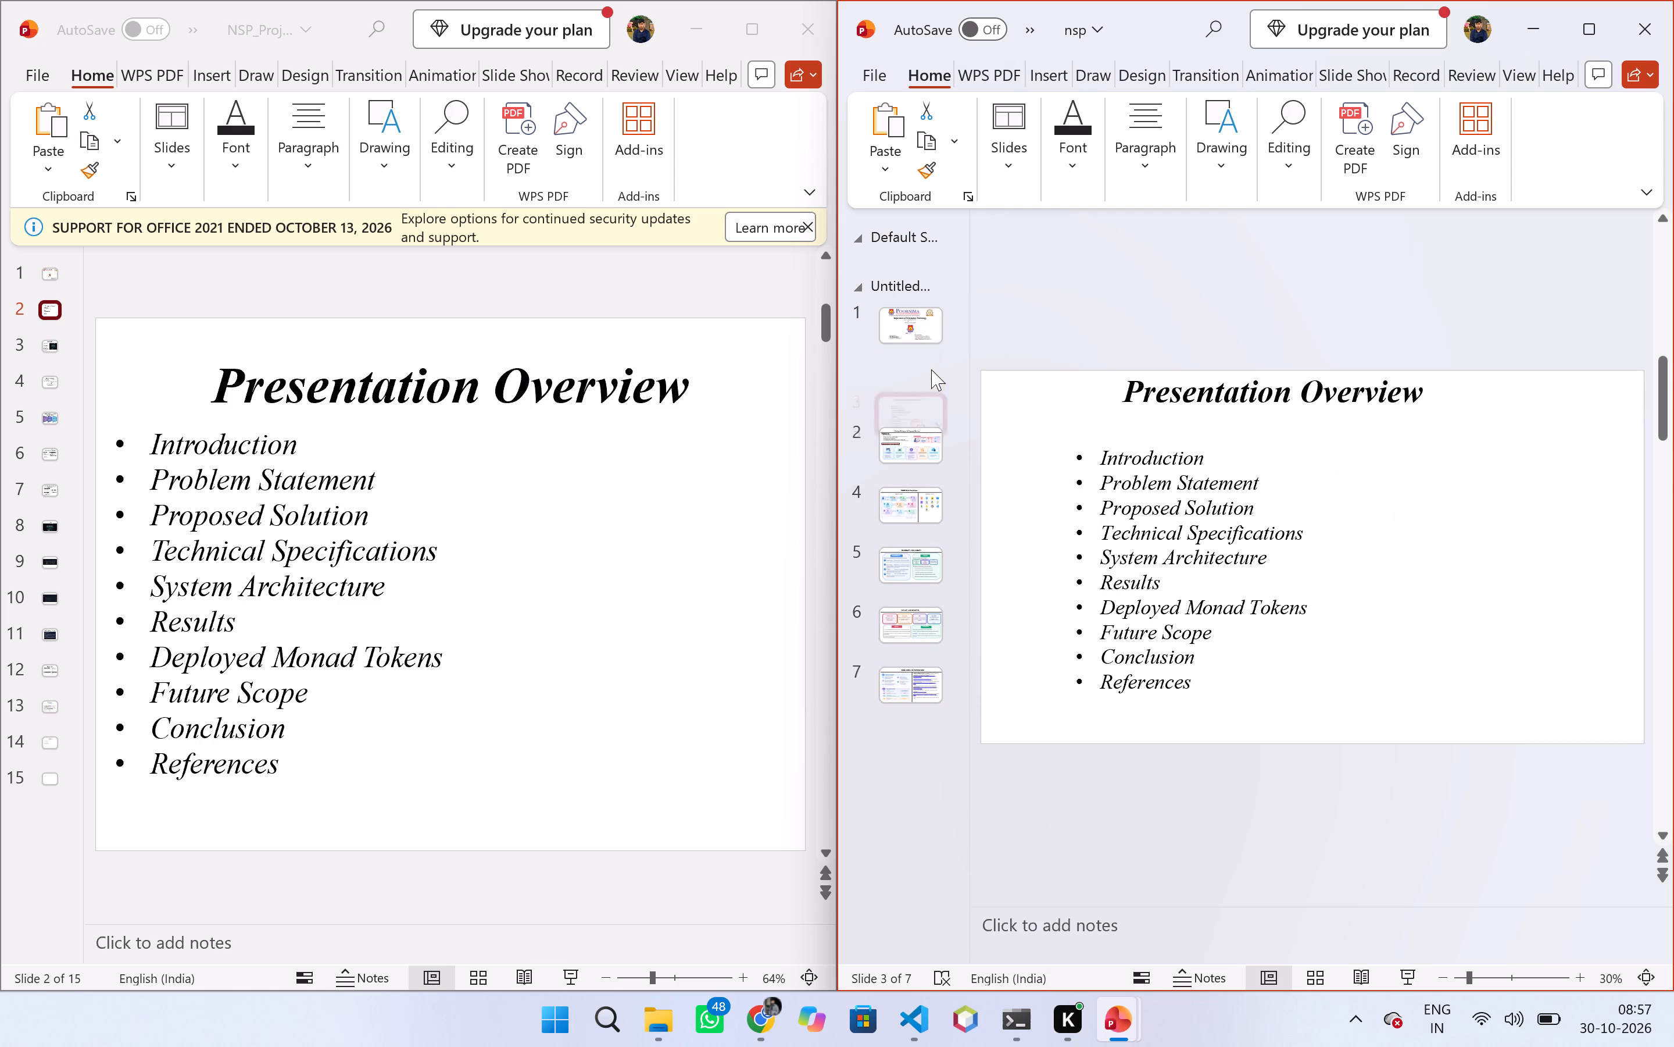
pyautogui.click(1068, 323)
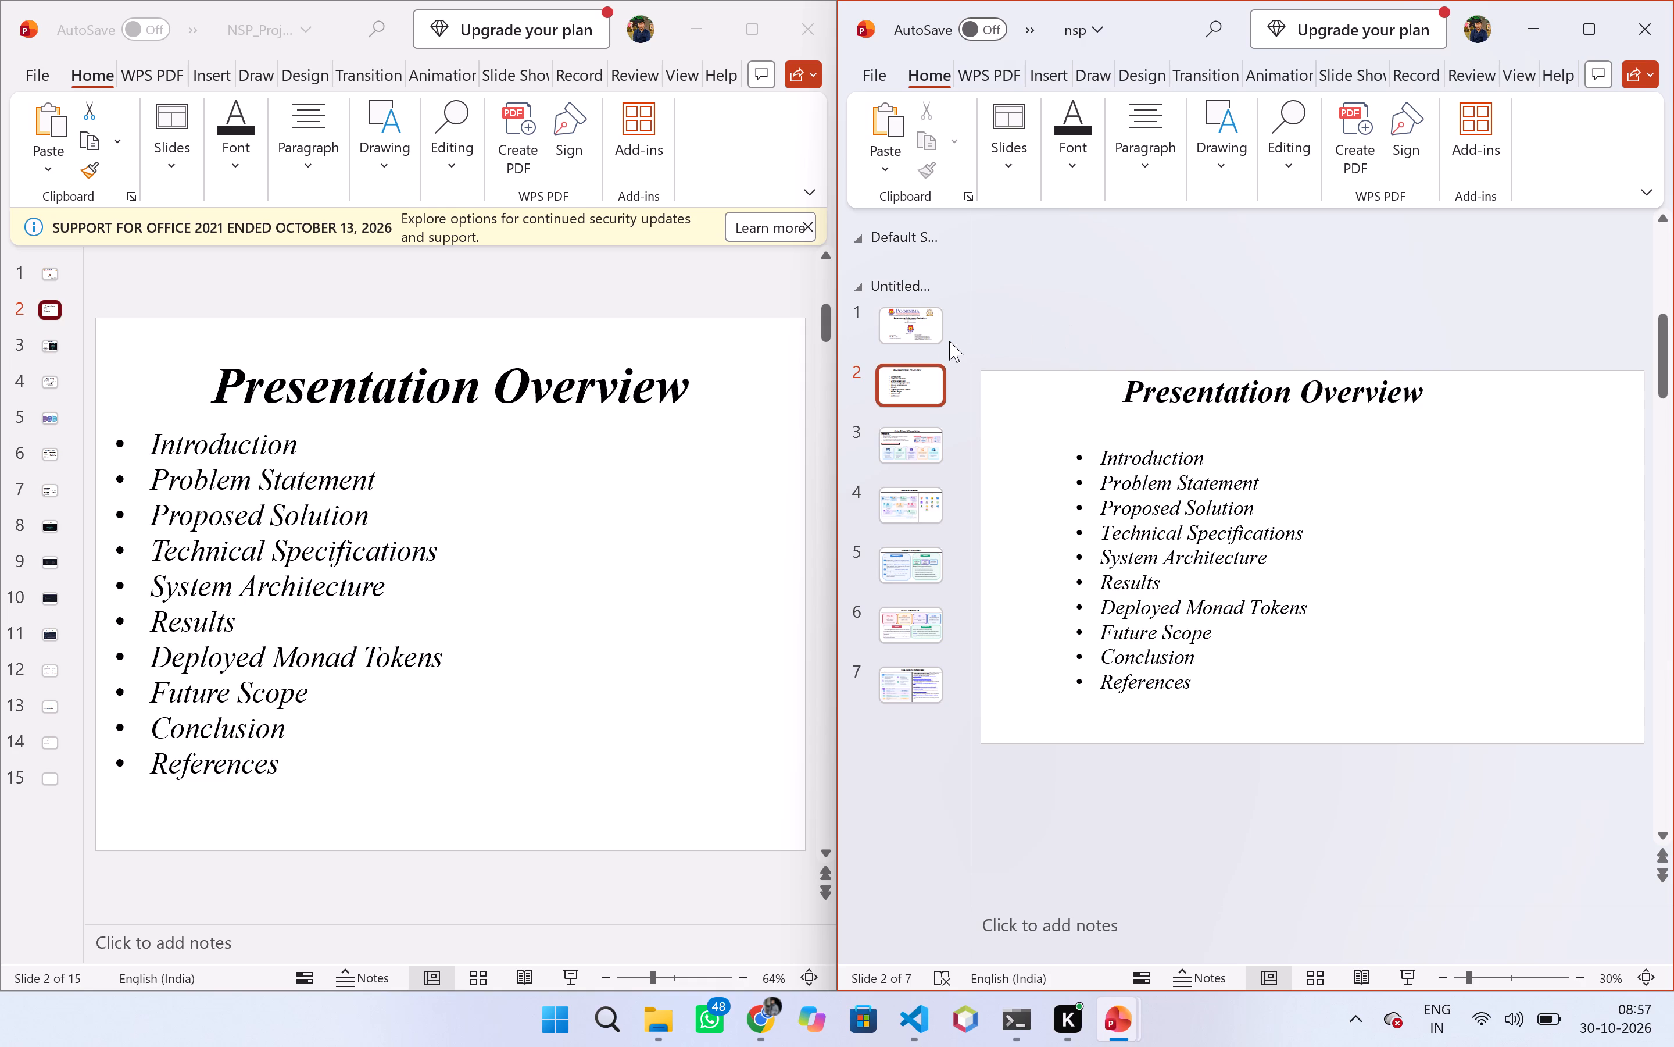
# On nsp's title slide, add seven leading spaces before the word "on" to centre it above "Privacy vision agent".
pyautogui.click(936, 329)
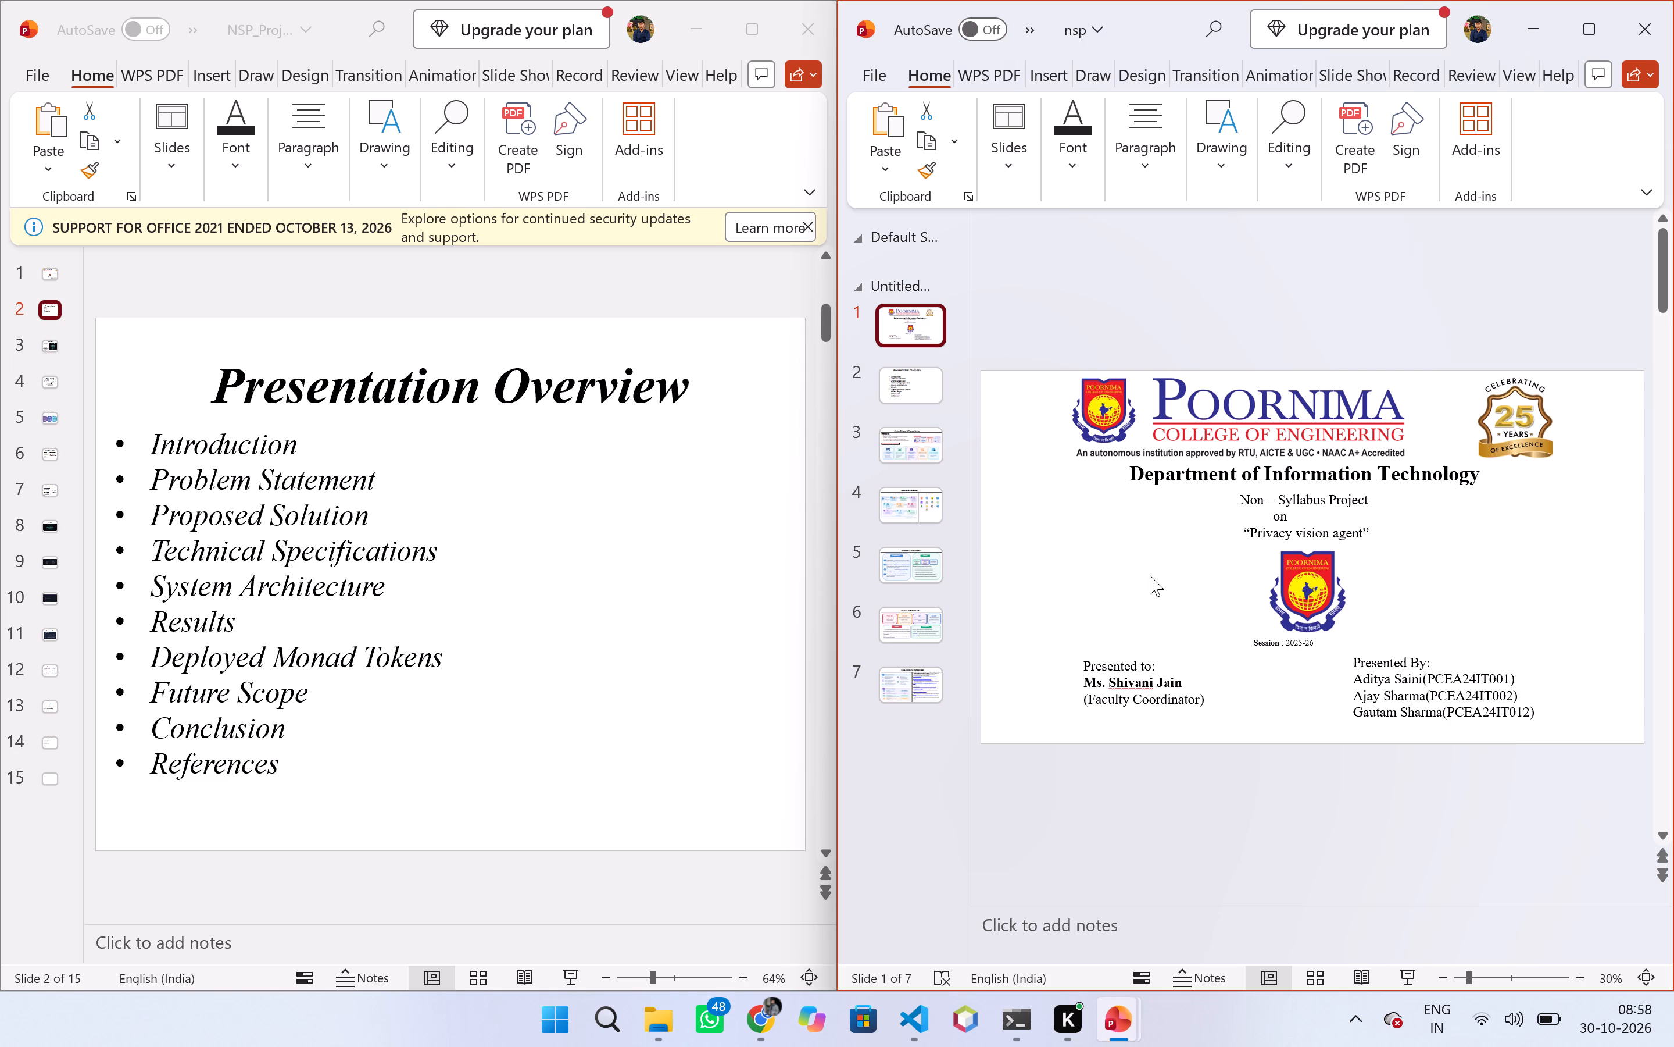
pyautogui.click(1265, 521)
pyautogui.press('space')
pyautogui.press('space')
pyautogui.press('space')
pyautogui.press('space')
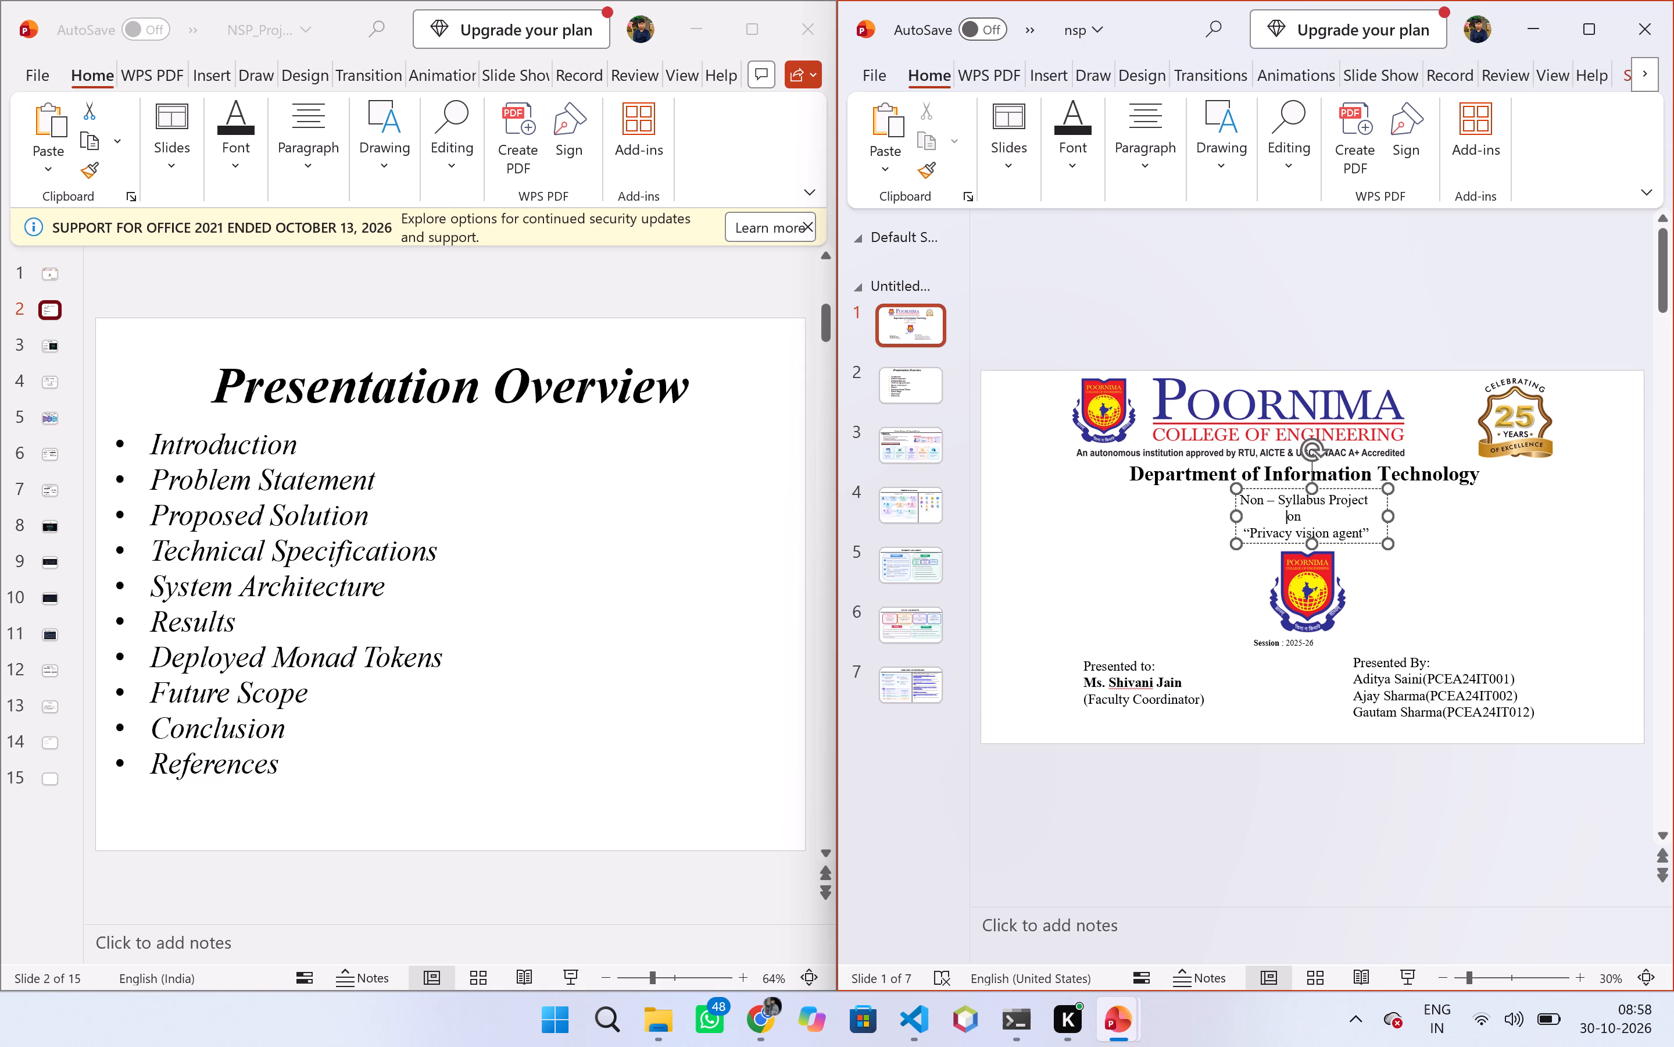
pyautogui.press('space')
pyautogui.press('space')
pyautogui.press('space')
pyautogui.click(1096, 584)
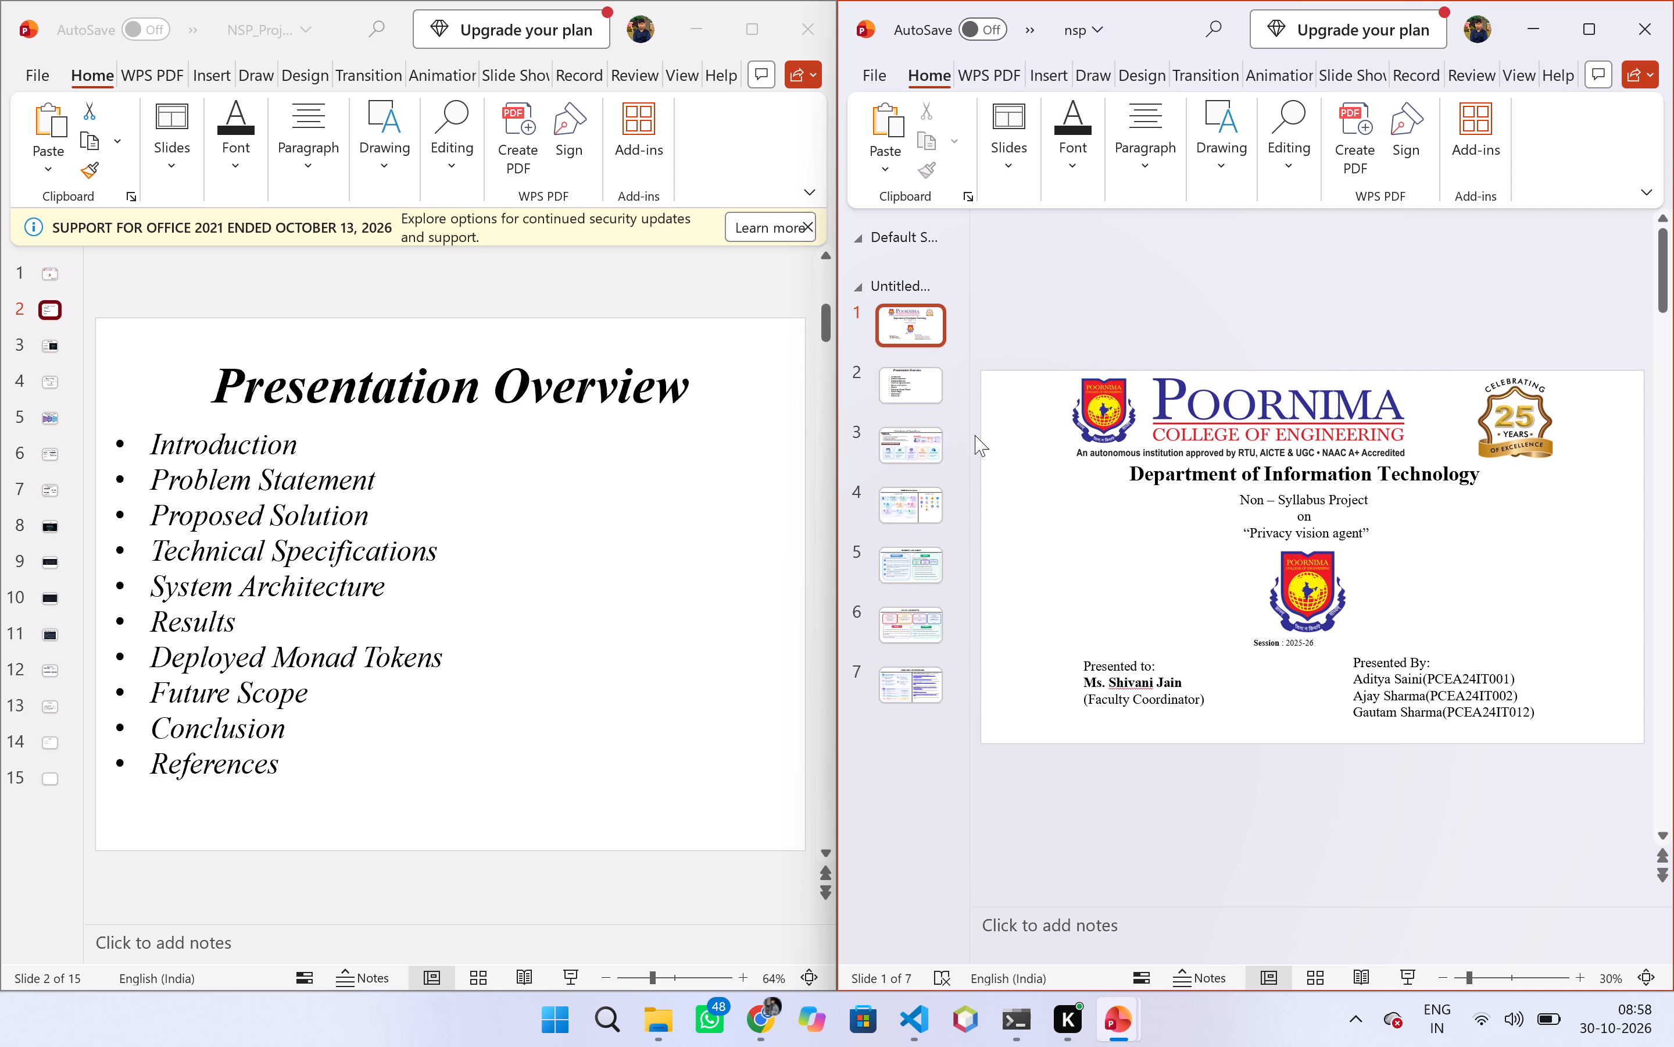
# Review nsp's title, Presentation Overview, and Problem Statement & Proposed Solution slides.
pyautogui.click(892, 394)
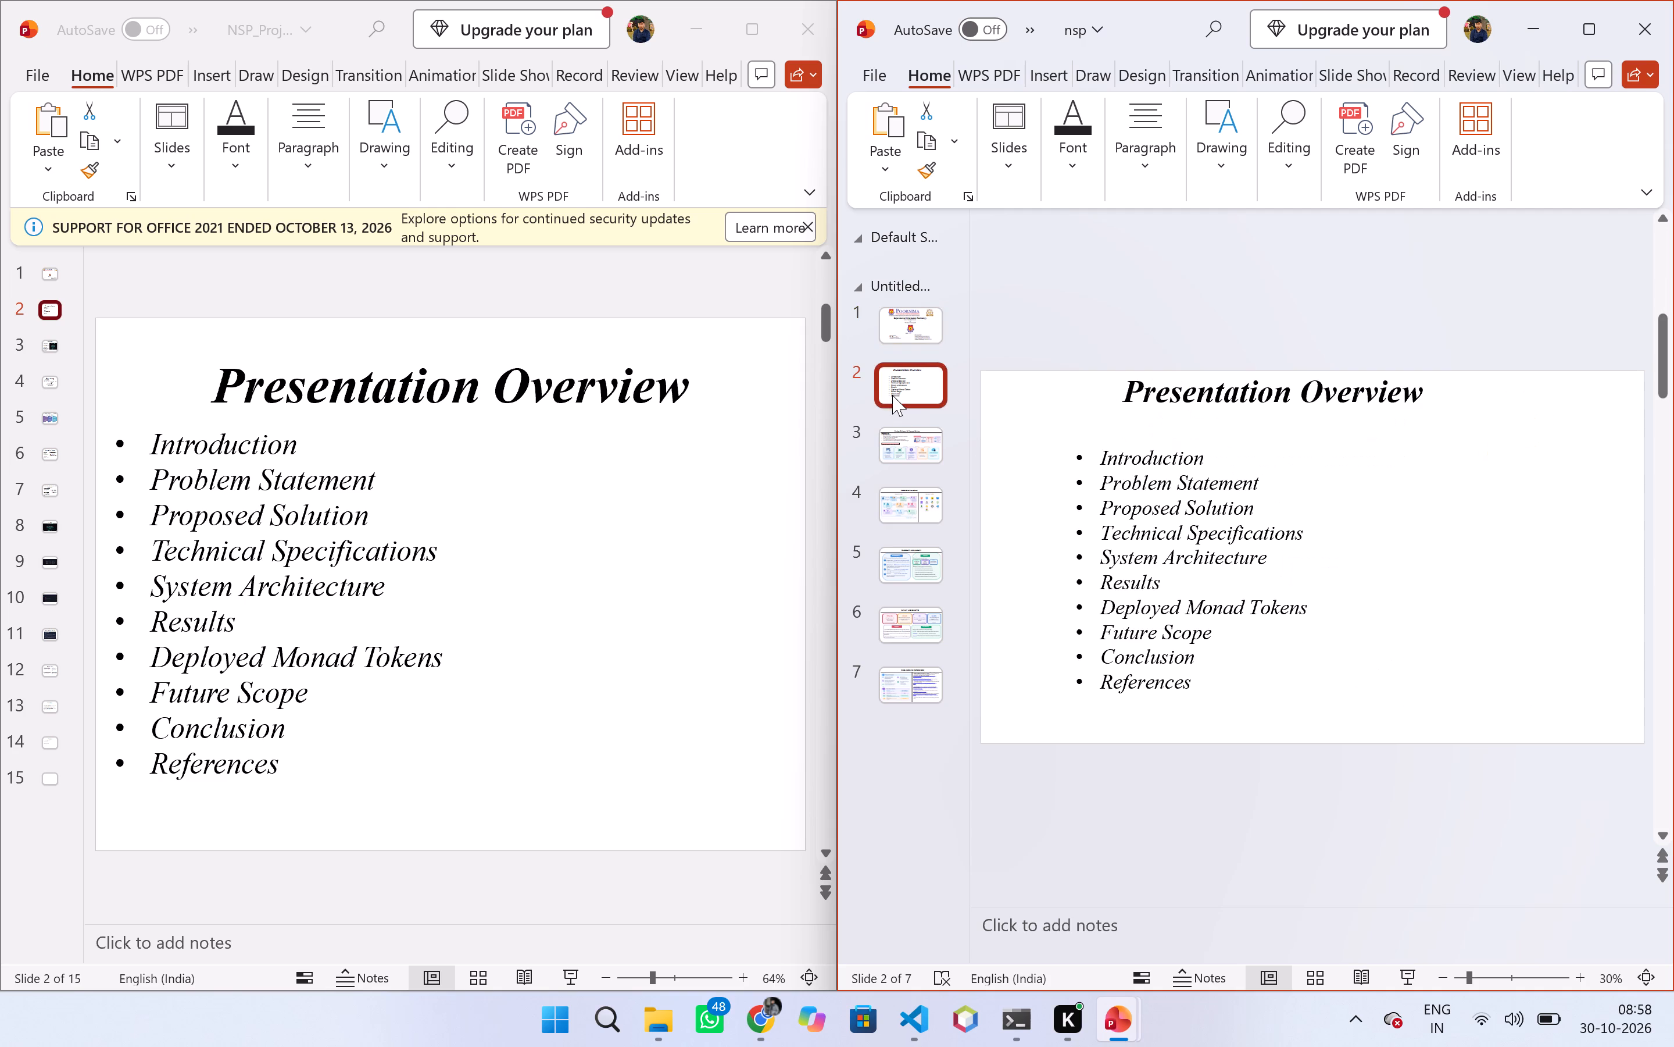
pyautogui.click(917, 462)
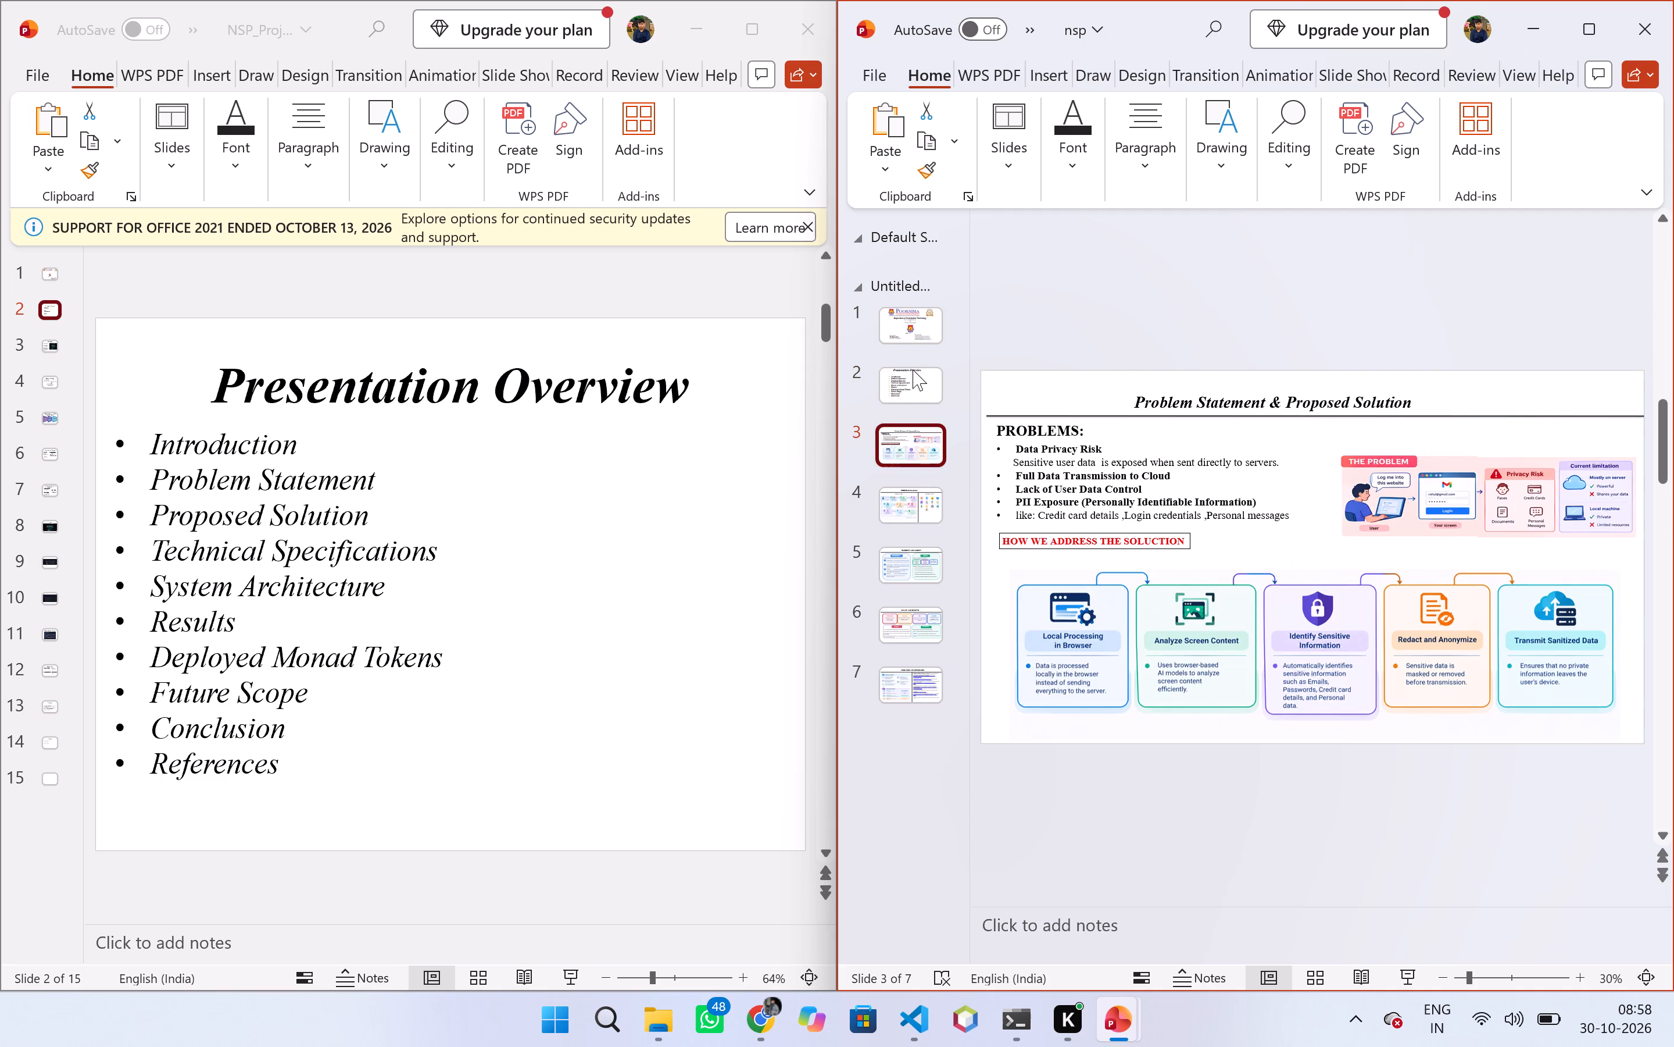
pyautogui.click(913, 369)
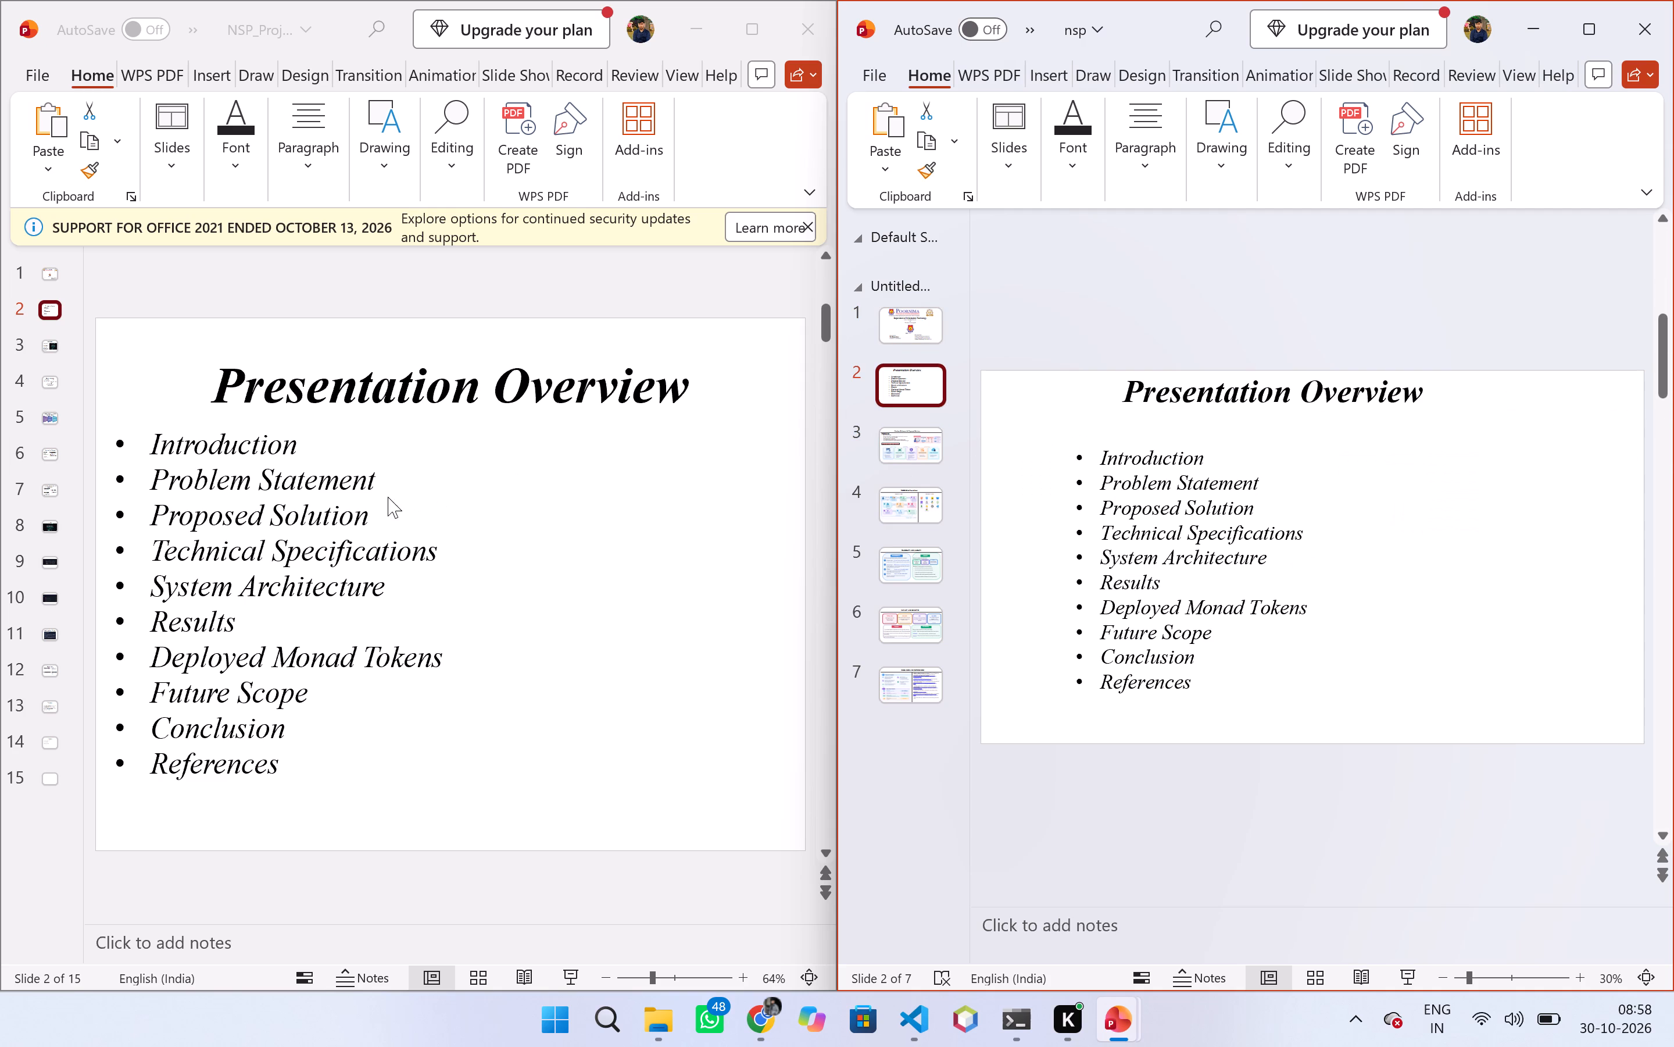
pyautogui.click(913, 317)
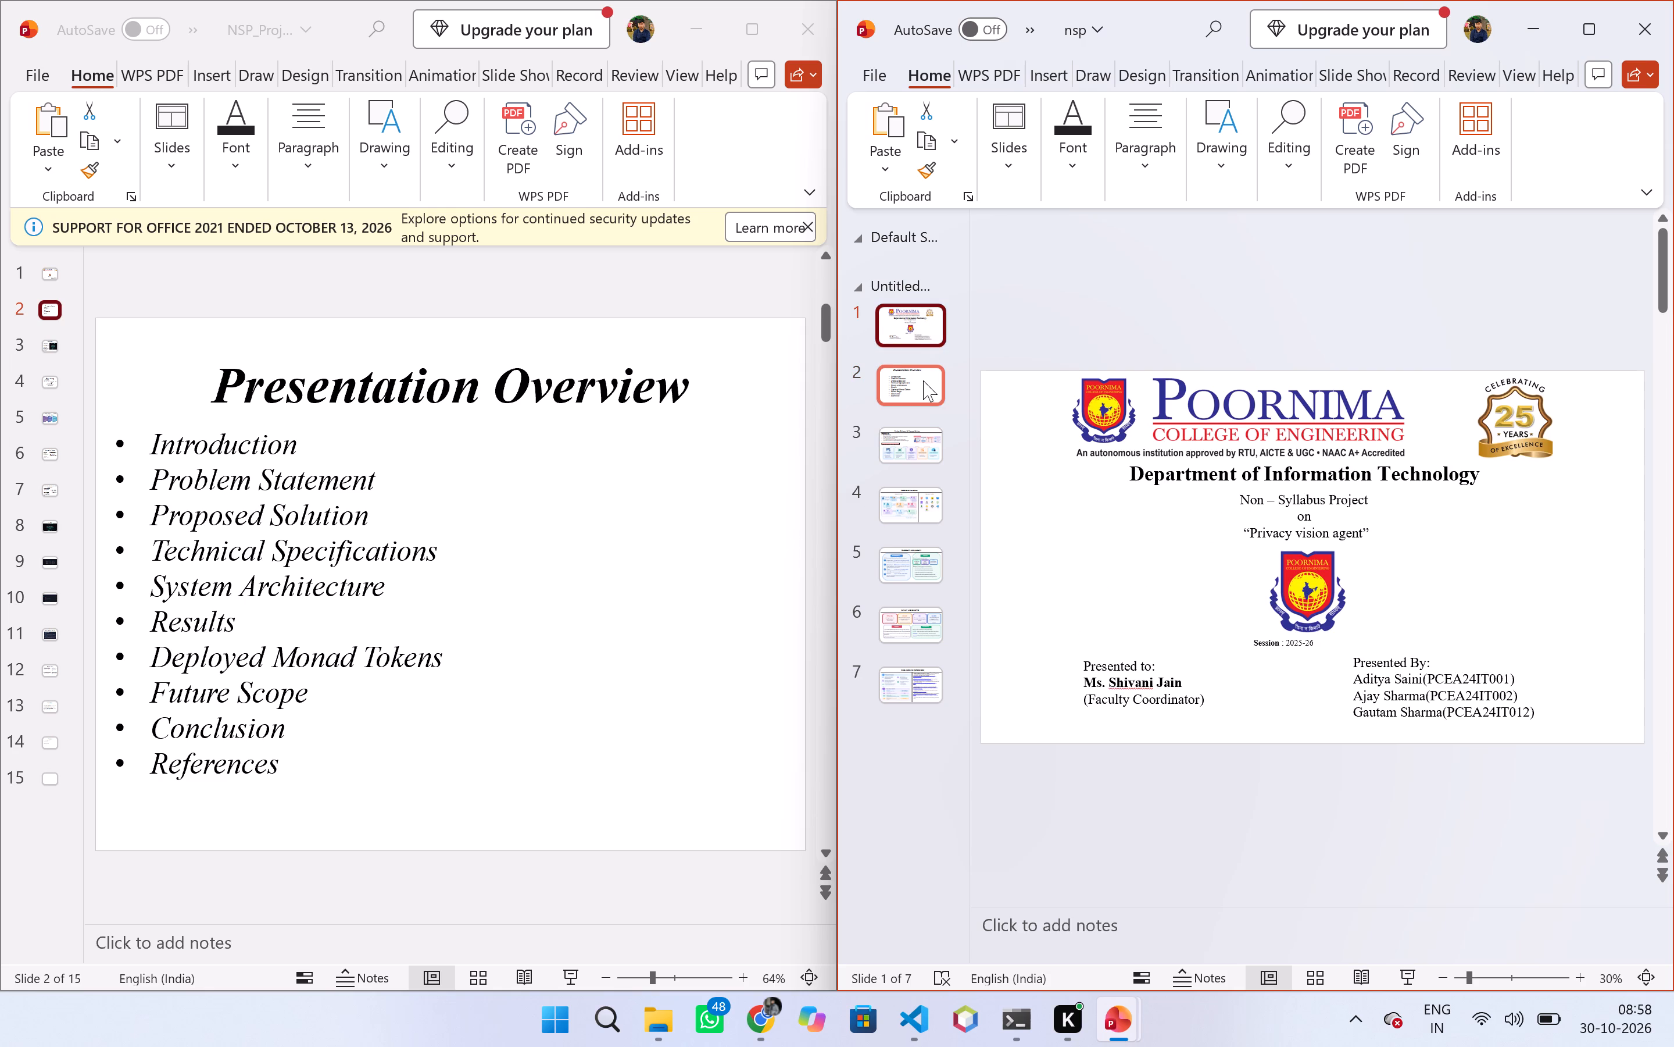
pyautogui.click(923, 380)
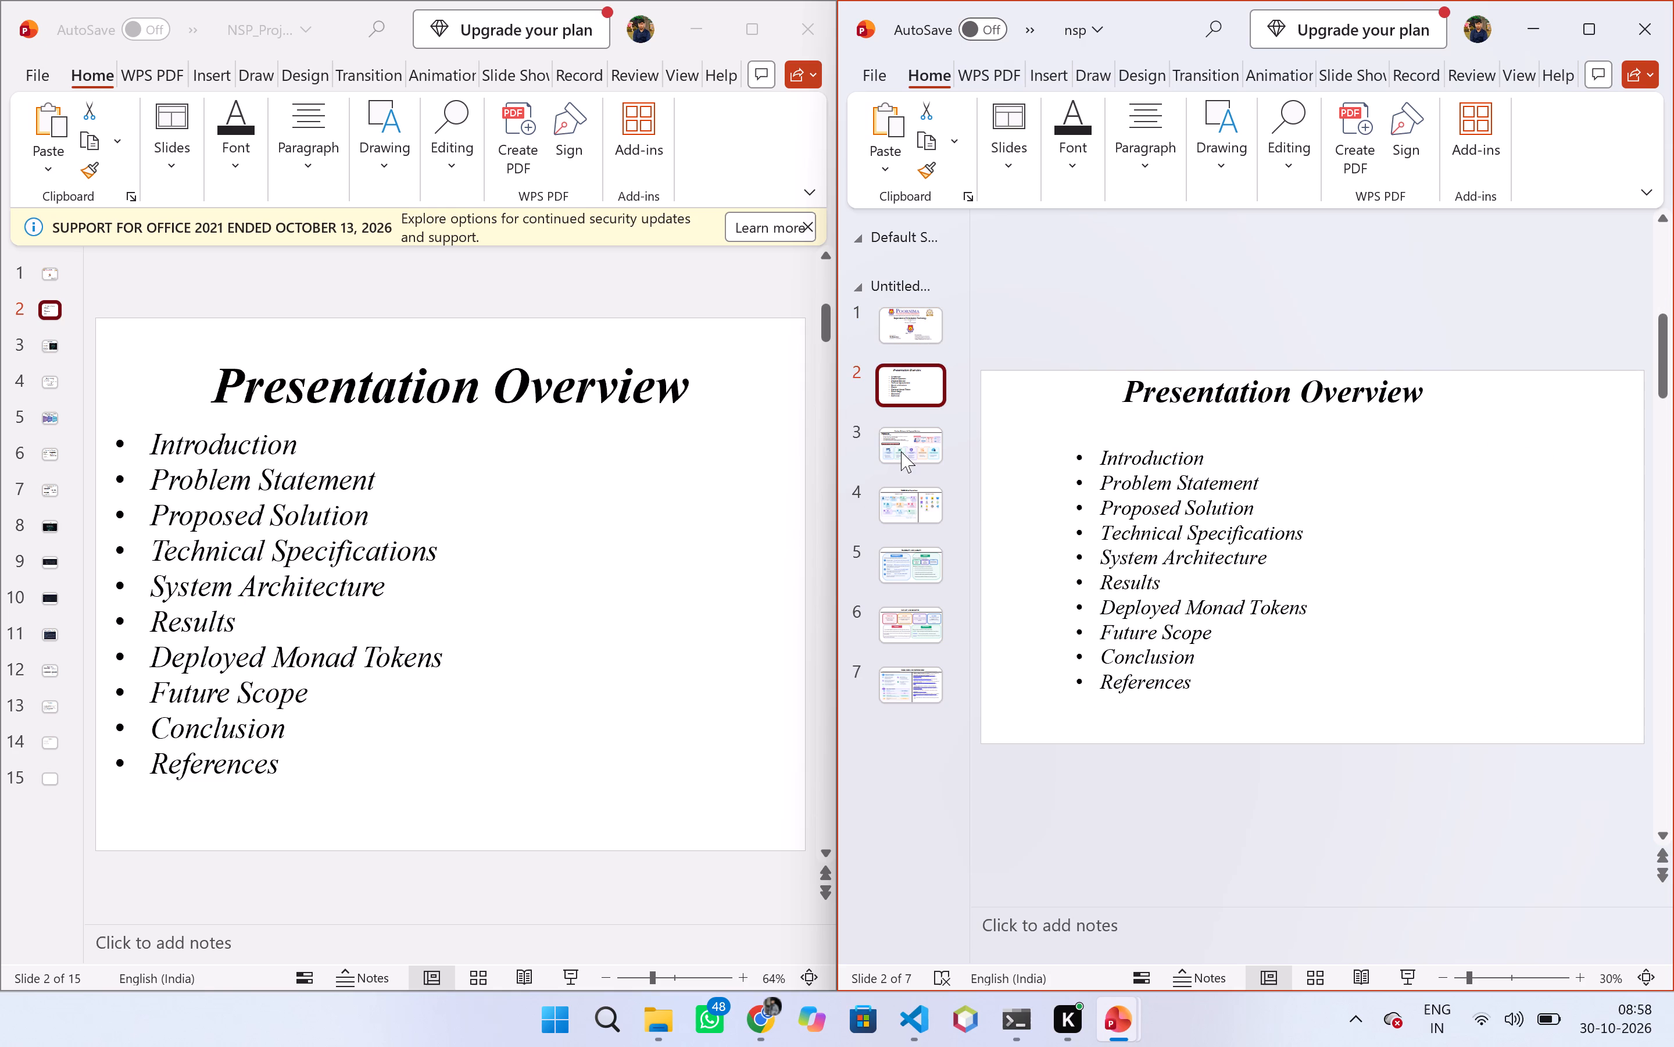
pyautogui.click(900, 451)
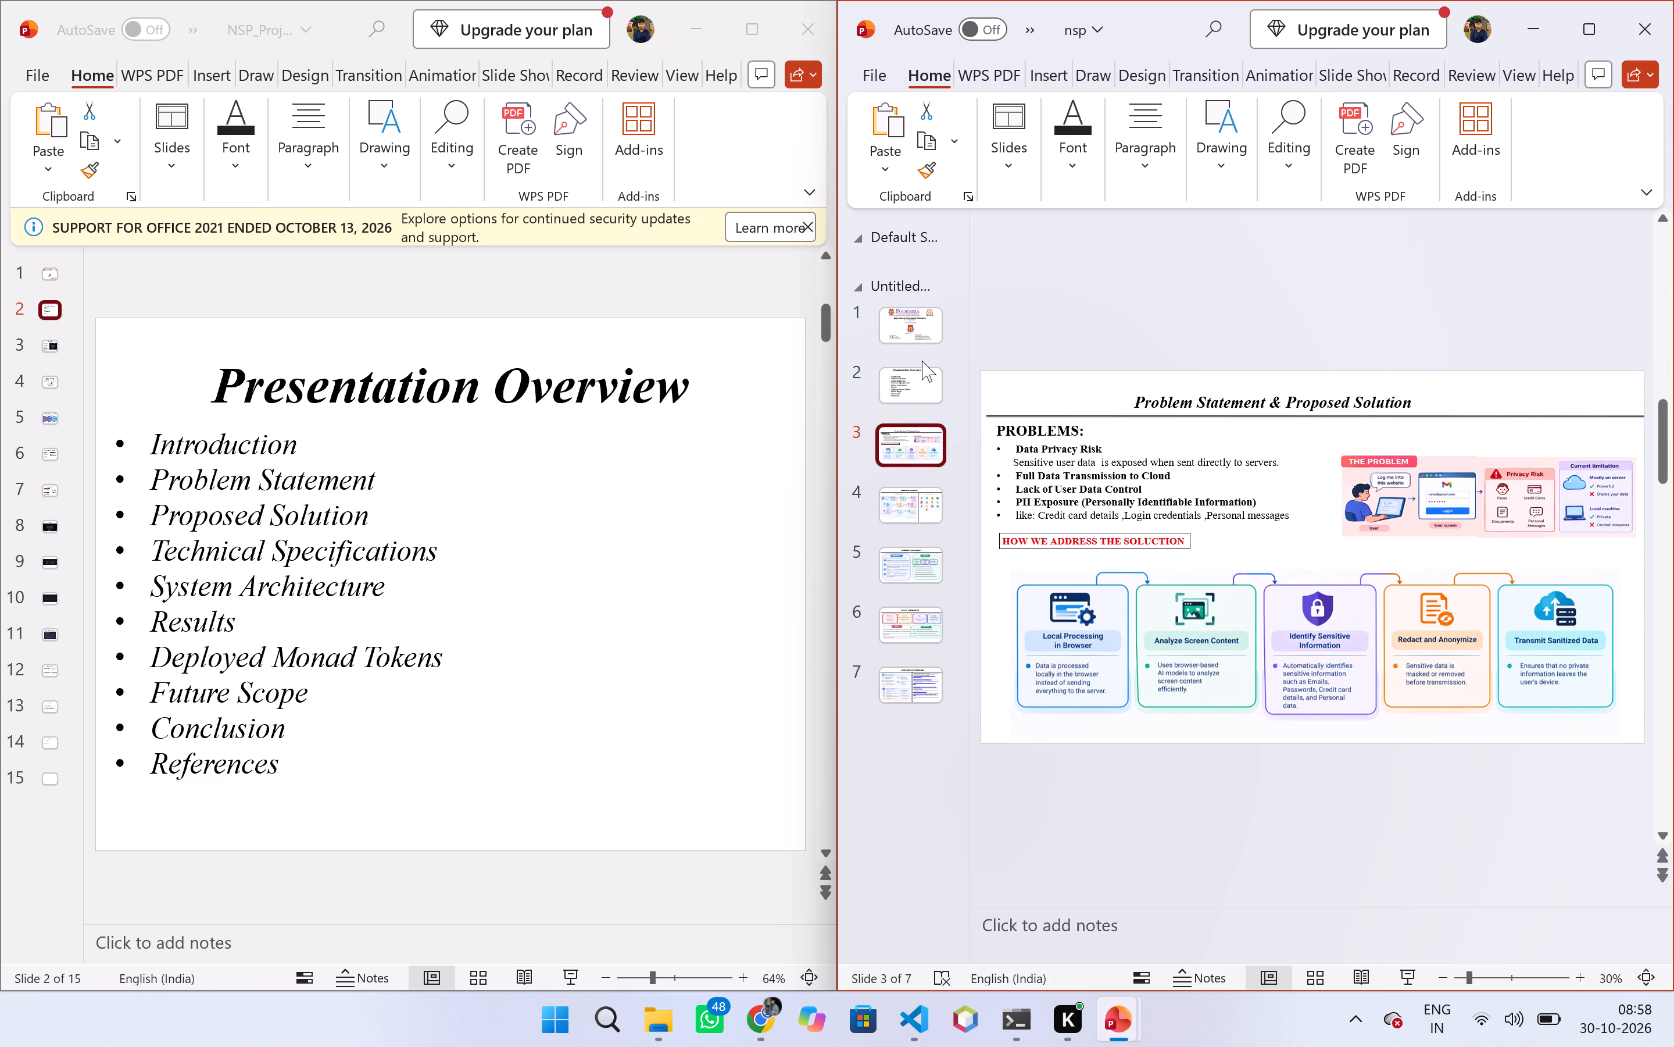
pyautogui.click(920, 334)
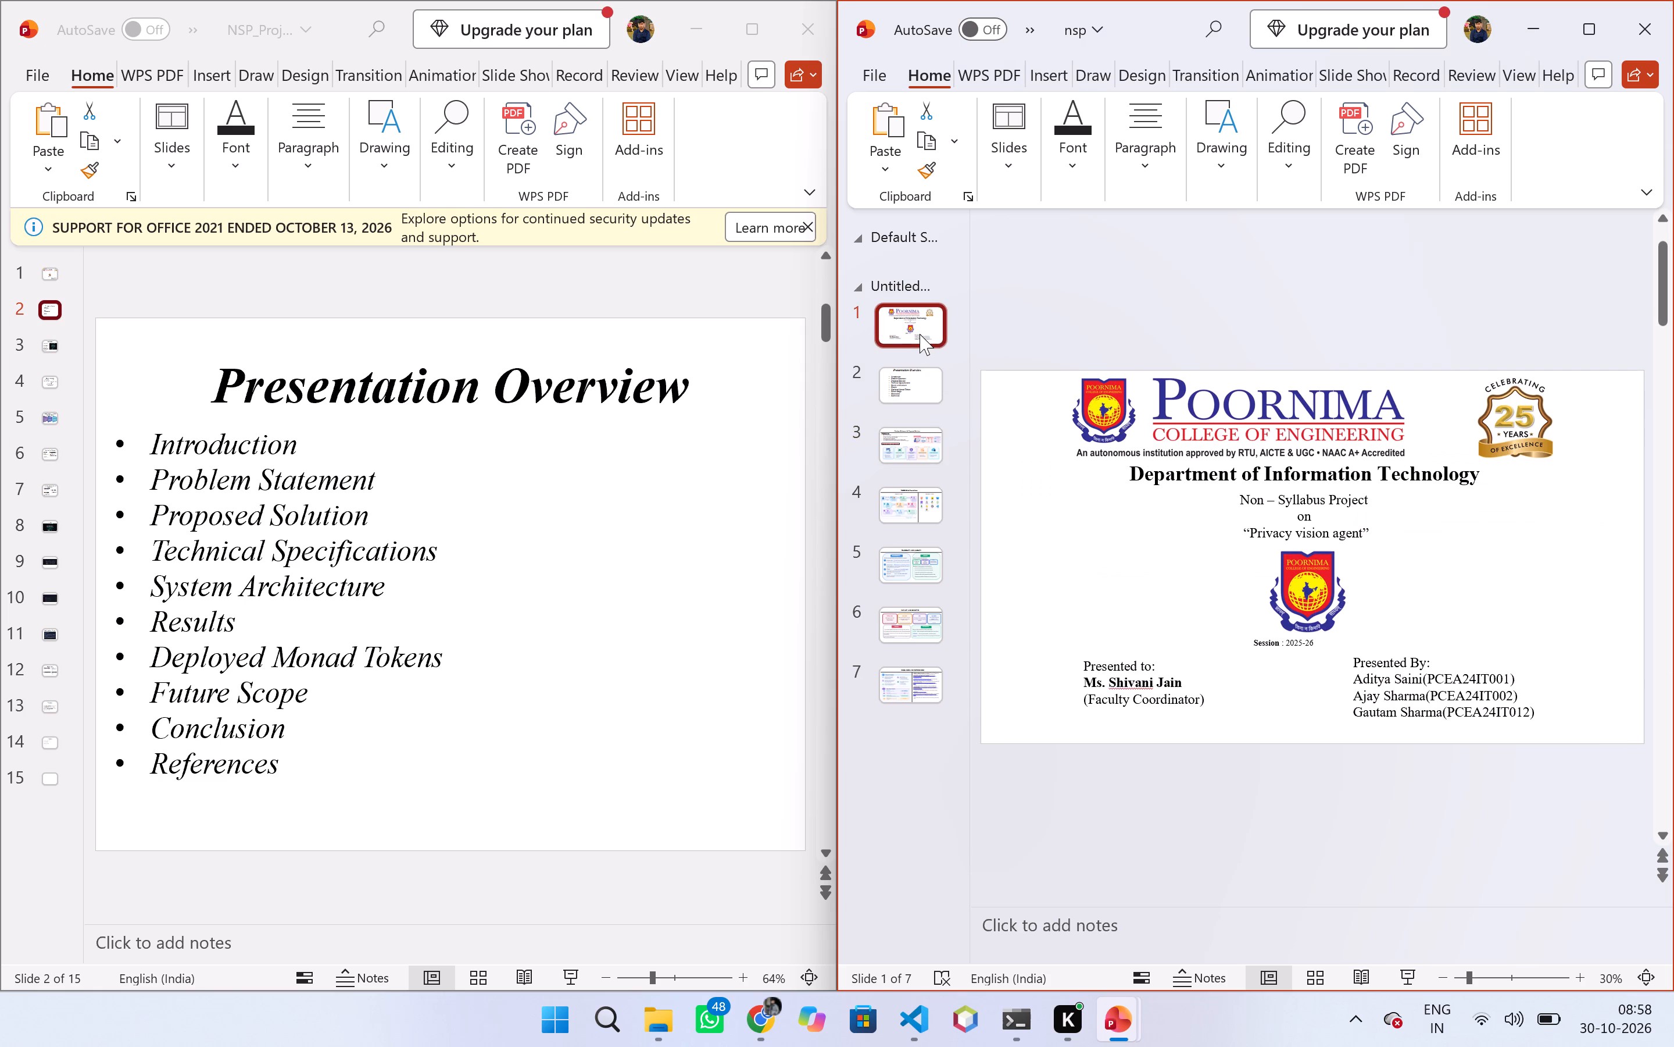
pyautogui.click(919, 382)
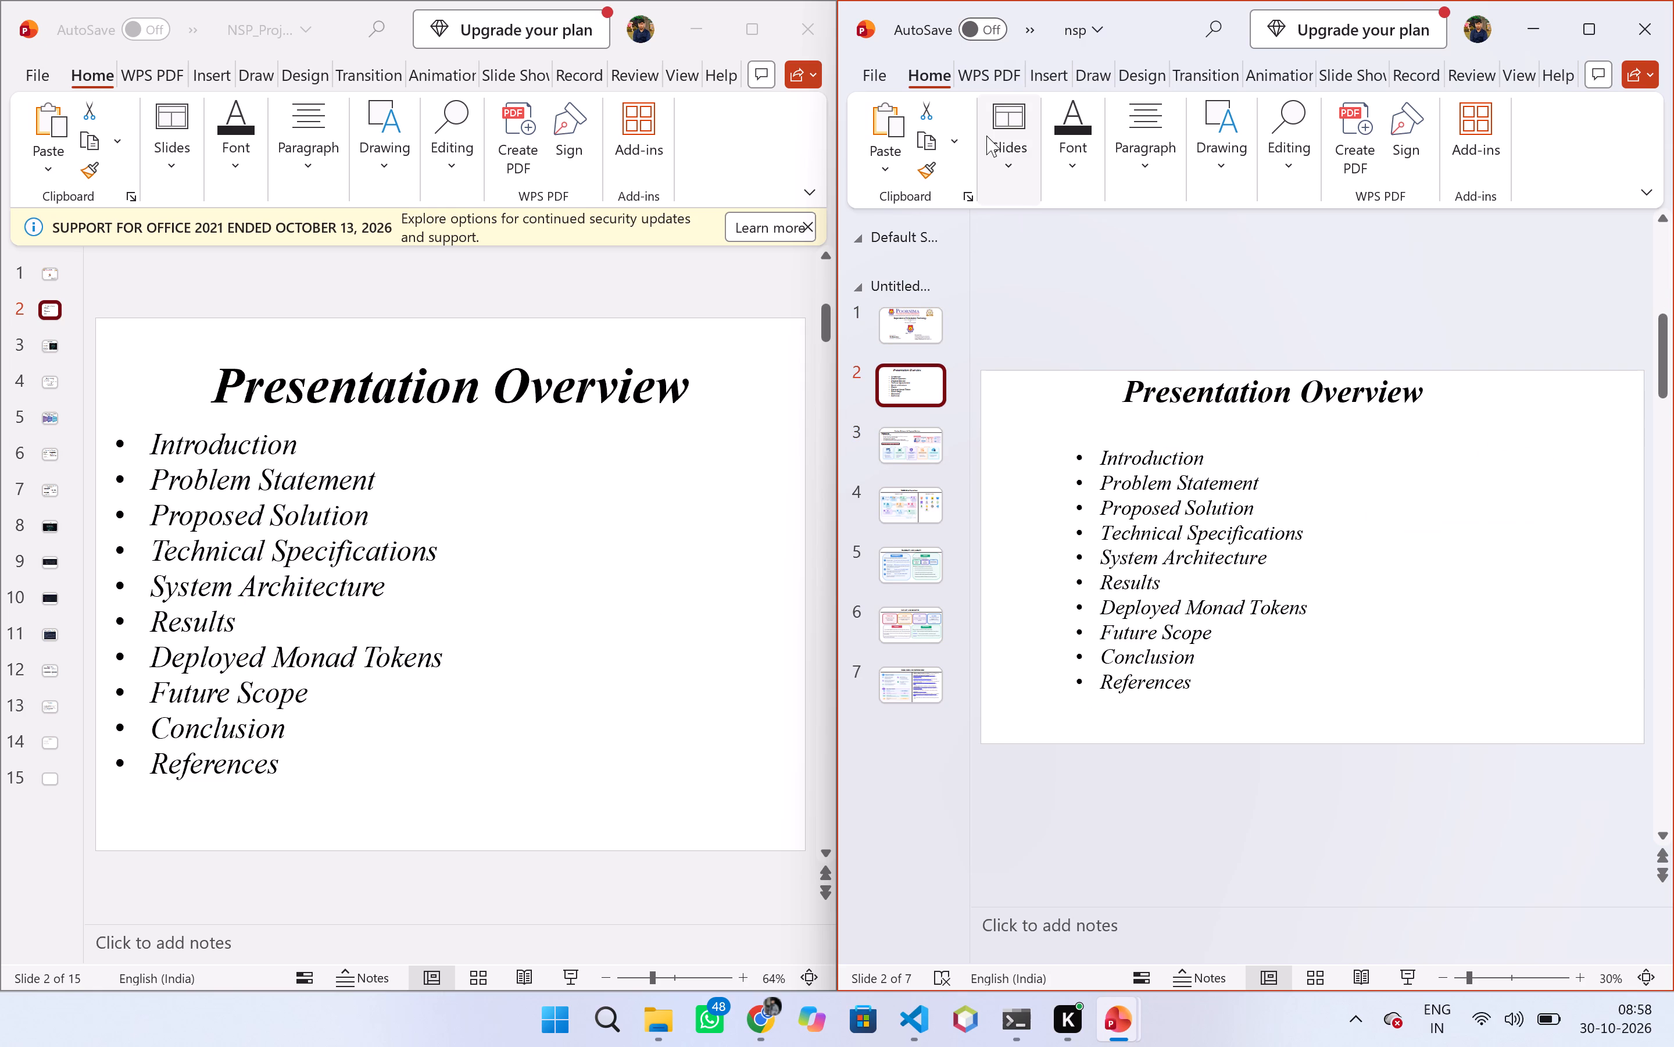
# Compare NSP_Project_PPT's Introduction slide with nsp's Problem Statement & Proposed Solution and TECHNICAL Flow & Stack slides.
pyautogui.hotkey('alt', 'Tab')
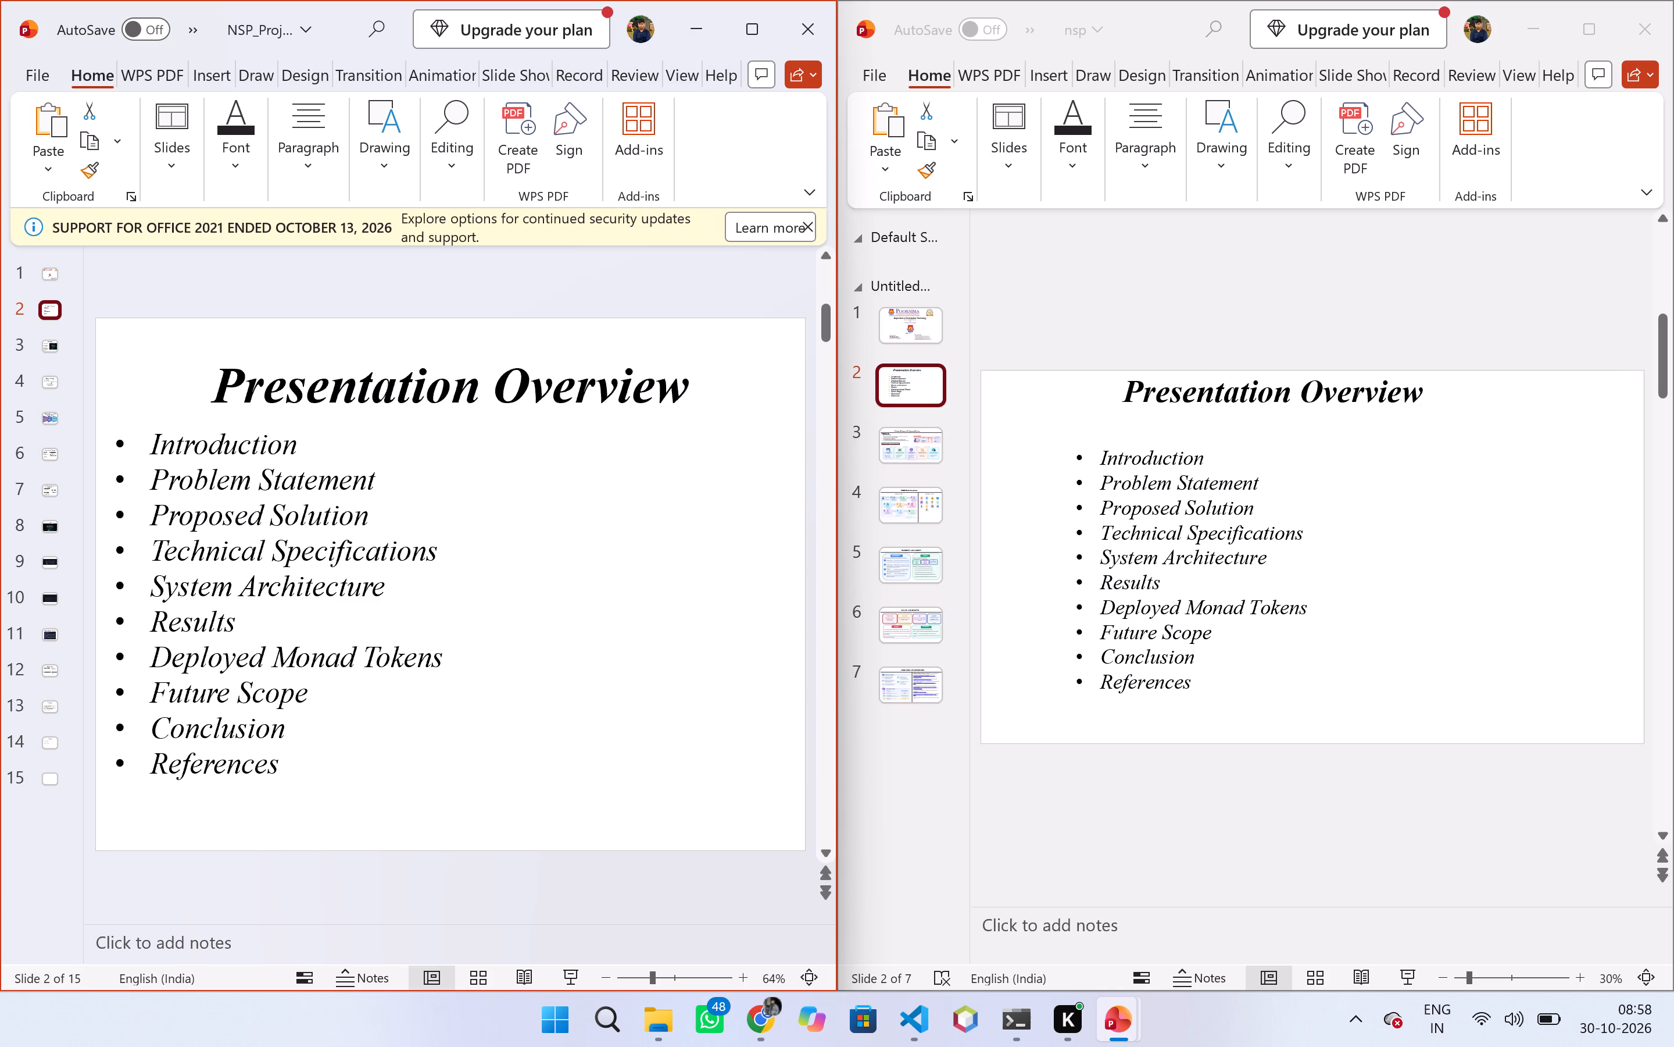
pyautogui.hotkey('alt', 'Tab')
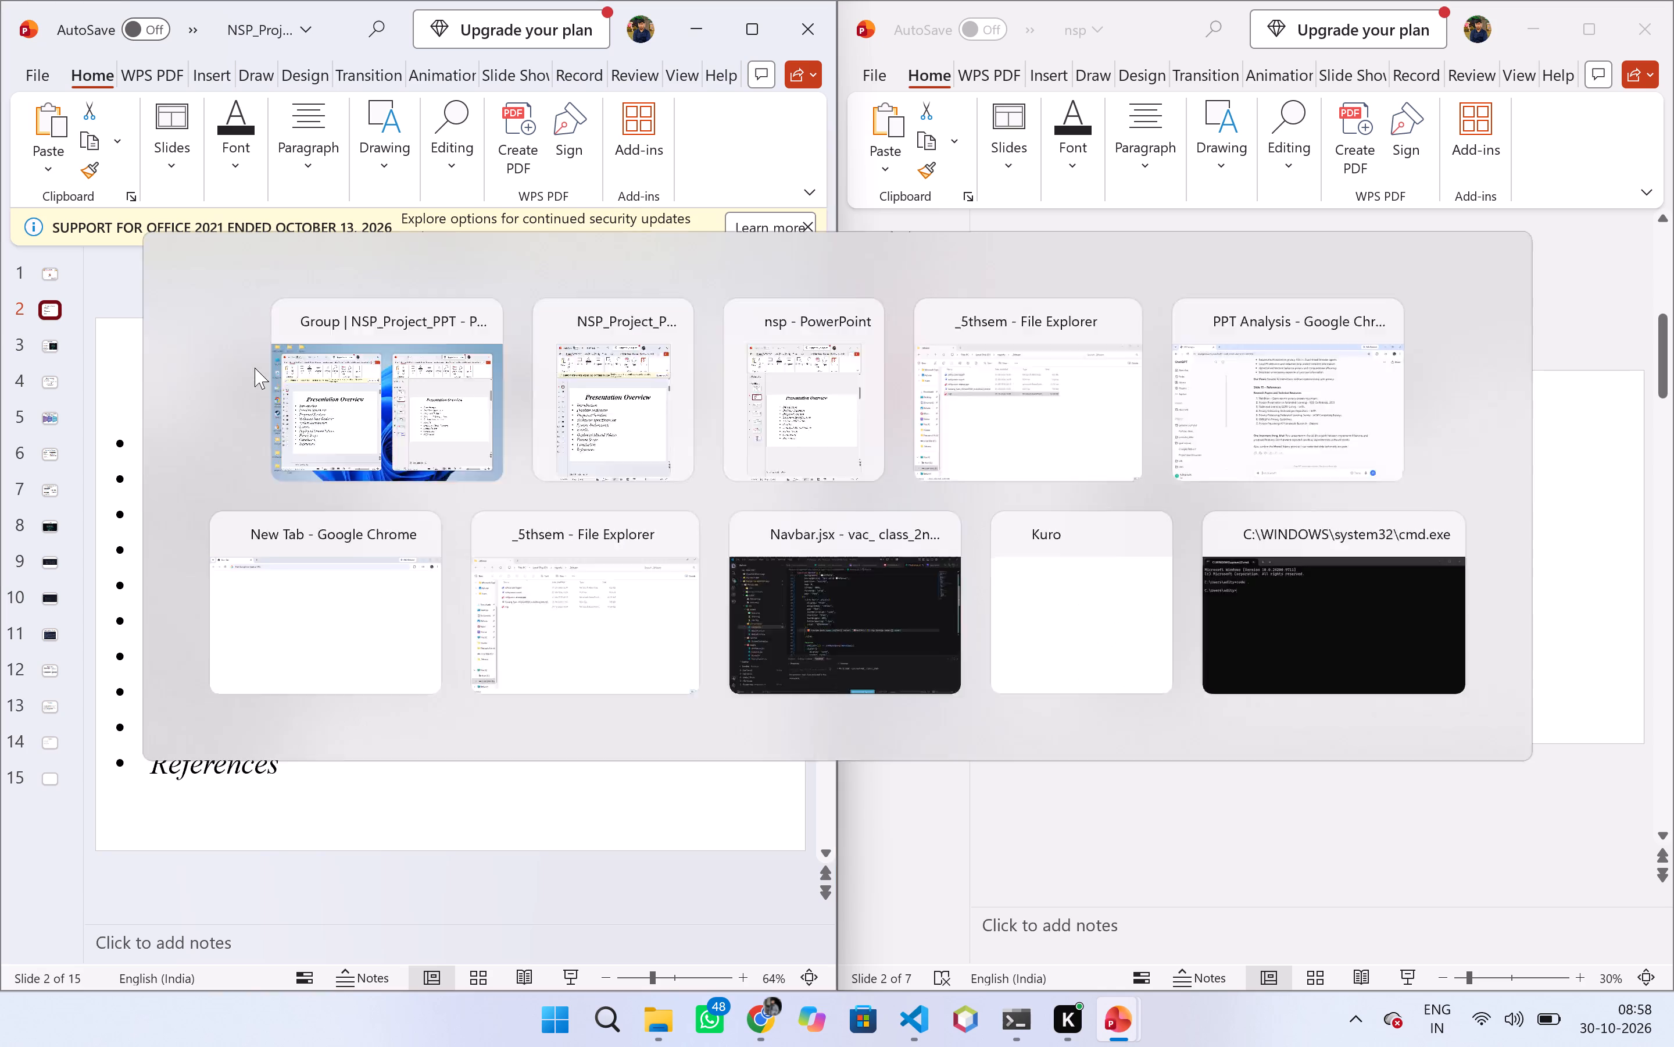
pyautogui.click(929, 439)
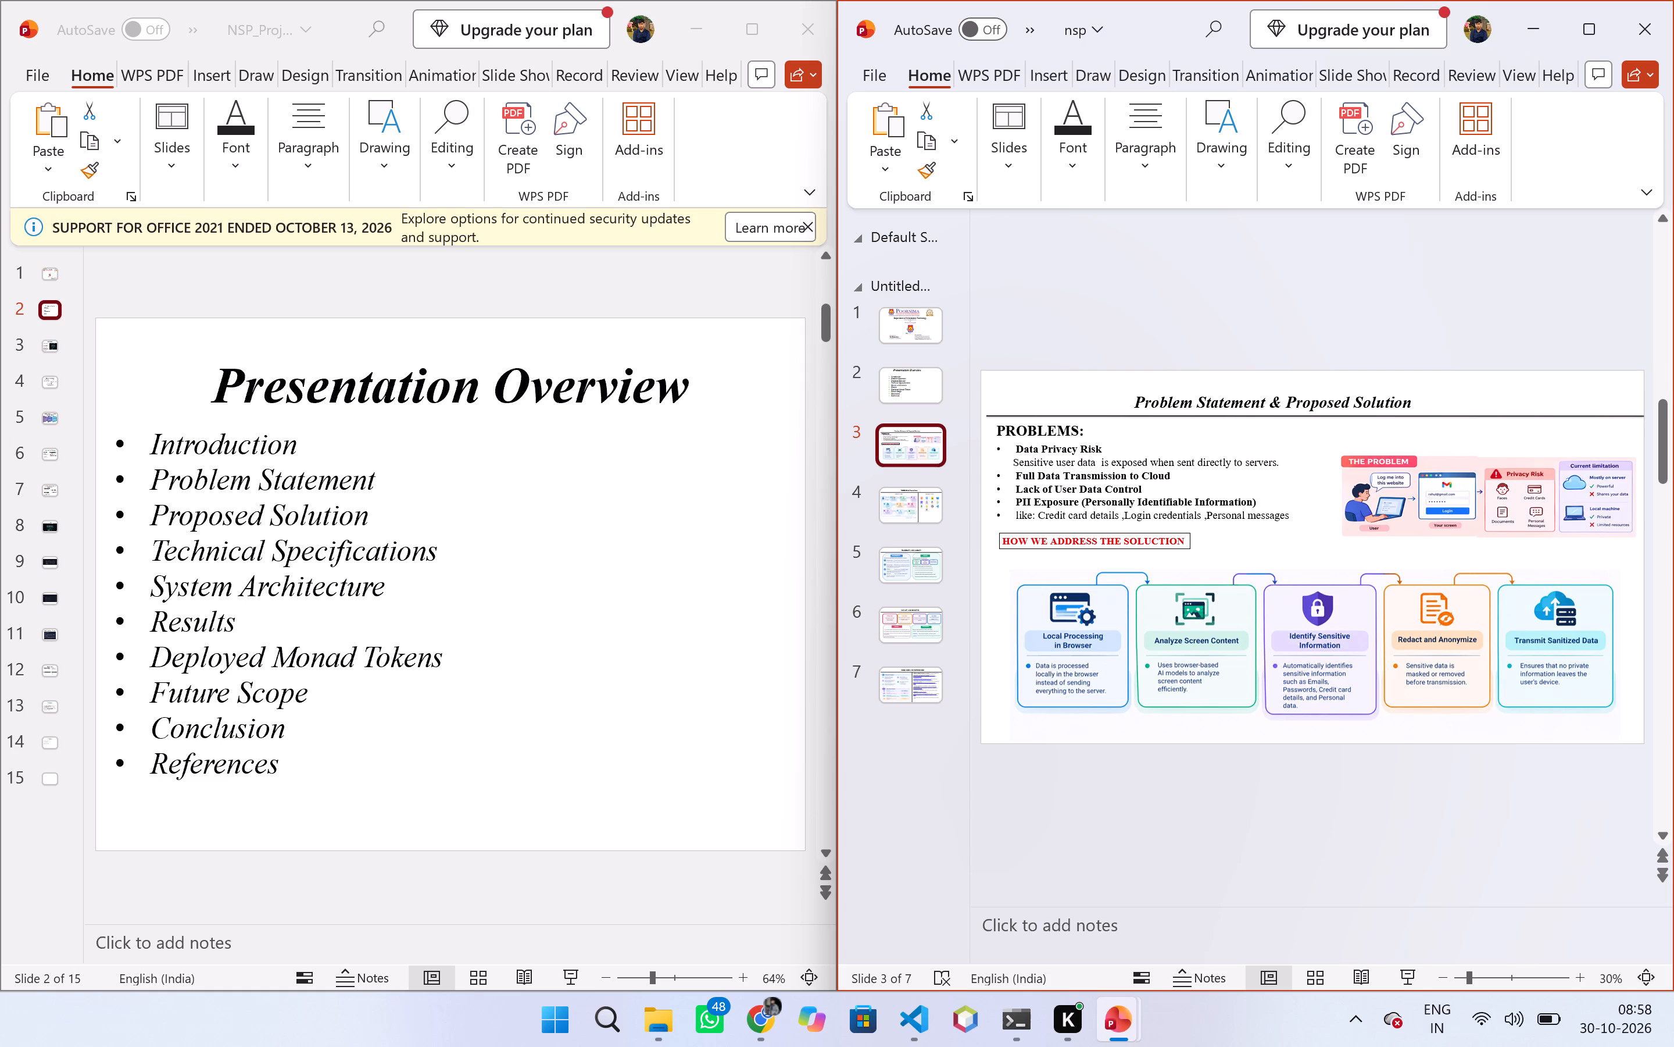
pyautogui.hotkey('alt', 'Tab')
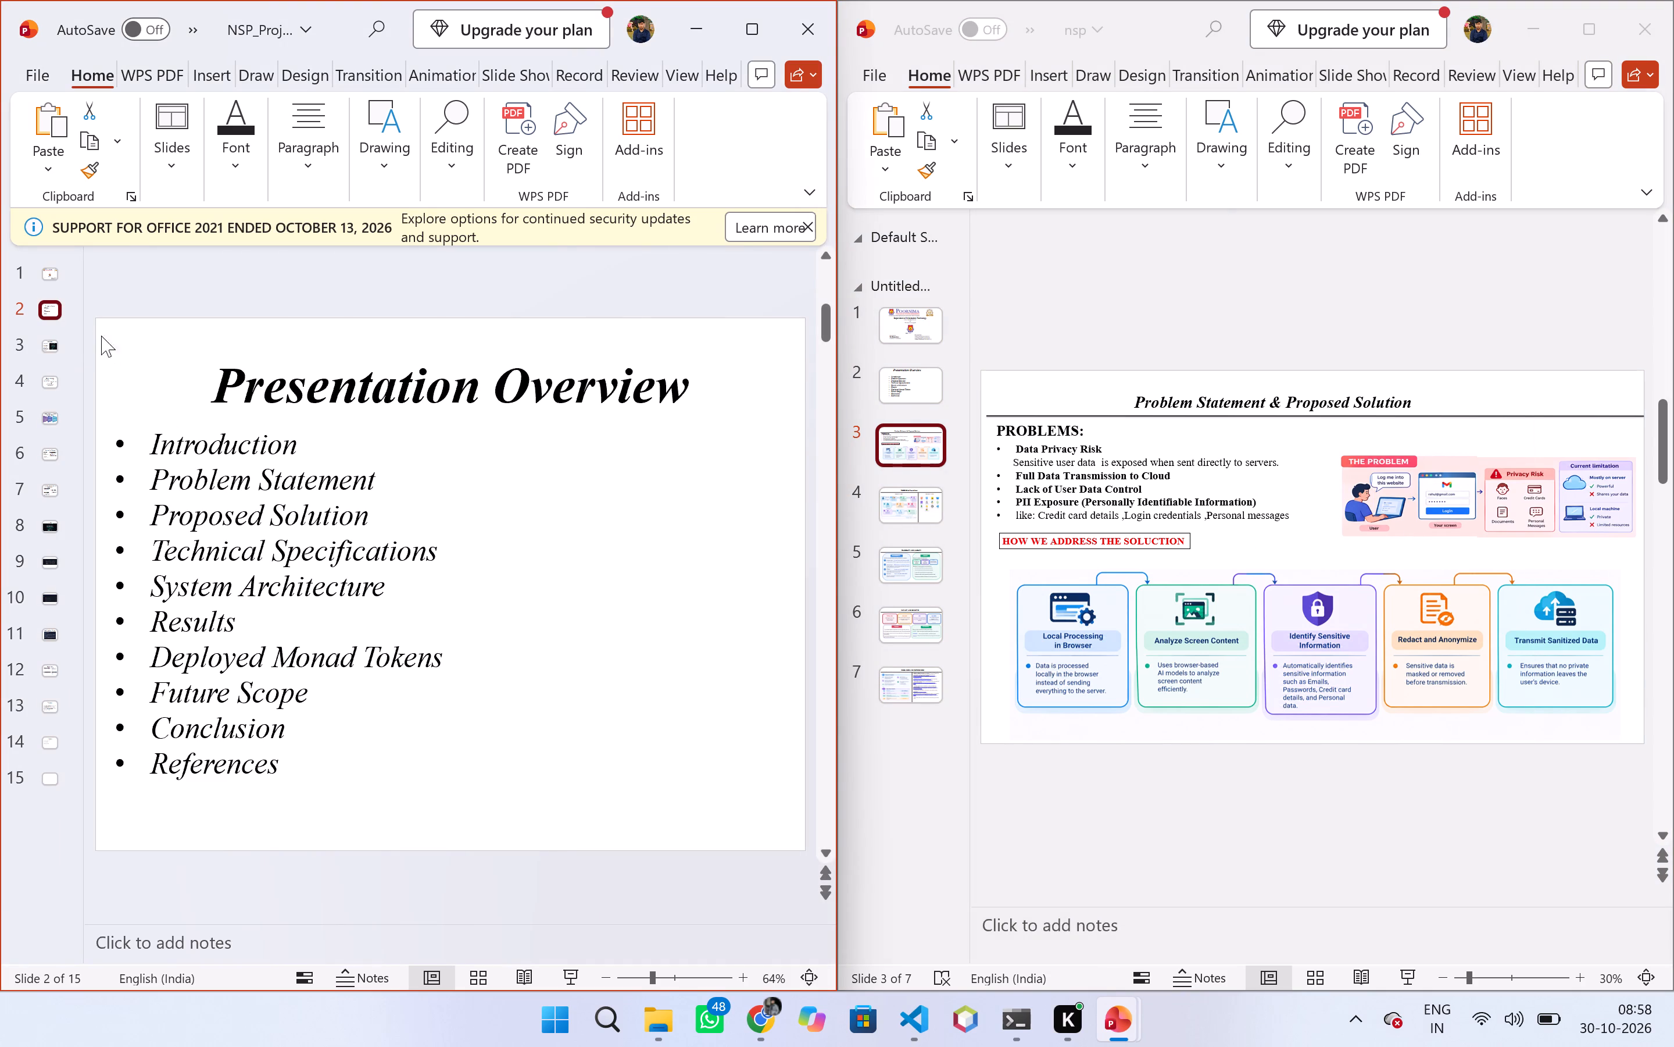
pyautogui.click(35, 355)
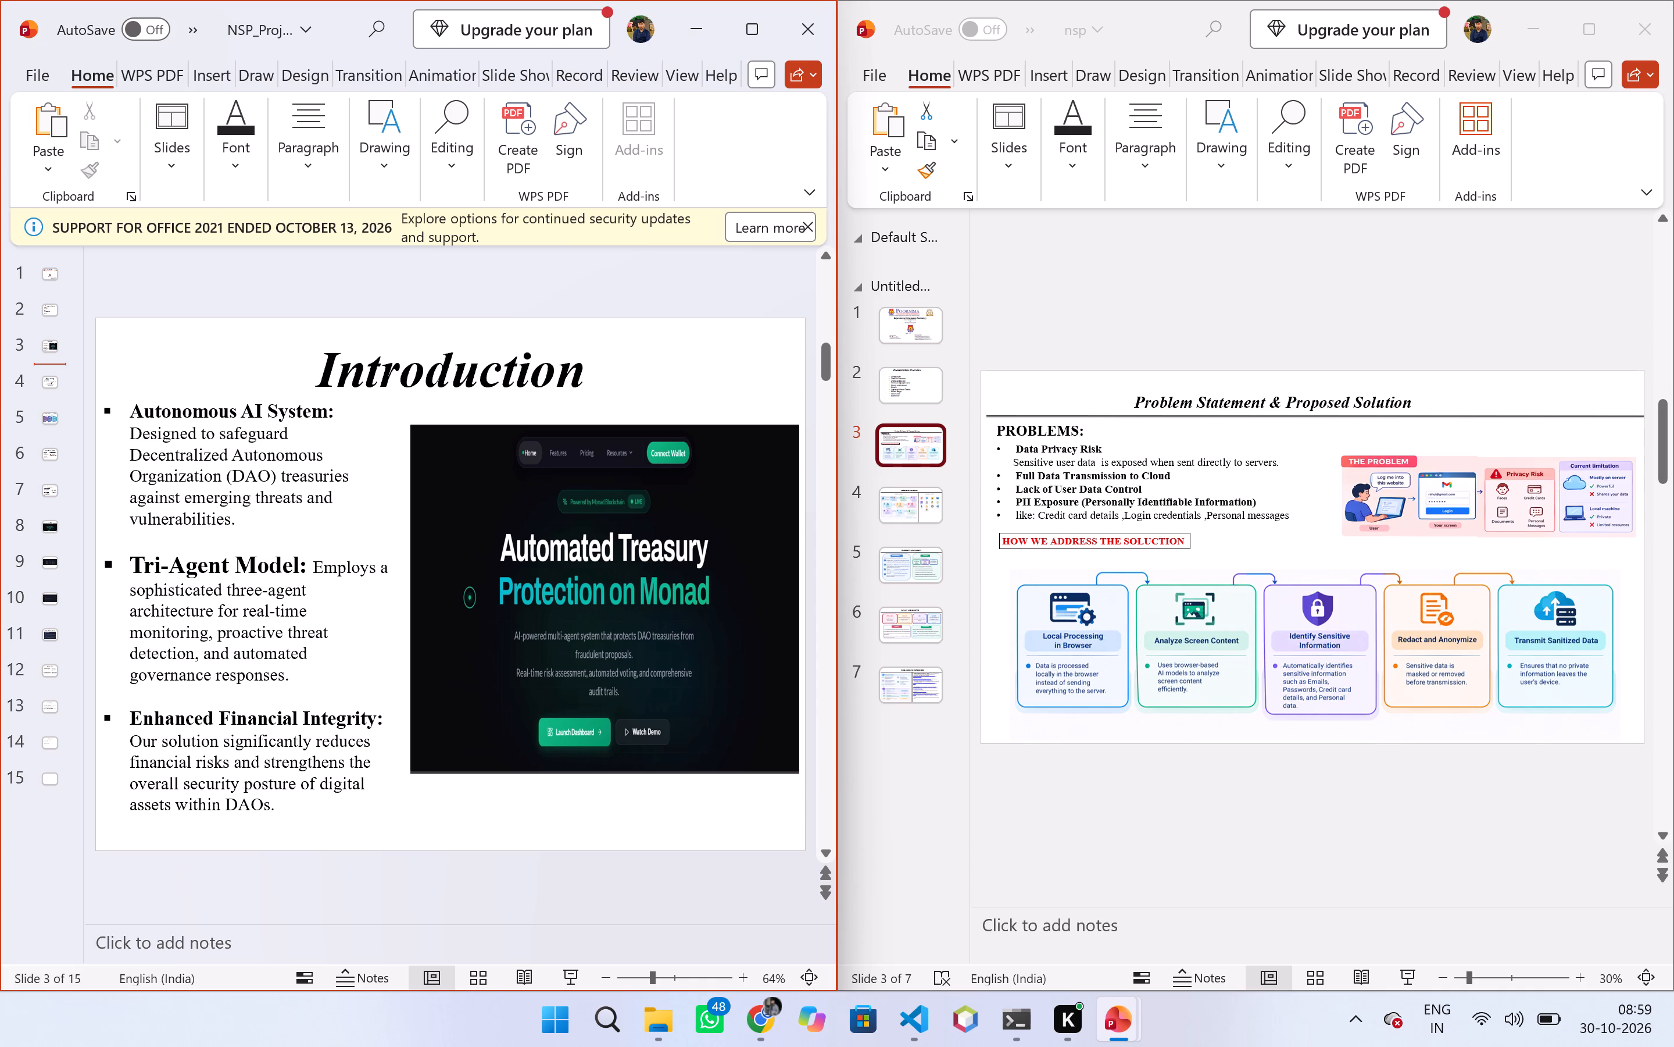
pyautogui.click(917, 515)
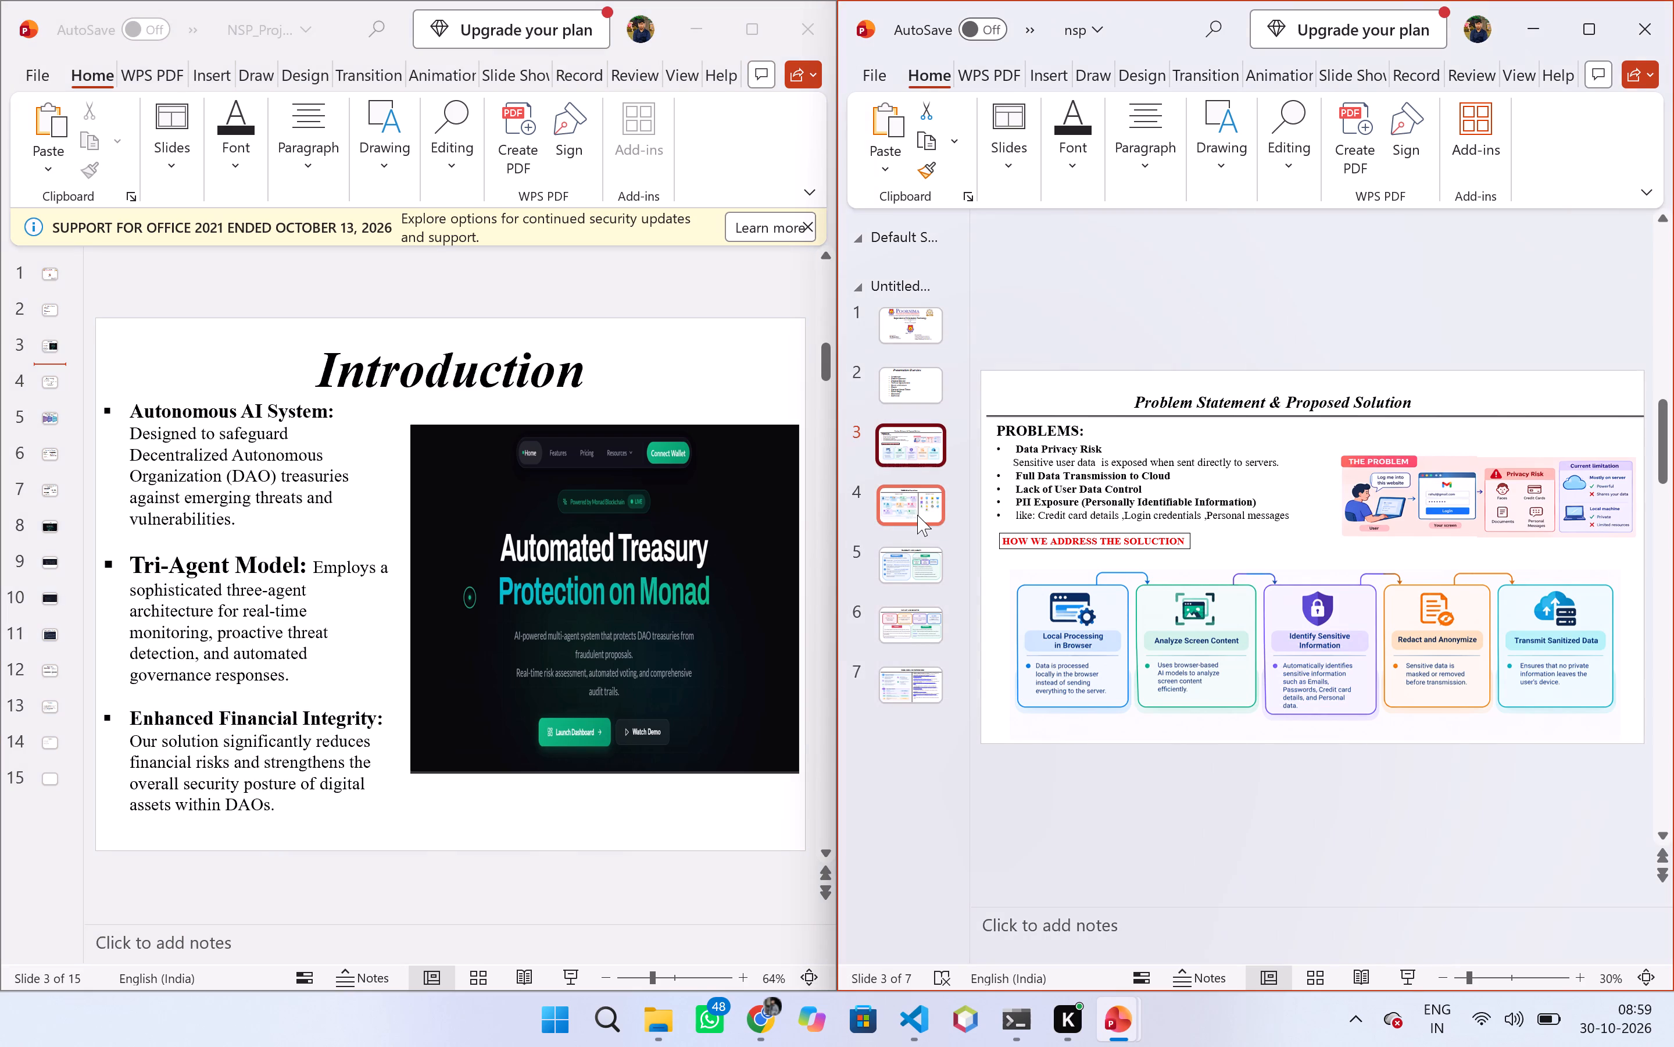
pyautogui.click(917, 515)
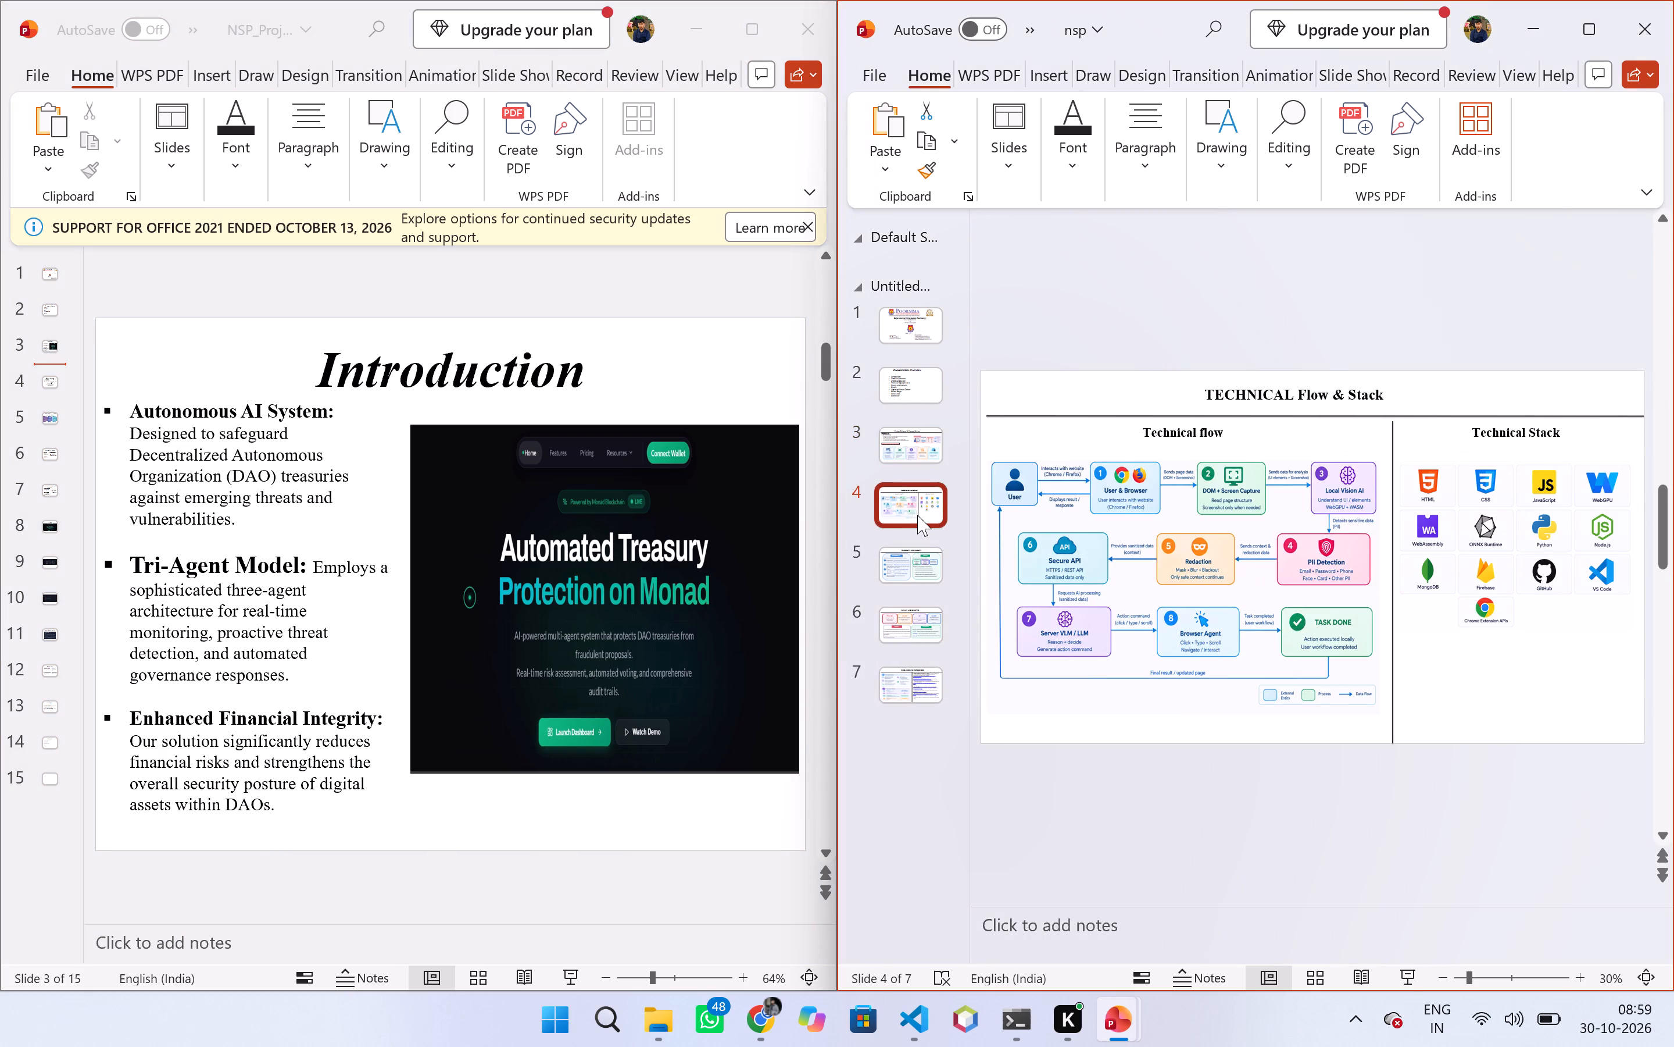
pyautogui.click(925, 449)
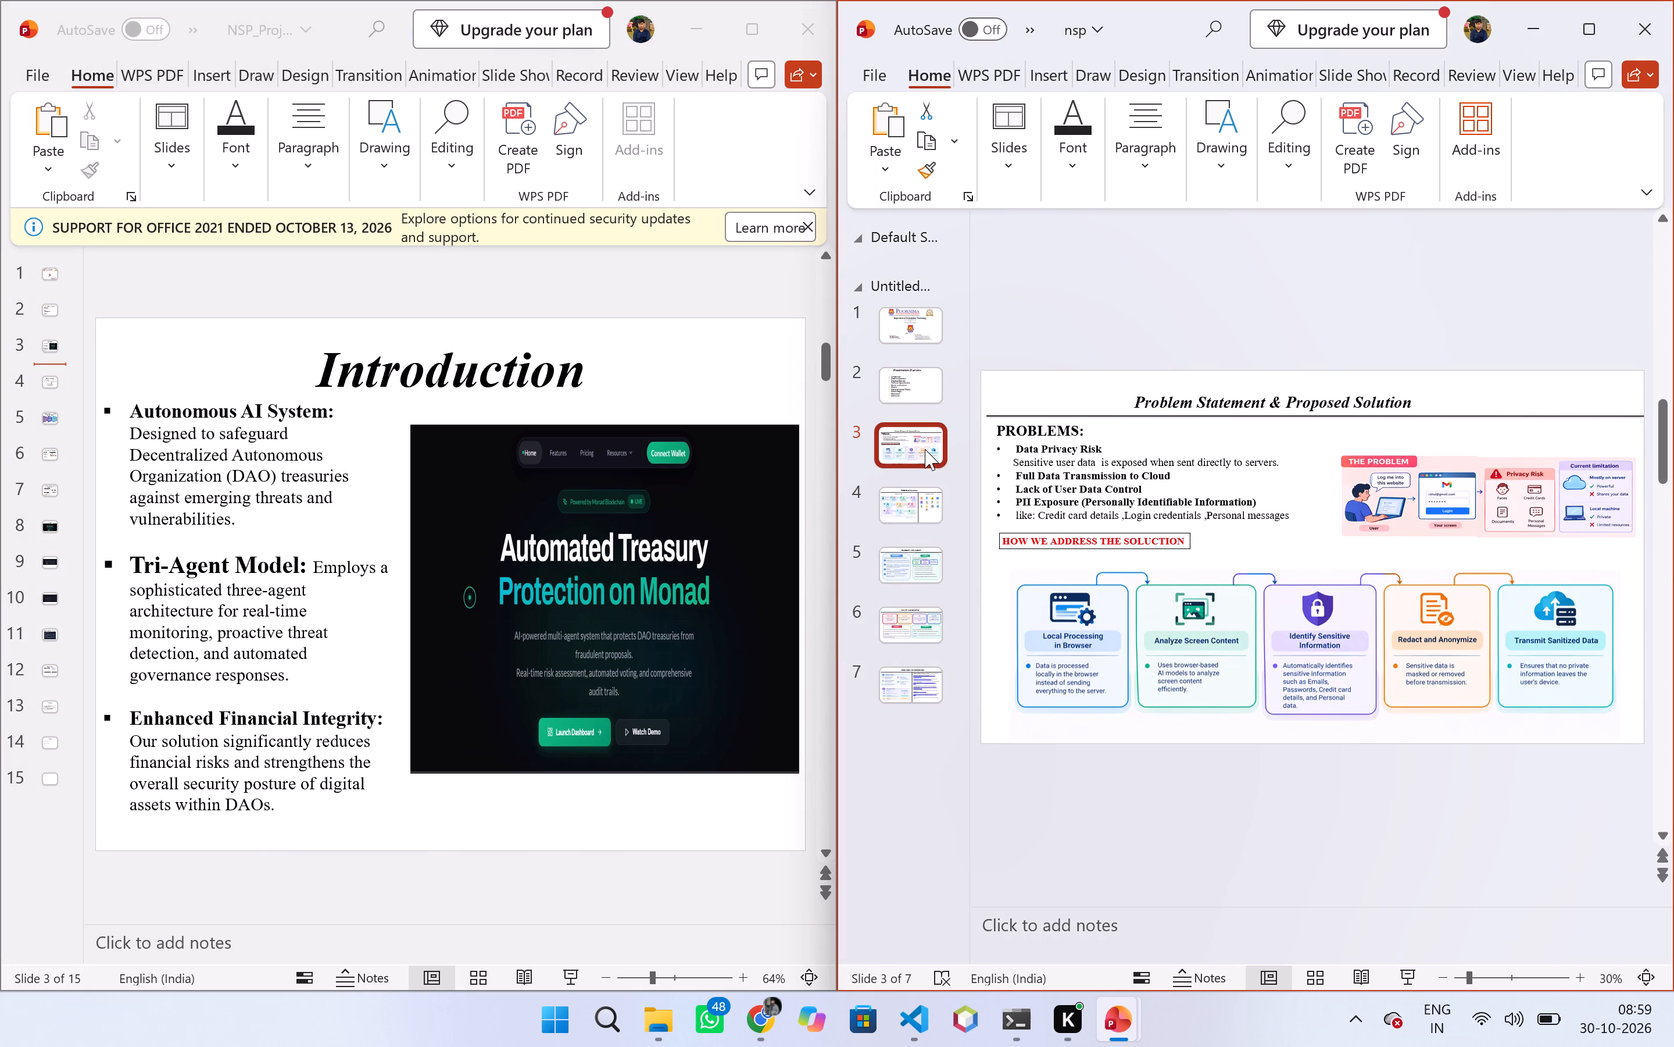
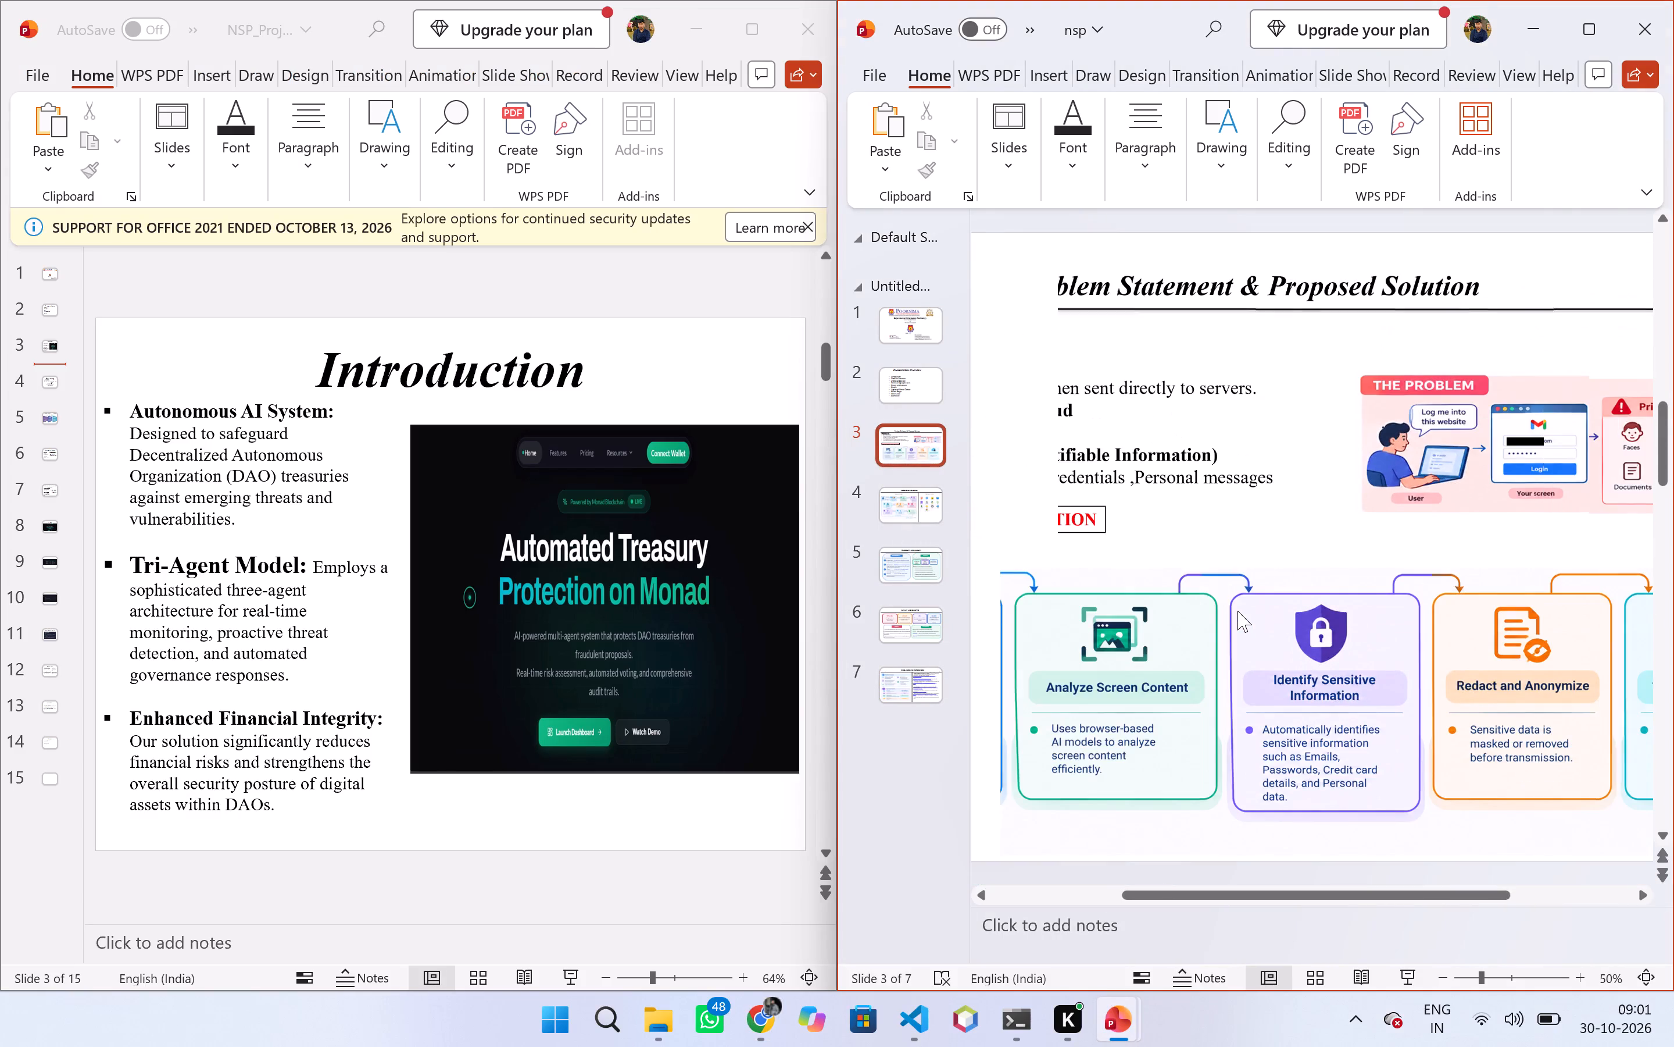
pyautogui.keyDown('ctrl'); pyautogui.scroll(-5, 1237, 611); pyautogui.keyUp('ctrl')
pyautogui.keyDown('ctrl'); pyautogui.scroll(3, 1237, 611); pyautogui.keyUp('ctrl')
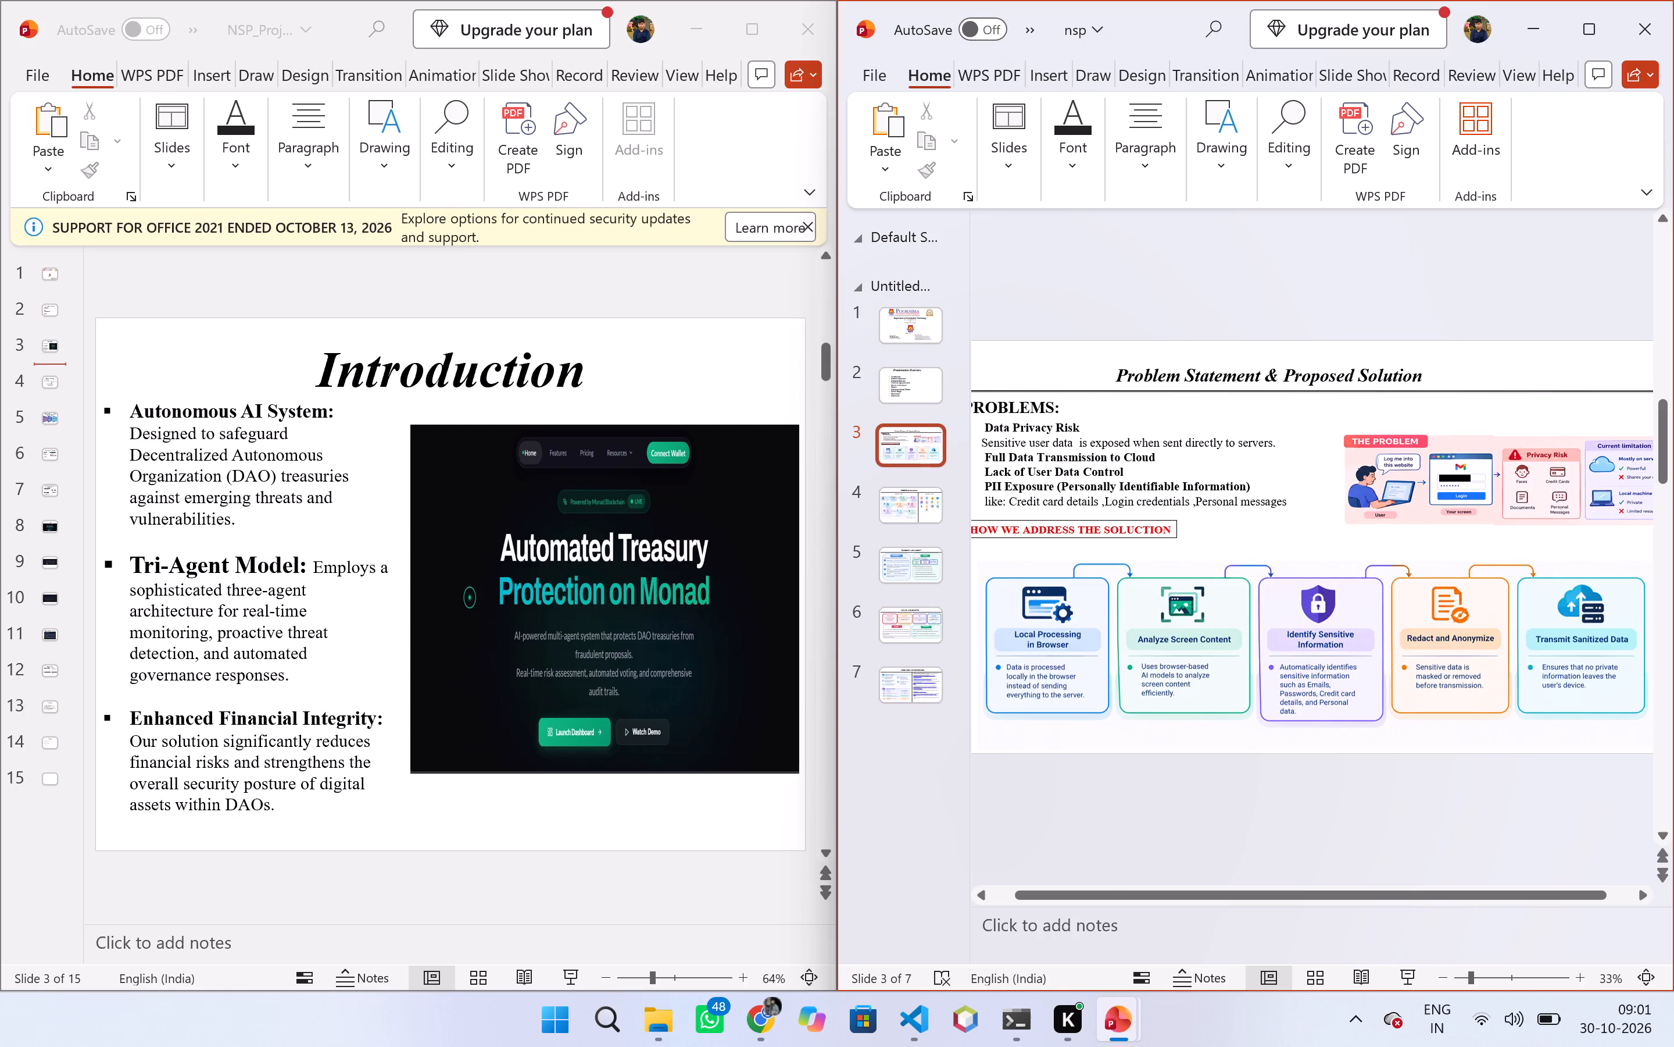
pyautogui.keyDown('ctrl'); pyautogui.scroll(1, 1237, 611); pyautogui.keyUp('ctrl')
pyautogui.hscroll(1, 1133, 599)
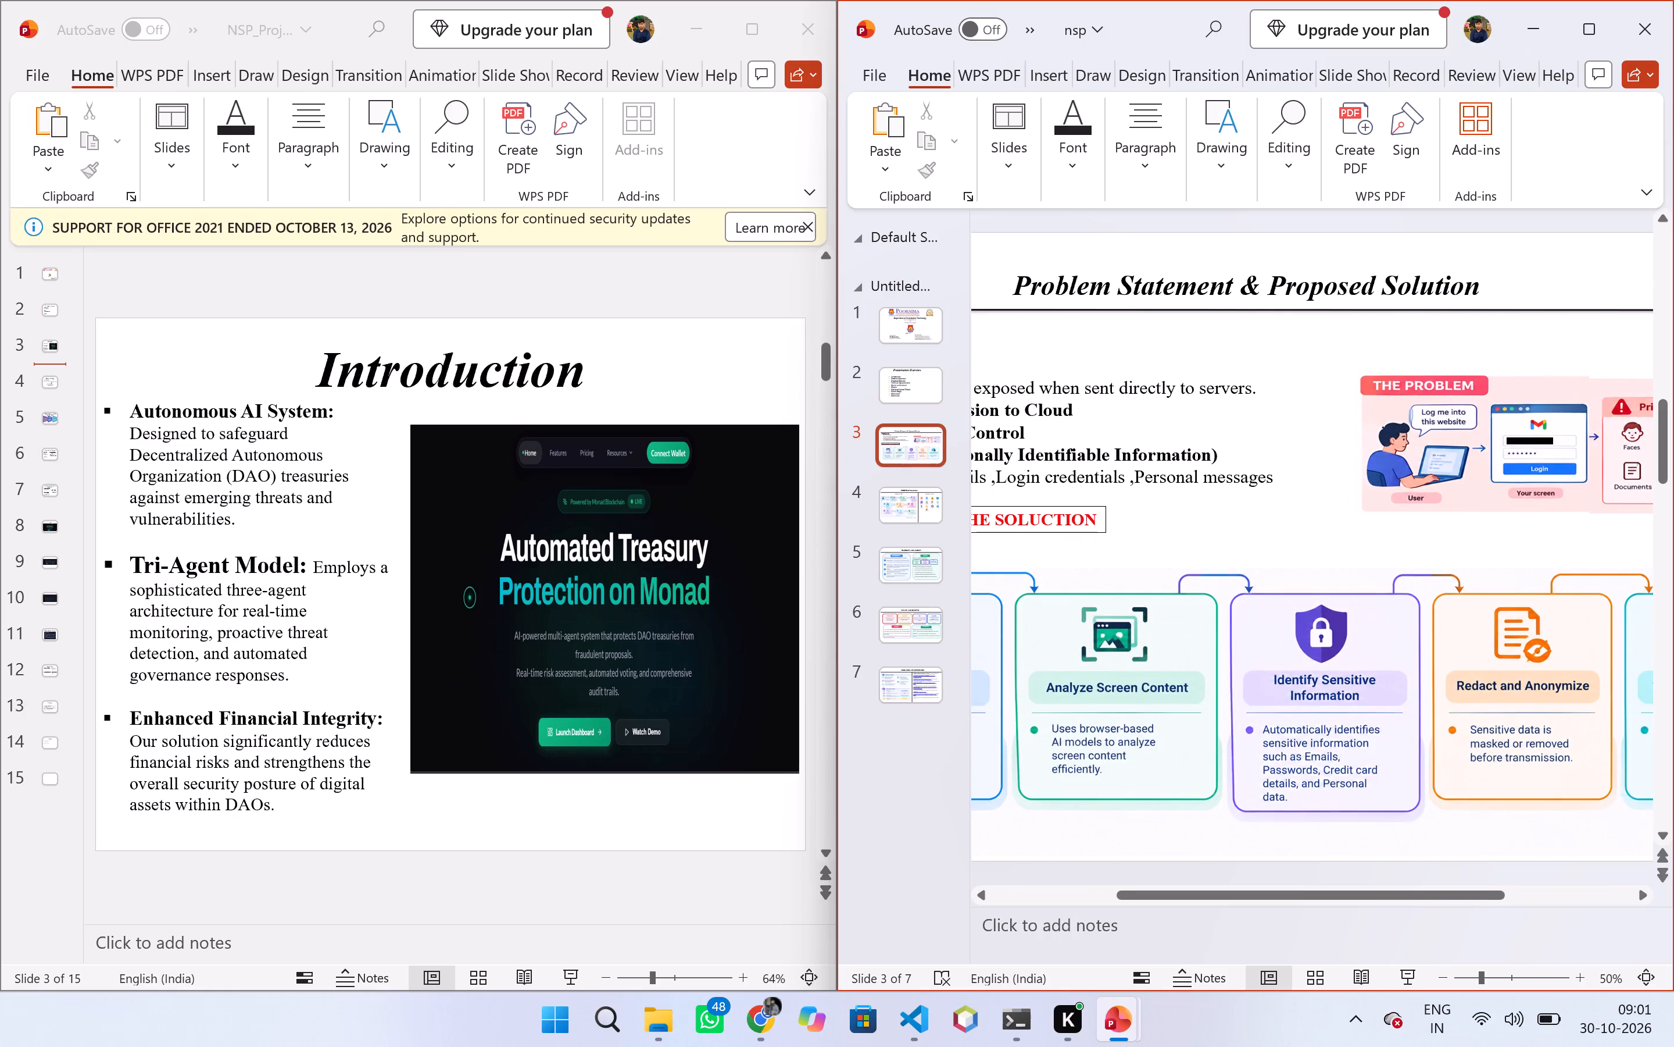
pyautogui.hscroll(1, 1133, 599)
pyautogui.hscroll(-1, 1133, 599)
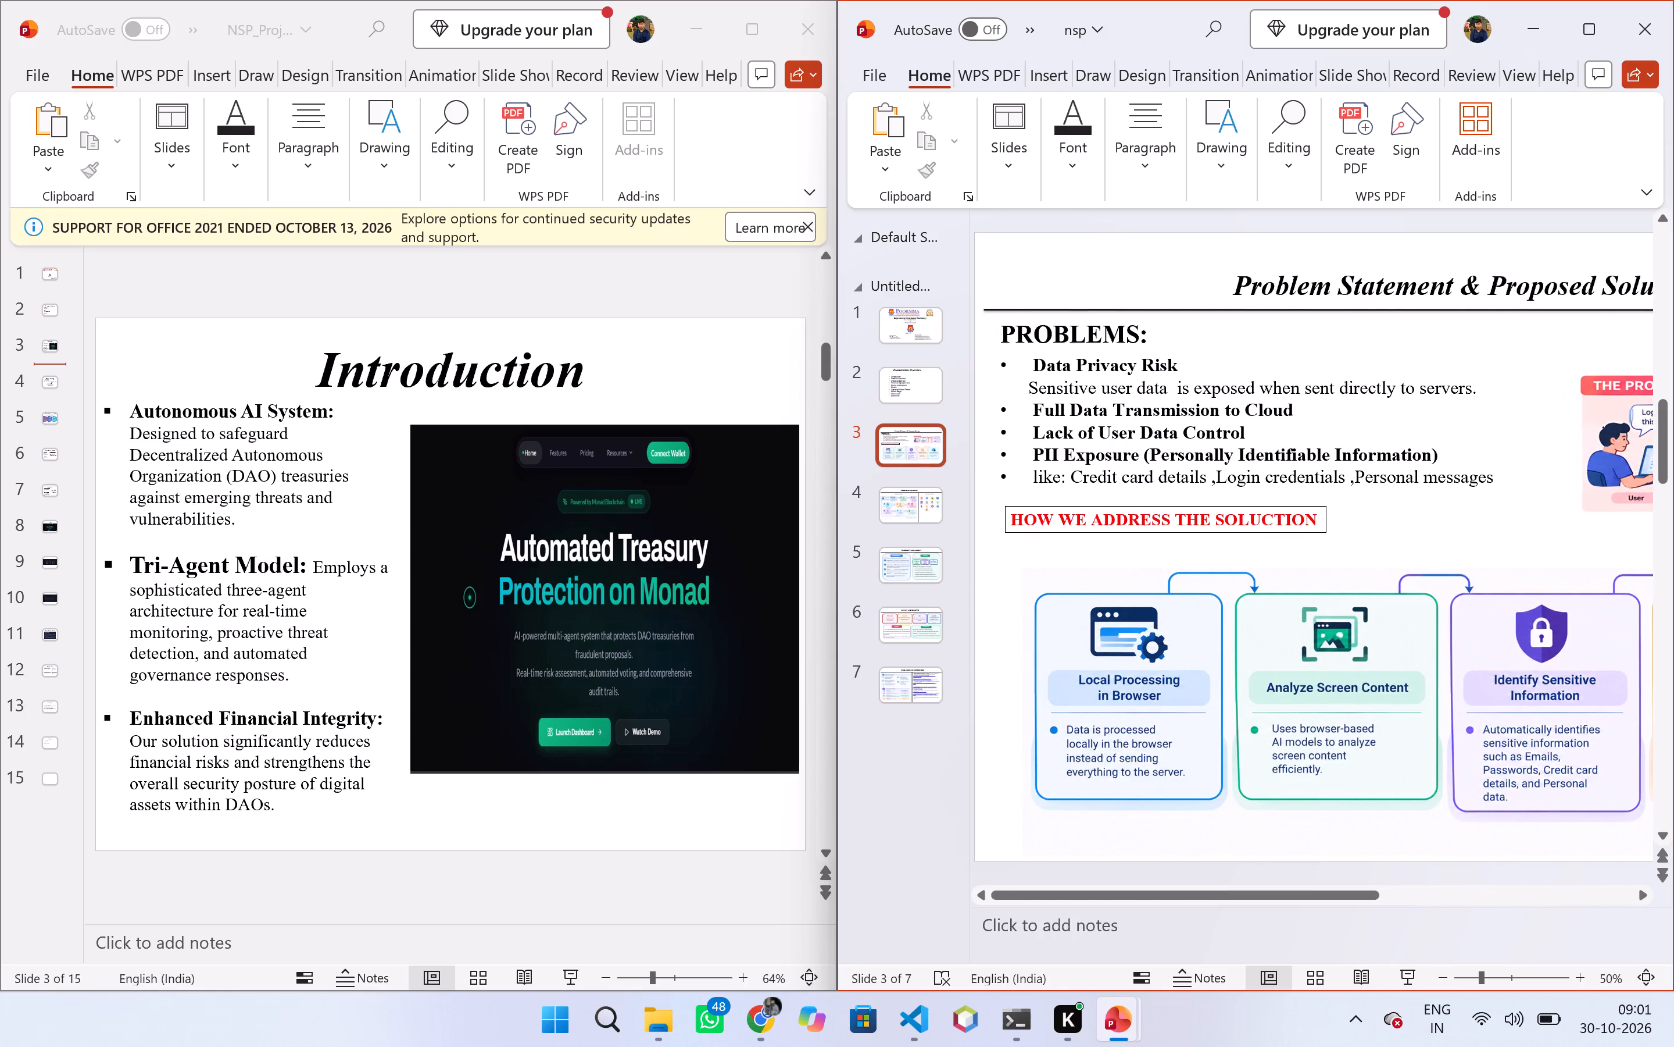
pyautogui.hscroll(-2, 1133, 599)
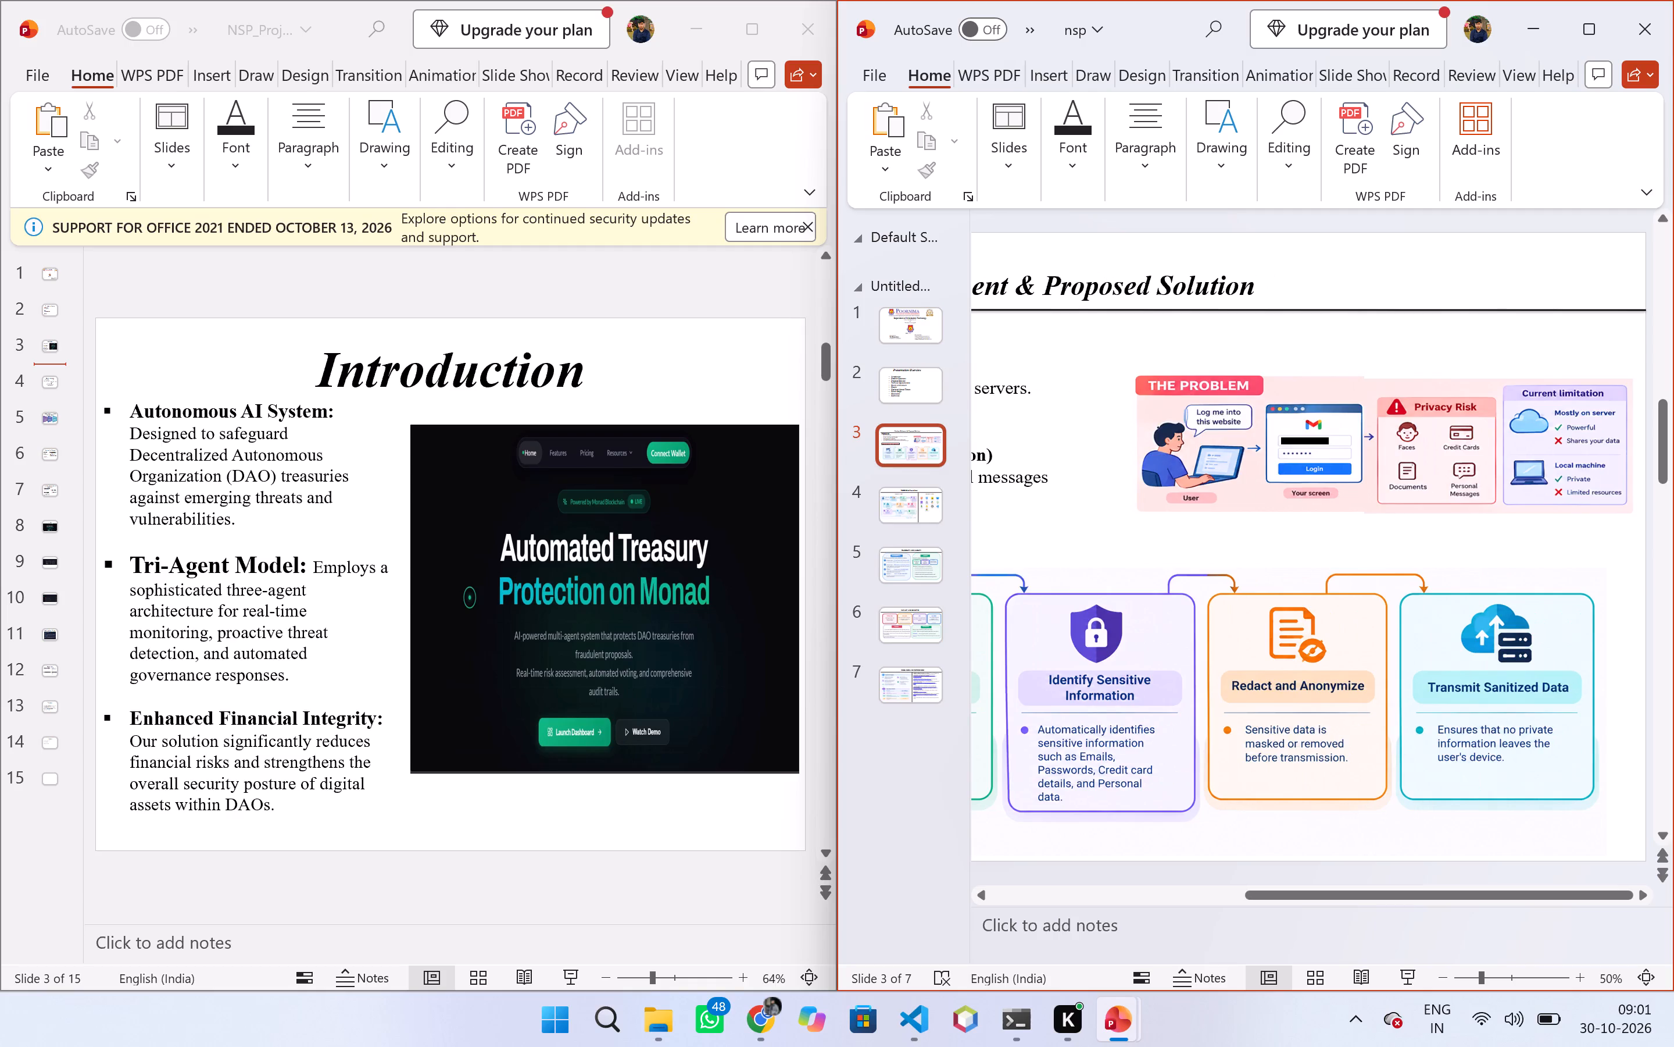
pyautogui.hscroll(3, 1133, 599)
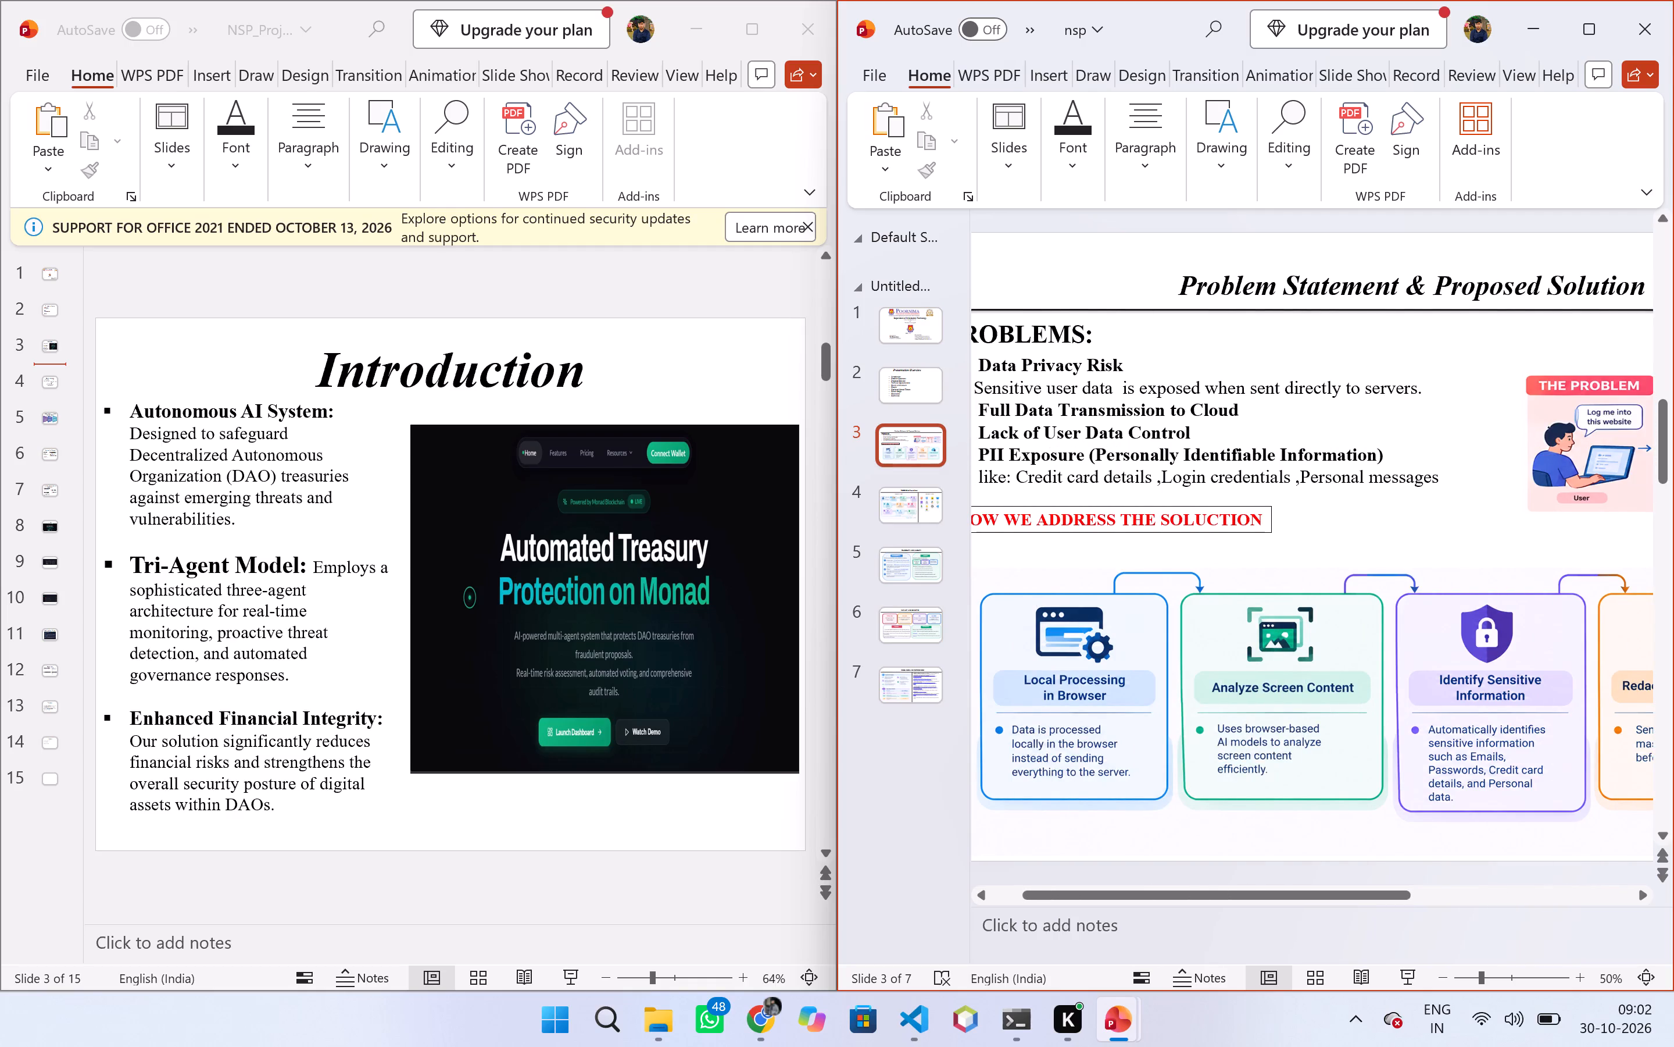
pyautogui.hscroll(1, 1133, 599)
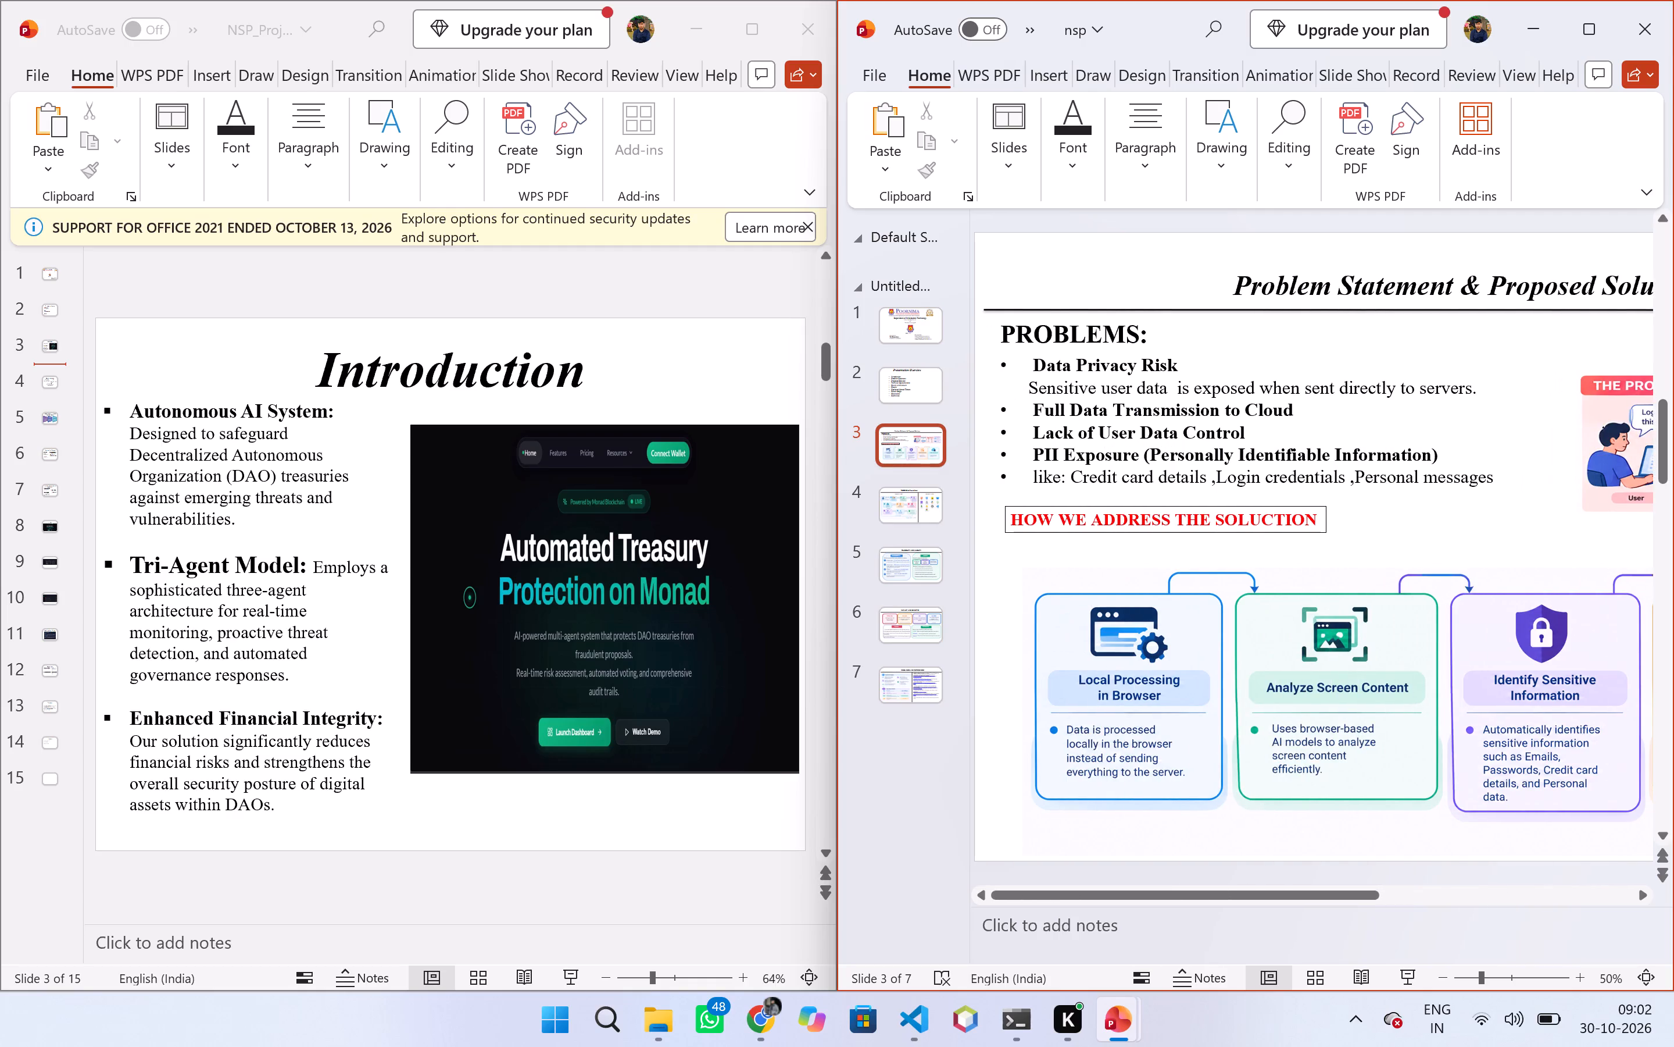
# Insert a new slide with the Title and Content layout in nsp, directly after the Presentation Overview slide.
pyautogui.click(907, 373)
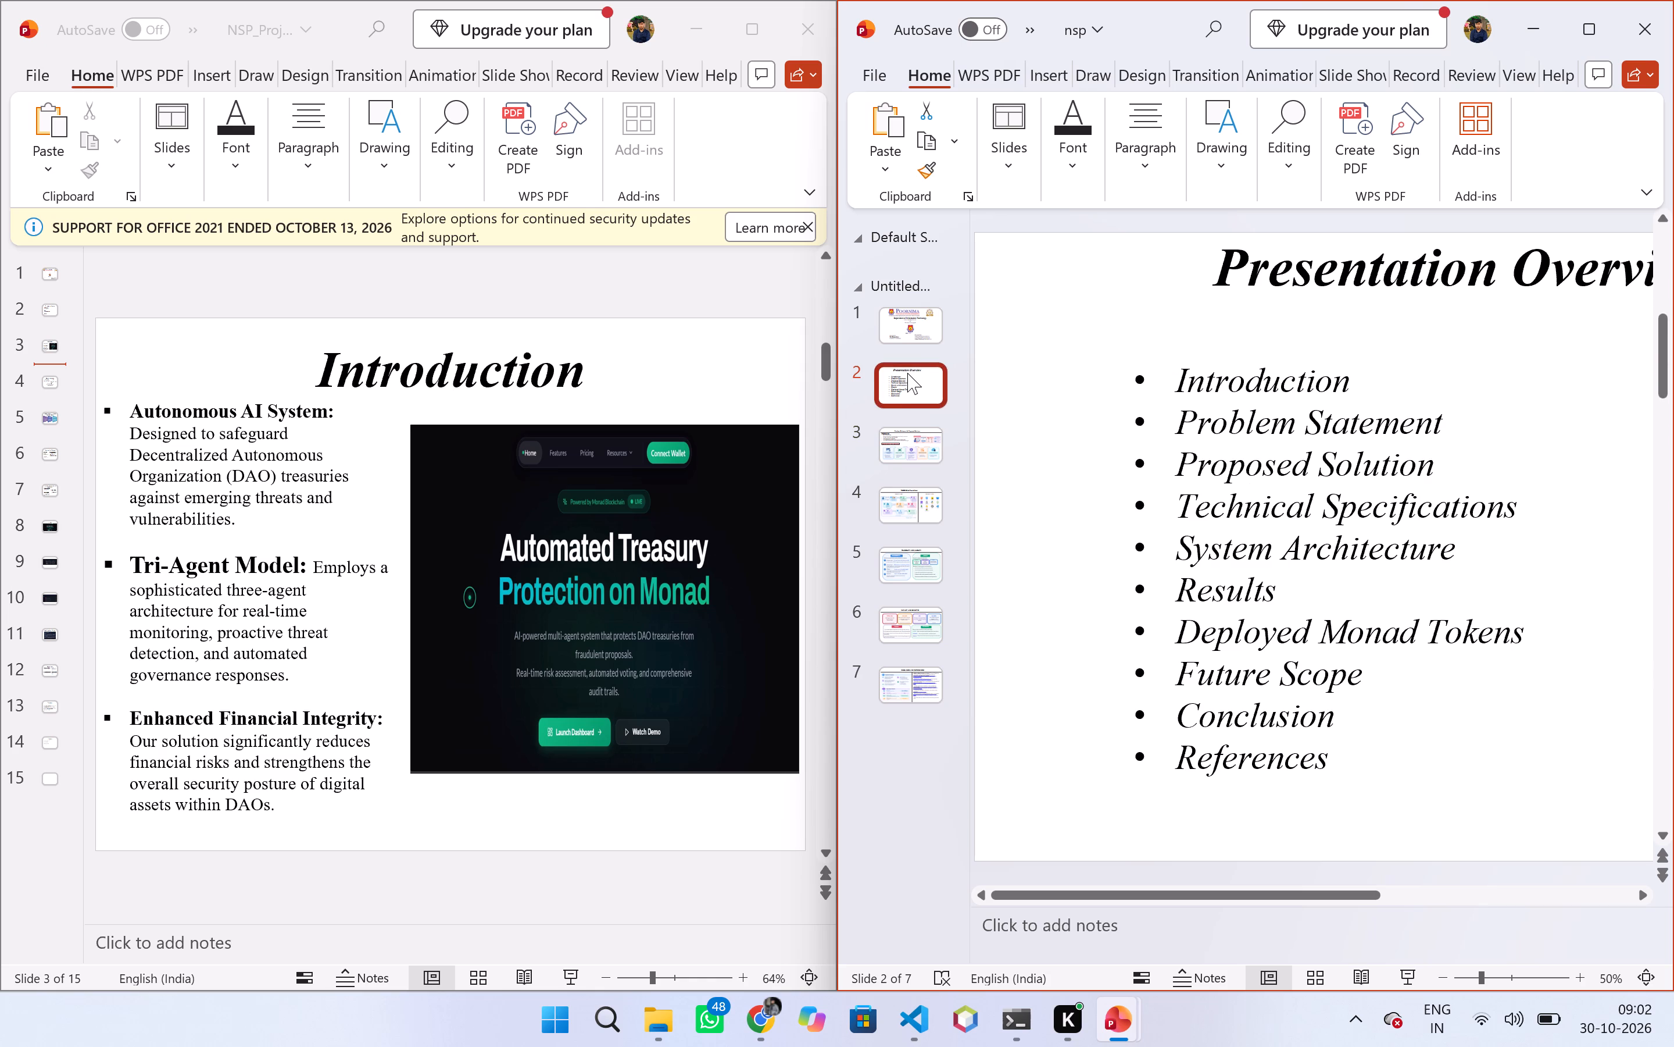
pyautogui.click(902, 323)
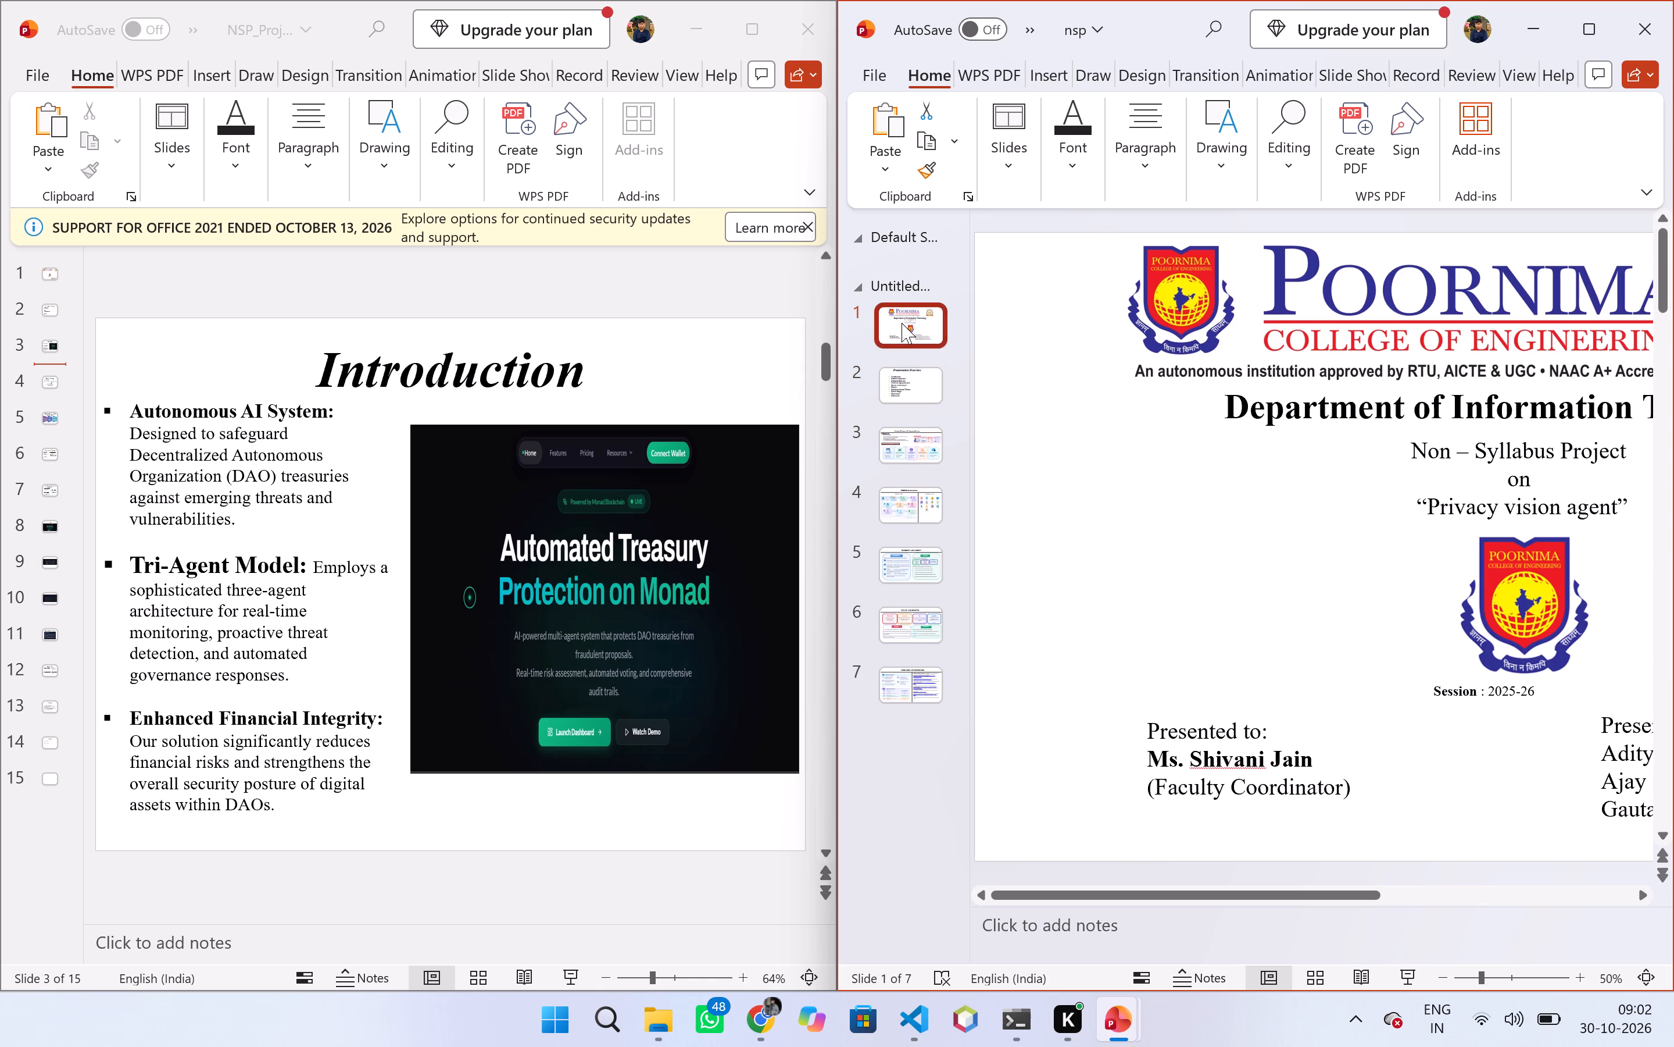
pyautogui.click(895, 407)
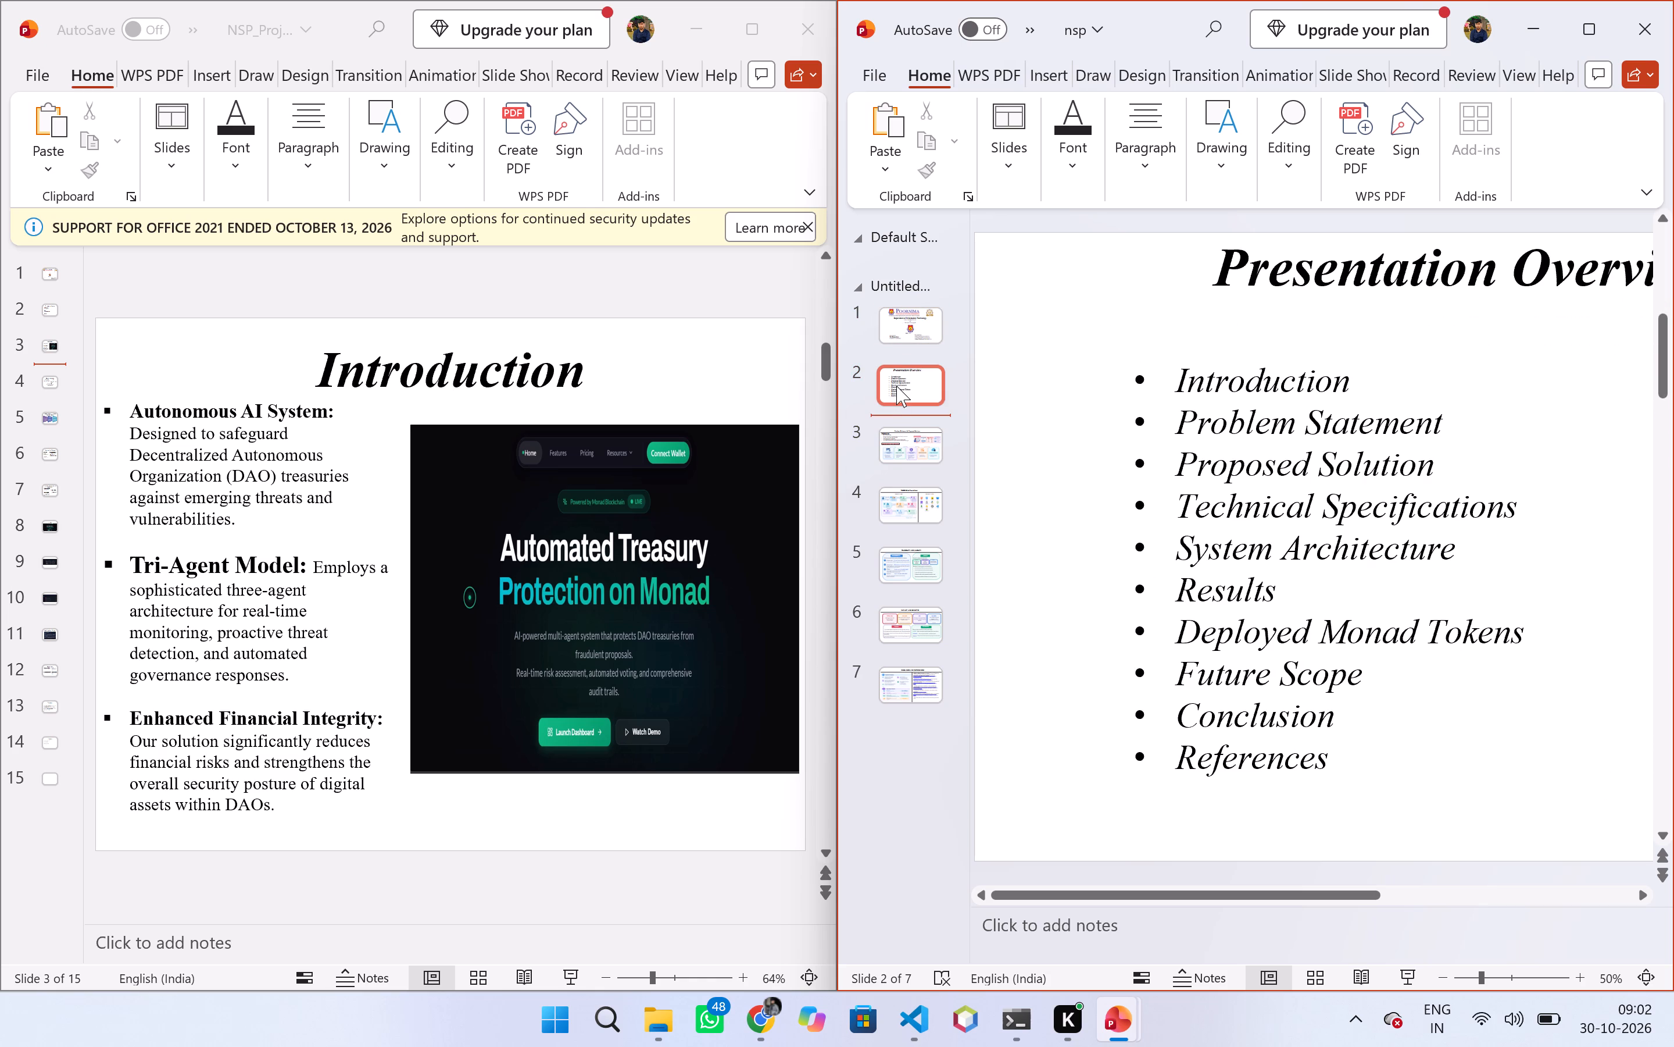
pyautogui.click(896, 386)
pyautogui.click(887, 448)
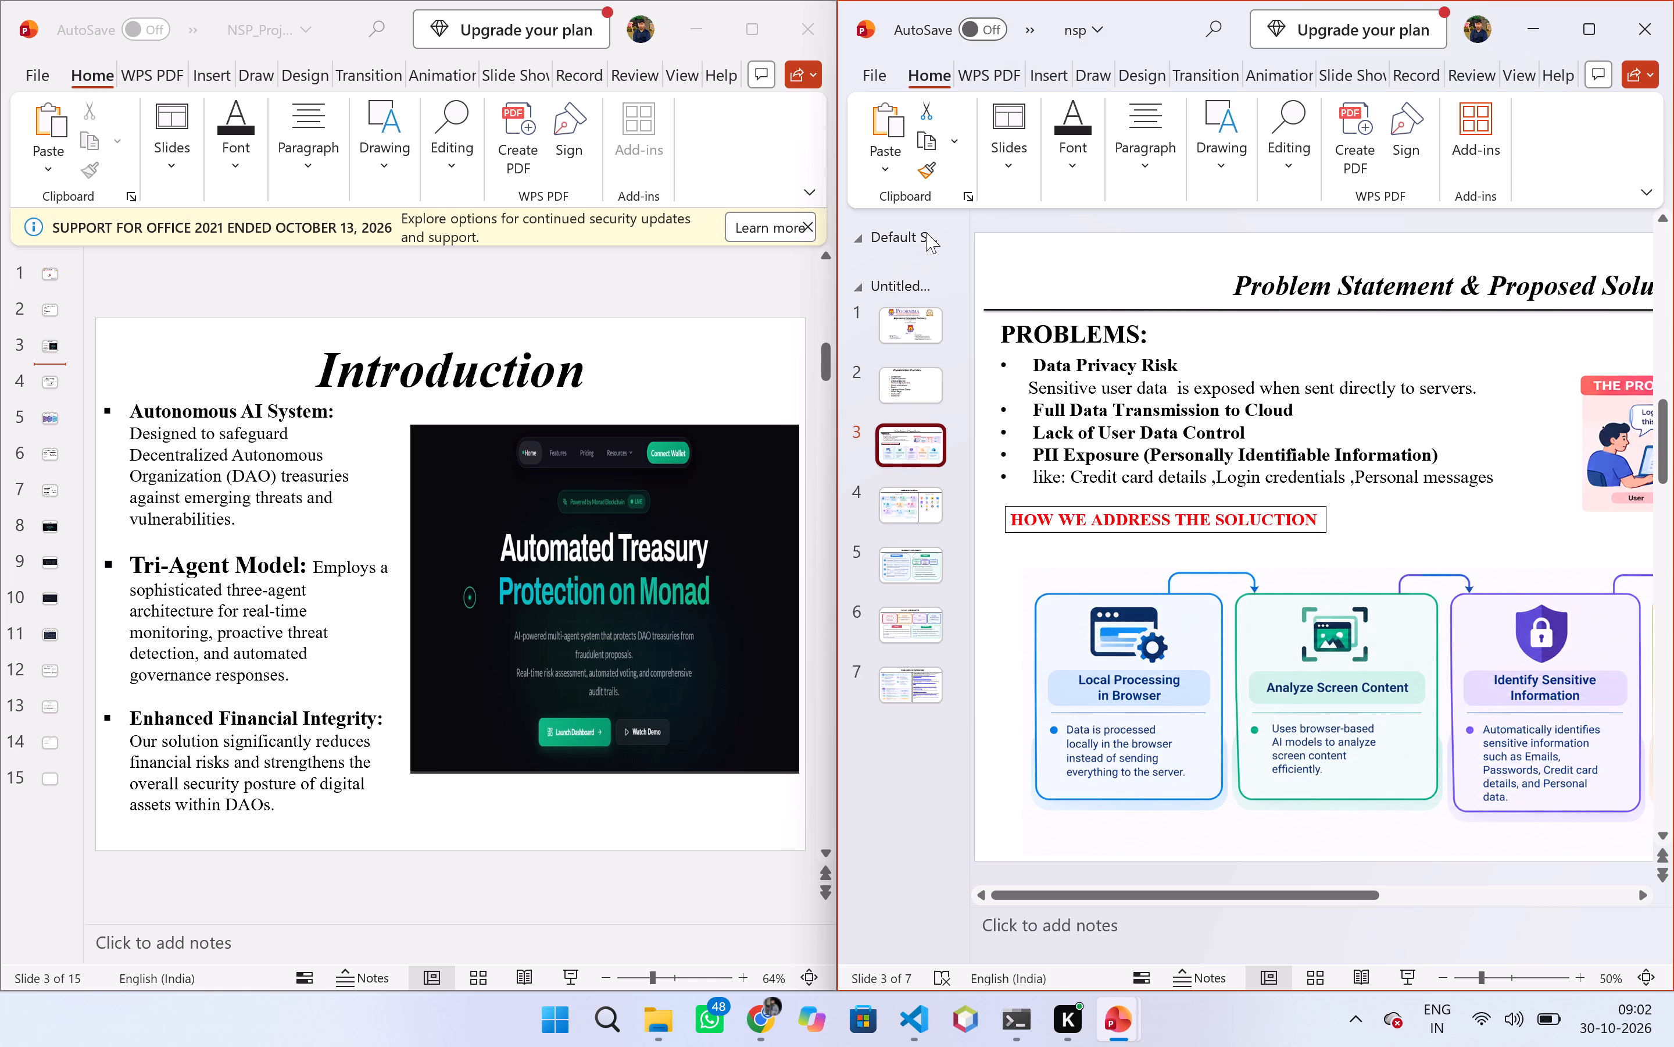
pyautogui.click(907, 379)
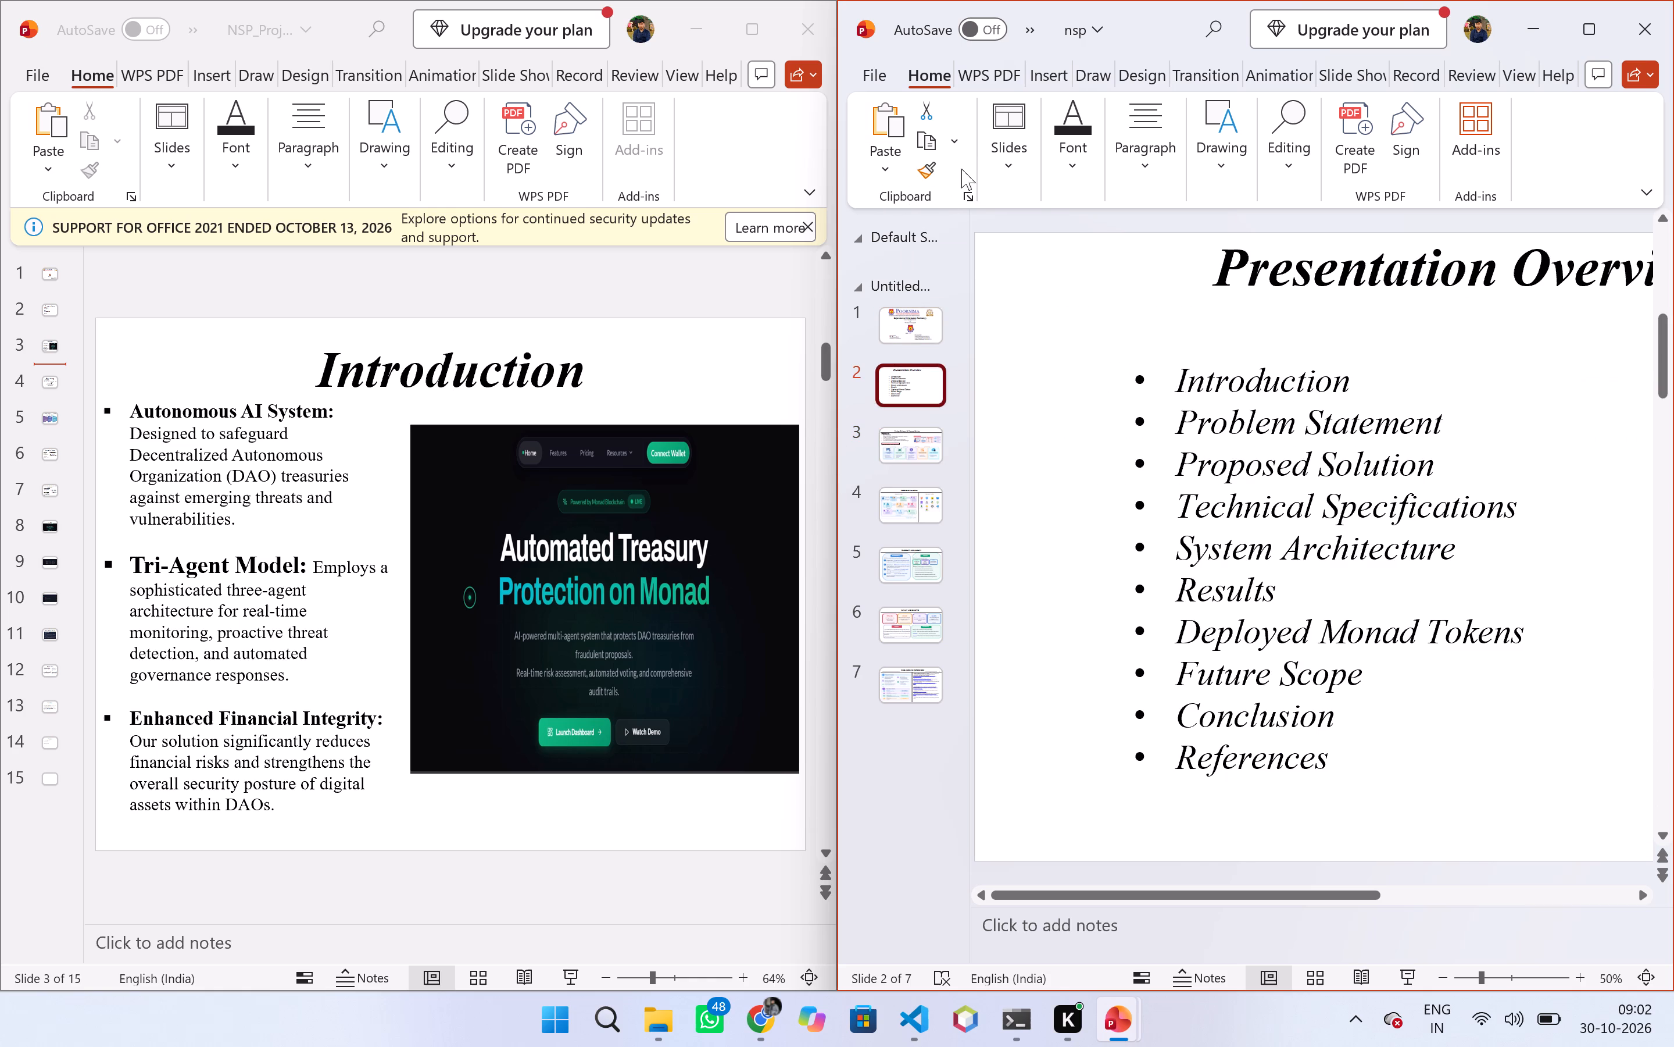
pyautogui.click(999, 168)
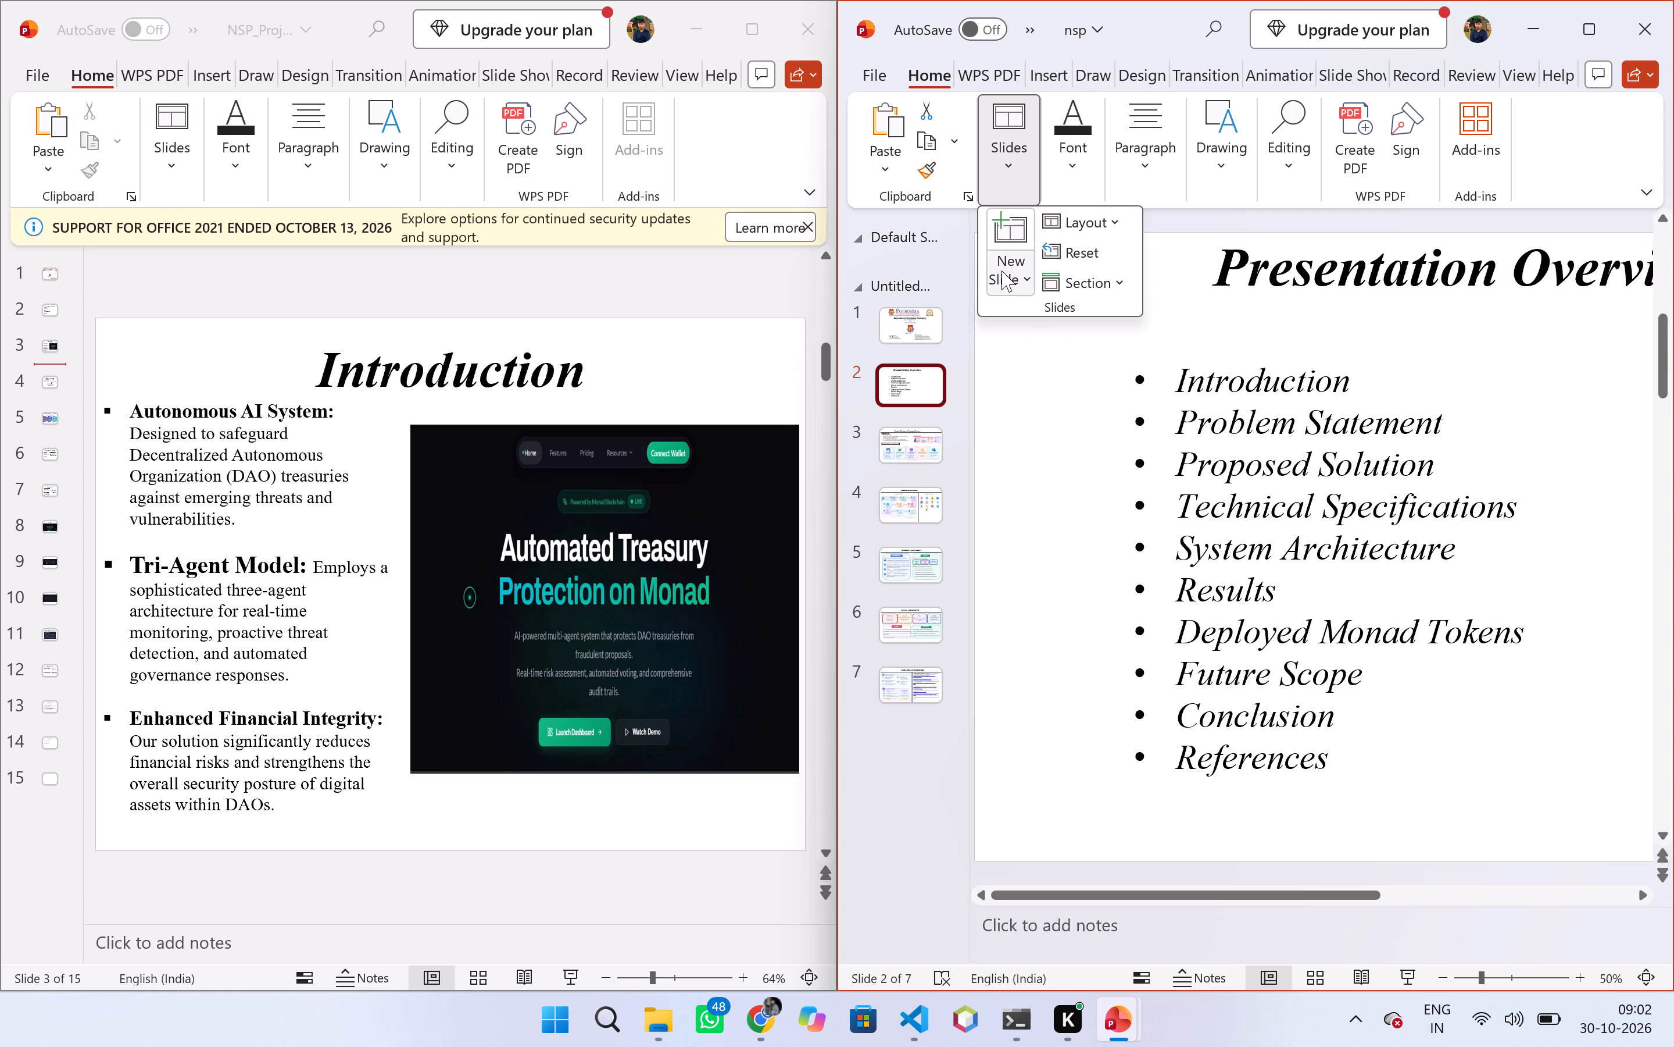
pyautogui.click(1018, 275)
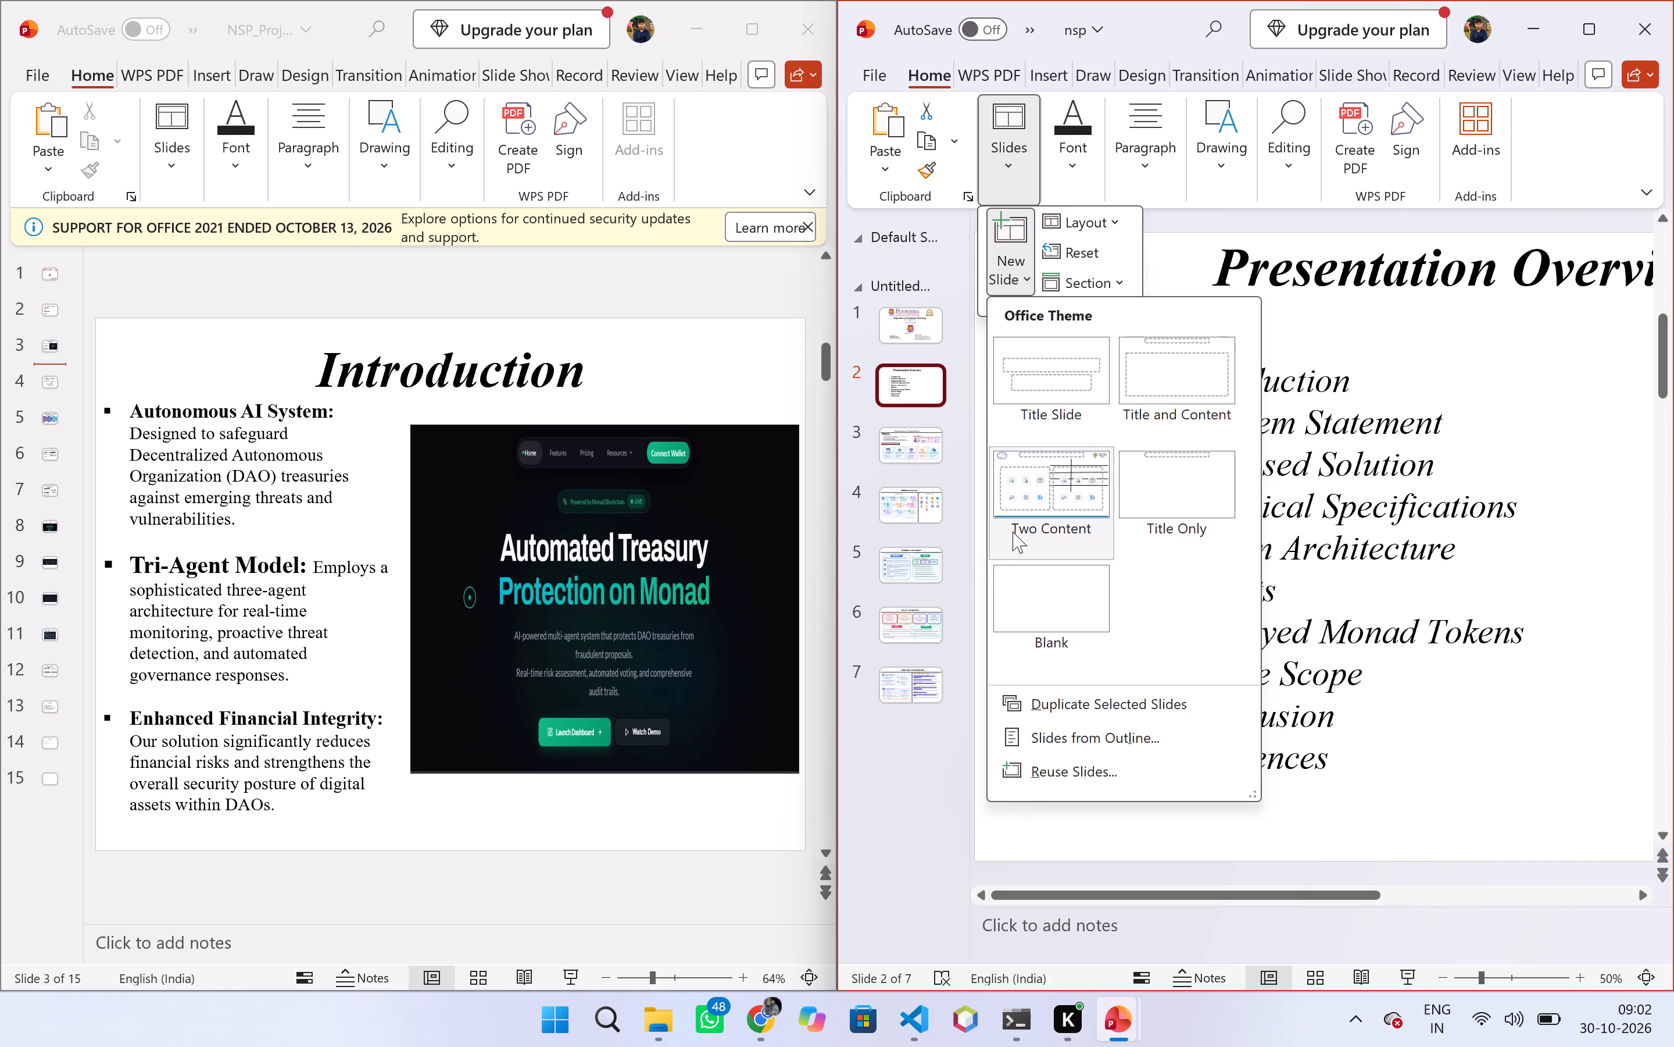
pyautogui.click(1157, 396)
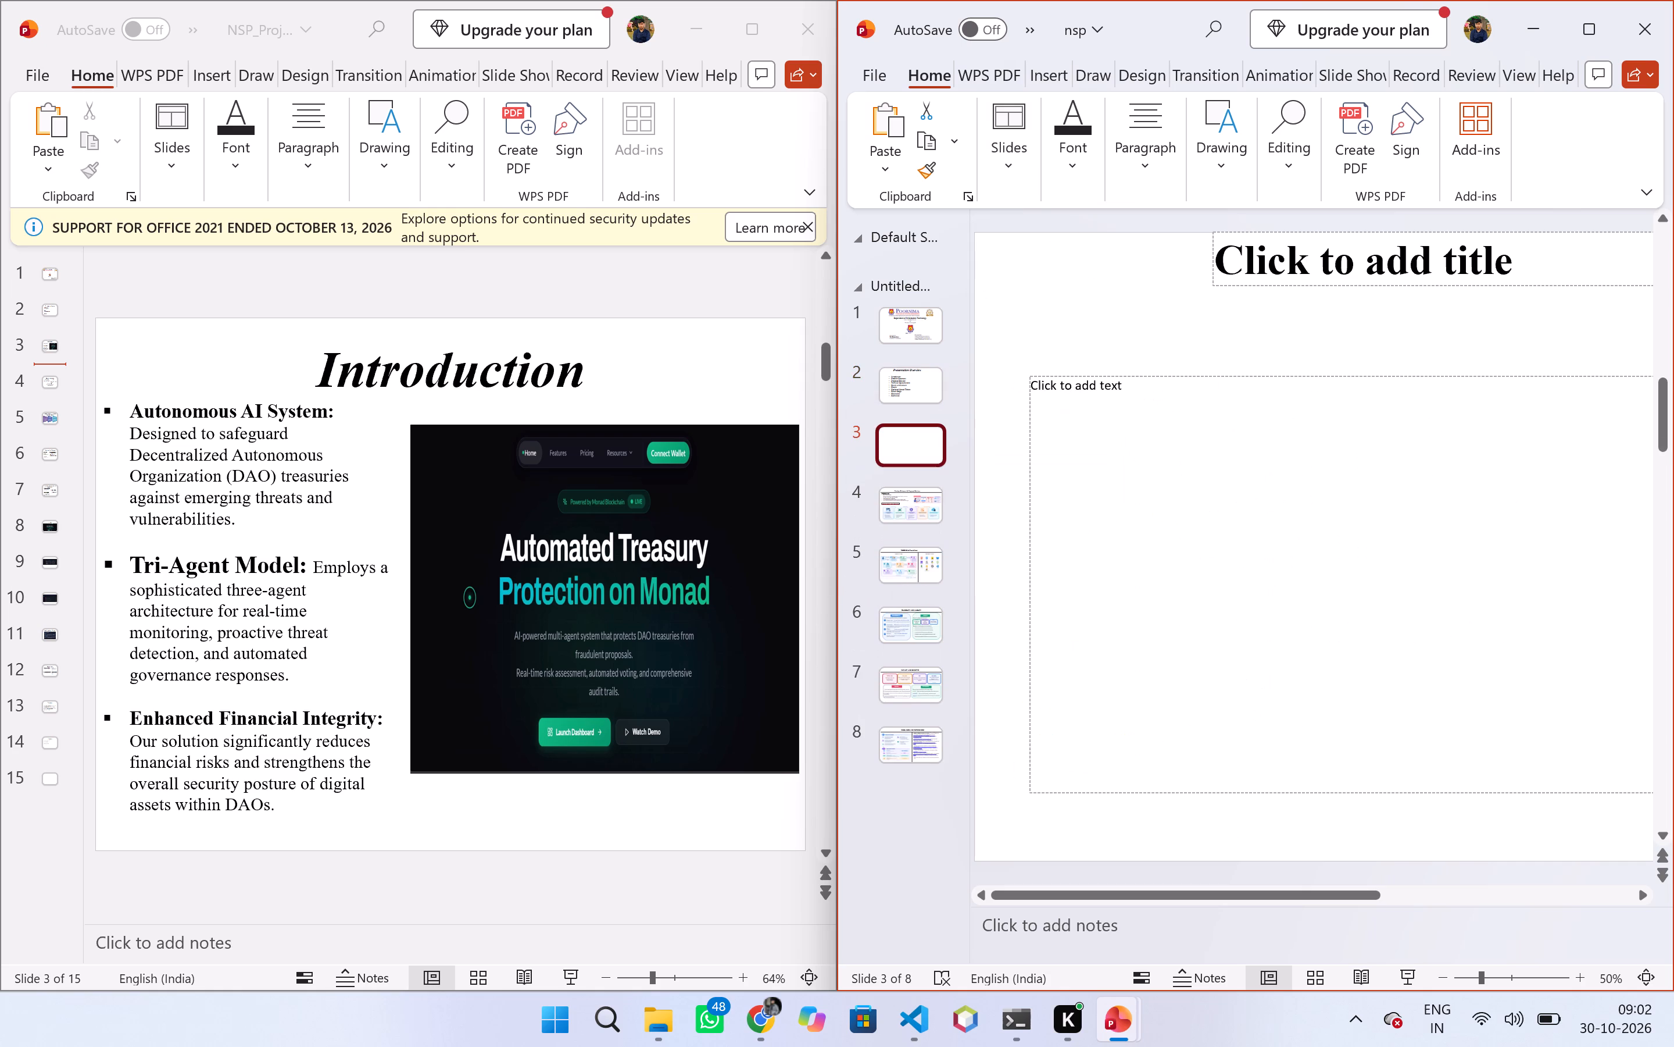
# Look through nsp's existing content slides, from Problem Statement & Proposed Solution to the research and references slide, and revisit Presentation Overview.
pyautogui.click(914, 515)
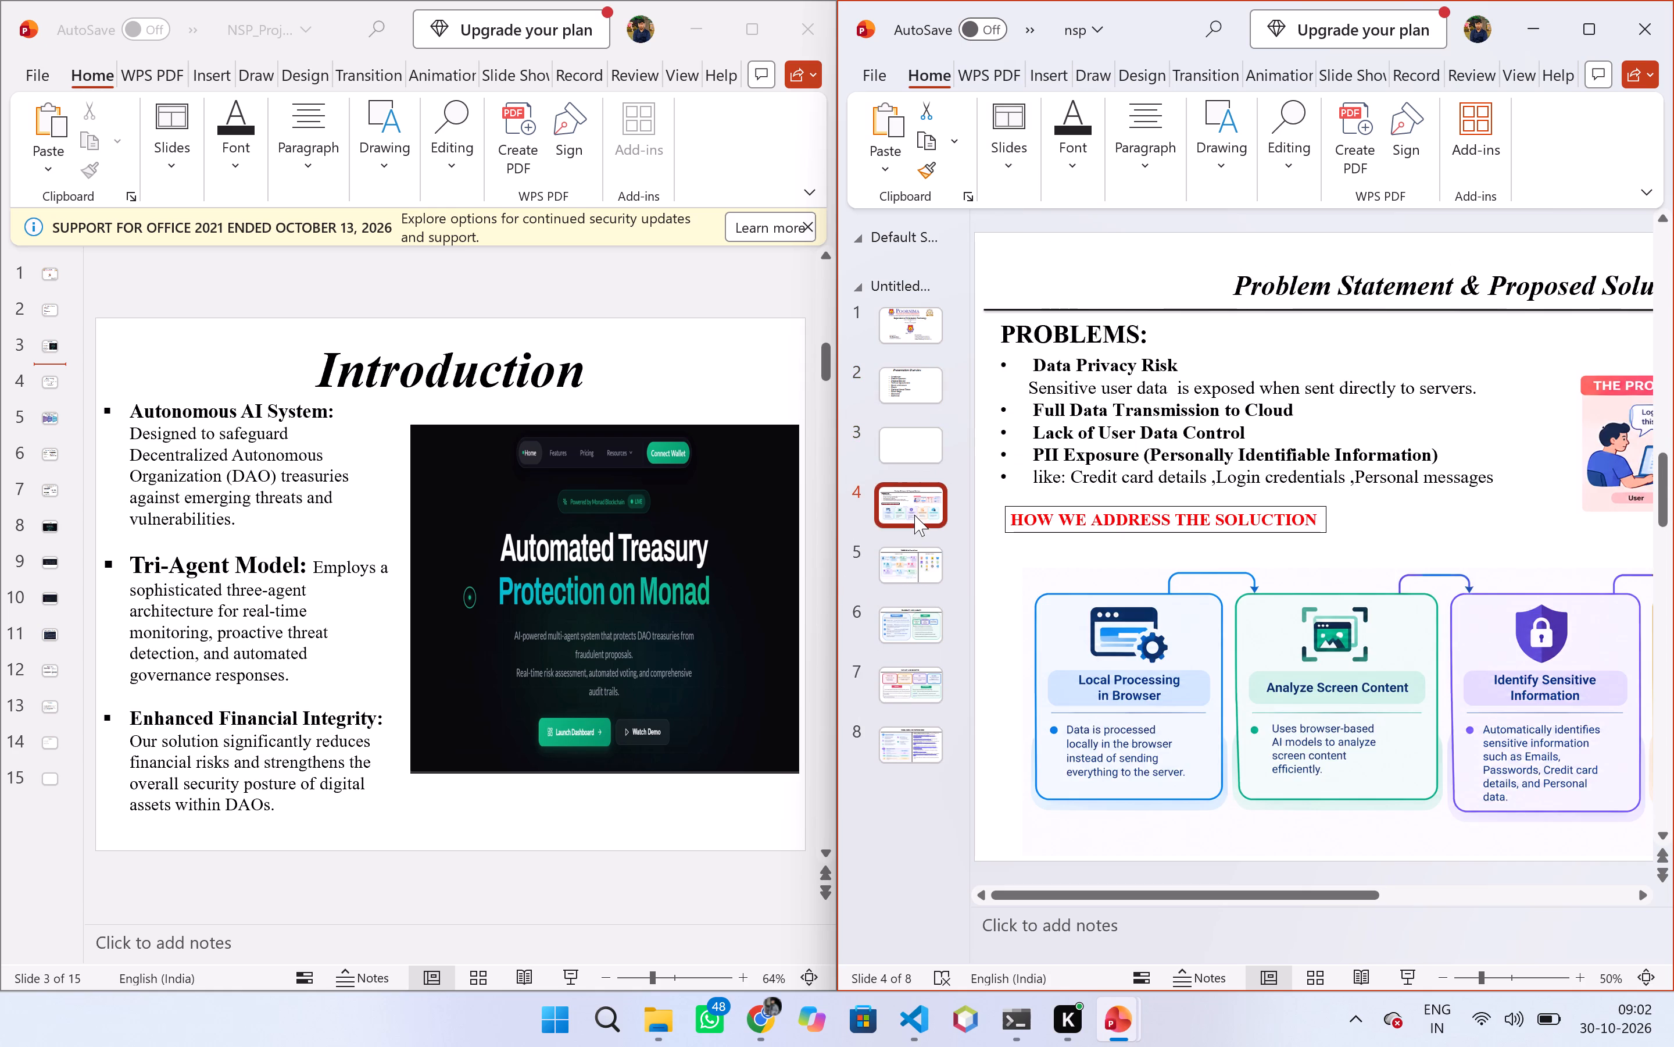
pyautogui.click(917, 570)
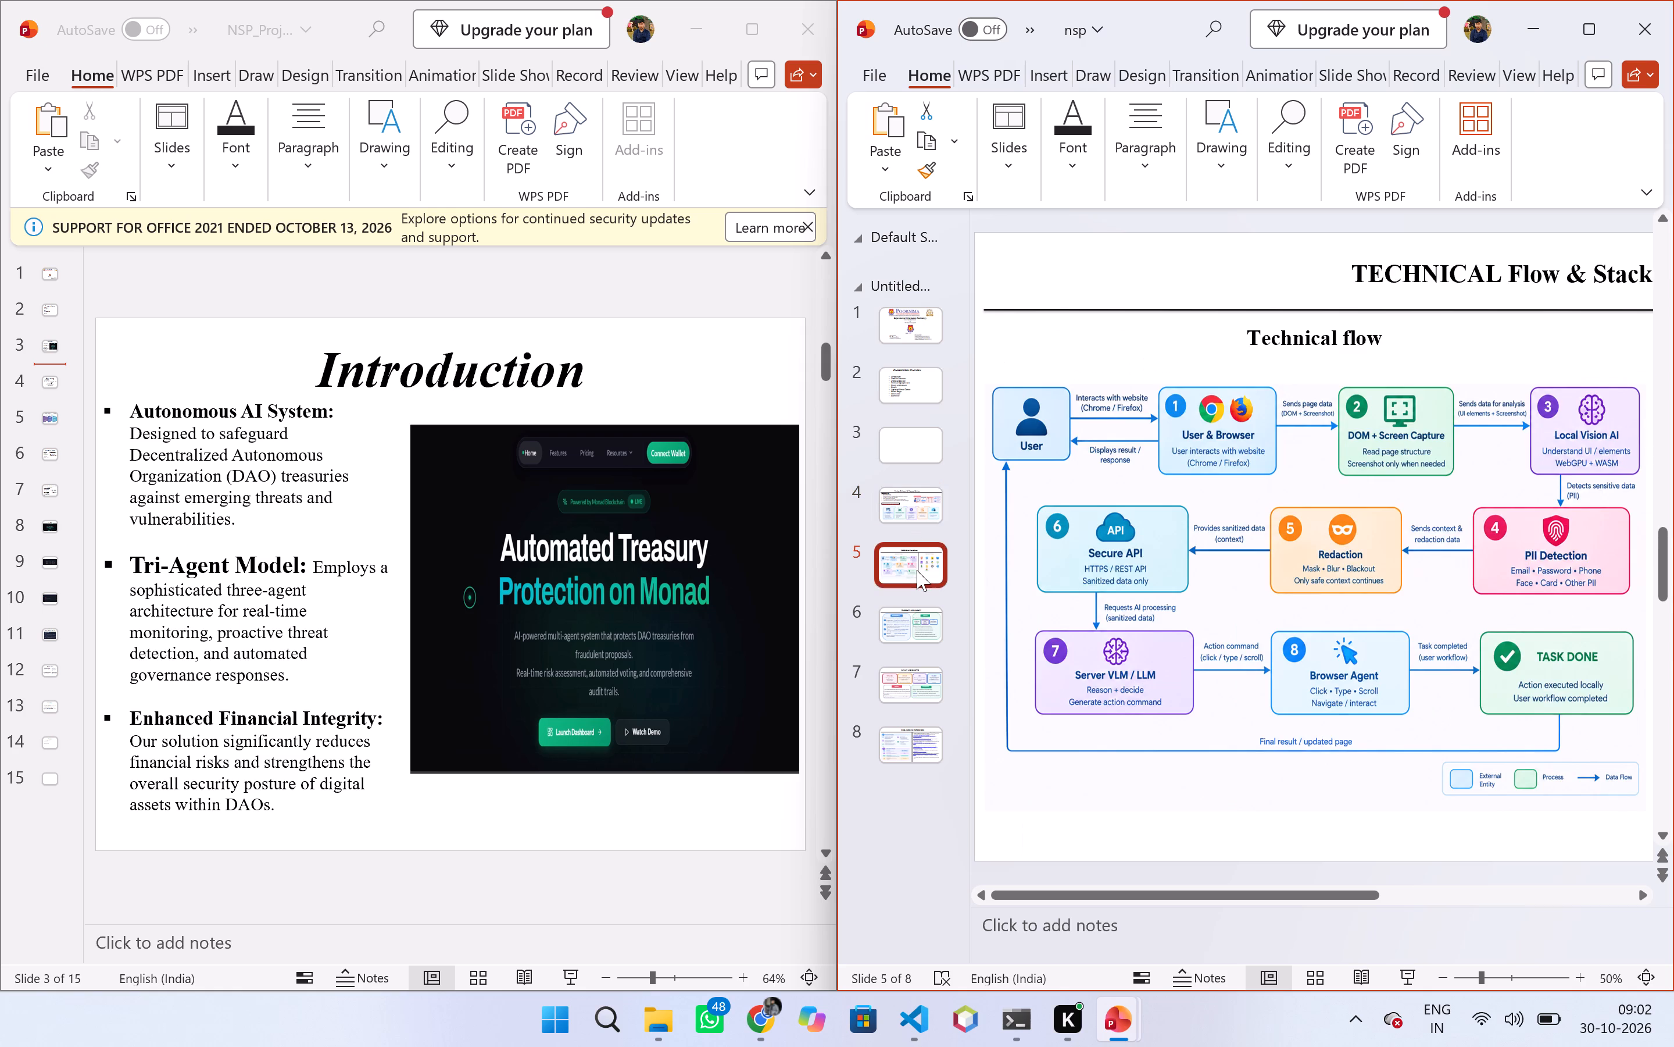
pyautogui.click(932, 614)
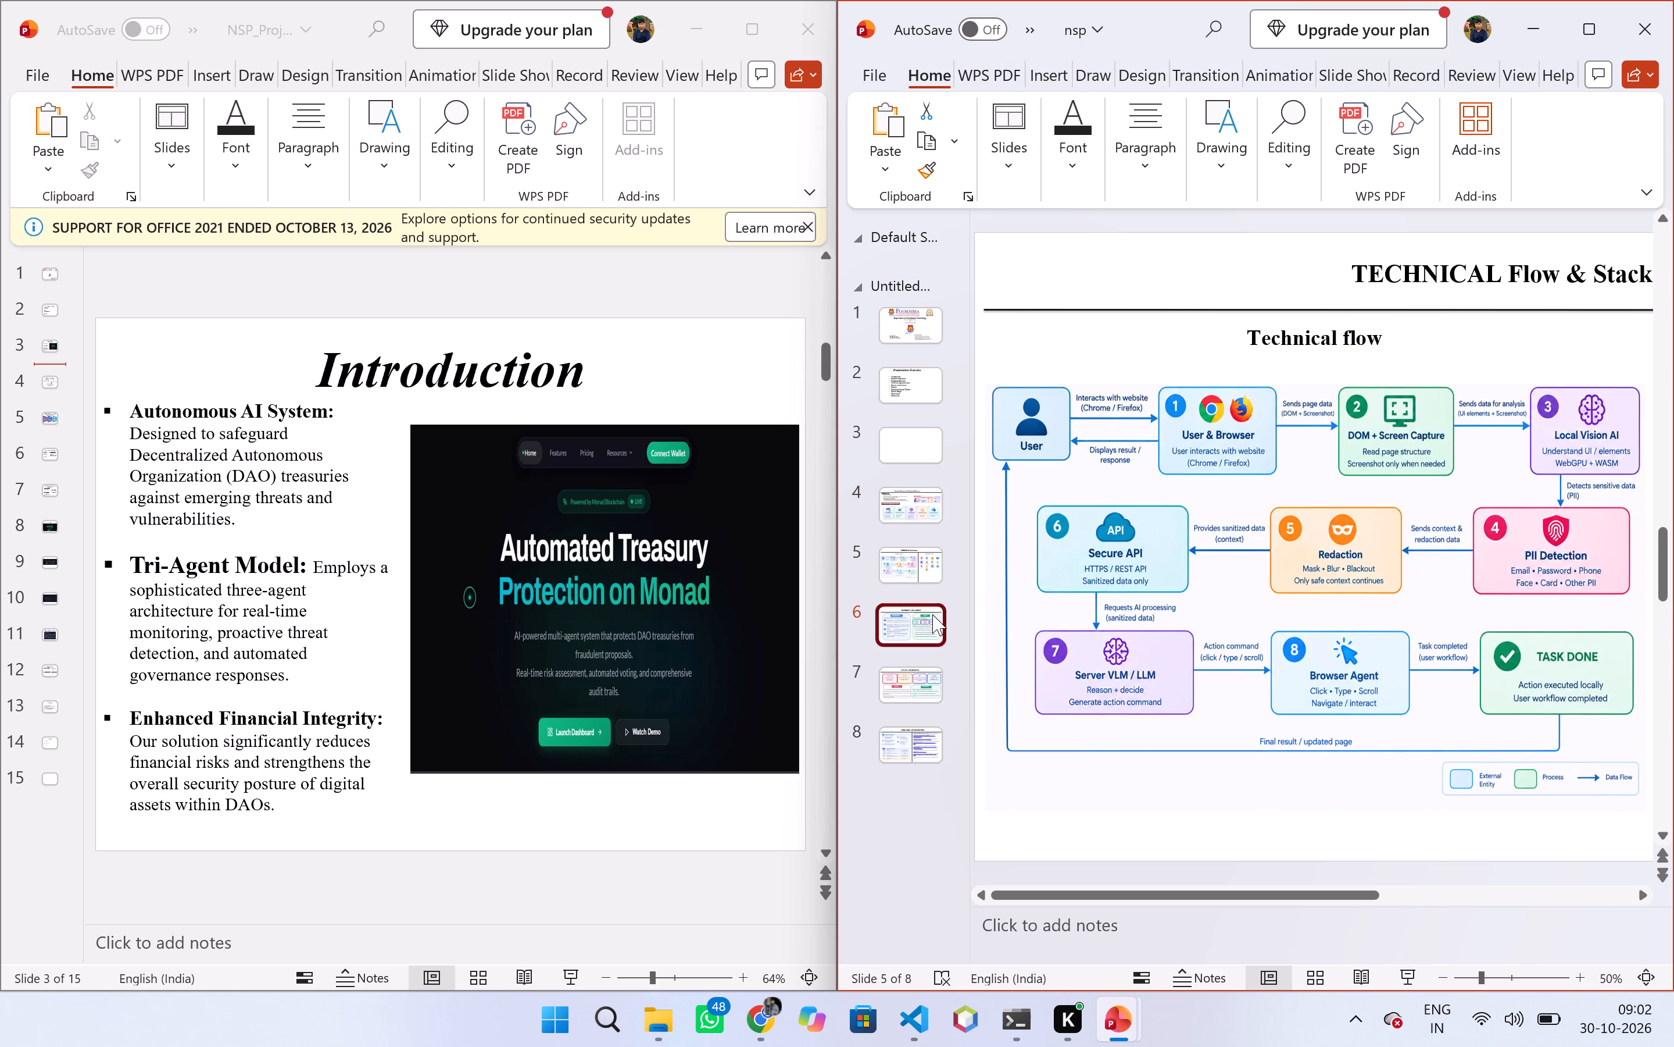
pyautogui.click(921, 689)
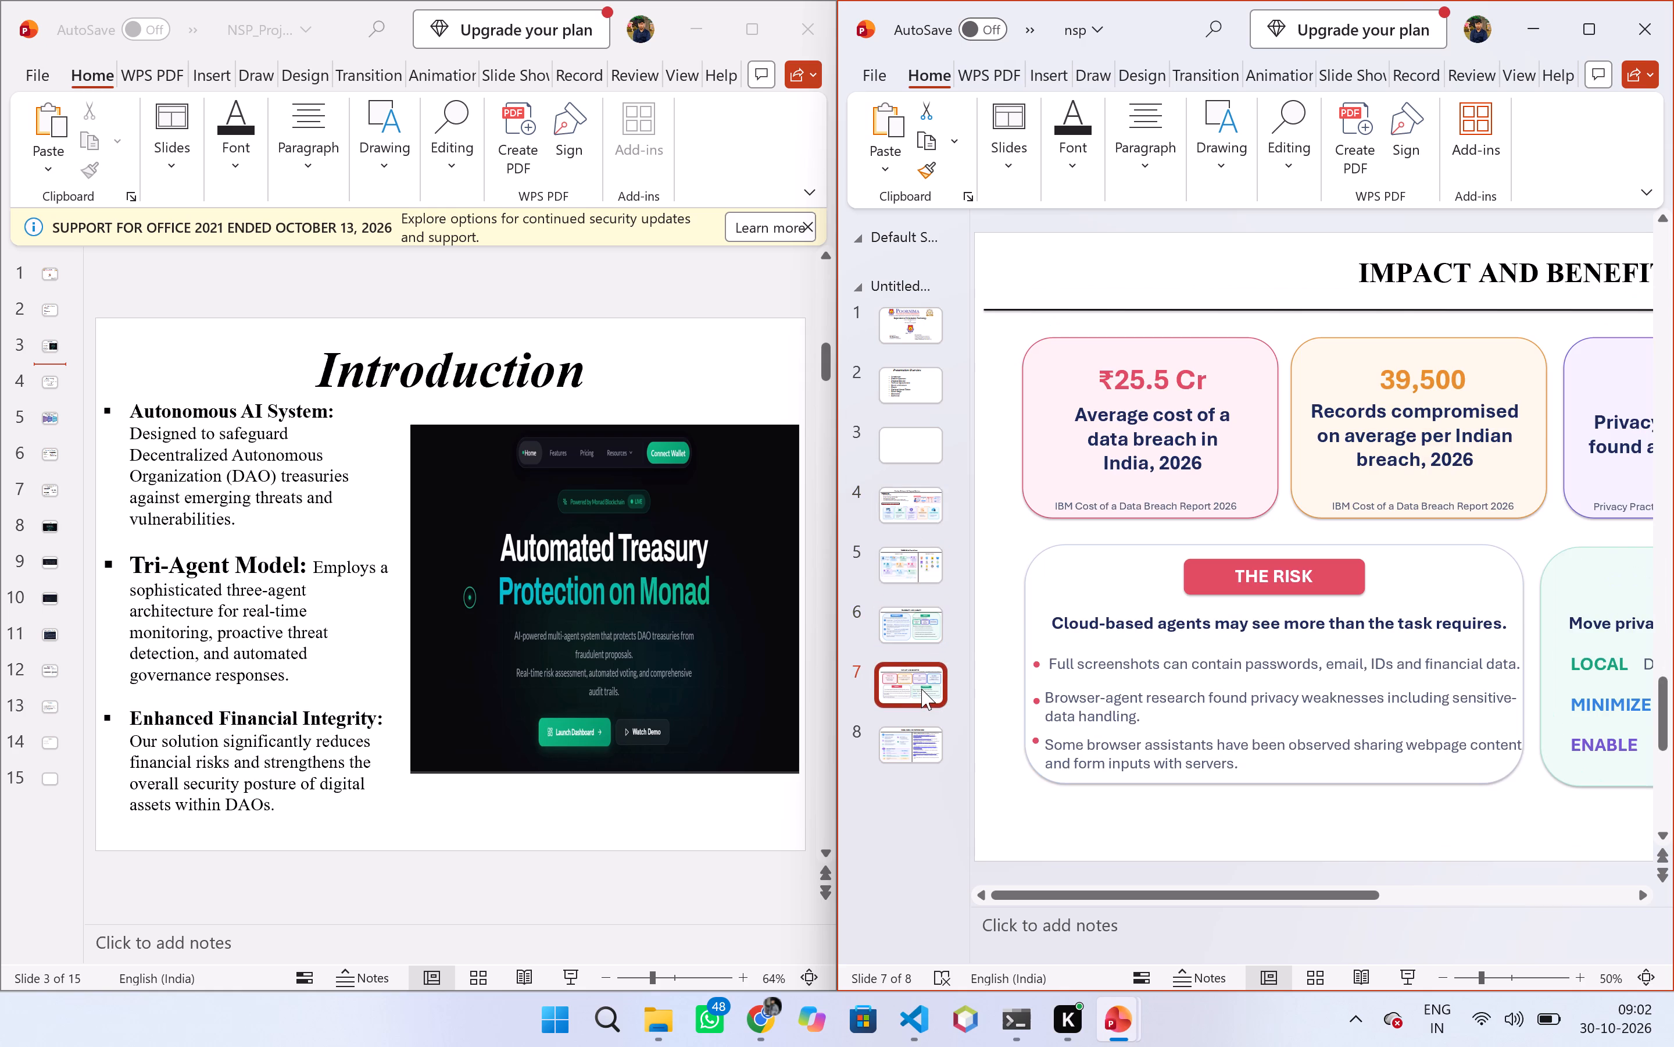
pyautogui.click(915, 745)
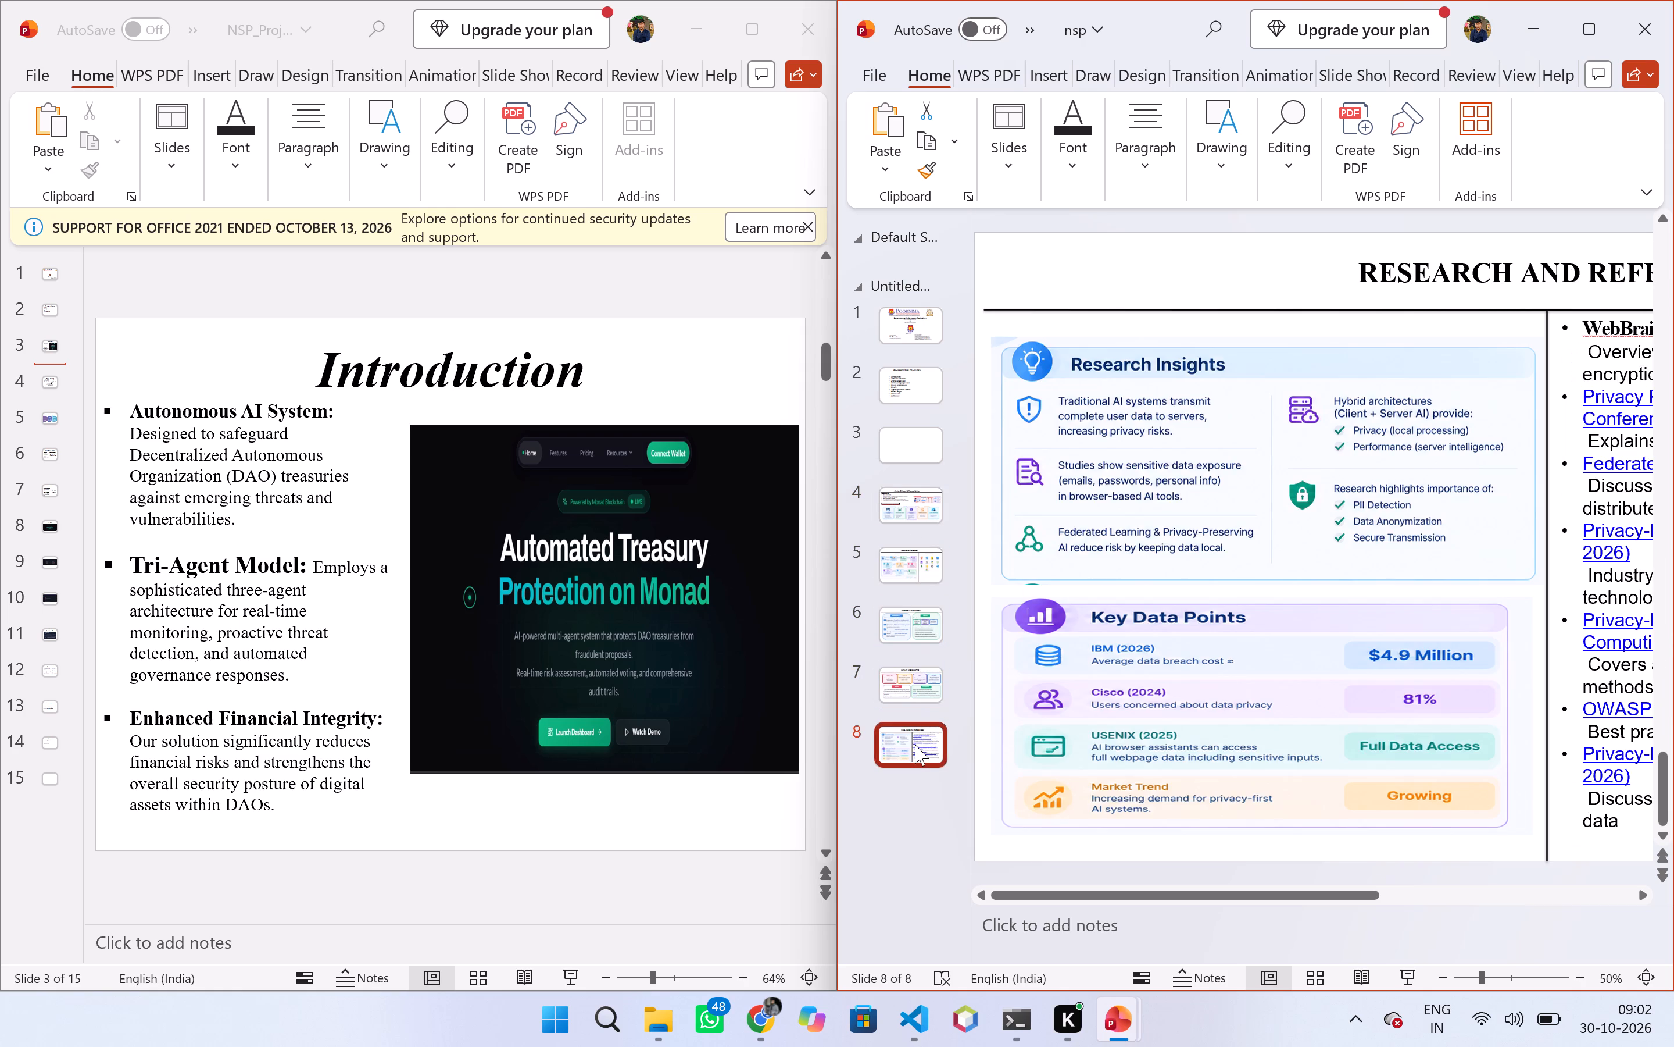
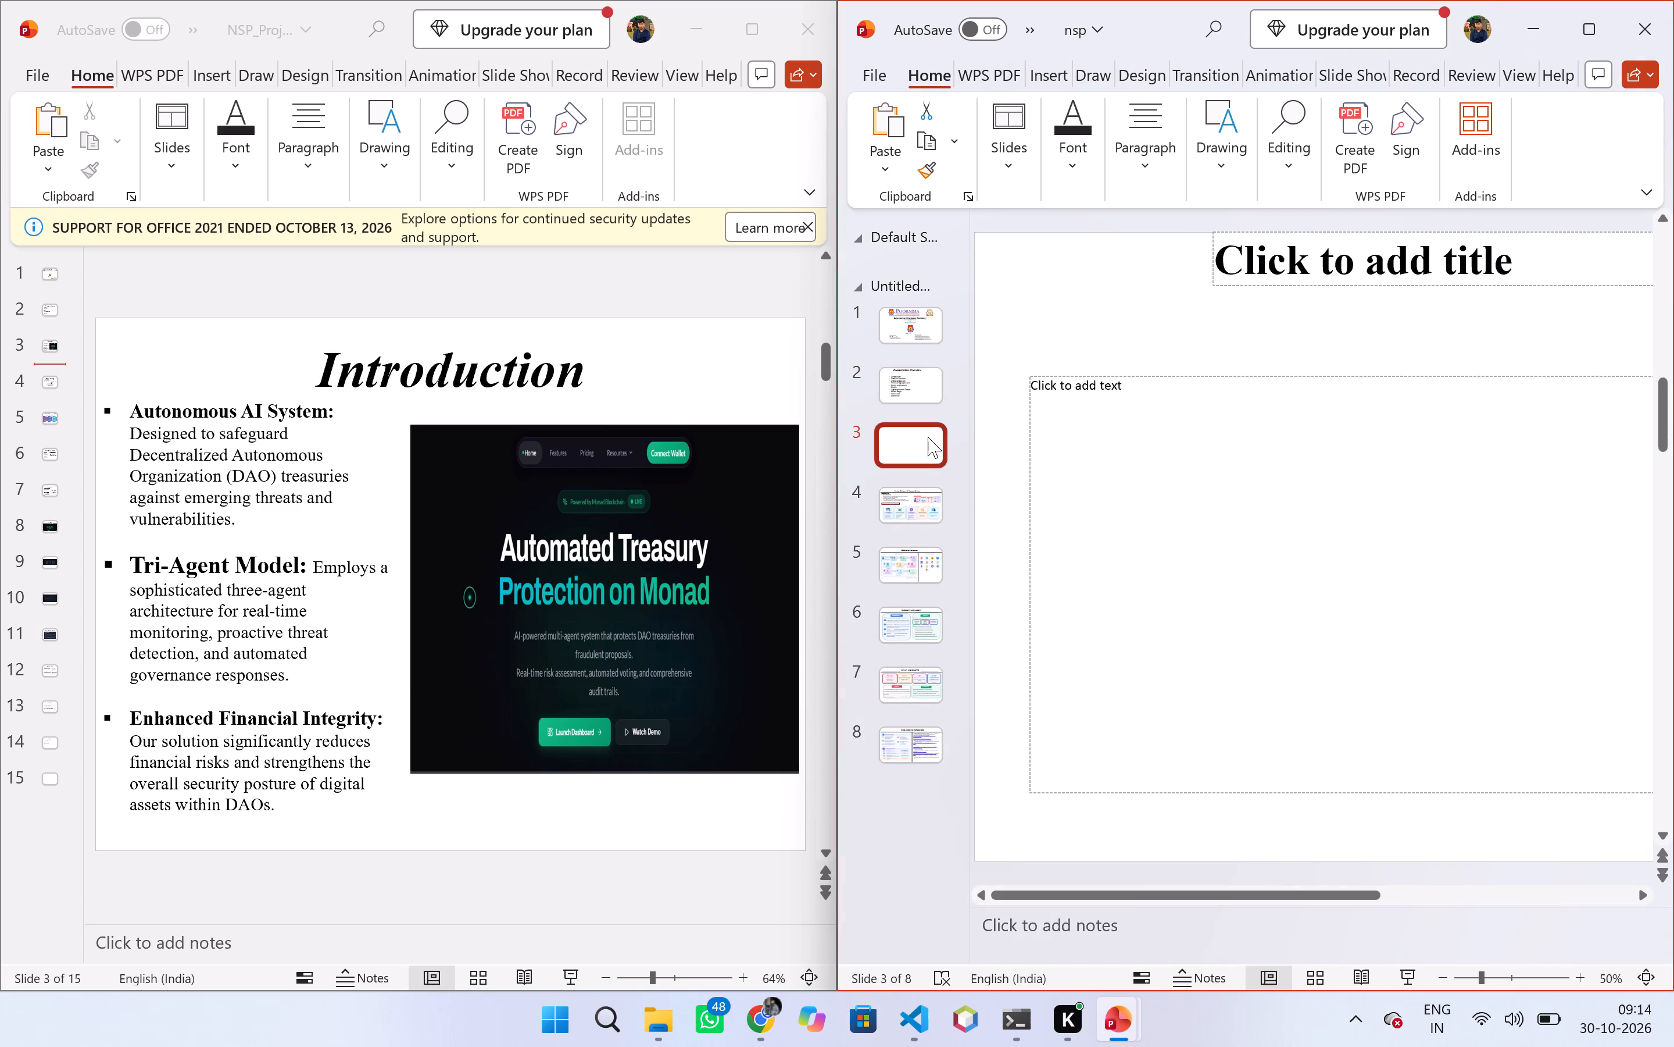
pyautogui.click(907, 446)
pyautogui.press('Delete')
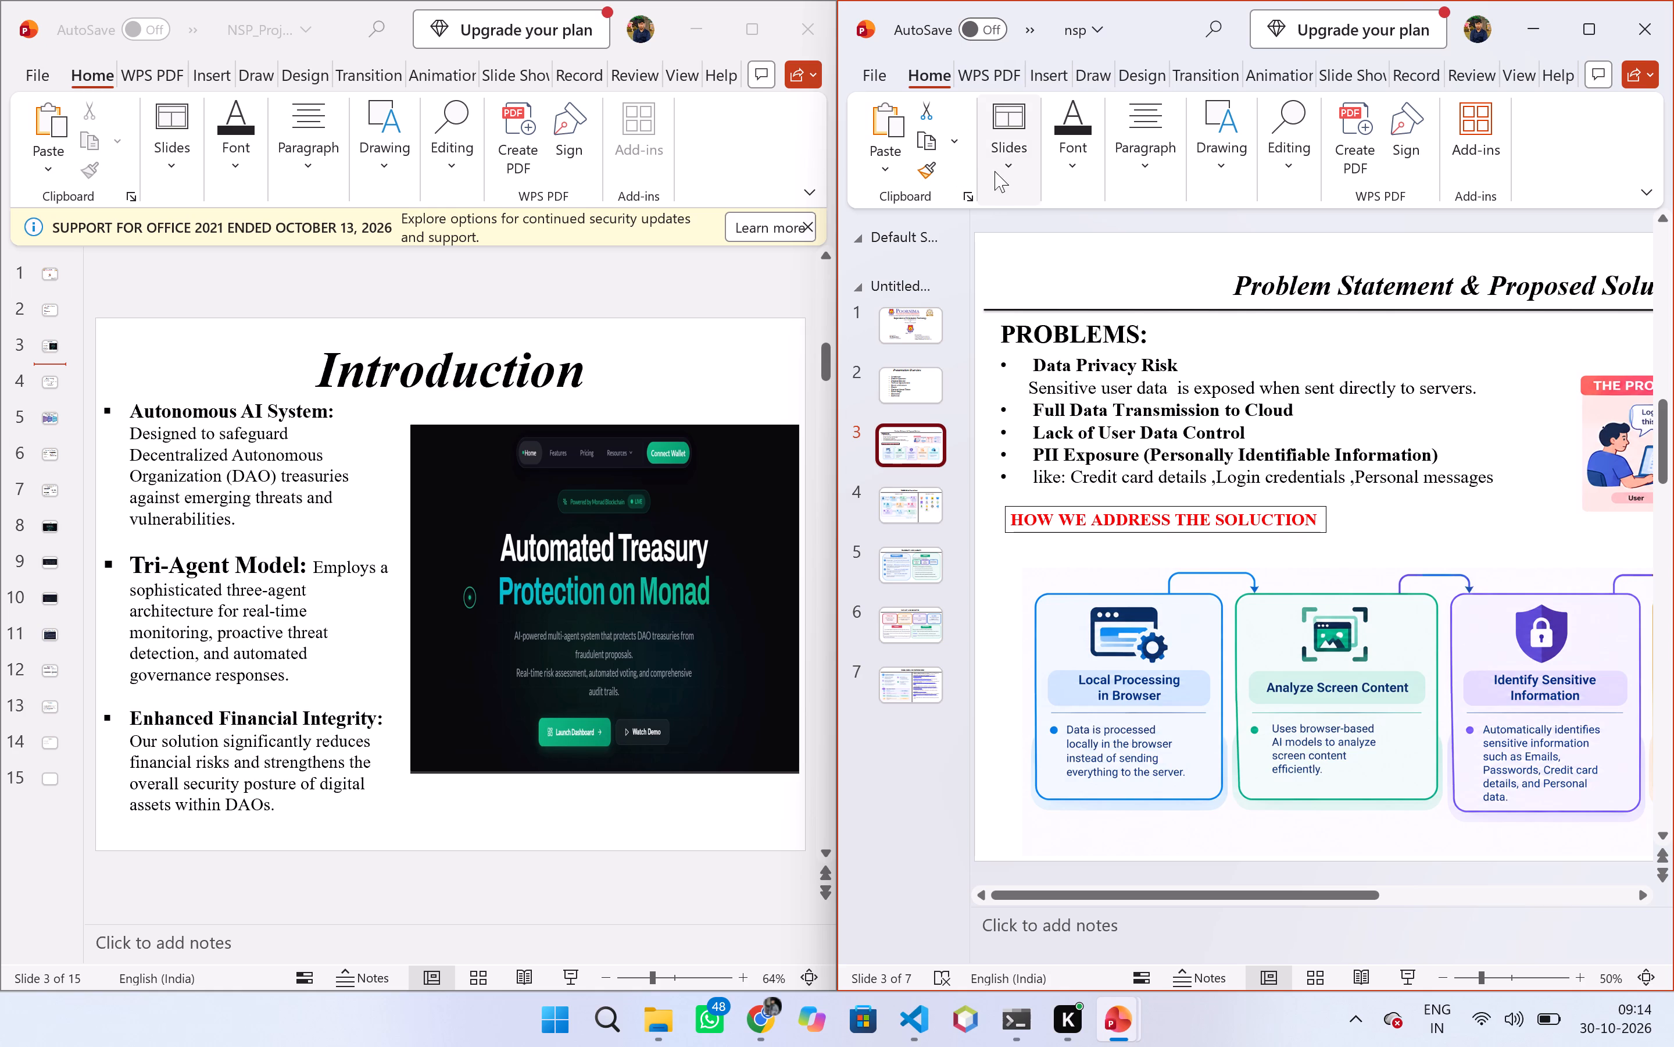
# Insert a new Two Content slide after the Problem Statement & Proposed Solution slide in the nsp presentation.
pyautogui.click(1011, 175)
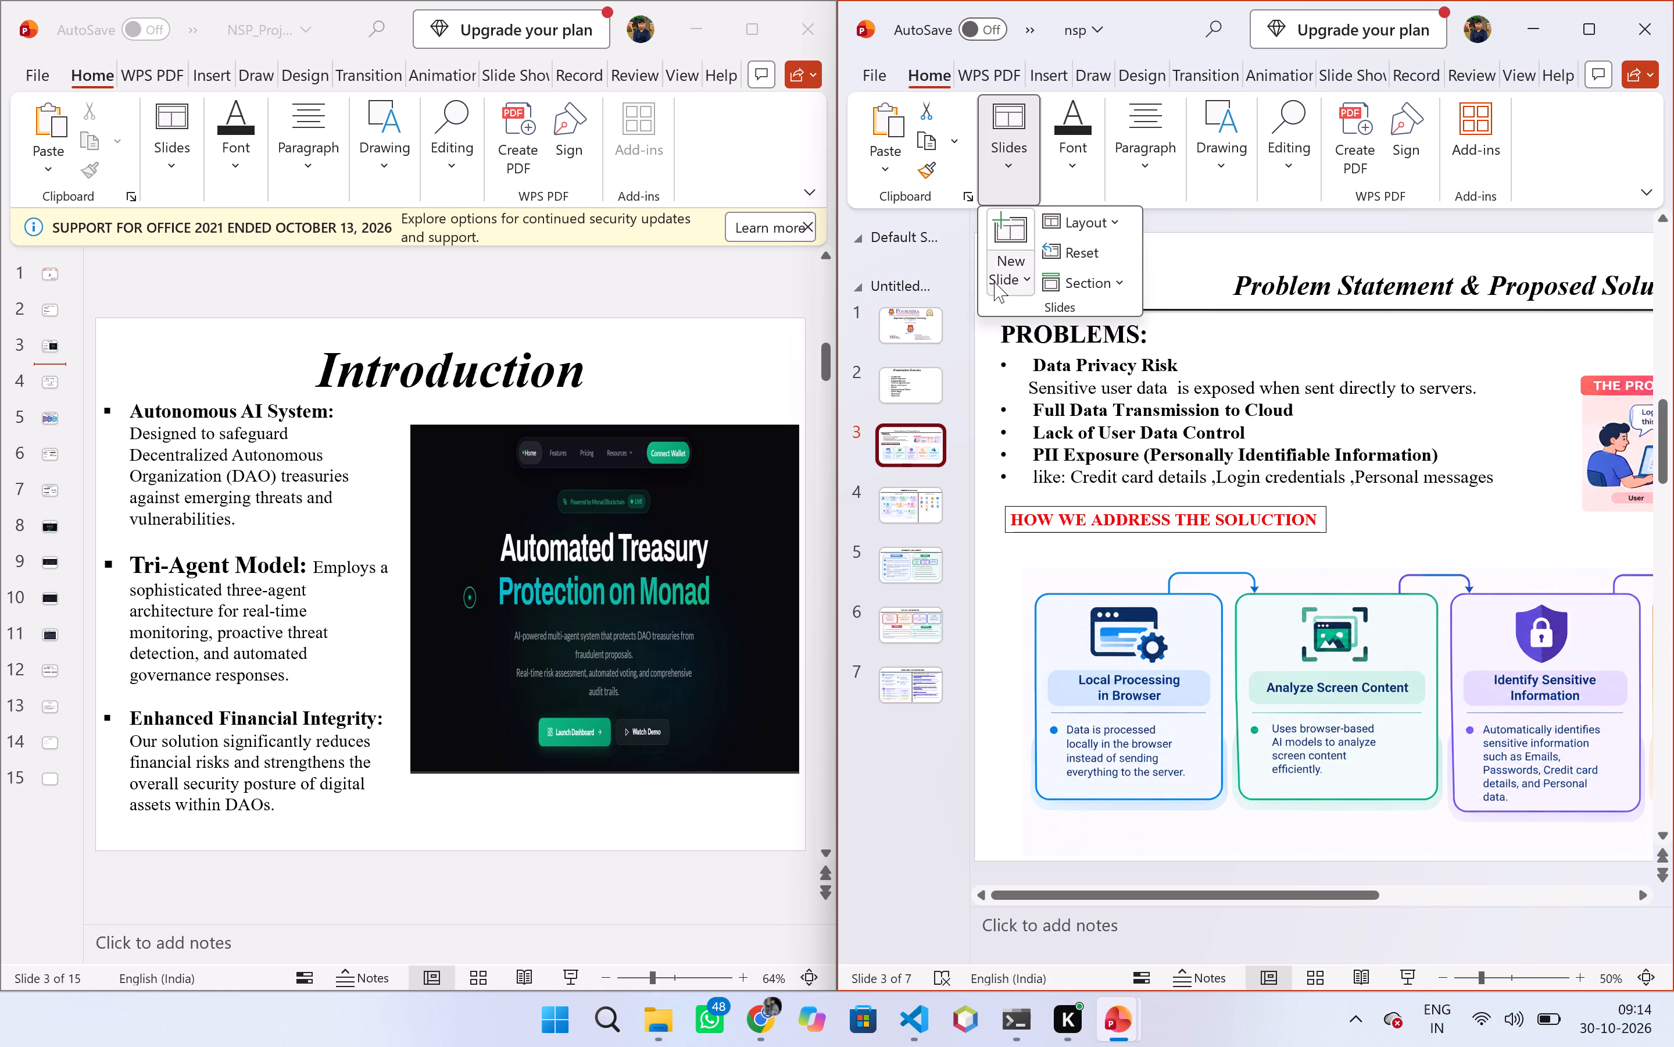
pyautogui.click(994, 282)
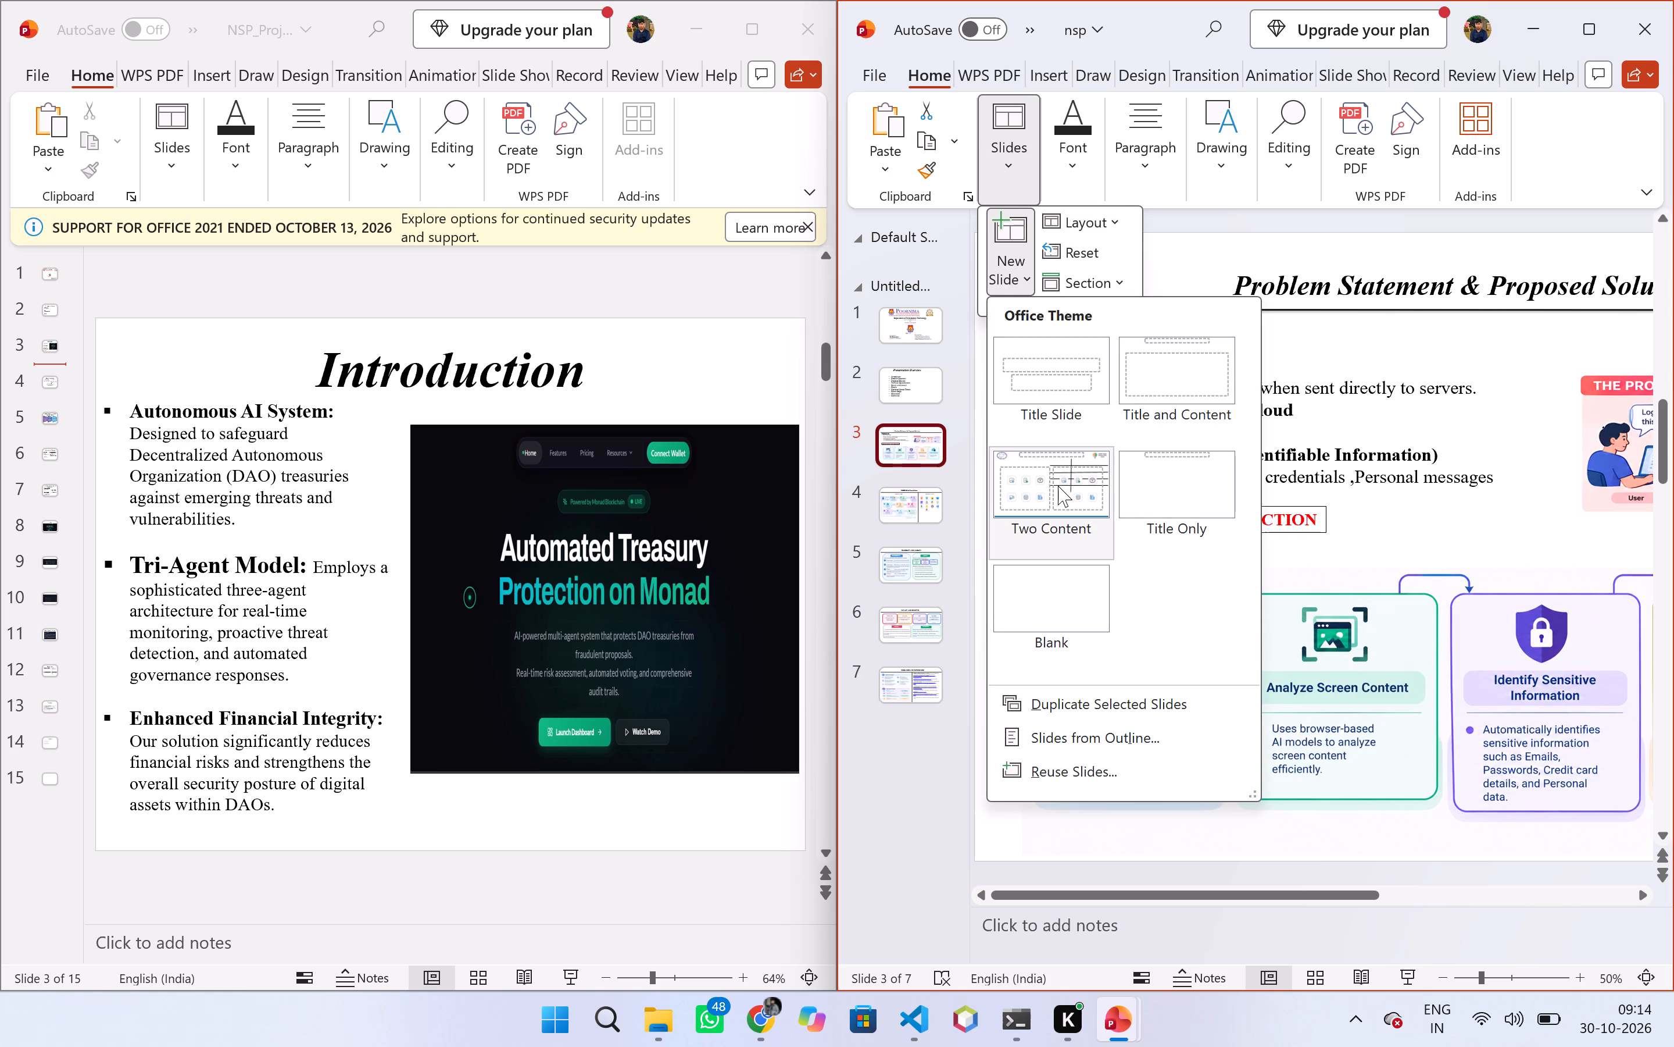
pyautogui.click(1058, 486)
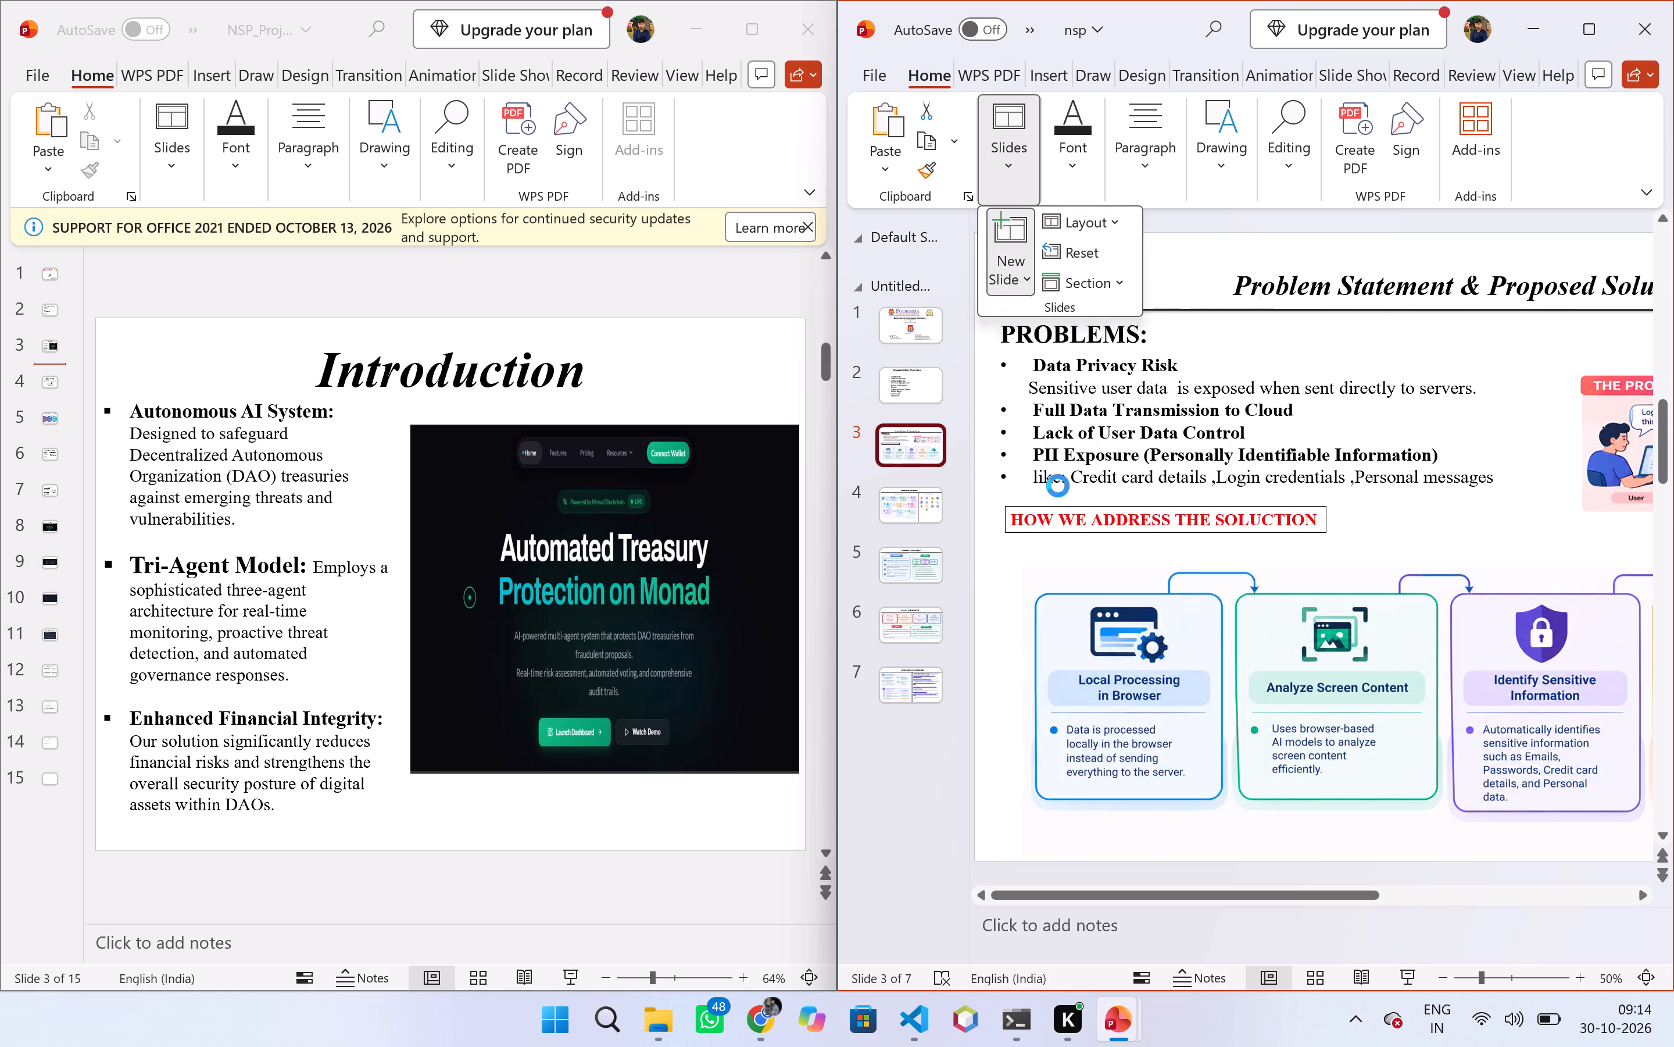
# Enter "Introduction" as the title of the new Two Content slide.
pyautogui.hscroll(-3, 1469, 572)
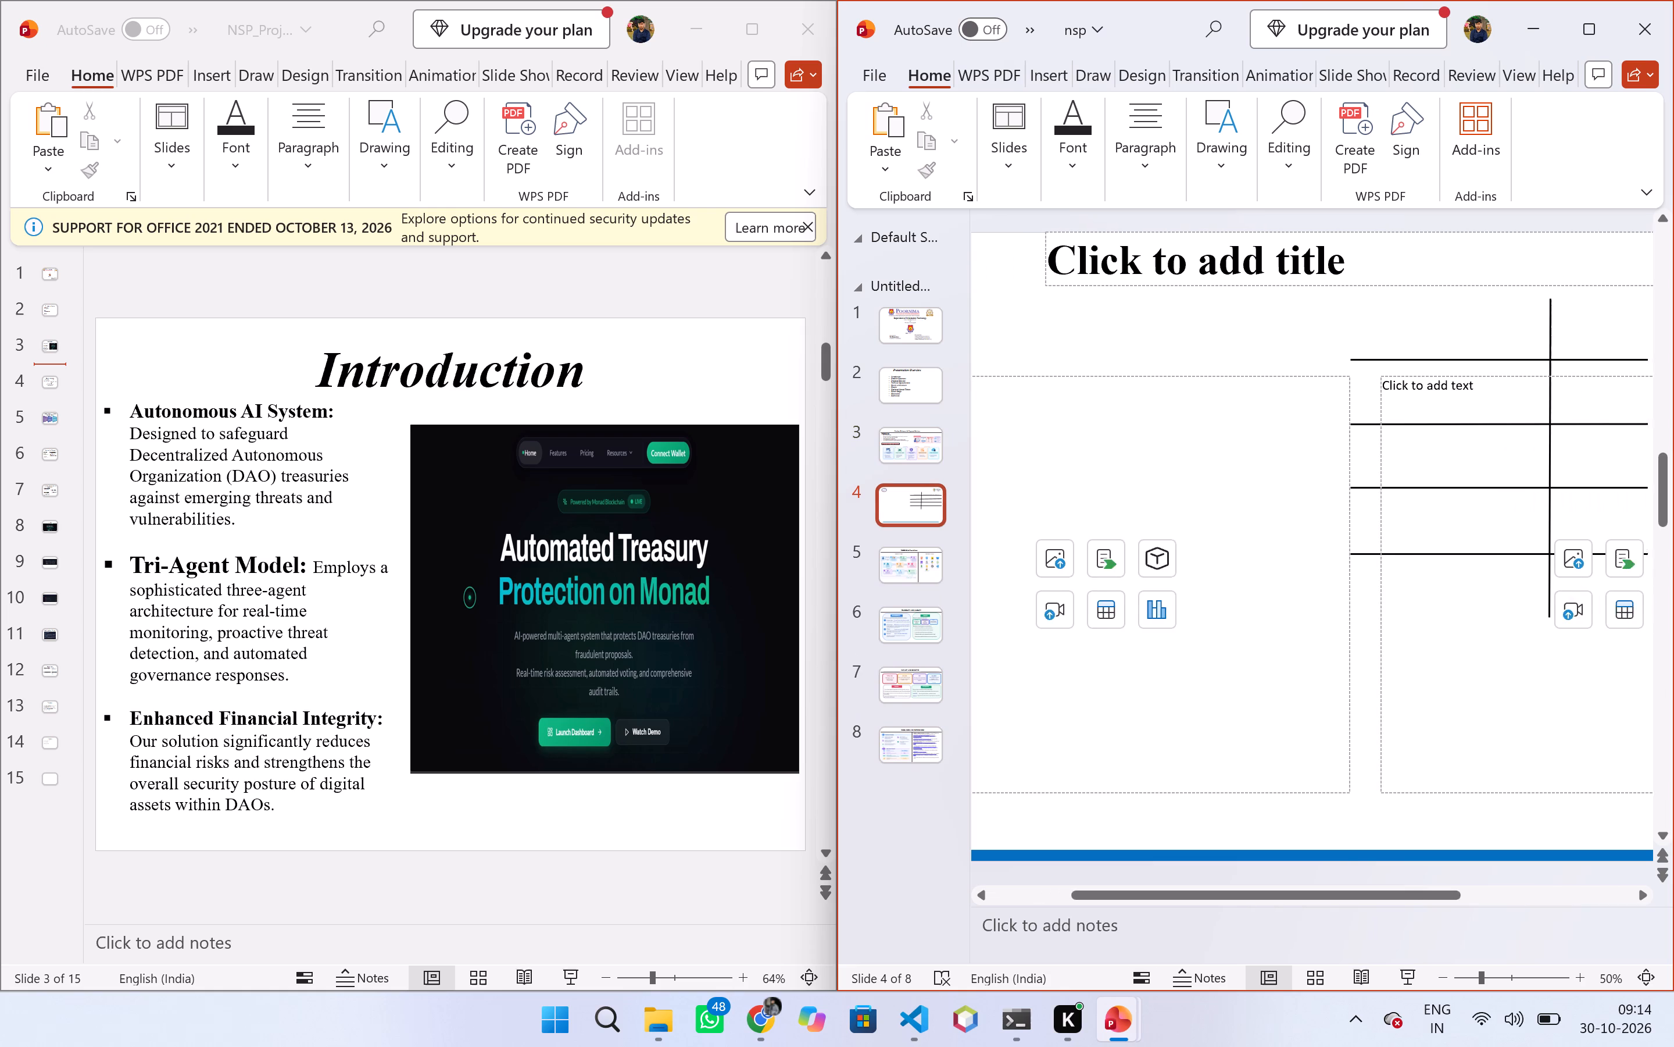
pyautogui.hscroll(-7, 1469, 572)
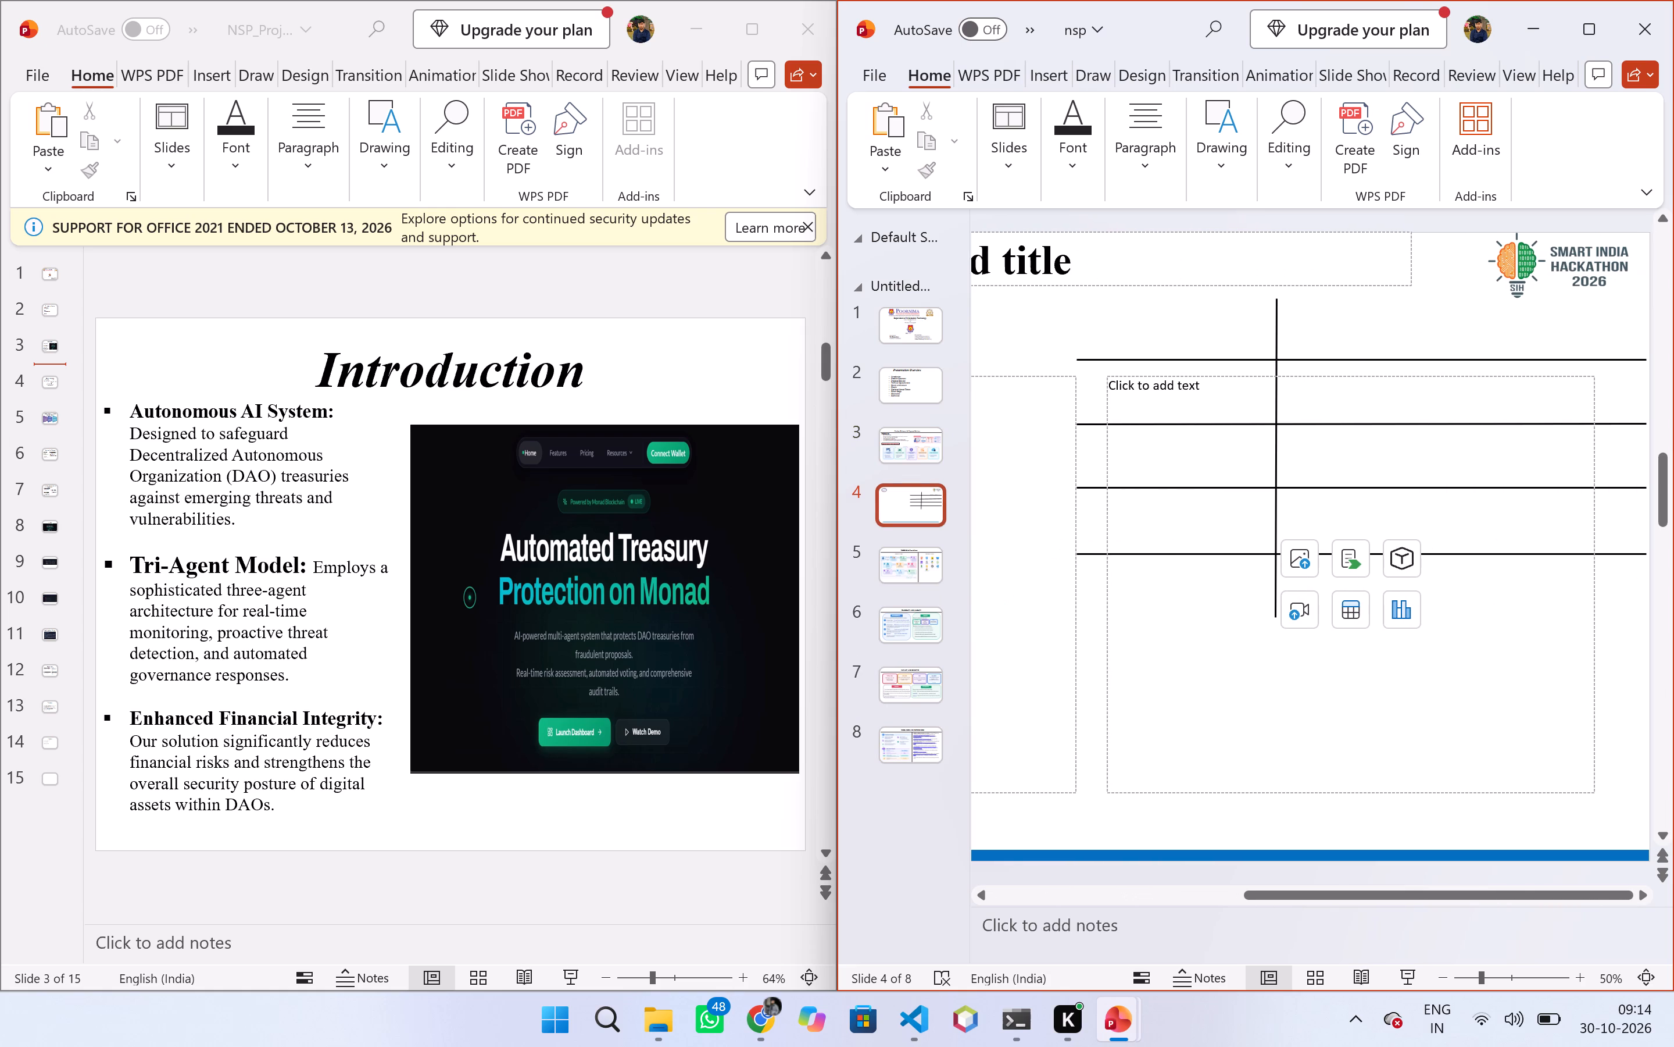
pyautogui.keyDown('ctrl'); pyautogui.scroll(-5, 1469, 572); pyautogui.keyUp('ctrl')
pyautogui.keyDown('ctrl'); pyautogui.scroll(5, 1469, 572); pyautogui.keyUp('ctrl')
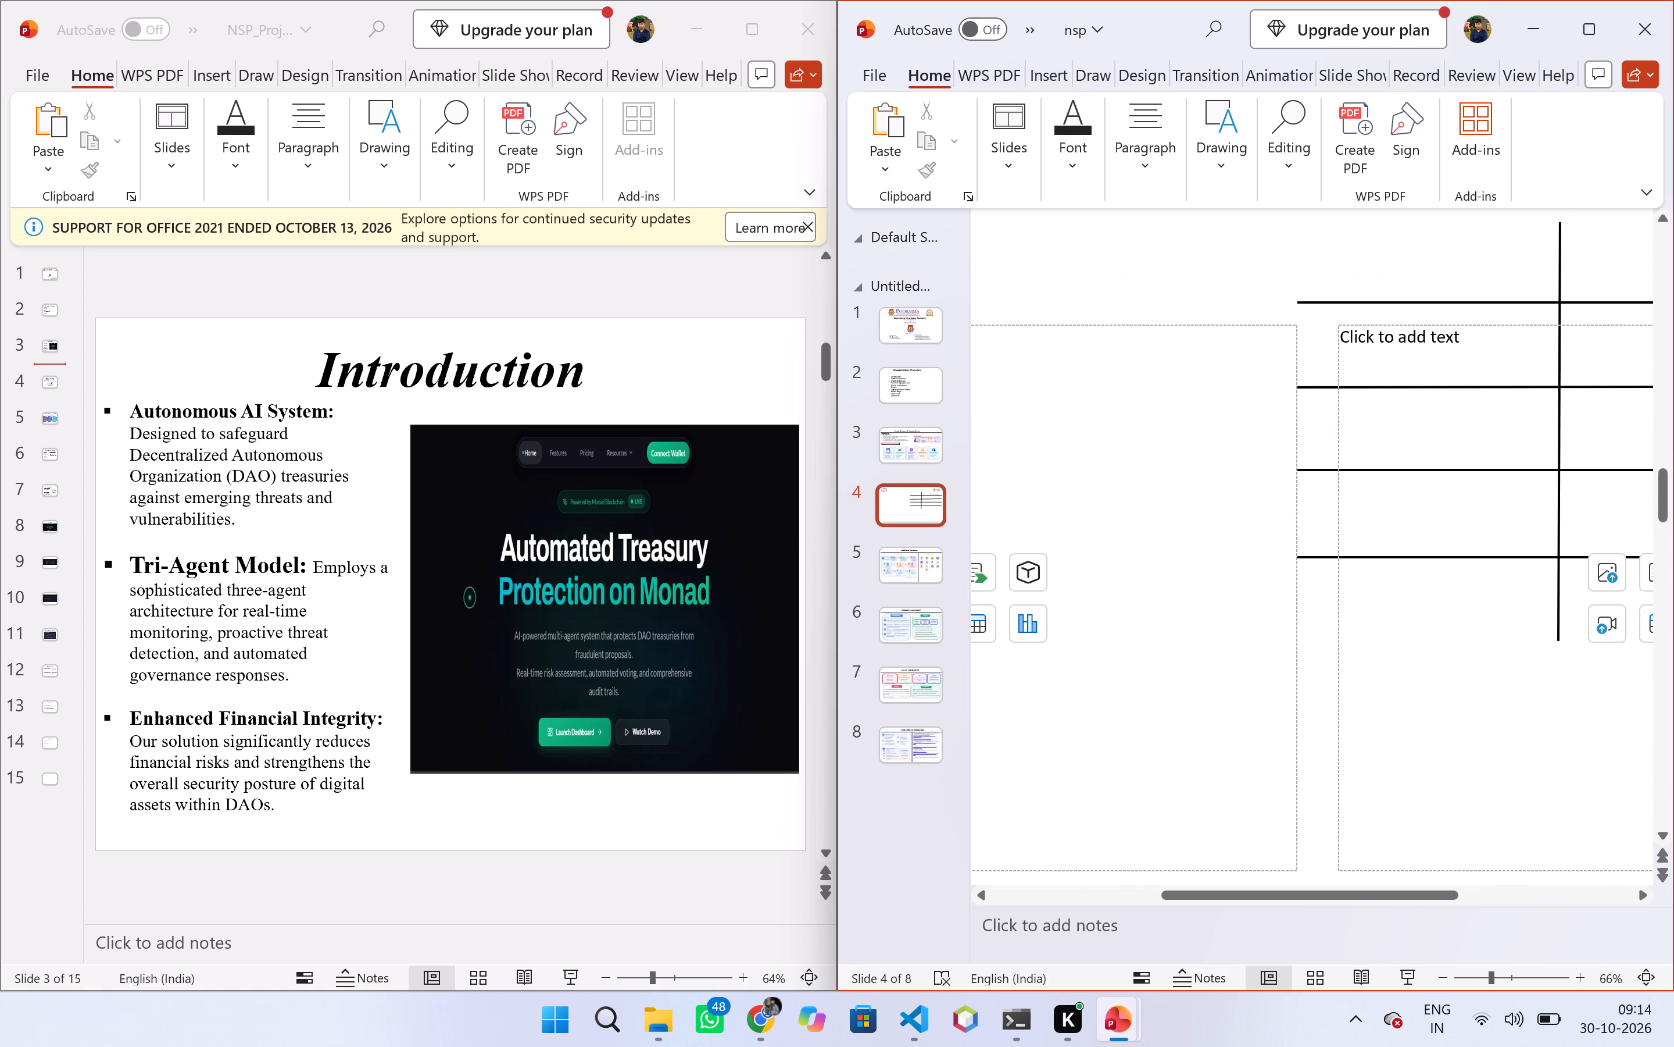
pyautogui.keyDown('ctrl'); pyautogui.scroll(-3, 1469, 572); pyautogui.keyUp('ctrl')
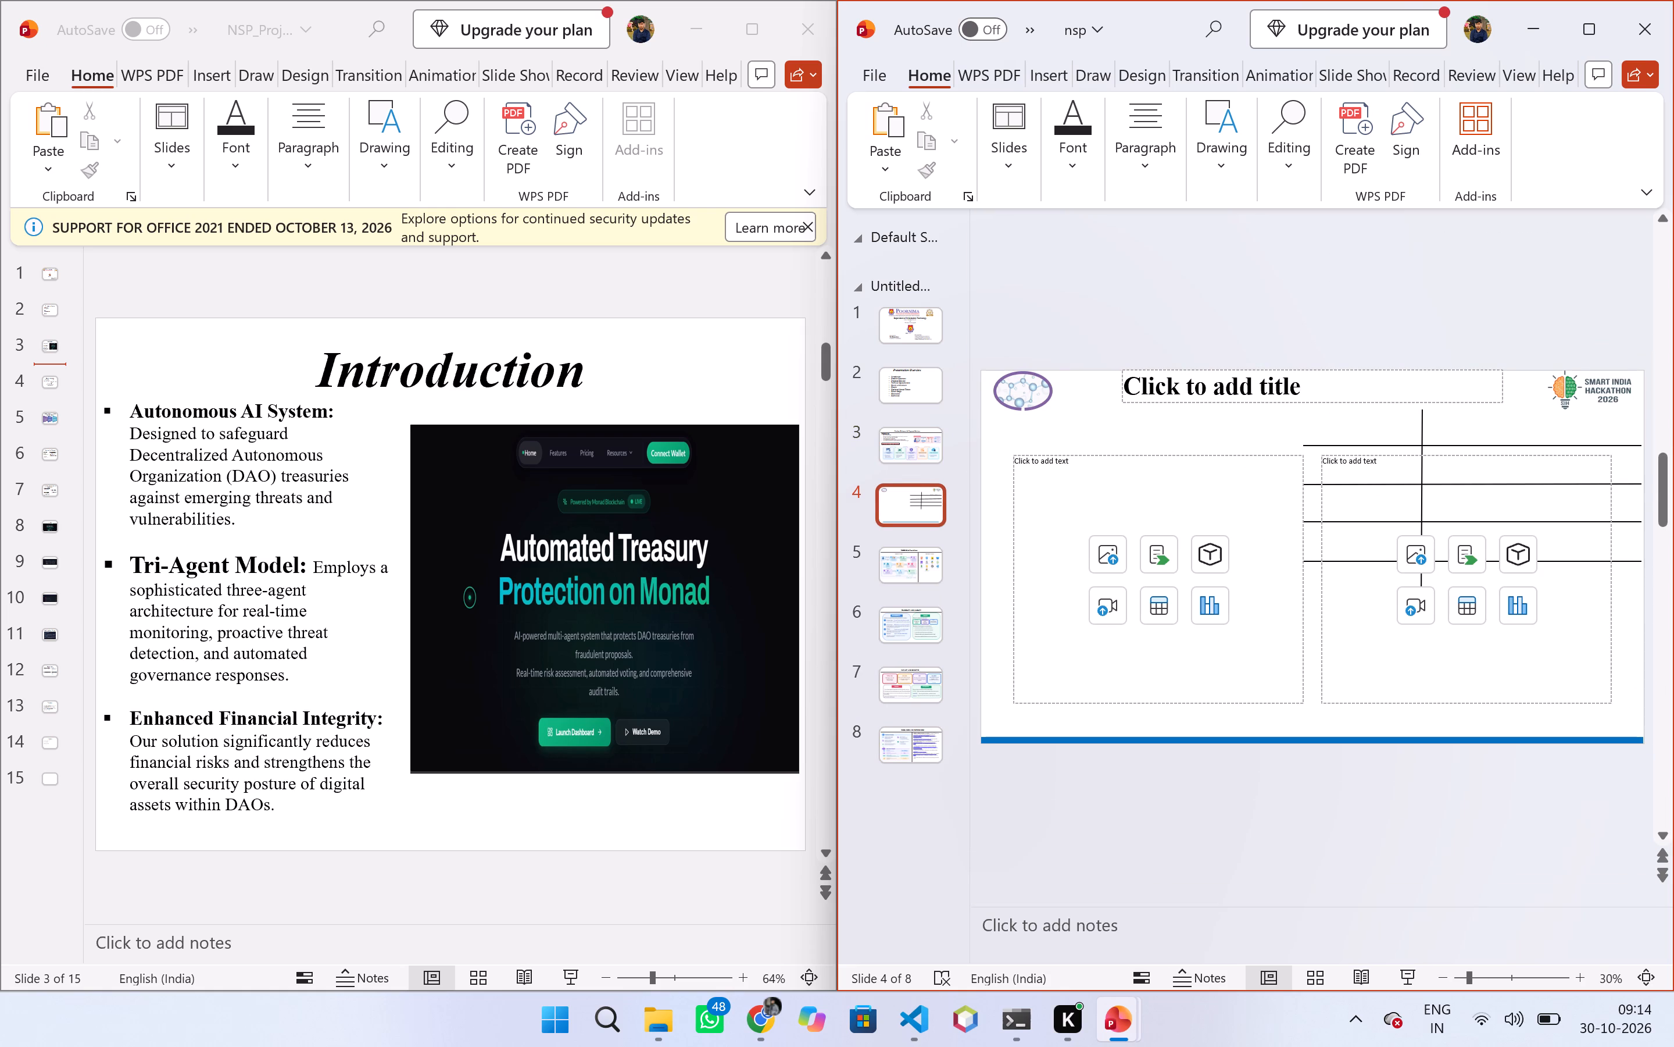
pyautogui.click(1329, 401)
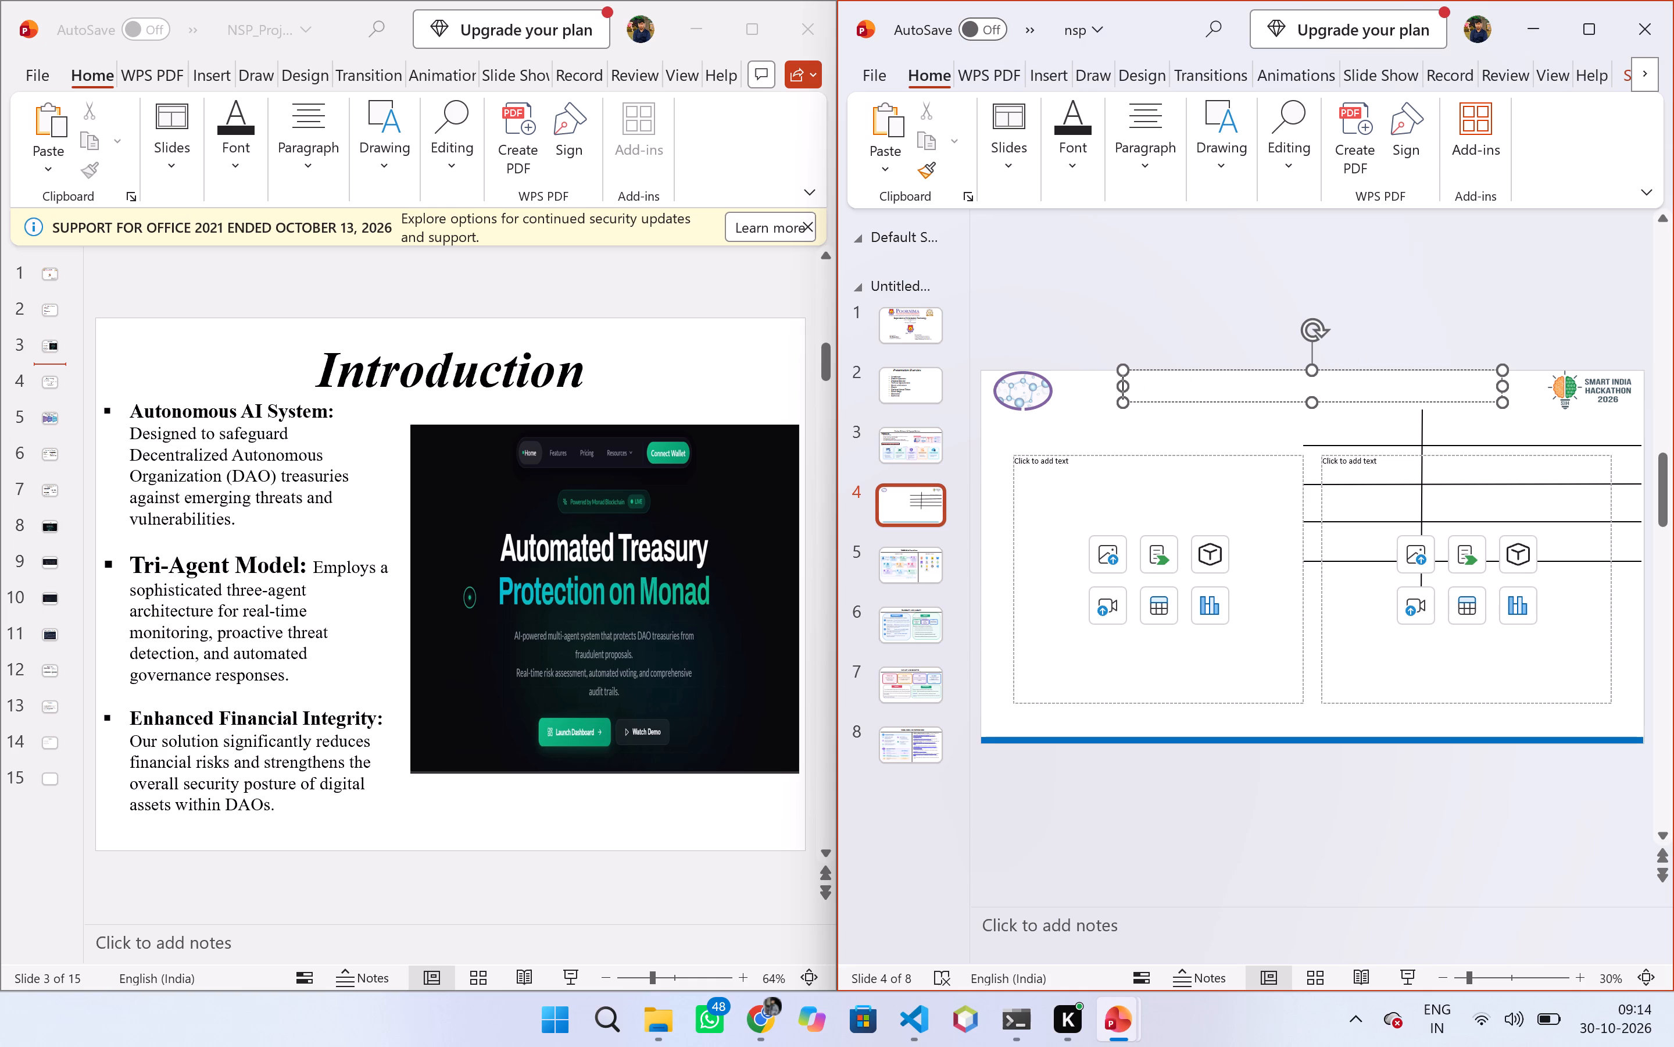
pyautogui.hotkey('shift', 'i')
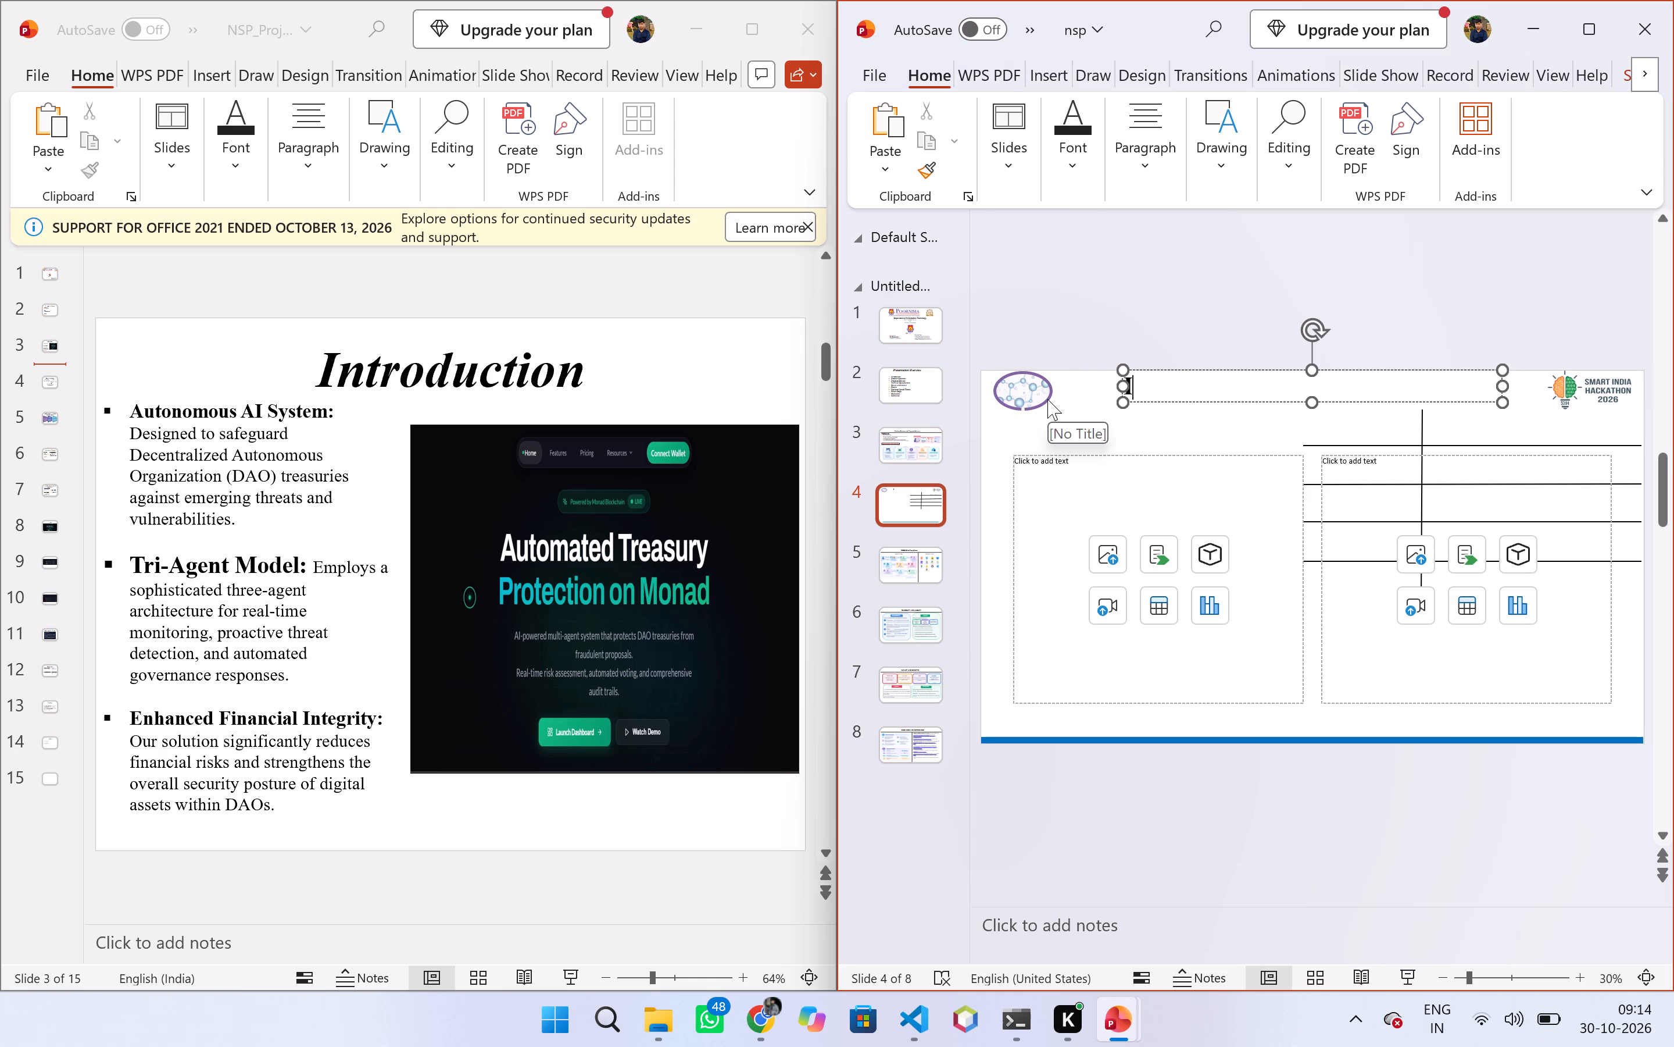
pyautogui.click(1286, 391)
pyautogui.write('ntro')
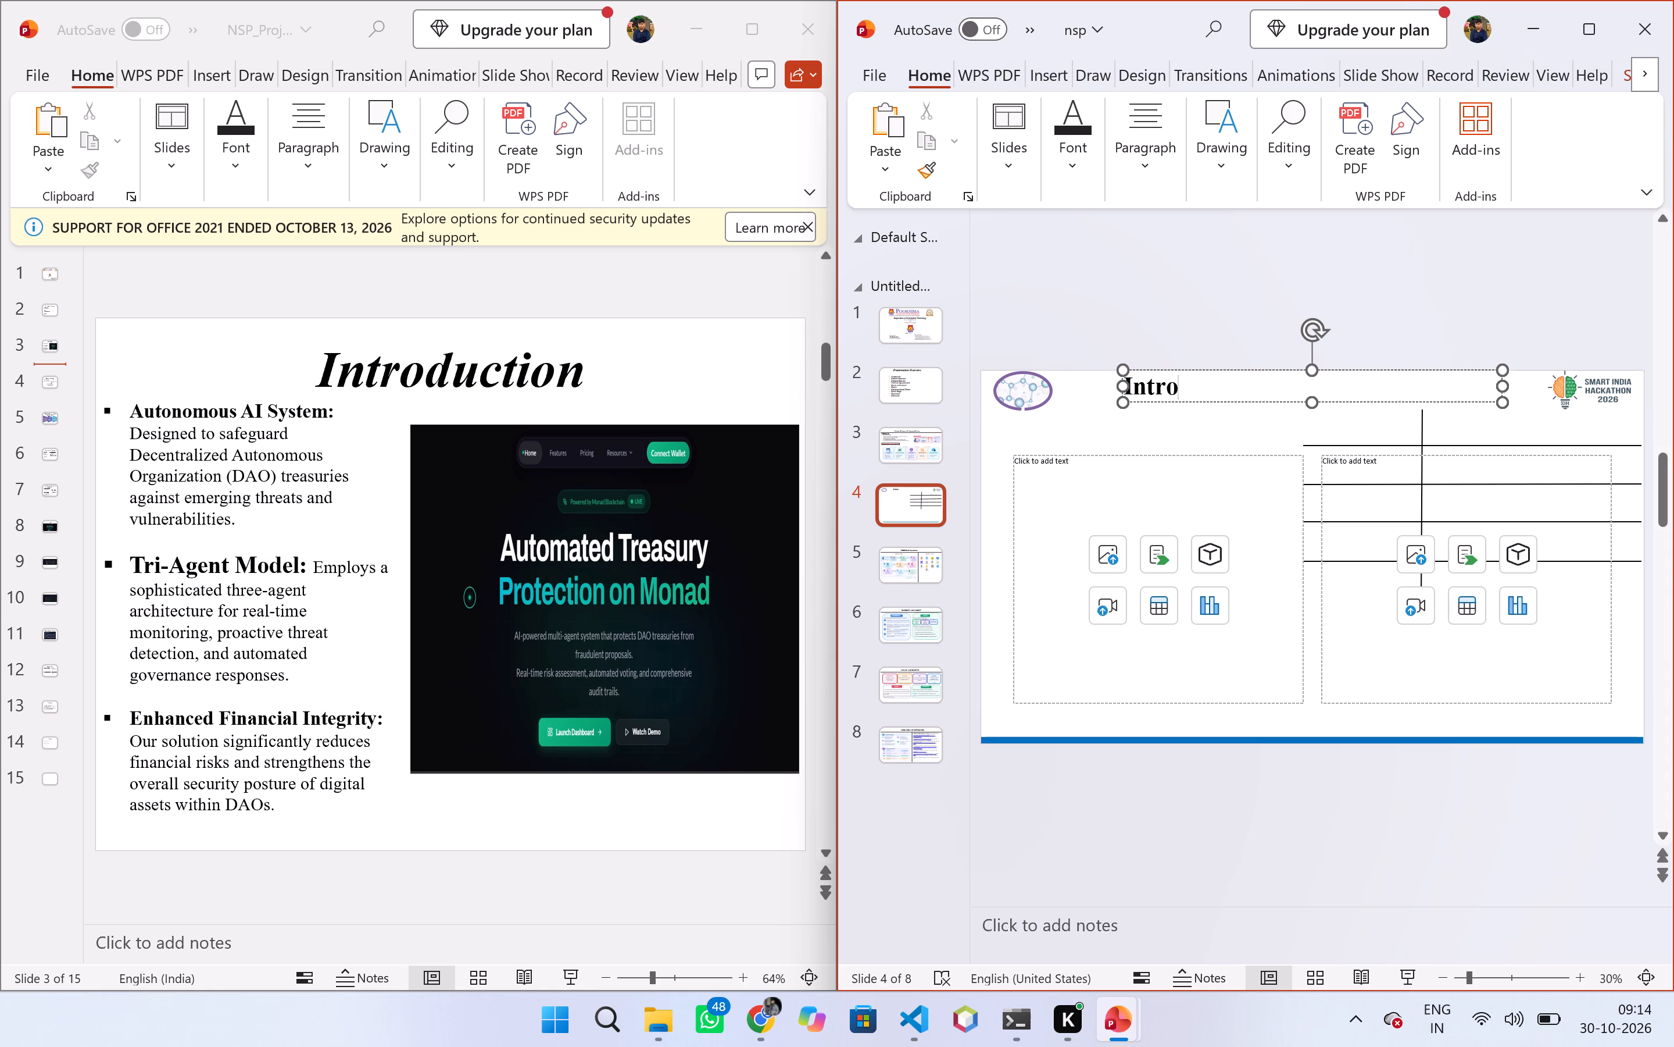
pyautogui.write('du')
pyautogui.write('ctio')
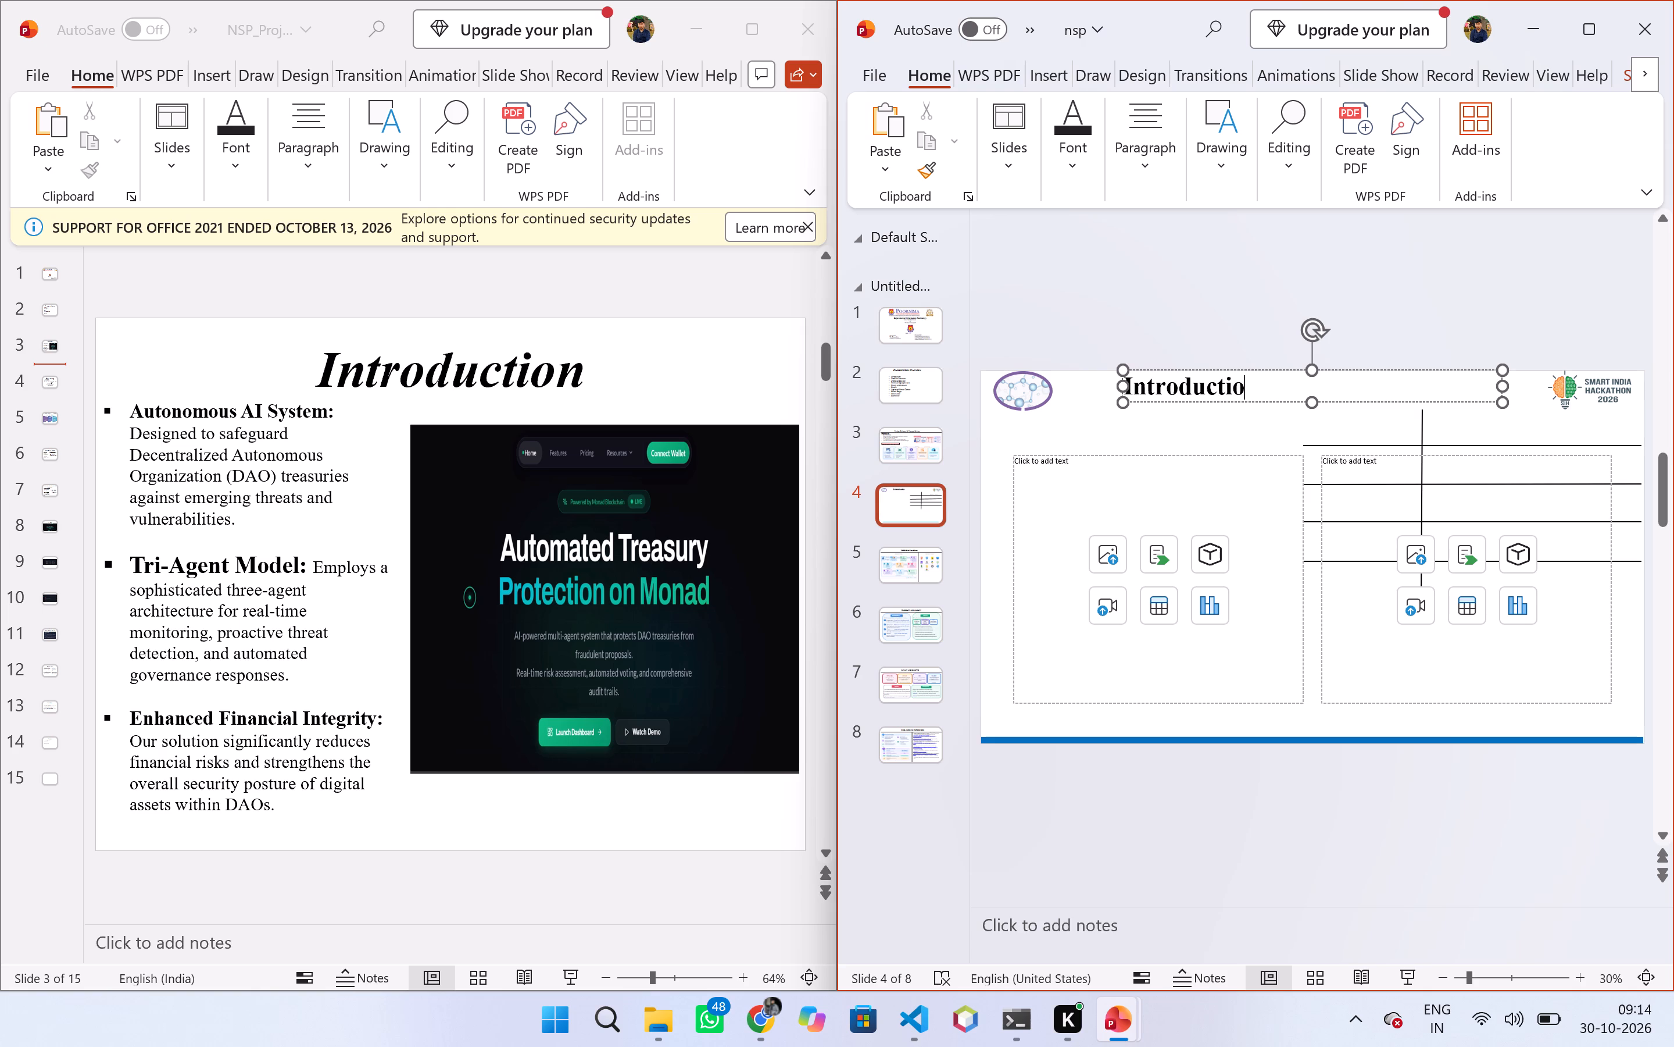
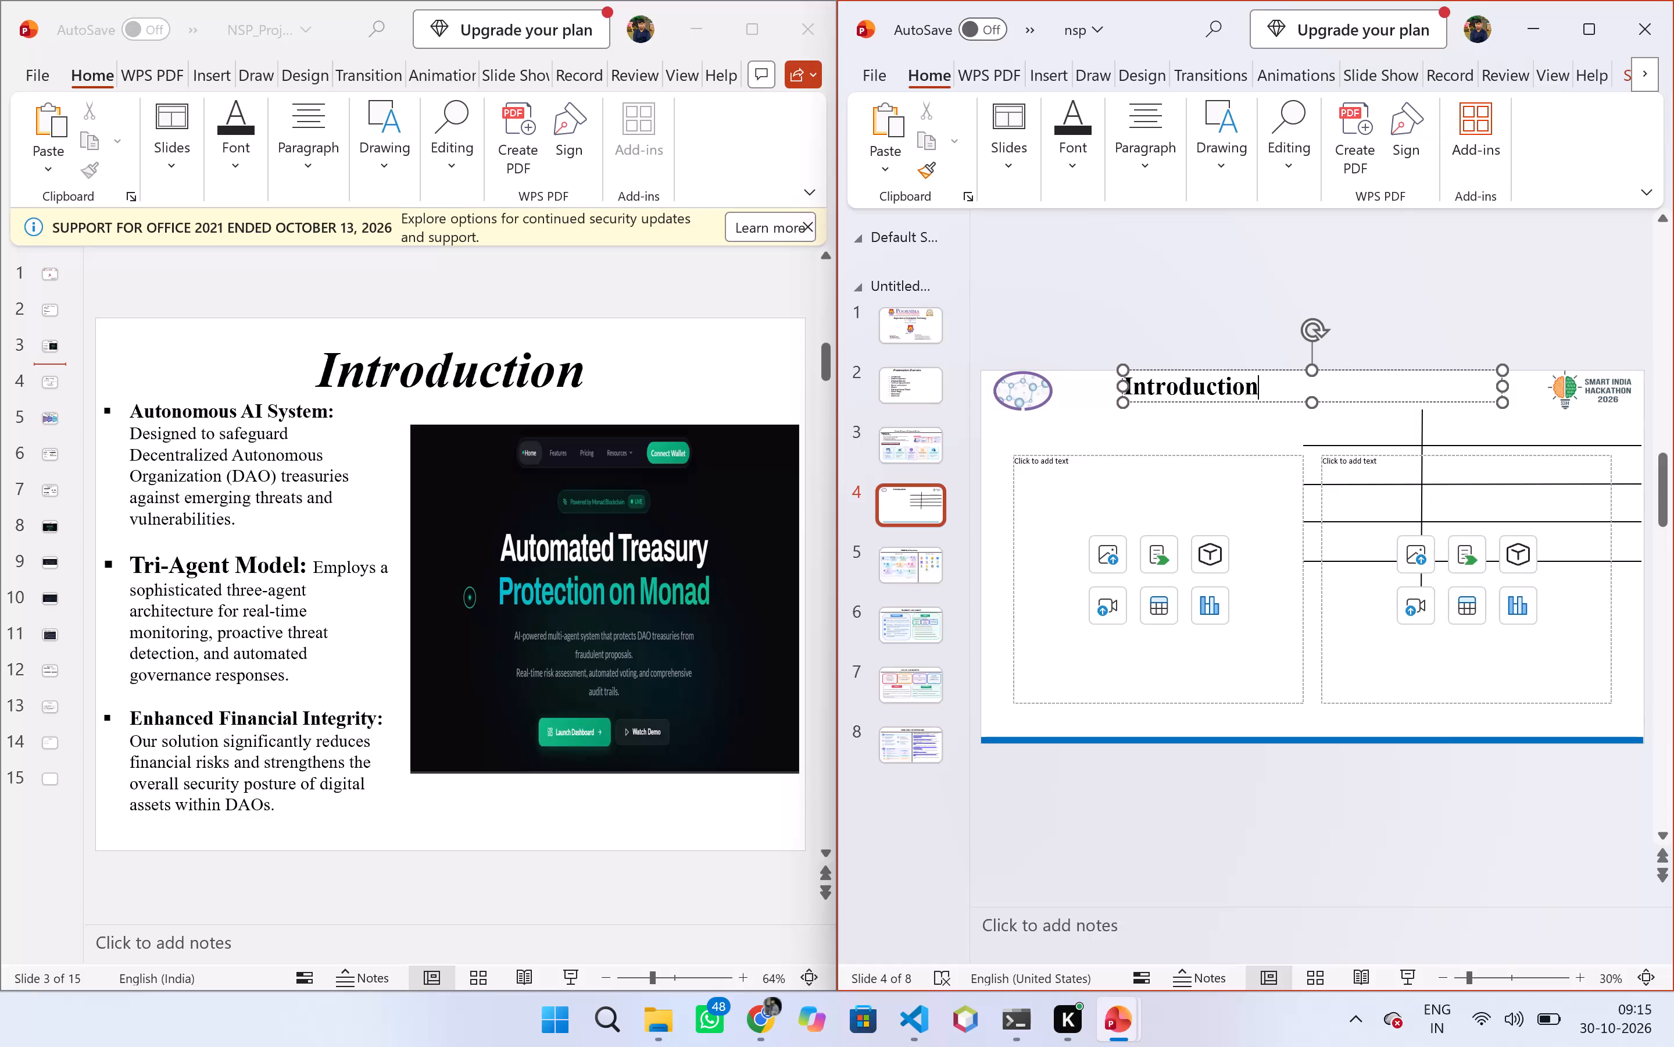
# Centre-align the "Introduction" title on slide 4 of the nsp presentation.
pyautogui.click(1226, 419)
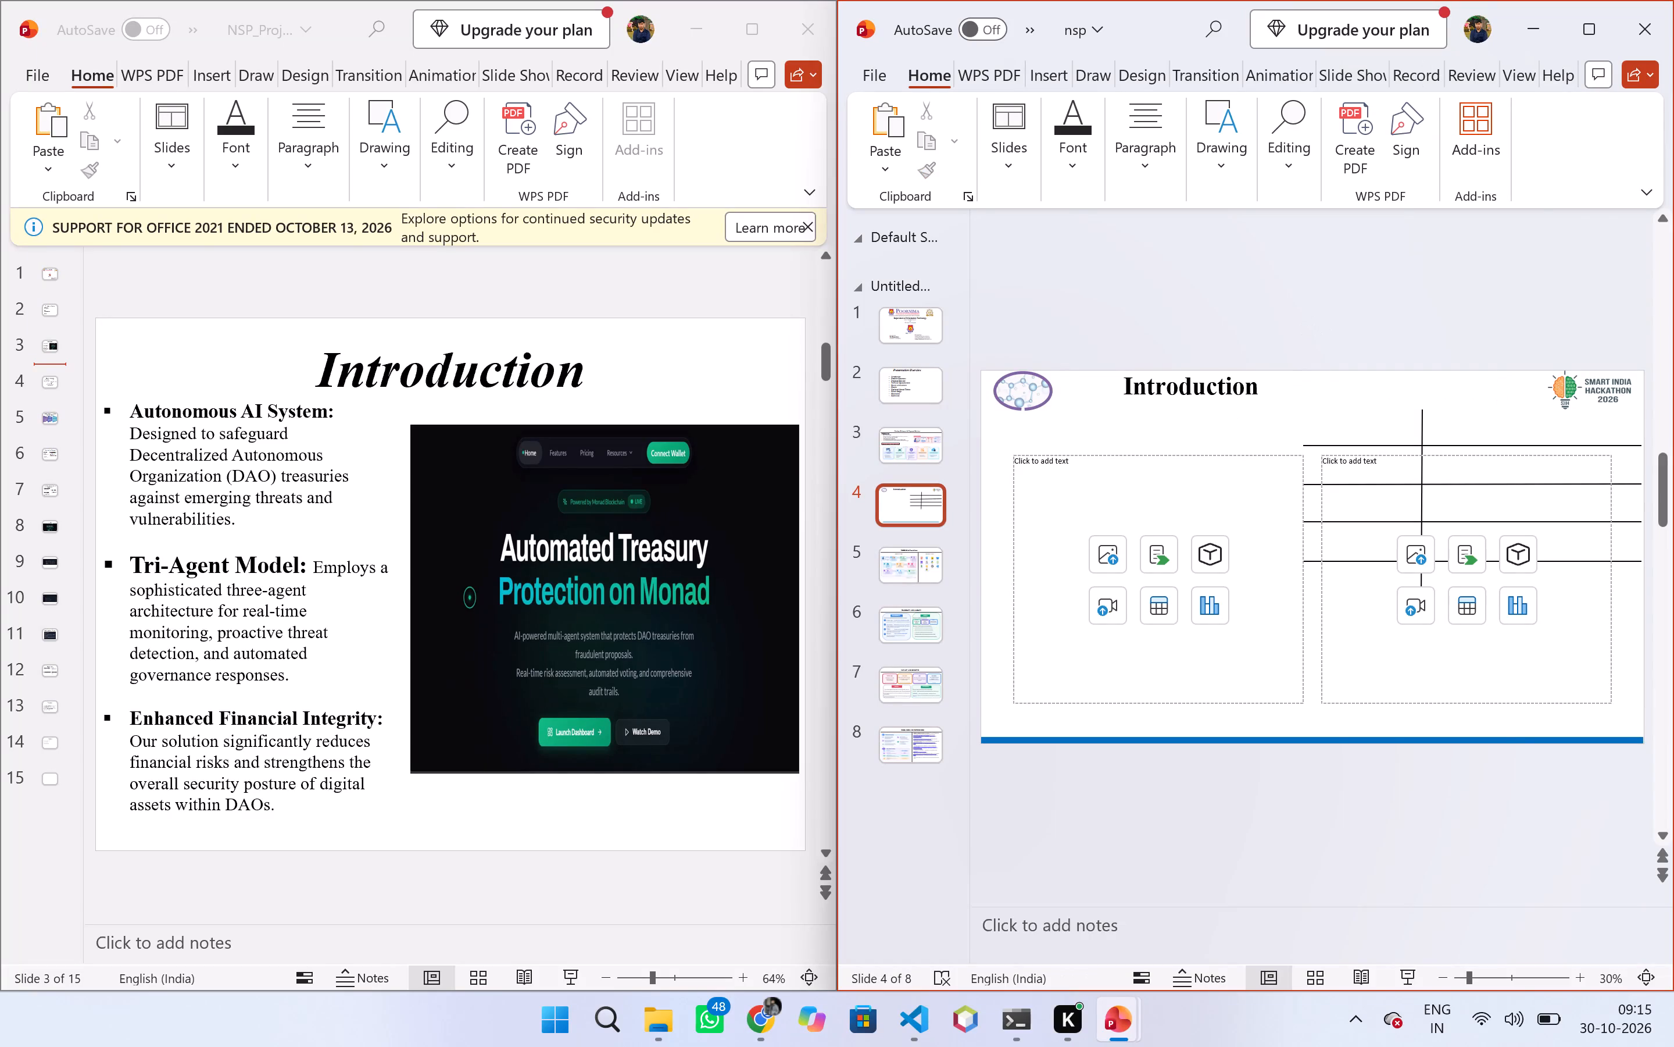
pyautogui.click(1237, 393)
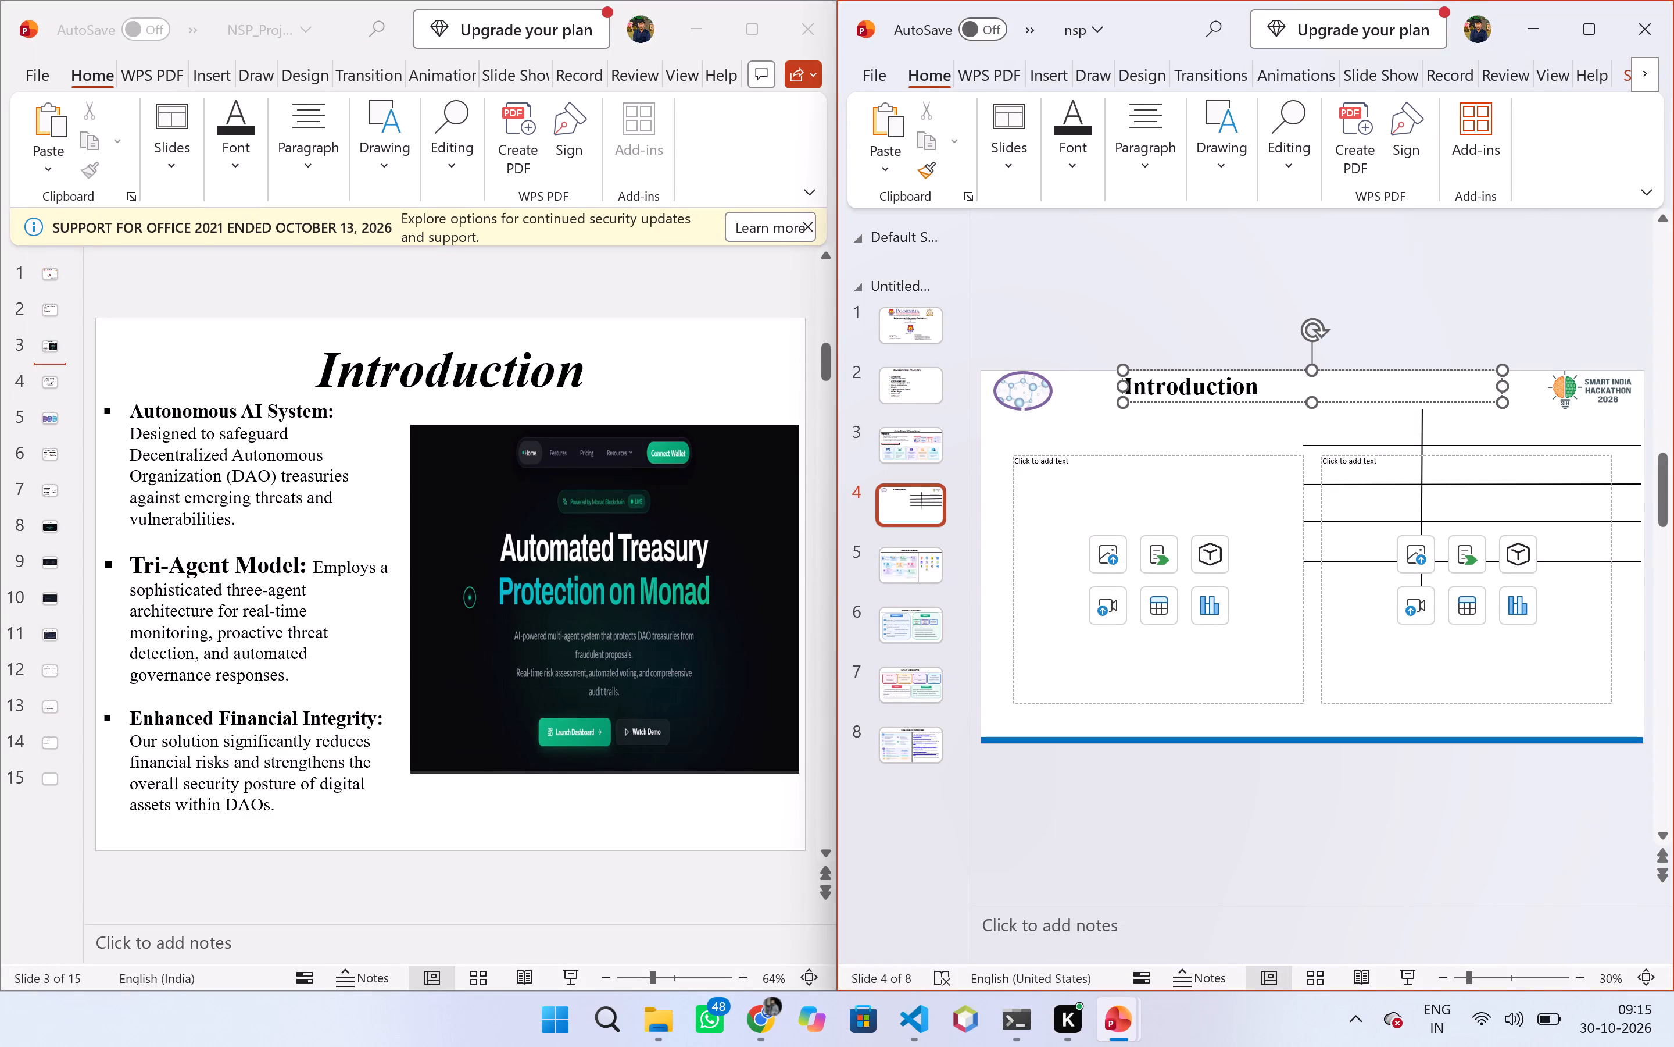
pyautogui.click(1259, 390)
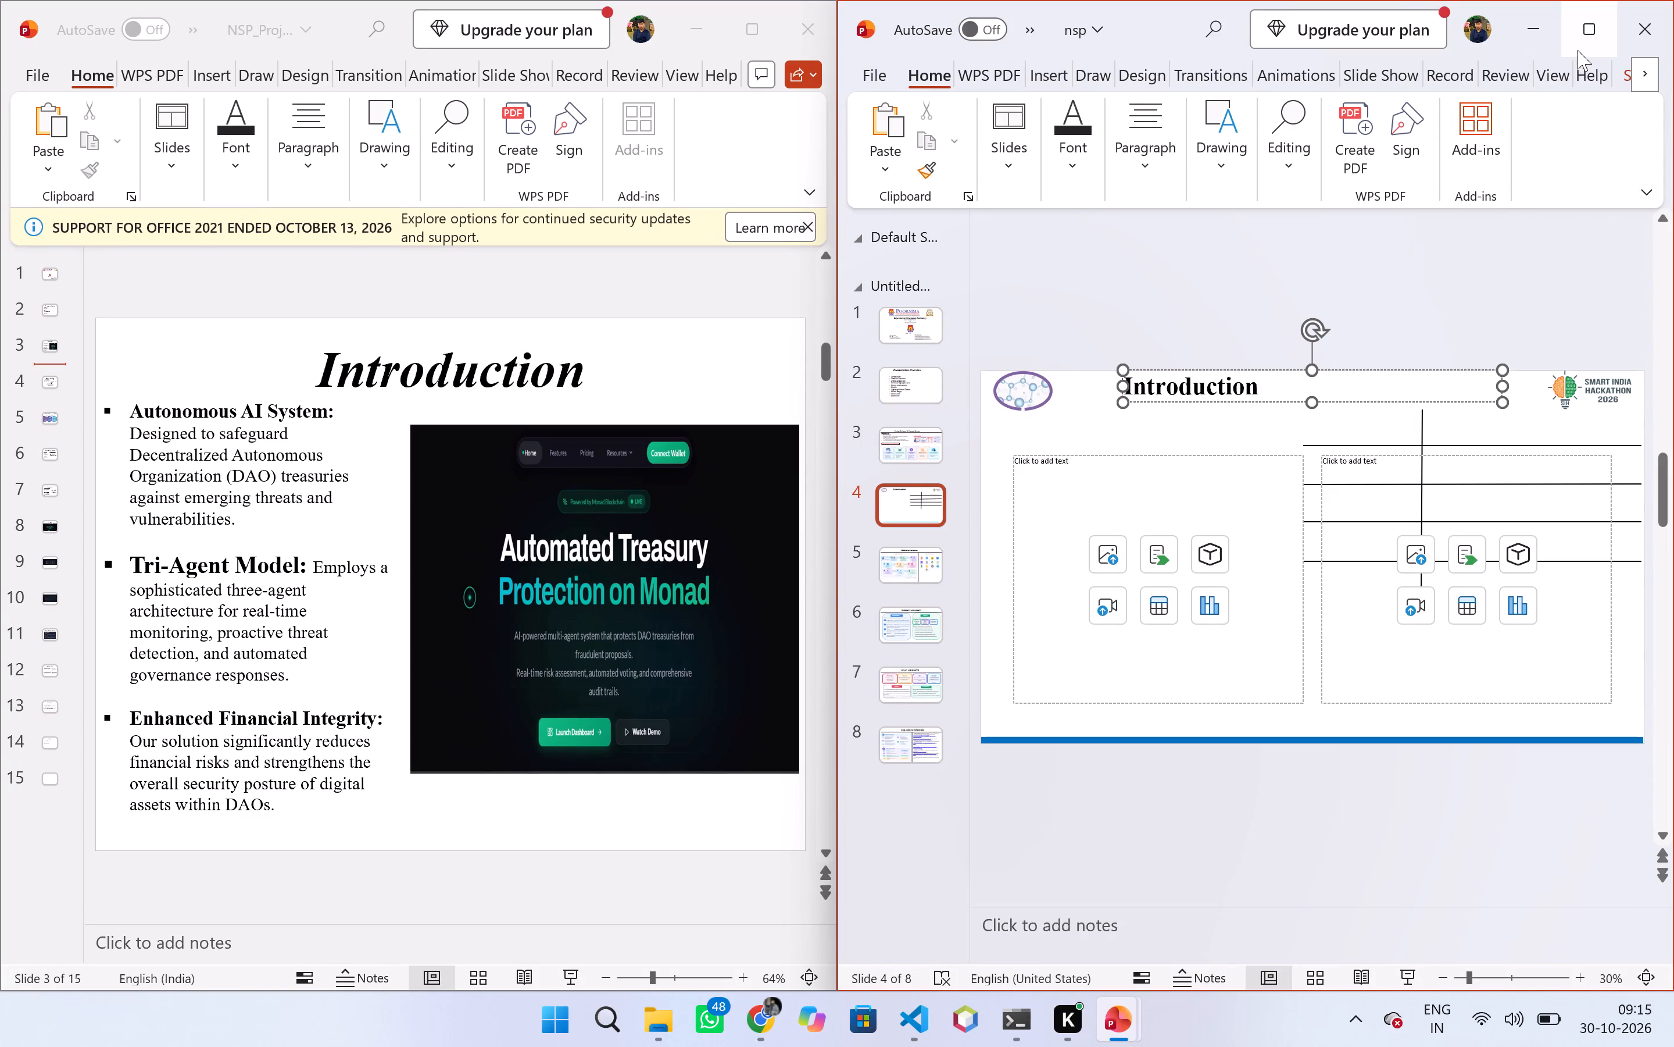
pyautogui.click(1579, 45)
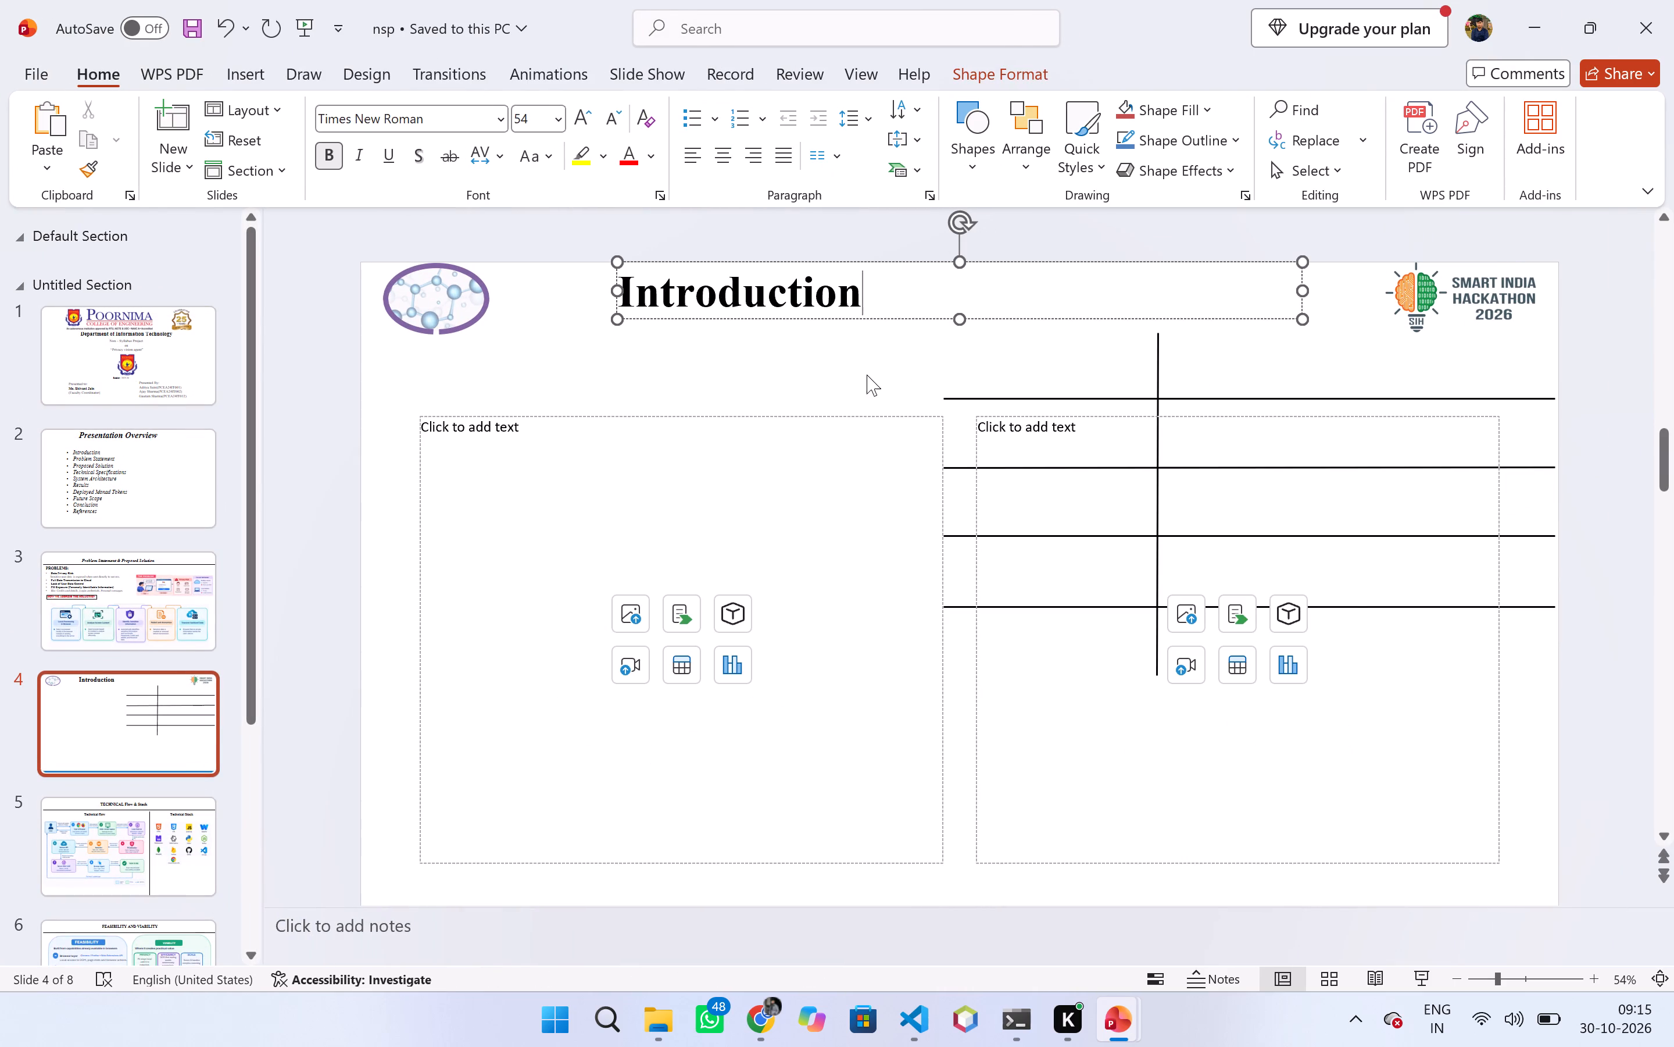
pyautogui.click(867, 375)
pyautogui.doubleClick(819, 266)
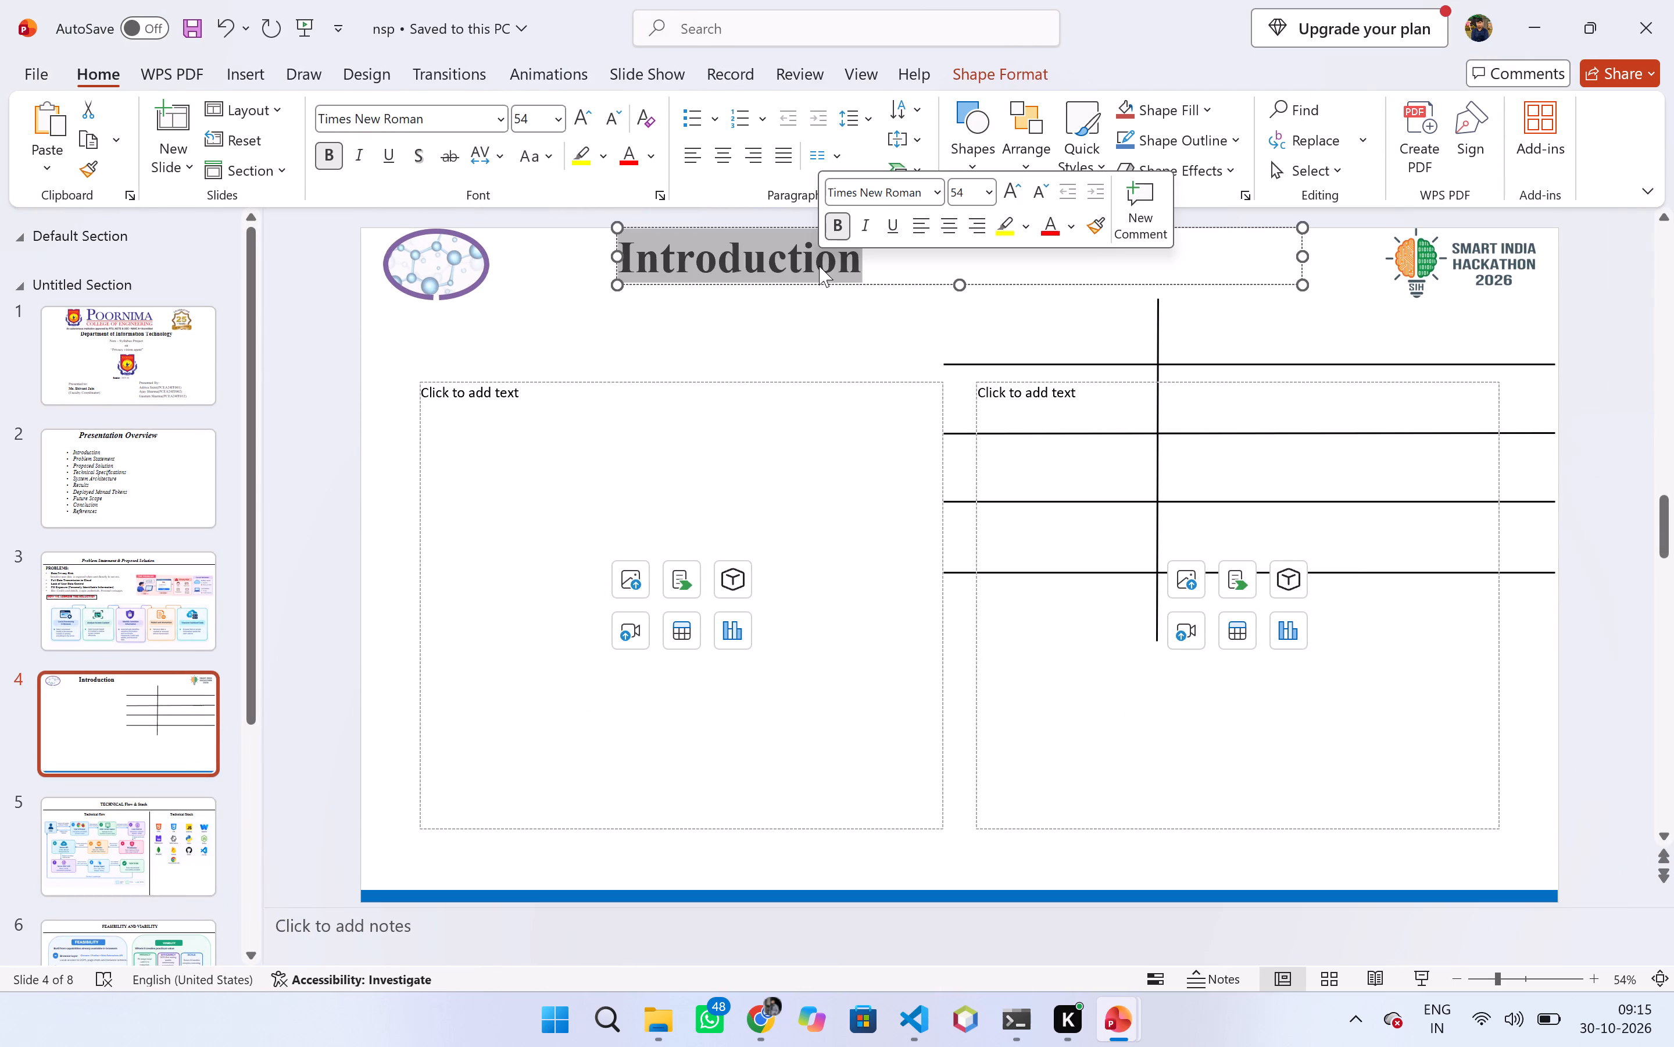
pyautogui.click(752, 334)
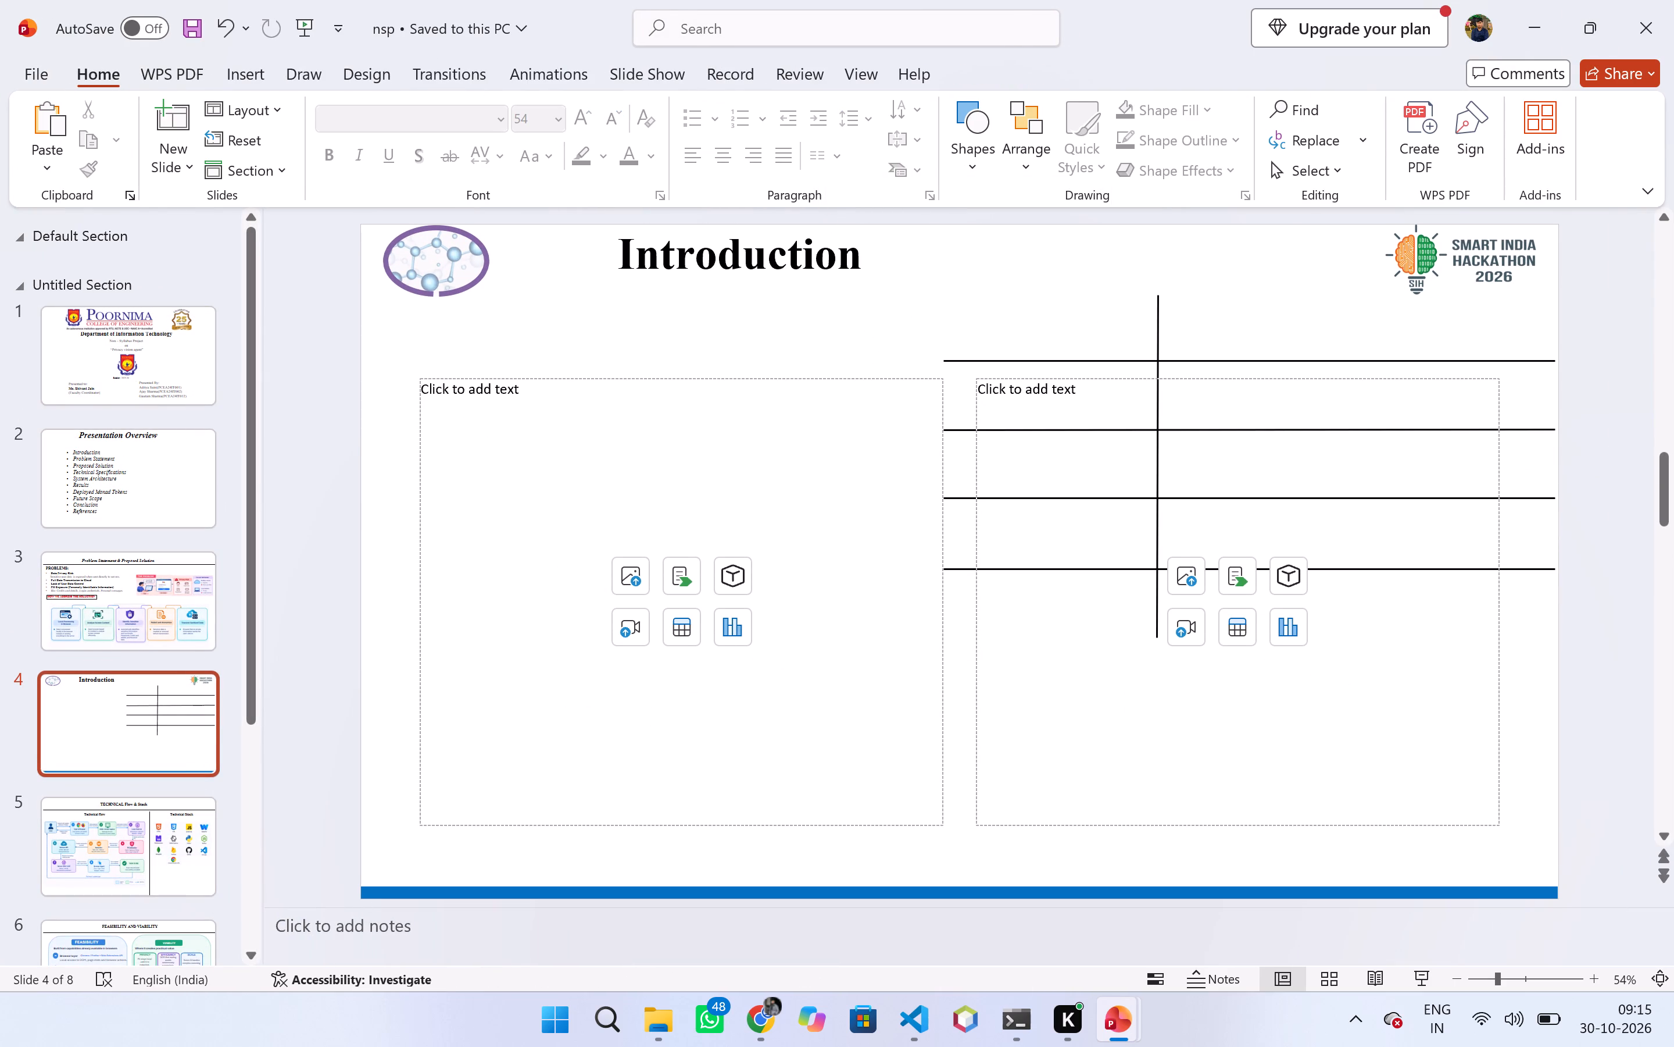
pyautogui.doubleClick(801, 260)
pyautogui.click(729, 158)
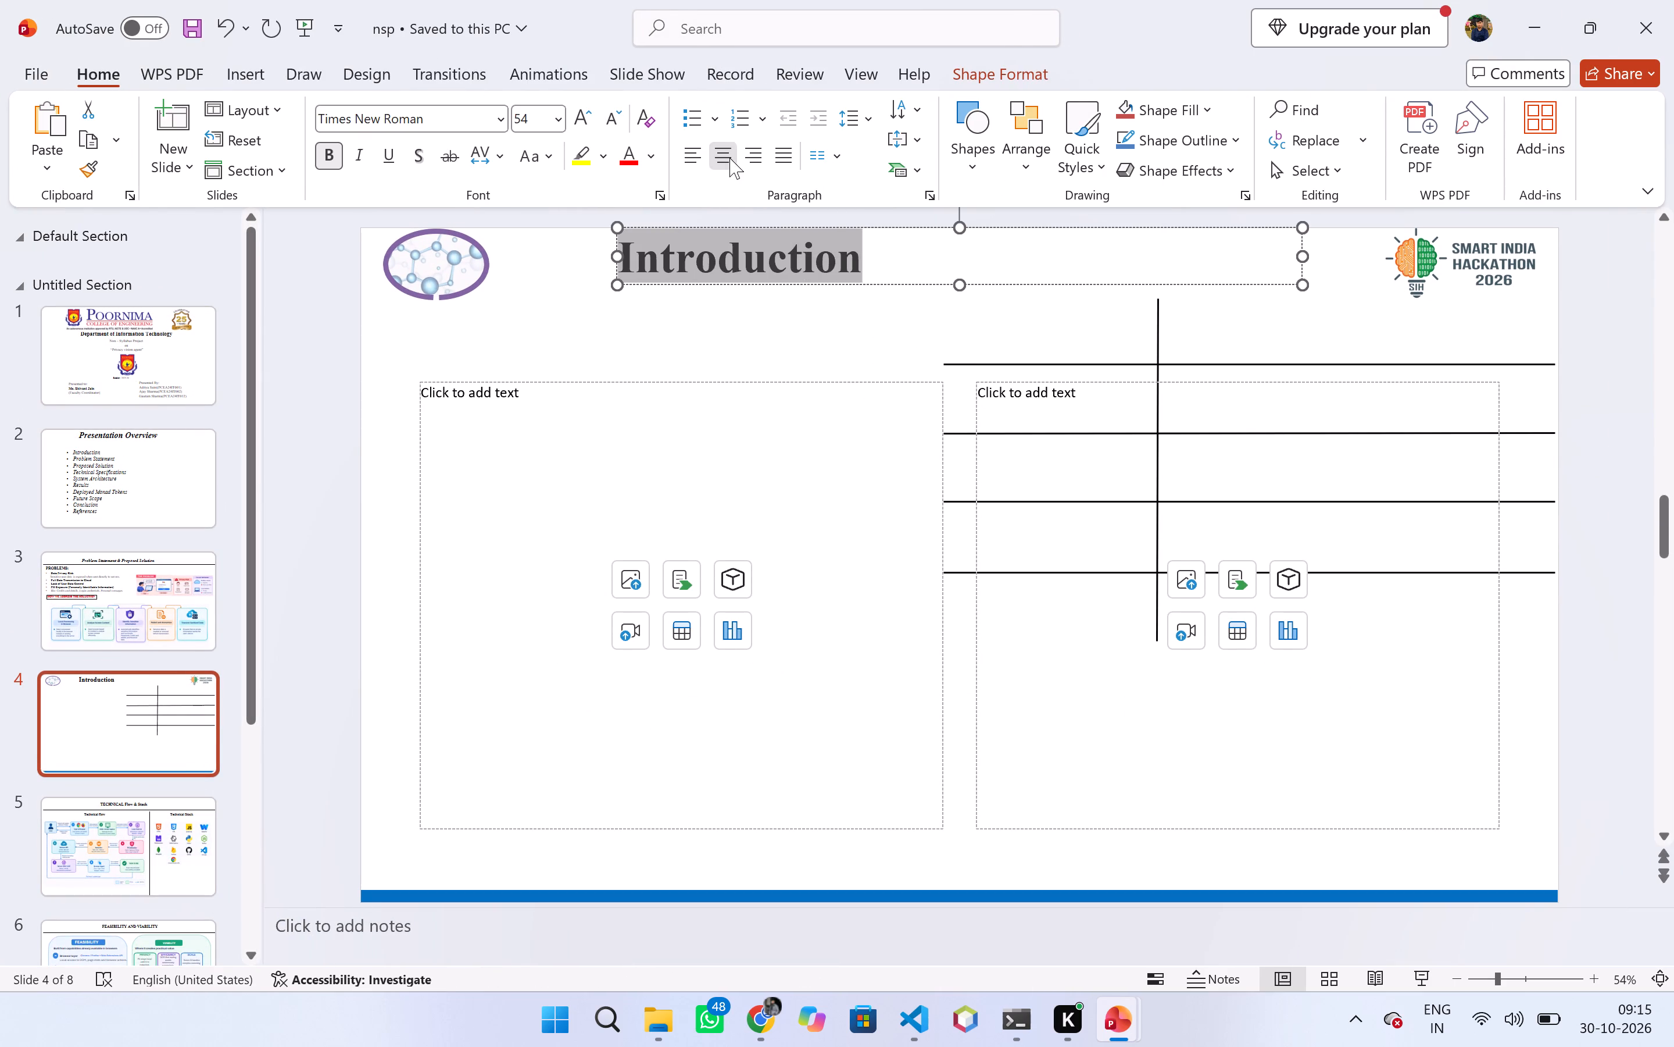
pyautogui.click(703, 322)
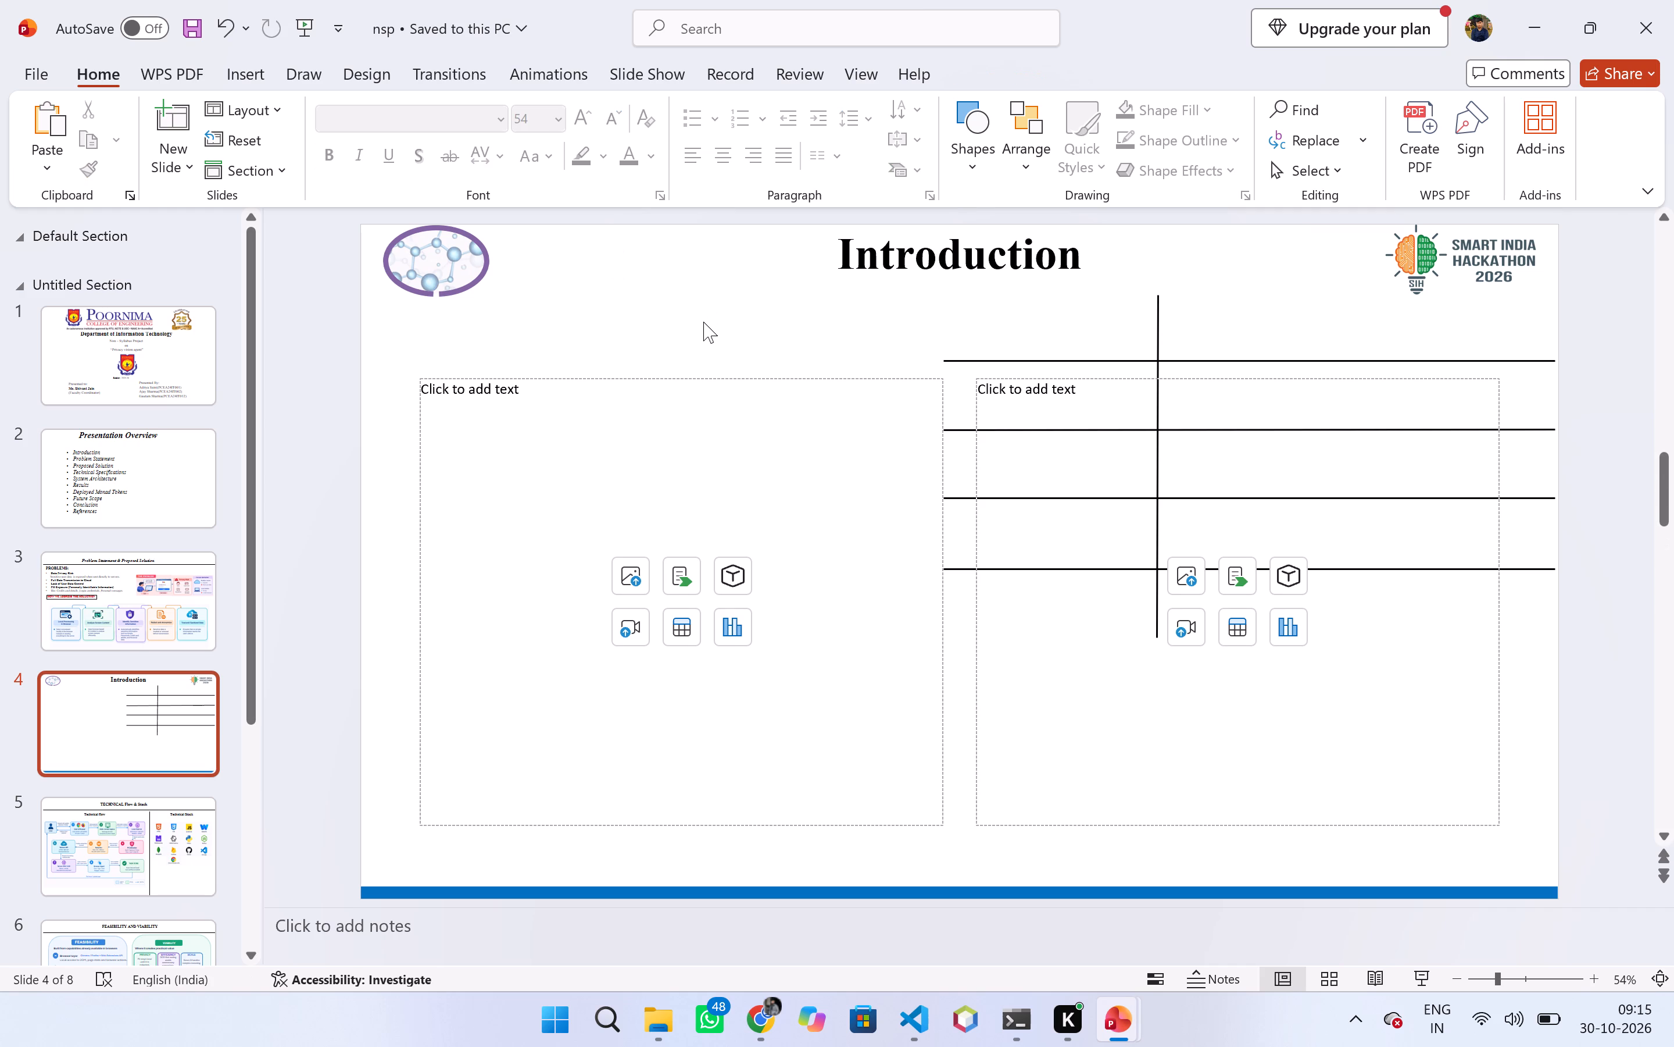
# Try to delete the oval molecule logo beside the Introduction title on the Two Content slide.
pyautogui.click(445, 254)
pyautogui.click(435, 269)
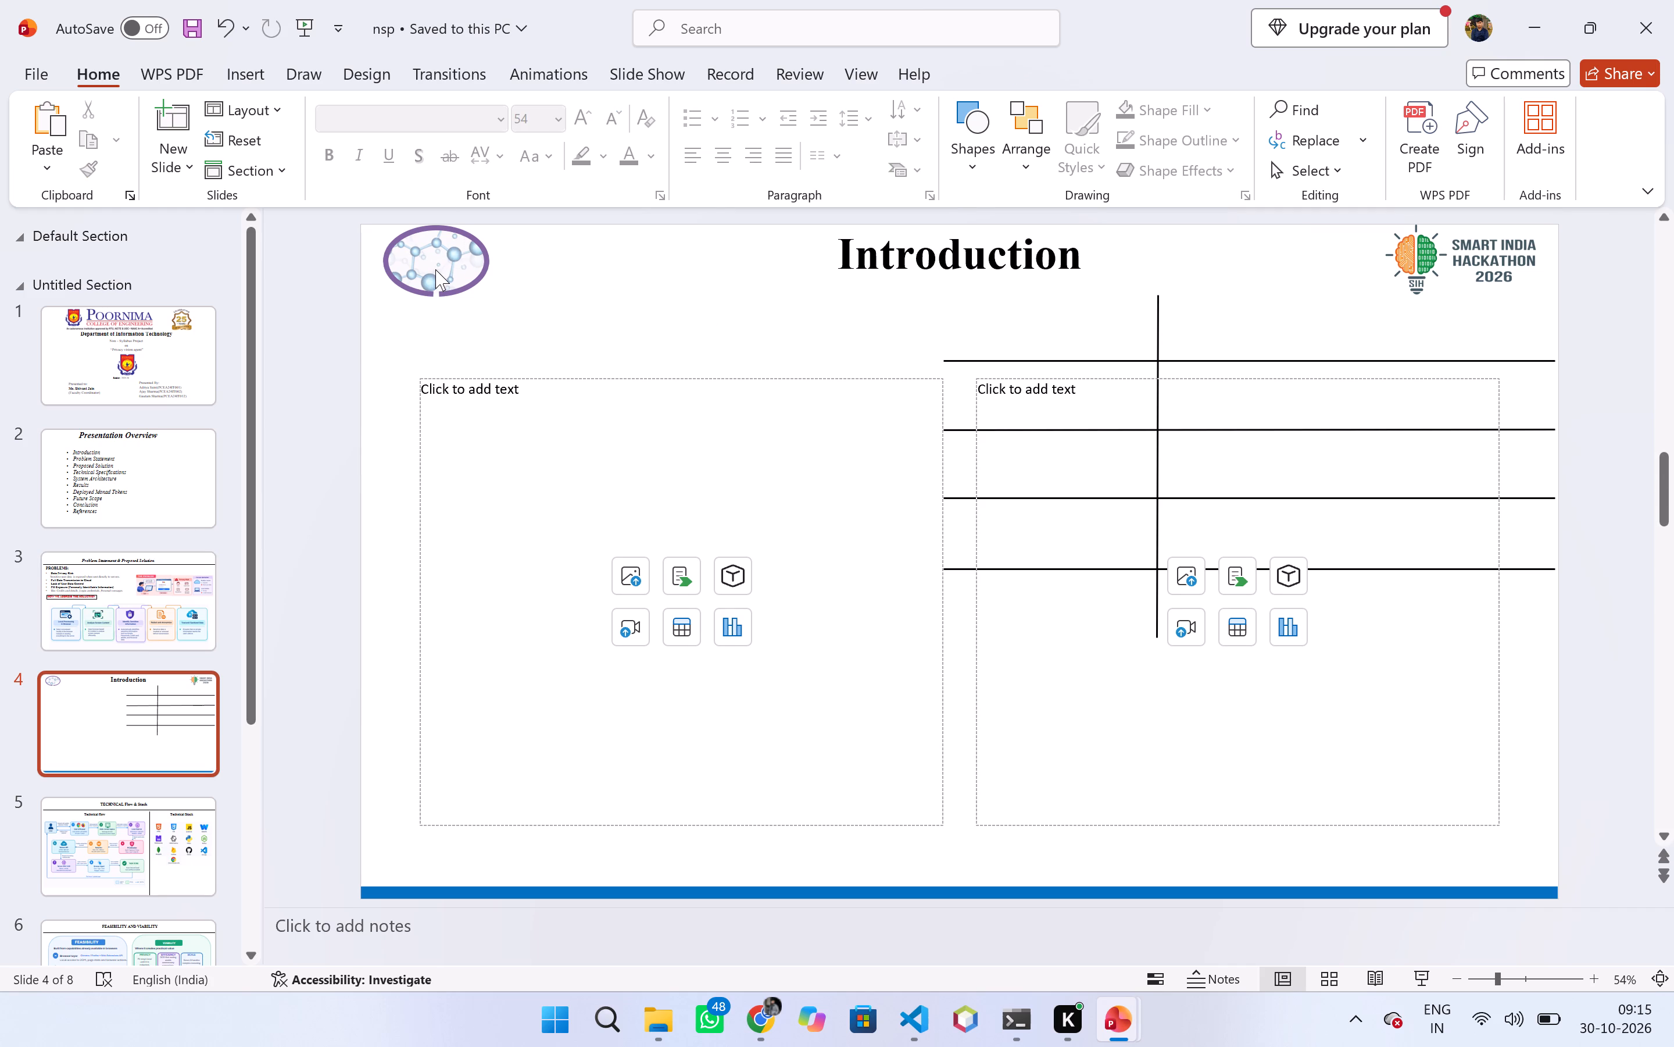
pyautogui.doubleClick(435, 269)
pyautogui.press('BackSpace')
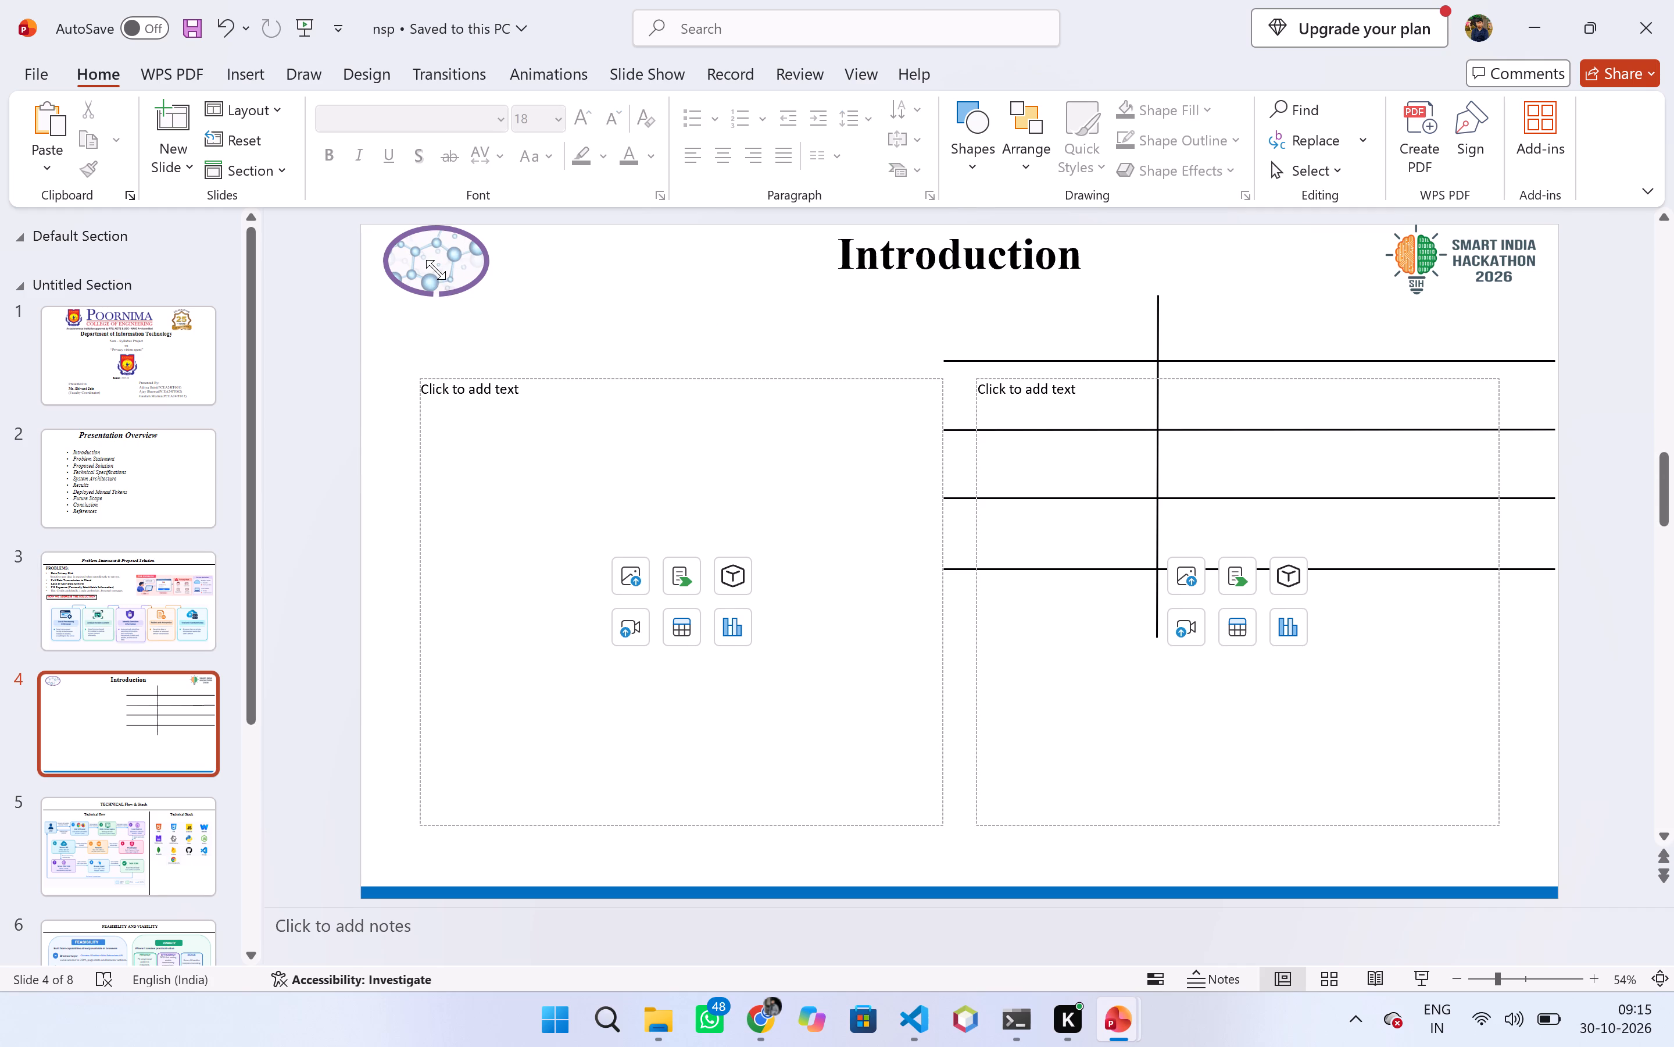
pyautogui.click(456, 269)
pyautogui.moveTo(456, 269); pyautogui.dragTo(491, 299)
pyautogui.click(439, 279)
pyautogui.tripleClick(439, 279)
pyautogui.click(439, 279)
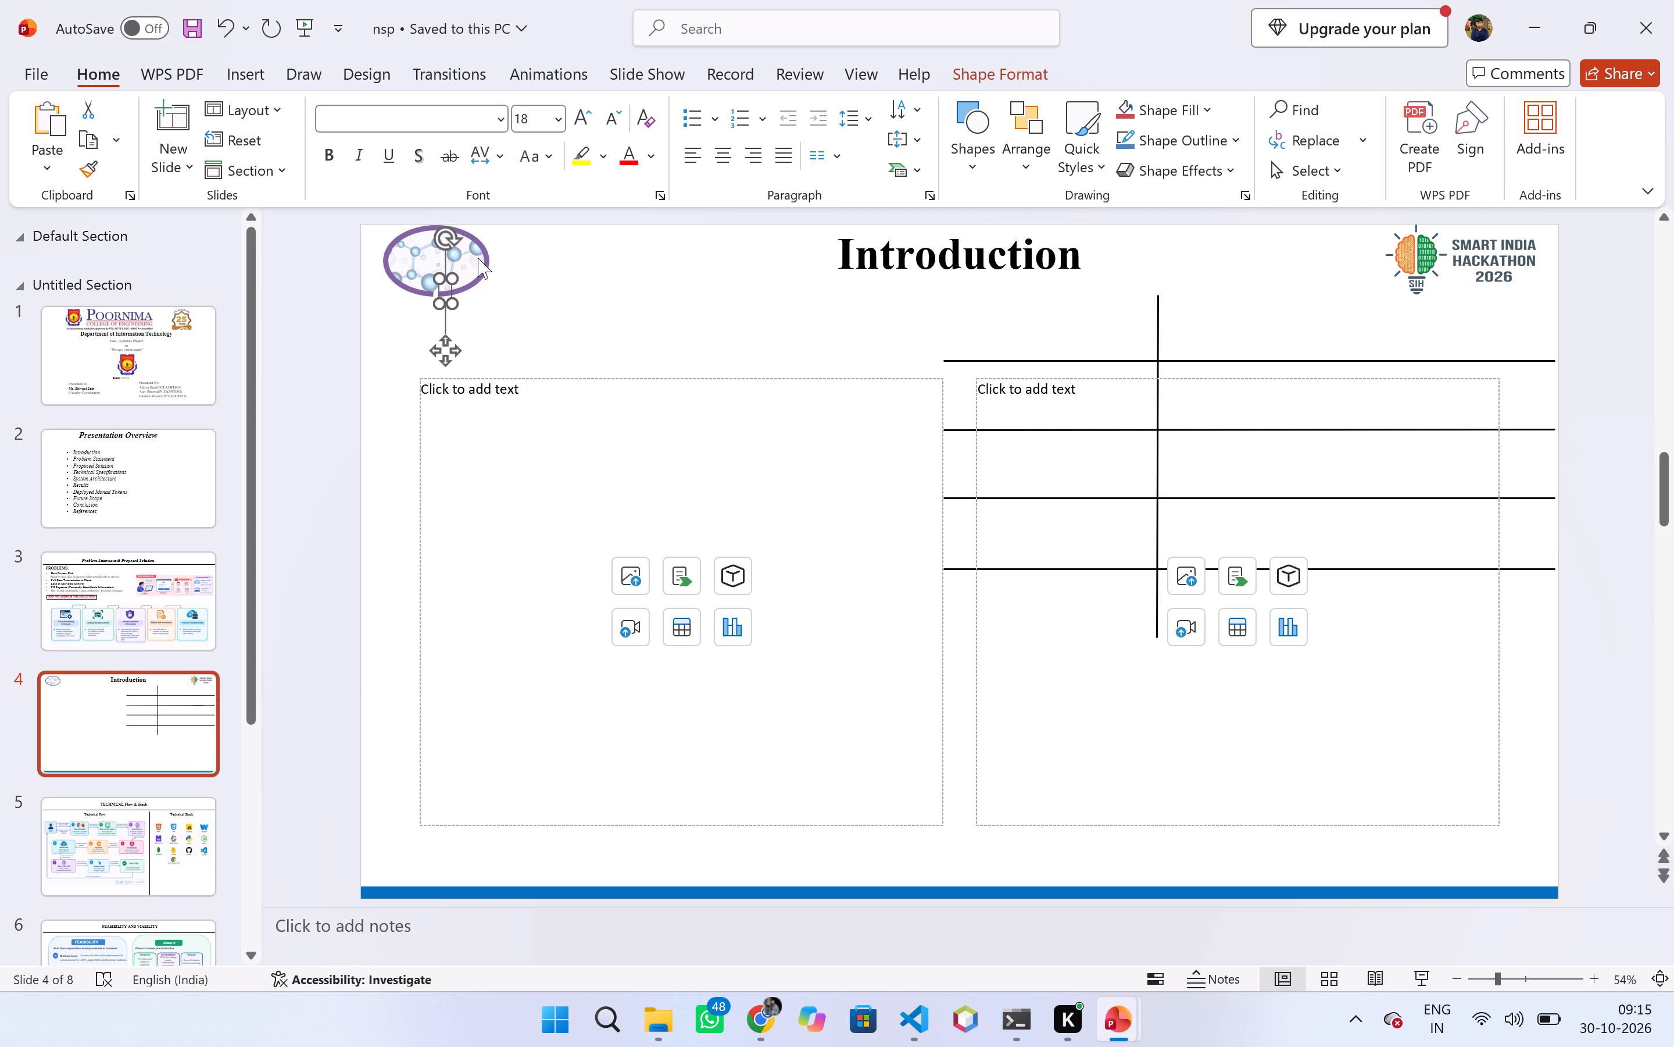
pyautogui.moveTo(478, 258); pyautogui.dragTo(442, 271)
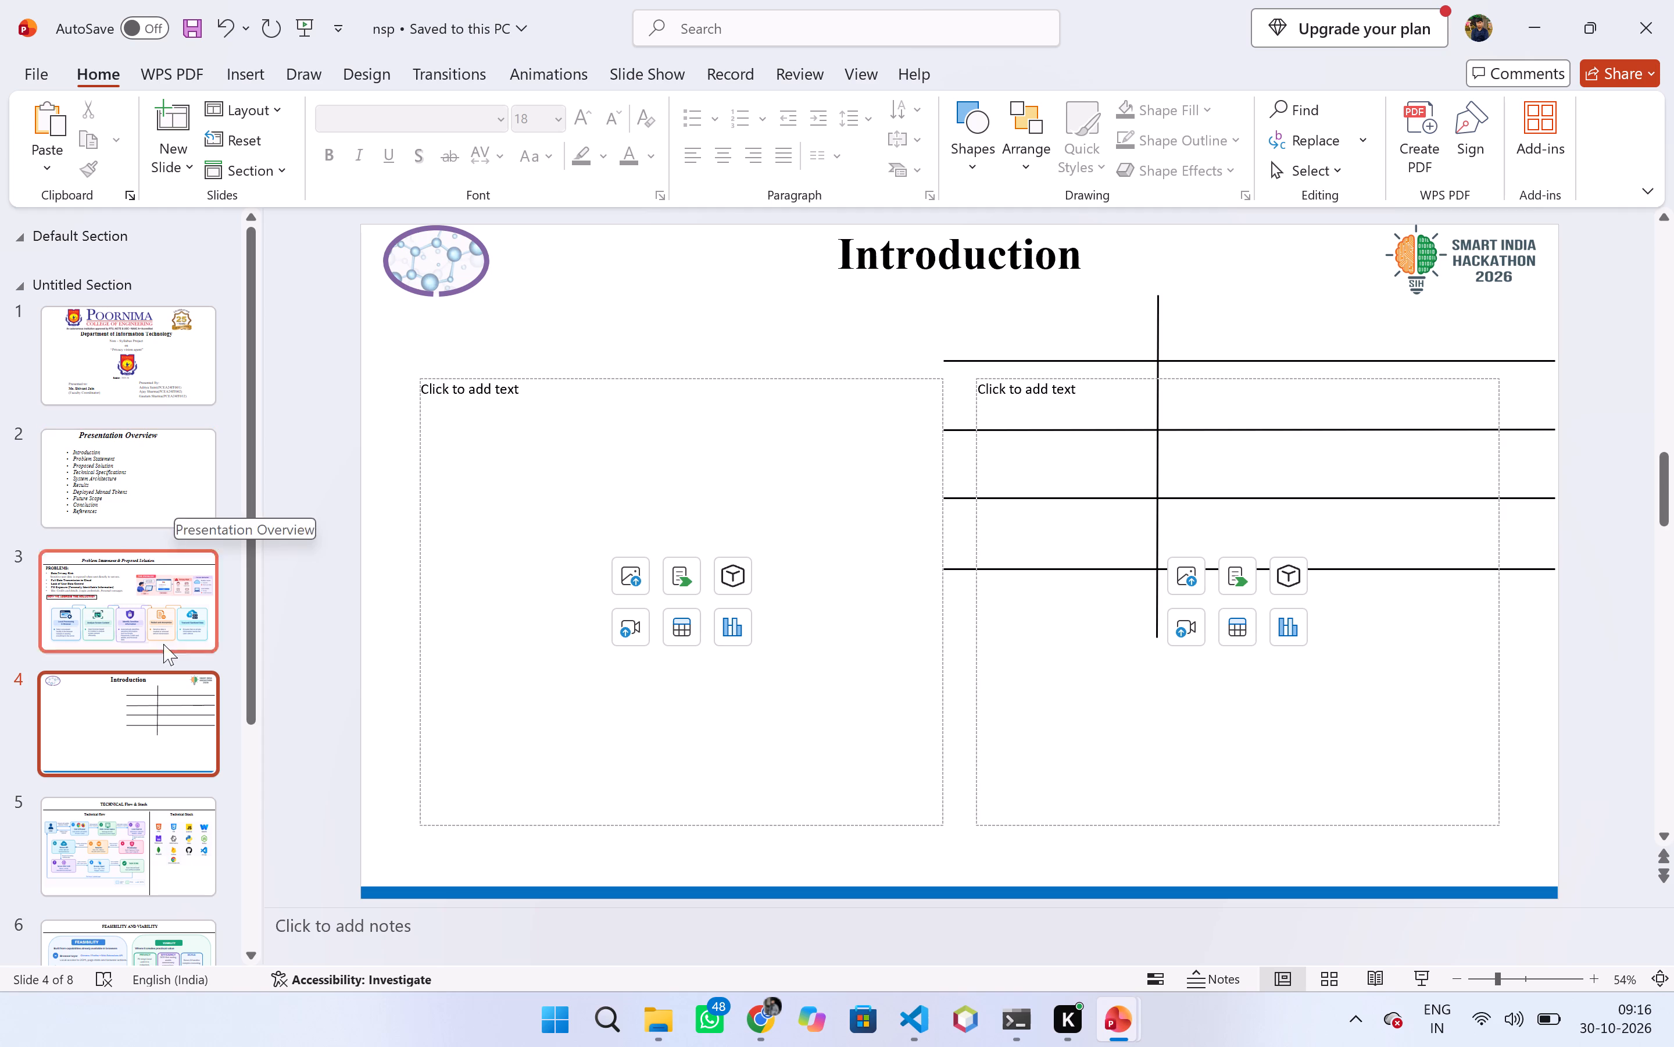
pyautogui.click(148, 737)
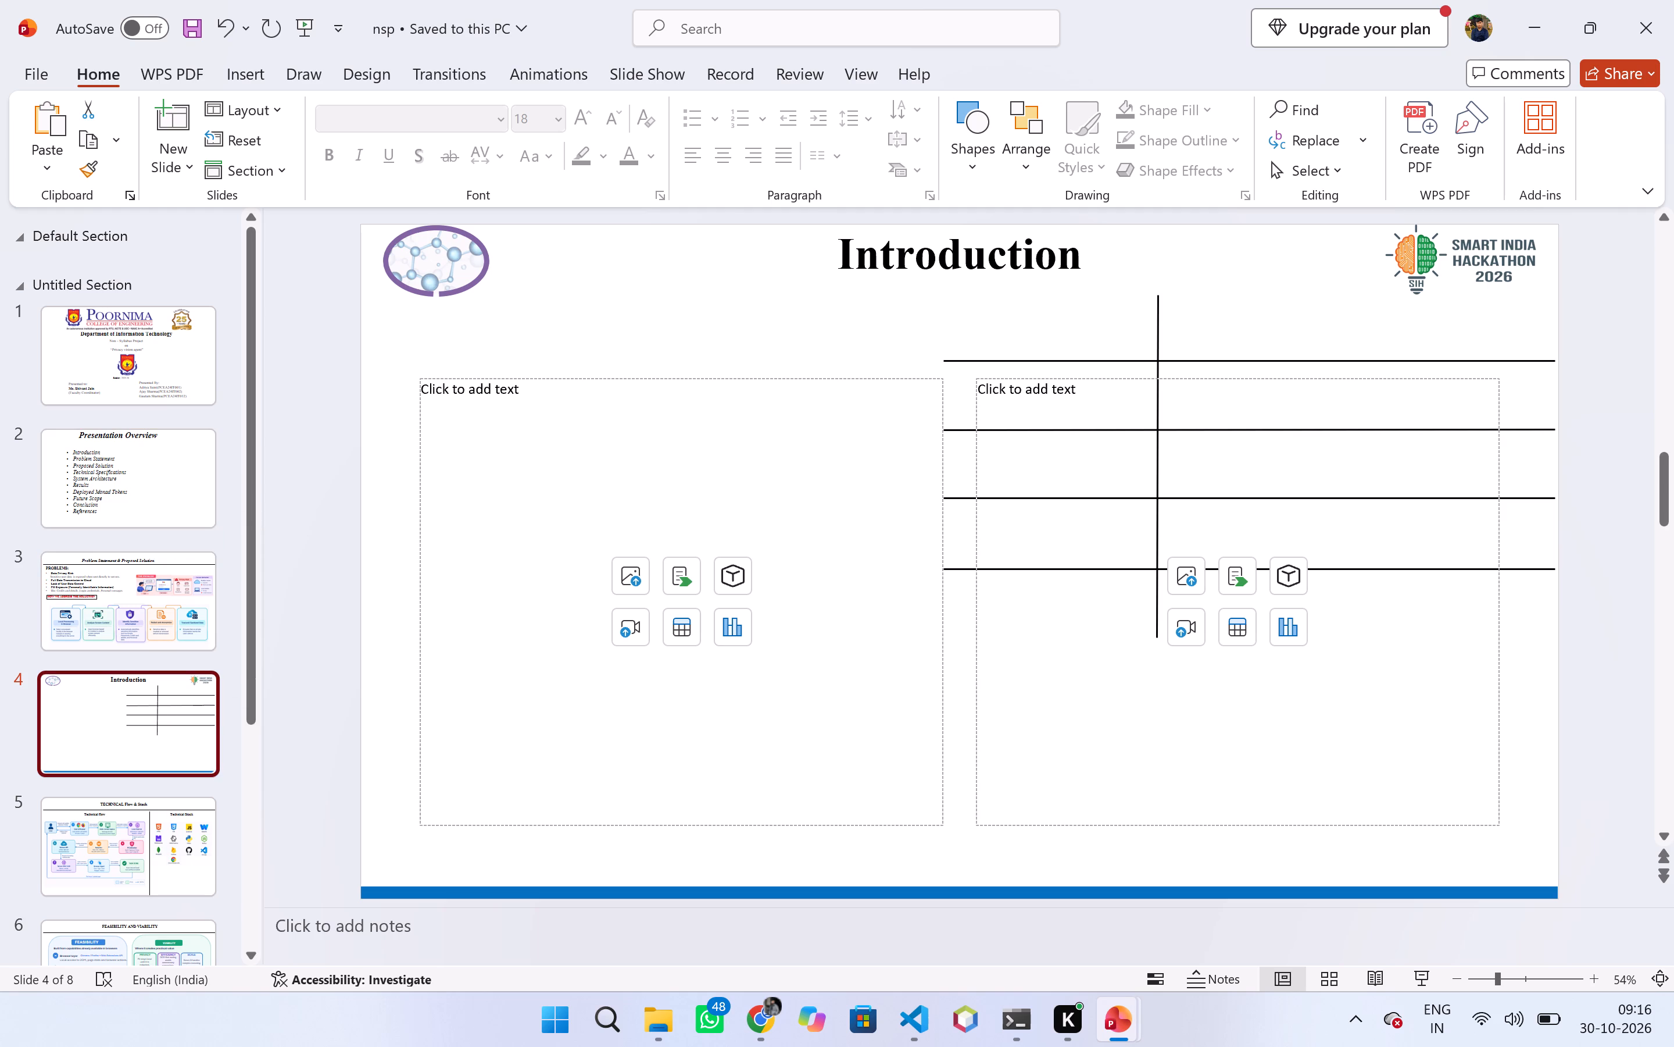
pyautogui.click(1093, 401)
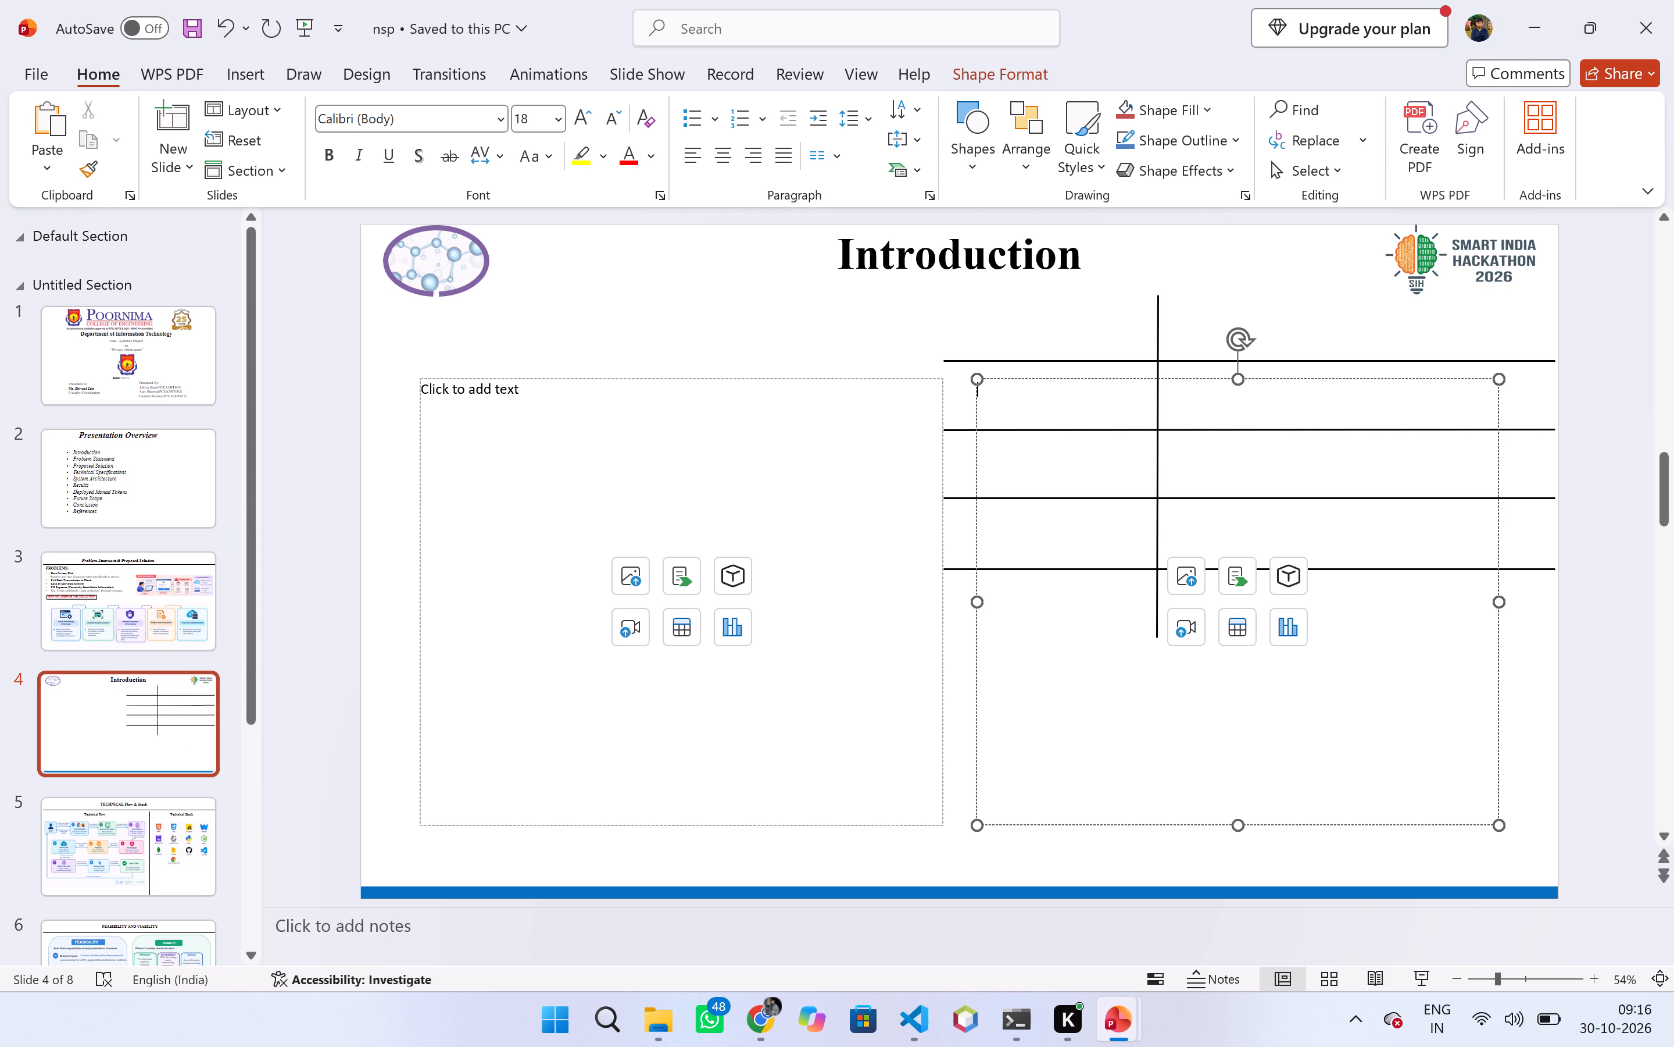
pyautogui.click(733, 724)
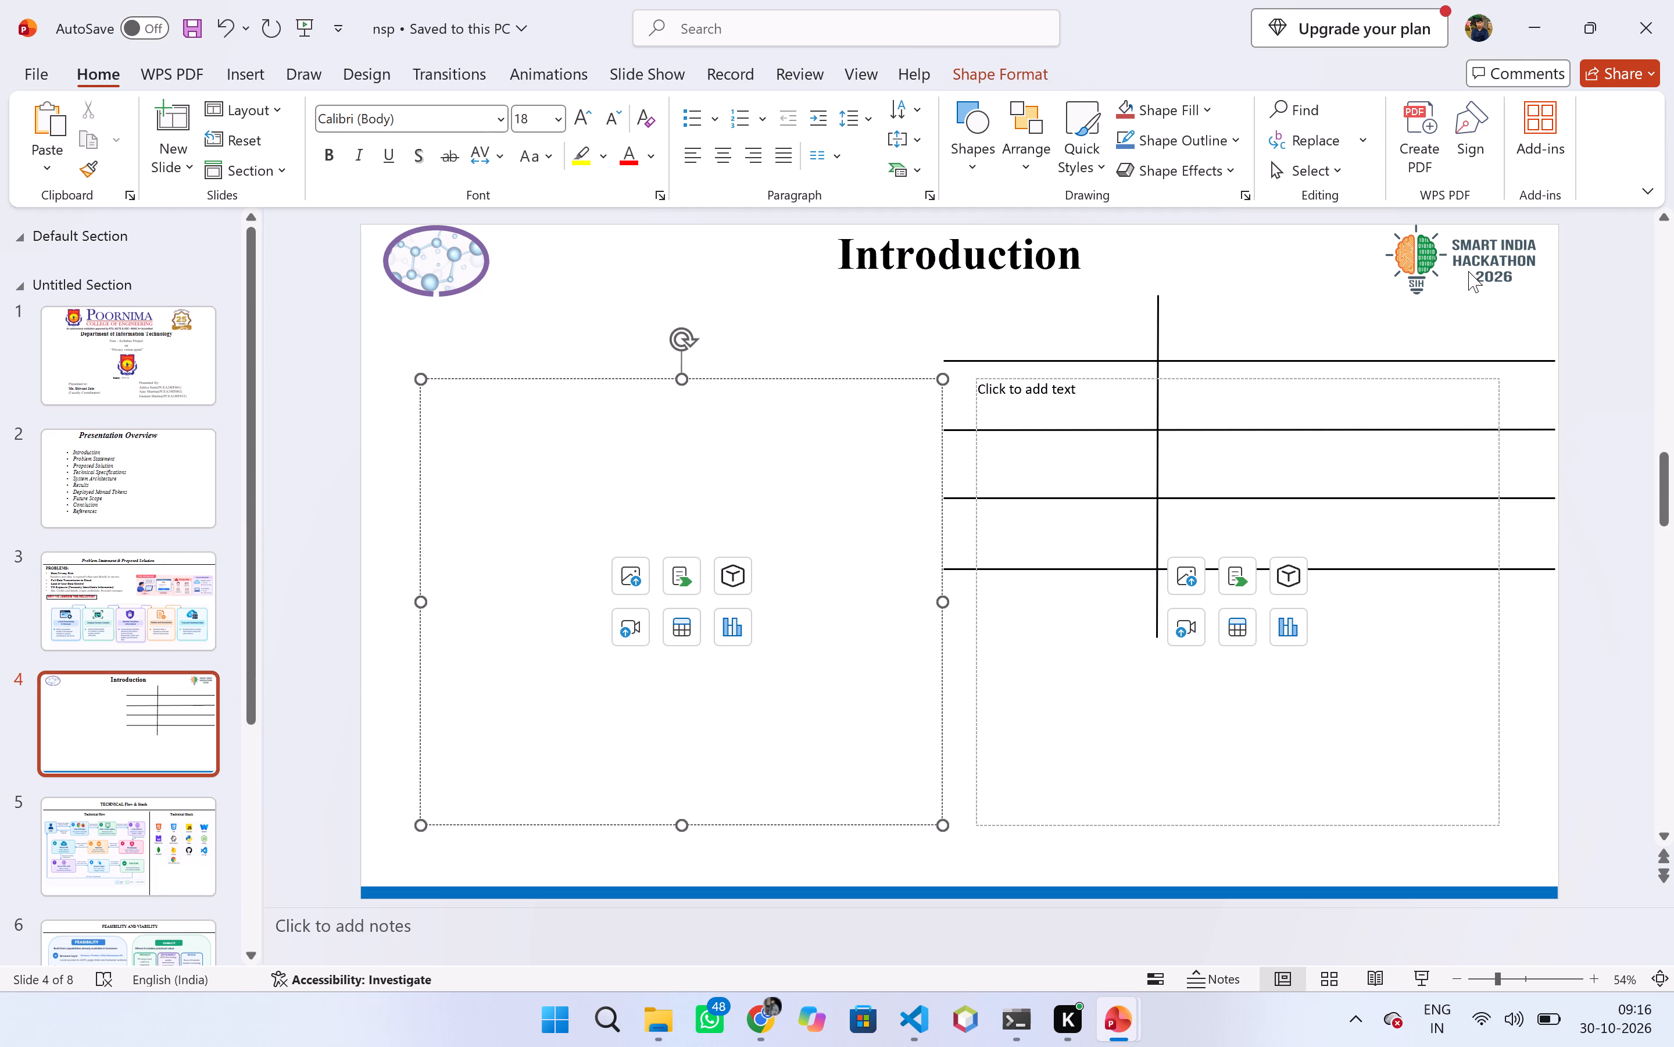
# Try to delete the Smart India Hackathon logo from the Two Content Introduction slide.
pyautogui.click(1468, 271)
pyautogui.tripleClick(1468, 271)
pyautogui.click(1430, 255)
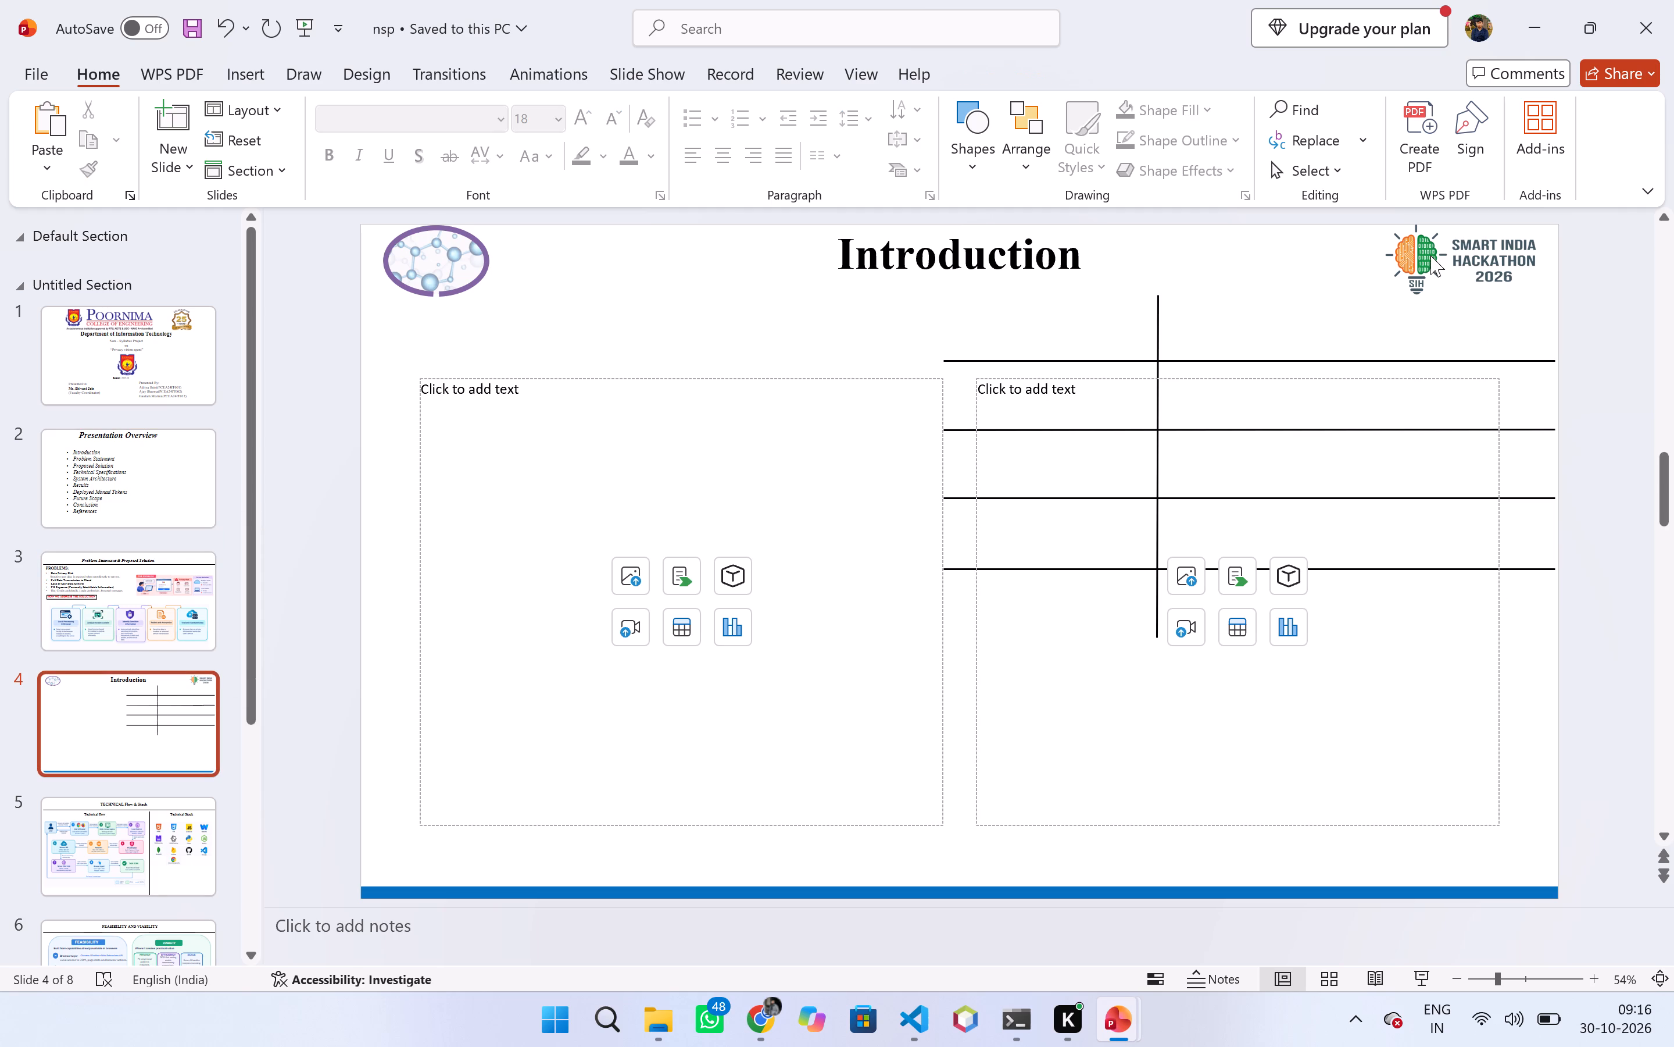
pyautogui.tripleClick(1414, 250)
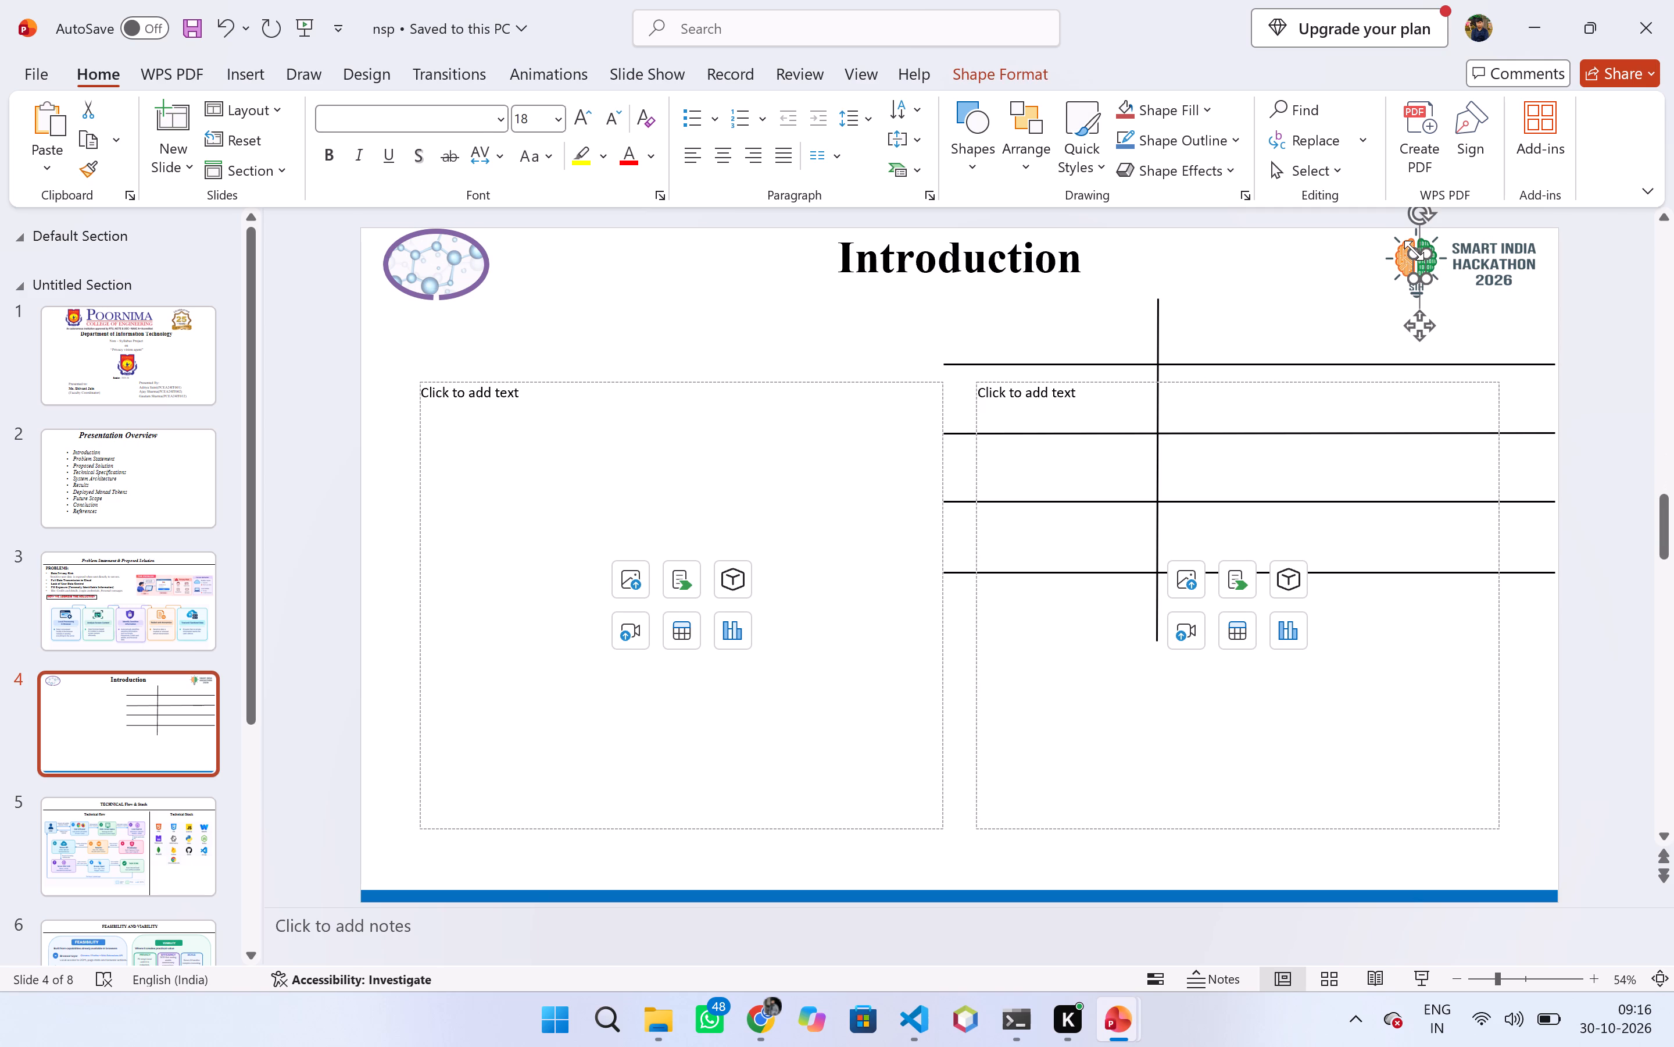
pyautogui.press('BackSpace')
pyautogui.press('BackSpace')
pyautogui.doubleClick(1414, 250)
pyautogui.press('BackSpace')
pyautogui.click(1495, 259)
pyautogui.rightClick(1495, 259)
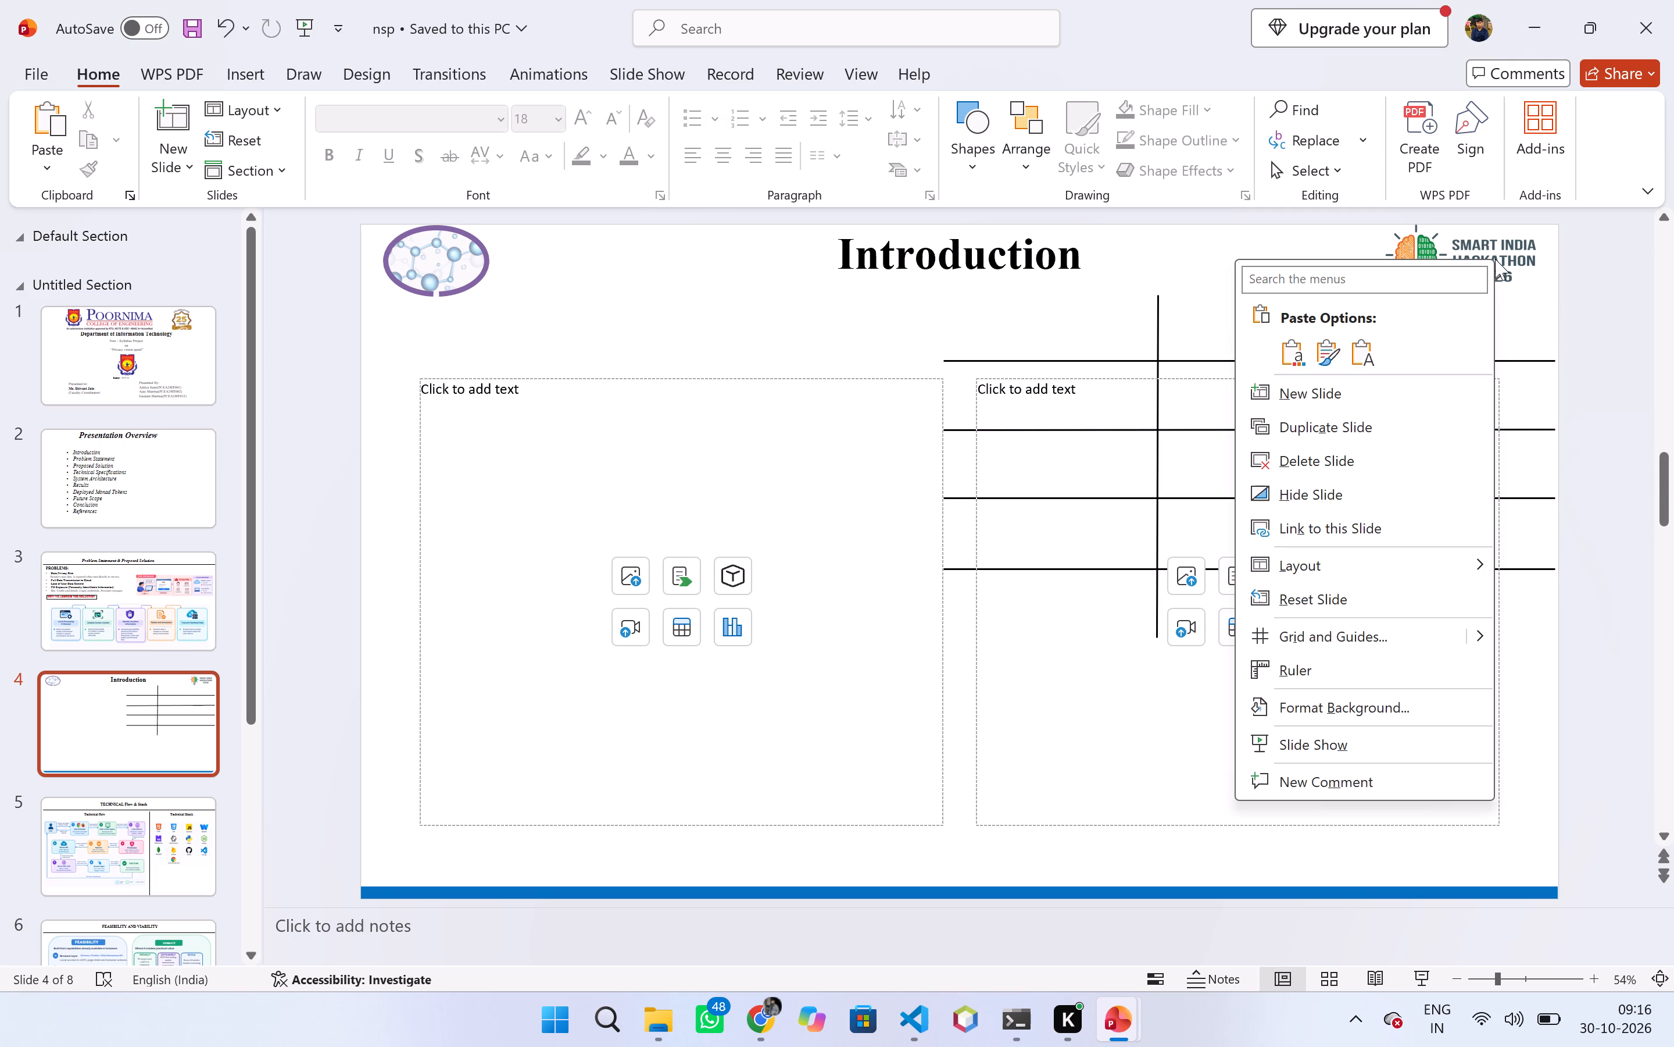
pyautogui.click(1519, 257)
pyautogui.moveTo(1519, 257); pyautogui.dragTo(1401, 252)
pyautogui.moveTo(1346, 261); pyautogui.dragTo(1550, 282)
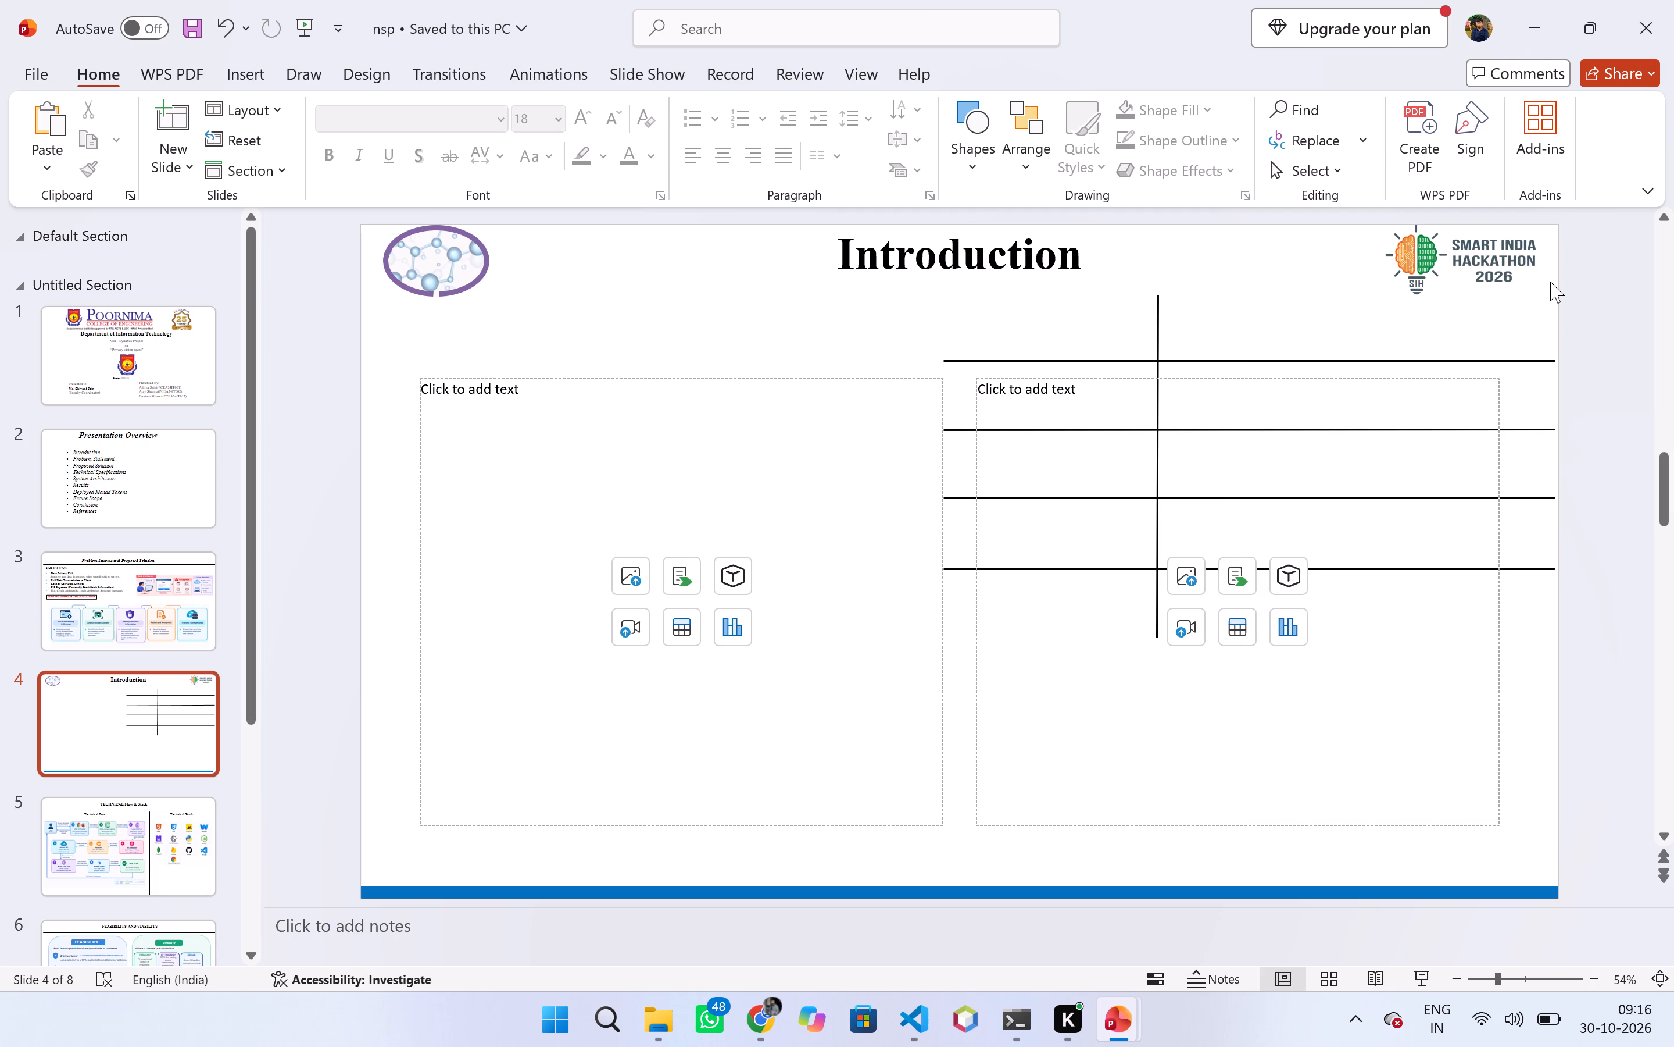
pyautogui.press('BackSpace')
# Delete the Two Content Introduction slide from the nsp presentation.
pyautogui.click(126, 760)
pyautogui.press('BackSpace')
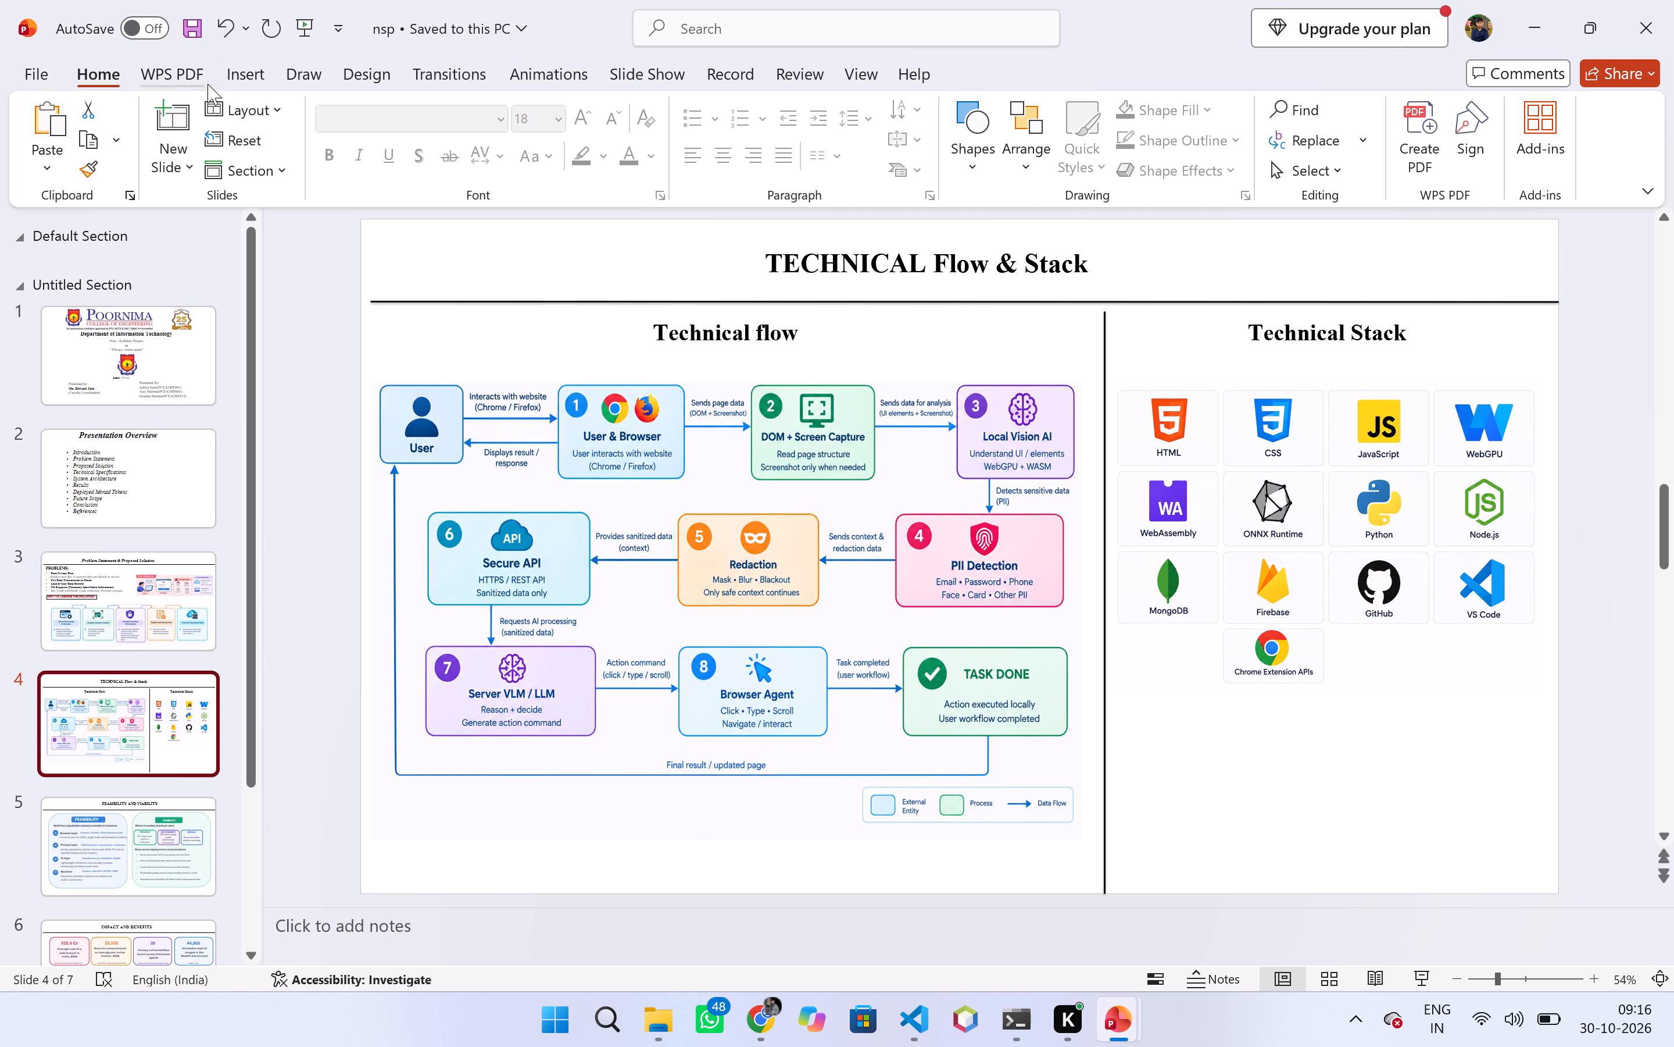
# Insert a Blank slide and move it to position 3, directly after the Presentation Overview slide.
pyautogui.click(176, 165)
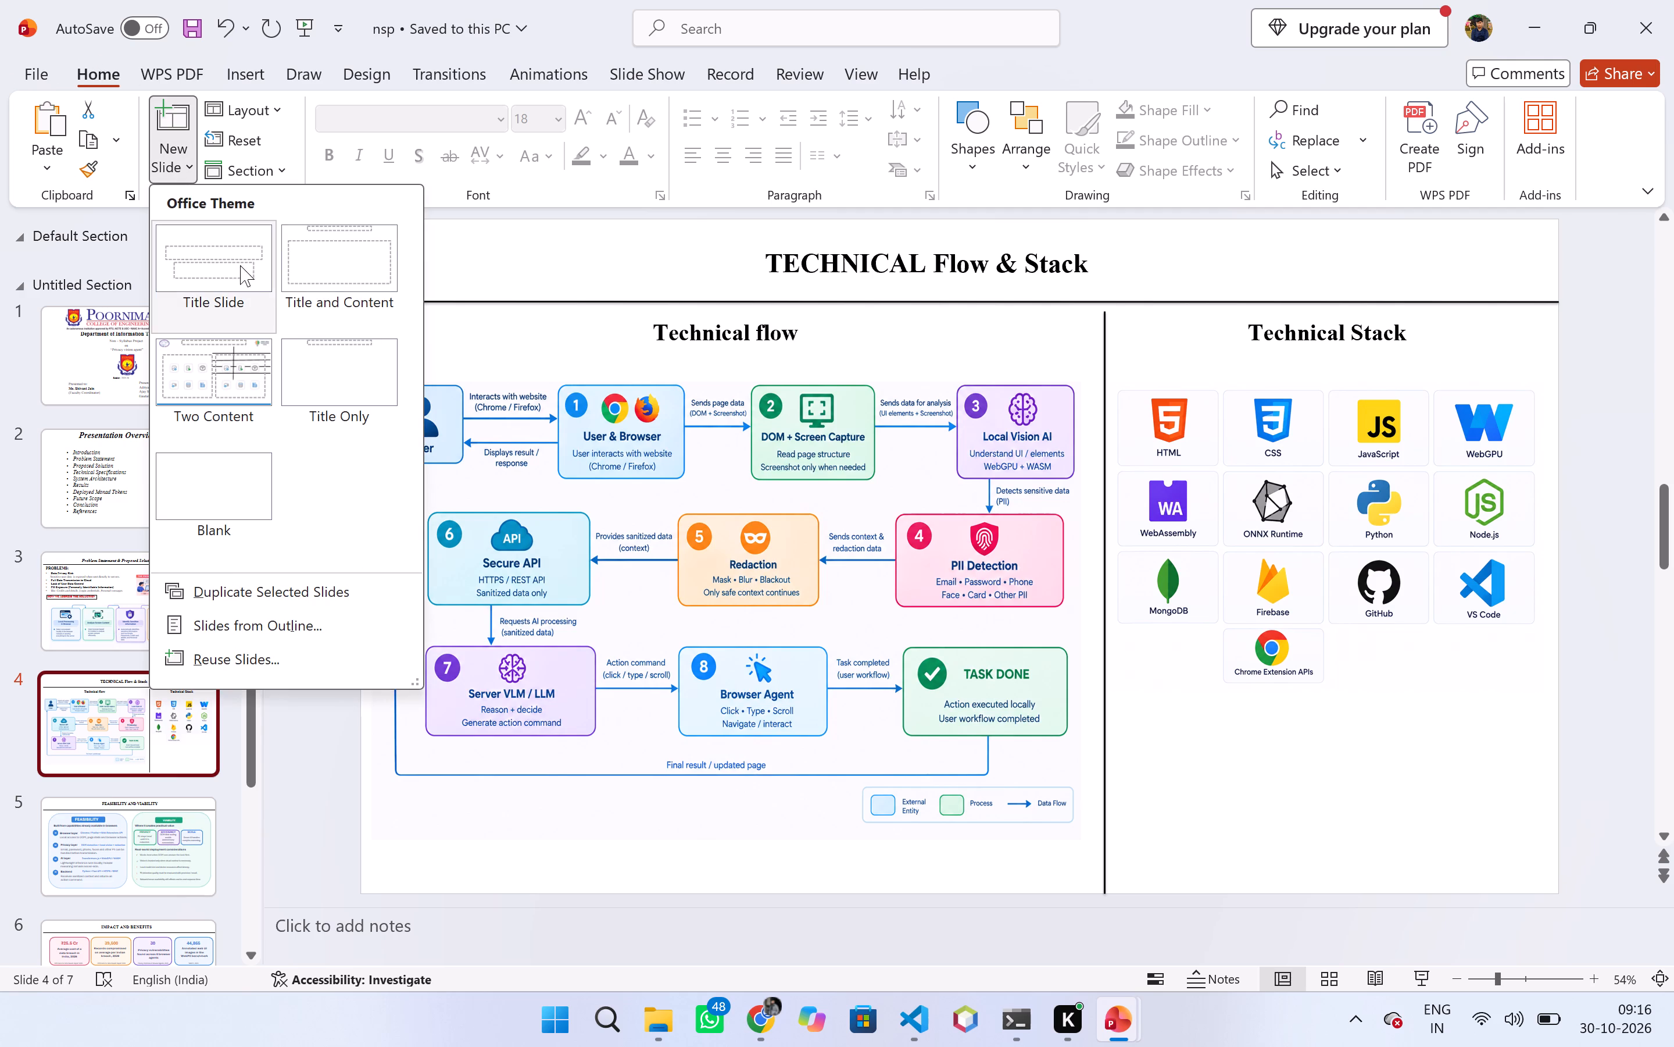
pyautogui.click(223, 487)
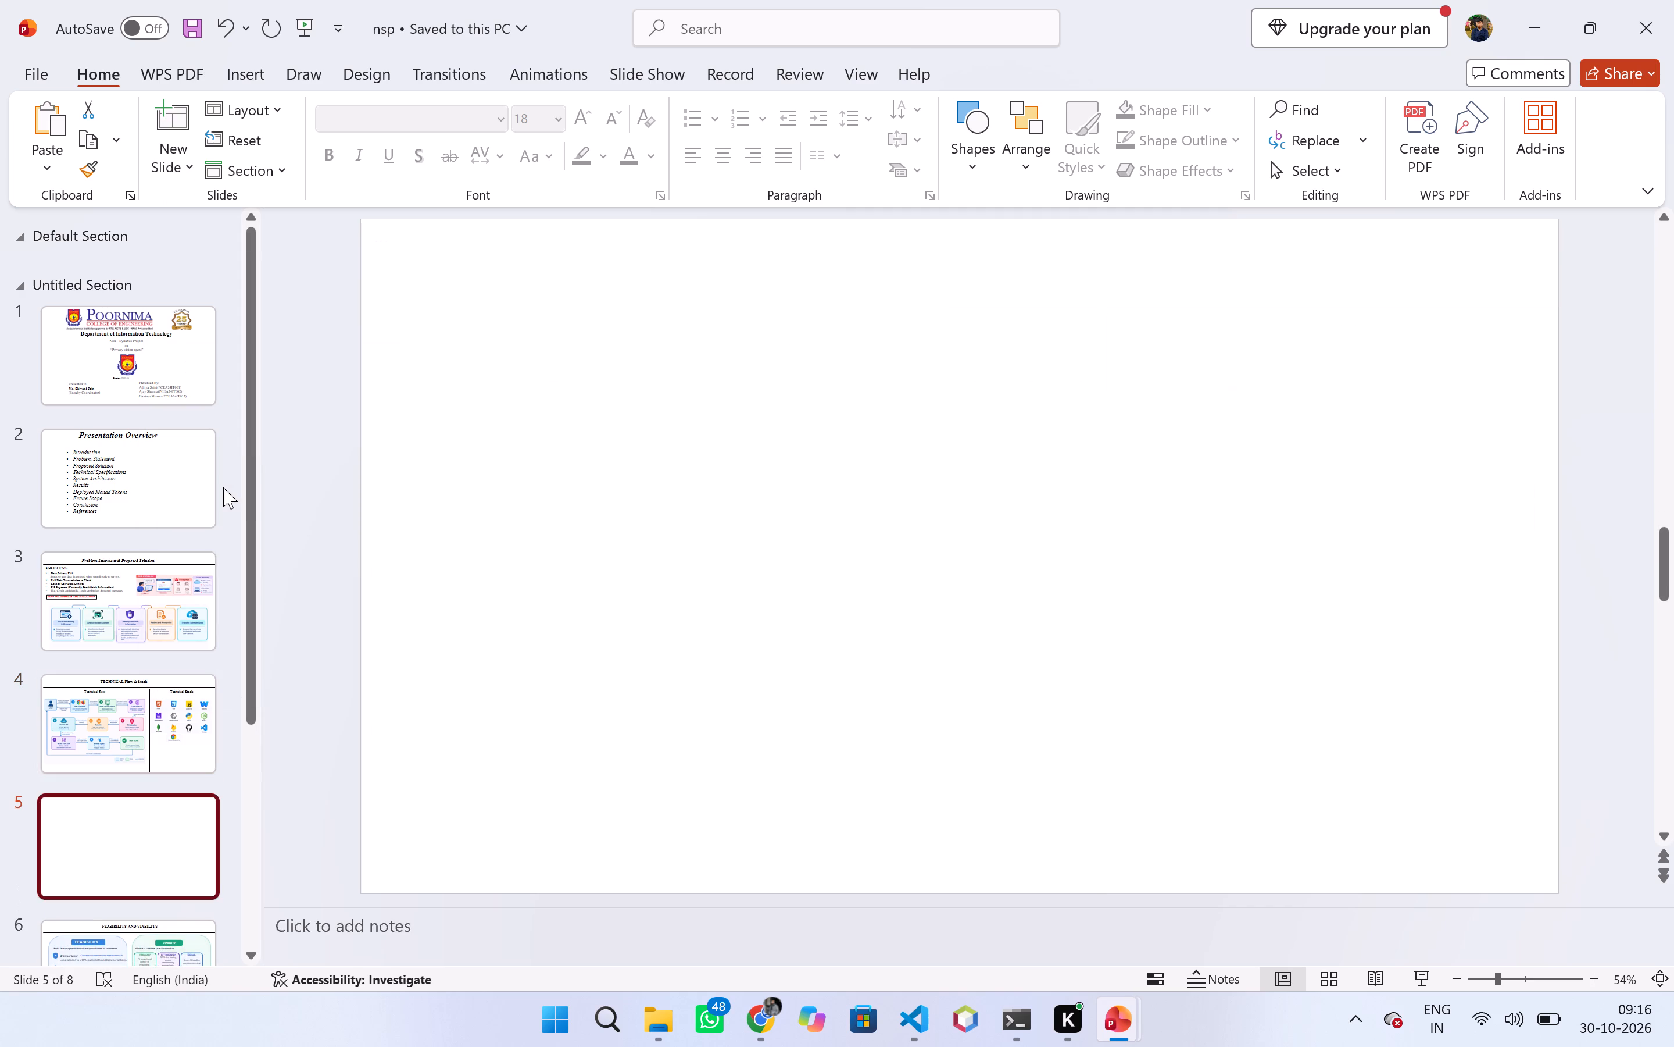
pyautogui.moveTo(154, 828); pyautogui.dragTo(145, 558, button='right')
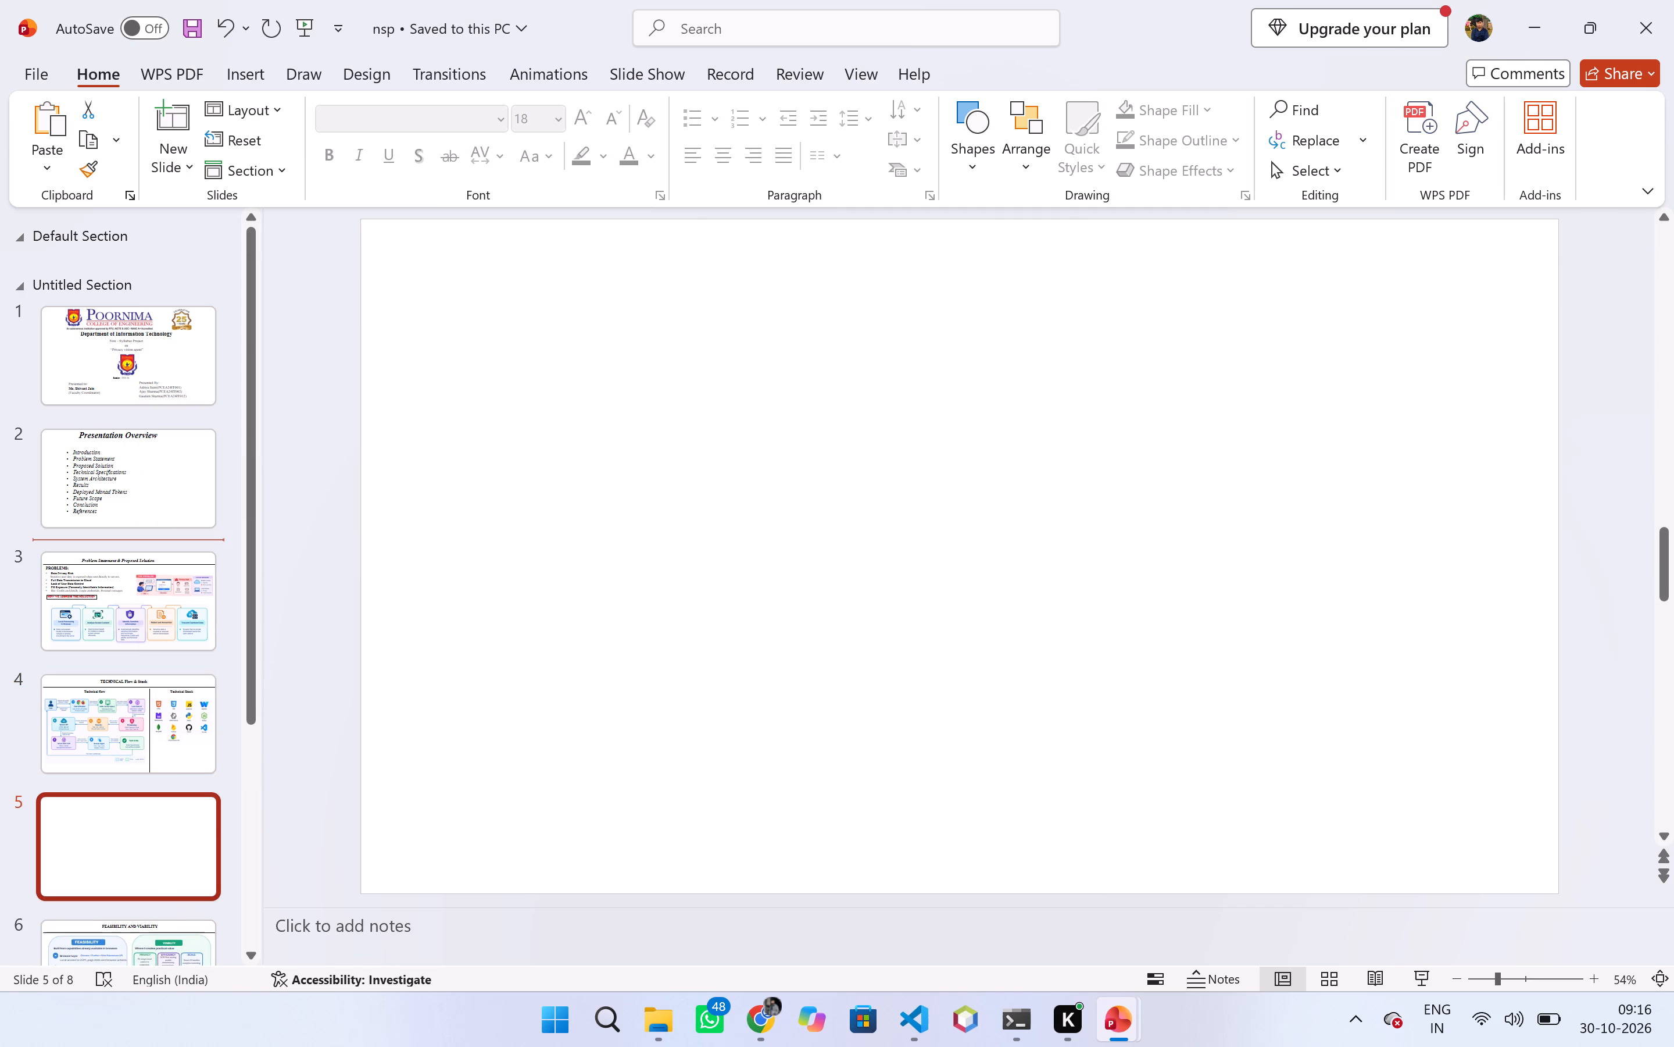
pyautogui.moveTo(145, 558); pyautogui.dragTo(144, 561, button='right')
pyautogui.click(137, 855)
pyautogui.moveTo(137, 855); pyautogui.dragTo(88, 545, button='right')
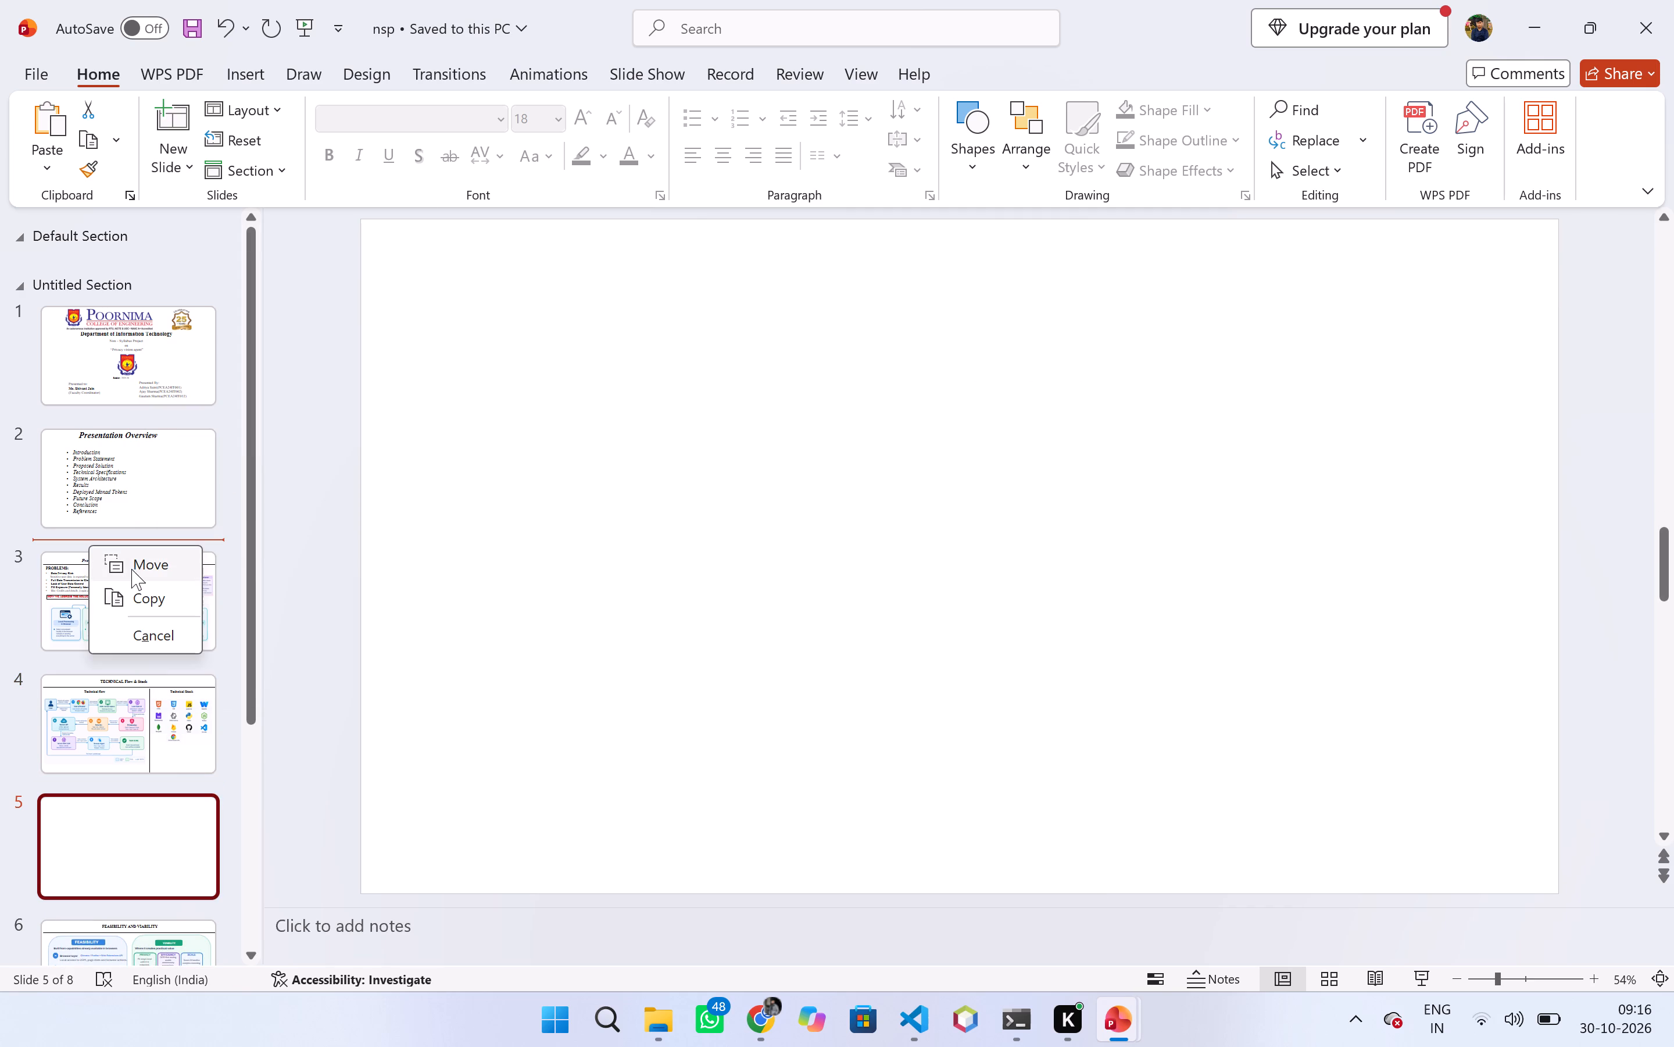
pyautogui.click(135, 569)
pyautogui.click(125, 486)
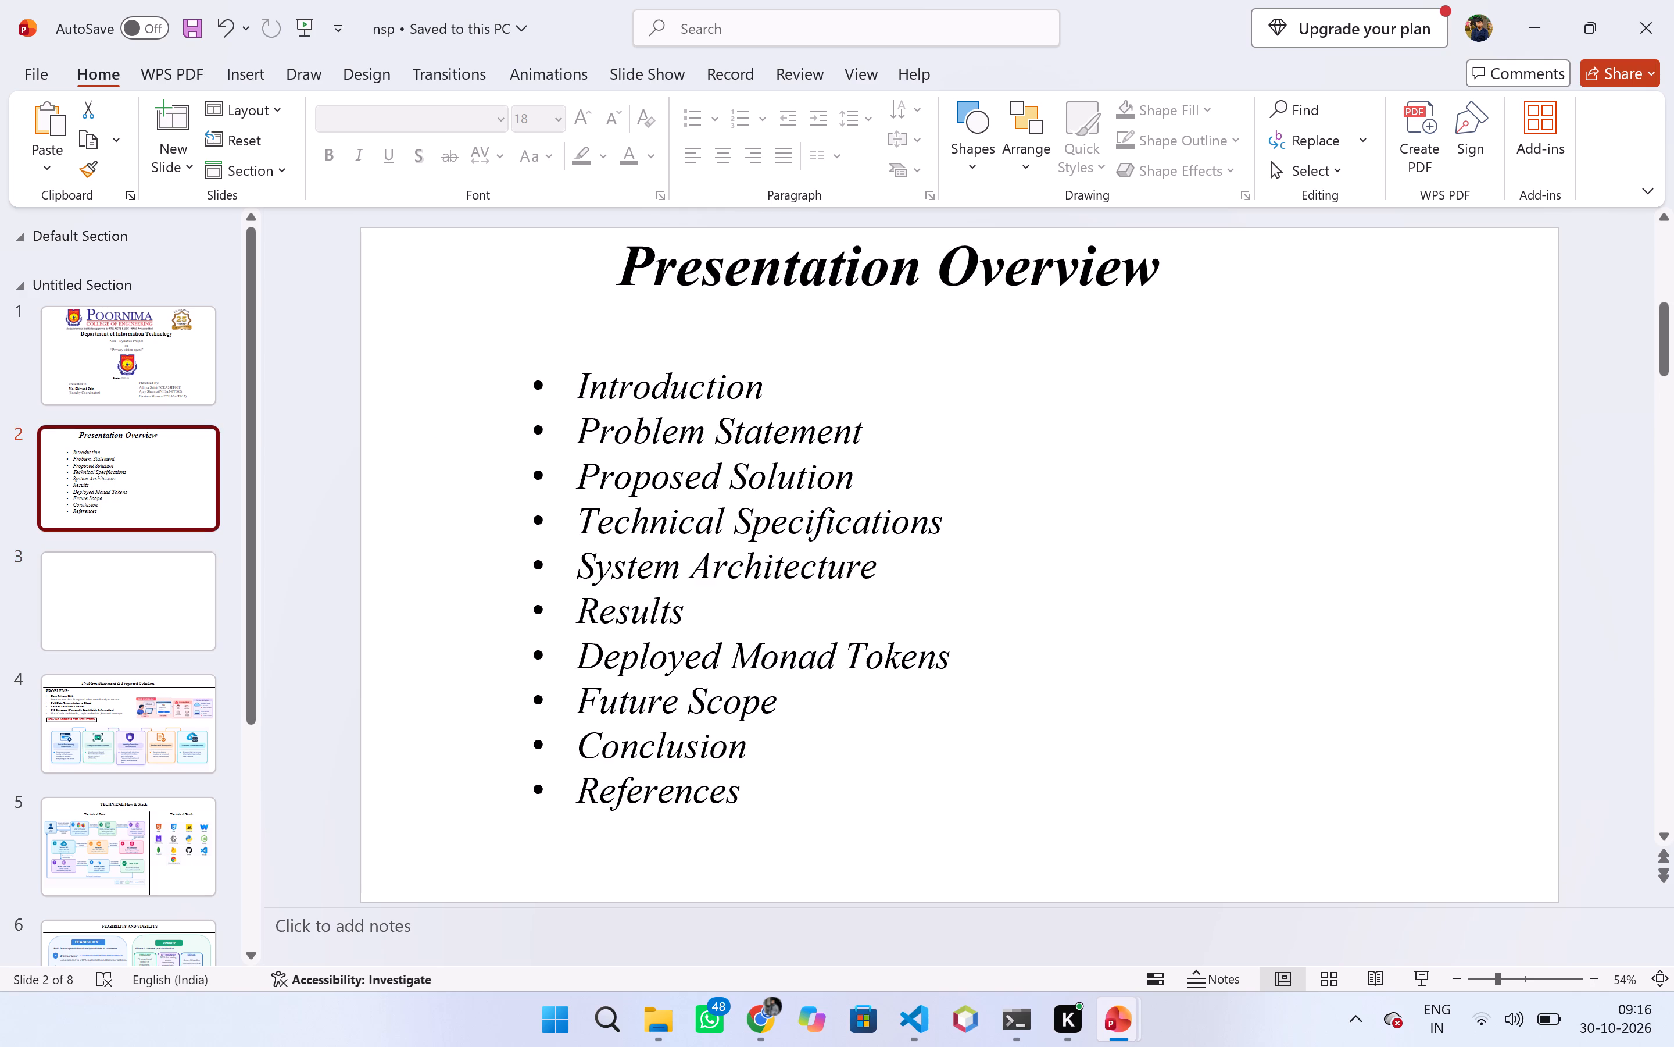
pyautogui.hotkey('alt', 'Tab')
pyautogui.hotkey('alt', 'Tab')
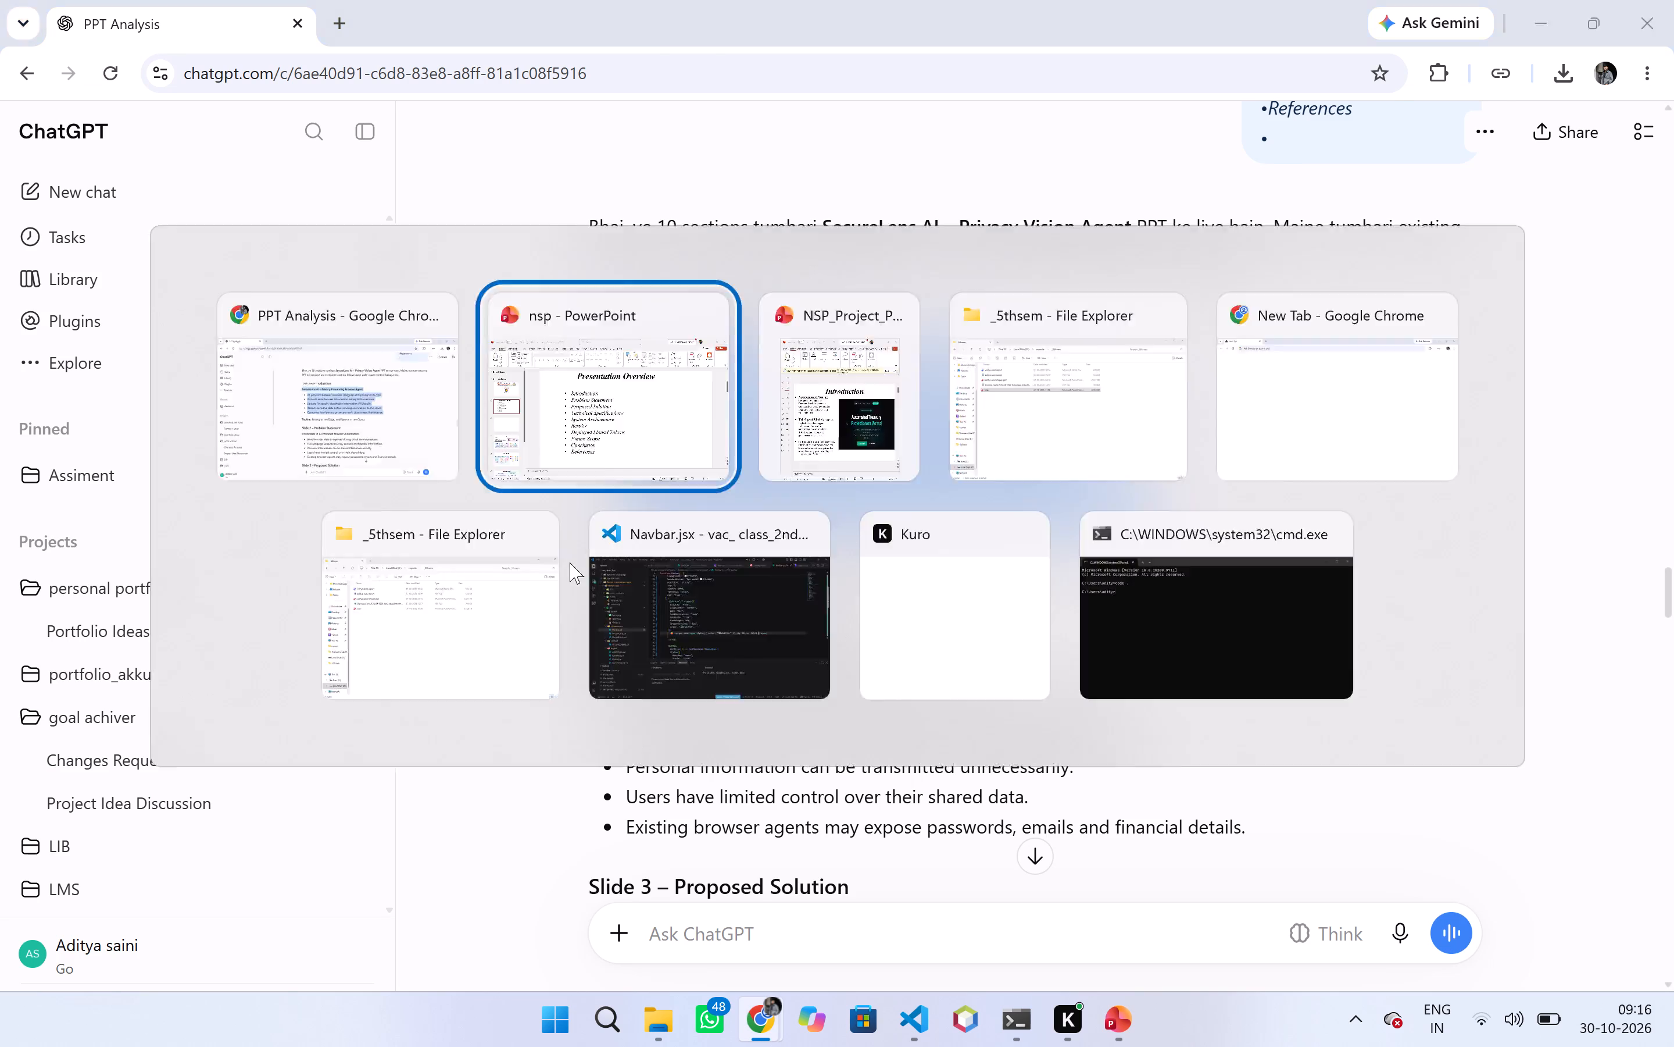
# Add a text box reading "Introduction" near the top of the blank slide 3.
pyautogui.click(186, 607)
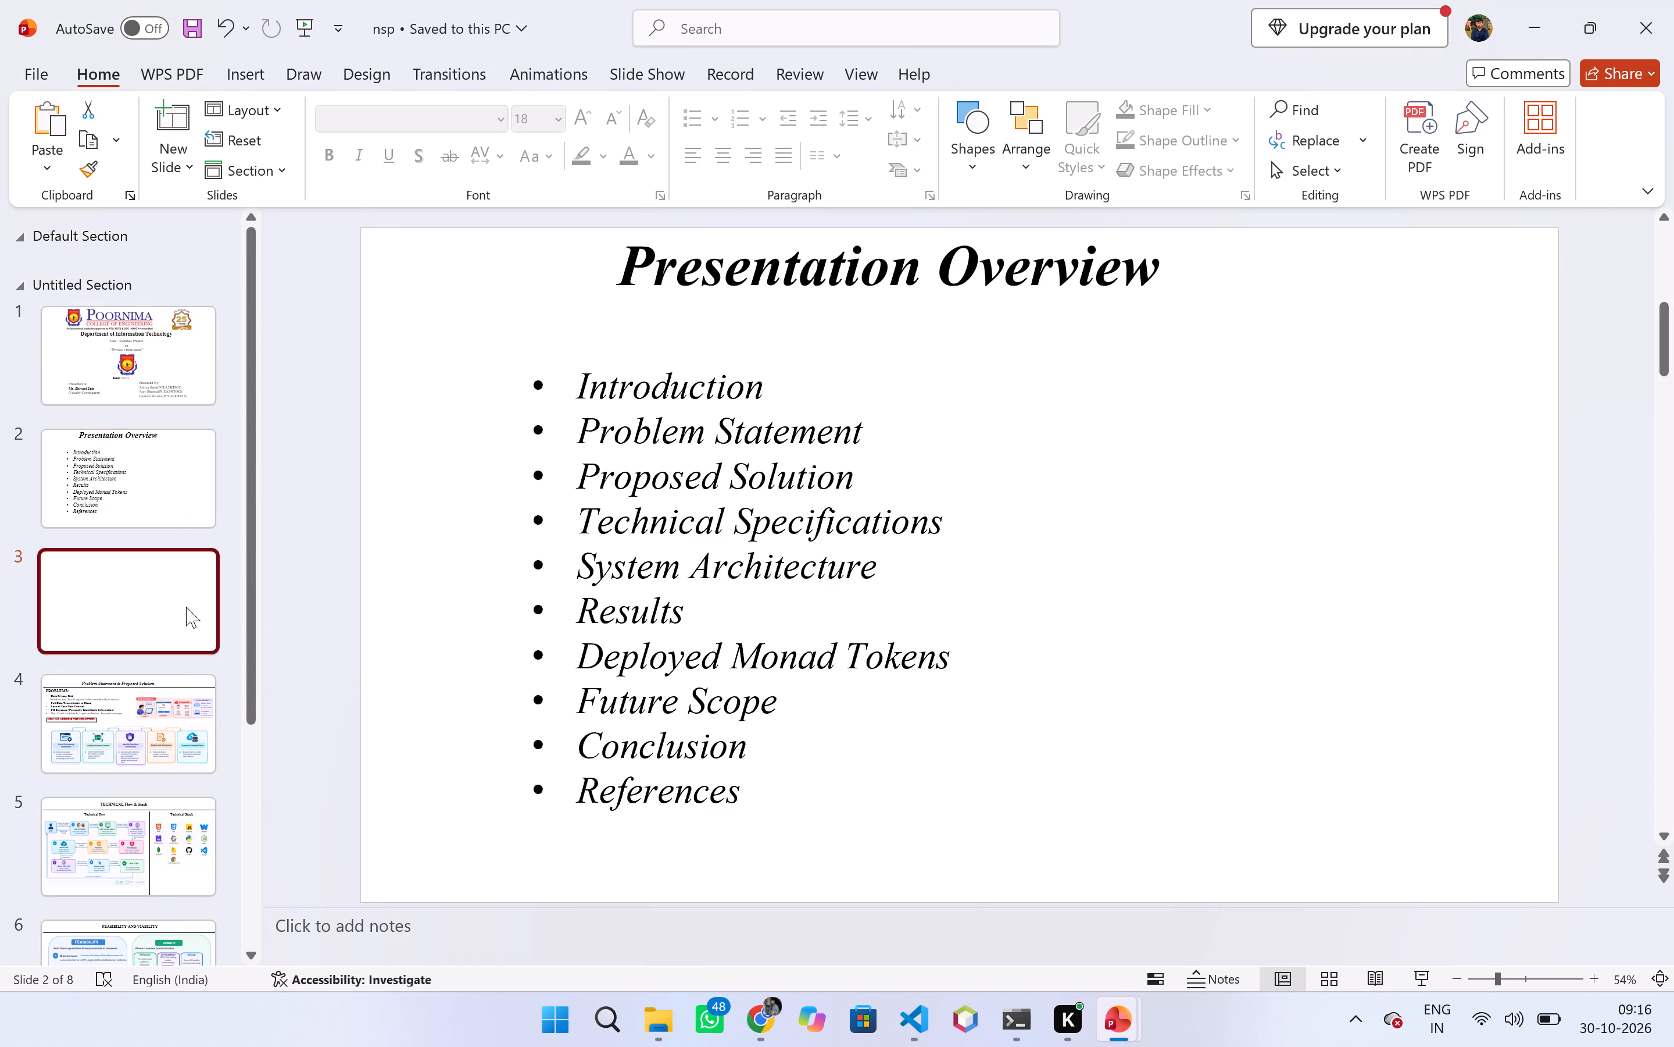
pyautogui.doubleClick(613, 301)
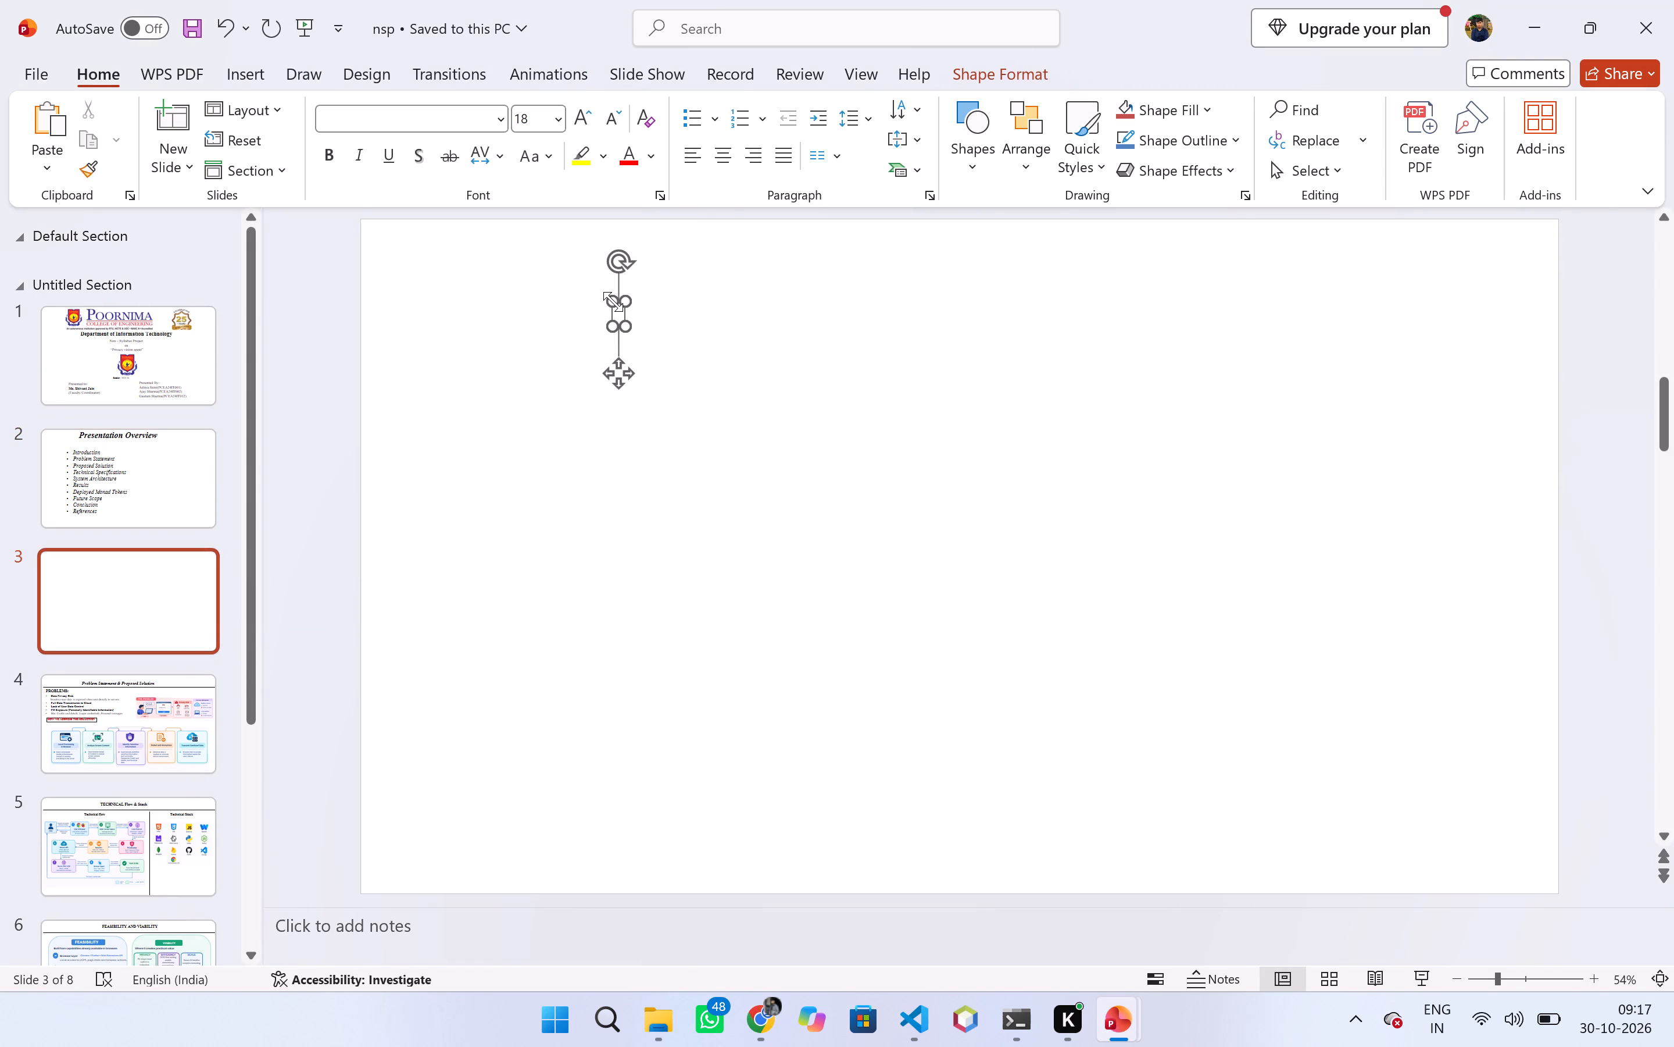
pyautogui.hotkey('shift', 'i')
pyautogui.write('ntri')
pyautogui.press('BackSpace')
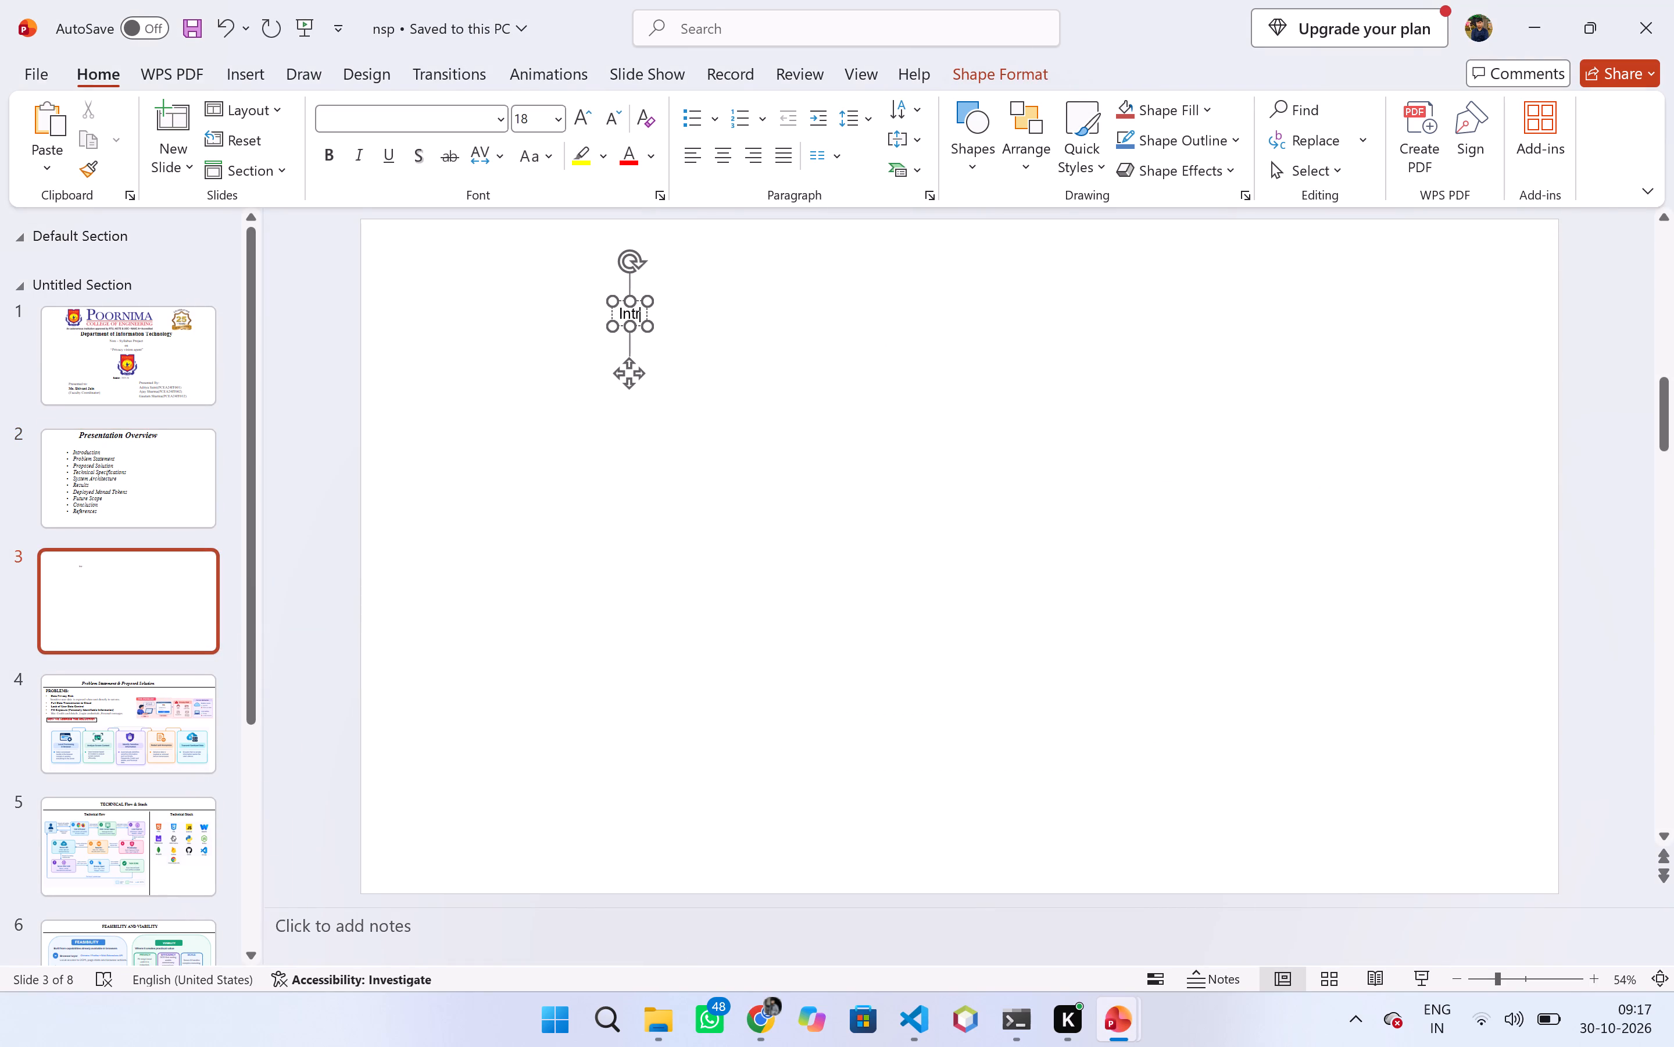
pyautogui.write('ode')
pyautogui.press('BackSpace')
pyautogui.press('BackSpace')
pyautogui.press('BackSpace')
pyautogui.press('BackSpace')
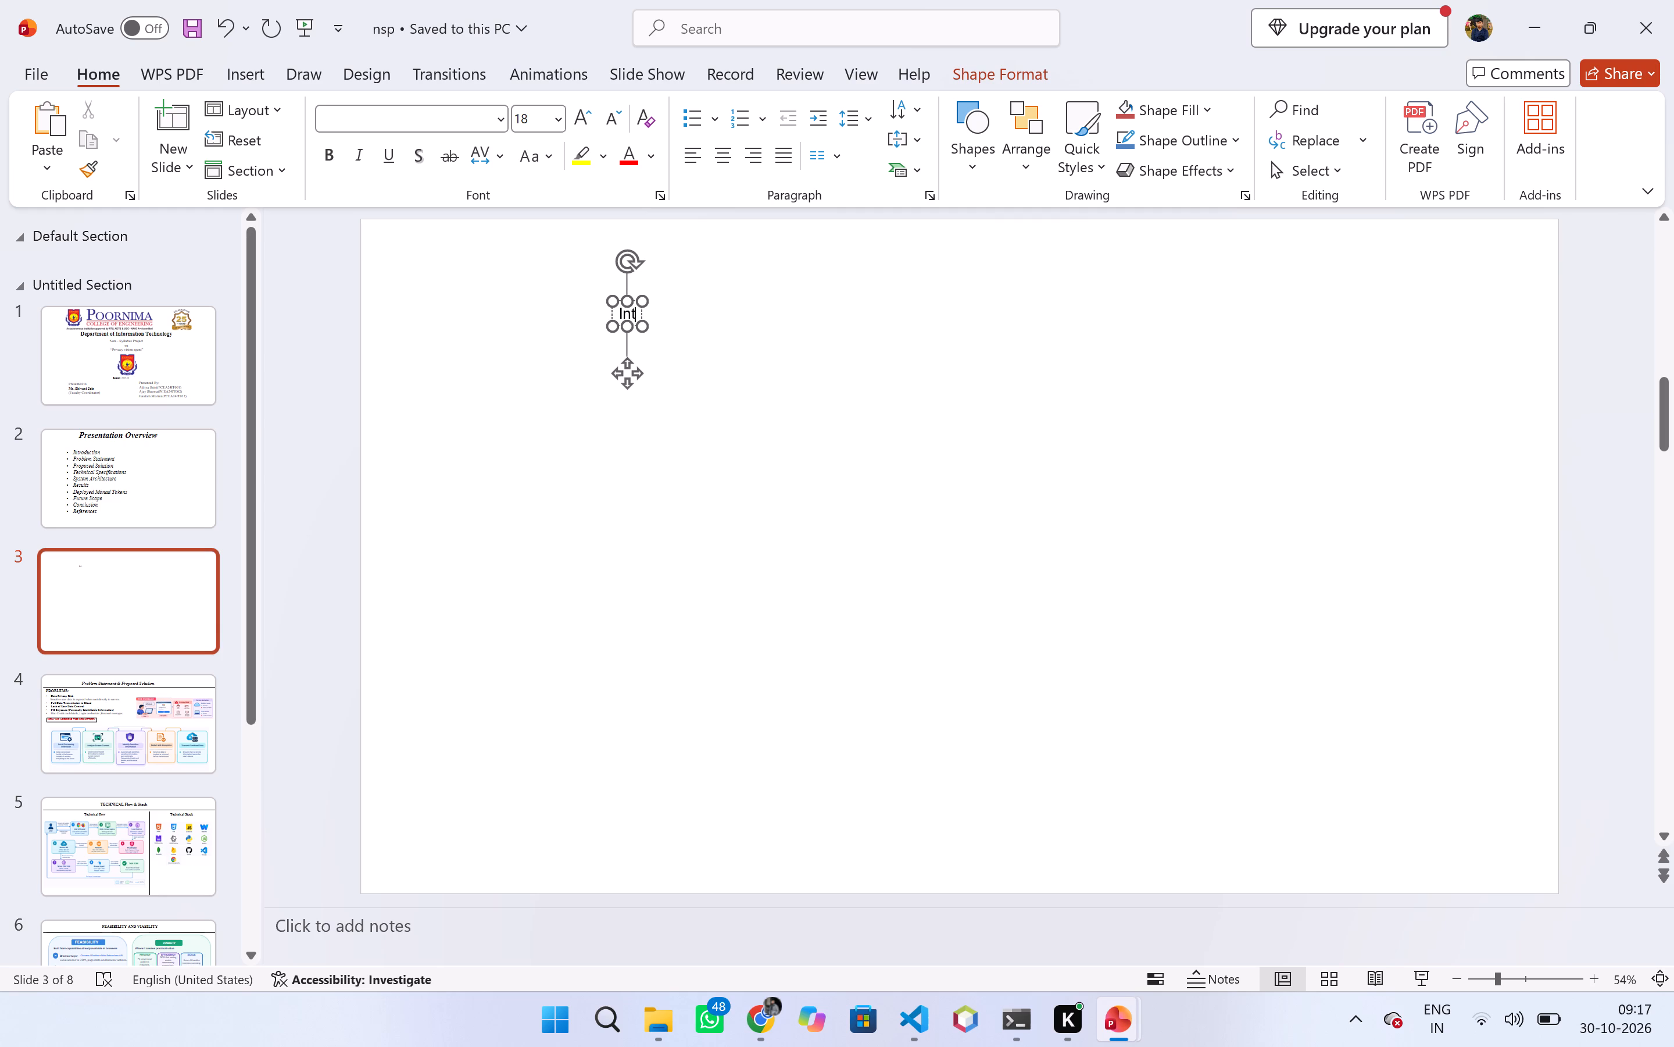
pyautogui.write('roduction')
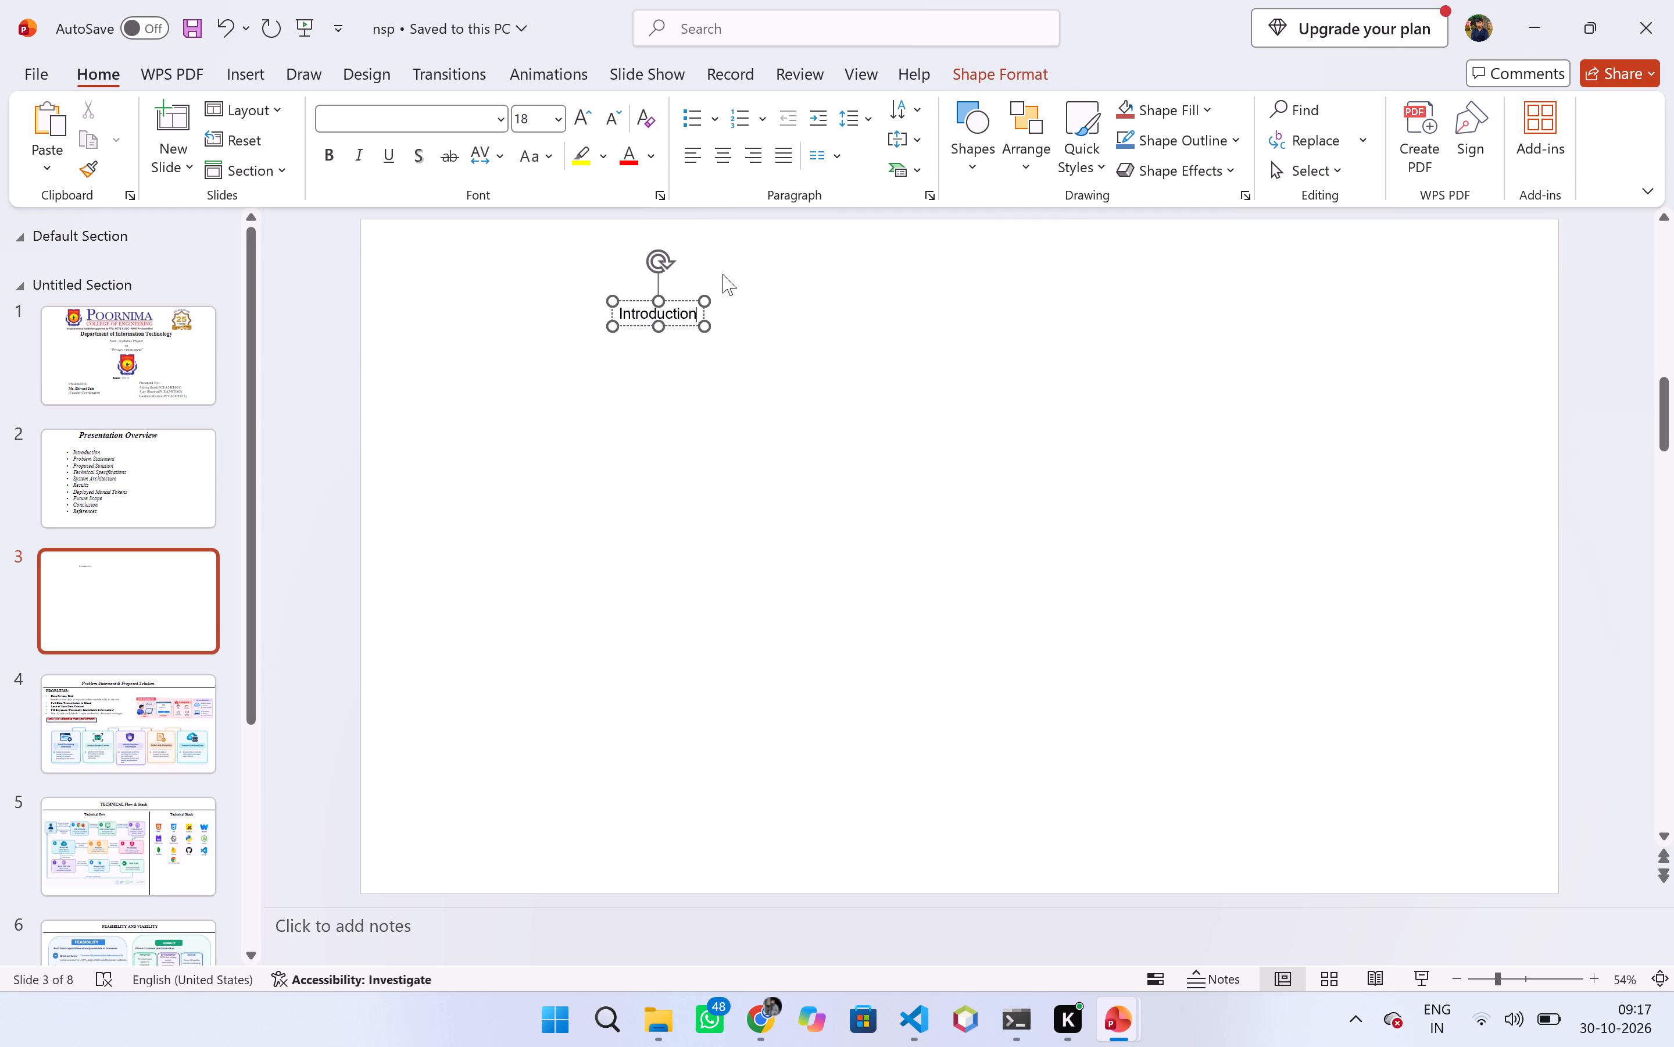
# Format the Introduction heading on slide 3 in bold Times New Roman at size 56.
pyautogui.click(695, 353)
pyautogui.moveTo(695, 353); pyautogui.dragTo(746, 325)
pyautogui.click(746, 325)
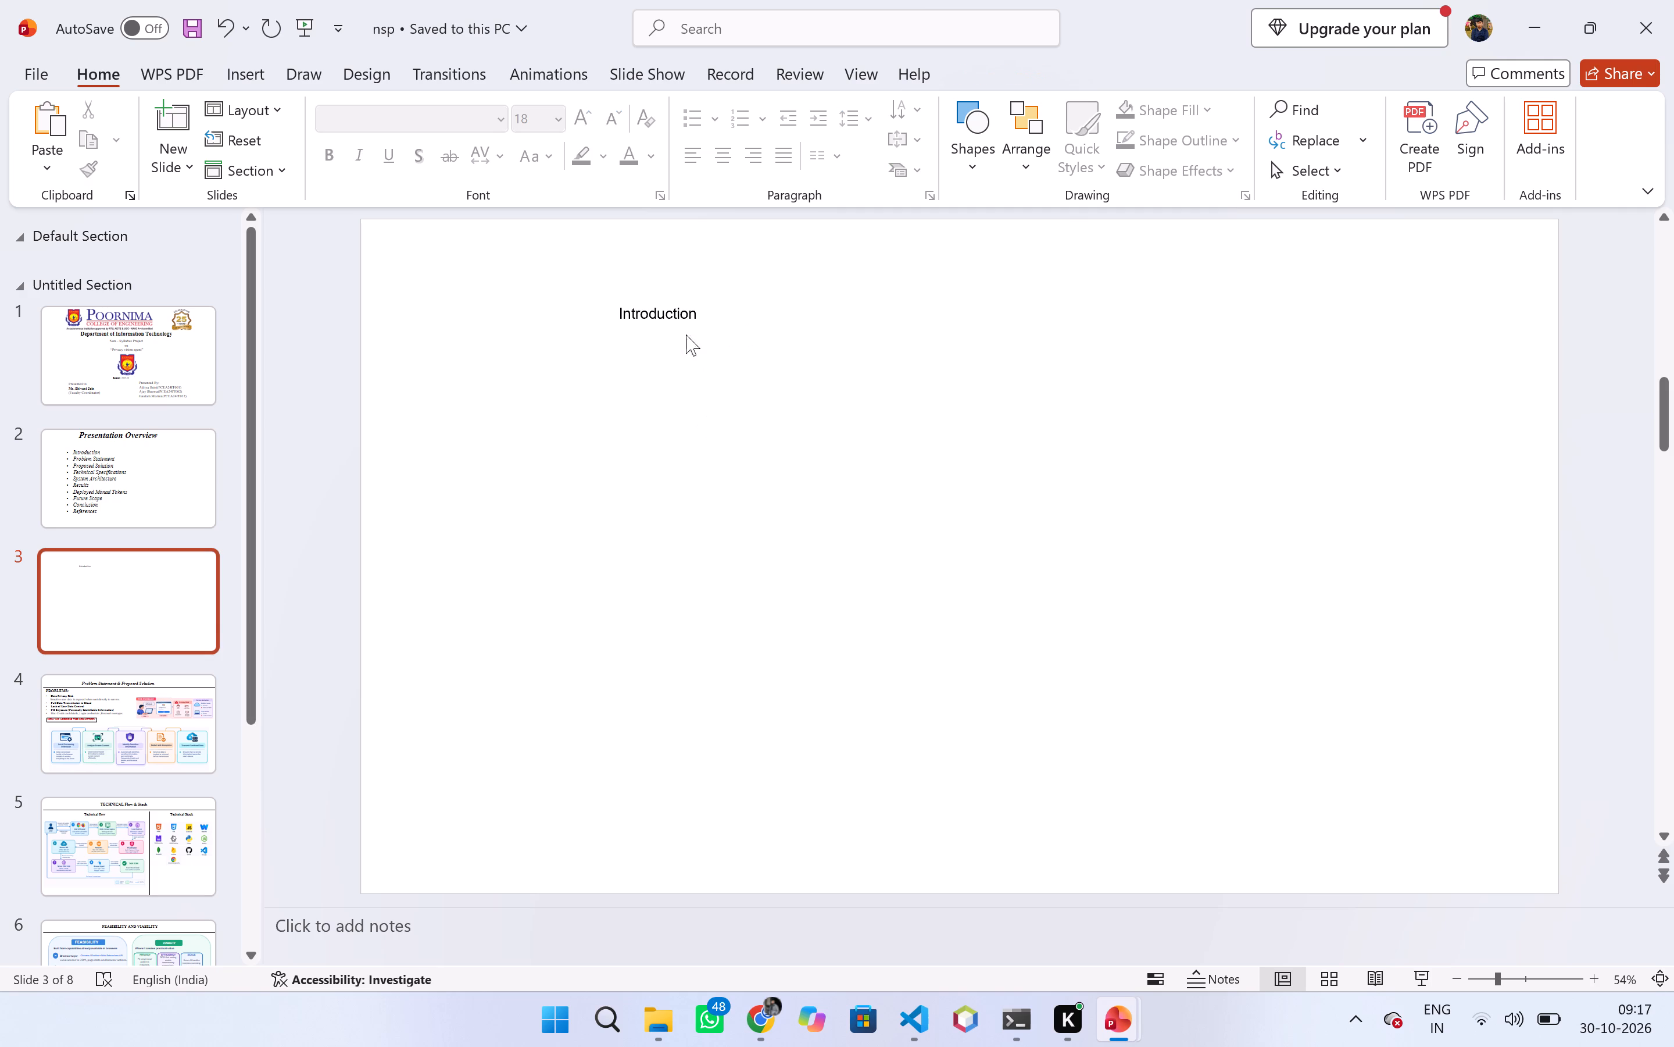
pyautogui.tripleClick(612, 315)
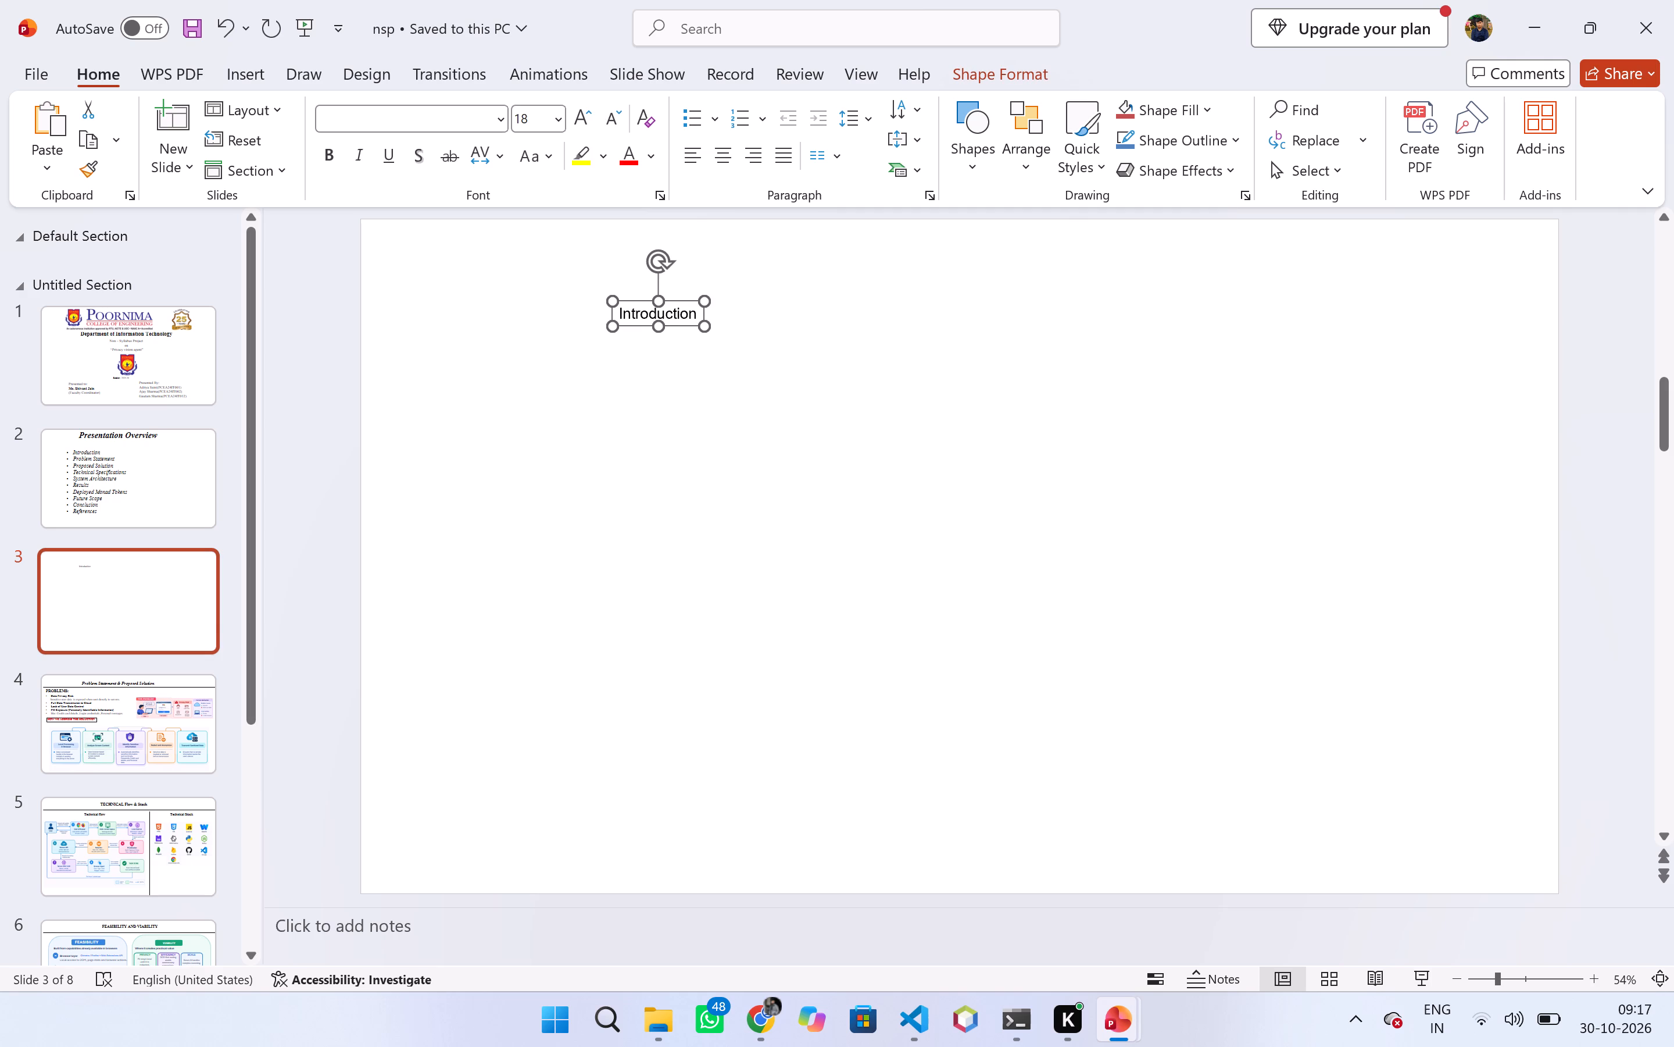
pyautogui.hotkey('ctrl', 'a')
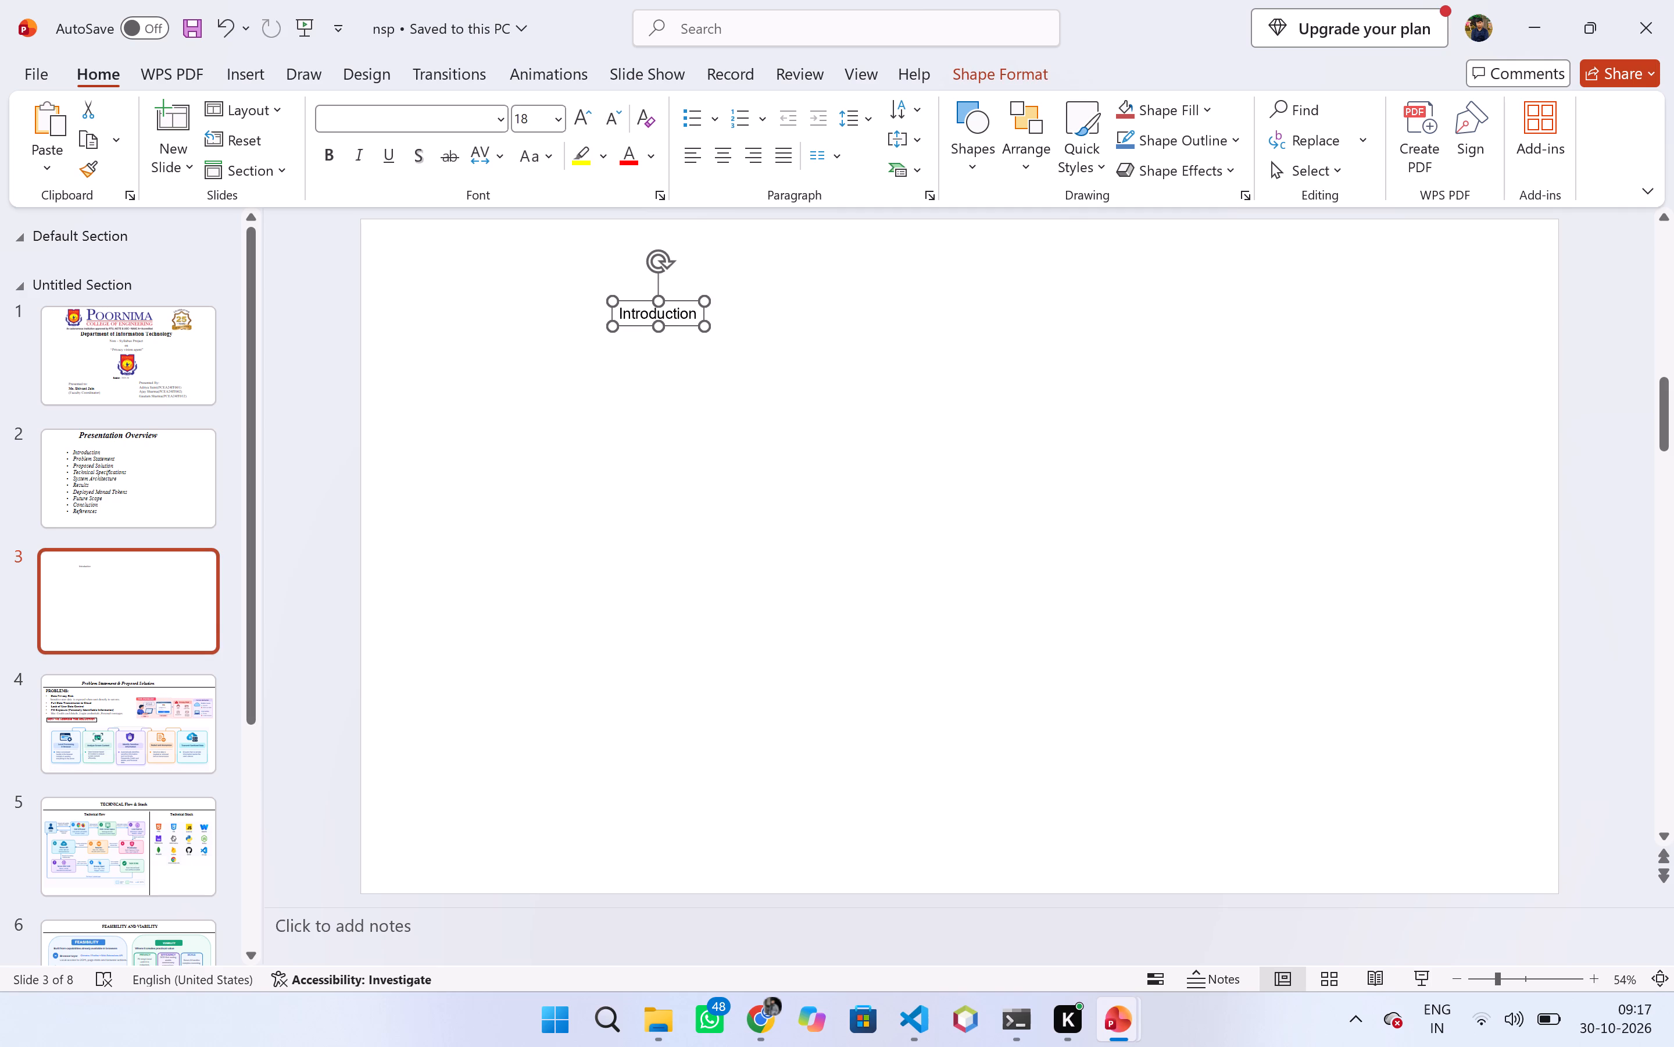
pyautogui.click(699, 312)
pyautogui.tripleClick(691, 309)
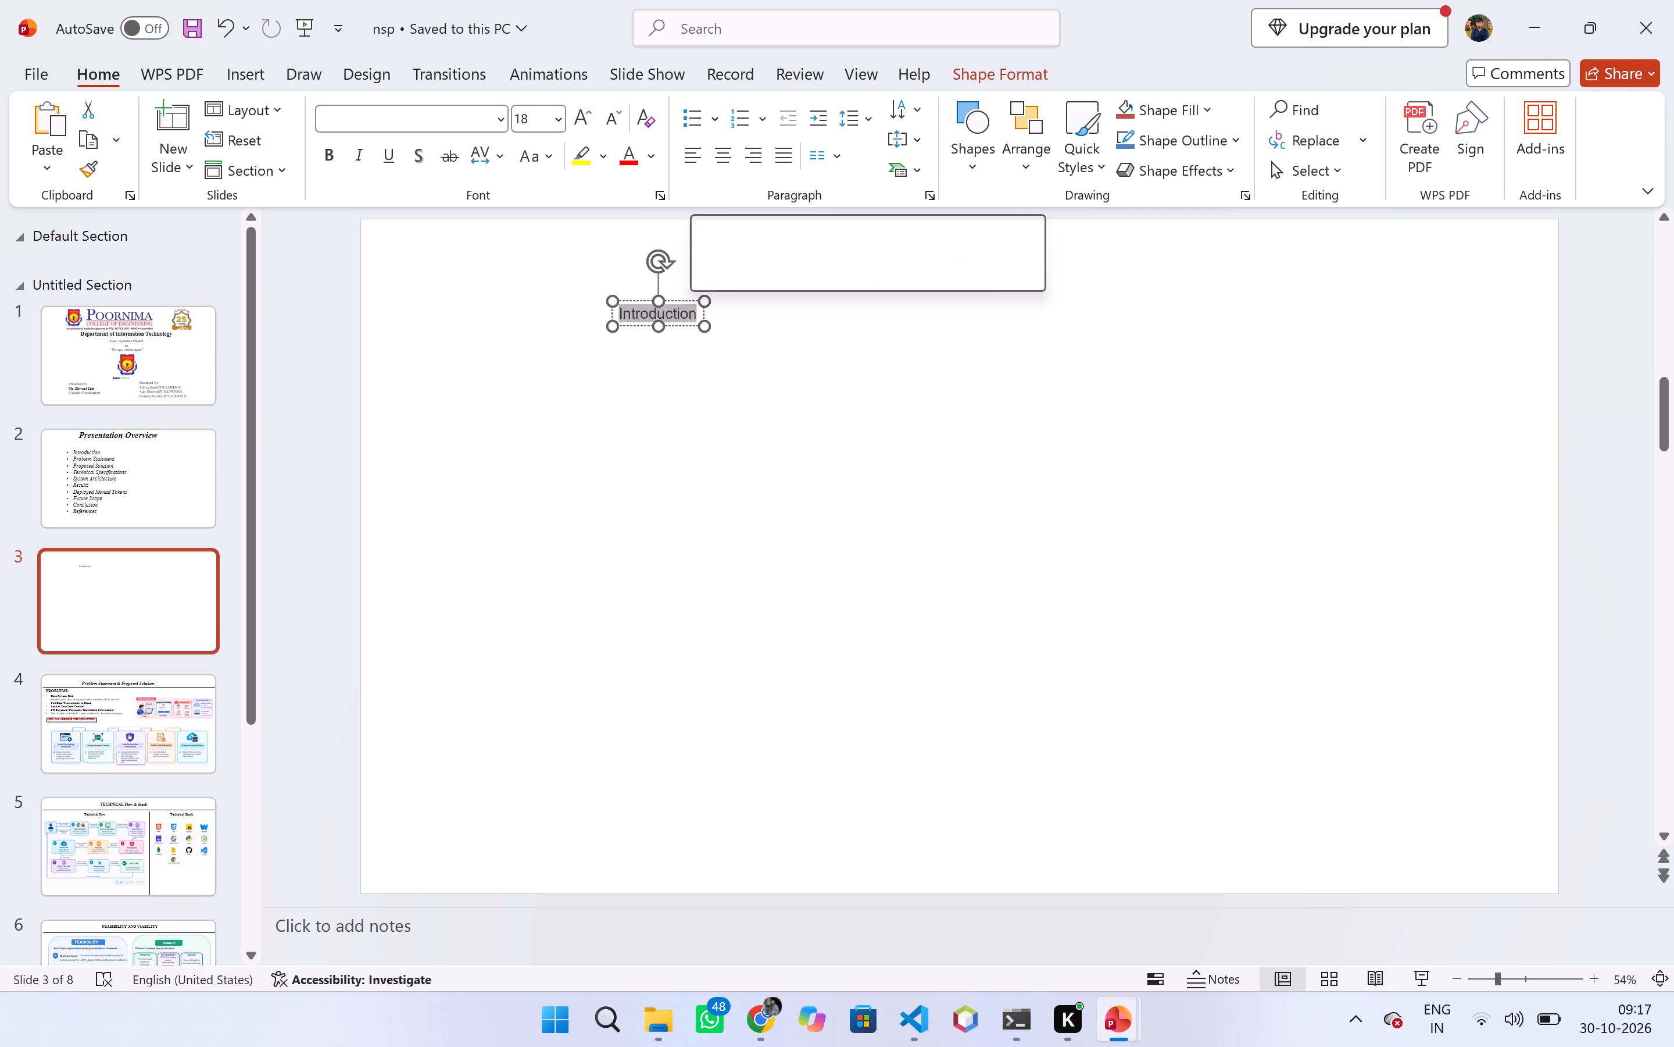
pyautogui.doubleClick(691, 309)
pyautogui.click(752, 236)
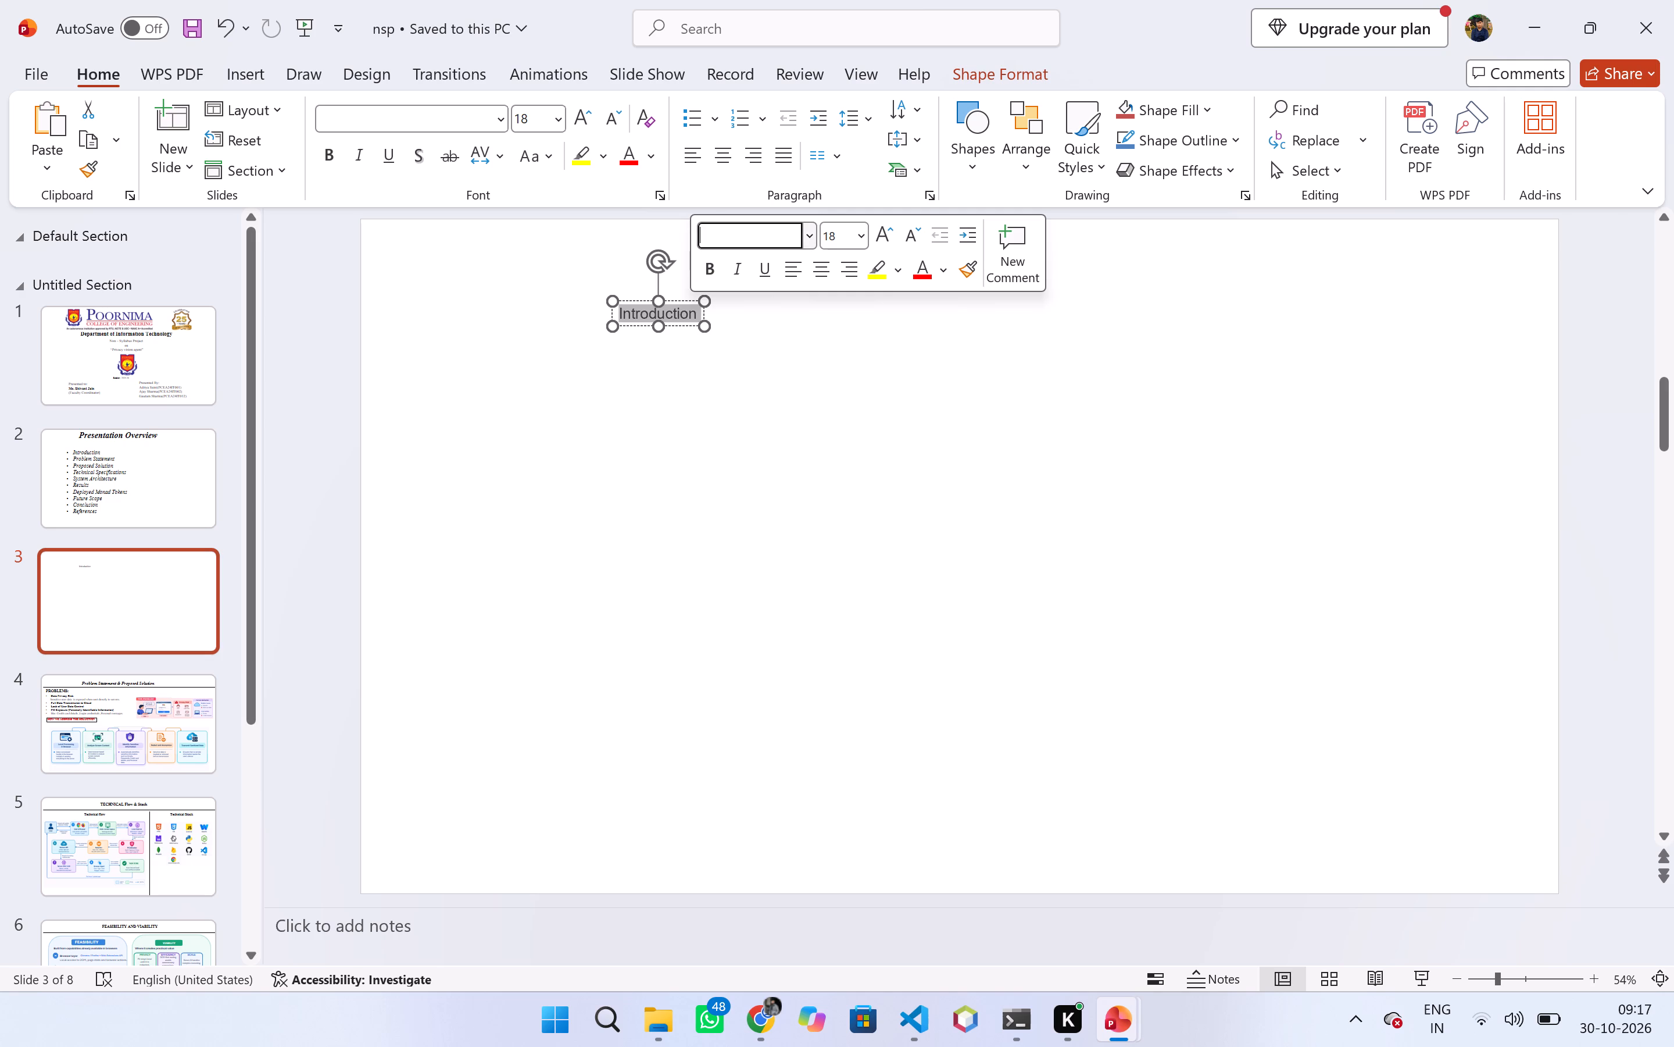
pyautogui.write('tim')
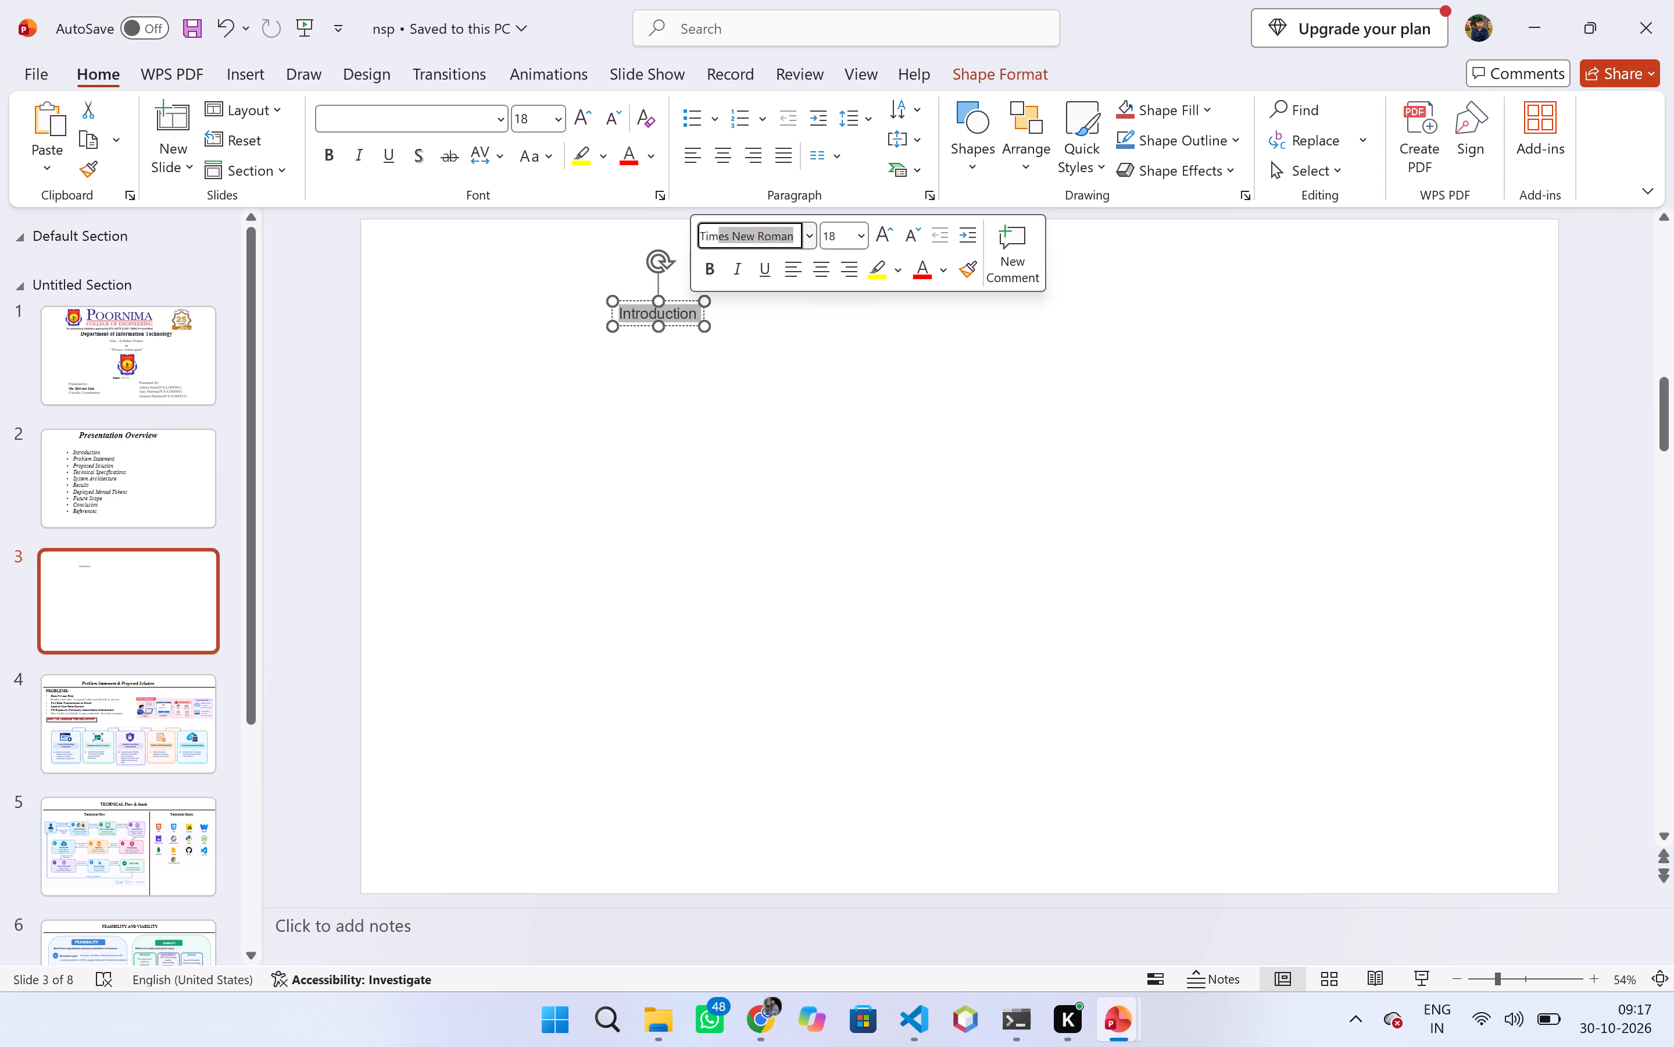
pyautogui.press('Tab')
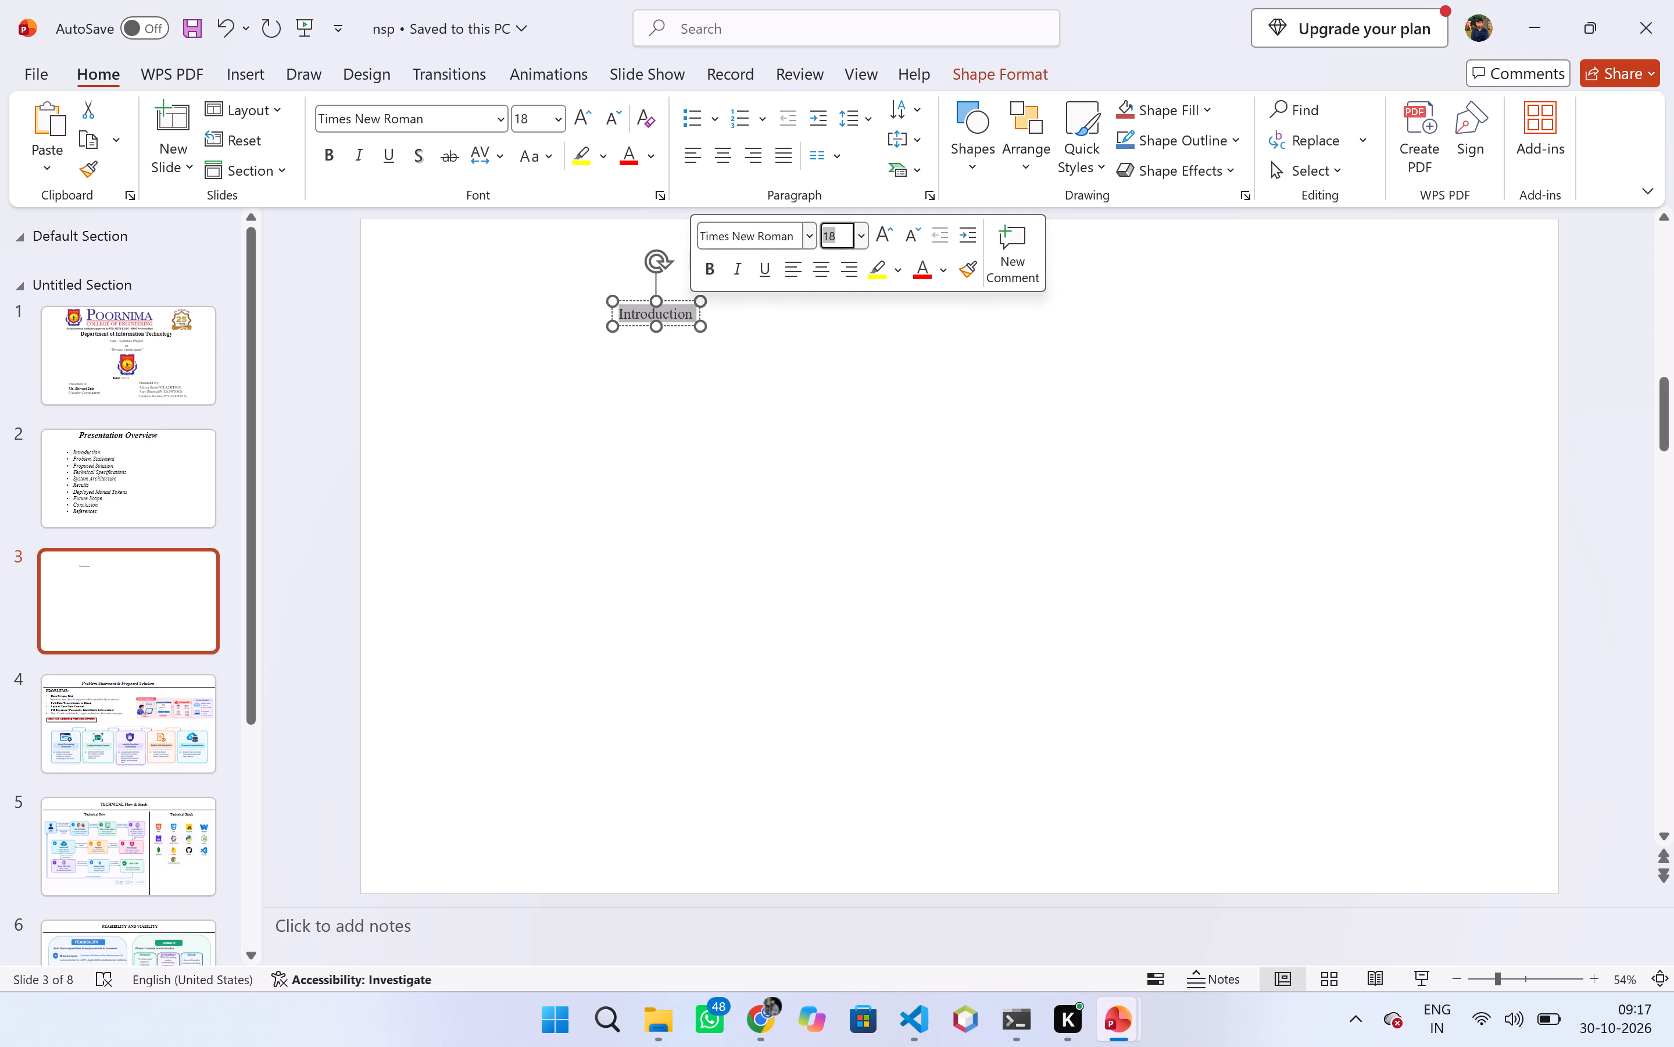
pyautogui.write('56')
pyautogui.click(712, 263)
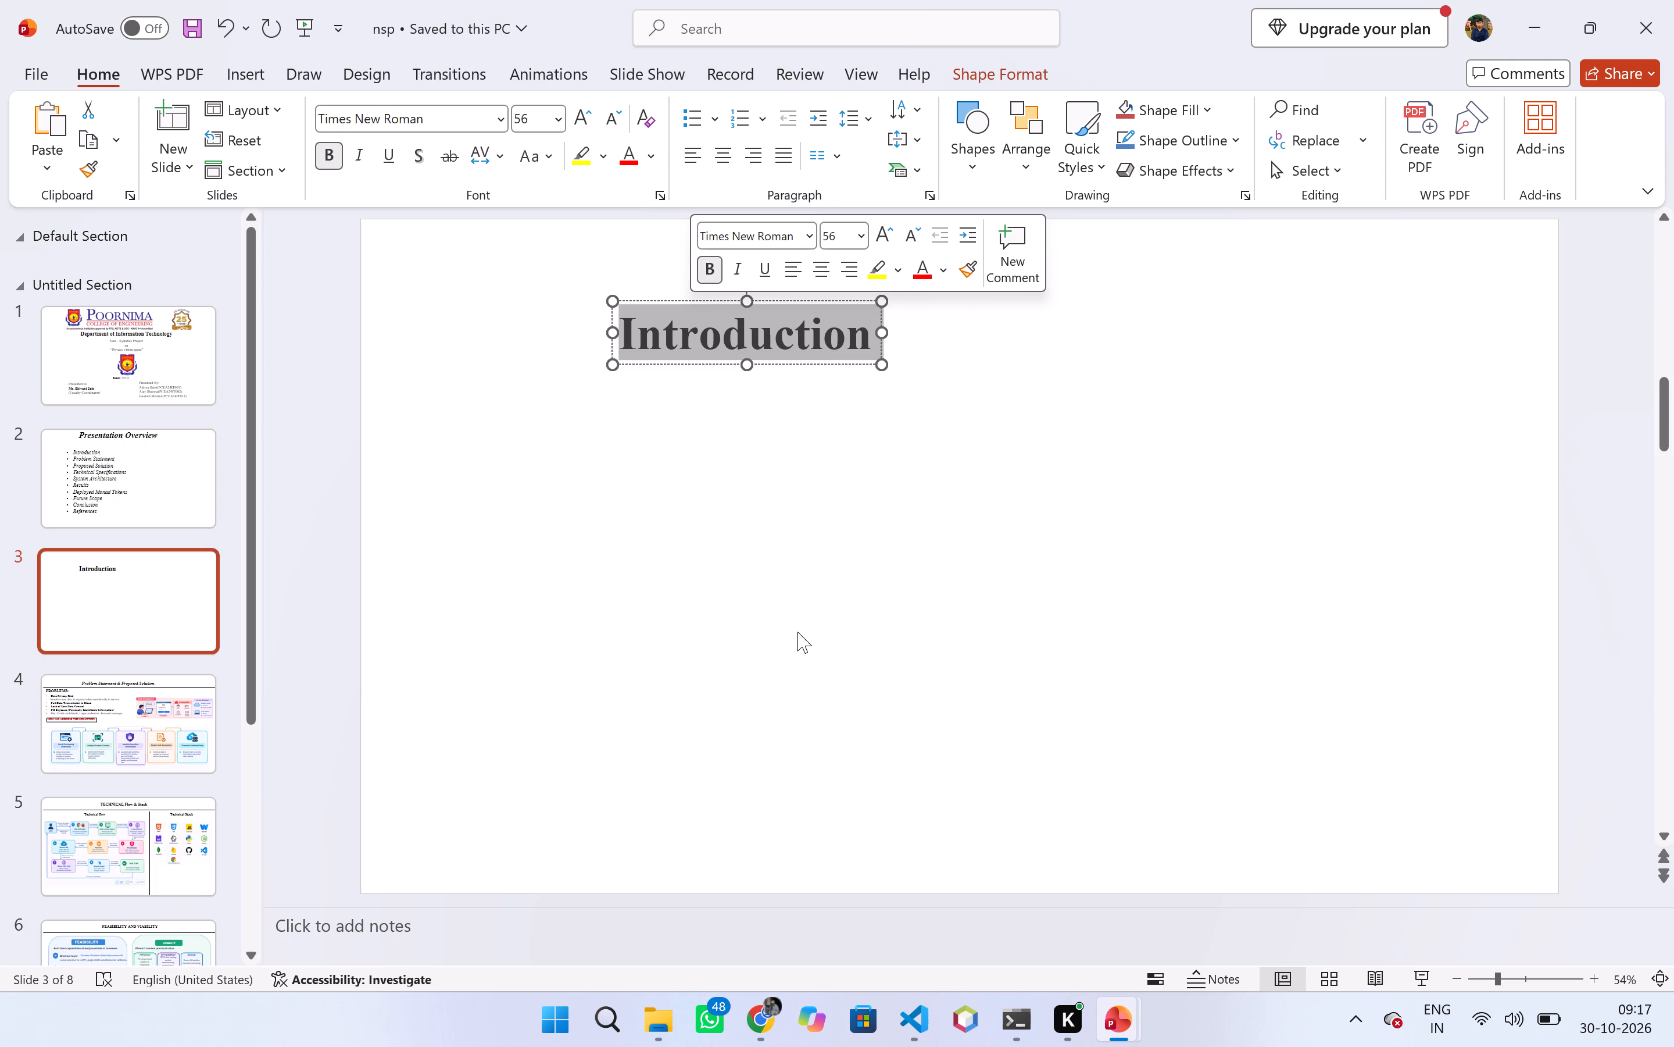
# Centre-align the text of the Introduction heading.
pyautogui.click(728, 157)
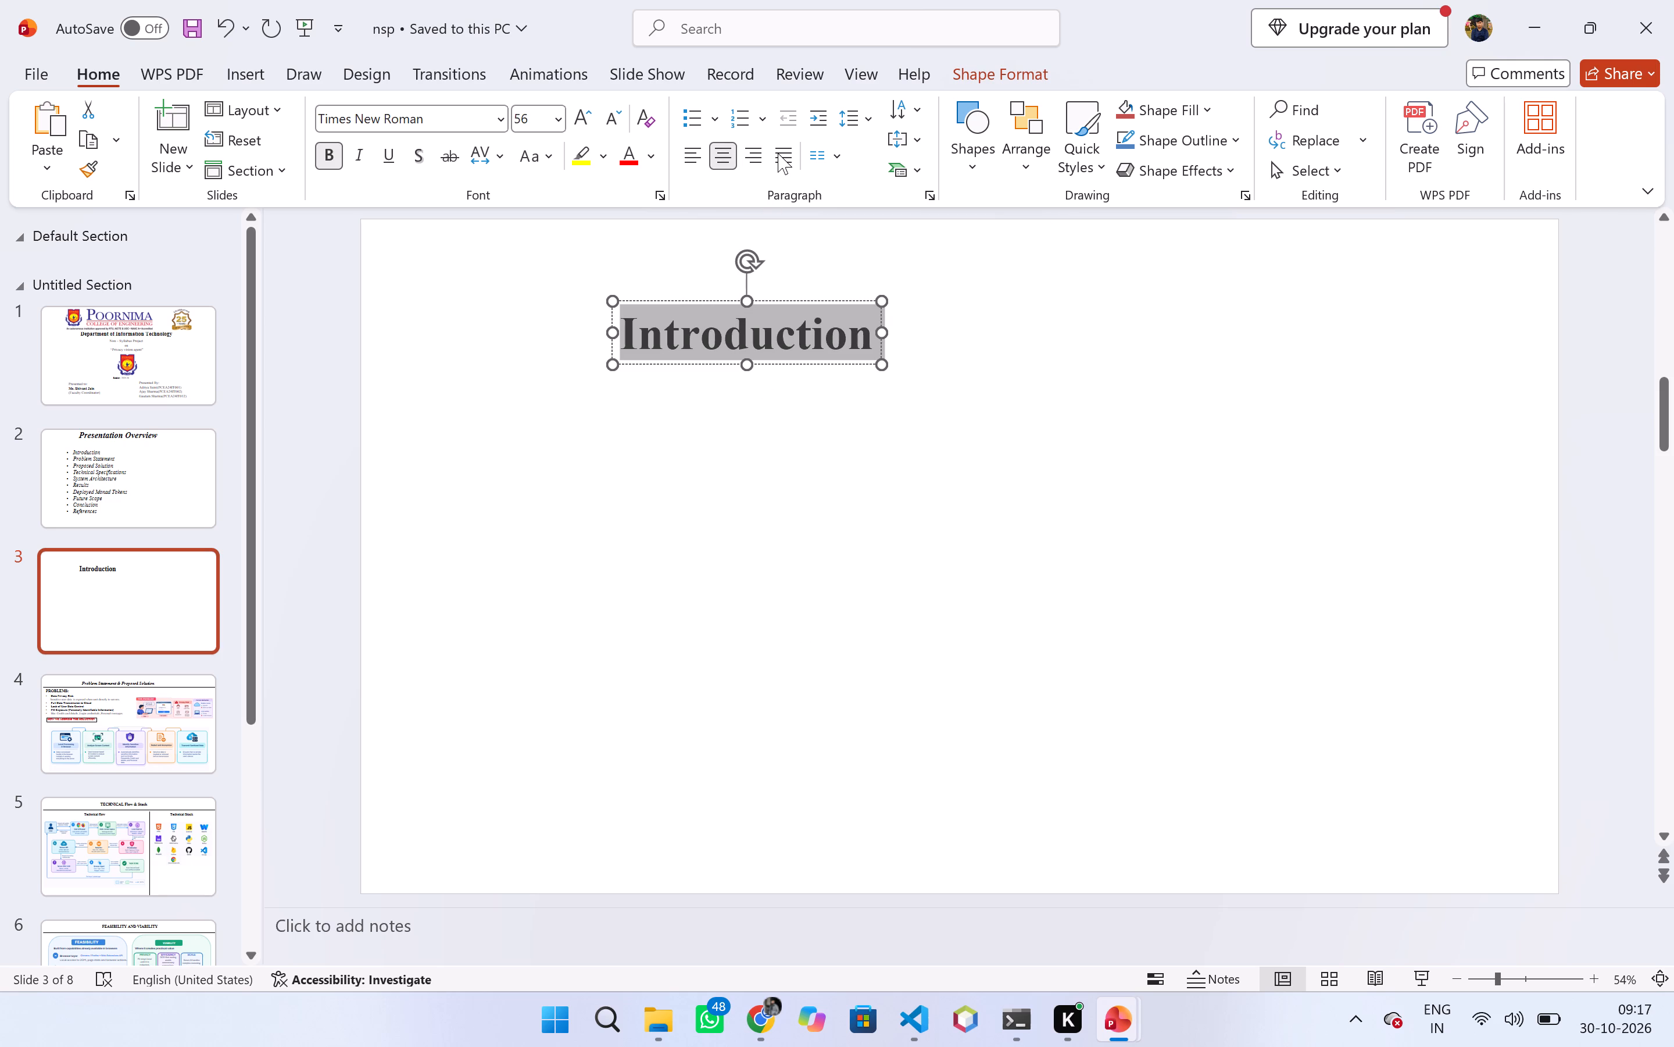
pyautogui.click(778, 153)
pyautogui.click(720, 156)
pyautogui.click(754, 471)
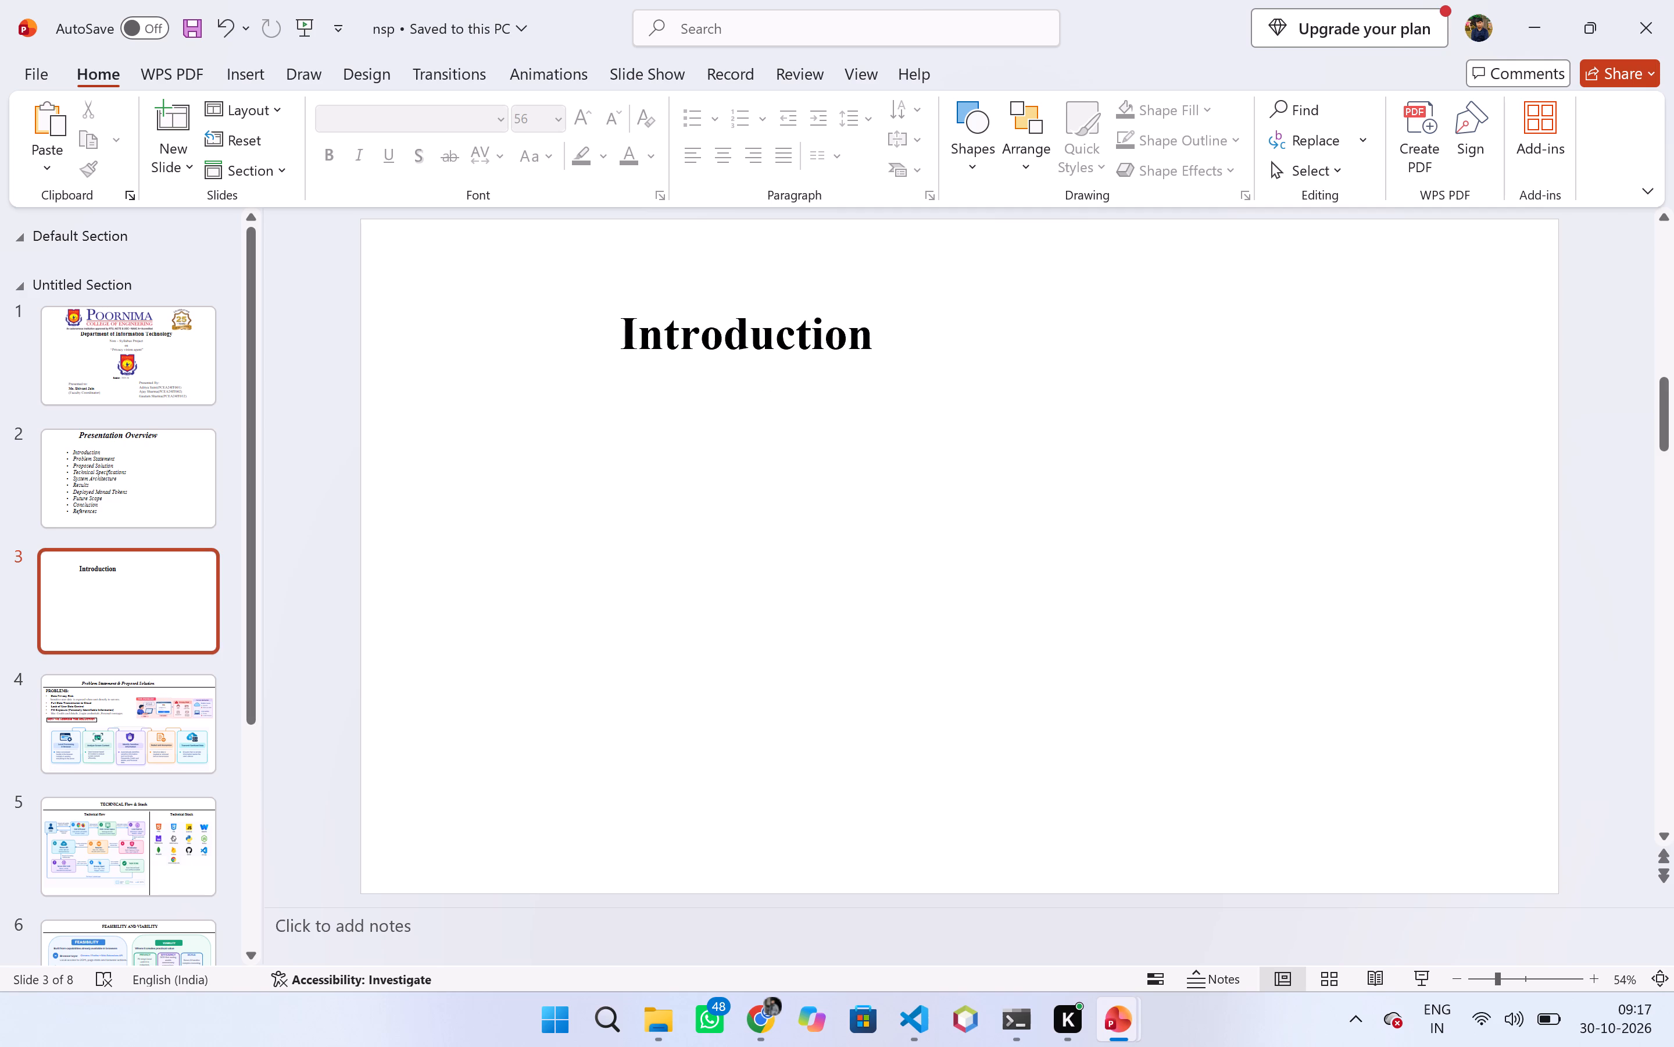
# Move the Introduction heading to the top centre of slide 3.
pyautogui.moveTo(879, 329); pyautogui.dragTo(965, 276)
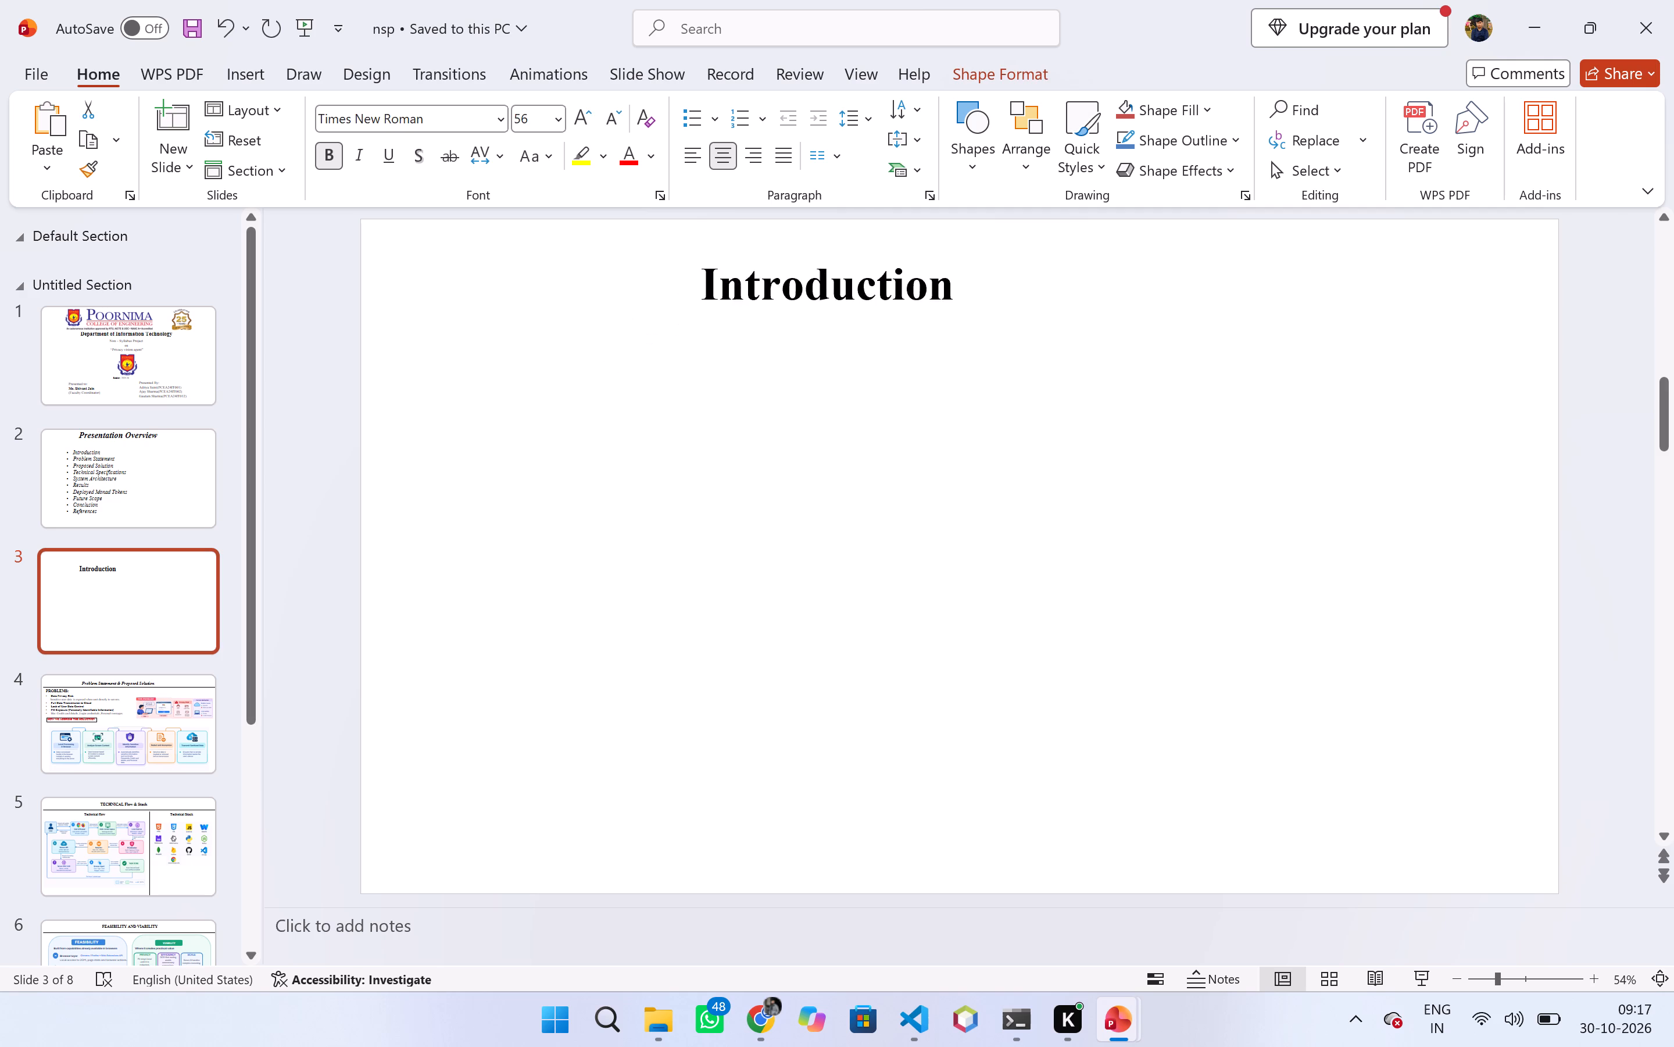
pyautogui.moveTo(965, 276); pyautogui.dragTo(1064, 261)
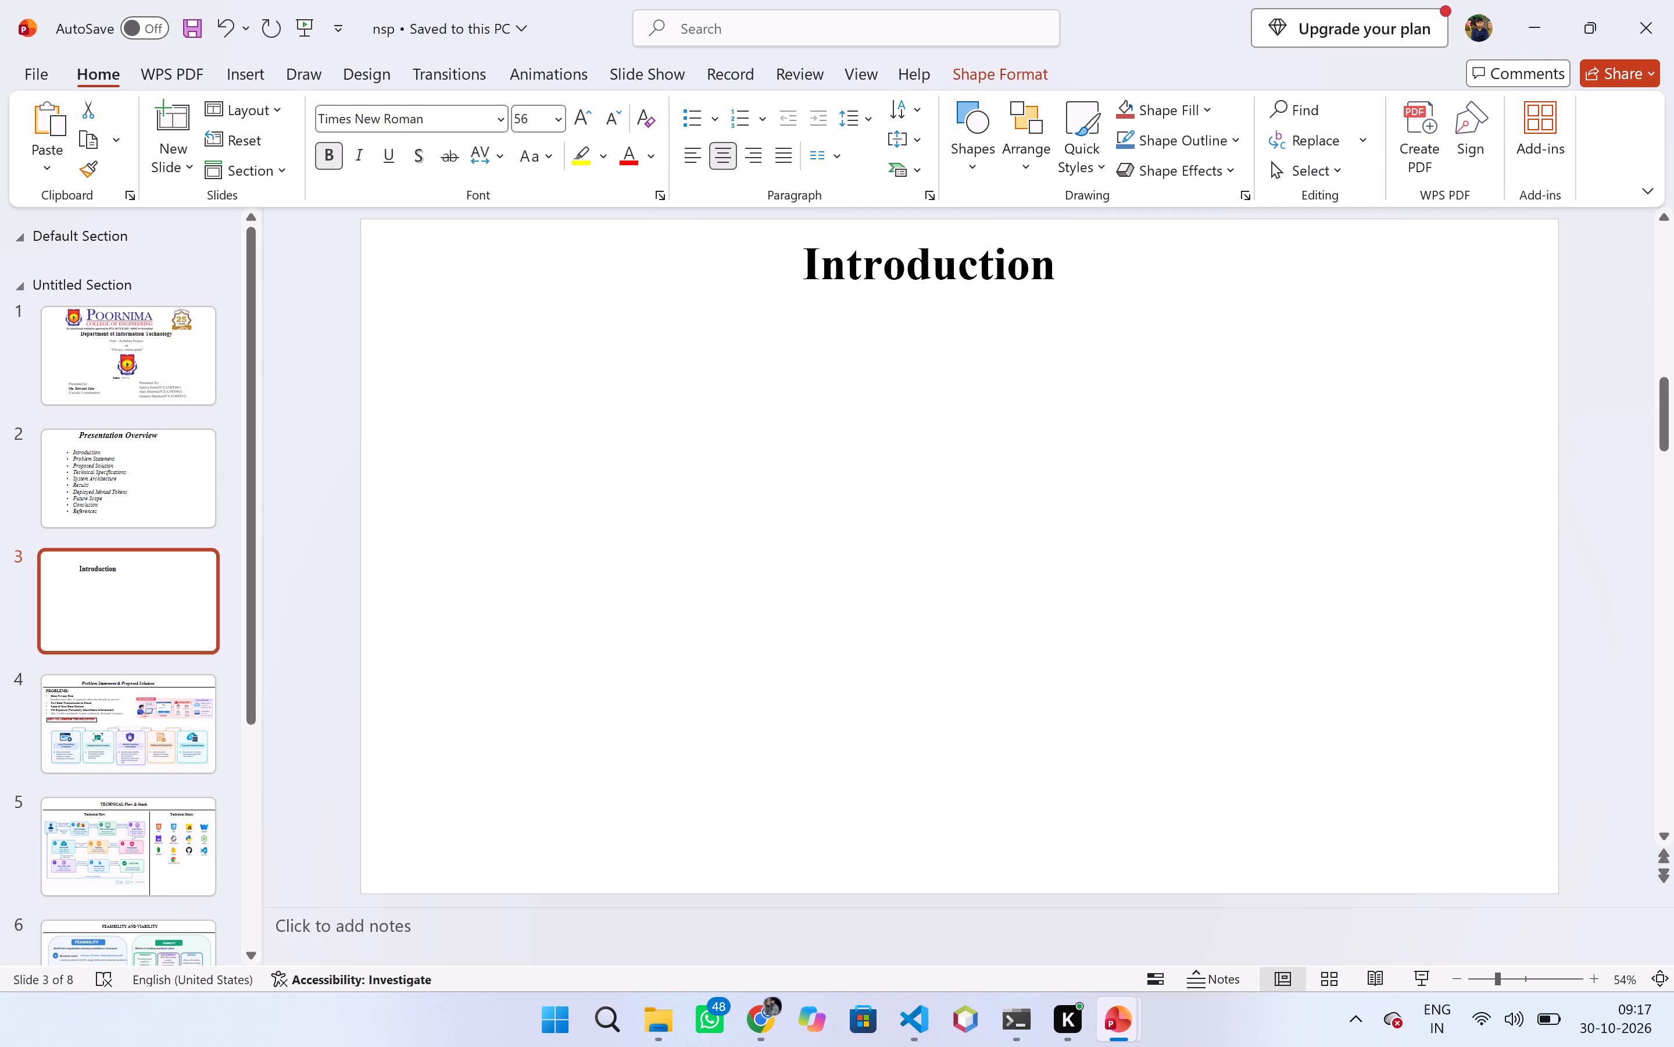
pyautogui.moveTo(1064, 261); pyautogui.dragTo(1062, 261)
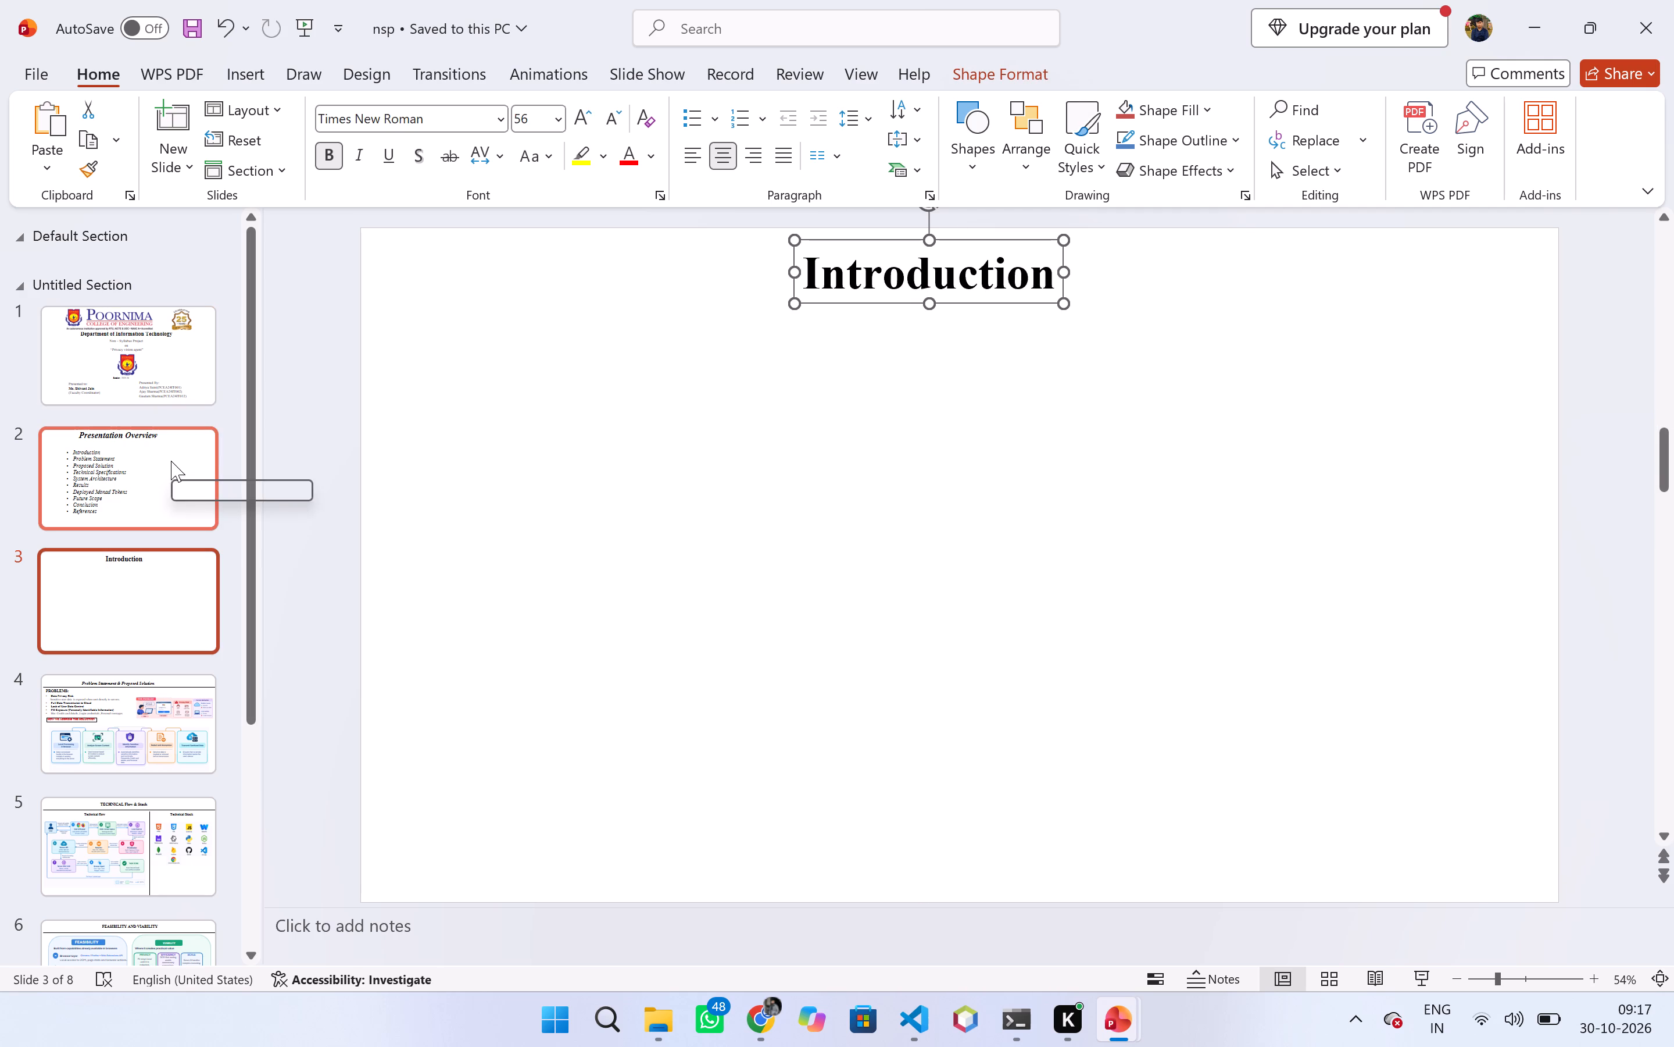
# Match the Introduction heading's font size to the Presentation Overview title on slide 2 by setting it to 70.
pyautogui.click(171, 464)
pyautogui.click(157, 614)
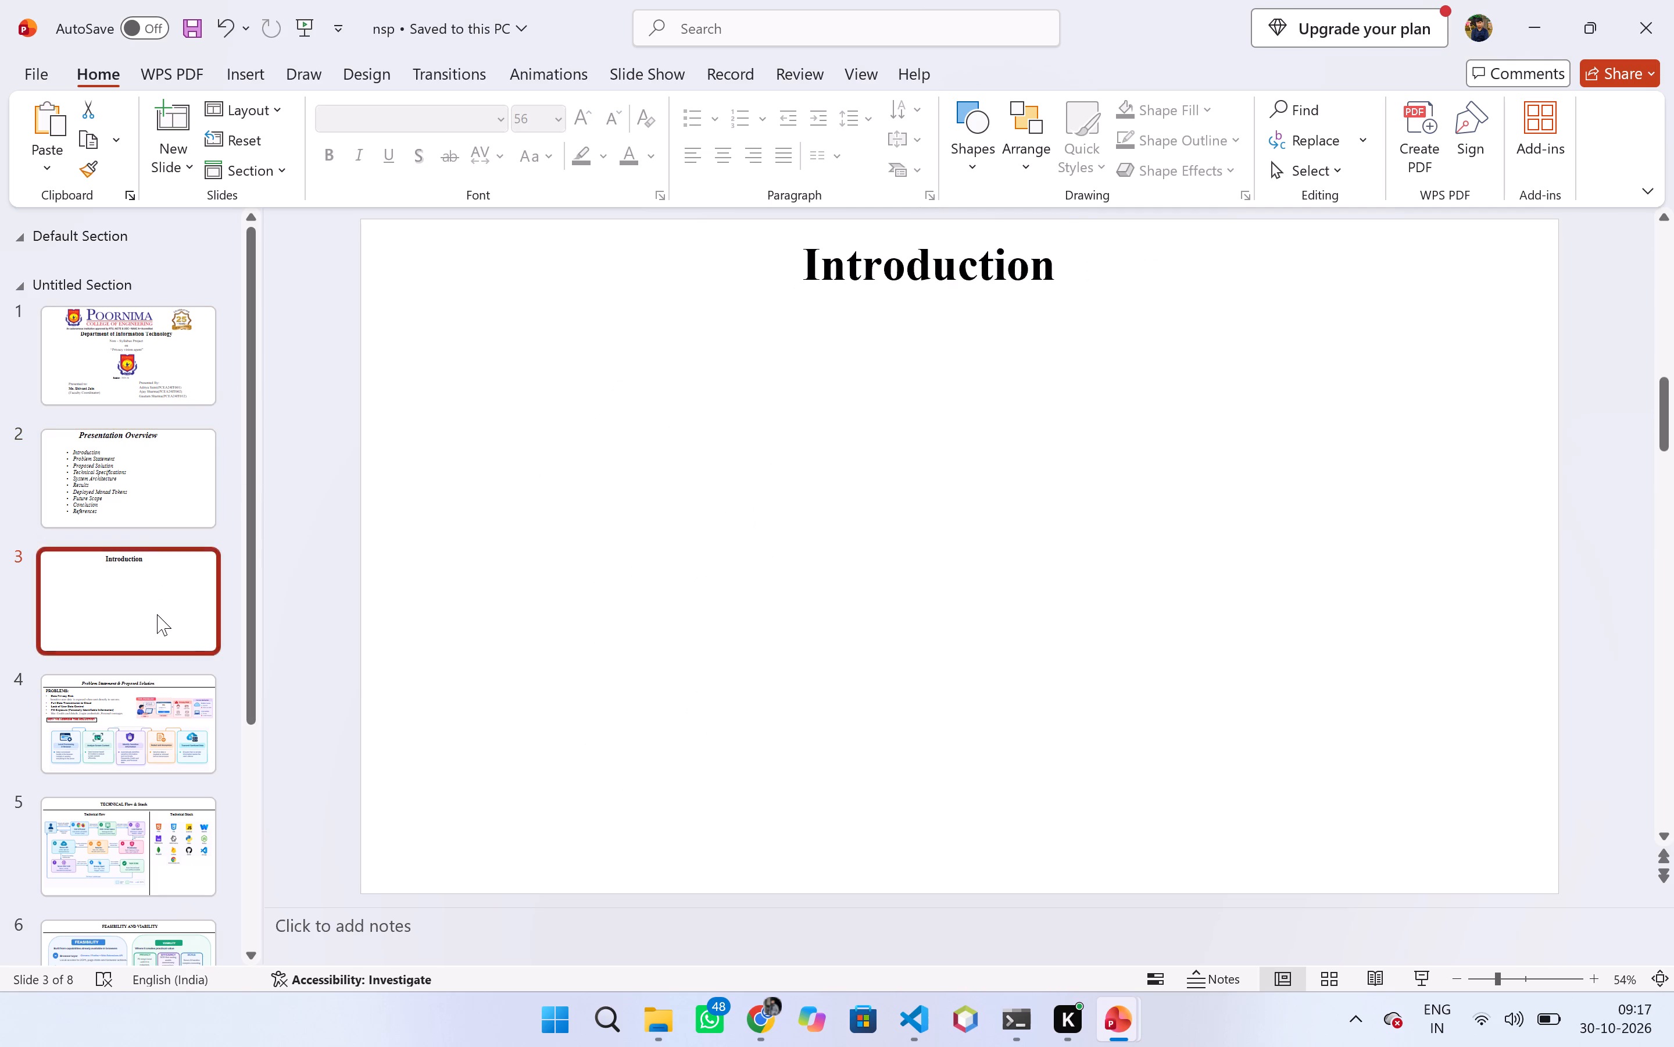
pyautogui.click(141, 389)
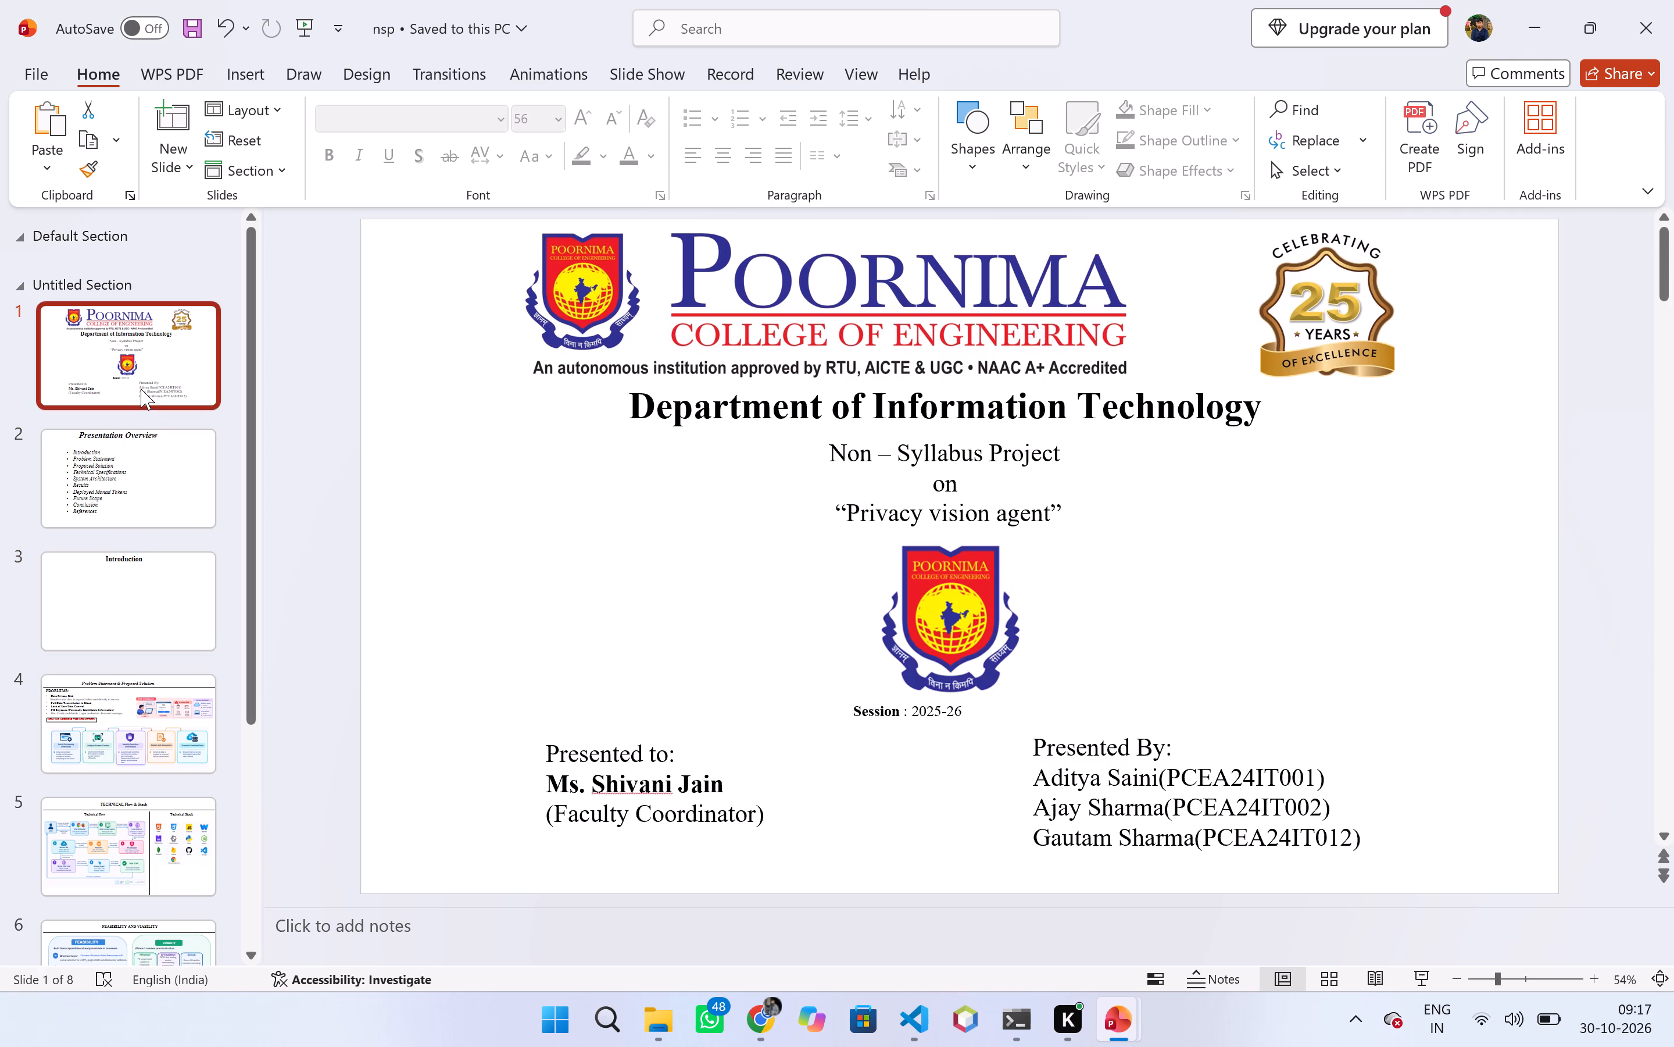
pyautogui.click(151, 457)
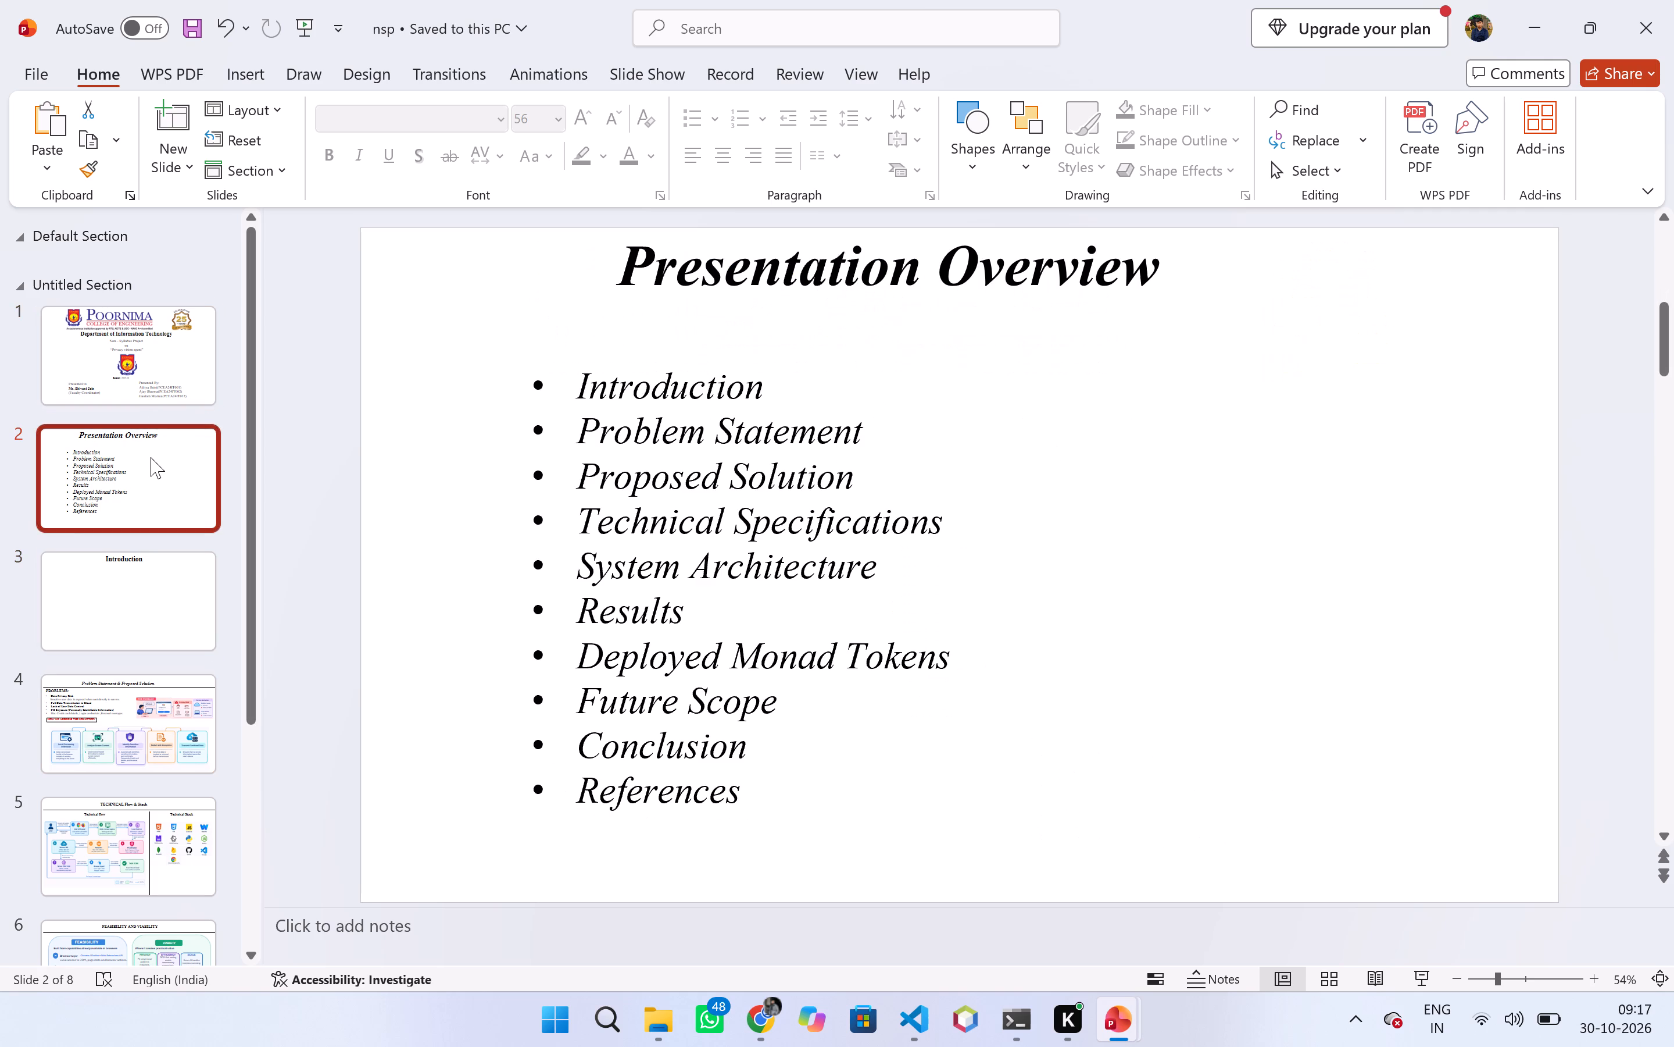
pyautogui.doubleClick(756, 280)
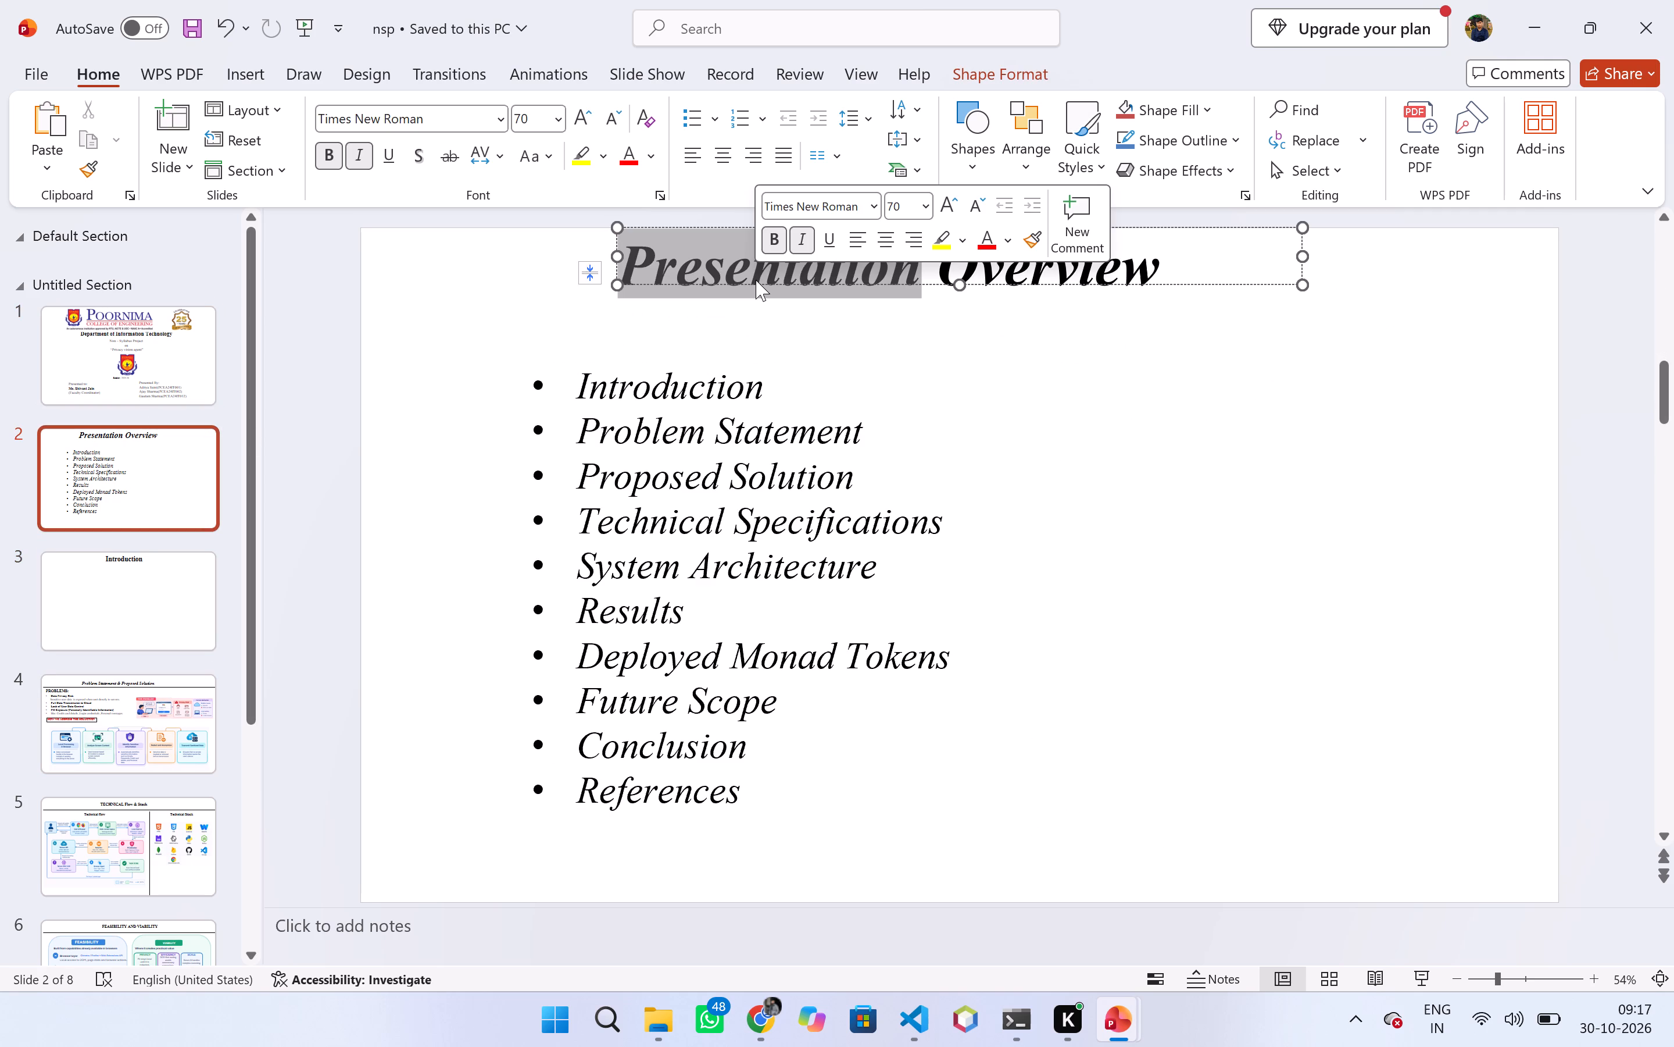
pyautogui.click(475, 387)
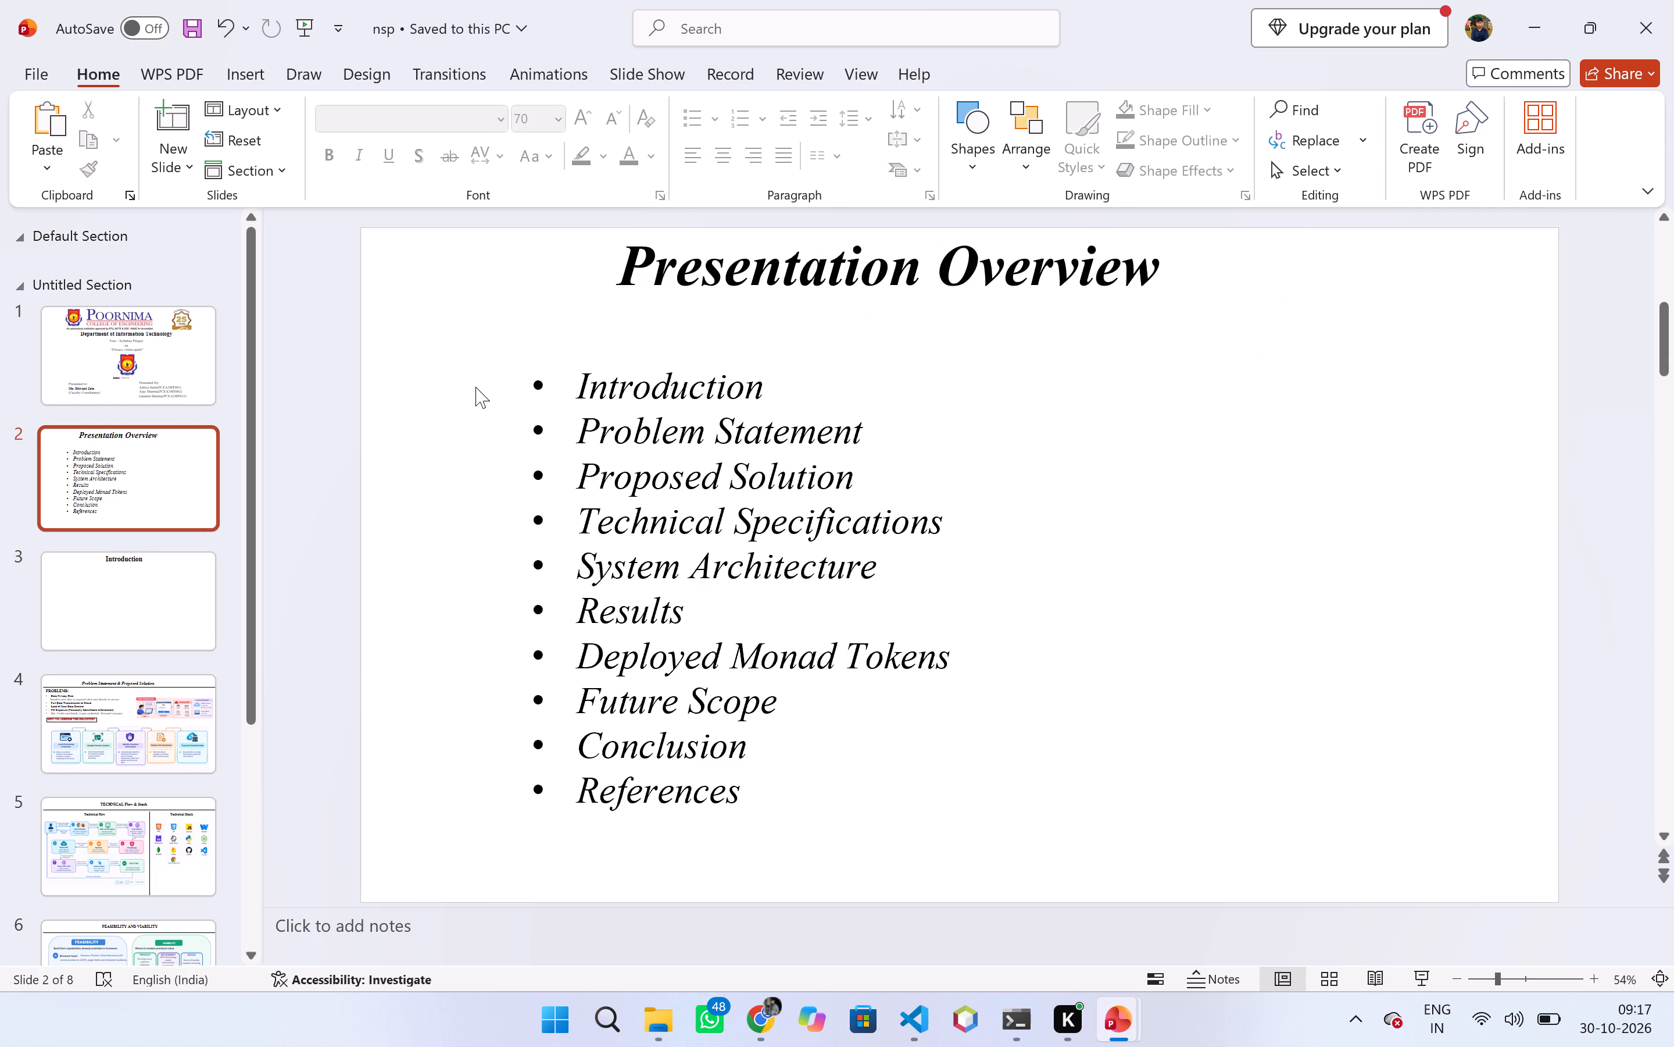
pyautogui.click(152, 611)
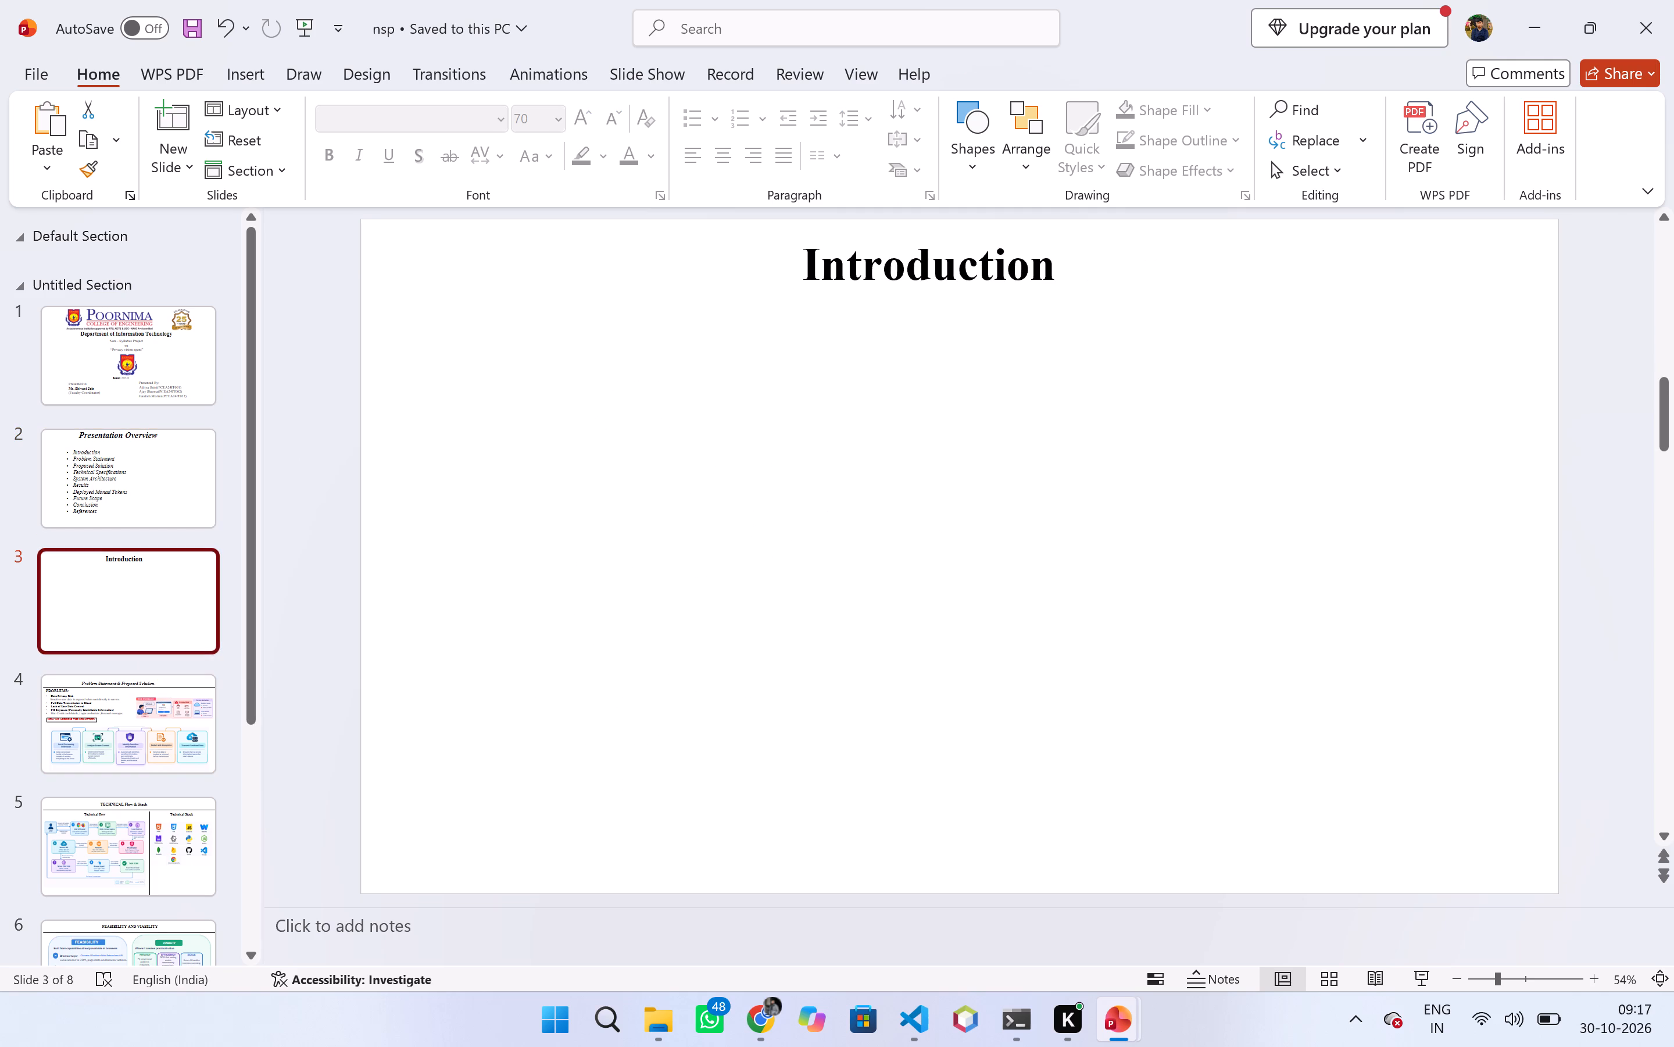
pyautogui.doubleClick(879, 270)
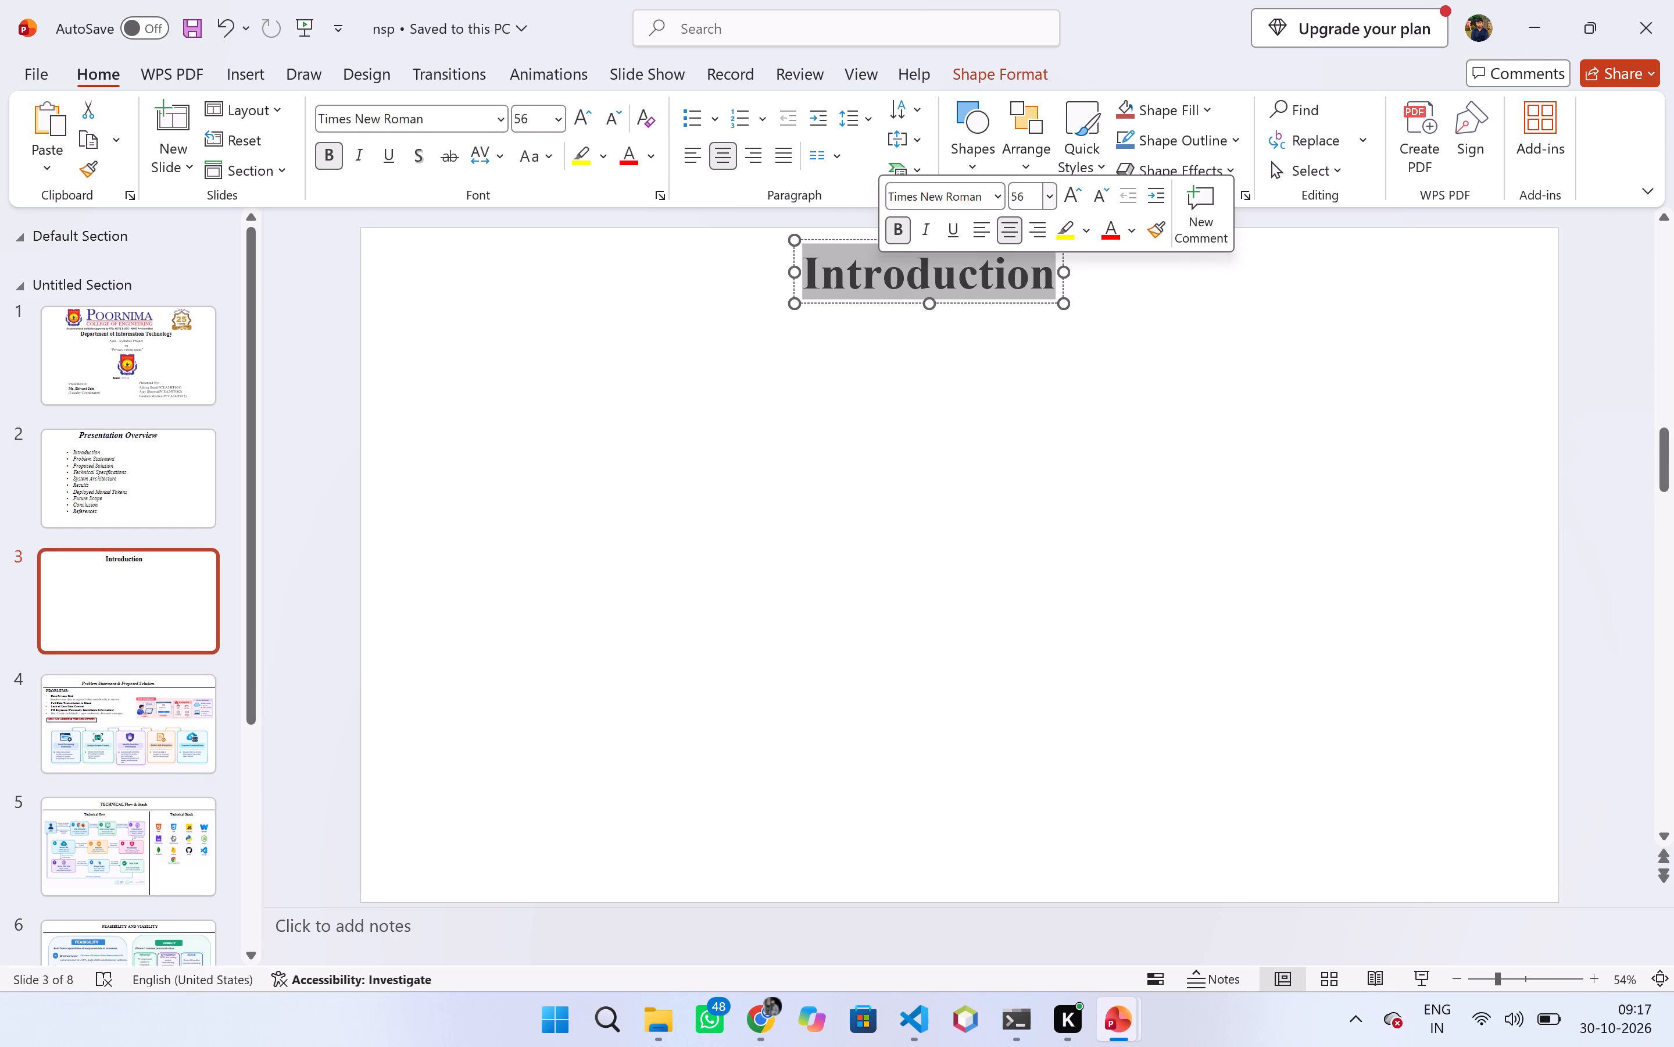
pyautogui.click(1048, 196)
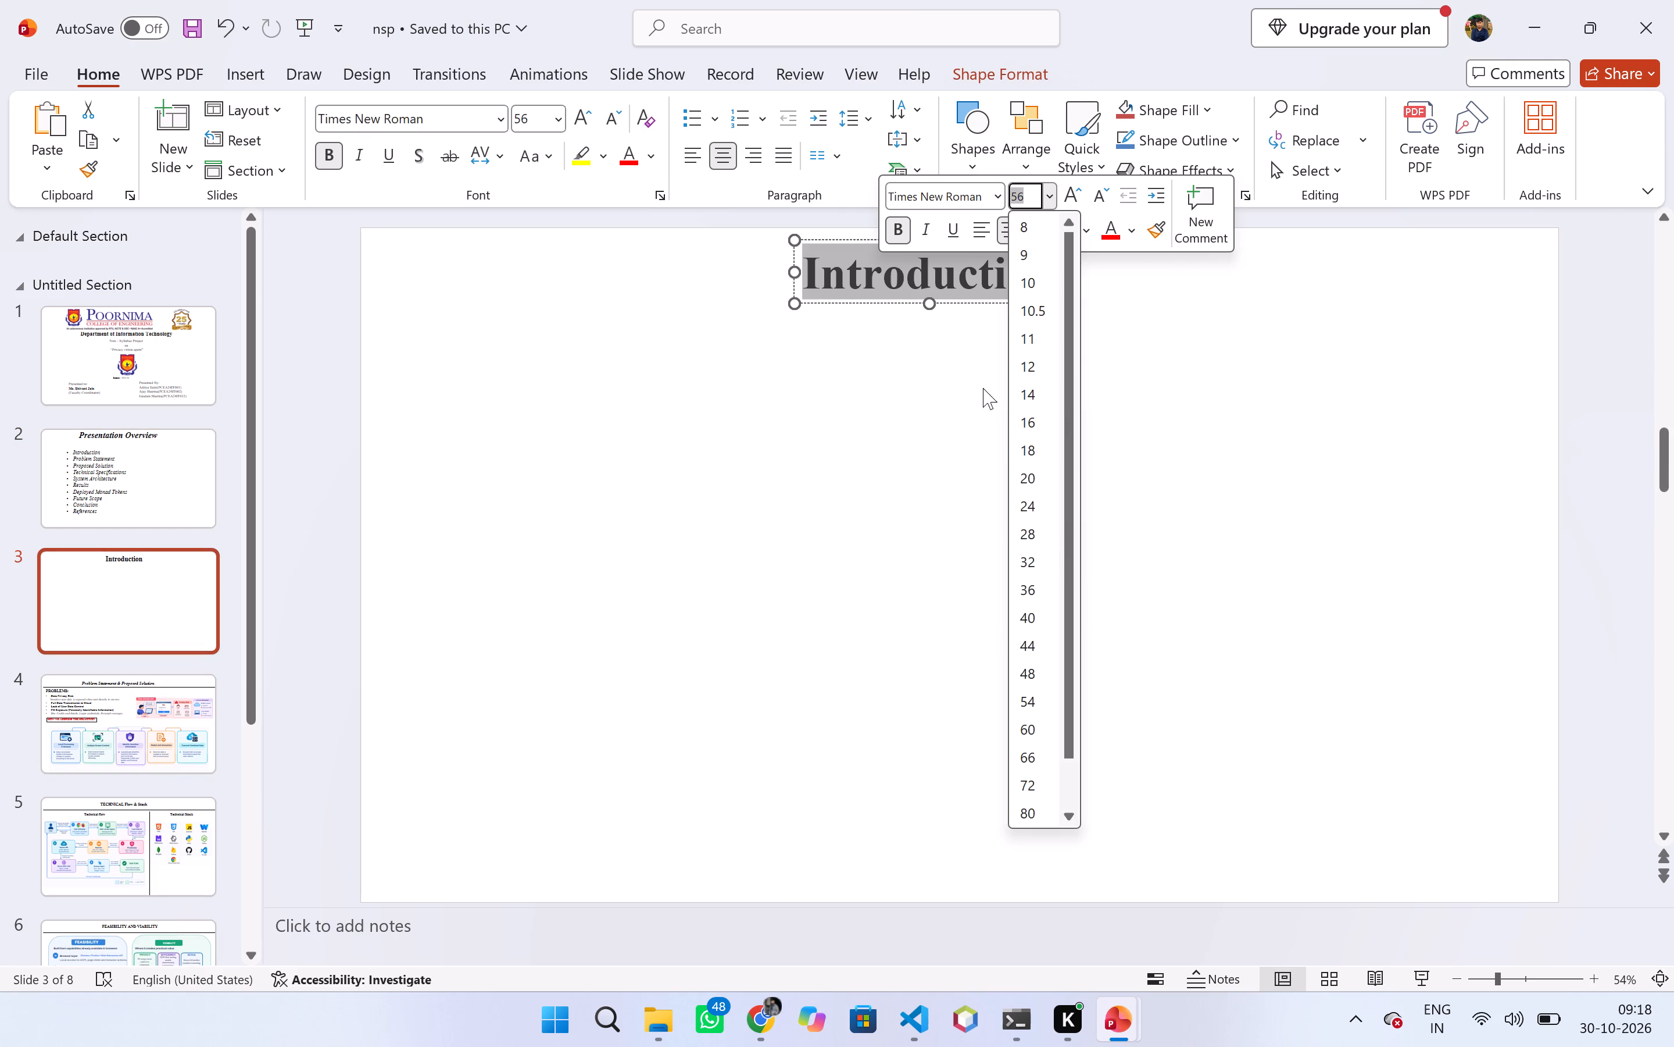
pyautogui.click(1029, 779)
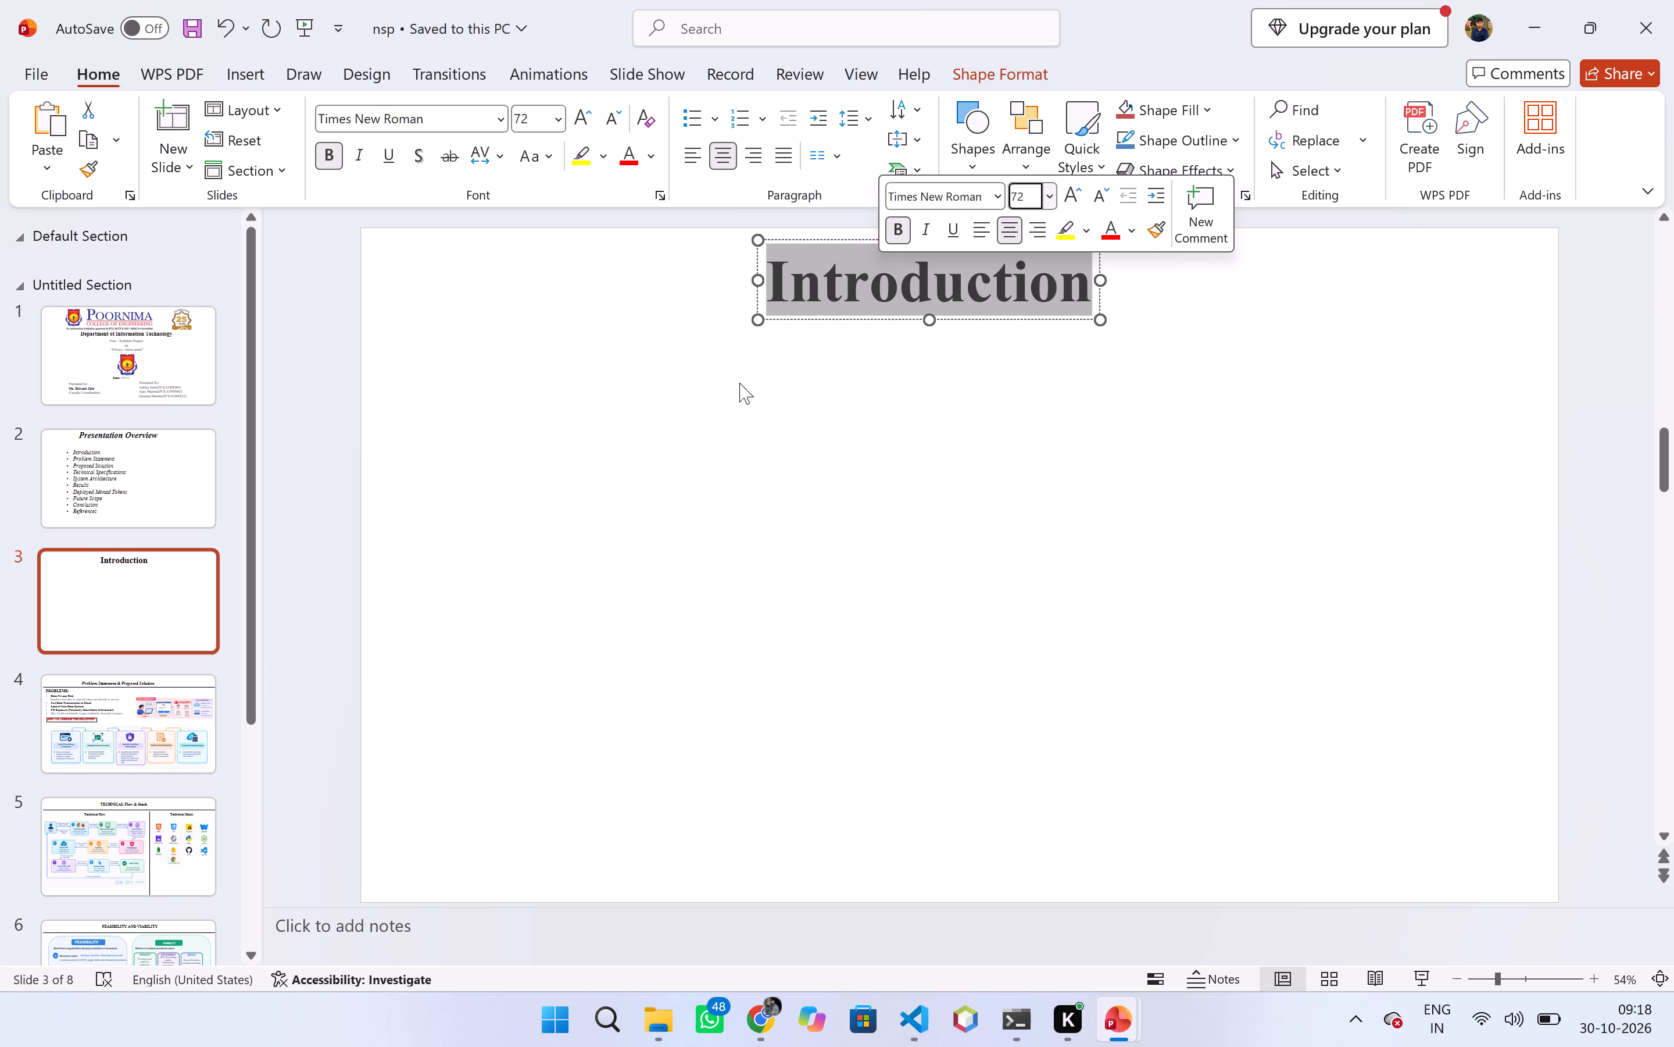
pyautogui.click(1028, 197)
pyautogui.press('BackSpace')
pyautogui.press('0')
pyautogui.press('Return')
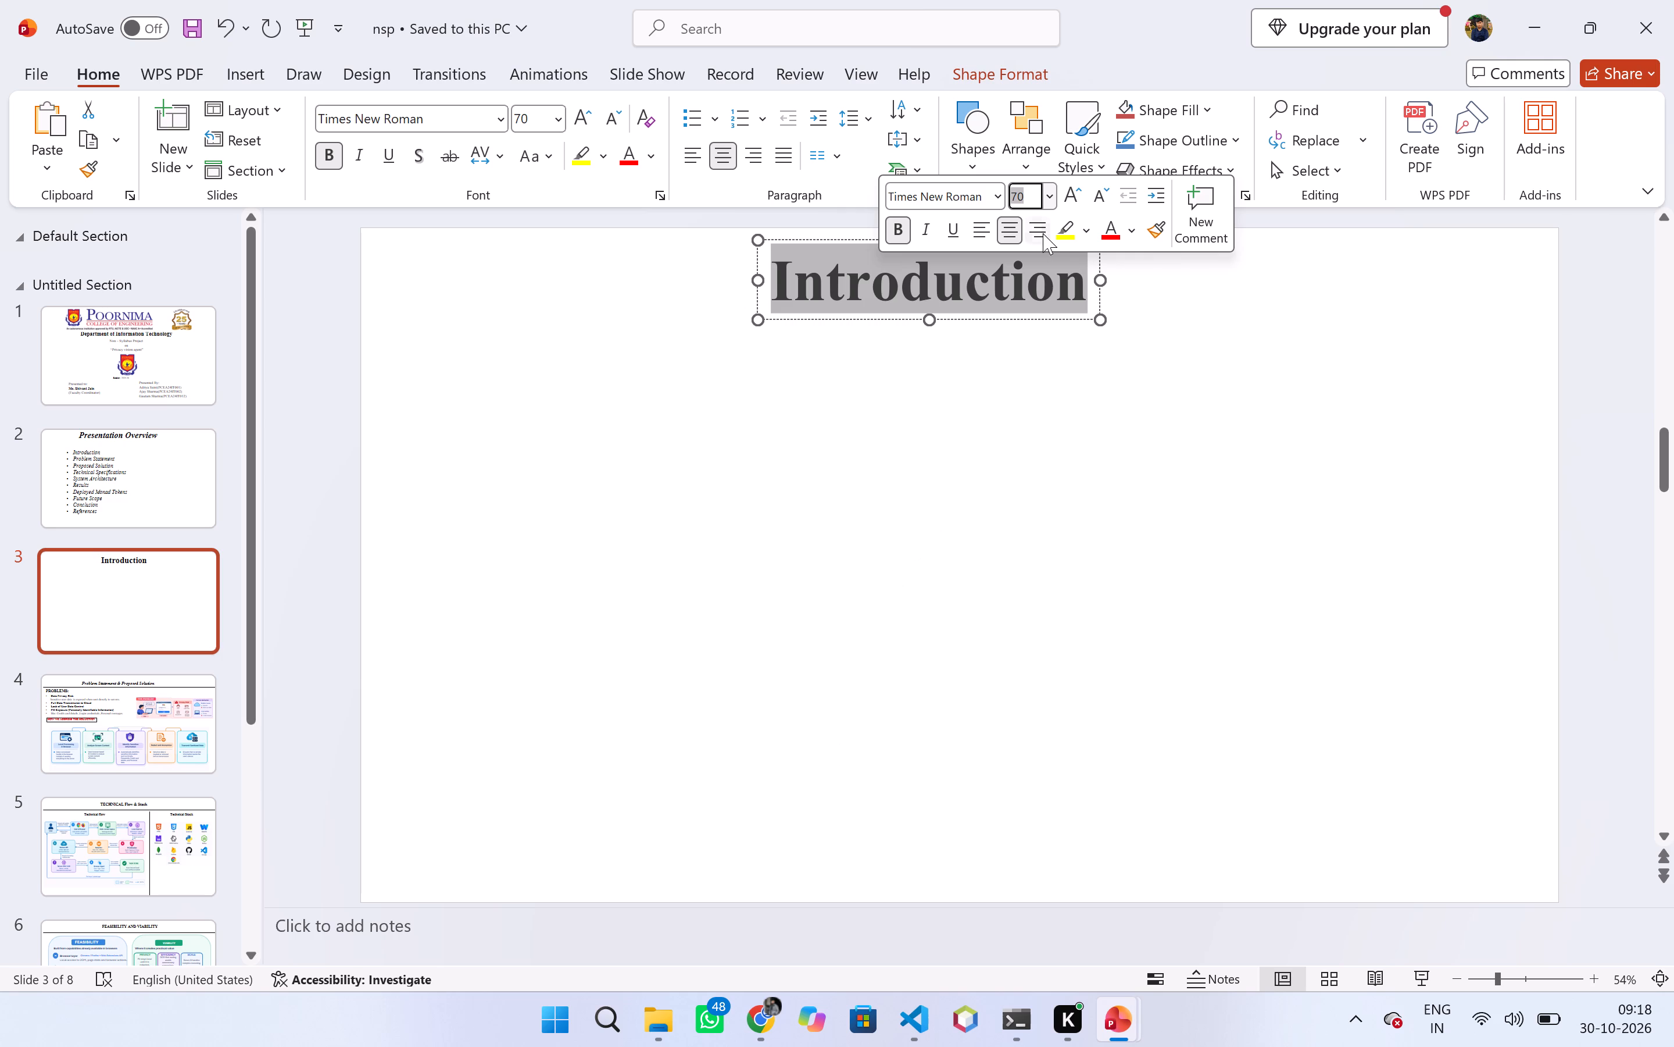
pyautogui.click(878, 481)
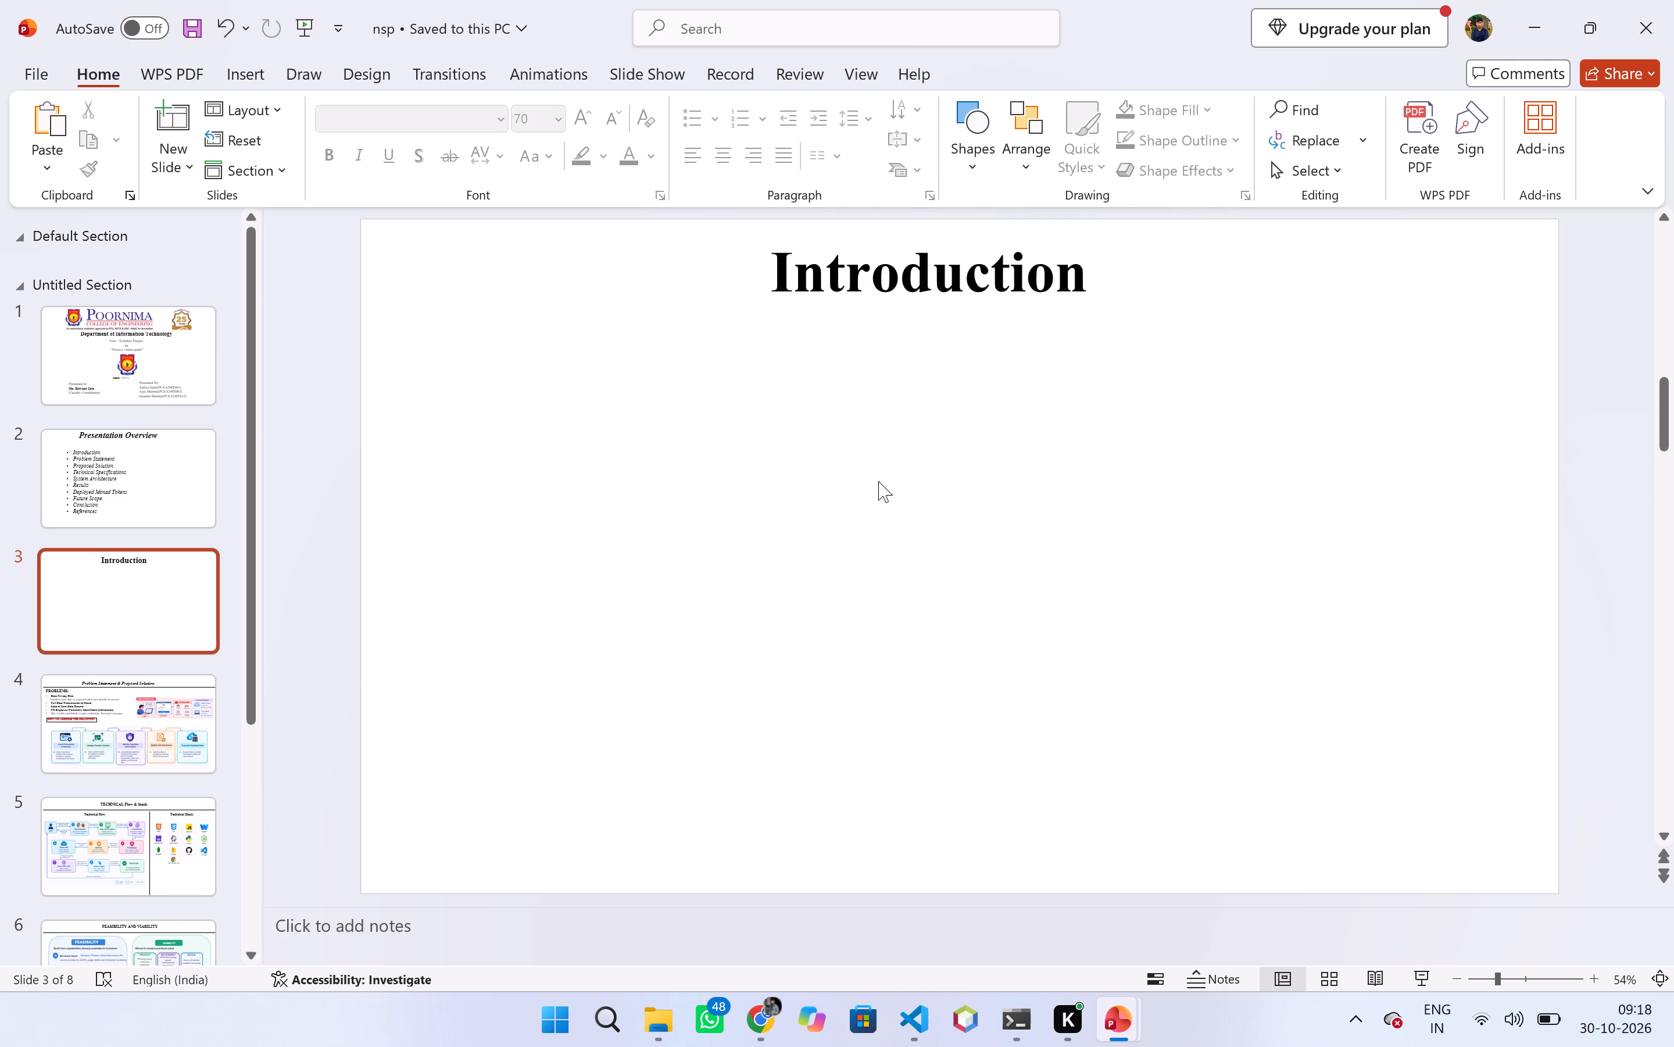
pyautogui.moveTo(119, 528); pyautogui.dragTo(120, 521)
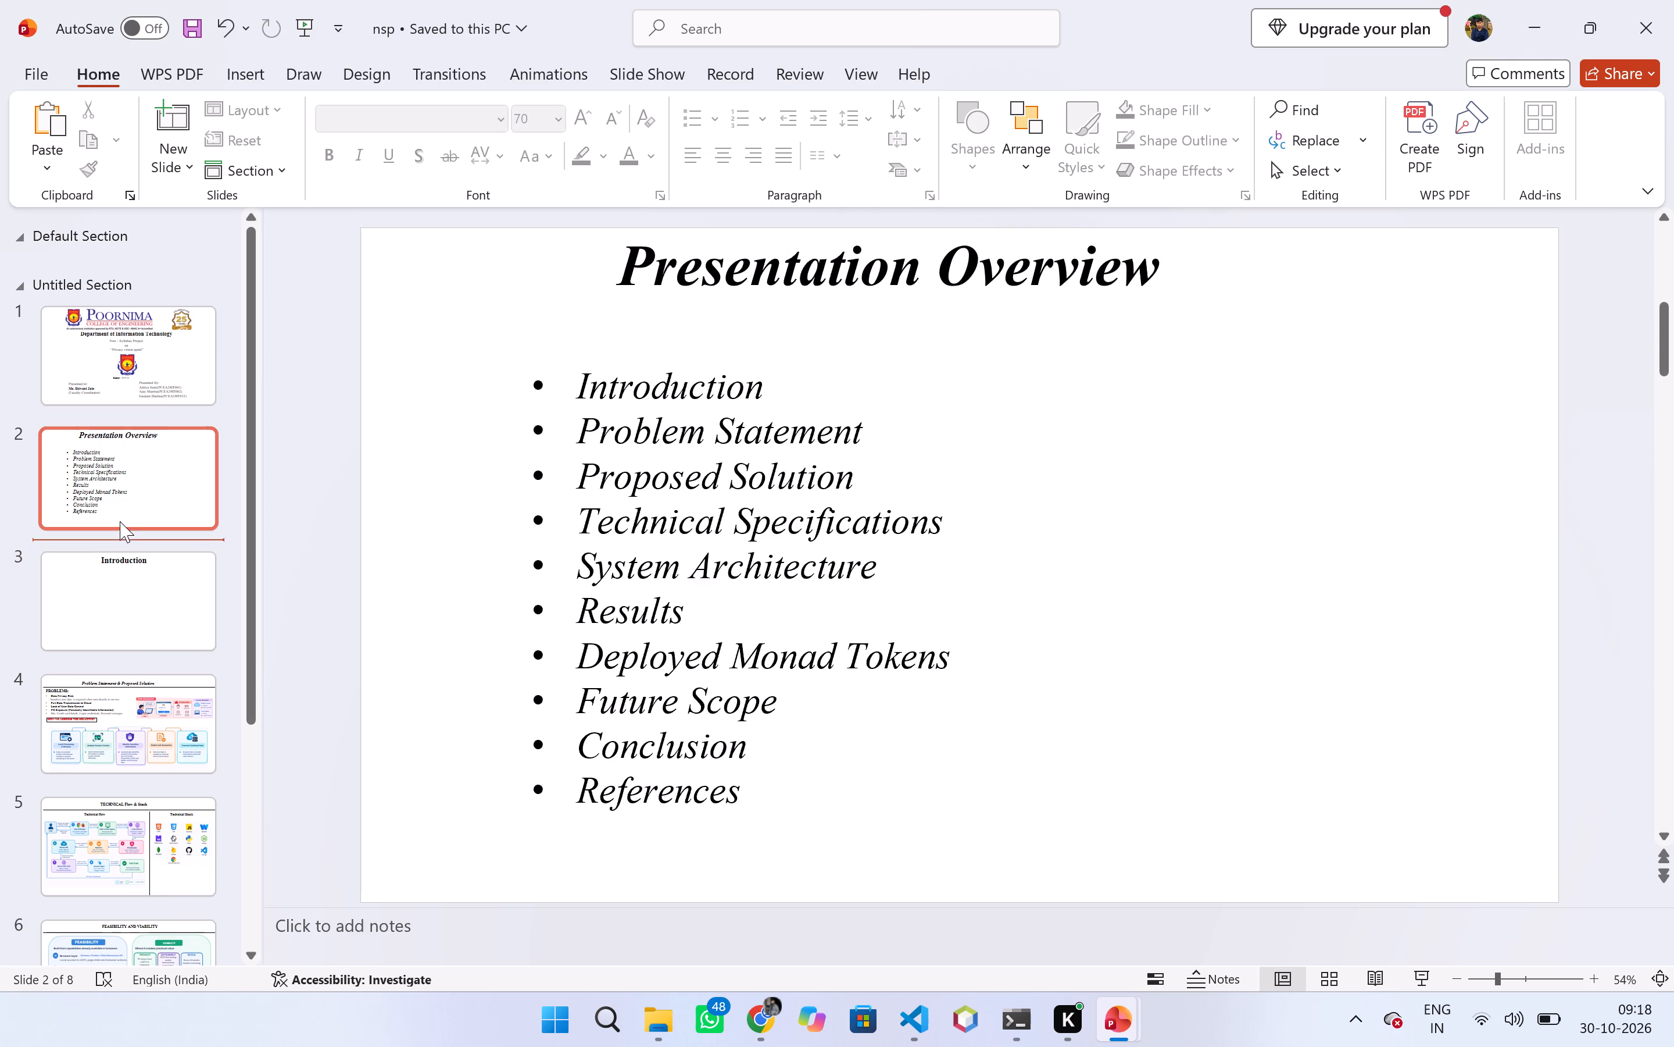
pyautogui.moveTo(120, 521); pyautogui.dragTo(127, 509)
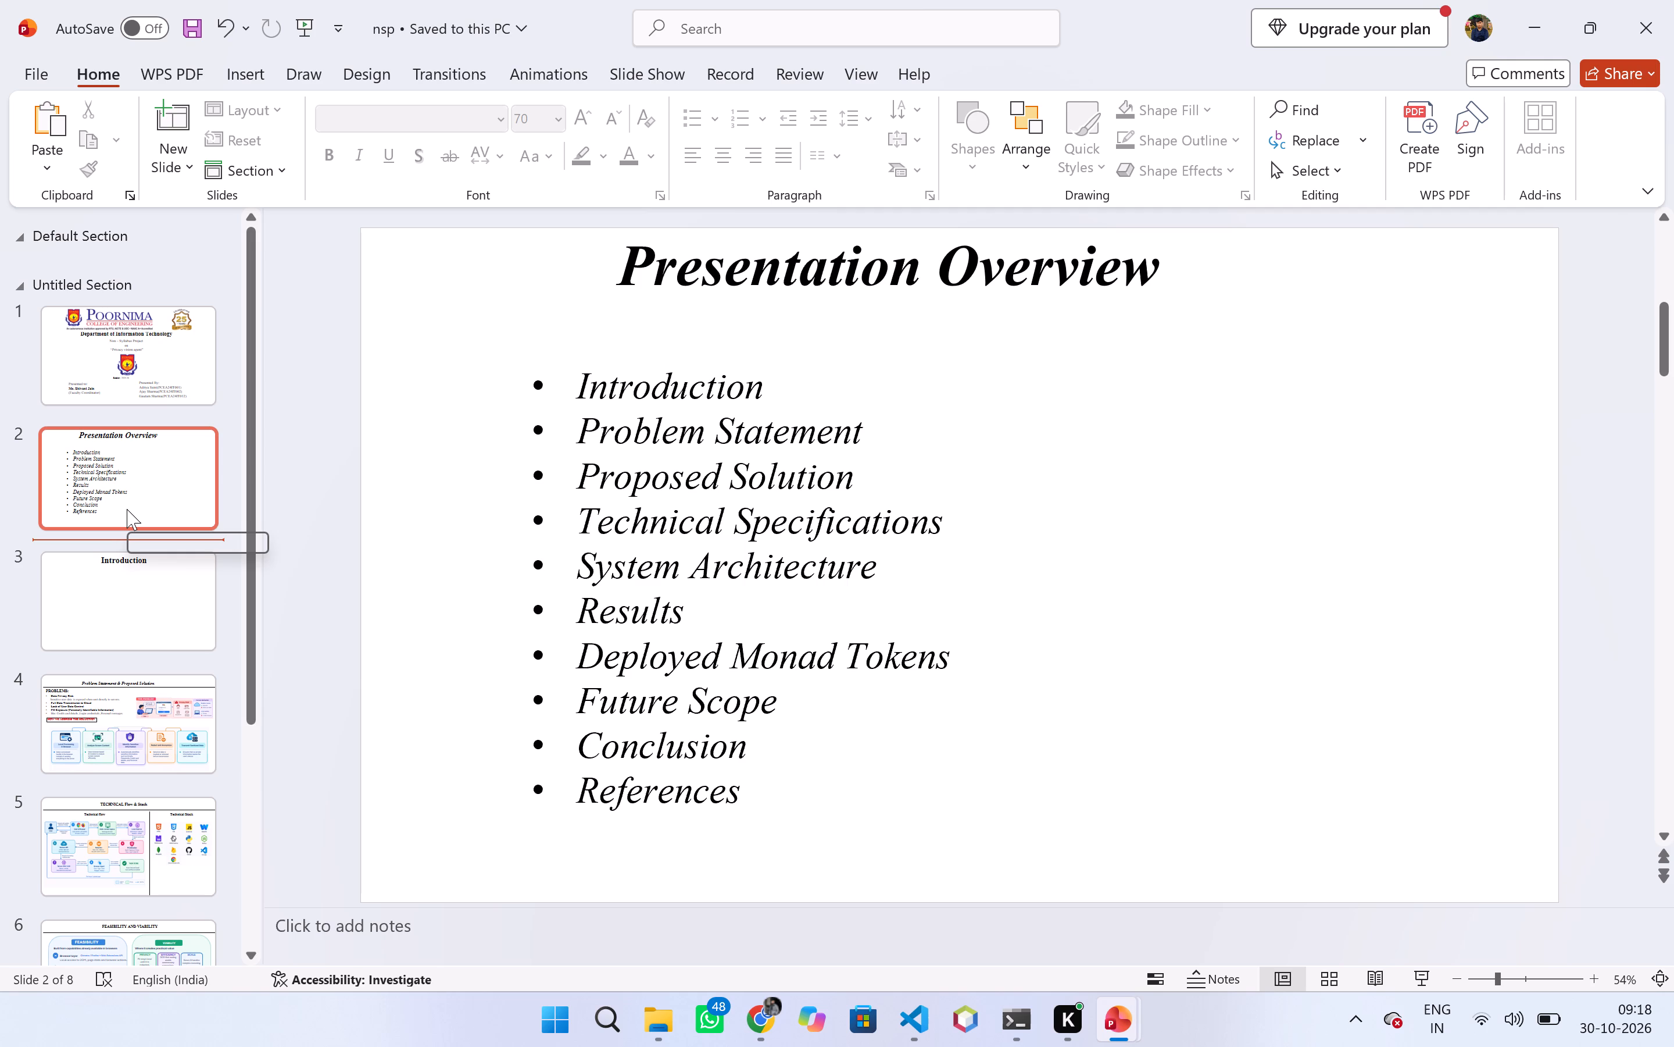
# Paste the copied "SecureLens AI – Privacy-Preserving Browser Agent" text on slide 3 and place it below the heading, near the slide's left edge.
pyautogui.click(110, 604)
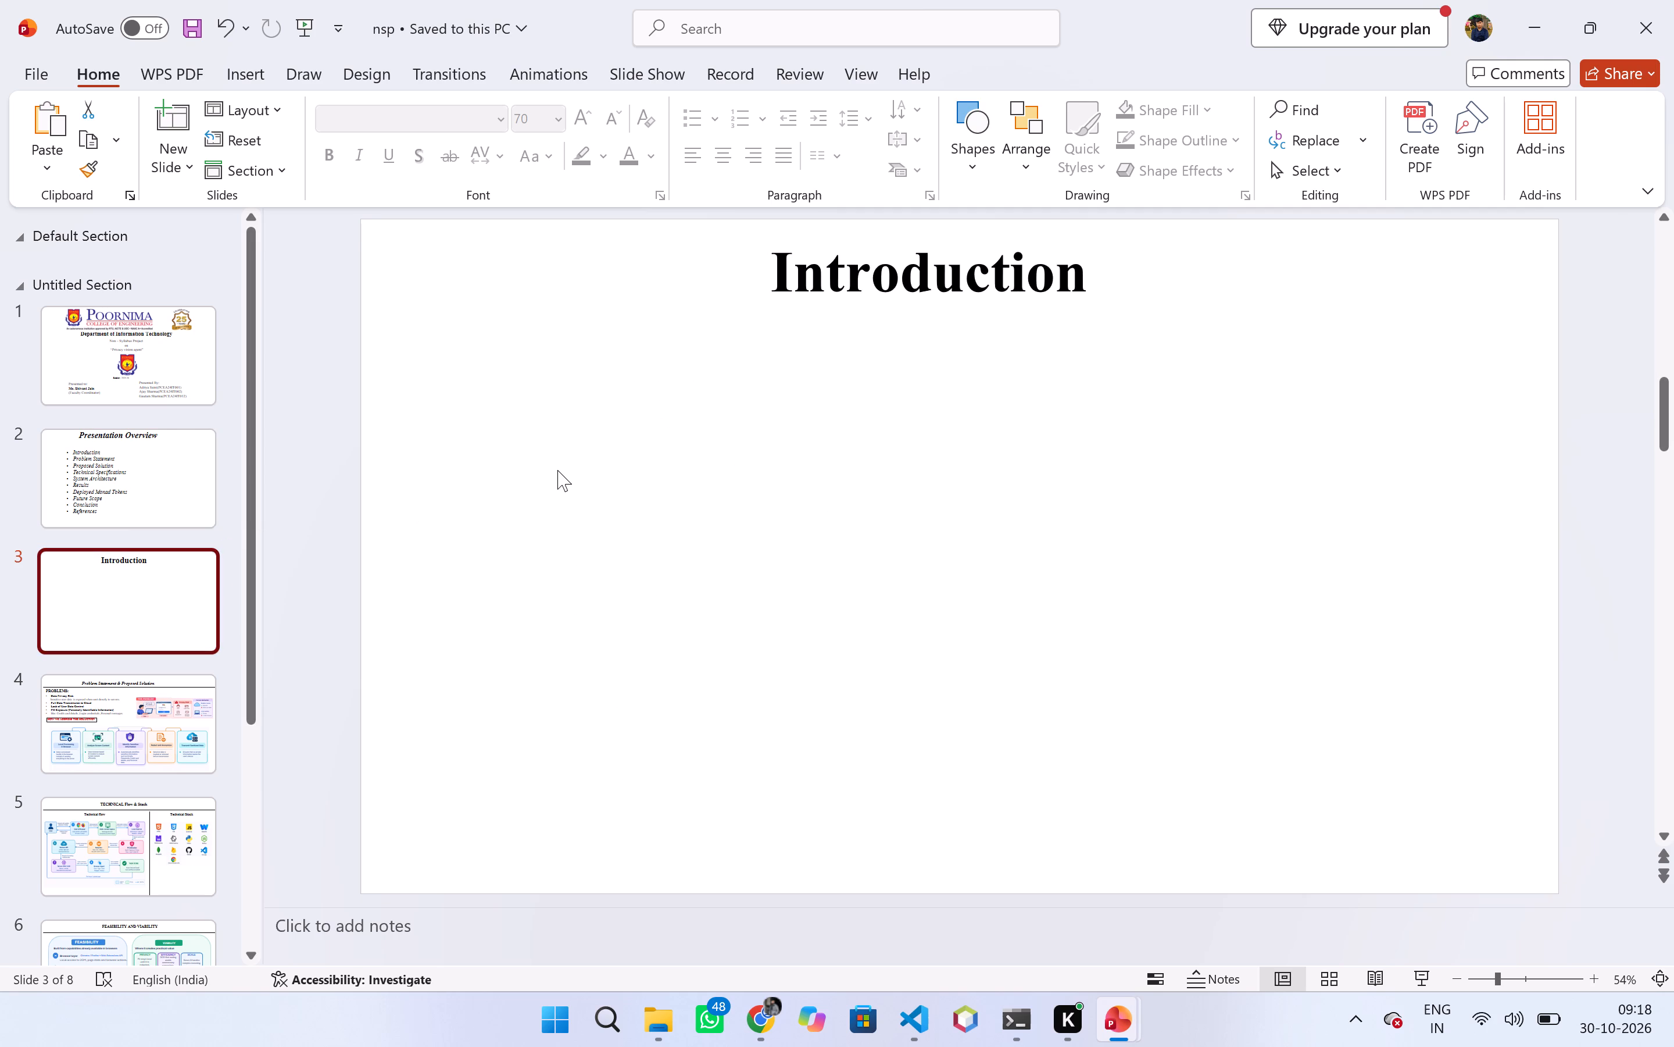
pyautogui.hotkey('ctrl', 'v')
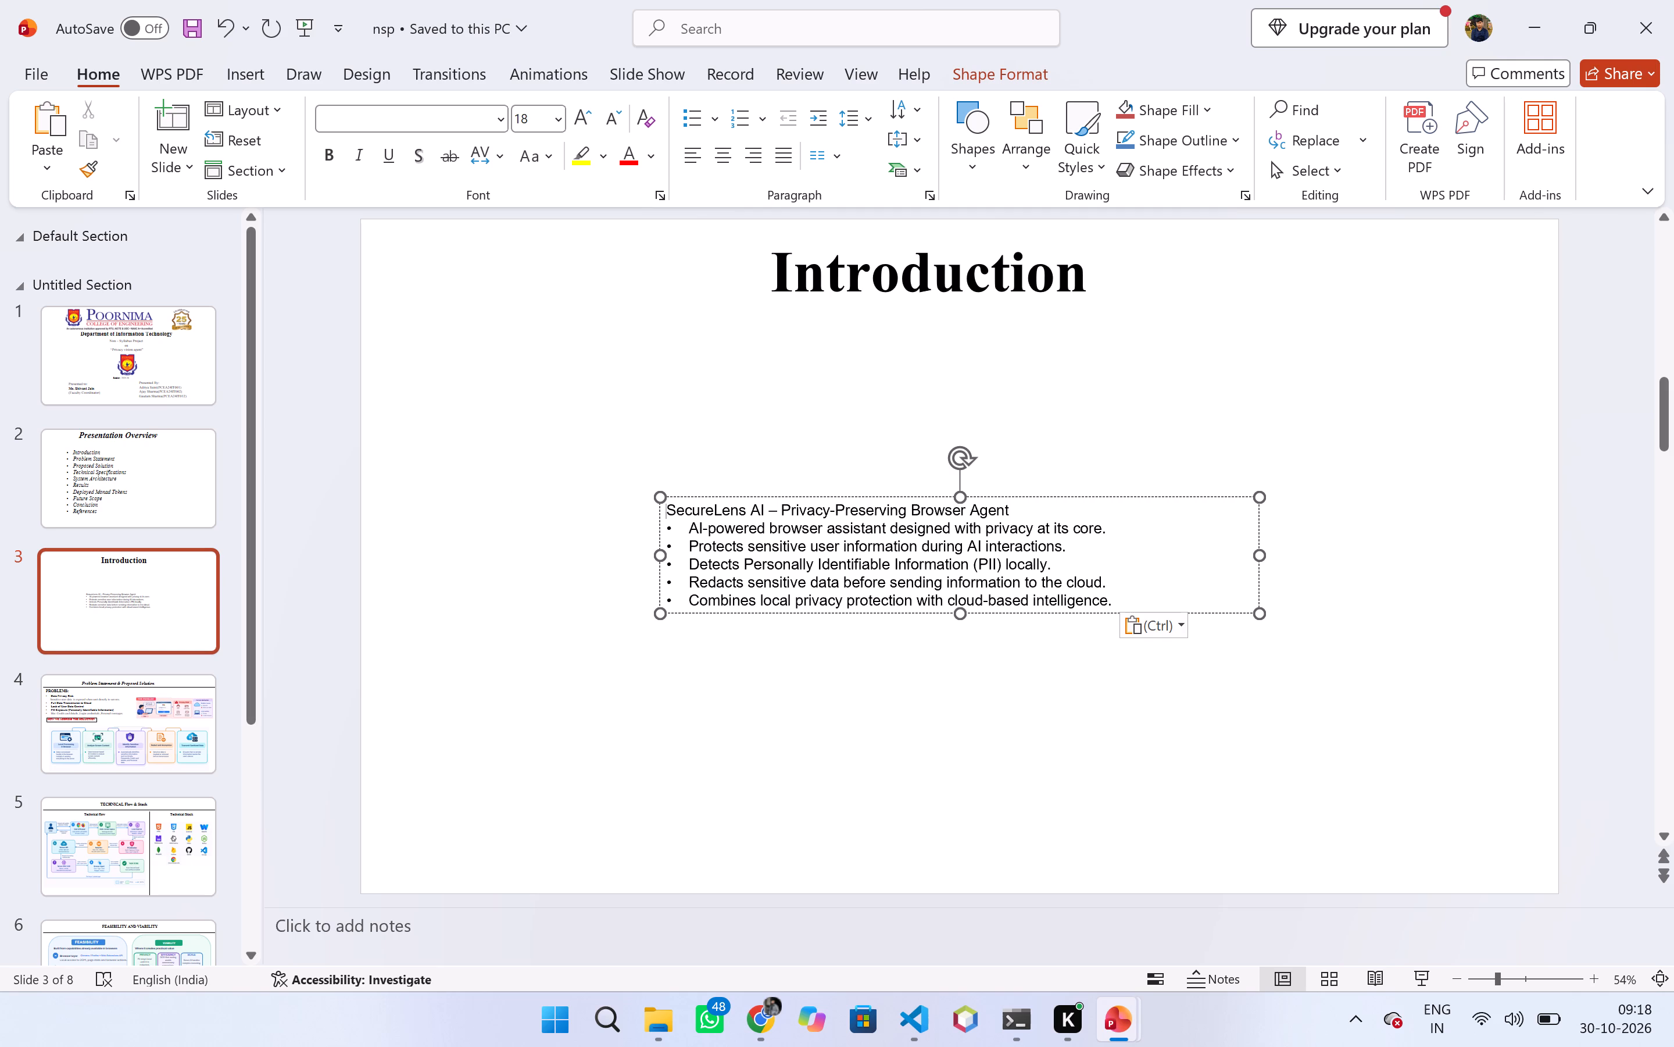
pyautogui.moveTo(1003, 497); pyautogui.dragTo(741, 358)
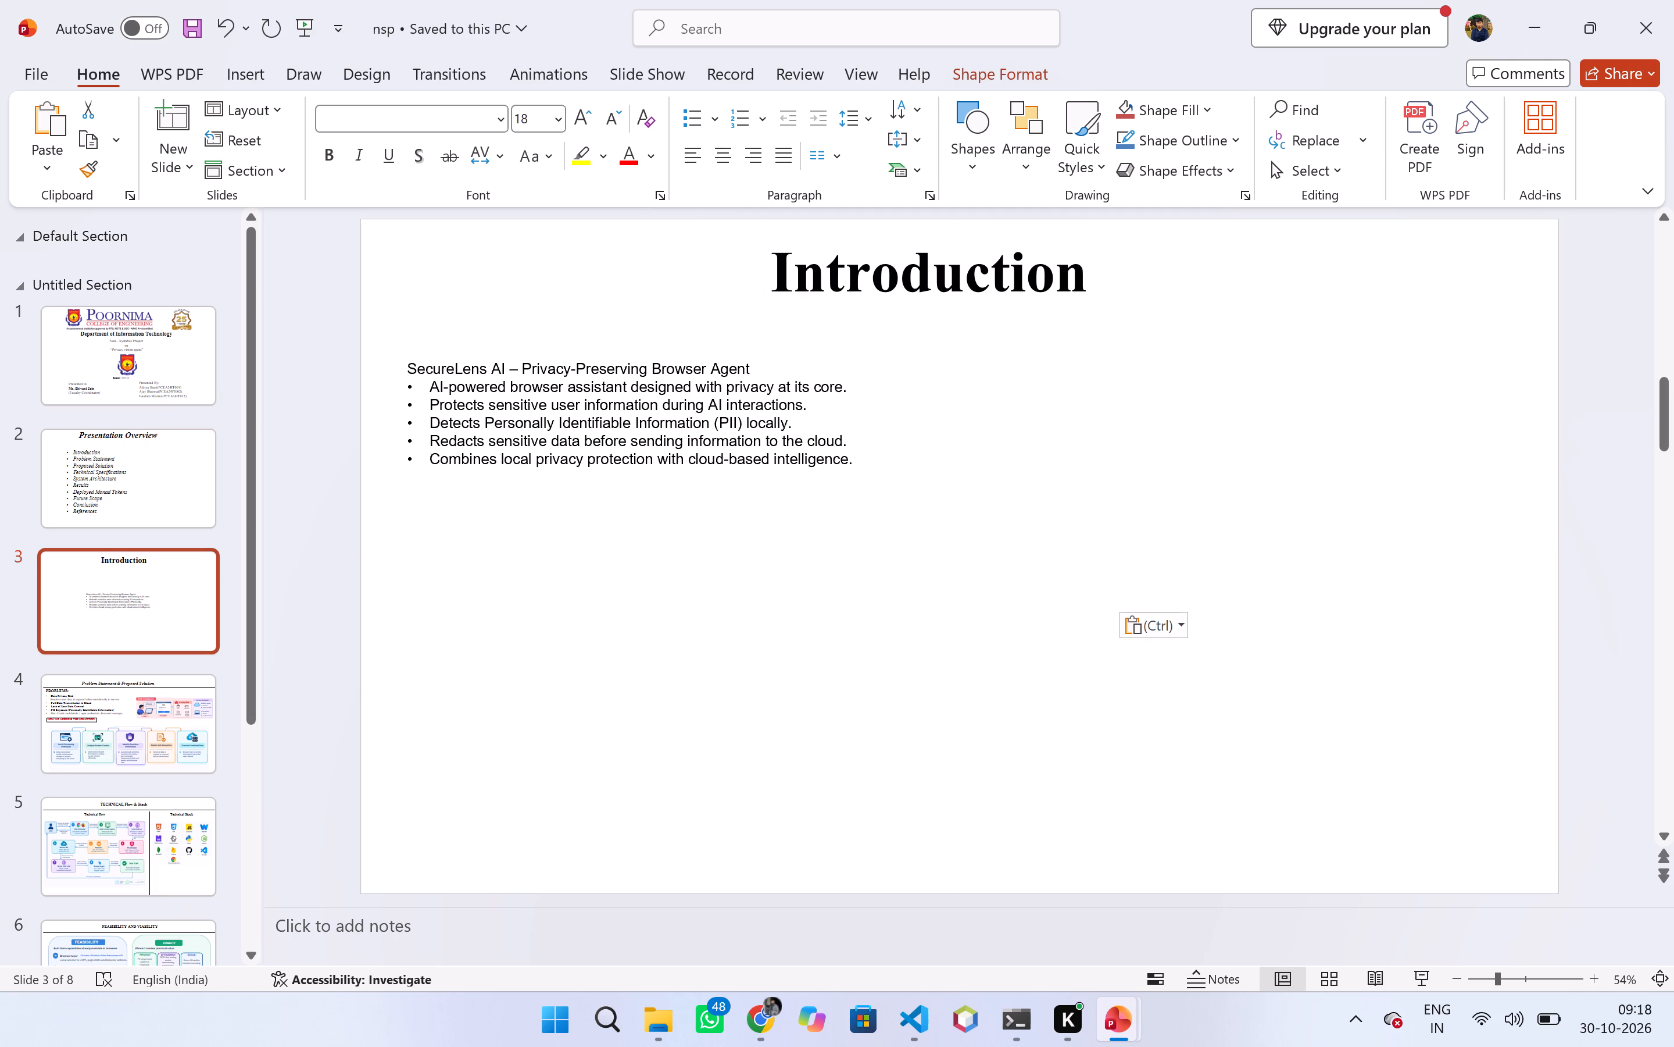
pyautogui.moveTo(741, 358); pyautogui.dragTo(741, 359)
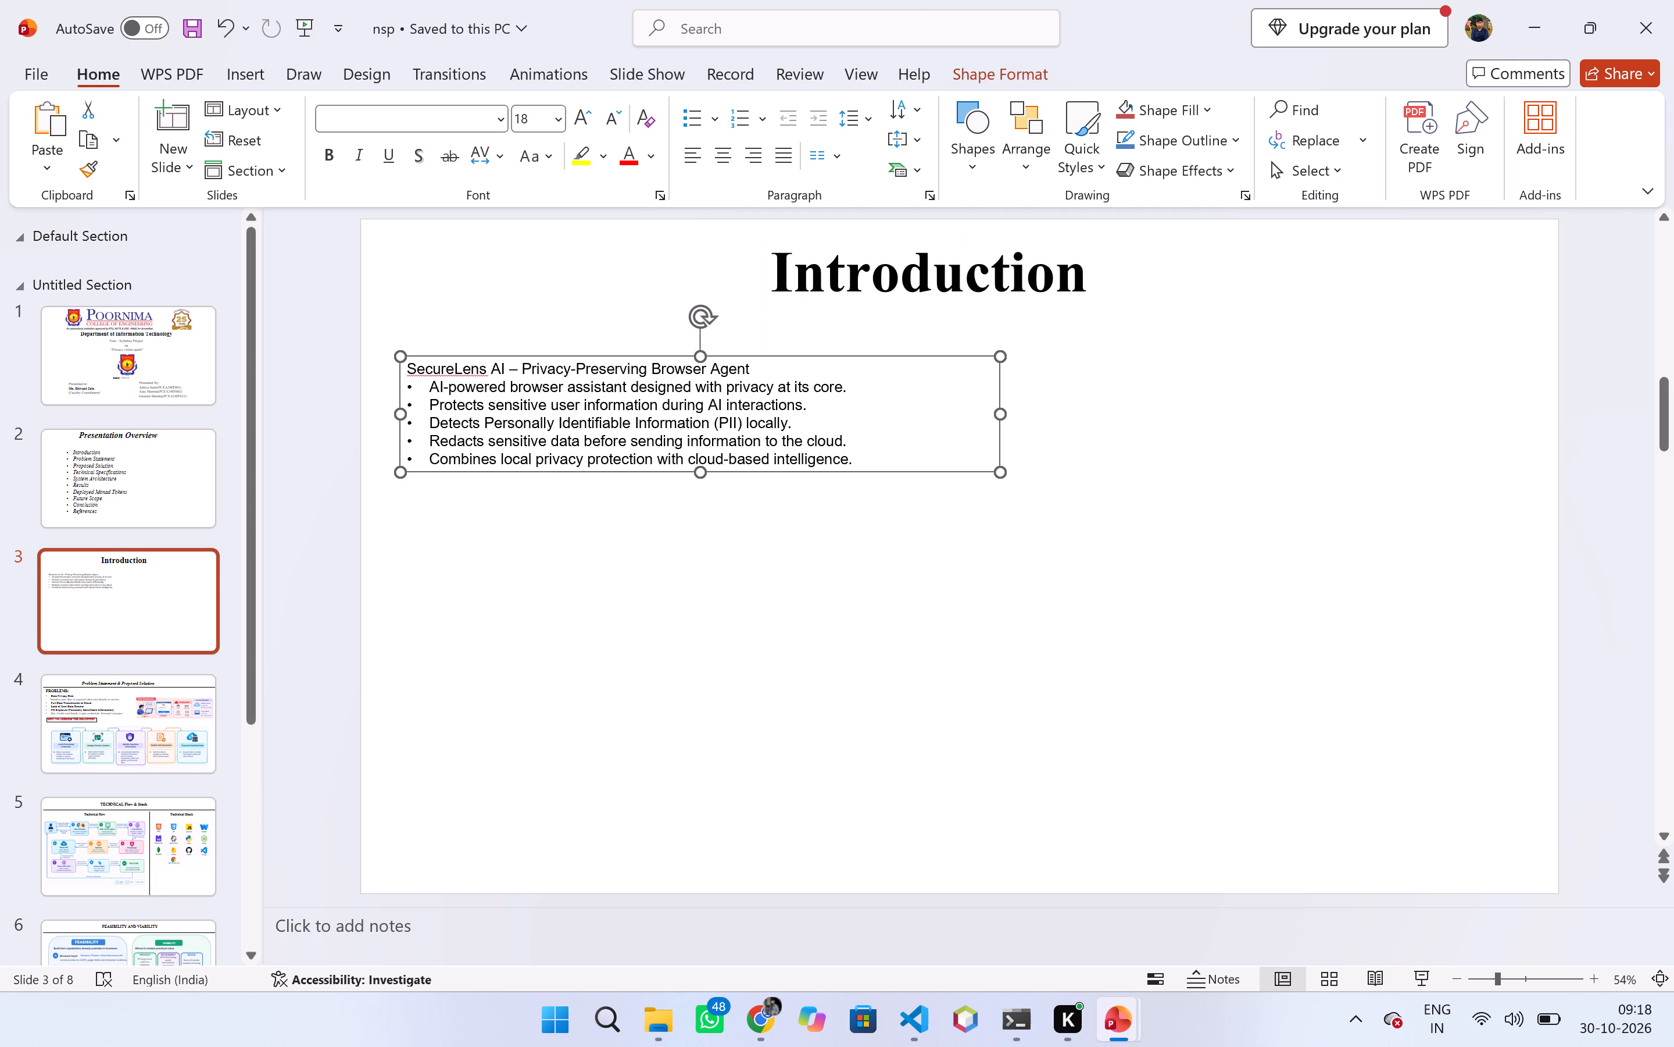
# Enlarge the pasted SecureLens AI text box by extending its lower-right corner outward.
pyautogui.moveTo(1001, 471); pyautogui.dragTo(1074, 697, button='right')
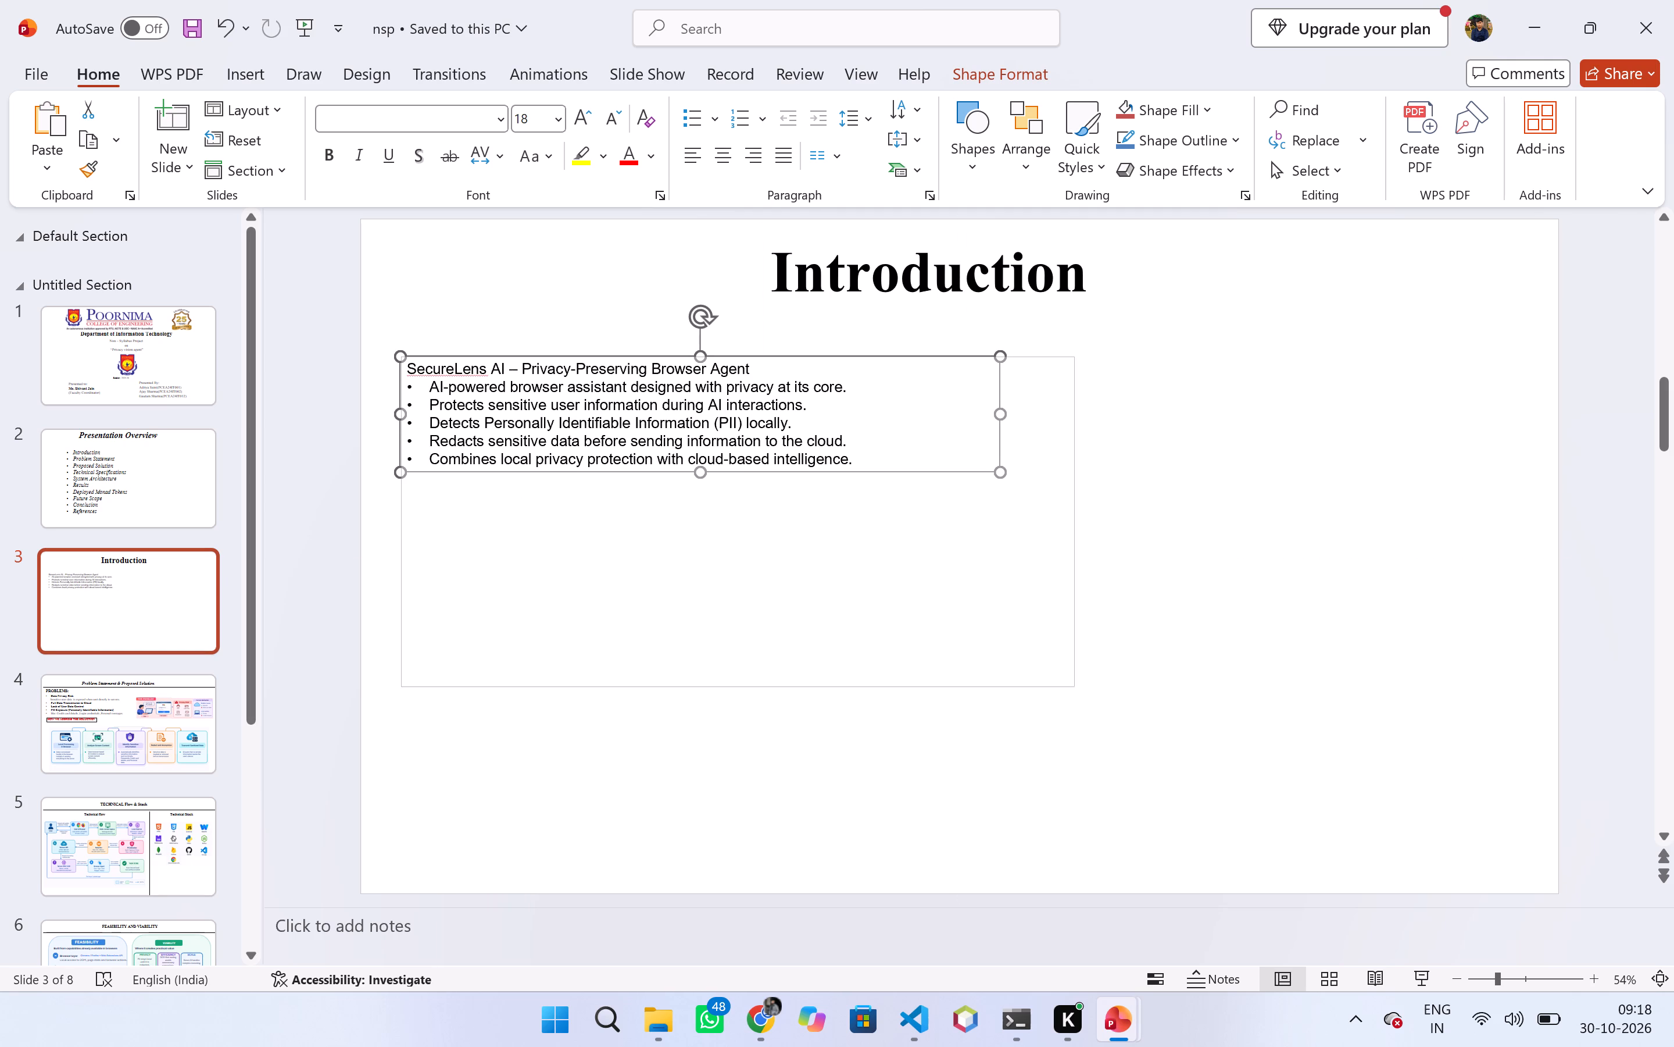
pyautogui.moveTo(1074, 697); pyautogui.dragTo(1071, 756, button='right')
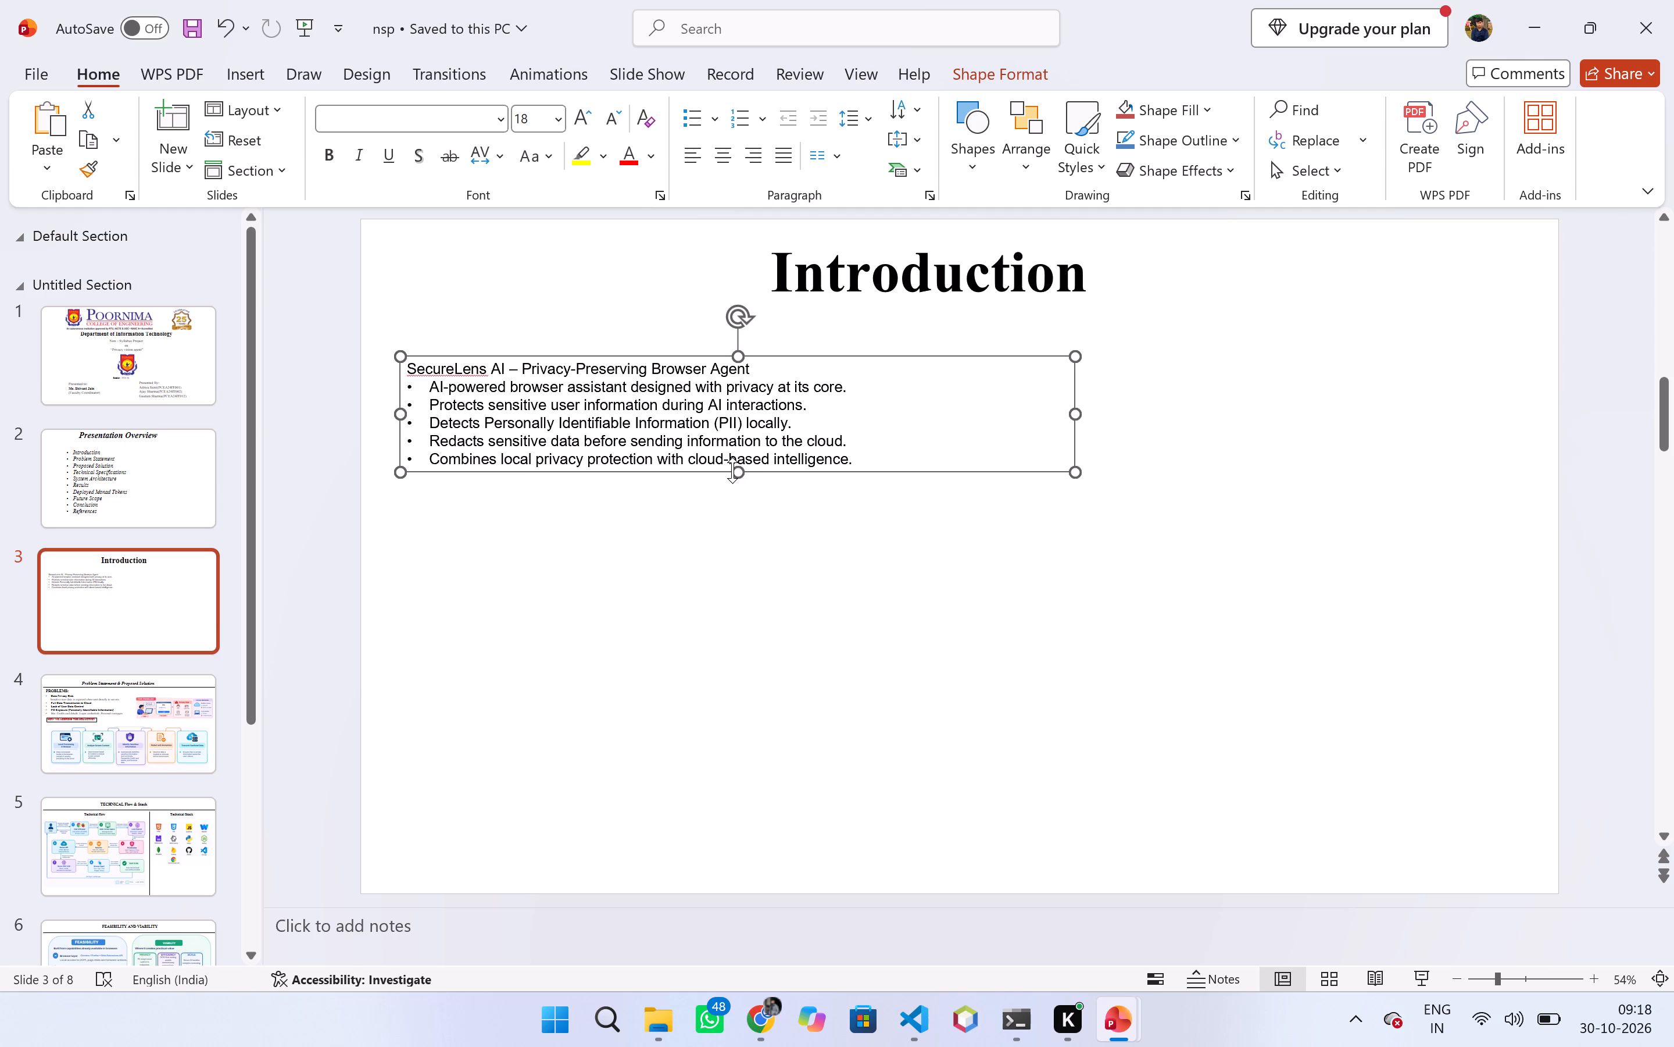
# Narrow the SecureLens AI text box on slide 3 so its right edge sits just past the longest bullet.
pyautogui.moveTo(732, 470); pyautogui.dragTo(763, 718)
pyautogui.moveTo(1072, 412); pyautogui.dragTo(874, 437, button='right')
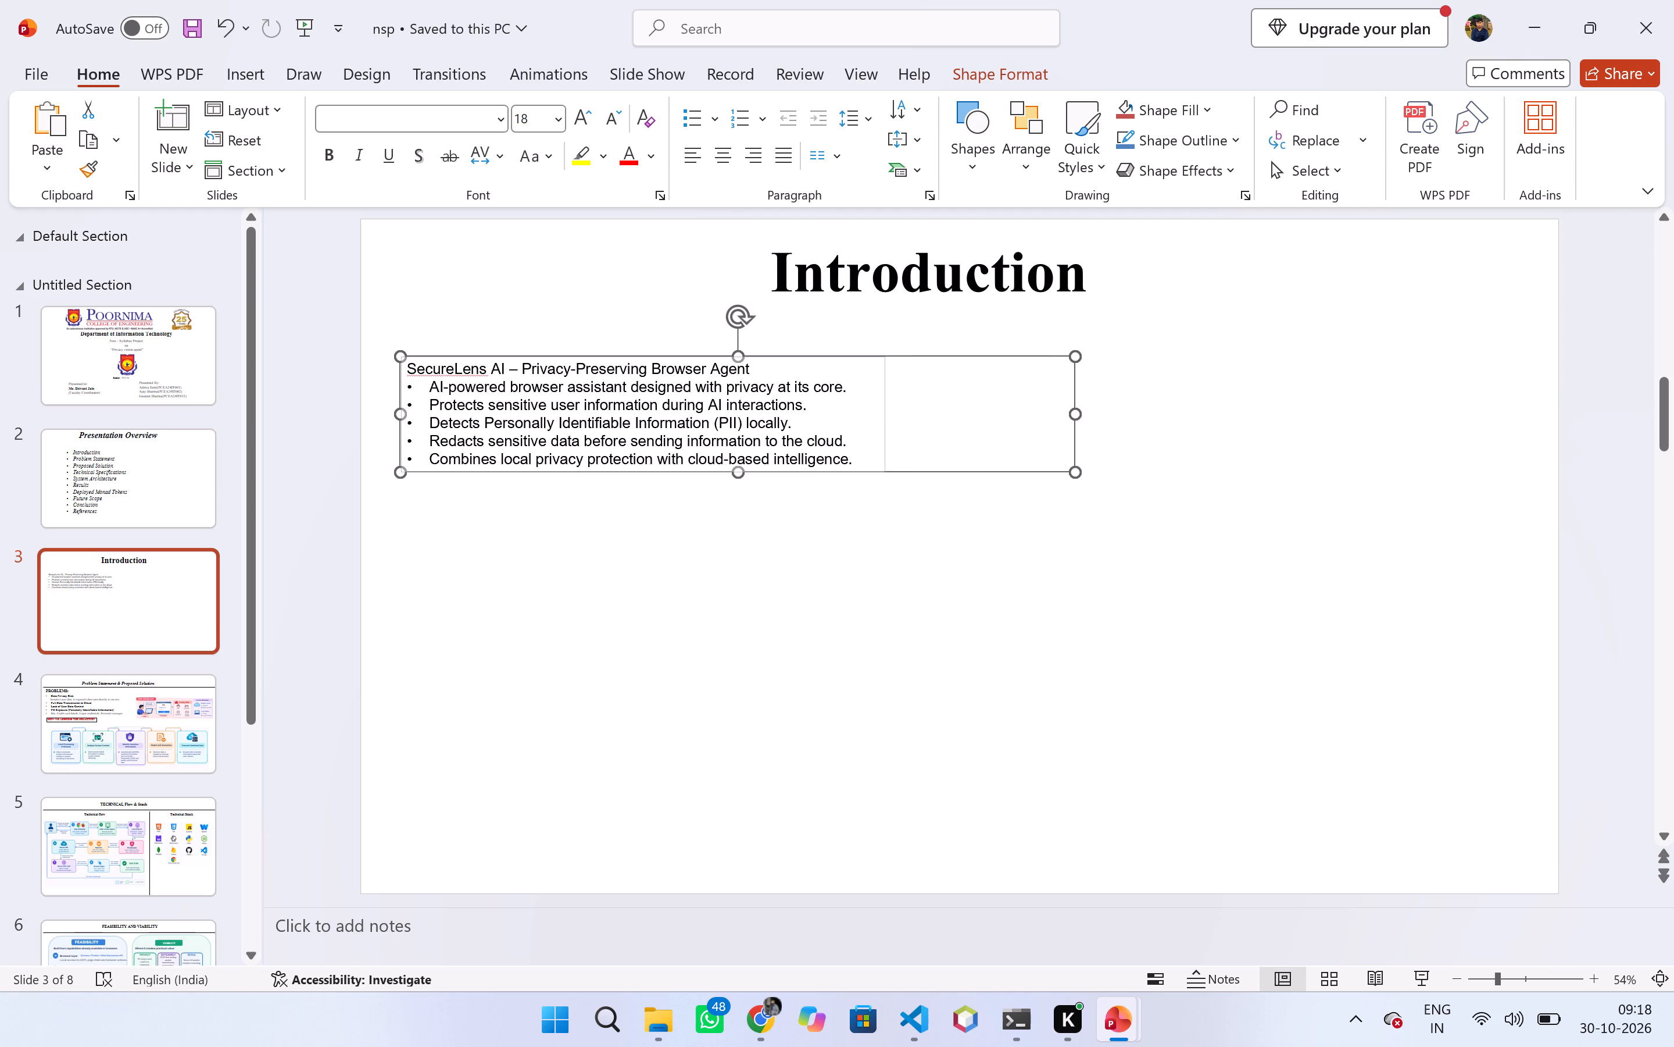
pyautogui.moveTo(874, 437); pyautogui.dragTo(875, 440, button='right')
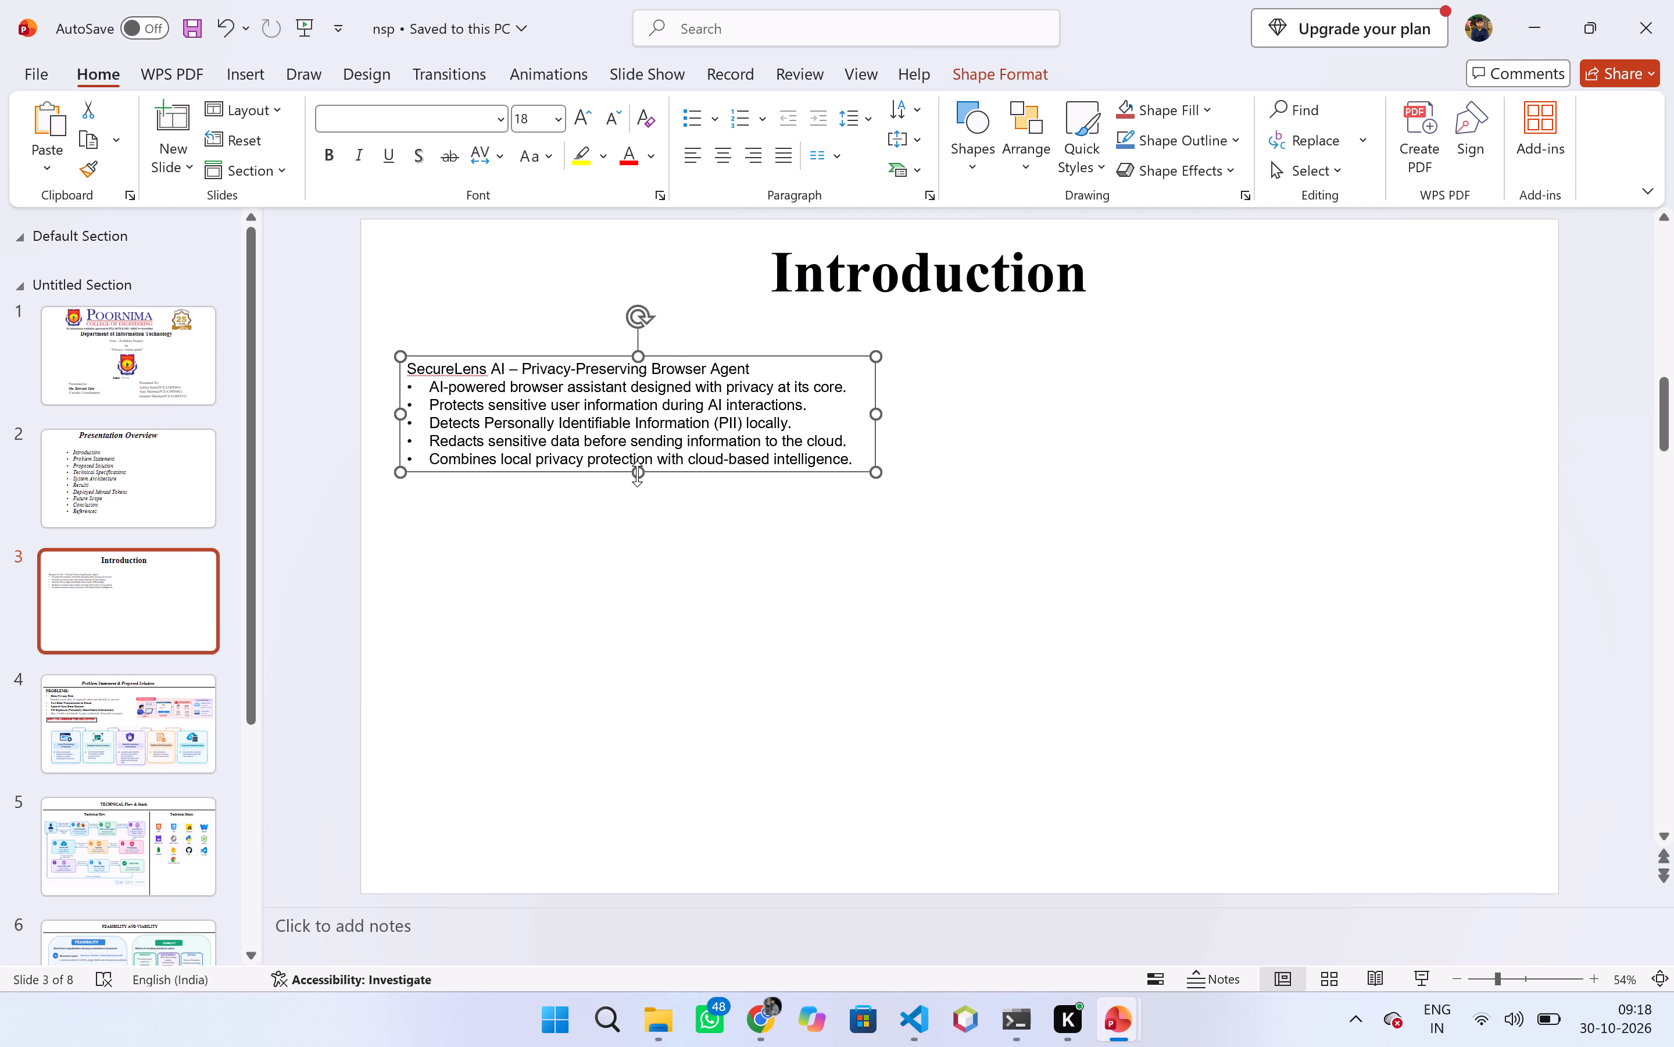
pyautogui.moveTo(637, 473); pyautogui.dragTo(644, 655)
pyautogui.click(805, 679)
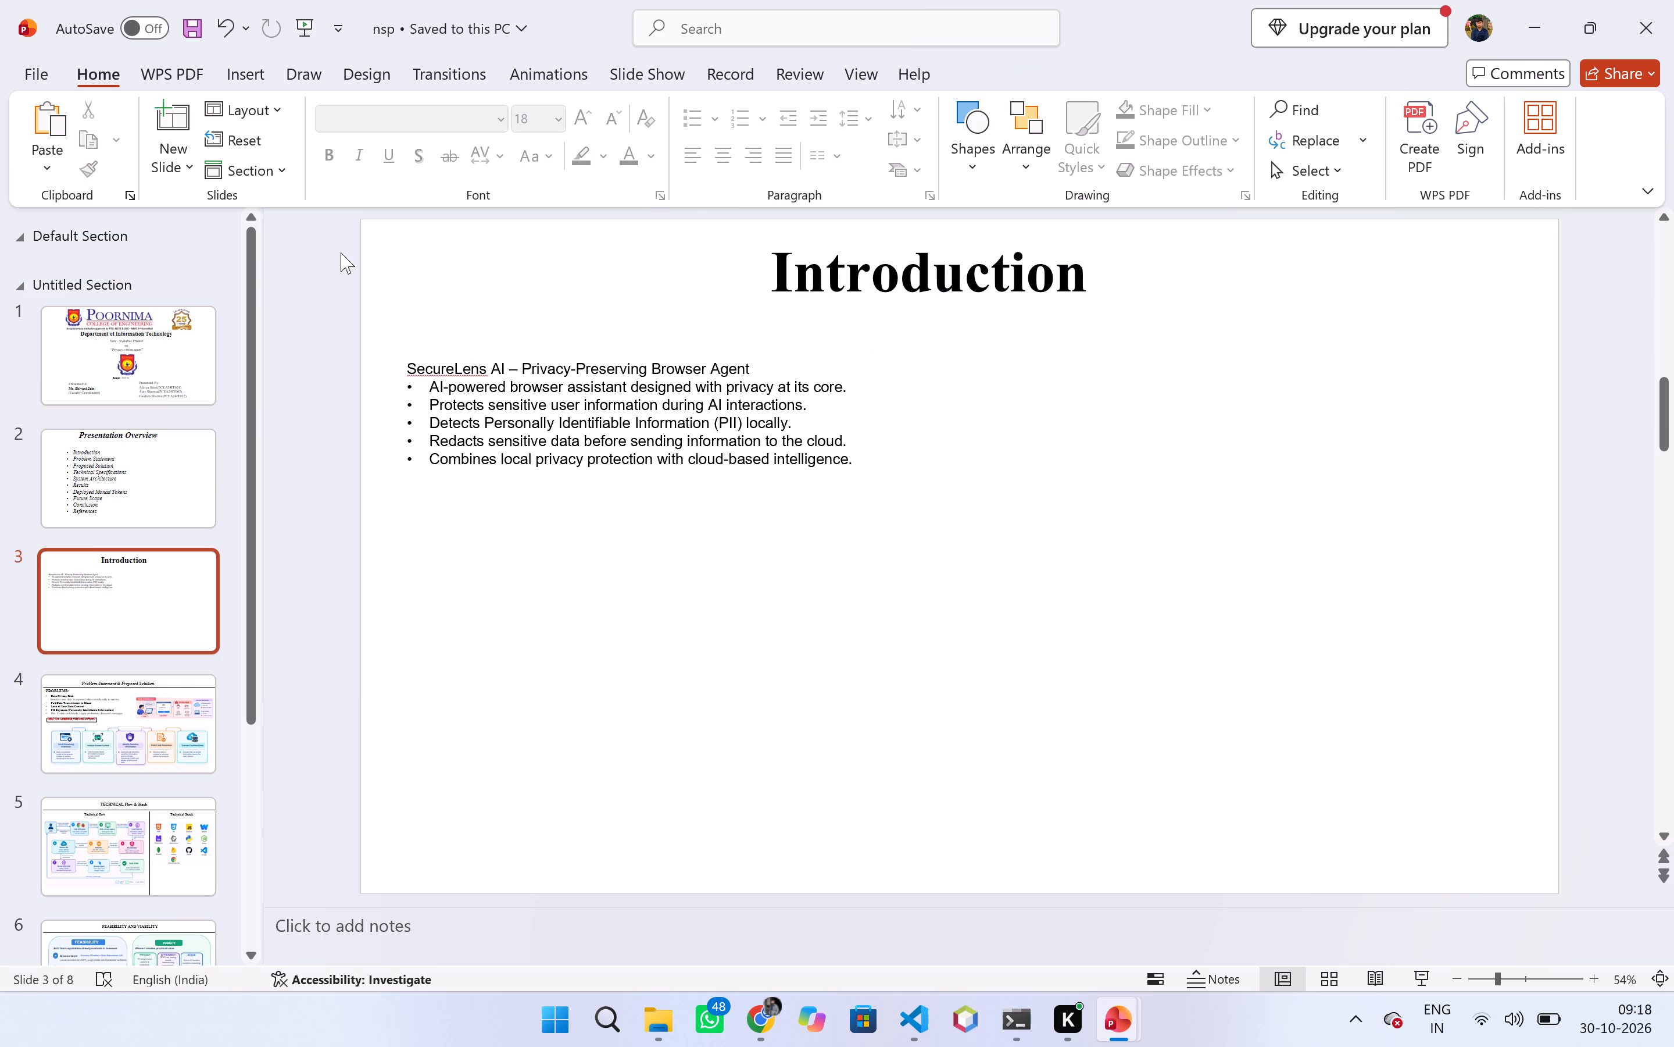
# Start inserting a picture from this device on slide 3 and look through the Gallery for a suitable image.
pyautogui.click(238, 77)
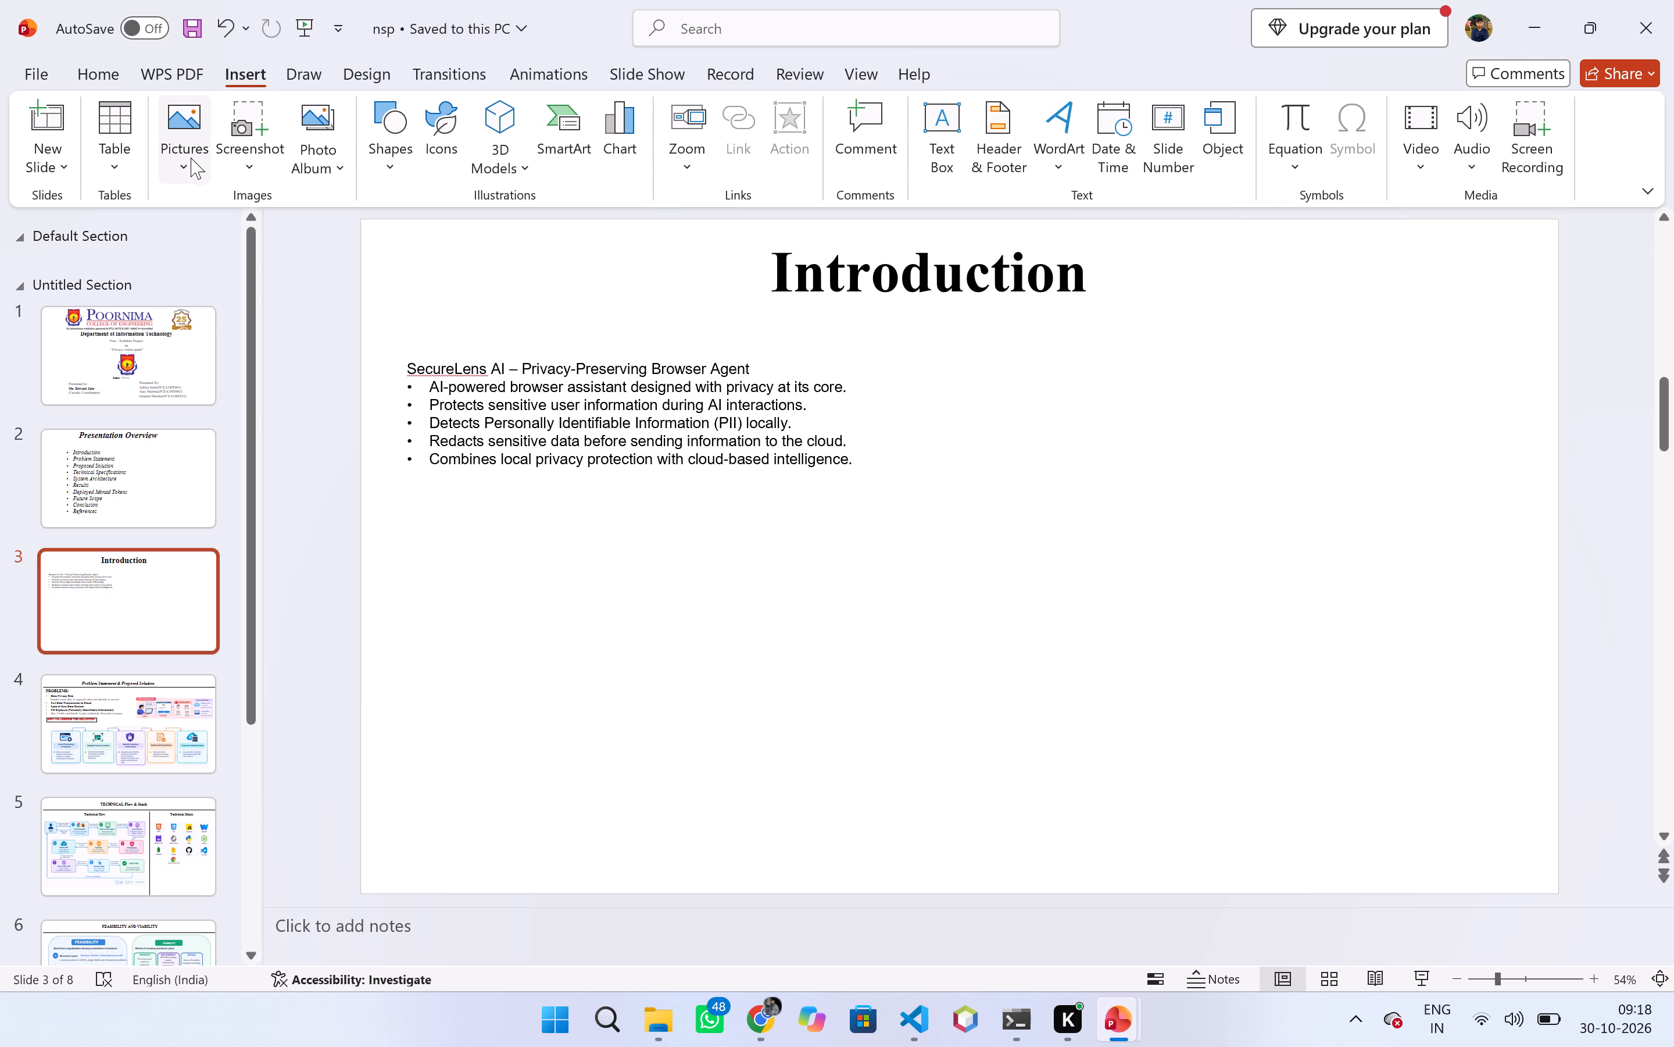
pyautogui.click(189, 154)
pyautogui.click(208, 240)
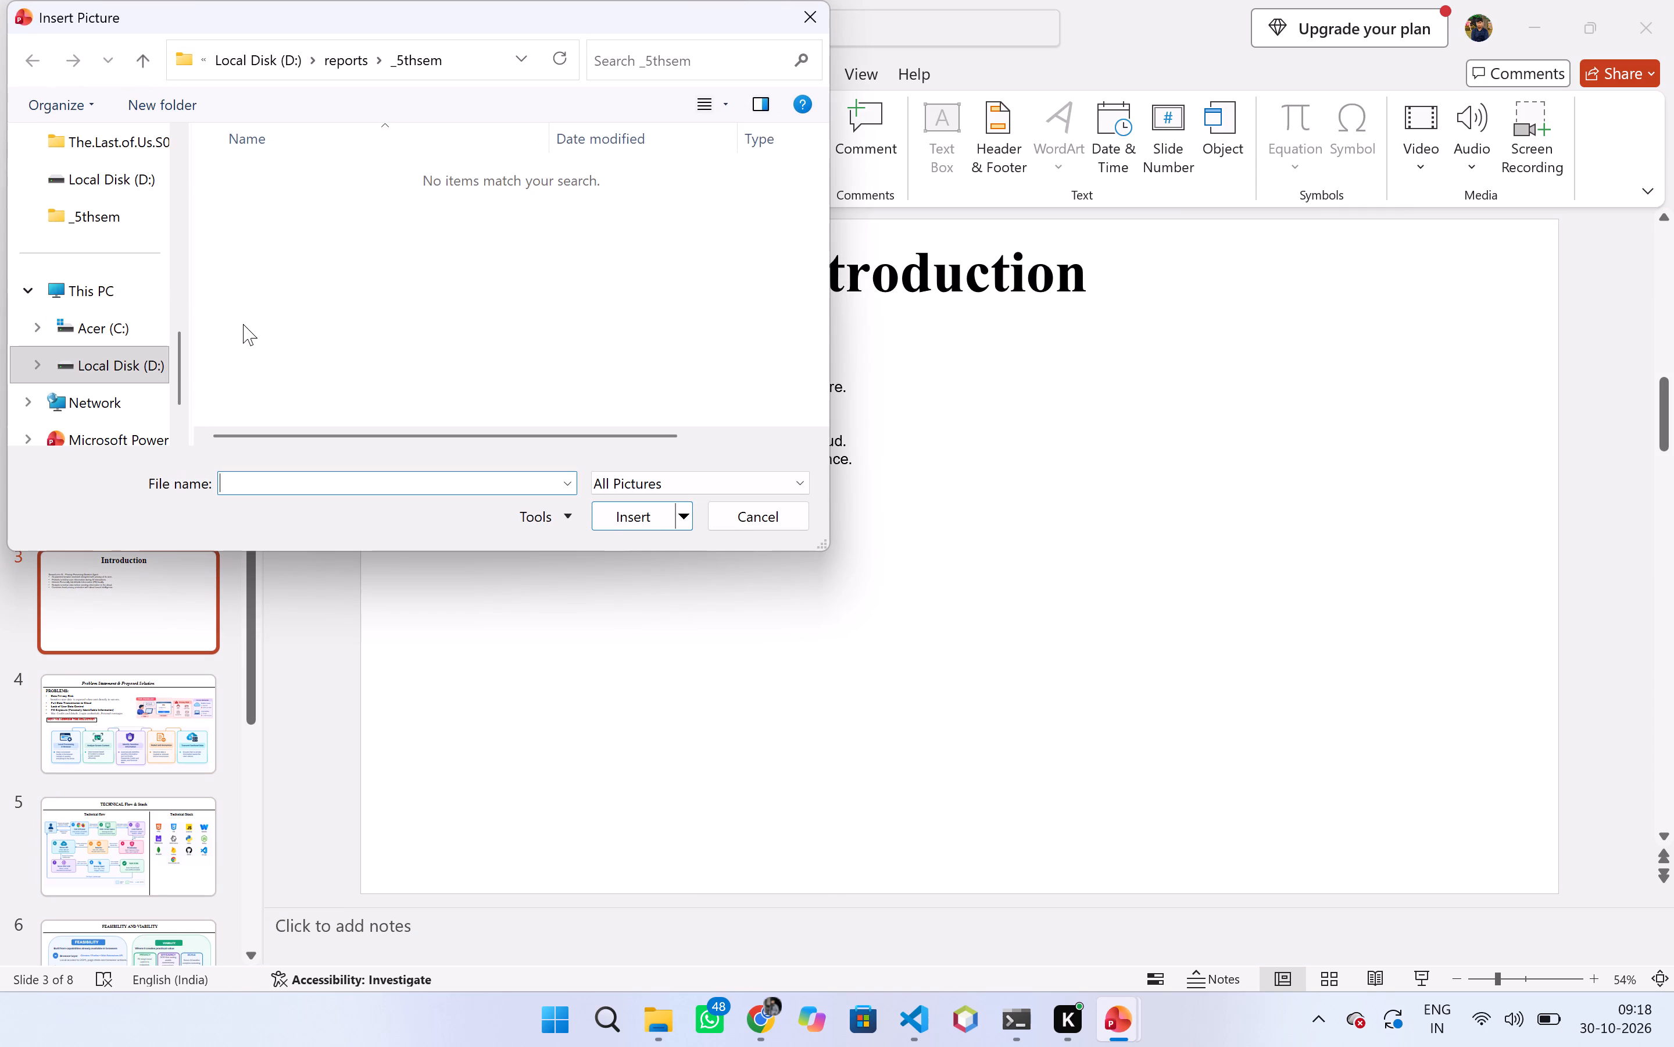
pyautogui.scroll(10, 133, 307)
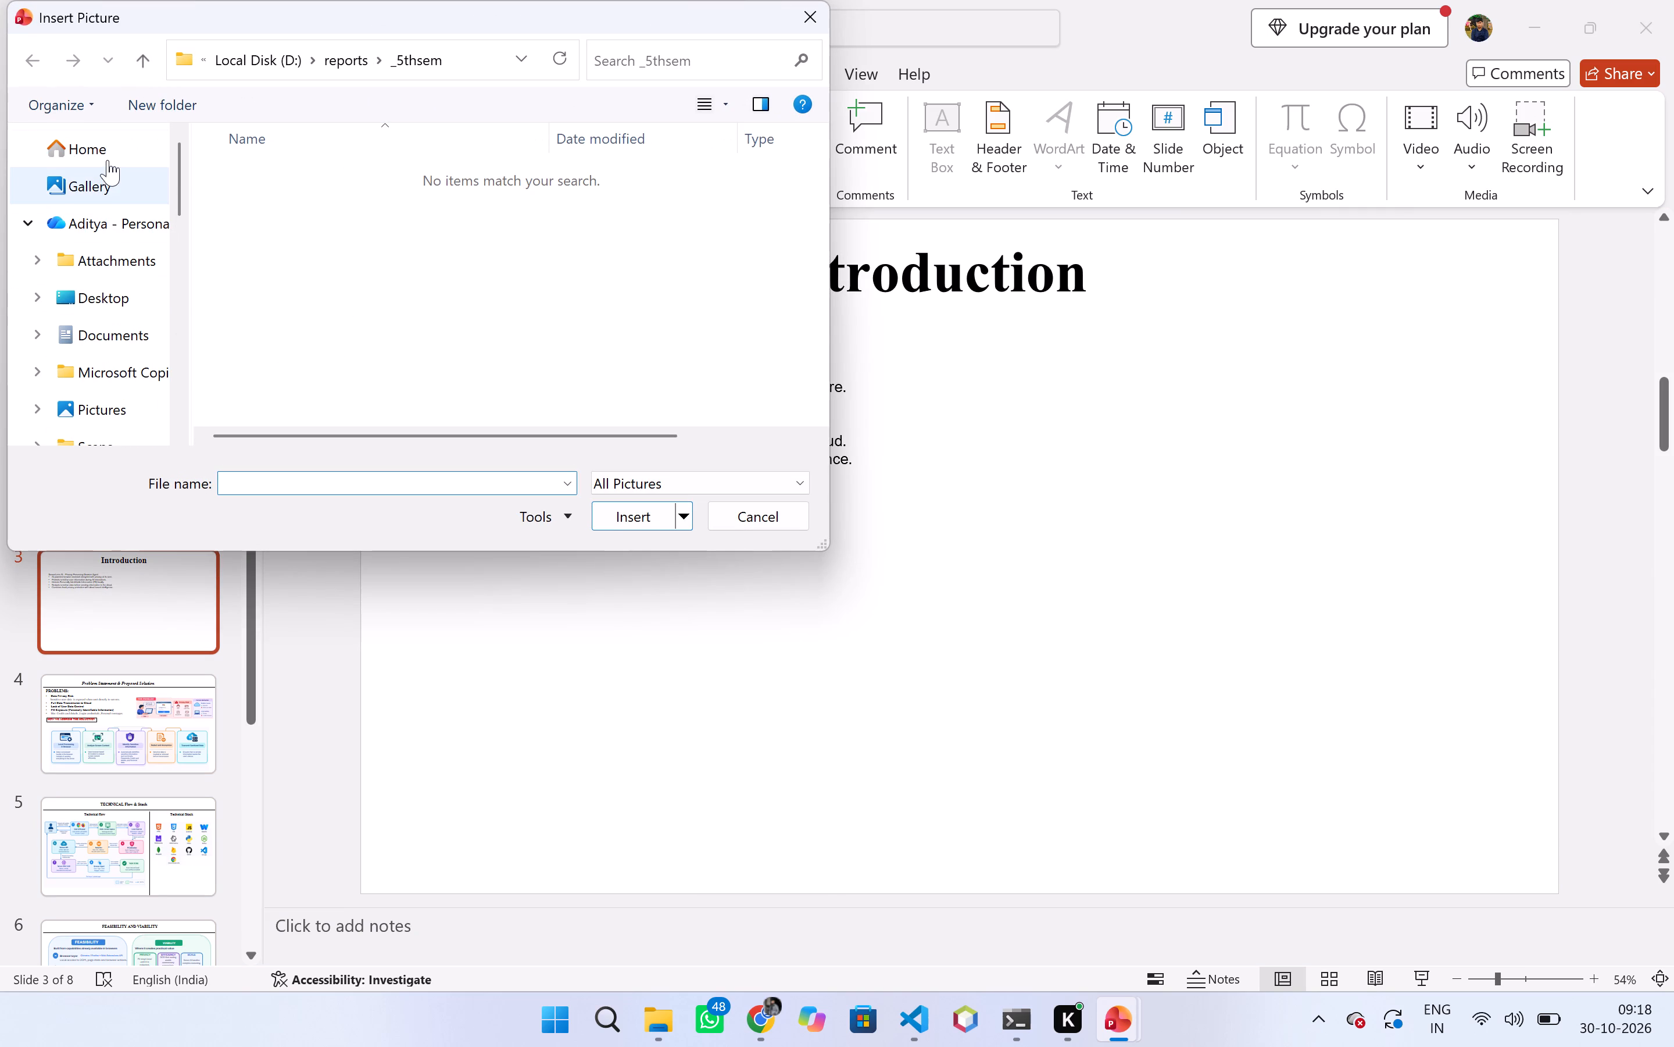
pyautogui.click(117, 179)
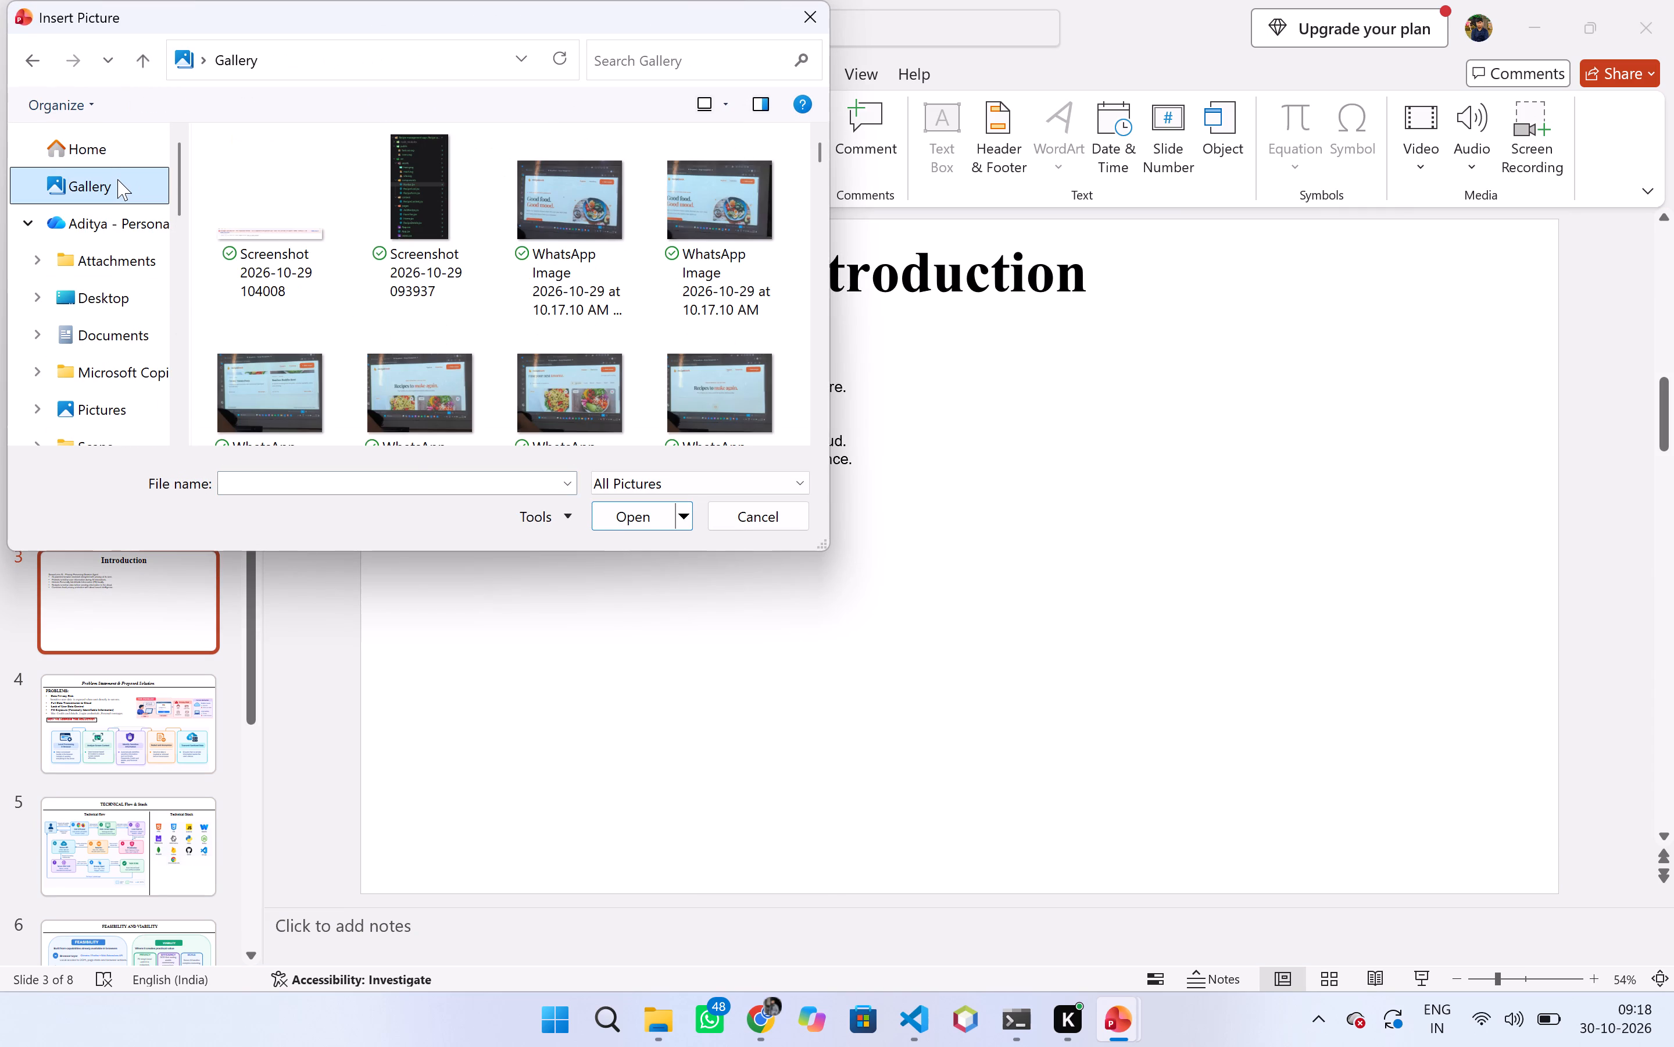
pyautogui.scroll(2, 310, 297)
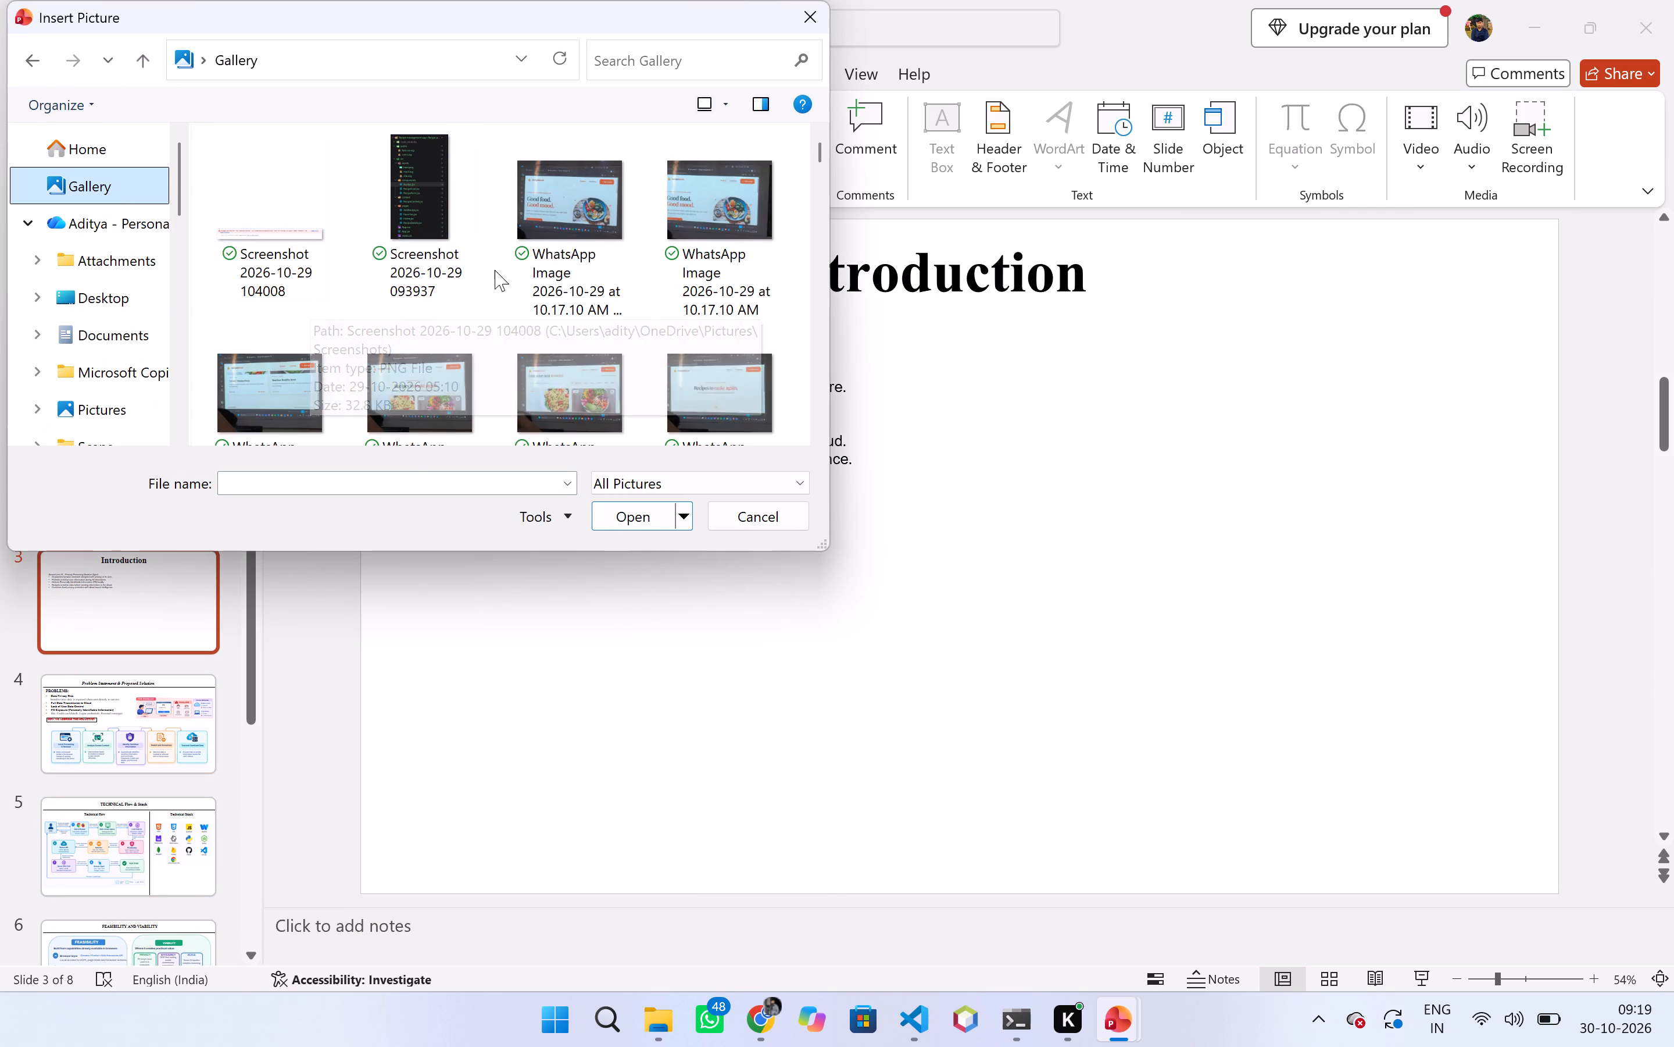
pyautogui.scroll(-20, 495, 270)
pyautogui.scroll(-20, 495, 270)
pyautogui.scroll(-20, 495, 270)
pyautogui.scroll(-20, 495, 270)
pyautogui.scroll(-20, 495, 270)
pyautogui.scroll(-20, 495, 270)
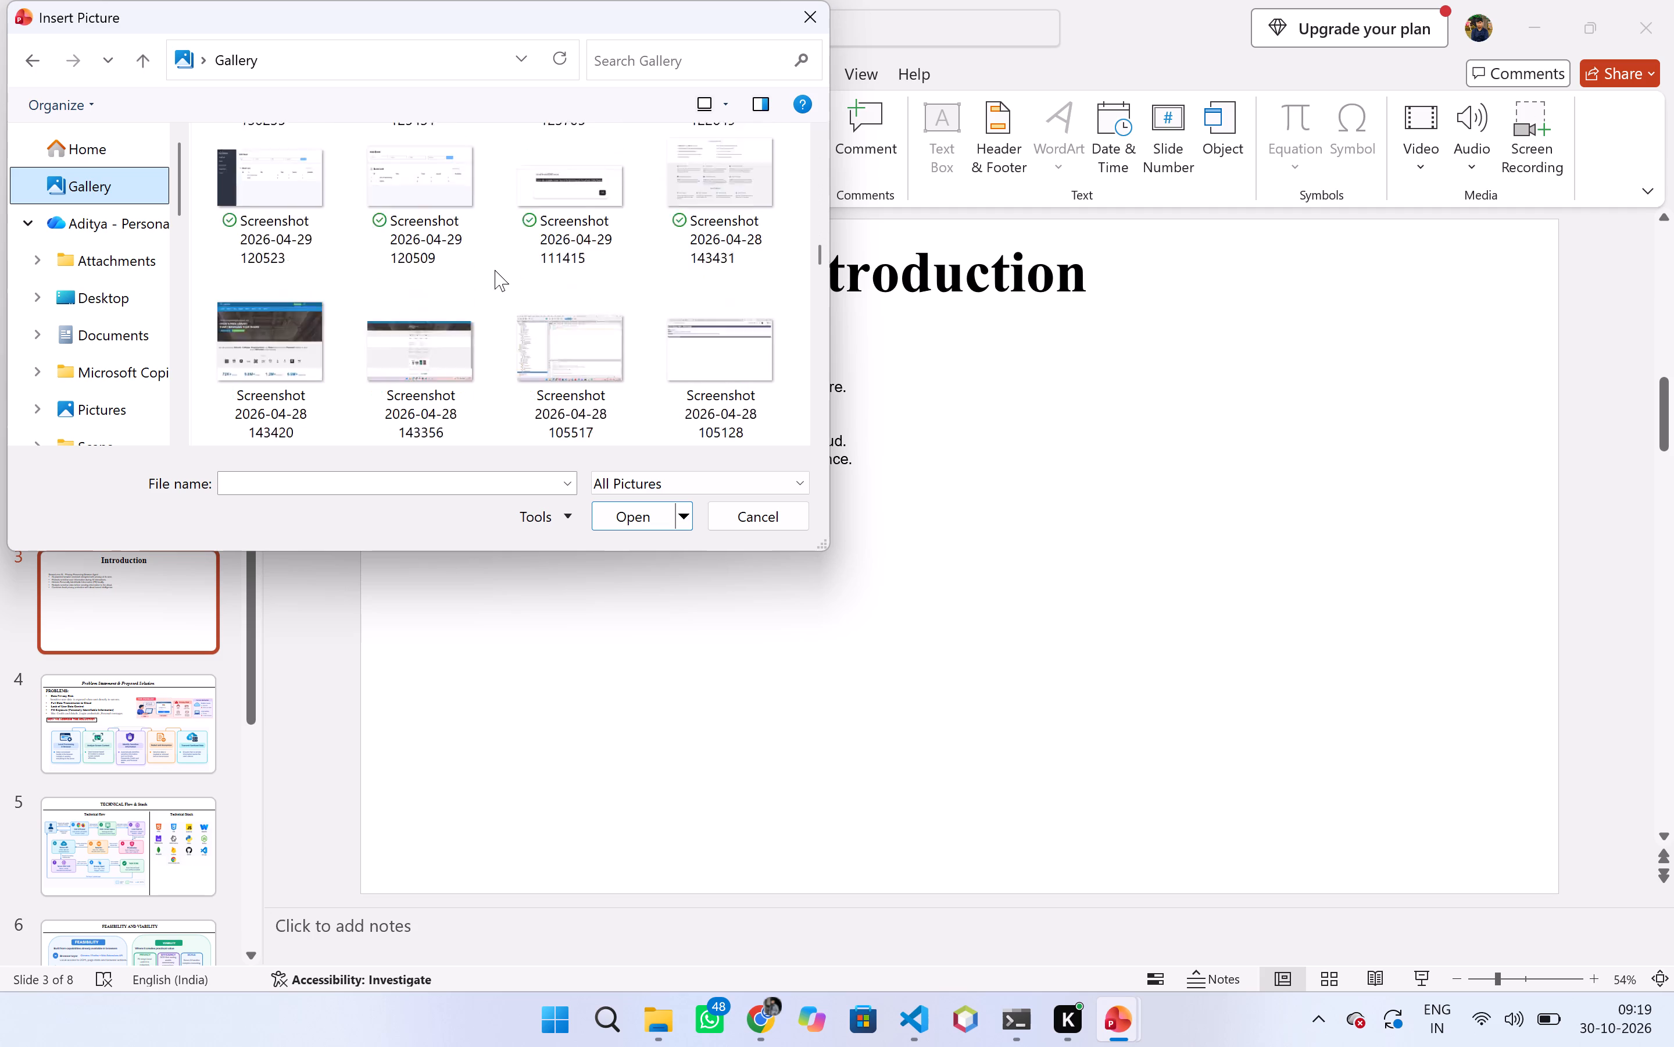
pyautogui.scroll(-20, 495, 270)
pyautogui.scroll(-20, 495, 270)
pyautogui.scroll(-20, 495, 270)
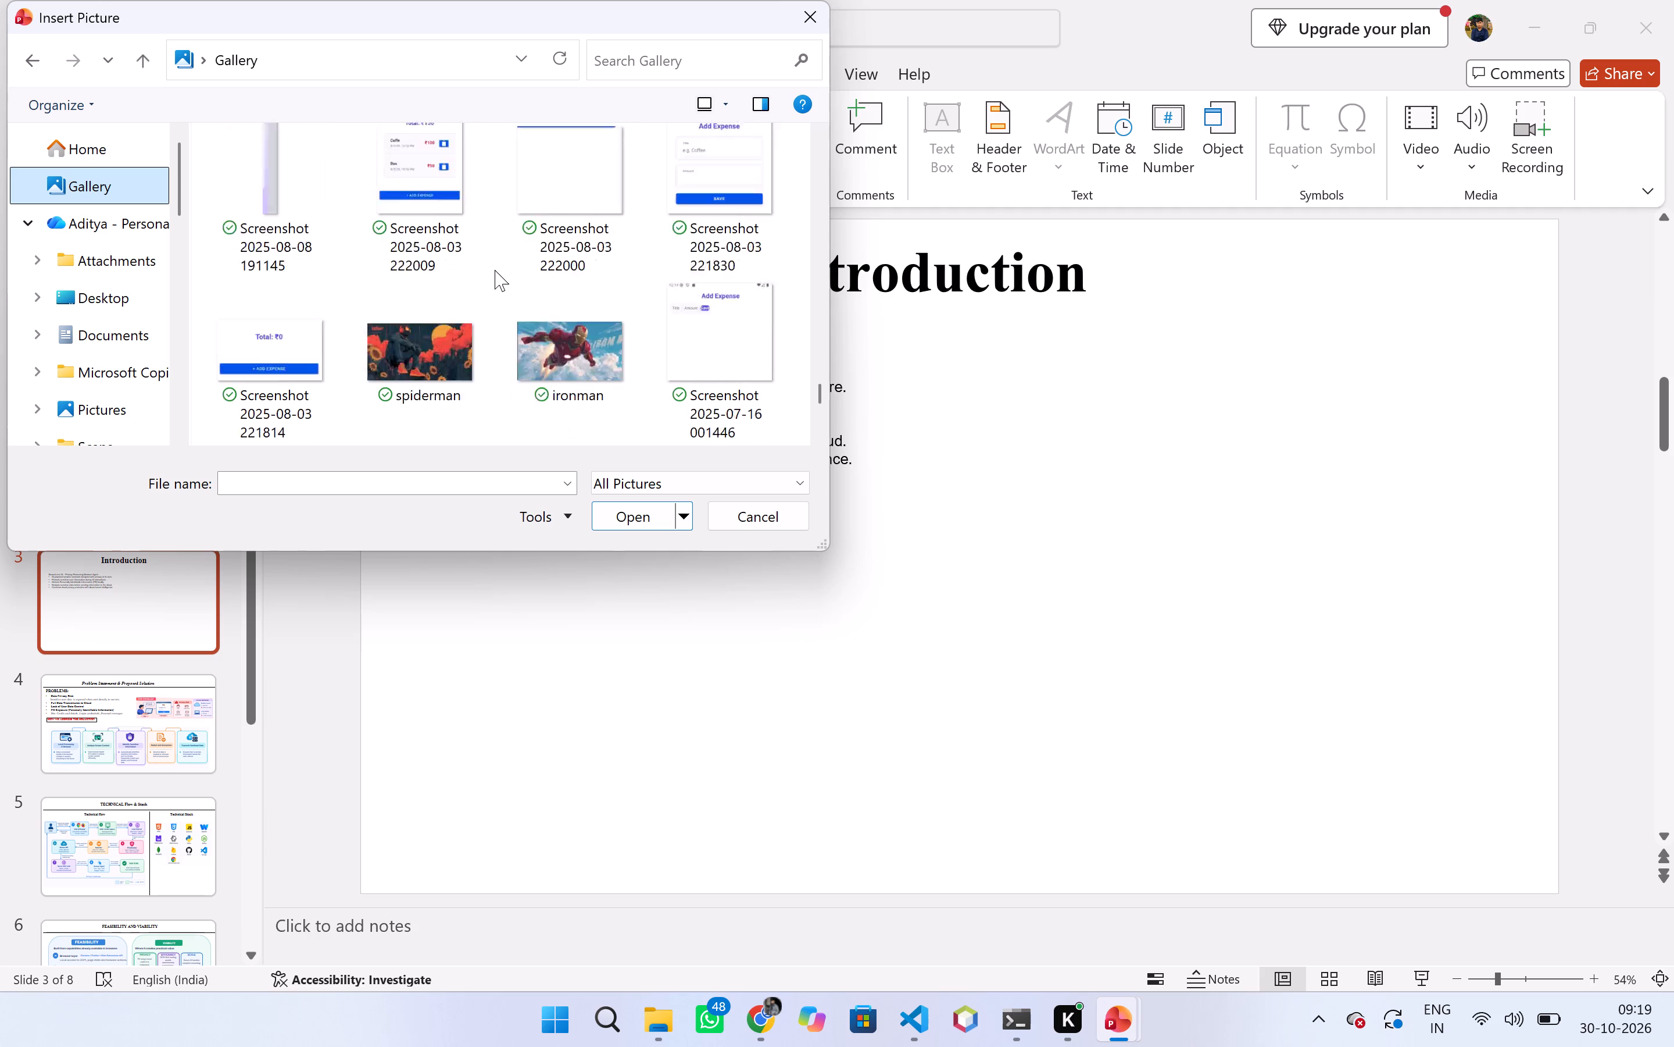
pyautogui.scroll(-20, 495, 270)
pyautogui.scroll(-20, 495, 270)
pyautogui.scroll(-20, 495, 270)
pyautogui.scroll(-9, 495, 270)
pyautogui.scroll(3, 495, 270)
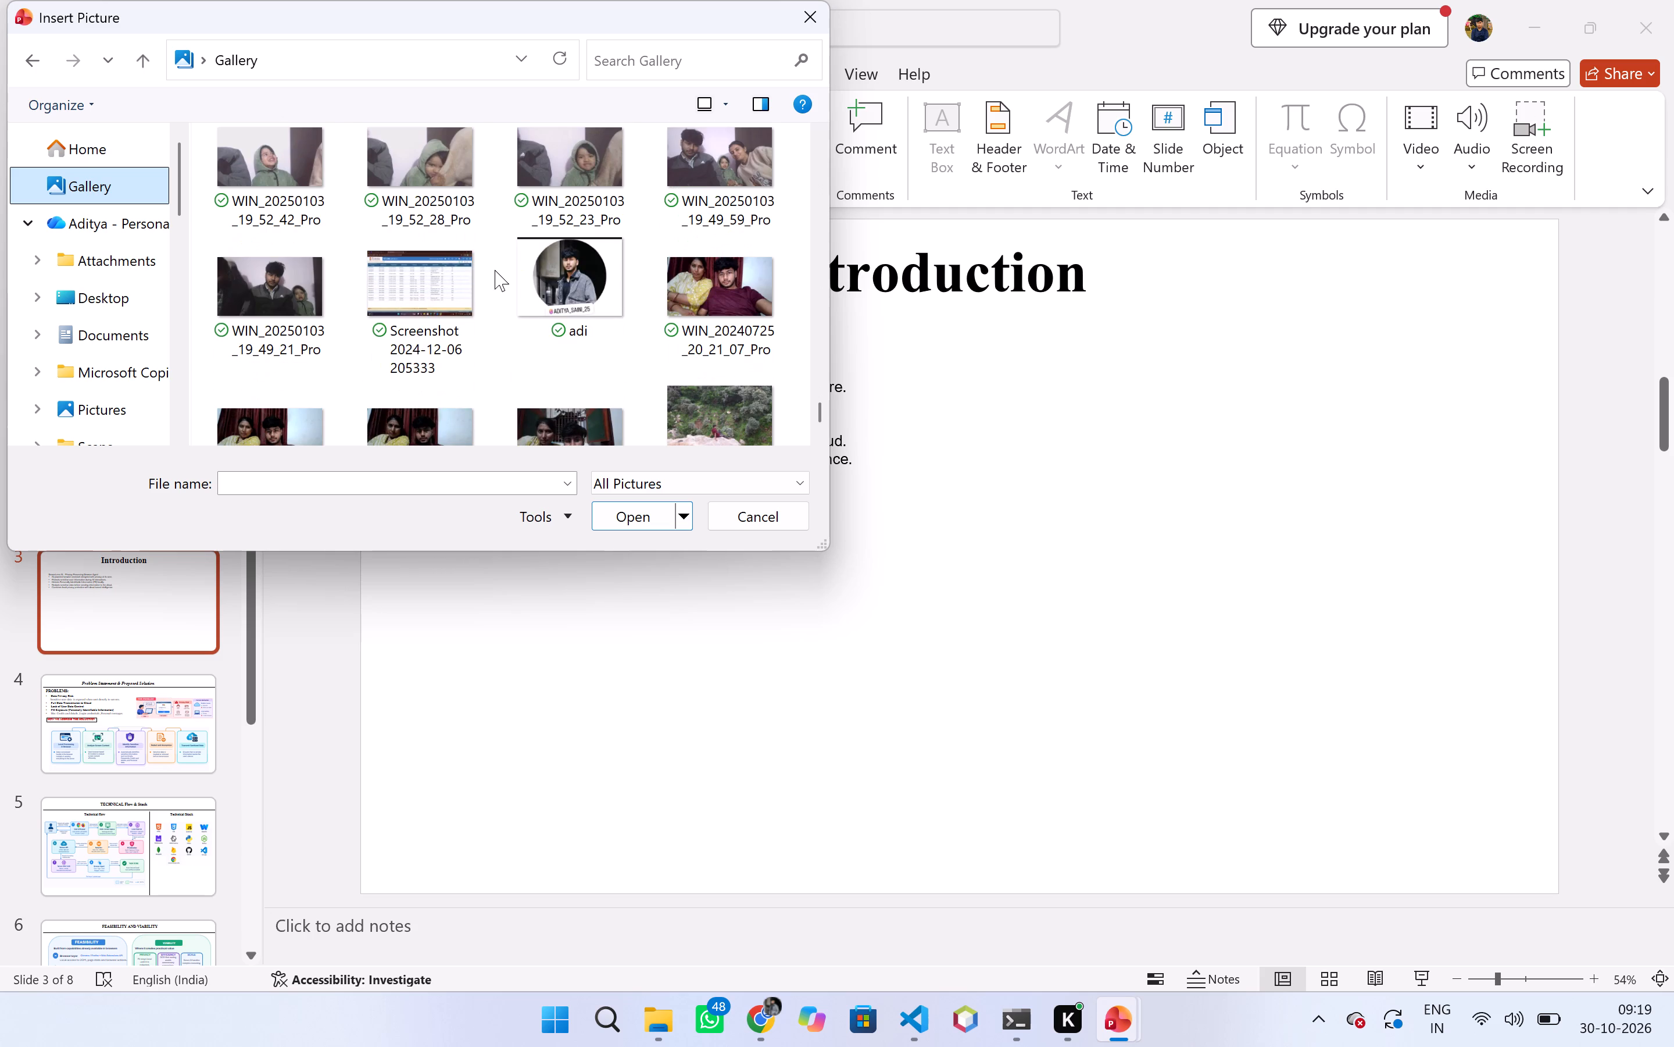
pyautogui.scroll(5, 495, 270)
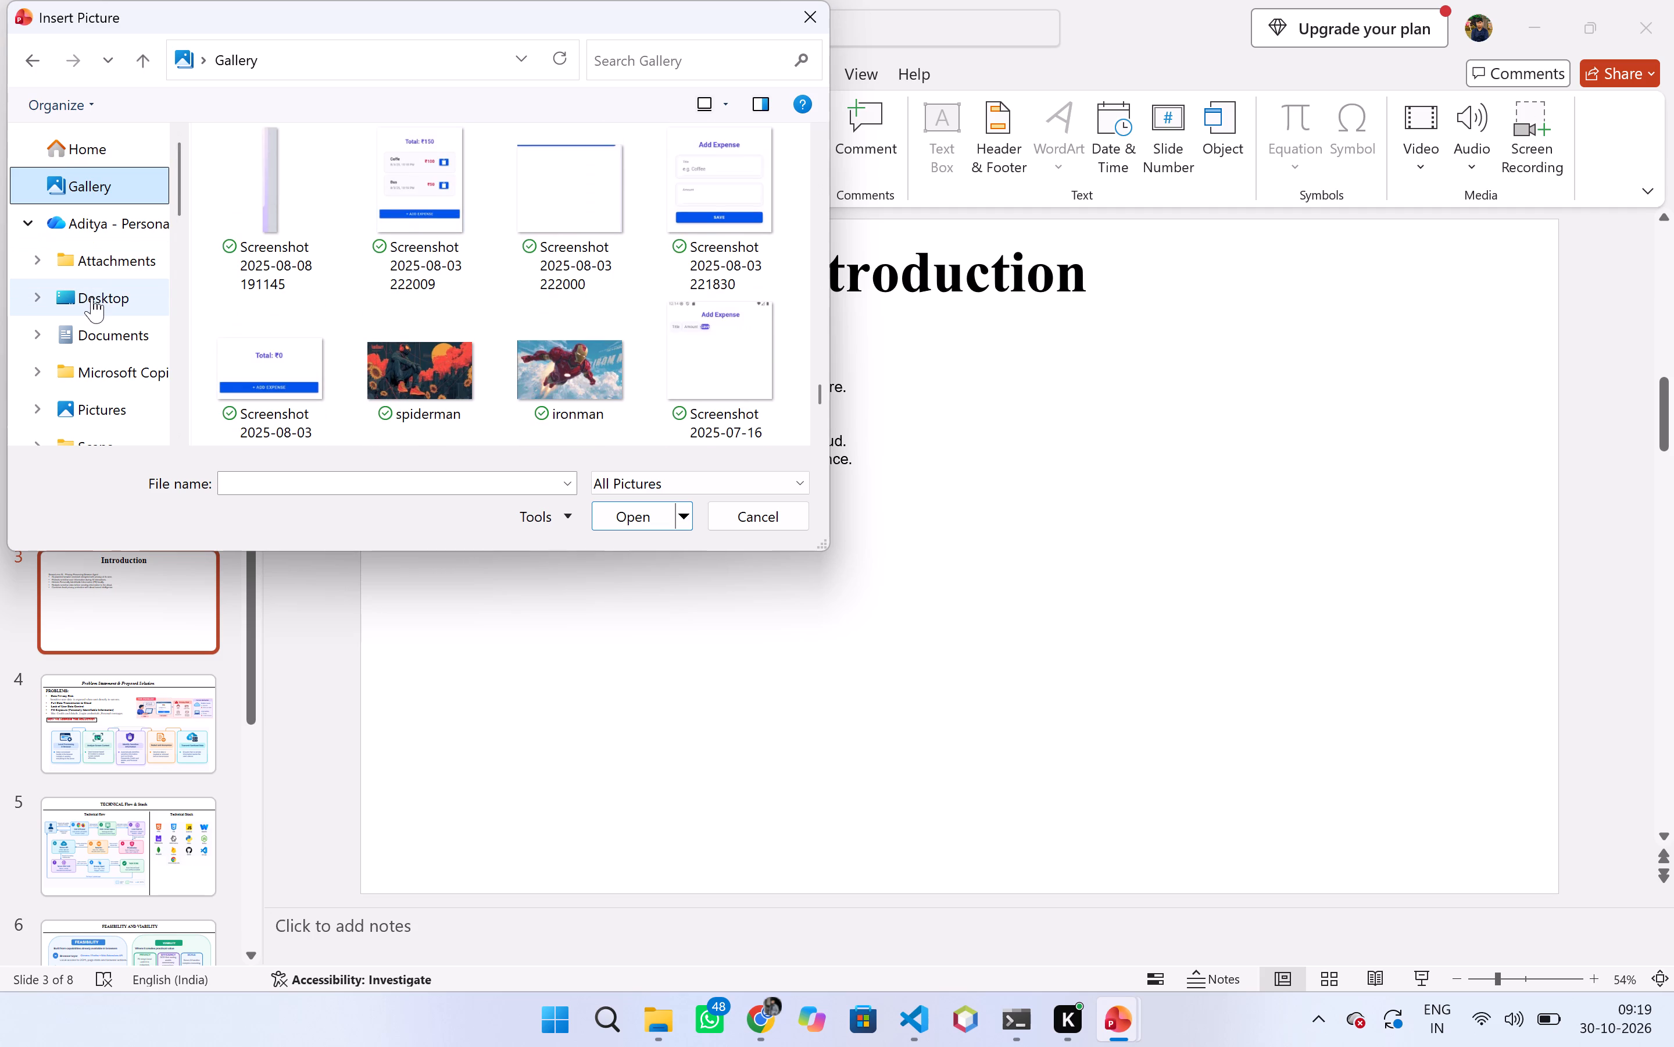
# Look through the Pictures folder and its Saved Pictures subfolder for an image to insert.
pyautogui.click(108, 404)
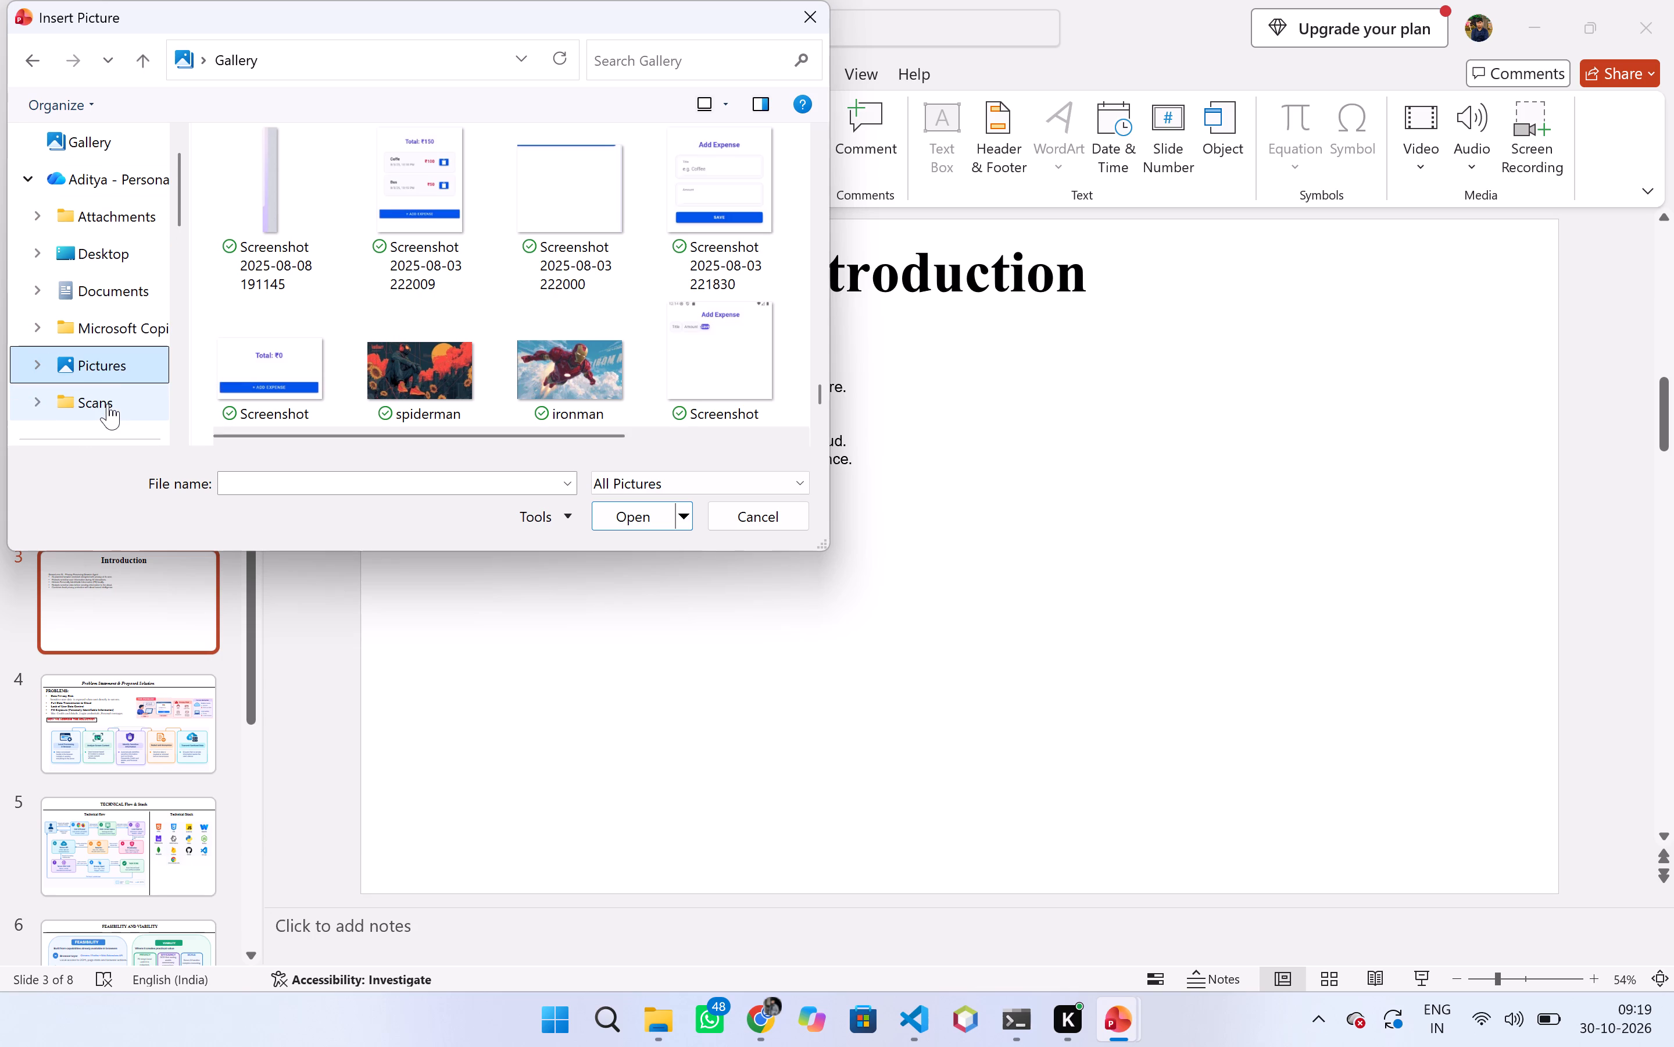
pyautogui.scroll(-2, 386, 289)
pyautogui.scroll(2, 386, 289)
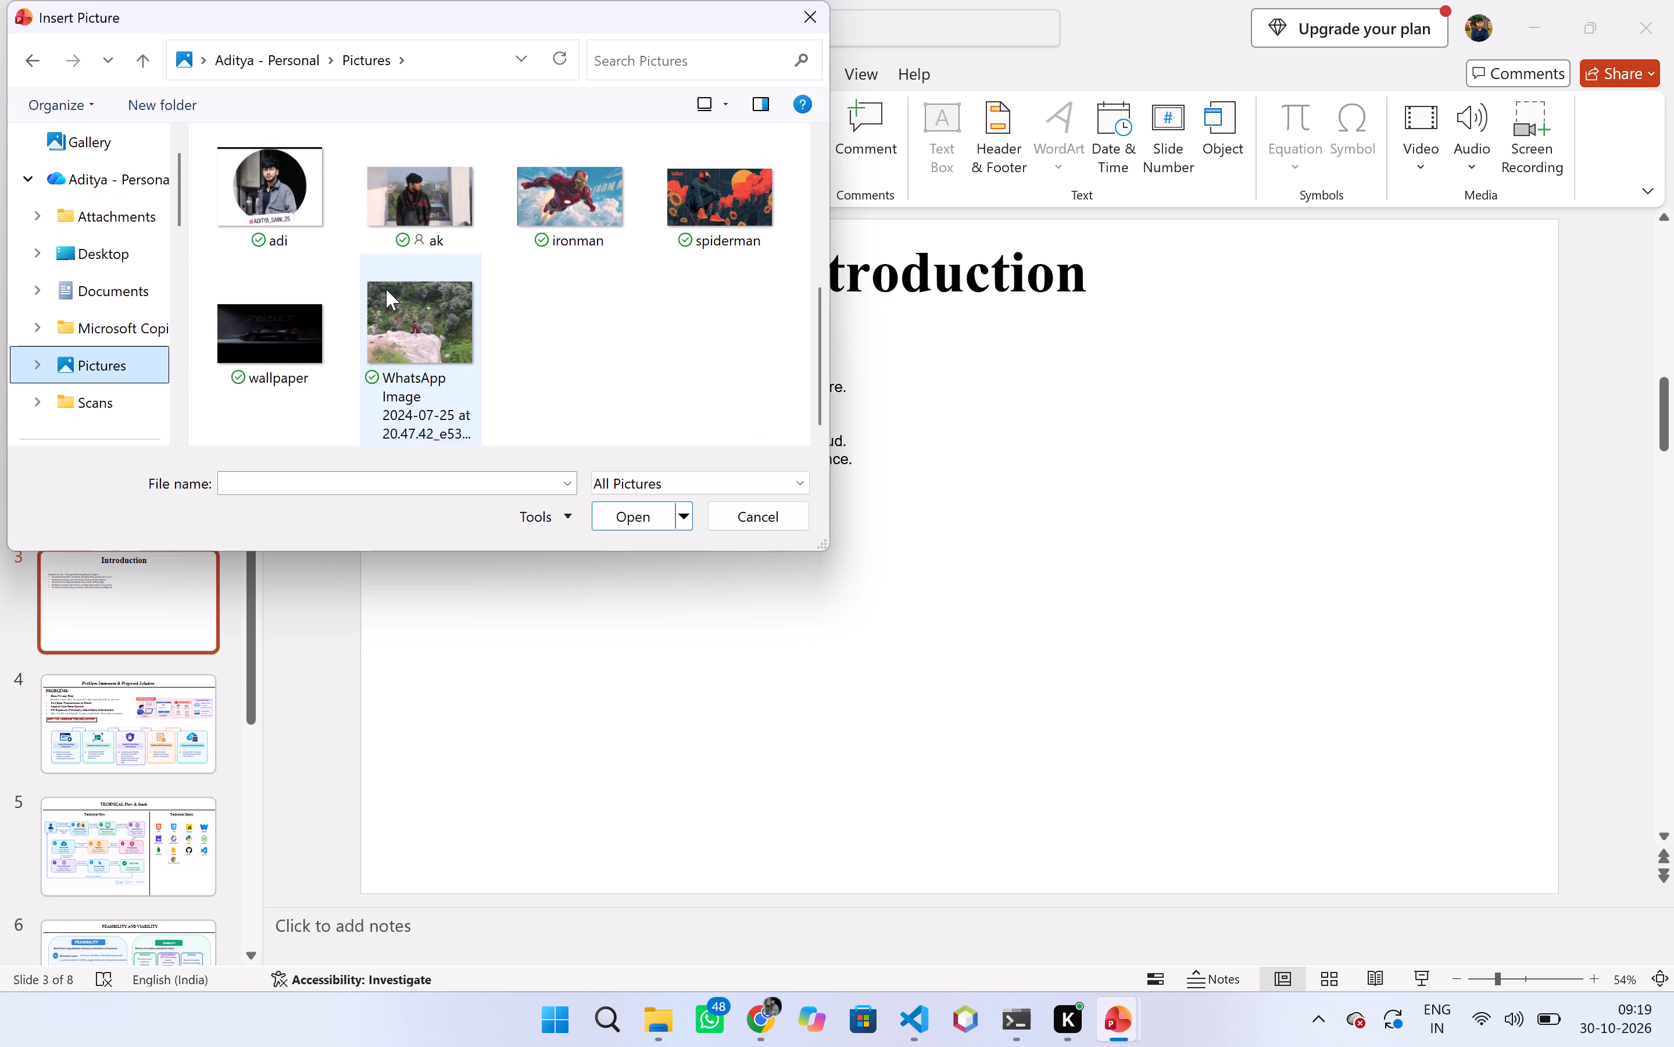
pyautogui.scroll(3, 386, 289)
pyautogui.doubleClick(718, 240)
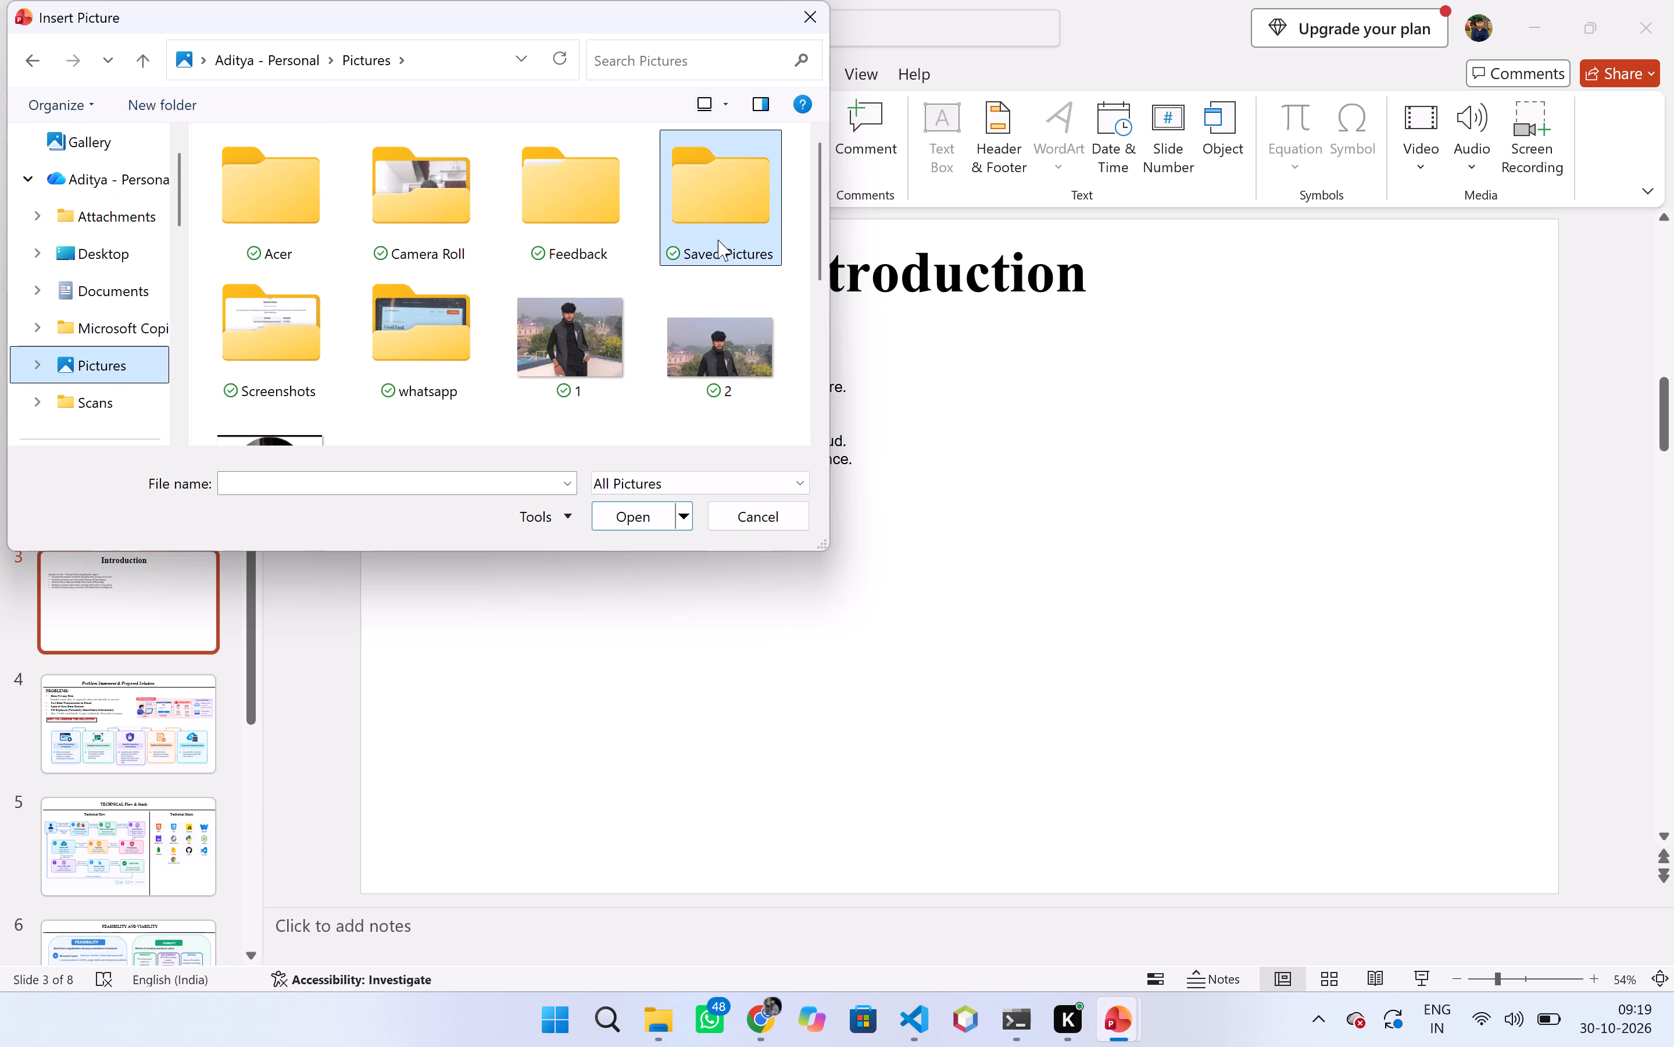
pyautogui.click(44, 69)
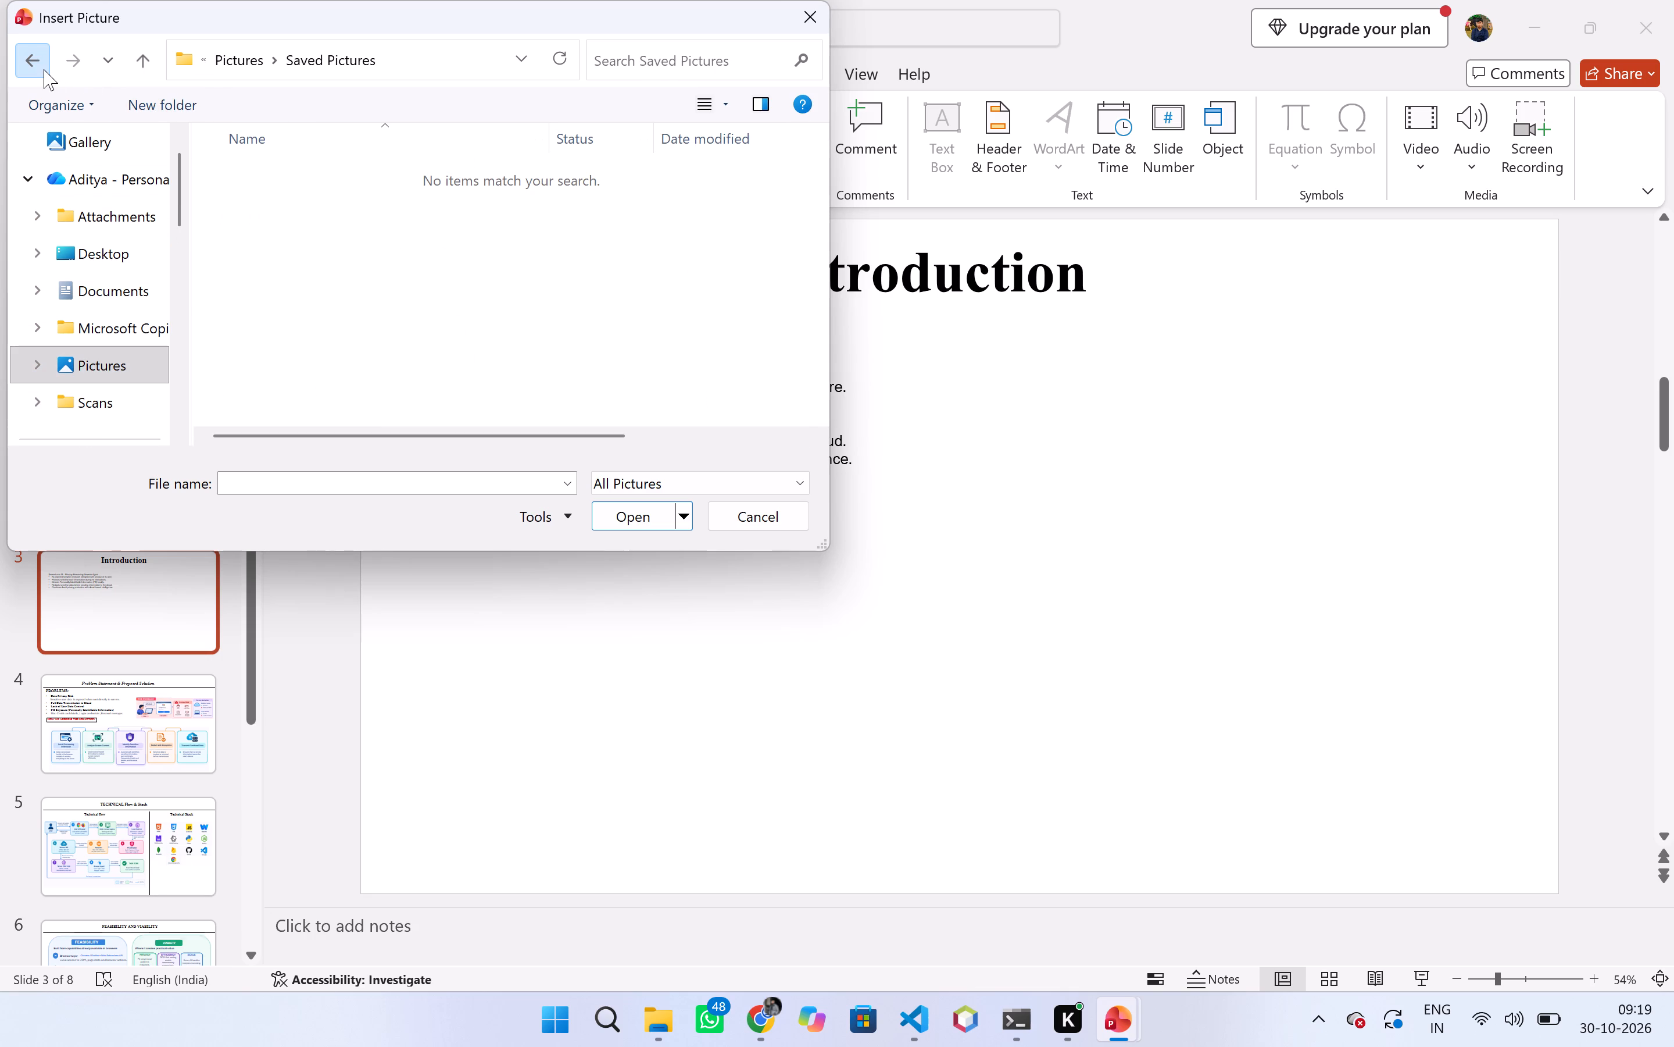
# Examine the Downloads folder's files and their details for an image to insert on slide 3.
pyautogui.scroll(1, 101, 256)
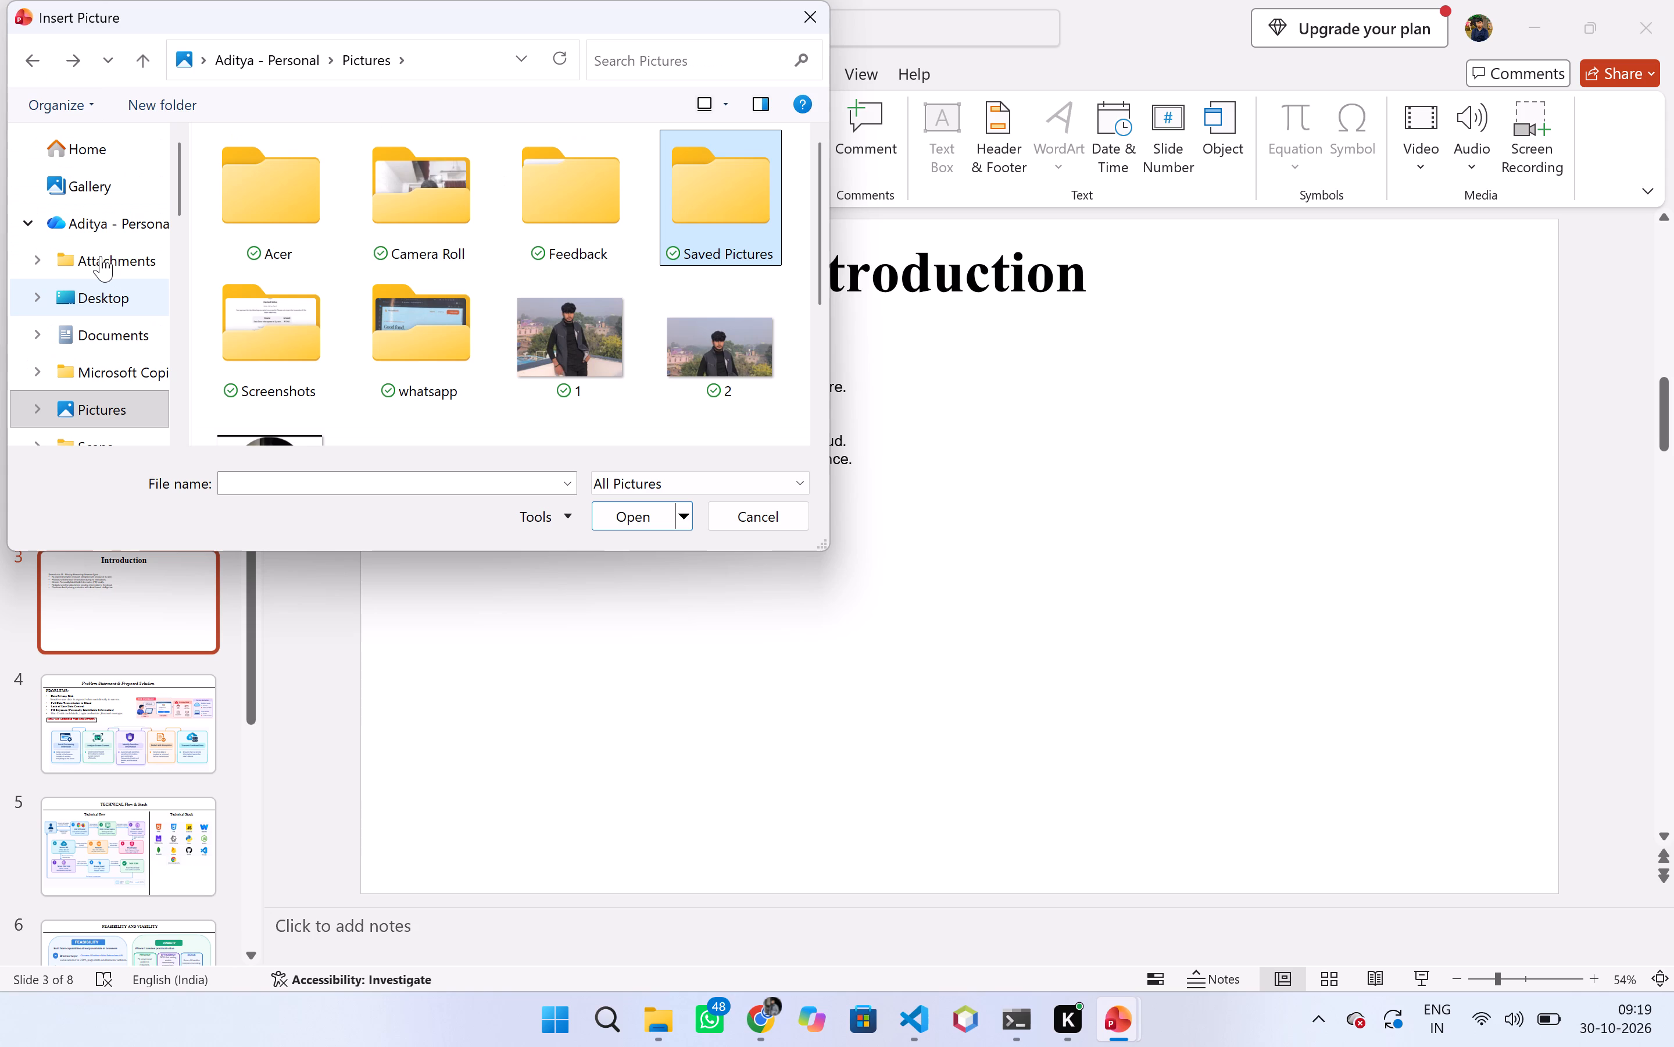
pyautogui.scroll(-1, 101, 256)
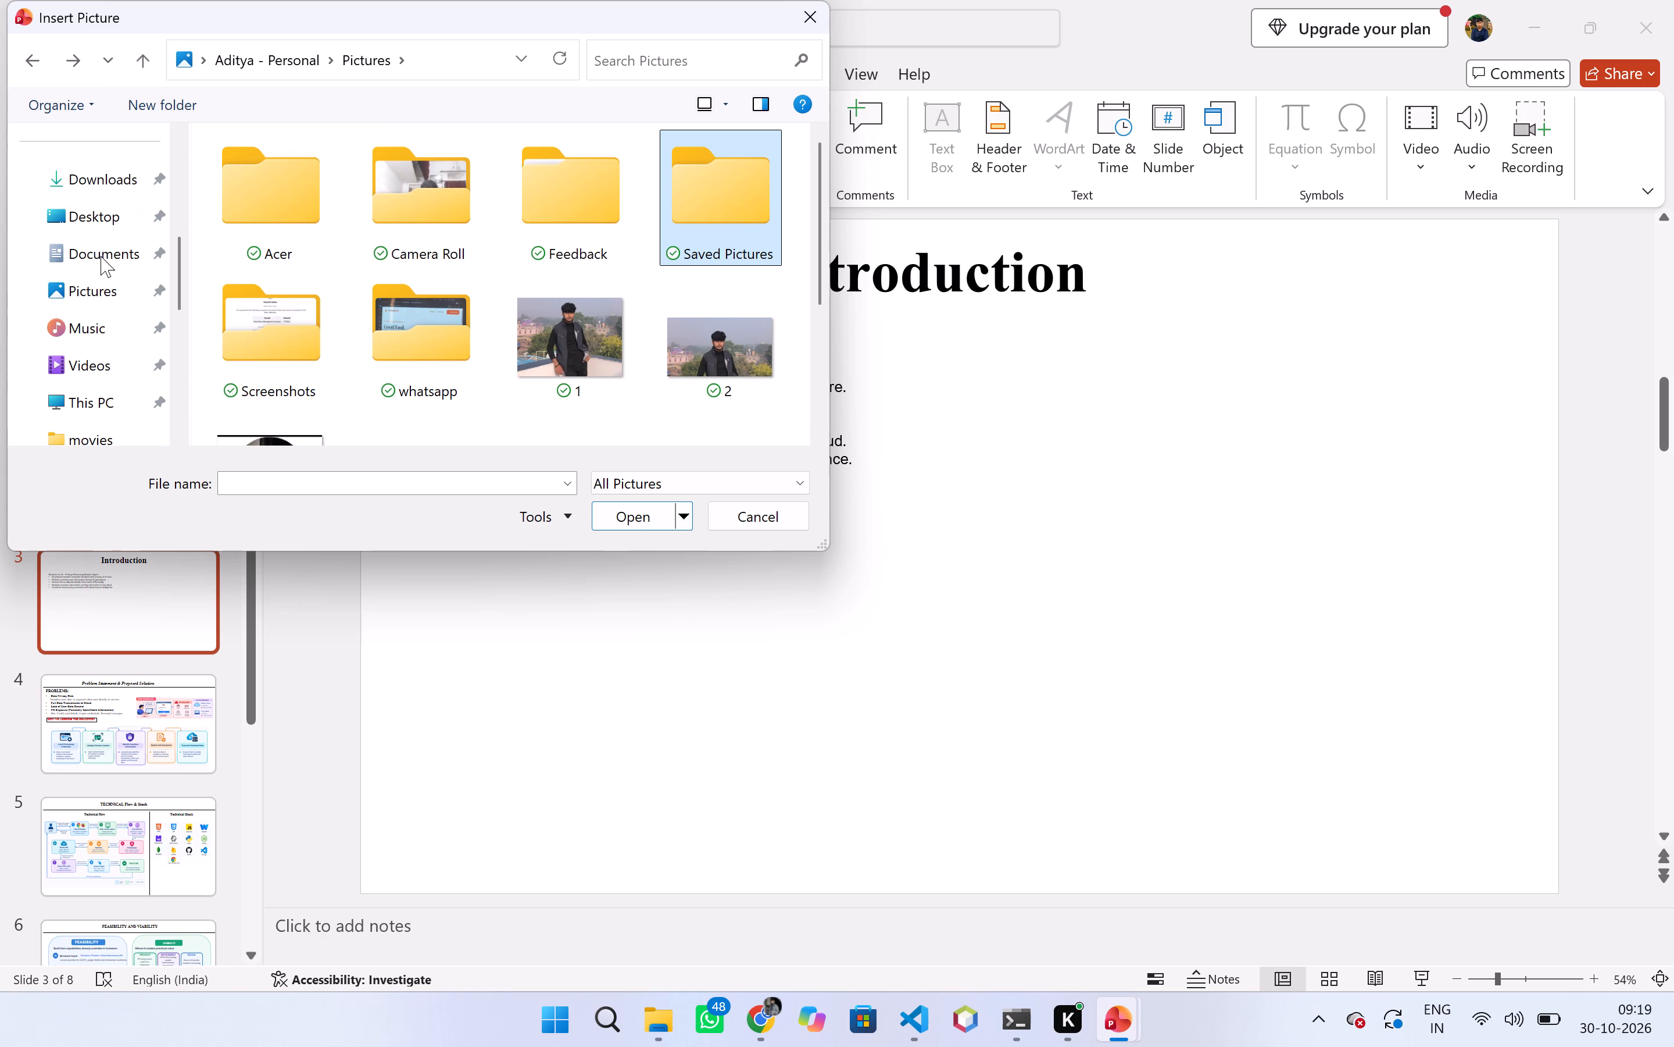
pyautogui.click(104, 191)
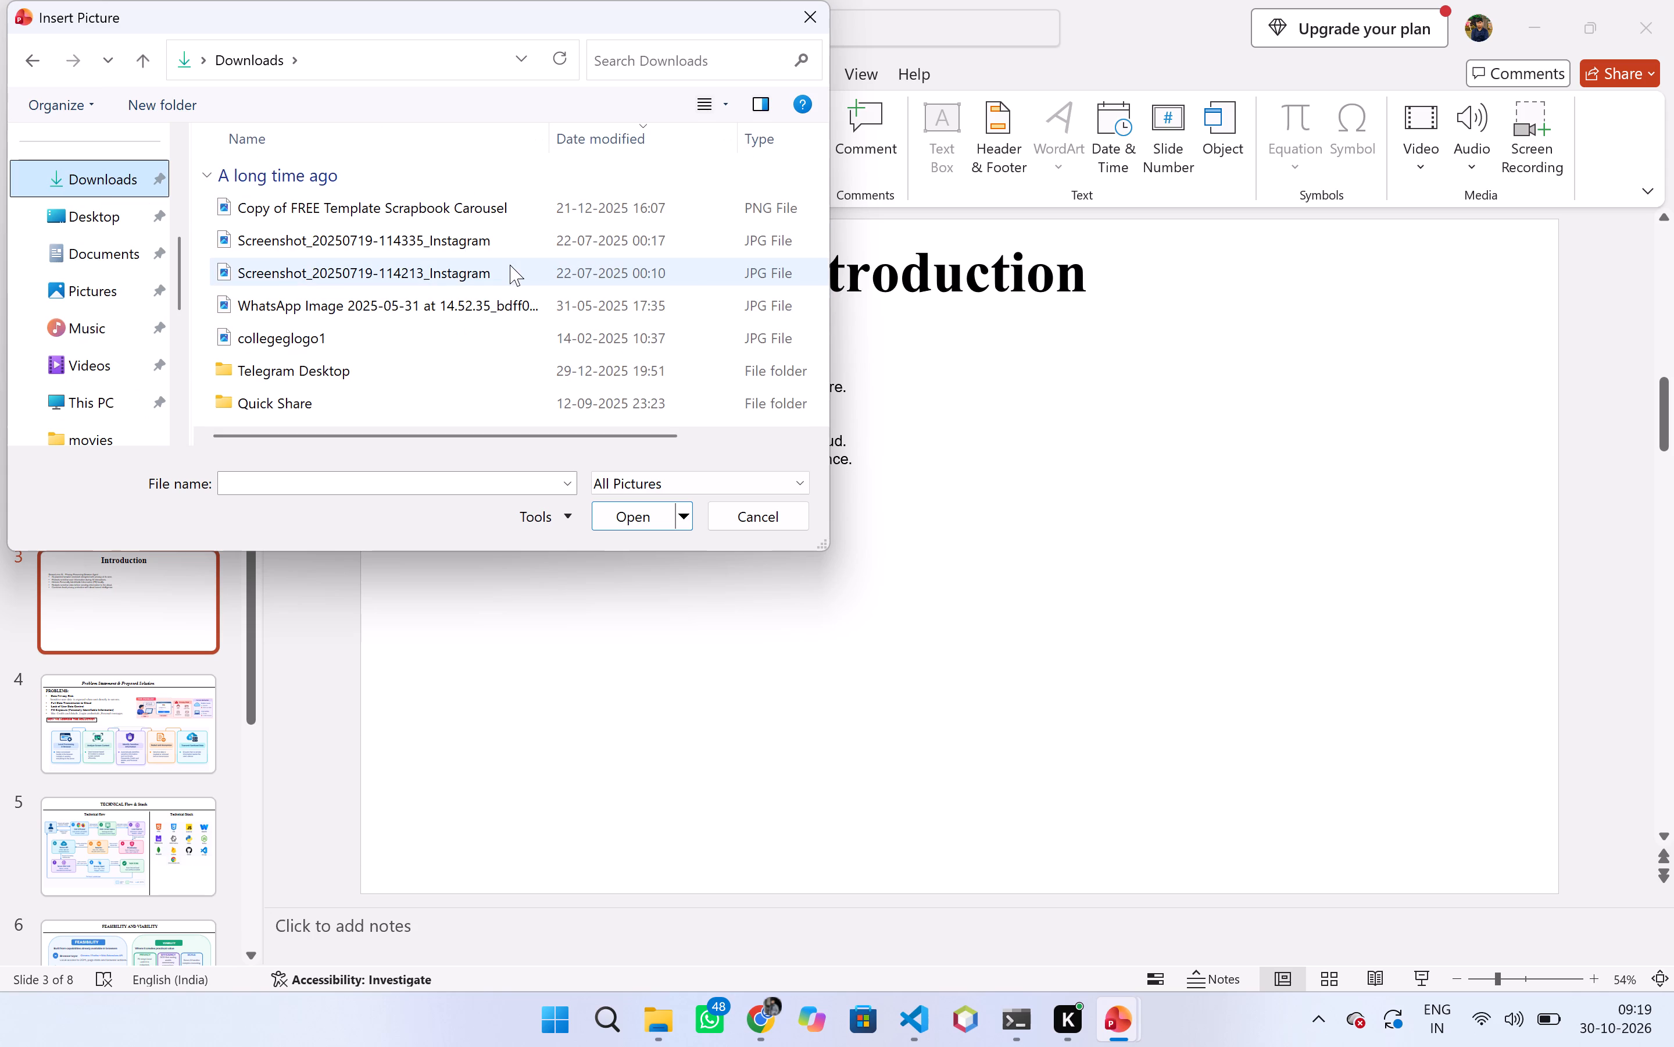
pyautogui.hscroll(-2, 510, 265)
pyautogui.scroll(-2, 510, 265)
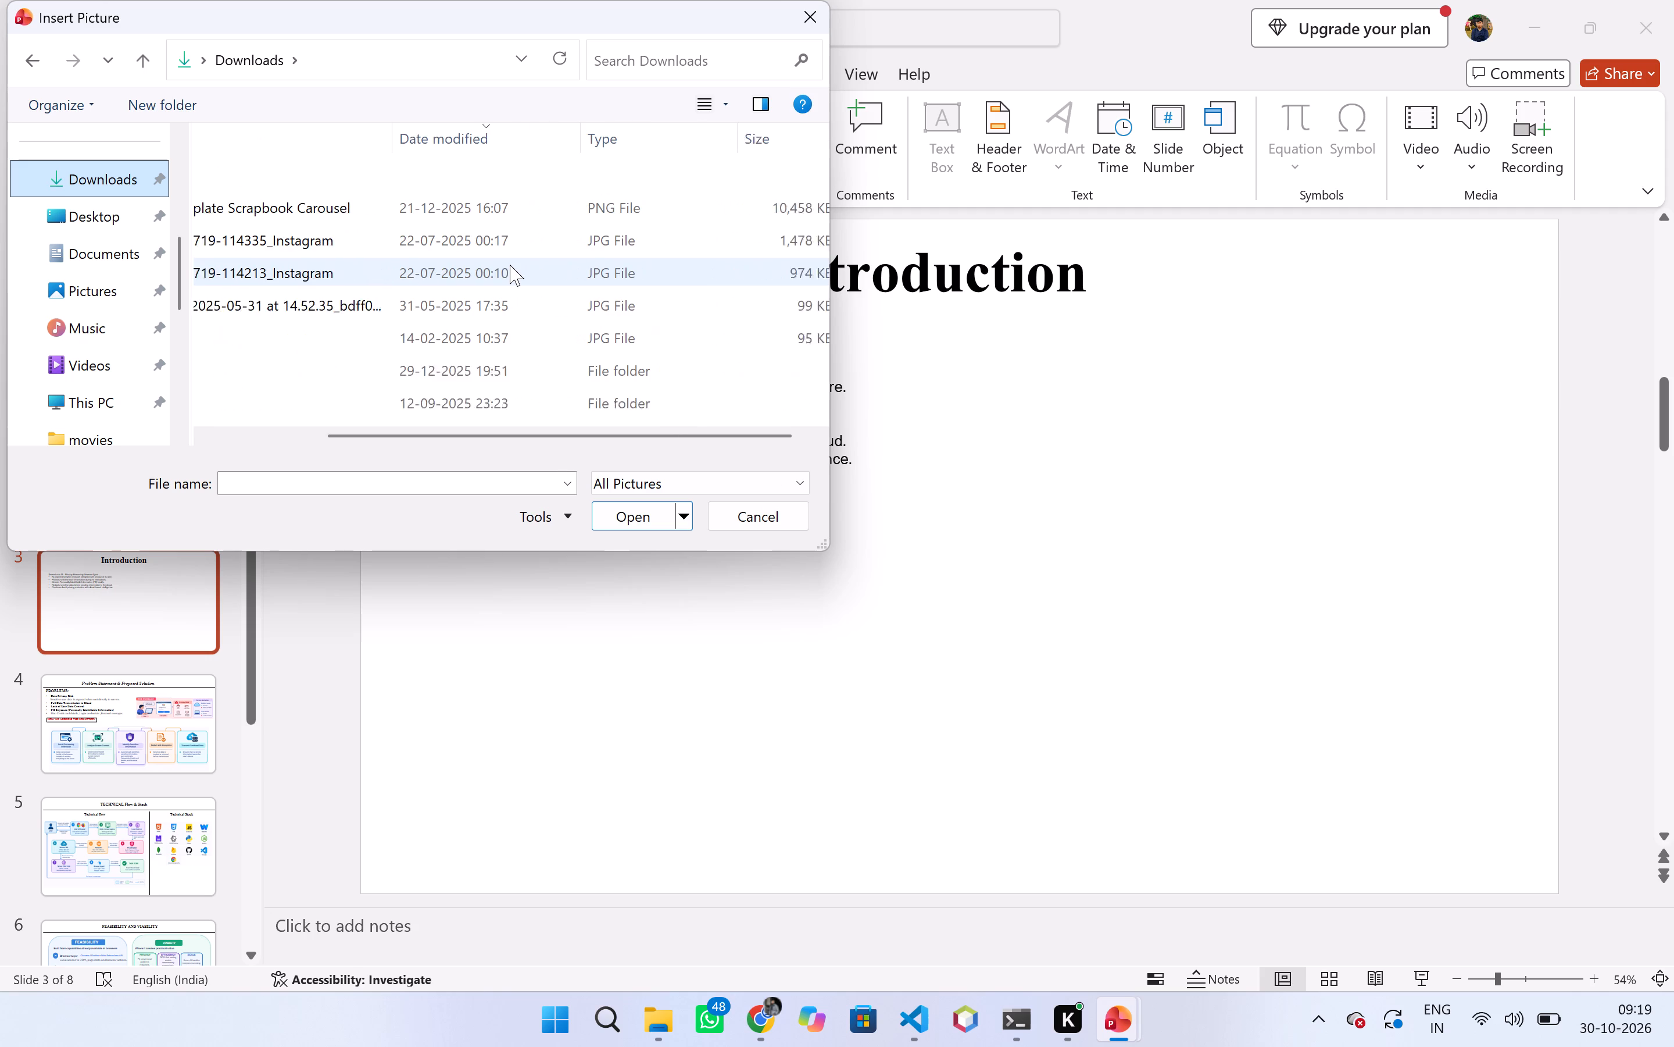
pyautogui.scroll(-1, 510, 265)
pyautogui.hscroll(-1, 510, 265)
pyautogui.hscroll(18, 510, 265)
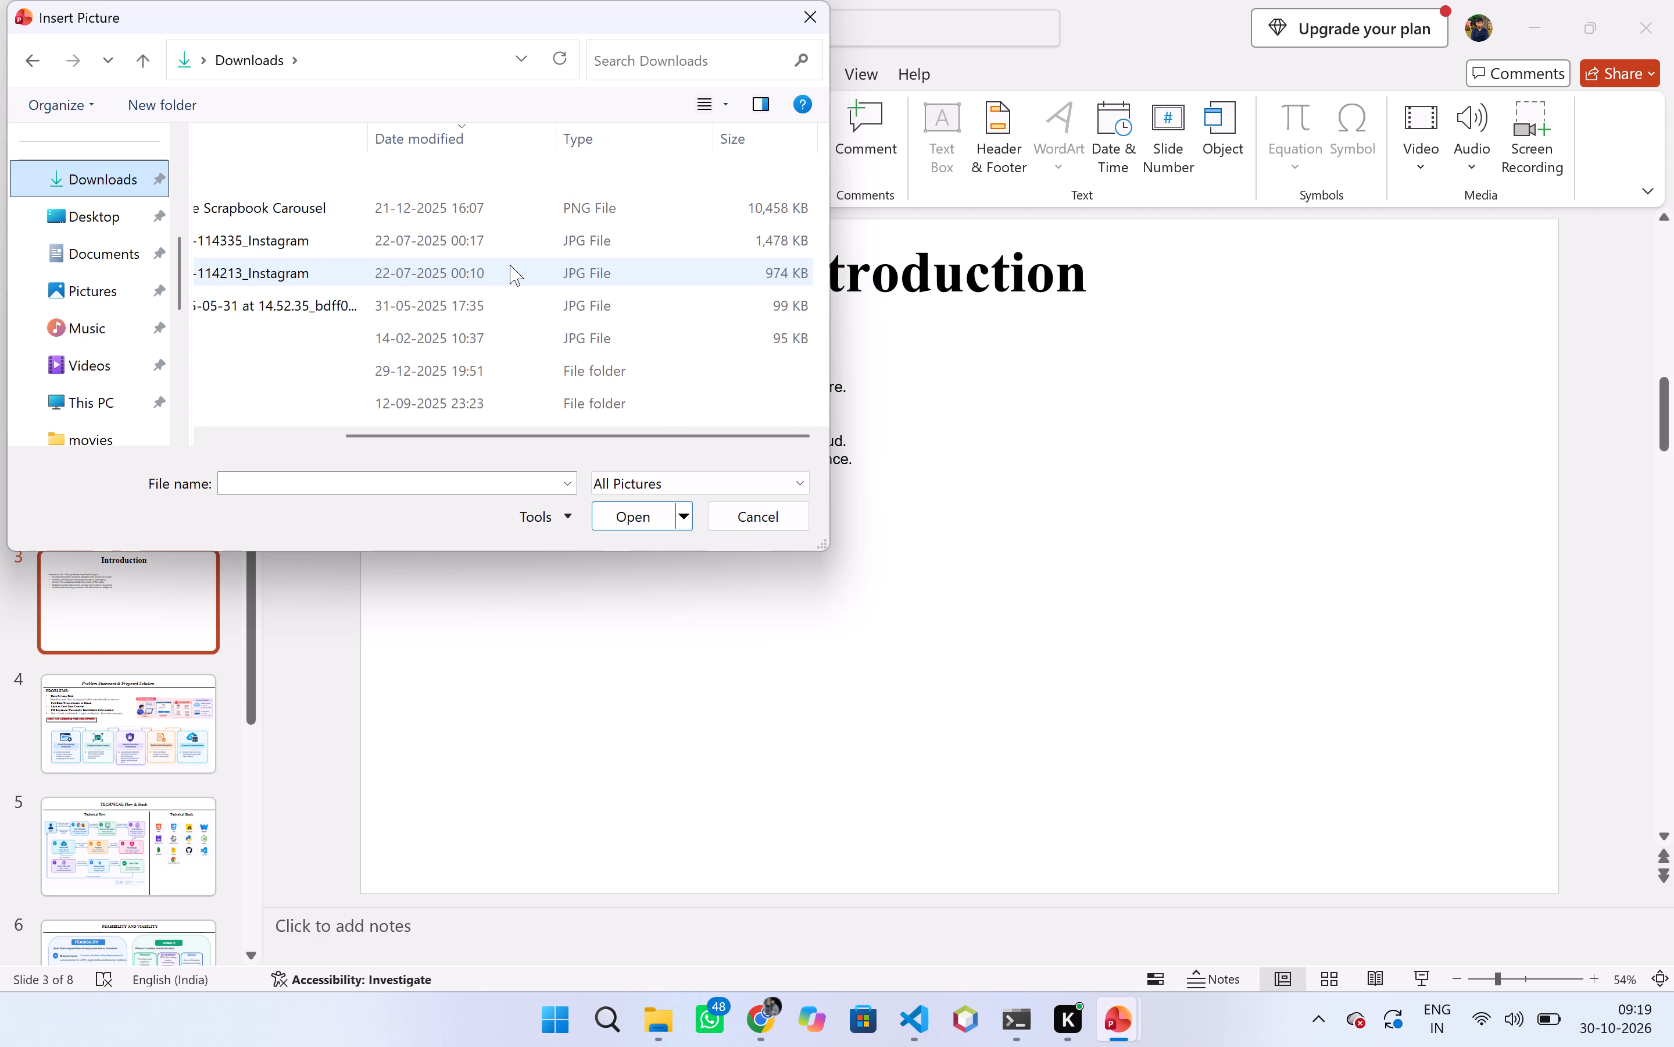
pyautogui.hscroll(3, 510, 265)
pyautogui.hscroll(-6, 510, 265)
pyautogui.hscroll(8, 510, 265)
pyautogui.scroll(13, 510, 265)
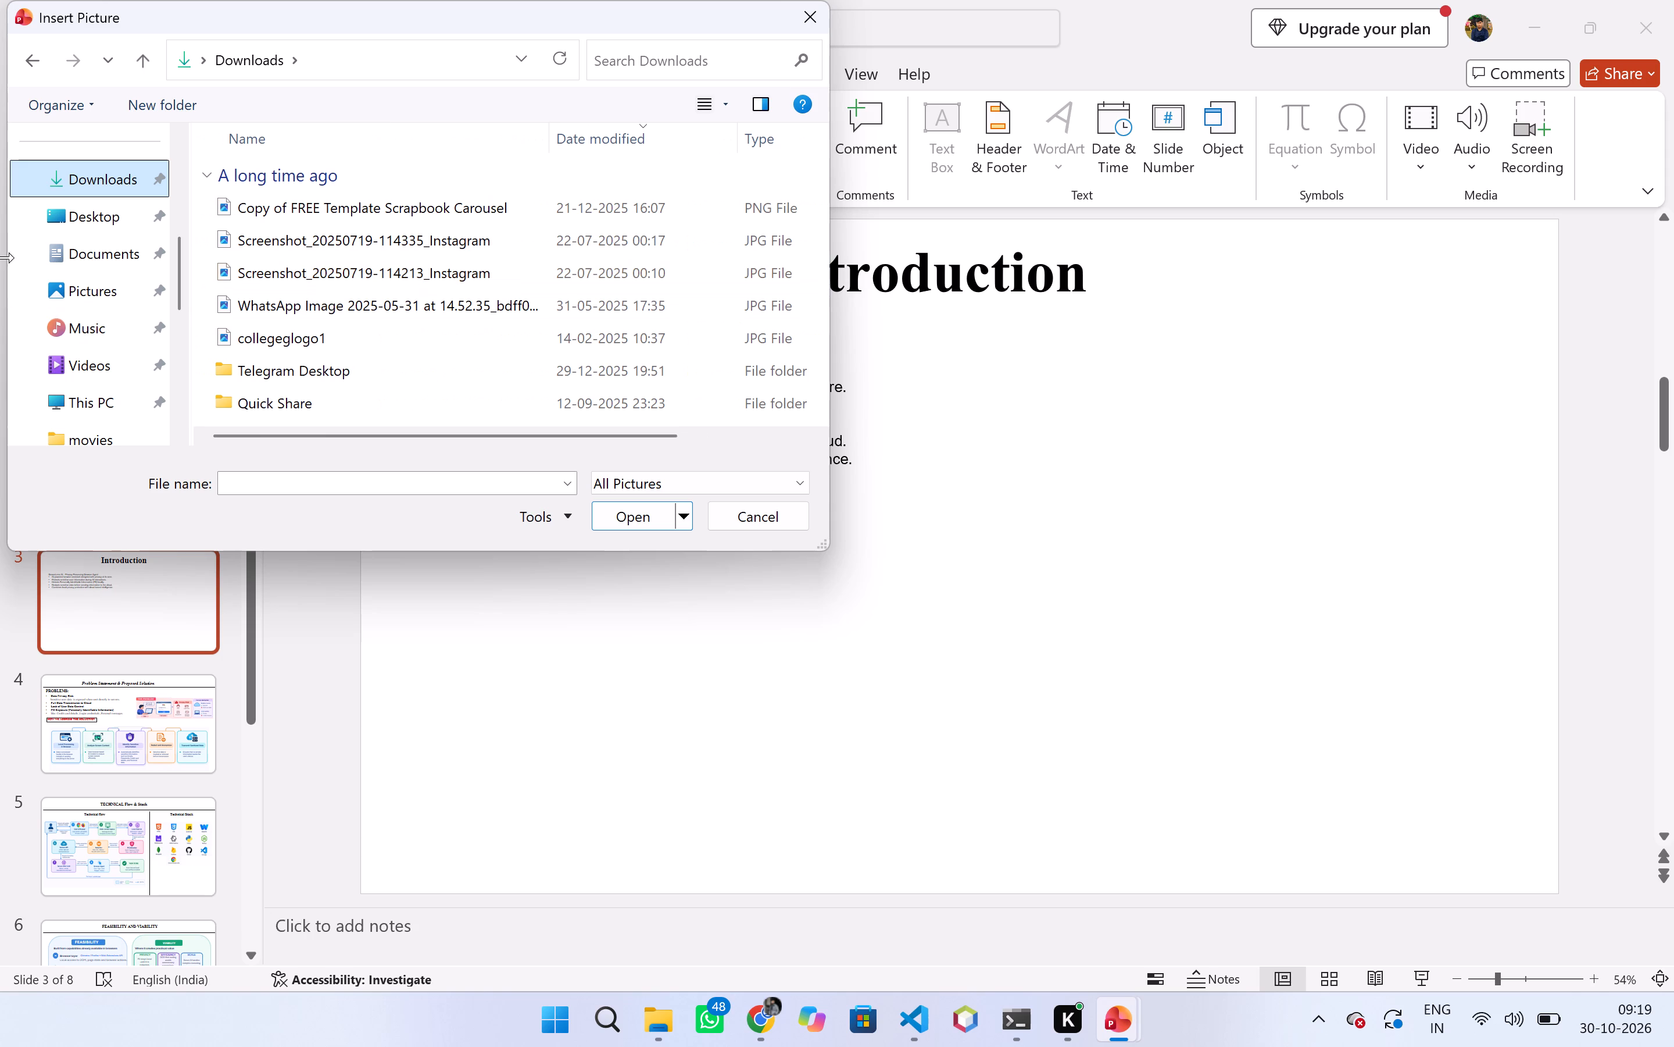
# Check the Home location and the Gallery again for an image to insert.
pyautogui.scroll(2, 112, 294)
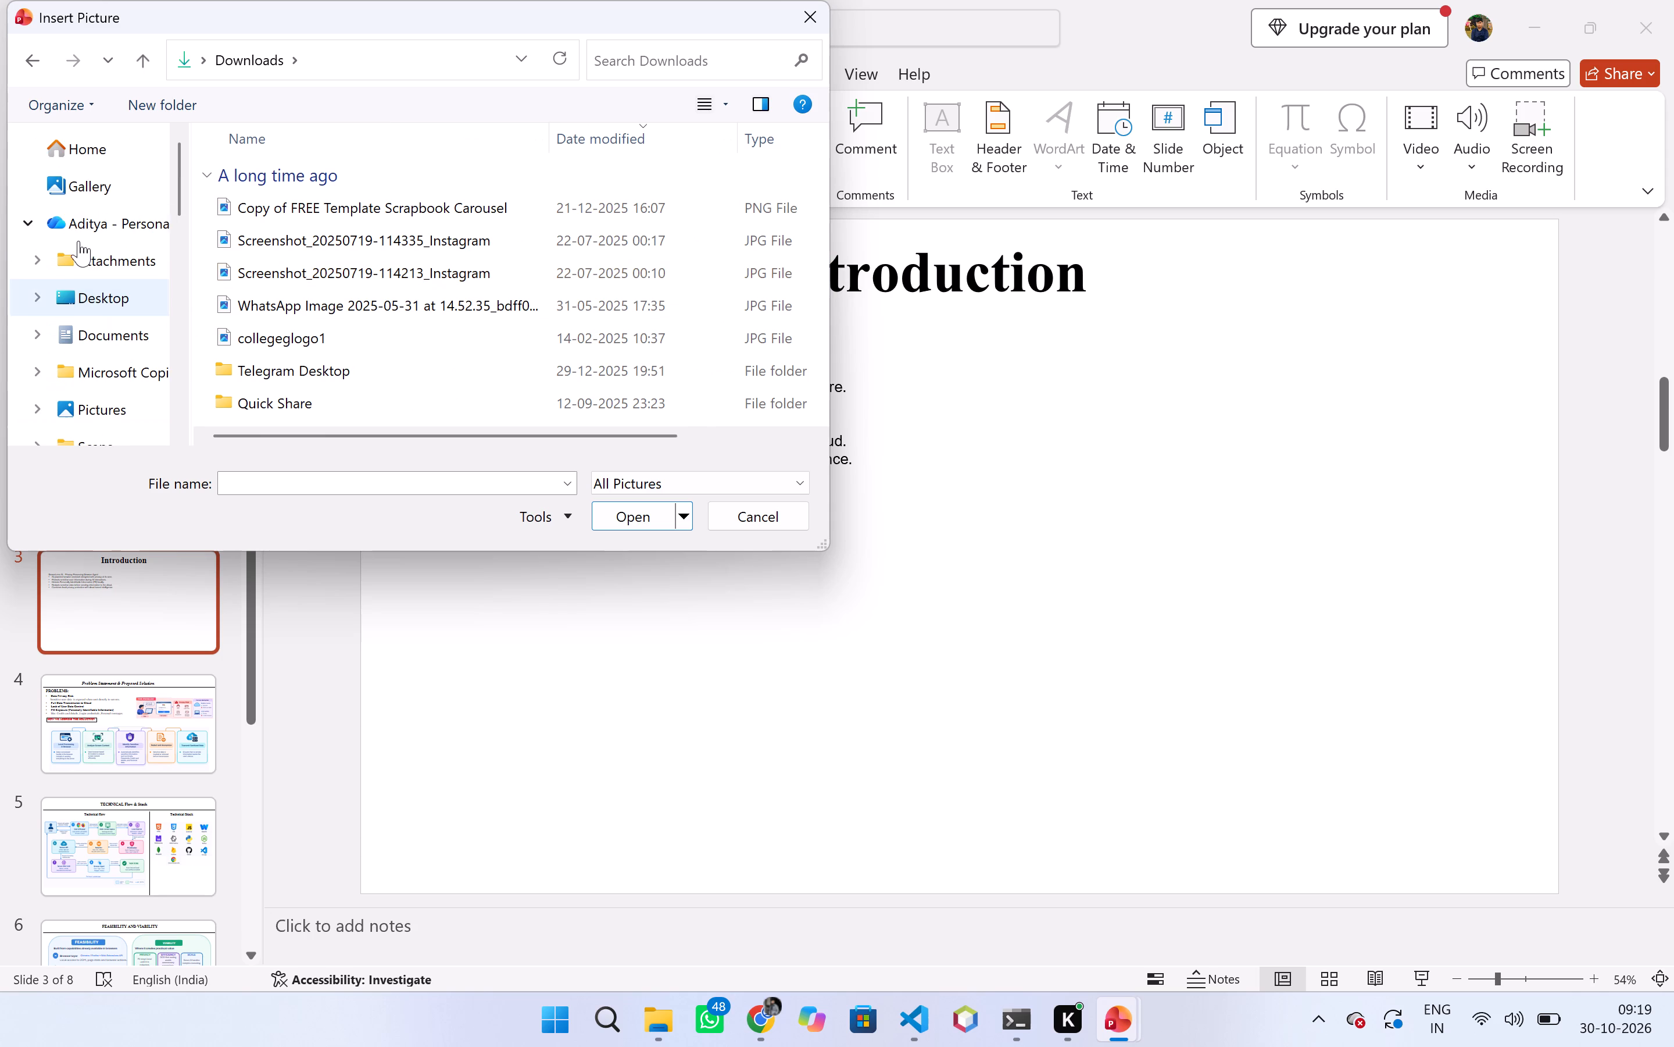
pyautogui.click(97, 159)
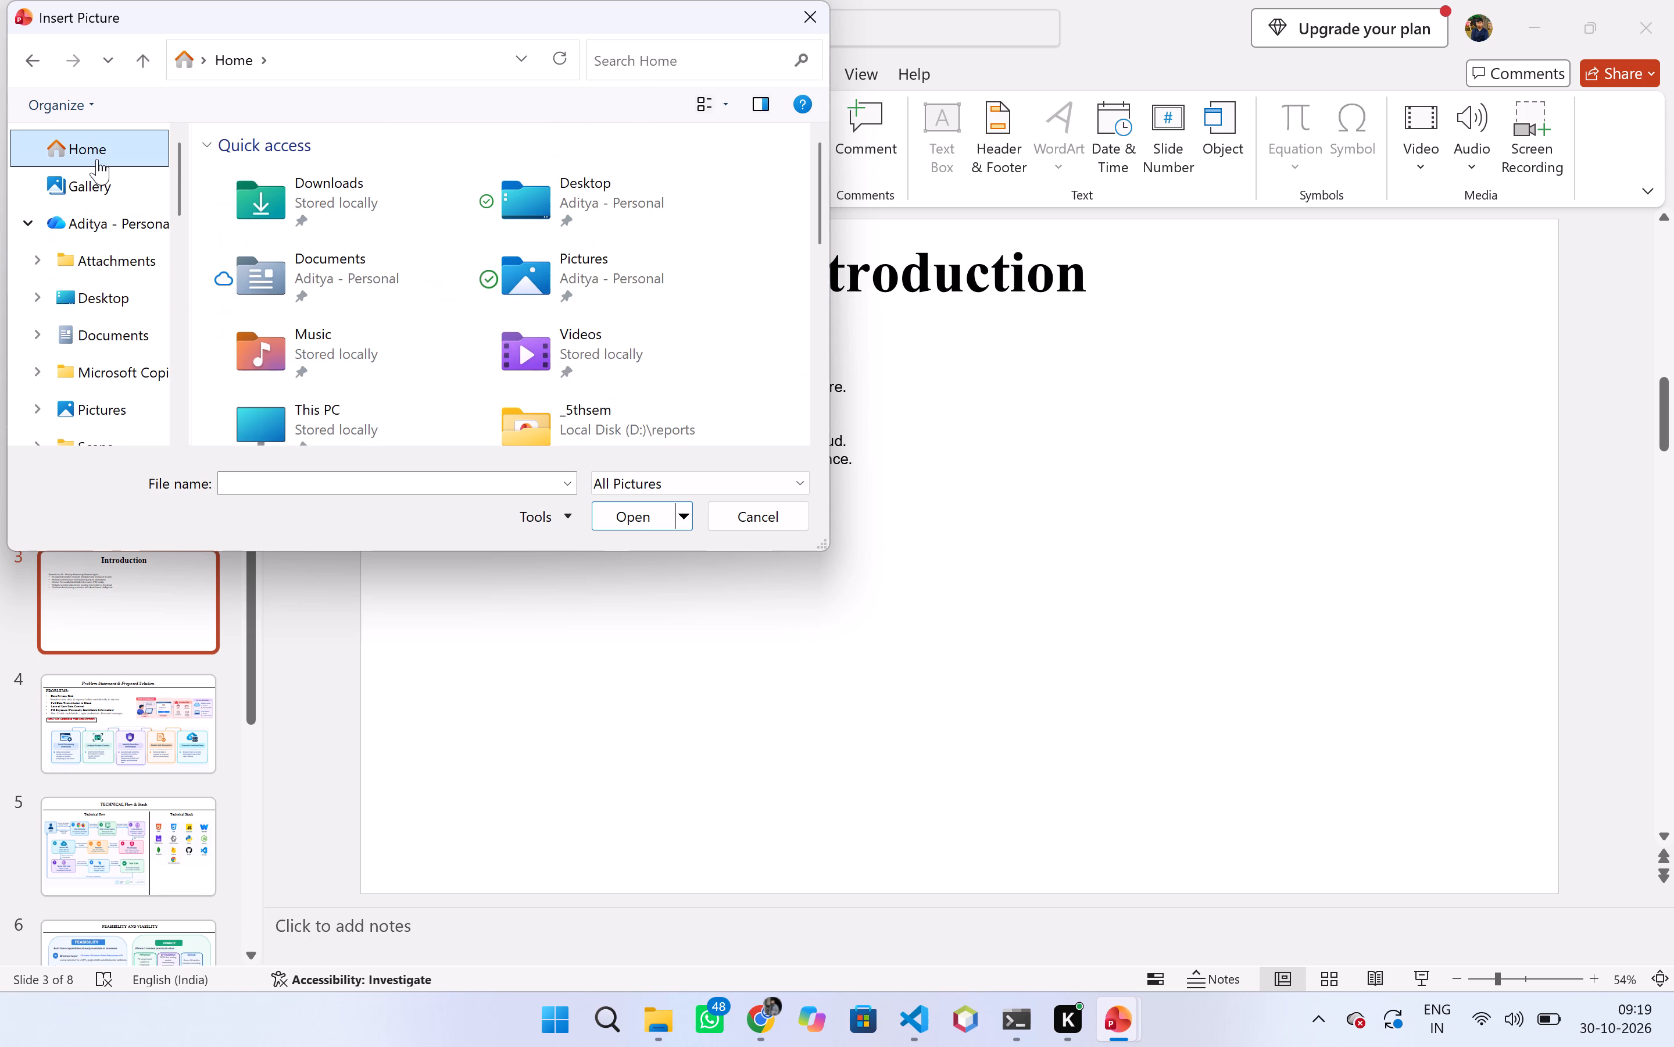
pyautogui.scroll(-1, 523, 336)
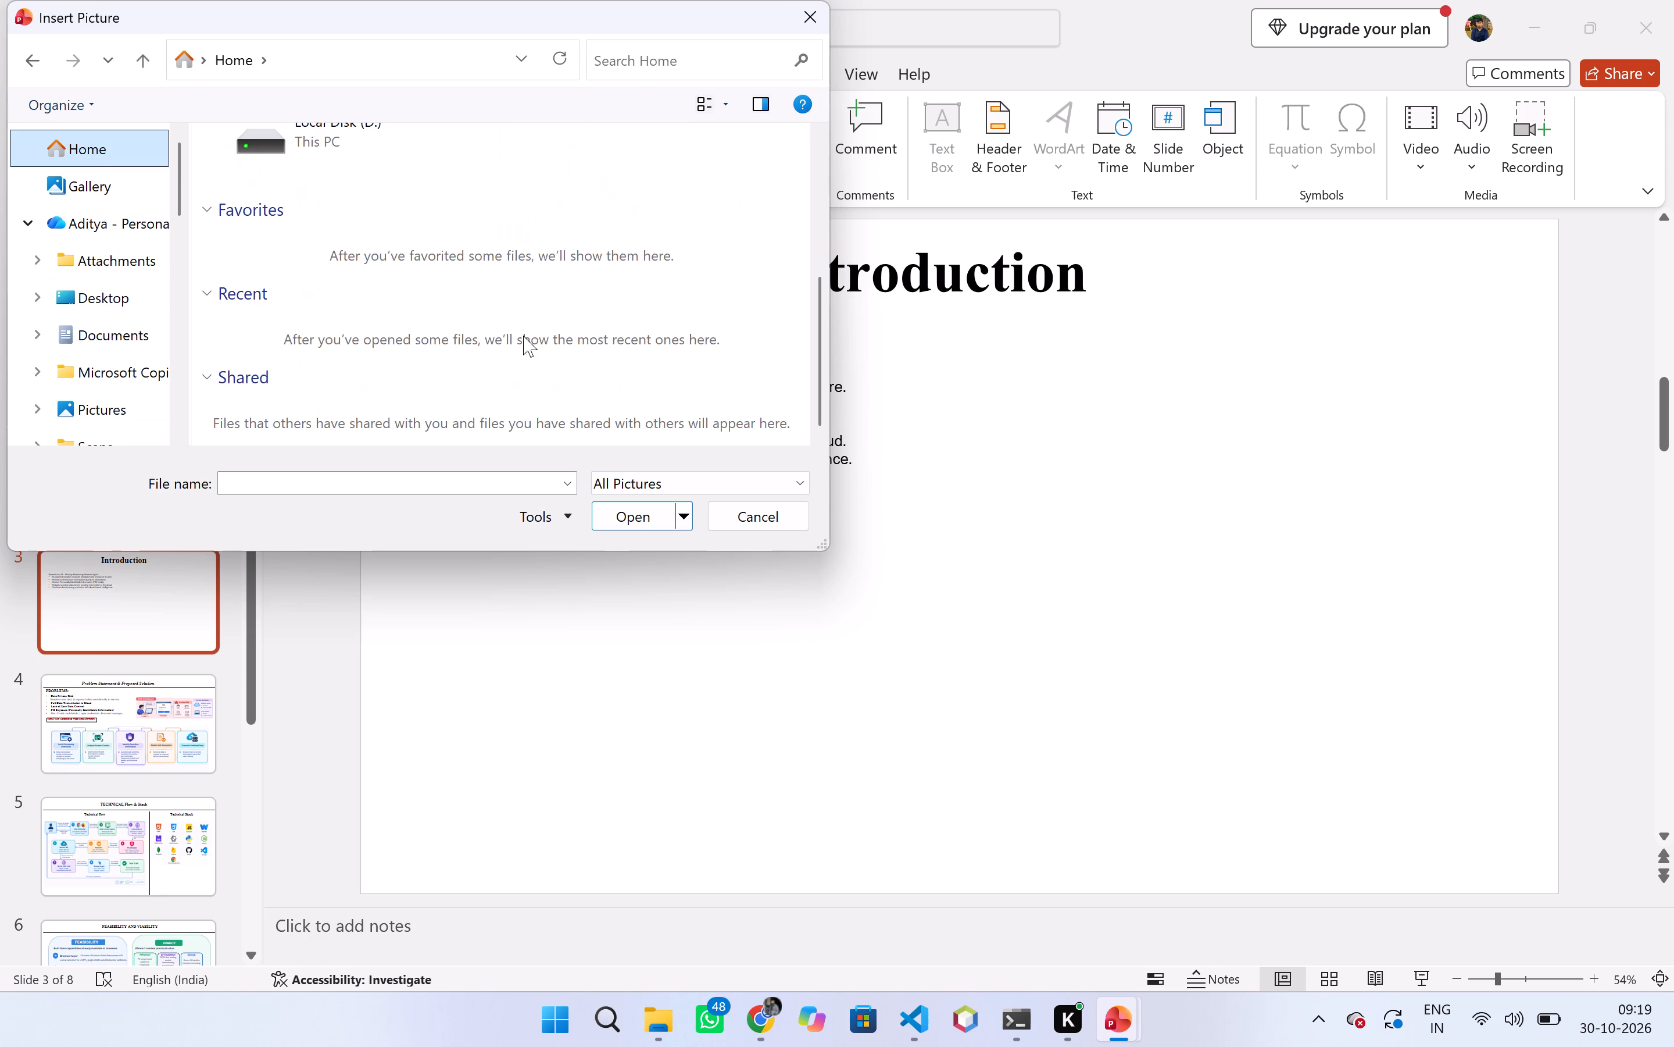
pyautogui.scroll(4, 119, 291)
pyautogui.scroll(4, 112, 217)
pyautogui.click(106, 188)
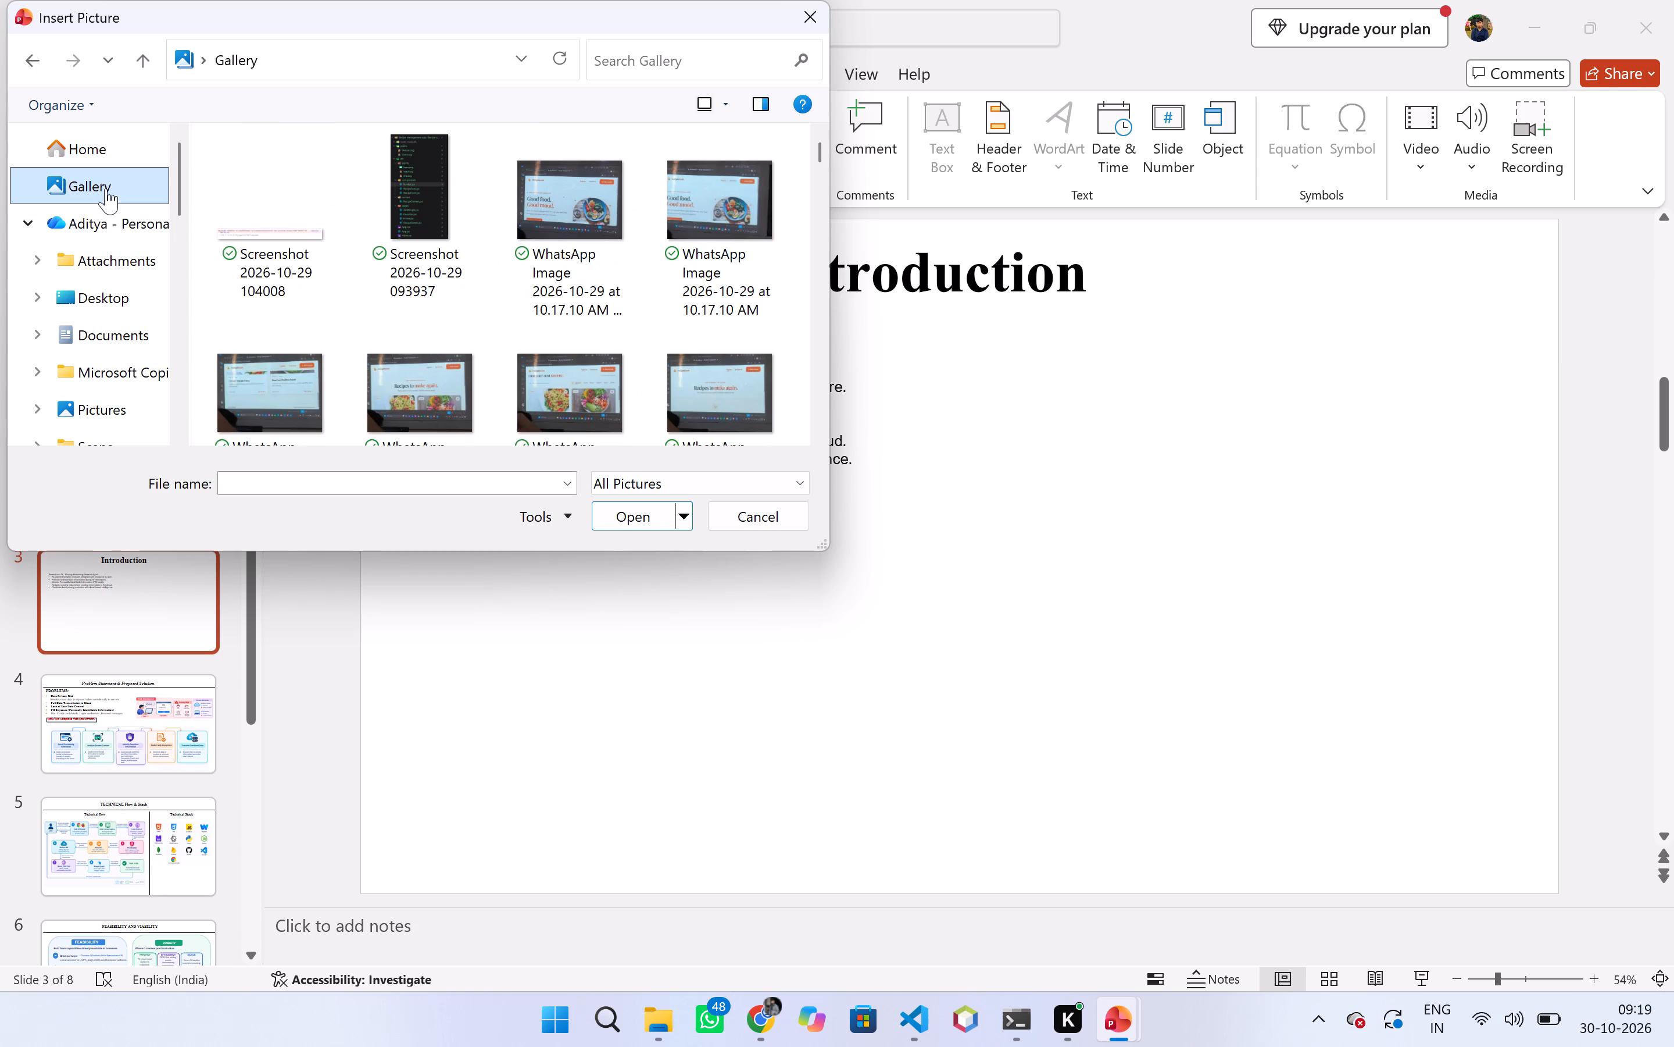
pyautogui.scroll(-7, 420, 260)
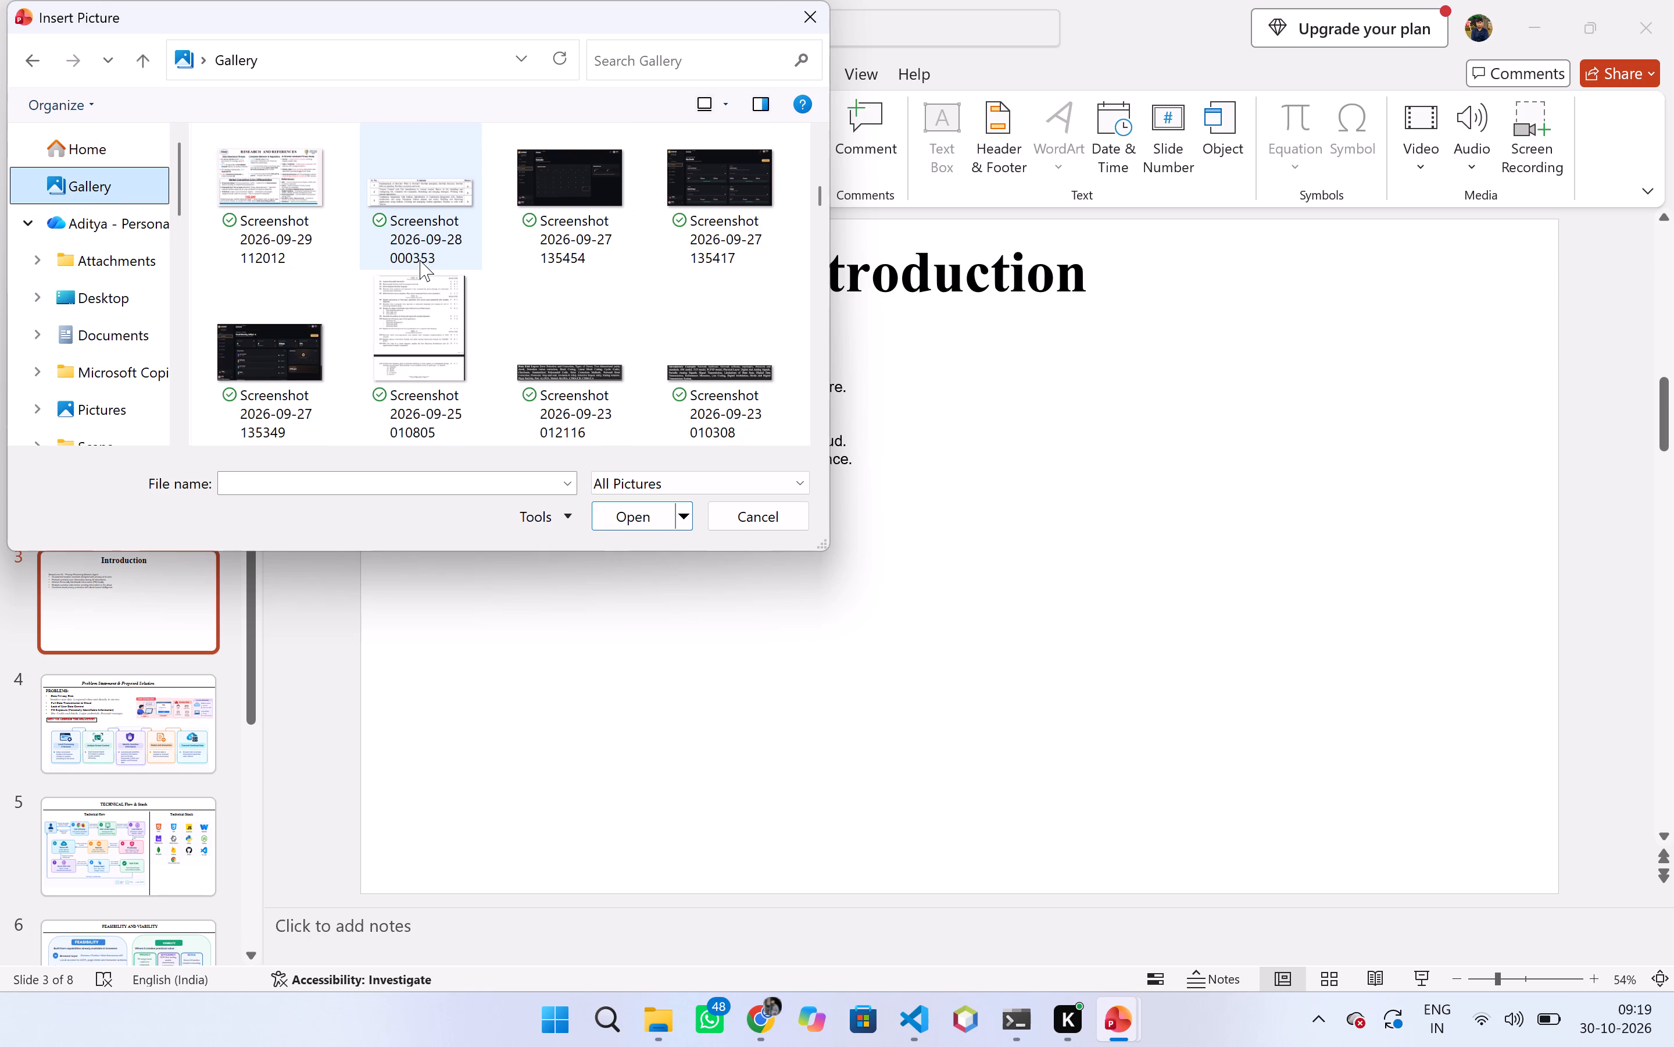
# Check the personal cloud folder and its Documents folder for an image, and close the picture chooser without inserting anything.
pyautogui.click(113, 225)
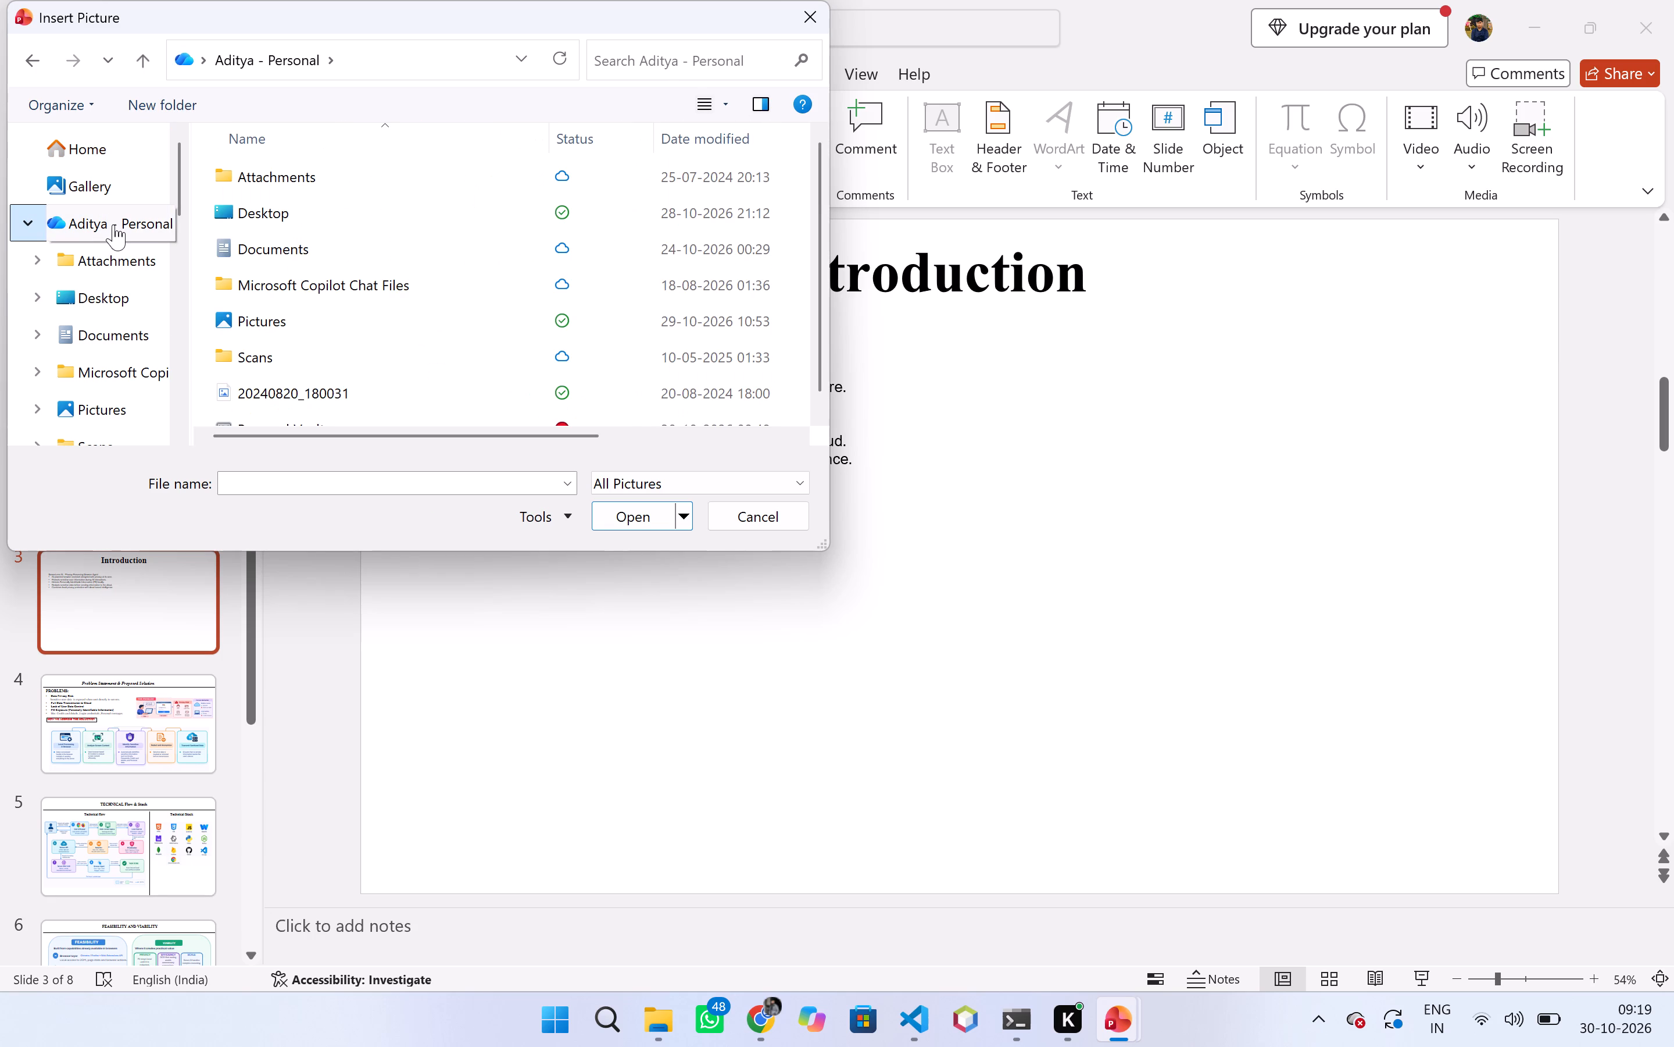
pyautogui.click(107, 330)
pyautogui.scroll(-1, 107, 330)
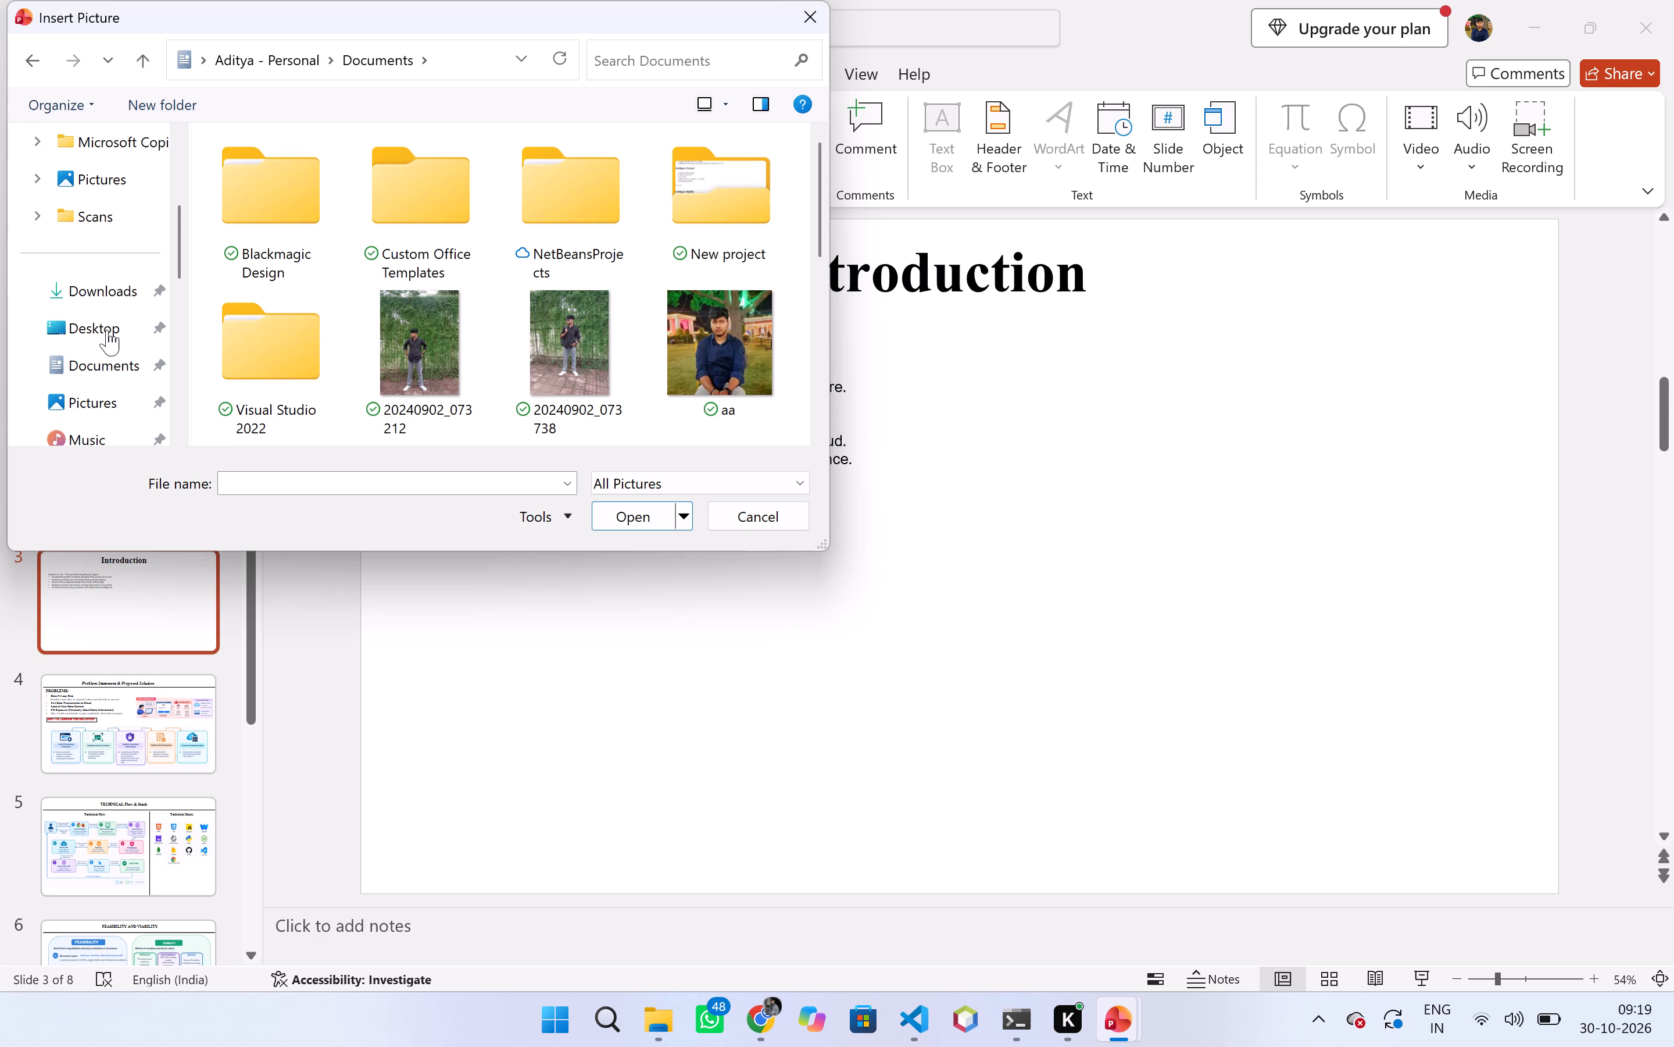
pyautogui.scroll(-2, 107, 330)
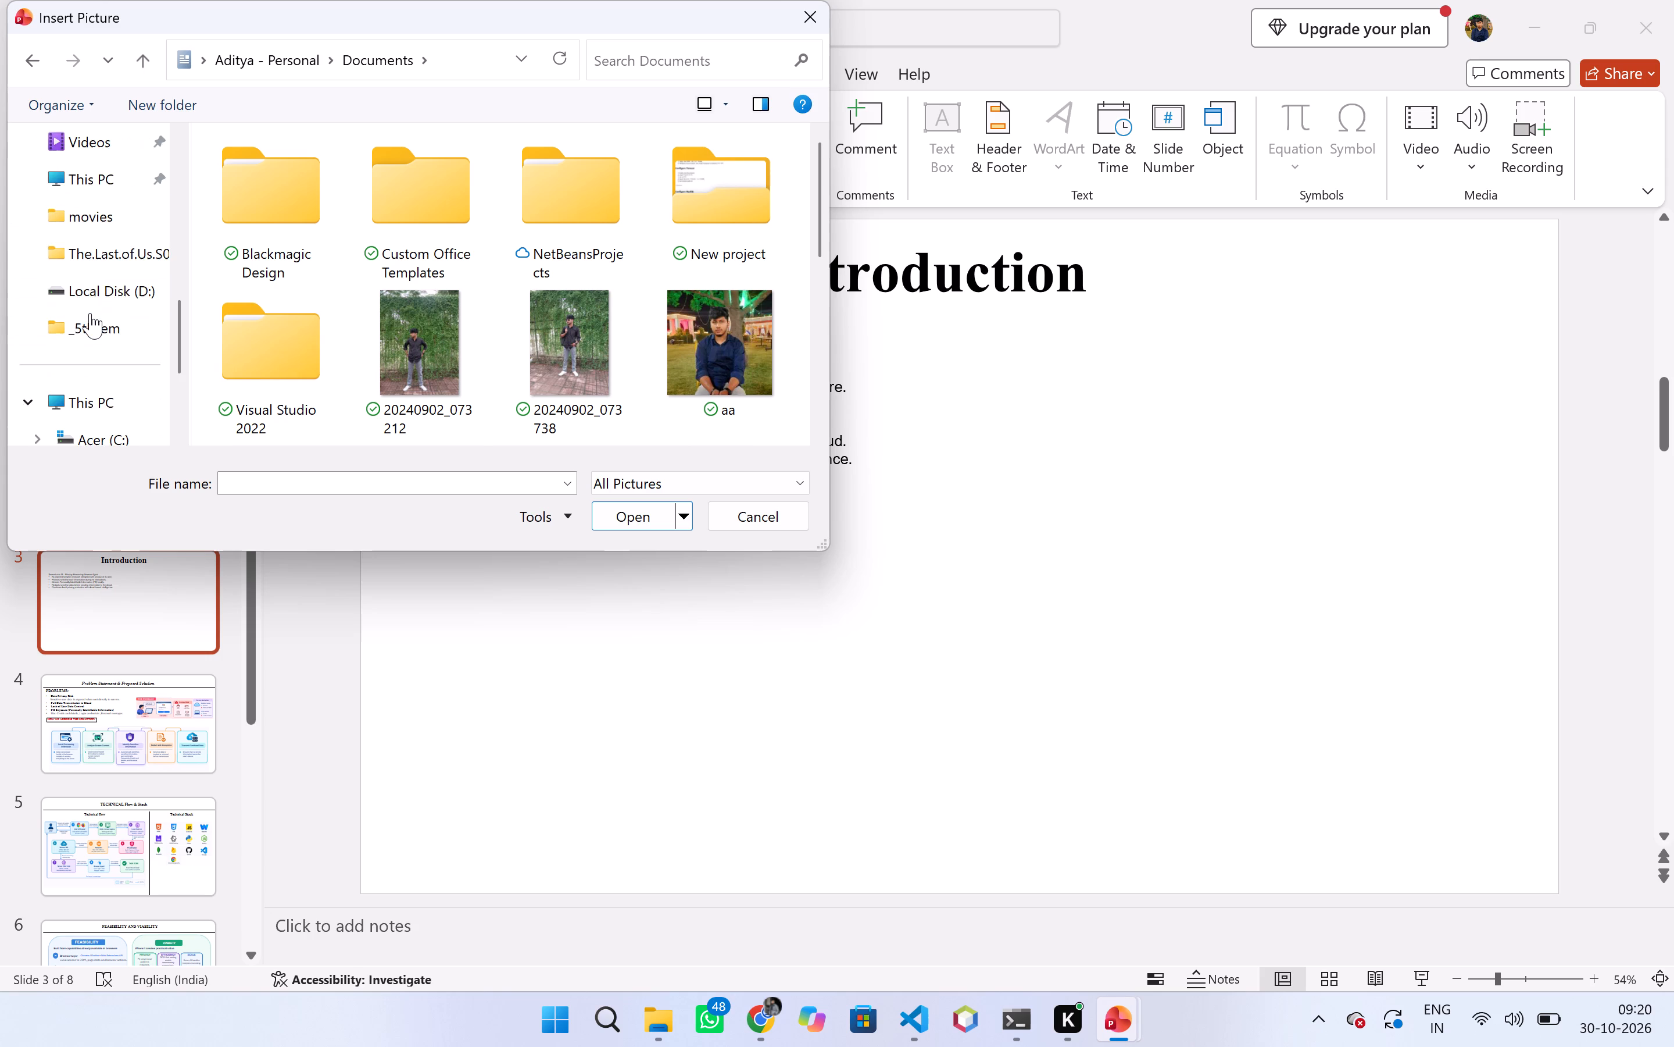
pyautogui.scroll(-3, 90, 313)
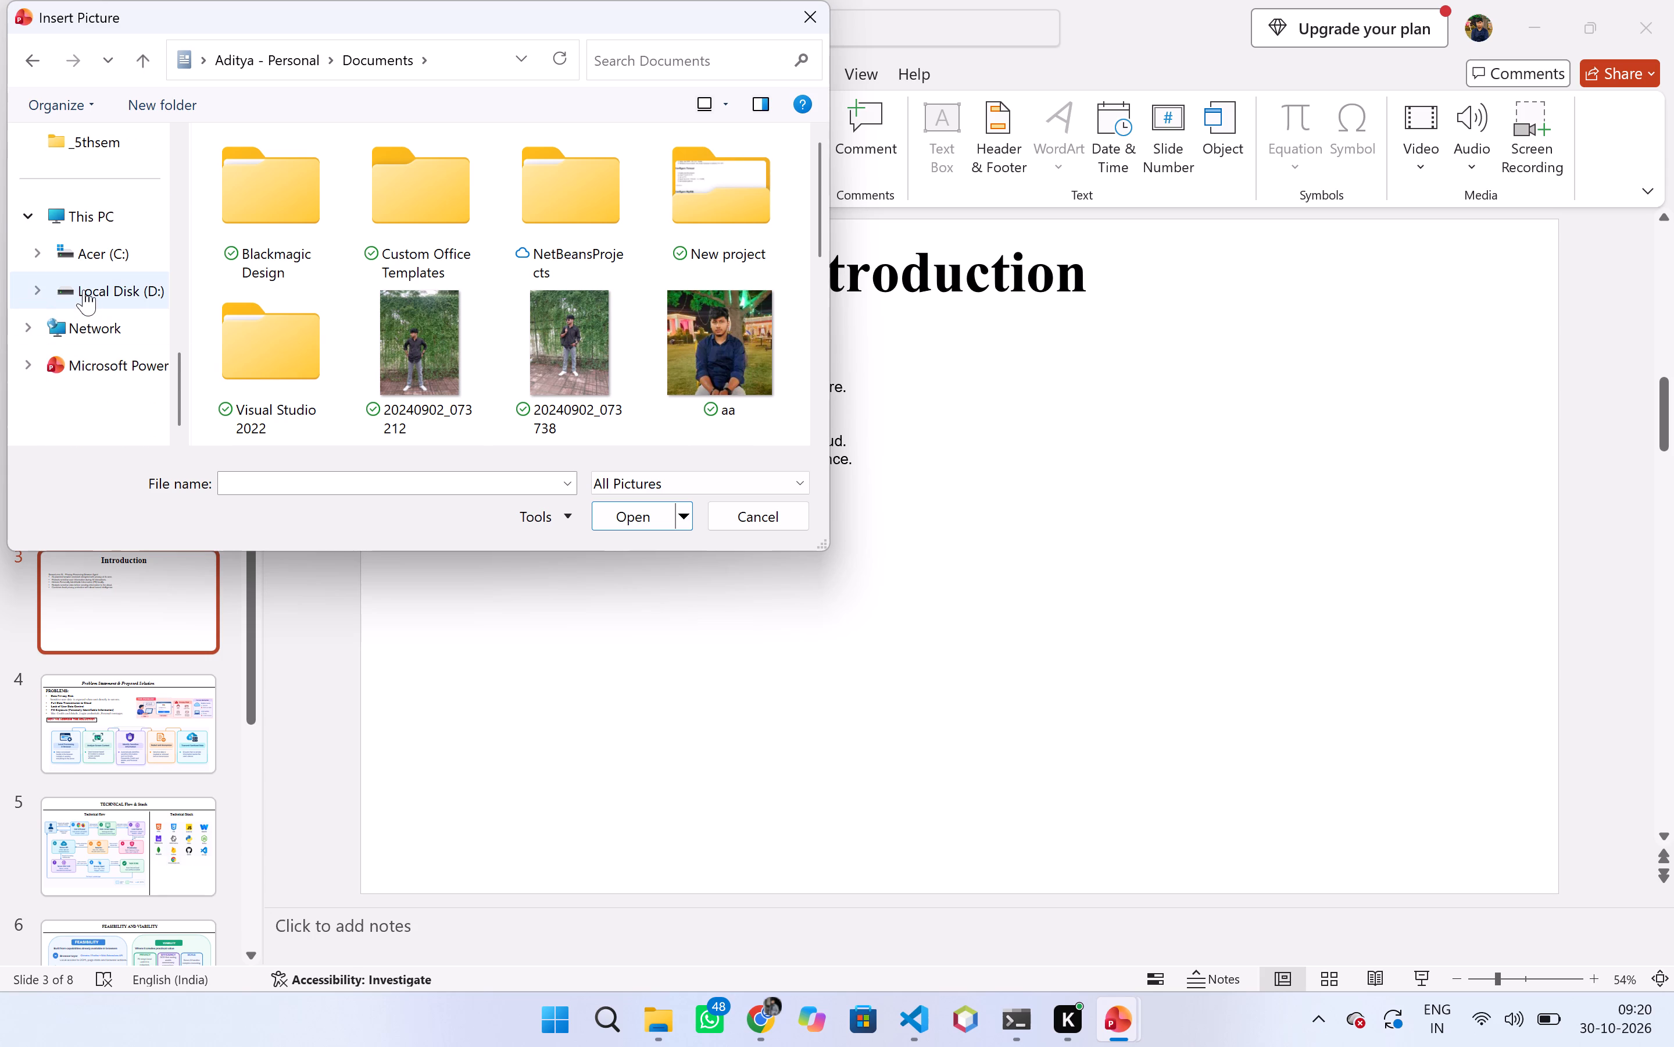
pyautogui.scroll(2, 84, 290)
pyautogui.click(472, 640)
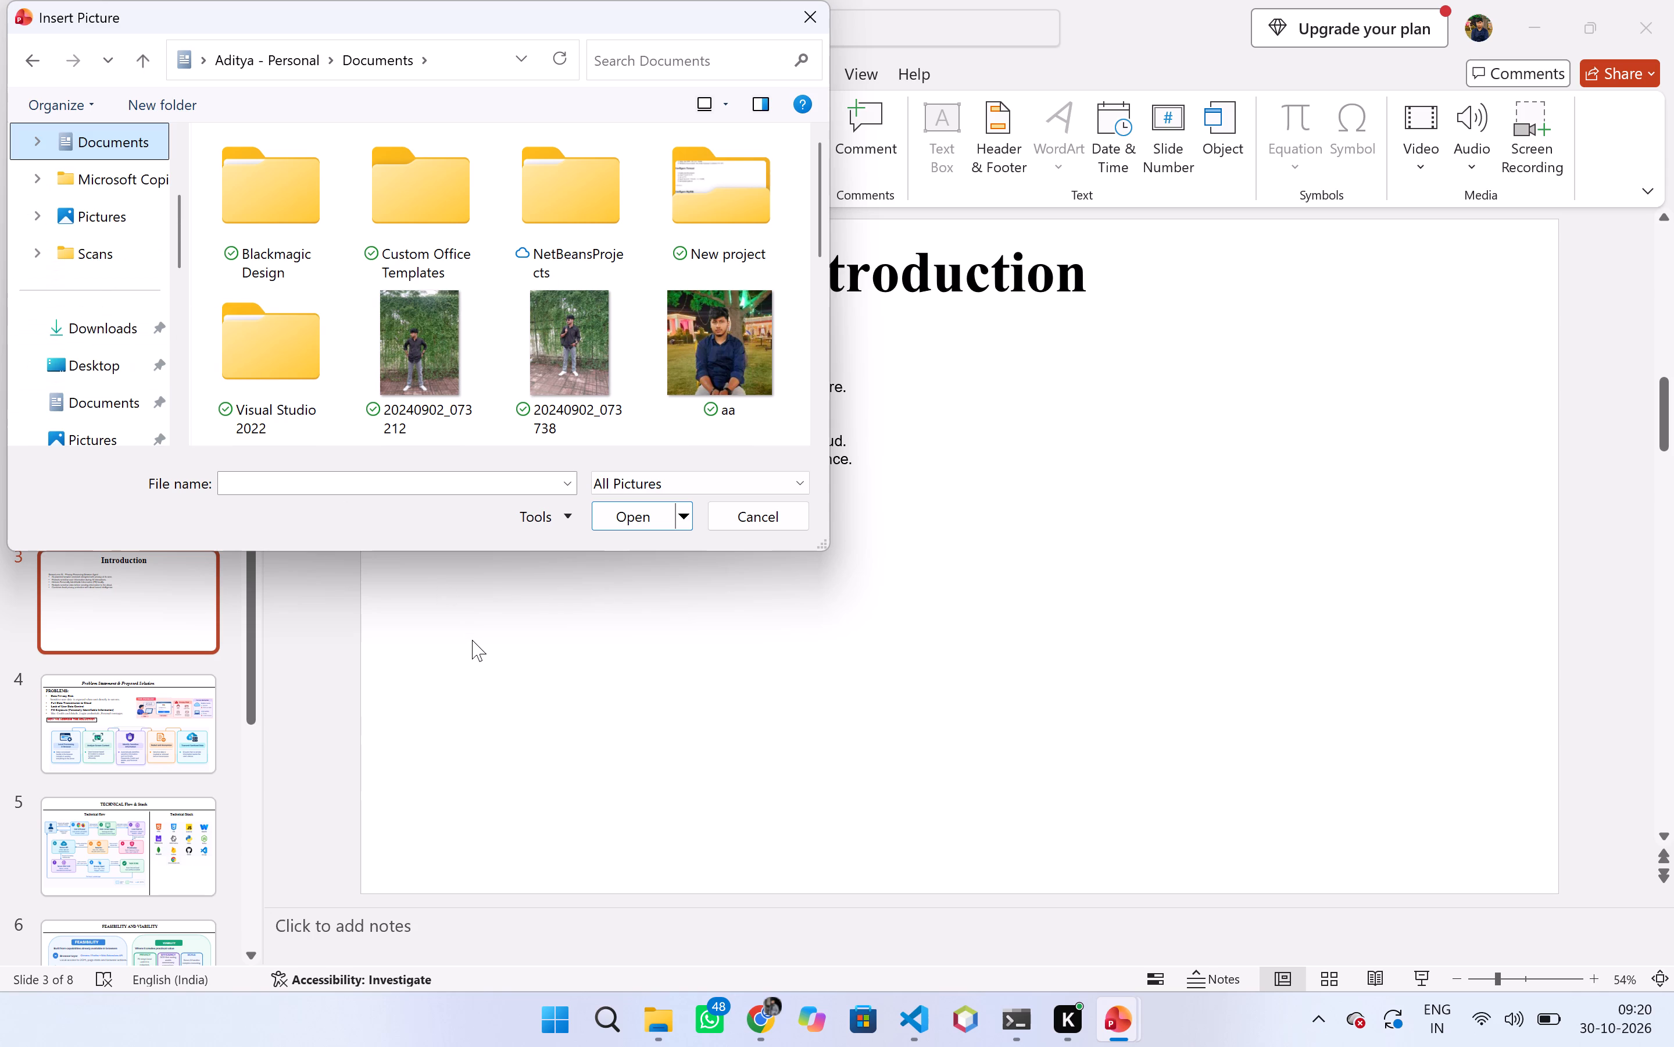
pyautogui.click(813, 12)
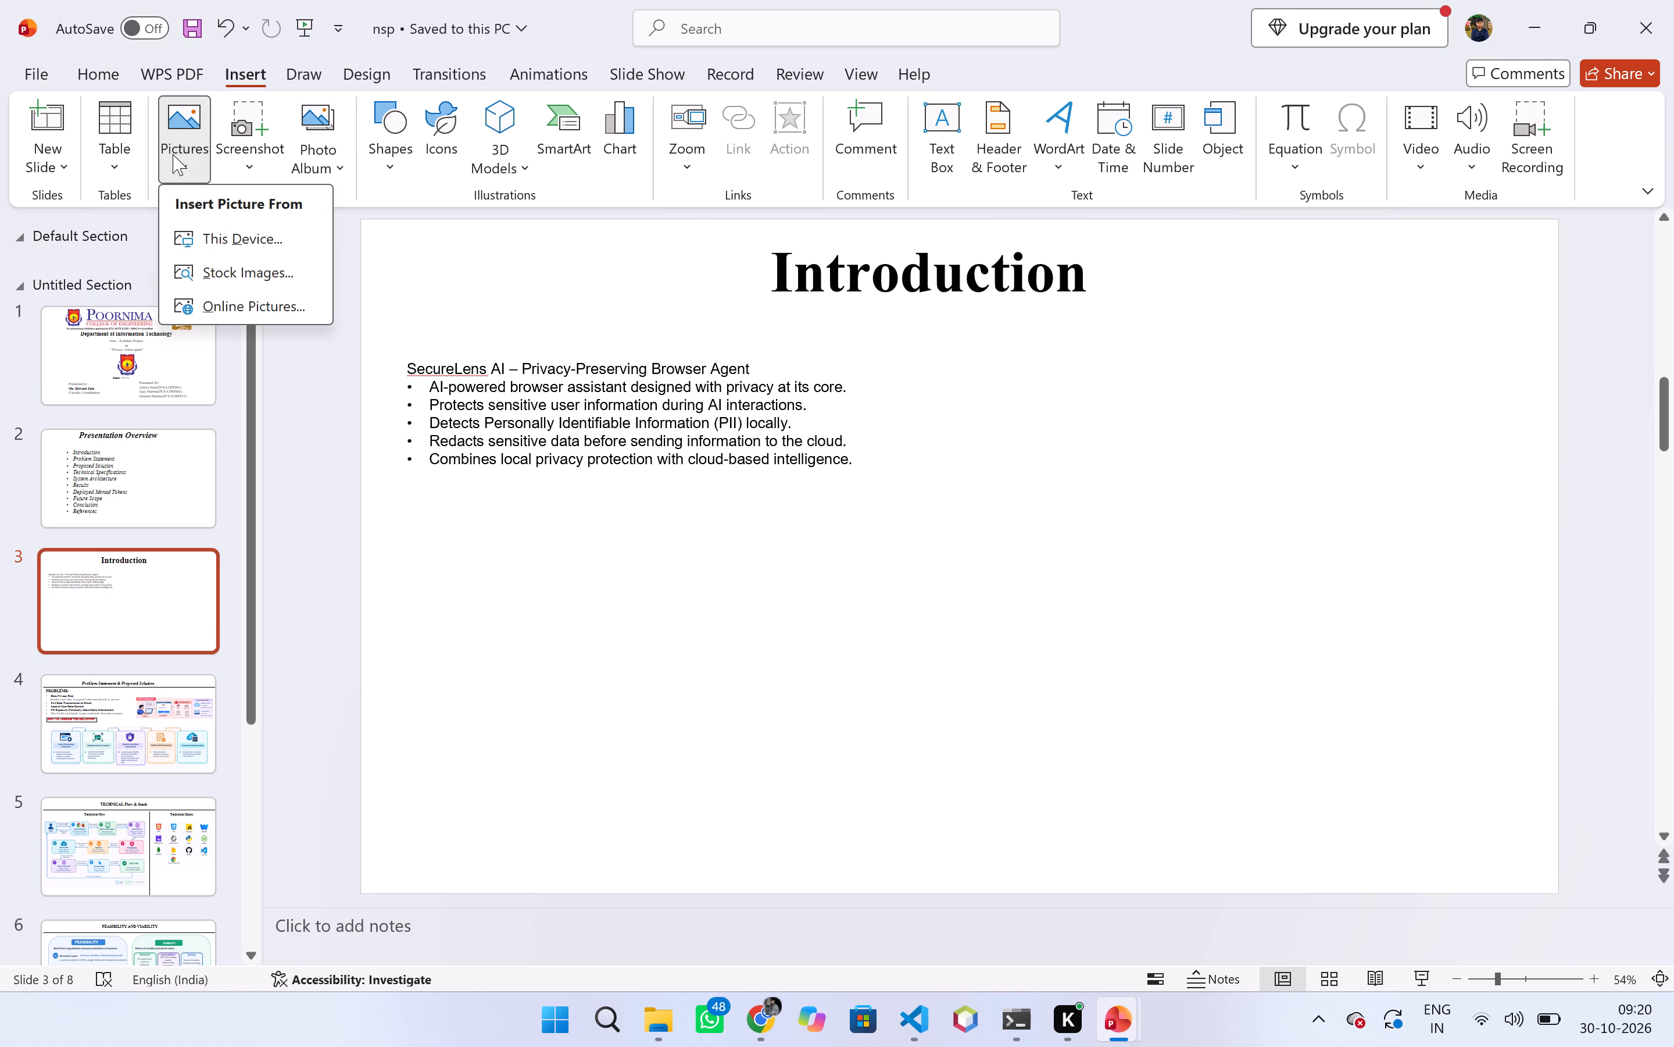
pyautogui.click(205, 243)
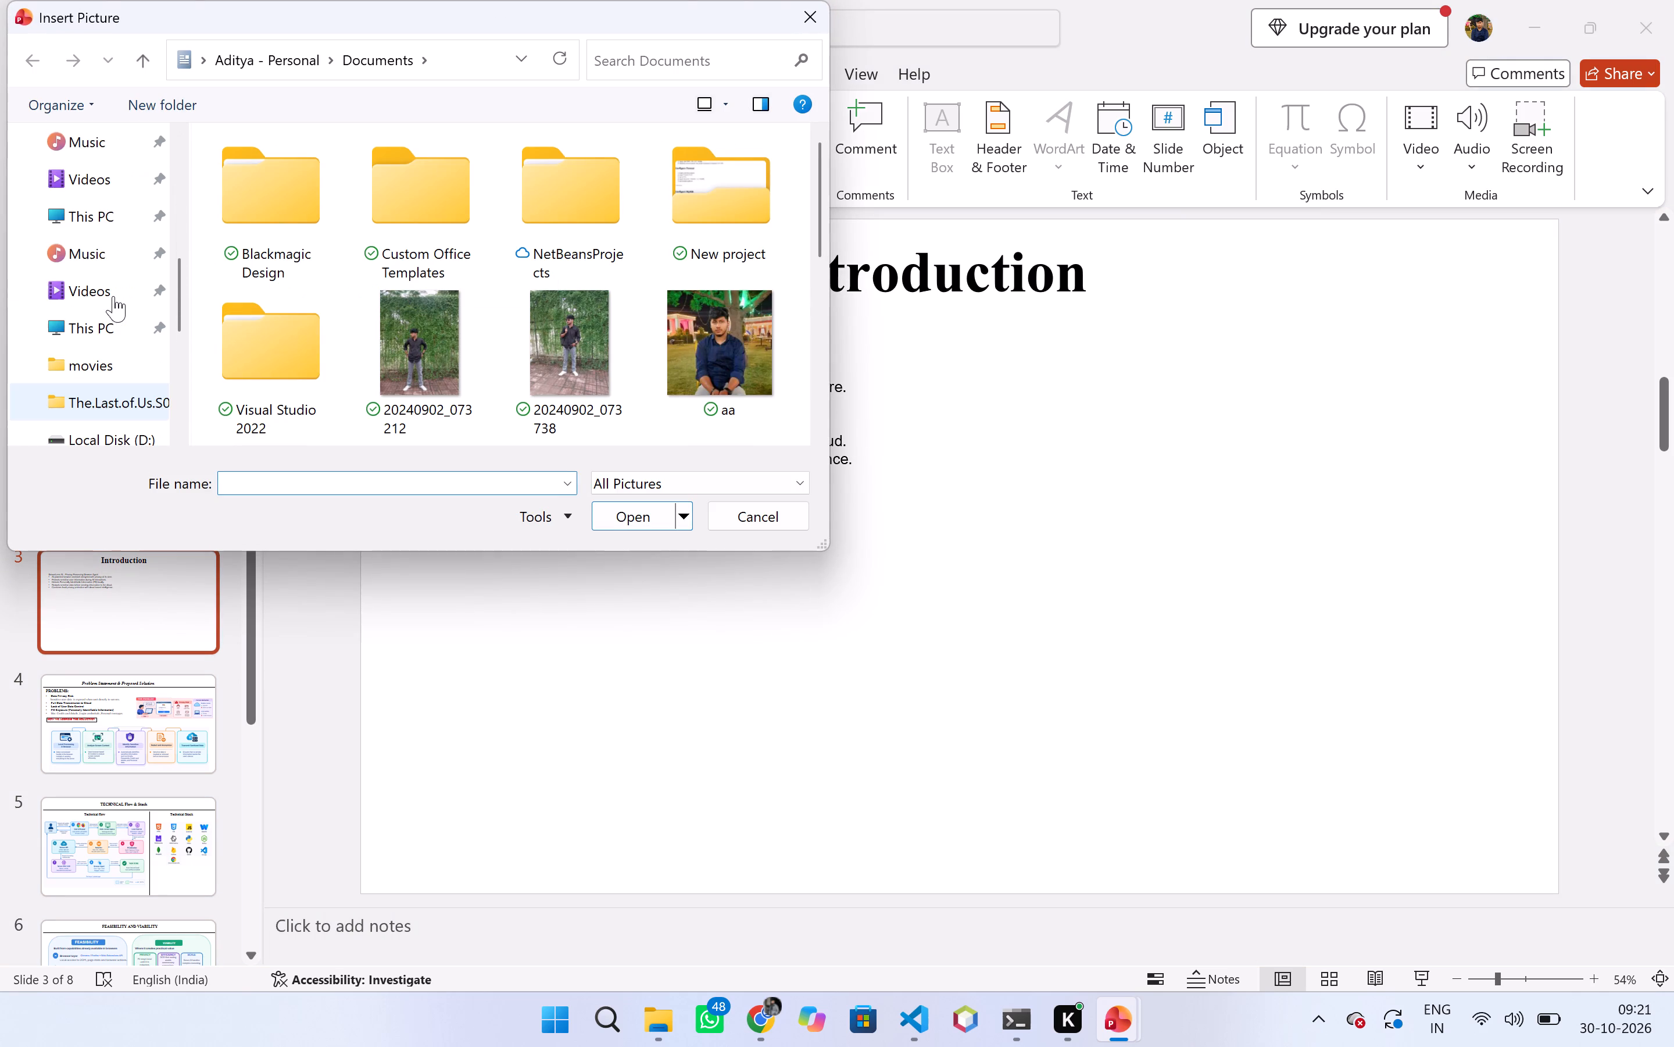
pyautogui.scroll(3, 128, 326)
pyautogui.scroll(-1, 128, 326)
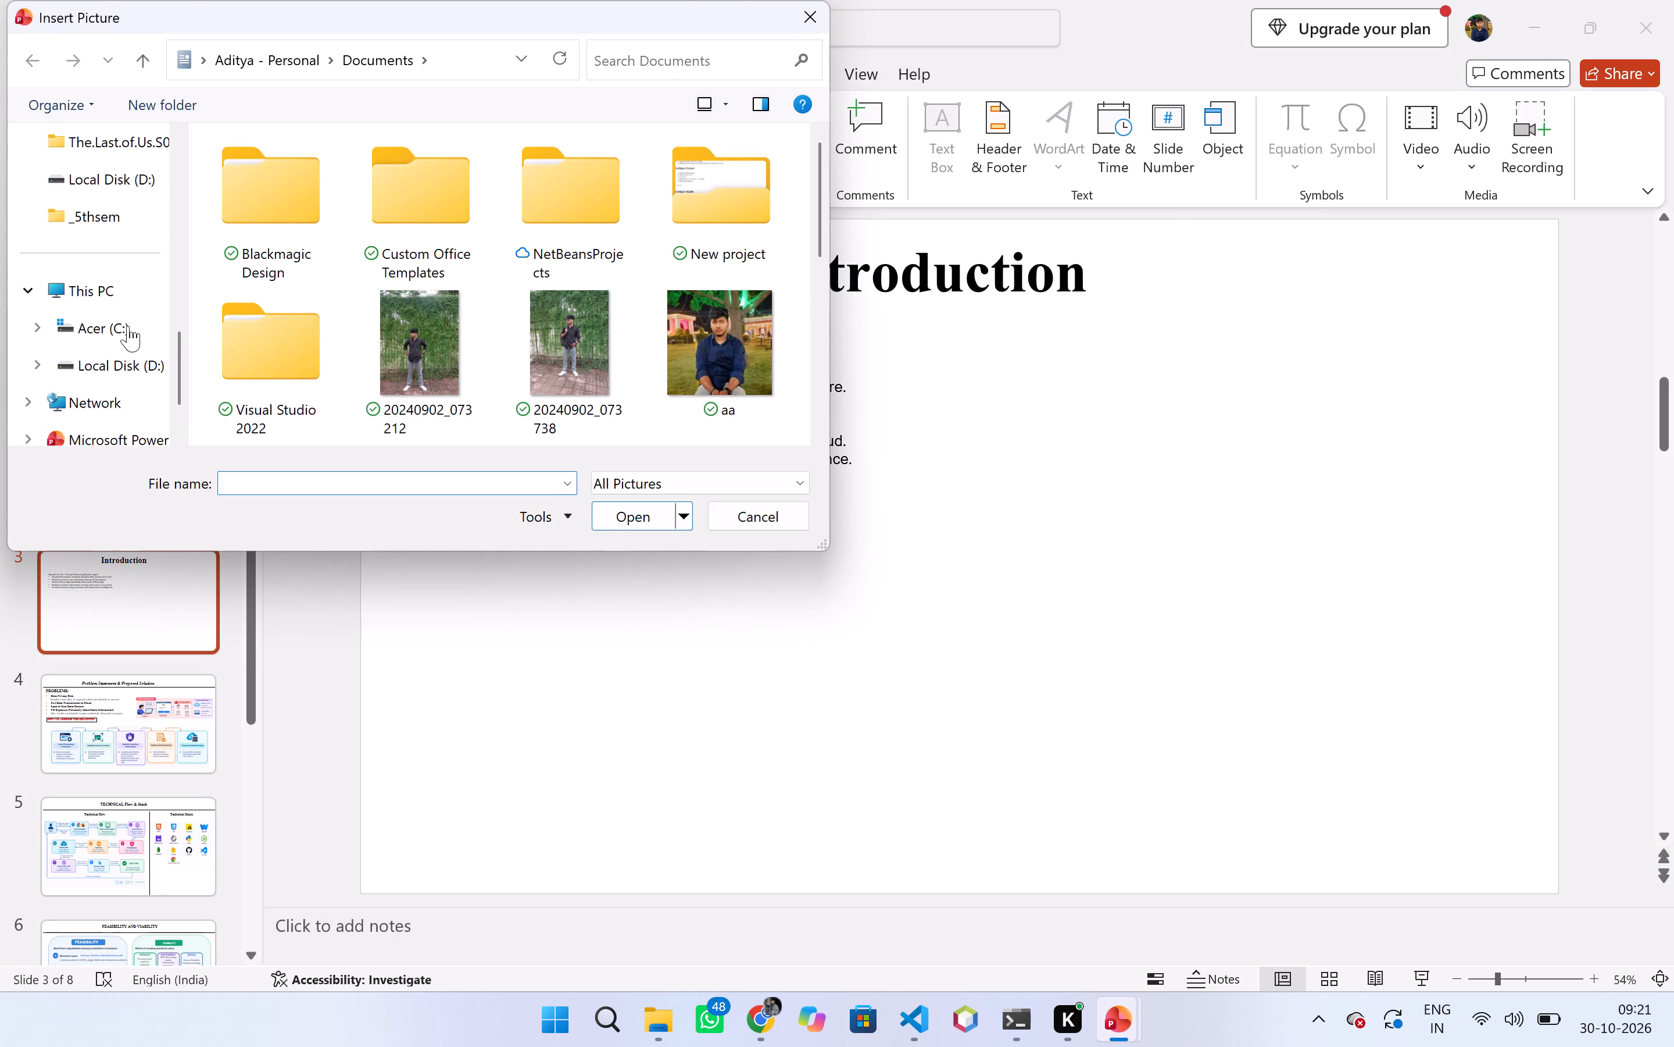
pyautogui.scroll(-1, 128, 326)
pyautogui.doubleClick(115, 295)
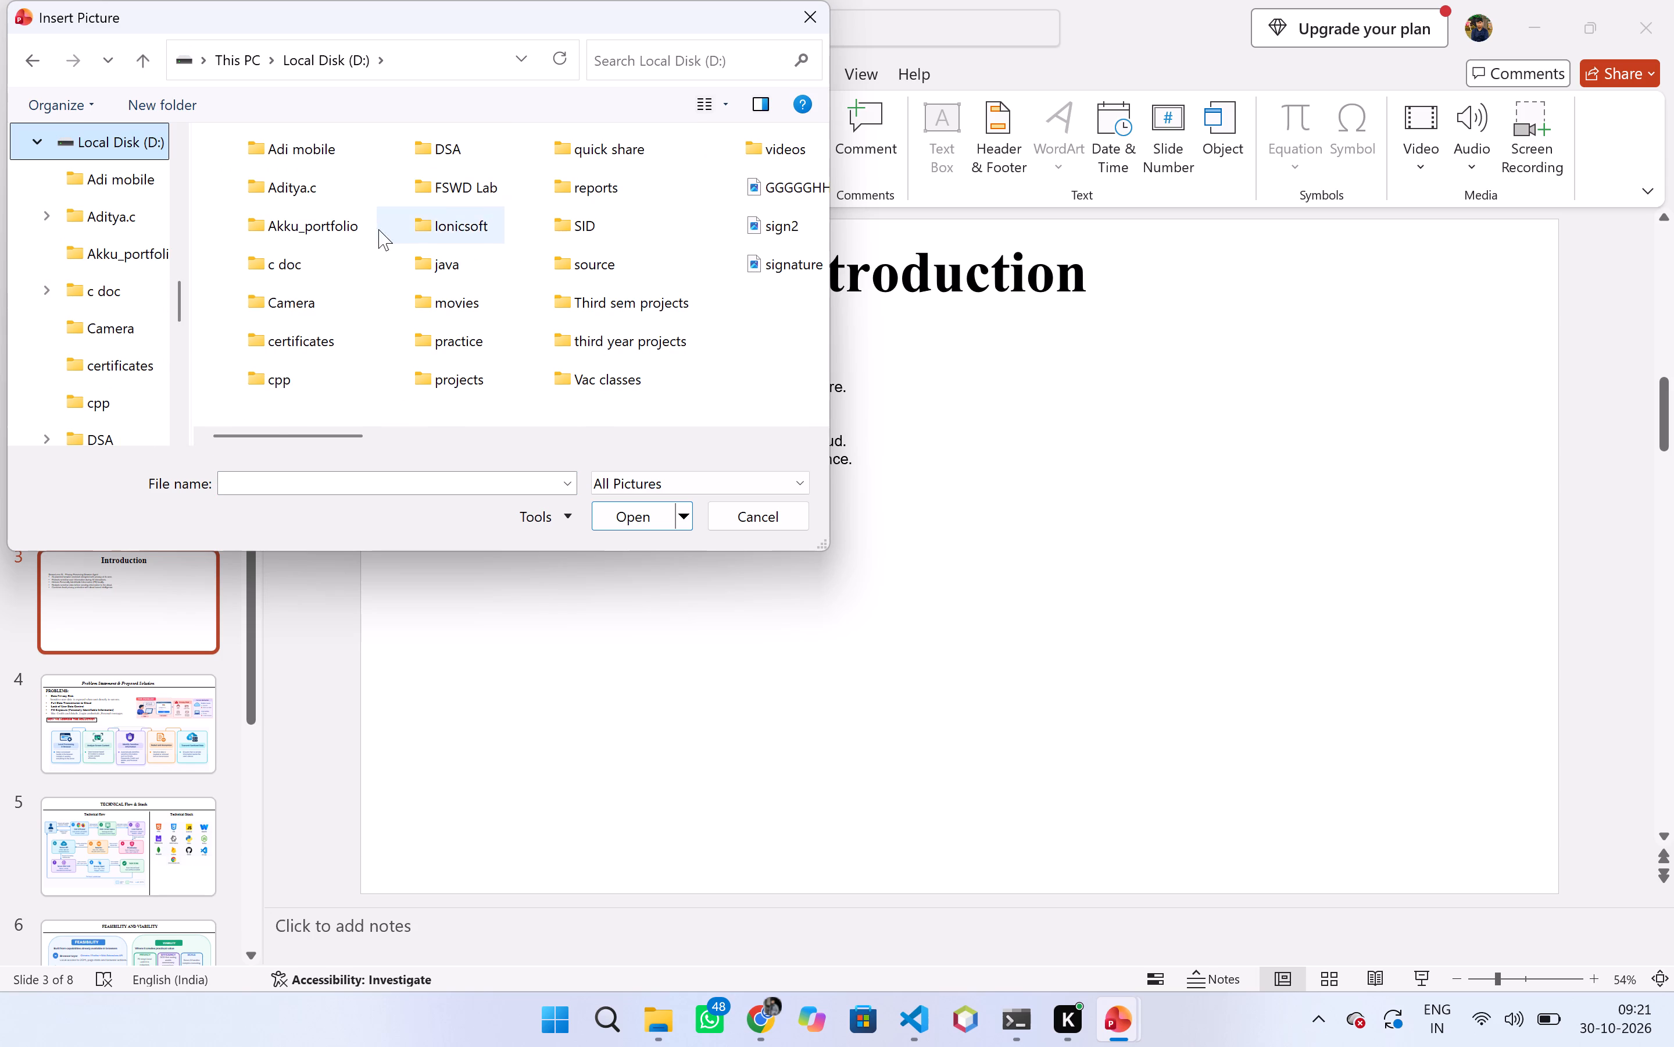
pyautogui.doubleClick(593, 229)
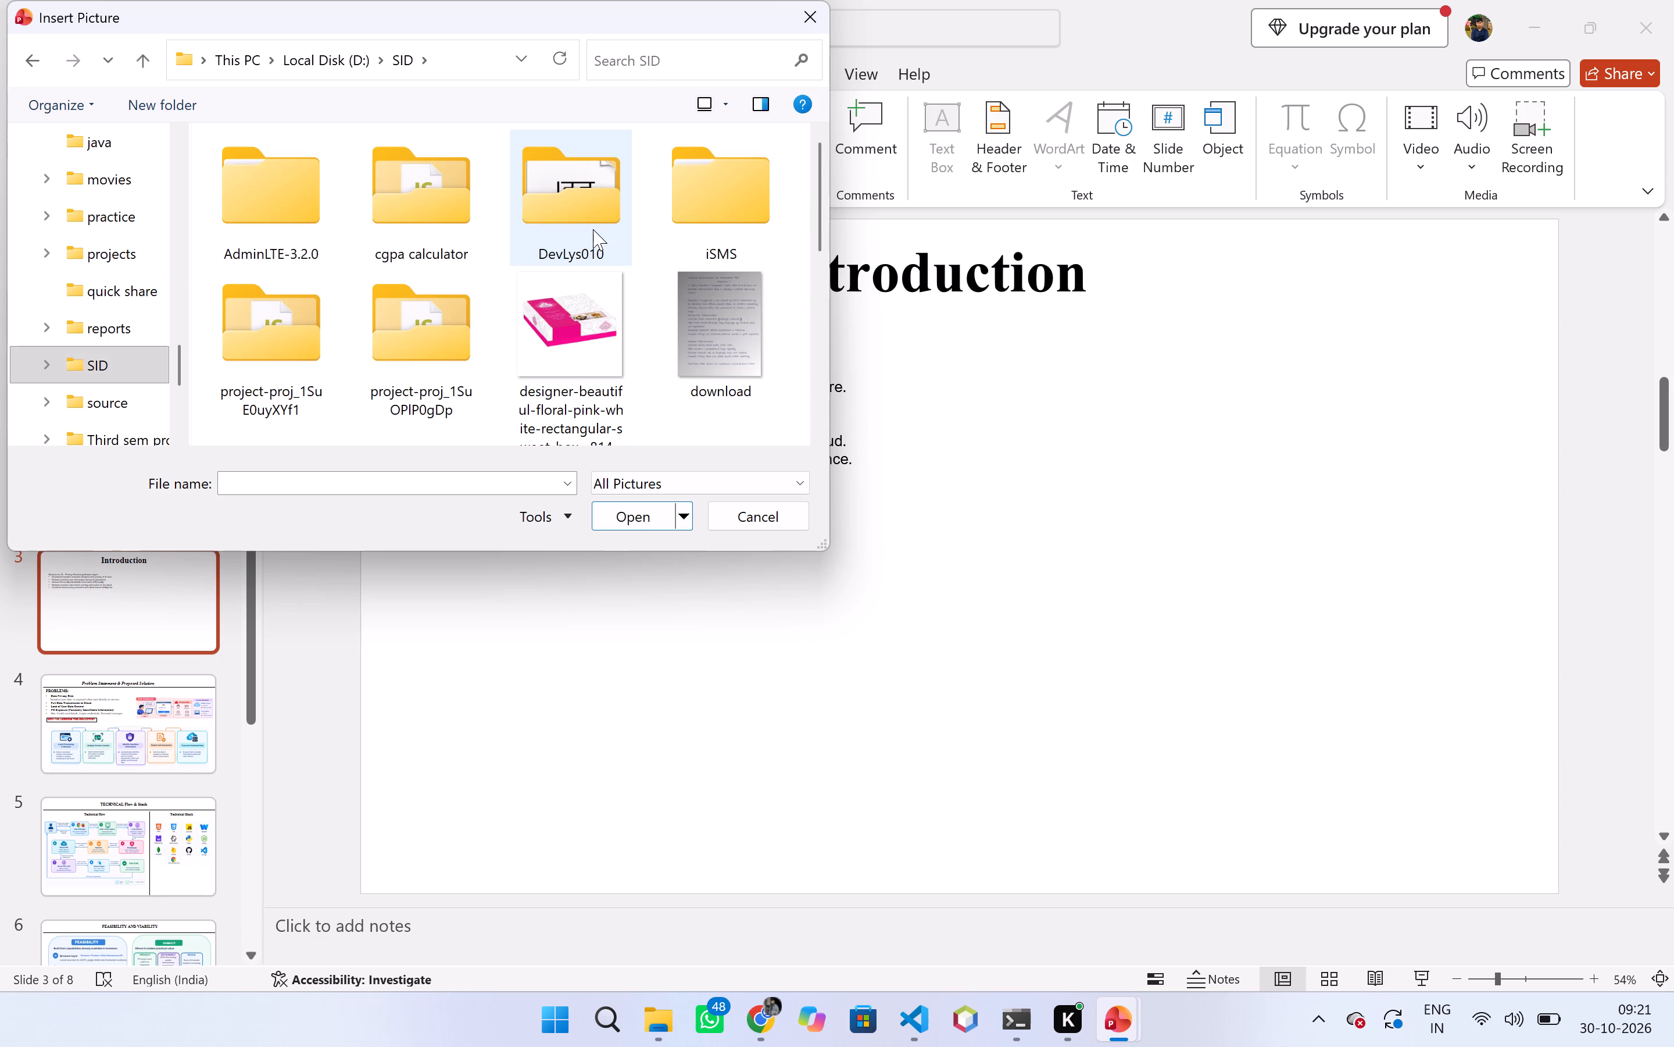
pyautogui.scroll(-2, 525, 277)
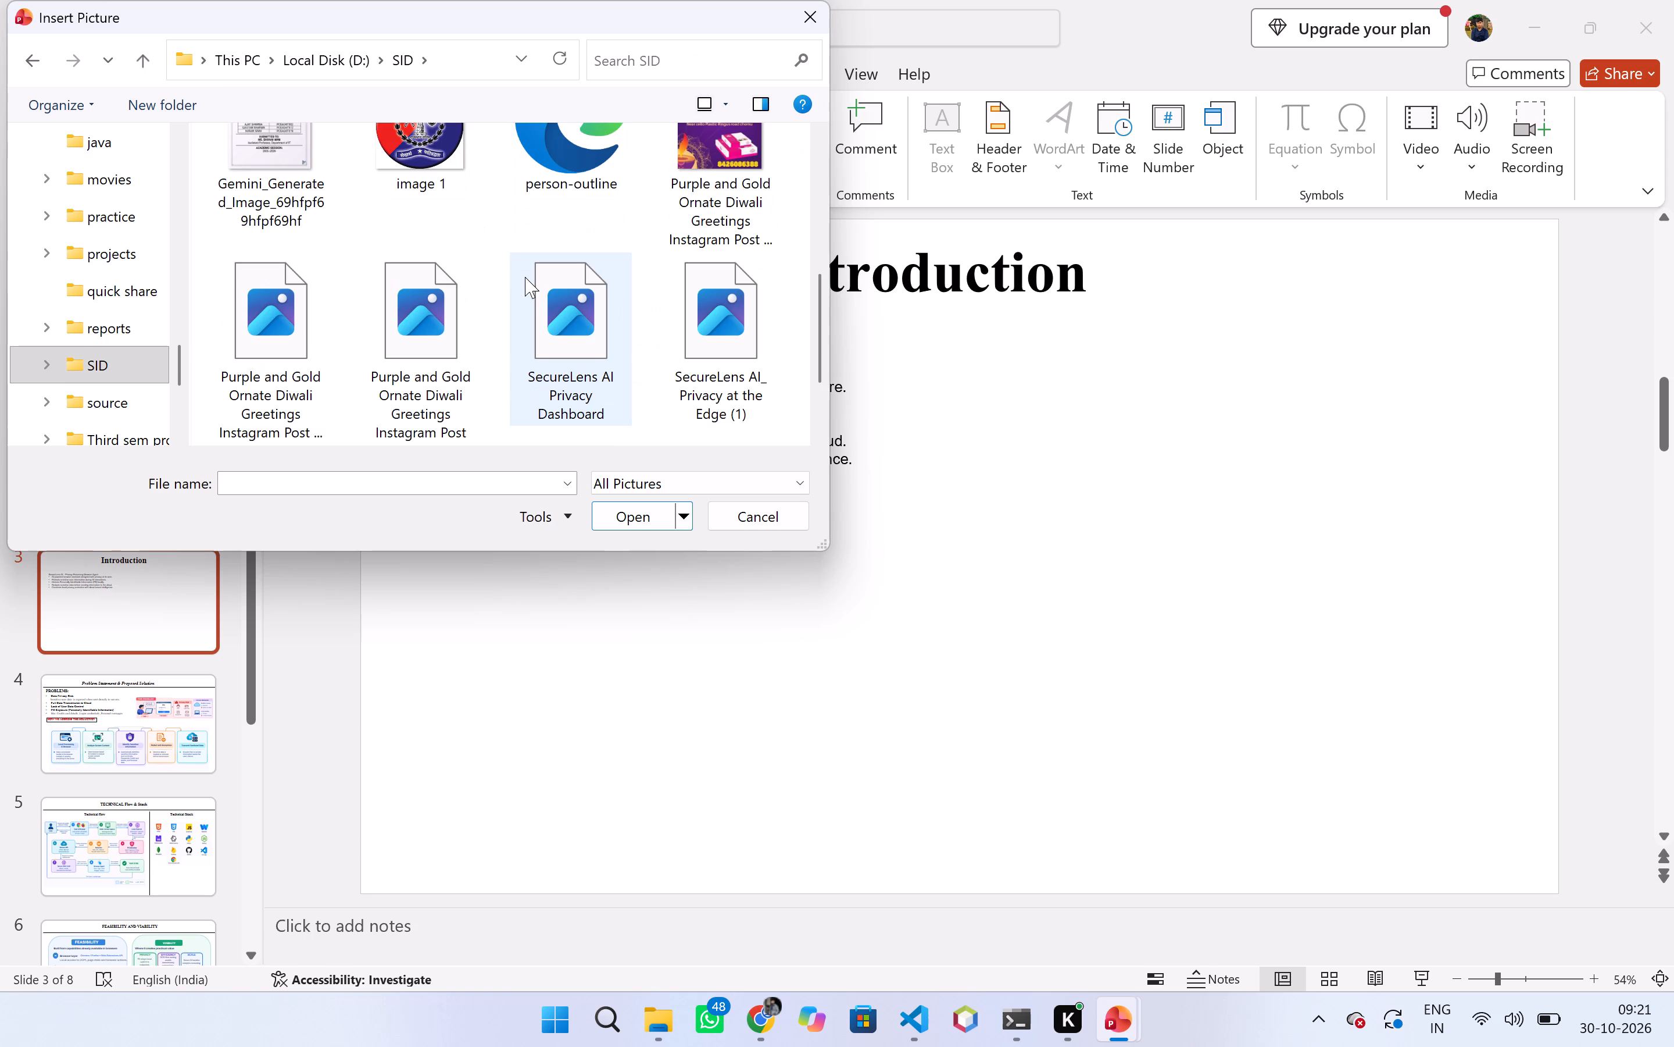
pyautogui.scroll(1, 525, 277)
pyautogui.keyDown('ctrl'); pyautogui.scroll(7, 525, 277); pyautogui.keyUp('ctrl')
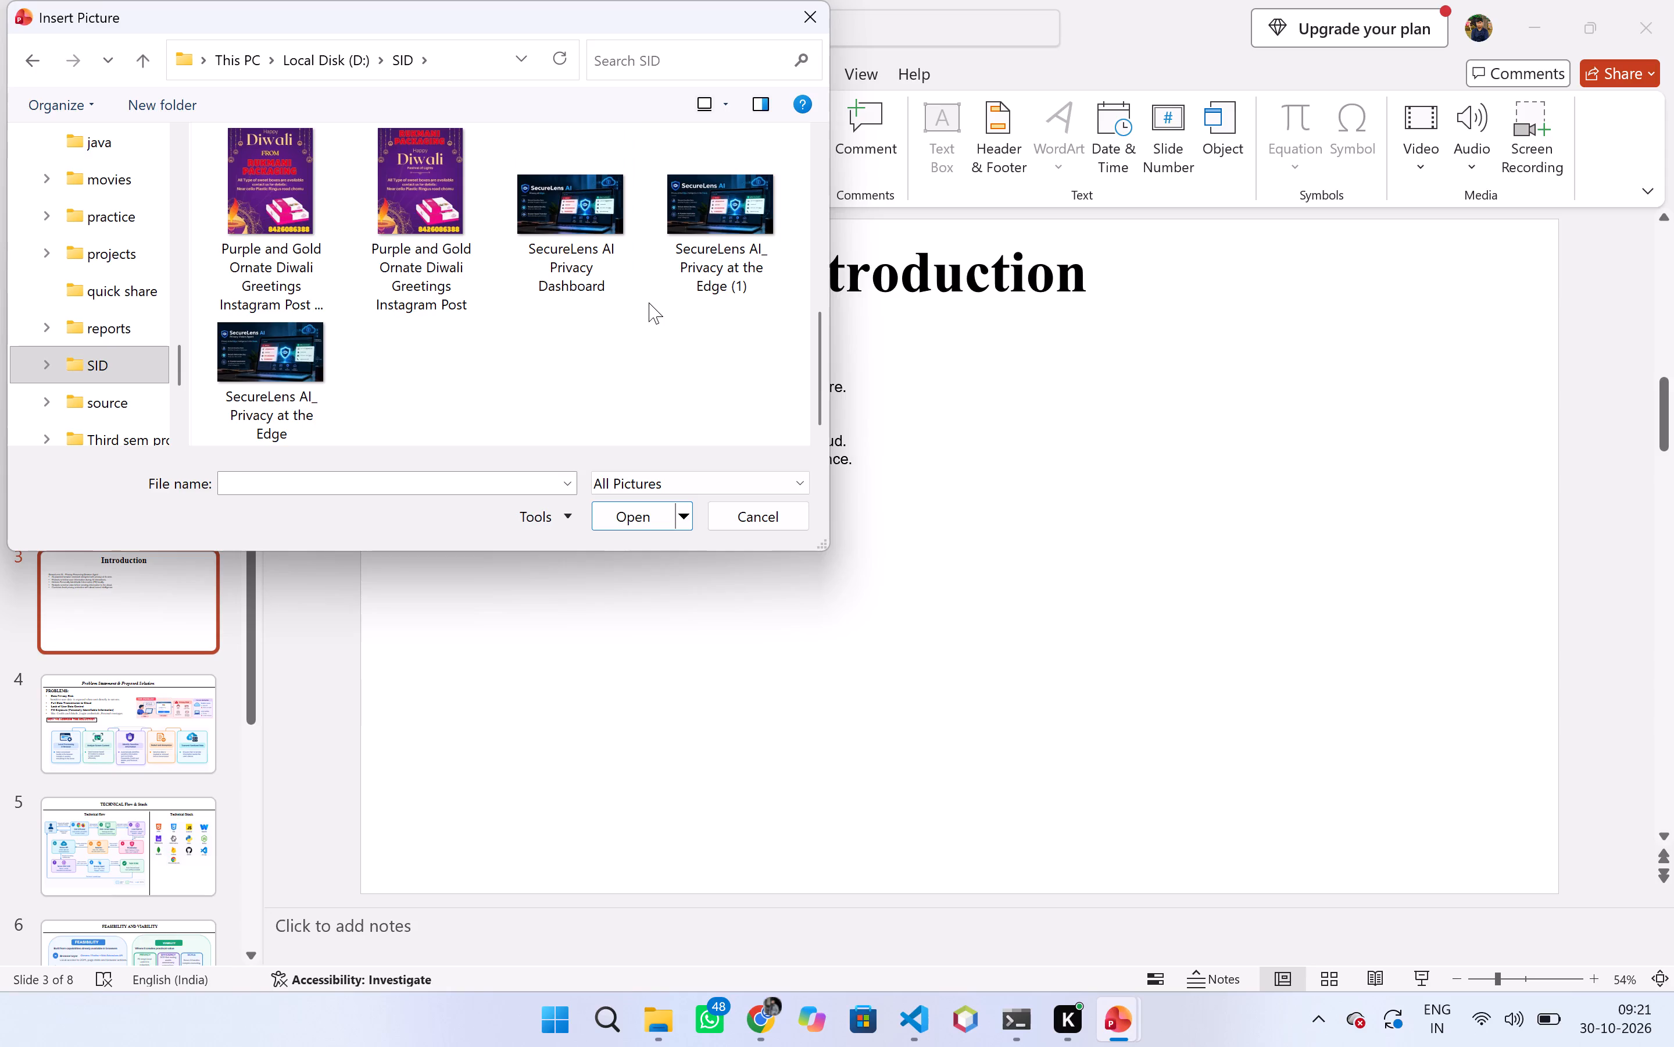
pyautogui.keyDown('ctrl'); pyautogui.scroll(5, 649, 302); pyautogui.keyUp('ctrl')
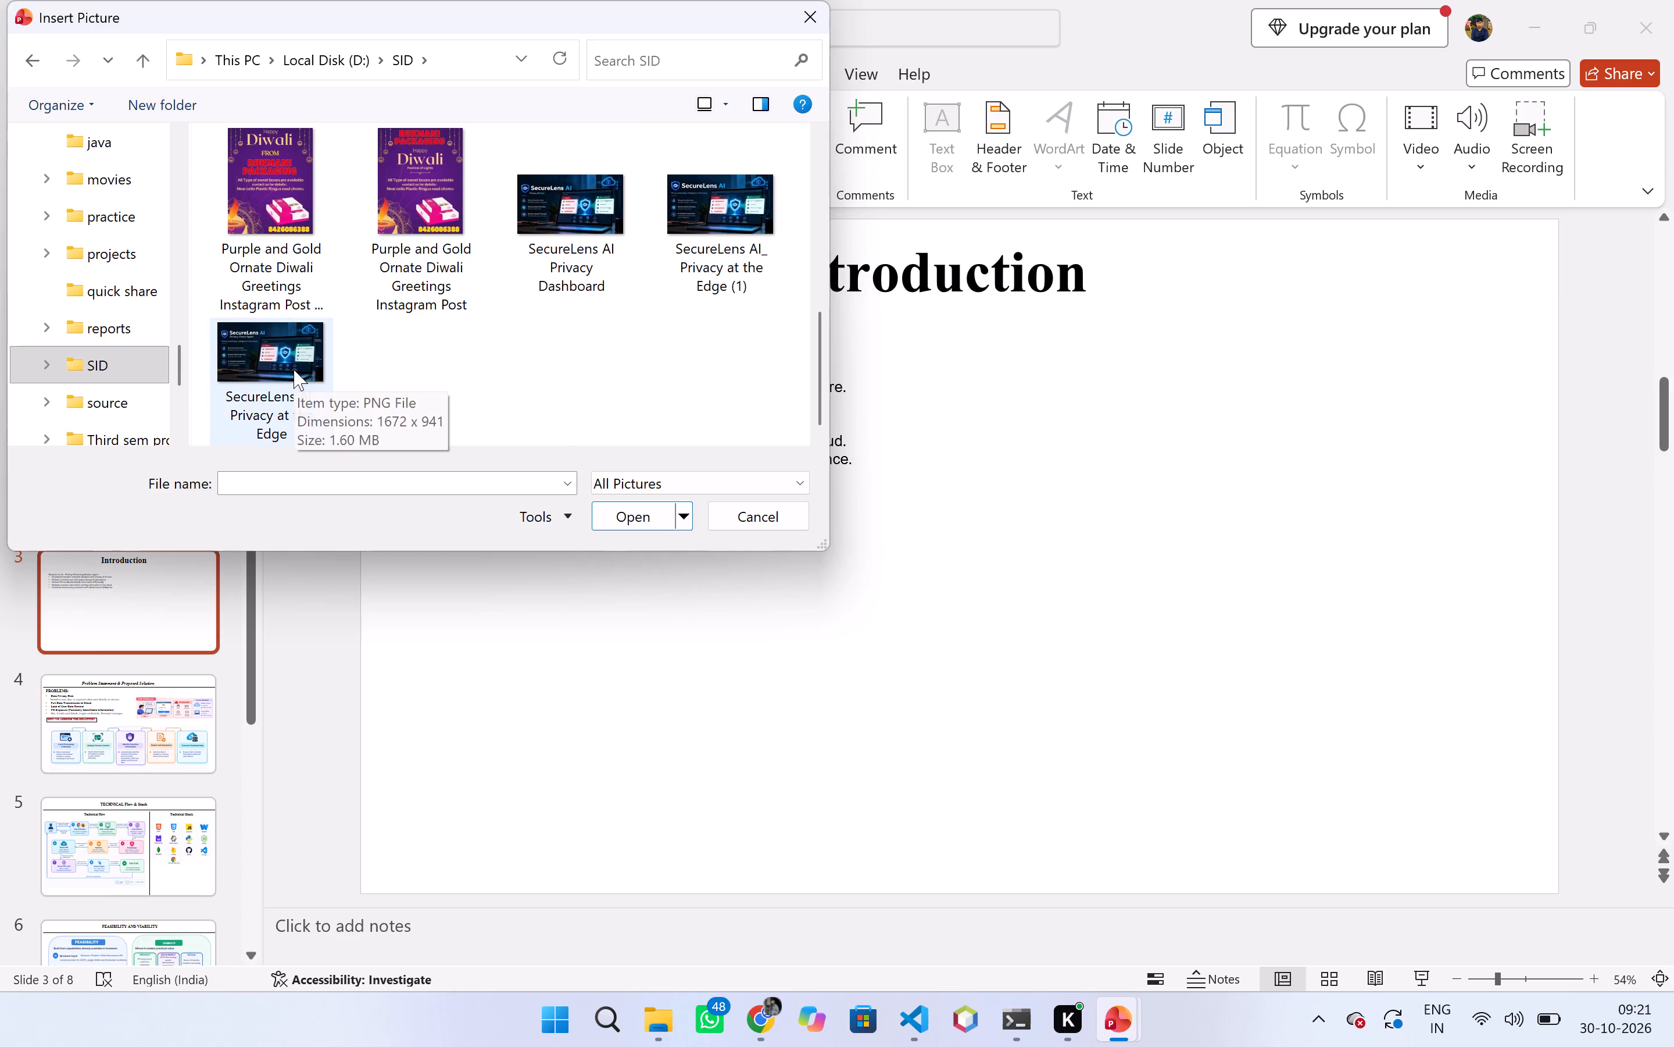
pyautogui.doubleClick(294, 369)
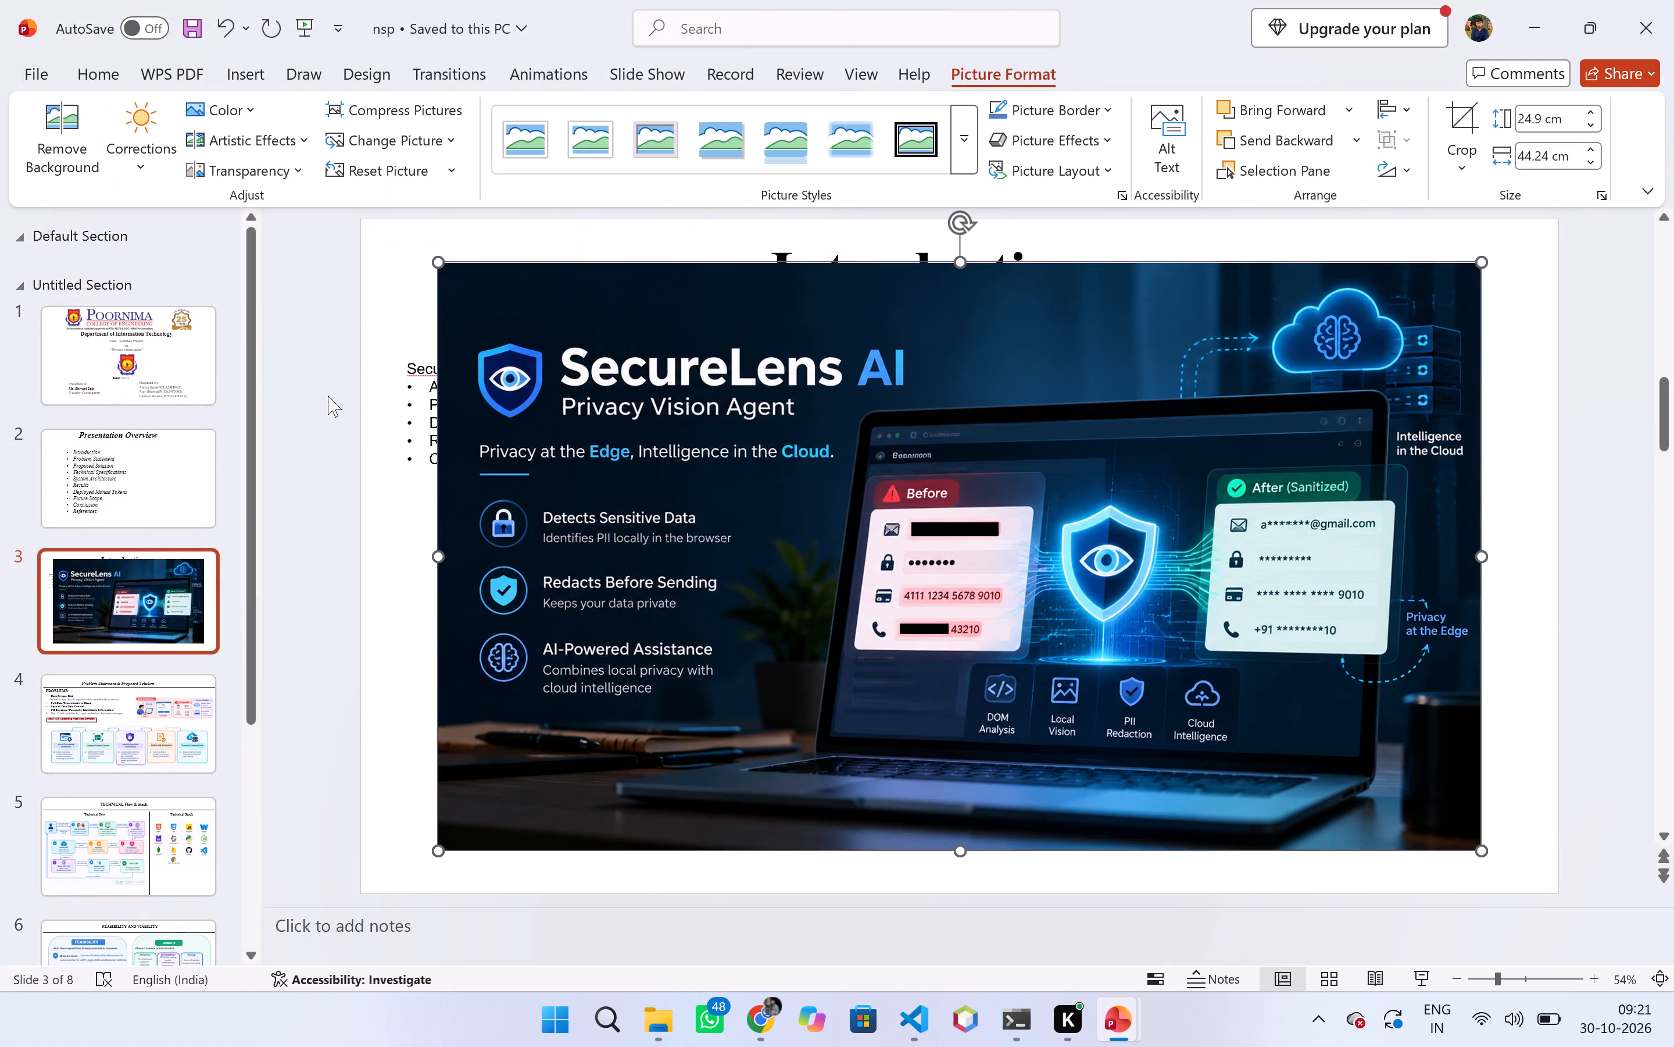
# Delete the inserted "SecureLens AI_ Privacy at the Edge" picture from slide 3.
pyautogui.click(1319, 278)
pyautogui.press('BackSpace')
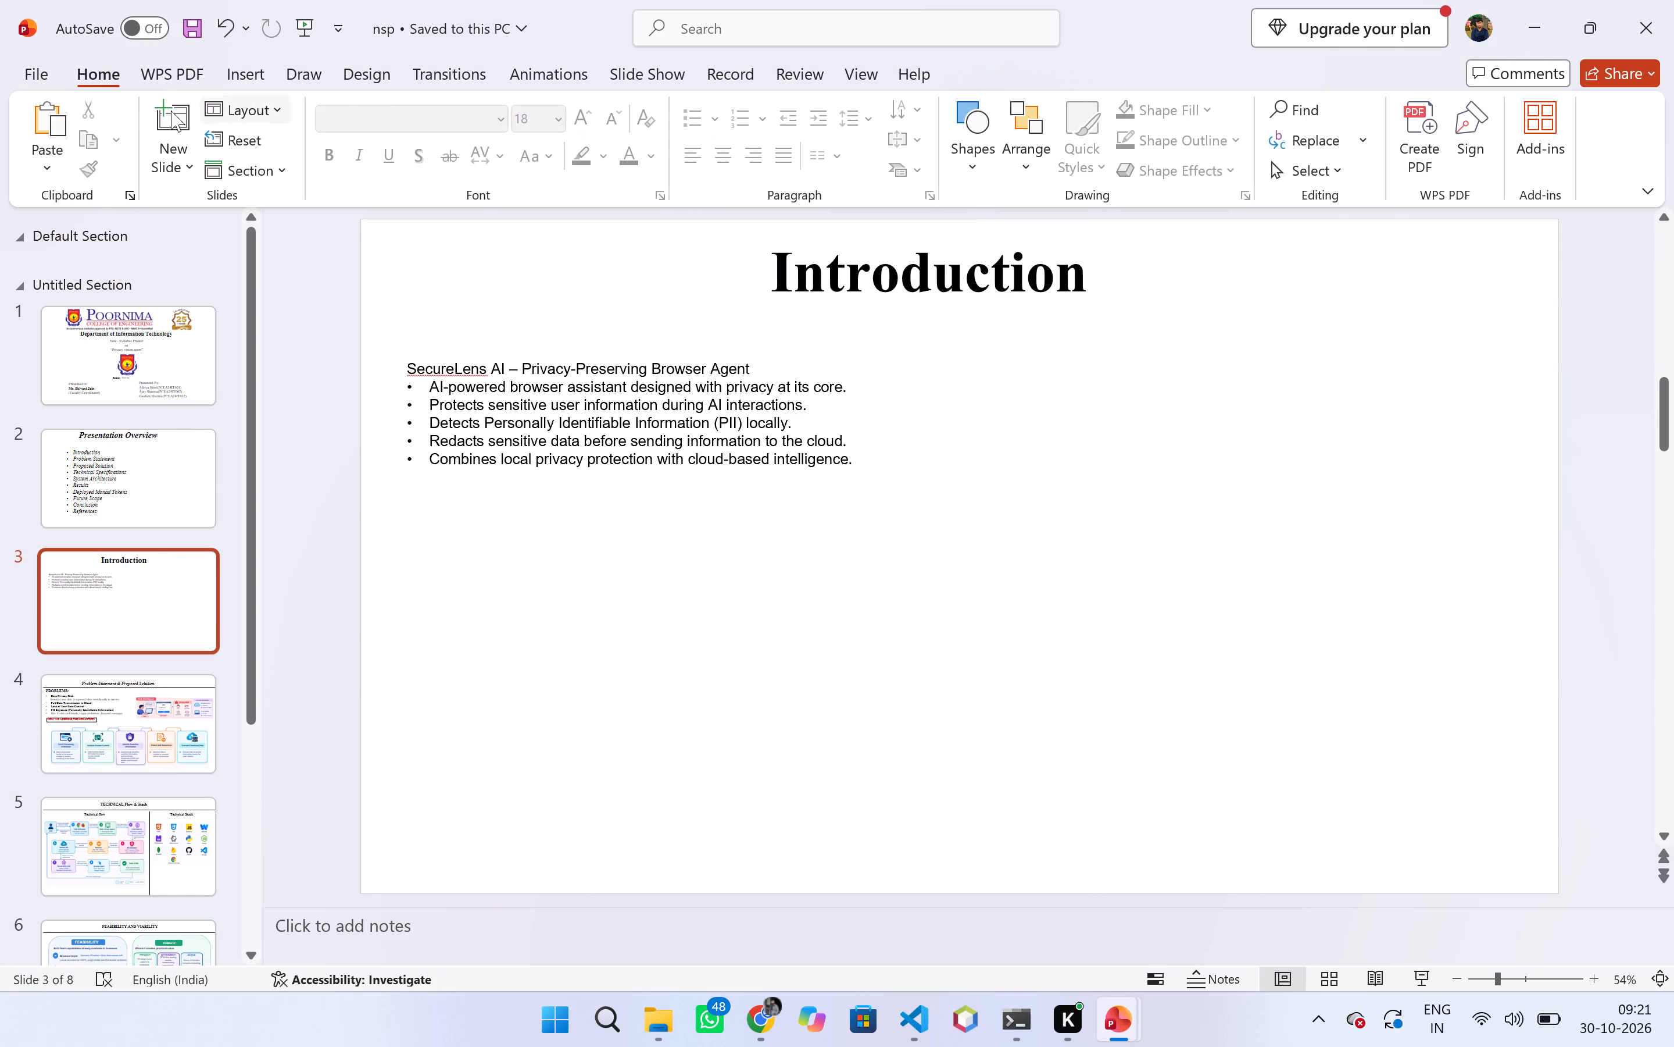
# Insert the "SecureLens AI Privacy Dashboard" picture from the SID folder onto slide 3.
pyautogui.click(226, 65)
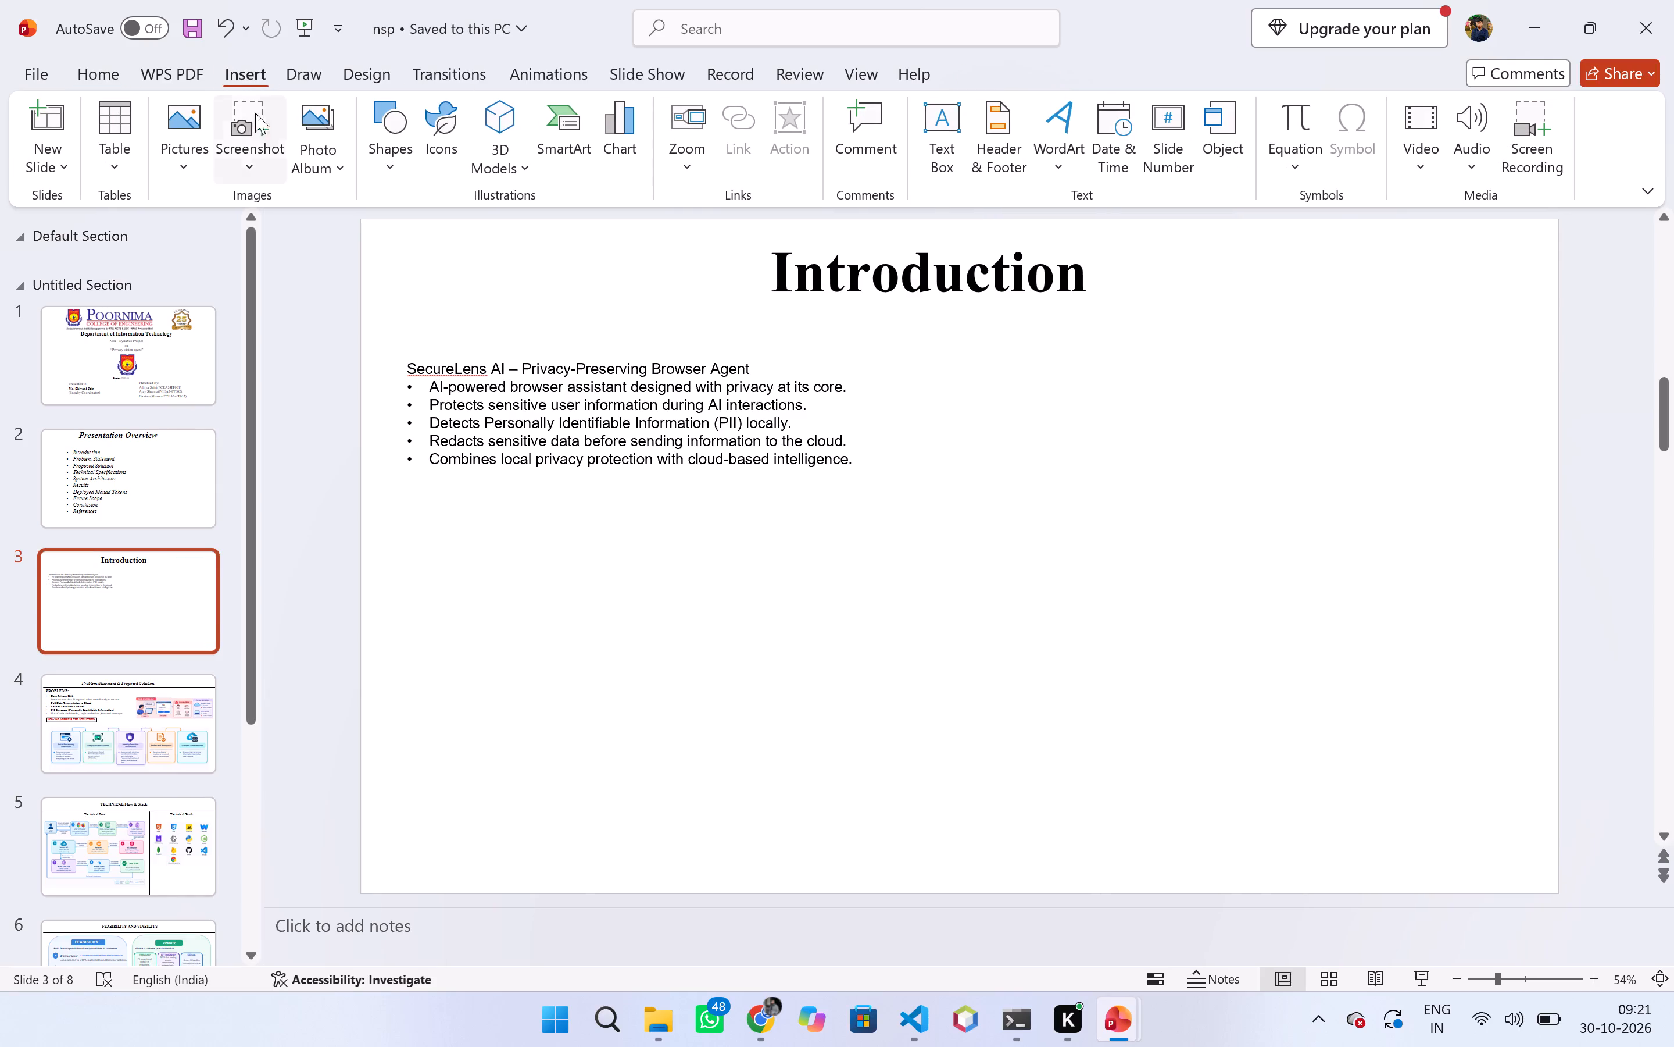
pyautogui.click(187, 152)
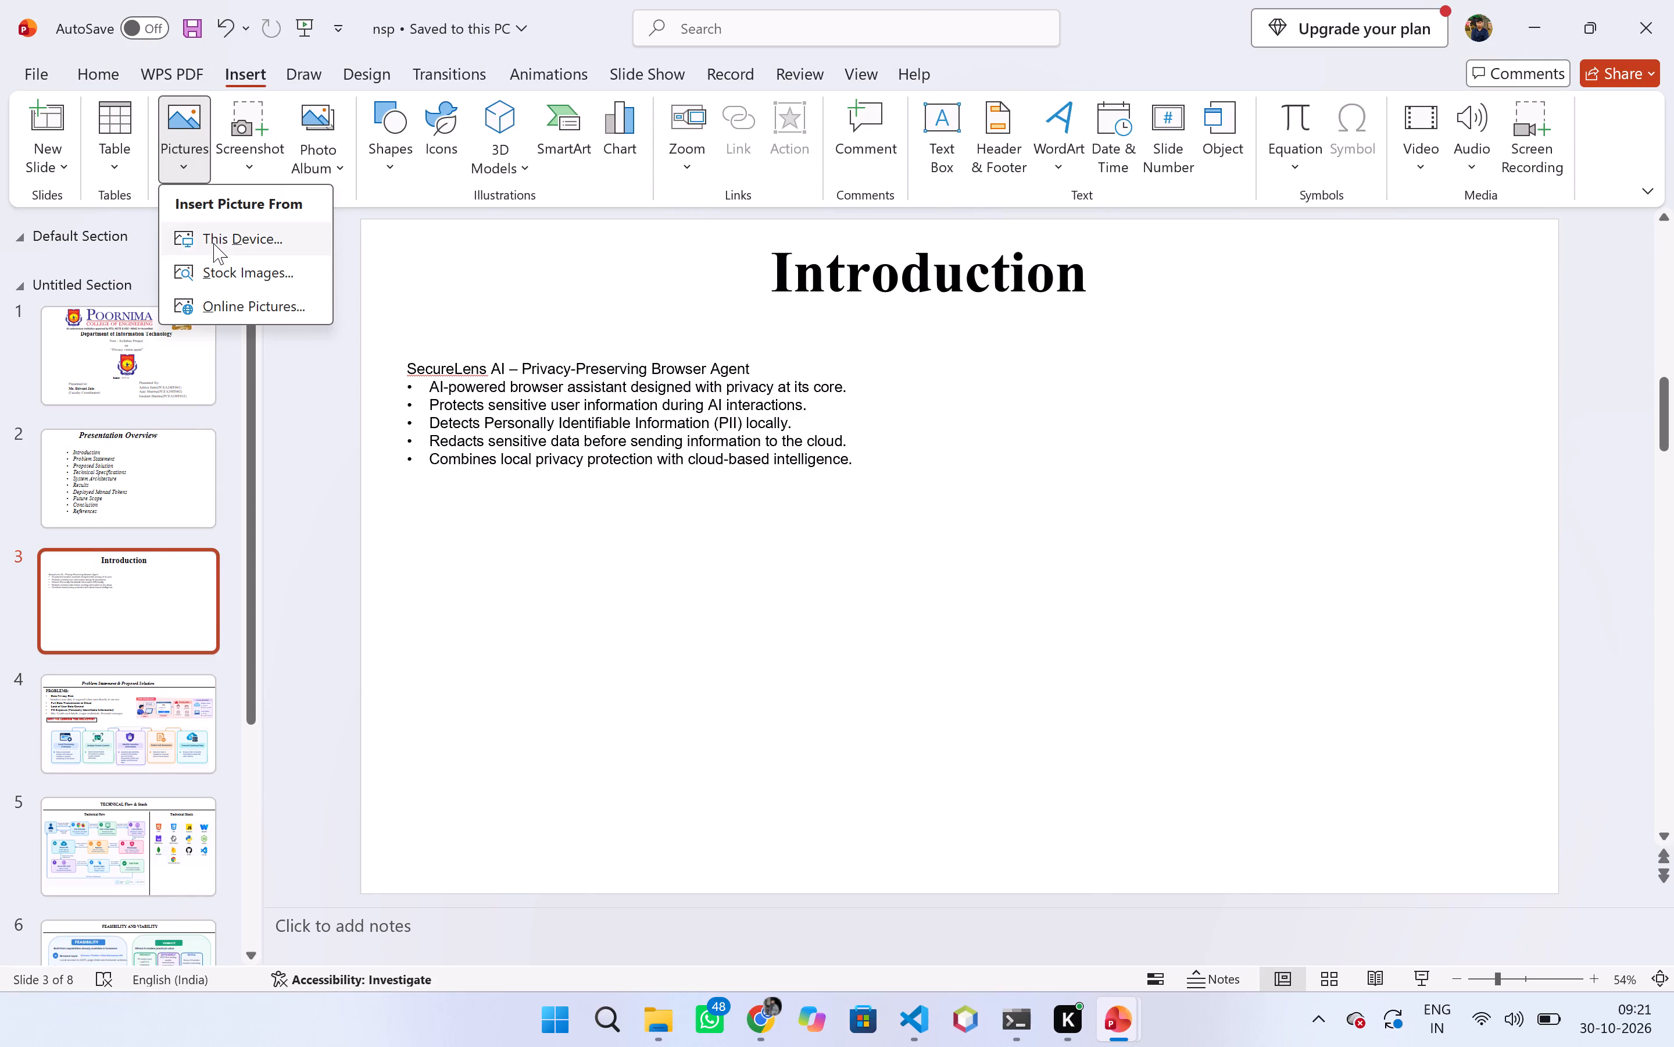
pyautogui.click(213, 243)
pyautogui.scroll(-3, 655, 361)
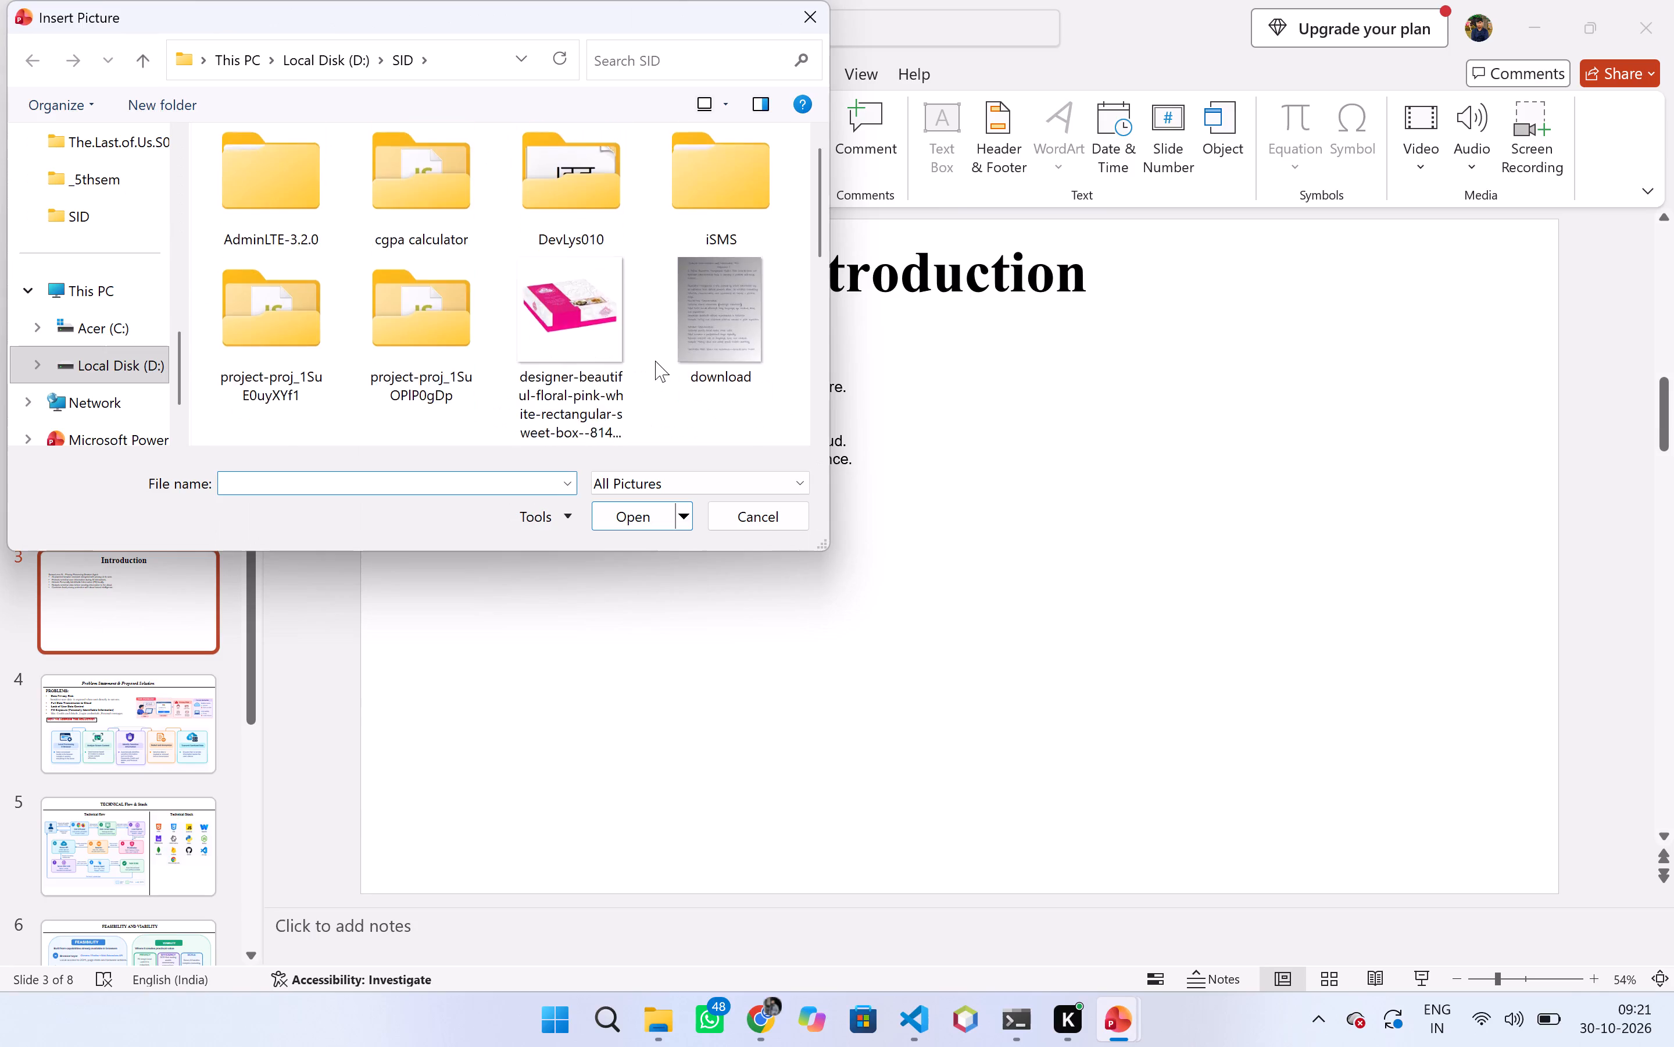
pyautogui.scroll(-16, 655, 361)
pyautogui.doubleClick(594, 173)
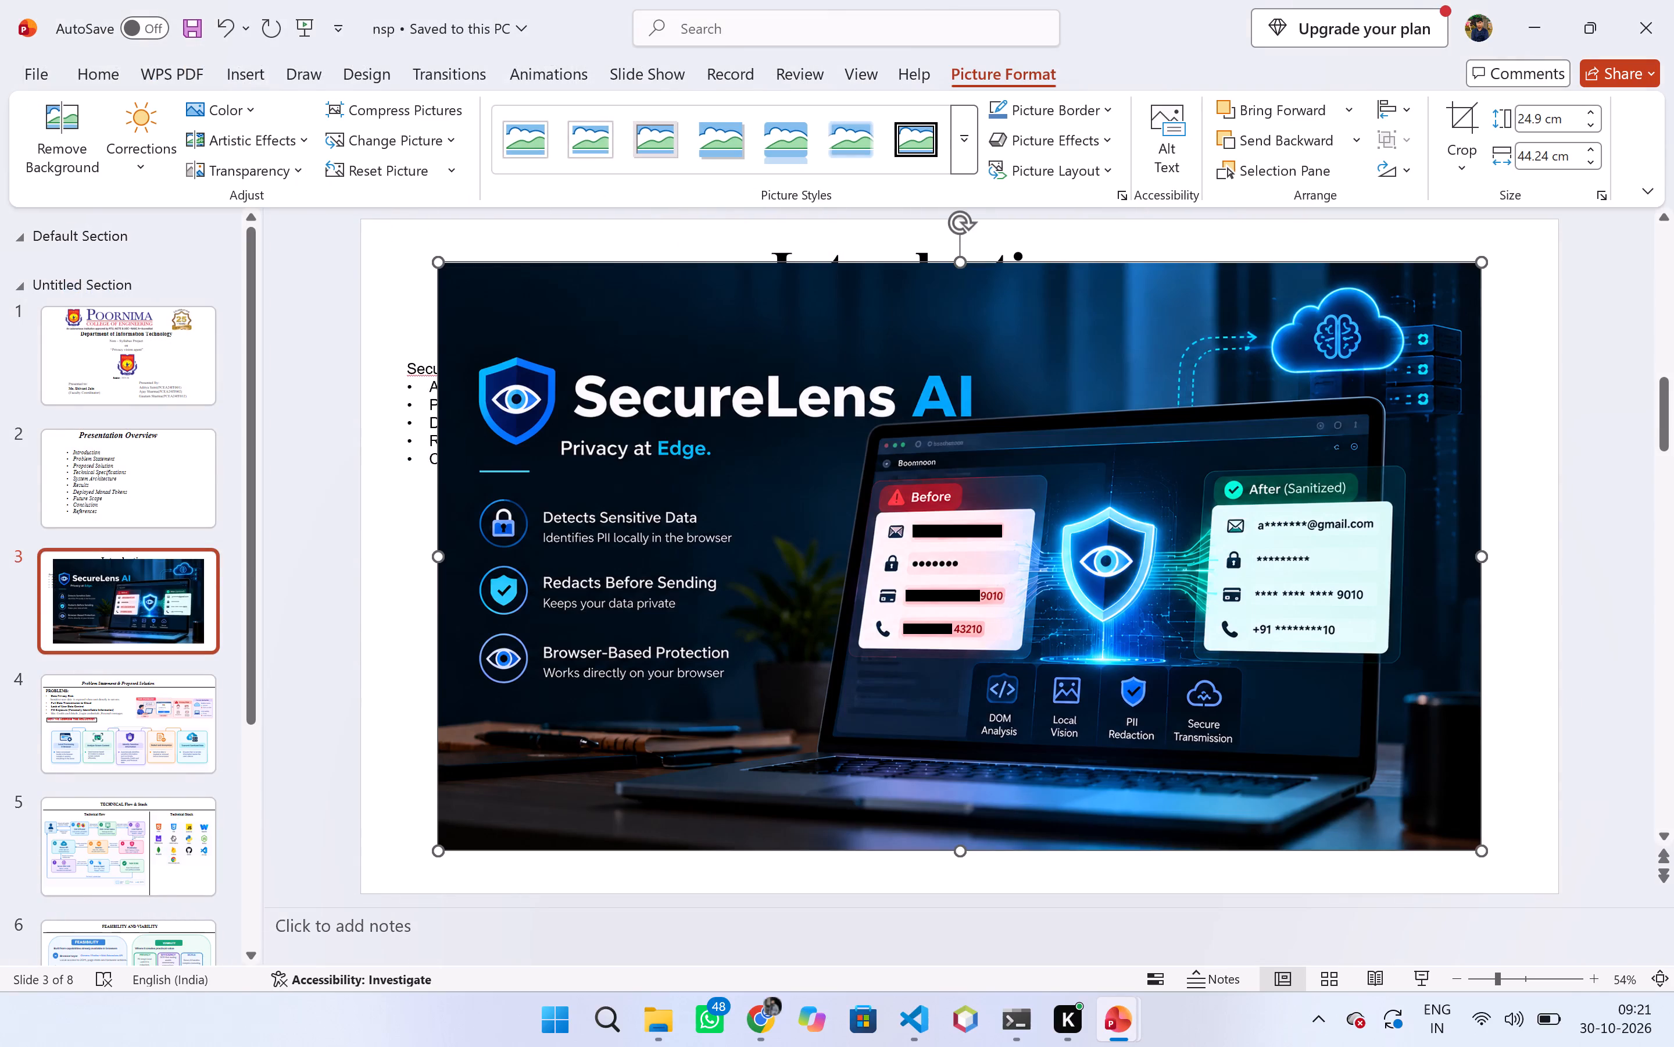
# Shrink the SecureLens AI picture and place it to the right of the bullet text, below the Introduction title.
pyautogui.moveTo(437, 254); pyautogui.dragTo(1174, 547, button='right')
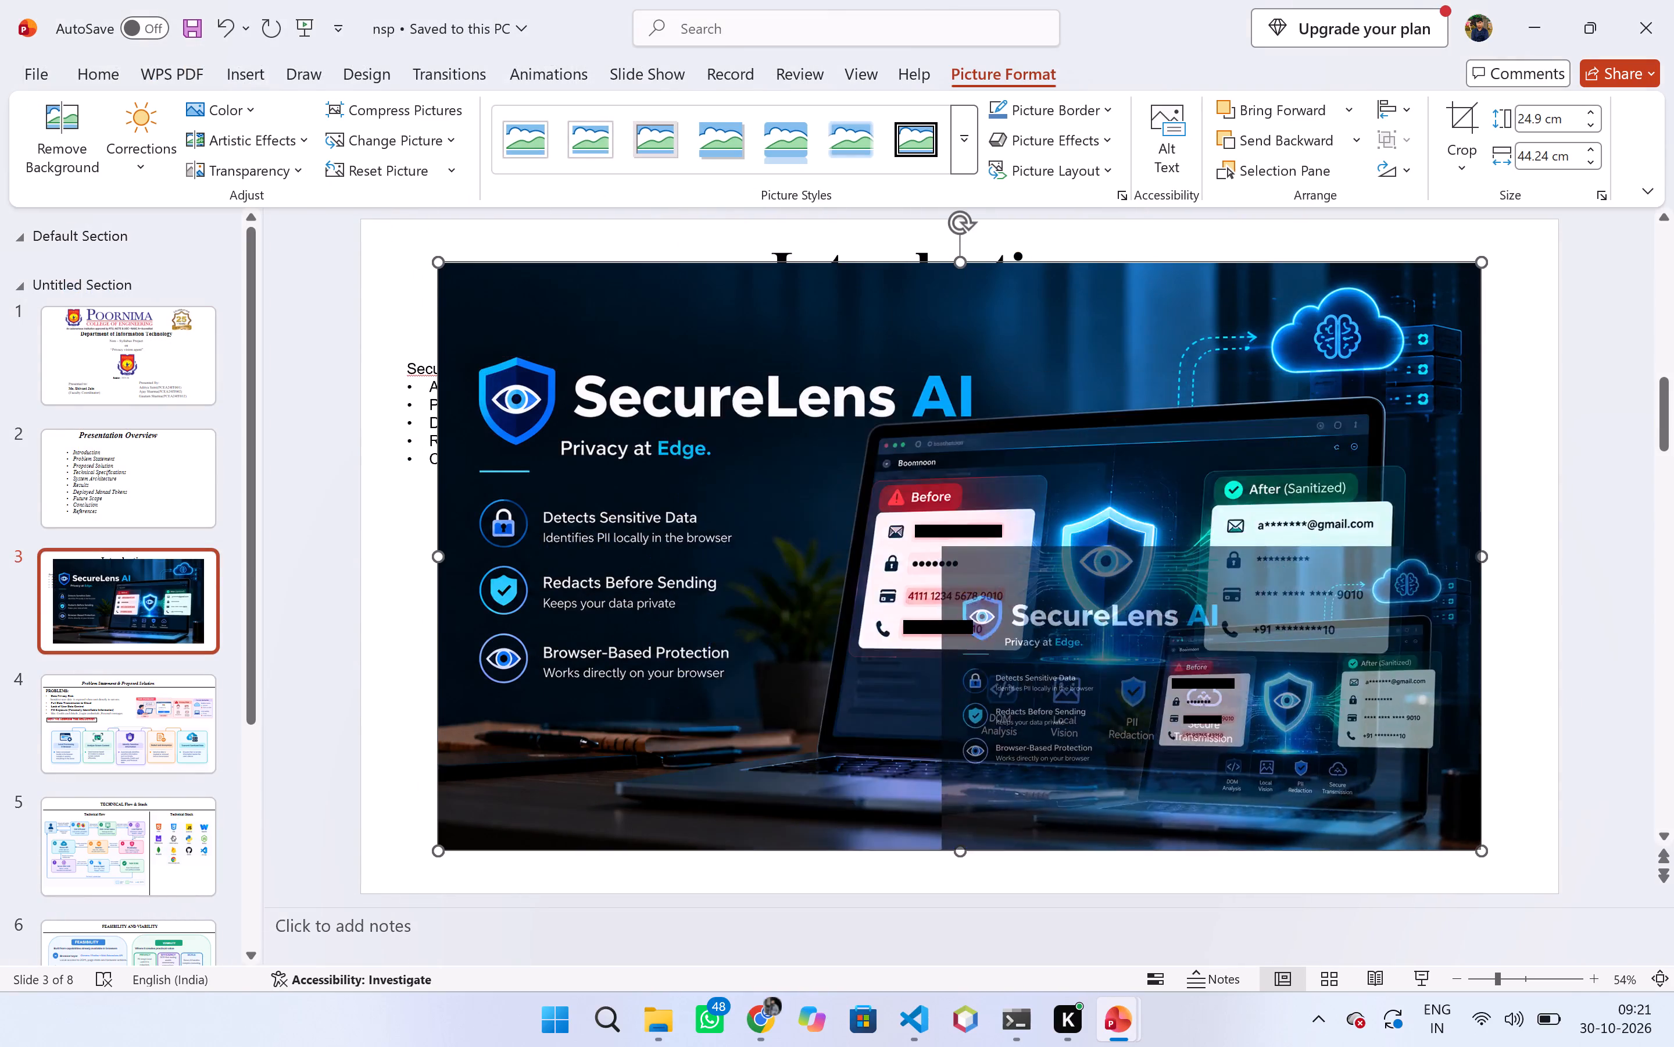
pyautogui.moveTo(1174, 547); pyautogui.dragTo(1139, 486, button='right')
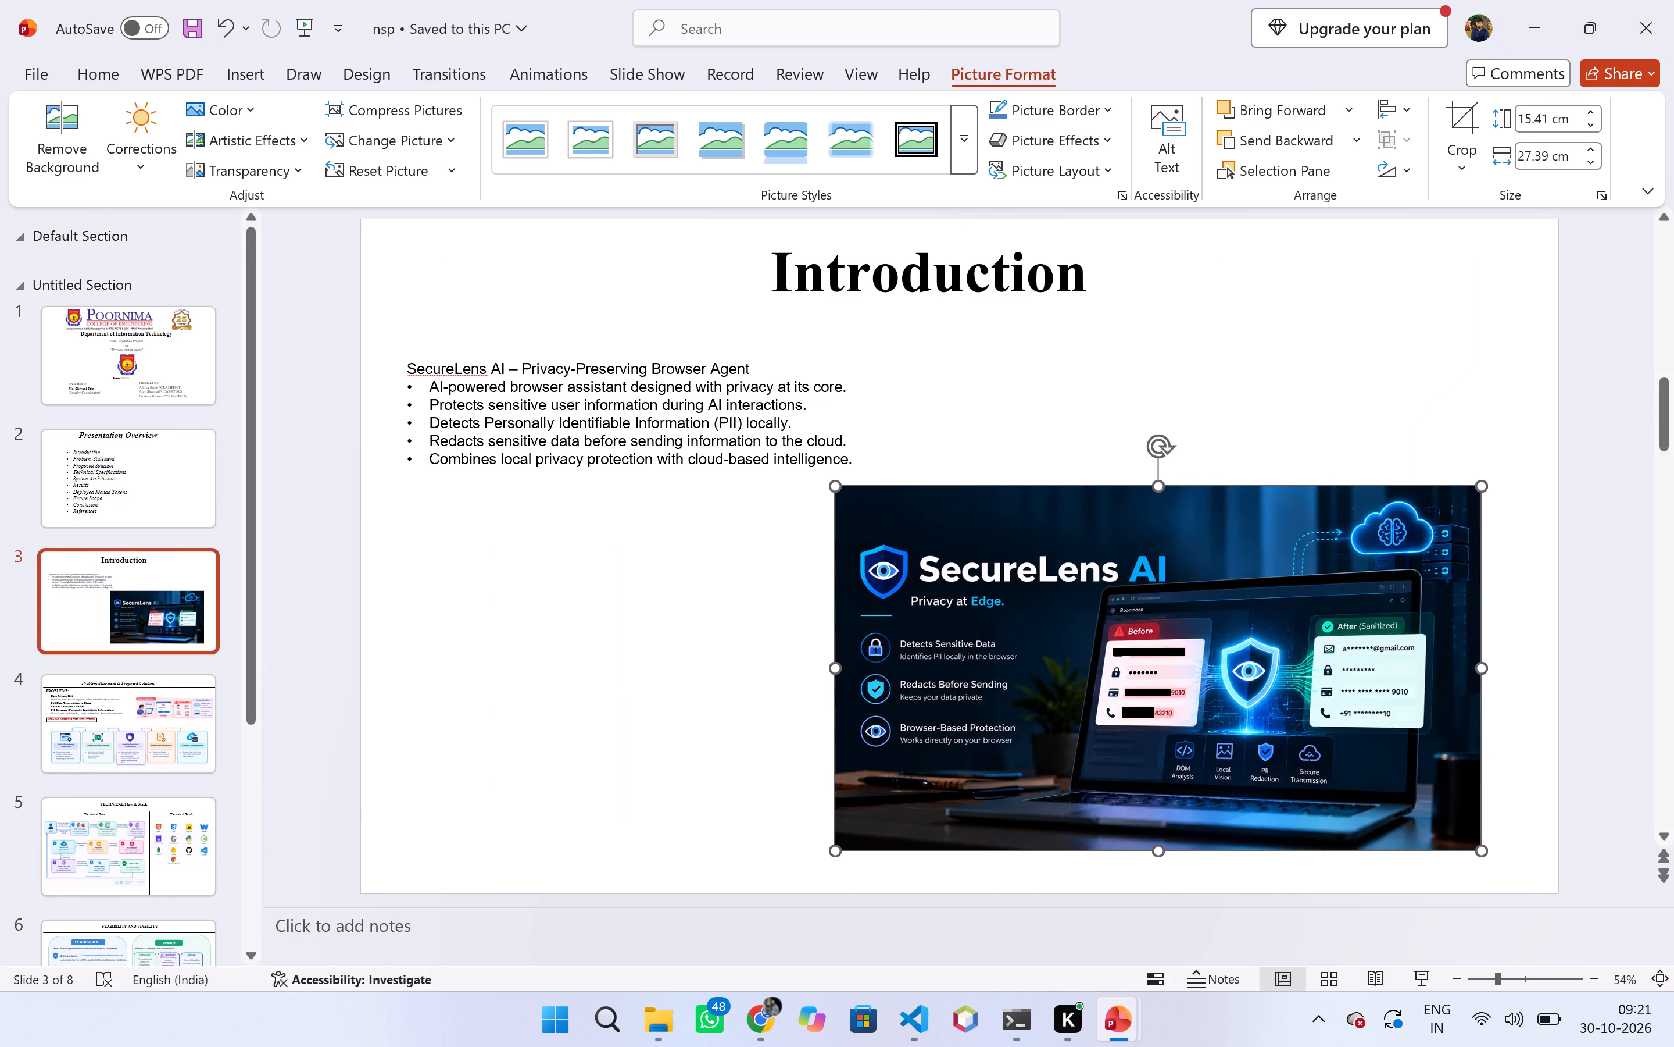
pyautogui.moveTo(1169, 614); pyautogui.dragTo(1194, 466, button='right')
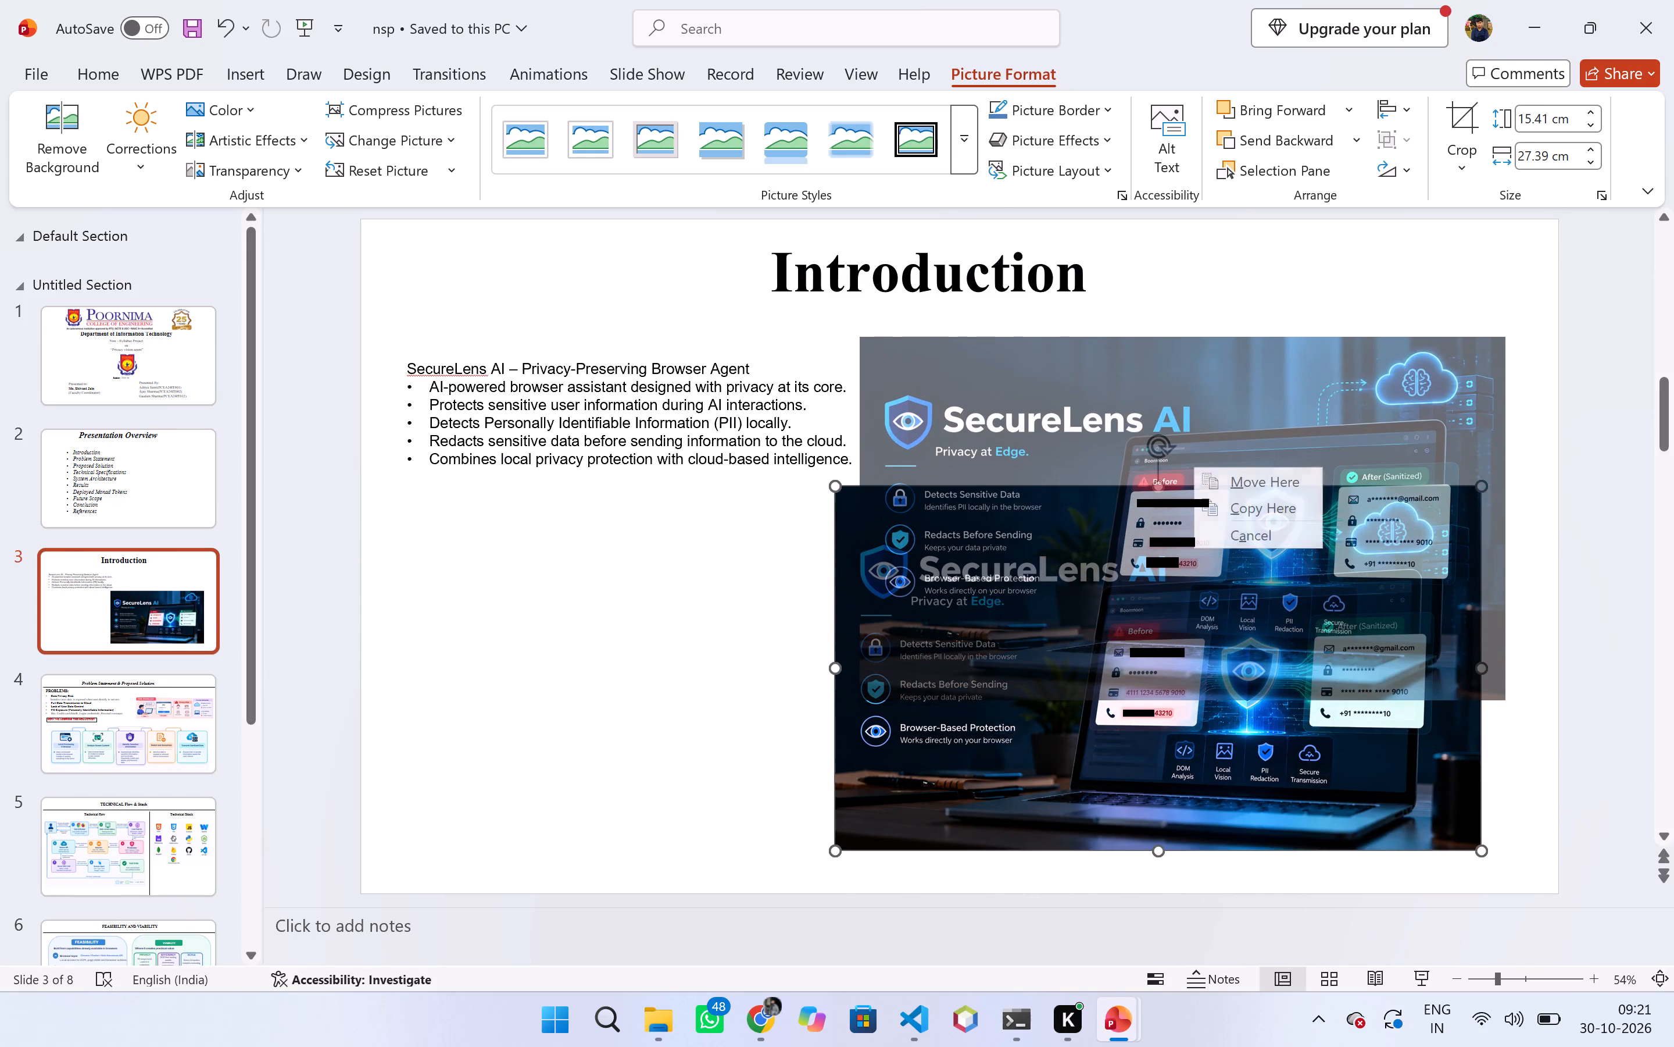
pyautogui.click(1250, 480)
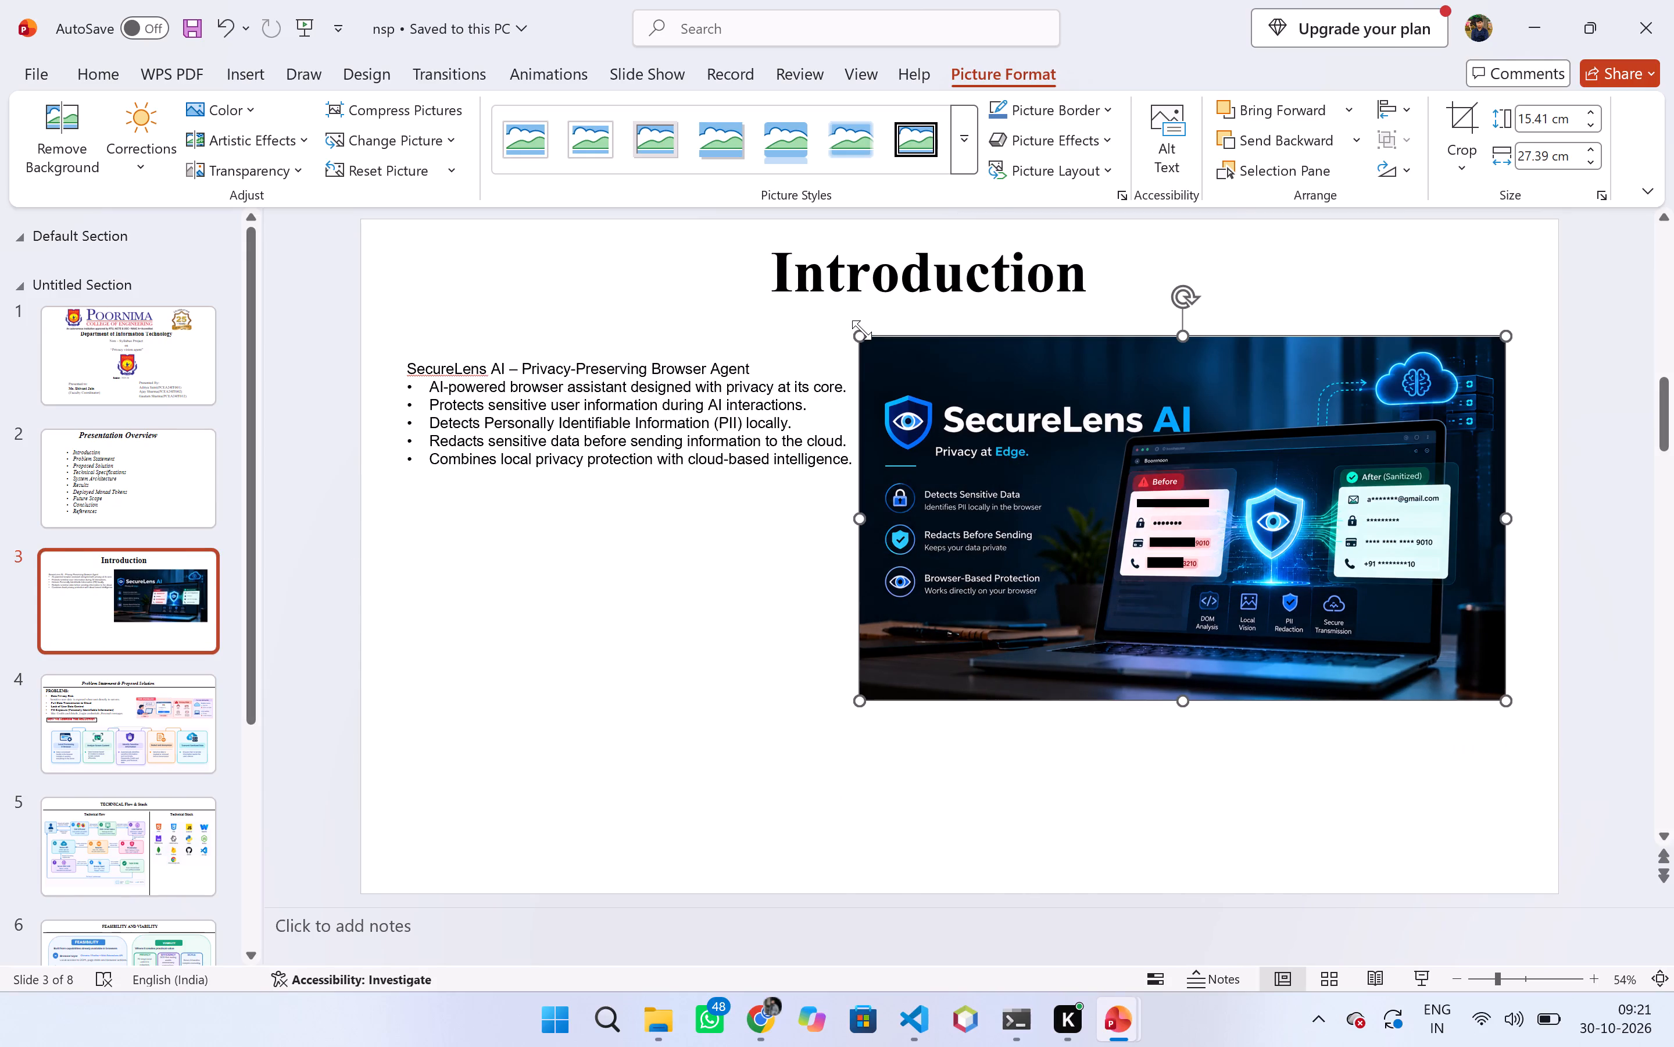
pyautogui.moveTo(861, 330); pyautogui.dragTo(920, 364, button='right')
pyautogui.click(841, 583)
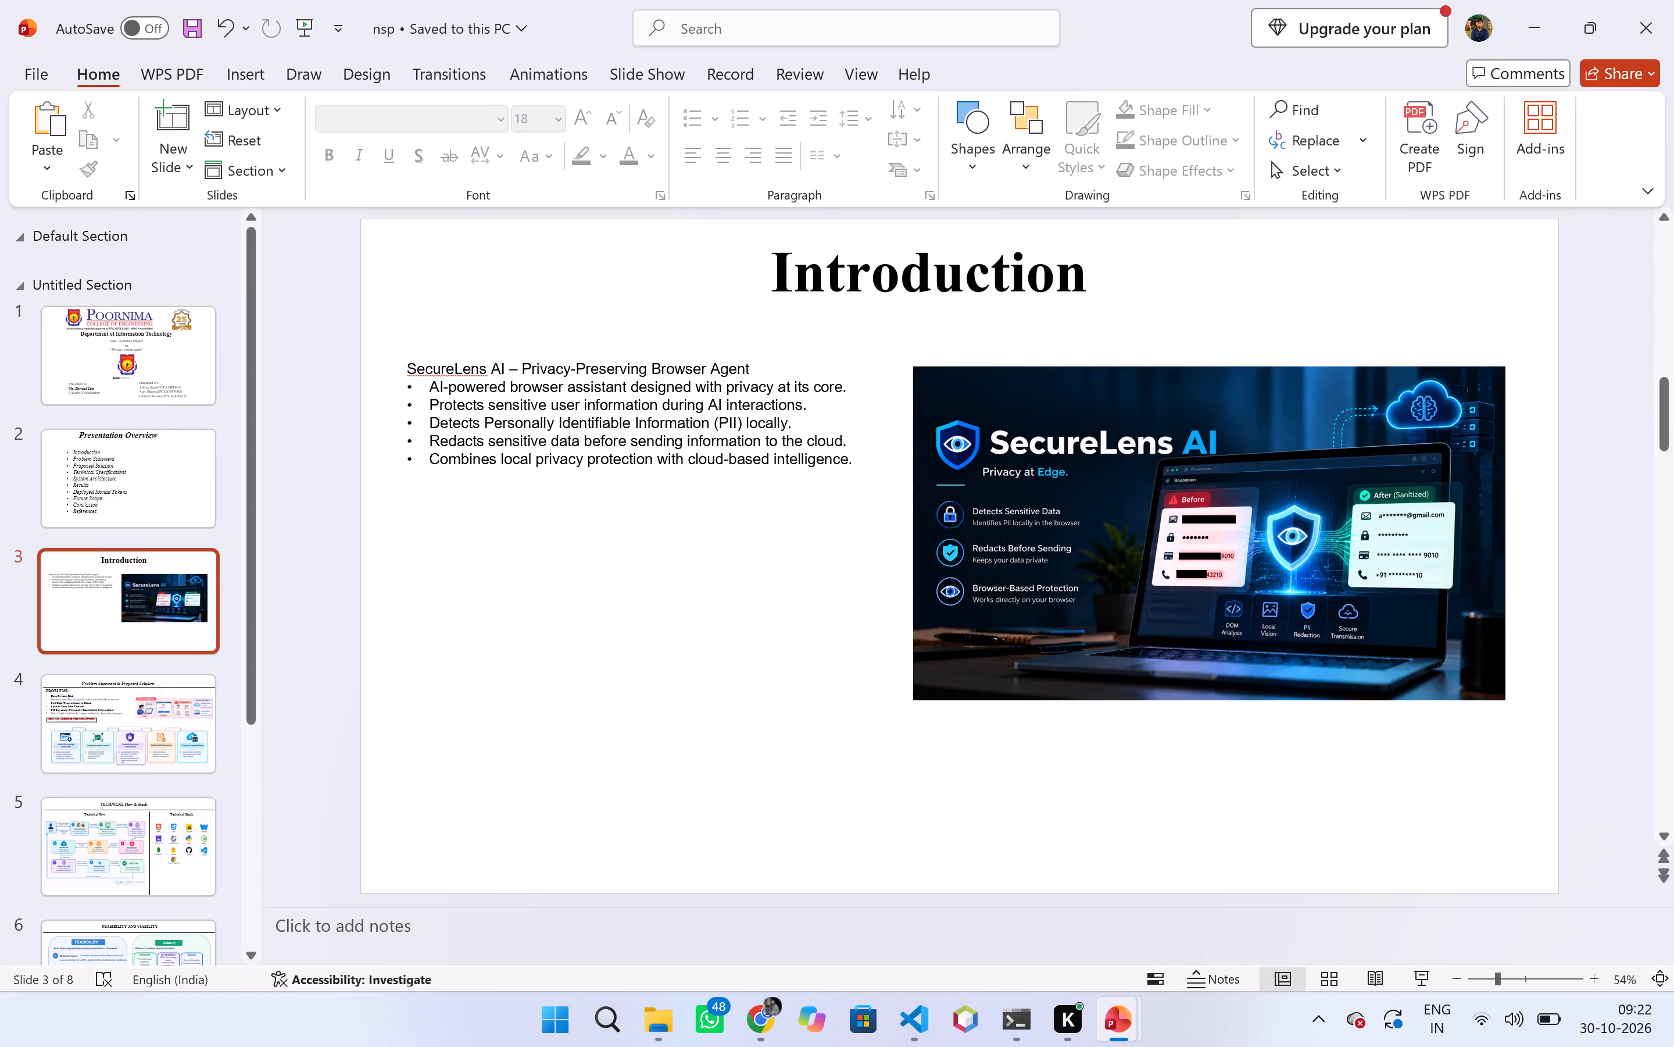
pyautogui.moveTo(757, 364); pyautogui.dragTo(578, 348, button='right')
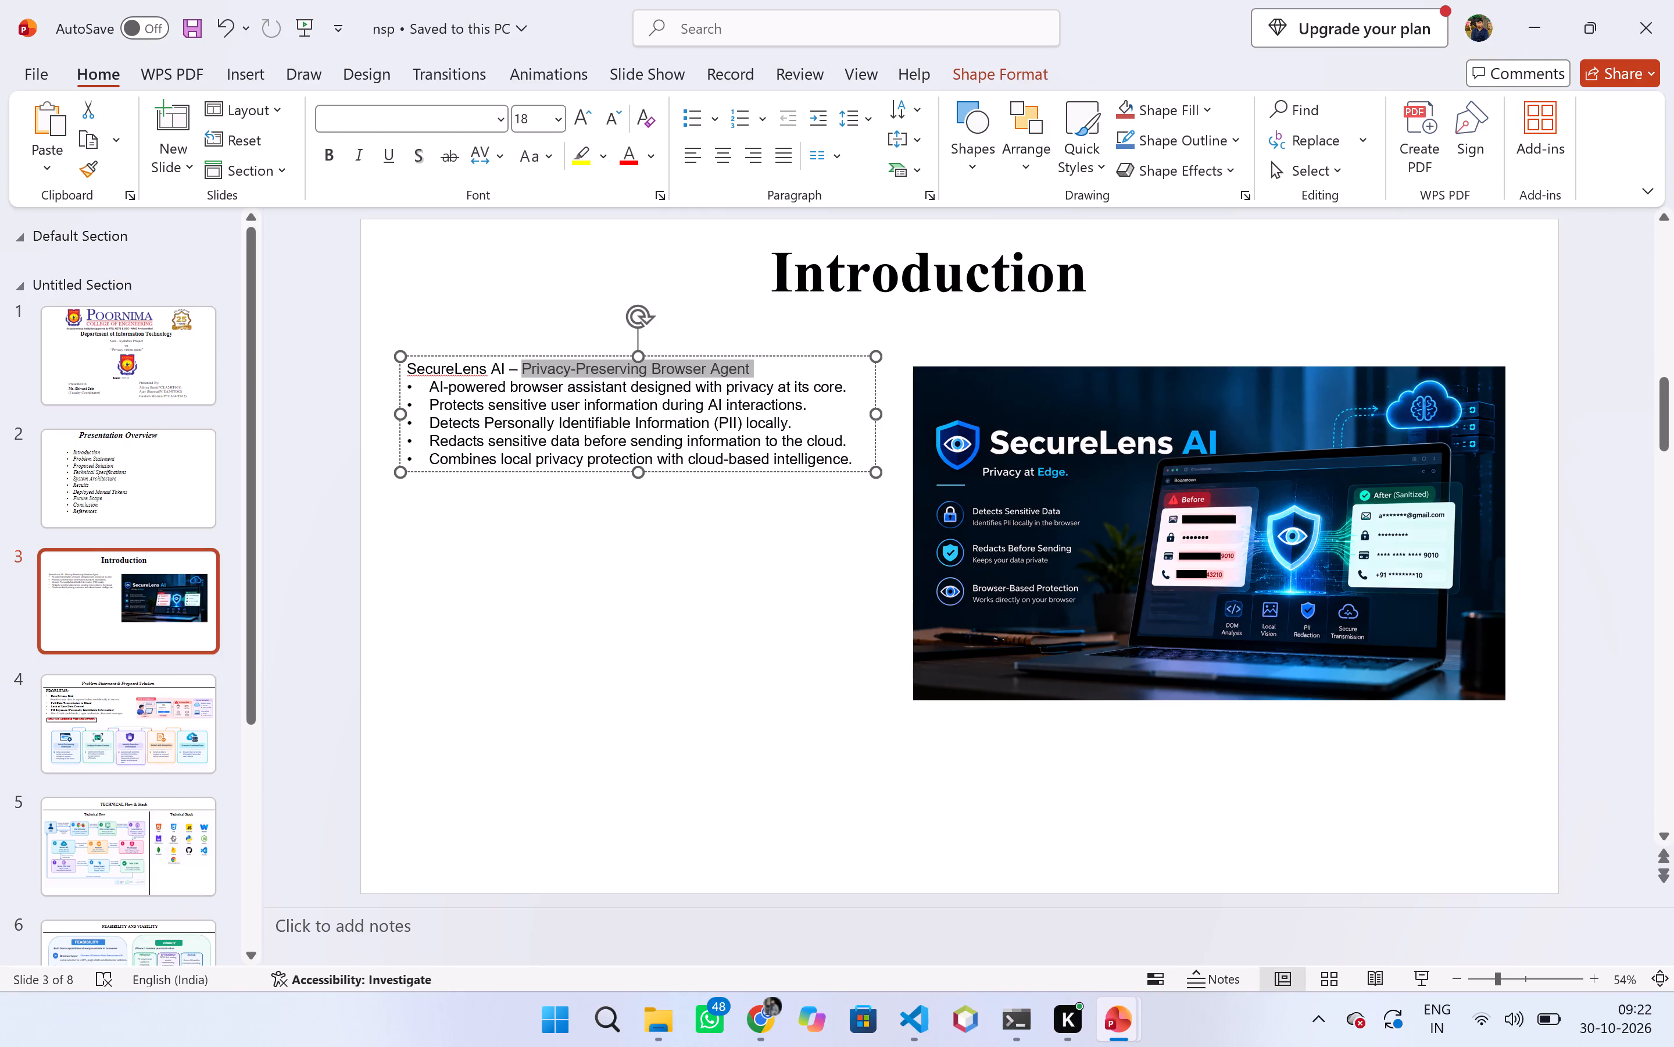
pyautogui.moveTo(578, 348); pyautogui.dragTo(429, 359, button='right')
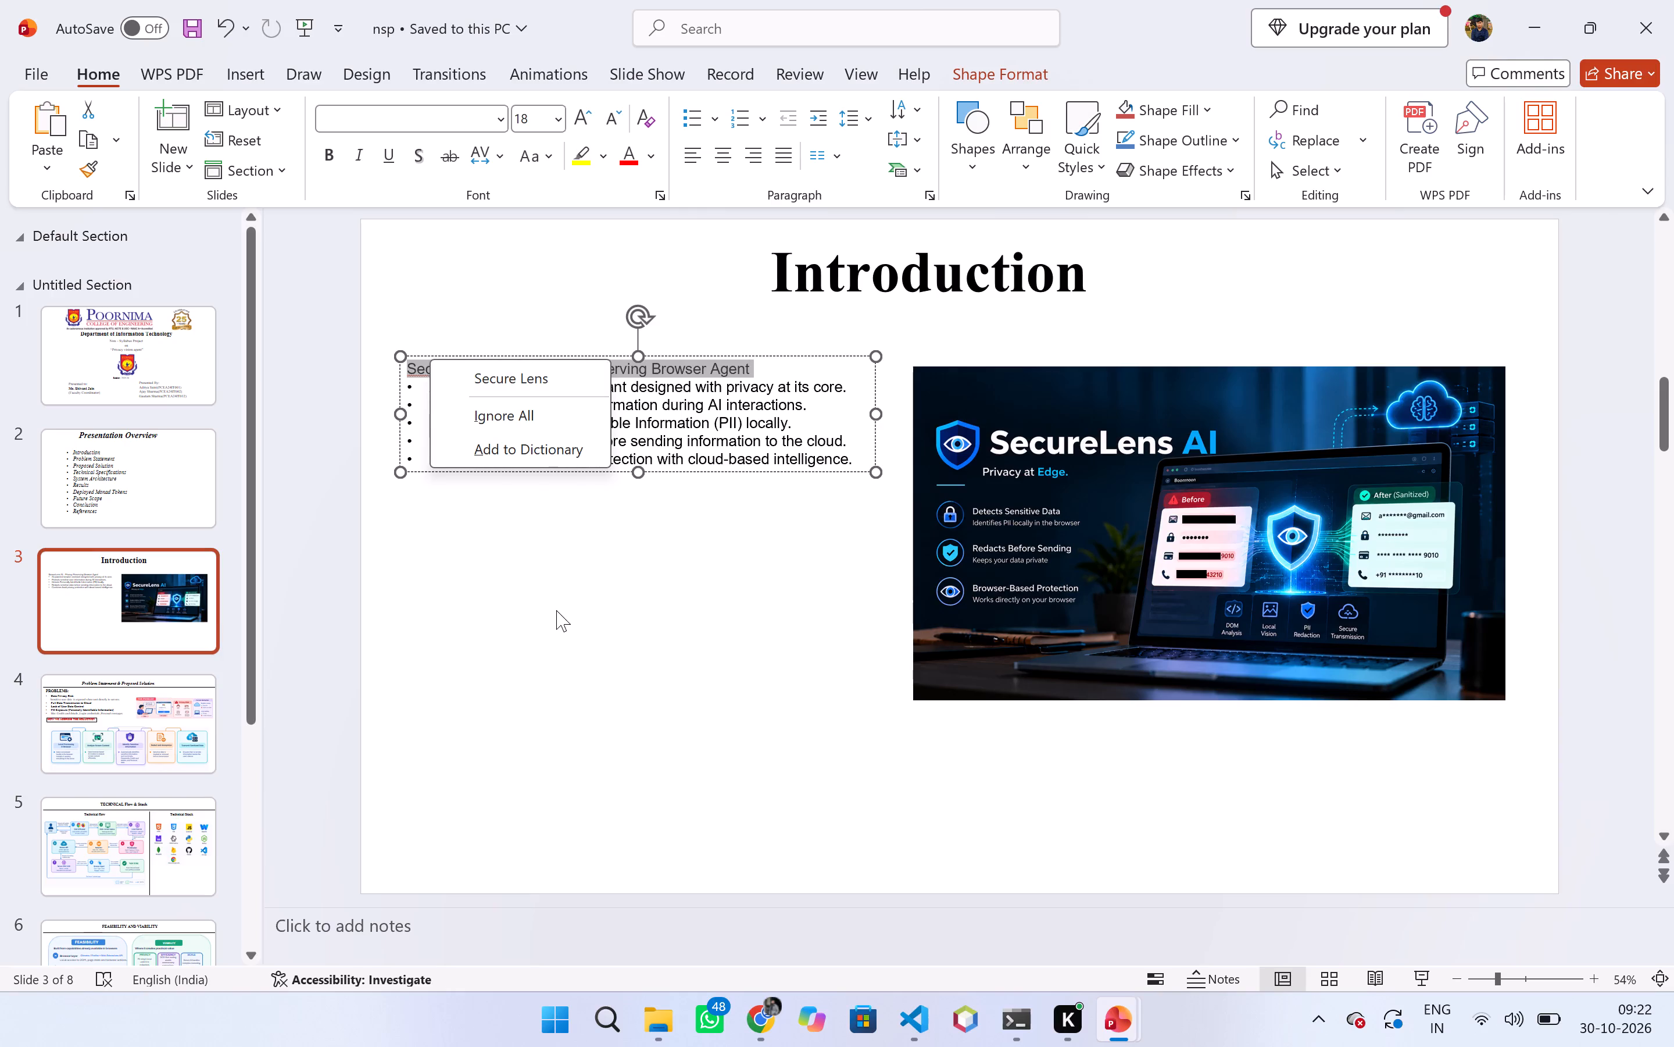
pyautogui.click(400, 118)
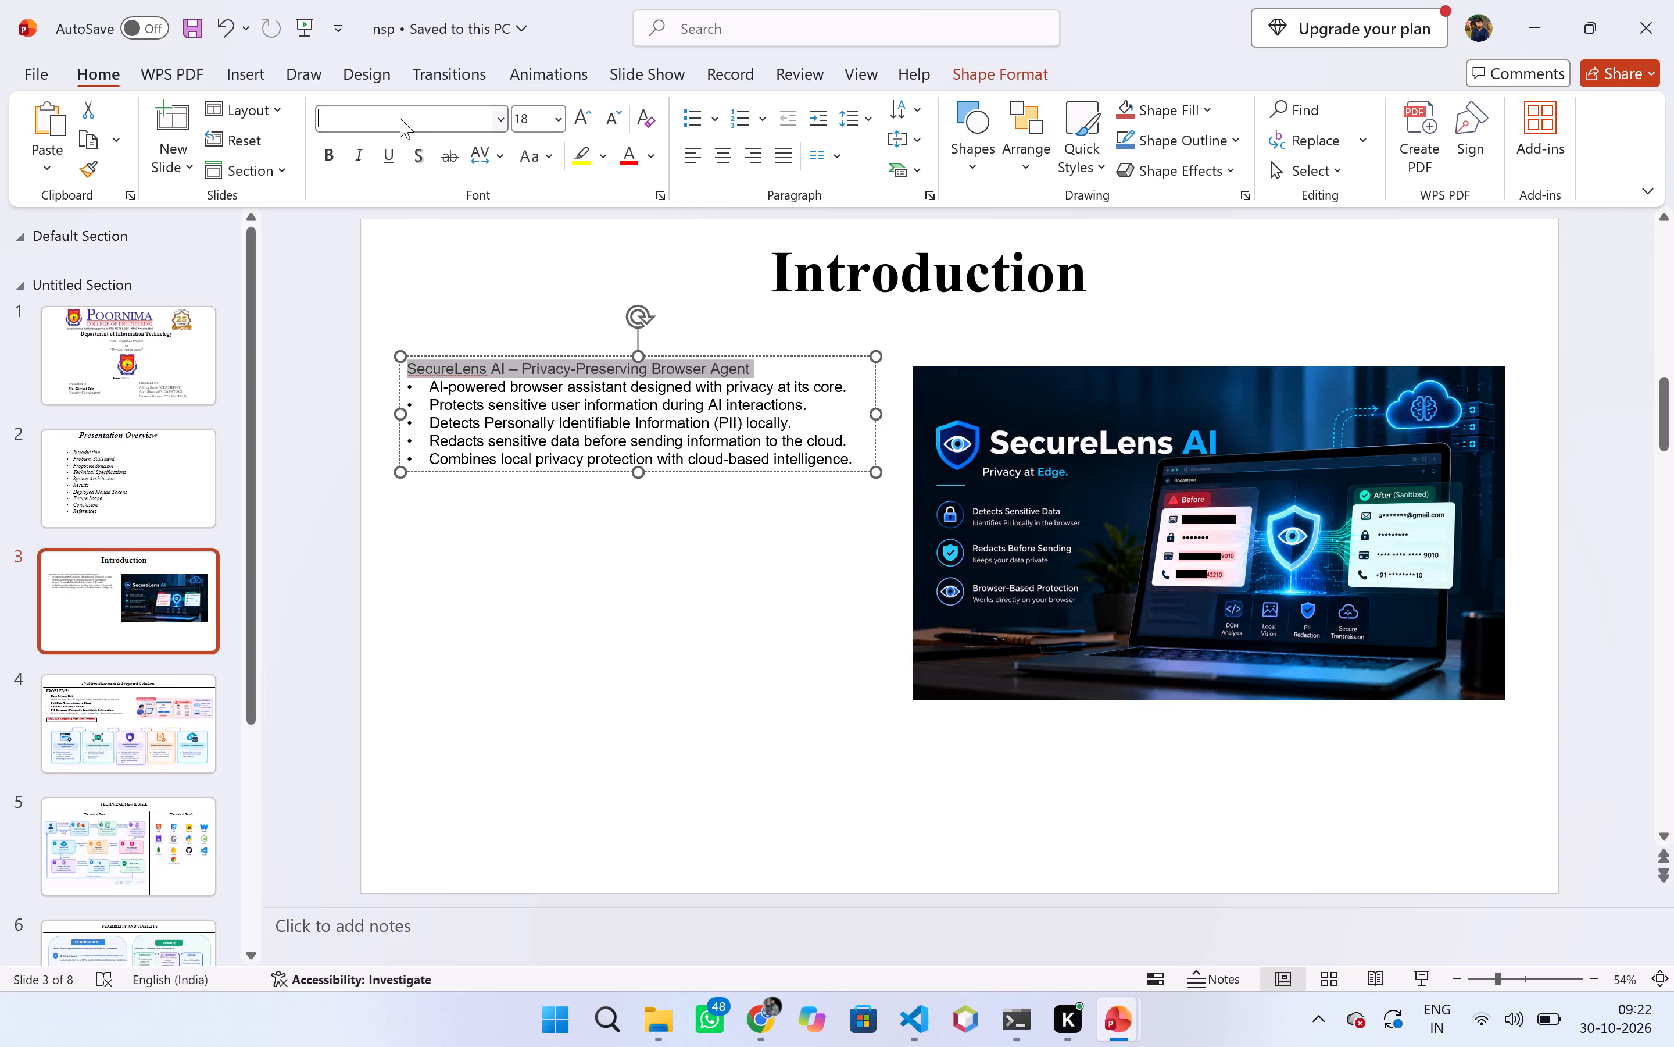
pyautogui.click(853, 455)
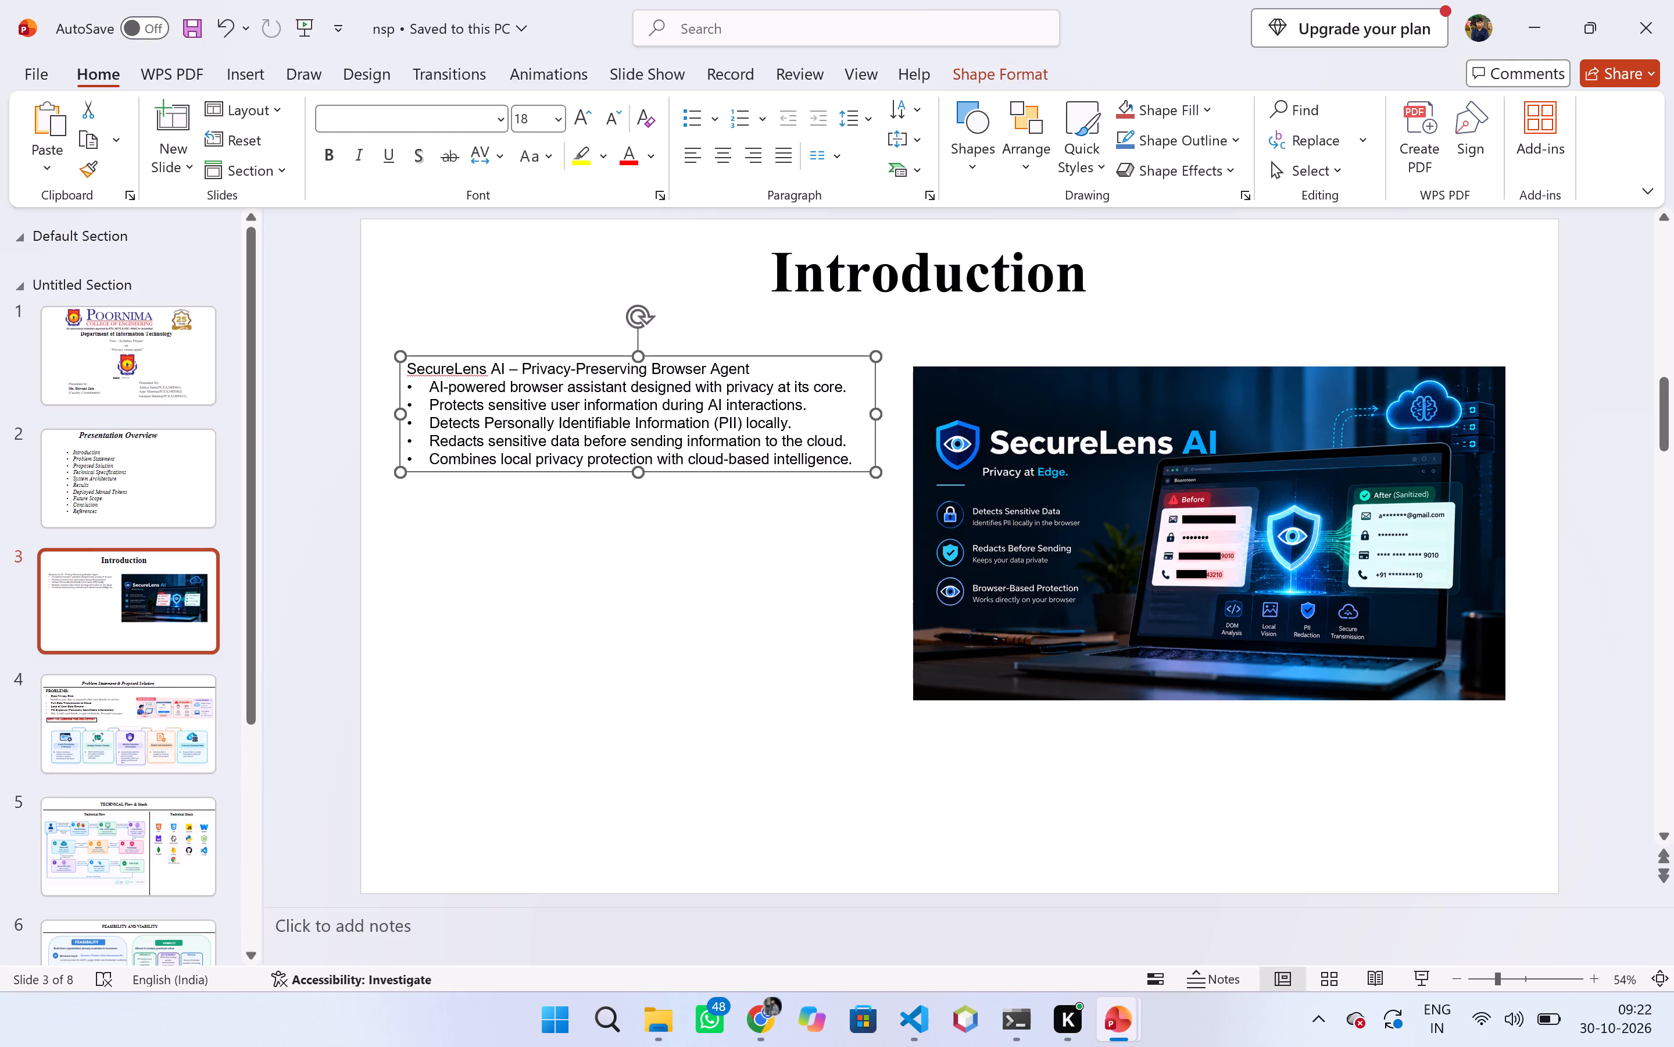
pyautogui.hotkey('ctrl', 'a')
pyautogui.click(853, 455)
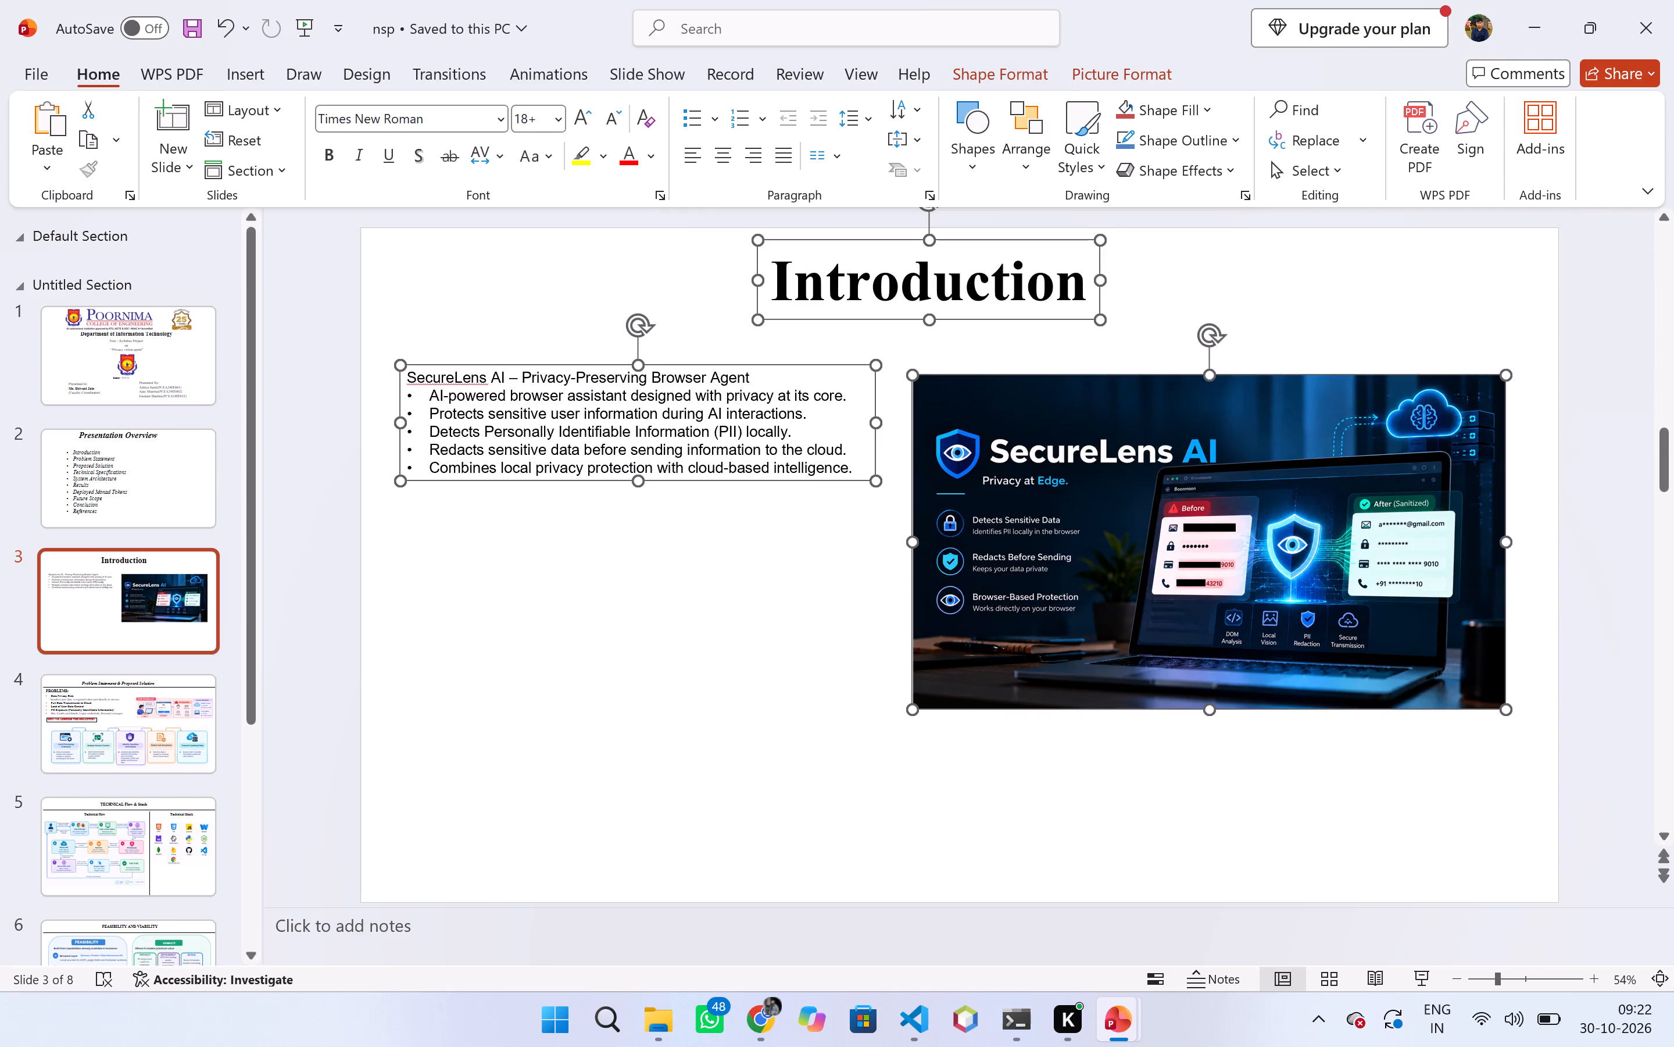
# Set the font of all text in slide 3's SecureLens AI text box to Times New Roman.
pyautogui.doubleClick(859, 459)
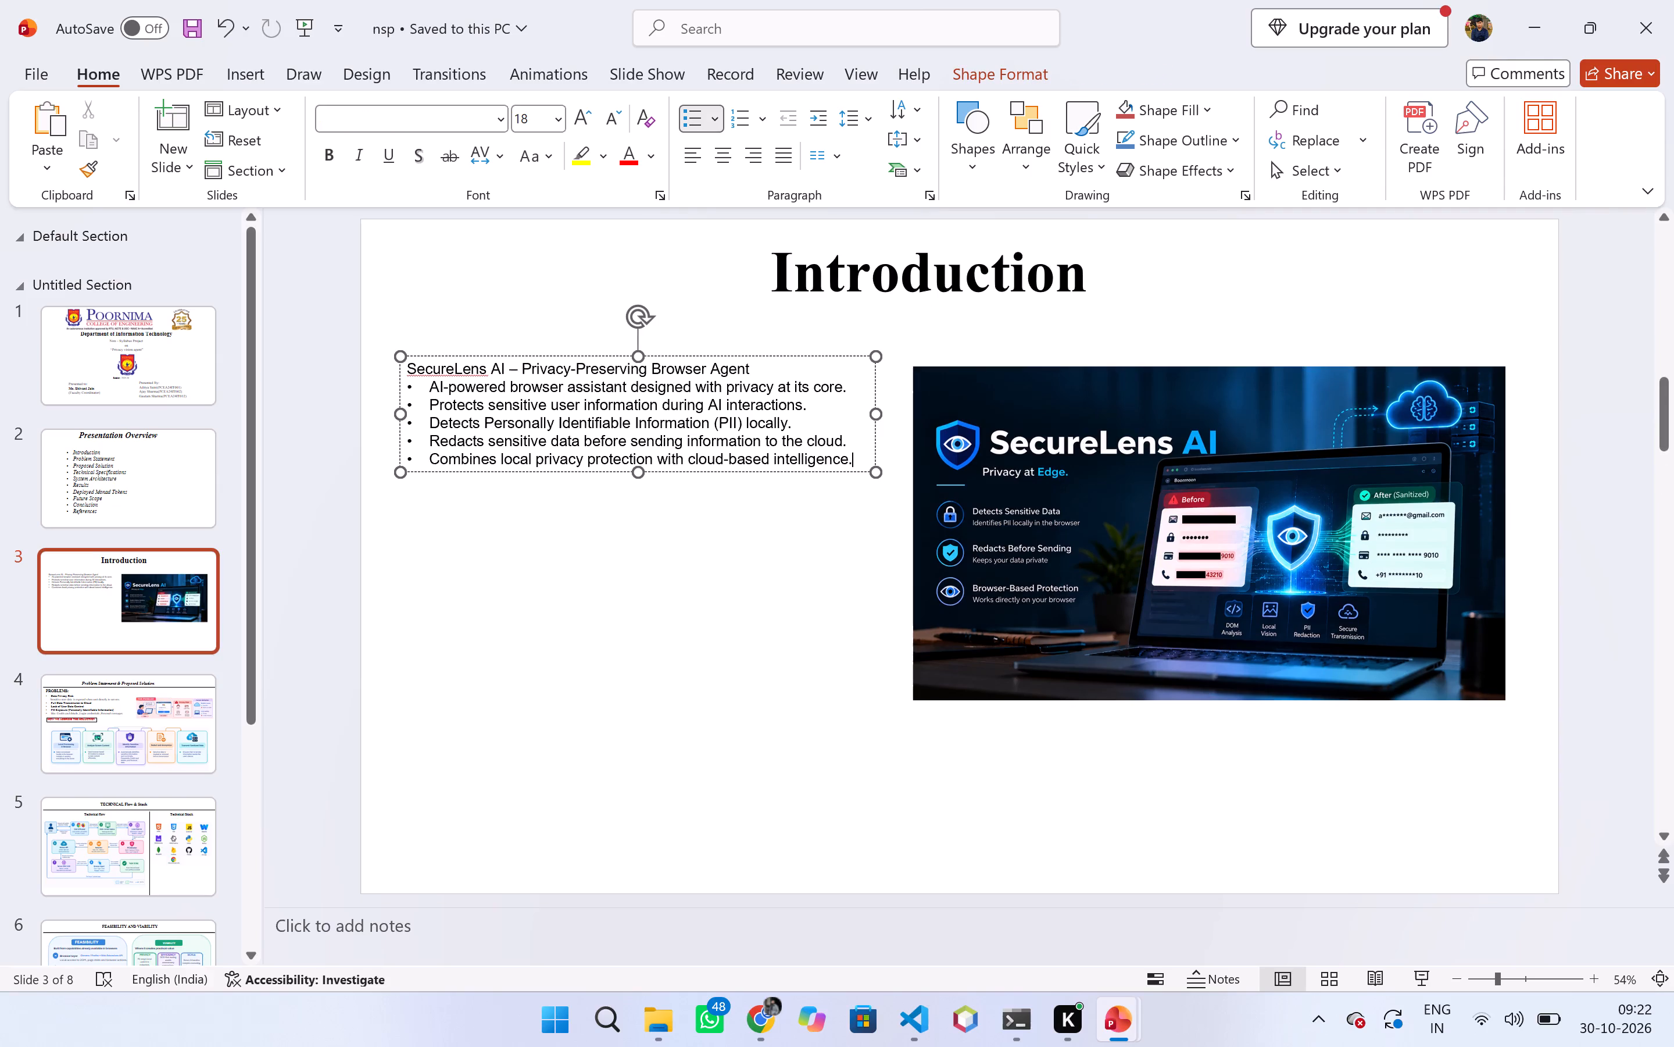
pyautogui.click(845, 457)
pyautogui.hotkey('ctrl', 'a')
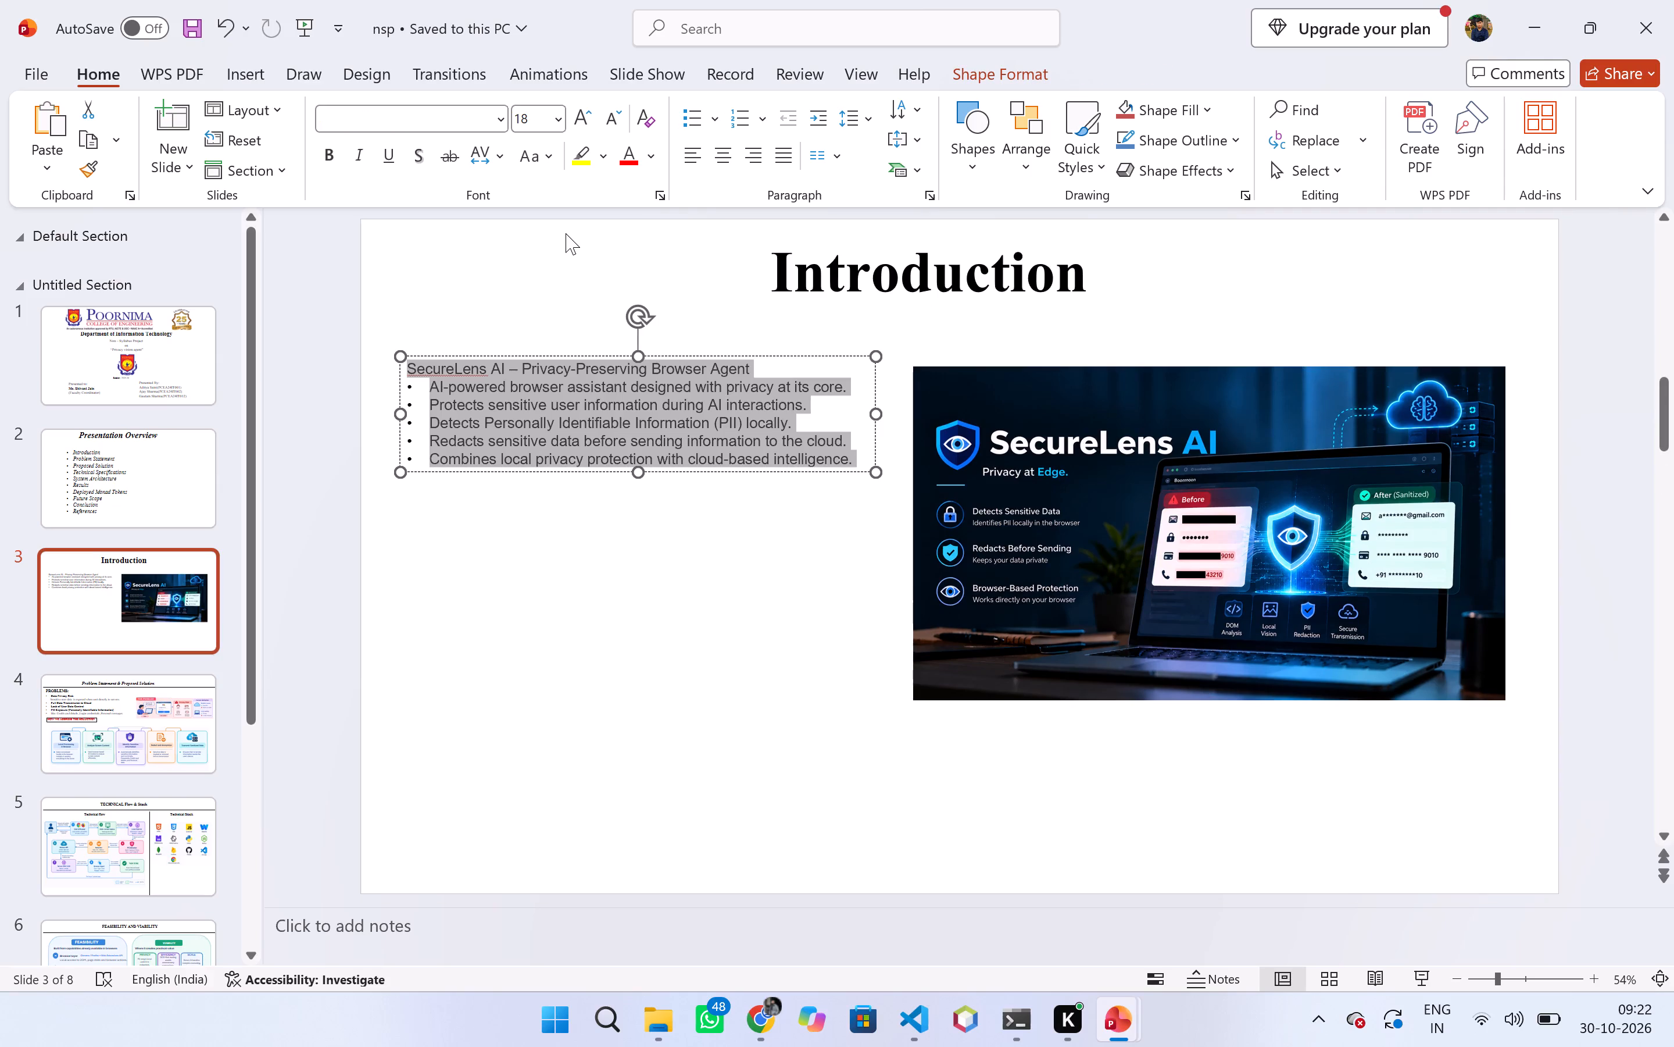
pyautogui.click(410, 115)
pyautogui.write('ti')
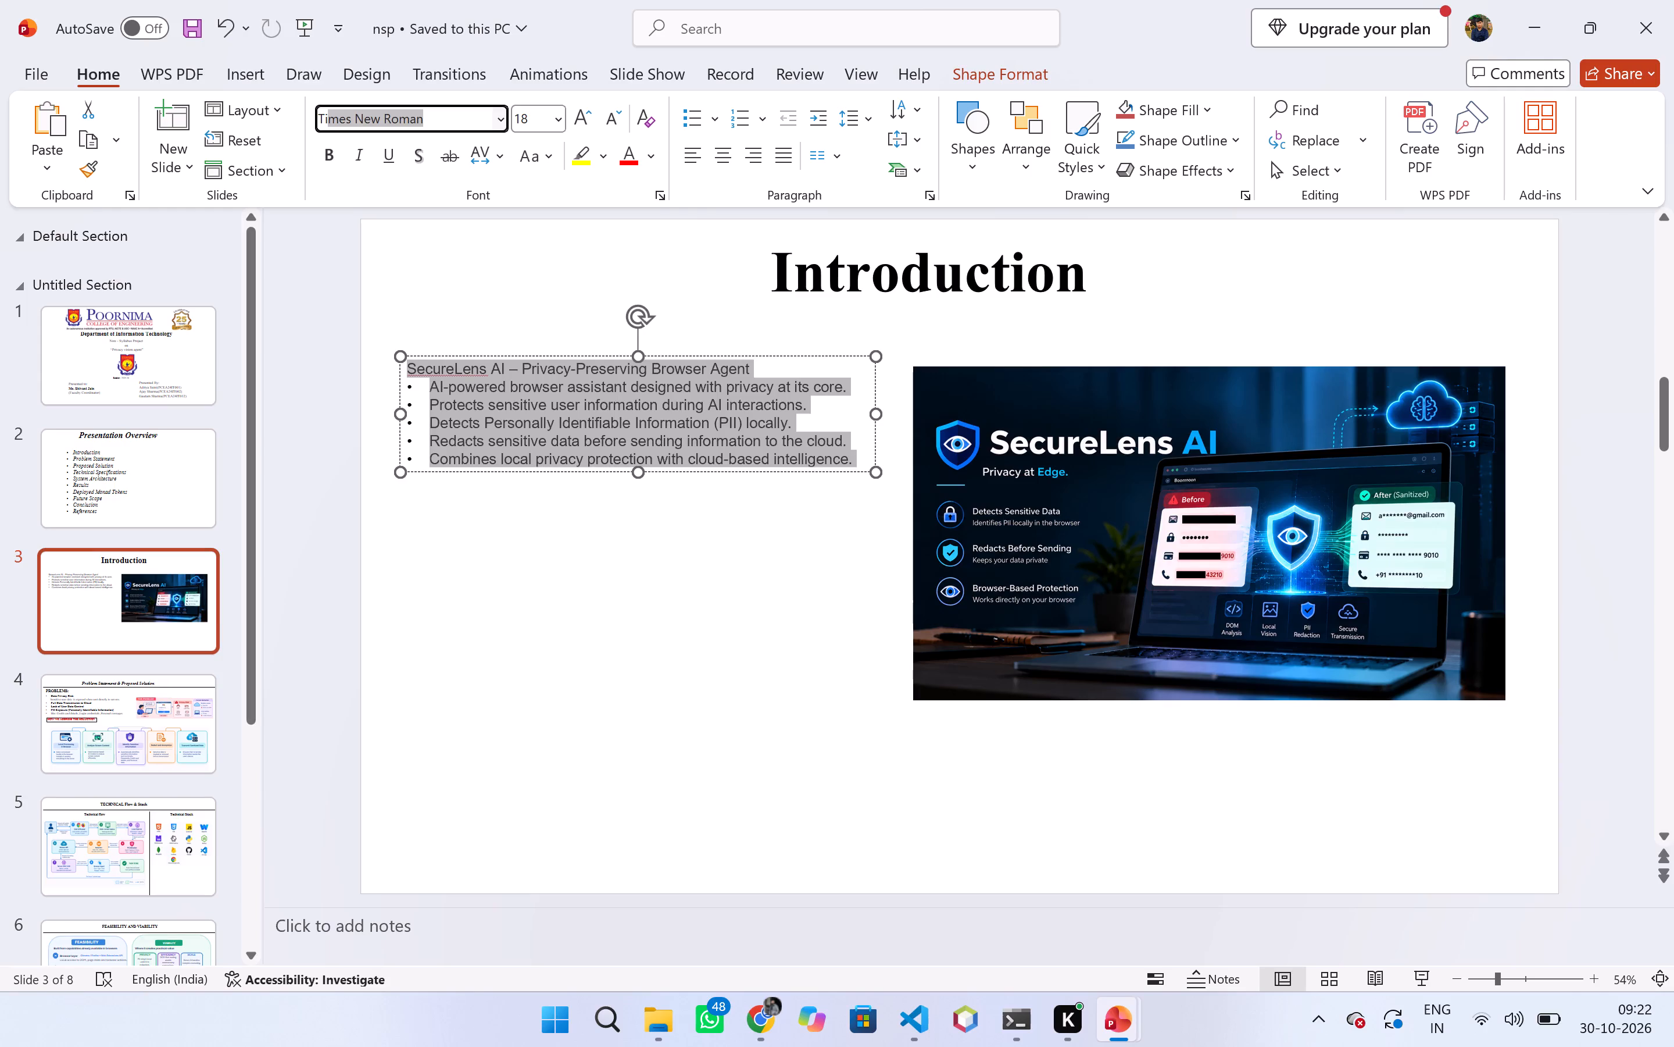
pyautogui.press('Tab')
pyautogui.click(549, 560)
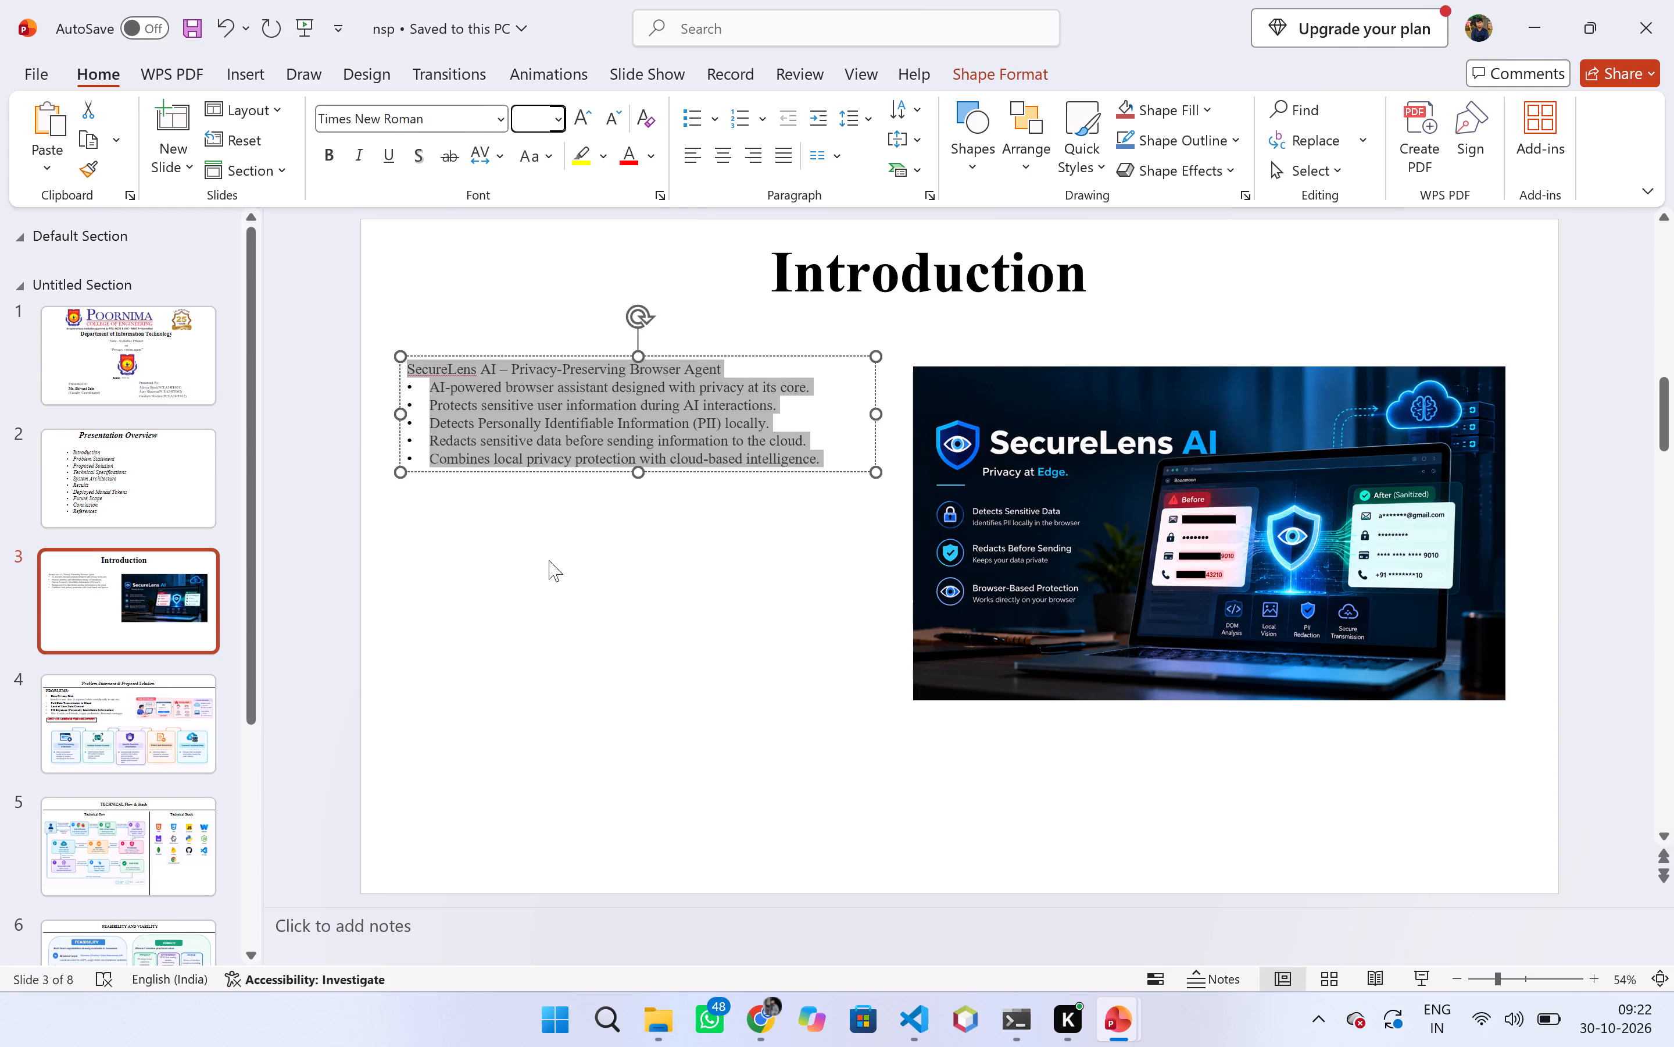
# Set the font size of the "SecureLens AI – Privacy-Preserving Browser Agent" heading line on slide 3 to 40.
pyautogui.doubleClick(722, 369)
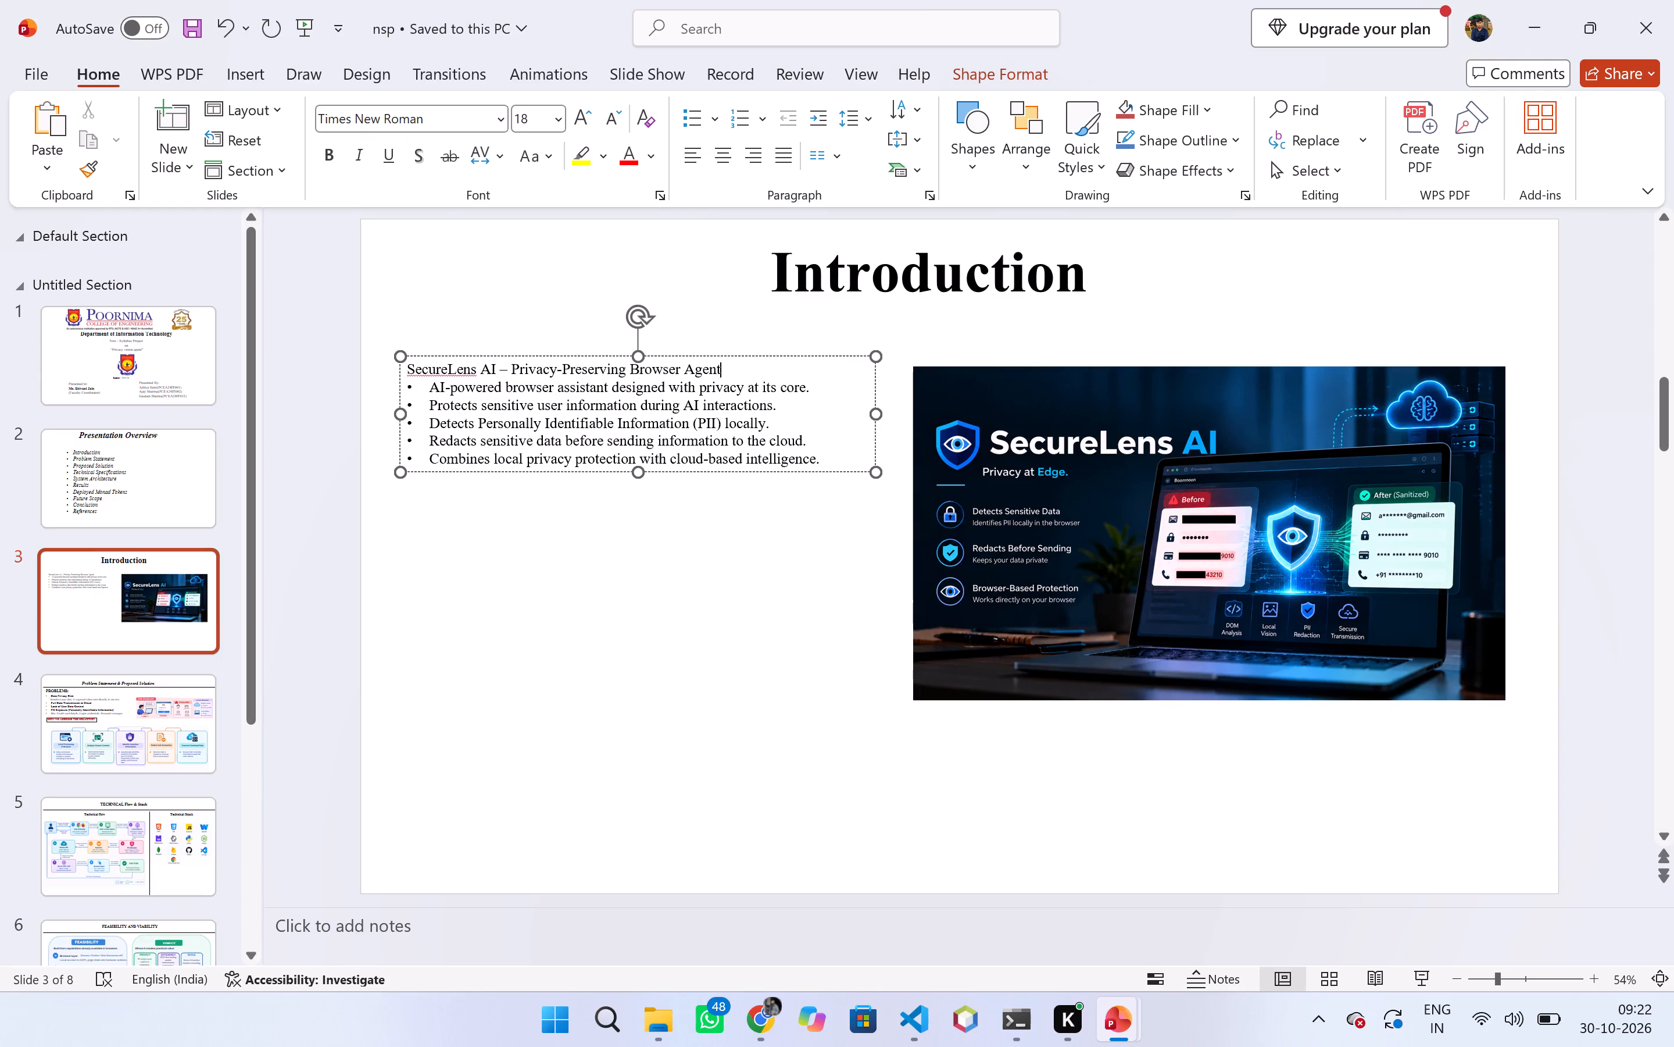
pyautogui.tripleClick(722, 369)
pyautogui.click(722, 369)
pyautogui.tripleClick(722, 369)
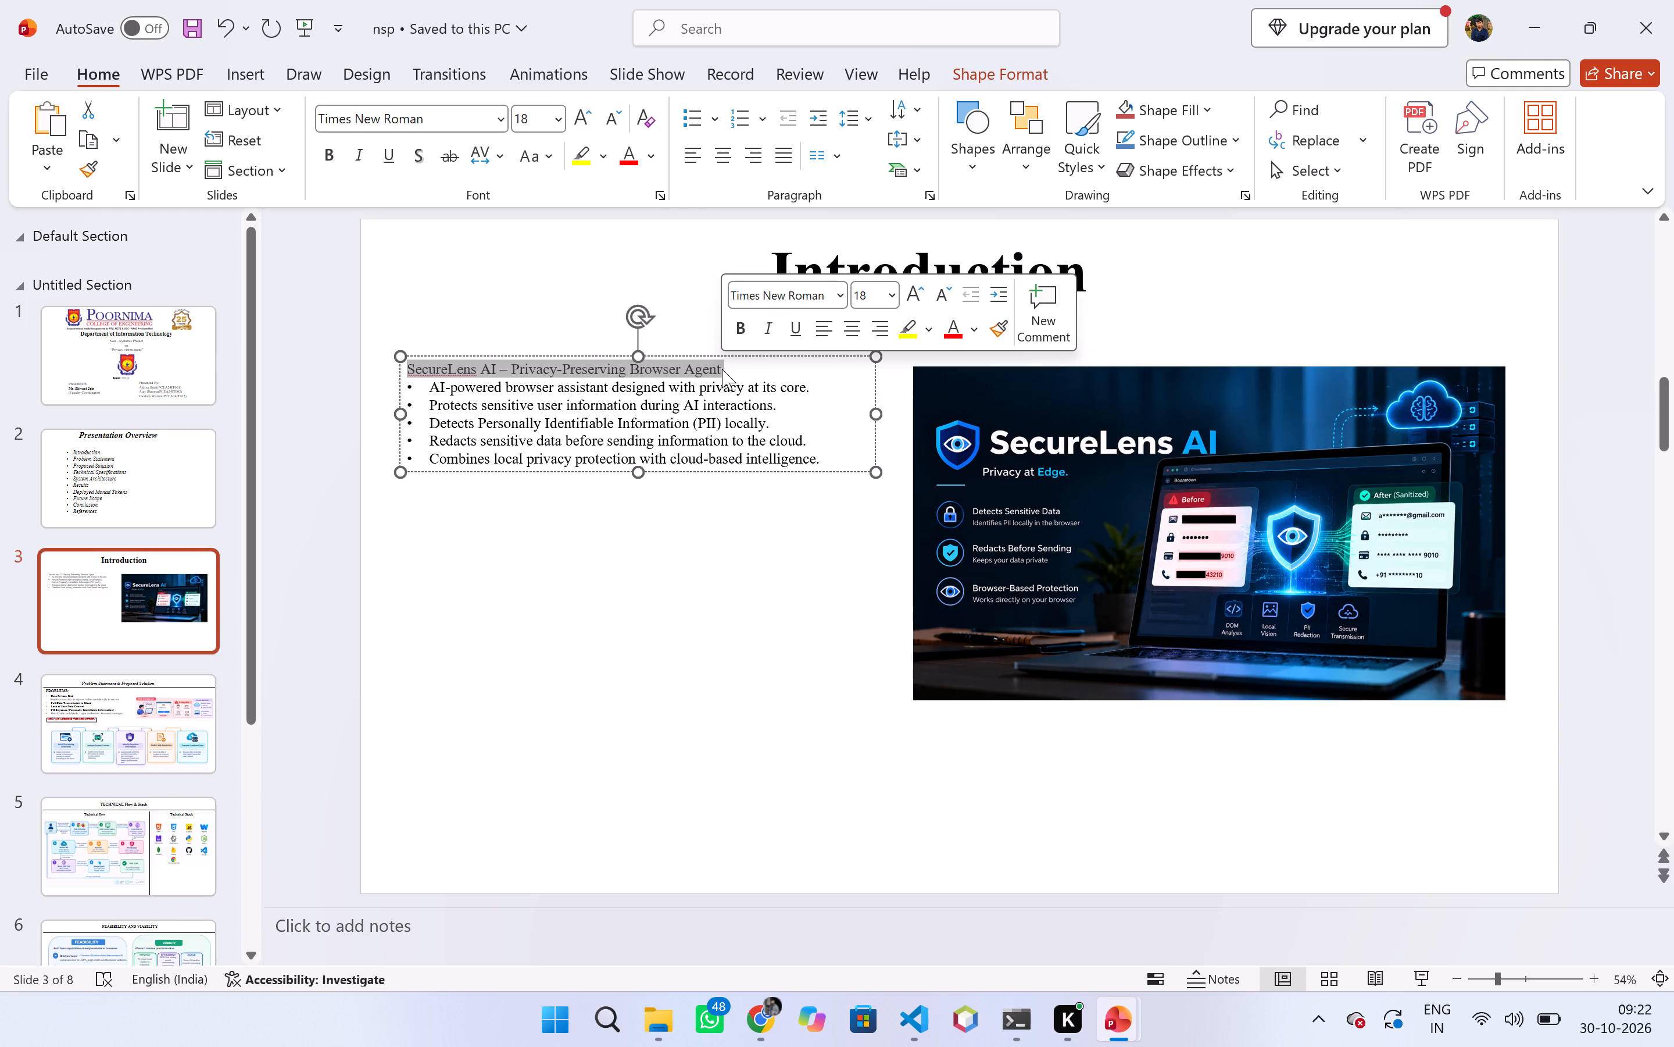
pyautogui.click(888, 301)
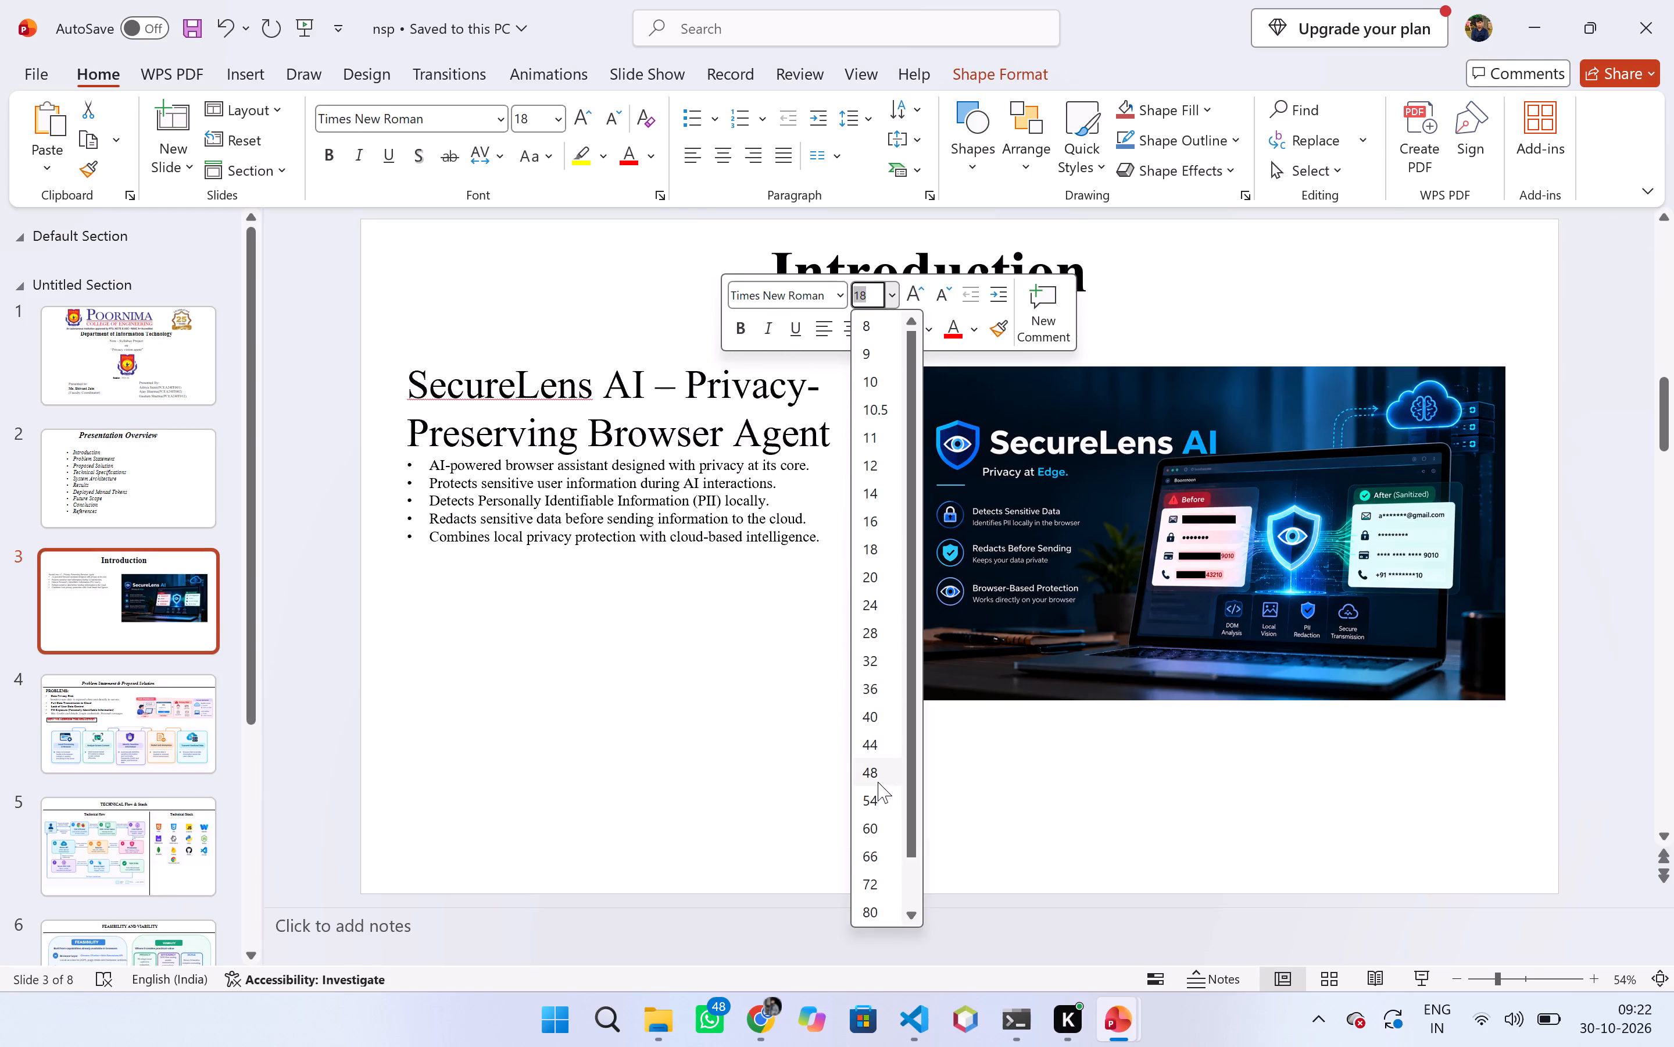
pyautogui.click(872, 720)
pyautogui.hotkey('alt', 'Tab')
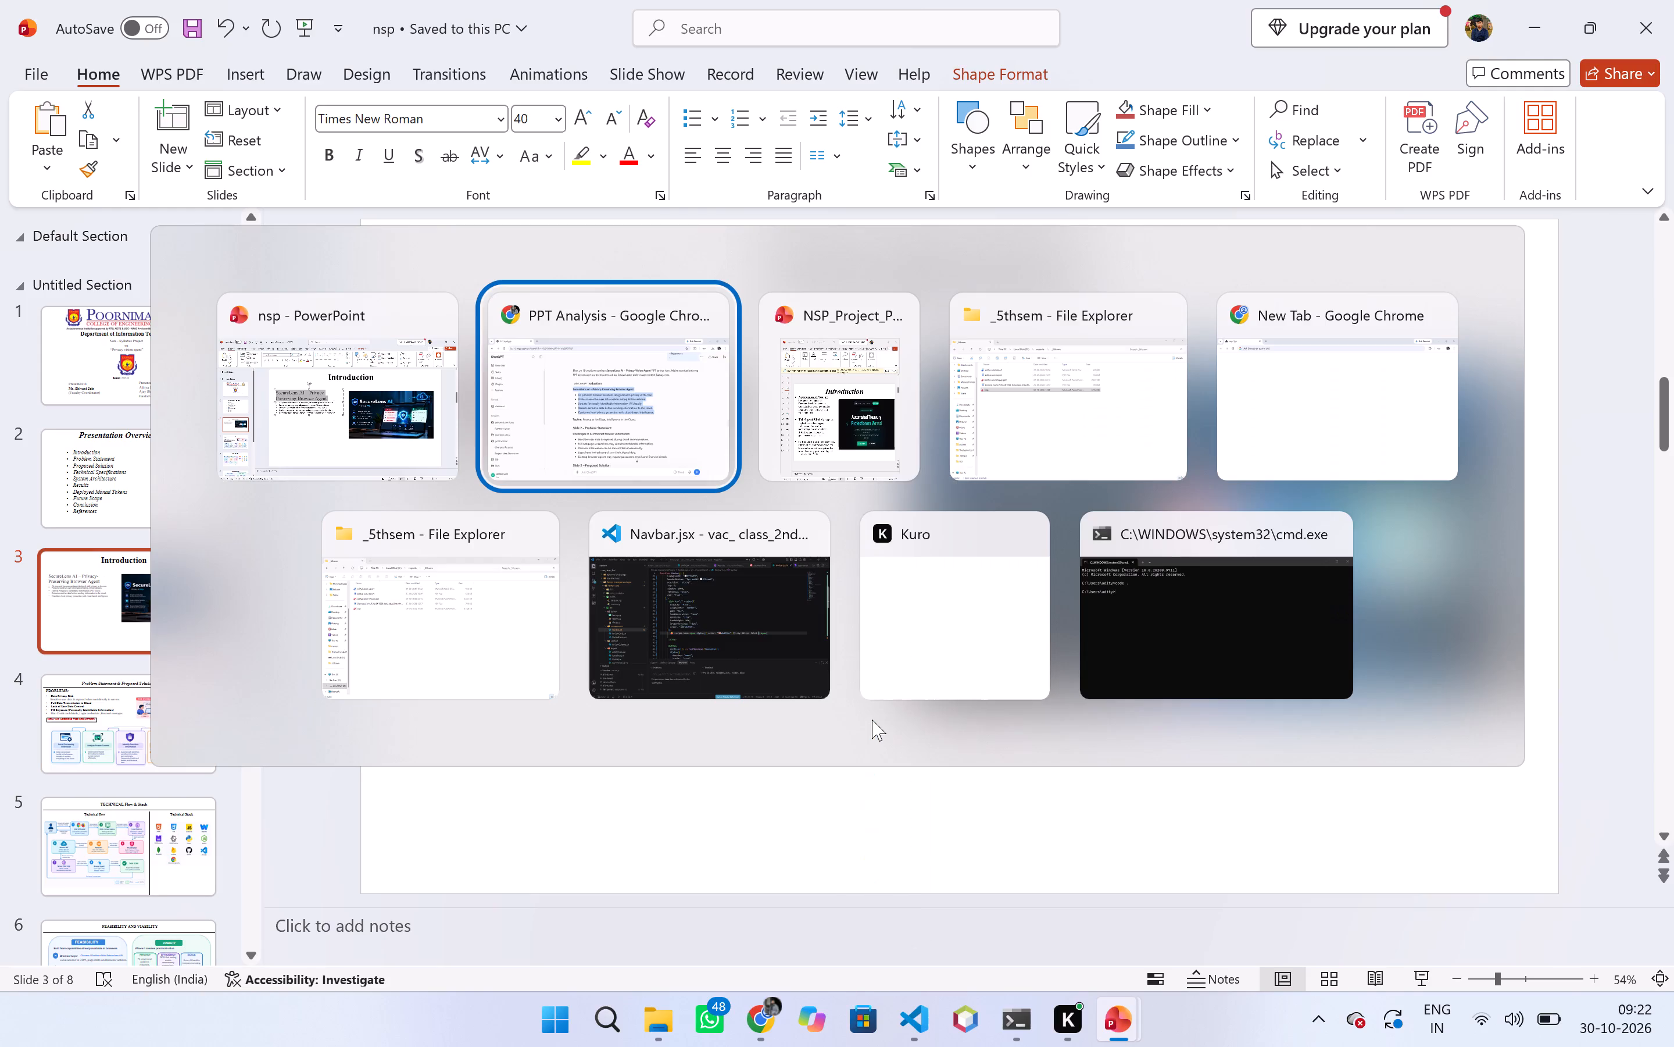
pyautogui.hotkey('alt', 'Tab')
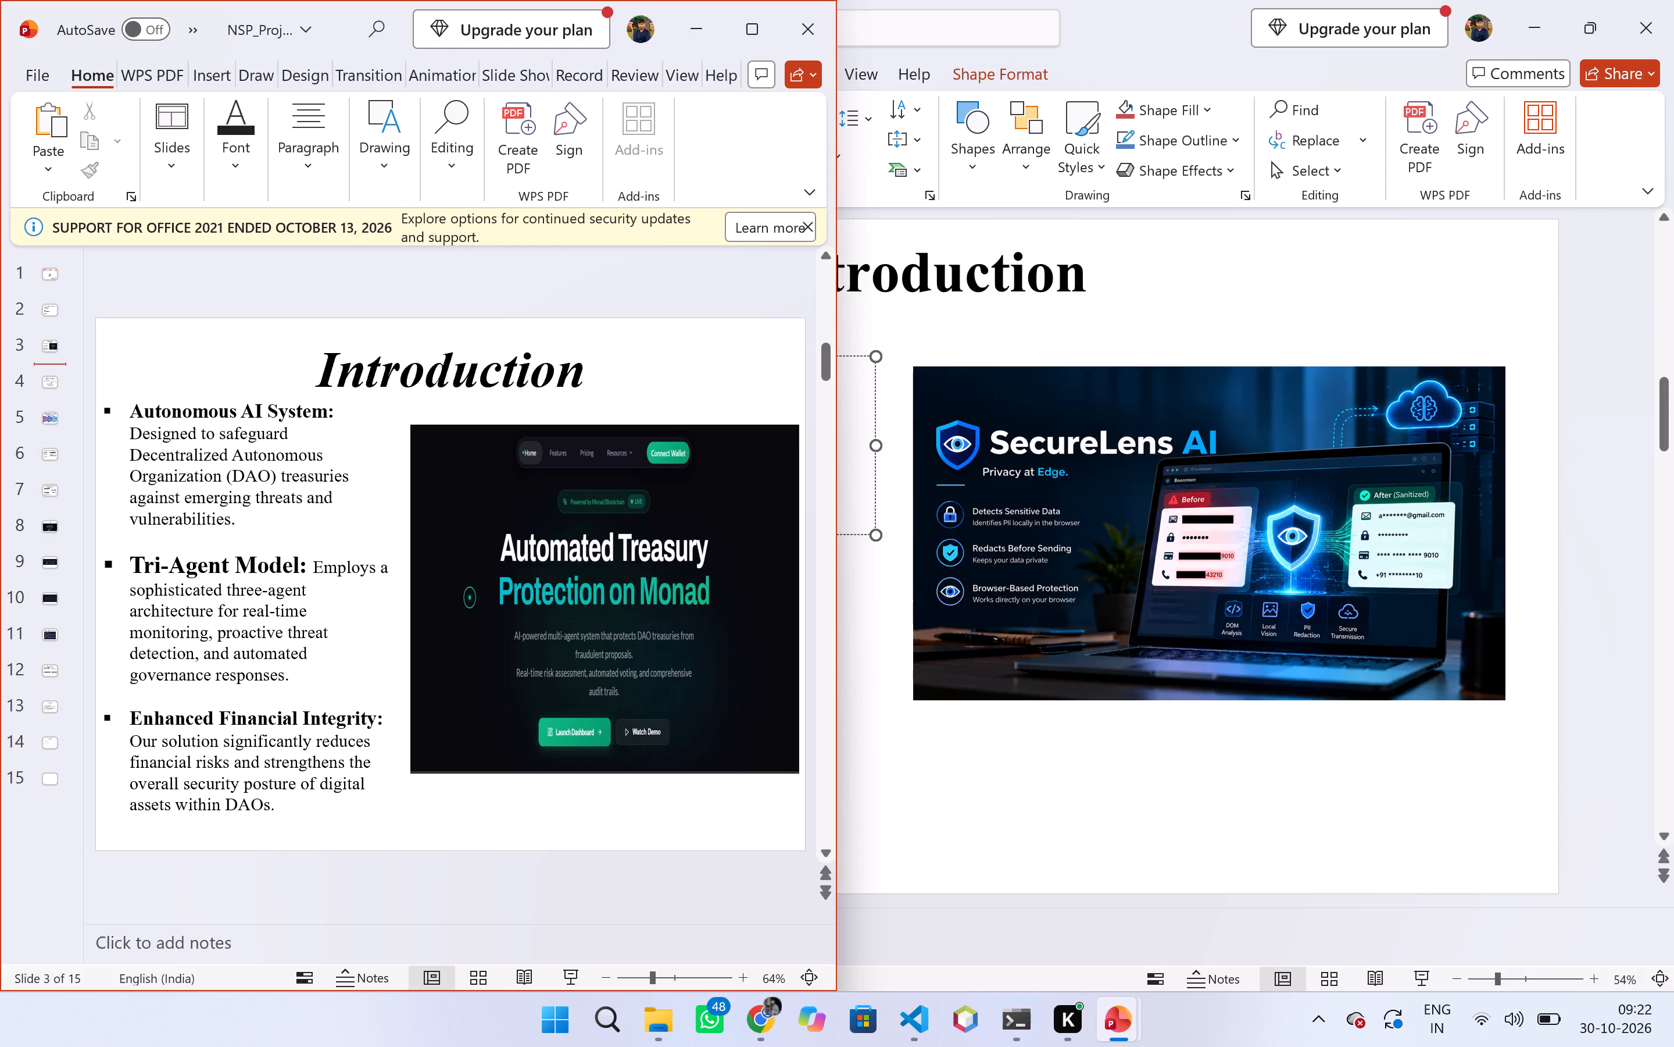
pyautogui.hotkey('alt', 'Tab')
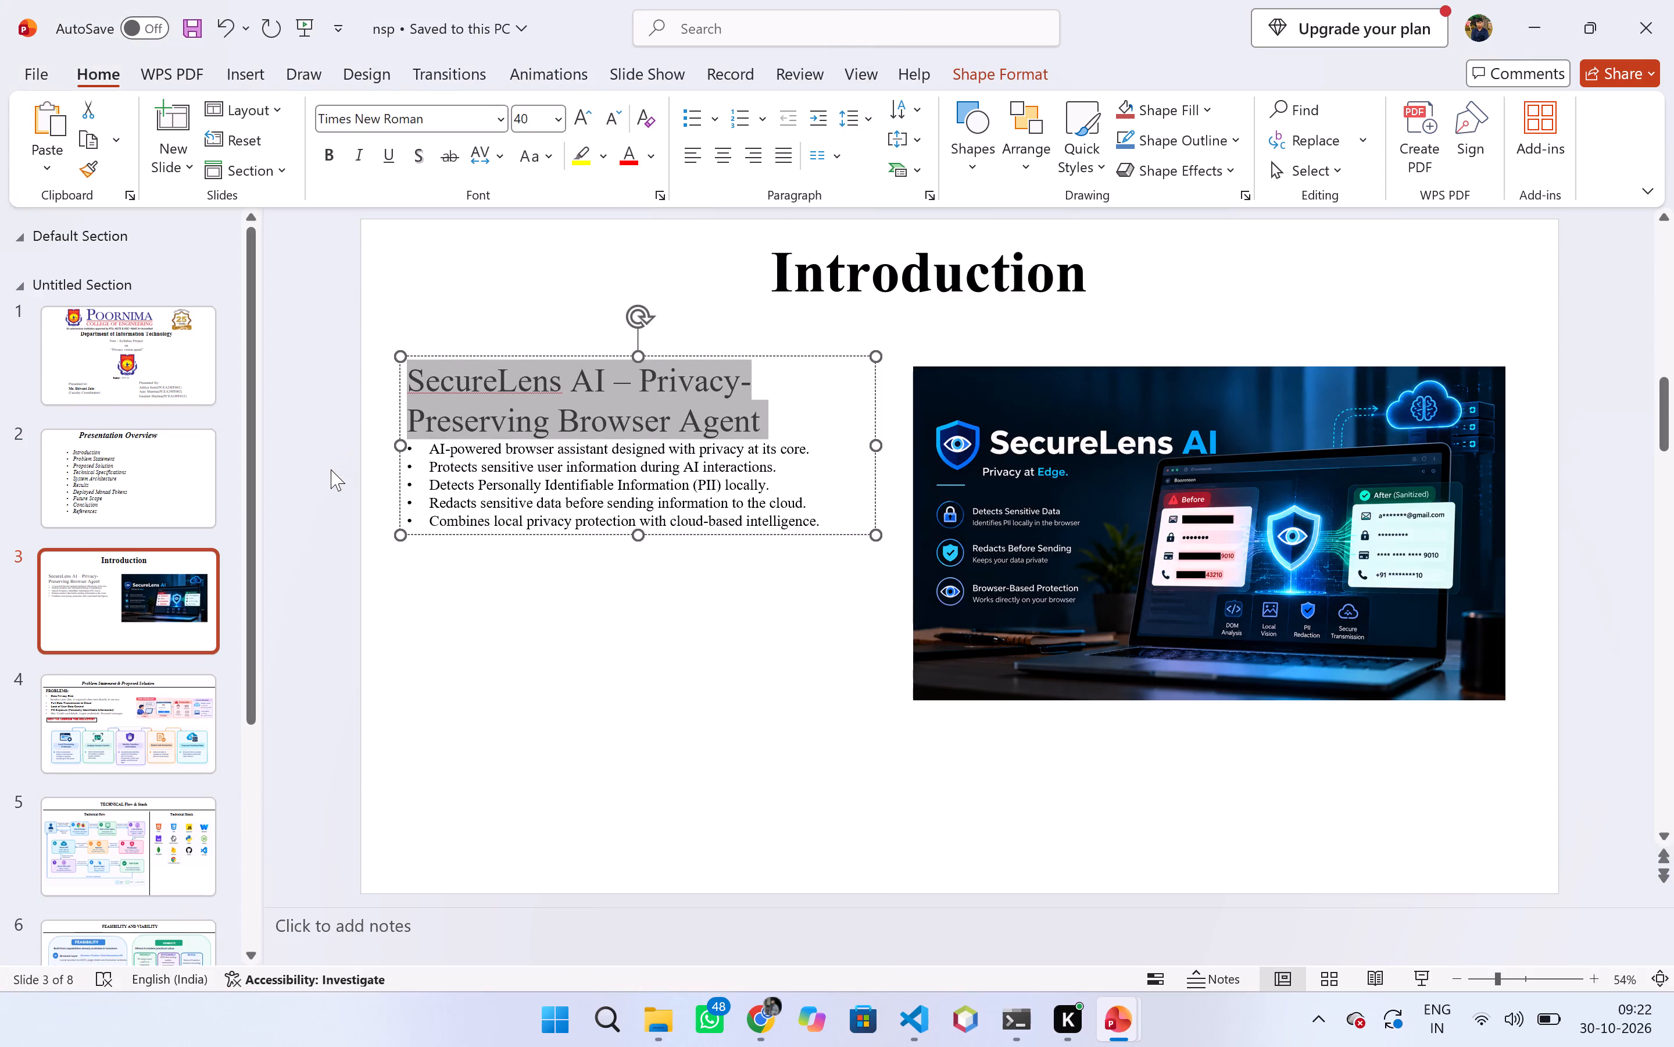
# Copy the five-card process picture, from Local Processing in Browser to Transmit Sanitized Data, on slide 4.
pyautogui.click(142, 742)
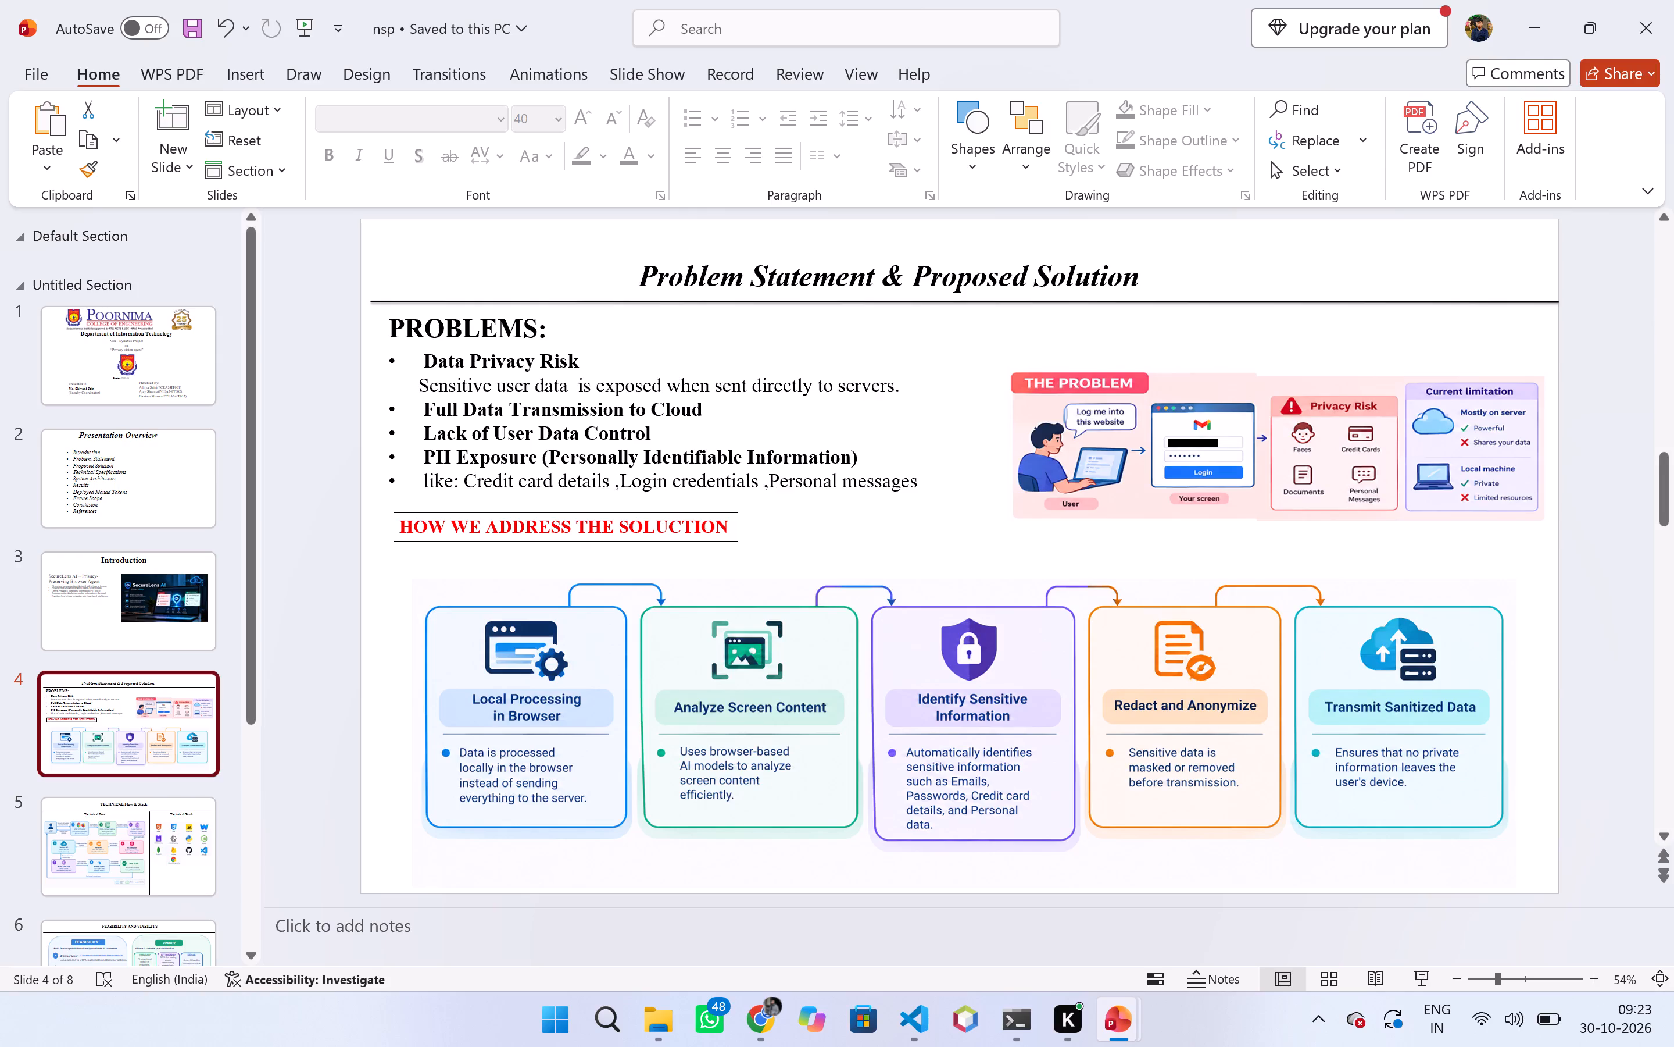
pyautogui.click(875, 679)
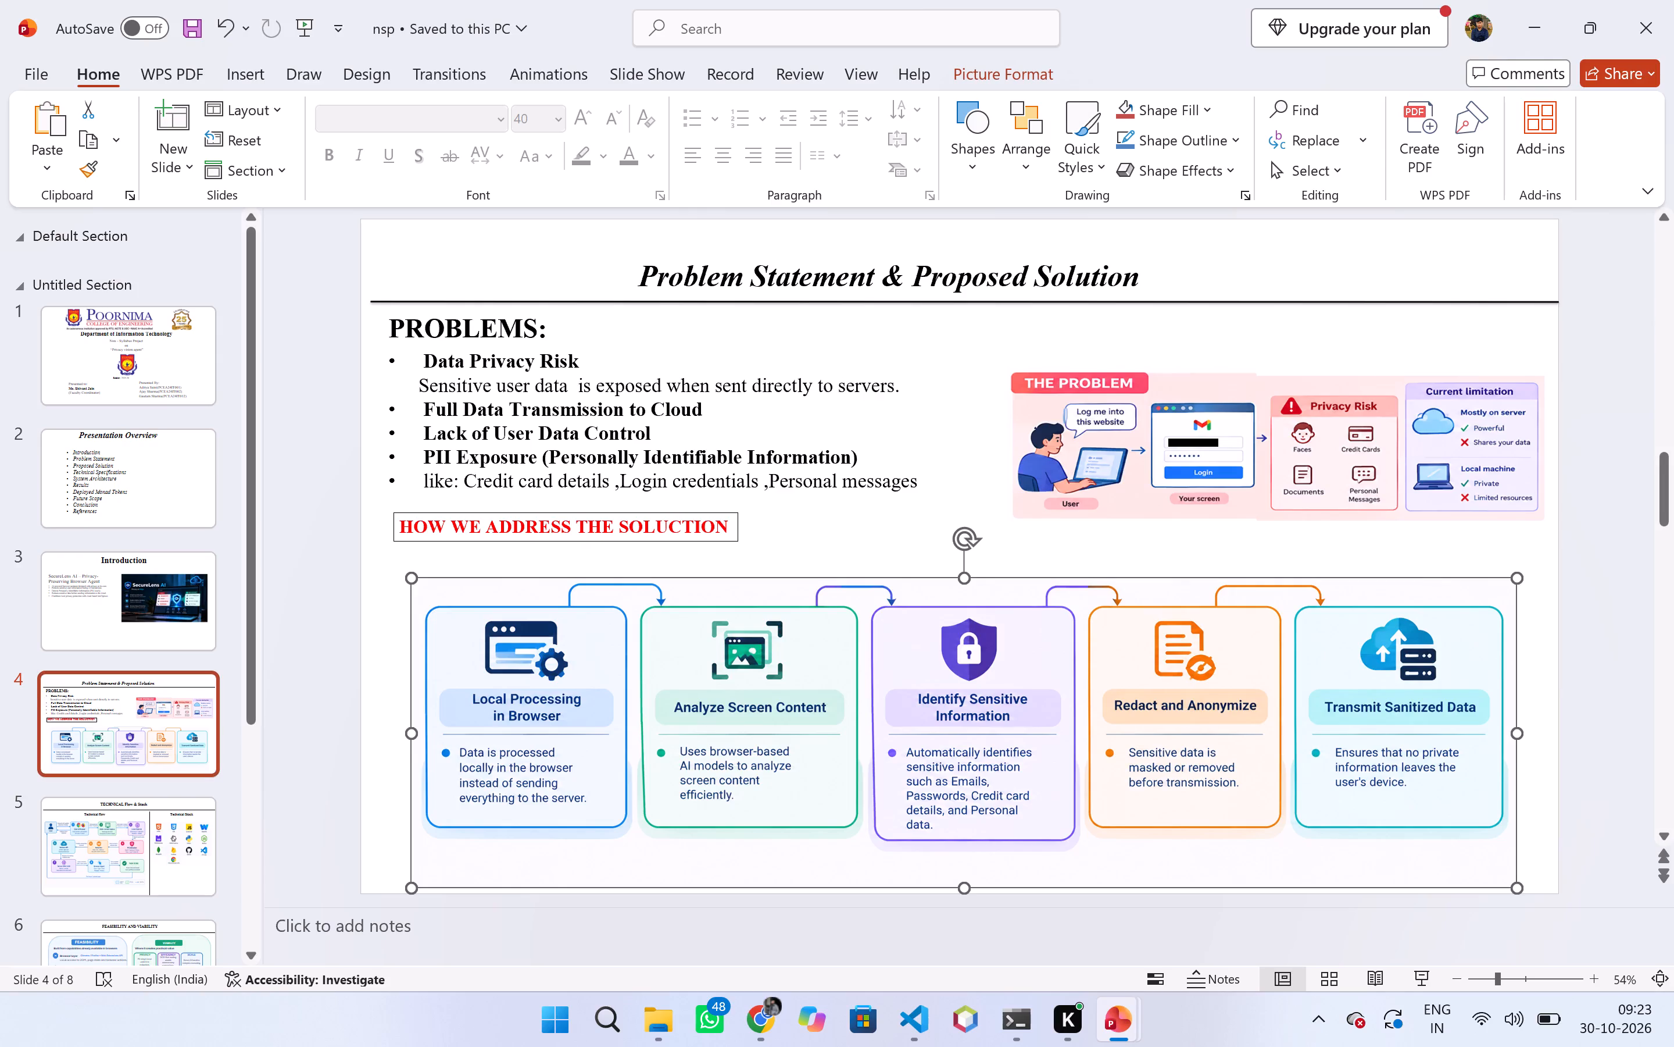
pyautogui.hotkey('ctrl', 'c')
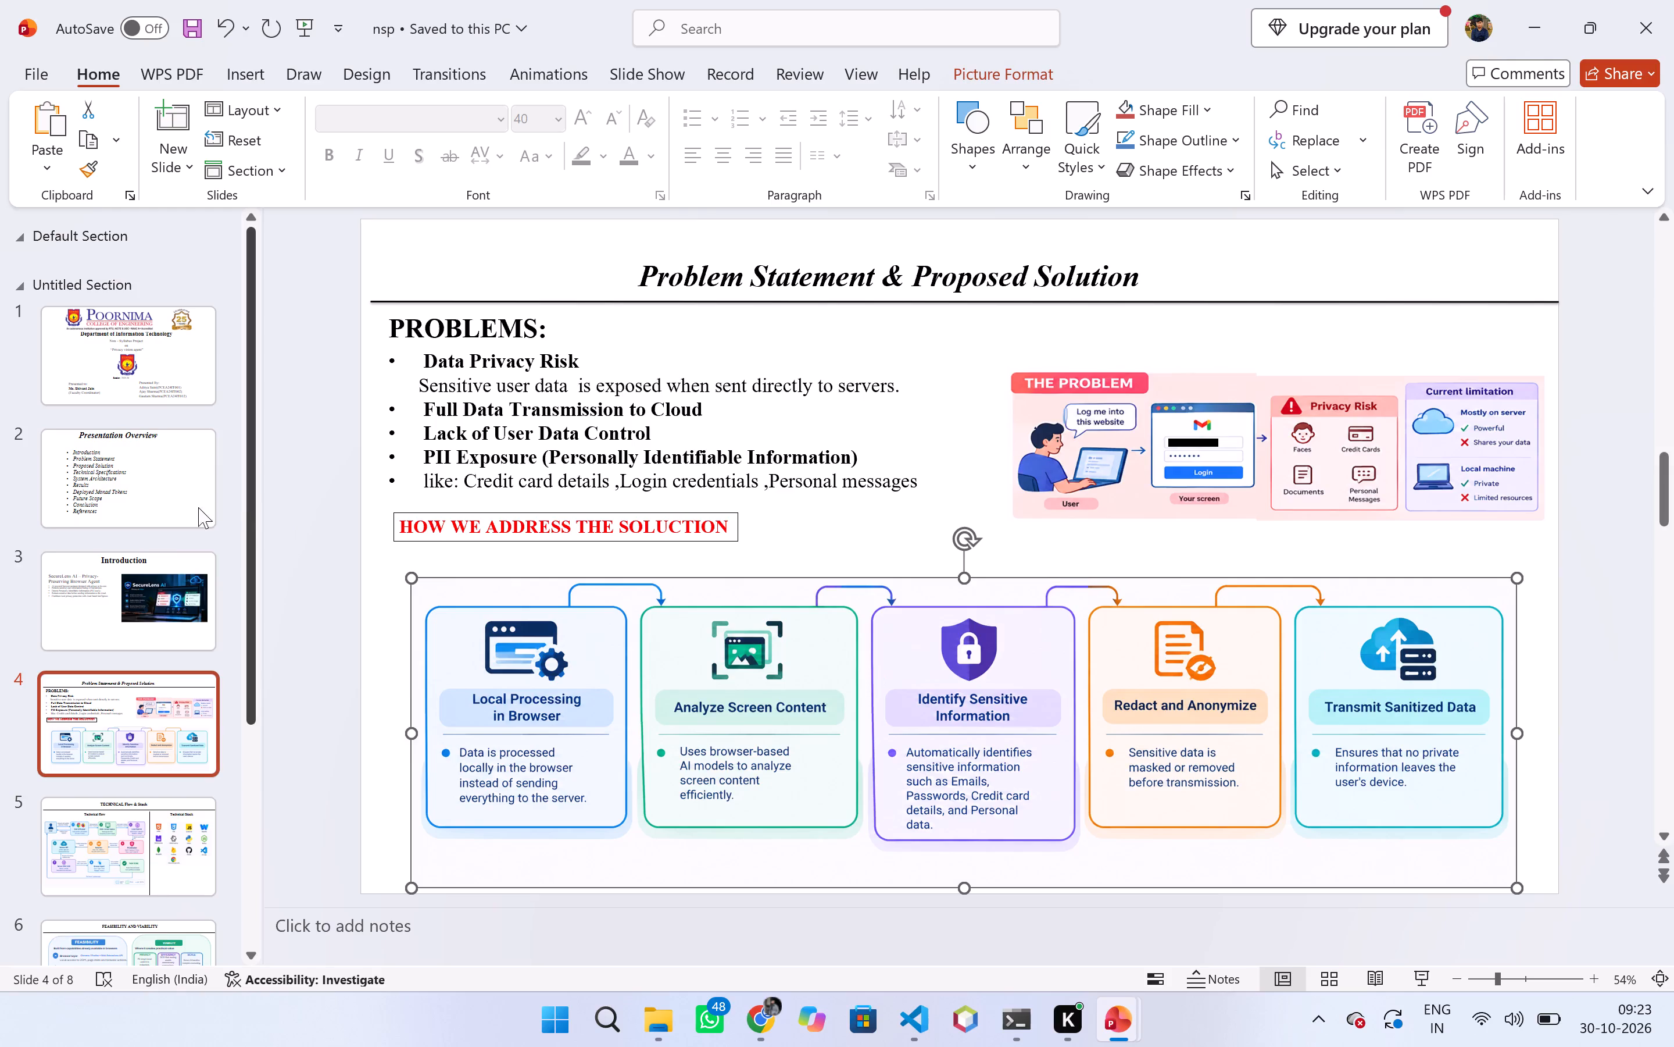
# Shrink the SecureLens AI picture on slide 3 and move it up to just below the Introduction title.
pyautogui.click(148, 593)
pyautogui.click(1026, 508)
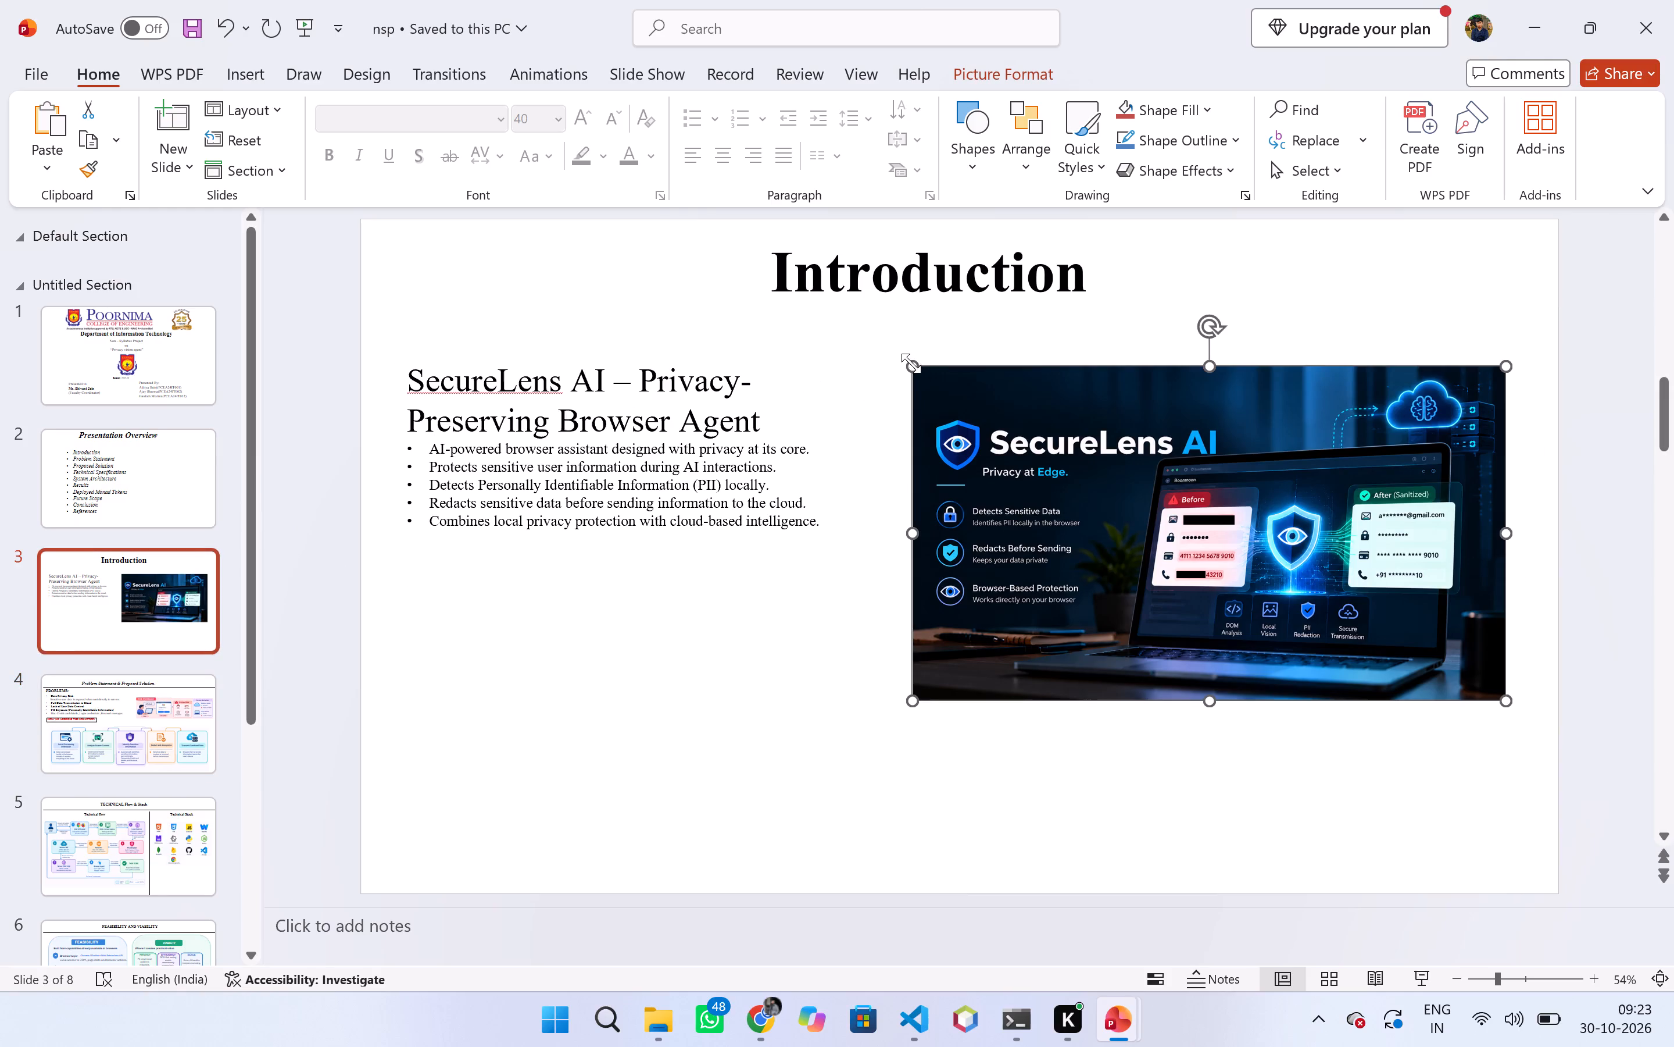
pyautogui.moveTo(910, 364); pyautogui.dragTo(1005, 441, button='right')
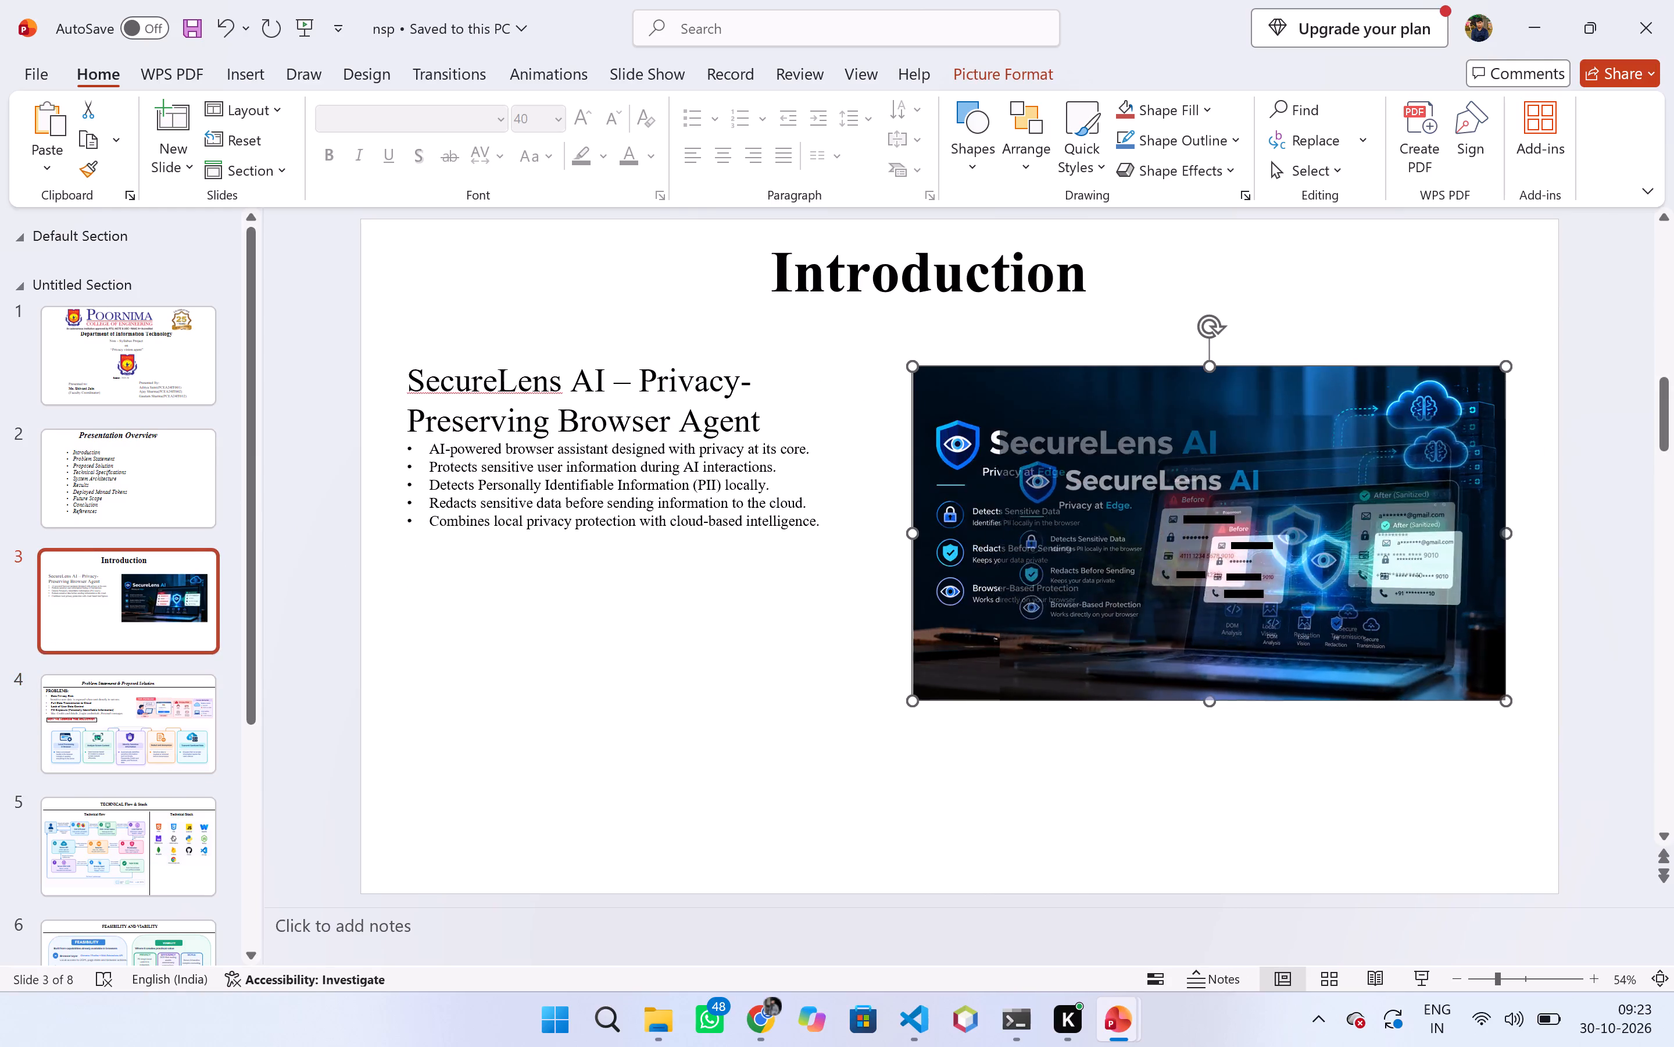
pyautogui.moveTo(1005, 441); pyautogui.dragTo(1013, 443, button='right')
pyautogui.moveTo(1278, 555); pyautogui.dragTo(1269, 454, button='right')
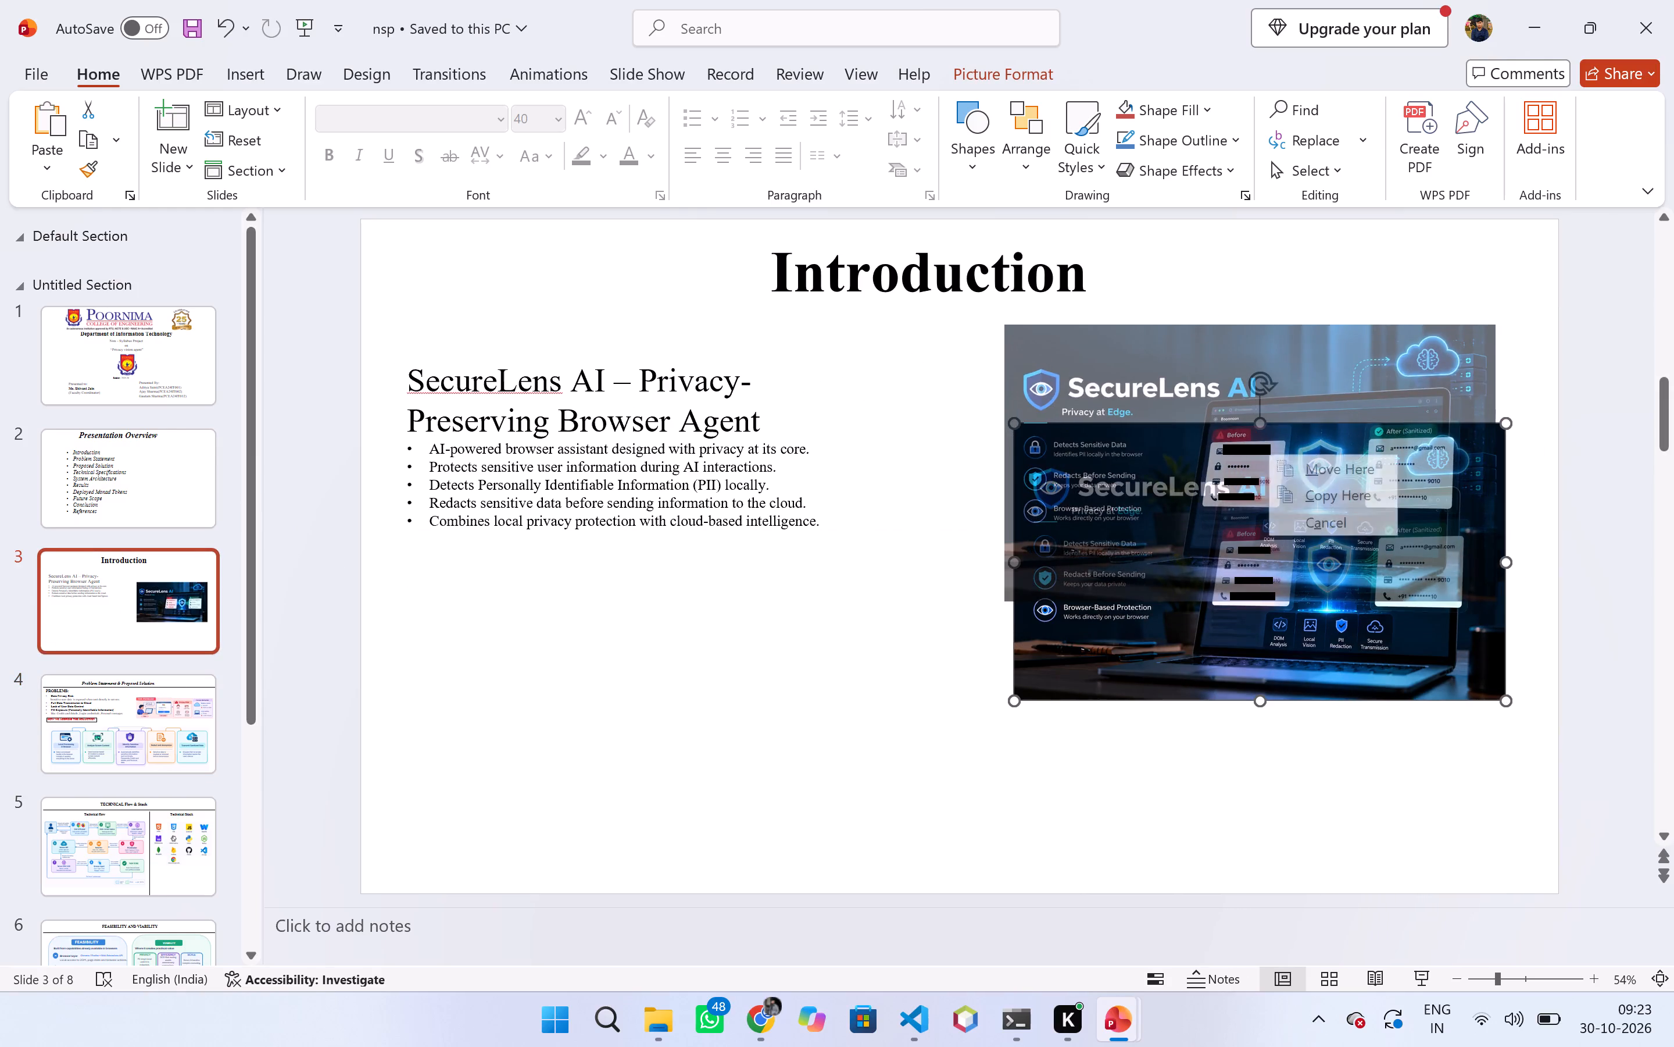
pyautogui.click(1345, 471)
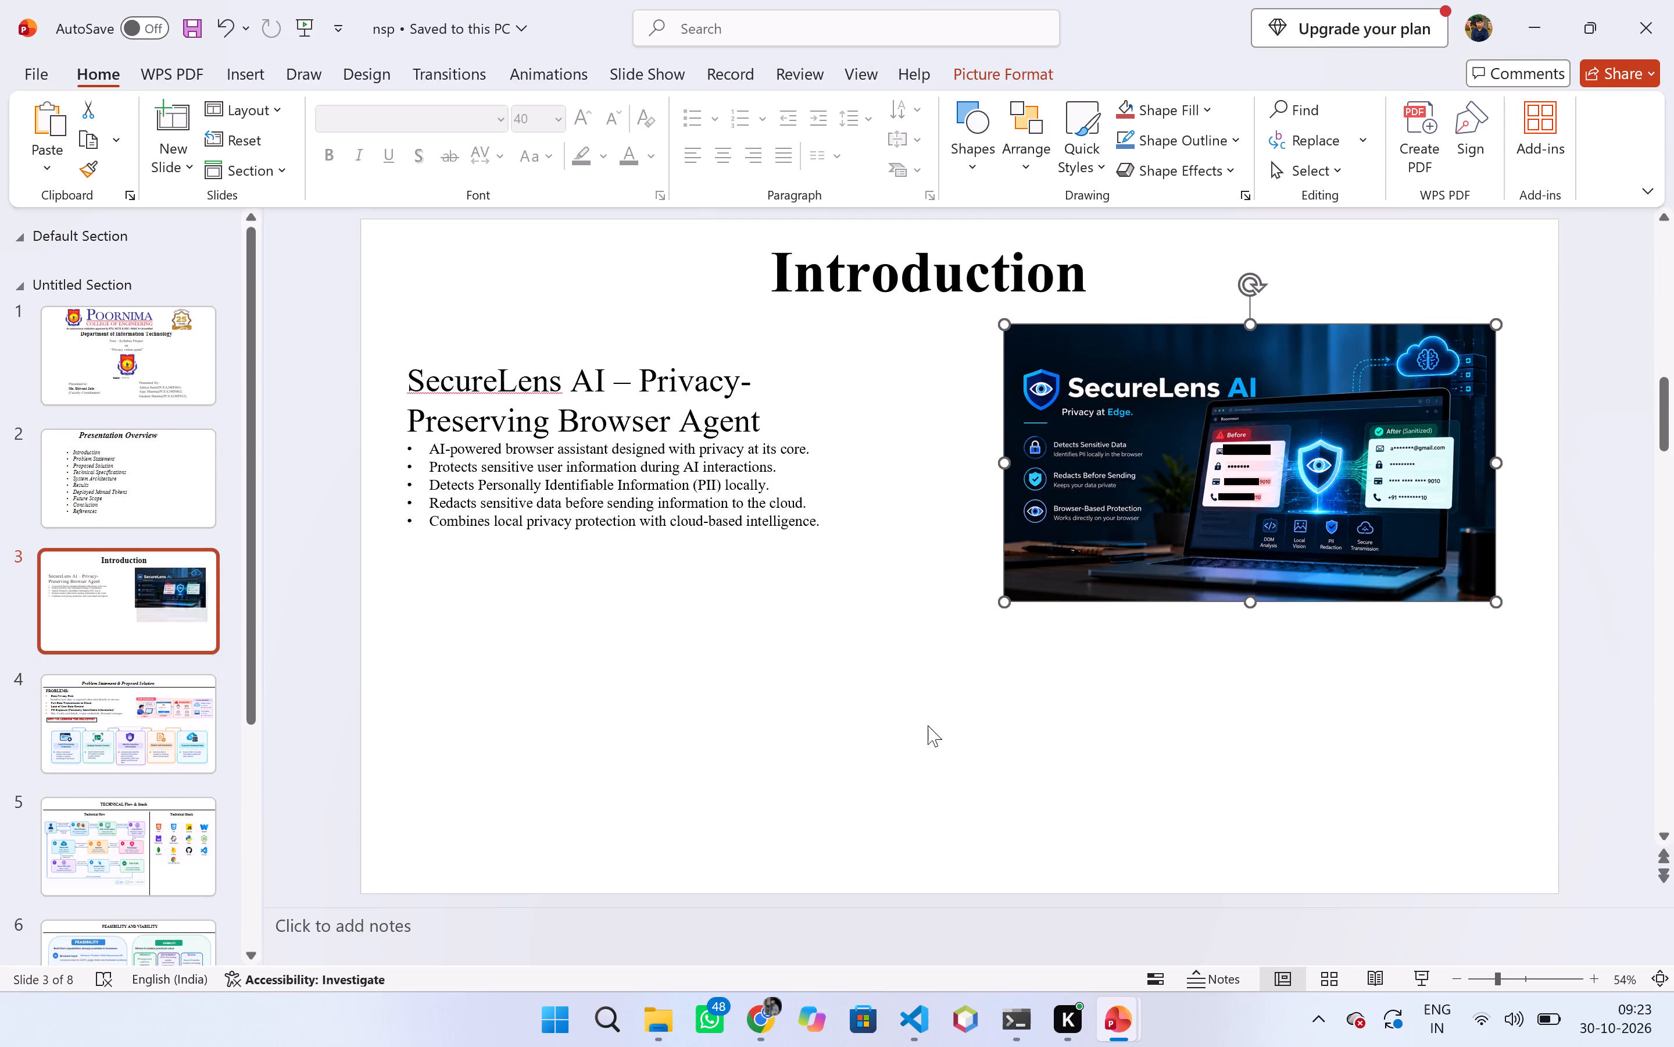
# Paste the copied five-card process picture onto slide 3, below the text and the SecureLens AI picture.
pyautogui.click(897, 741)
pyautogui.hotkey('ctrl', 'v')
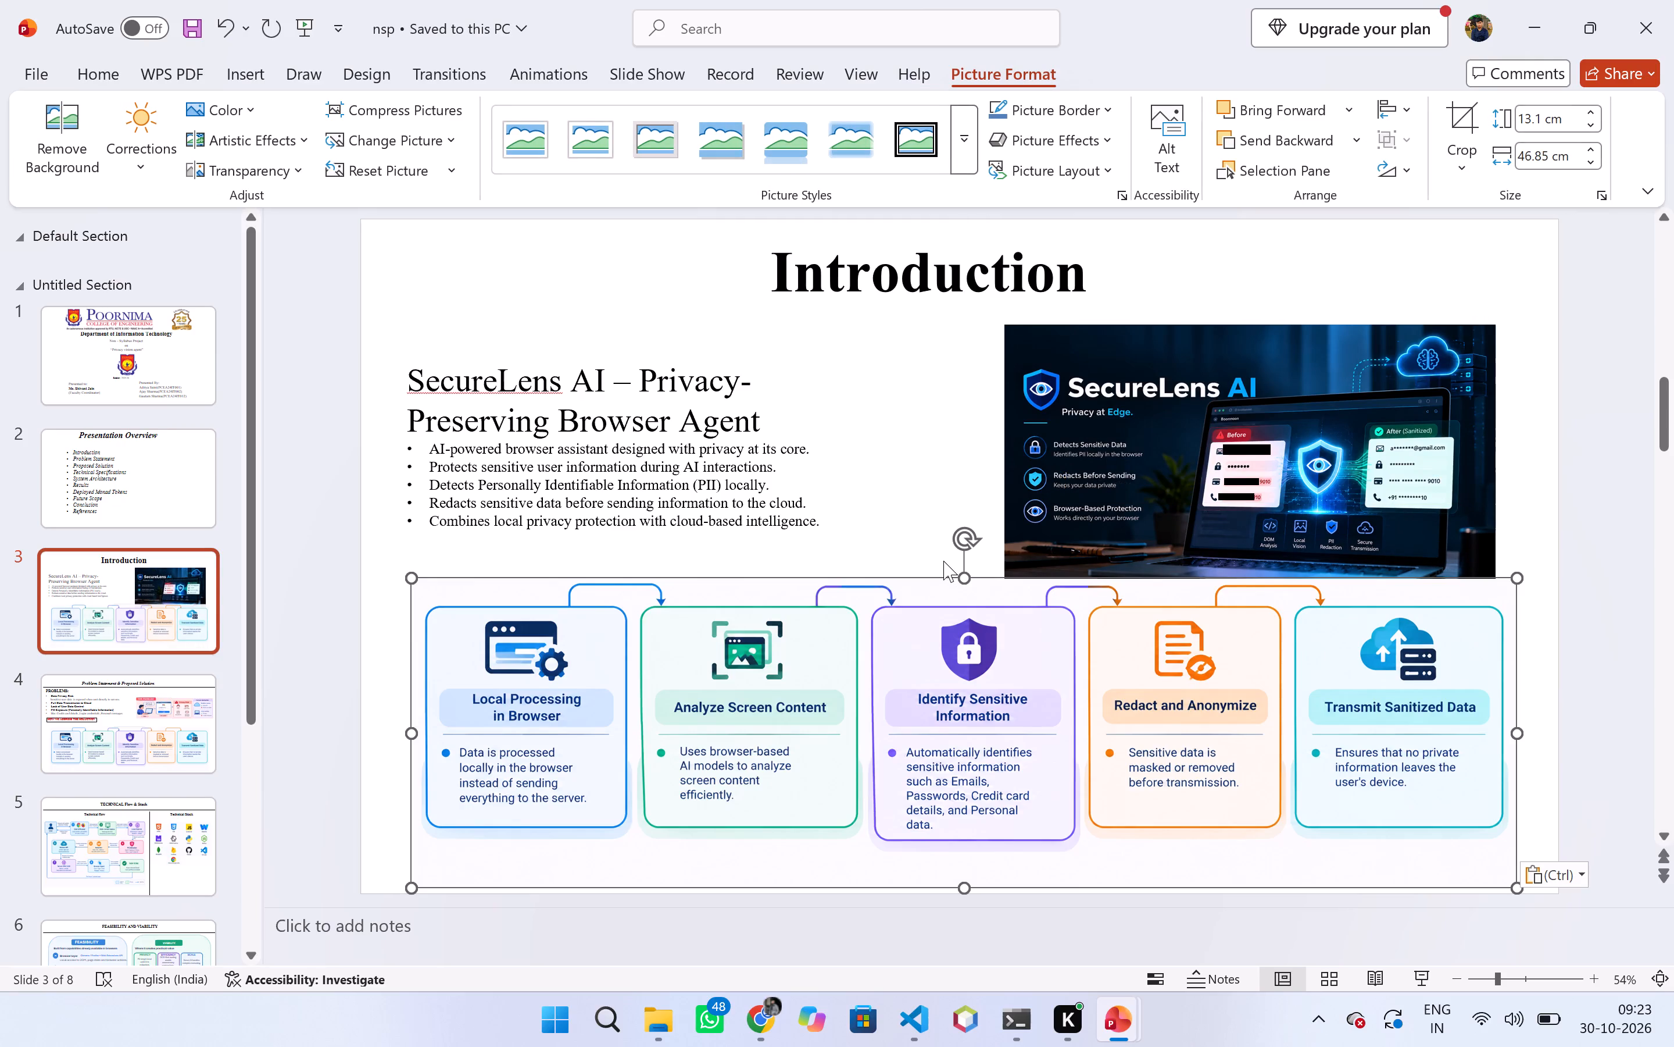
pyautogui.click(880, 490)
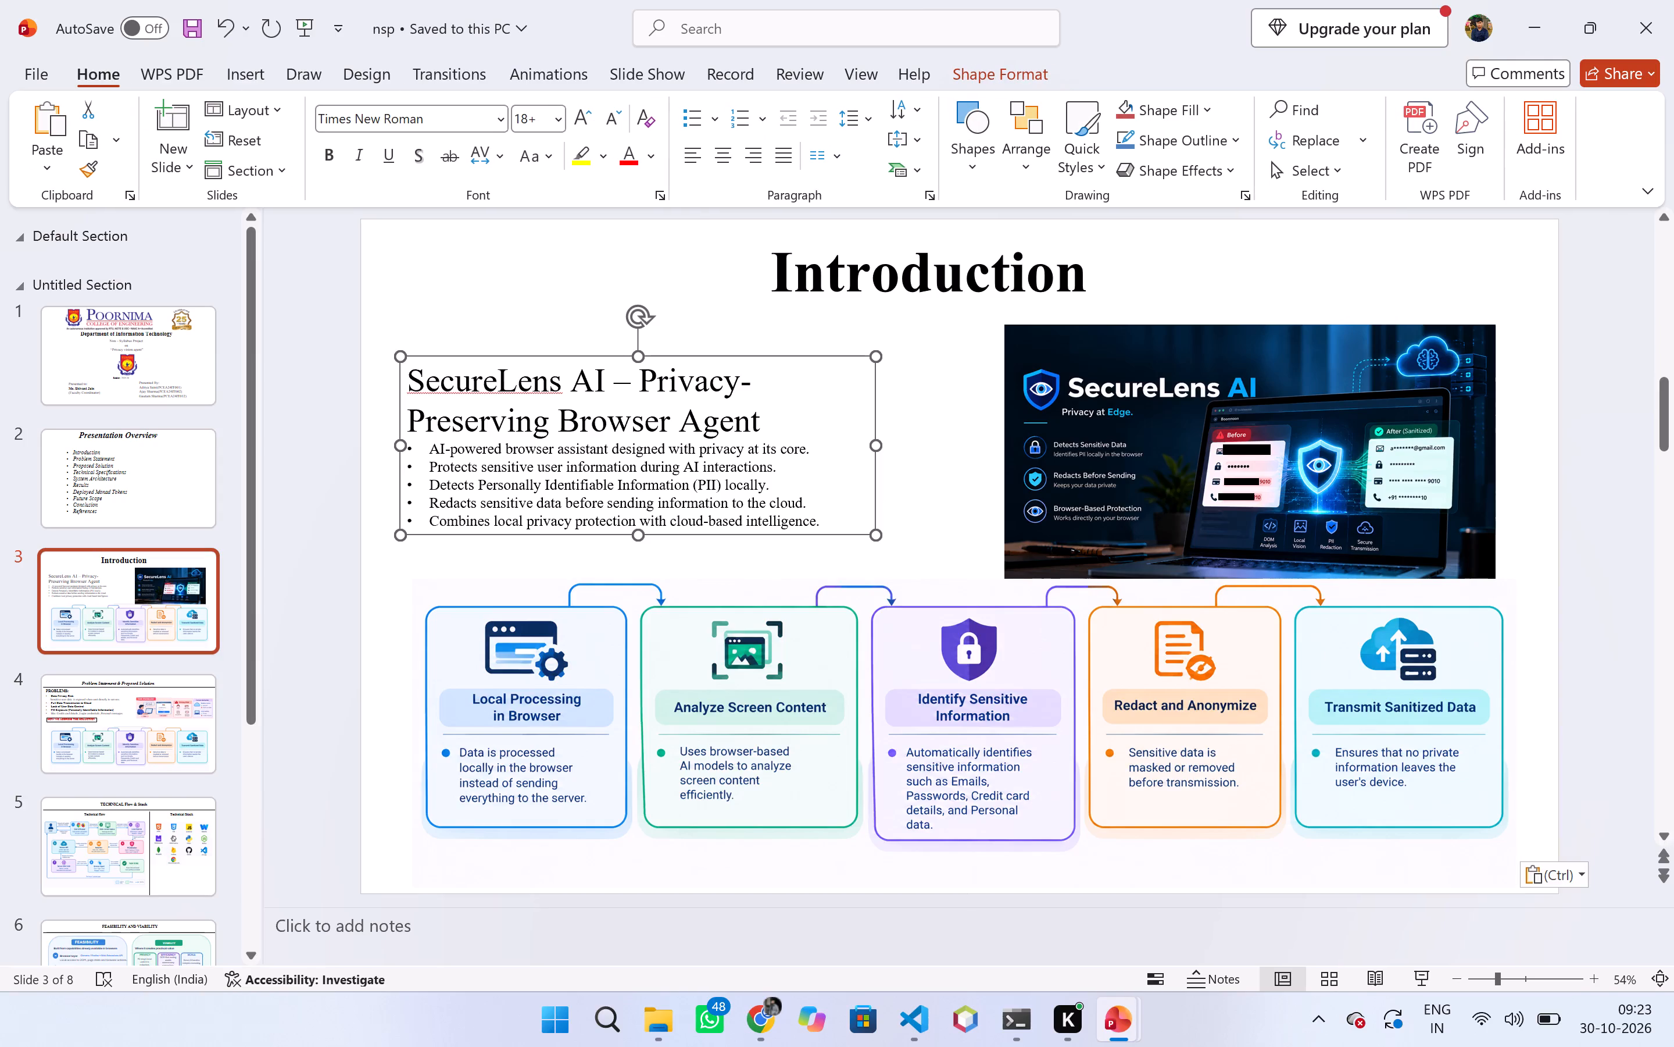
pyautogui.click(950, 415)
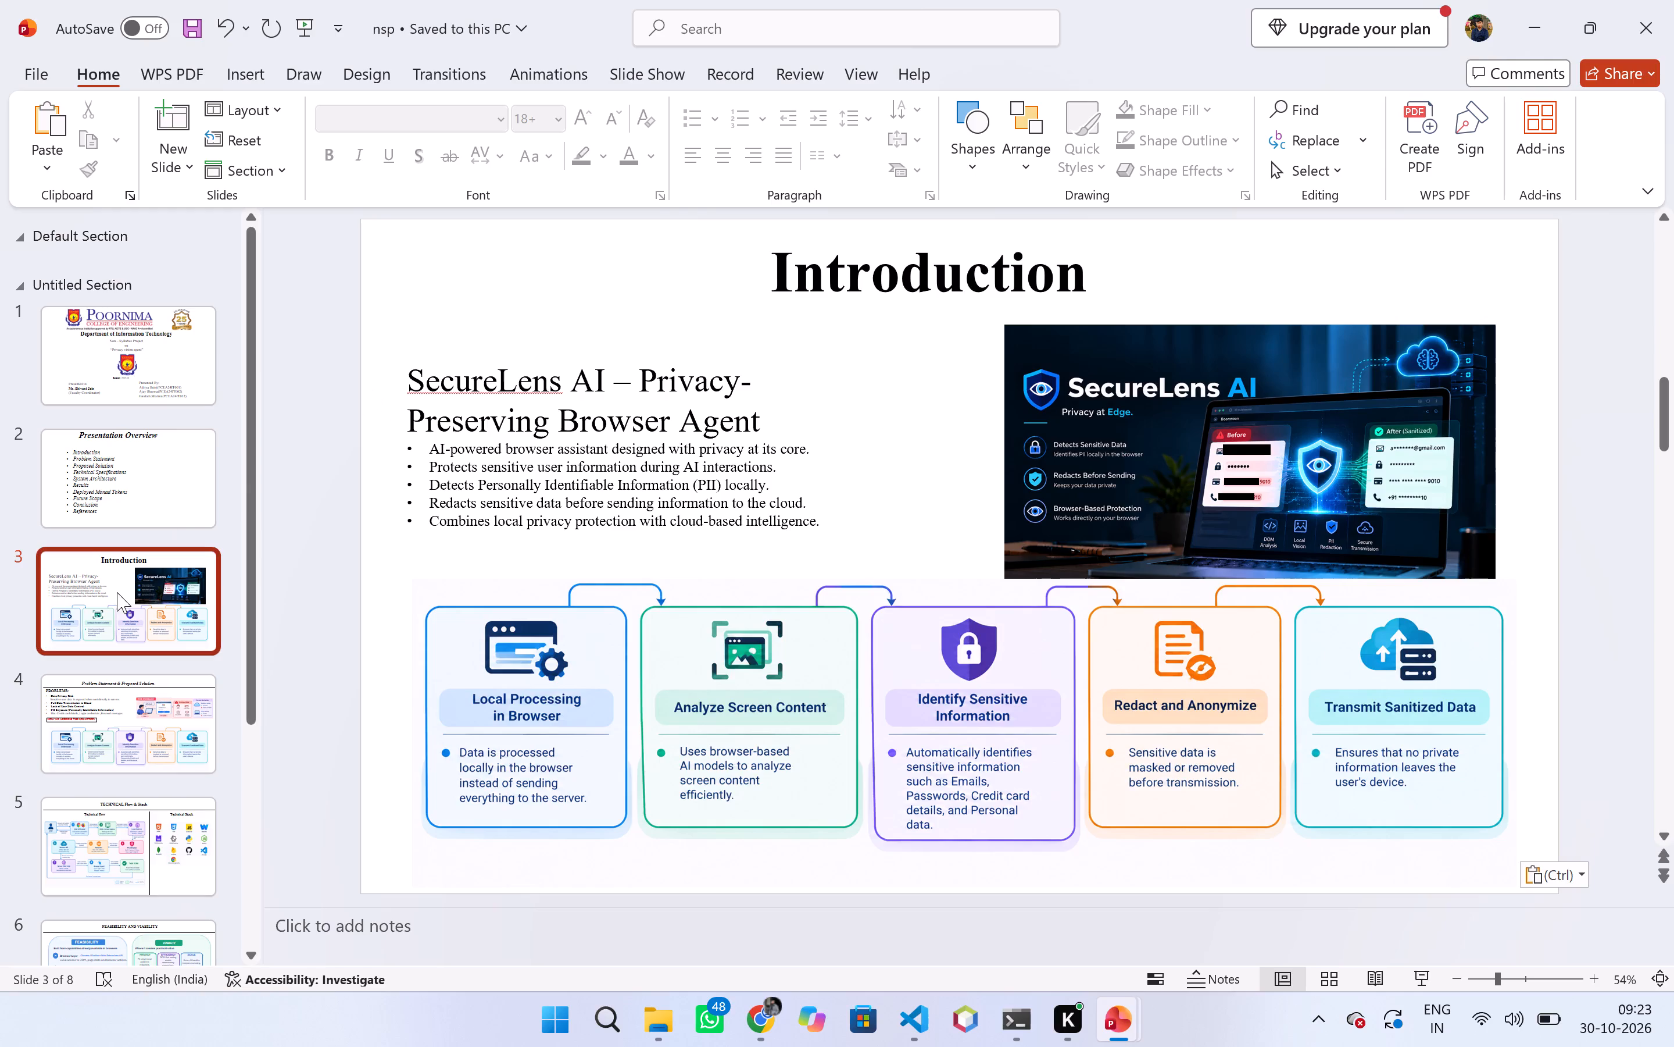
# Set the font size of the "SecureLens AI – Privacy-Preserving Browser Agent" heading line to 30.
pyautogui.hotkey('alt', 'Tab')
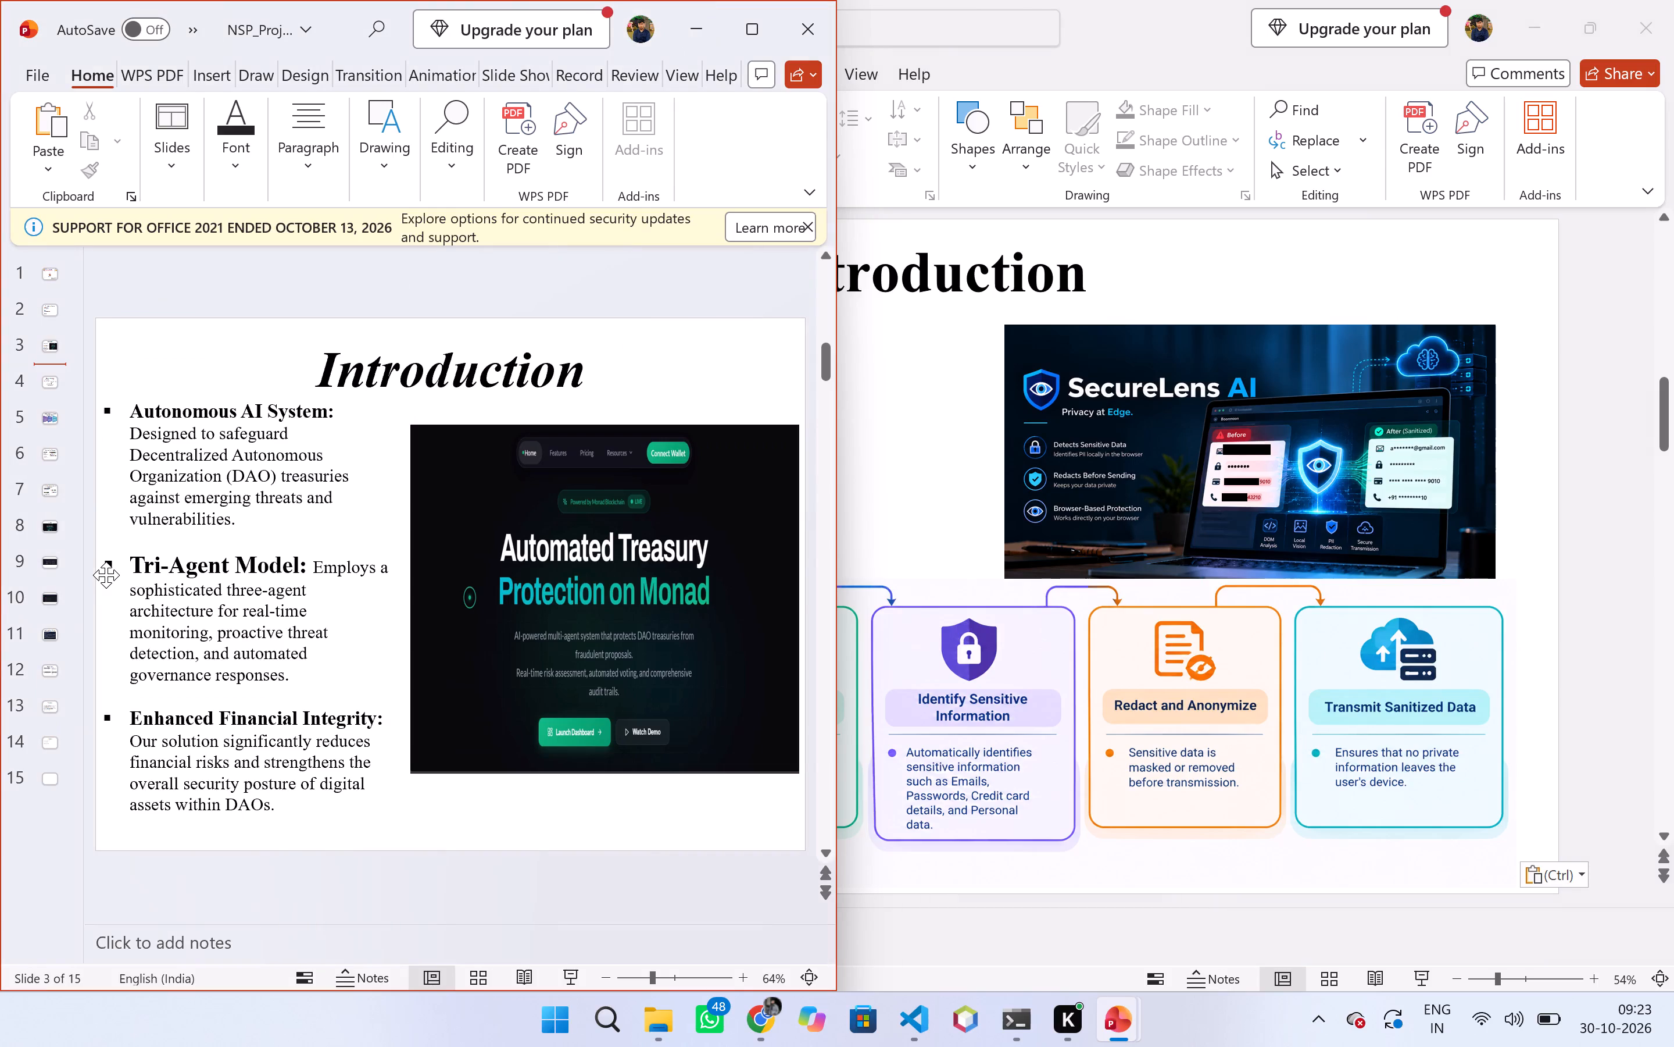
pyautogui.hotkey('alt', 'Tab')
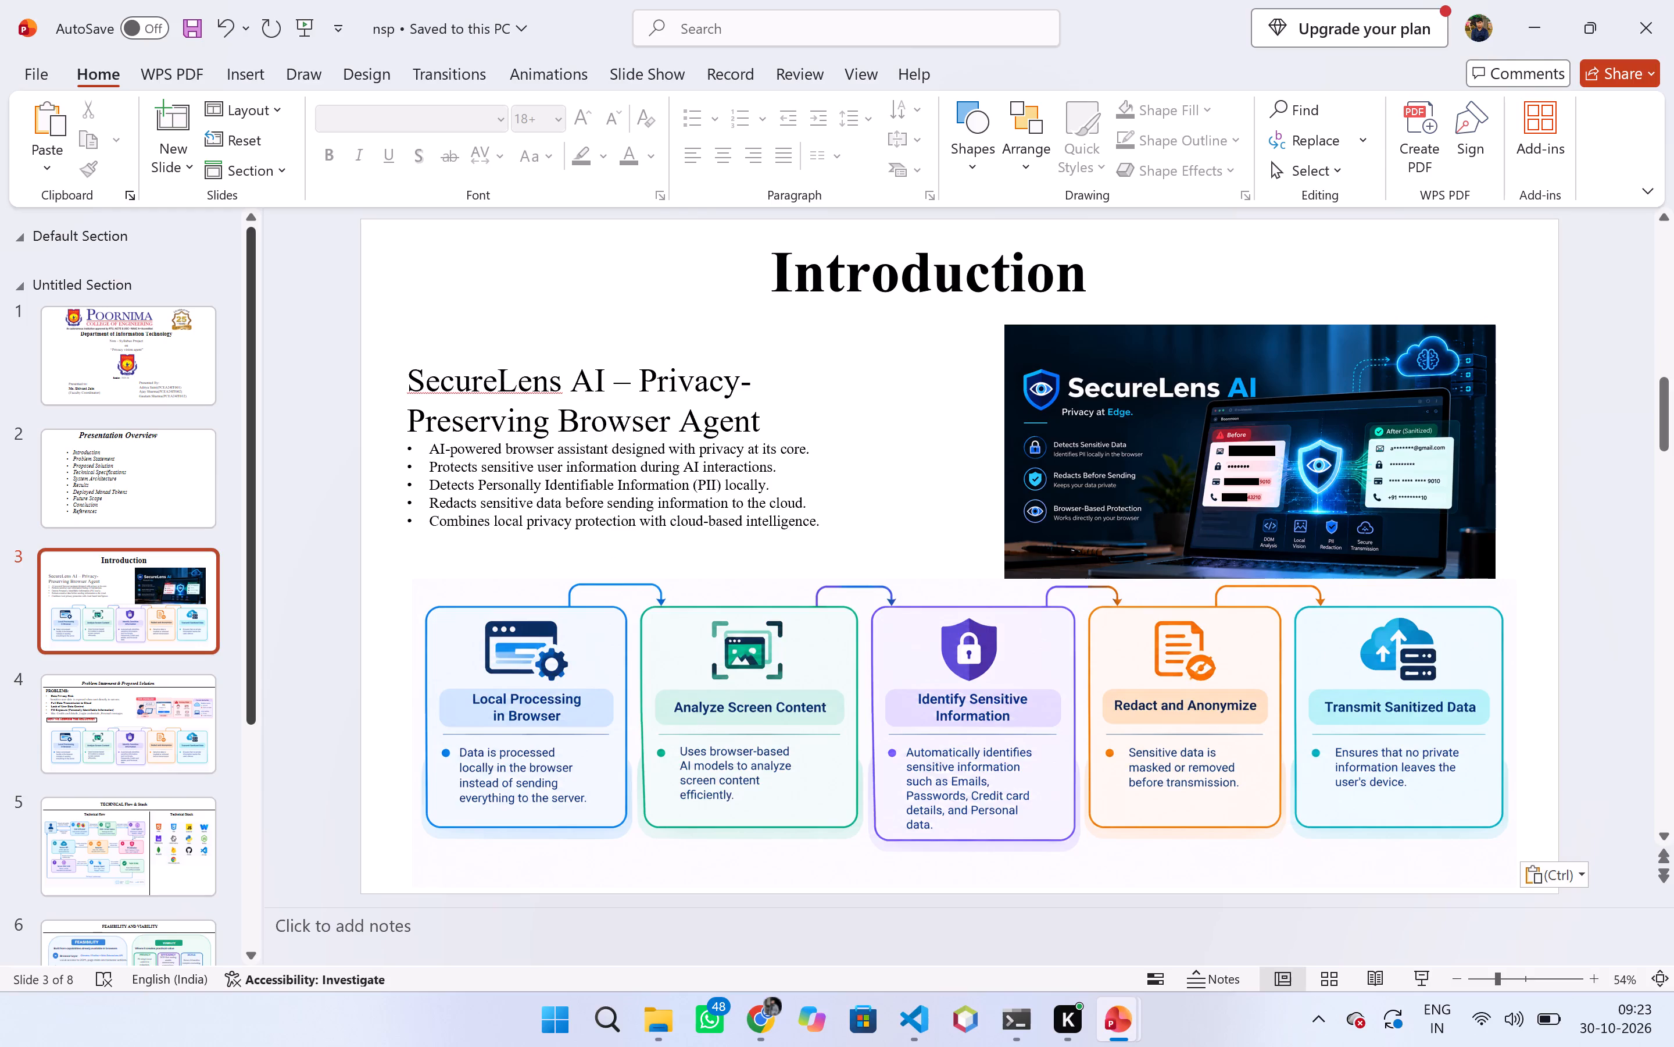
pyautogui.click(847, 521)
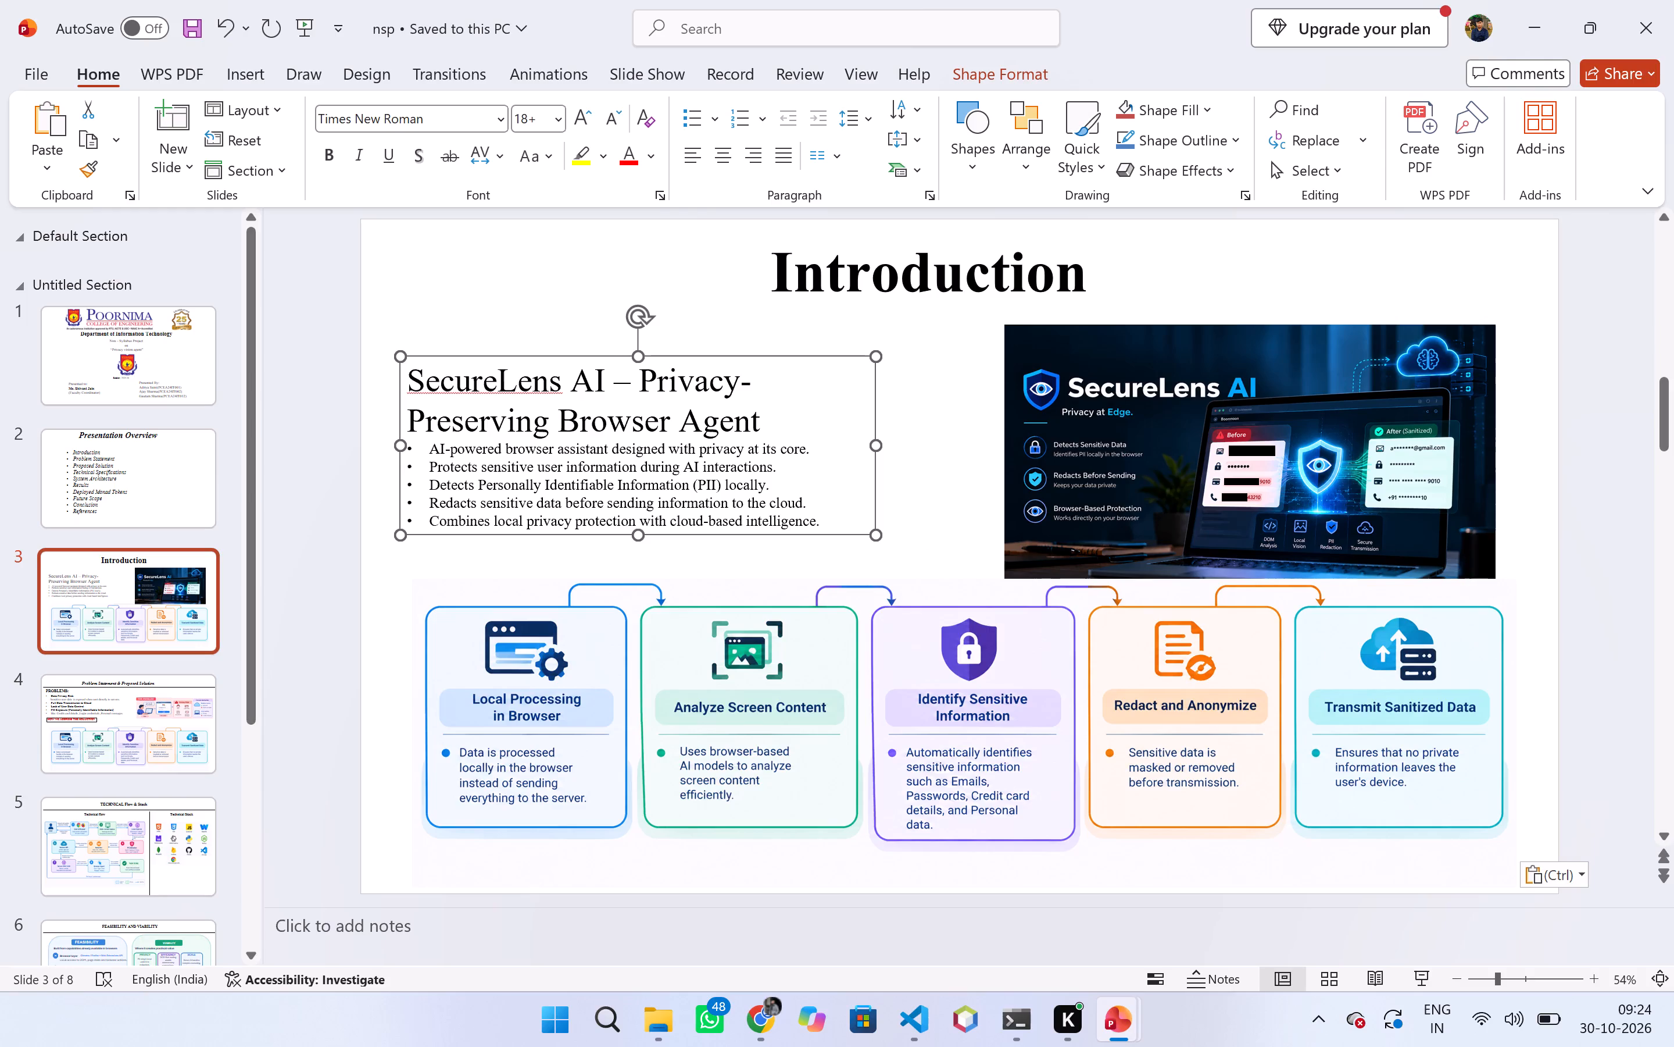
pyautogui.click(639, 373)
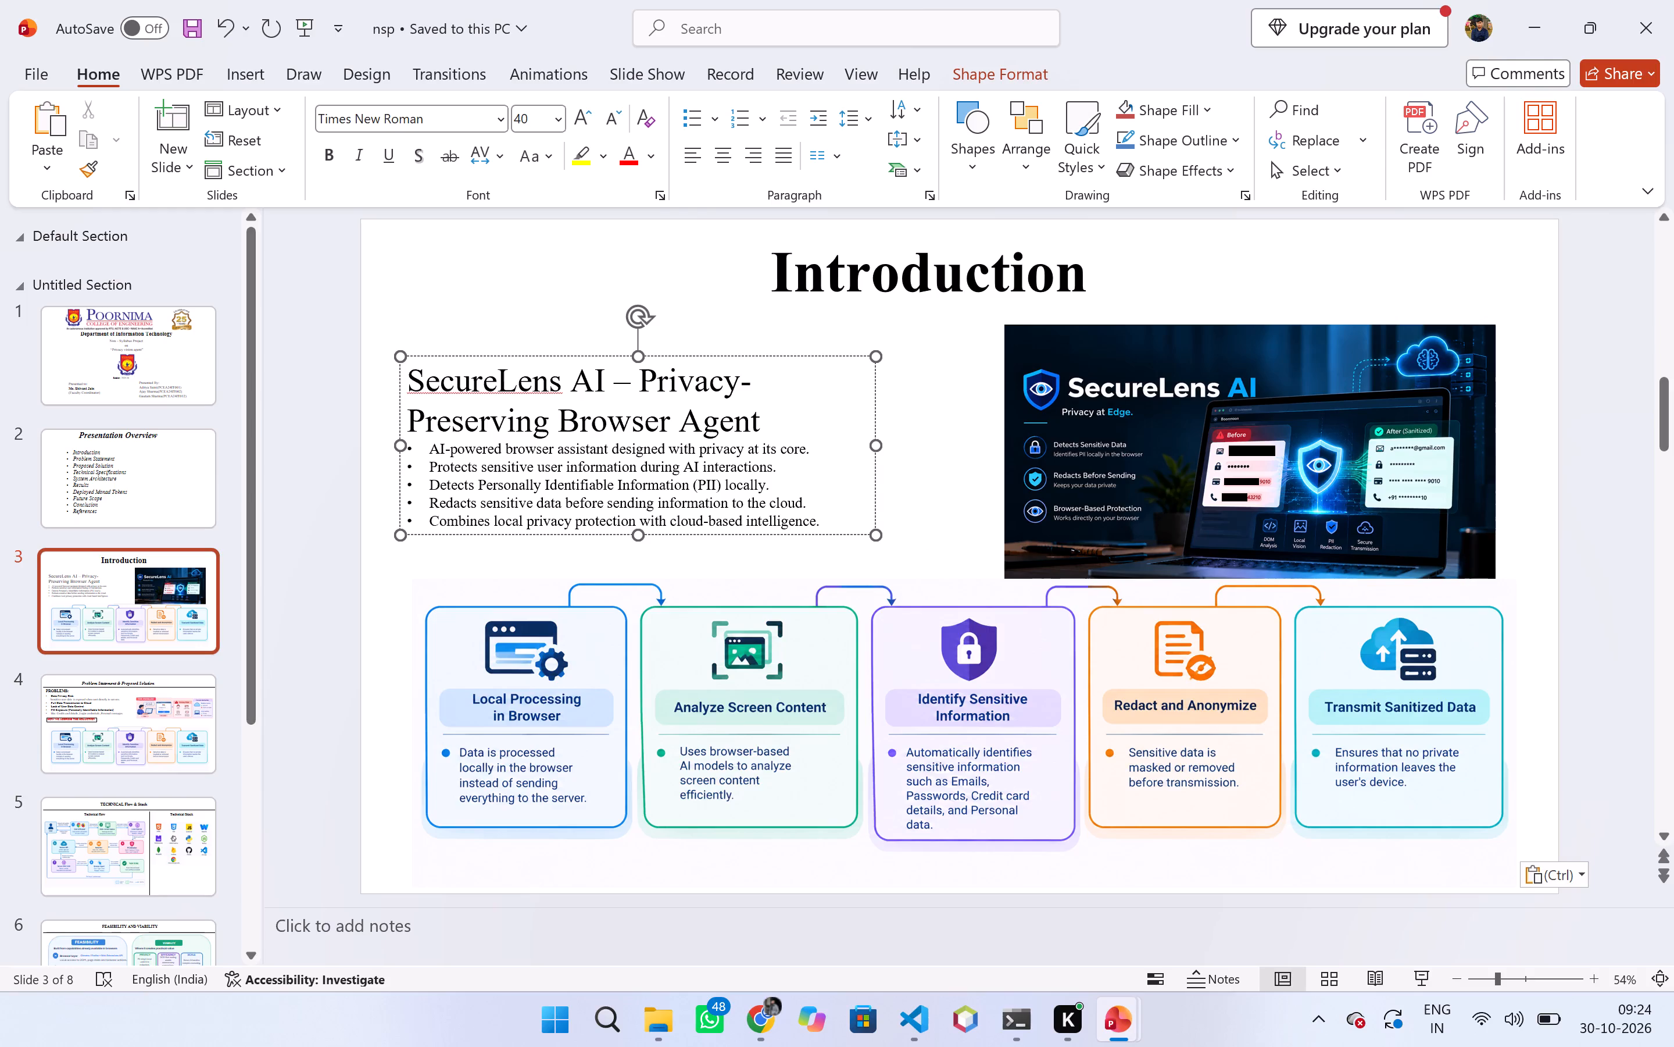
pyautogui.moveTo(784, 430); pyautogui.dragTo(410, 378)
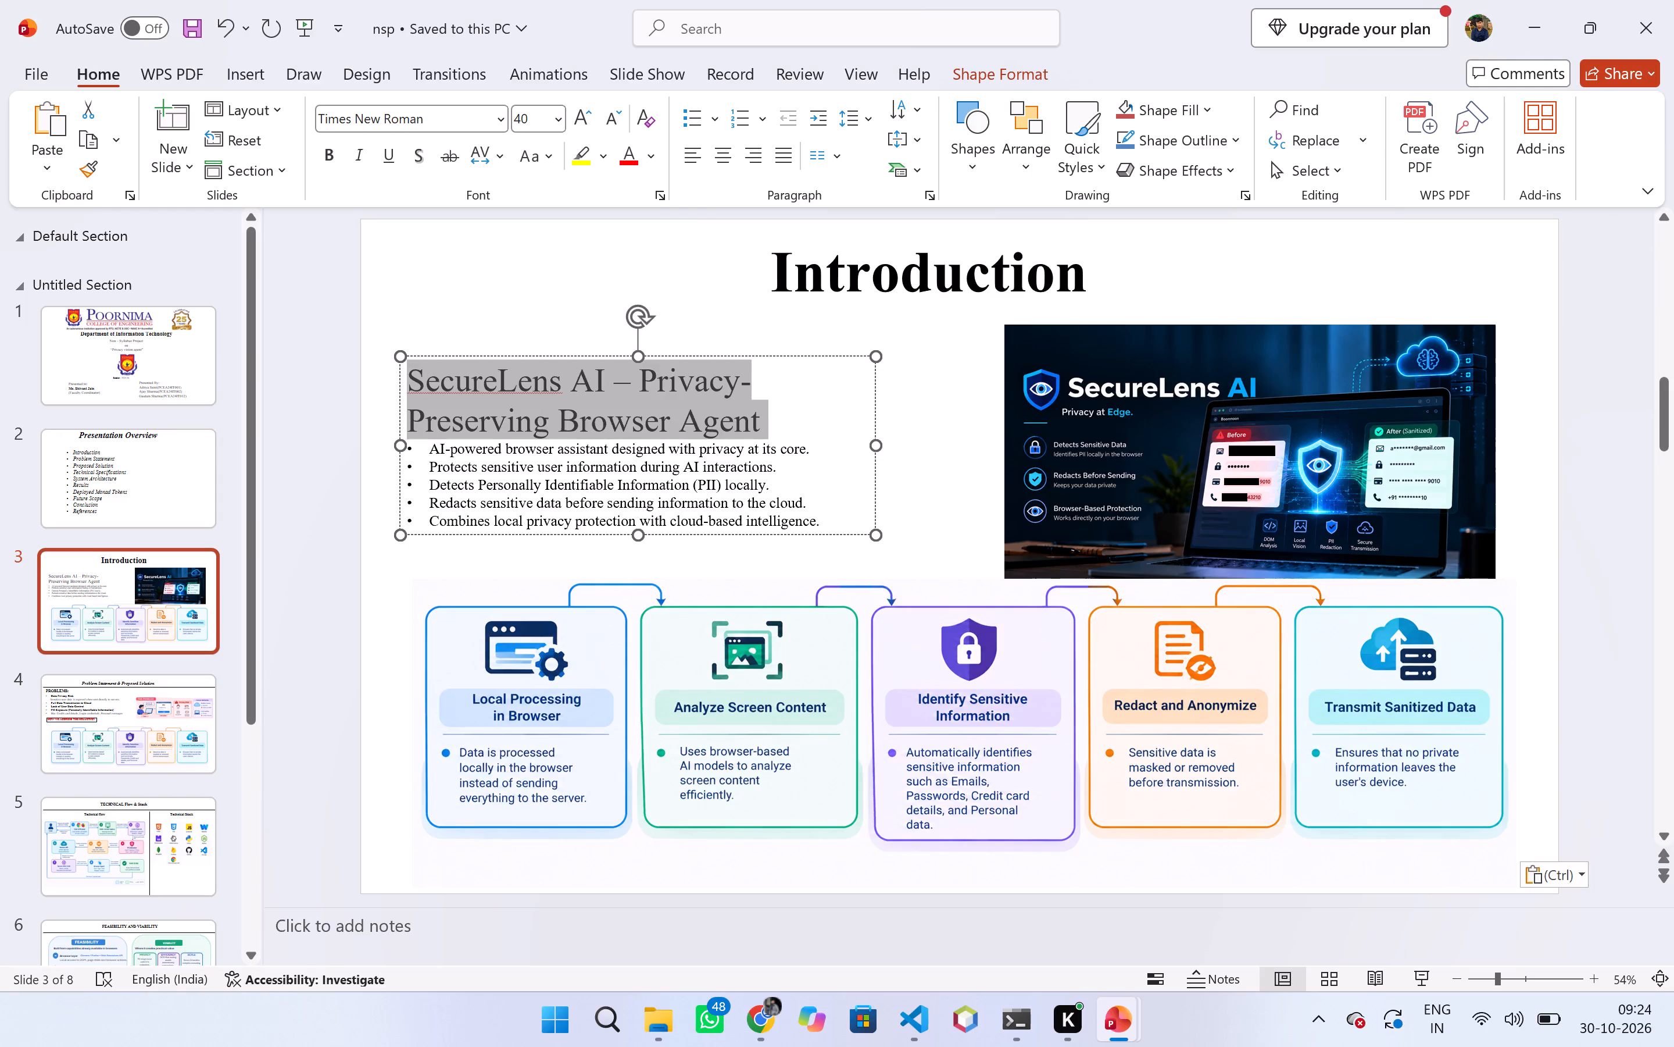
pyautogui.moveTo(410, 378); pyautogui.dragTo(404, 373)
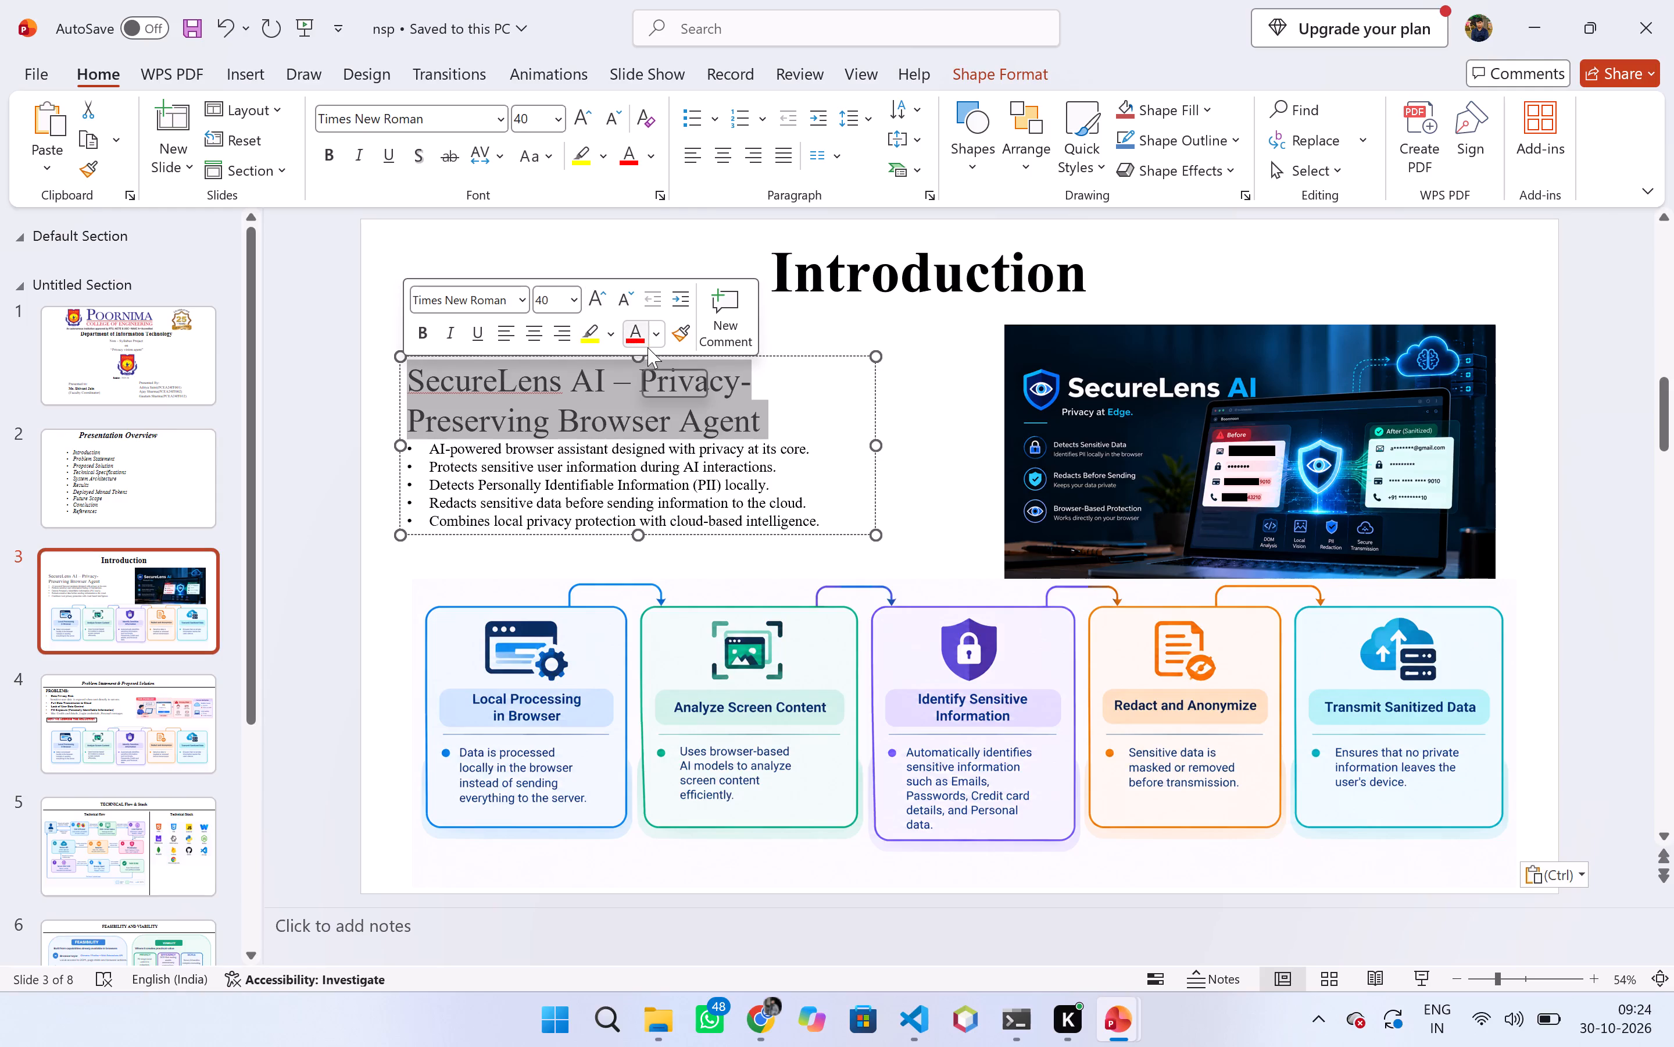
pyautogui.click(560, 301)
pyautogui.press('BackSpace')
pyautogui.write('30')
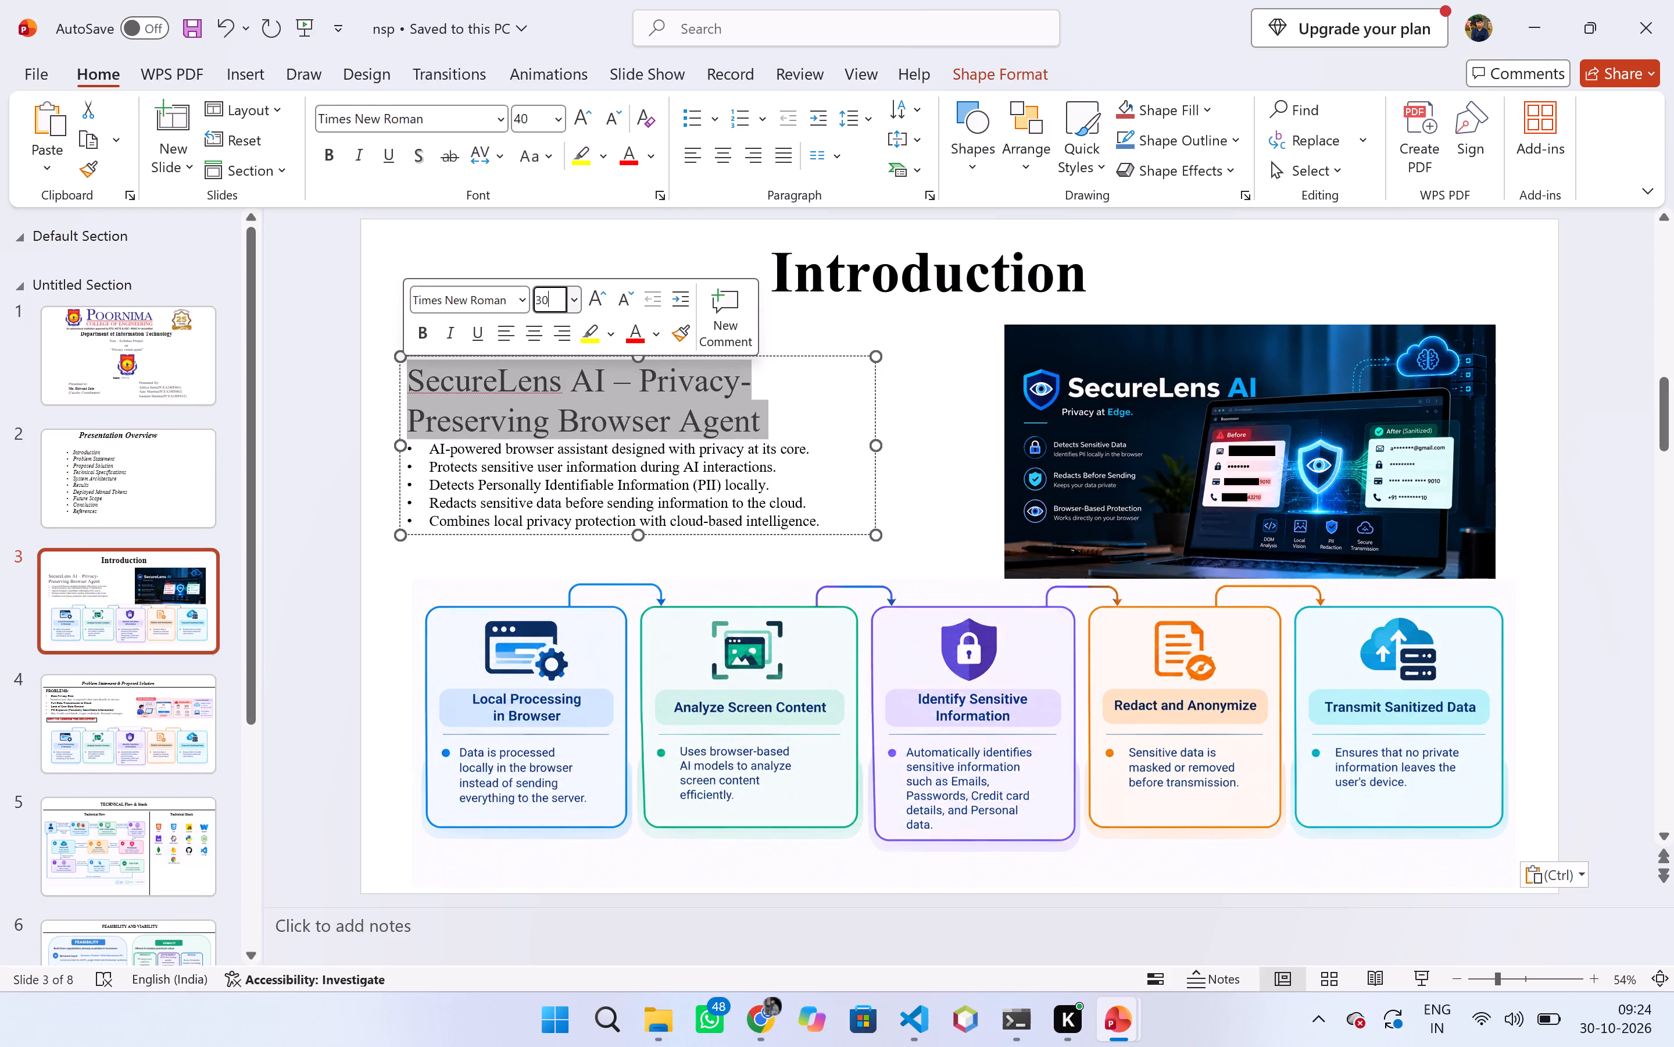
pyautogui.press('Return')
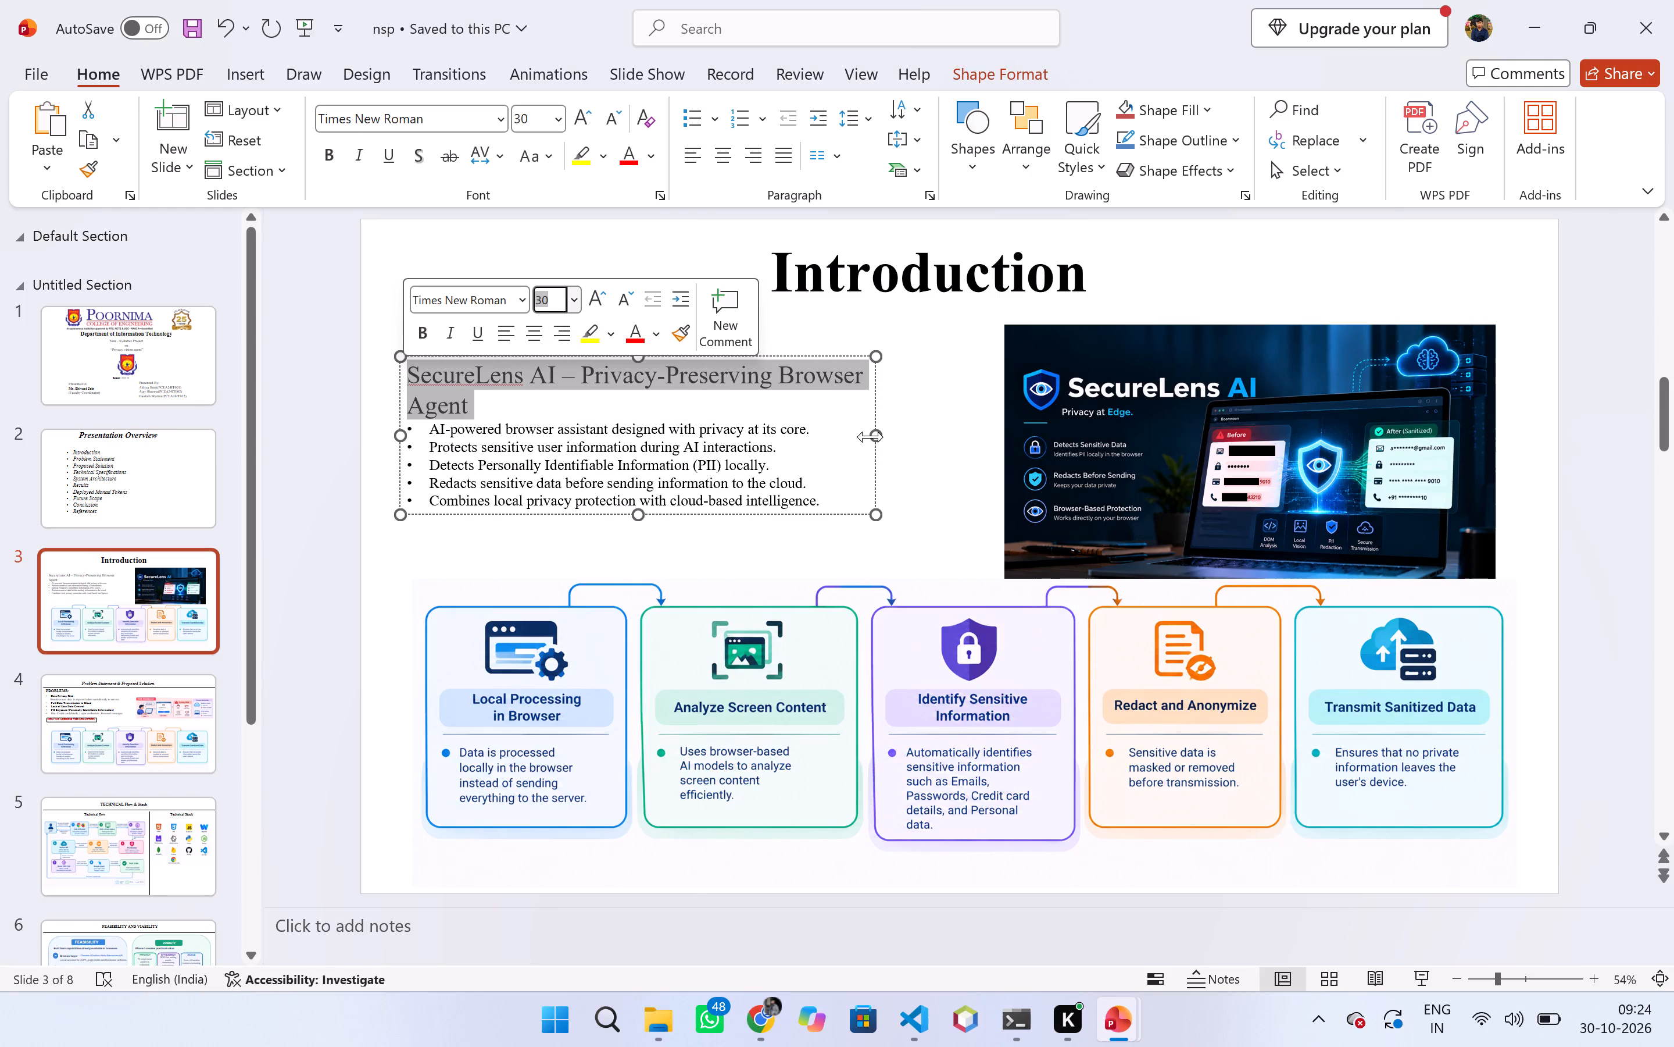
# Widen the SecureLens AI text box toward the picture so its heading fits on one line.
pyautogui.moveTo(877, 436); pyautogui.dragTo(981, 436, button='right')
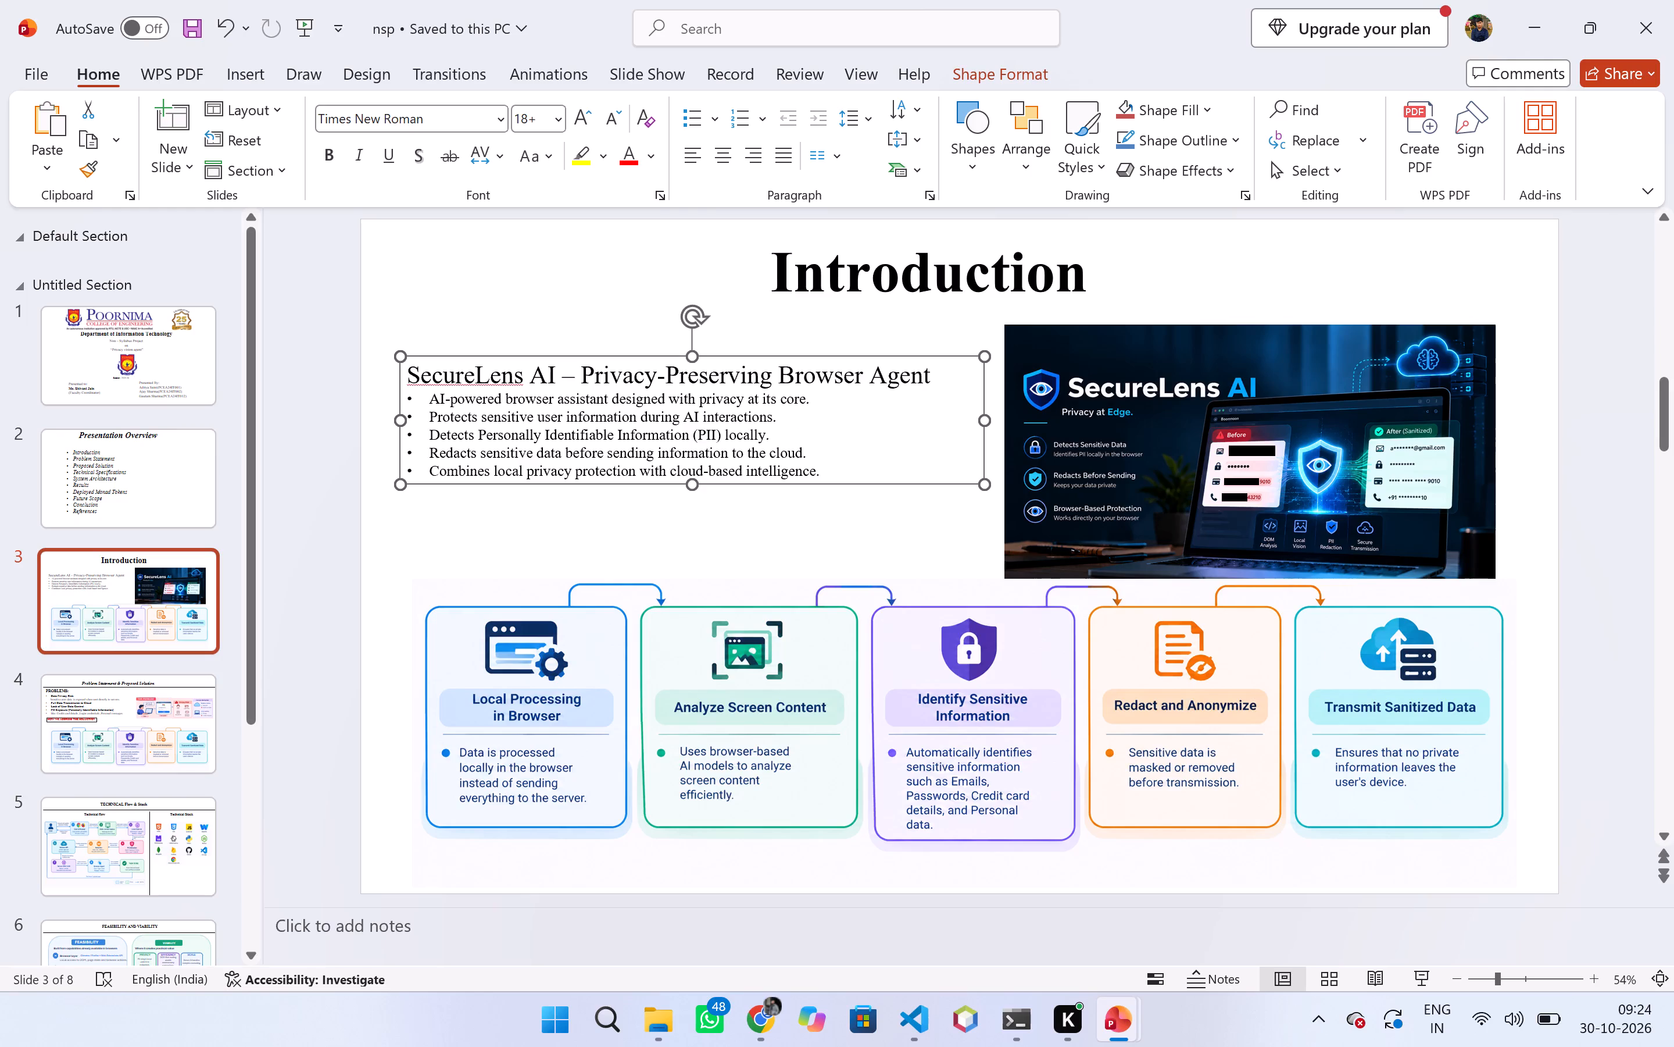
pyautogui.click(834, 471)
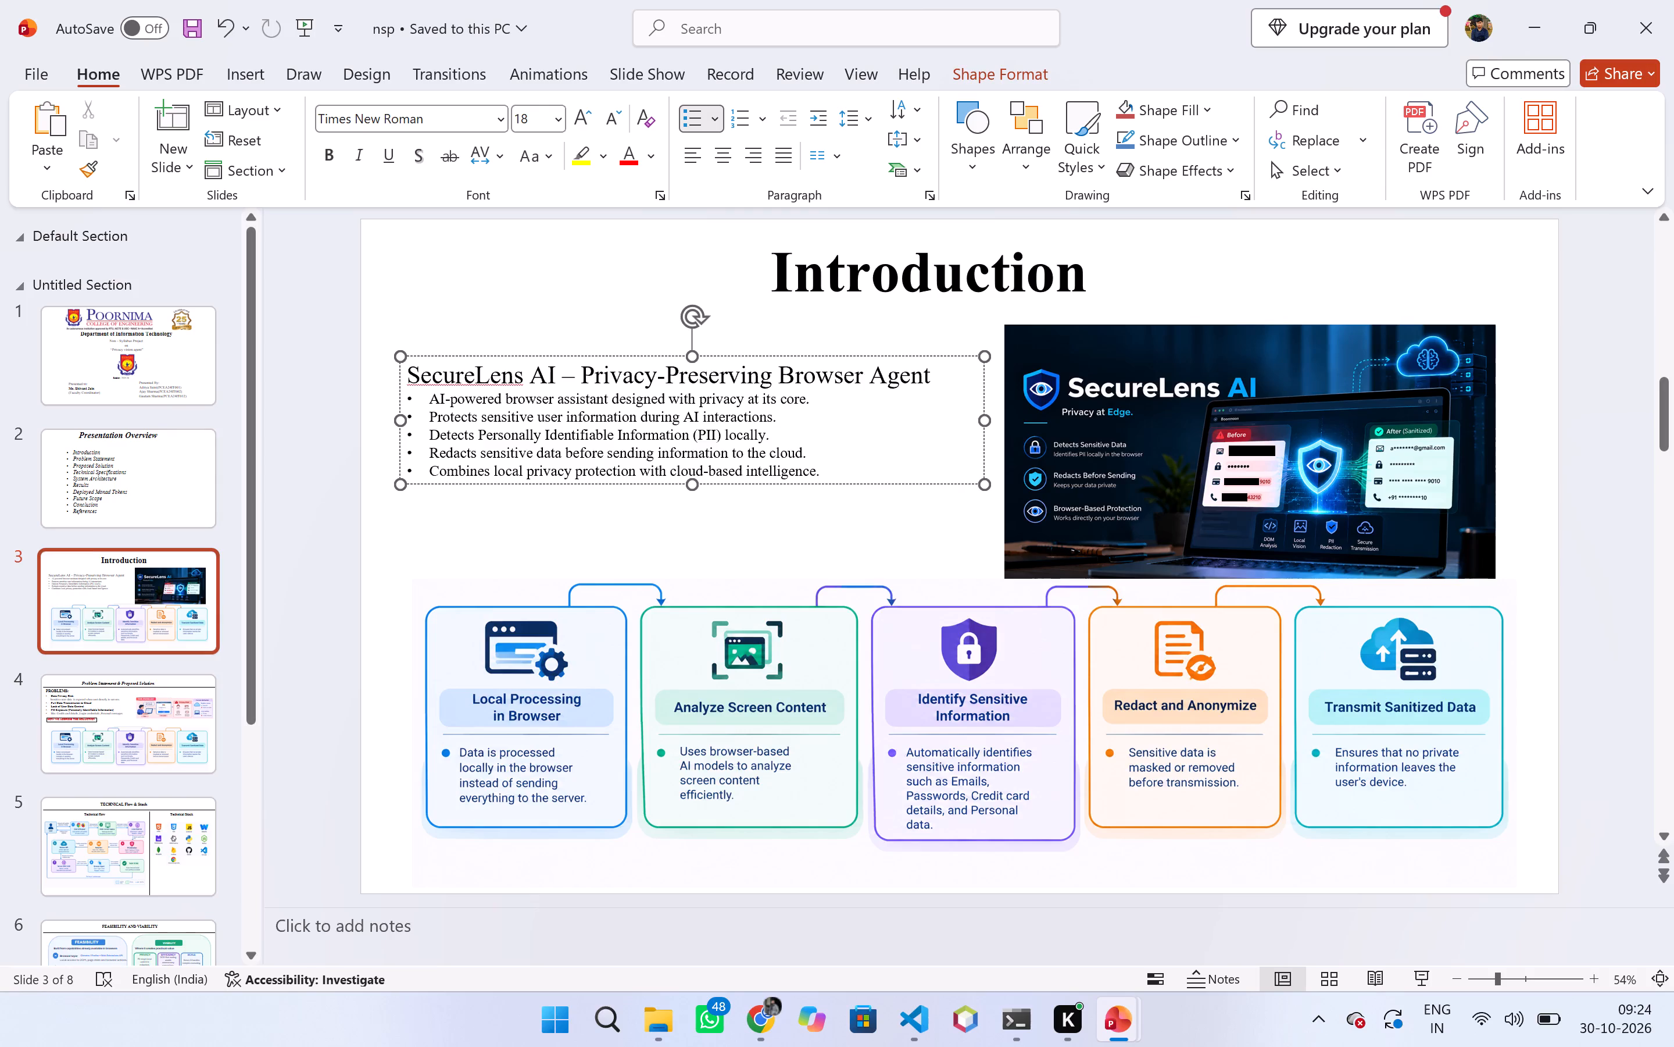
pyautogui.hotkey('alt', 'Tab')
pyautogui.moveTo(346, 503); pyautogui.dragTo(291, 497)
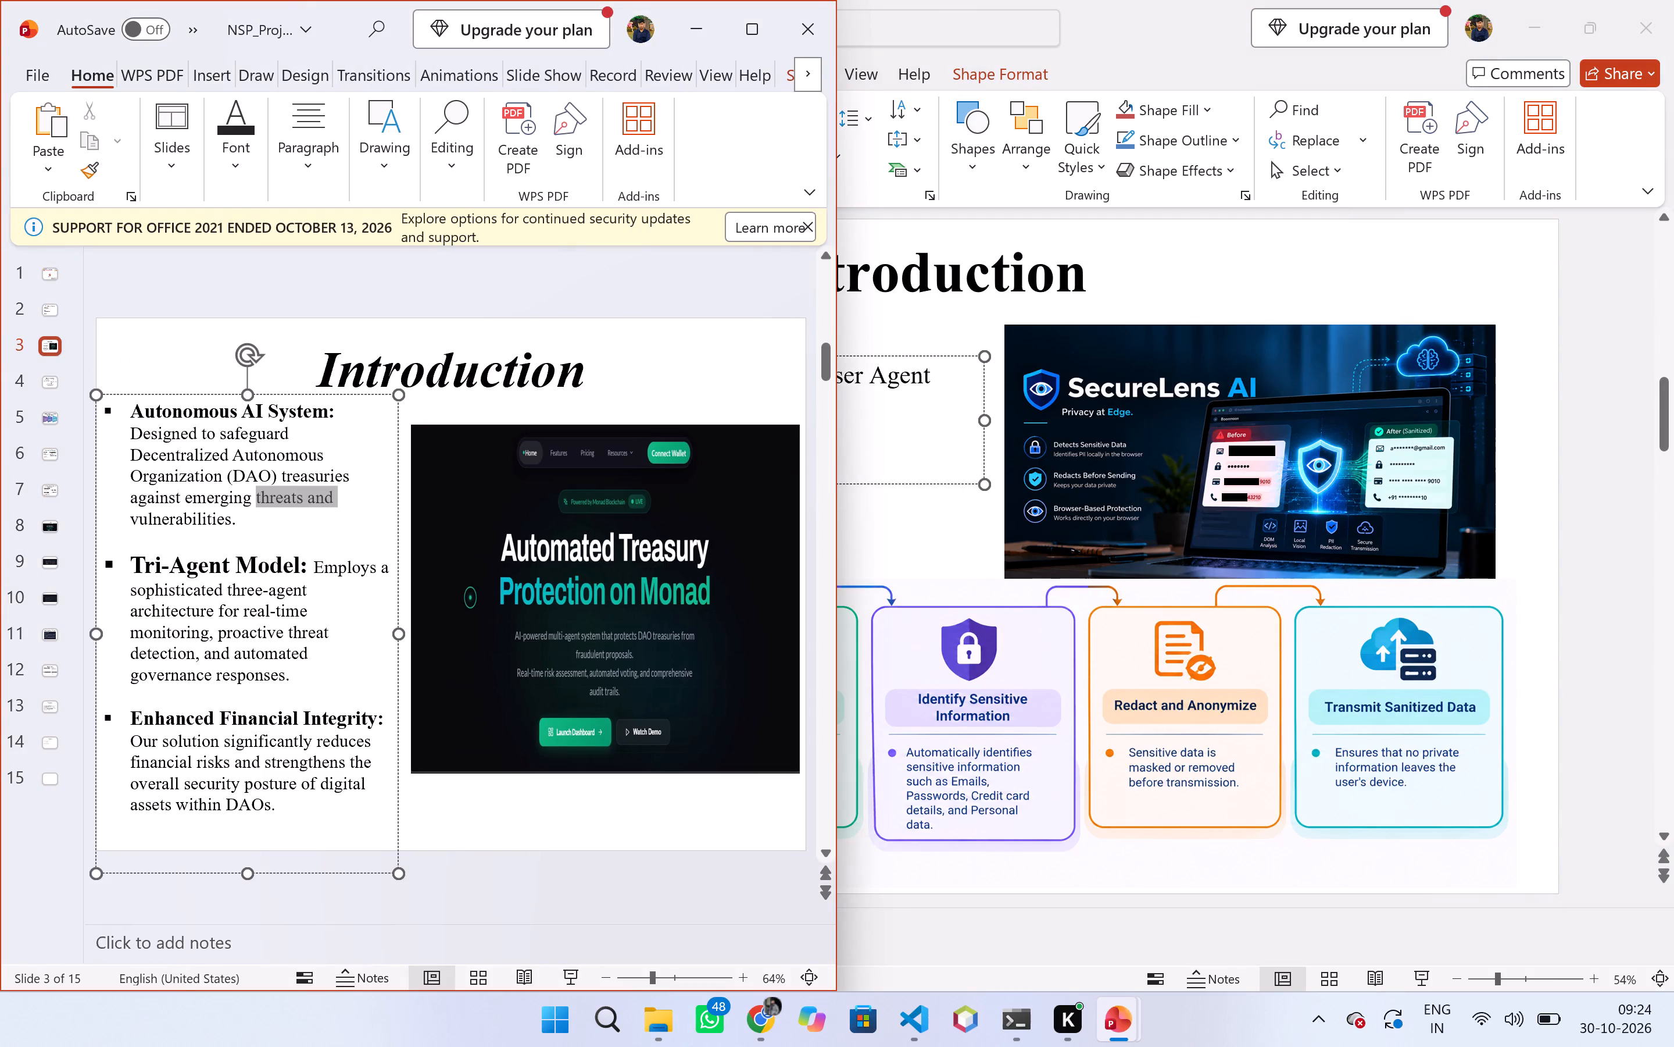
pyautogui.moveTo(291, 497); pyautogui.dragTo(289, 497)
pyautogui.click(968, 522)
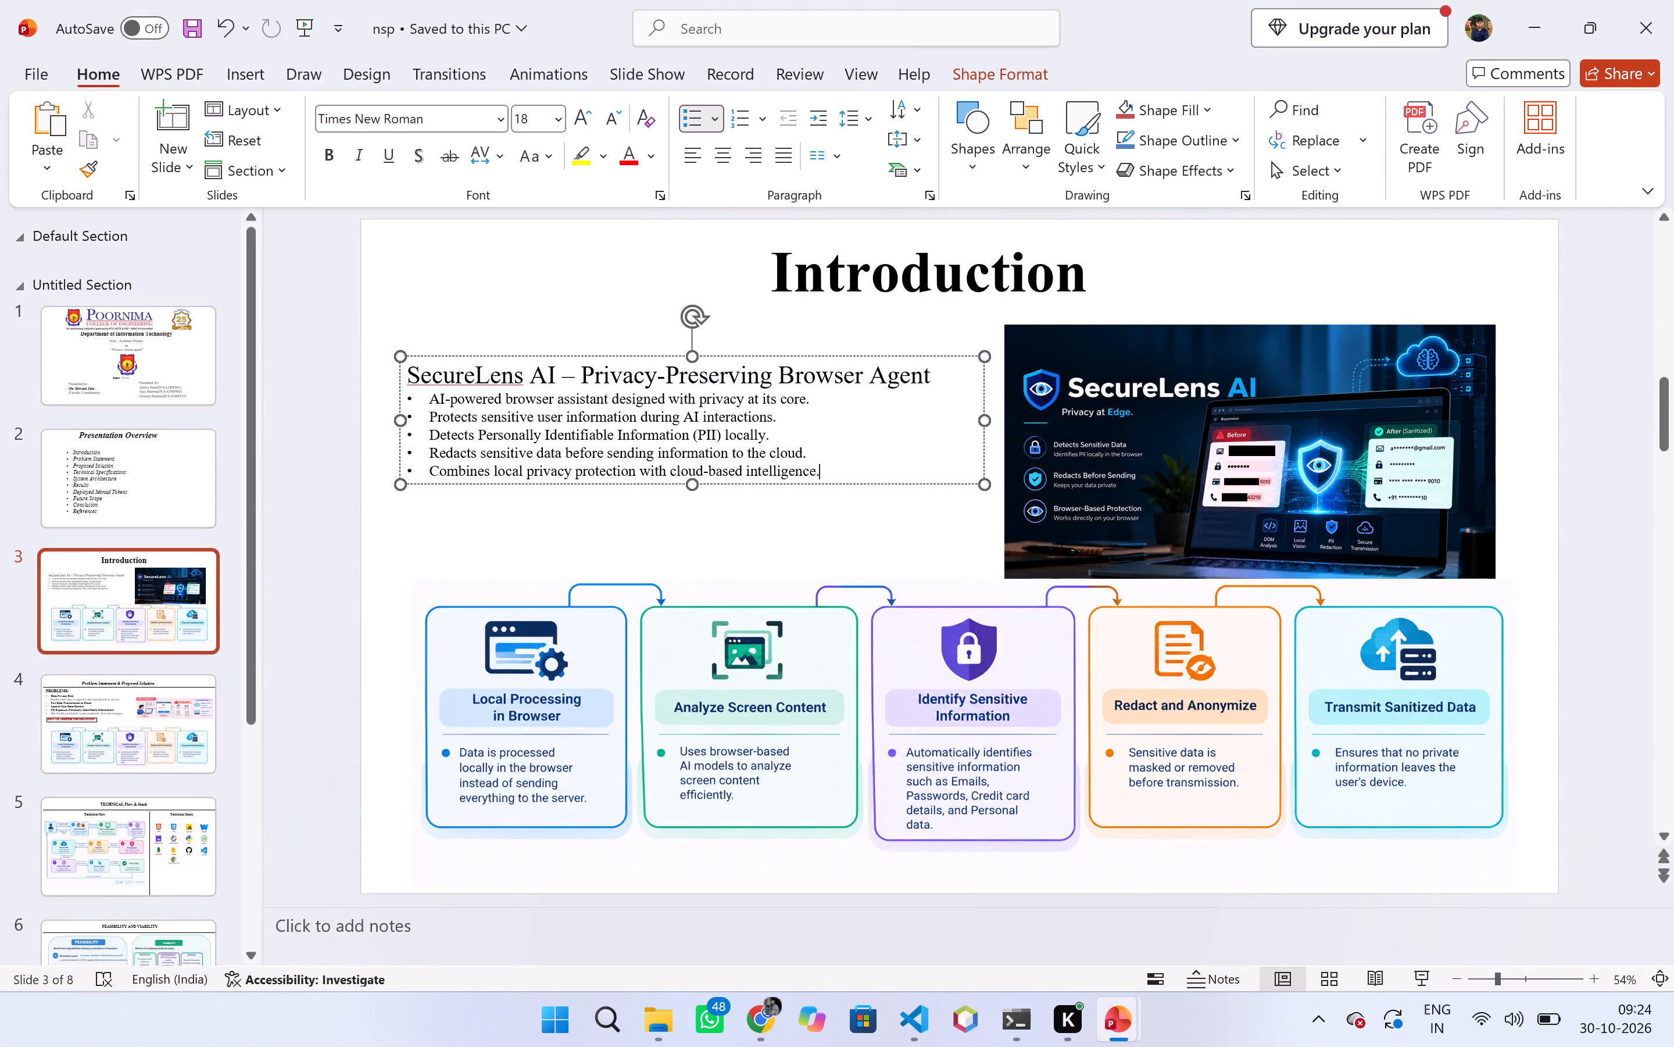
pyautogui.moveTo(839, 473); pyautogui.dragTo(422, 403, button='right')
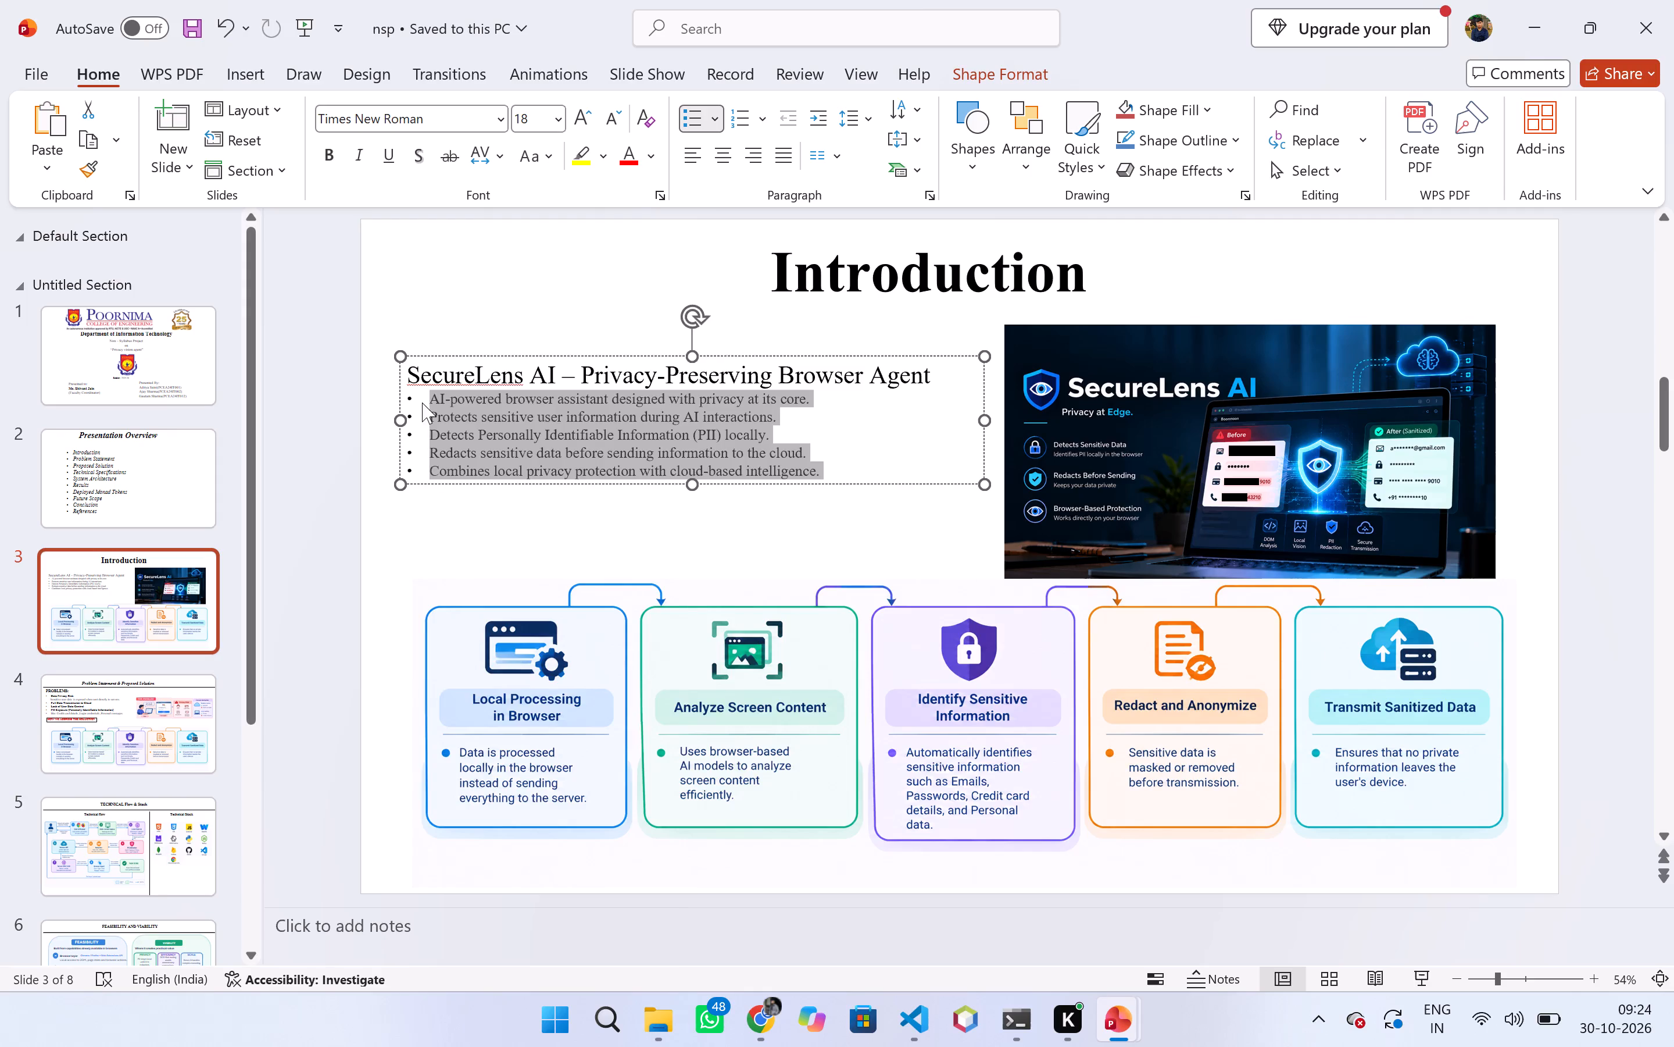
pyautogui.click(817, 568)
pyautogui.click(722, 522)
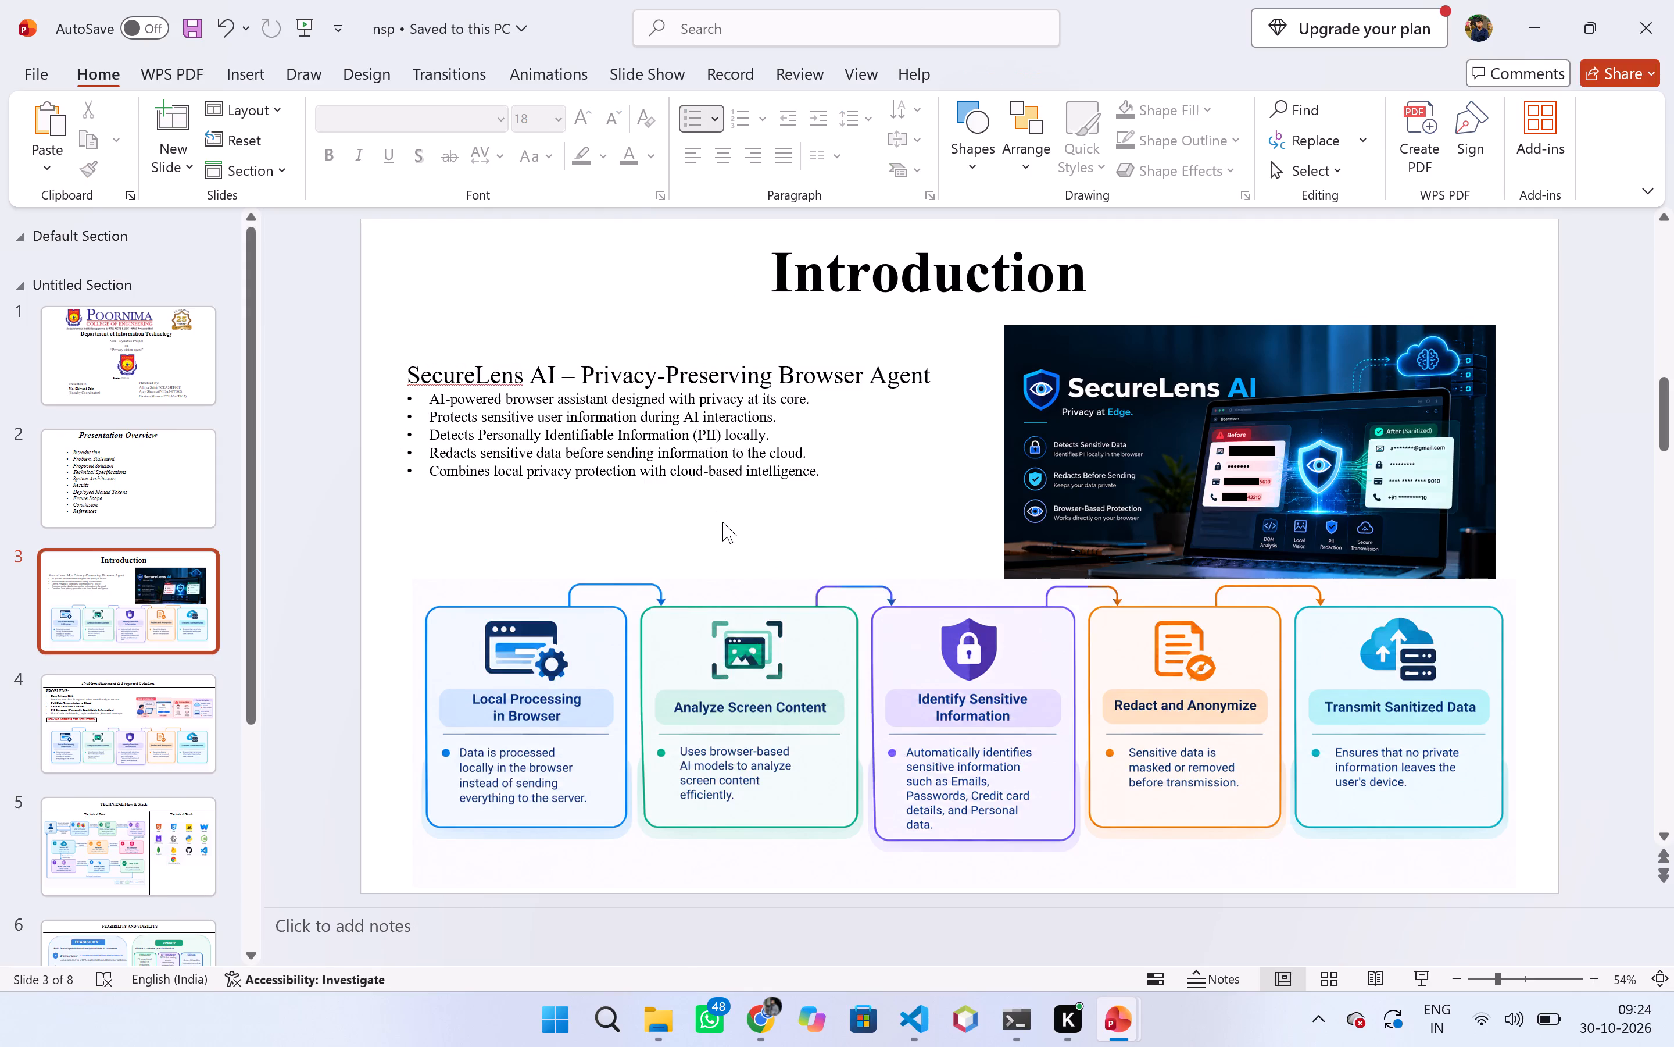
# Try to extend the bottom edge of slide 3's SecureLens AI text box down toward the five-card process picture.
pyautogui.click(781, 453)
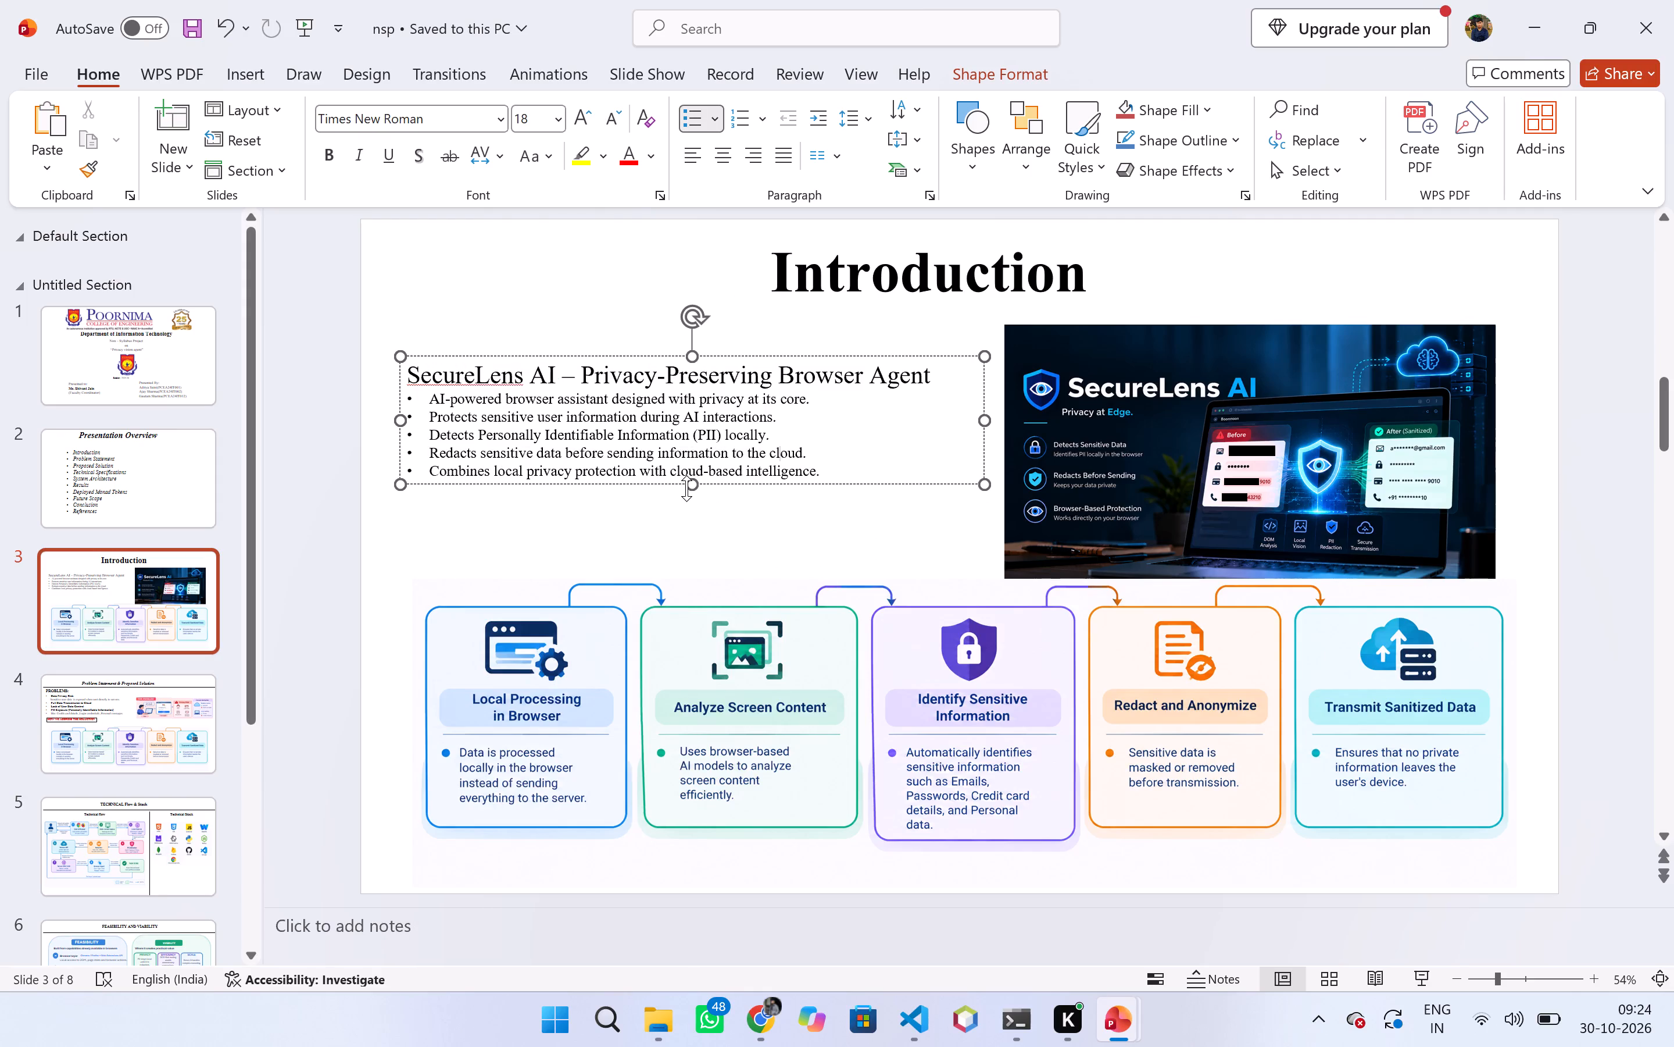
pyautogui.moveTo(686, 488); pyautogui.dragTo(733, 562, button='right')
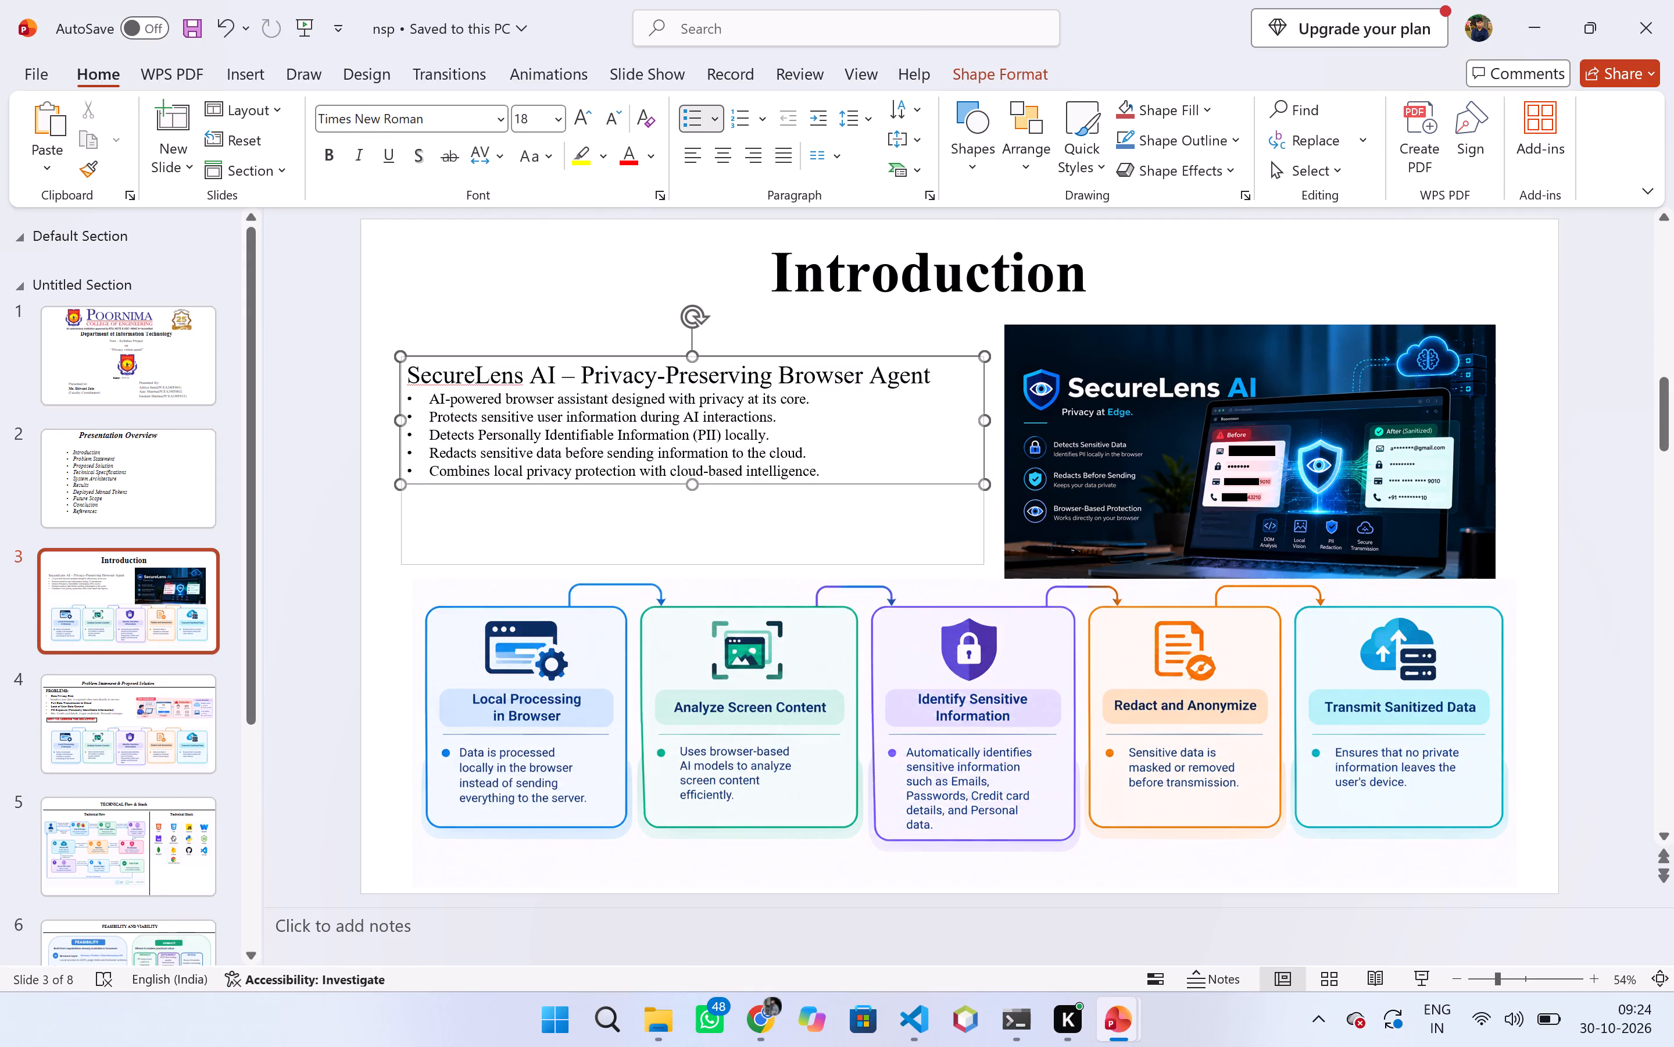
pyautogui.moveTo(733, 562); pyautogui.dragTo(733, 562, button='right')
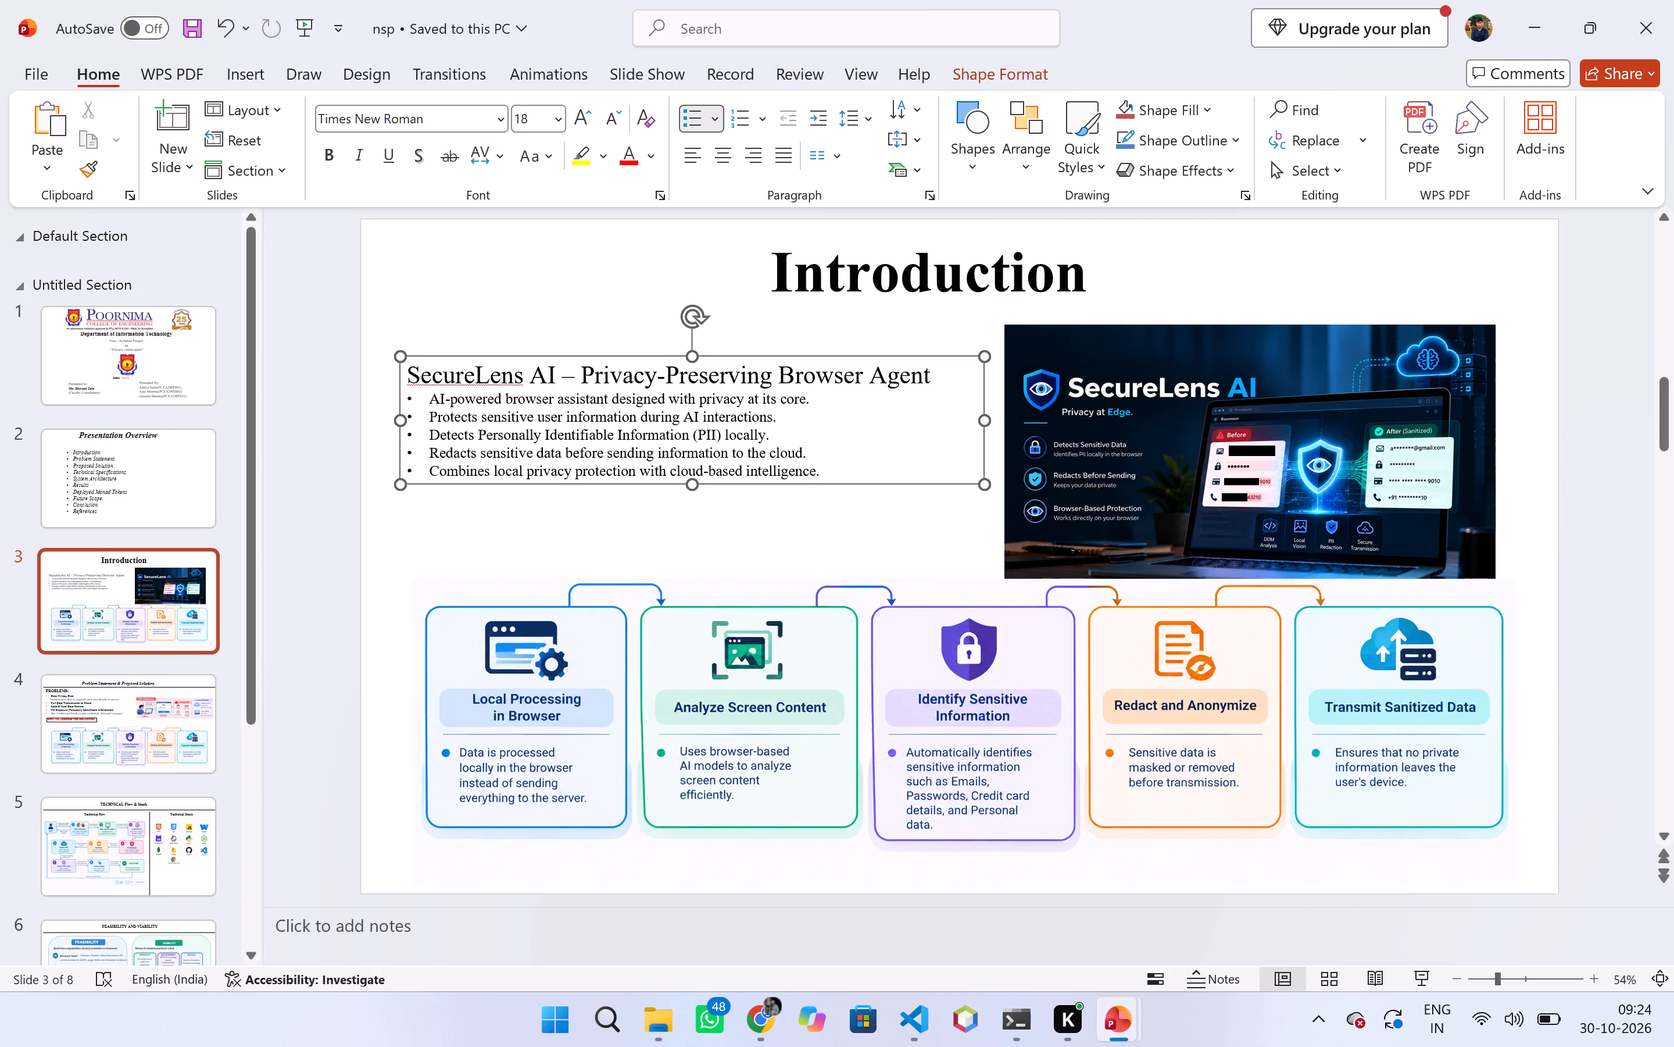
# Set the font size of the five bullet lines under the SecureLens AI heading on slide 3 to 24.
pyautogui.moveTo(855, 468); pyautogui.dragTo(427, 405)
pyautogui.click(600, 334)
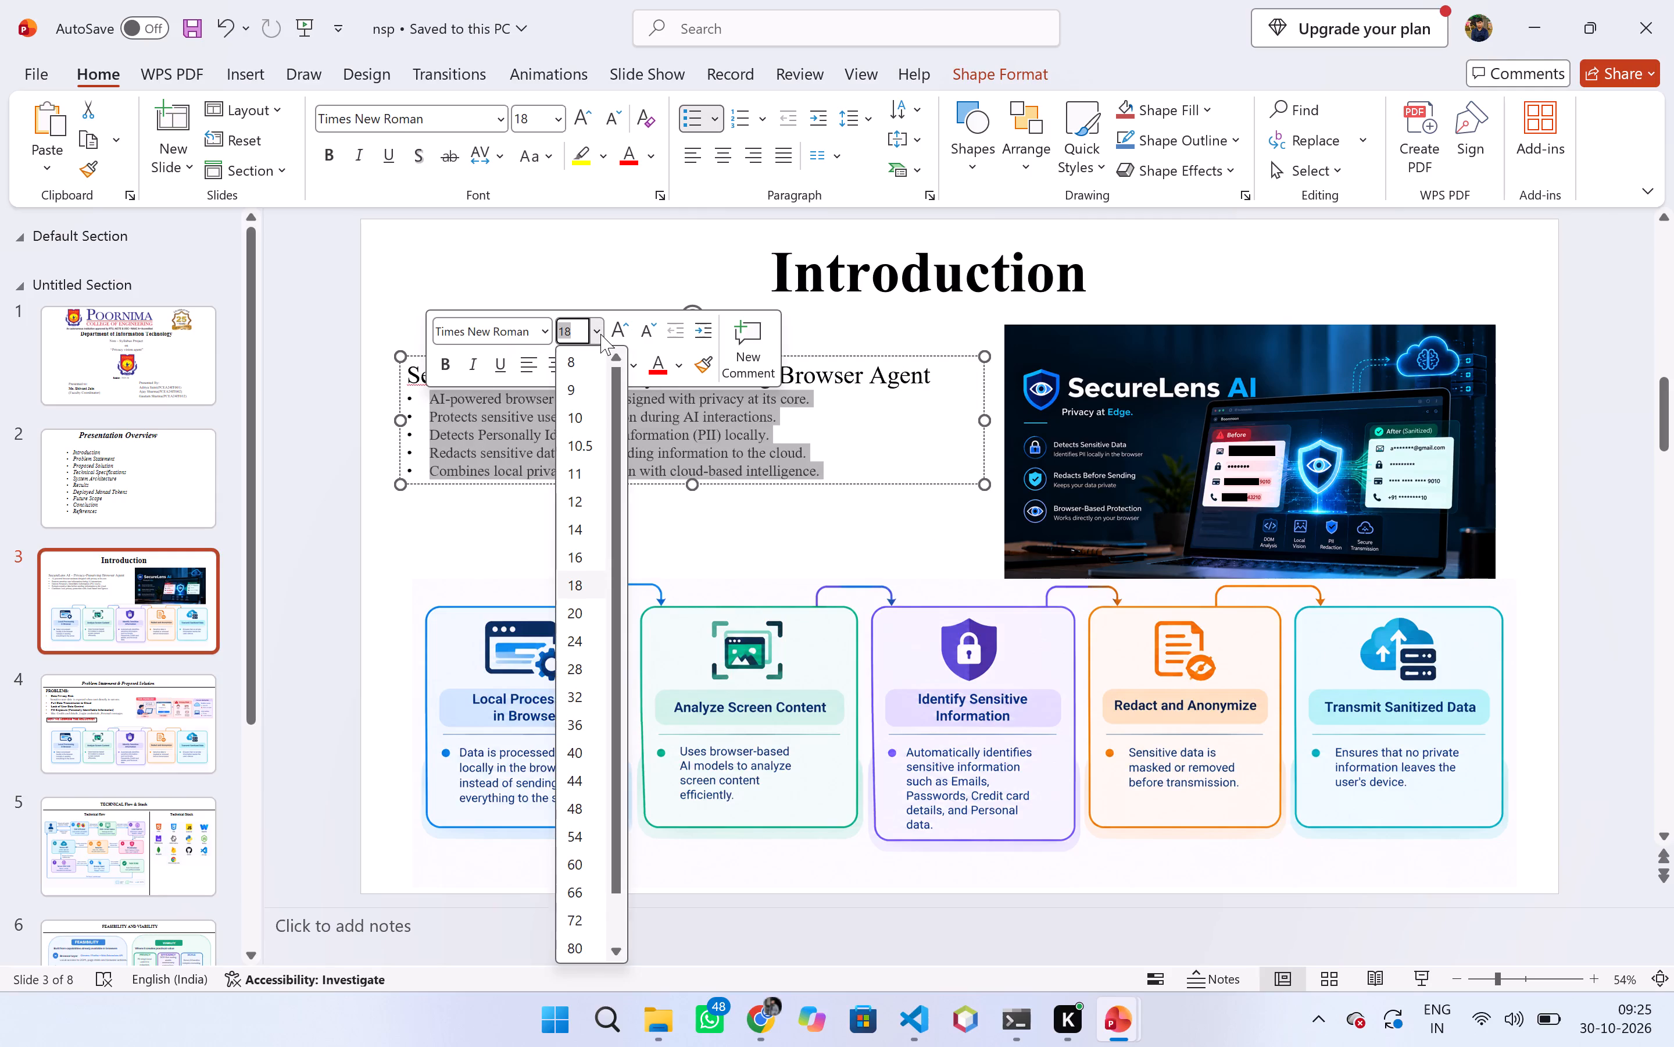
pyautogui.press('Down')
pyautogui.press('Down')
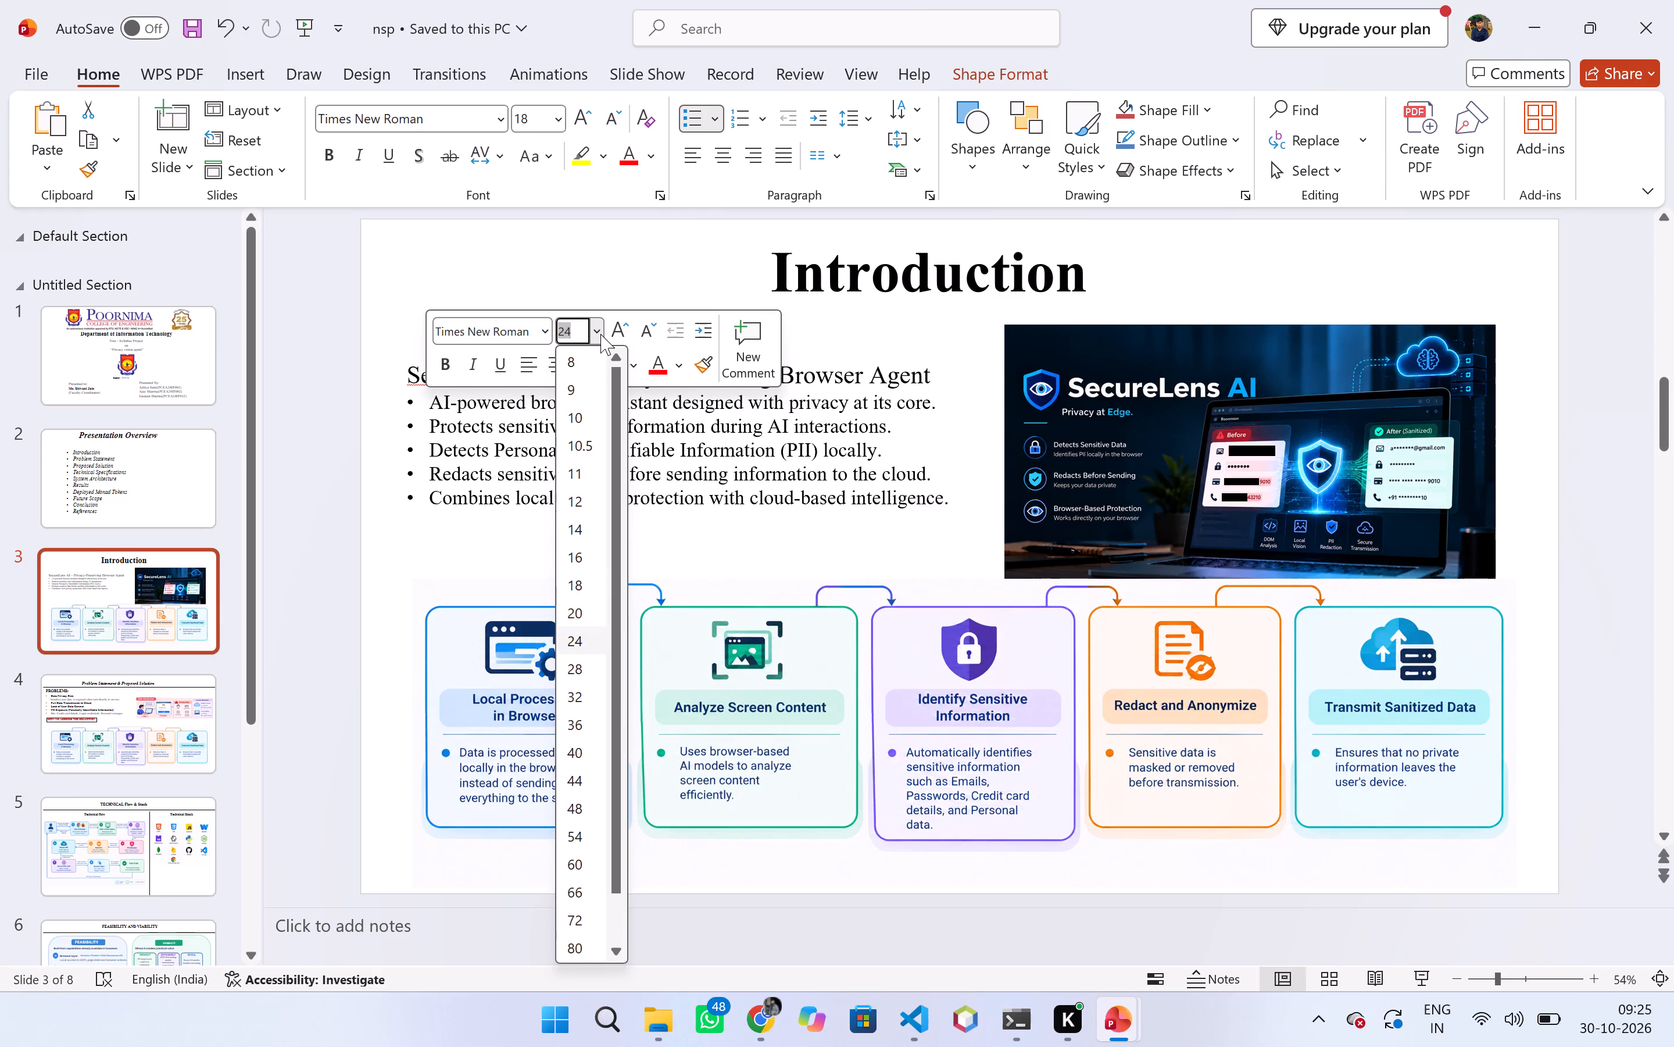
pyautogui.press('Down')
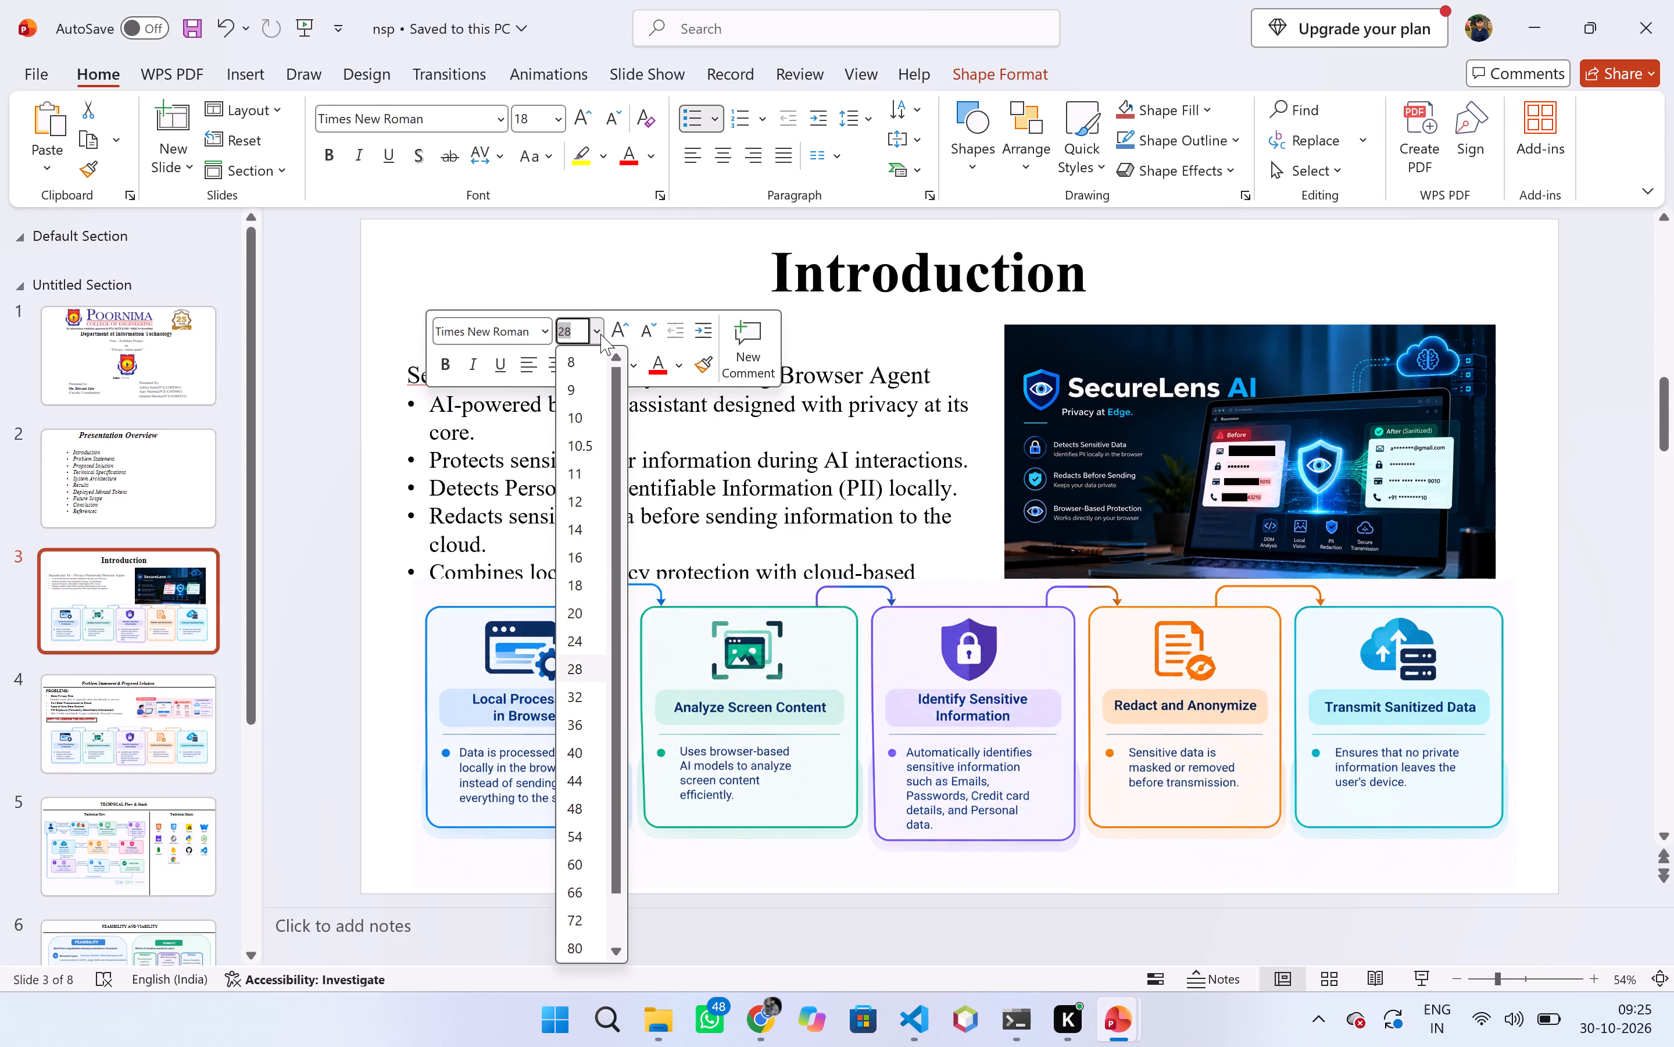
pyautogui.press('Up')
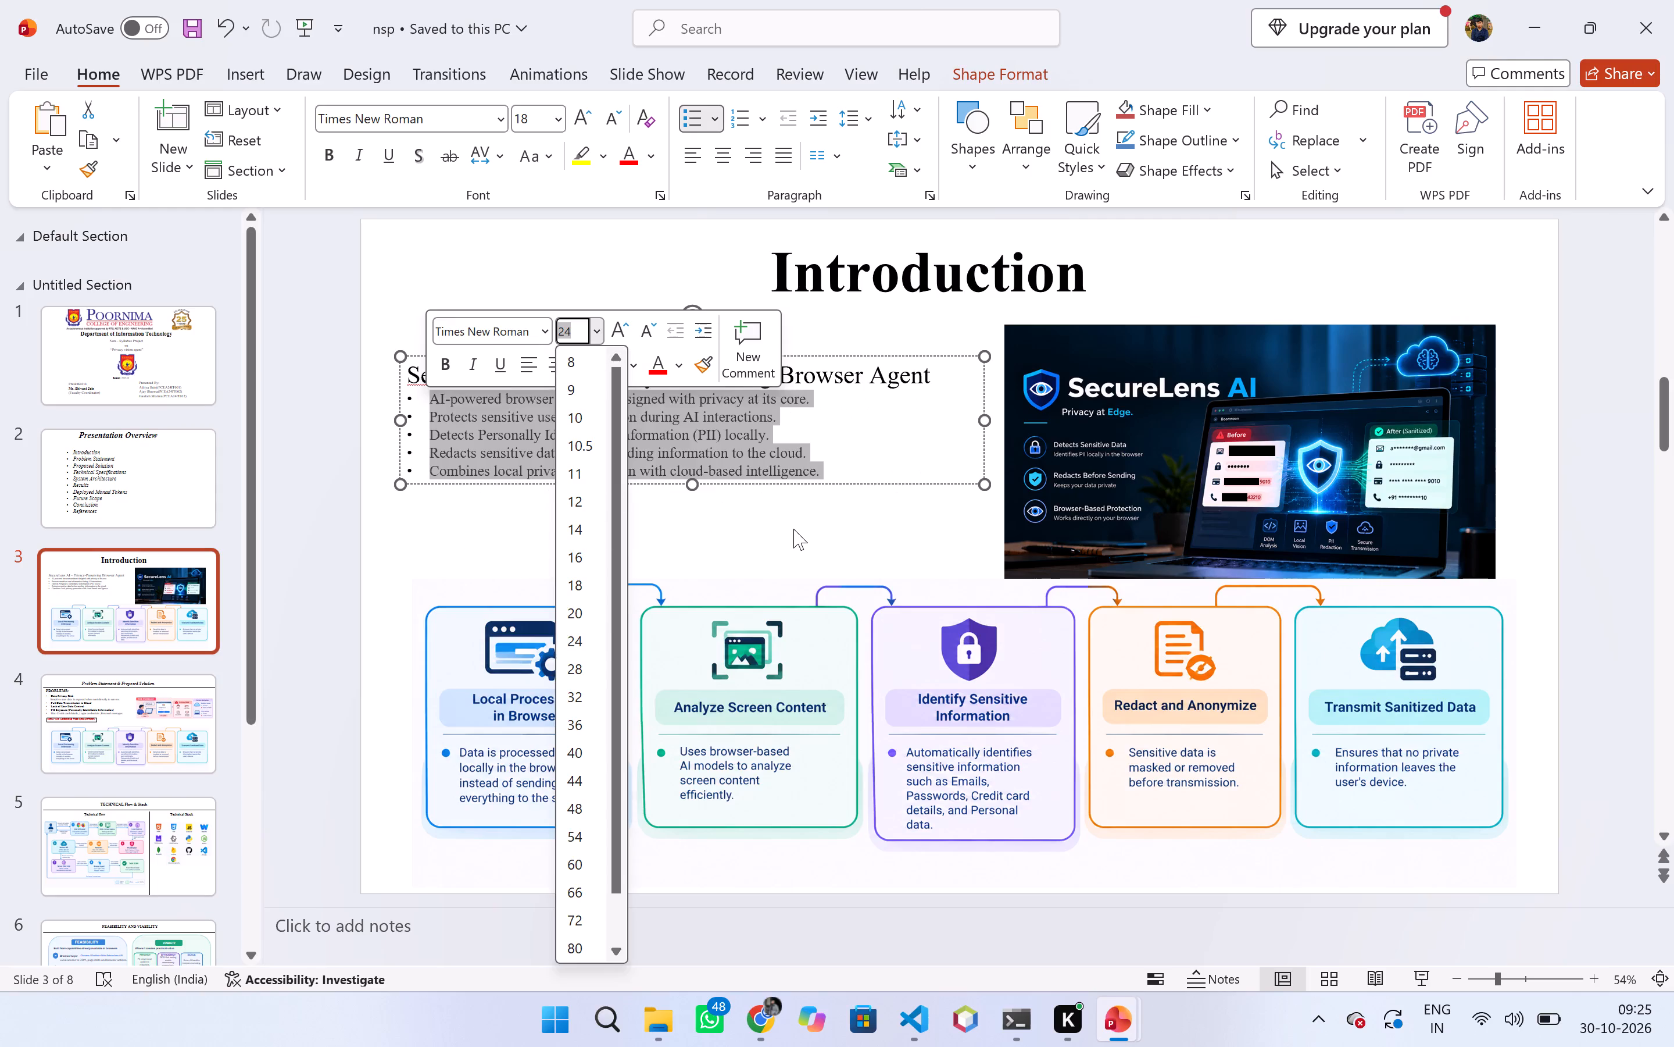
pyautogui.click(793, 529)
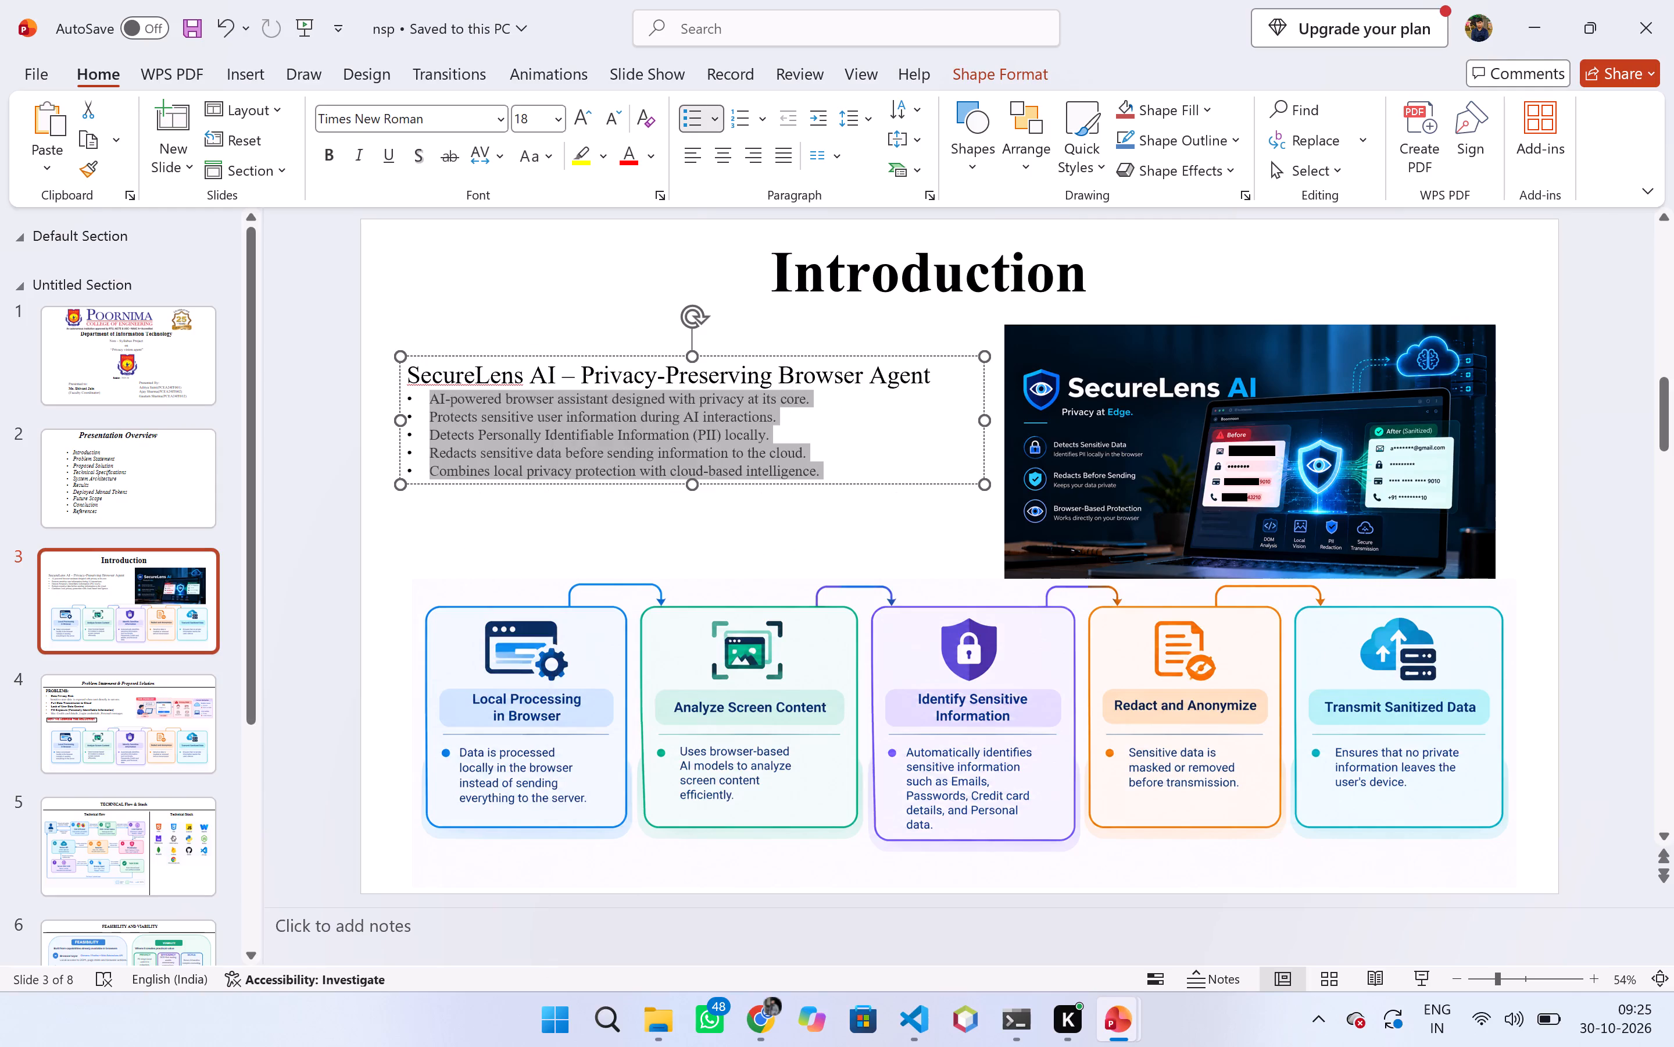
pyautogui.click(565, 117)
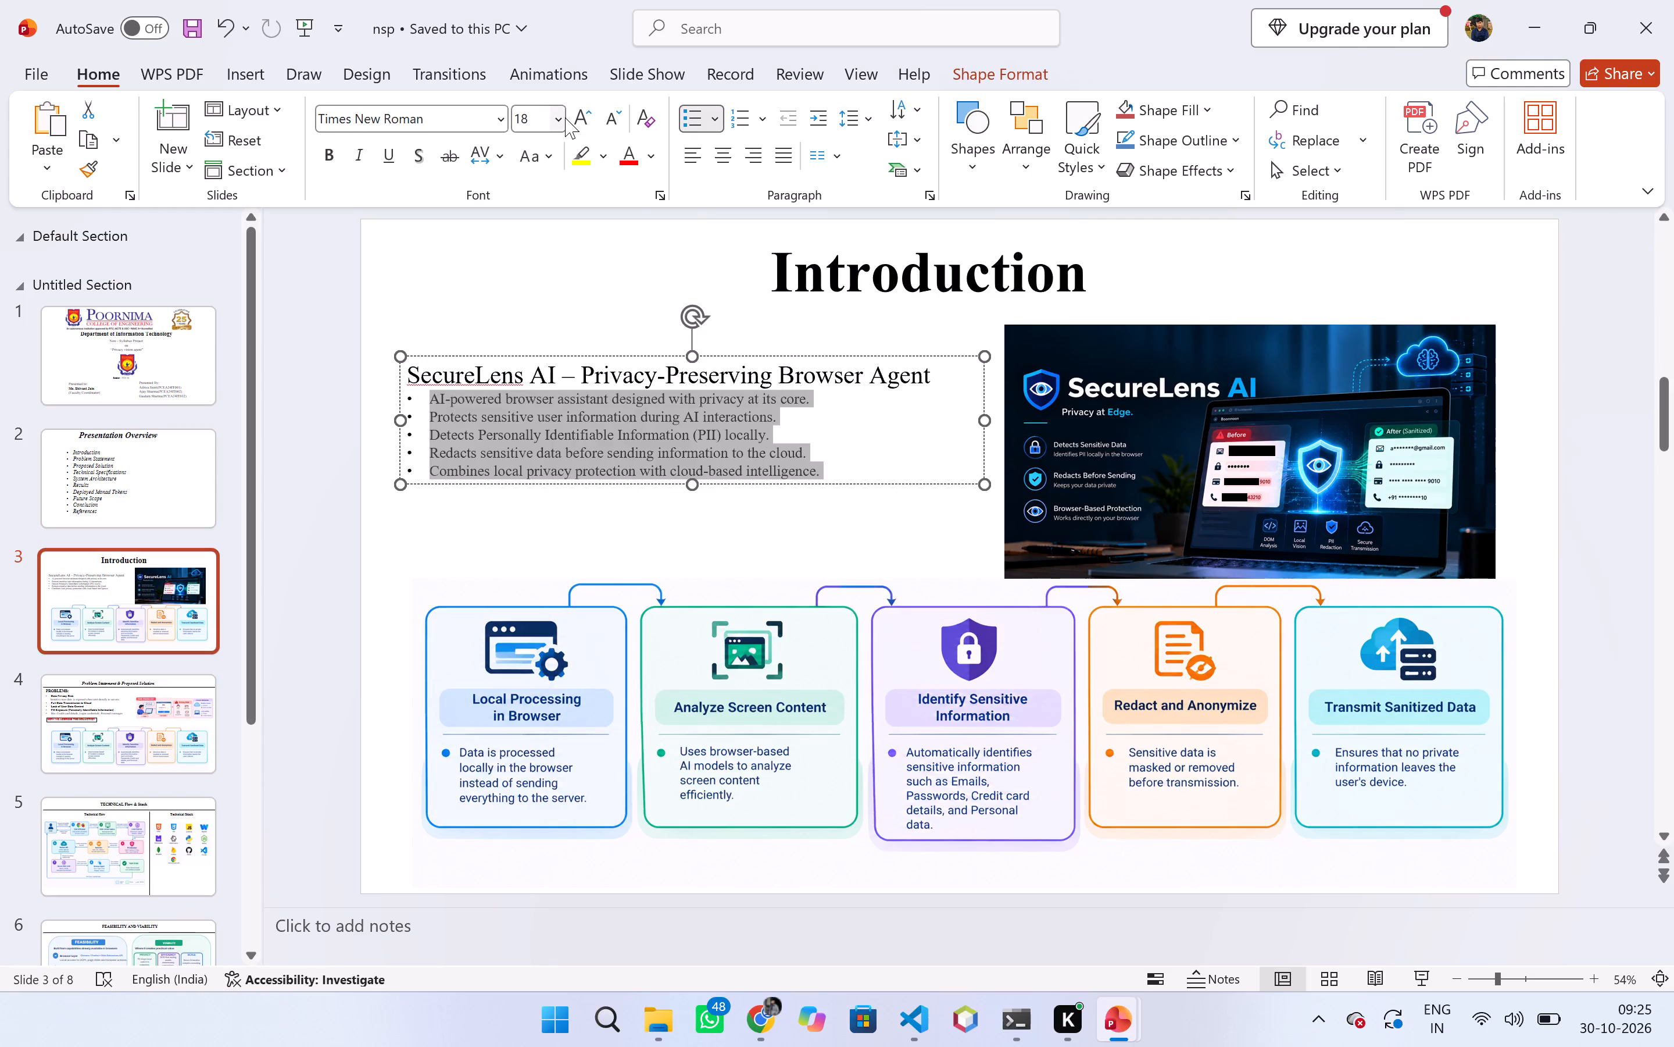
pyautogui.click(560, 119)
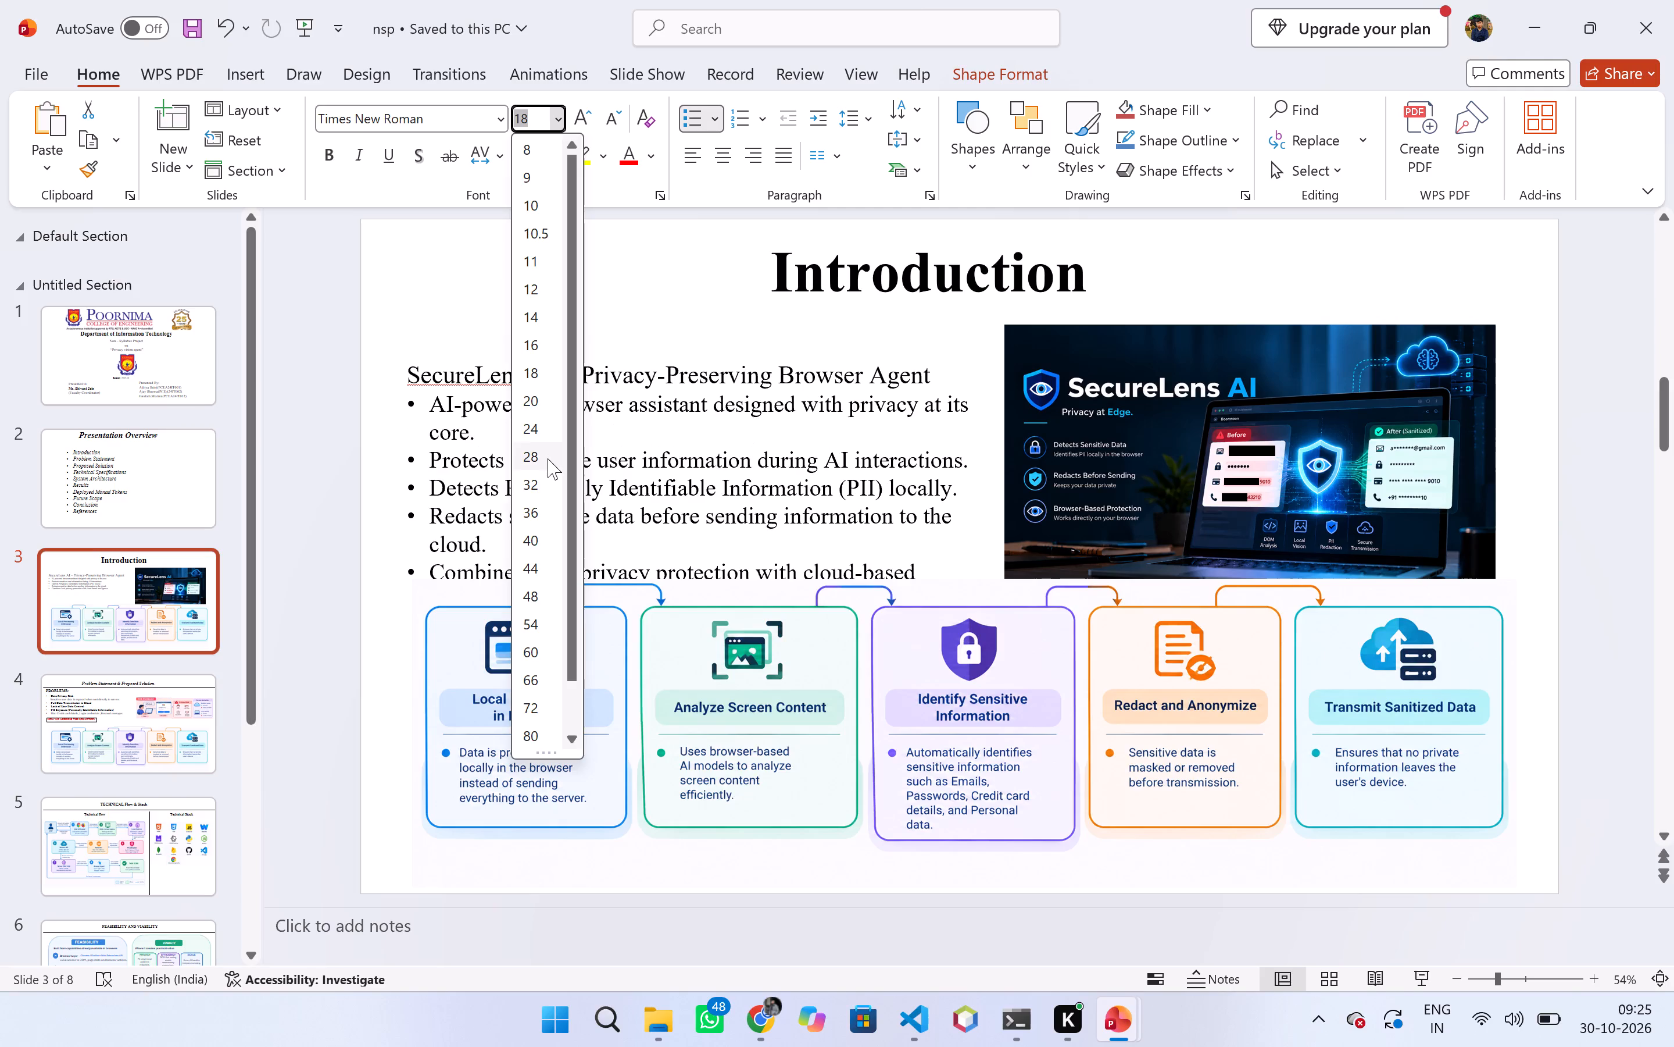
pyautogui.click(540, 432)
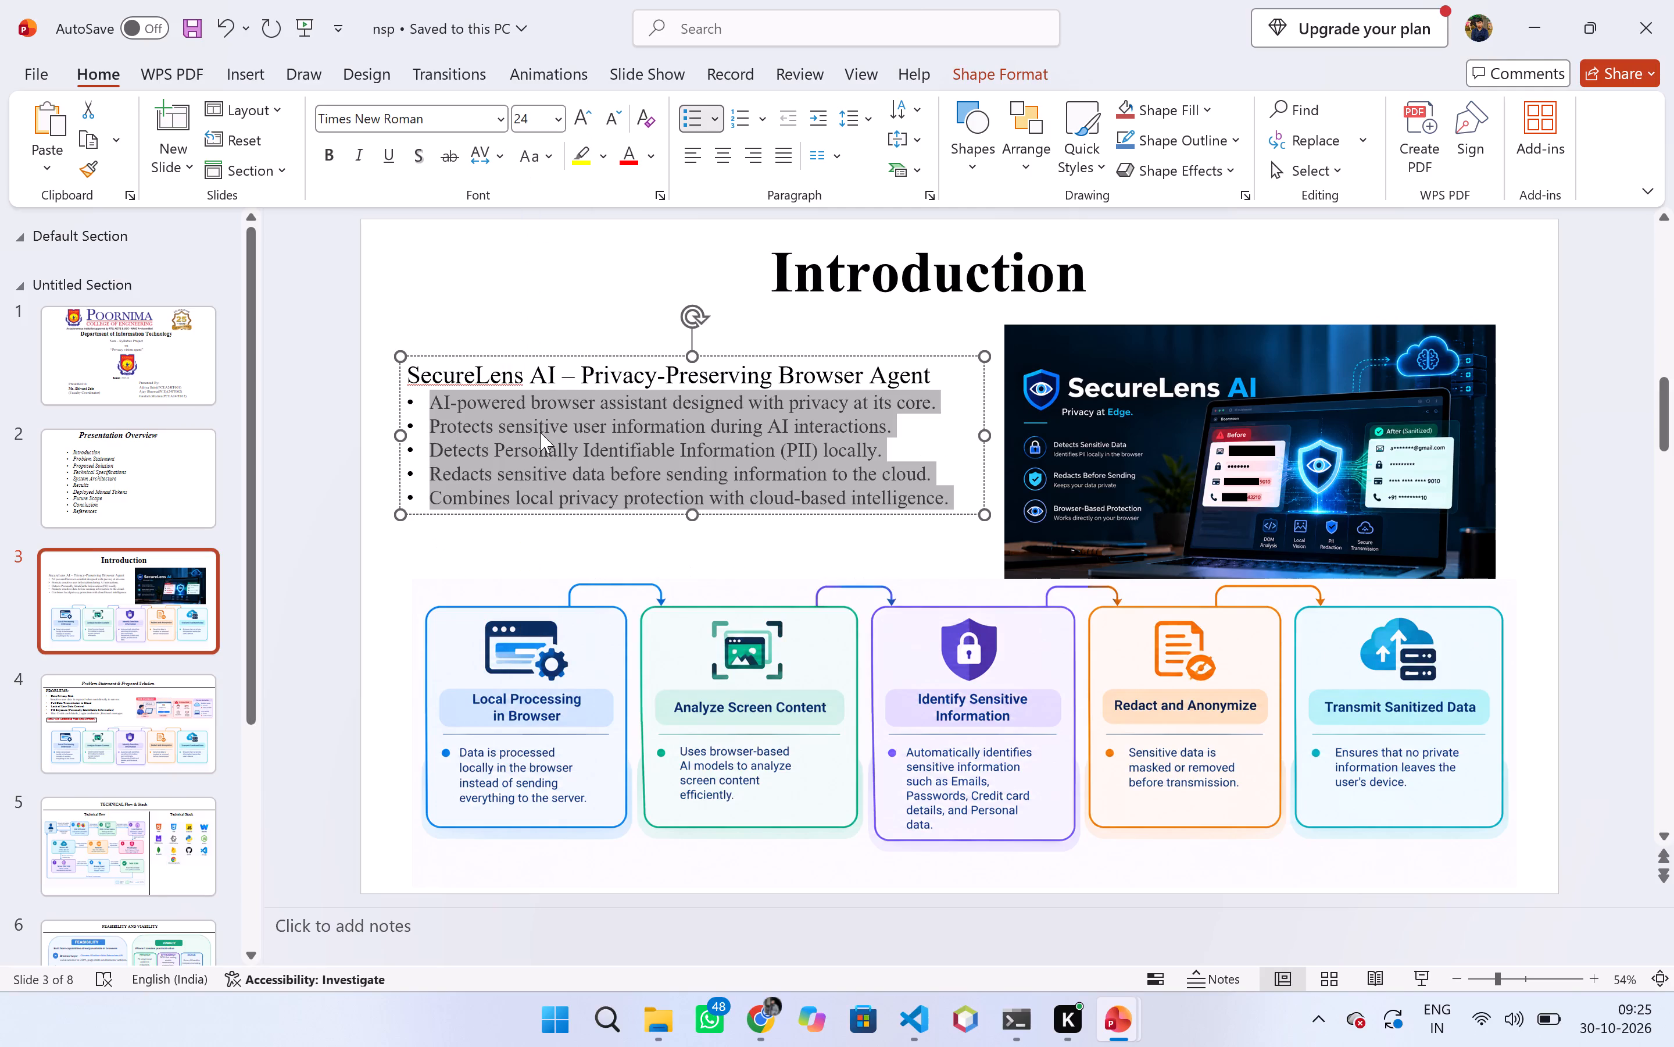
pyautogui.click(567, 544)
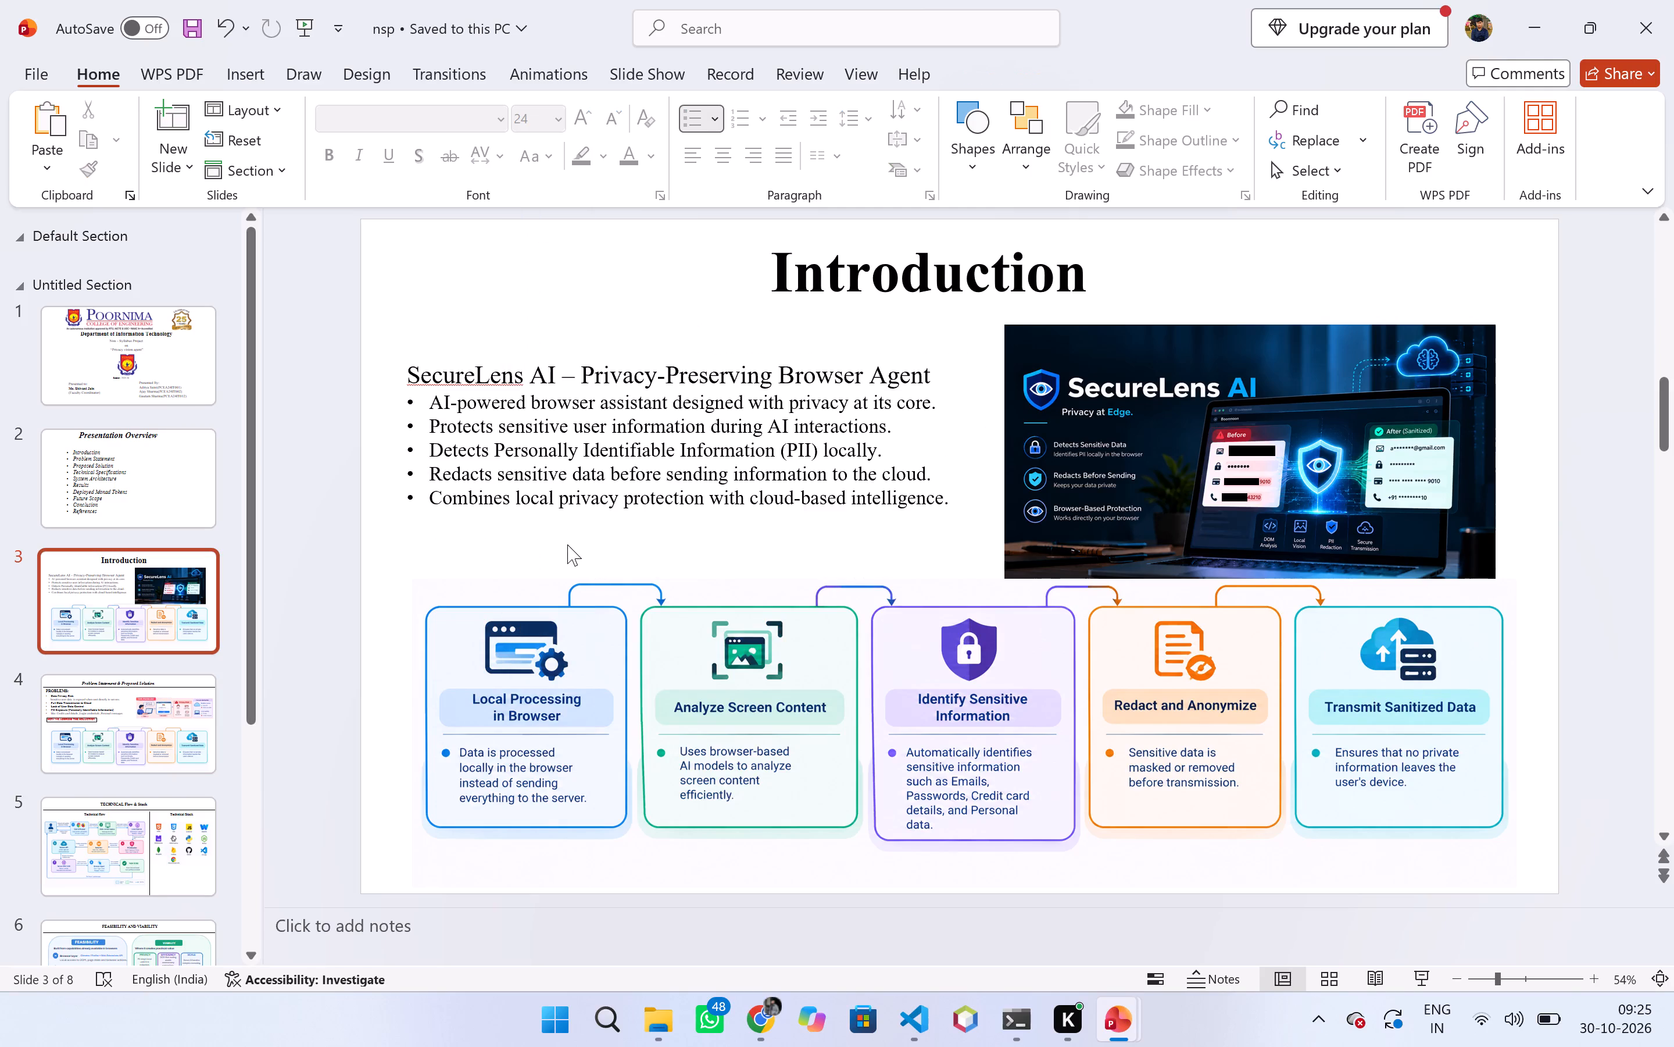
# Insert a blank line between the "SecureLens AI – Privacy-Preserving Browser Agent" heading and its bullet list.
pyautogui.click(936, 376)
pyautogui.press('Return')
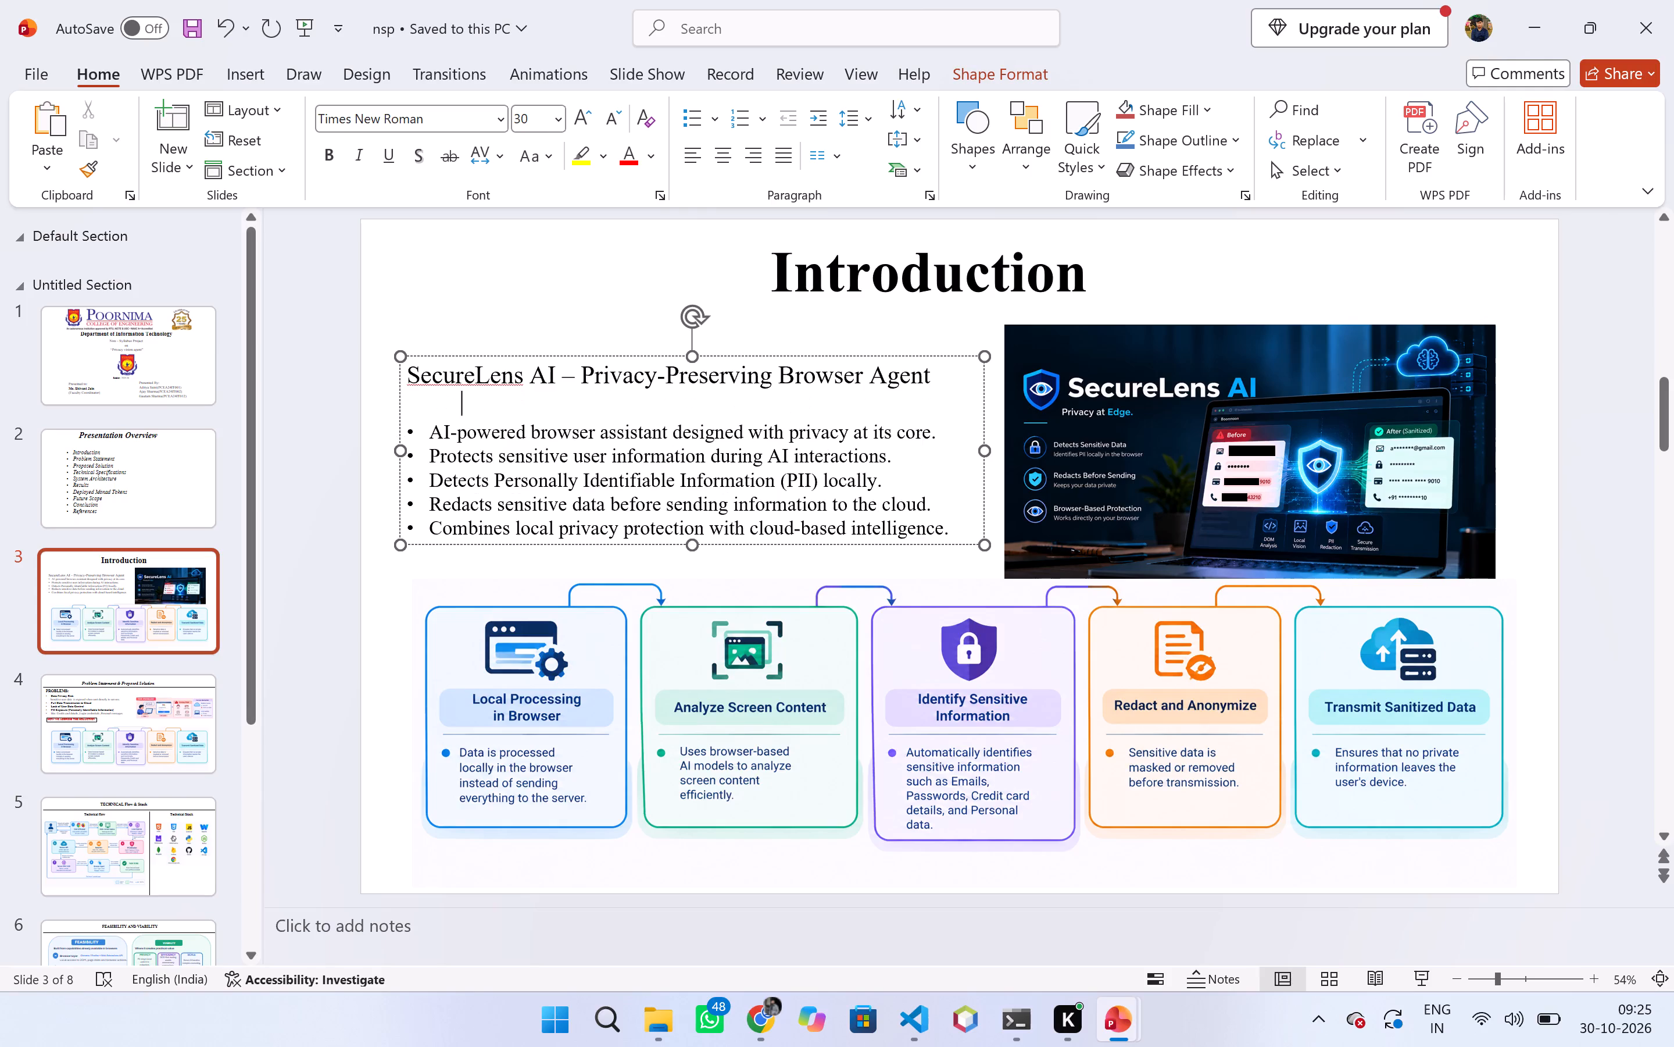
pyautogui.click(548, 296)
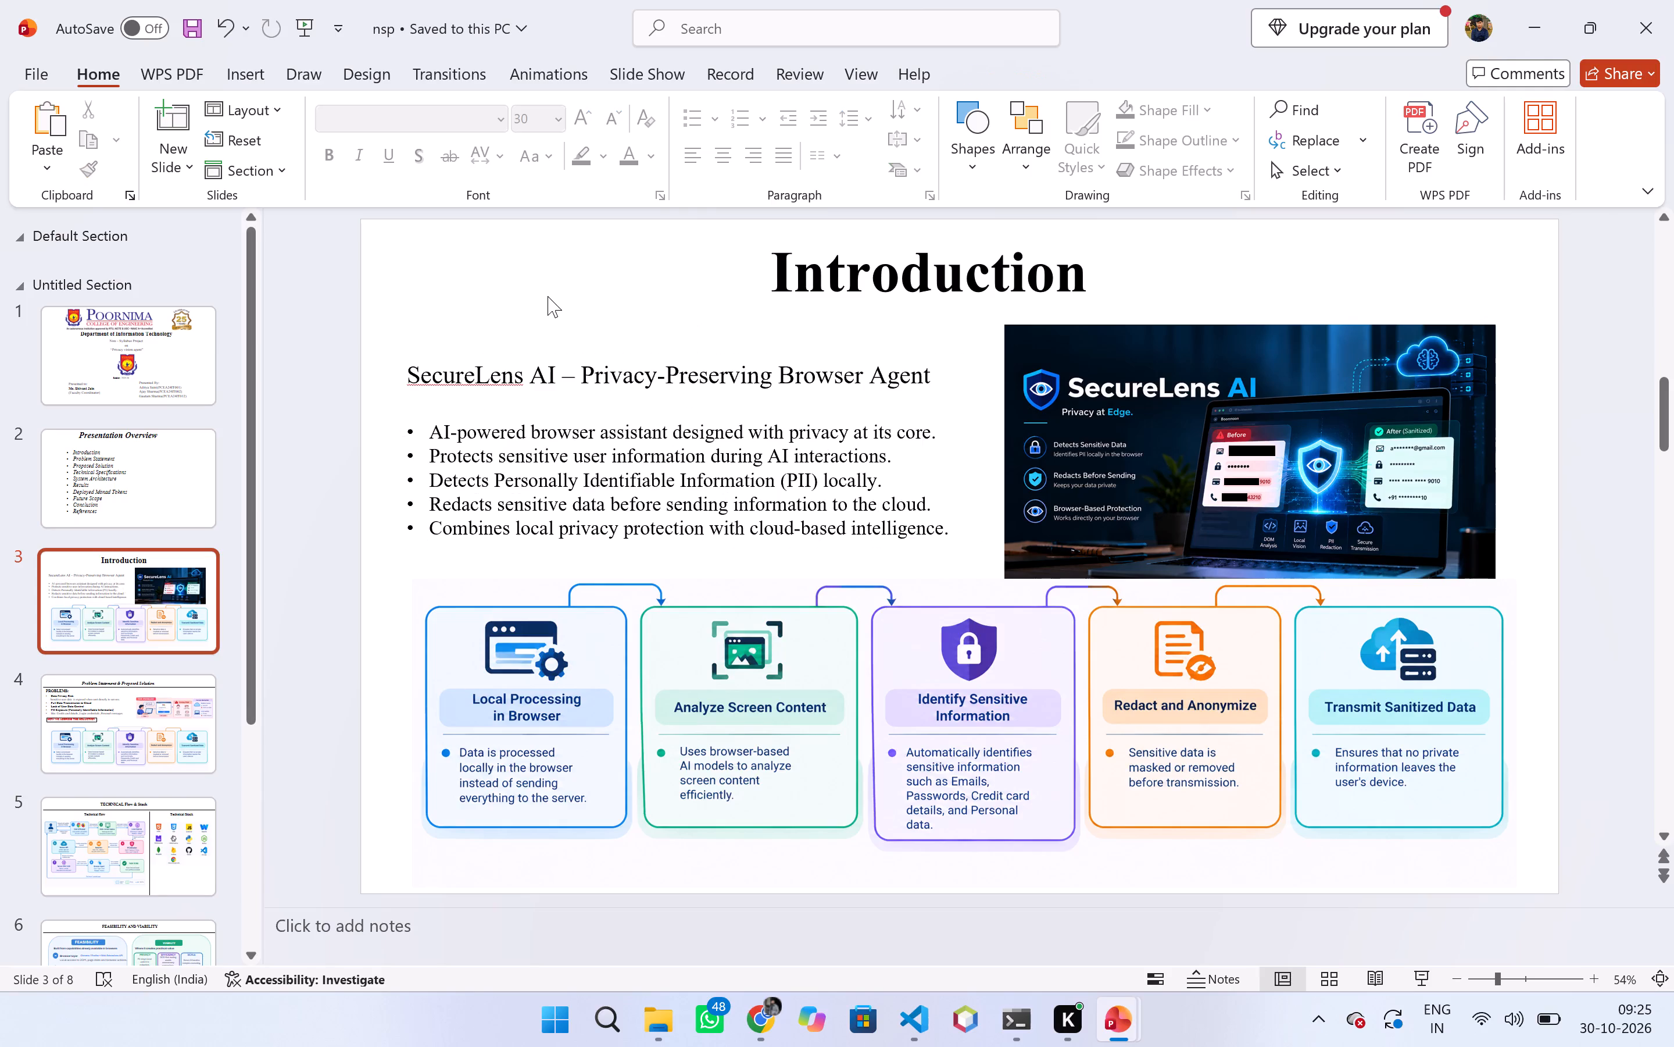
# Move the SecureLens AI text box up toward the Introduction title and sideways until it sits beside the SecureLens AI picture.
pyautogui.click(786, 308)
pyautogui.click(767, 375)
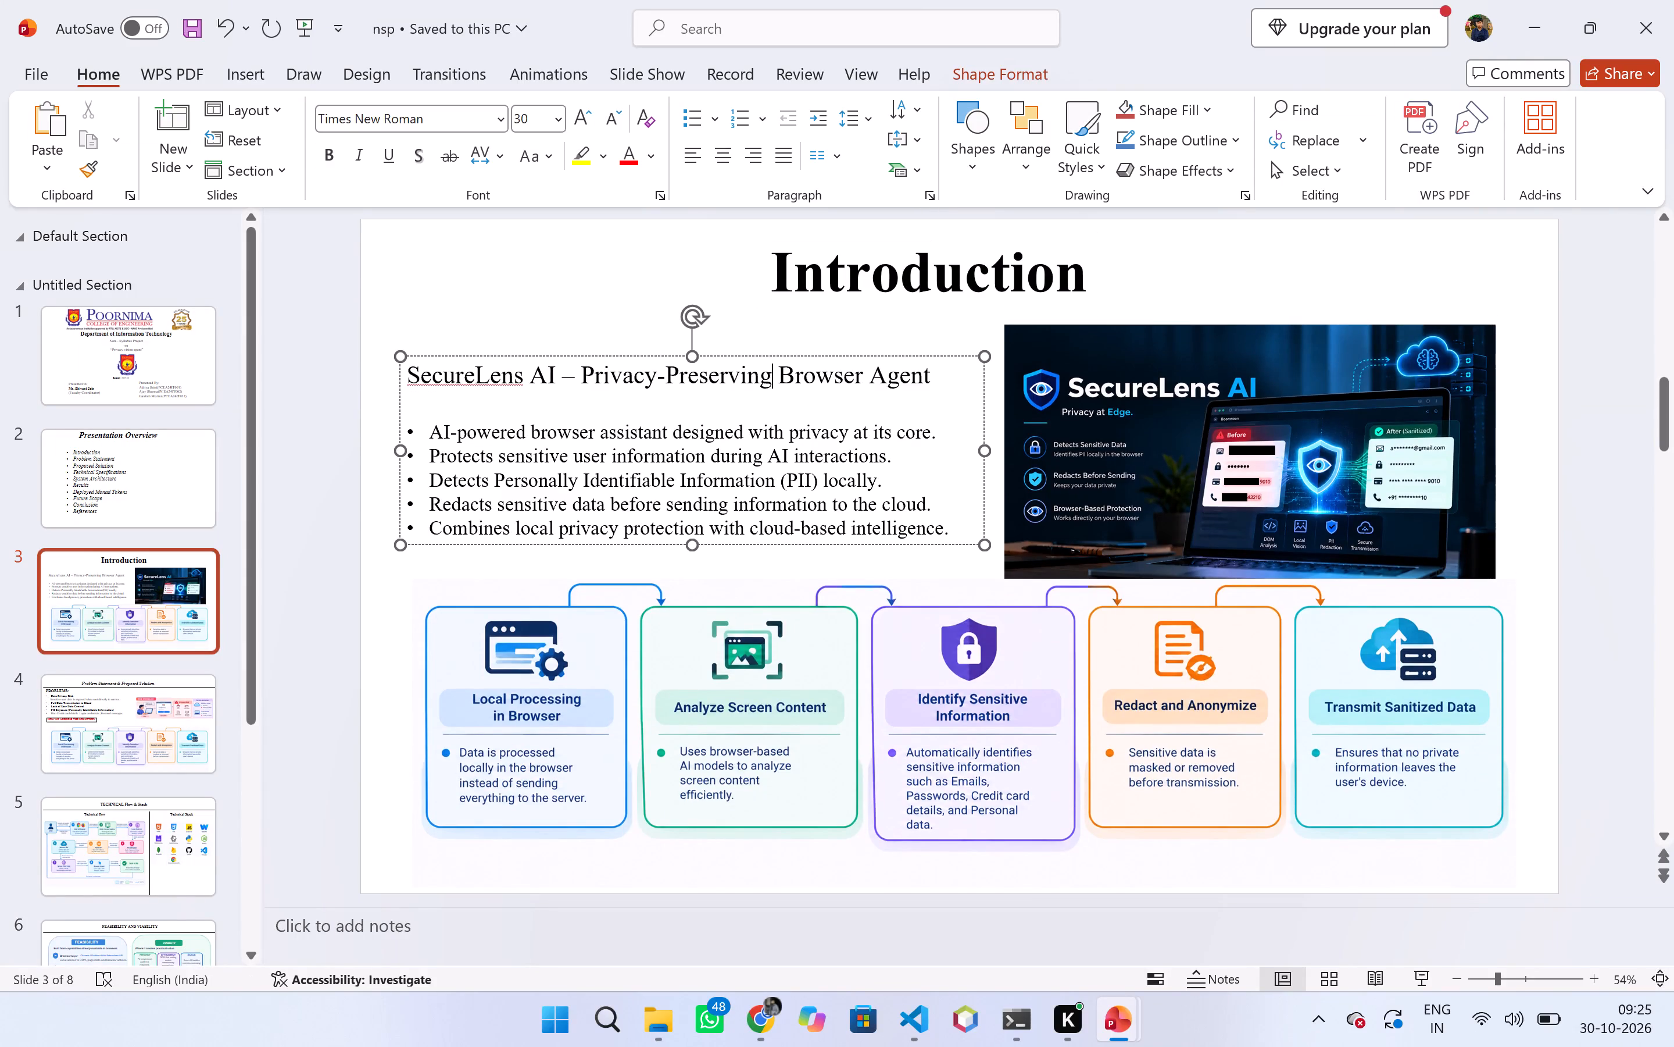
pyautogui.moveTo(787, 352); pyautogui.dragTo(777, 325)
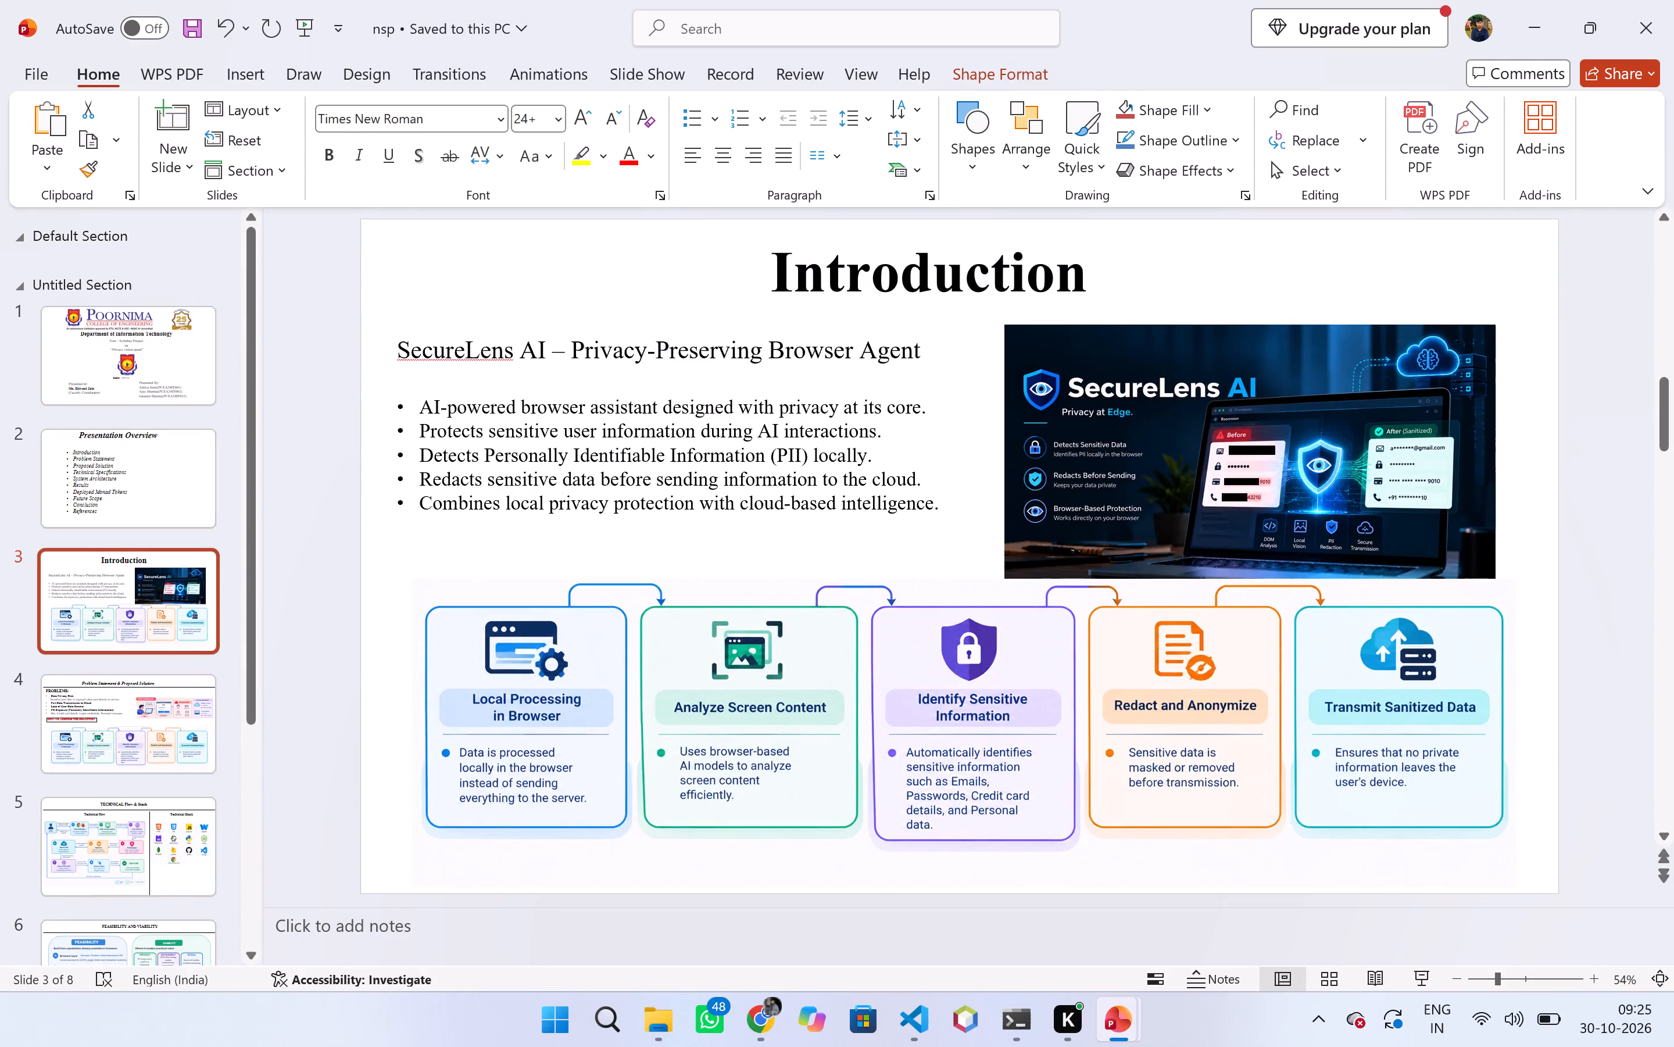
pyautogui.moveTo(777, 325); pyautogui.dragTo(800, 325)
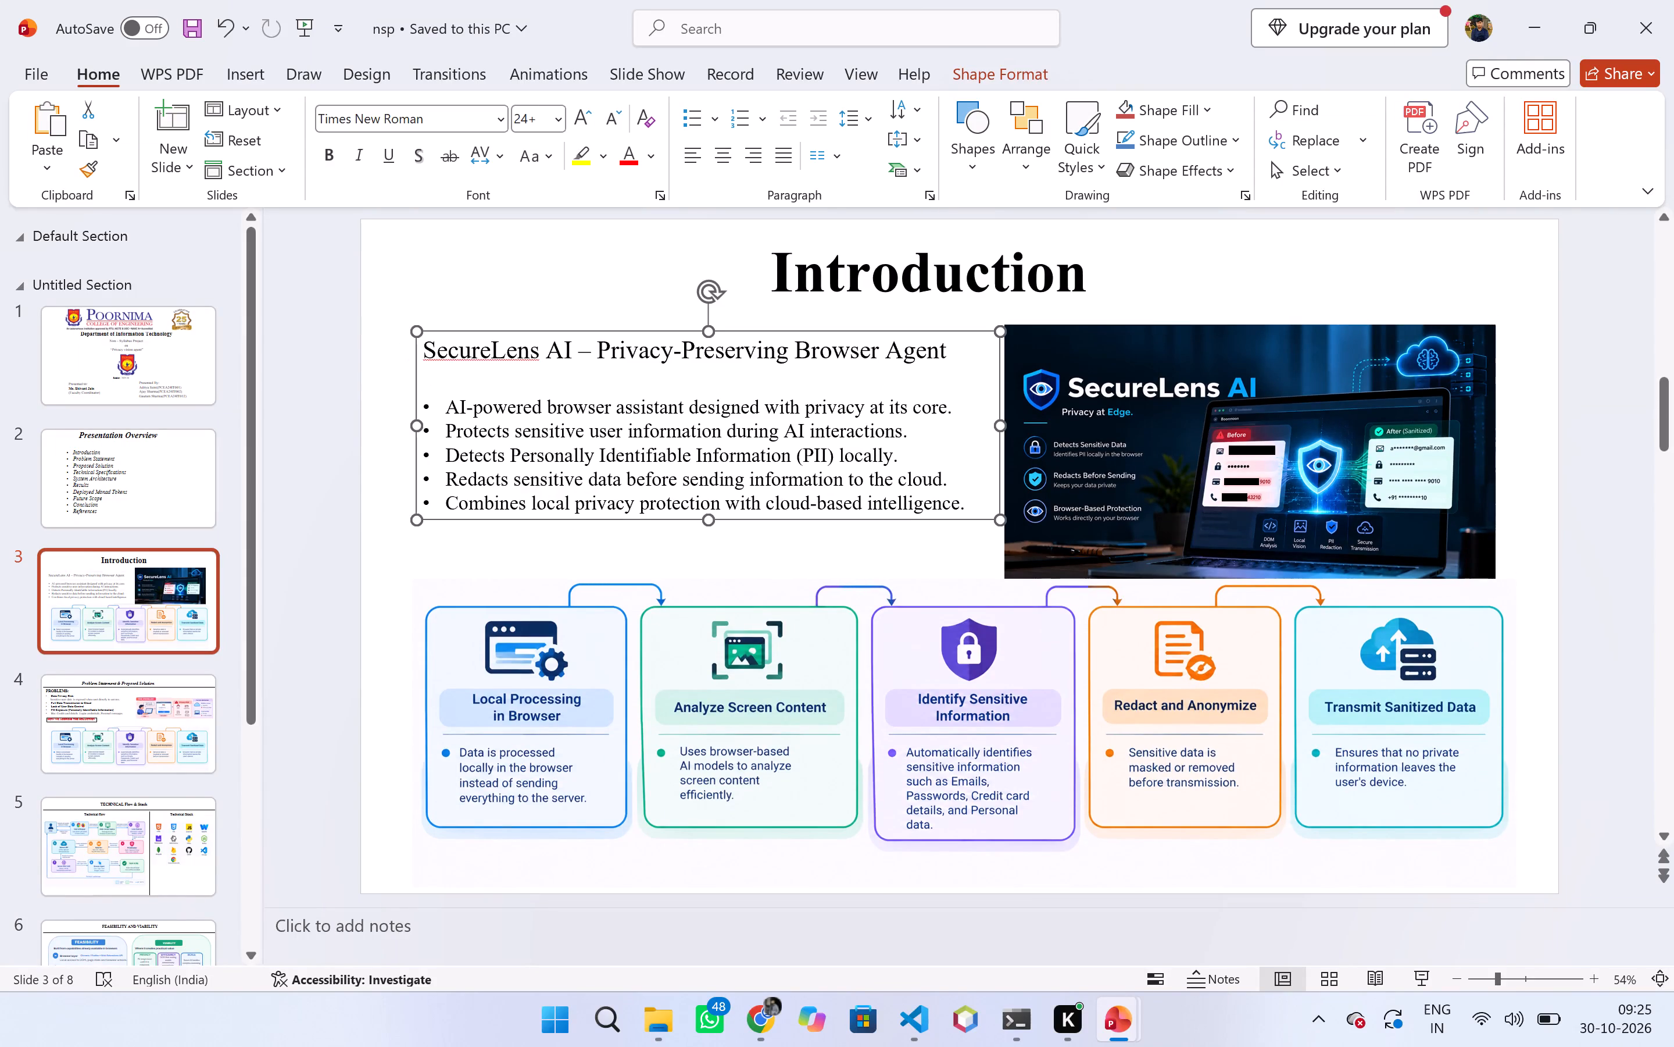
pyautogui.click(591, 294)
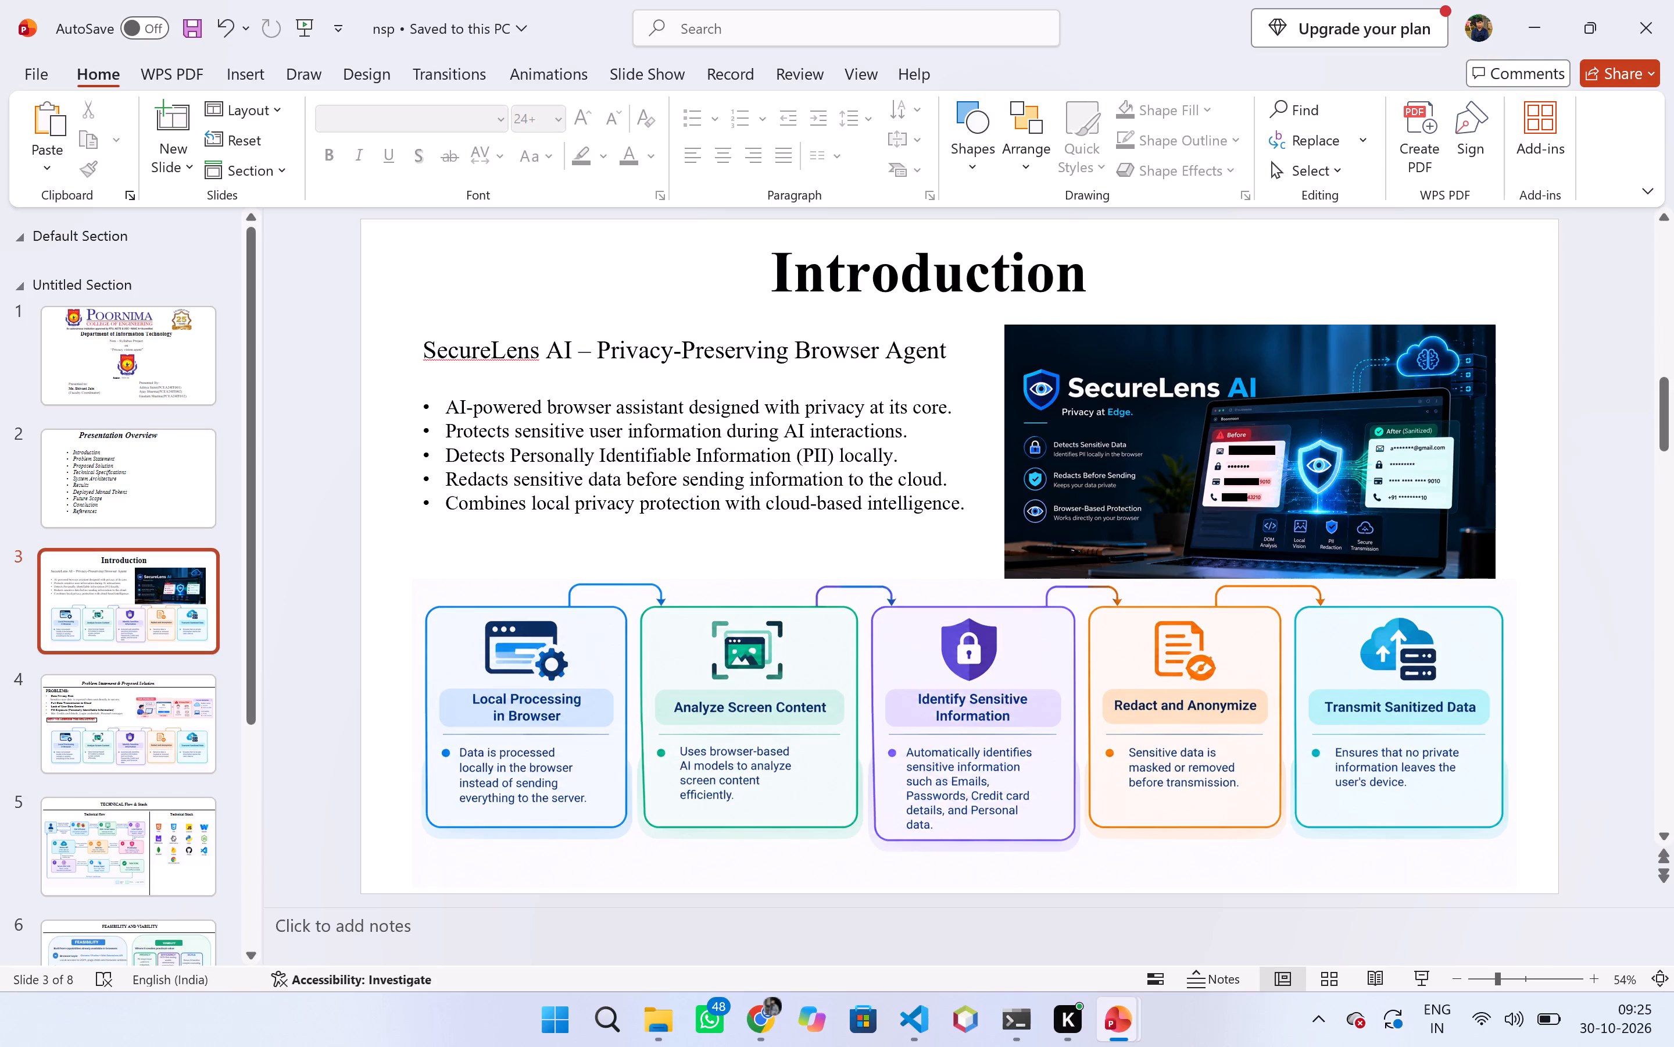
# Delete the bullet "AI-powered browser assistant designed with privacy at its core.", keeping one blank line under the heading.
pyautogui.click(948, 405)
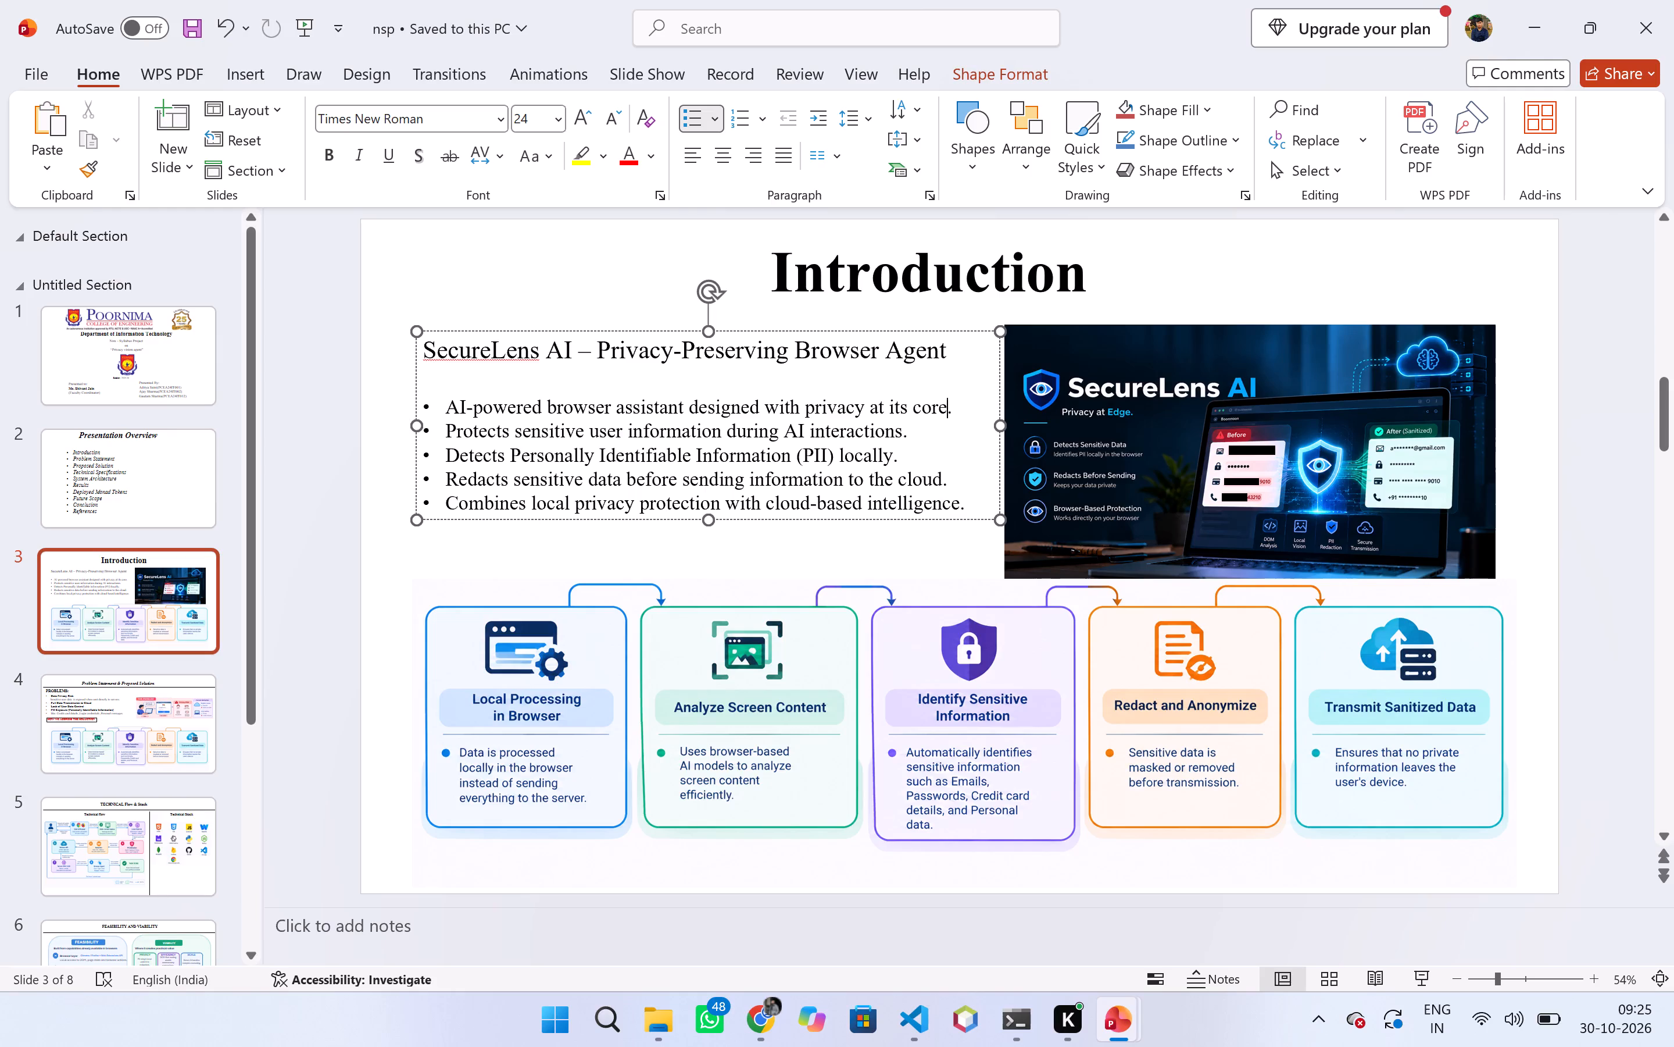
pyautogui.hotkey('ctrl', 'BackSpace')
pyautogui.hotkey('ctrl', 'BackSpace')
pyautogui.hotkey('ctrl', 'BackSpace')
pyautogui.hotkey('ctrl', 'BackSpace')
pyautogui.hotkey('ctrl', 'BackSpace')
pyautogui.hotkey('ctrl', 'BackSpace')
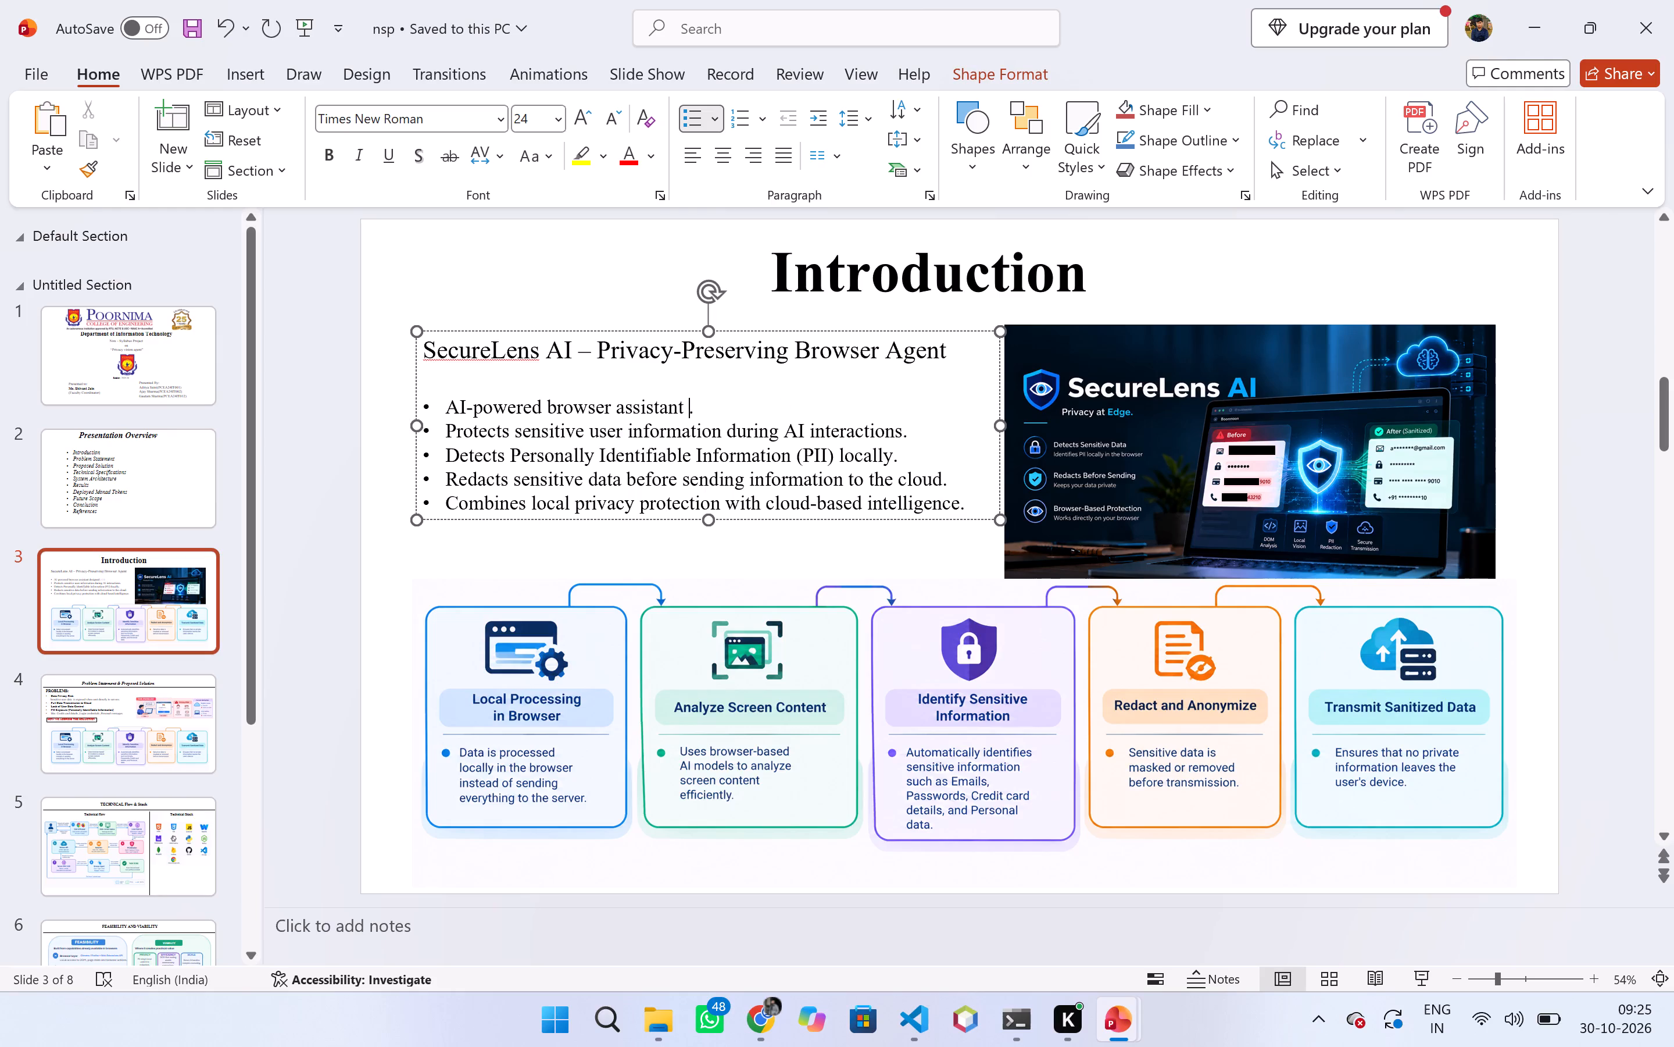
pyautogui.hotkey('ctrl', 'BackSpace')
pyautogui.hotkey('ctrl', 'BackSpace')
pyautogui.hotkey('ctrl', 'BackSpace')
pyautogui.hotkey('ctrl', 'BackSpace')
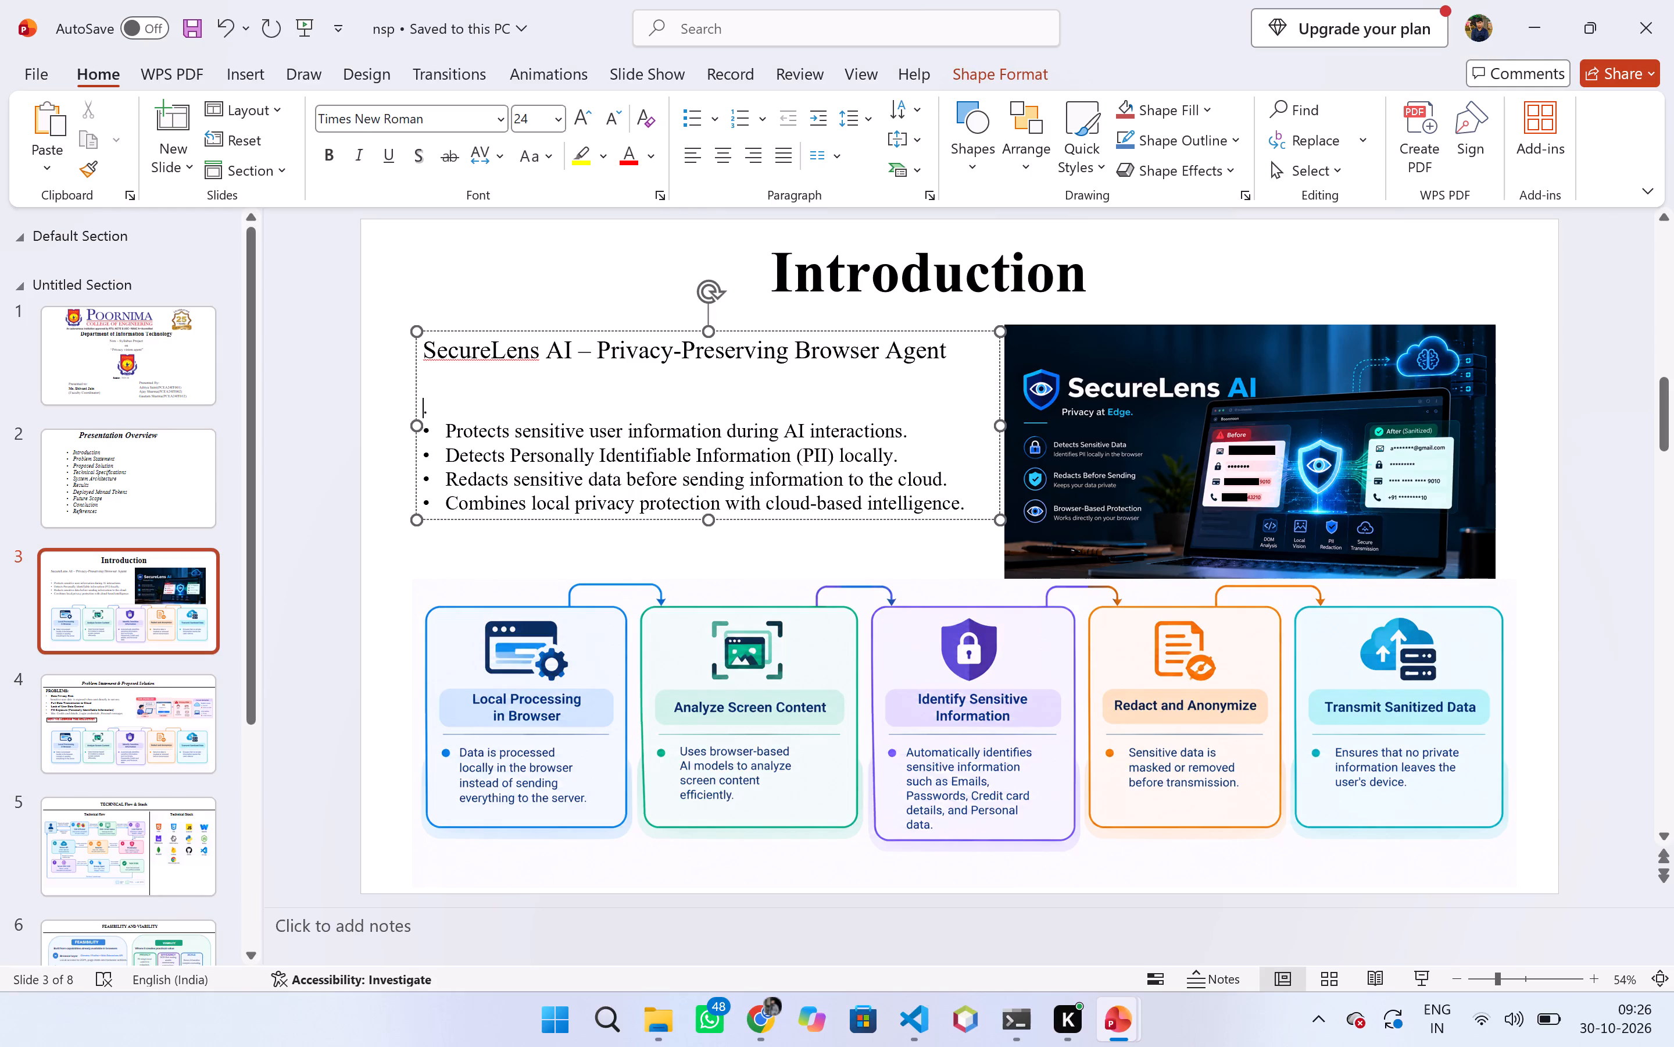
pyautogui.click(441, 411)
pyautogui.press('BackSpace')
pyautogui.press('BackSpace')
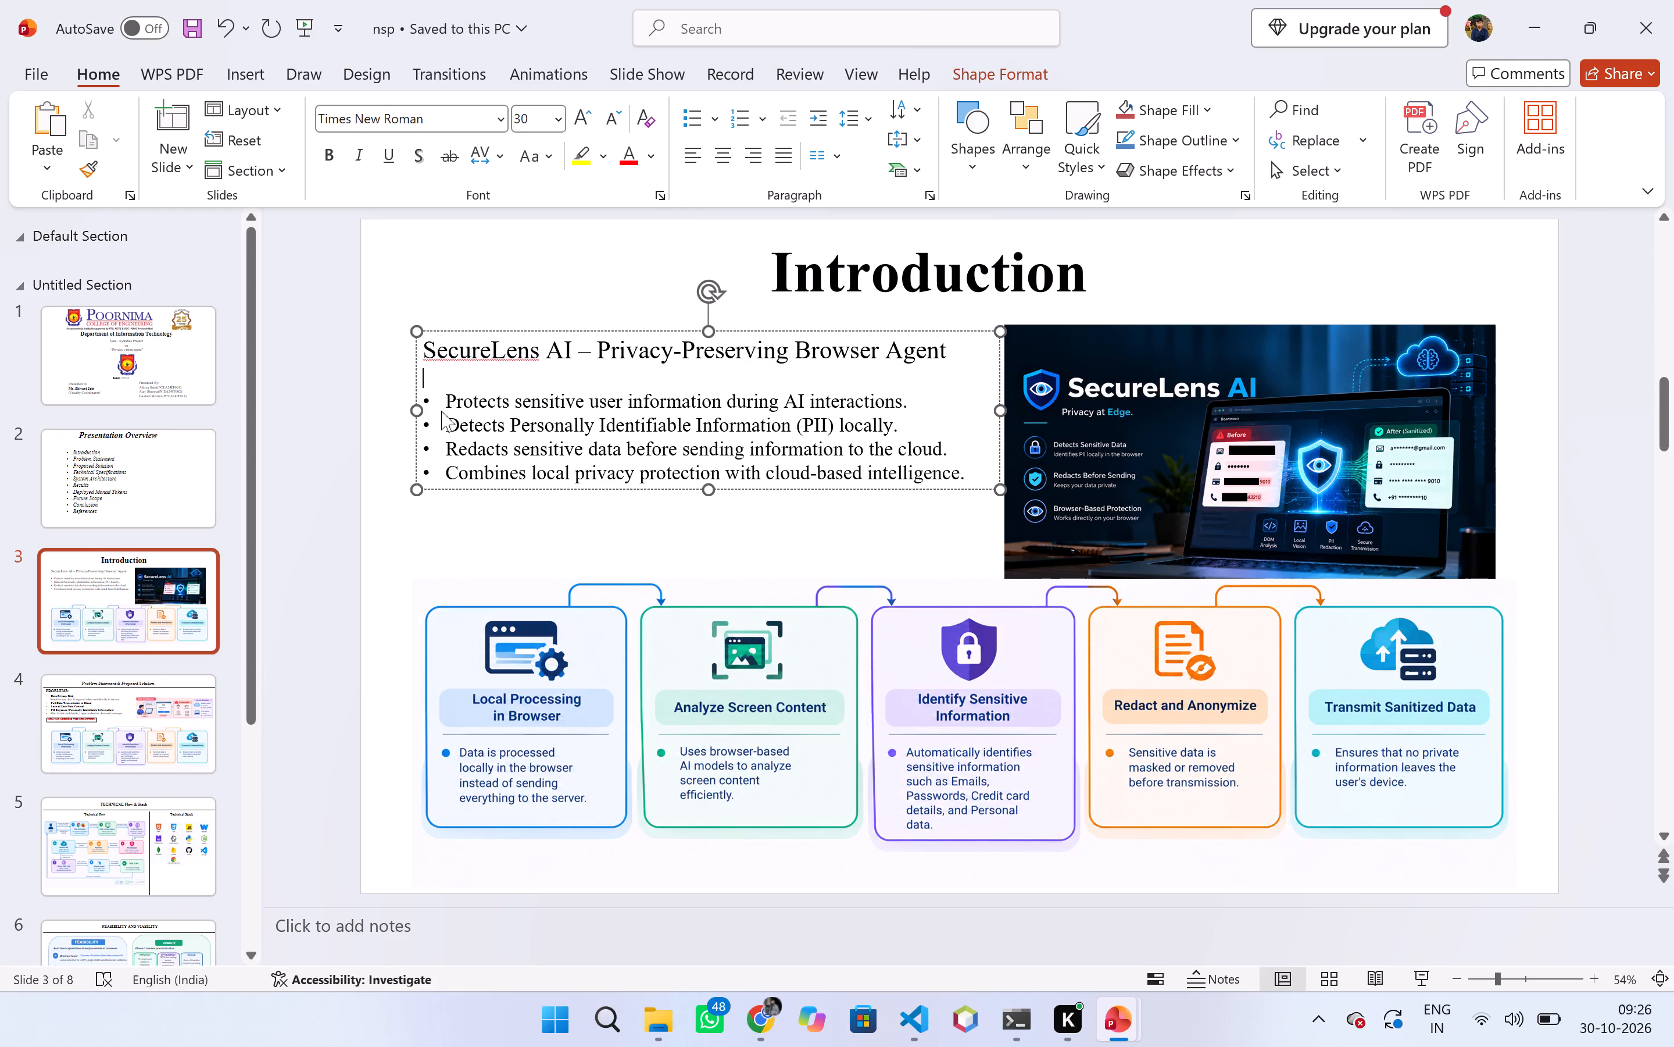
pyautogui.press('BackSpace')
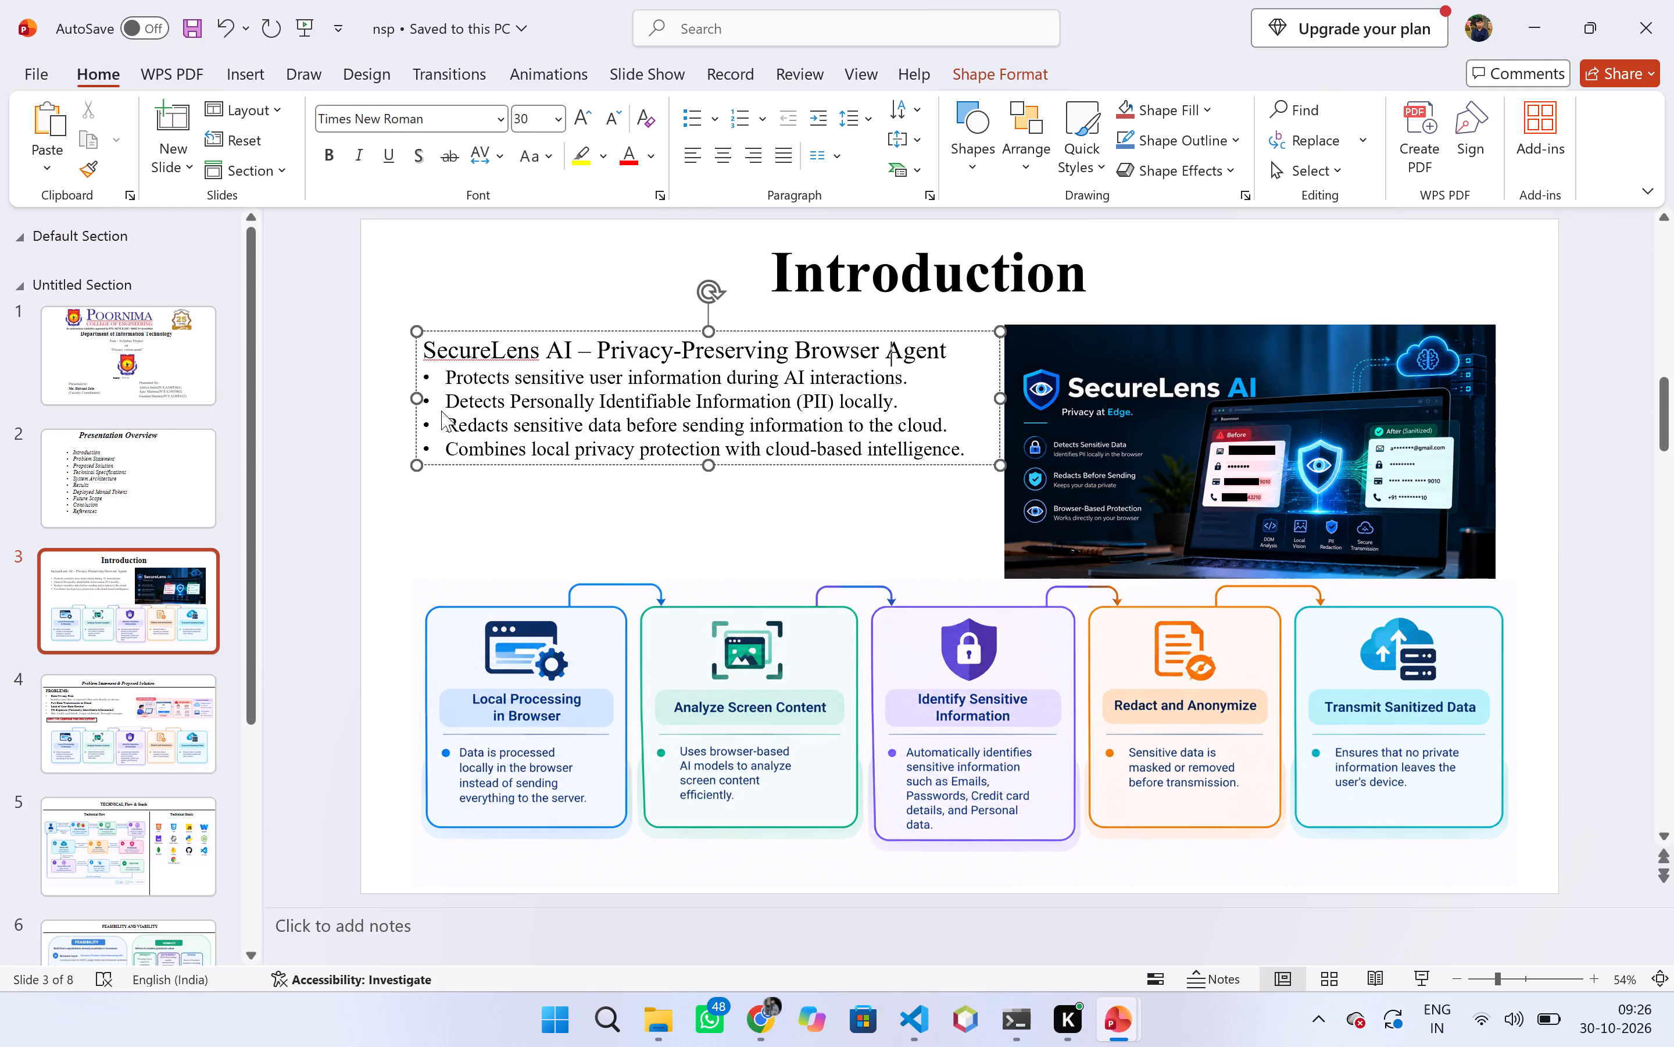
pyautogui.press('Return')
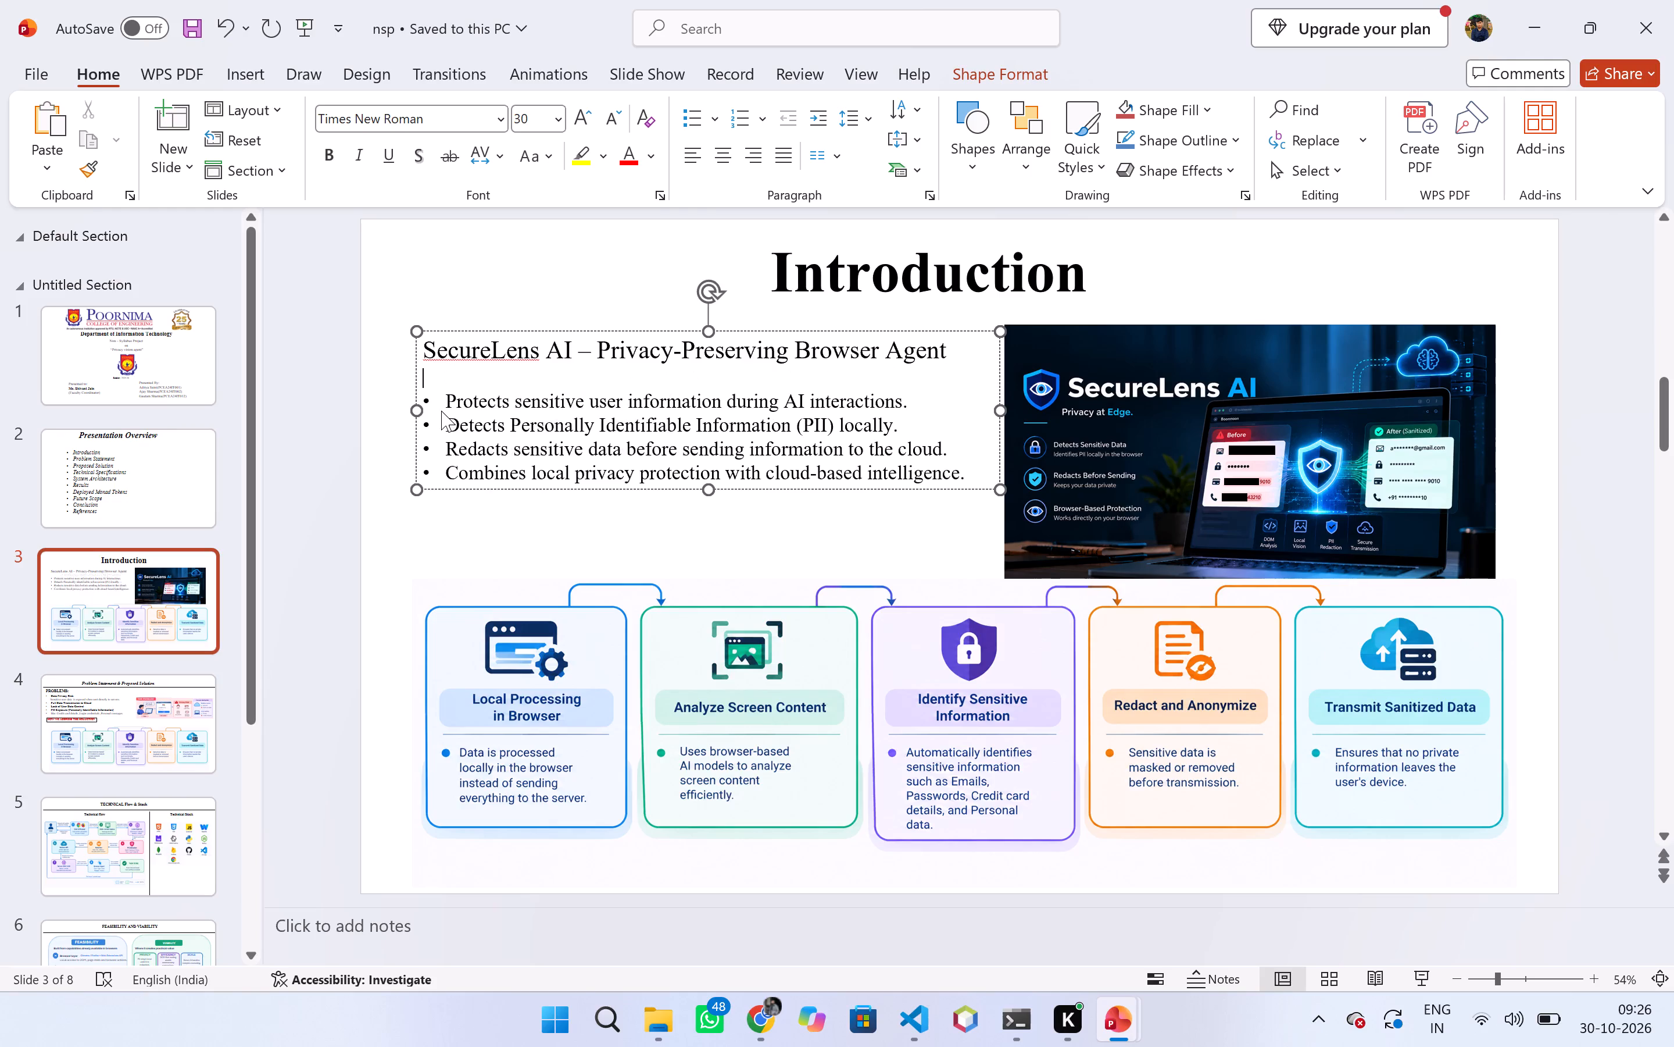
pyautogui.click(474, 534)
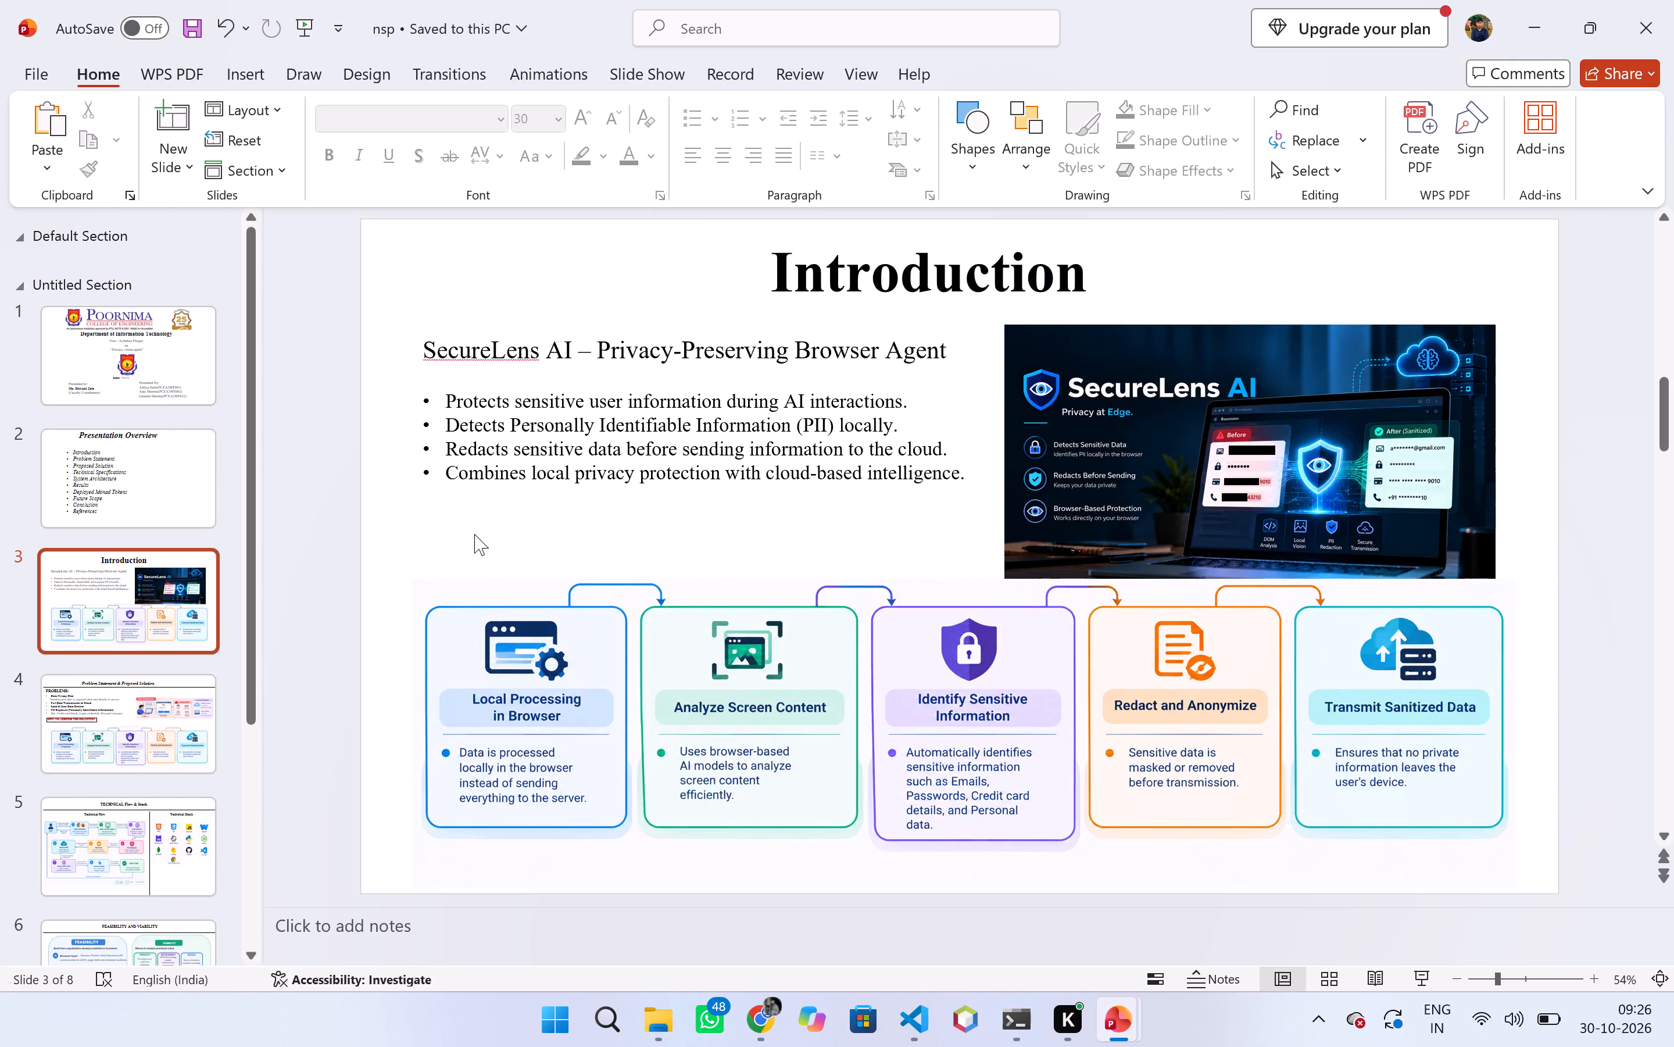
# Review the Introduction slide in NSP_Project_PPT alongside nsp's Introduction, Problem Statement & Proposed Solution and Presentation Overview slides.
pyautogui.hotkey('alt', 'Tab')
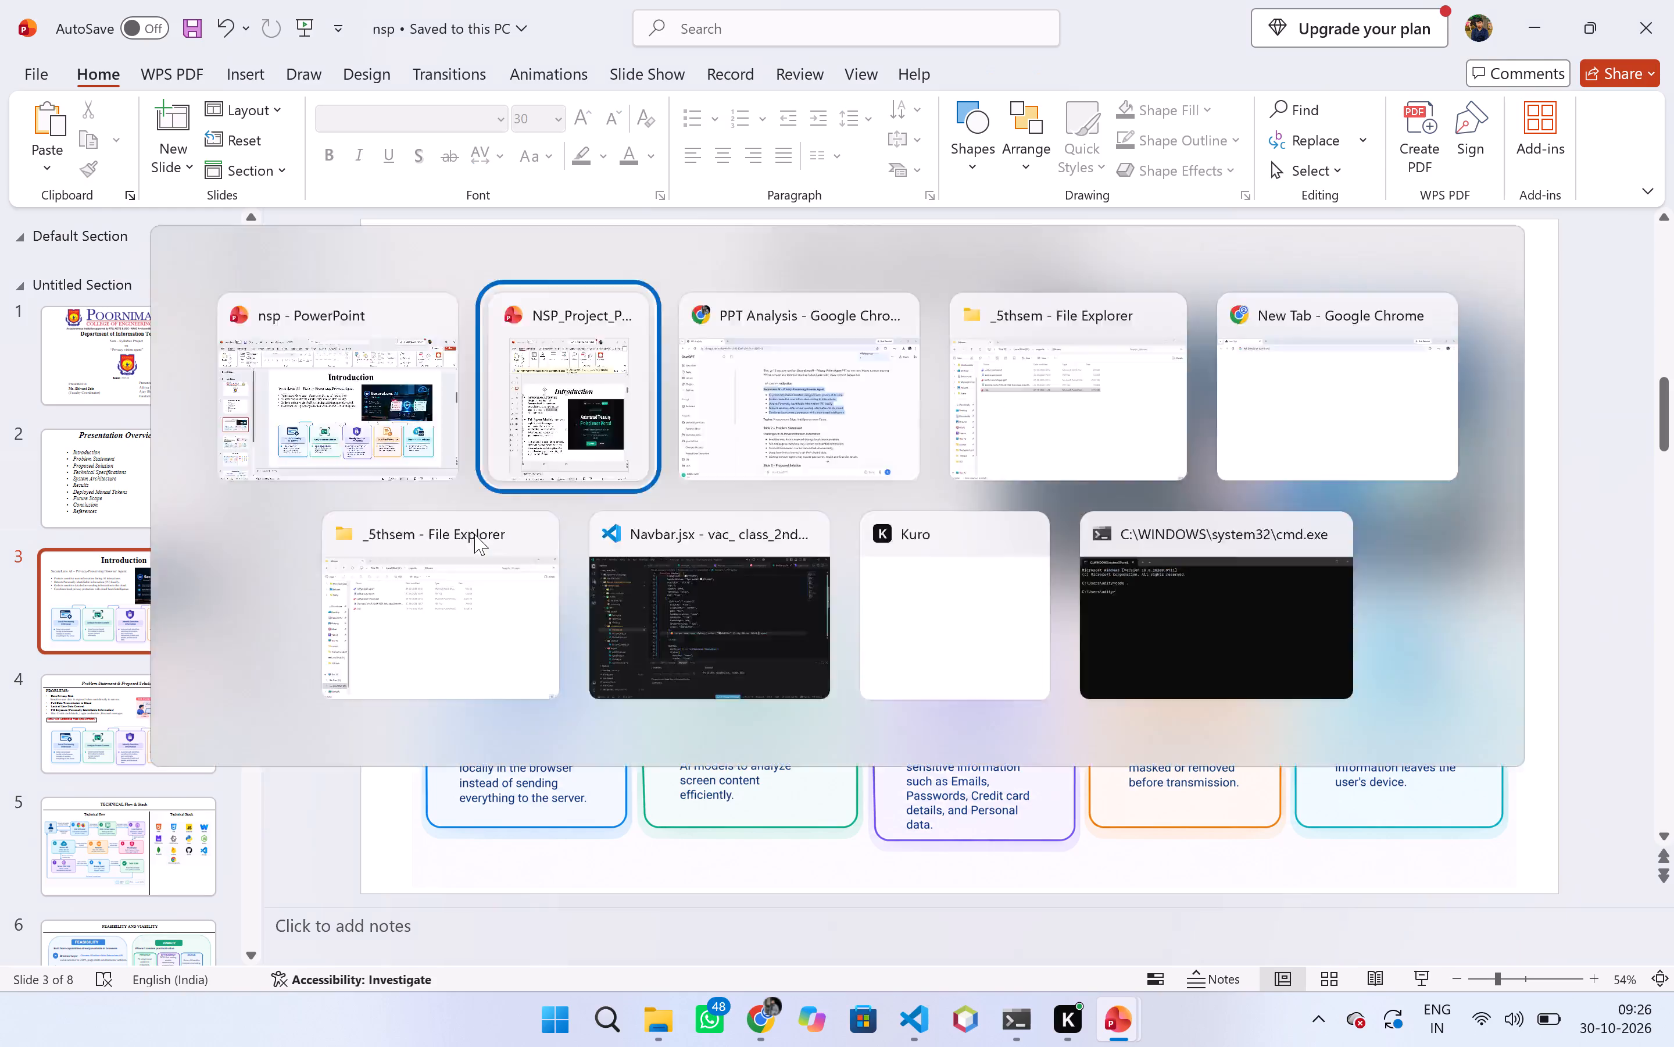
pyautogui.click(325, 642)
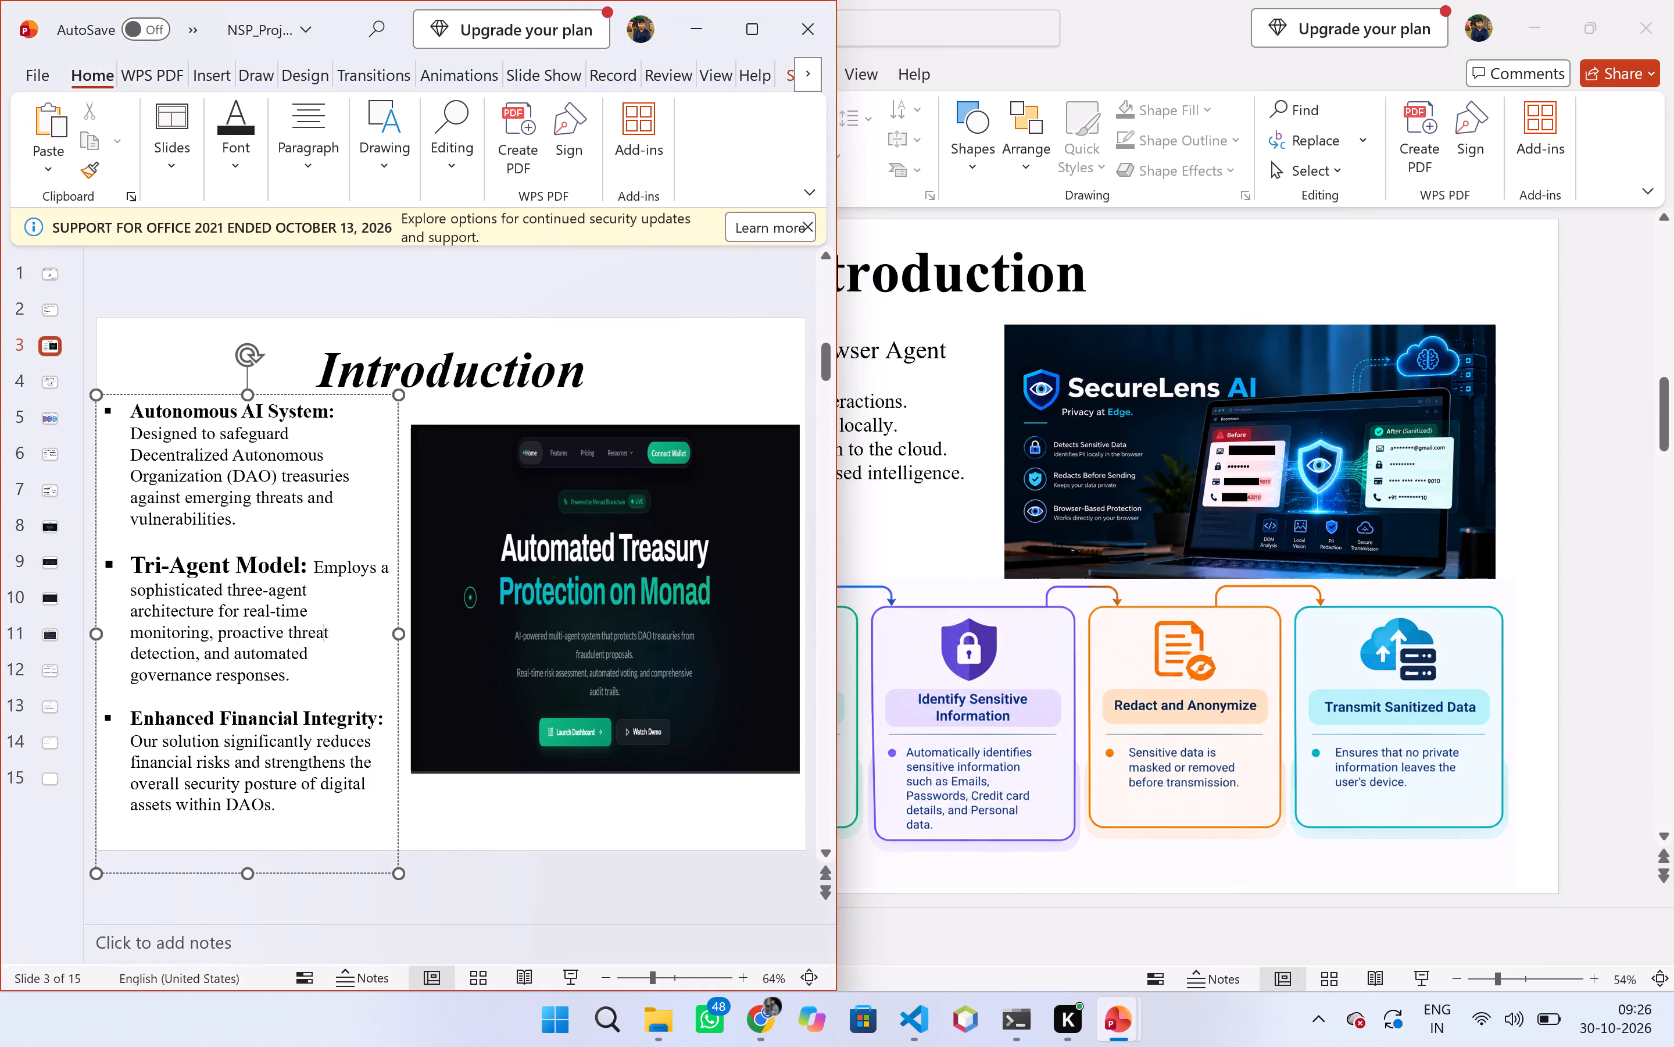
pyautogui.hotkey('alt', 'Tab')
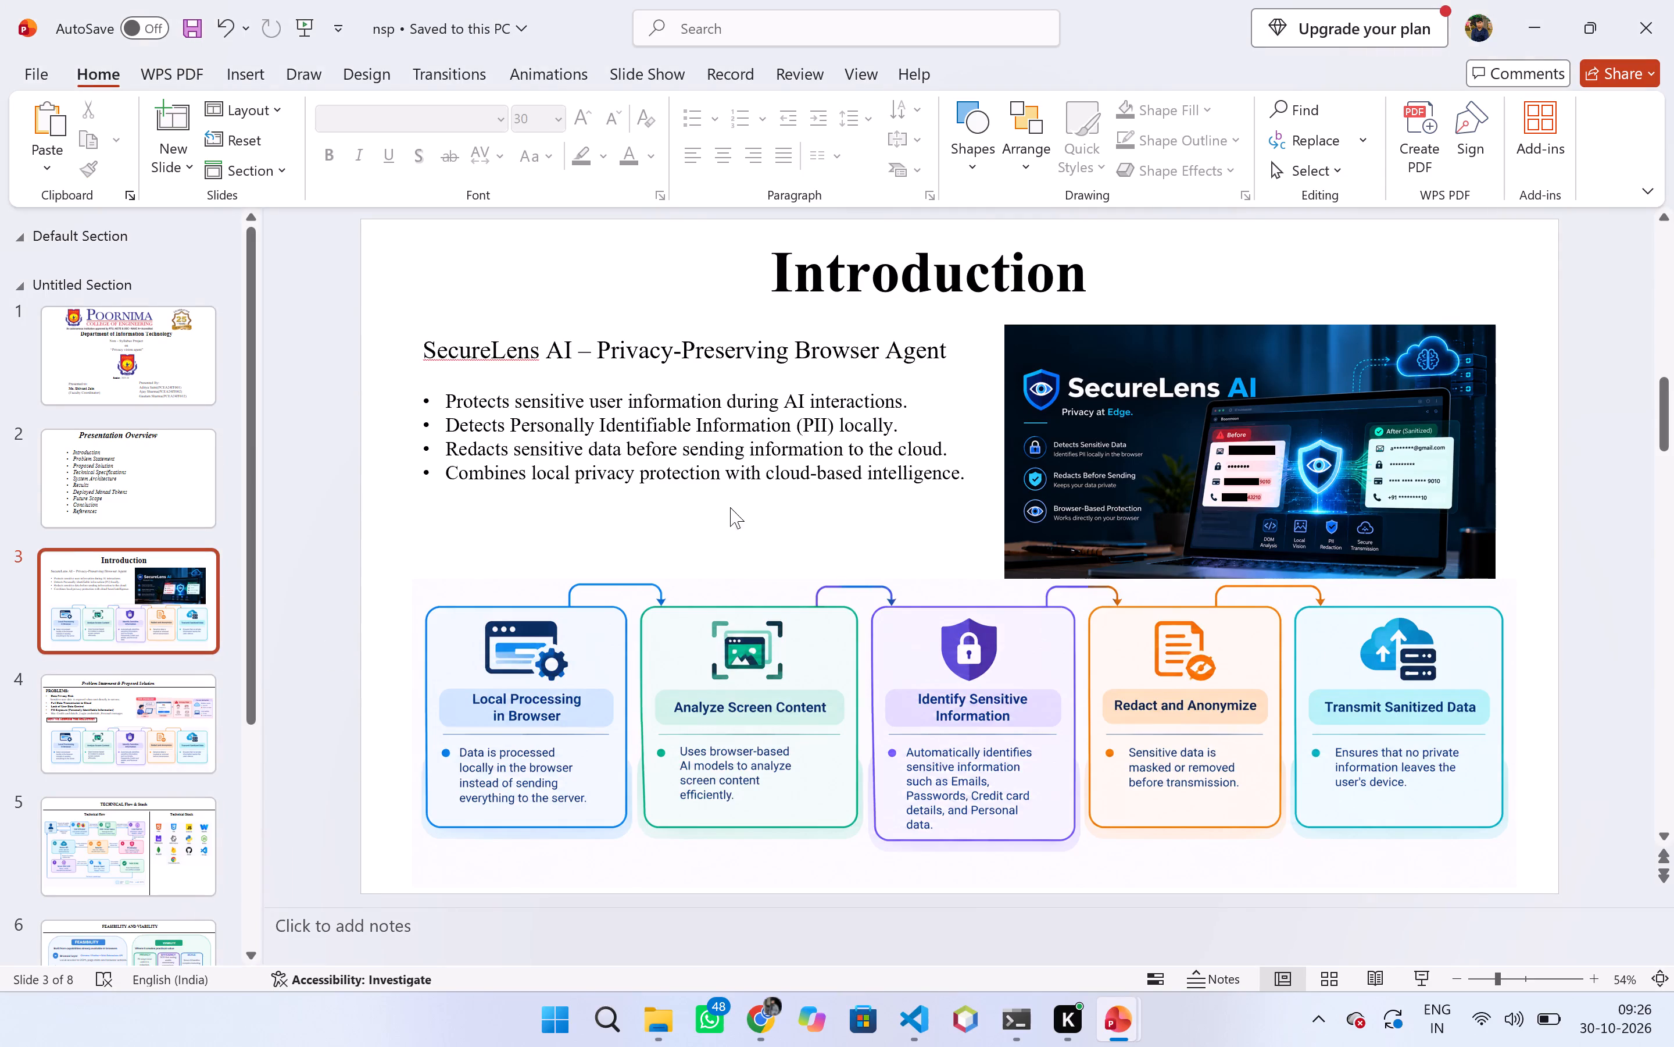
pyautogui.click(794, 520)
pyautogui.click(140, 723)
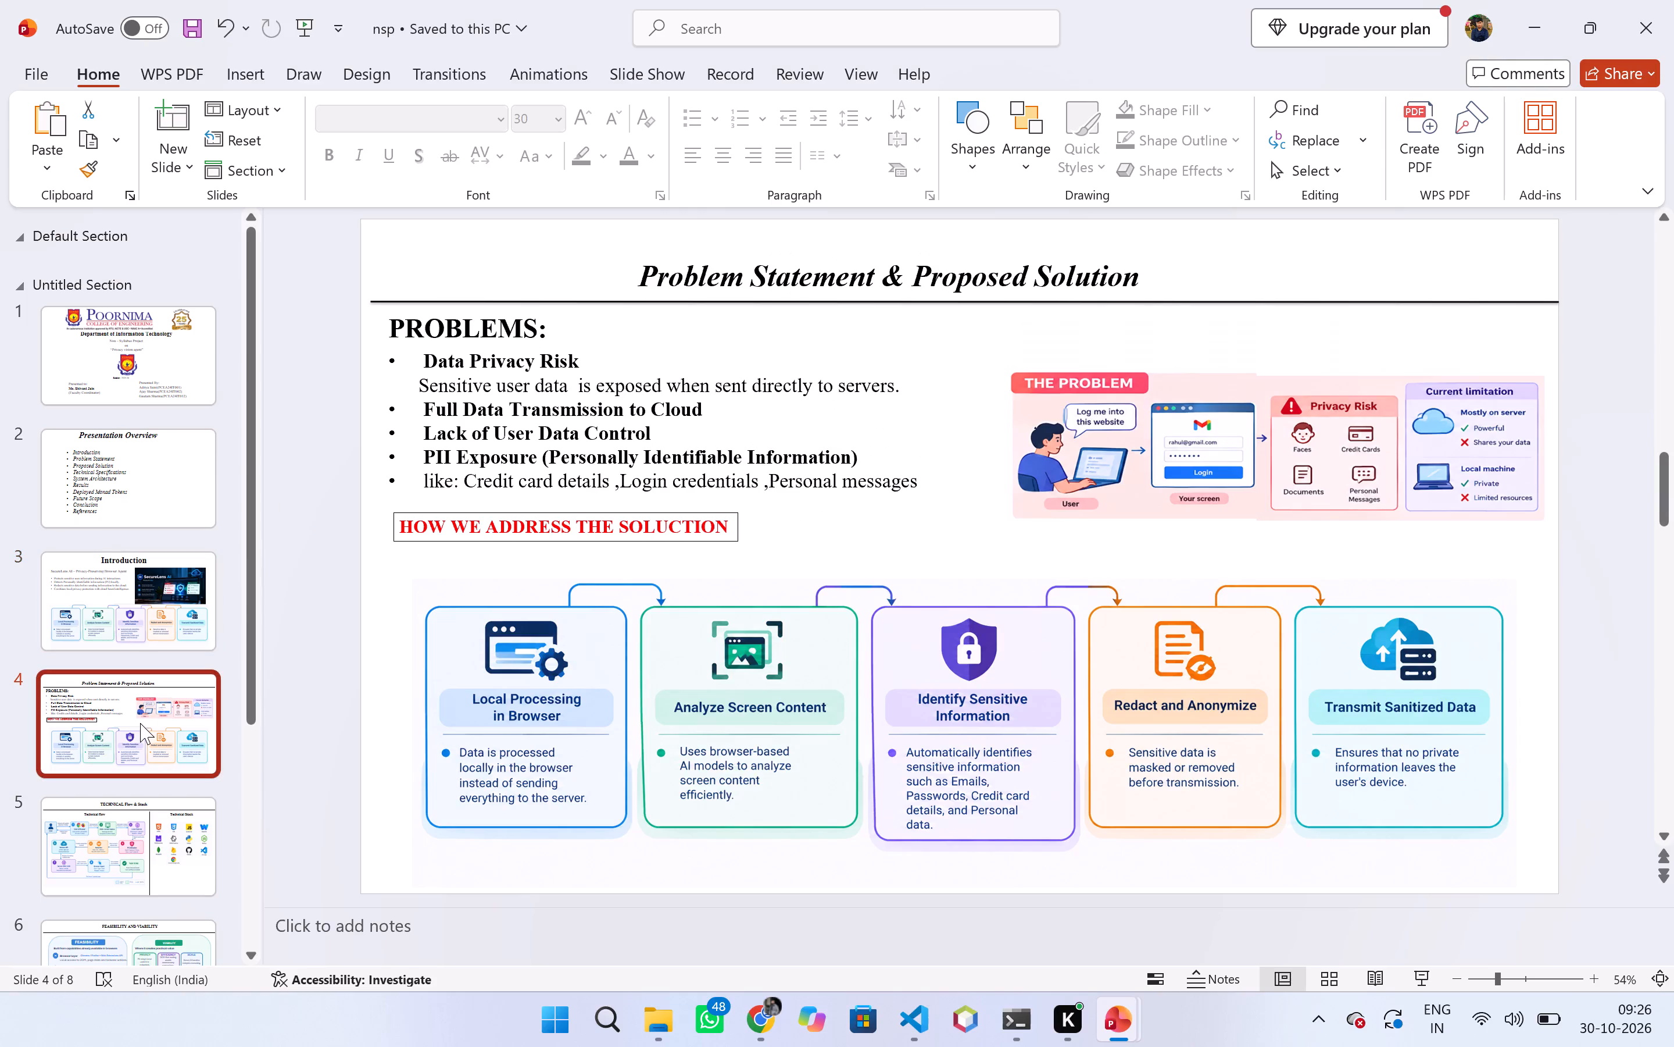
pyautogui.click(145, 480)
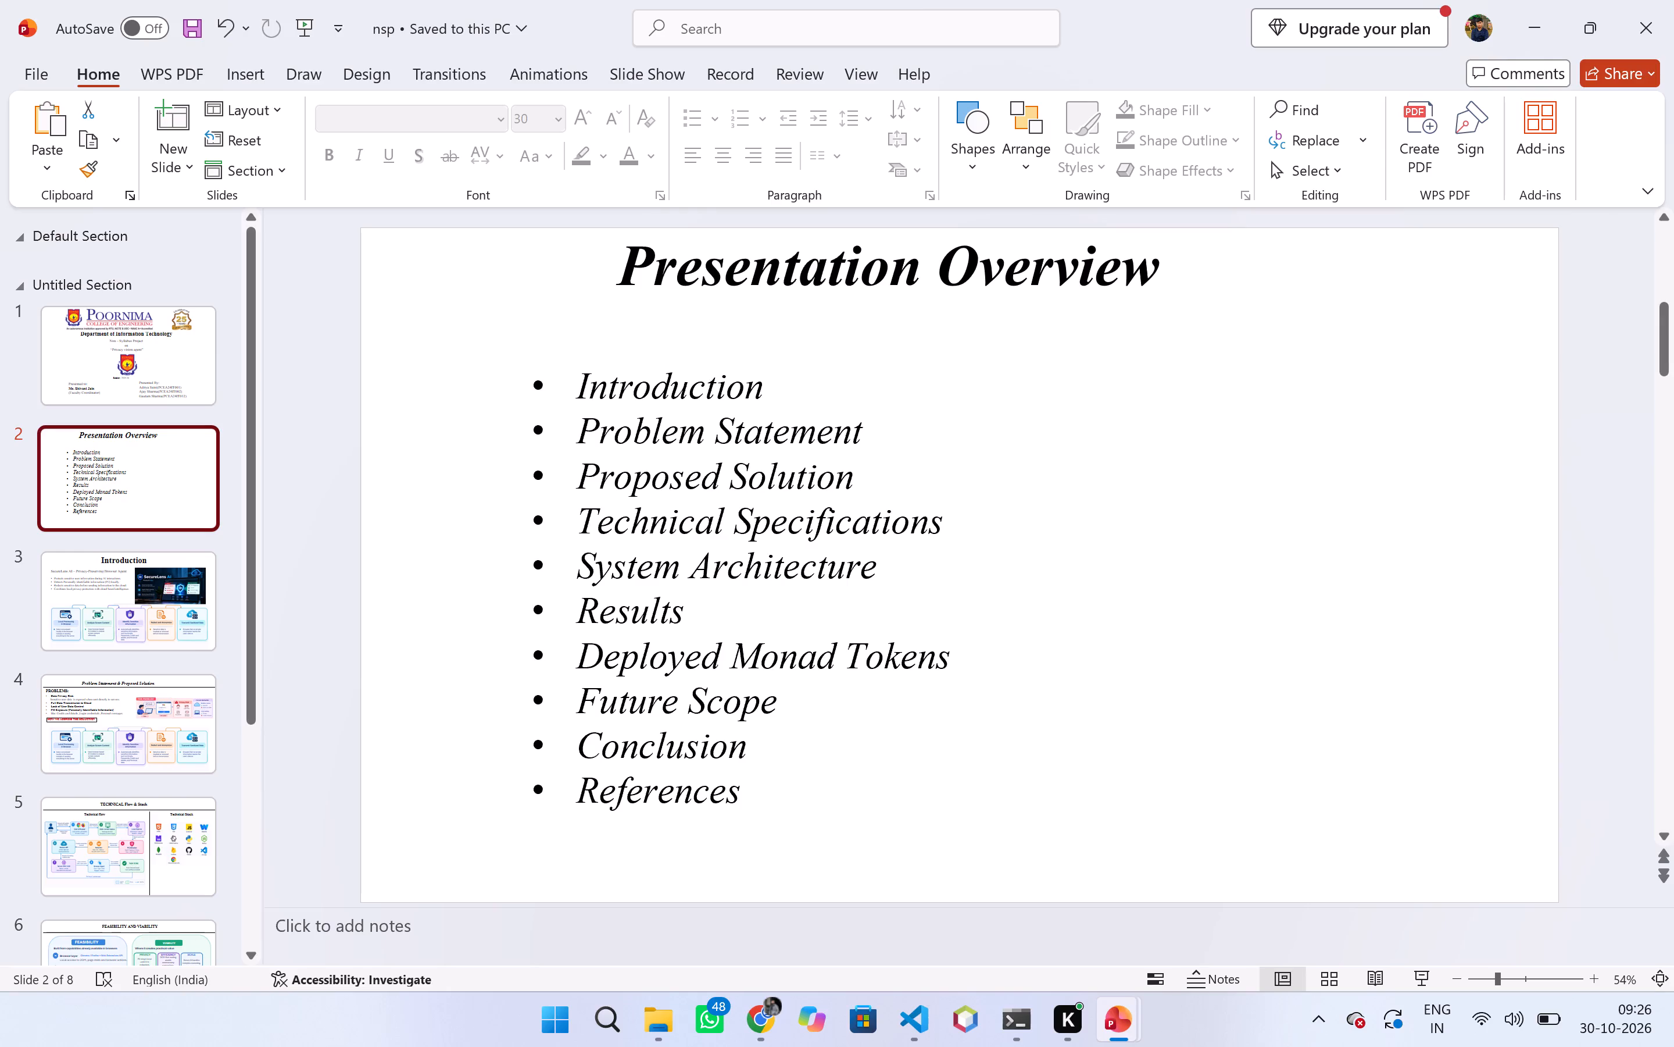
pyautogui.click(173, 620)
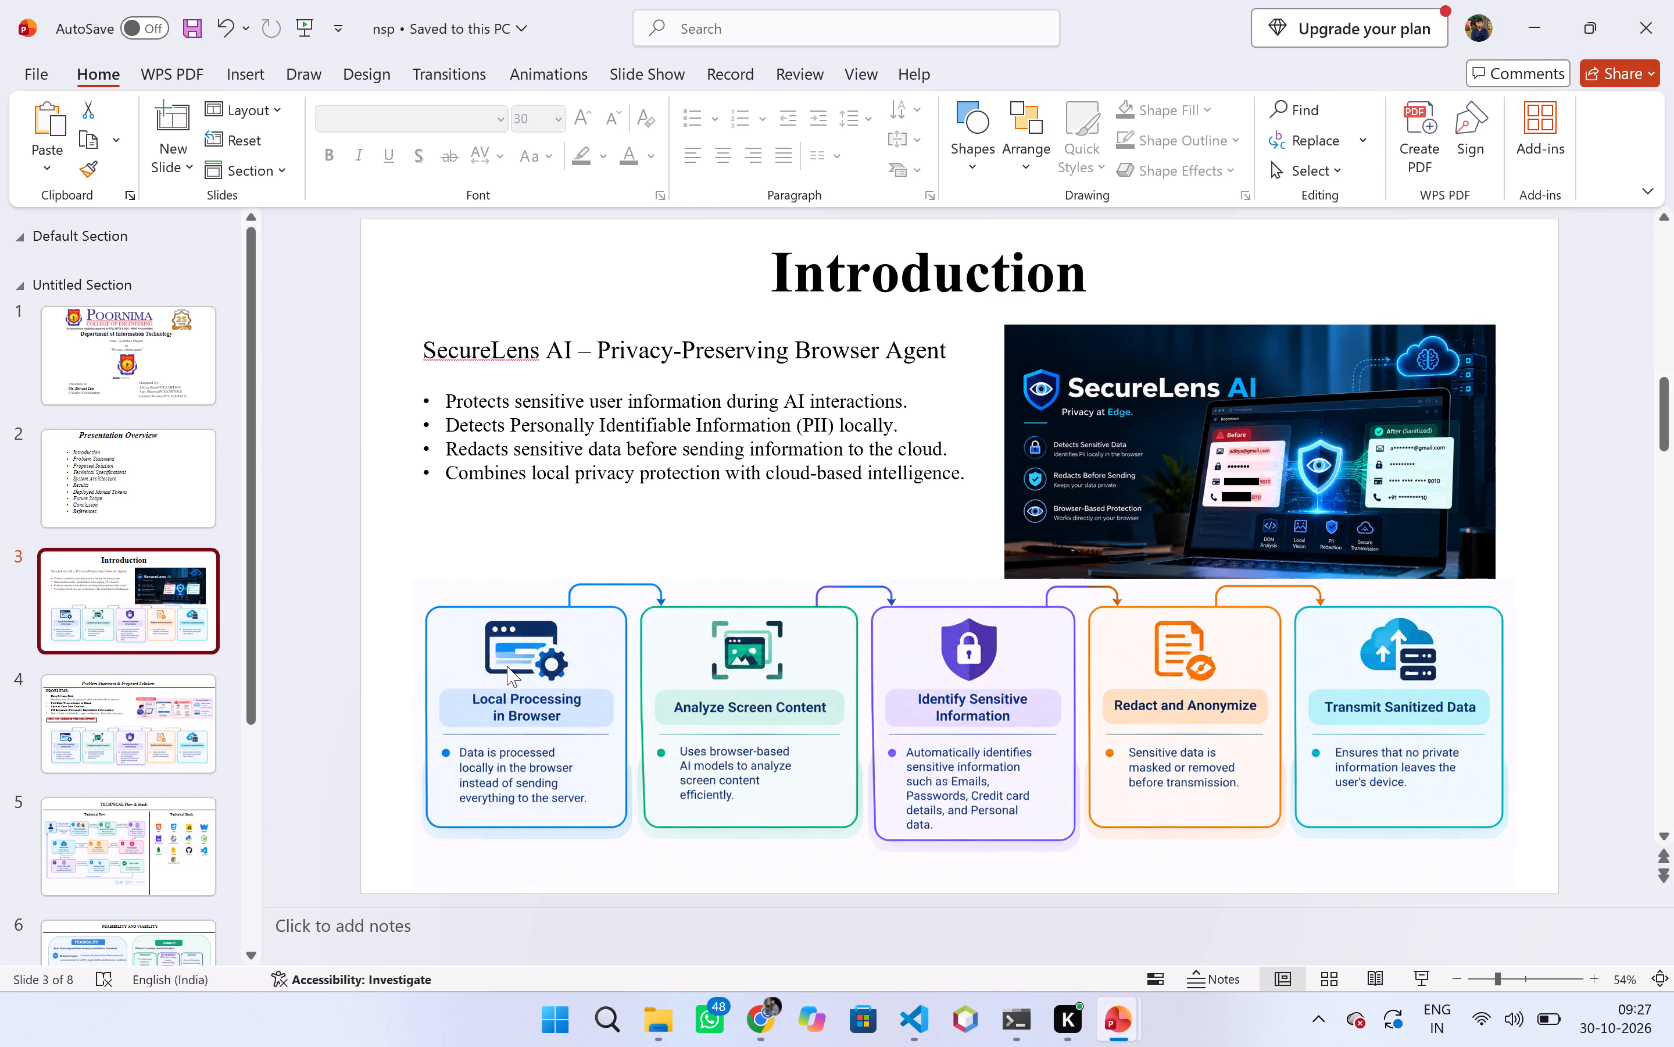
pyautogui.hotkey('alt', 'Tab')
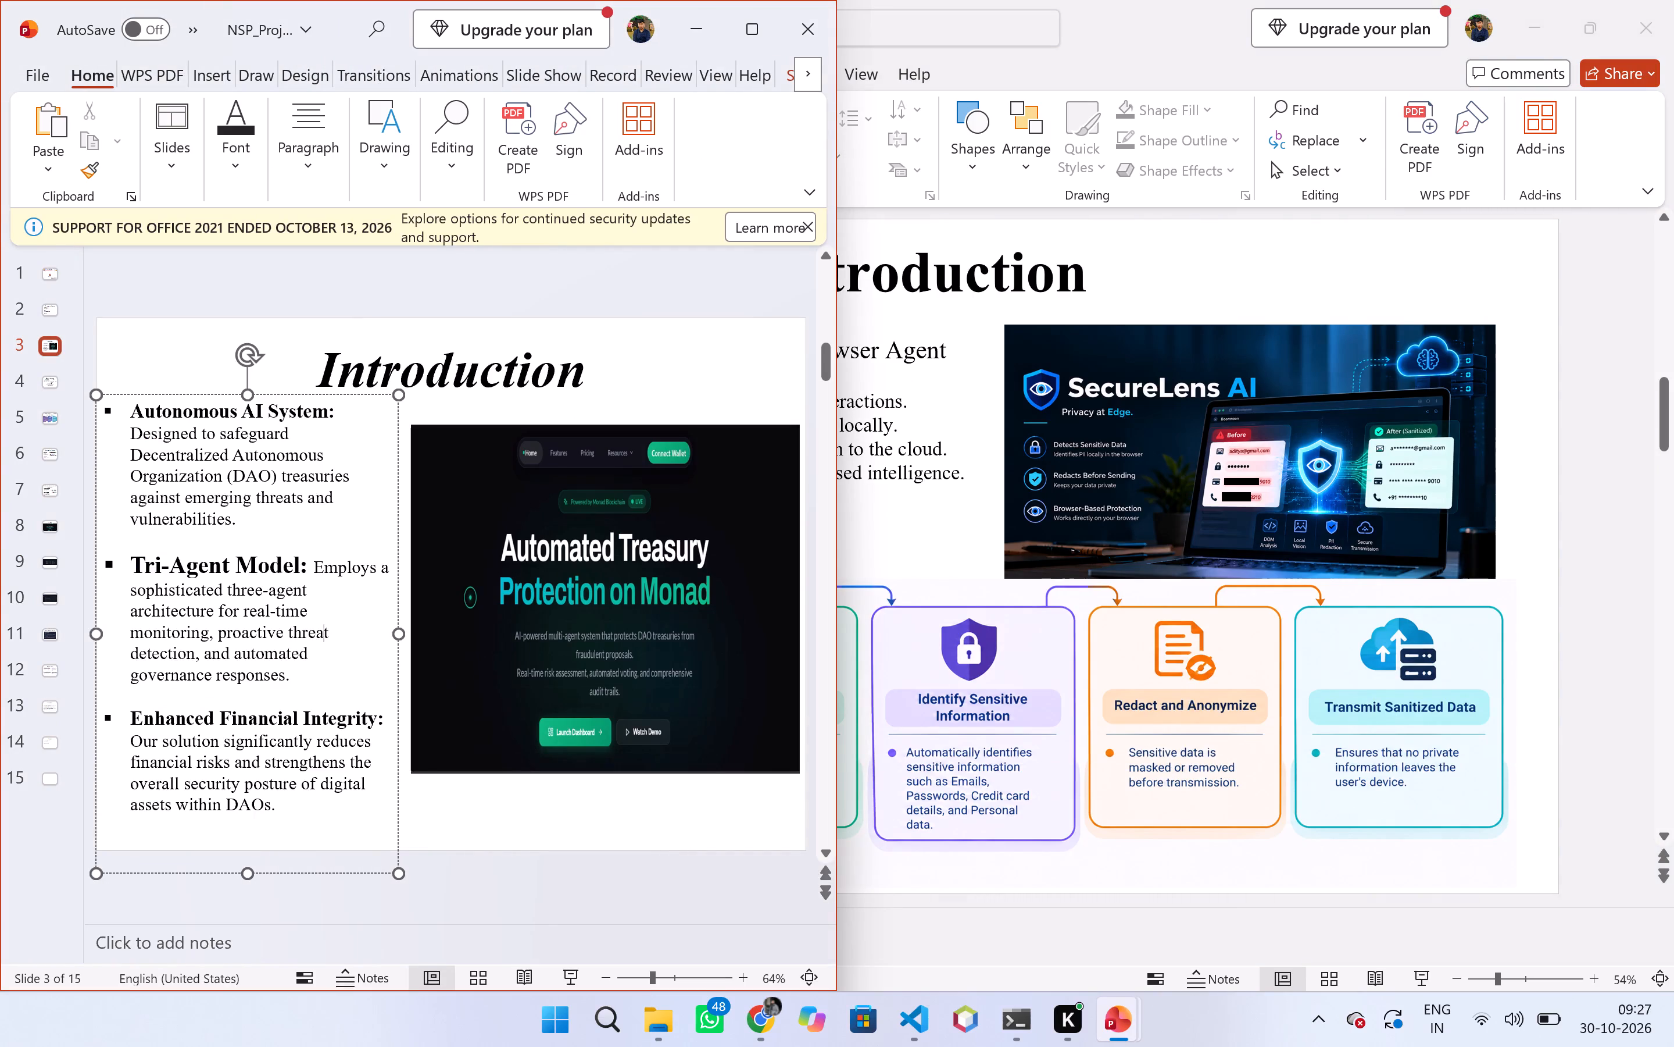
pyautogui.moveTo(302, 818); pyautogui.dragTo(92, 451)
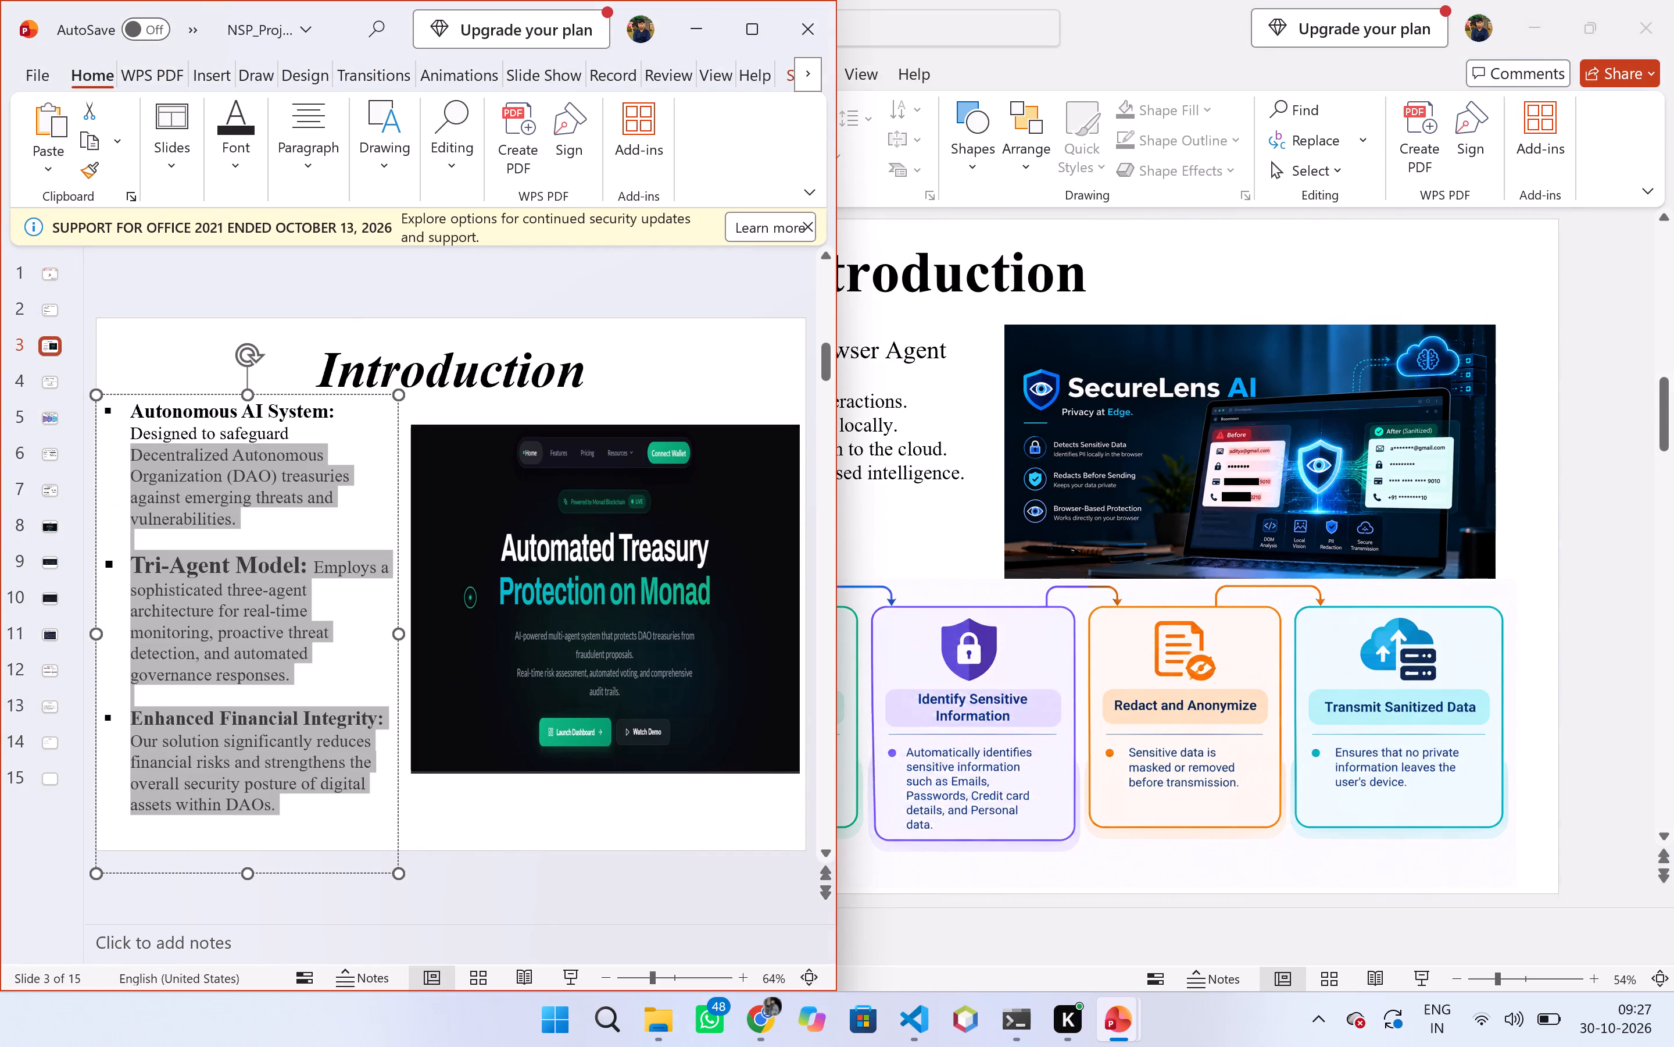
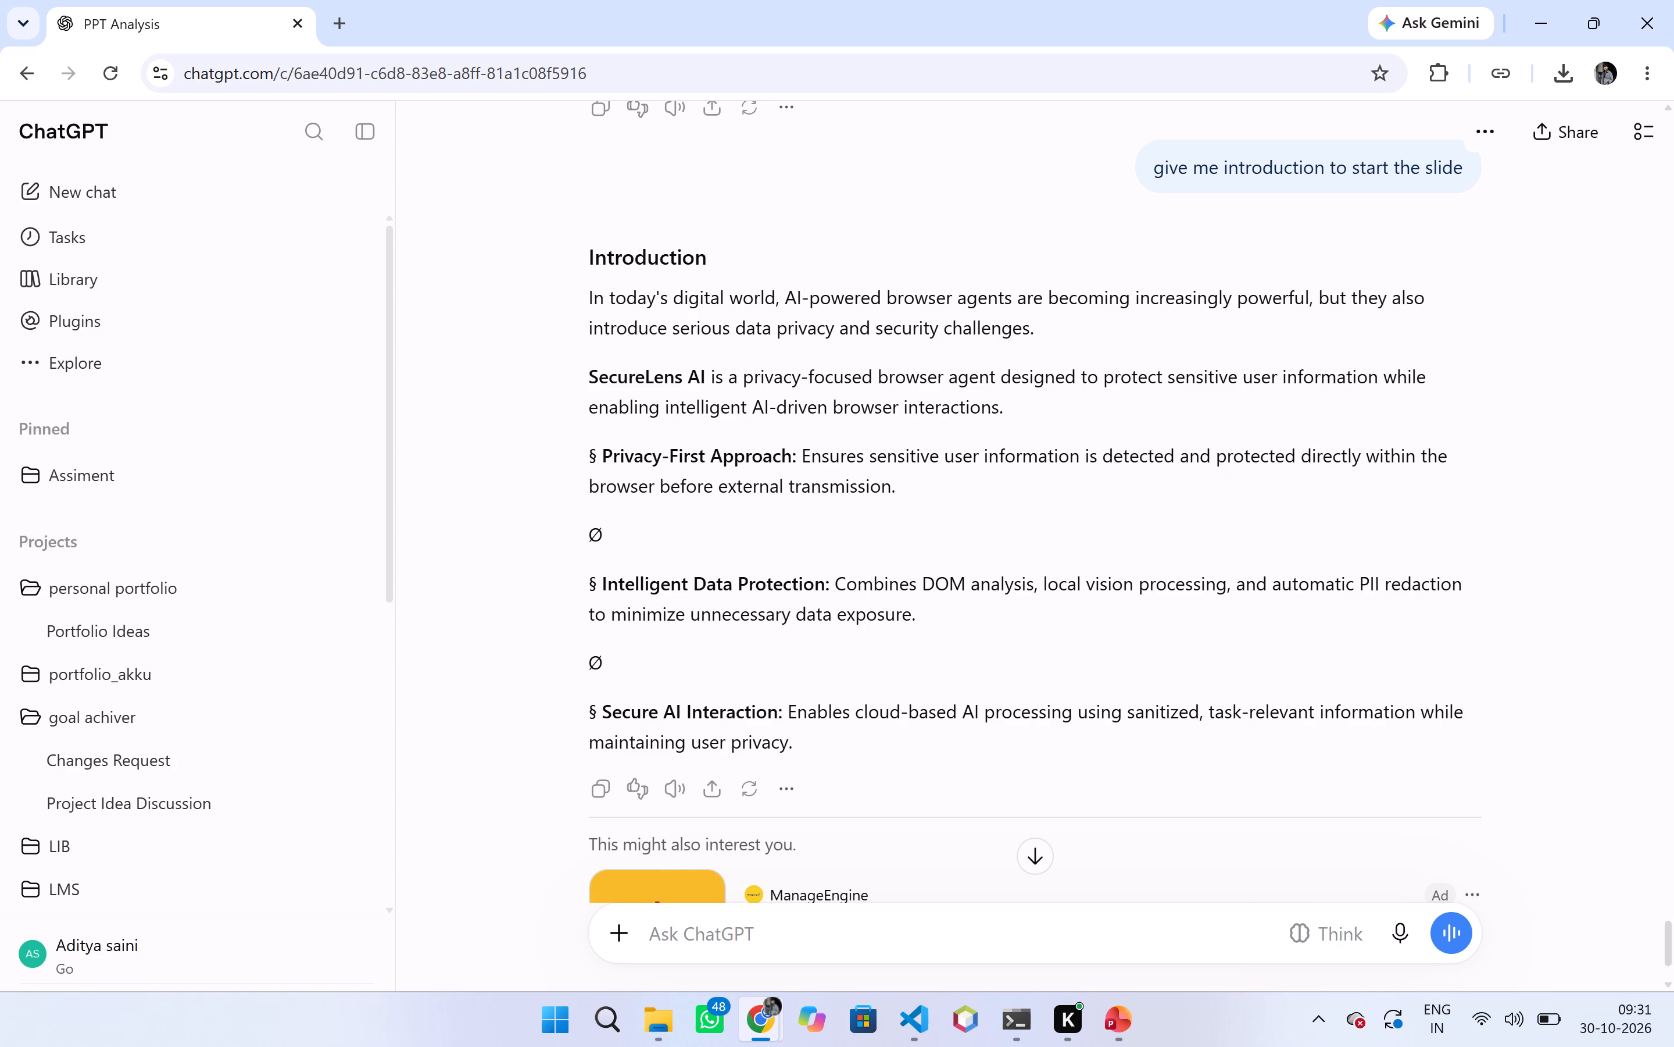
pyautogui.moveTo(1377, 378); pyautogui.dragTo(580, 364)
pyautogui.hotkey('ctrl', 'c')
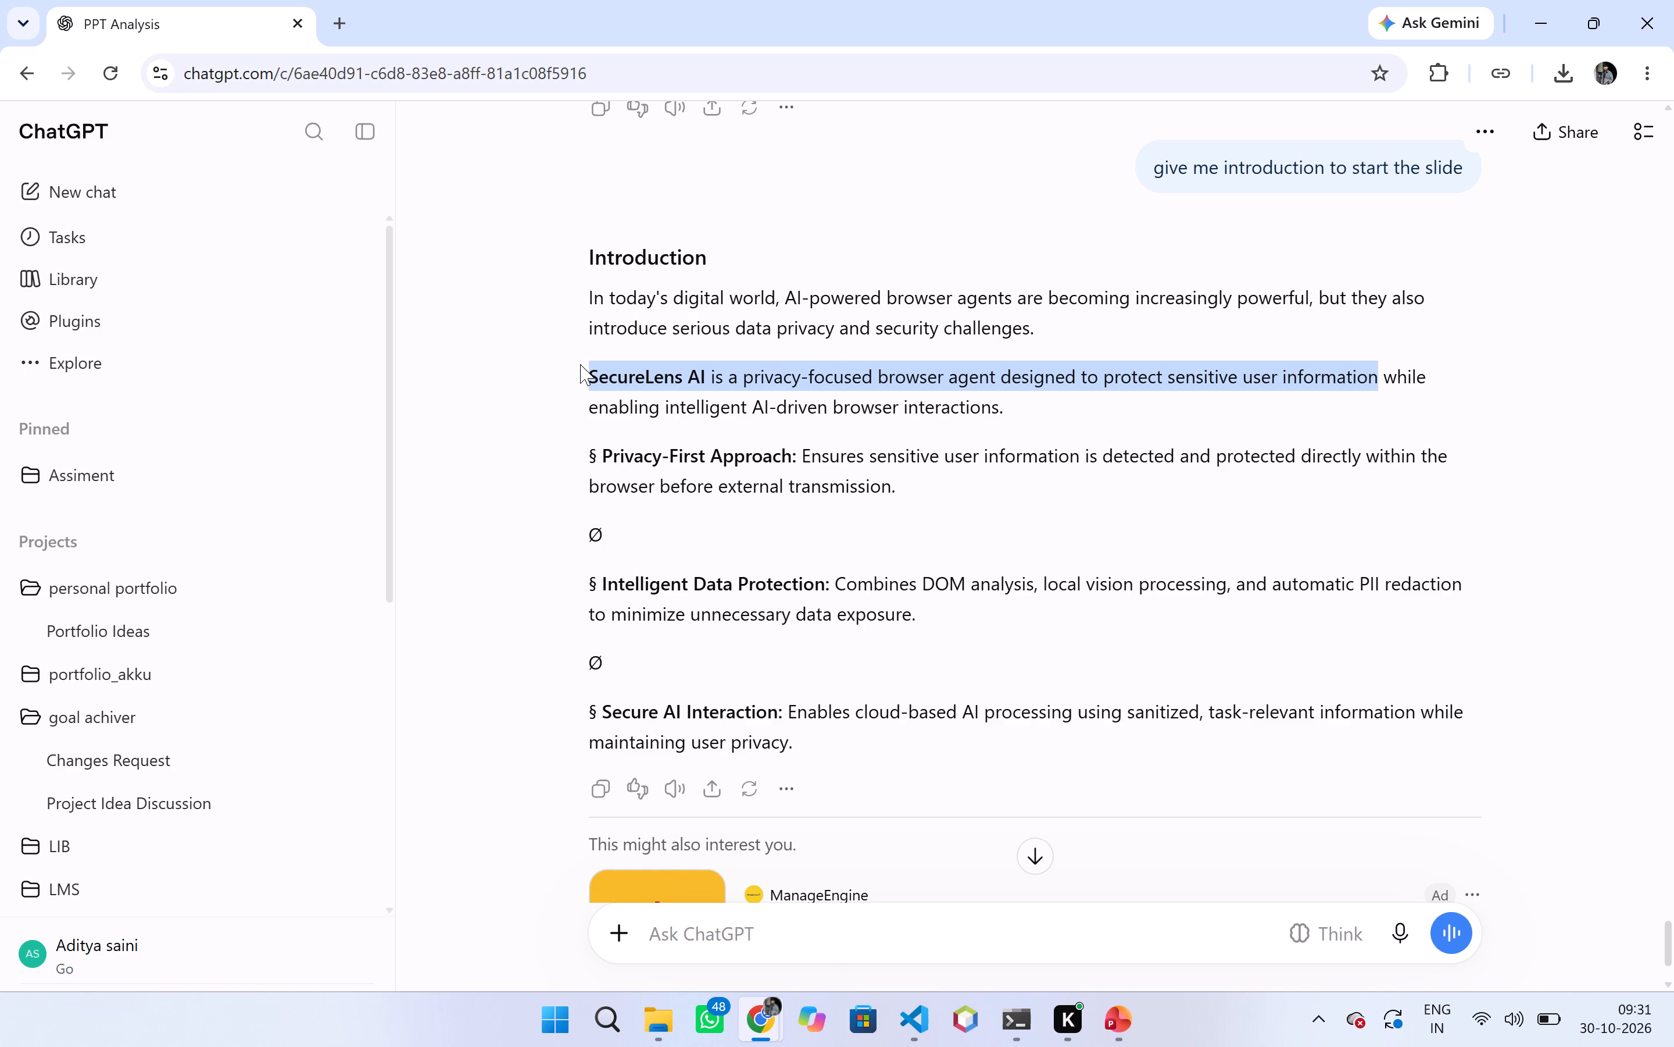
pyautogui.hotkey('alt', 'Tab')
pyautogui.hotkey('alt', 'Tab')
pyautogui.hotkey('alt', 'Tab')
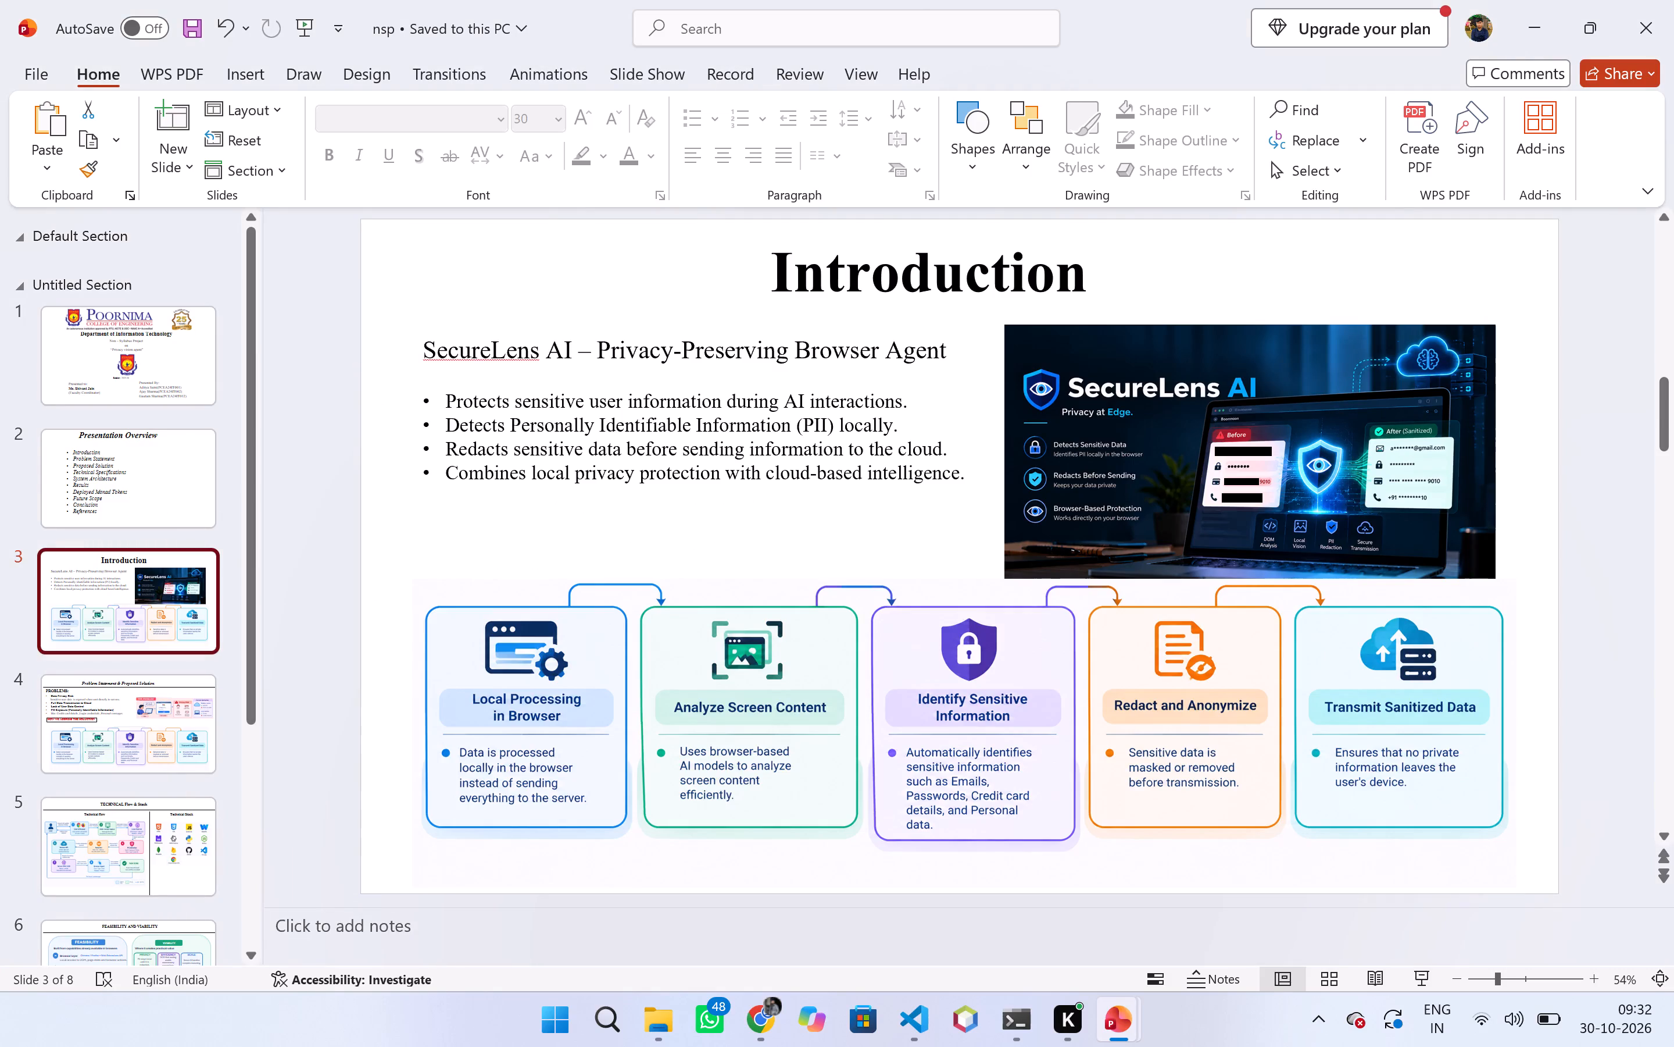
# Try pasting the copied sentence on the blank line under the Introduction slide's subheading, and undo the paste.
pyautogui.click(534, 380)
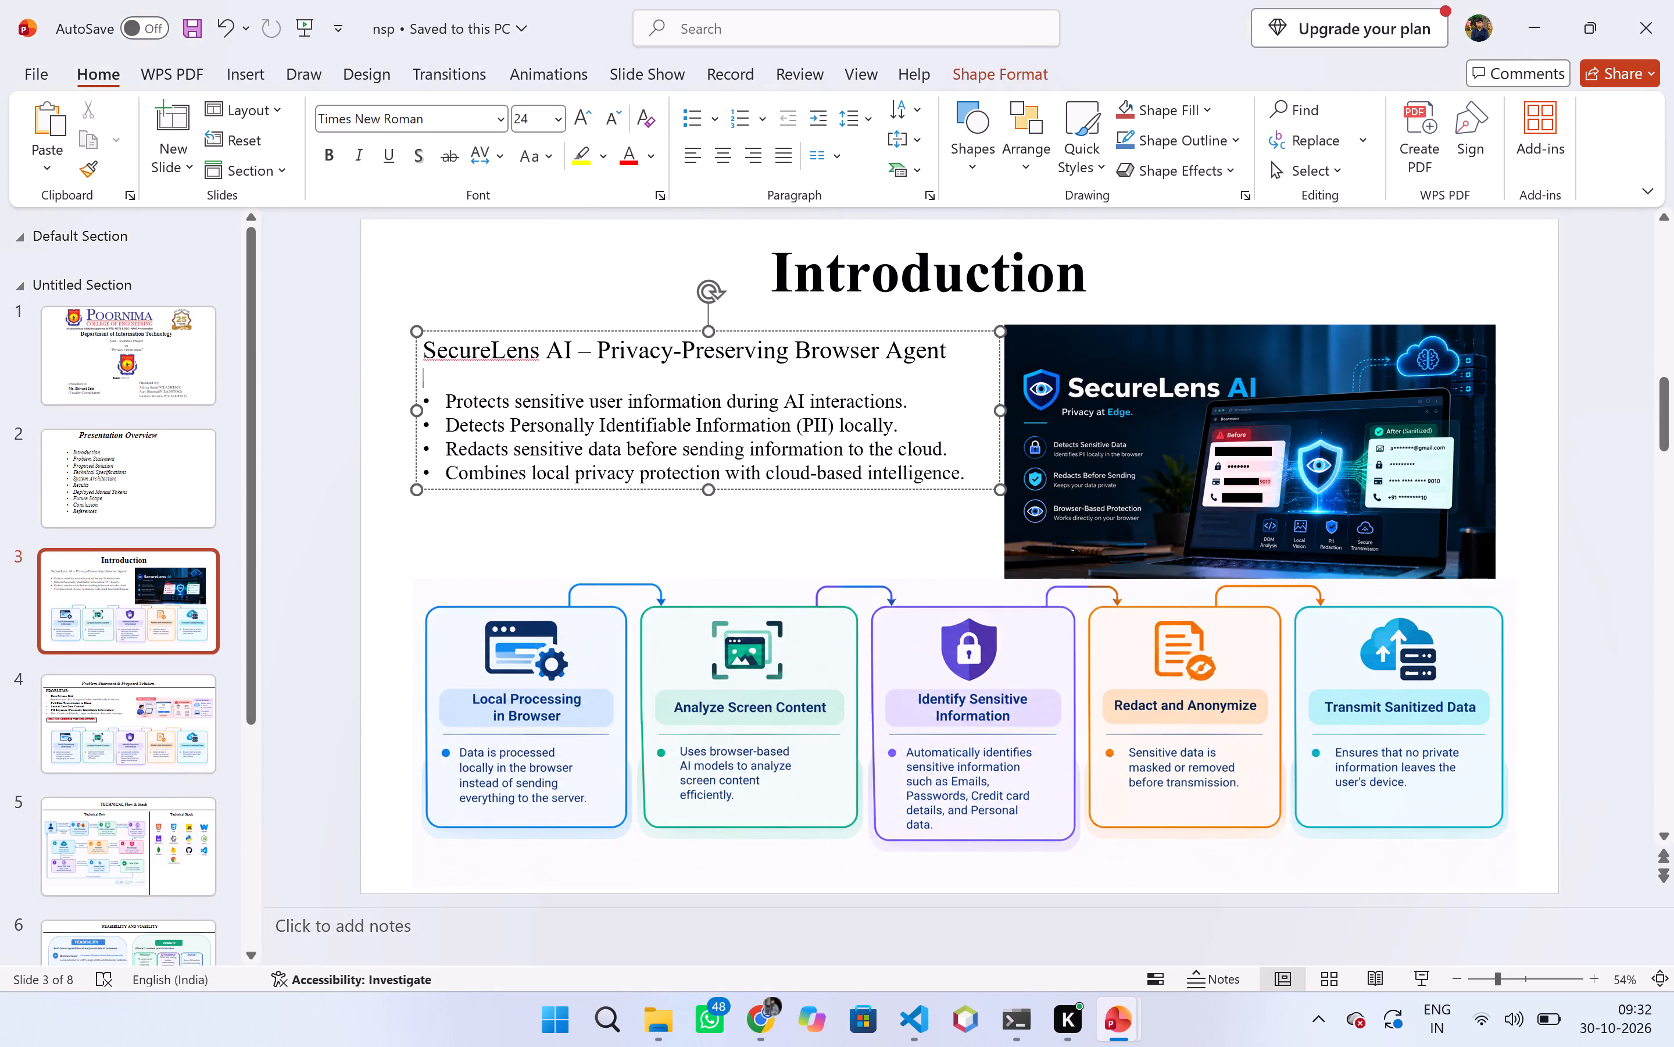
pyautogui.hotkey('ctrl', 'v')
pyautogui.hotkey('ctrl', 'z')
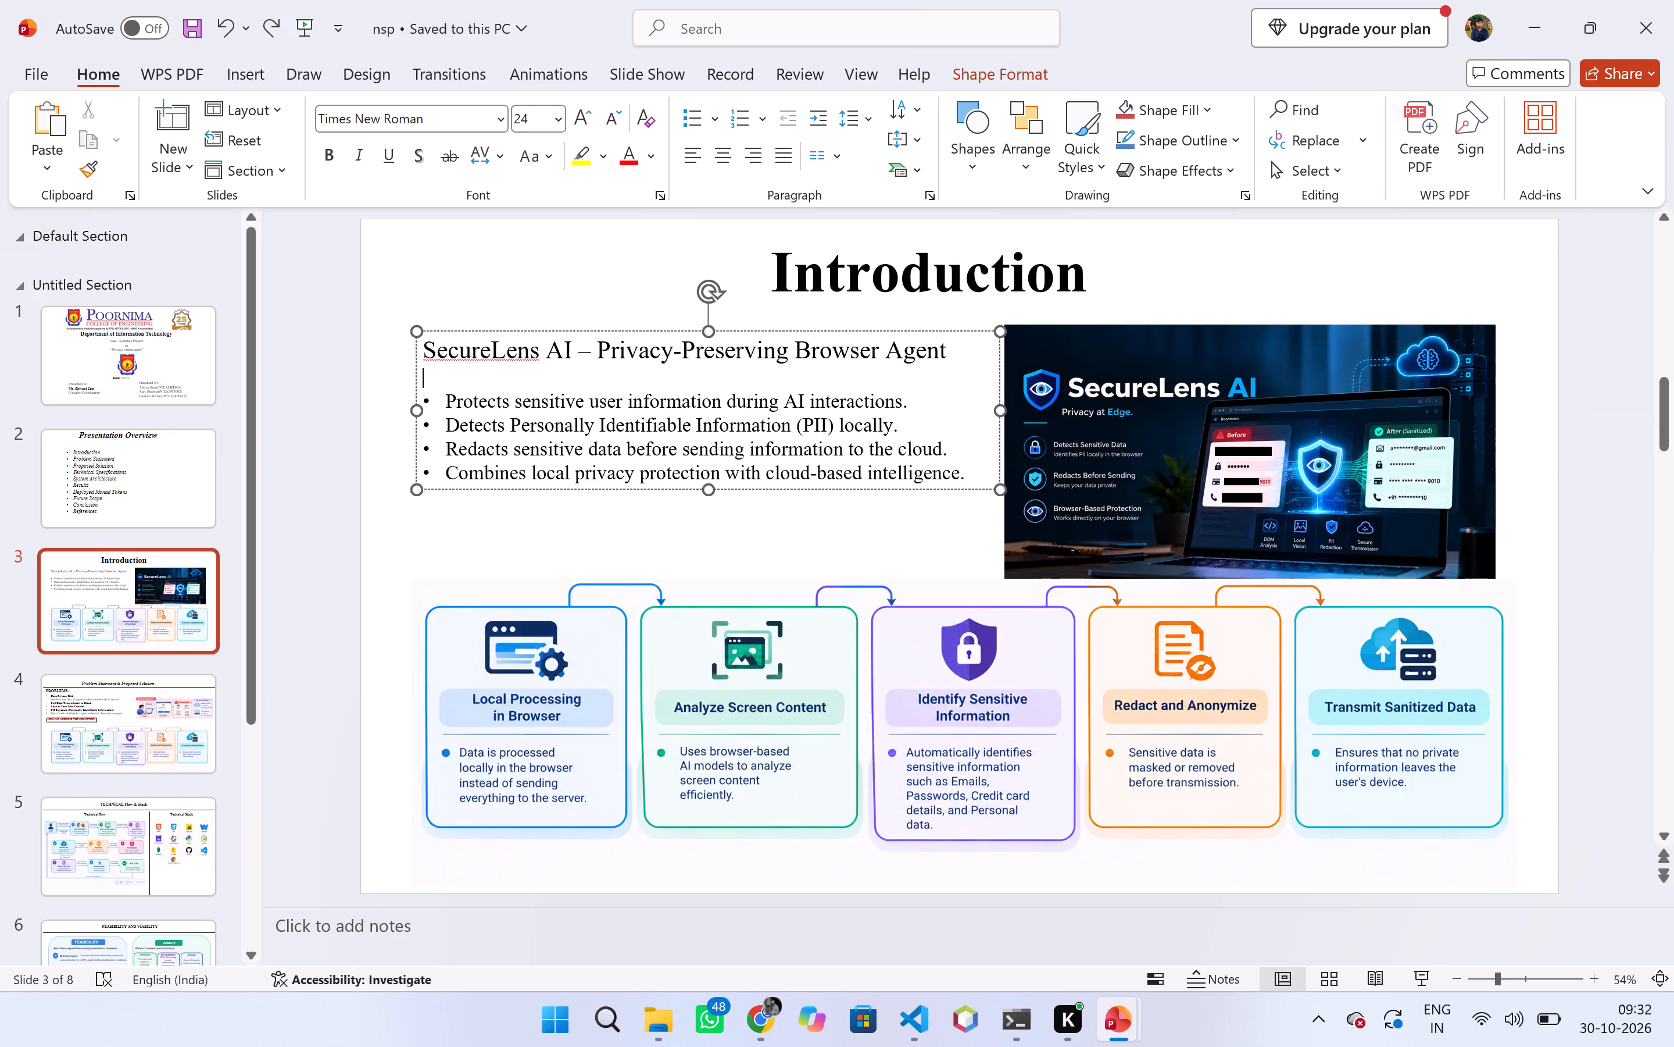
# Delete the five-box process flow picture from the Introduction slide.
pyautogui.click(746, 699)
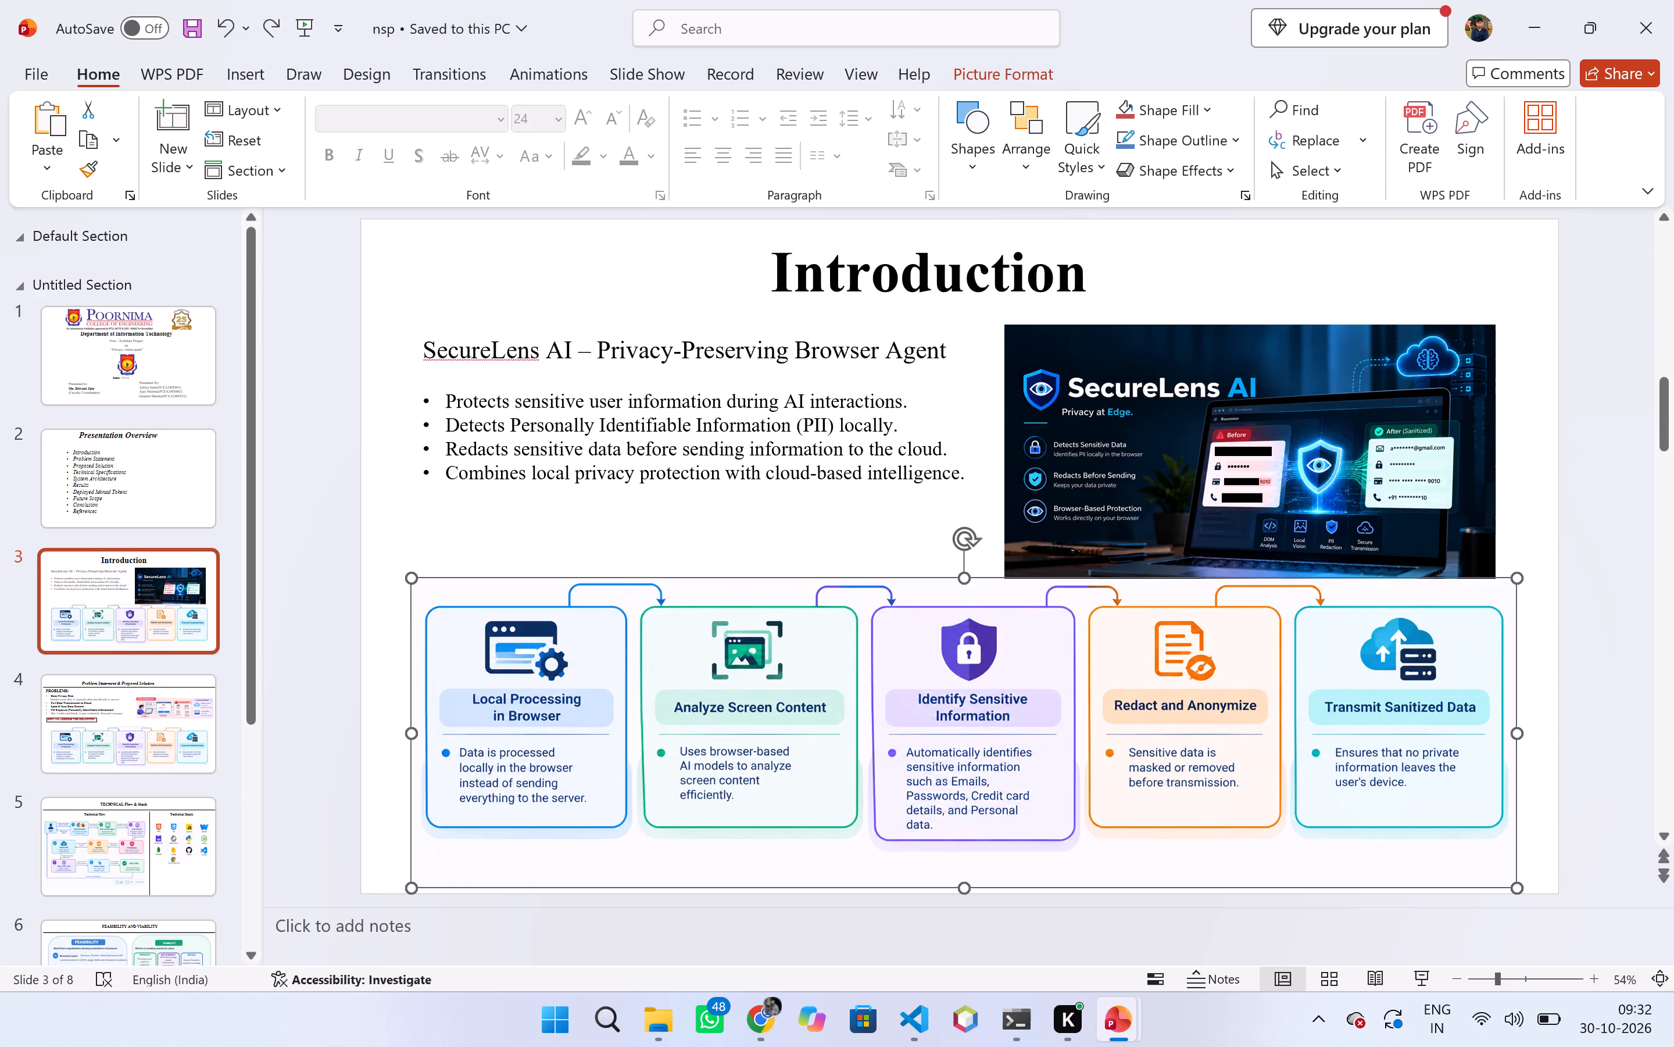
pyautogui.press('BackSpace')
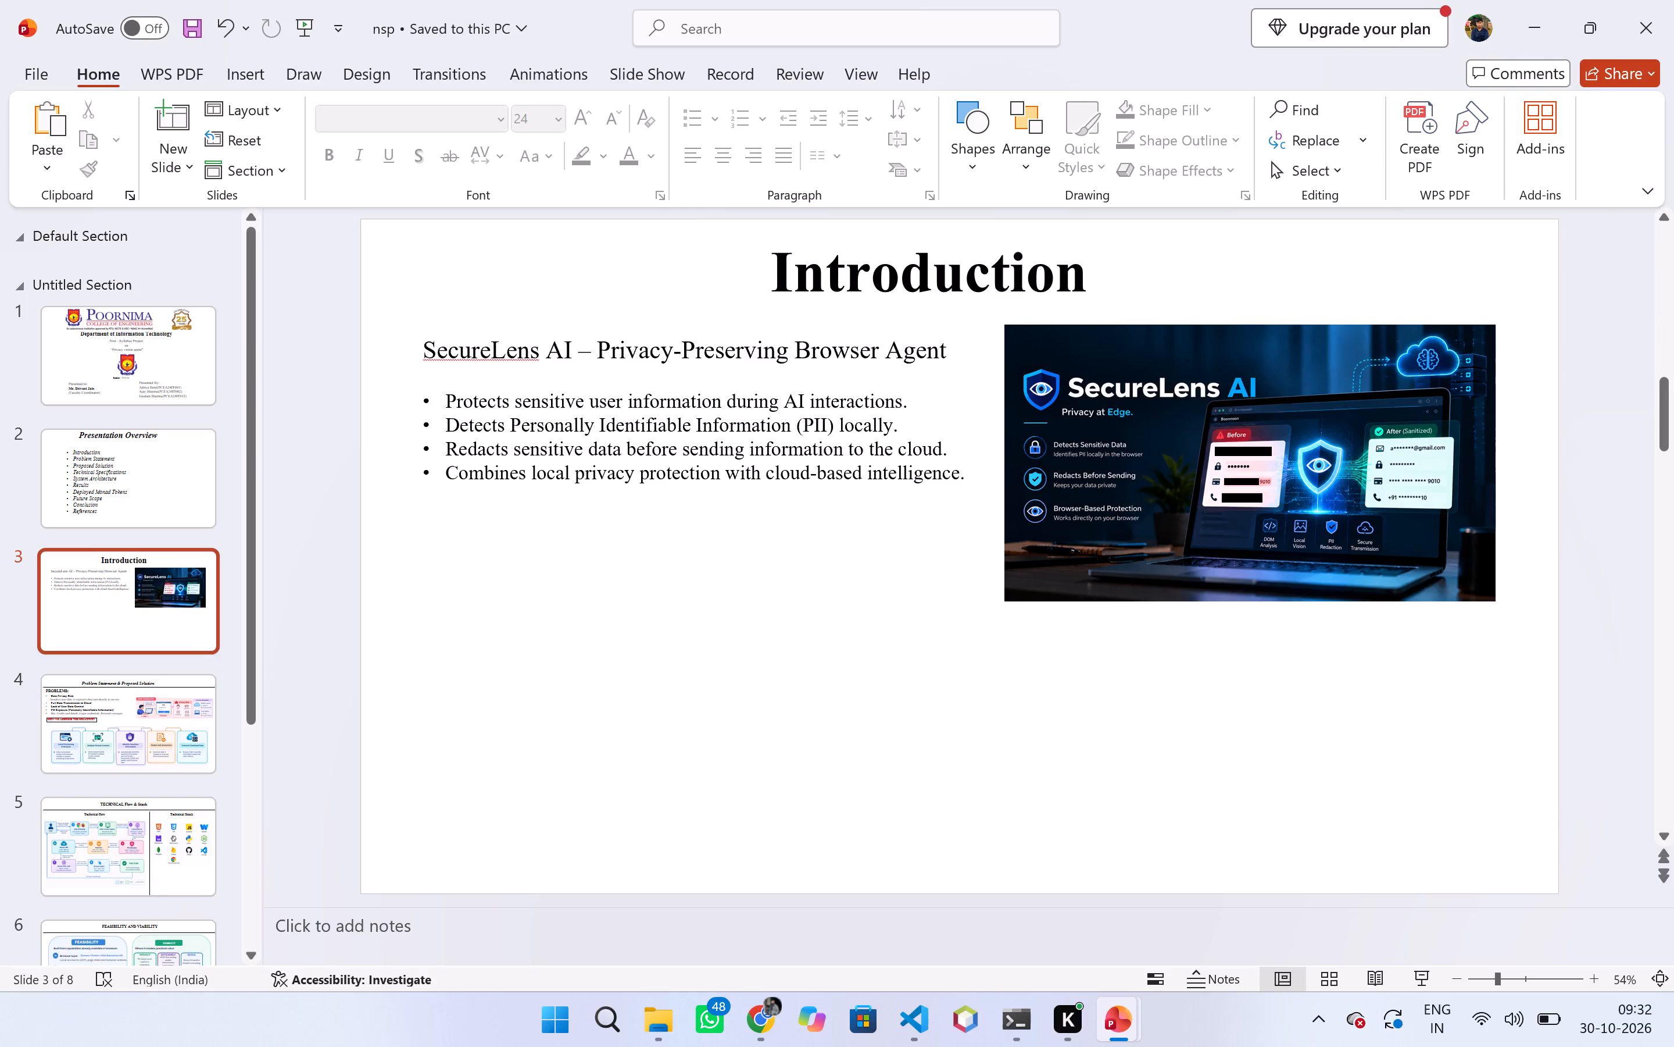
# Add two new lines after the "SecureLens AI – Privacy-Preserving Browser Agent" subheading and paste the copied sentence there.
pyautogui.click(964, 473)
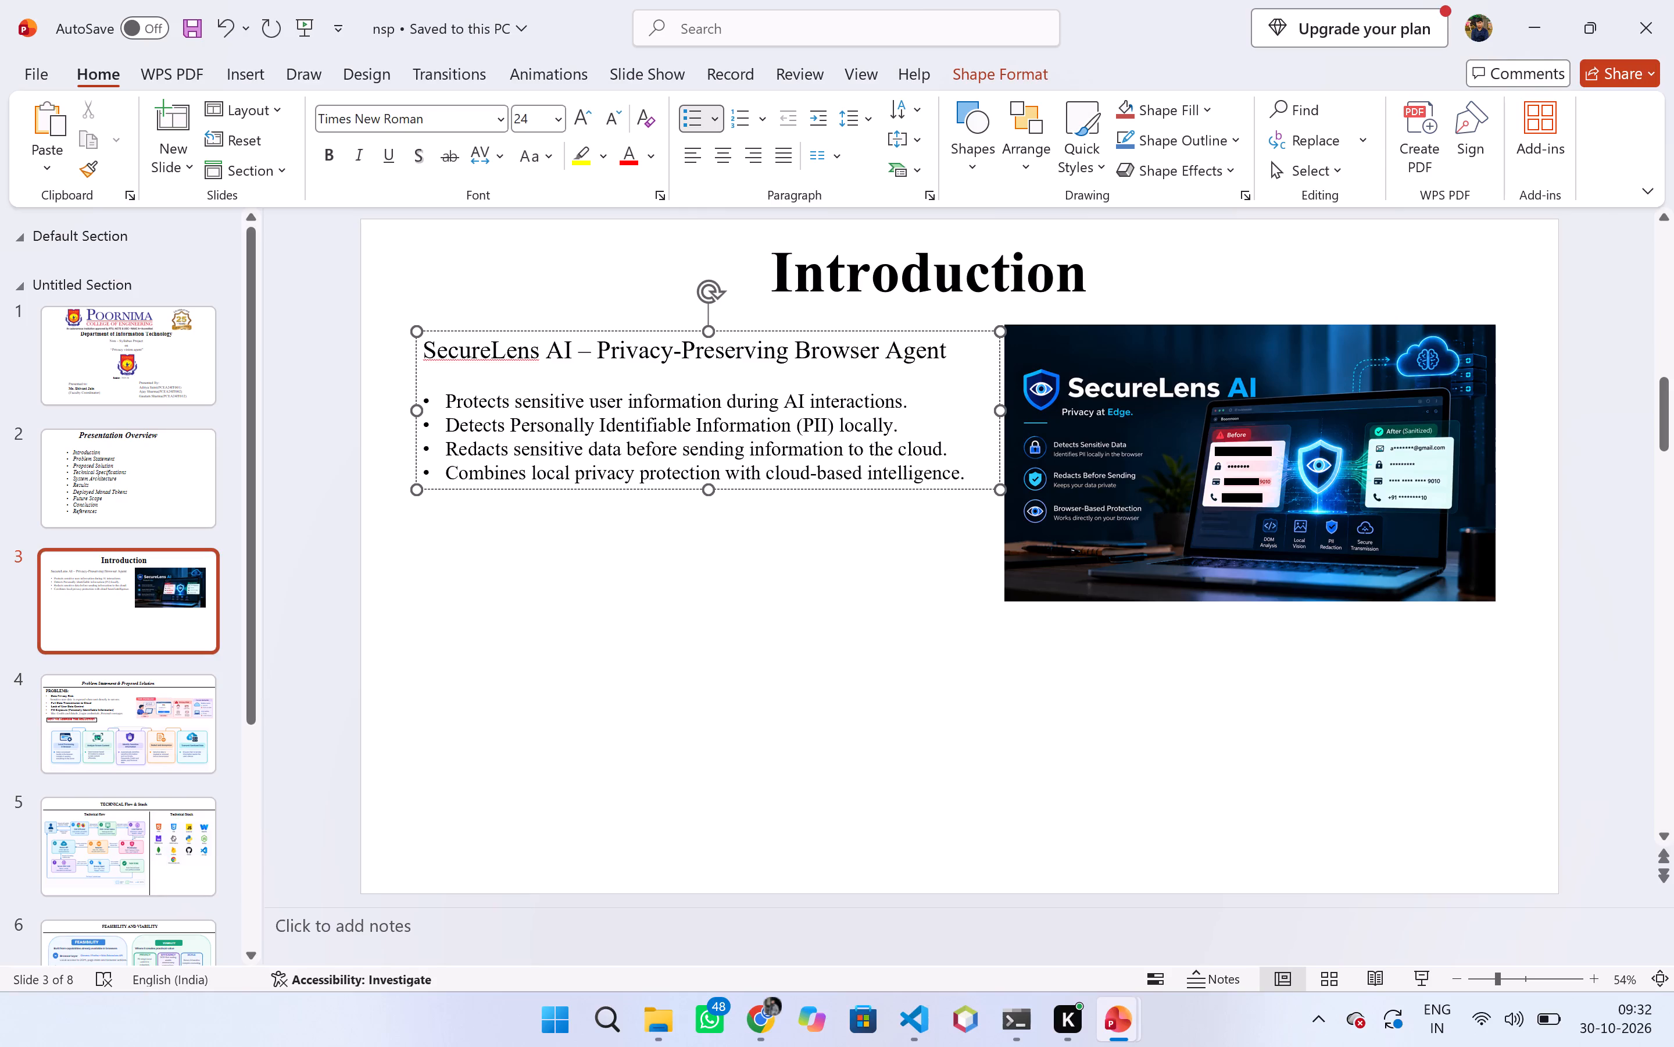
pyautogui.click(957, 344)
pyautogui.press('Return')
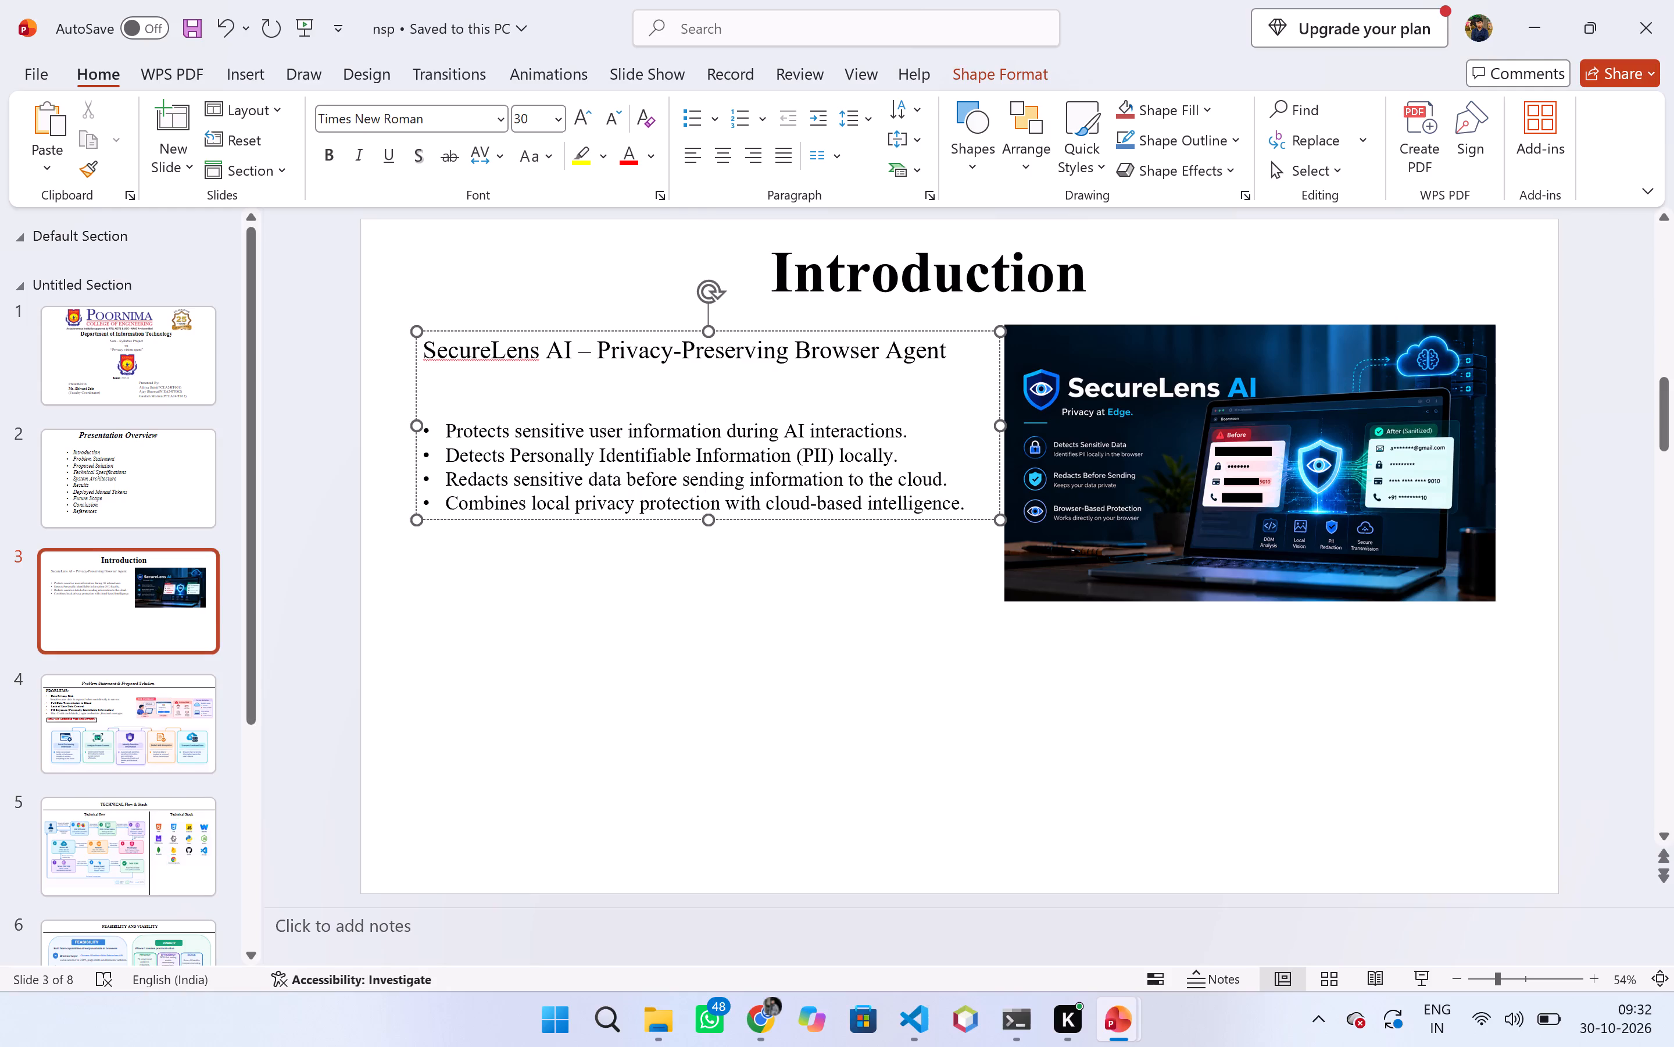
pyautogui.press('Return')
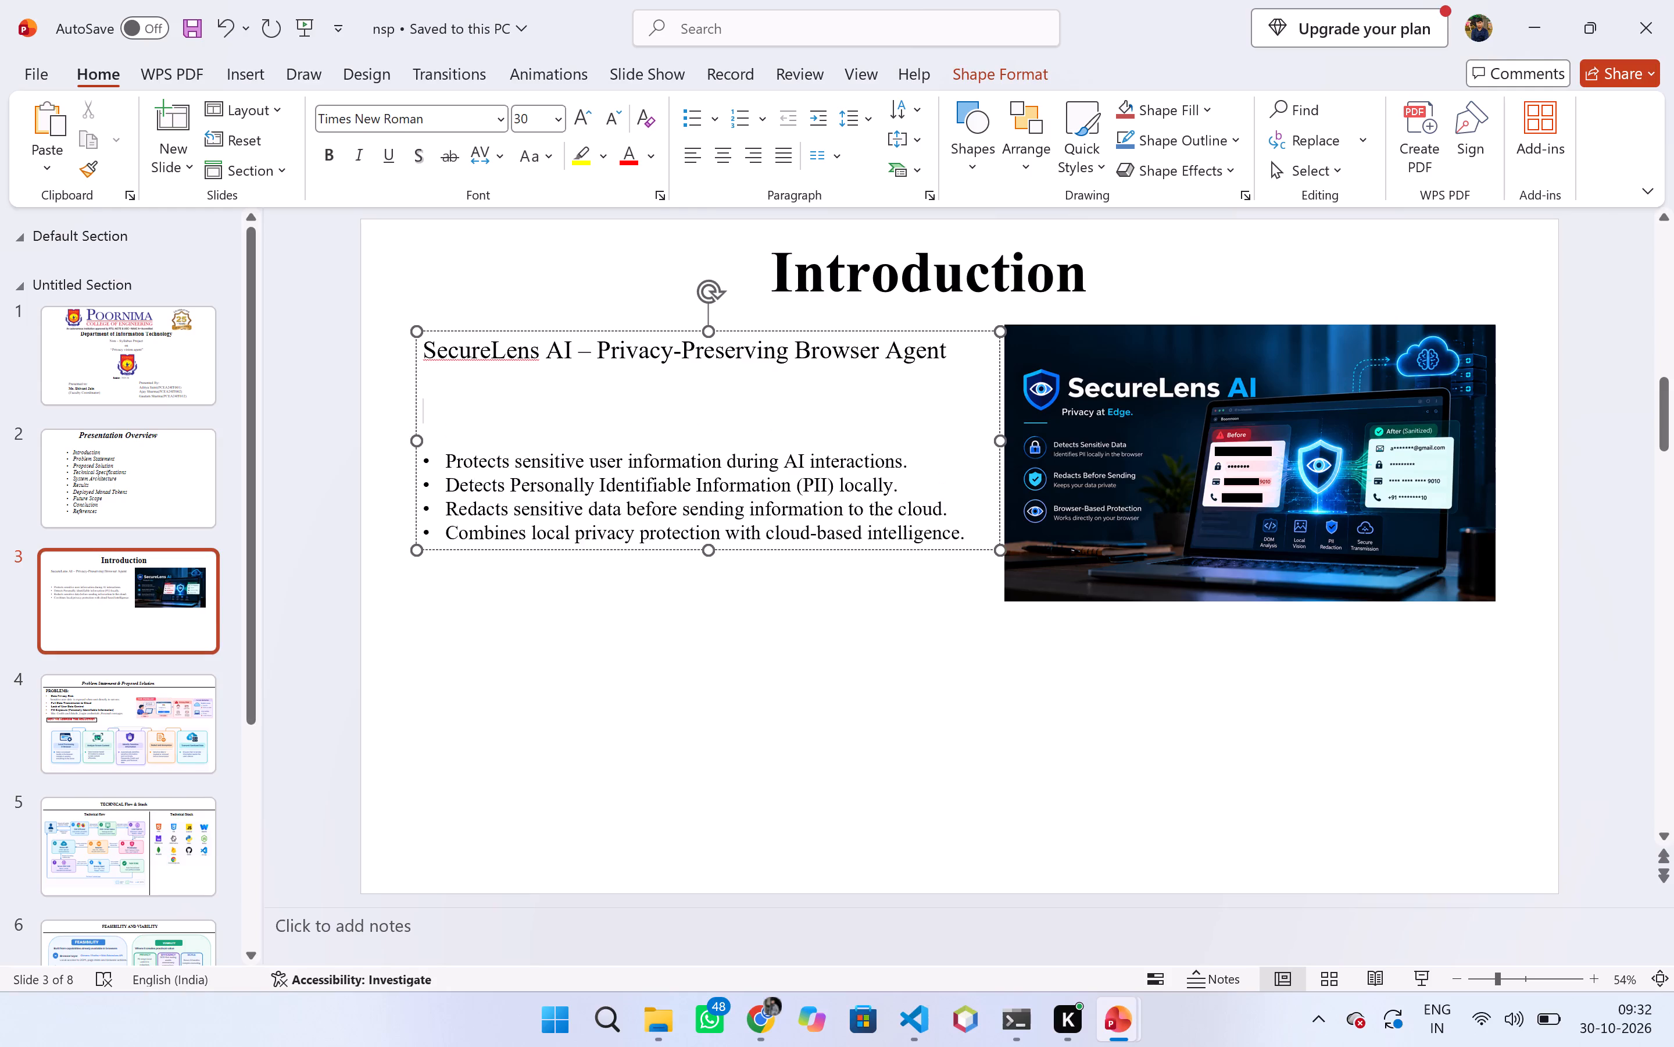
pyautogui.hotkey('ctrl', 'v')
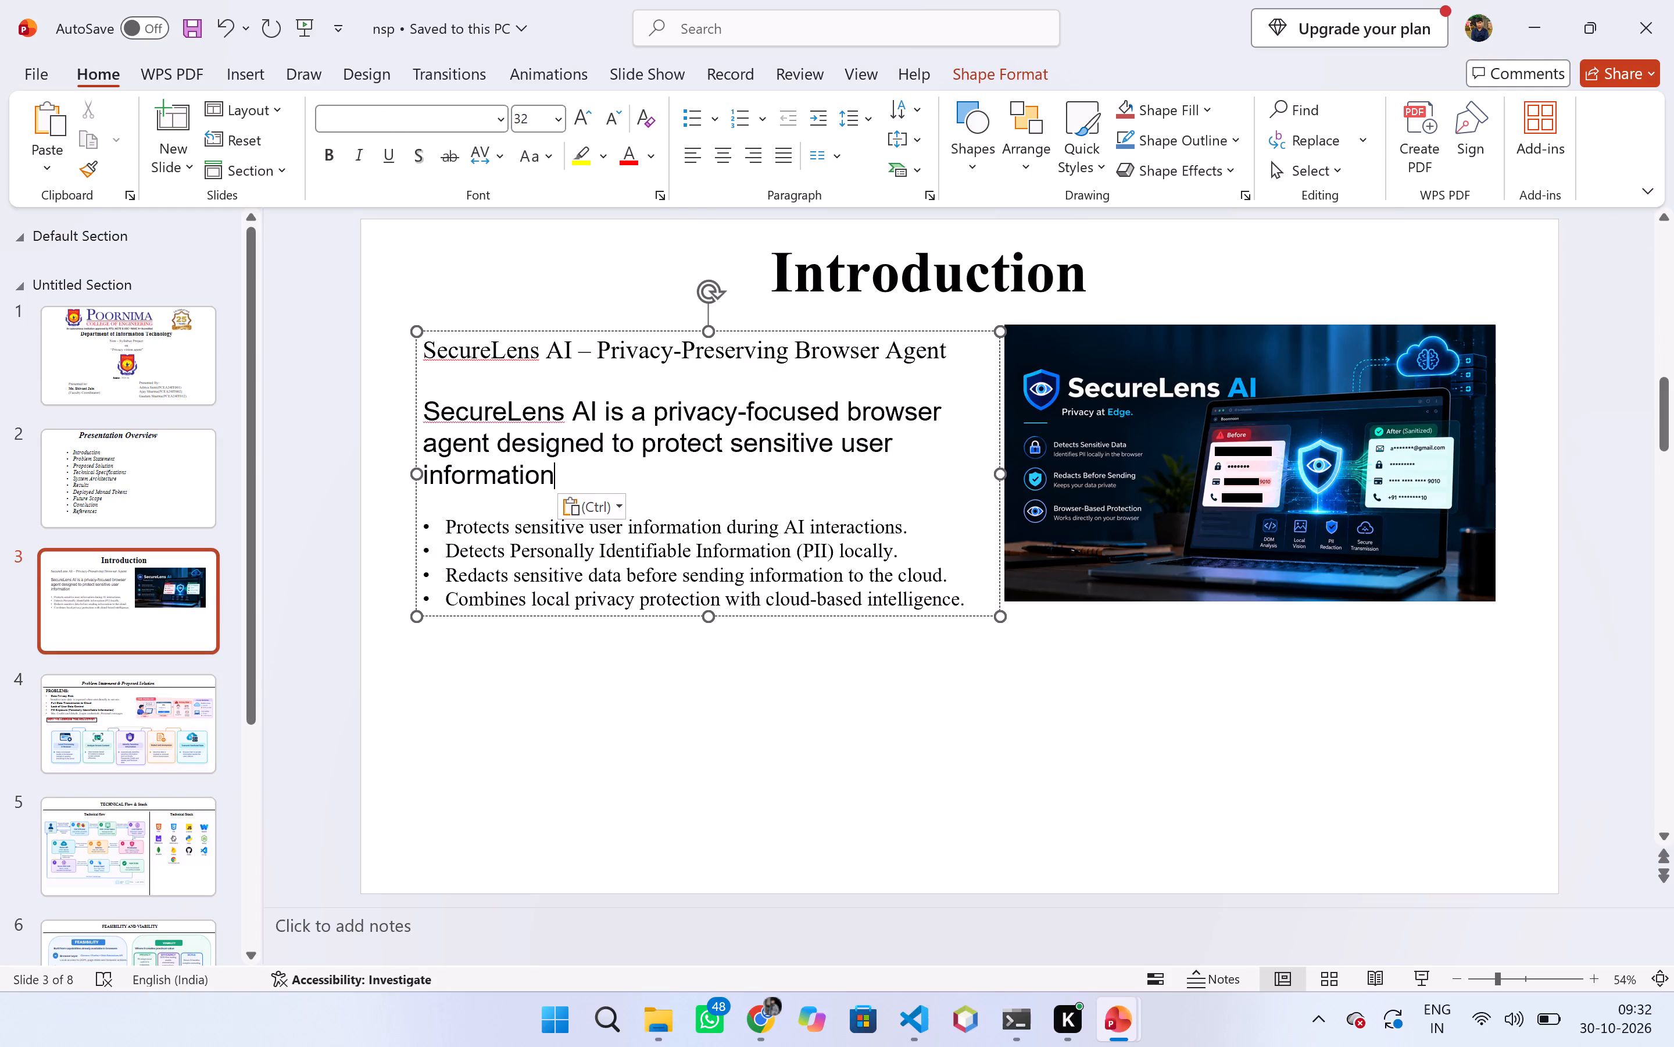
# Set the font size of the pasted SecureLens AI sentence to 20 and deselect the text.
pyautogui.moveTo(591, 472); pyautogui.dragTo(432, 419)
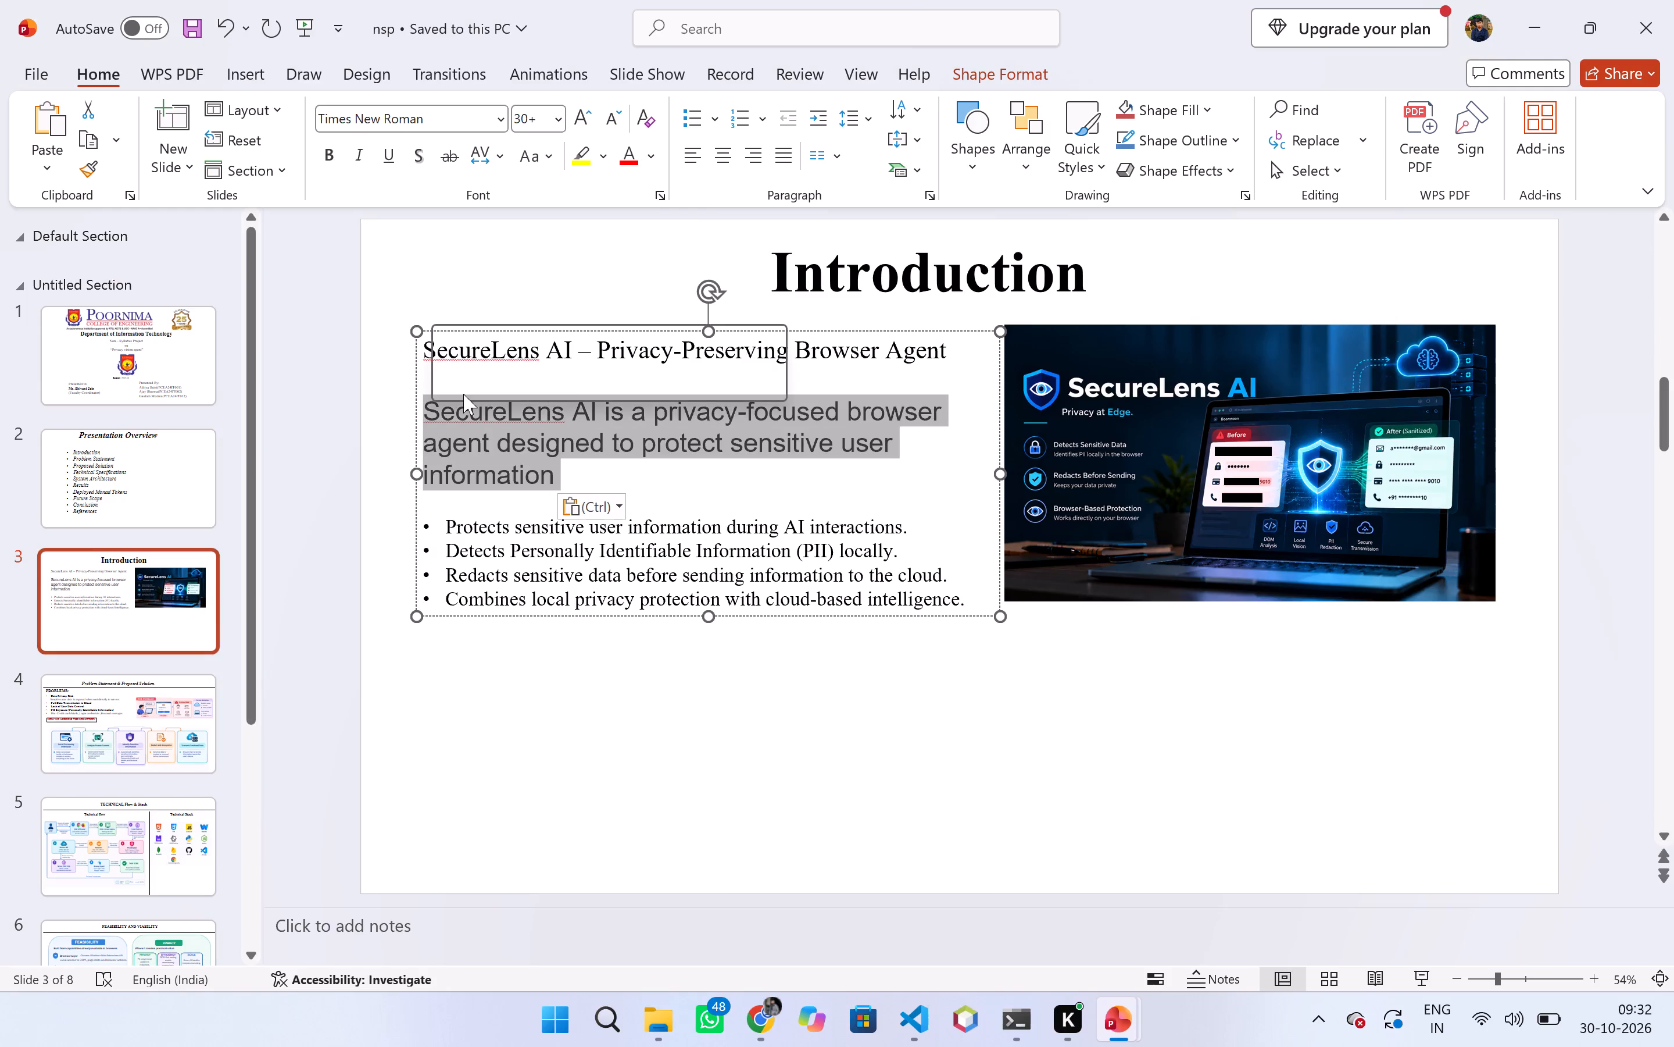
pyautogui.click(602, 339)
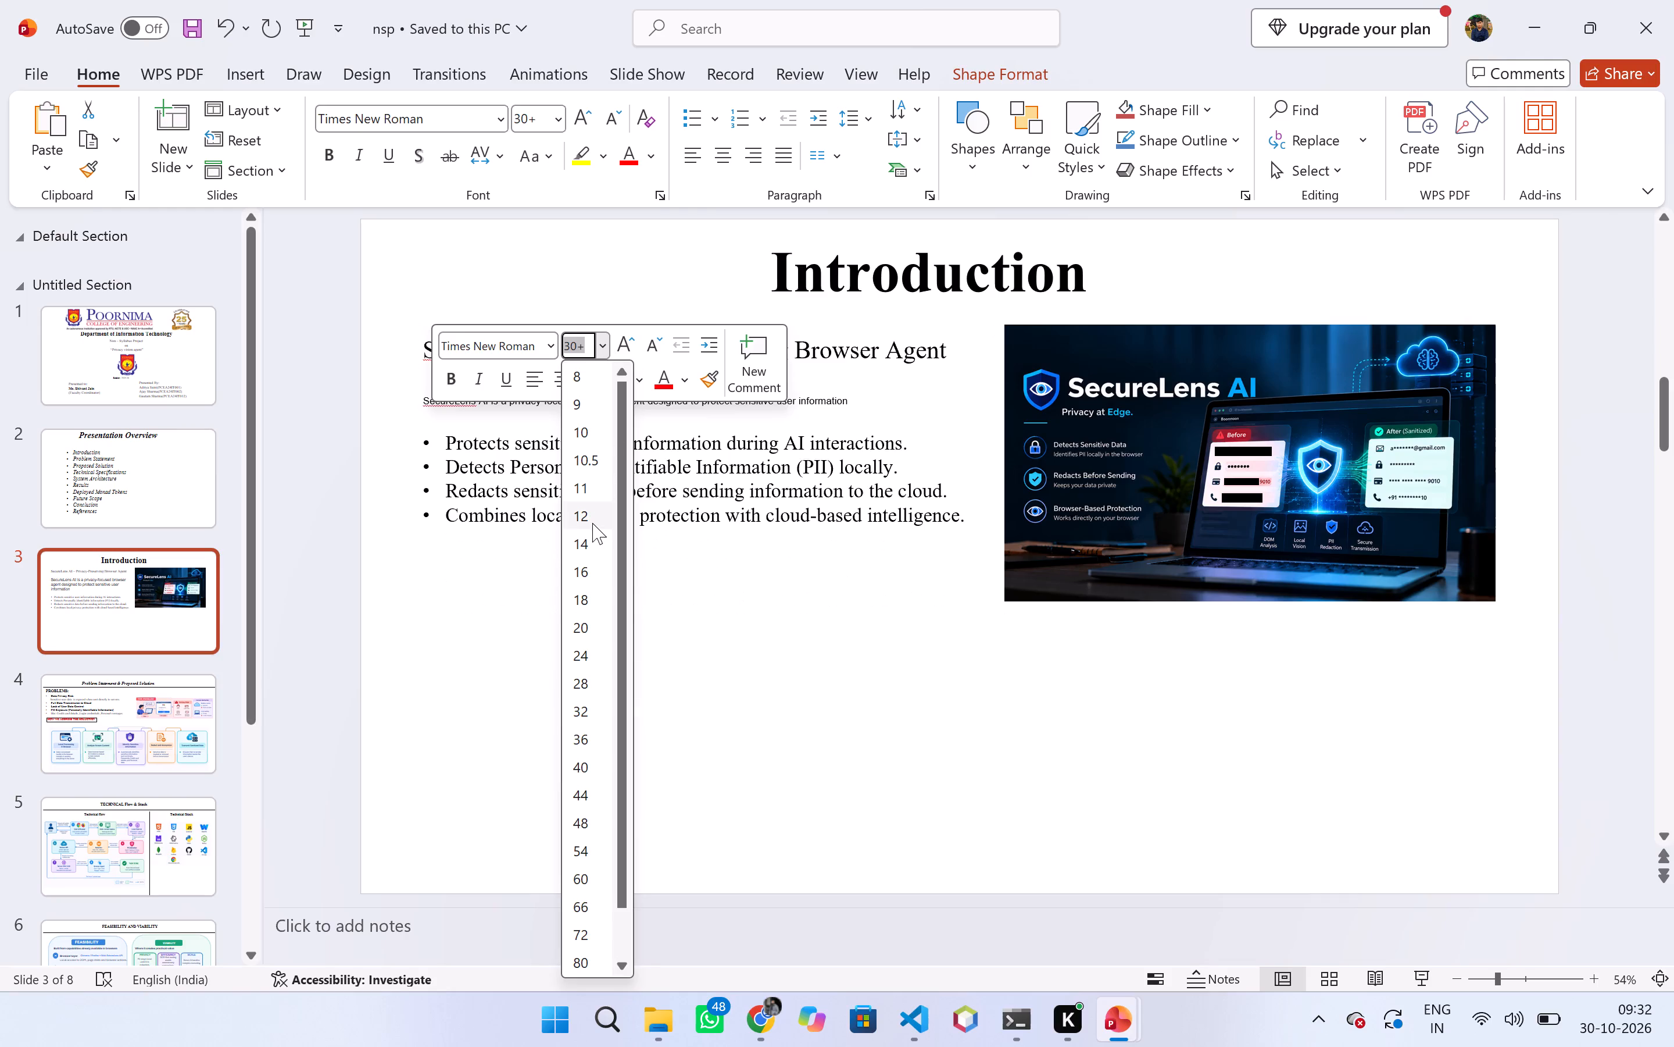
pyautogui.click(589, 635)
pyautogui.click(600, 676)
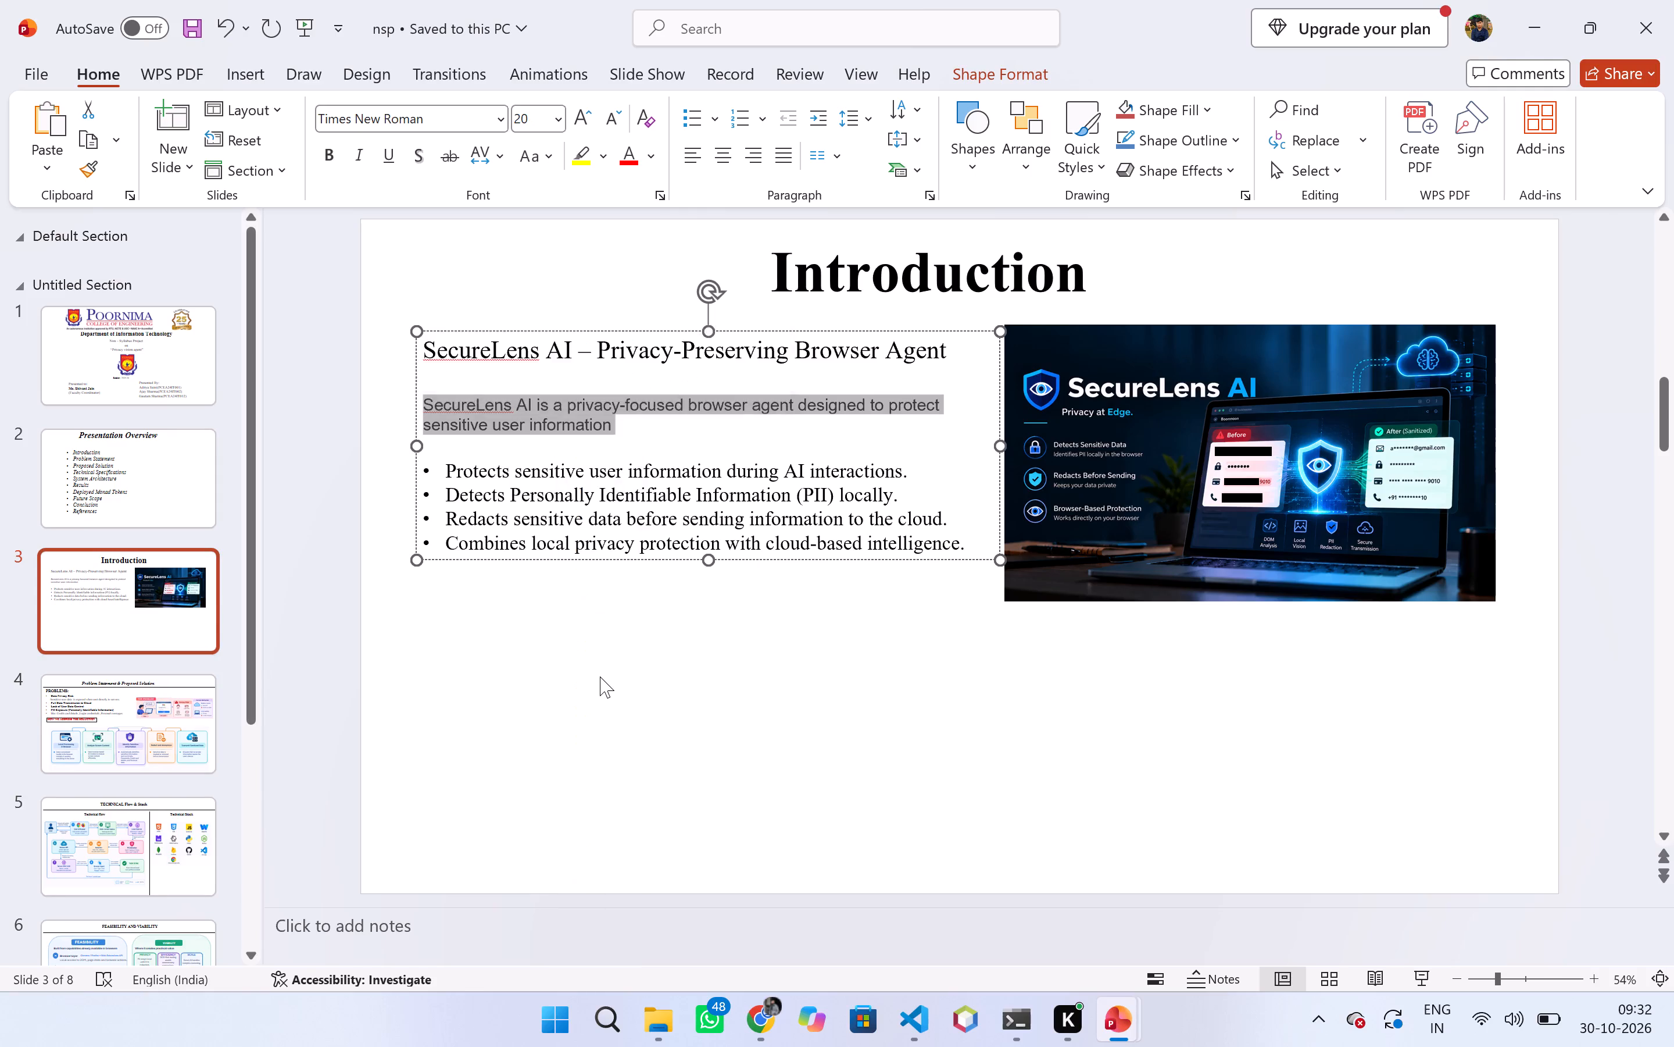
pyautogui.moveTo(622, 529); pyautogui.dragTo(606, 529)
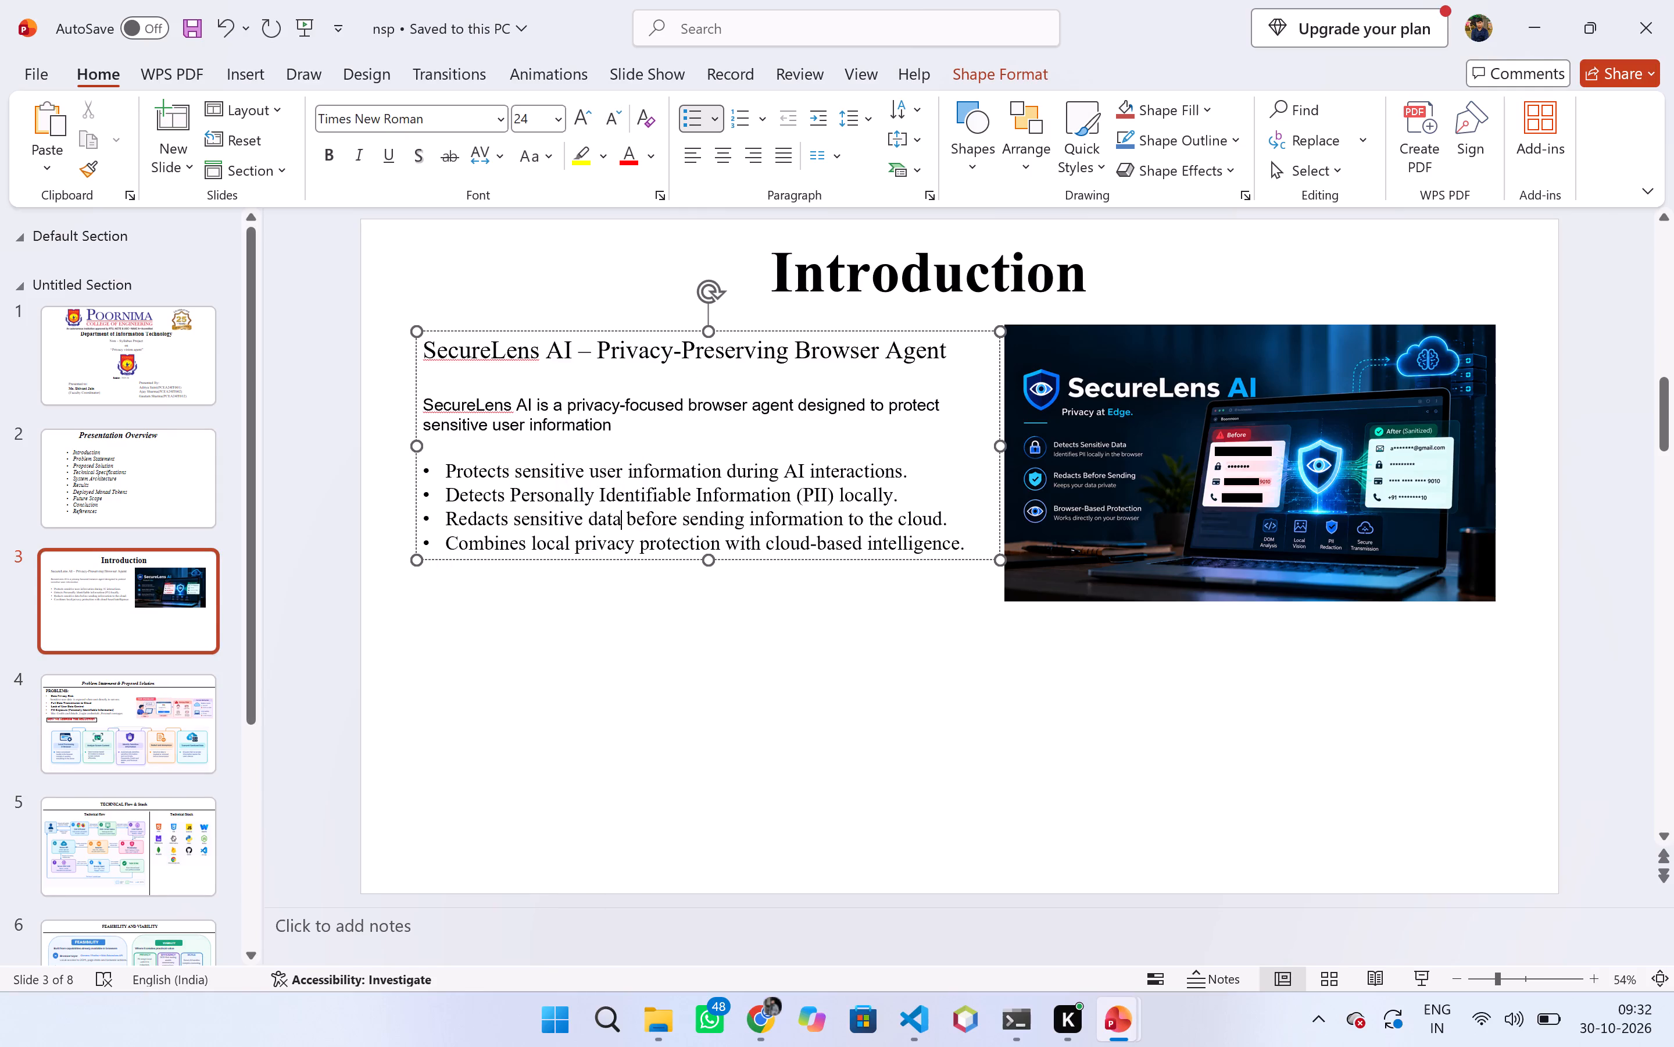
pyautogui.moveTo(606, 529); pyautogui.dragTo(590, 527)
pyautogui.click(649, 653)
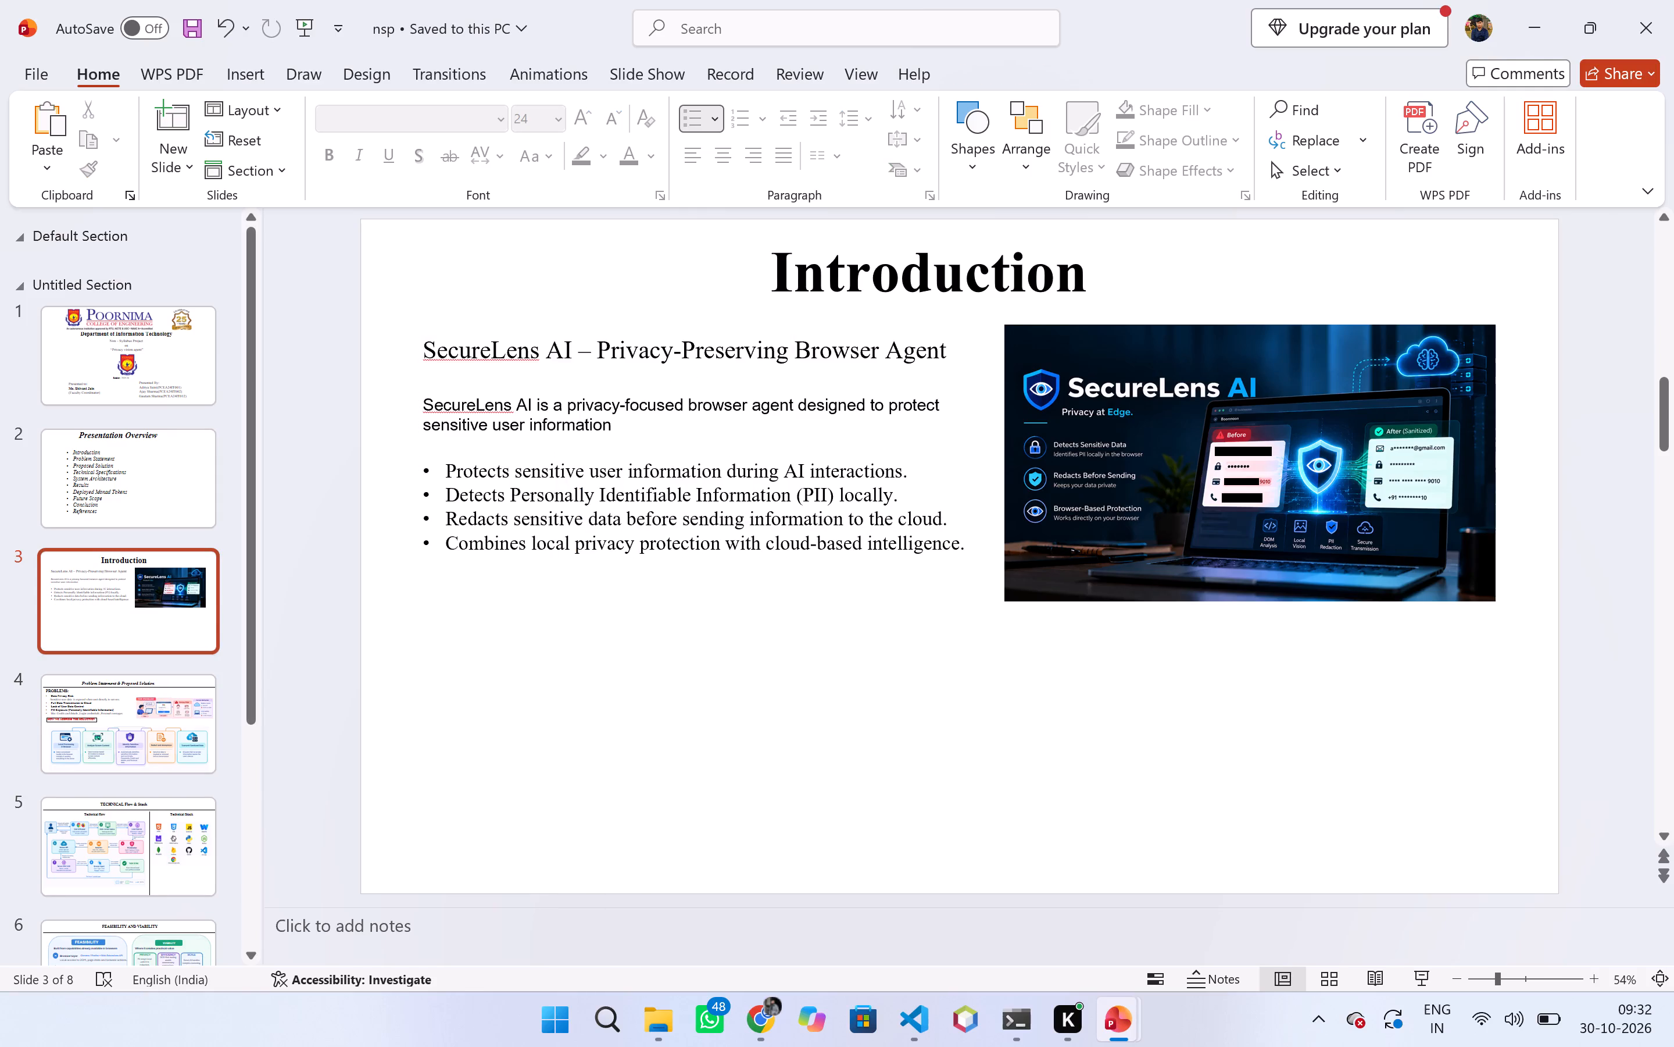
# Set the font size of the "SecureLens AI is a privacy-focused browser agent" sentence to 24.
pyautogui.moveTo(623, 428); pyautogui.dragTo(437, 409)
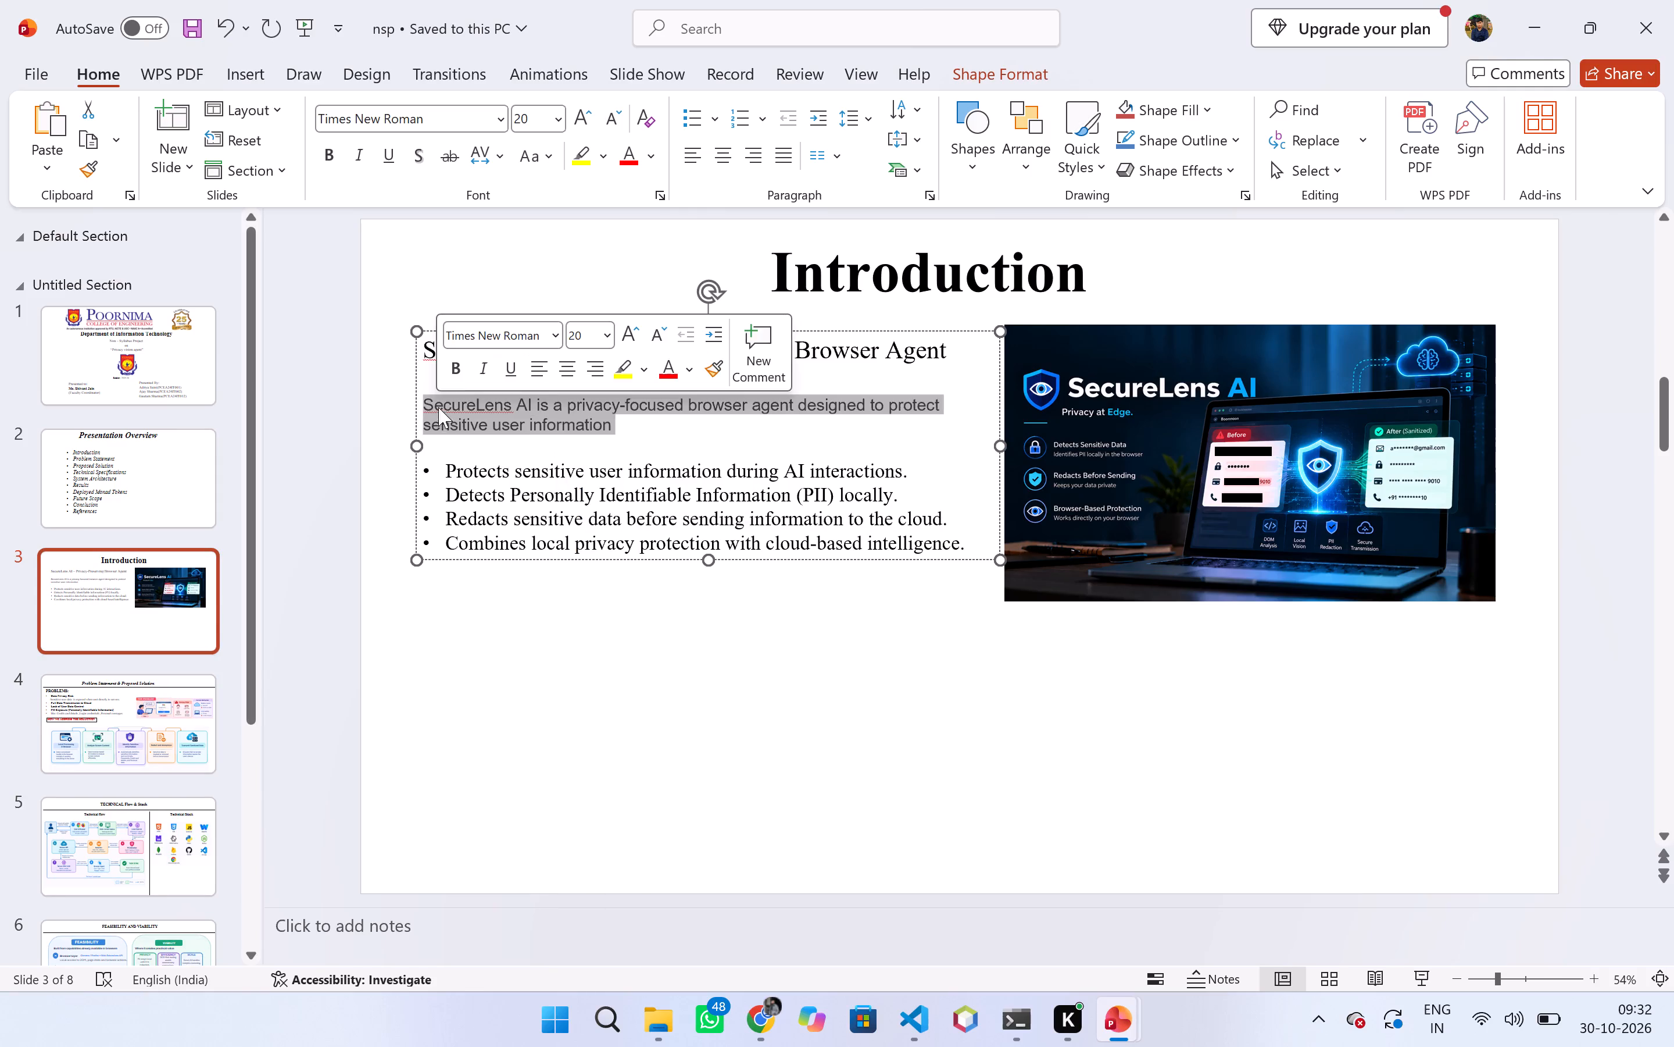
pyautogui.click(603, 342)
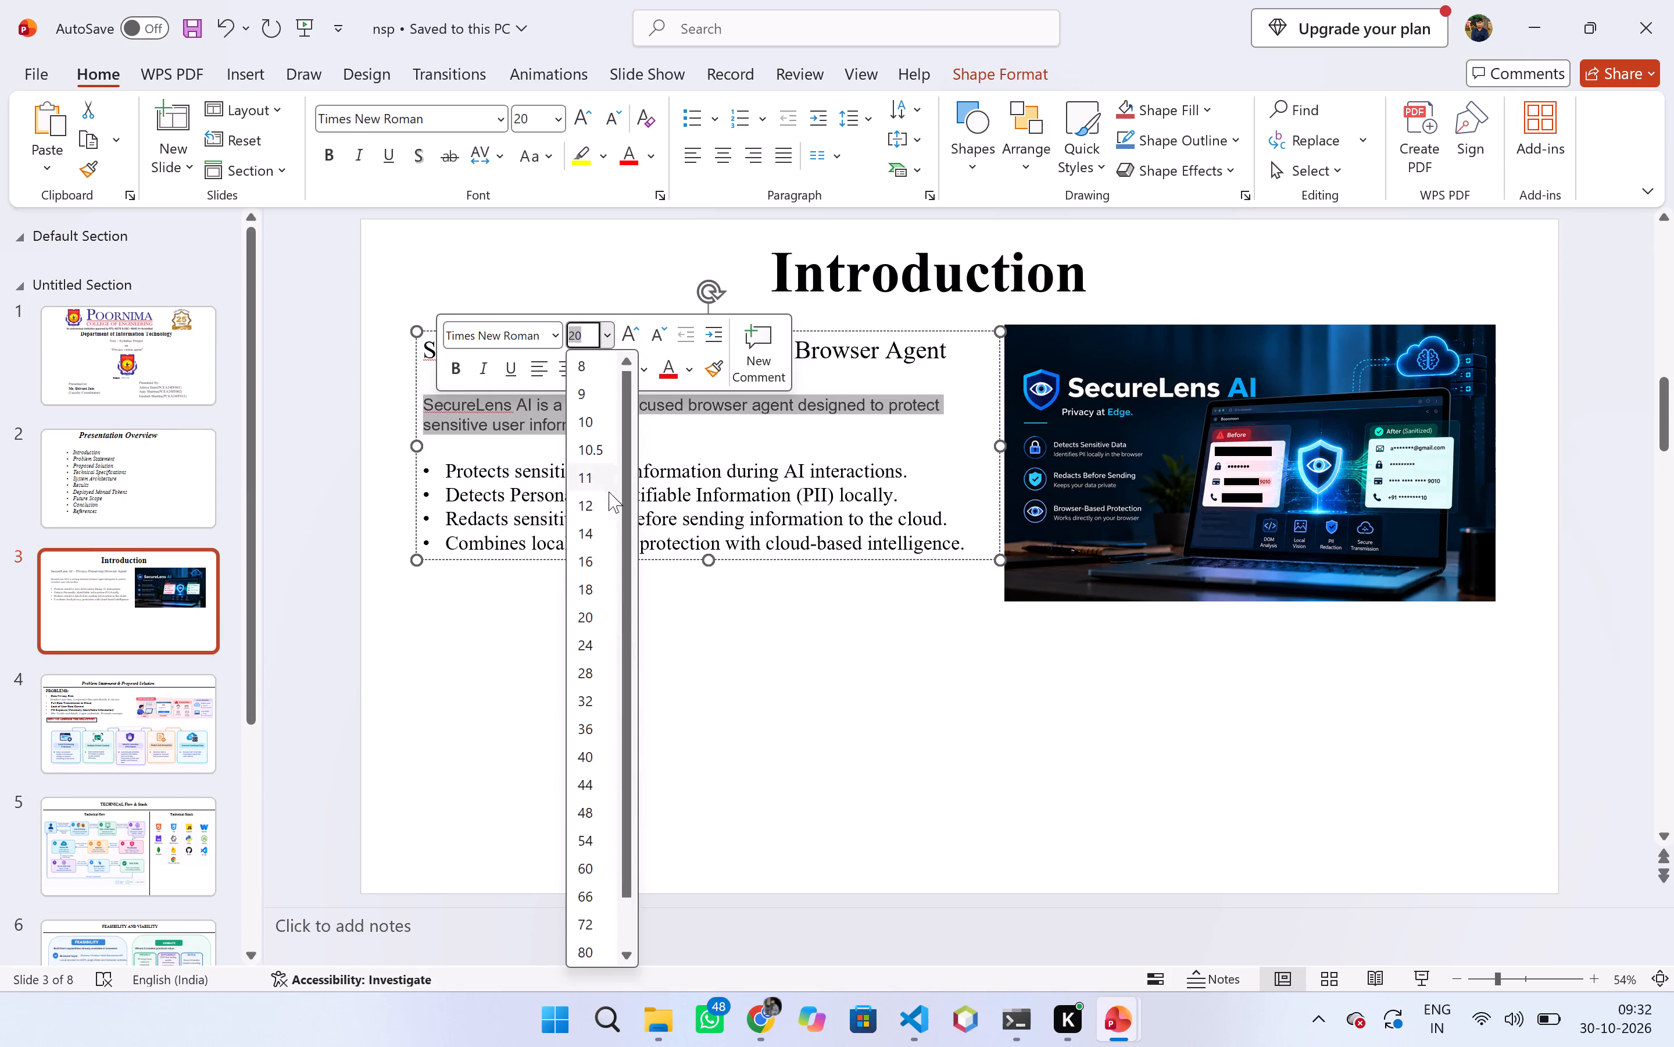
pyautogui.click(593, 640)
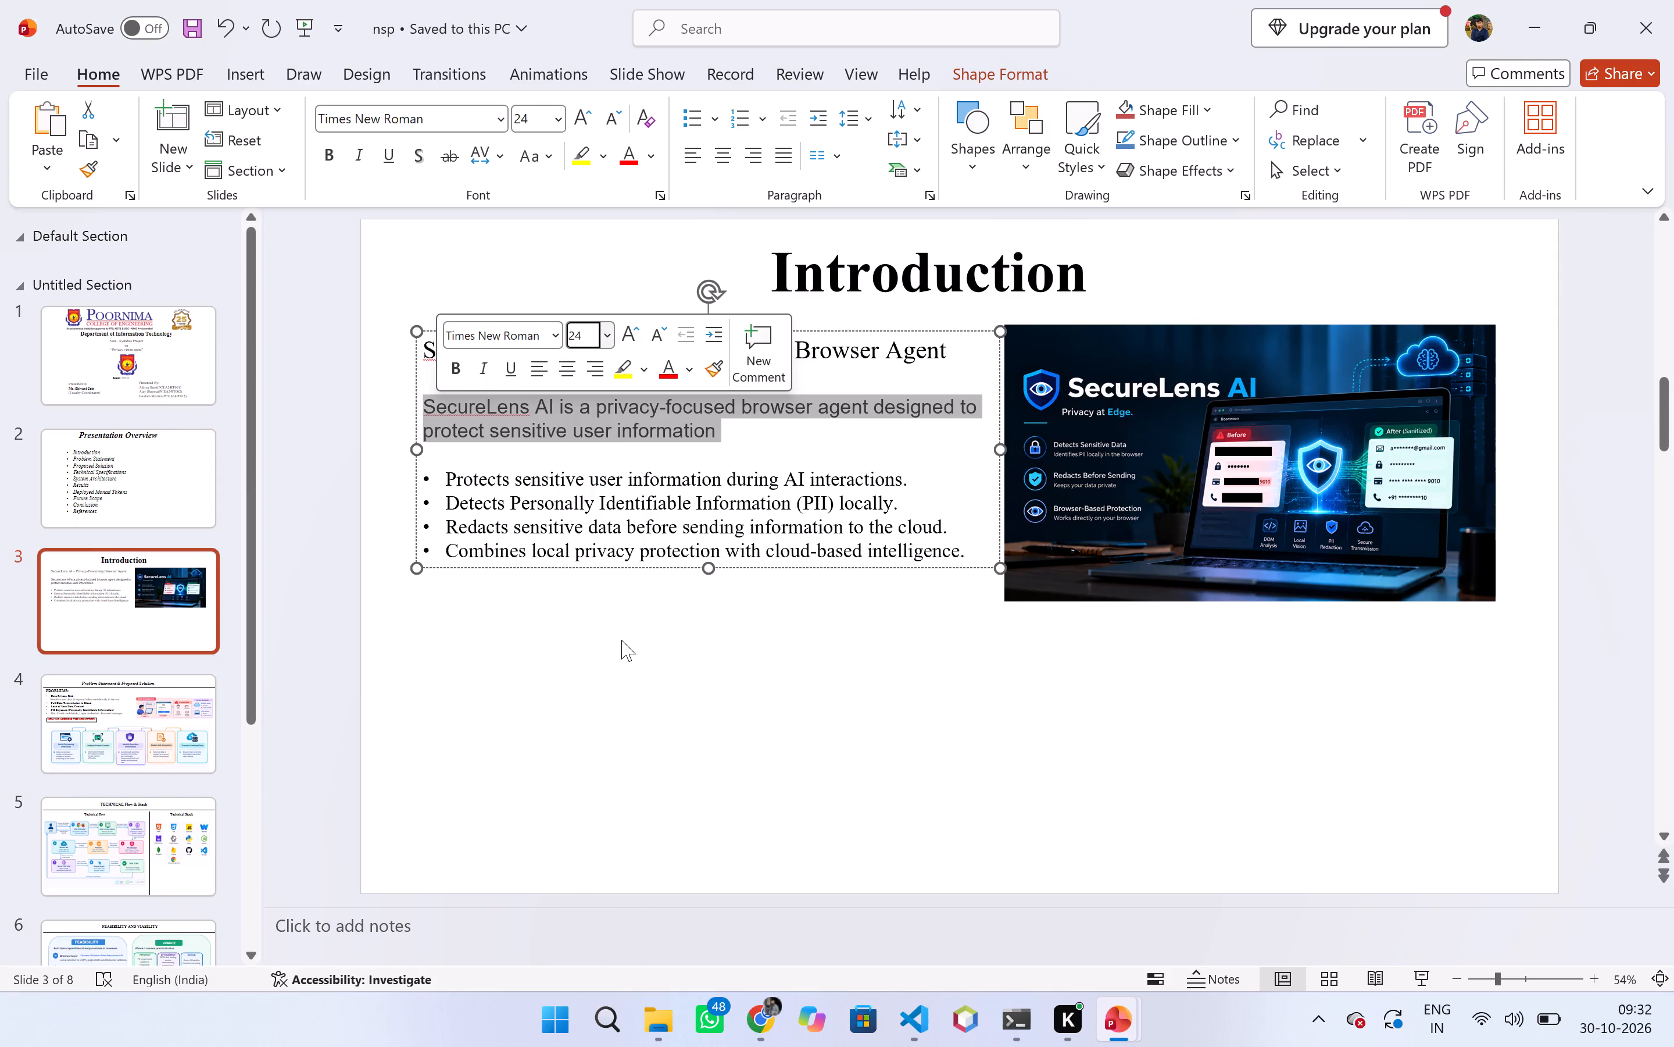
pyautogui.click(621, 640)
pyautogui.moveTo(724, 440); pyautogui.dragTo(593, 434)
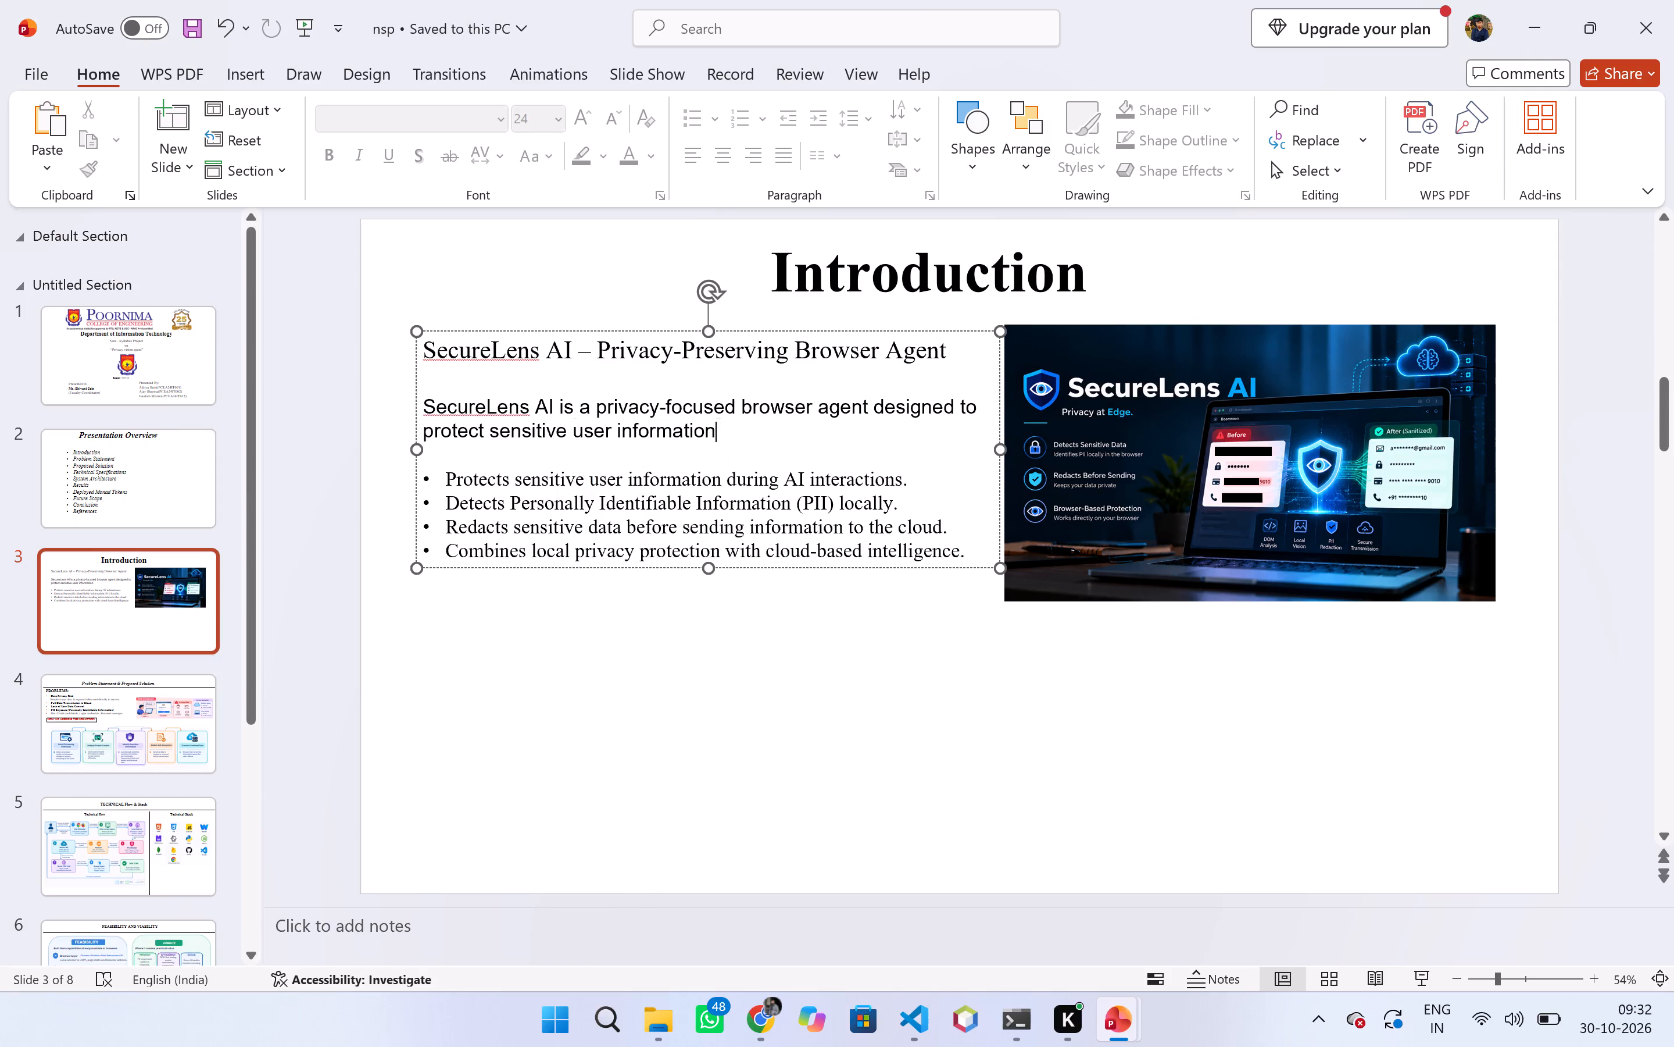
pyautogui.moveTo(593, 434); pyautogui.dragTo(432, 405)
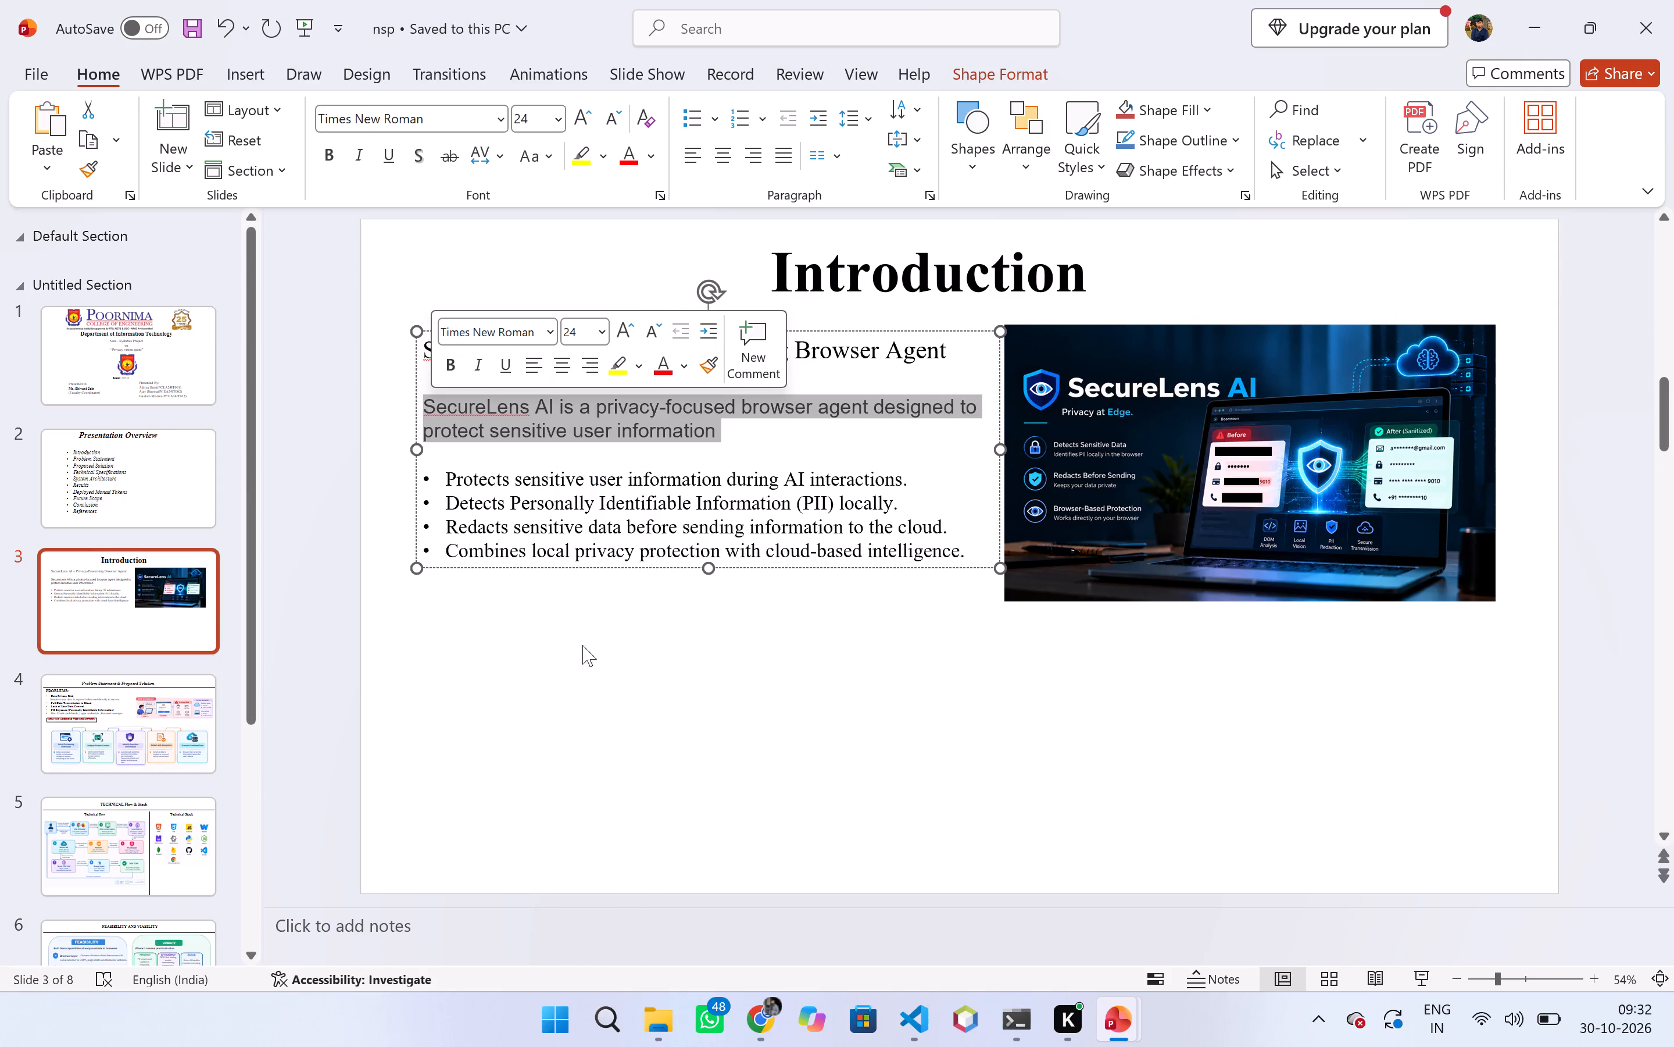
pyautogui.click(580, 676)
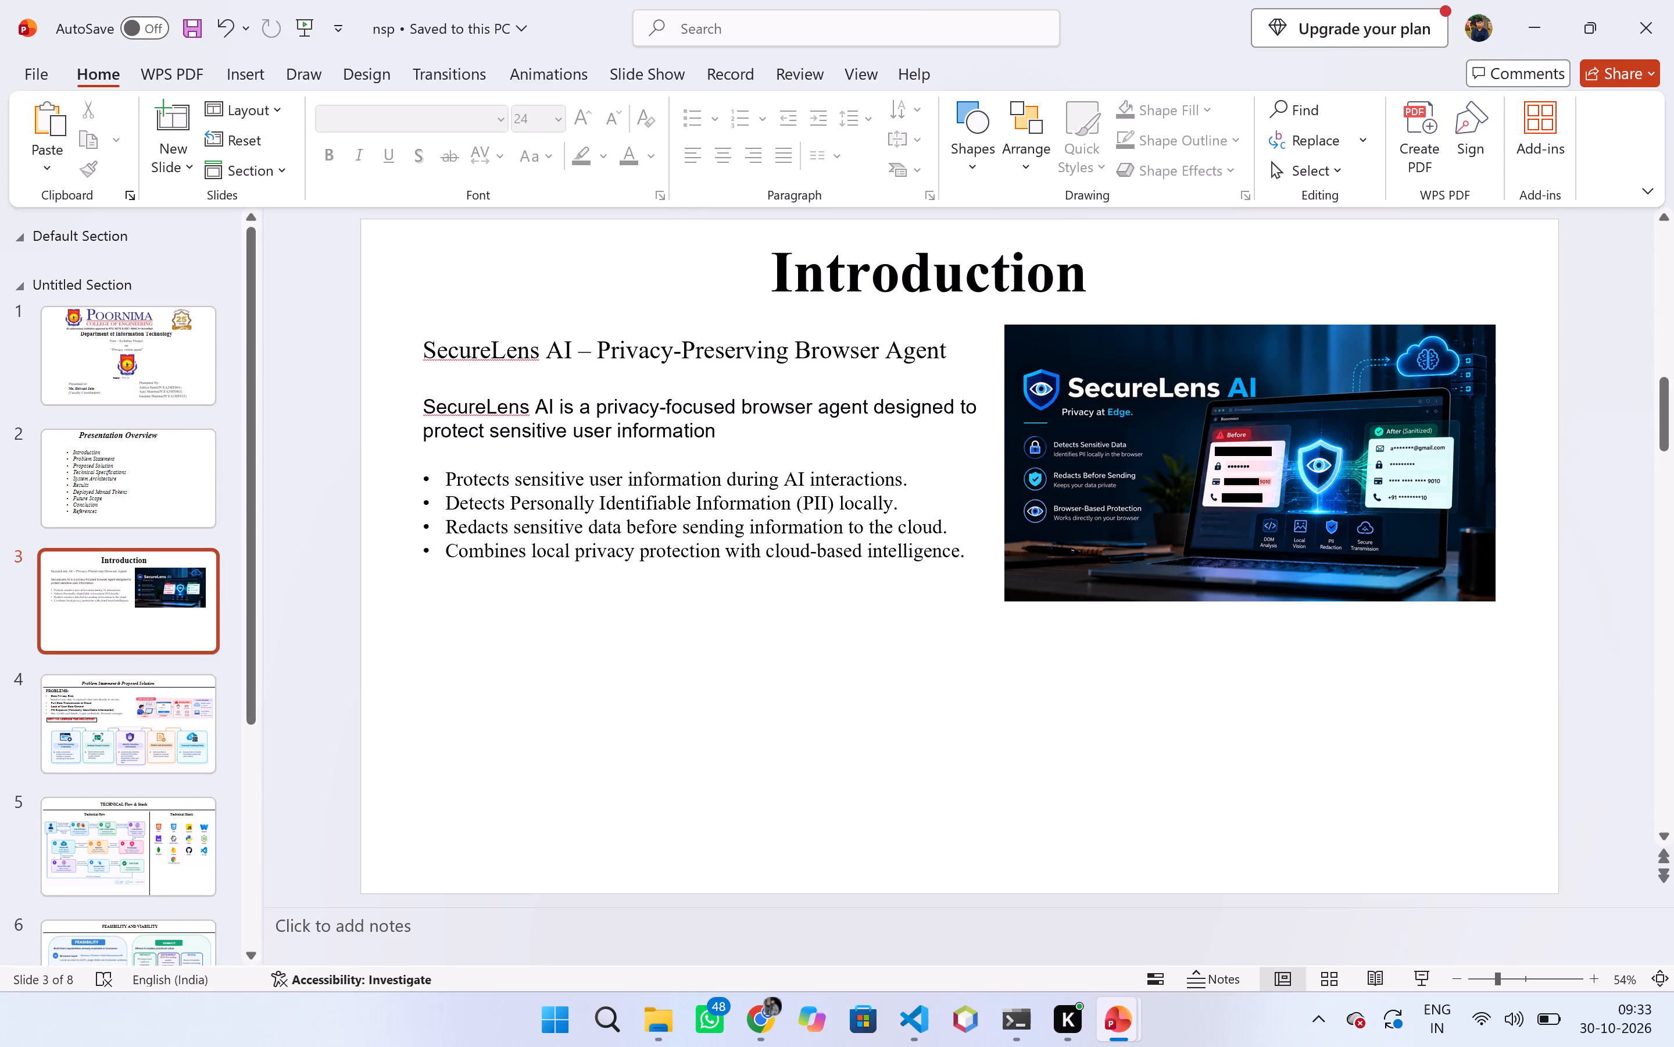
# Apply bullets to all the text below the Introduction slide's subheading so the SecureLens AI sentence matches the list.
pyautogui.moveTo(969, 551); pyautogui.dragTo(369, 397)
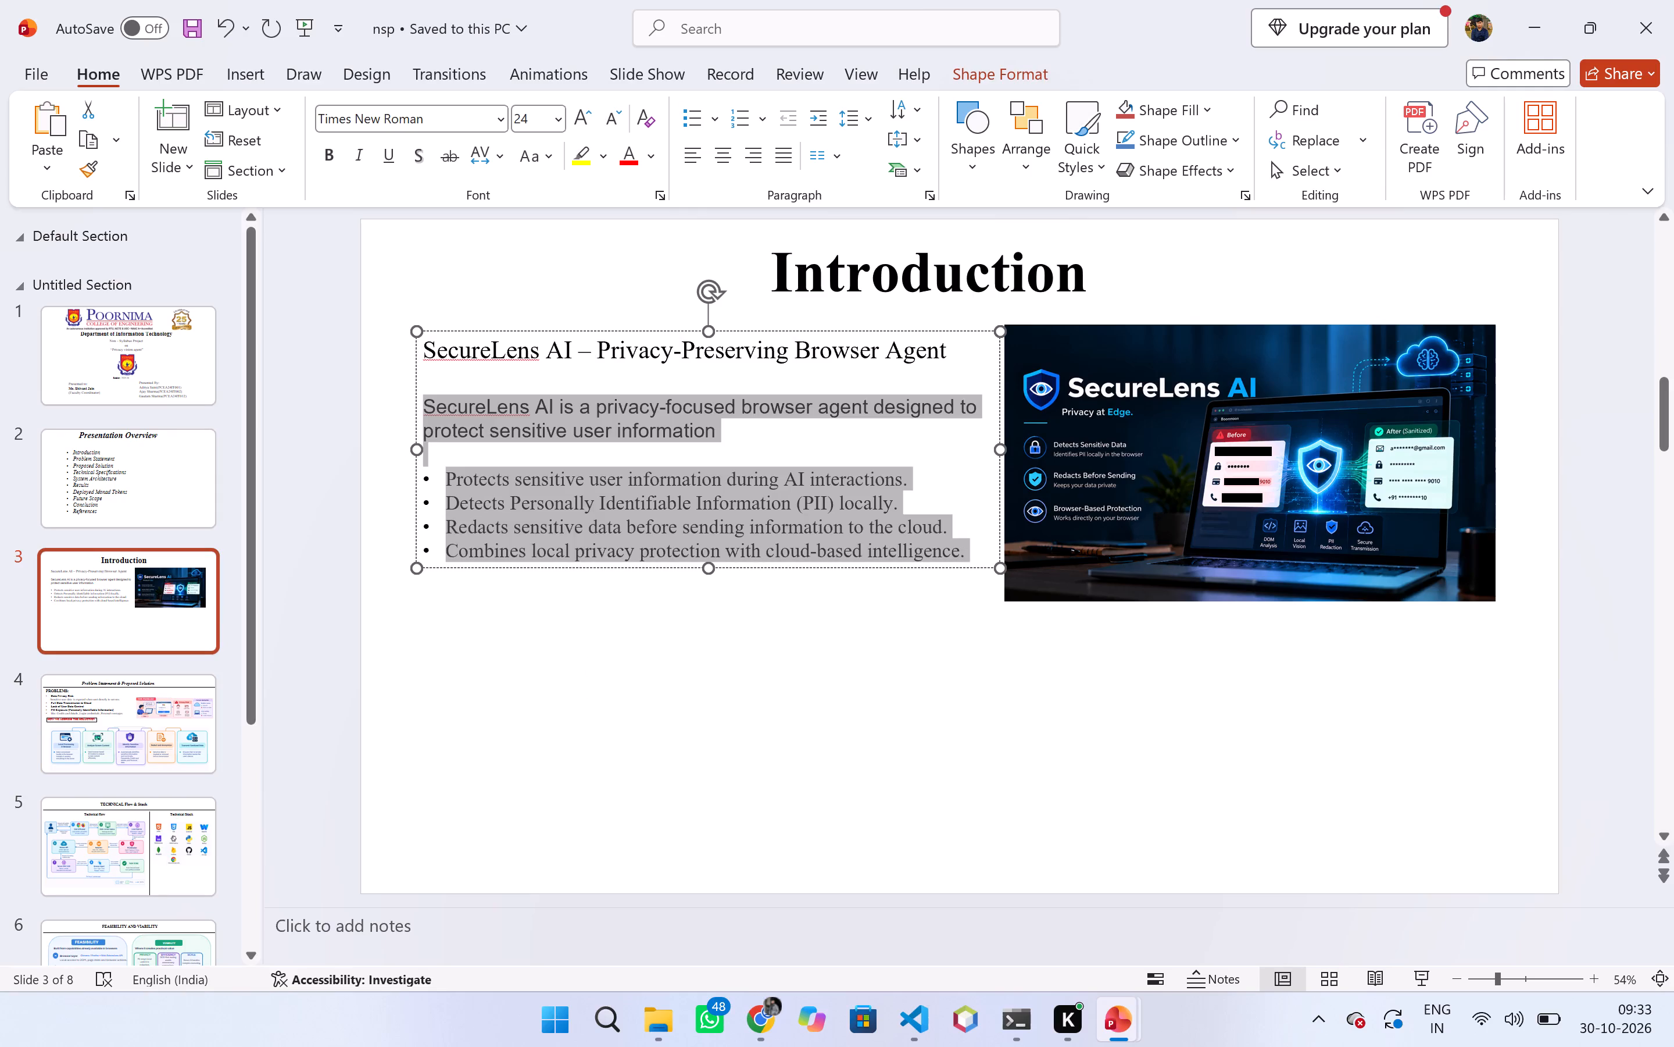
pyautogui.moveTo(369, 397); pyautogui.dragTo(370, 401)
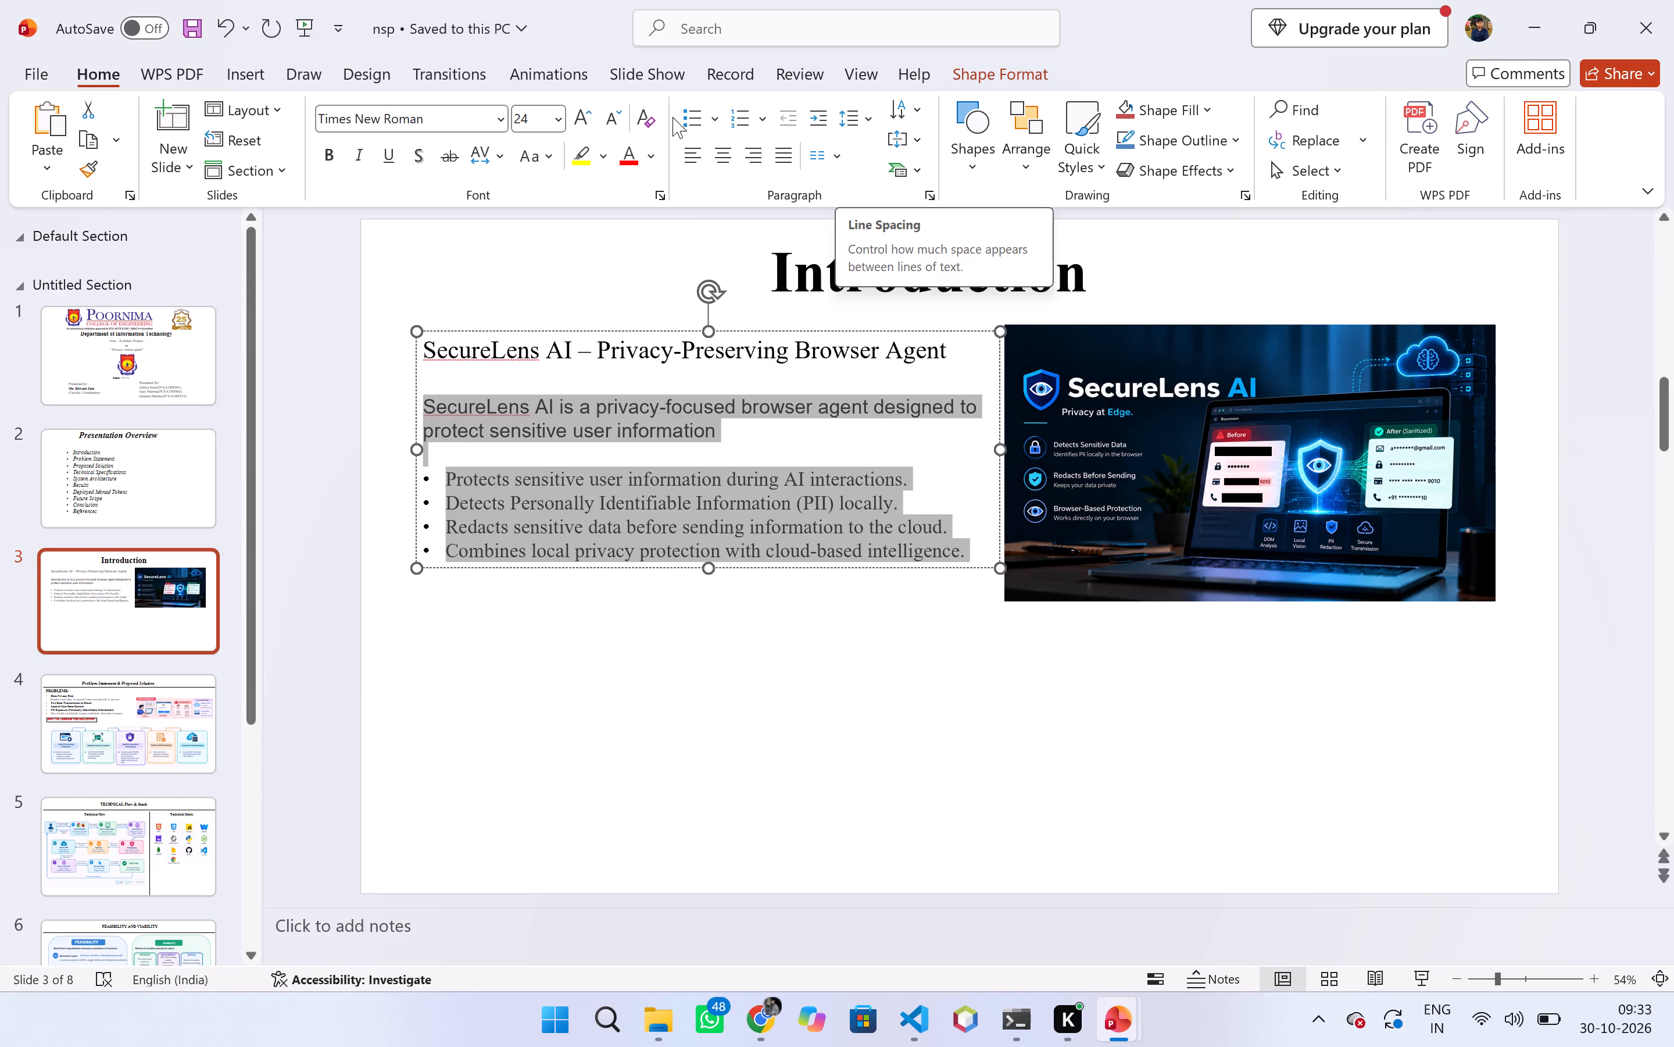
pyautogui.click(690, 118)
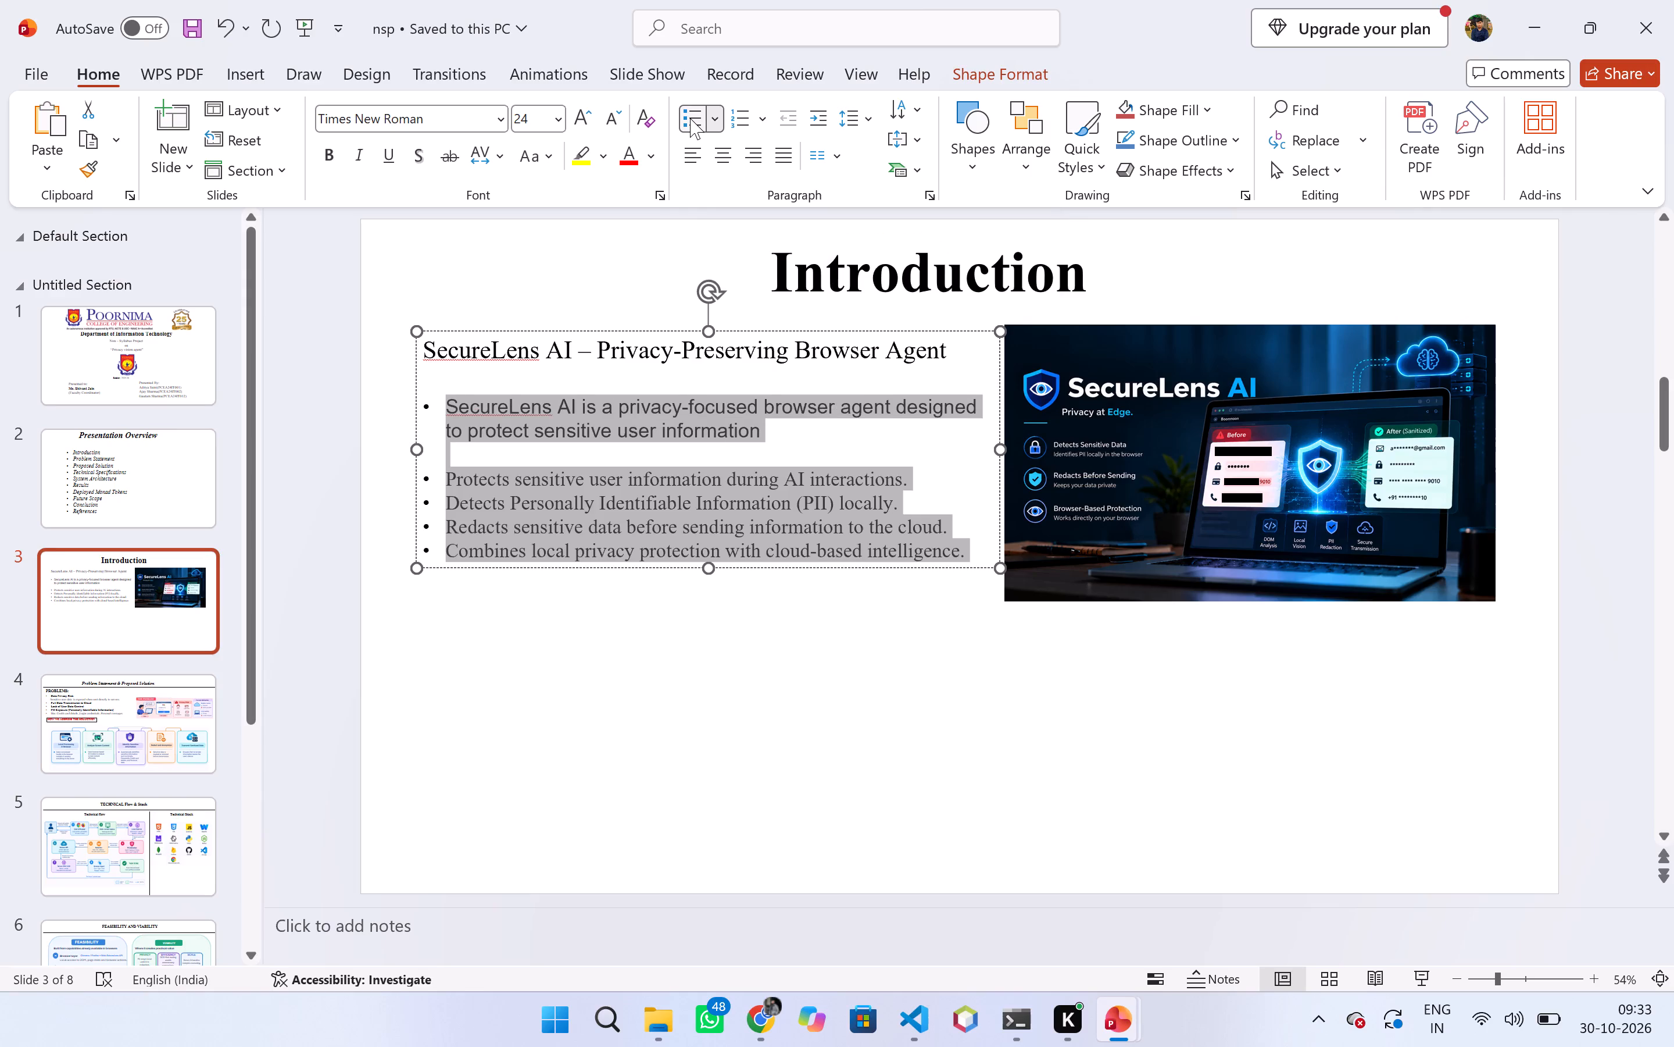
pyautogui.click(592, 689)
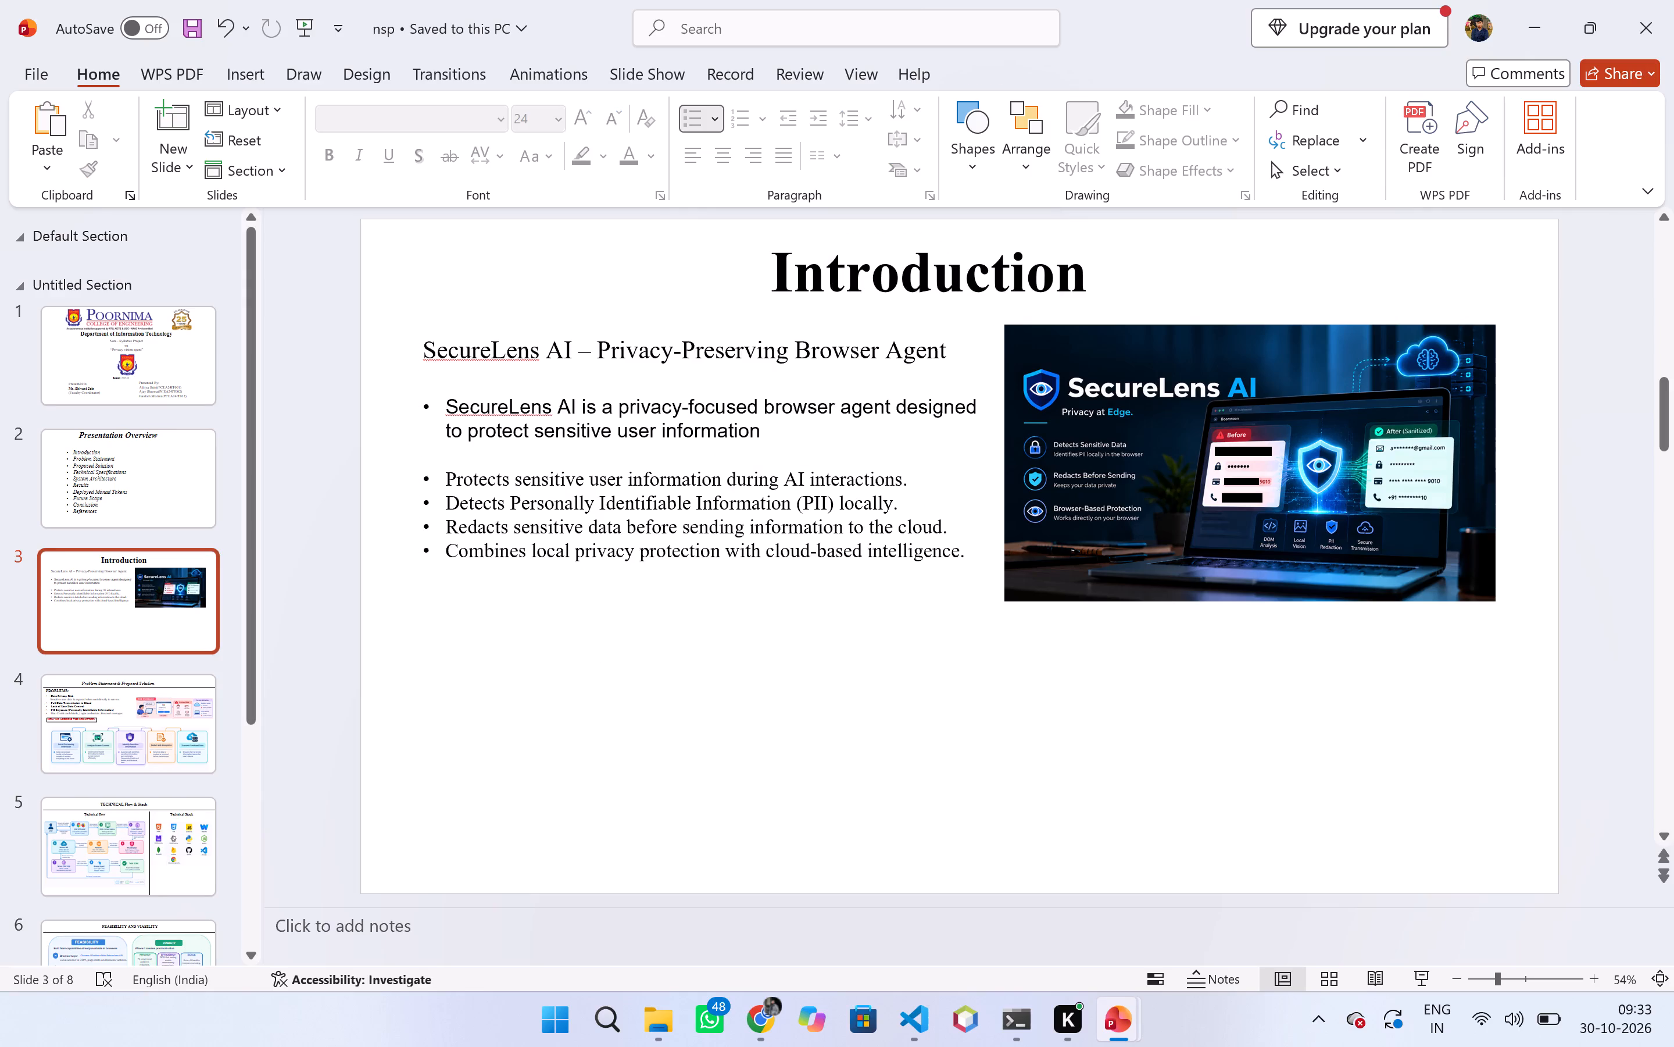
# Remove the blank line between the SecureLens AI sentence and the "Protects sensitive user information" bullet.
pyautogui.click(702, 450)
pyautogui.press('BackSpace')
pyautogui.press('BackSpace')
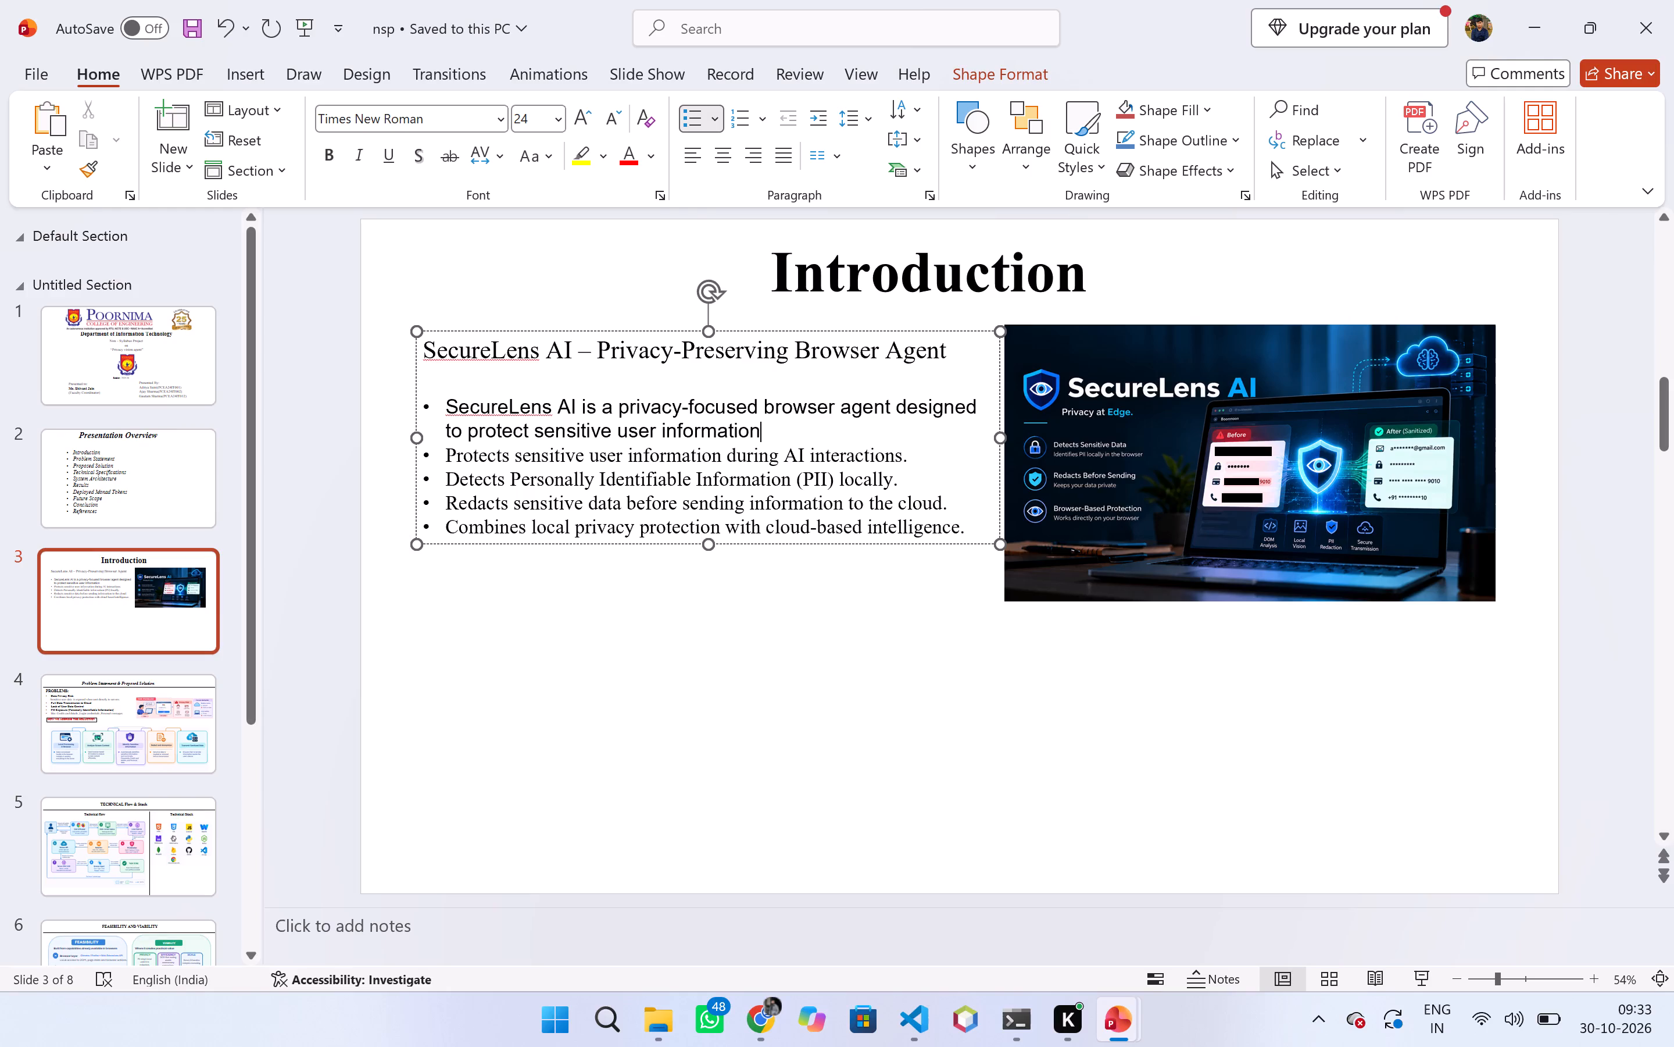
# Set the font size of all five bullets on the Introduction slide to 28.
pyautogui.moveTo(968, 530); pyautogui.dragTo(408, 426)
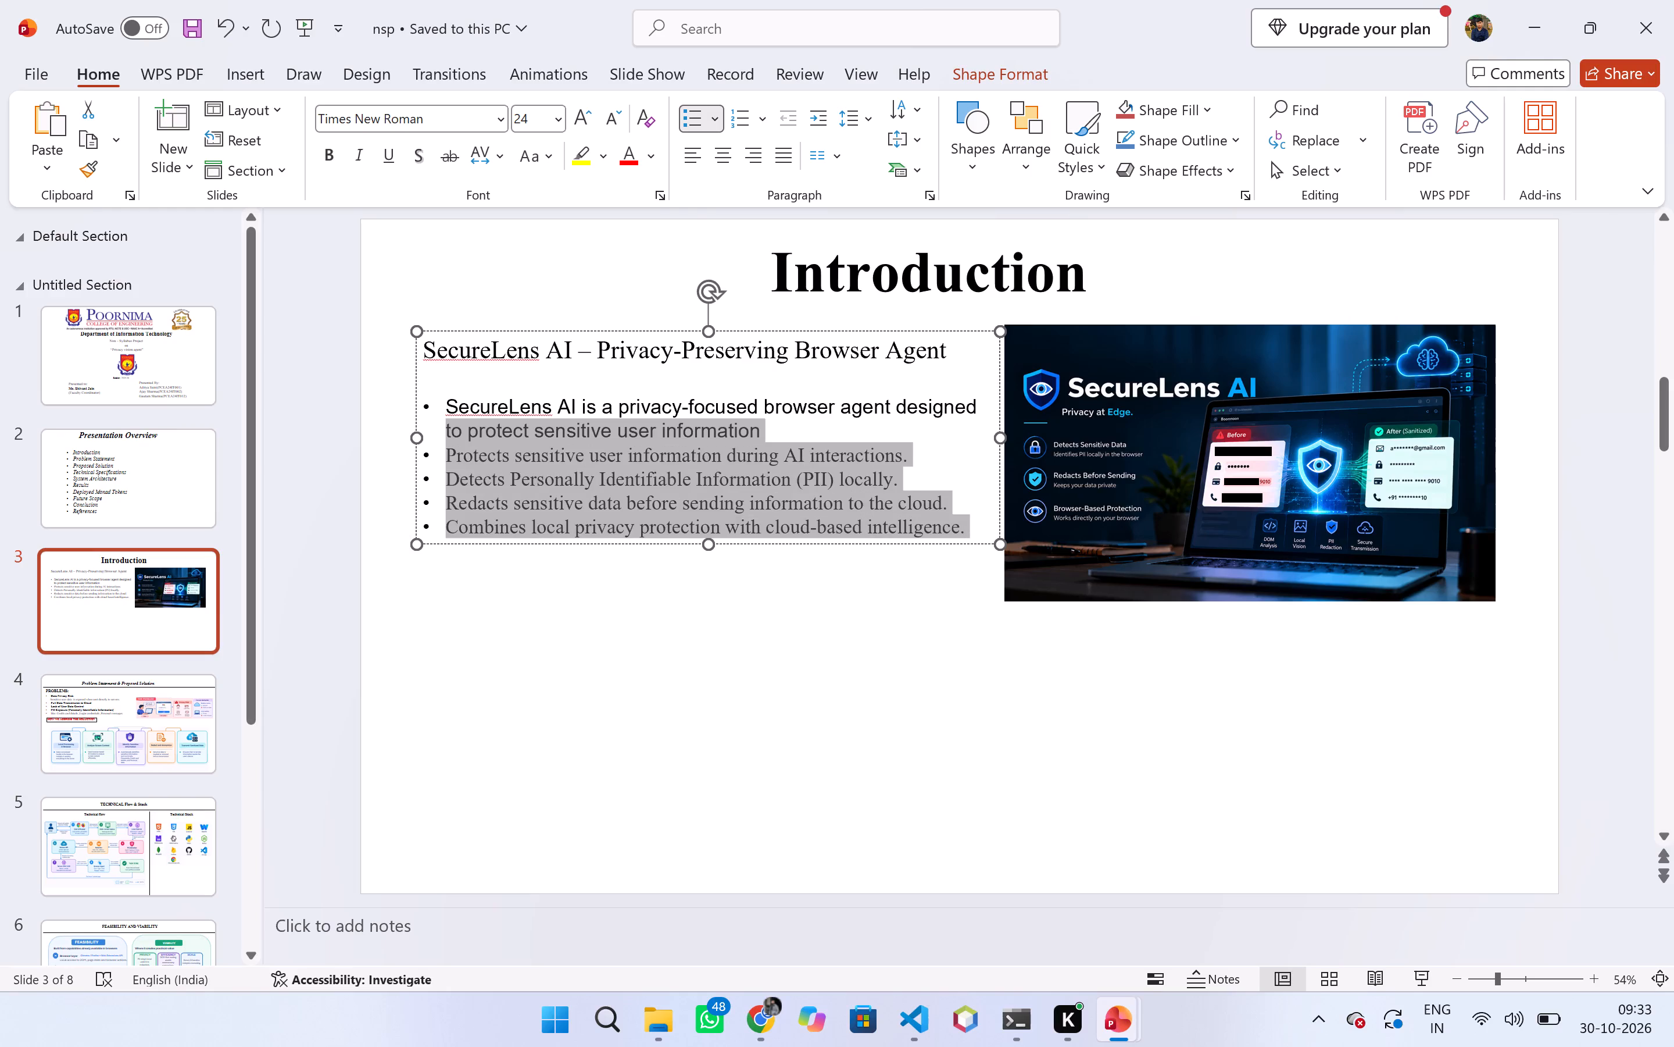
pyautogui.moveTo(408, 426); pyautogui.dragTo(413, 407)
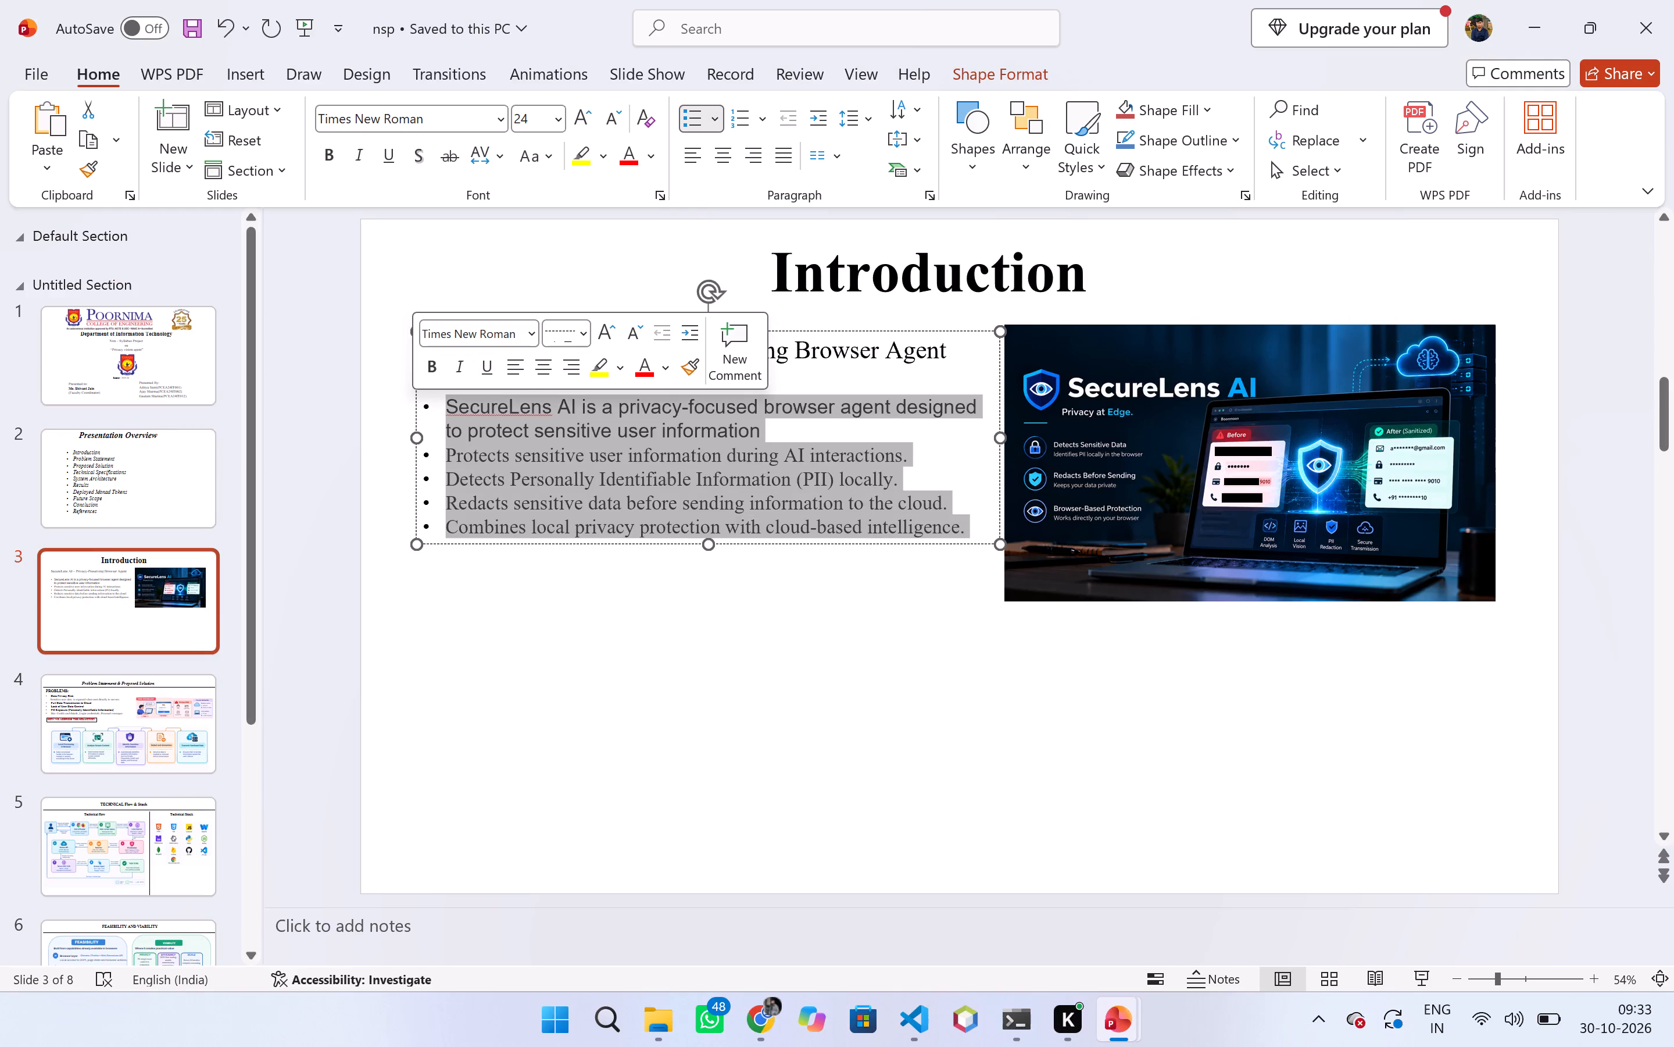
pyautogui.click(586, 338)
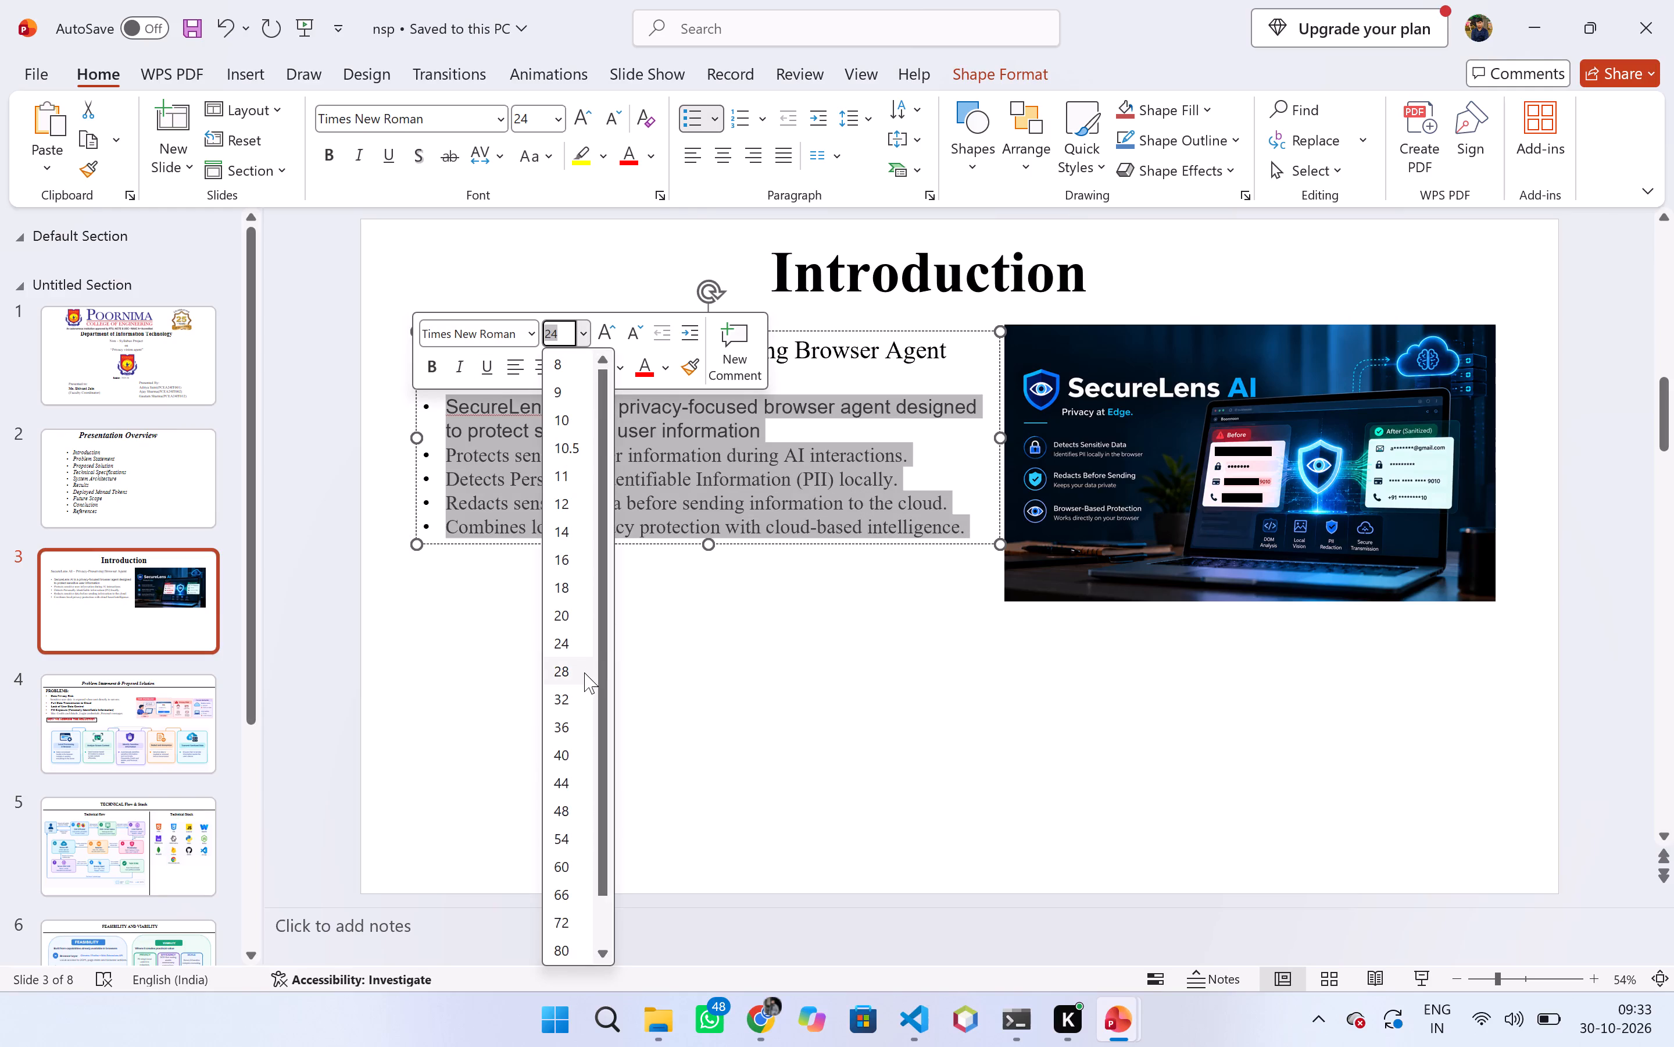
pyautogui.click(584, 671)
pyautogui.click(602, 764)
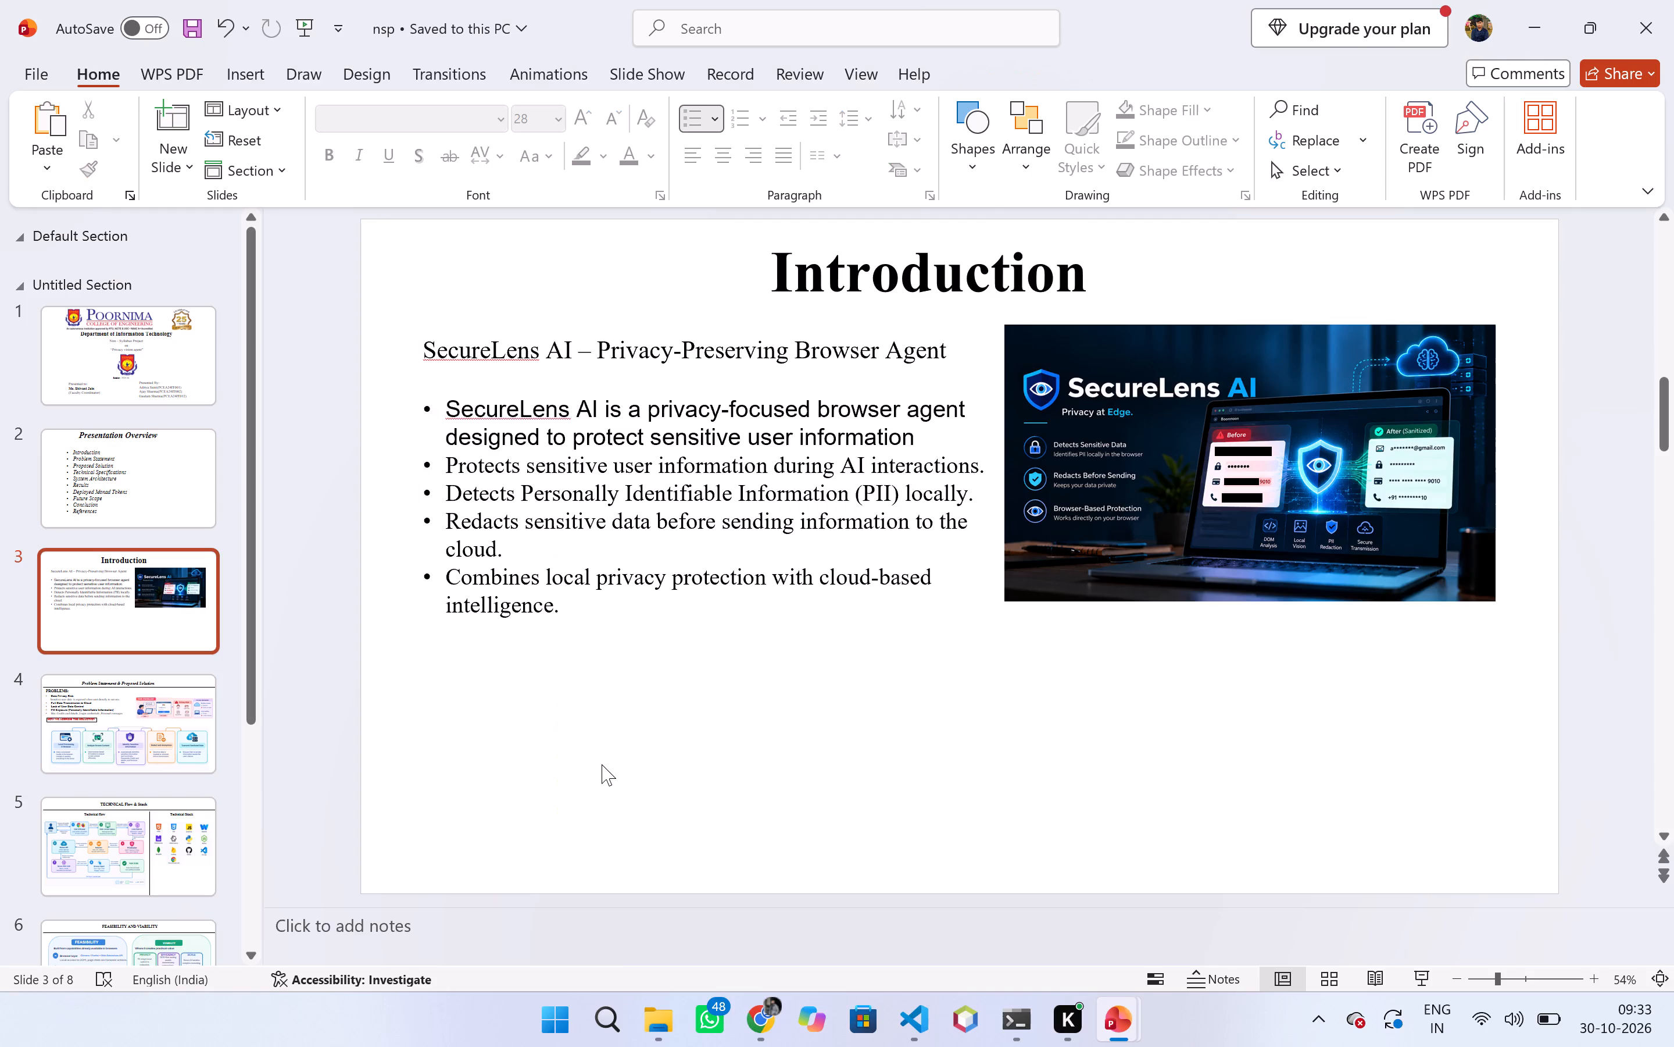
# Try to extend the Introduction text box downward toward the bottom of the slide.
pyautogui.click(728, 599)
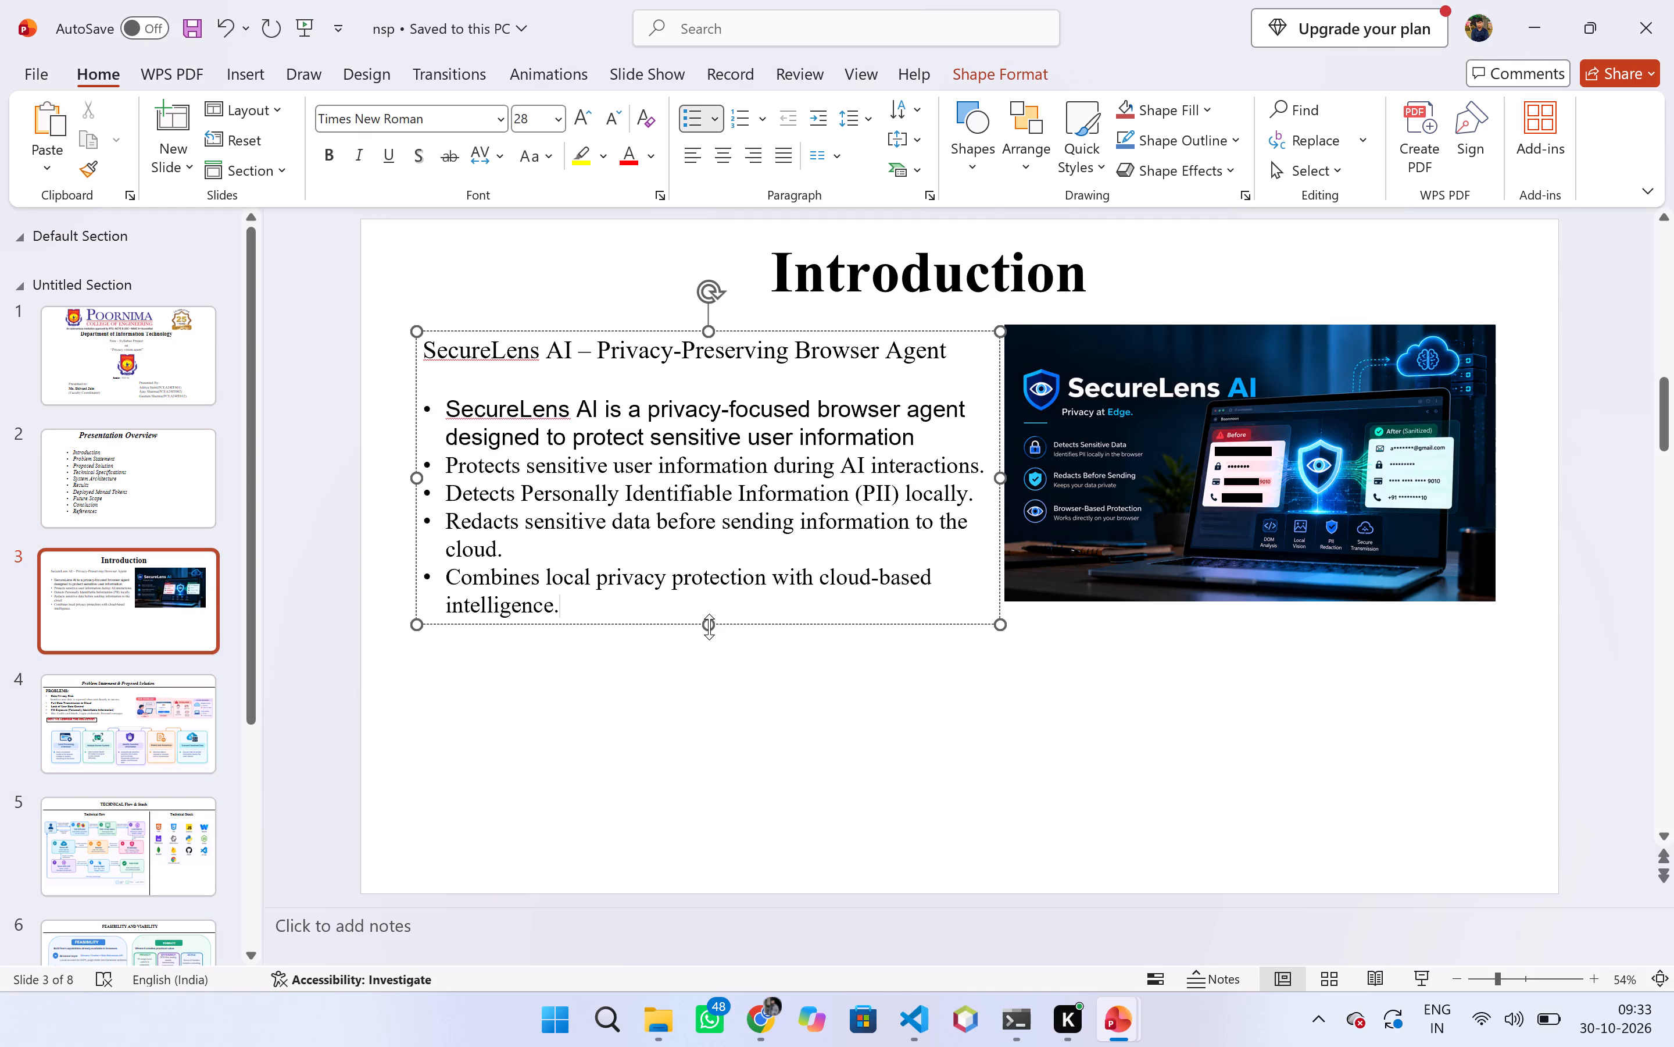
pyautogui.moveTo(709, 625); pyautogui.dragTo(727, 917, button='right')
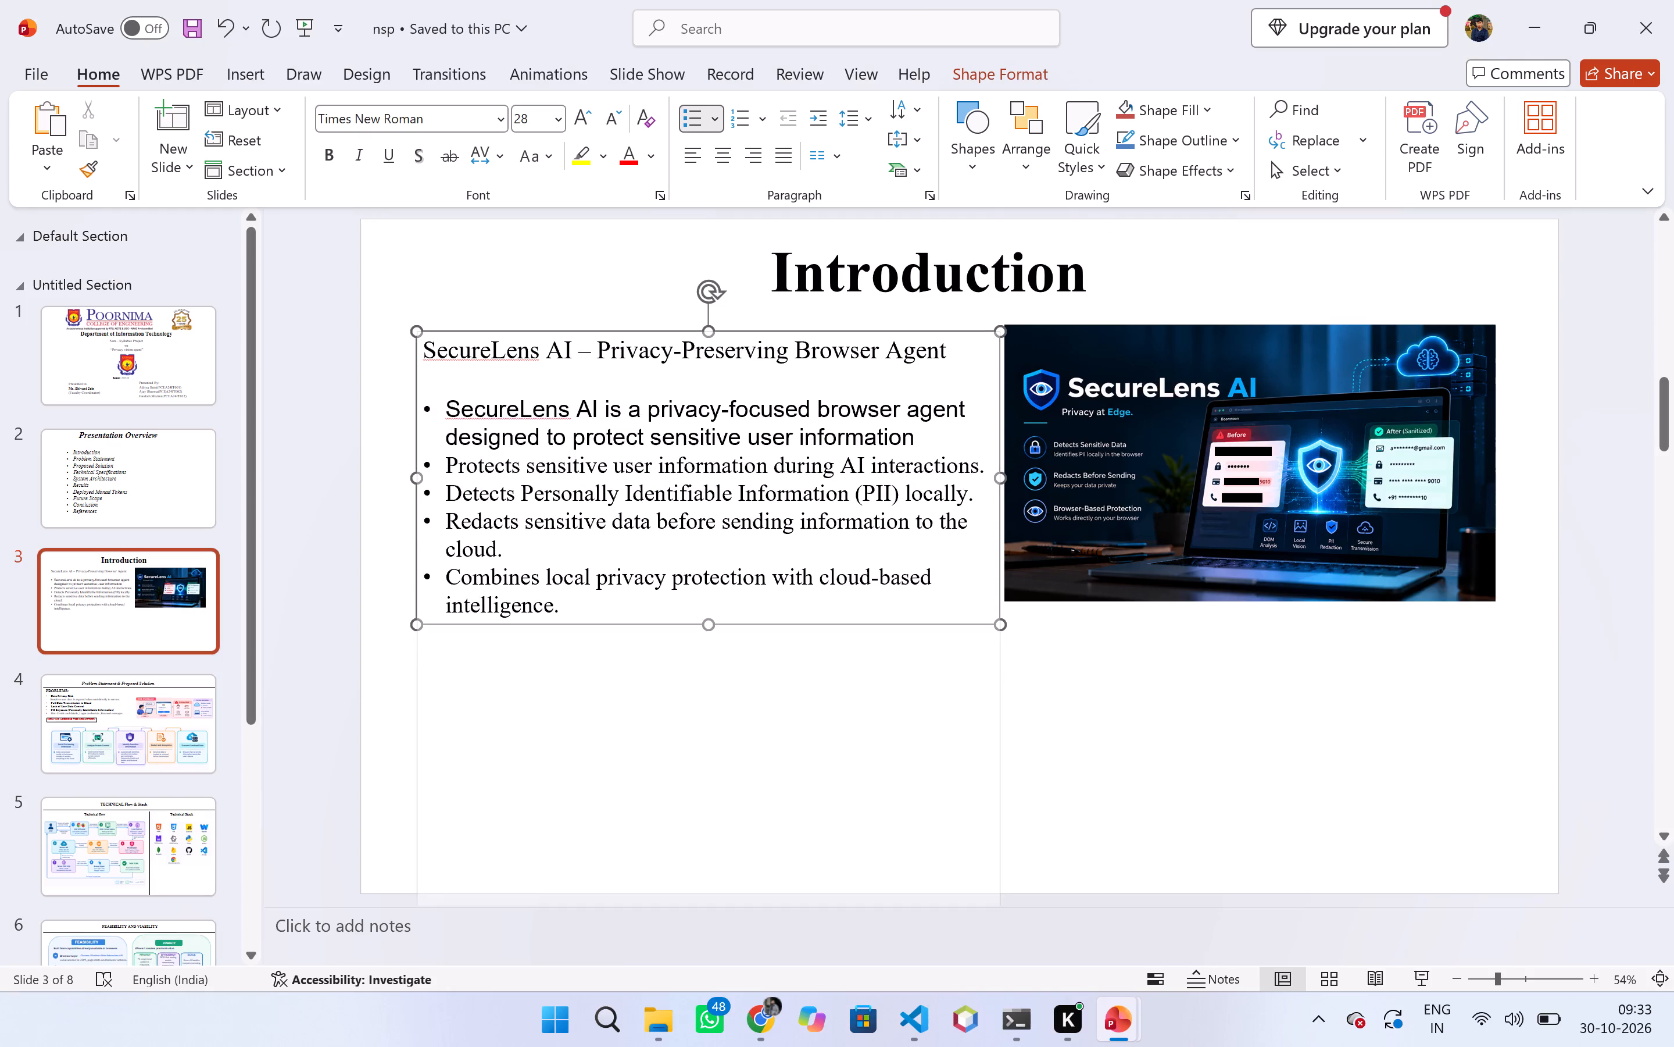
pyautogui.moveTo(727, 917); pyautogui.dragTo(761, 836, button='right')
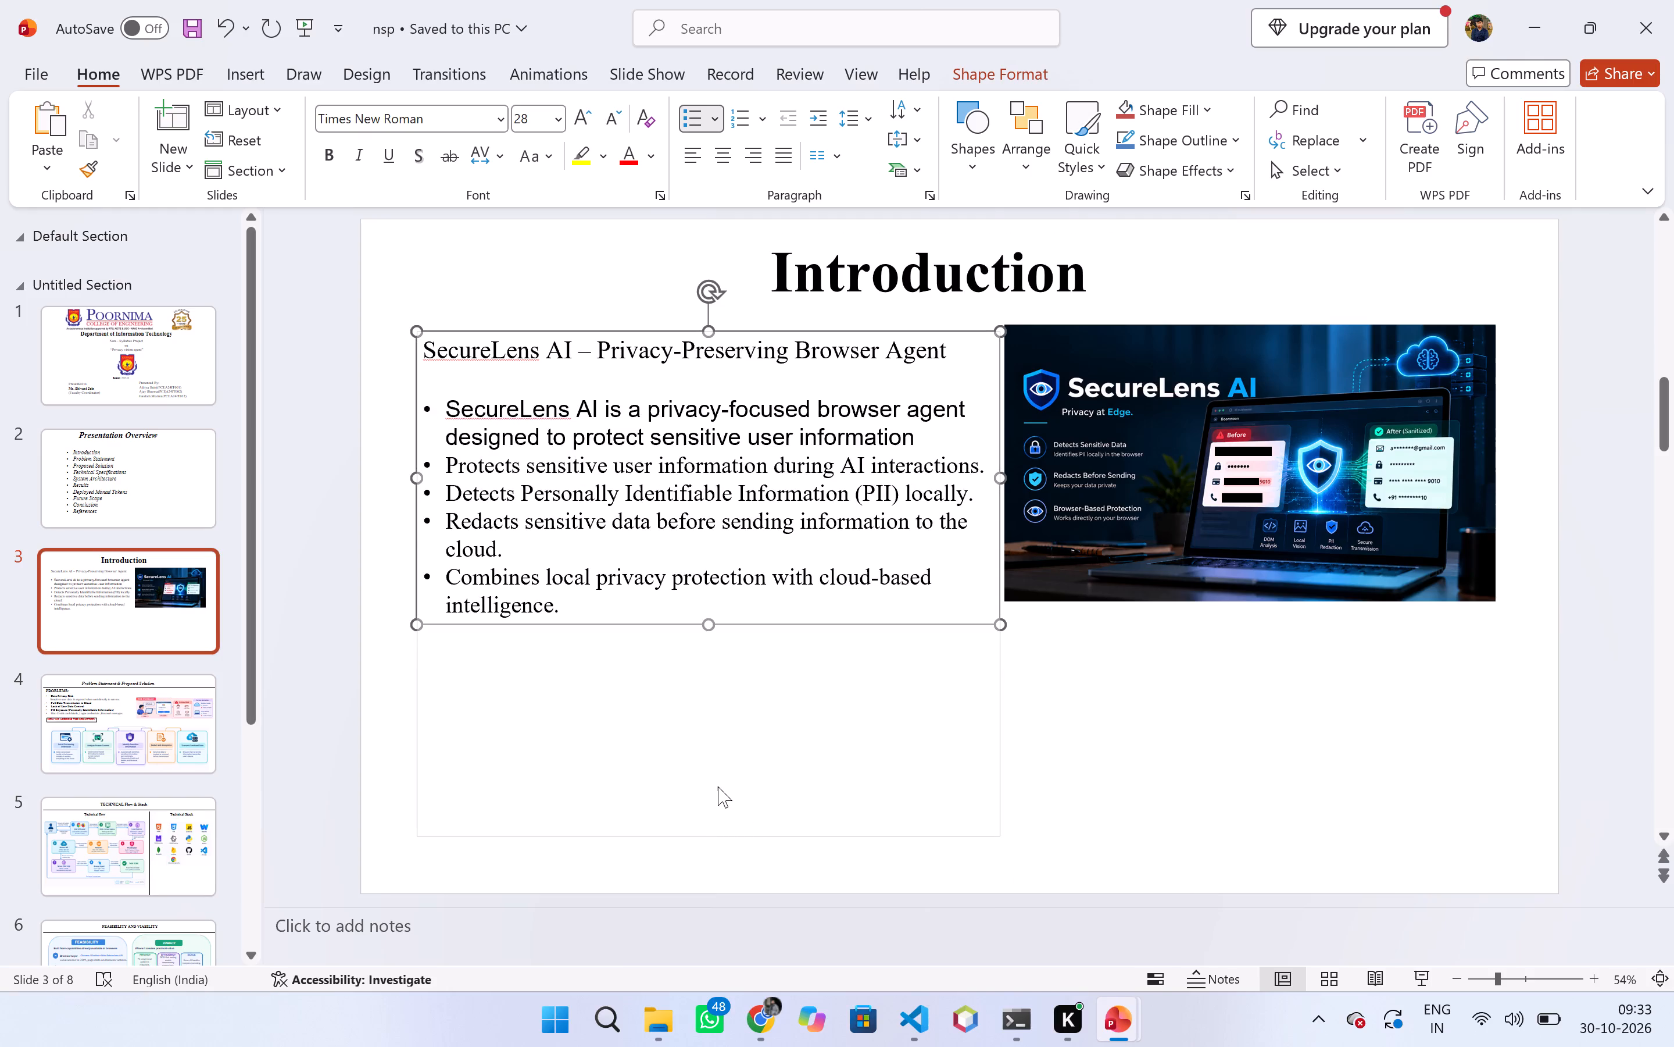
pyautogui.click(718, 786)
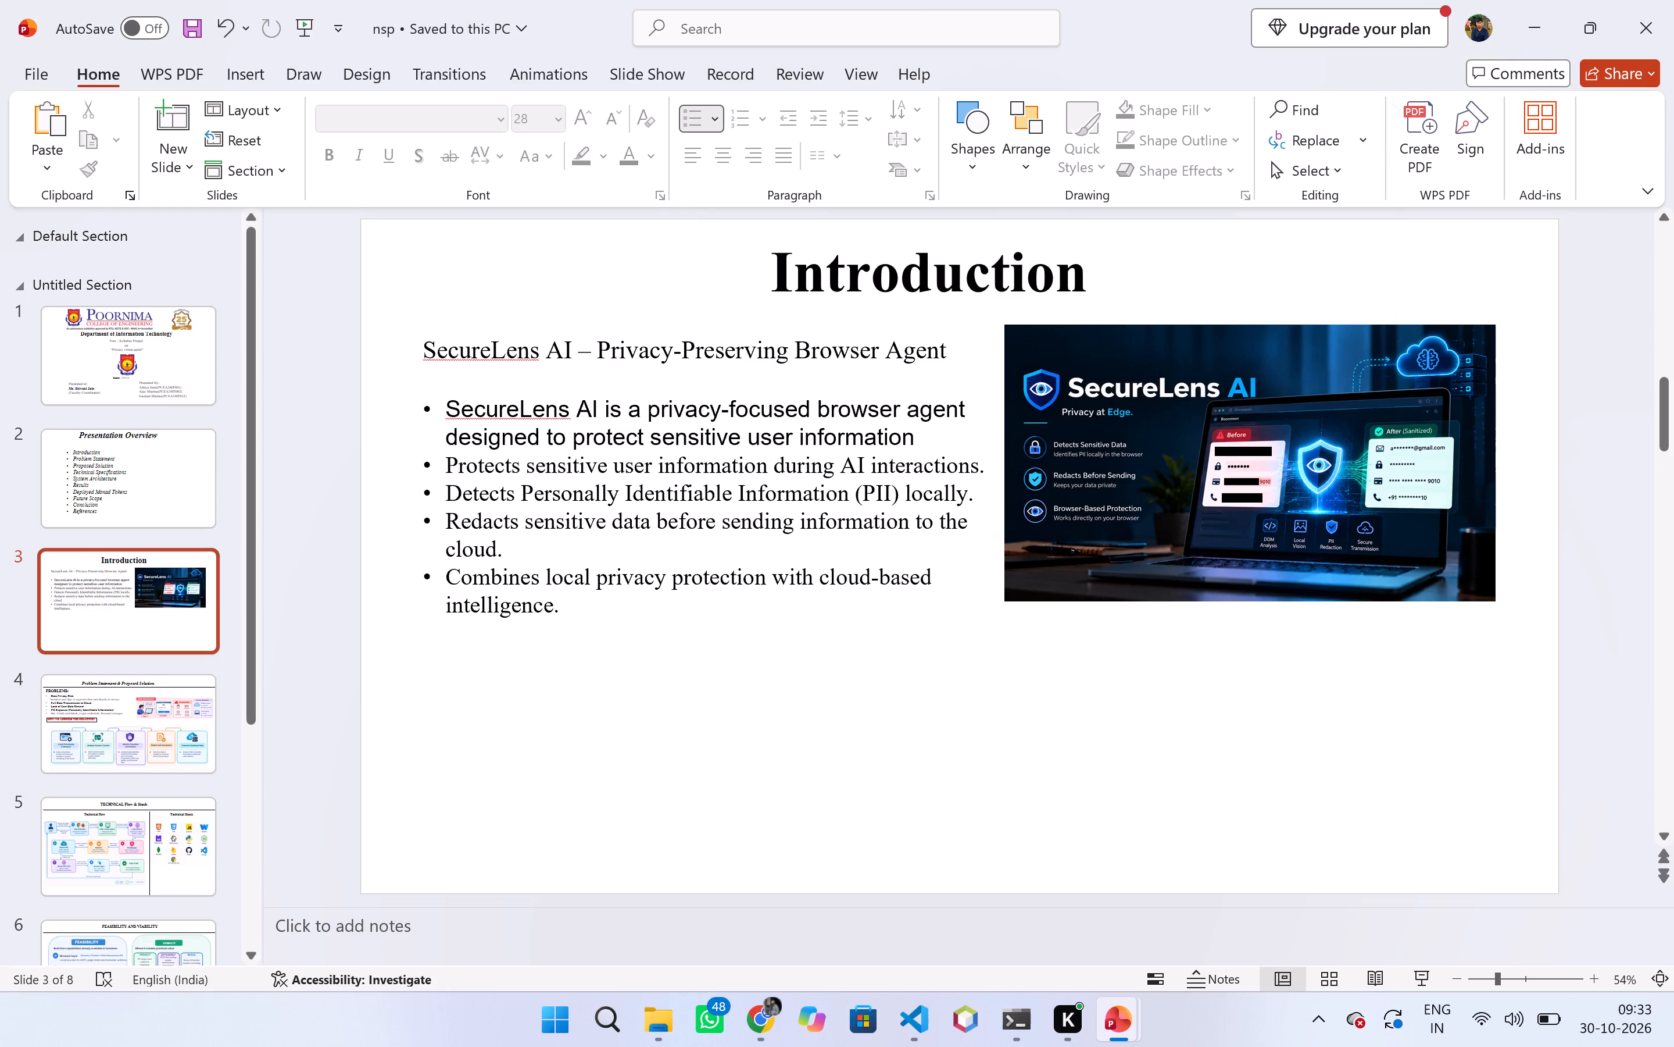
# Make the "SecureLens AI – Privacy-Preserving Browser Agent" subheading bold and set its font size to 32.
pyautogui.moveTo(958, 351); pyautogui.dragTo(479, 352)
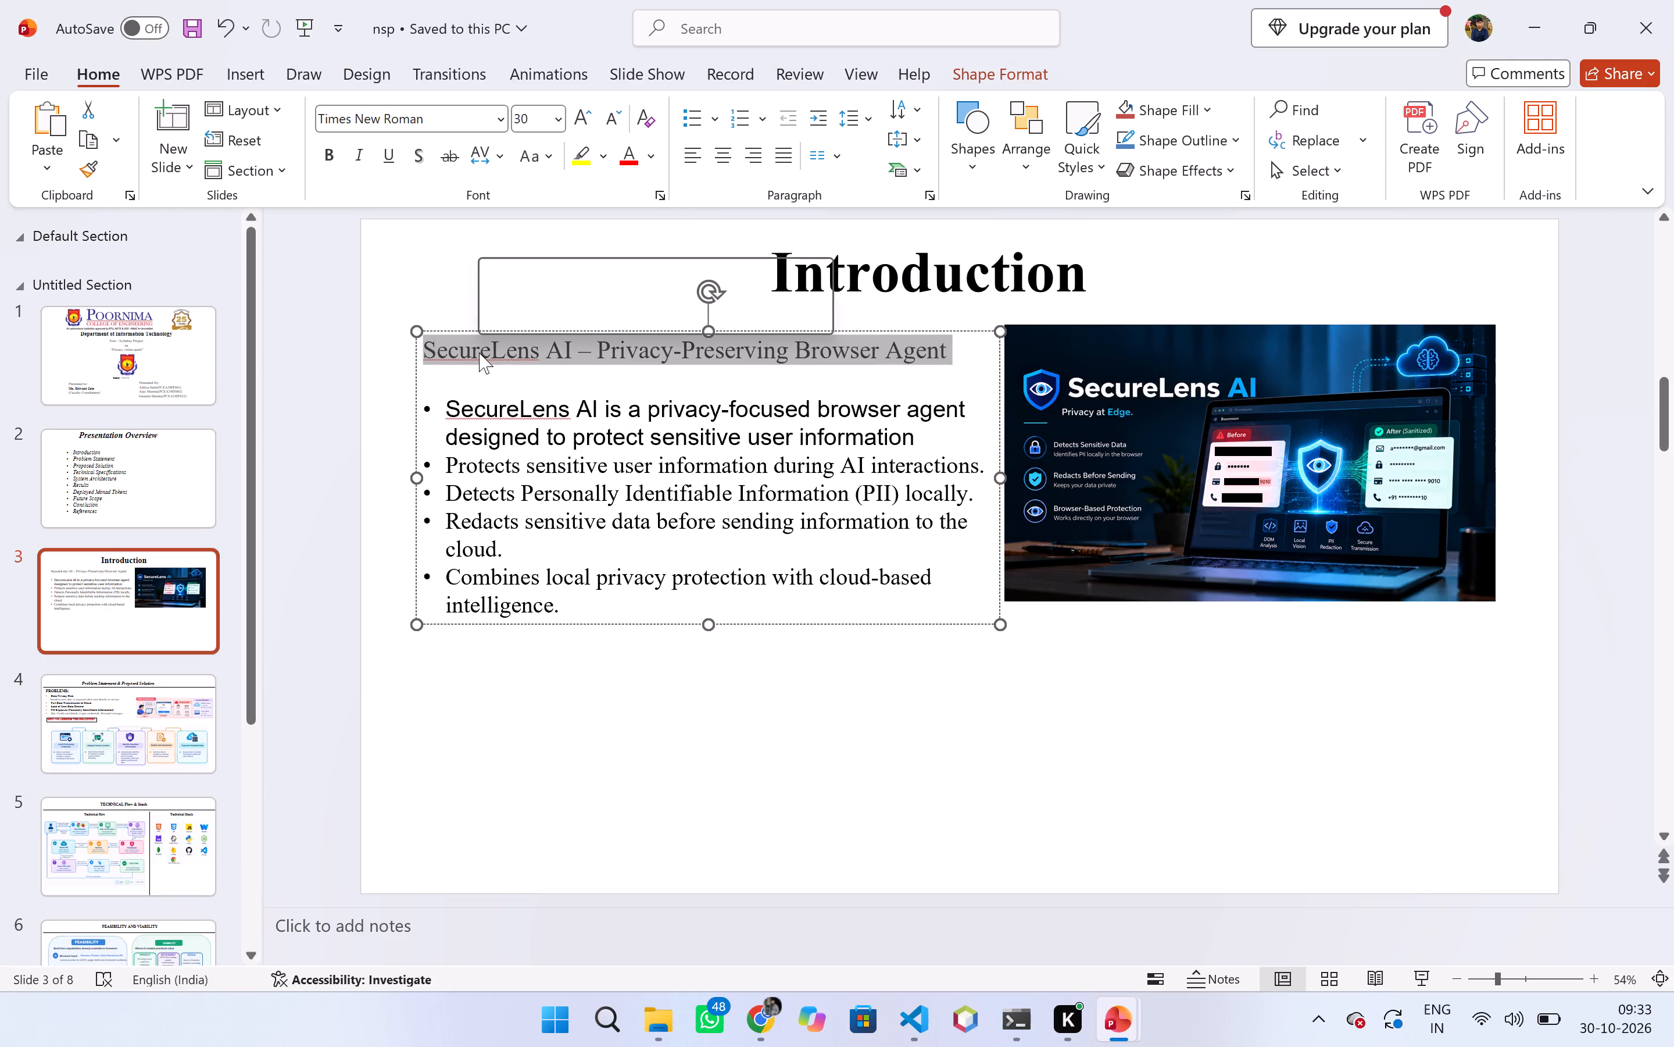
pyautogui.click(506, 303)
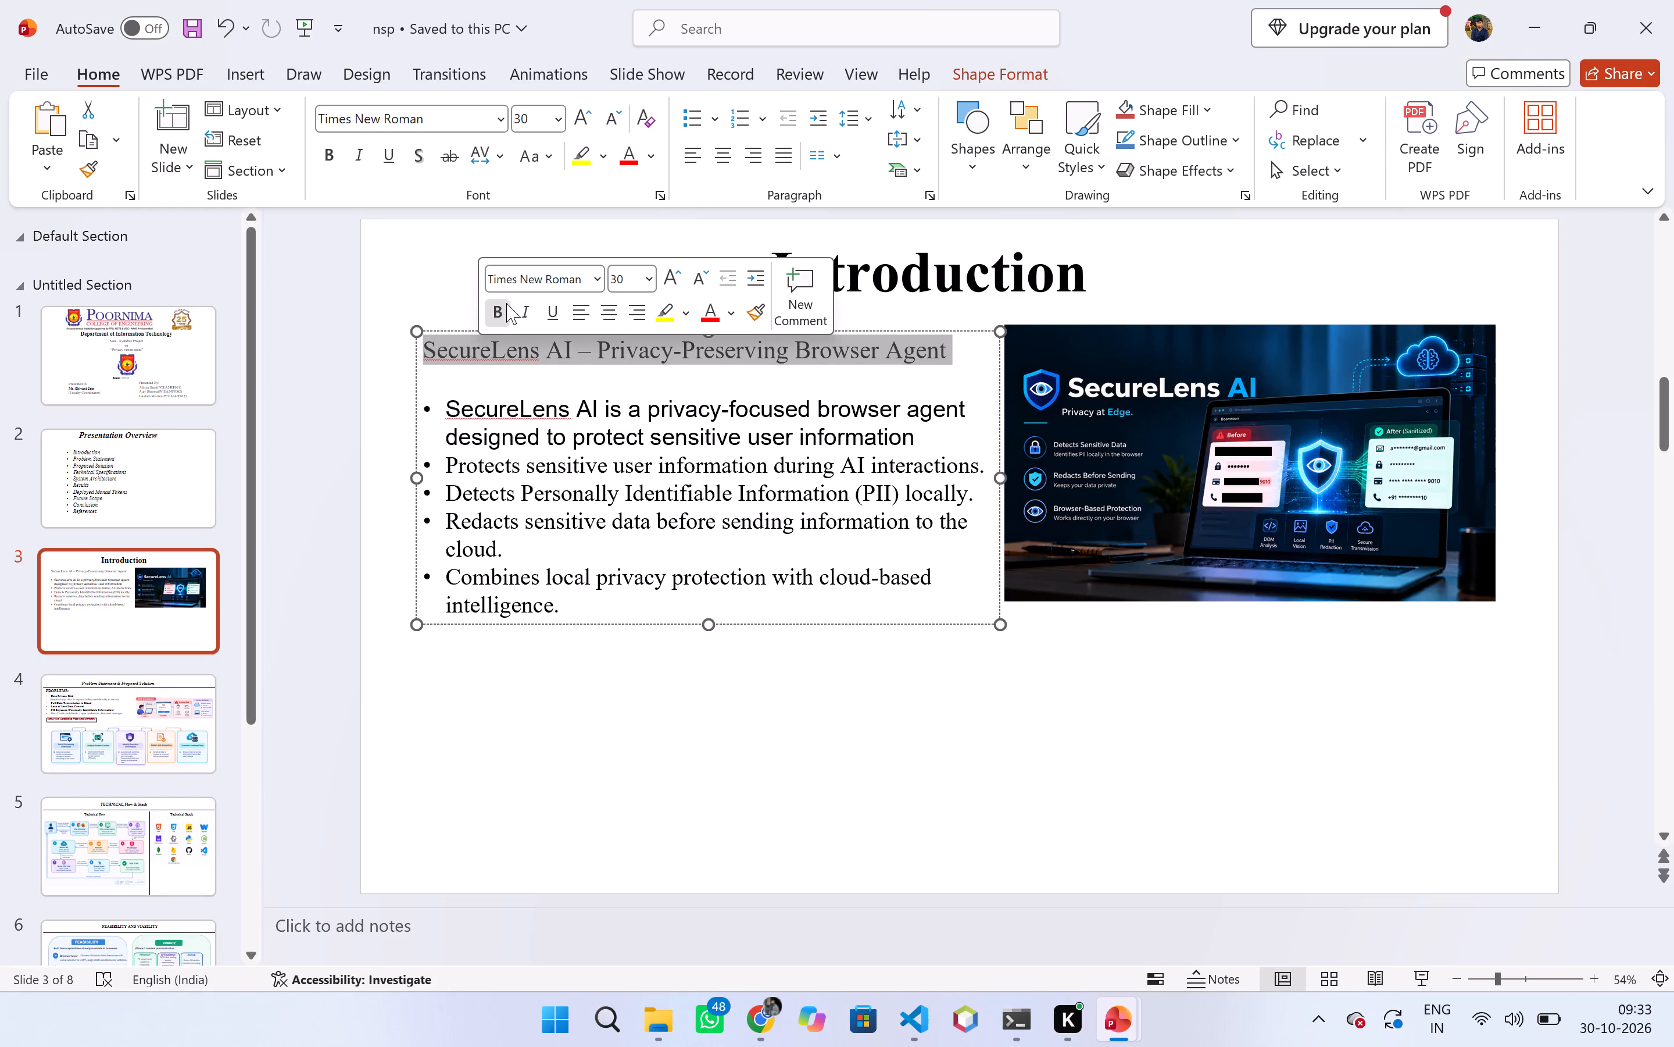
pyautogui.click(650, 276)
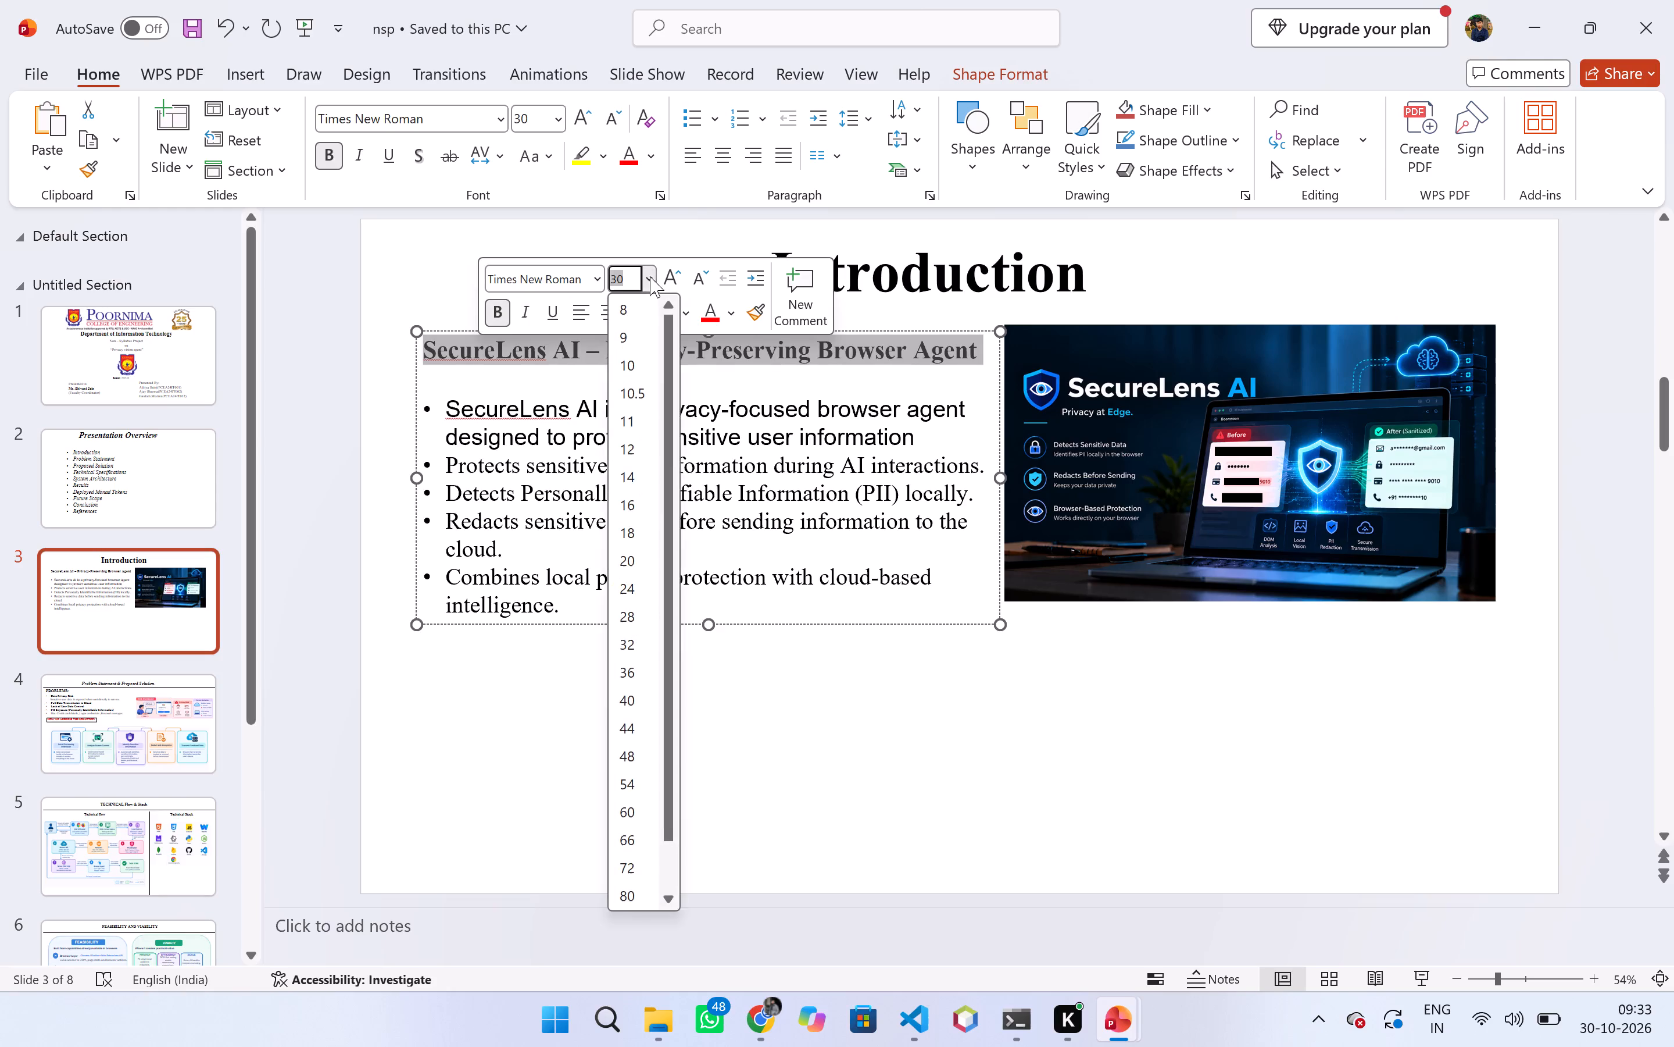
pyautogui.click(635, 644)
pyautogui.click(614, 781)
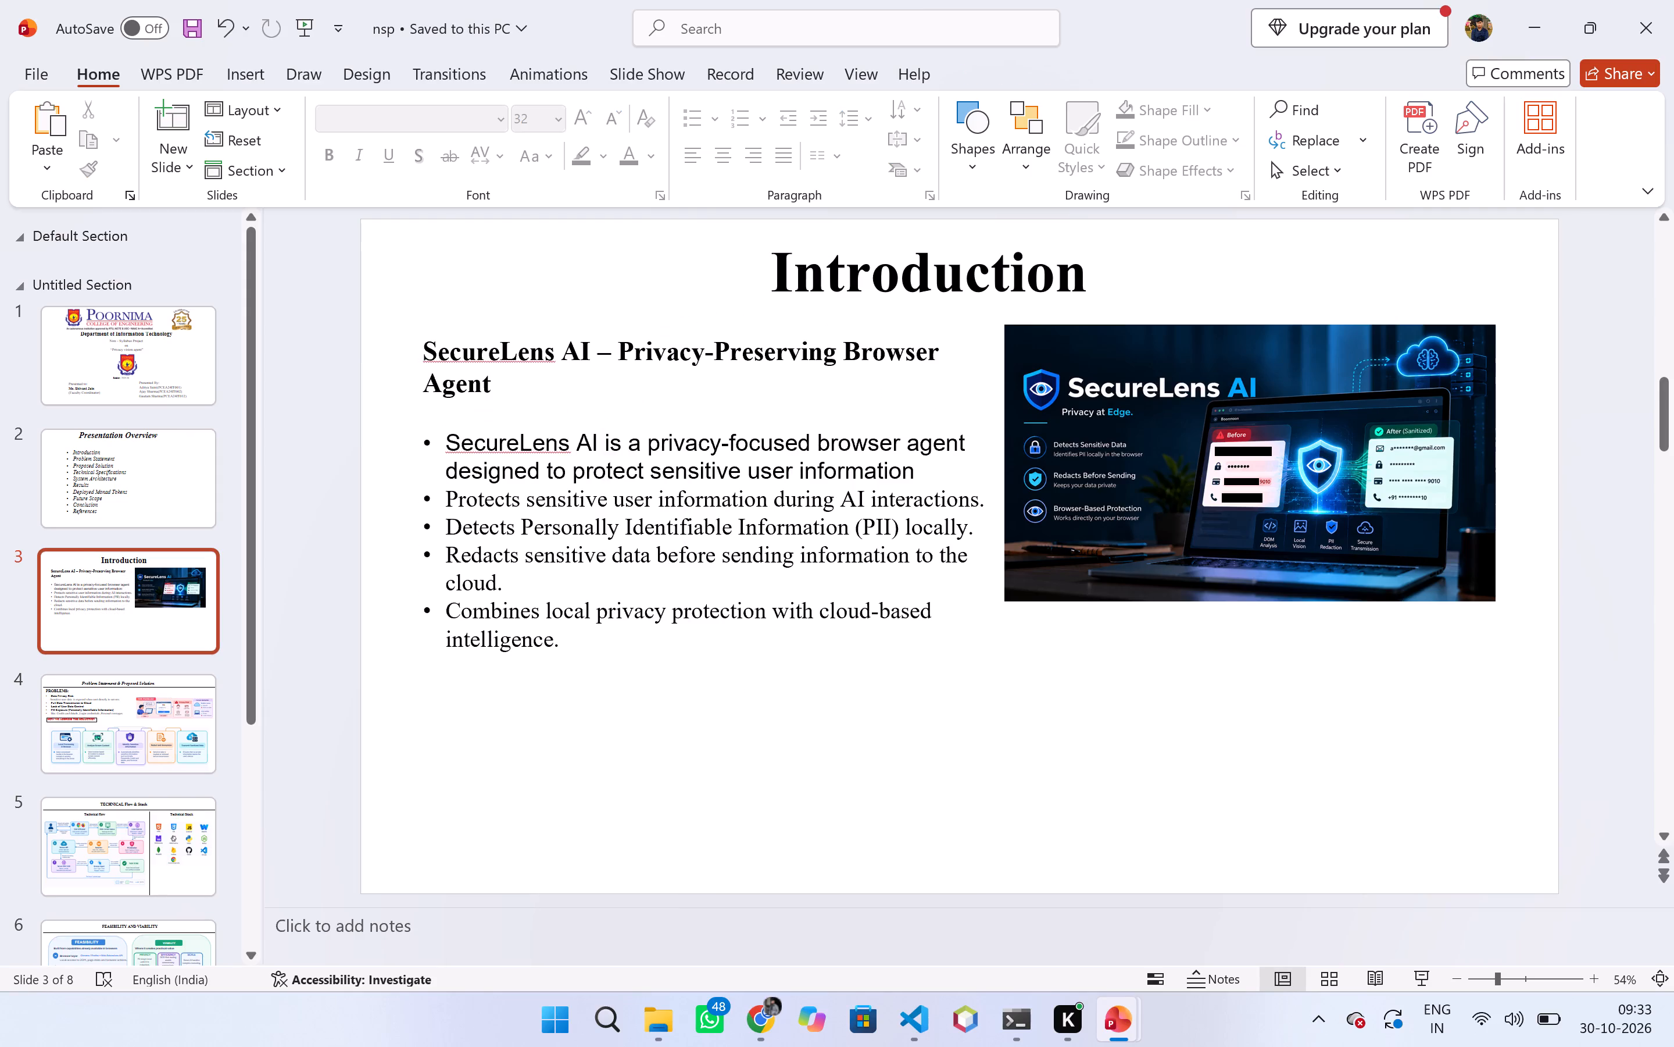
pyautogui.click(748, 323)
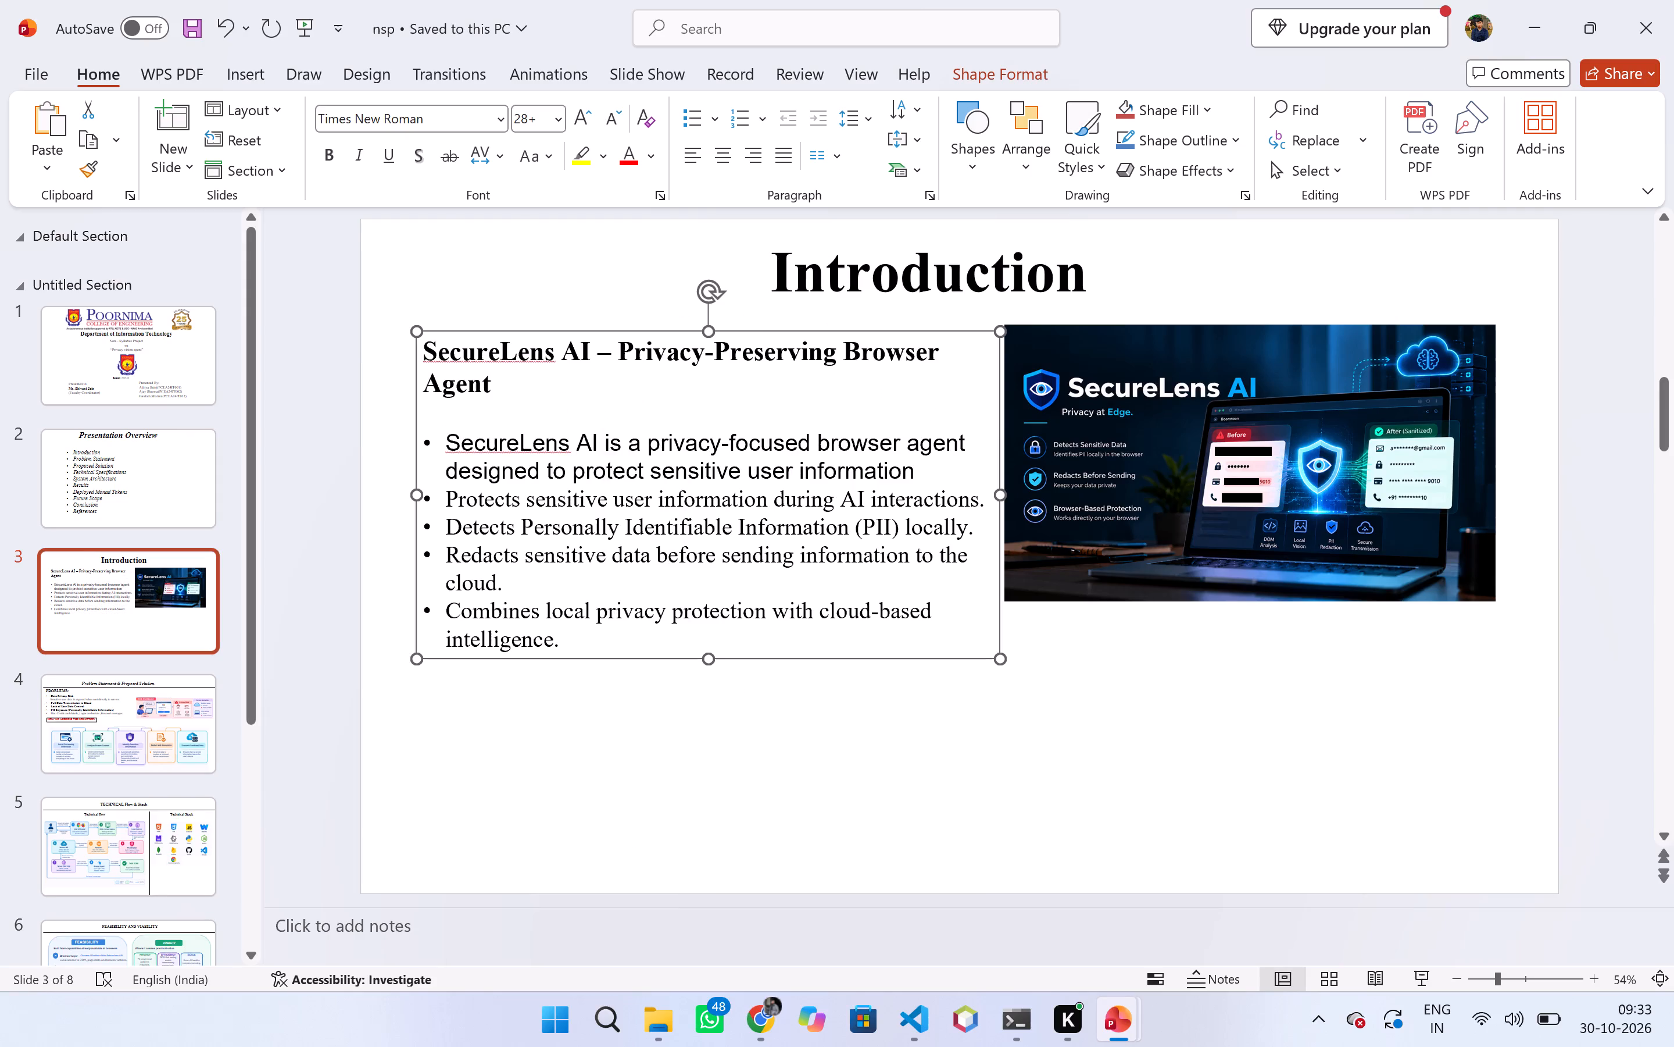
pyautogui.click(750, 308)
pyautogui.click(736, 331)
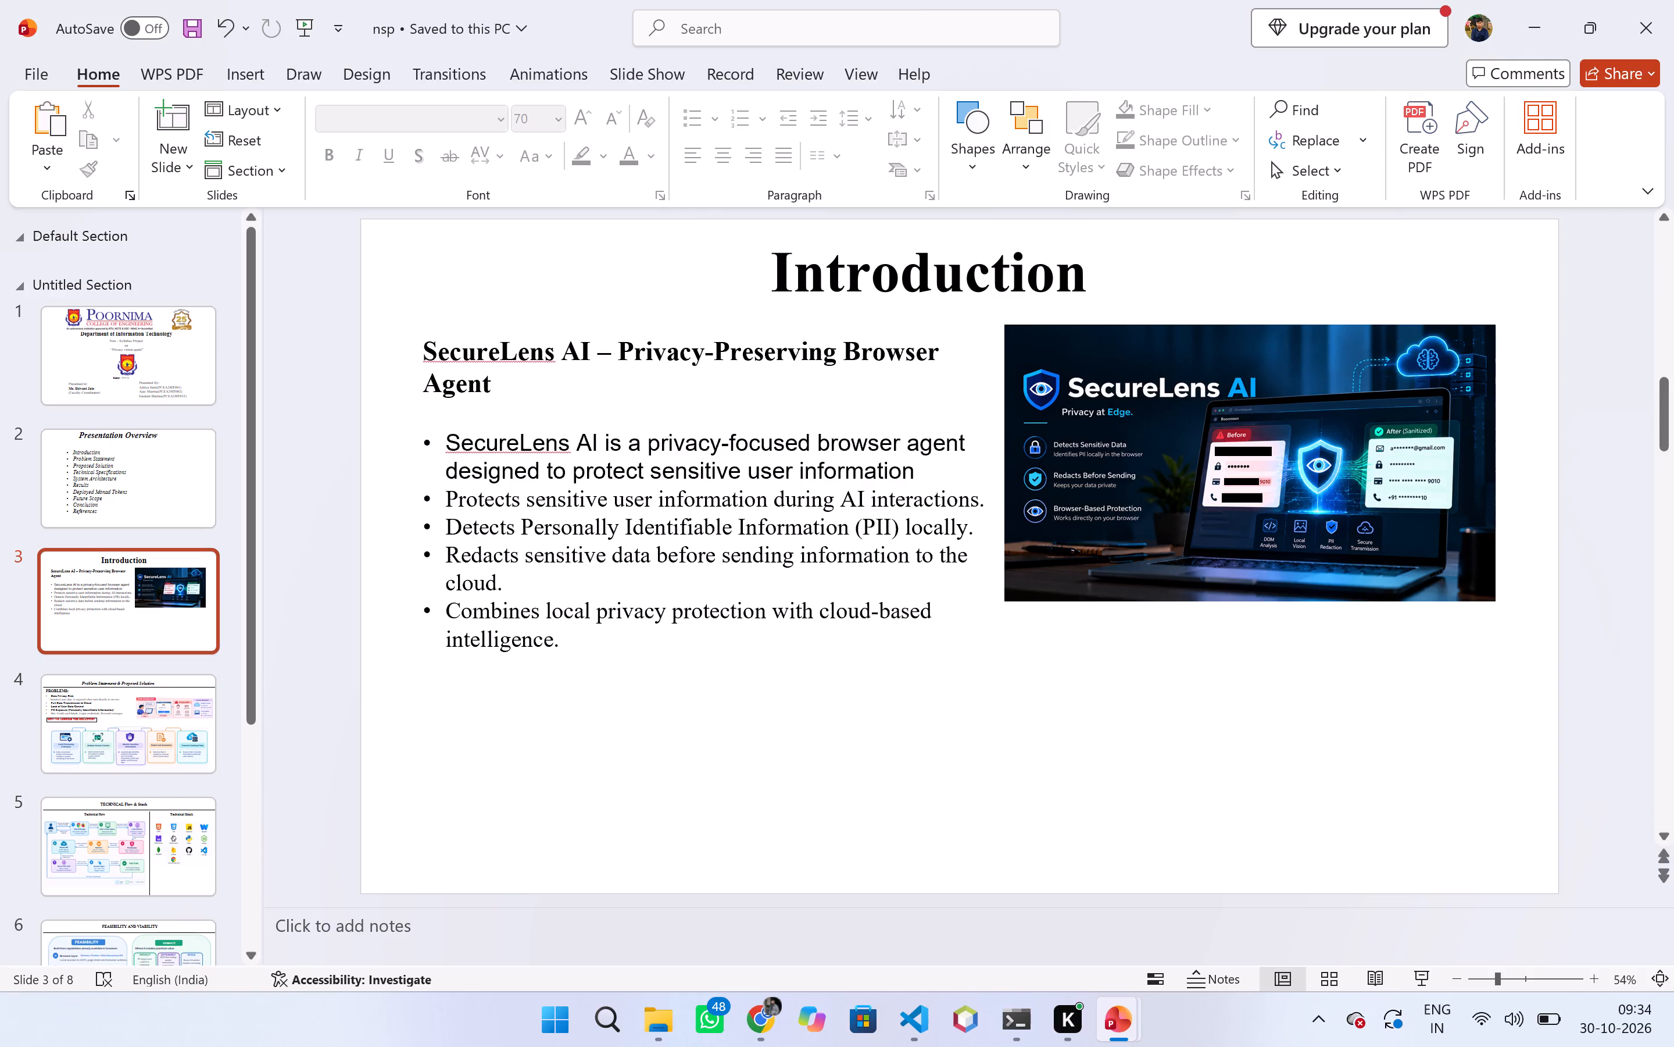
# Set the font size of the blank line and all bullets below the subheading to 28.
pyautogui.moveTo(568, 649); pyautogui.dragTo(385, 409, button='right')
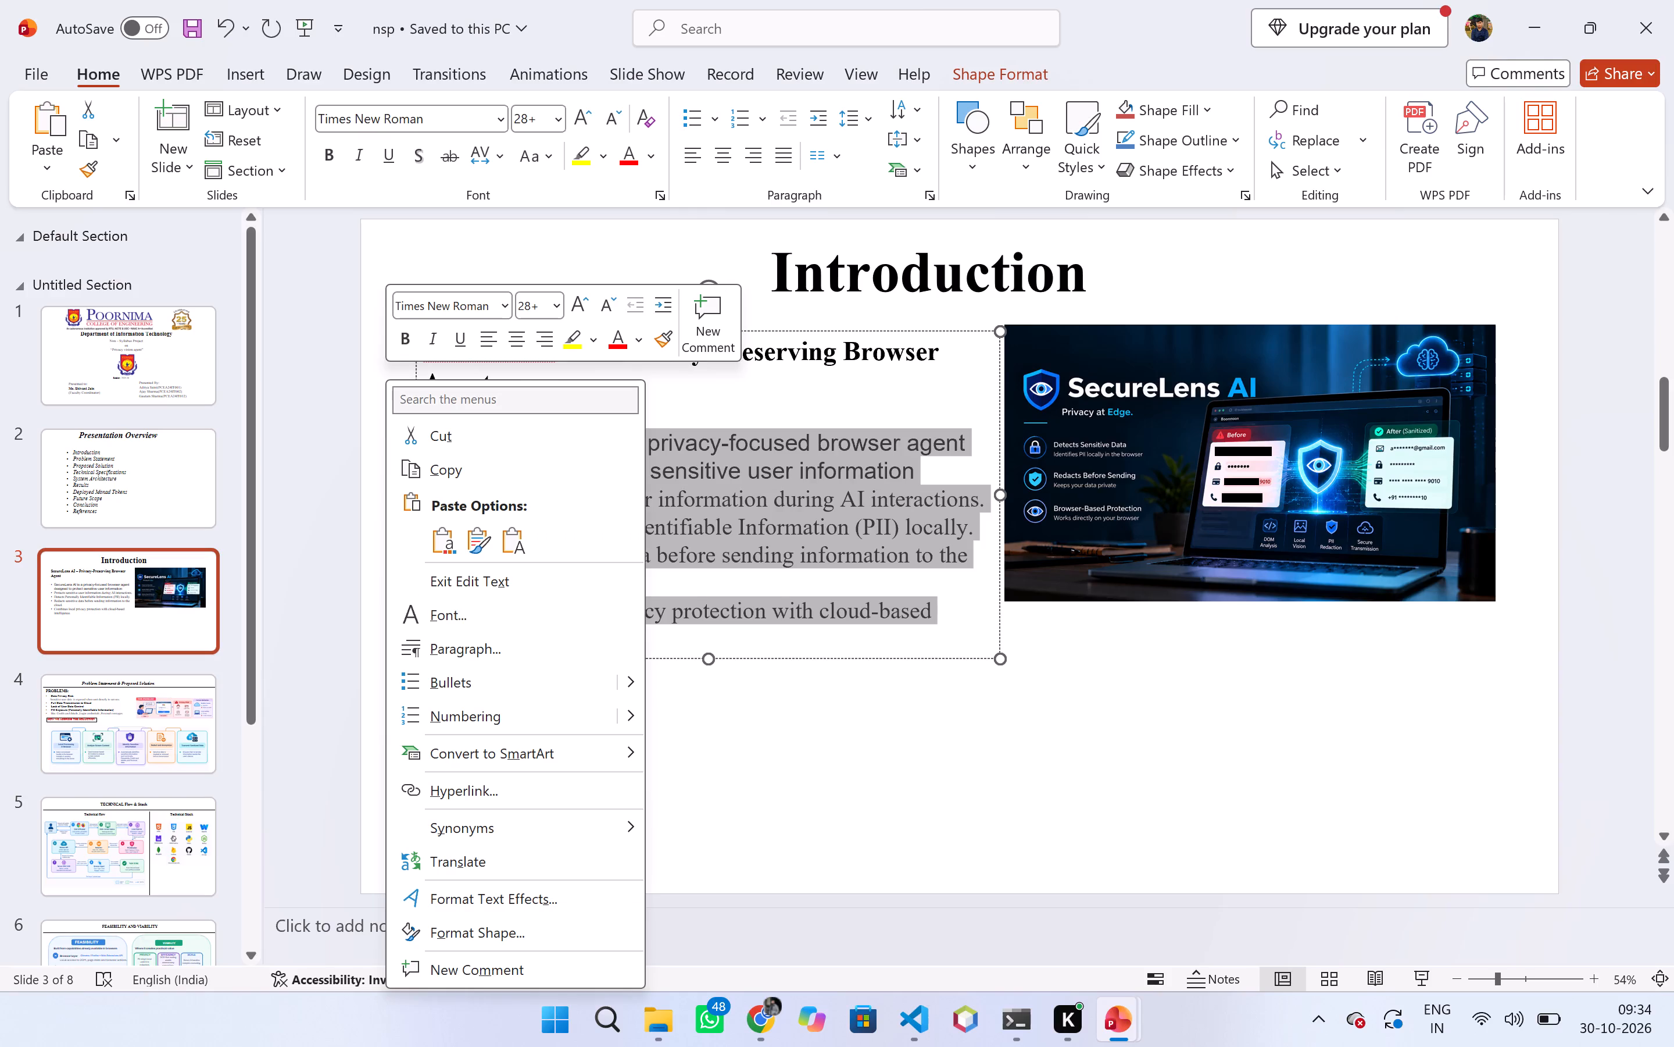
pyautogui.click(560, 313)
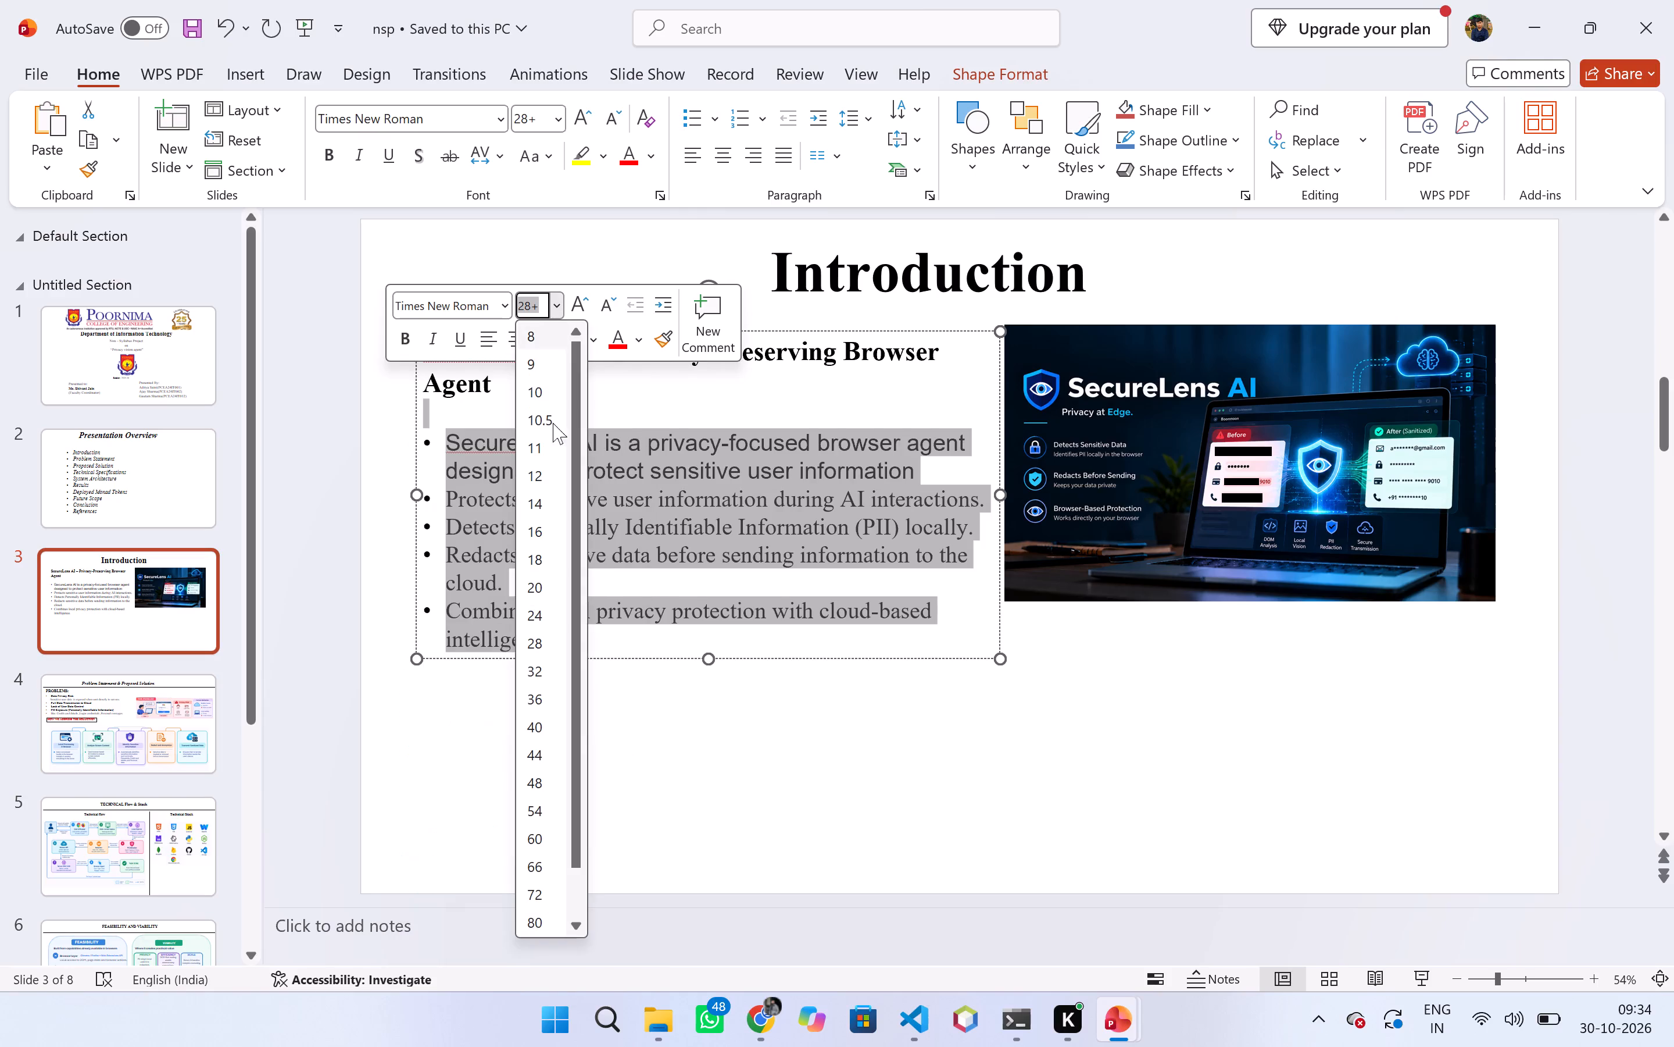
pyautogui.click(538, 642)
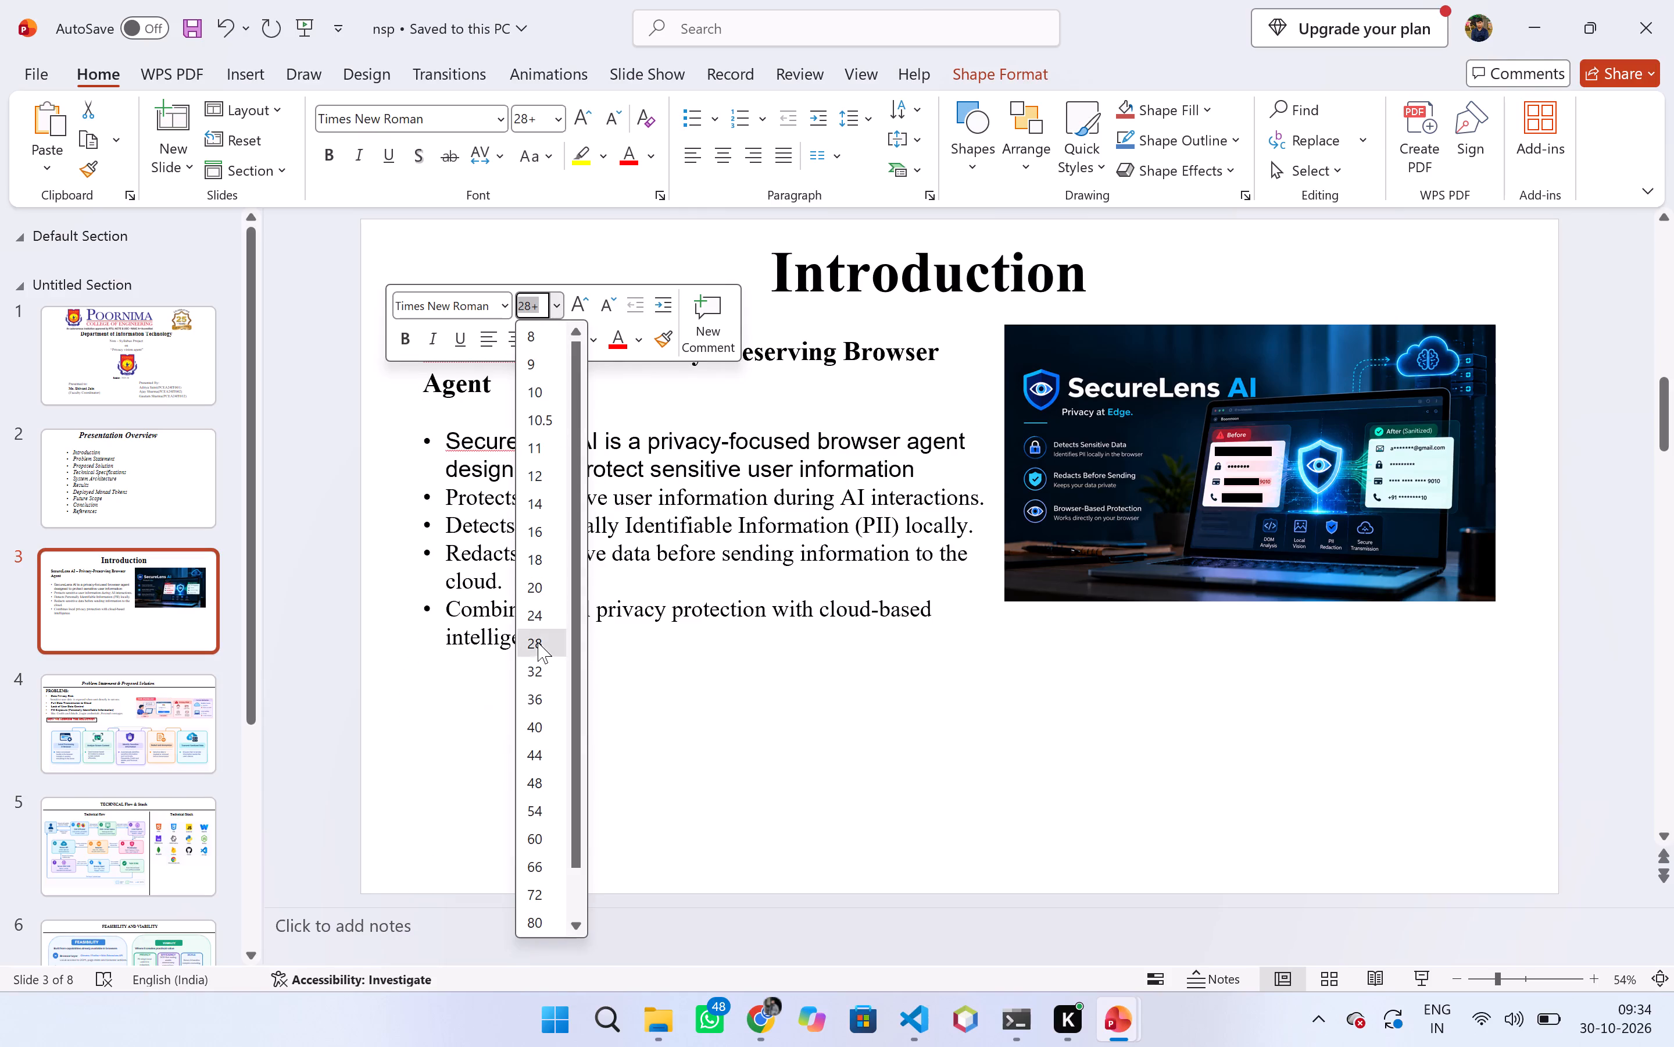
pyautogui.click(566, 784)
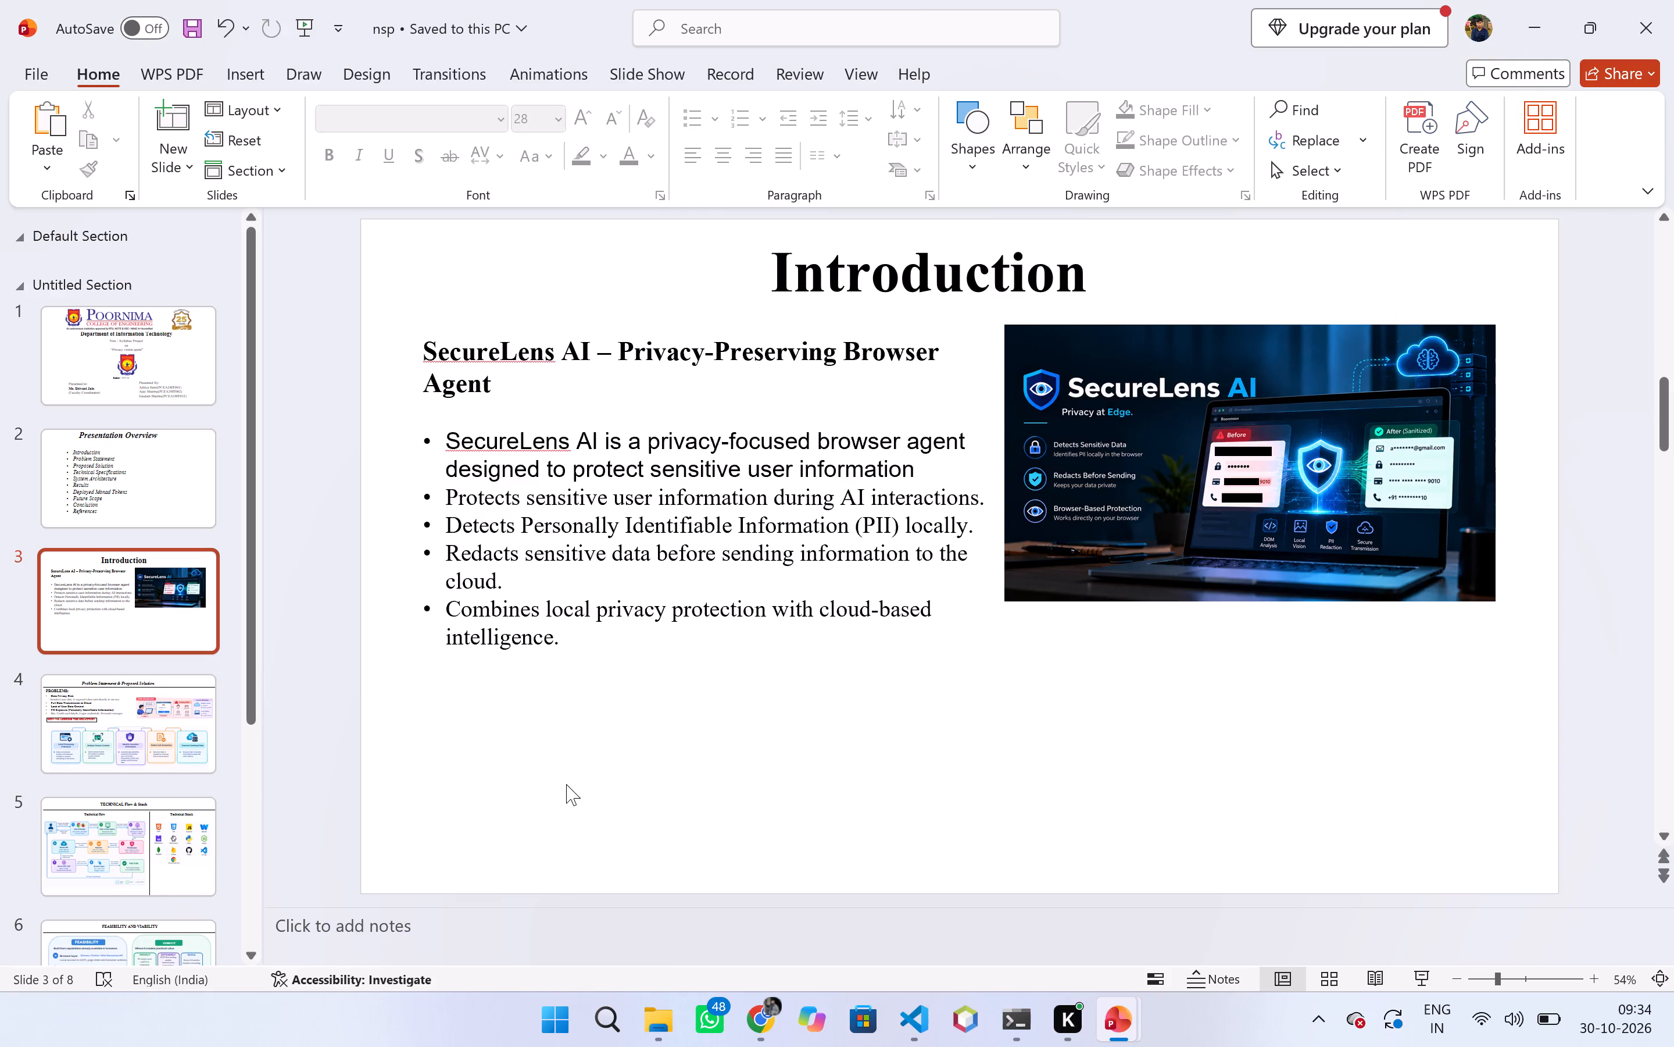
# Delete the "SecureLens AI is a privacy-focused browser agent" bullet from the Introduction slide.
pyautogui.moveTo(931, 472); pyautogui.dragTo(512, 449)
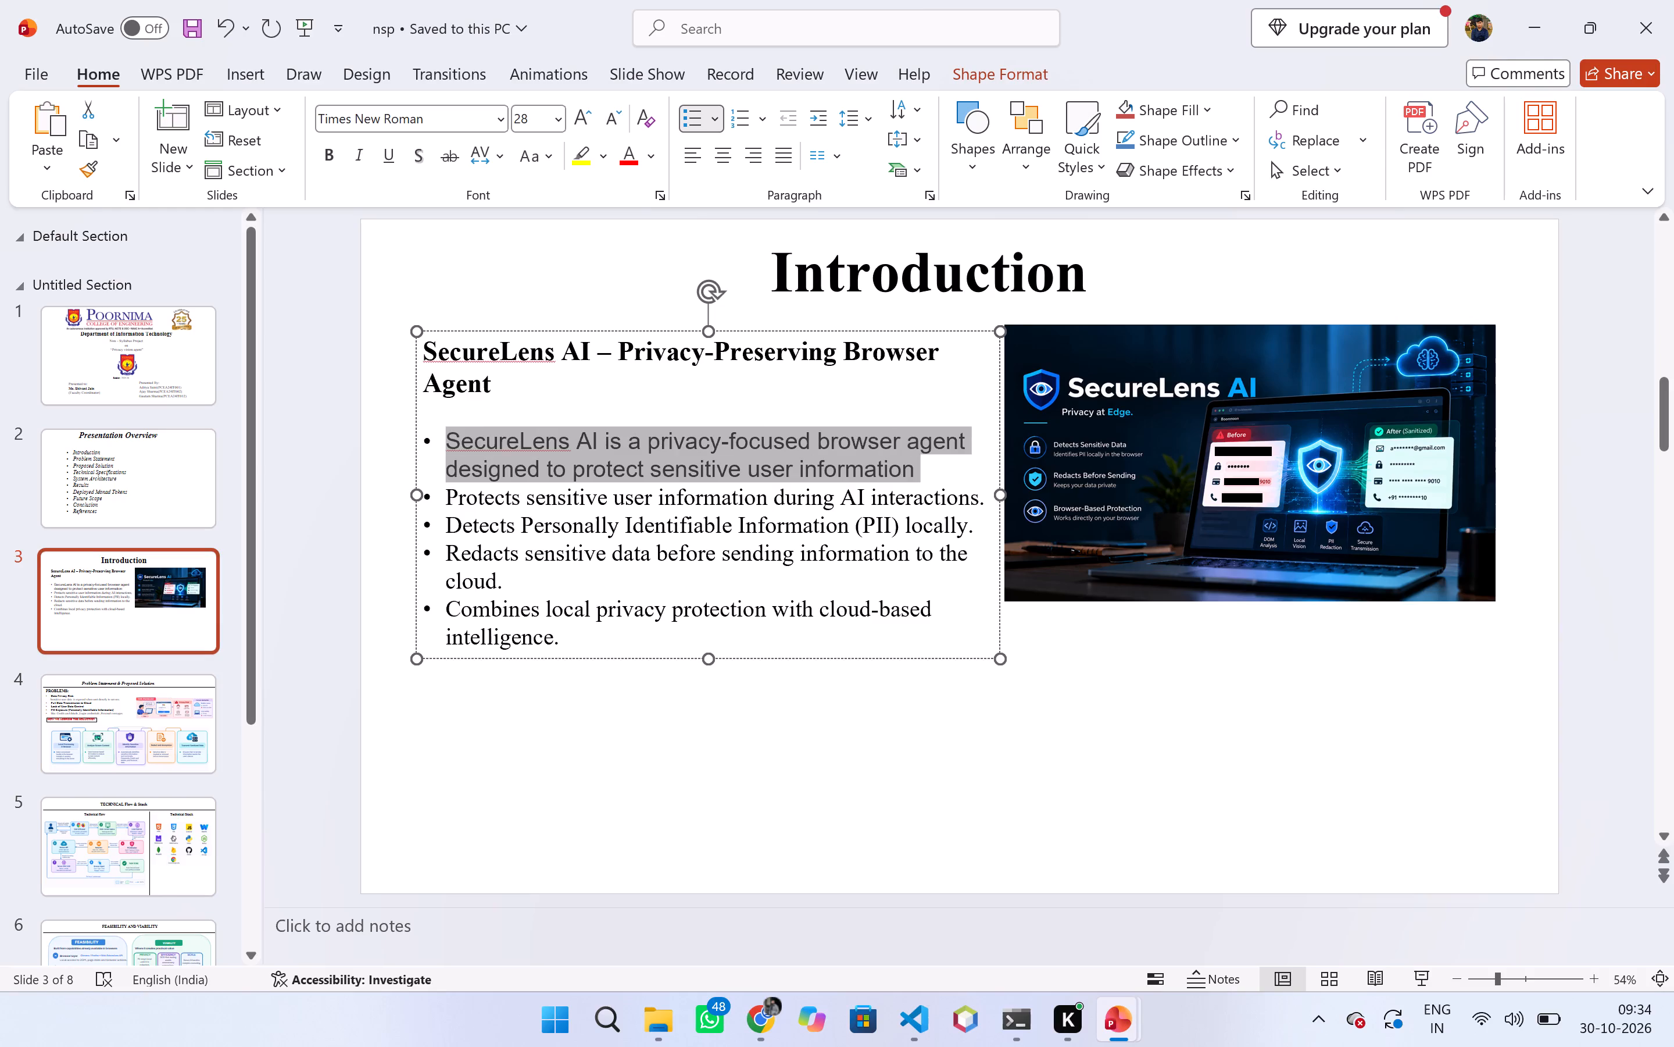
pyautogui.moveTo(512, 449); pyautogui.dragTo(482, 446)
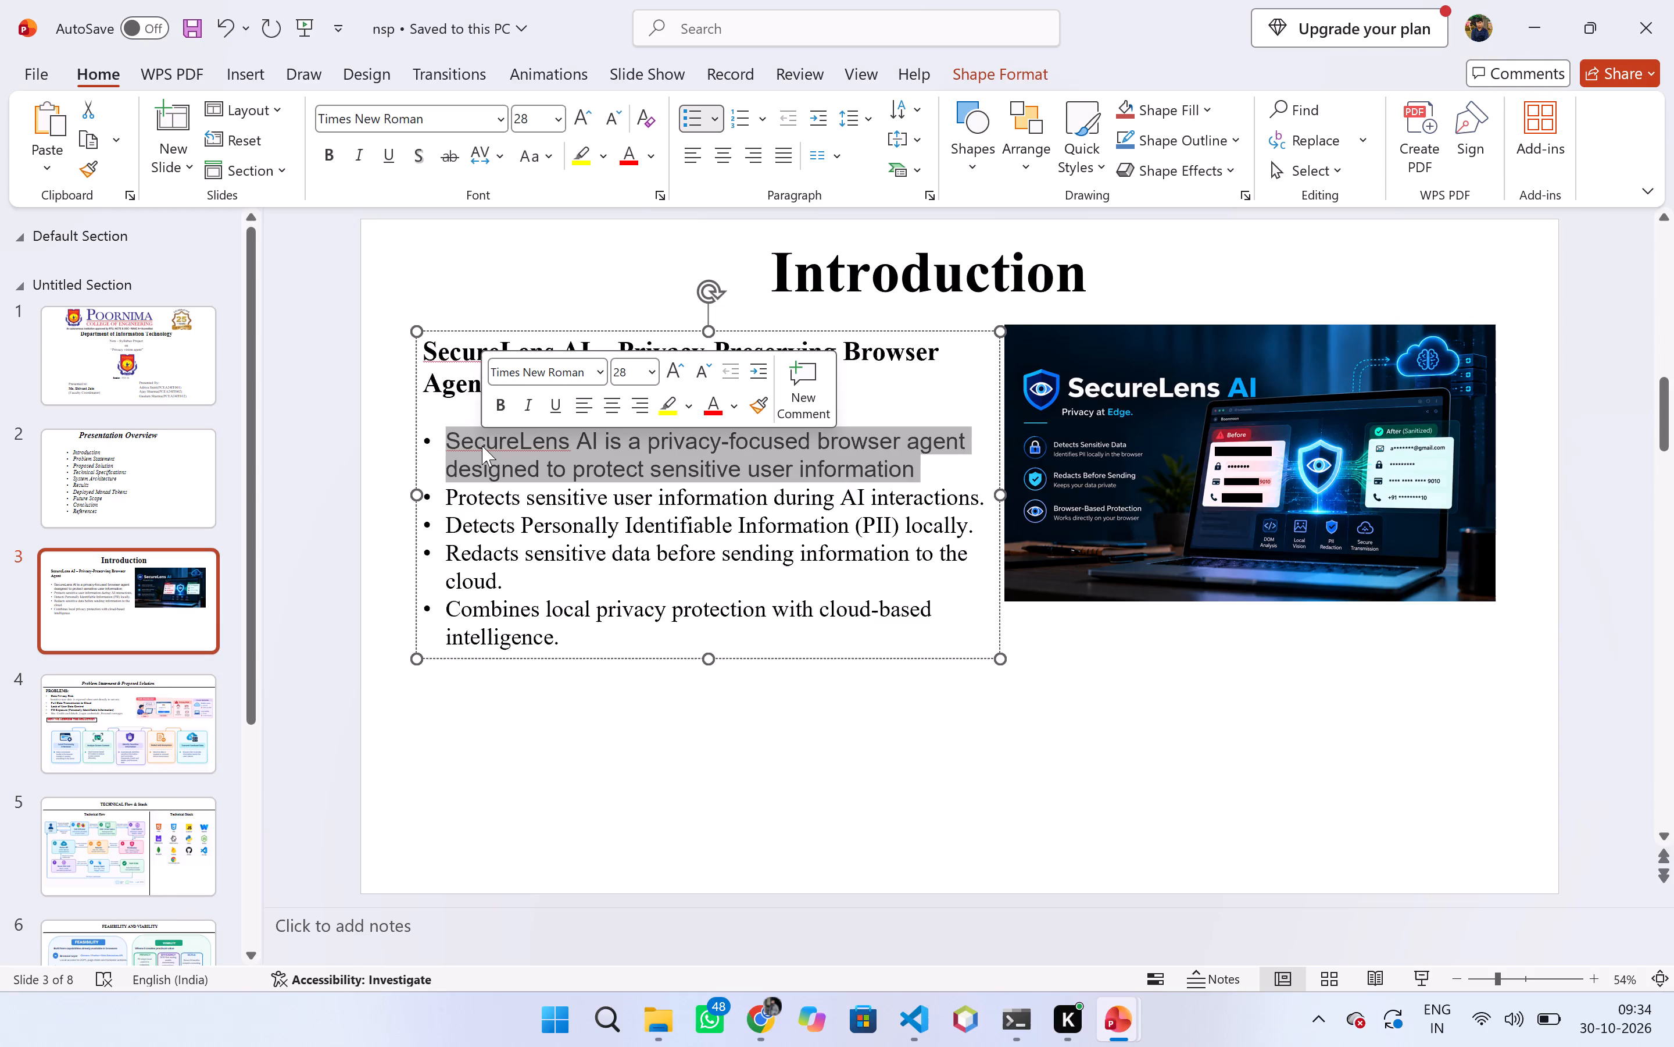
pyautogui.press('BackSpace')
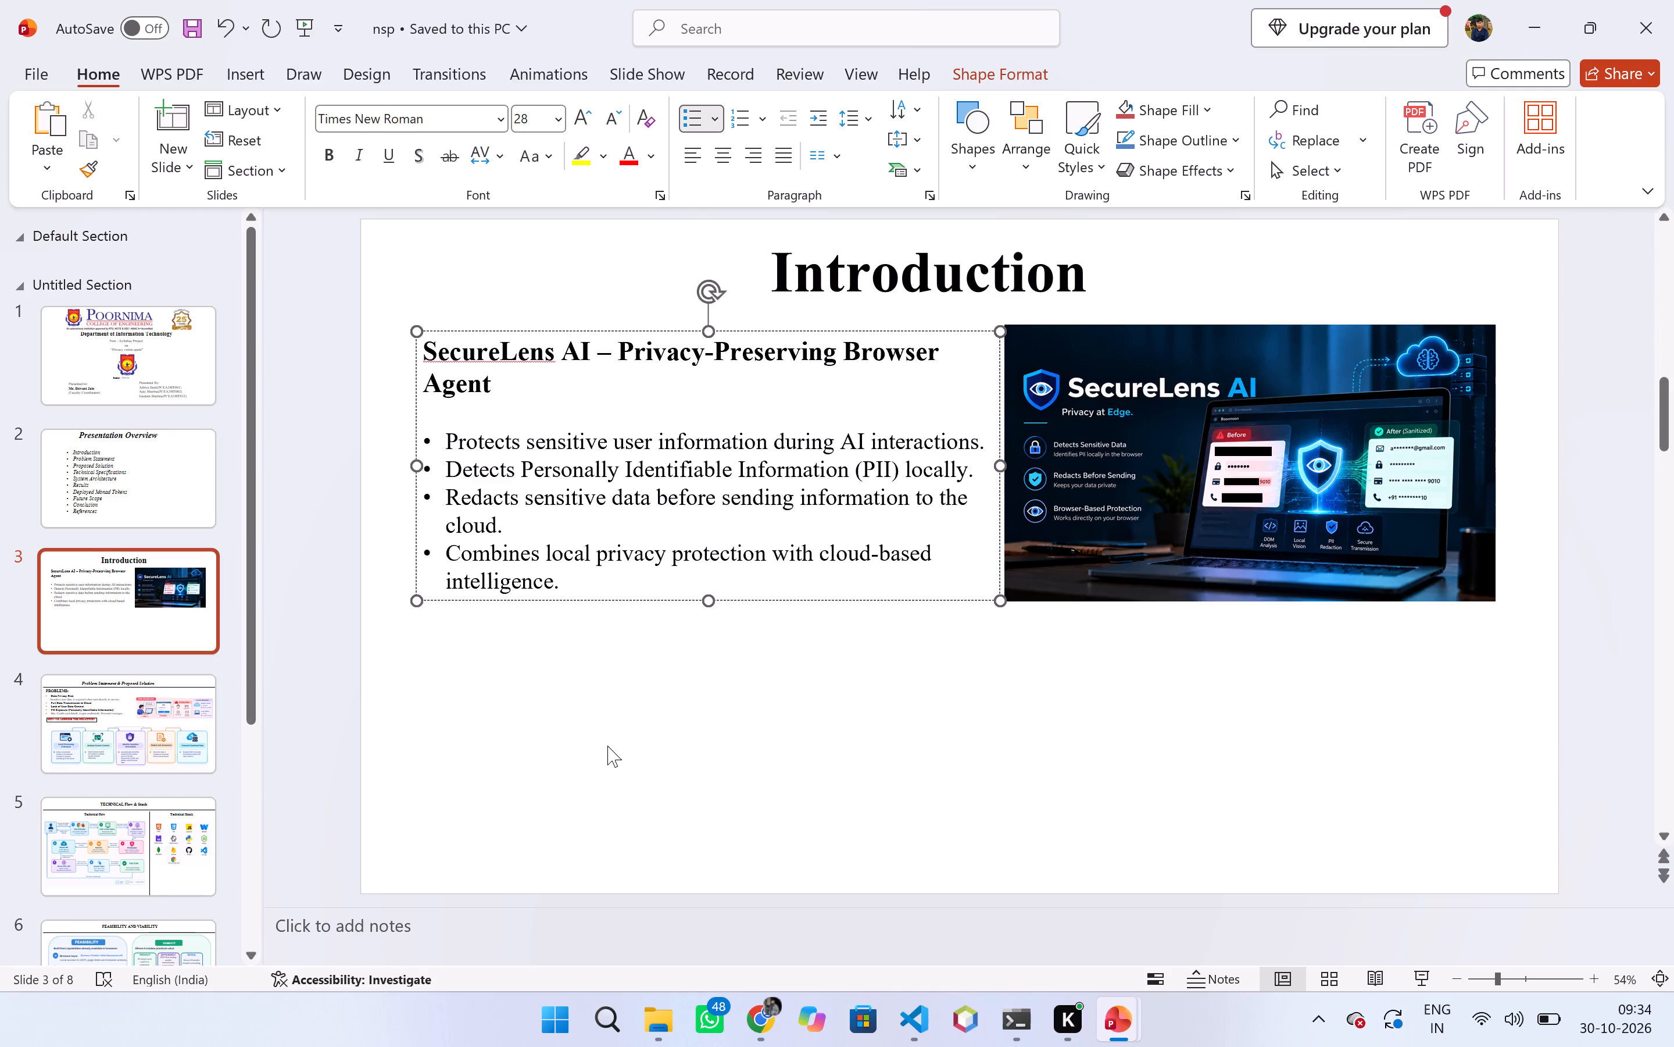
pyautogui.click(774, 827)
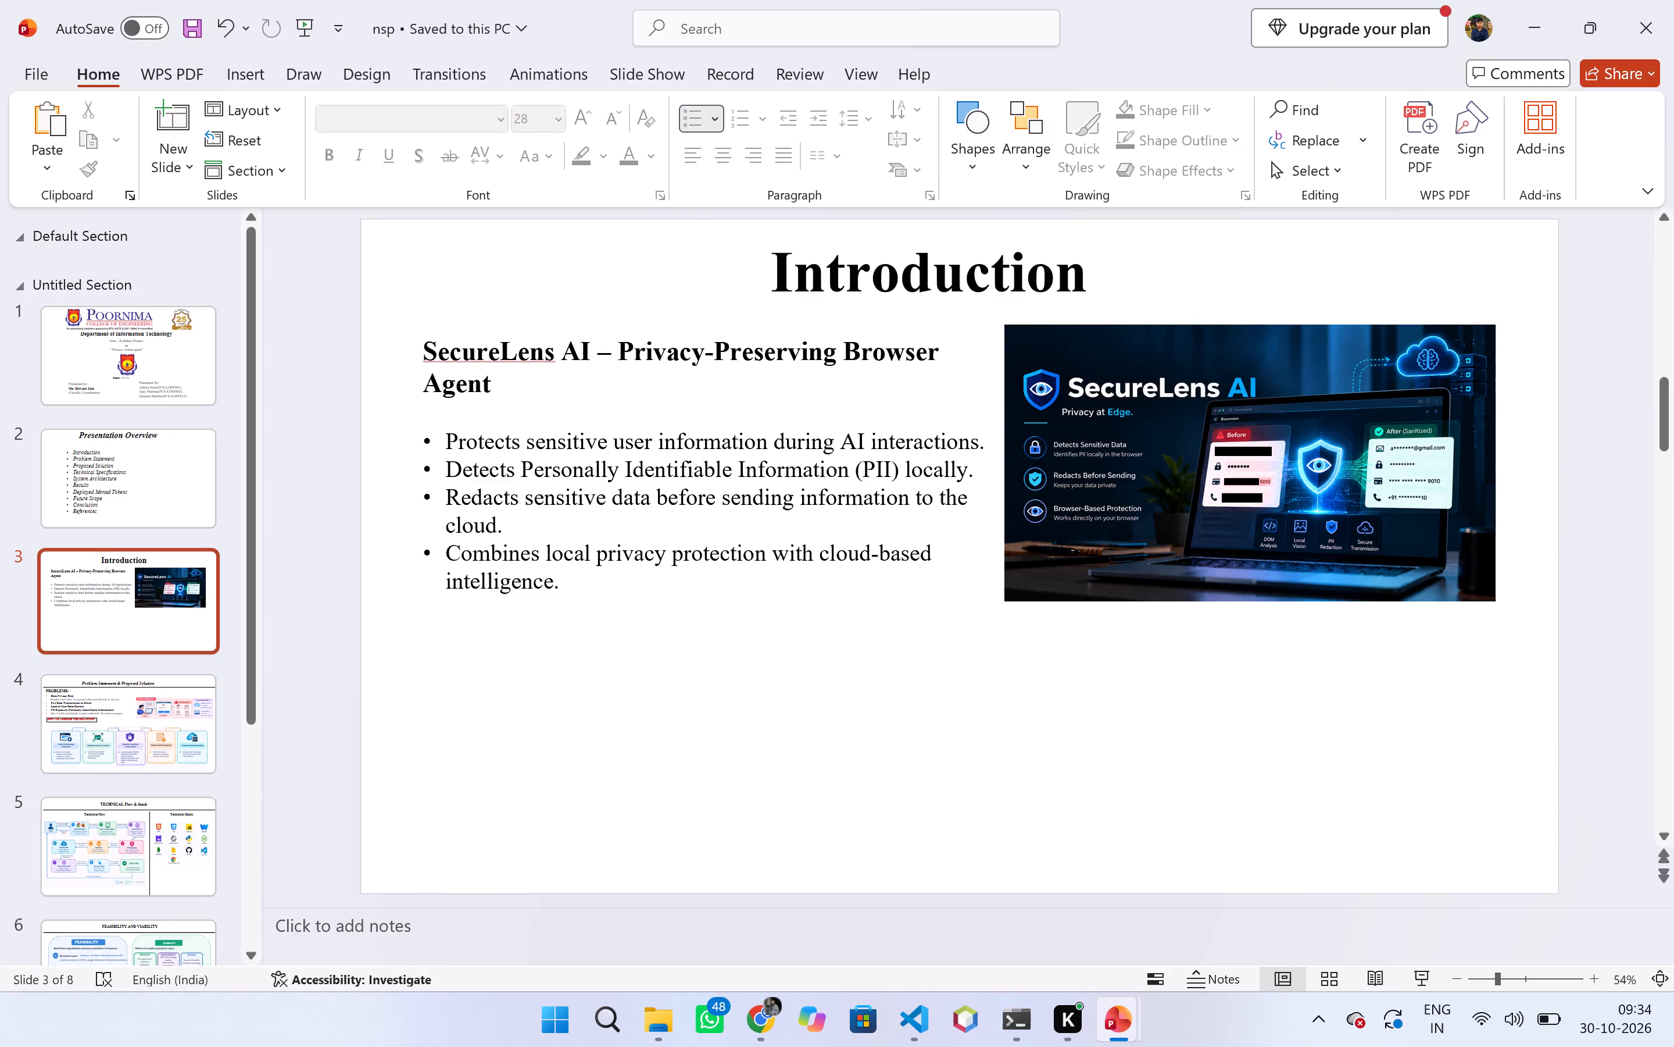
# Move the SecureLens AI picture on the Introduction slide slightly right and down, beside the text box.
pyautogui.click(1132, 506)
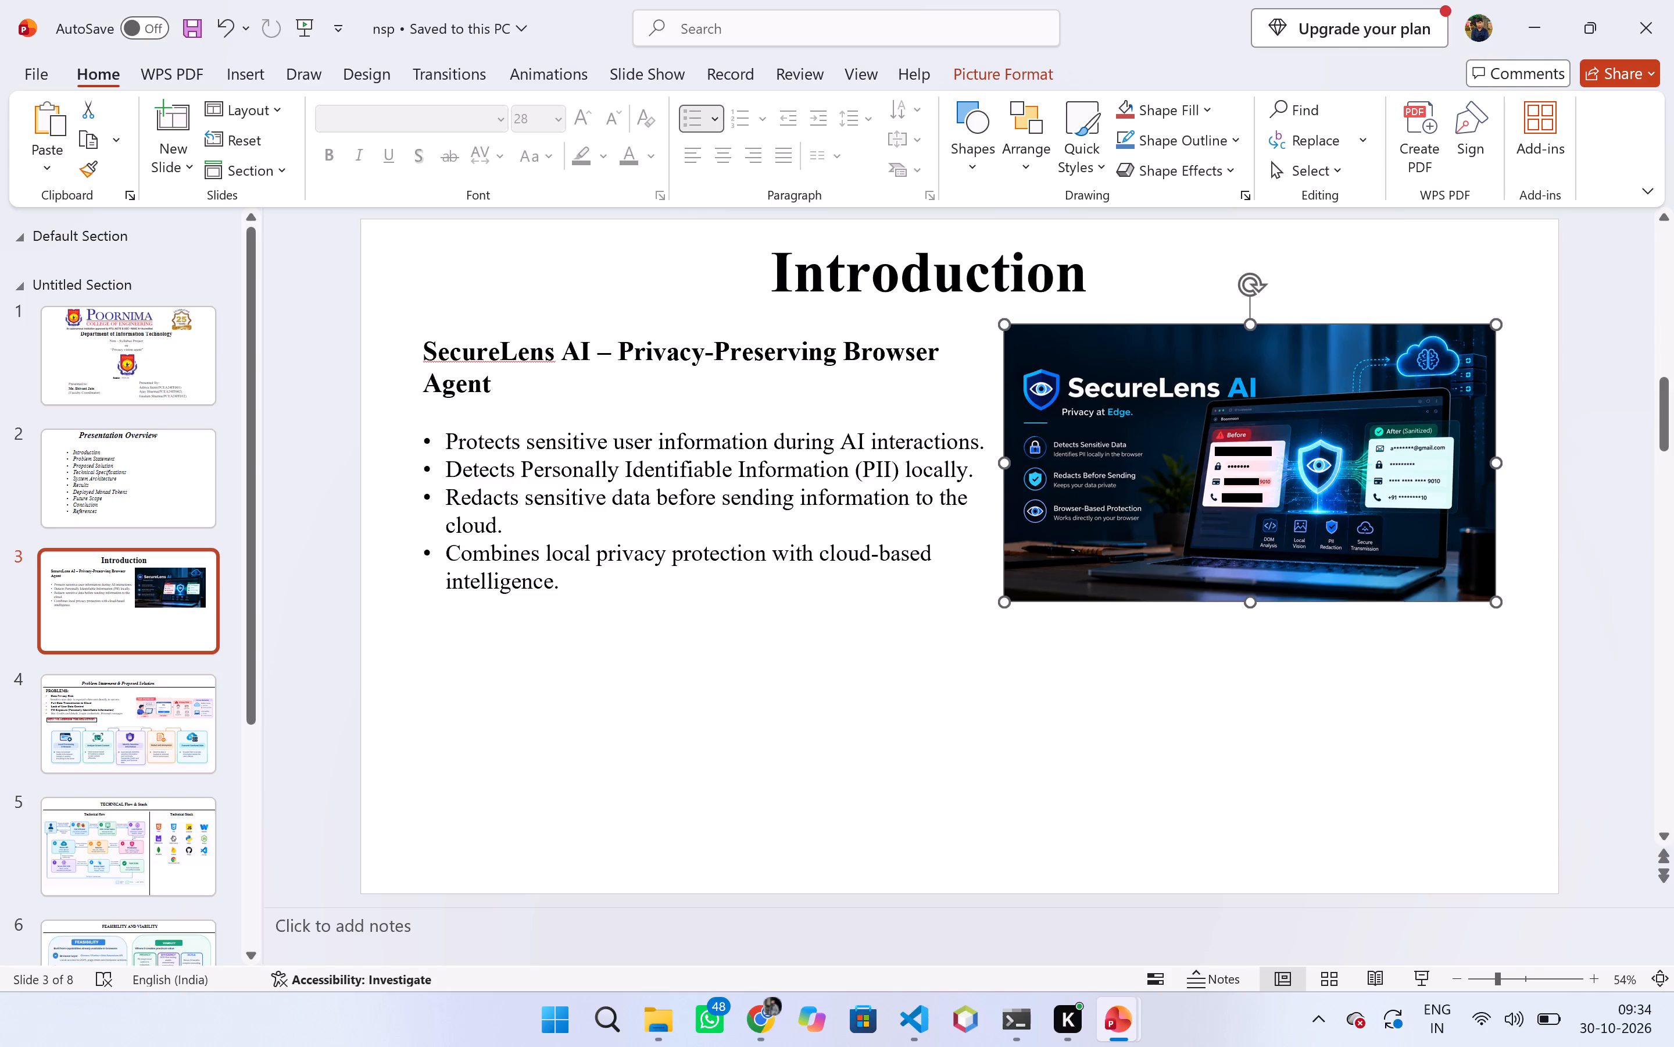
pyautogui.moveTo(1132, 506); pyautogui.dragTo(868, 763)
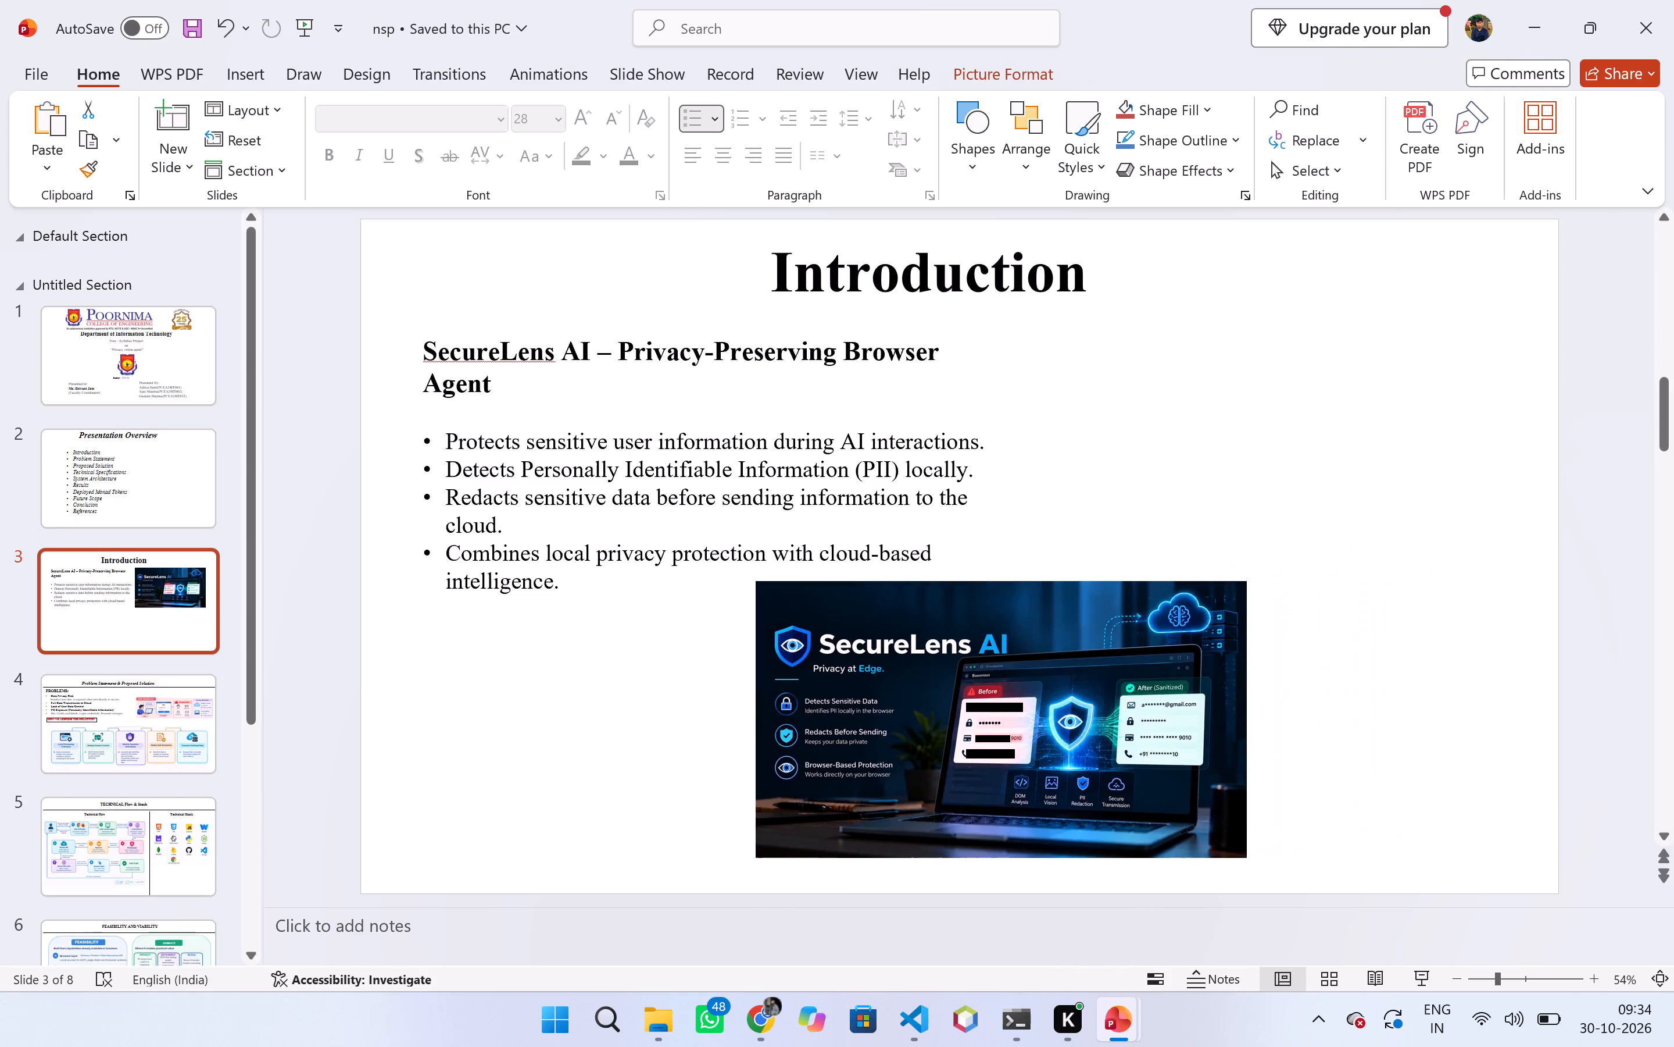
pyautogui.moveTo(868, 763); pyautogui.dragTo(1161, 521)
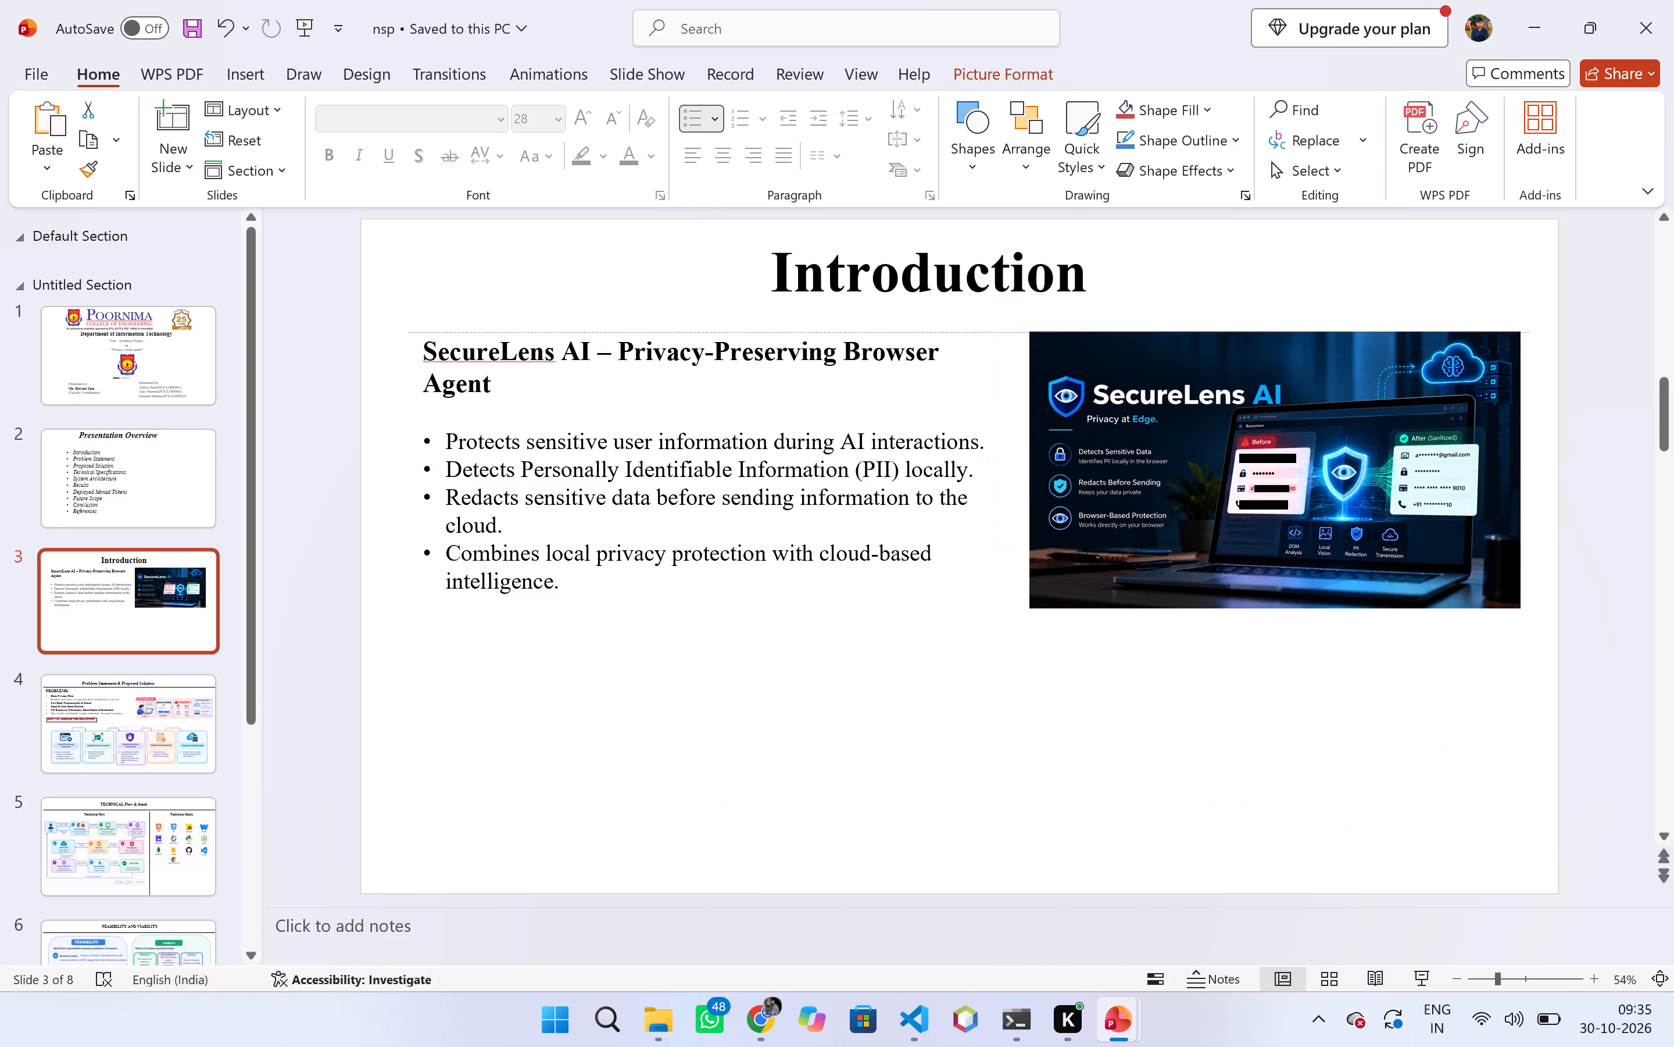
pyautogui.moveTo(1161, 521); pyautogui.dragTo(1165, 526)
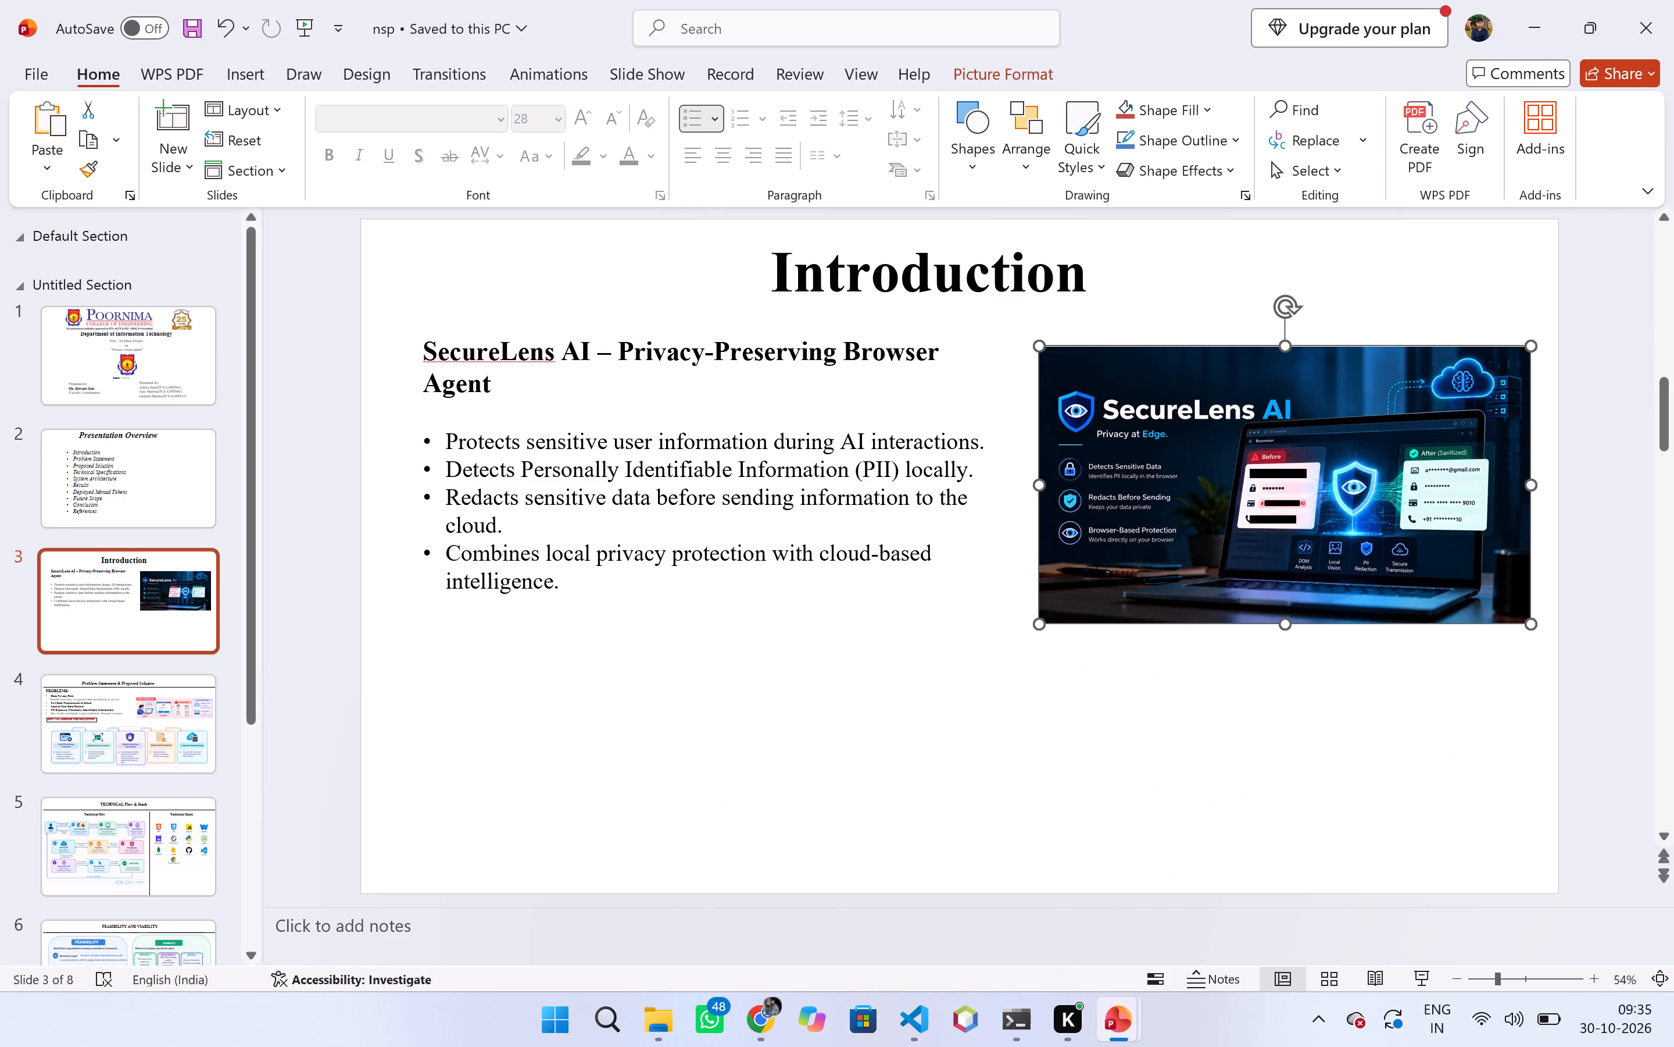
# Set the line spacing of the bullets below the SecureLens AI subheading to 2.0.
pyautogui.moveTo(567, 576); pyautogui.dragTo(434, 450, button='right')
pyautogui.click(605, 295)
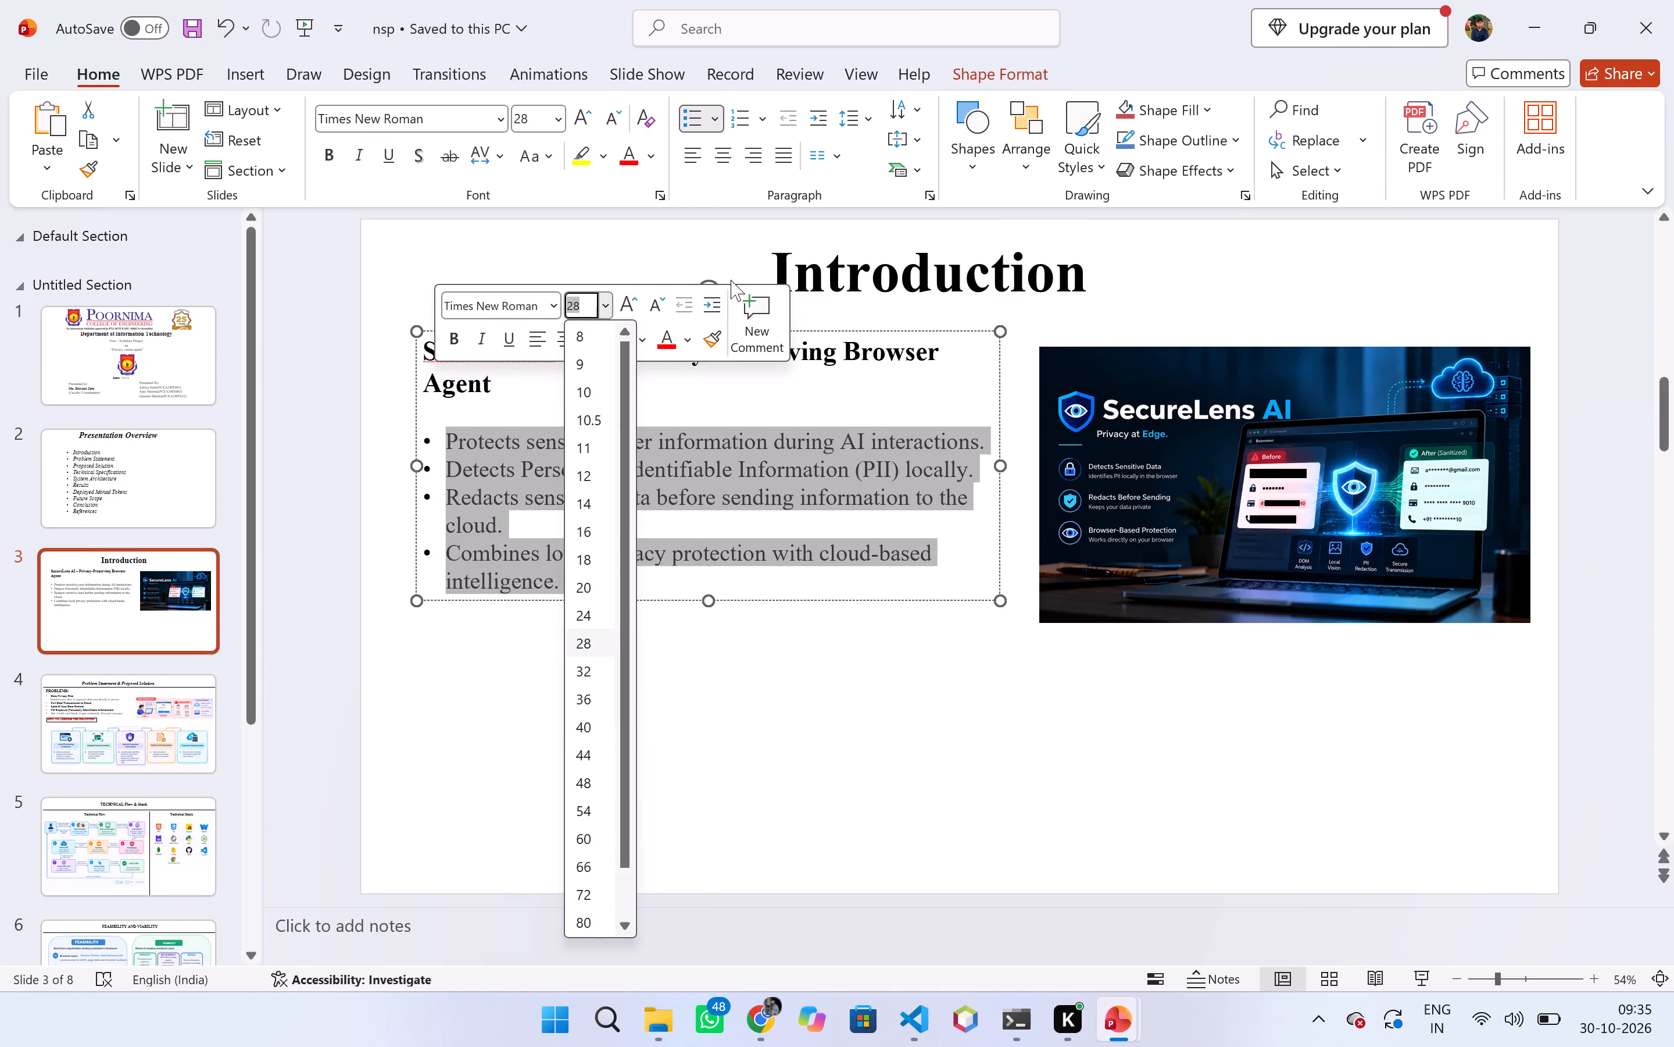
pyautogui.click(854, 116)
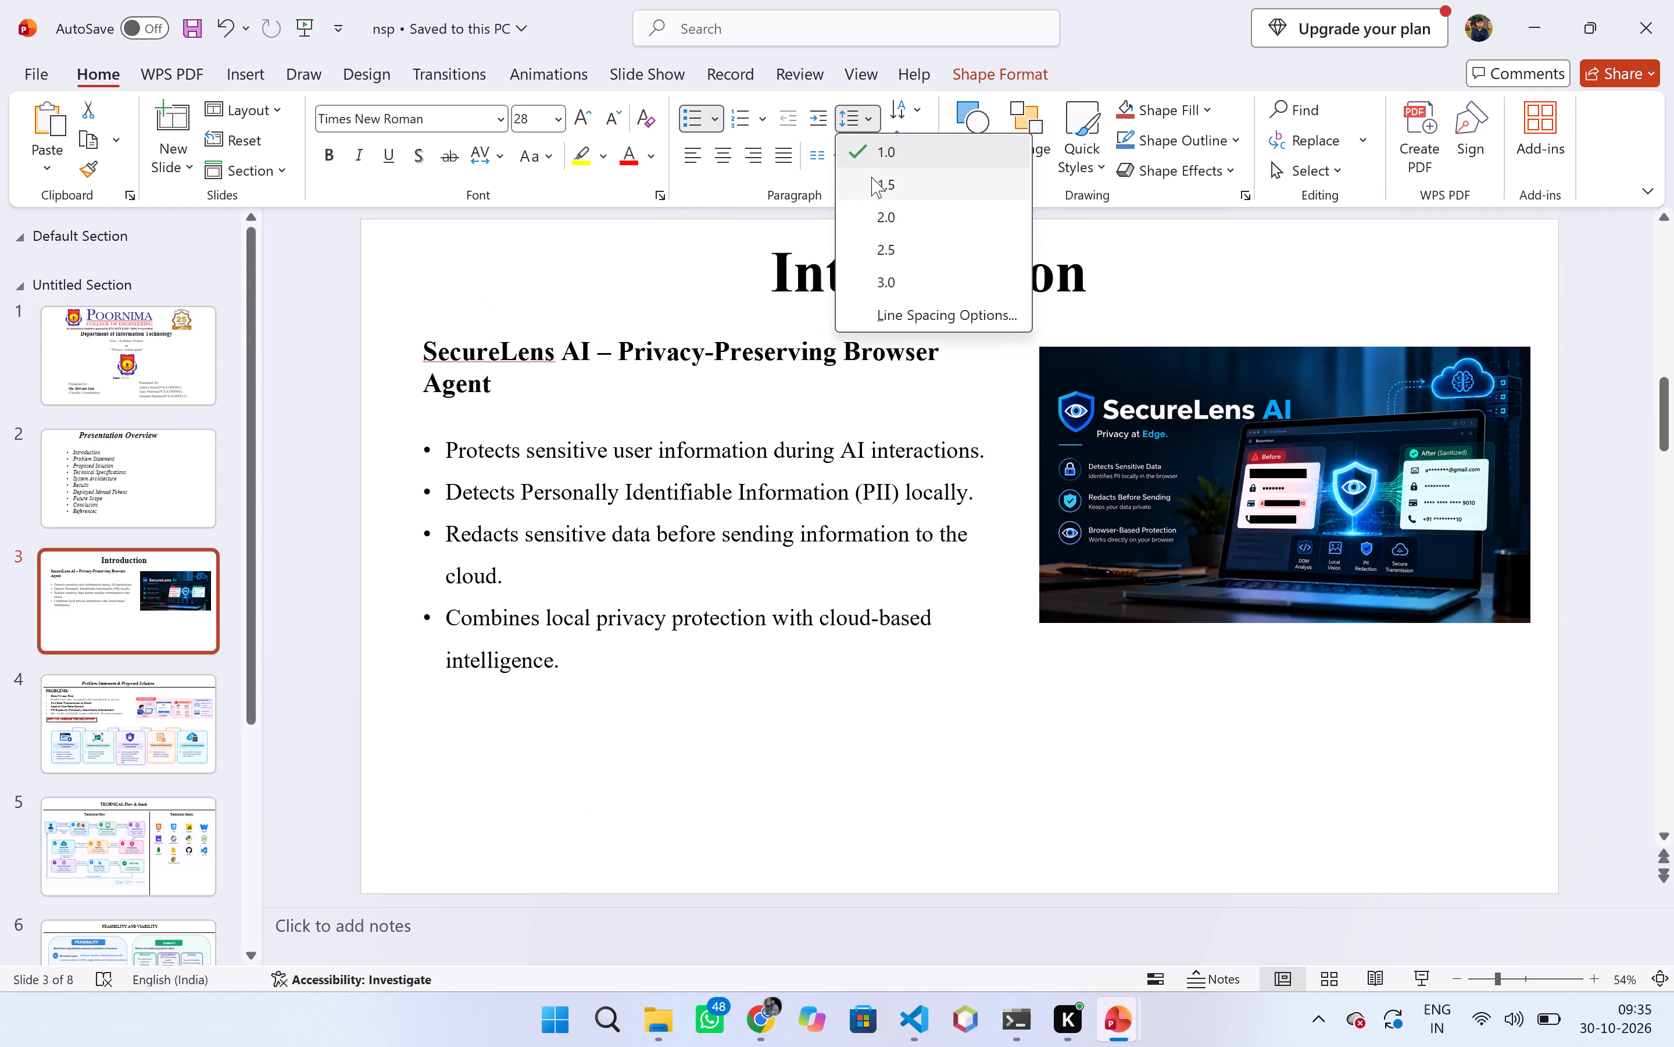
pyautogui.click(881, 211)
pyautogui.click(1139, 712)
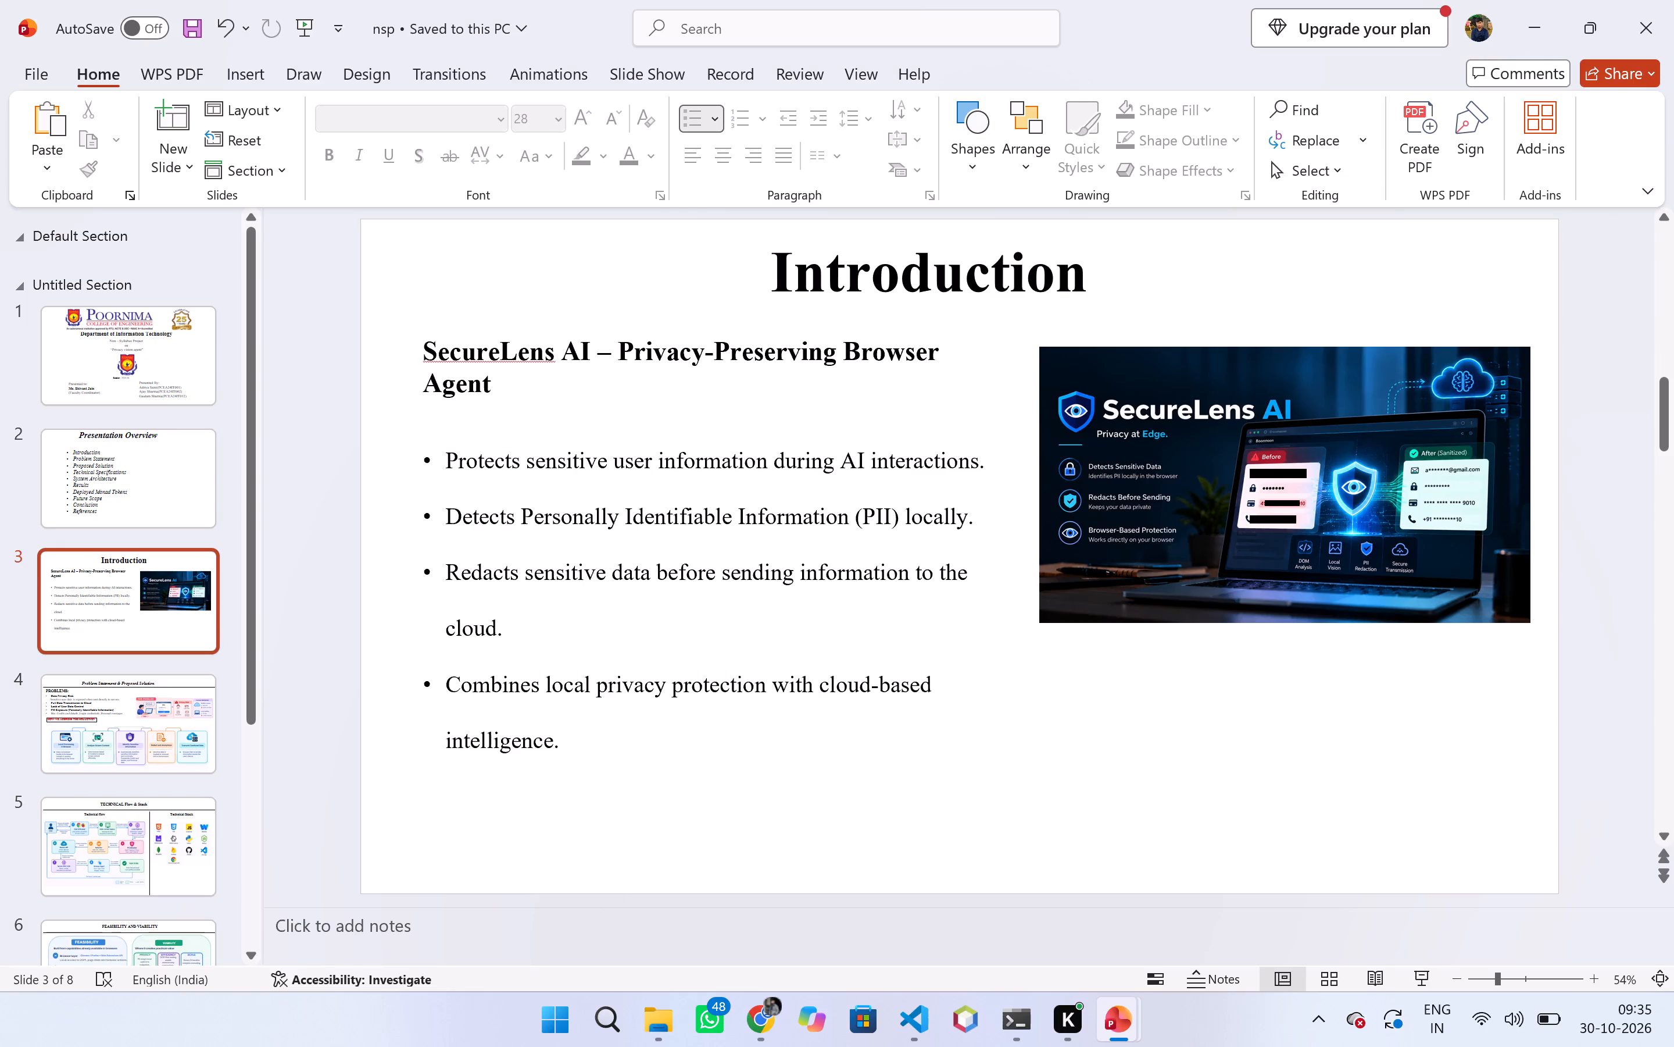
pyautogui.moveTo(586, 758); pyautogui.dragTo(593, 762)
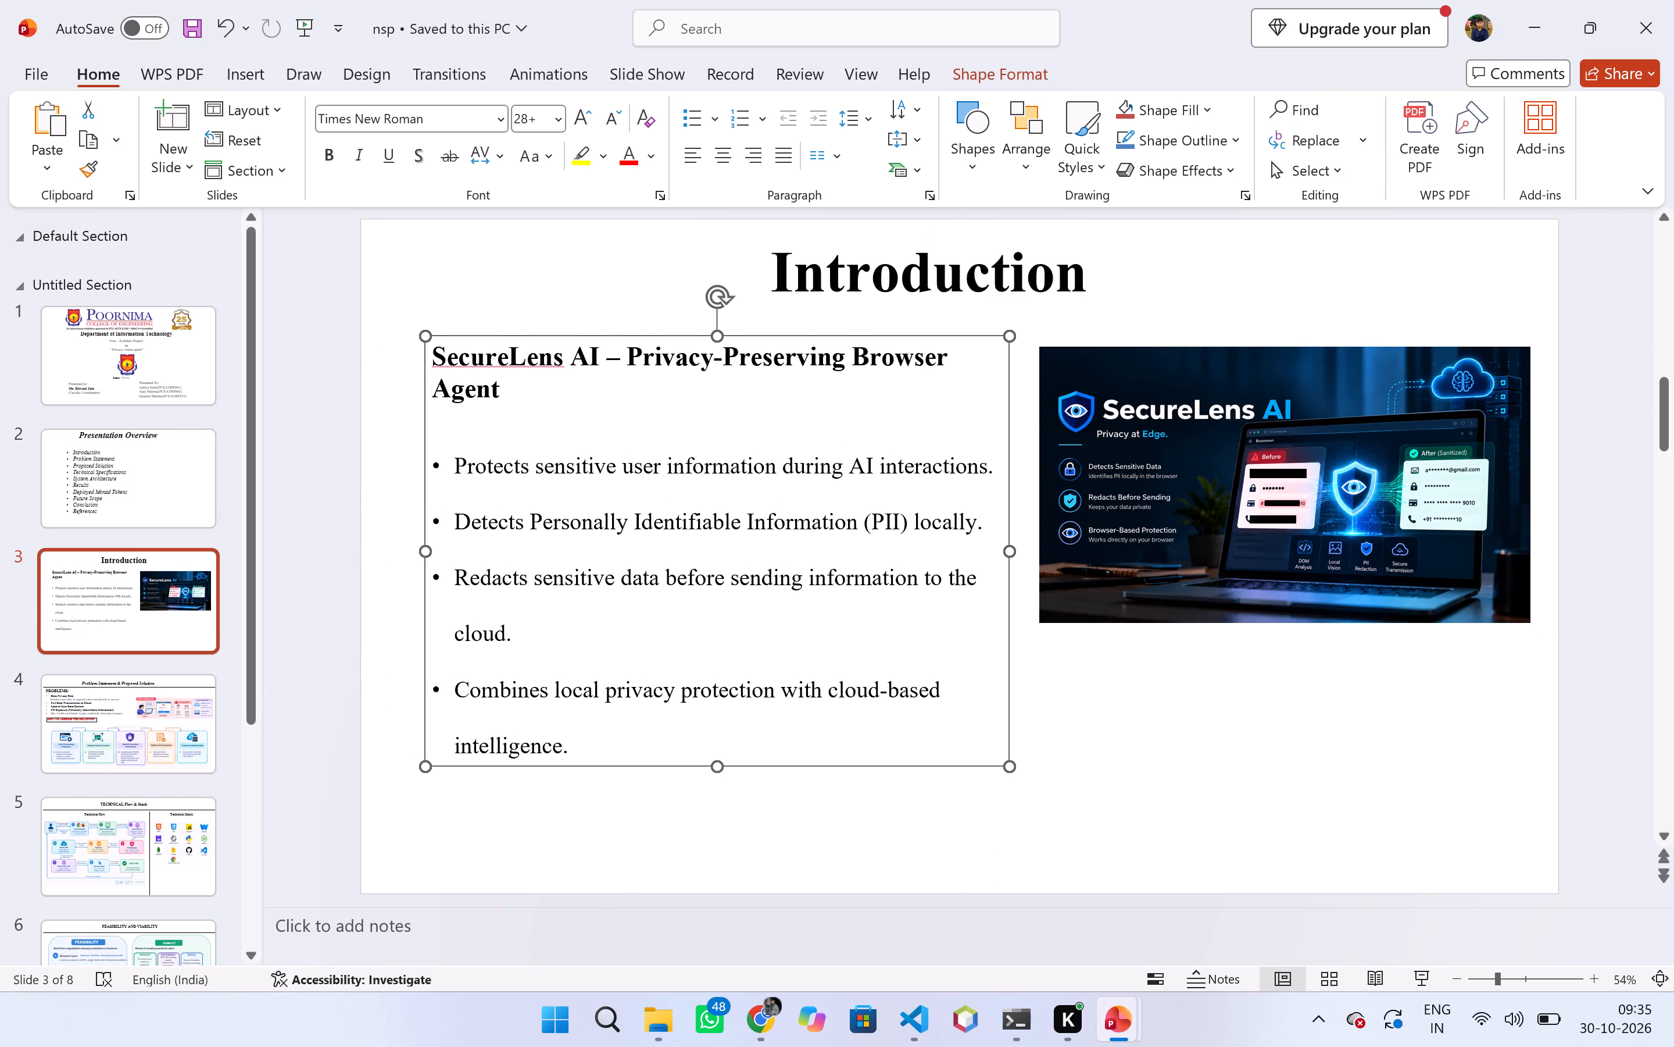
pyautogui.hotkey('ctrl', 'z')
# Set the line spacing of all bullets below the SecureLens AI subheading to 1.5.
pyautogui.moveTo(562, 747); pyautogui.dragTo(473, 625)
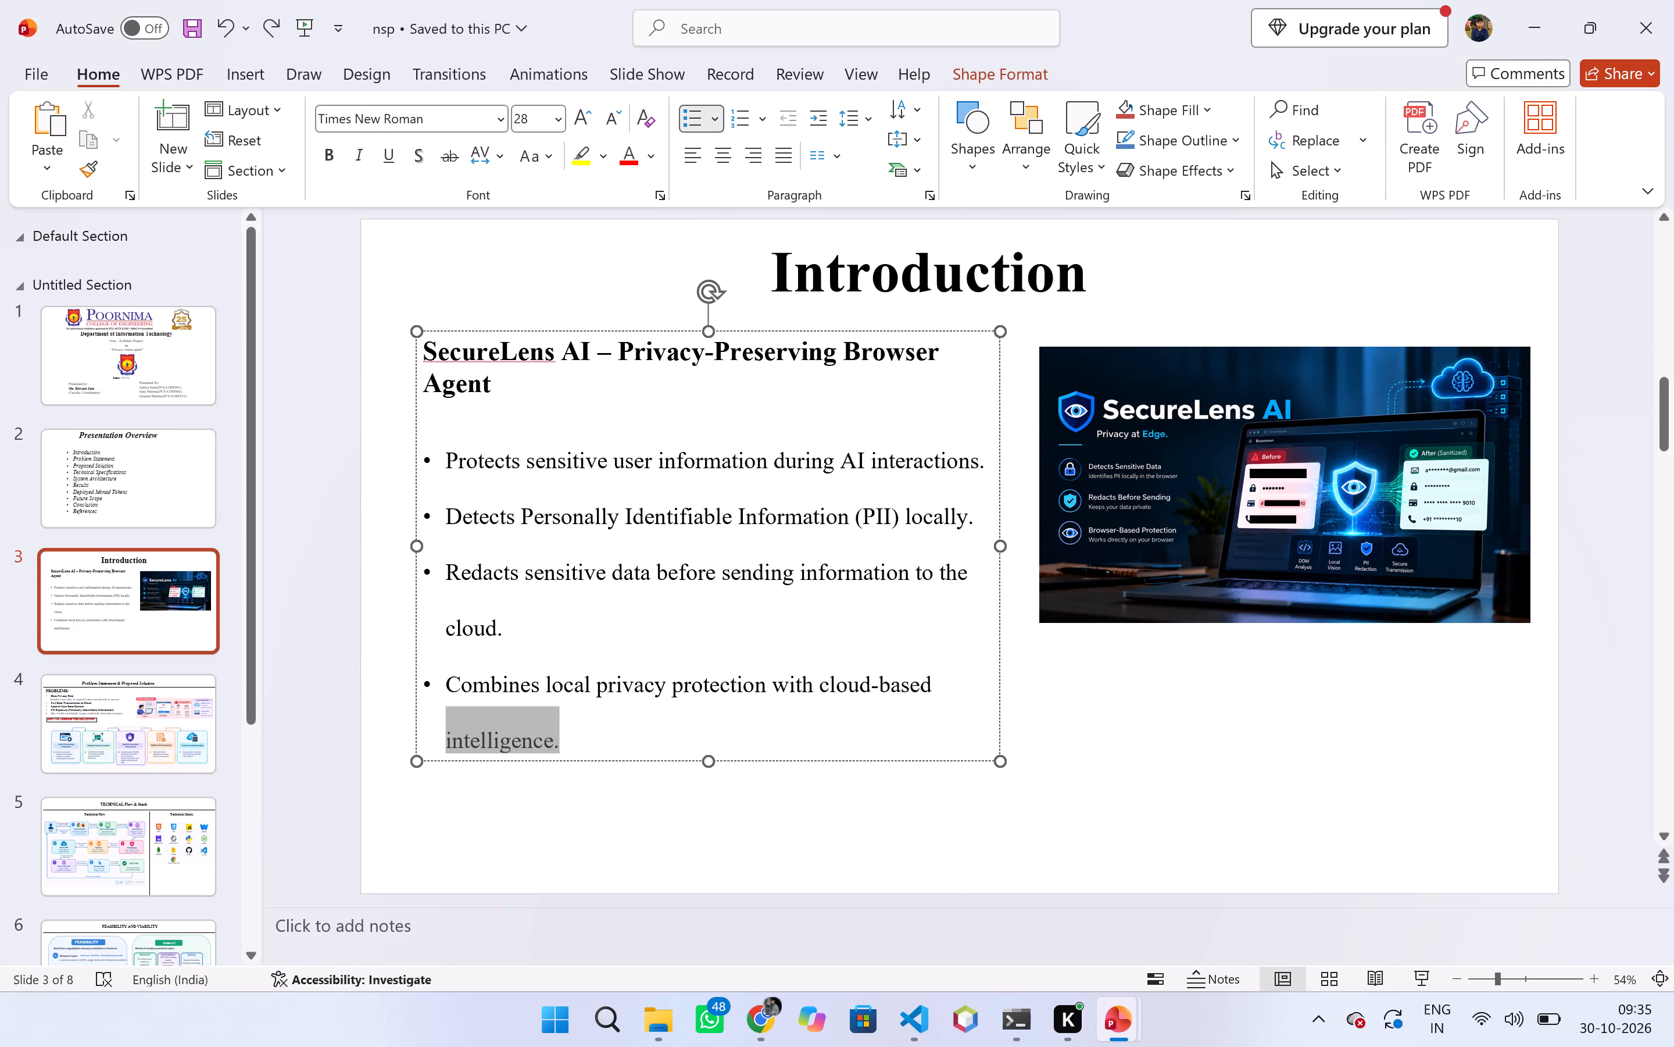
pyautogui.moveTo(473, 625); pyautogui.dragTo(451, 469)
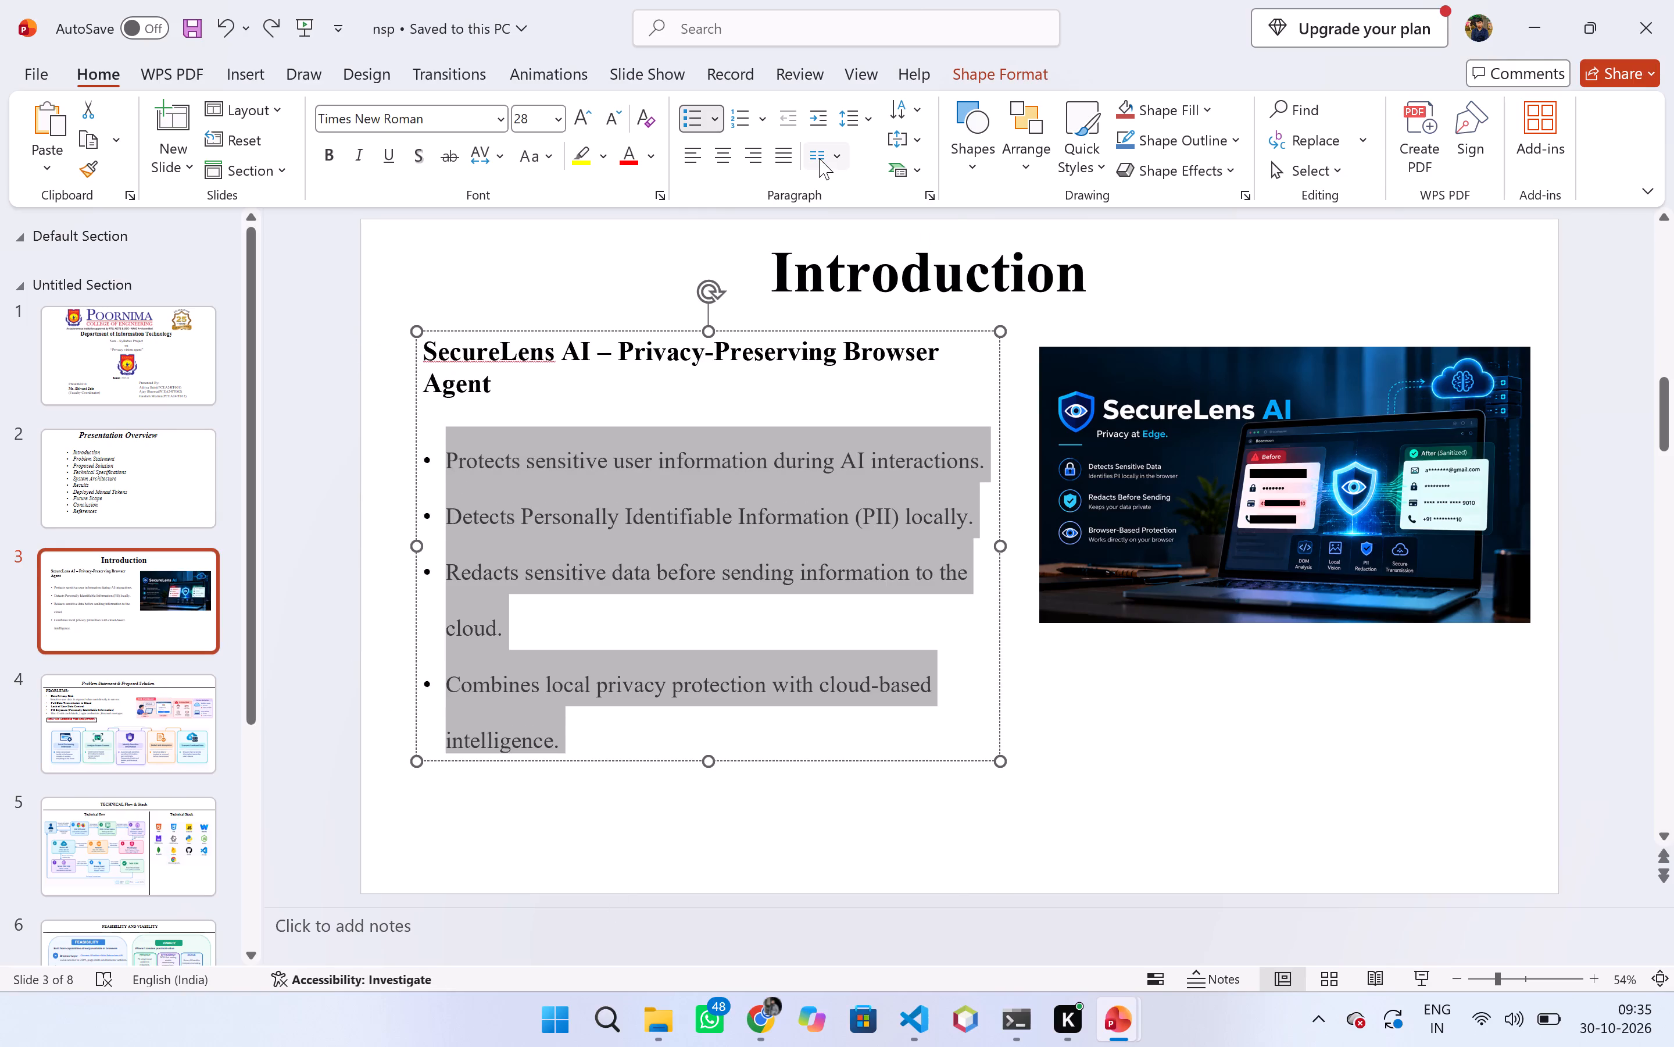
pyautogui.click(873, 117)
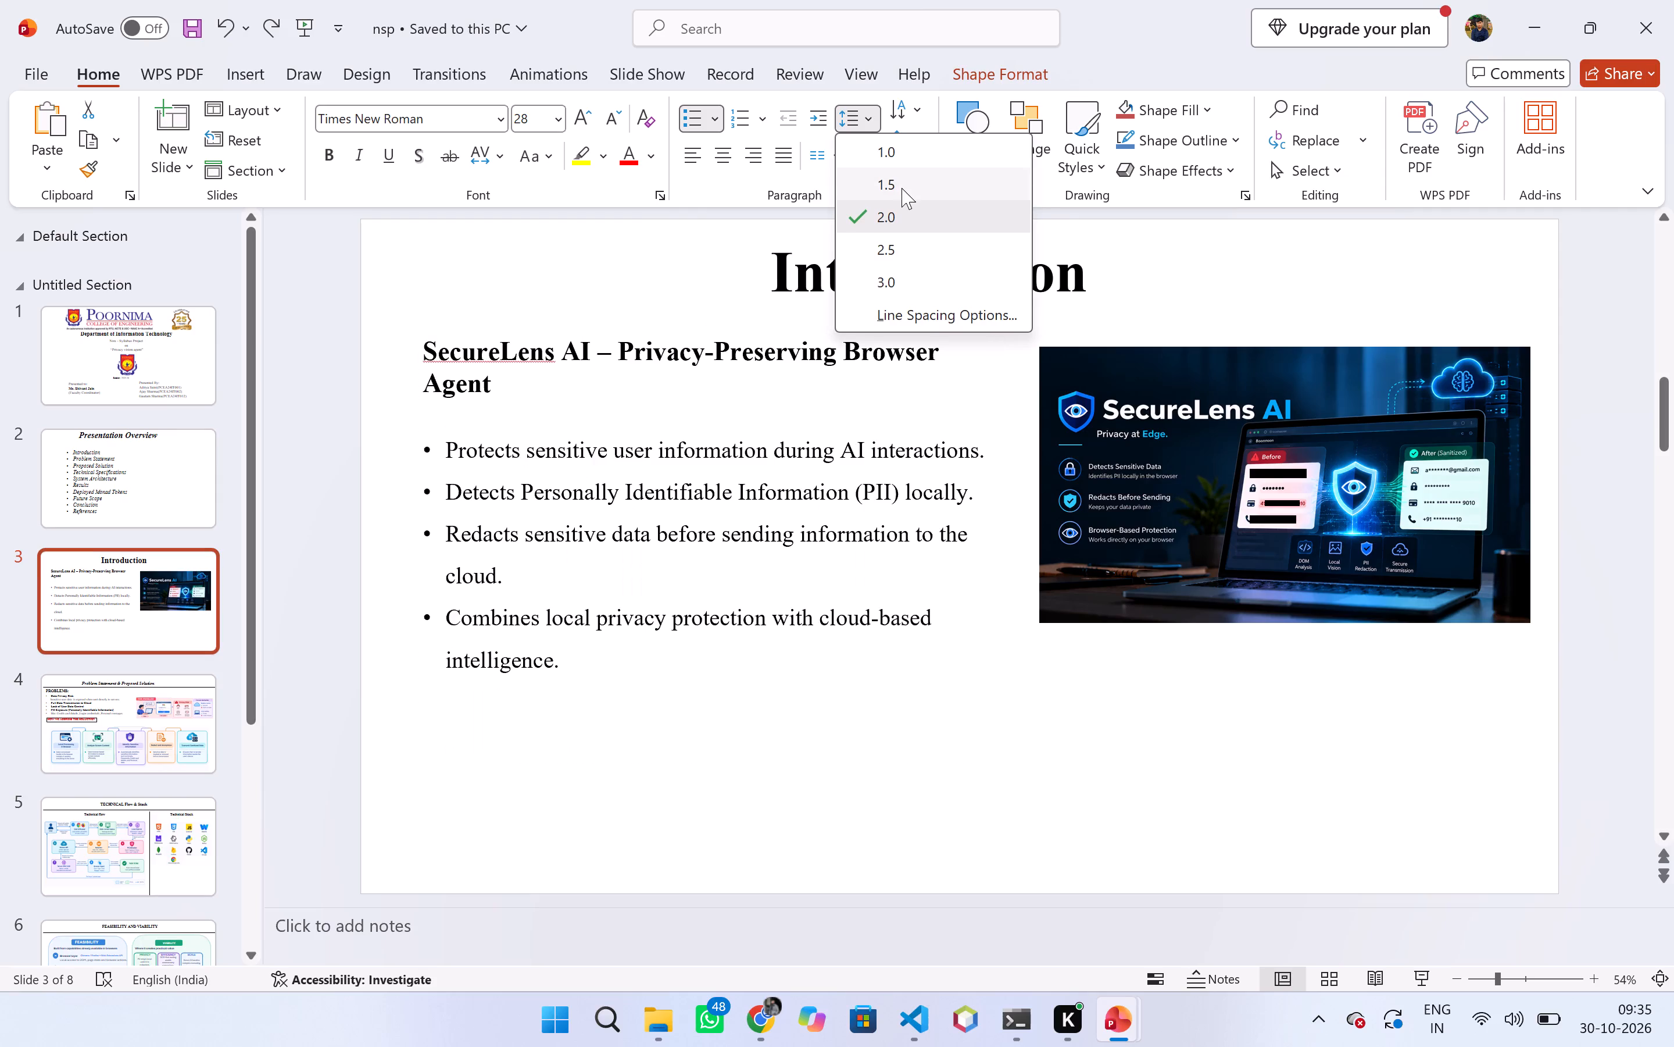
pyautogui.click(902, 188)
pyautogui.click(774, 809)
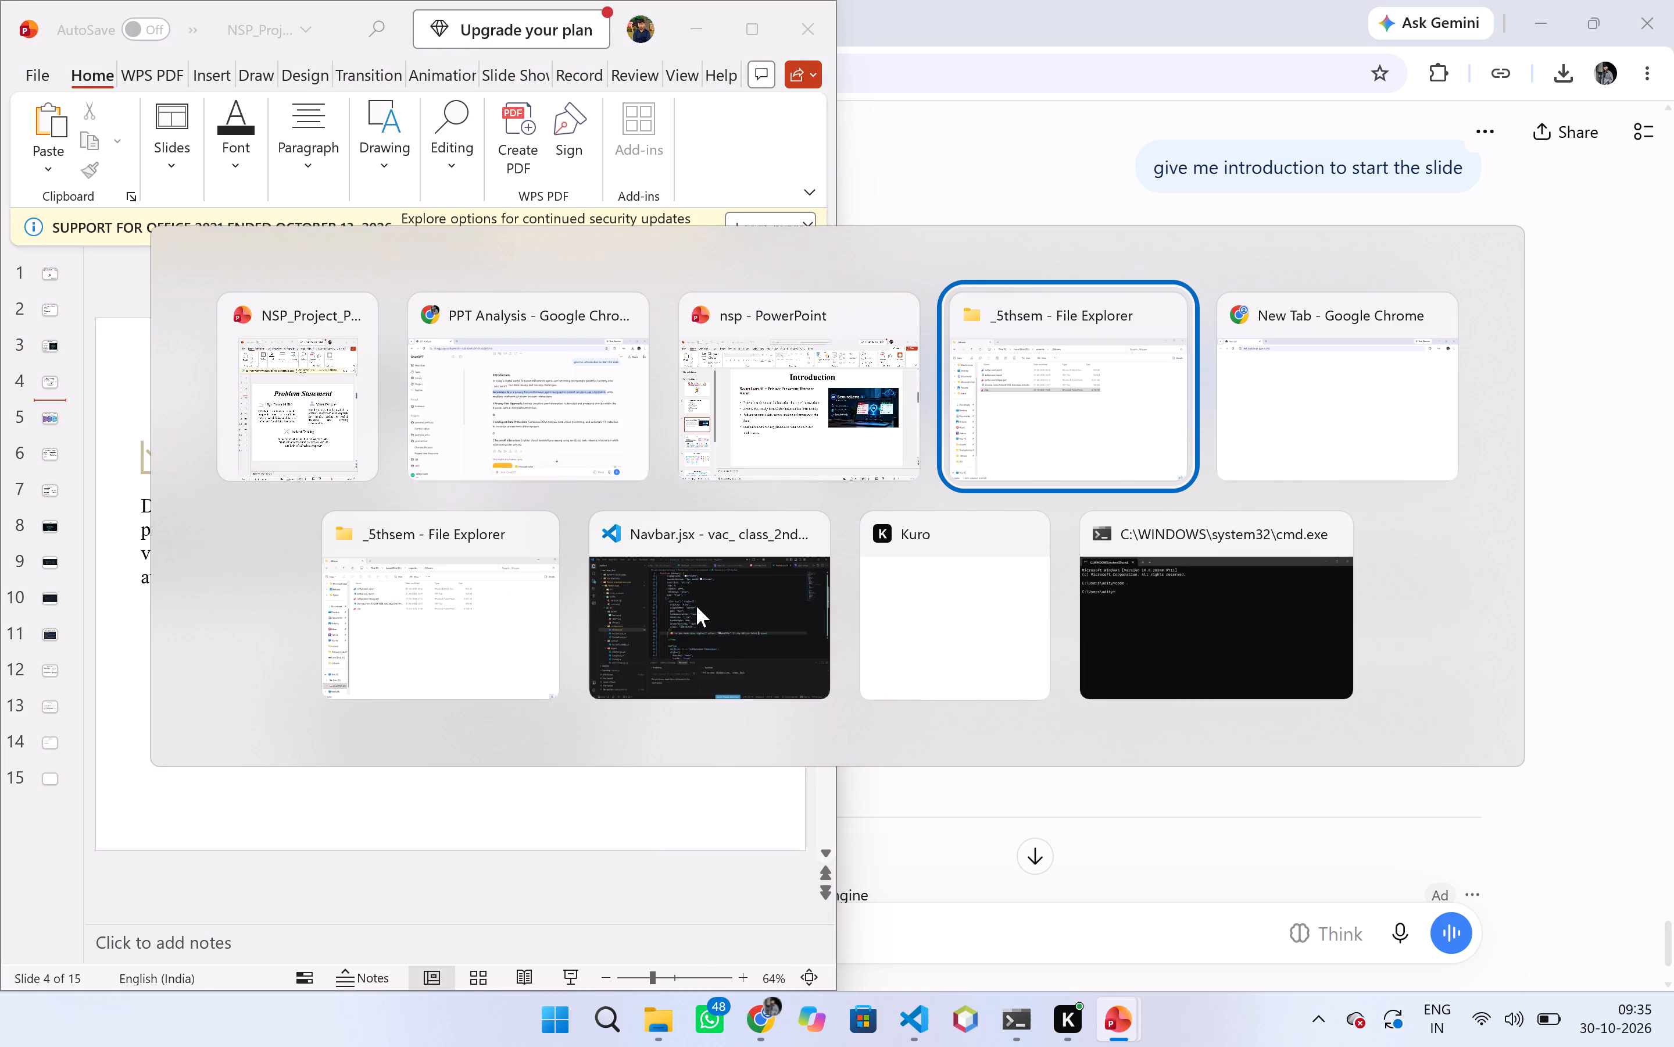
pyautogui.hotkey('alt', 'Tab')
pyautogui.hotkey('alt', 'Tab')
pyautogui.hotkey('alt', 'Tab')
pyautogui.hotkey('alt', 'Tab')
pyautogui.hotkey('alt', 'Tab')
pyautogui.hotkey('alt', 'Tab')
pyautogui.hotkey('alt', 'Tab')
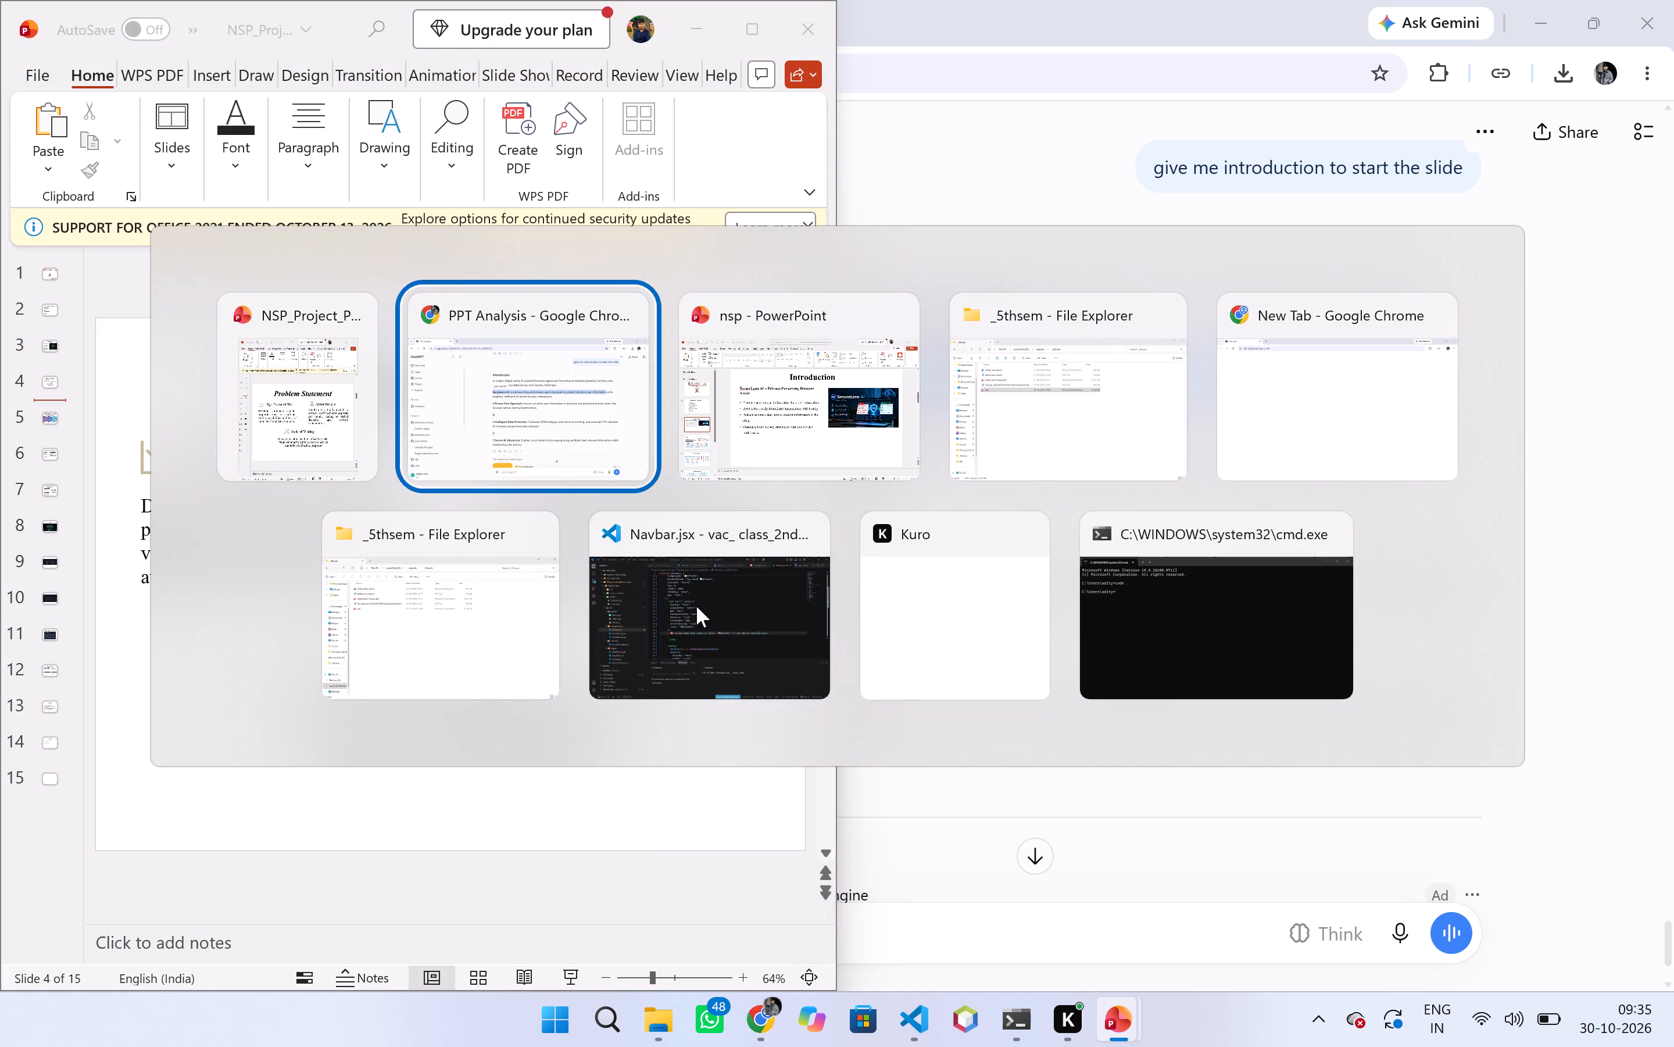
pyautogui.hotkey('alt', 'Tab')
# Review the Problem Statement, technical flow and Presentation Overview slides of nsp against the NSP_Project_PPT deck.
pyautogui.click(143, 466)
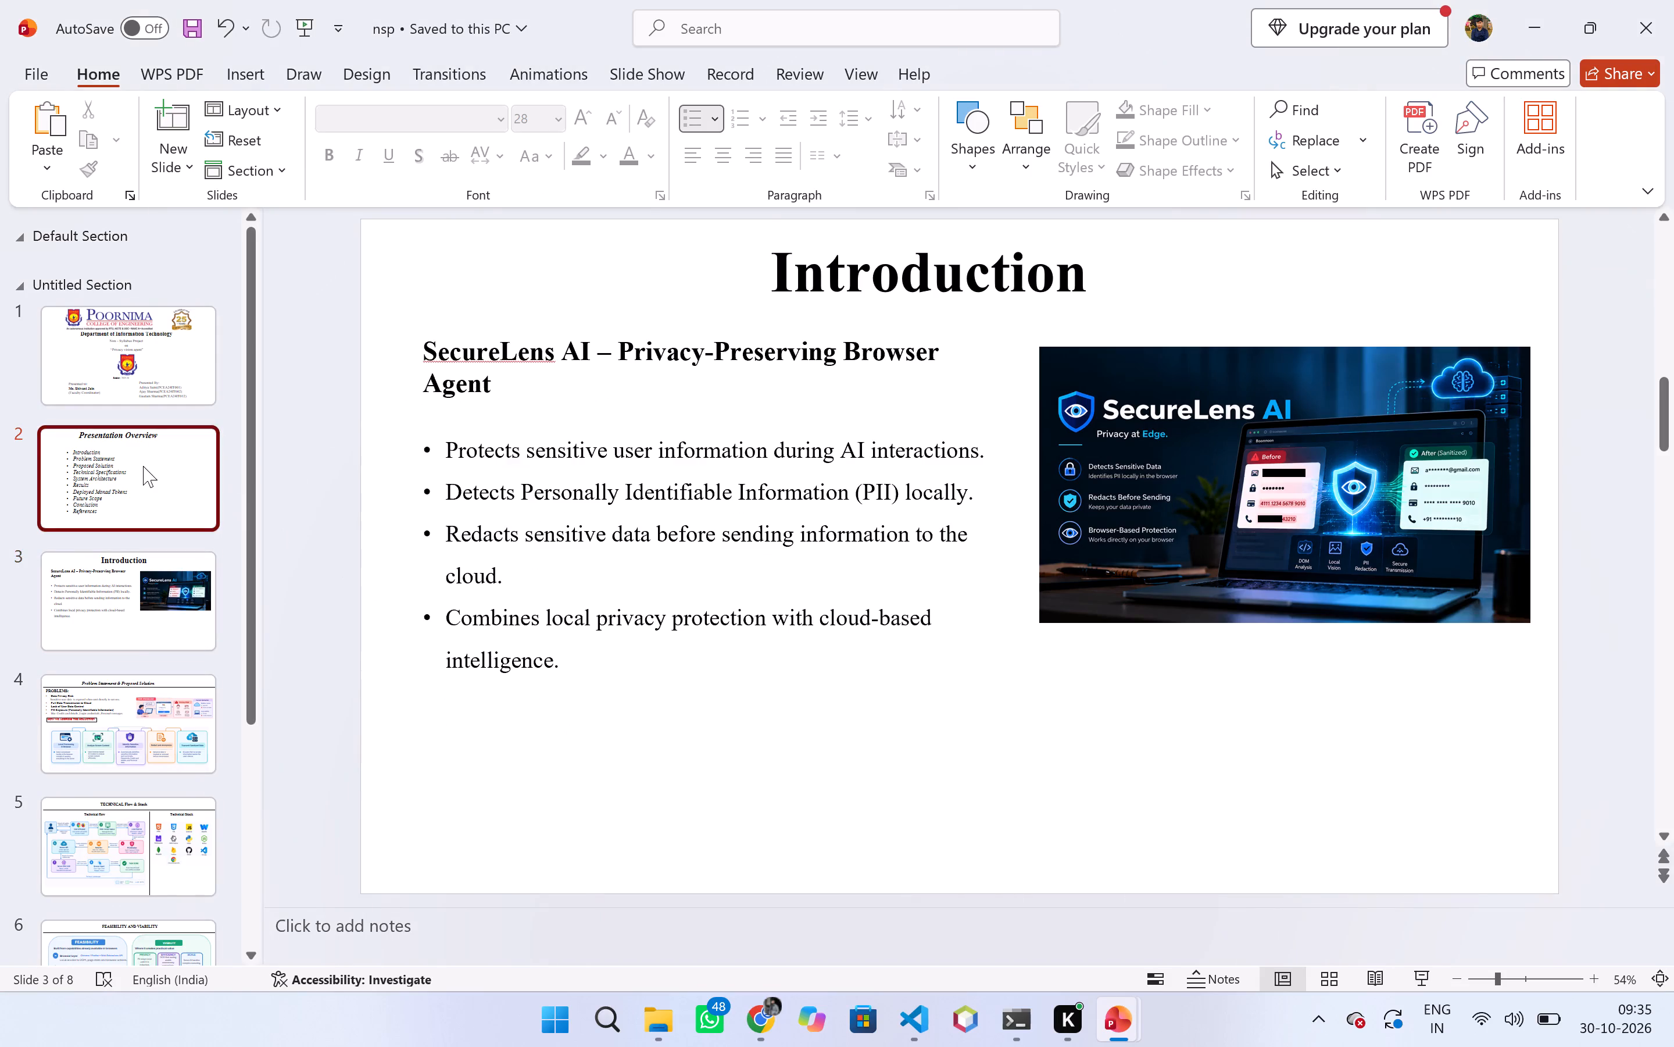
pyautogui.click(151, 623)
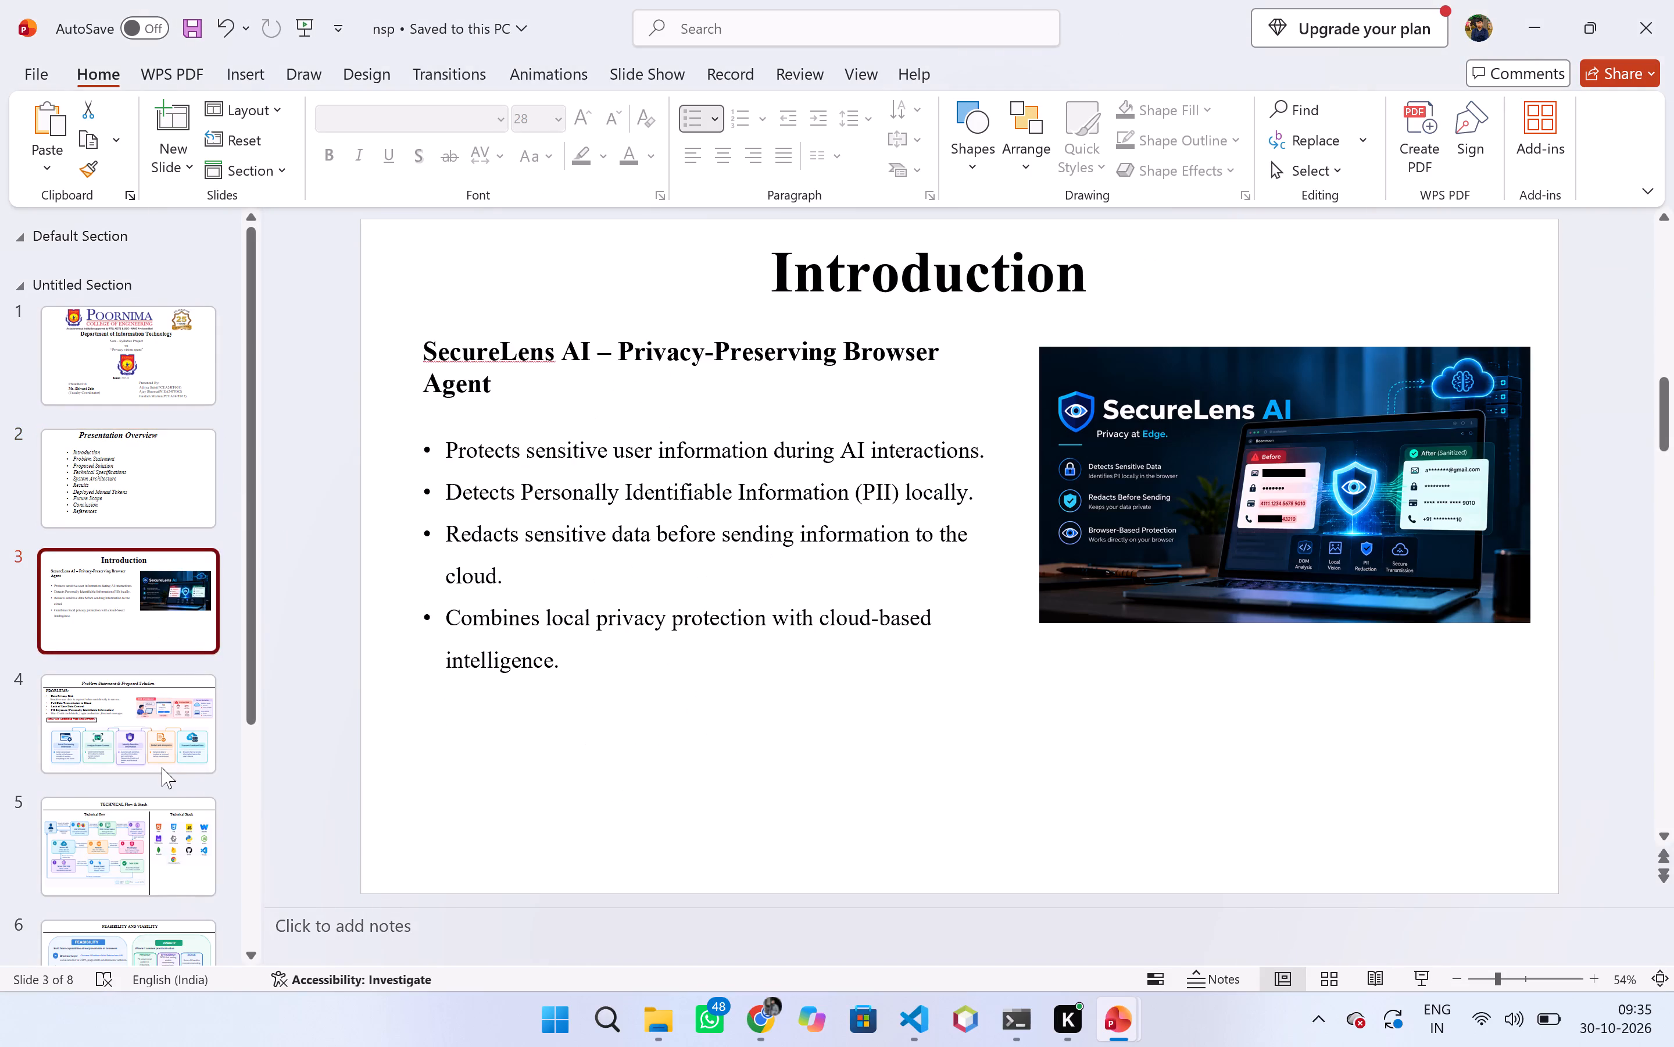
pyautogui.click(162, 767)
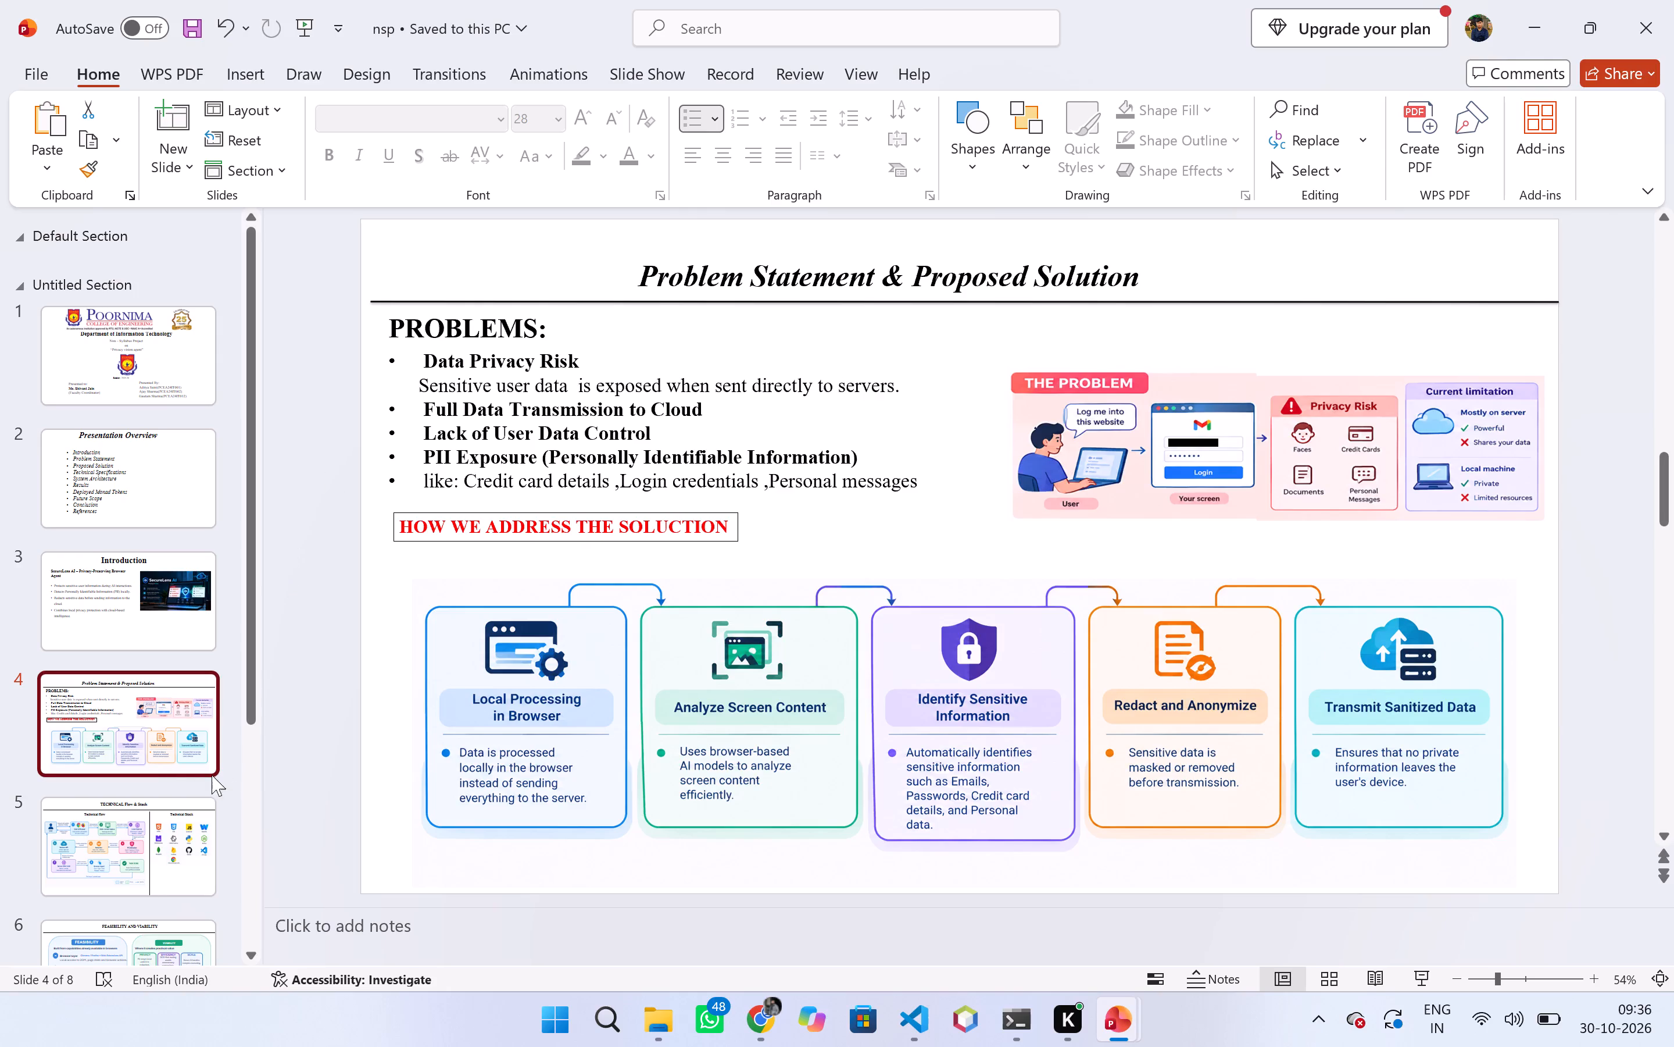
pyautogui.click(152, 879)
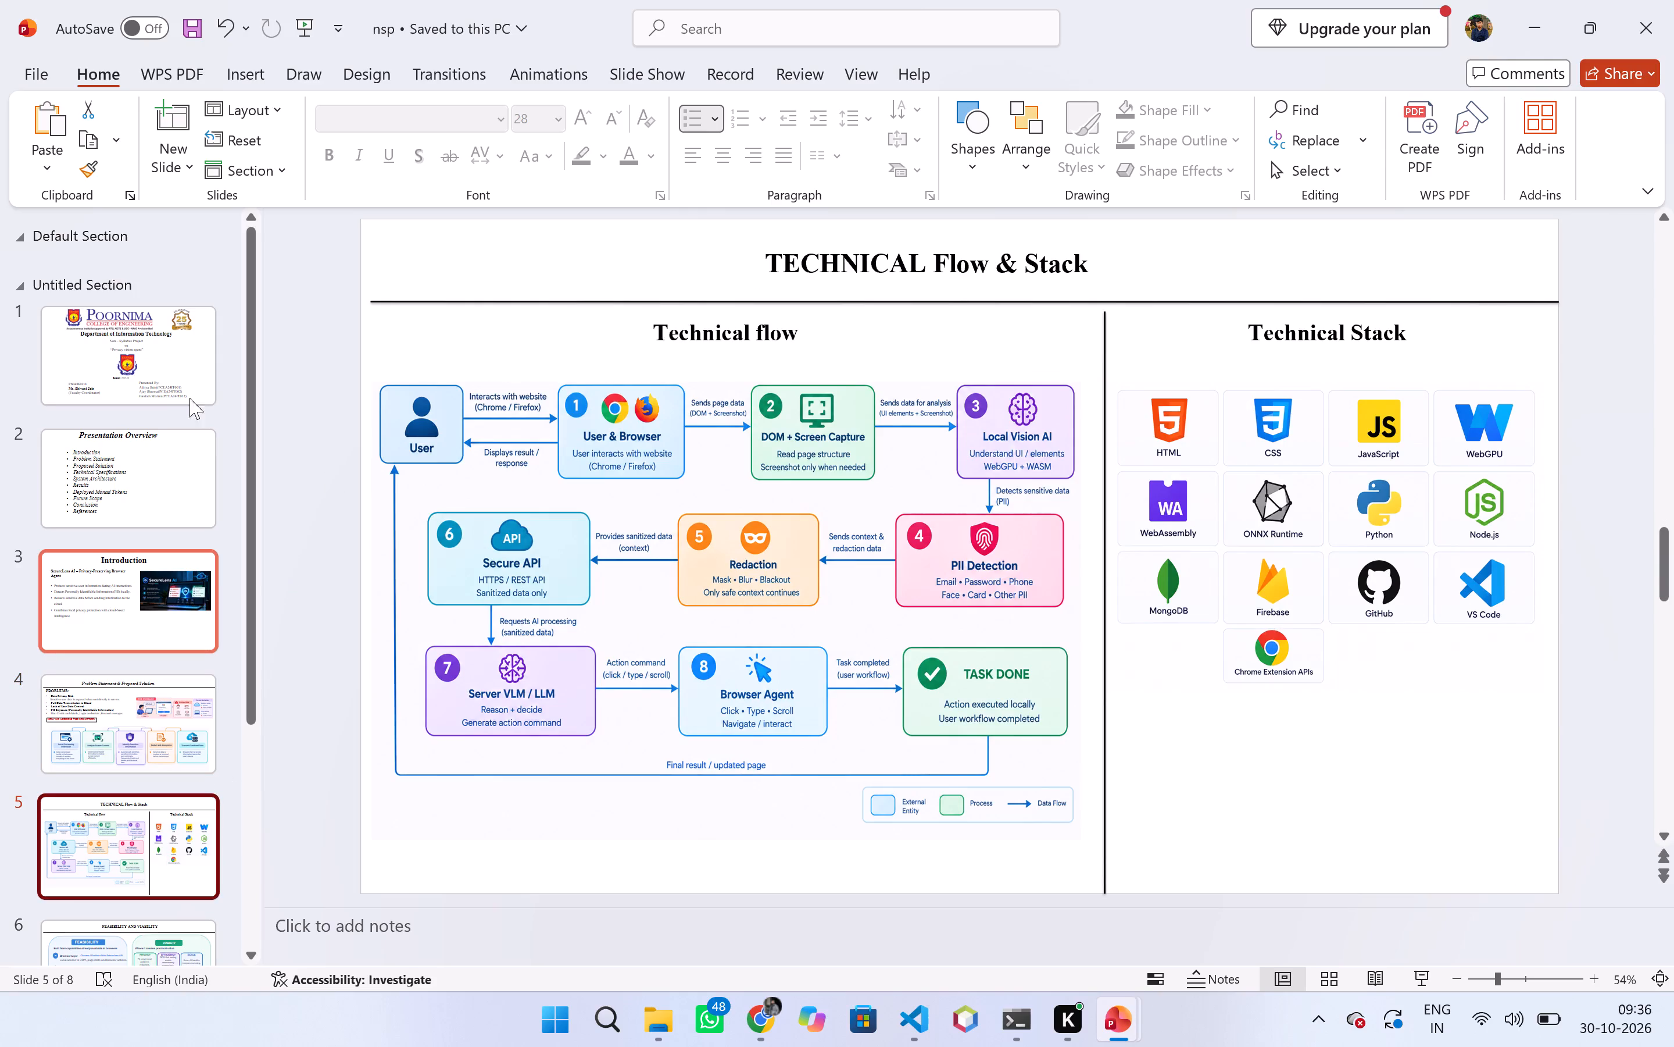
pyautogui.click(126, 457)
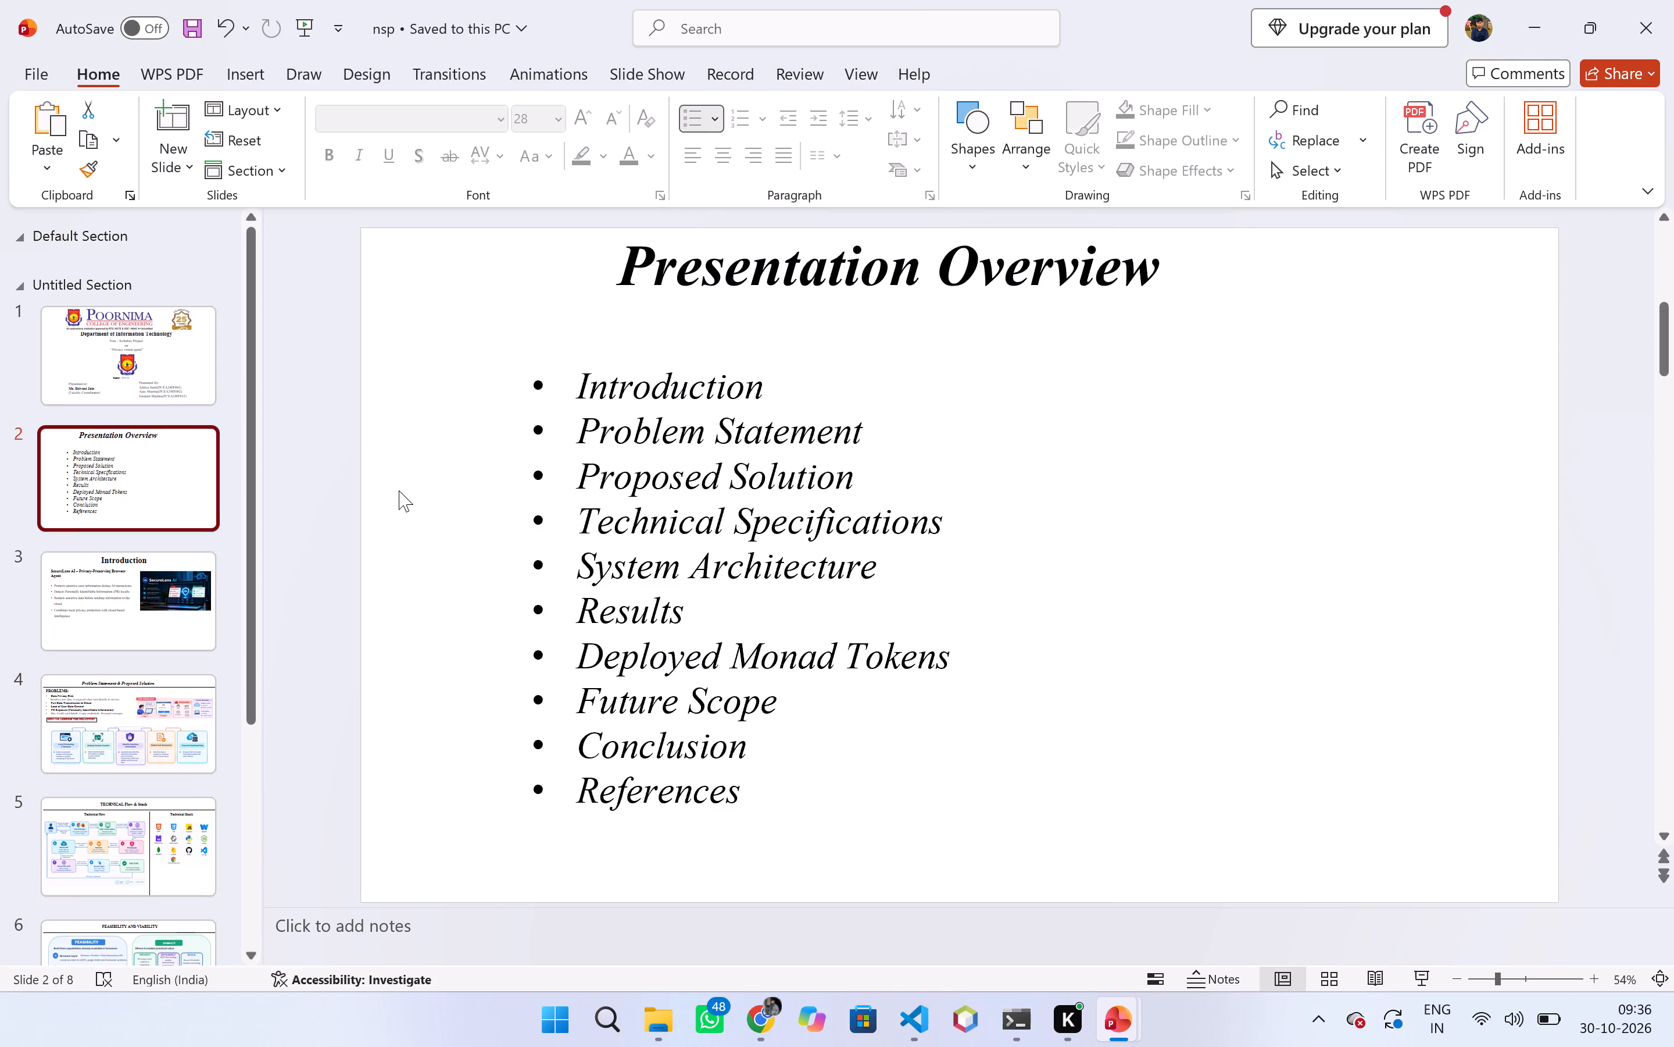
pyautogui.hotkey('alt', 'Tab')
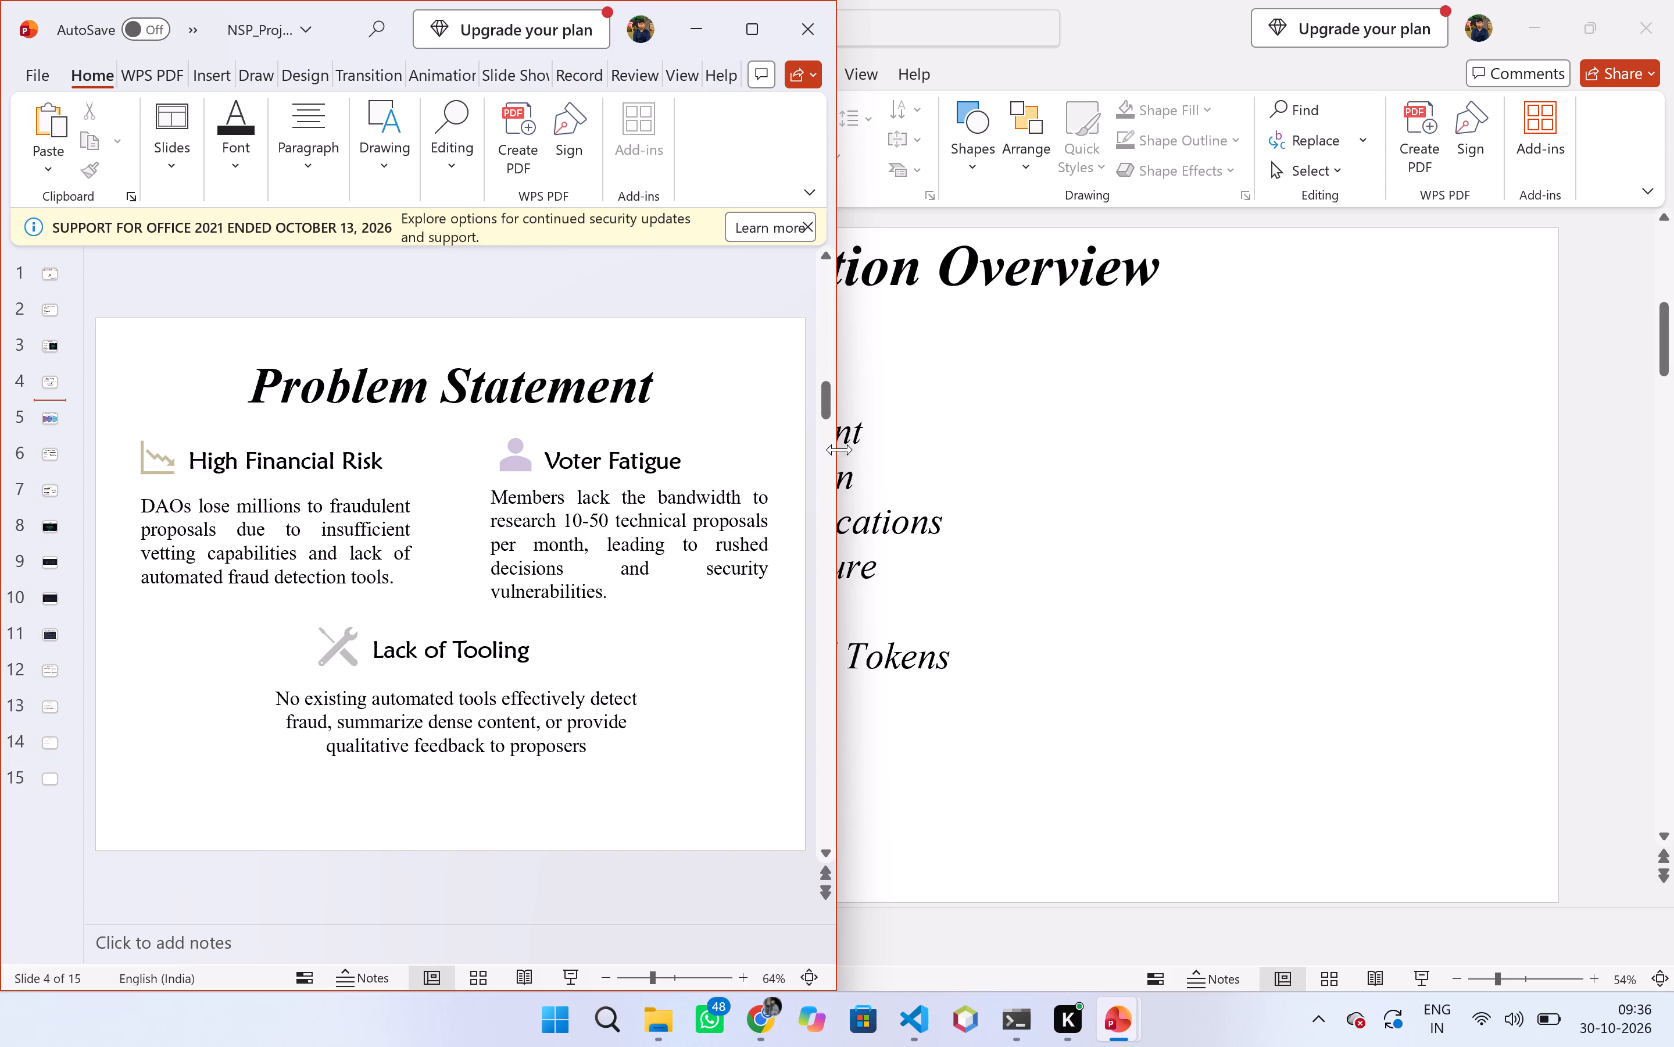
pyautogui.click(1097, 516)
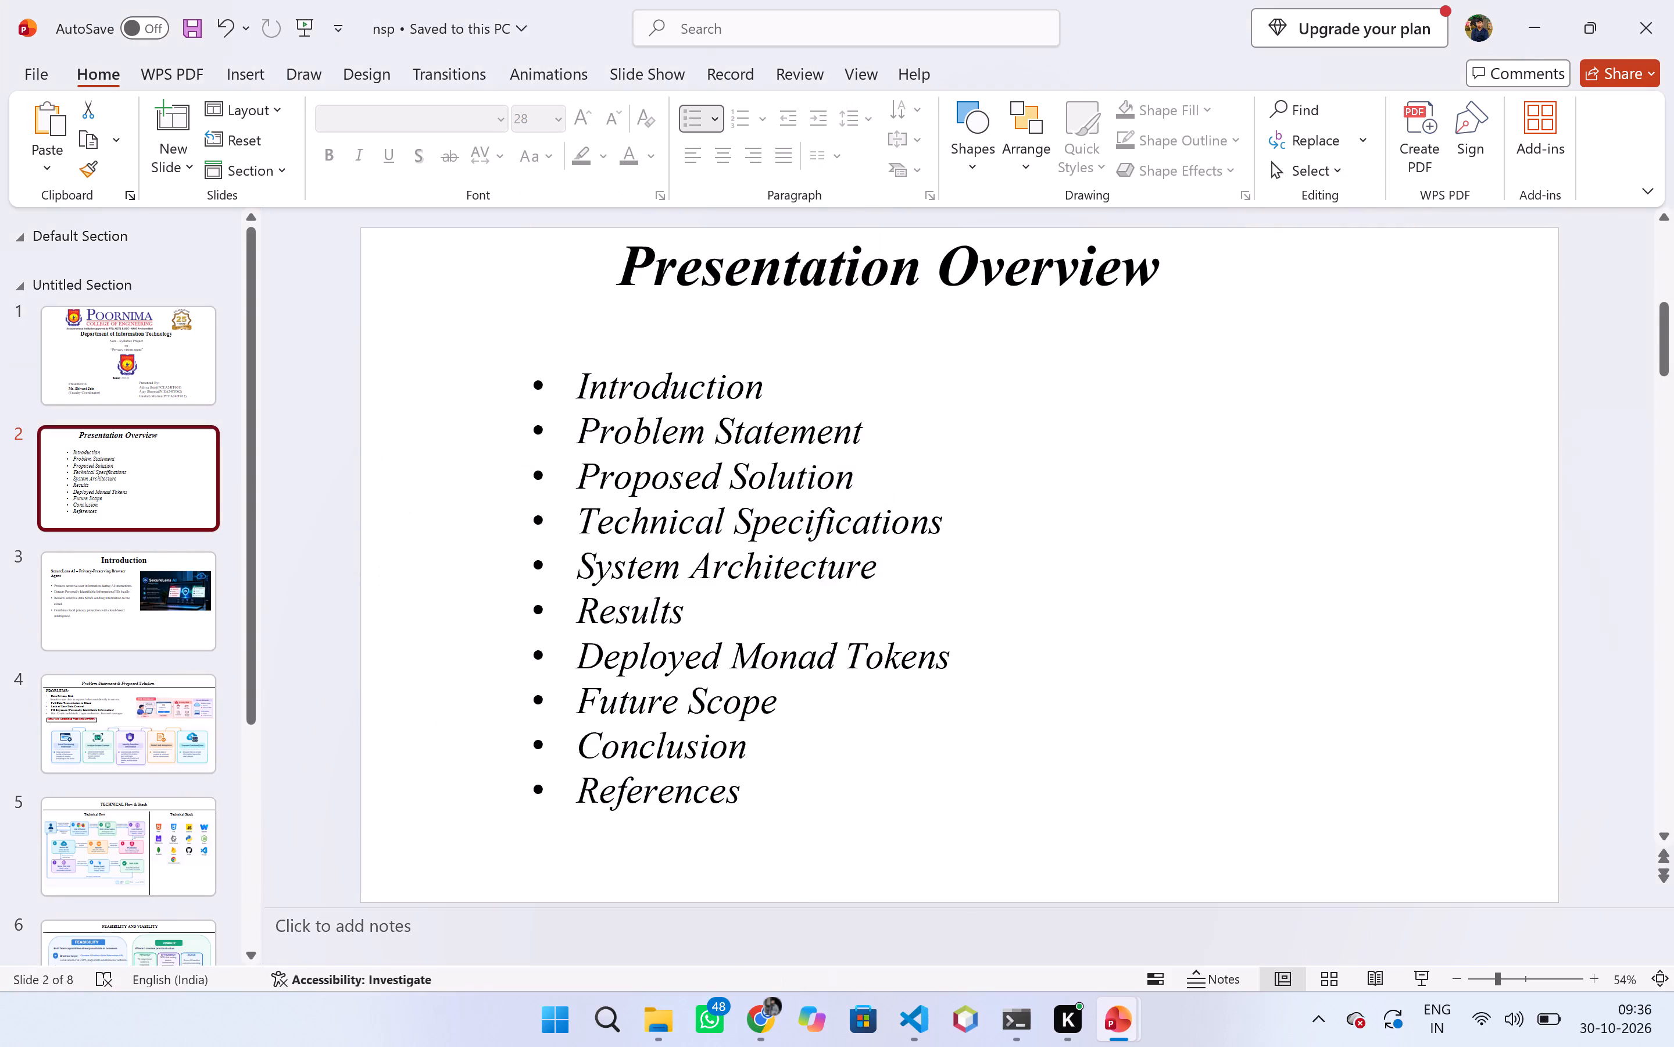
# Insert the word "A" before "Privacy-Preserving" in the Introduction slide's SecureLens AI subheading.
pyautogui.click(146, 619)
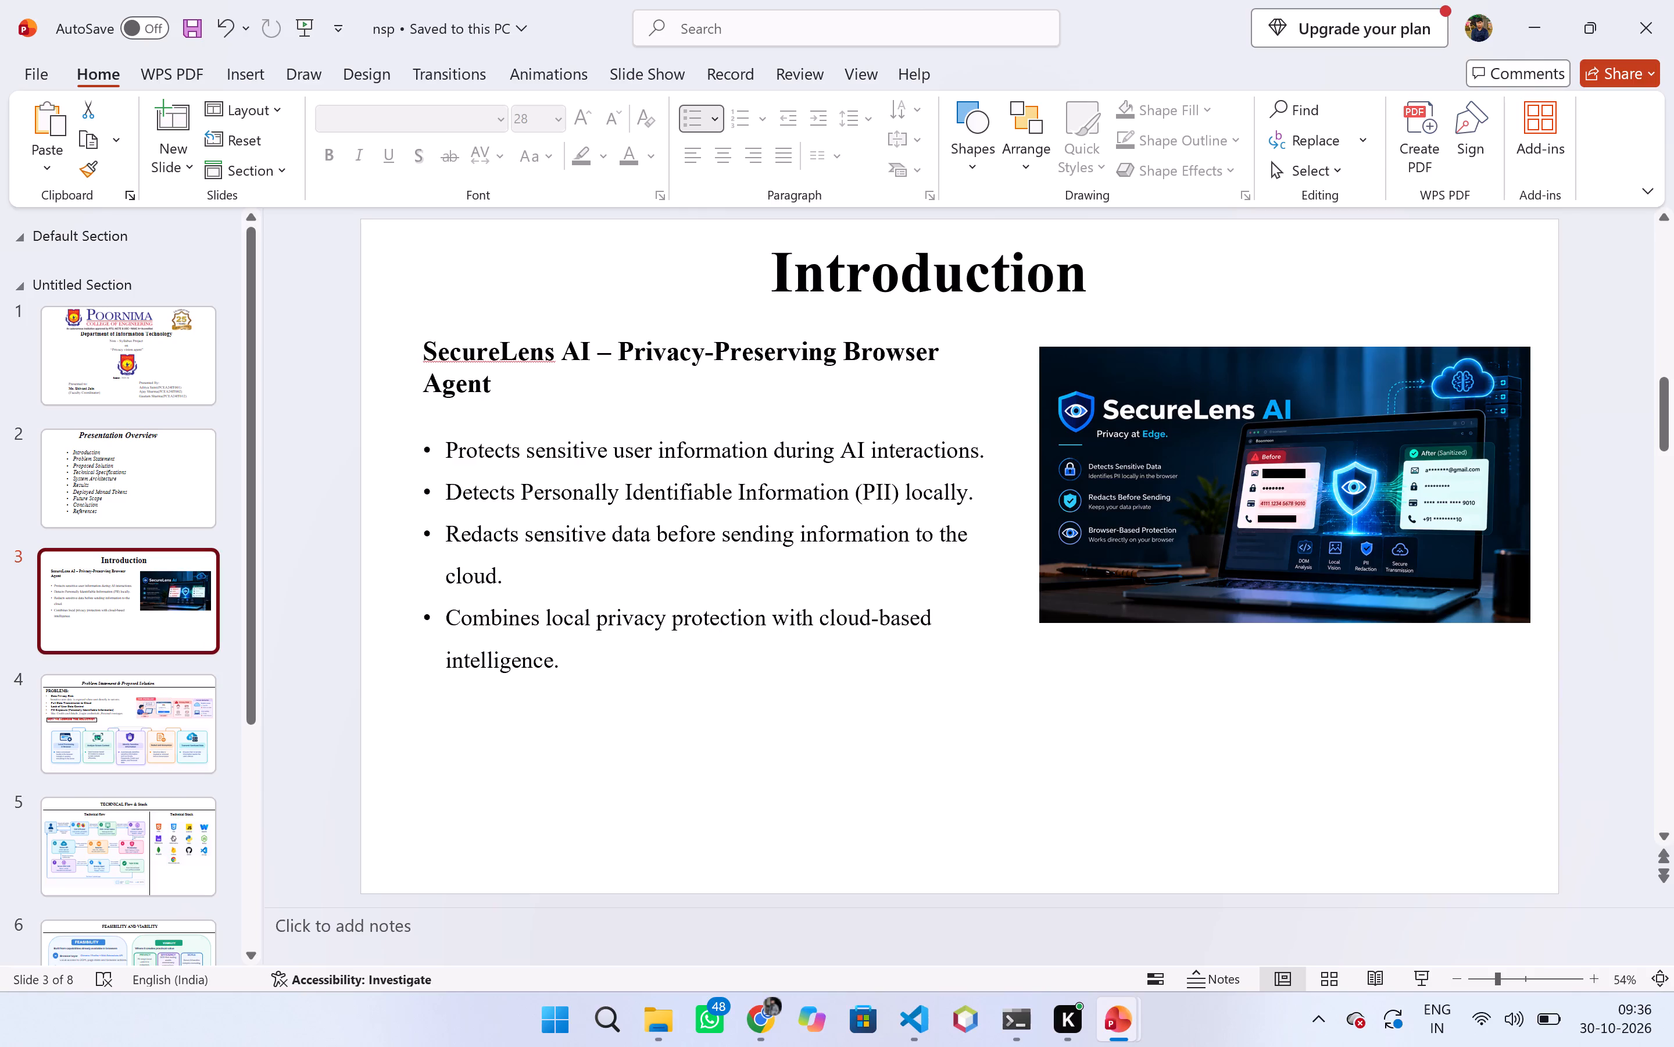
pyautogui.click(612, 344)
pyautogui.press('space')
pyautogui.hotkey('shift', 'a')
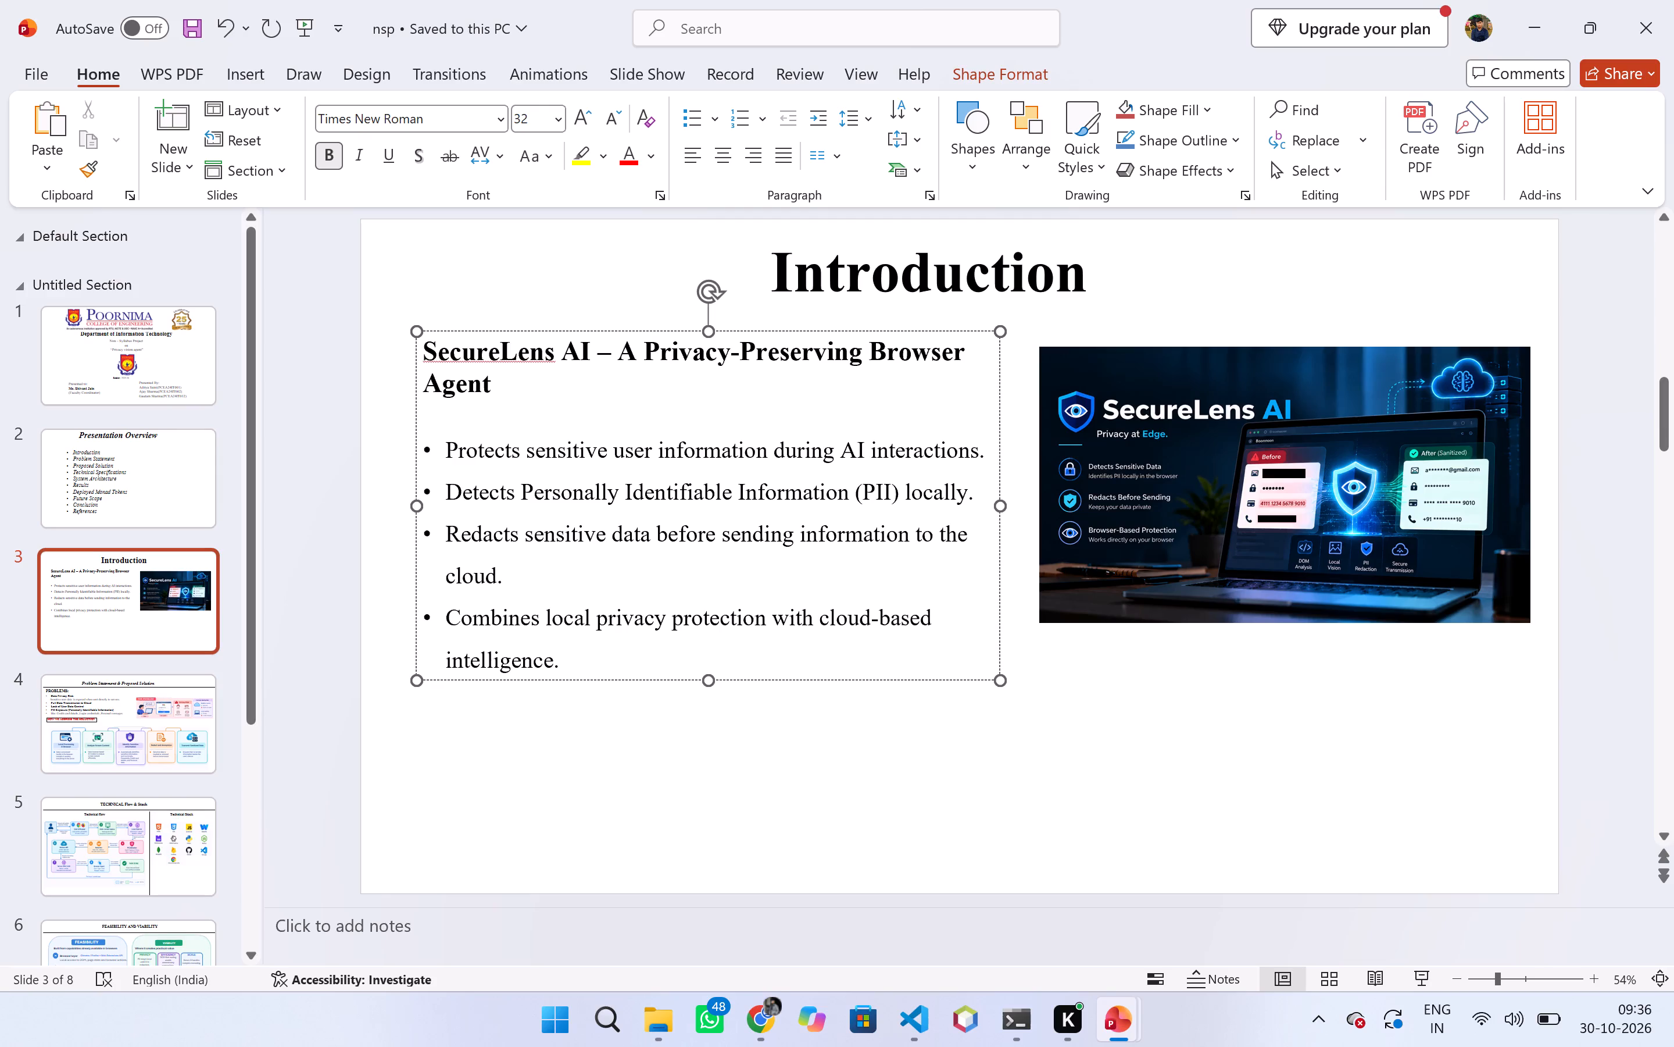
pyautogui.click(785, 393)
pyautogui.hotkey('alt', 'Tab')
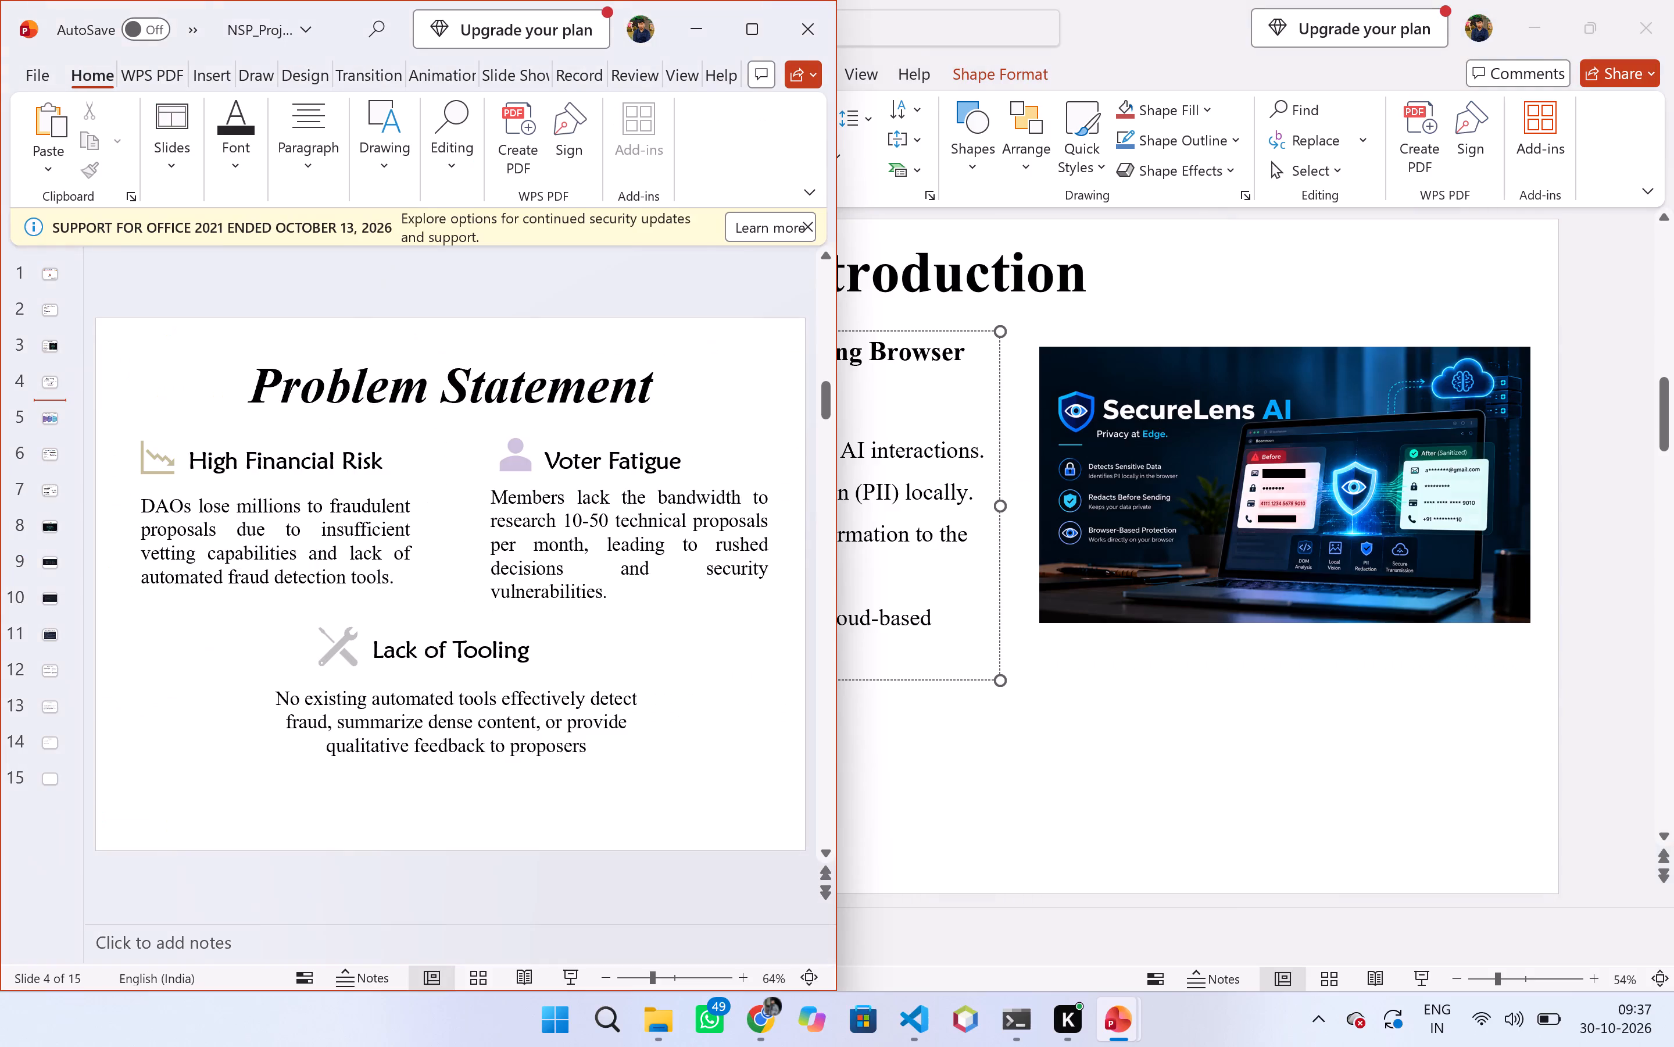
pyautogui.hotkey('alt', 'Tab')
pyautogui.hotkey('alt', 'Tab')
pyautogui.hotkey('alt', 'Tab')
pyautogui.hotkey('alt', 'Tab')
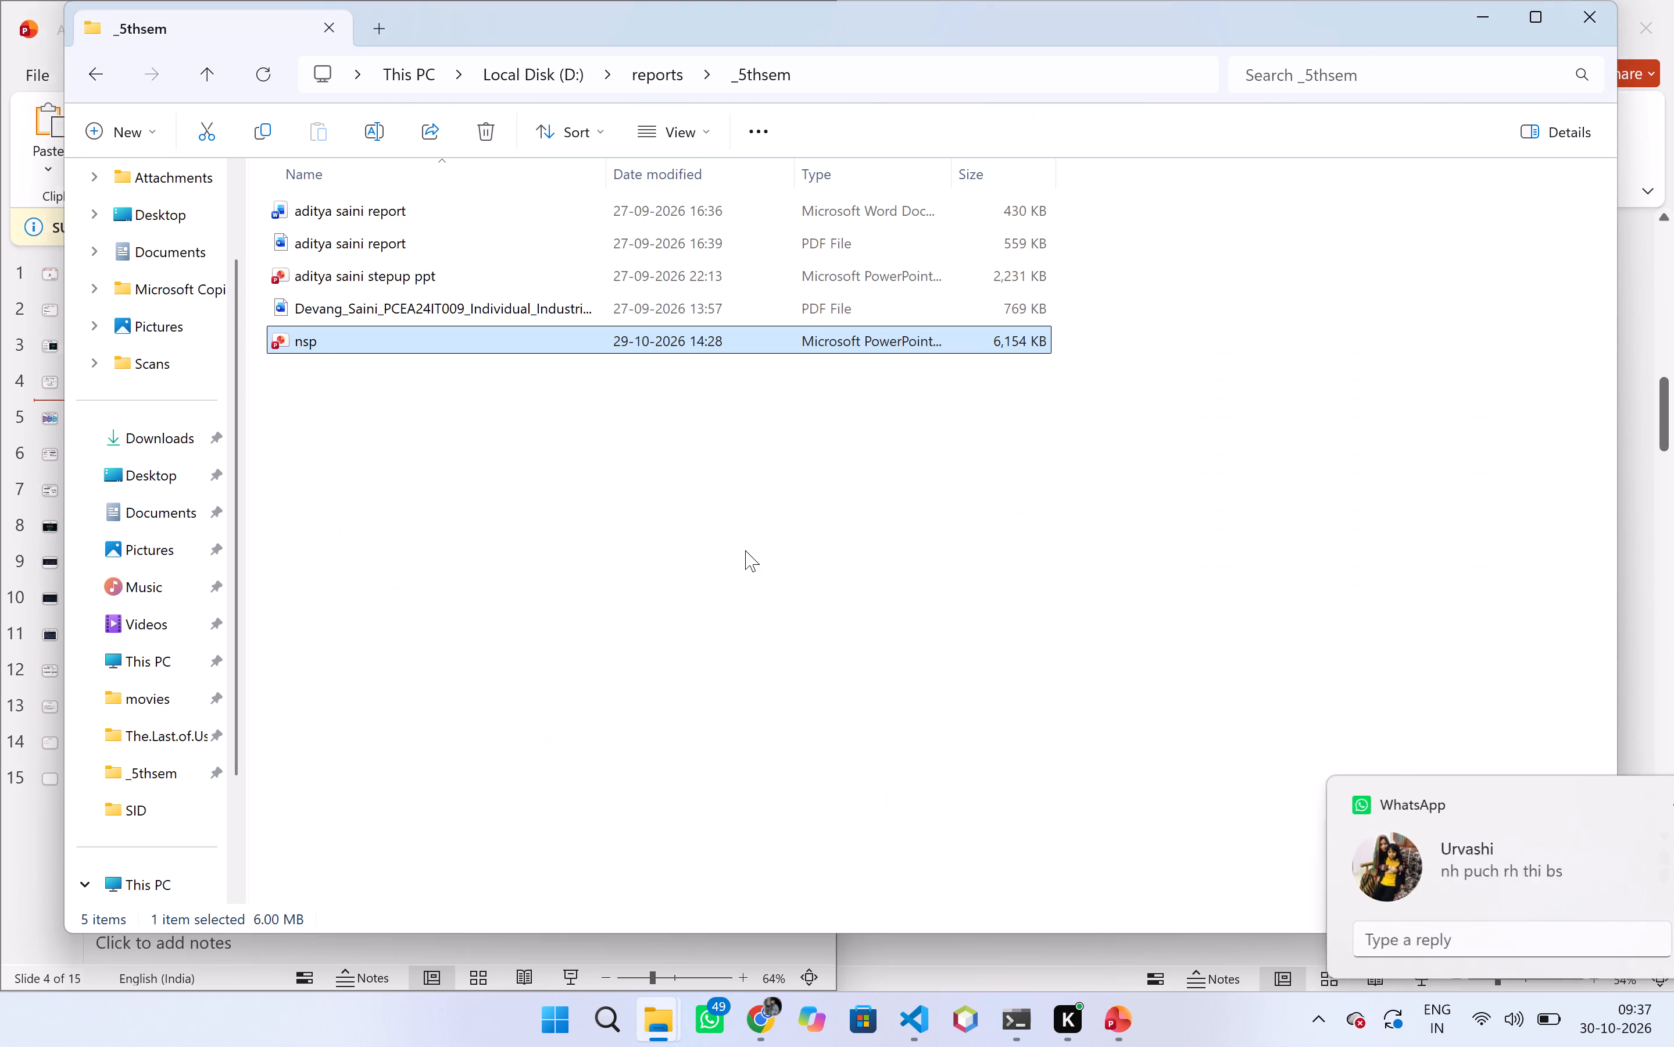
pyautogui.hotkey('alt', 'Tab')
pyautogui.hotkey('alt', 'Tab')
pyautogui.hotkey('alt', 'Tab')
pyautogui.hotkey('alt', 'Tab')
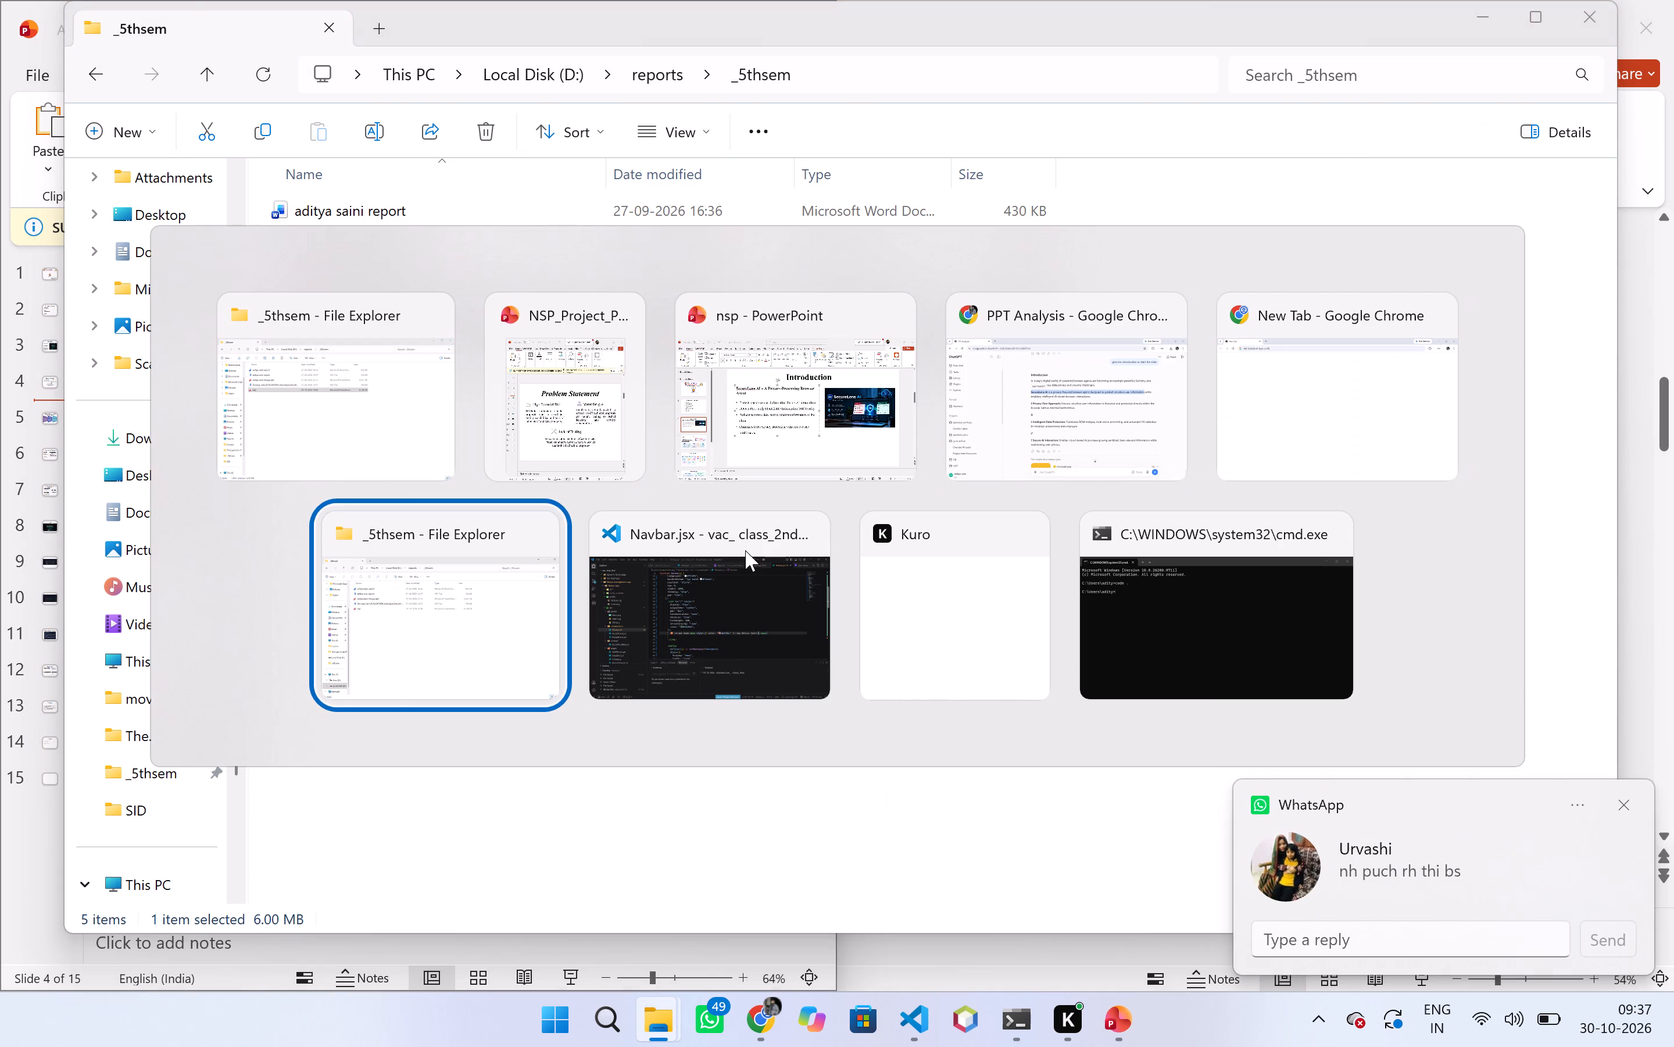
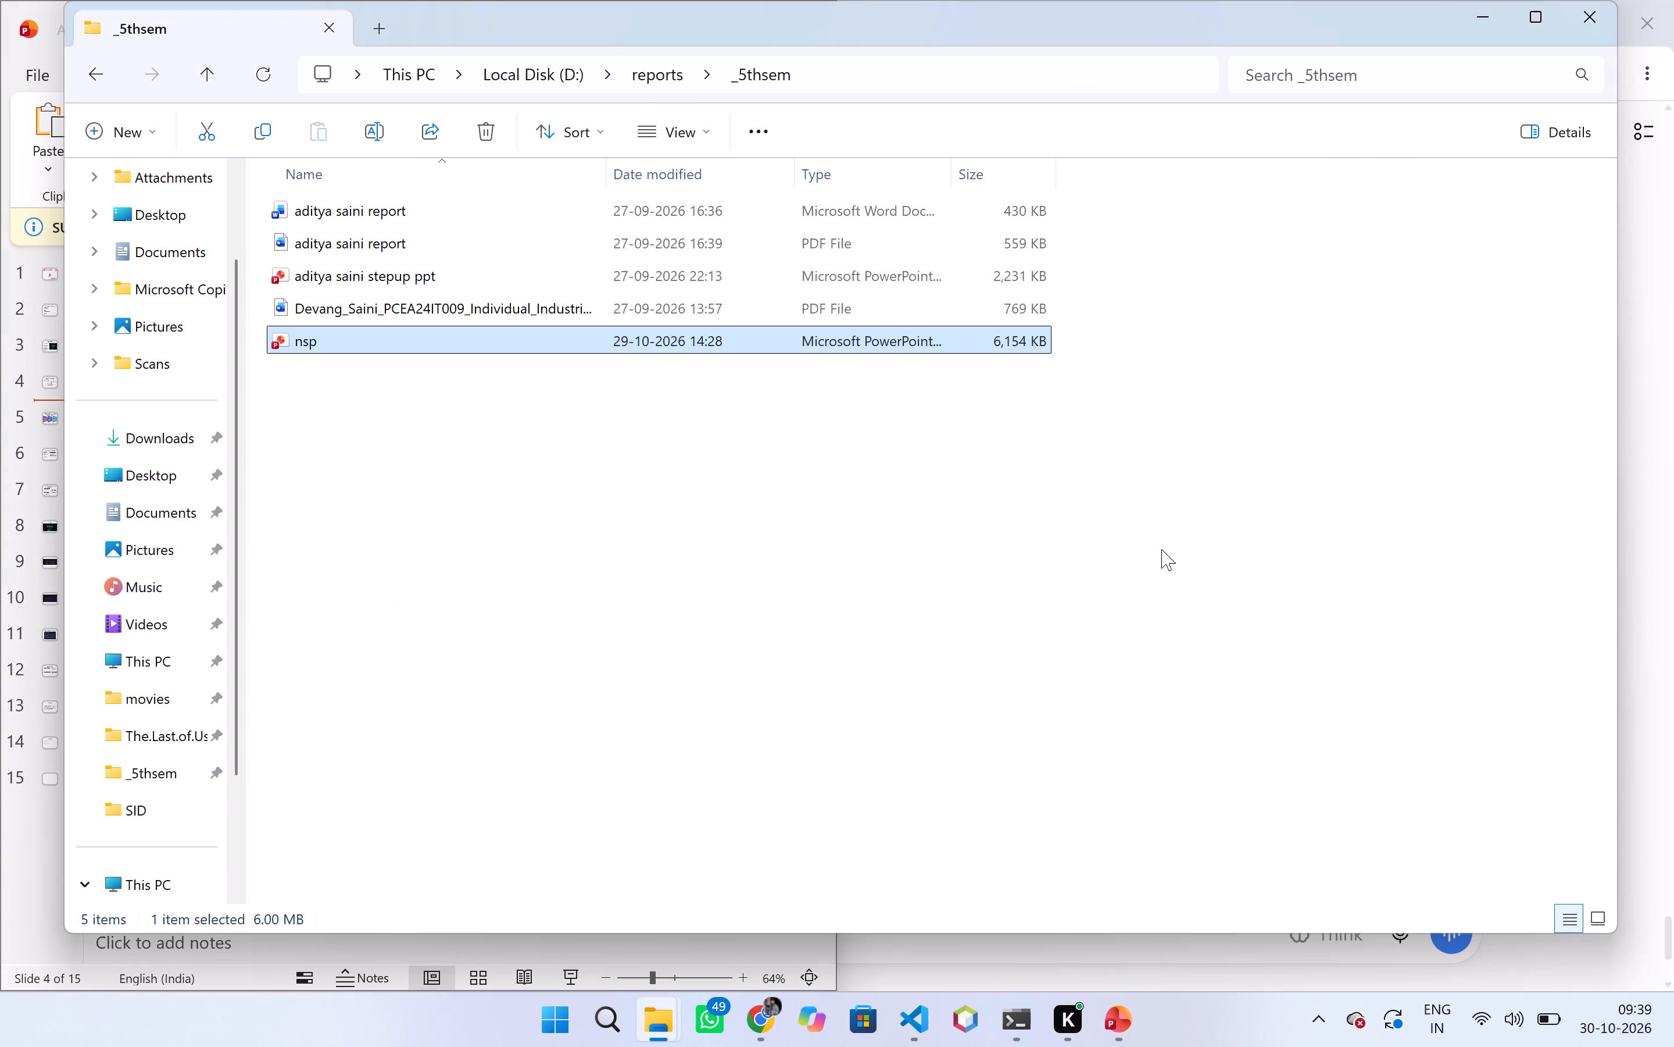
pyautogui.hotkey('alt', 'Tab')
pyautogui.hotkey('alt', 'Tab')
pyautogui.hotkey('alt', 'Tab')
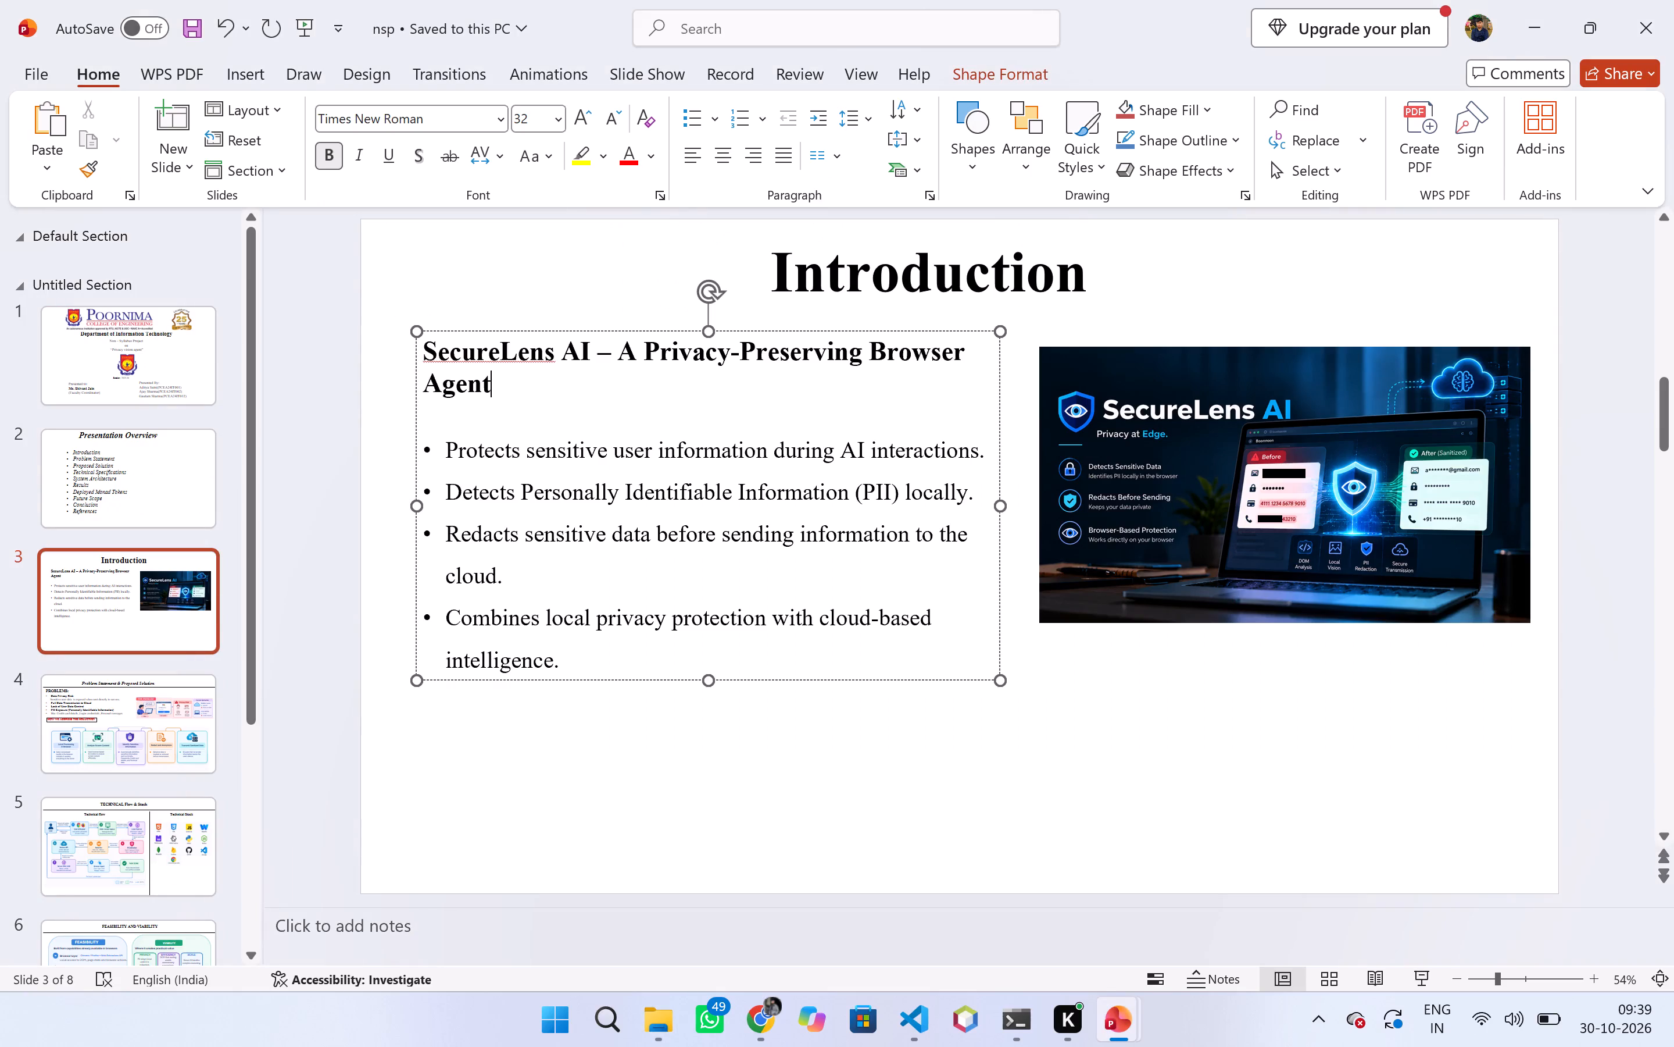
pyautogui.hotkey('ctrl', 'BackSpace')
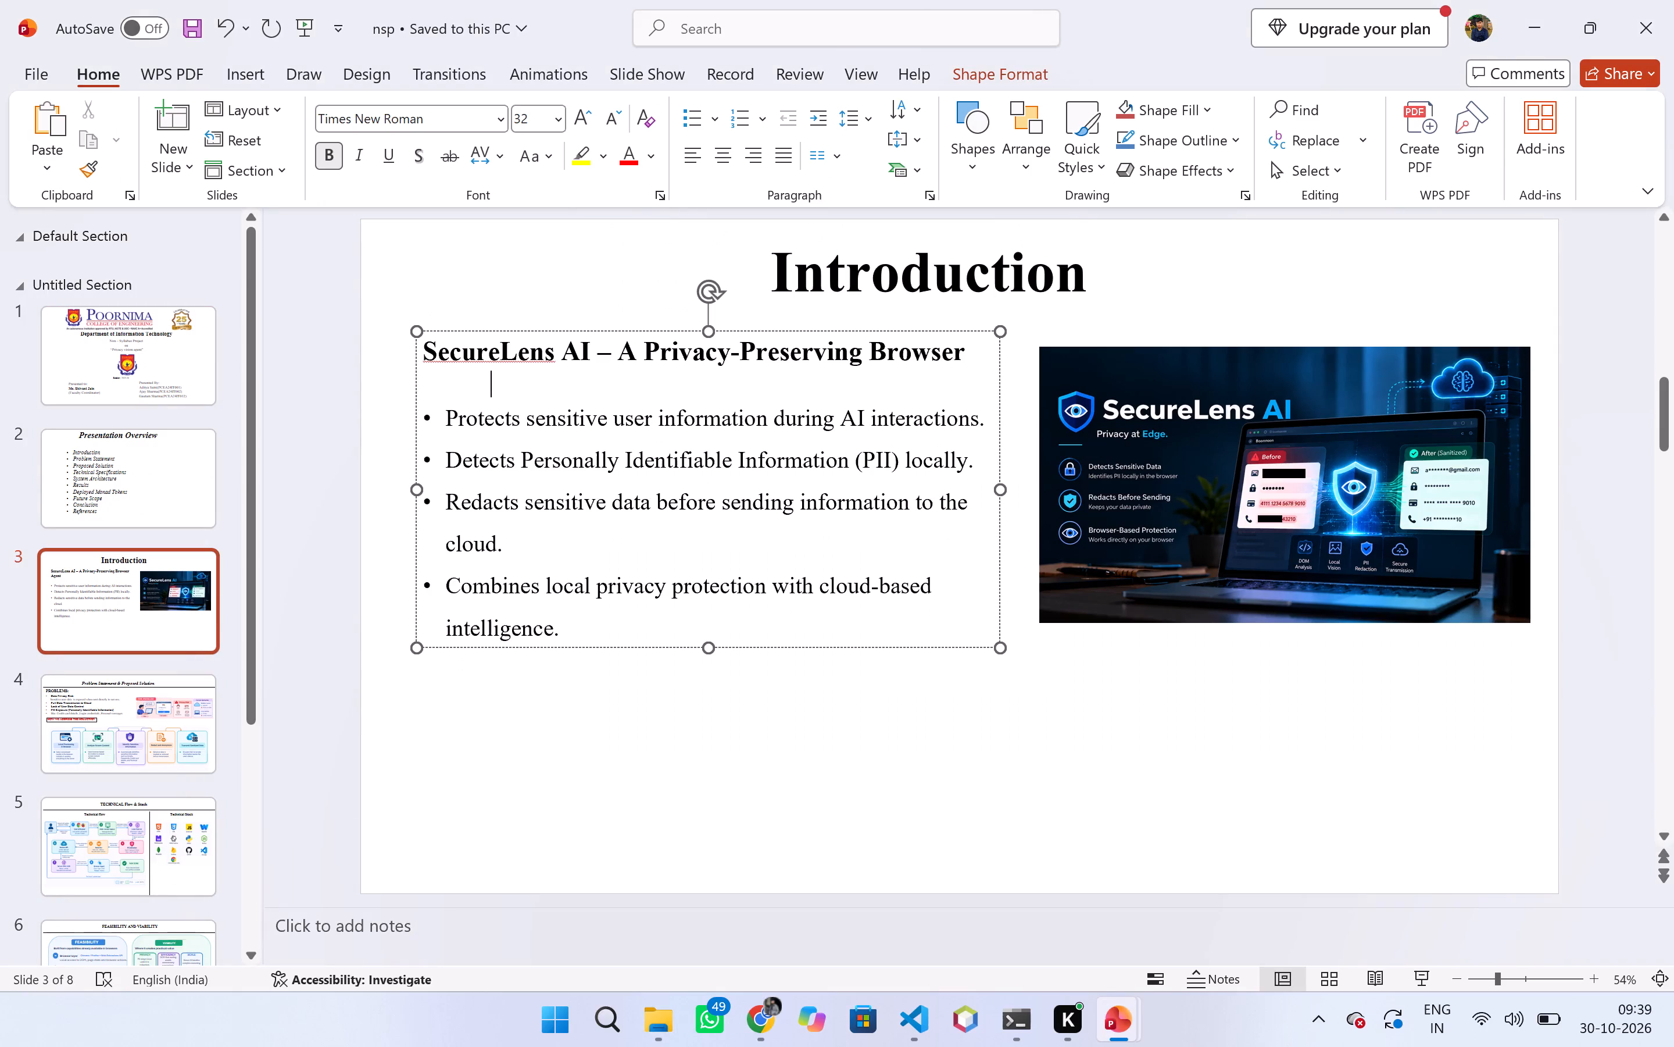
pyautogui.hotkey('ctrl', 'BackSpace')
pyautogui.hotkey('ctrl', 'BackSpace')
pyautogui.hotkey('ctrl', 'BackSpace')
pyautogui.hotkey('ctrl', 'z')
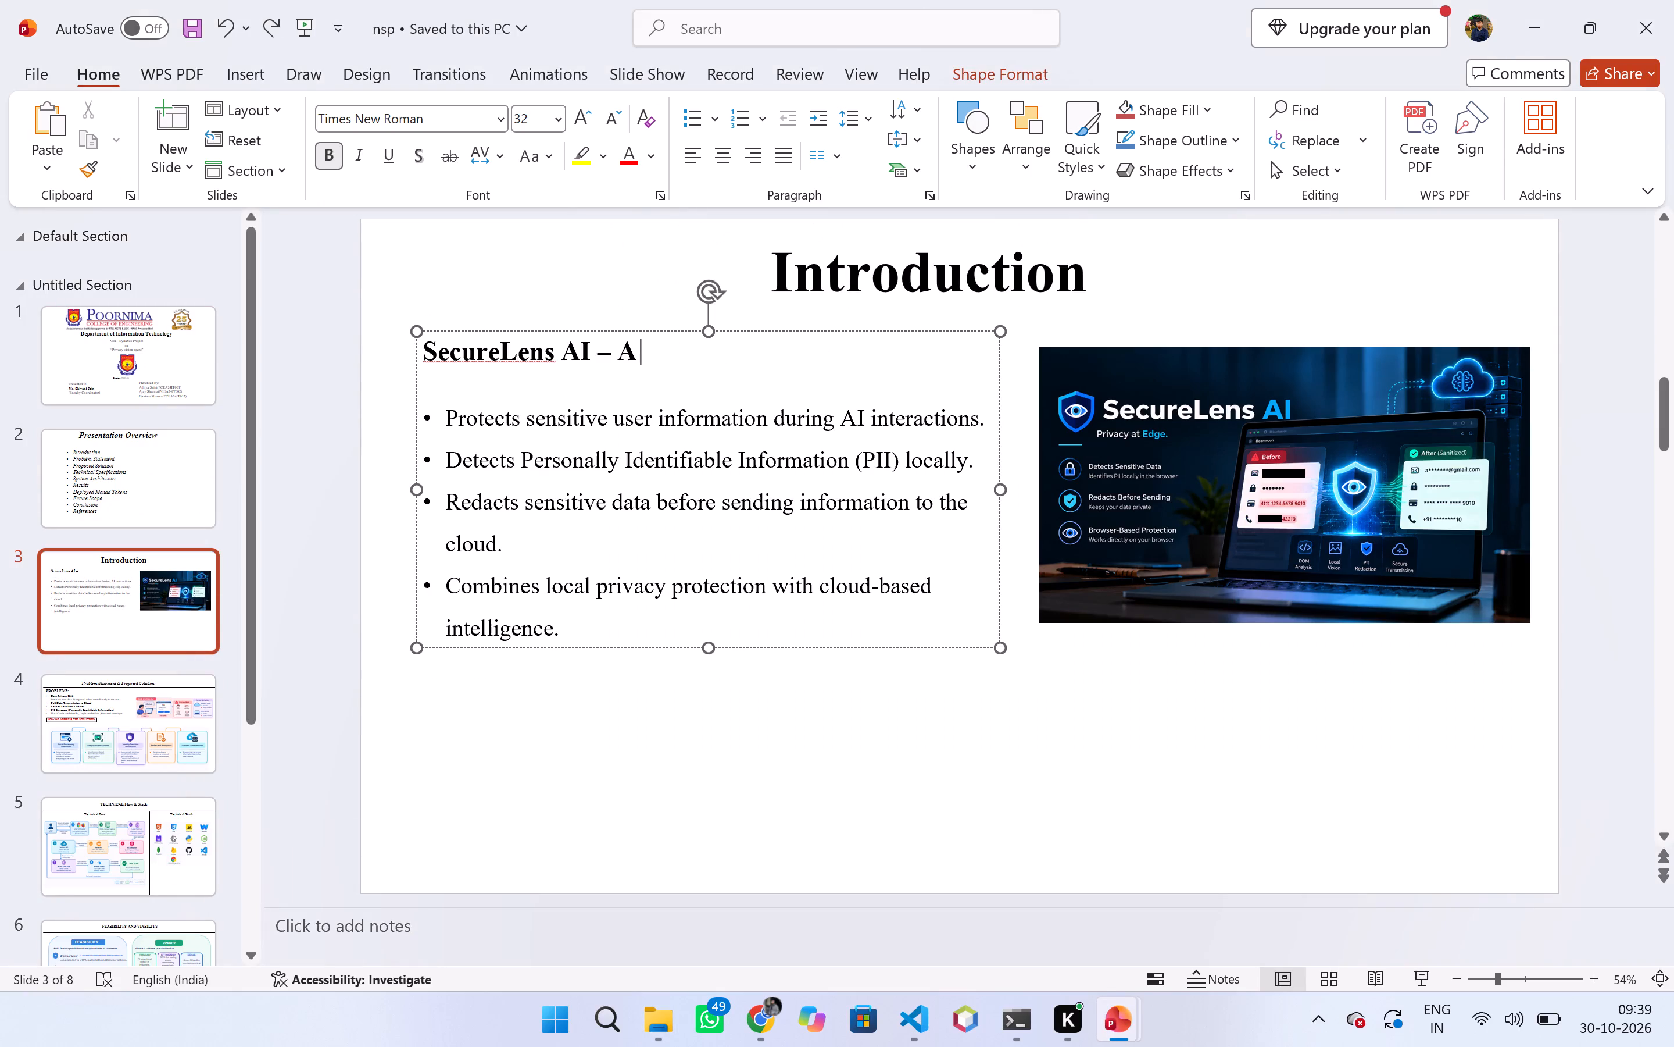
pyautogui.hotkey('ctrl', 'v')
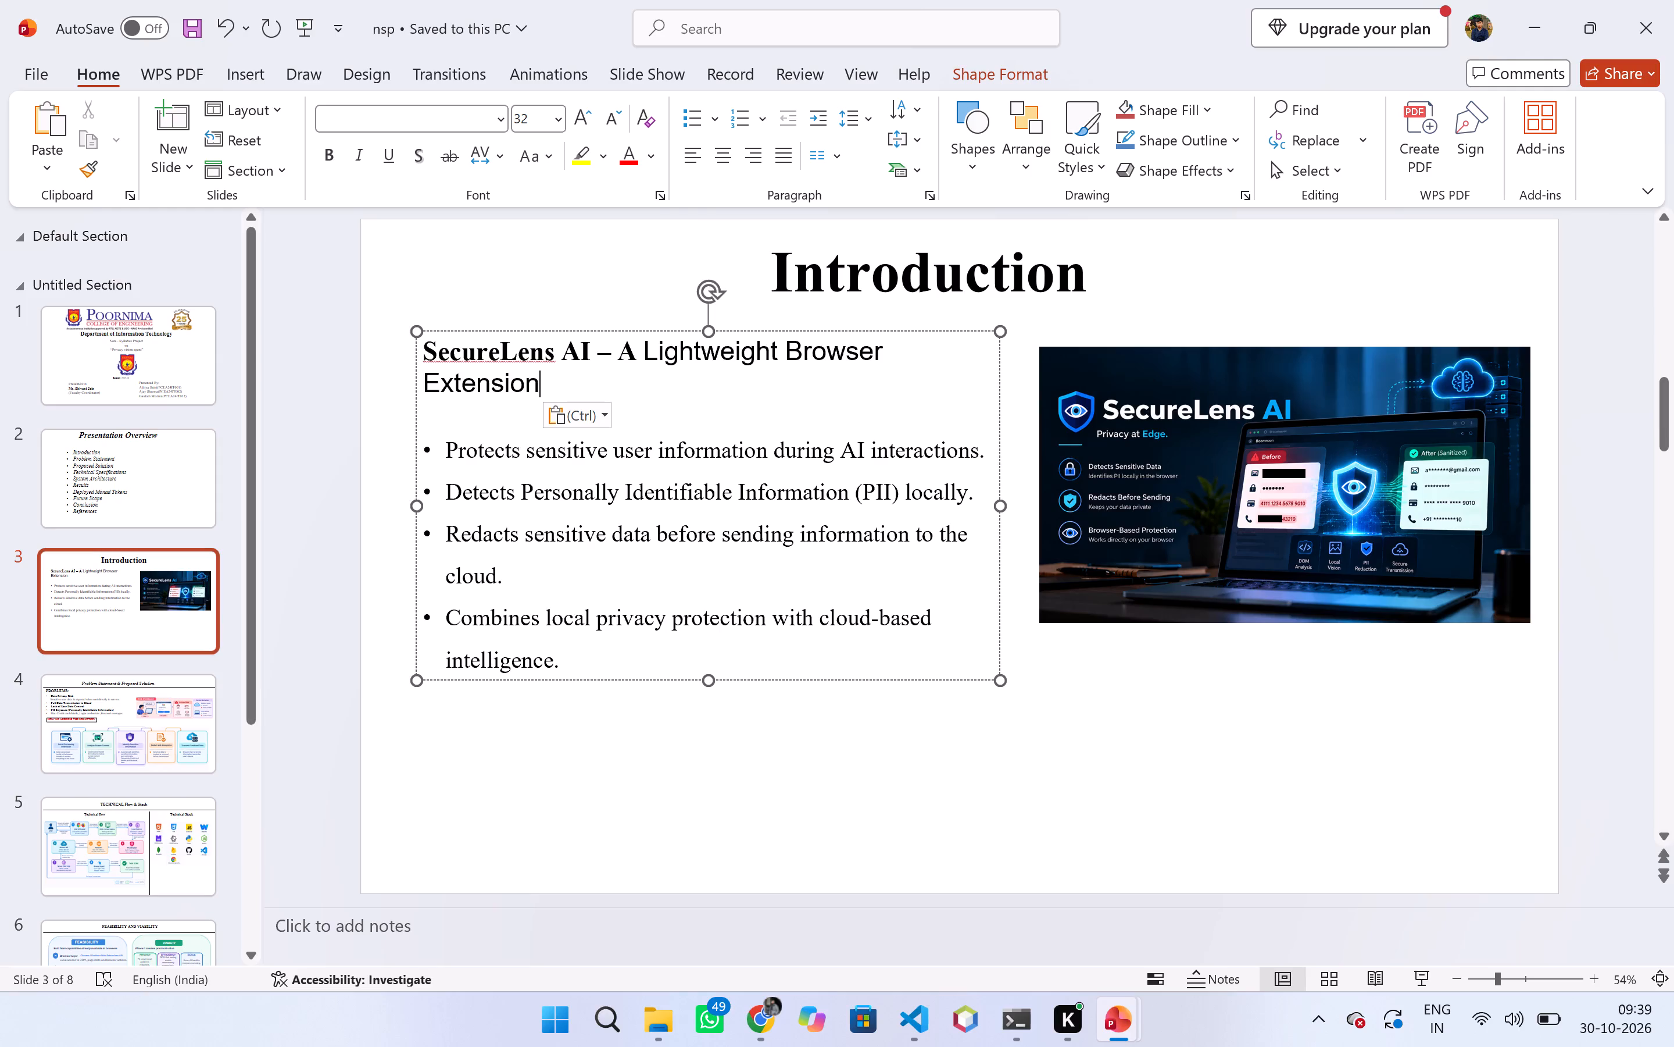
pyautogui.click(597, 415)
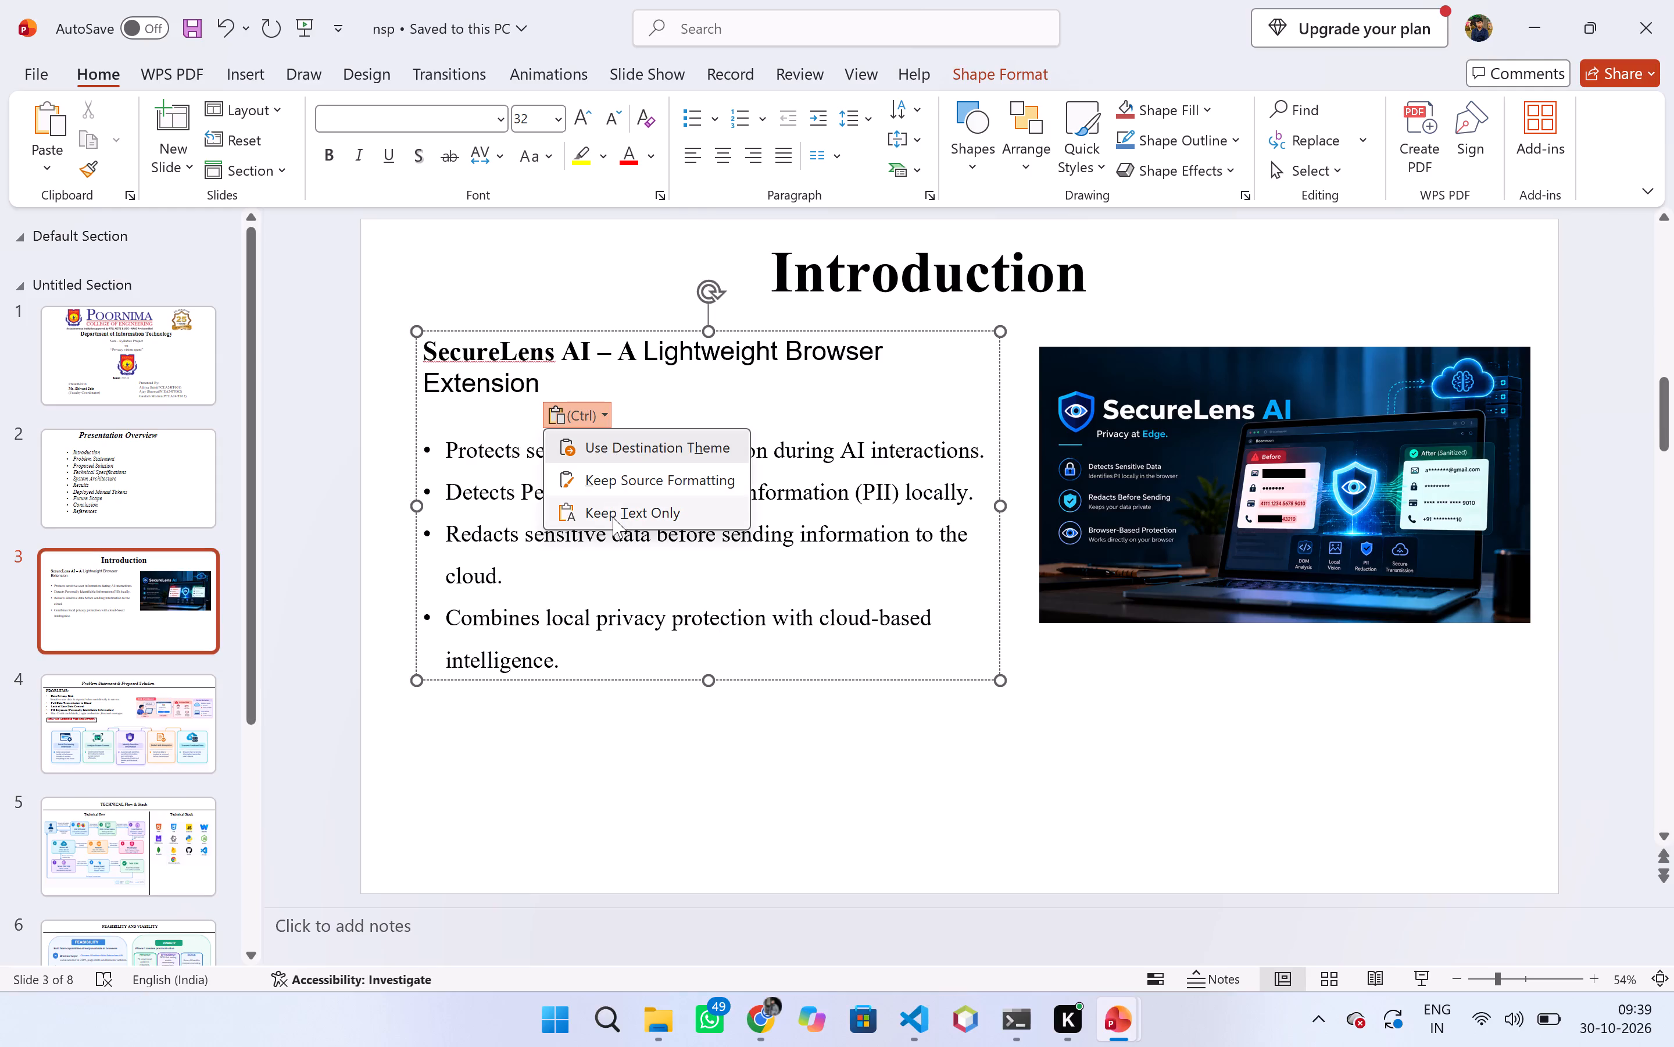
pyautogui.click(759, 399)
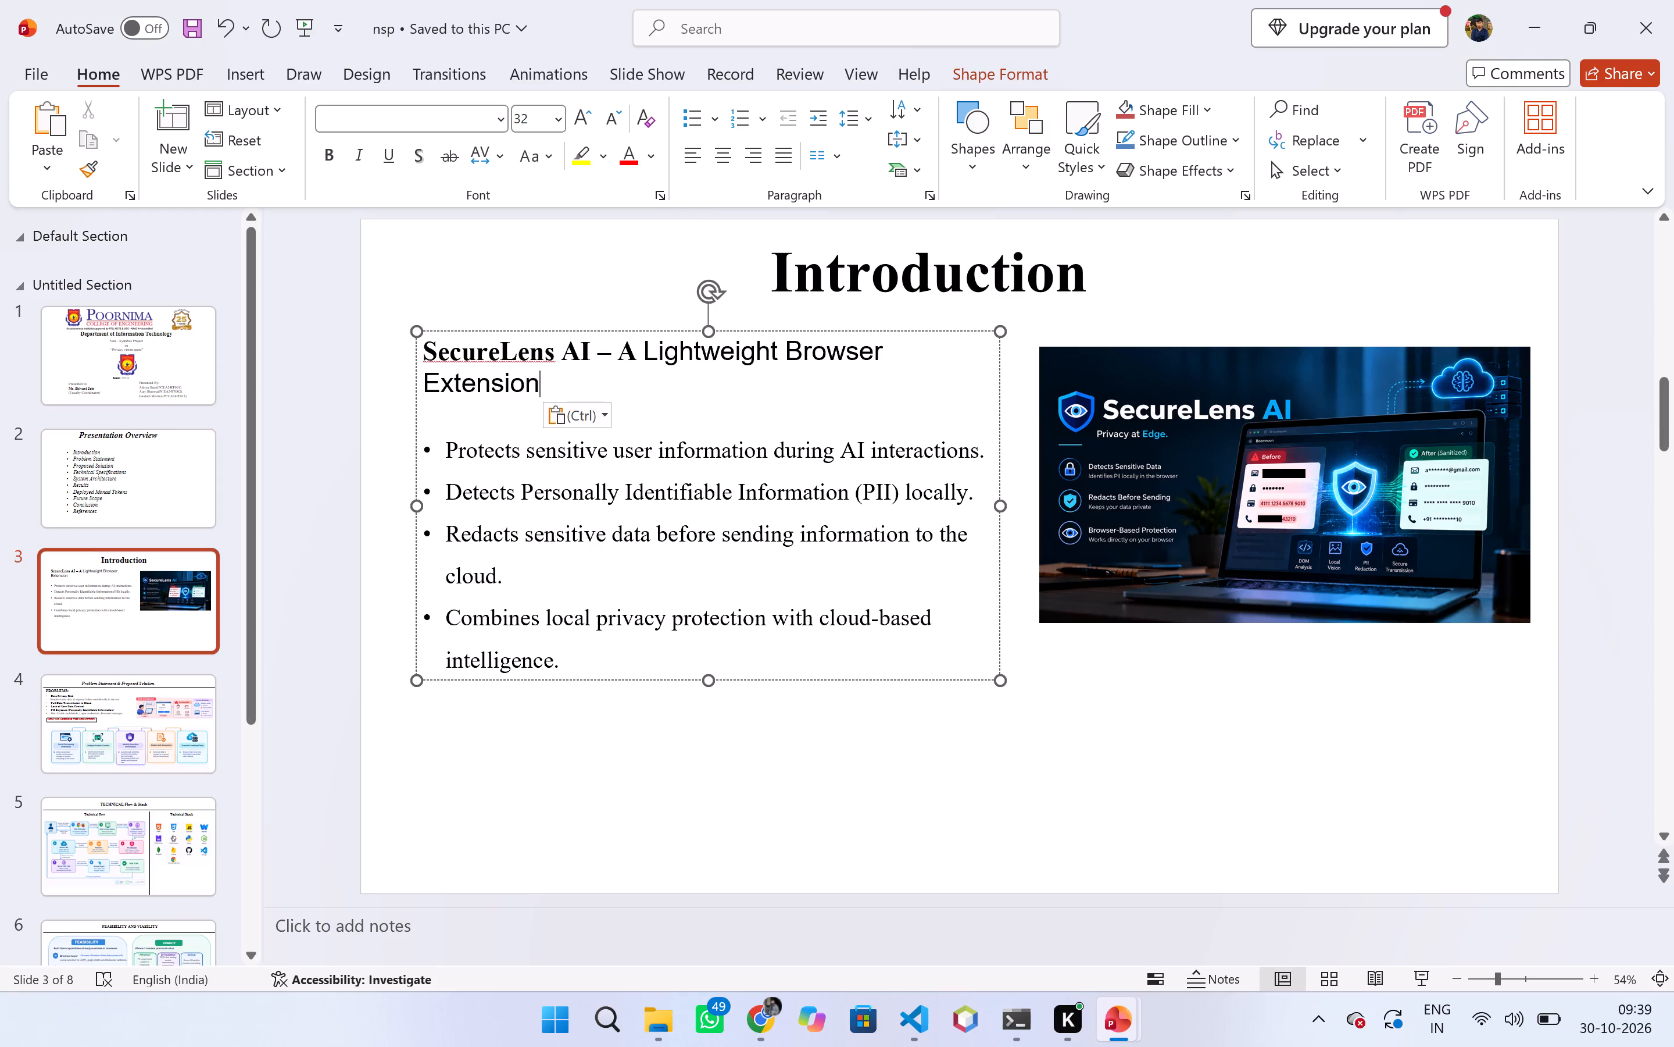
# Set the font of "Lightweight Browser Extension" in the Introduction slide's subheading to Times New Roman.
pyautogui.moveTo(557, 379); pyautogui.dragTo(395, 346)
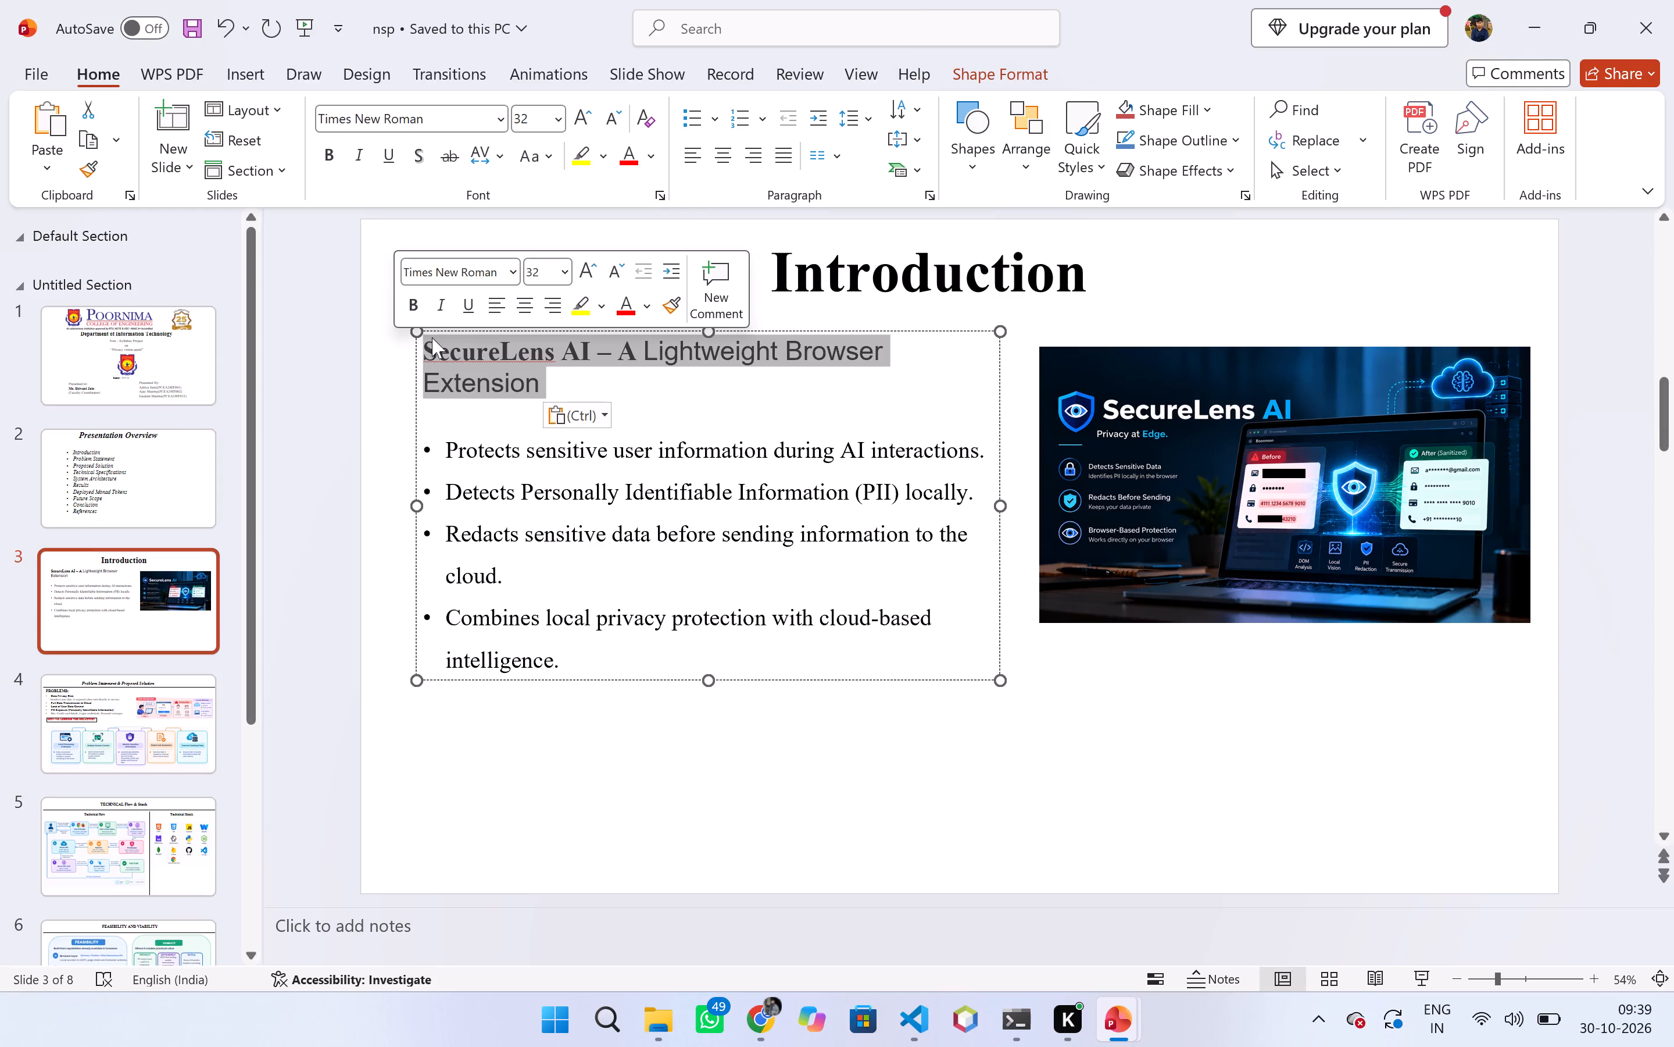
pyautogui.click(586, 384)
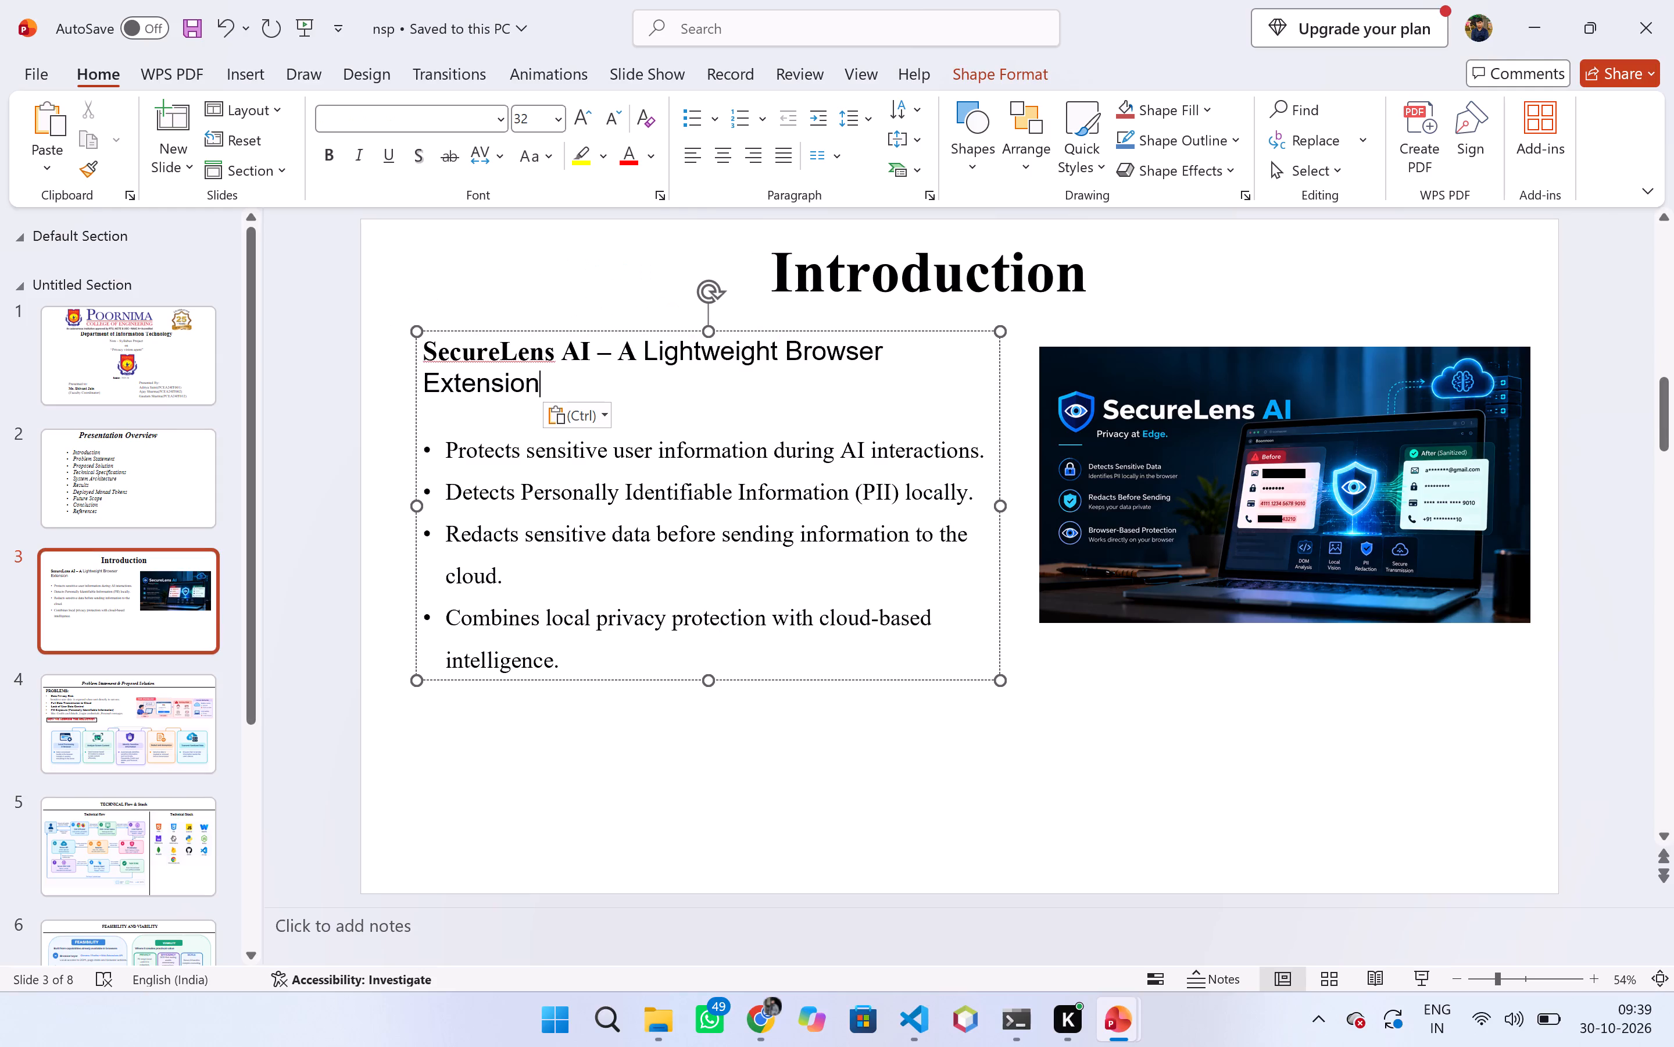
pyautogui.moveTo(641, 352); pyautogui.dragTo(874, 411)
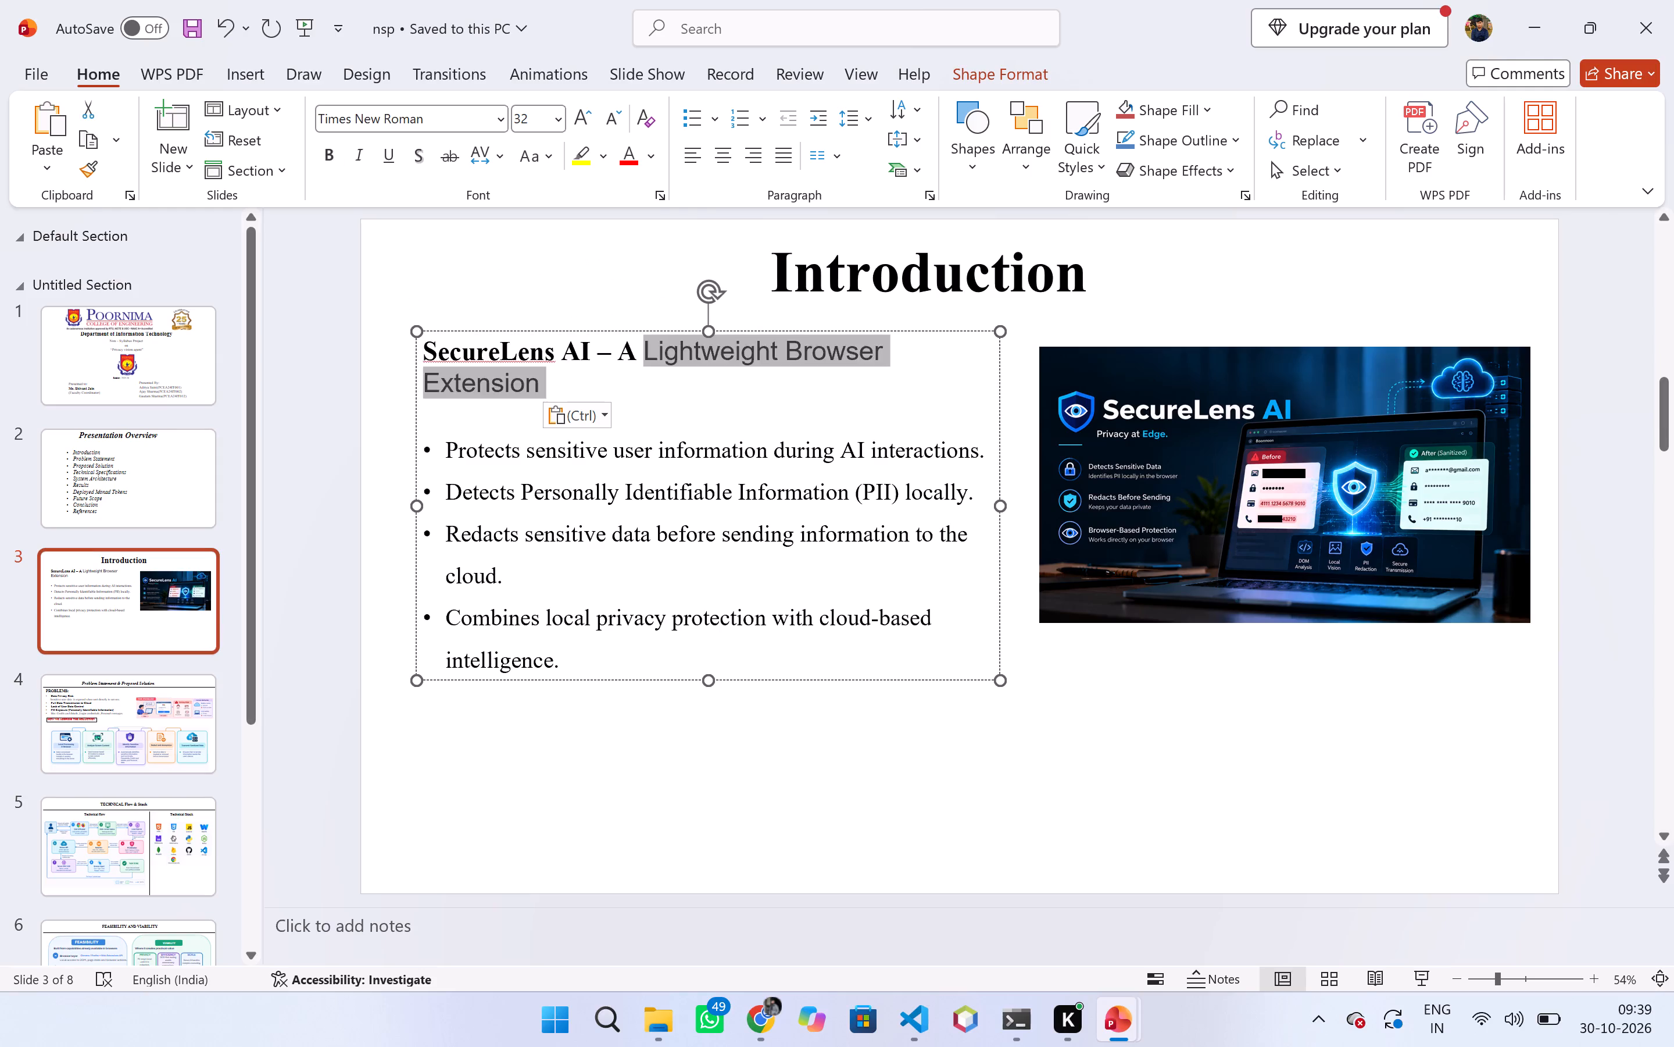
pyautogui.moveTo(874, 411); pyautogui.dragTo(879, 411)
pyautogui.click(320, 156)
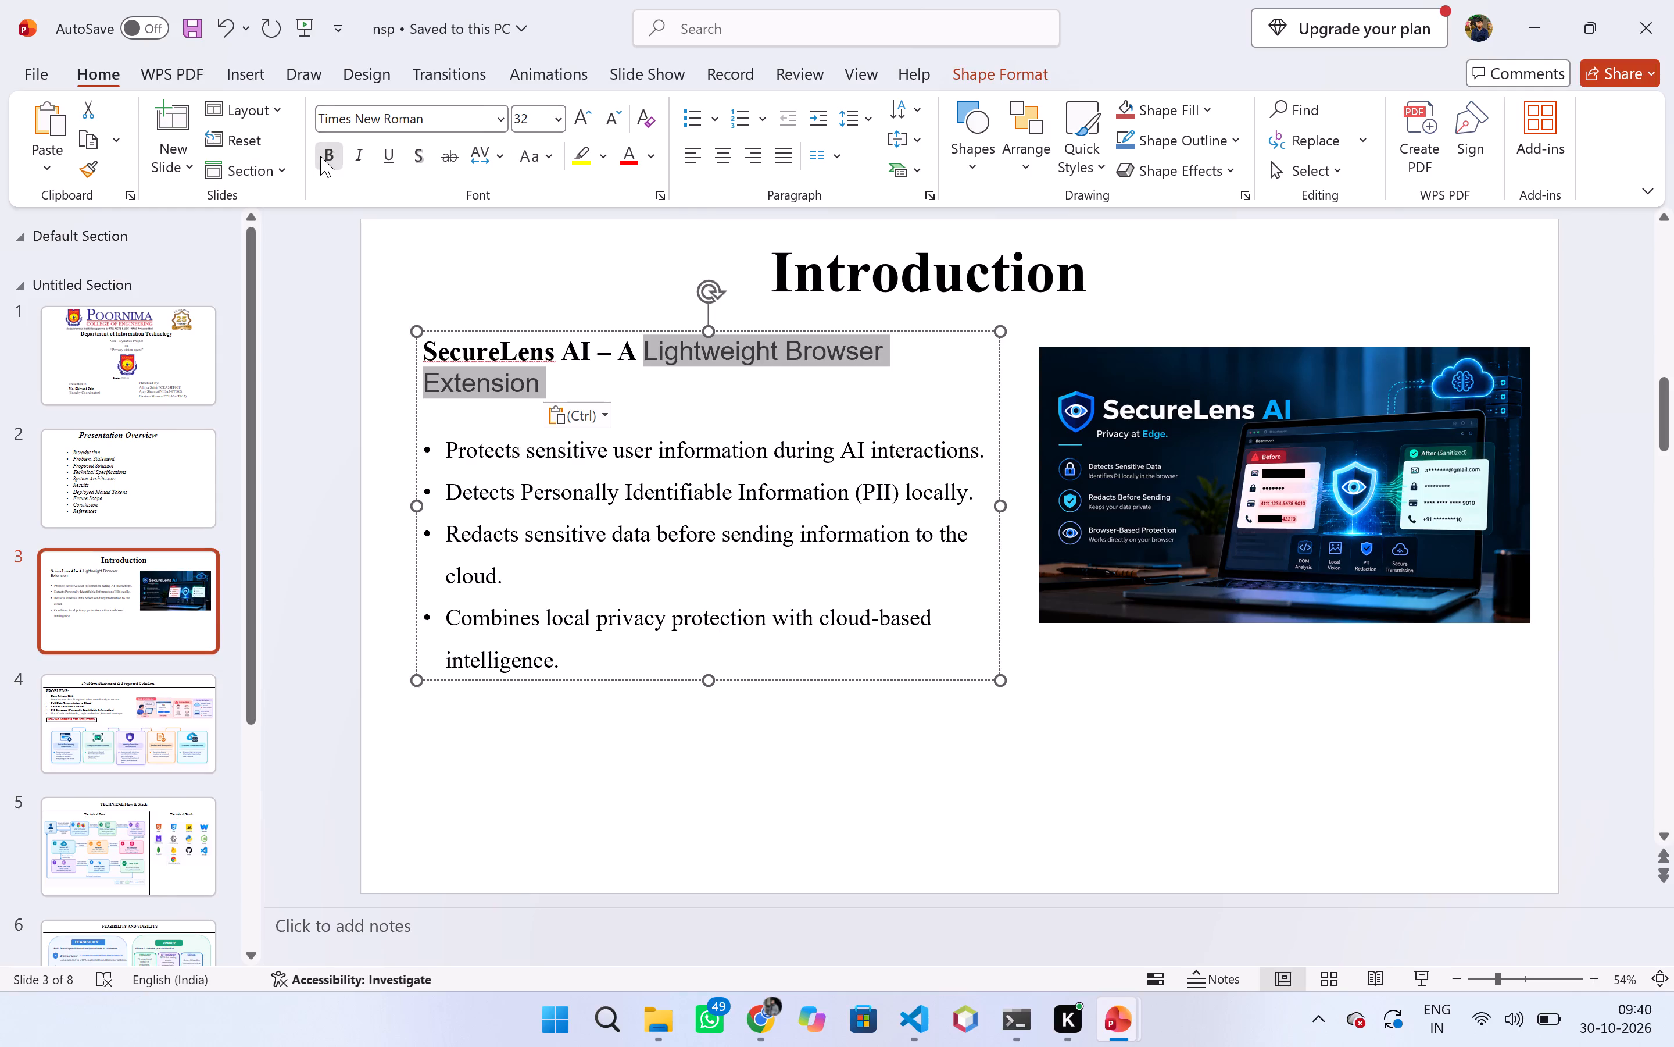
pyautogui.click(320, 156)
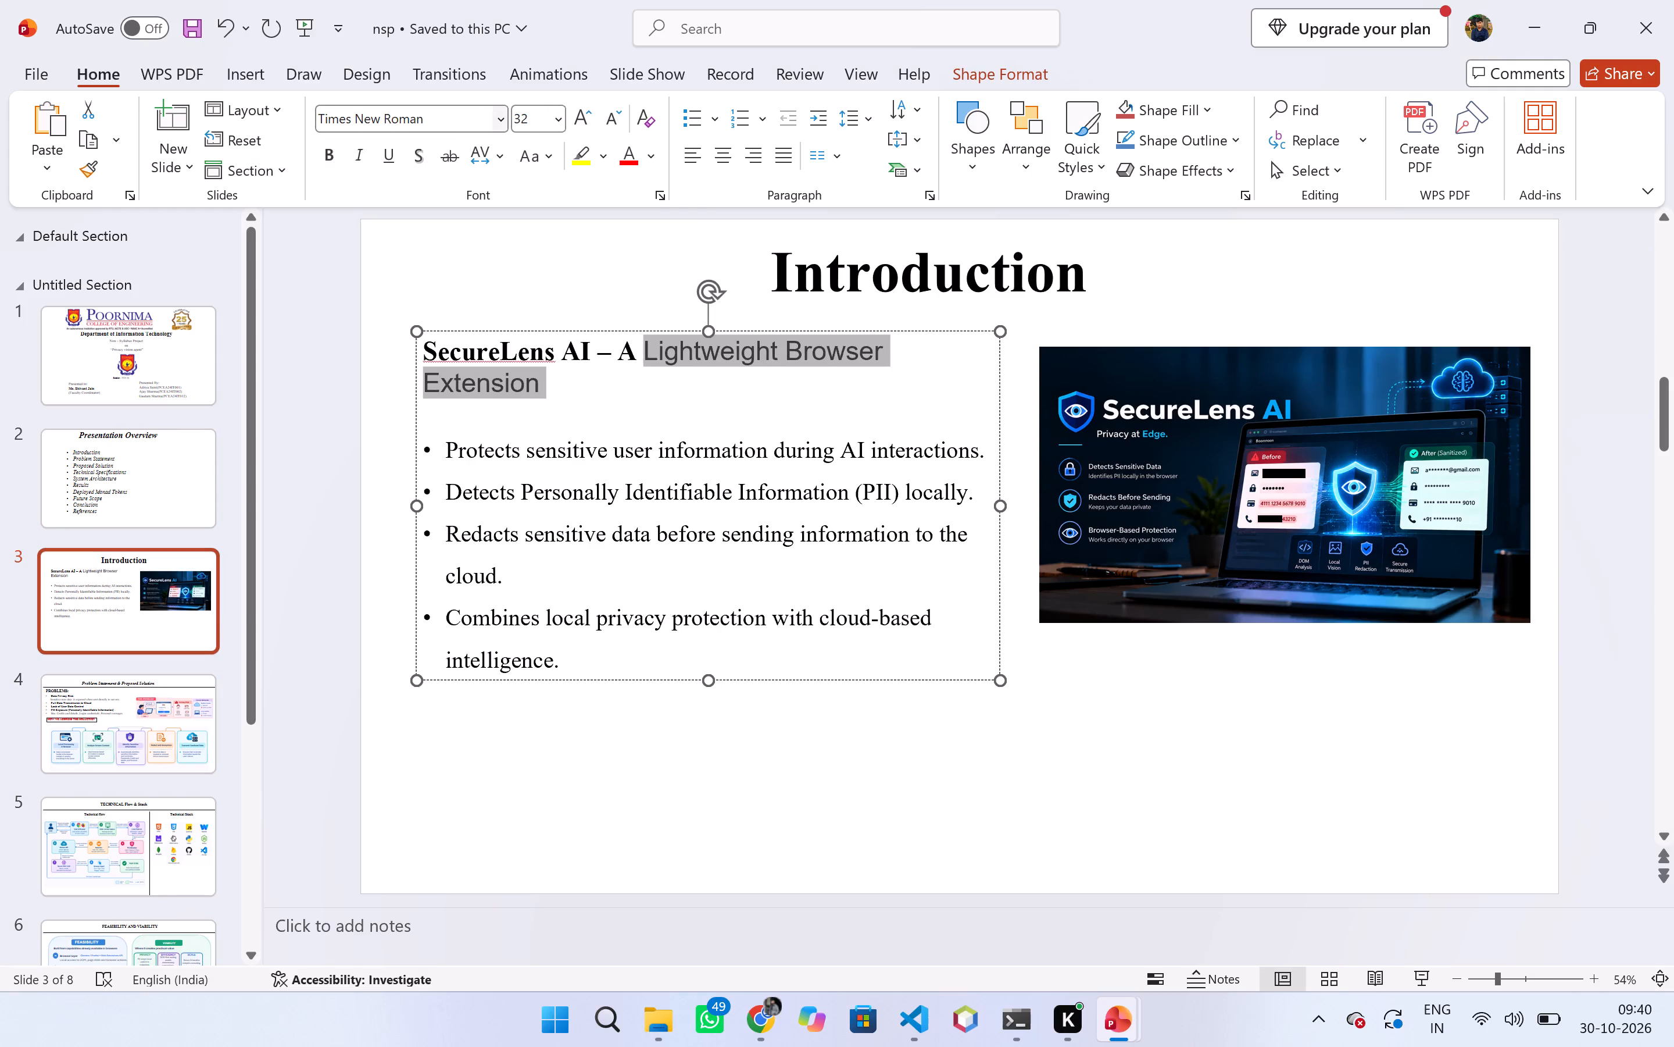
pyautogui.click(440, 117)
pyautogui.press('BackSpace')
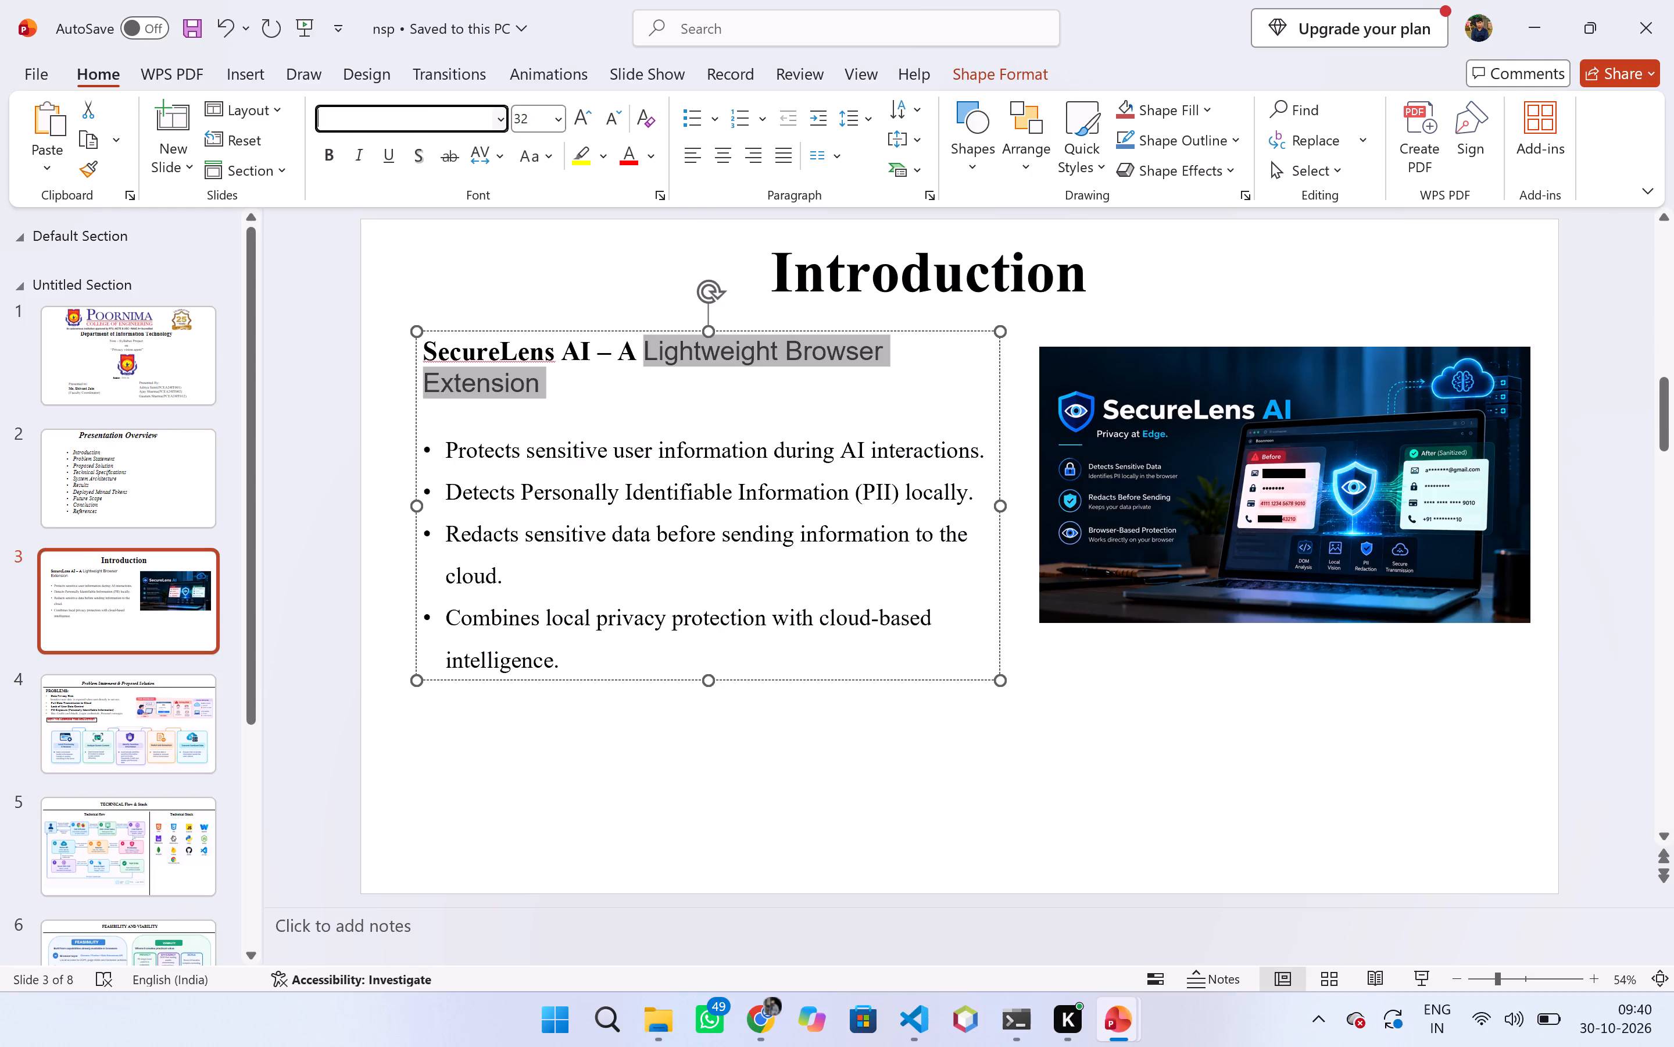
pyautogui.write('times')
pyautogui.press('Tab')
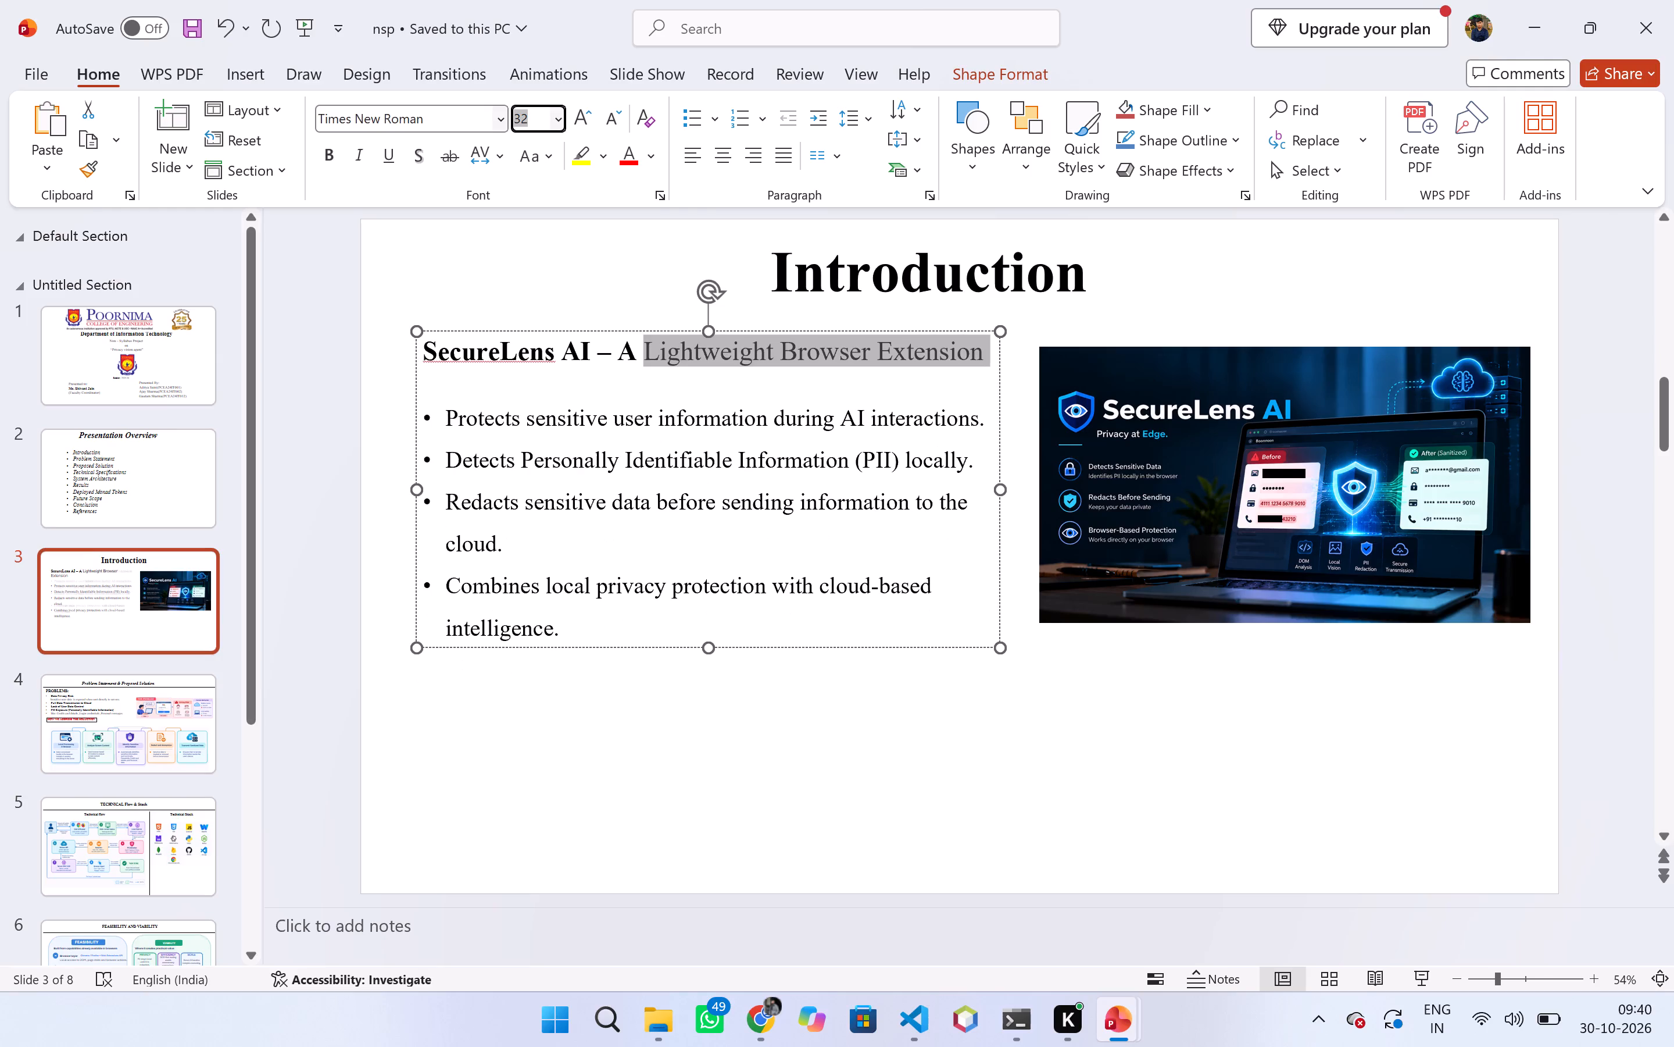
pyautogui.press('Return')
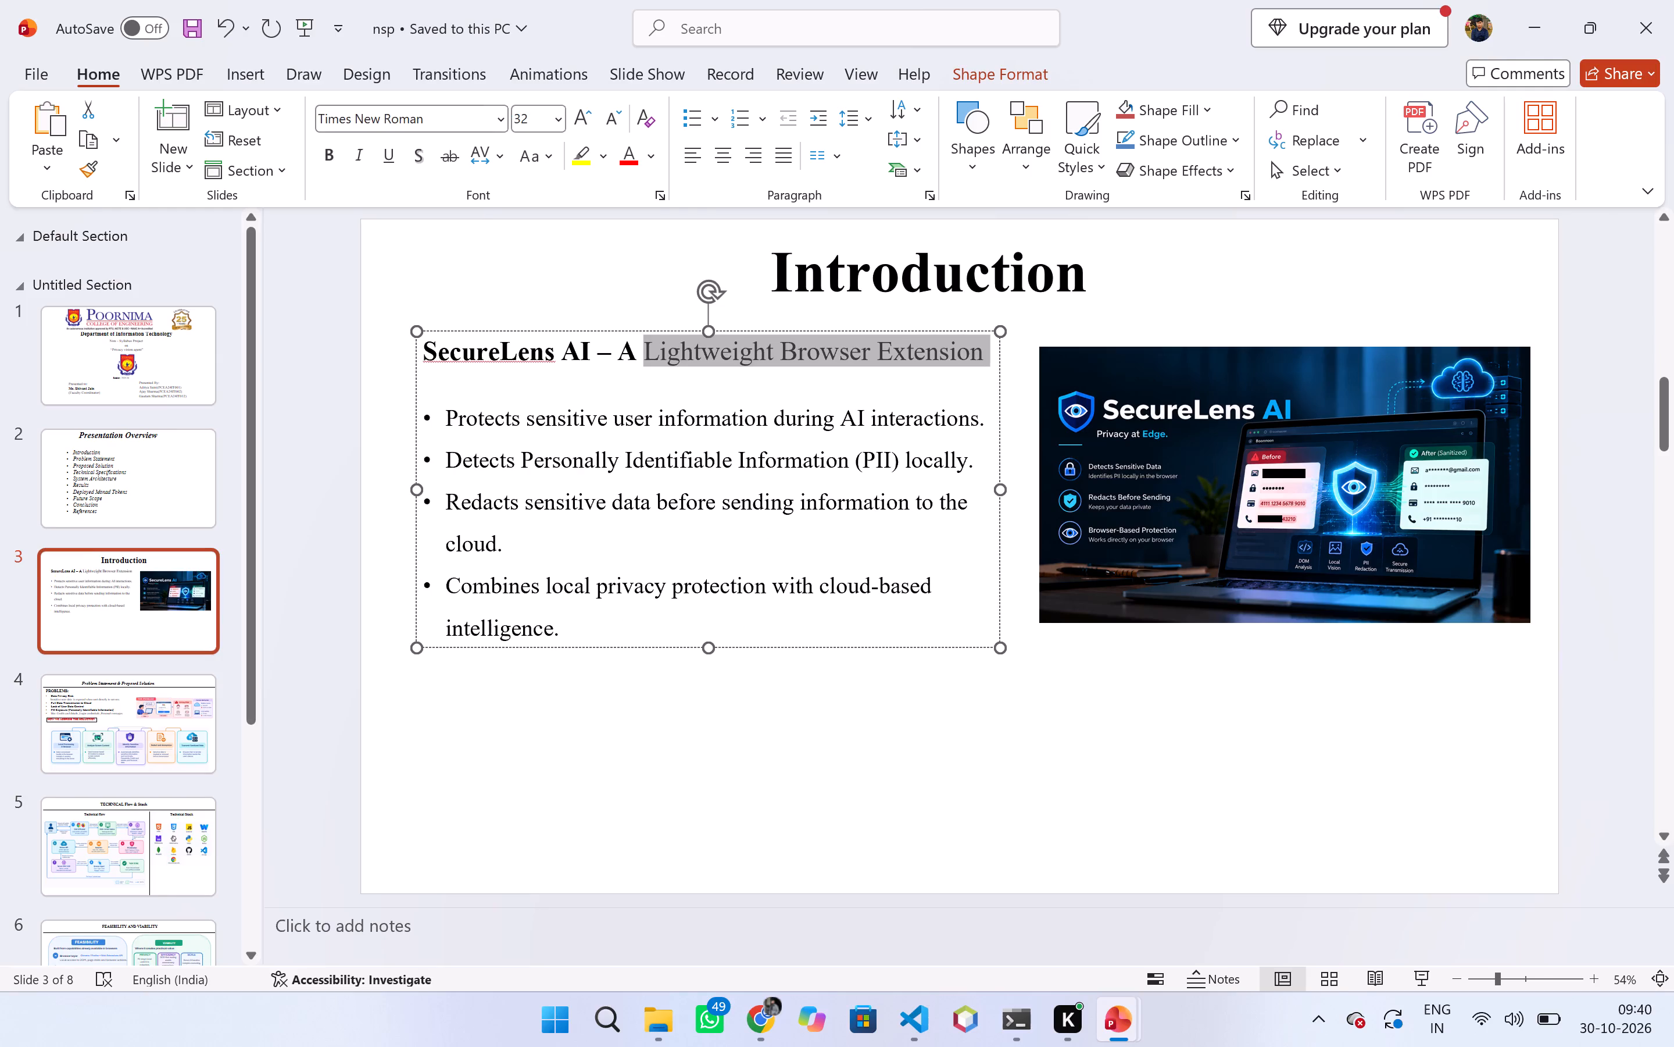
pyautogui.click(543, 393)
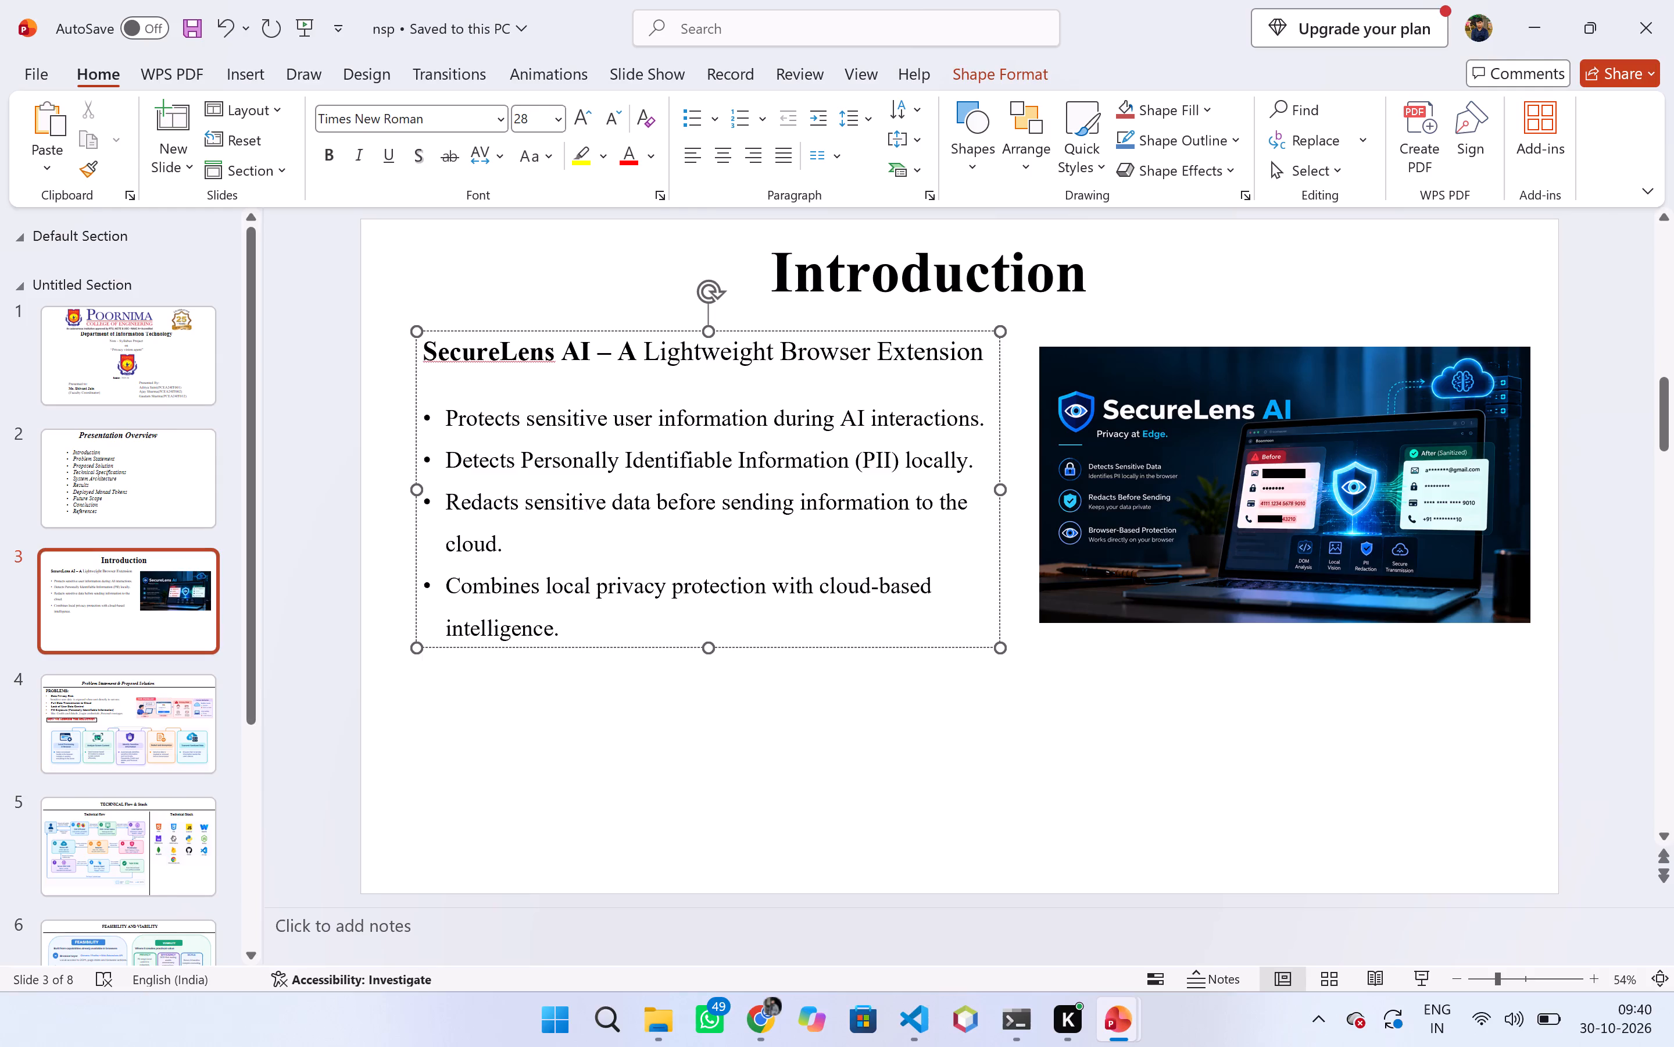
# Remove the bold formatting from the word "A" in the SecureLens AI subheading.
pyautogui.moveTo(640, 354); pyautogui.dragTo(621, 353)
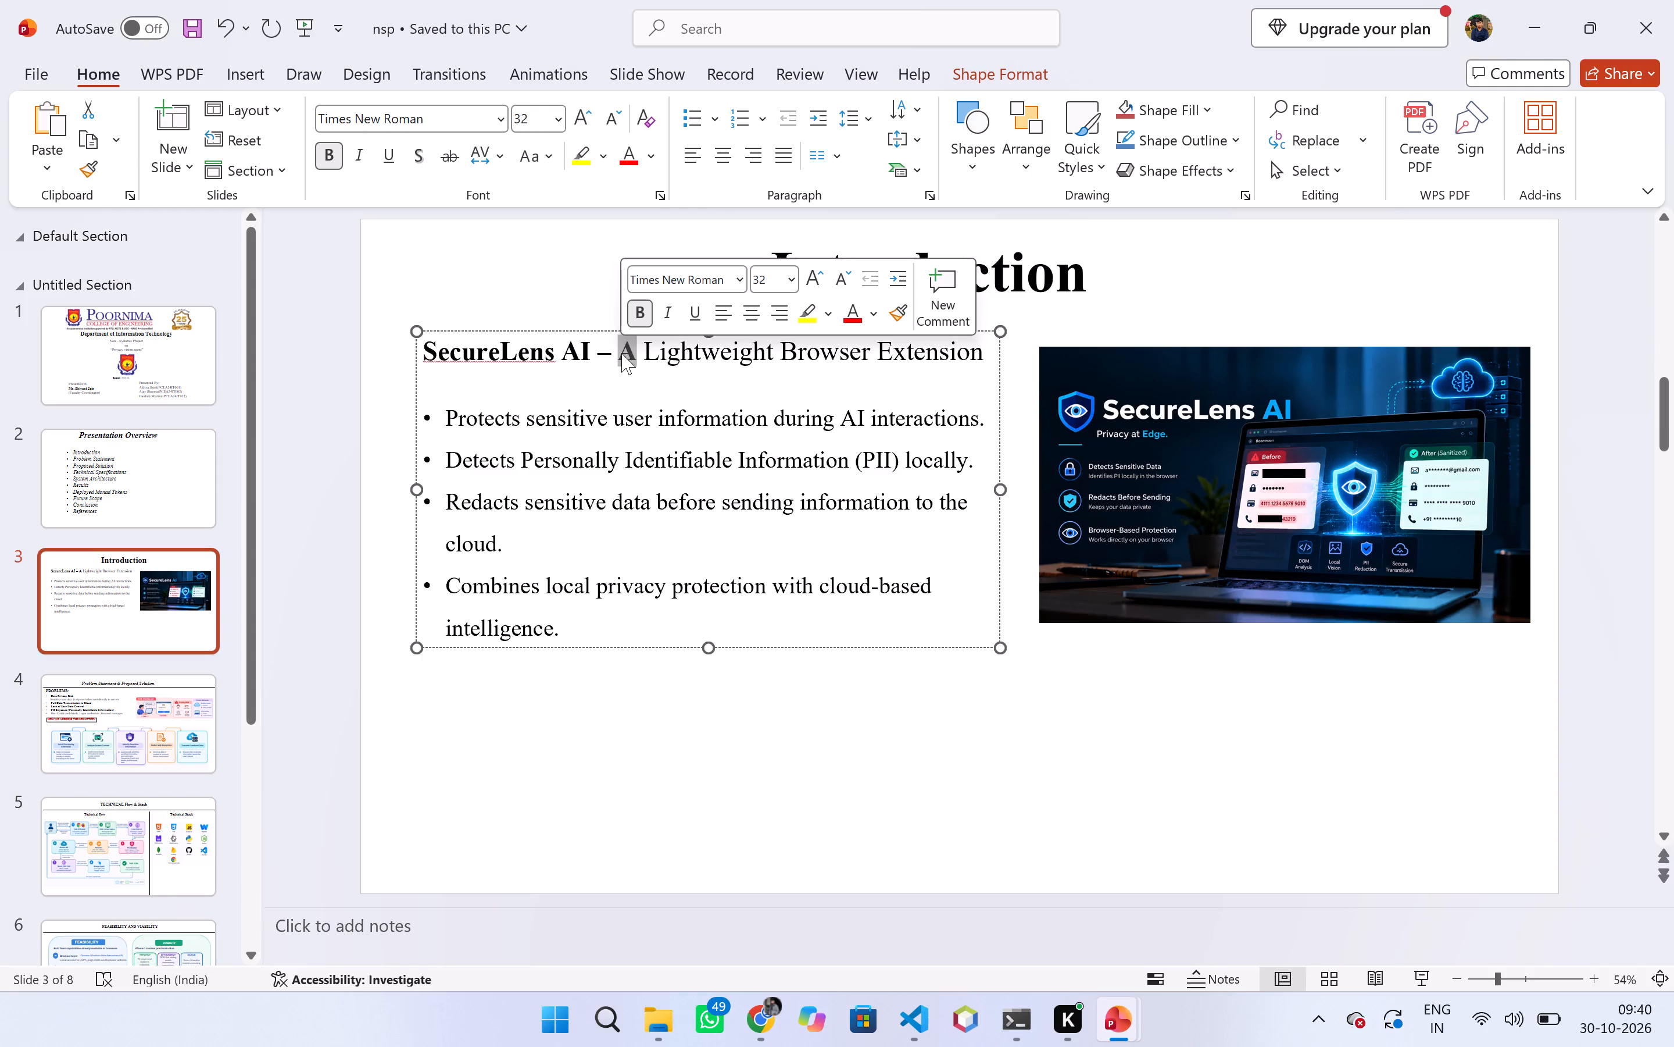
pyautogui.click(645, 318)
pyautogui.click(646, 401)
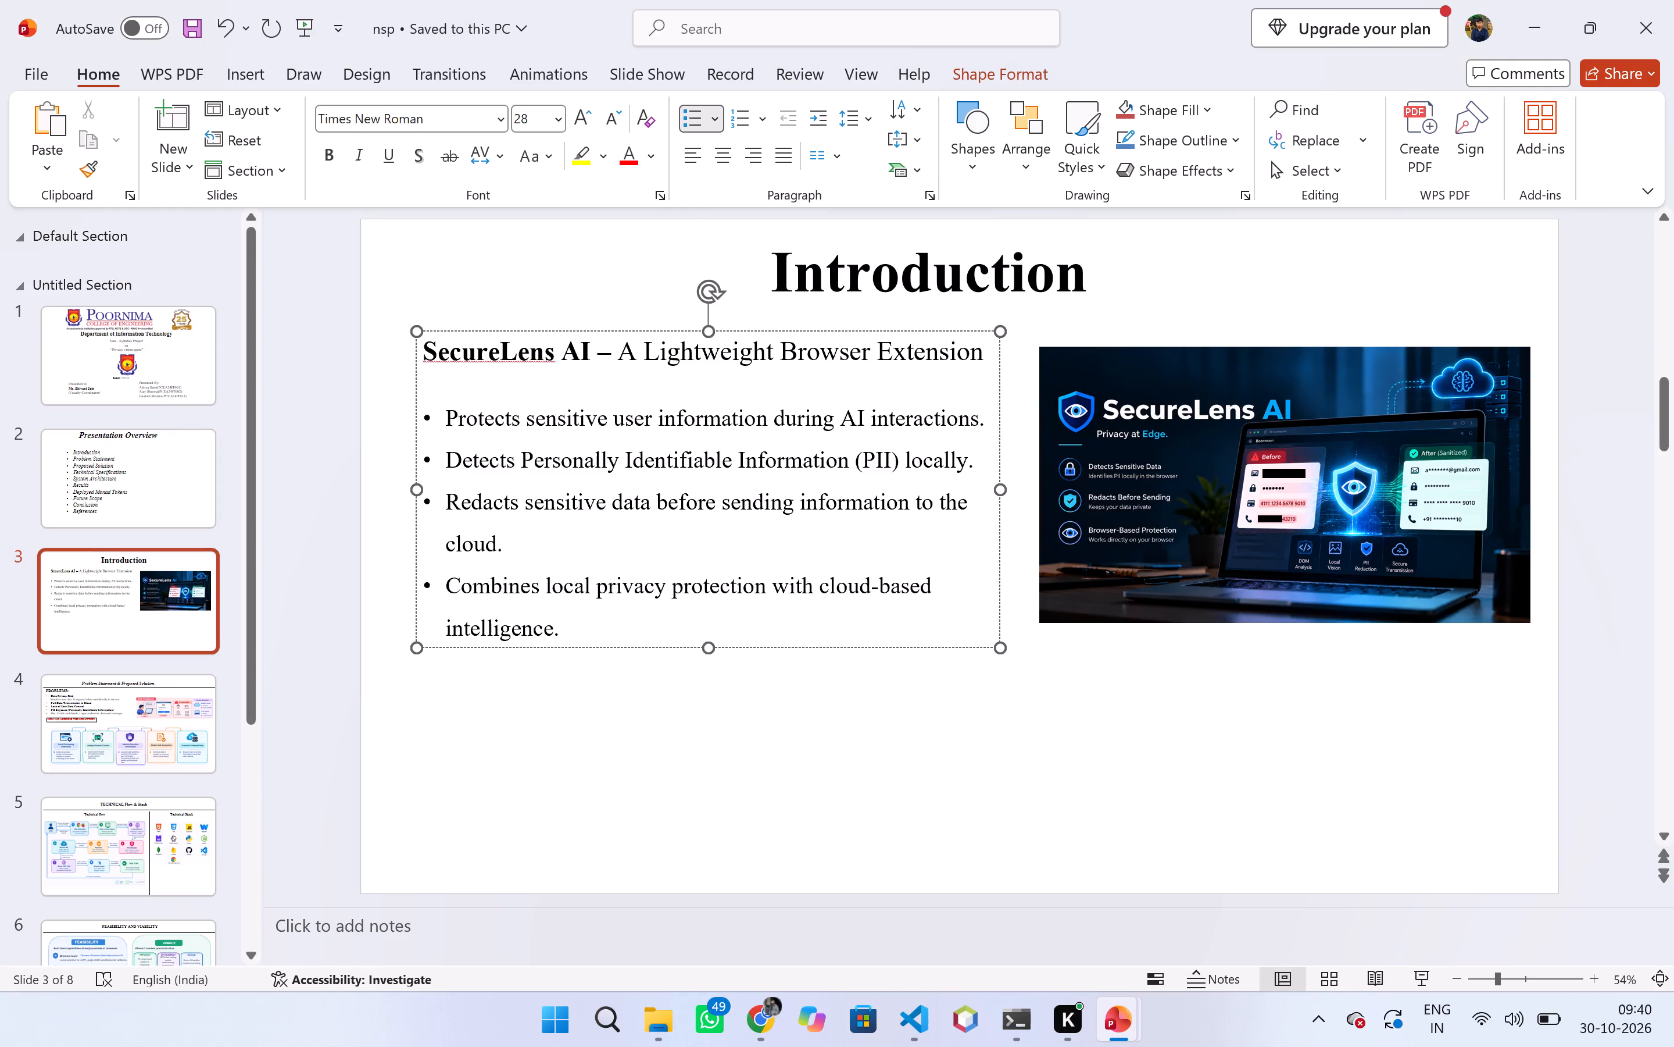
pyautogui.hotkey('alt', 'Tab')
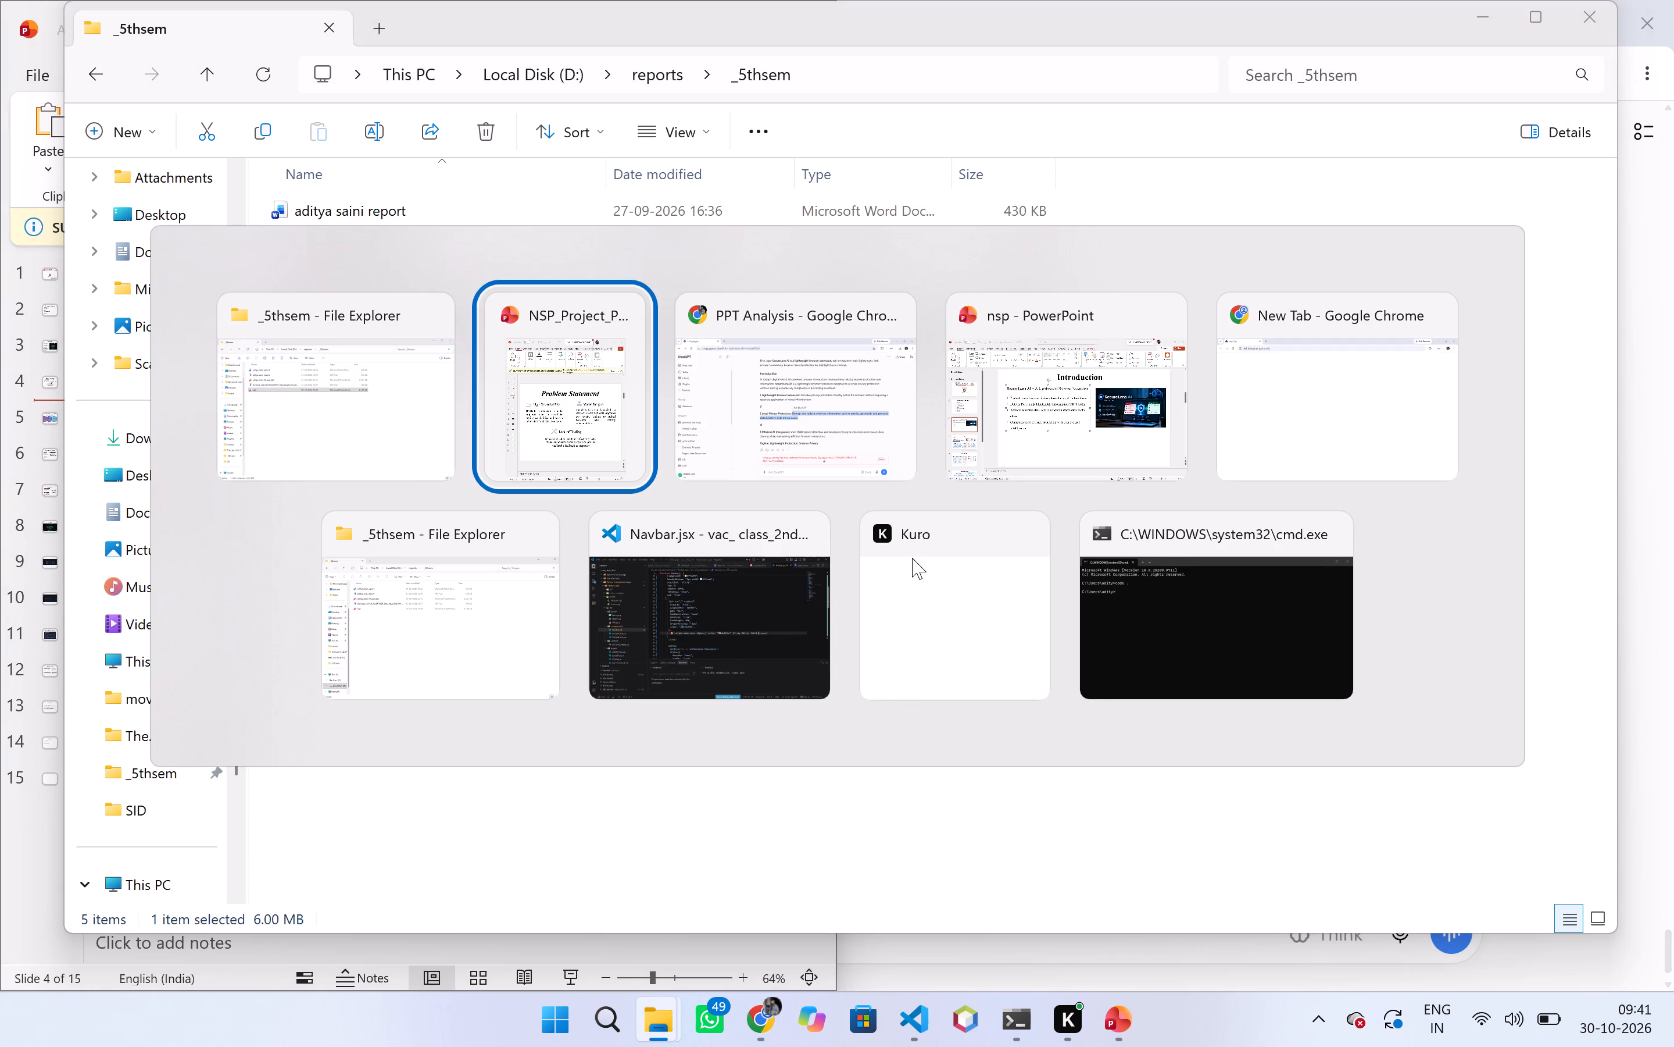
pyautogui.hotkey('alt', 'Tab')
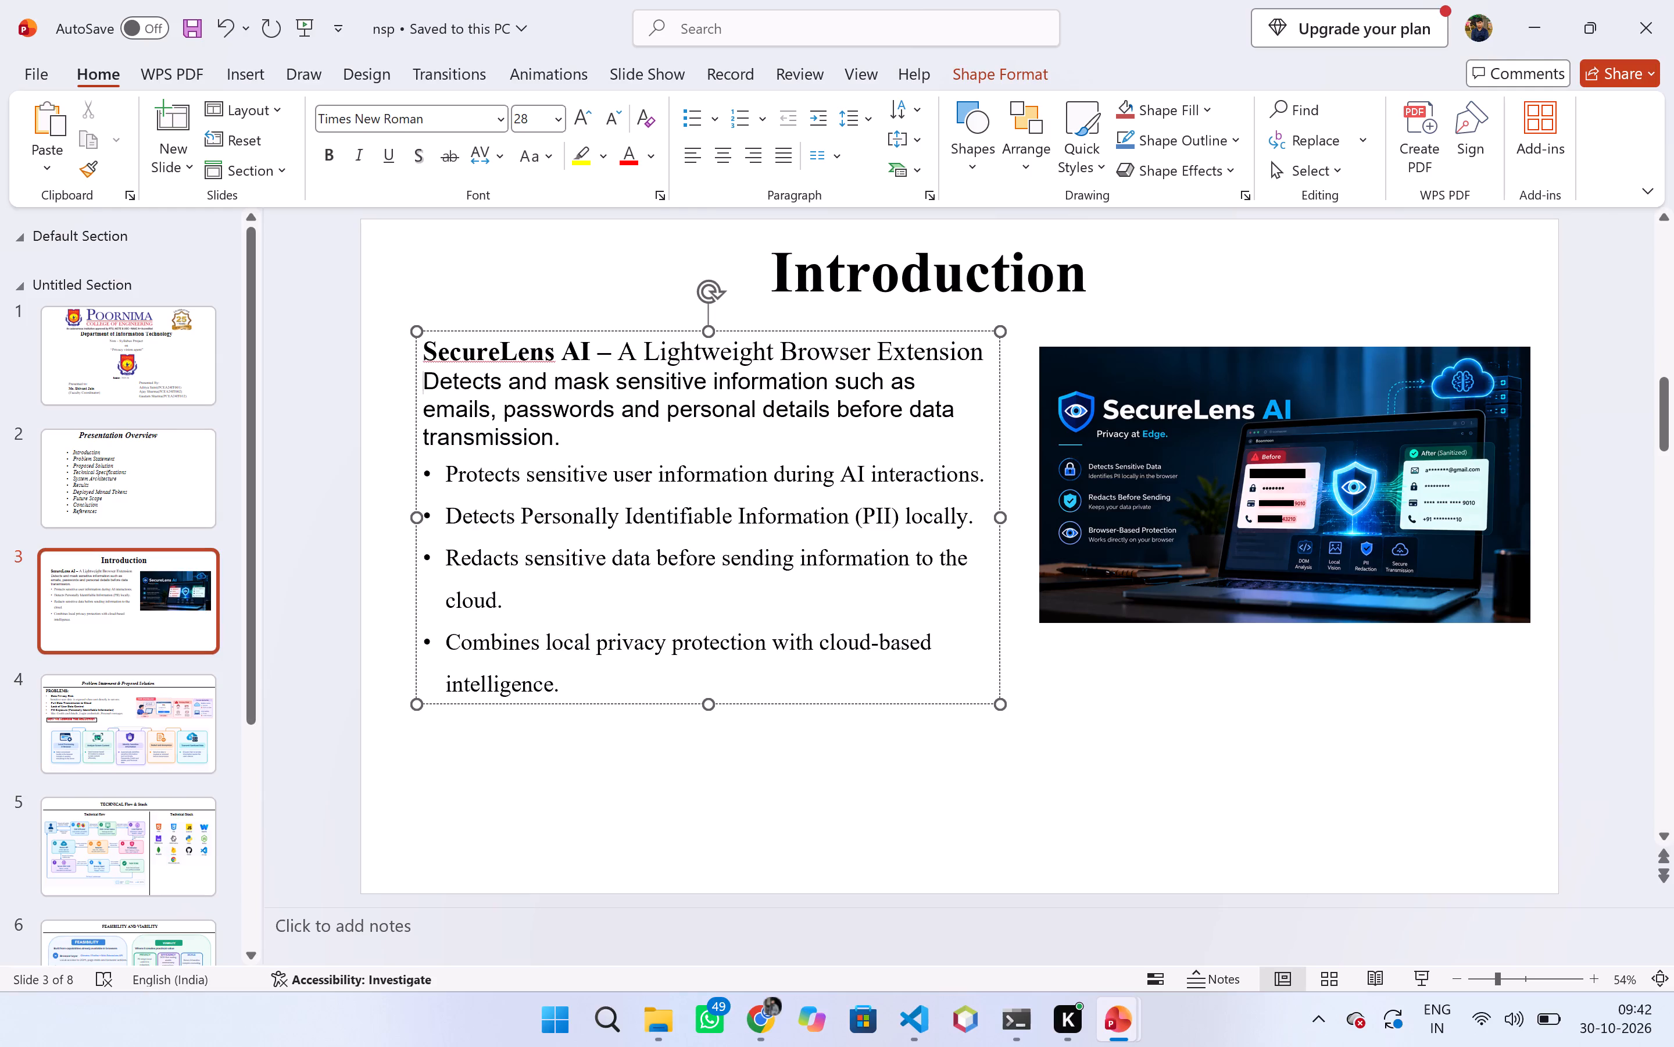
pyautogui.write('Which')
pyautogui.press('space')
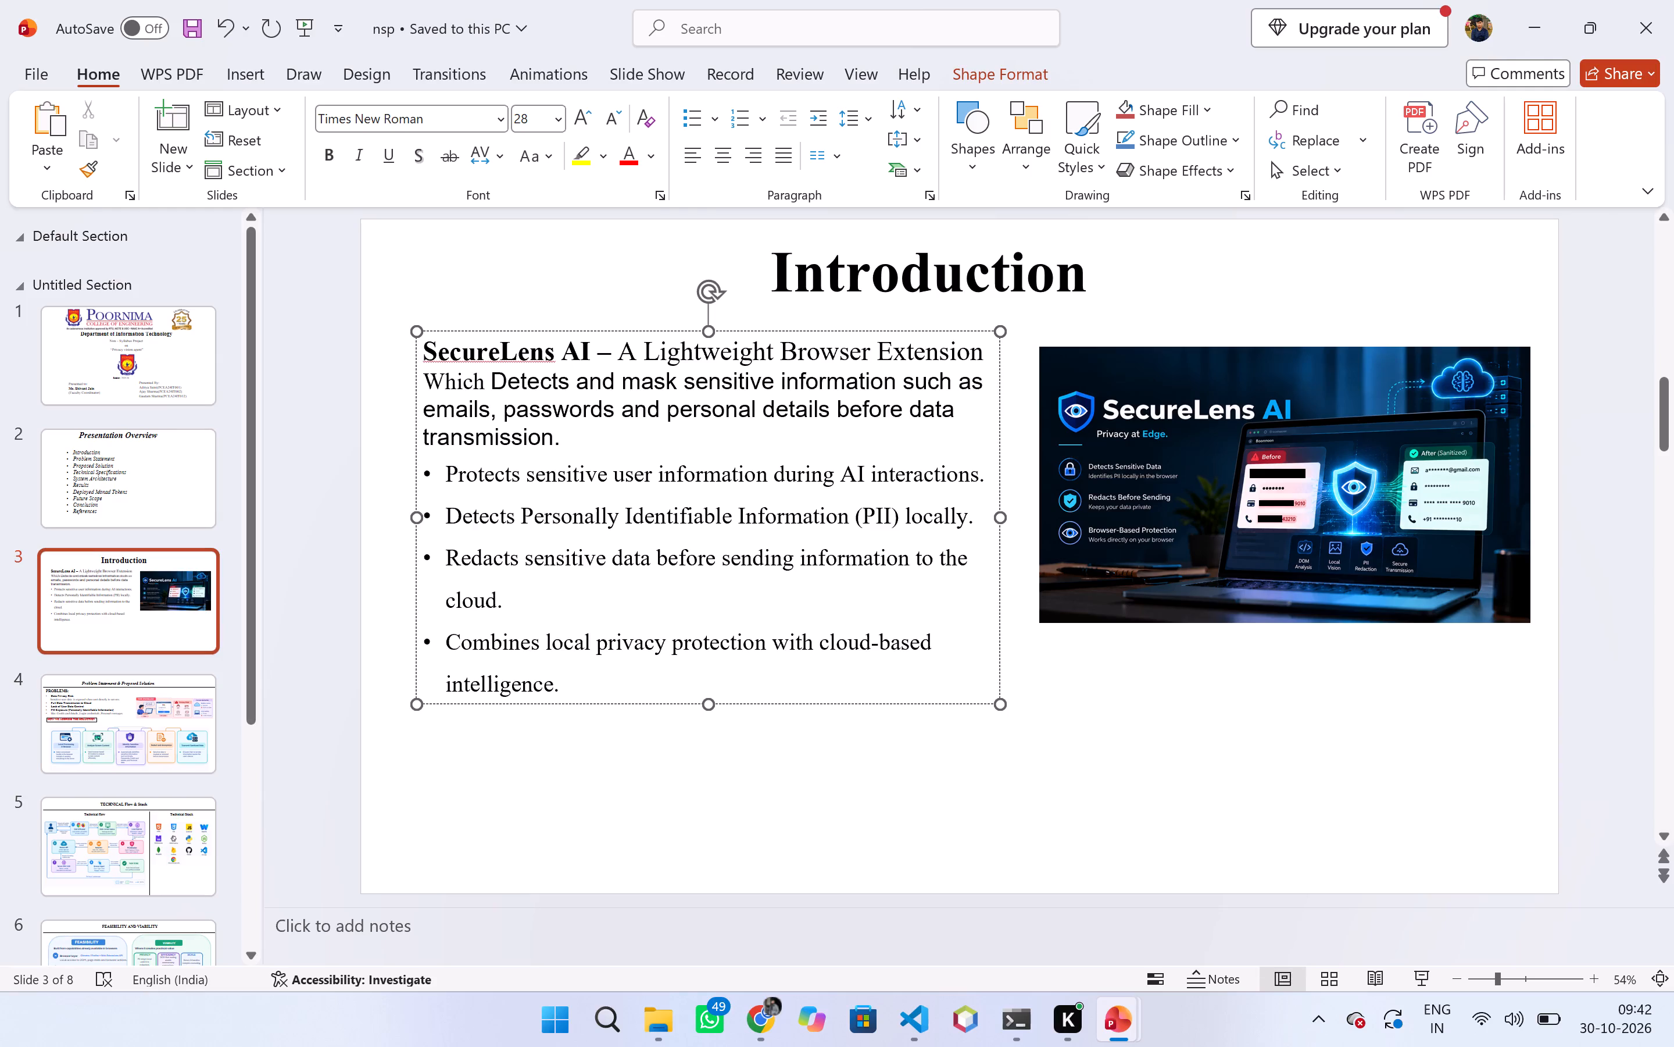
# Set the sentence starting "Which Detects" to Times New Roman and size the description from "A Lightweight" to "transmission." at 30.
pyautogui.moveTo(563, 448); pyautogui.dragTo(403, 393, button='right')
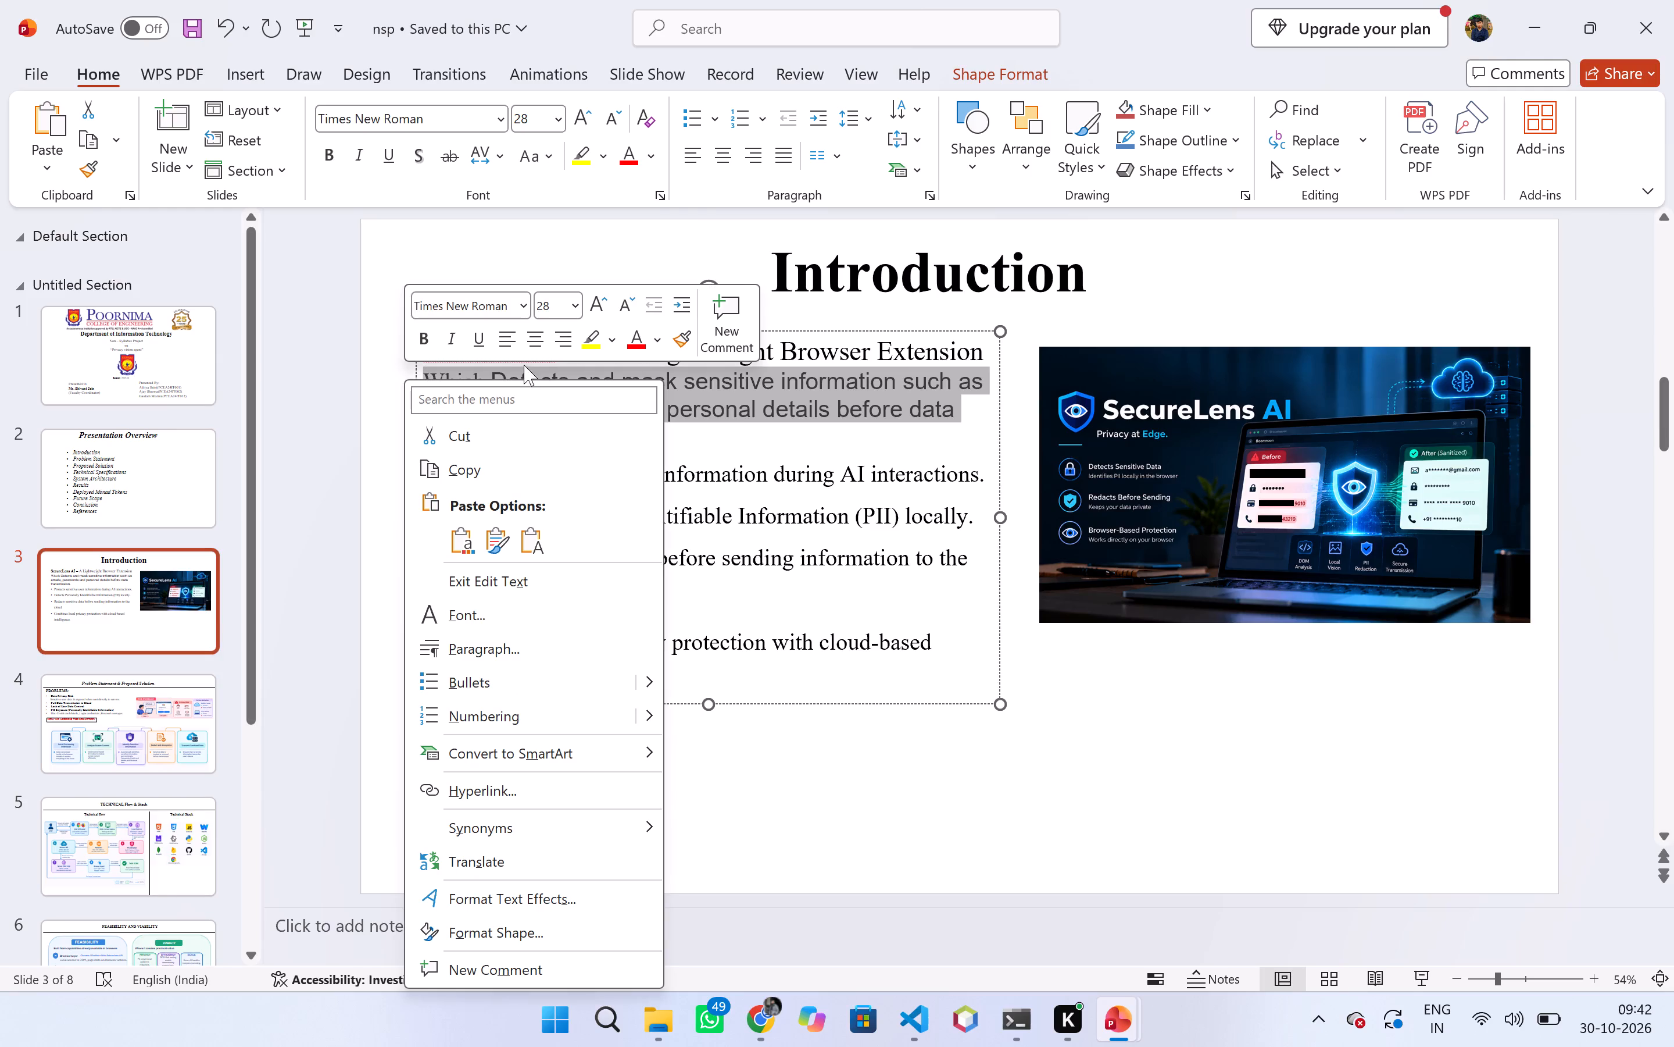
pyautogui.click(513, 307)
pyautogui.press('BackSpace')
pyautogui.write('times')
pyautogui.press('Tab')
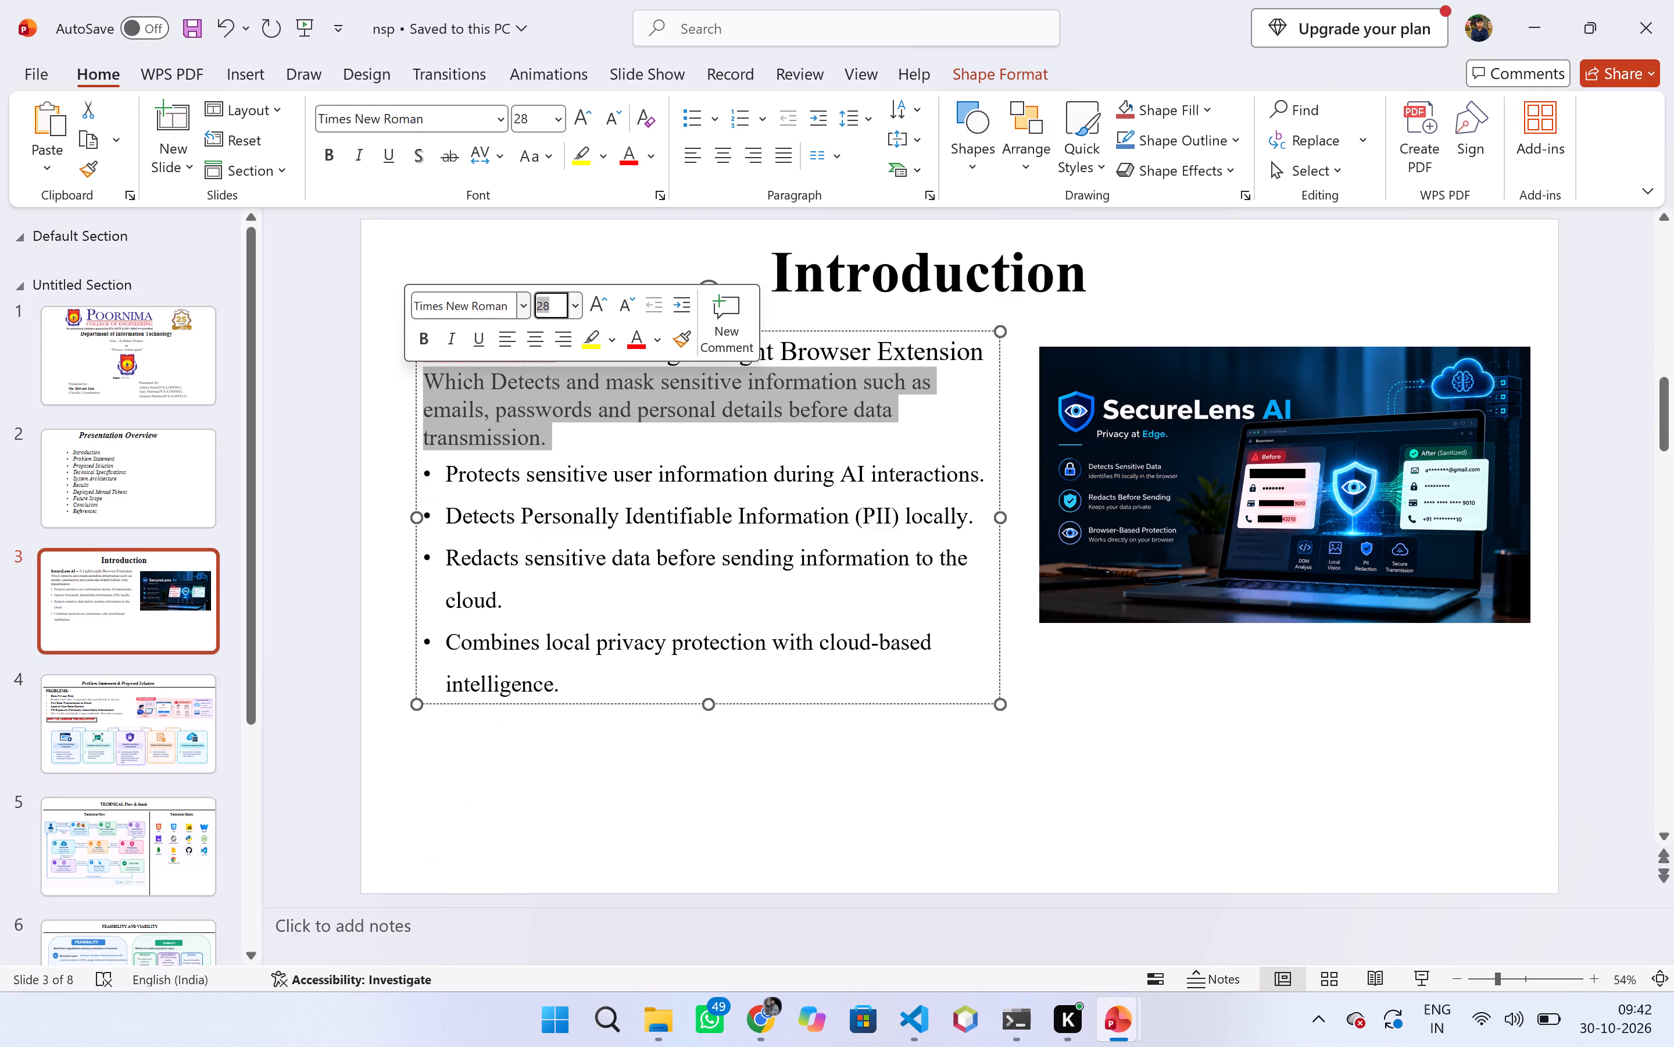
pyautogui.click(772, 451)
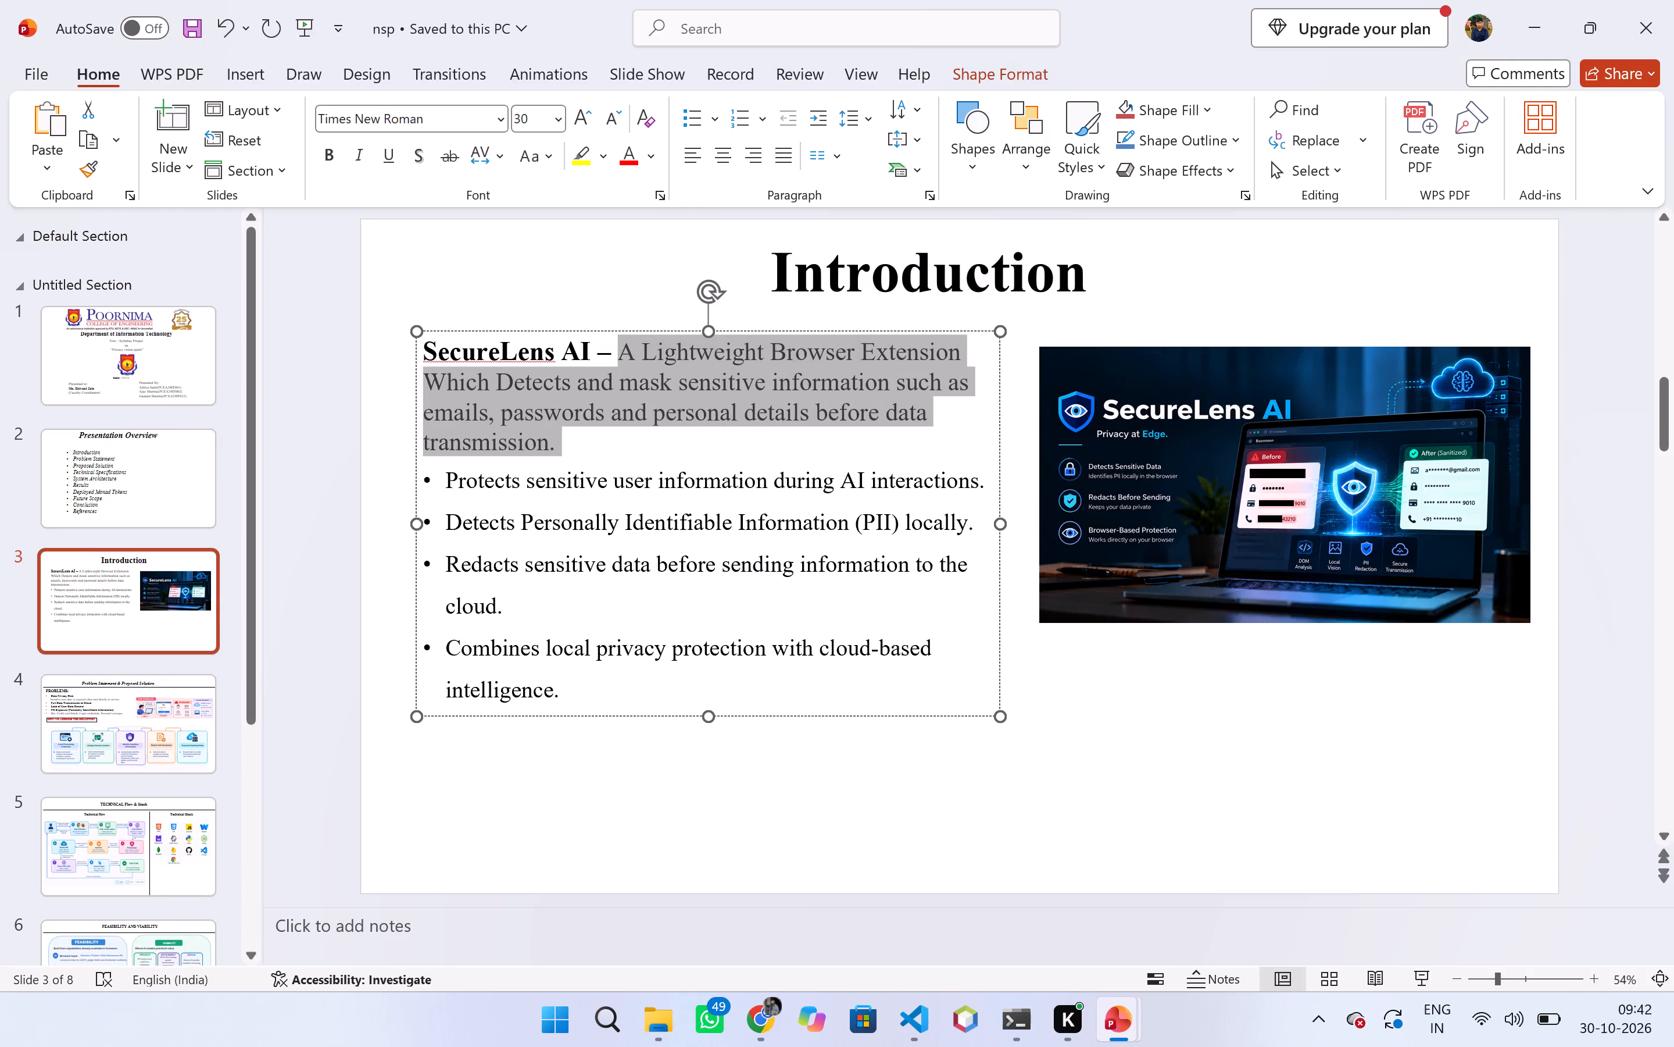
pyautogui.click(719, 458)
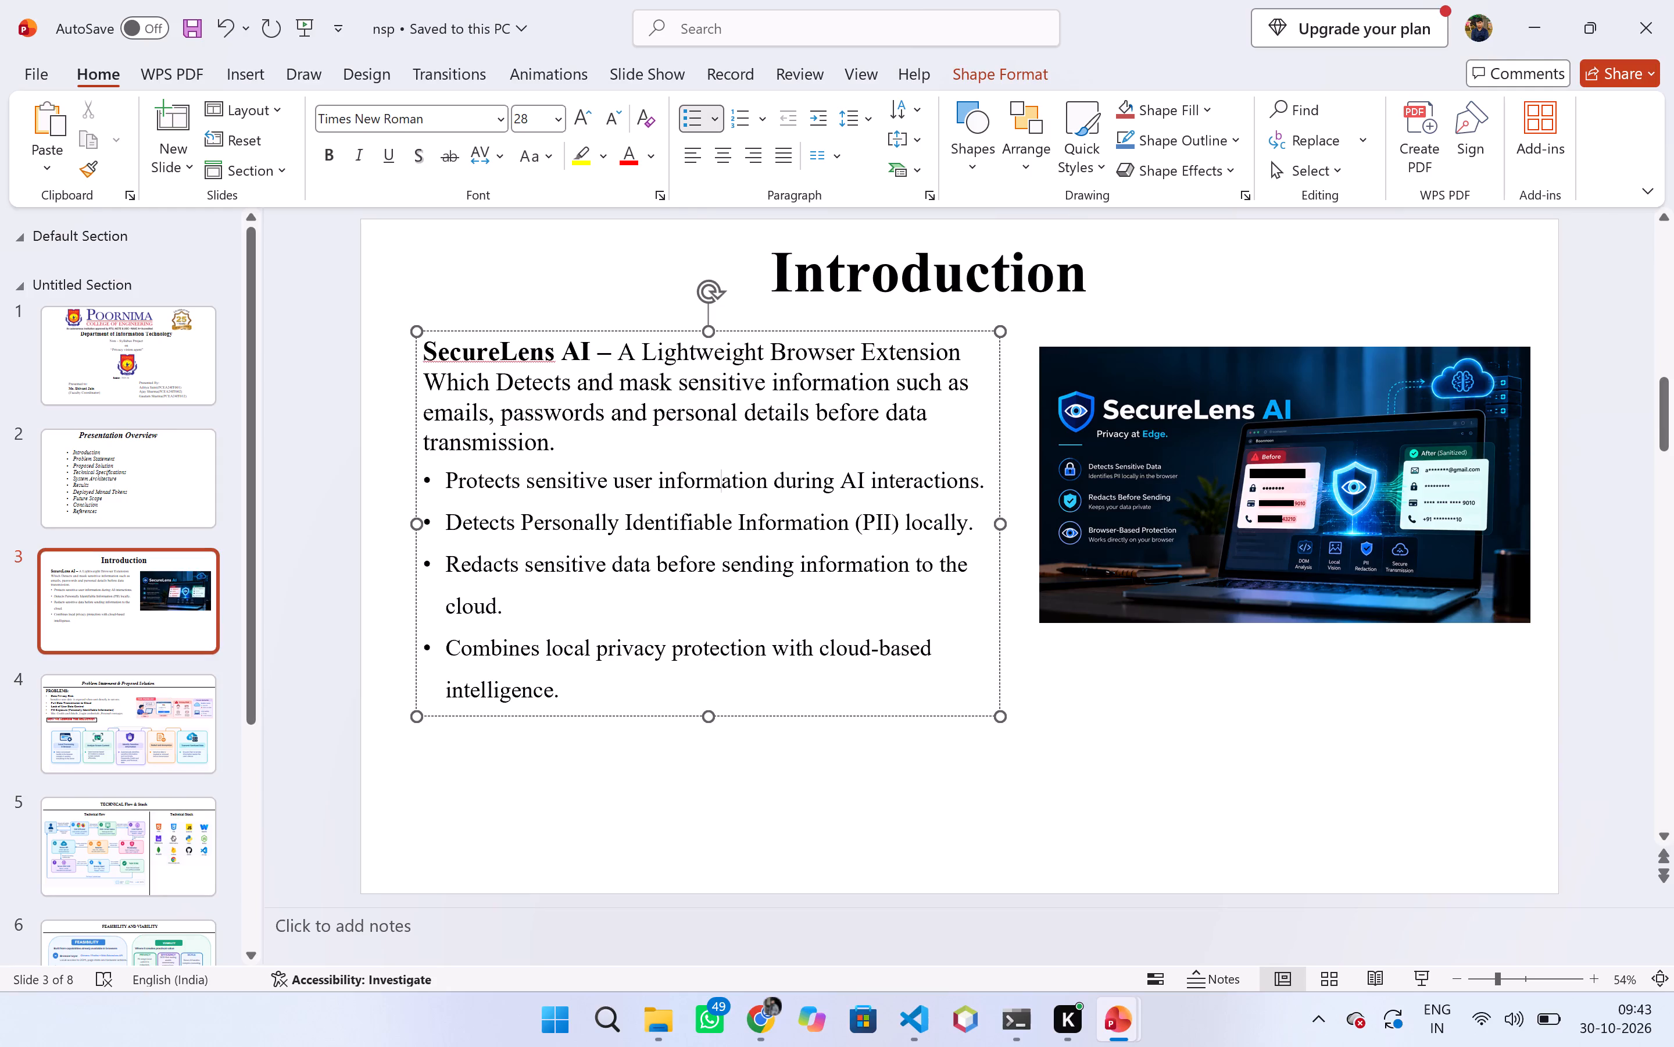
# Set the font size of the four bullet points on the Introduction slide to 30.
pyautogui.moveTo(566, 698); pyautogui.dragTo(414, 508)
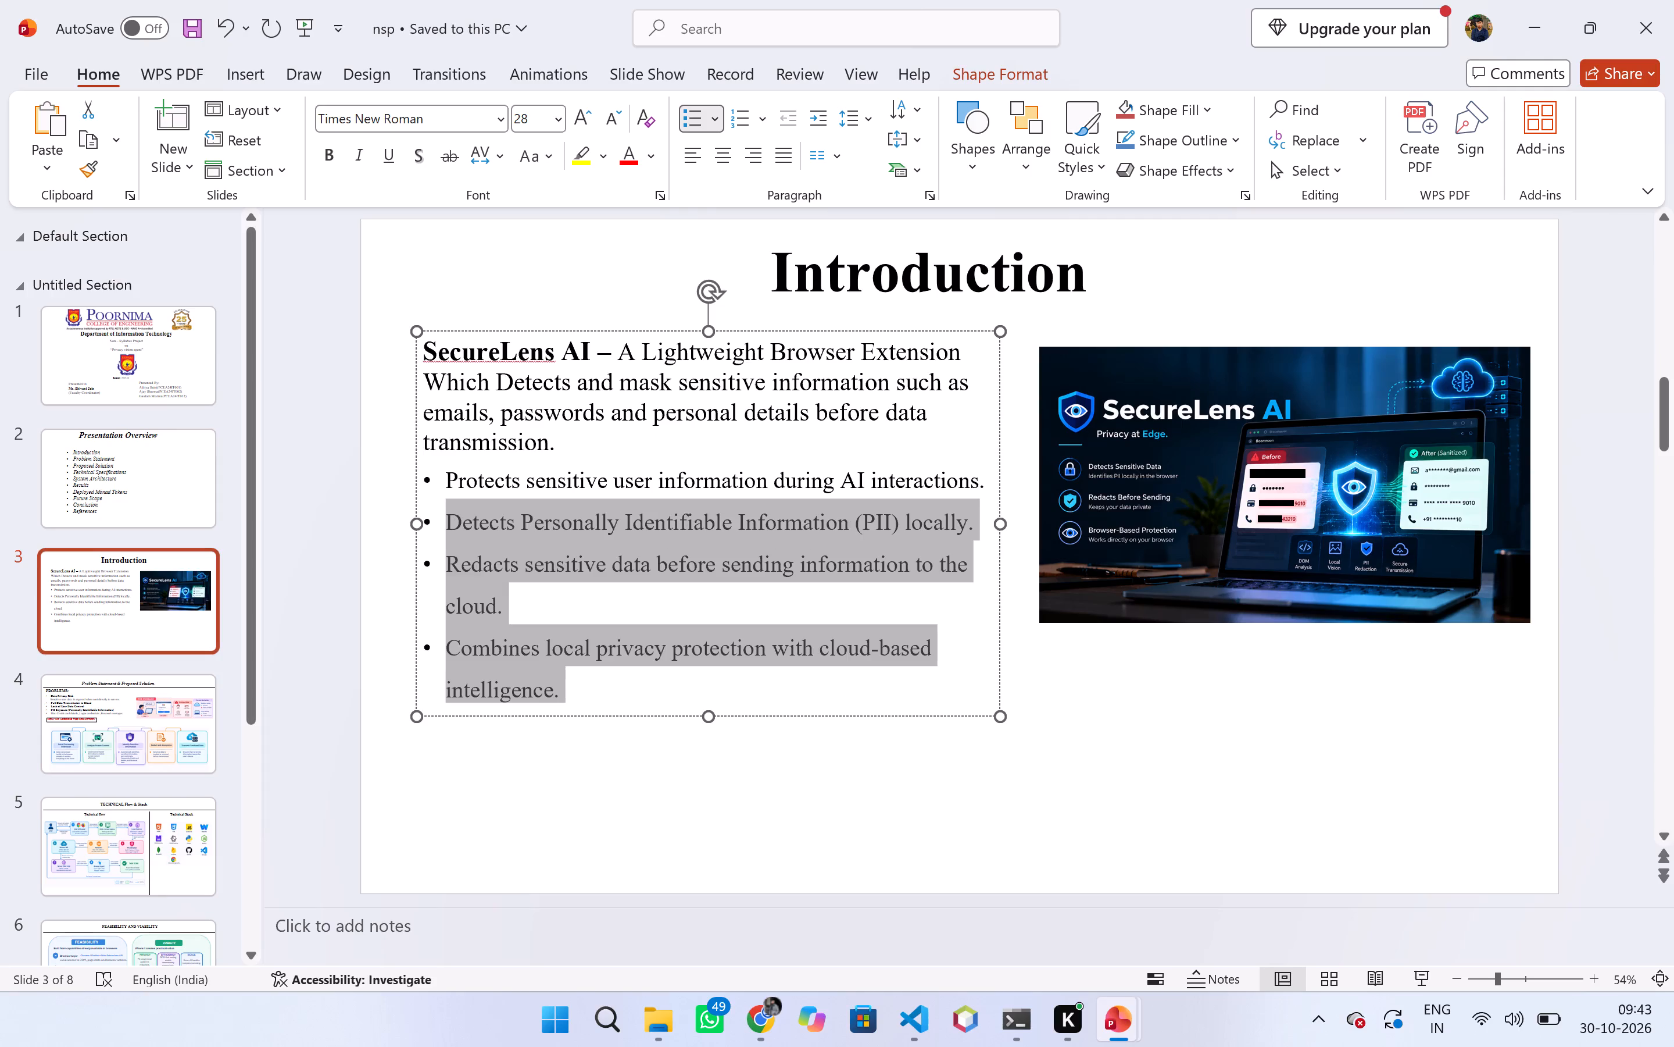
pyautogui.moveTo(414, 508); pyautogui.dragTo(414, 494)
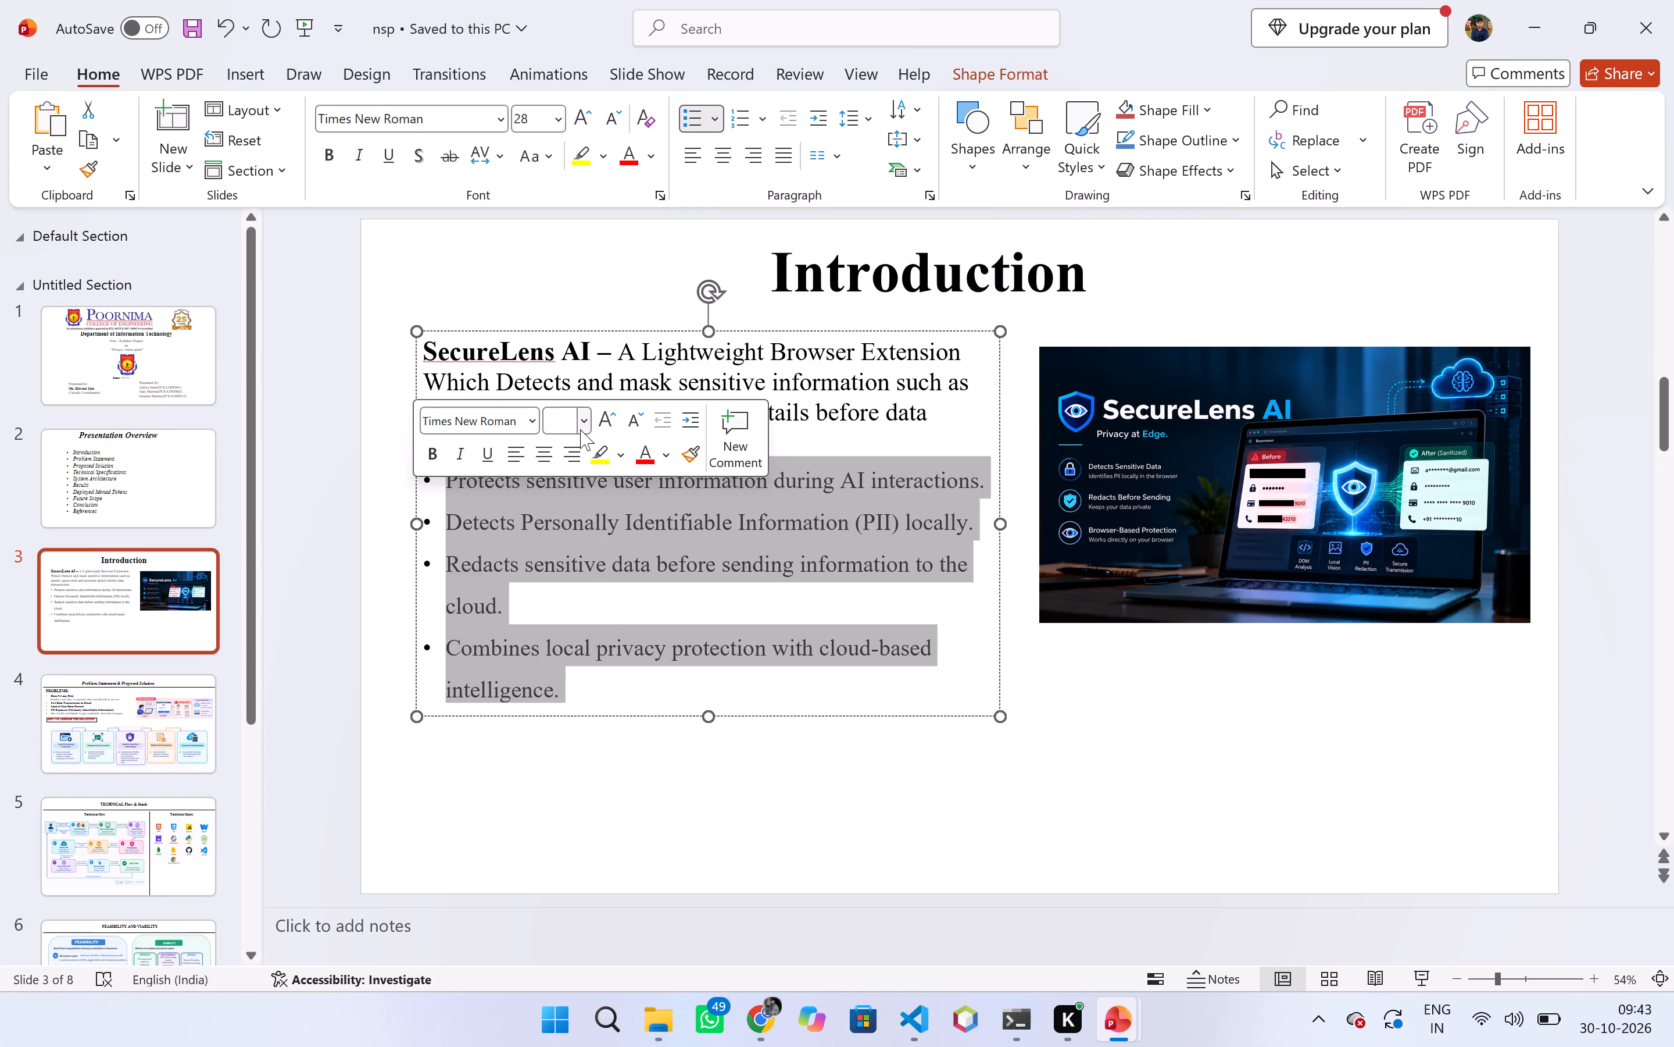
pyautogui.click(582, 429)
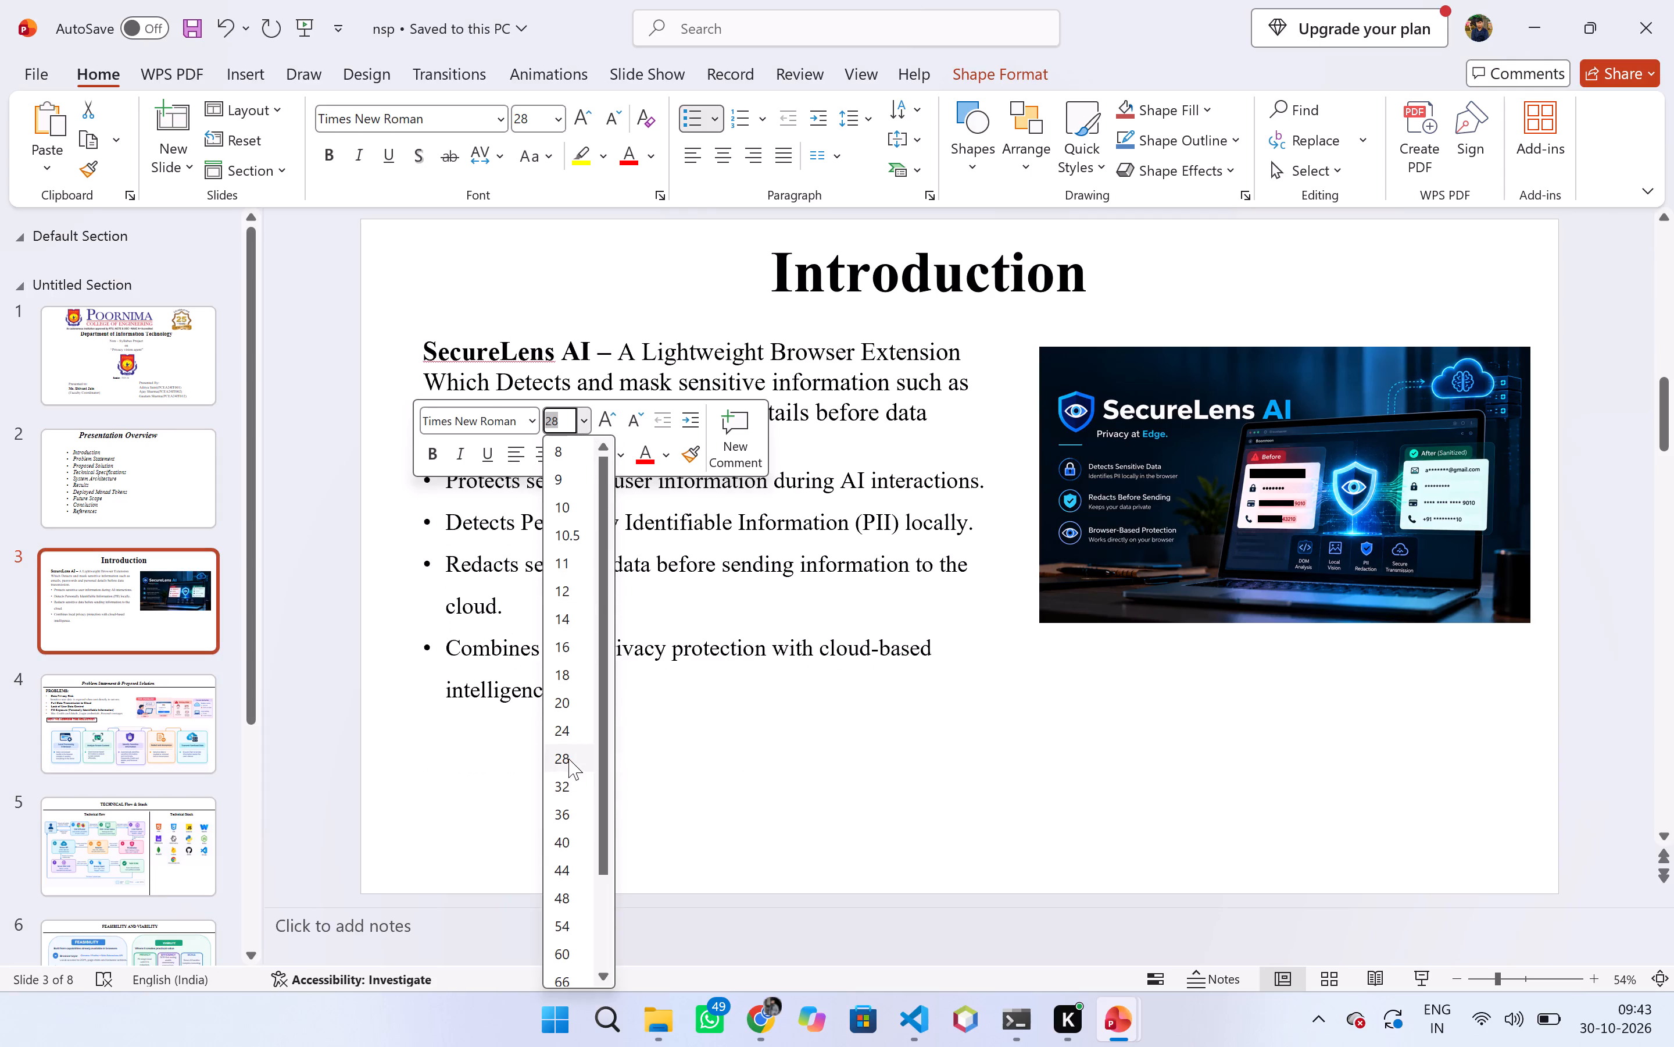
pyautogui.click(666, 754)
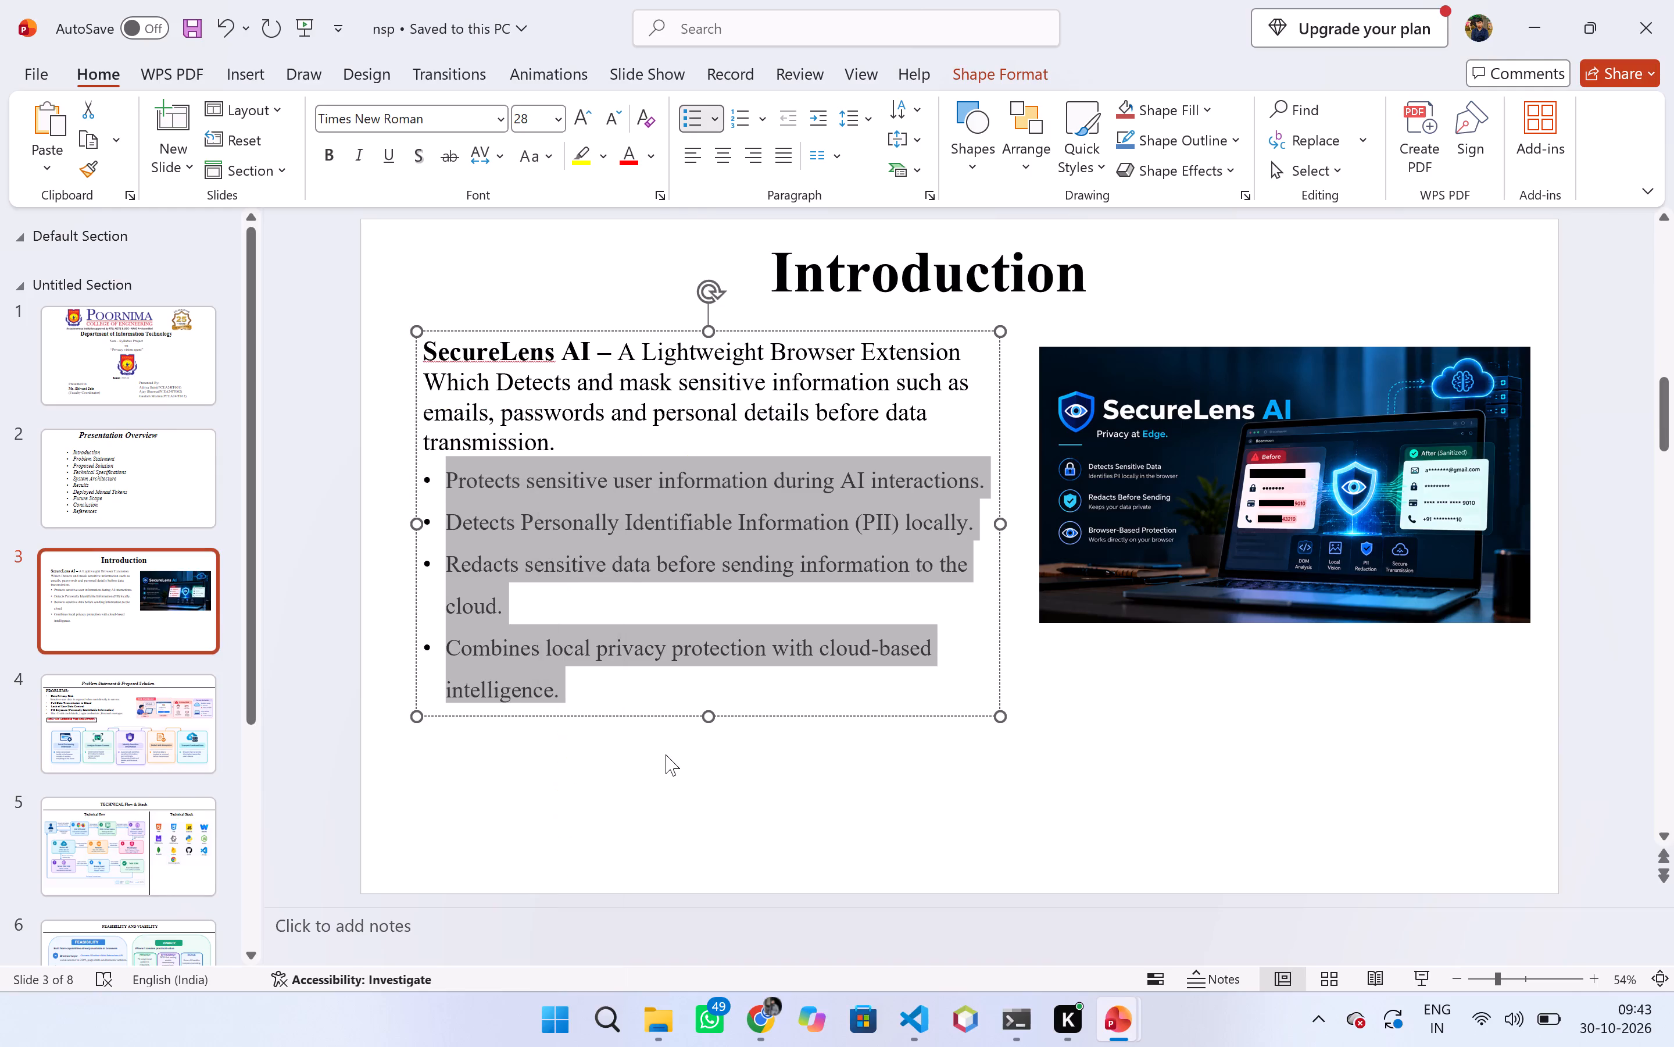
pyautogui.click(554, 123)
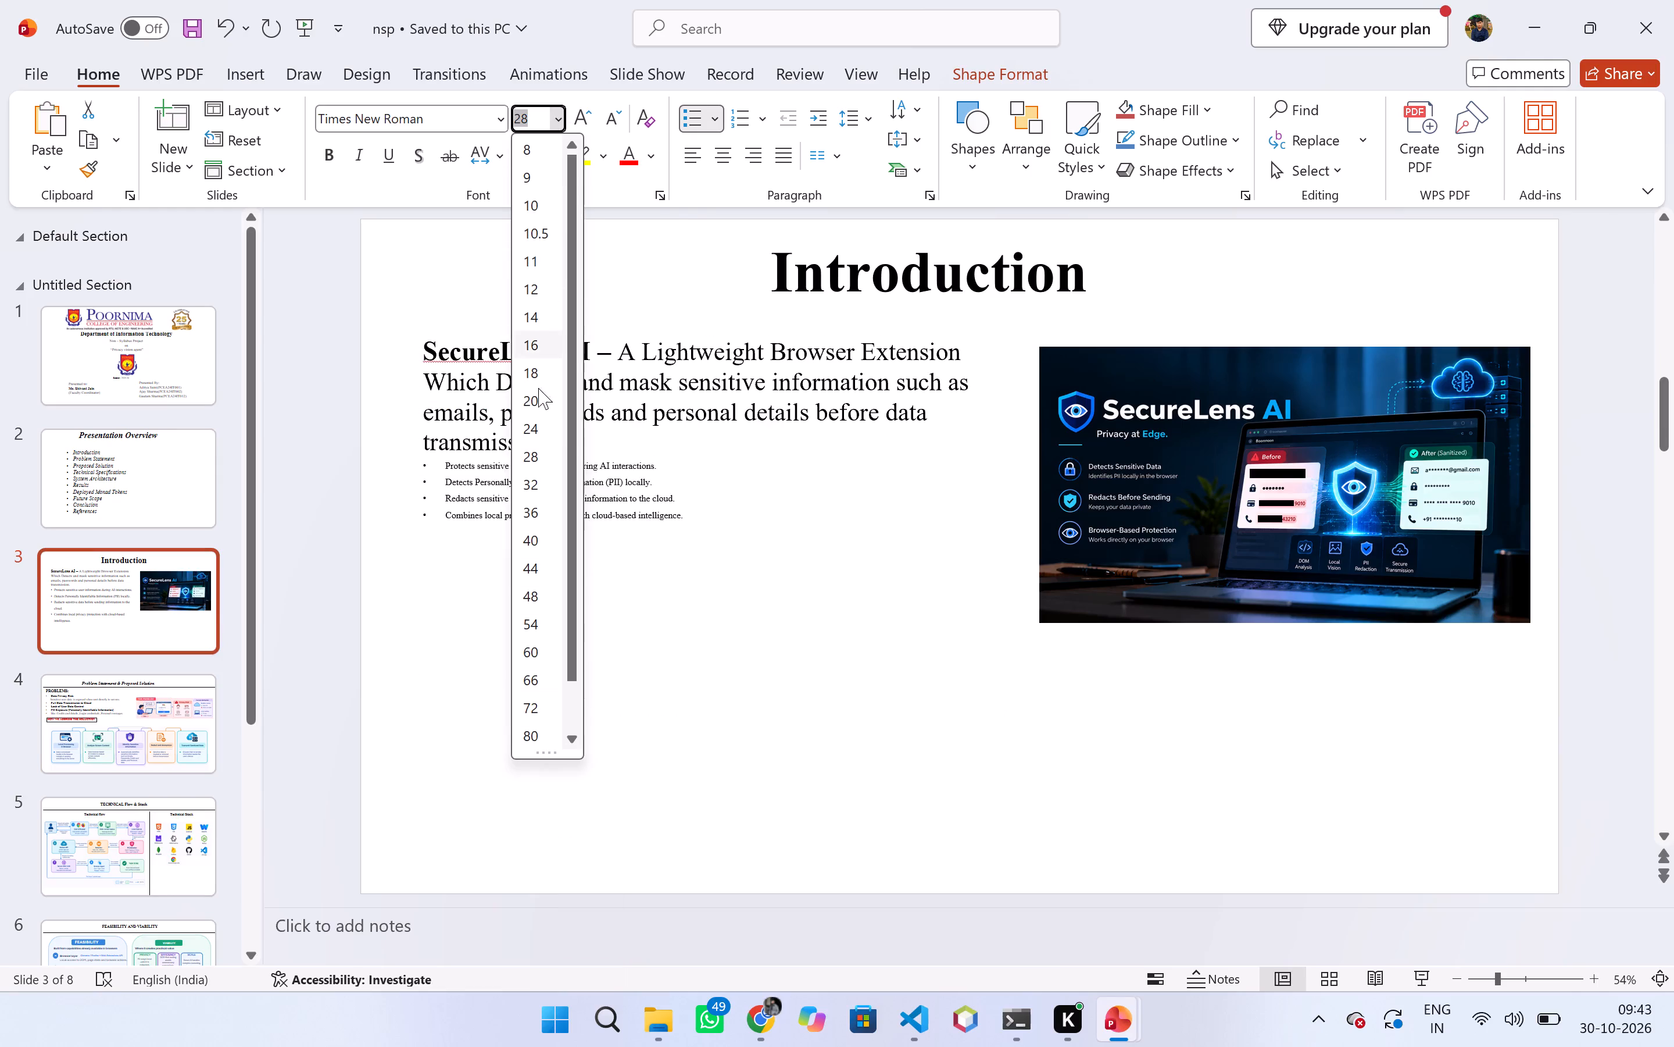
pyautogui.click(538, 453)
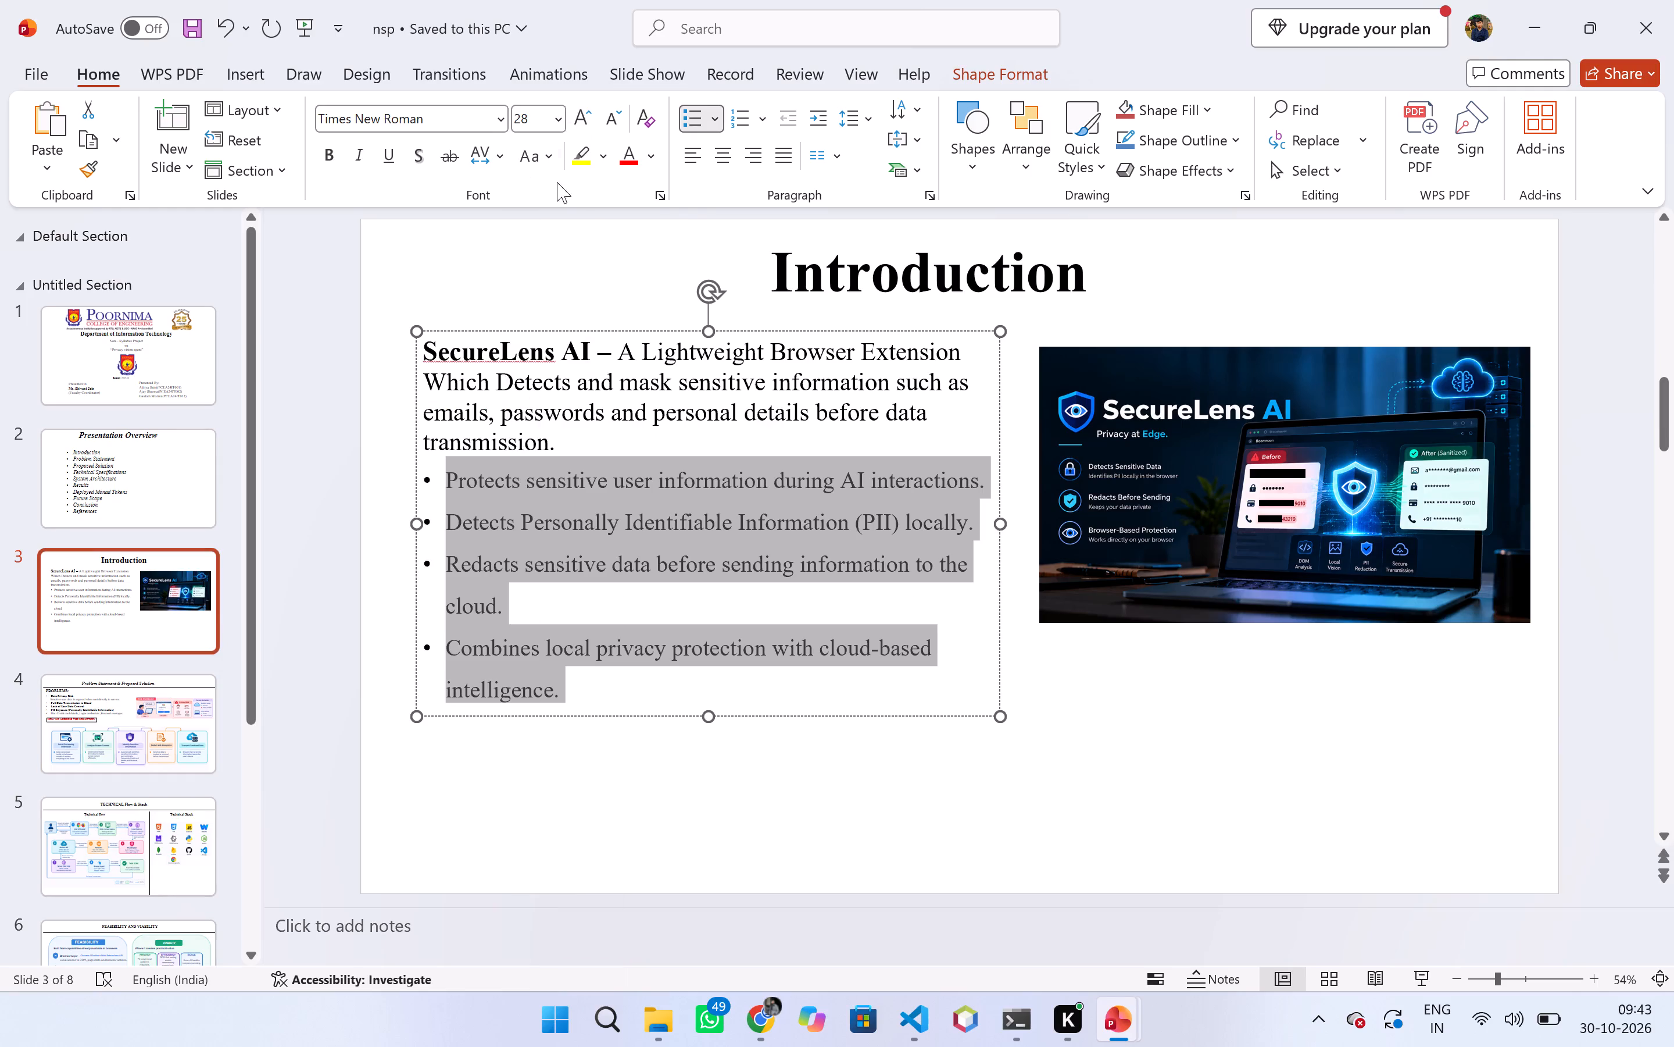
pyautogui.click(531, 115)
pyautogui.write('30')
pyautogui.press('Return')
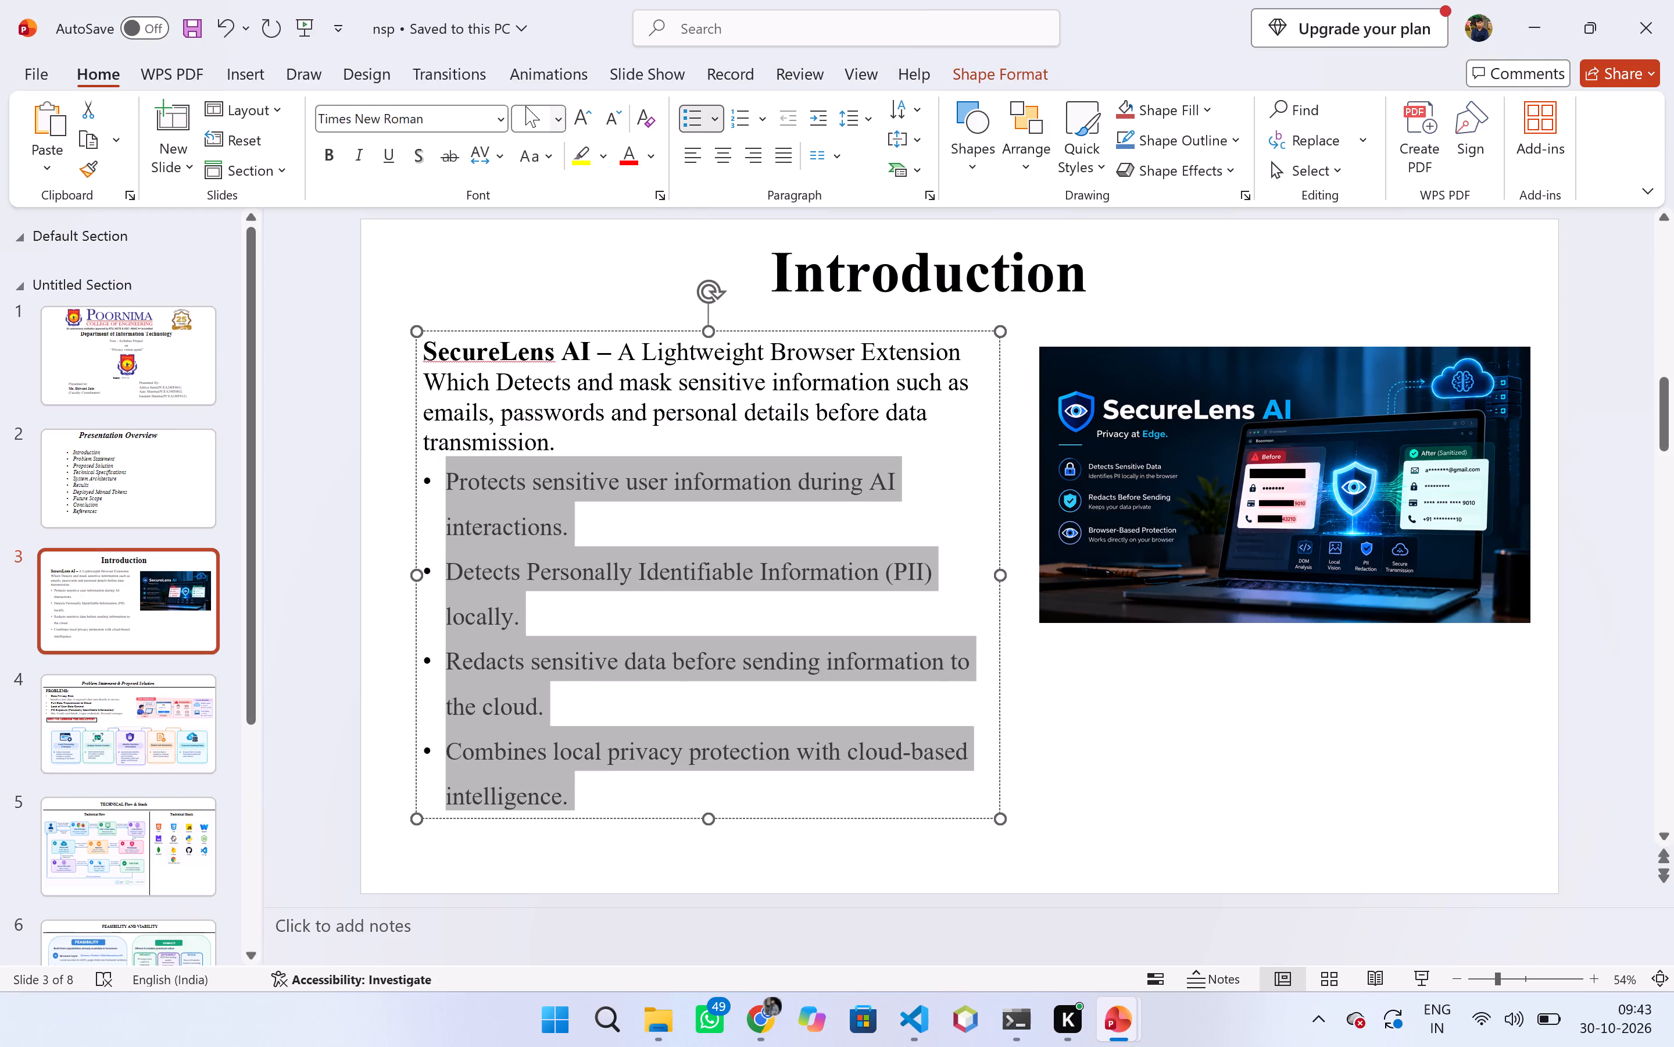
# Set the font size of "SecureLens AI" in the Introduction slide's subheading to 36.
pyautogui.moveTo(589, 351); pyautogui.dragTo(476, 347)
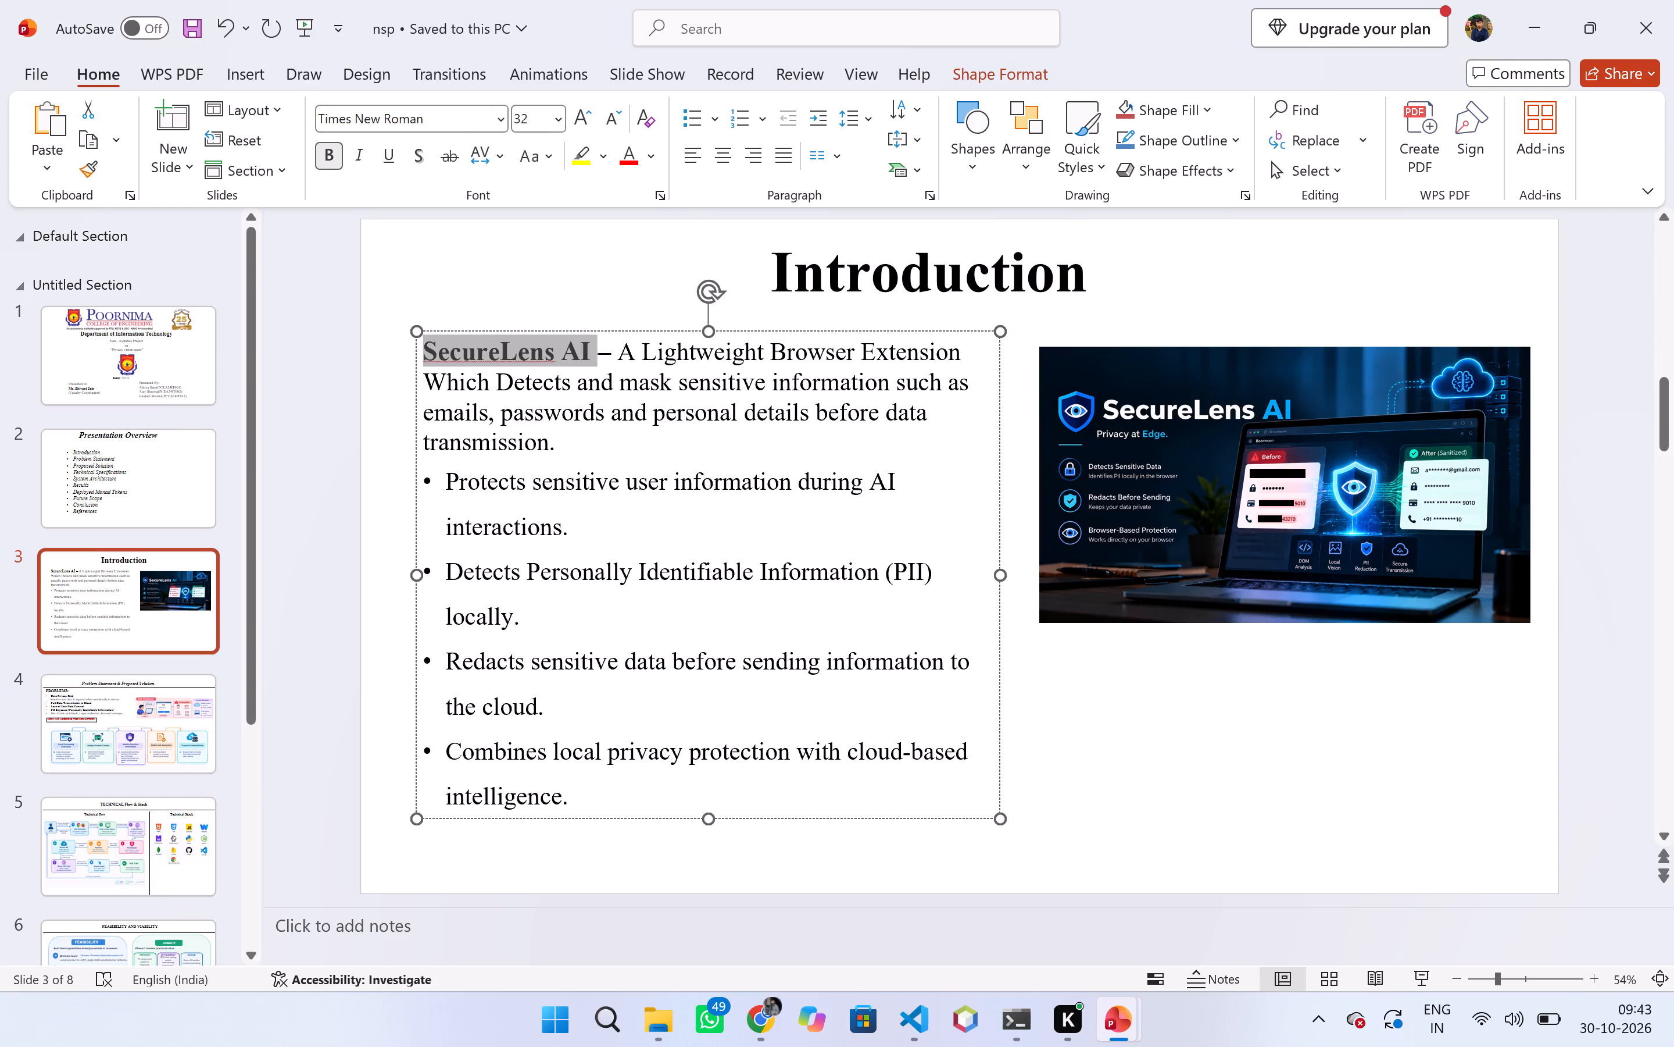
pyautogui.moveTo(476, 347); pyautogui.dragTo(450, 351)
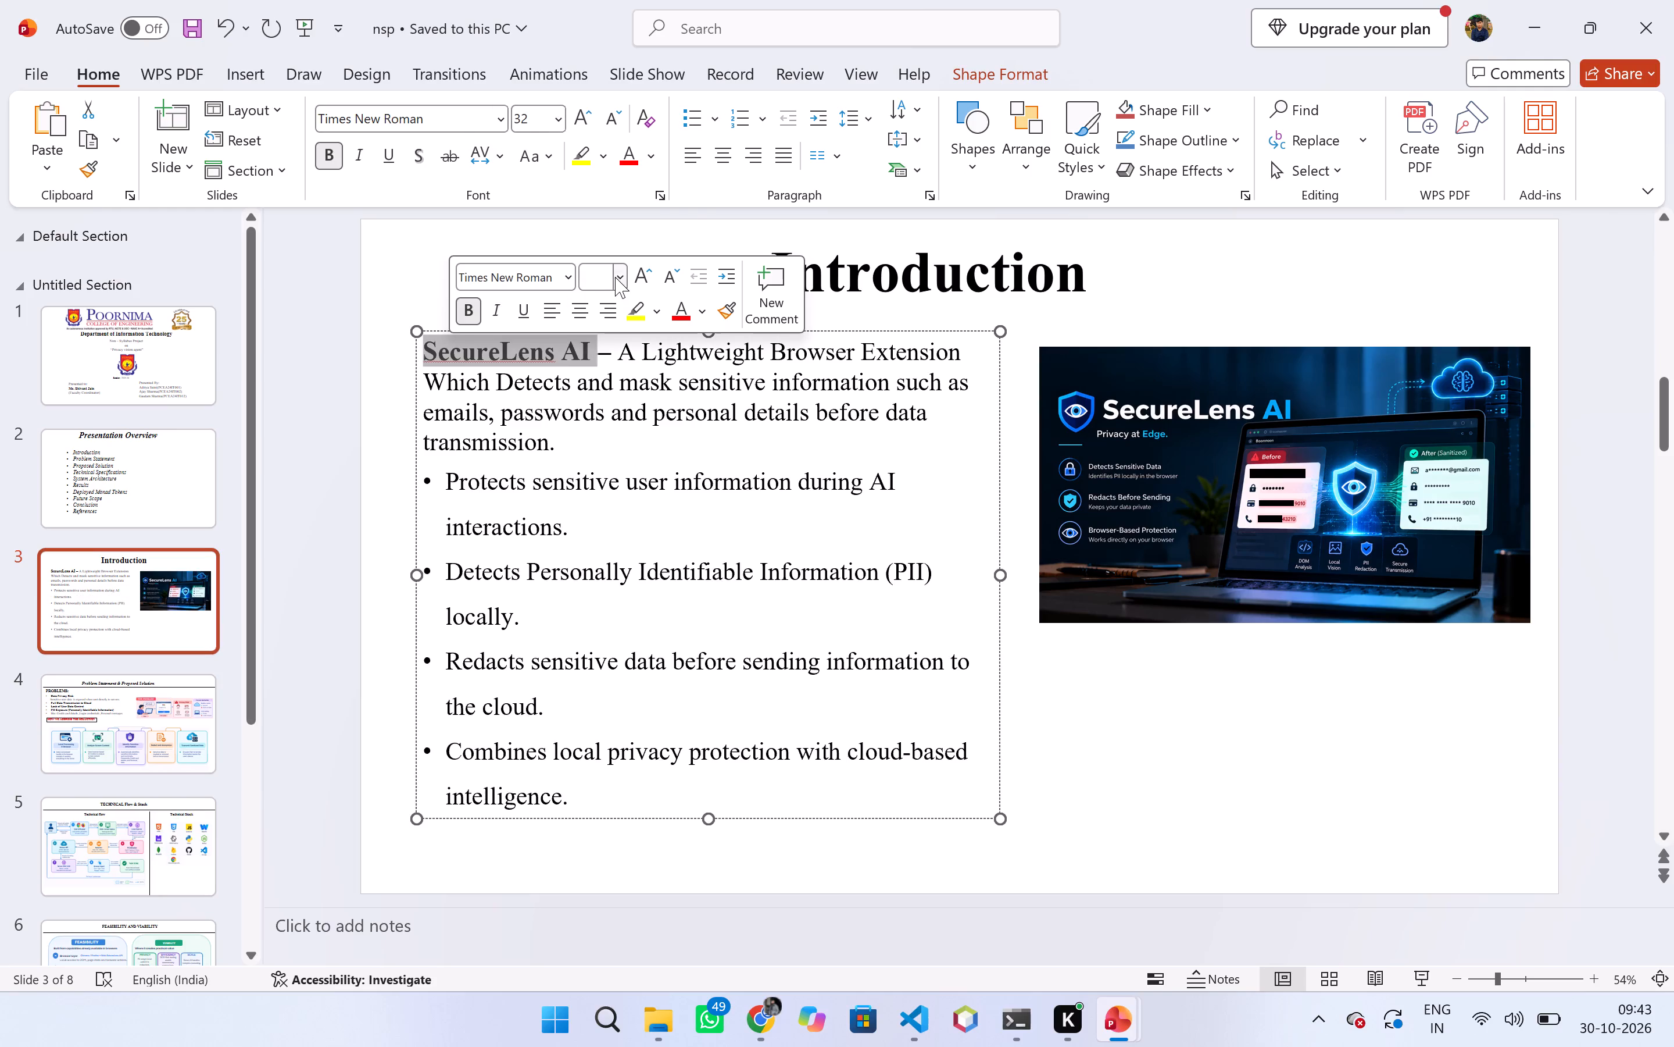
pyautogui.click(623, 281)
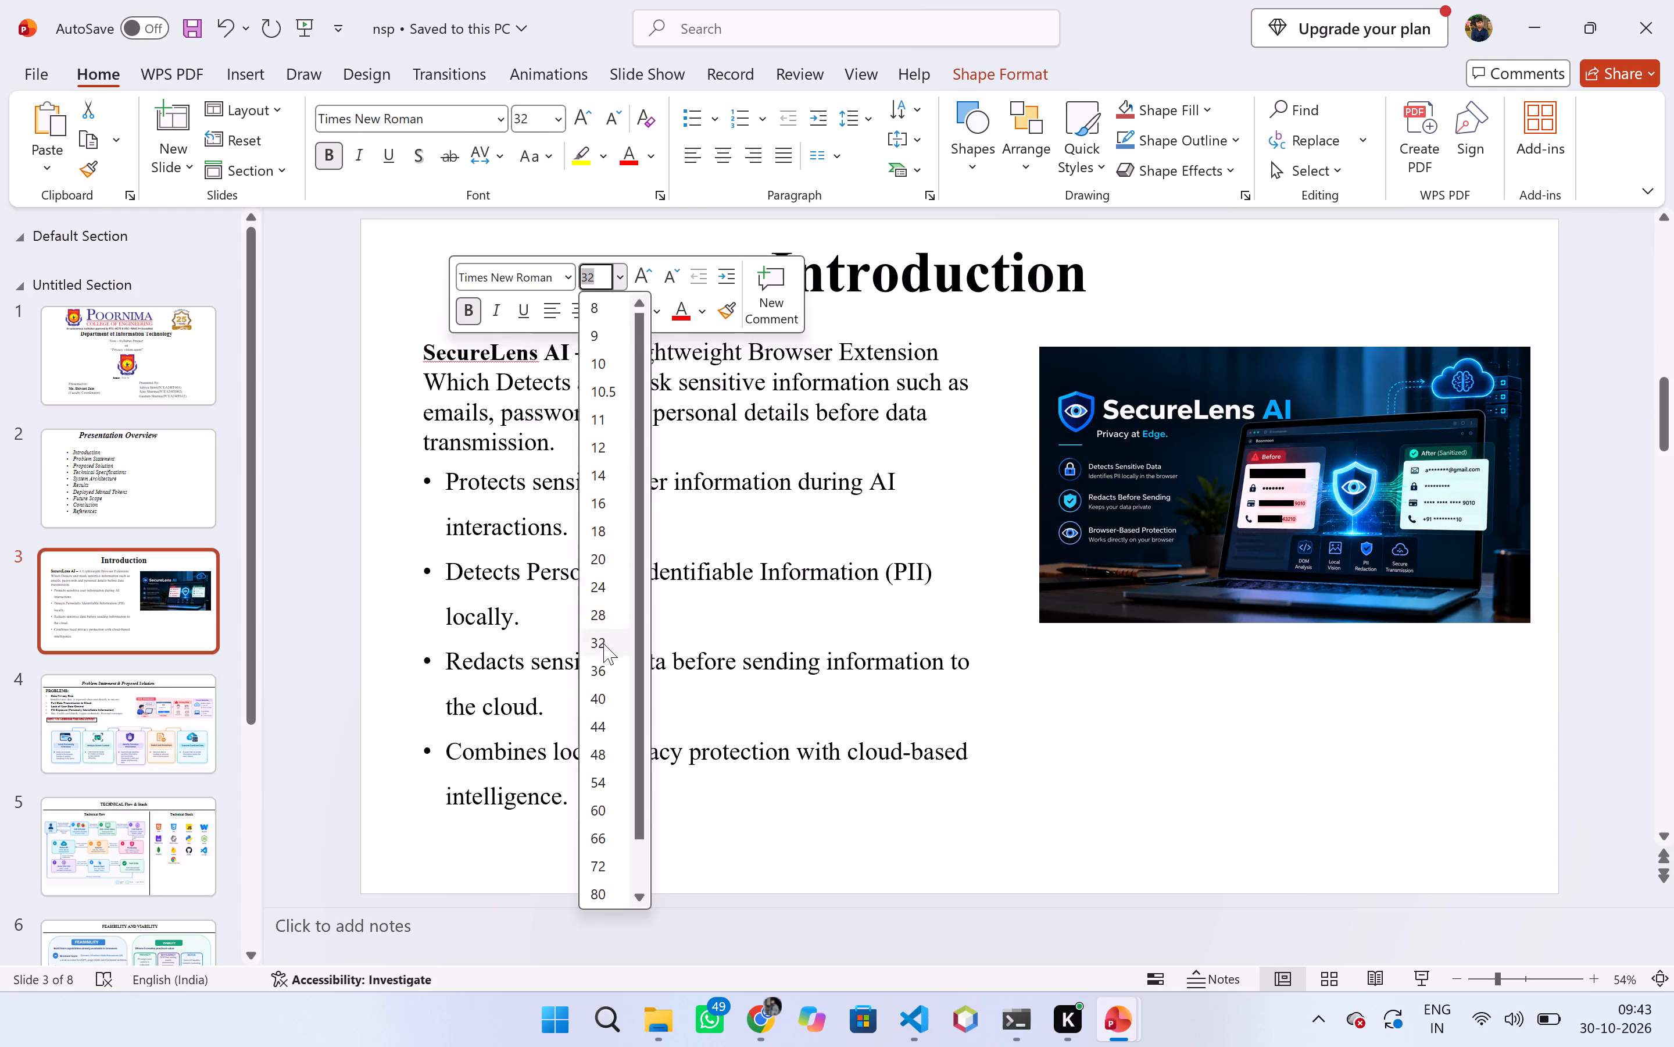
pyautogui.click(603, 664)
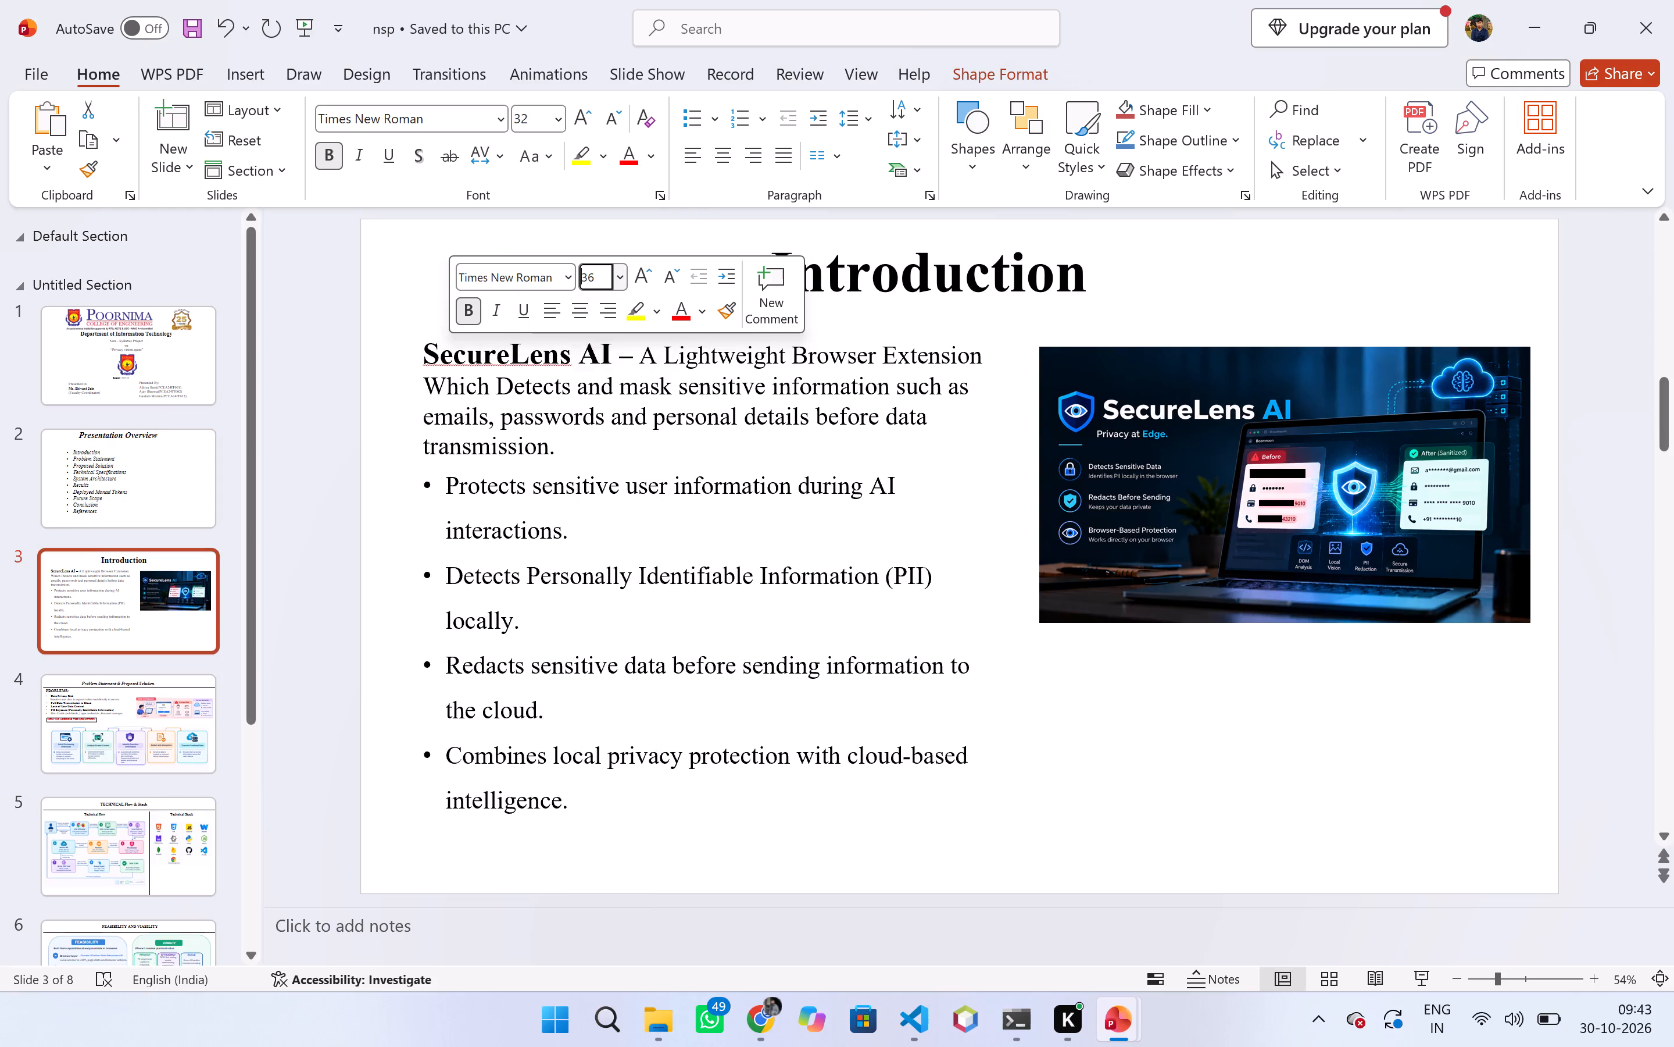
pyautogui.click(1197, 733)
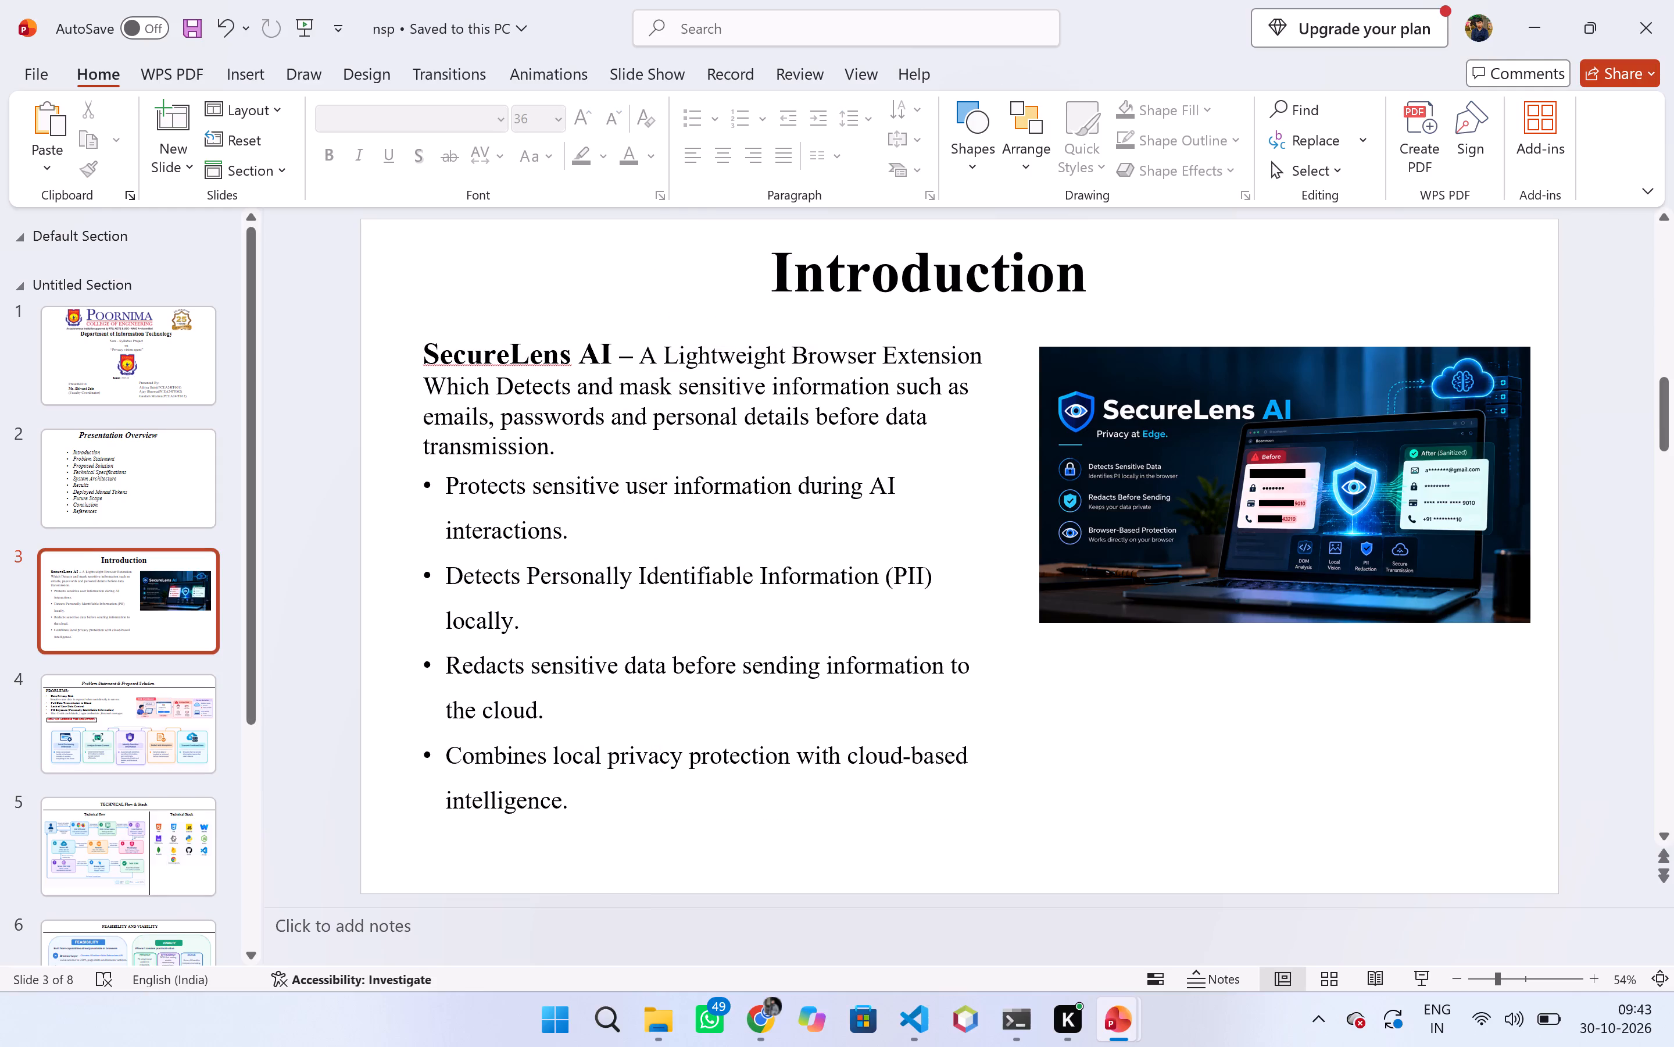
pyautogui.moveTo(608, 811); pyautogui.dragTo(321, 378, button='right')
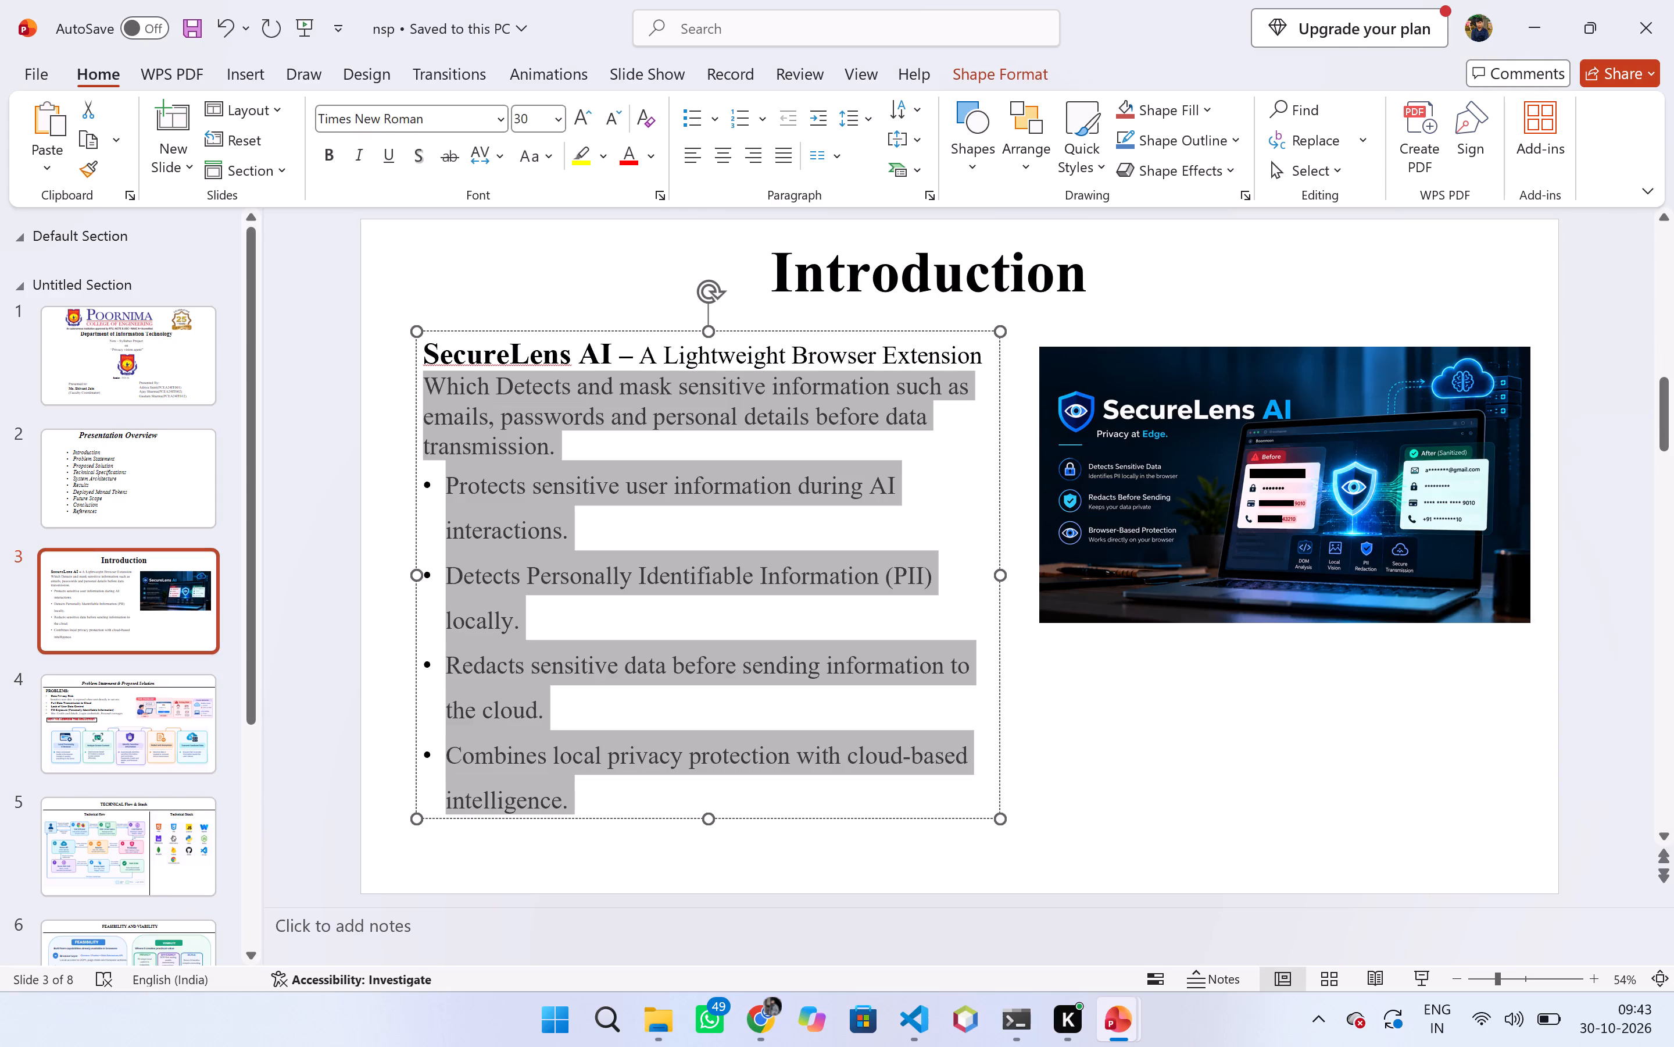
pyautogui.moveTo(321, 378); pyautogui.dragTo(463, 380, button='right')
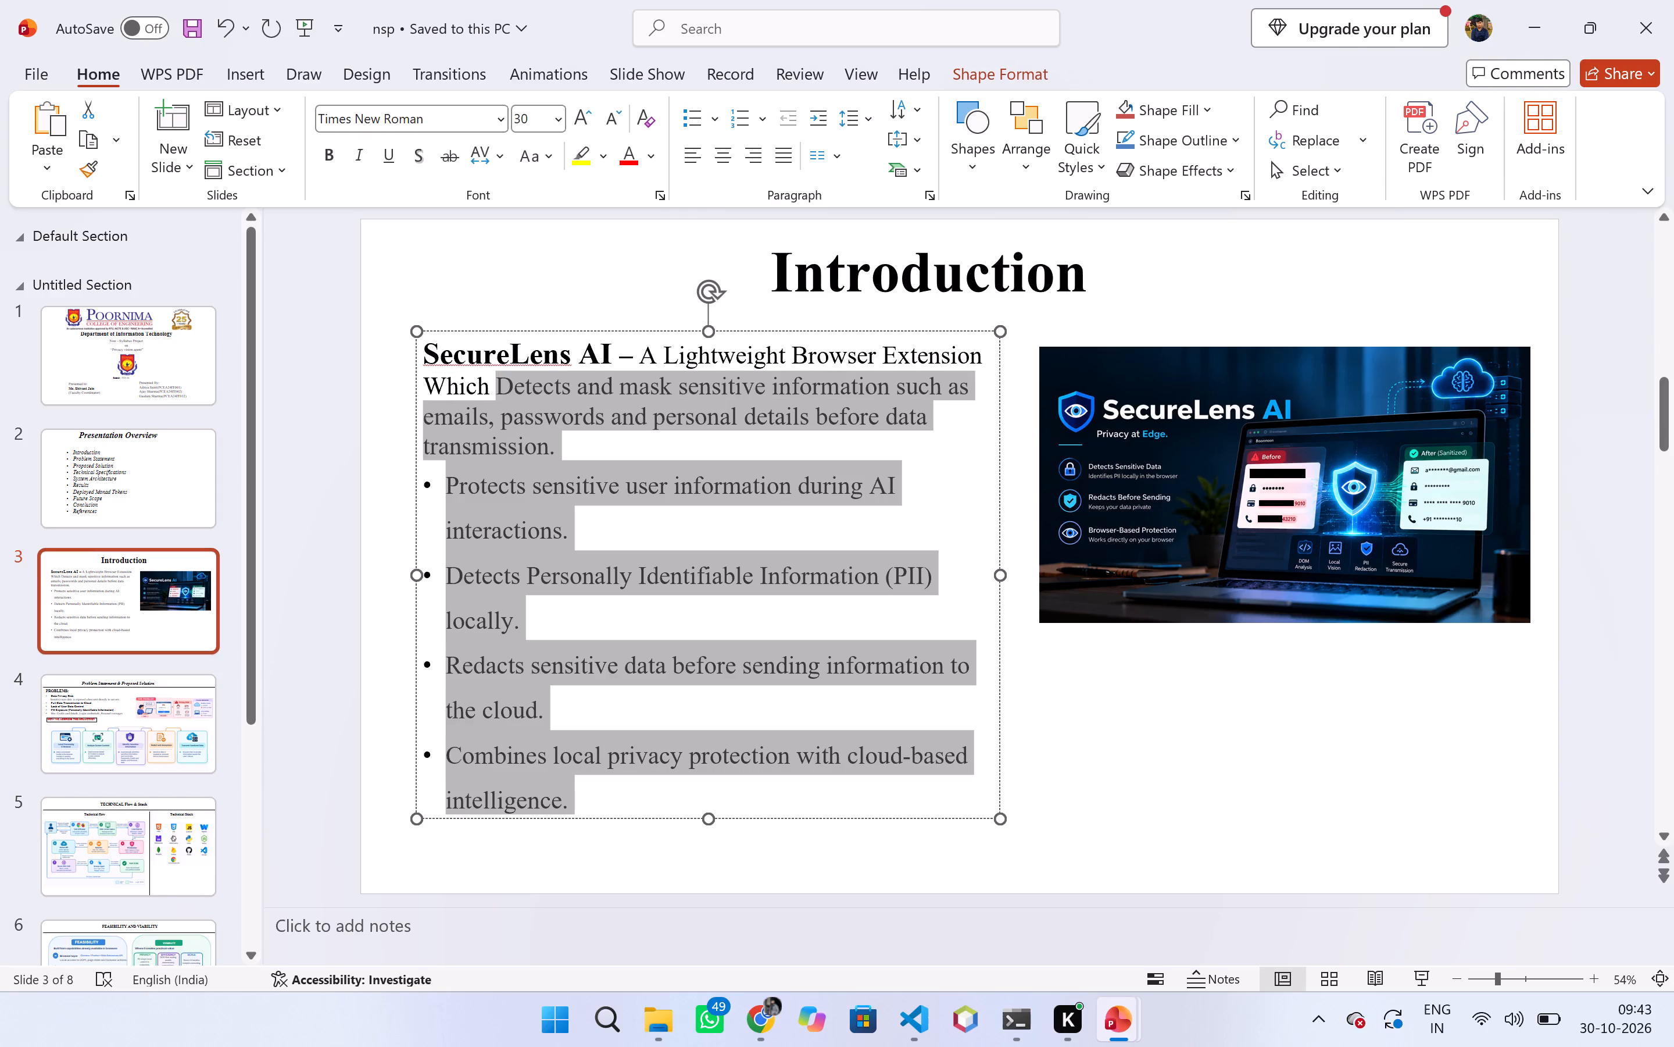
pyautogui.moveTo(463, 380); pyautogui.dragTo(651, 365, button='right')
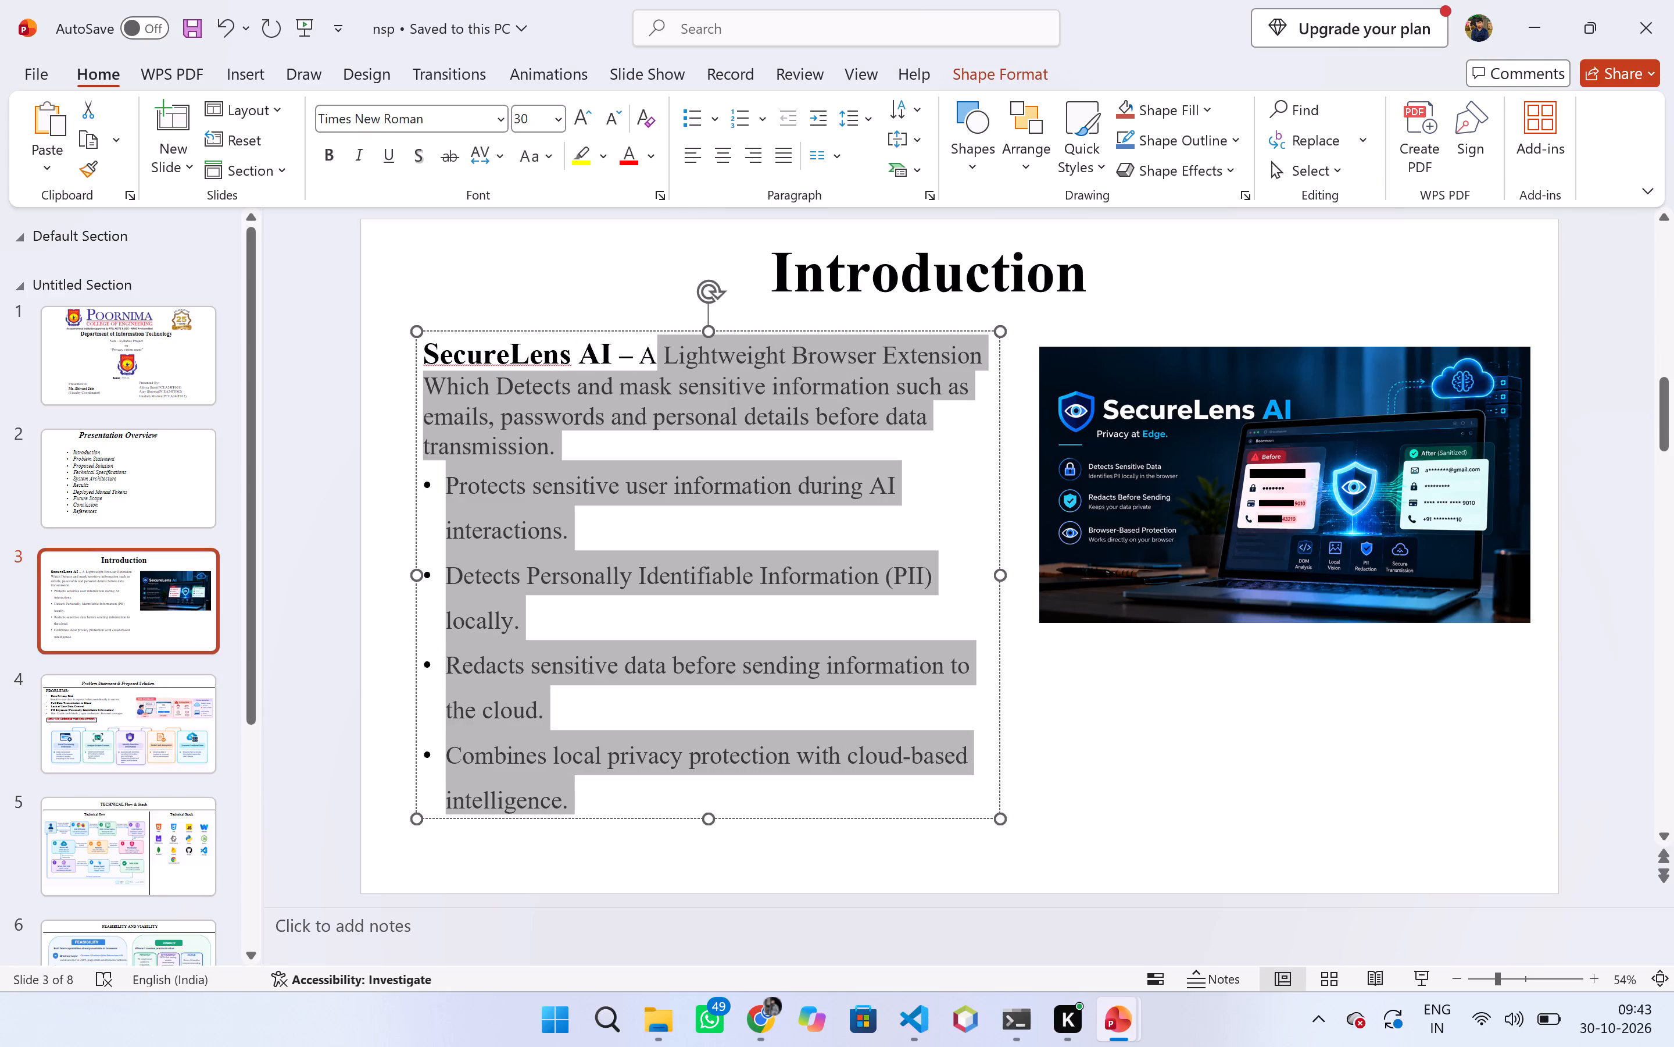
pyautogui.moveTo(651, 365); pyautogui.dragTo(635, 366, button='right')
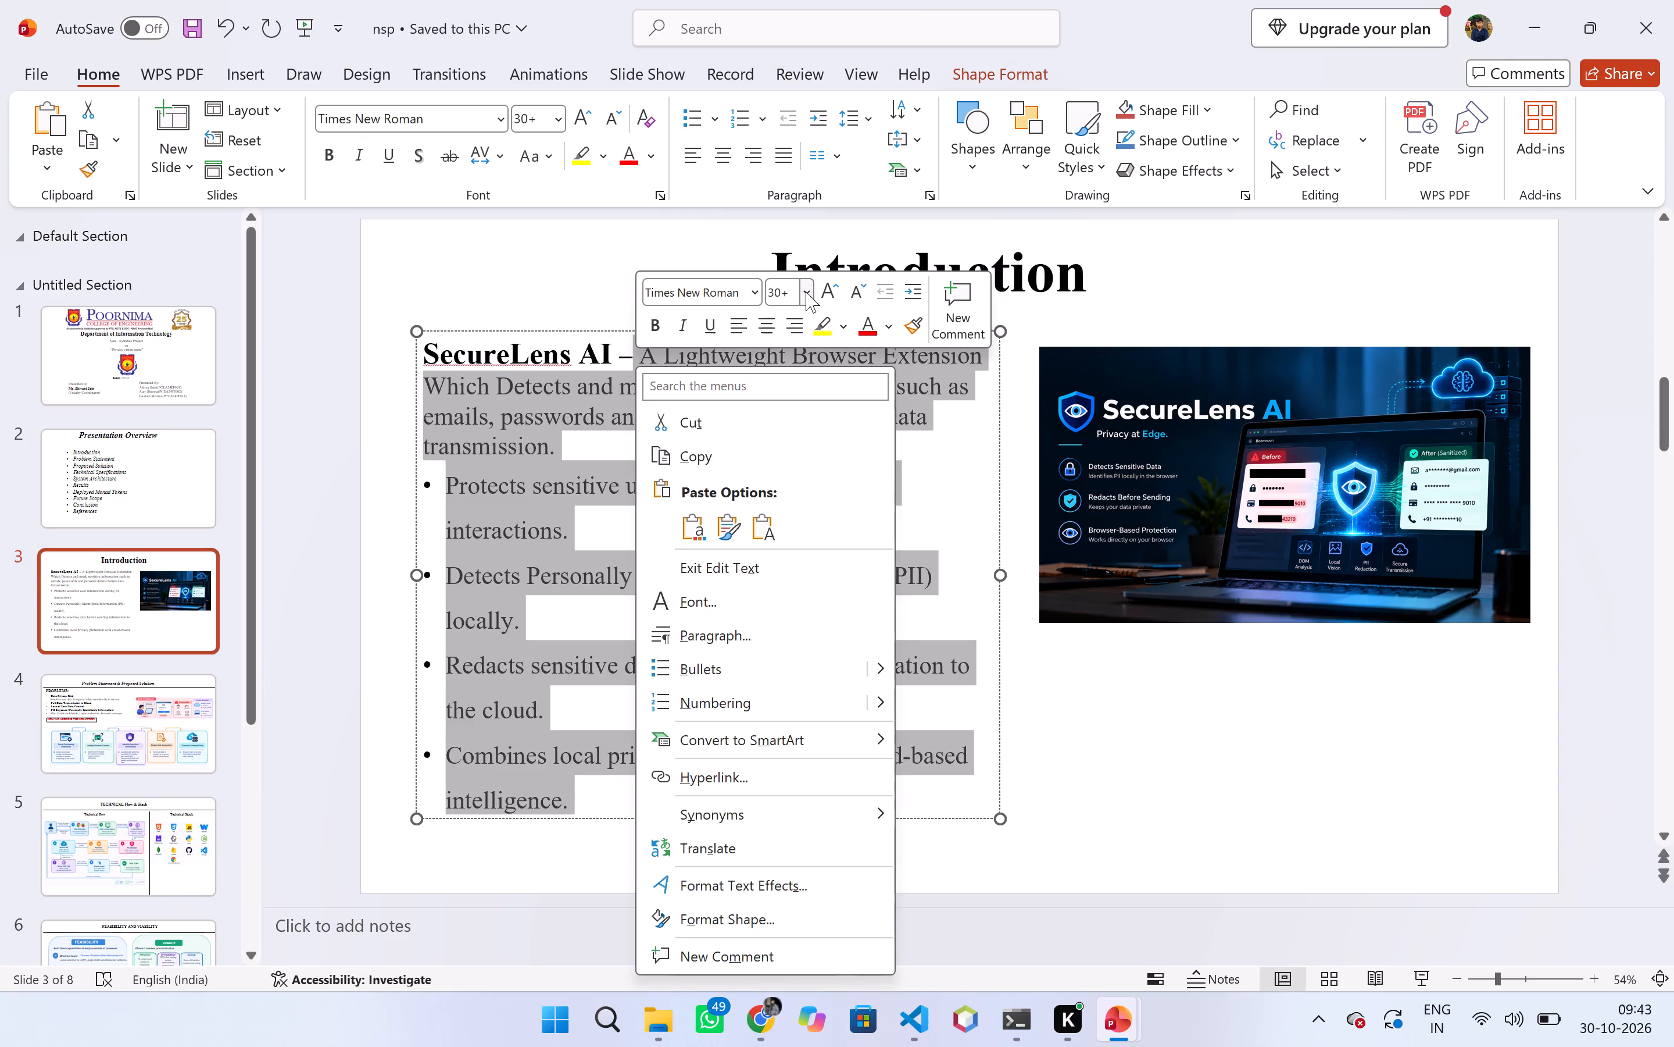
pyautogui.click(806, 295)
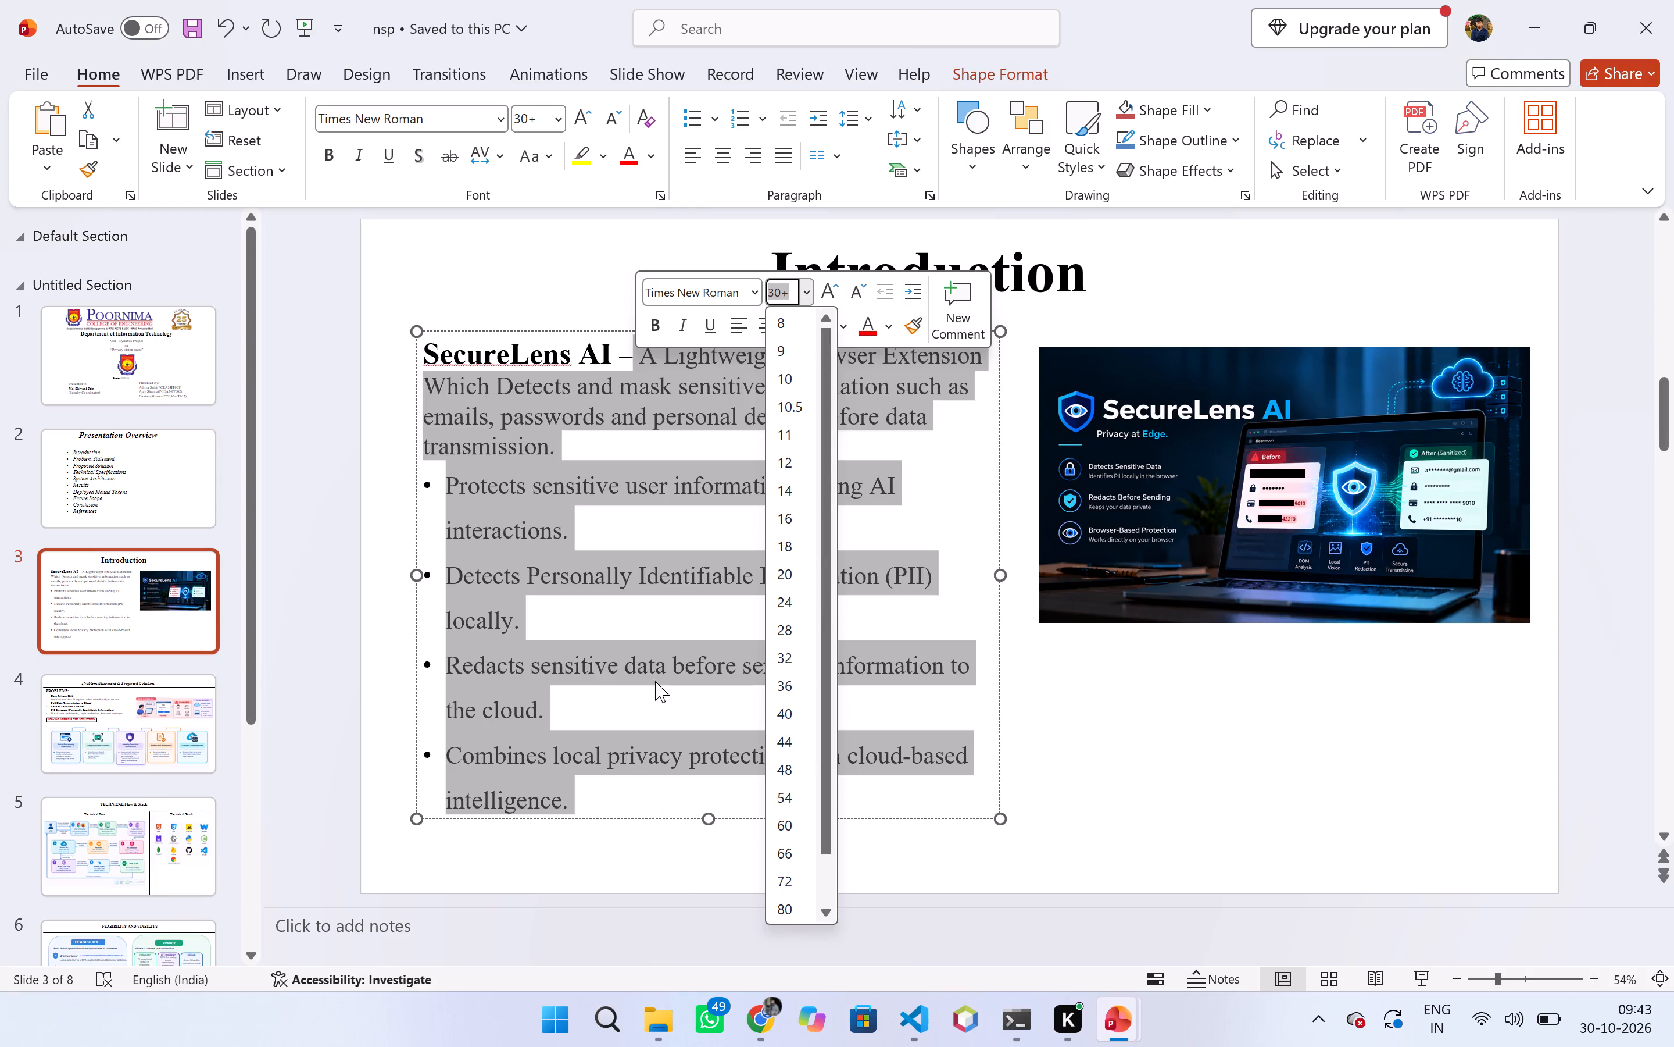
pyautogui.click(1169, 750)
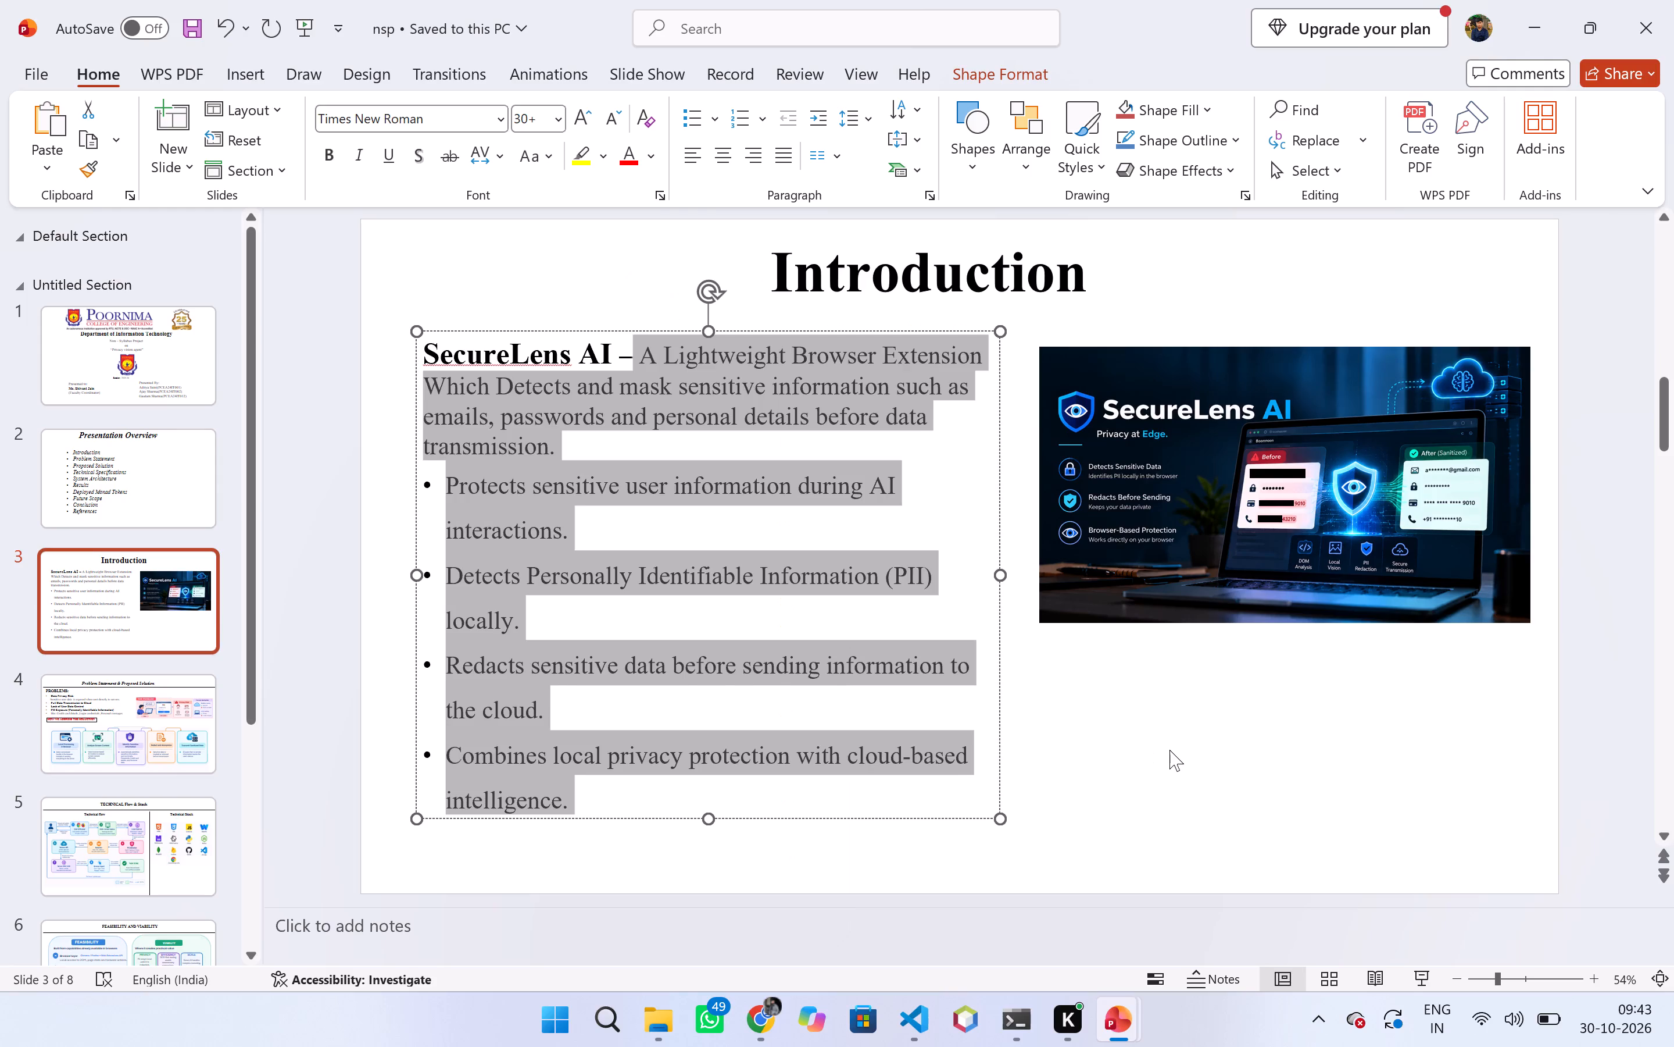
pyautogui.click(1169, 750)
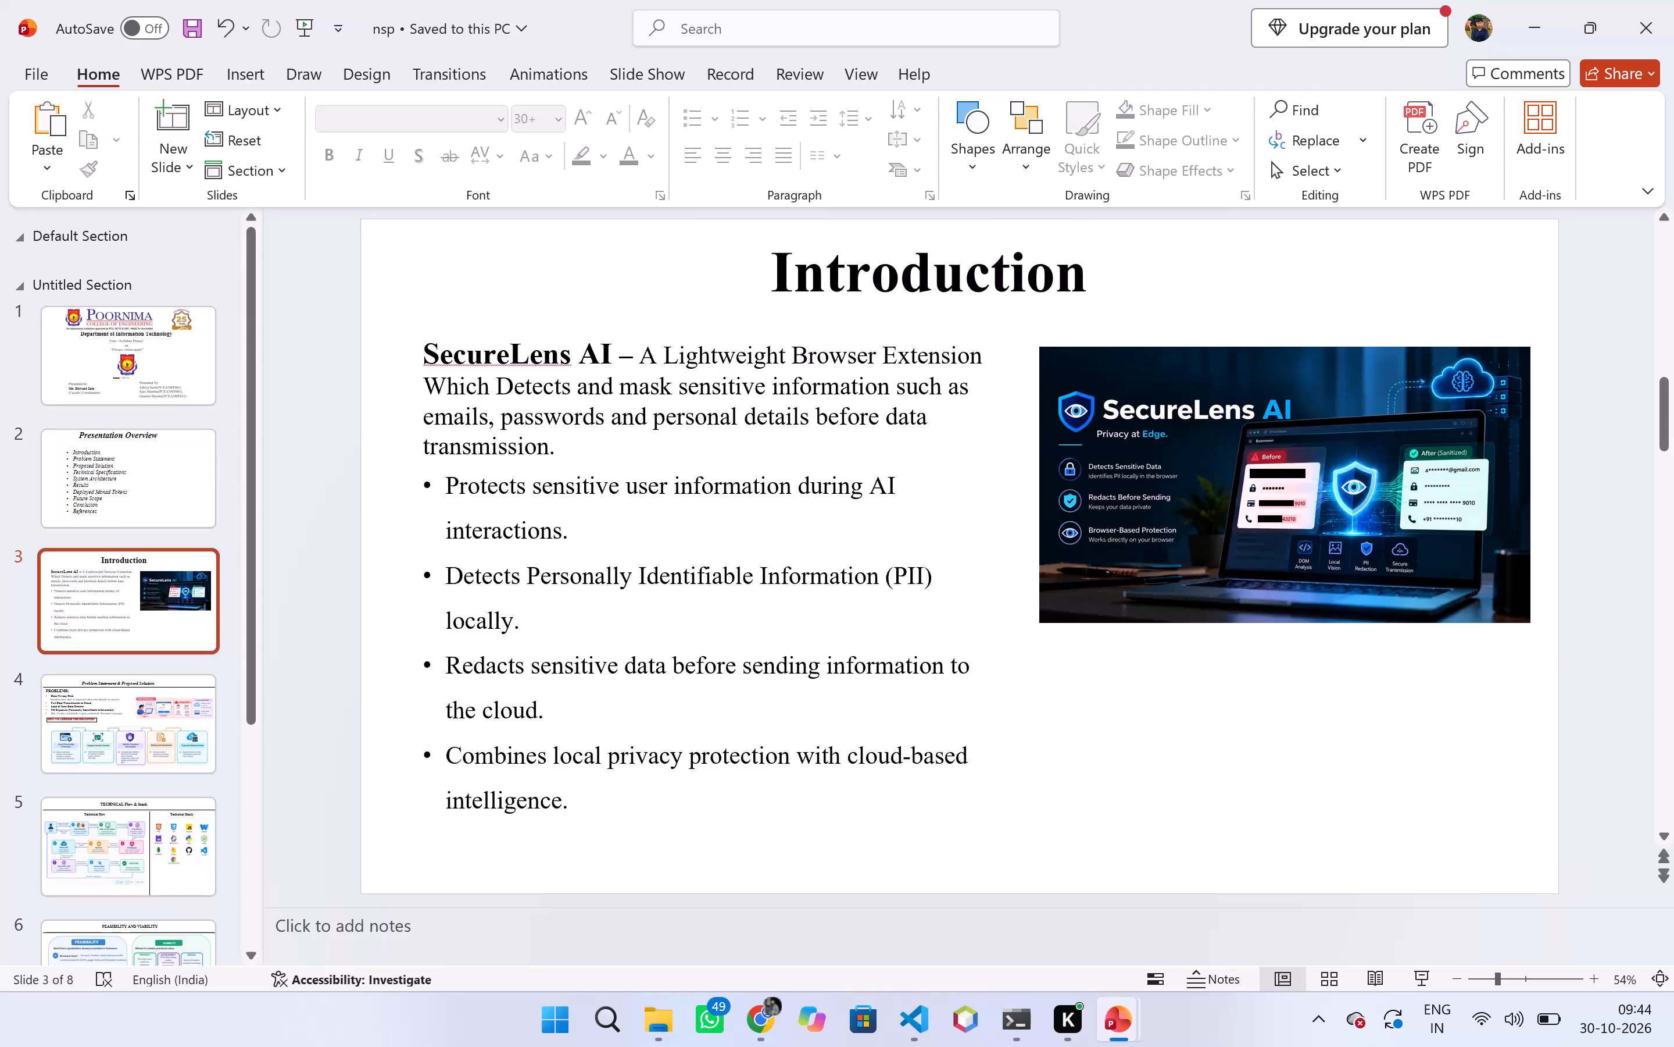
# Set the line spacing of the four bullet points on the Introduction slide to 1.0.
pyautogui.moveTo(577, 801); pyautogui.dragTo(407, 448, button='right')
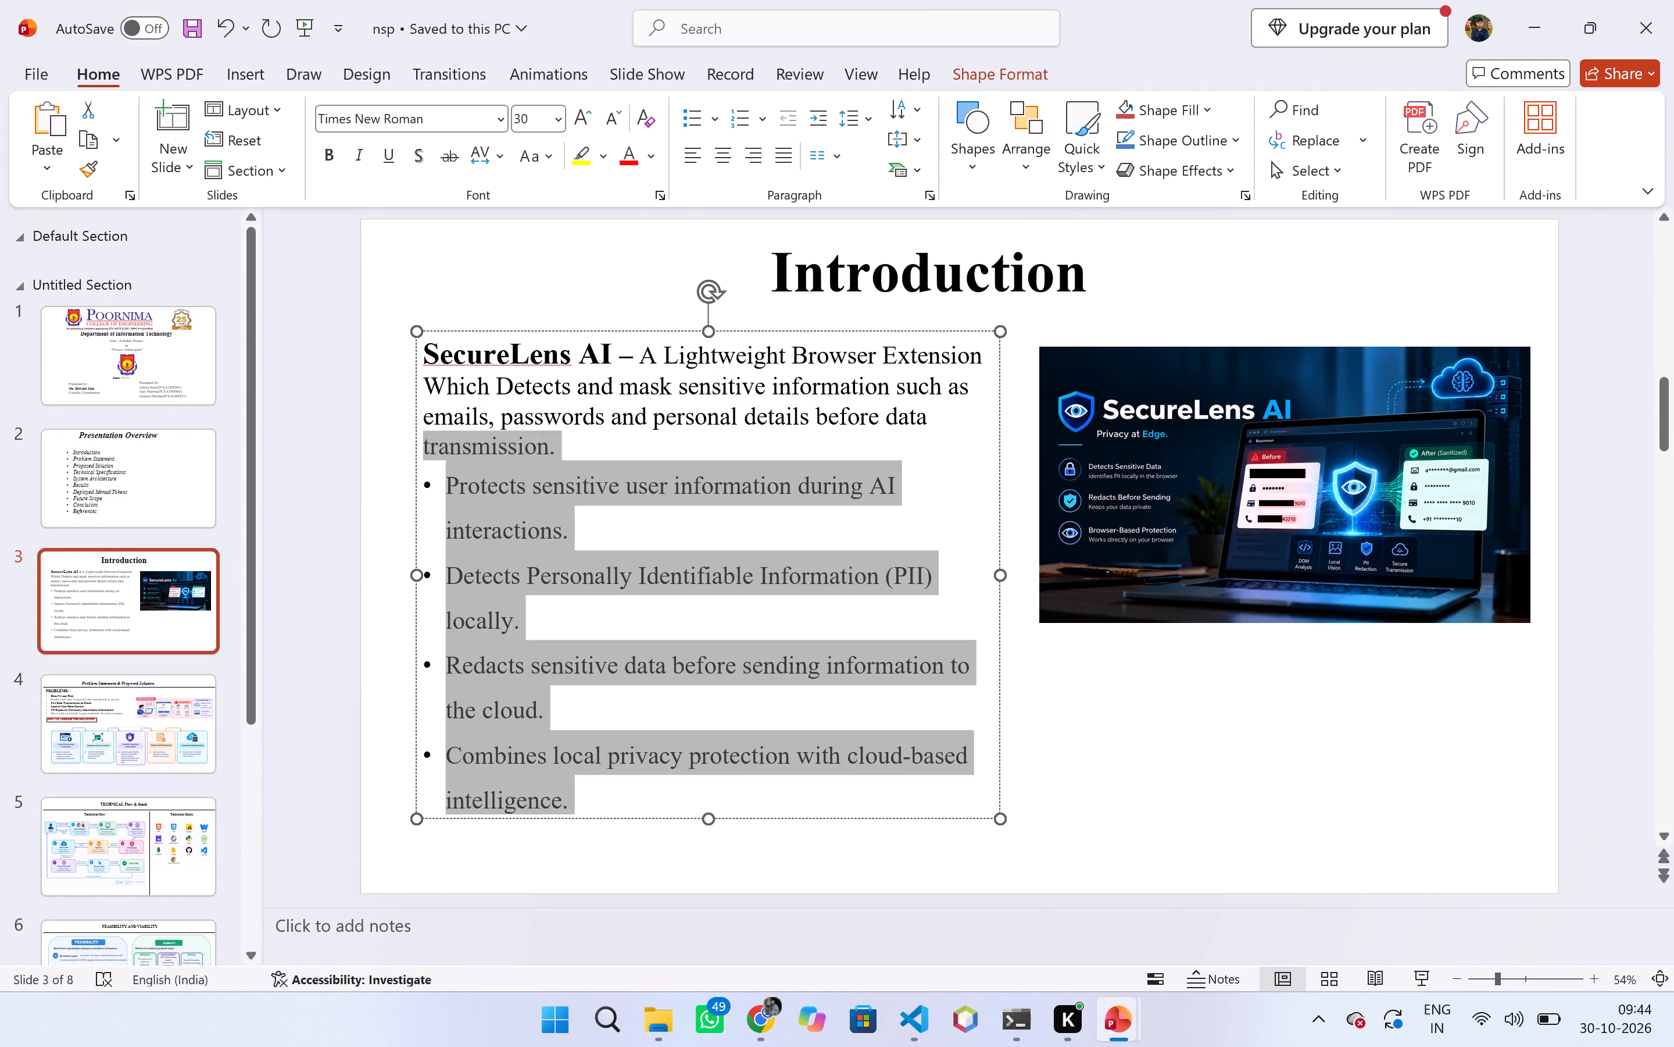
pyautogui.moveTo(407, 448); pyautogui.dragTo(407, 489, button='right')
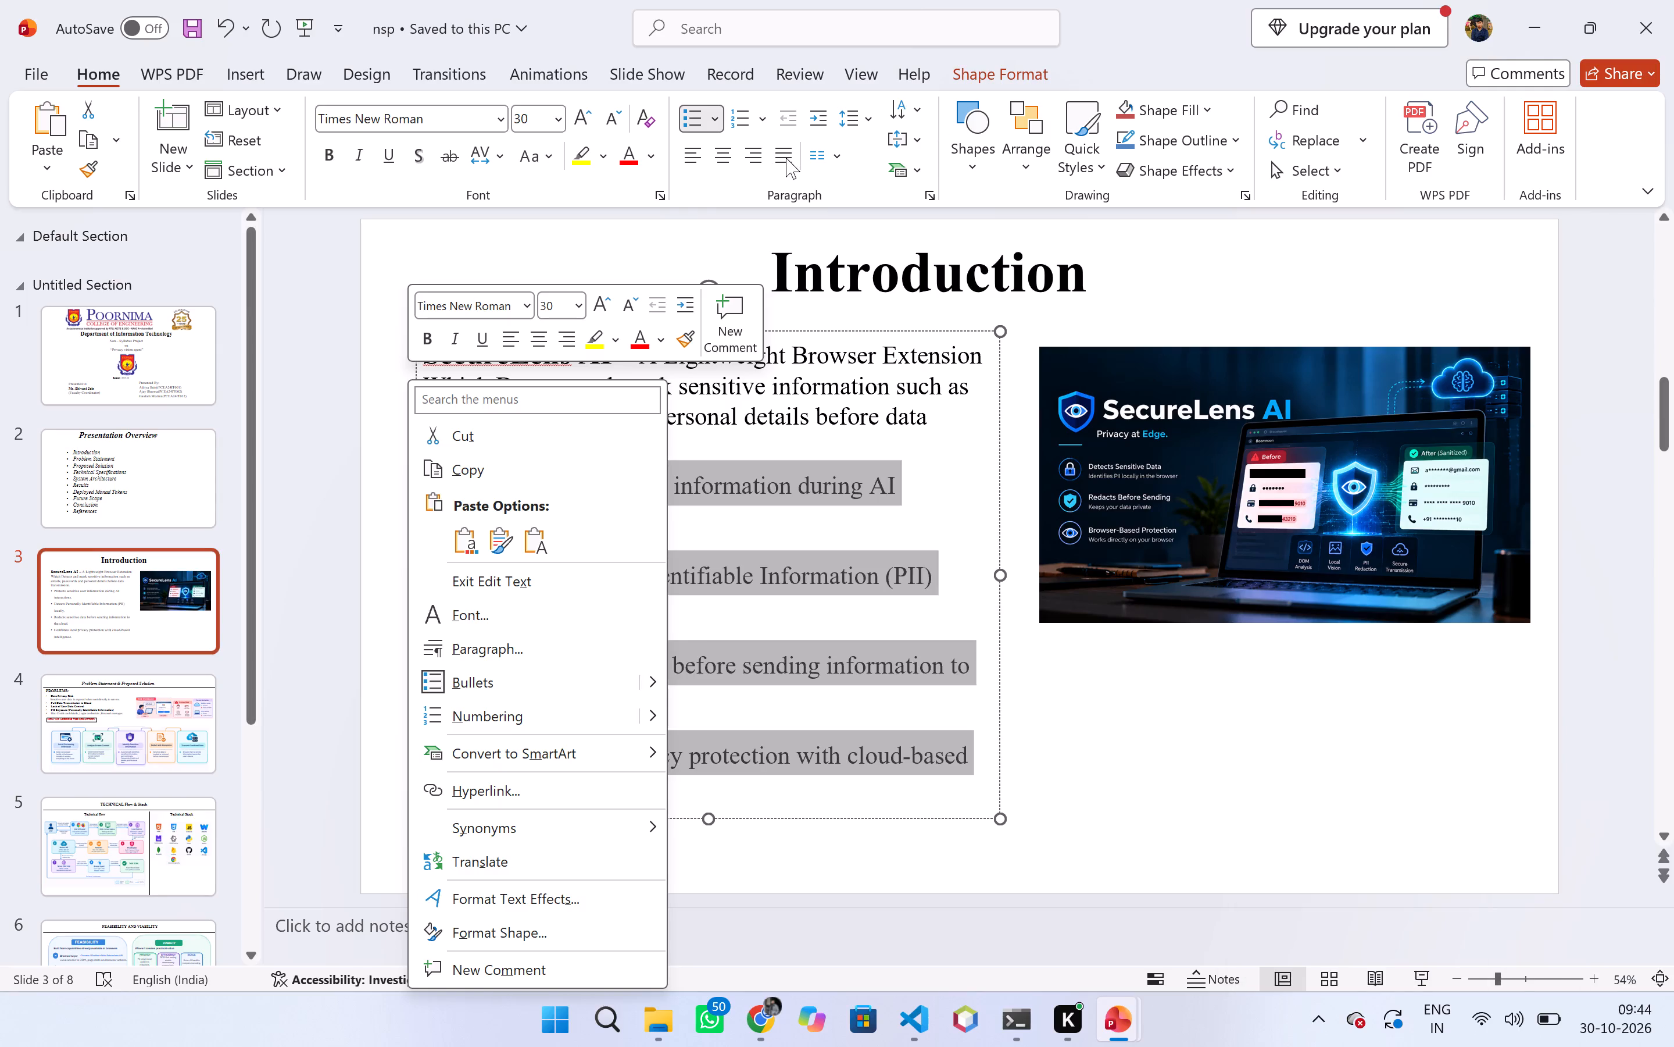
pyautogui.click(860, 116)
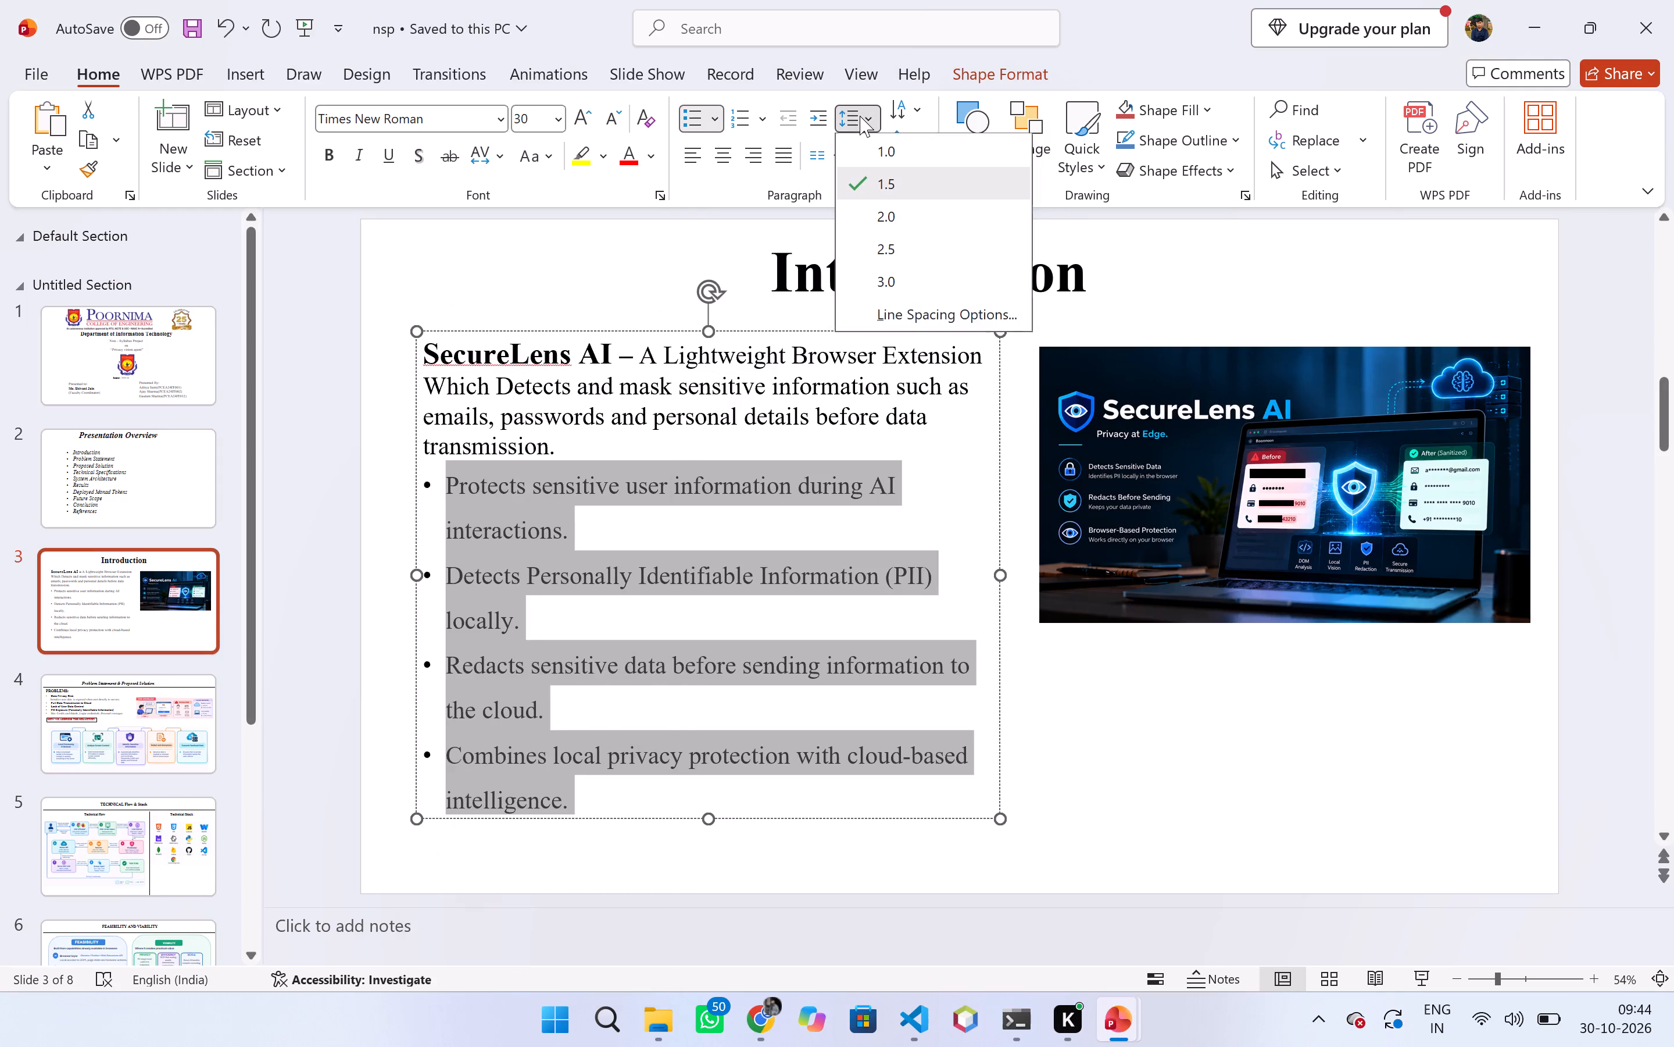
pyautogui.click(882, 145)
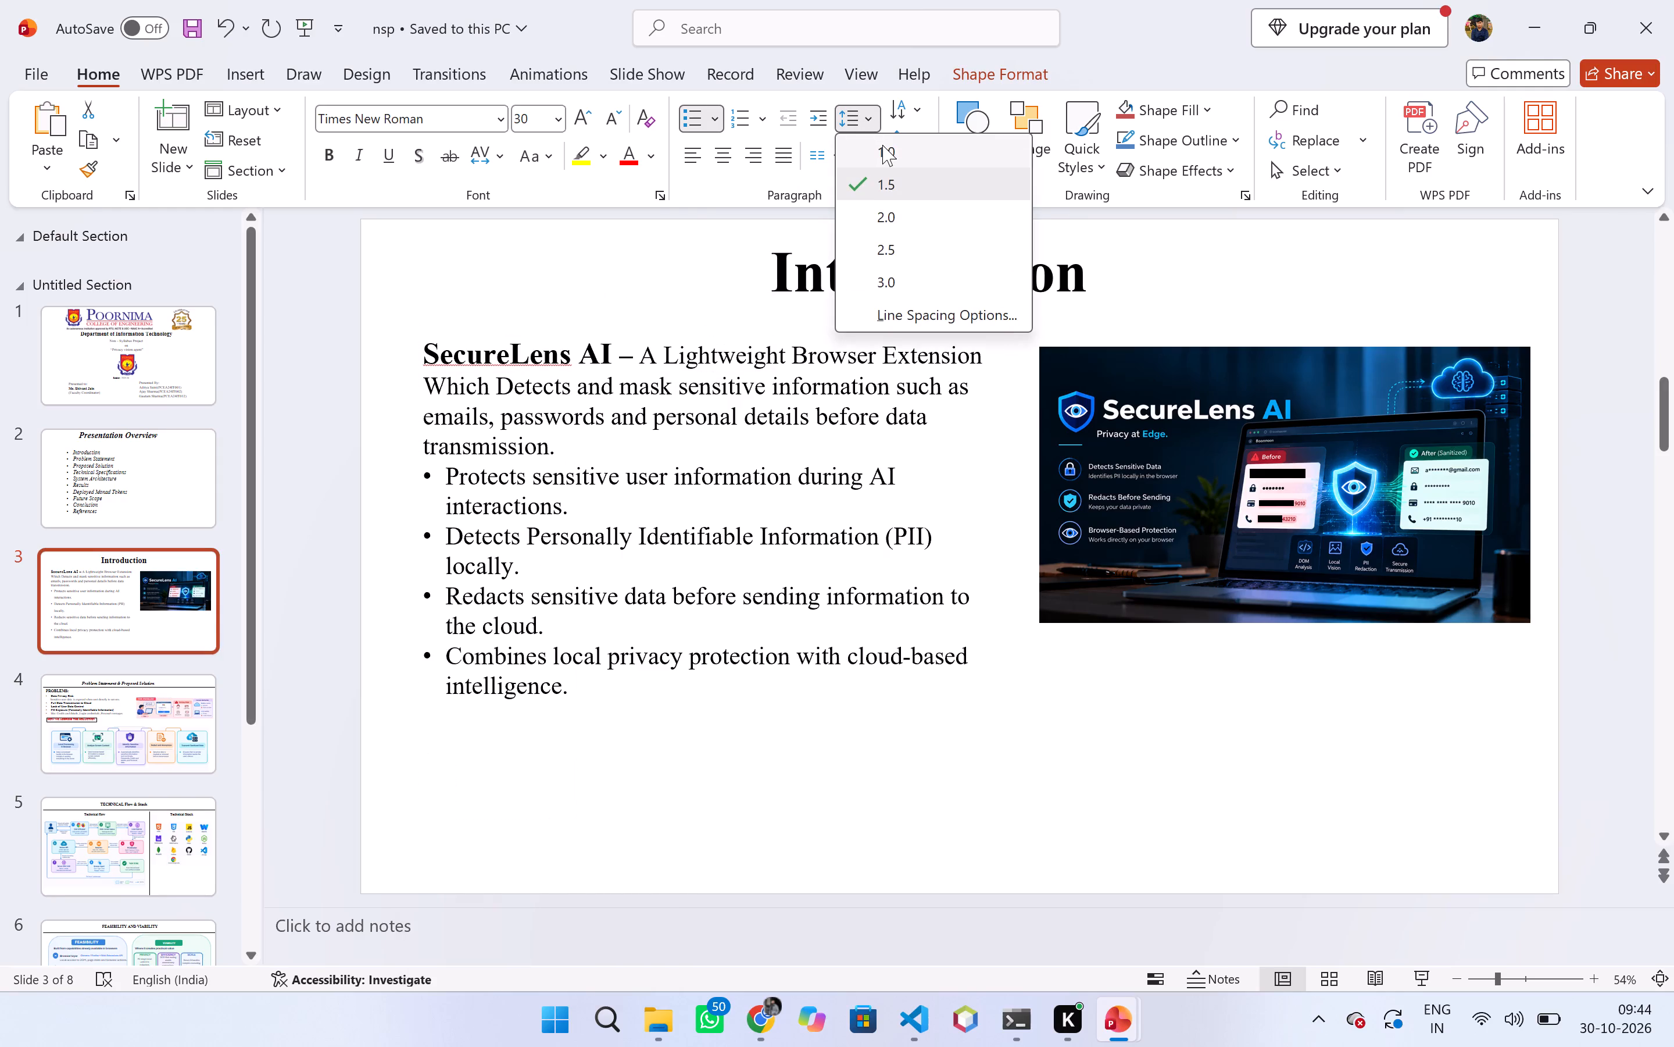
pyautogui.click(1154, 762)
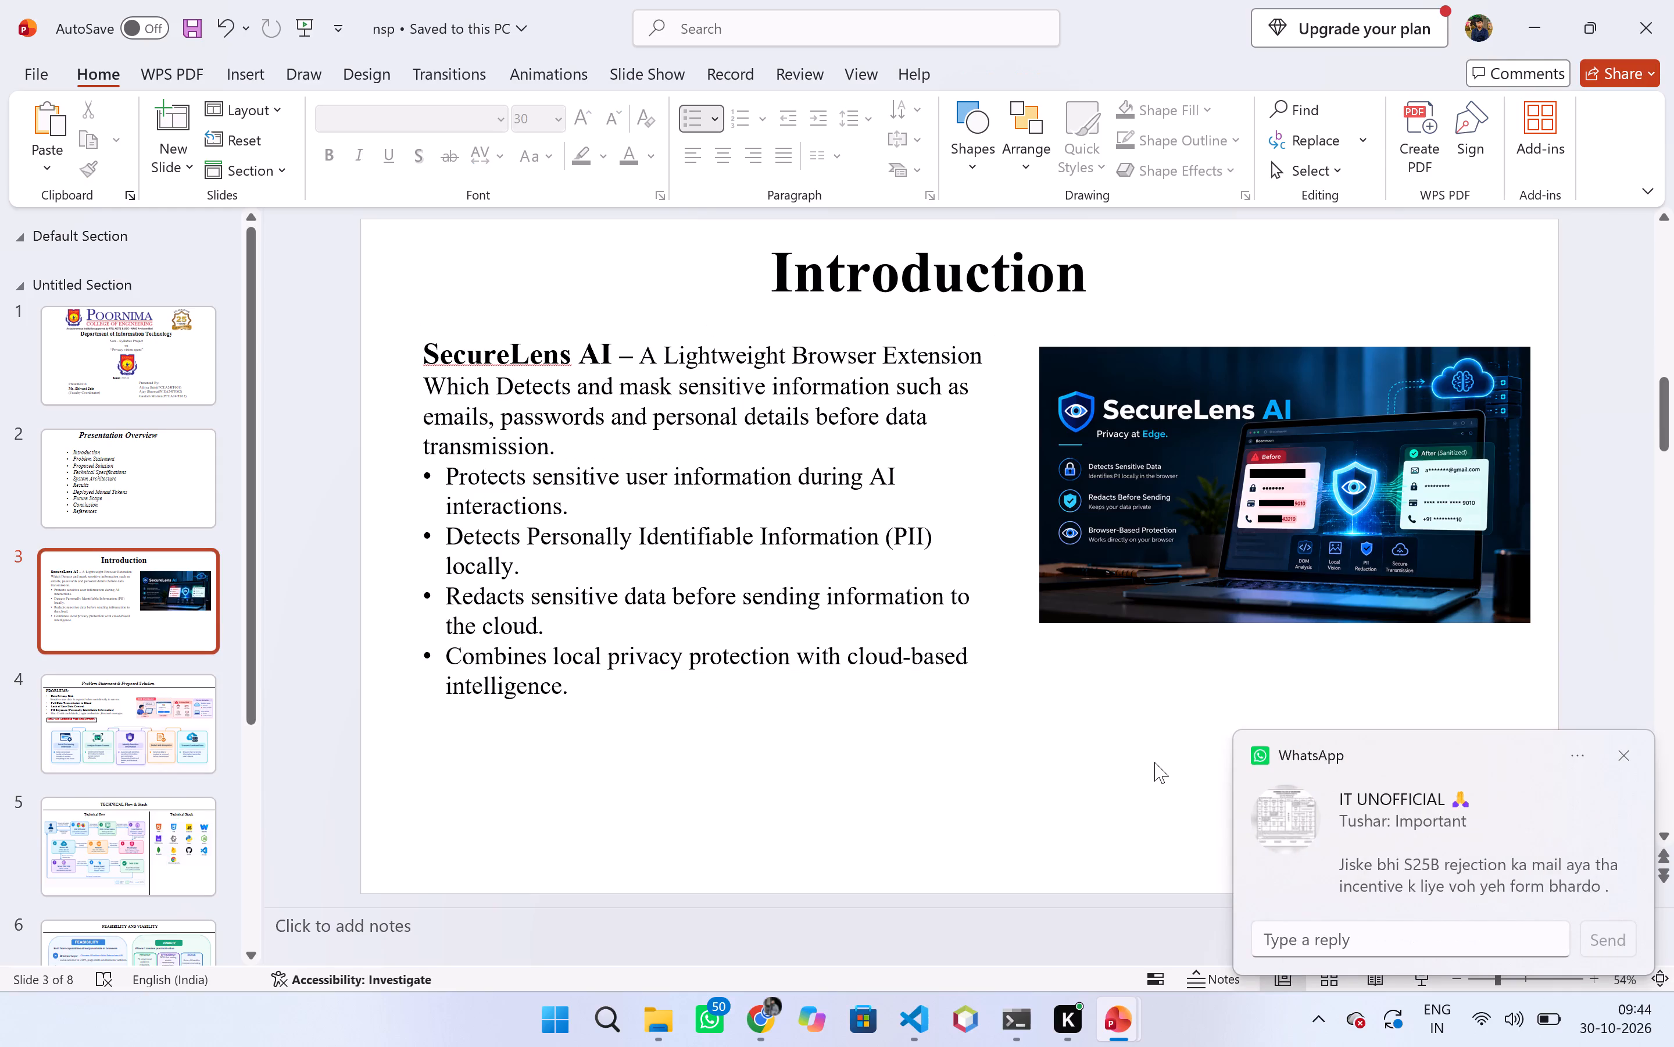
pyautogui.click(1171, 810)
# Dismiss the WhatsApp notifications covering the corner of the Introduction slide.
pyautogui.click(1618, 753)
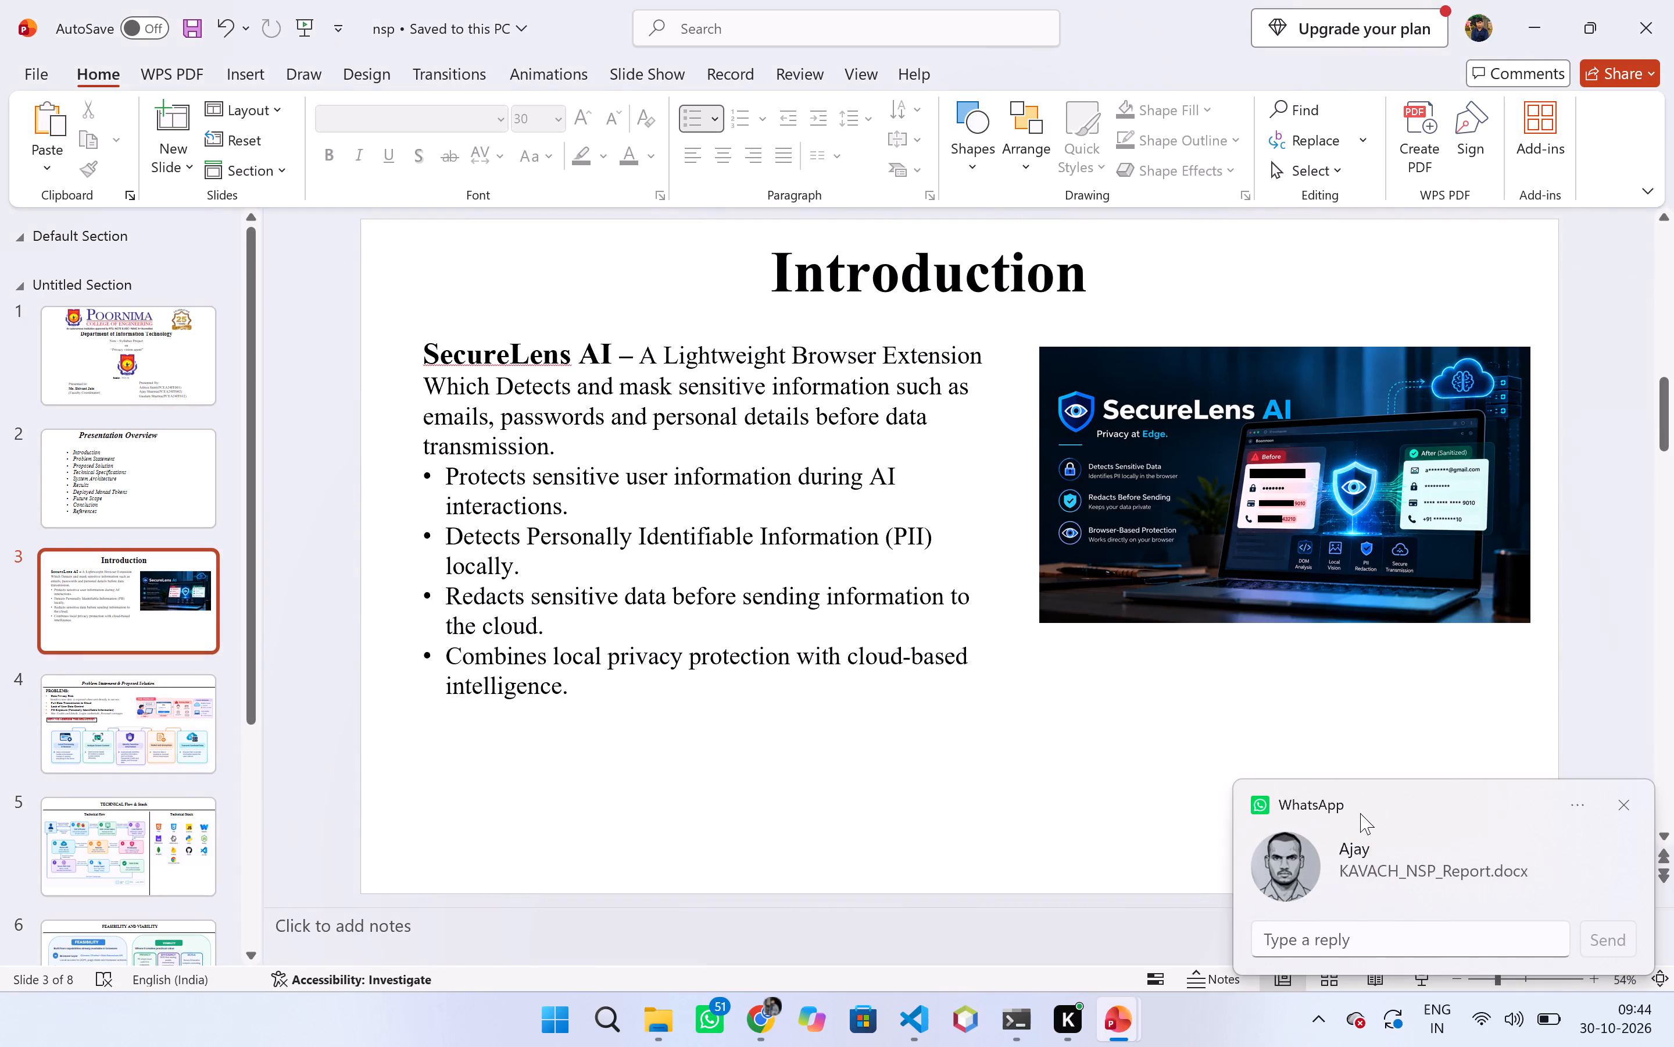
pyautogui.click(1394, 690)
pyautogui.click(1624, 801)
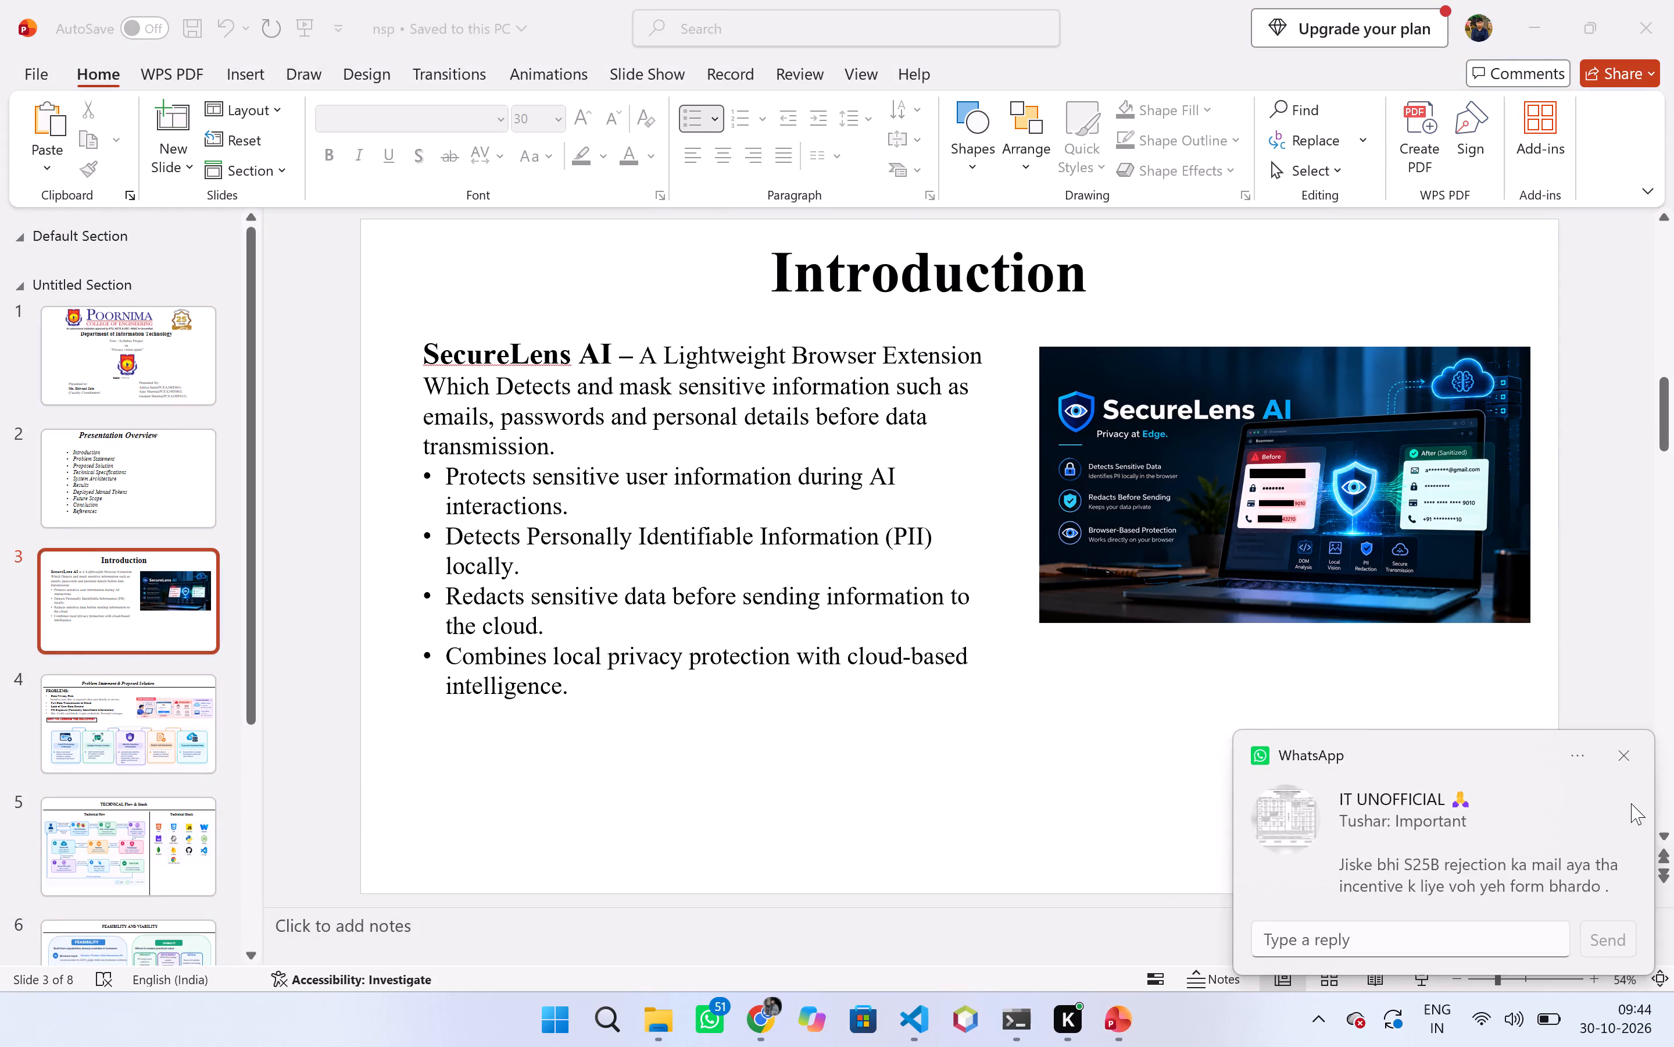
pyautogui.click(1630, 761)
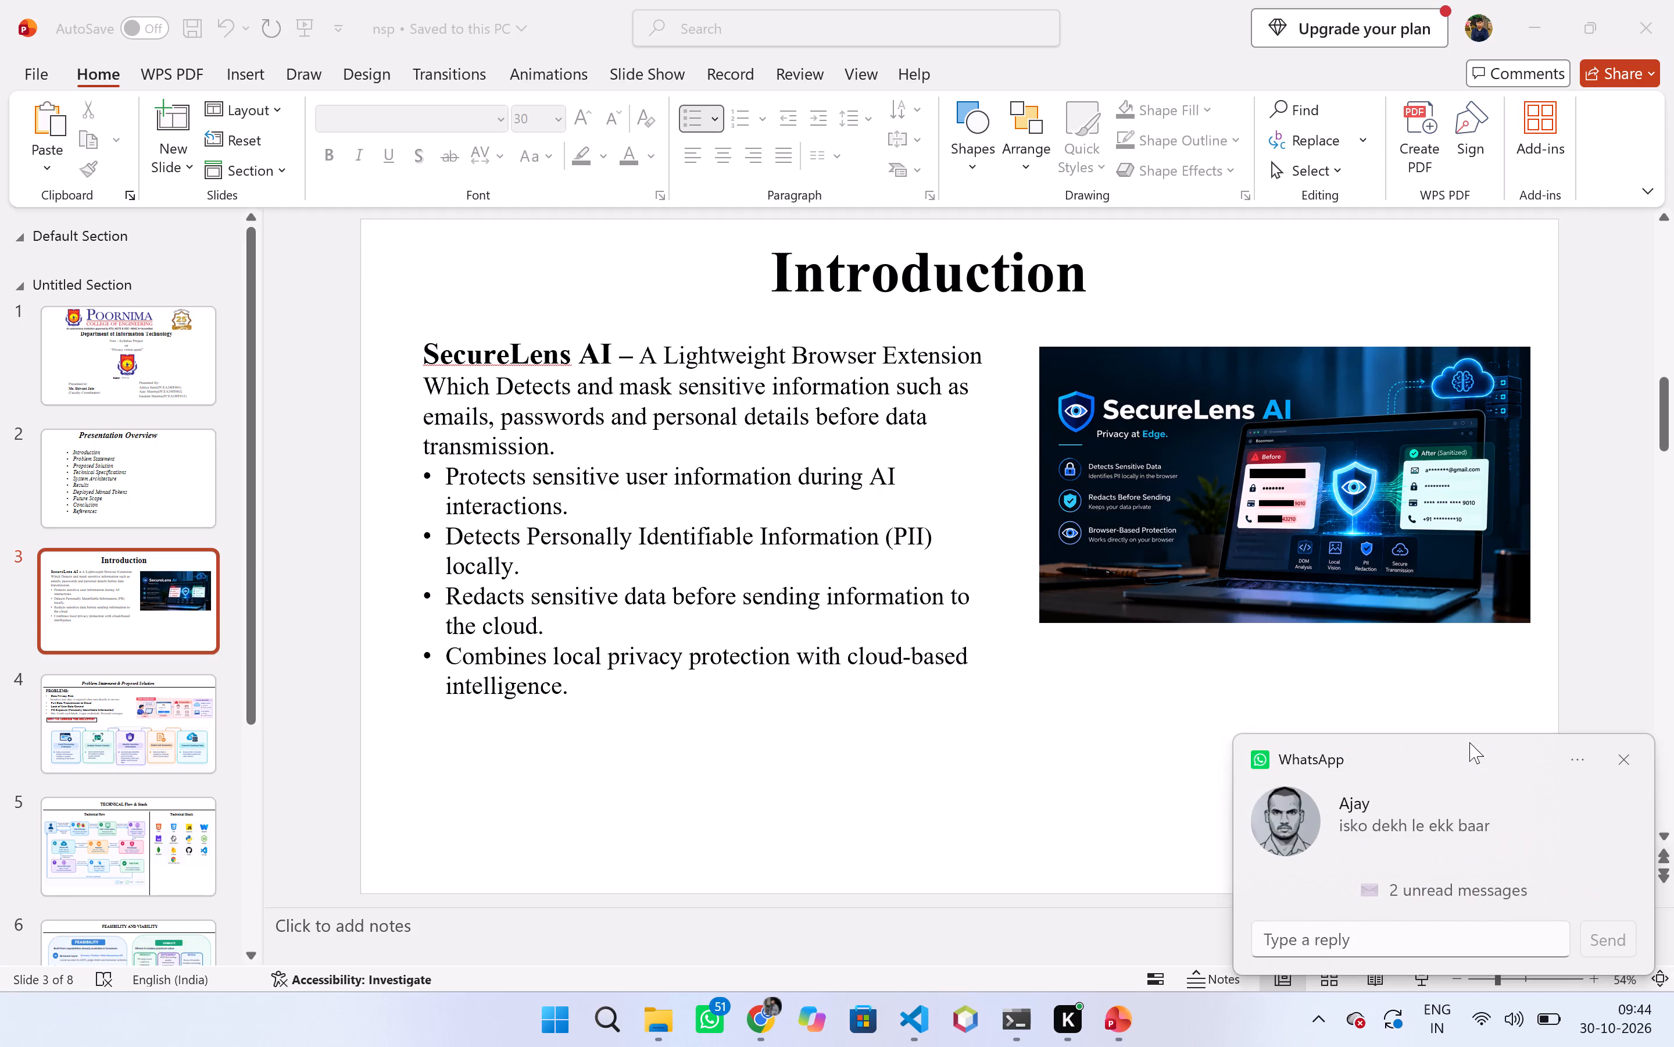
pyautogui.click(1622, 753)
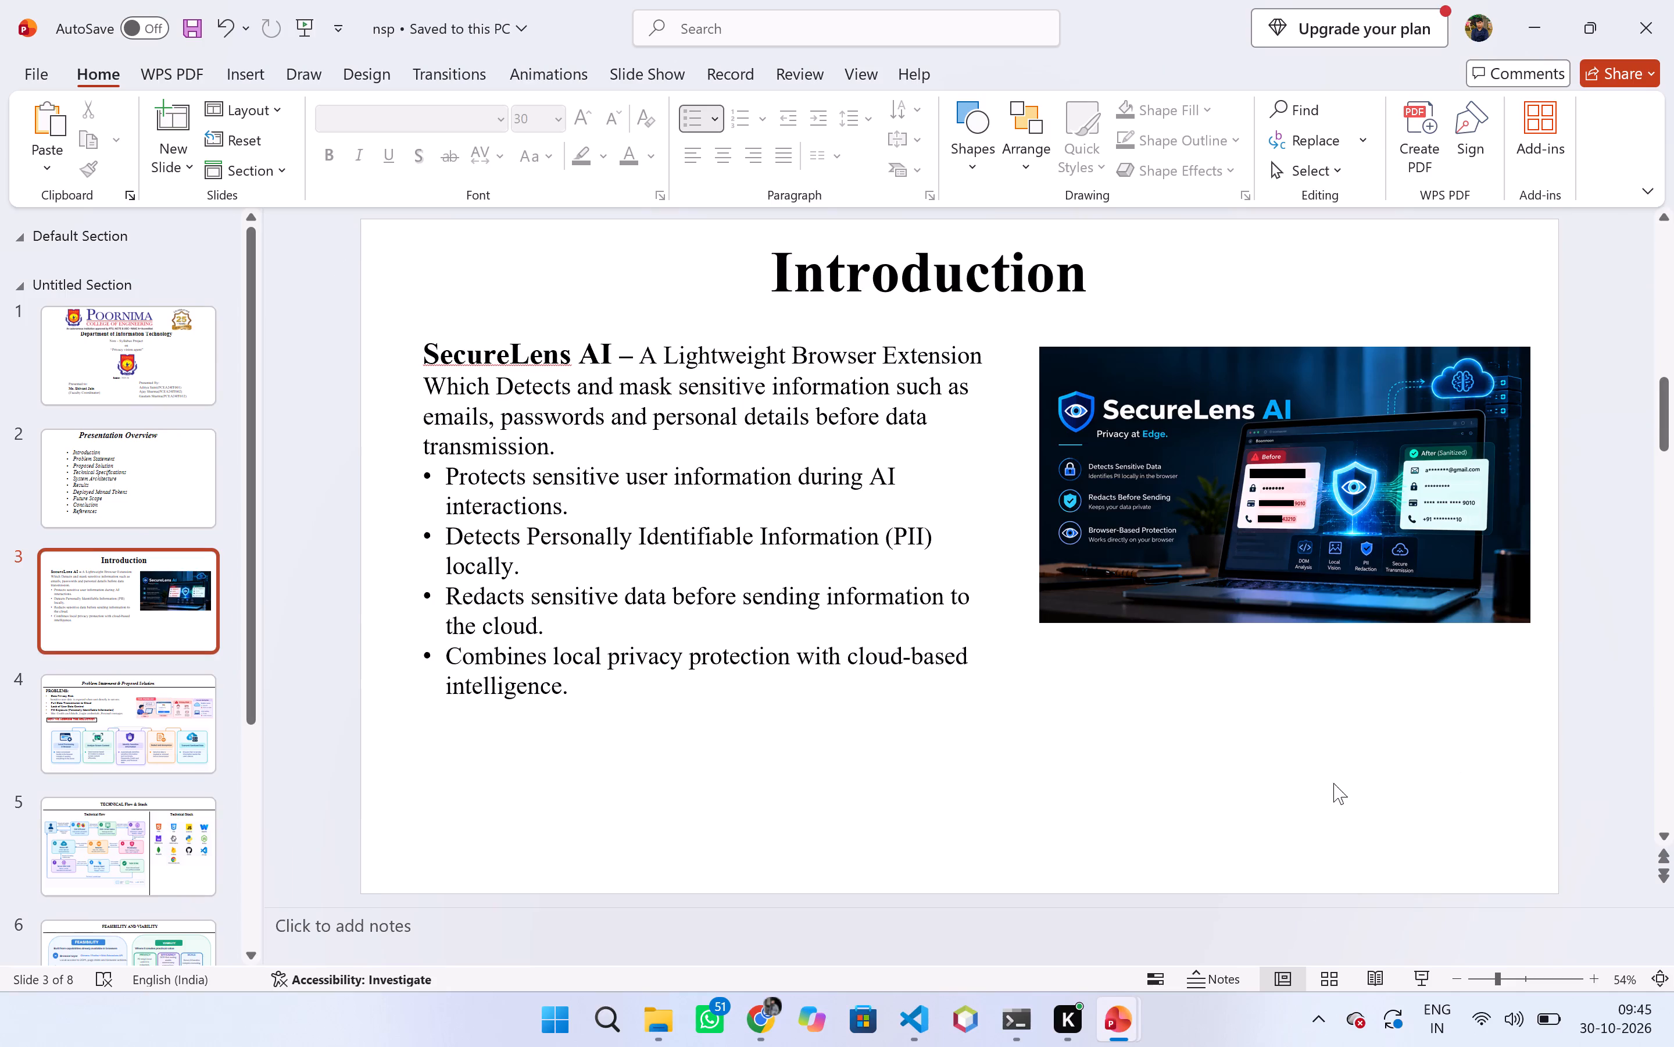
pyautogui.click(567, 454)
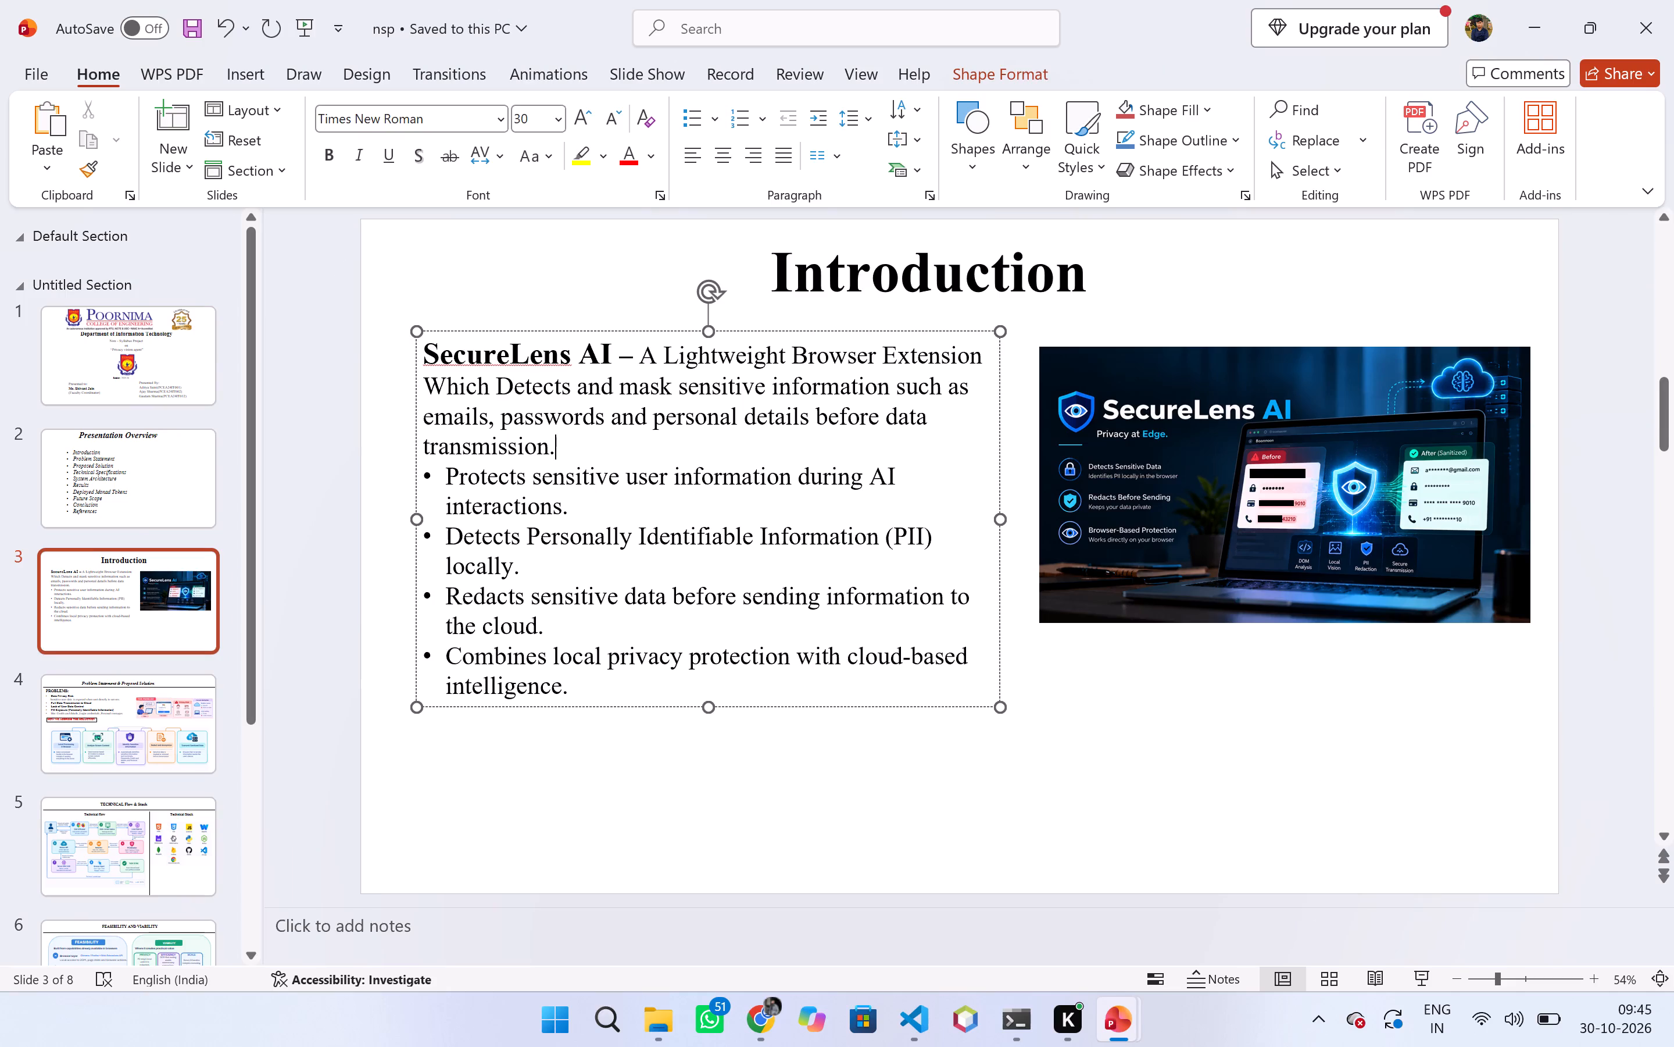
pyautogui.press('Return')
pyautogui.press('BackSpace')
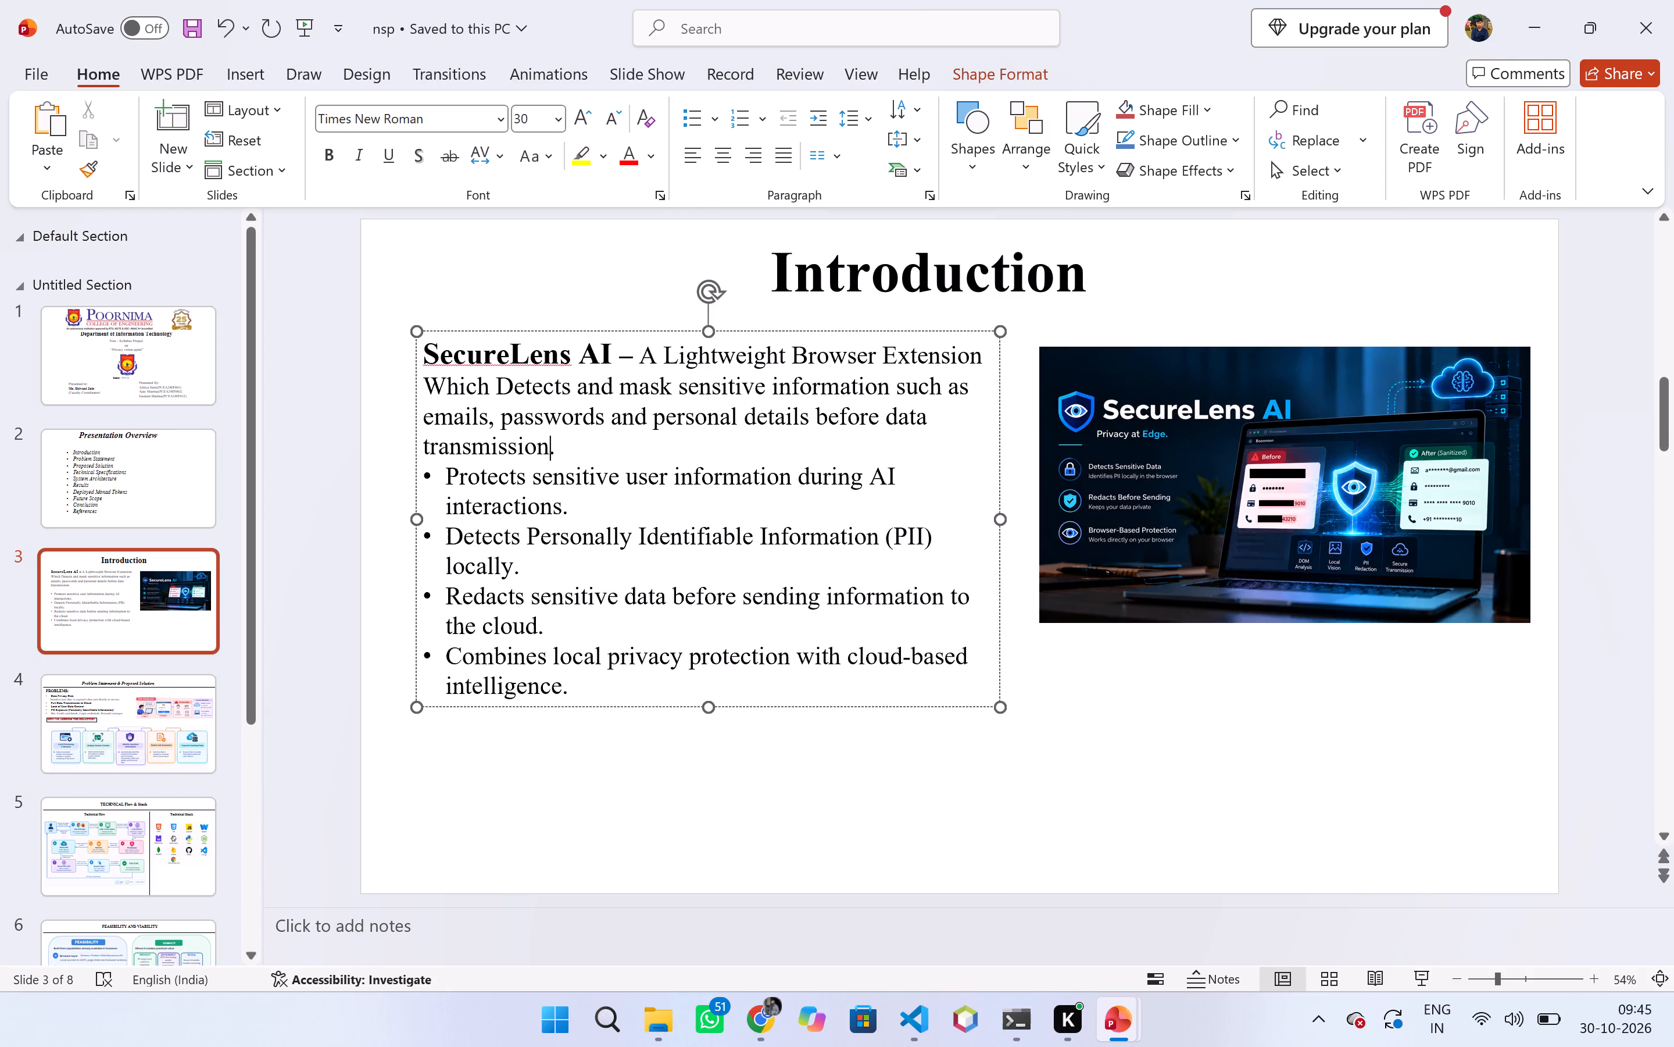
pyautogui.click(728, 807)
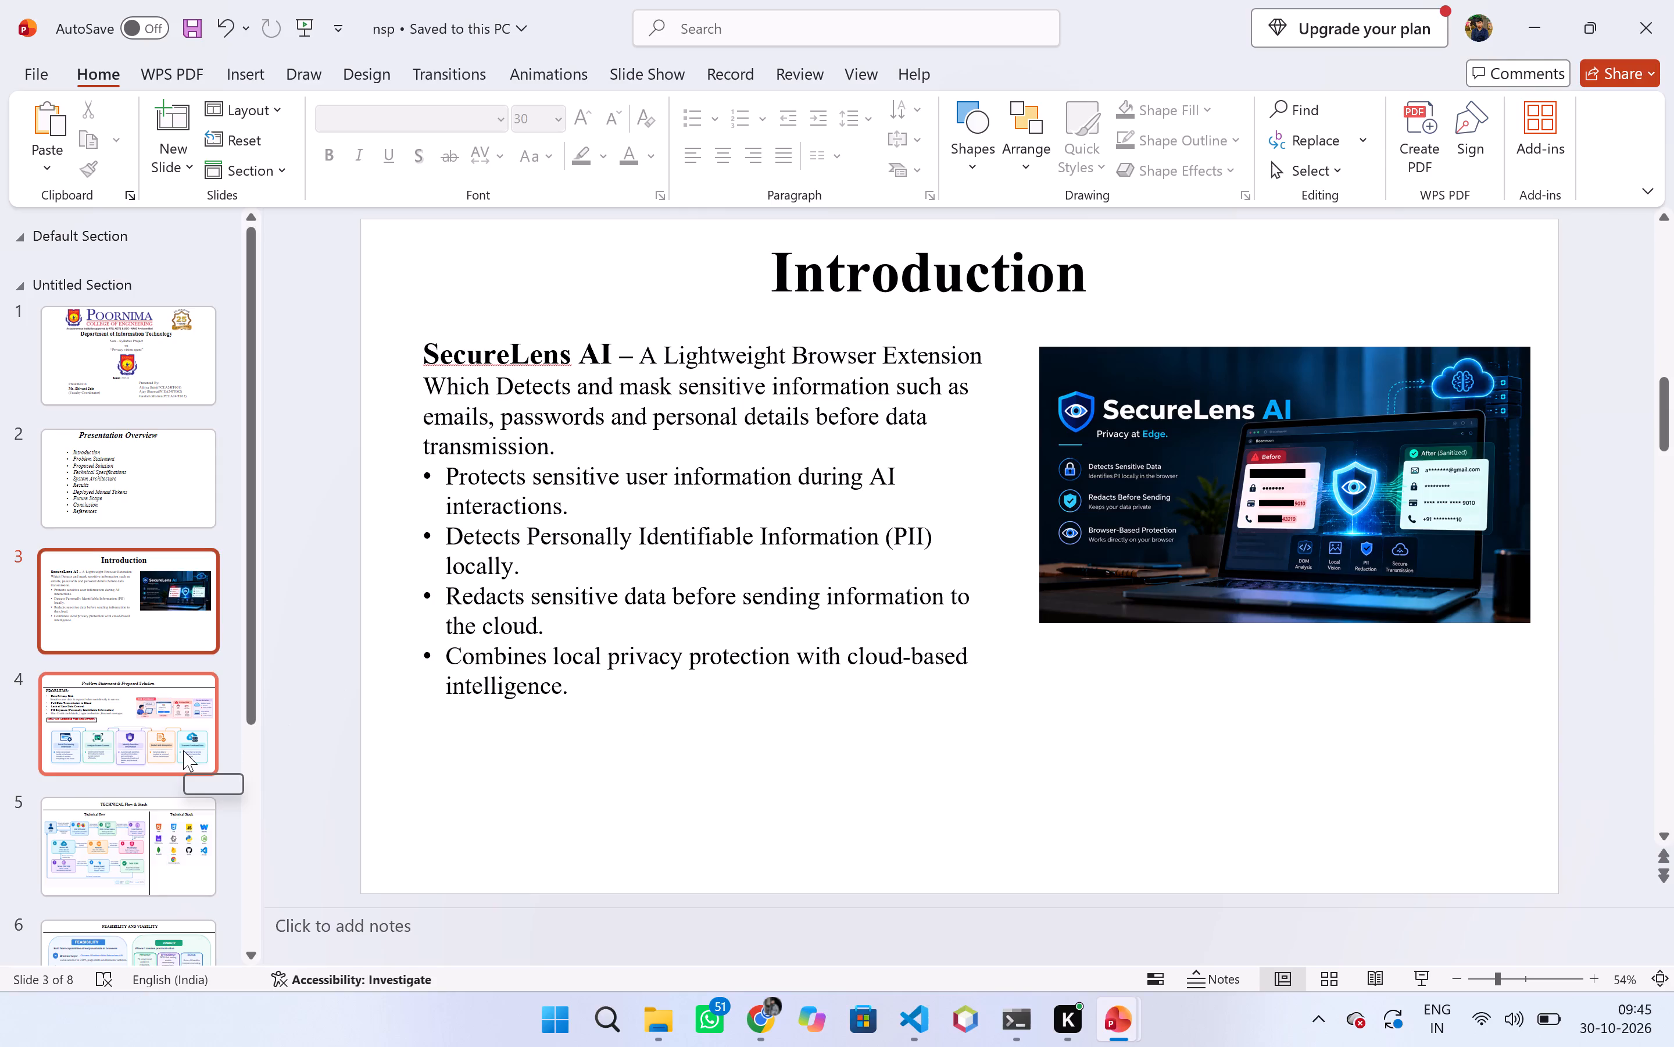
# Review the Presentation Overview, Introduction, and Problem Statement & Proposed Solution slides to compare the slide order with the overview list.
pyautogui.click(136, 728)
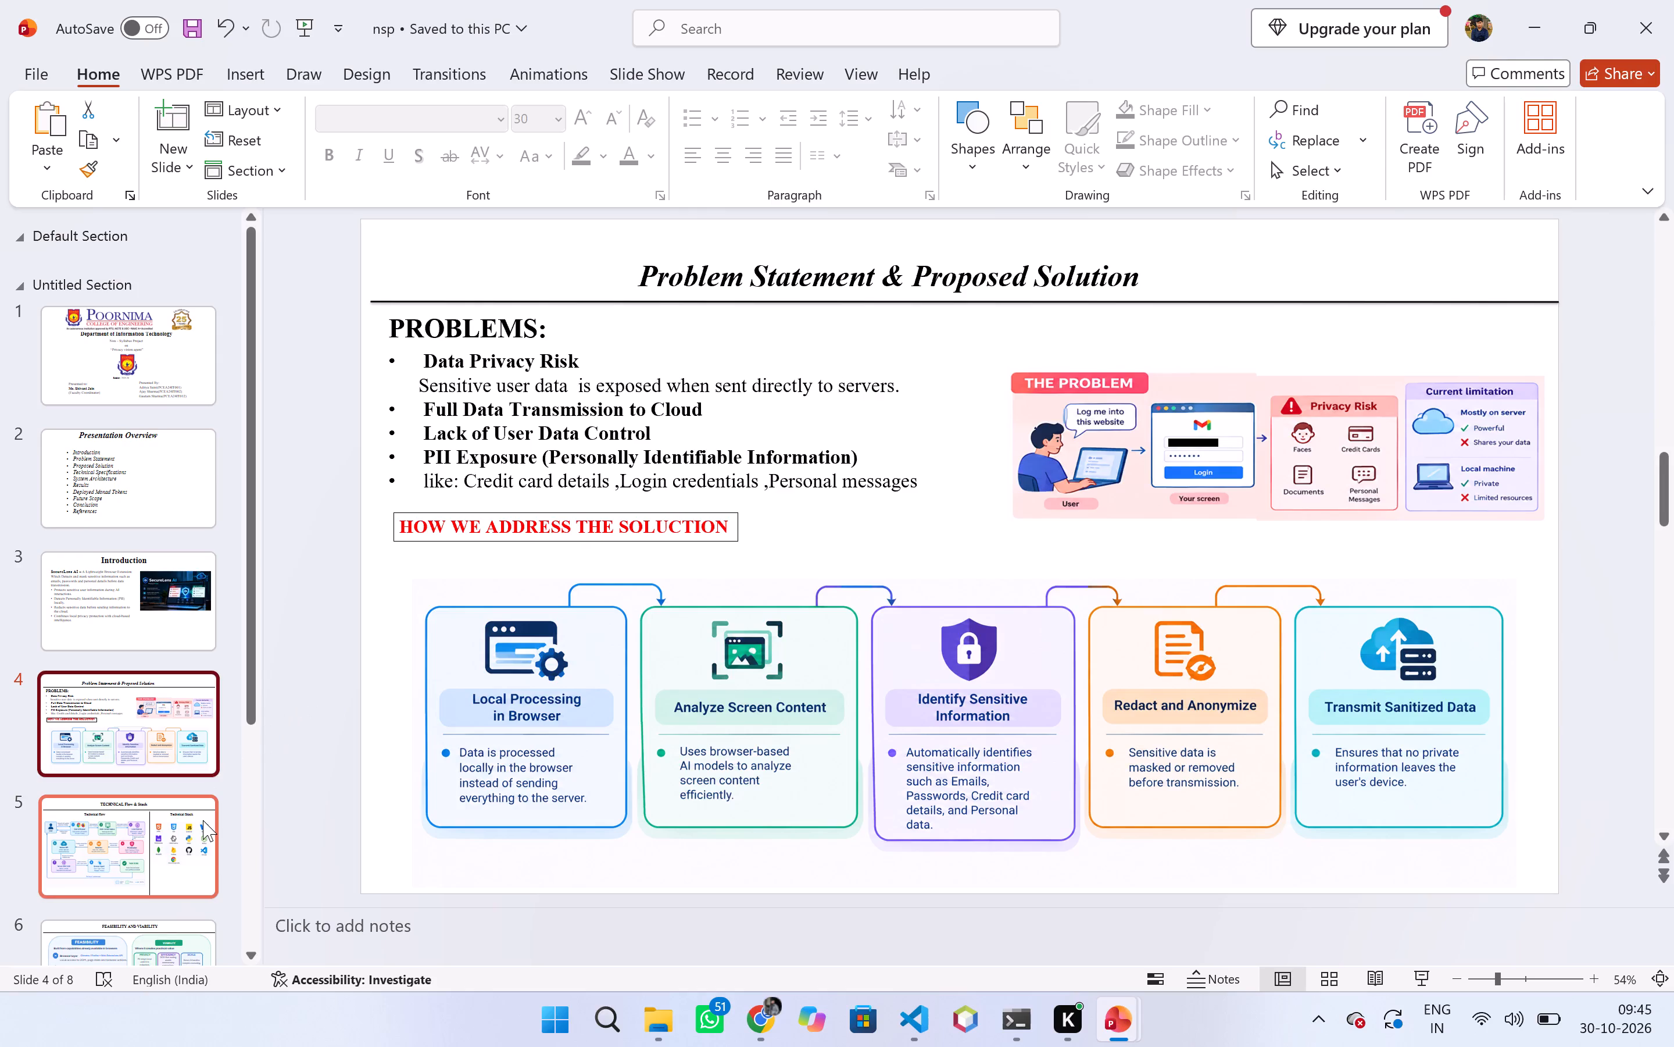
pyautogui.click(206, 599)
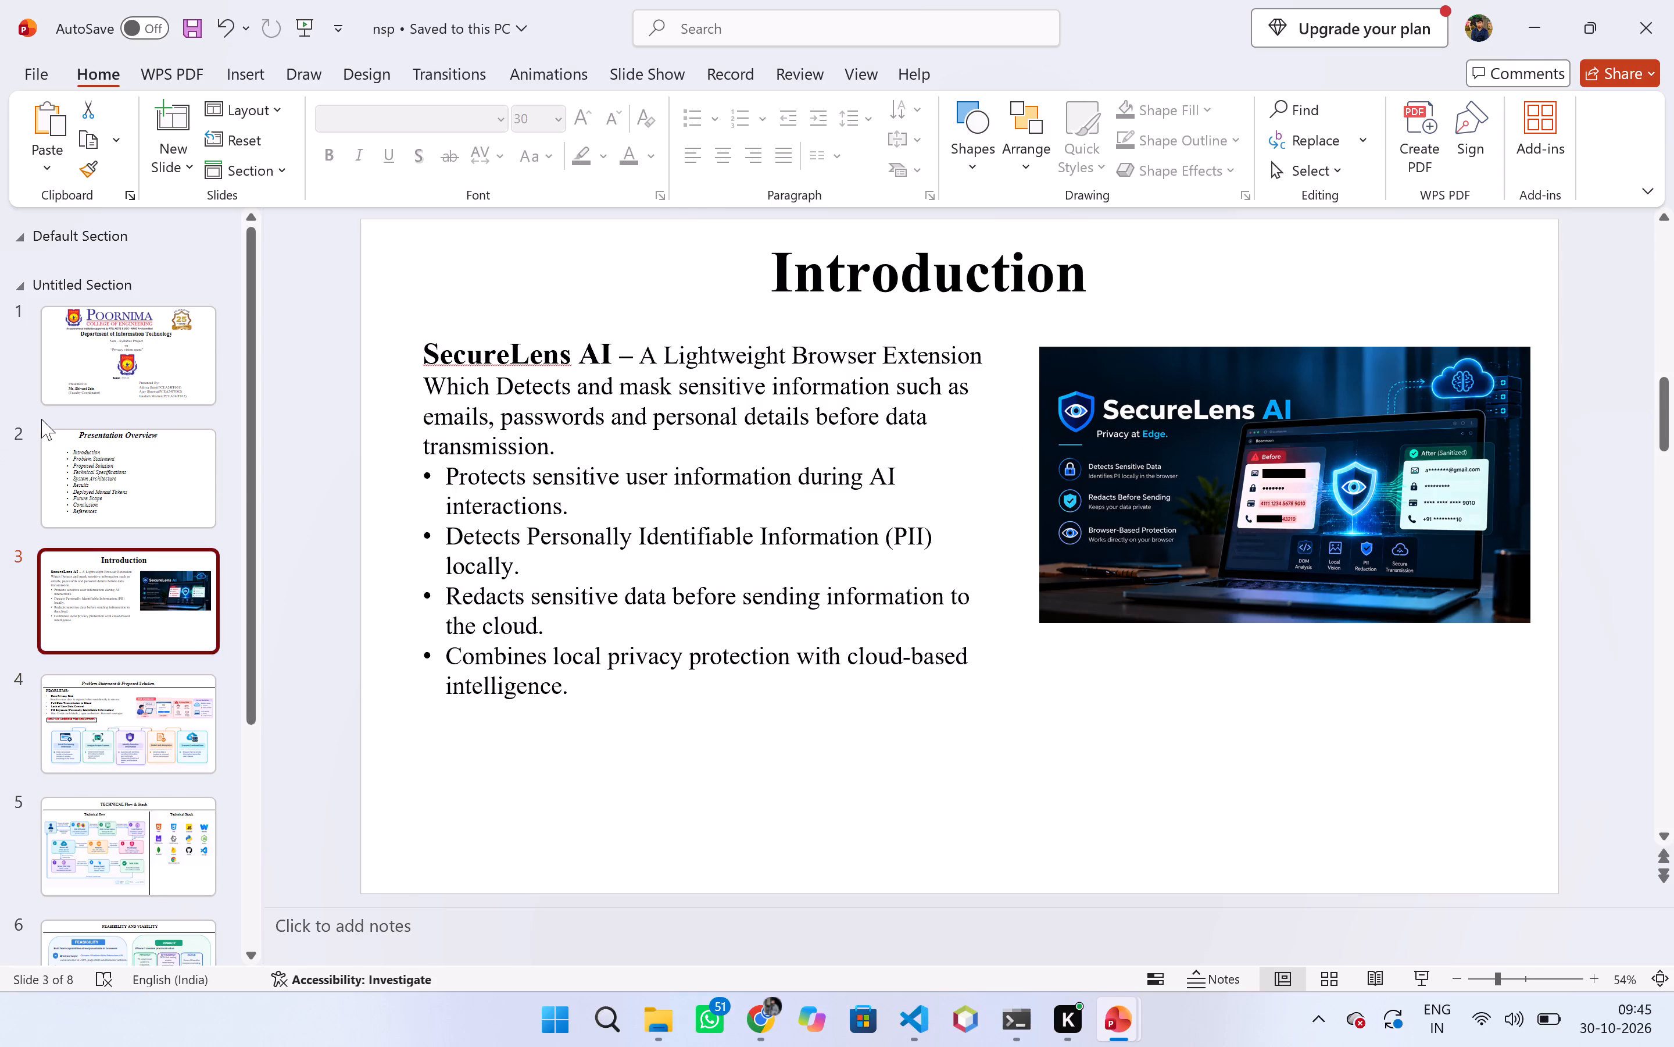
pyautogui.click(184, 462)
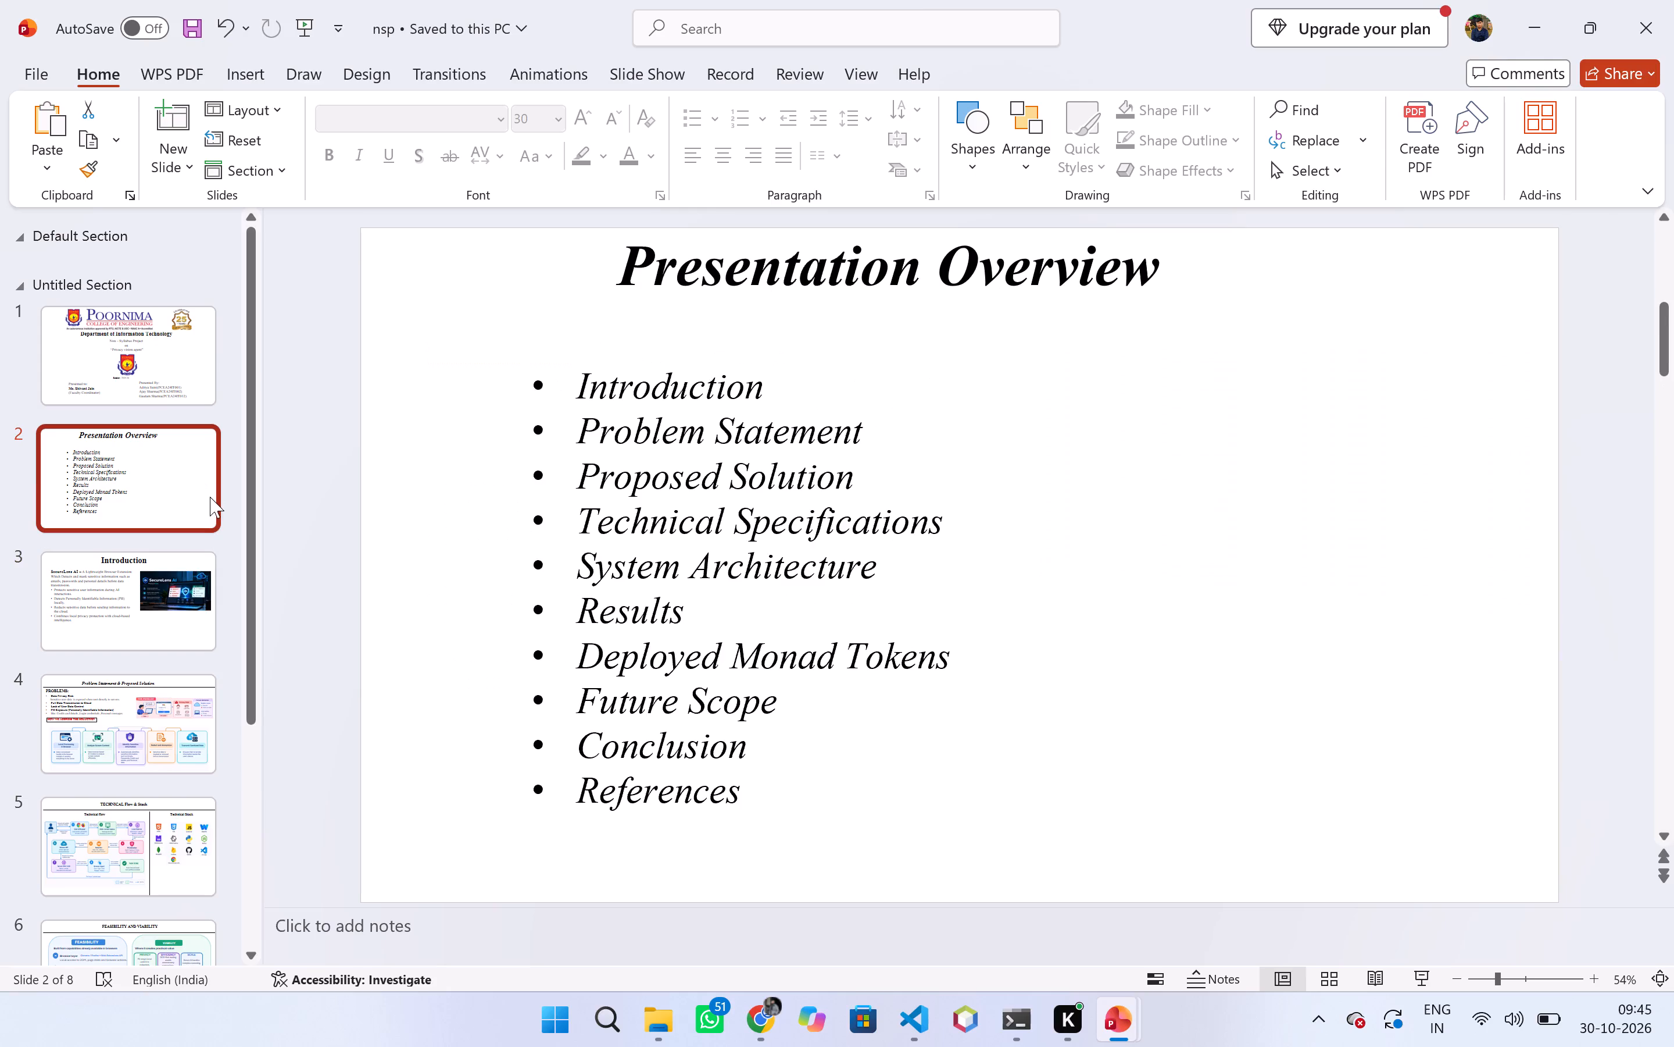
pyautogui.click(163, 644)
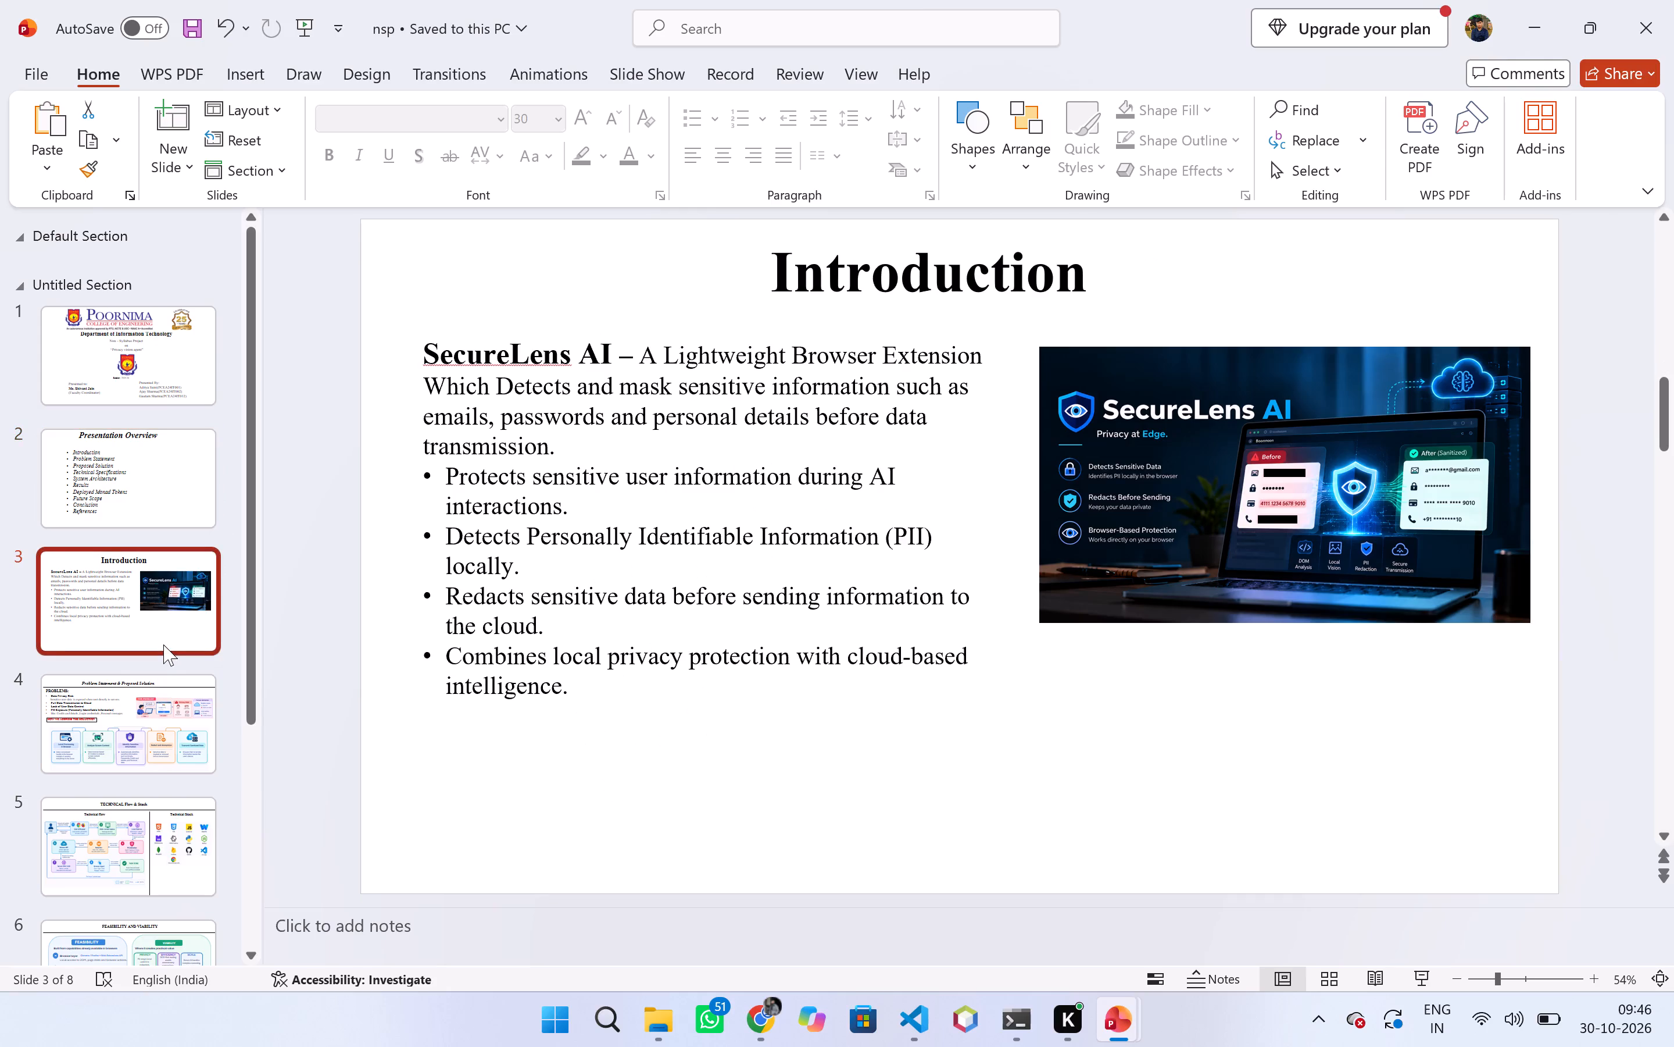
pyautogui.click(142, 744)
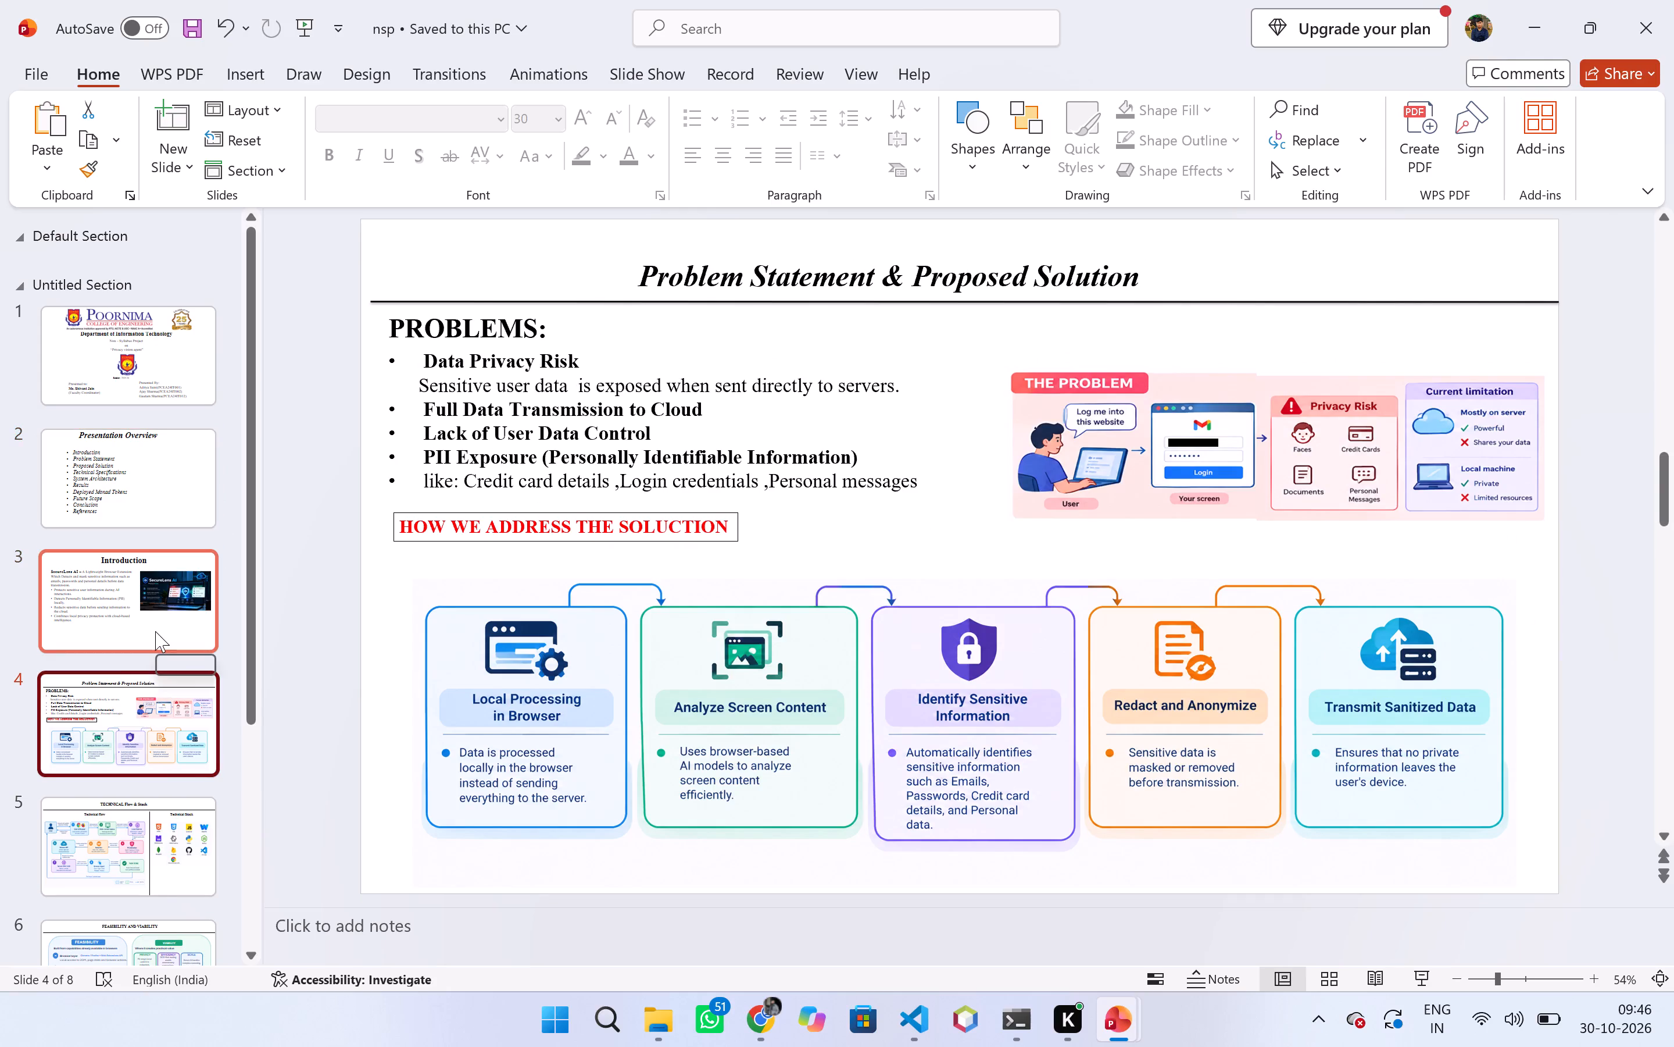
pyautogui.click(159, 488)
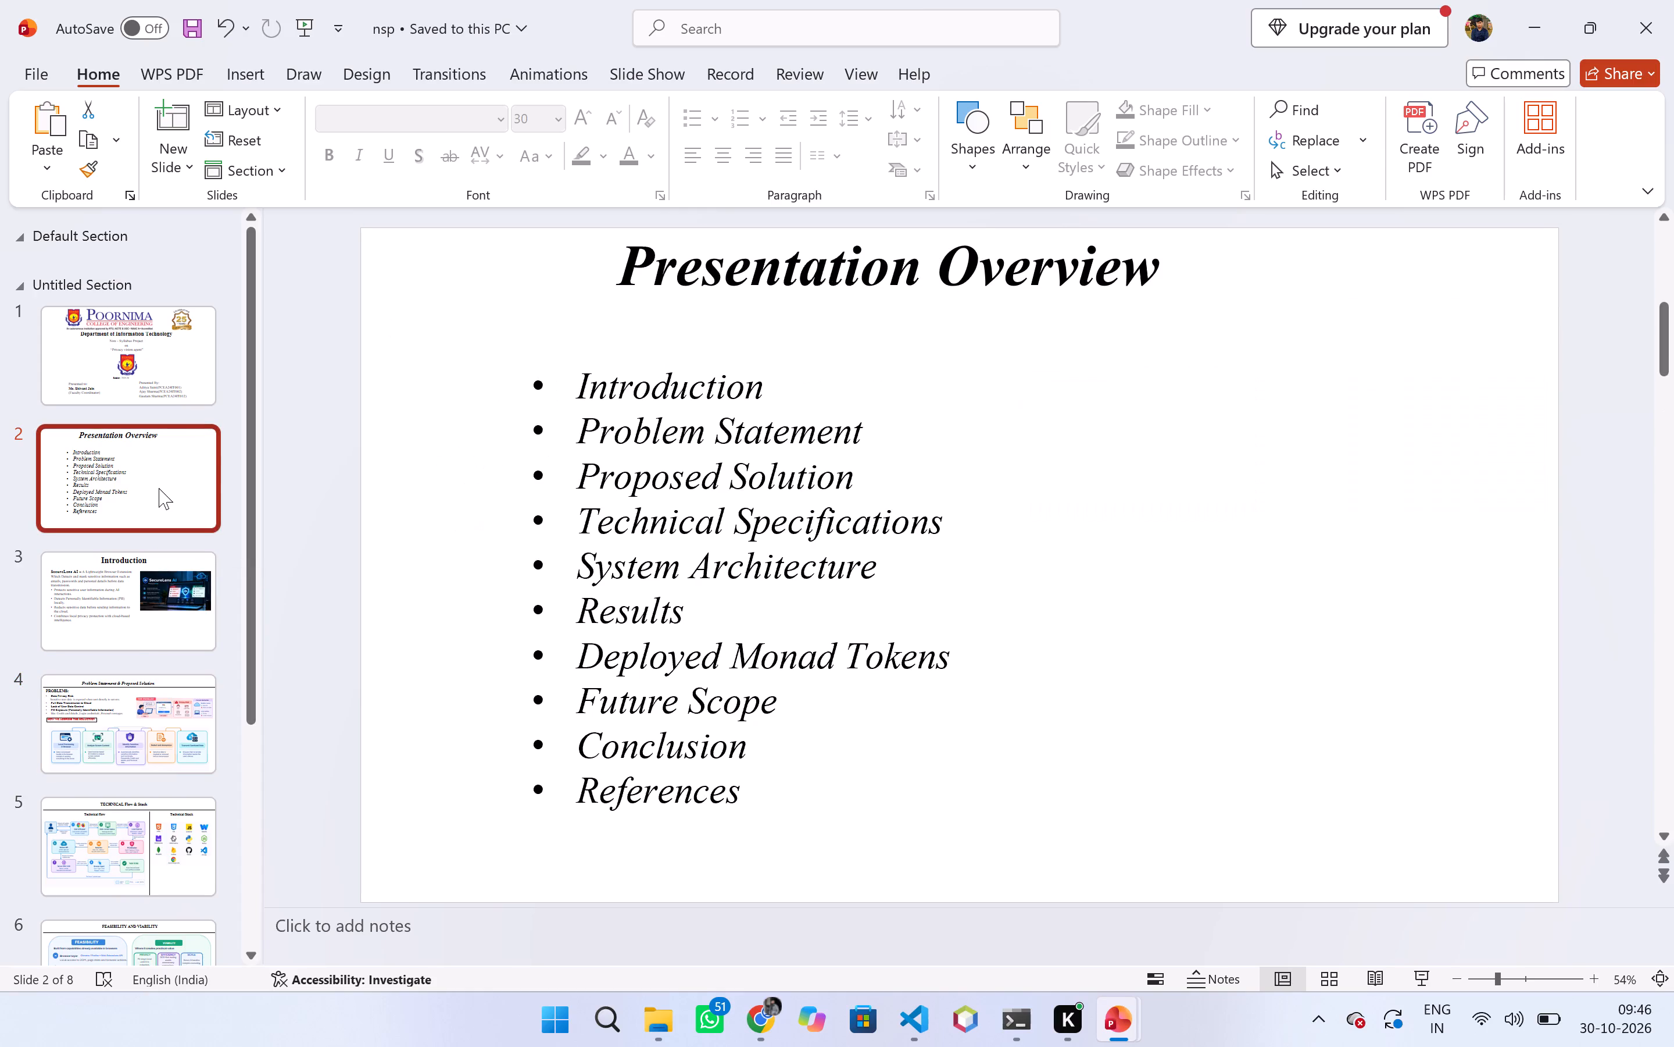
pyautogui.click(198, 656)
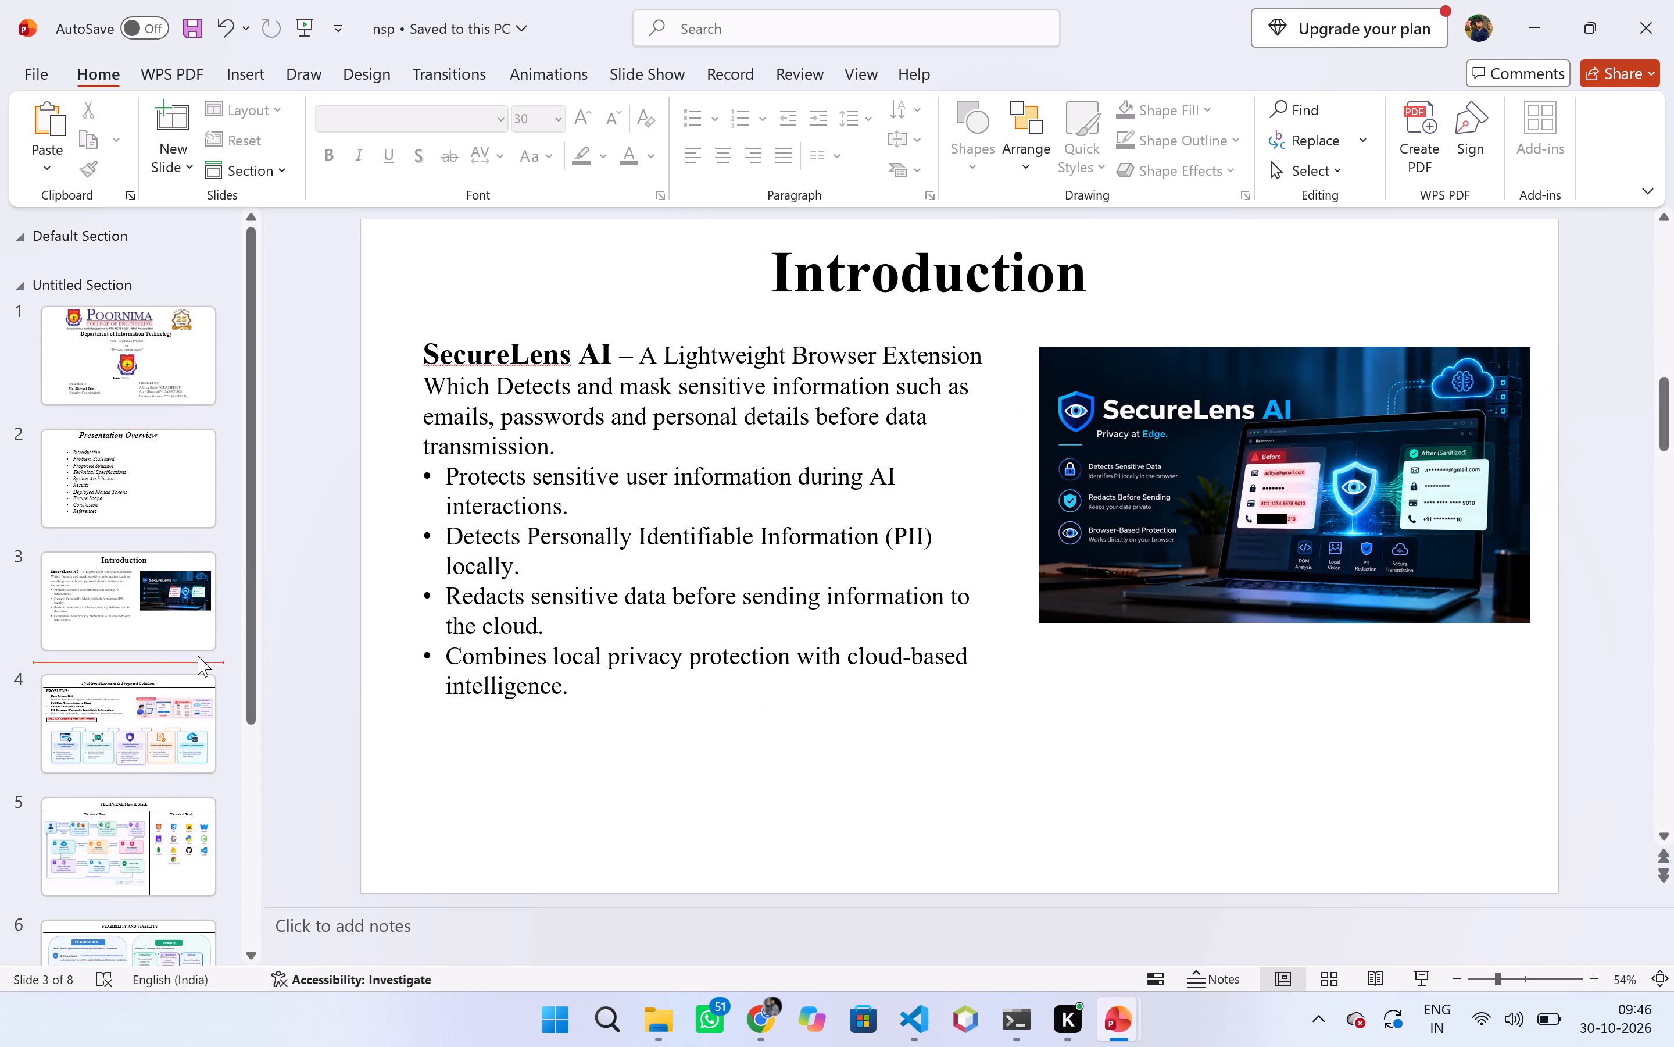
pyautogui.click(195, 690)
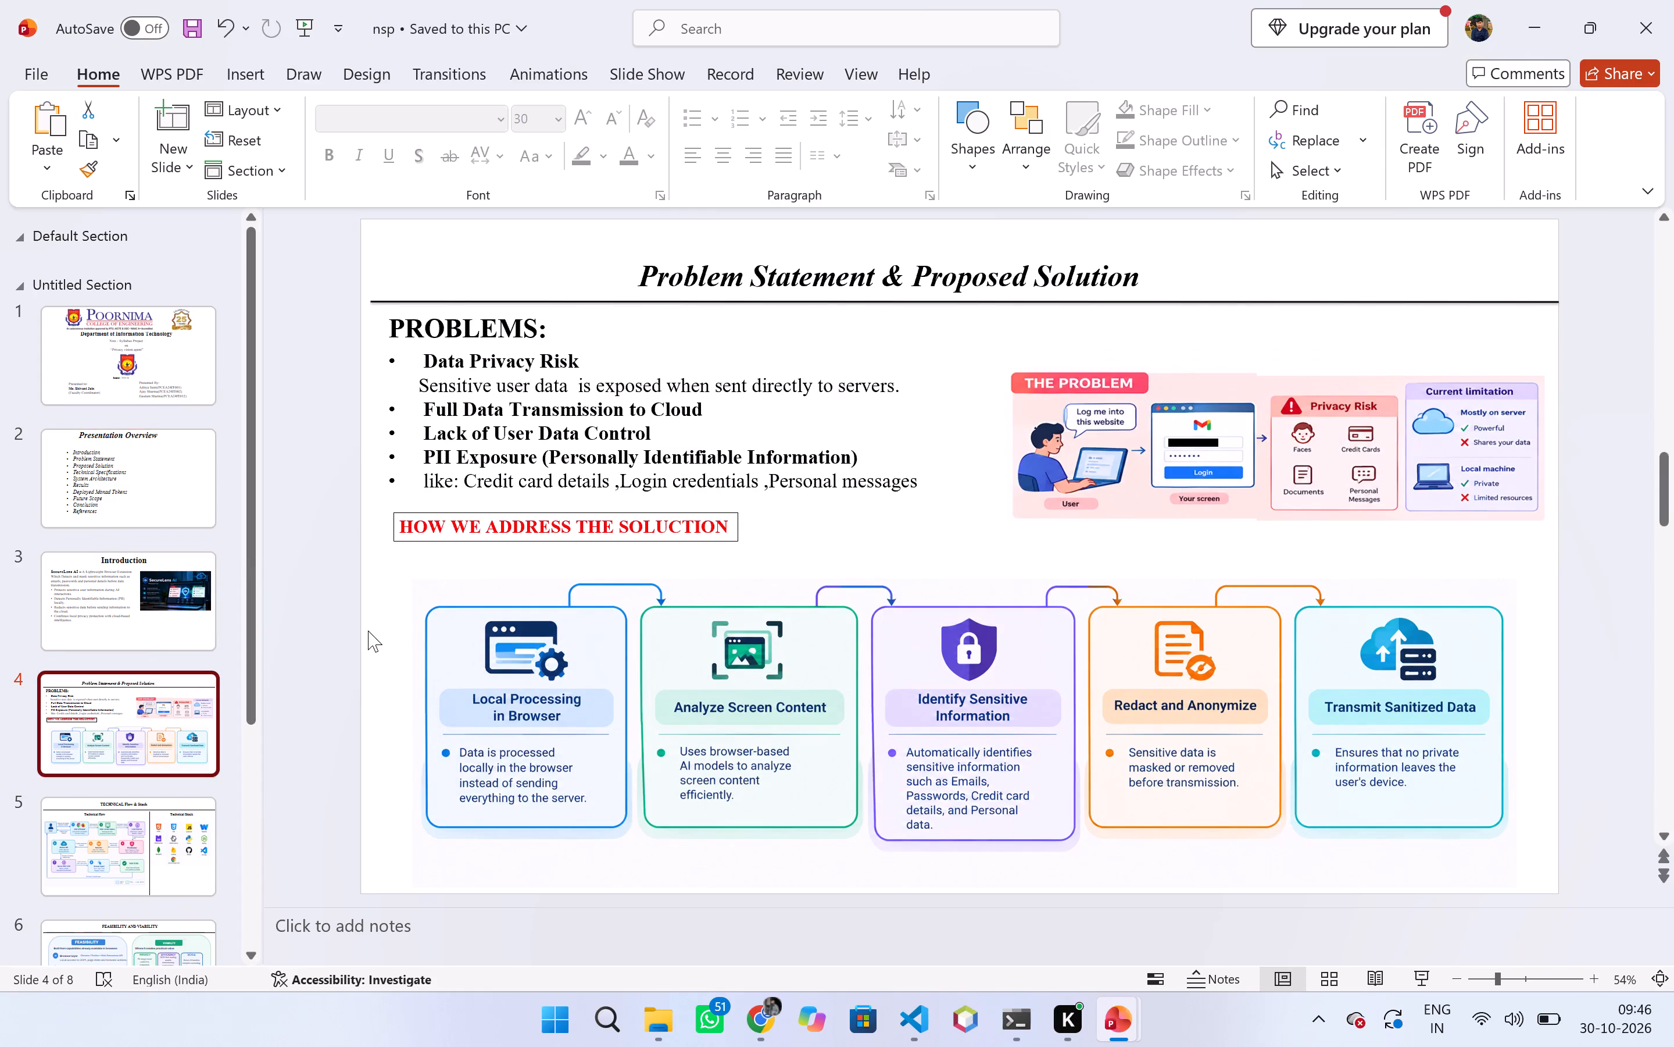
# Copy the Problem Statement & Proposed Solution slide and paste the duplicate directly after it.
pyautogui.click(150, 715)
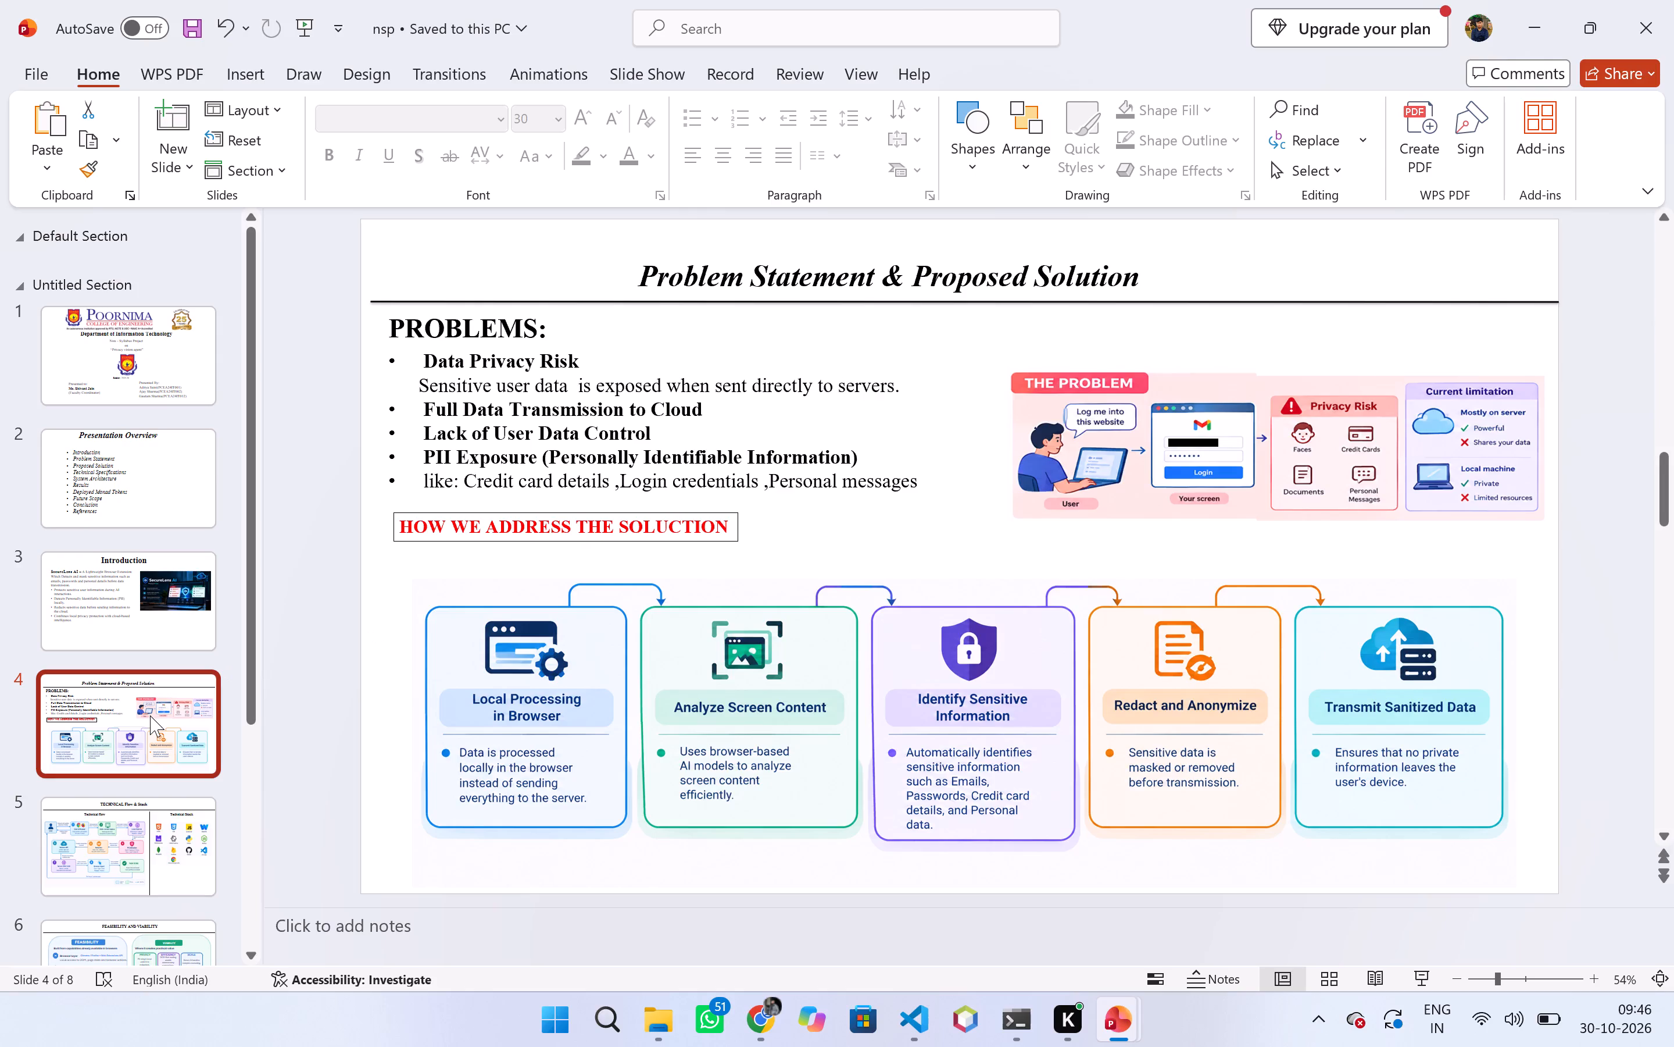
pyautogui.hotkey('ctrl', 'c')
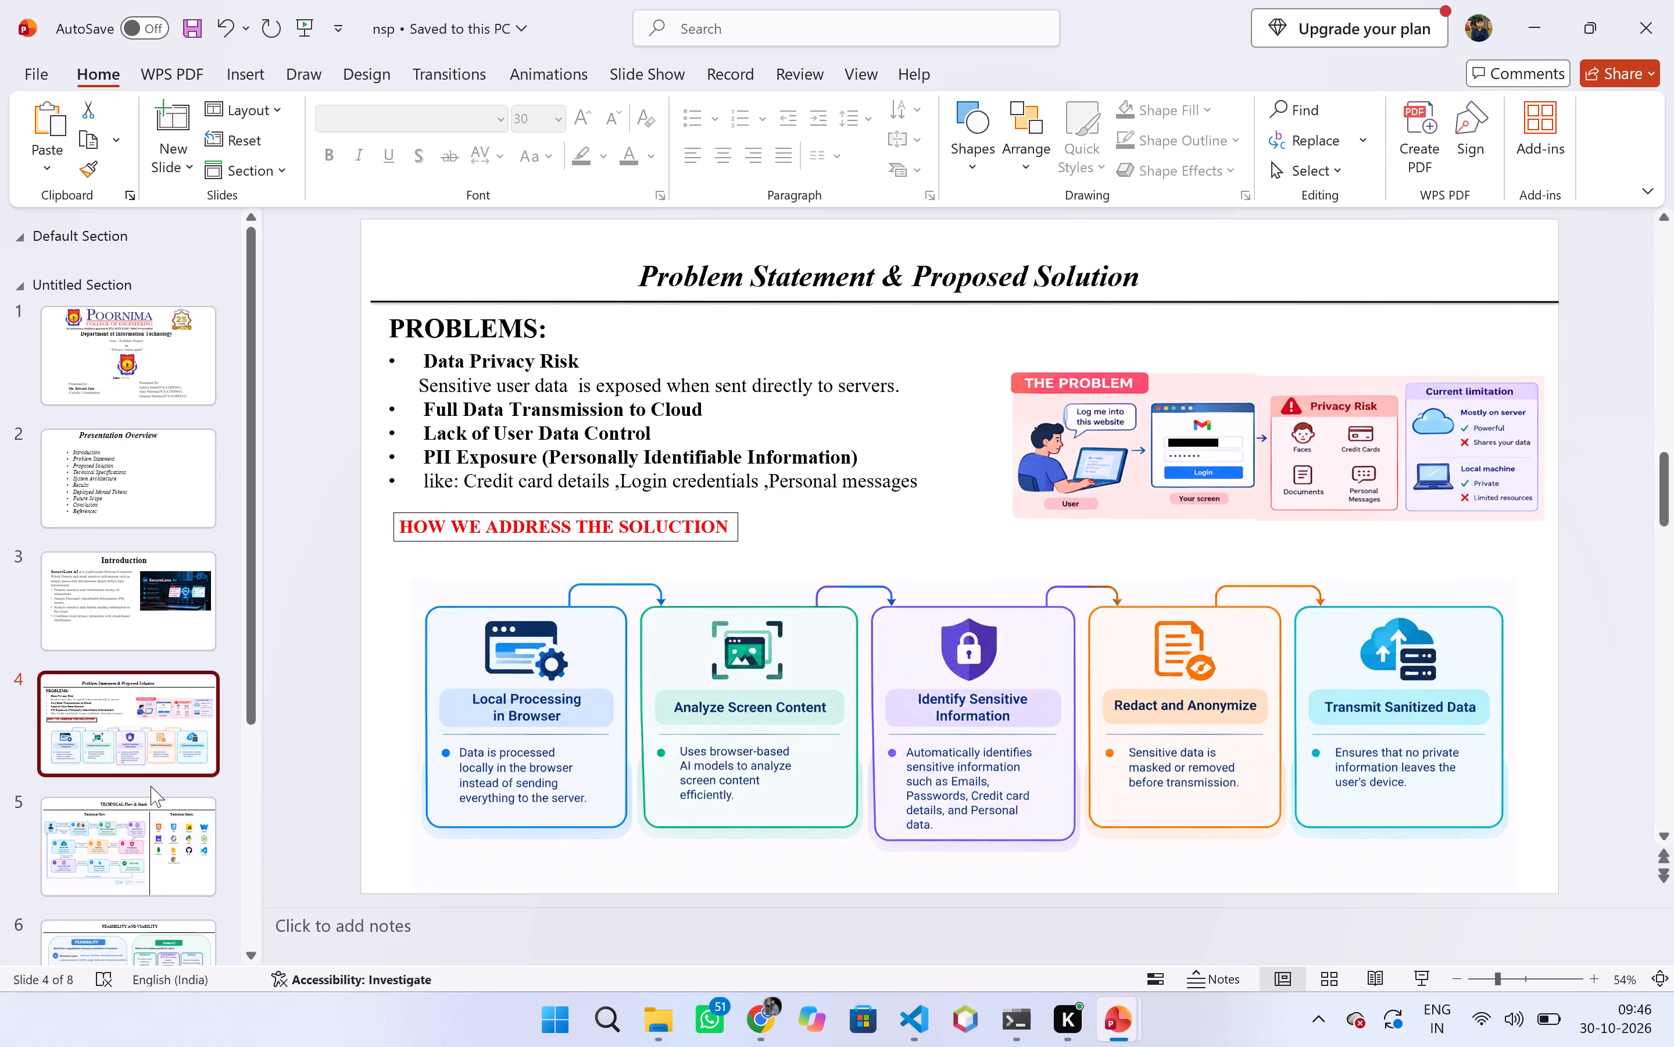
pyautogui.click(151, 786)
pyautogui.hotkey('ctrl', 'v')
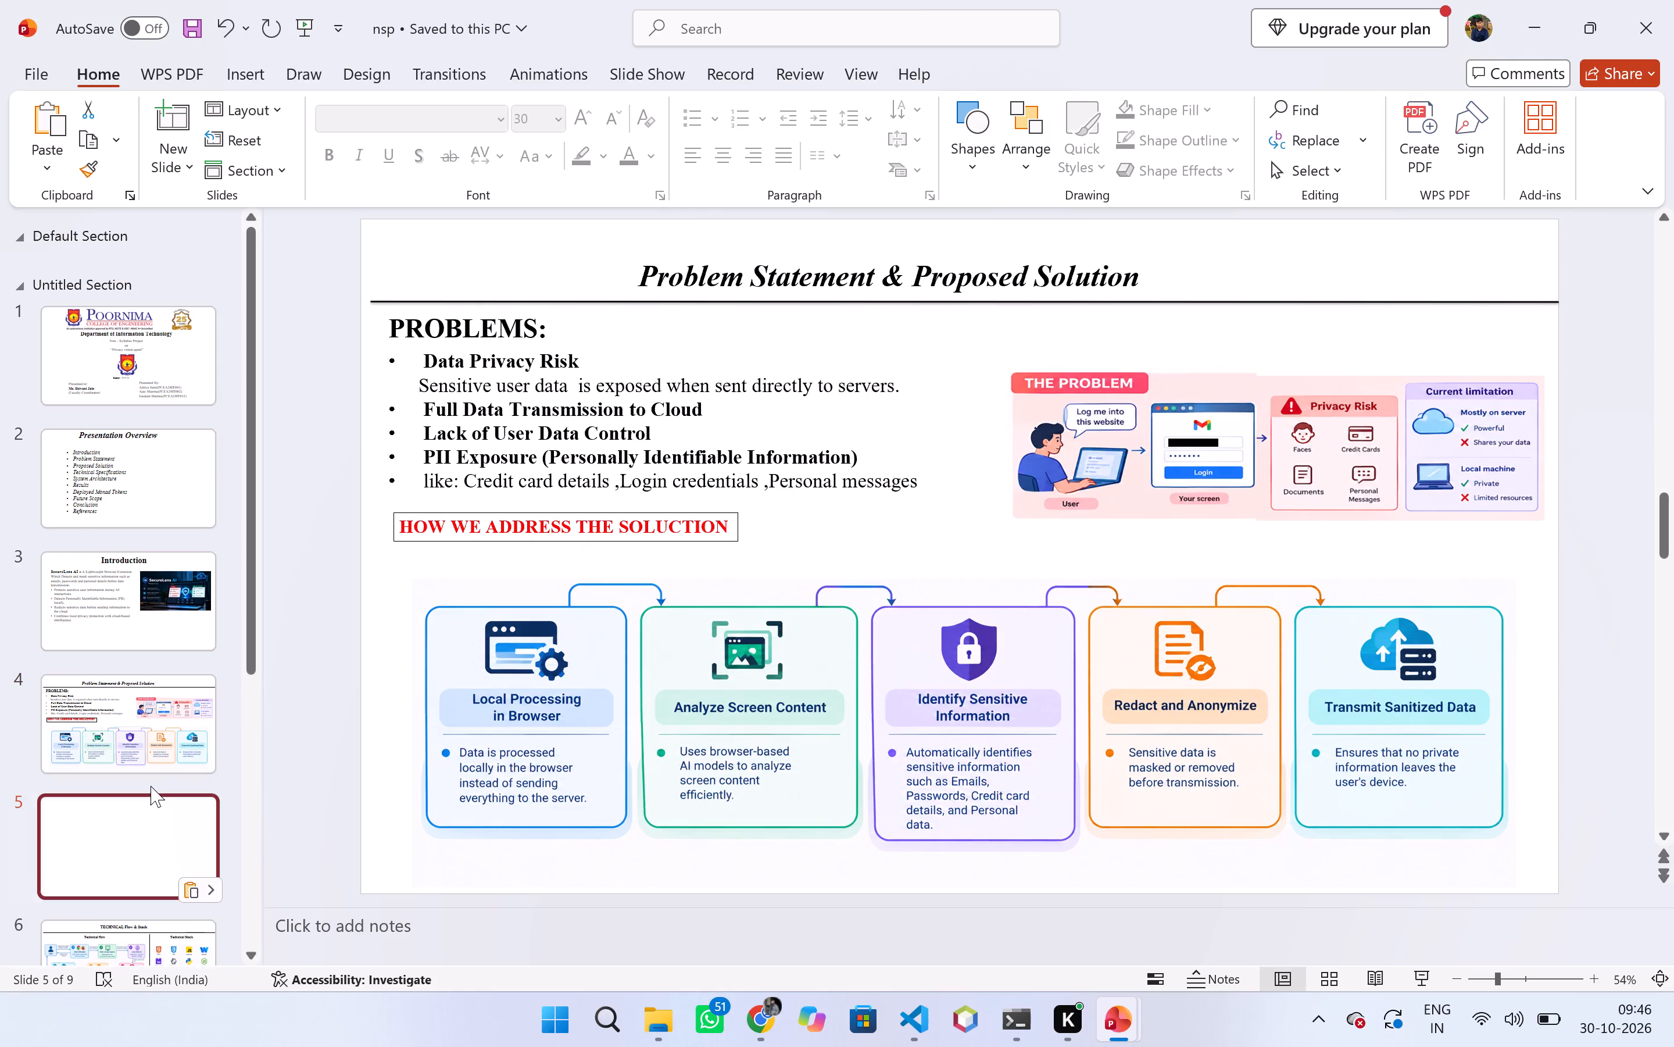
# Shorten the title of the first Problem Statement & Proposed Solution slide to "Problem Statement".
pyautogui.click(193, 749)
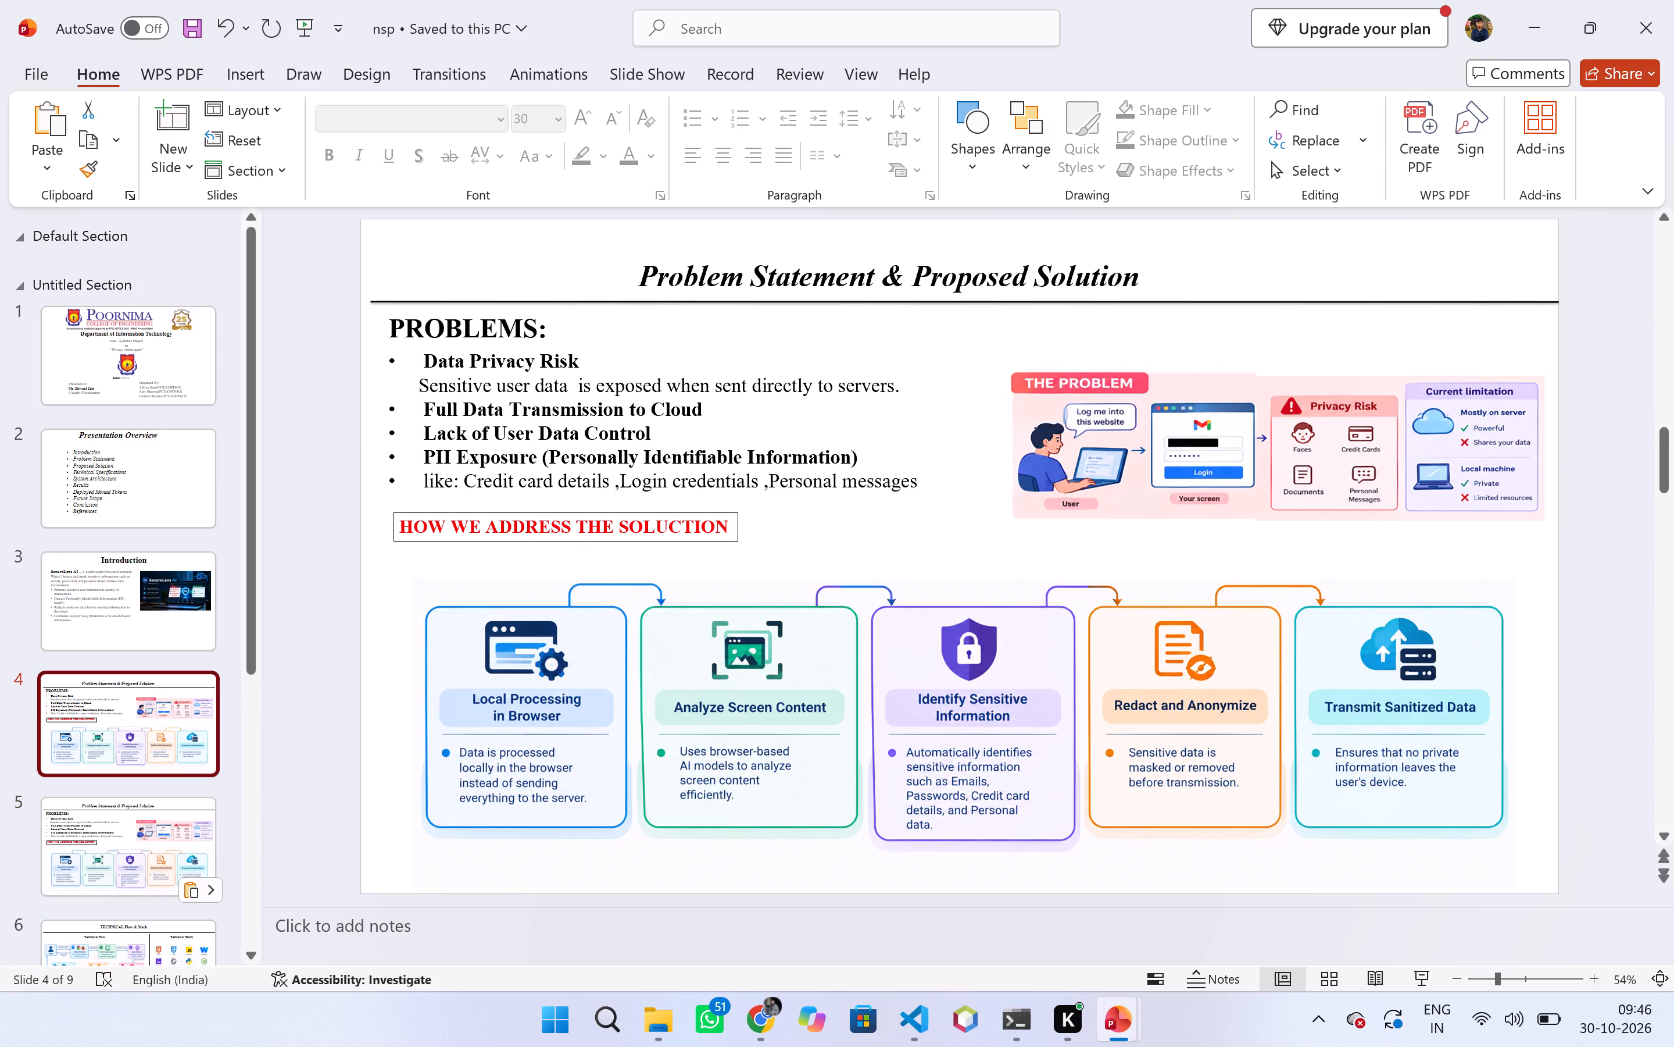
pyautogui.click(1157, 276)
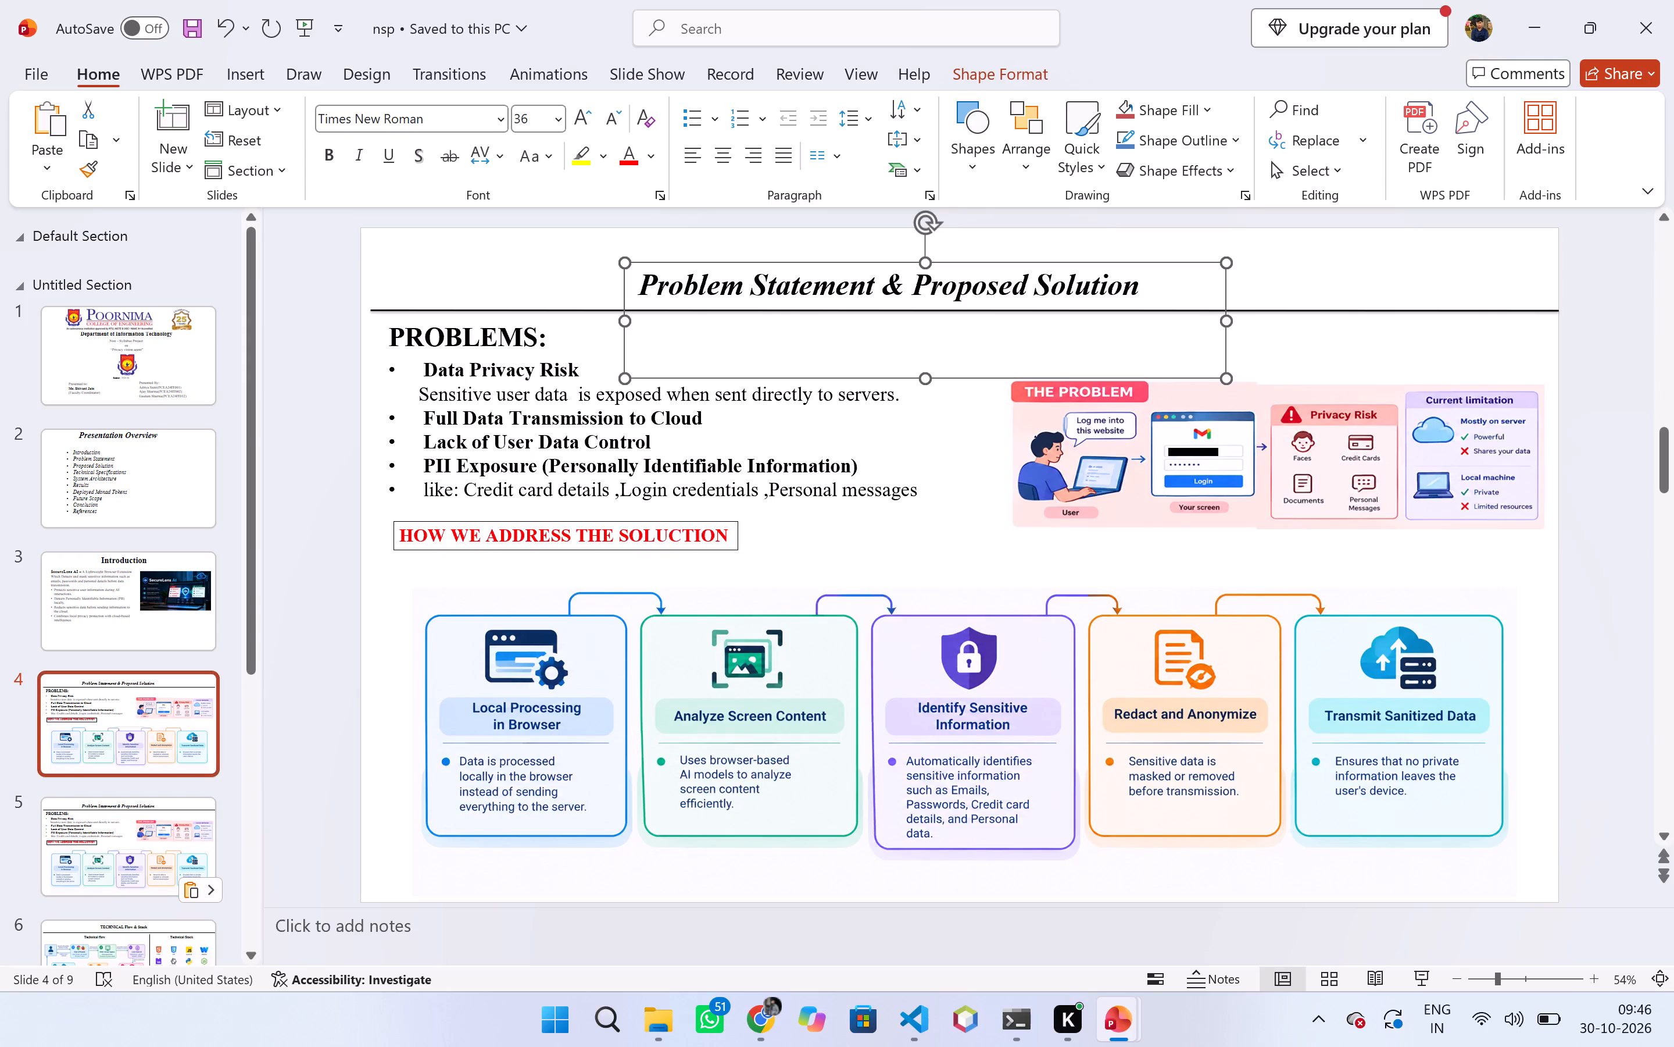
pyautogui.click(1137, 282)
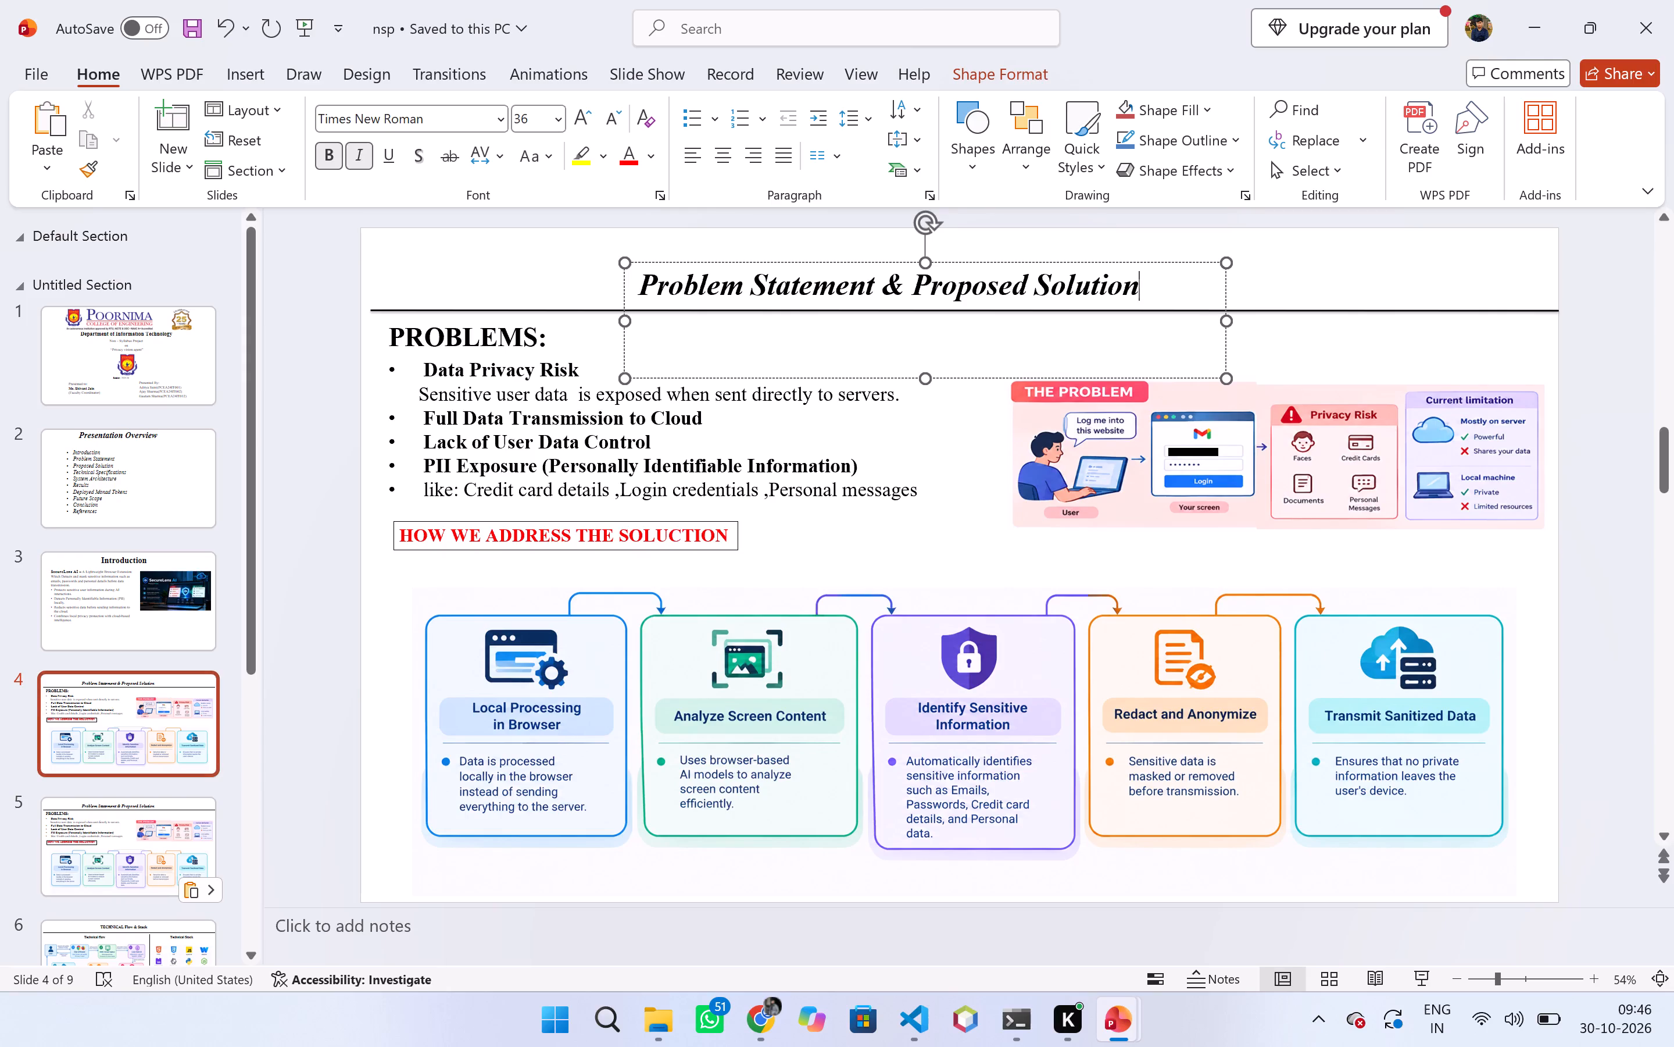
pyautogui.hotkey('ctrl', 'BackSpace')
pyautogui.hotkey('ctrl', 'BackSpace')
pyautogui.hotkey('ctrl', 'BackSpace')
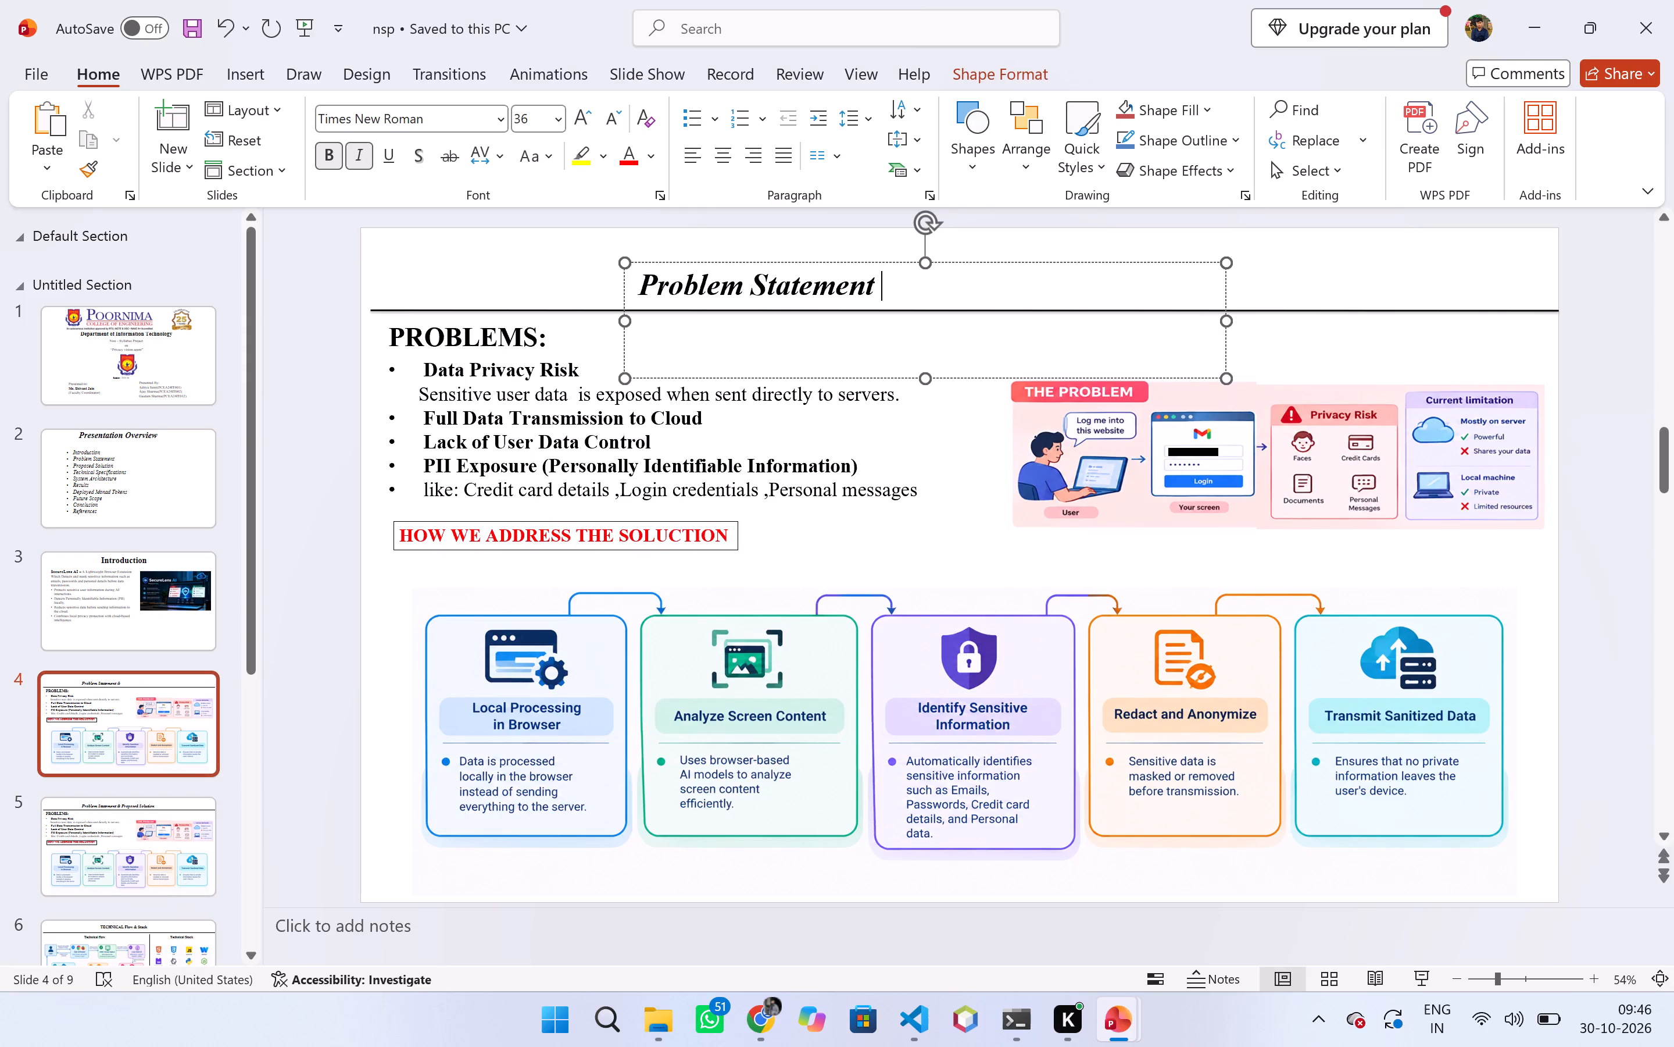
pyautogui.click(1382, 286)
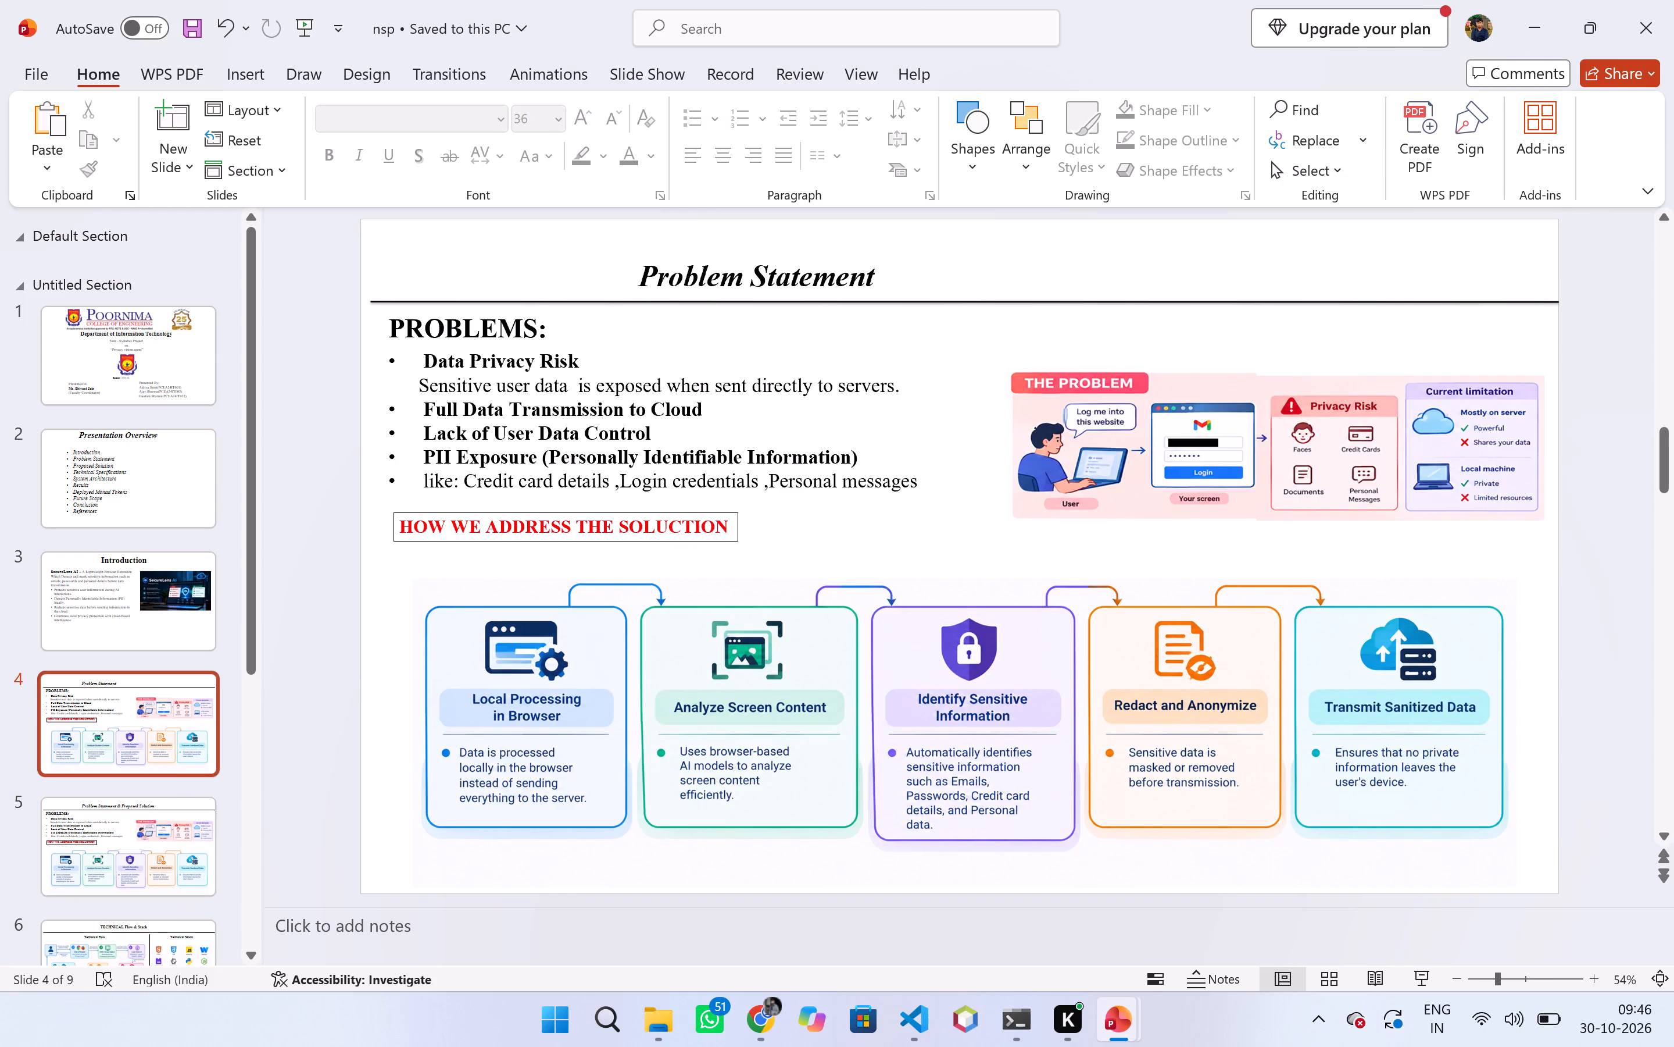
pyautogui.hotkey('alt', 'Tab')
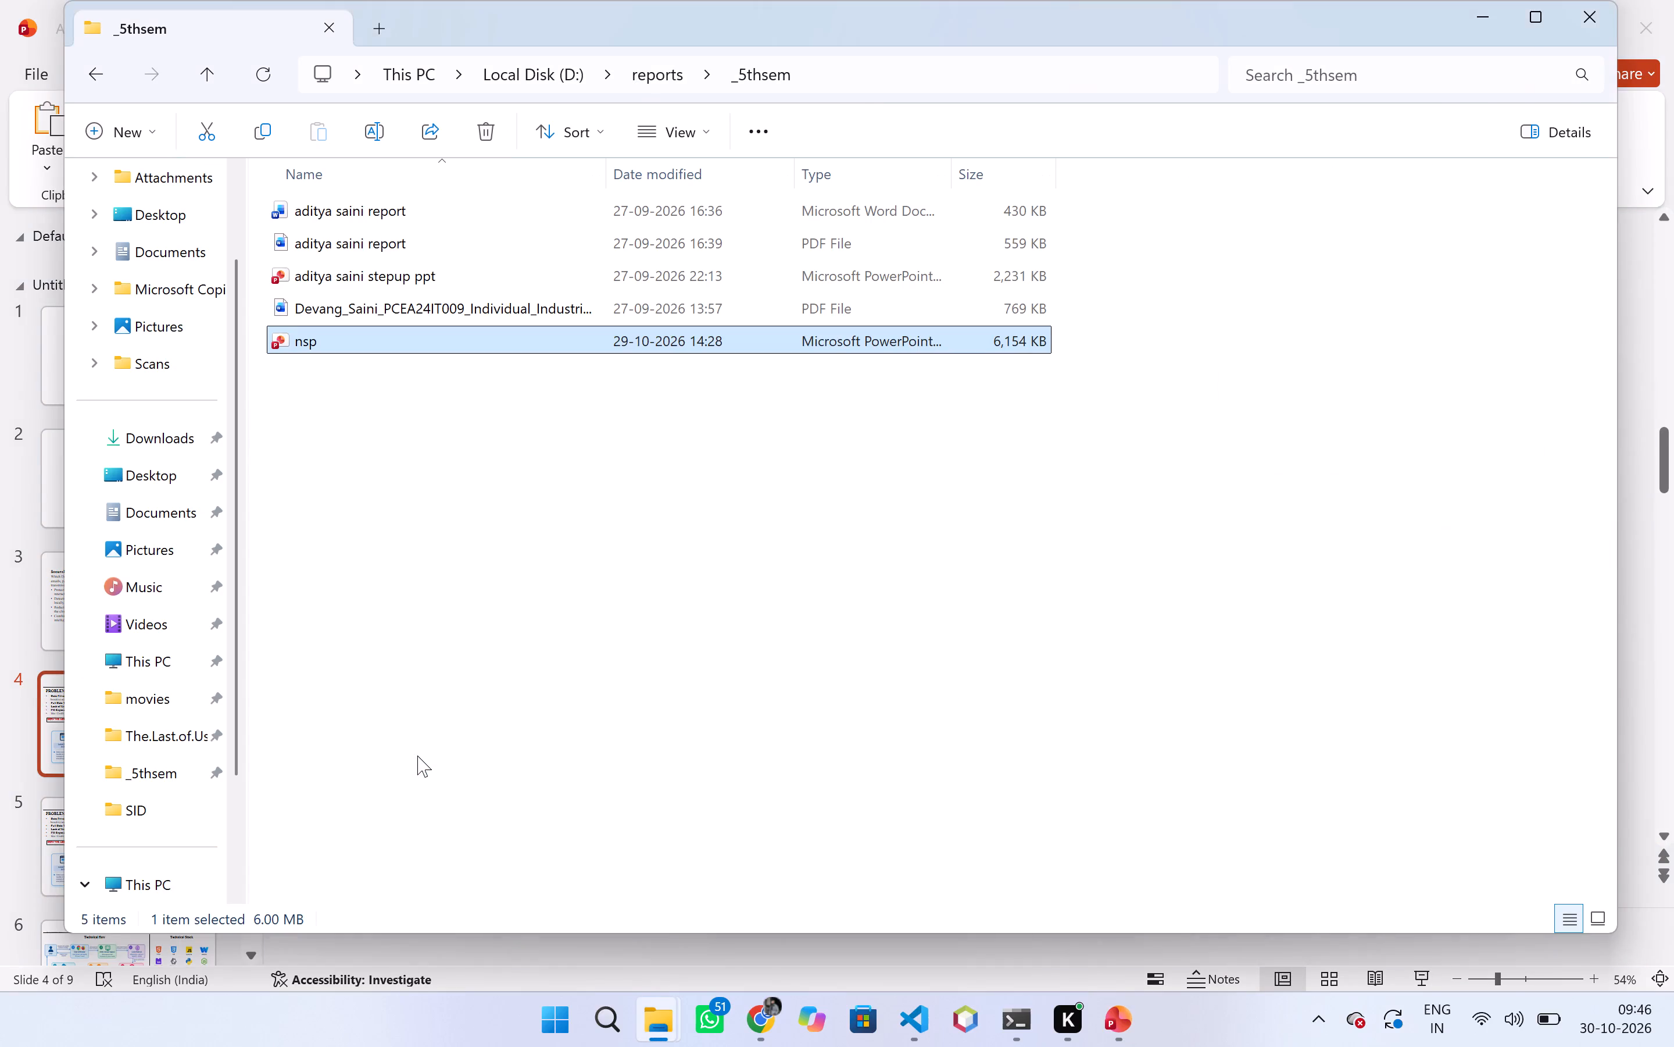
pyautogui.hotkey('alt', 'Tab')
pyautogui.hotkey('alt', 'Tab')
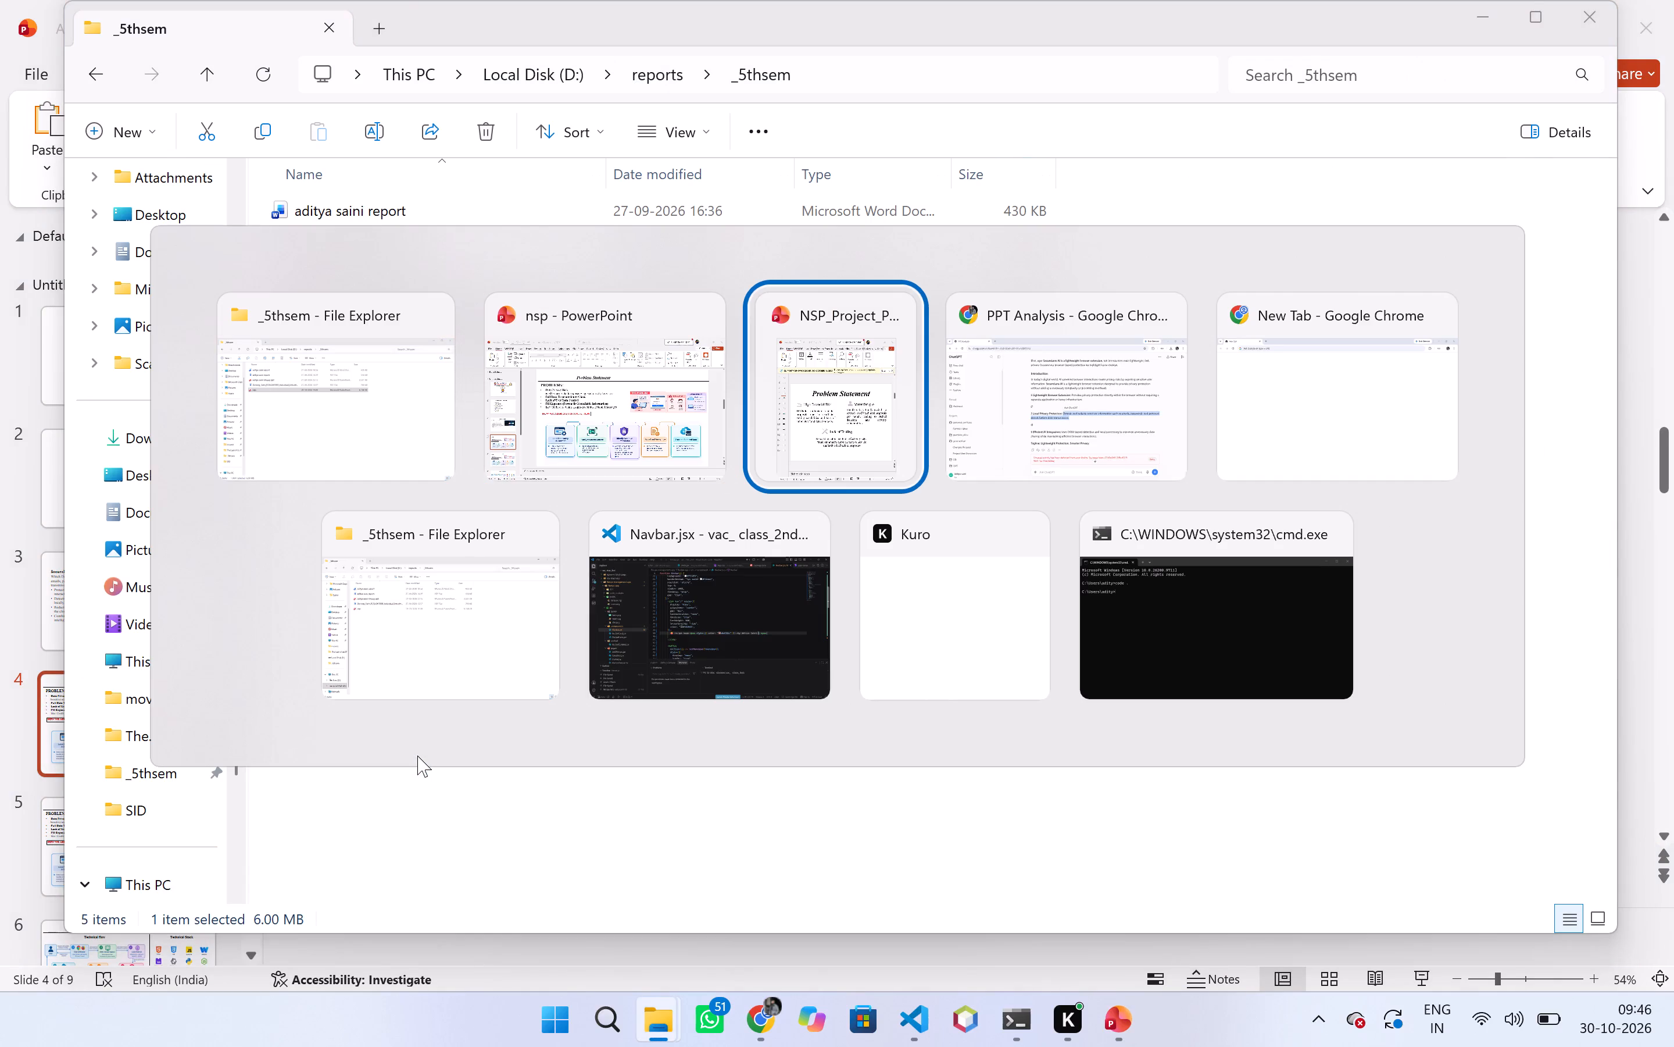
pyautogui.hotkey('alt', 'Tab')
pyautogui.hotkey('alt', 'Tab')
pyautogui.hotkey('alt', 'Tab')
pyautogui.hotkey('alt', 'Tab')
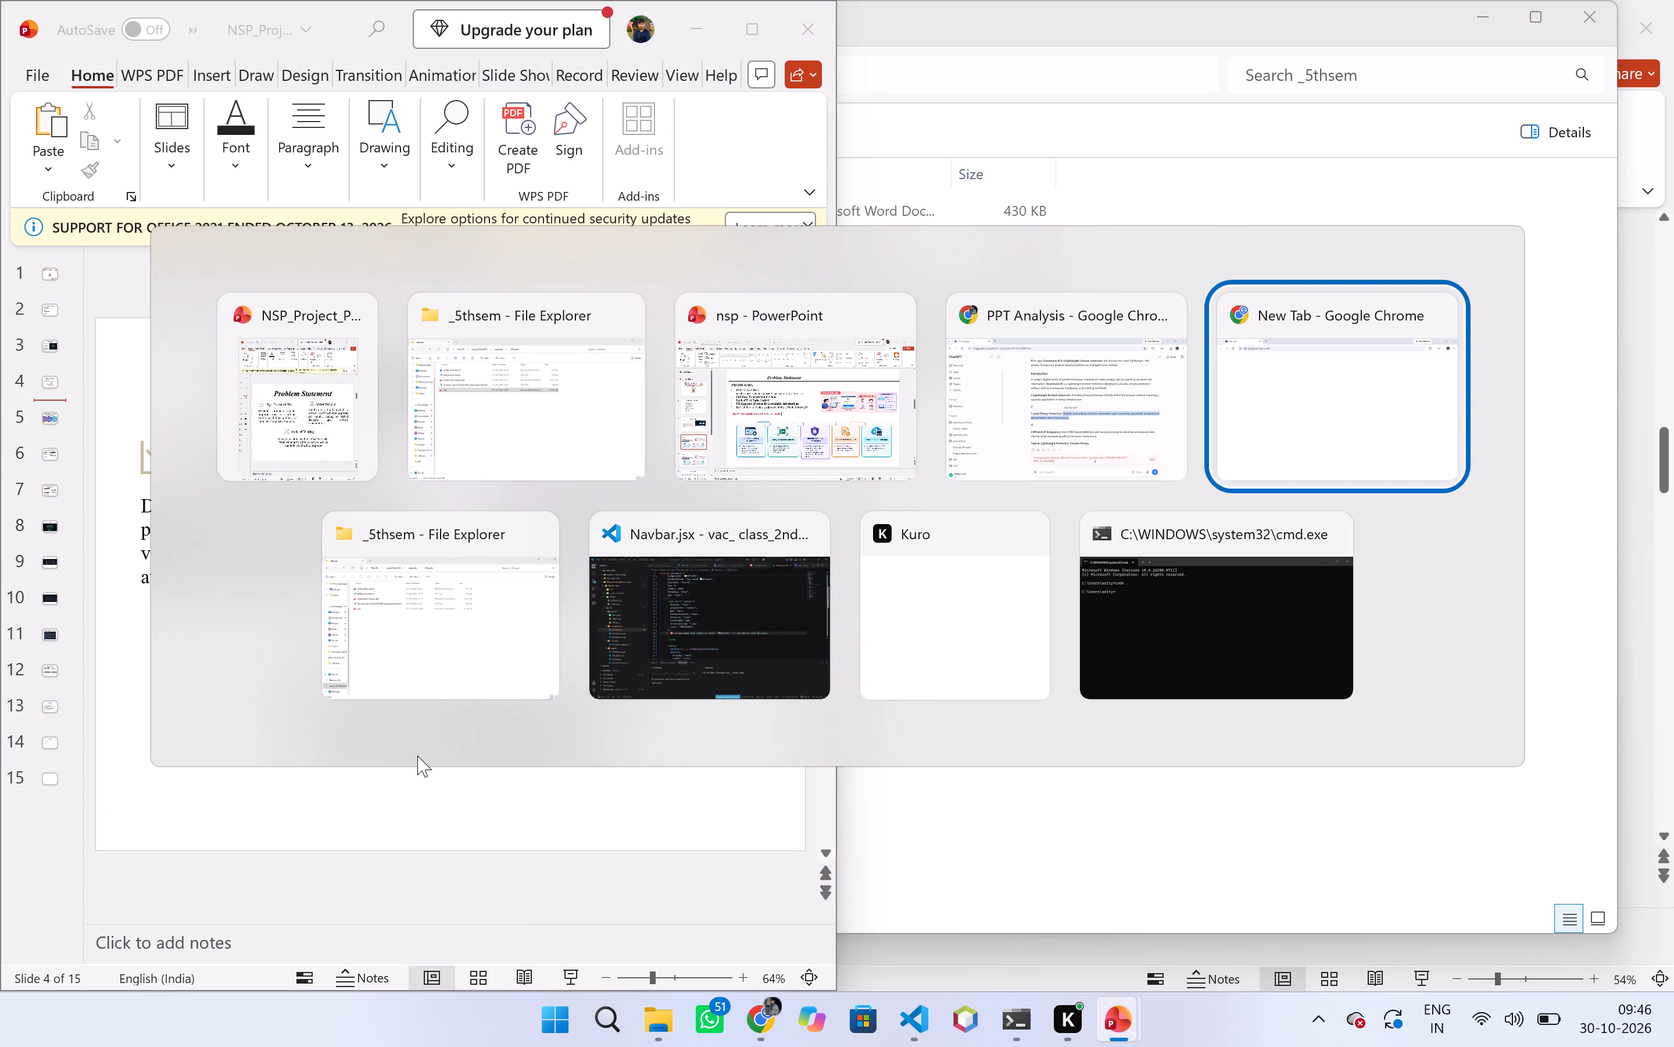
pyautogui.hotkey('alt', 'Tab')
pyautogui.hotkey('alt', 'Tab')
pyautogui.hotkey('alt', 'Tab')
pyautogui.hotkey('alt', 'Tab')
pyautogui.hotkey('alt', 'Tab')
pyautogui.hotkey('alt', 'Tab')
pyautogui.hotkey('alt', 'Tab')
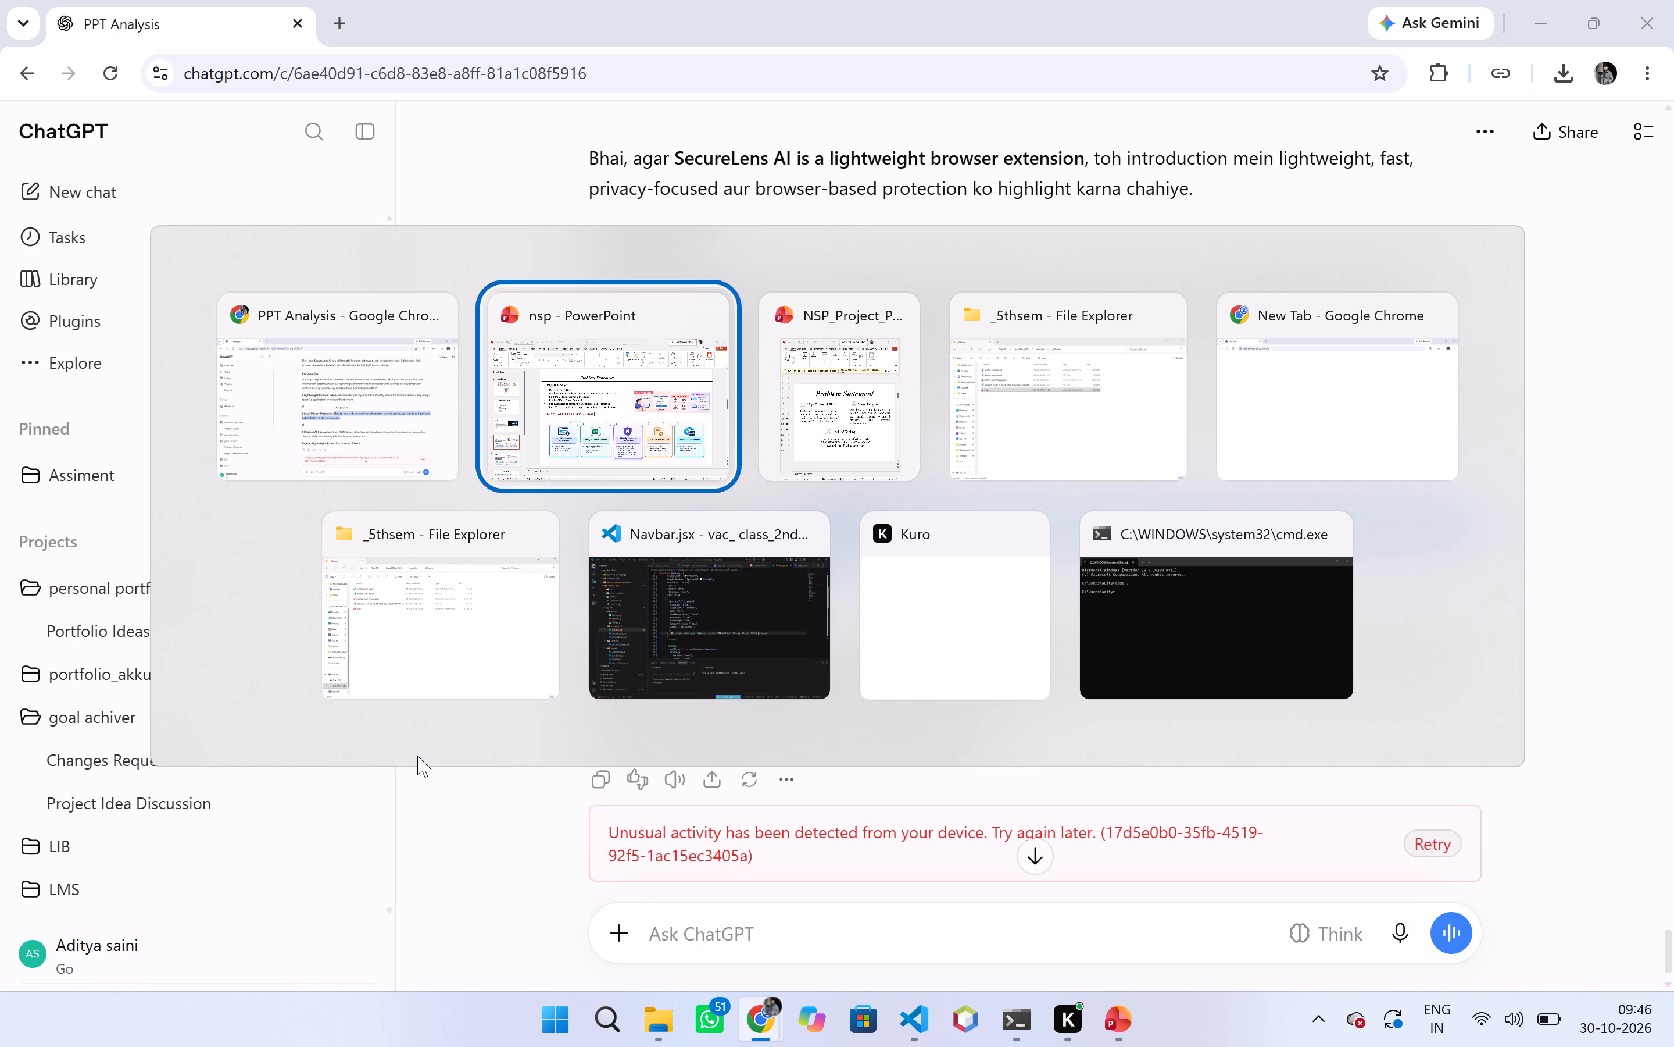
pyautogui.hotkey('alt', 'Tab')
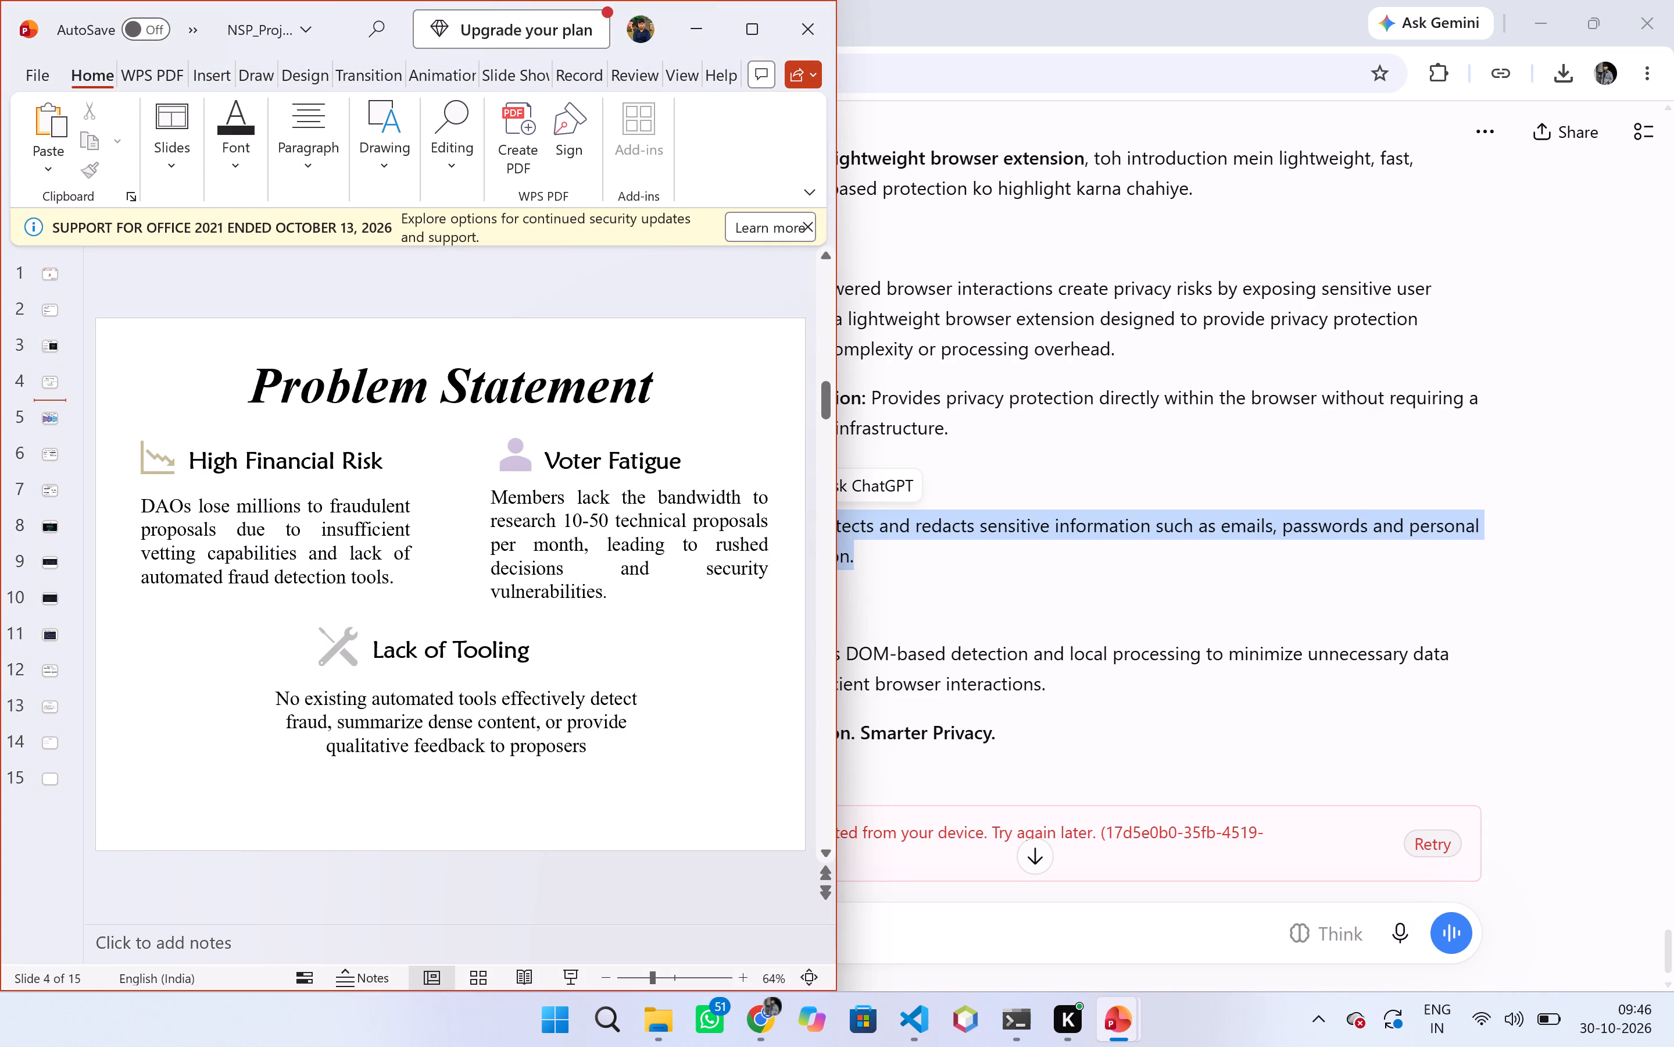
# Compare the title formatting on NSP_Project_PPT's Problem Statement slide with nsp's Introduction and Presentation Overview slides.
pyautogui.click(549, 390)
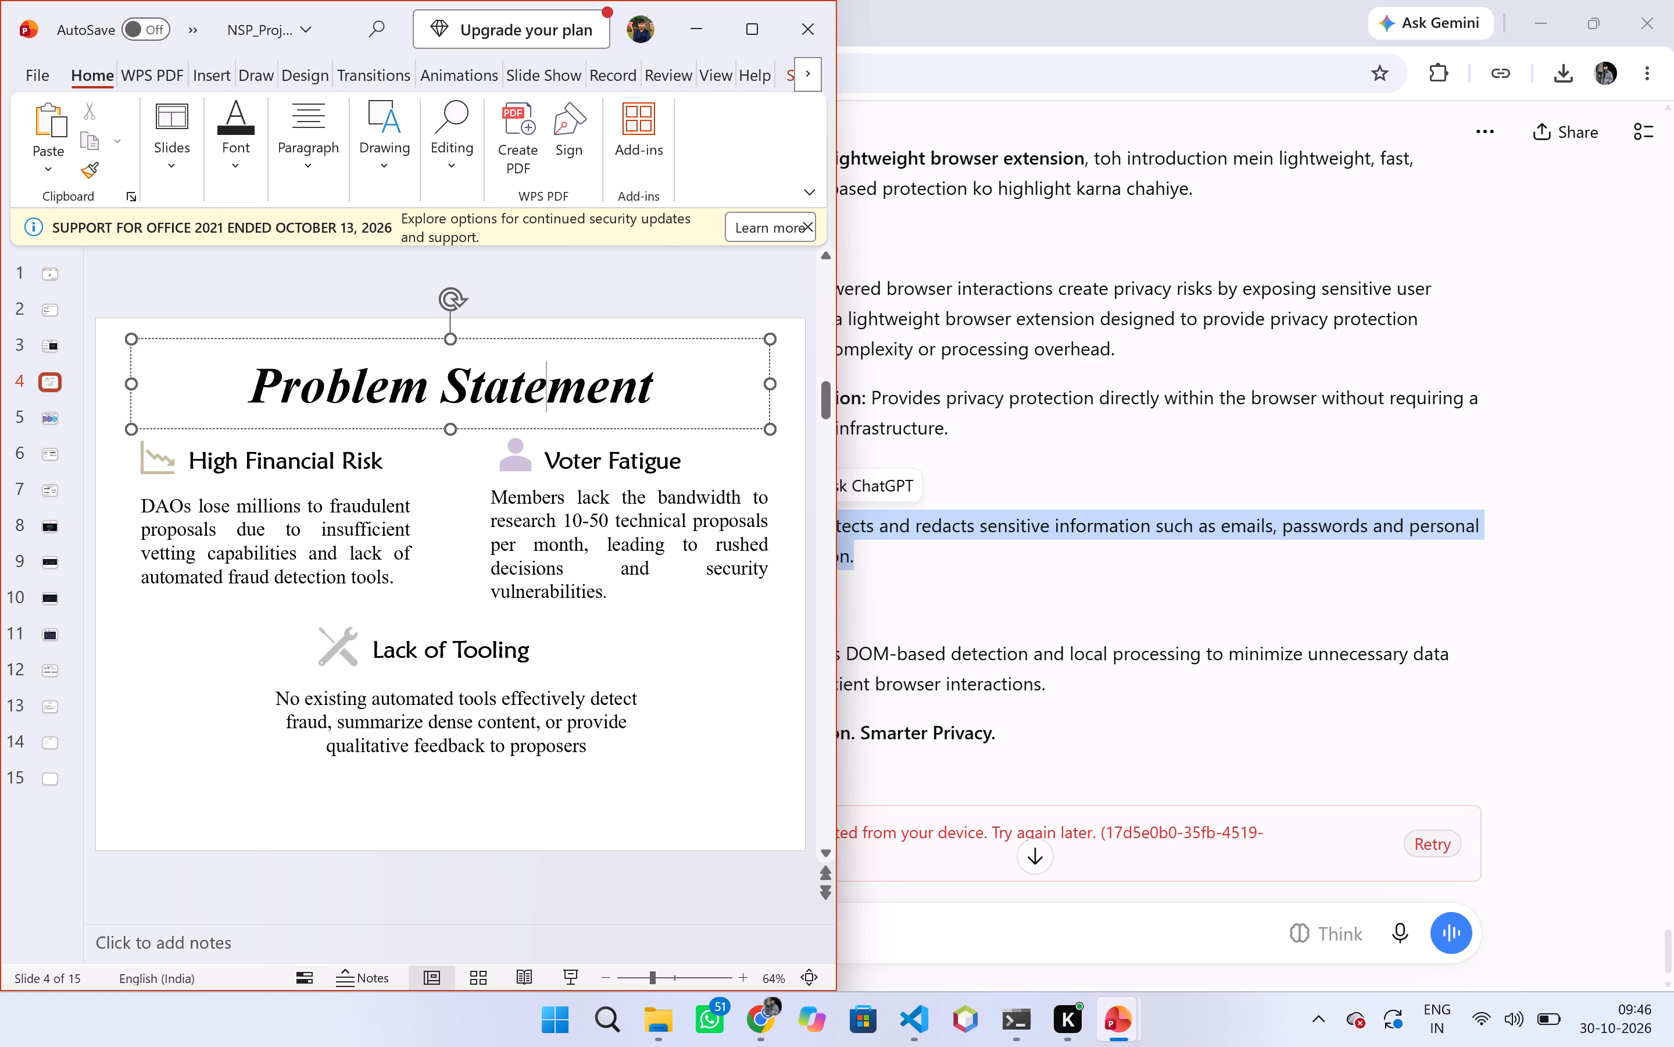
pyautogui.click(660, 385)
pyautogui.moveTo(660, 385); pyautogui.dragTo(302, 389)
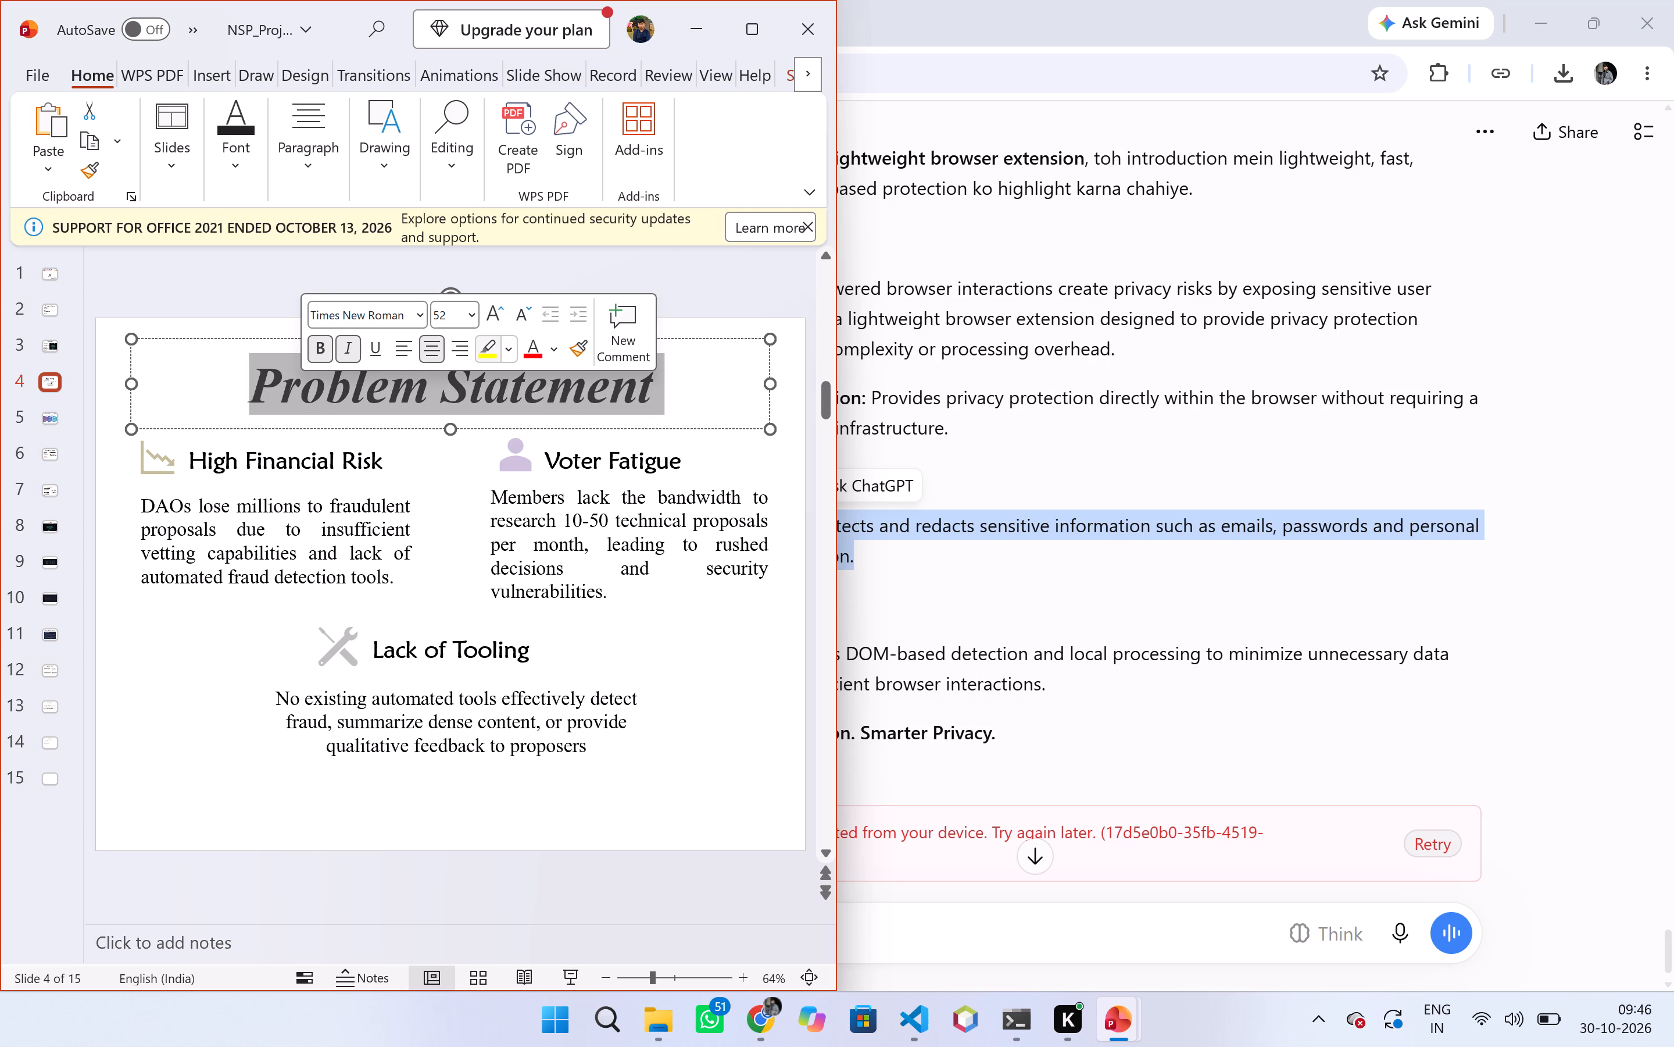
pyautogui.click(696, 407)
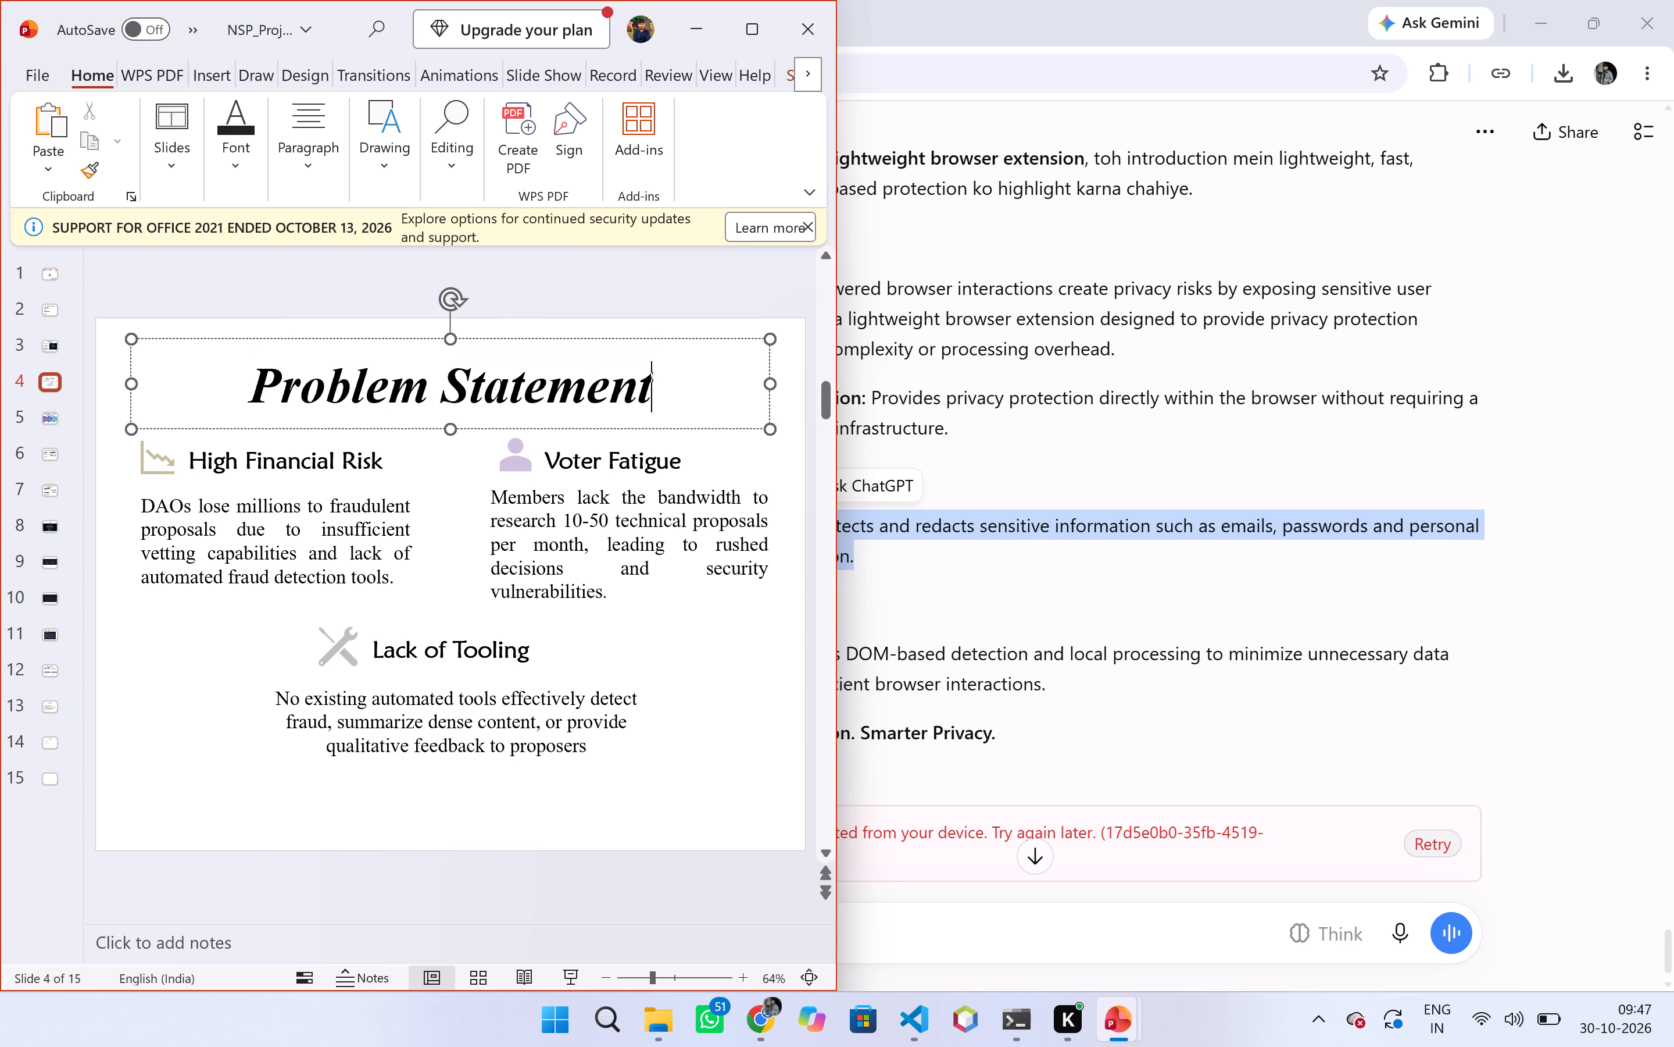
pyautogui.hotkey('alt', 'Tab')
pyautogui.hotkey('alt', 'Tab')
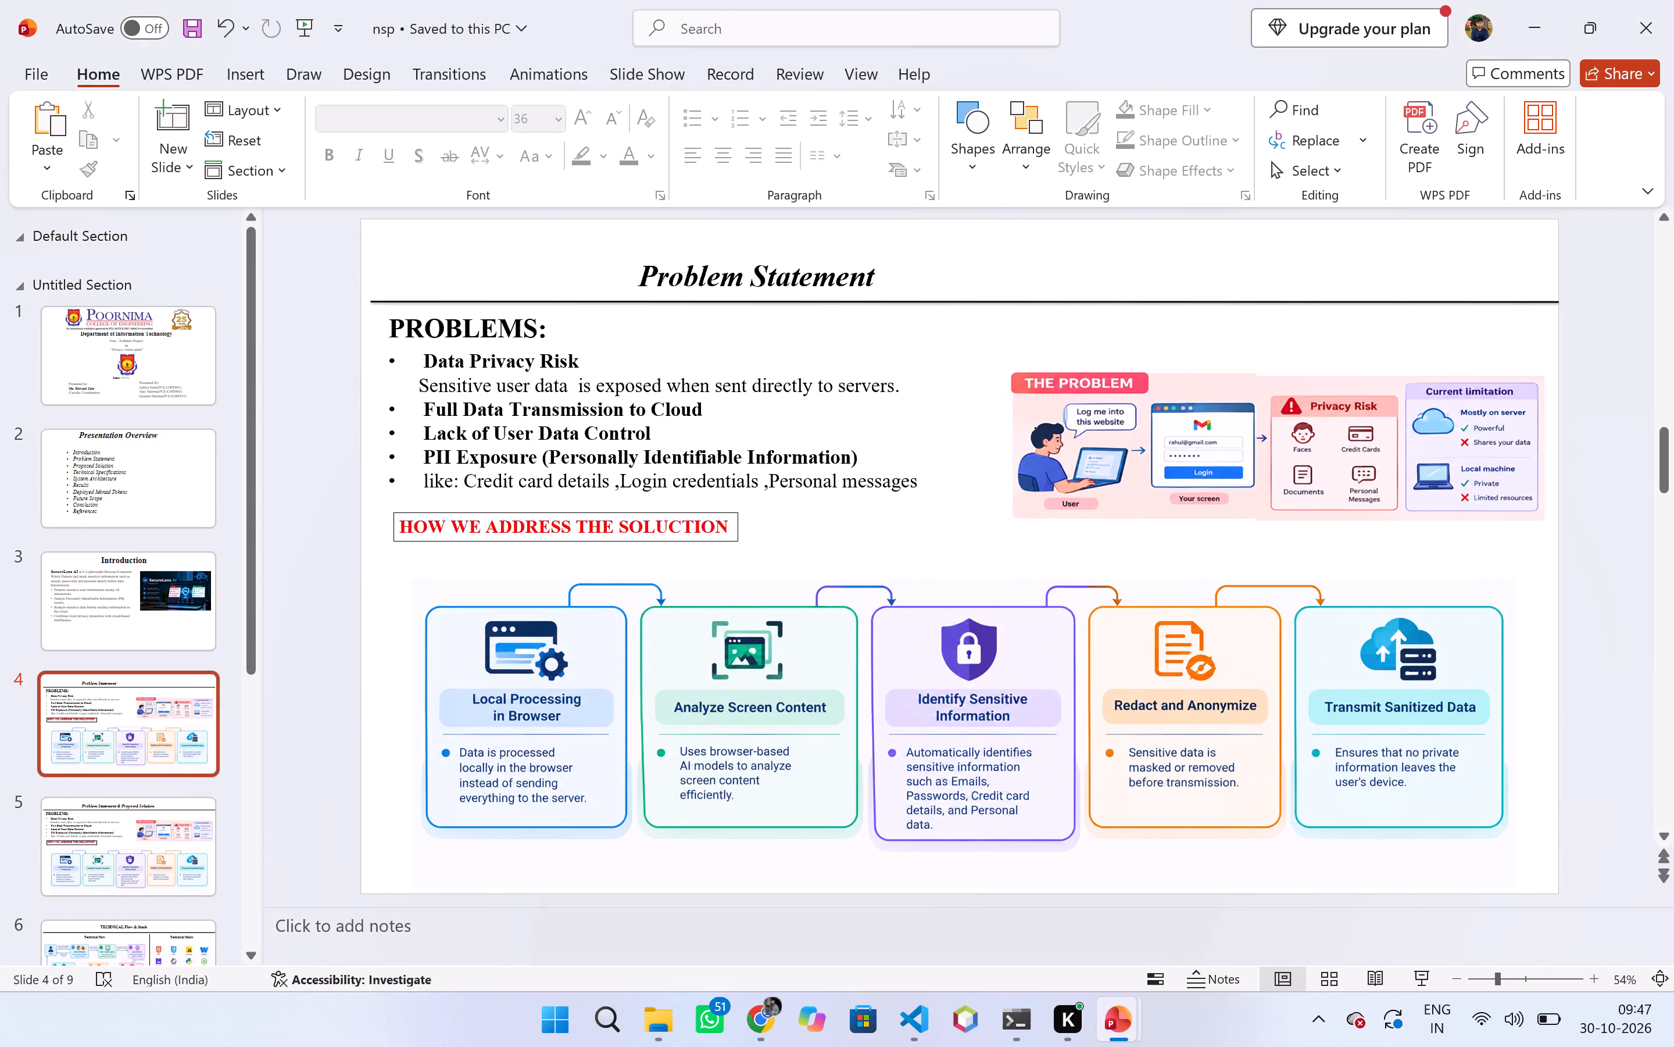
pyautogui.click(165, 565)
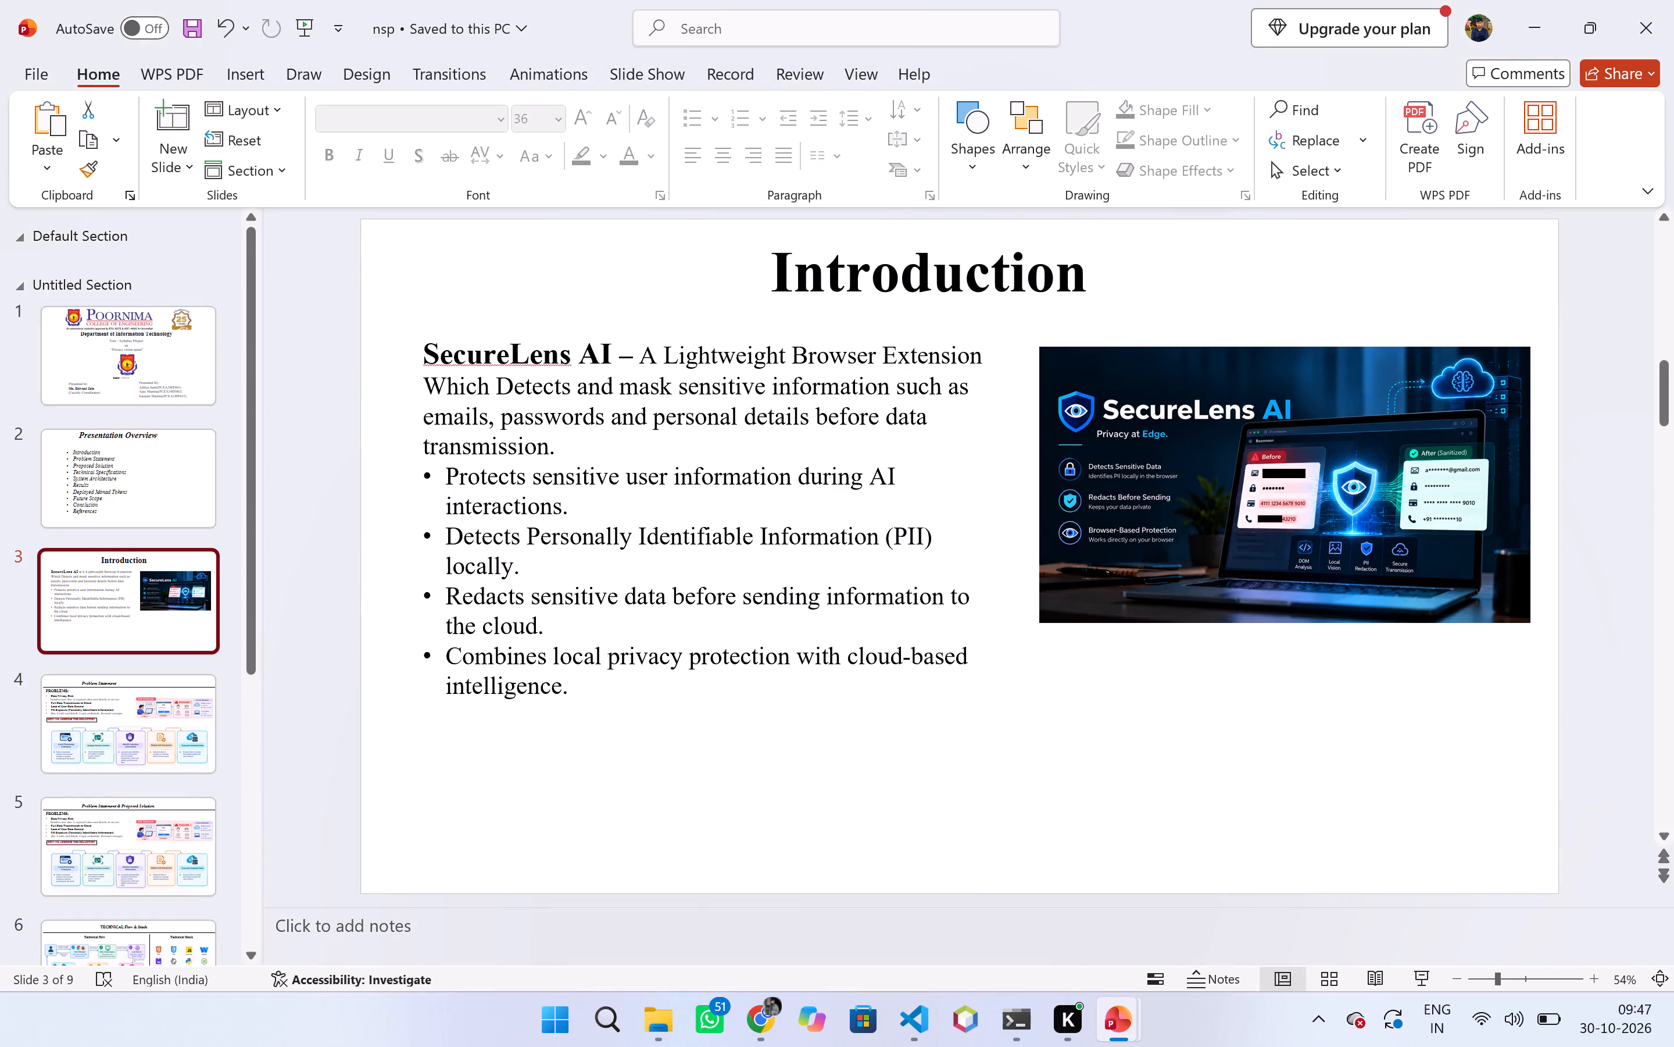
pyautogui.click(807, 271)
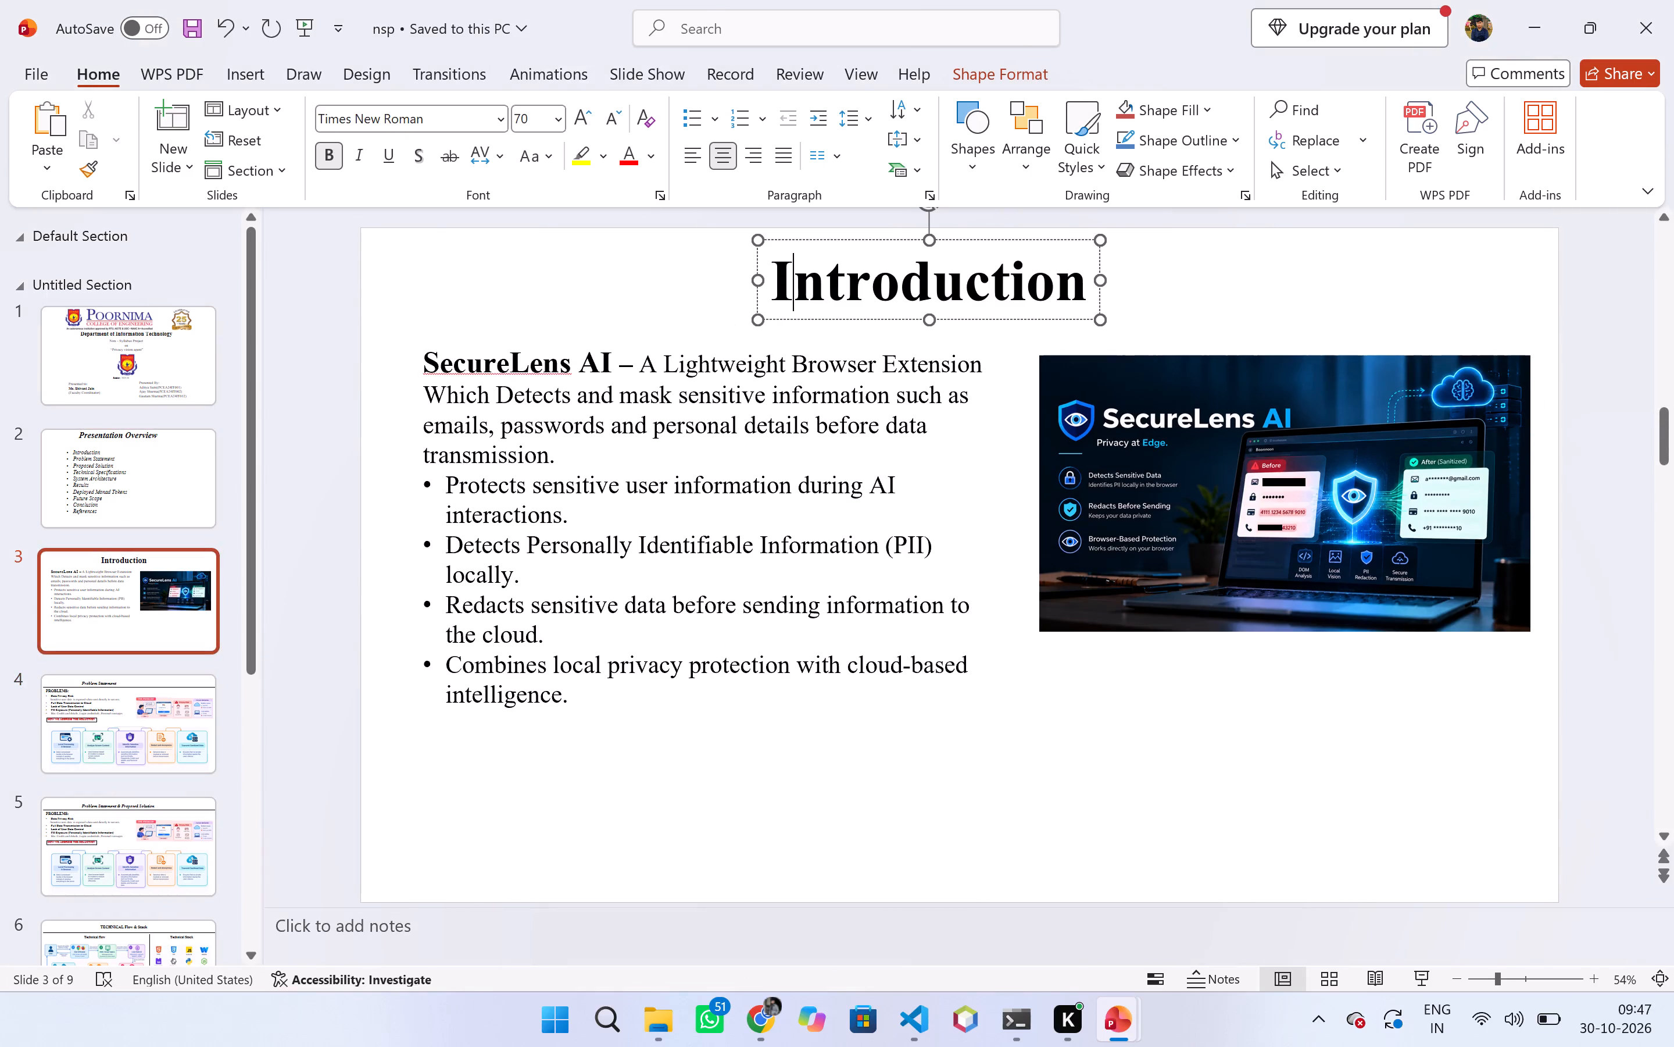
pyautogui.click(150, 487)
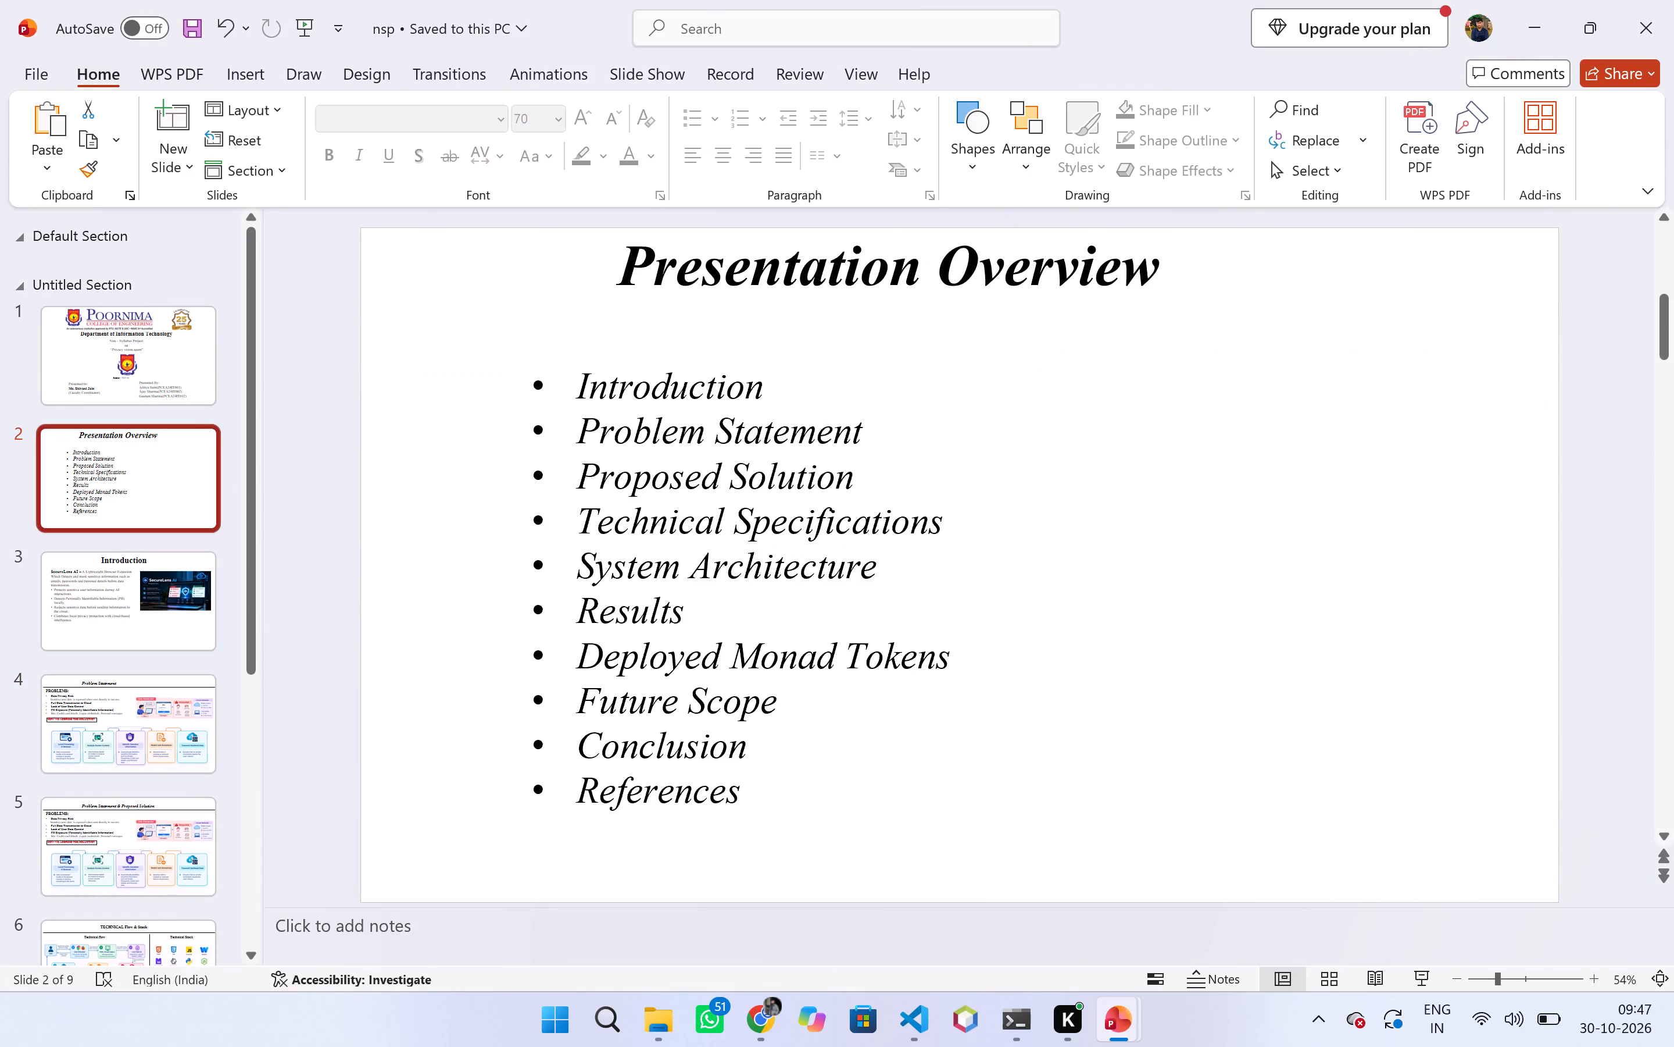
pyautogui.click(727, 272)
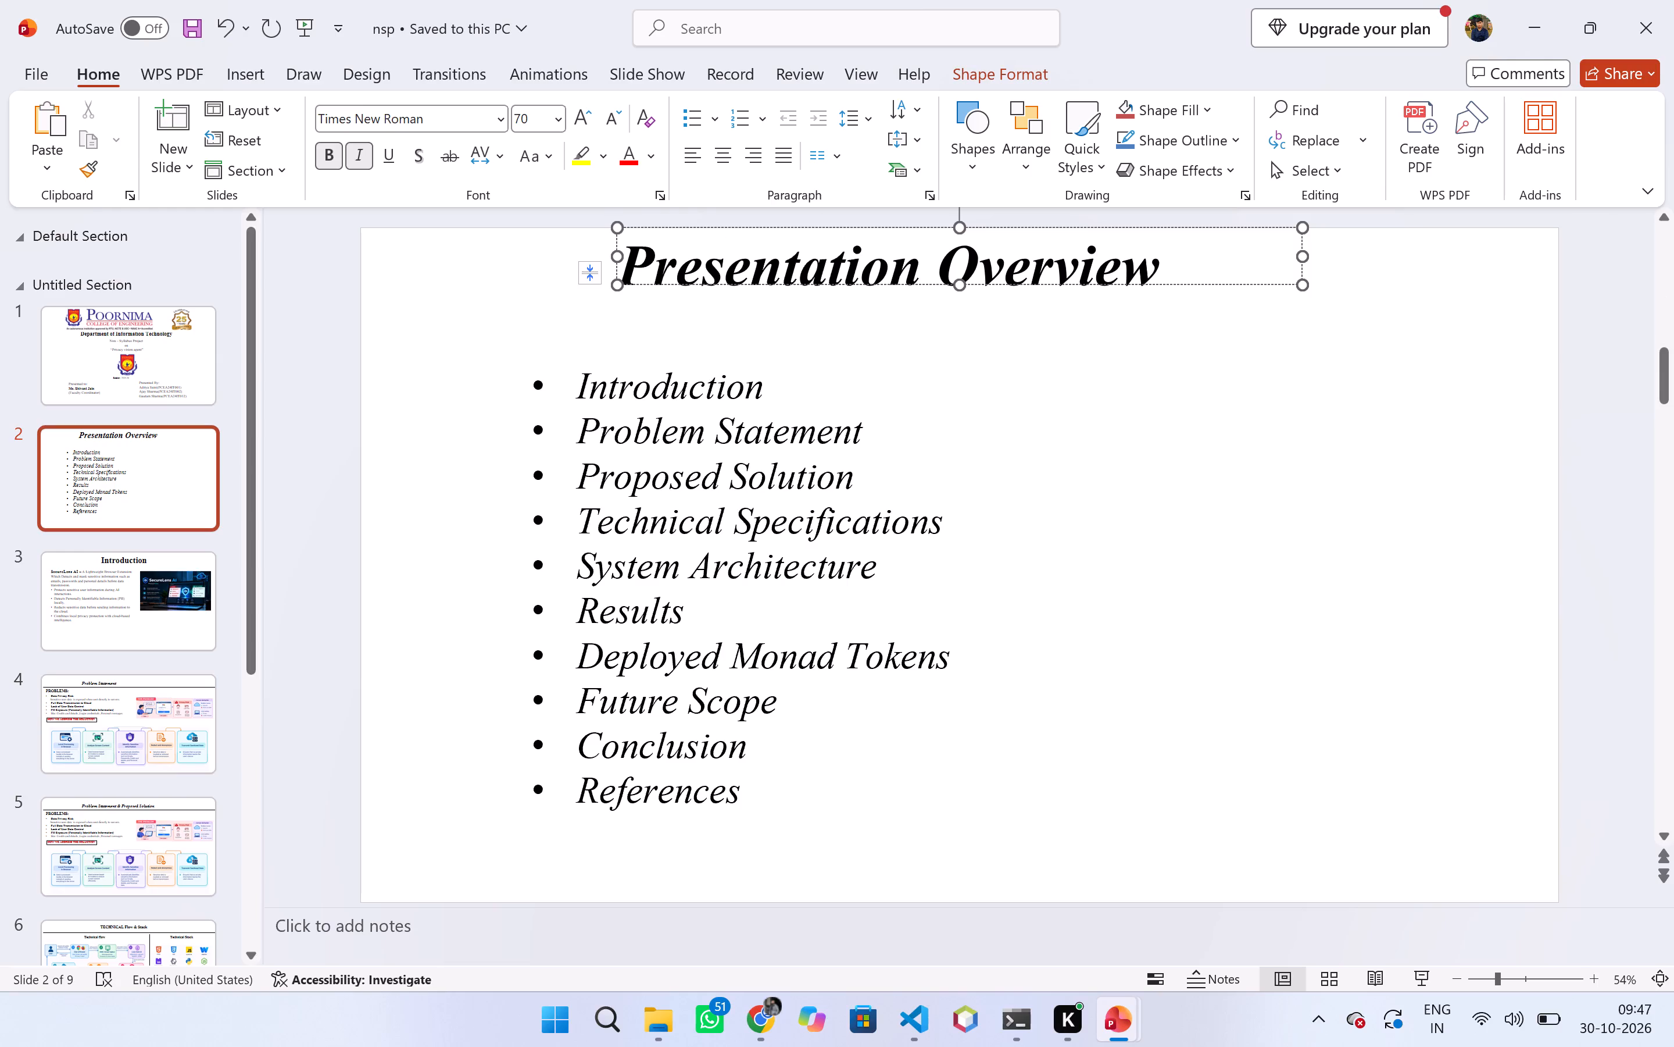
pyautogui.click(159, 621)
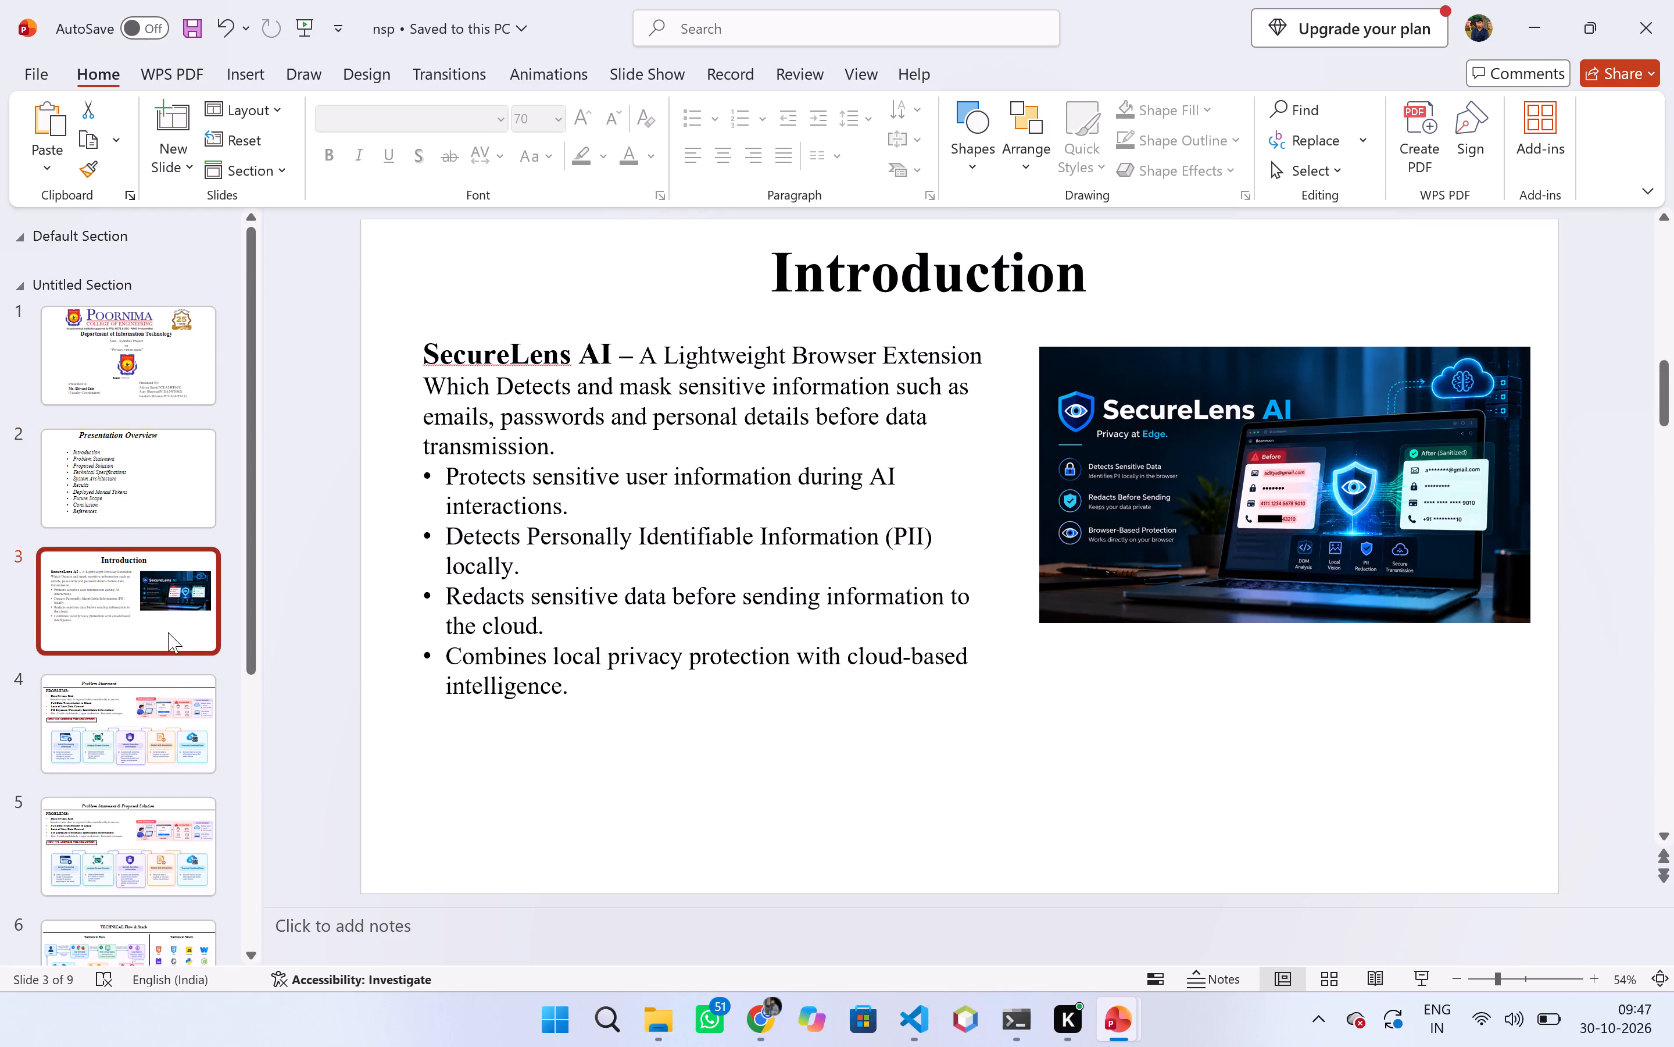
# Move the Problem Statement slide's title box up towards the top centre and set the title's font size to 66.
pyautogui.click(155, 727)
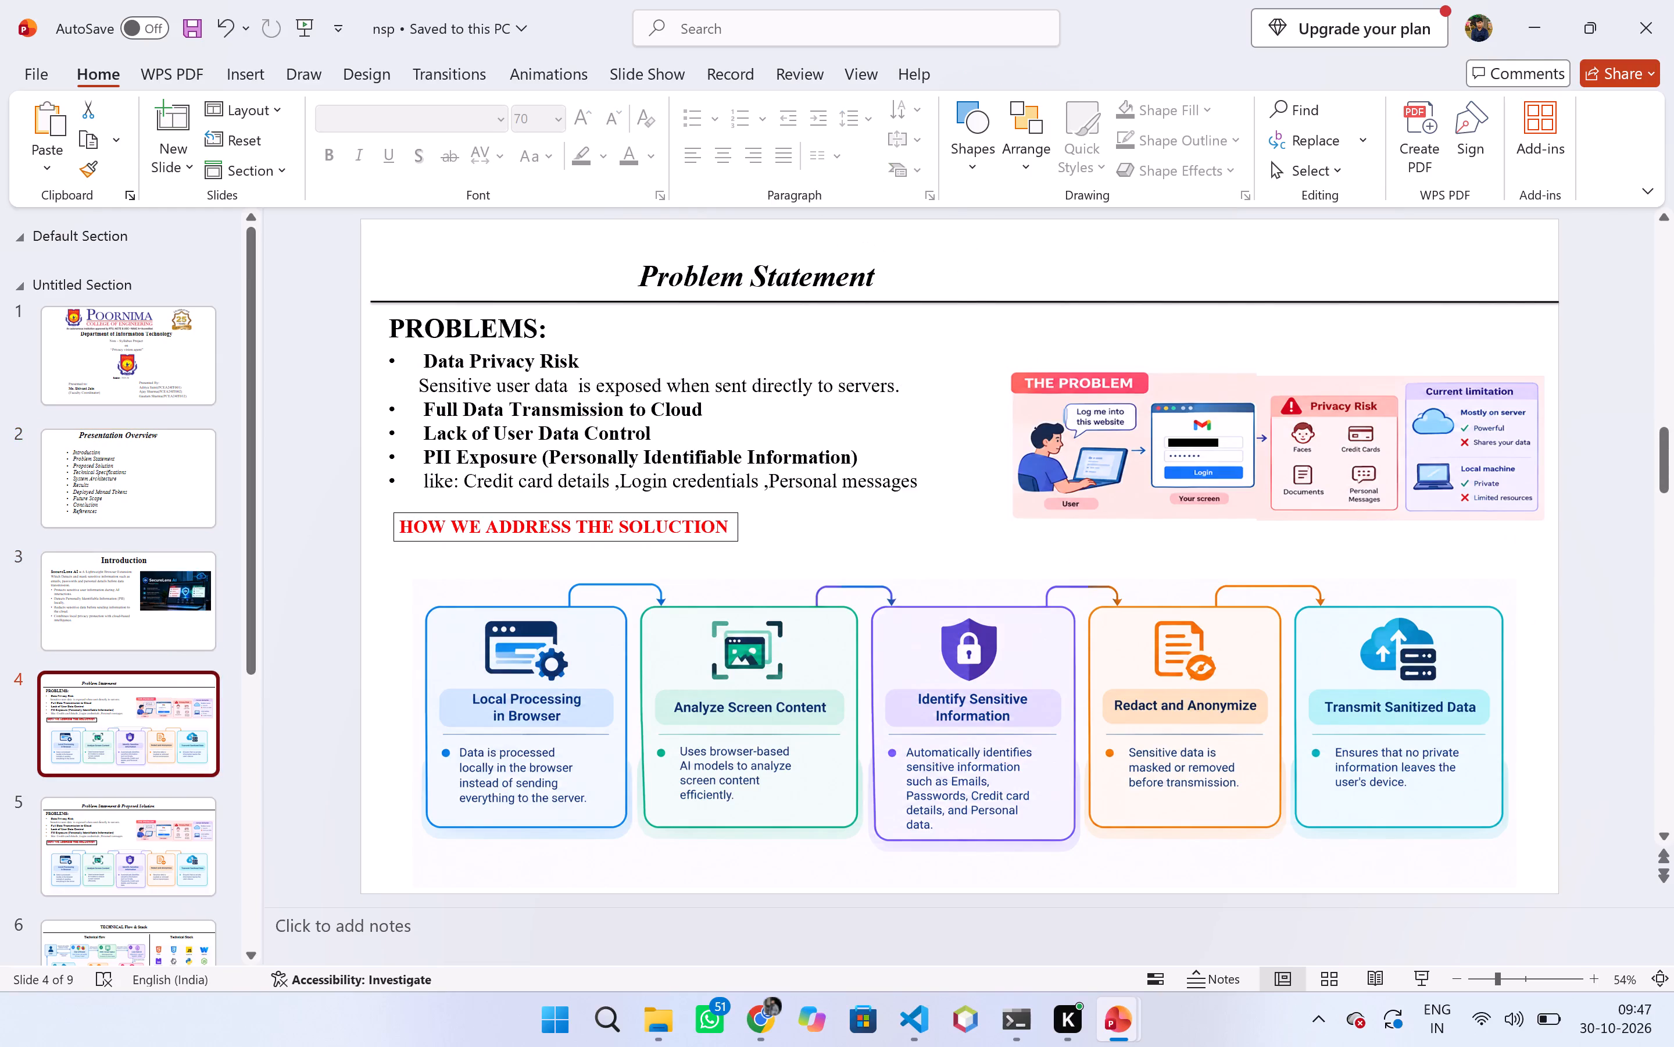
pyautogui.tripleClick(882, 272)
pyautogui.moveTo(882, 272); pyautogui.dragTo(788, 272)
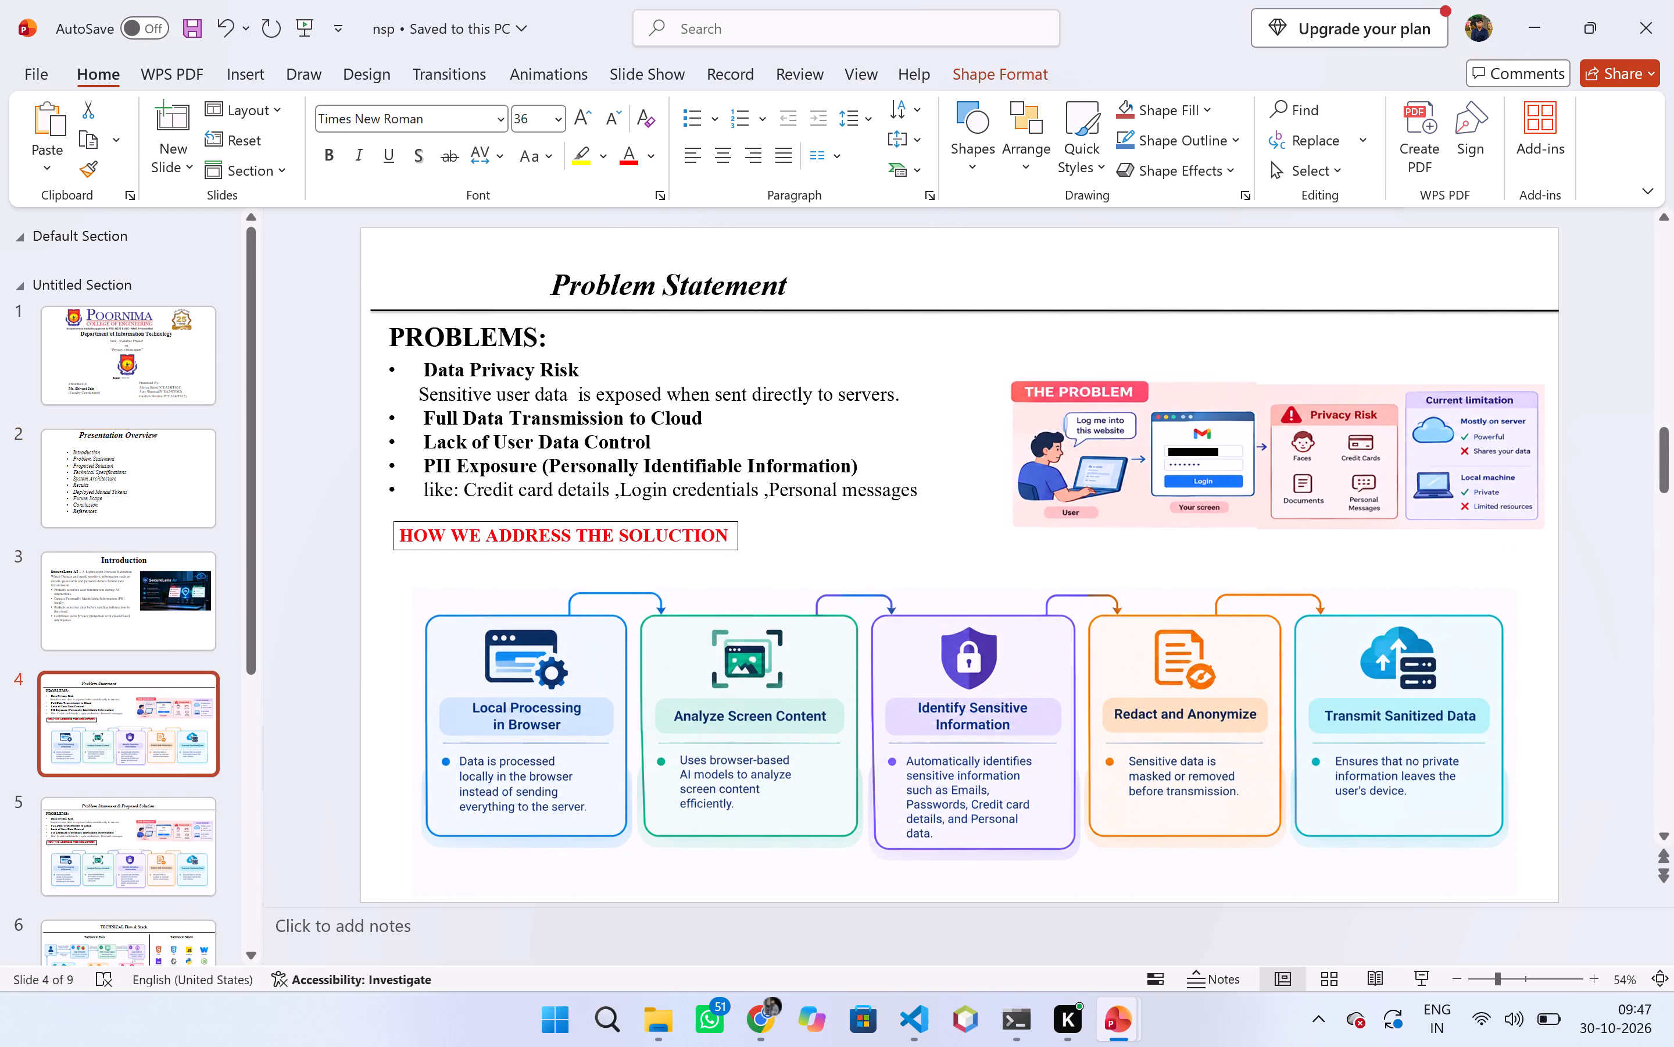
pyautogui.moveTo(788, 272); pyautogui.dragTo(936, 254)
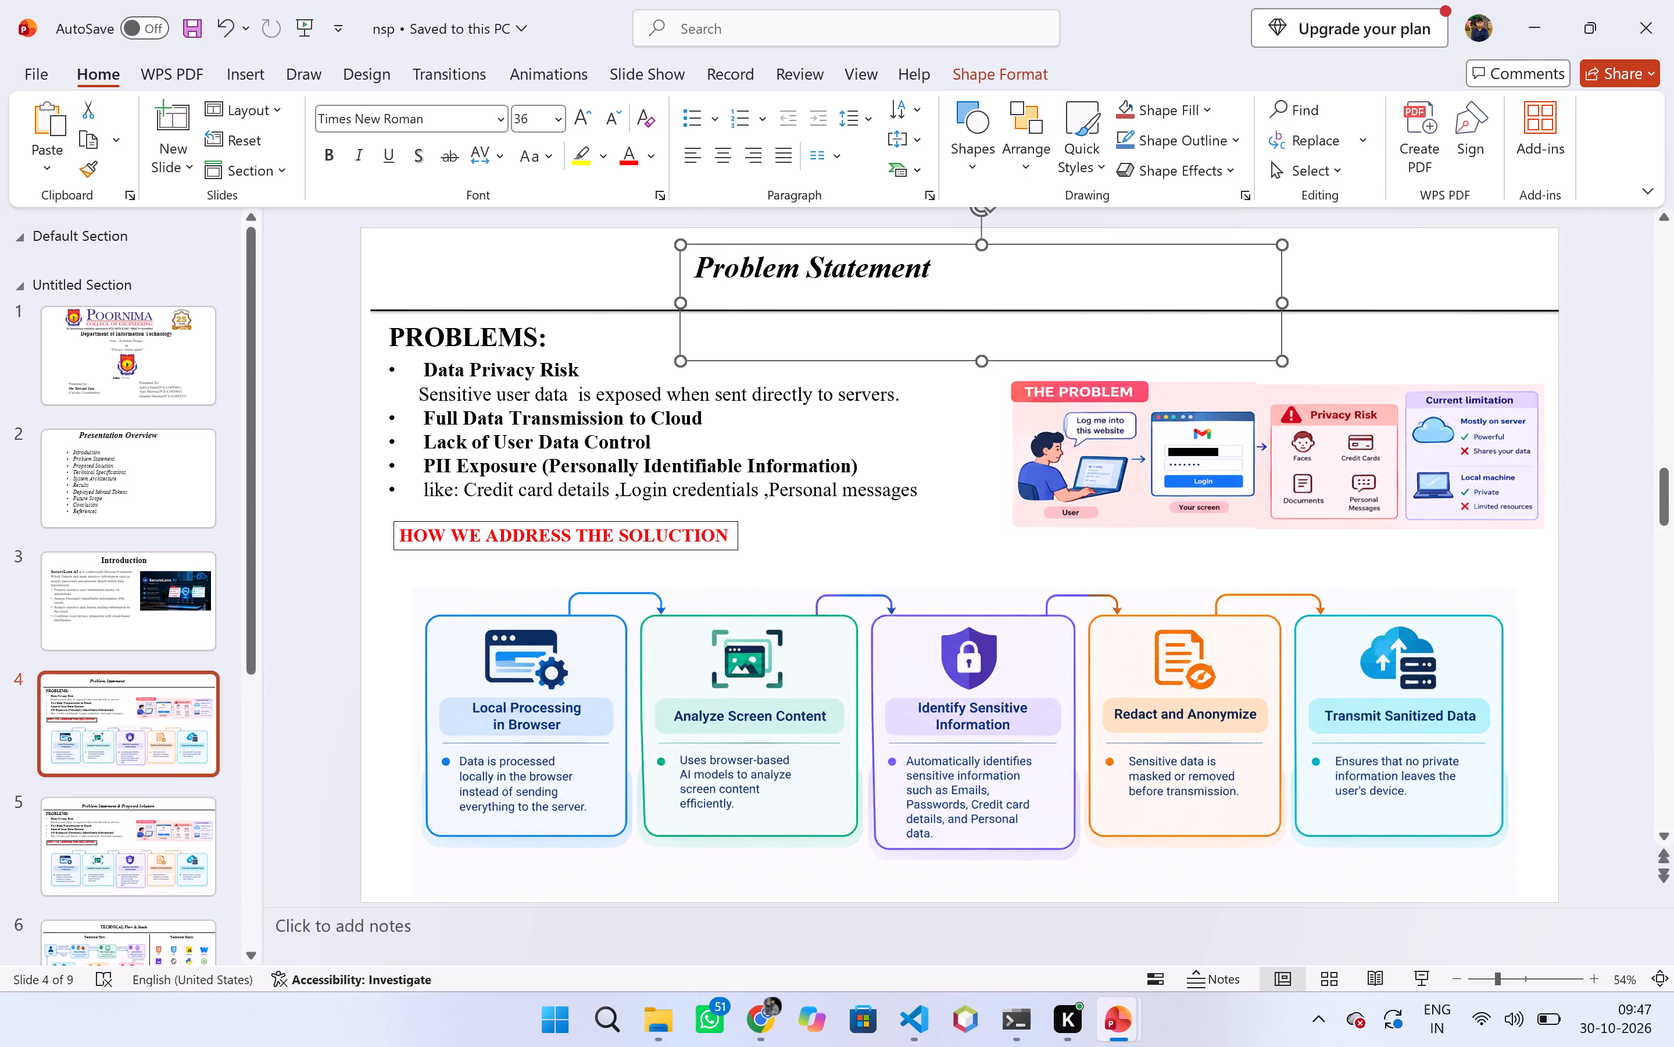
pyautogui.moveTo(927, 267); pyautogui.dragTo(713, 270)
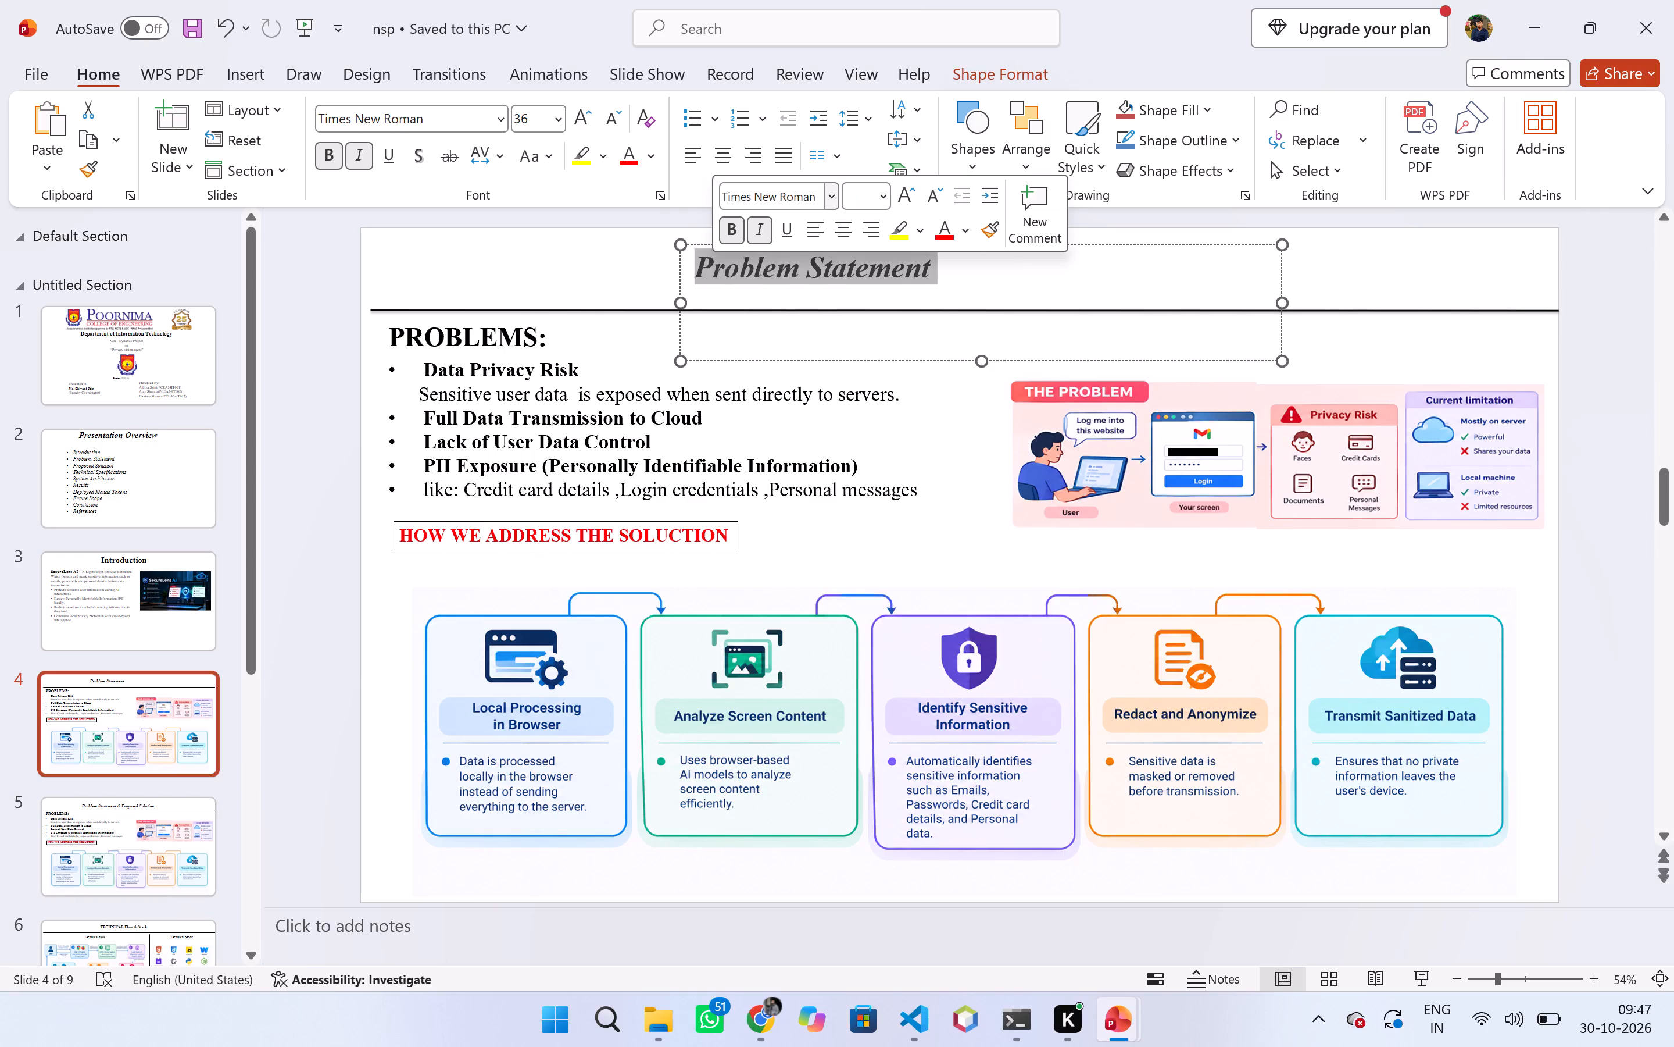
pyautogui.click(883, 202)
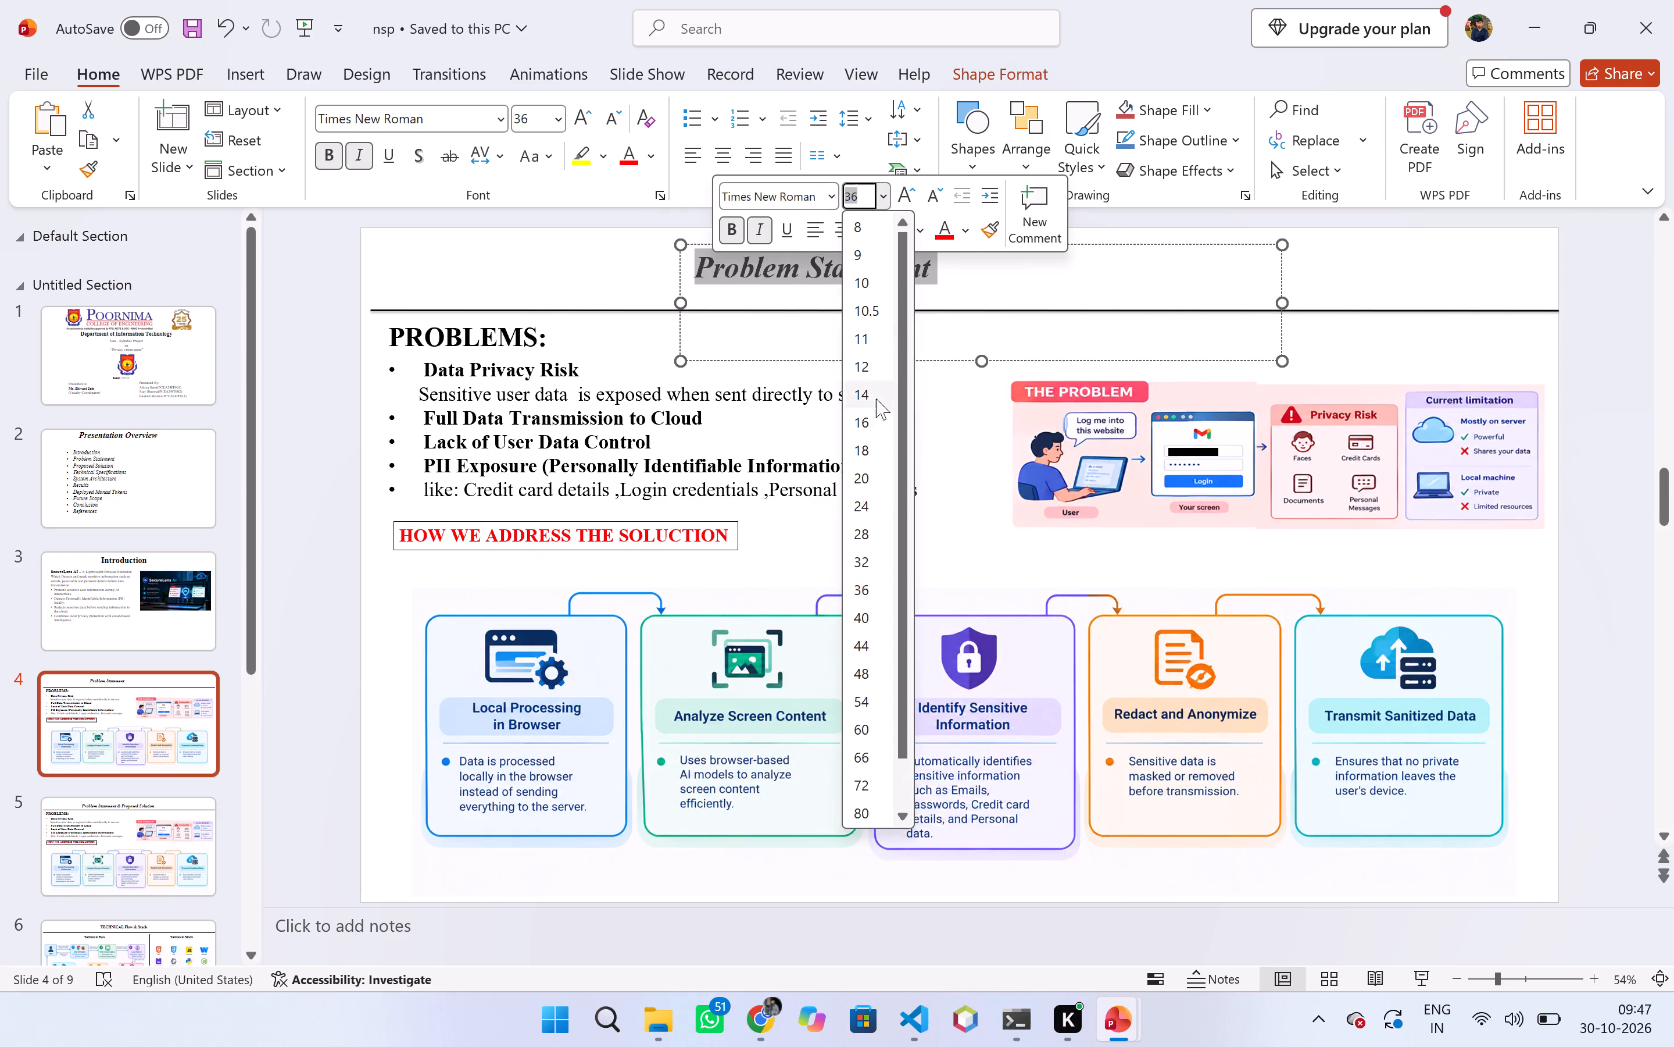
pyautogui.click(865, 755)
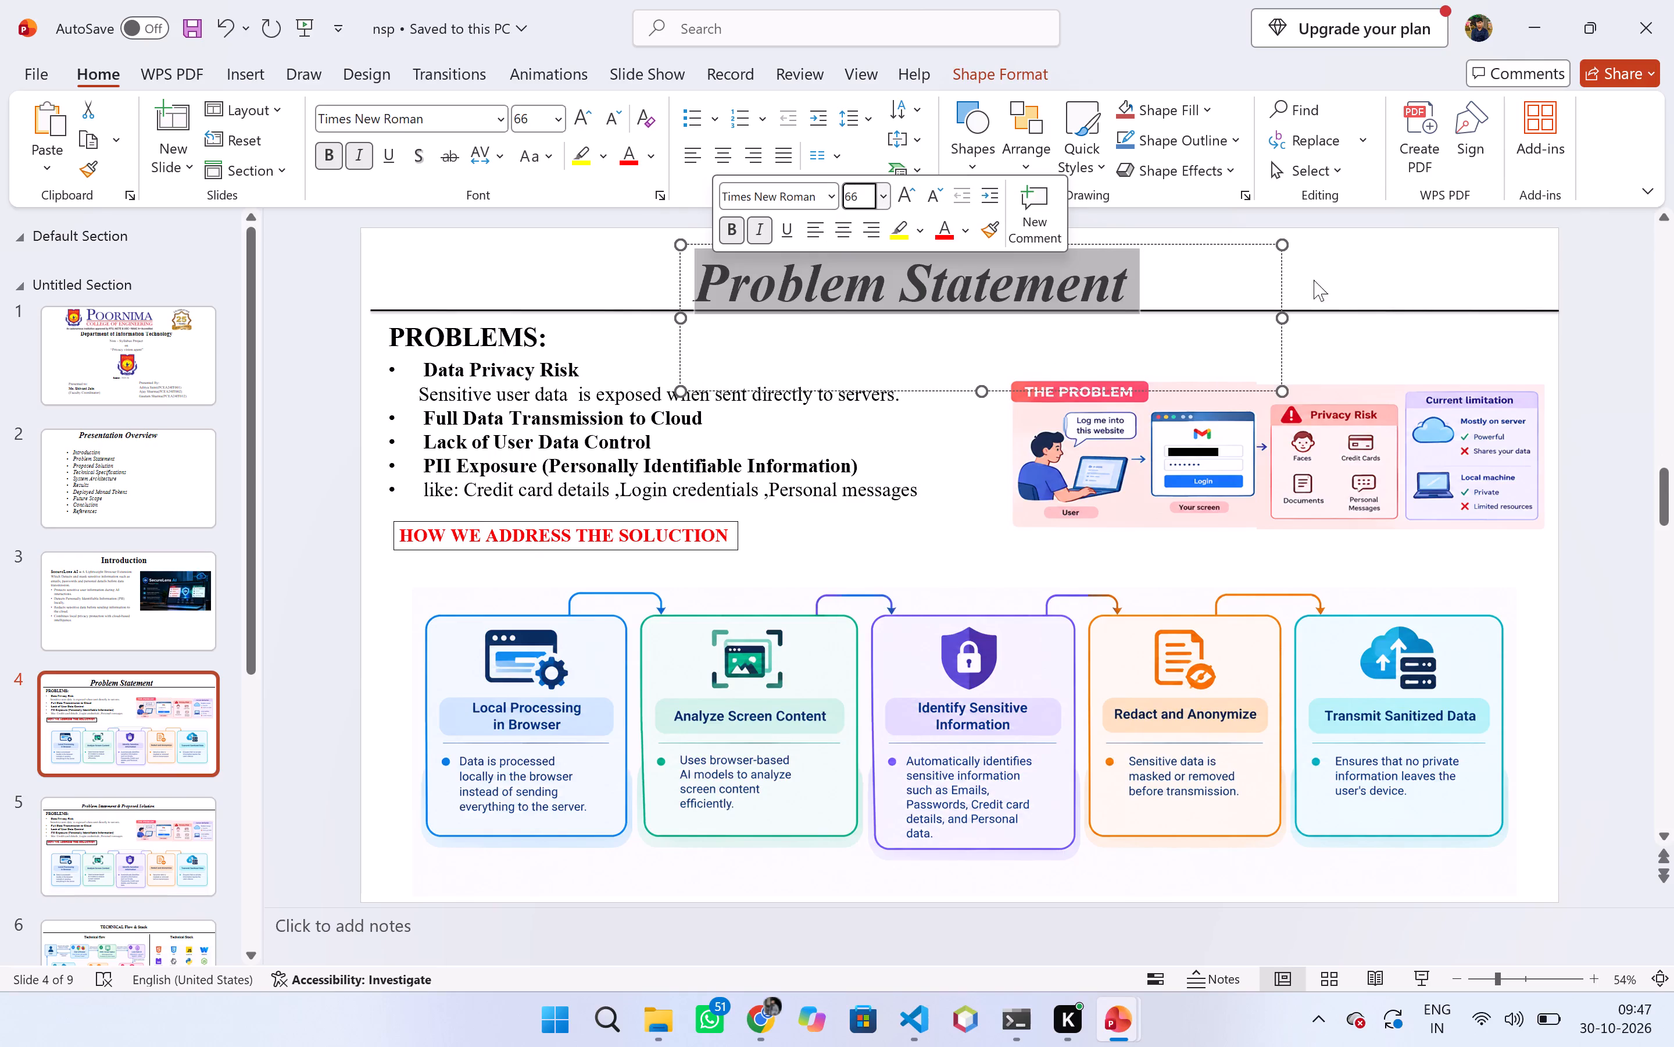
pyautogui.click(1332, 280)
# Centre-align the Problem Statement title within its text box.
pyautogui.click(1167, 286)
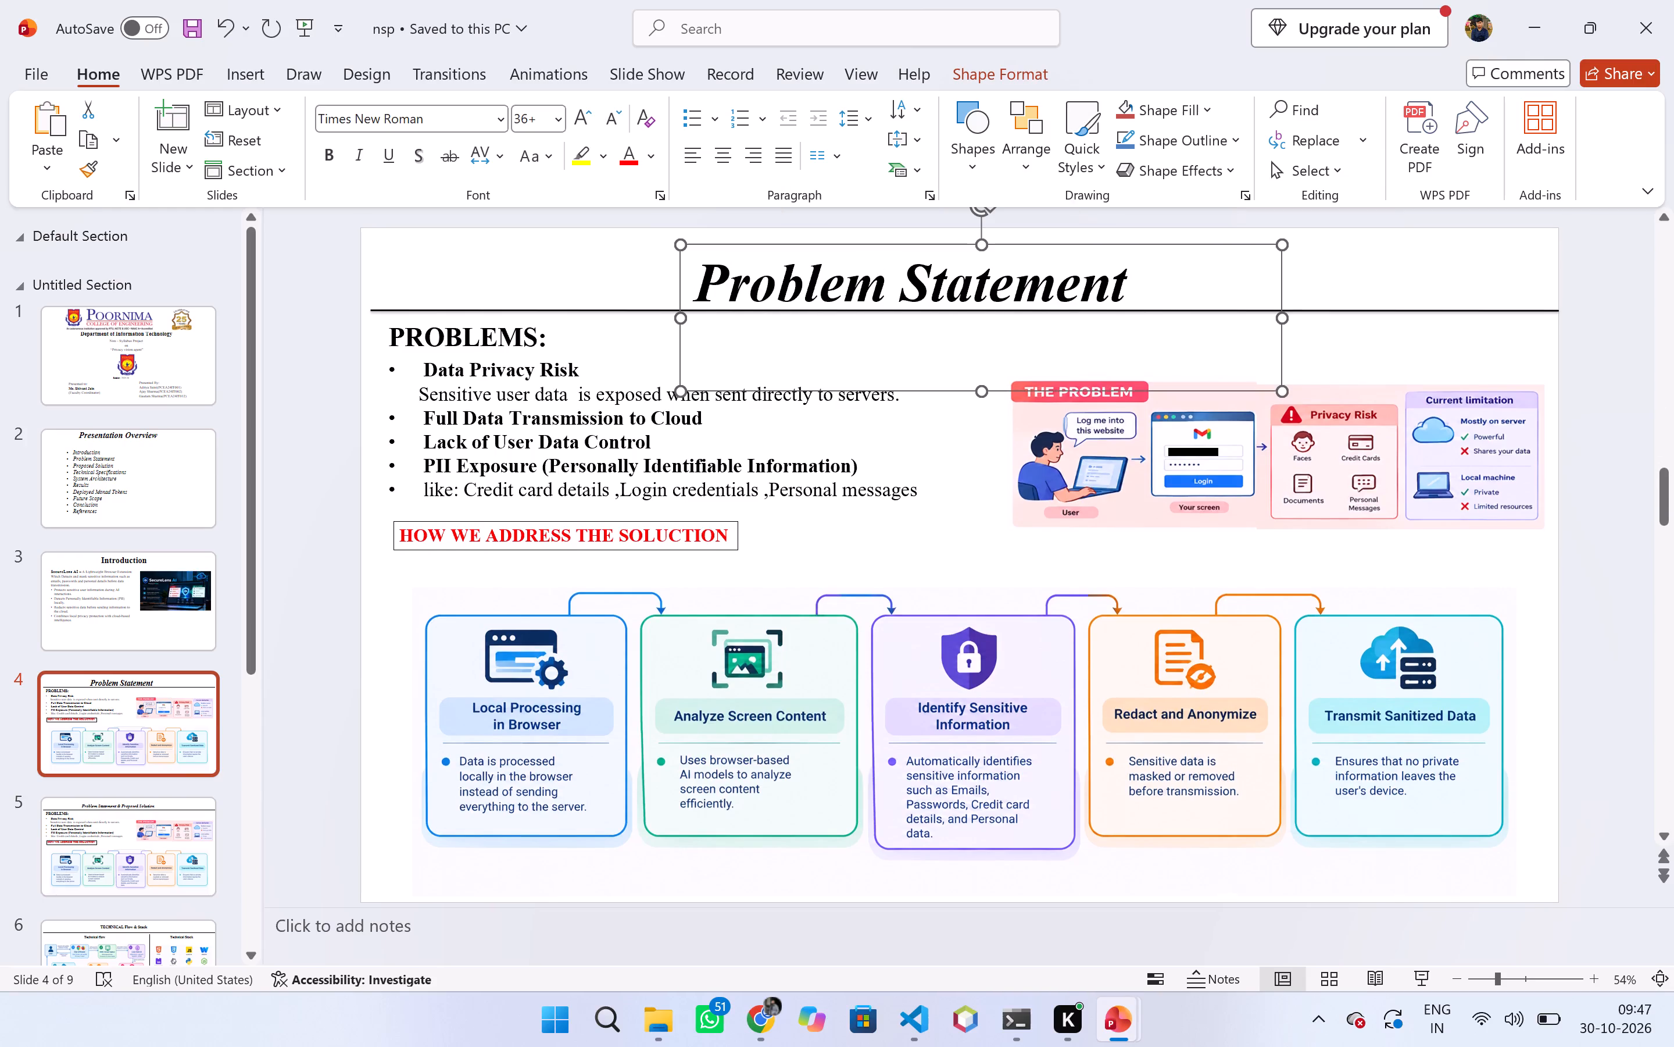
pyautogui.moveTo(1127, 286); pyautogui.dragTo(782, 303)
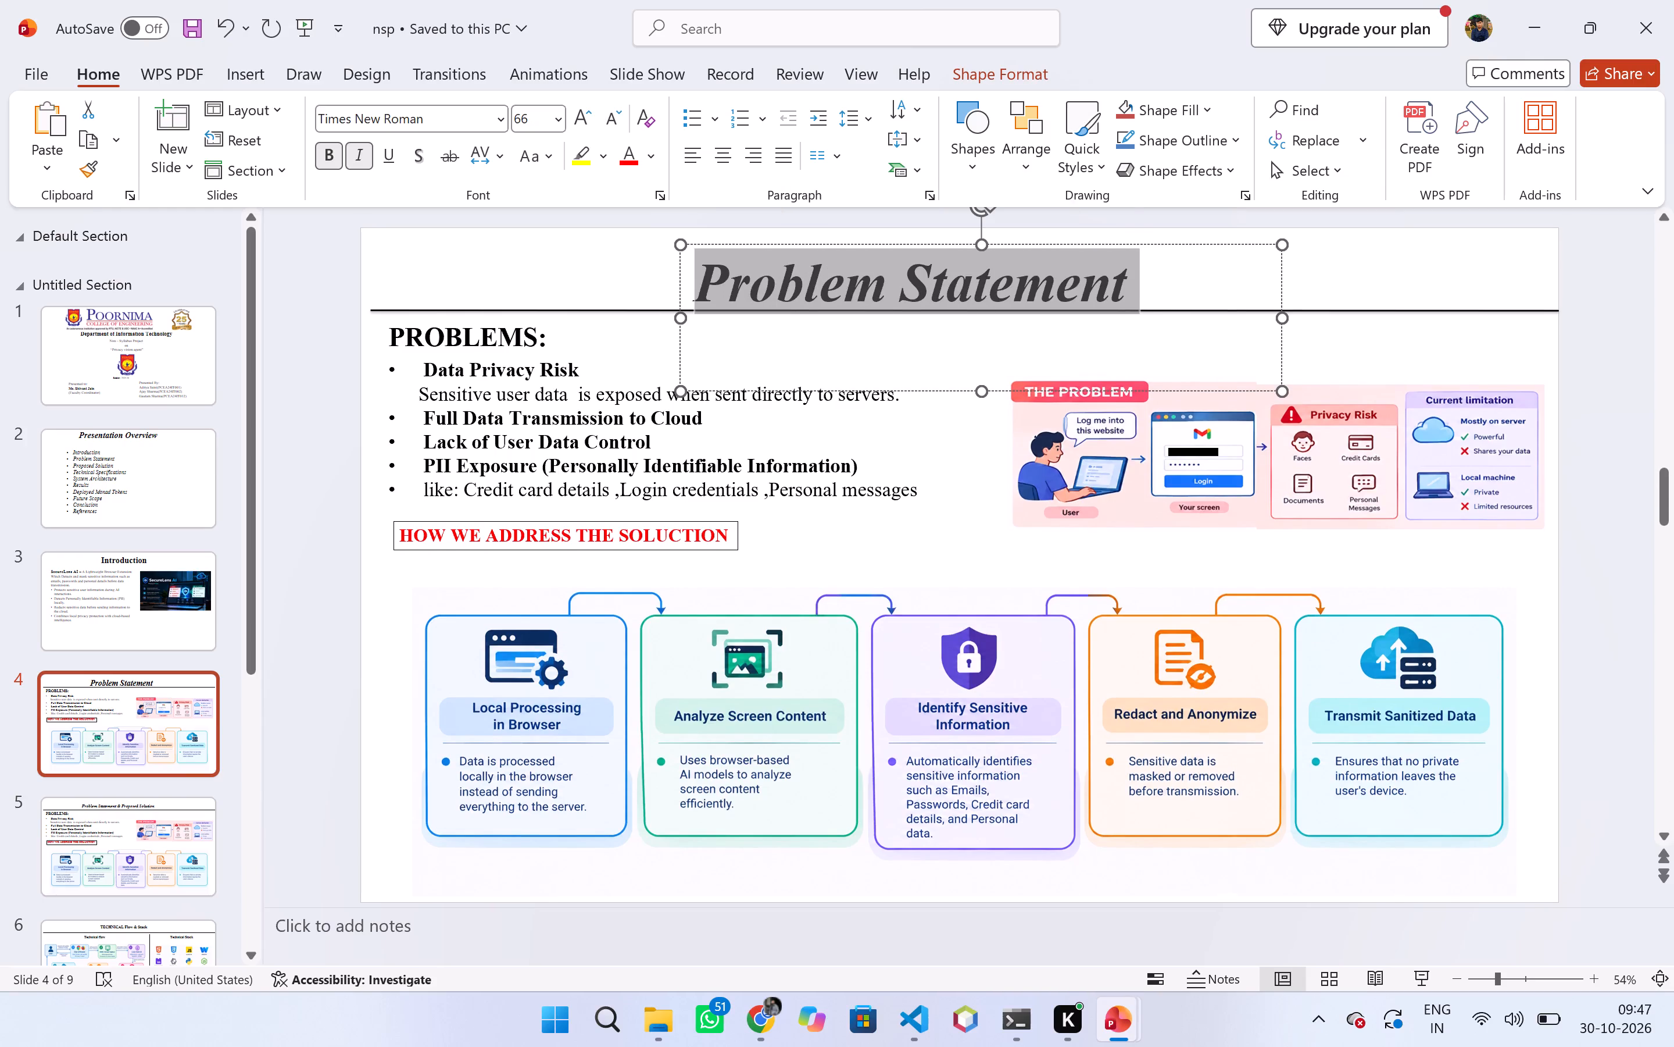
pyautogui.moveTo(782, 303); pyautogui.dragTo(777, 303)
pyautogui.click(752, 163)
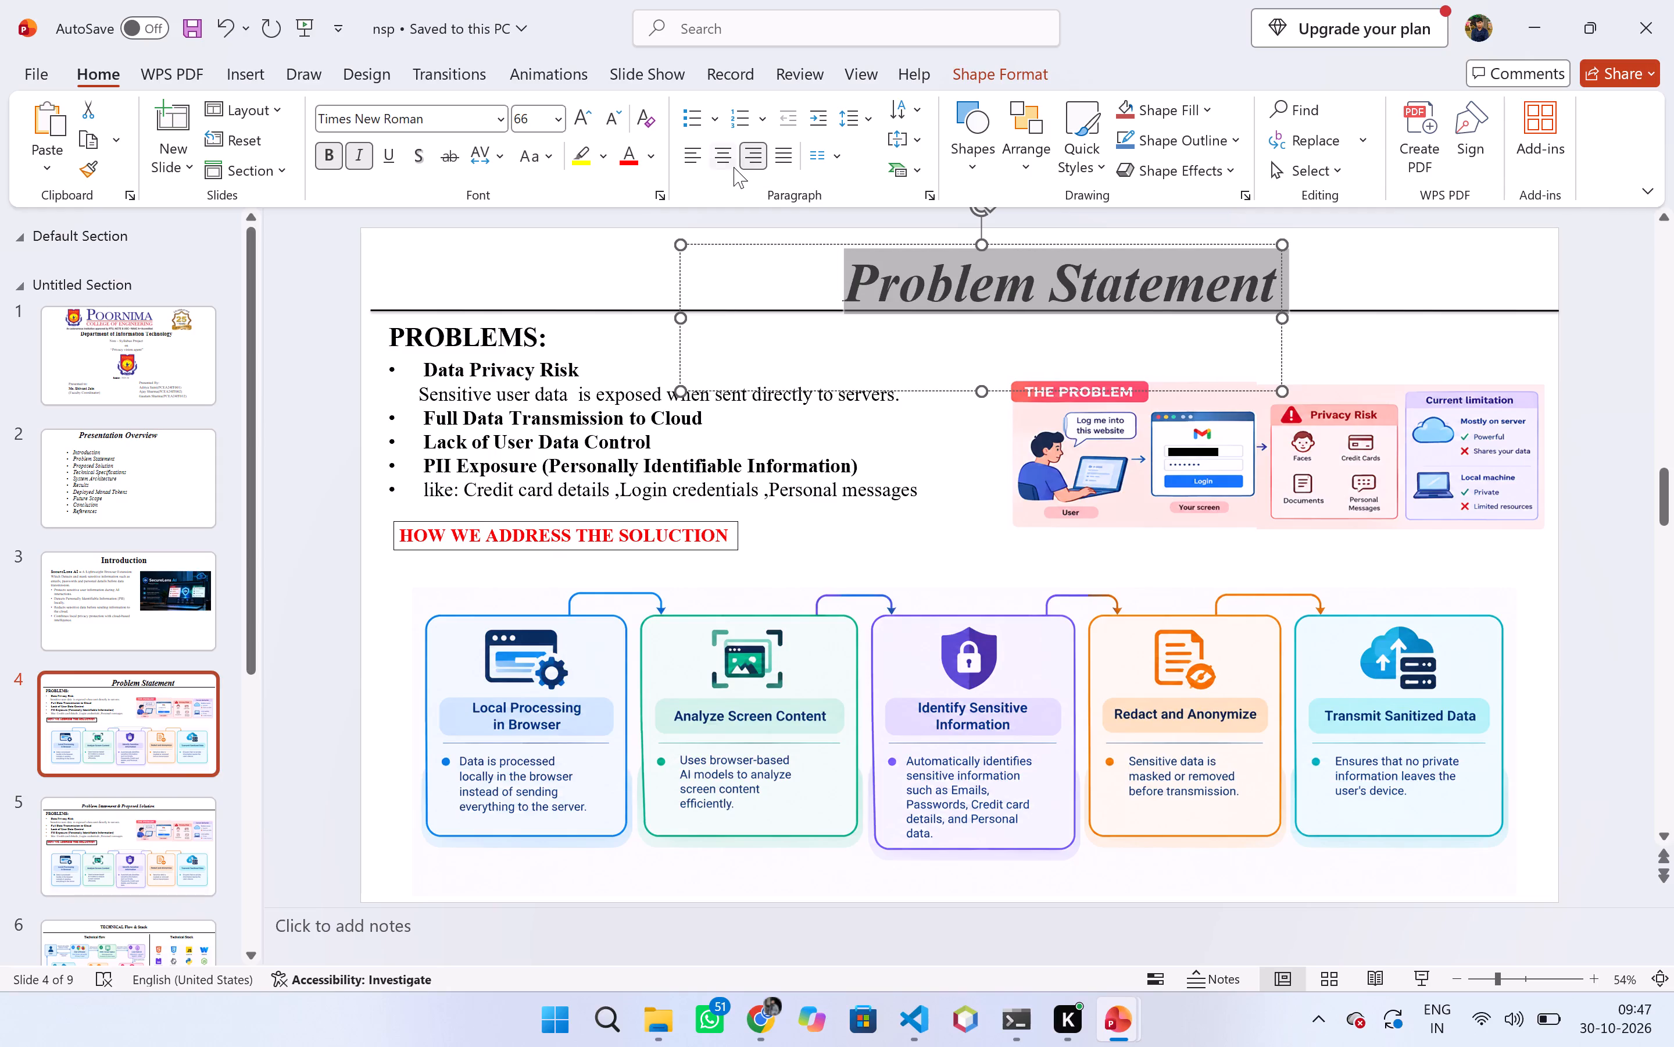
pyautogui.click(731, 167)
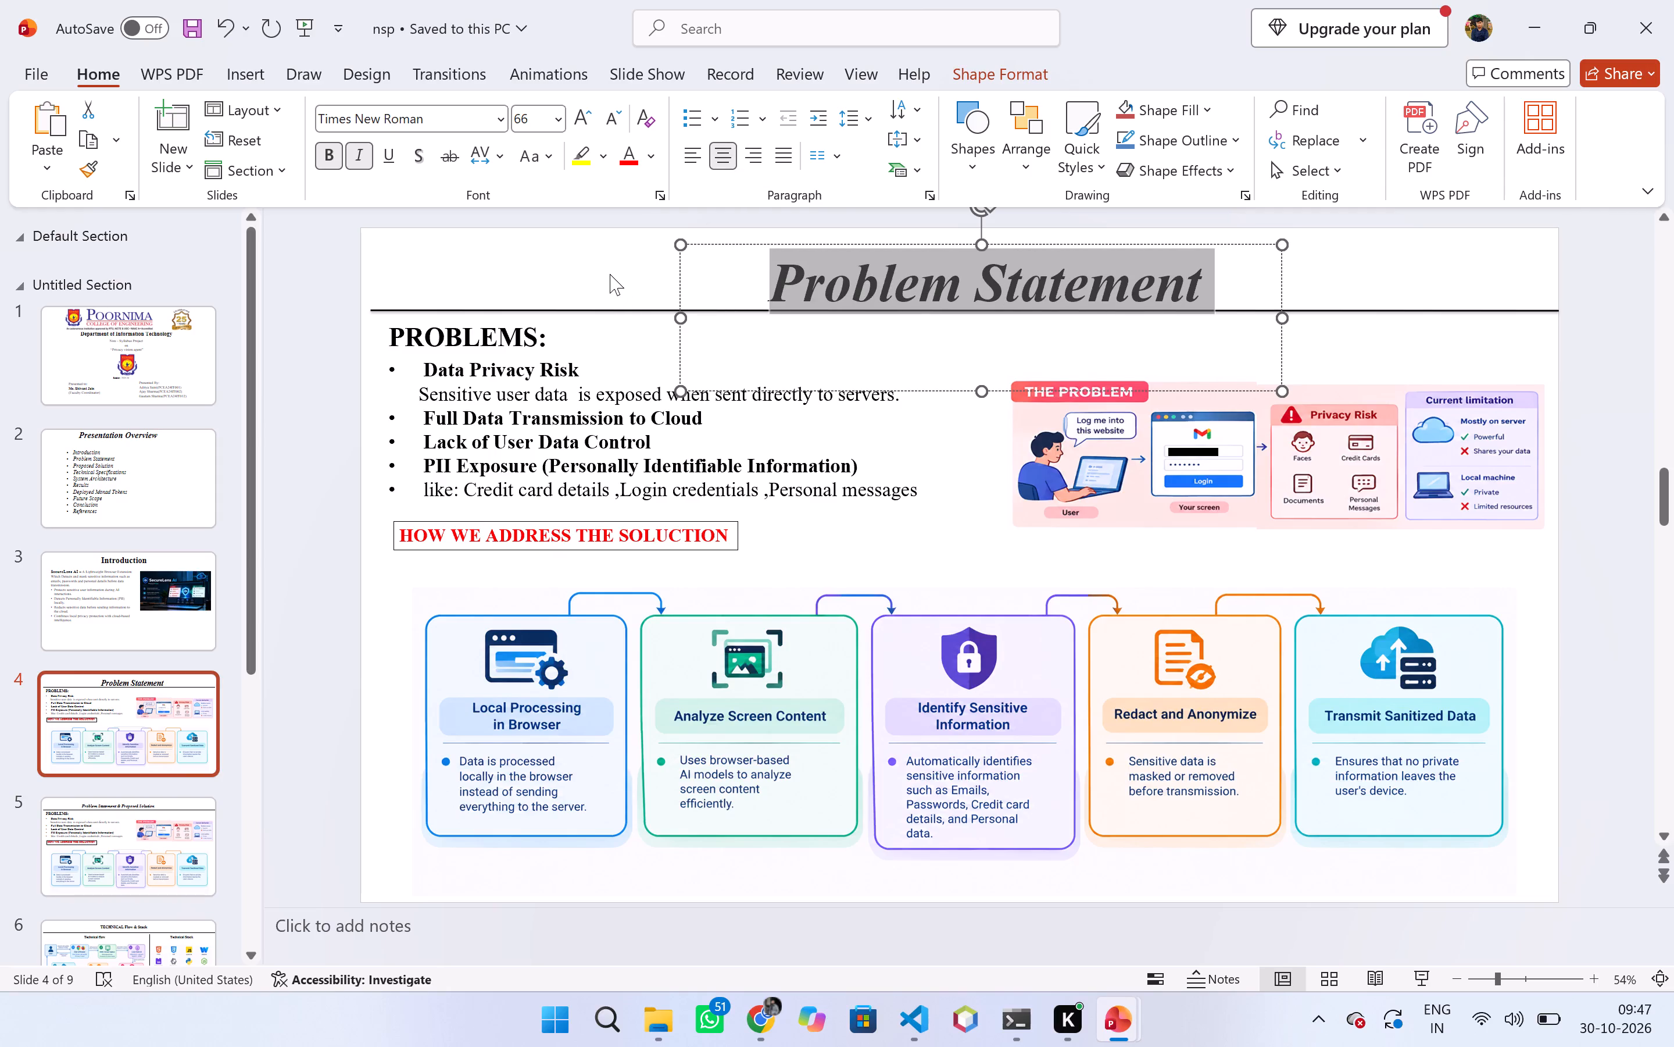
pyautogui.click(610, 274)
# Delete the five-stage solution flow picture and the red "HOW WE ADDRESS THE SOLUCTION" box from the Problem Statement slide.
pyautogui.click(782, 708)
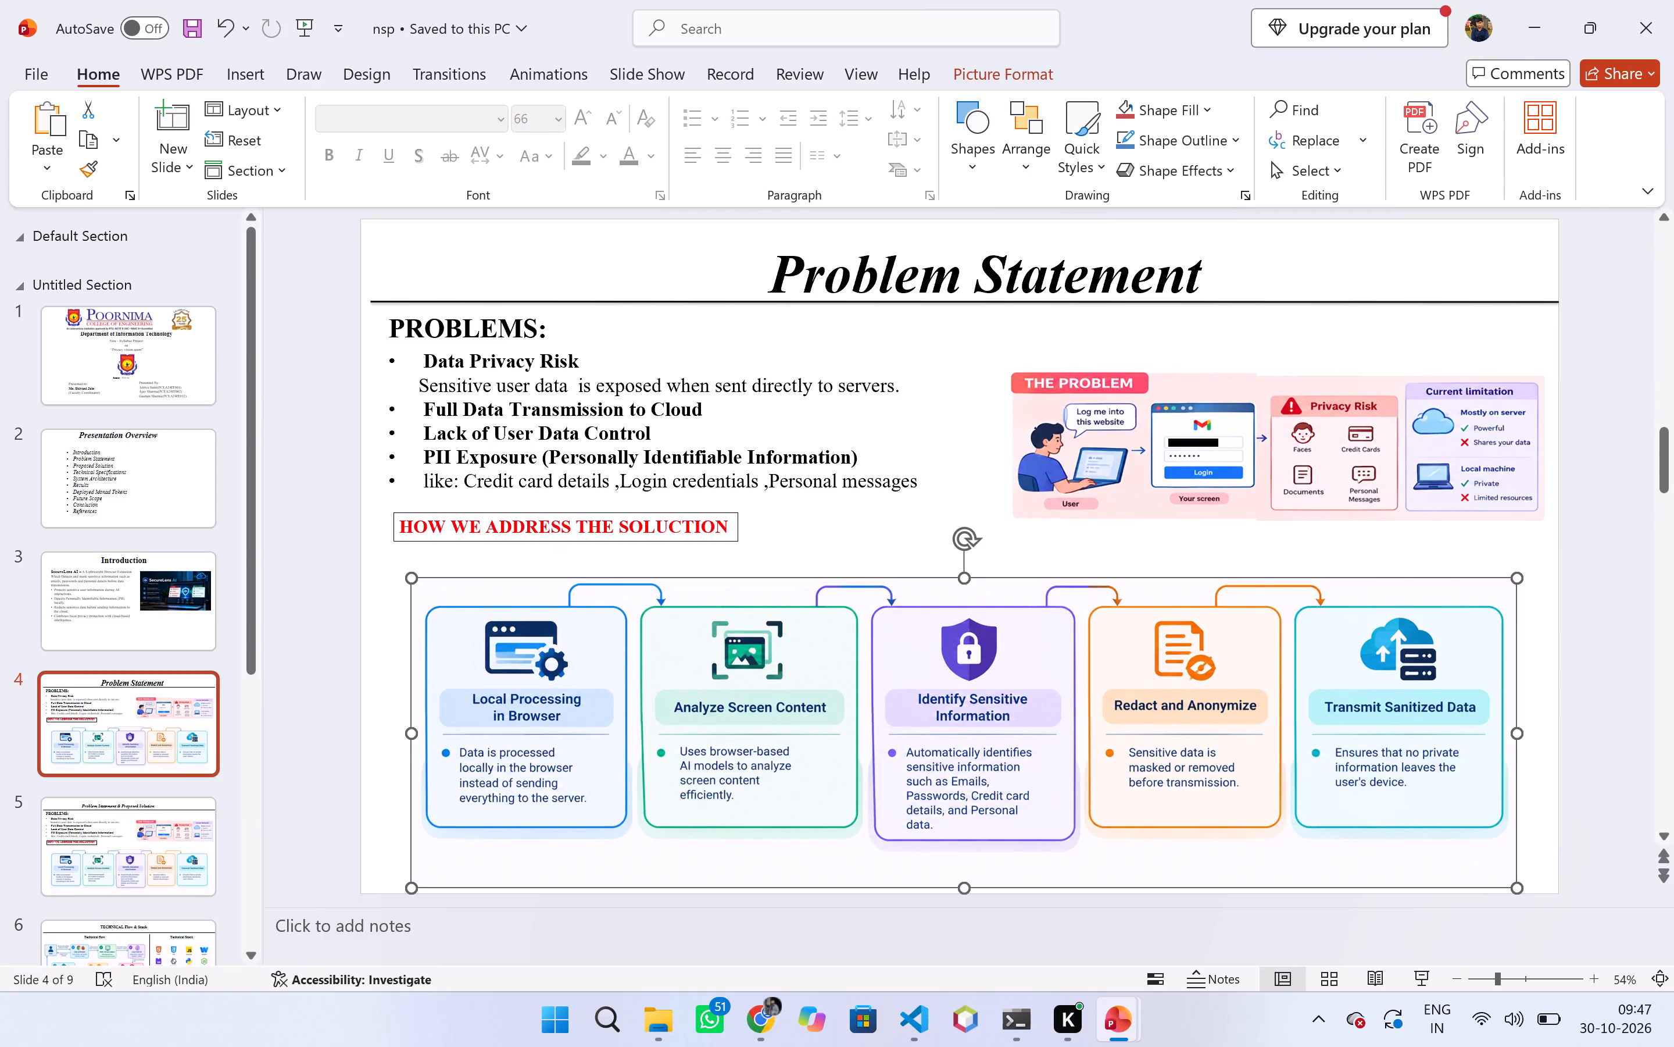
pyautogui.press('BackSpace')
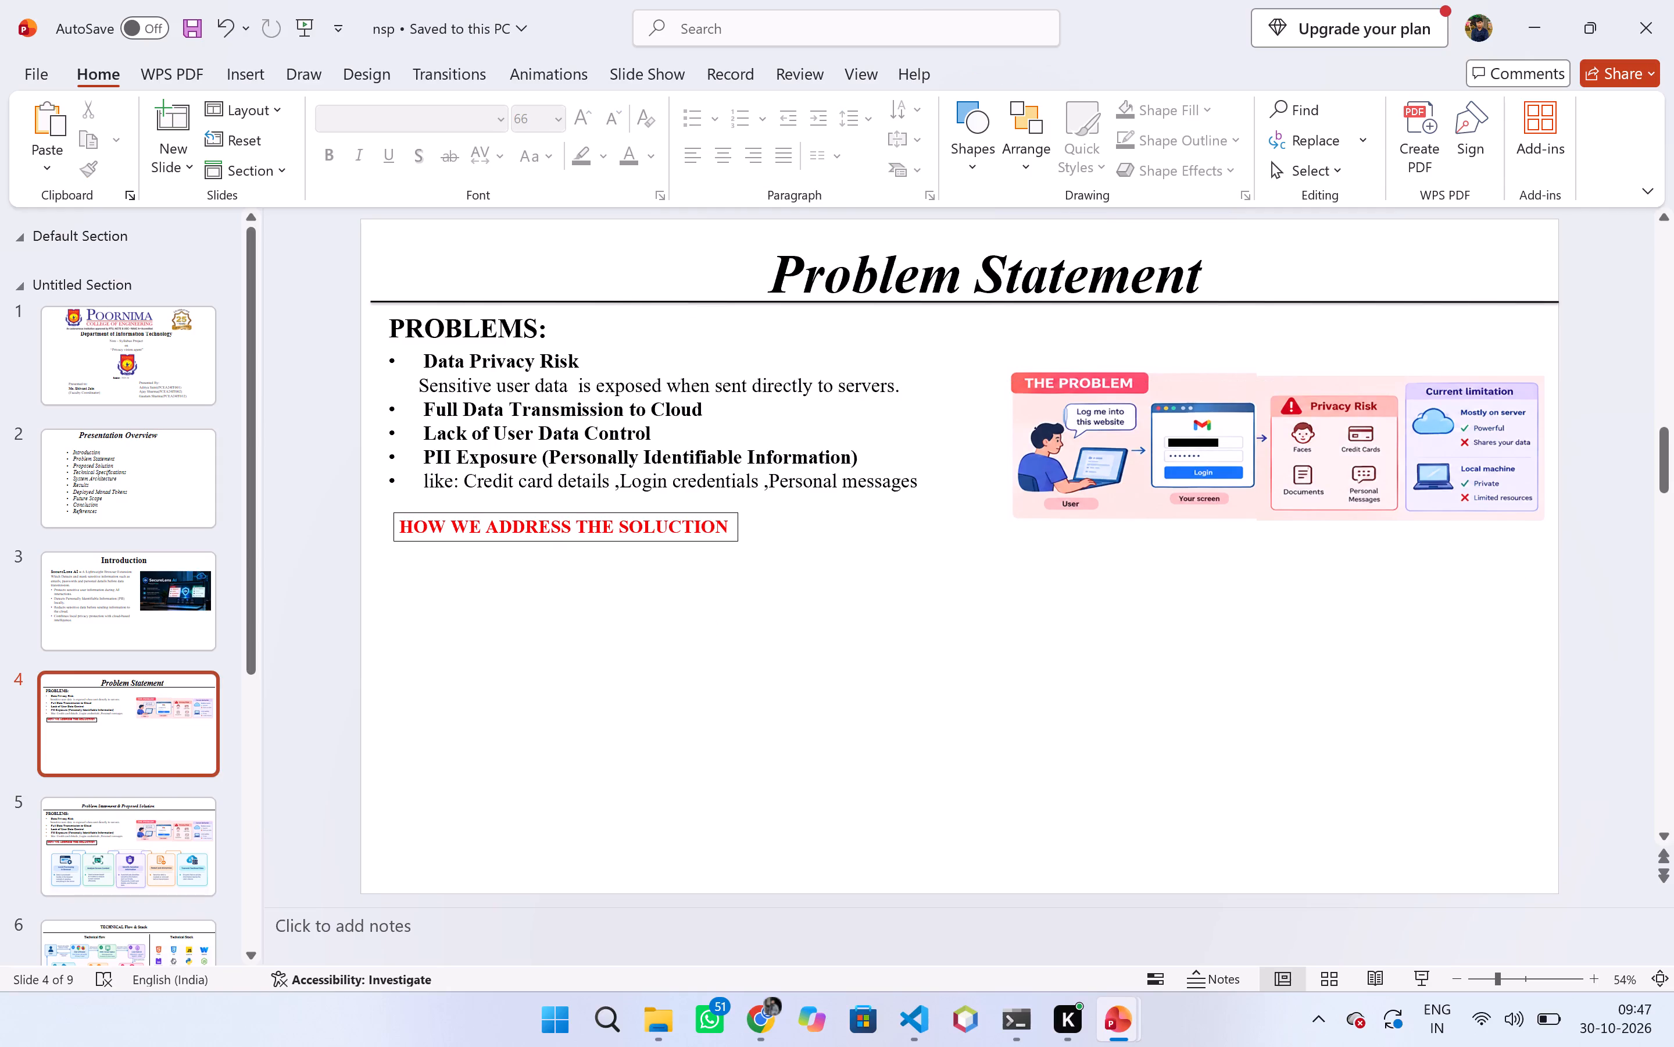
pyautogui.click(677, 536)
pyautogui.press('BackSpace')
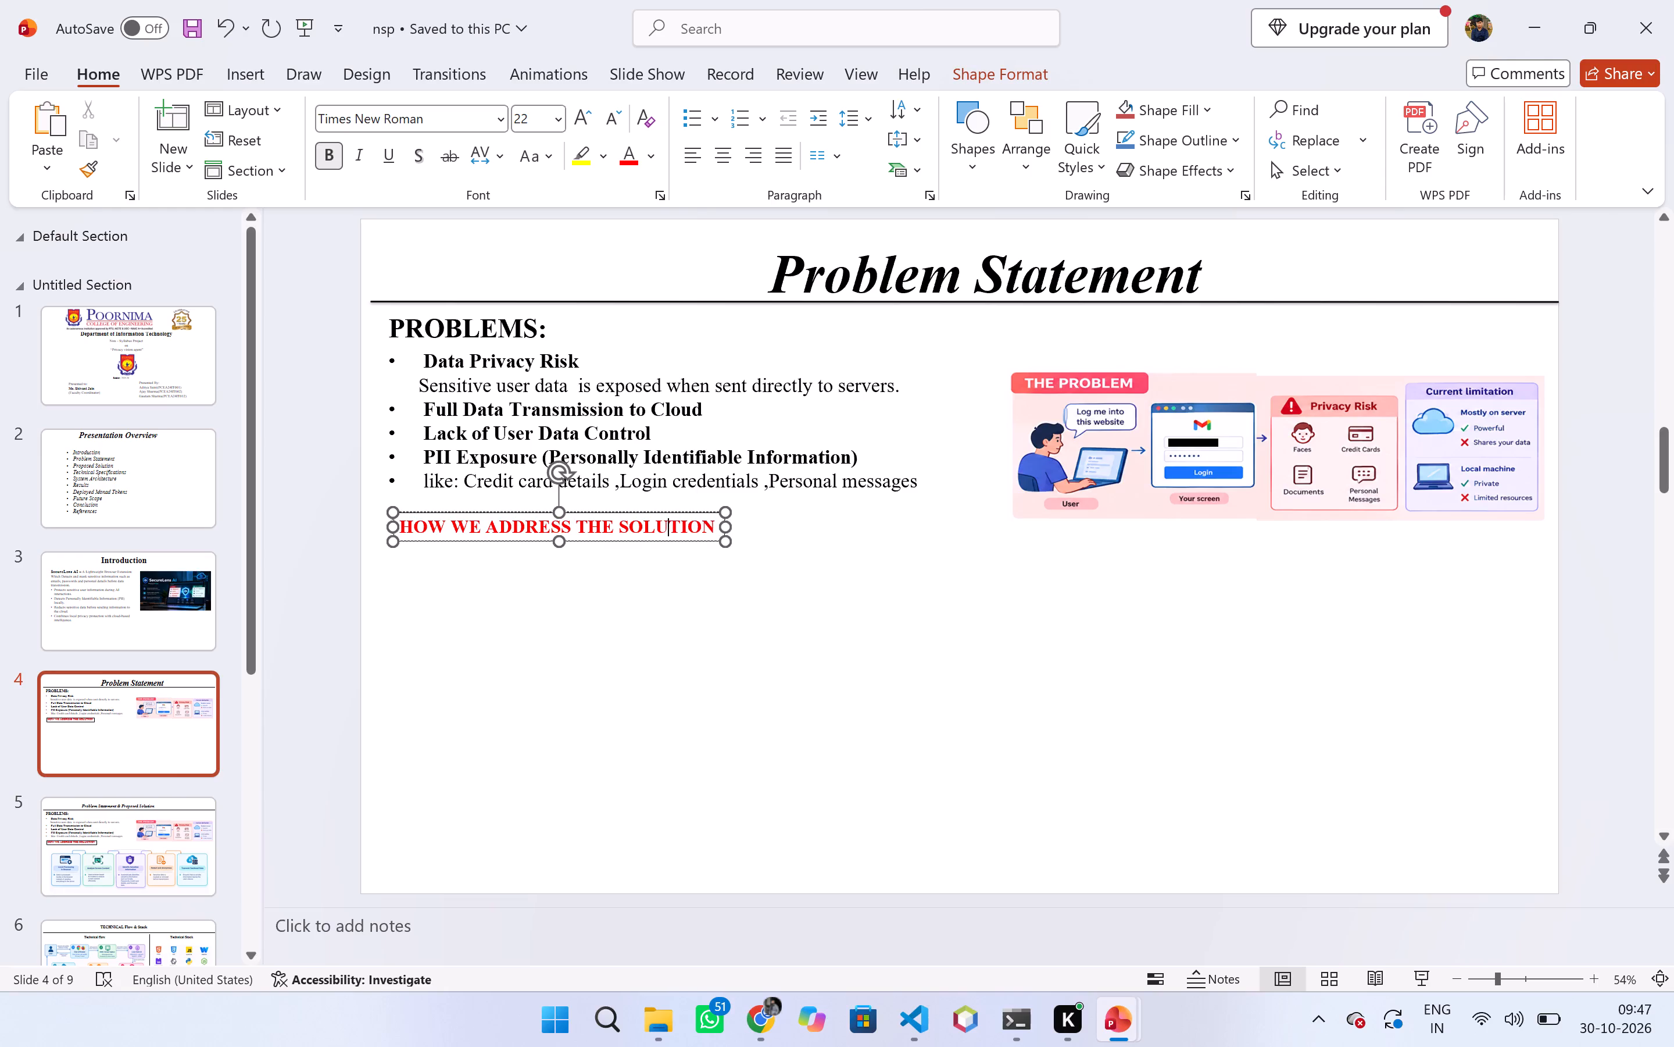
pyautogui.click(627, 523)
pyautogui.click(464, 511)
pyautogui.press('BackSpace')
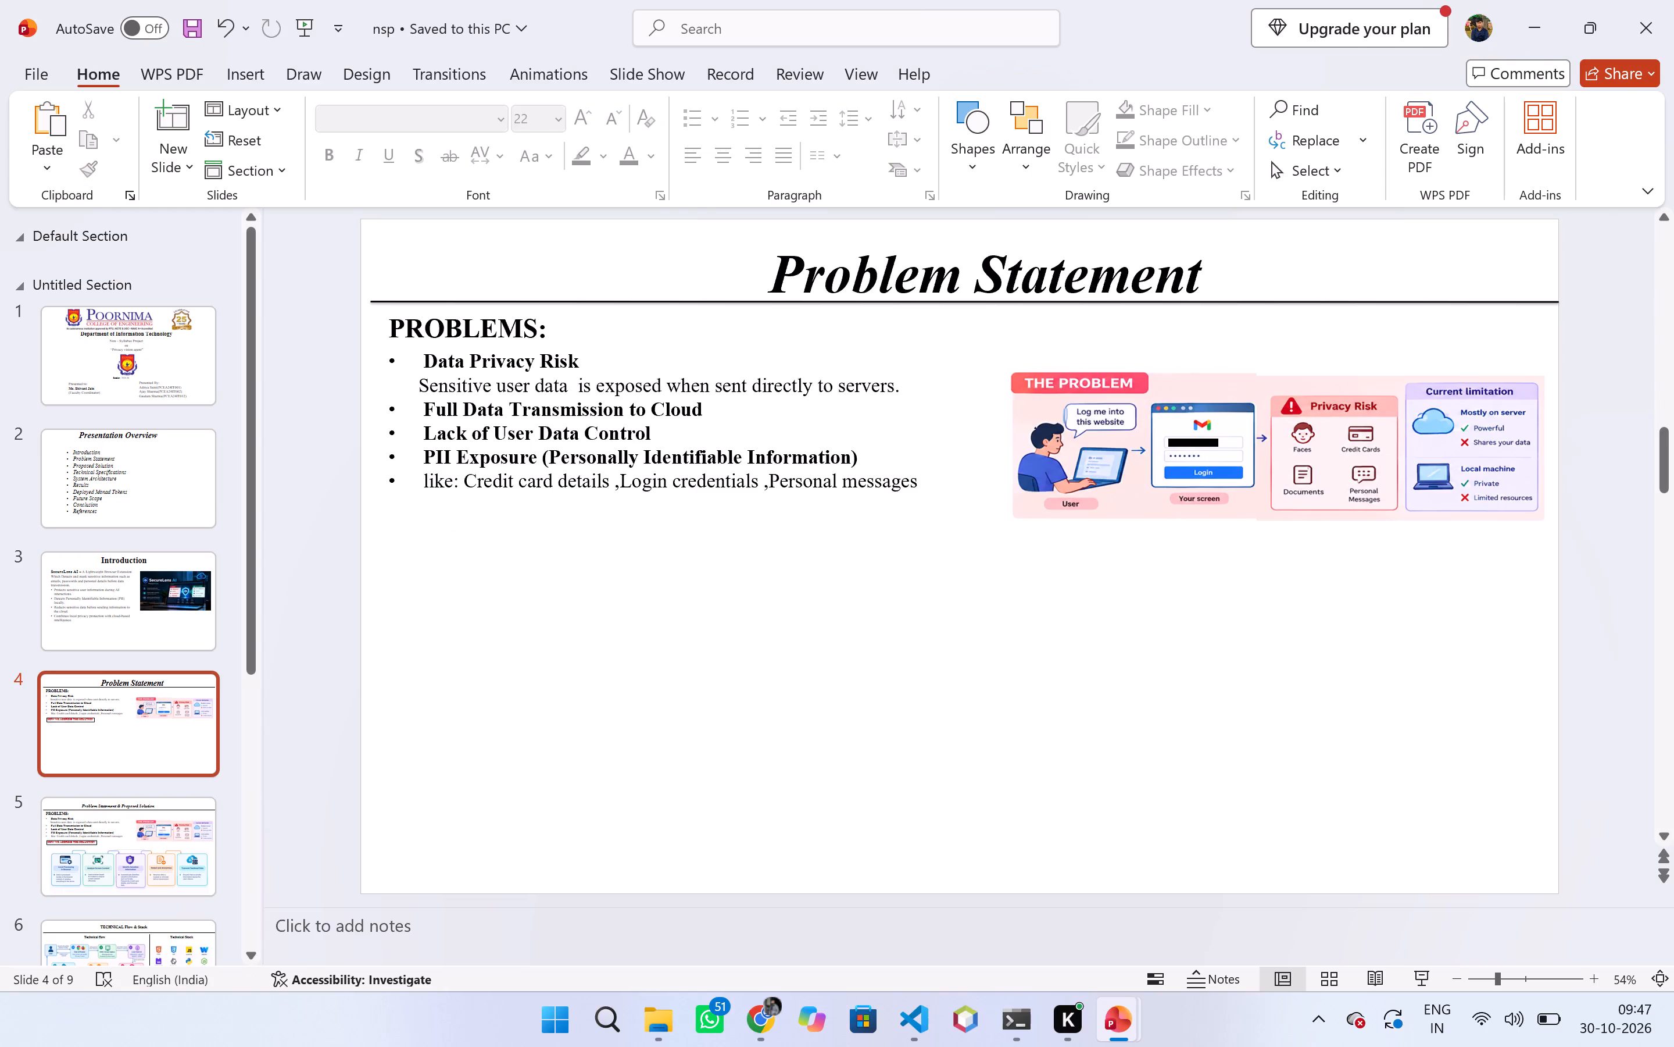
pyautogui.click(1326, 398)
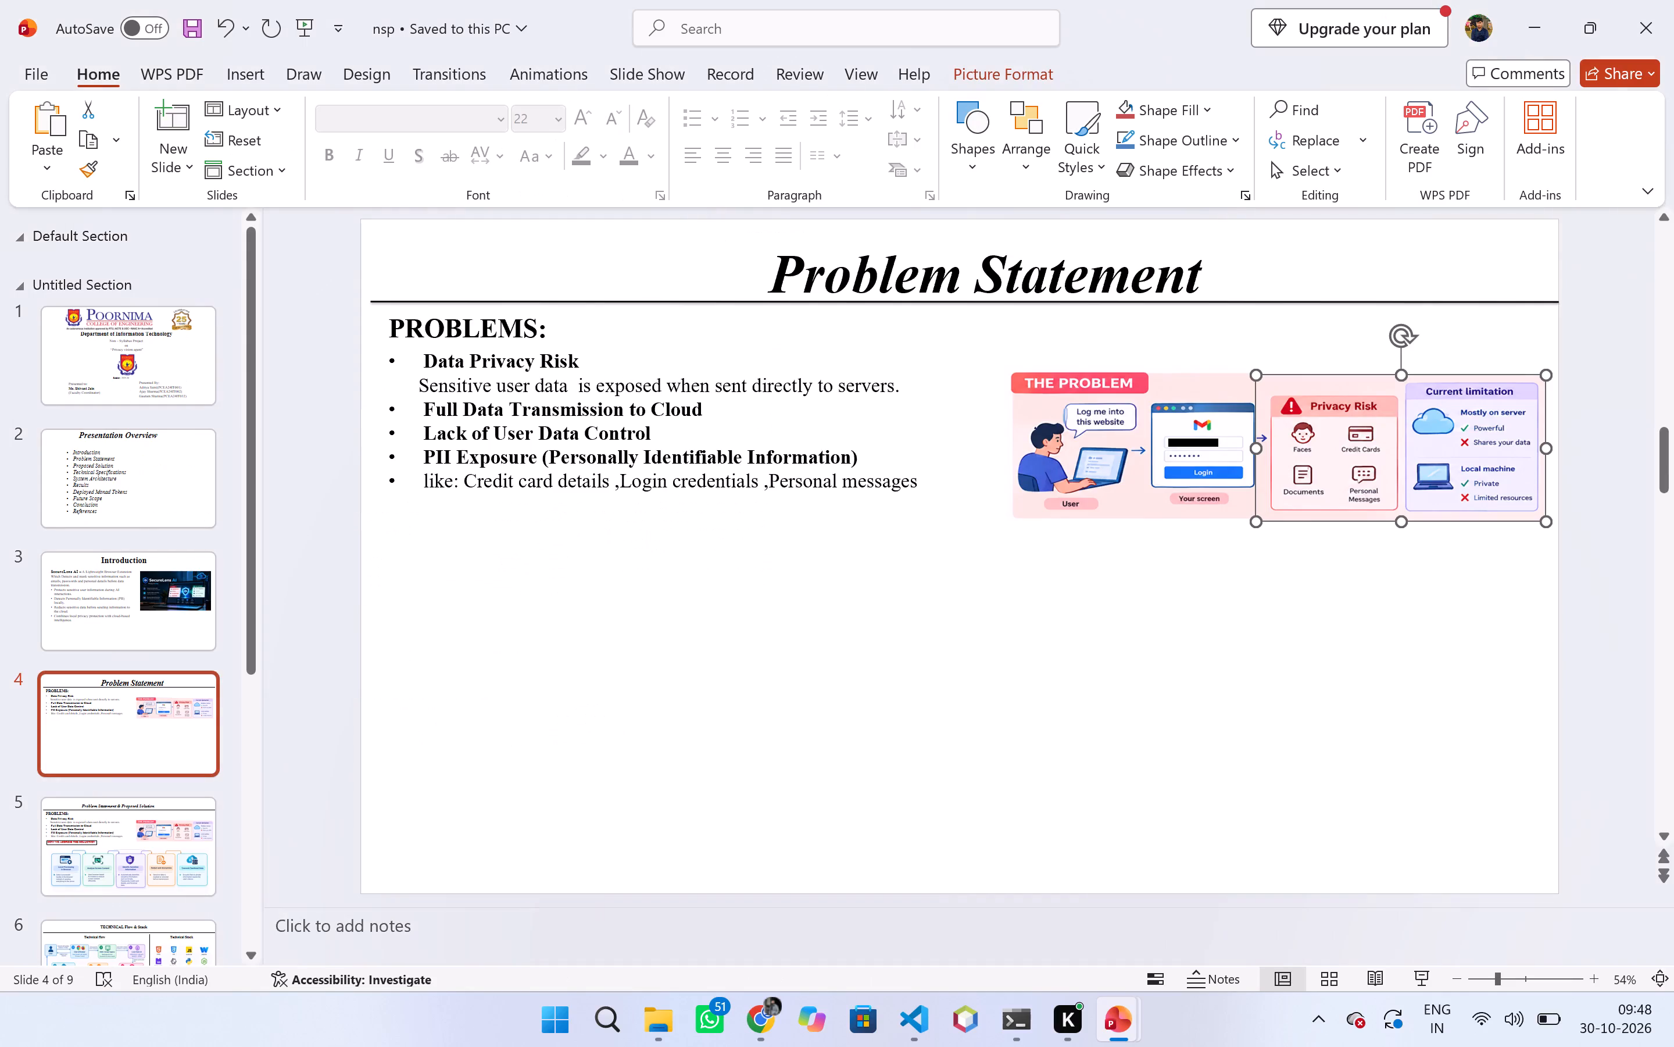
pyautogui.click(1043, 619)
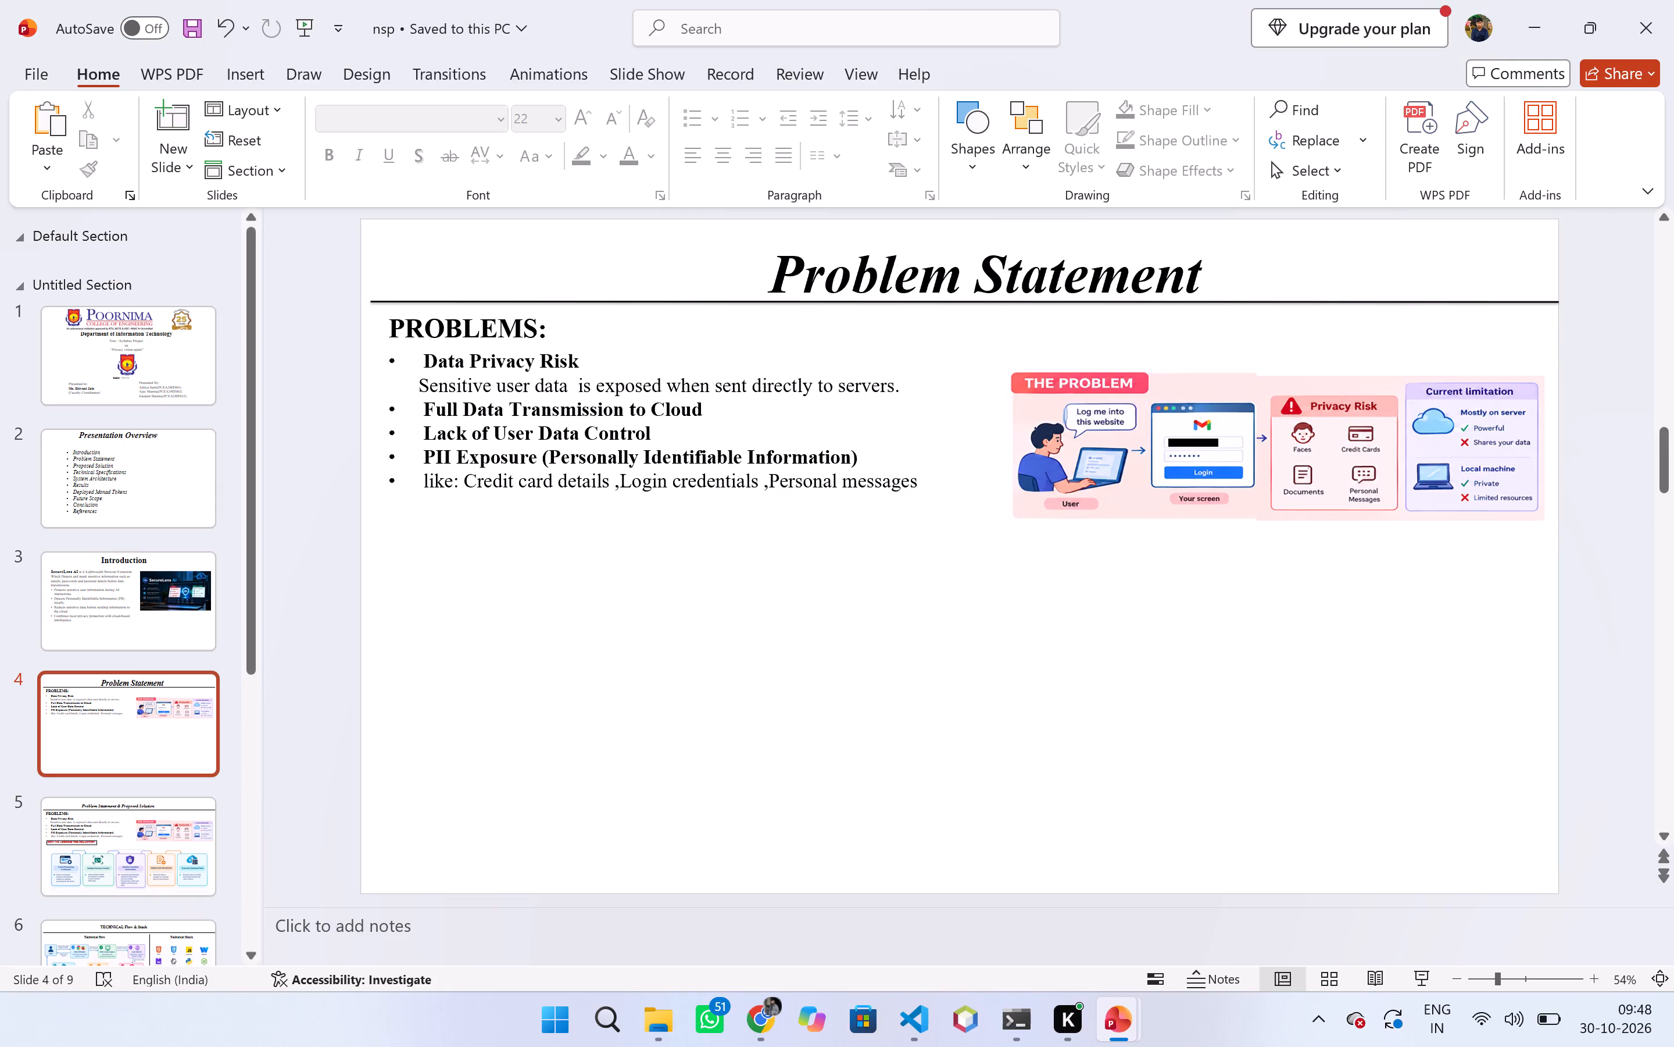
pyautogui.click(1212, 437)
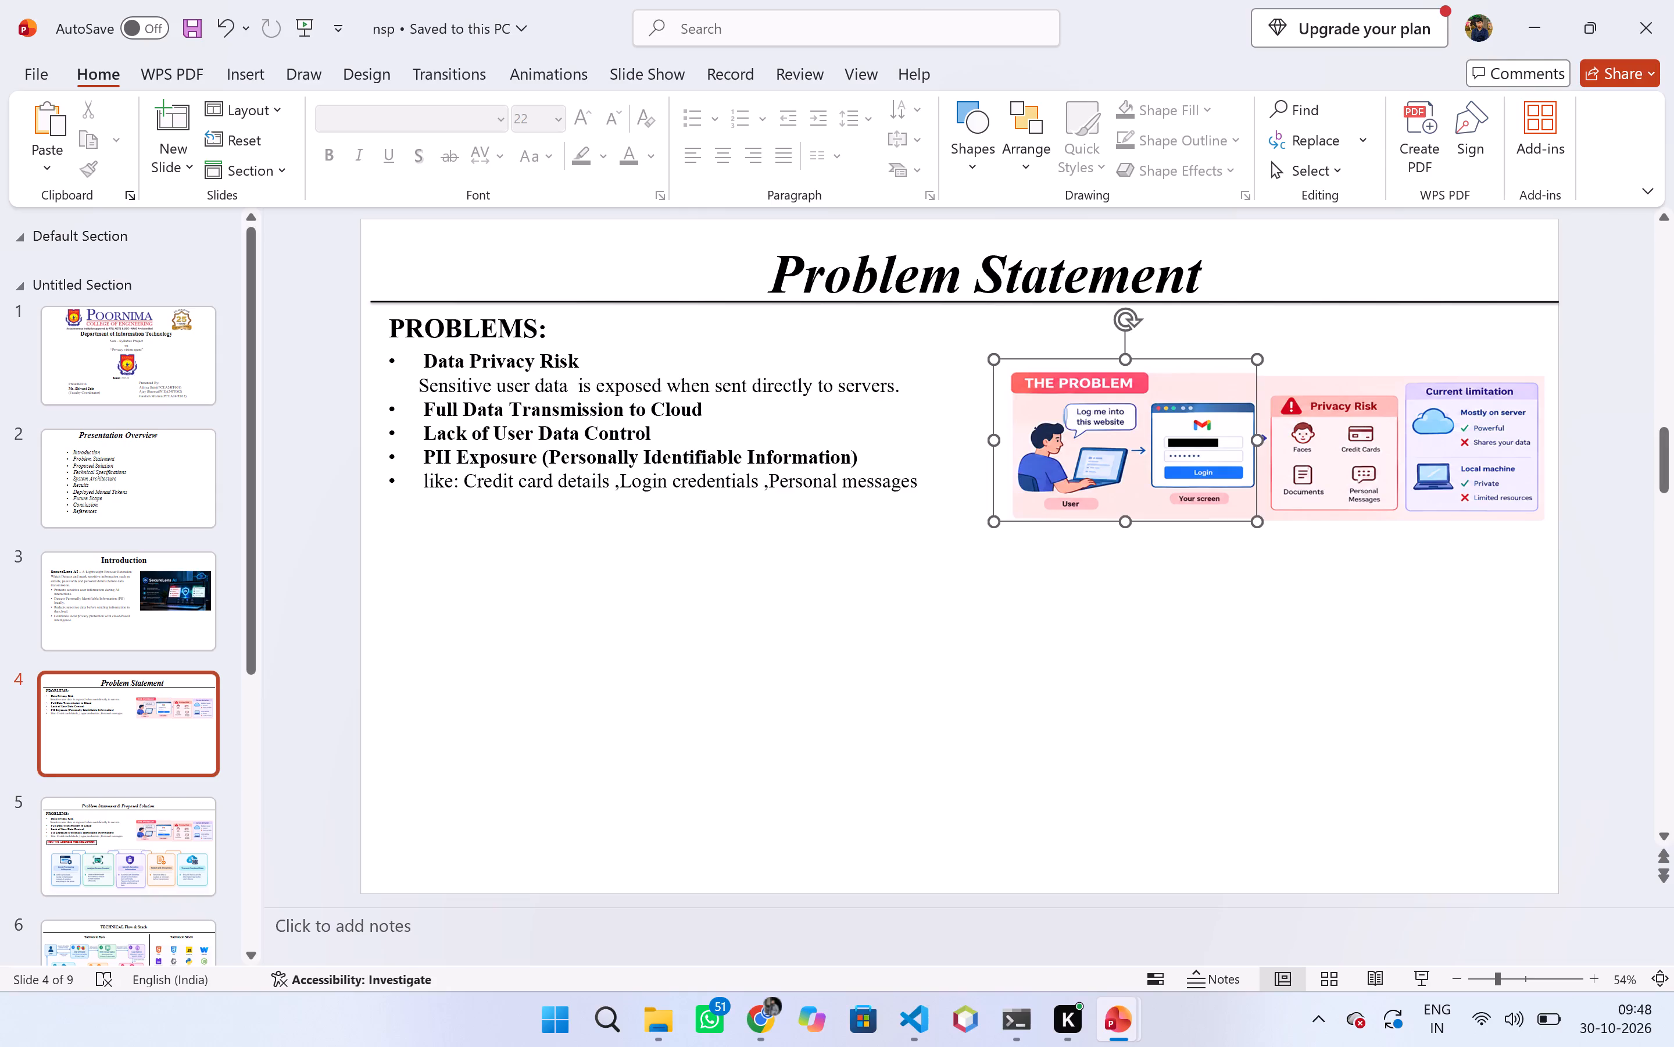
pyautogui.moveTo(1122, 457); pyautogui.dragTo(1041, 589)
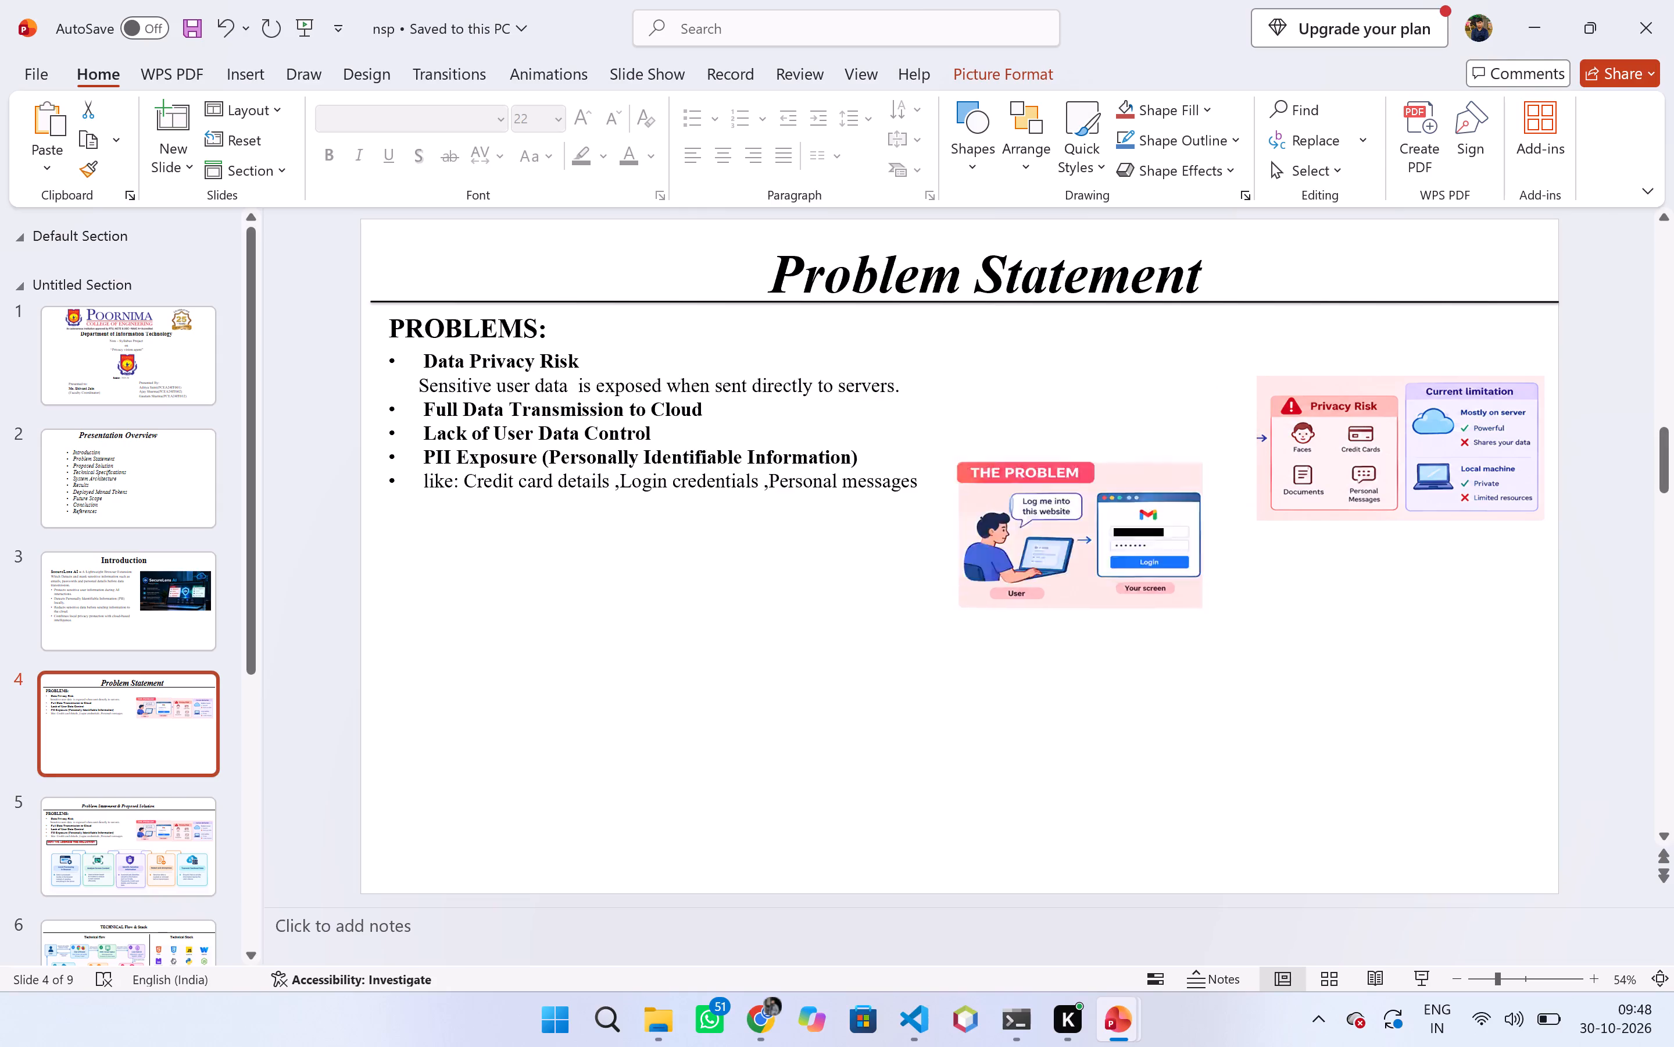
pyautogui.moveTo(1041, 589); pyautogui.dragTo(534, 709)
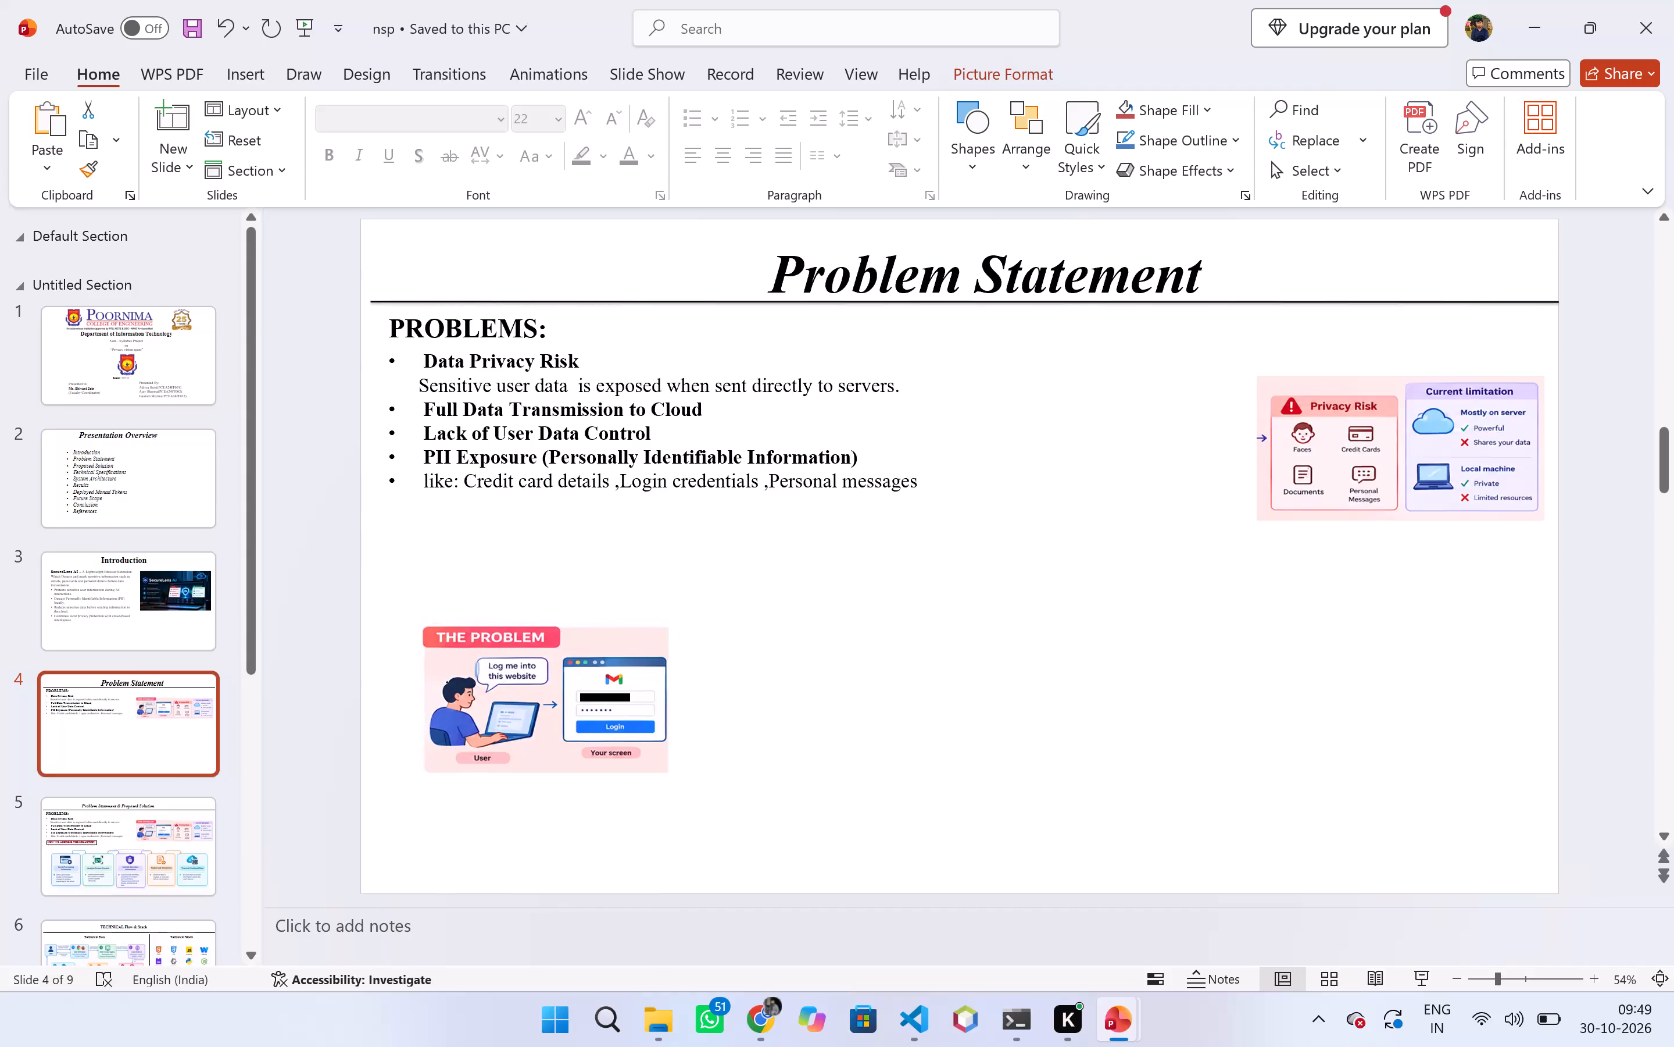
pyautogui.moveTo(534, 709); pyautogui.dragTo(537, 713)
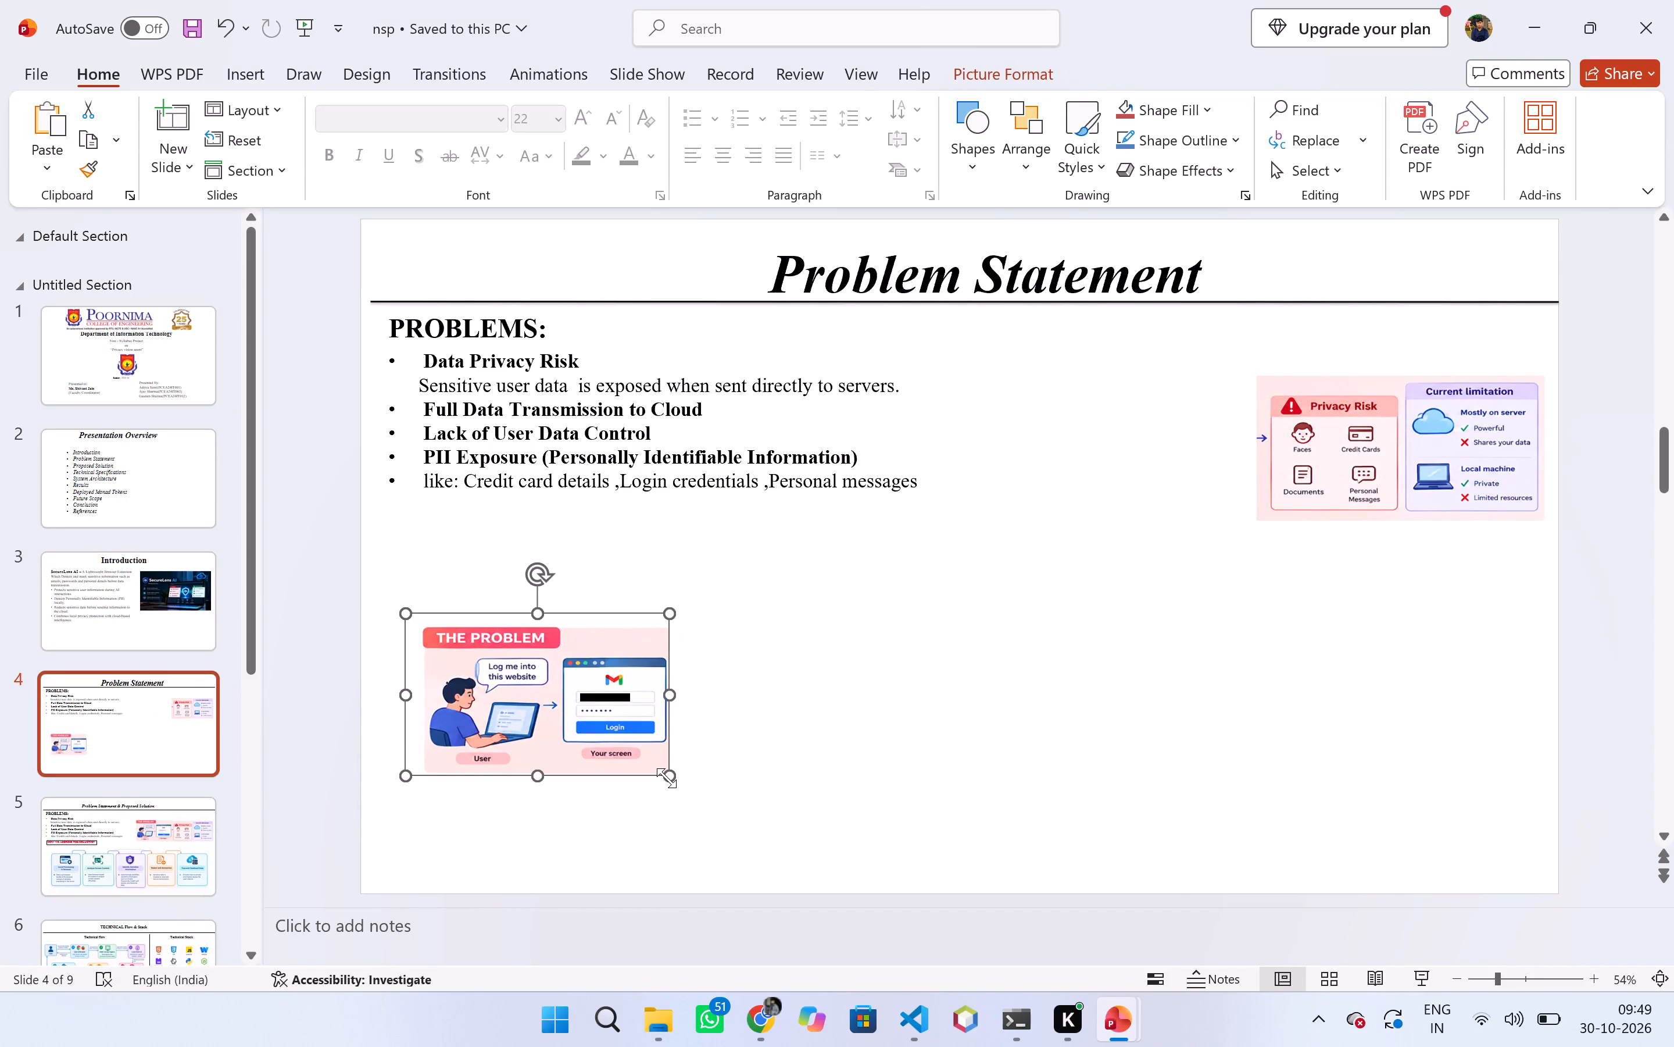
pyautogui.moveTo(666, 778); pyautogui.dragTo(921, 772, button='right')
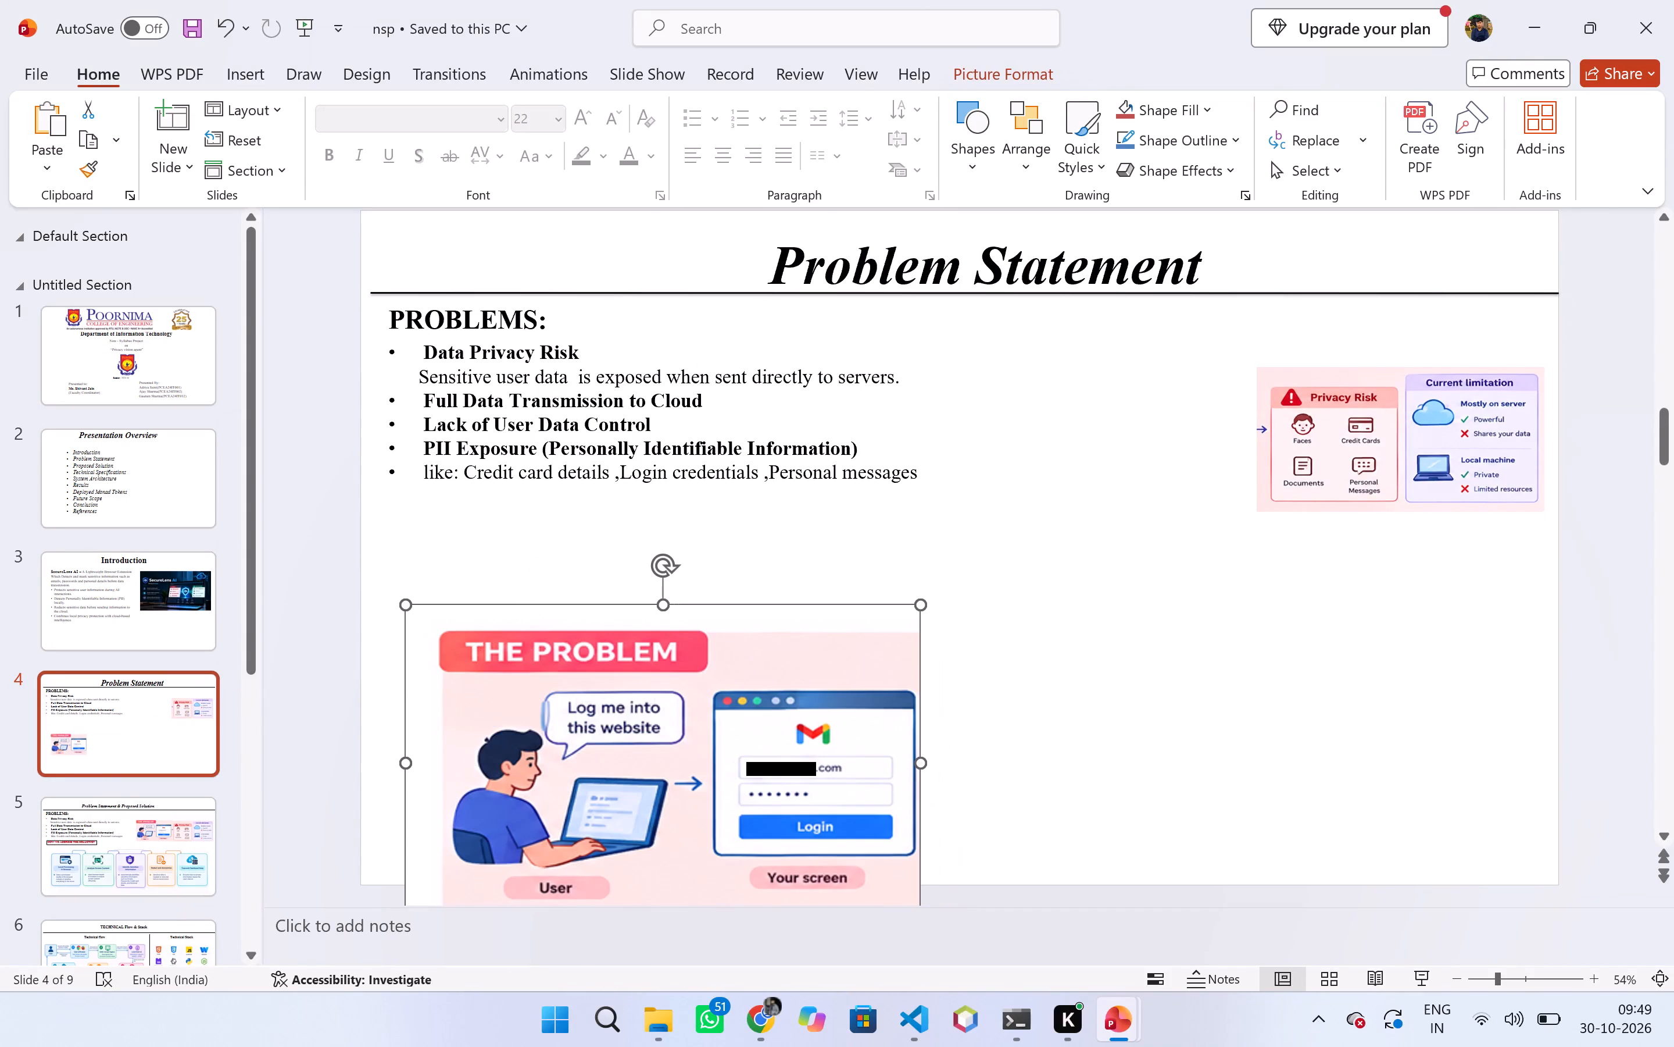
pyautogui.moveTo(825, 769); pyautogui.dragTo(818, 699)
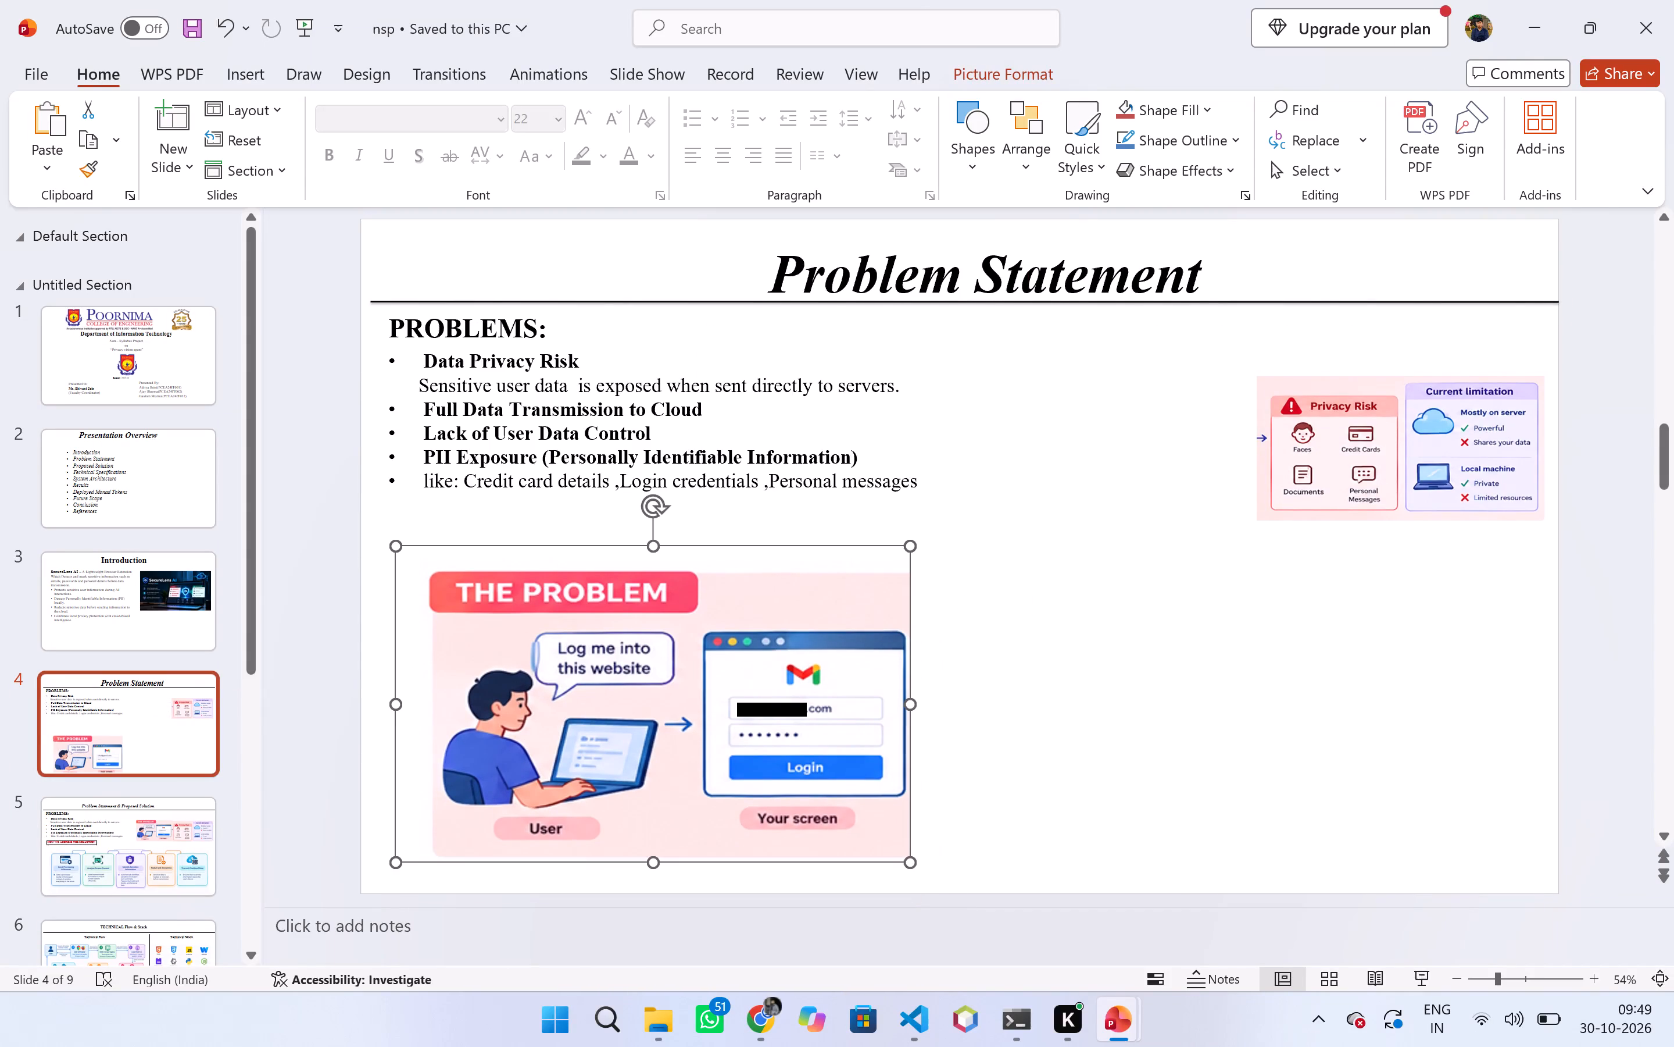
pyautogui.click(1132, 738)
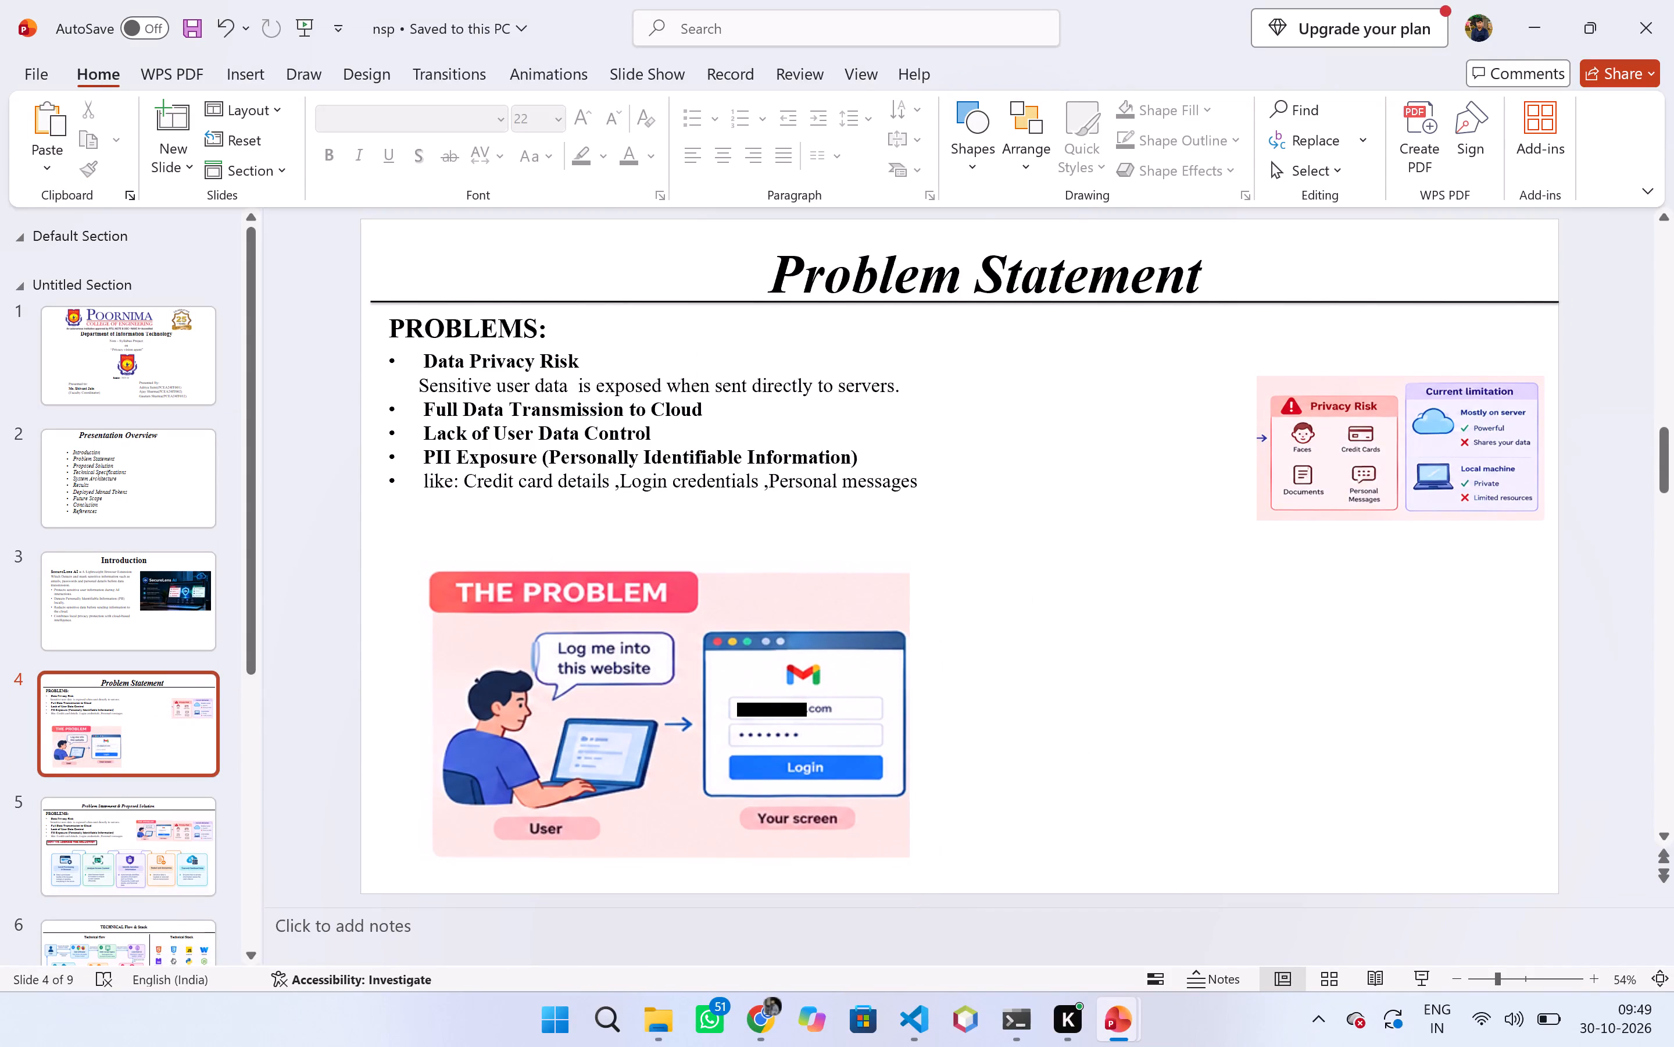
# Place the Privacy Risk and Current limitation picture directly right of "THE PROBLEM" picture and enlarge it until their bottom edges align.
pyautogui.click(1354, 486)
pyautogui.moveTo(1354, 486); pyautogui.dragTo(1154, 789)
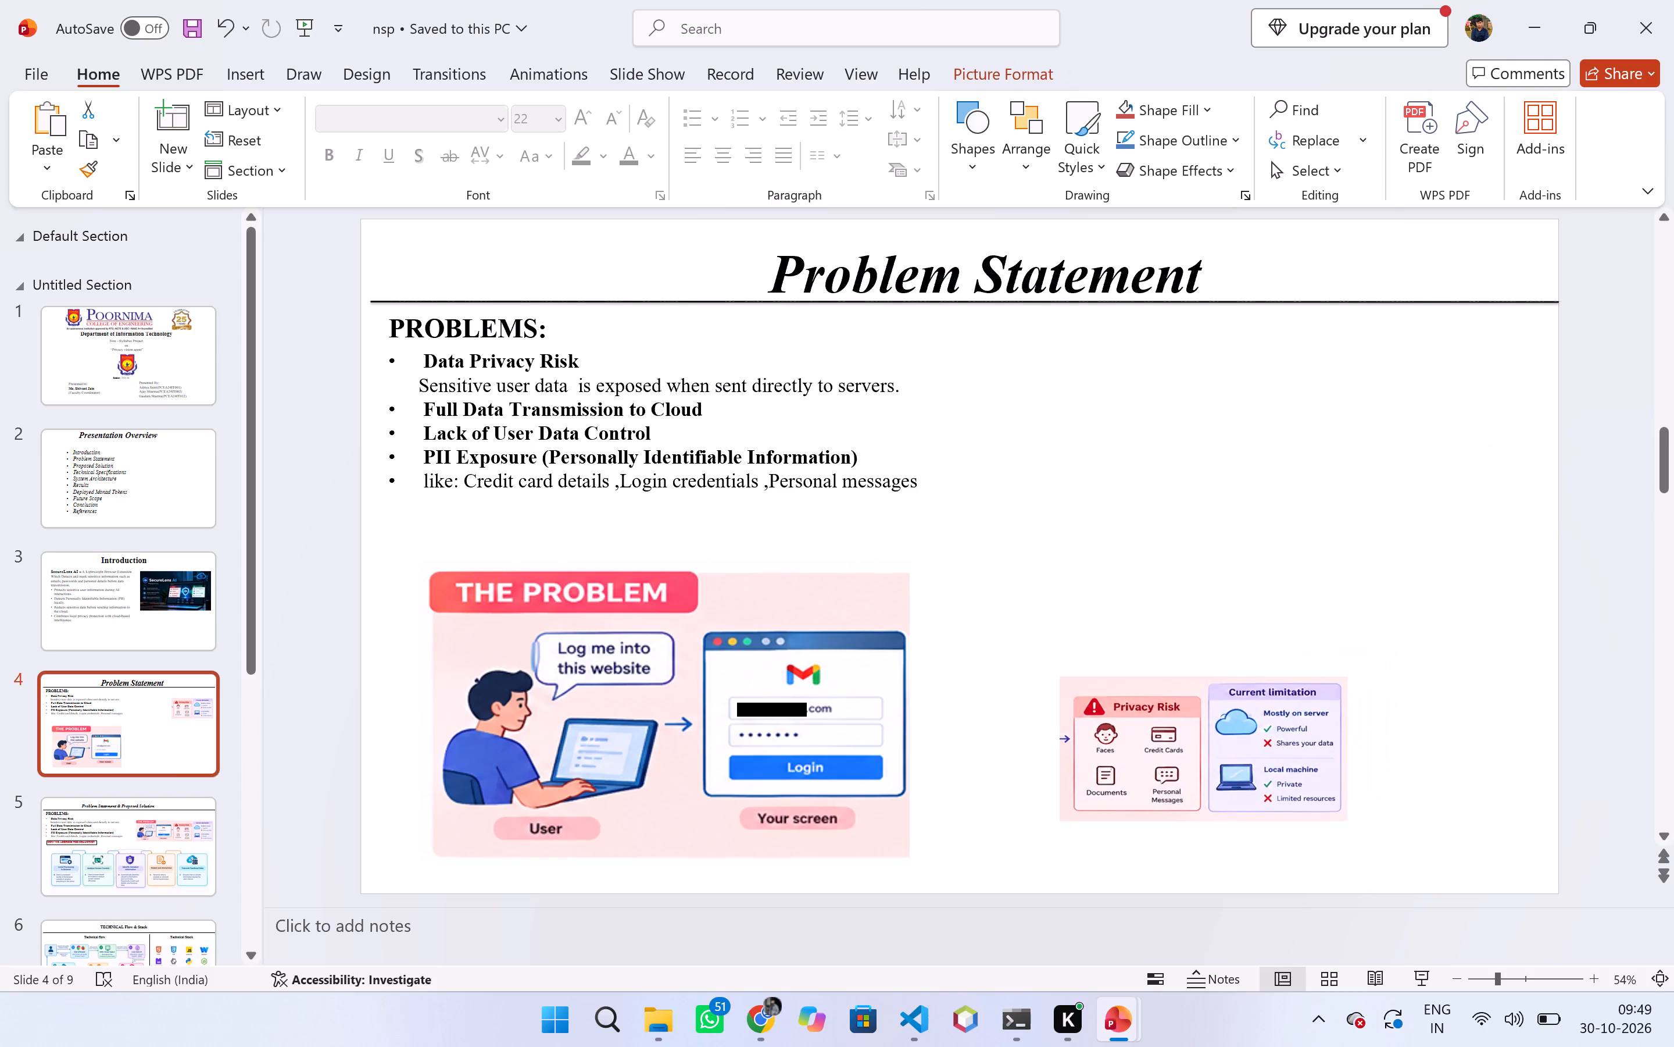
pyautogui.moveTo(1154, 789); pyautogui.dragTo(1020, 681)
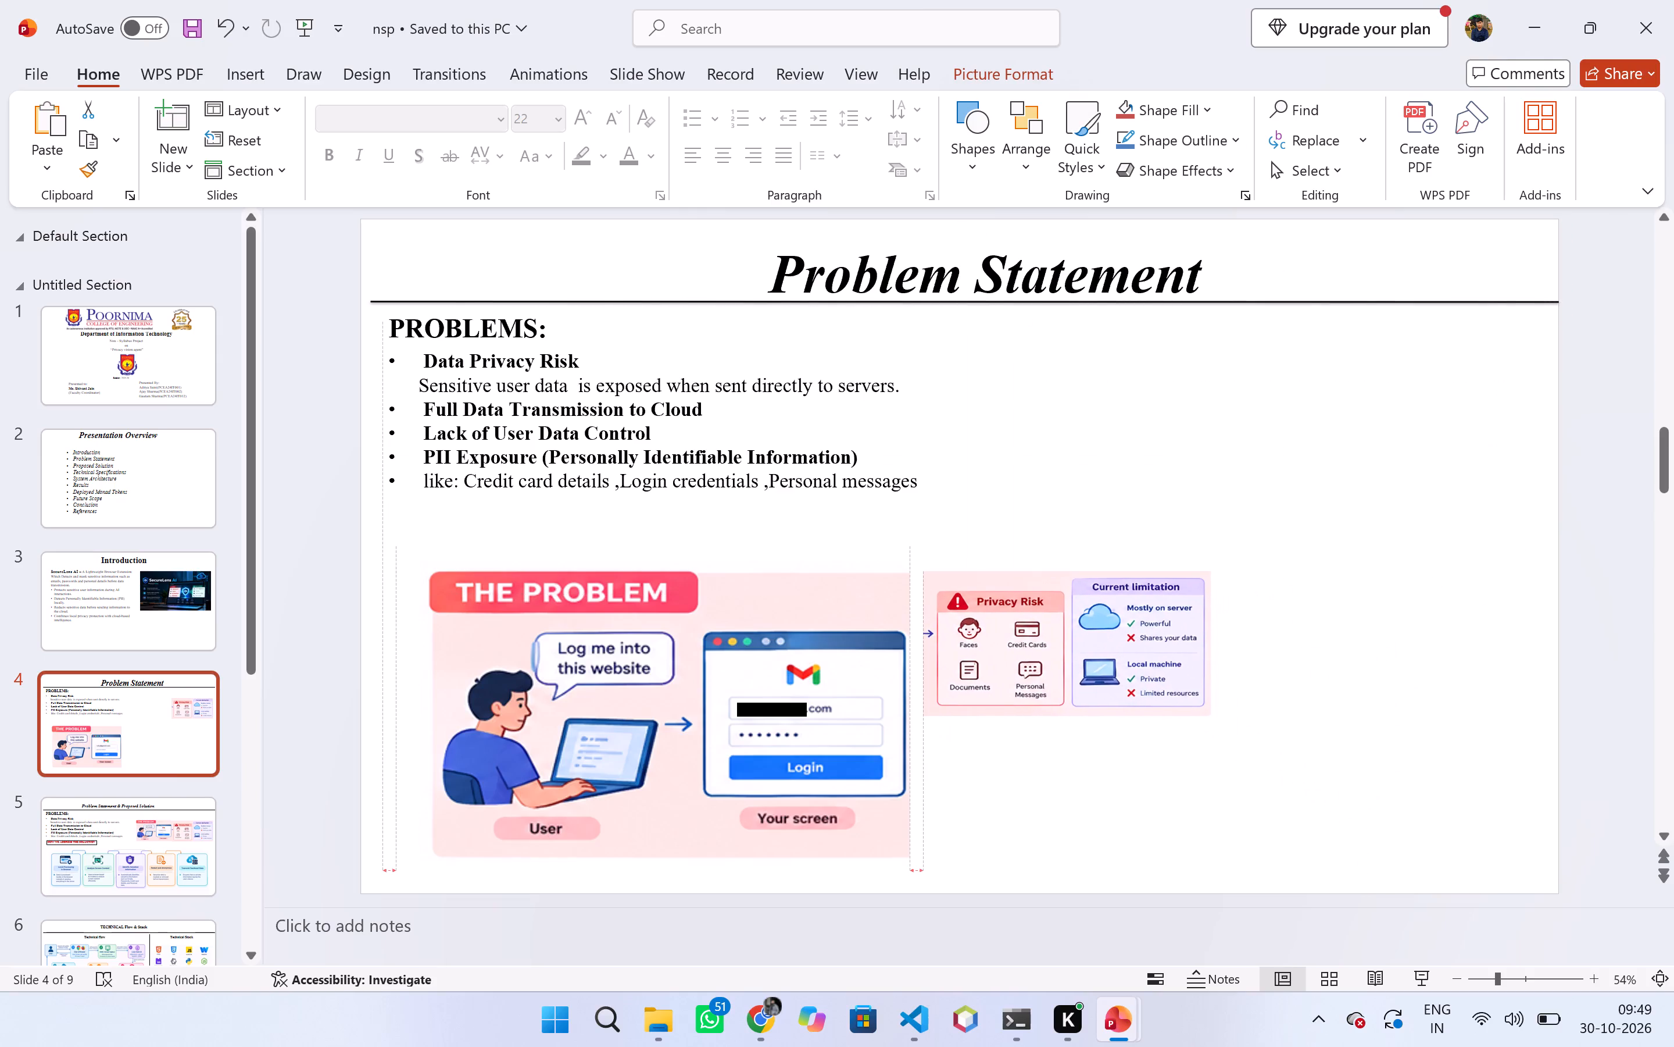
pyautogui.moveTo(1020, 681); pyautogui.dragTo(1008, 685)
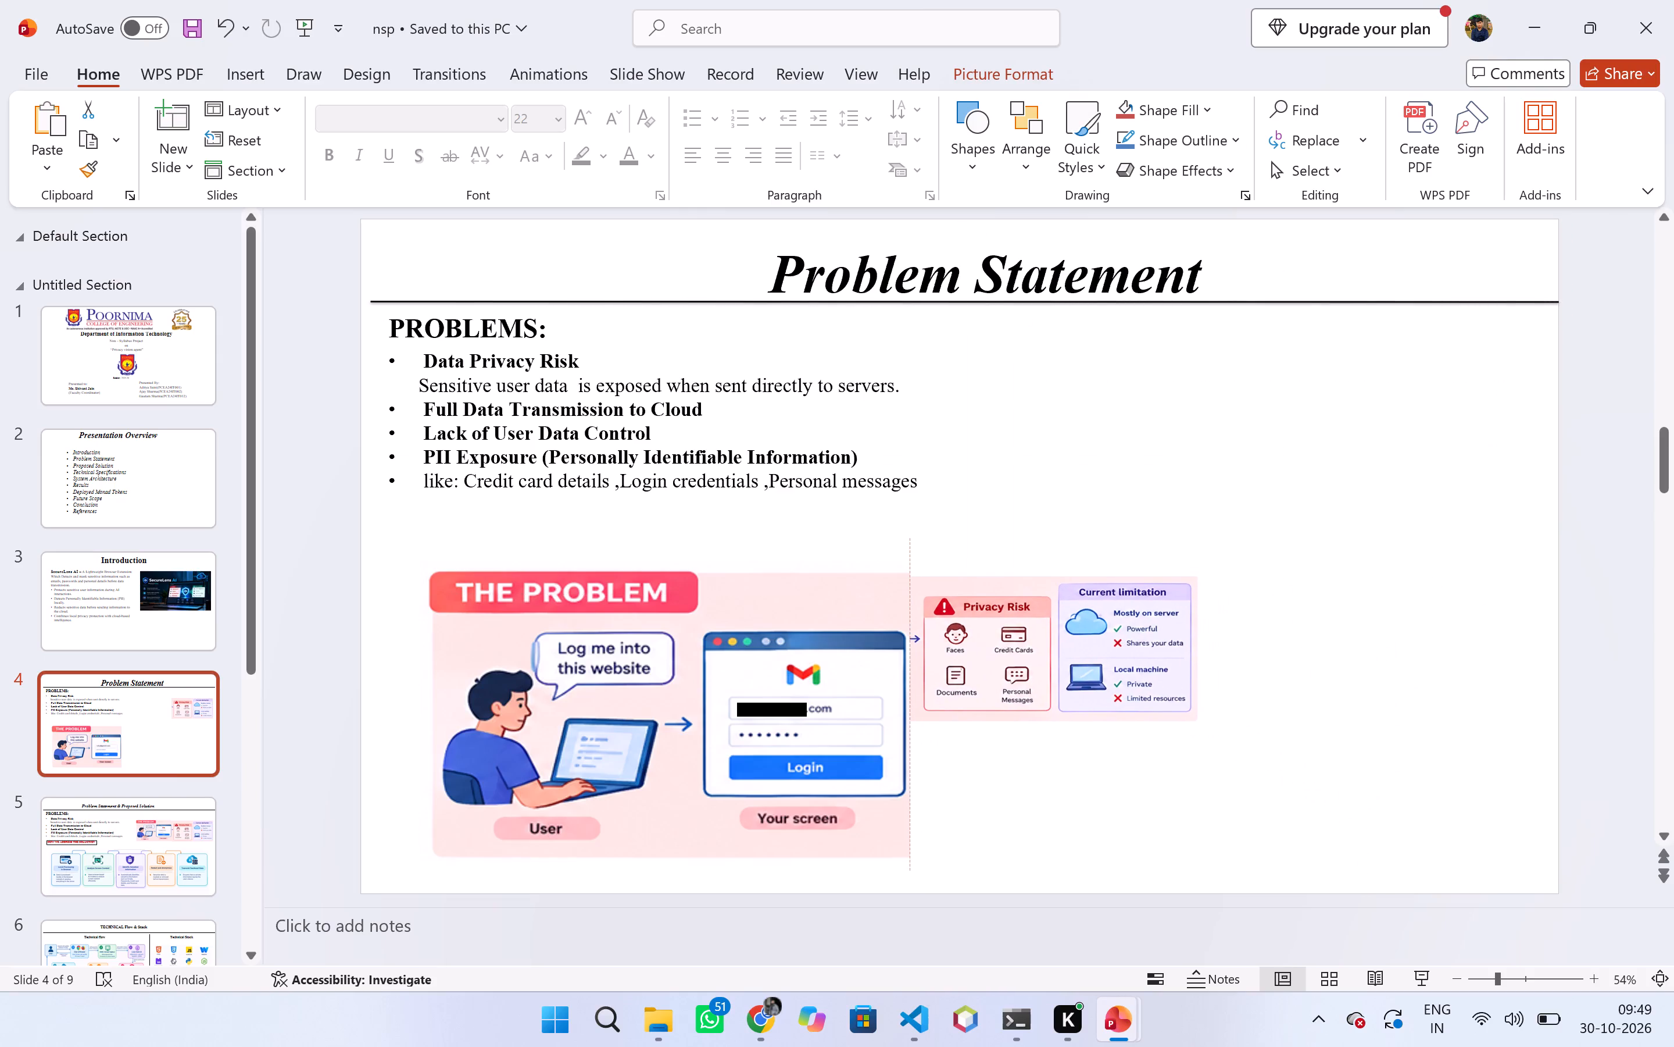
pyautogui.moveTo(1008, 685); pyautogui.dragTo(1011, 681)
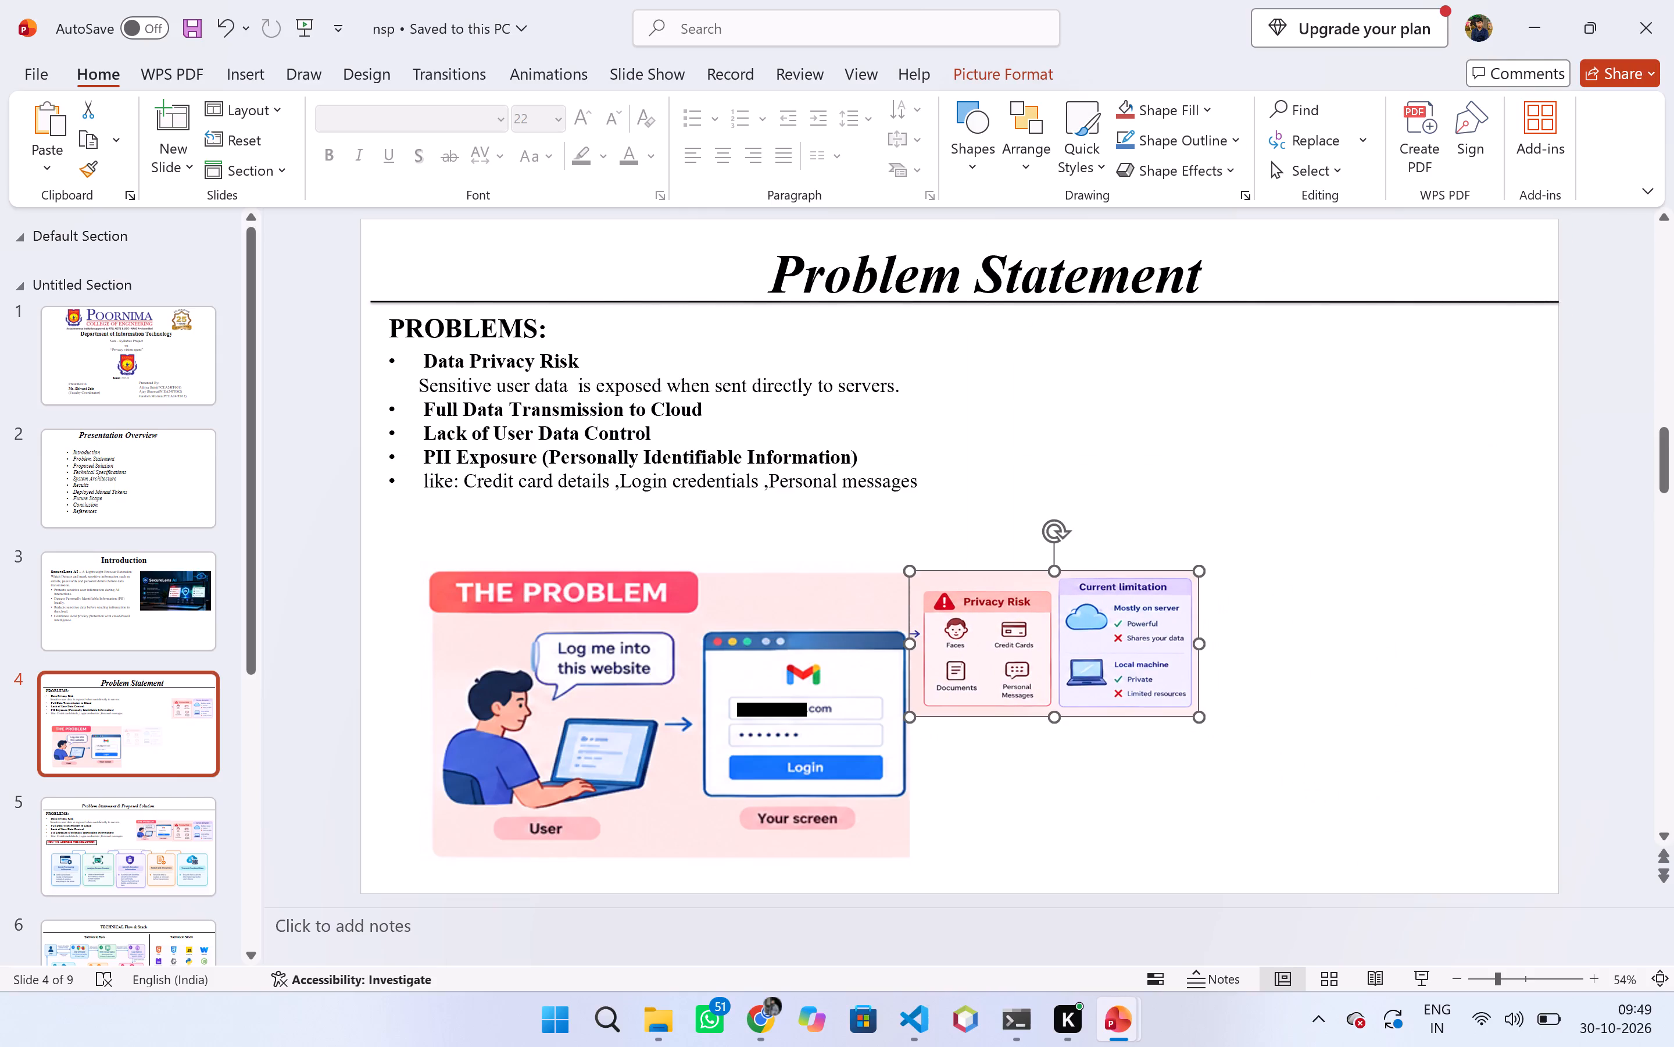
pyautogui.moveTo(1200, 722); pyautogui.dragTo(1222, 750, button='right')
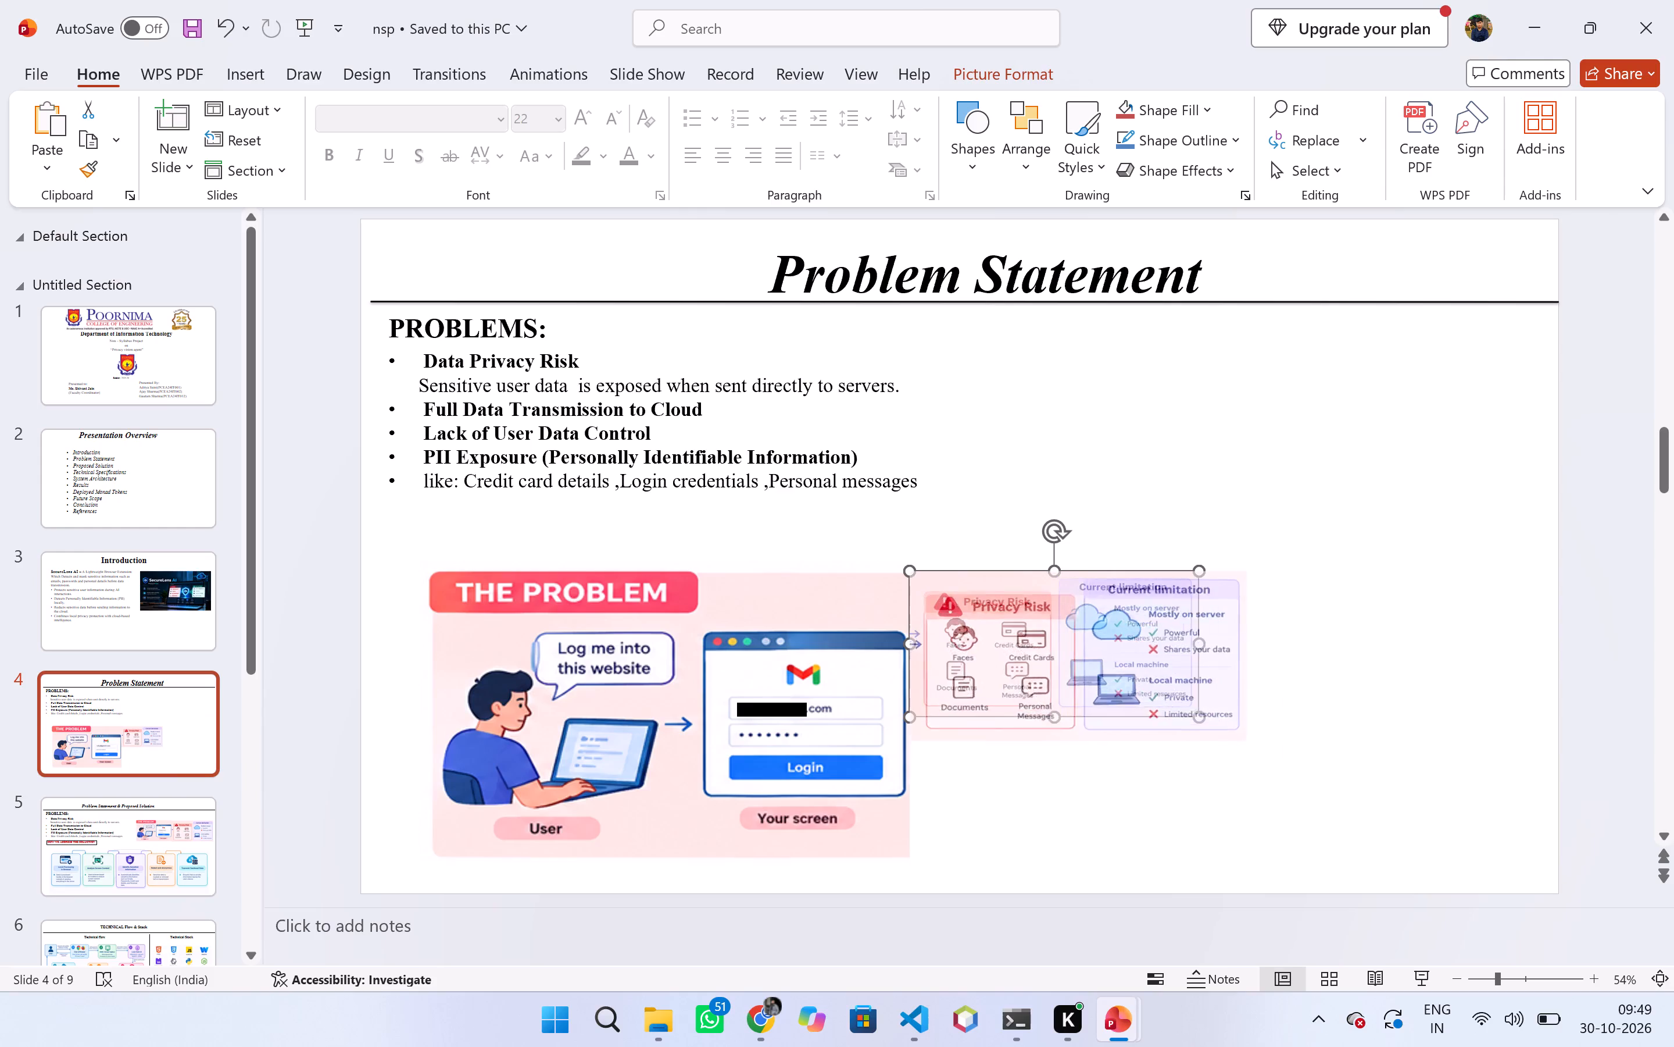
pyautogui.moveTo(1222, 750); pyautogui.dragTo(1279, 816, button='right')
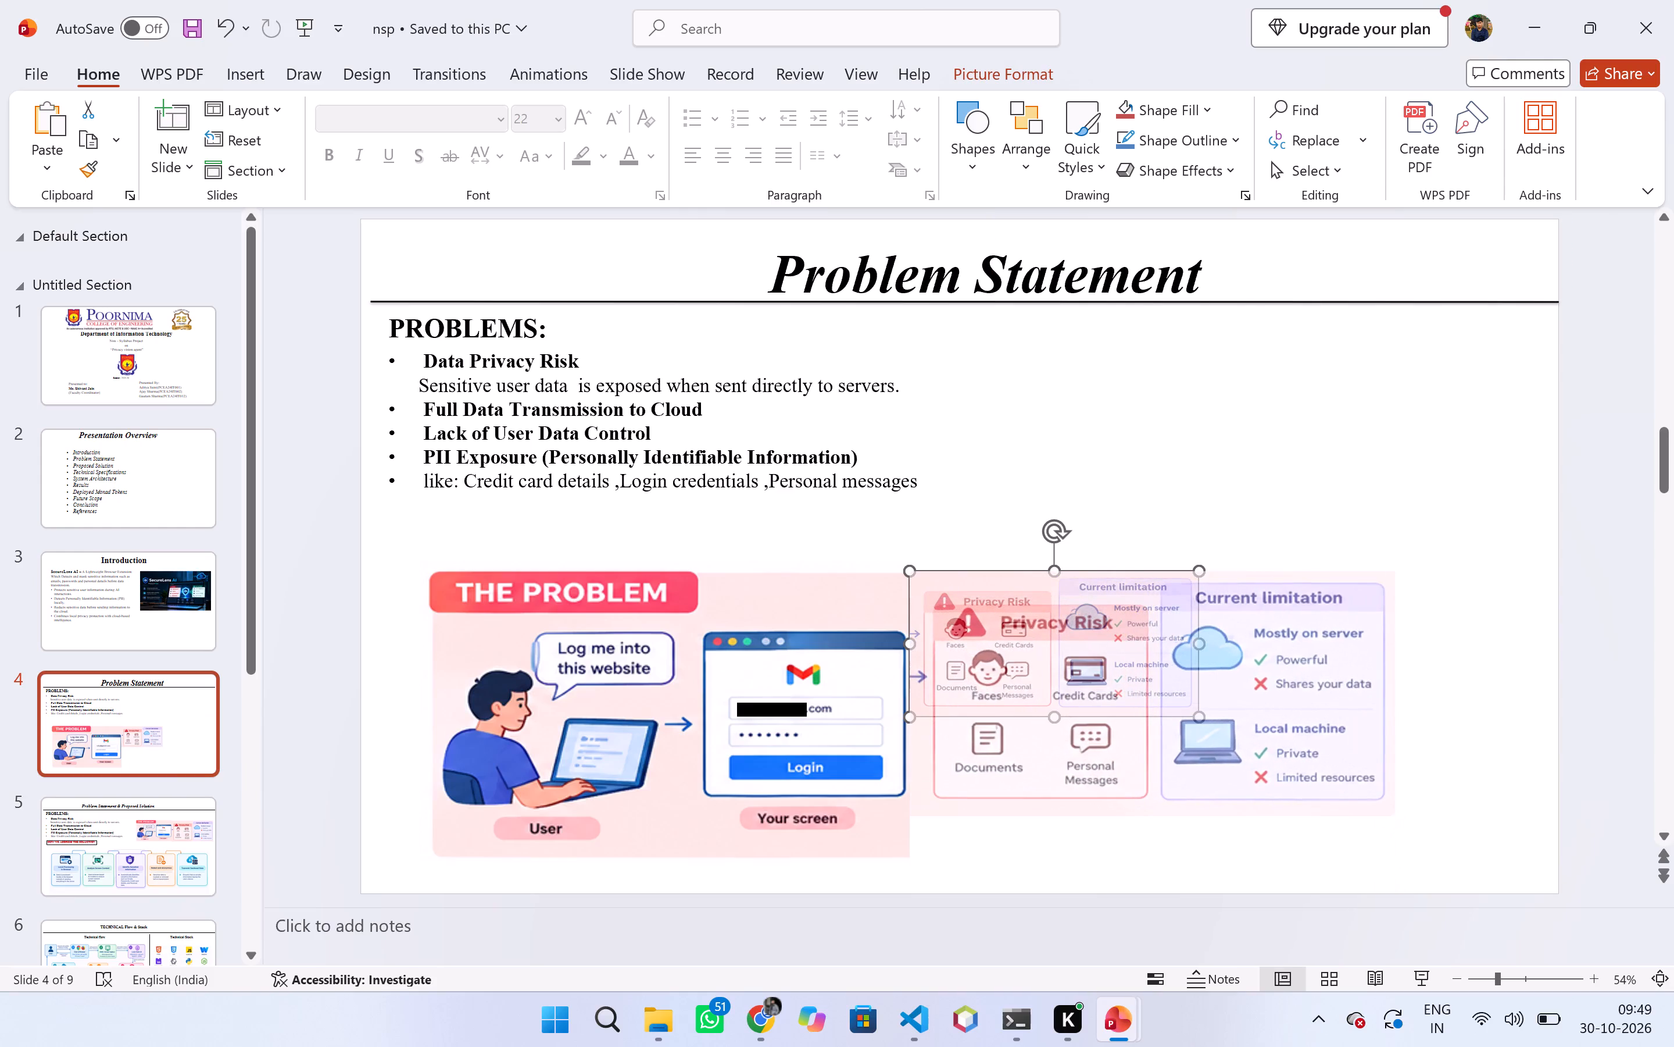
pyautogui.moveTo(1279, 816); pyautogui.dragTo(1311, 853, button='right')
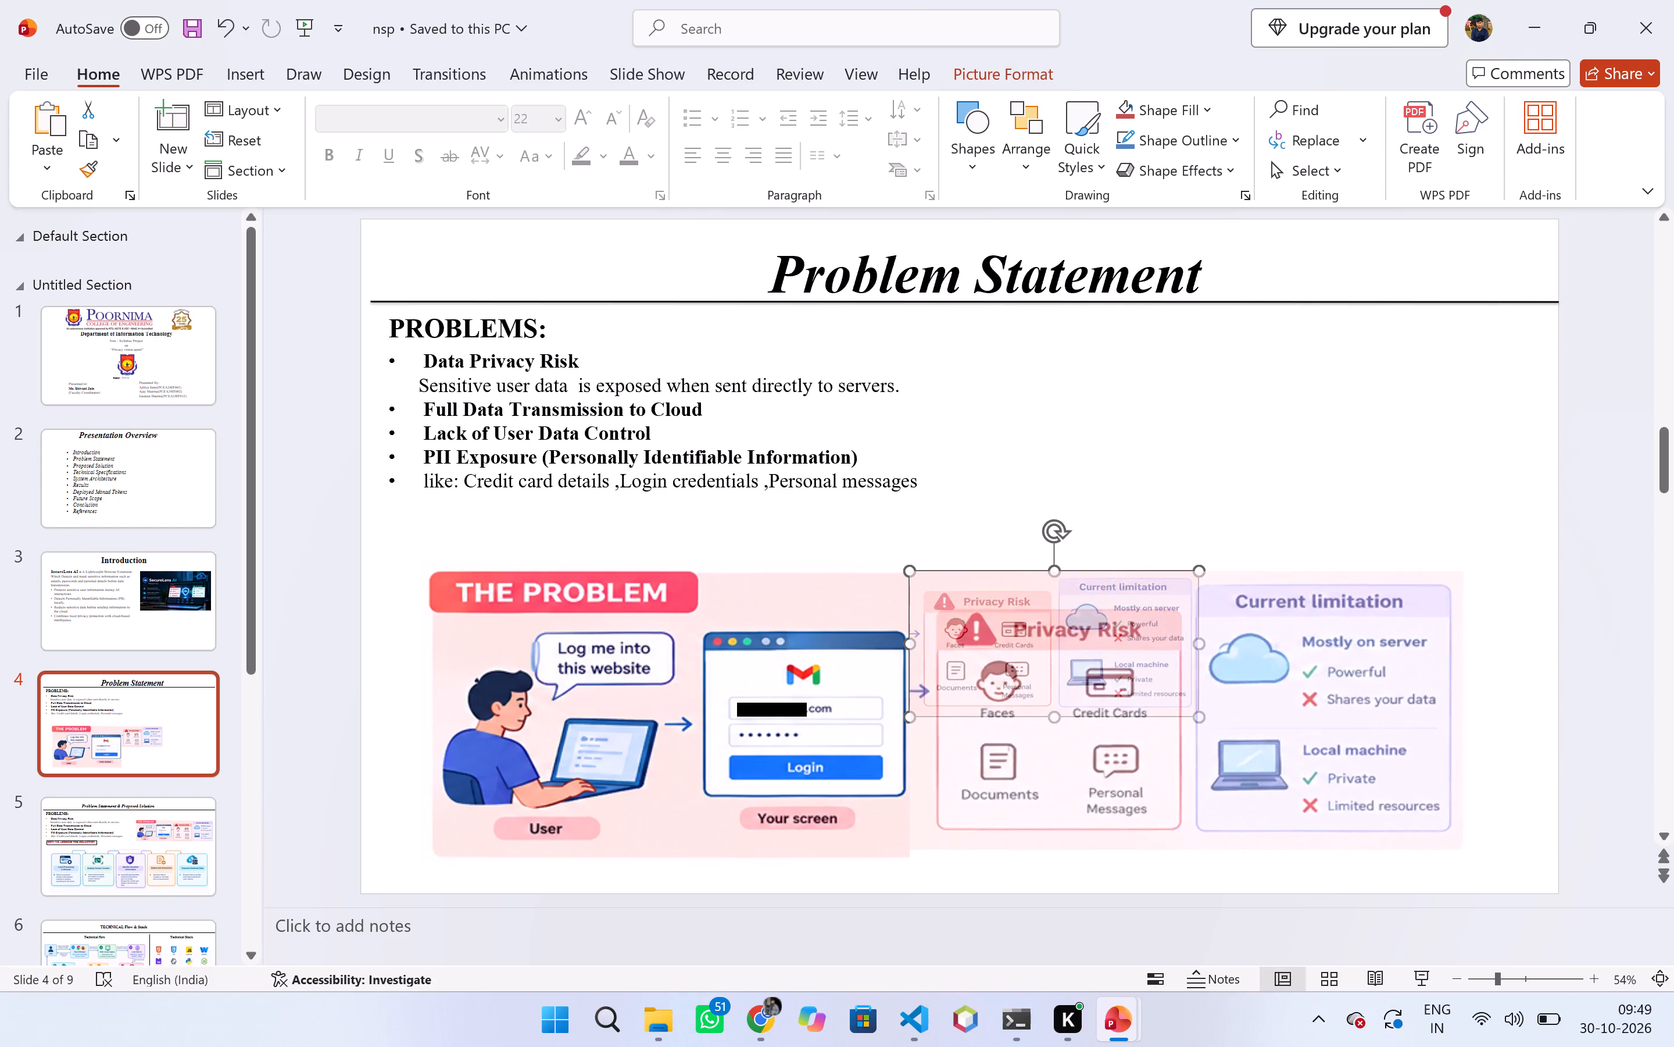
pyautogui.moveTo(1311, 853); pyautogui.dragTo(1311, 857, button='right')
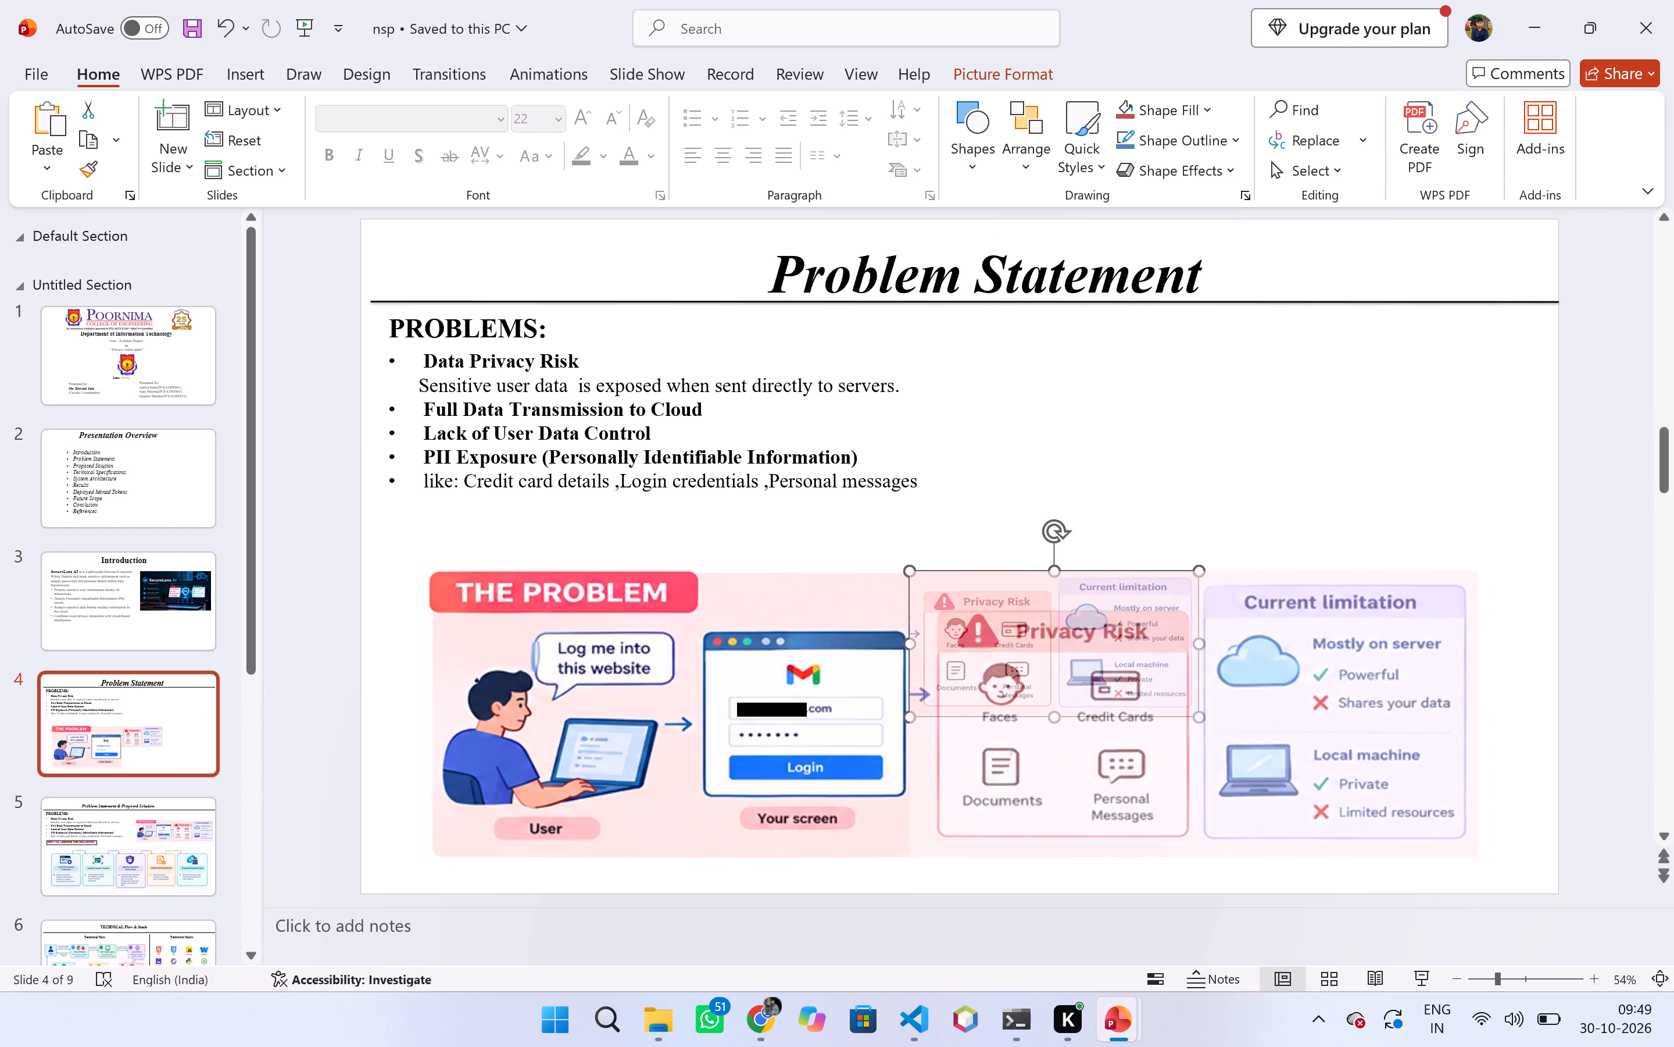
pyautogui.moveTo(1311, 857); pyautogui.dragTo(1311, 861, button='right')
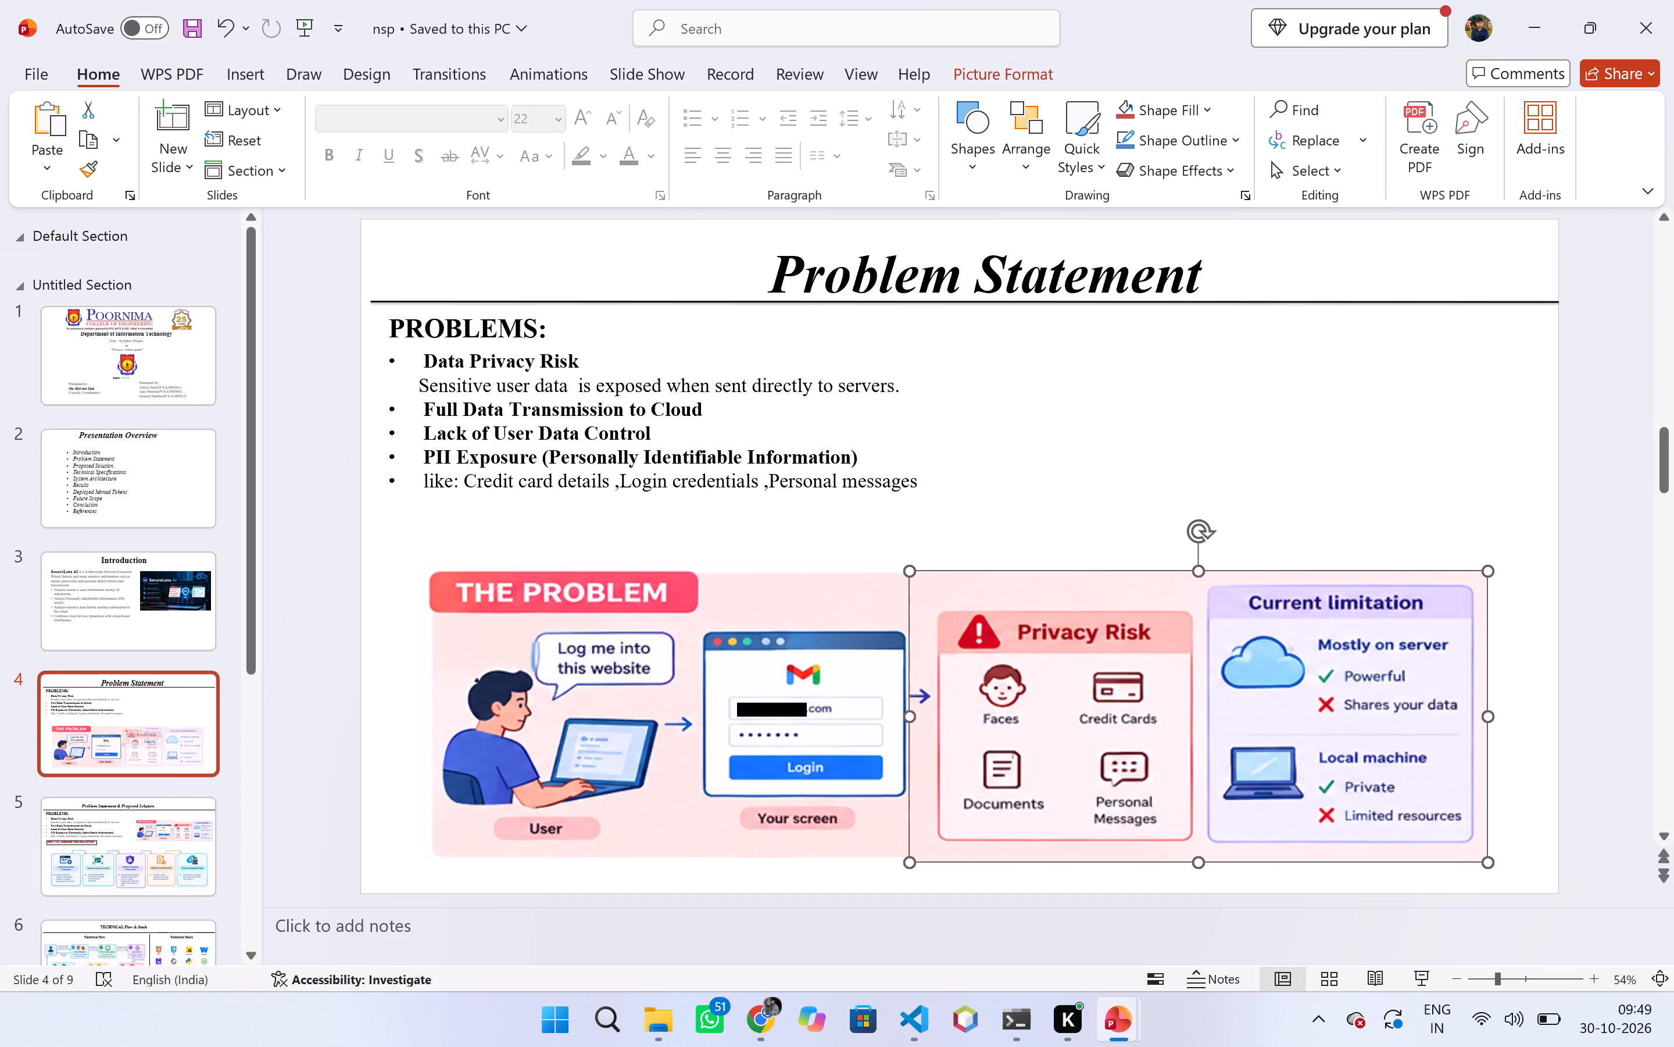
pyautogui.click(1421, 546)
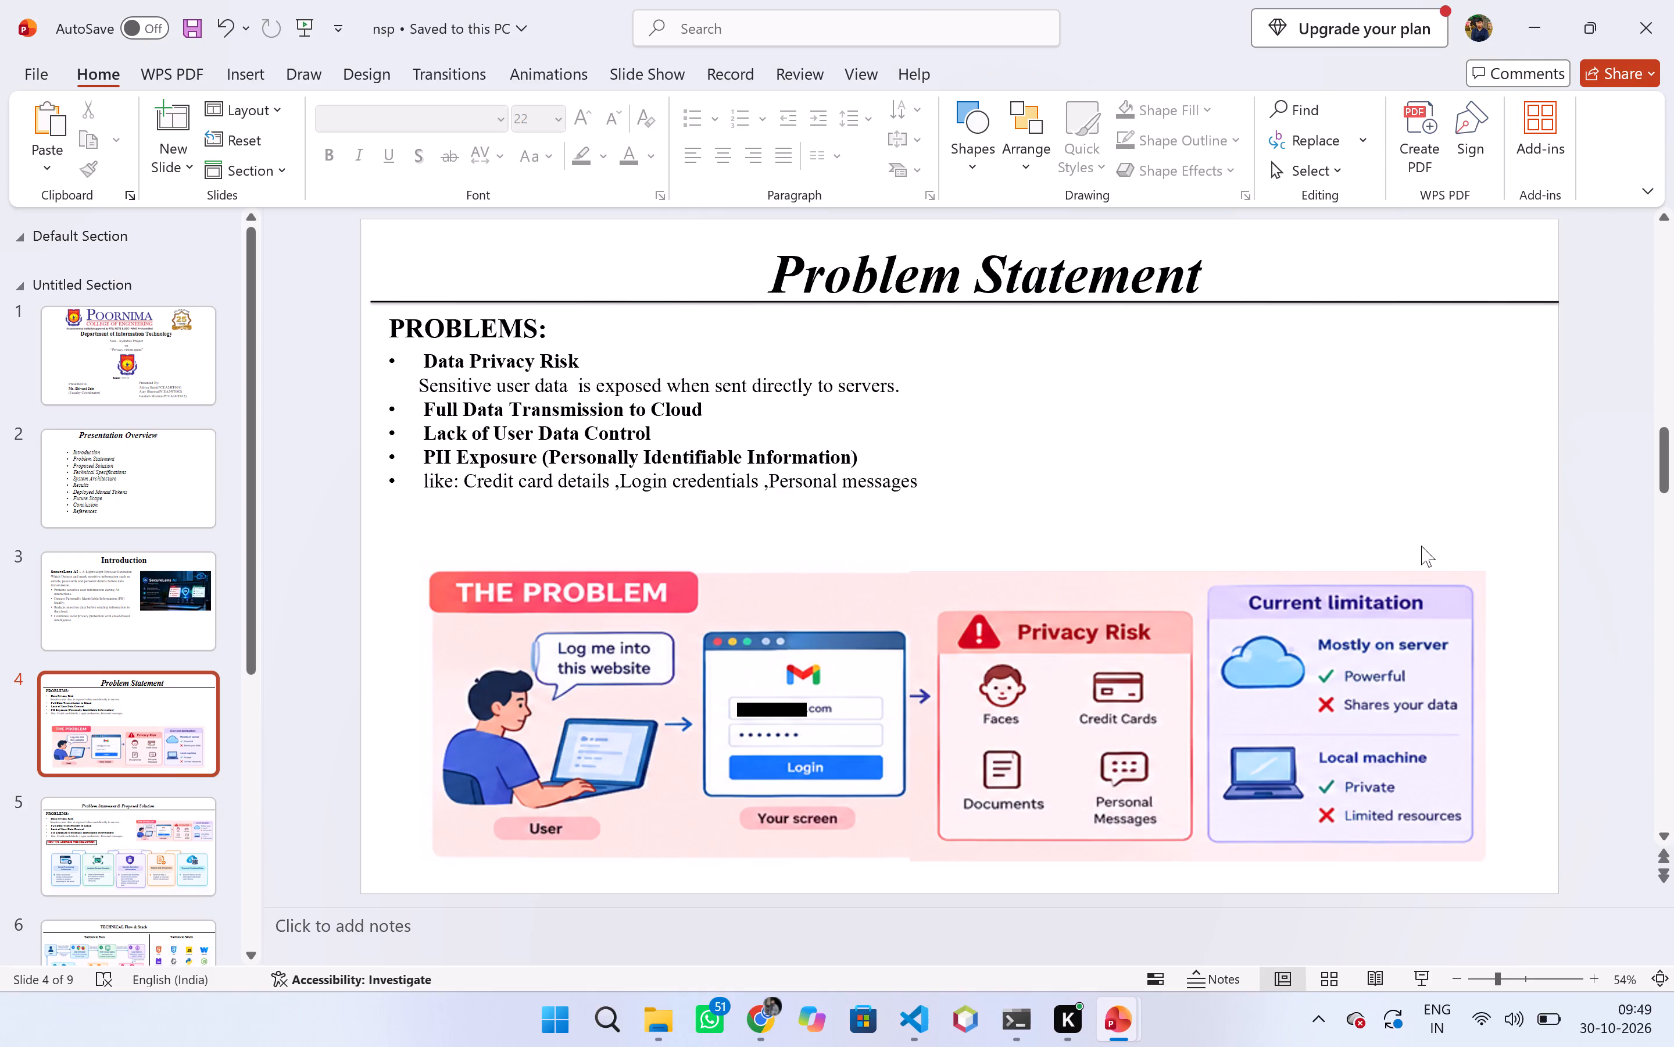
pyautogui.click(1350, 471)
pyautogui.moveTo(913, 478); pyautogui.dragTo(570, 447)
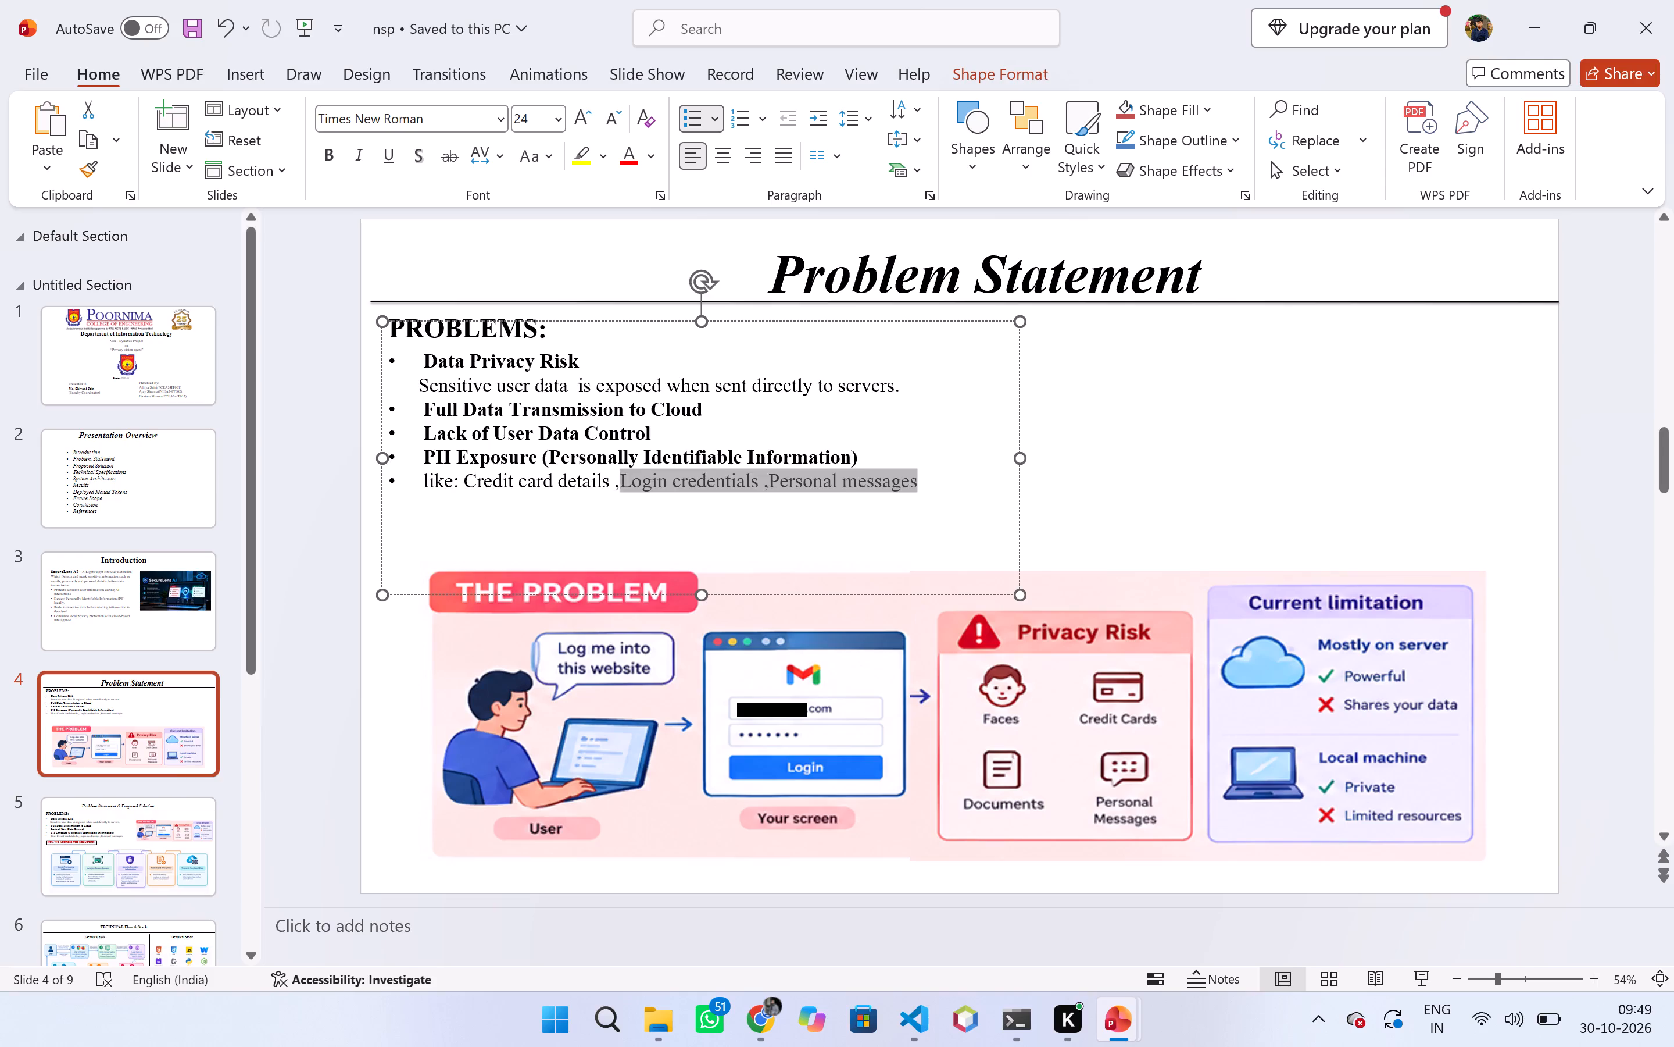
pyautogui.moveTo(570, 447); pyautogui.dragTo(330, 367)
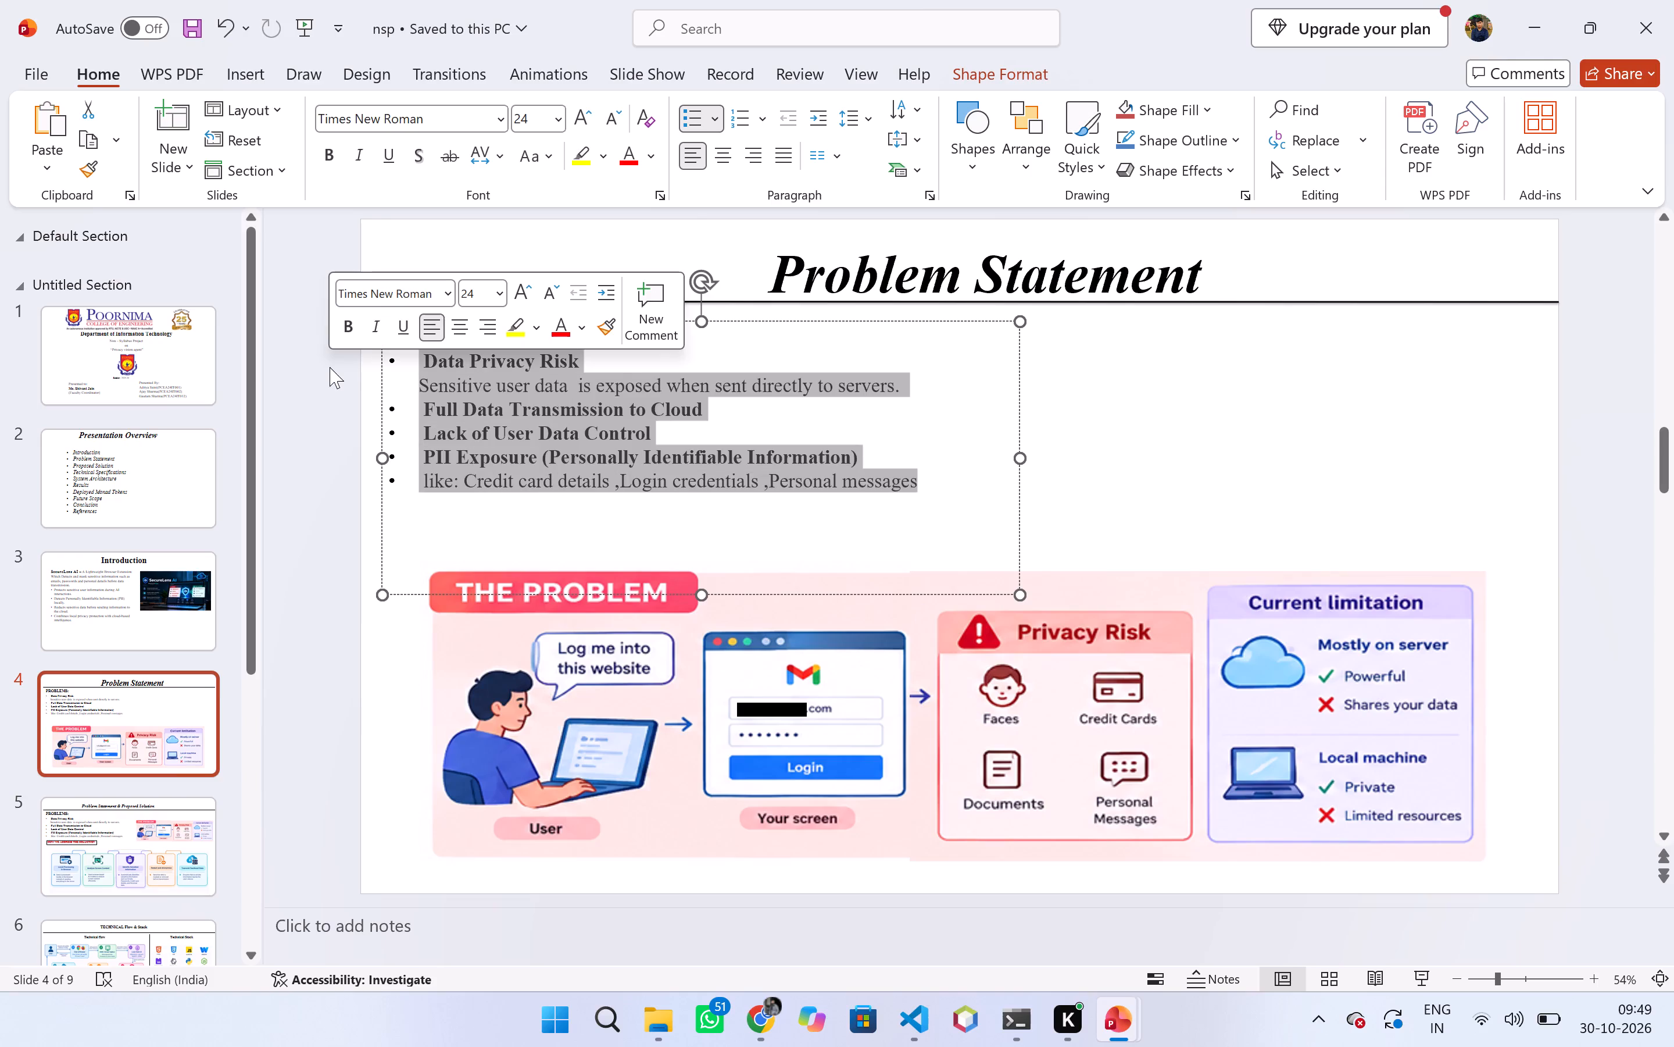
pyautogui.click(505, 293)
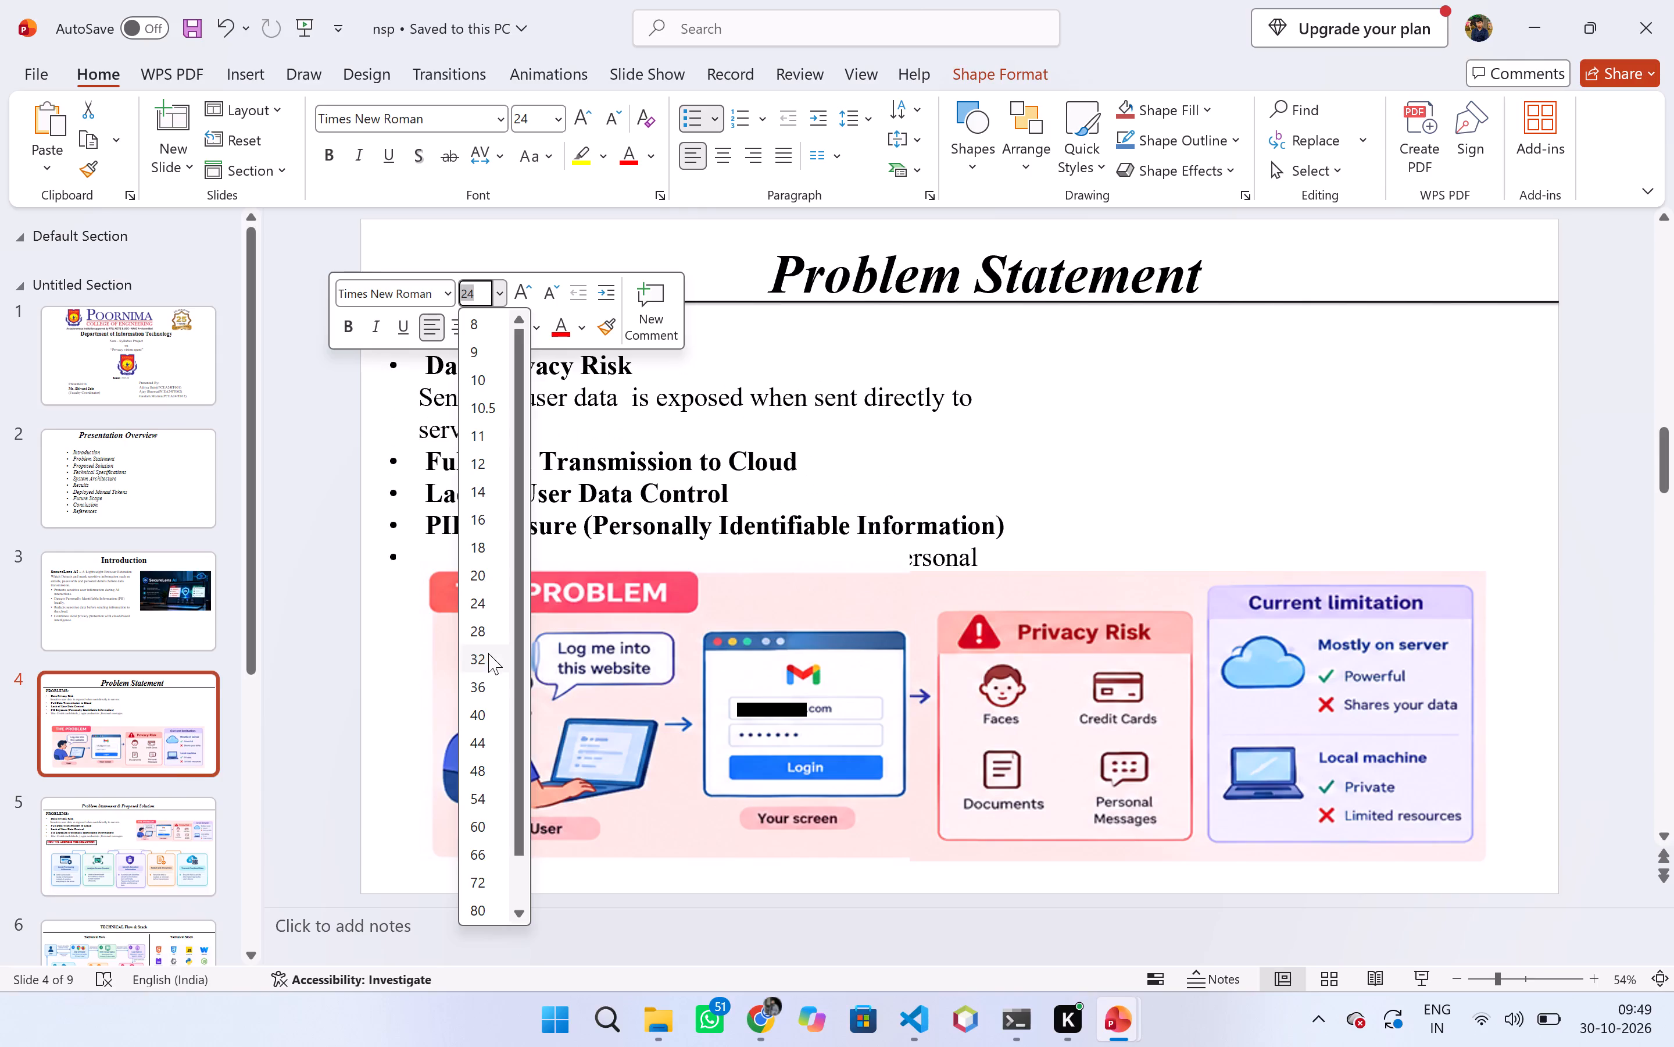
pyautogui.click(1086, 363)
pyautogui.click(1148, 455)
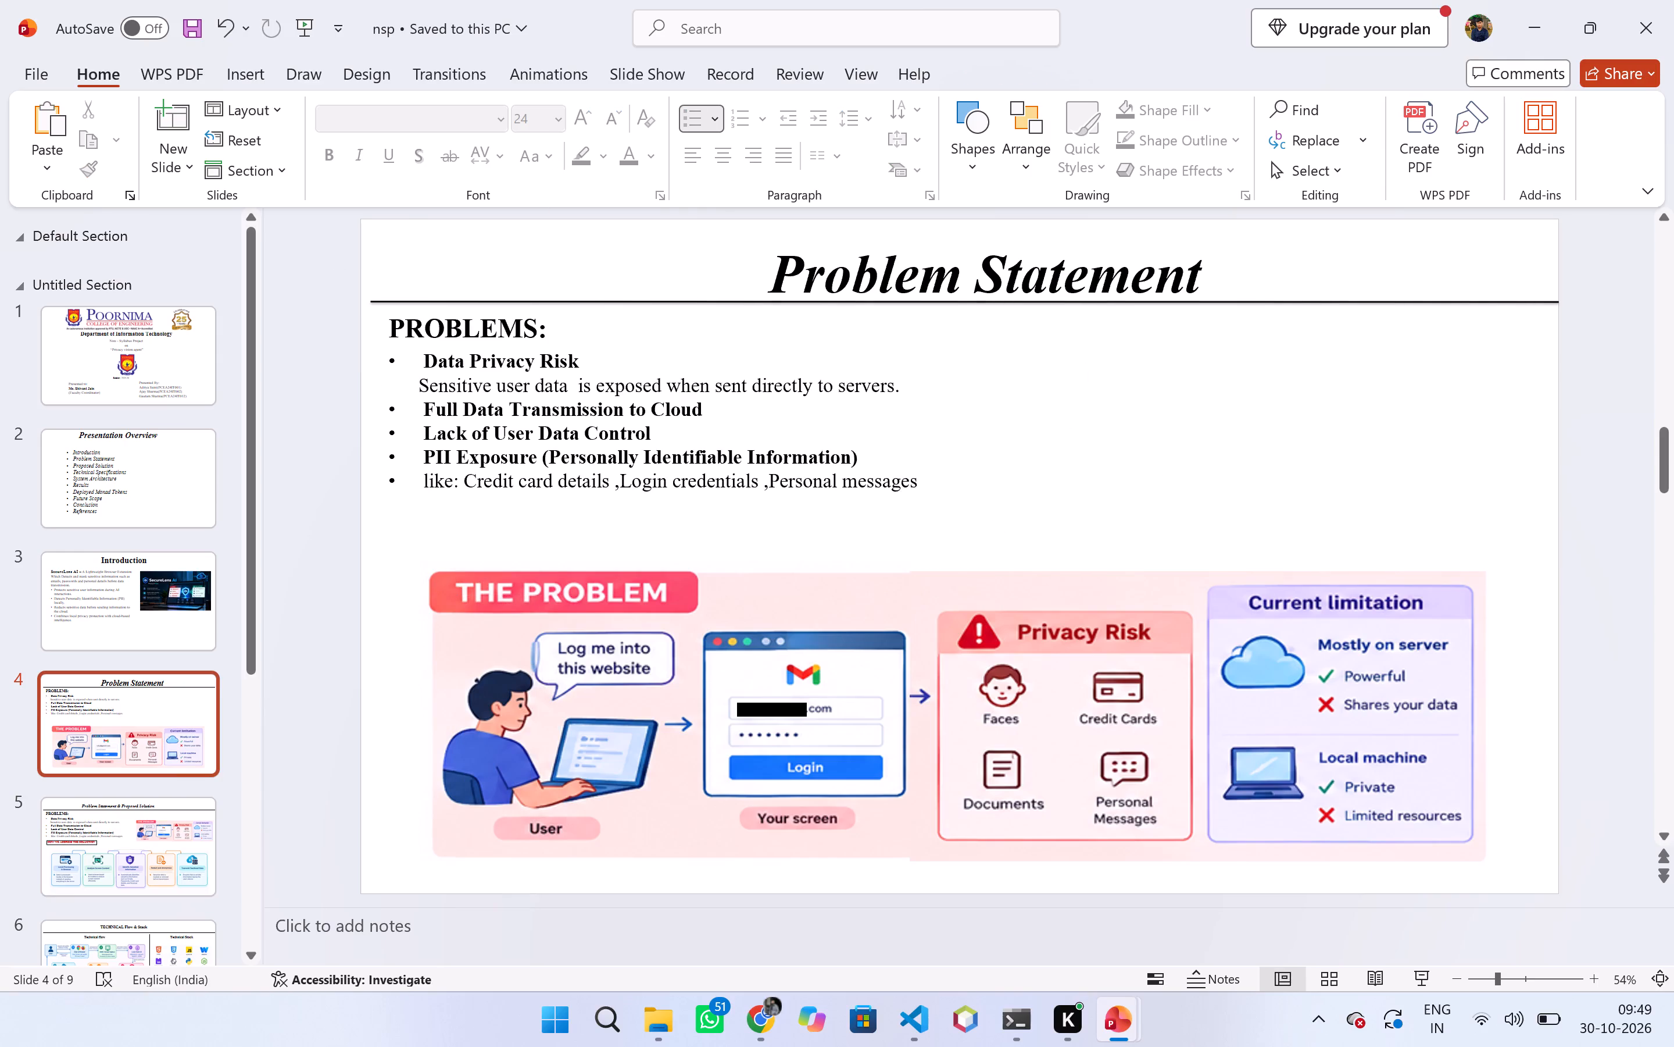
# Set the font size of all the bulleted problem text below the PROBLEMS heading on the Problem Statement slide to 30.
pyautogui.doubleClick(907, 489)
pyautogui.click(931, 507)
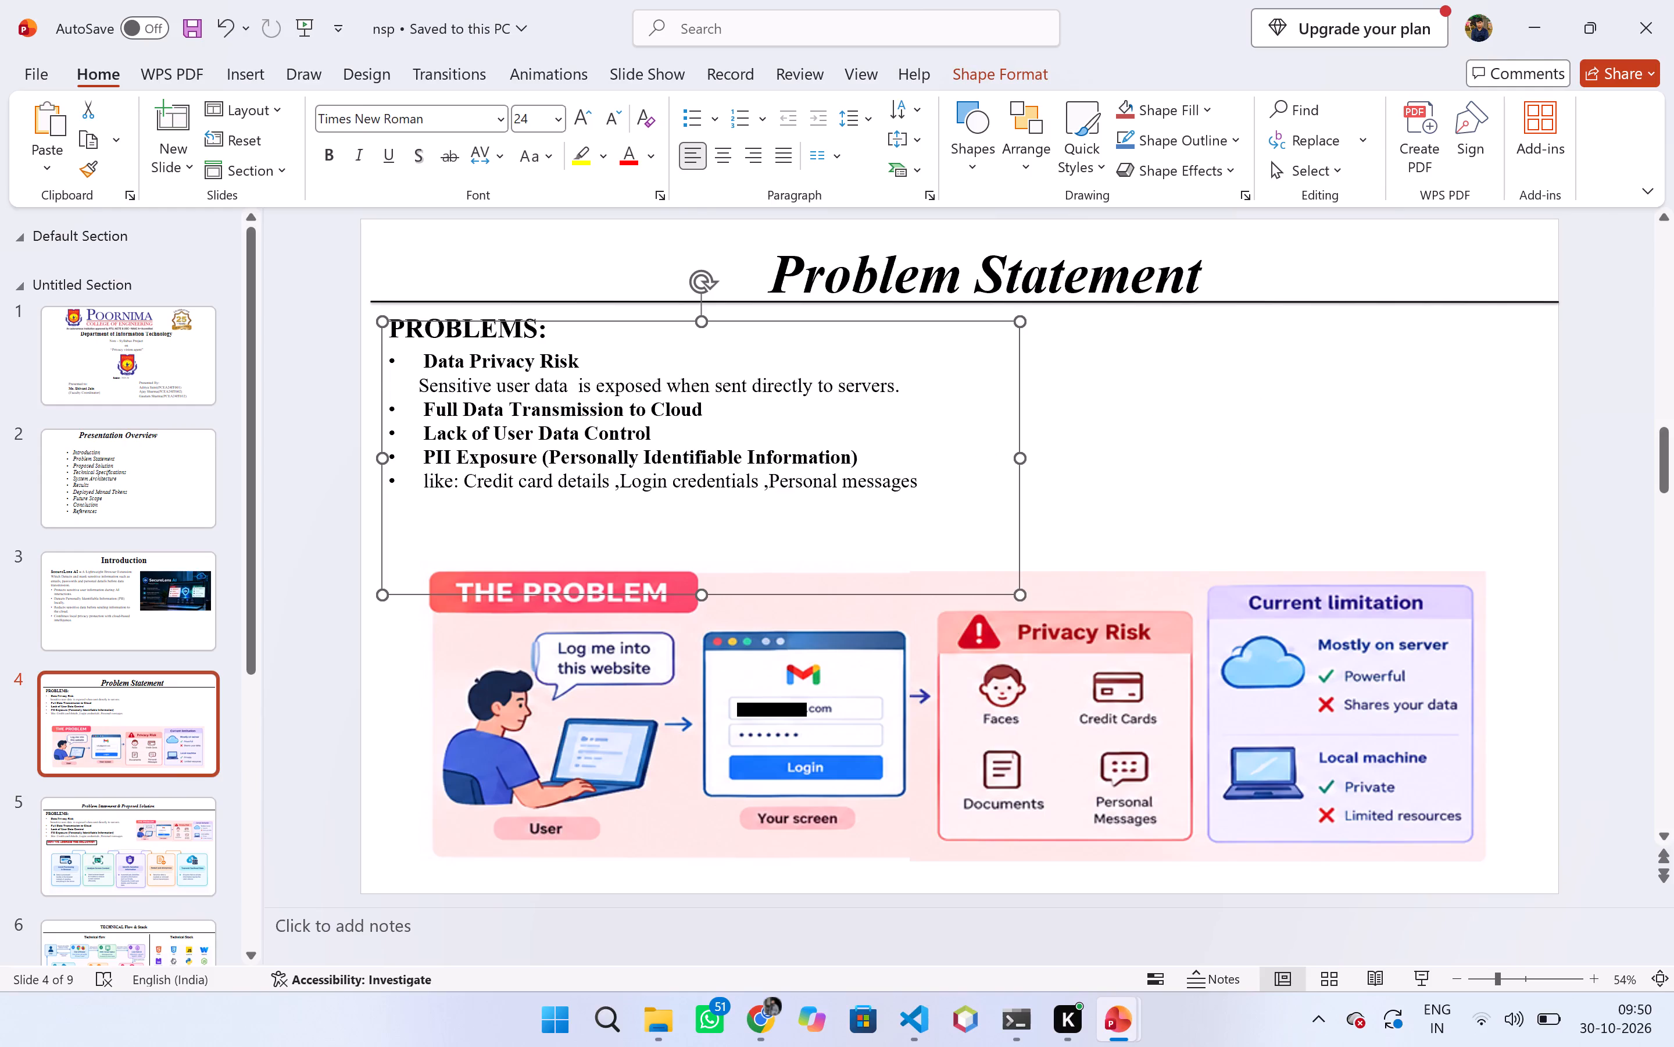
pyautogui.moveTo(917, 482); pyautogui.dragTo(392, 368, button='right')
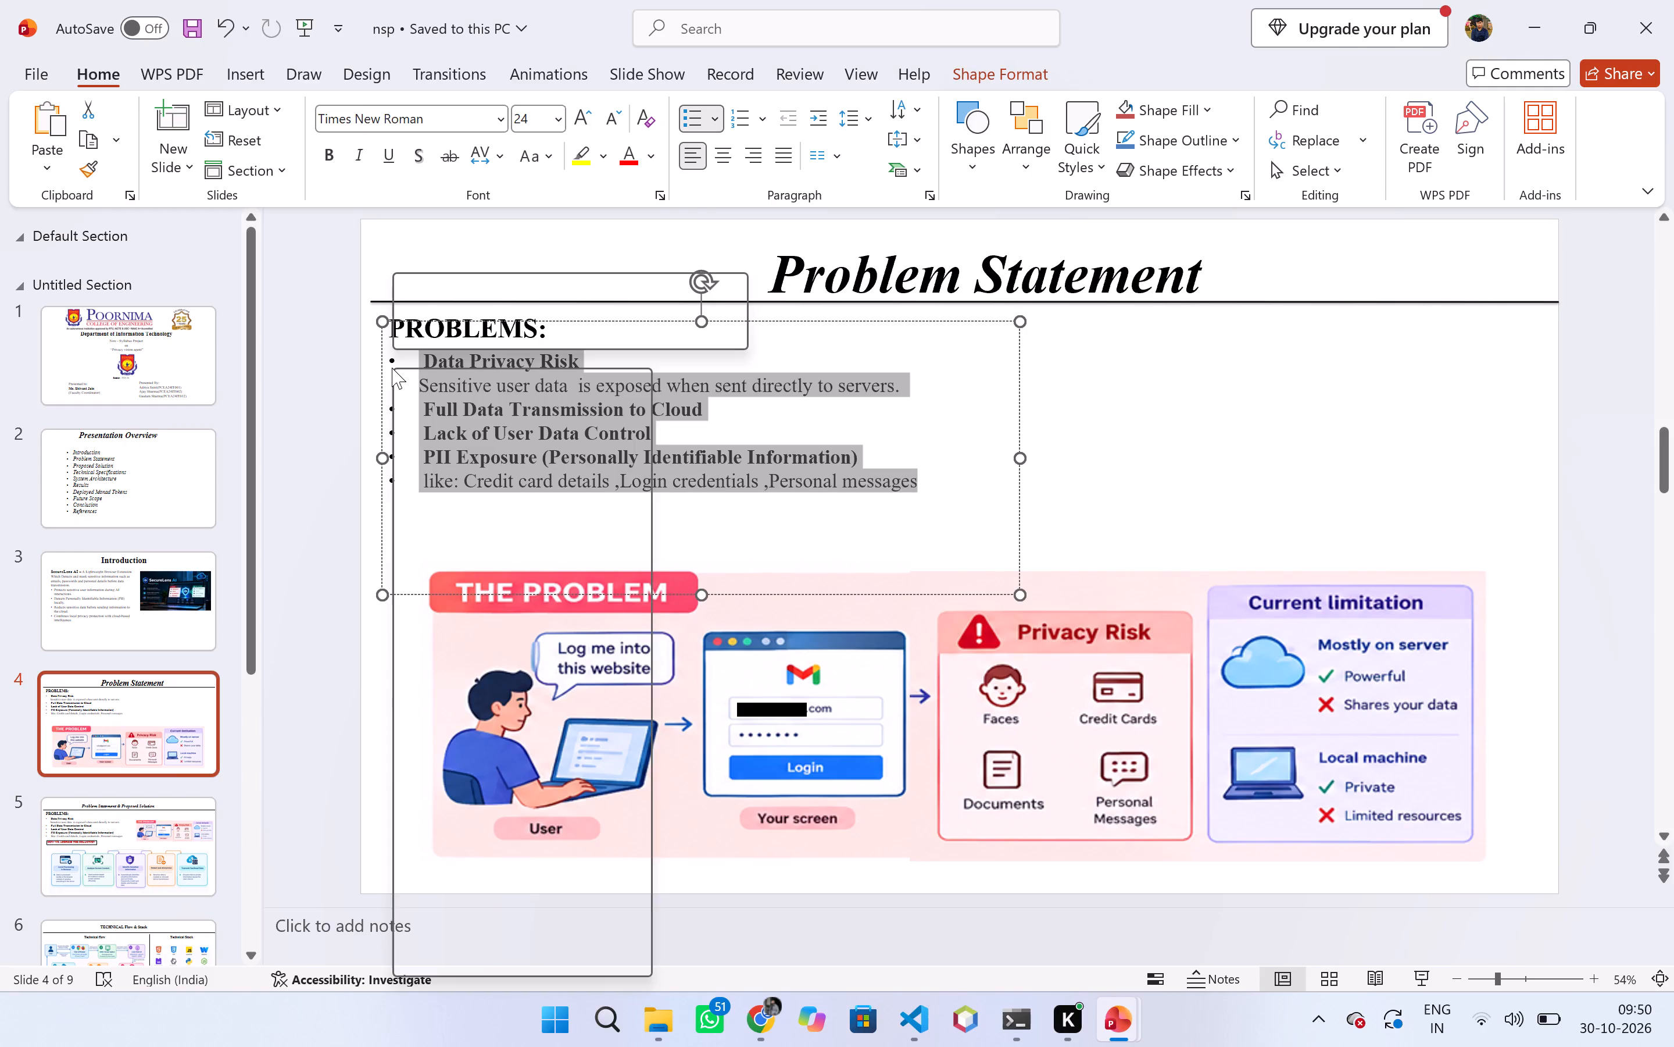
pyautogui.click(532, 120)
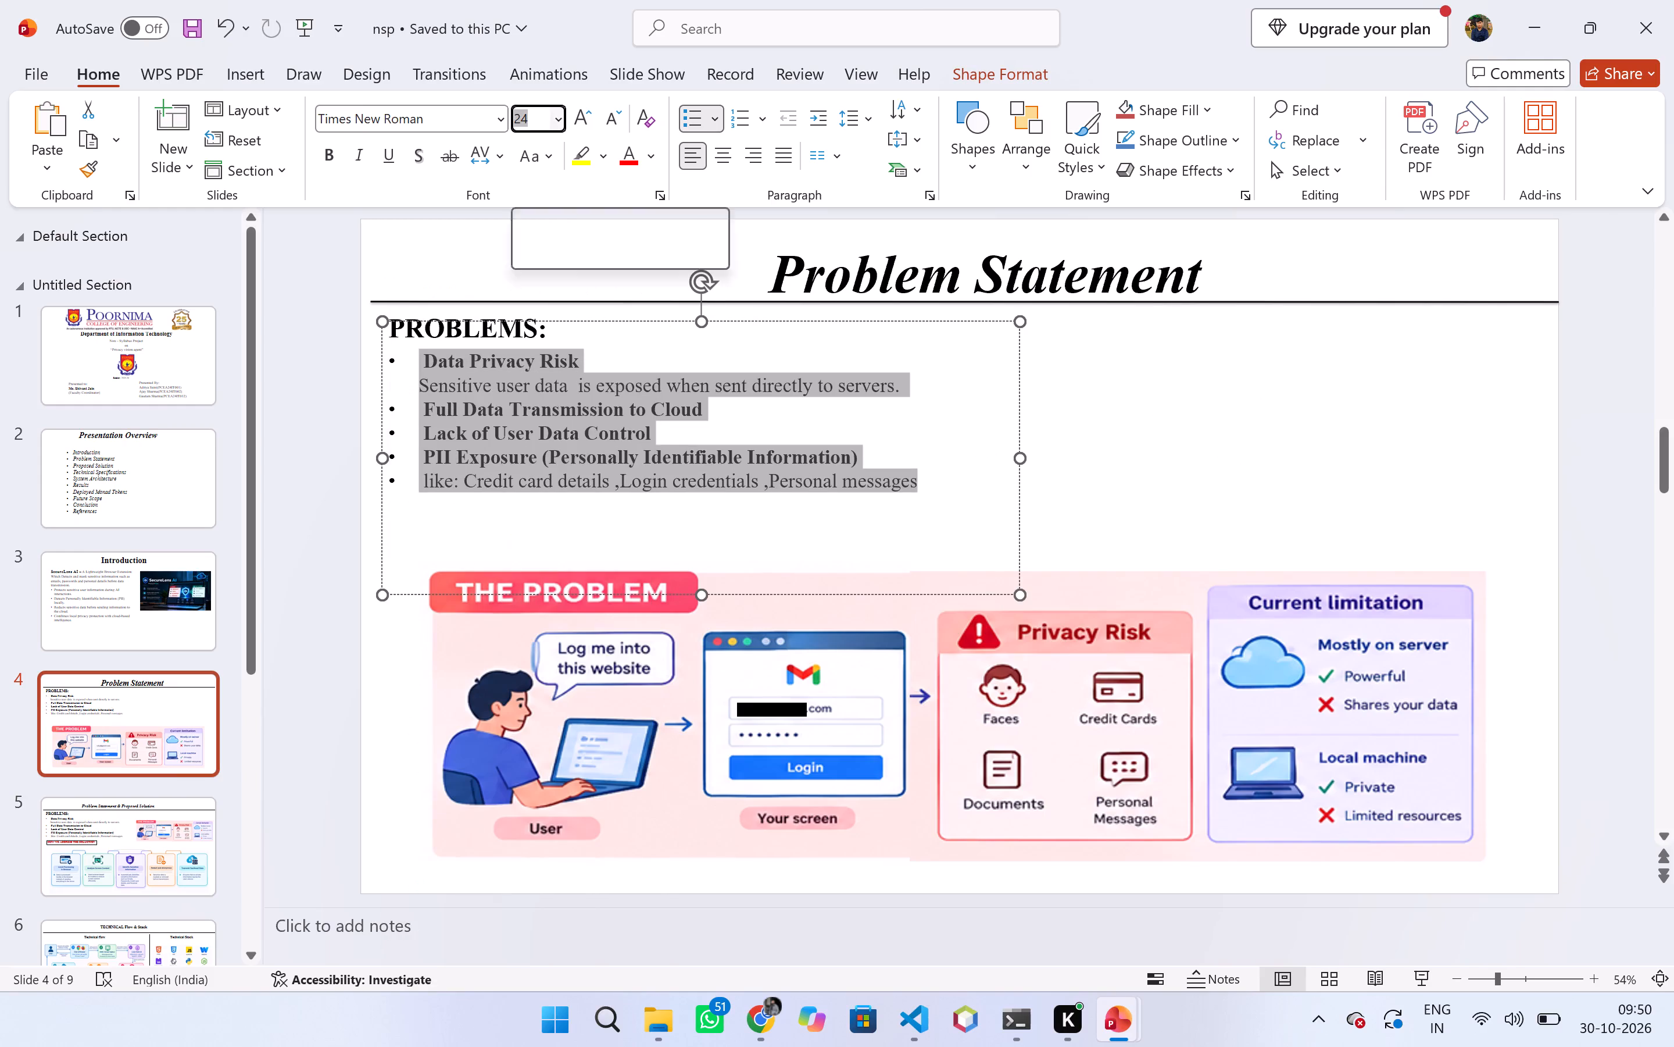
pyautogui.press('BackSpace')
pyautogui.write('30')
pyautogui.press('Return')
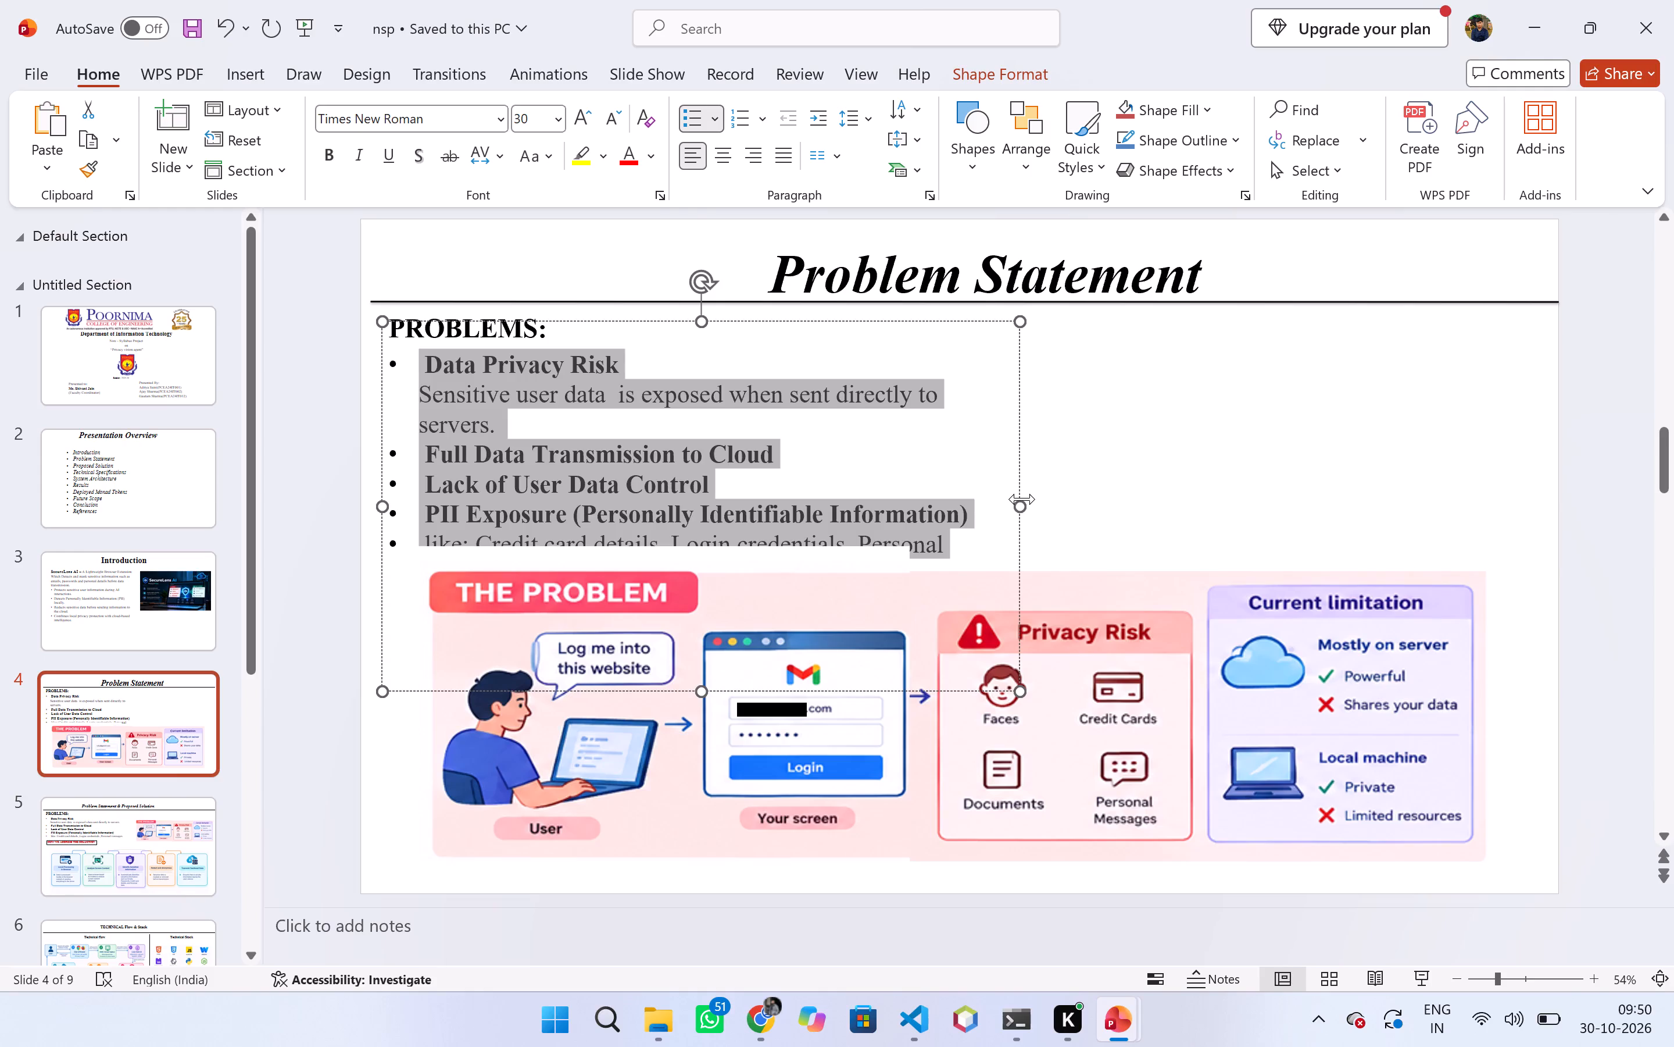
# Widen the bulleted problem text box toward the slide's right side so each bullet fits on one line.
pyautogui.moveTo(1022, 499); pyautogui.dragTo(1354, 423, button='right')
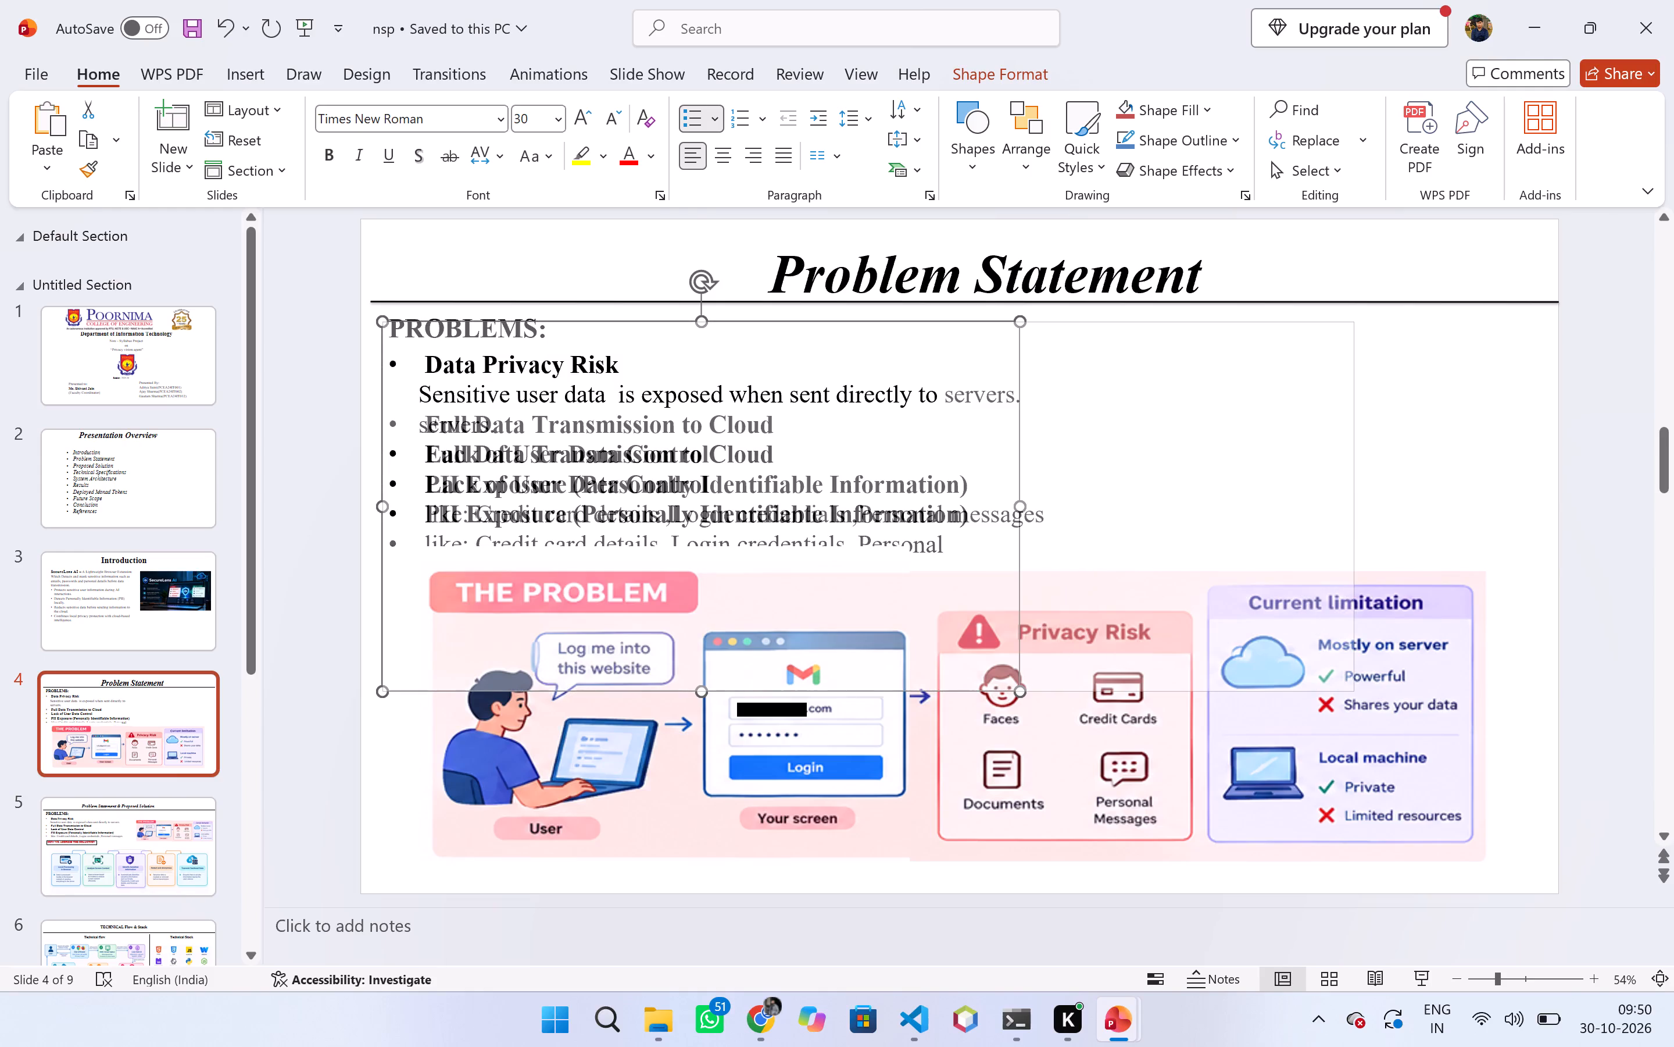
pyautogui.moveTo(1354, 423); pyautogui.dragTo(1370, 427, button='right')
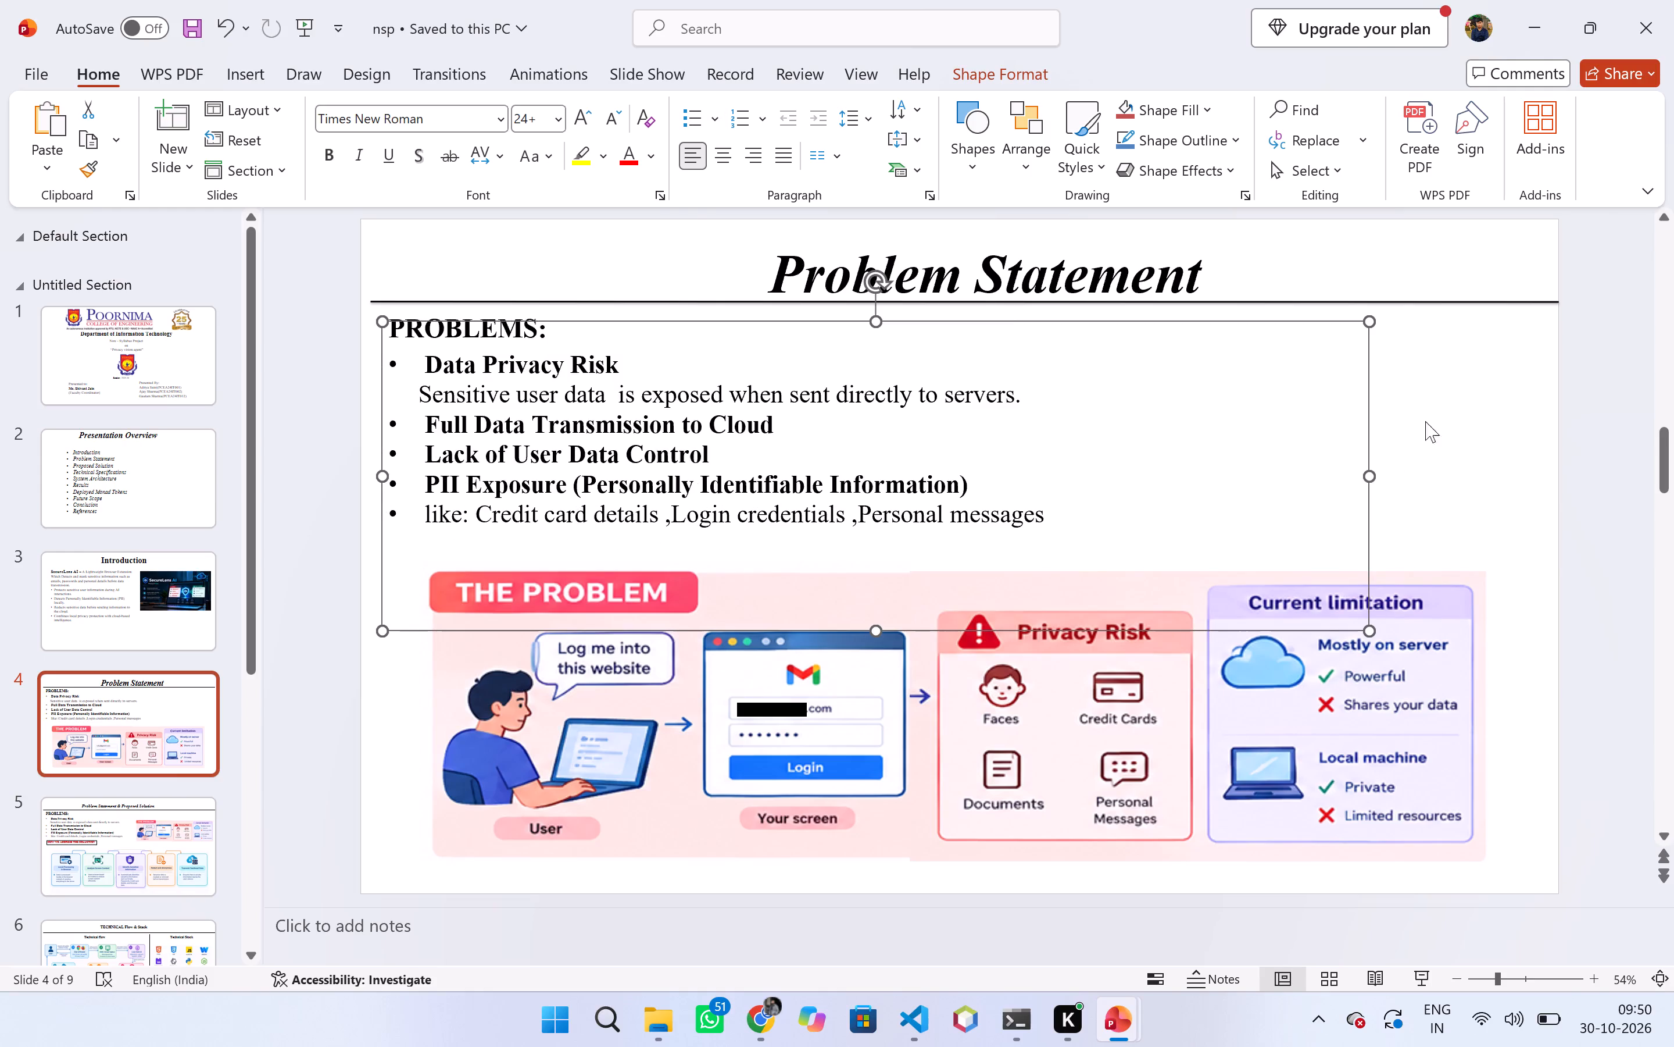
pyautogui.click(1439, 420)
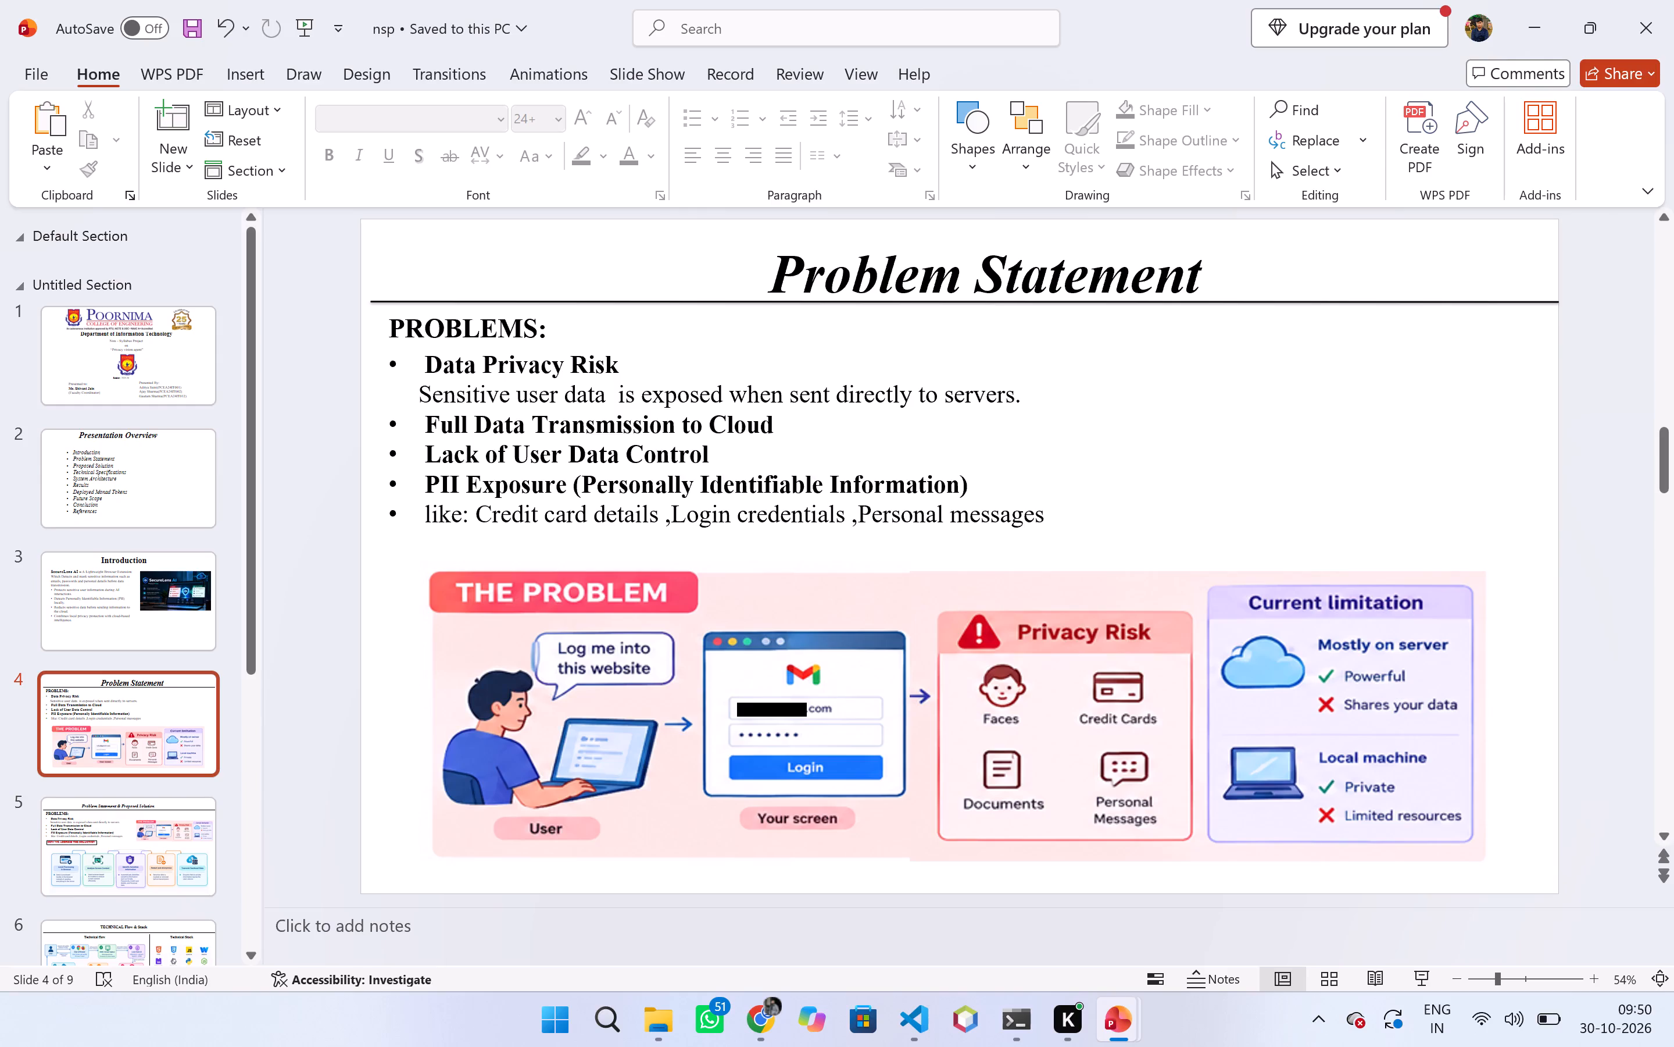
# Join the "Sensitive user data" sentence onto the Data Privacy Risk bullet, separated by " : ".
pyautogui.click(421, 393)
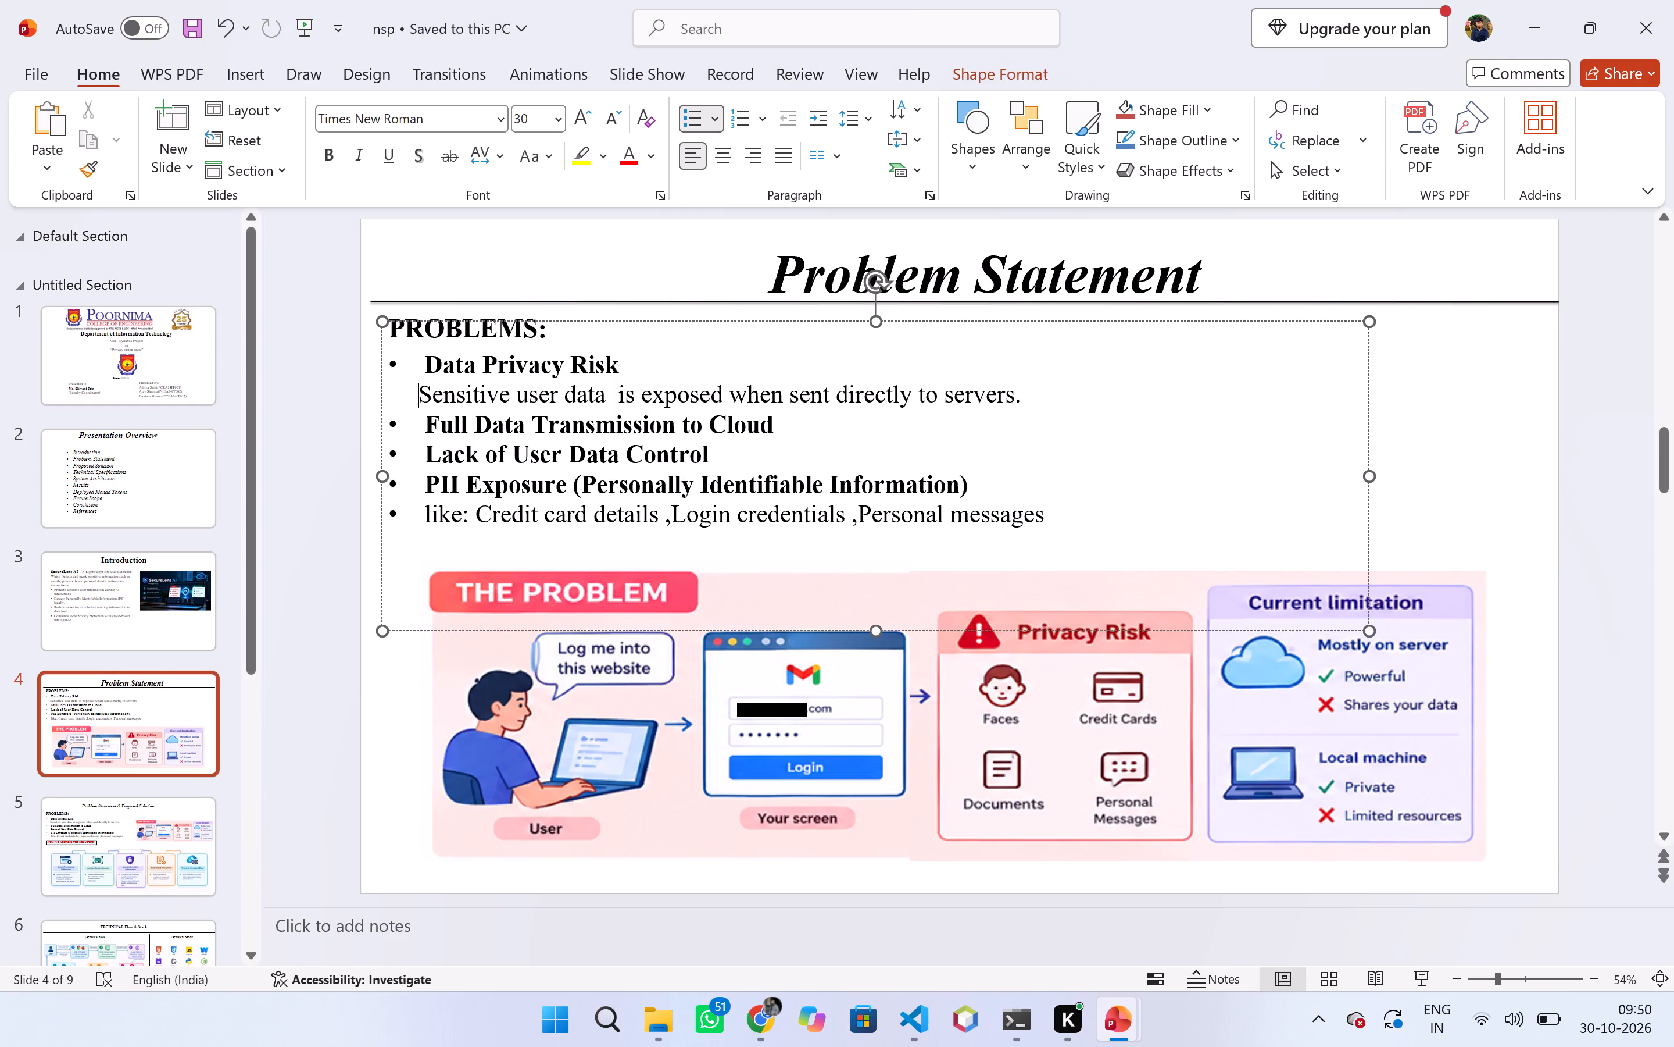
pyautogui.press('BackSpace')
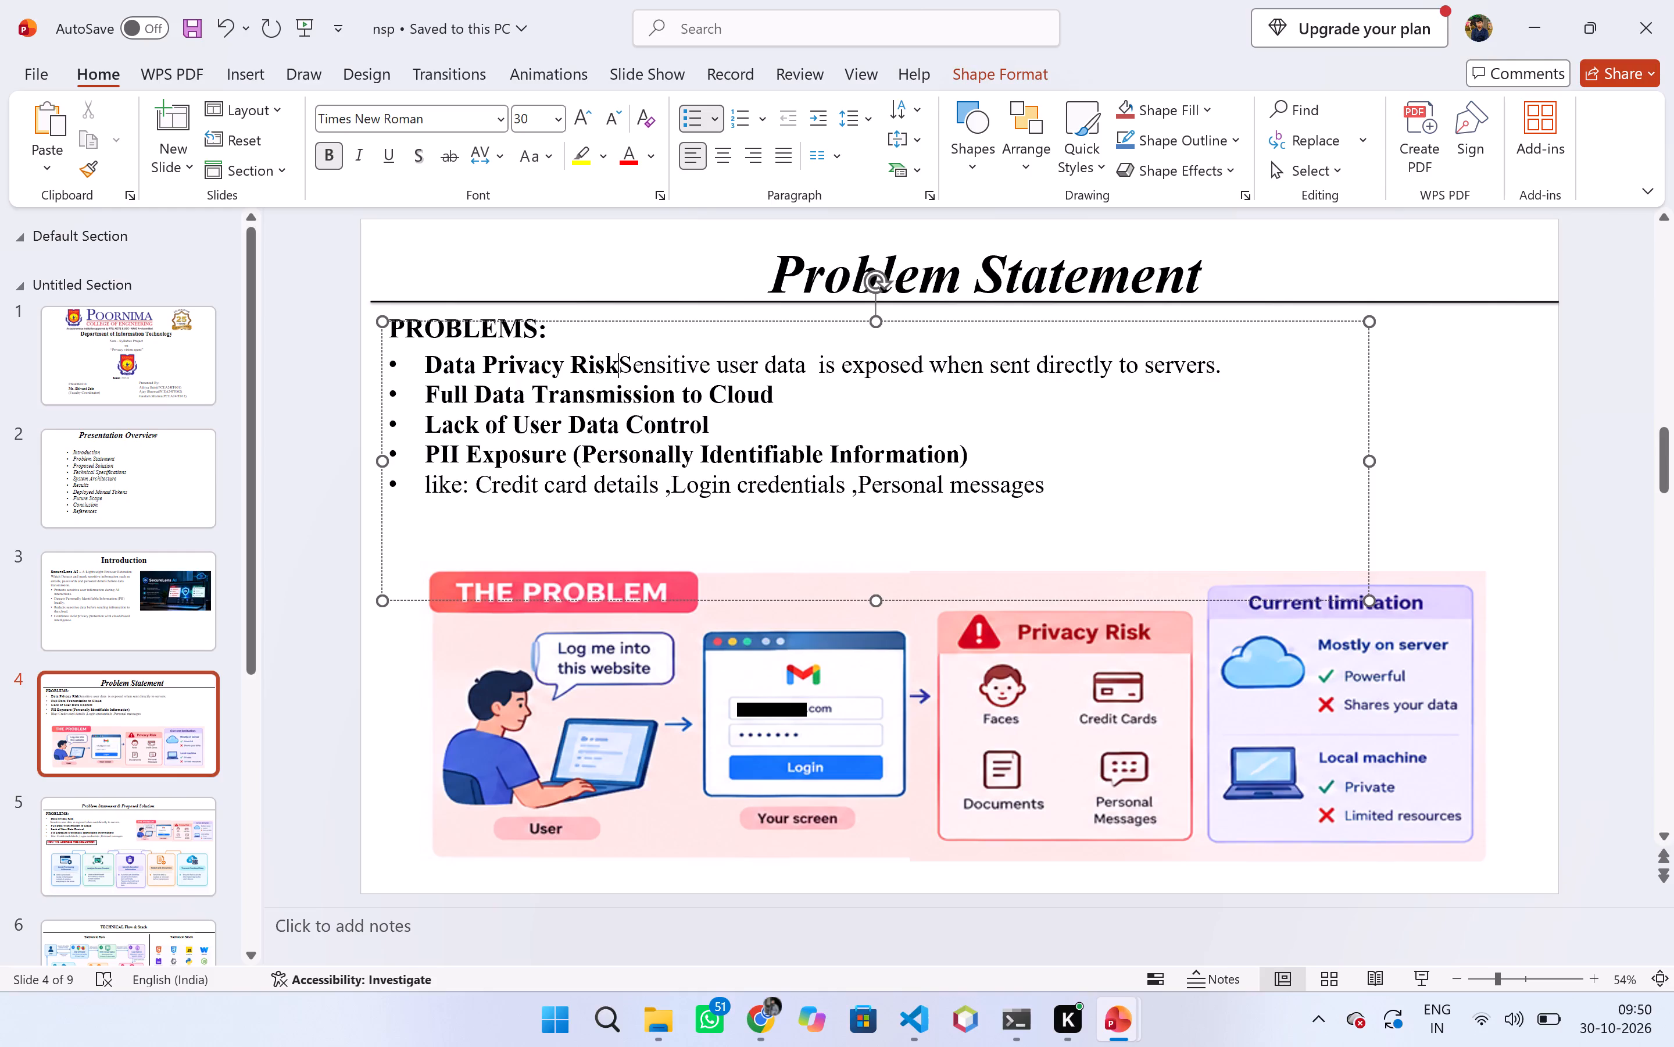
pyautogui.press('space')
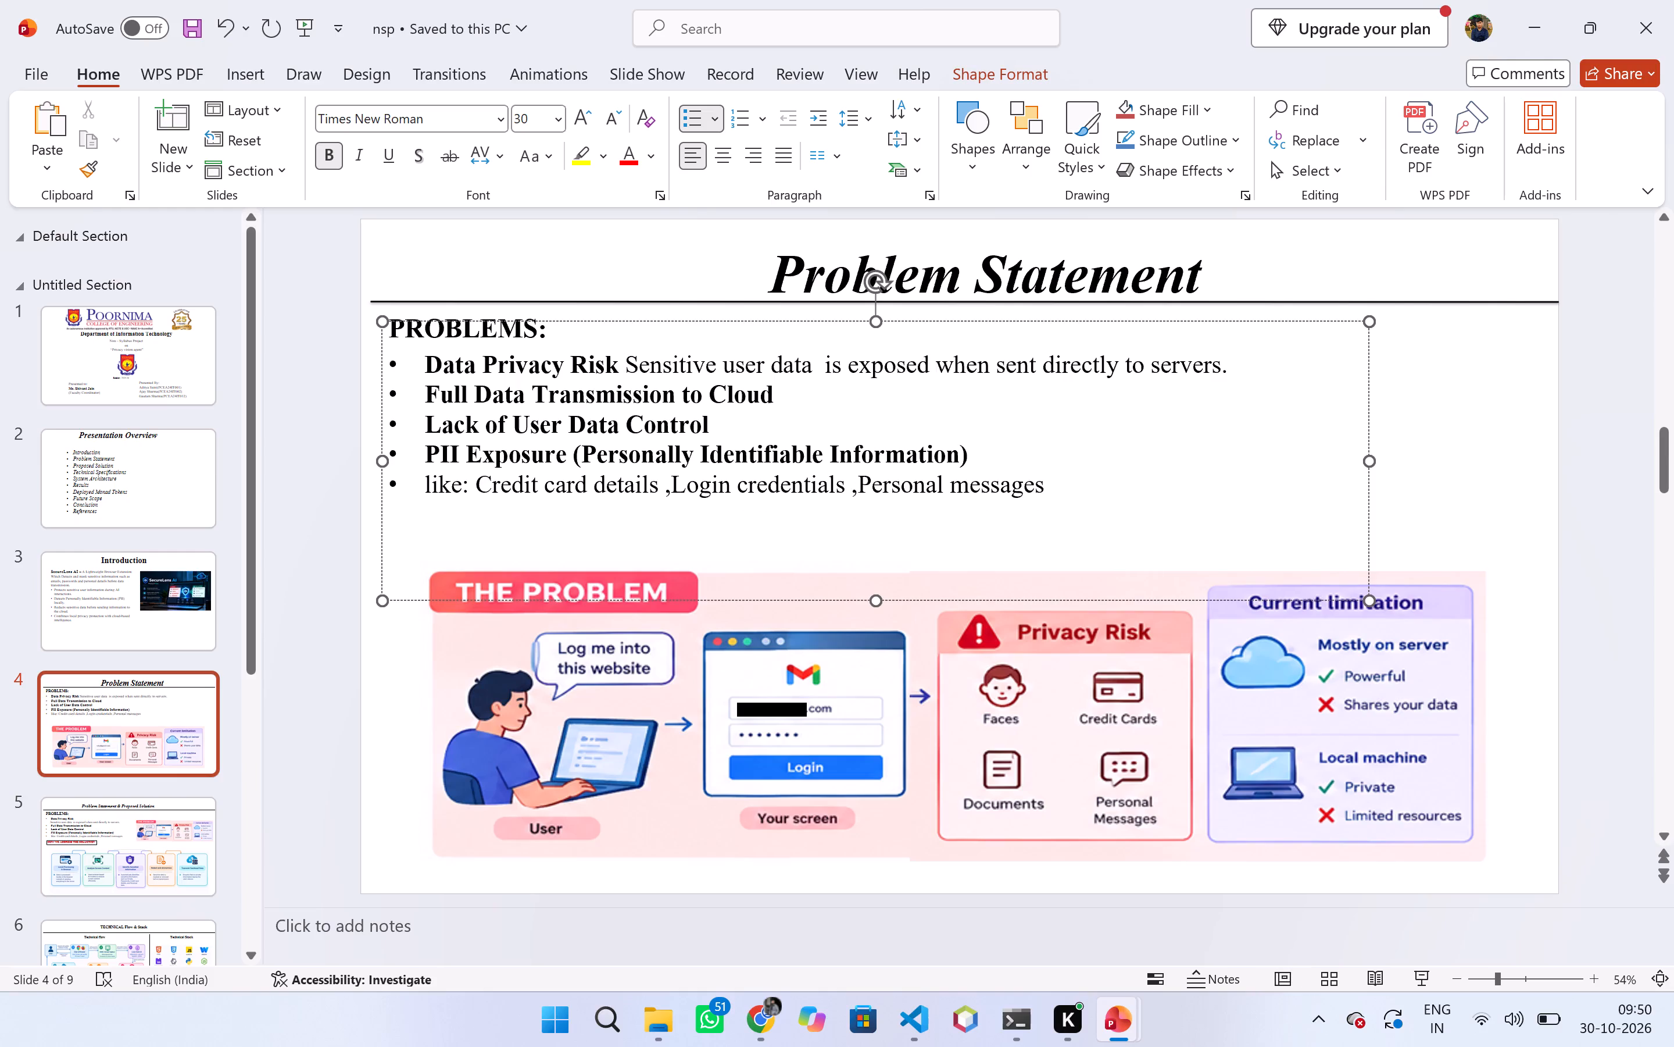
pyautogui.write(':')
pyautogui.press('space')
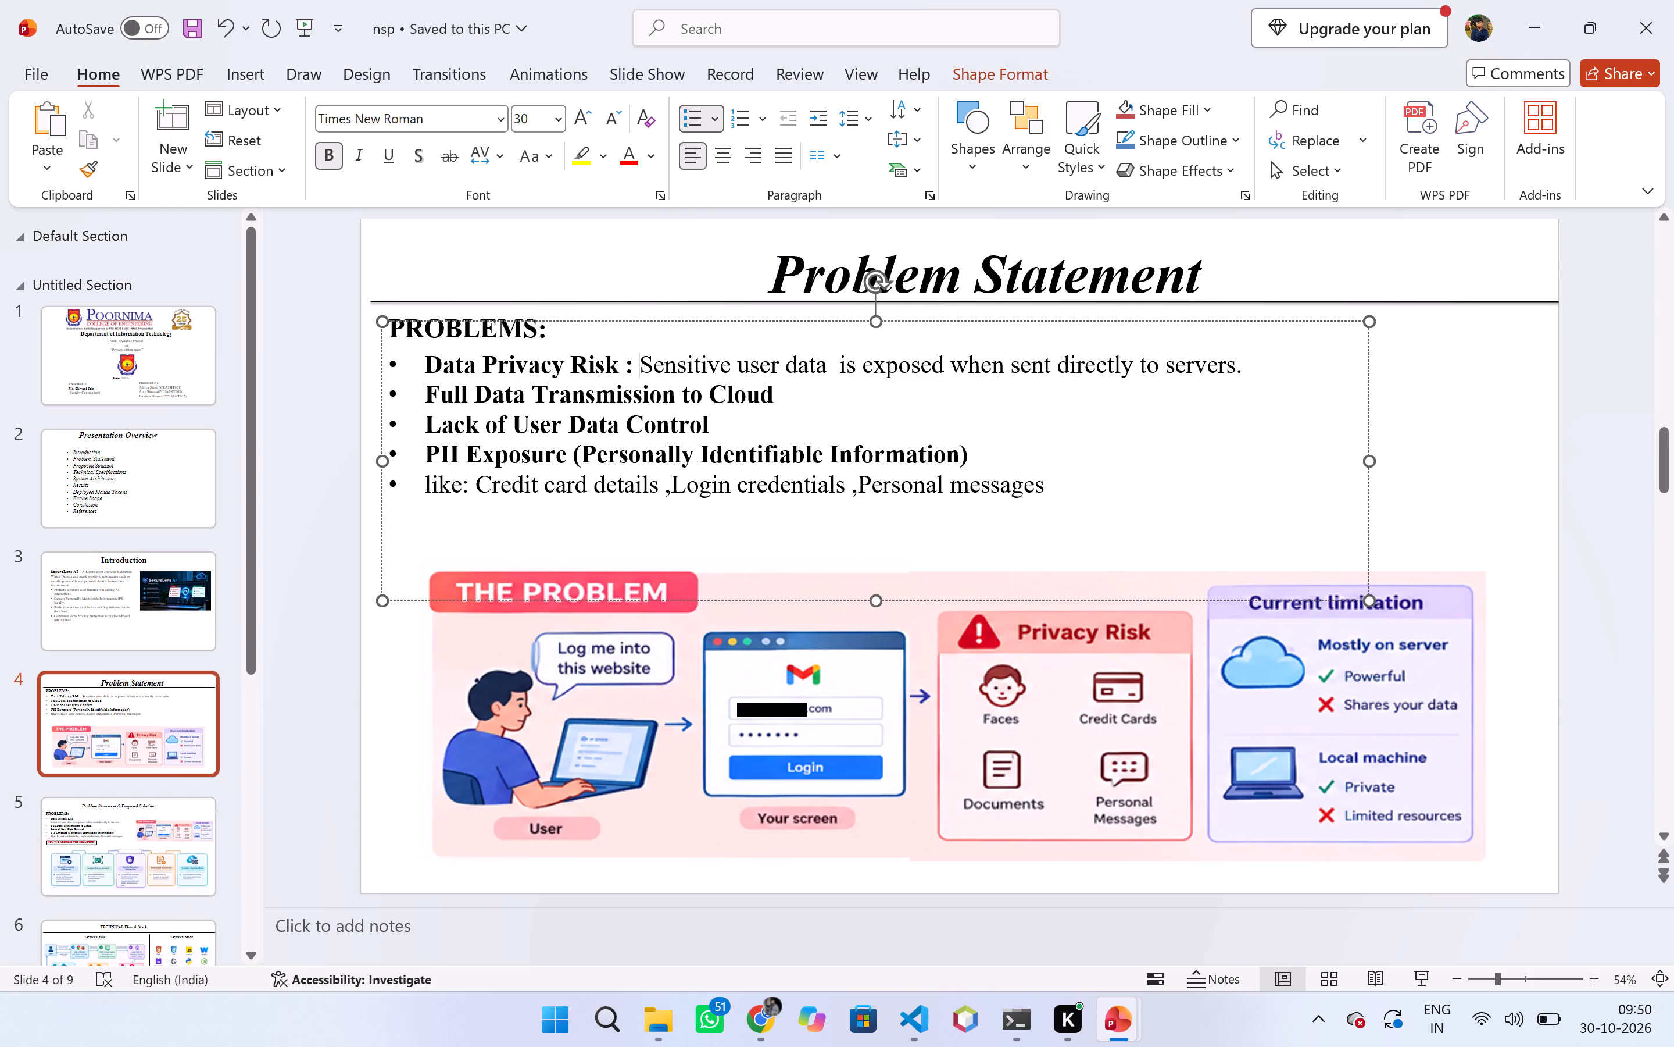
# Capitalise the last bullet's first word so it reads "Like".
pyautogui.click(430, 482)
pyautogui.press('BackSpace')
pyautogui.hotkey('shift', 'l')
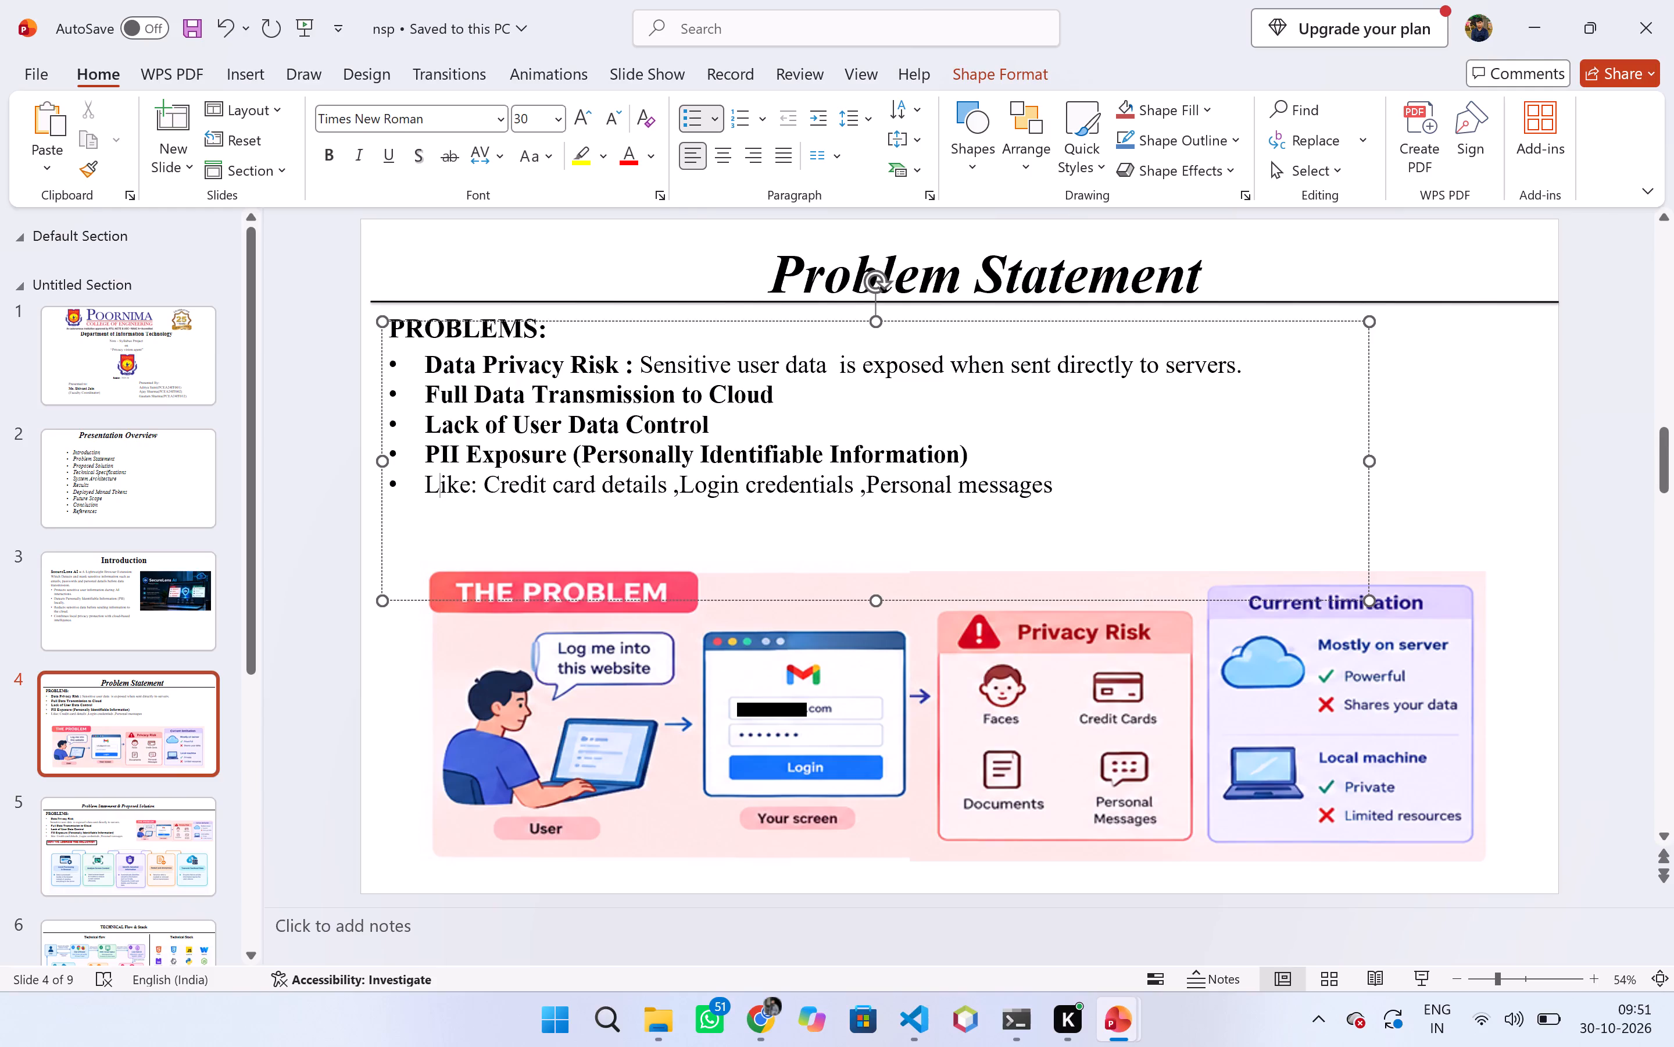
# Remove the bold formatting from the first four bullets, Data Privacy Risk through PII Exposure.
pyautogui.moveTo(1008, 444); pyautogui.dragTo(561, 394)
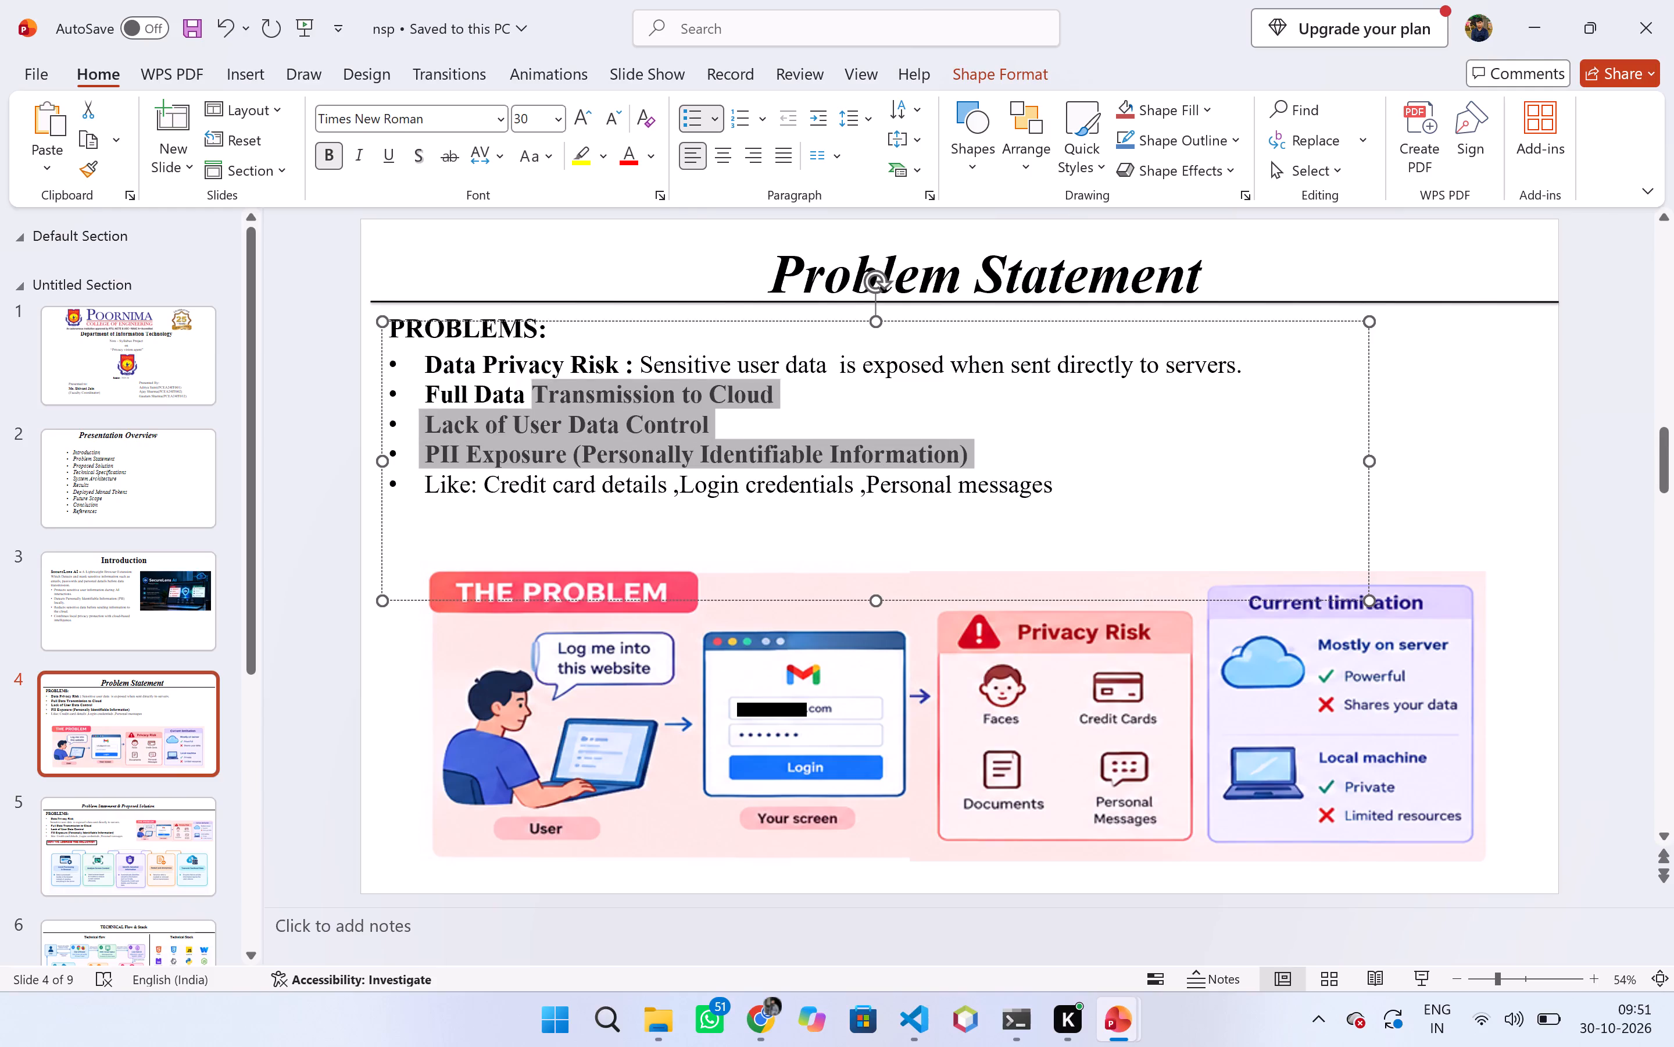
pyautogui.moveTo(561, 394); pyautogui.dragTo(428, 366)
pyautogui.click(440, 324)
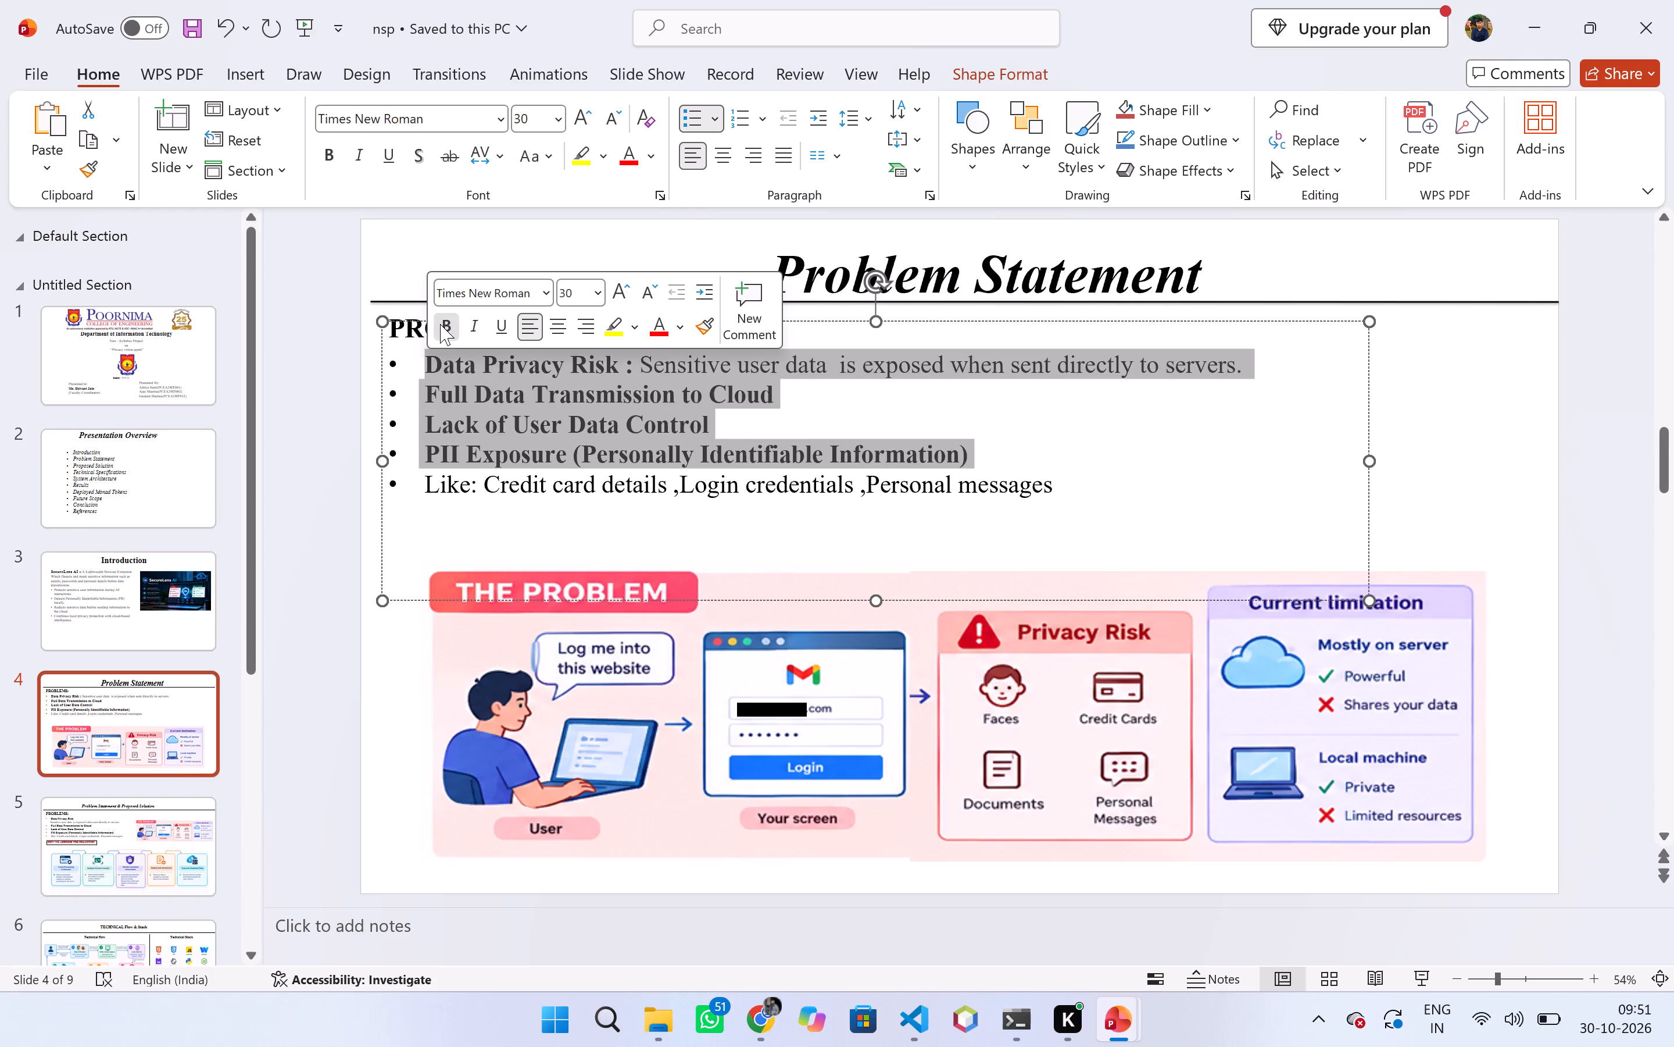
pyautogui.click(440, 324)
pyautogui.click(440, 324)
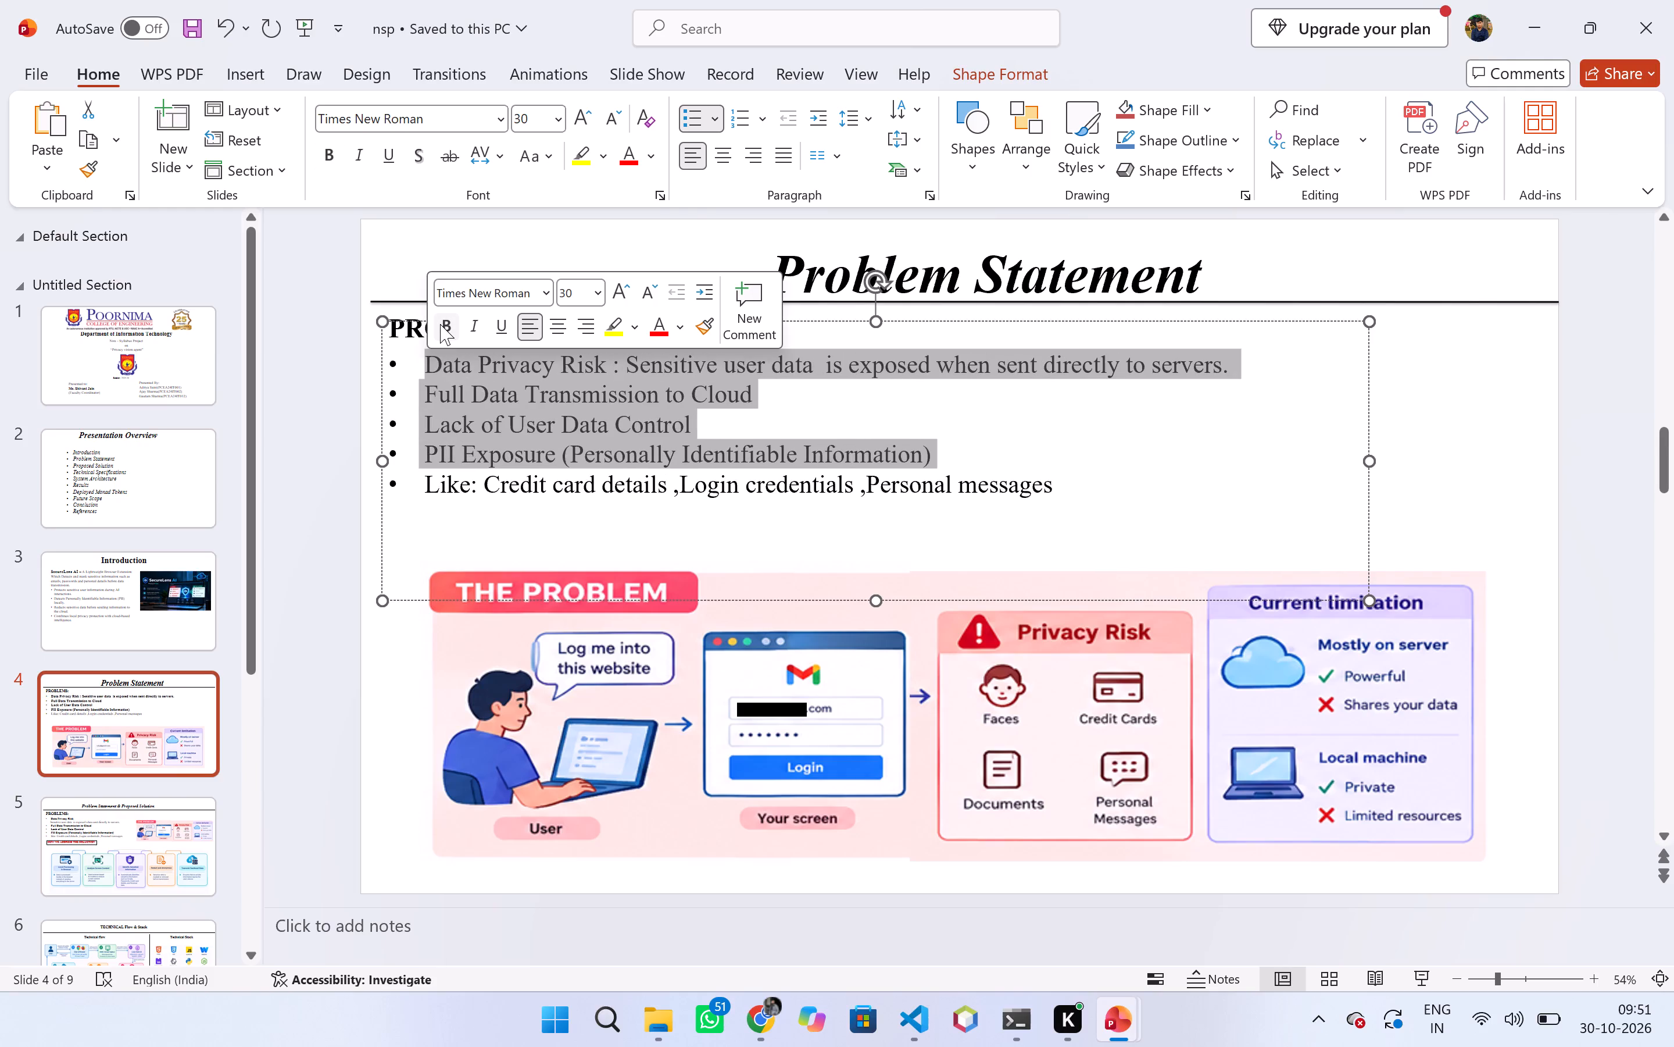
pyautogui.click(1192, 455)
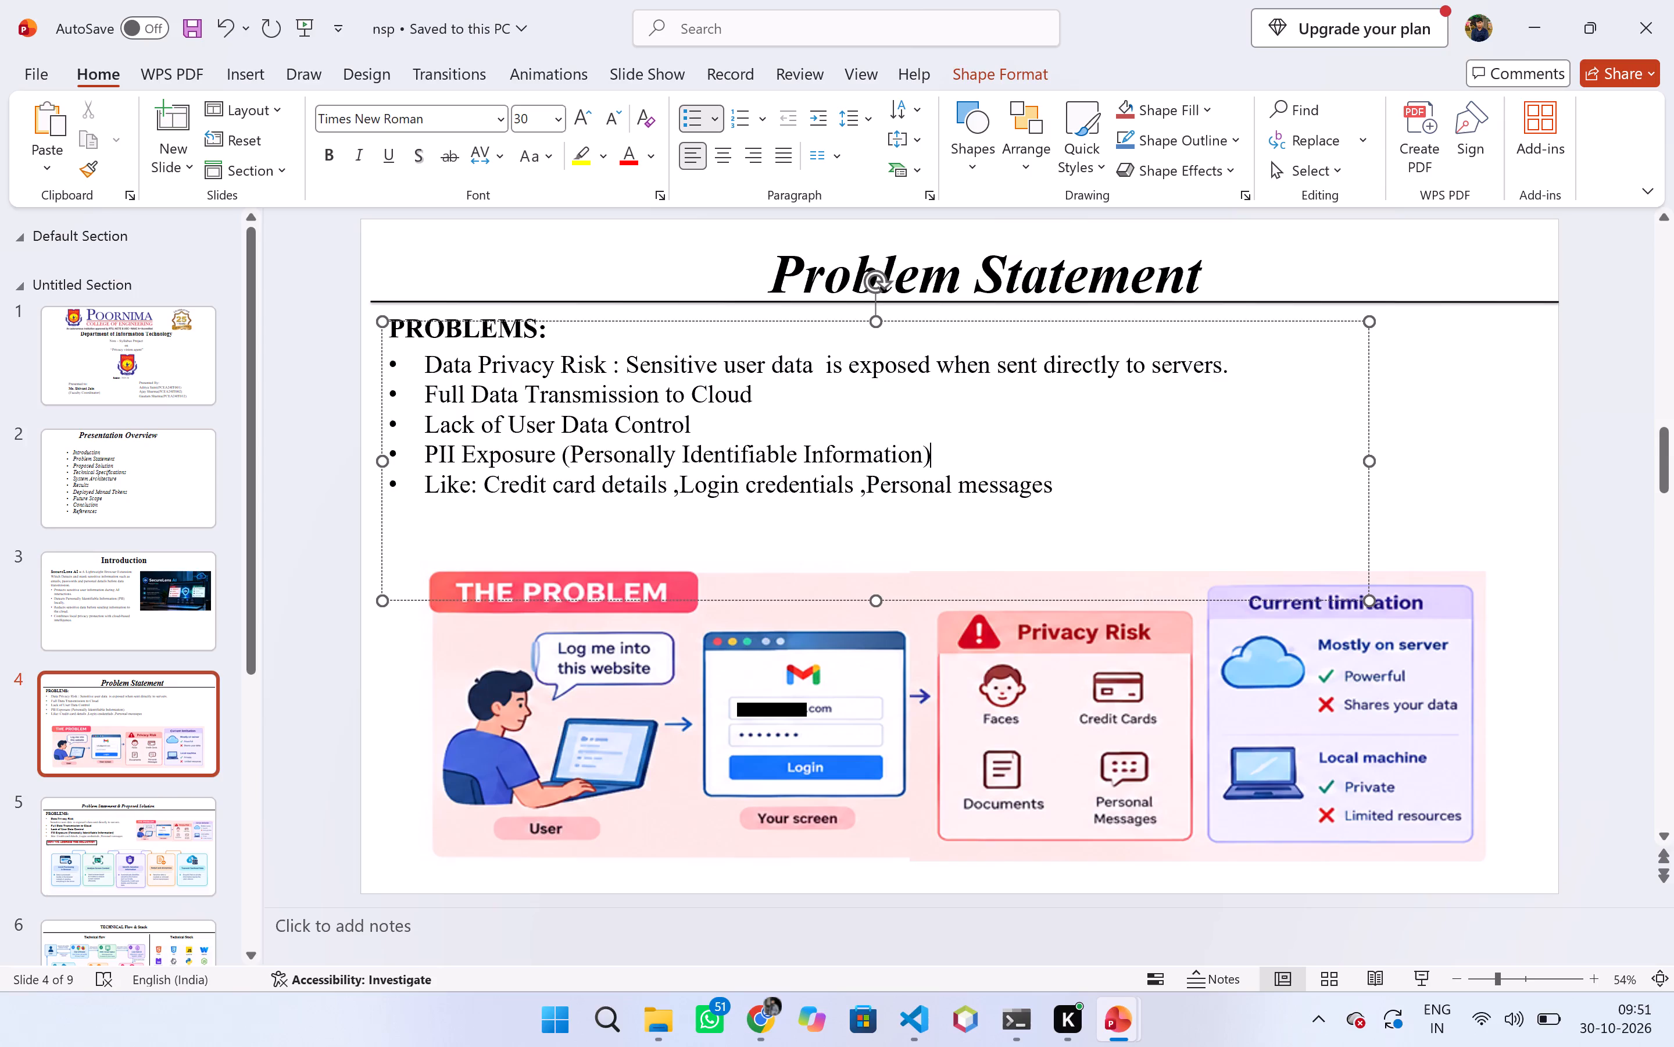
pyautogui.click(684, 291)
pyautogui.click(613, 275)
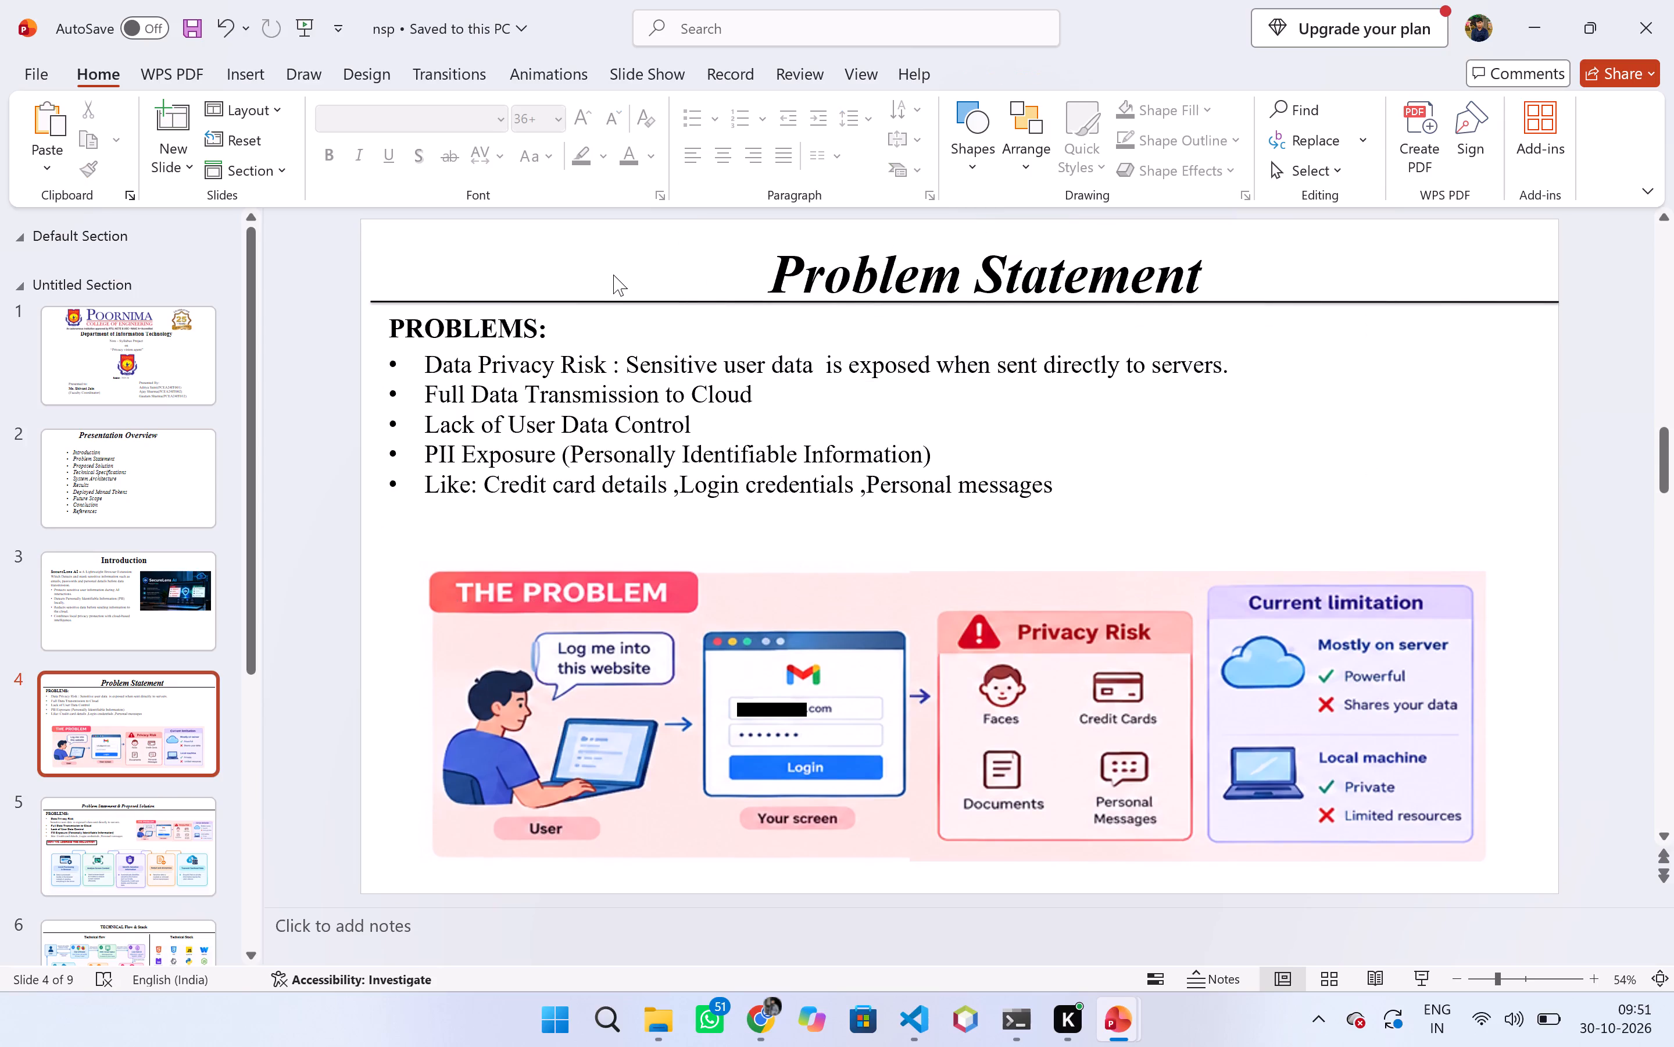
# Shorten slide 5's title to "Proposed Solution" by deleting "Problem Statement &".
pyautogui.click(190, 716)
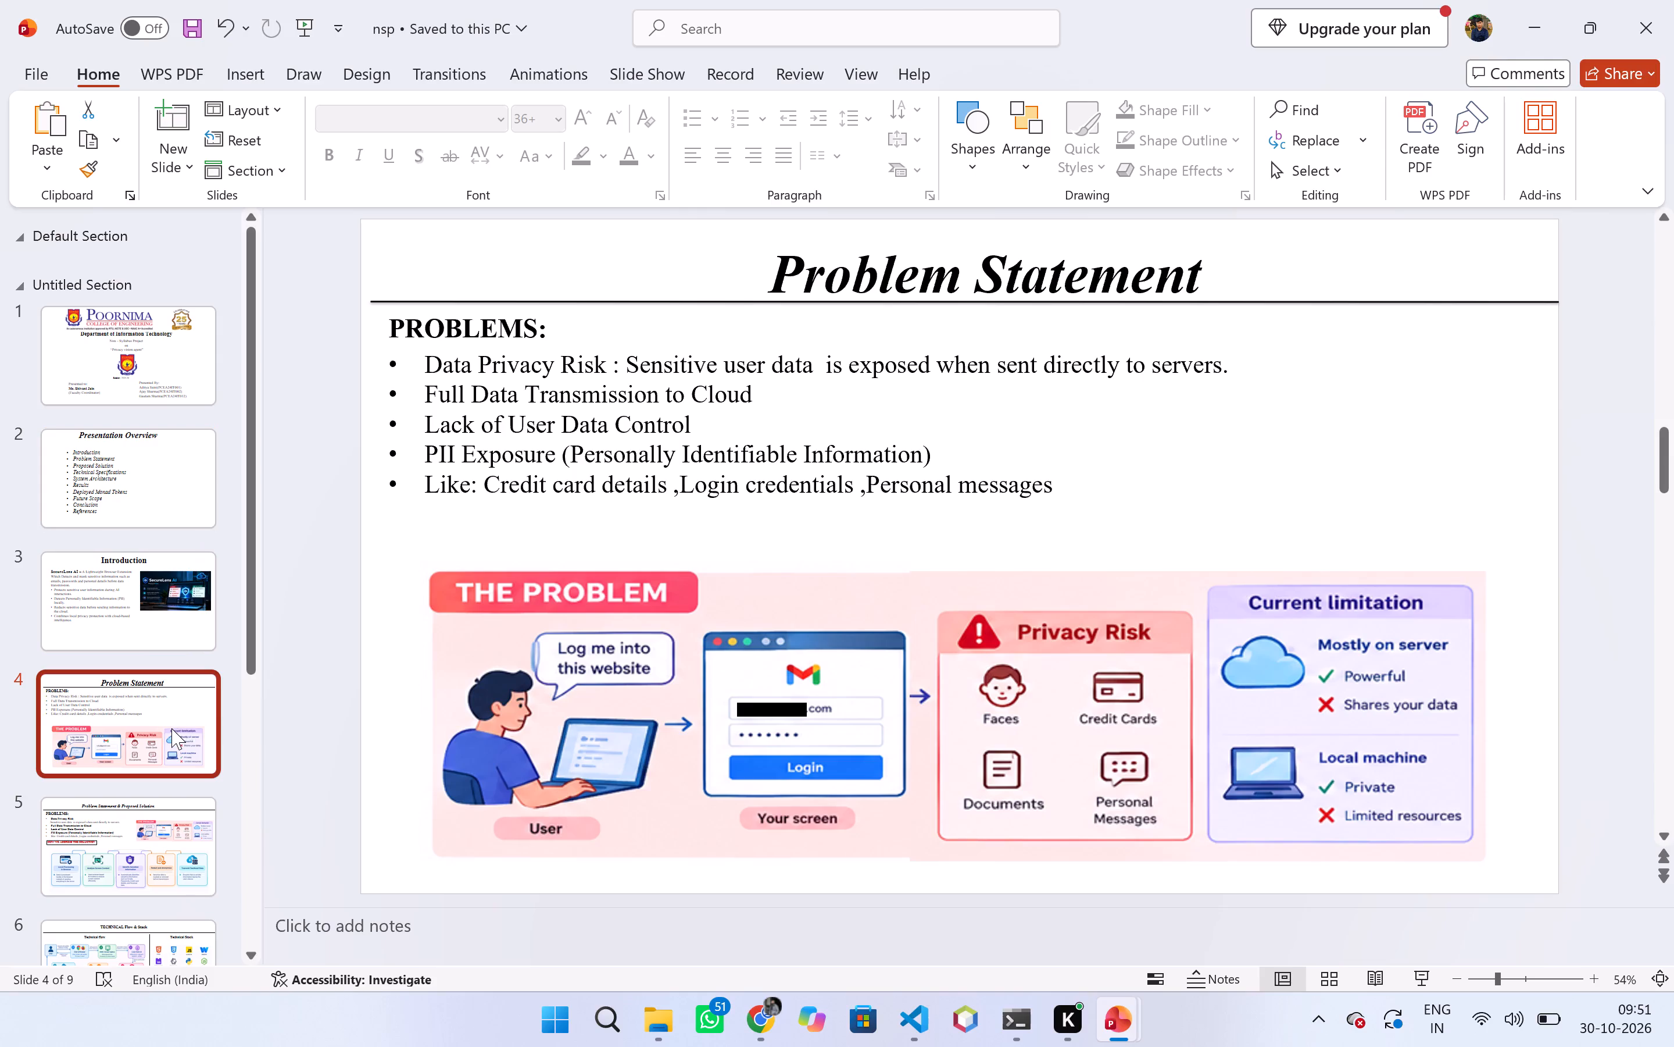
pyautogui.click(144, 869)
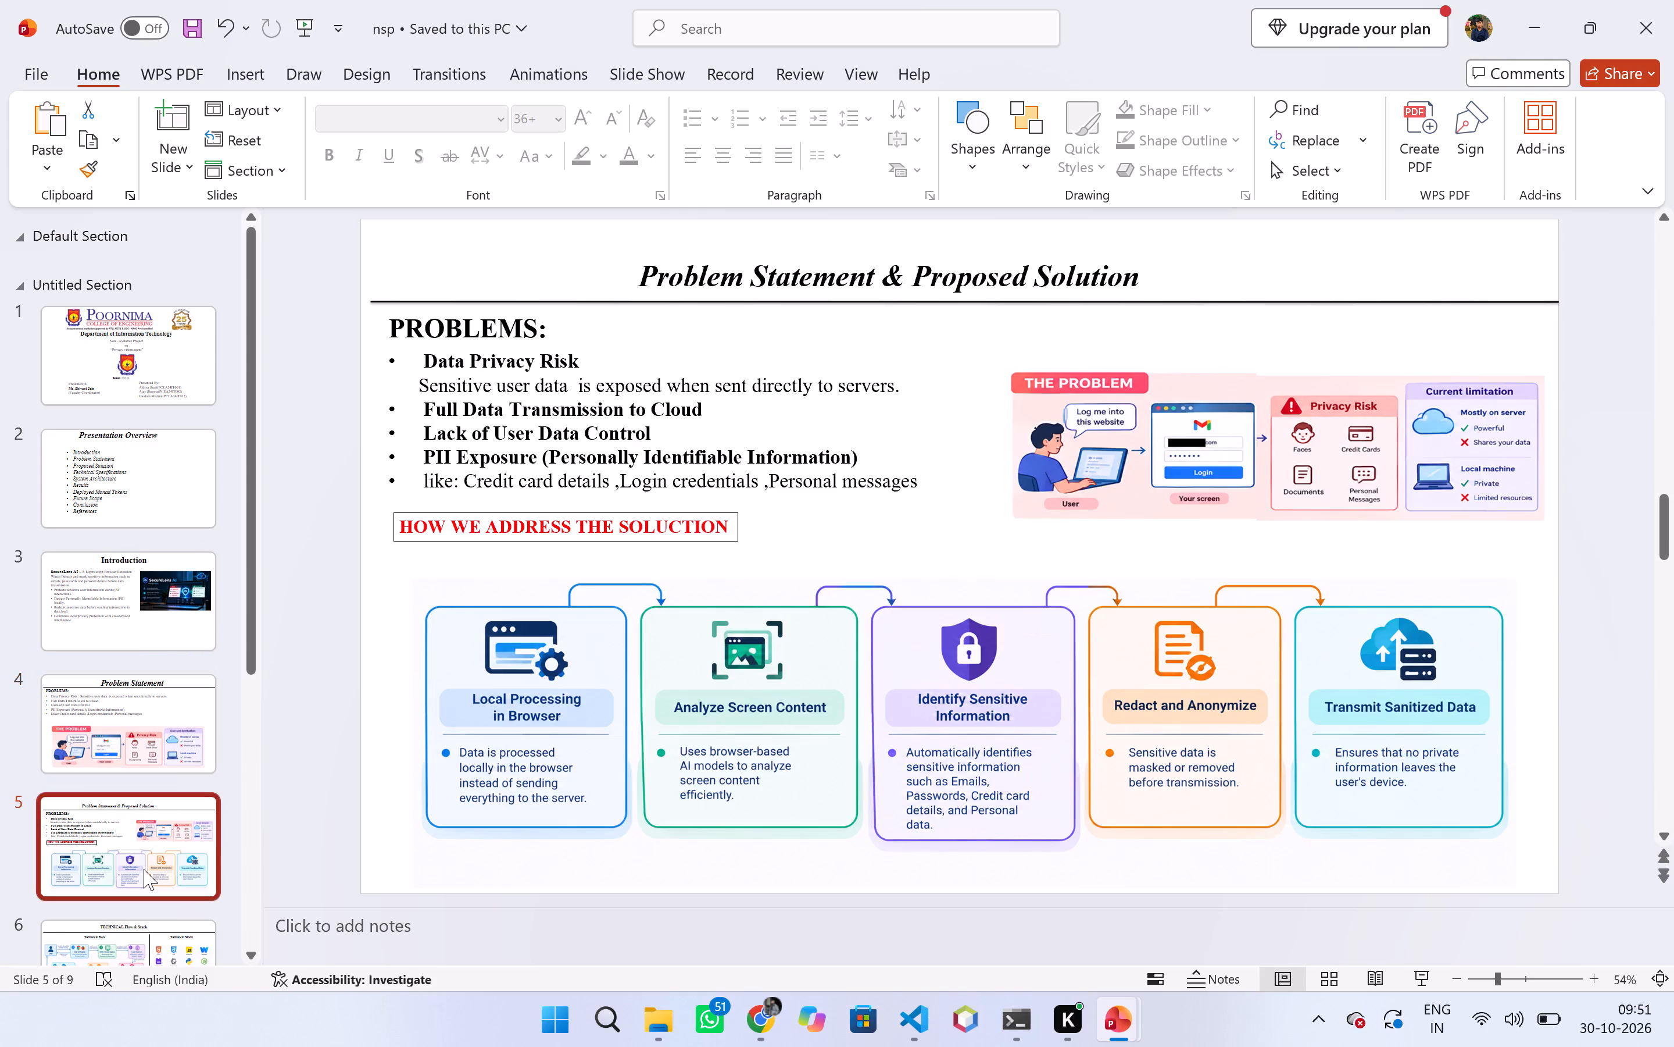
pyautogui.click(905, 275)
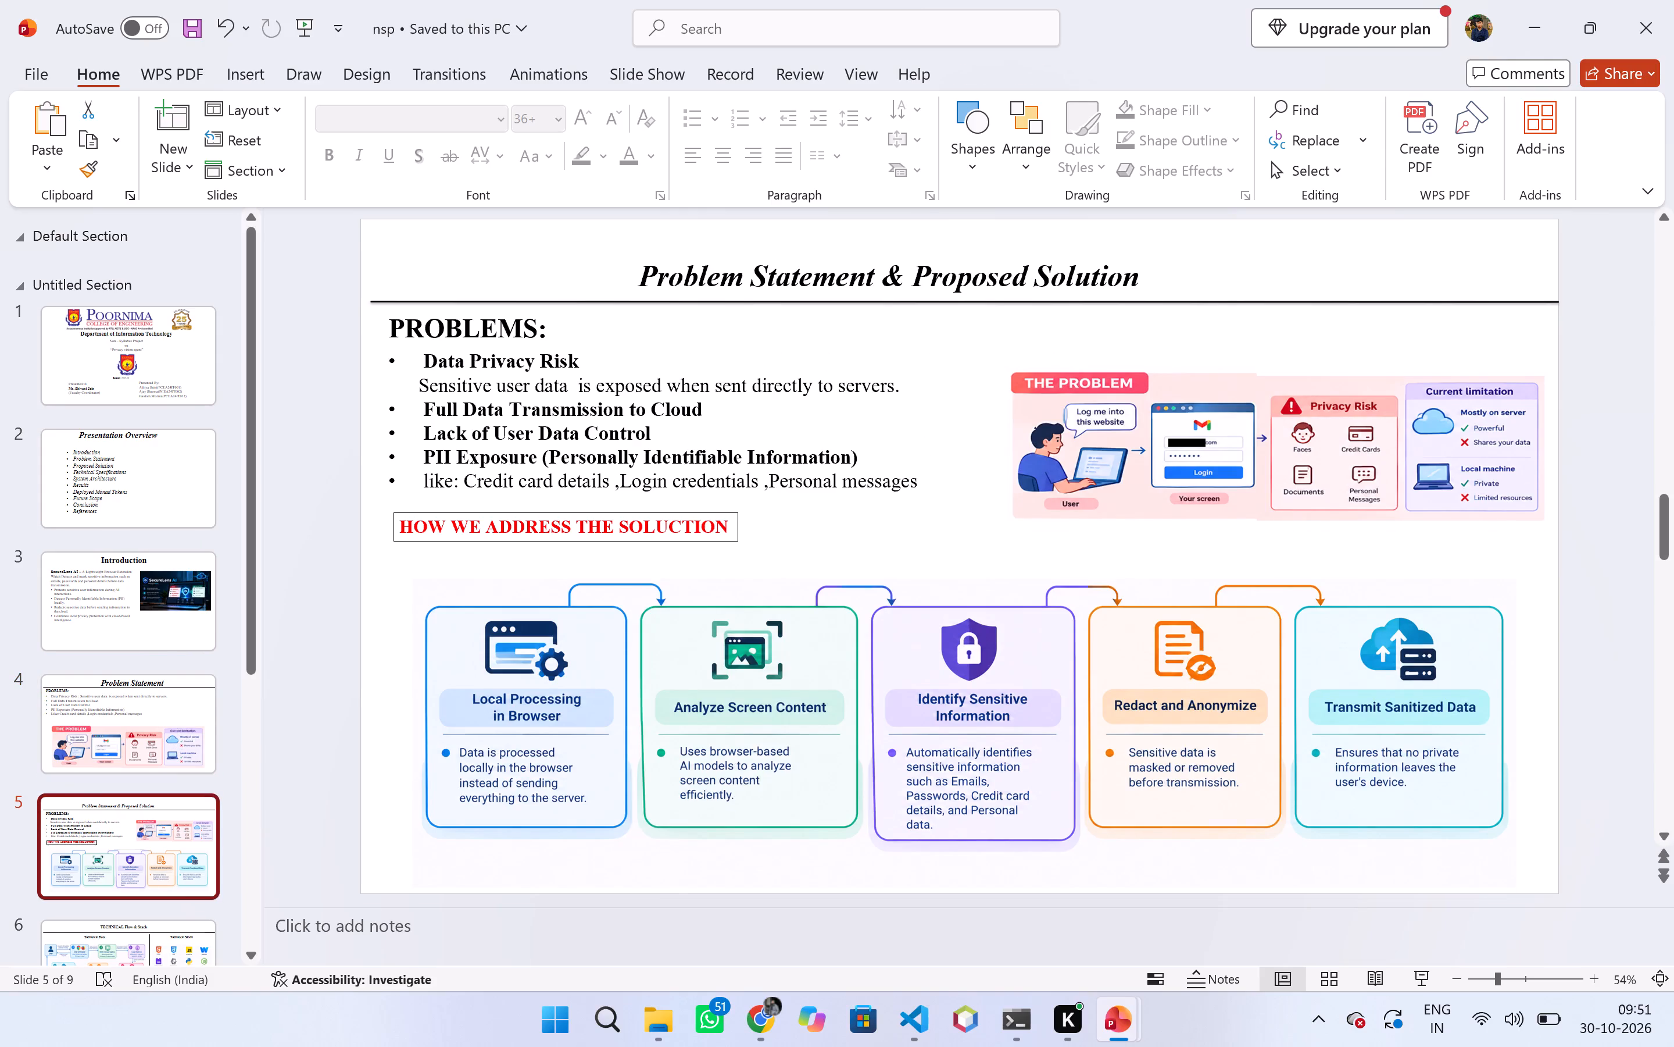
pyautogui.hotkey('ctrl', 'BackSpace')
pyautogui.hotkey('ctrl', 'BackSpace')
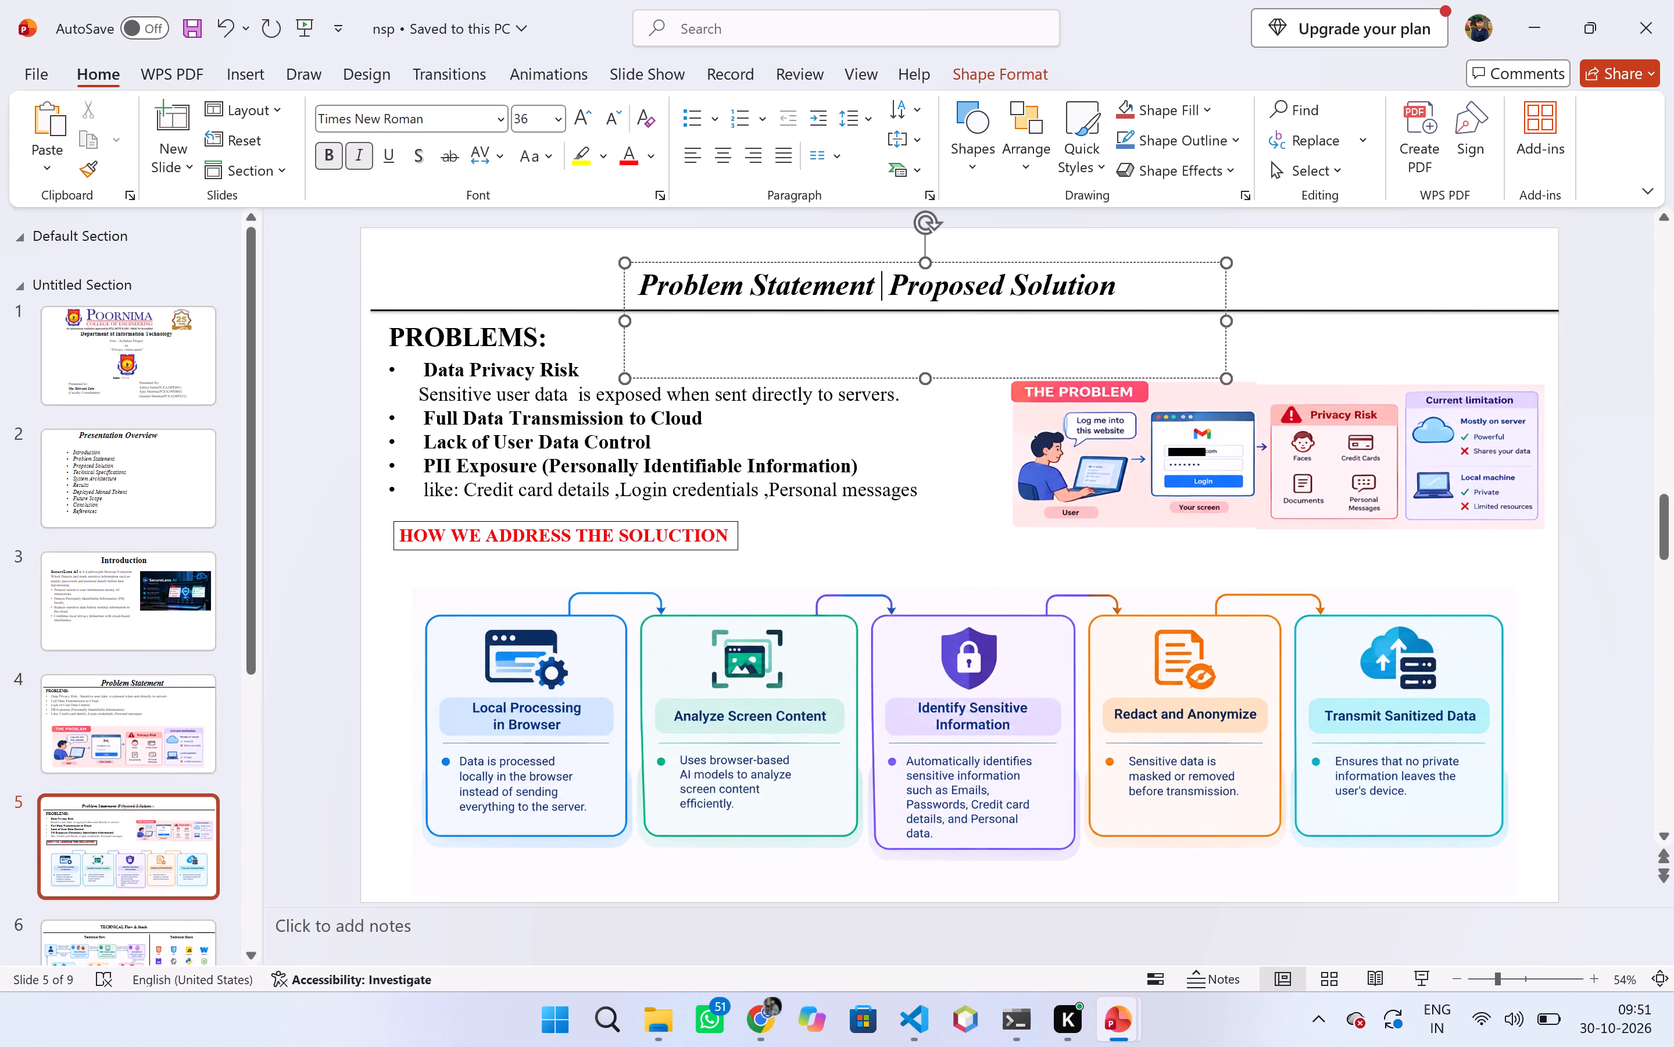
pyautogui.hotkey('ctrl', 'BackSpace')
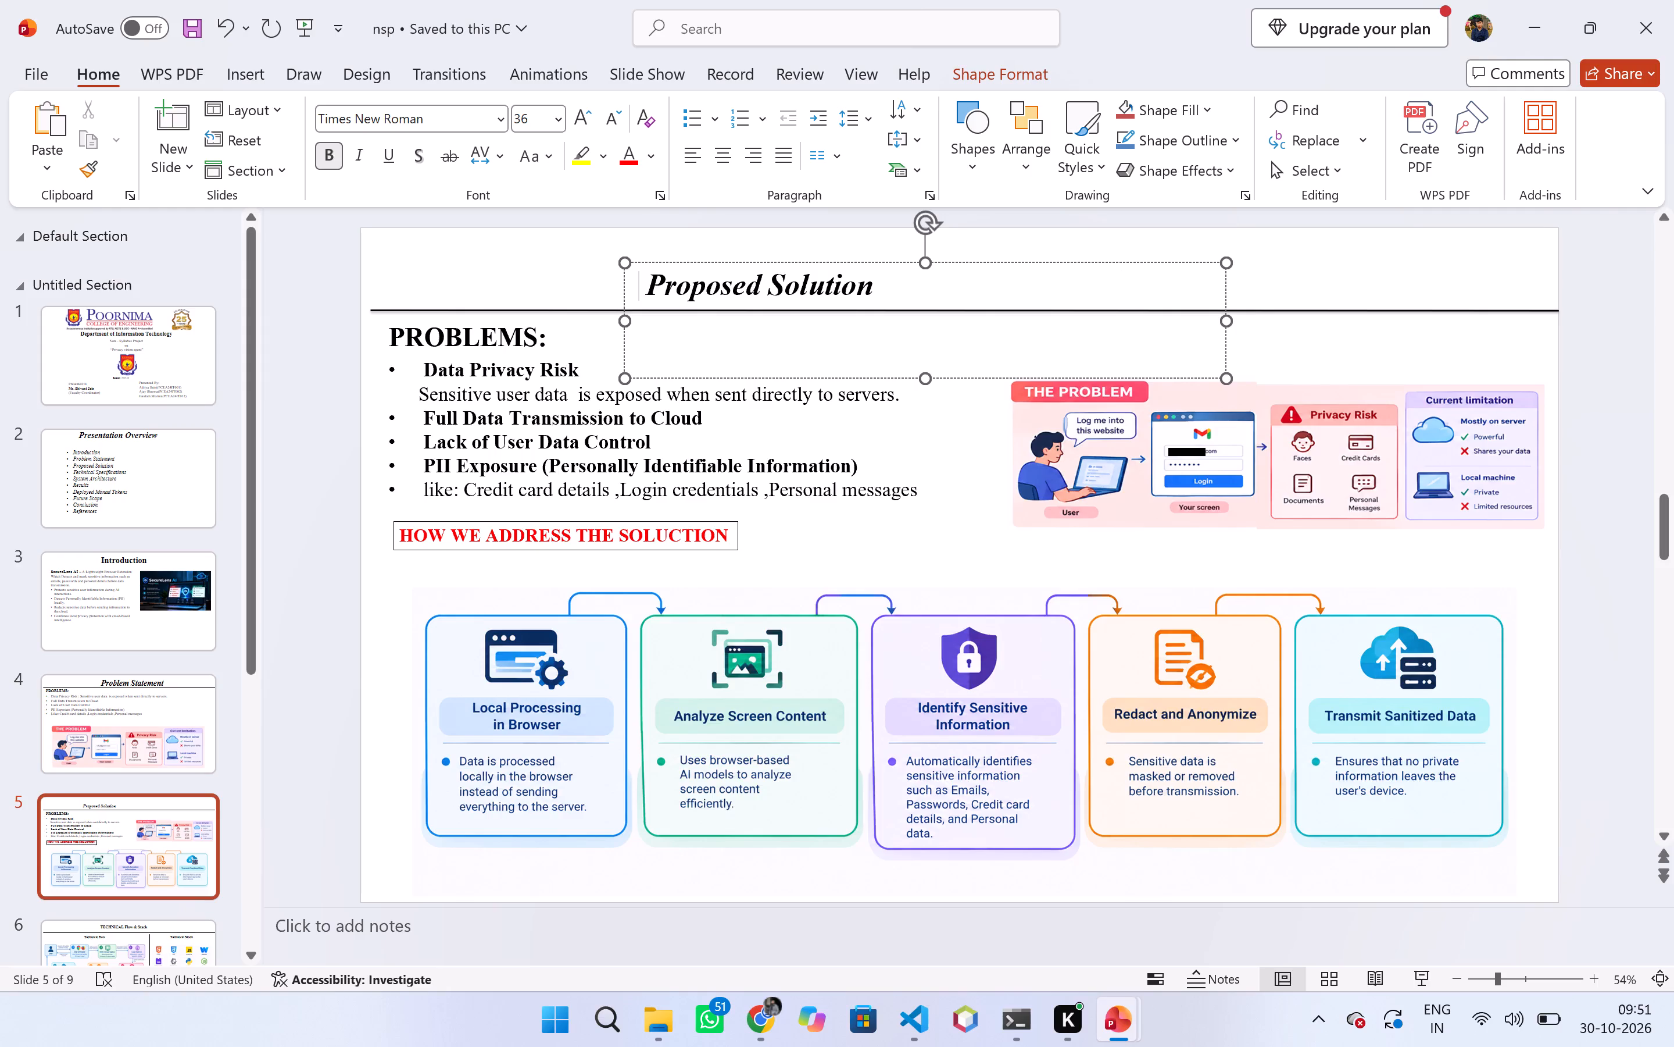
# Set the font size of the "Proposed Solution" title to 66.
pyautogui.doubleClick(868, 286)
pyautogui.tripleClick(868, 286)
pyautogui.click(1042, 213)
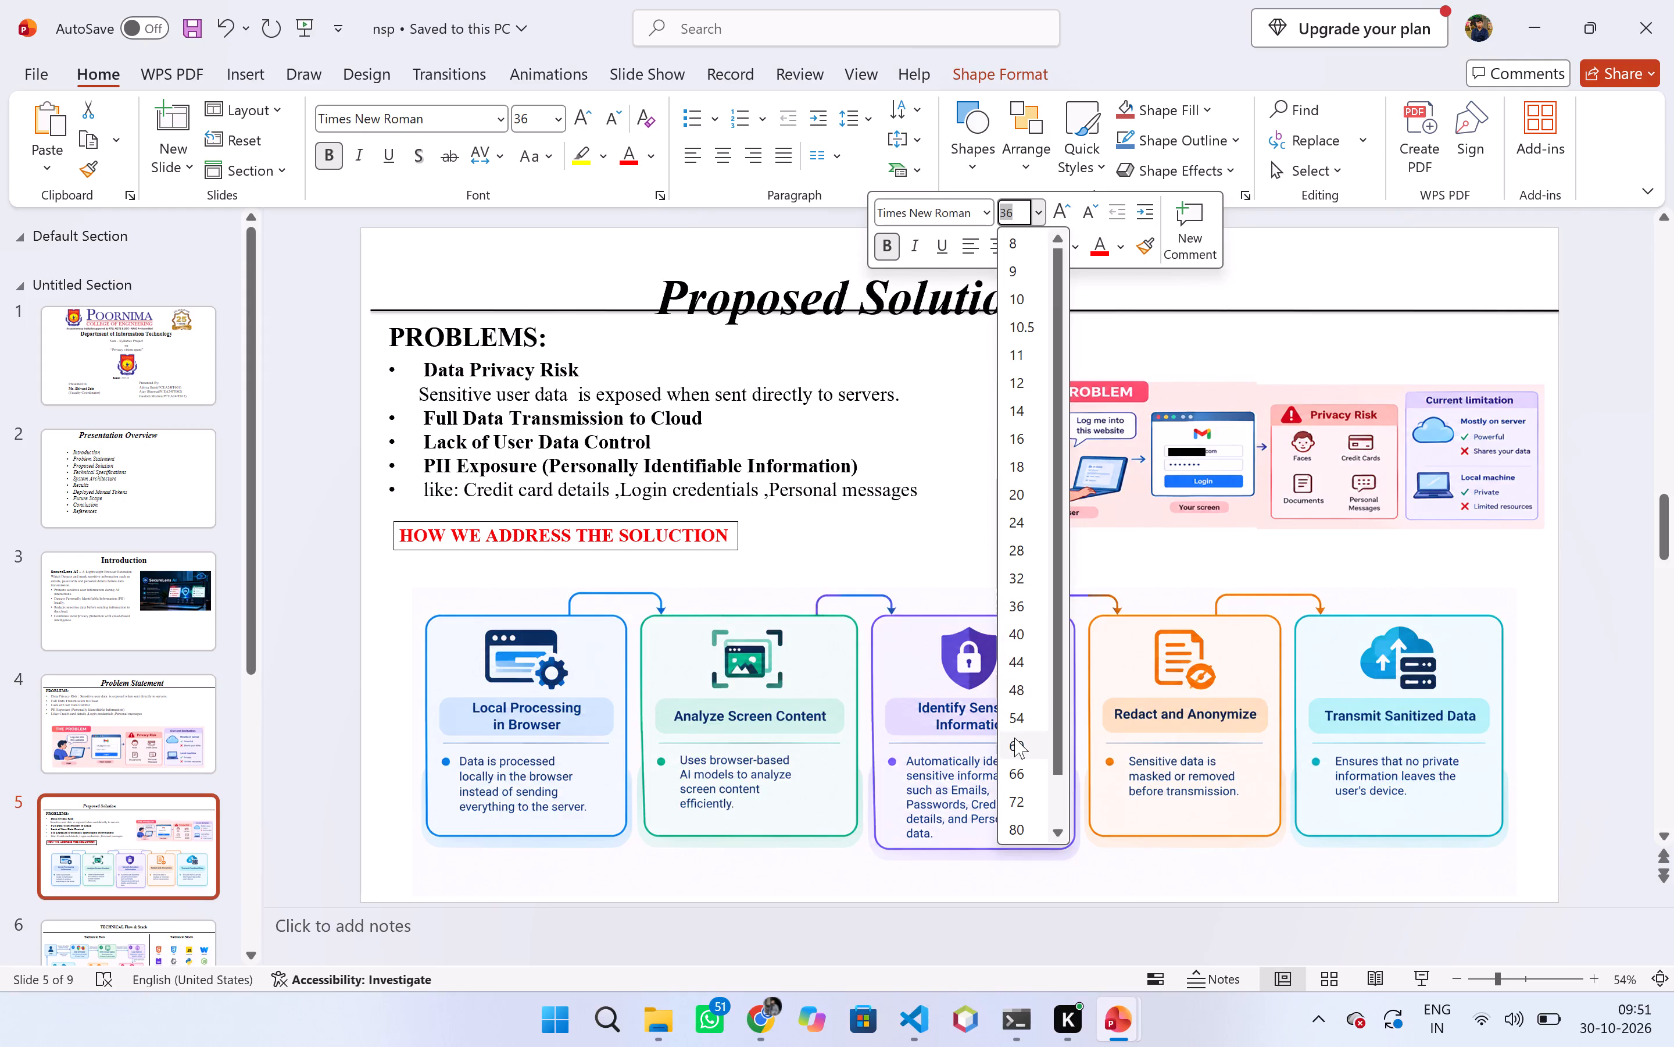
pyautogui.click(1017, 779)
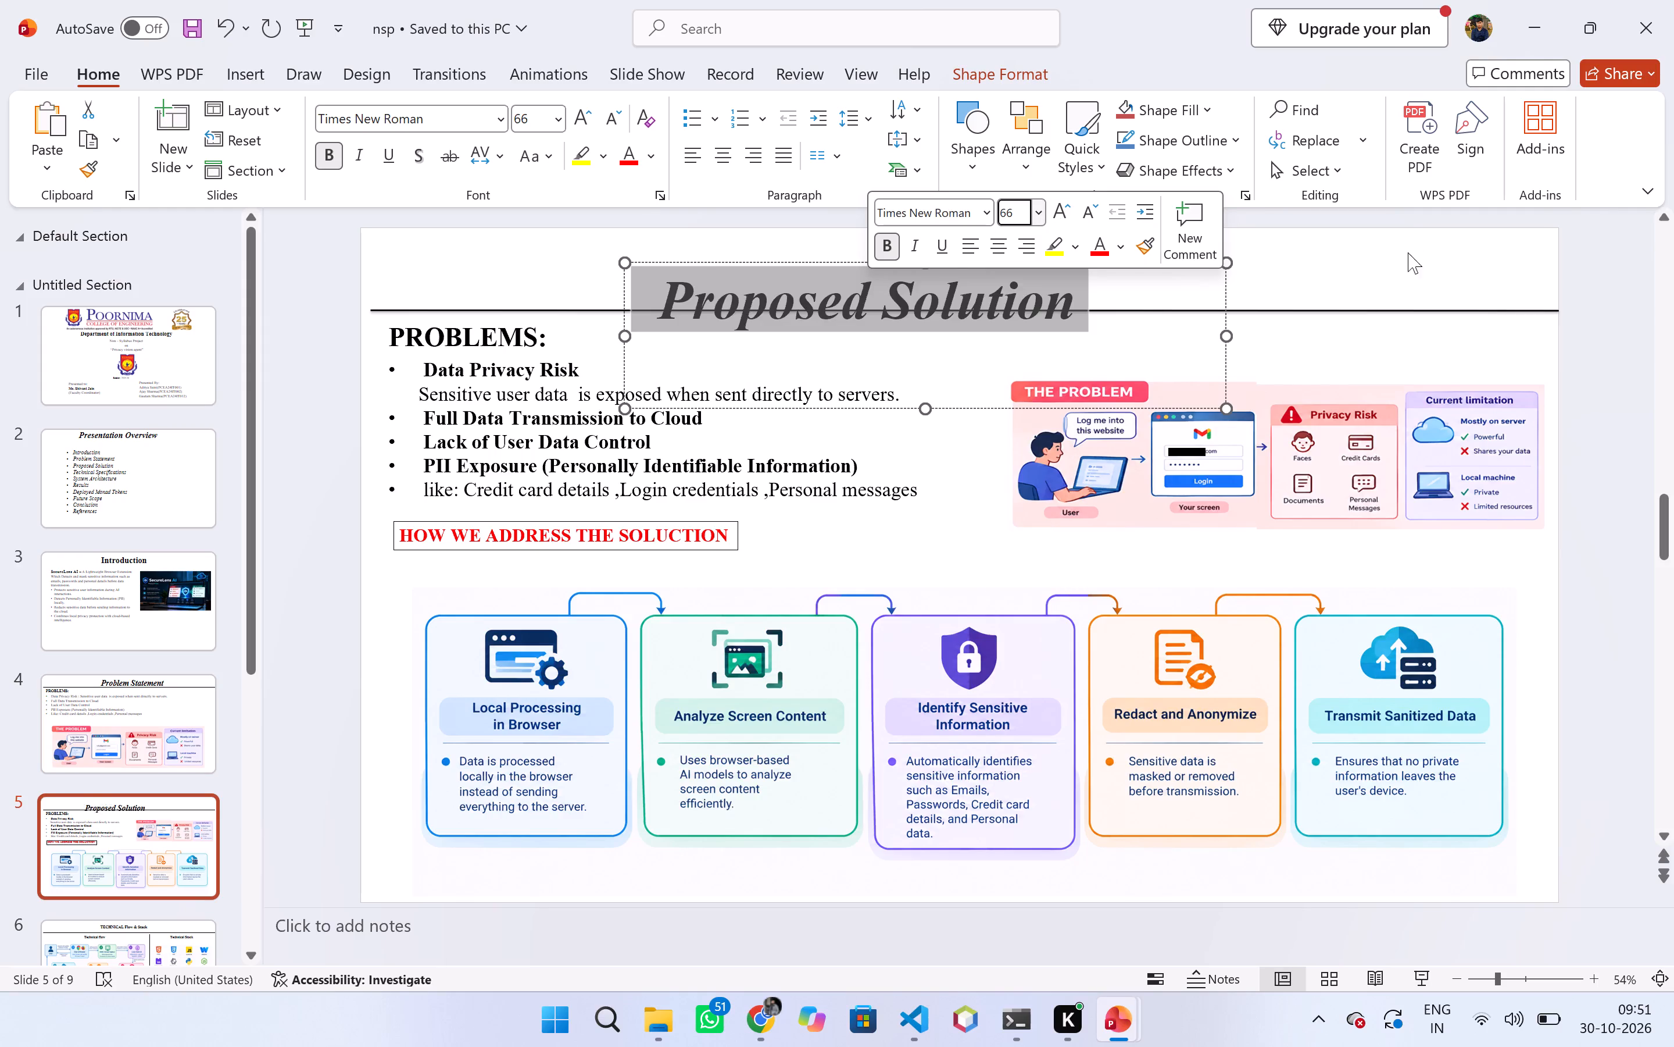
pyautogui.click(1390, 266)
# Move the "Proposed Solution" title box up and slightly right so its text sits above the line, and centre the text.
pyautogui.click(1015, 298)
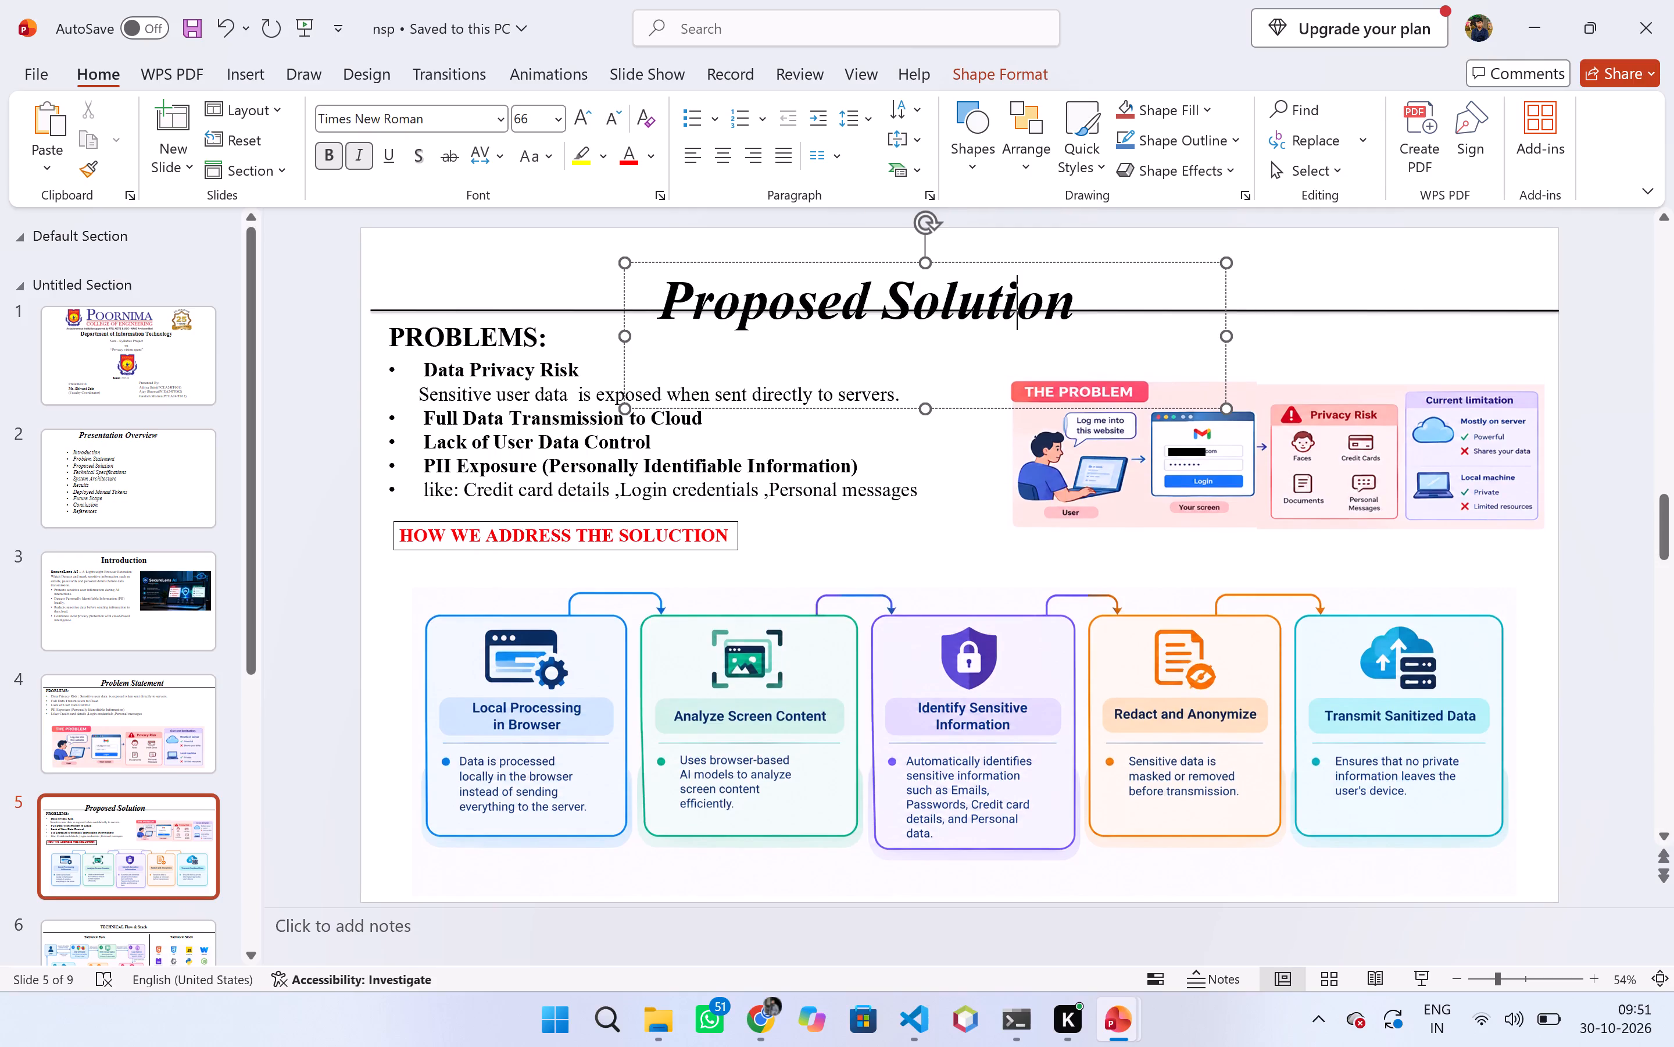
pyautogui.moveTo(897, 260); pyautogui.dragTo(917, 237, button='right')
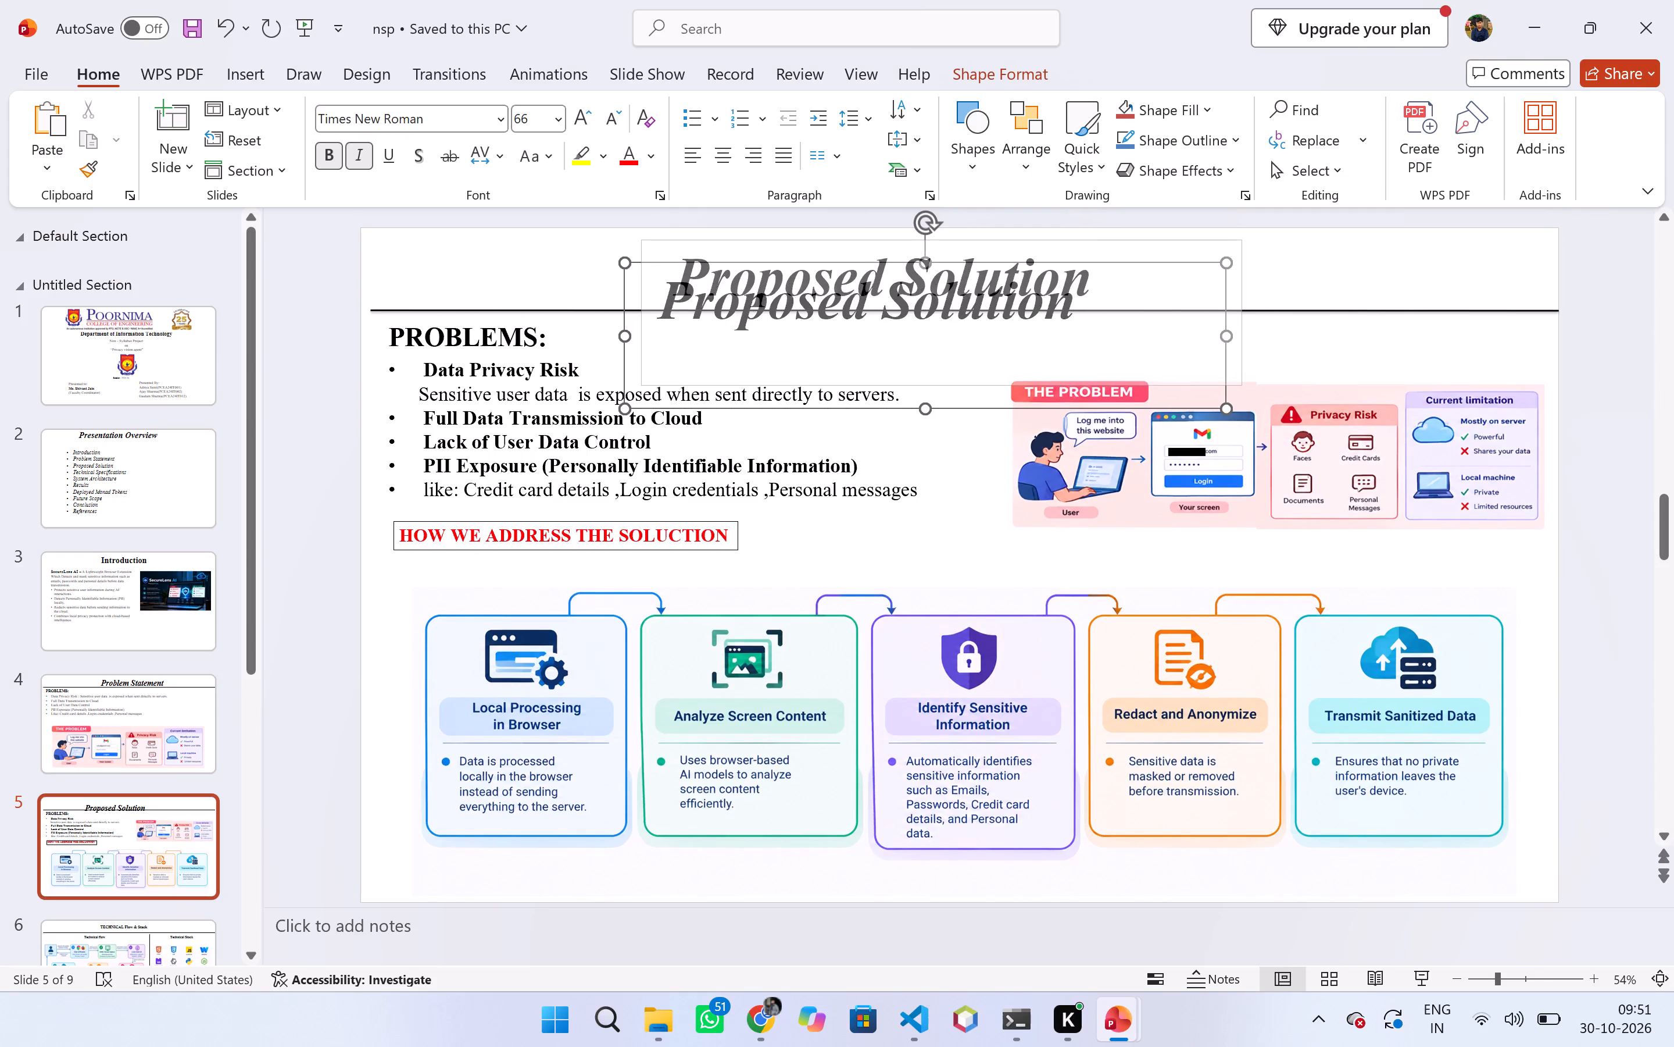
pyautogui.moveTo(917, 237); pyautogui.dragTo(922, 237, button='right')
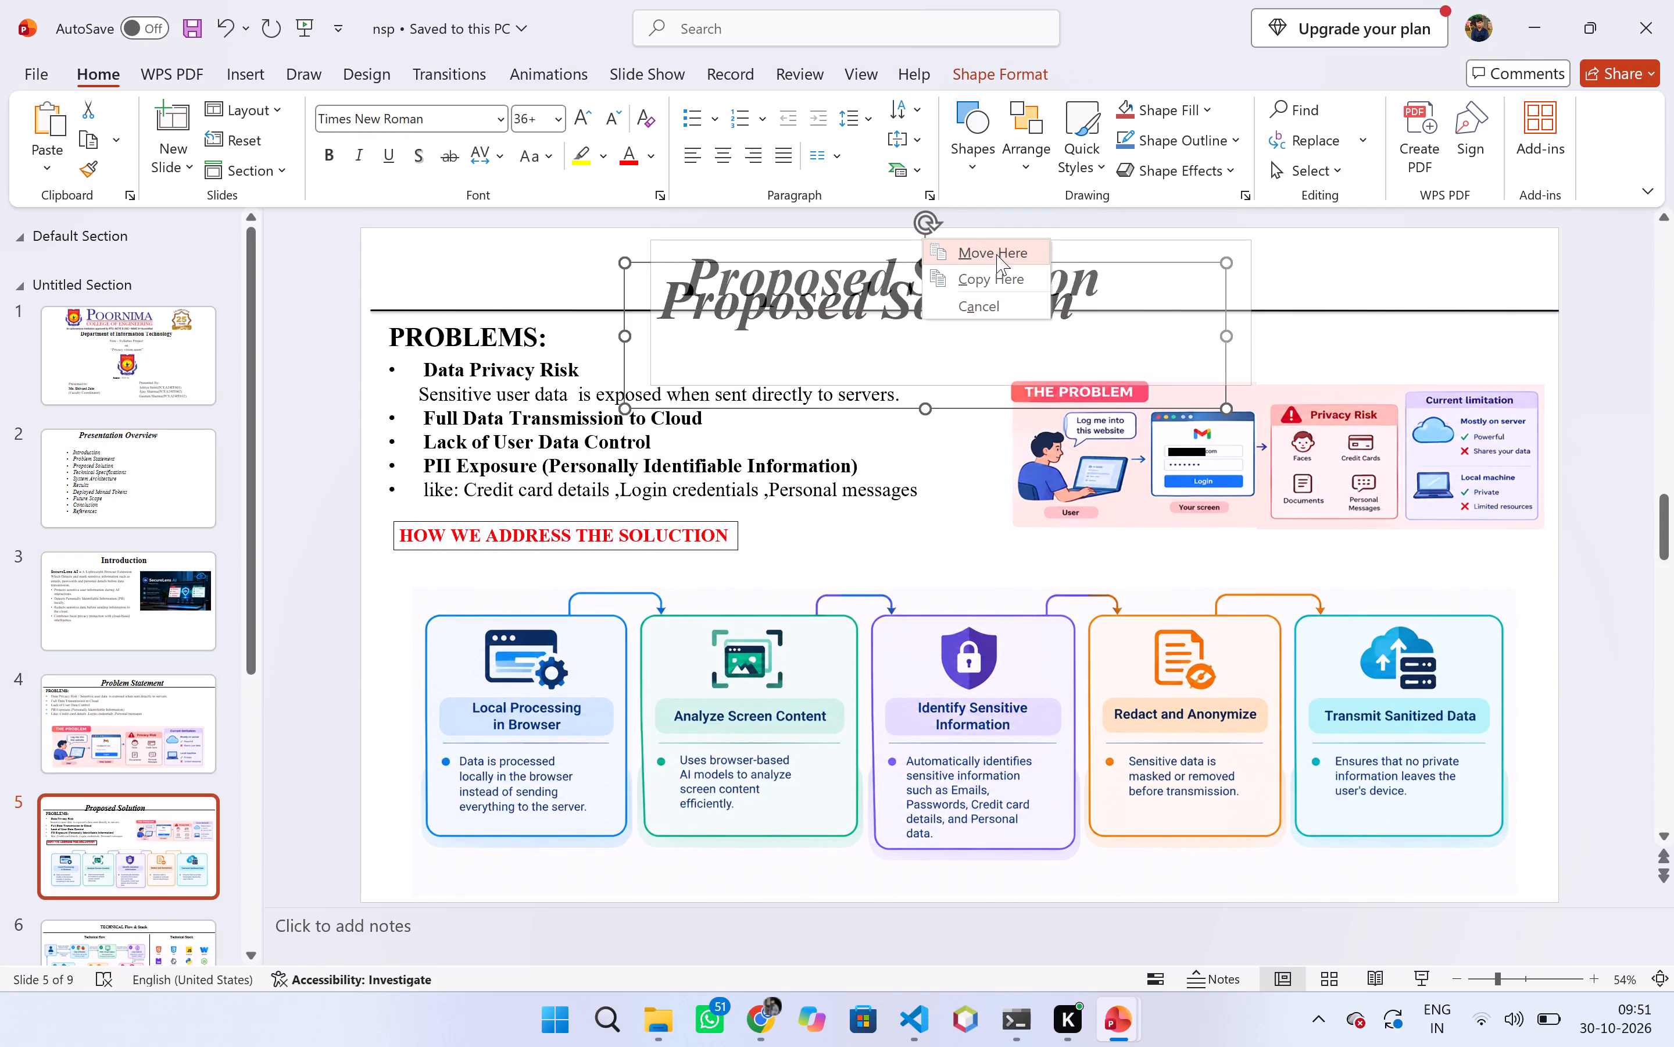
pyautogui.click(997, 255)
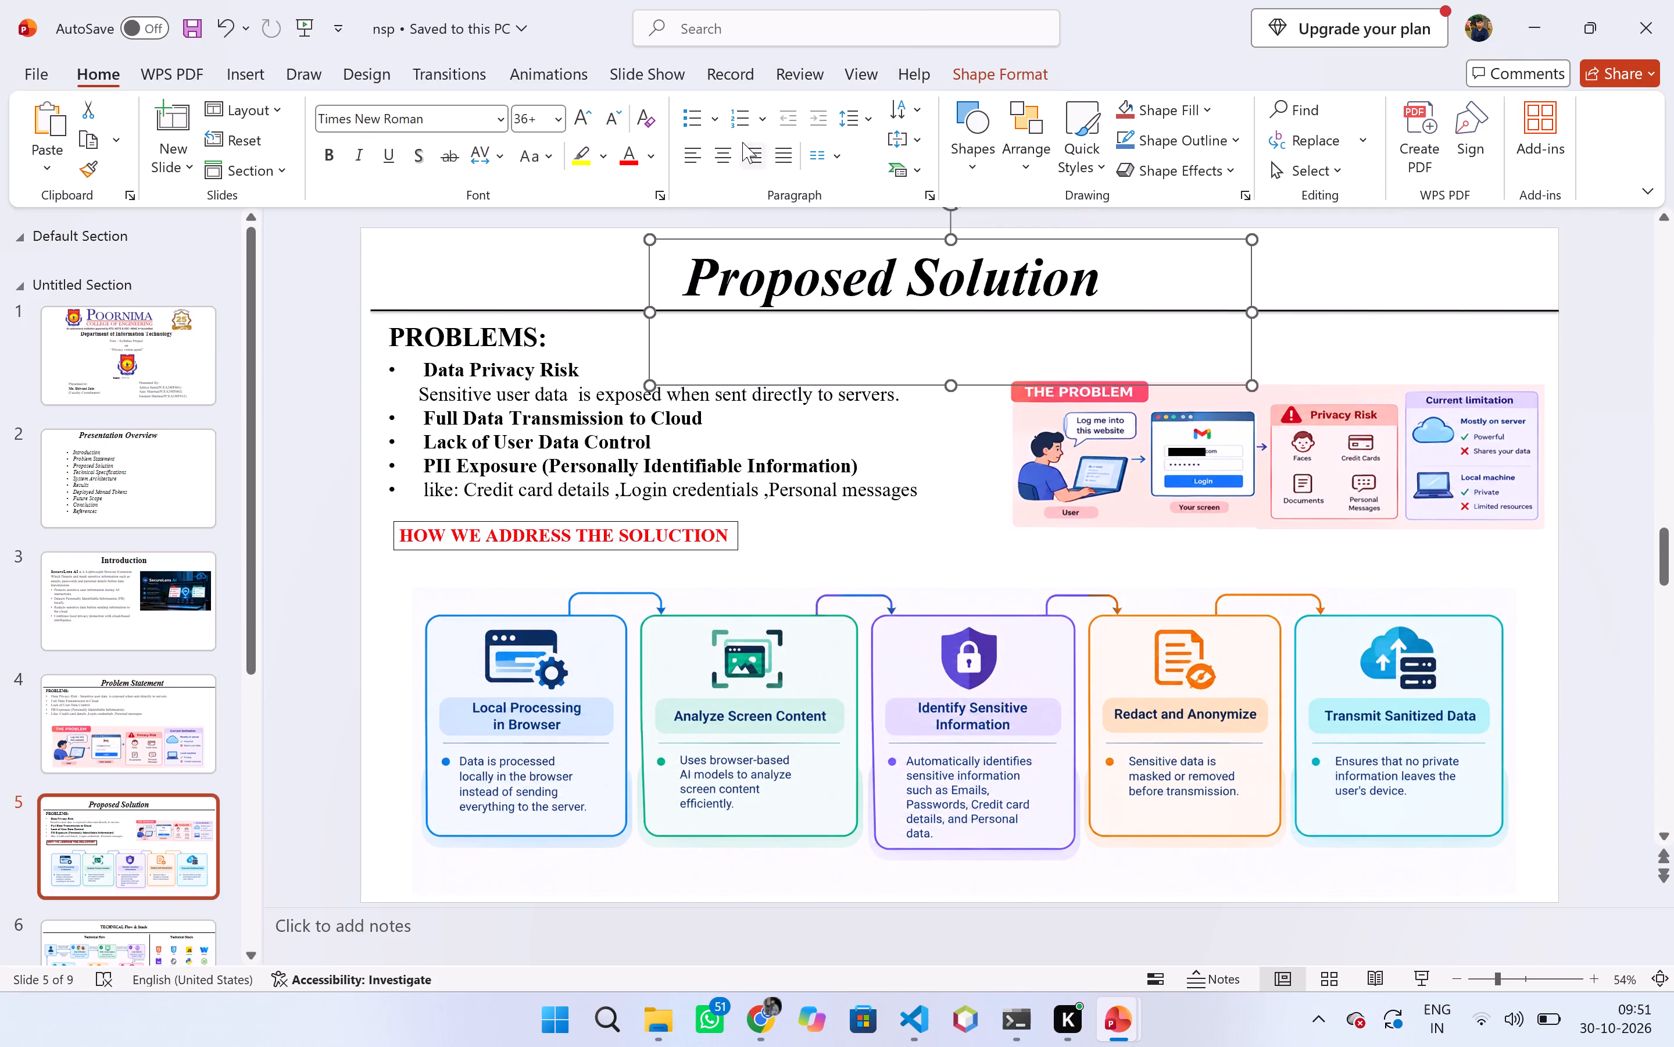
pyautogui.click(721, 145)
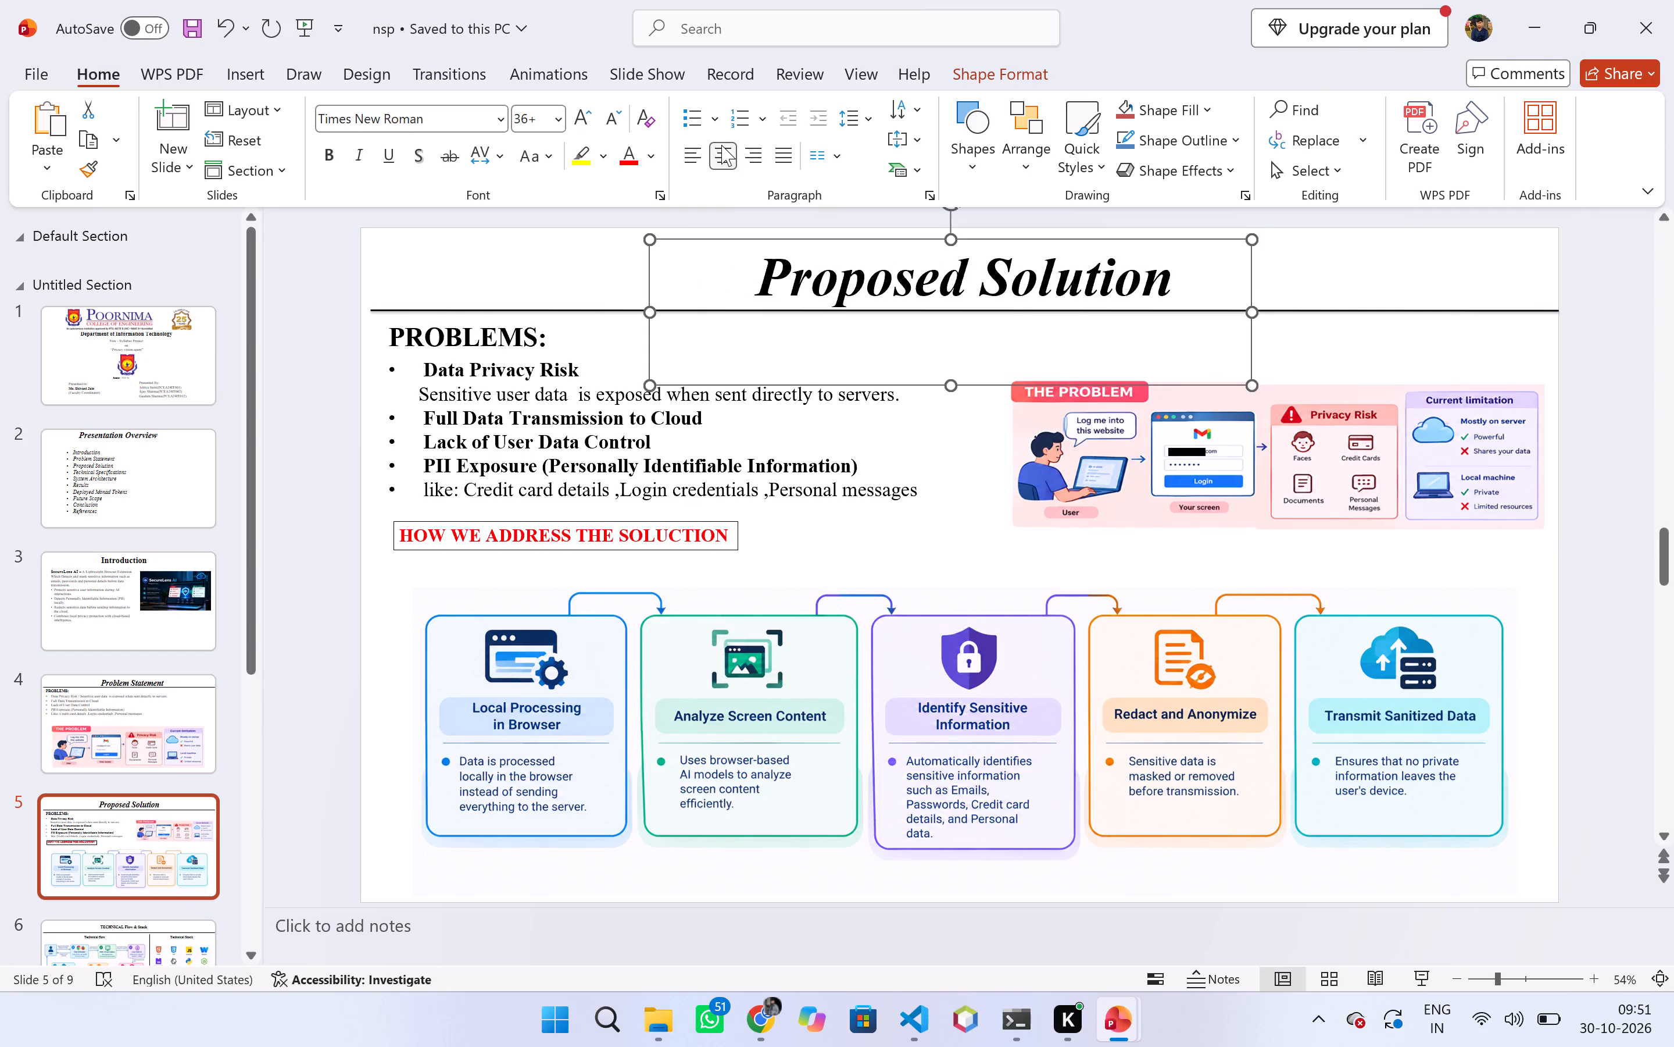
pyautogui.click(584, 311)
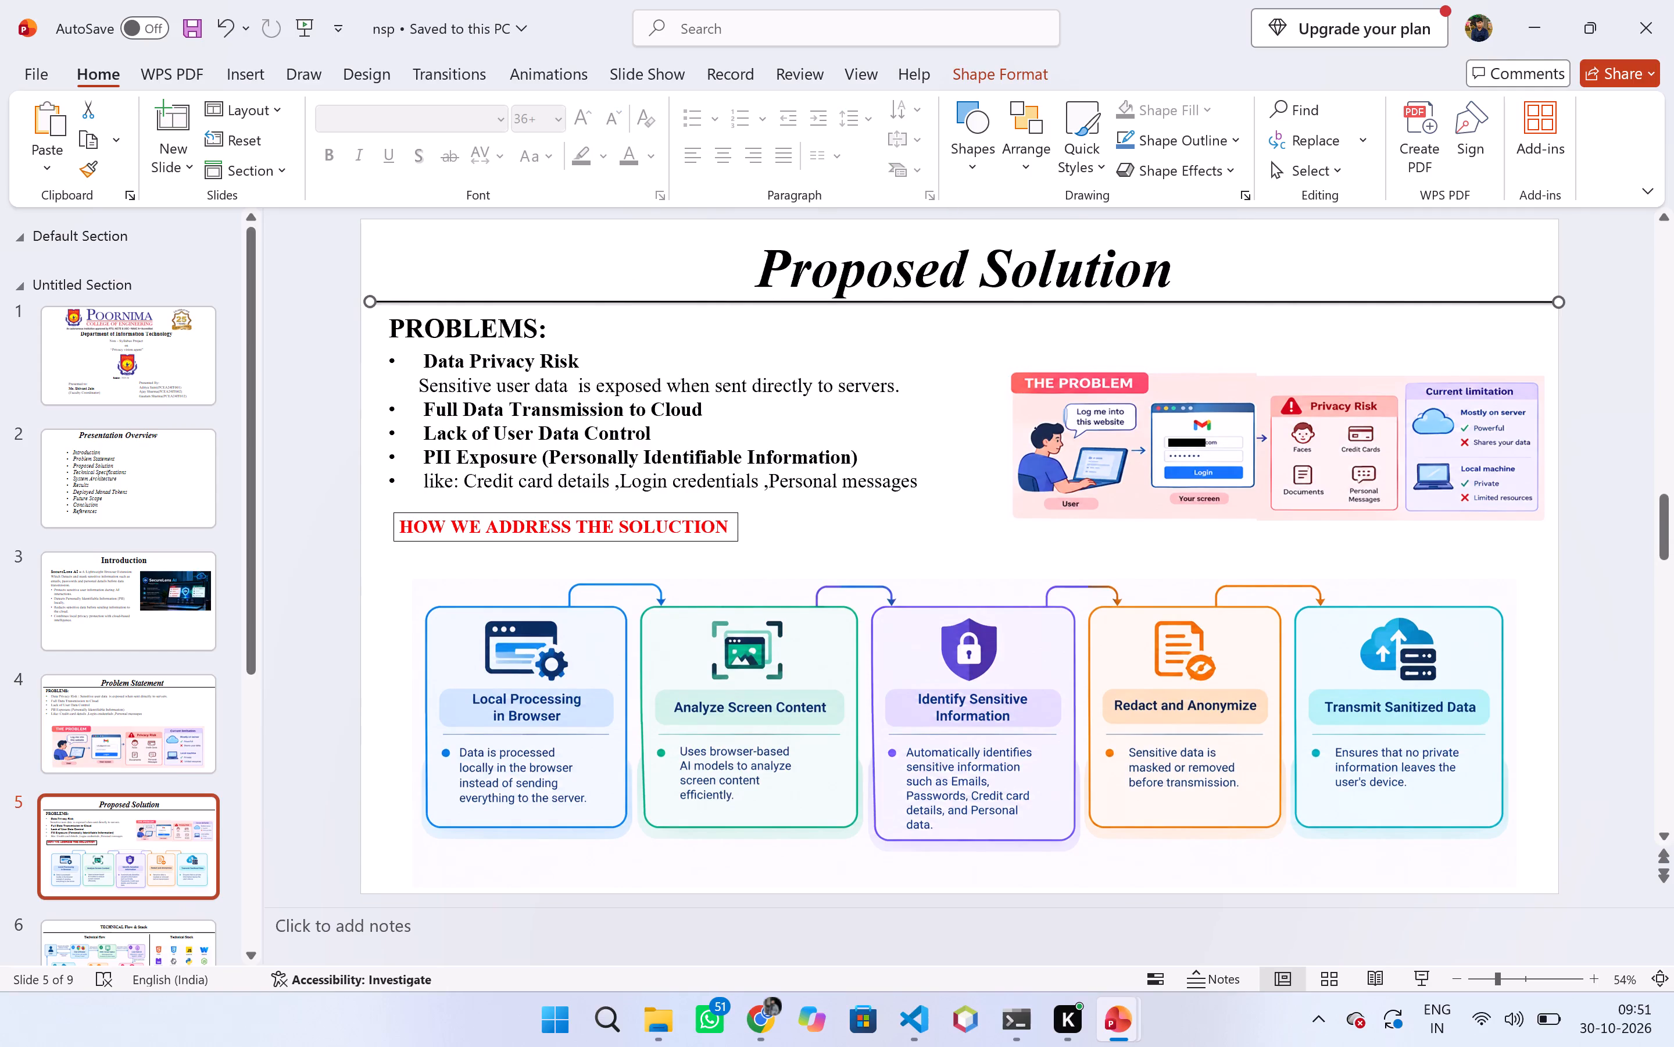
# Delete the bulleted problem list text box from the Proposed Solution slide.
pyautogui.moveTo(925, 483); pyautogui.dragTo(790, 479)
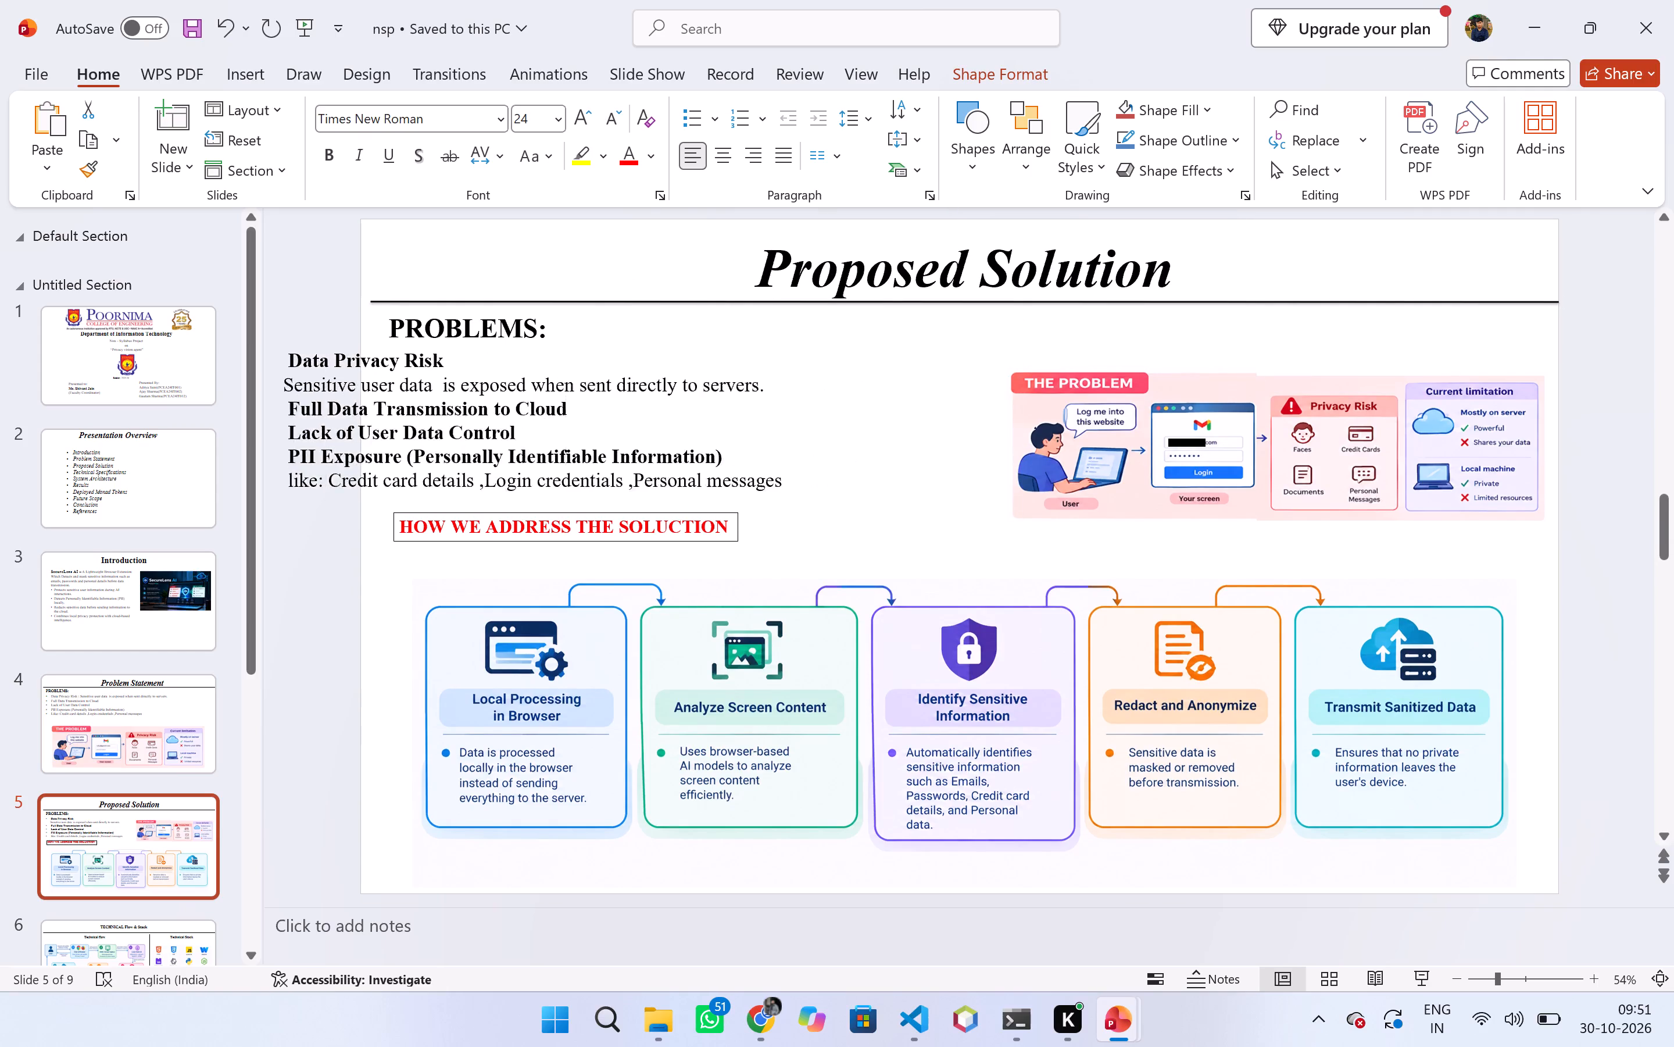
pyautogui.moveTo(790, 479); pyautogui.dragTo(911, 479)
pyautogui.click(768, 453)
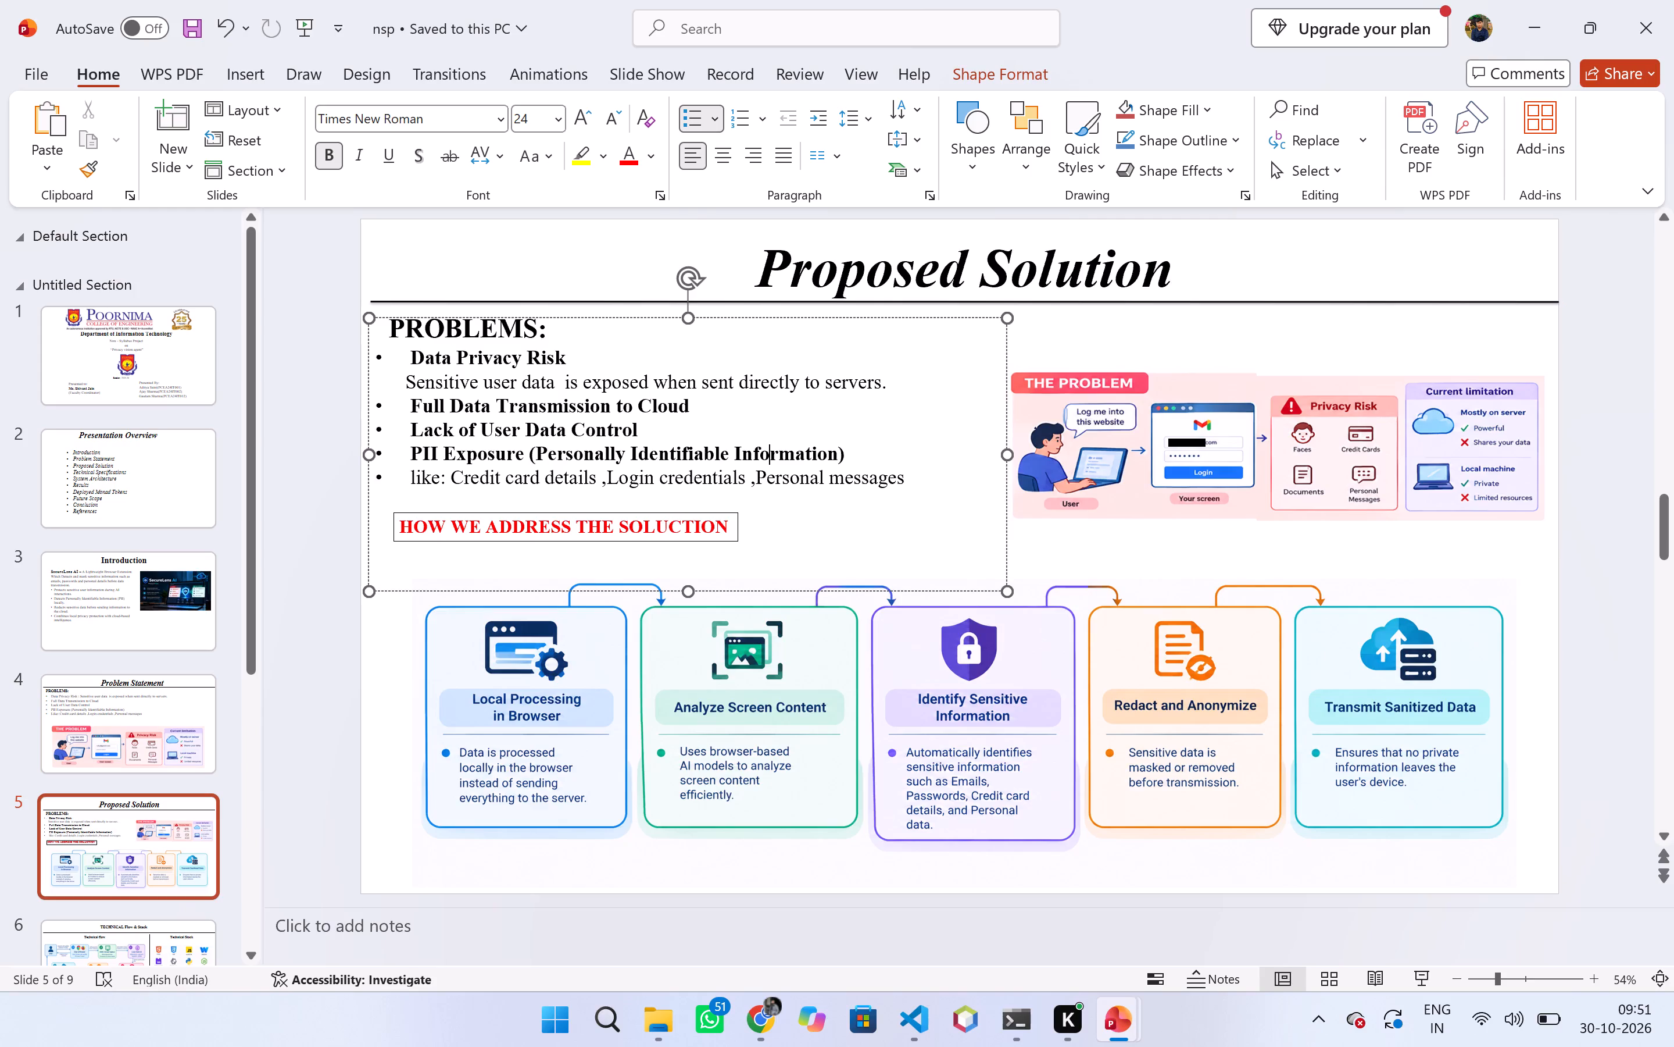
pyautogui.click(911, 482)
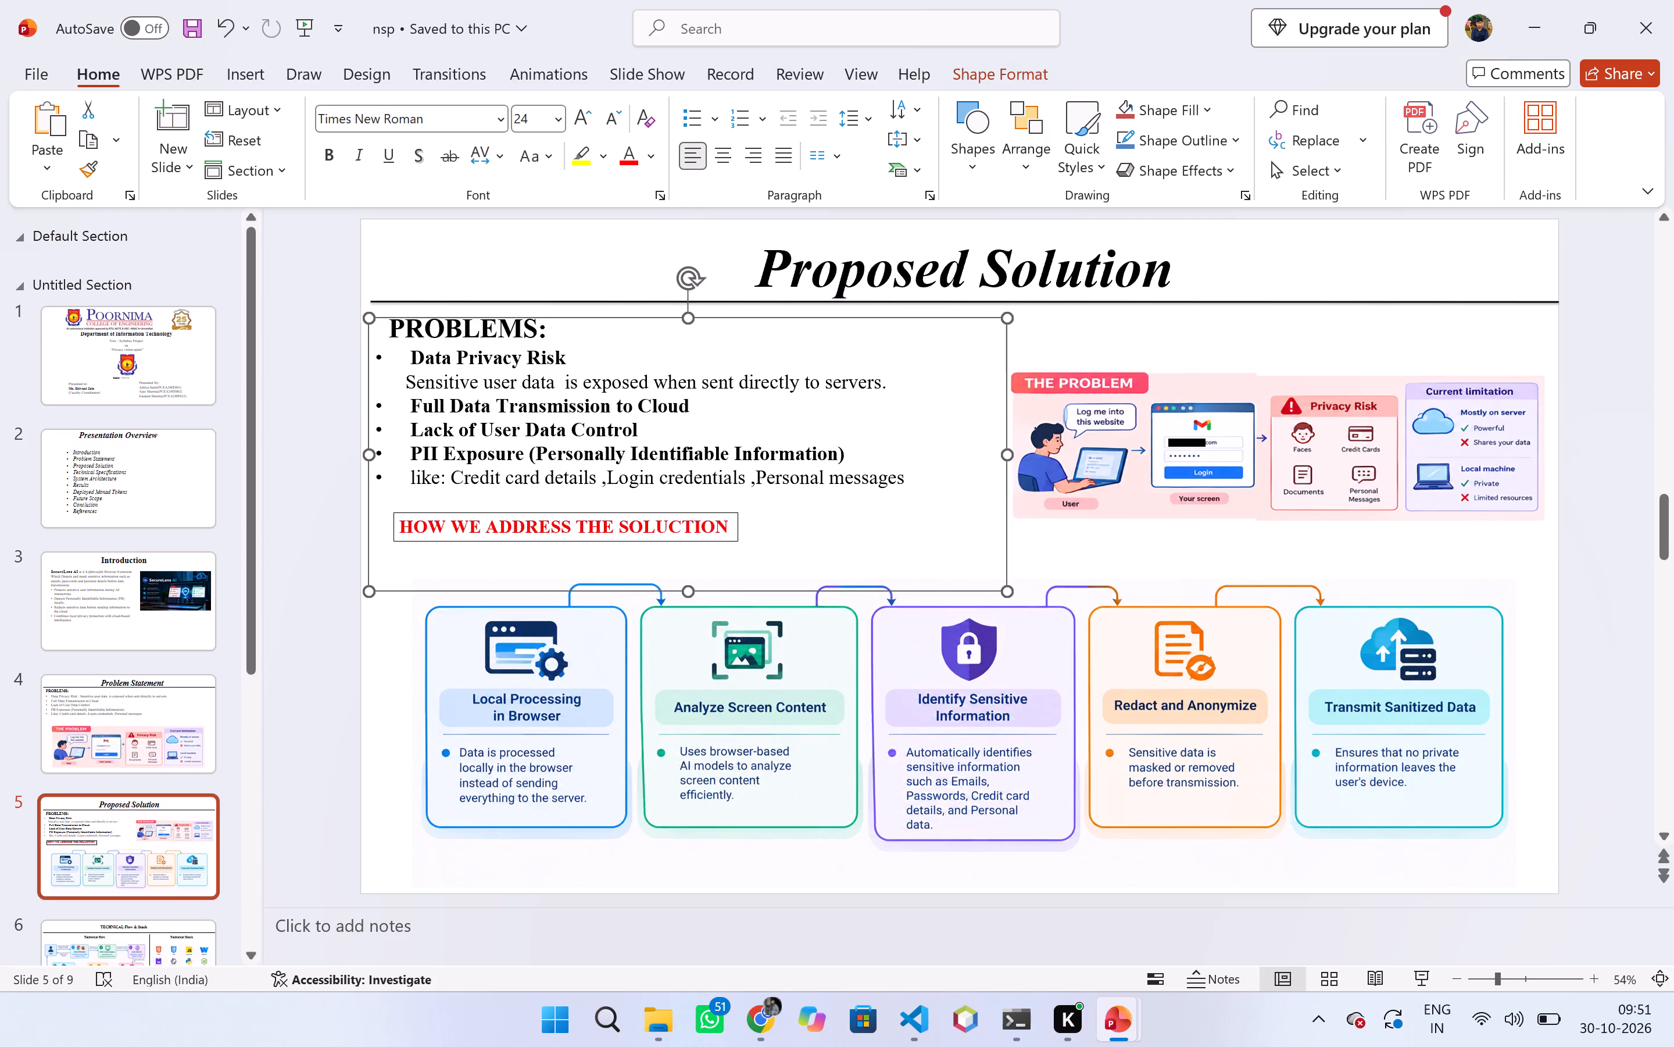
pyautogui.click(889, 320)
pyautogui.press('BackSpace')
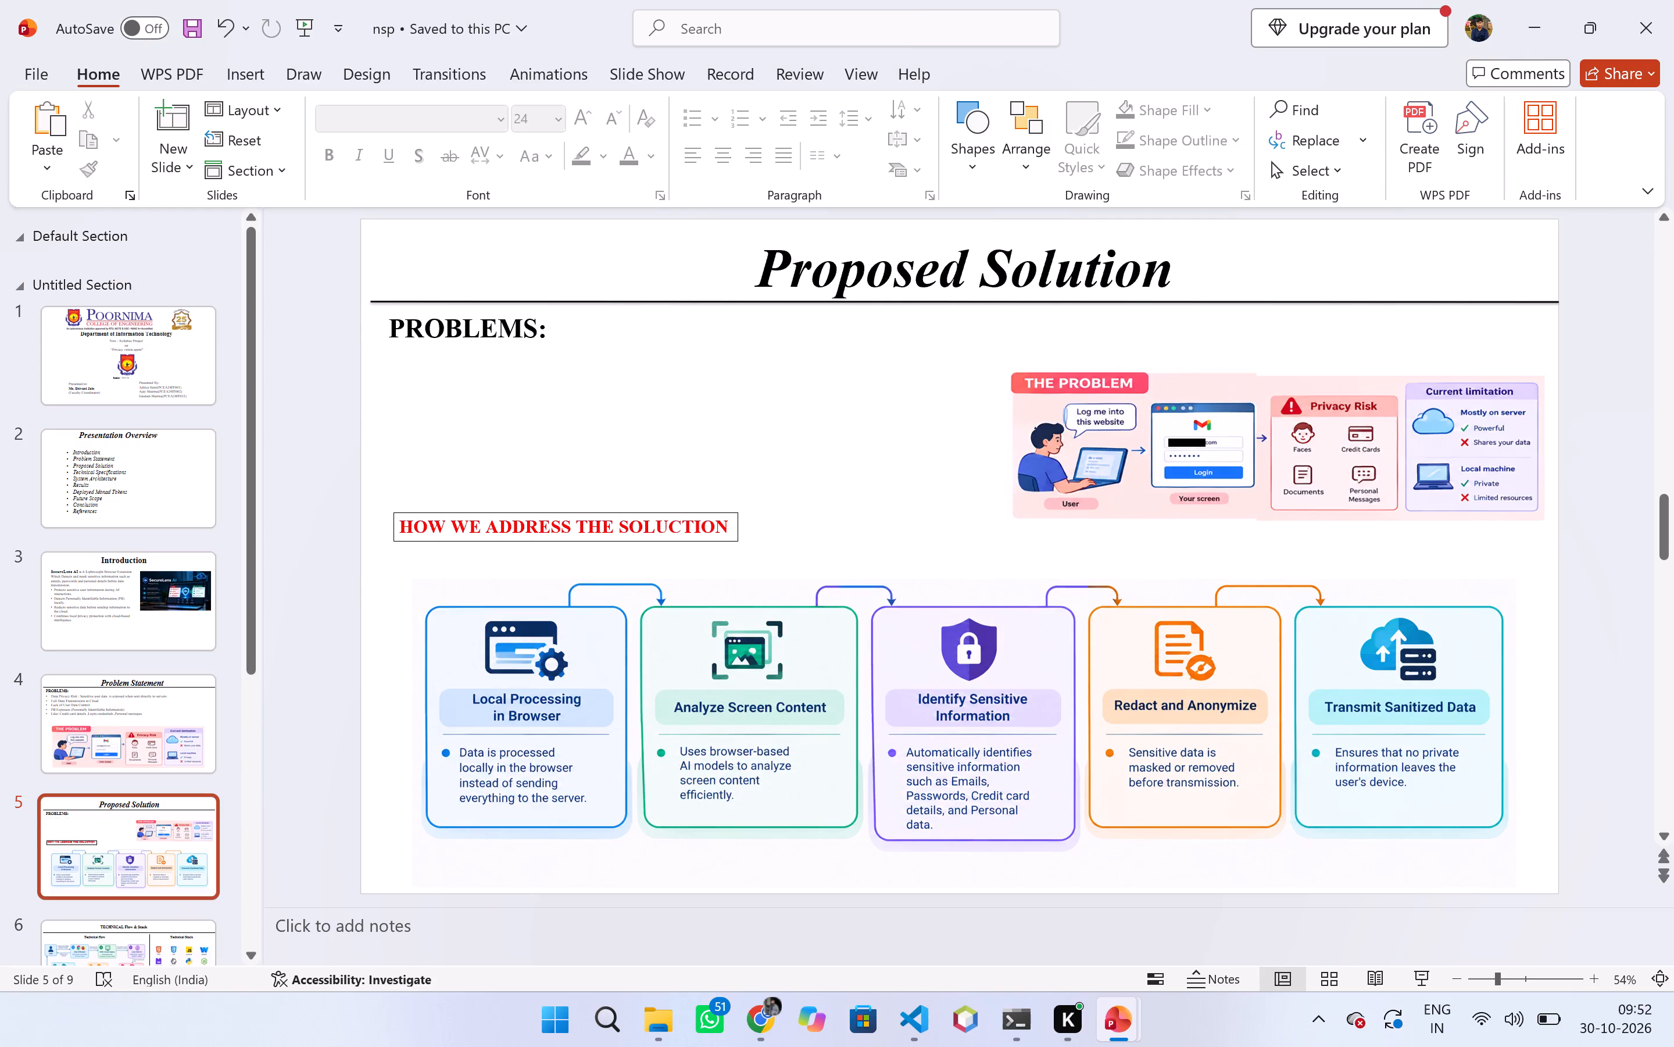
# Delete the "PROBLEMS:" heading text from the Proposed Solution slide.
pyautogui.click(524, 327)
pyautogui.press('Right')
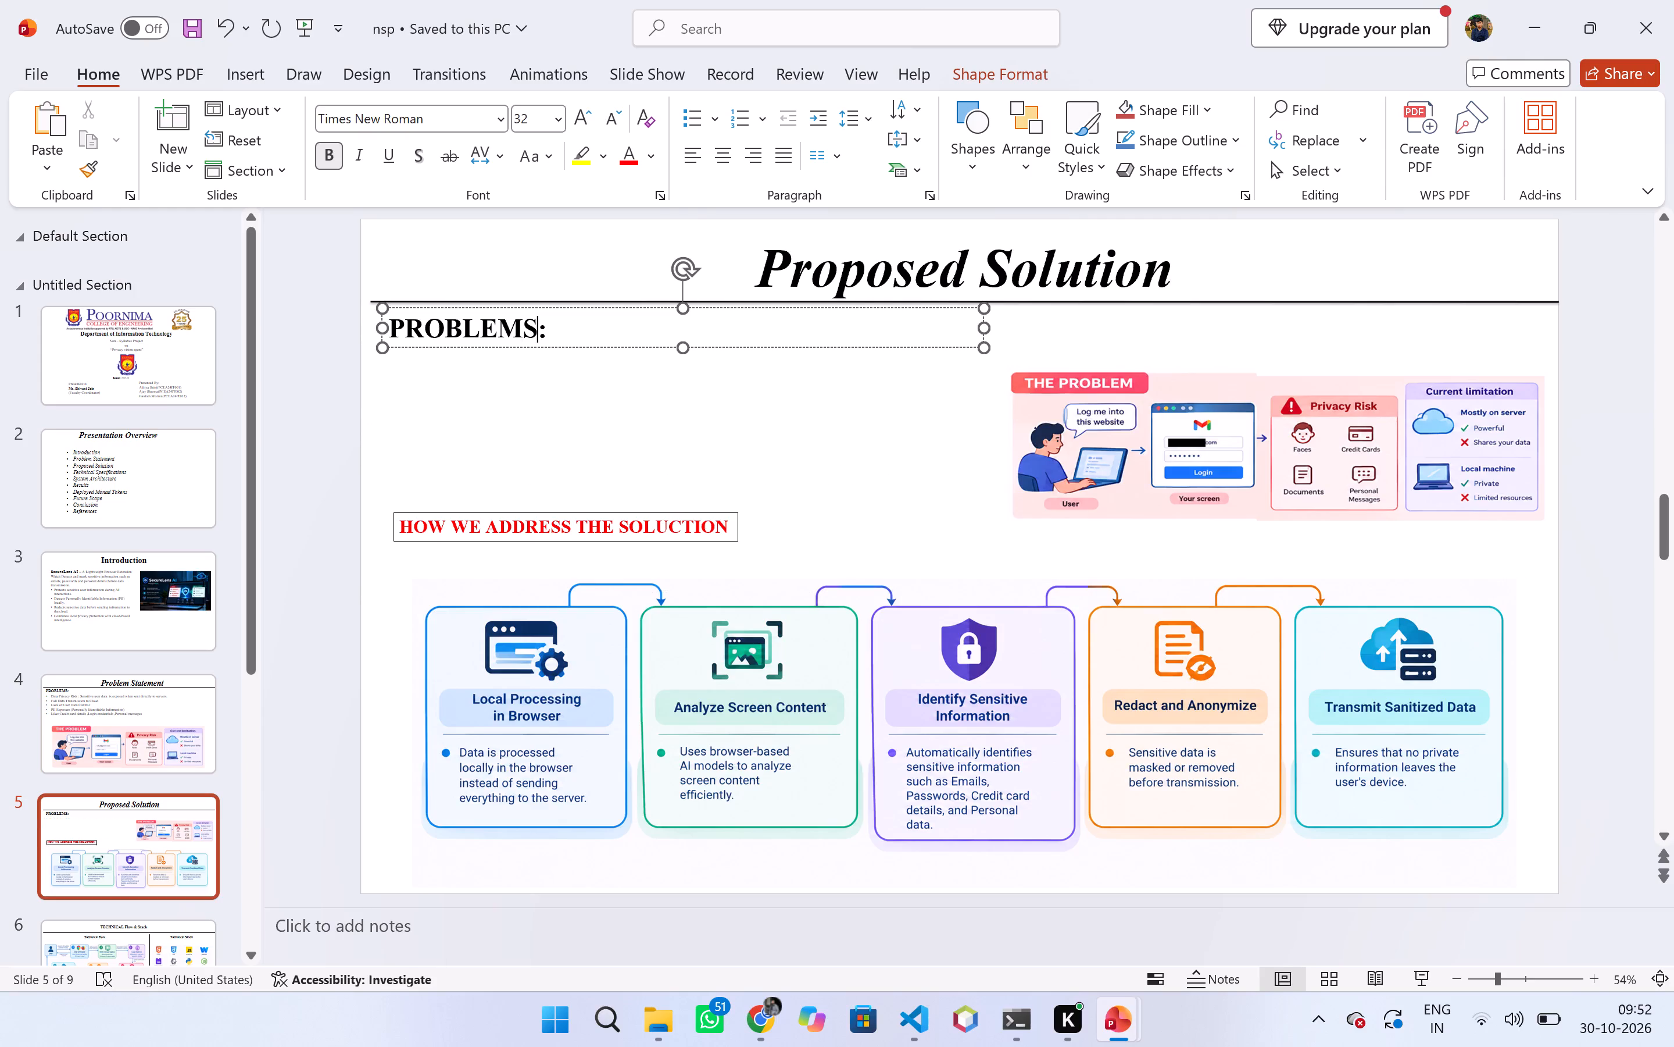
pyautogui.press('Right')
pyautogui.hotkey('ctrl', 'BackSpace')
pyautogui.hotkey('ctrl', 'BackSpace')
pyautogui.hotkey('ctrl', 'BackSpace')
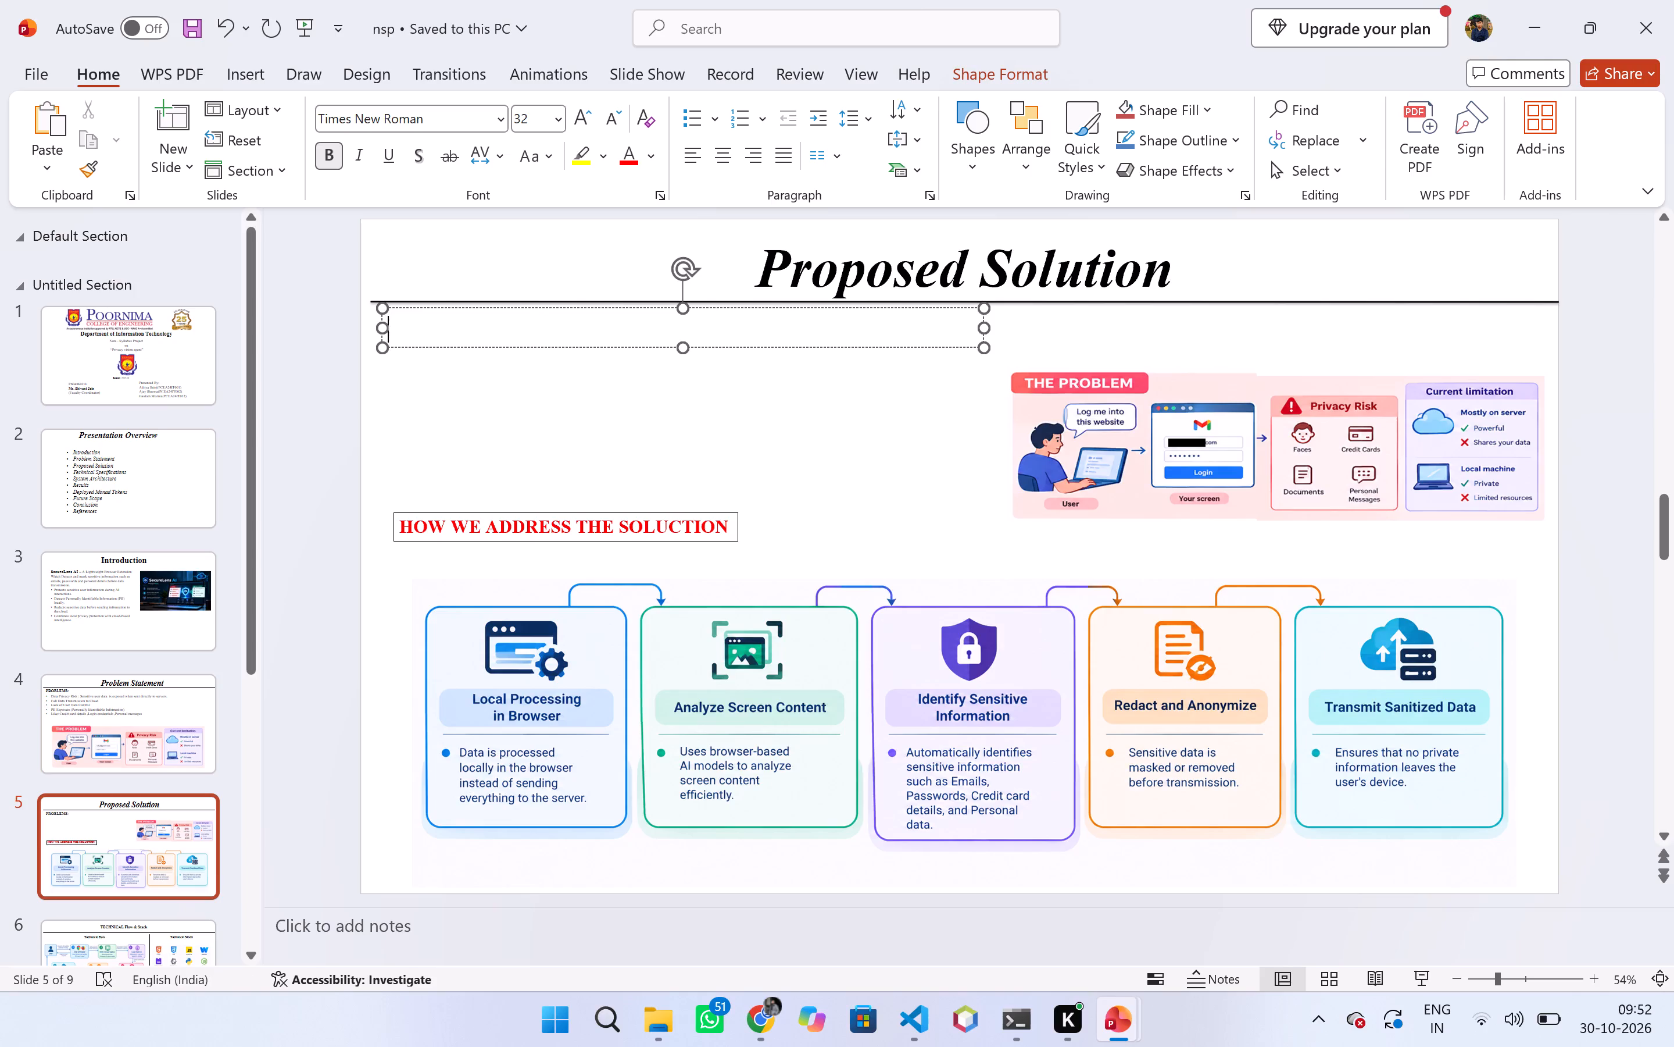
pyautogui.hotkey('ctrl', 'BackSpace')
pyautogui.click(682, 479)
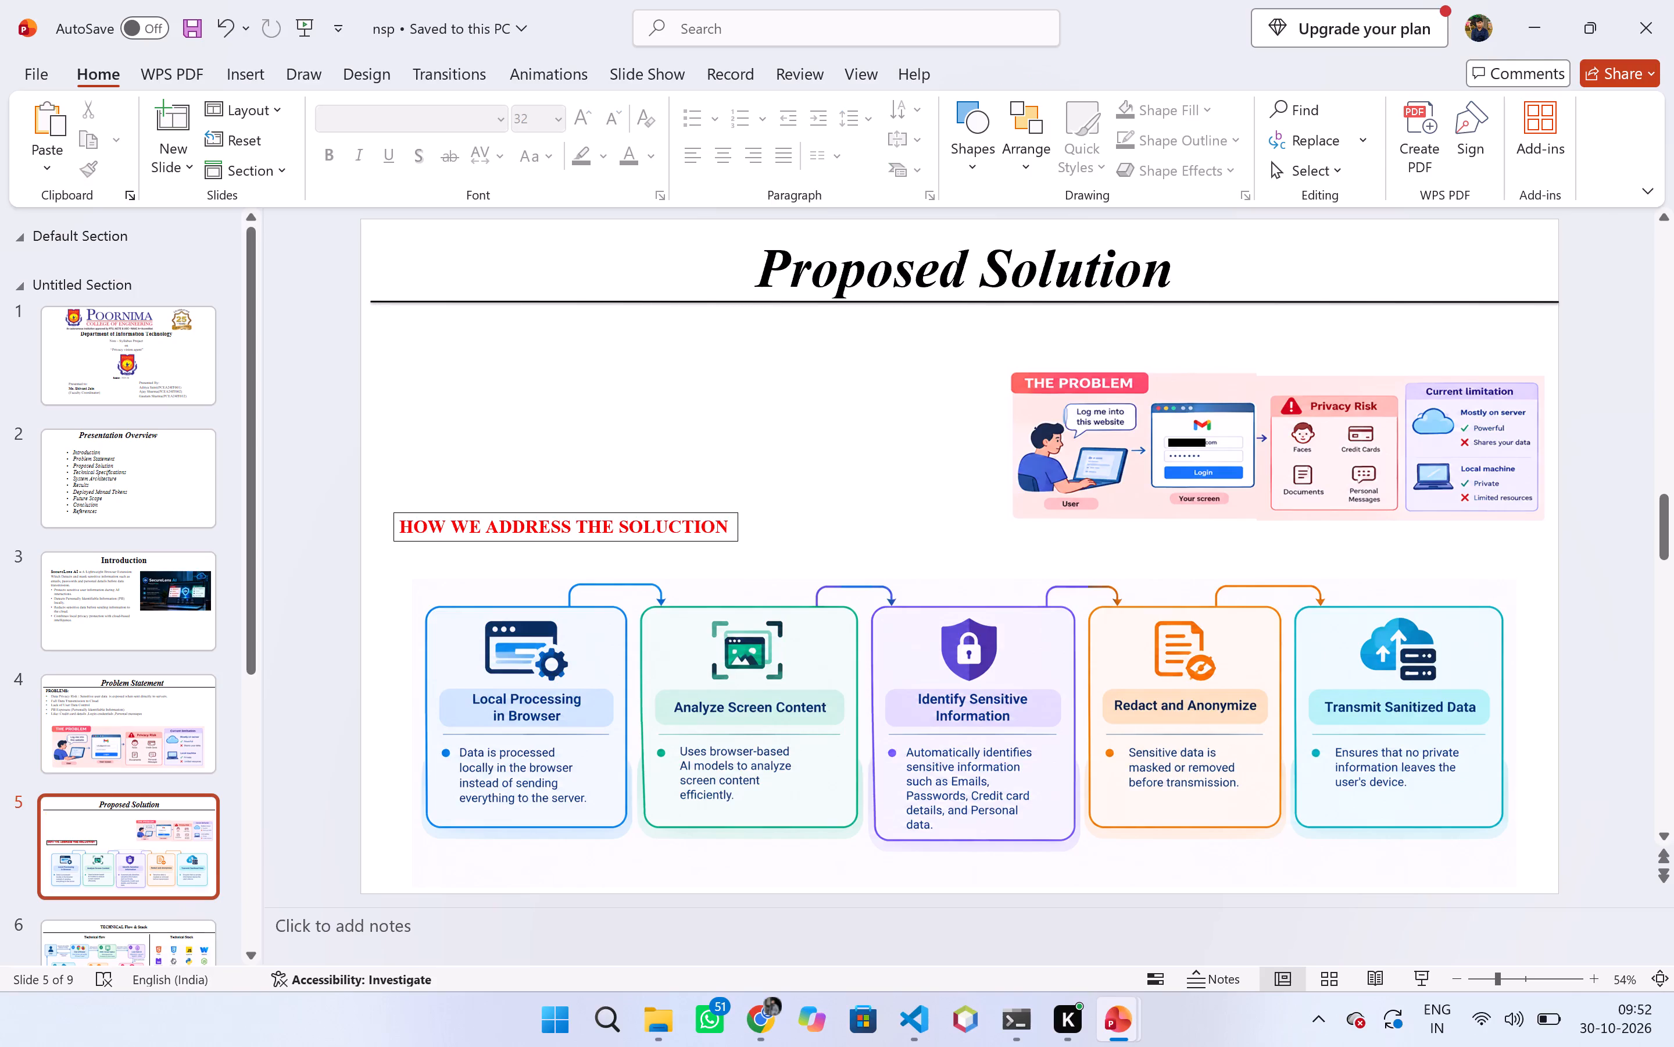
# Delete both parts of the problem illustration, "THE PROBLEM" and "Privacy Risk"/"Current limitation", from the Proposed Solution slide.
pyautogui.click(1229, 423)
pyautogui.press('BackSpace')
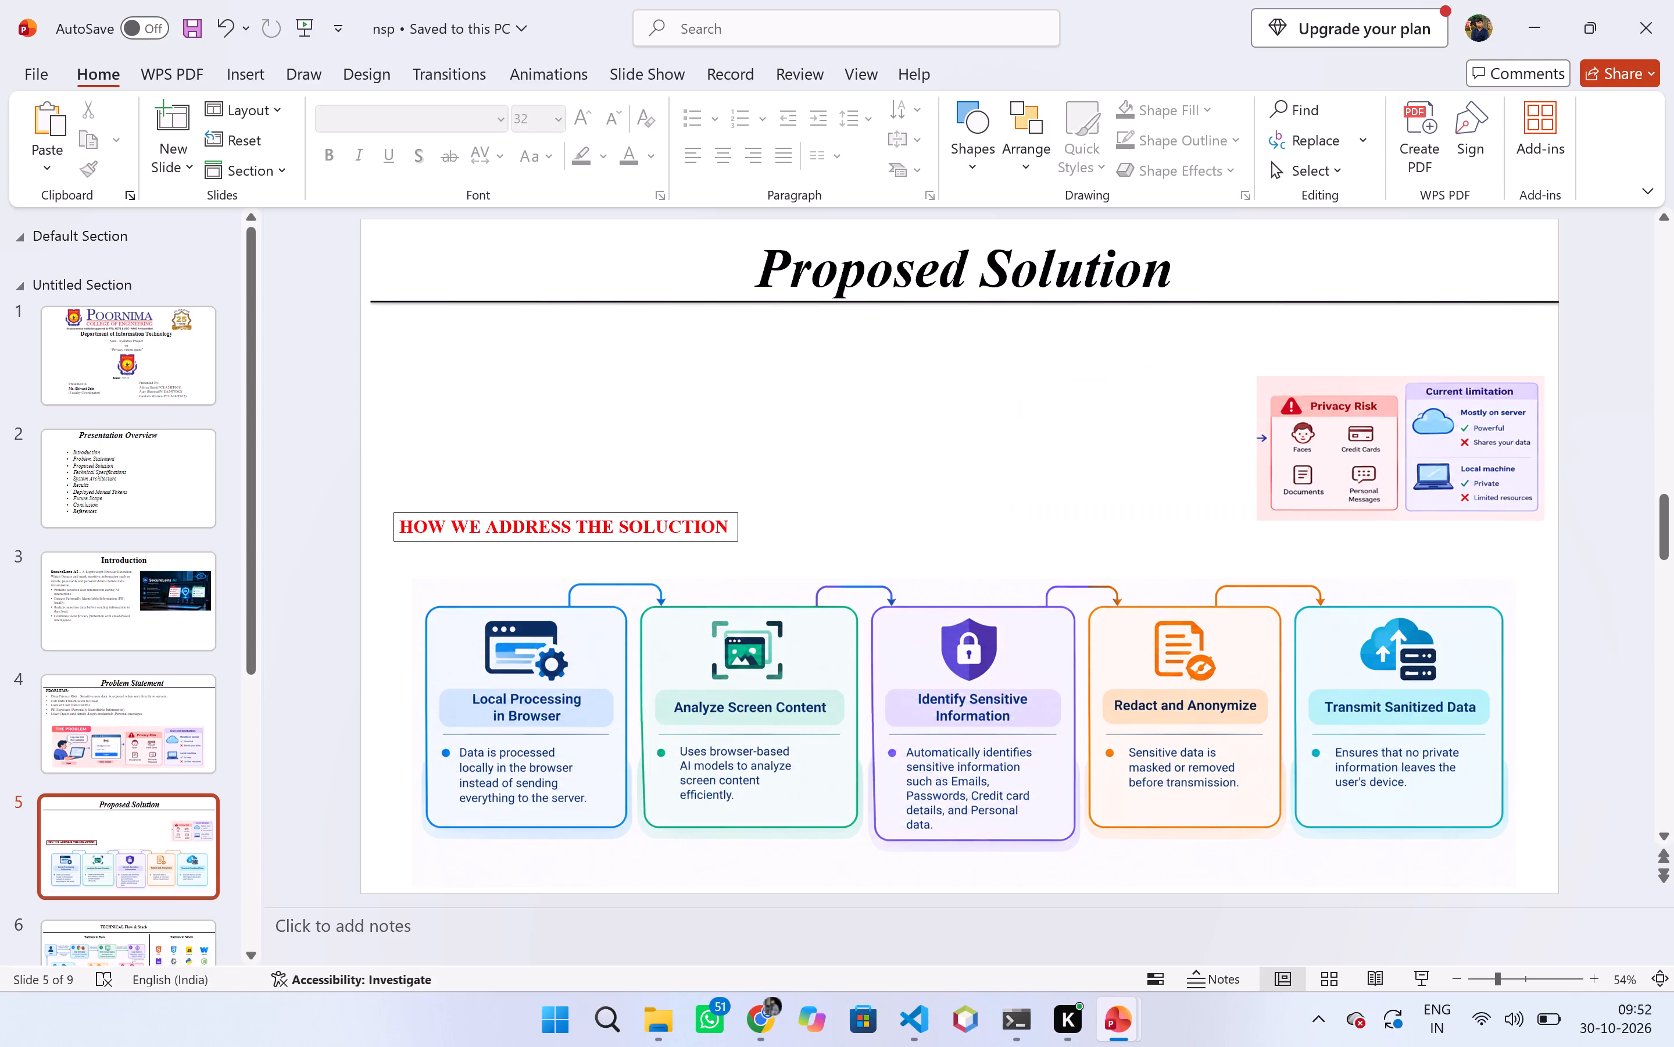
pyautogui.click(1355, 433)
pyautogui.press('BackSpace')
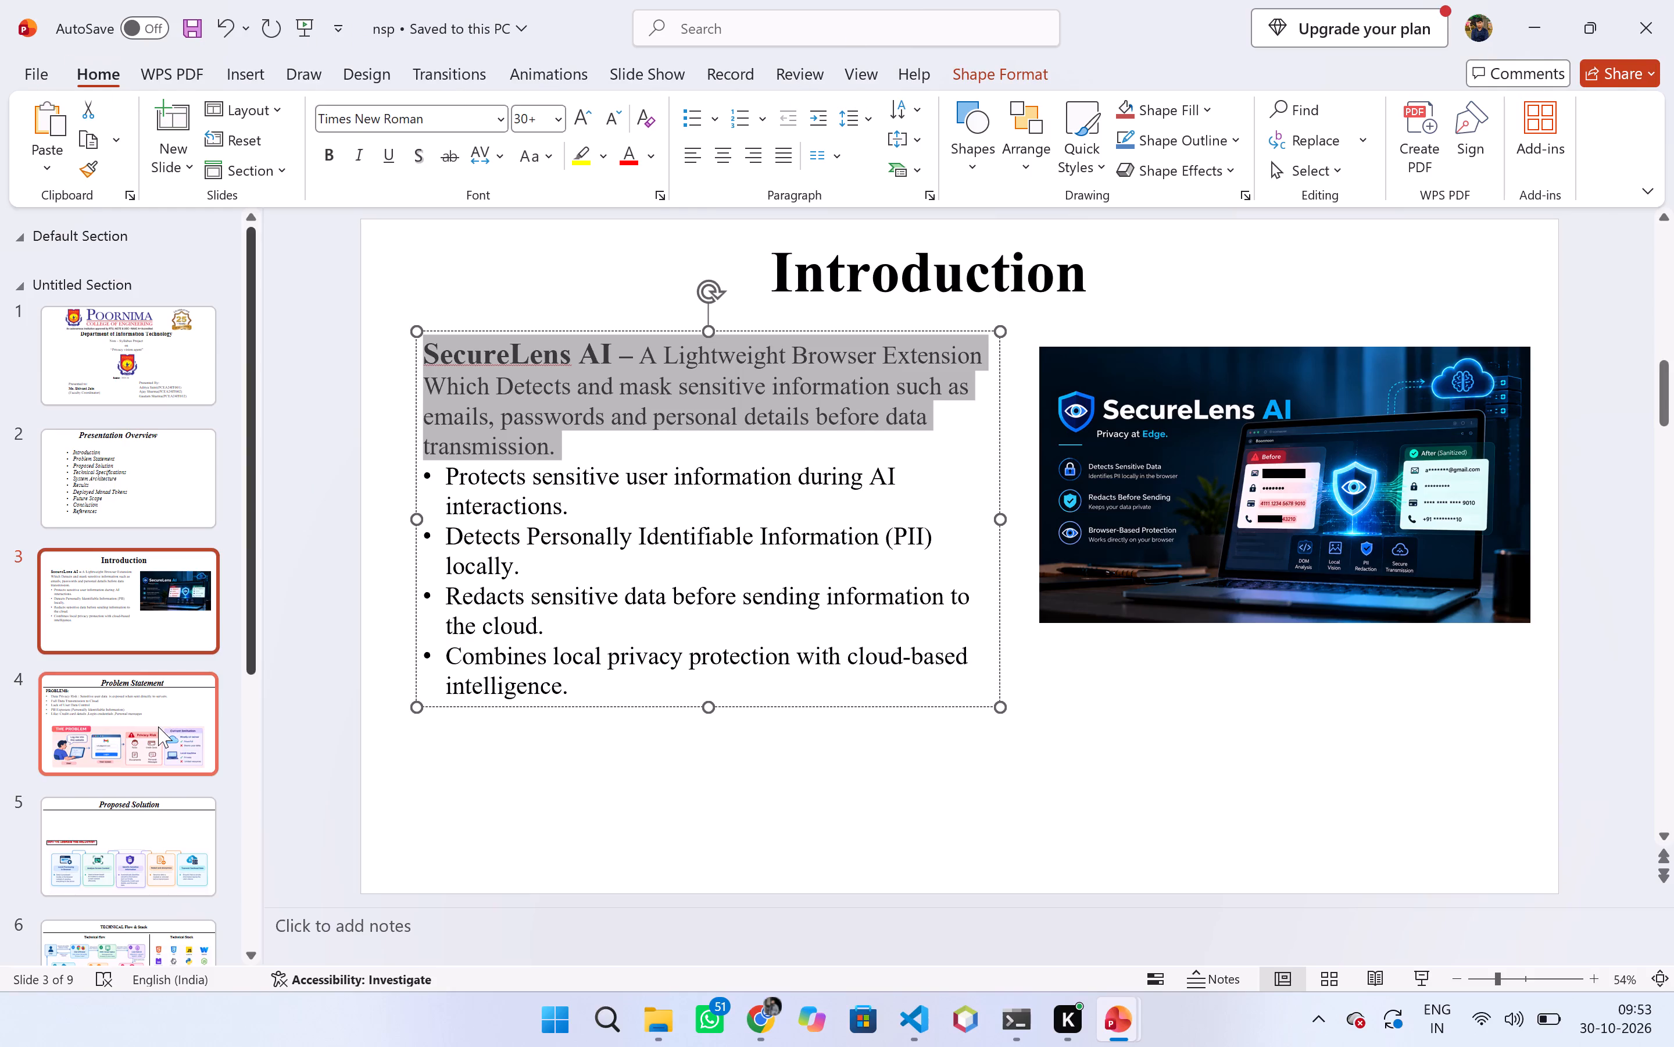
pyautogui.click(158, 895)
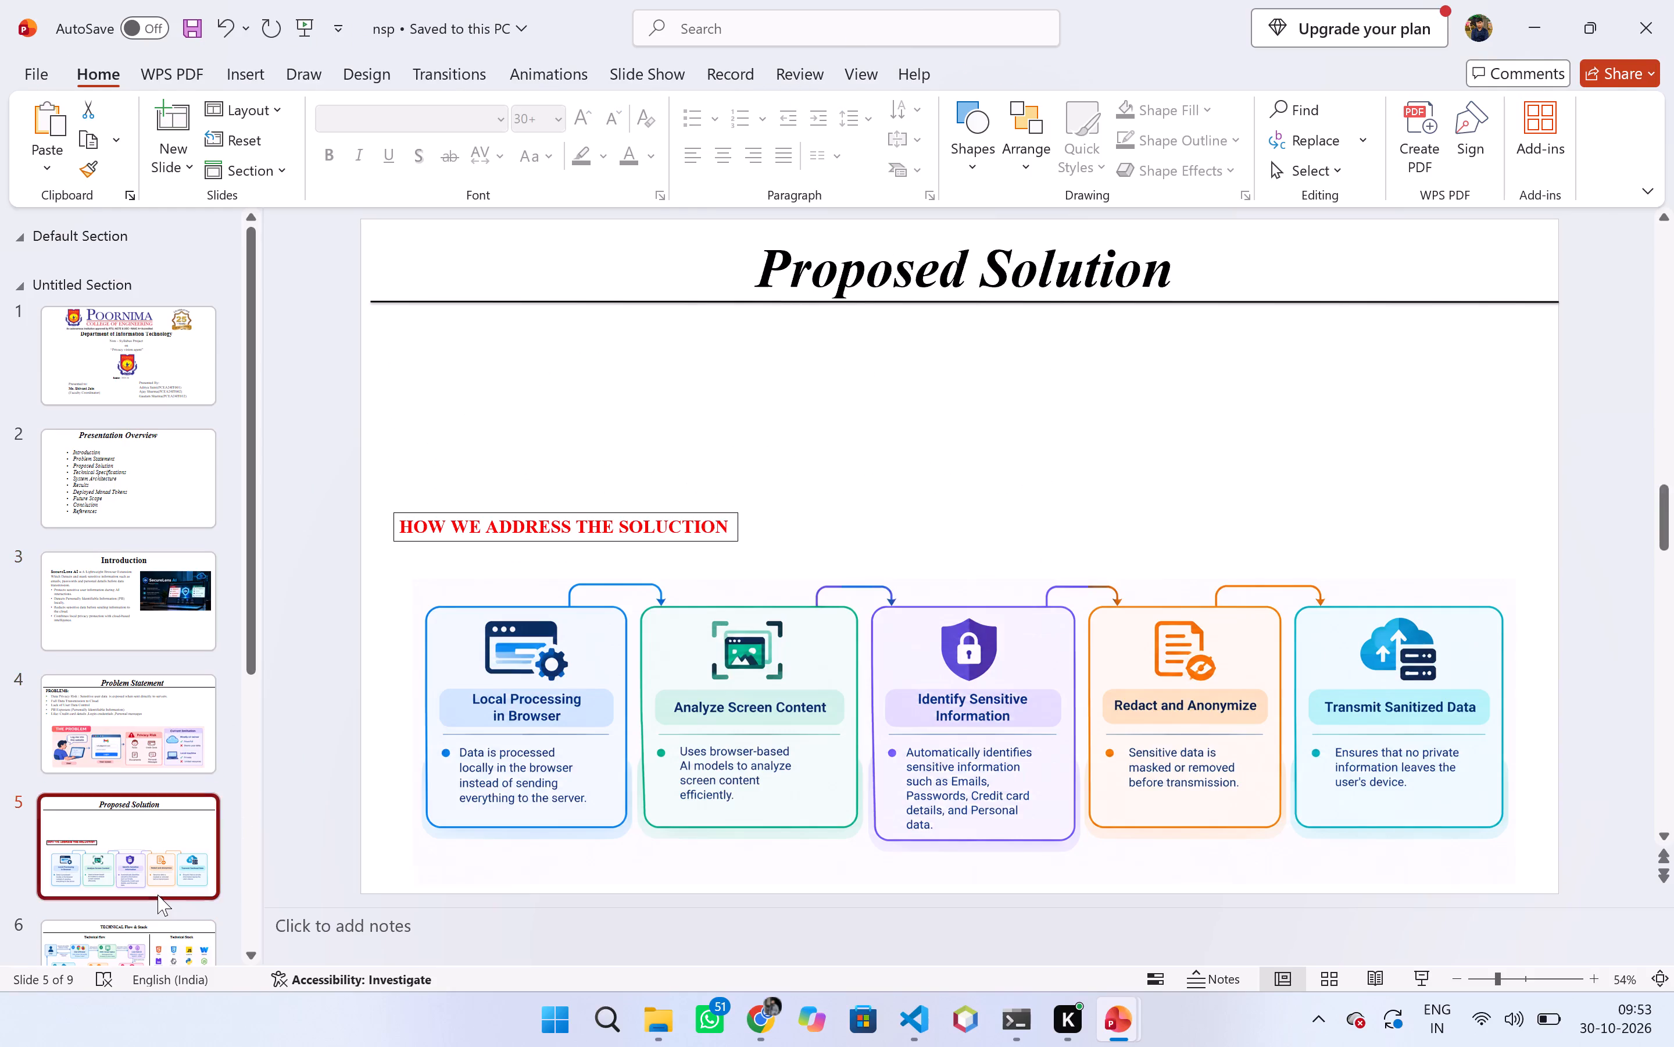
pyautogui.click(474, 456)
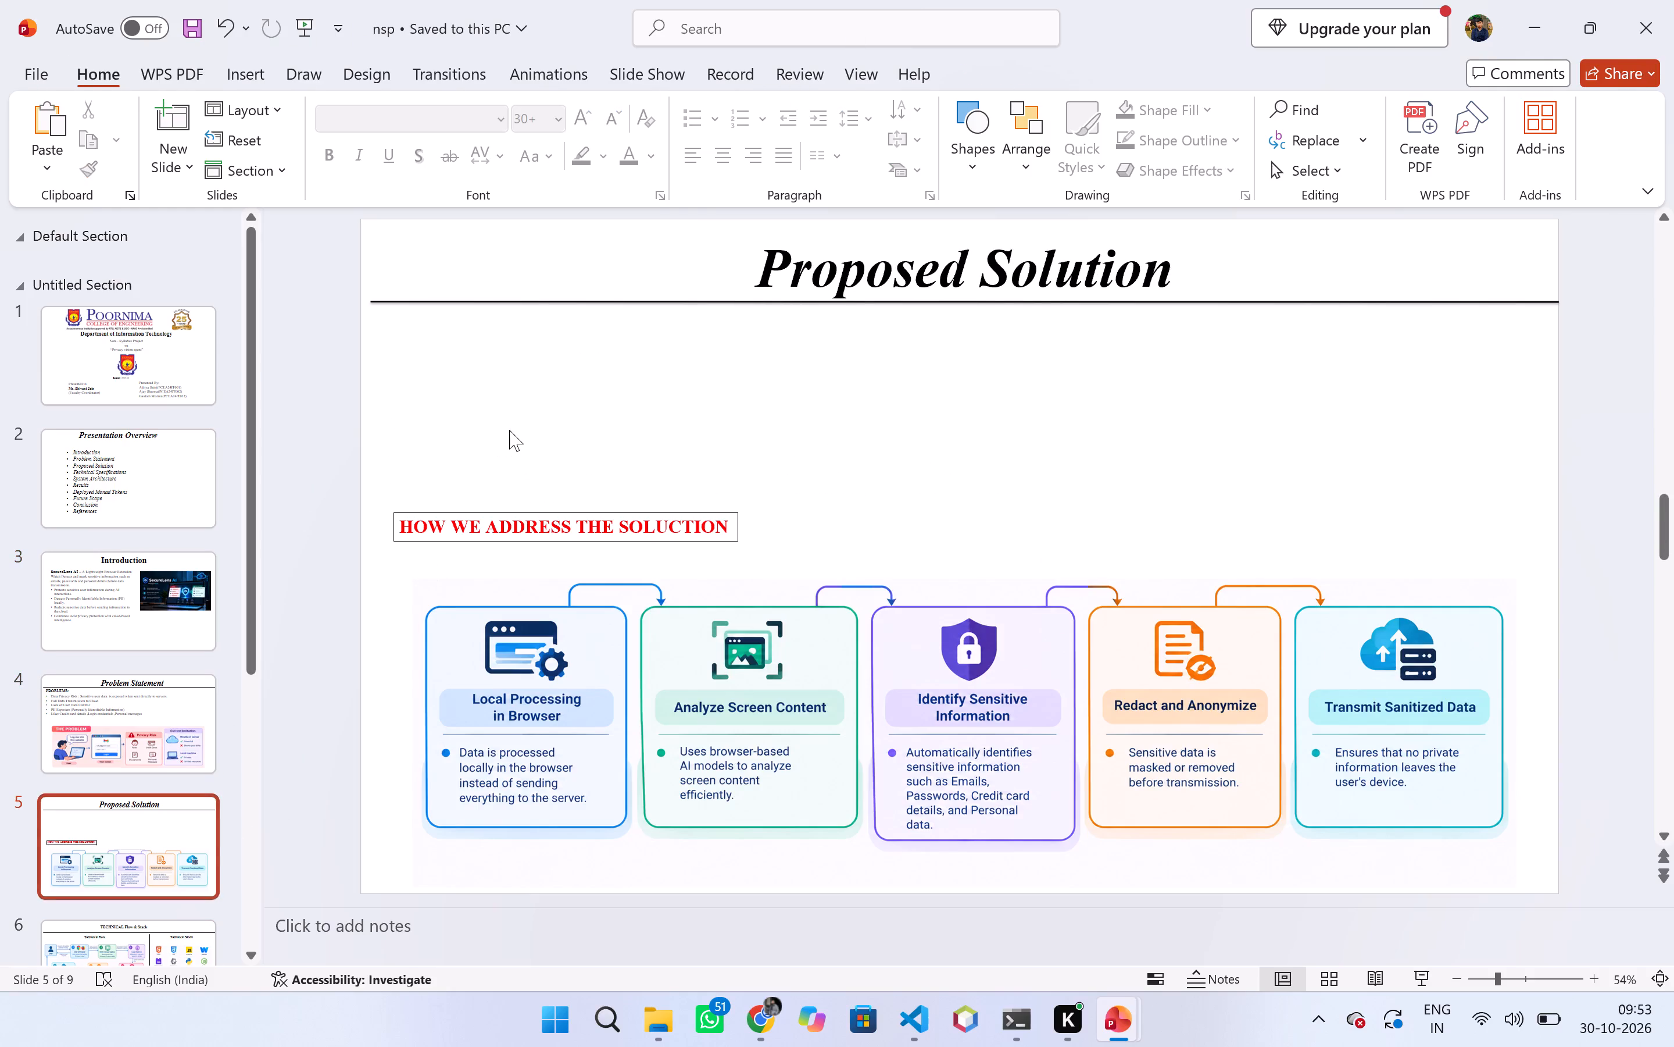
pyautogui.hotkey('ctrl', 'v')
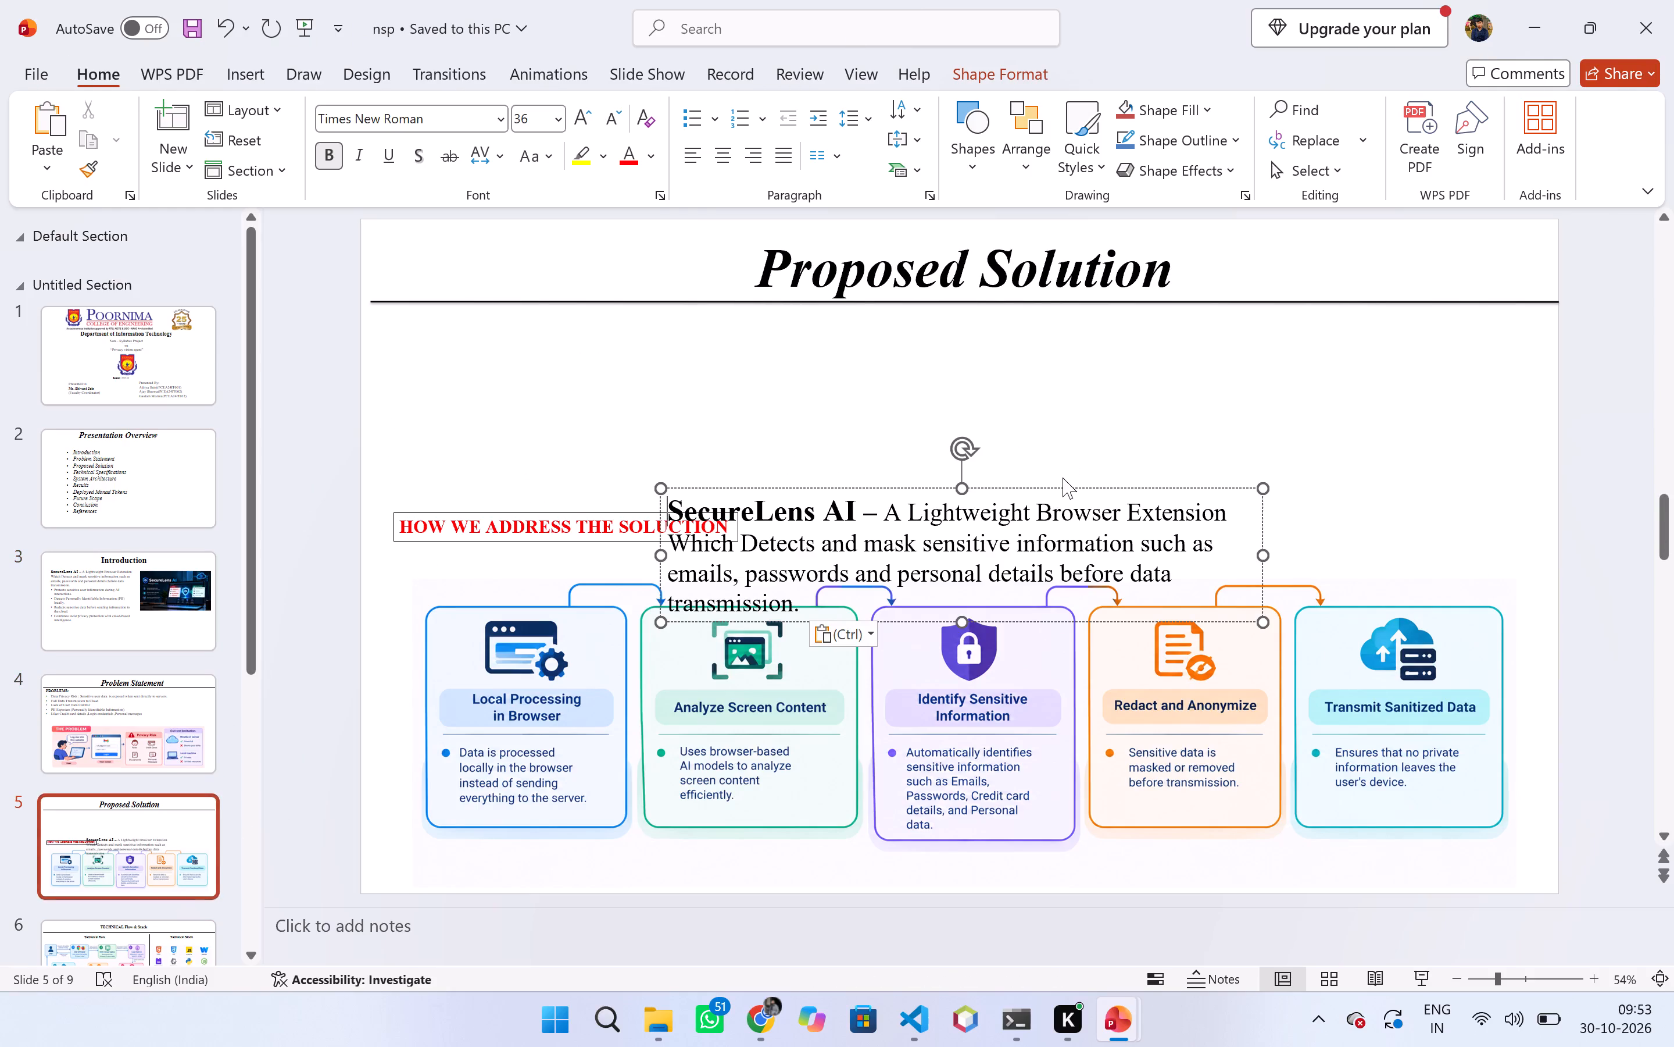
pyautogui.moveTo(1063, 483); pyautogui.dragTo(1055, 350)
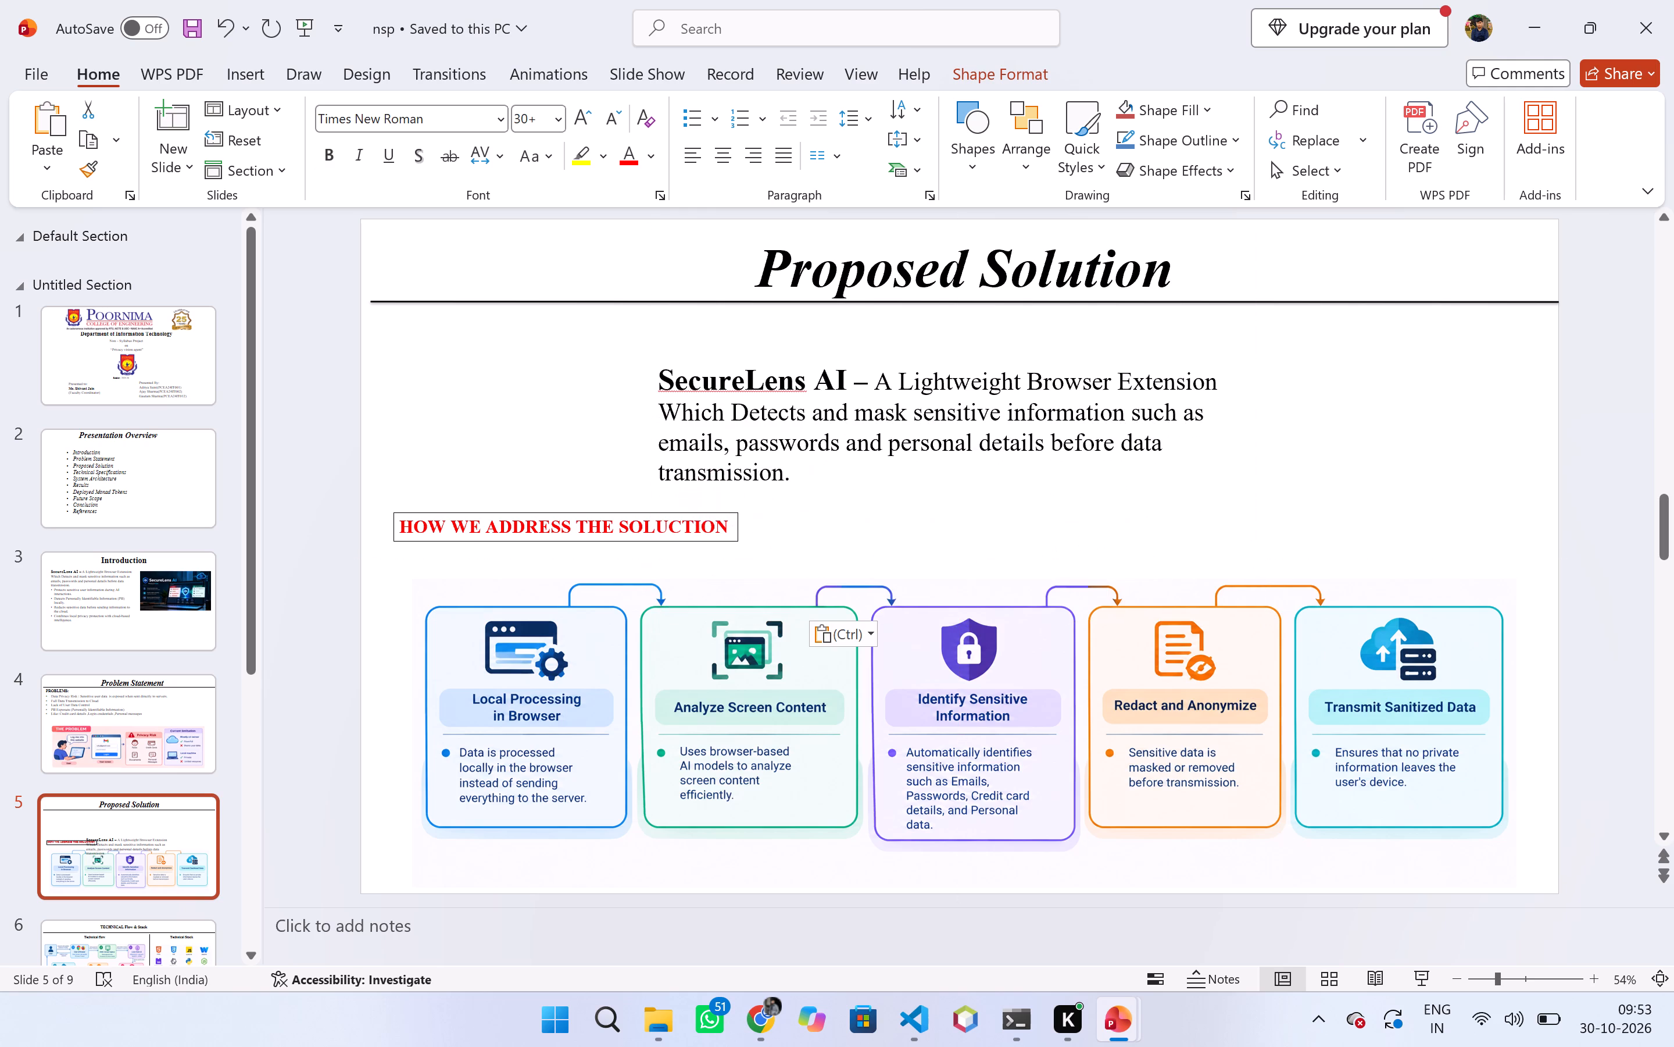
pyautogui.moveTo(1055, 350); pyautogui.dragTo(818, 303)
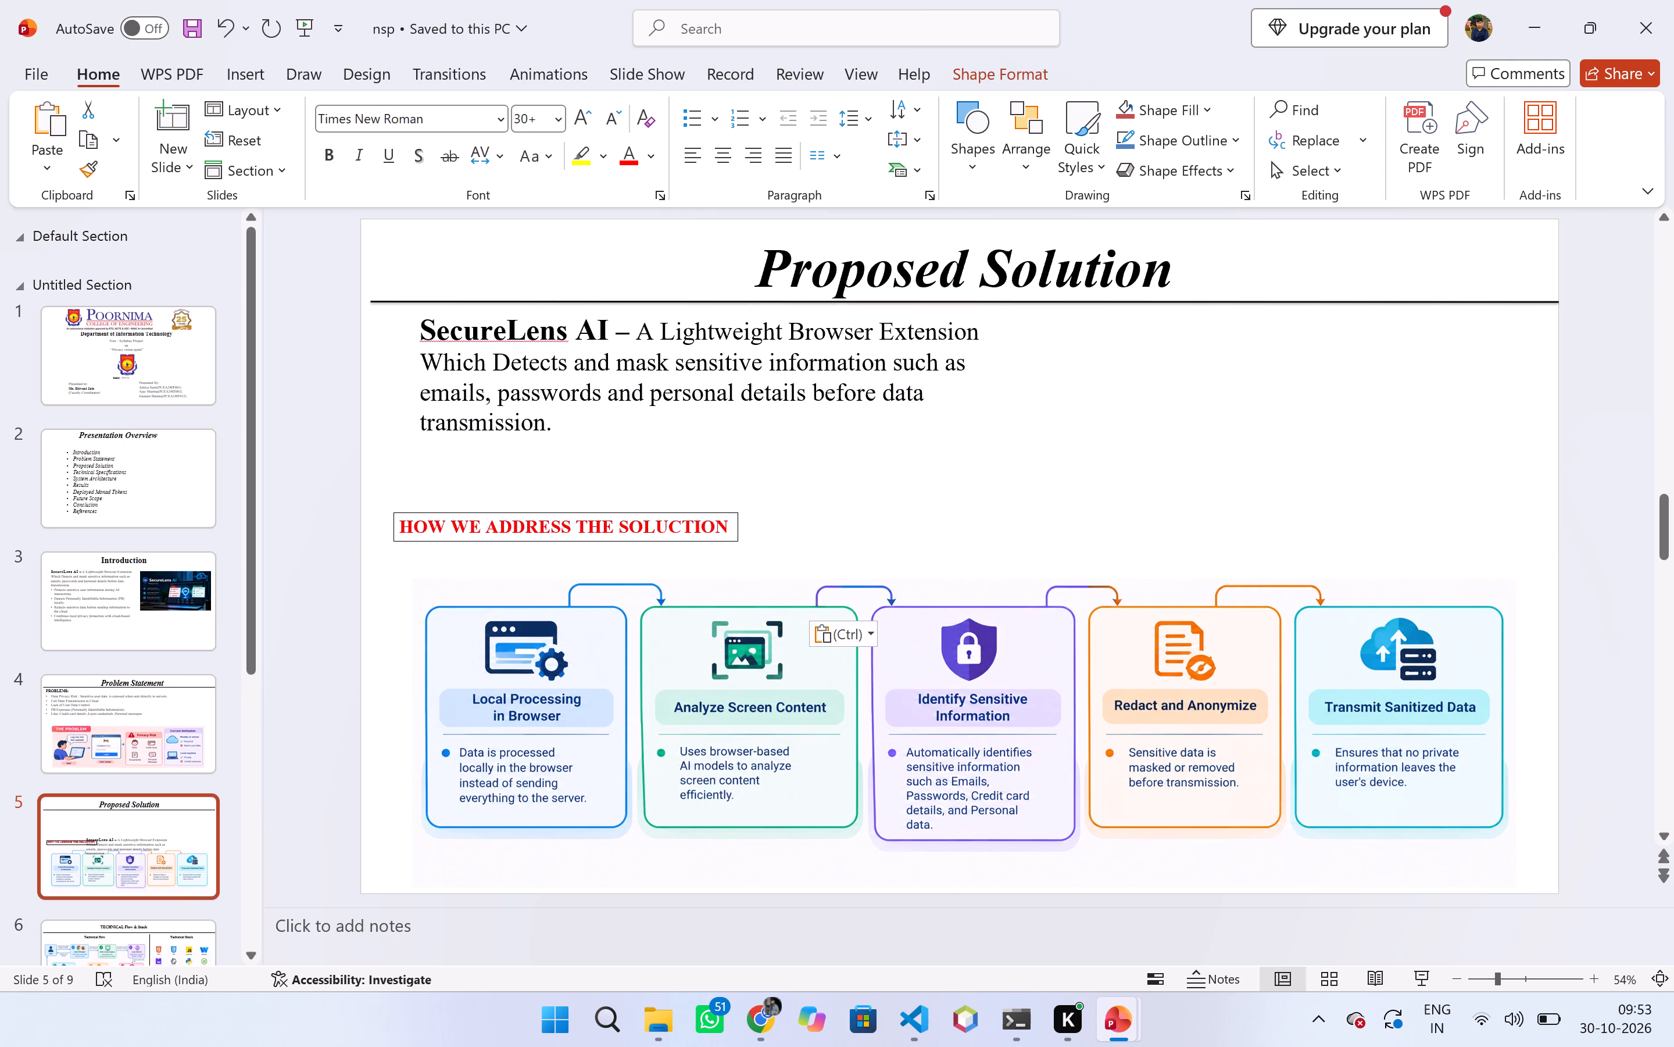
pyautogui.moveTo(818, 303); pyautogui.dragTo(796, 307)
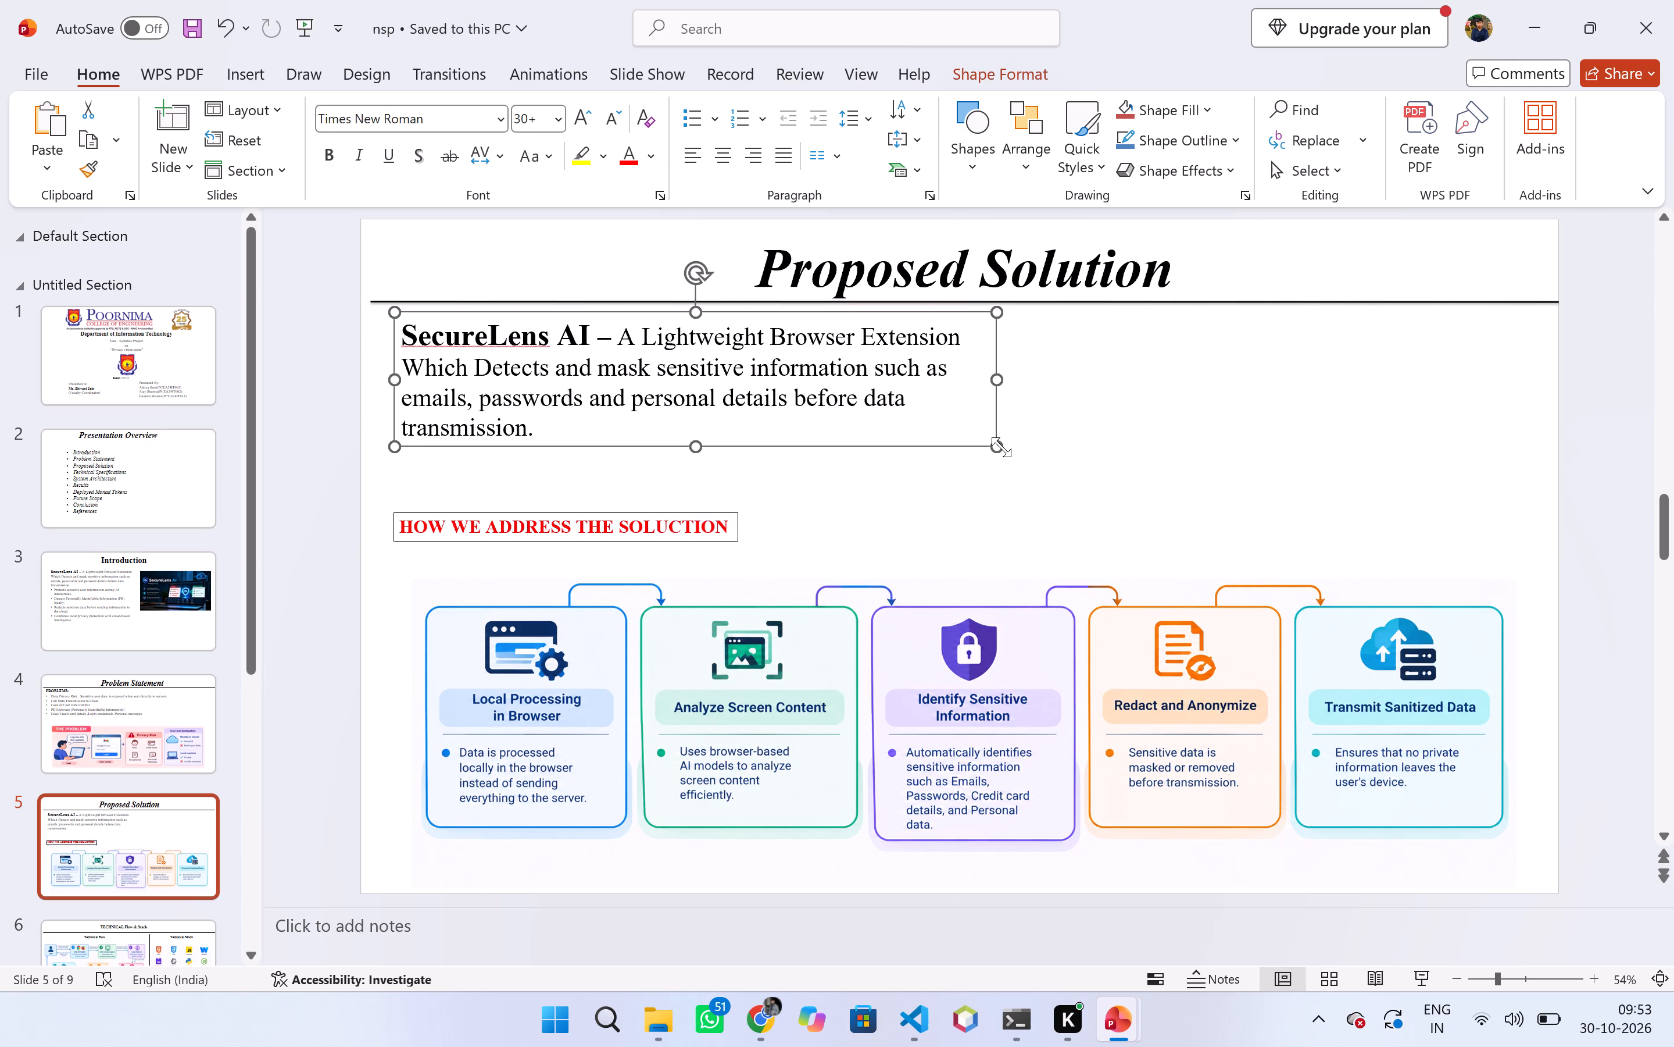
# Widen the SecureLens AI text box across most of the slide so its paragraph wraps onto three lines.
pyautogui.moveTo(1001, 447); pyautogui.dragTo(1529, 557, button='right')
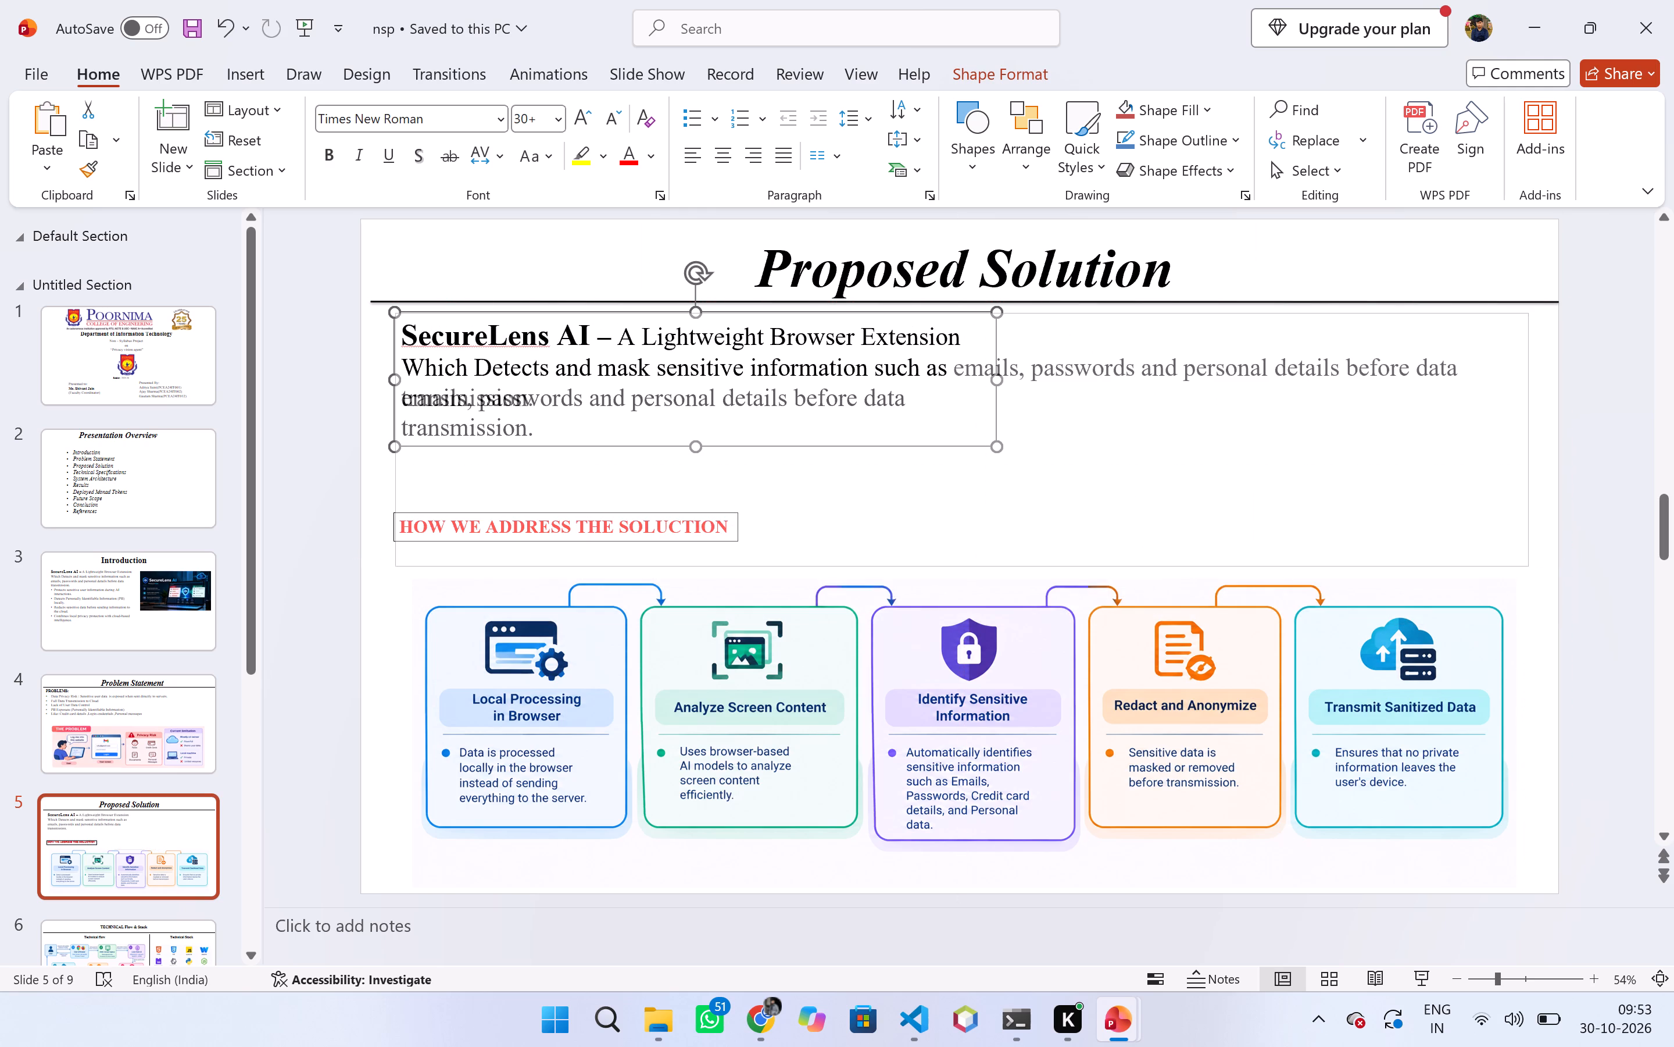
pyautogui.moveTo(1529, 557); pyautogui.dragTo(1520, 515, button='right')
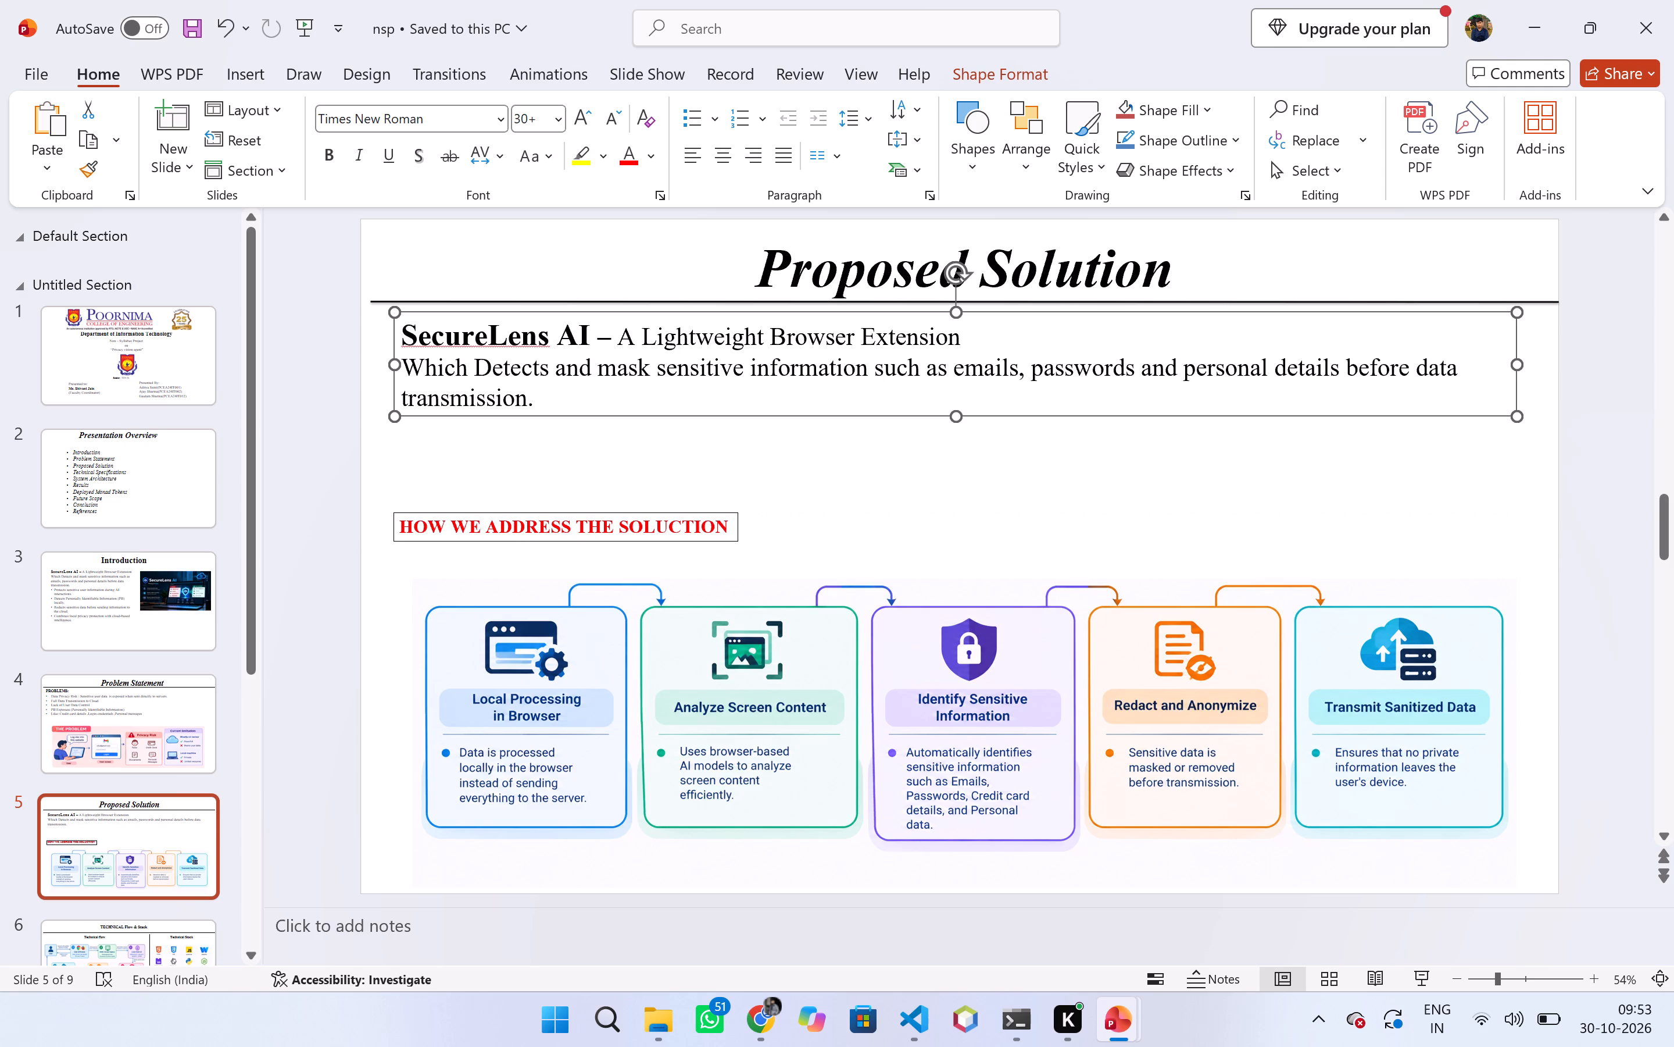
pyautogui.click(753, 463)
pyautogui.click(1032, 338)
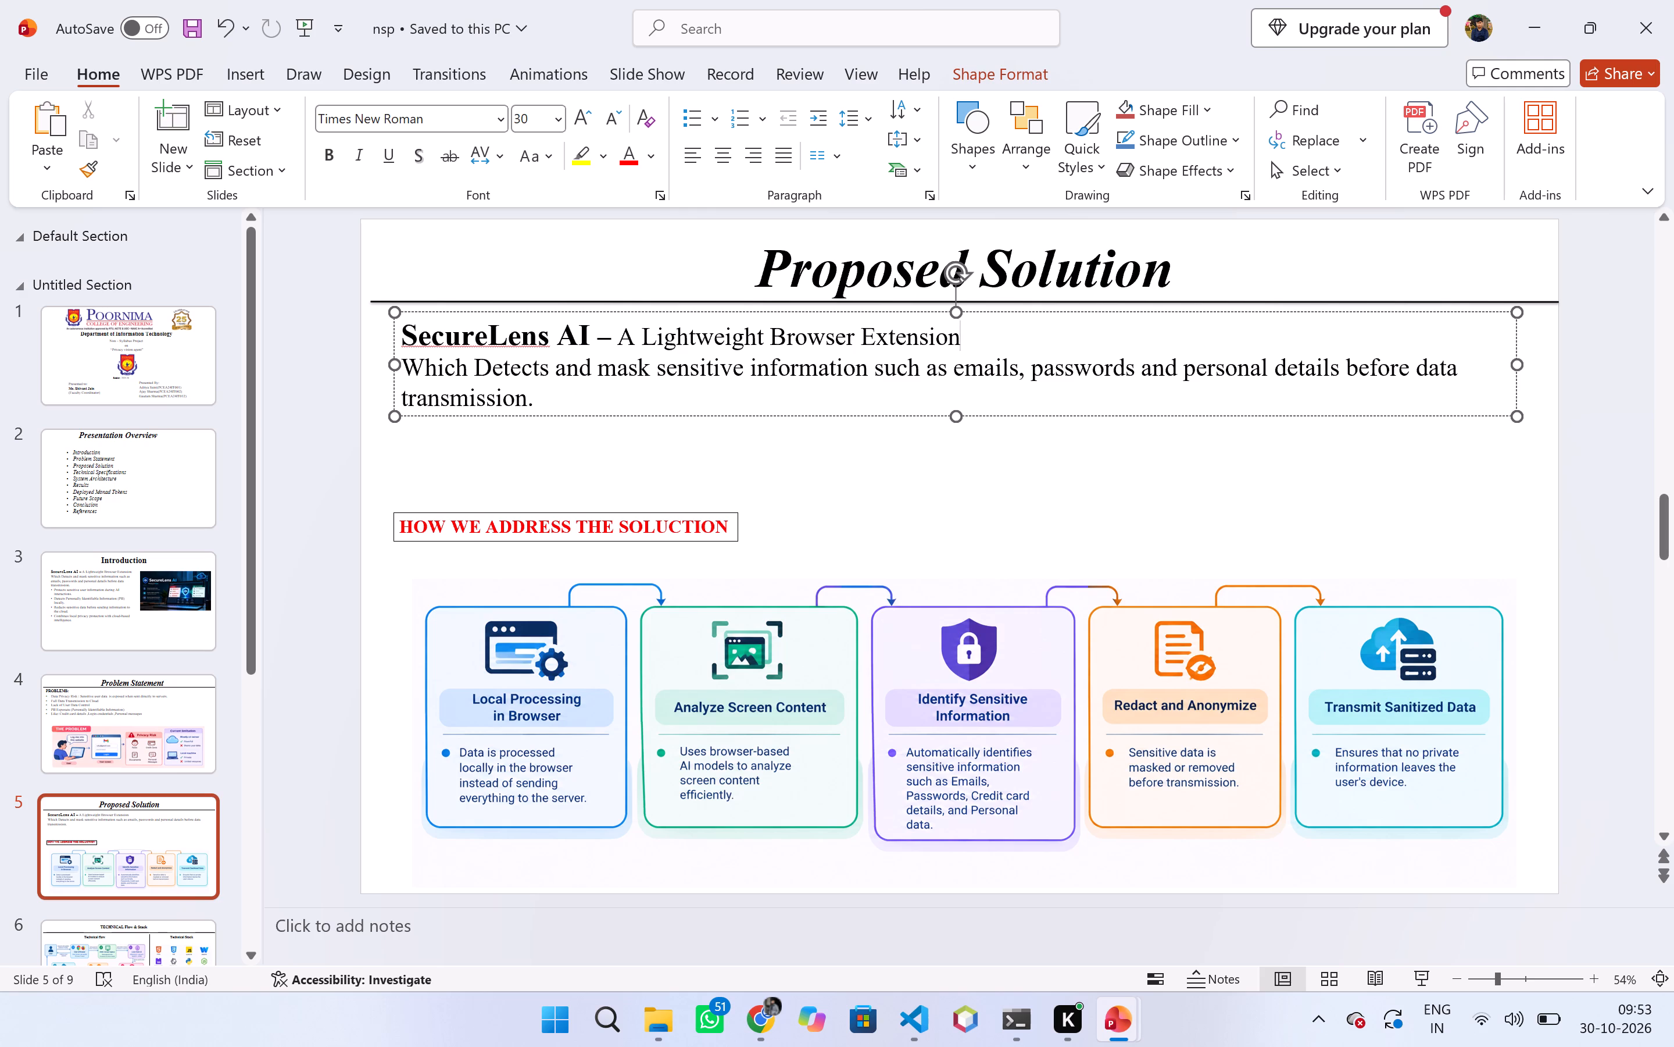
pyautogui.moveTo(1514, 365); pyautogui.dragTo(1480, 361)
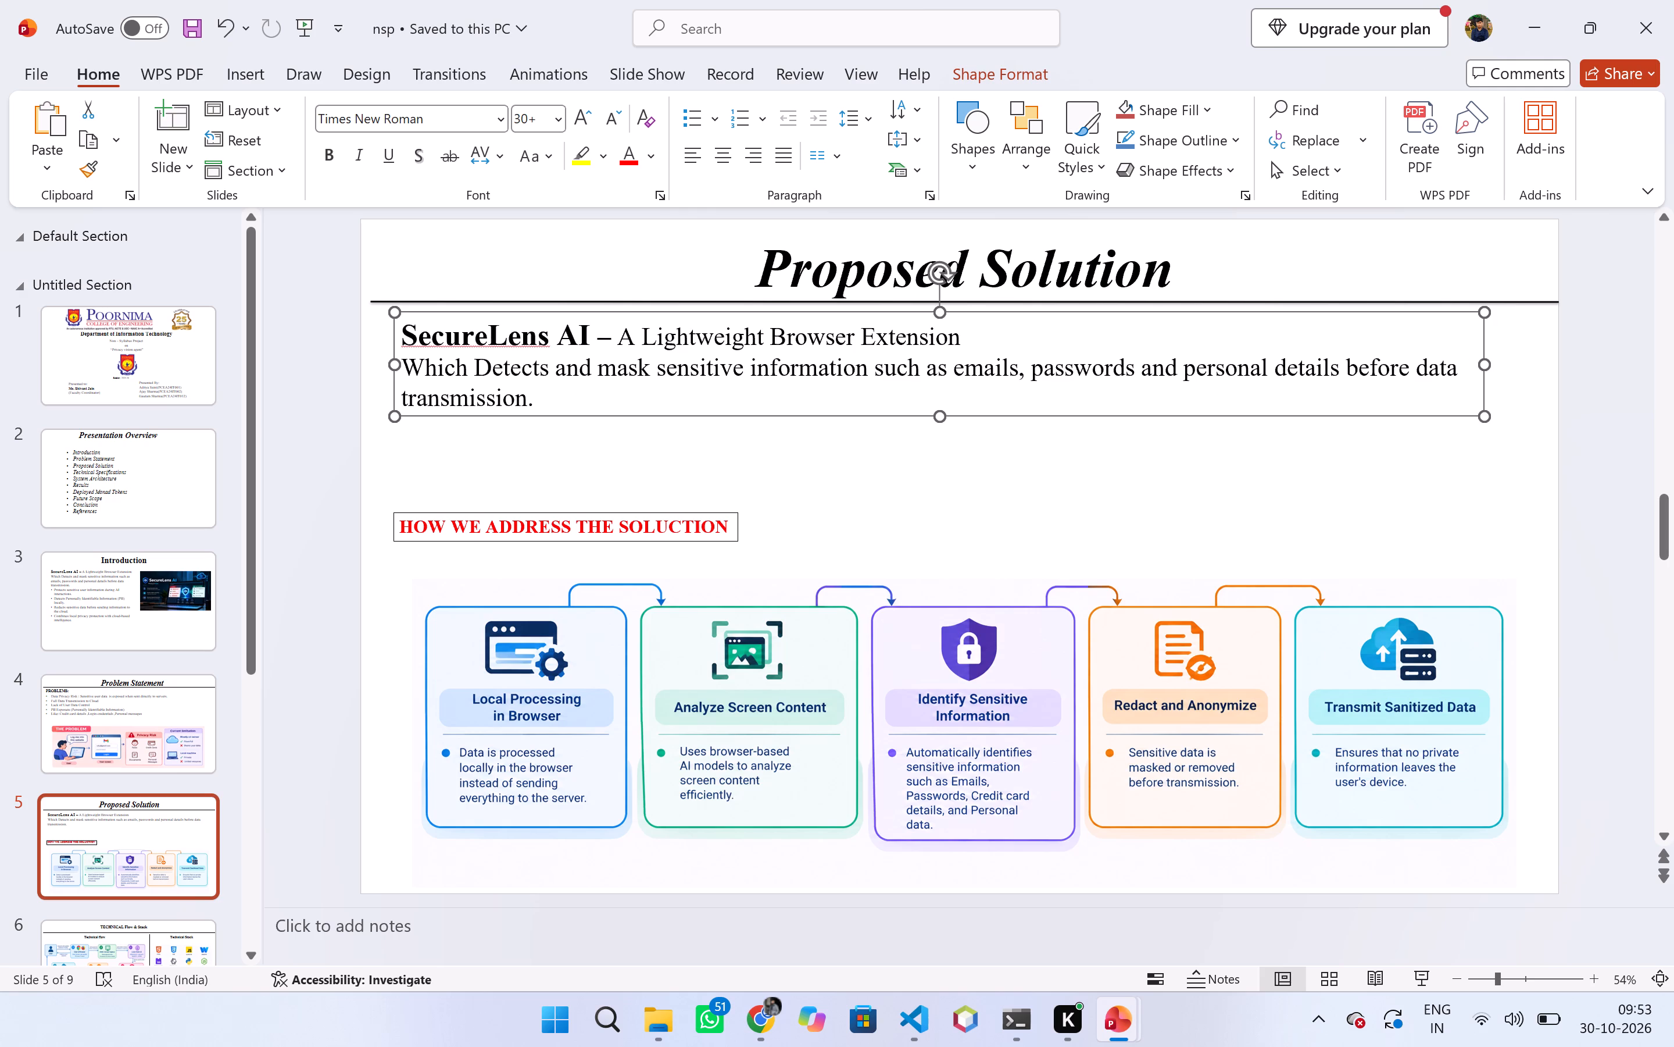
# Nudge the SecureLens AI text box slightly down and right, leaving a small gap below the title line.
pyautogui.moveTo(1214, 307); pyautogui.dragTo(1217, 308)
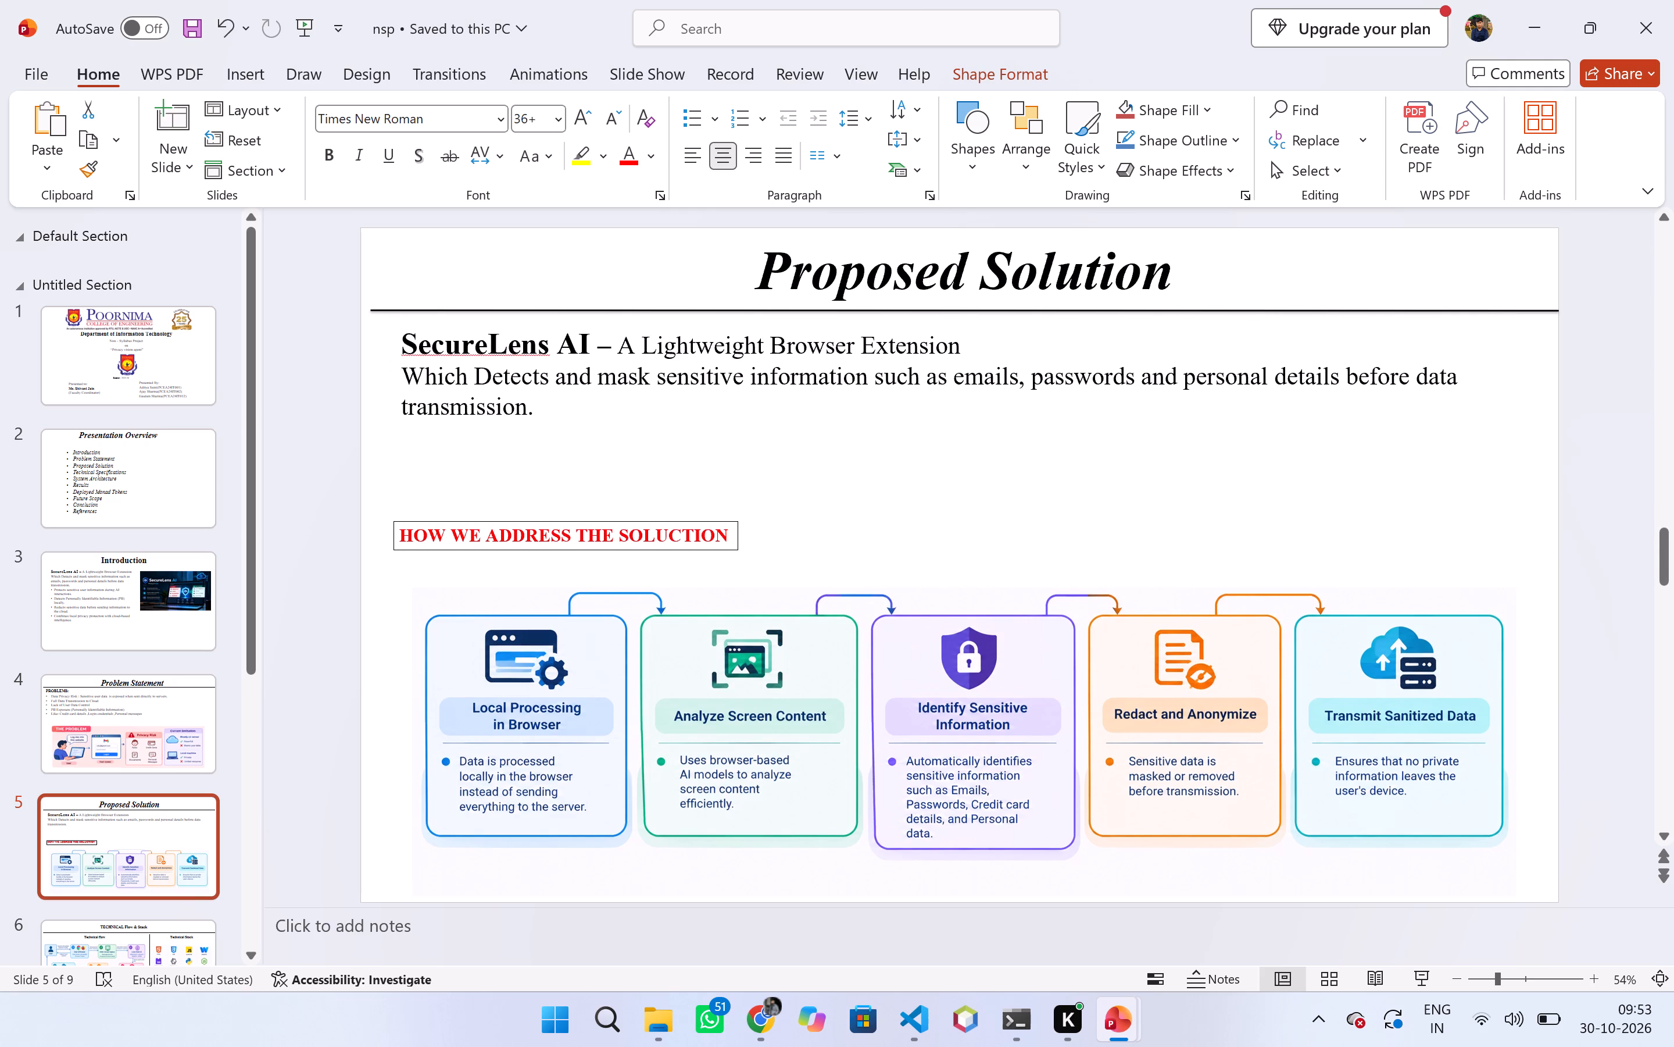
pyautogui.moveTo(1217, 308); pyautogui.dragTo(1218, 316)
pyautogui.moveTo(1208, 494); pyautogui.dragTo(1260, 378)
pyautogui.click(1263, 372)
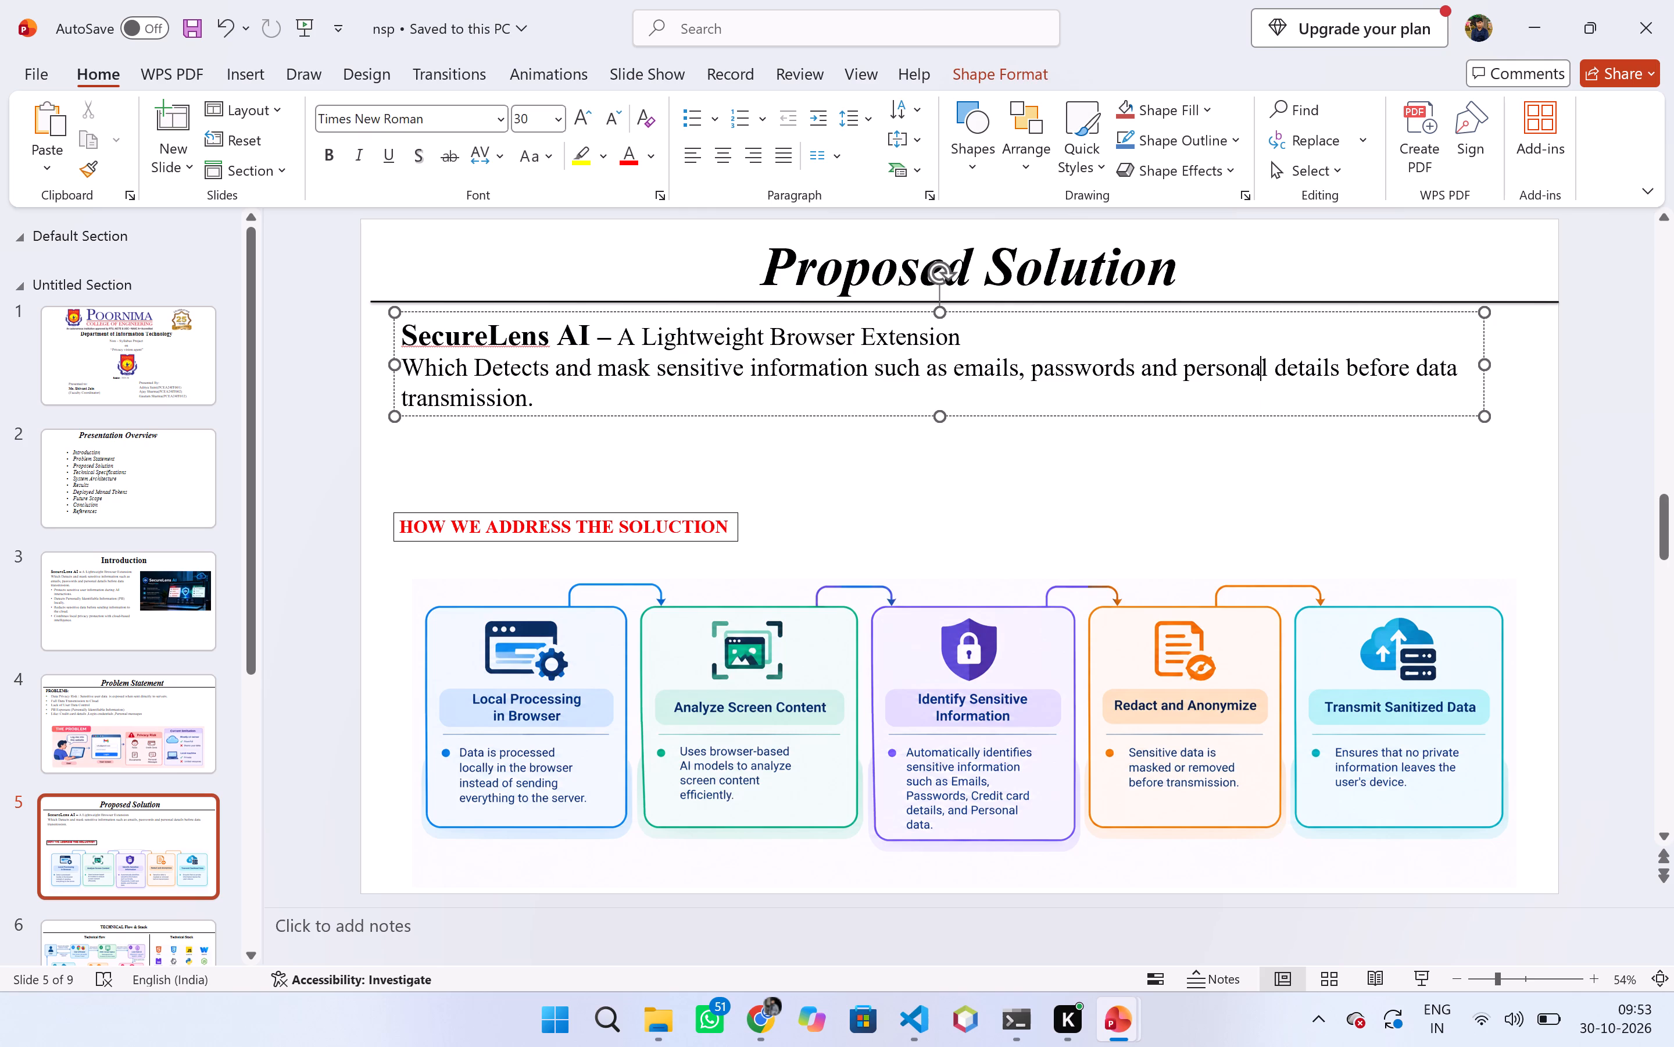
pyautogui.moveTo(1351, 314); pyautogui.dragTo(1355, 323)
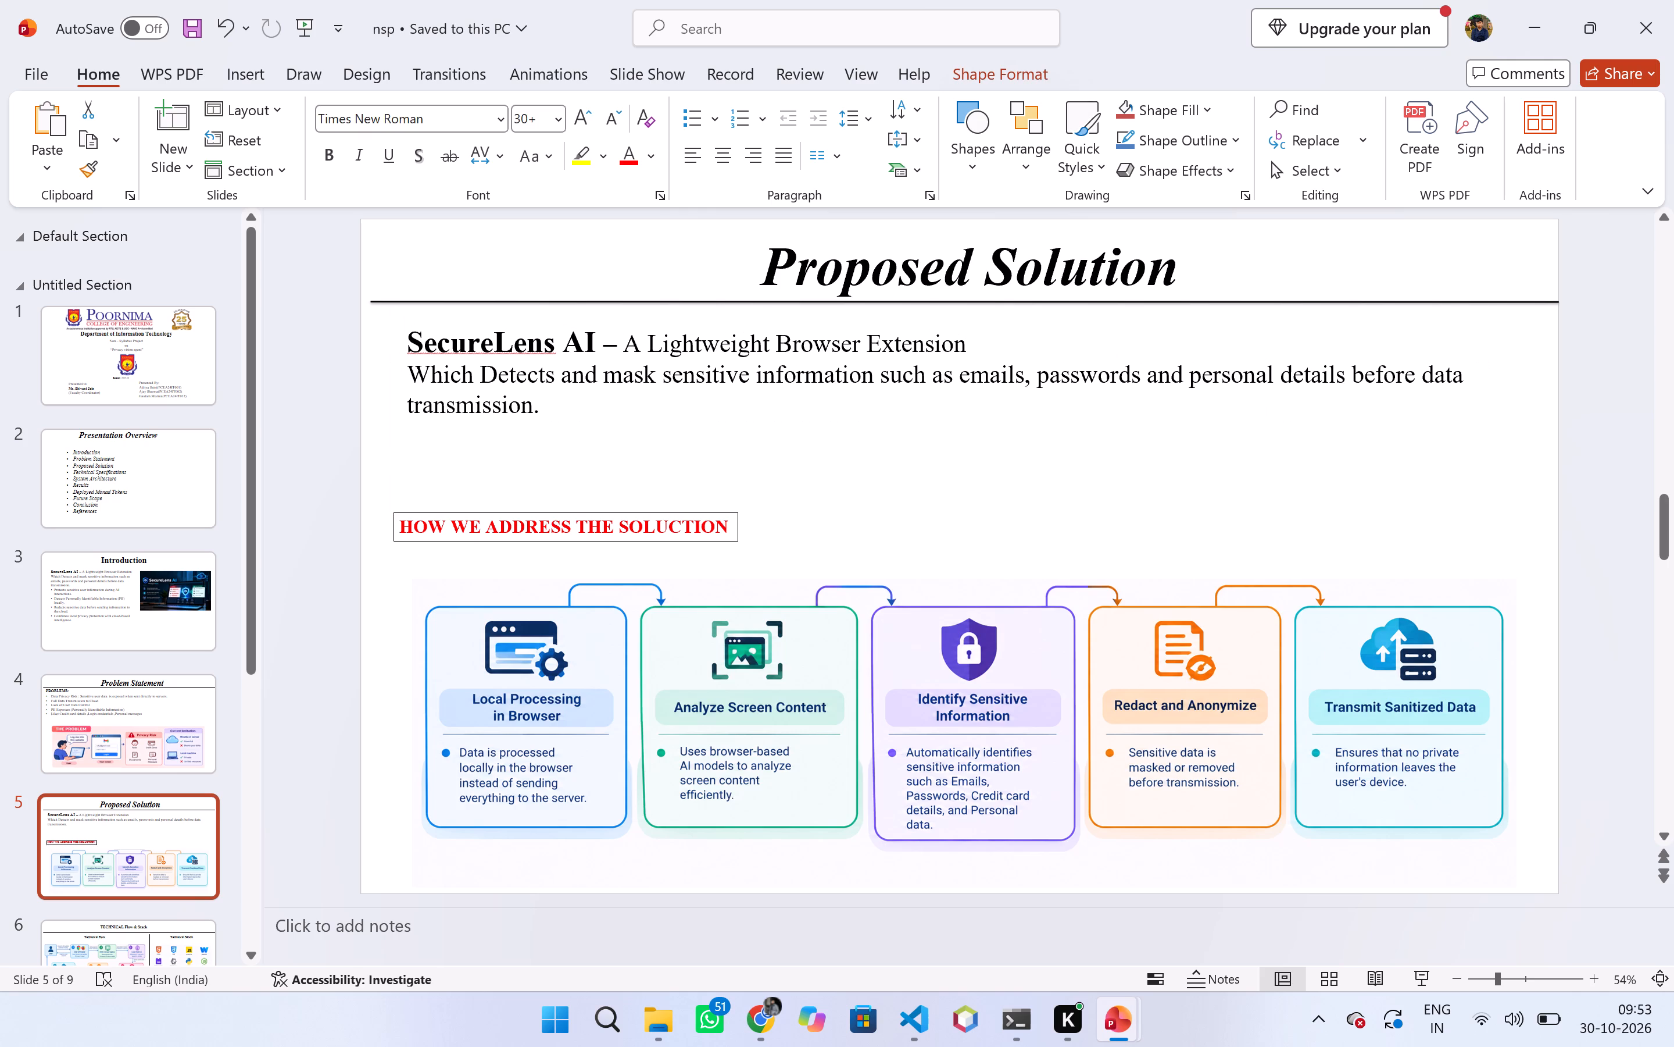
pyautogui.moveTo(1355, 323); pyautogui.dragTo(1361, 324)
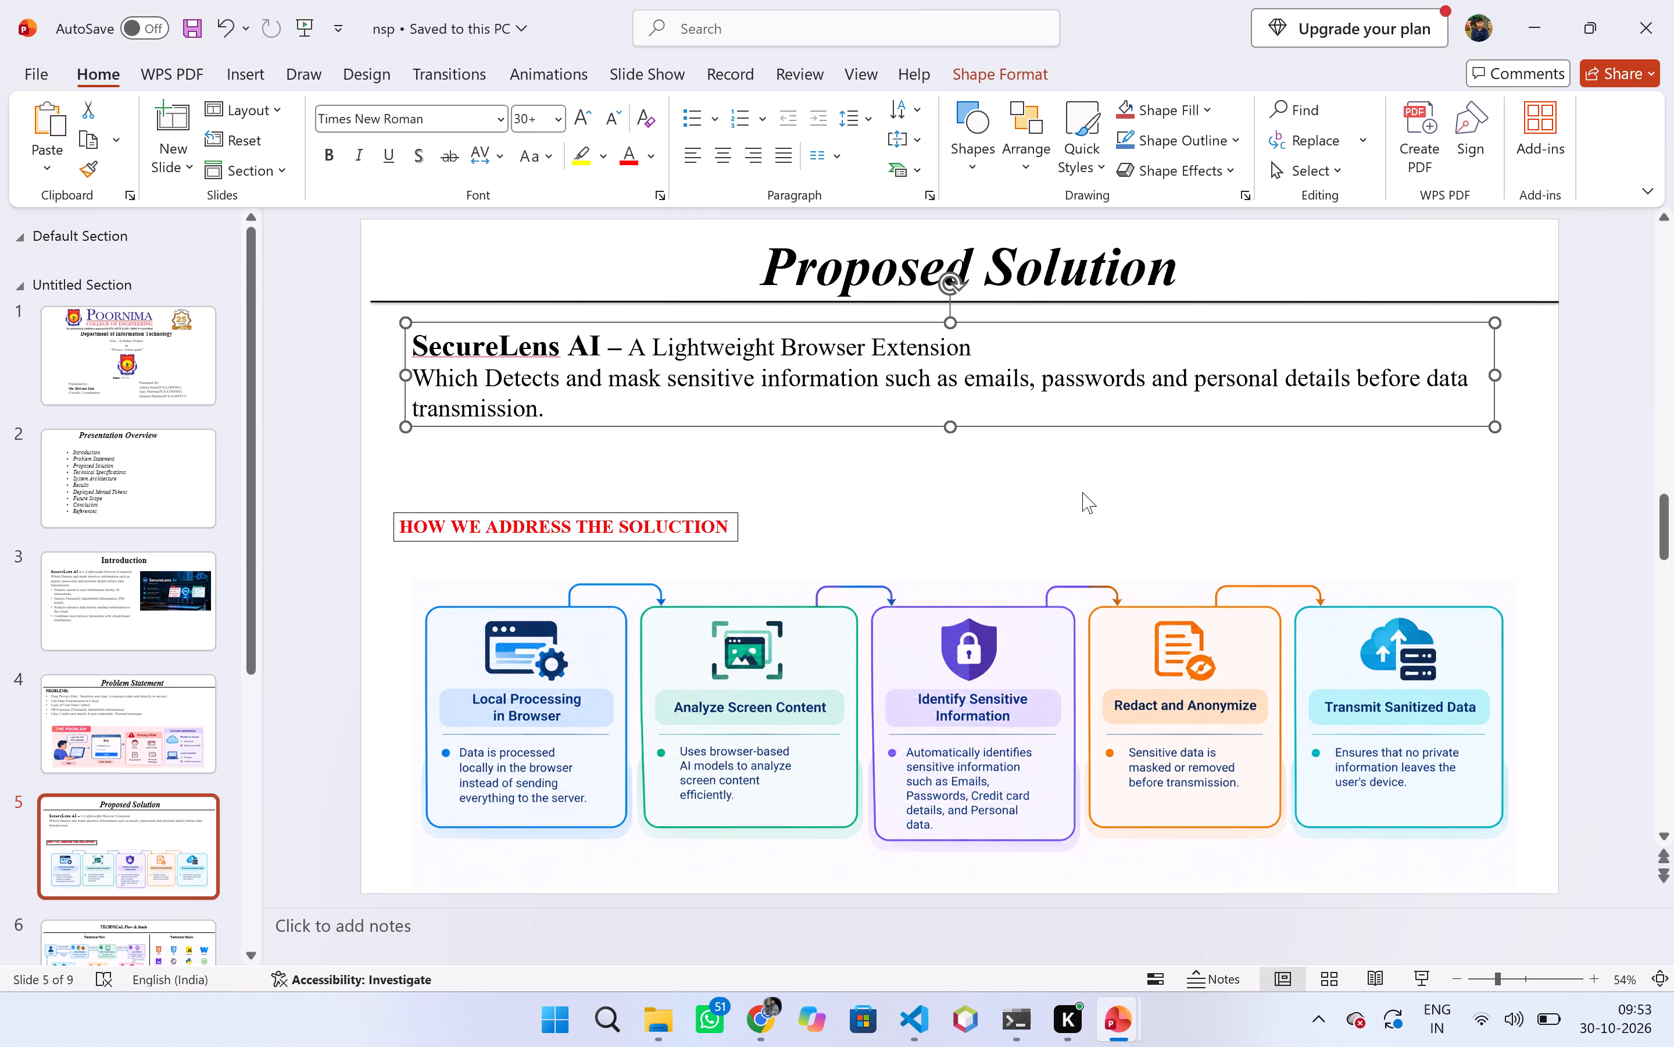
# Move the SecureLens AI text box slightly lower on the Proposed Solution slide, enlarging the gap below the title line.
pyautogui.click(1003, 485)
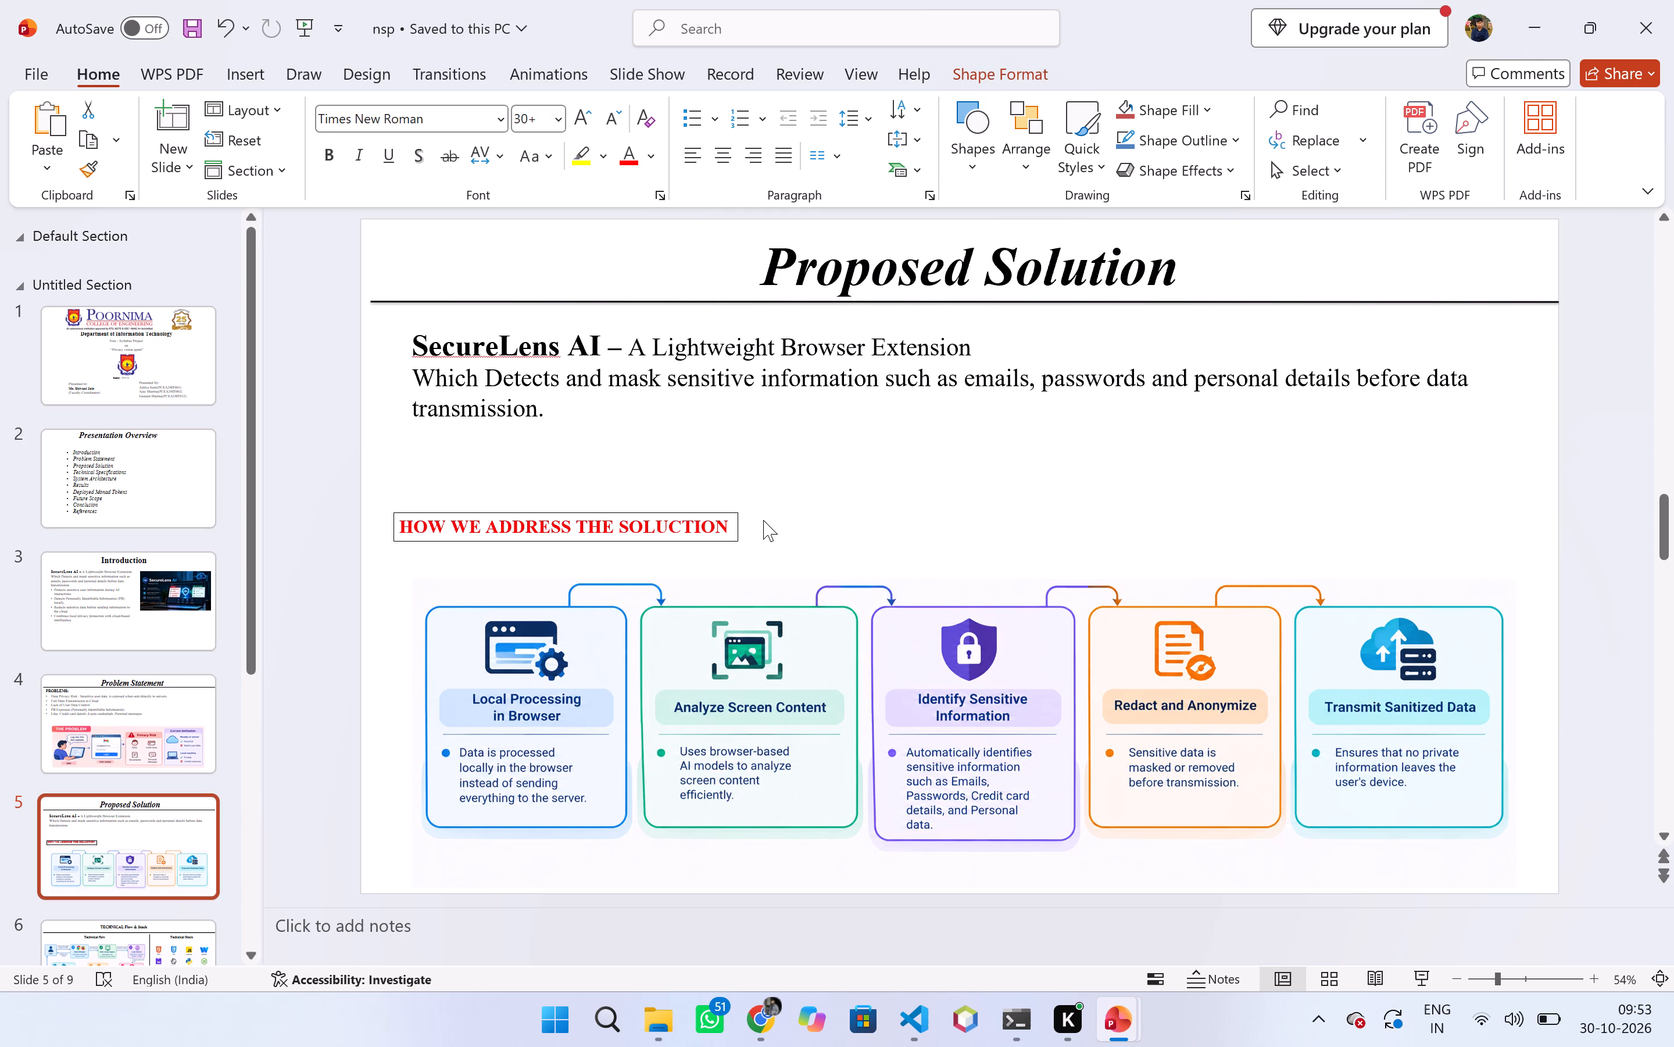
pyautogui.click(698, 434)
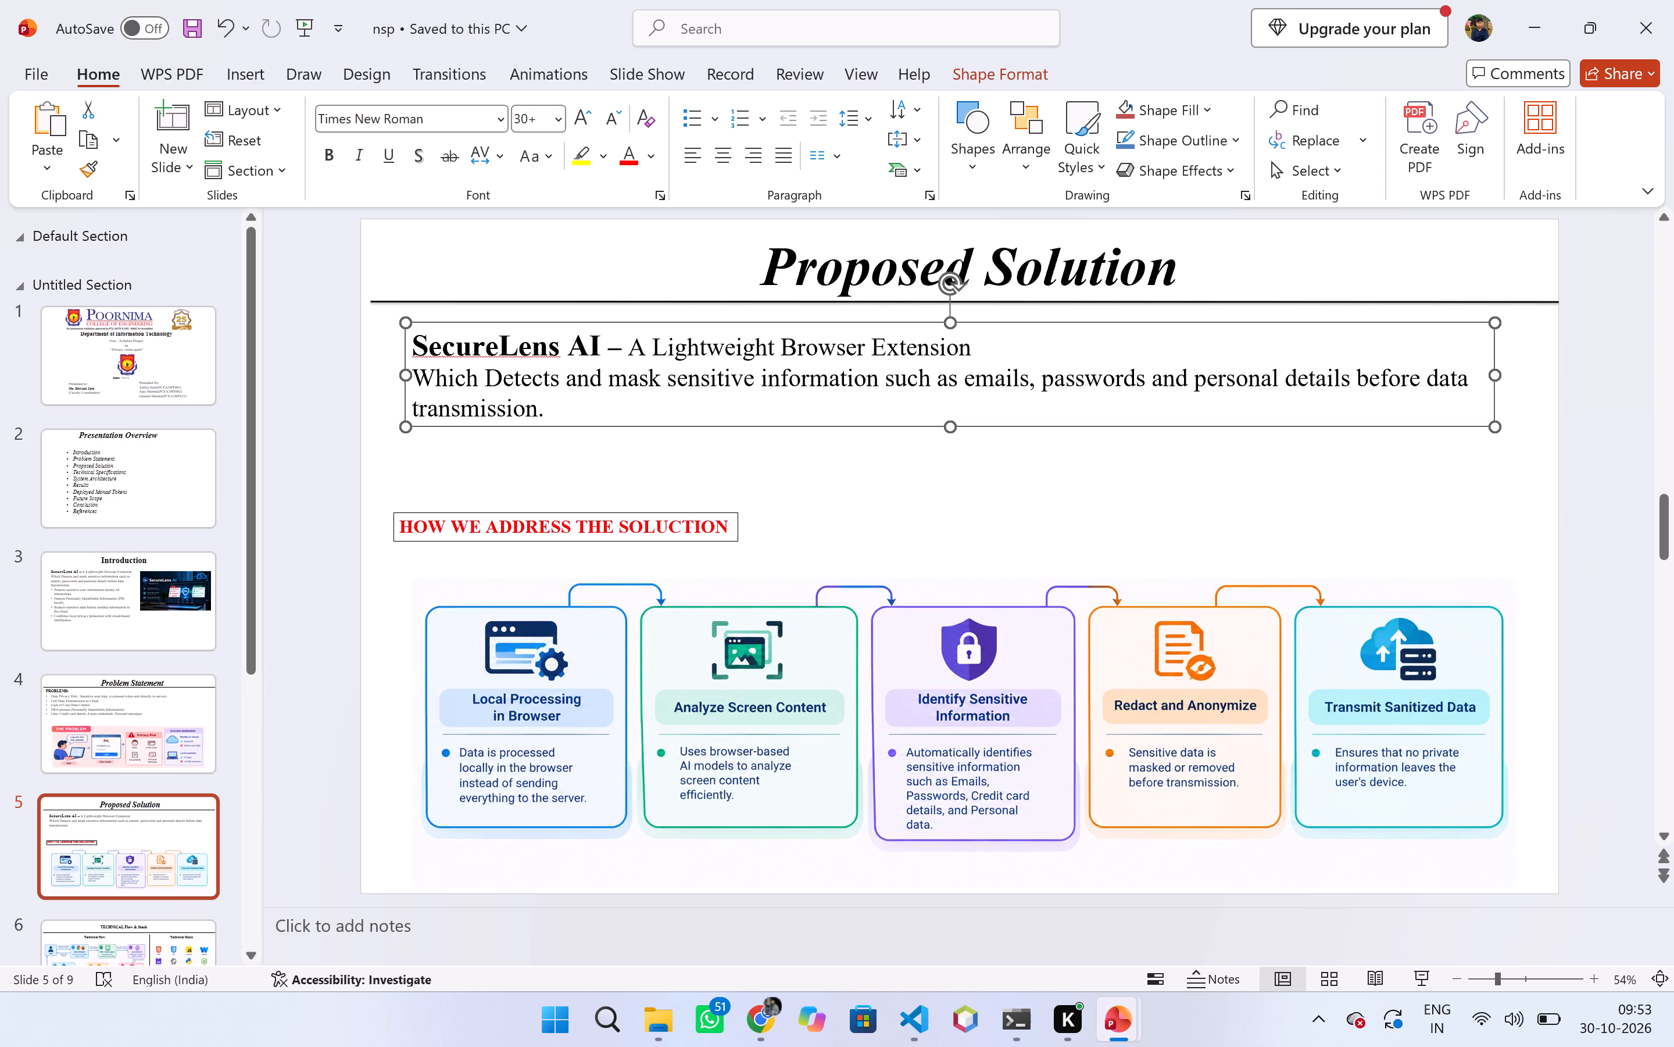
pyautogui.moveTo(926, 426); pyautogui.dragTo(928, 444)
pyautogui.click(985, 483)
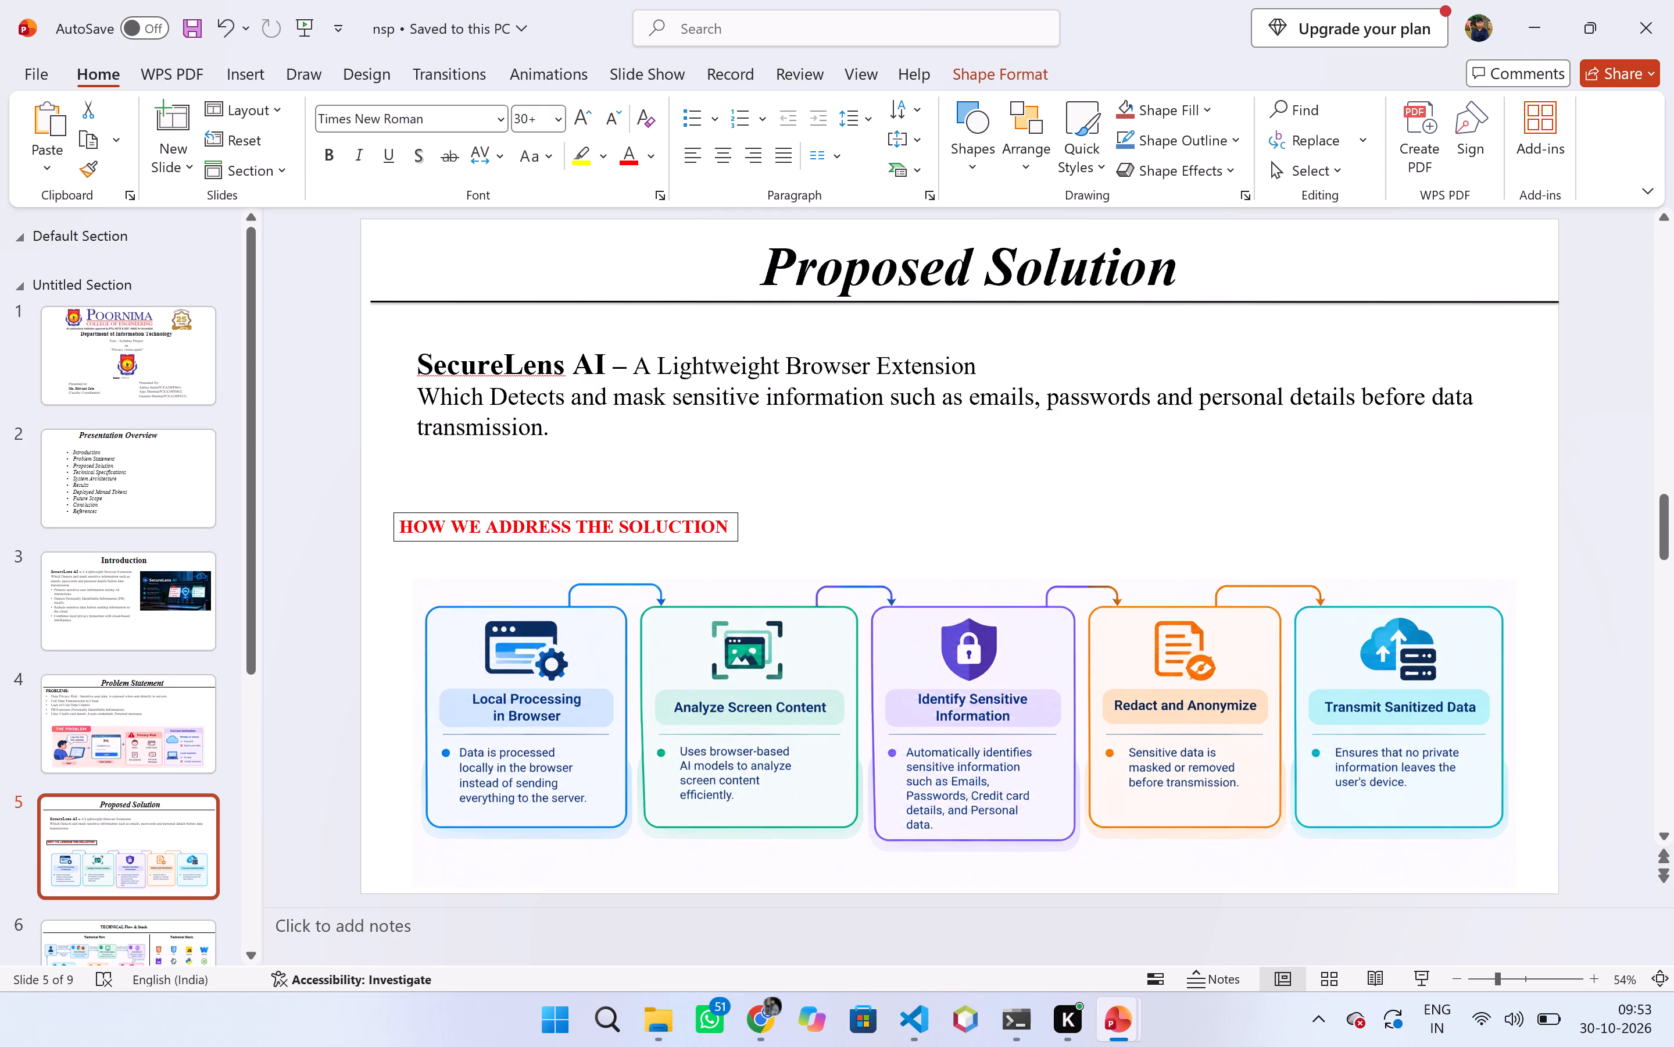
pyautogui.click(825, 721)
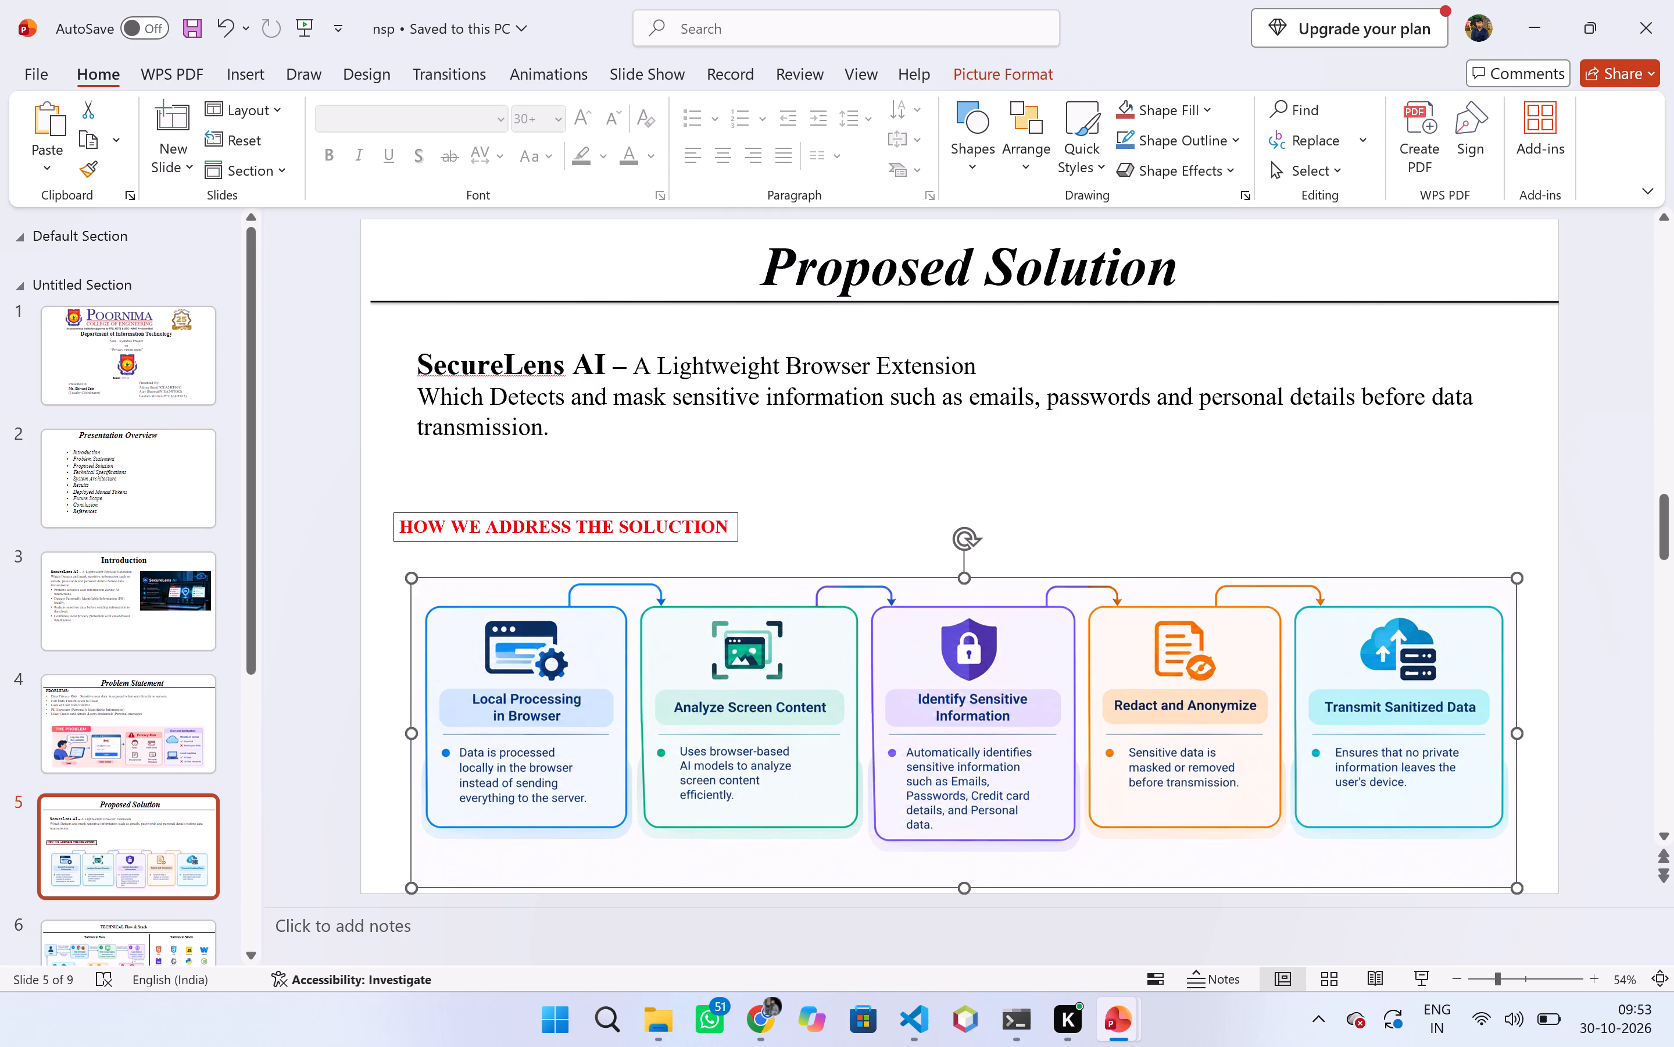
# Widen the "HOW WE ADDRESS THE SOLUCTION" heading box slightly and move it to mid-slide, between the SecureLens AI paragraph and the diagram.
pyautogui.click(686, 533)
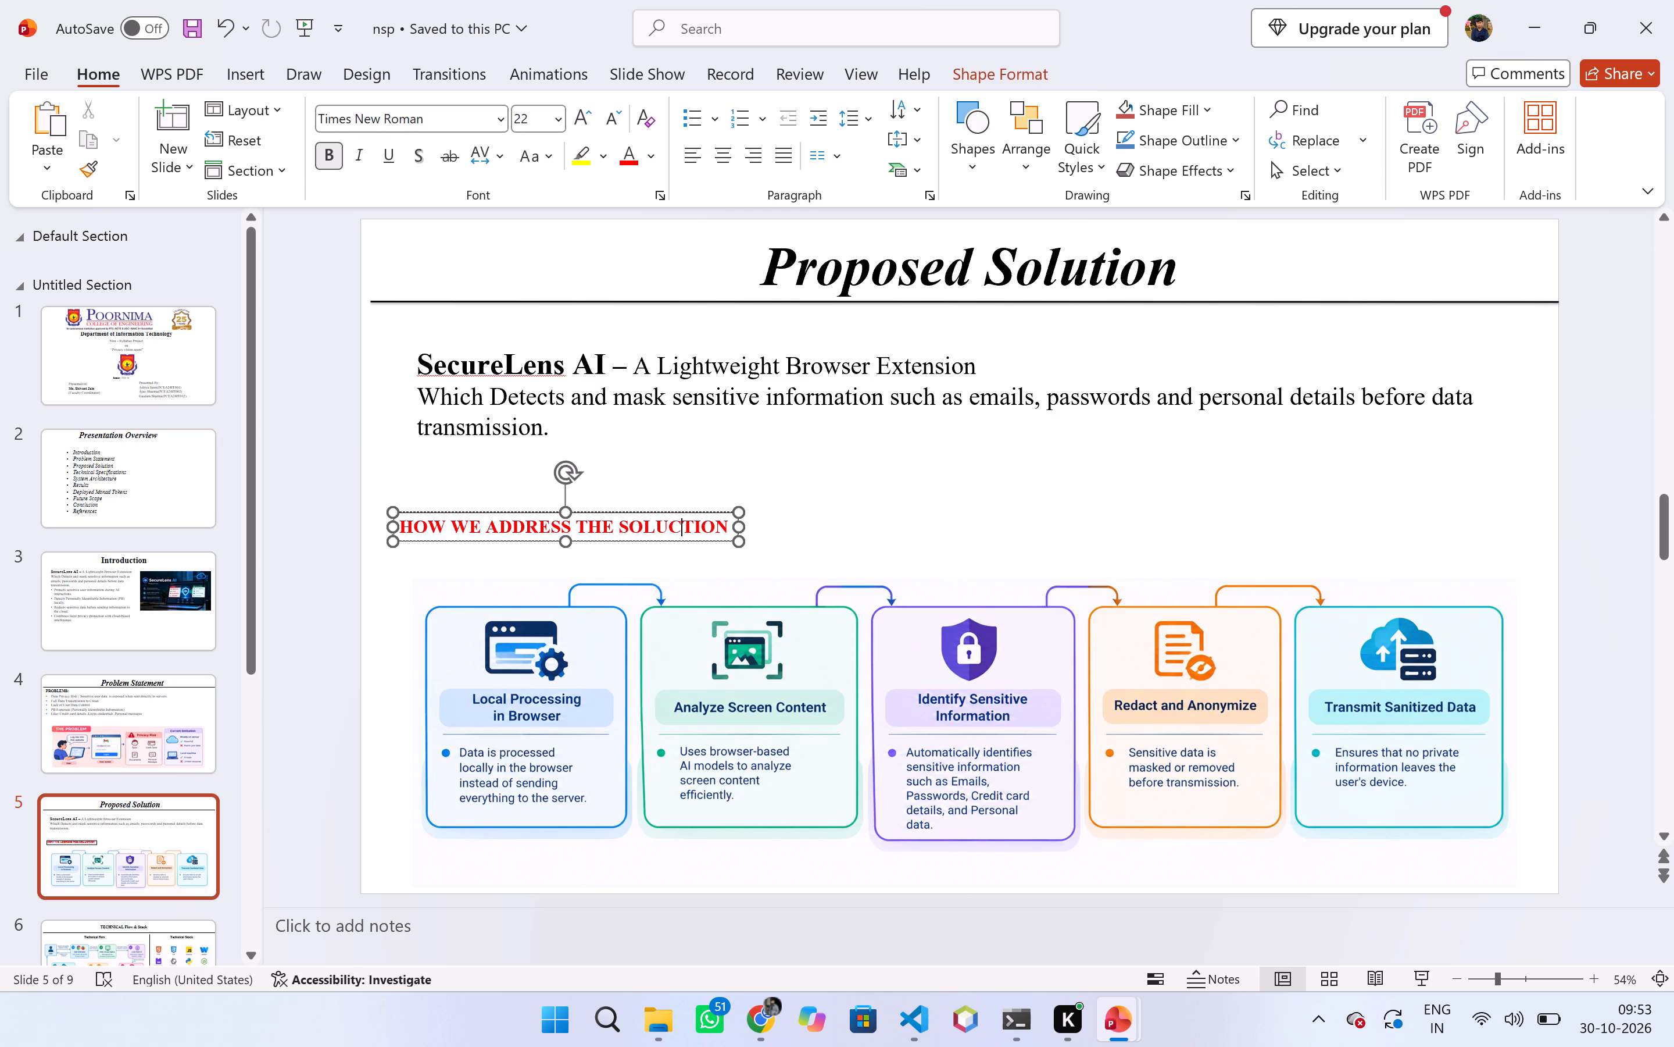
pyautogui.moveTo(719, 510); pyautogui.dragTo(716, 492, button='right')
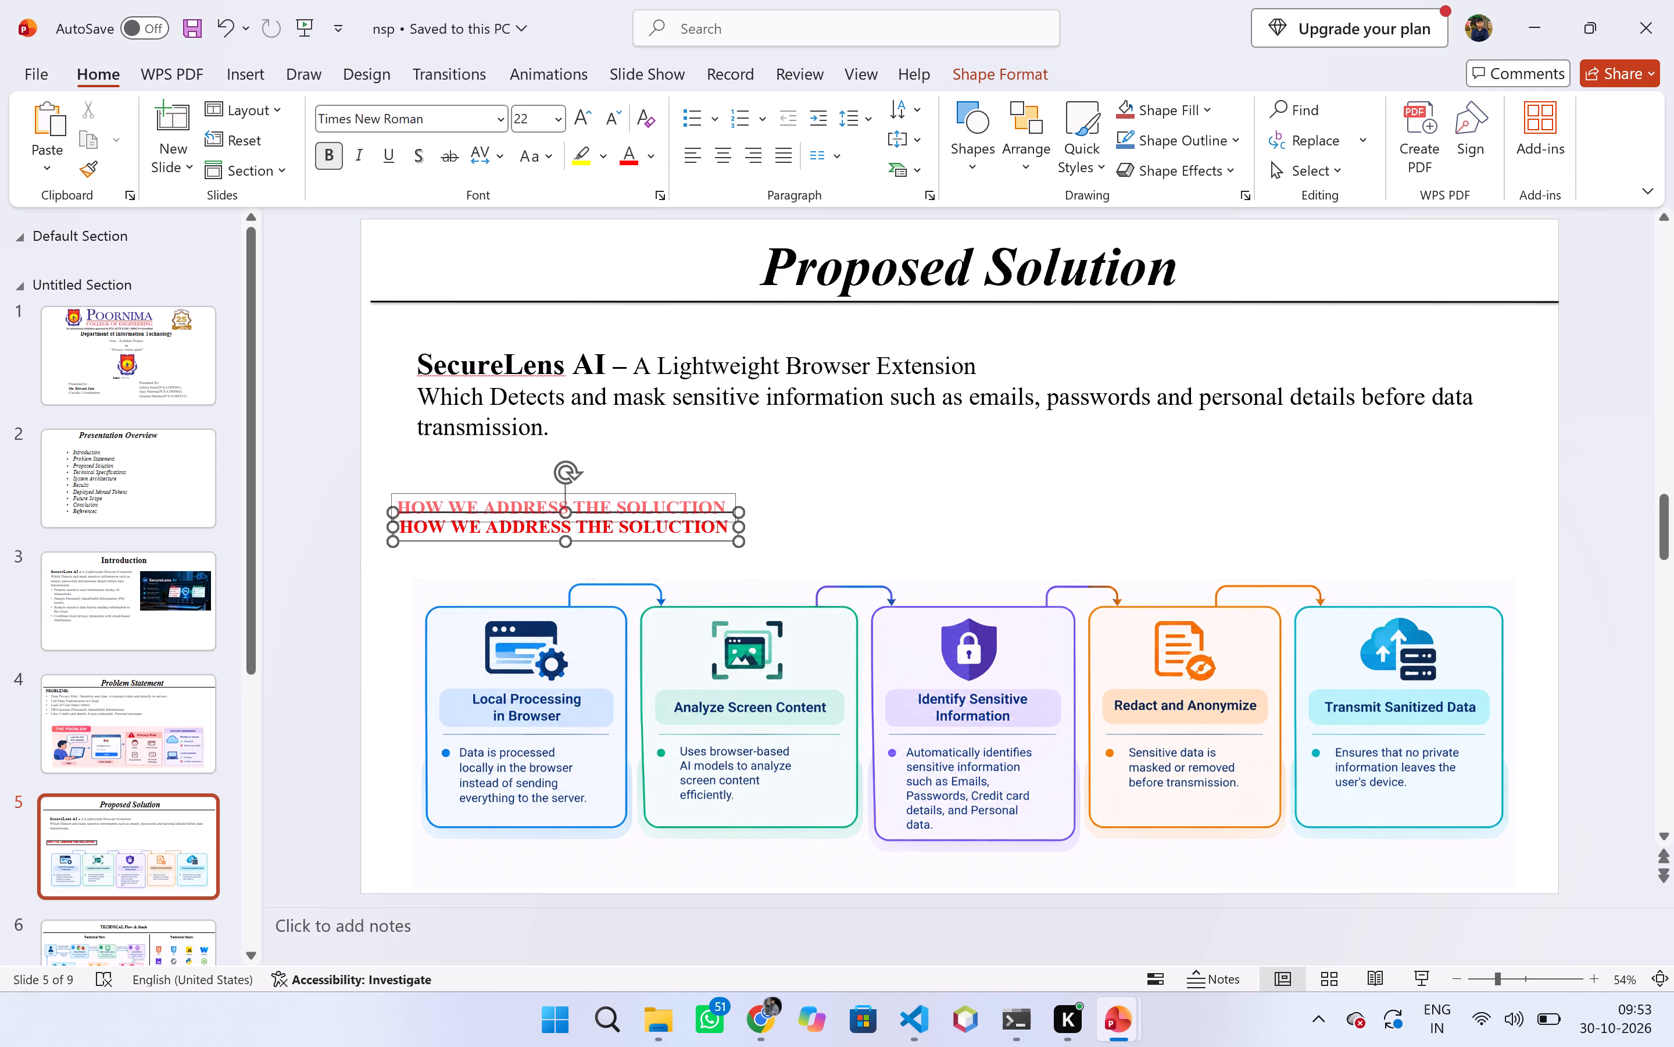
pyautogui.moveTo(716, 492); pyautogui.dragTo(710, 483, button='right')
pyautogui.click(754, 500)
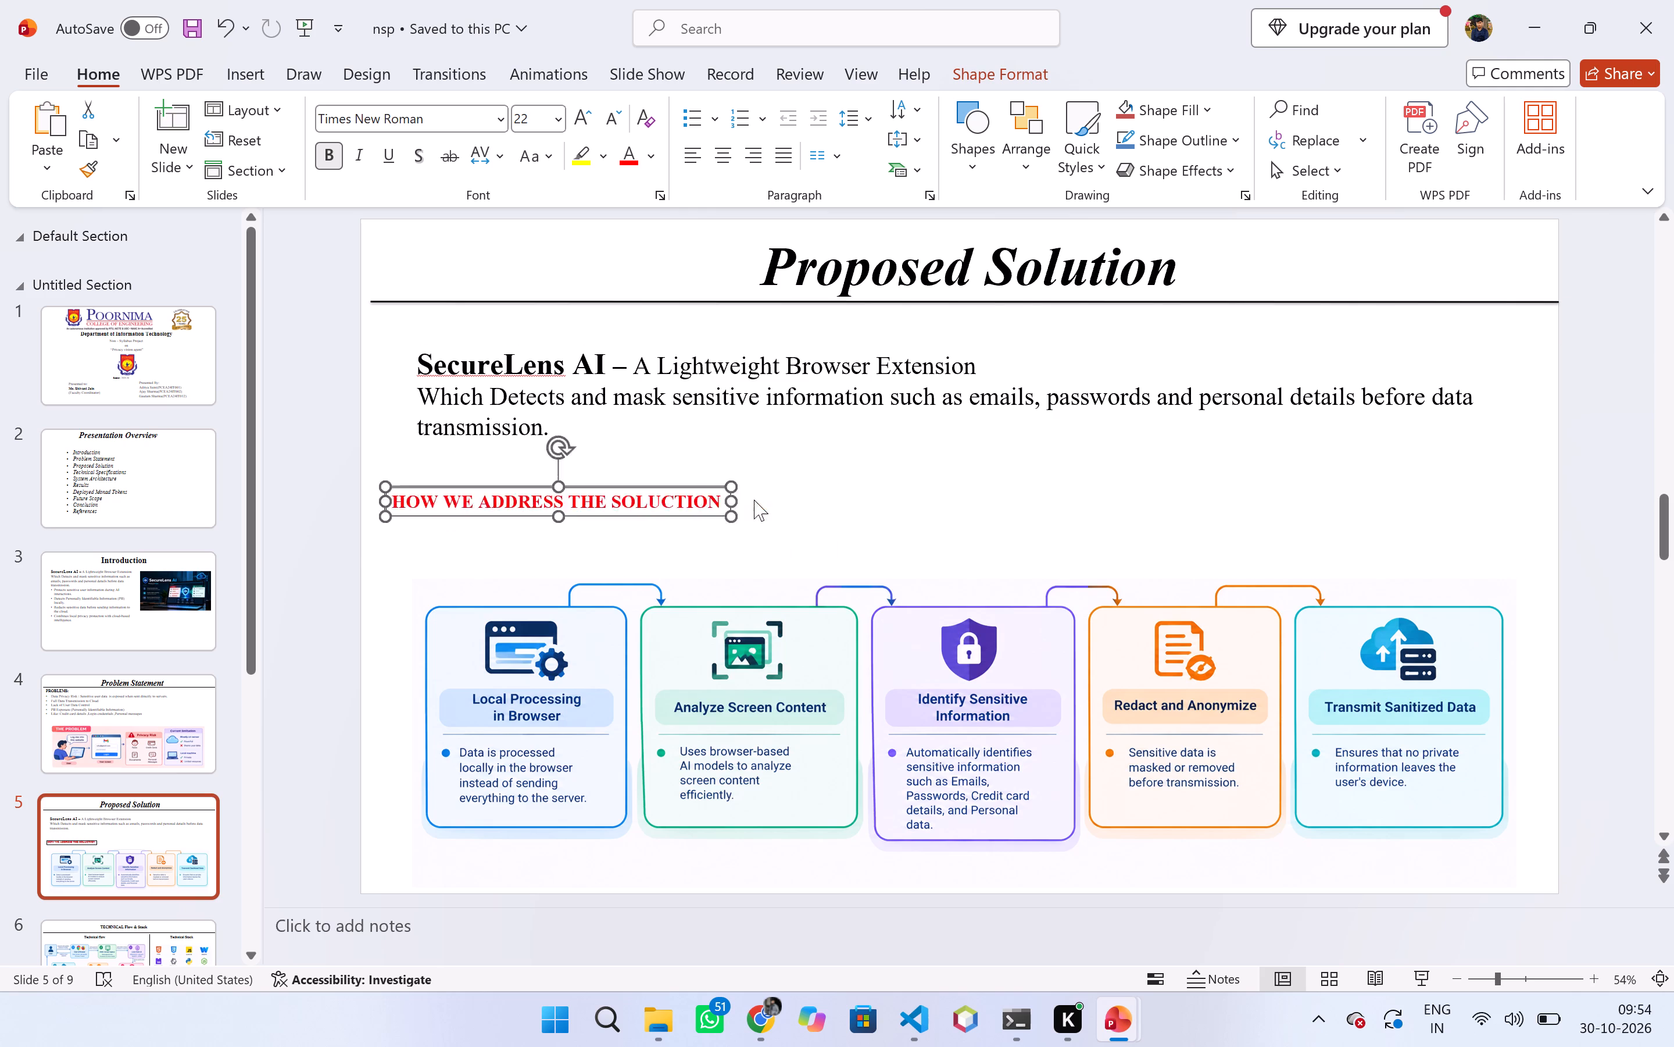
pyautogui.moveTo(727, 517); pyautogui.dragTo(771, 538, button='right')
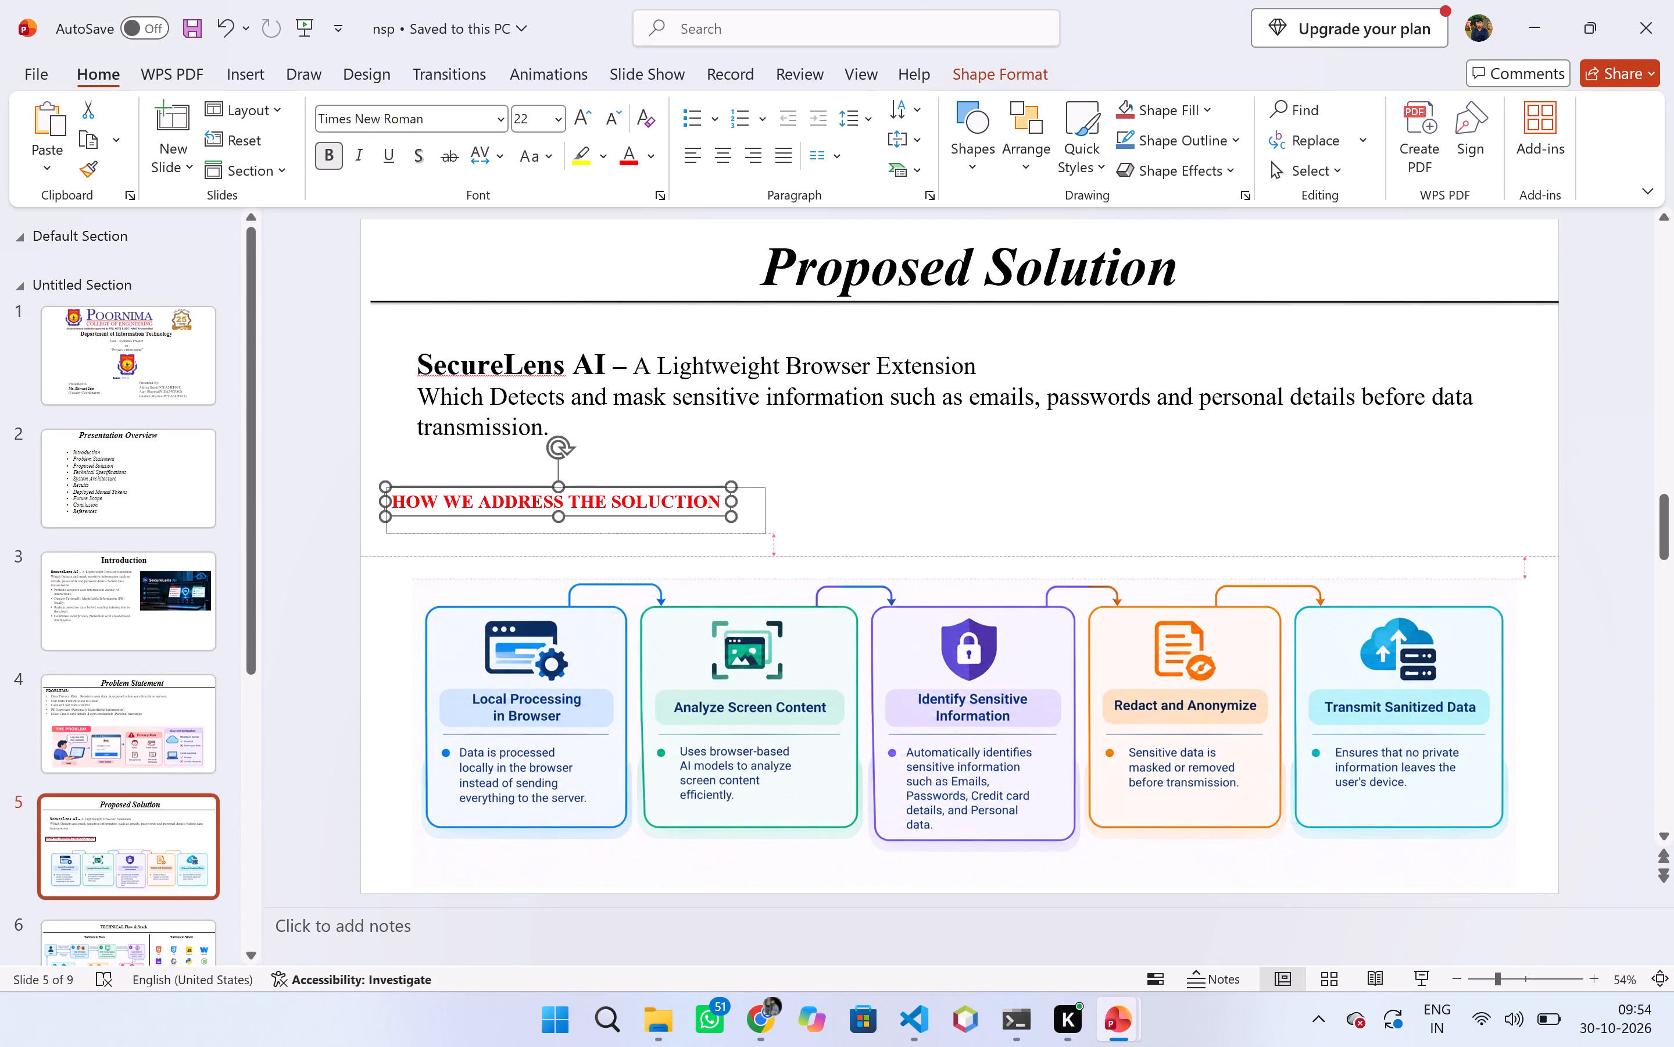
pyautogui.moveTo(771, 538); pyautogui.dragTo(780, 543, button='right')
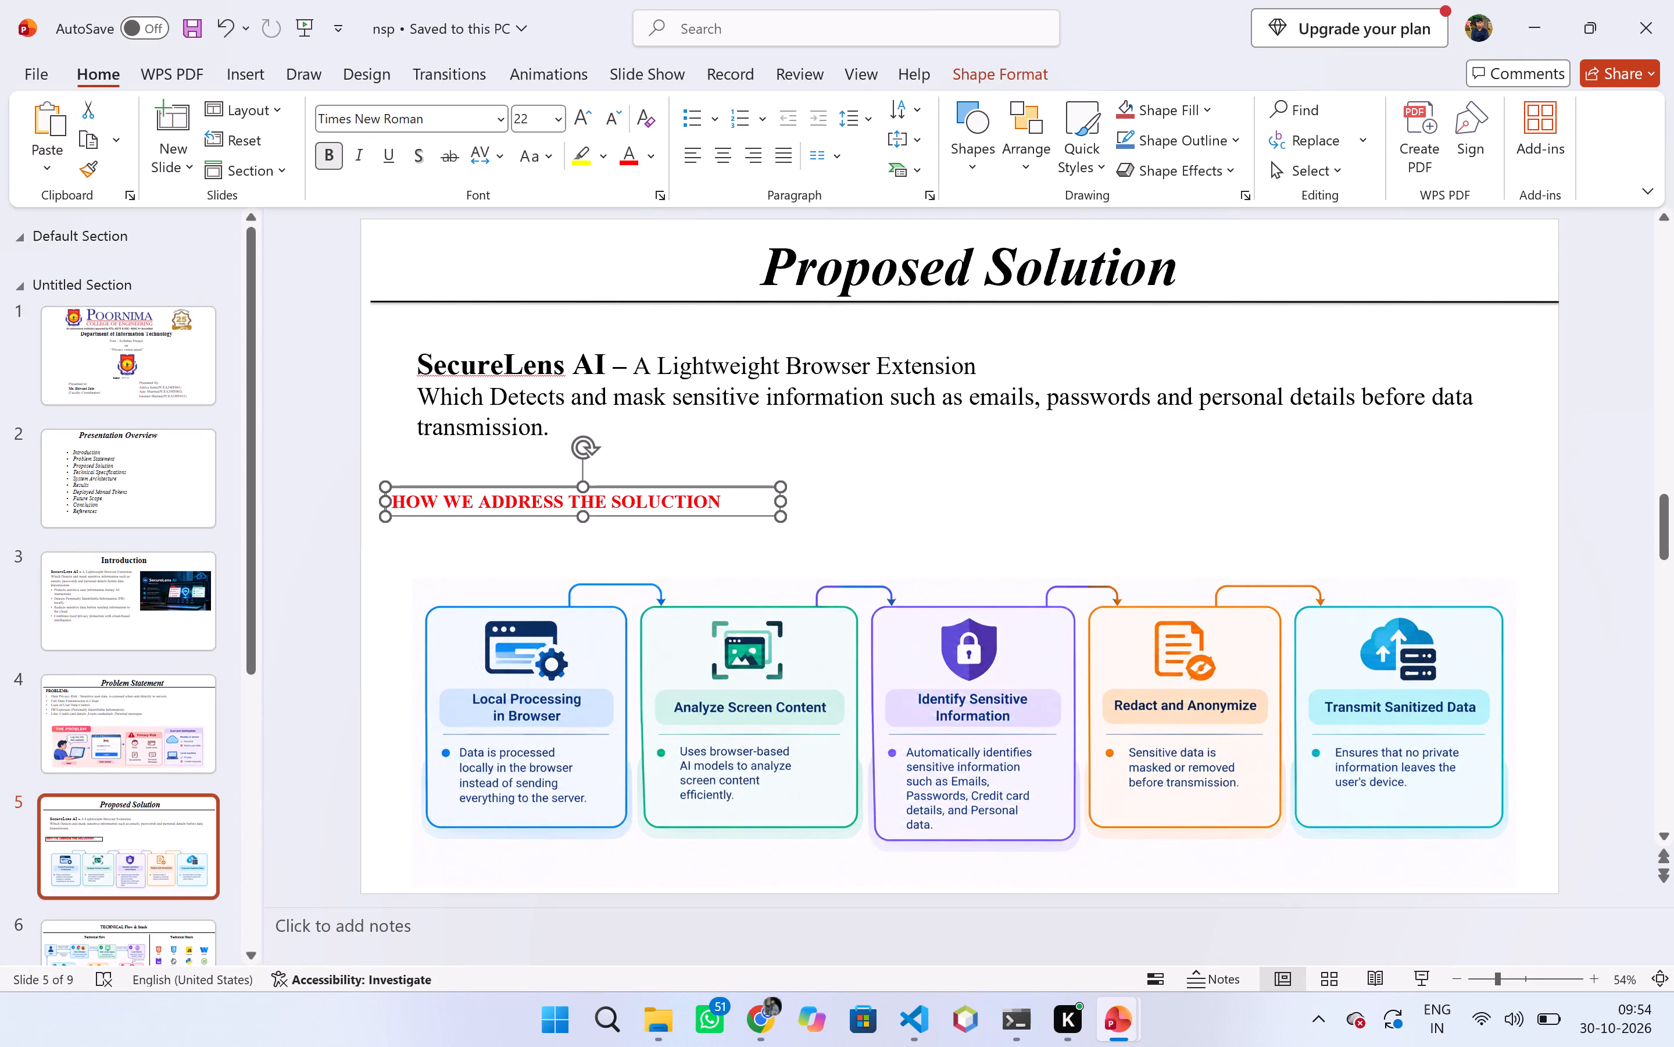
pyautogui.moveTo(603, 489); pyautogui.dragTo(941, 511, button='right')
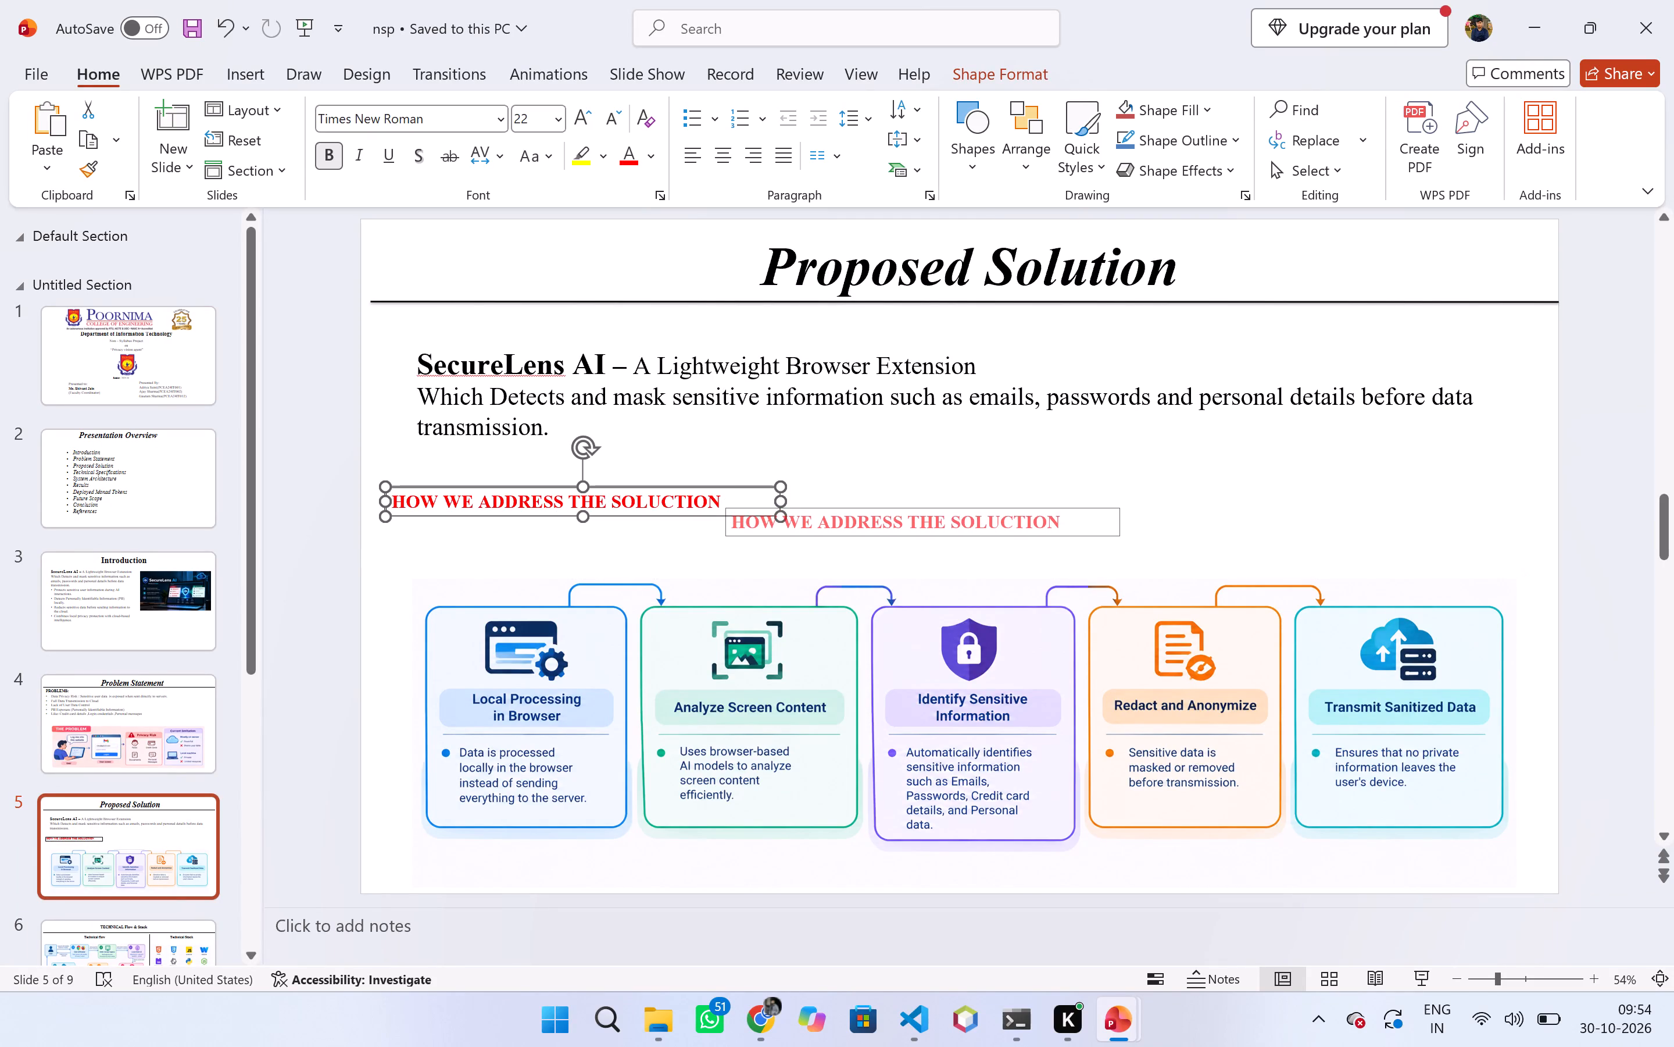
pyautogui.moveTo(941, 511); pyautogui.dragTo(941, 510, button='right')
pyautogui.click(1028, 525)
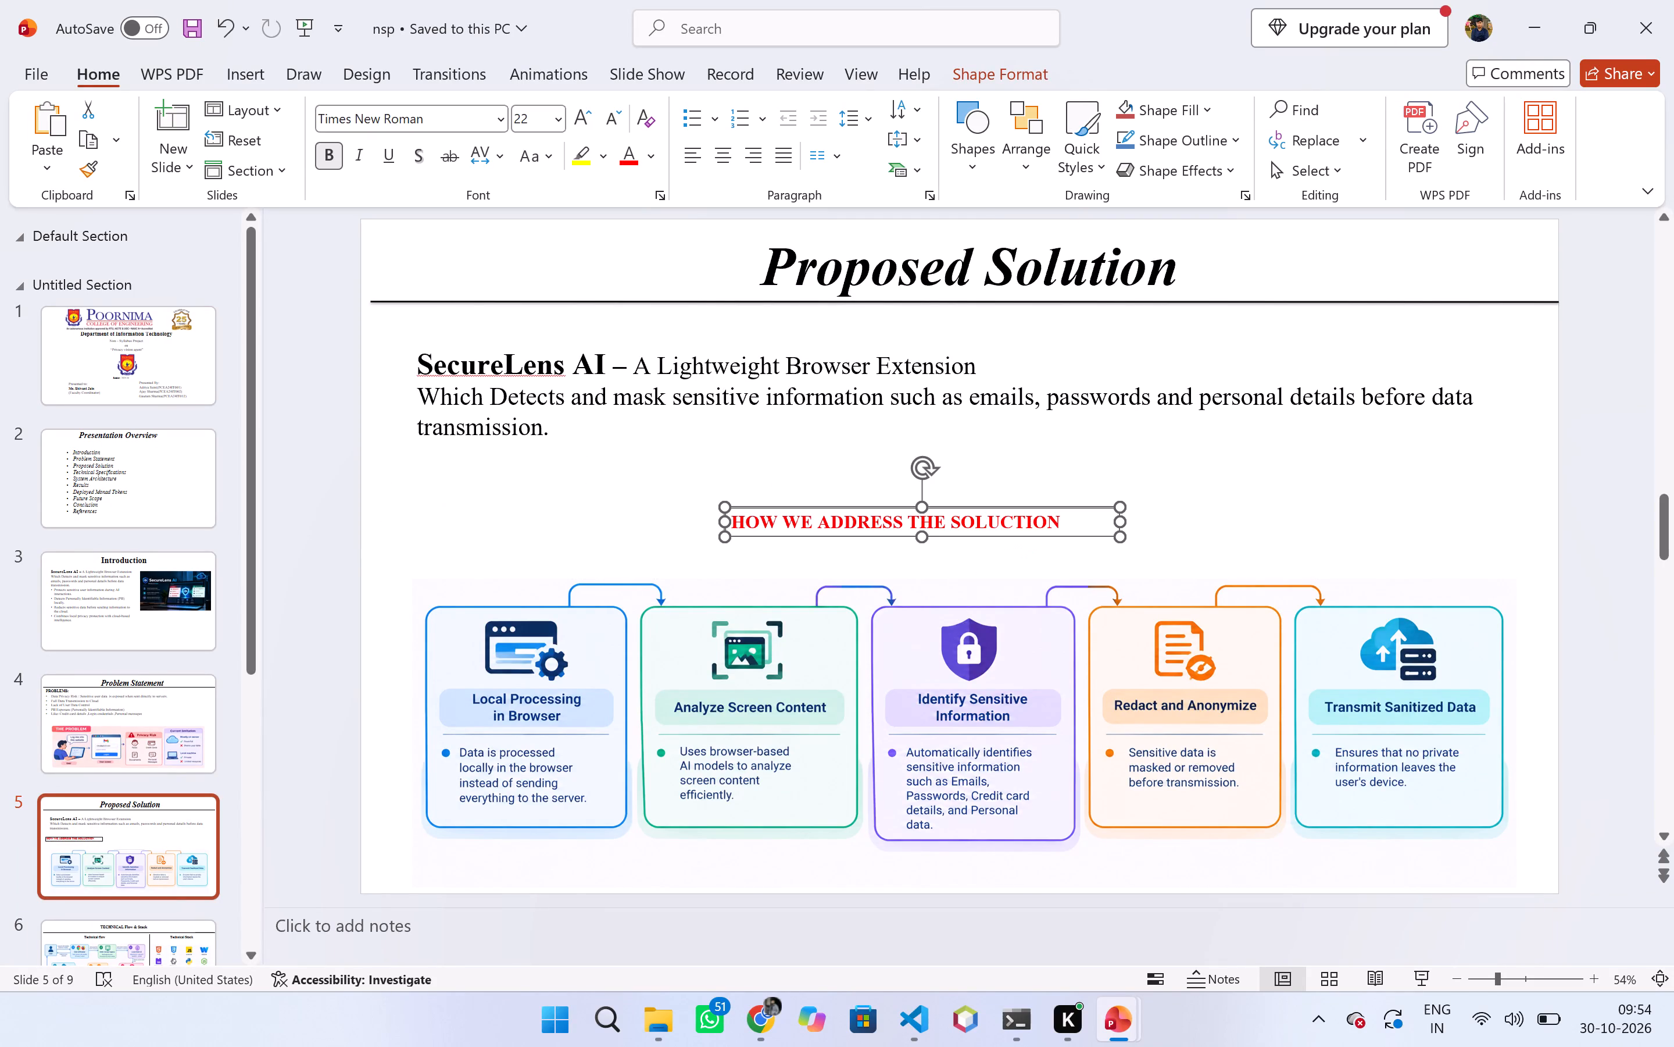
pyautogui.moveTo(988, 506); pyautogui.dragTo(981, 488, button='right')
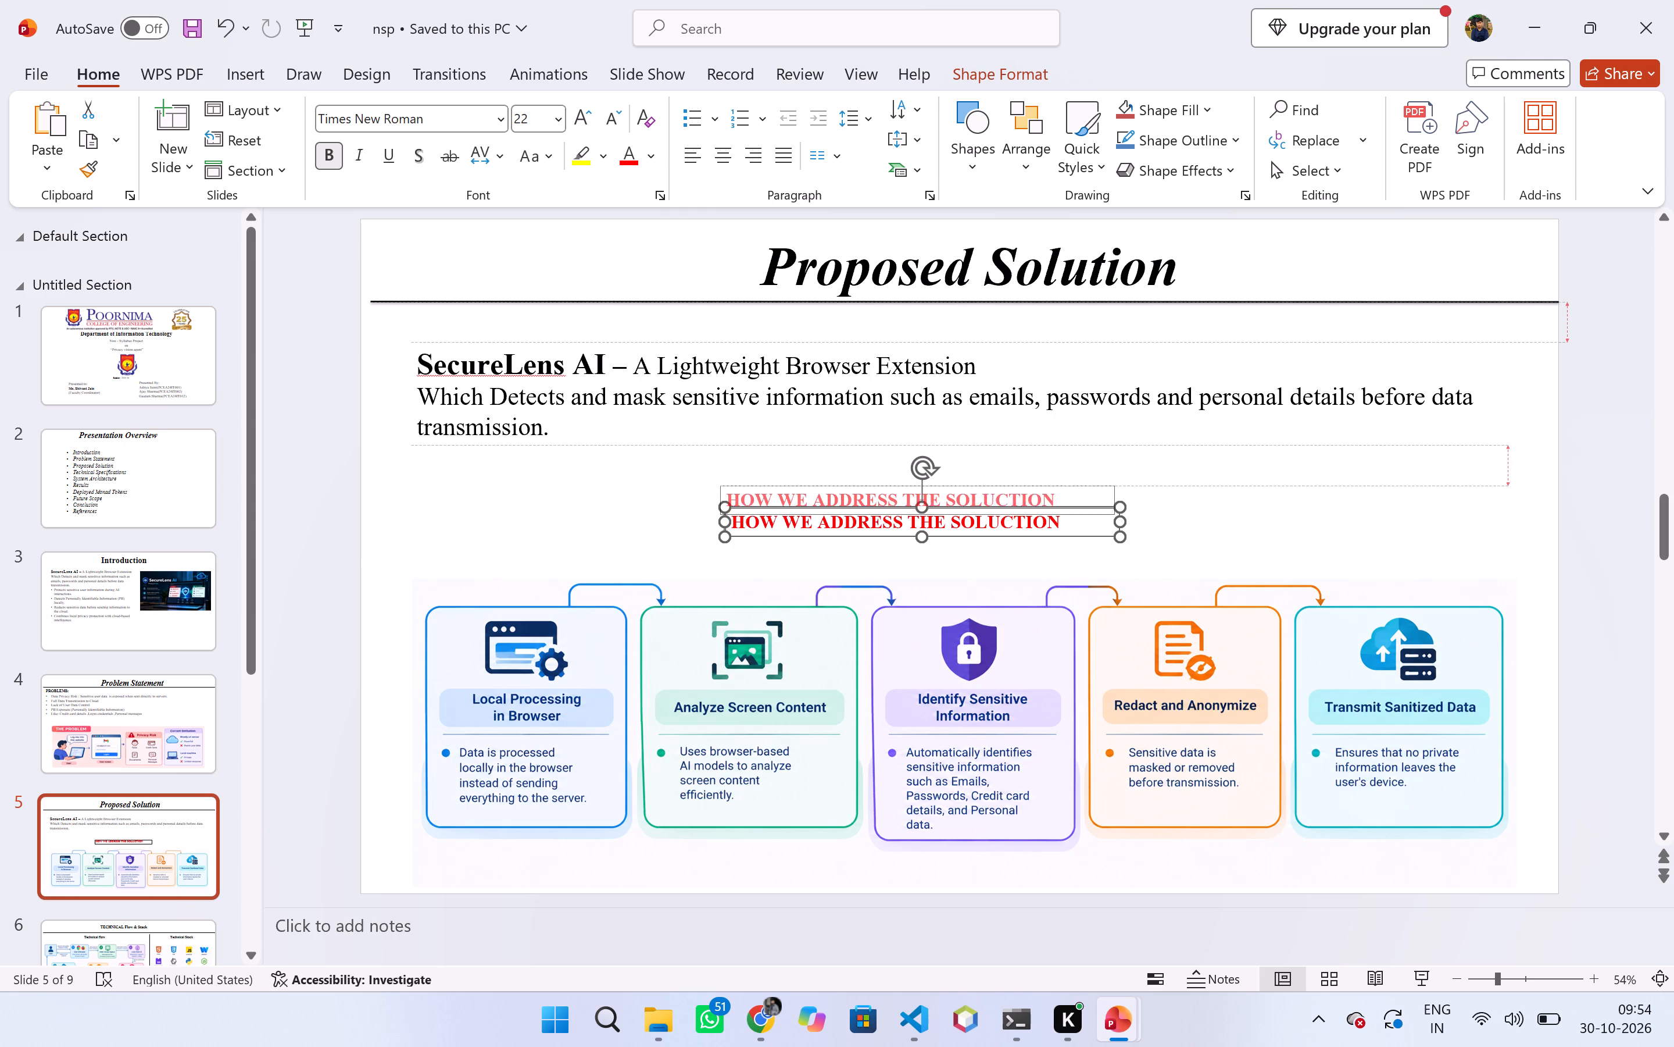
pyautogui.moveTo(981, 488); pyautogui.dragTo(979, 488, button='right')
pyautogui.click(1036, 497)
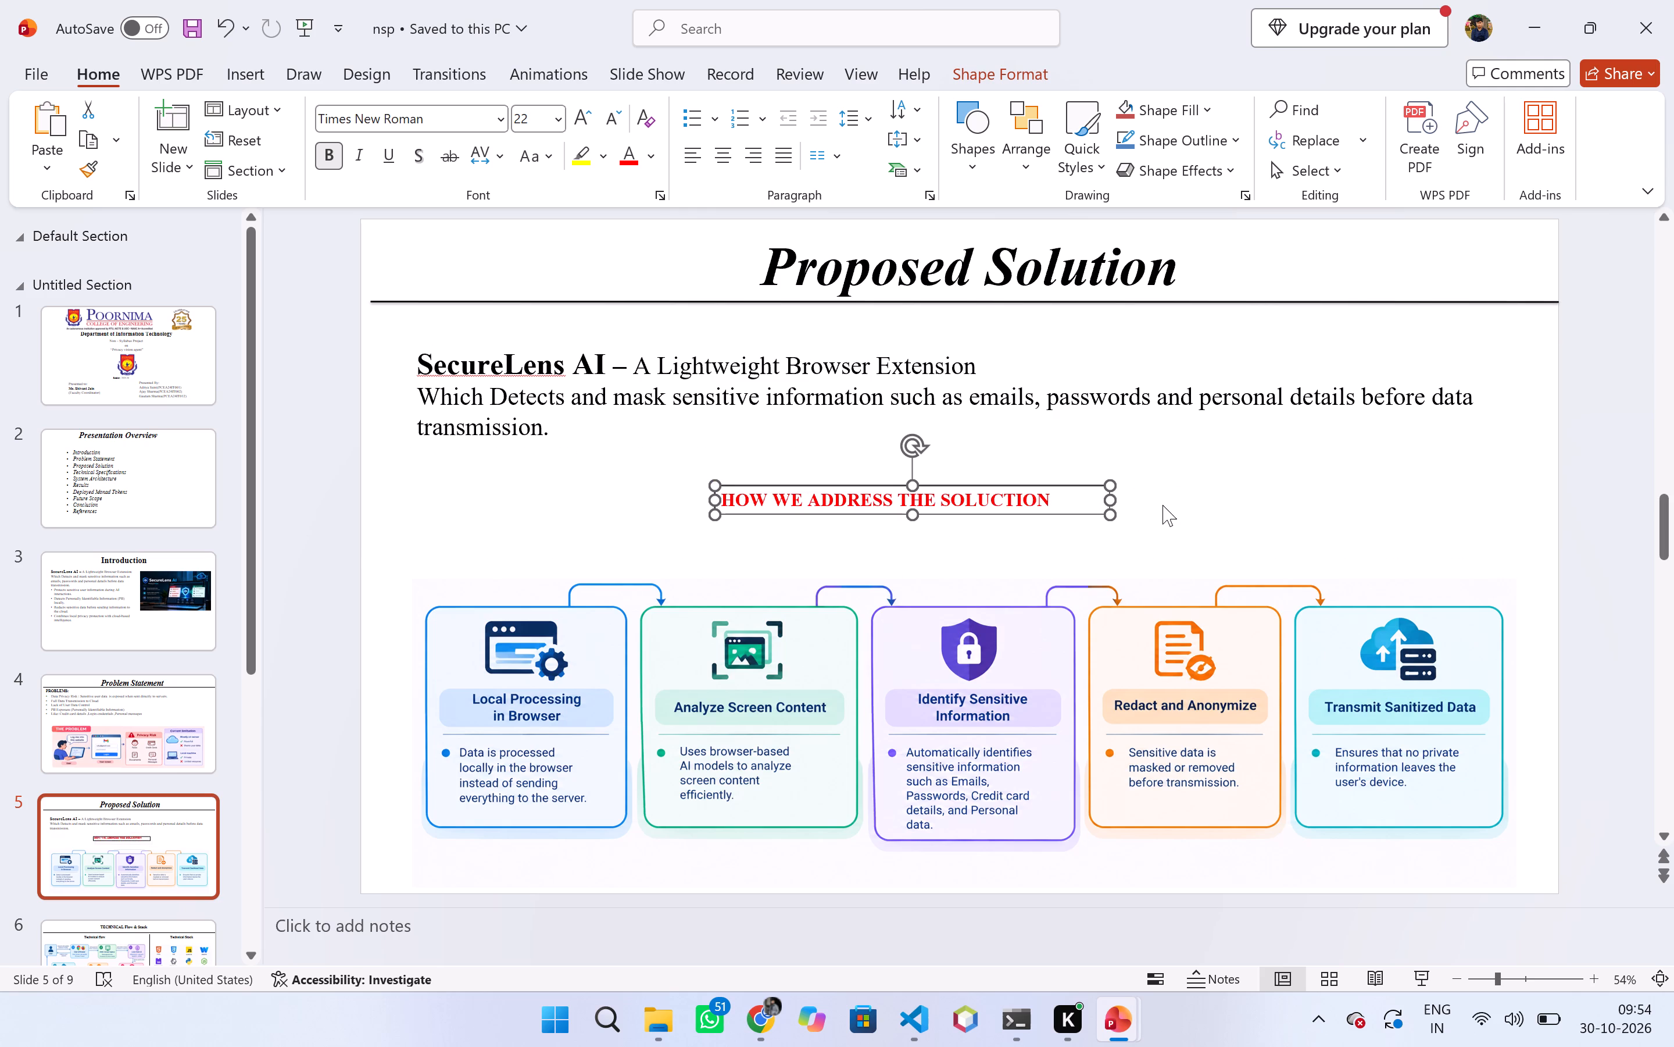
pyautogui.click(1162, 505)
# Set the font size of the "HOW WE ADDRESS THE SOLUCTION" heading to 28.
pyautogui.click(1054, 506)
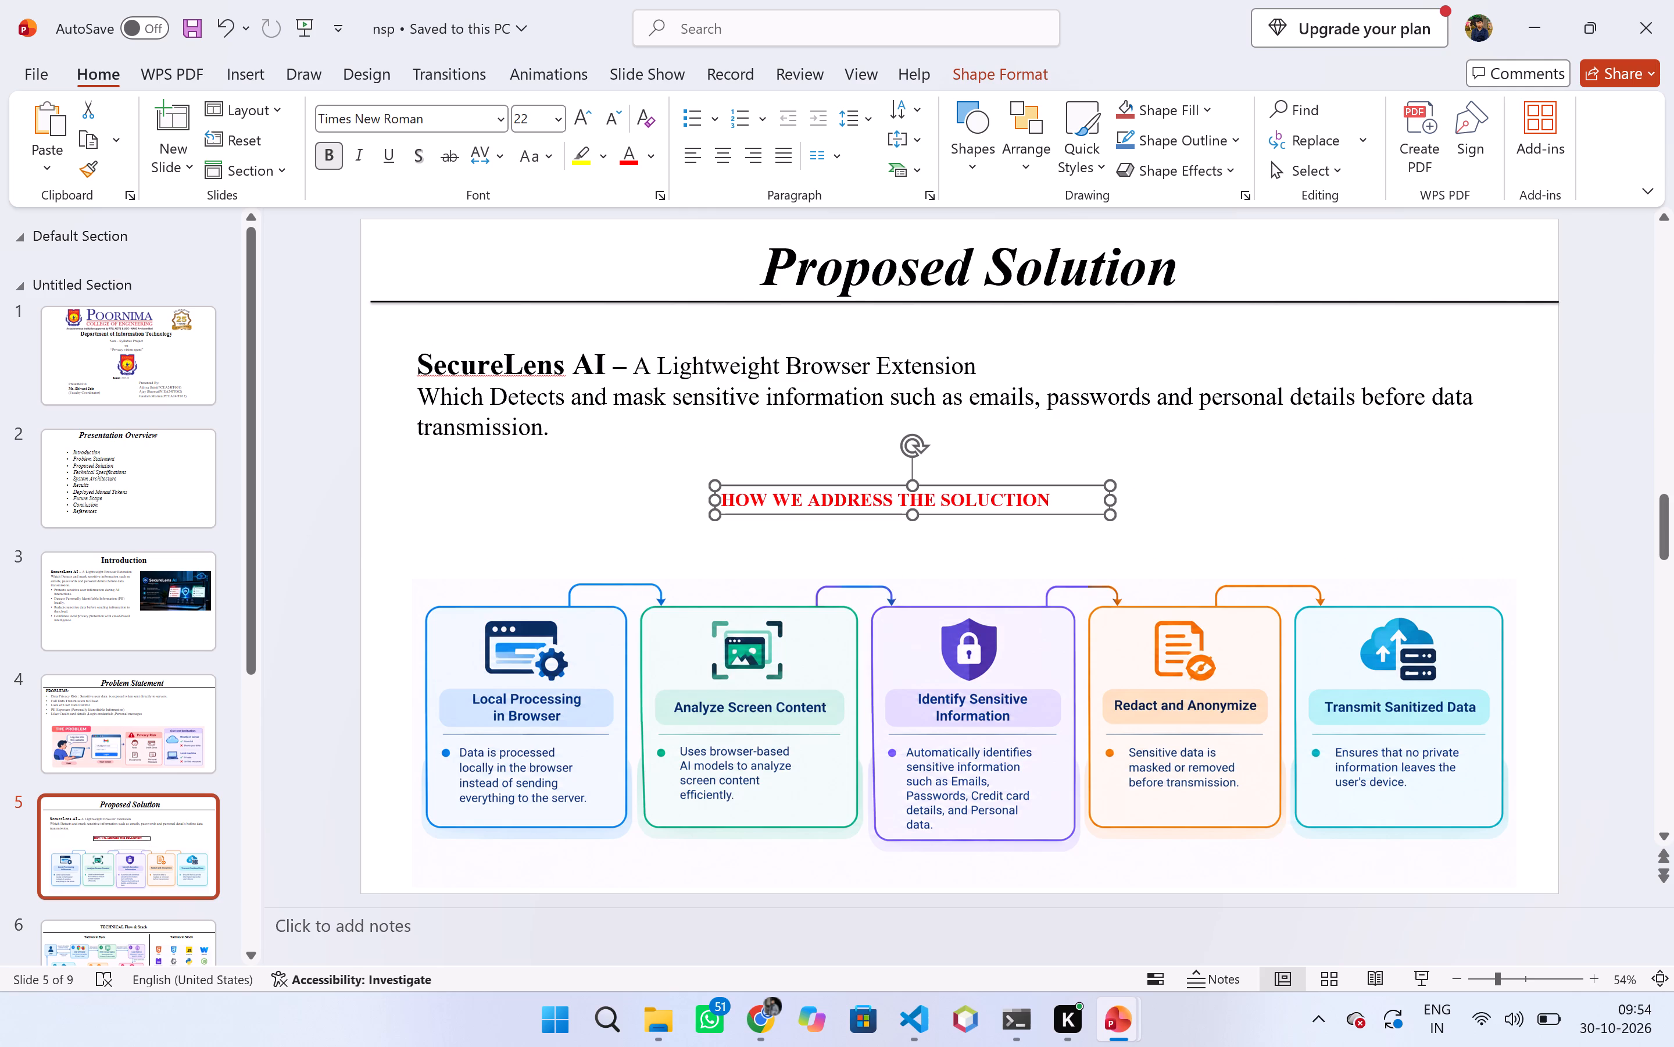
pyautogui.doubleClick(1050, 499)
pyautogui.tripleClick(1050, 499)
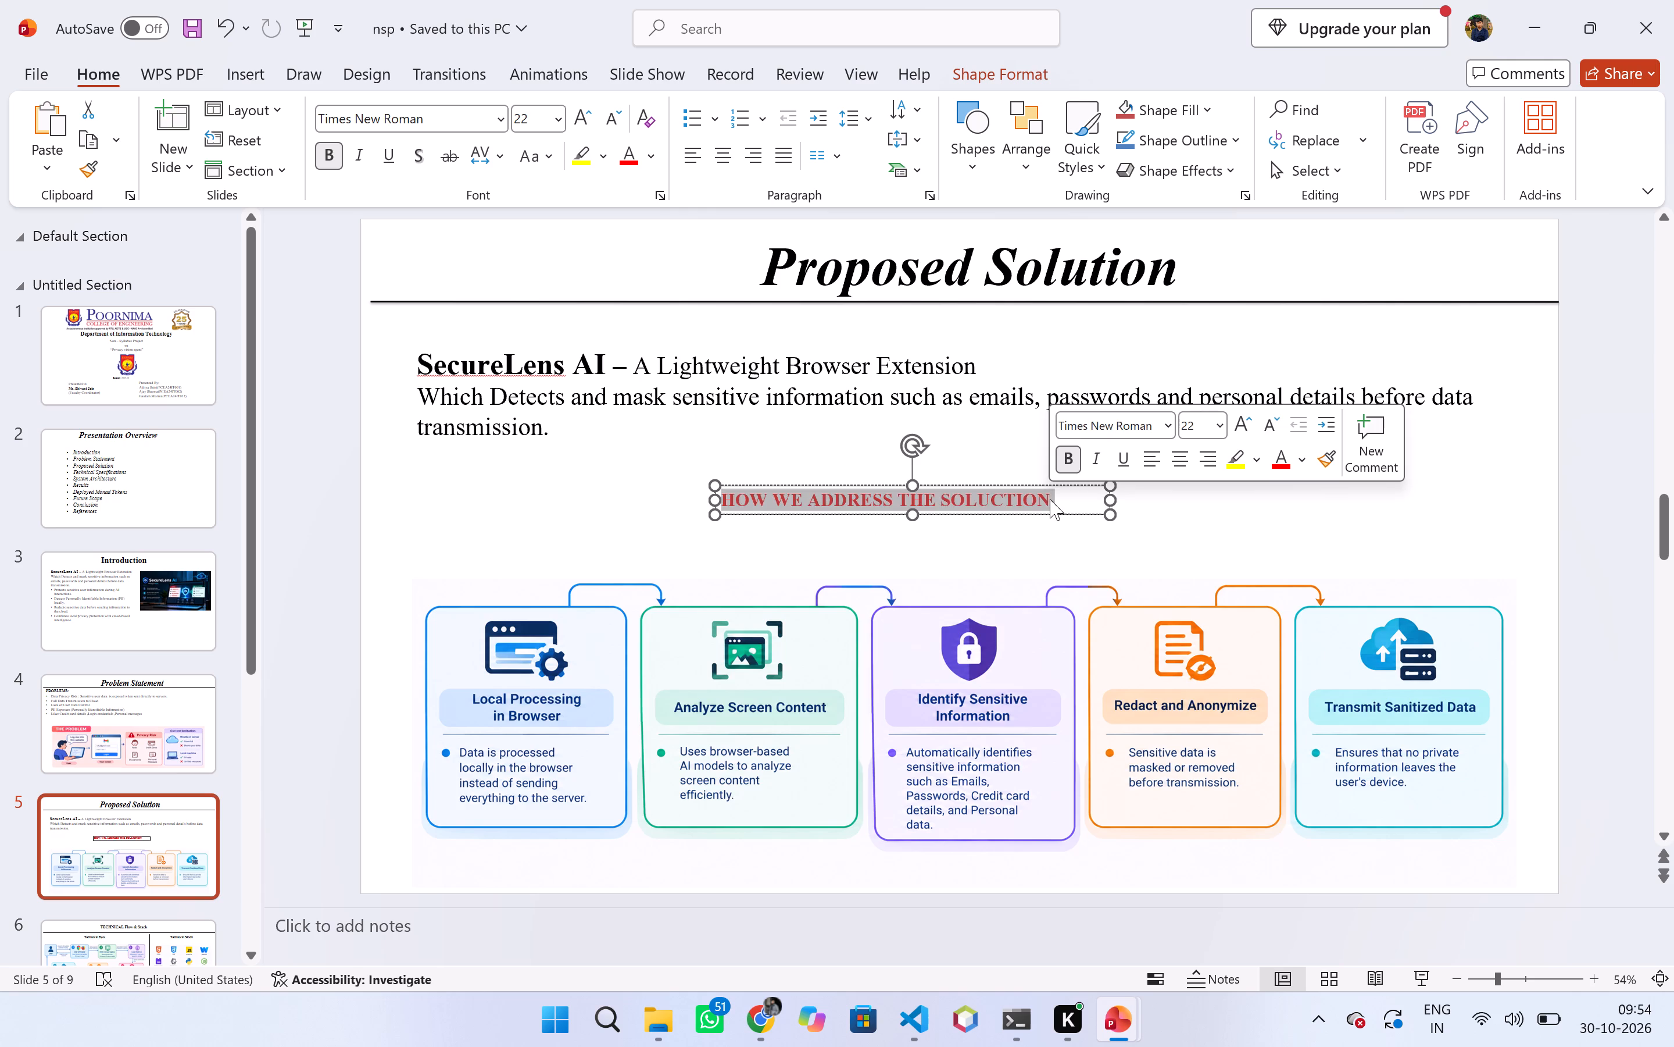
pyautogui.click(1218, 422)
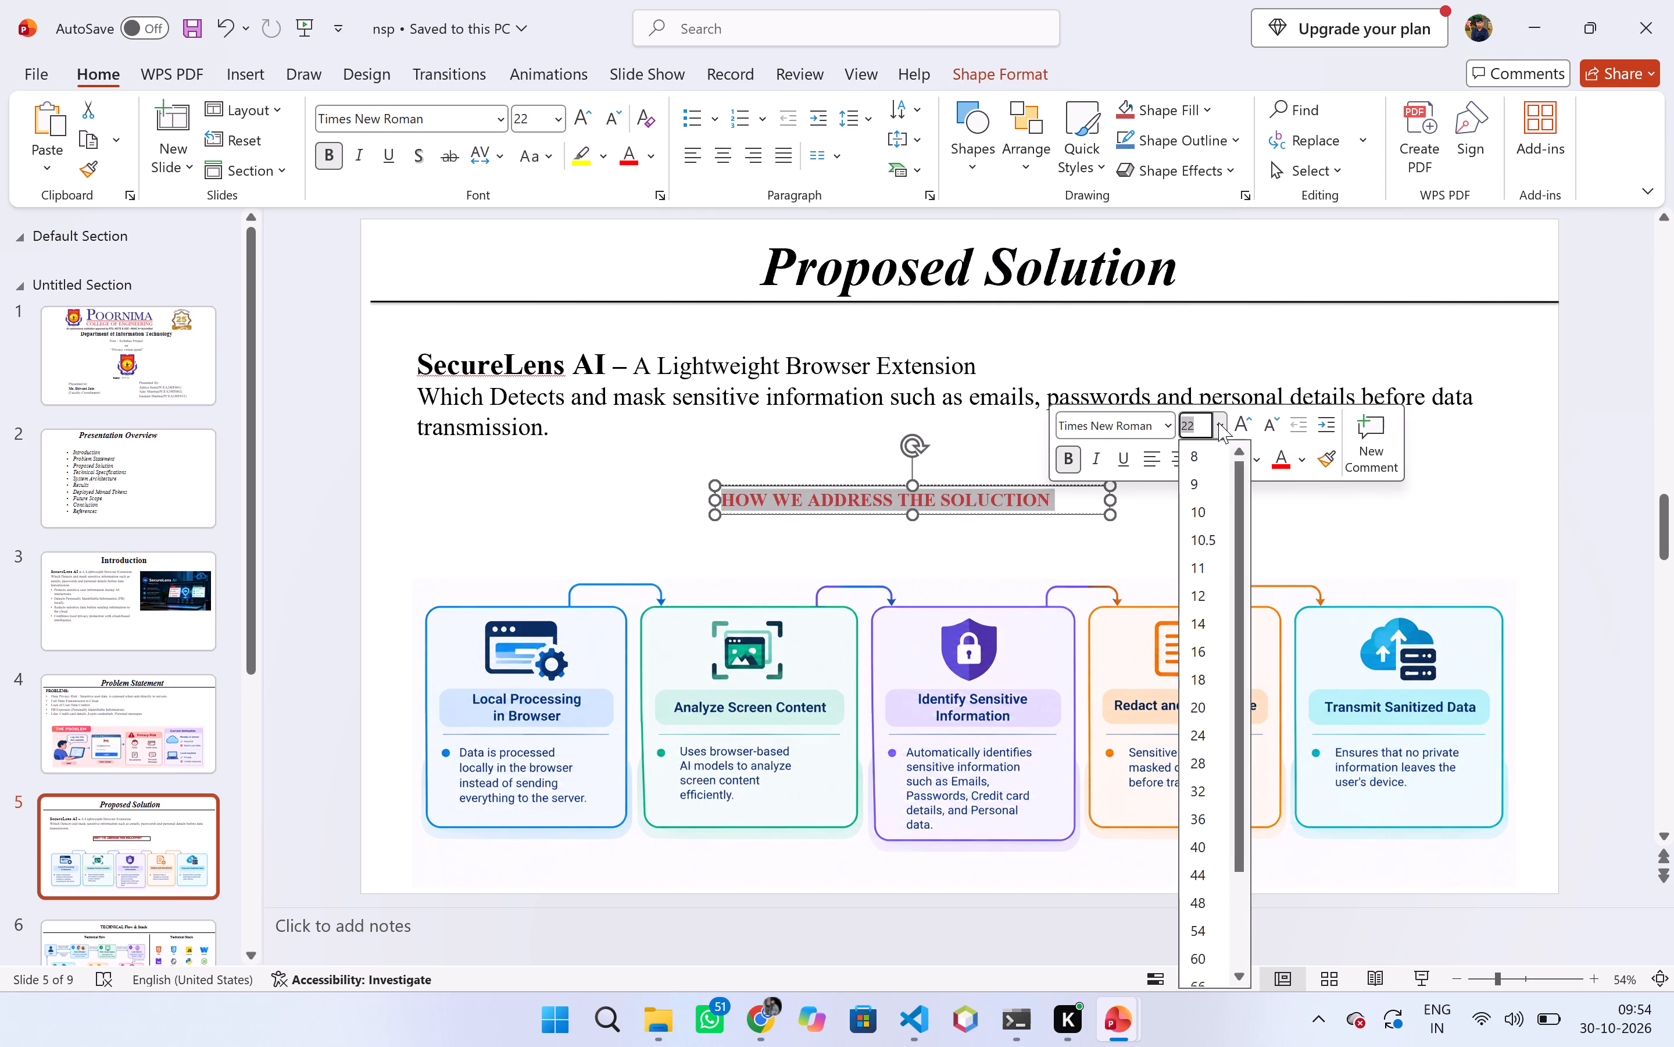
pyautogui.click(1189, 757)
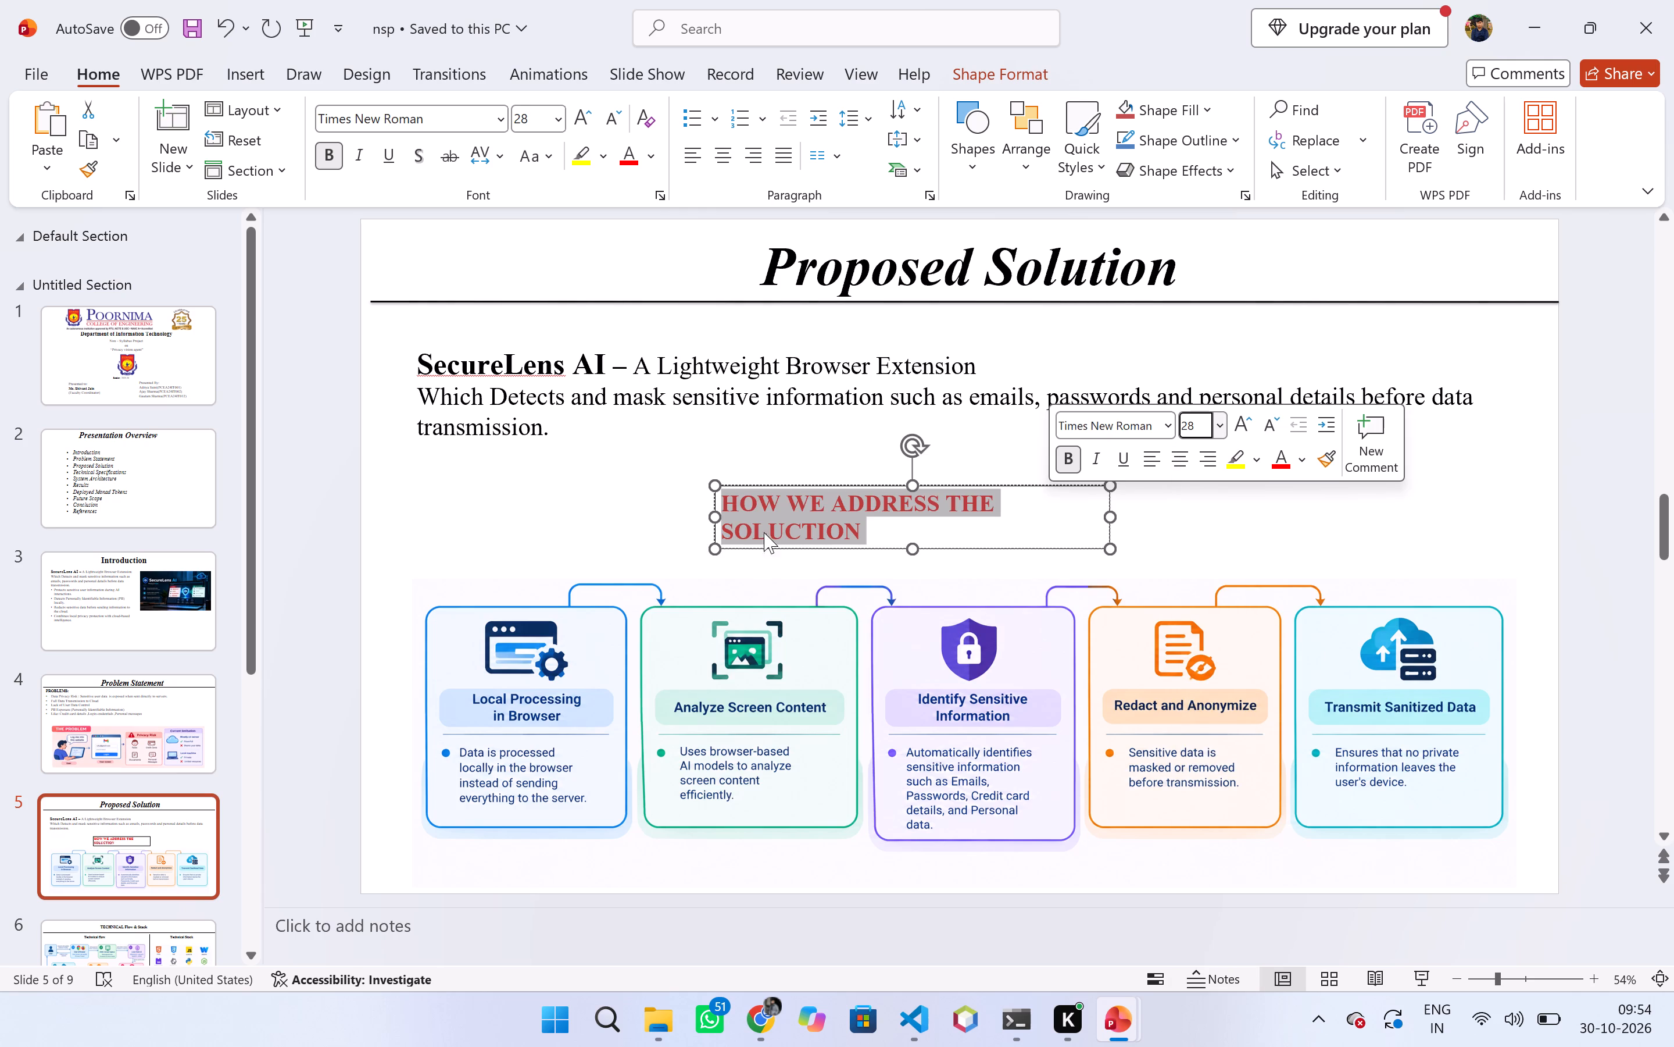
# Resize the "HOW WE ADDRESS THE SOLUCTION" box to fit its text on one line and place it roughly centred above the diagram.
pyautogui.moveTo(715, 518); pyautogui.dragTo(552, 490, button='right')
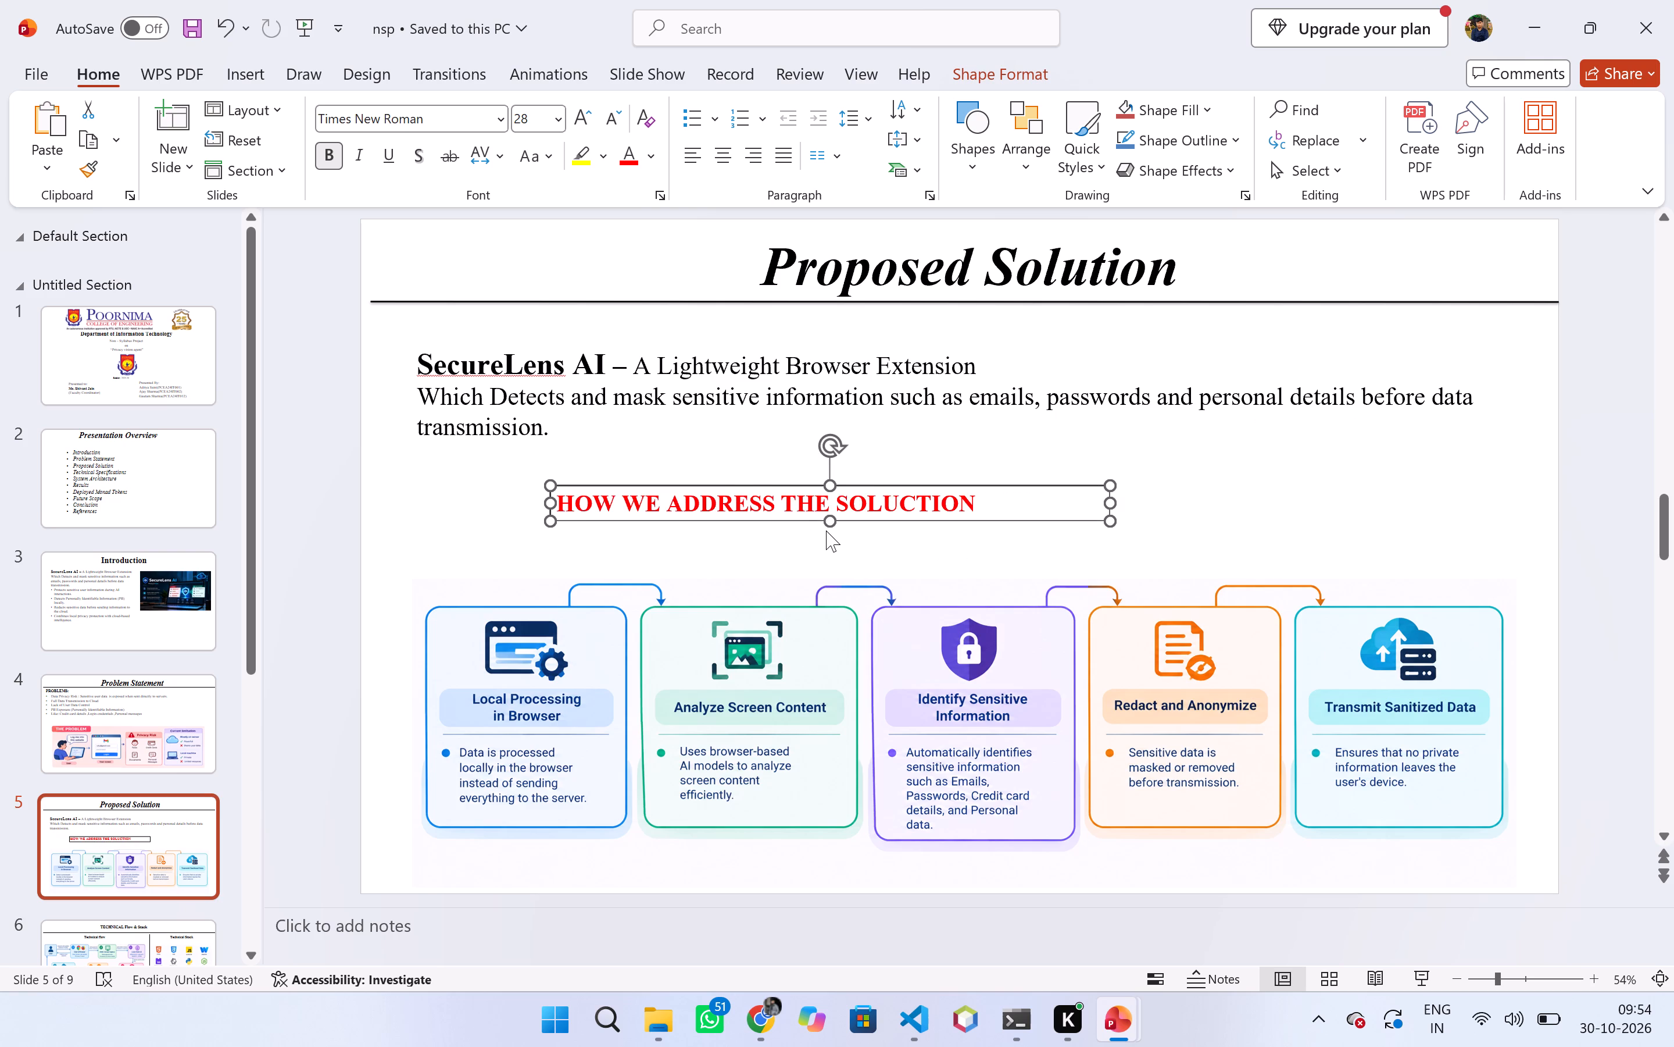
pyautogui.click(1010, 480)
pyautogui.moveTo(1010, 480); pyautogui.dragTo(1133, 487)
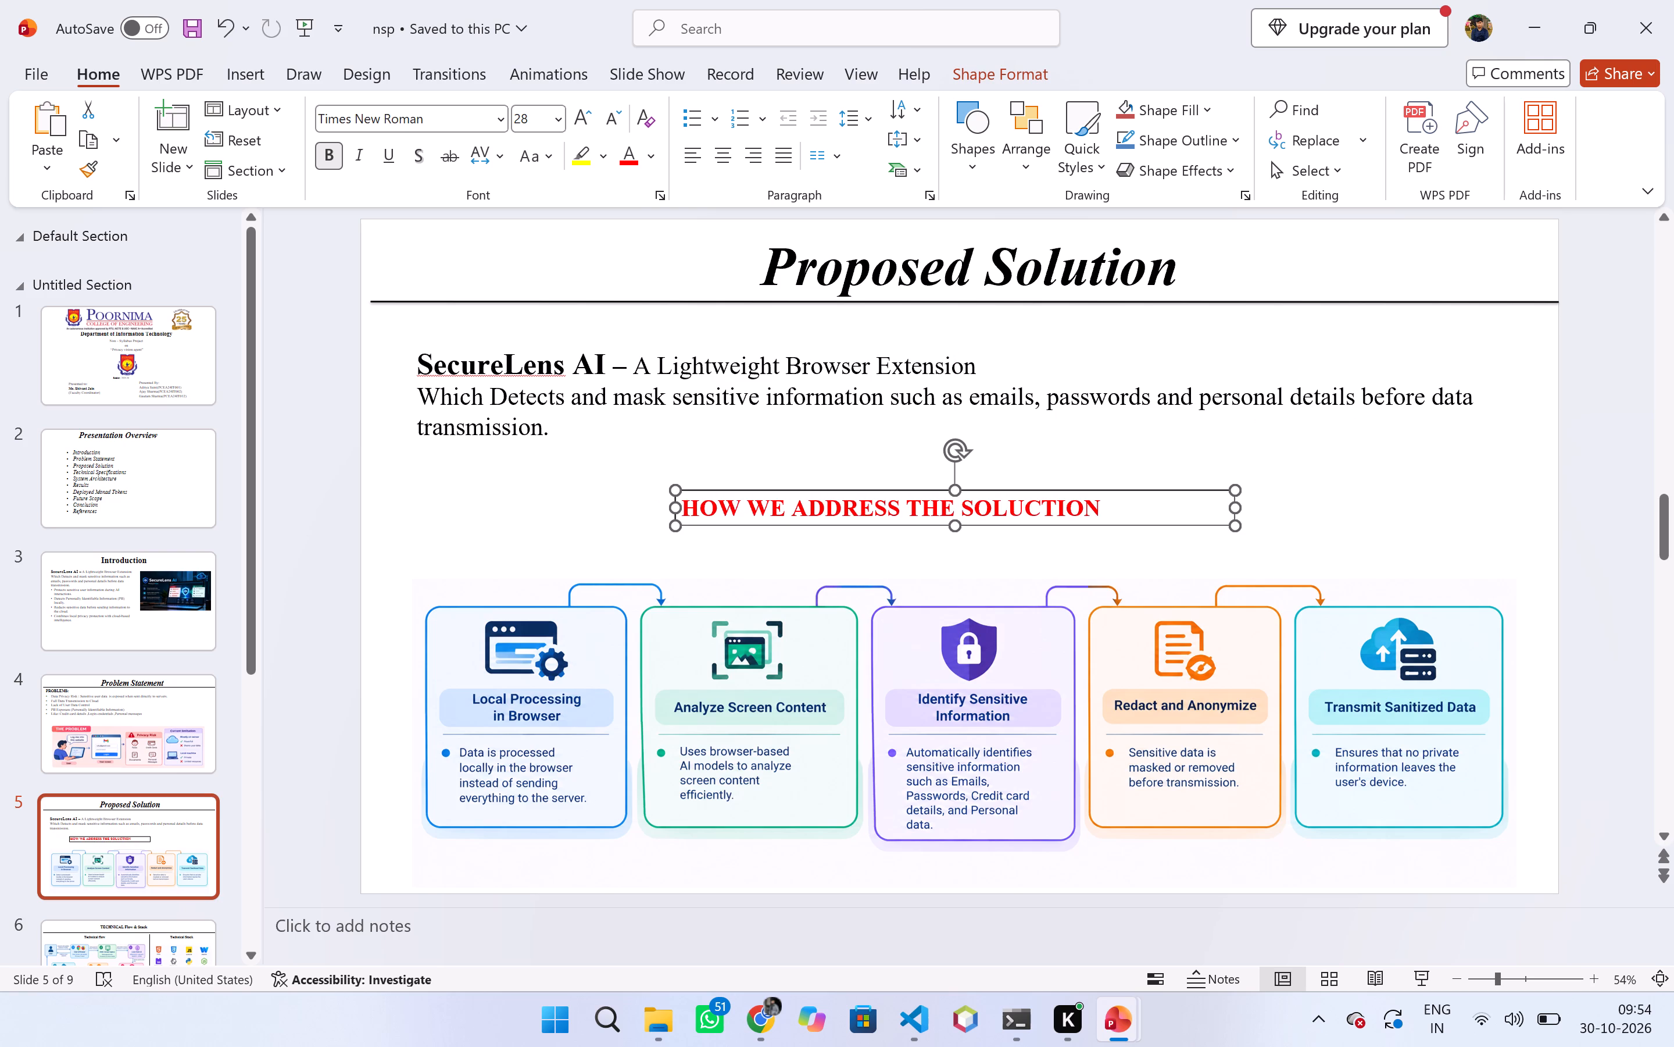
pyautogui.click(1294, 533)
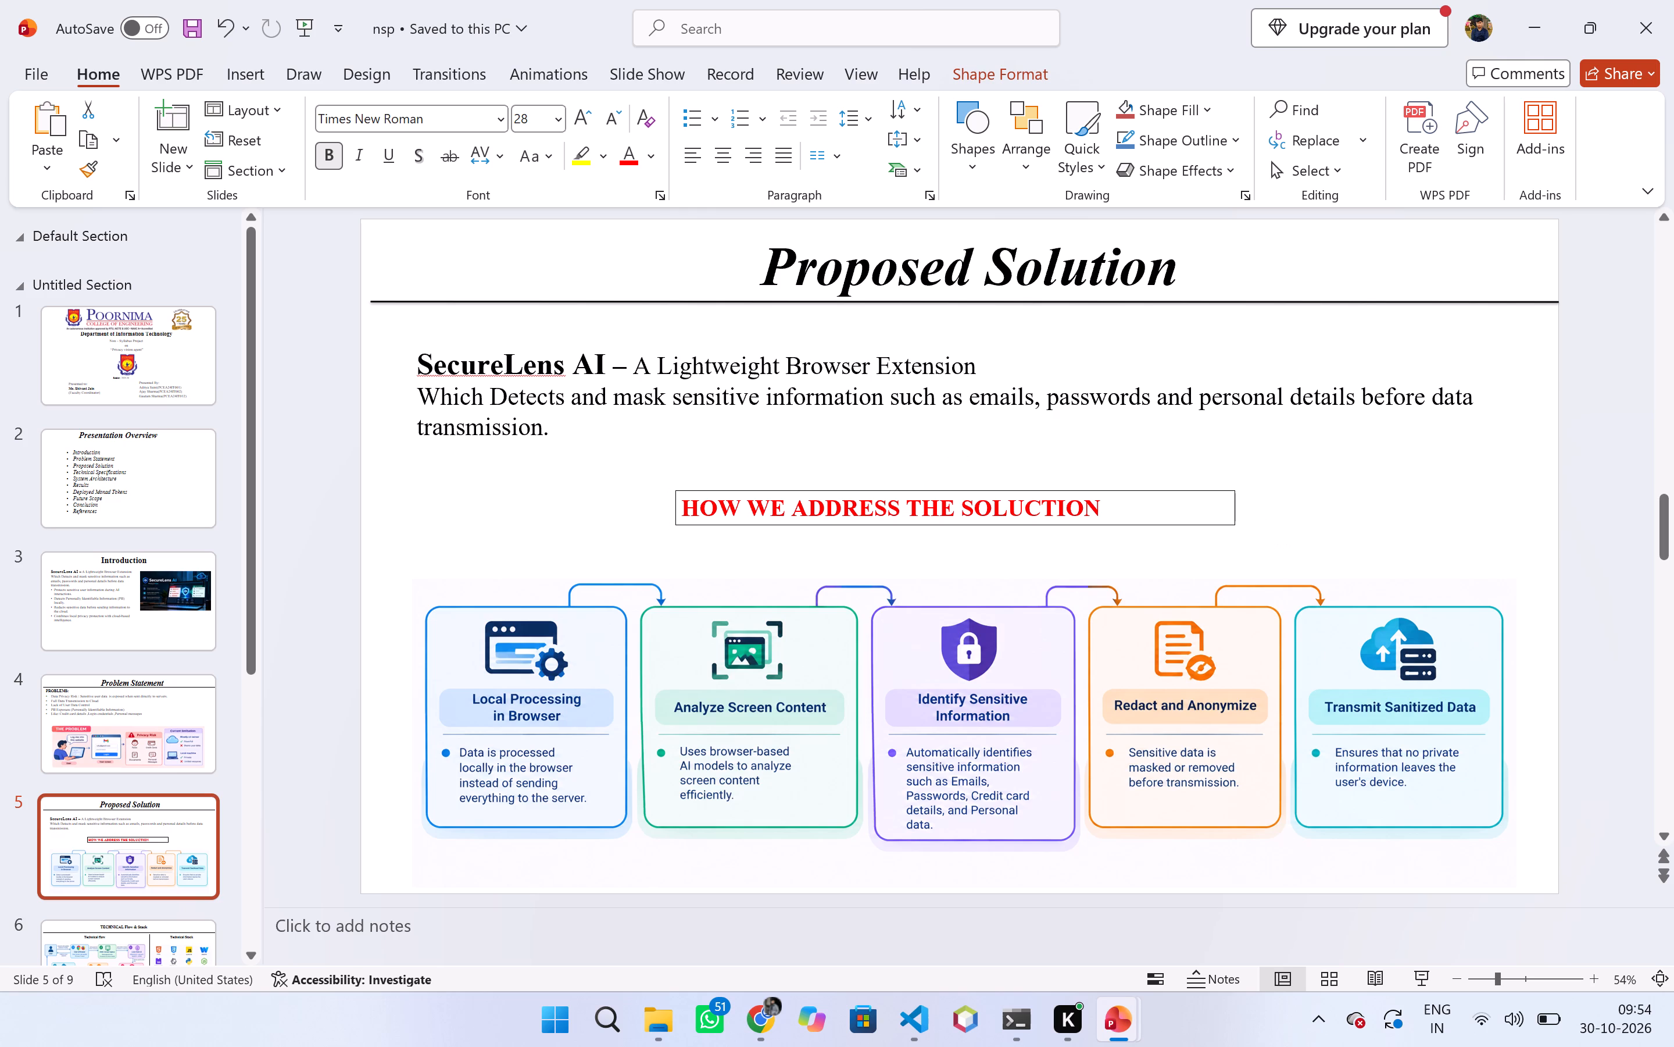
pyautogui.click(1224, 510)
pyautogui.moveTo(1231, 510); pyautogui.dragTo(1151, 510)
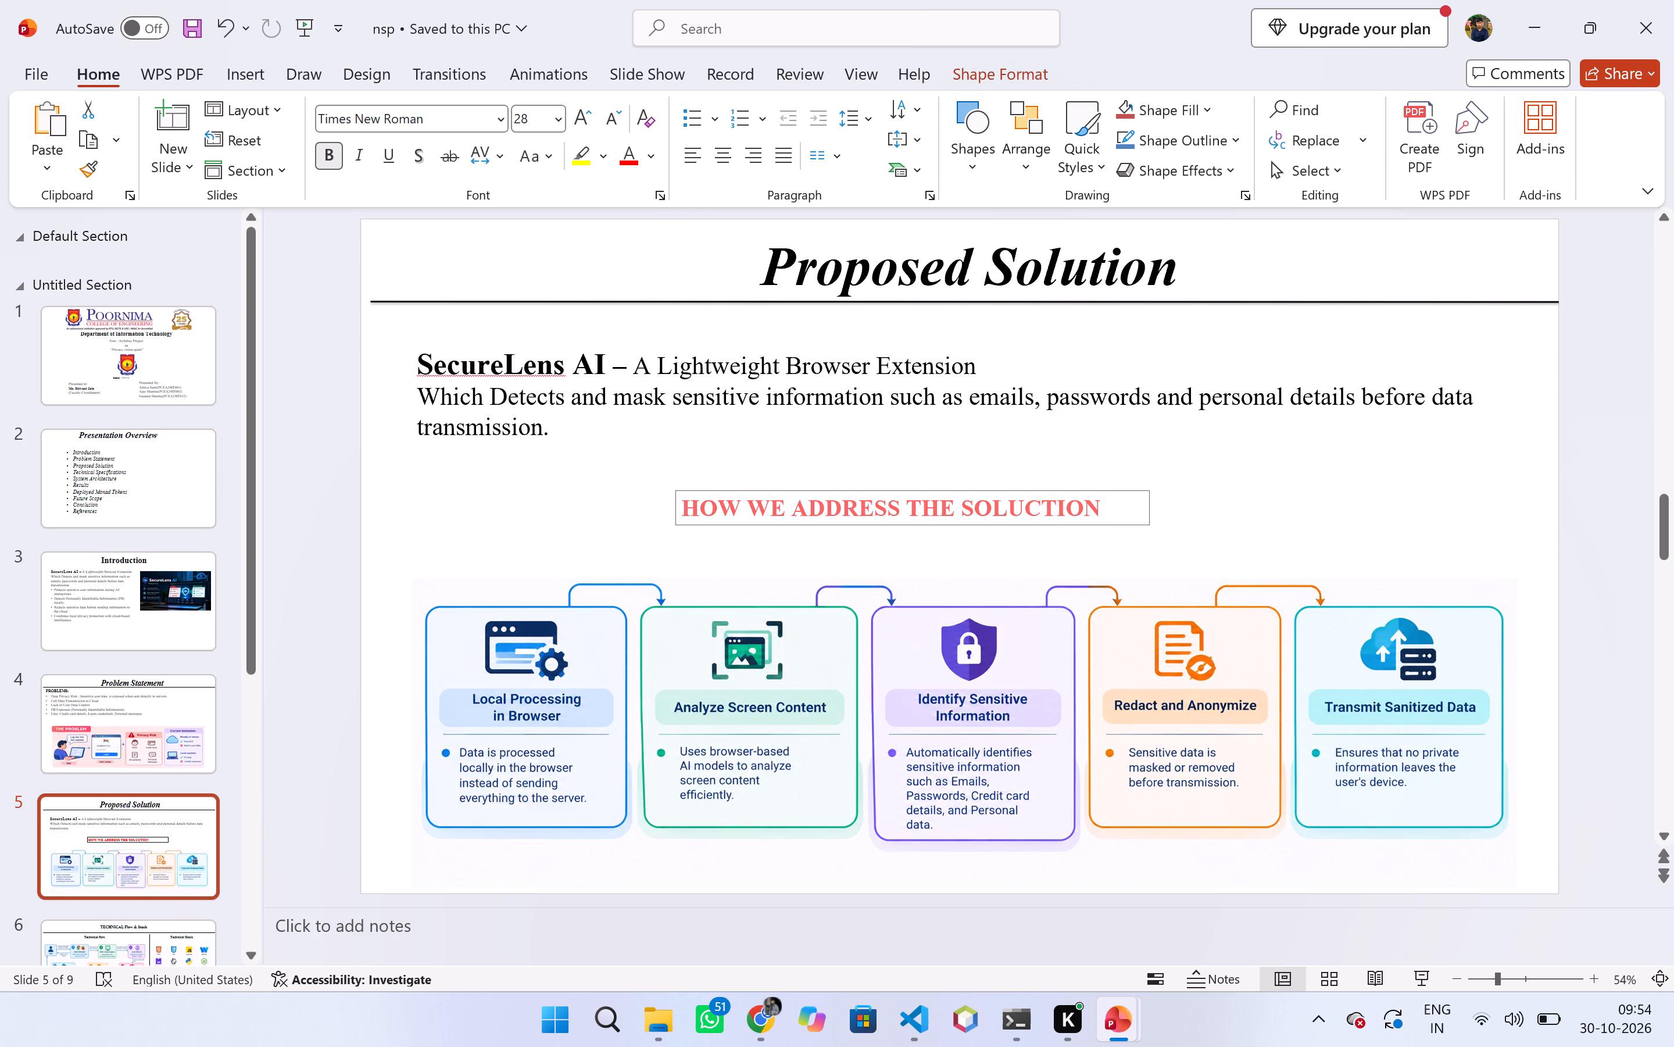
pyautogui.moveTo(1151, 510); pyautogui.dragTo(1111, 511)
pyautogui.click(1188, 511)
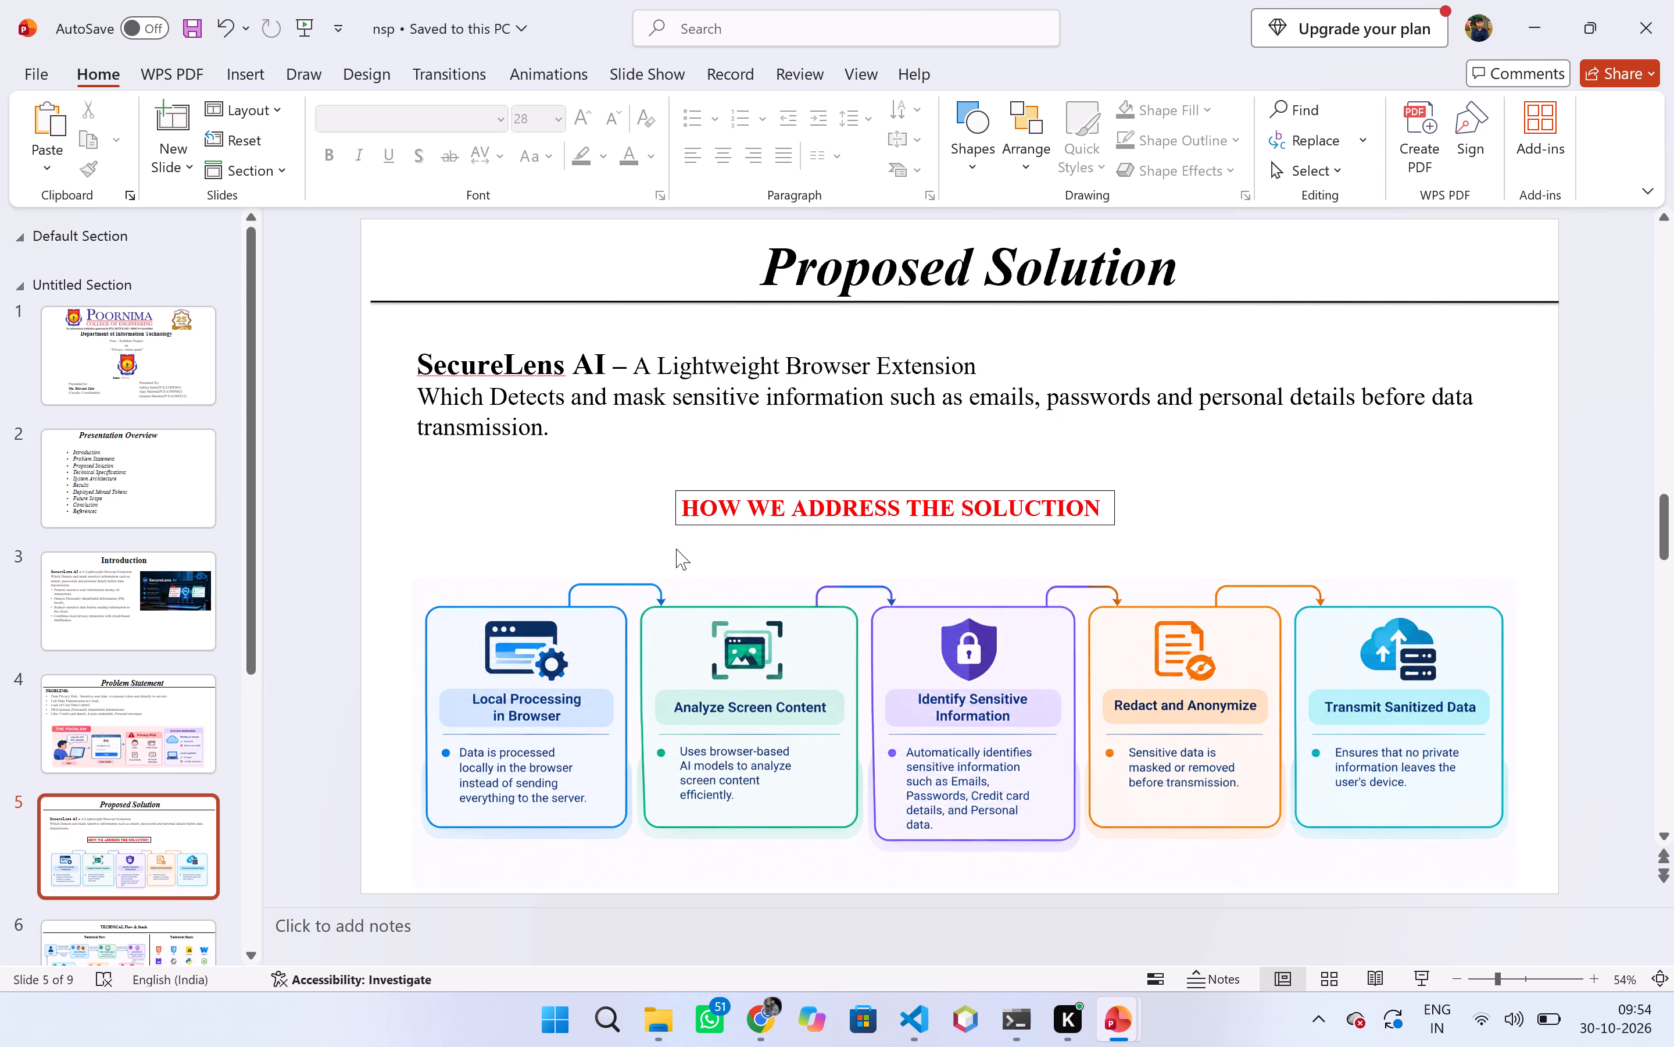
# Review slides 2 to 6 of the nsp presentation, from Presentation Overview to TECHNICAL Flow & Stack.
pyautogui.click(163, 731)
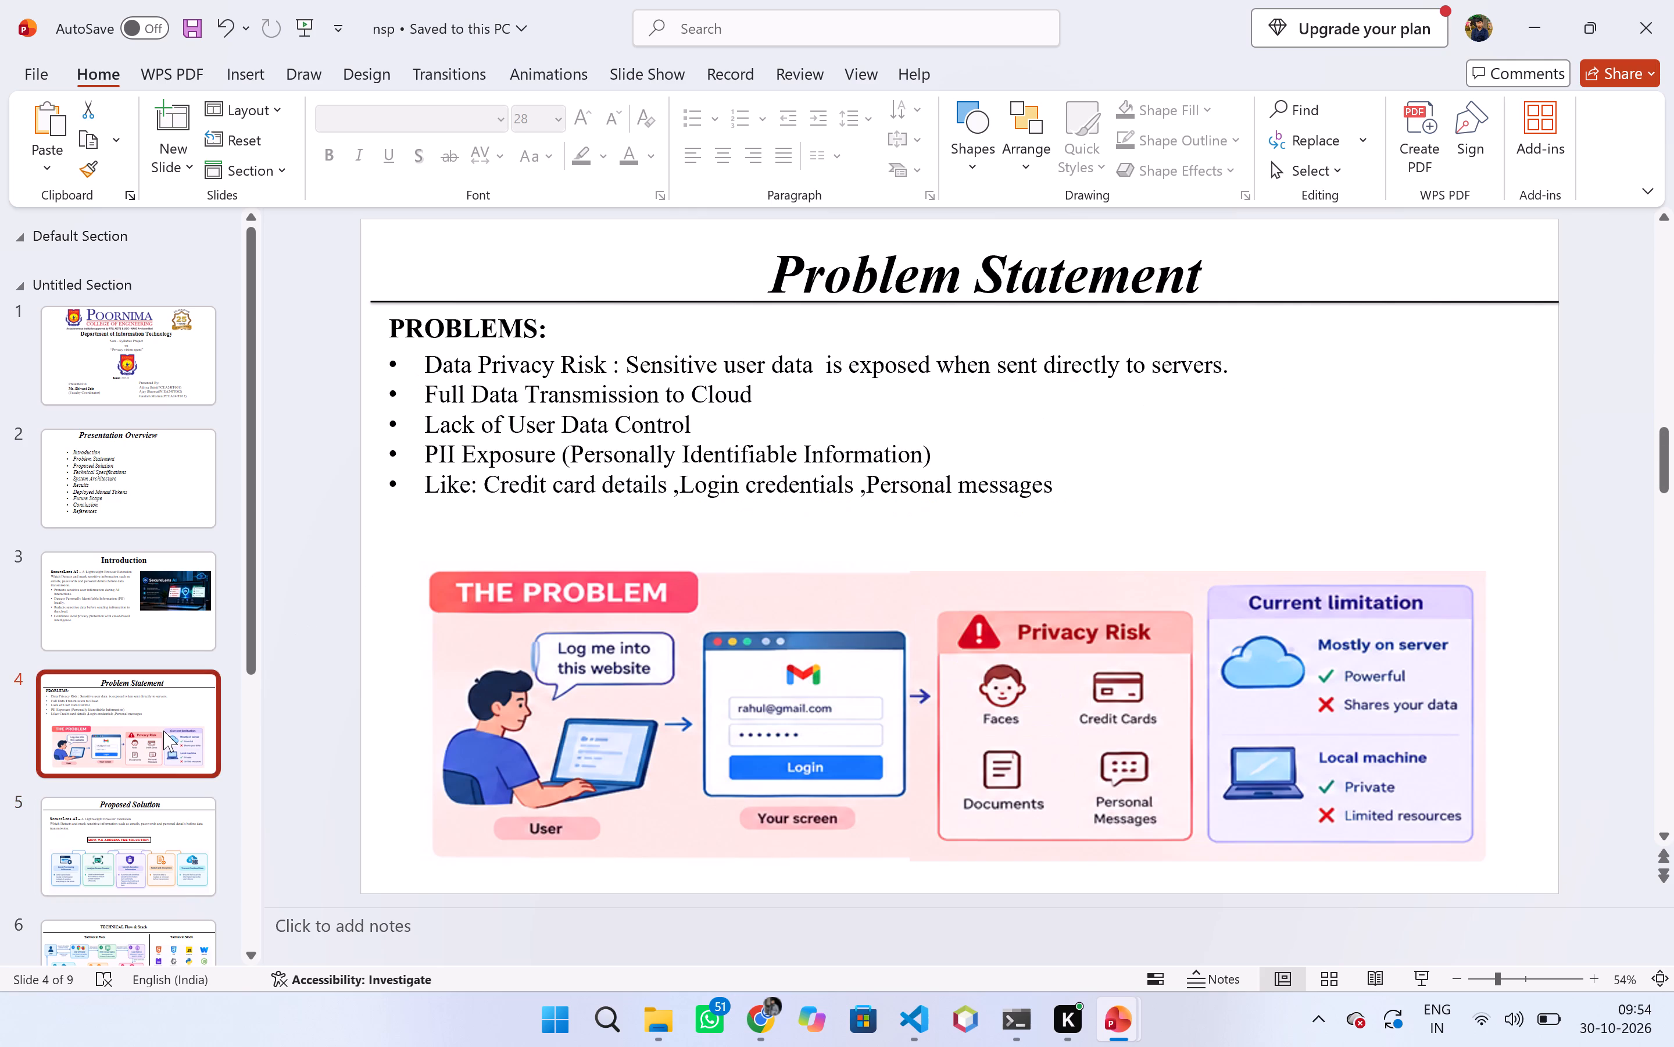
pyautogui.click(151, 869)
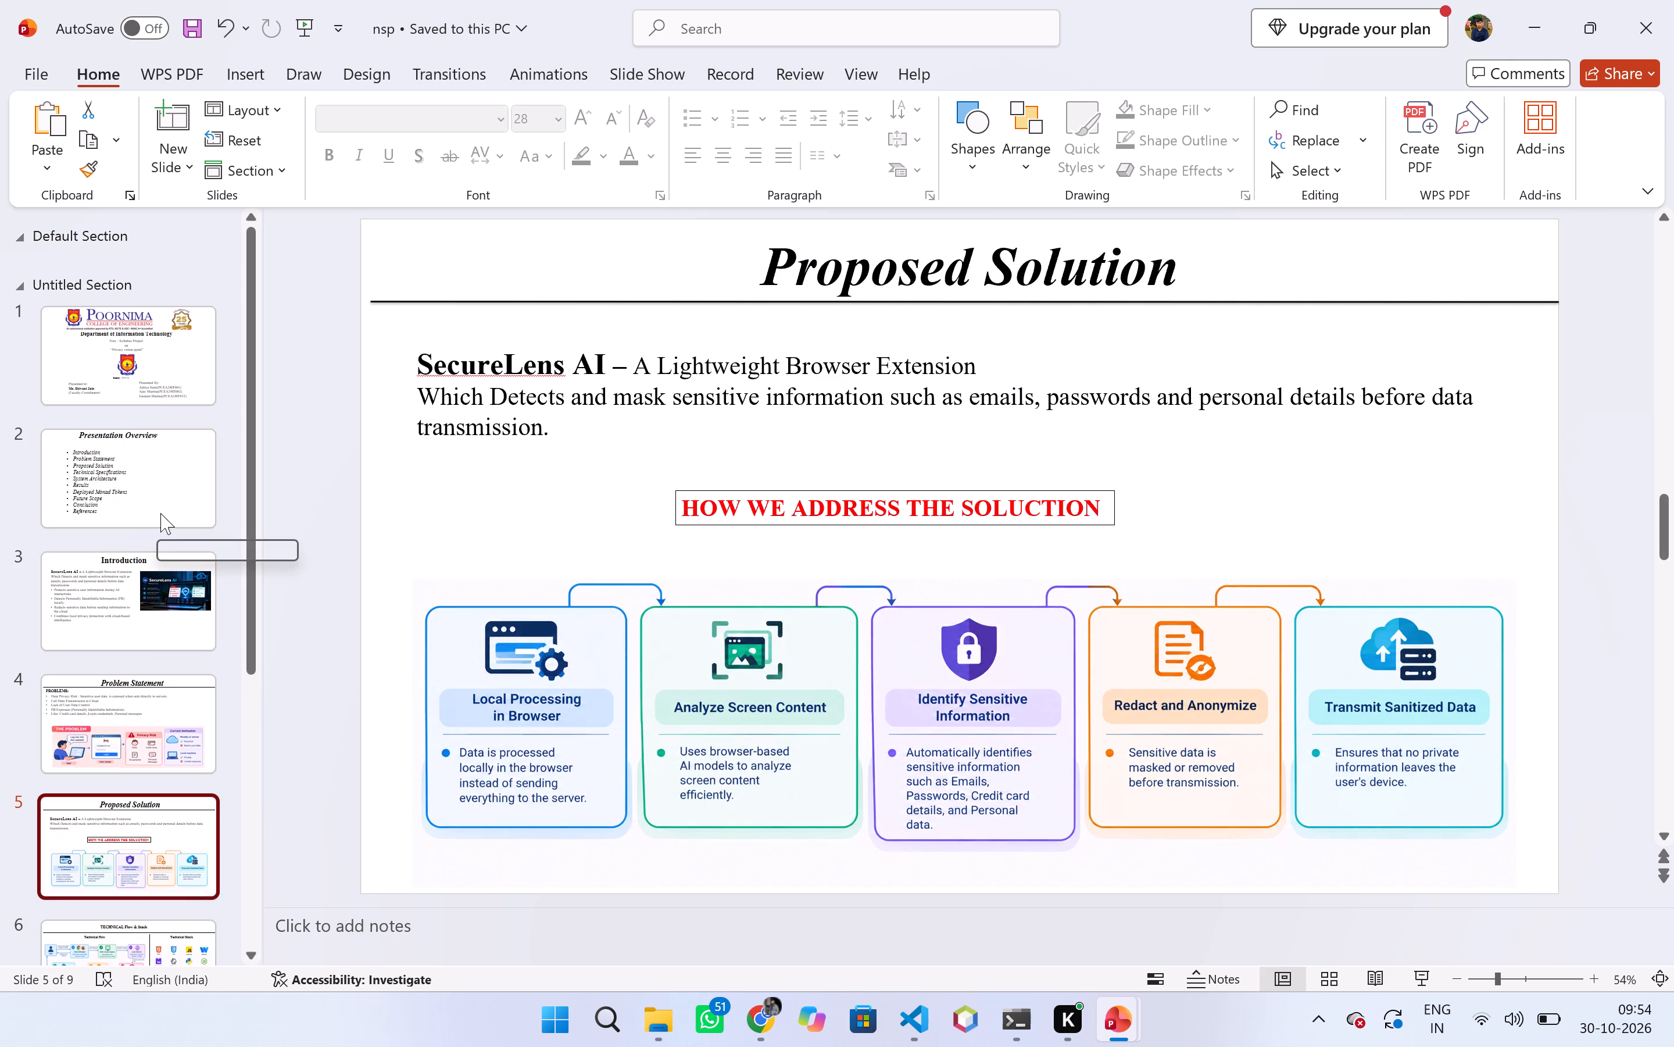
pyautogui.click(172, 505)
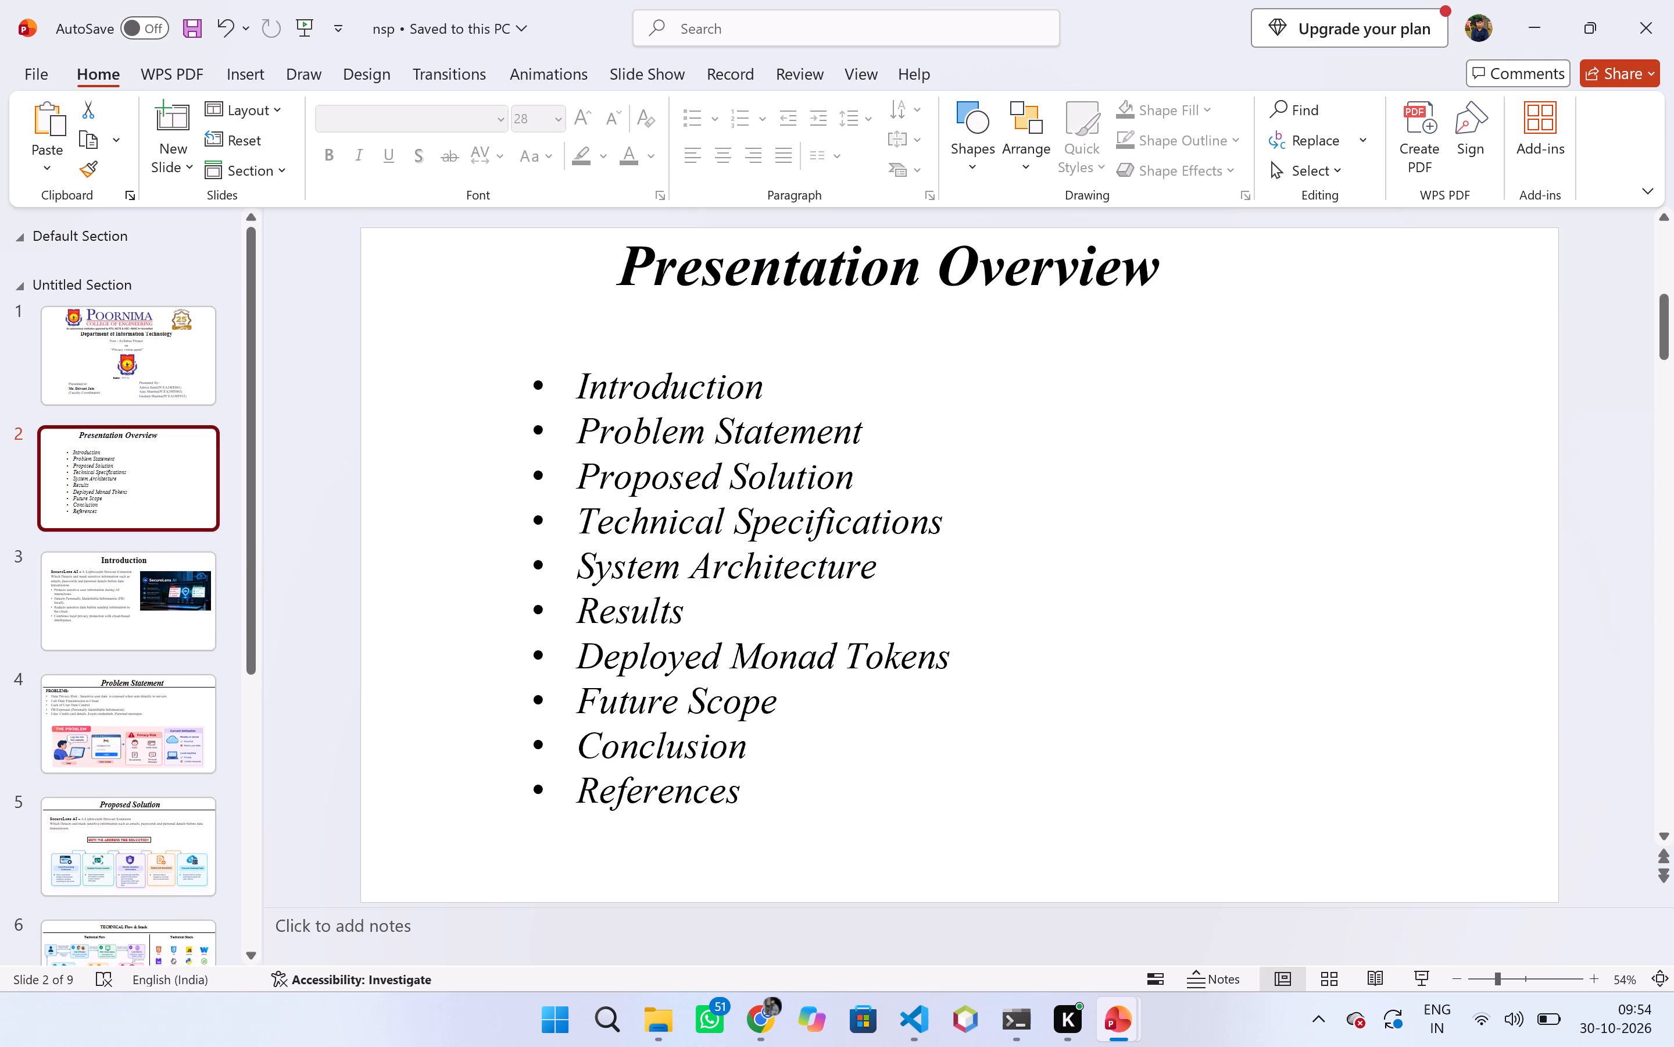
pyautogui.click(92, 609)
pyautogui.click(128, 704)
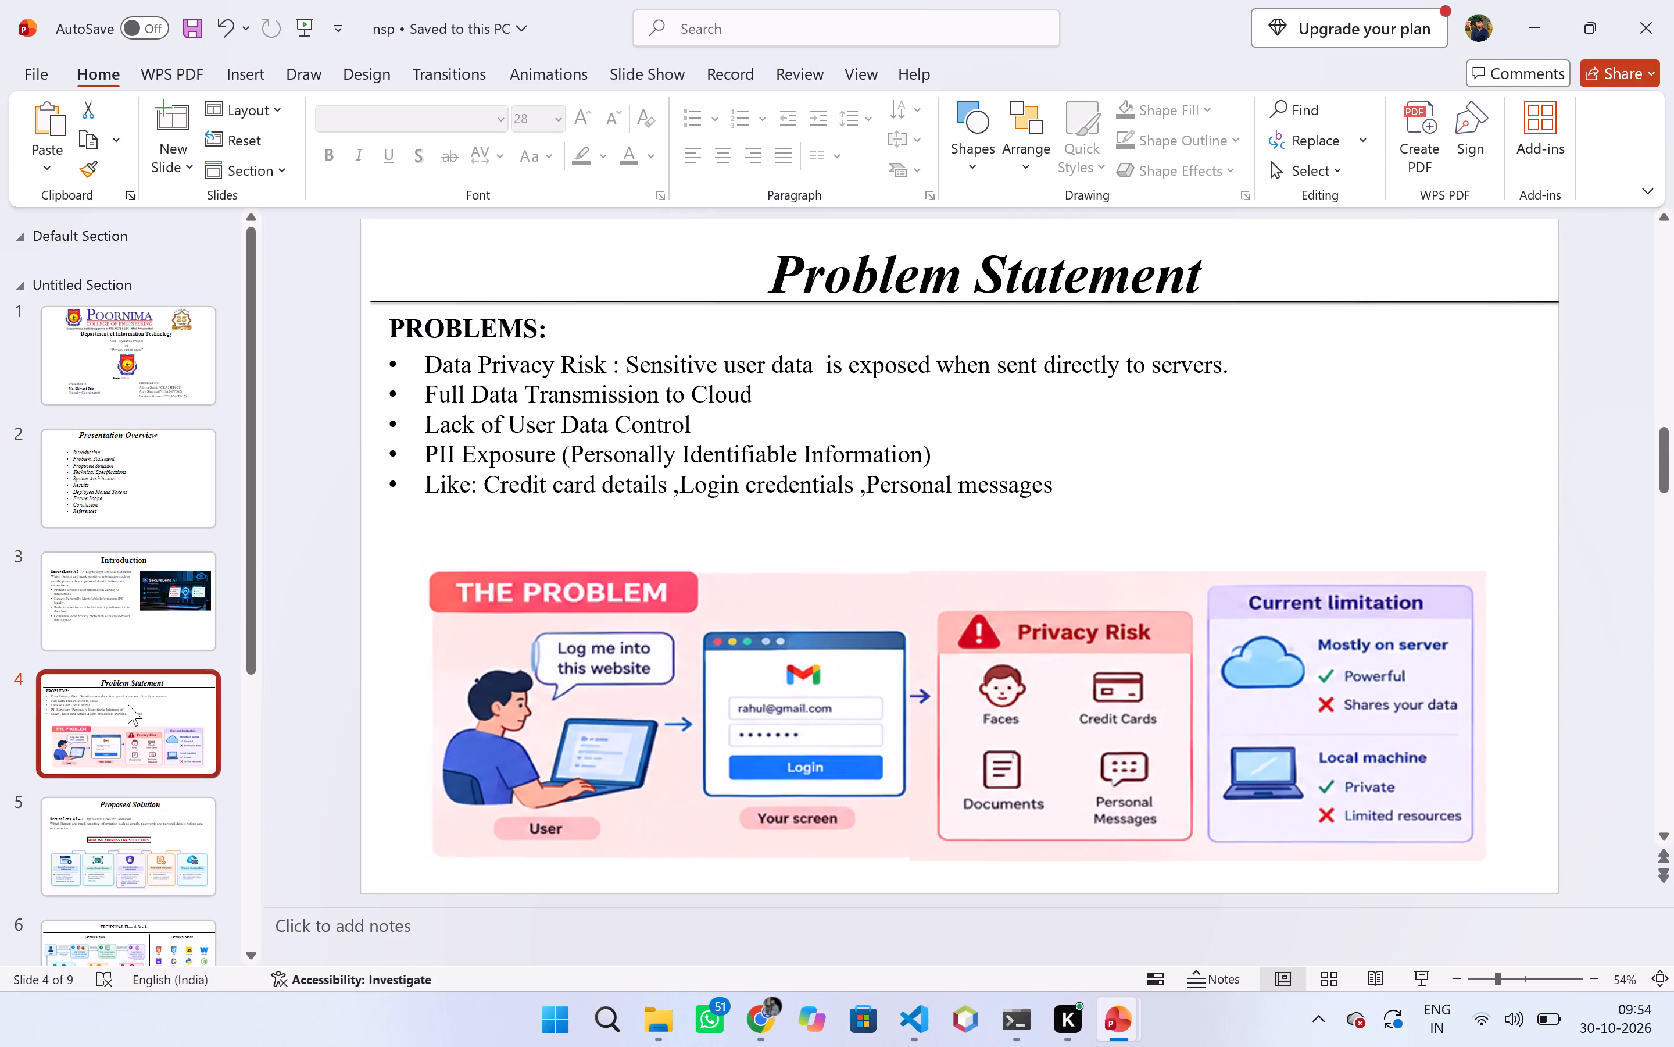
pyautogui.click(141, 817)
pyautogui.scroll(-1, 141, 817)
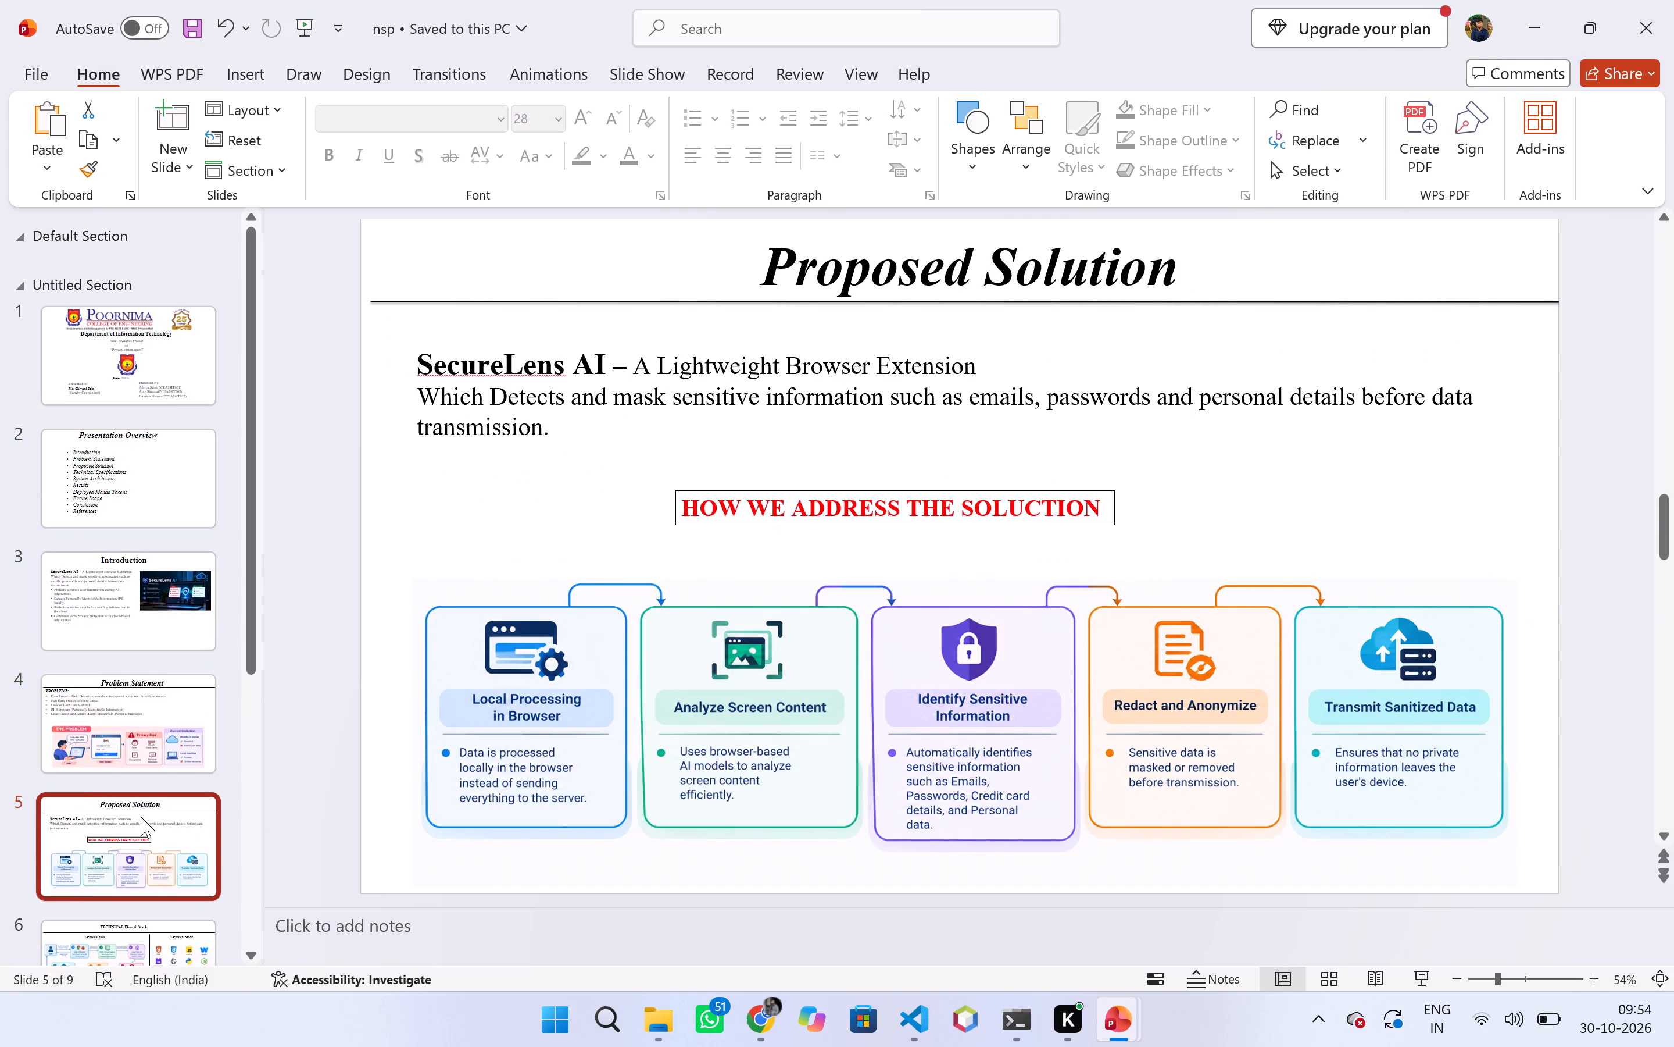
pyautogui.scroll(-1, 141, 817)
pyautogui.click(141, 817)
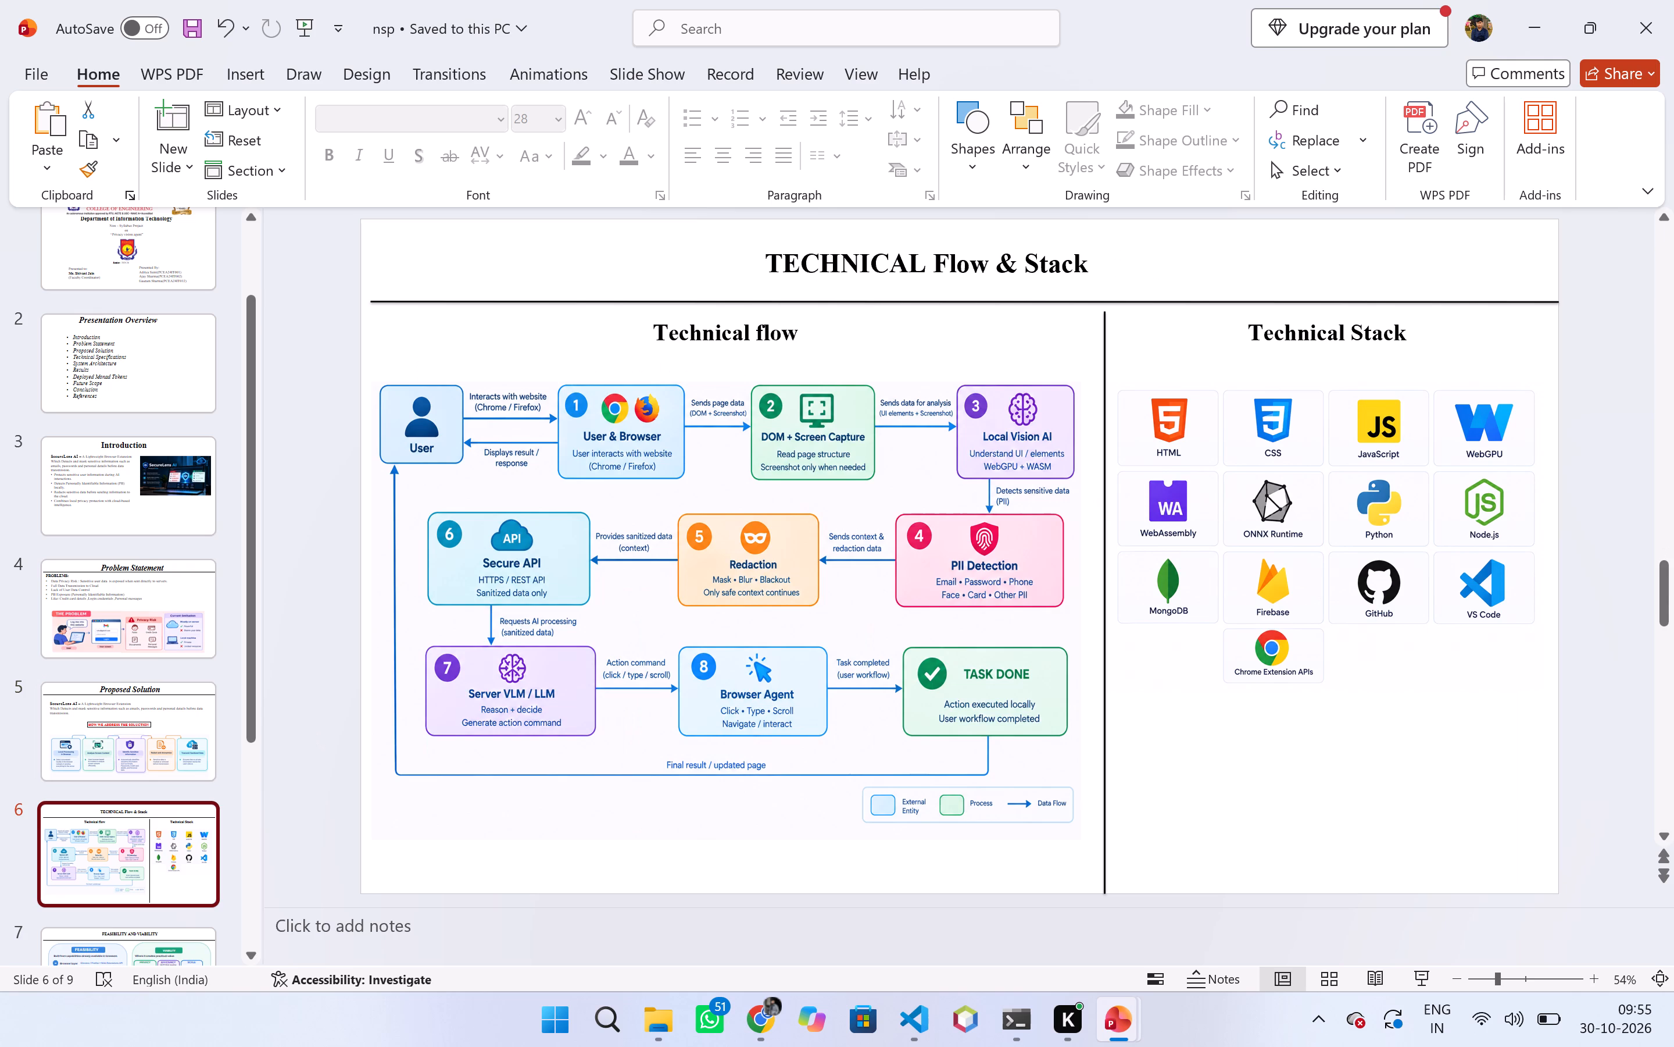
# Switch to the NSP_Project_PPT presentation, showing its Problem Statement slide beside the ChatGPT outline.
pyautogui.hotkey('alt', 'Tab')
pyautogui.hotkey('alt', 'Tab')
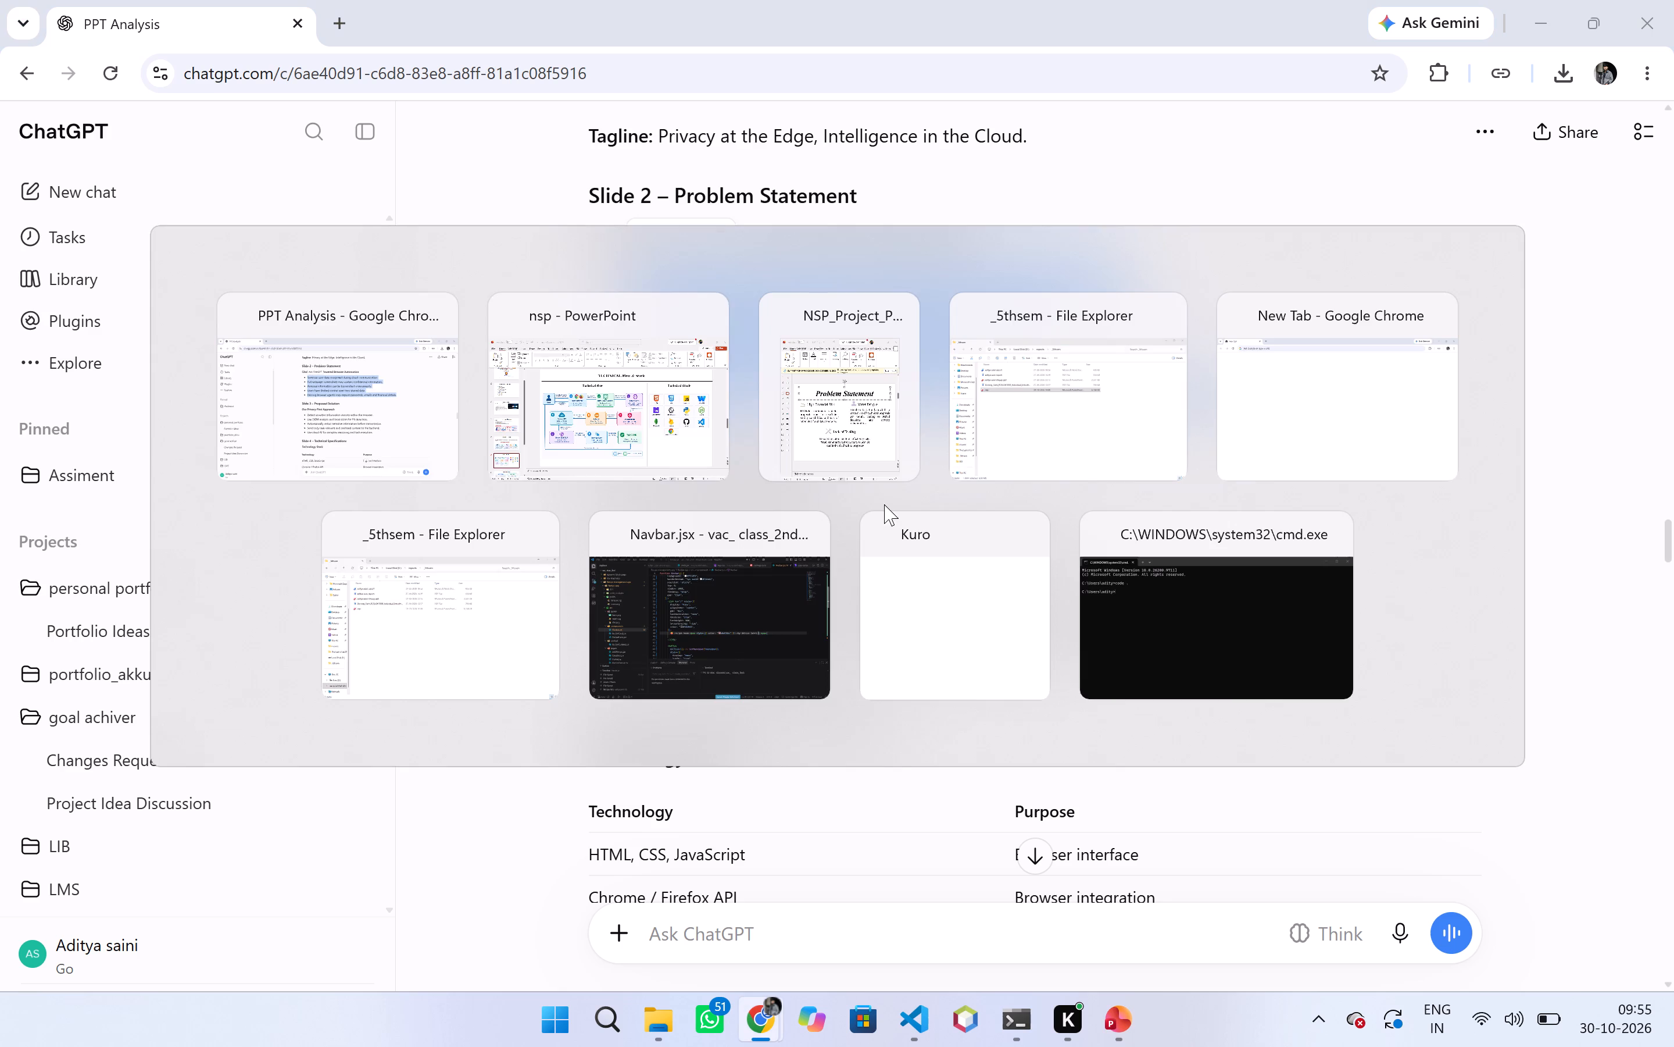
pyautogui.hotkey('alt', 'Tab')
pyautogui.hotkey('alt', 'Tab')
pyautogui.hotkey('alt', 'Tab')
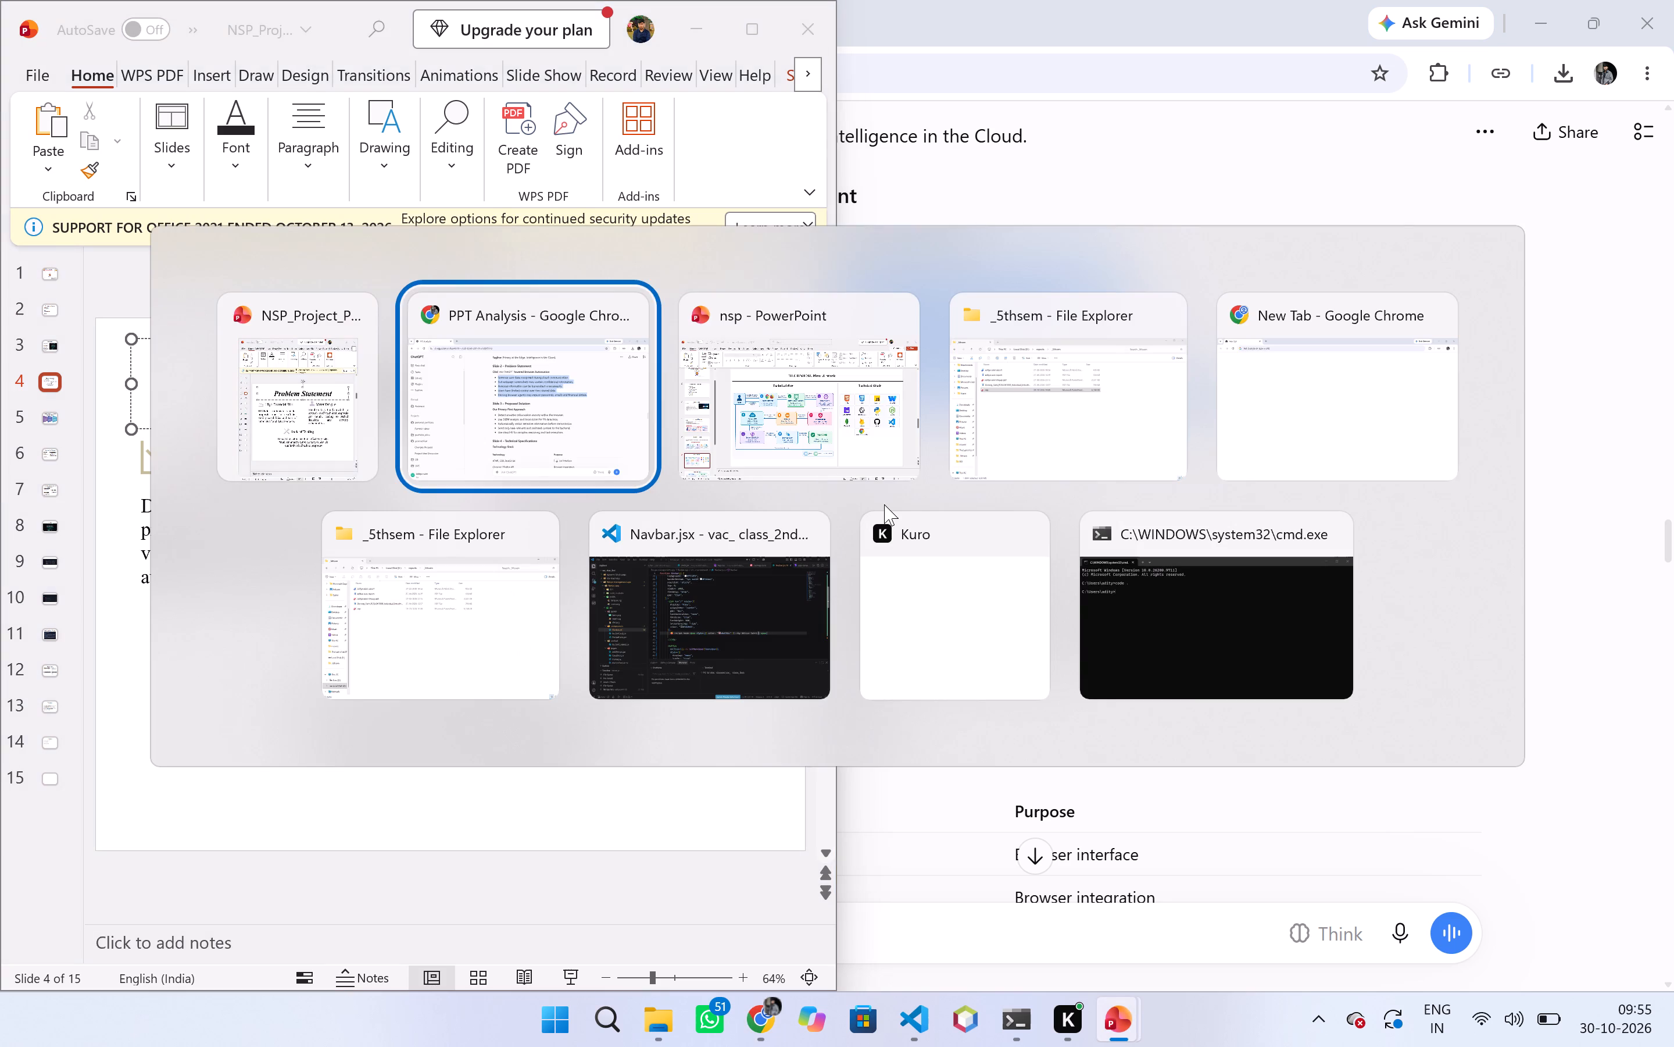
pyautogui.hotkey('alt', 'Tab')
pyautogui.hotkey('alt', 'Tab')
pyautogui.hotkey('alt', 'Tab')
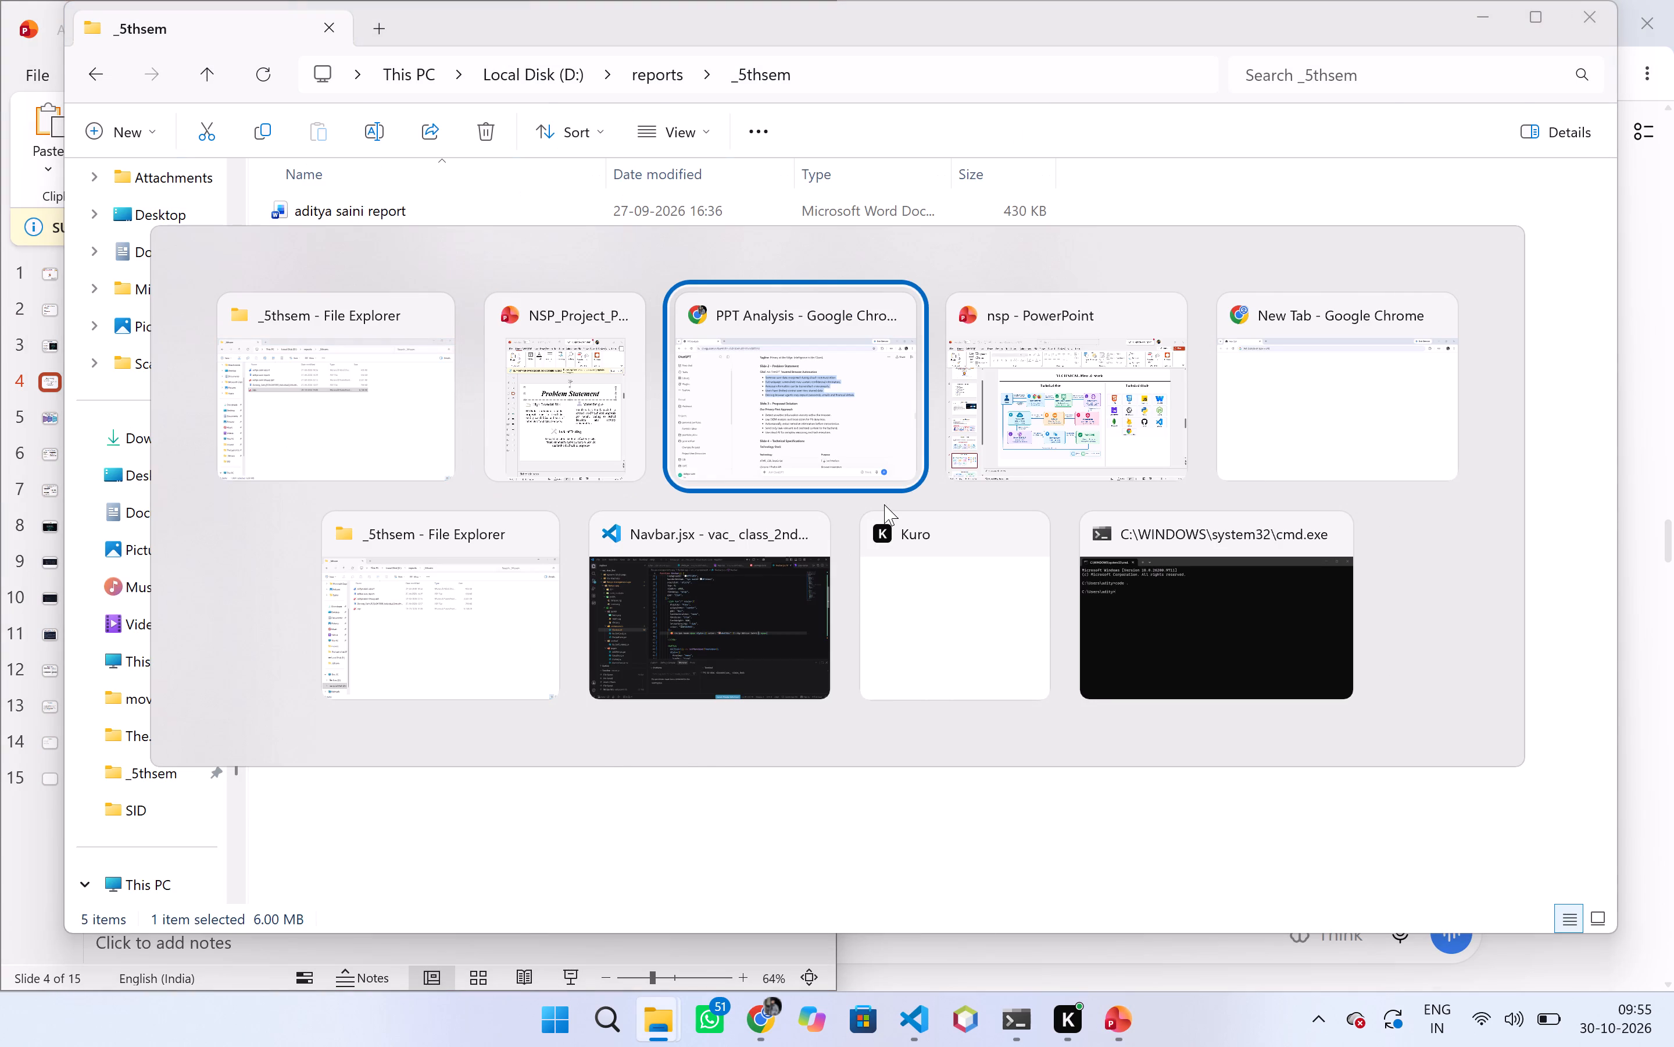
pyautogui.hotkey('alt', 'Tab')
pyautogui.hotkey('alt', 'Tab')
pyautogui.hotkey('alt', 'Tab')
pyautogui.hotkey('alt', 'Tab')
pyautogui.hotkey('alt', 'Tab')
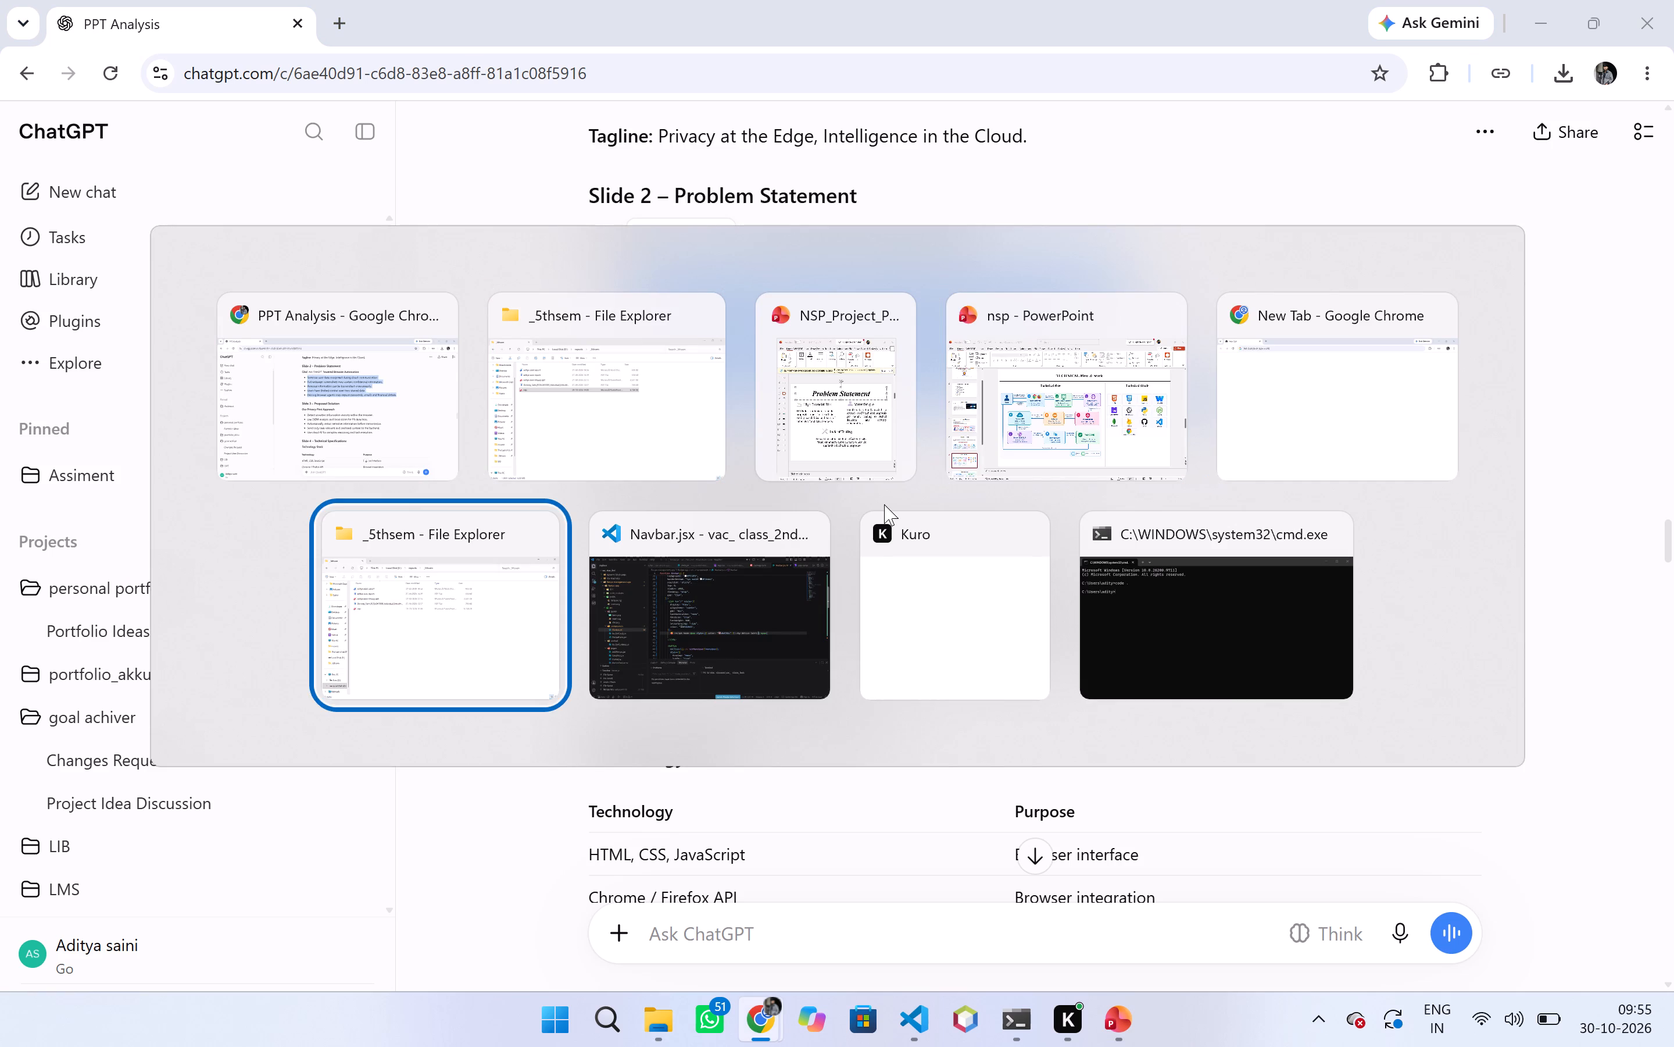
pyautogui.hotkey('alt', 'Tab')
pyautogui.hotkey('alt', 'Tab')
pyautogui.hotkey('alt', 'Tab')
pyautogui.hotkey('alt', 'Tab')
pyautogui.hotkey('alt', 'Tab')
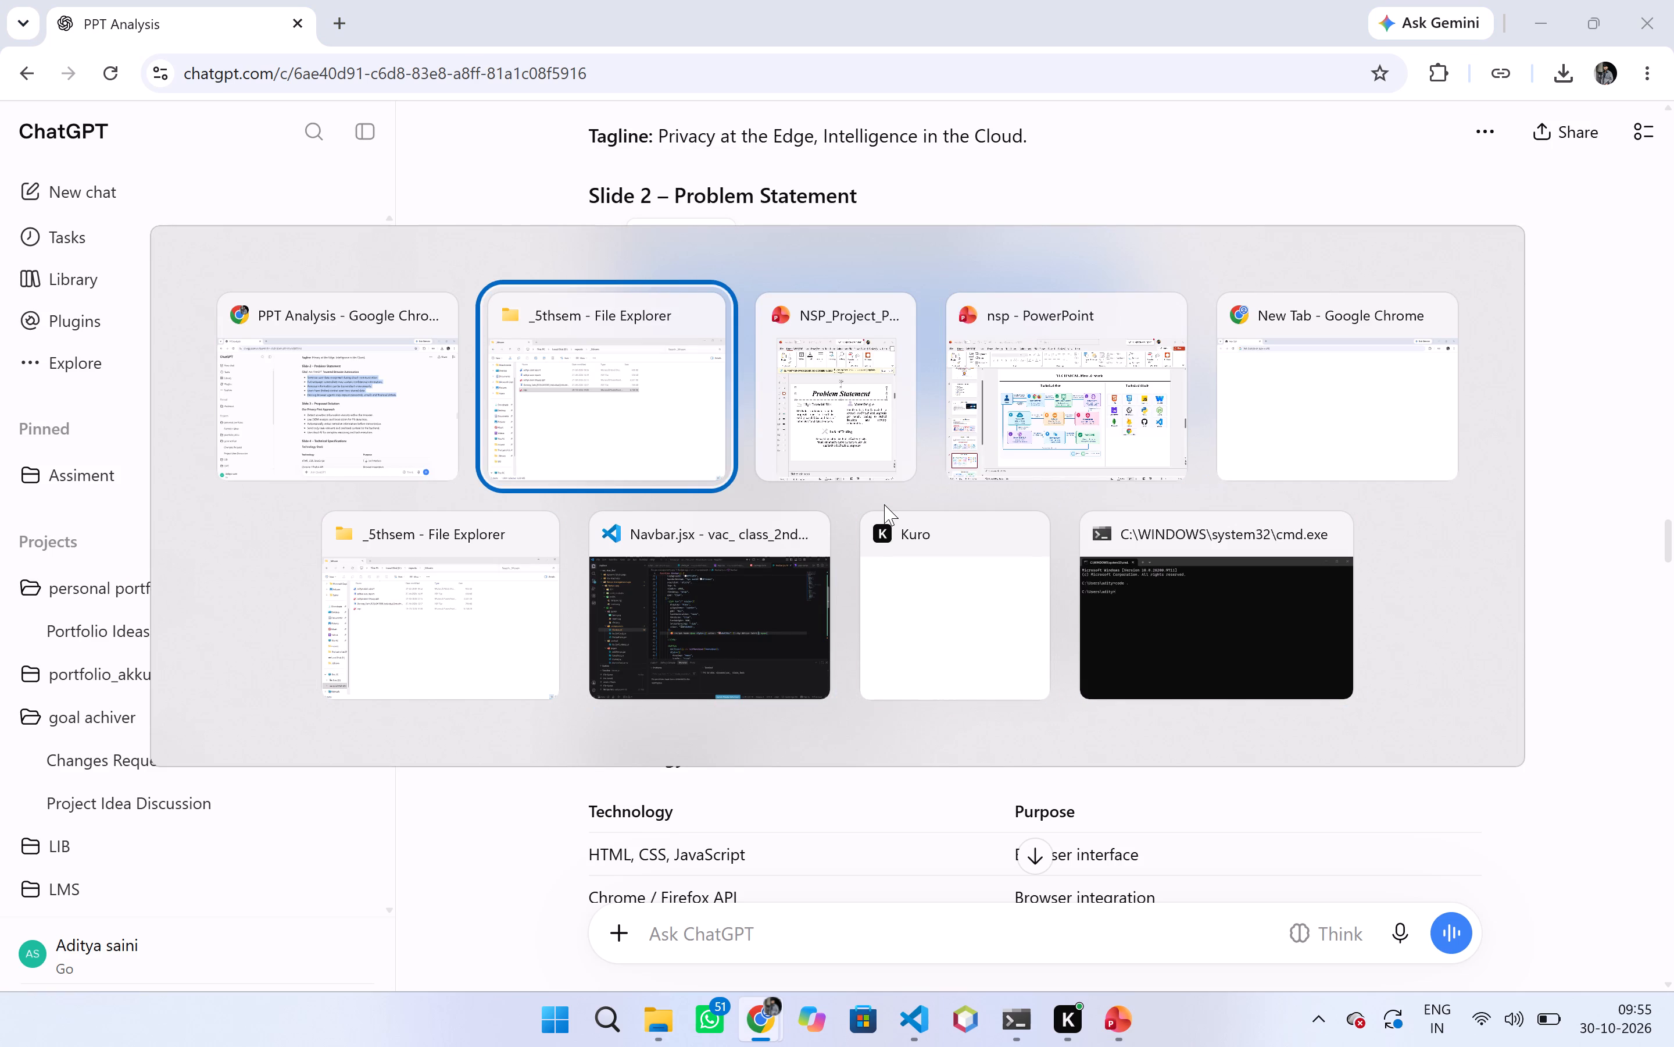
pyautogui.hotkey('alt', 'Tab')
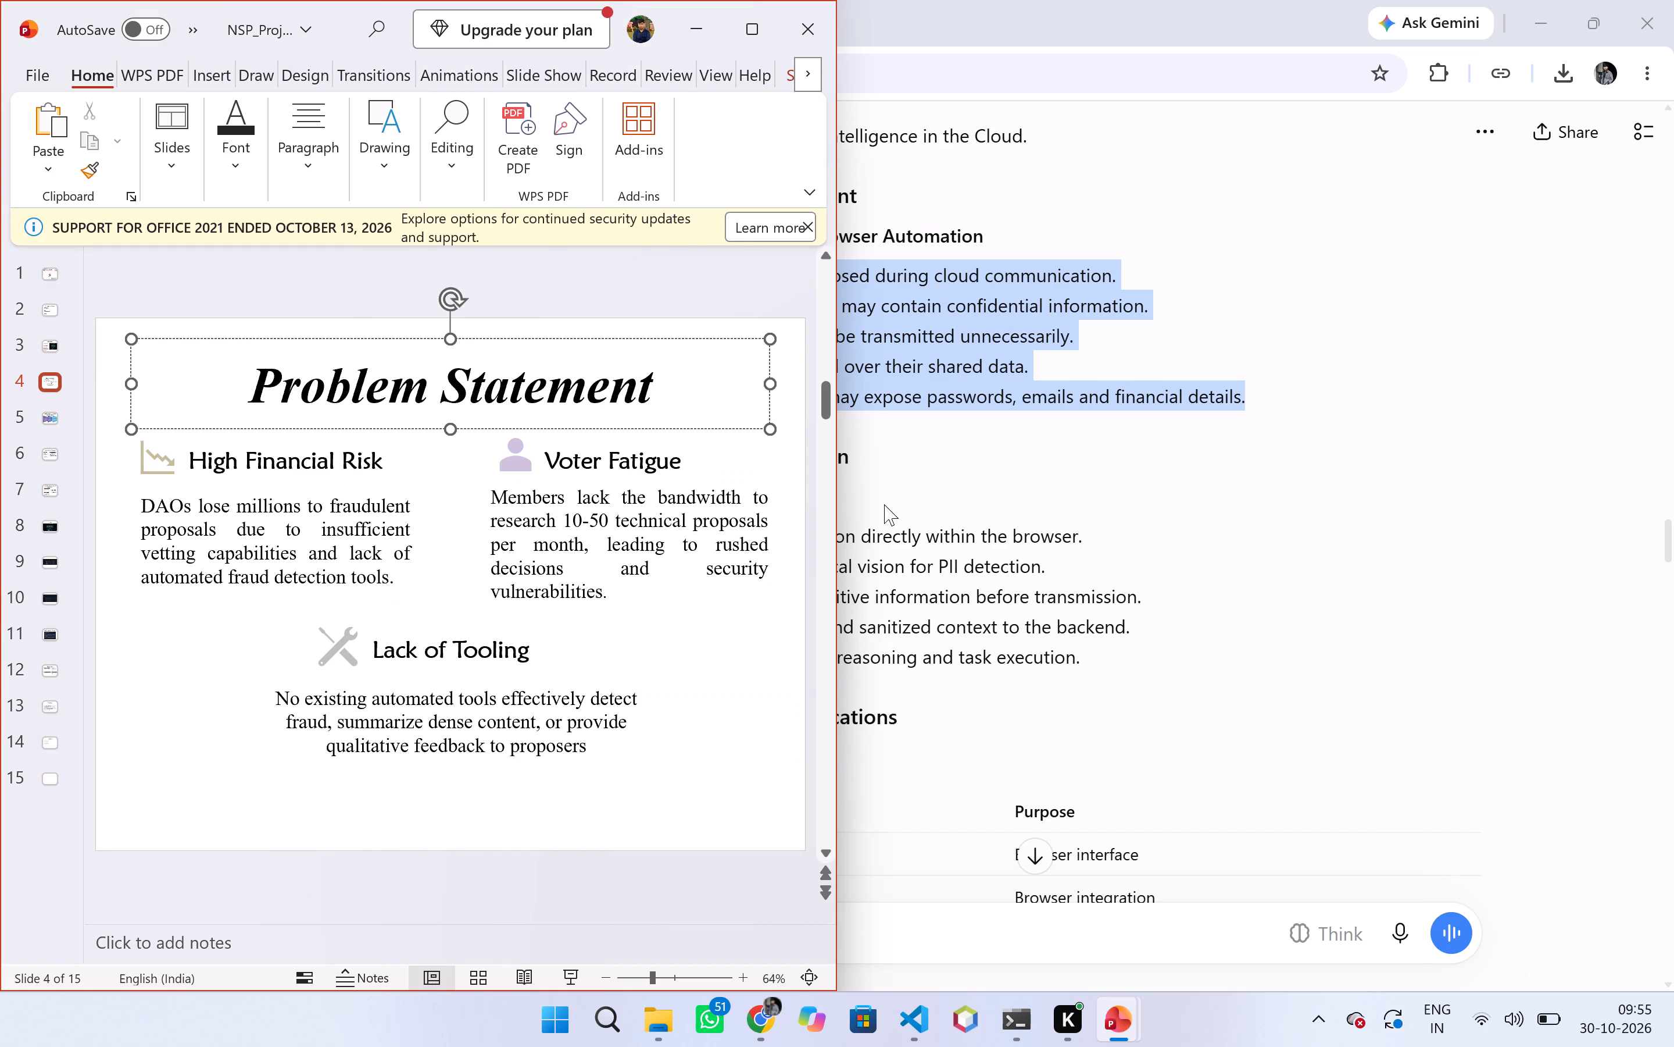
# Examine the Proposed Solution and Technical Specifications slides of the NSP_Project_PPT presentation.
pyautogui.click(58, 423)
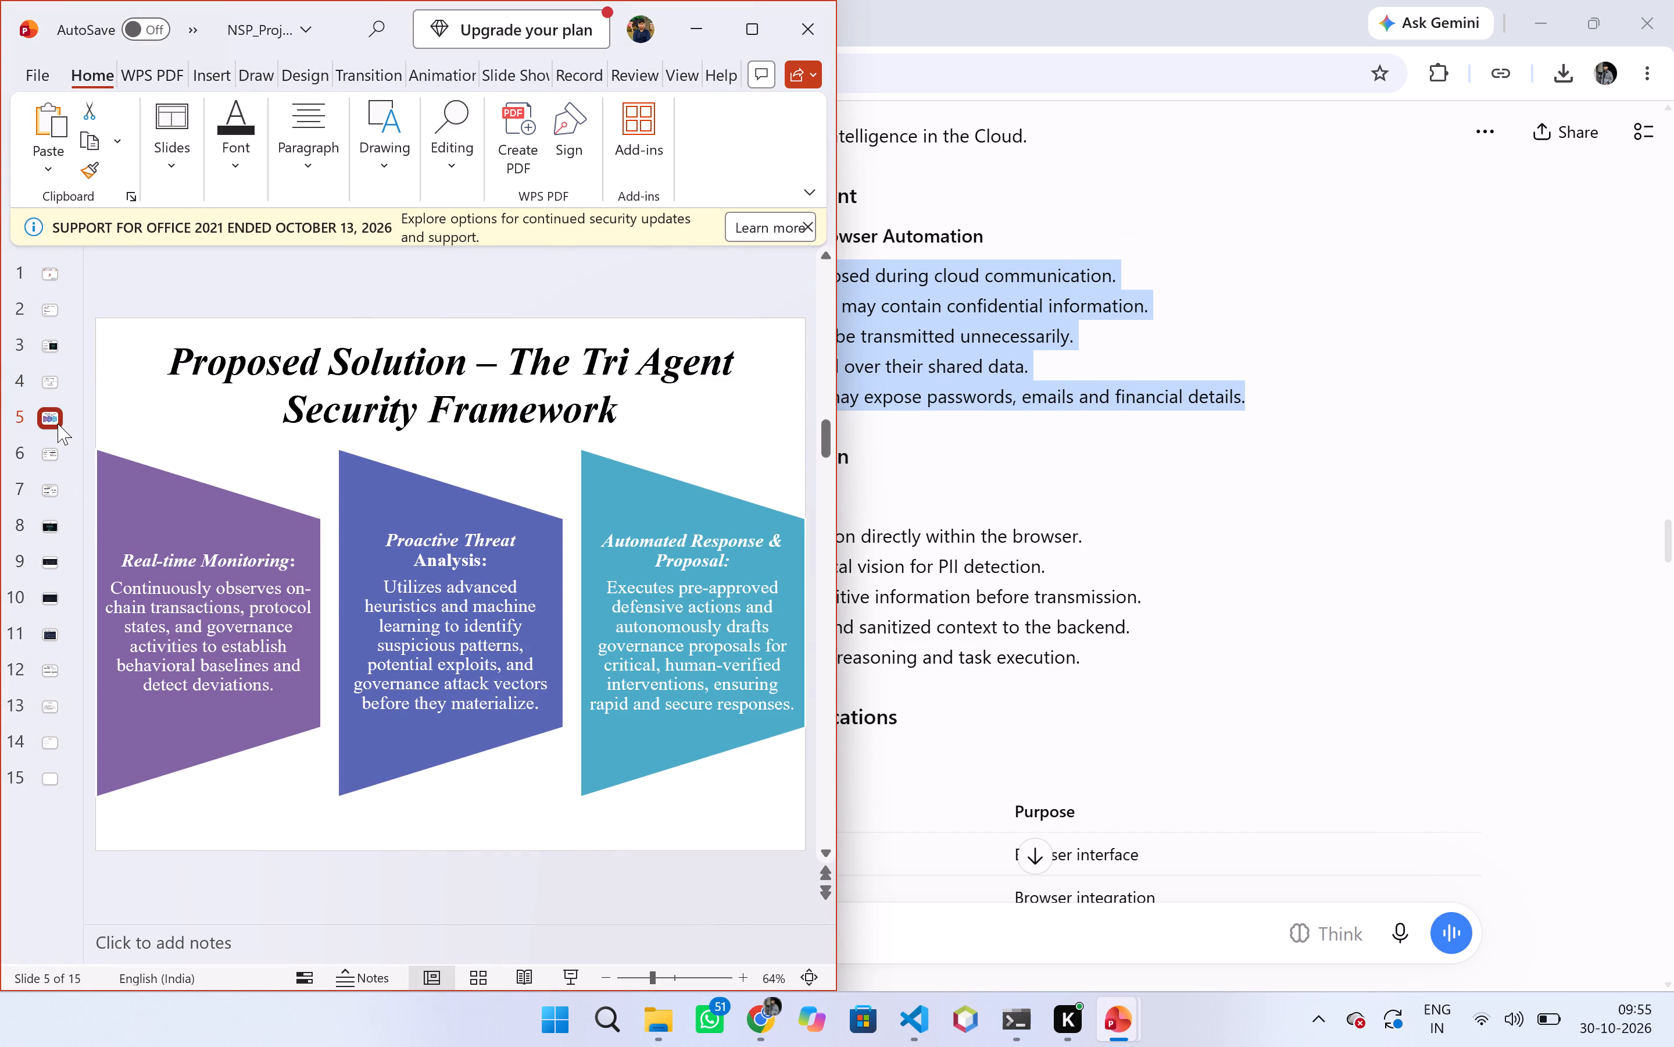
pyautogui.click(51, 466)
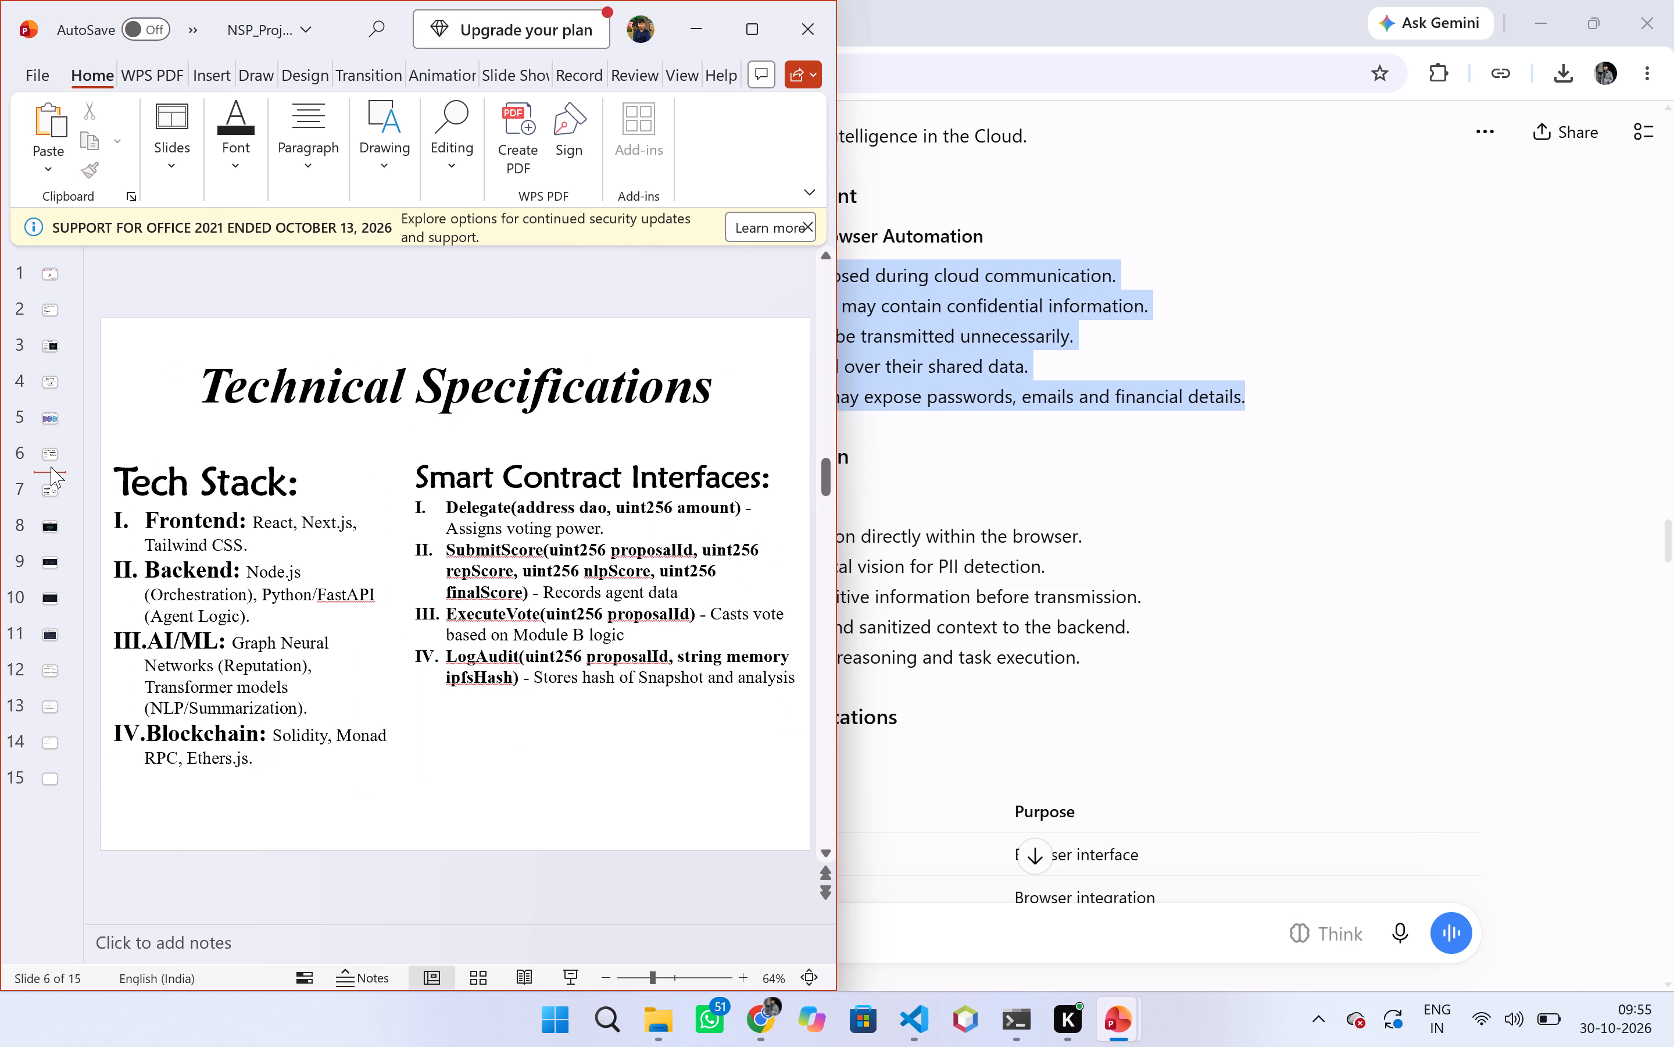
# Switch back to the nsp presentation and review the Presentation Overview, Introduction, Proposed Solution and TECHNICAL Flow & Stack slides.
pyautogui.hotkey('alt', 'Tab')
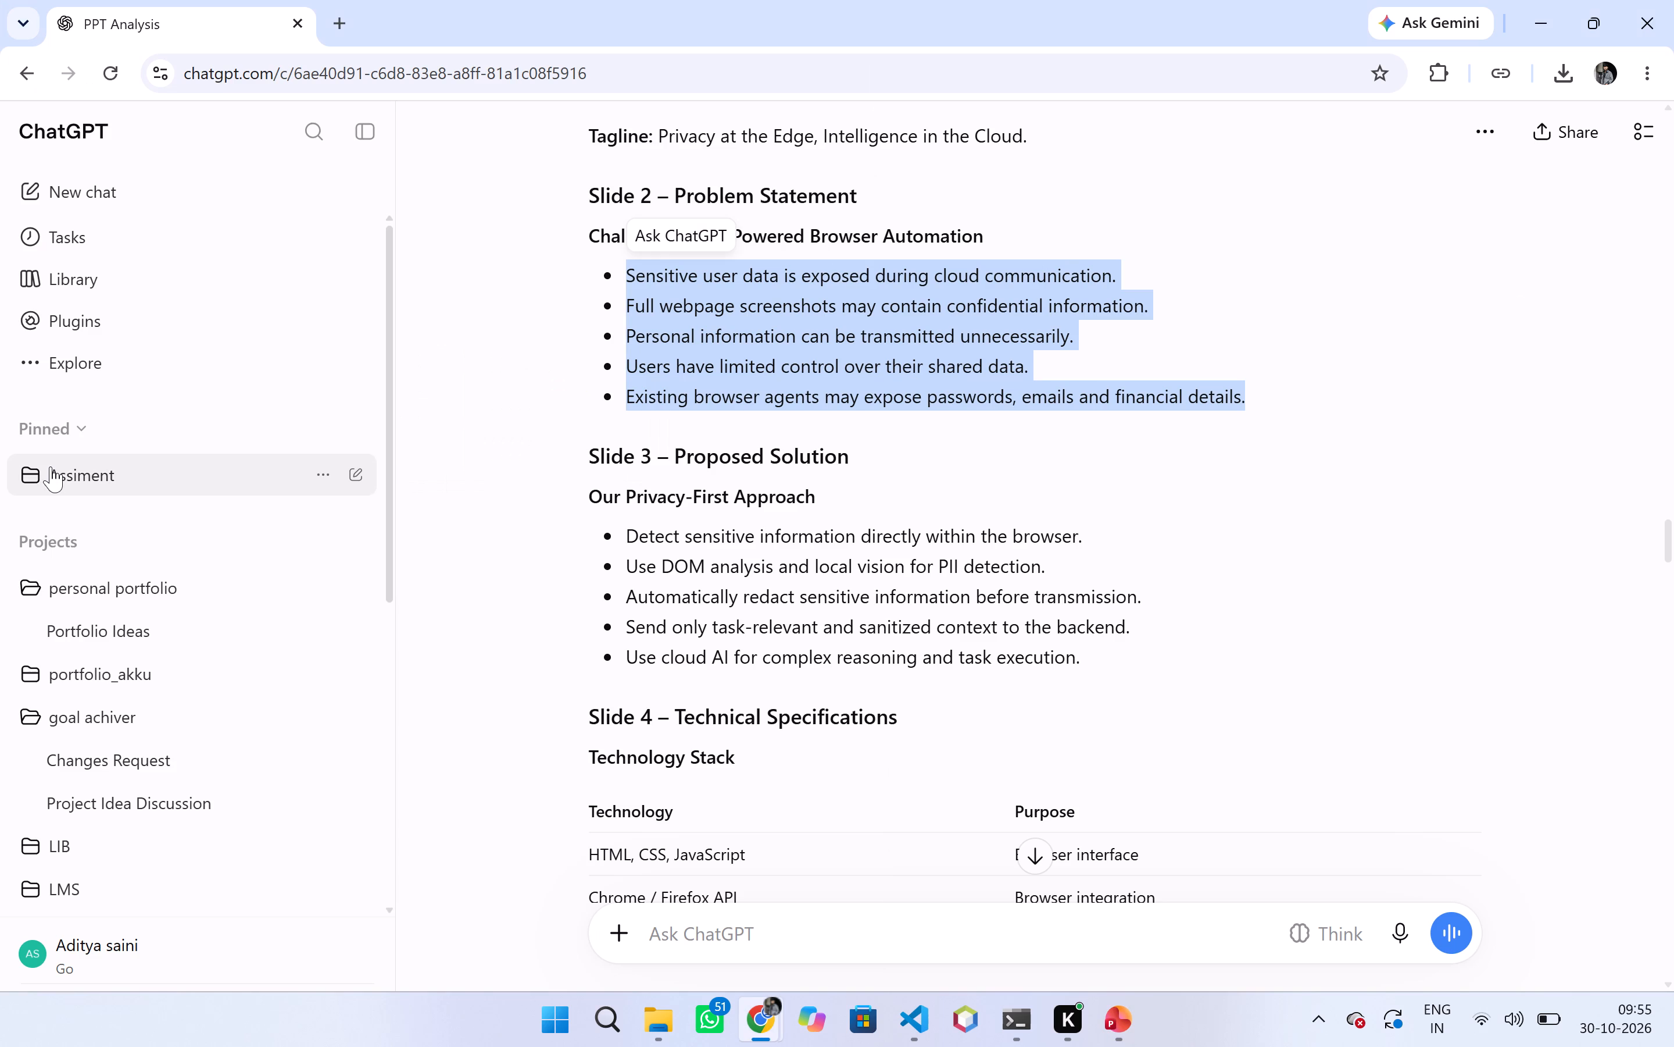
pyautogui.hotkey('alt', 'Tab')
pyautogui.hotkey('alt', 'Tab')
pyautogui.hotkey('alt', 'Tab')
pyautogui.hotkey('alt', 'Tab')
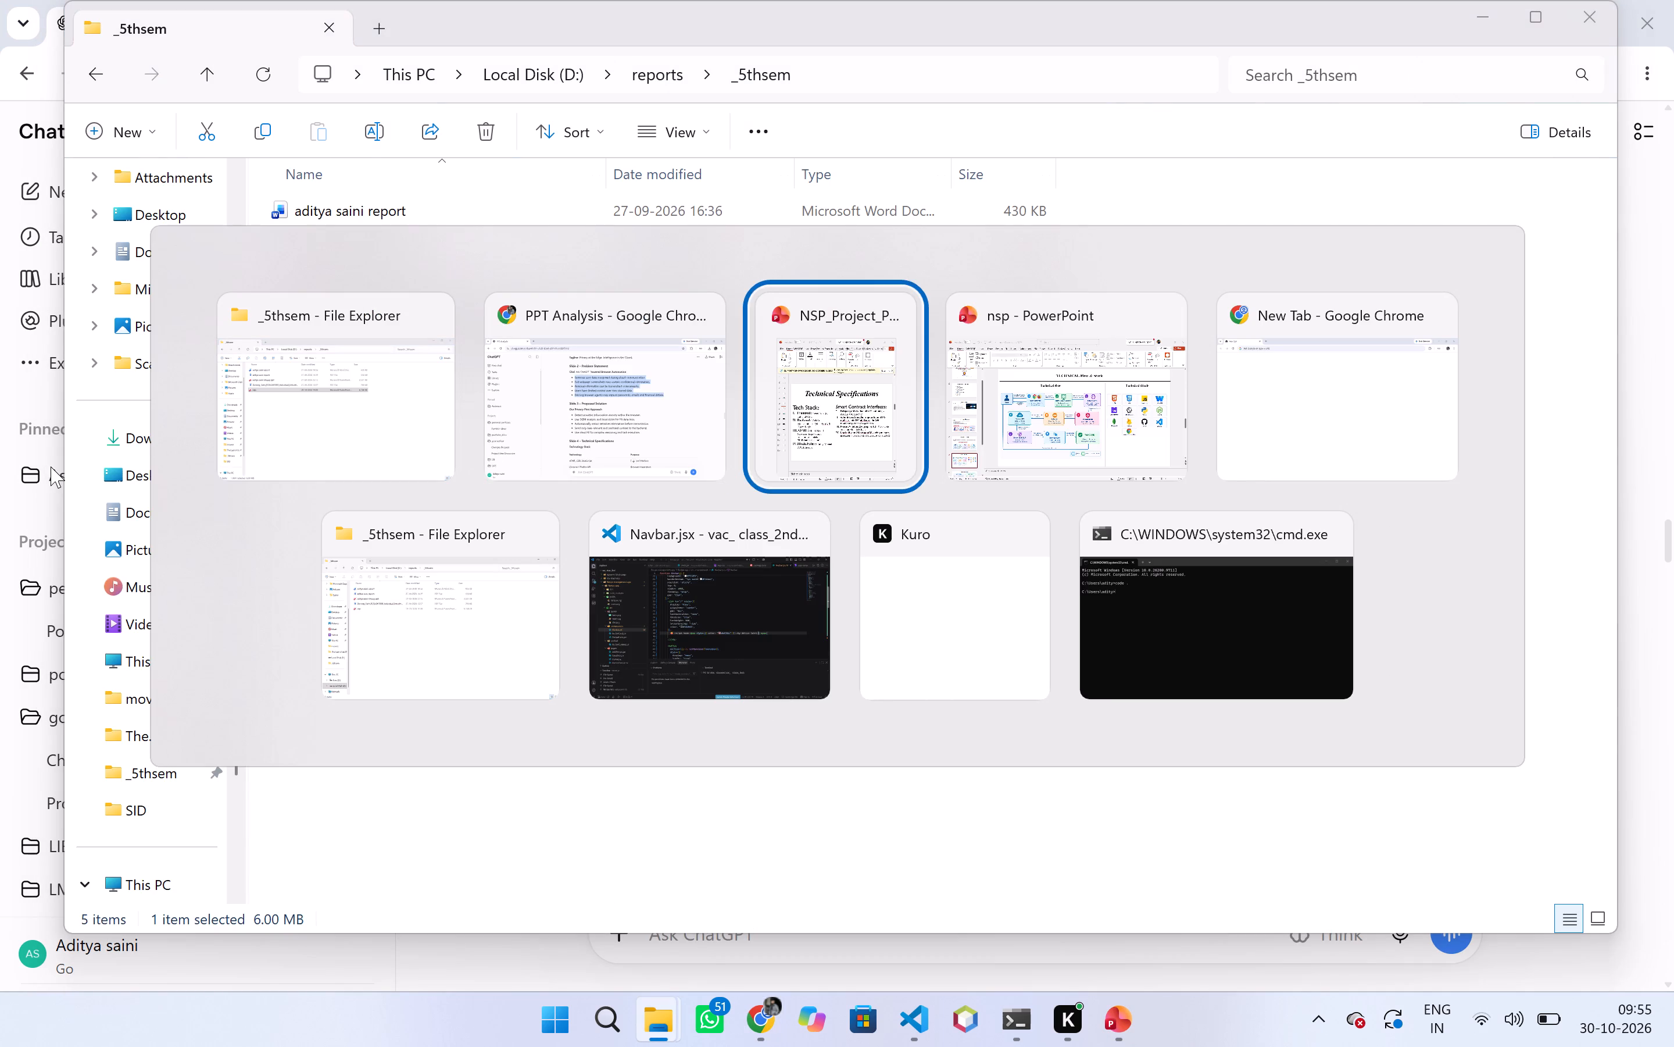
pyautogui.hotkey('alt', 'Tab')
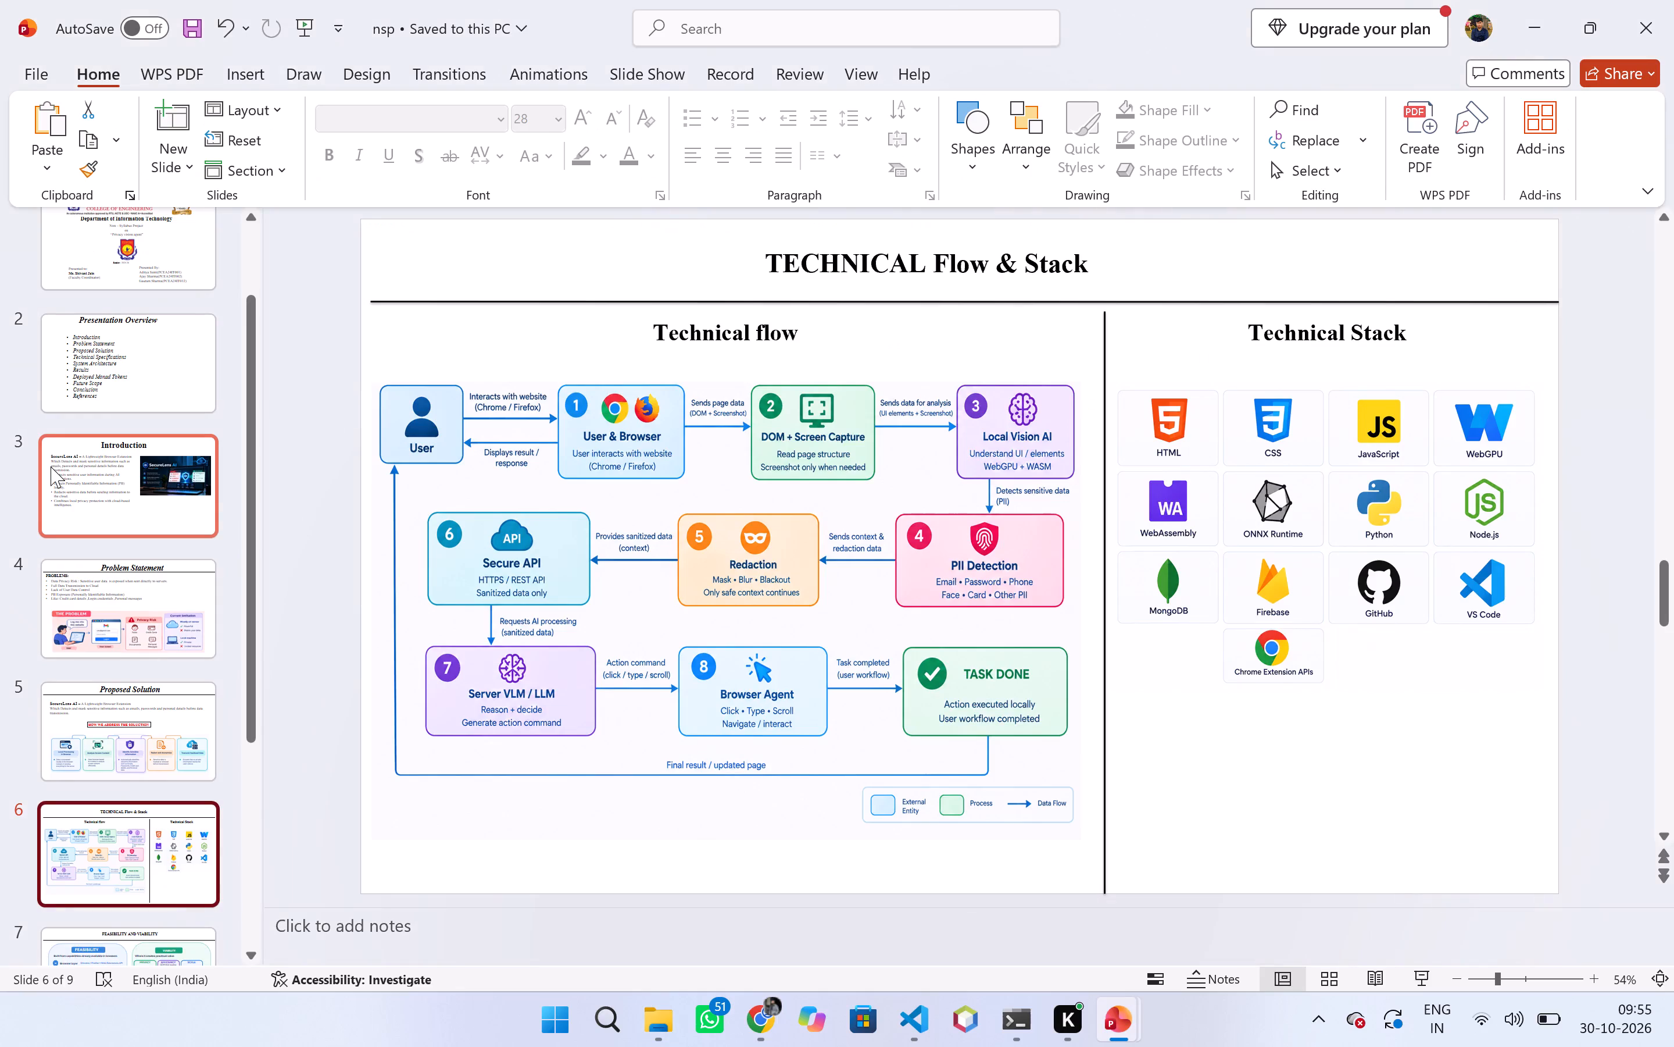
pyautogui.click(115, 393)
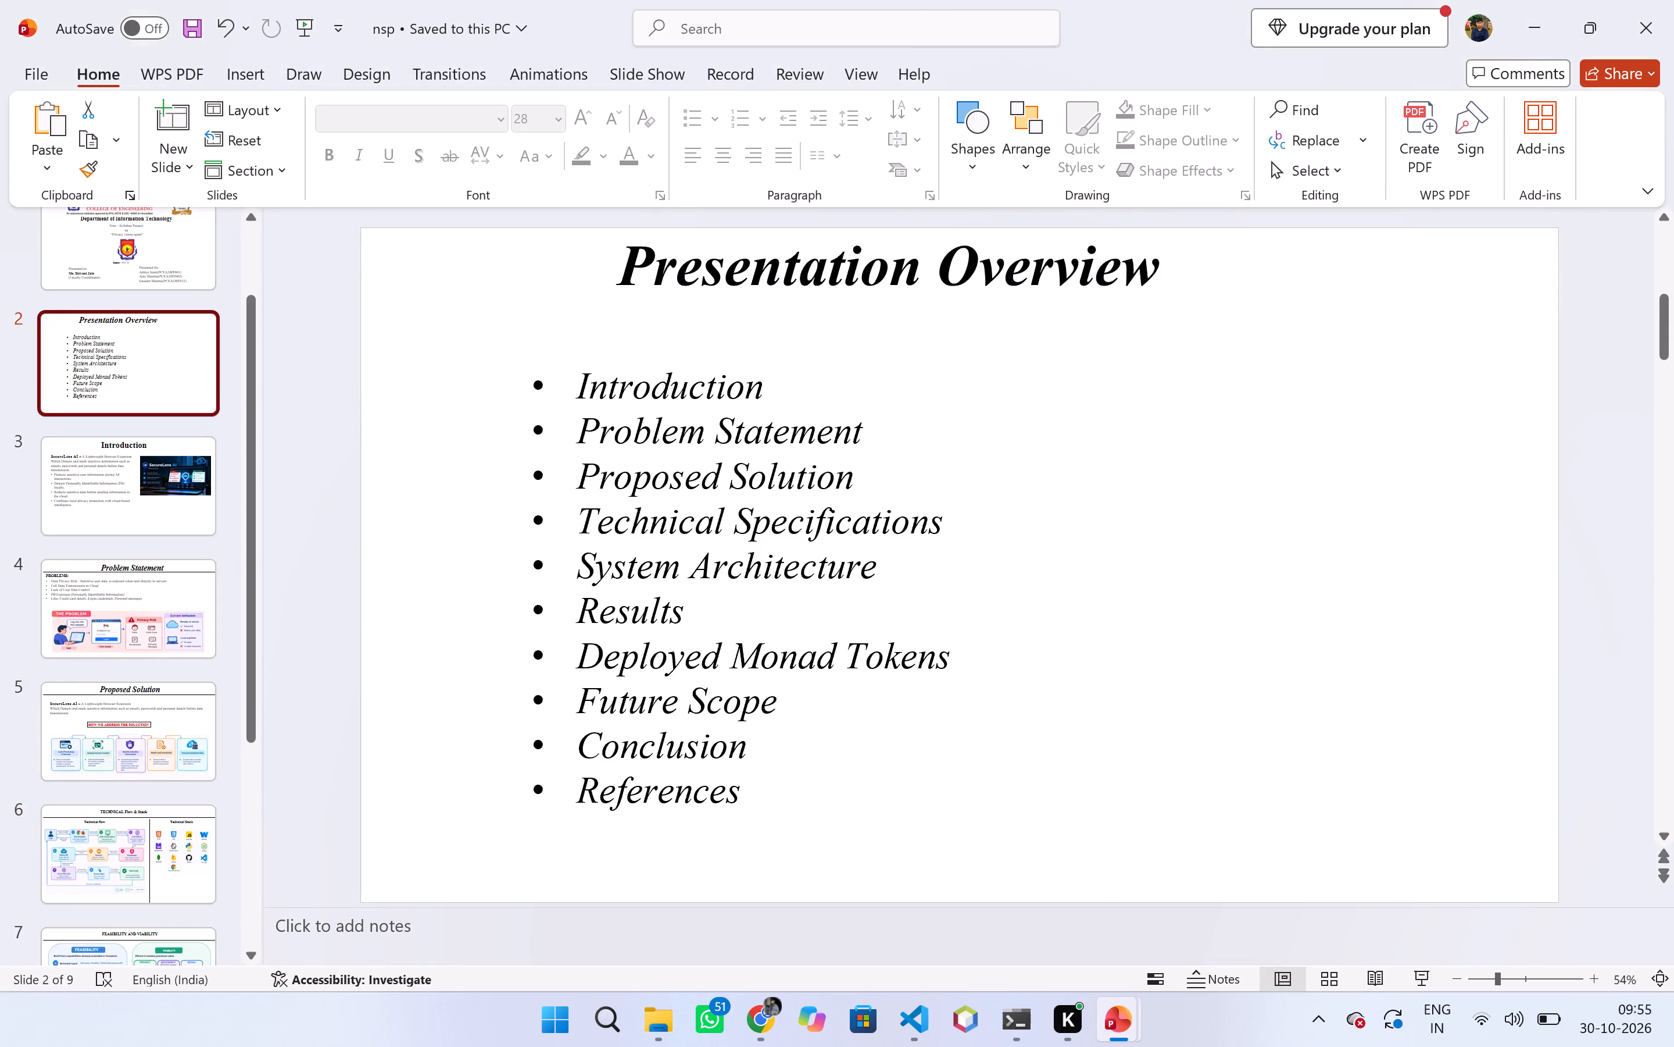
pyautogui.click(155, 513)
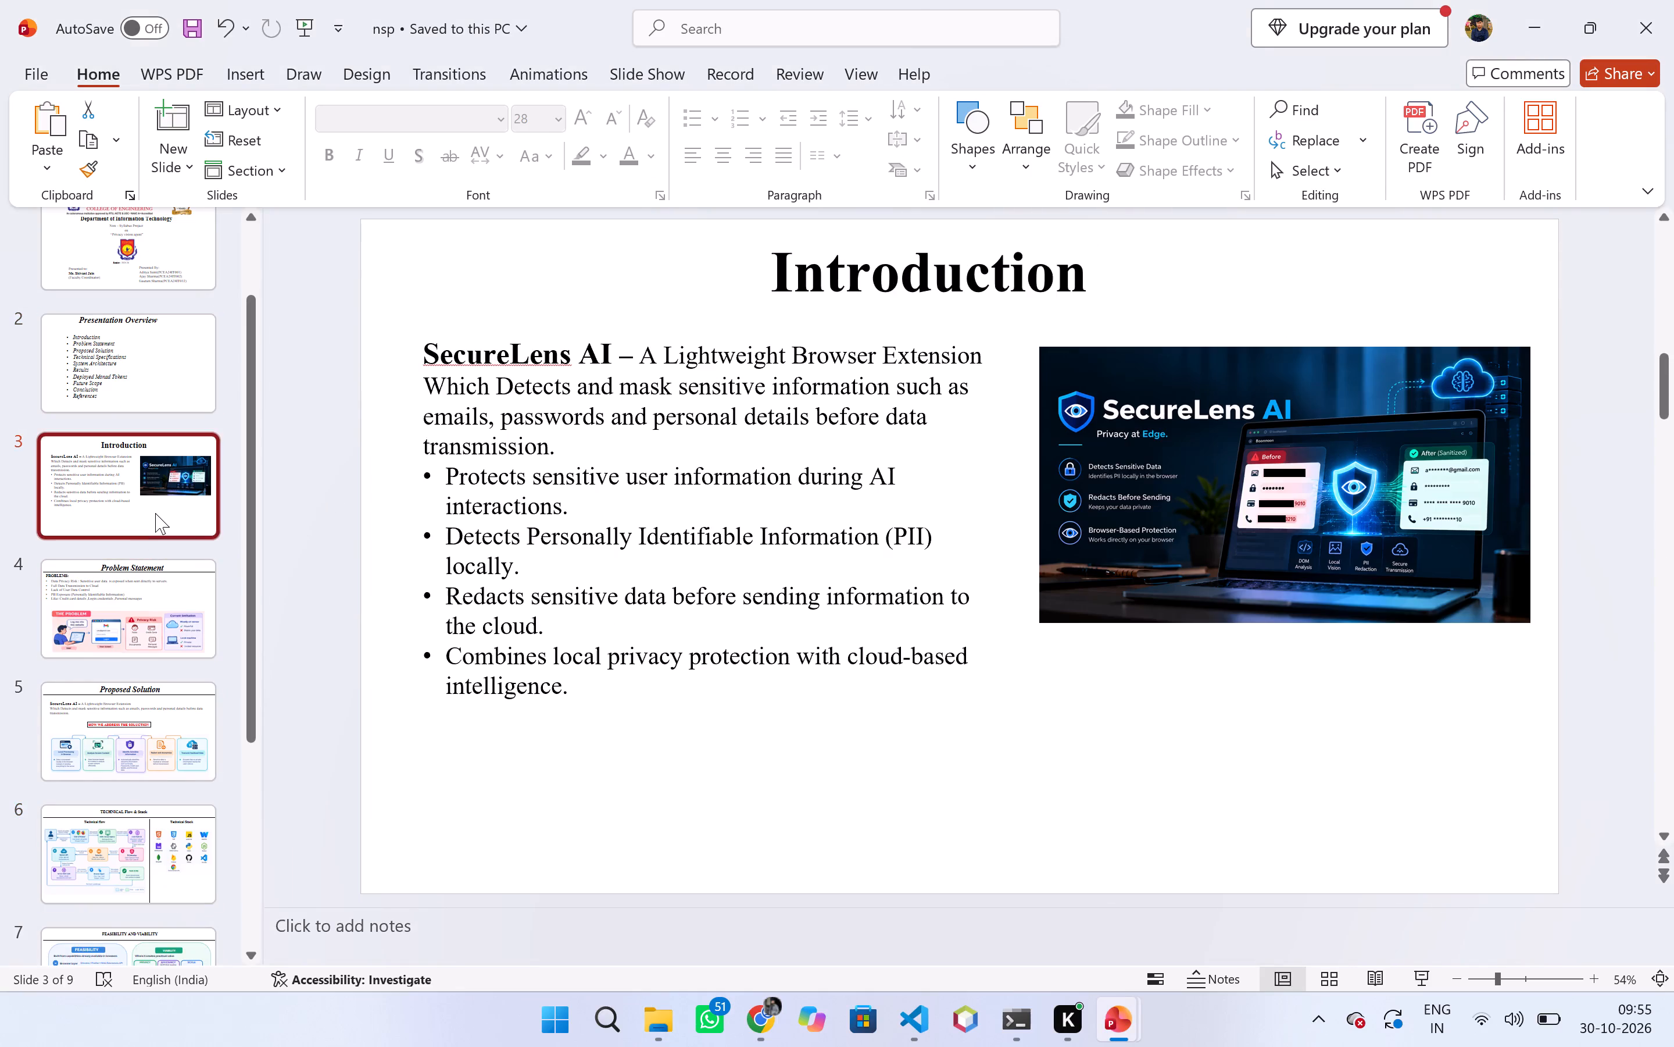
pyautogui.click(176, 774)
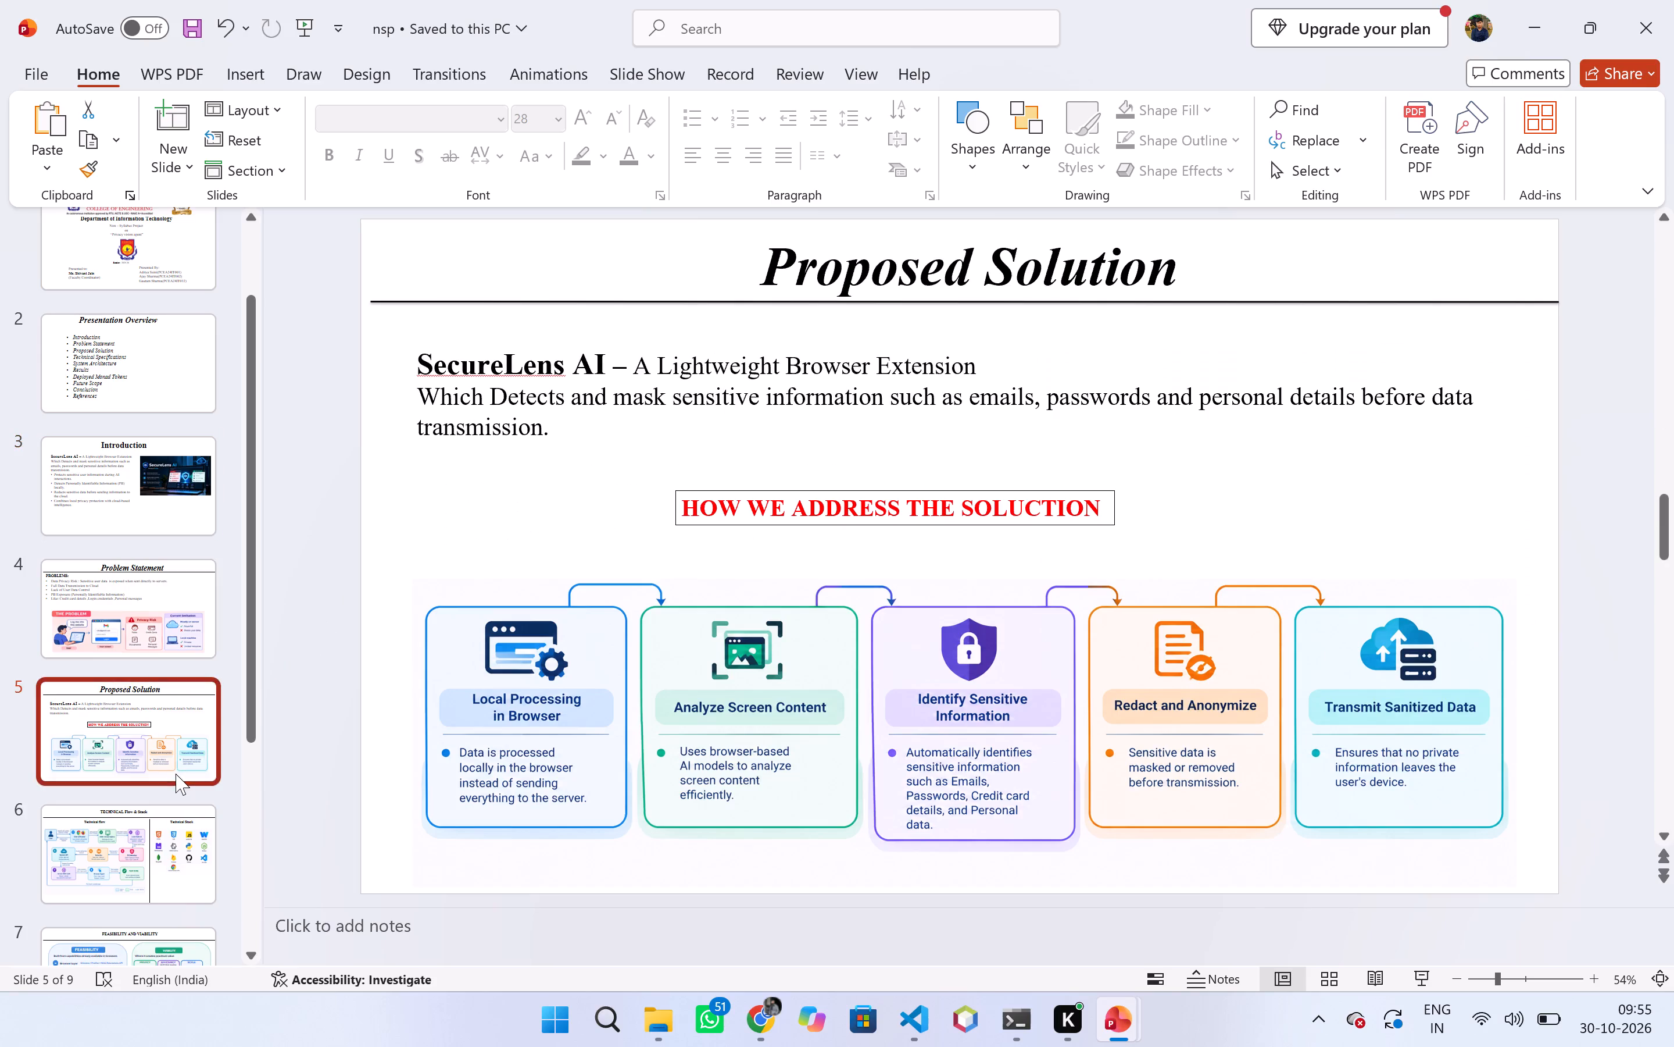
pyautogui.click(183, 841)
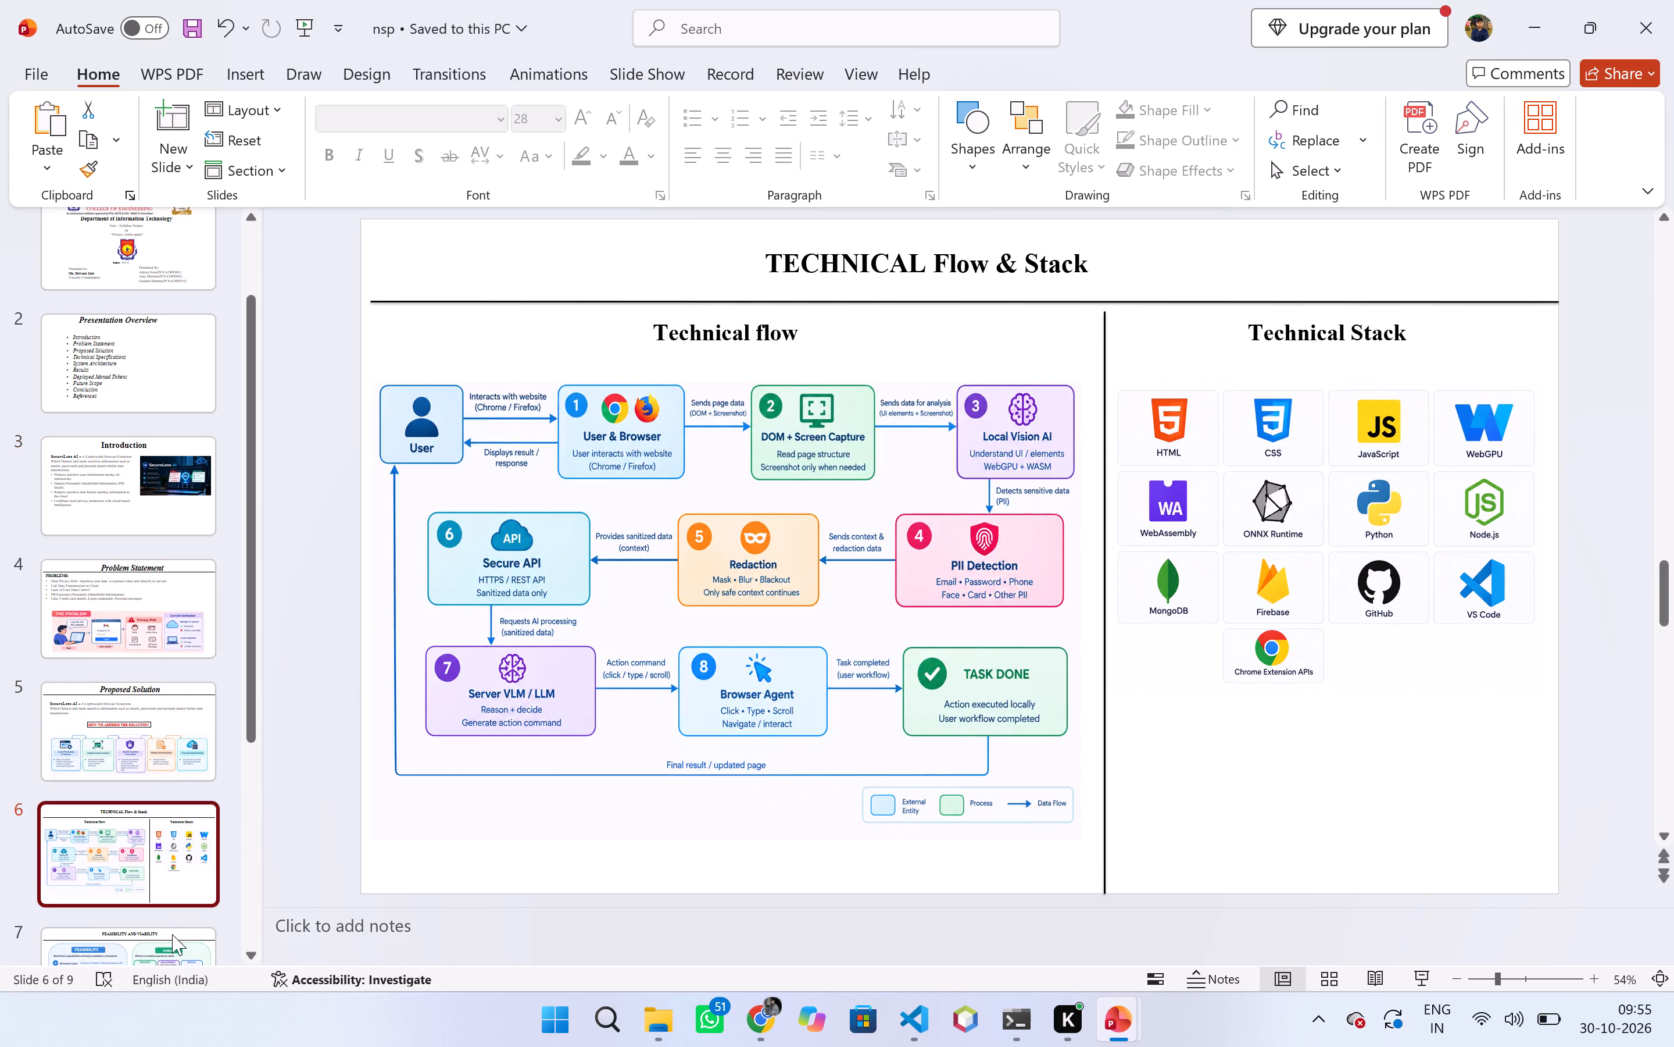
# Delete "Flow & Stack" from the title of slide 6, keeping the word "TECHNICAL".
pyautogui.click(1119, 259)
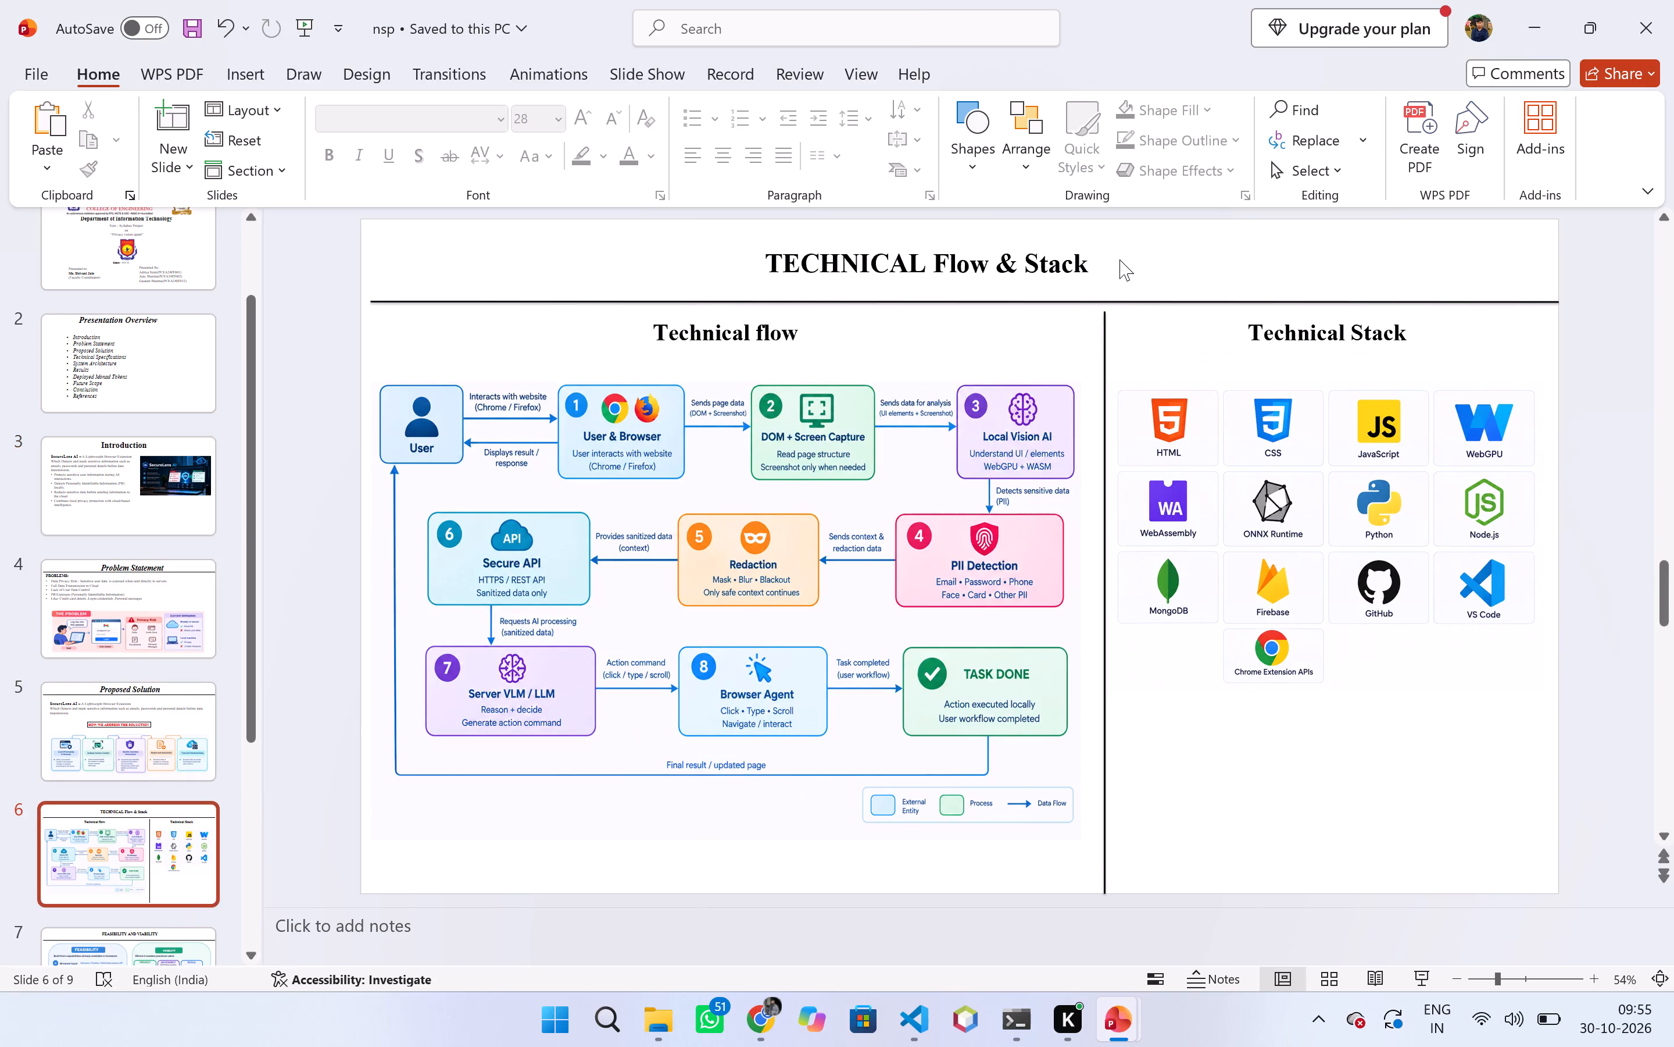
pyautogui.click(1099, 263)
pyautogui.click(1086, 264)
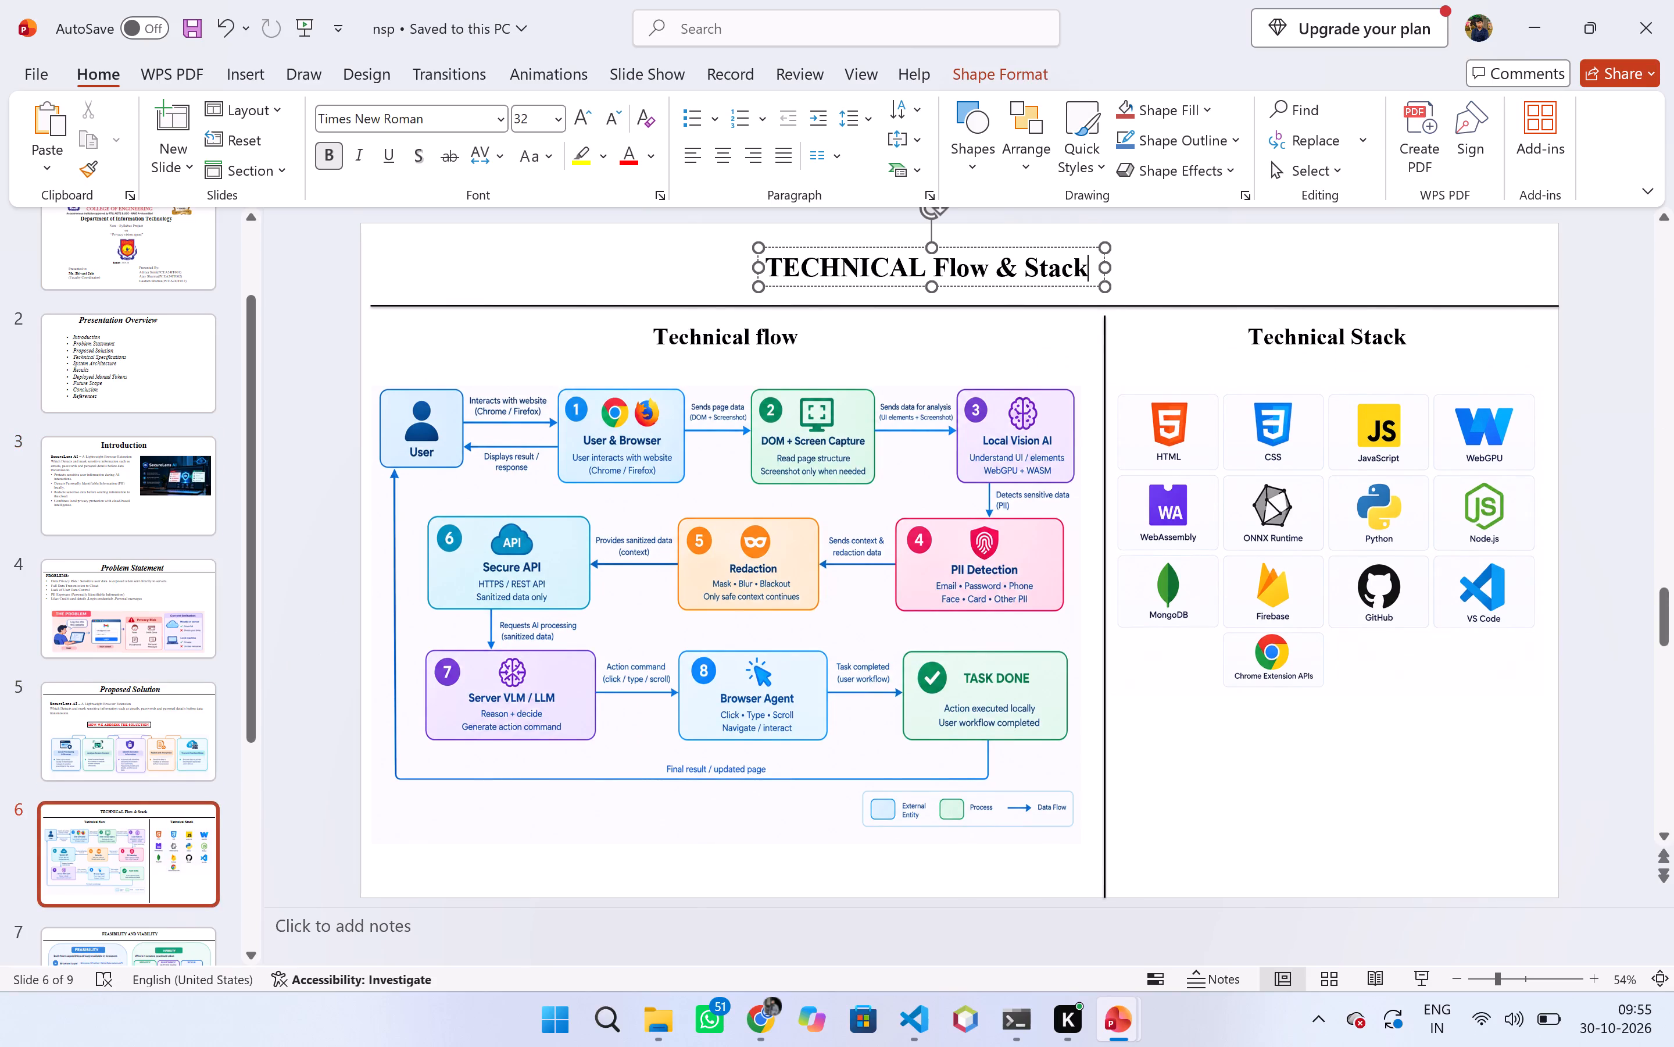
pyautogui.press('BackSpace')
pyautogui.press('BackSpace')
pyautogui.press('BackSpace')
pyautogui.press('BackSpace')
pyautogui.press('BackSpace')
pyautogui.press('BackSpace')
pyautogui.press('BackSpace')
pyautogui.press('BackSpace')
pyautogui.press('BackSpace')
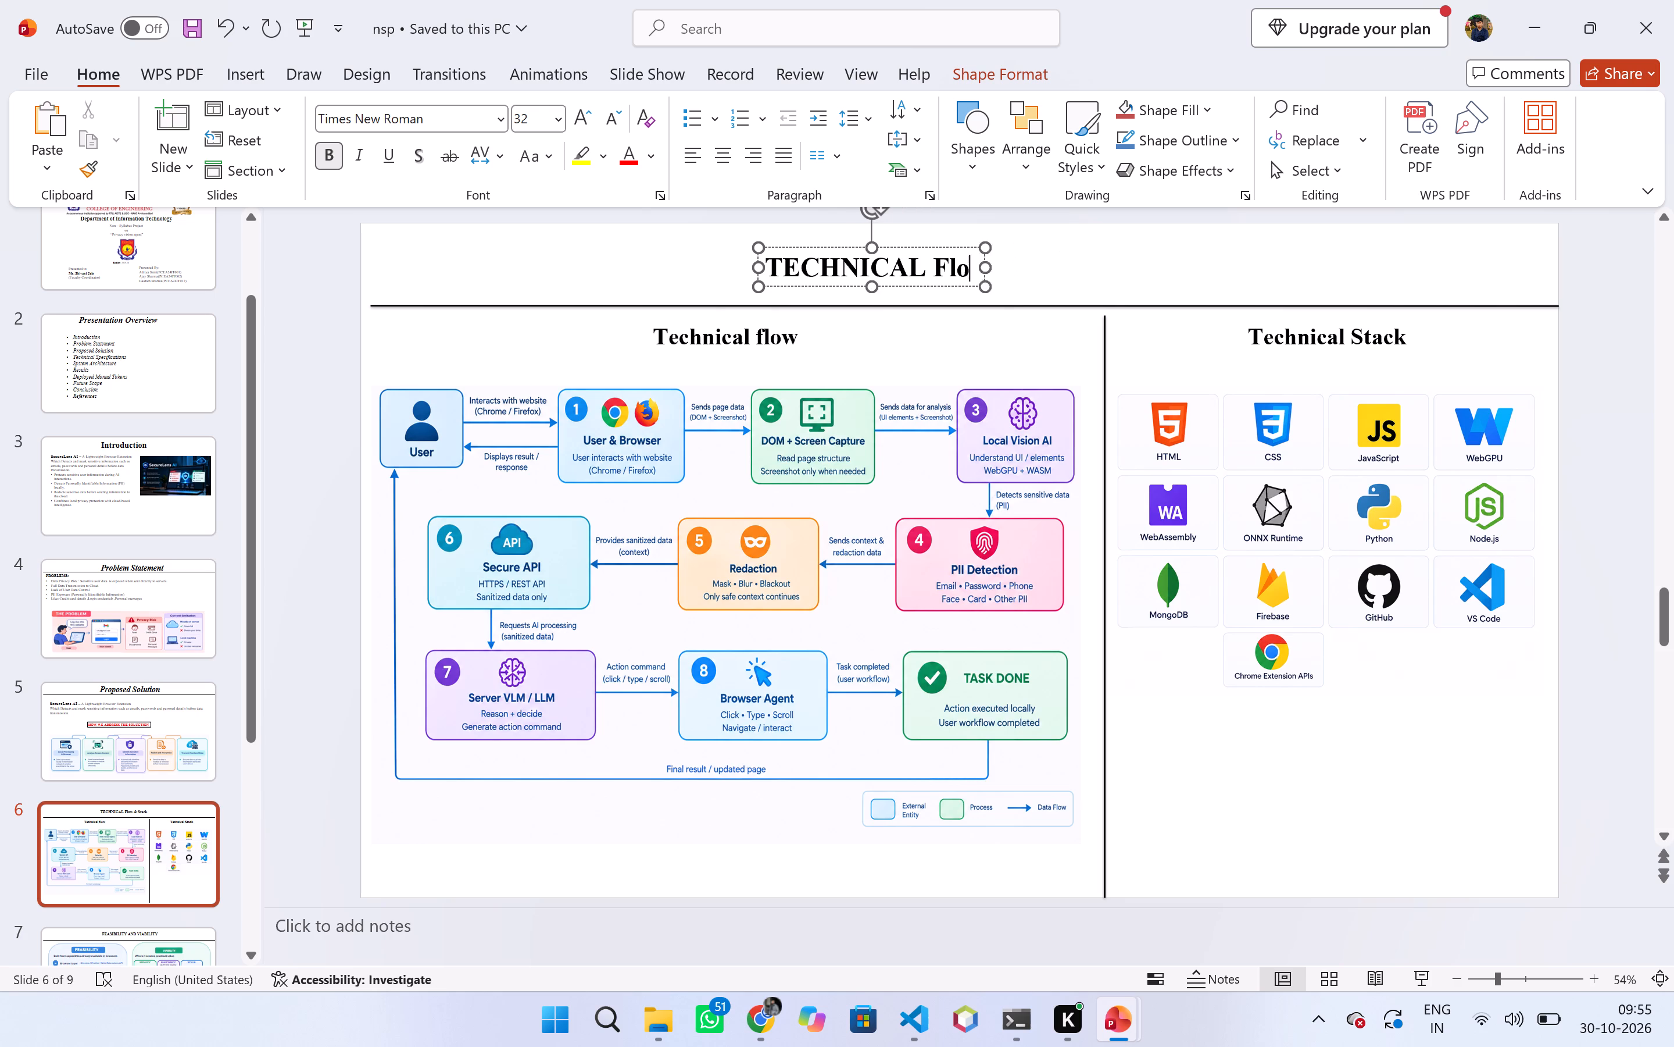
pyautogui.press('BackSpace')
pyautogui.press('BackSpace')
pyautogui.press('BackSpace')
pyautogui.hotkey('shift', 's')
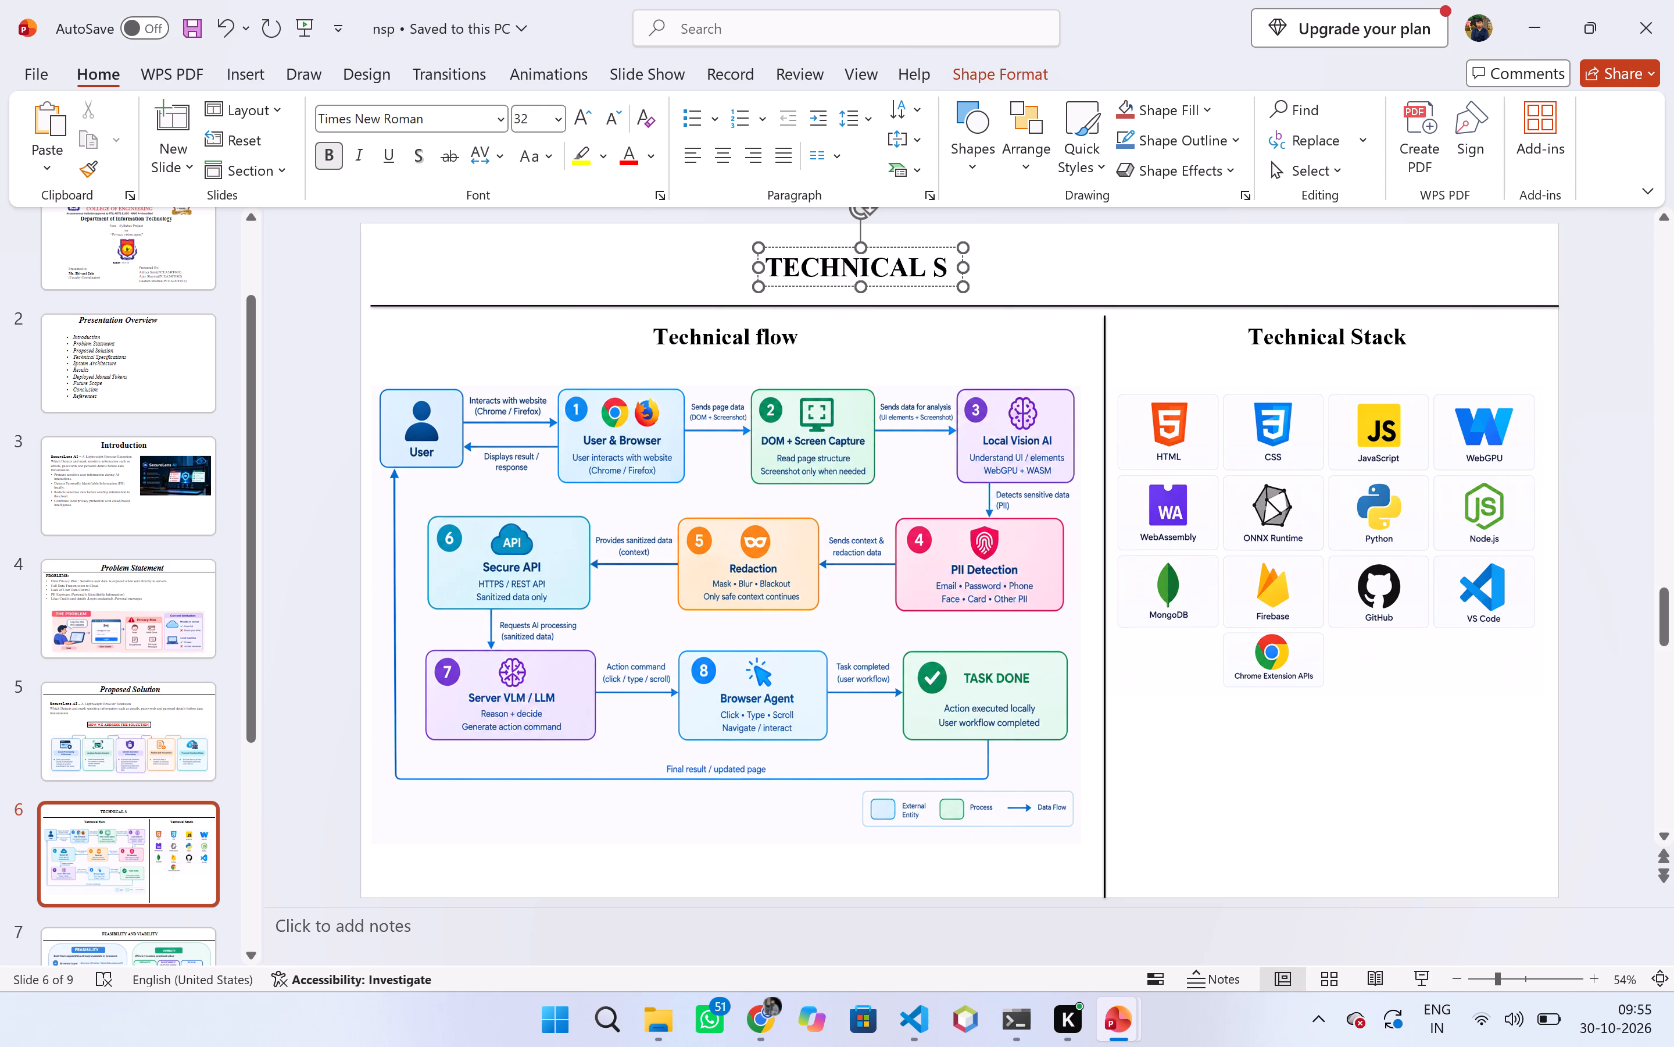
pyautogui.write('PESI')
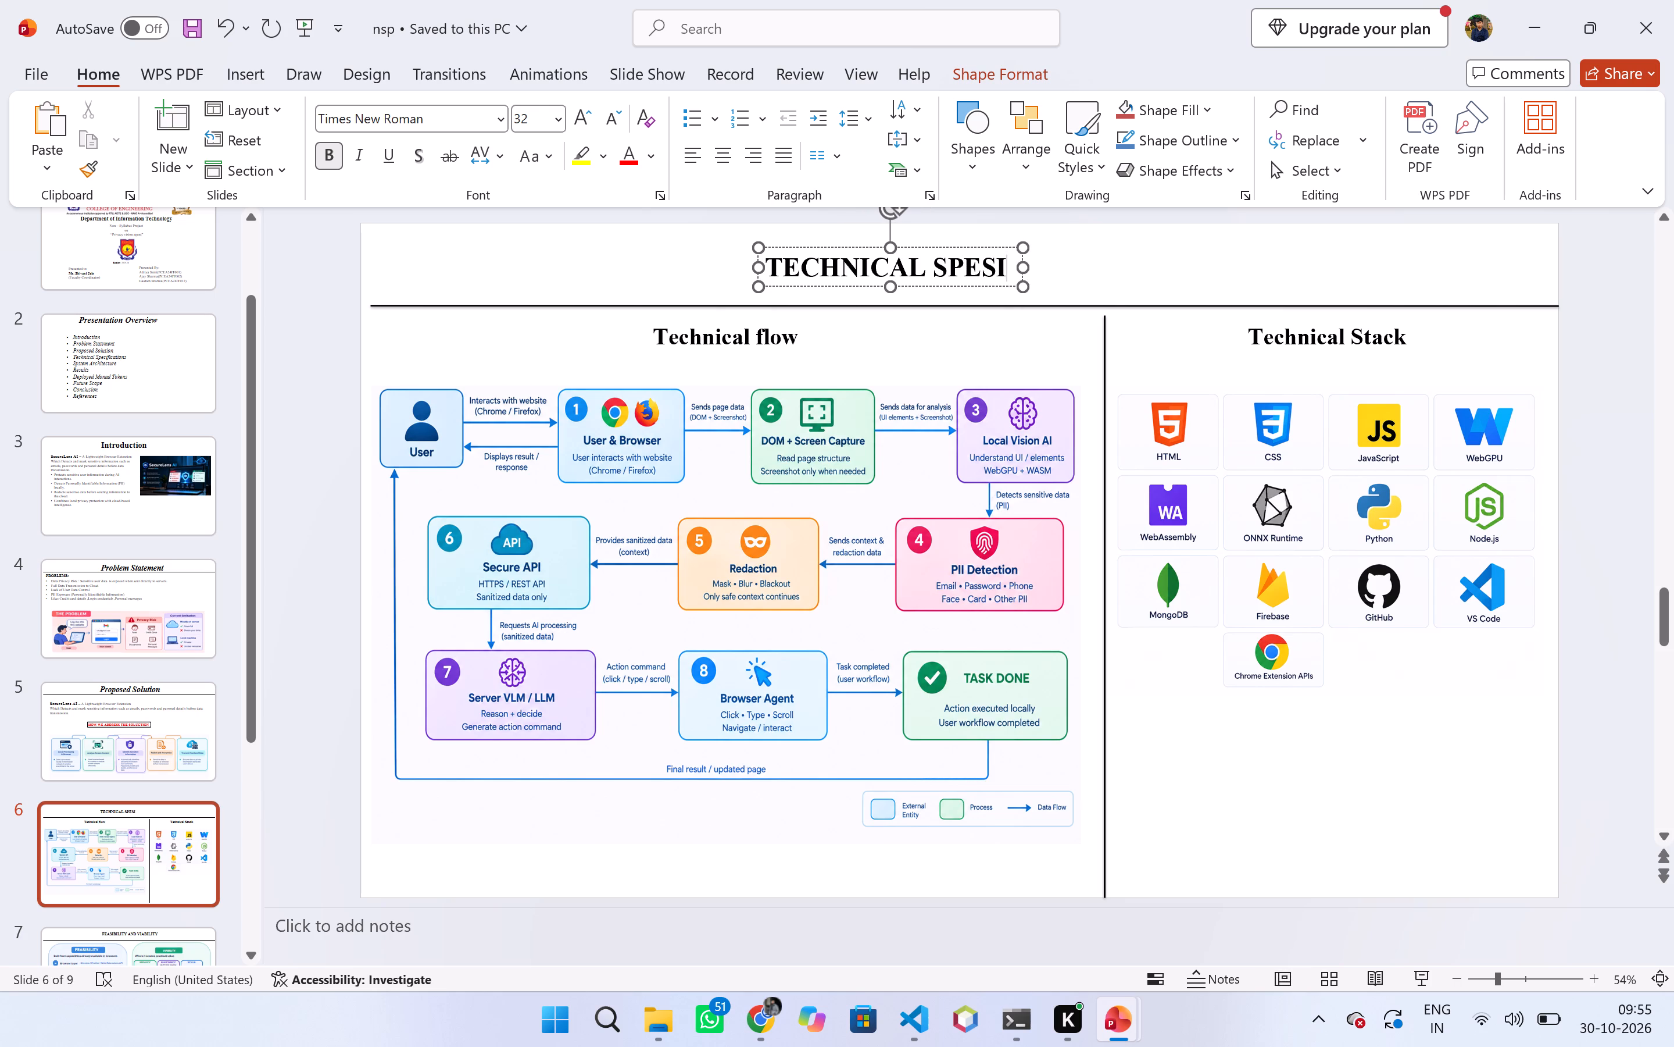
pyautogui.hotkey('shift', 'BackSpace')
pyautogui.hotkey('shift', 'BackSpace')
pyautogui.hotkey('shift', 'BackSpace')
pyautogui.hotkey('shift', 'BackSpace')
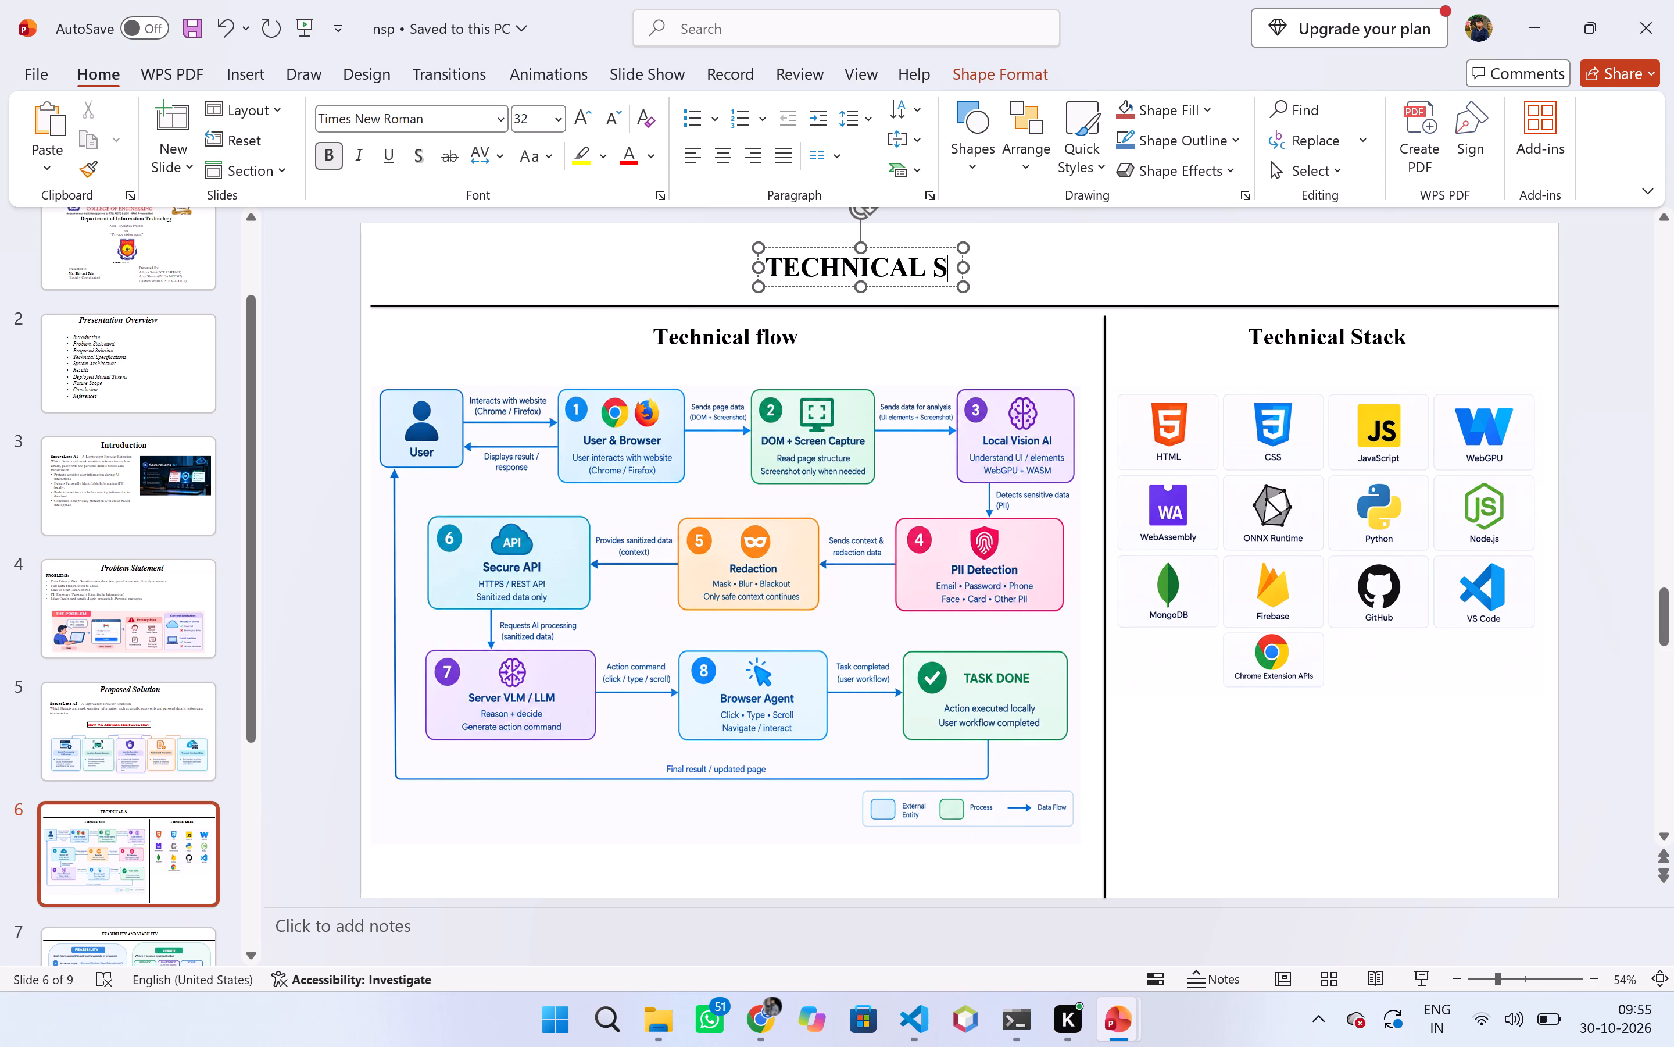
# Change the slide 6 title word "TECHNICAL" to "Technical", followed by a space.
pyautogui.press('BackSpace')
pyautogui.press('BackSpace')
pyautogui.press('BackSpace')
pyautogui.press('BackSpace')
pyautogui.press('BackSpace')
pyautogui.press('BackSpace')
pyautogui.press('BackSpace')
pyautogui.press('BackSpace')
pyautogui.press('BackSpace')
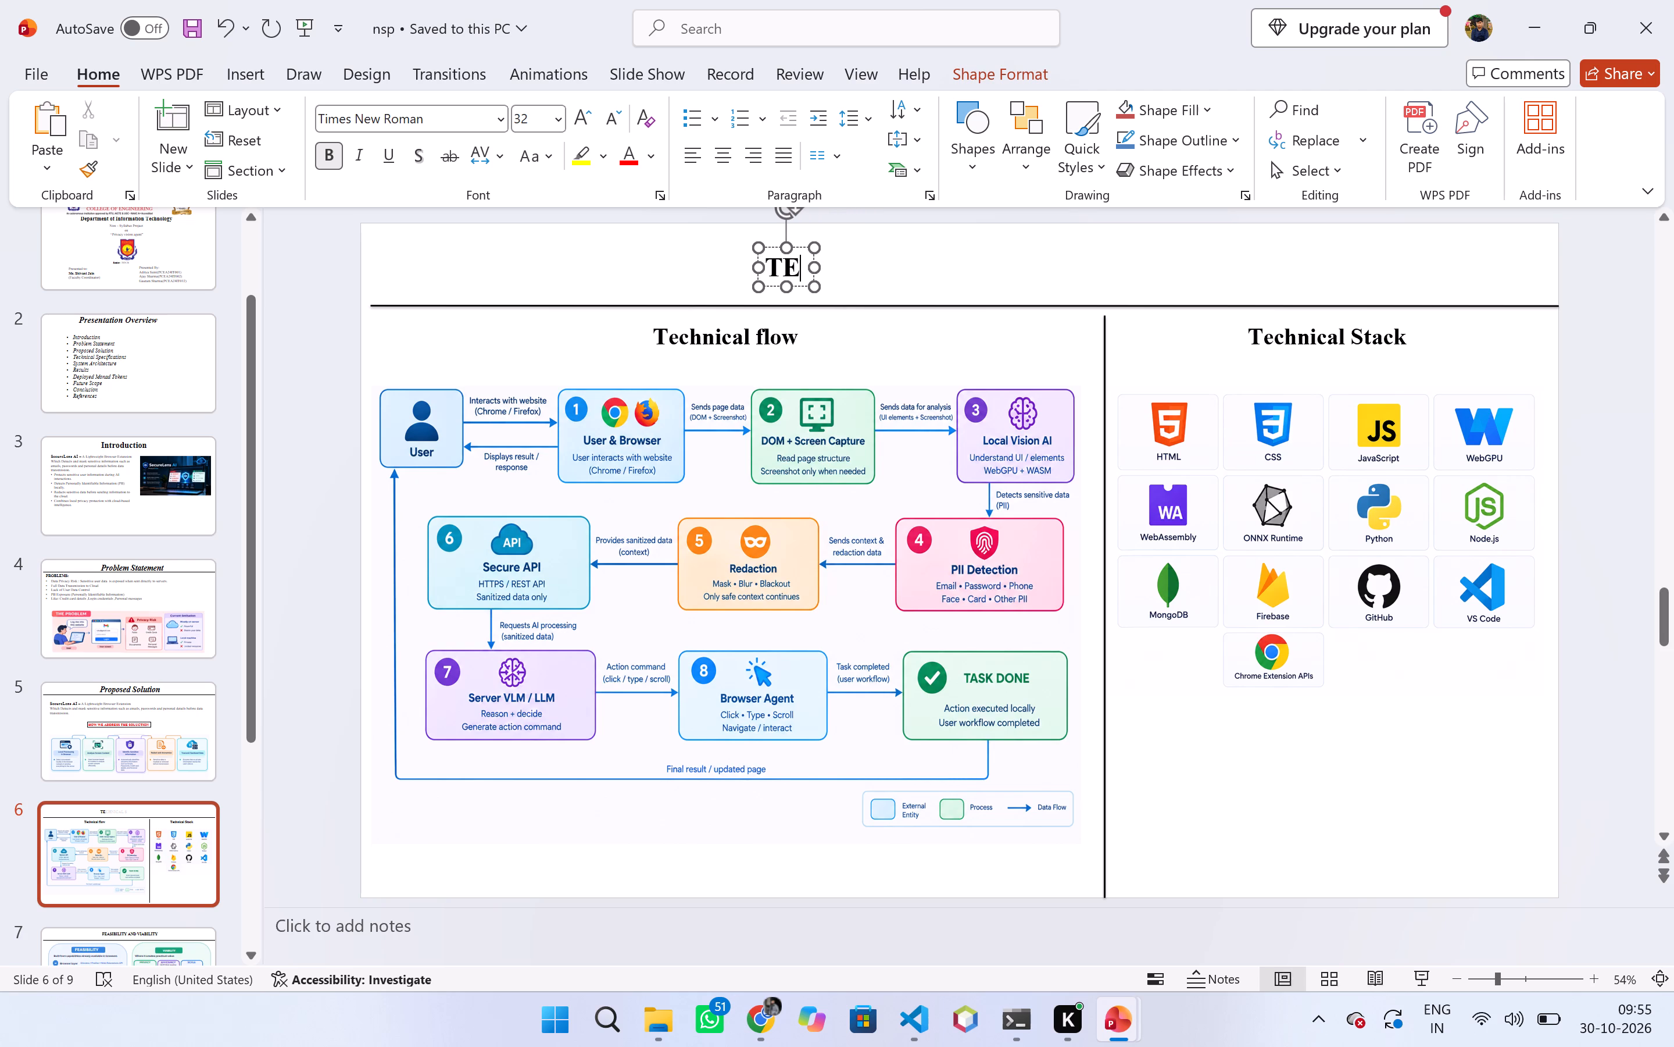
pyautogui.press('BackSpace')
pyautogui.hotkey('shift', 'e')
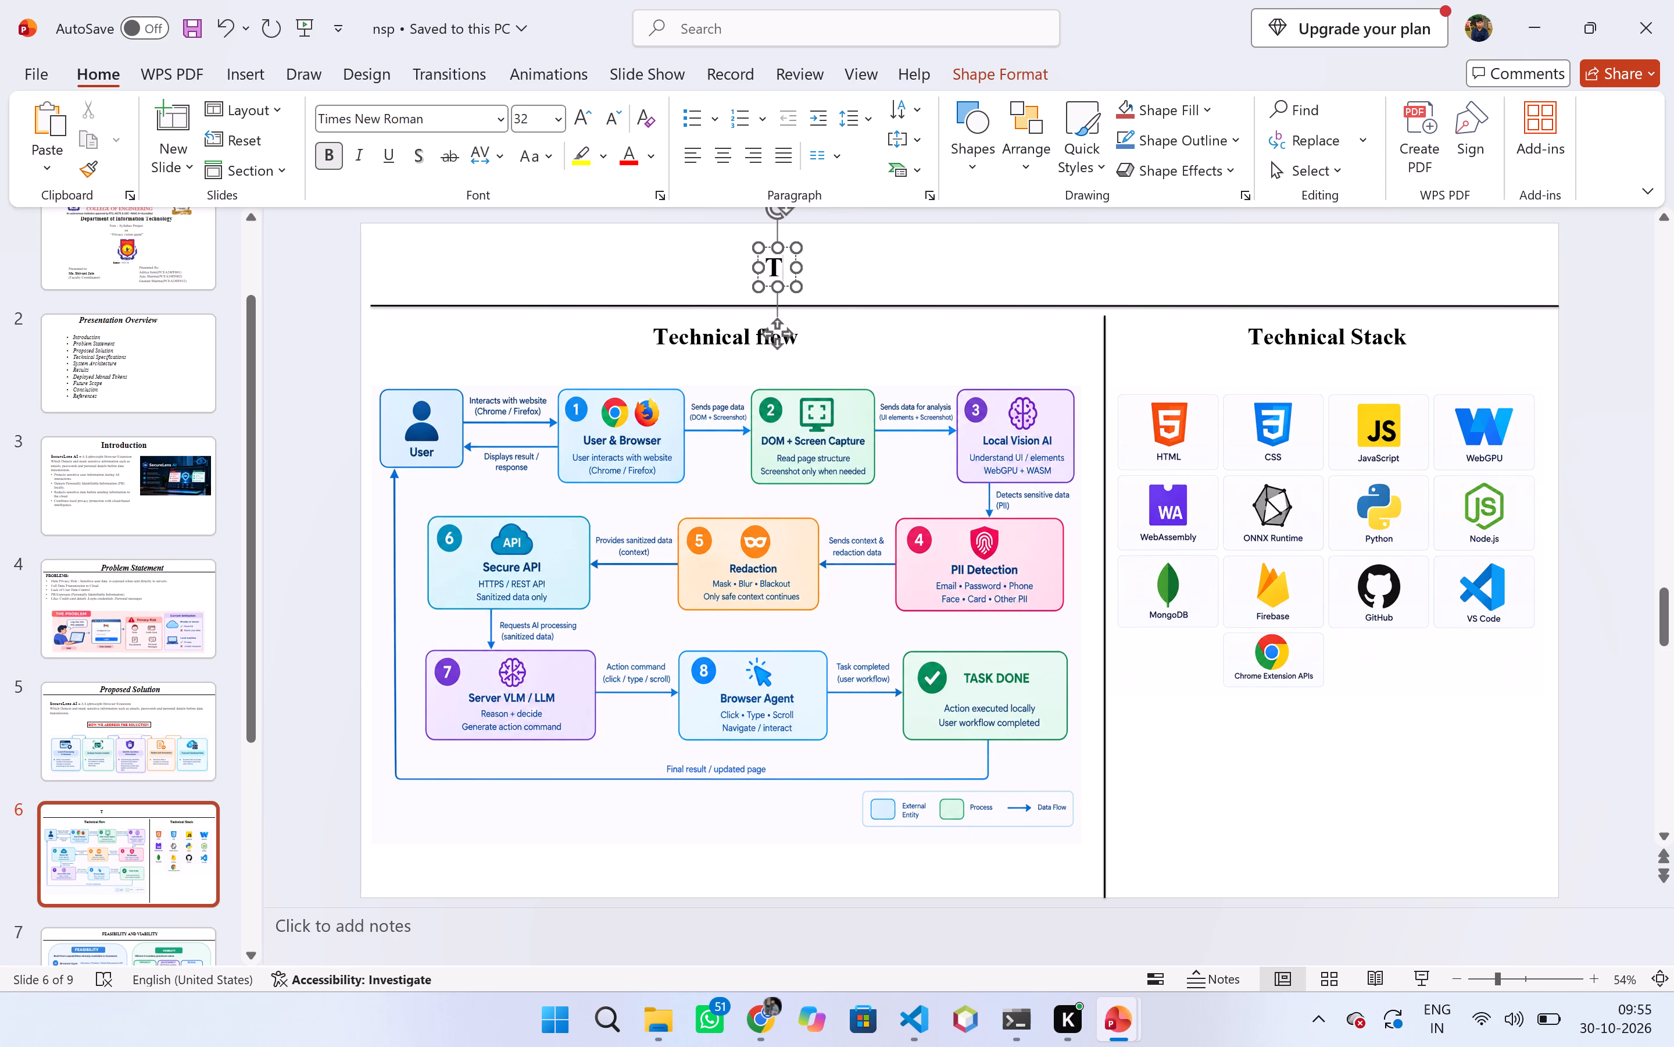
pyautogui.press('BackSpace')
pyautogui.write('echnical')
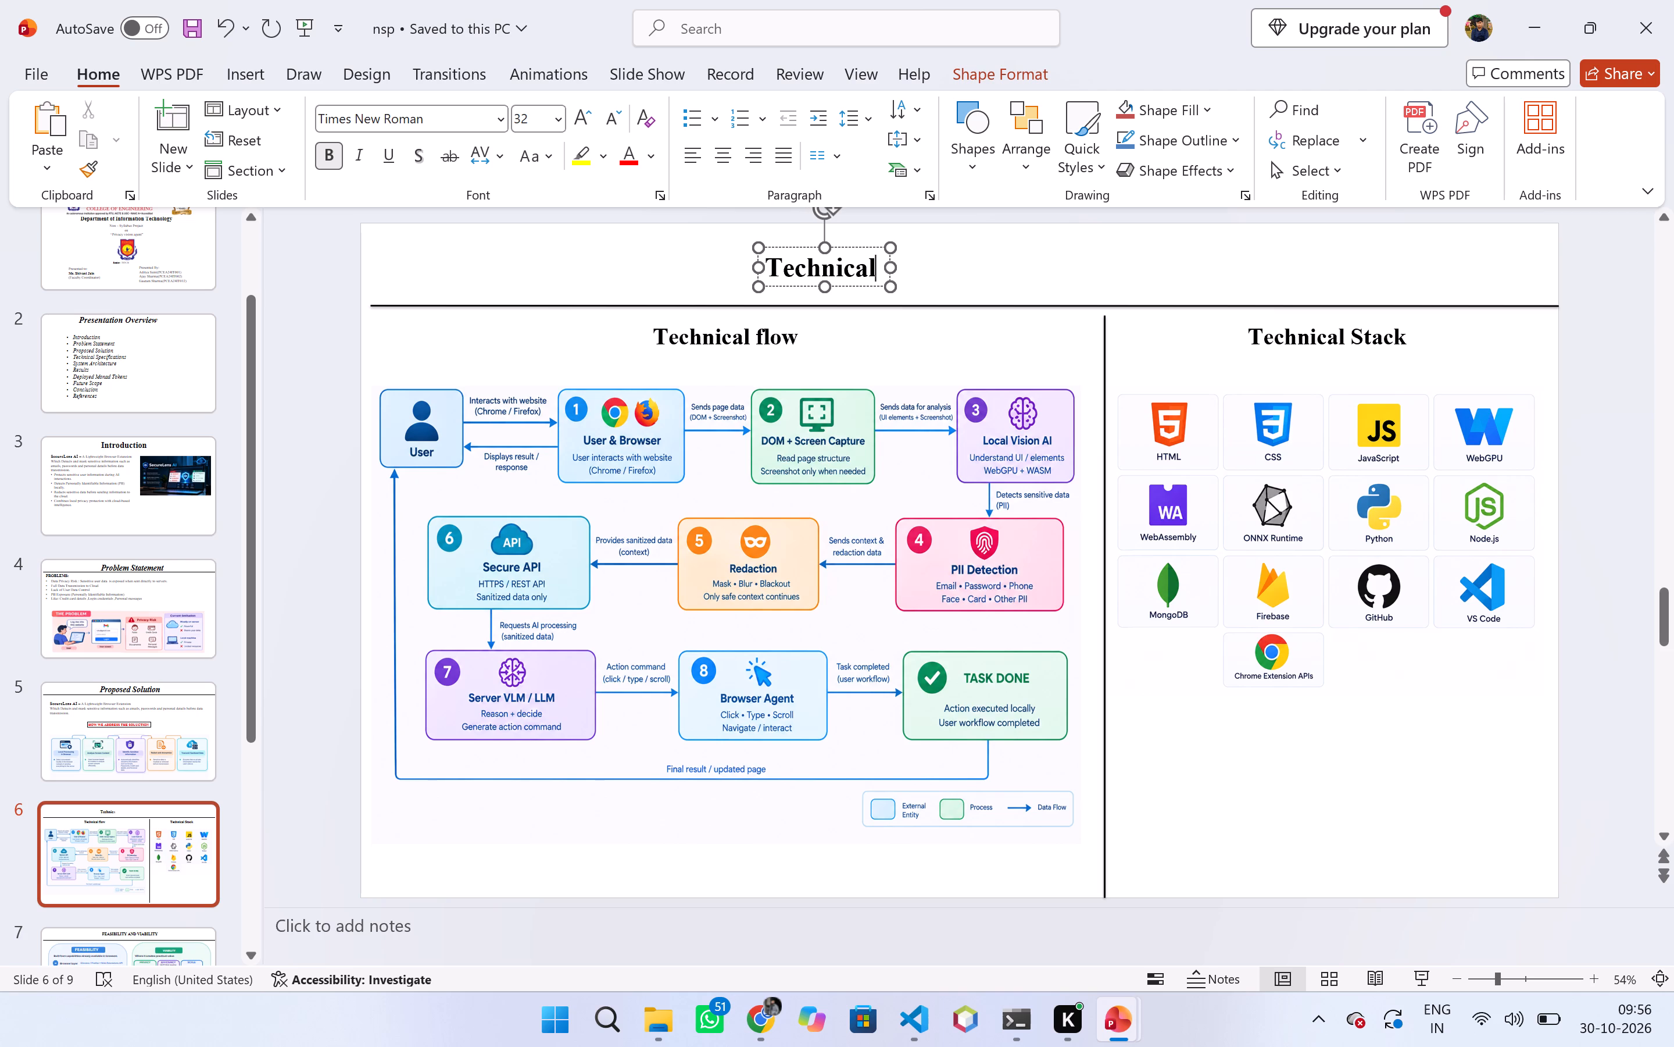
pyautogui.press('space')
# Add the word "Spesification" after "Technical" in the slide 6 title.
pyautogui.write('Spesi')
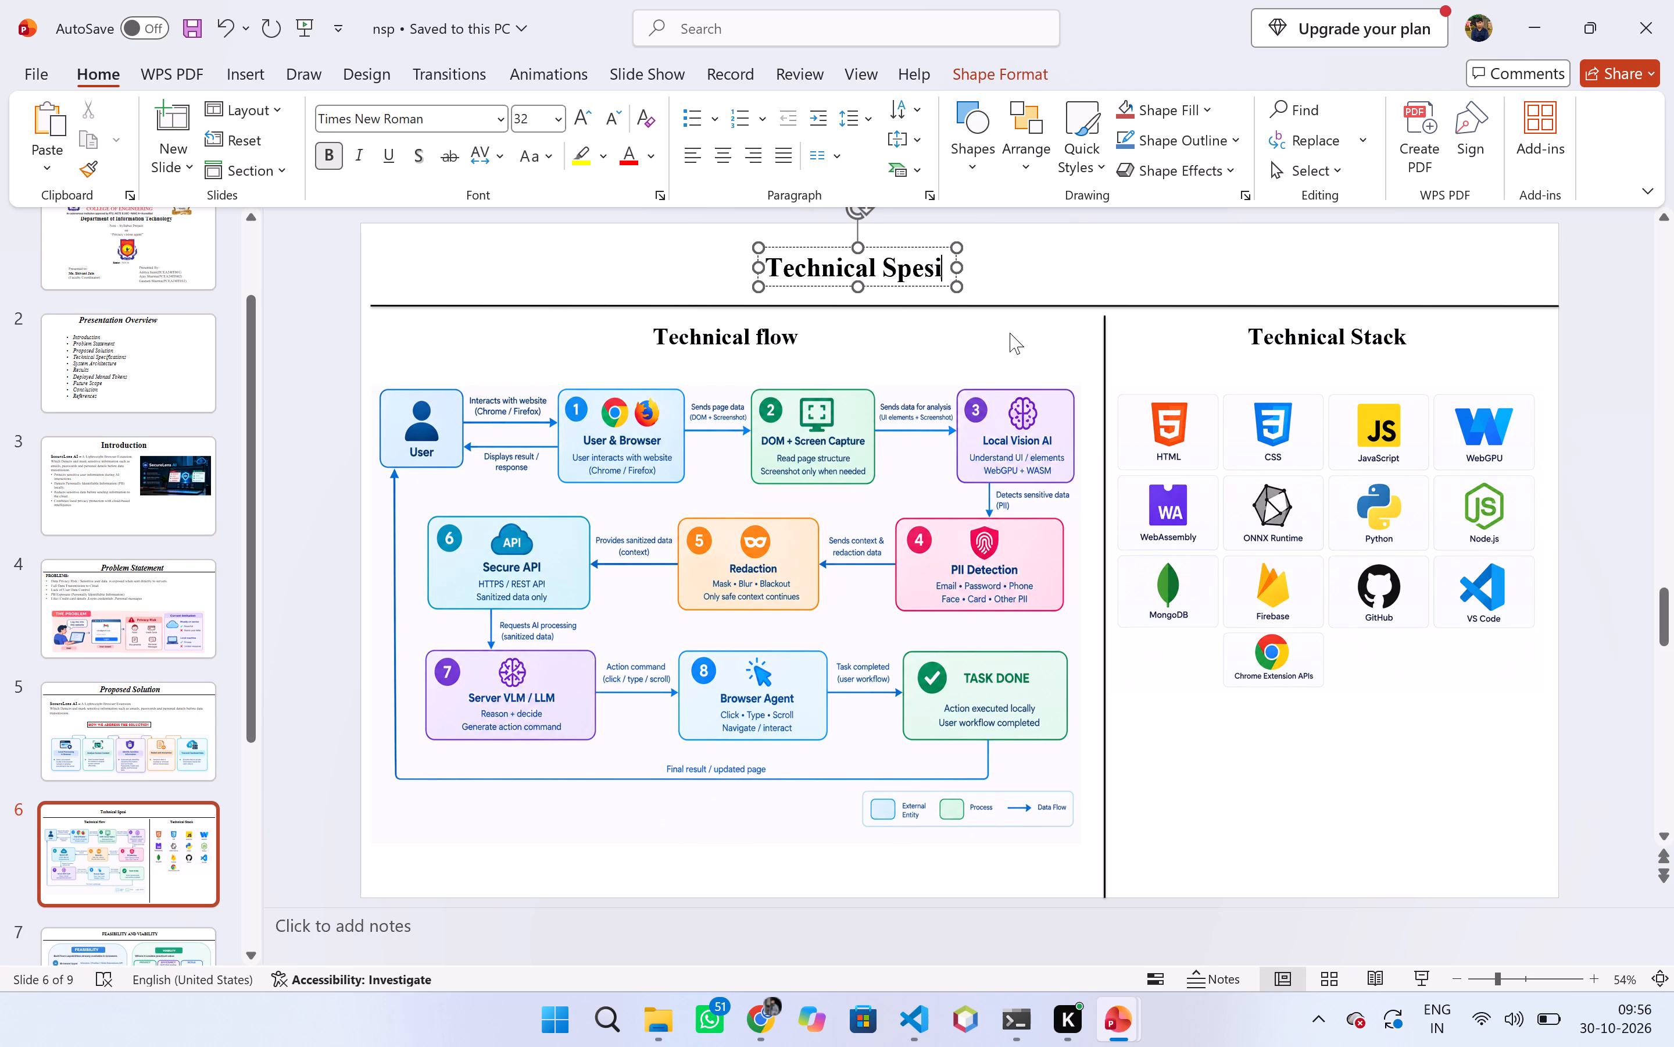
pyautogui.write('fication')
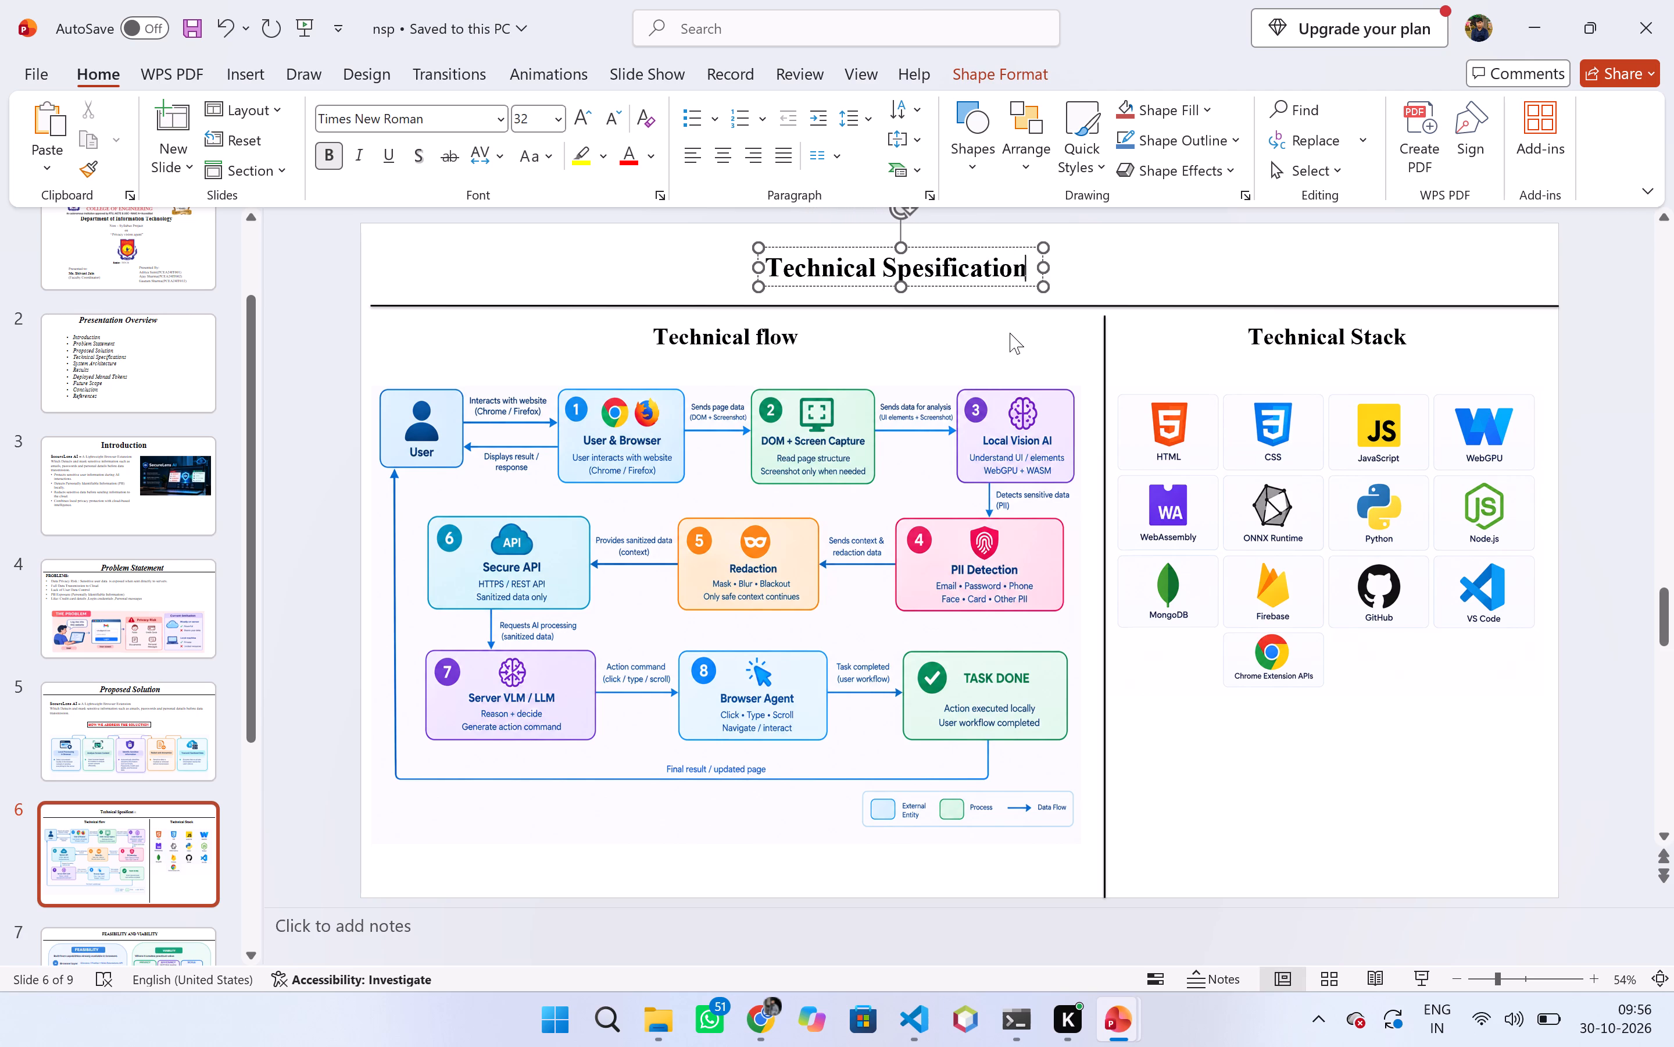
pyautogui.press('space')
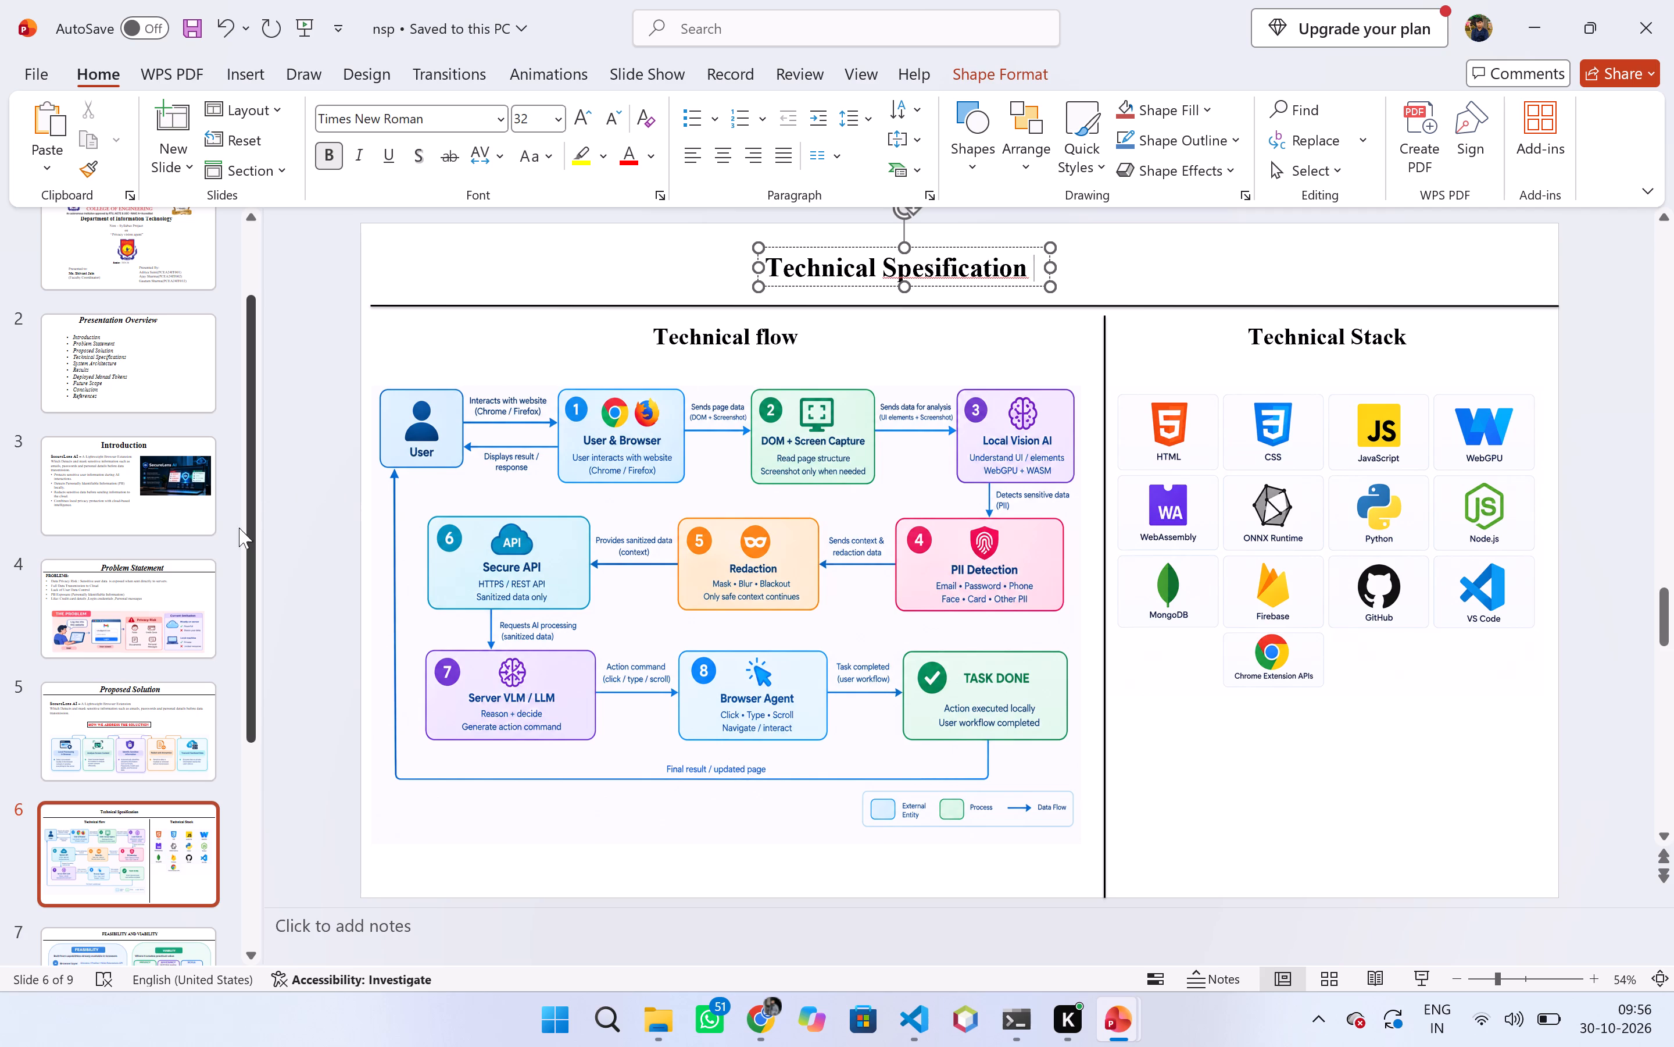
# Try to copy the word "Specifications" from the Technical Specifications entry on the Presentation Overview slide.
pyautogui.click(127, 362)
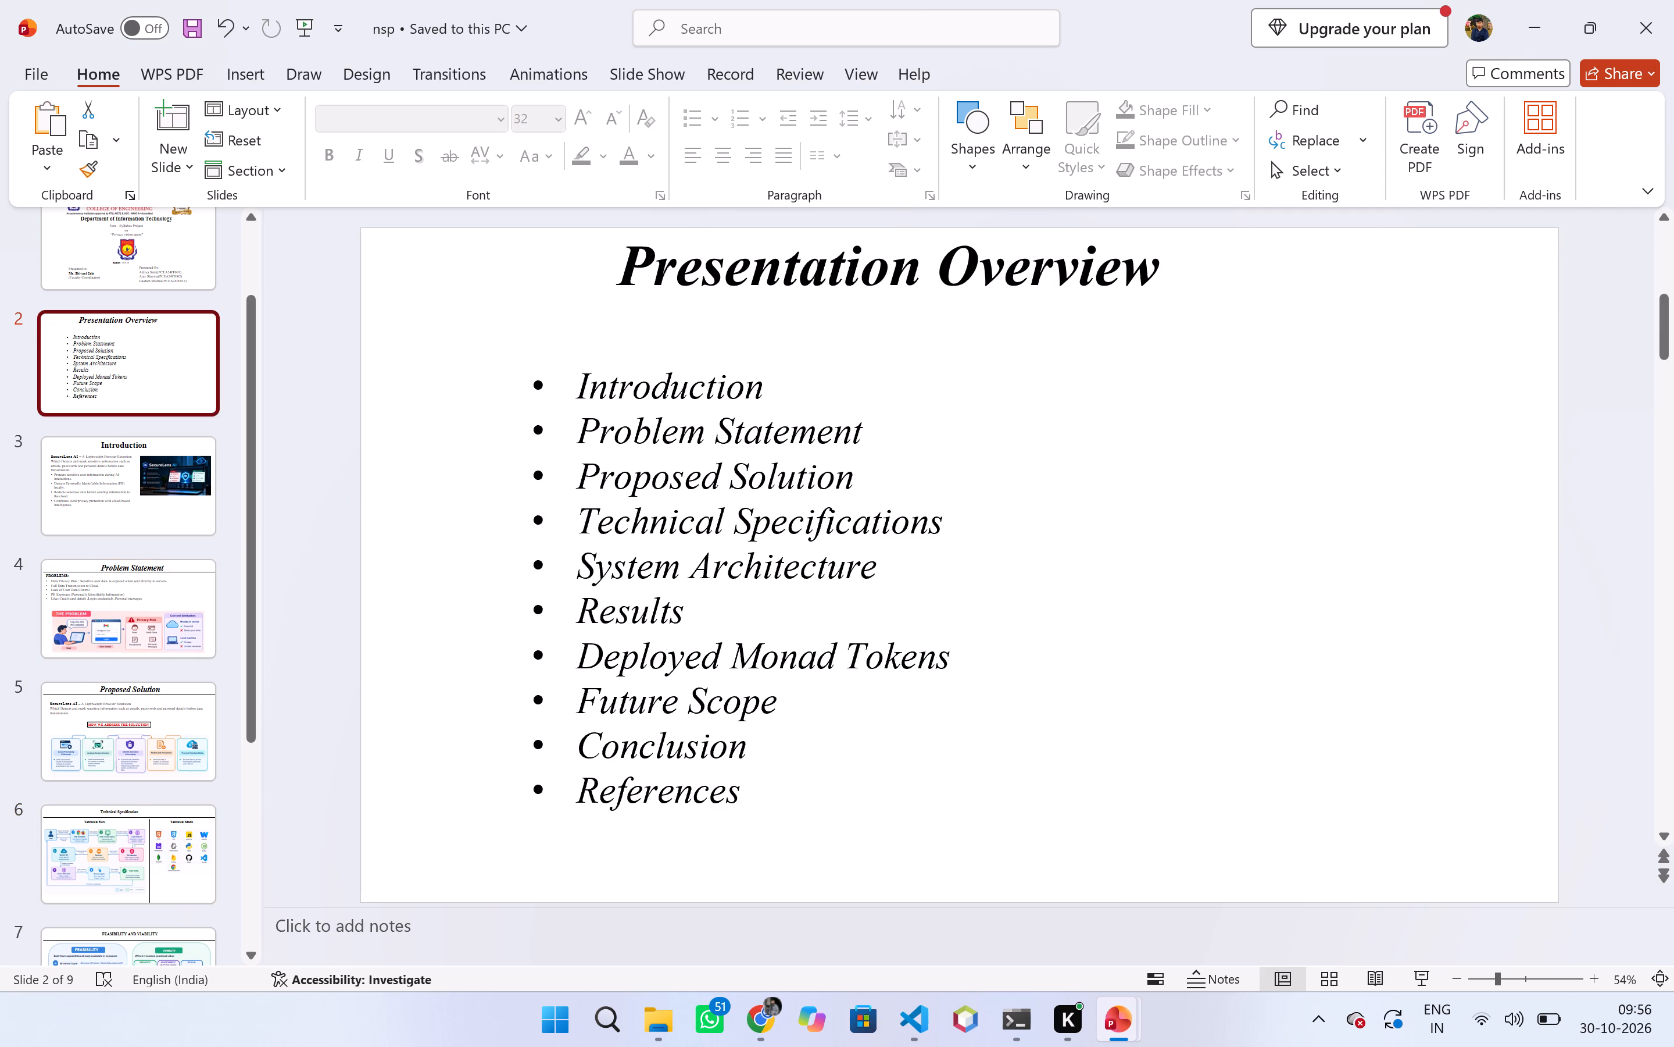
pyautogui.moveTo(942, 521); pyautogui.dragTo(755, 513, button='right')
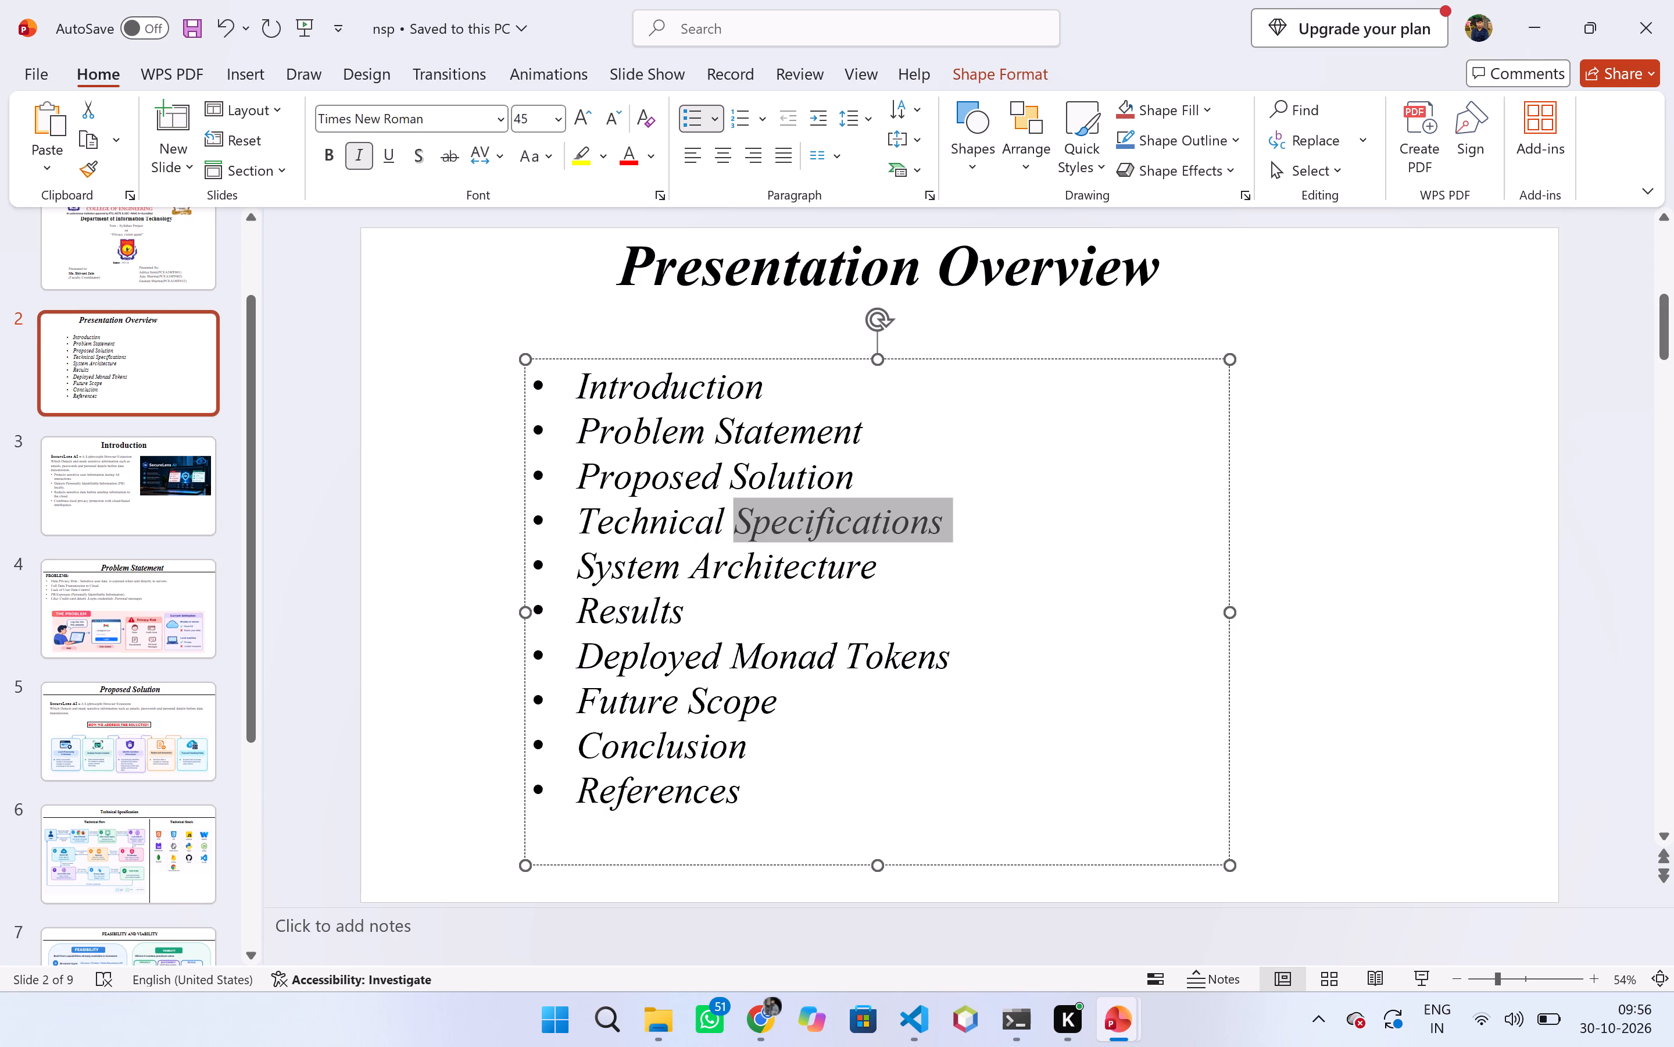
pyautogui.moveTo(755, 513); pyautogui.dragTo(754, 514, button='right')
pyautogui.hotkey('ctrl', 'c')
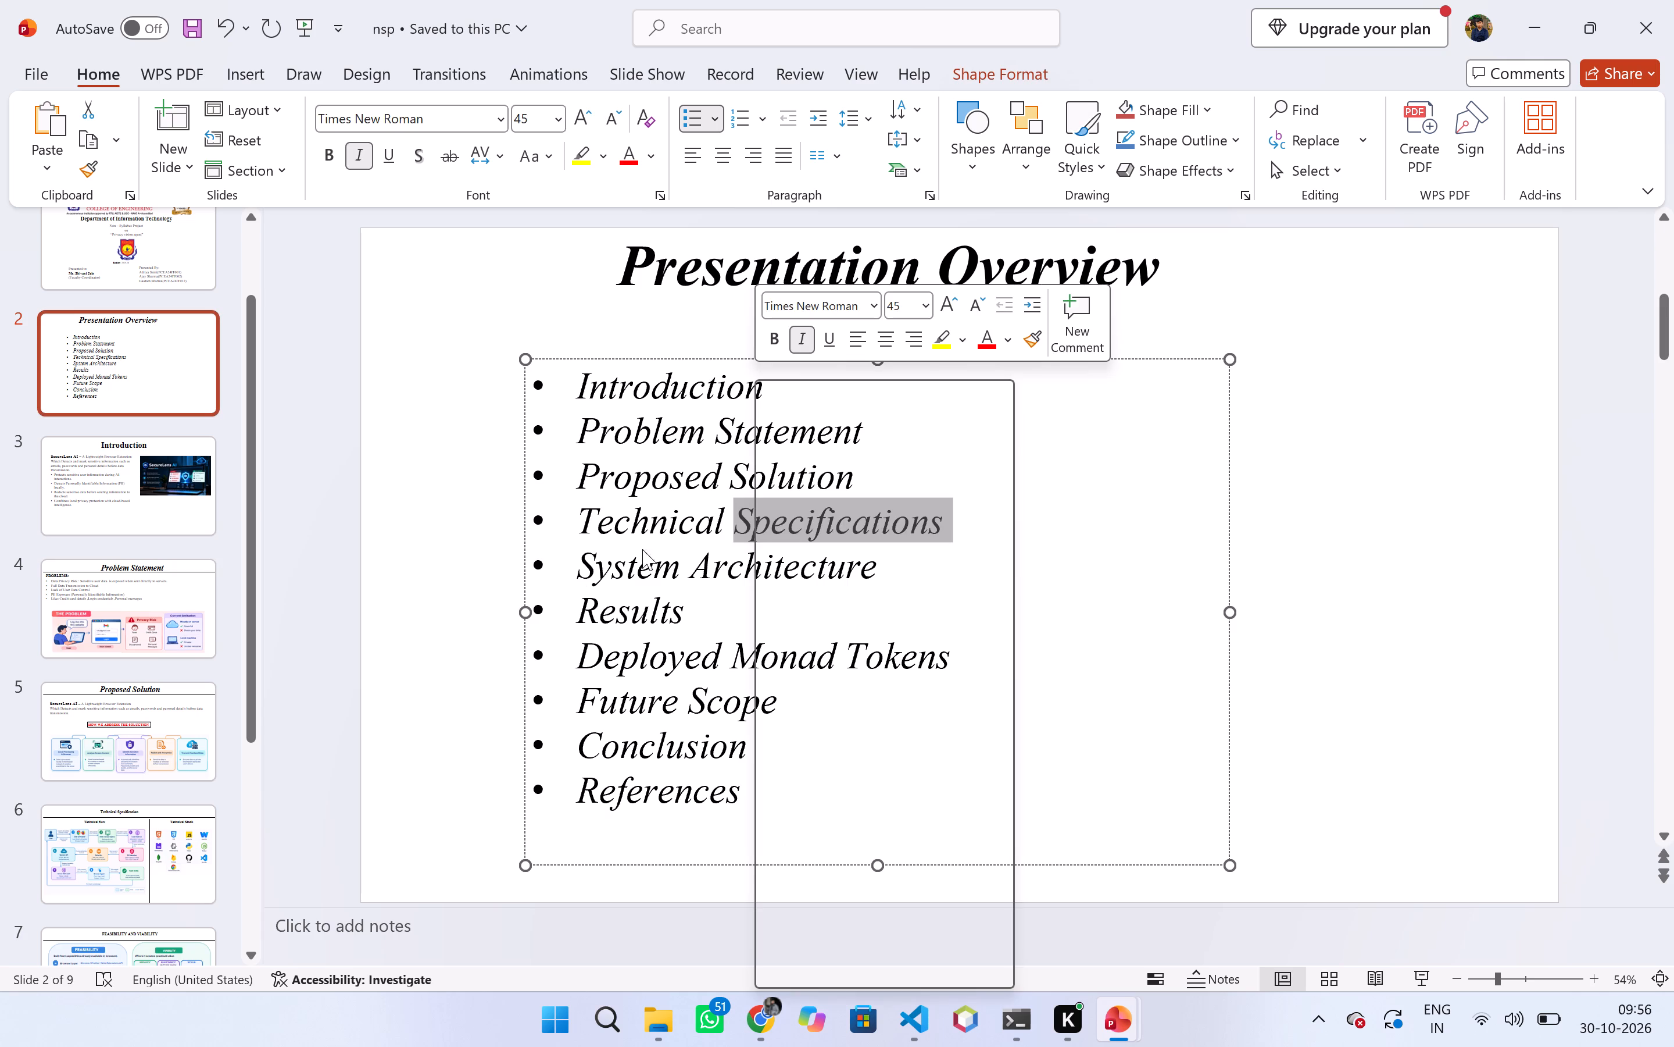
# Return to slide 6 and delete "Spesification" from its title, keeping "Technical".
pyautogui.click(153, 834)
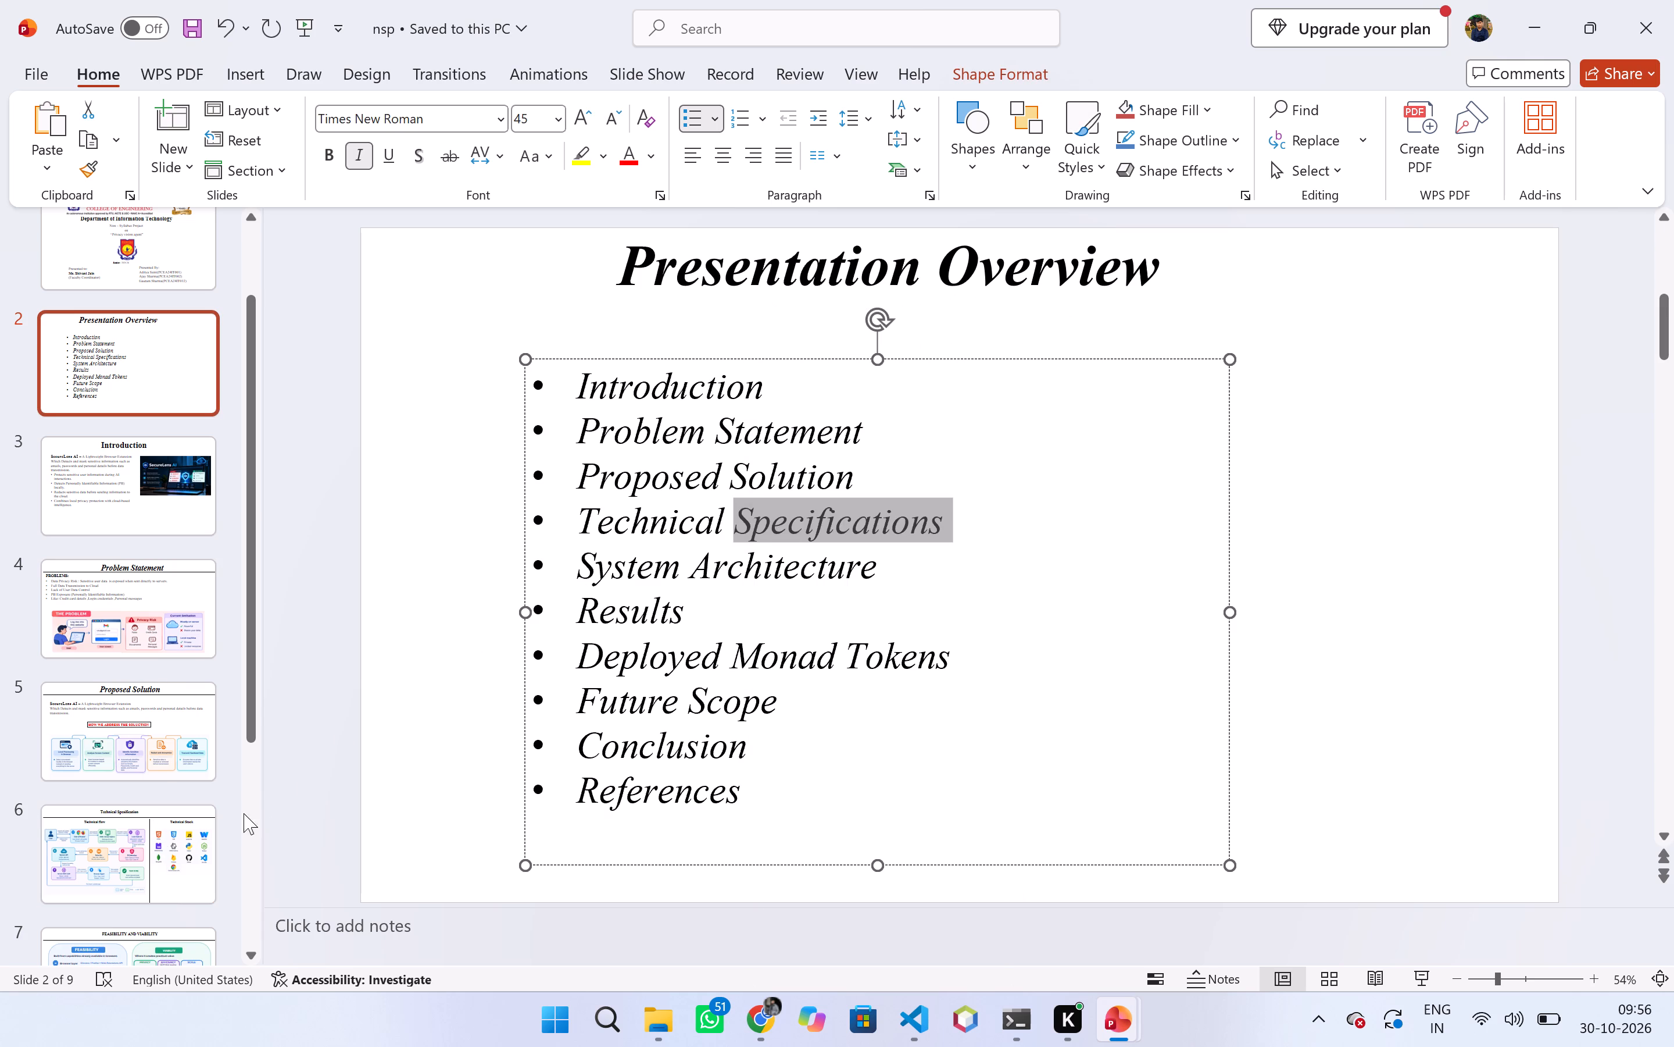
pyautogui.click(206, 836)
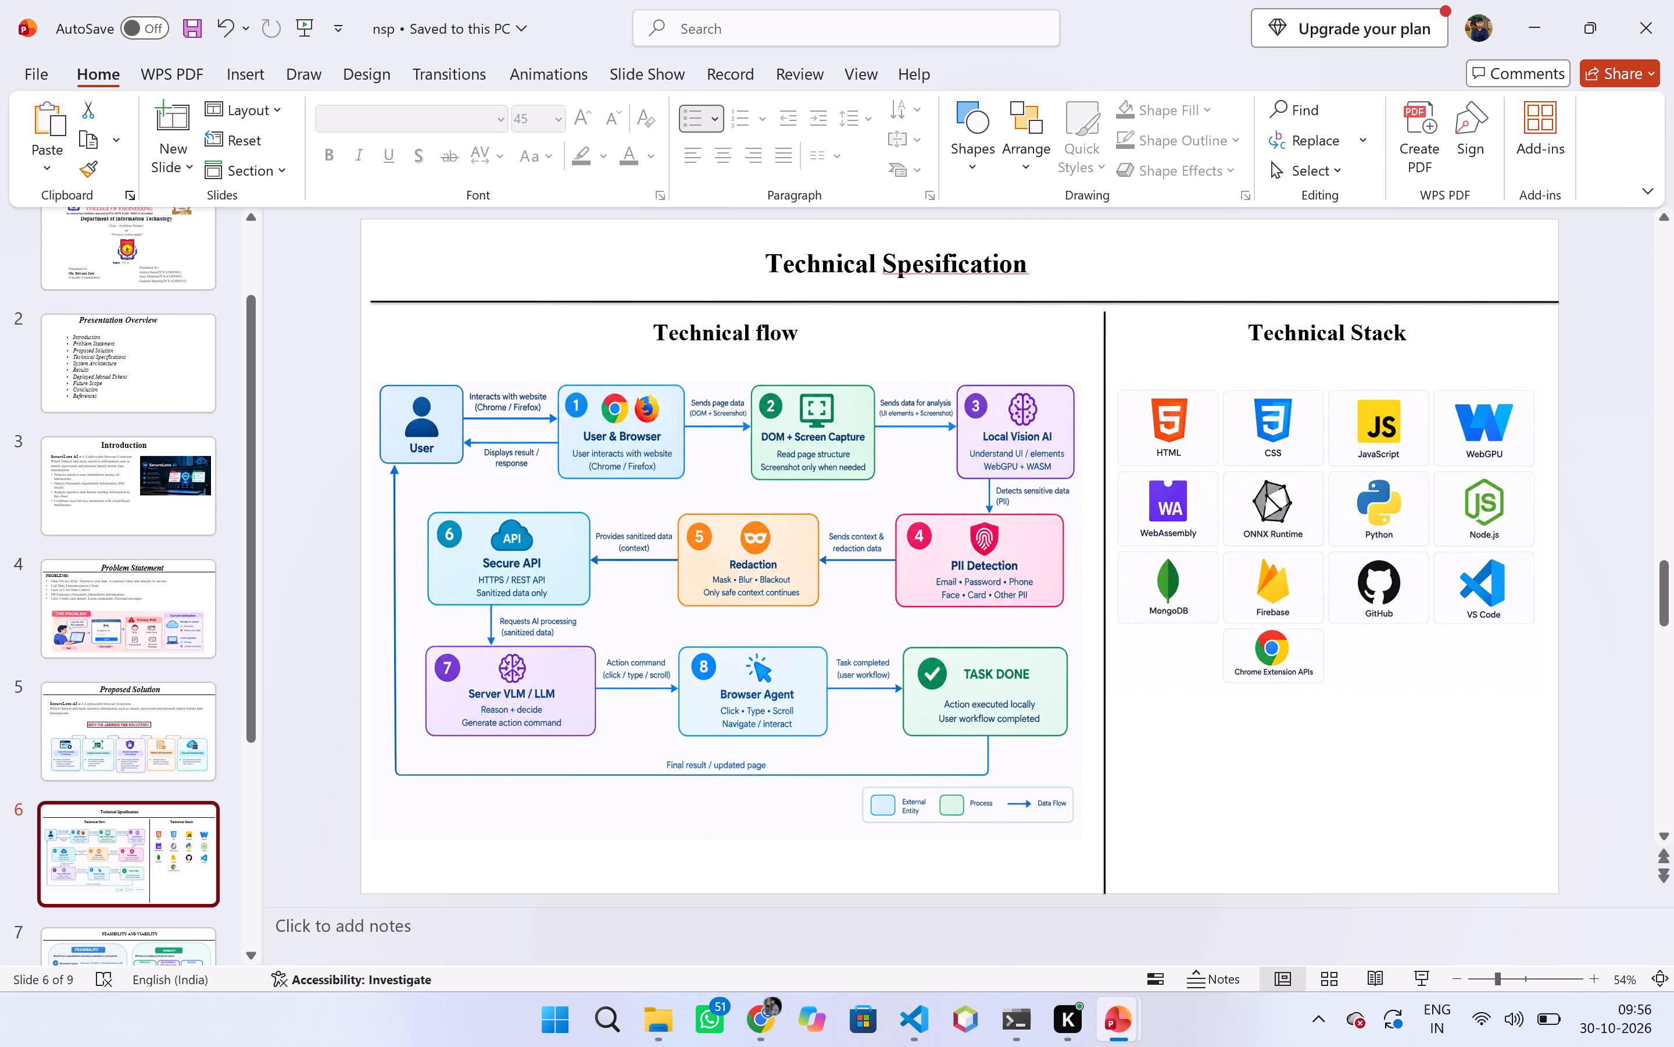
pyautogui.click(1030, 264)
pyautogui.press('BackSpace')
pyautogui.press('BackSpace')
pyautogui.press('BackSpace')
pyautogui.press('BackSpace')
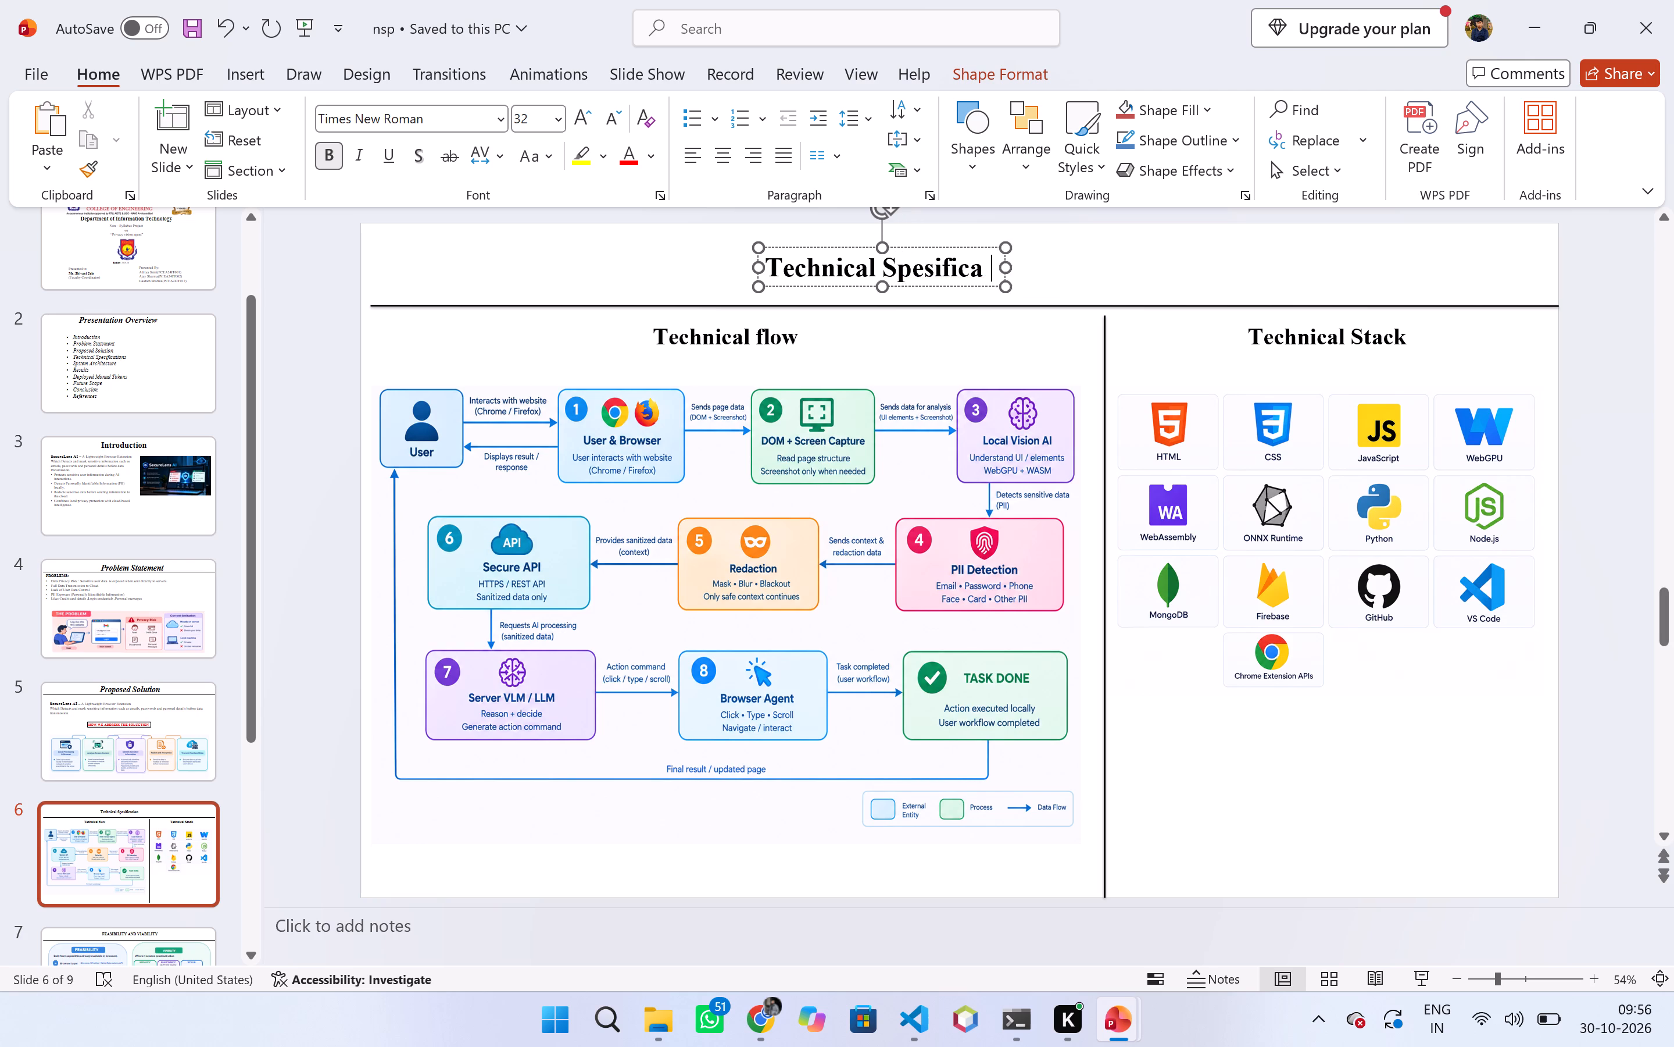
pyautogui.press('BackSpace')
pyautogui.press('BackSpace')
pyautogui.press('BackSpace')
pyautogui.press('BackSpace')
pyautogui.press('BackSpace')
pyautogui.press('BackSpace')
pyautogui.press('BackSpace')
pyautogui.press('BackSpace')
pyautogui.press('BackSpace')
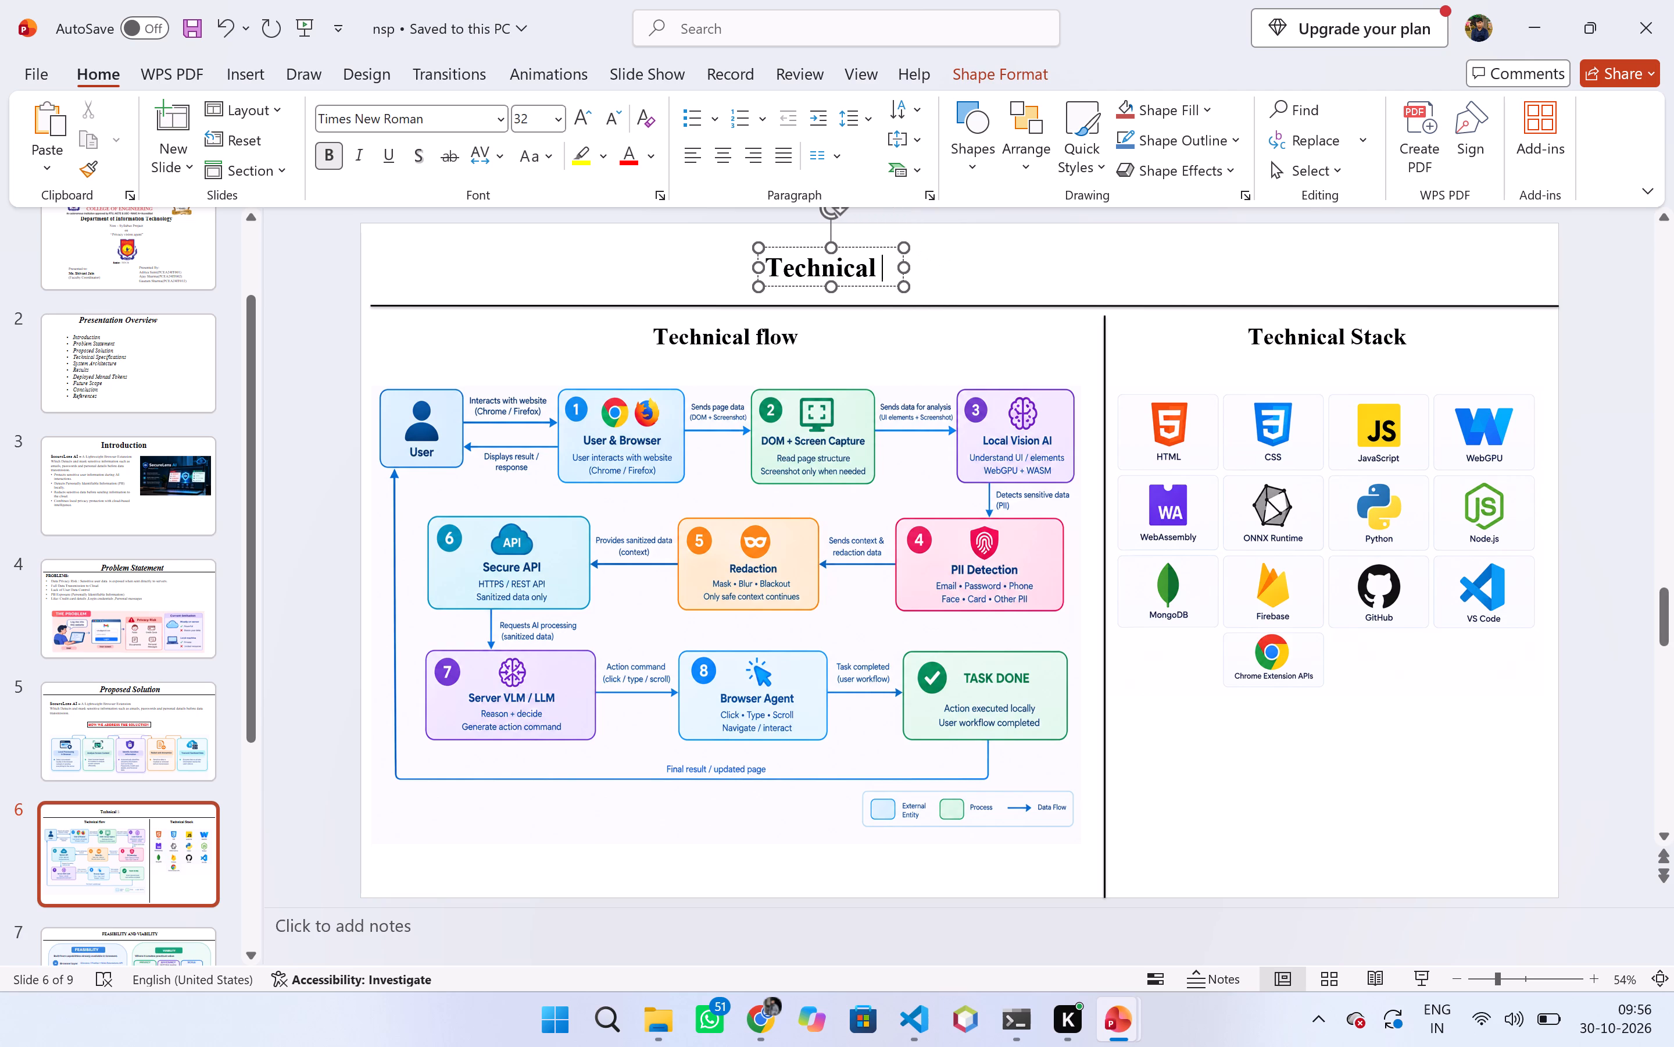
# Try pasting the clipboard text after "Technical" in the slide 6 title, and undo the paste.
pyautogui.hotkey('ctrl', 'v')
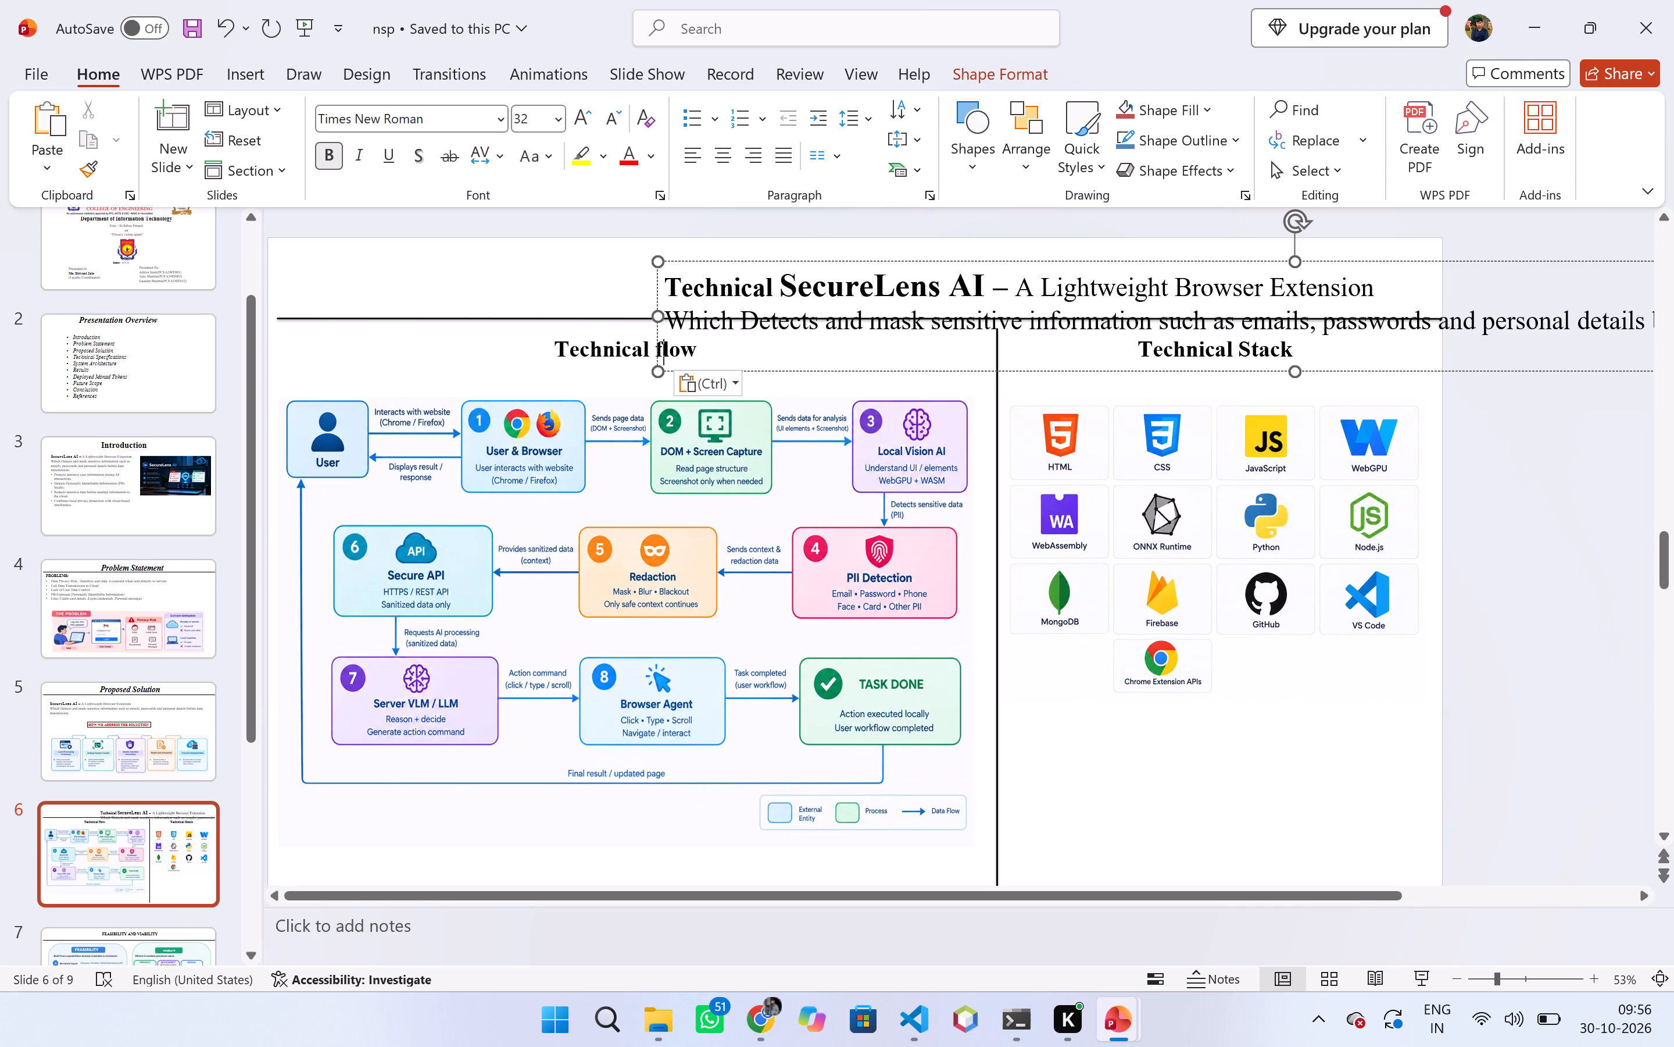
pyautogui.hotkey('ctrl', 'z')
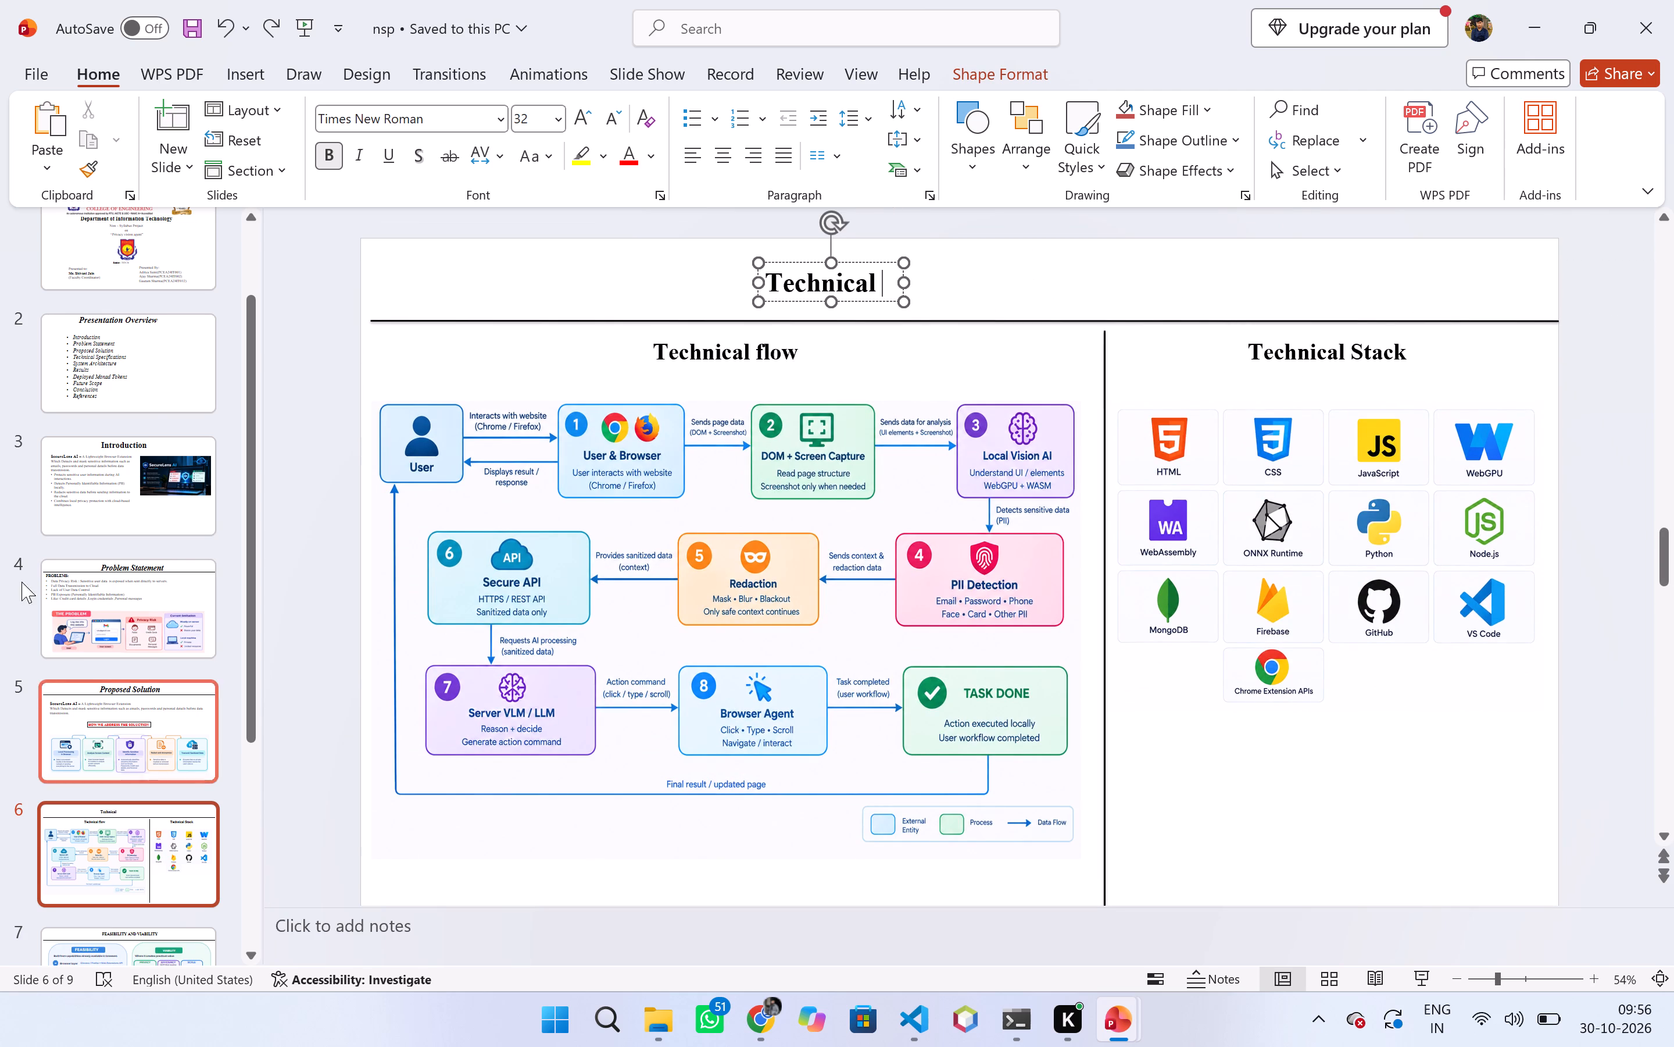
# Copy "Specifications" from the Technical Specifications entry on the Presentation Overview slide and paste it after "Technical" in slide 6's title.
pyautogui.click(176, 380)
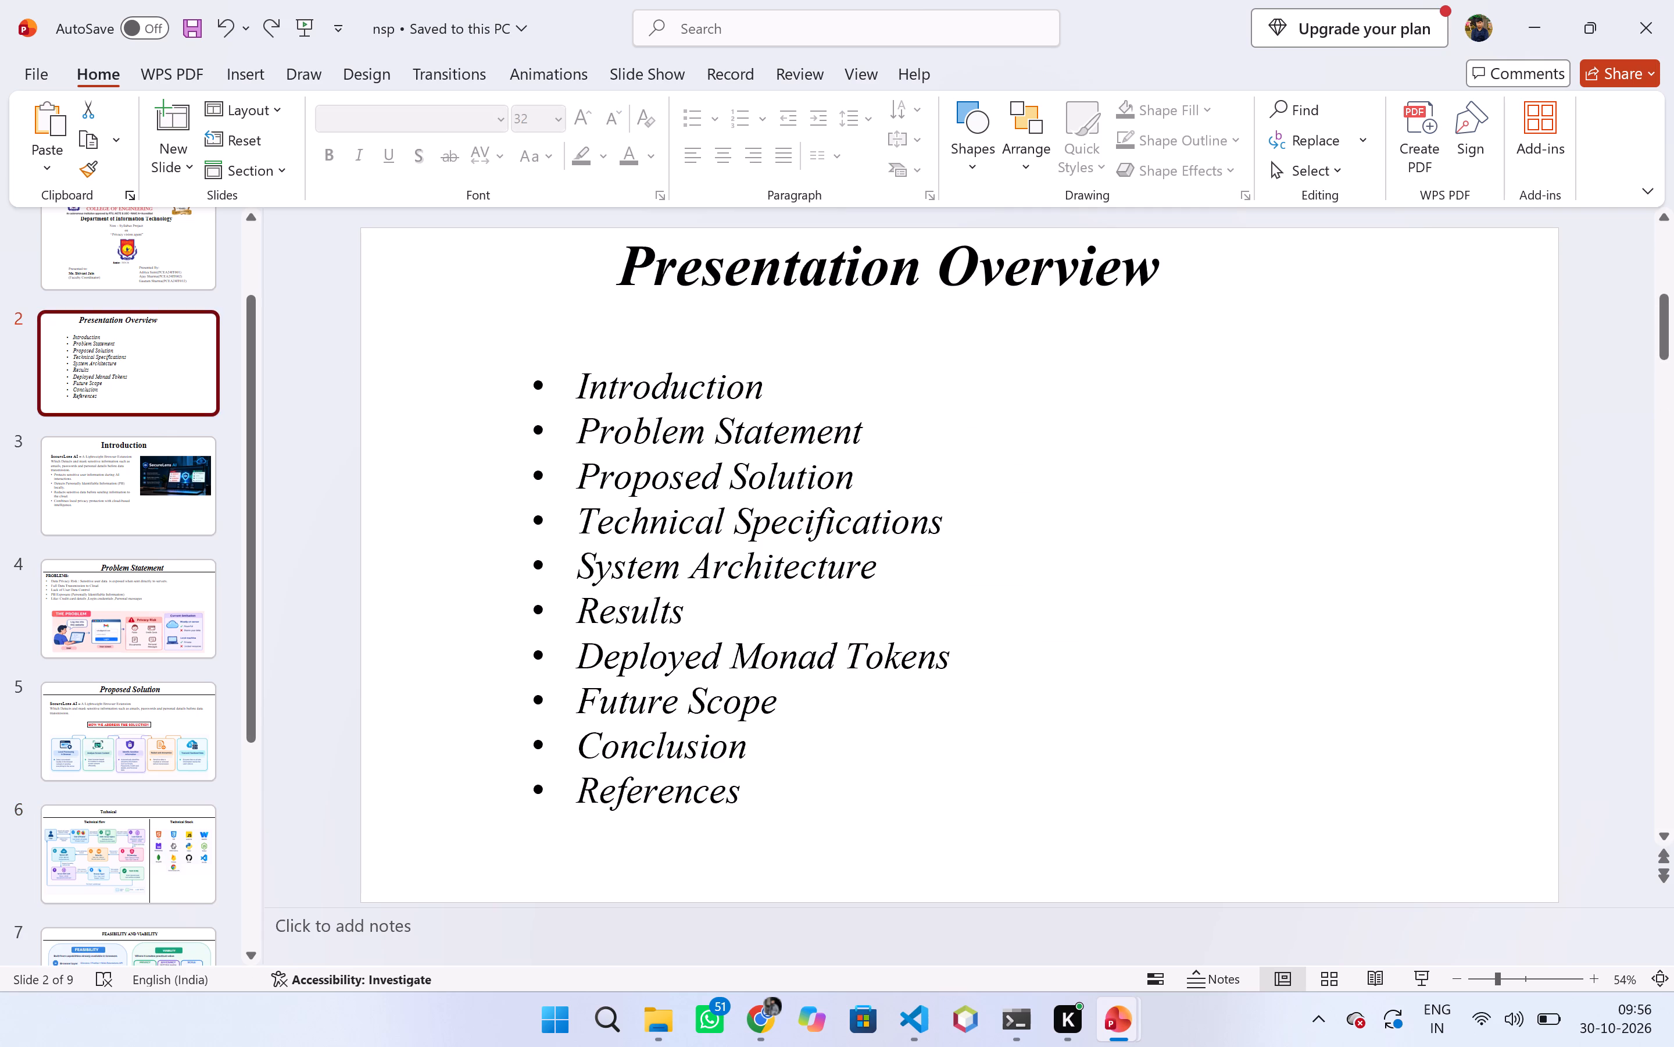
pyautogui.moveTo(945, 523); pyautogui.dragTo(746, 526)
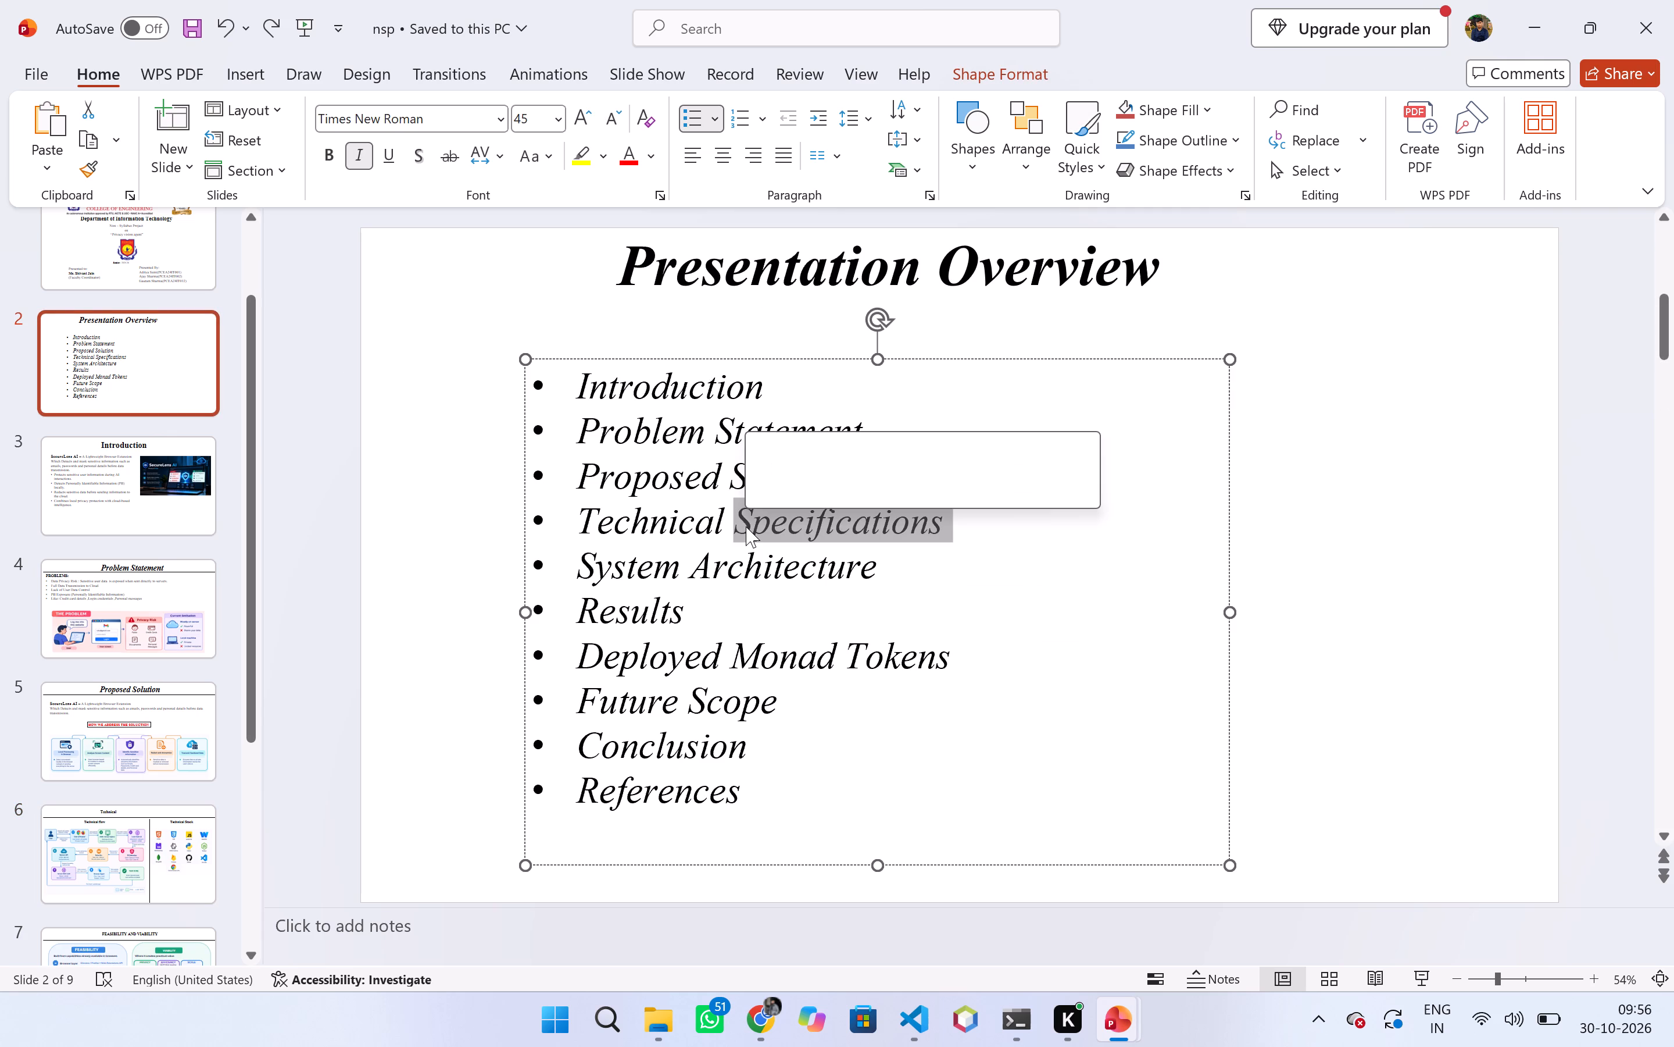
pyautogui.hotkey('ctrl', 'c')
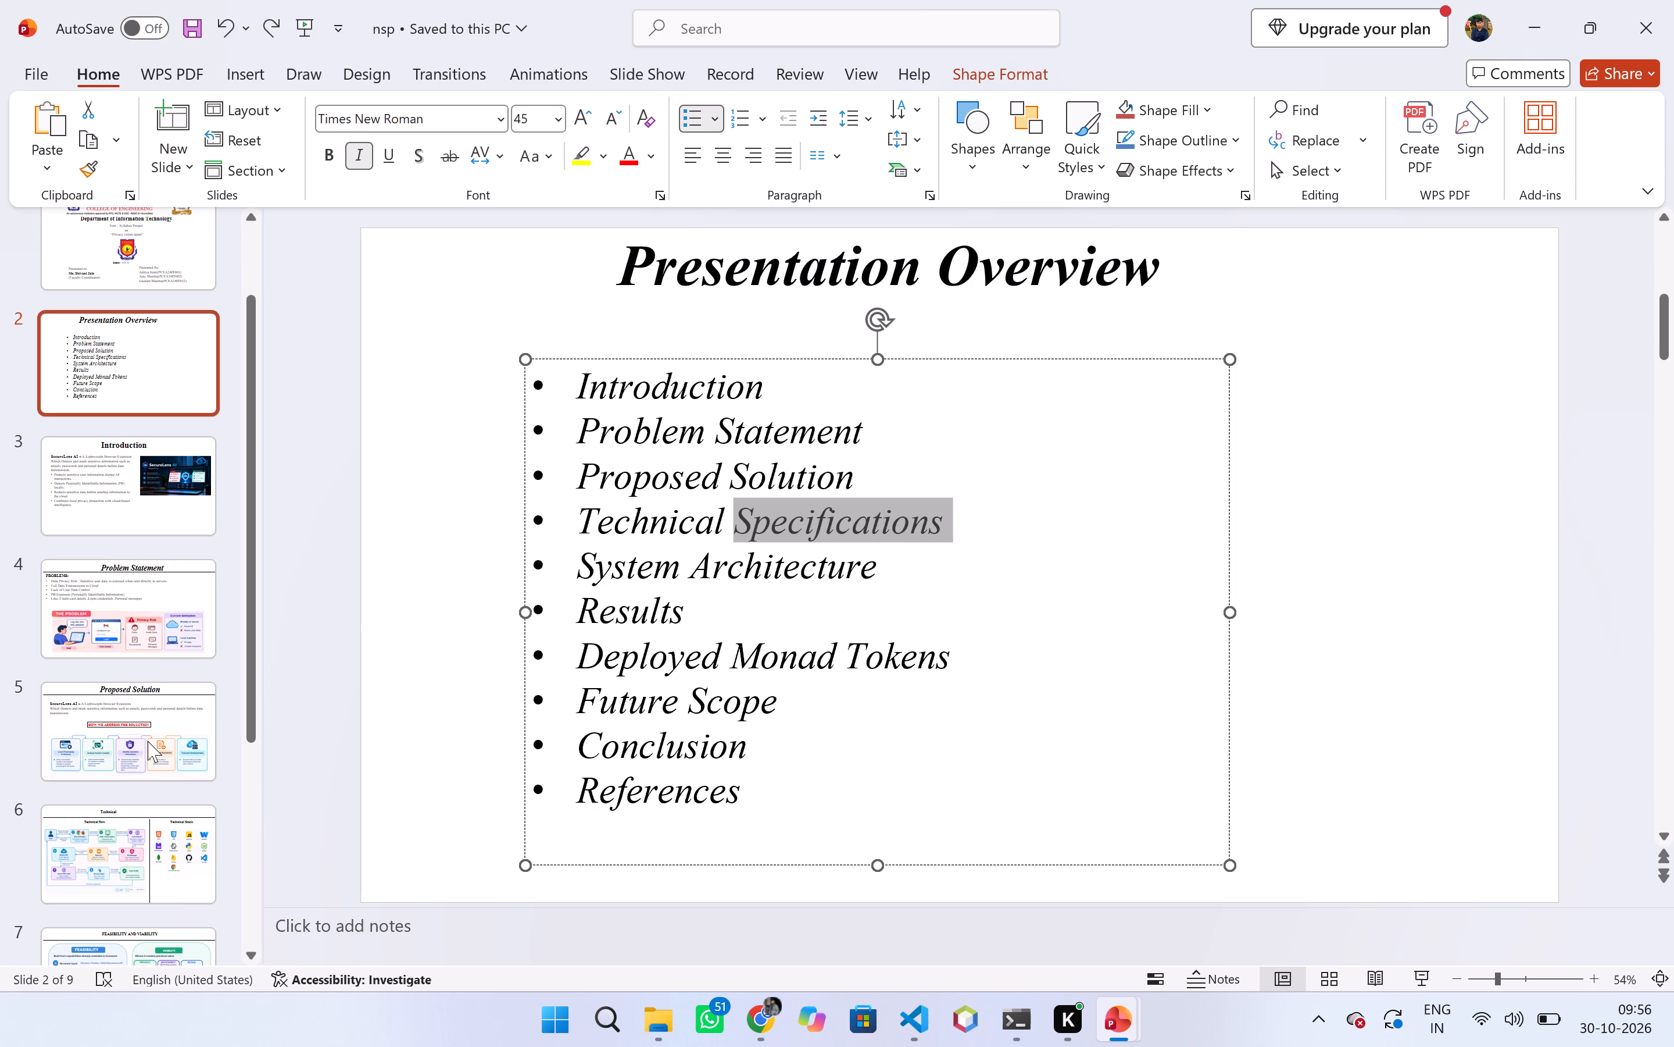
pyautogui.click(154, 736)
pyautogui.click(162, 832)
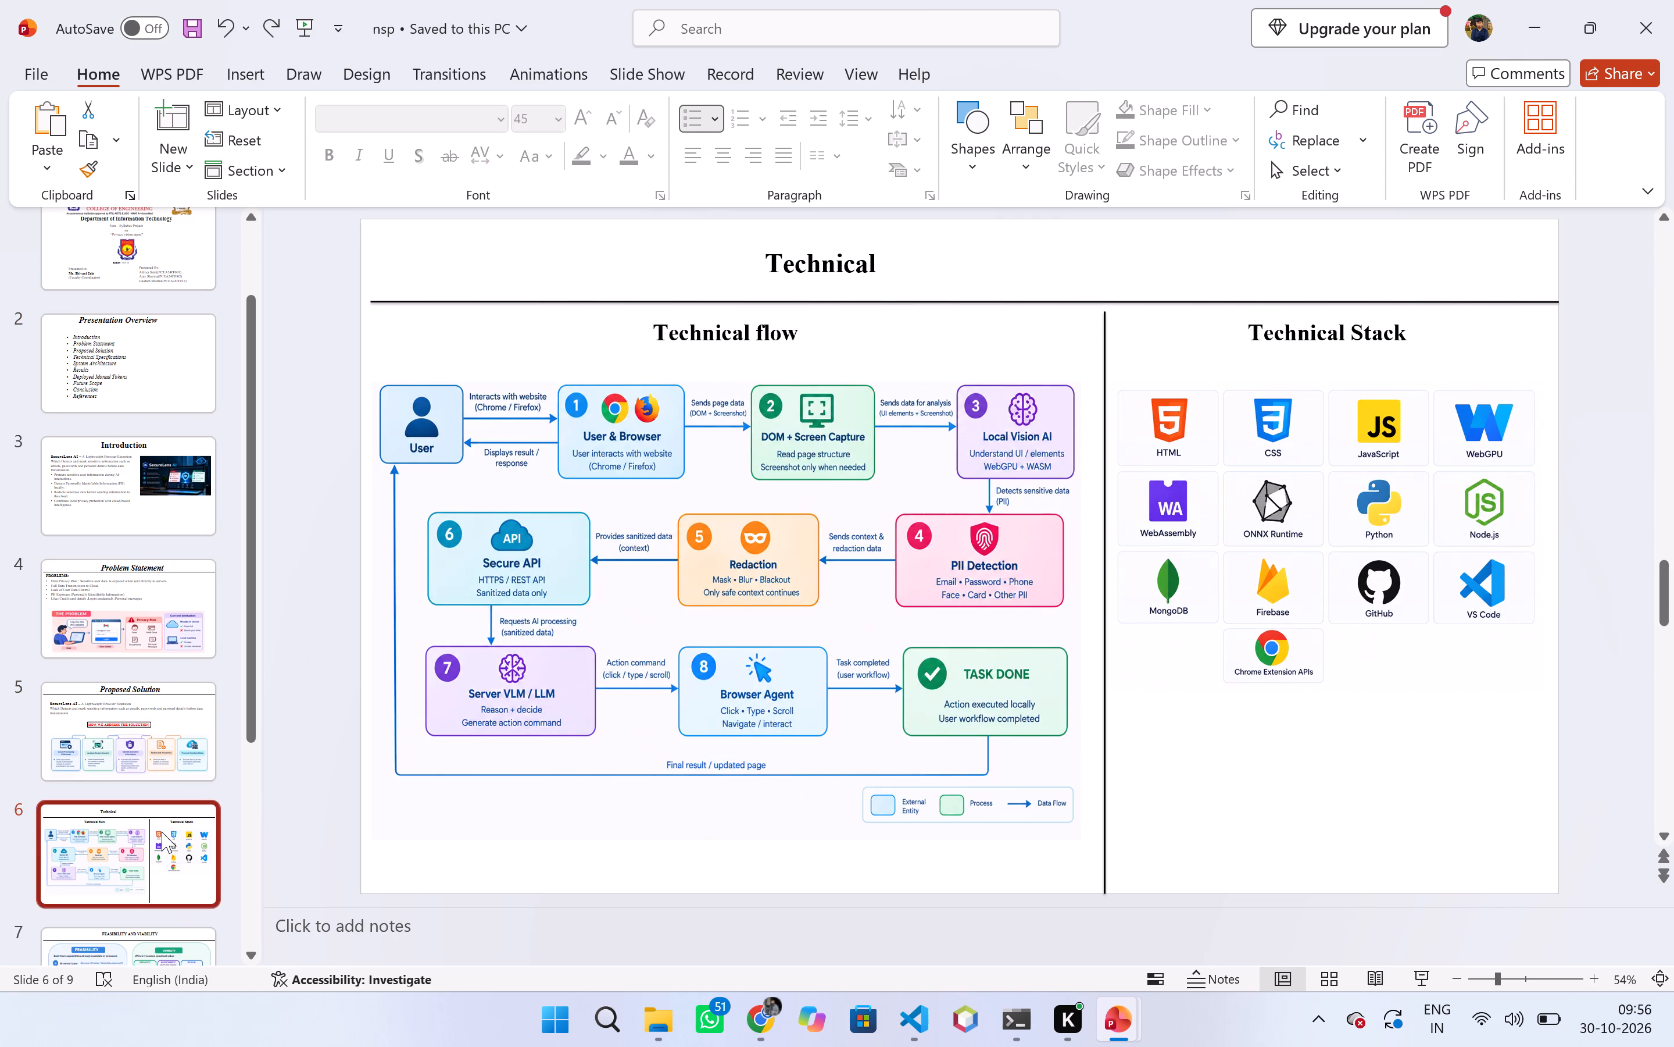
pyautogui.click(897, 258)
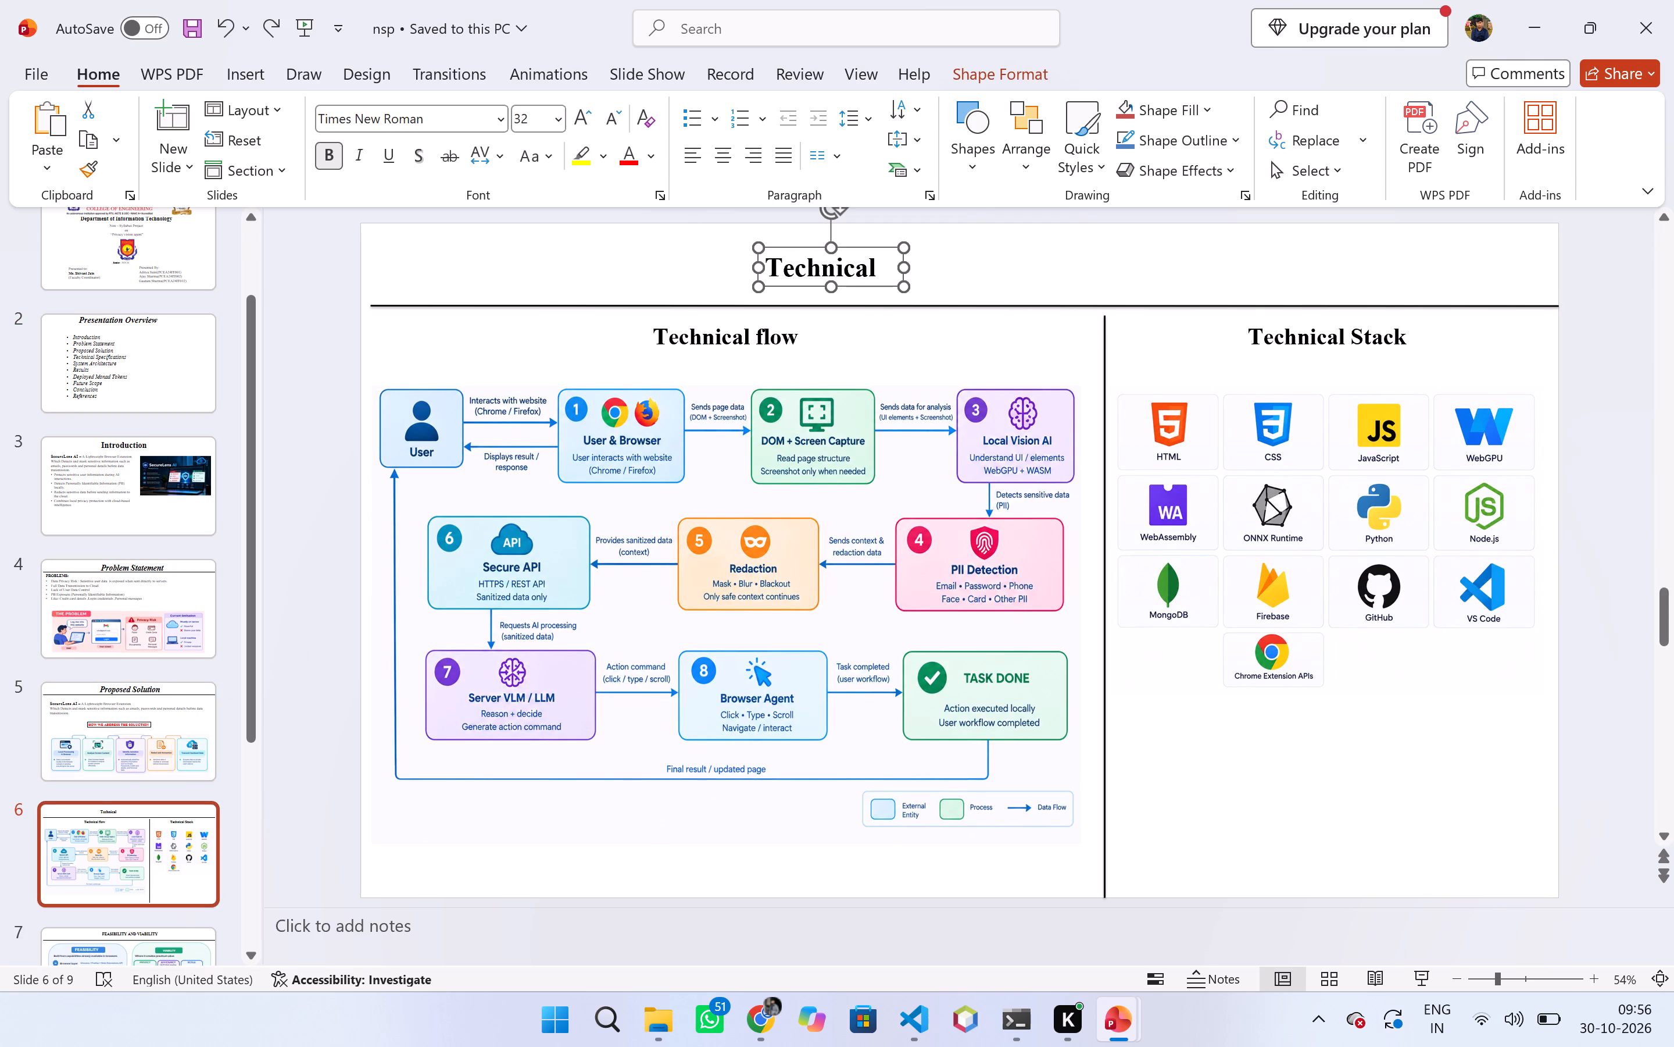
pyautogui.click(885, 265)
pyautogui.hotkey('ctrl', 'v')
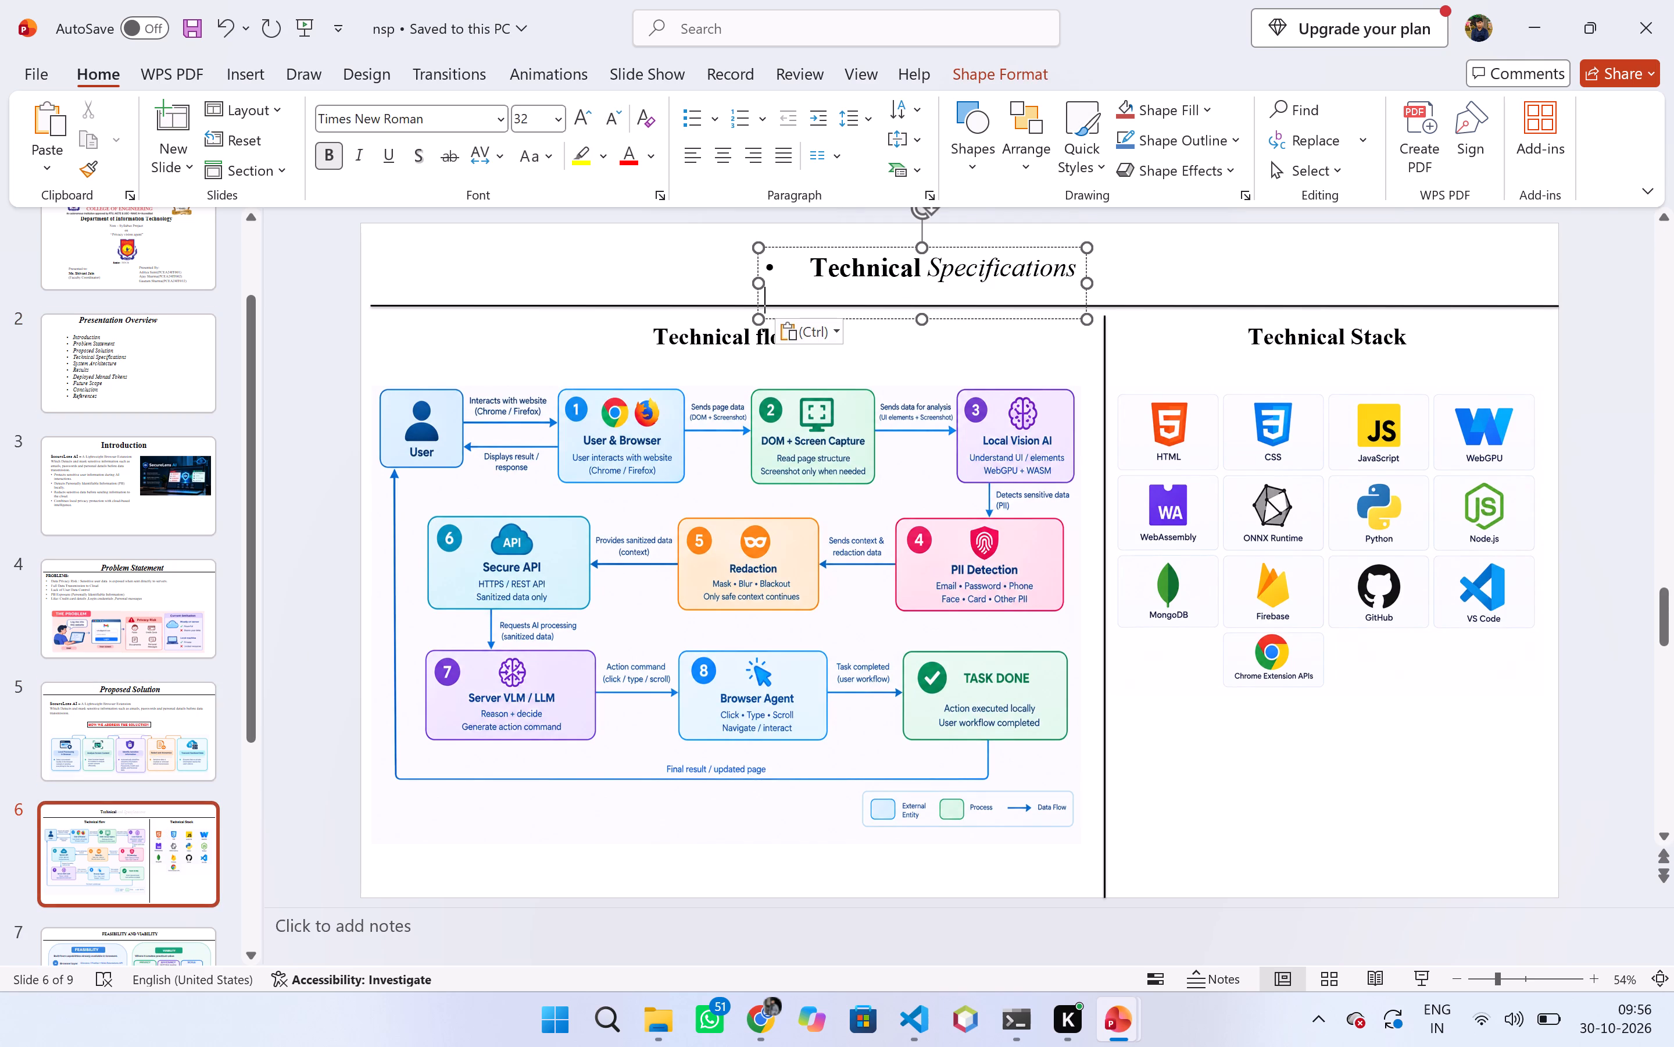
# Make the word "Specifications" in slide 6's title bold and set its font size to 60.
pyautogui.moveTo(1076, 263); pyautogui.dragTo(937, 272)
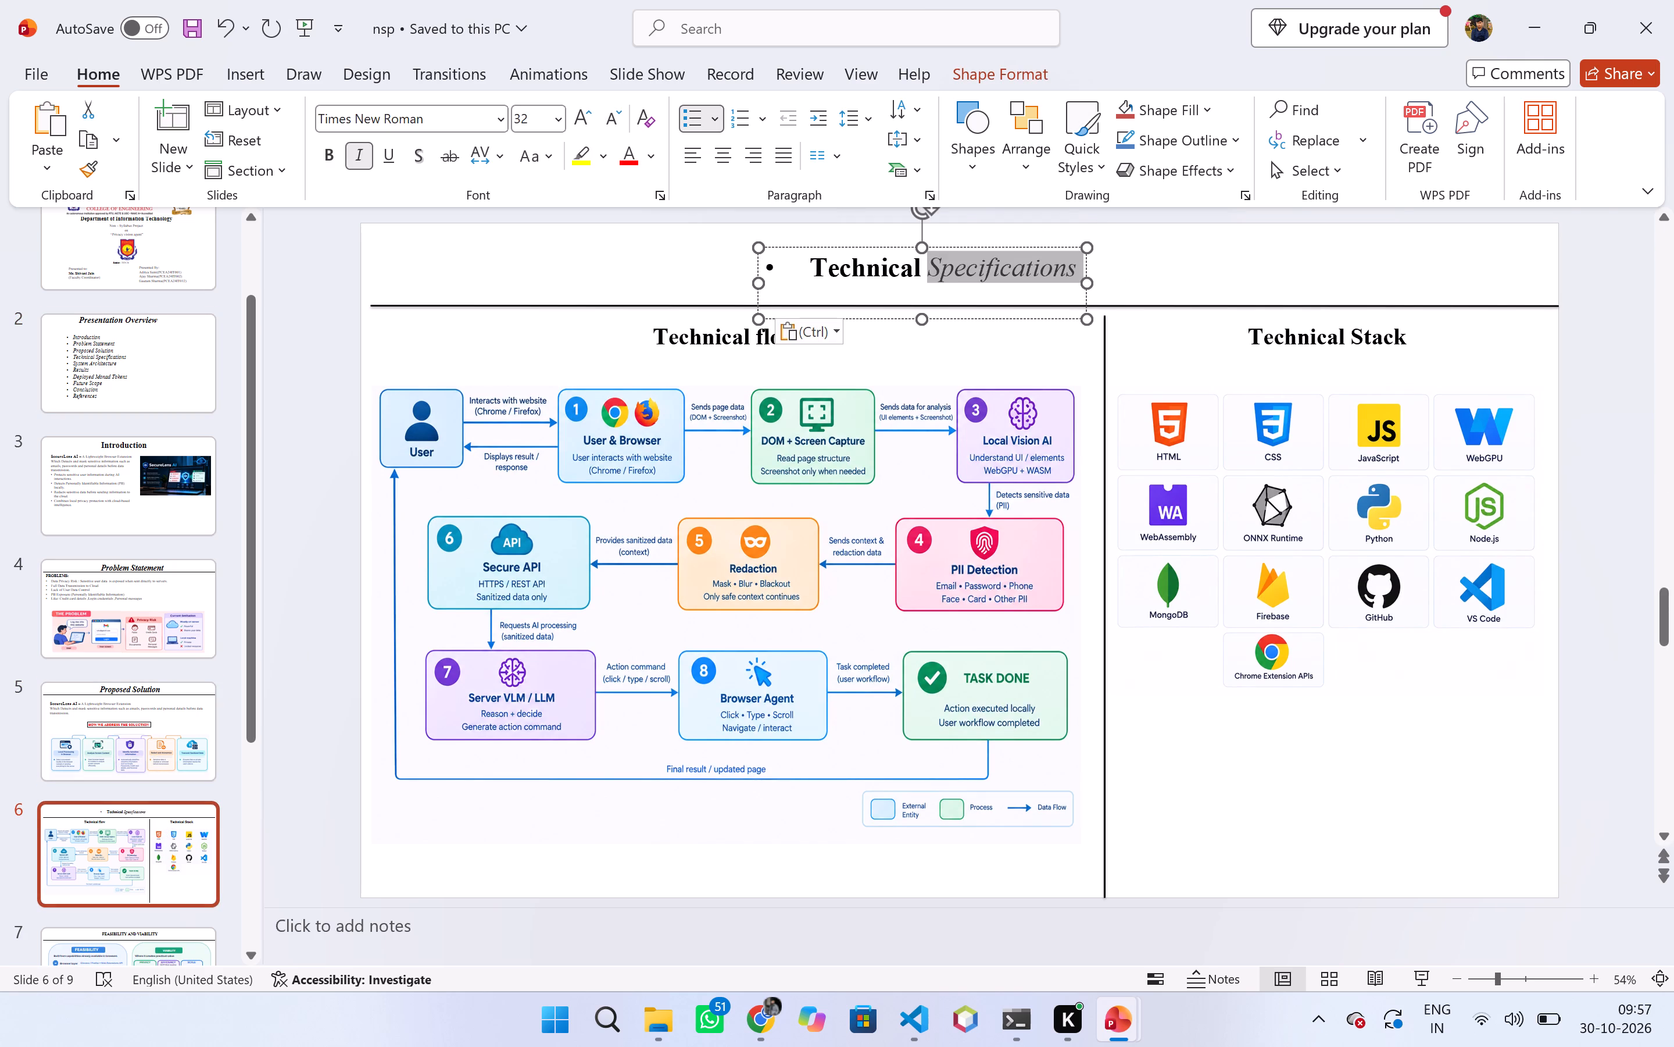
pyautogui.moveTo(937, 272); pyautogui.dragTo(936, 272)
pyautogui.click(325, 159)
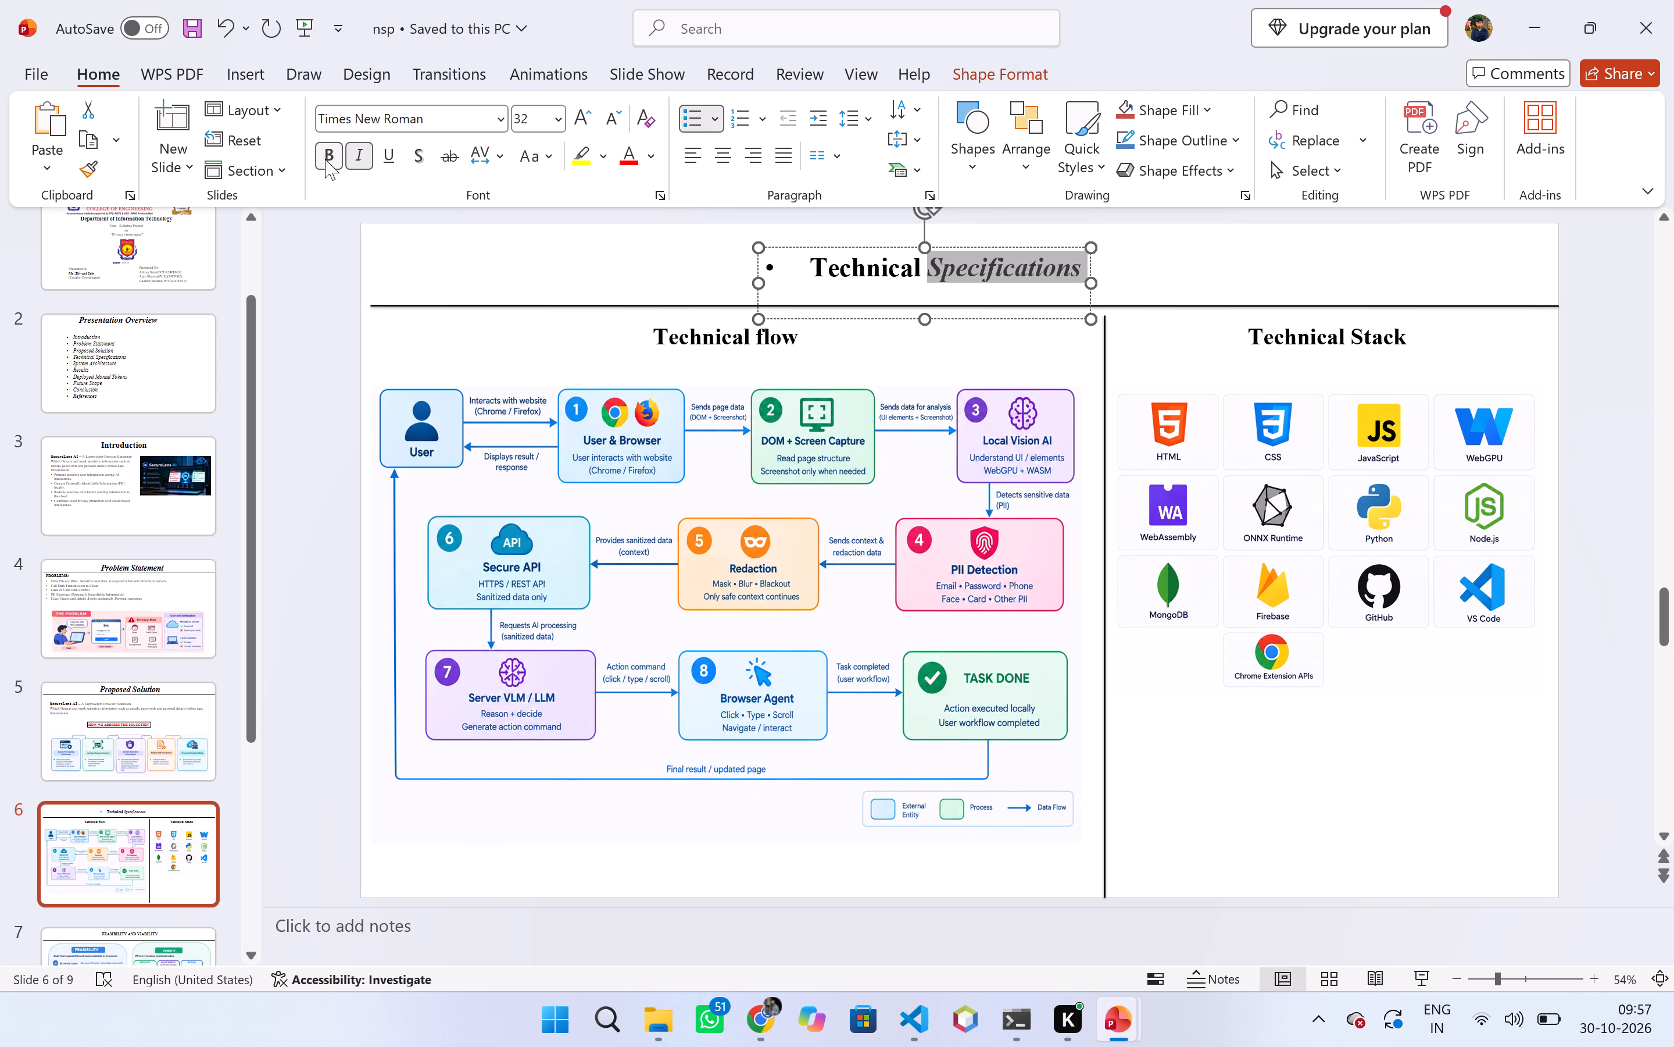
pyautogui.click(560, 124)
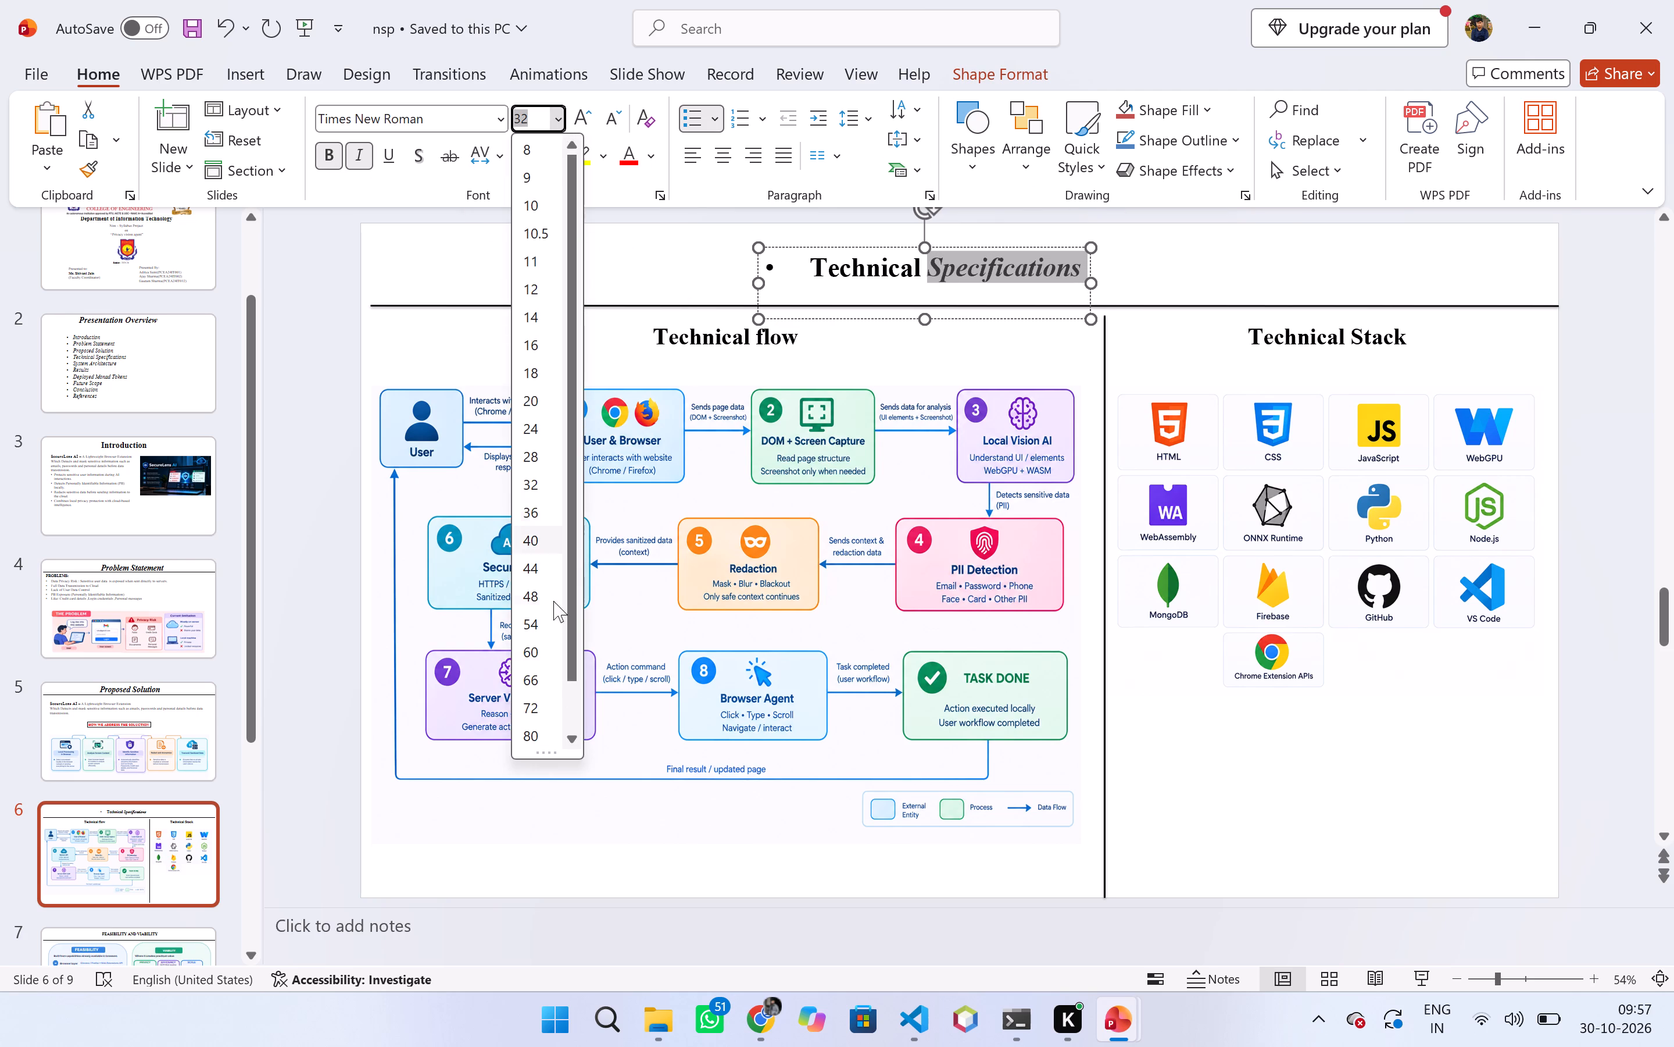
pyautogui.click(540, 647)
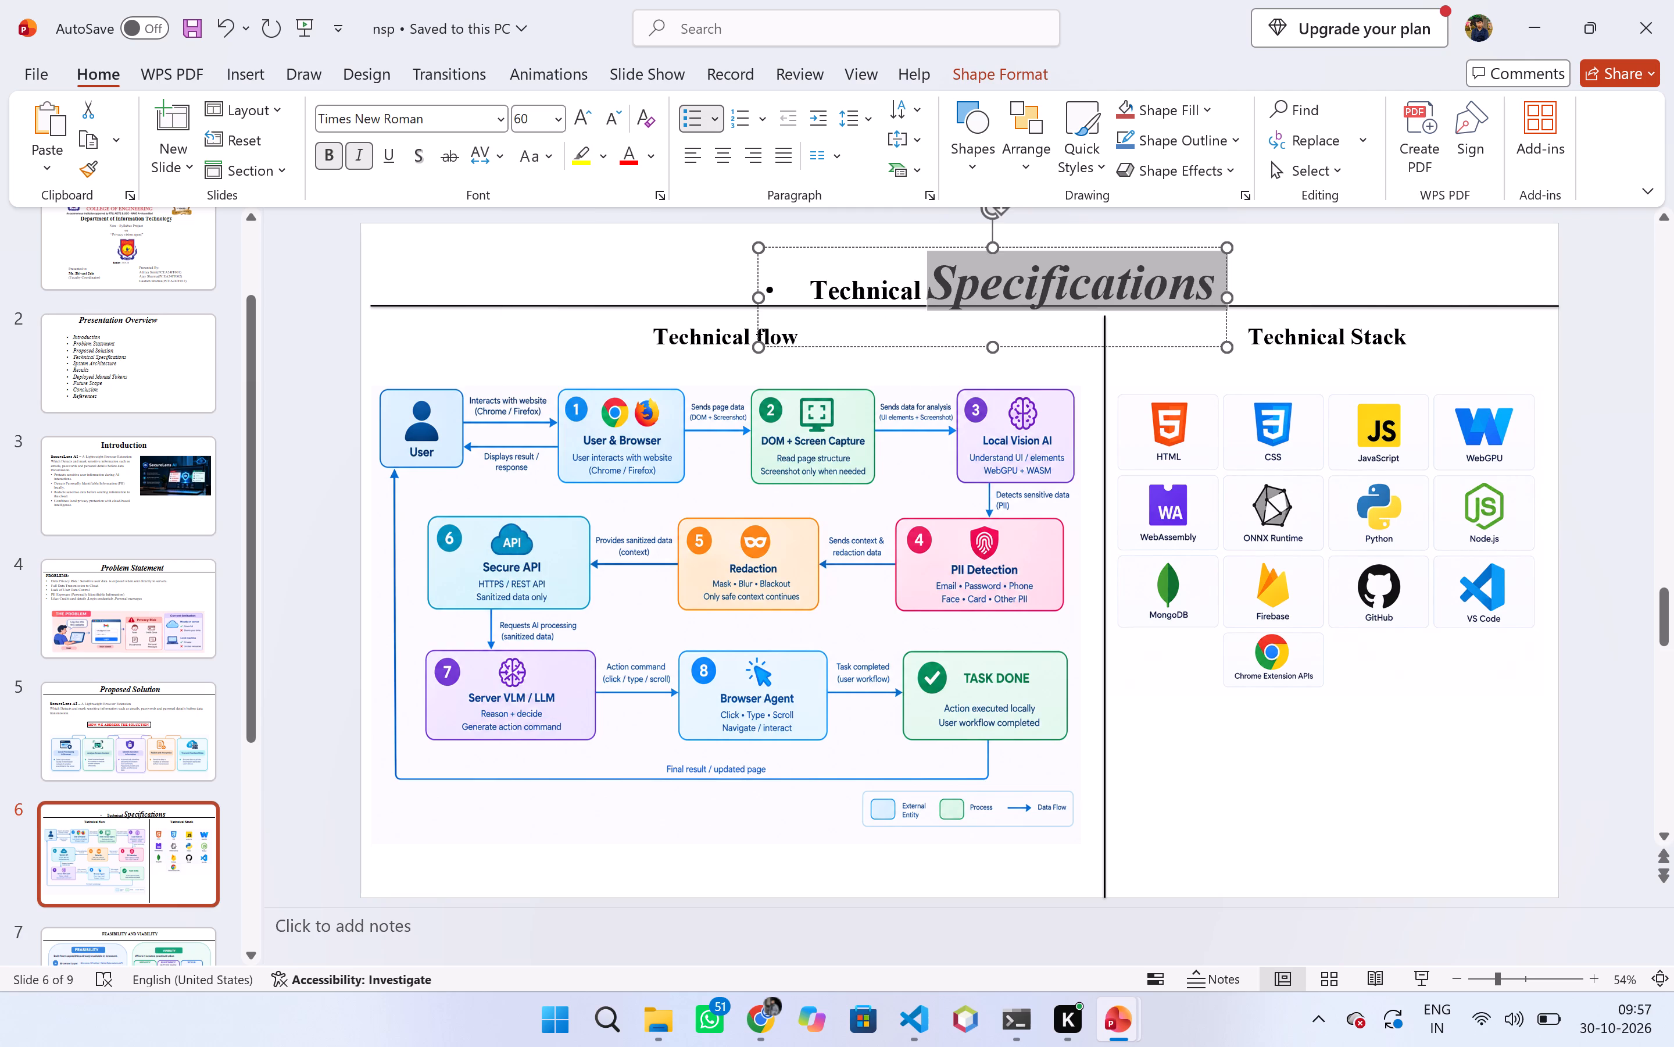
# Remove the bullet and its indent from in front of "Technical" in slide 6's title.
pyautogui.click(903, 289)
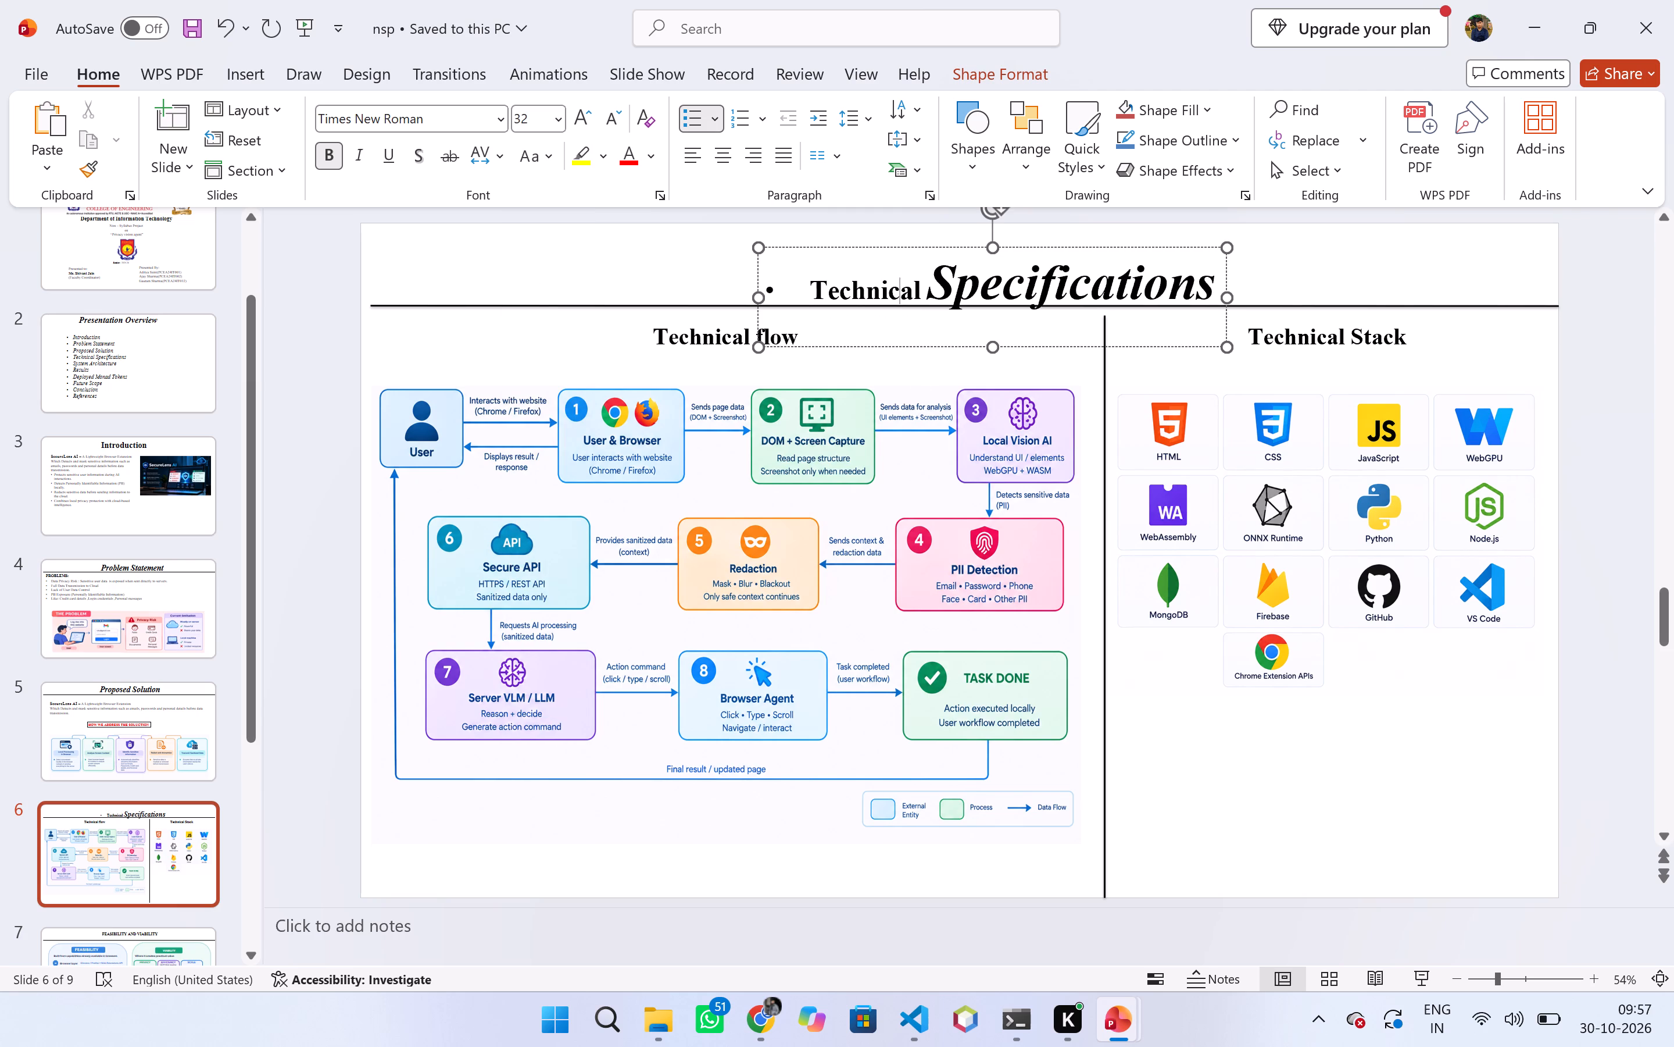
pyautogui.click(807, 290)
pyautogui.press('BackSpace')
pyautogui.press('BackSpace')
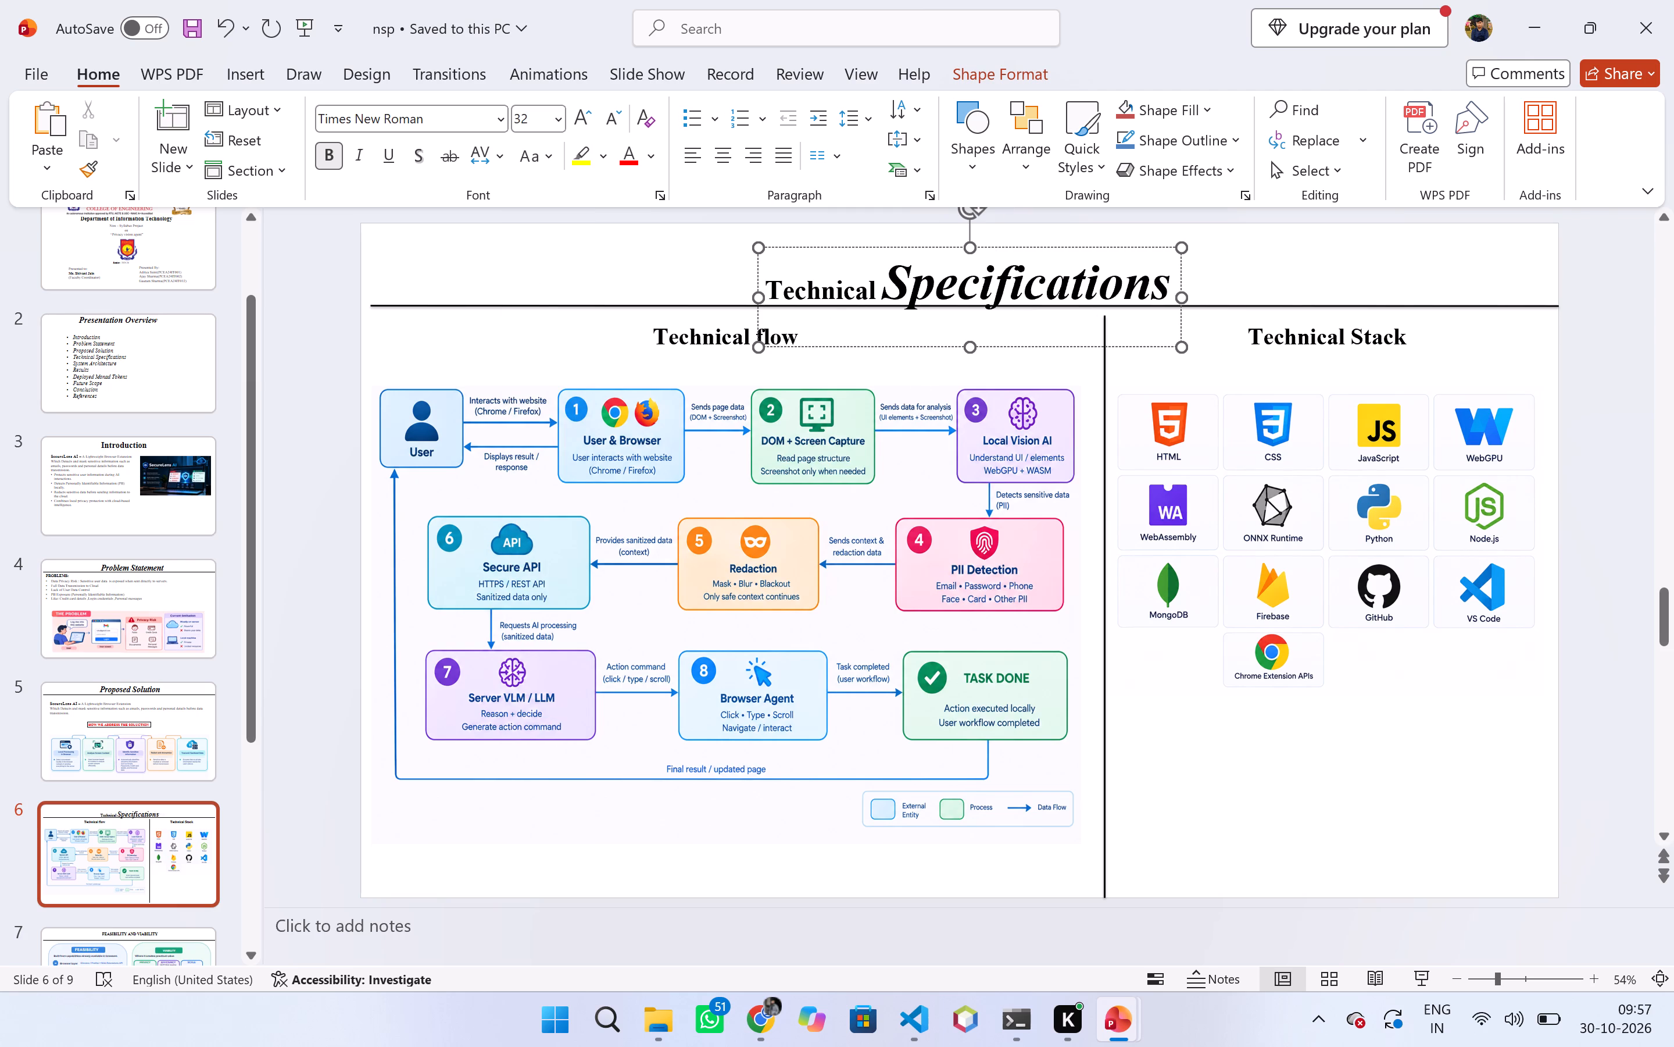
# Set the whole "Technical Specifications" title on slide 6 to font size 60.
pyautogui.moveTo(774, 288); pyautogui.dragTo(820, 287)
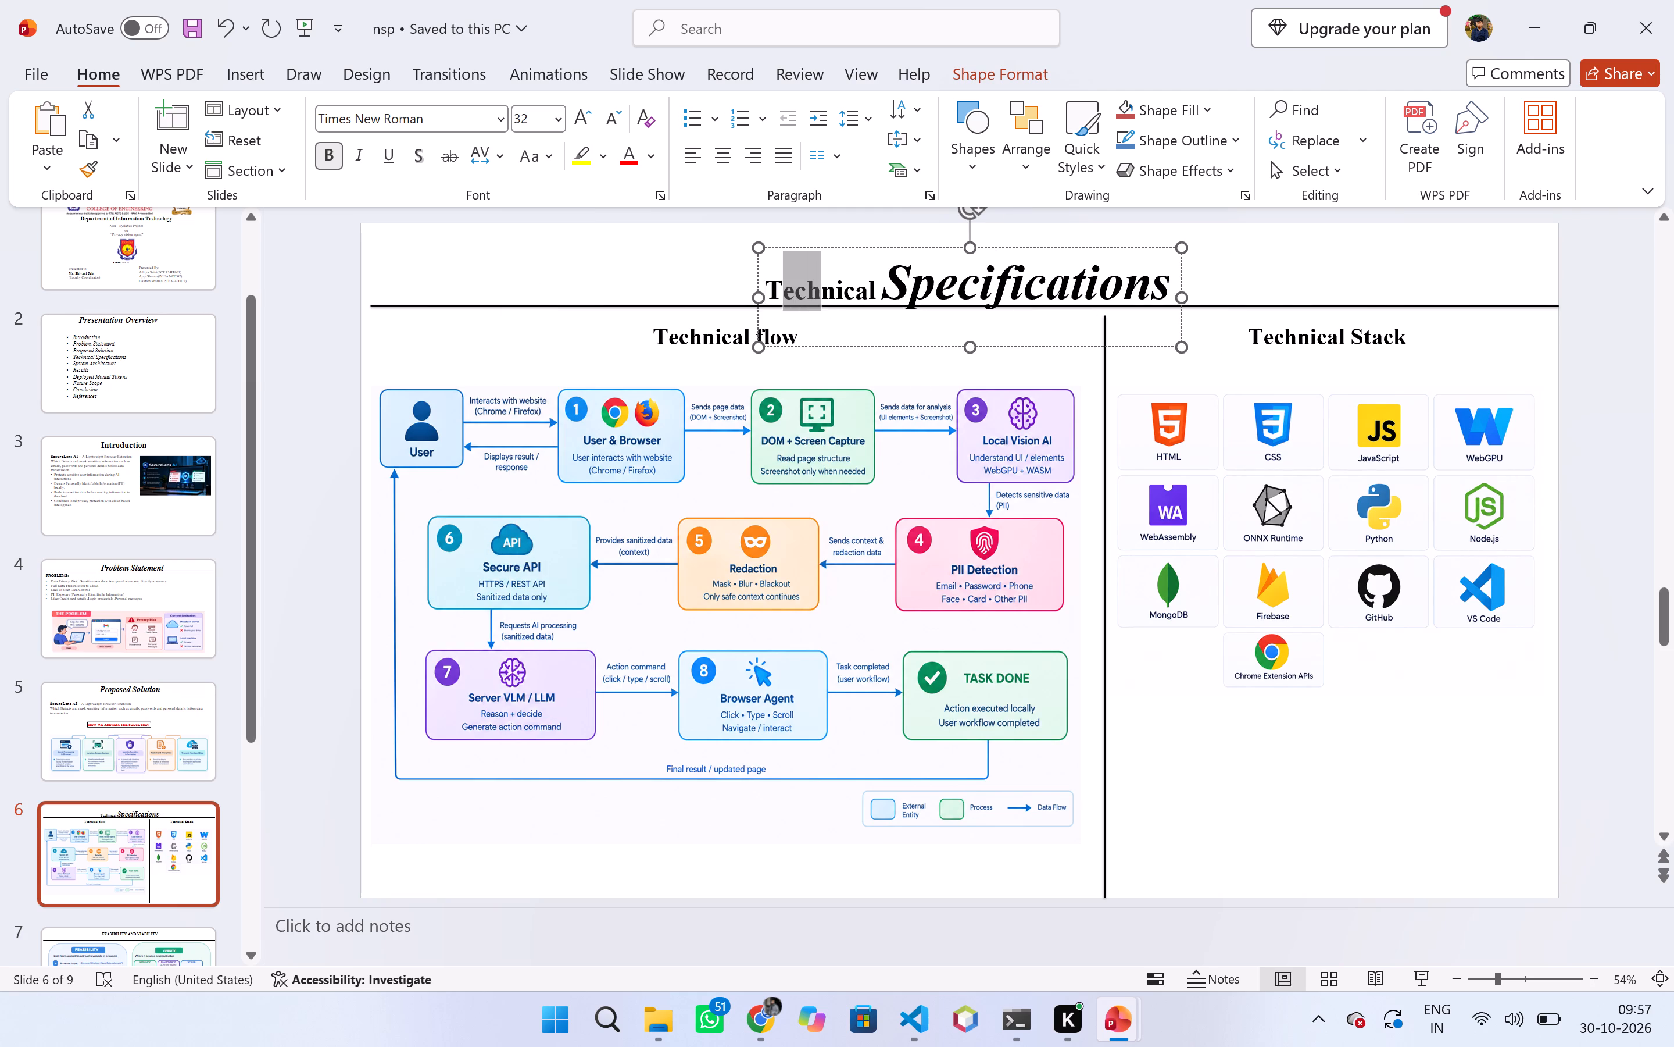
pyautogui.moveTo(820, 287); pyautogui.dragTo(840, 287)
pyautogui.click(1220, 298)
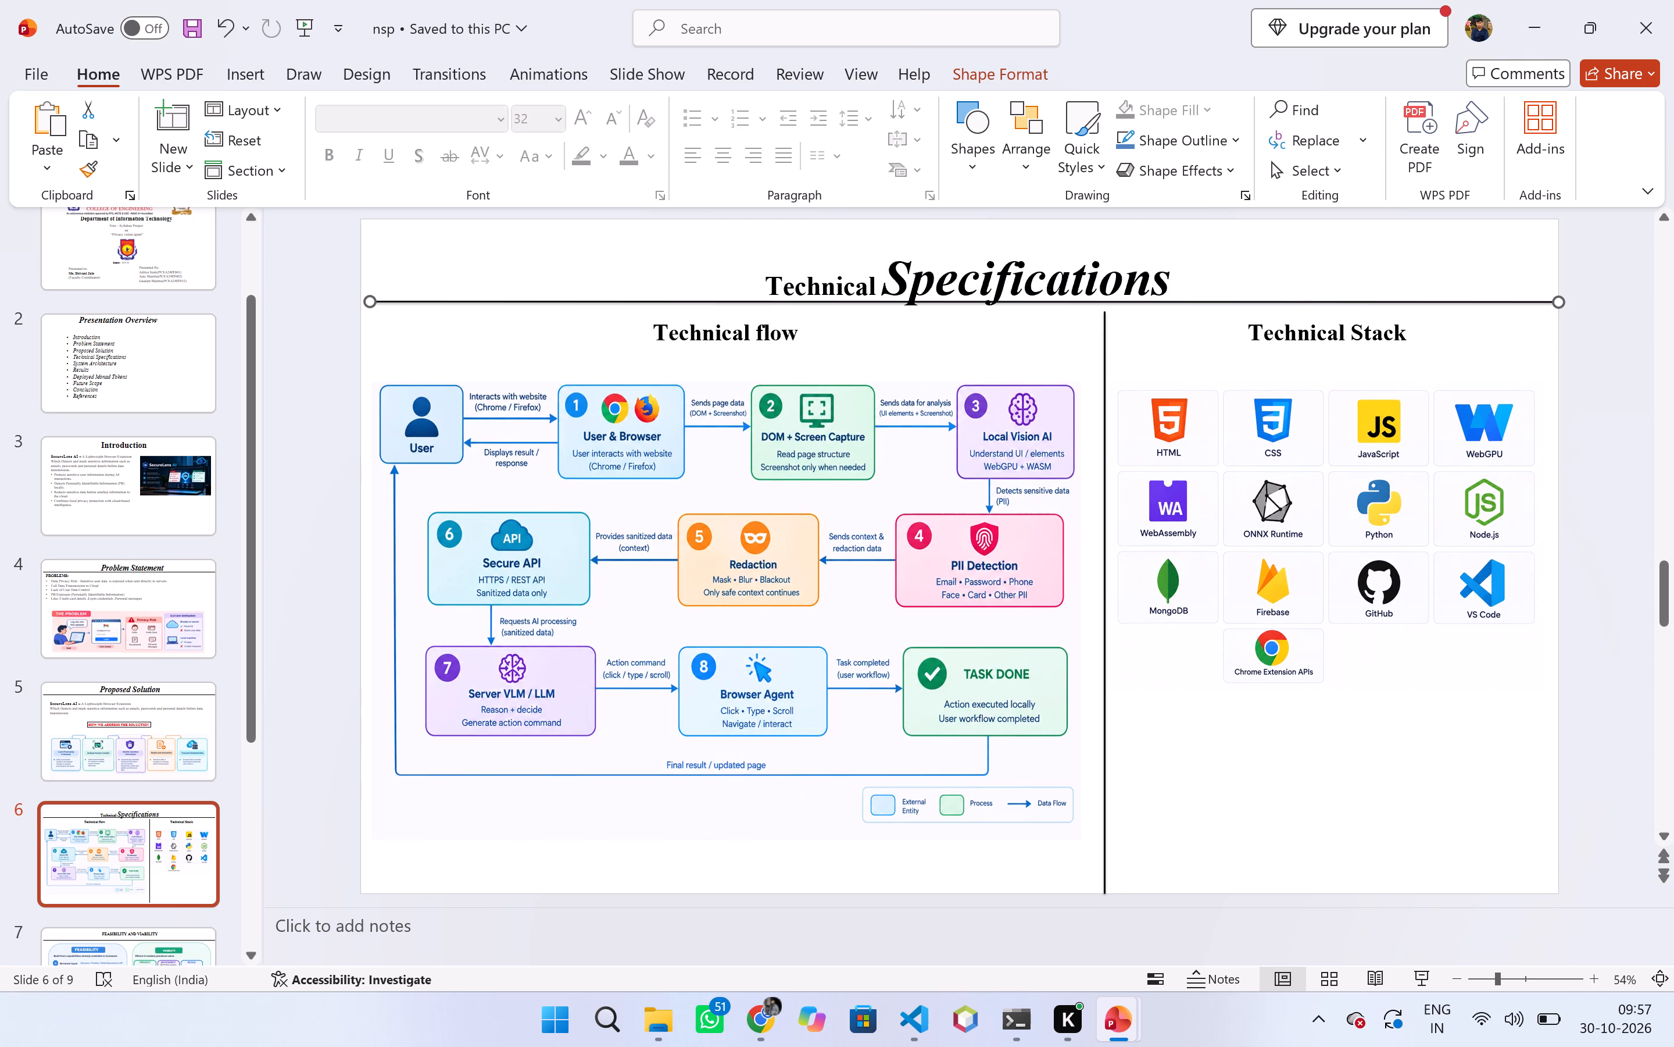
pyautogui.moveTo(1168, 279); pyautogui.dragTo(816, 304)
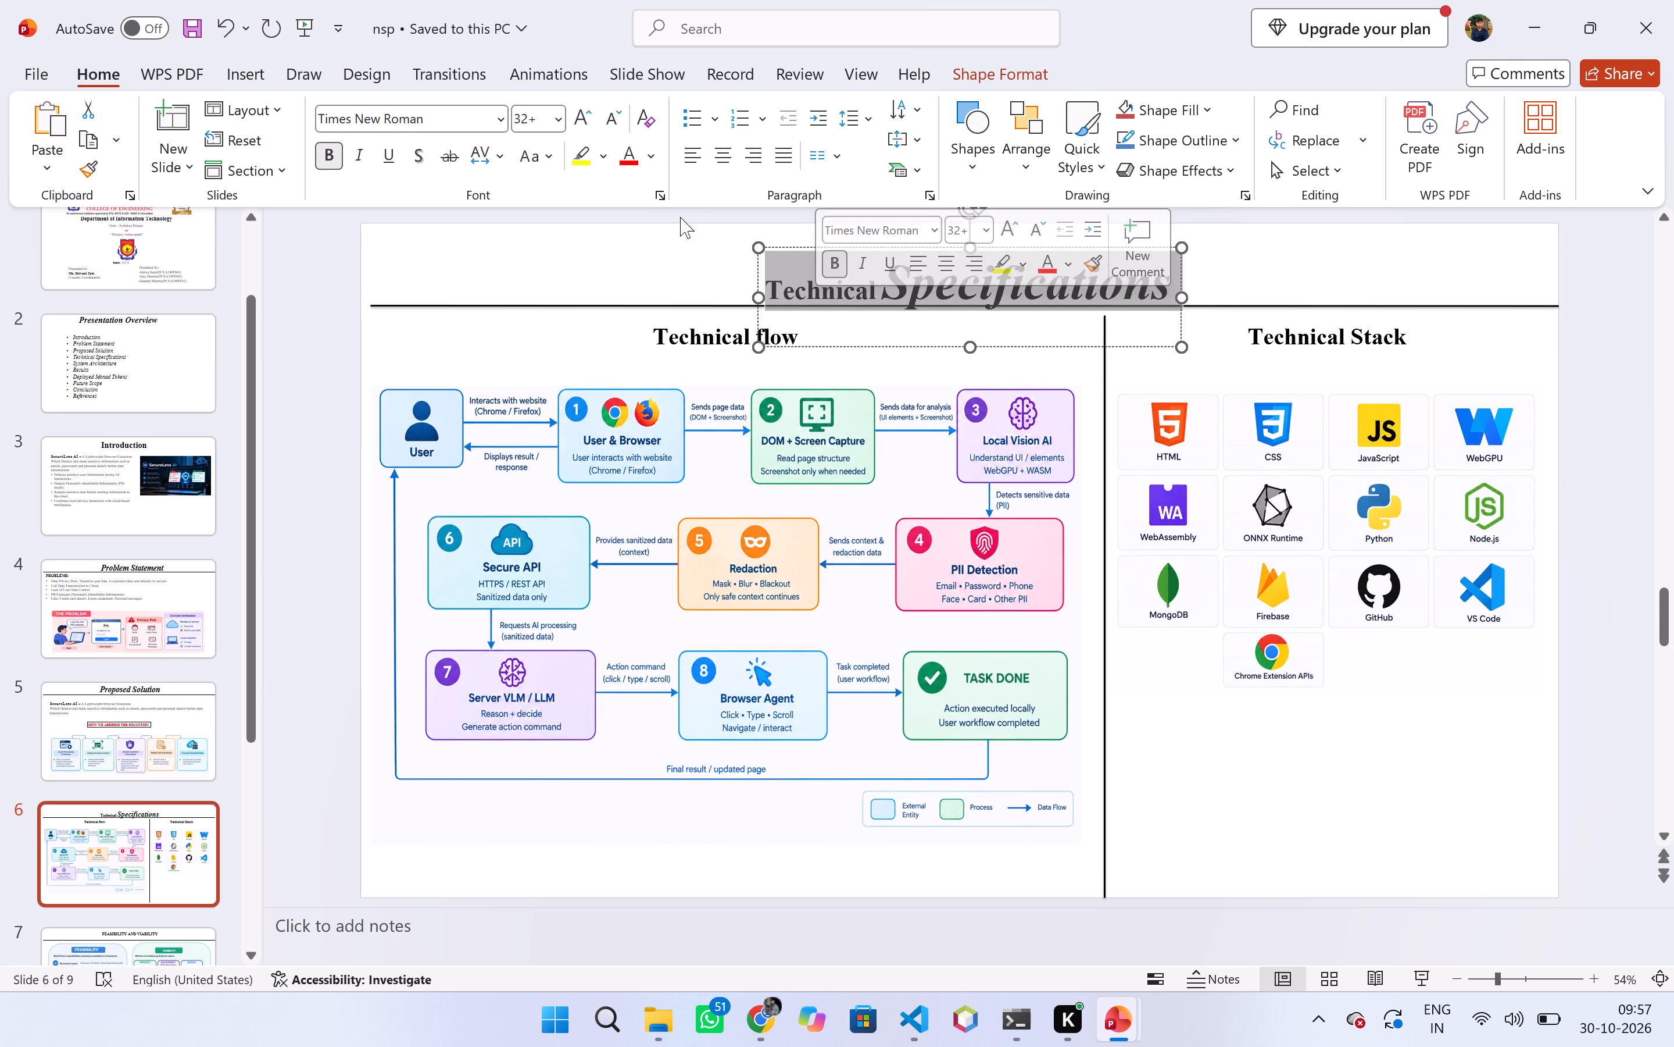
pyautogui.click(557, 117)
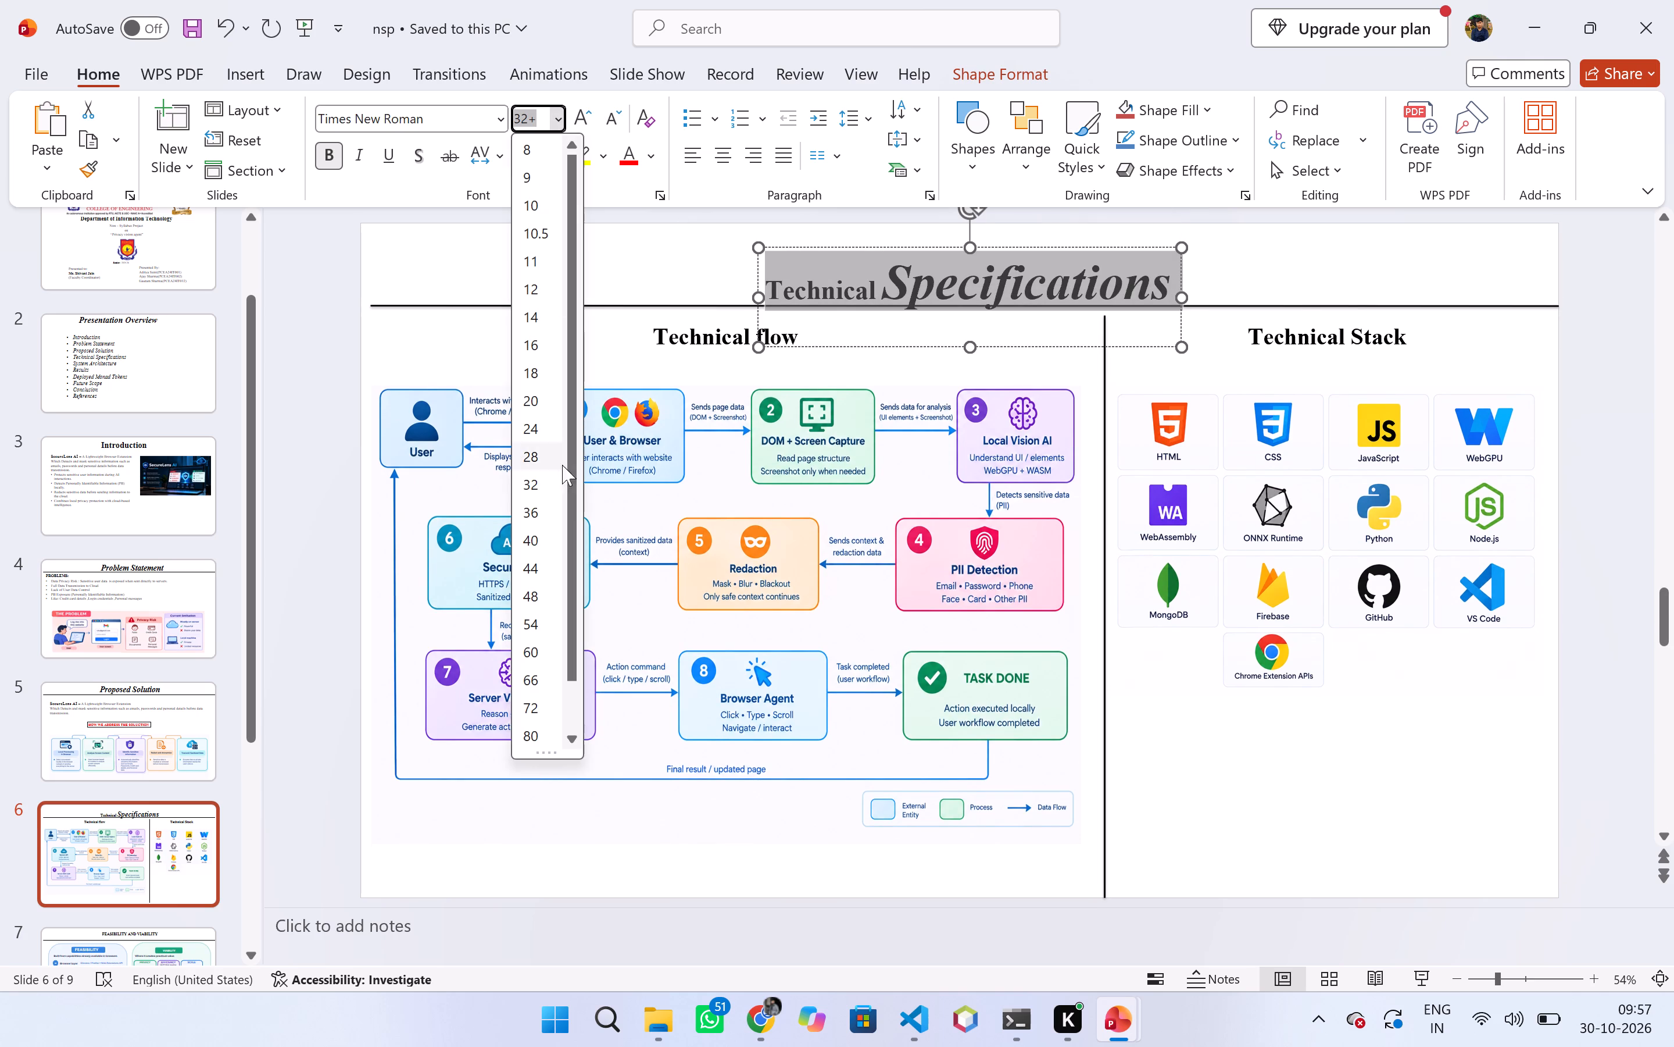
pyautogui.click(544, 656)
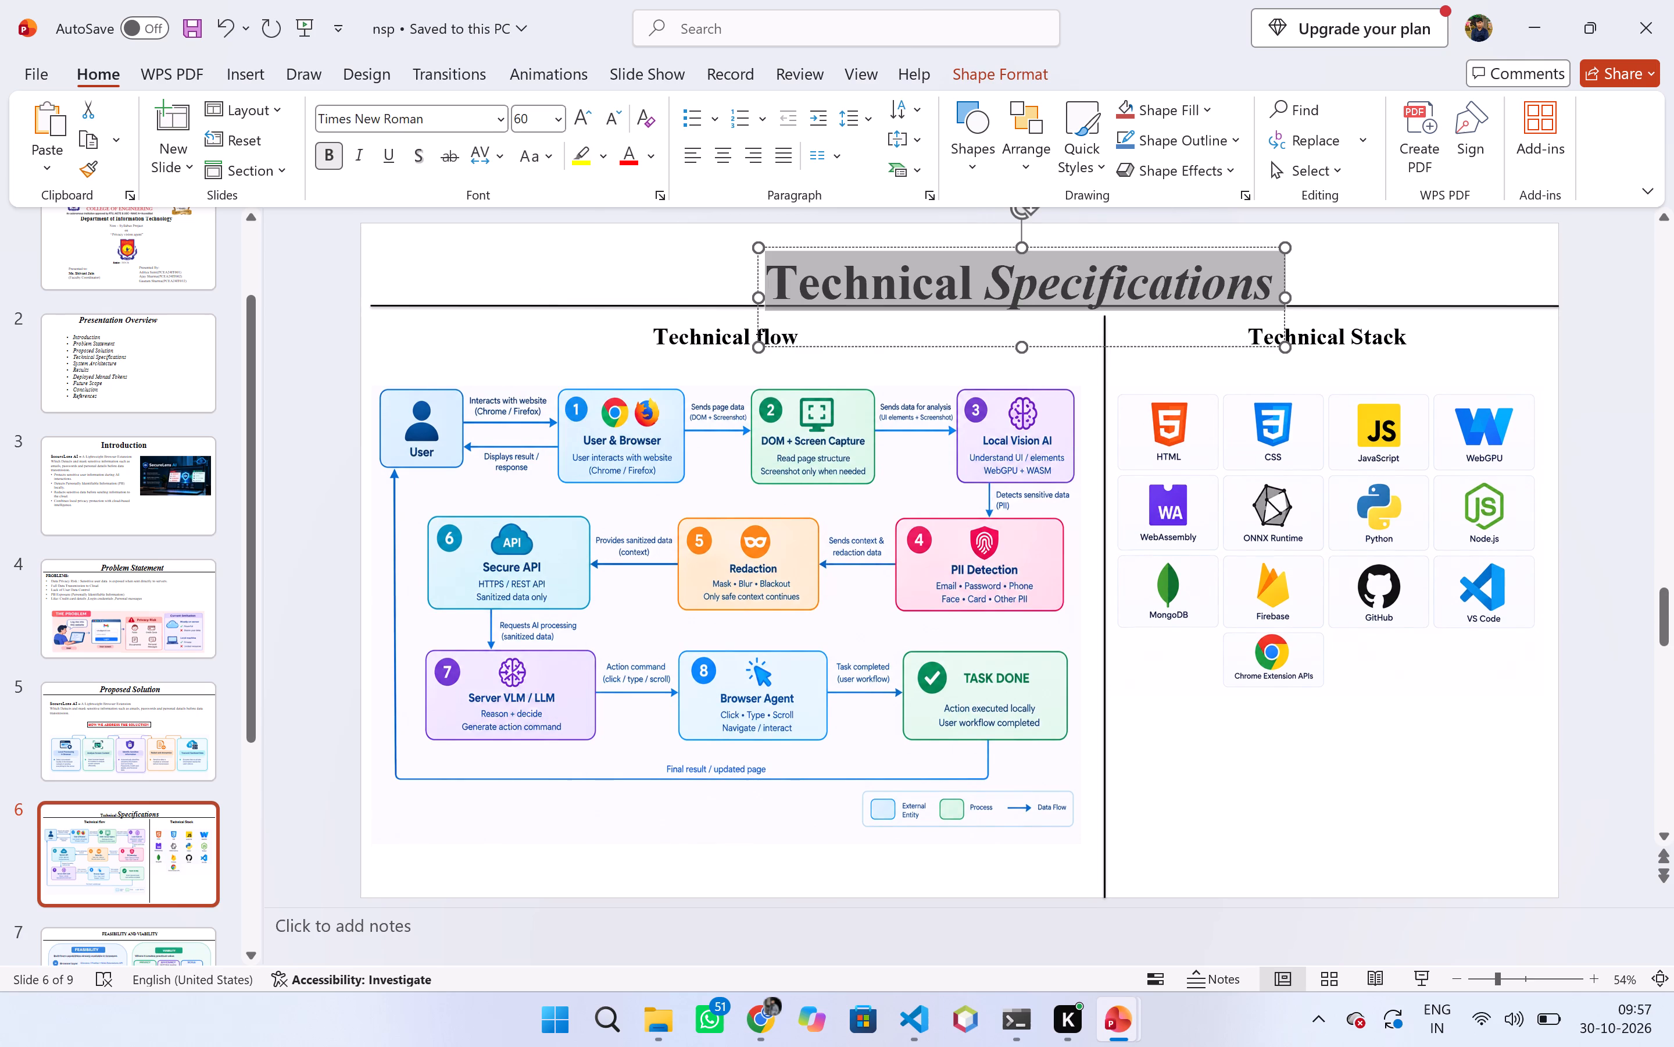
# Move slide 6's title so it sits centred above the horizontal line.
pyautogui.moveTo(1125, 247); pyautogui.dragTo(1072, 234)
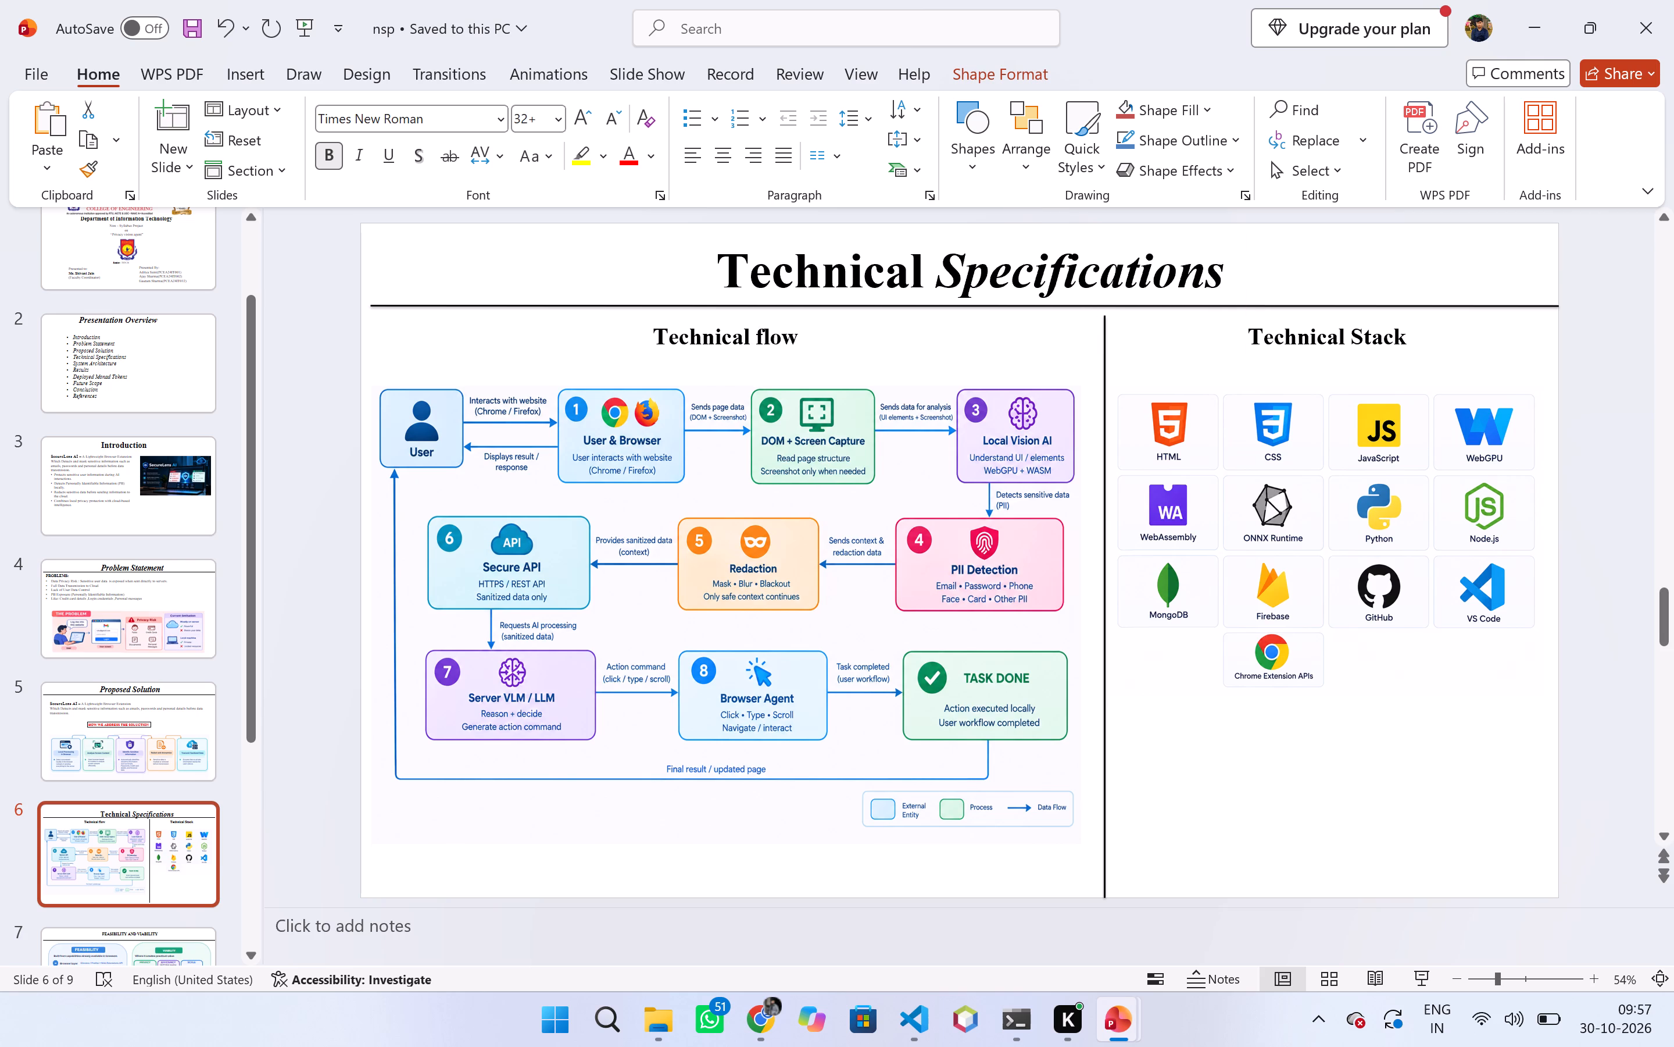
pyautogui.moveTo(1072, 234); pyautogui.dragTo(1078, 232)
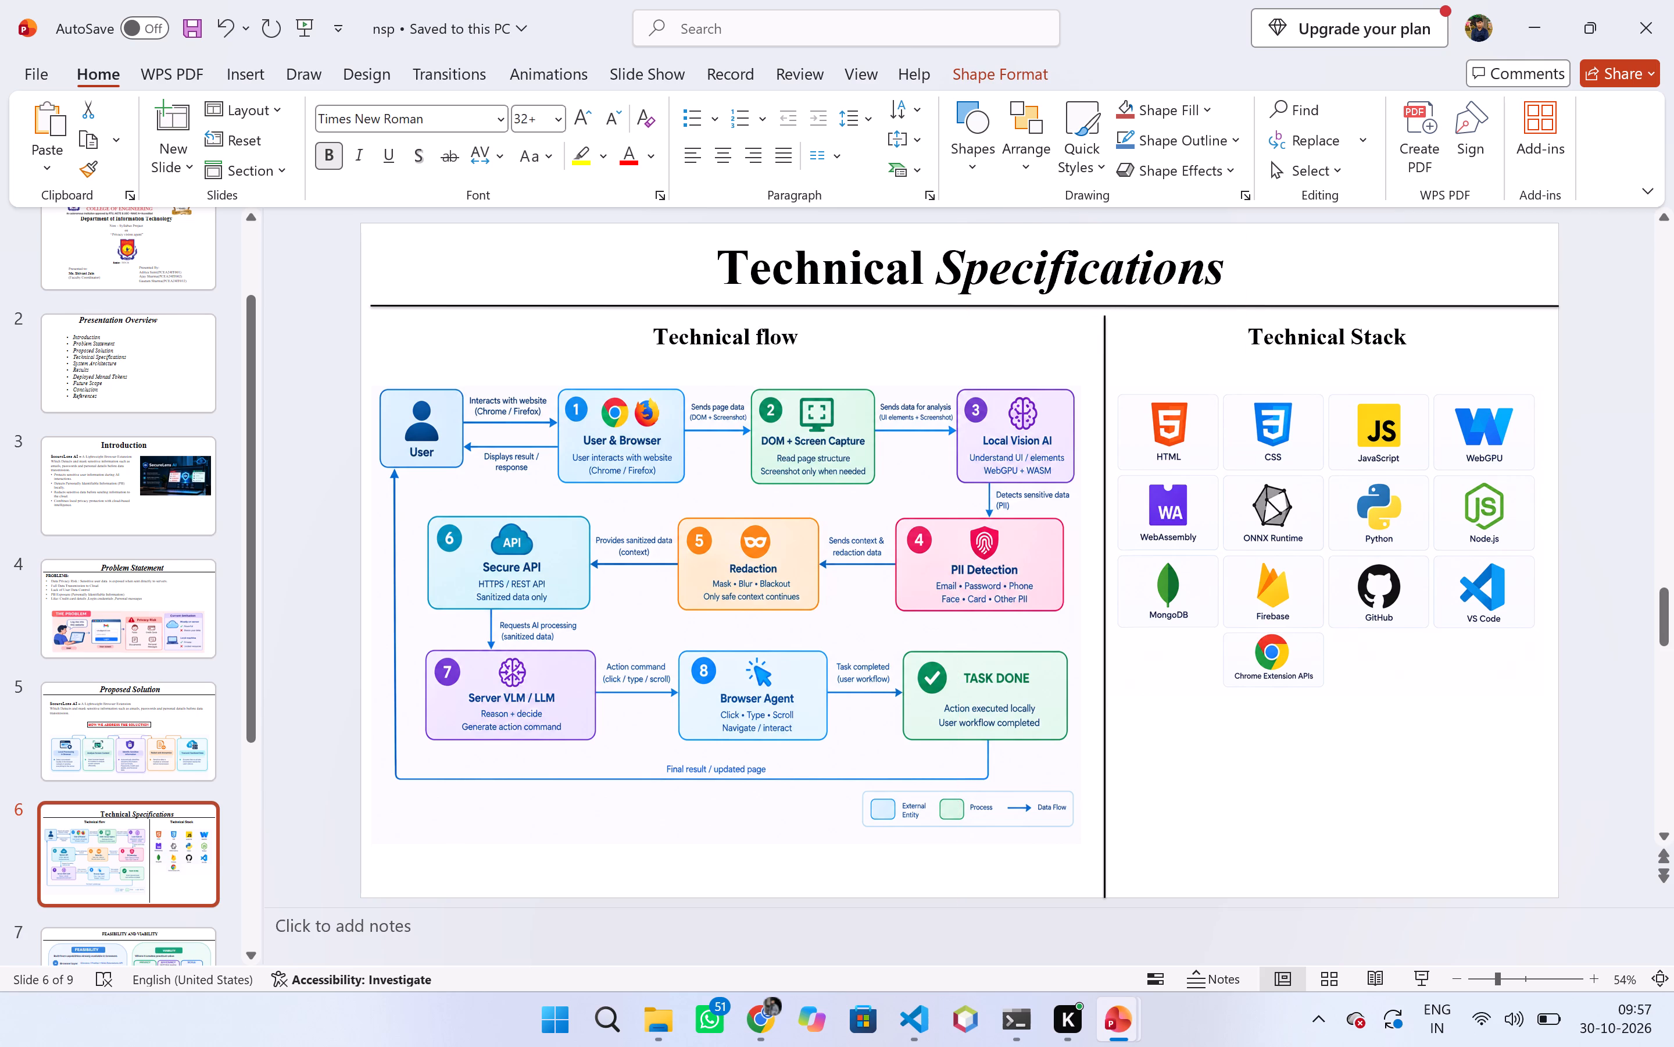
pyautogui.moveTo(1078, 232); pyautogui.dragTo(1078, 233)
pyautogui.click(1369, 252)
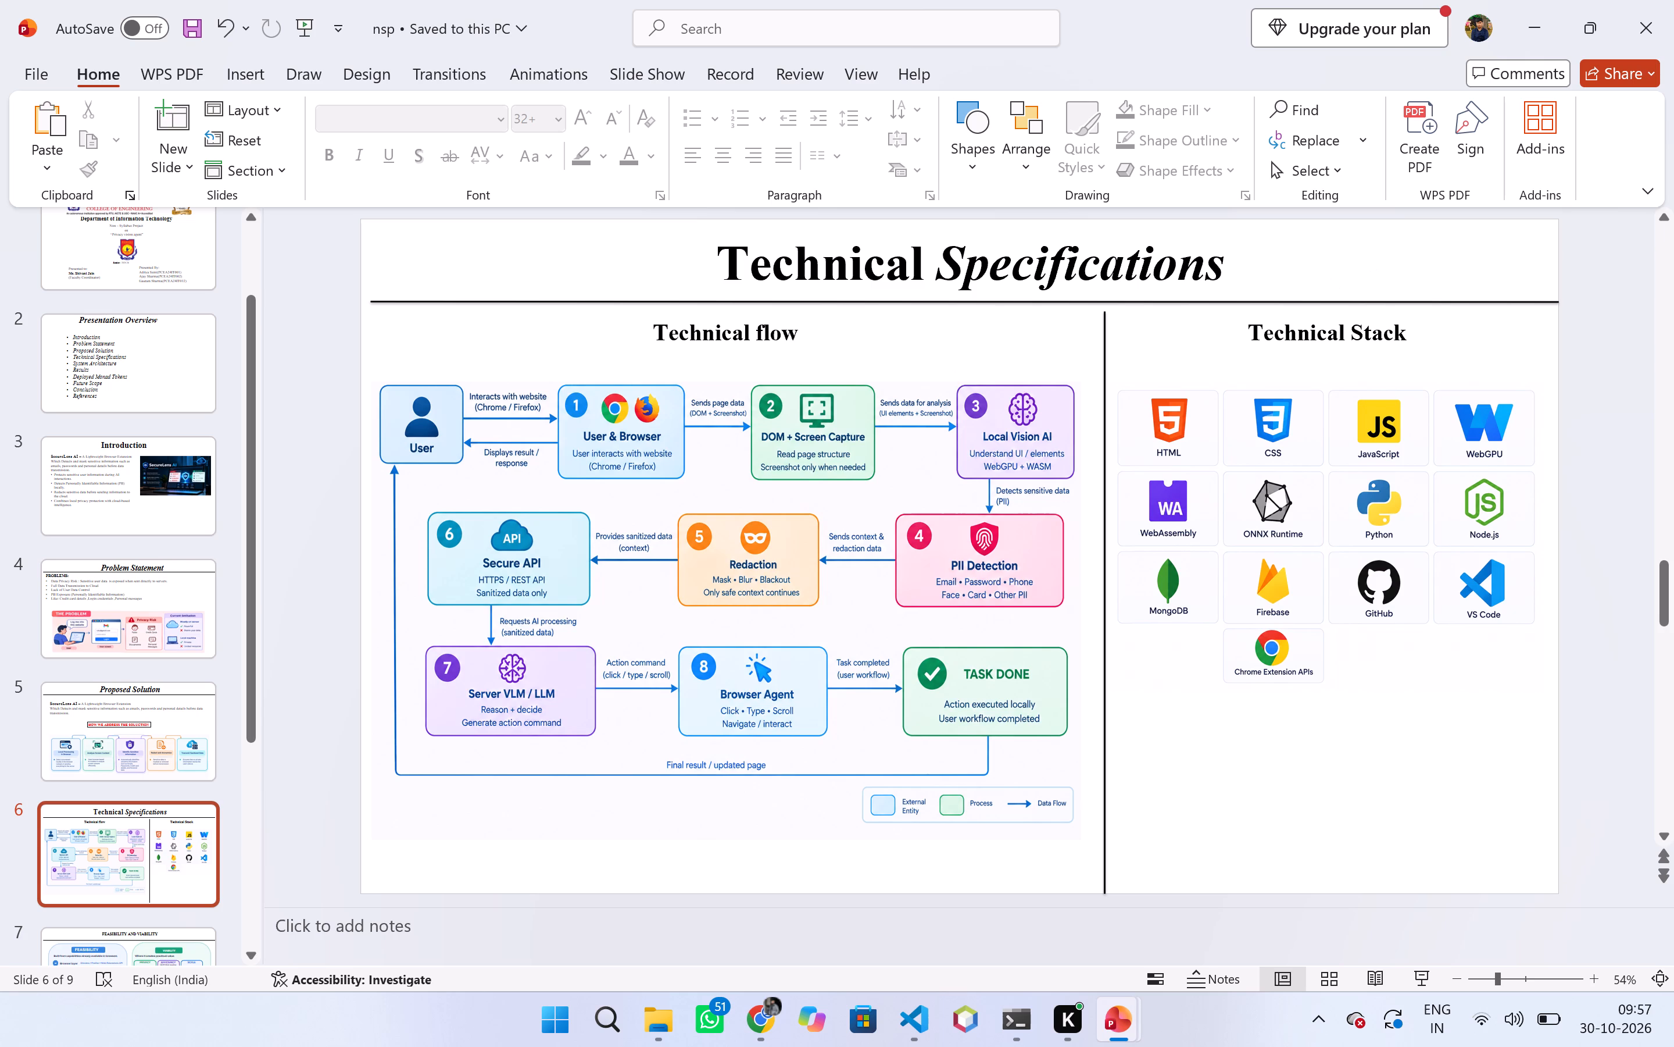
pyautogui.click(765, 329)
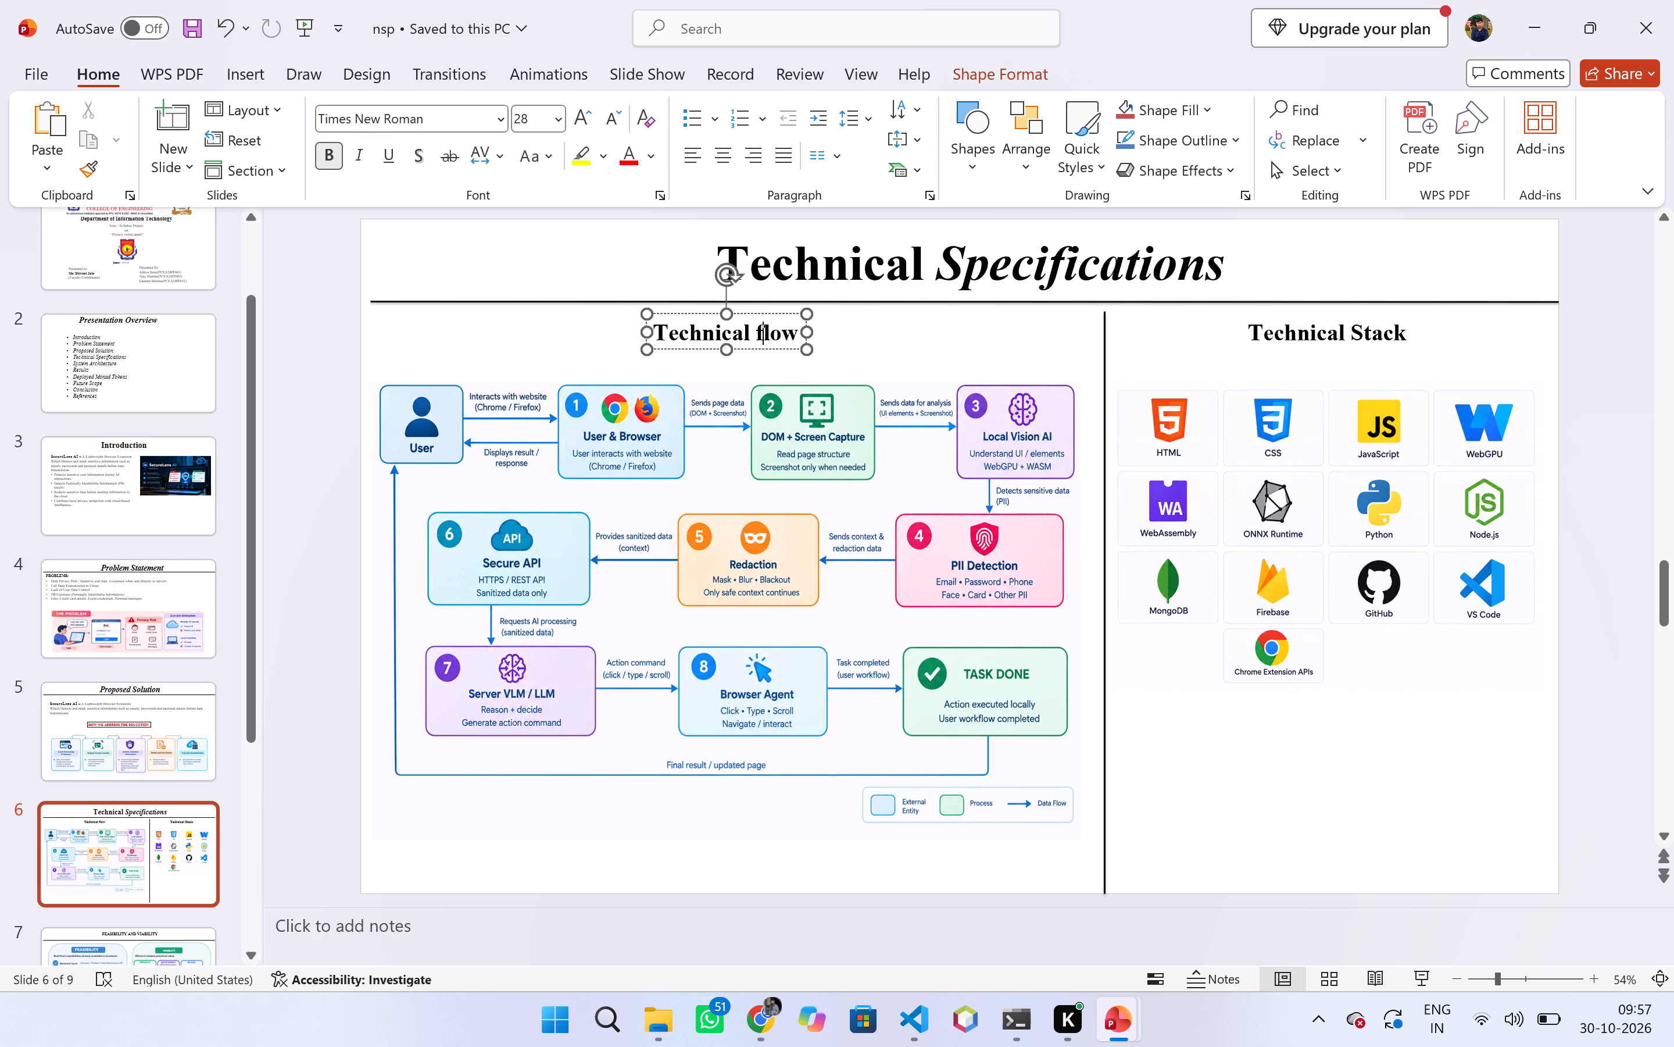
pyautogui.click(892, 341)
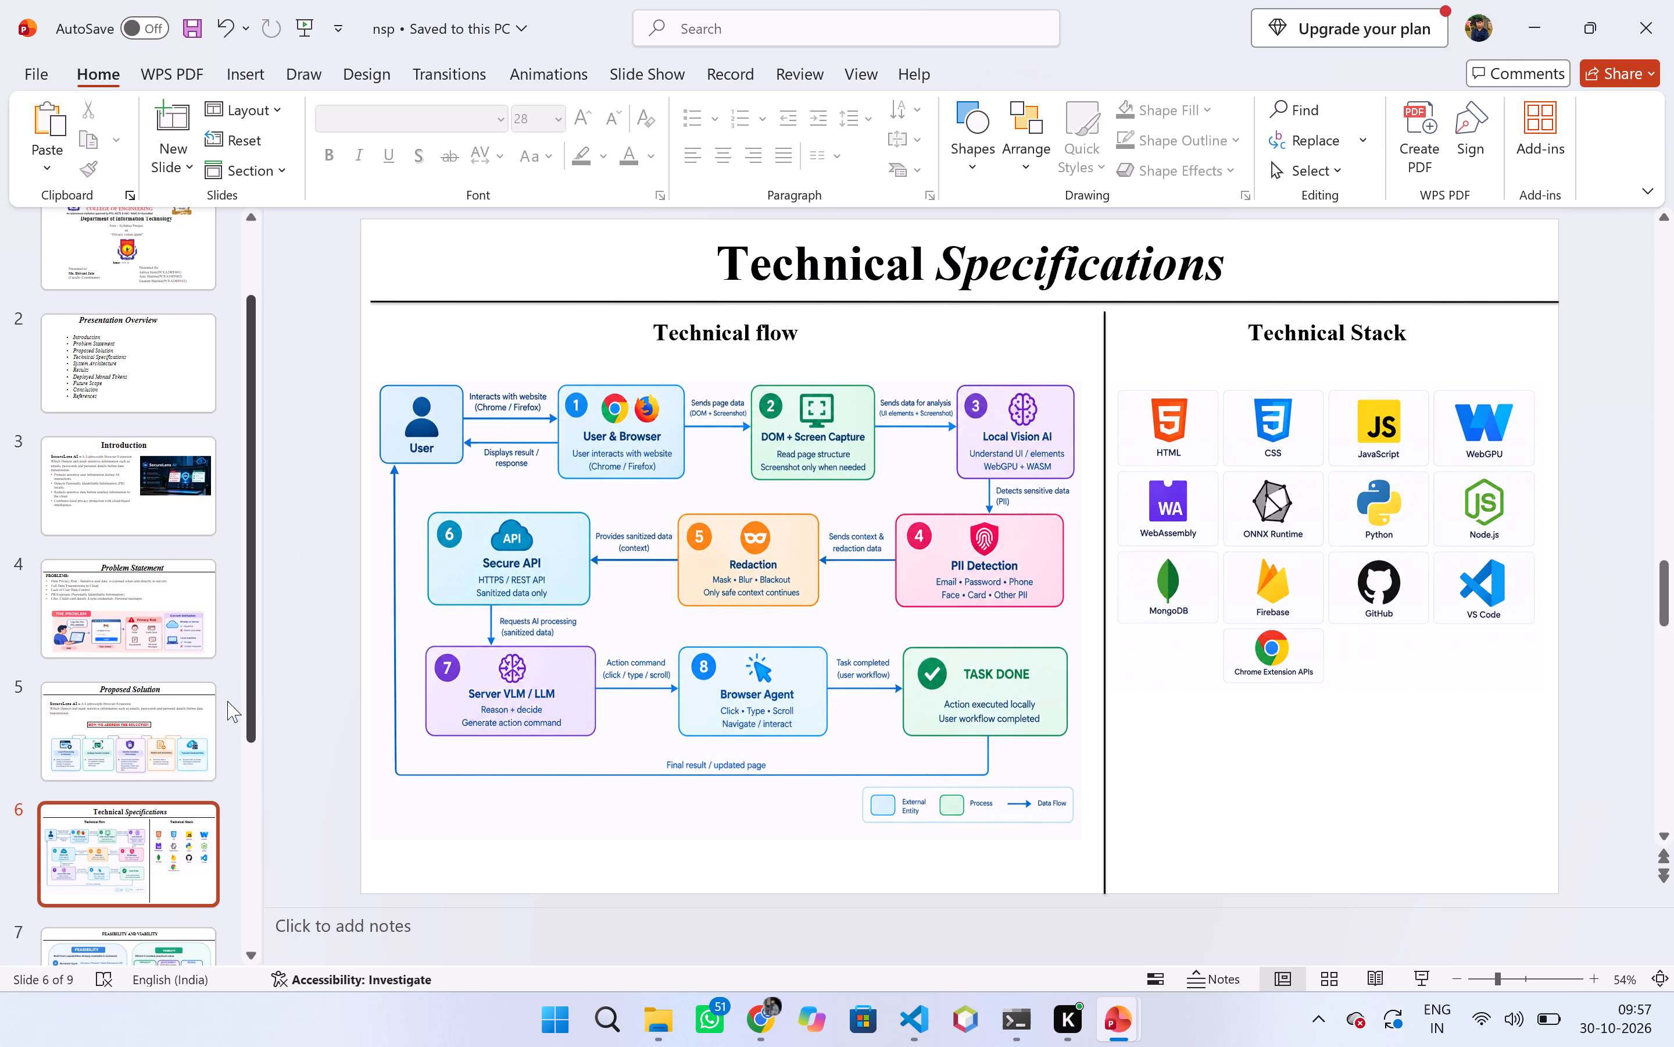
# Open slide 7 of nsp, then switch to NSP_Project_PPT and examine its slide 7 on System Architecture for comparison.
pyautogui.scroll(-1, 171, 810)
pyautogui.click(171, 810)
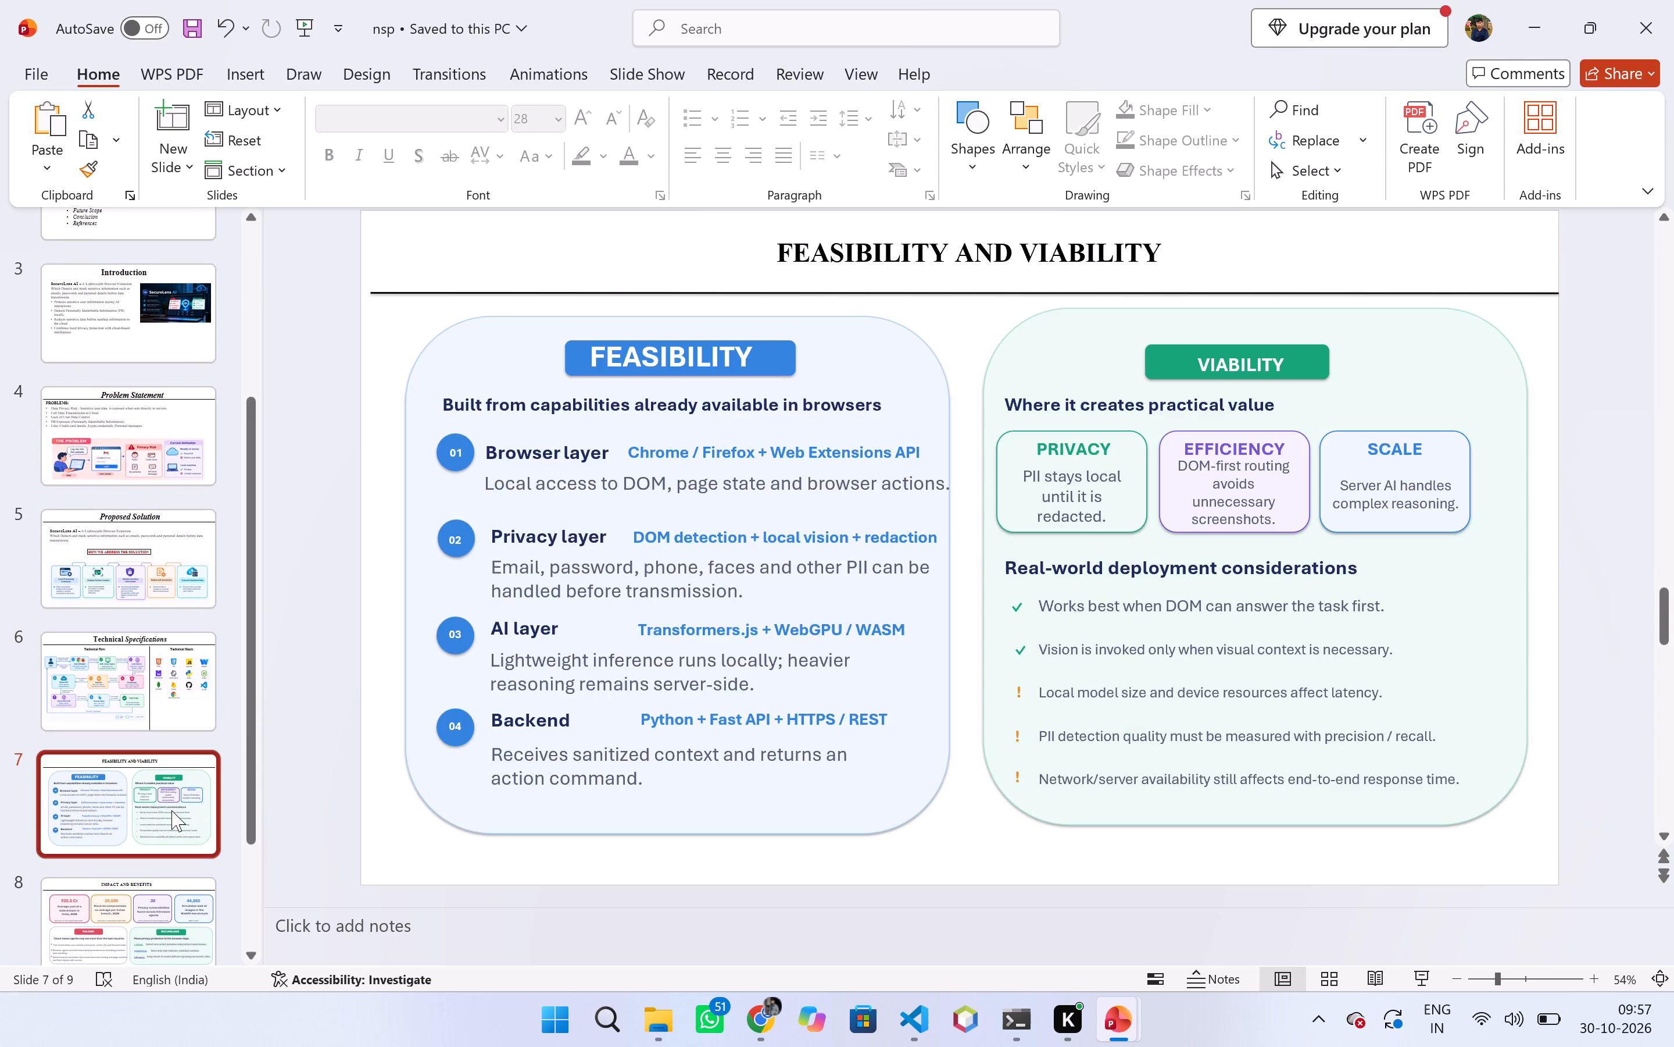
pyautogui.hotkey('alt', 'Tab')
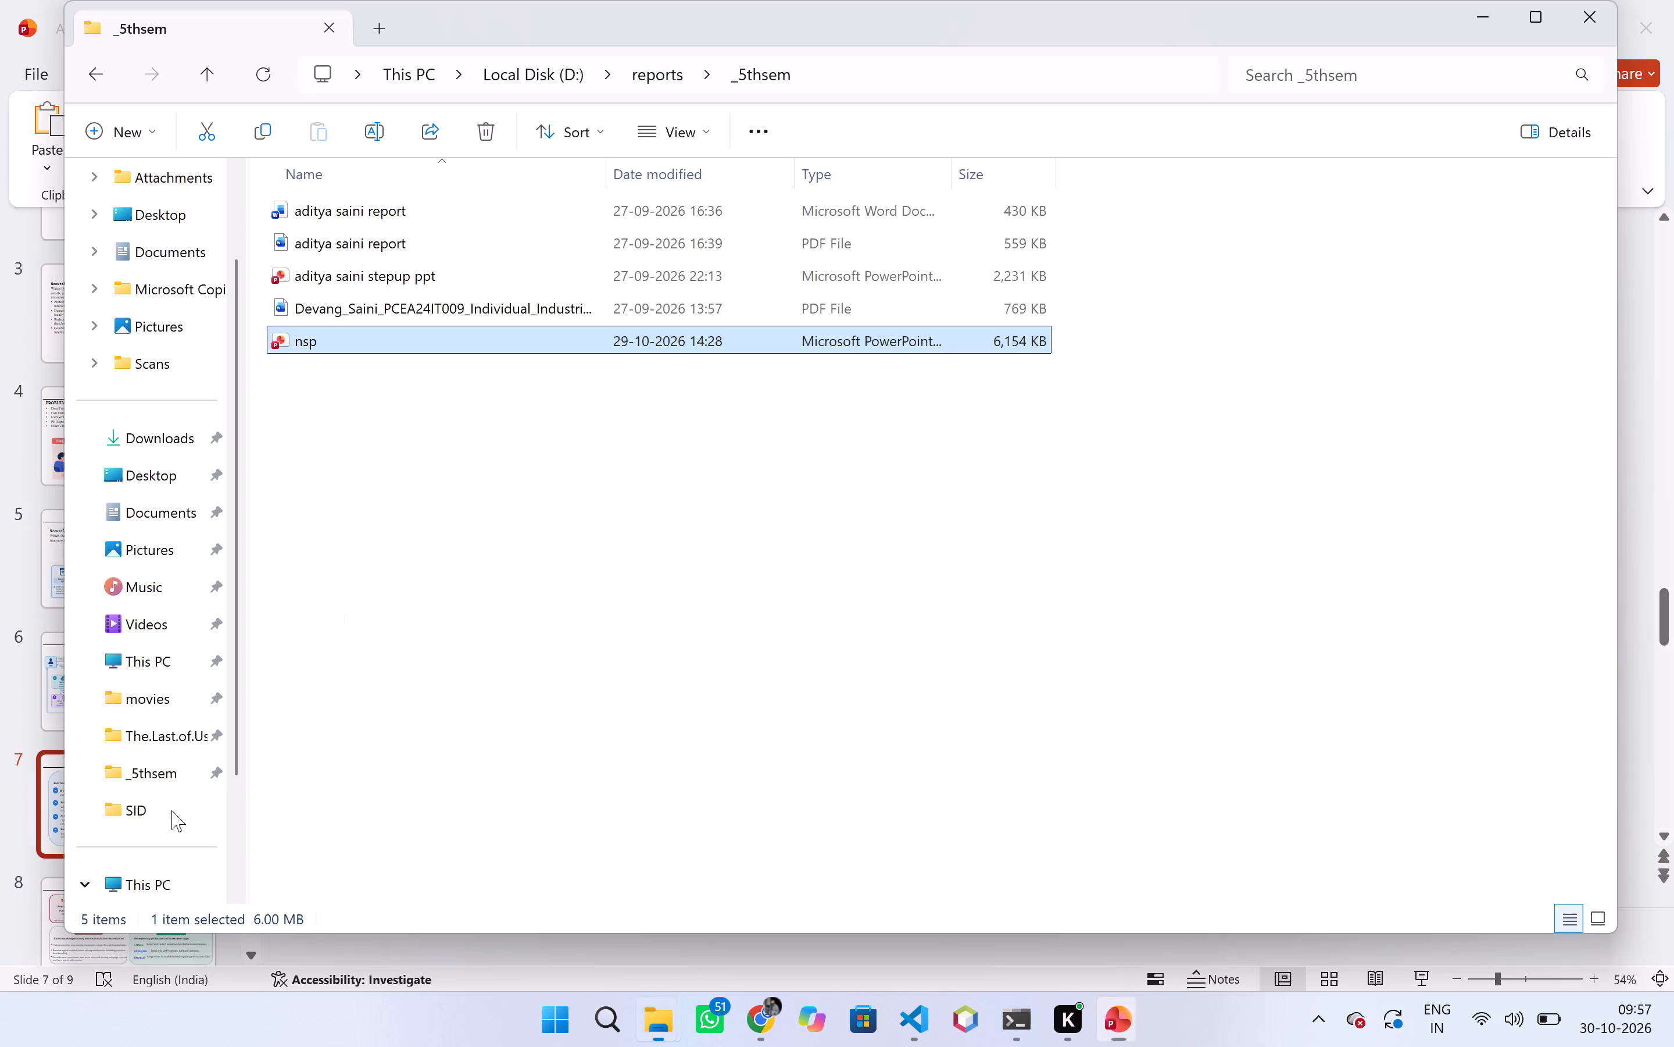
pyautogui.hotkey('alt', 'Tab')
pyautogui.hotkey('alt', 'Tab')
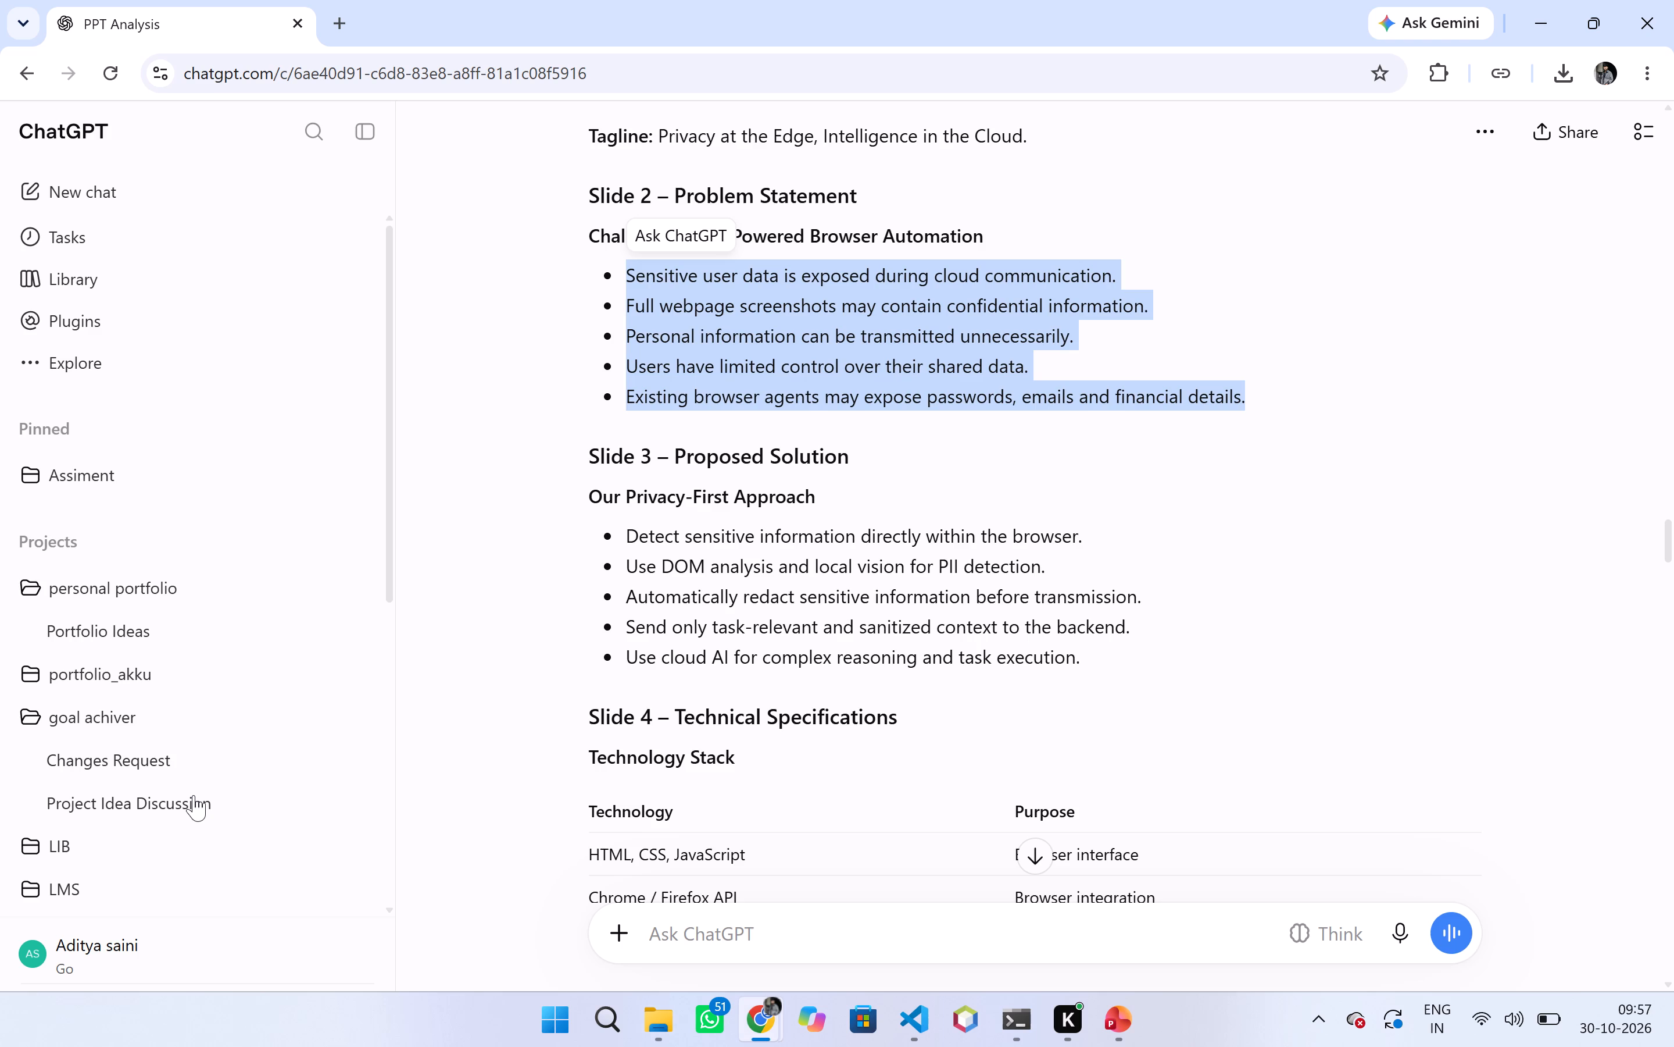
pyautogui.hotkey('alt', 'Tab')
pyautogui.hotkey('alt', 'Tab')
pyautogui.hotkey('alt', 'Tab')
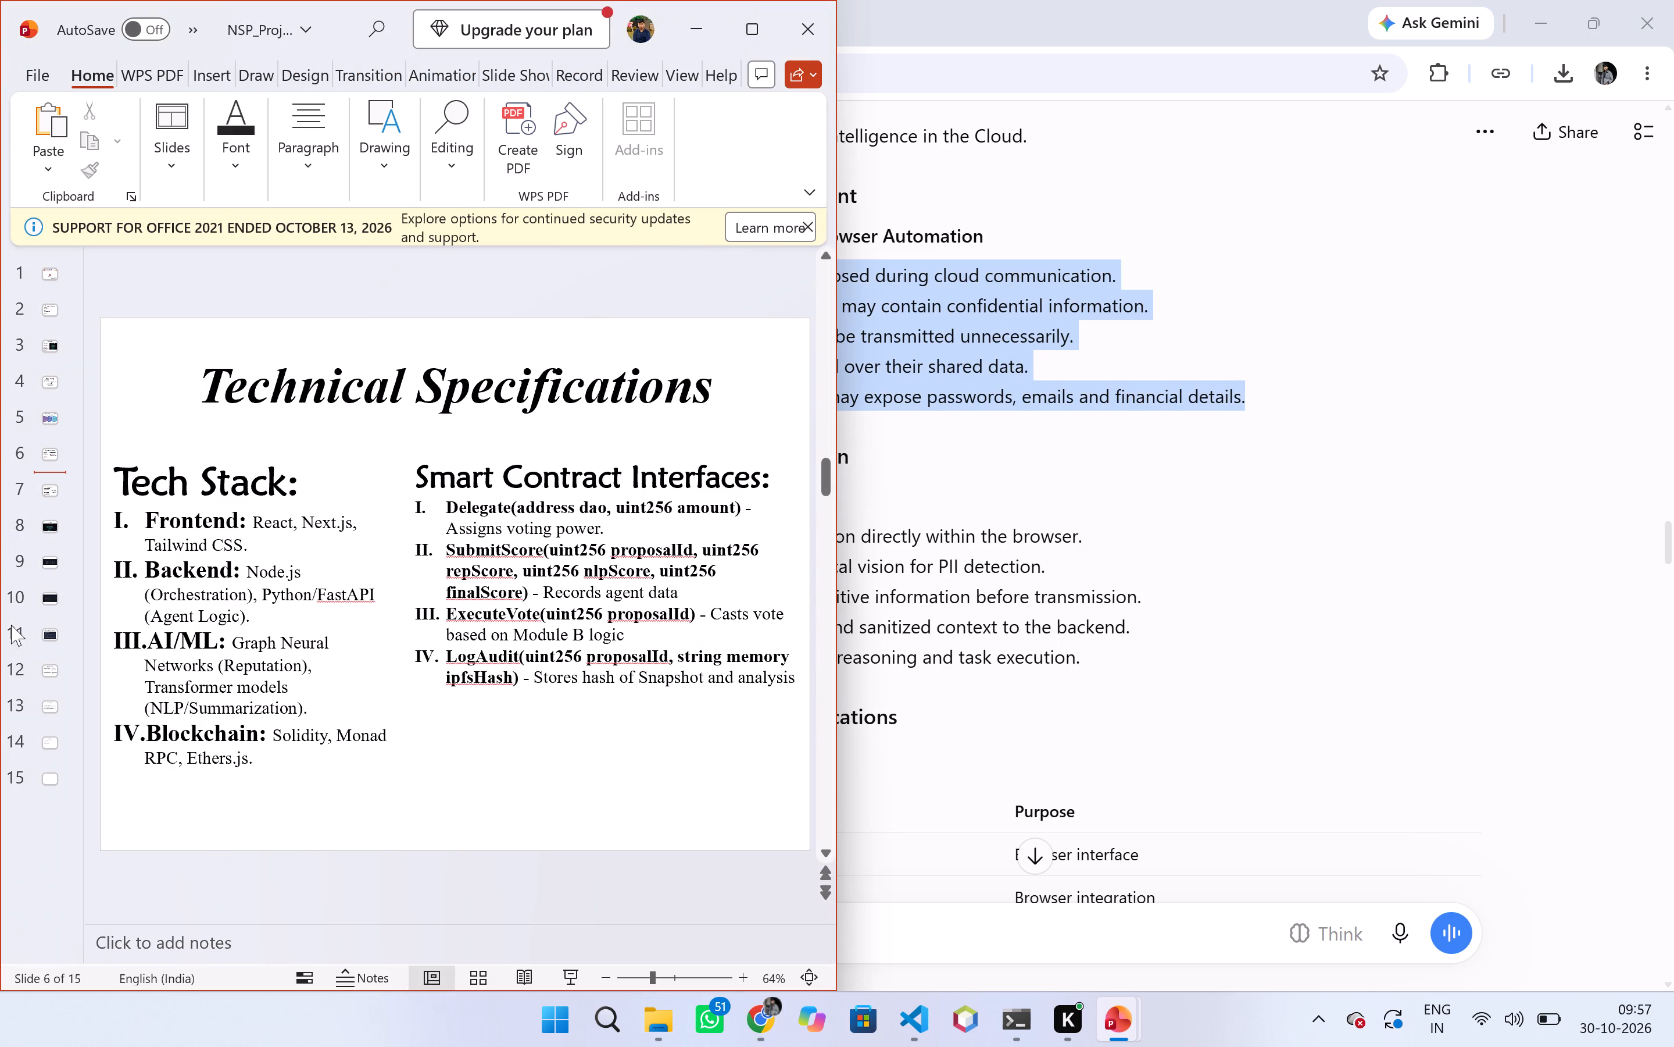
pyautogui.click(53, 490)
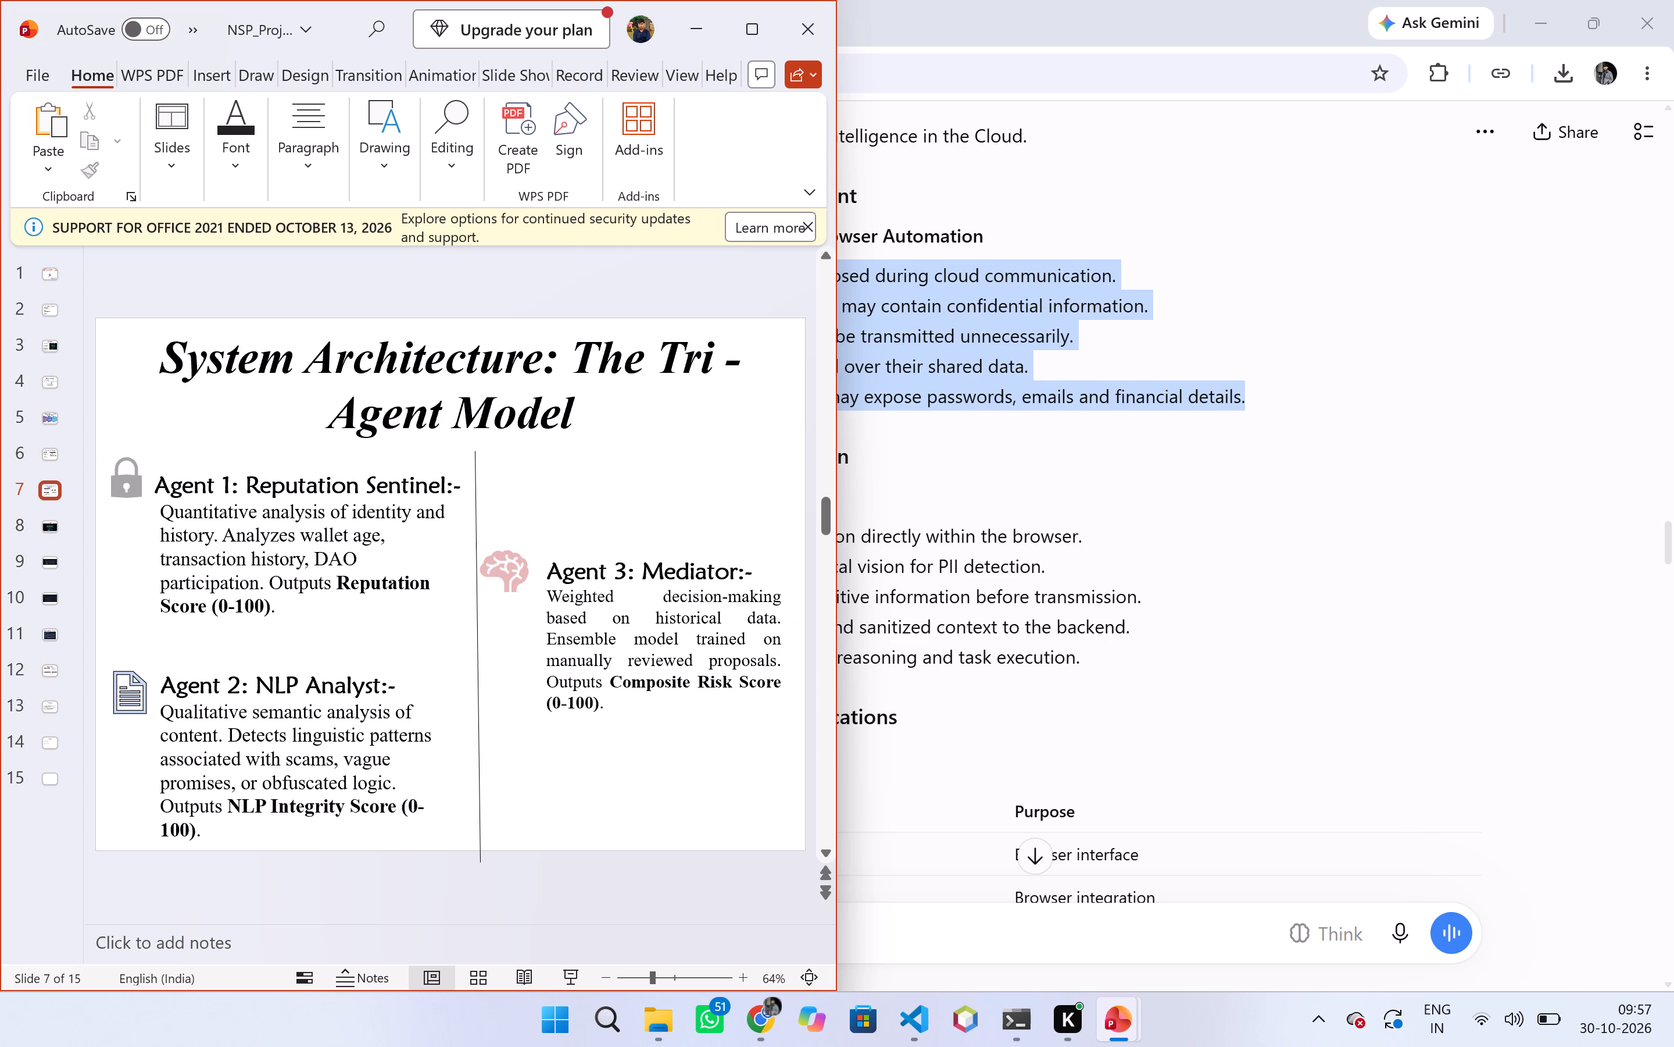
# Switch to nsp and examine the layout and text blocks of slide 7, Feasibility and Viability.
pyautogui.hotkey('alt', 'Tab')
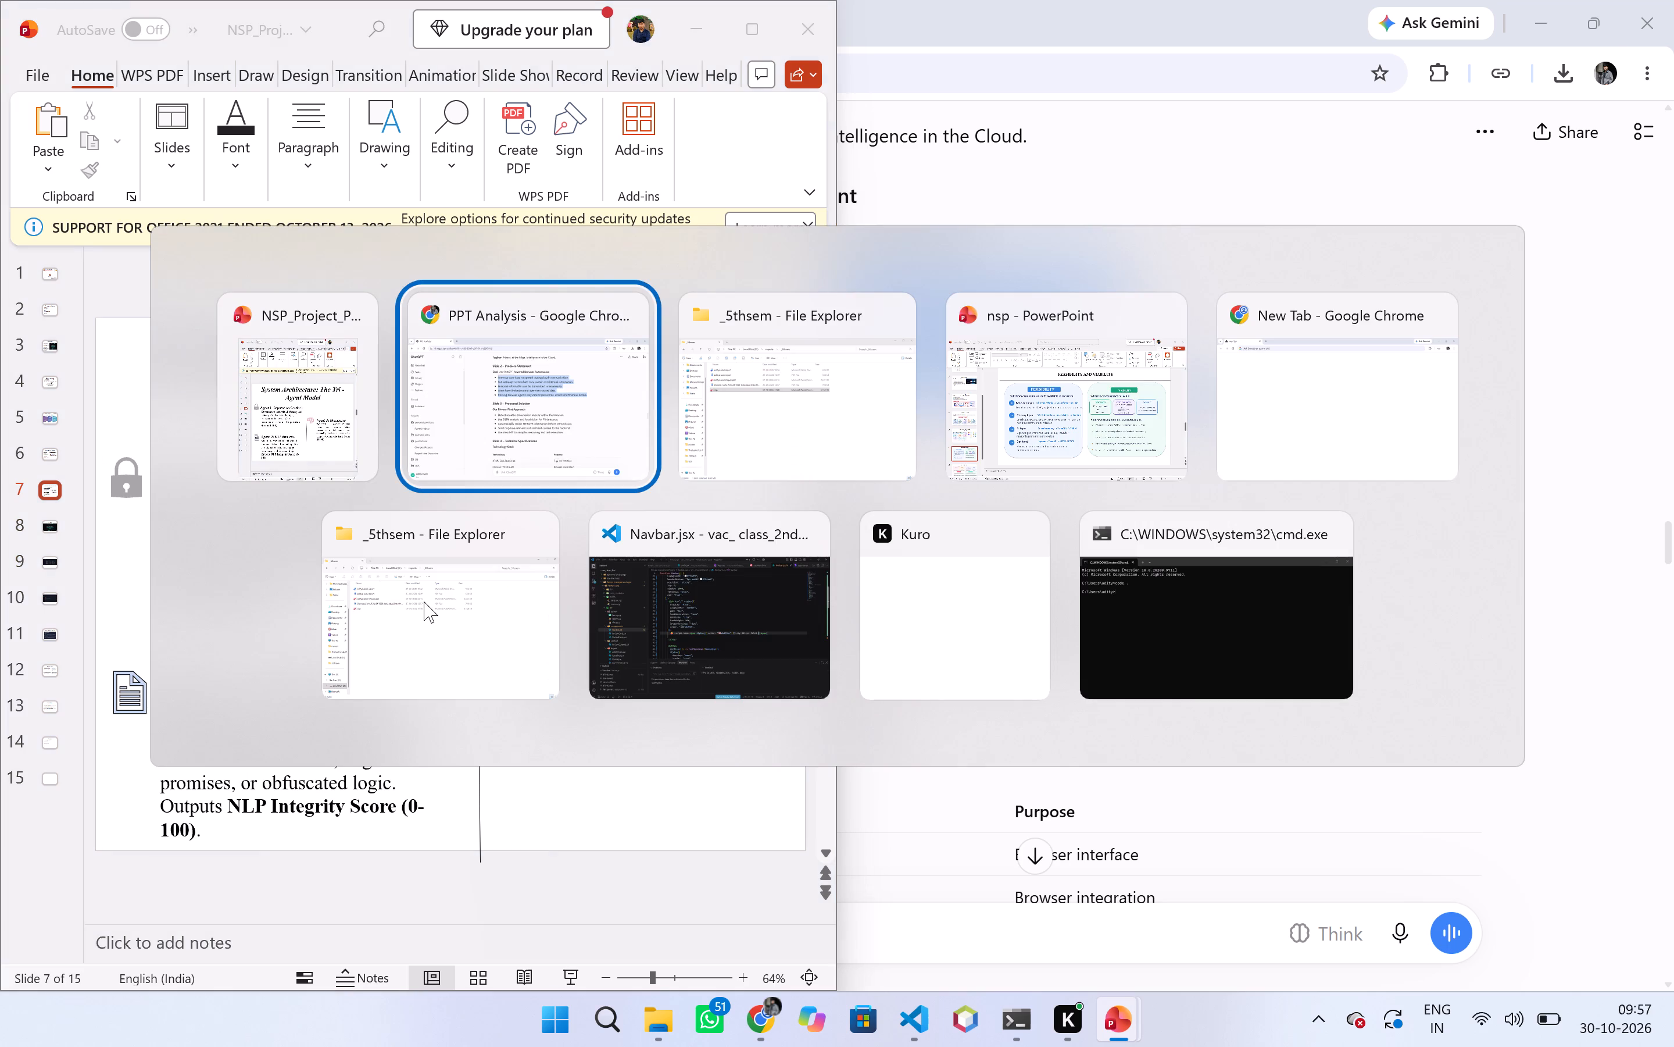
pyautogui.hotkey('alt', 'Tab')
pyautogui.hotkey('alt', 'Tab')
pyautogui.hotkey('alt', 'Tab')
pyautogui.hotkey('alt', 'Tab')
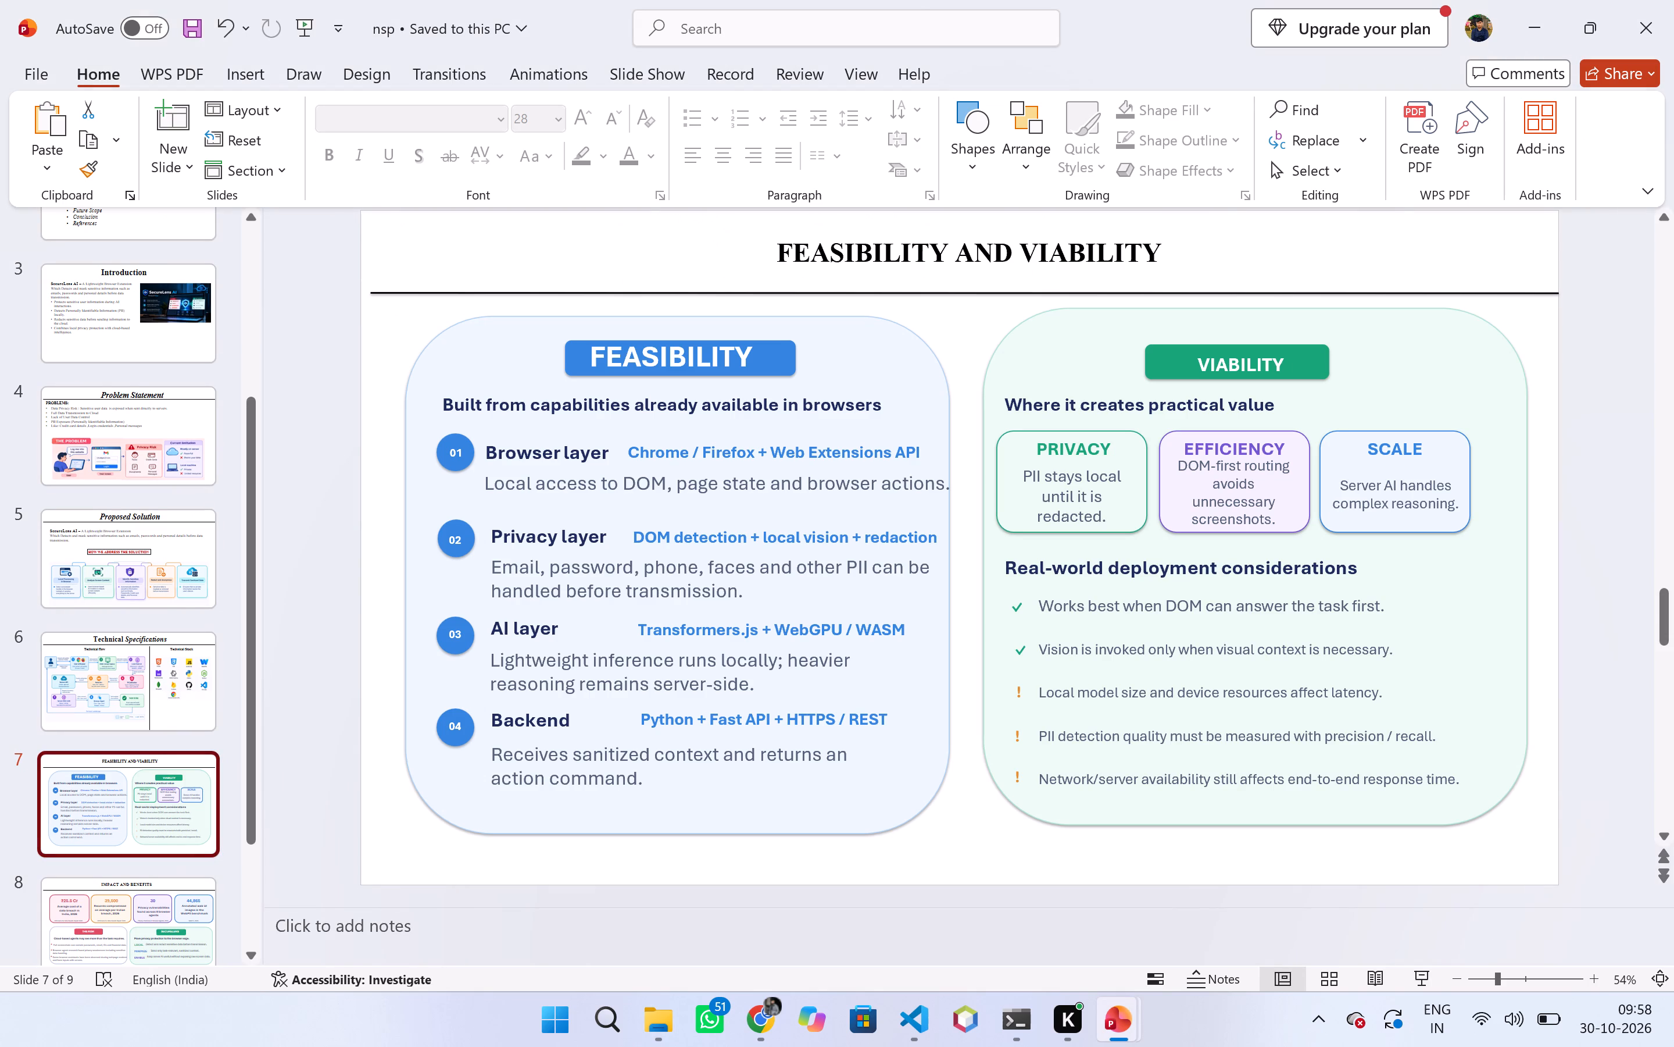
pyautogui.click(1097, 476)
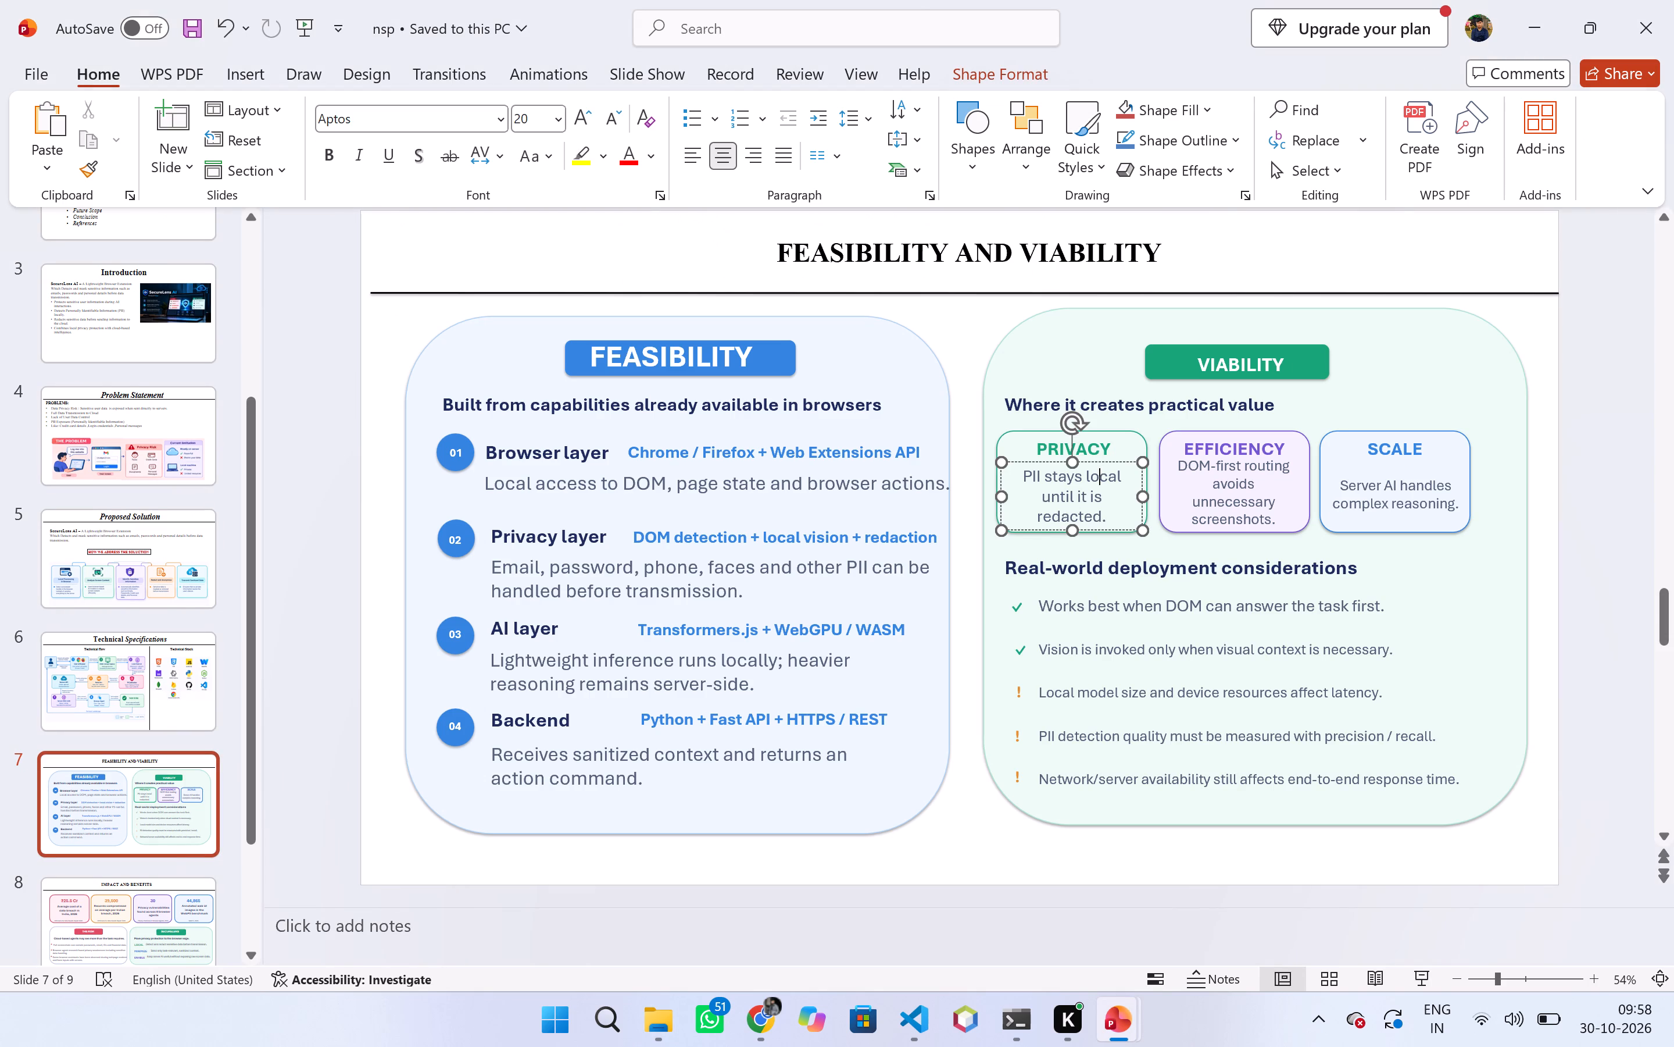
pyautogui.click(934, 820)
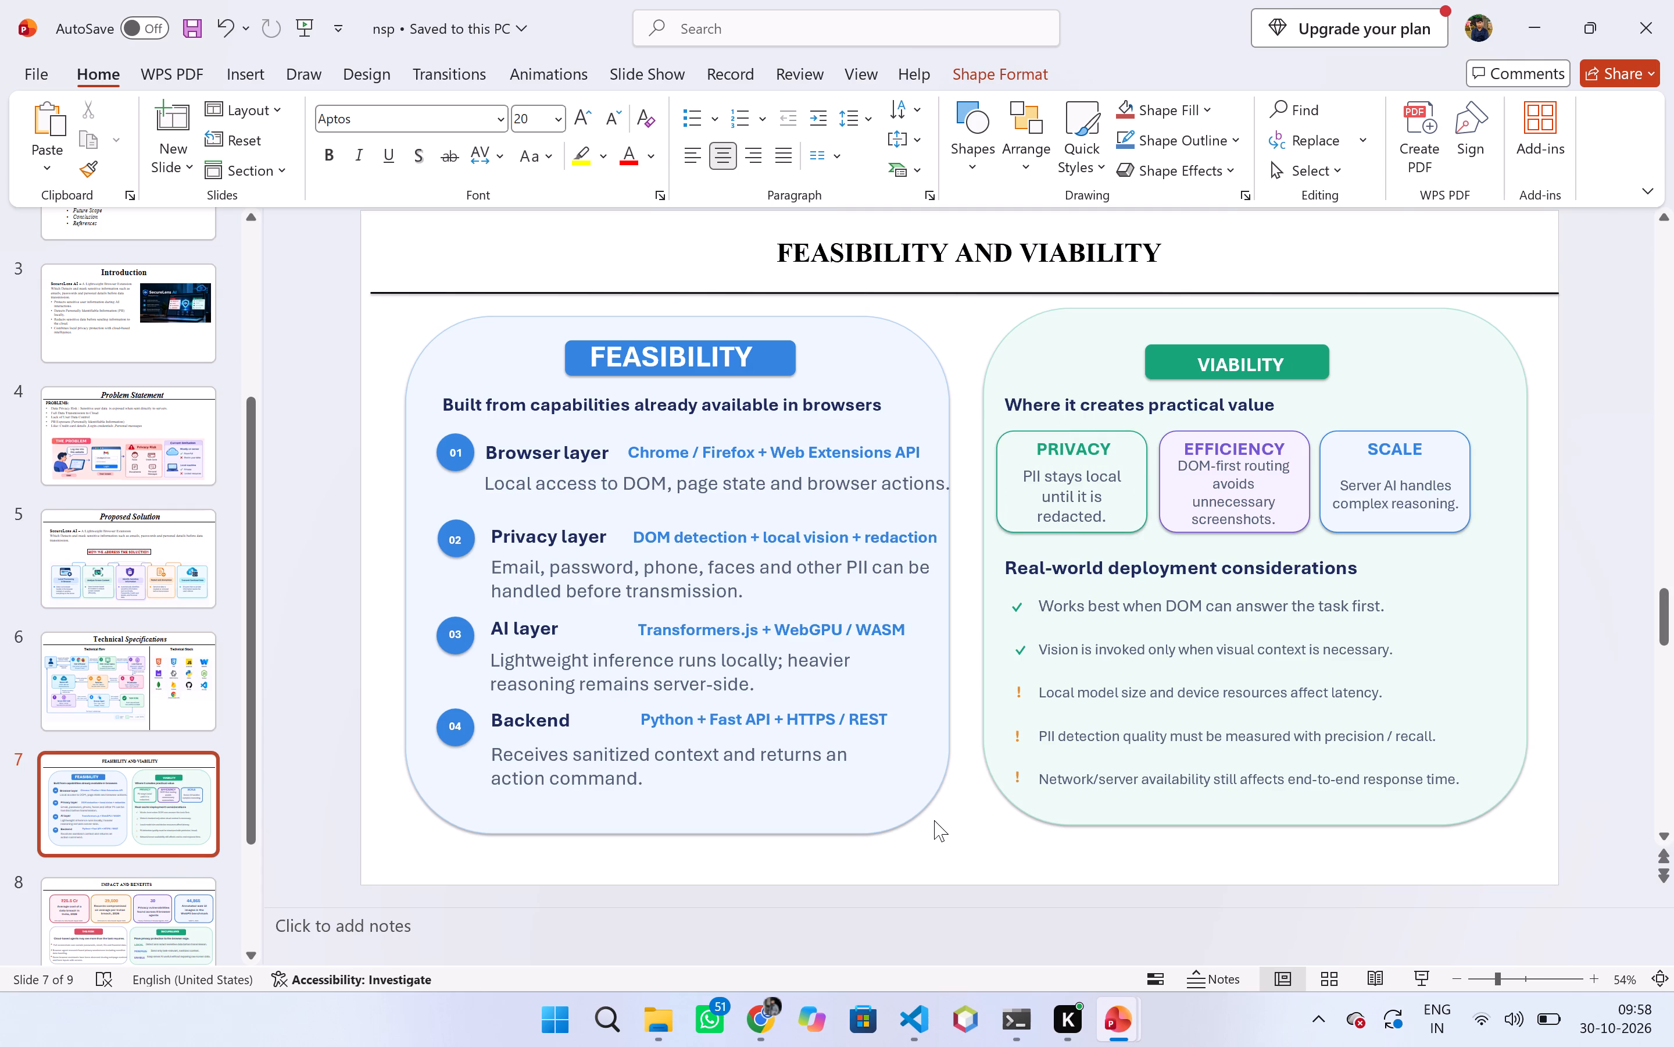
pyautogui.click(933, 785)
pyautogui.click(933, 788)
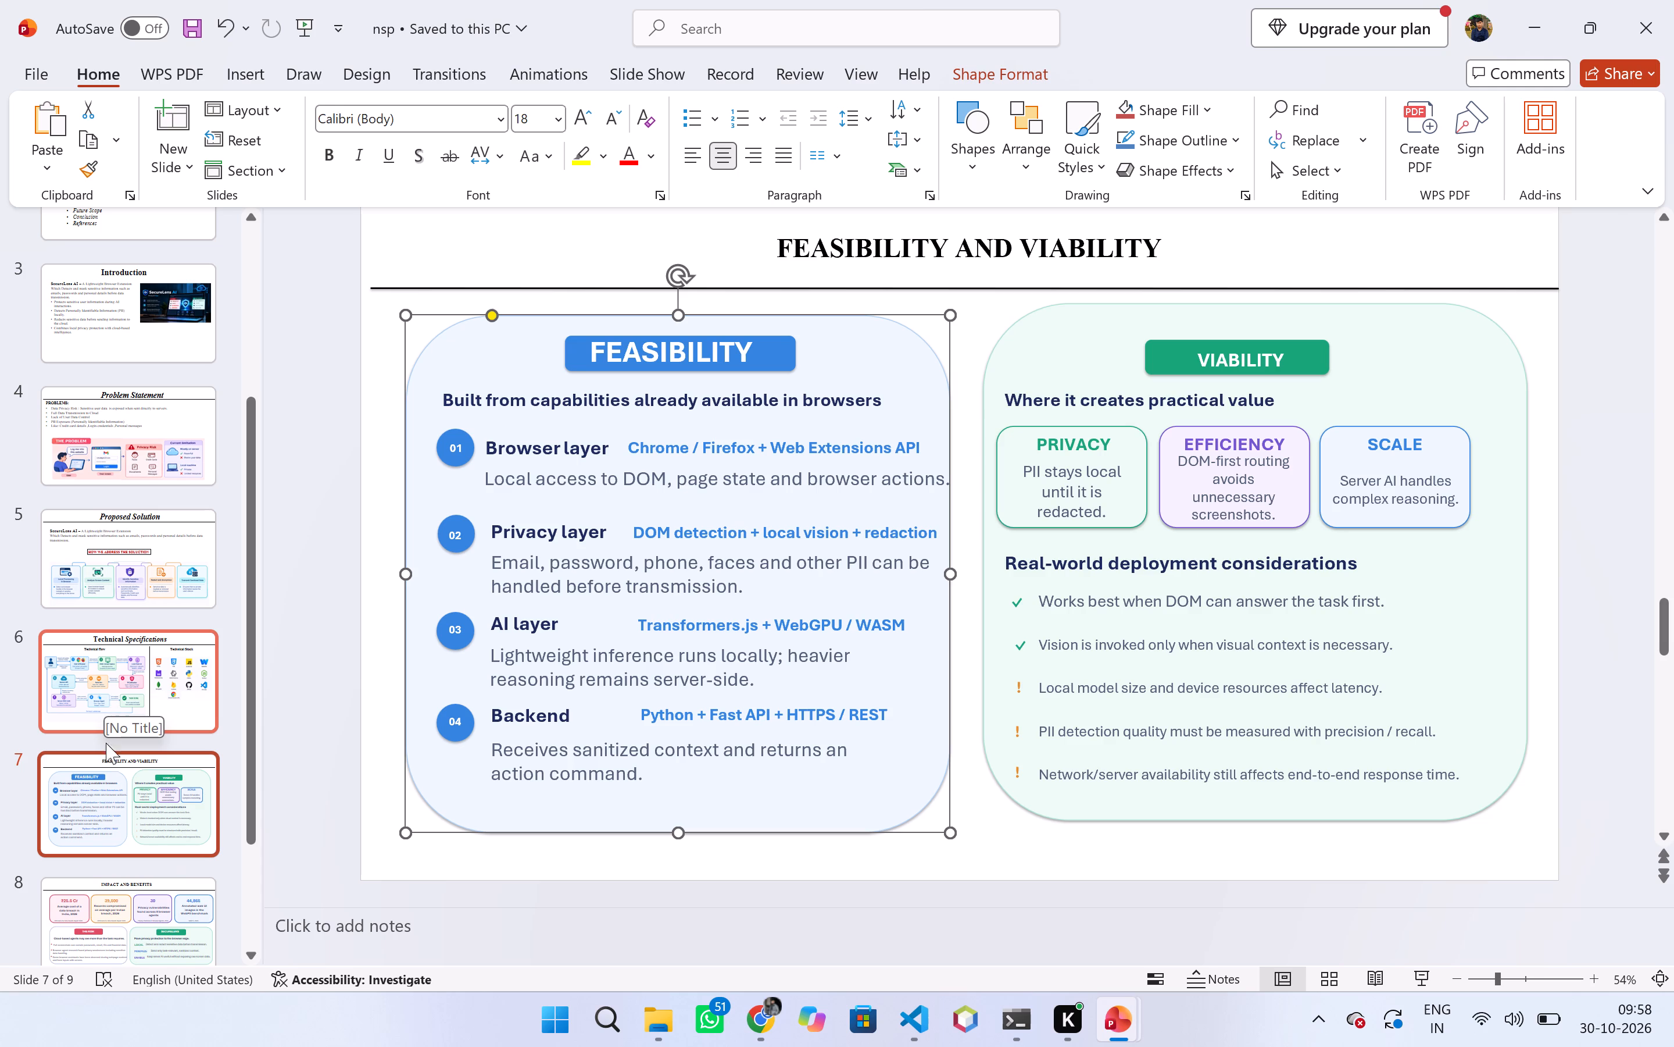
pyautogui.click(114, 781)
pyautogui.click(165, 671)
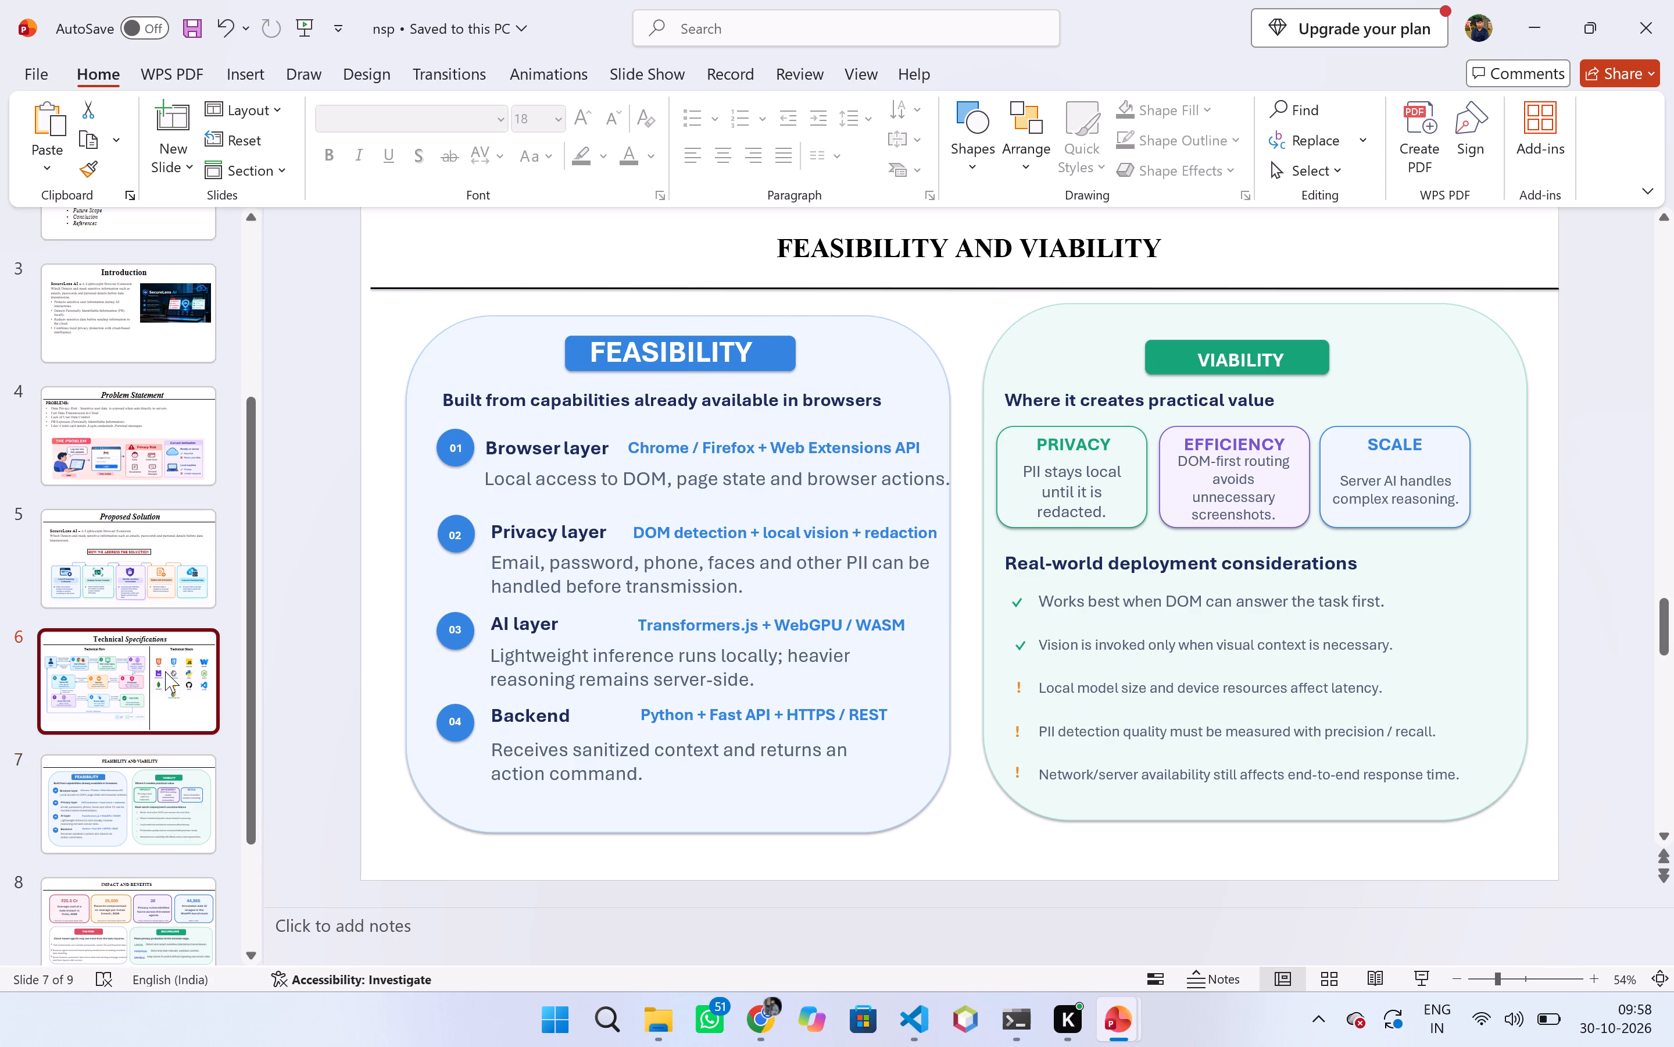
pyautogui.click(128, 806)
pyautogui.hotkey('alt', 'Tab')
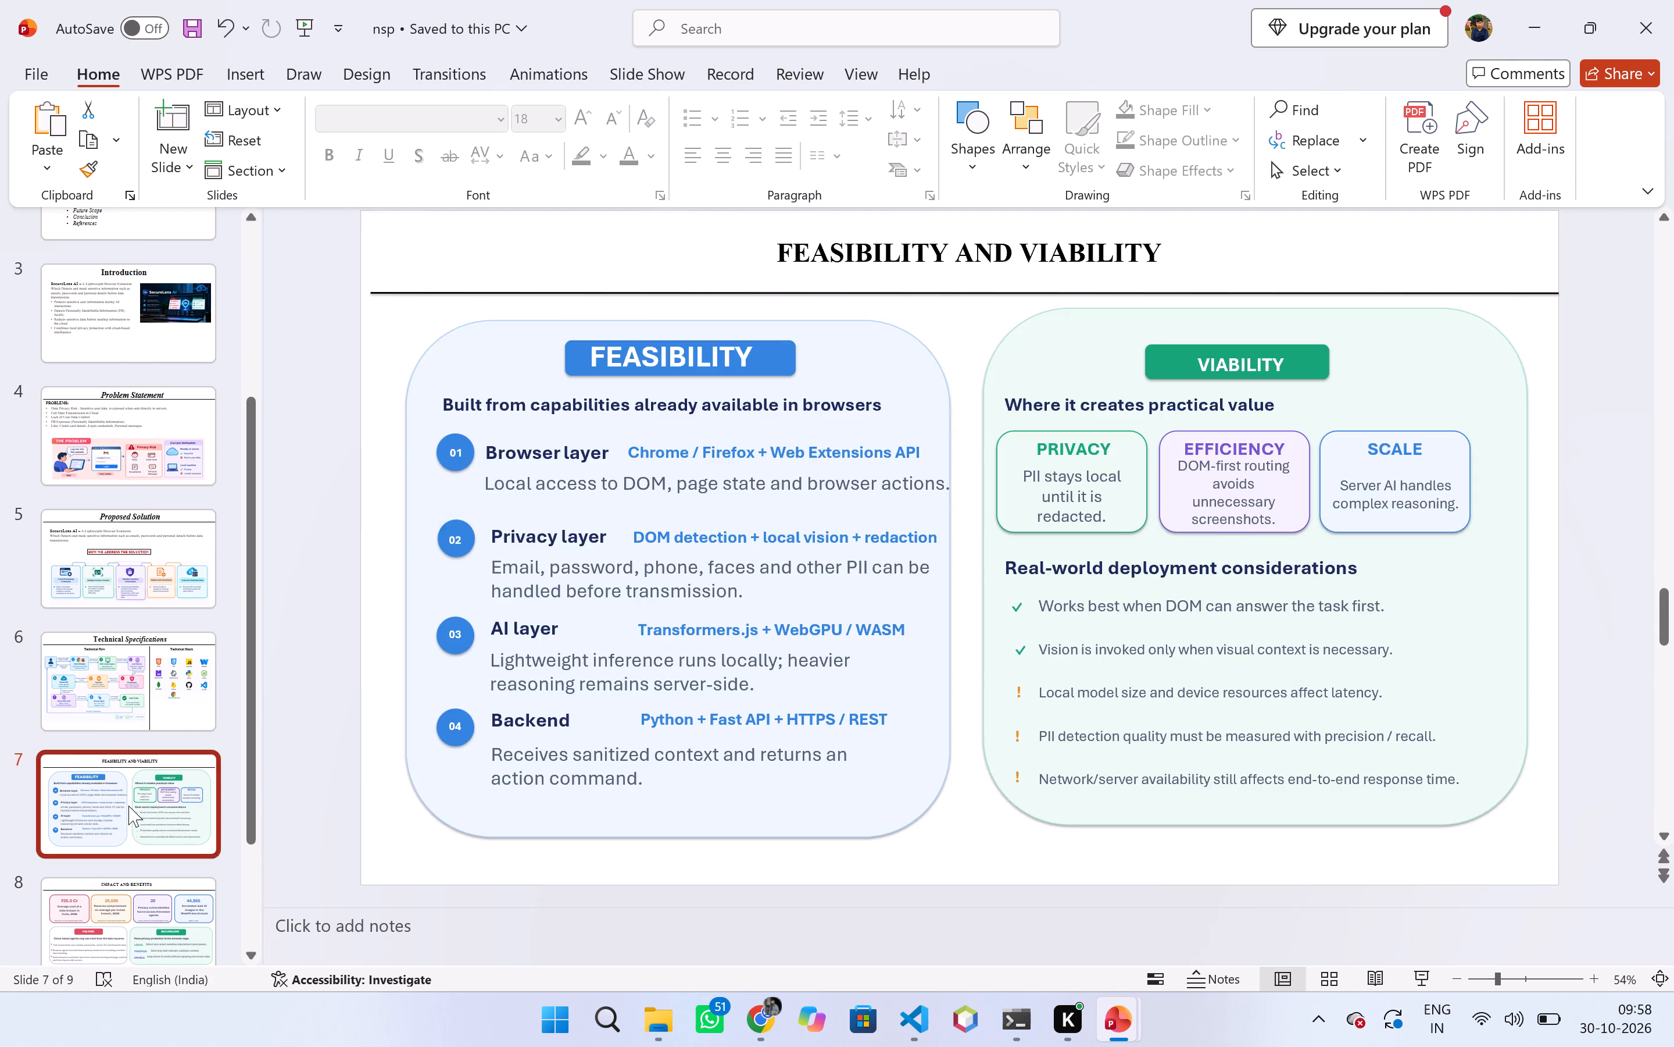
pyautogui.hotkey('alt', 'Tab')
pyautogui.hotkey('alt', 'Tab')
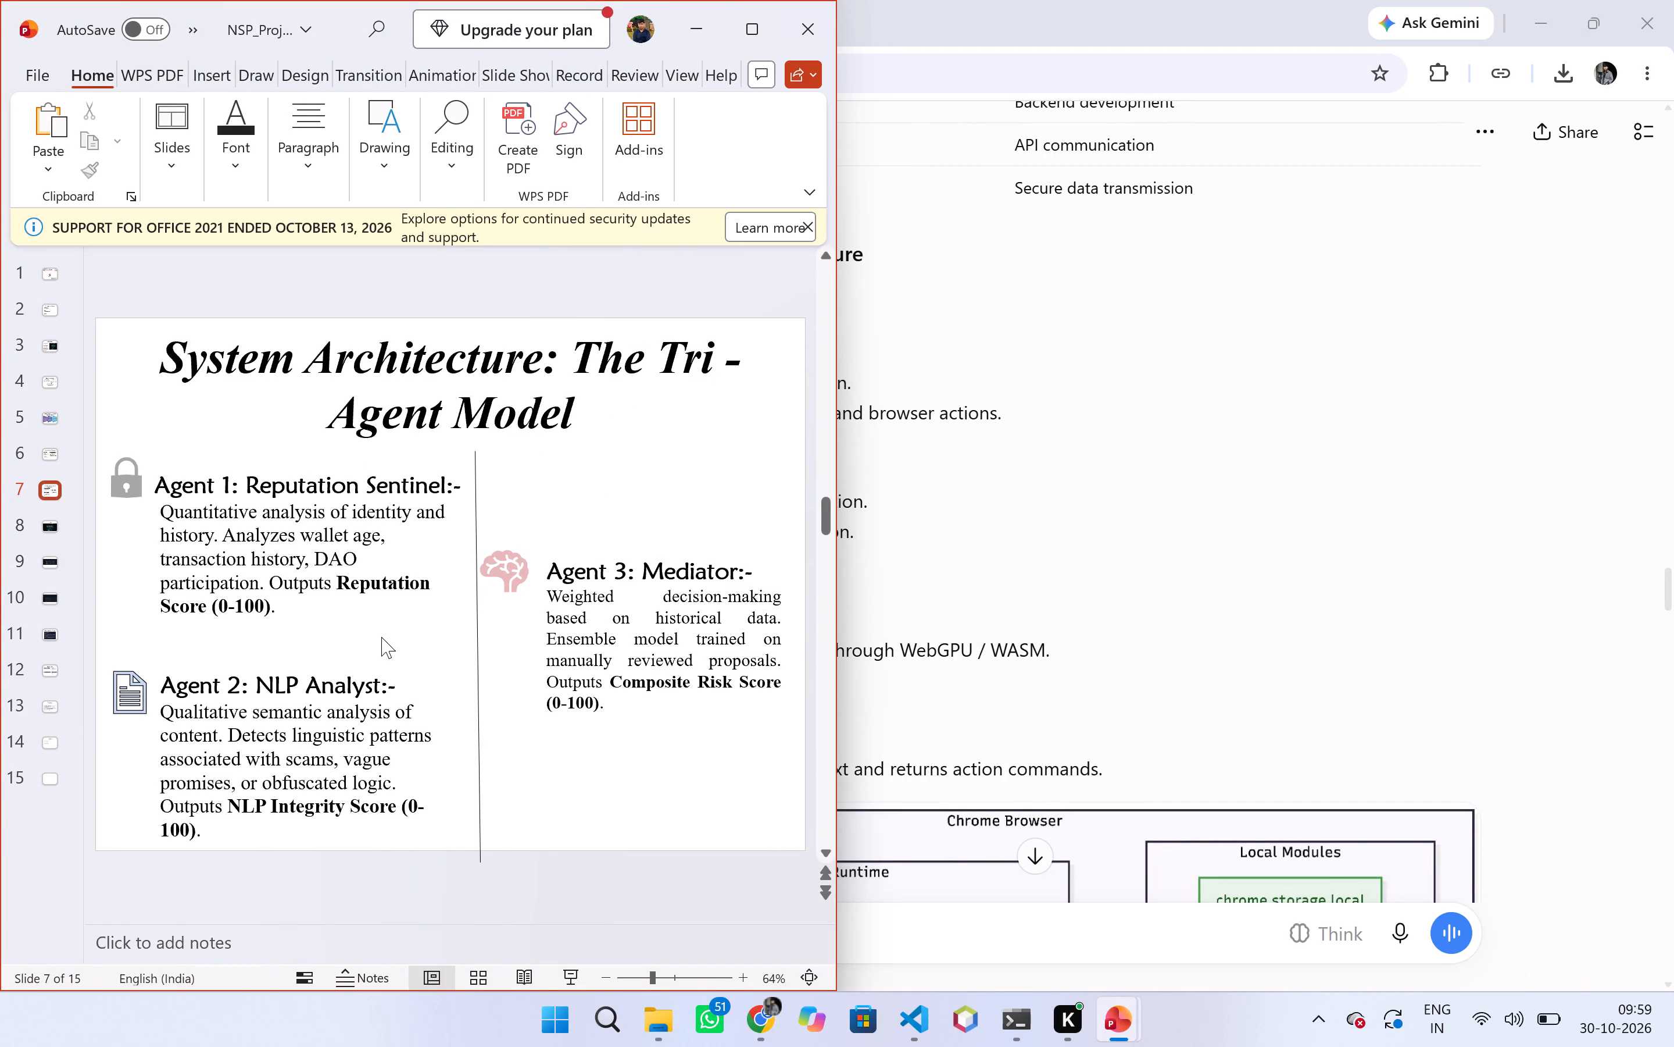
pyautogui.click(50, 491)
pyautogui.hotkey('ctrl', 'c')
pyautogui.hotkey('alt', 'Tab')
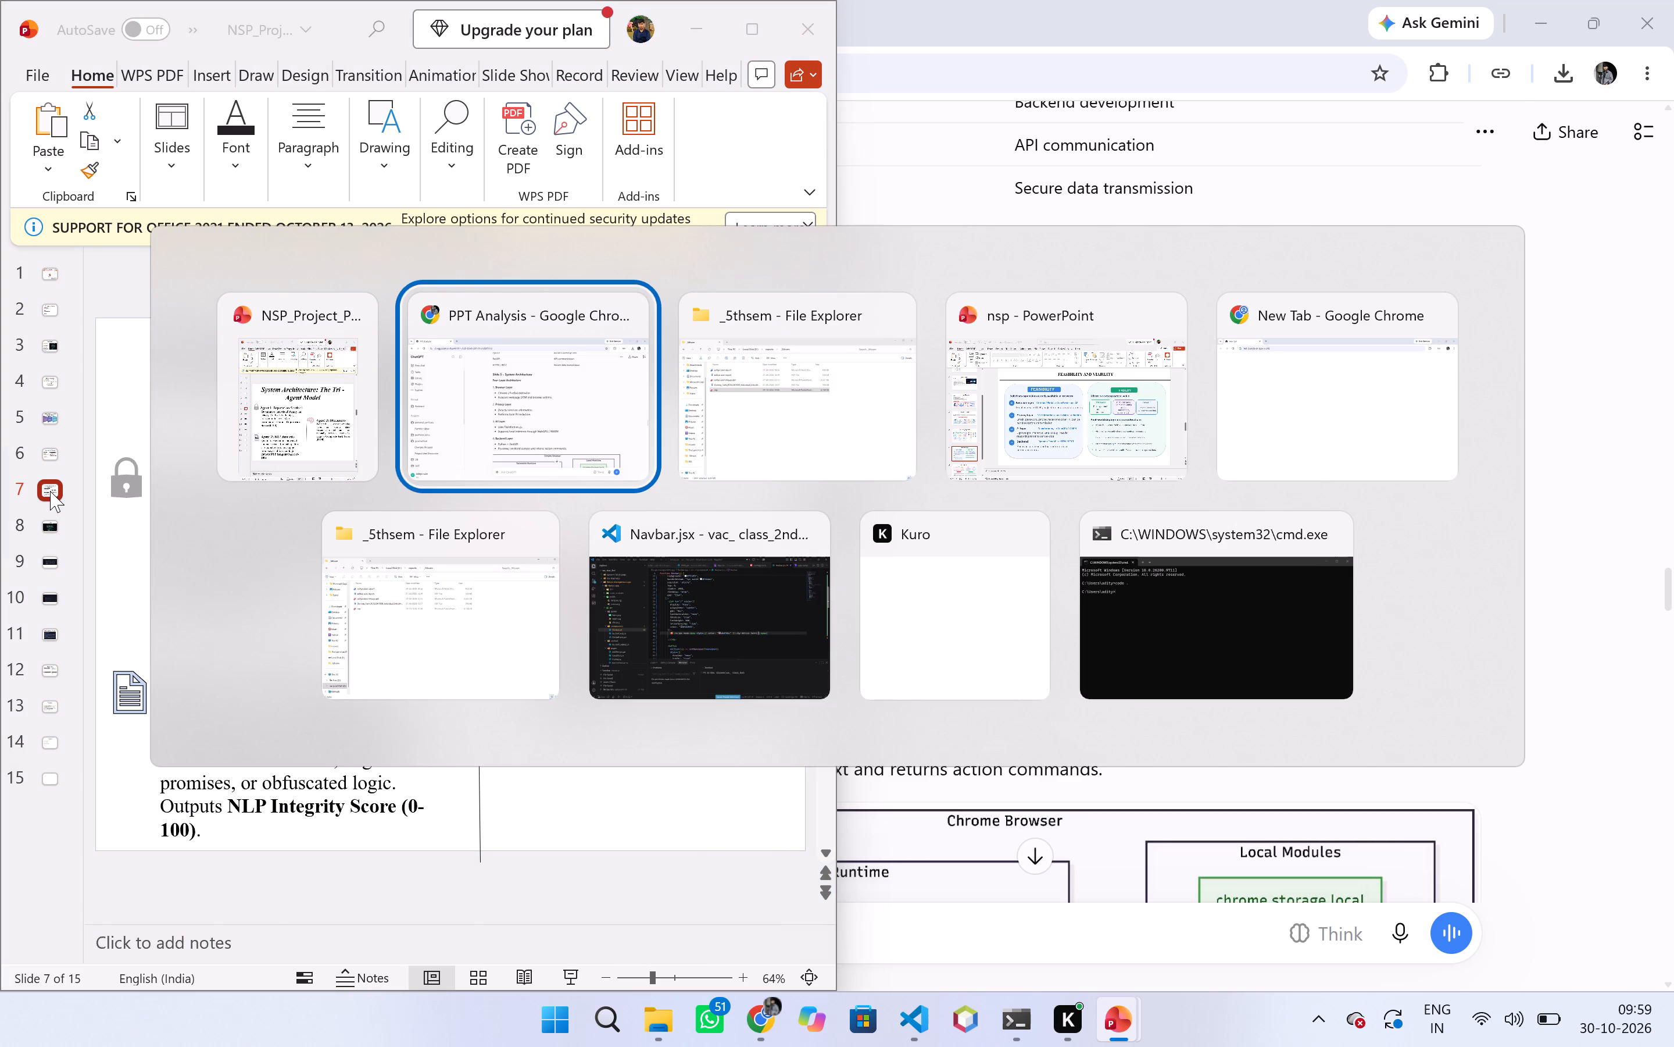
pyautogui.hotkey('alt', 'Tab')
pyautogui.hotkey('alt', 'Tab')
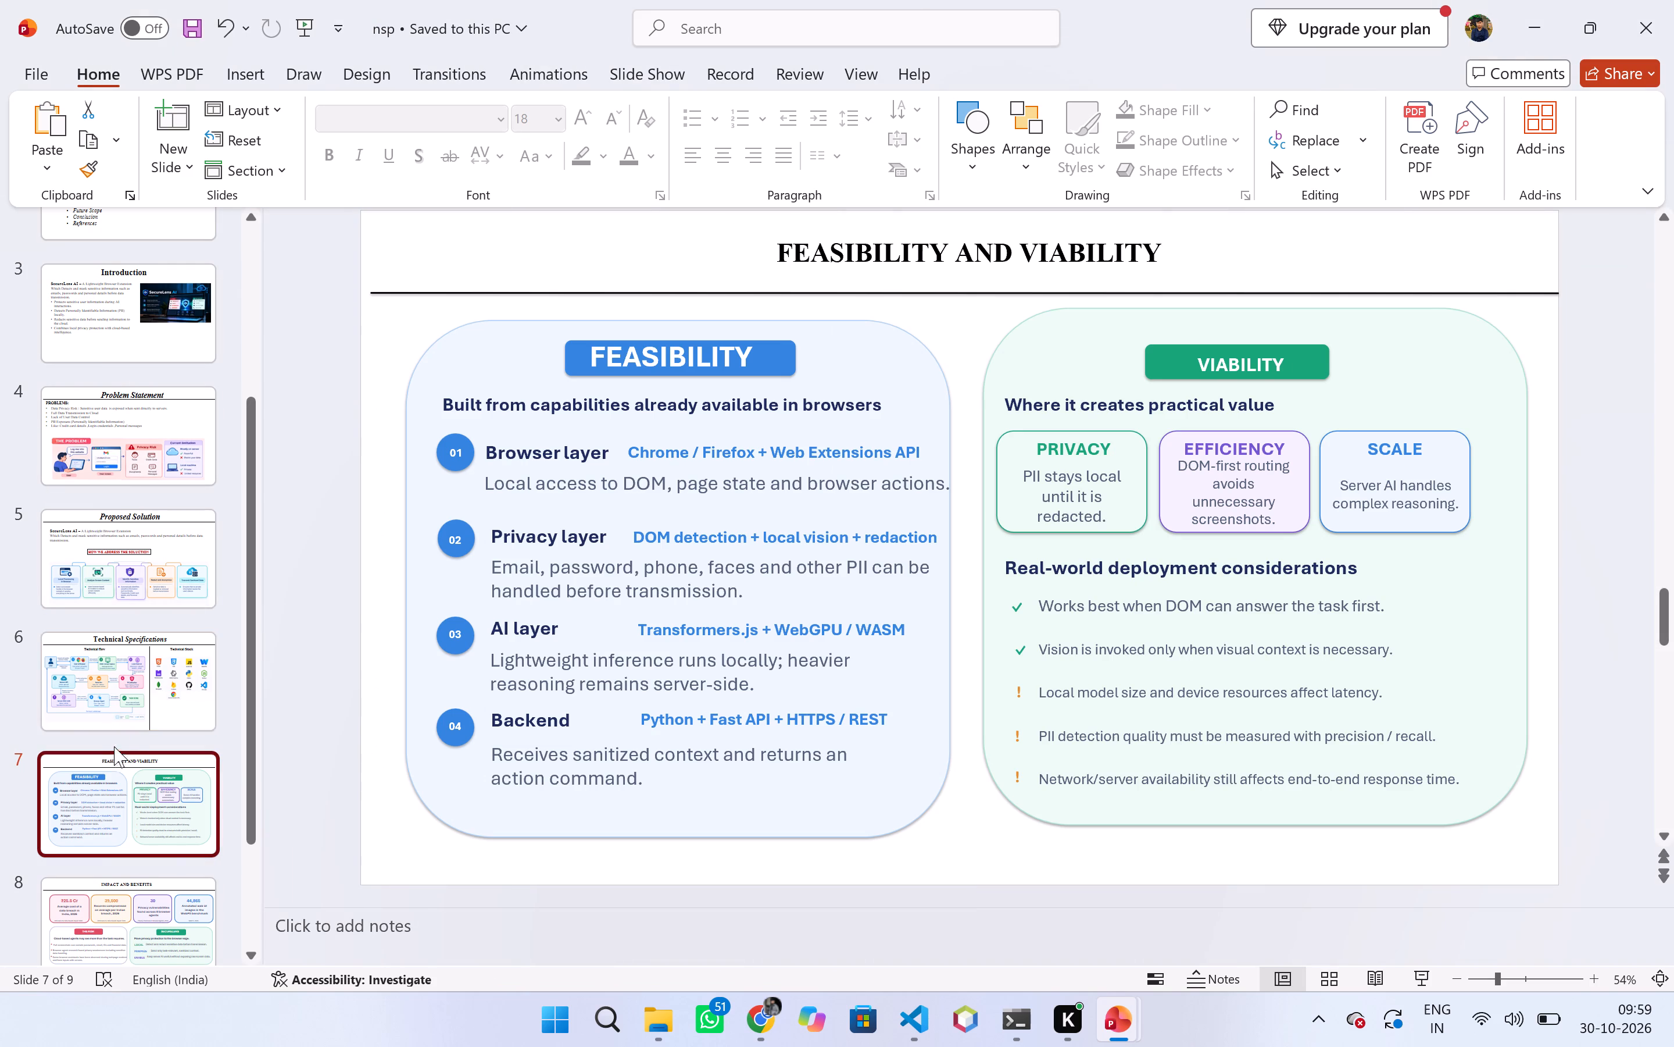
pyautogui.click(159, 685)
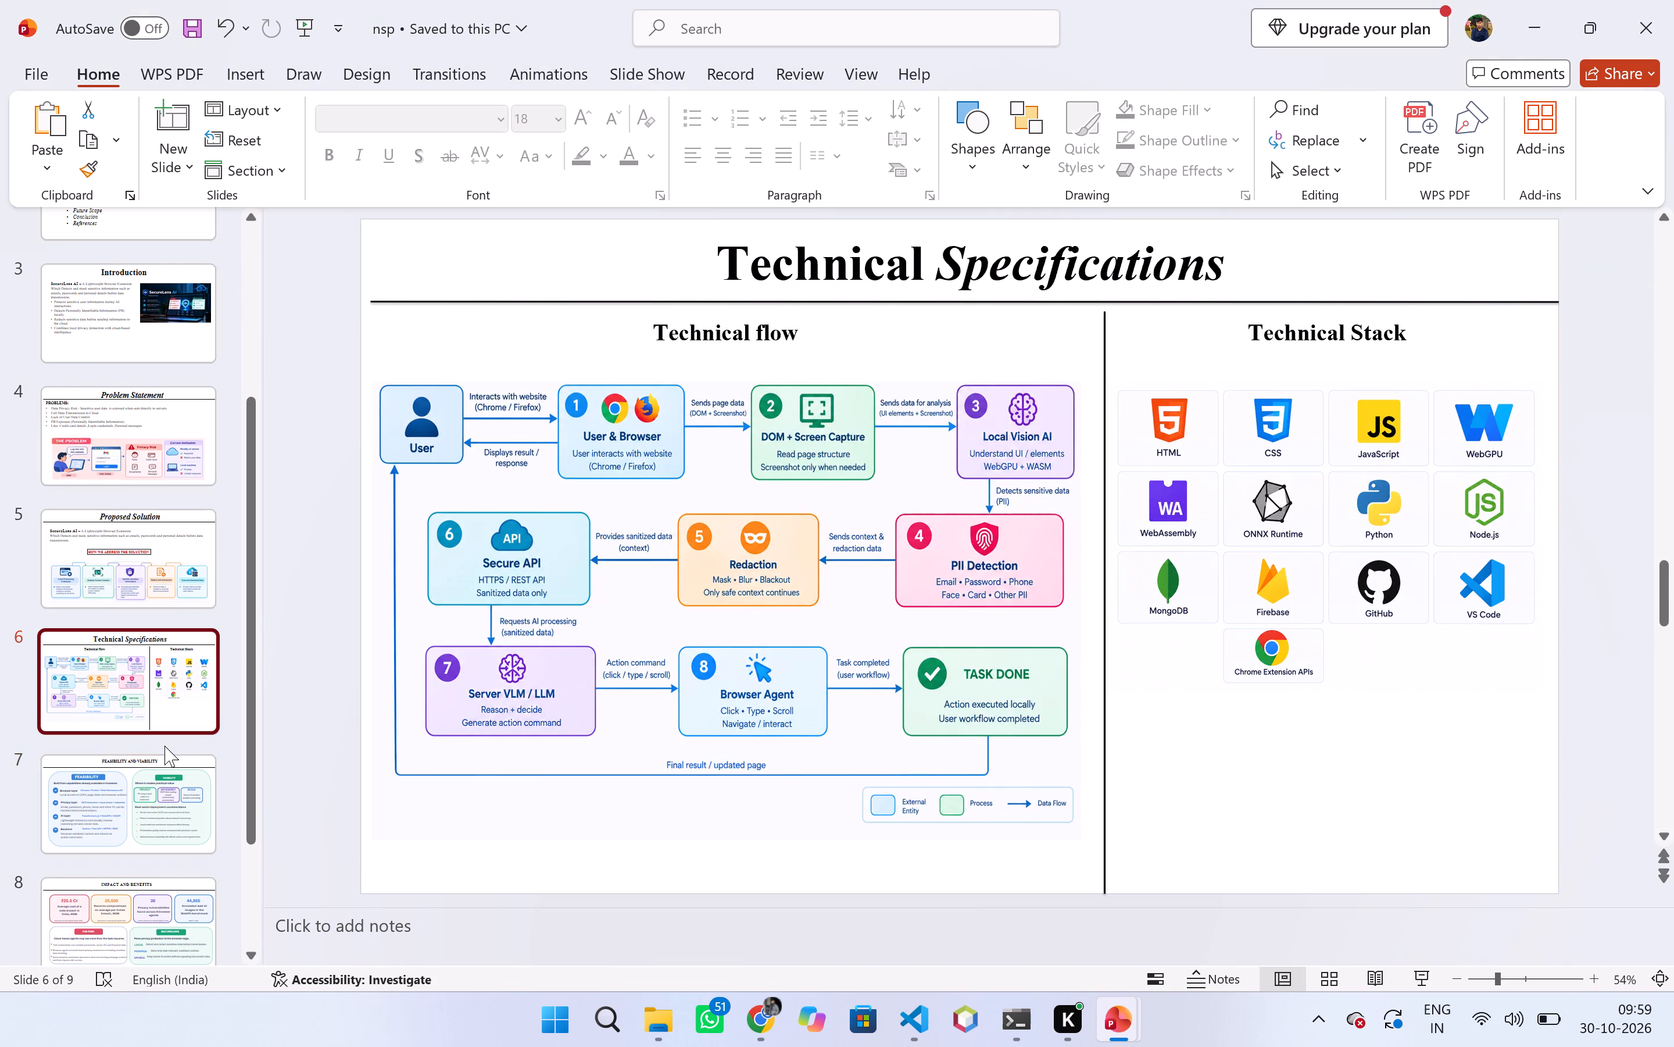
pyautogui.click(164, 746)
pyautogui.hotkey('ctrl', 'v')
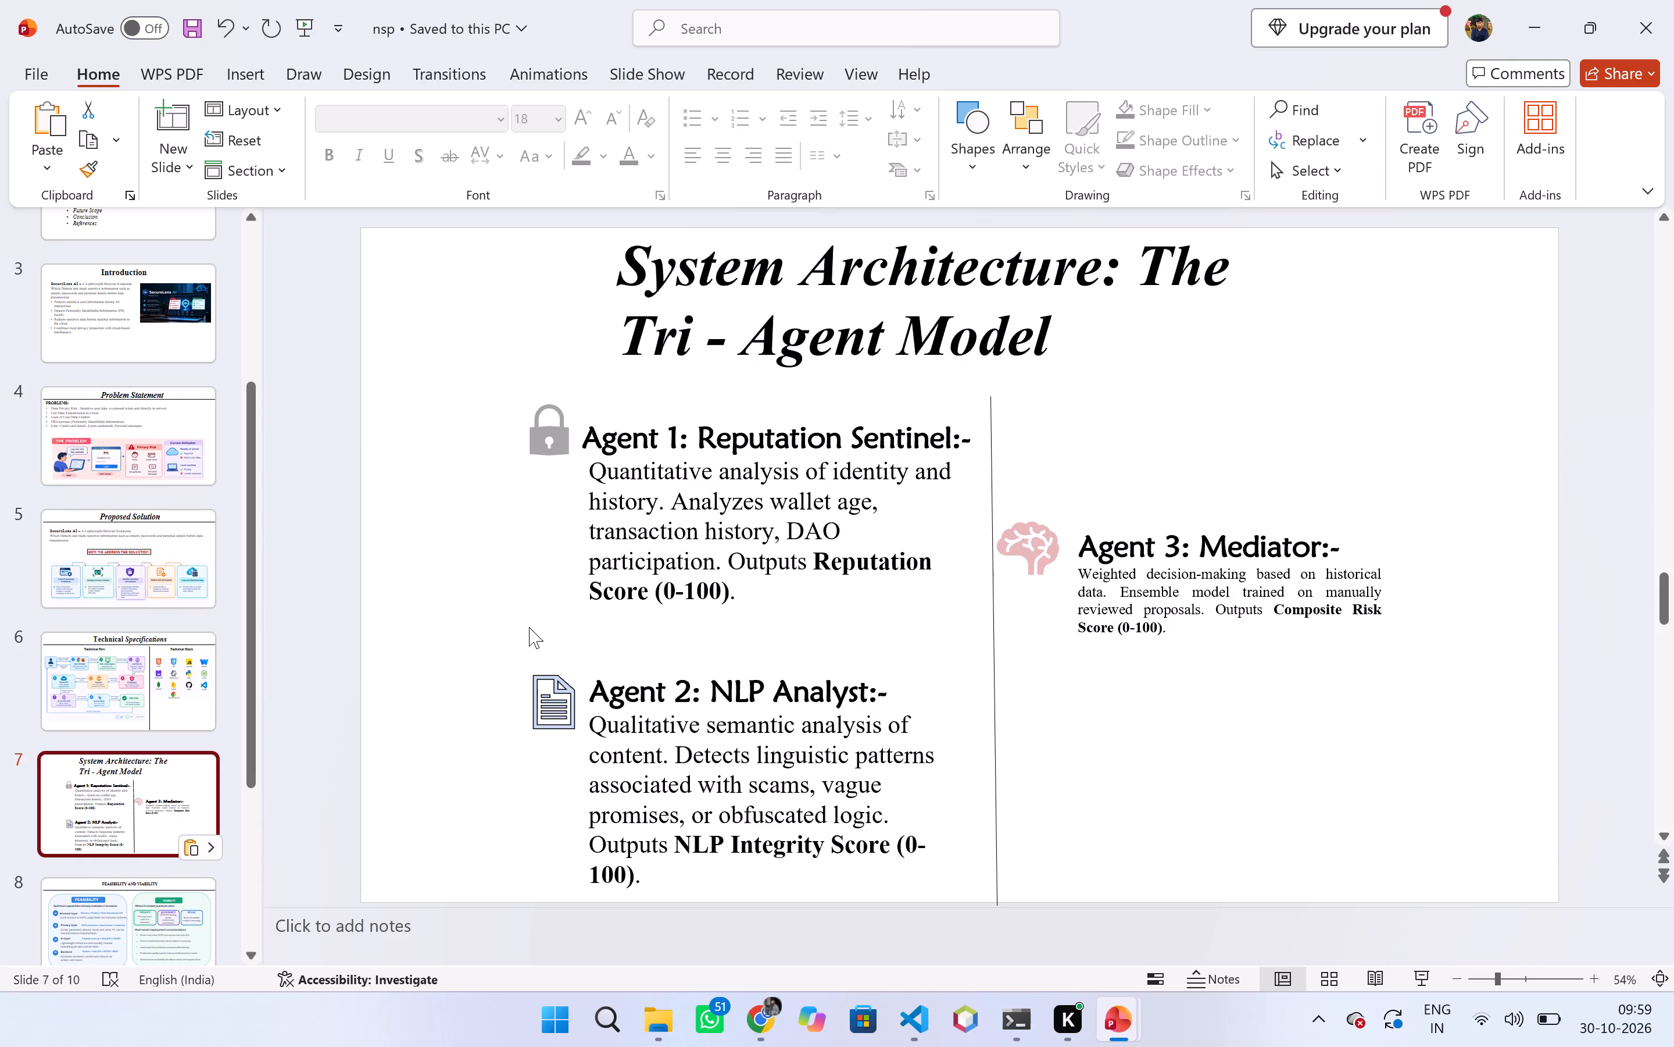
# Copy the horizontal line under slide 4's Problem Statement title and paste it under the Presentation Overview title on slide 2.
pyautogui.scroll(3, 153, 406)
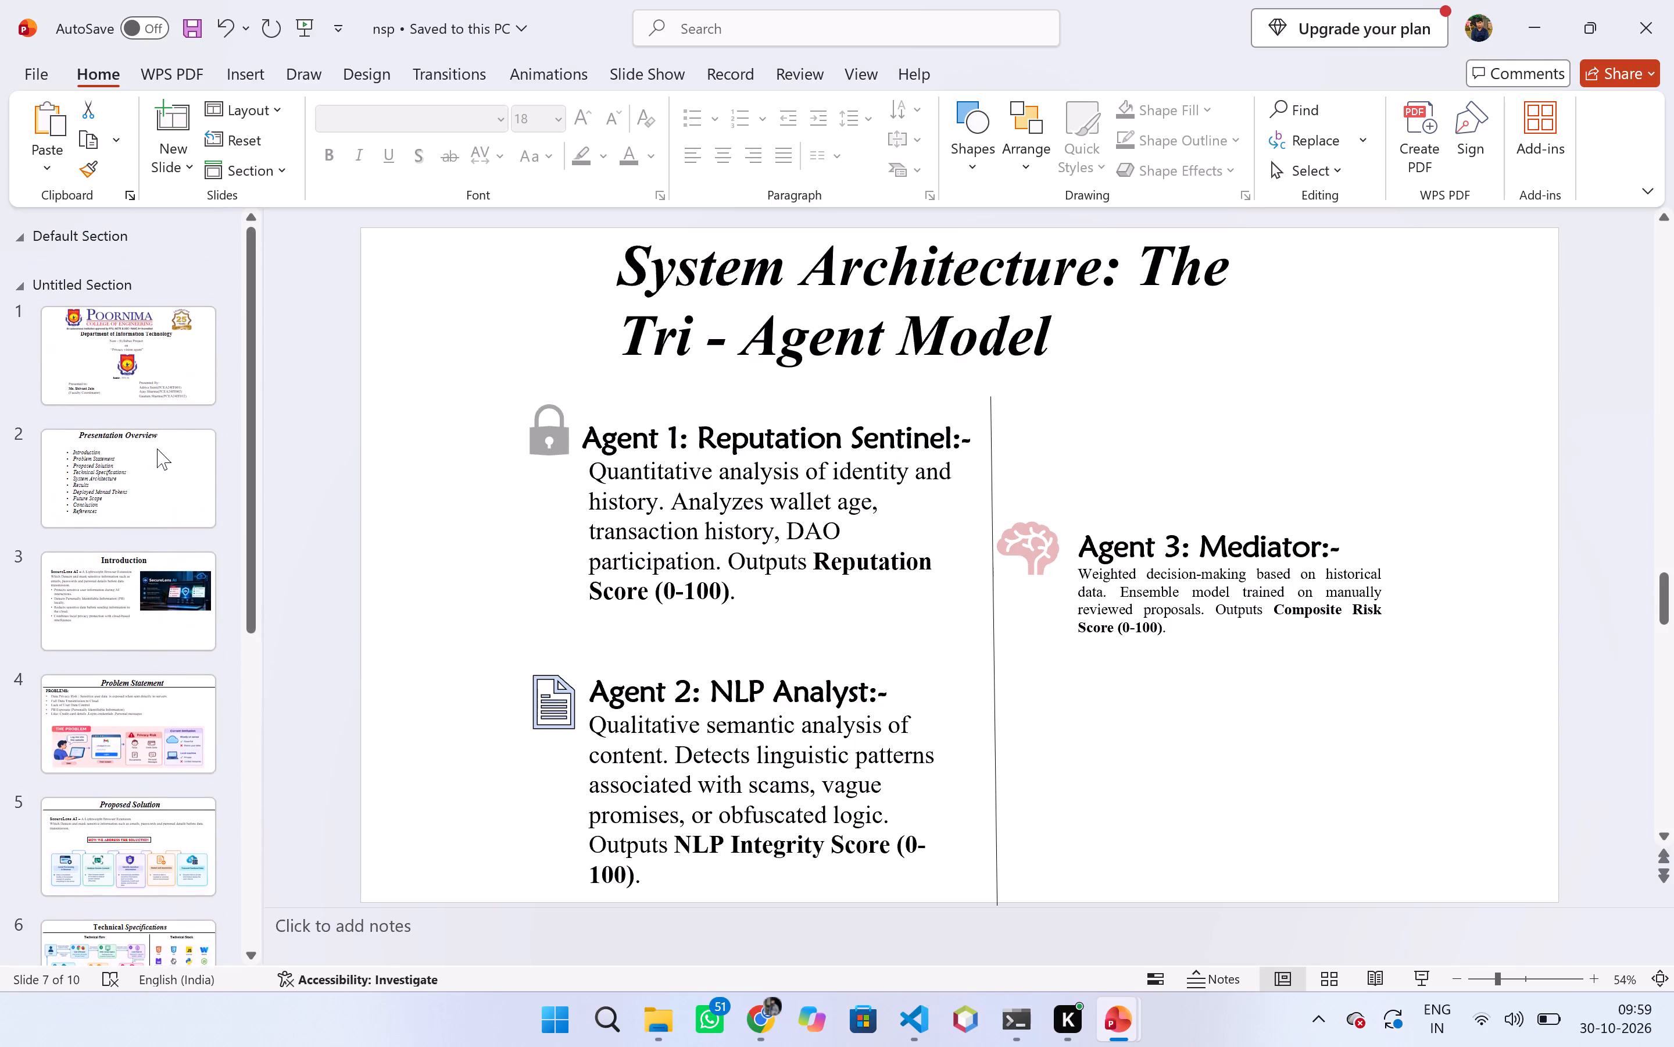
pyautogui.click(114, 578)
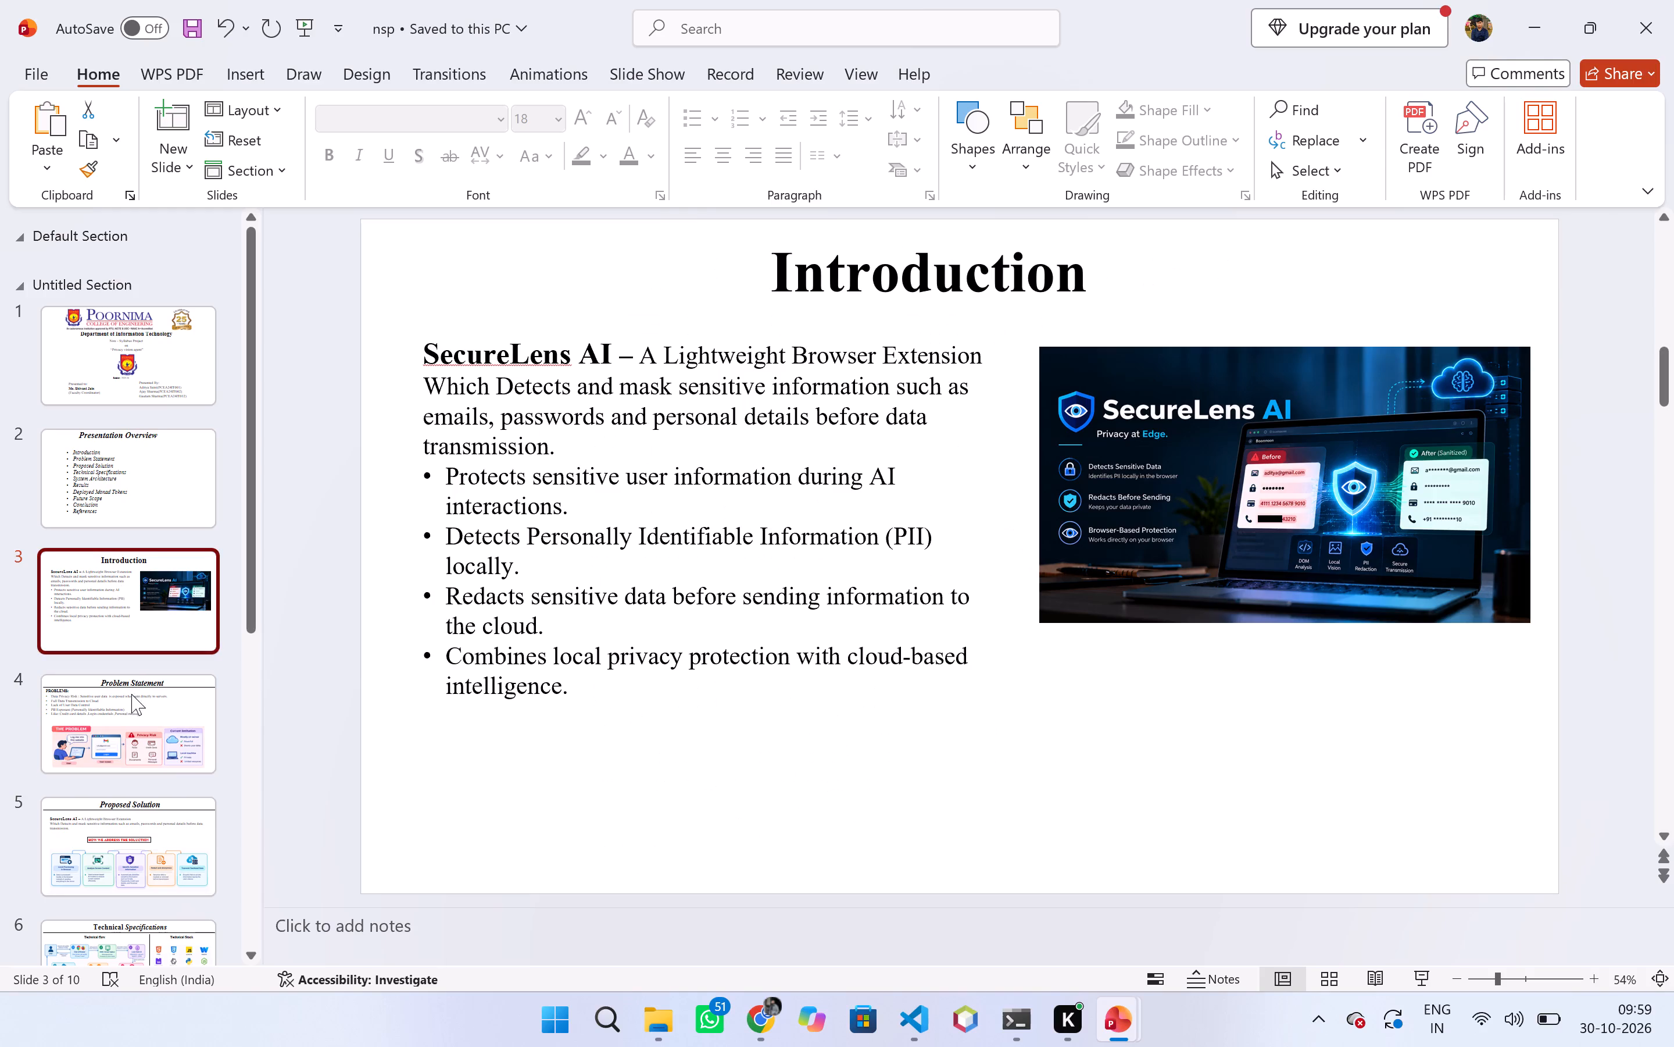
pyautogui.click(126, 720)
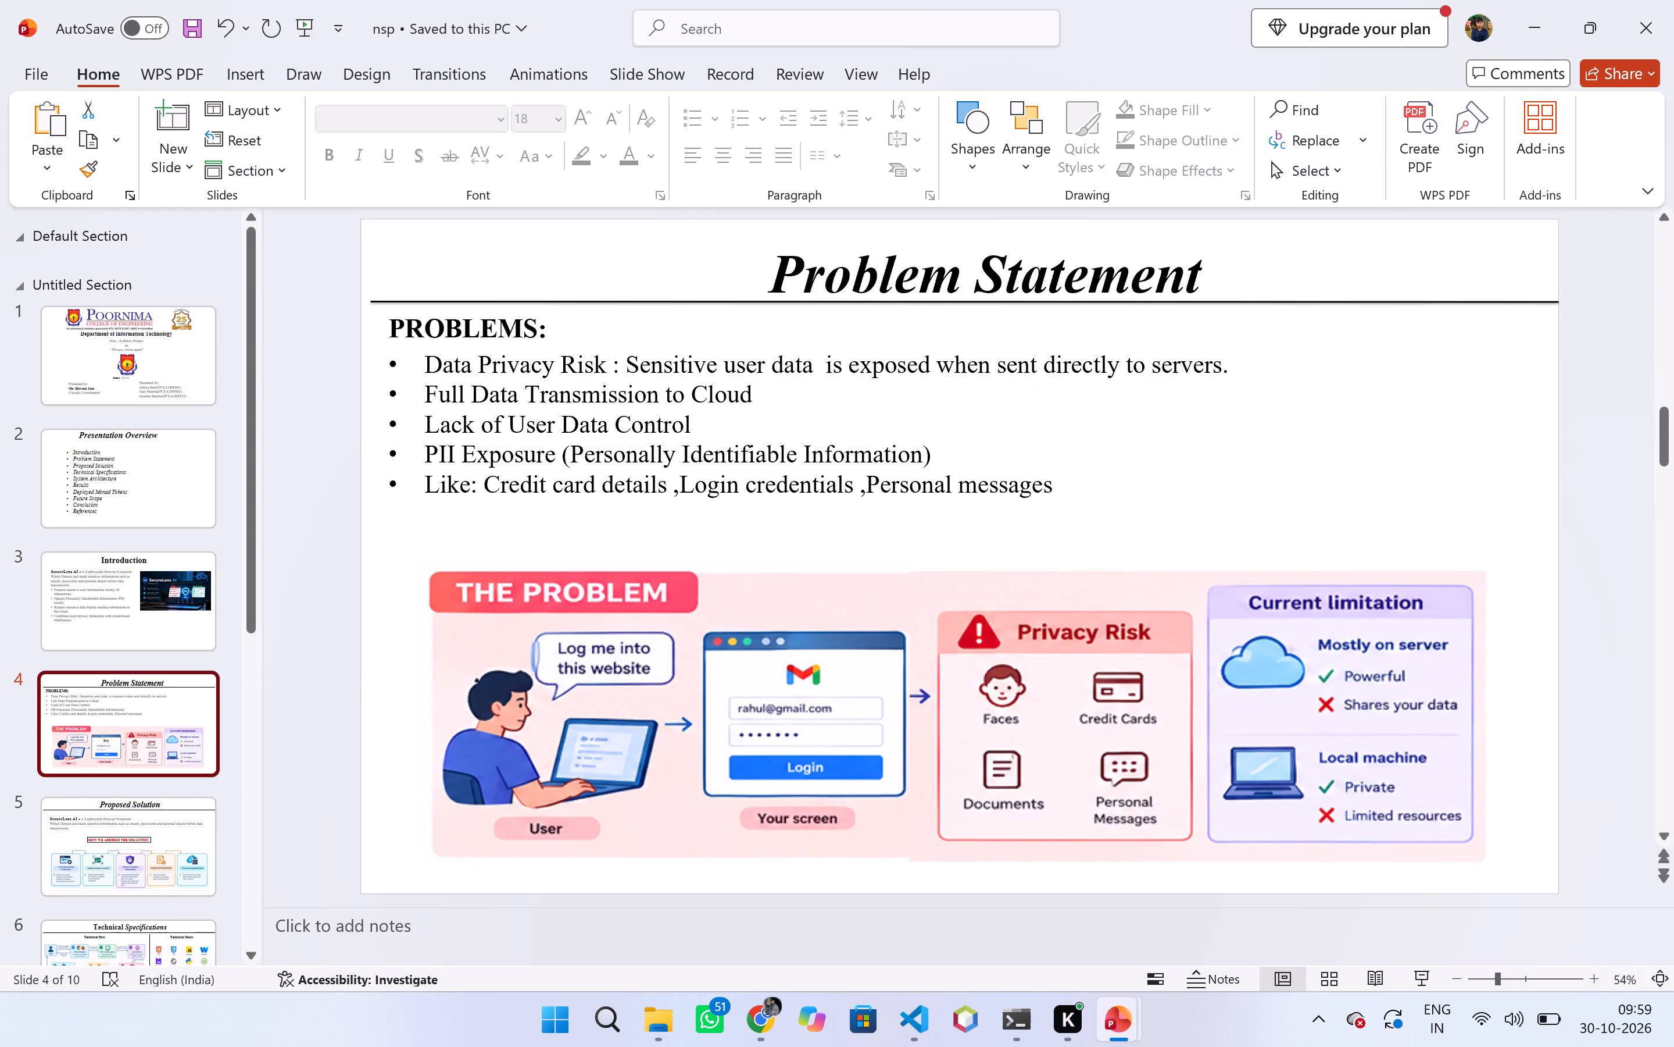
pyautogui.click(584, 301)
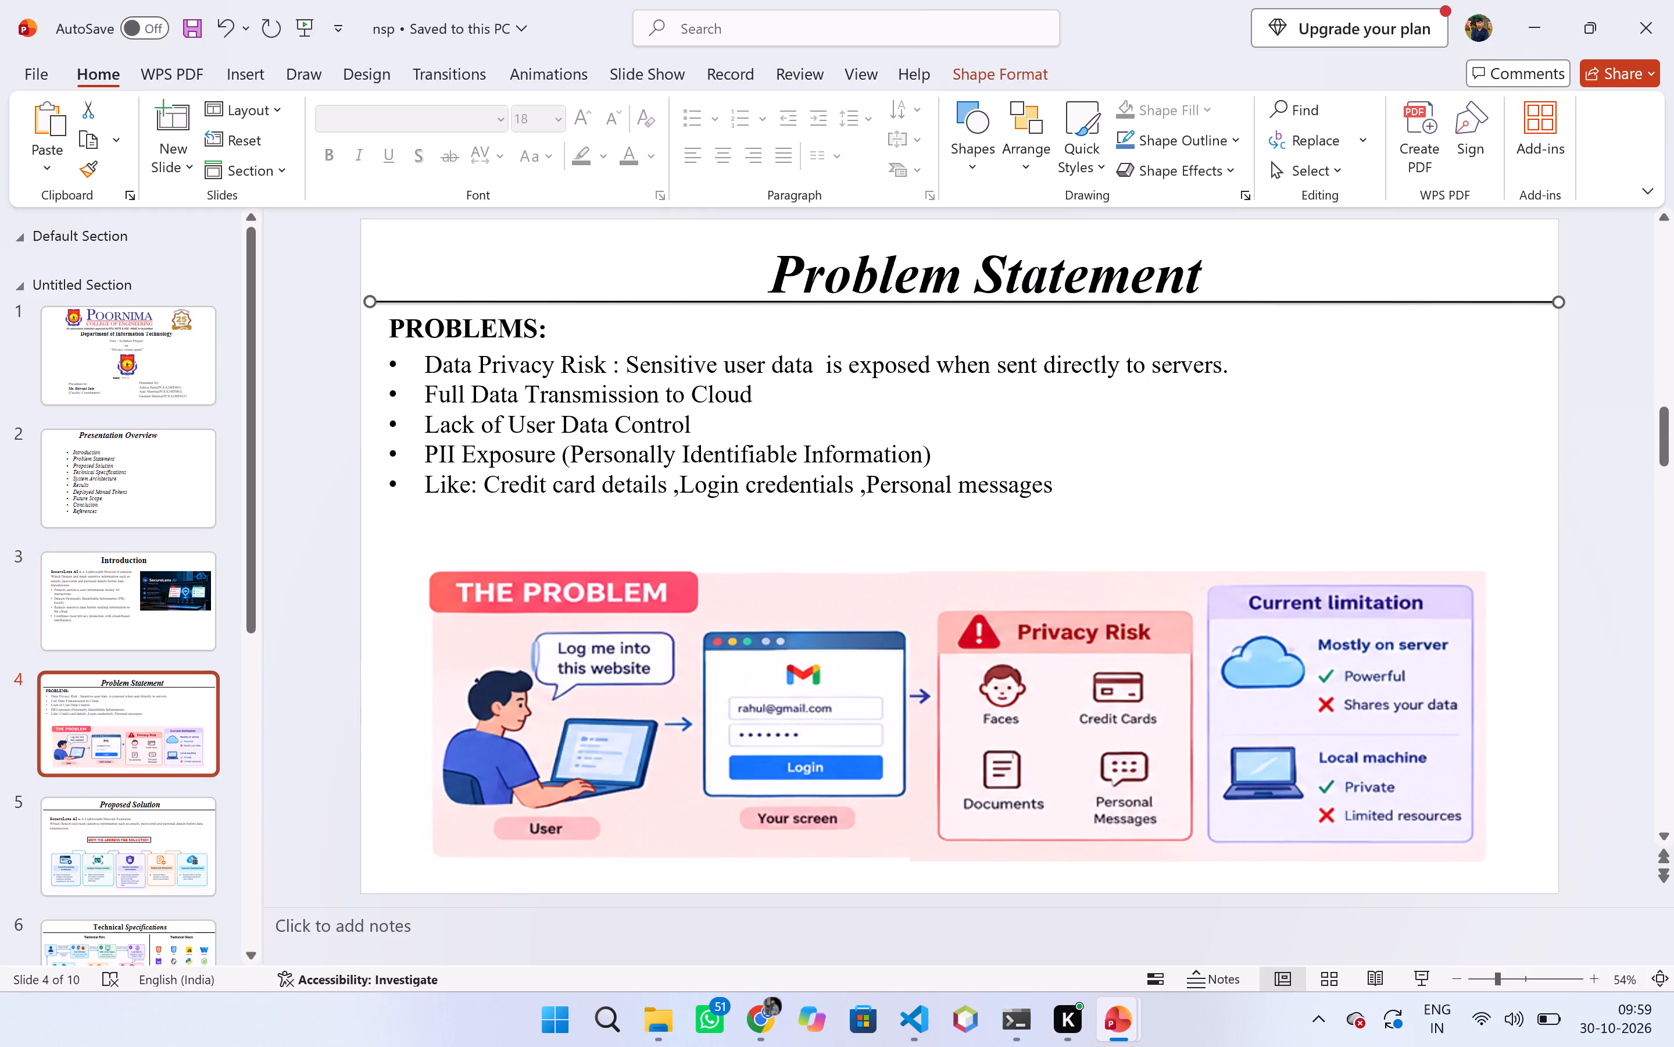
pyautogui.hotkey('ctrl', 'c')
pyautogui.click(132, 501)
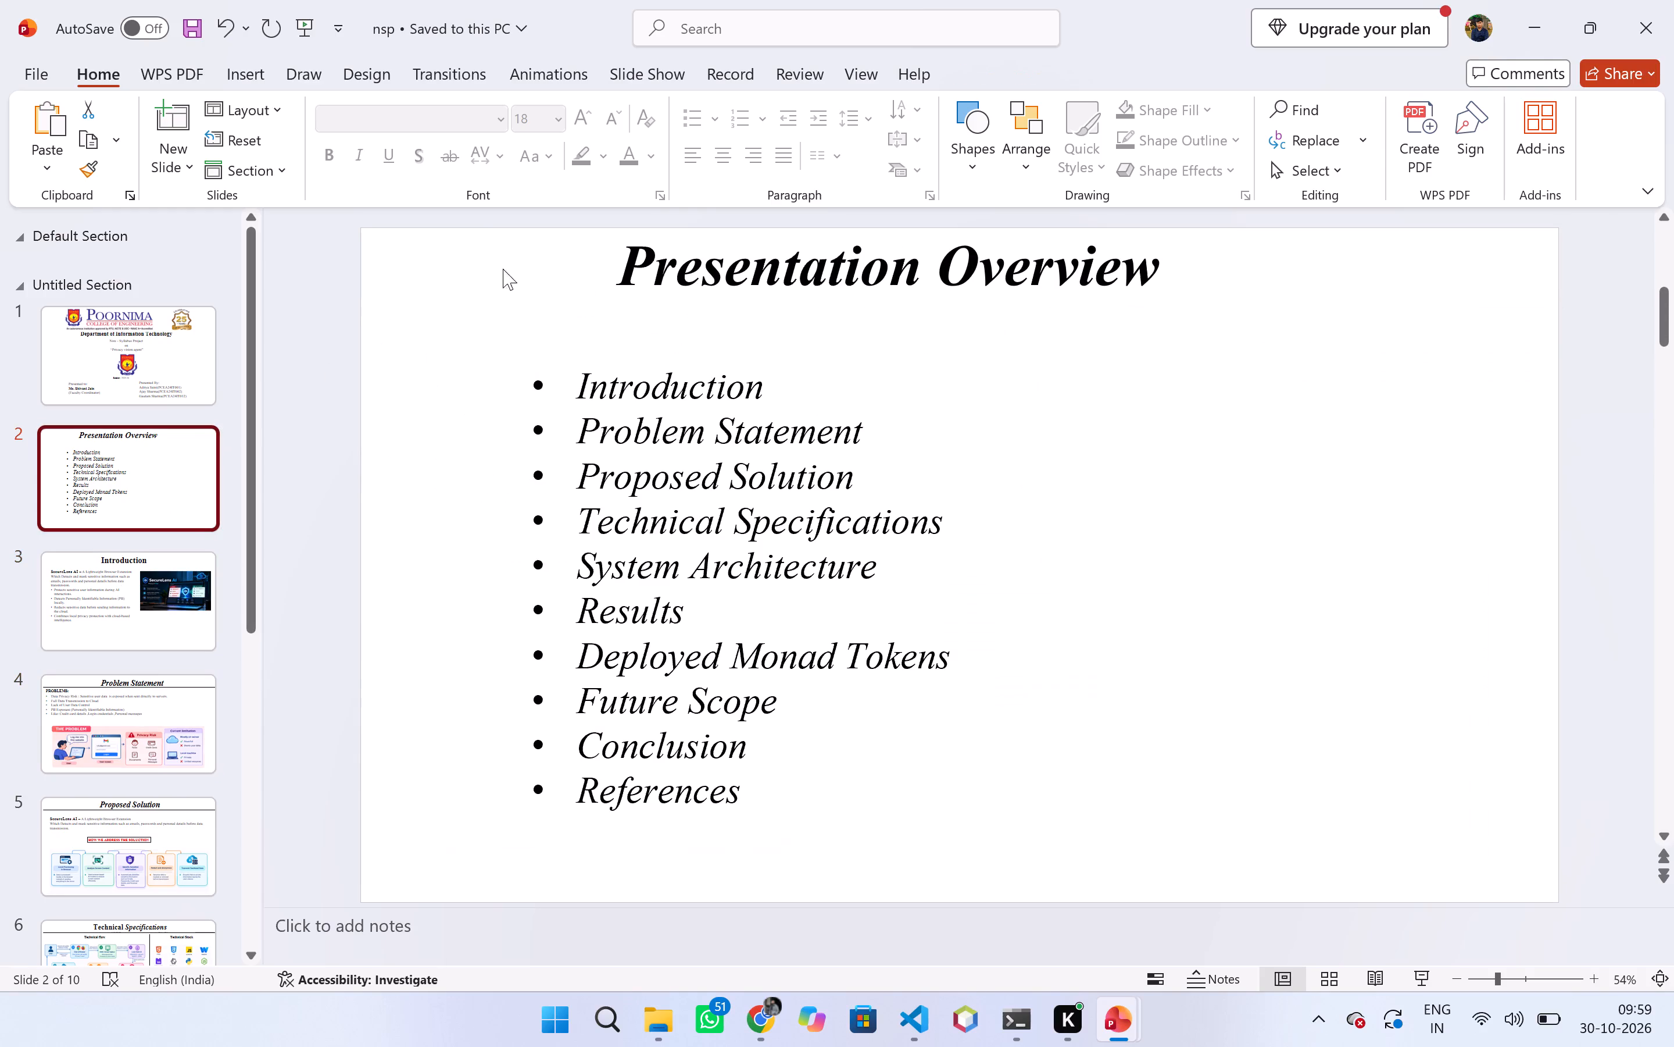
pyautogui.click(529, 276)
pyautogui.hotkey('ctrl', 'v')
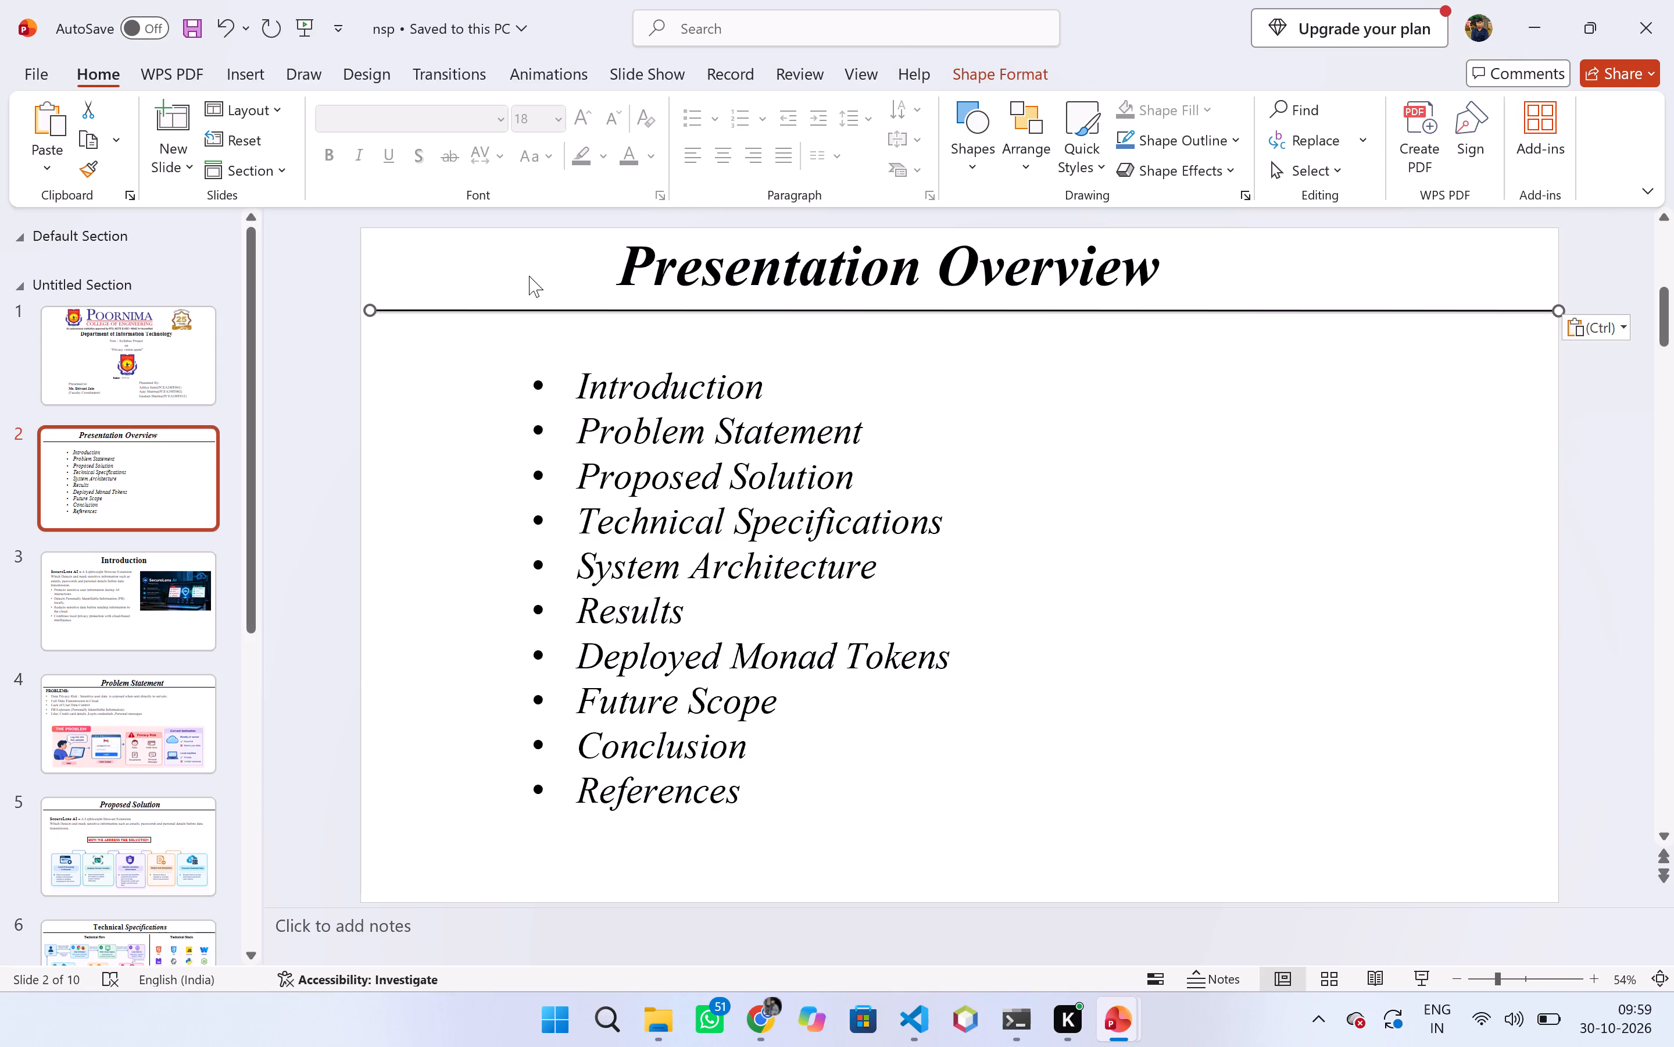
# Paste the copied horizontal line under the Introduction title on slide 3 and compare it with slide 4.
pyautogui.click(167, 643)
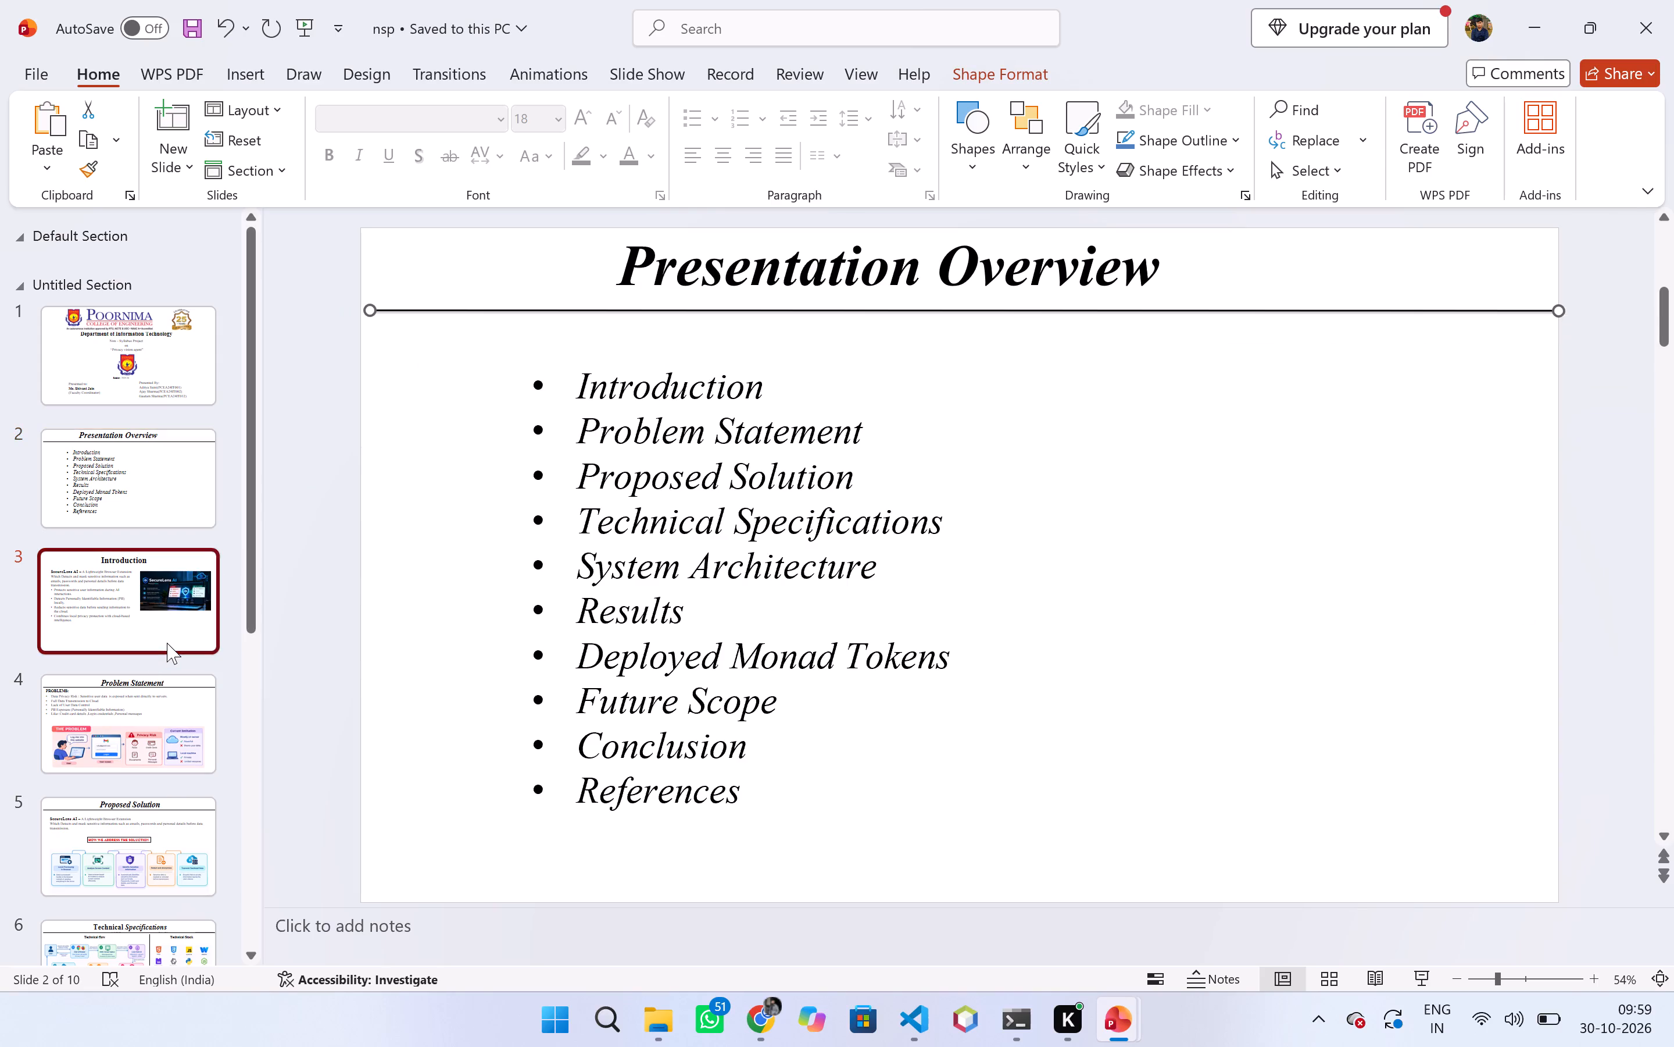
pyautogui.click(624, 312)
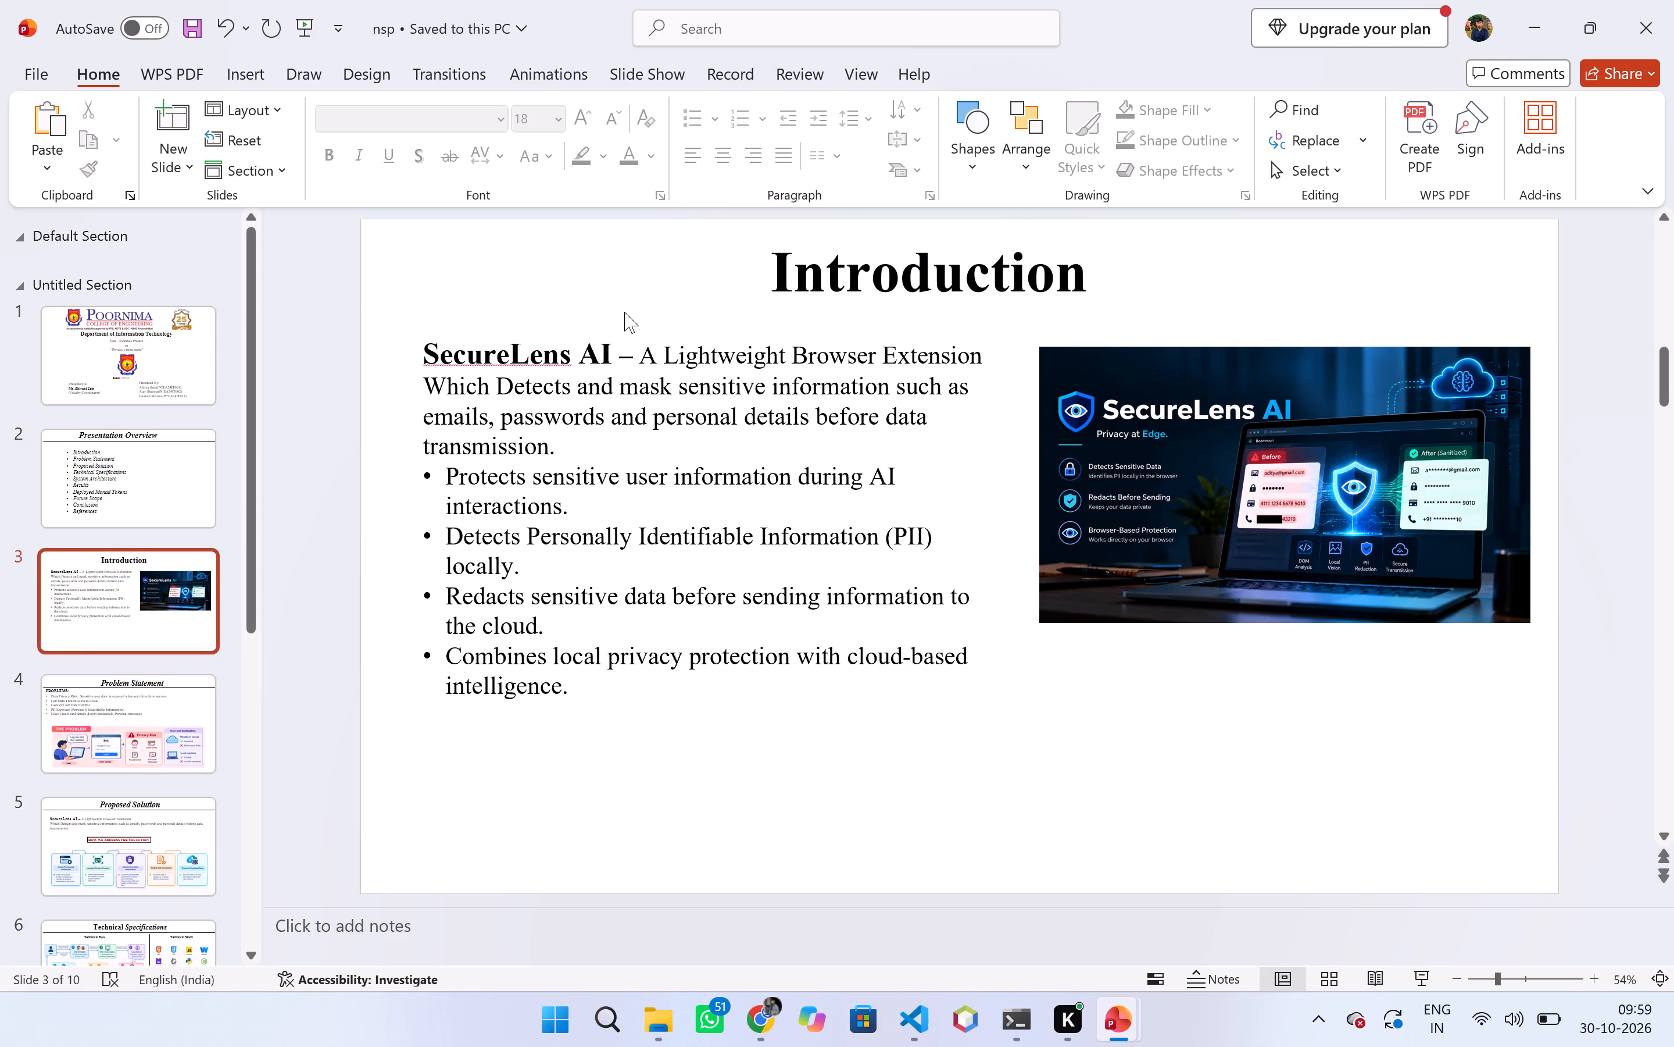
pyautogui.hotkey('ctrl', 'v')
pyautogui.click(668, 746)
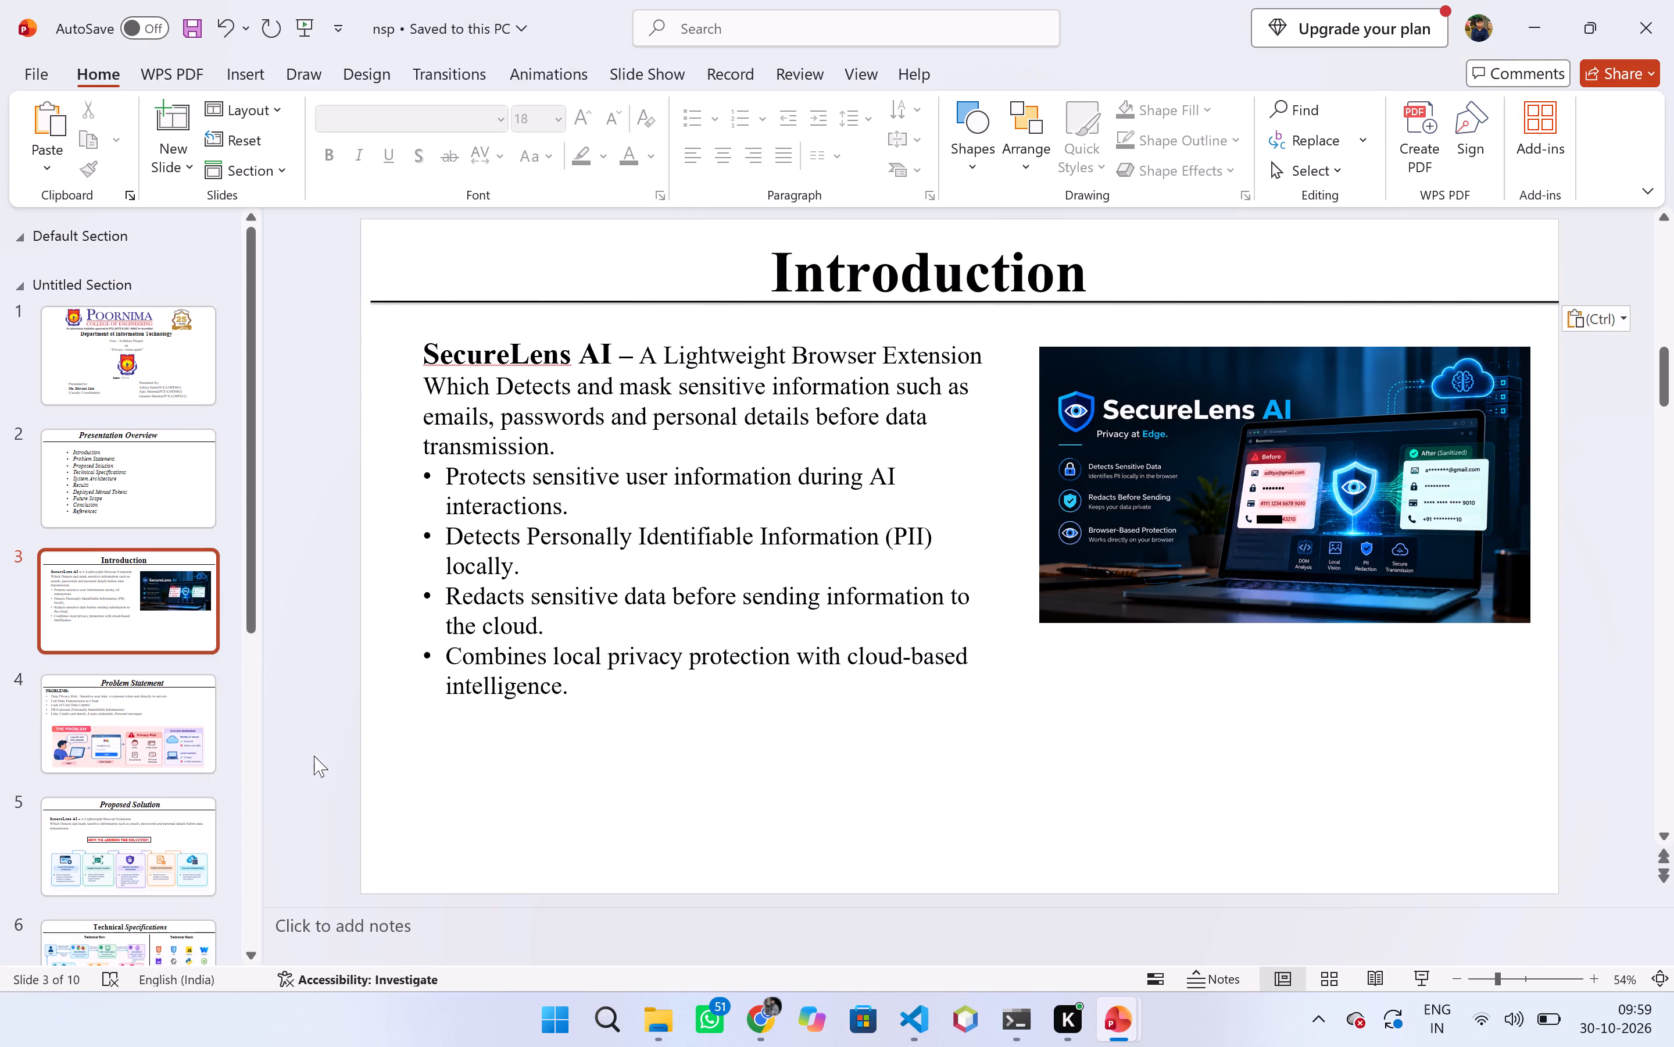
pyautogui.click(151, 643)
pyautogui.click(162, 744)
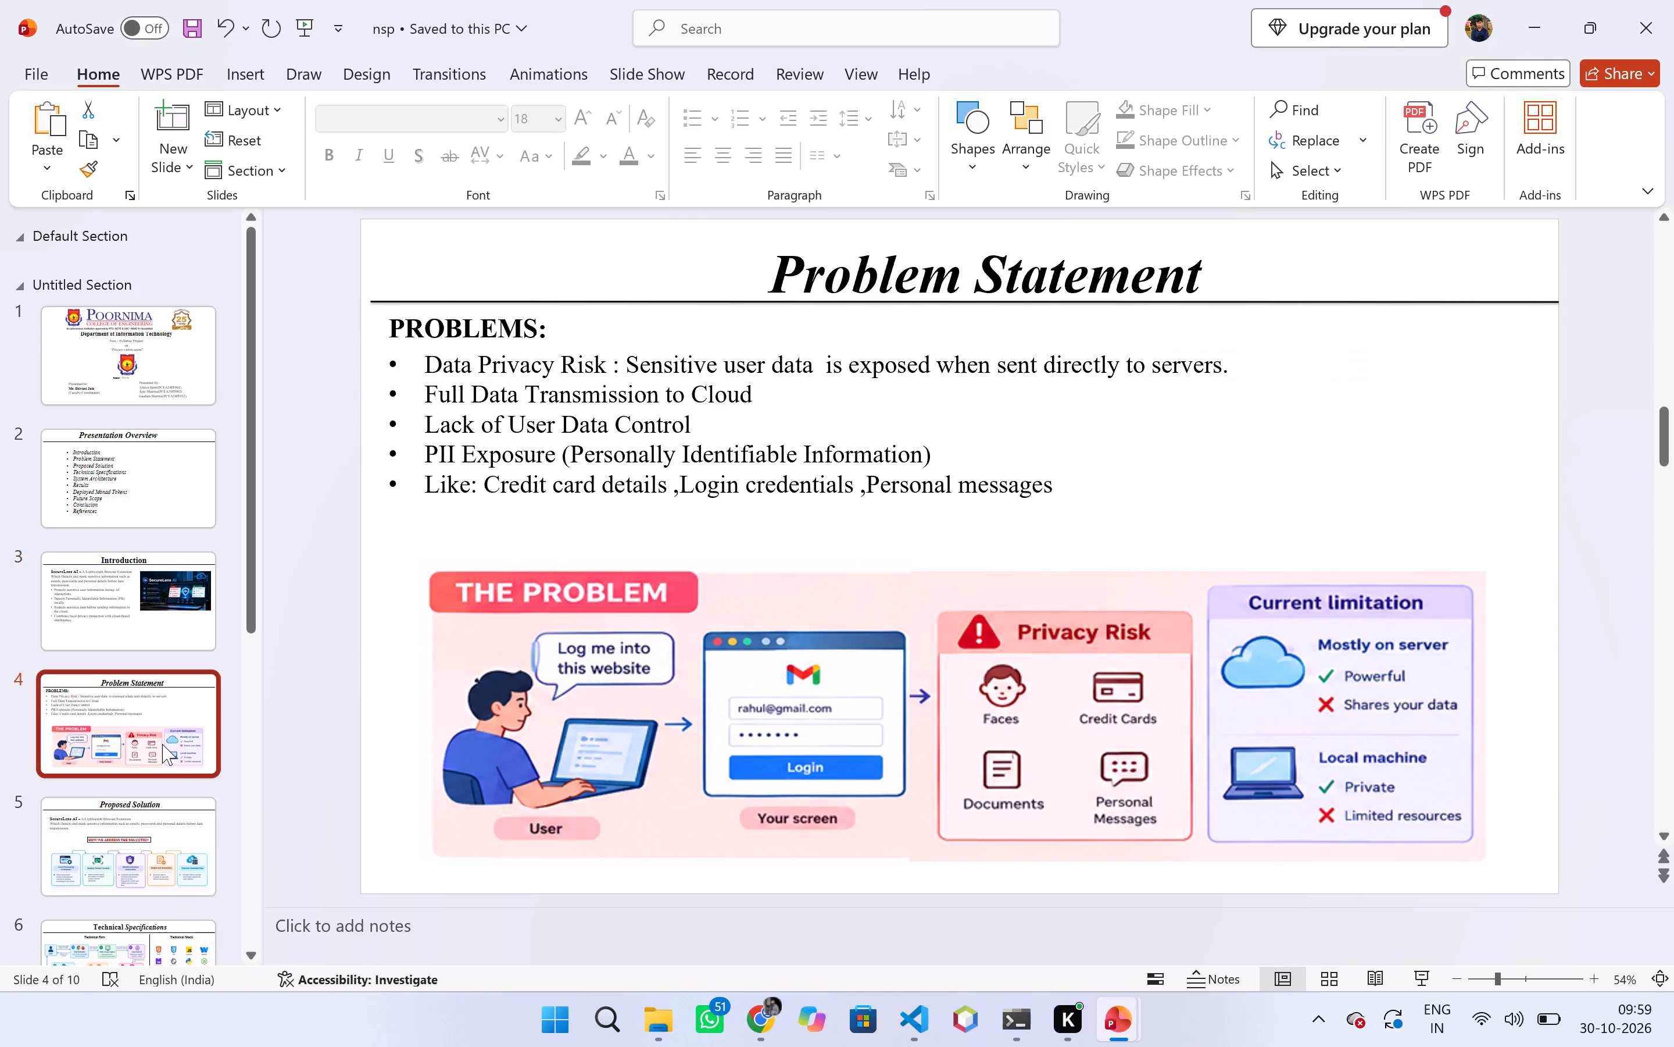
# Paste the copied horizontal line onto slide 7, System Architecture: The Tri - Agent Model, at the same height as on the other slides.
pyautogui.click(157, 838)
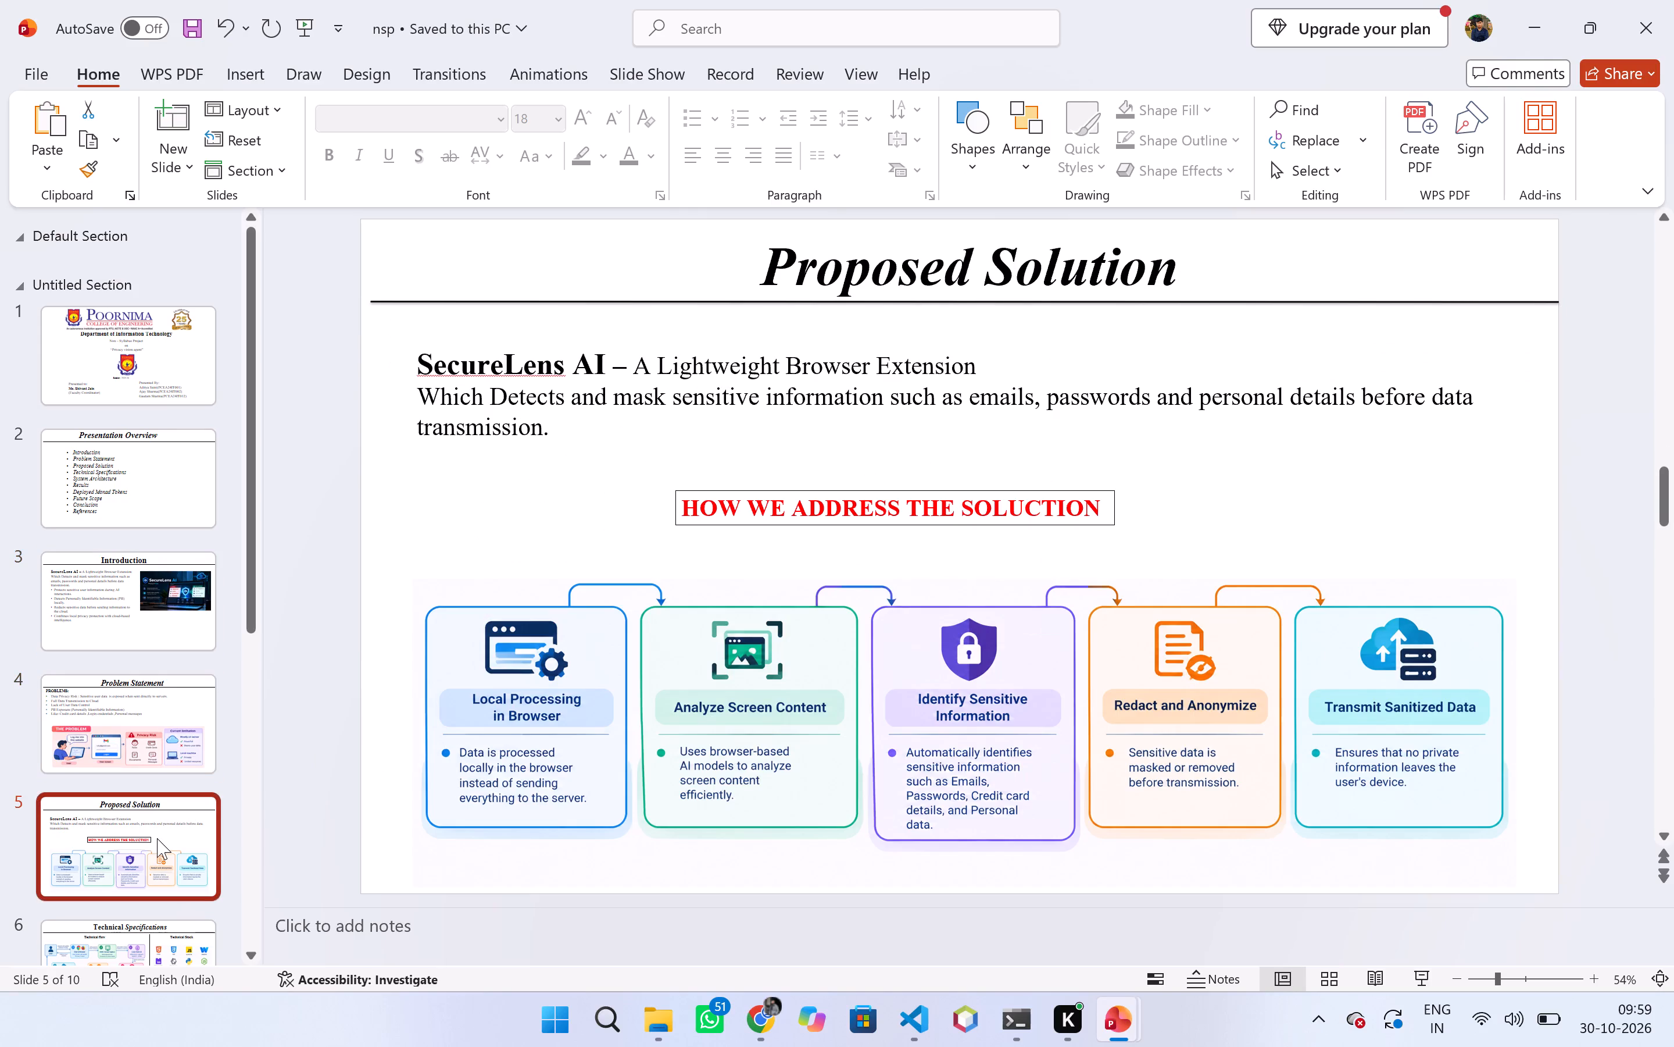
pyautogui.scroll(-1, 180, 828)
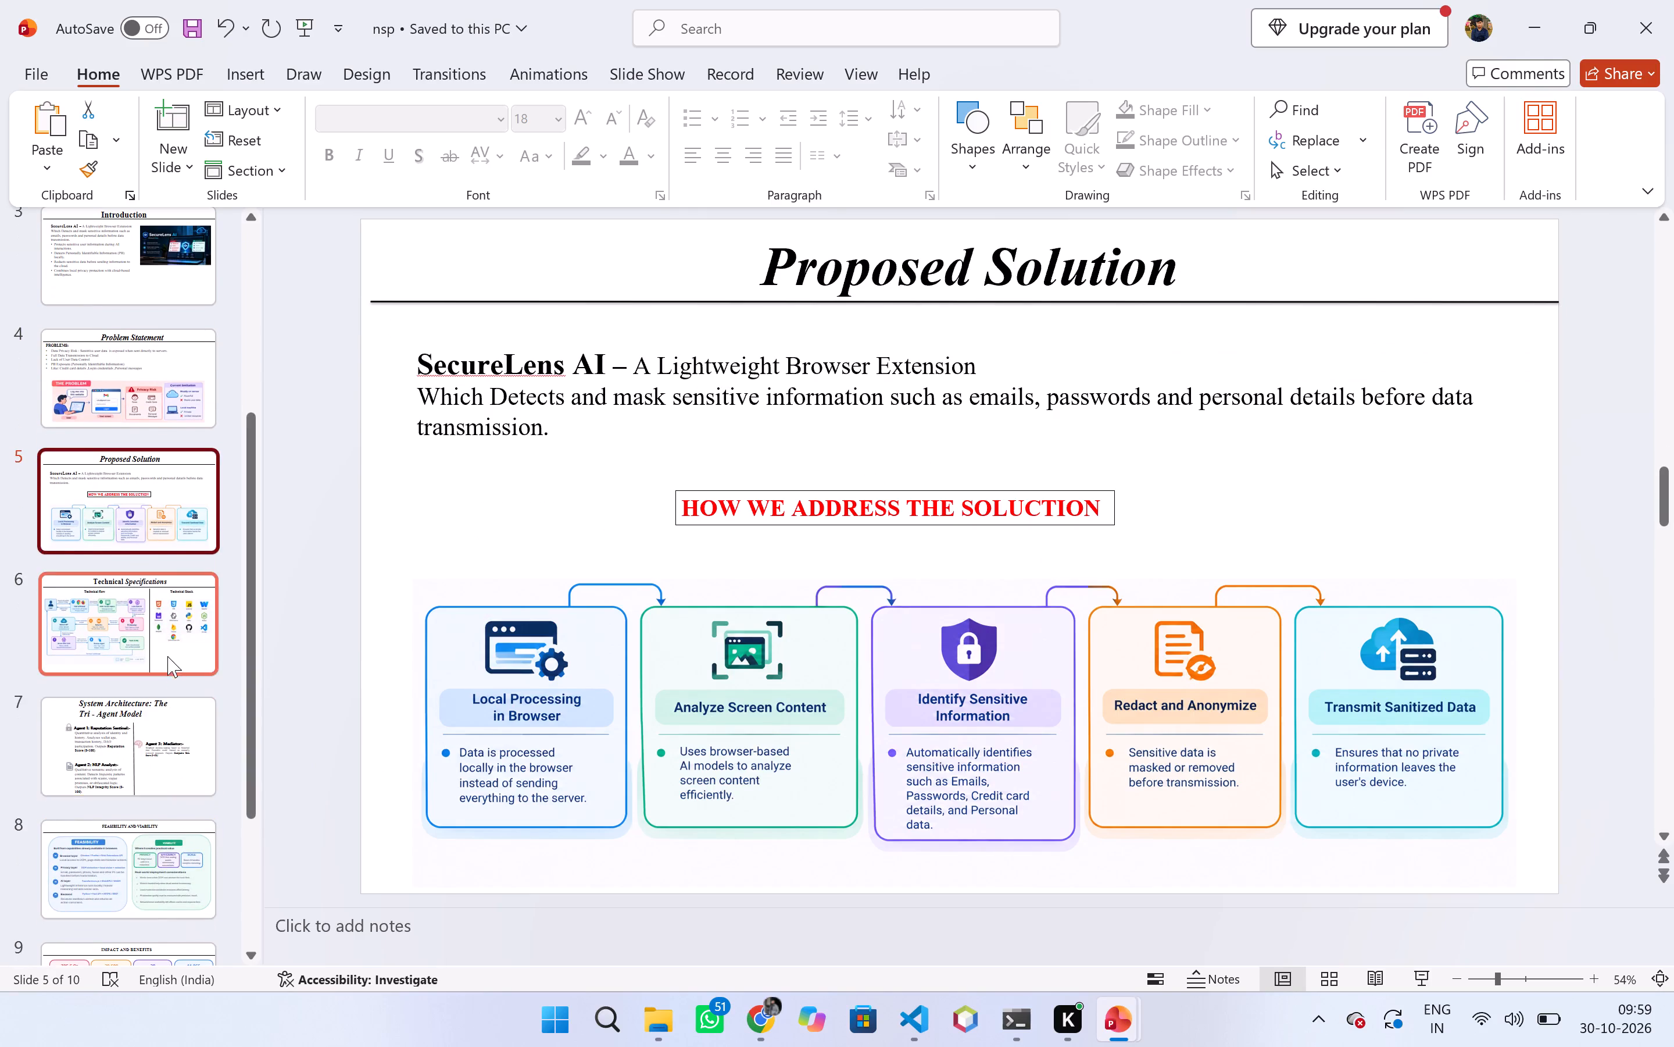
pyautogui.click(166, 651)
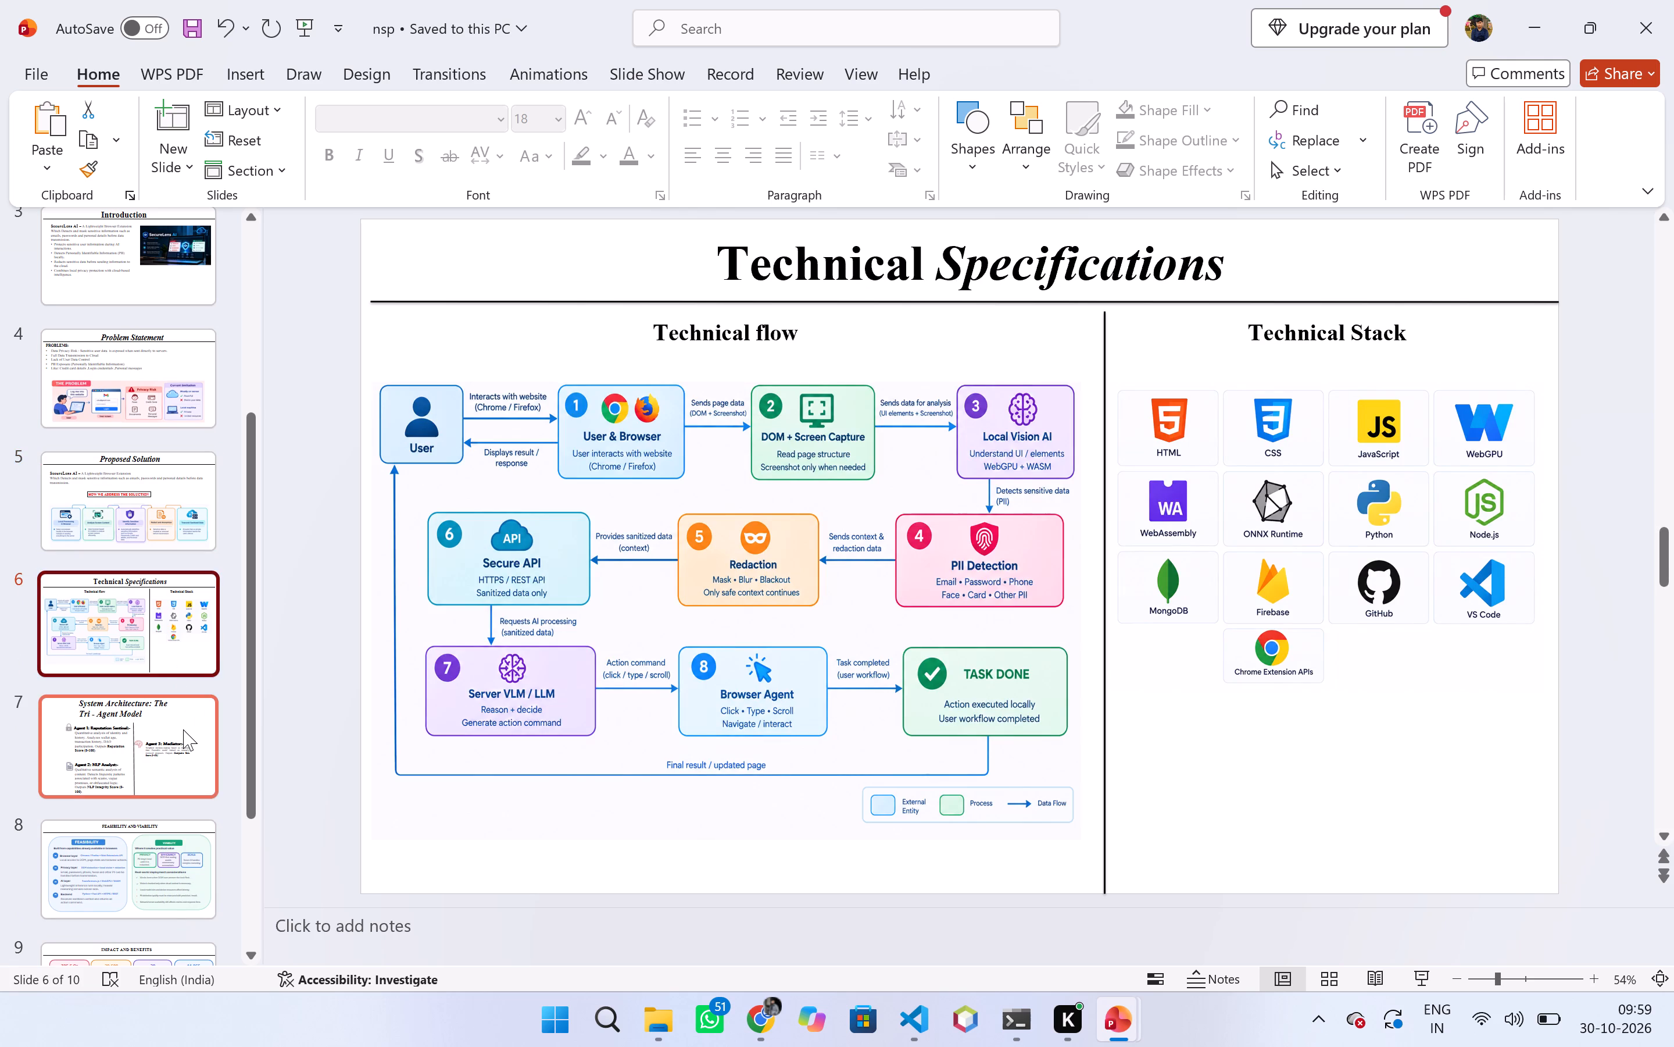
pyautogui.click(183, 729)
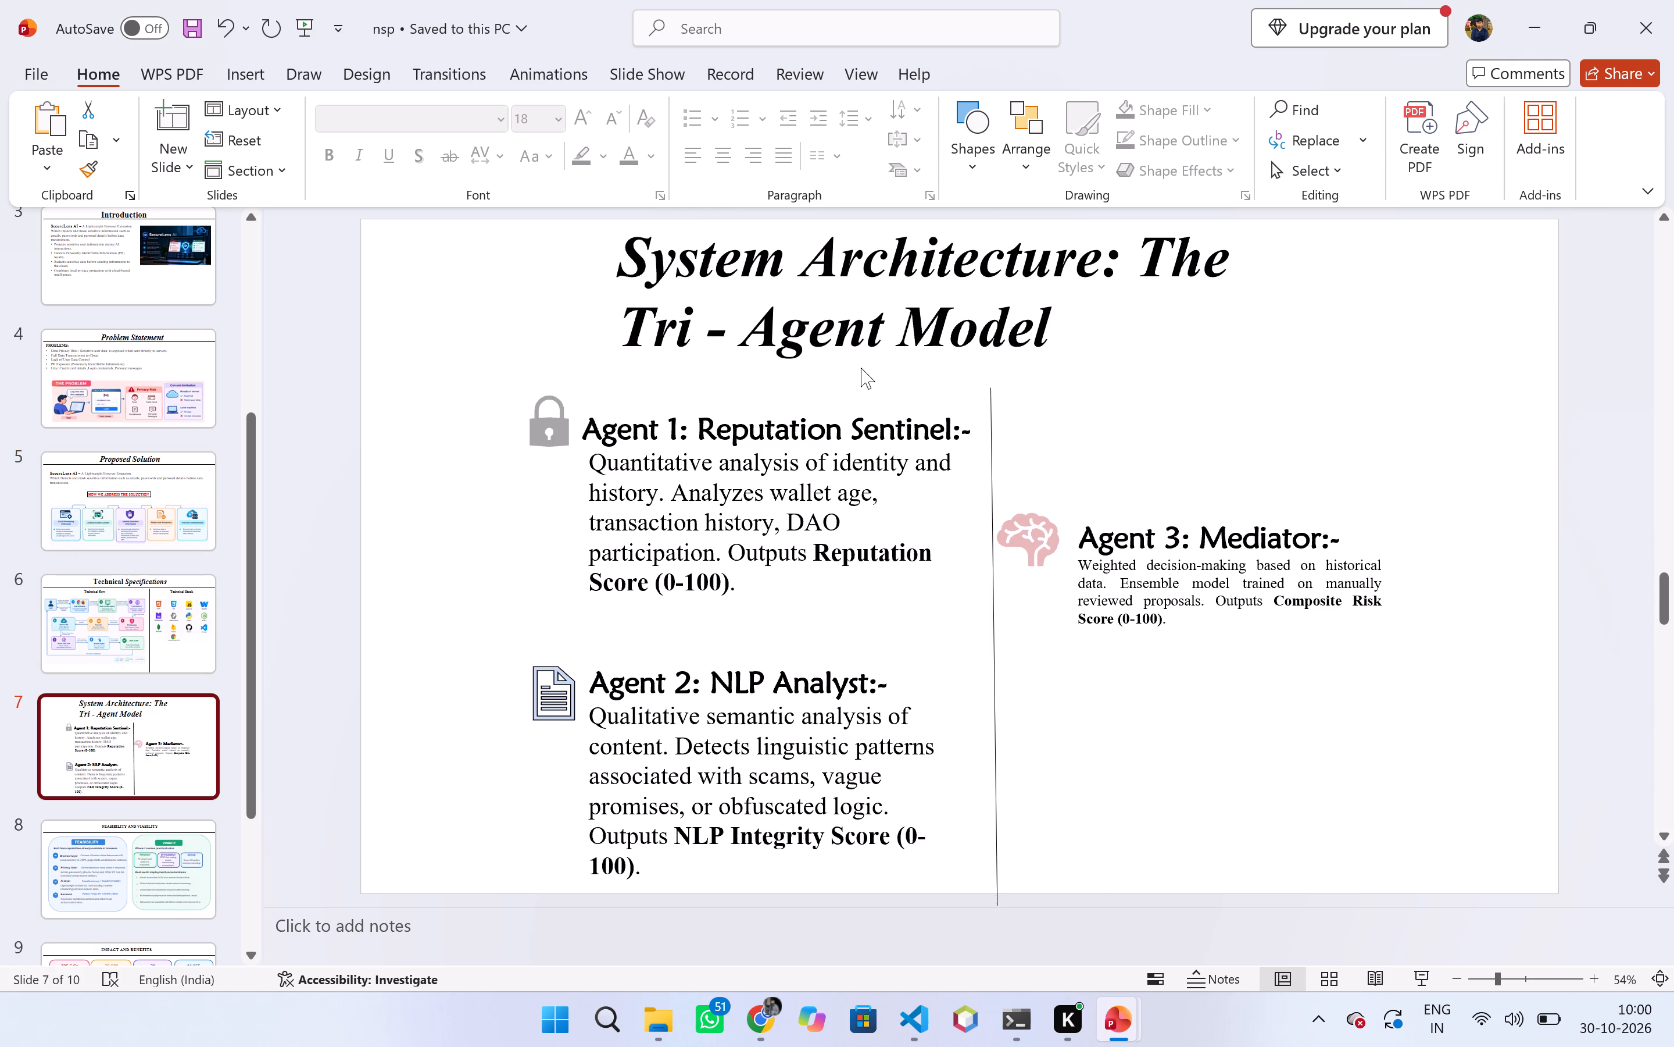
pyautogui.hotkey('ctrl', 'v')
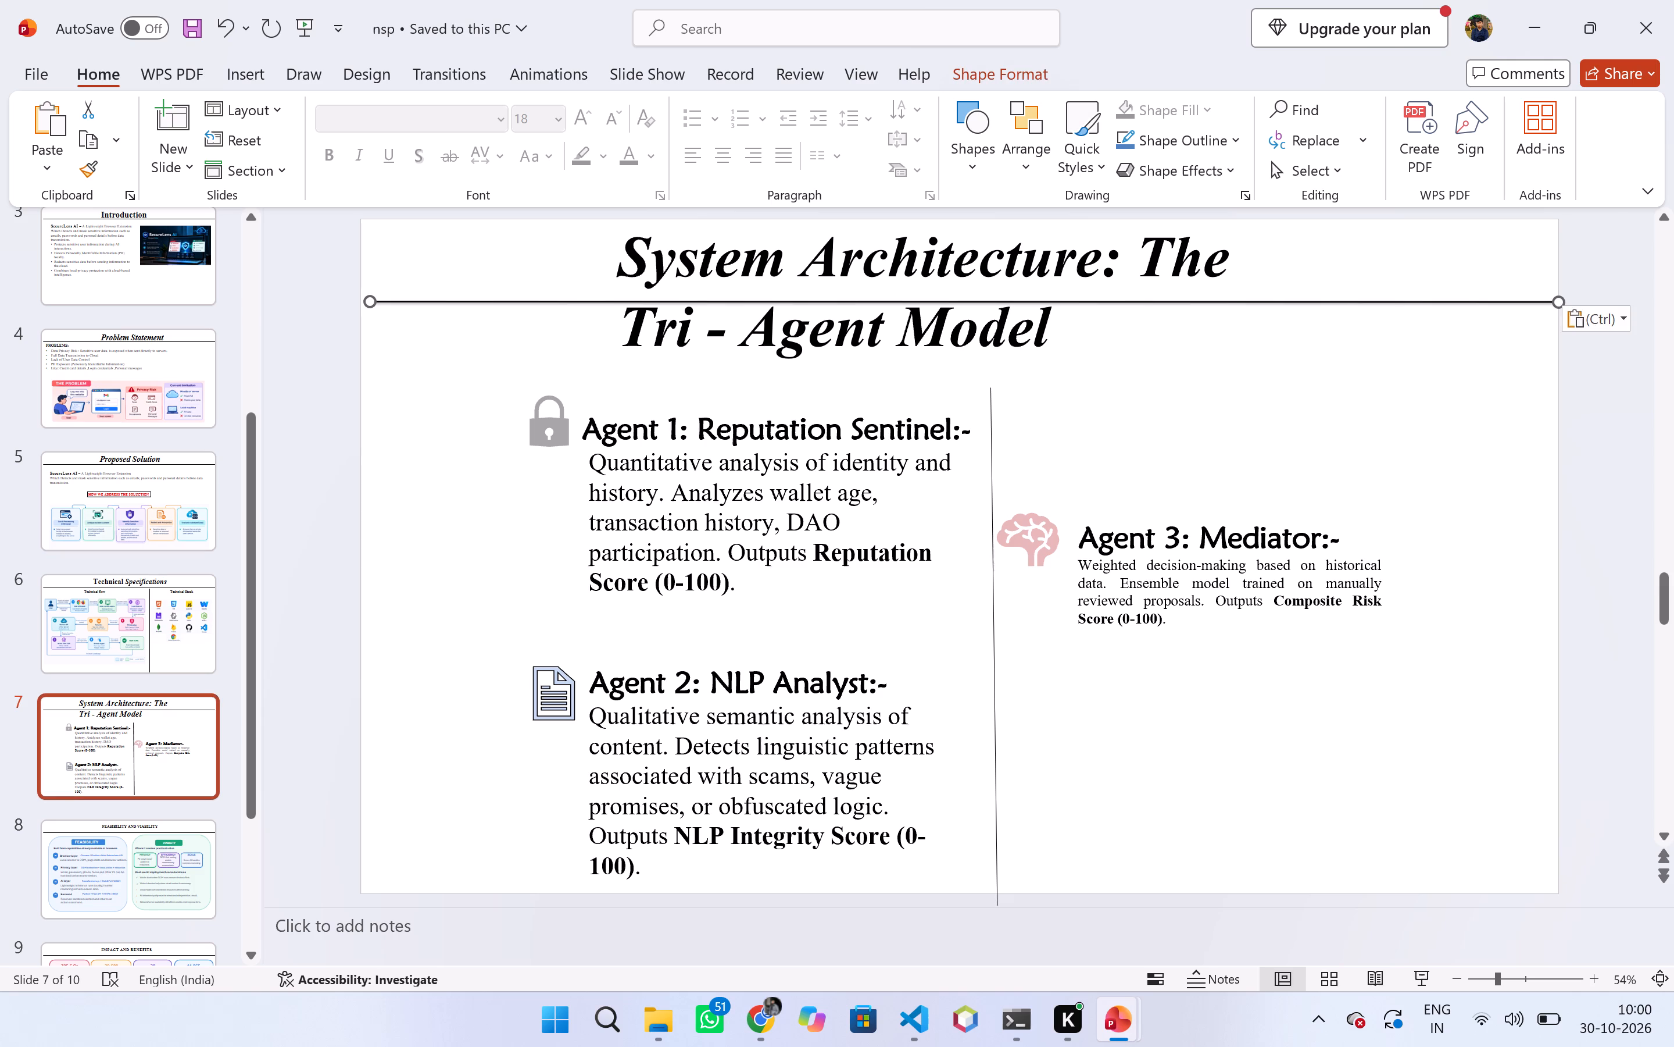
# Set the font size of slide 7's System Architecture title to 60.
pyautogui.moveTo(1067, 338); pyautogui.dragTo(765, 269)
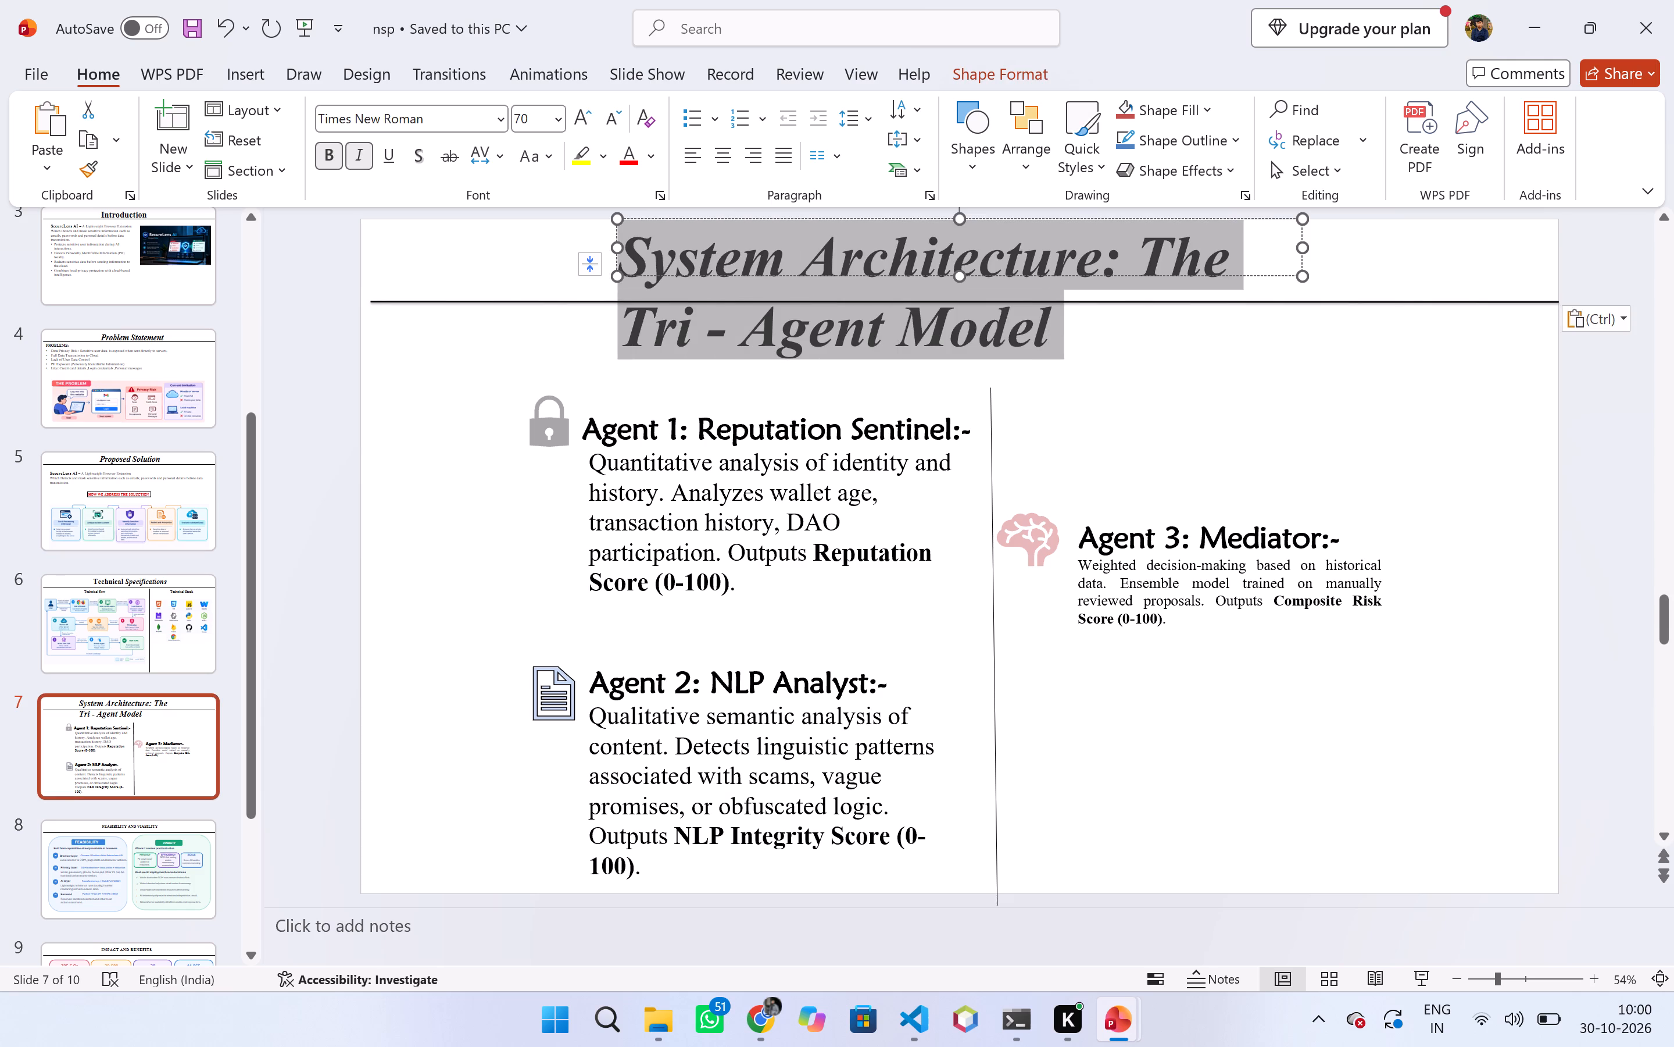
pyautogui.moveTo(765, 269); pyautogui.dragTo(724, 269)
pyautogui.click(895, 204)
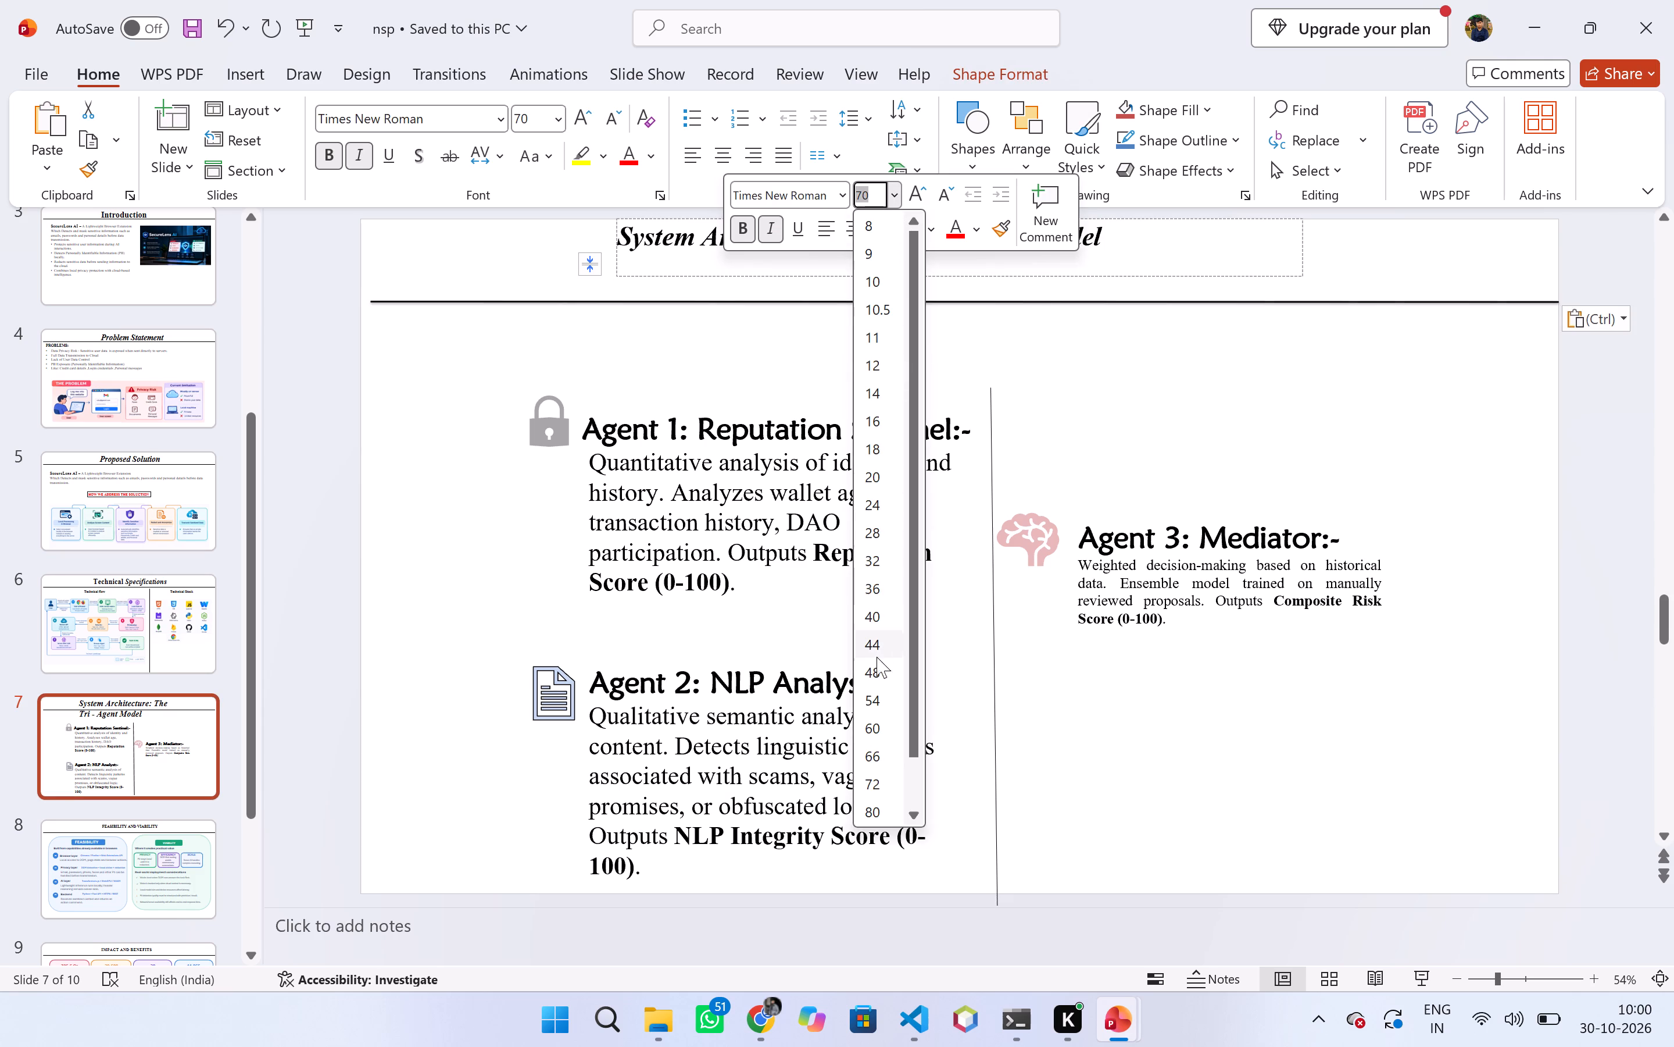
pyautogui.click(878, 725)
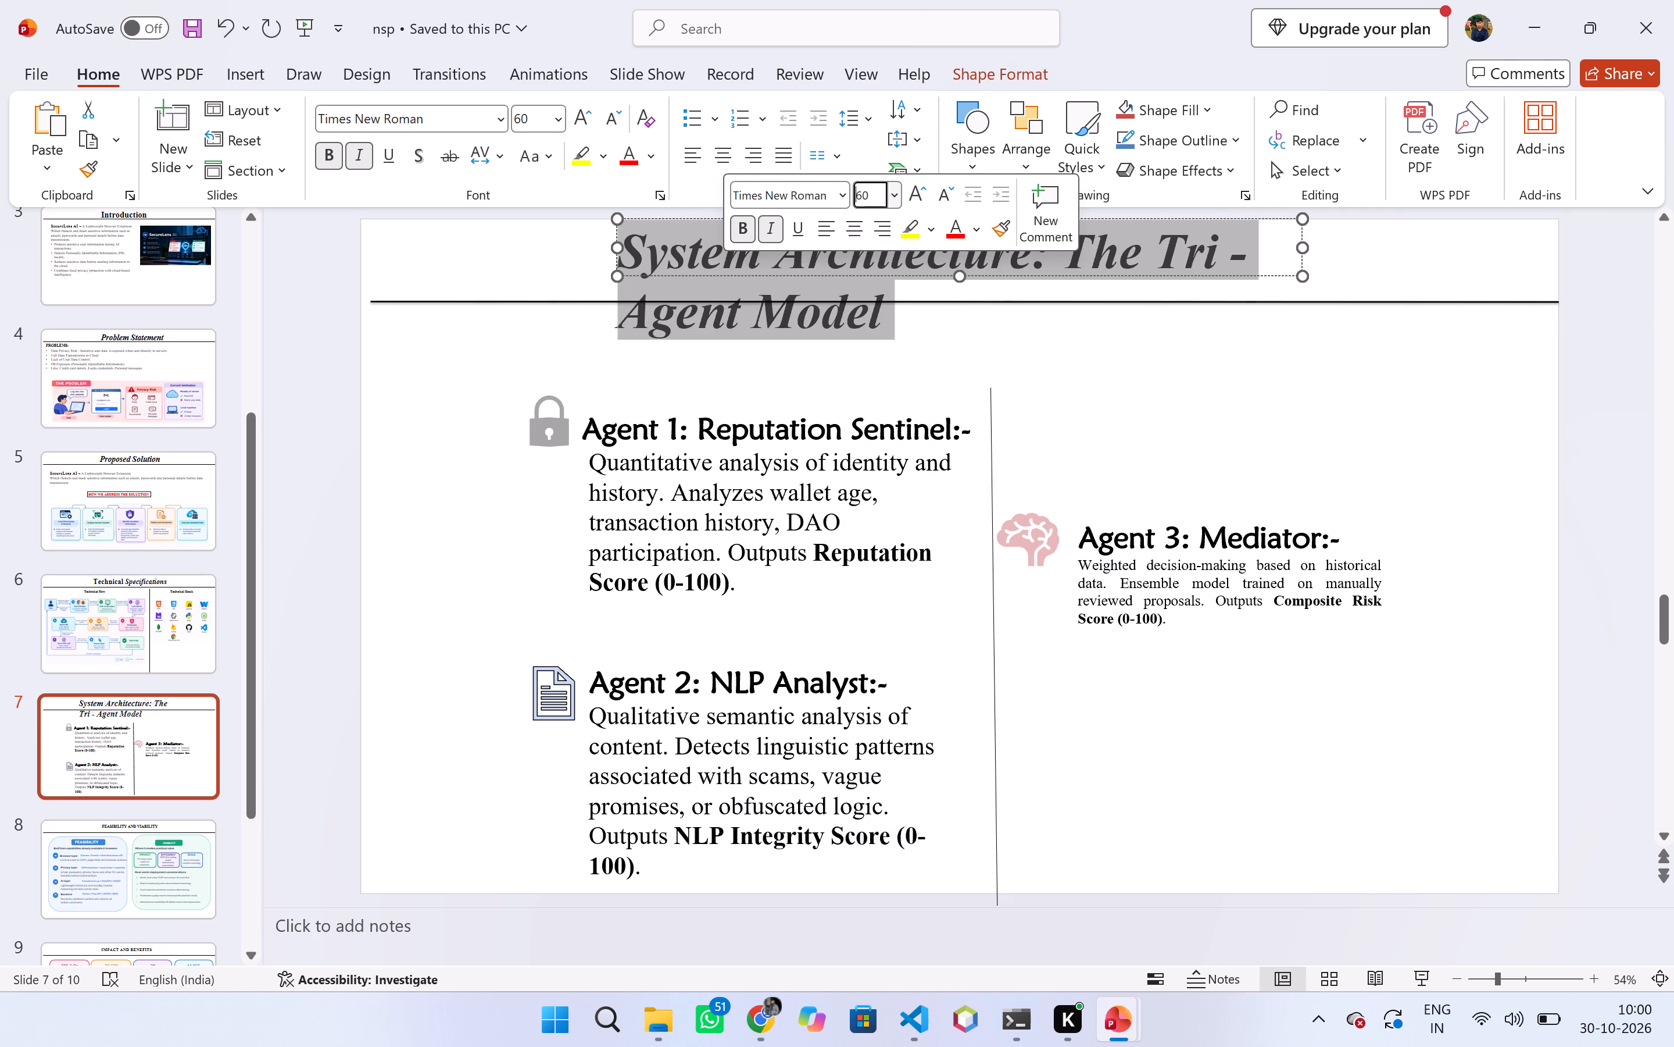
pyautogui.click(999, 350)
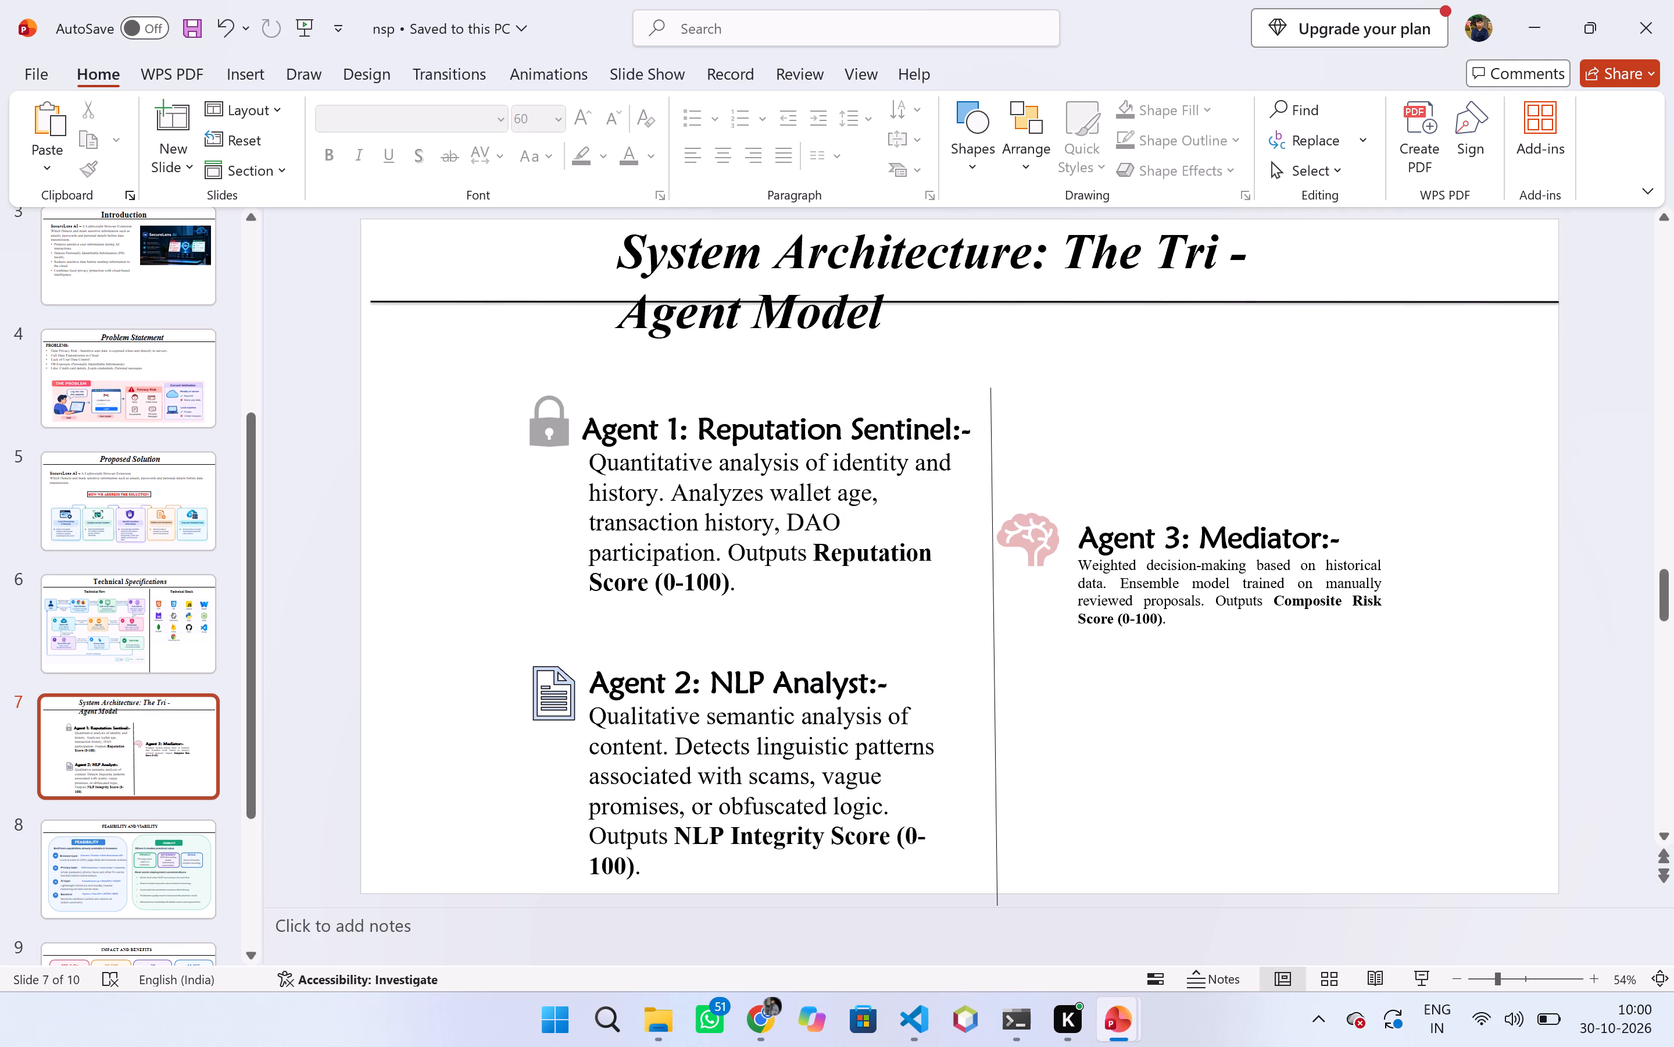
# Widen slide 7's title box so the title fits on one line, and centre it just above the horizontal line.
pyautogui.click(632, 248)
pyautogui.moveTo(614, 245); pyautogui.dragTo(570, 243)
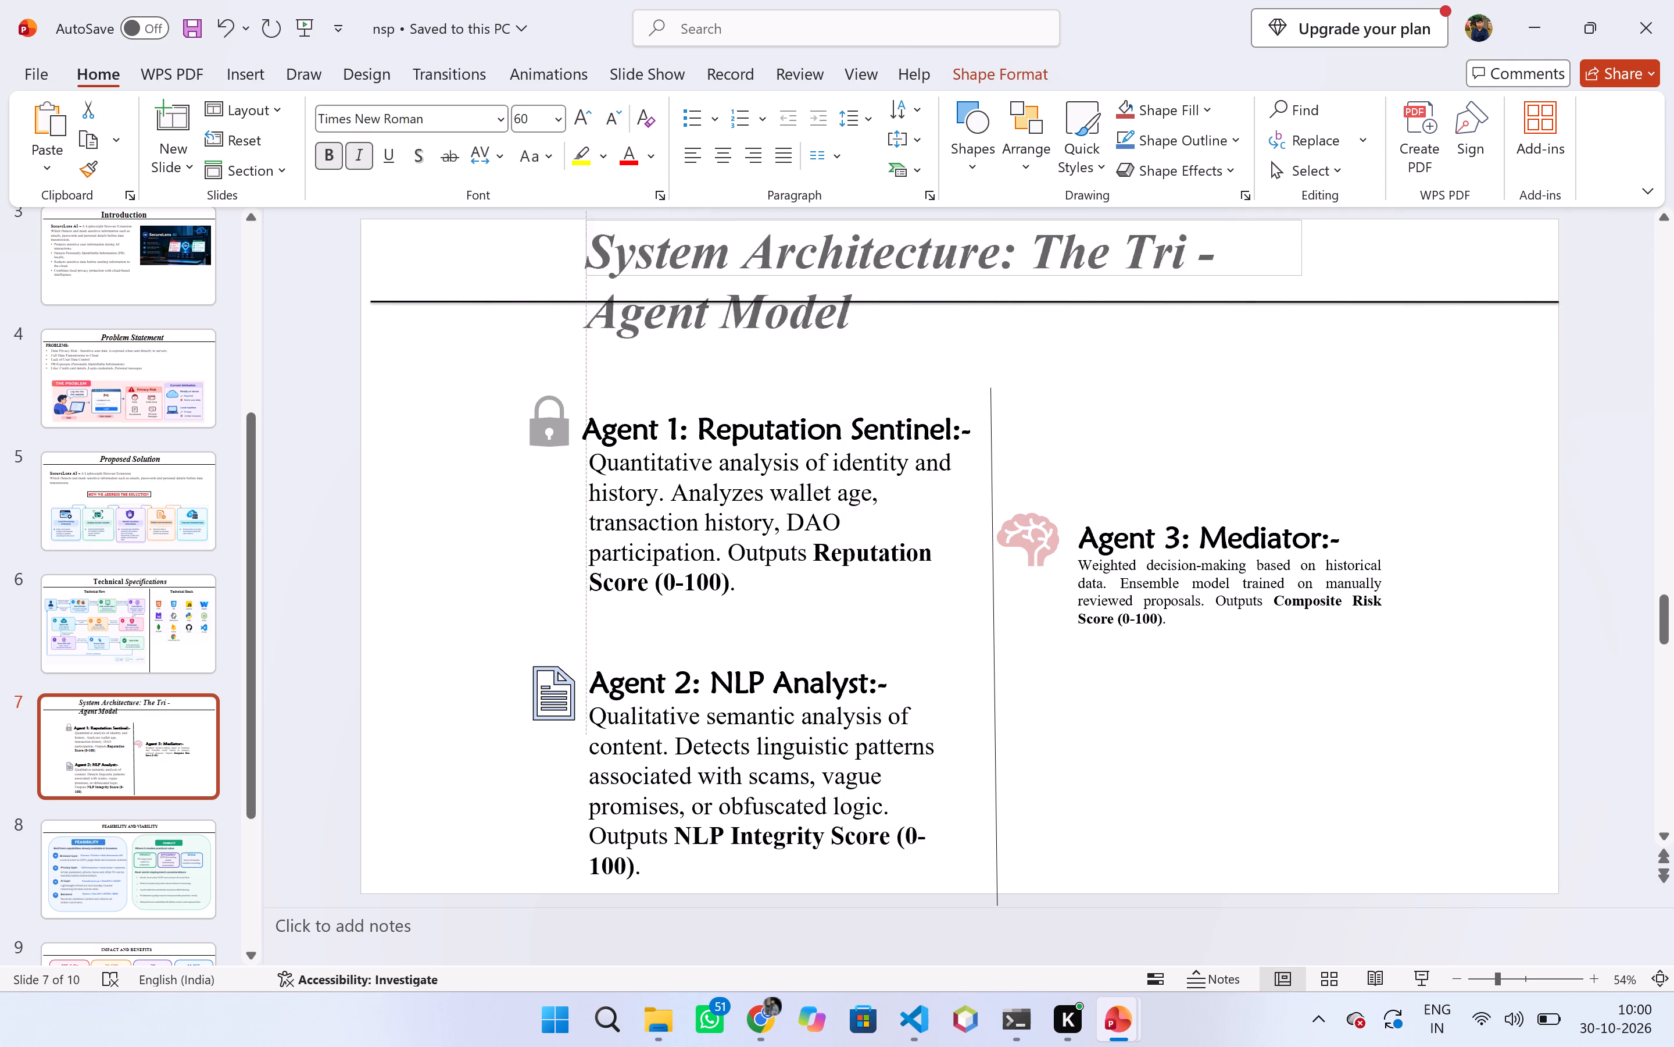
pyautogui.moveTo(570, 243); pyautogui.dragTo(413, 245)
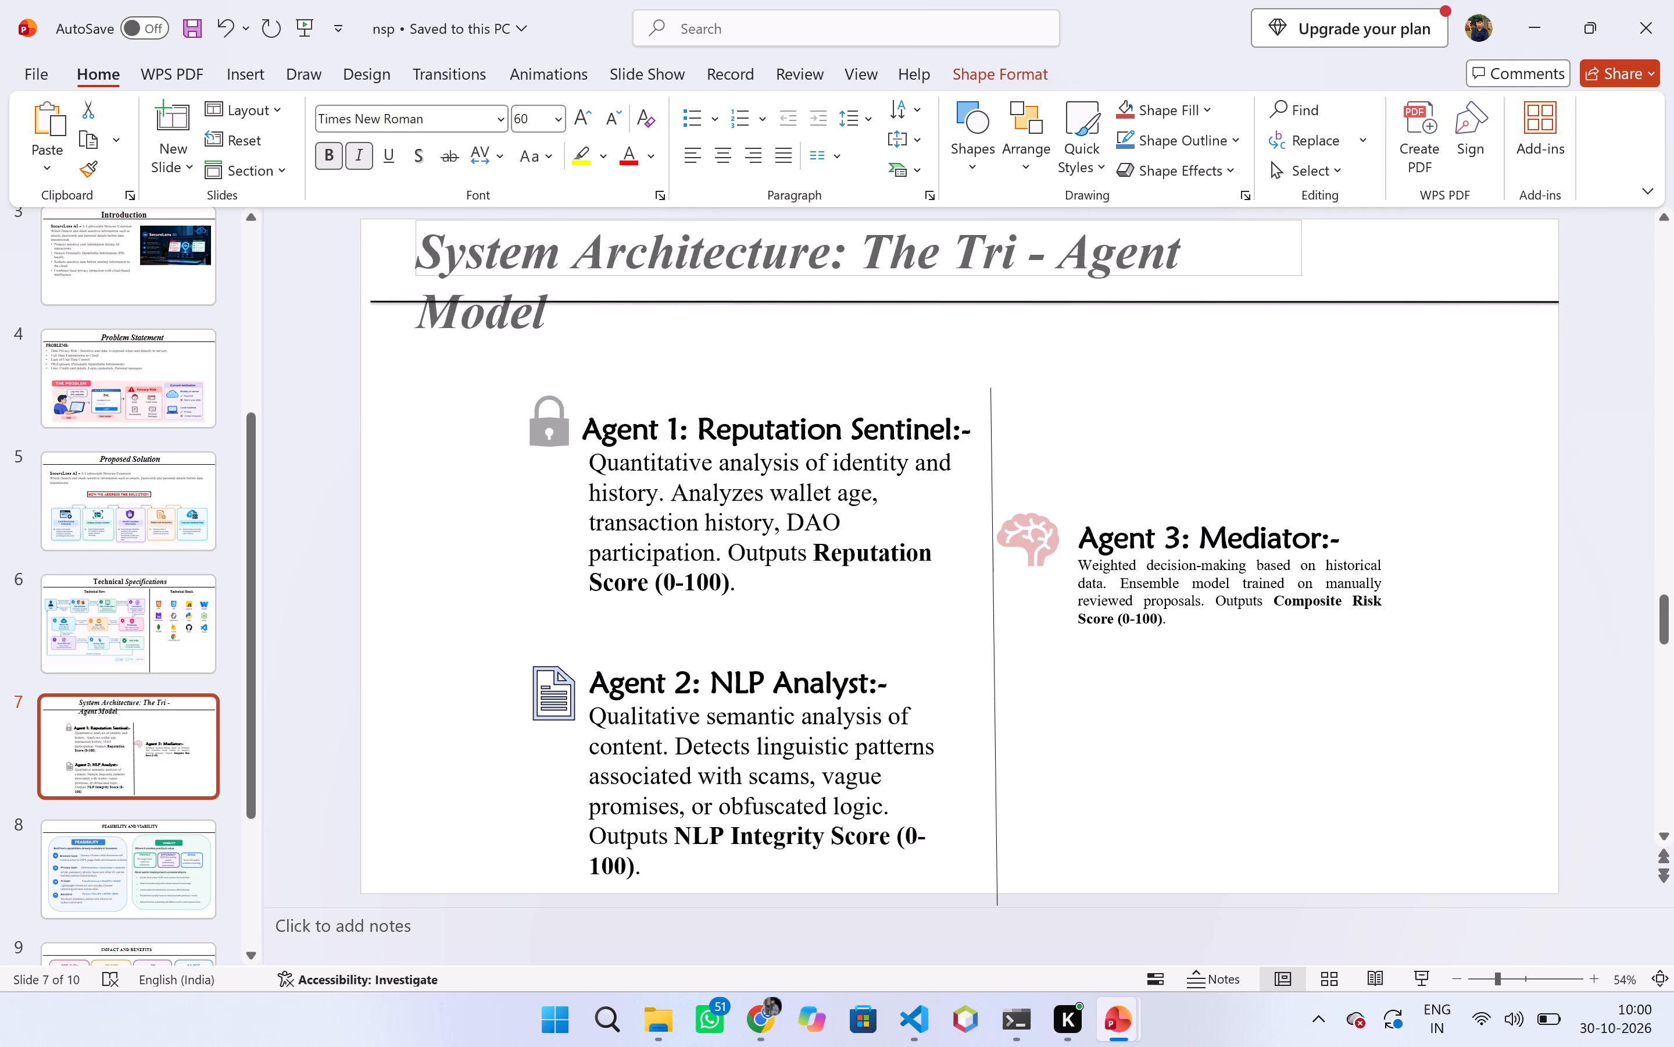
pyautogui.moveTo(413, 245); pyautogui.dragTo(381, 251)
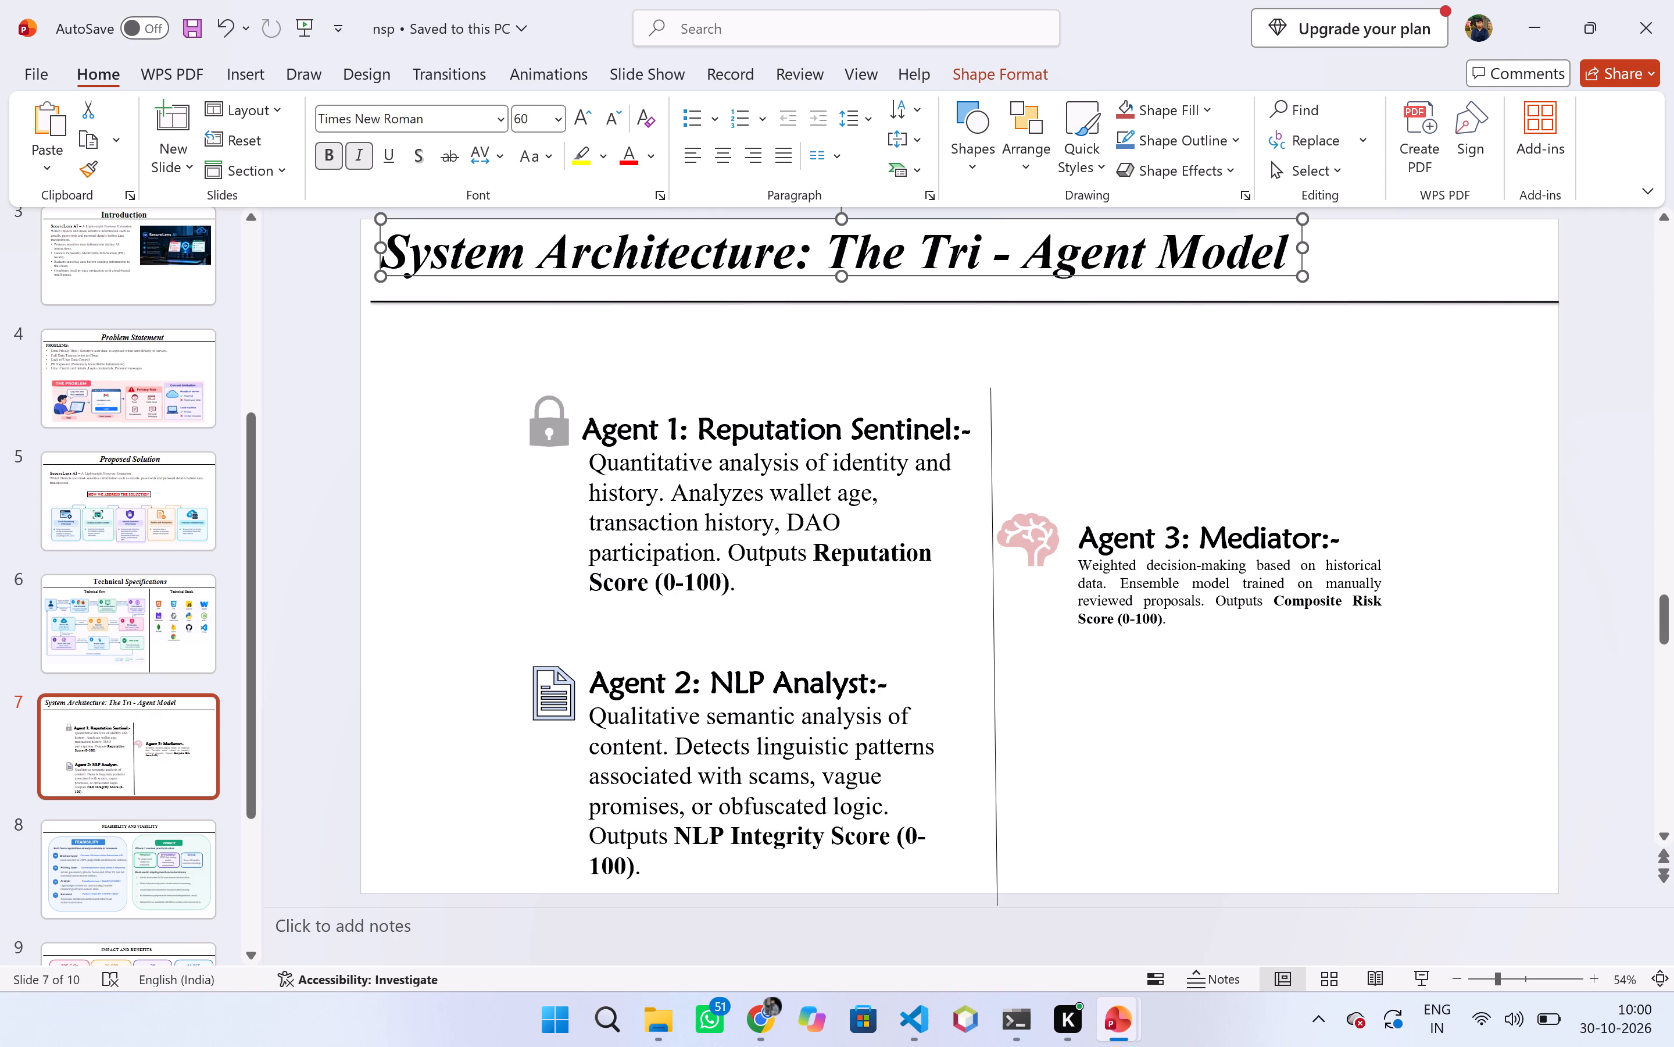
pyautogui.moveTo(888, 220); pyautogui.dragTo(997, 235)
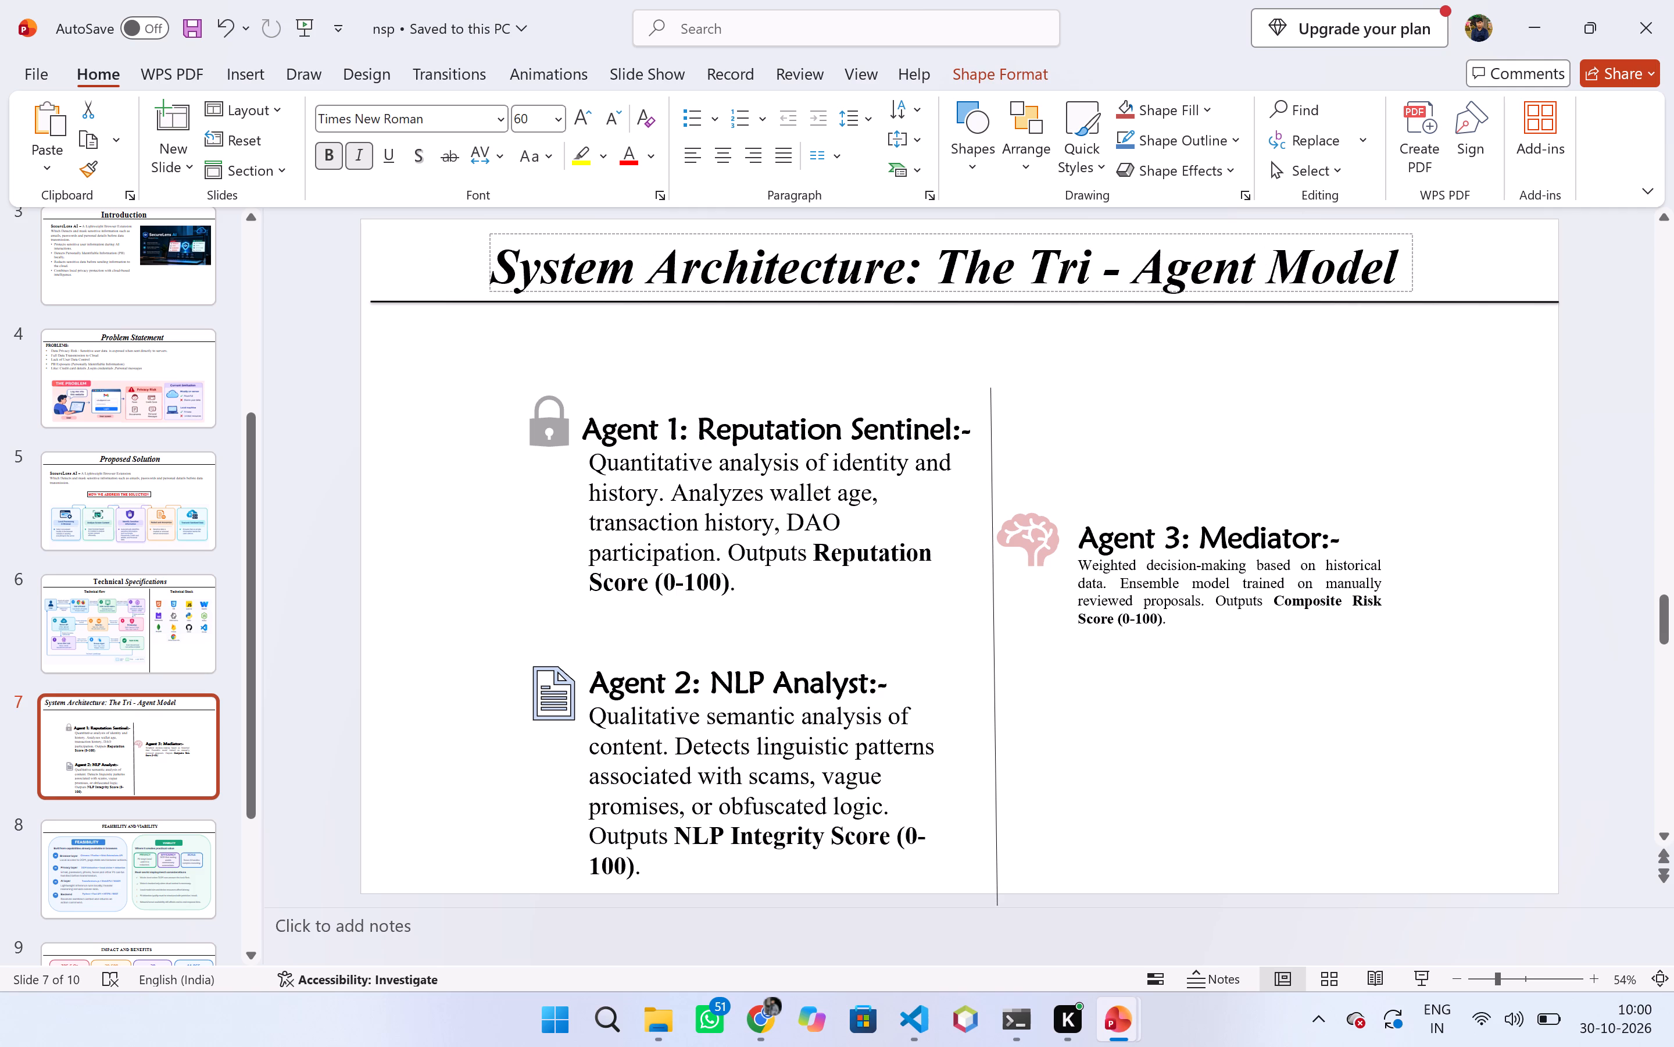
pyautogui.moveTo(997, 235); pyautogui.dragTo(1000, 230)
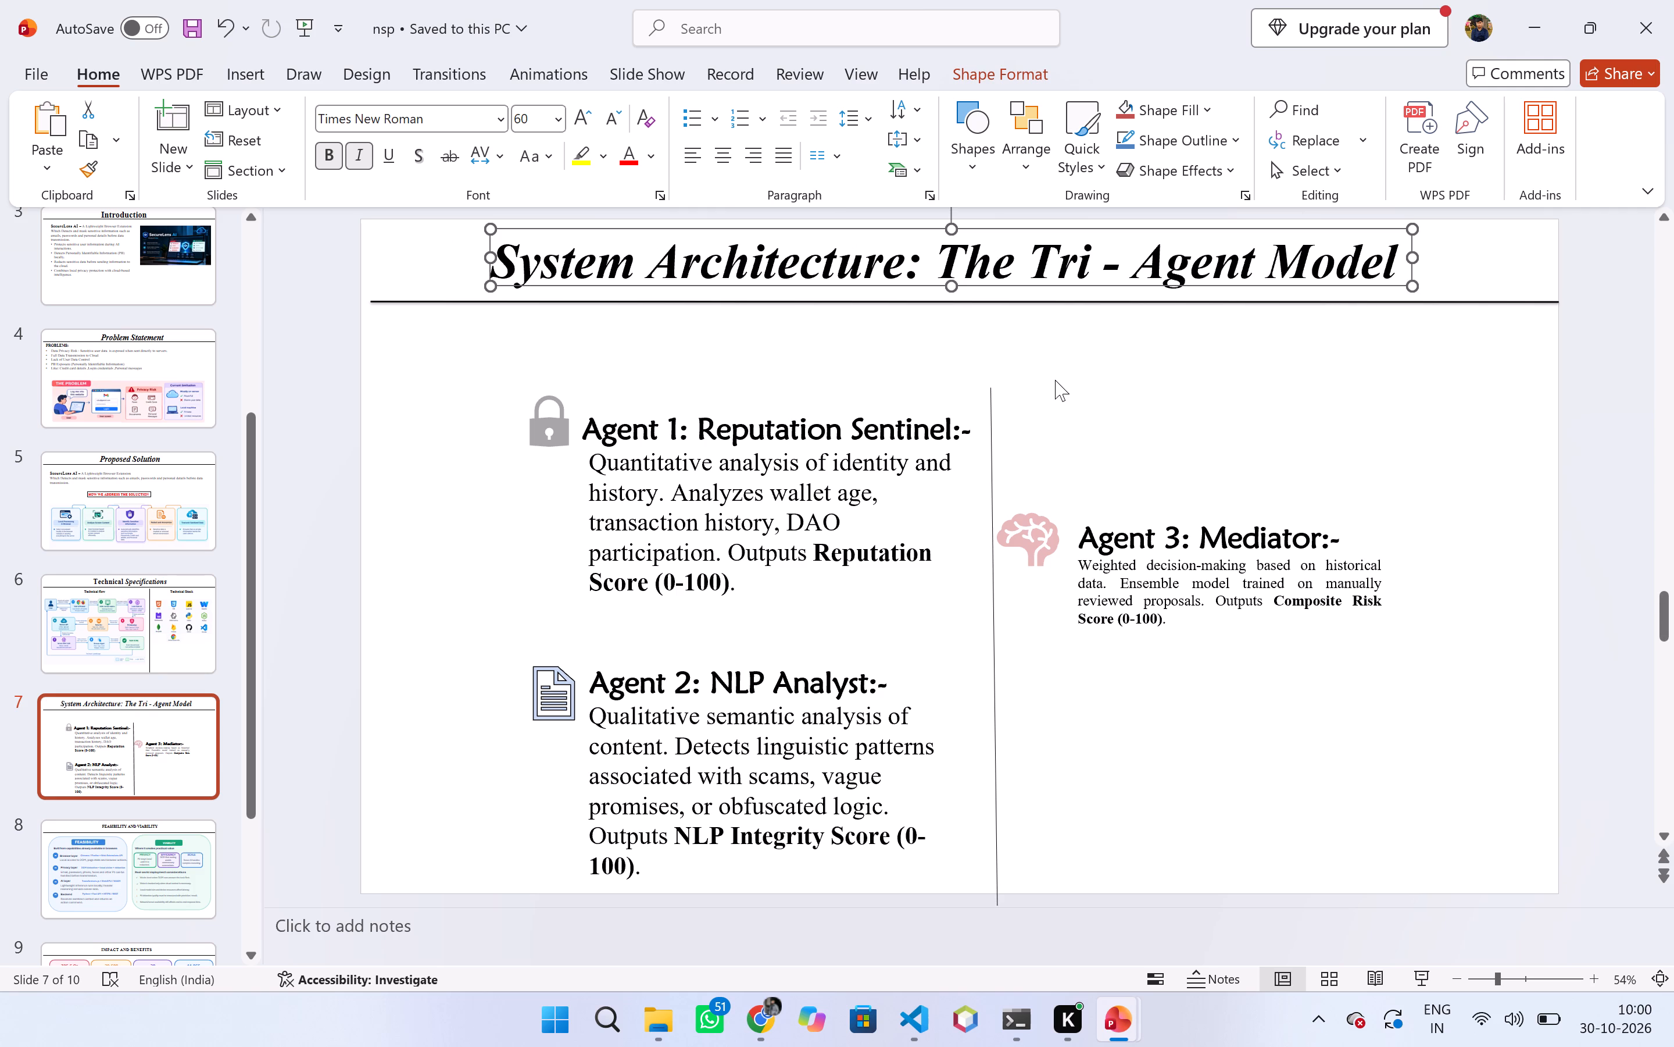
pyautogui.hotkey('alt', 'Tab')
pyautogui.hotkey('alt', 'Tab')
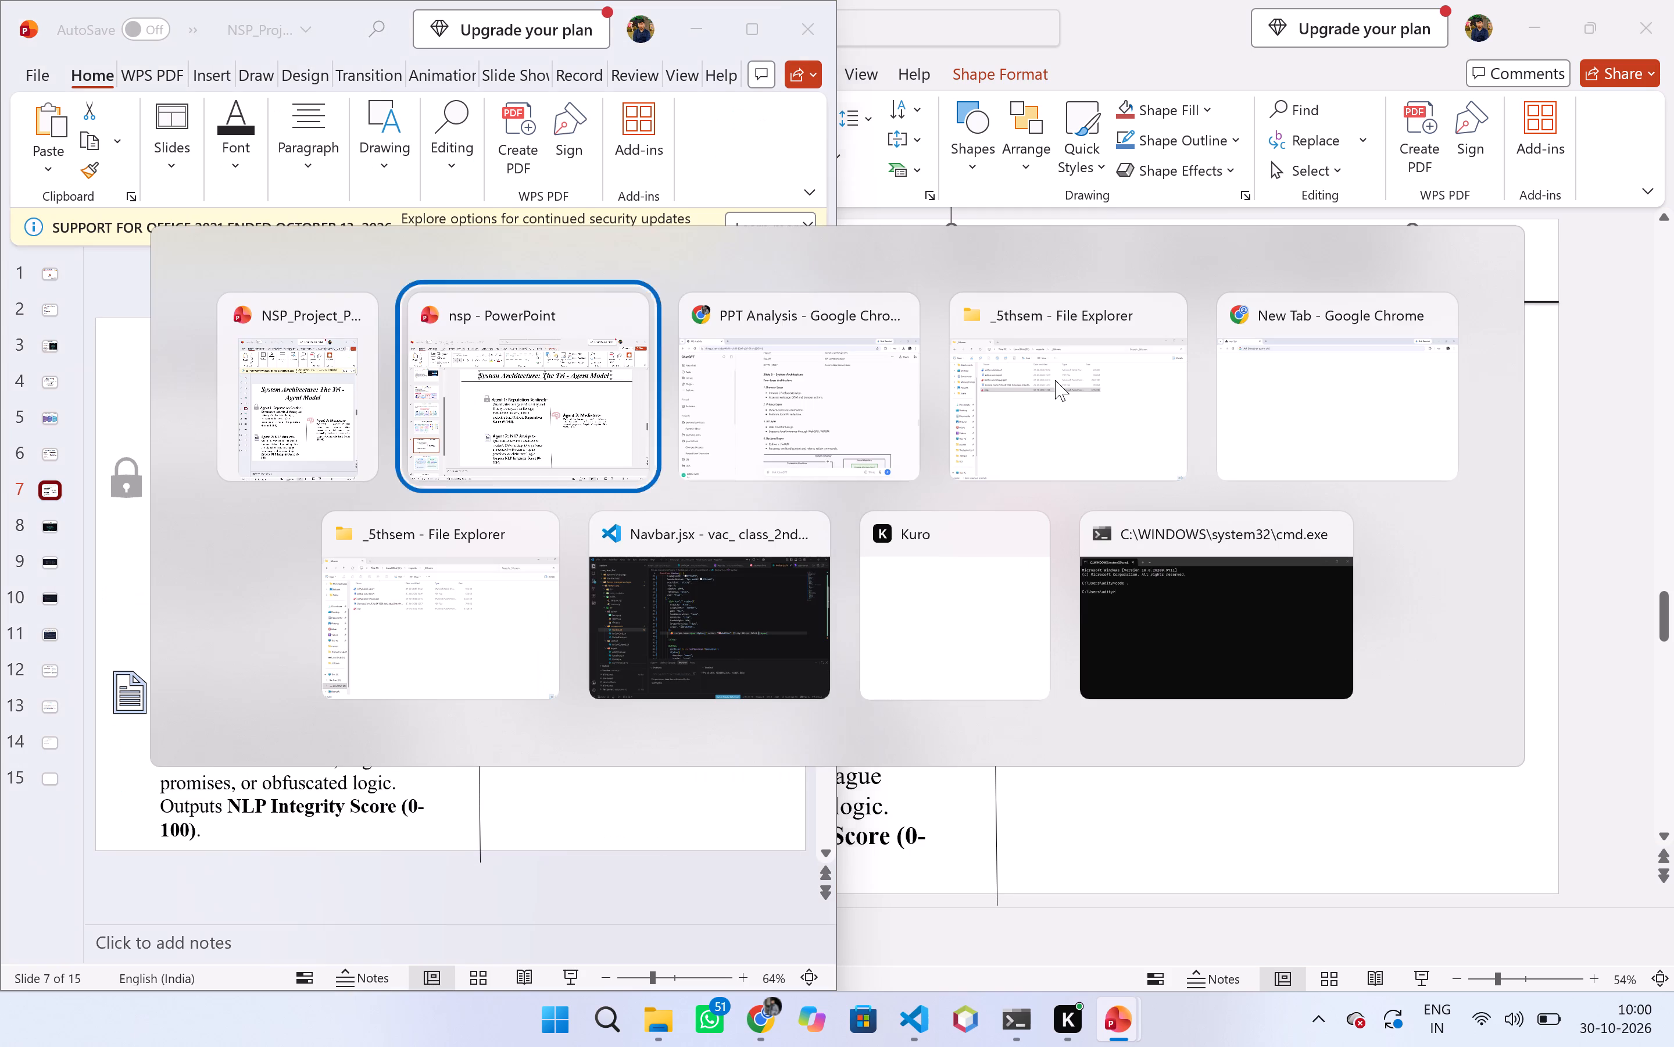
pyautogui.hotkey('alt', 'Tab')
pyautogui.hotkey('alt', 'Tab')
pyautogui.hotkey('alt', 'Tab')
pyautogui.hotkey('alt', 'Tab')
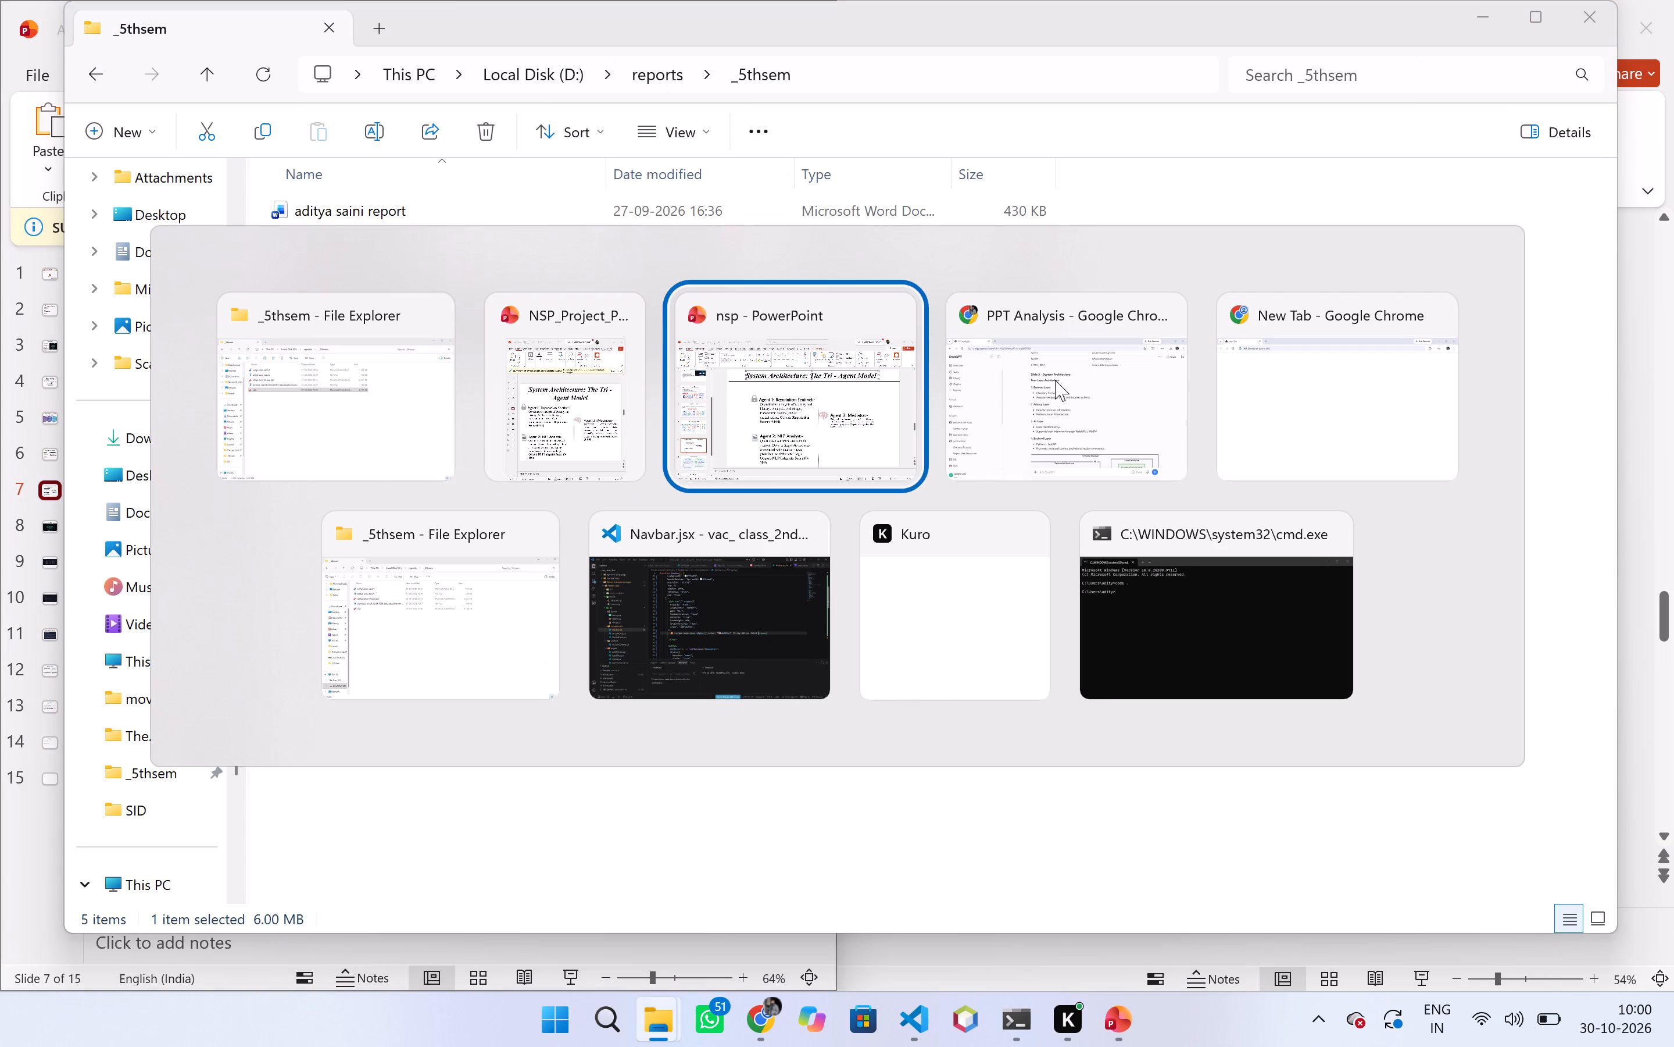
pyautogui.hotkey('alt', 'Tab')
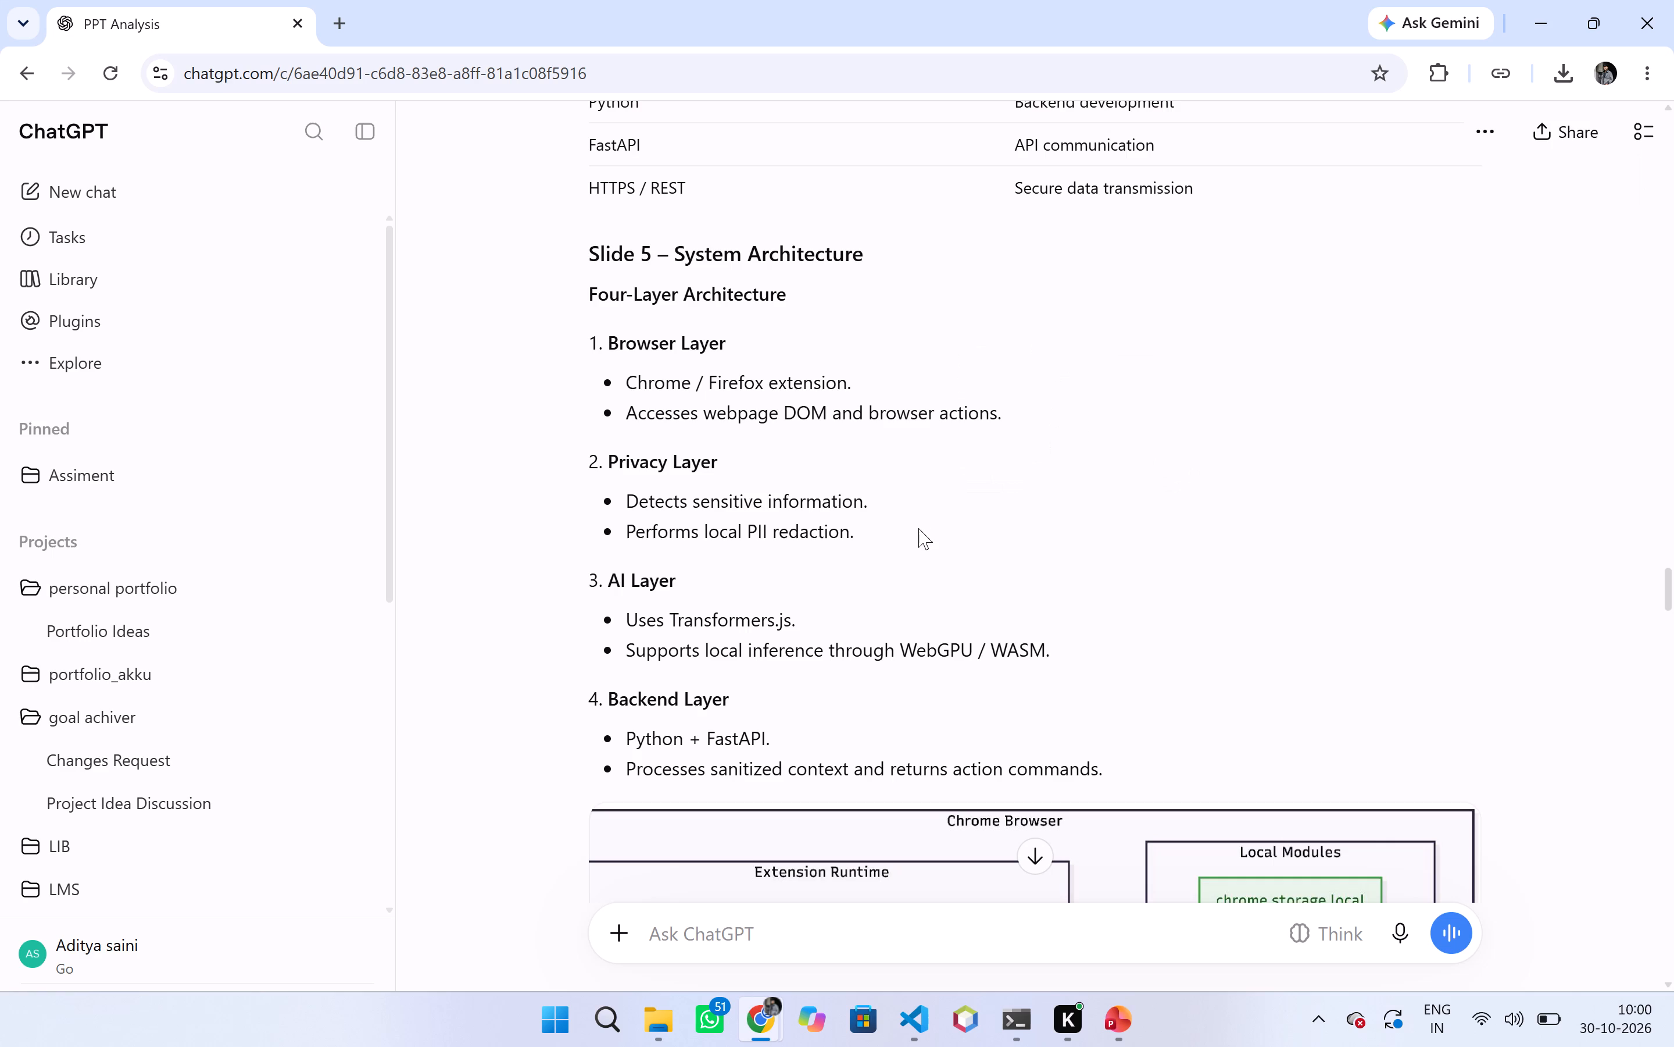
pyautogui.hotkey('alt', 'Tab')
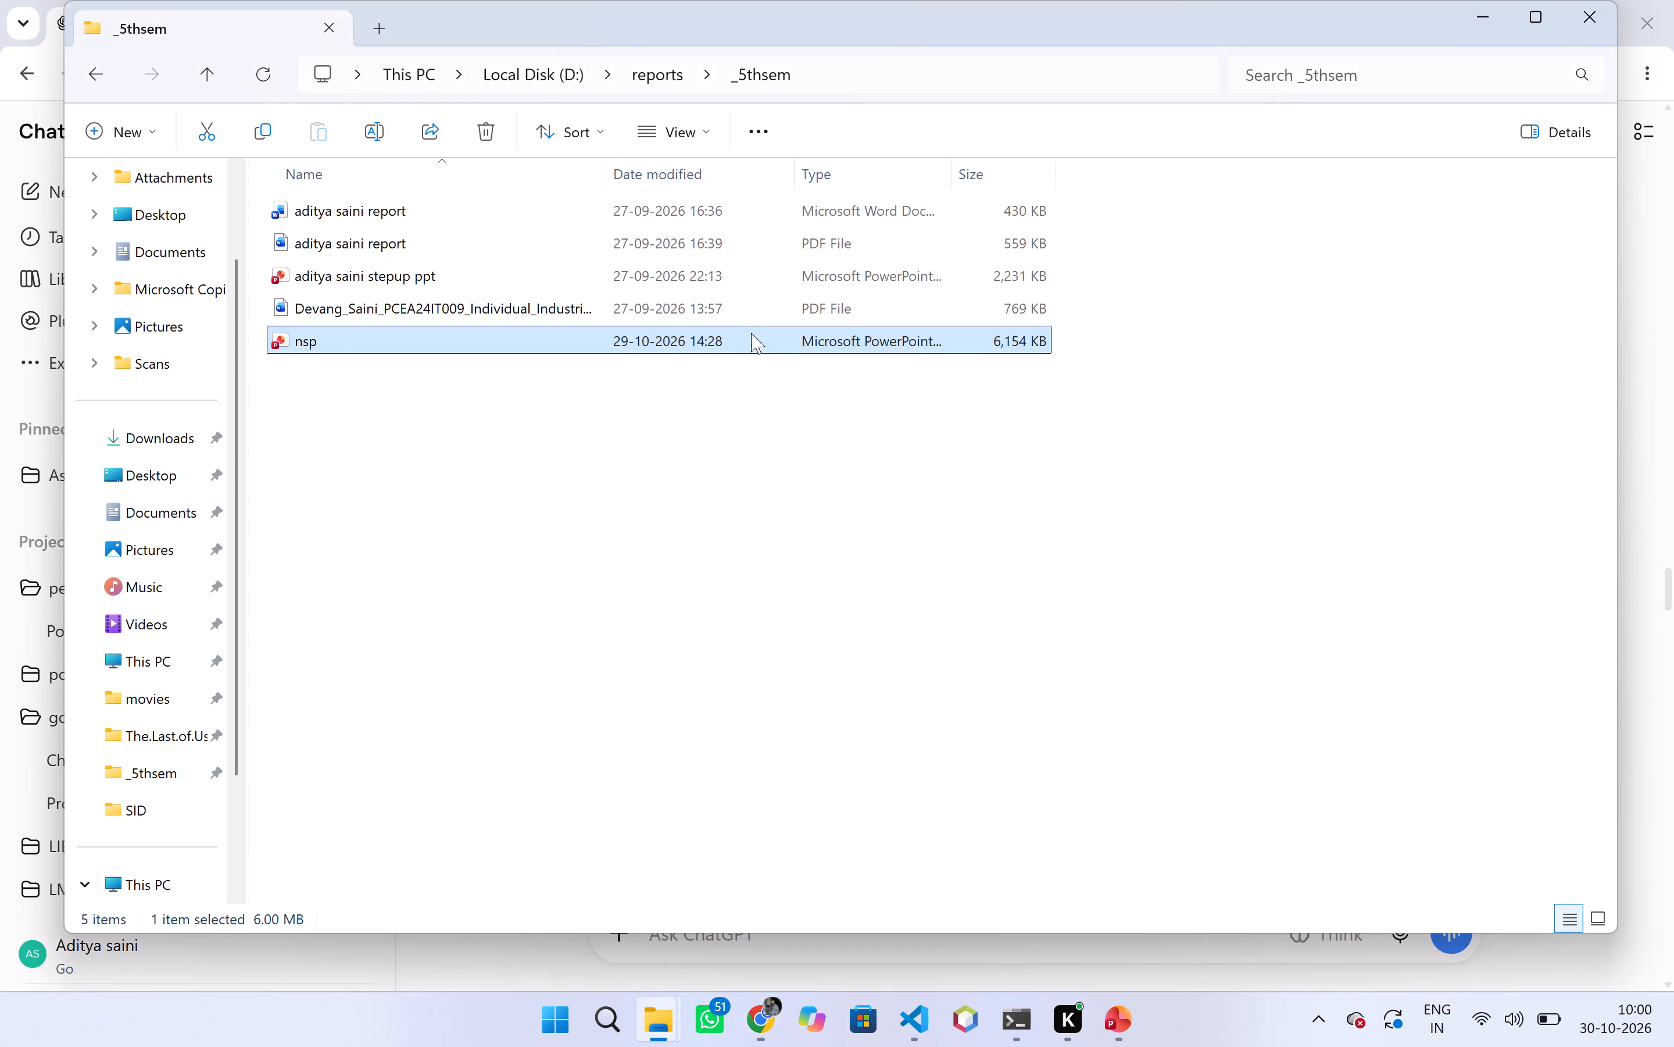
pyautogui.hotkey('alt', 'Tab')
pyautogui.hotkey('alt', 'Tab')
pyautogui.hotkey('alt', 'Tab')
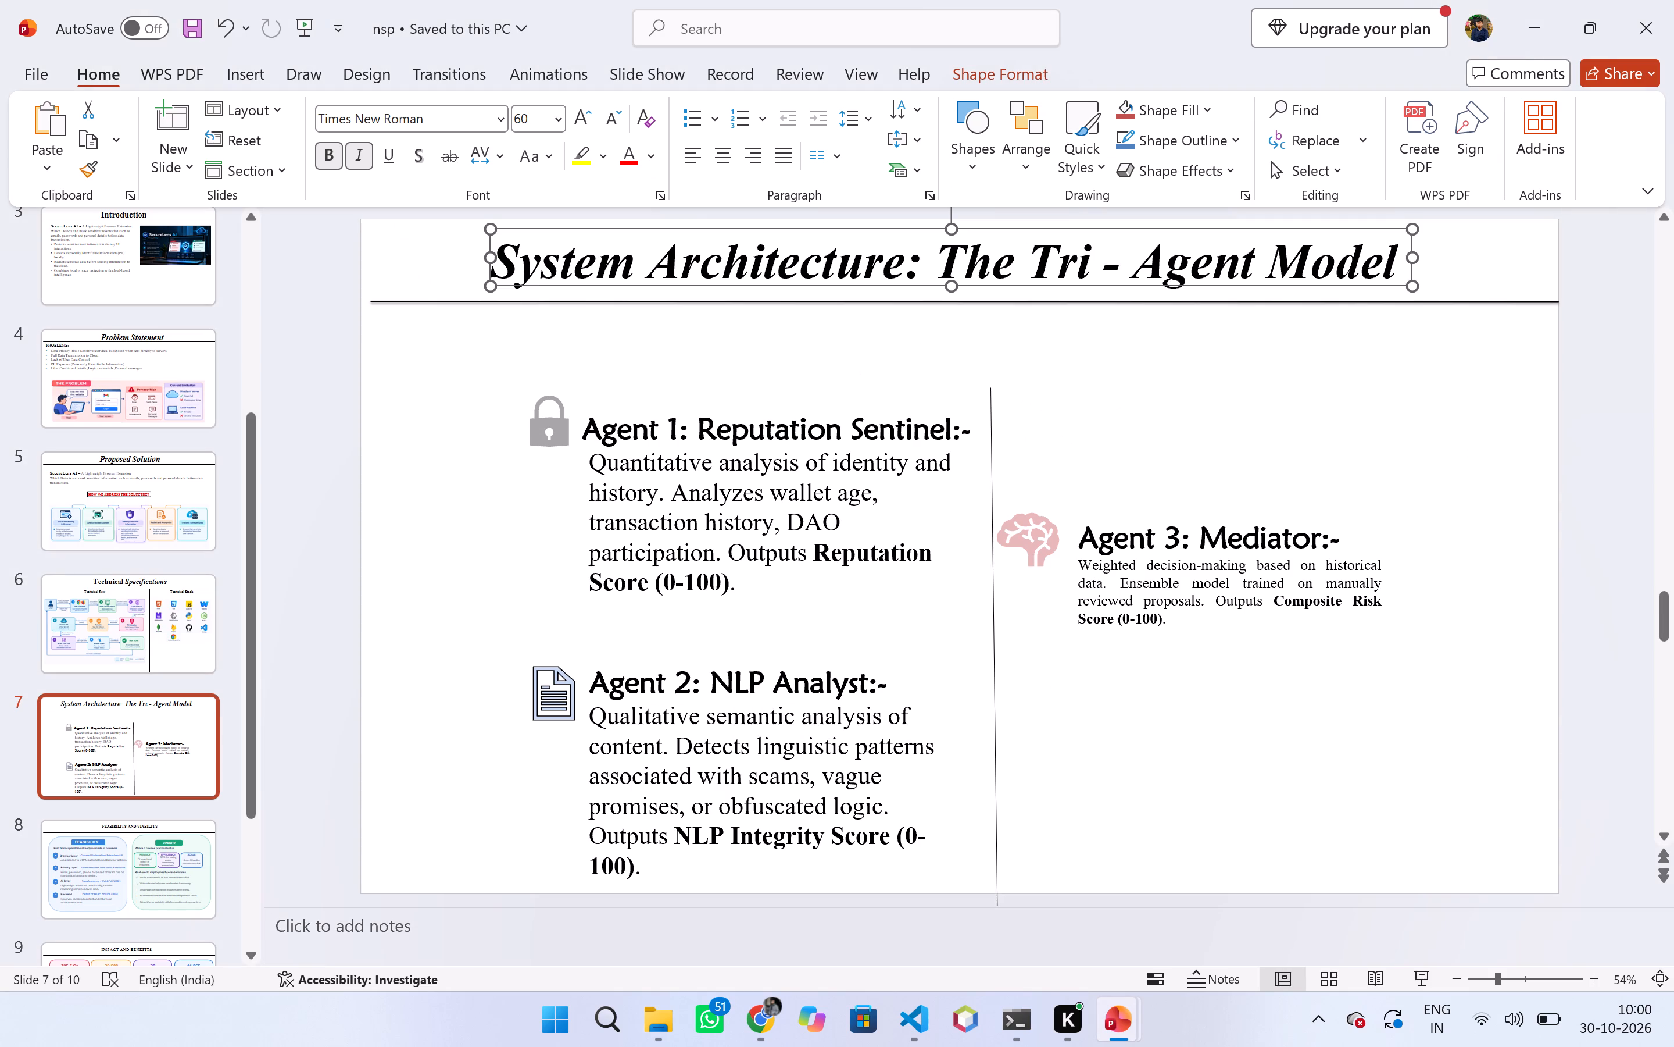
pyautogui.hotkey('alt', 'Tab')
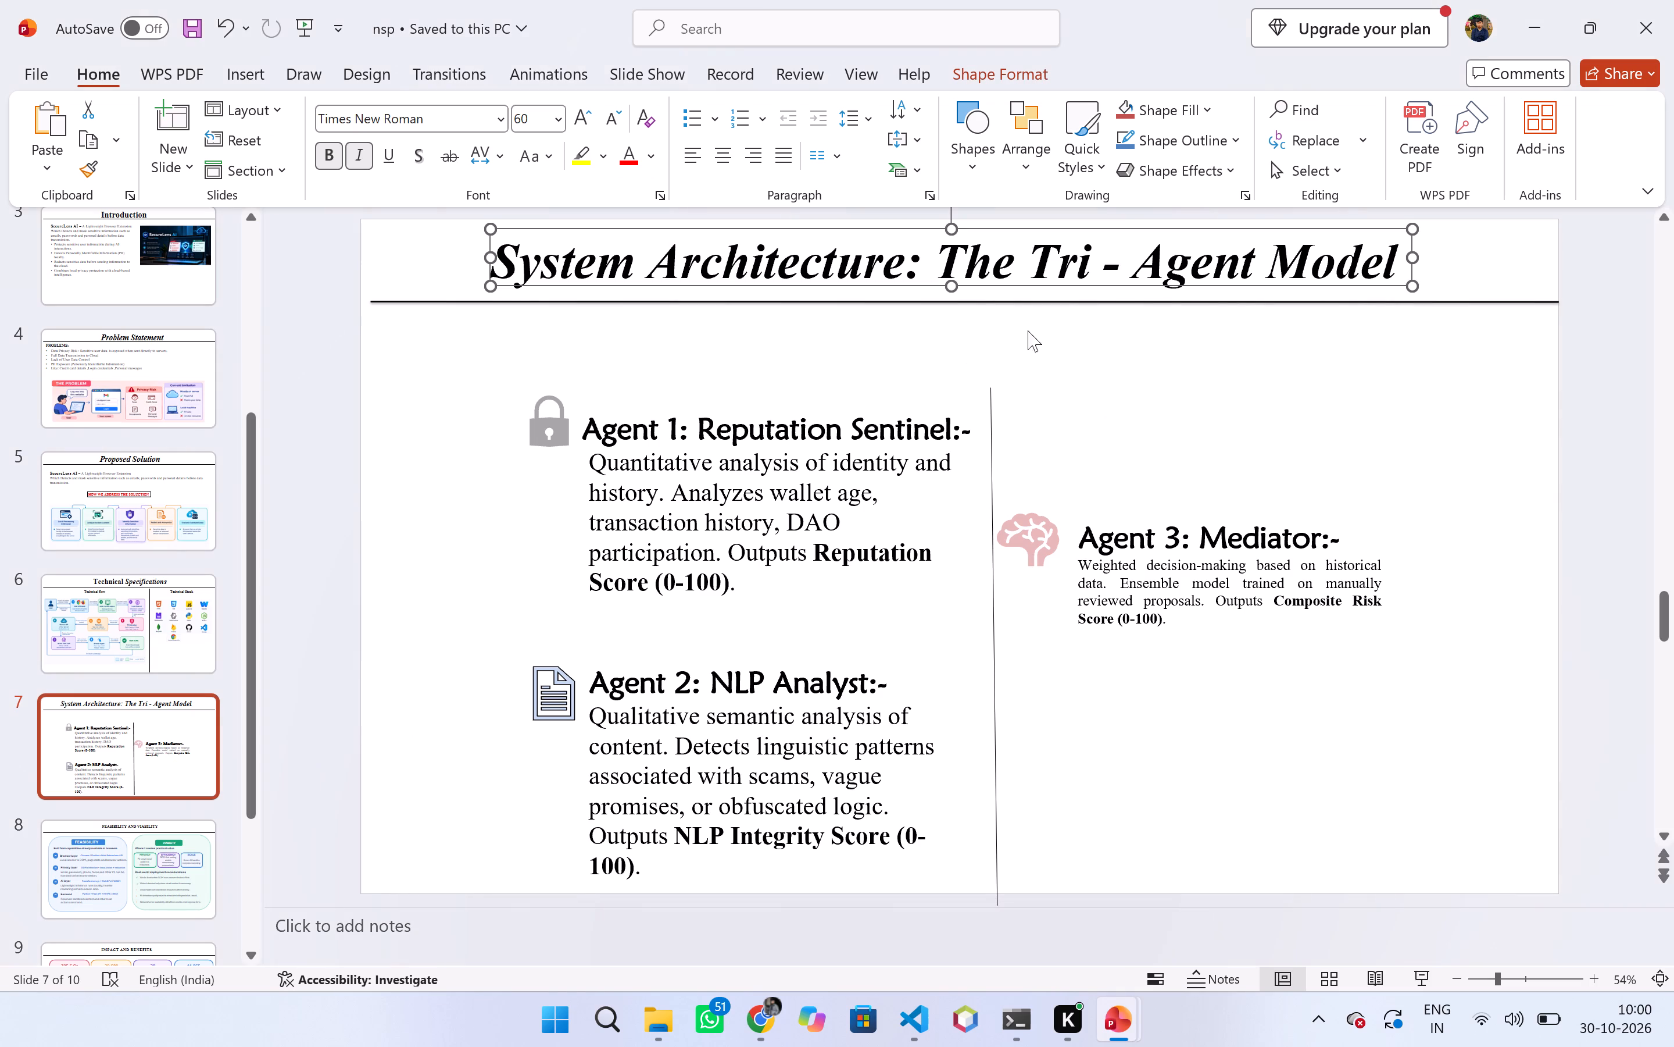
# Replace "Tri - Agent Model" in slide 7's title with "Four Layer Architecture".
pyautogui.click(1395, 265)
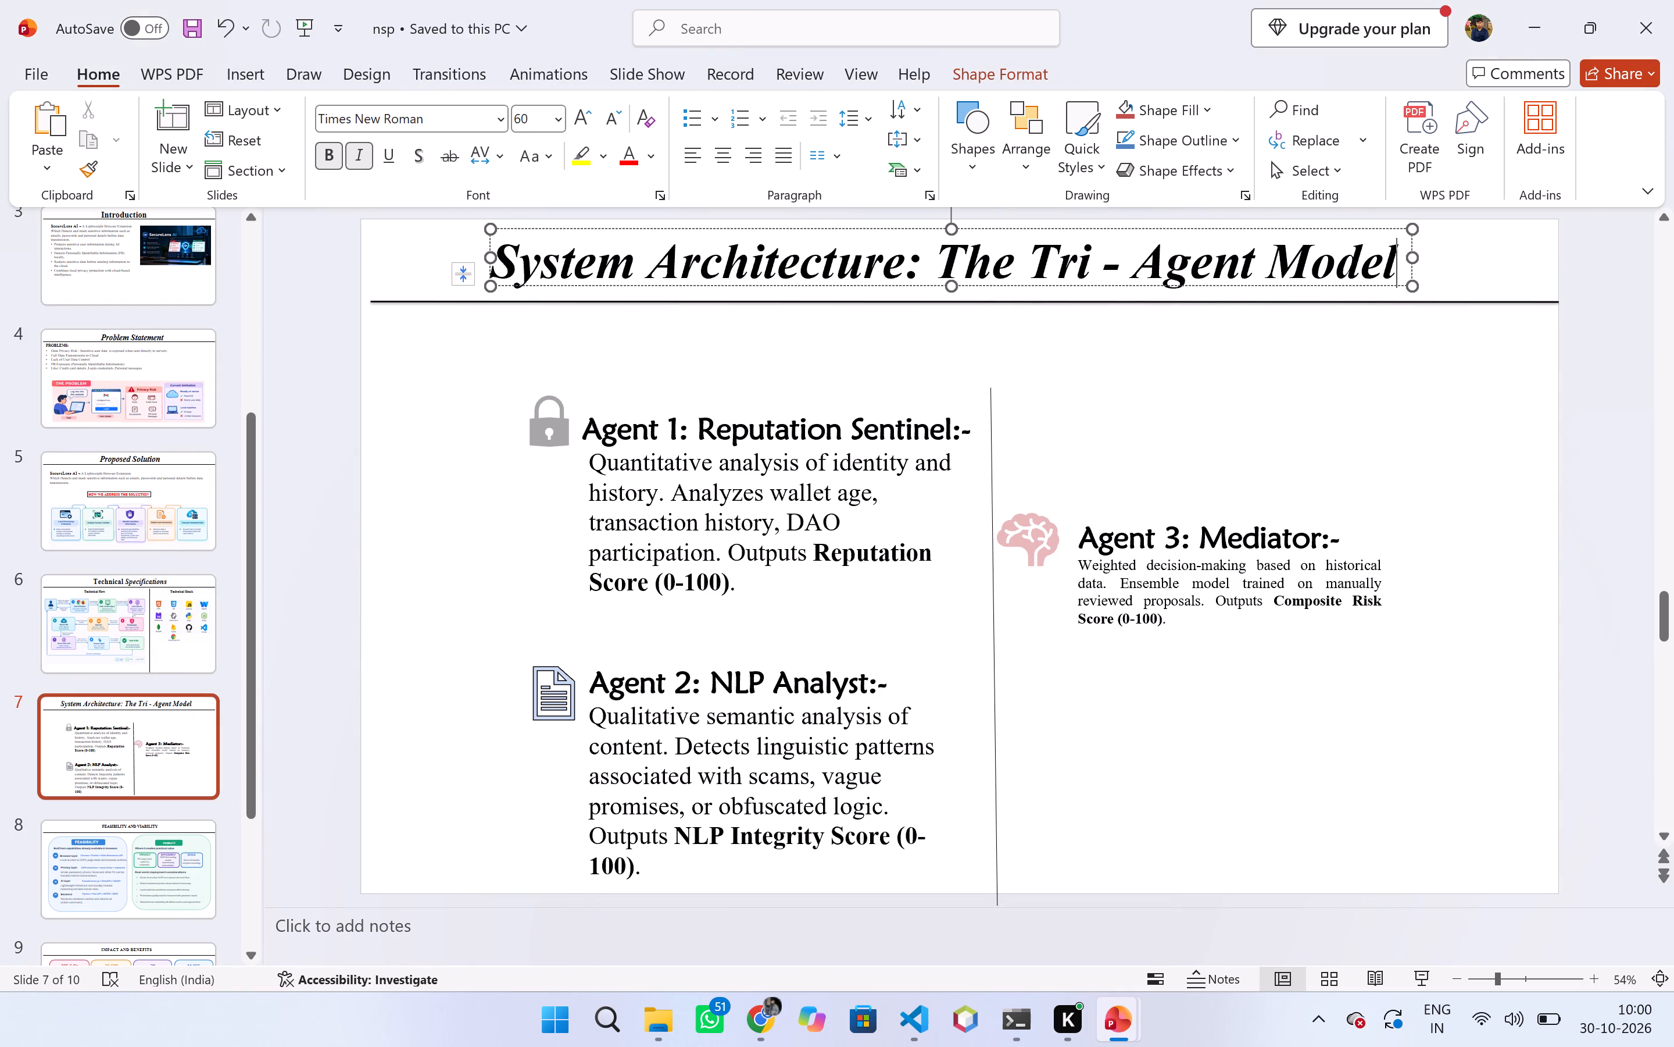
pyautogui.hotkey('ctrl', 'BackSpace')
pyautogui.hotkey('ctrl', 'BackSpace')
pyautogui.hotkey('ctrl', 'BackSpace')
pyautogui.hotkey('ctrl', 'BackSpace')
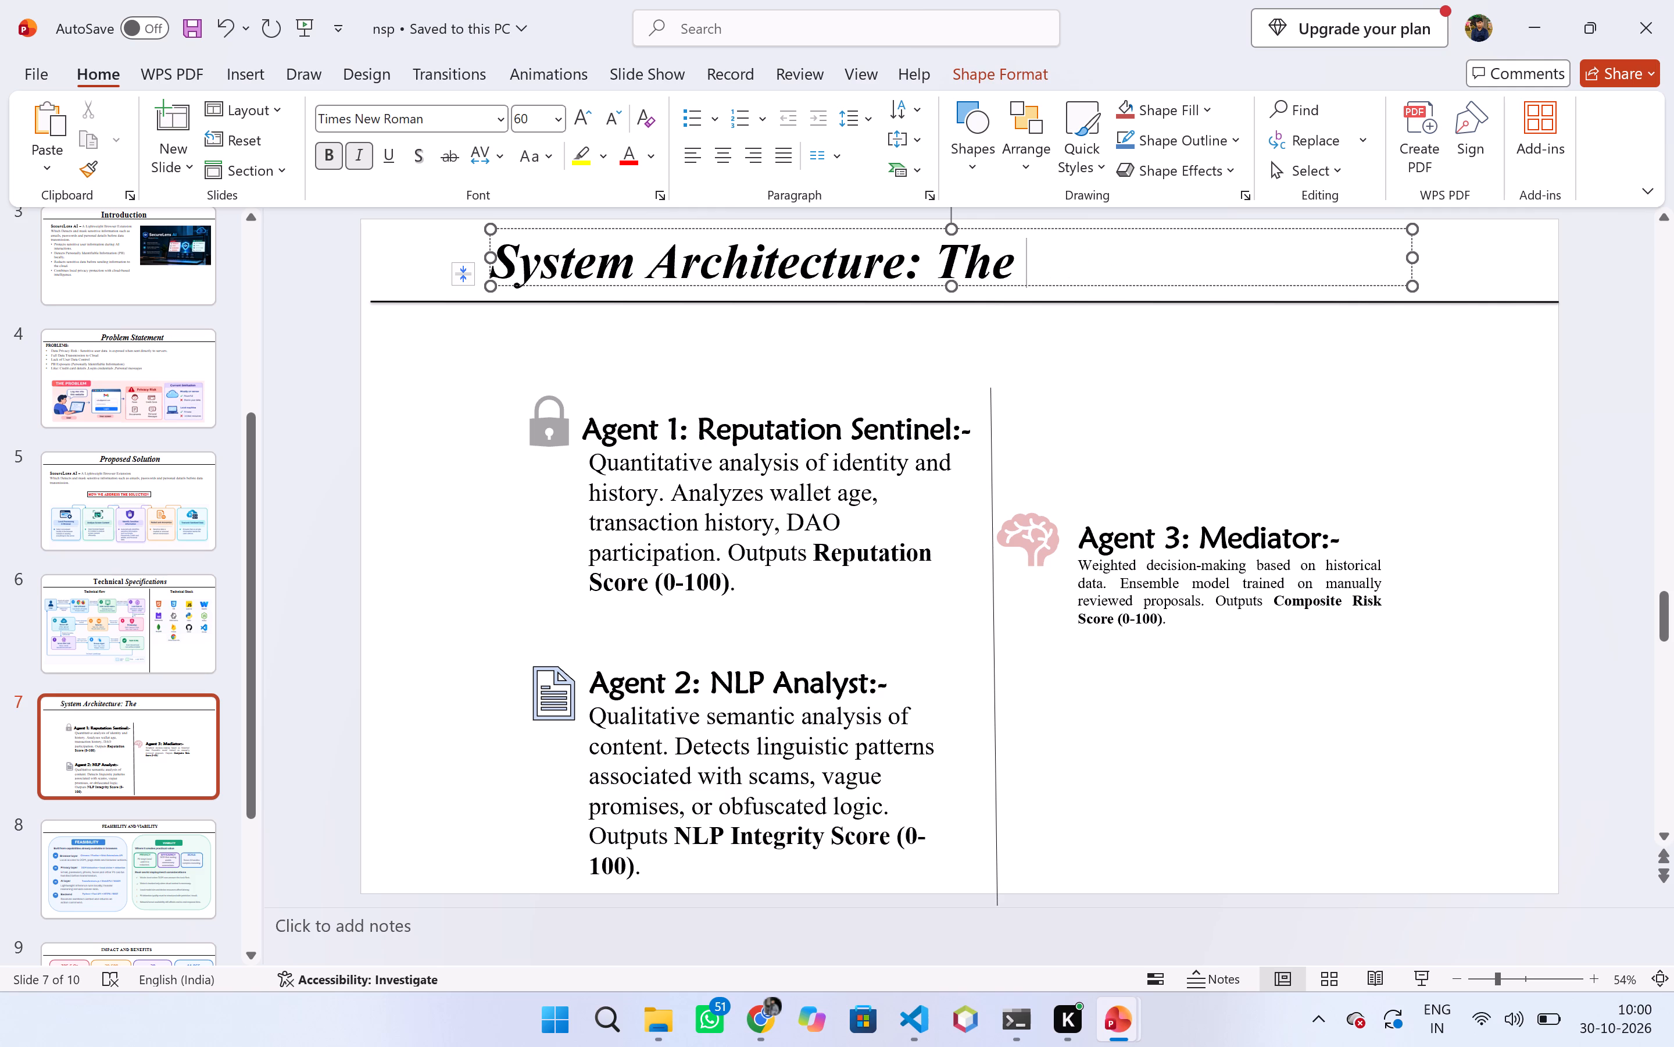
pyautogui.write('Four layer')
pyautogui.press('space')
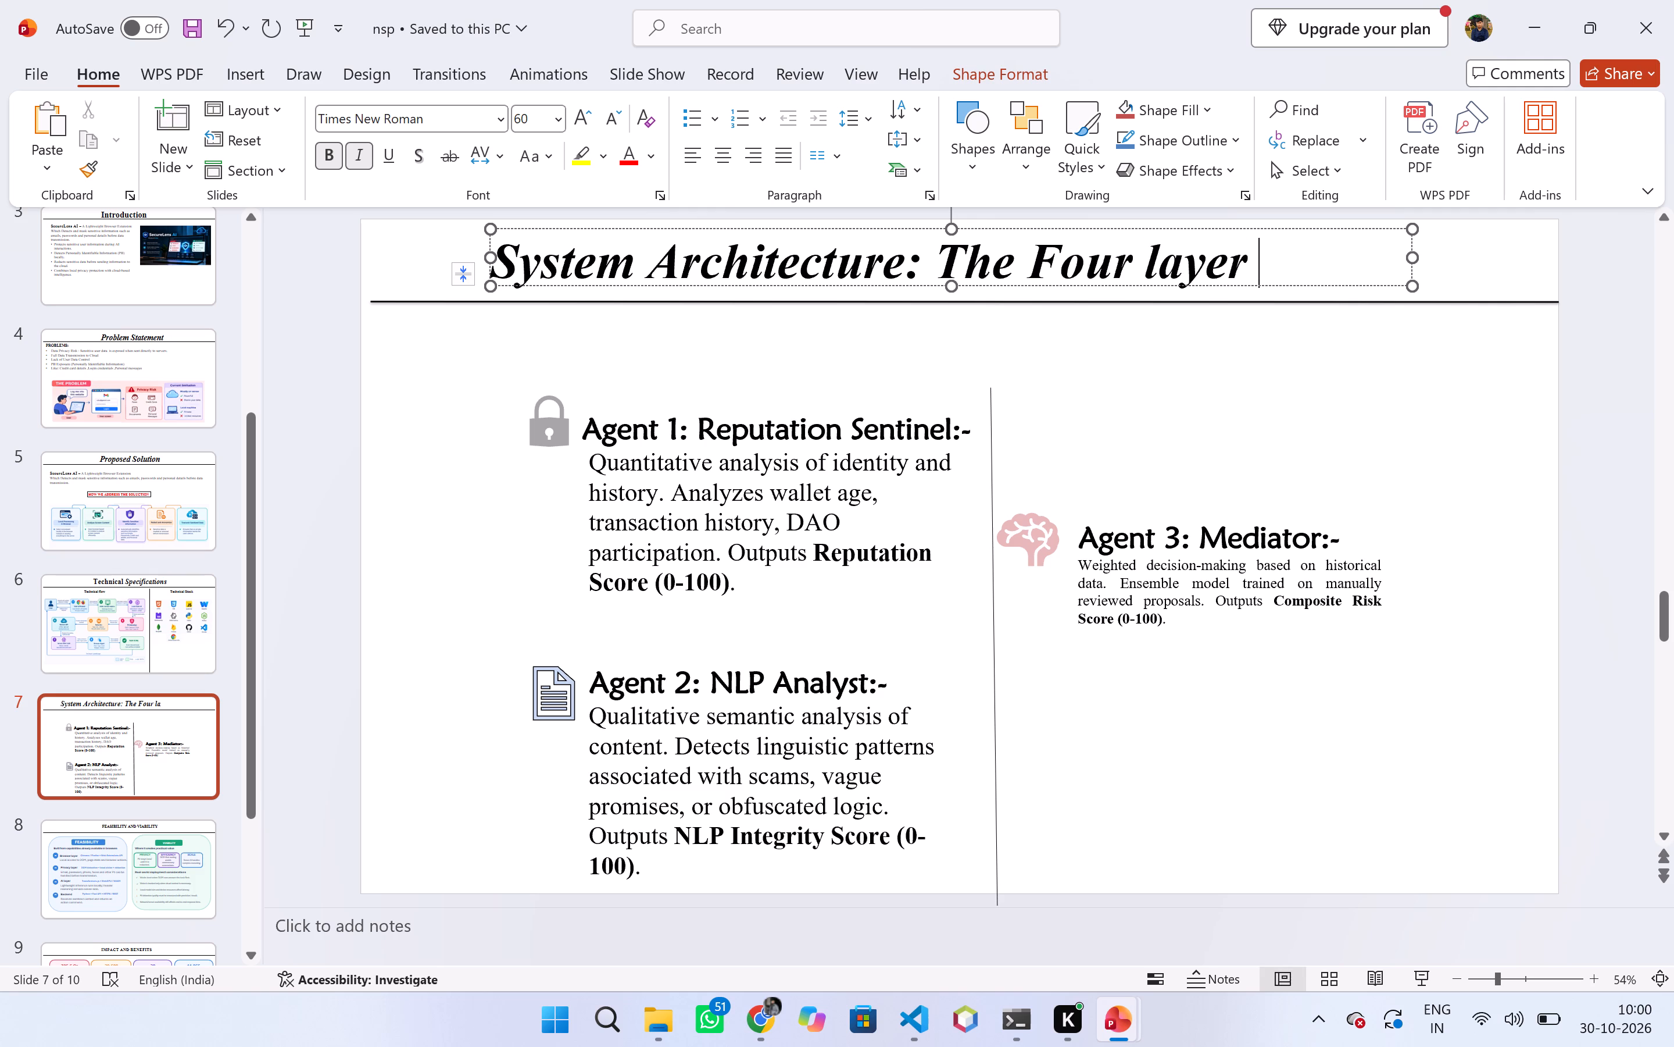
pyautogui.press('BackSpace')
pyautogui.press('BackSpace')
pyautogui.press('BackSpace')
pyautogui.press('BackSpace')
pyautogui.press('BackSpace')
pyautogui.press('BackSpace')
pyautogui.write('Layer')
pyautogui.press('space')
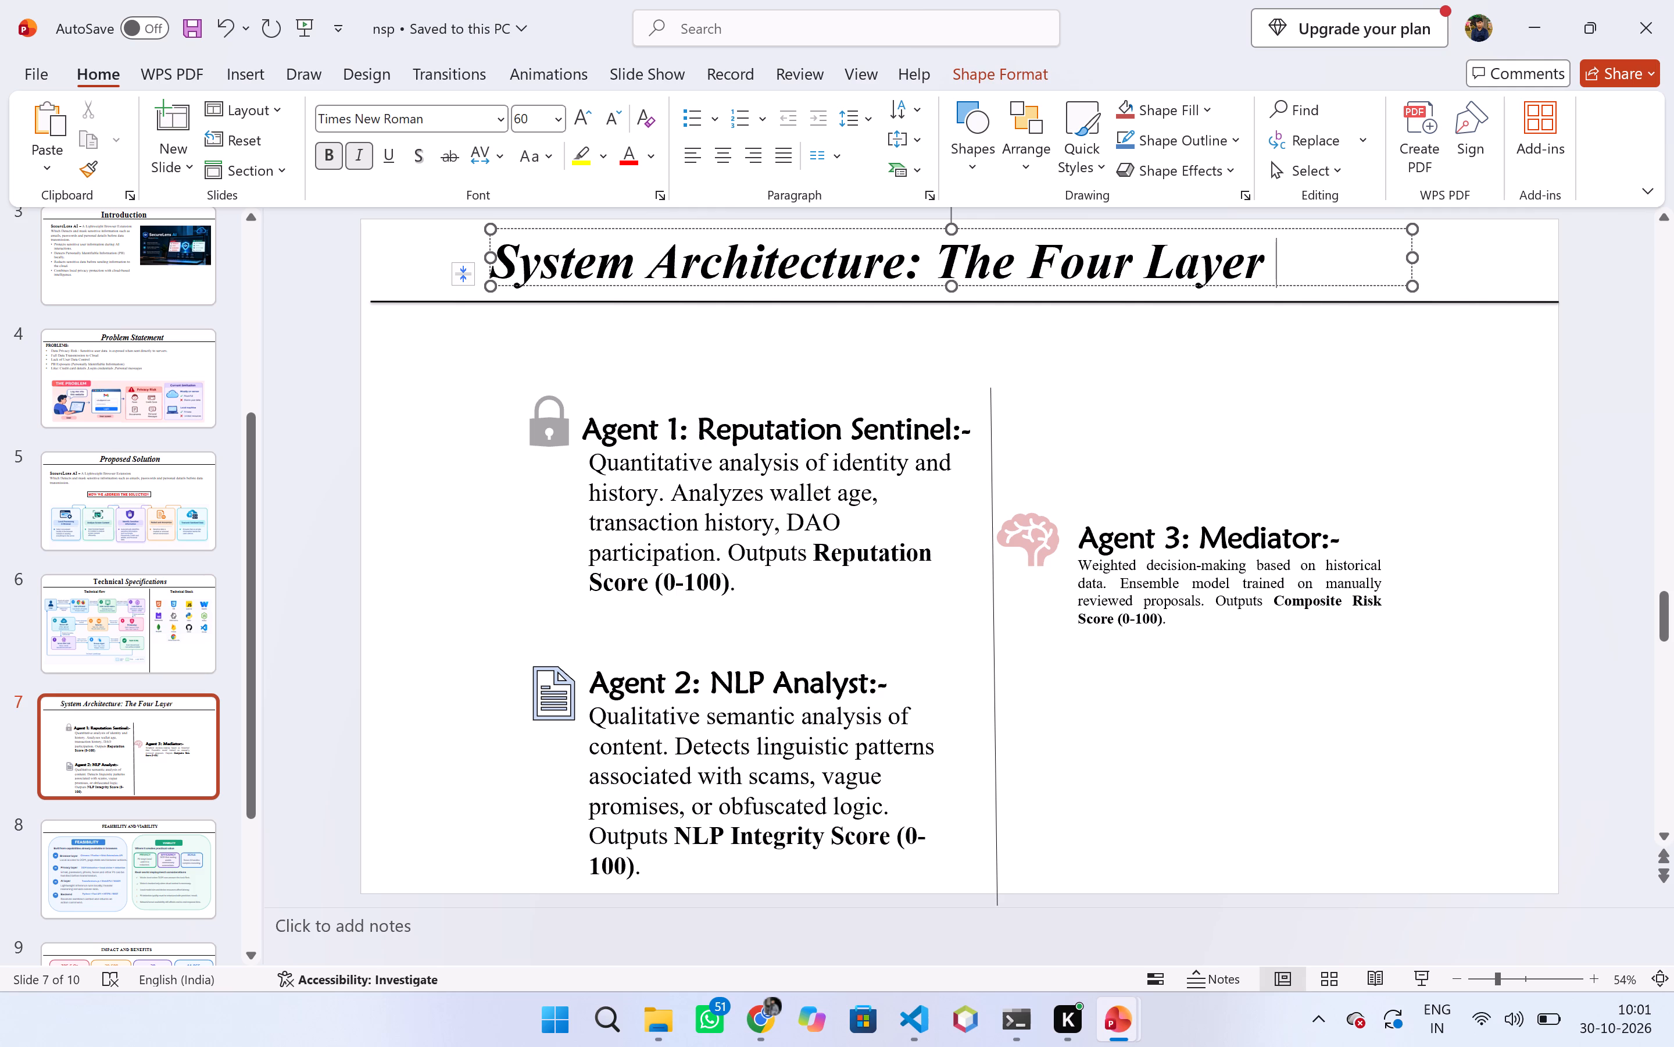
pyautogui.hotkey('shift', 'a')
pyautogui.write('rch')
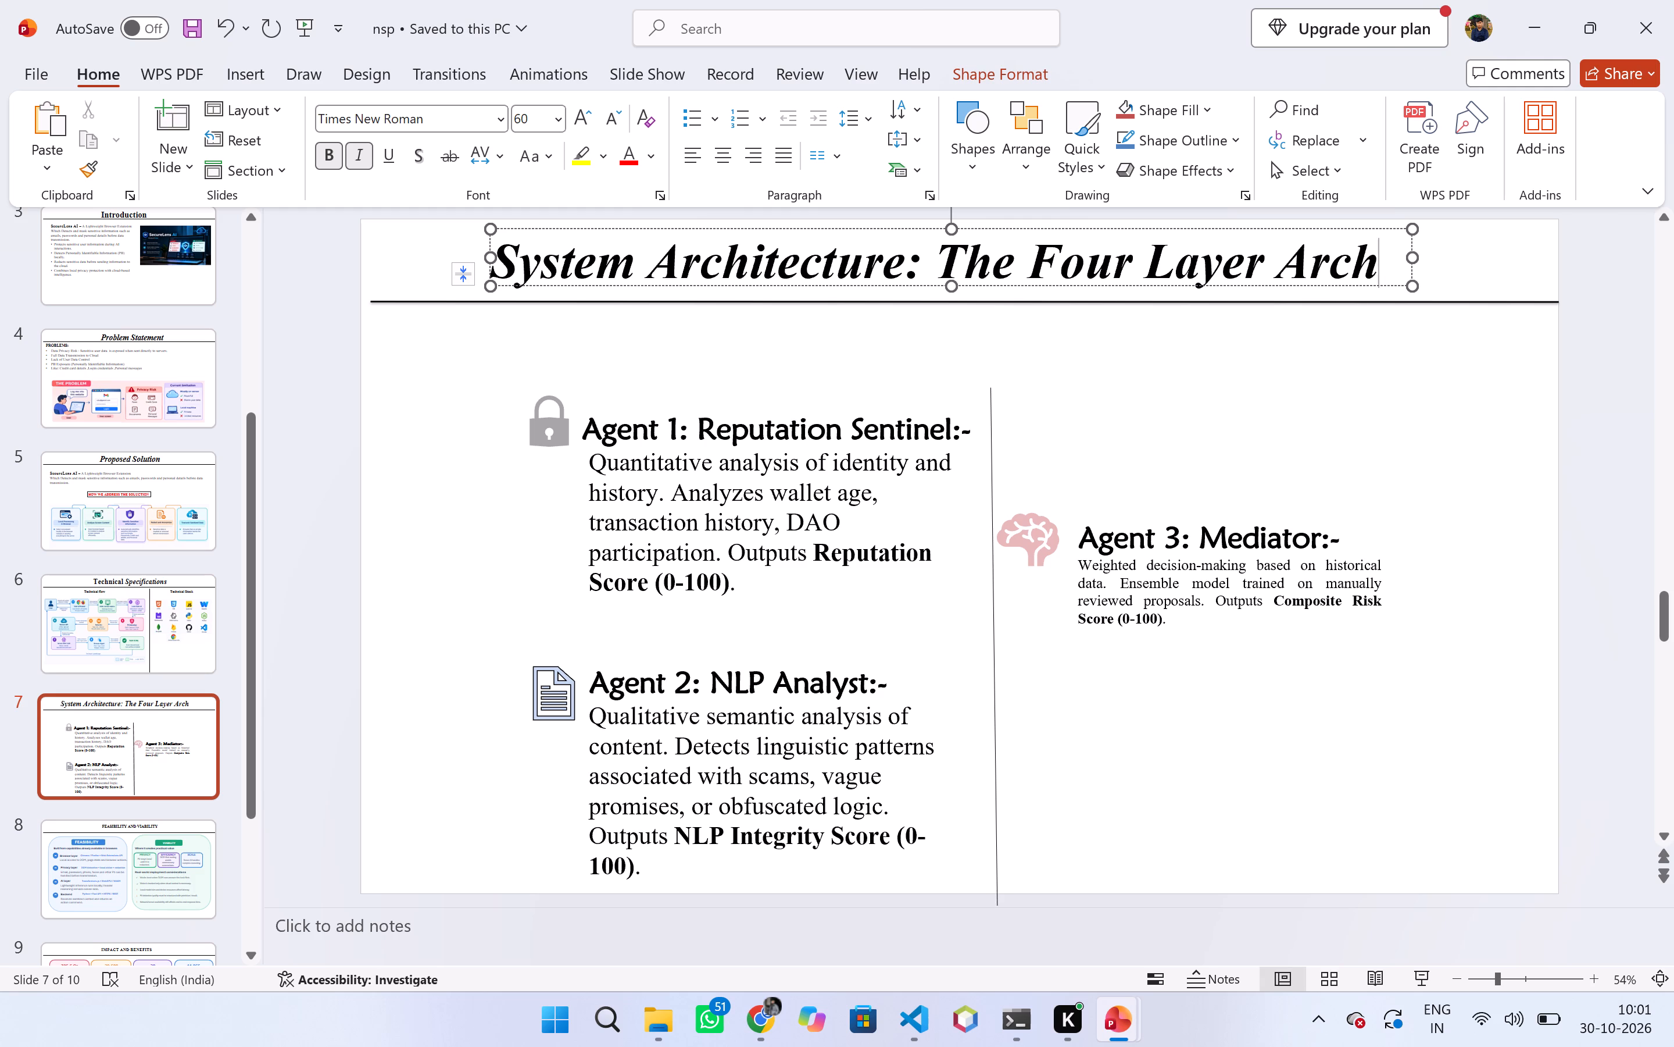
pyautogui.write('it')
pyautogui.write('ect')
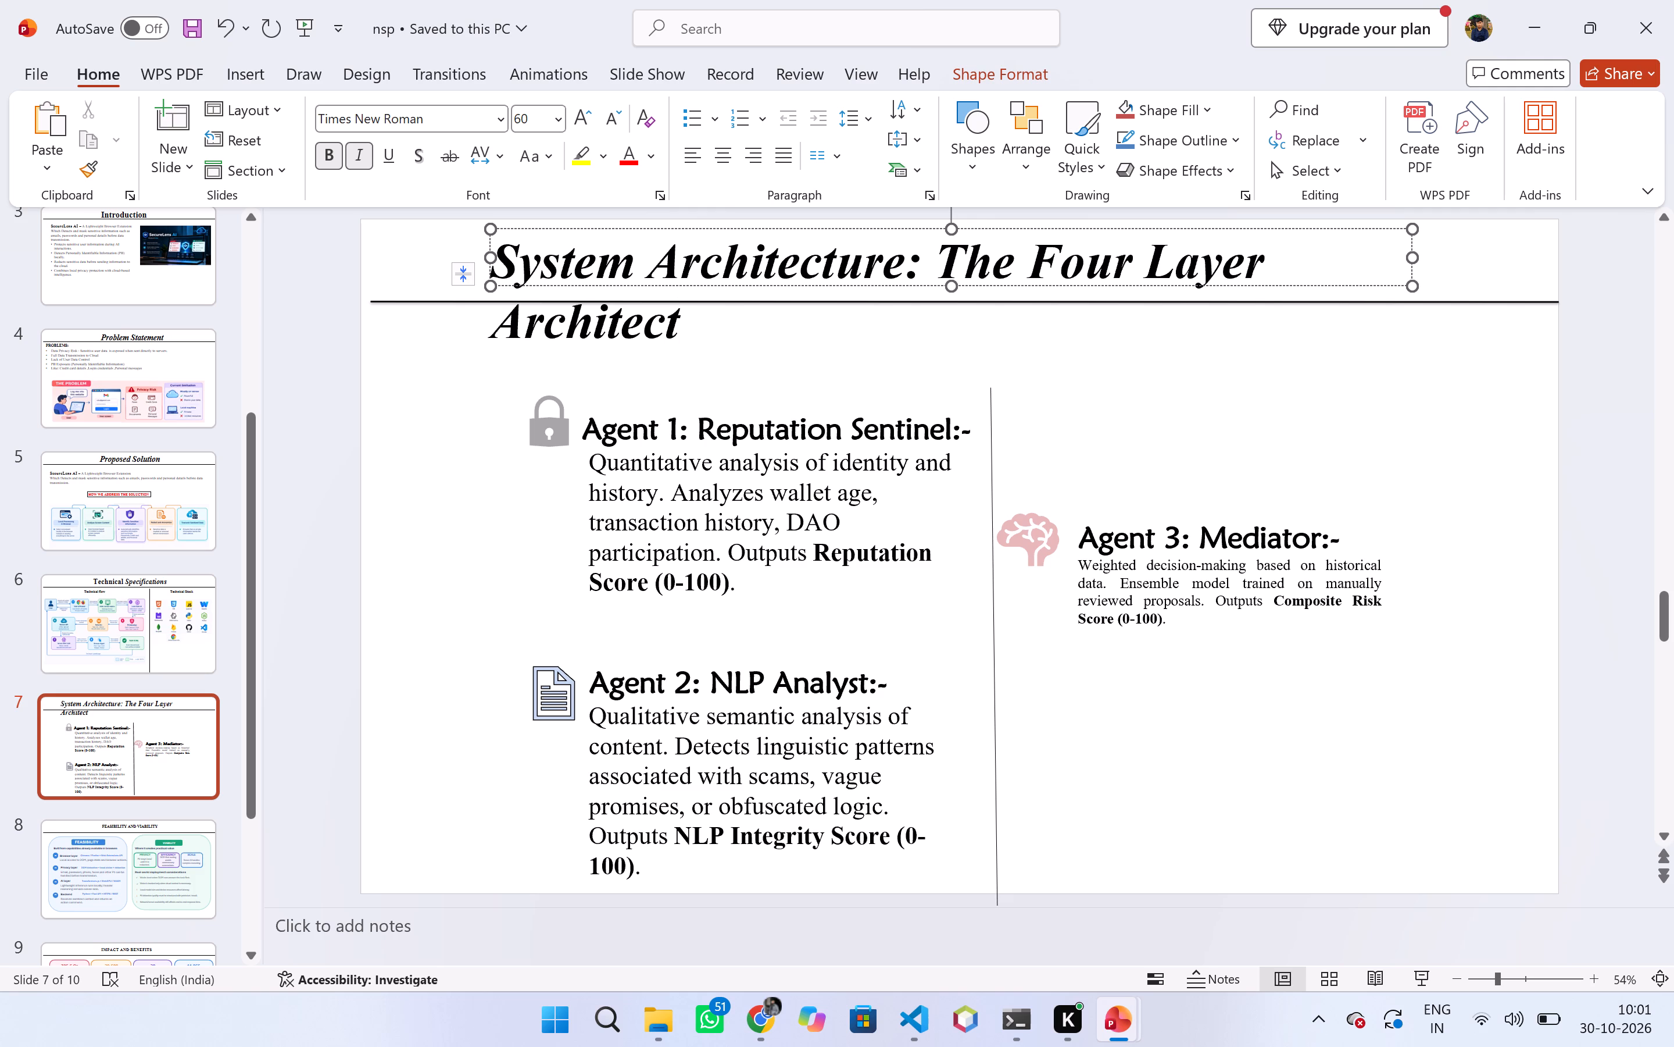
pyautogui.write('ure')
pyautogui.press('space')
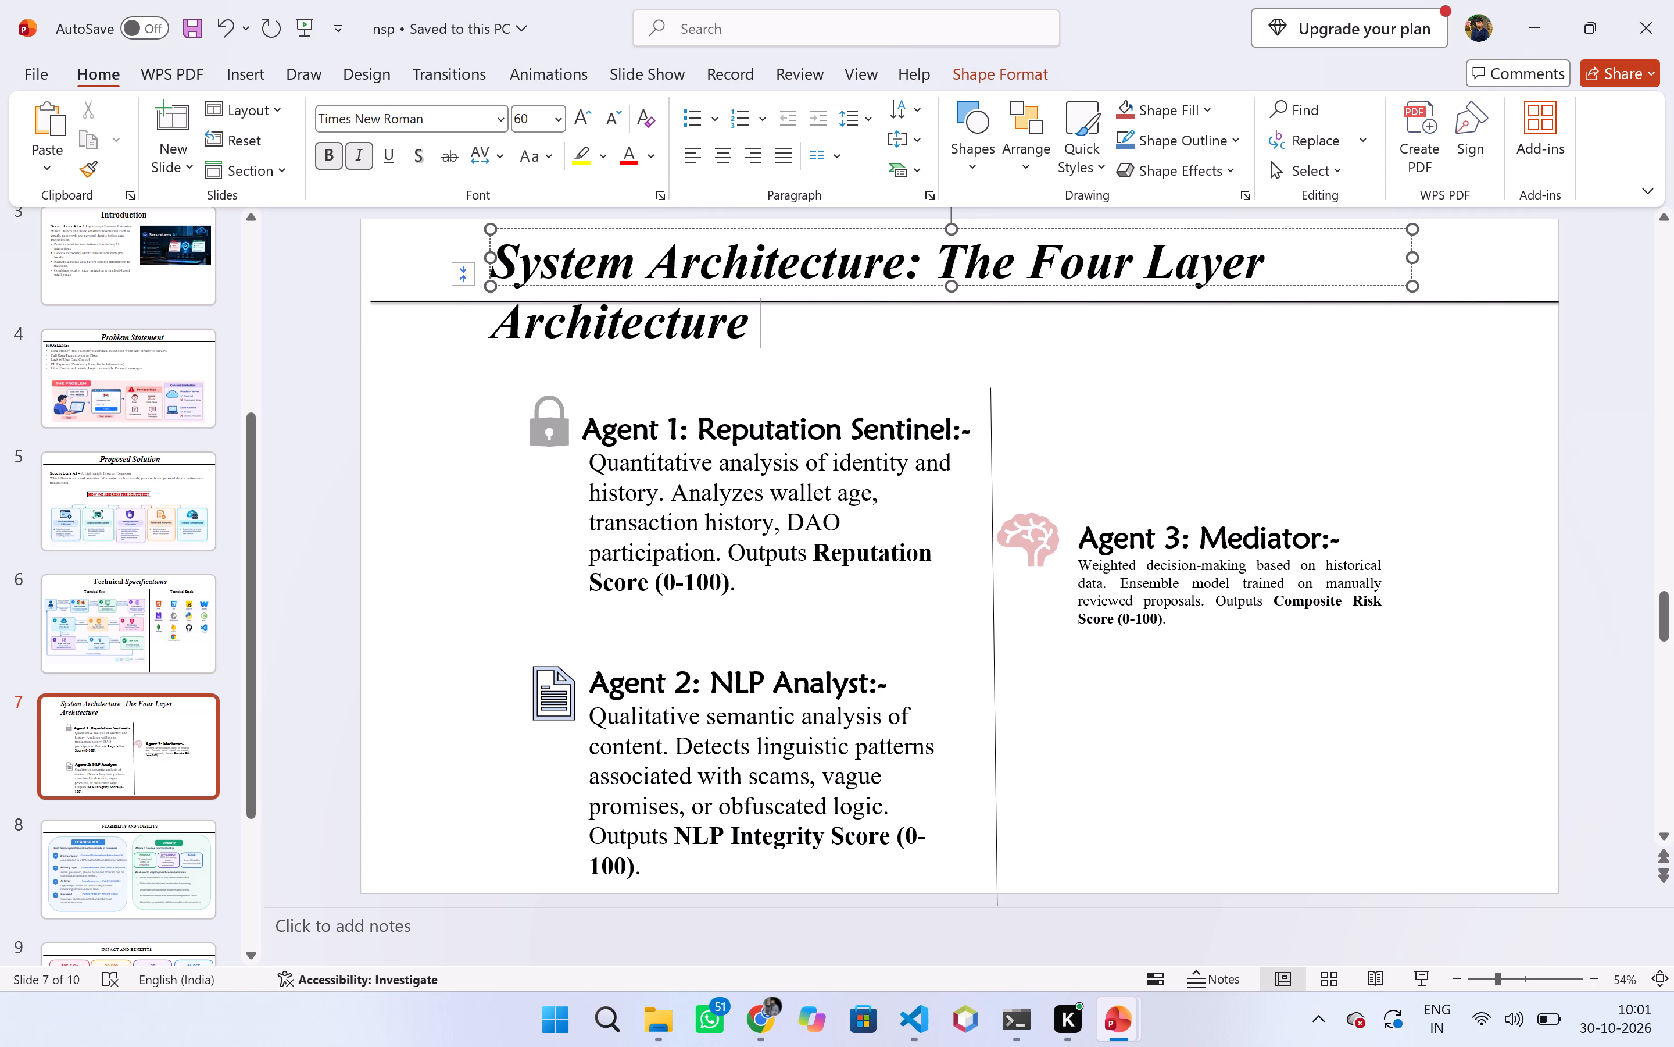
# Widen slide 7's title box so the Four Layer Architecture title fits on one line, and centre it above the horizontal line.
pyautogui.moveTo(482, 255); pyautogui.dragTo(387, 257)
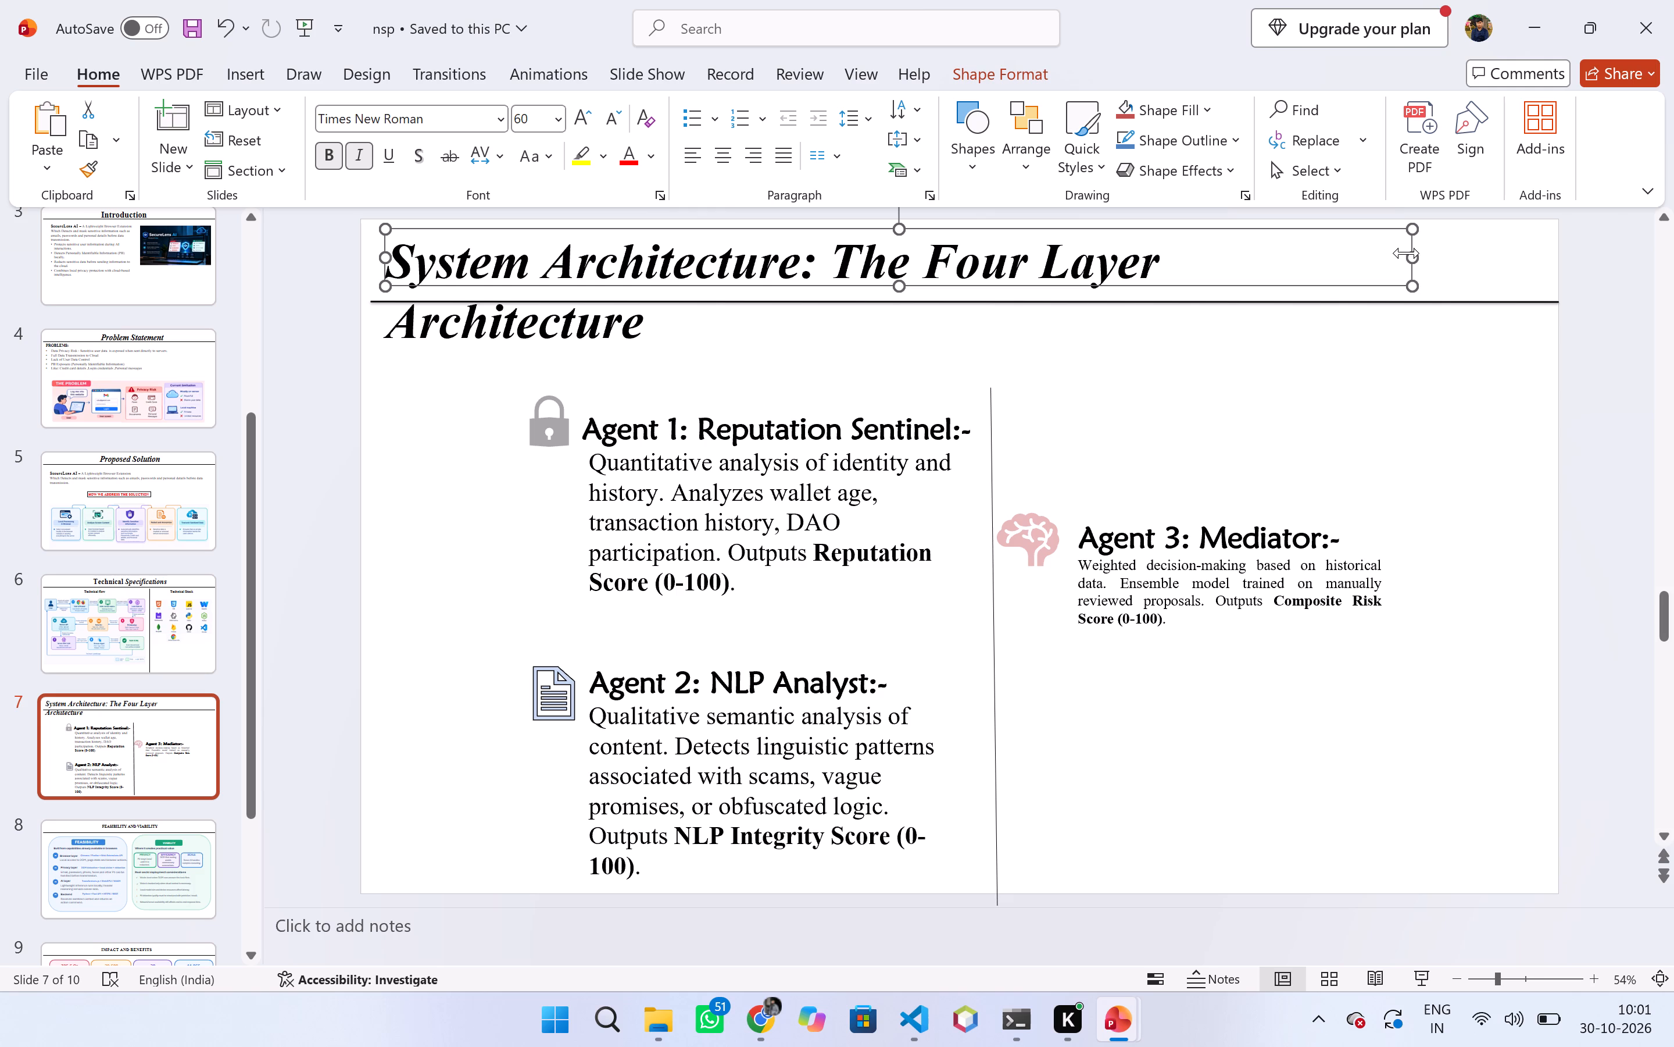
pyautogui.moveTo(1407, 253); pyautogui.dragTo(1488, 263)
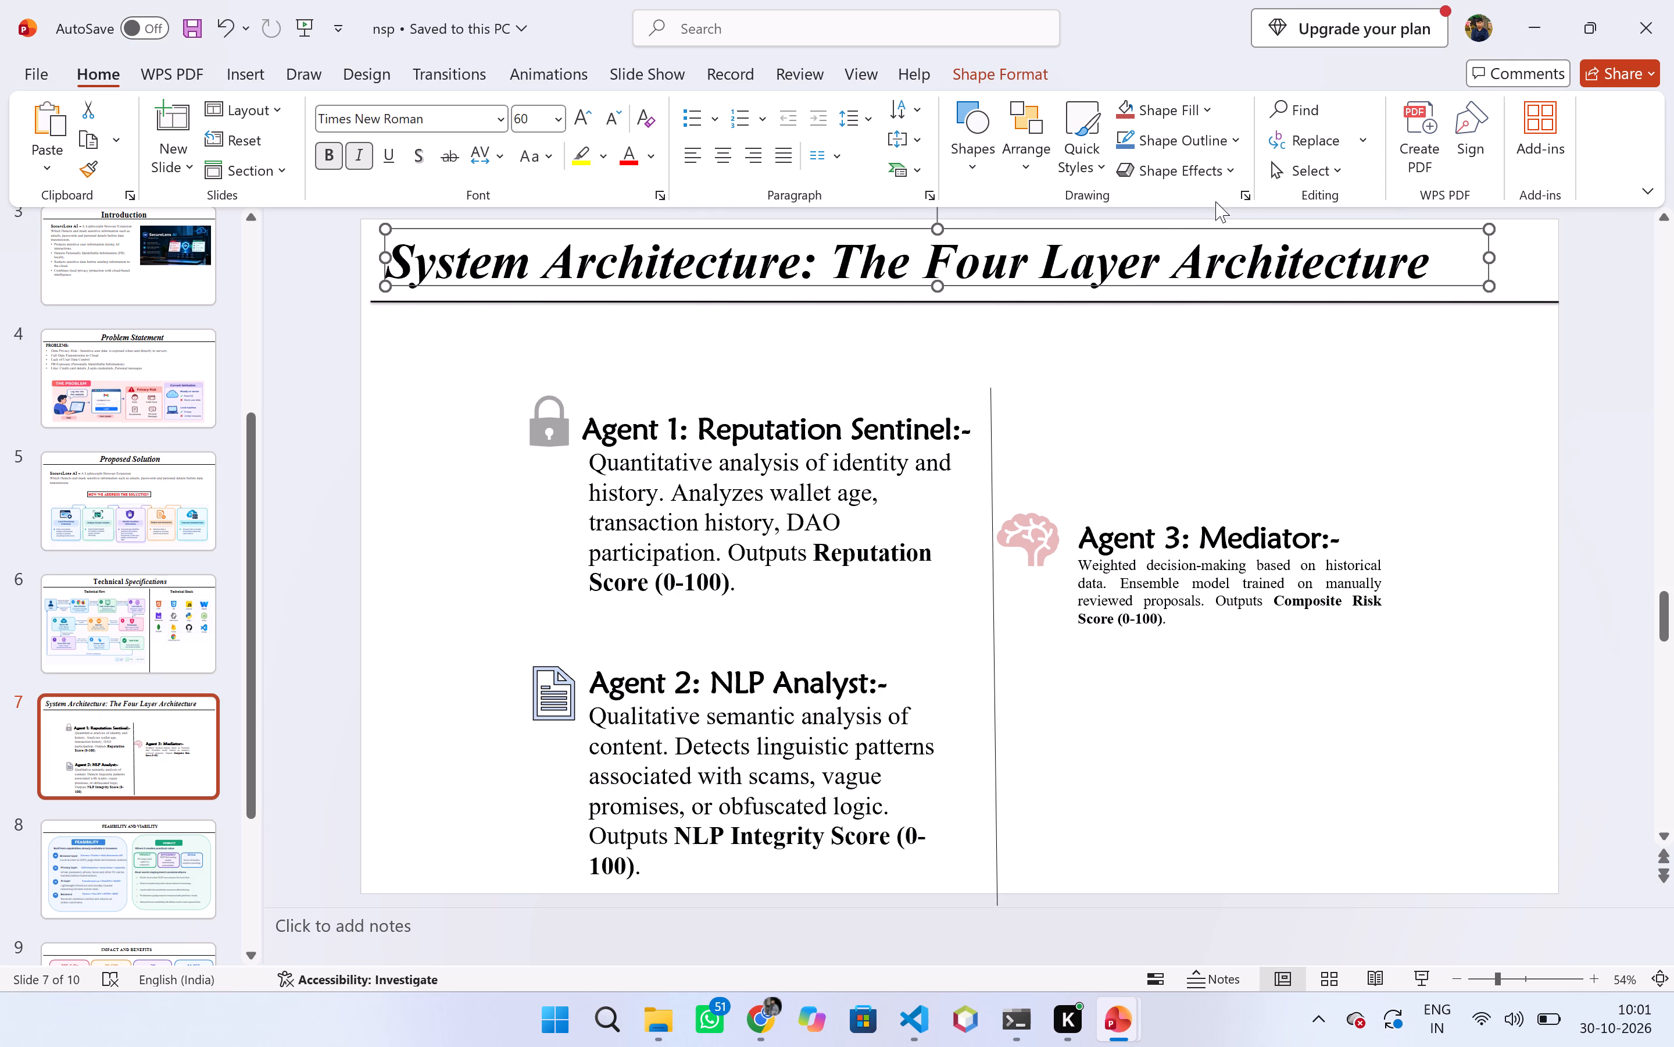
pyautogui.moveTo(1158, 229); pyautogui.dragTo(1211, 239)
pyautogui.click(1272, 382)
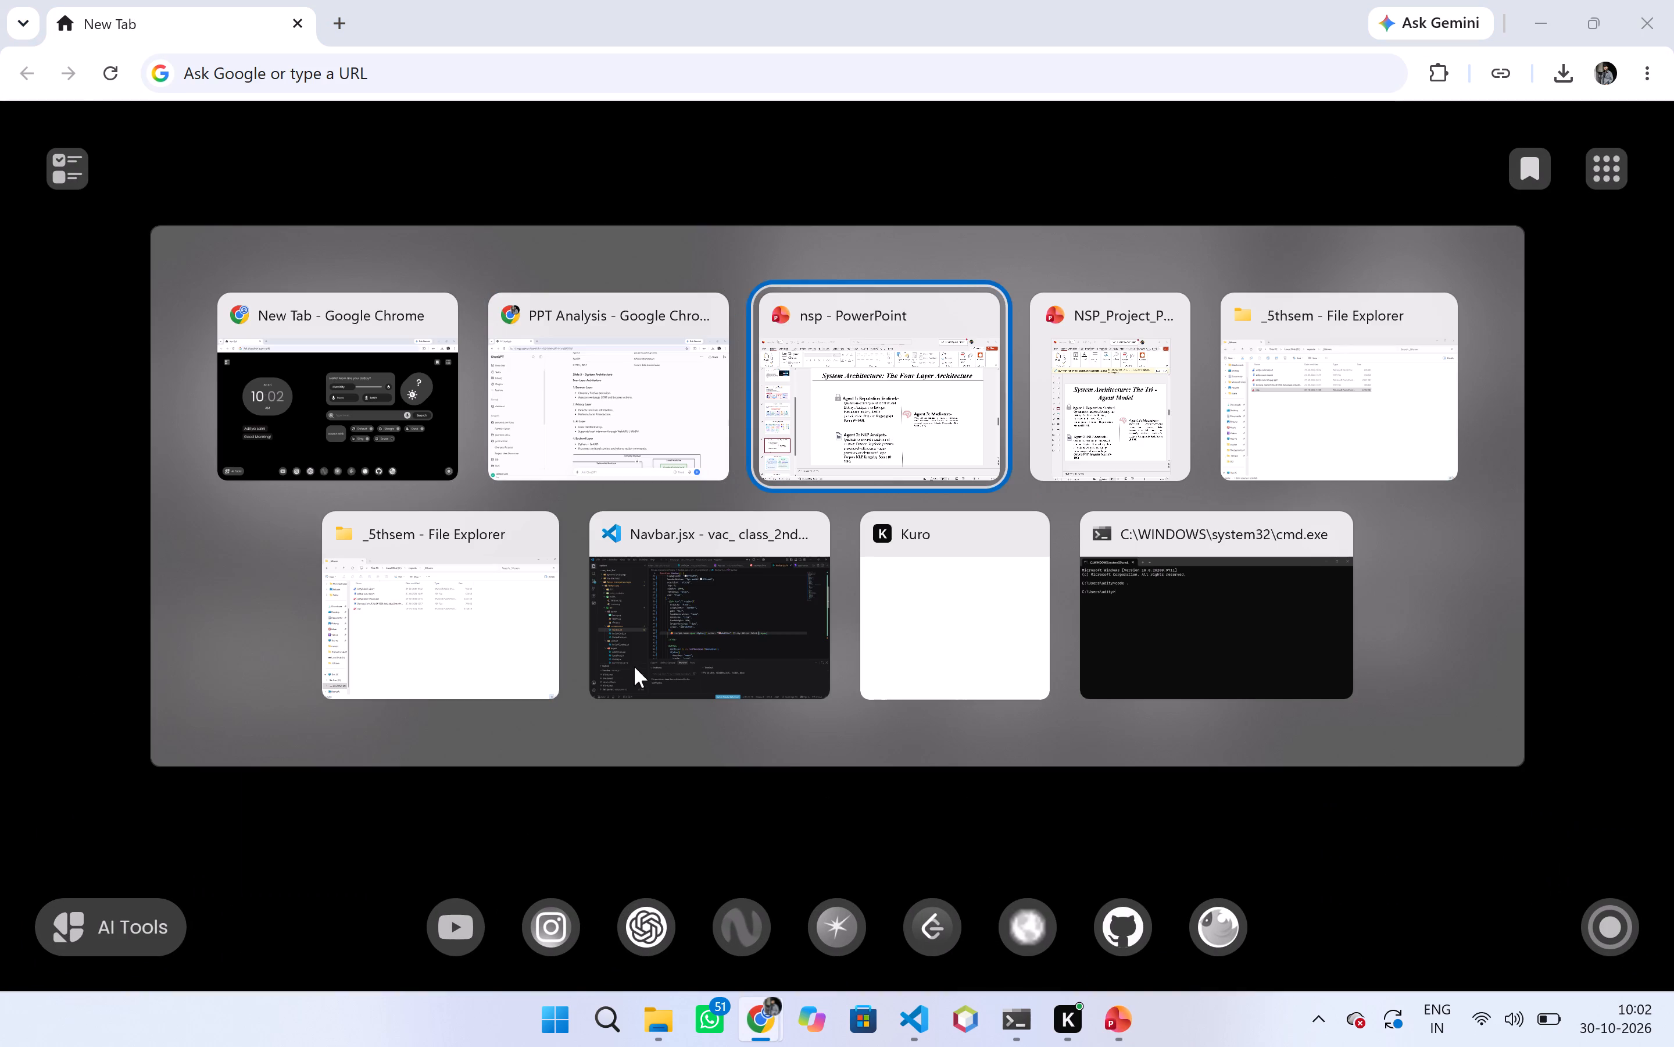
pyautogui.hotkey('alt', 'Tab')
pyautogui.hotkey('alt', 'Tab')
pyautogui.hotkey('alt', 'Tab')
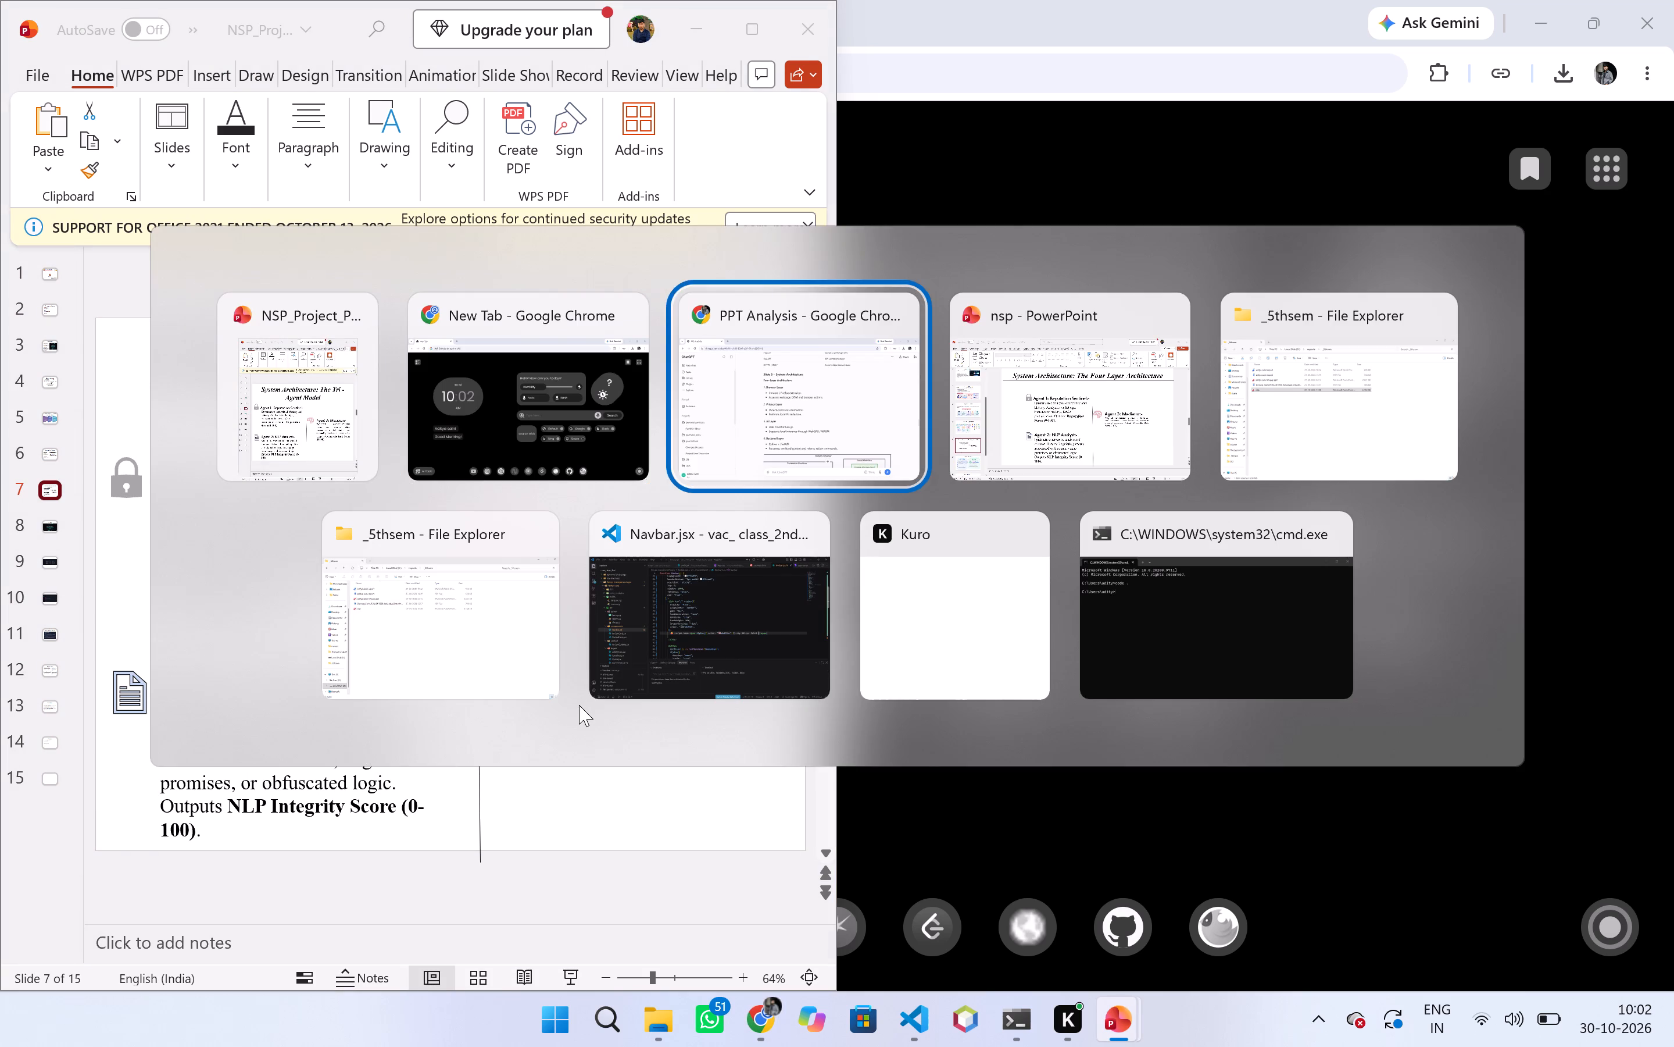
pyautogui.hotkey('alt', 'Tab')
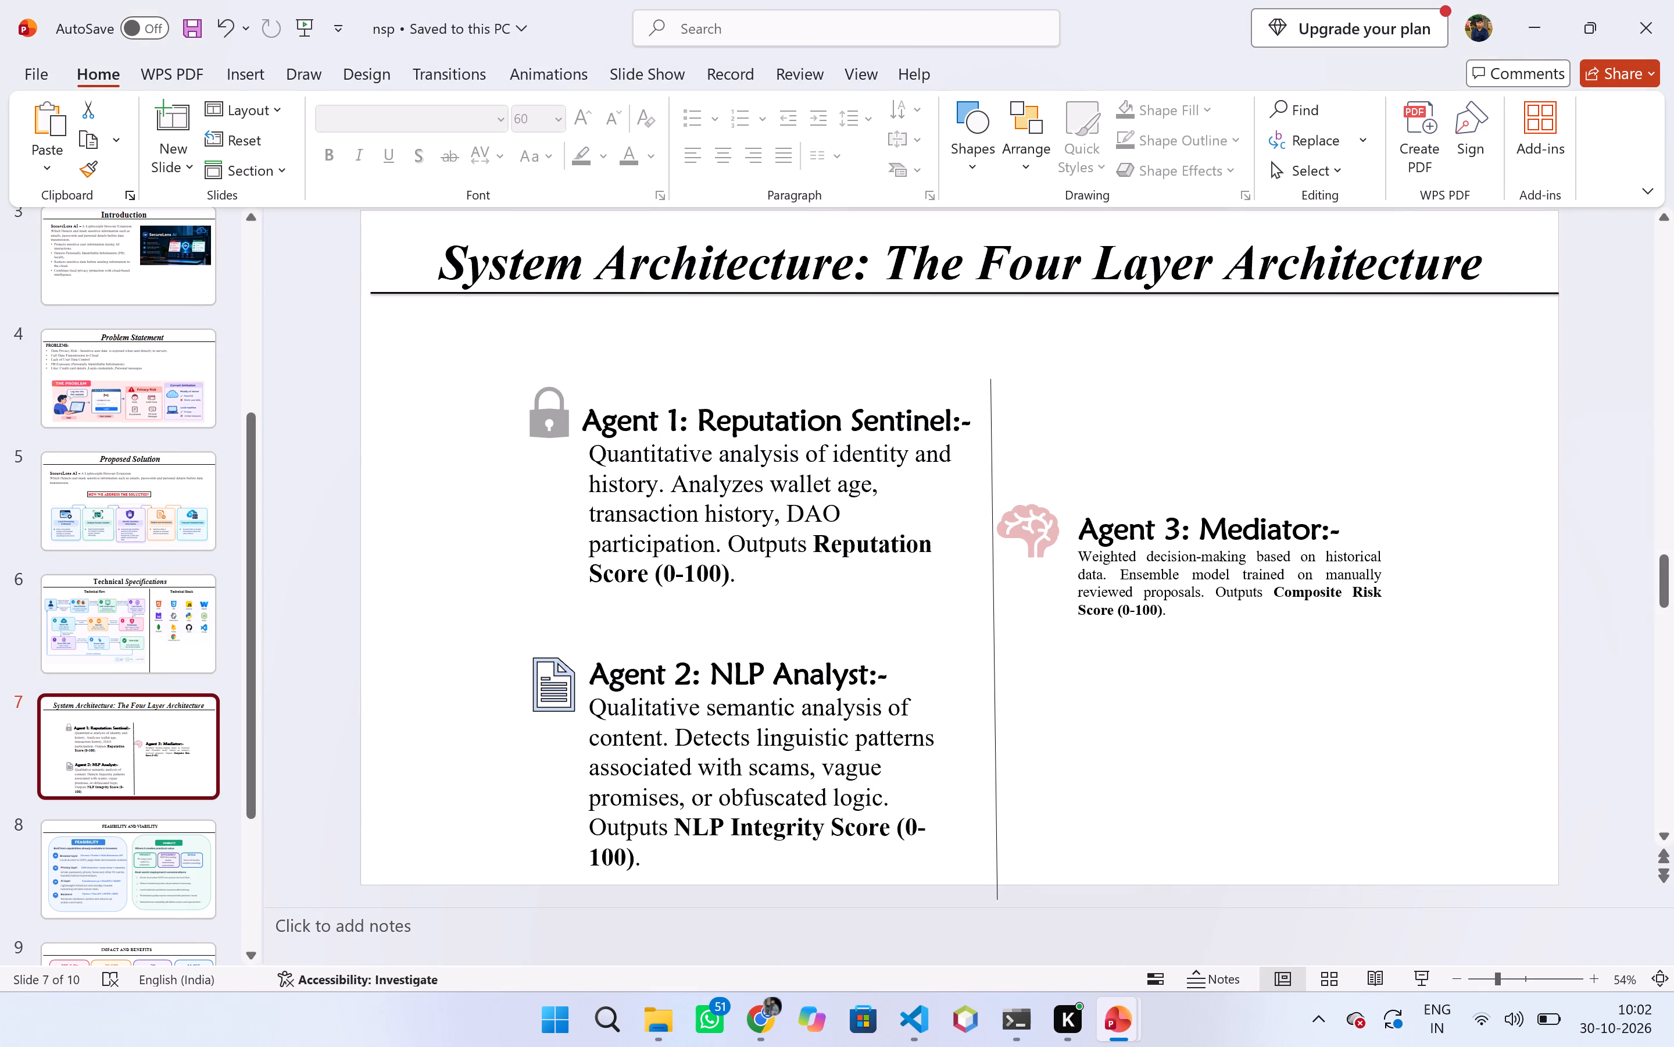
# Copy slide 7's full title text, delete slide 8's "FEASIBILITY AND VIABILITY" title box, and paste the copied title onto slide 8.
pyautogui.click(430, 259)
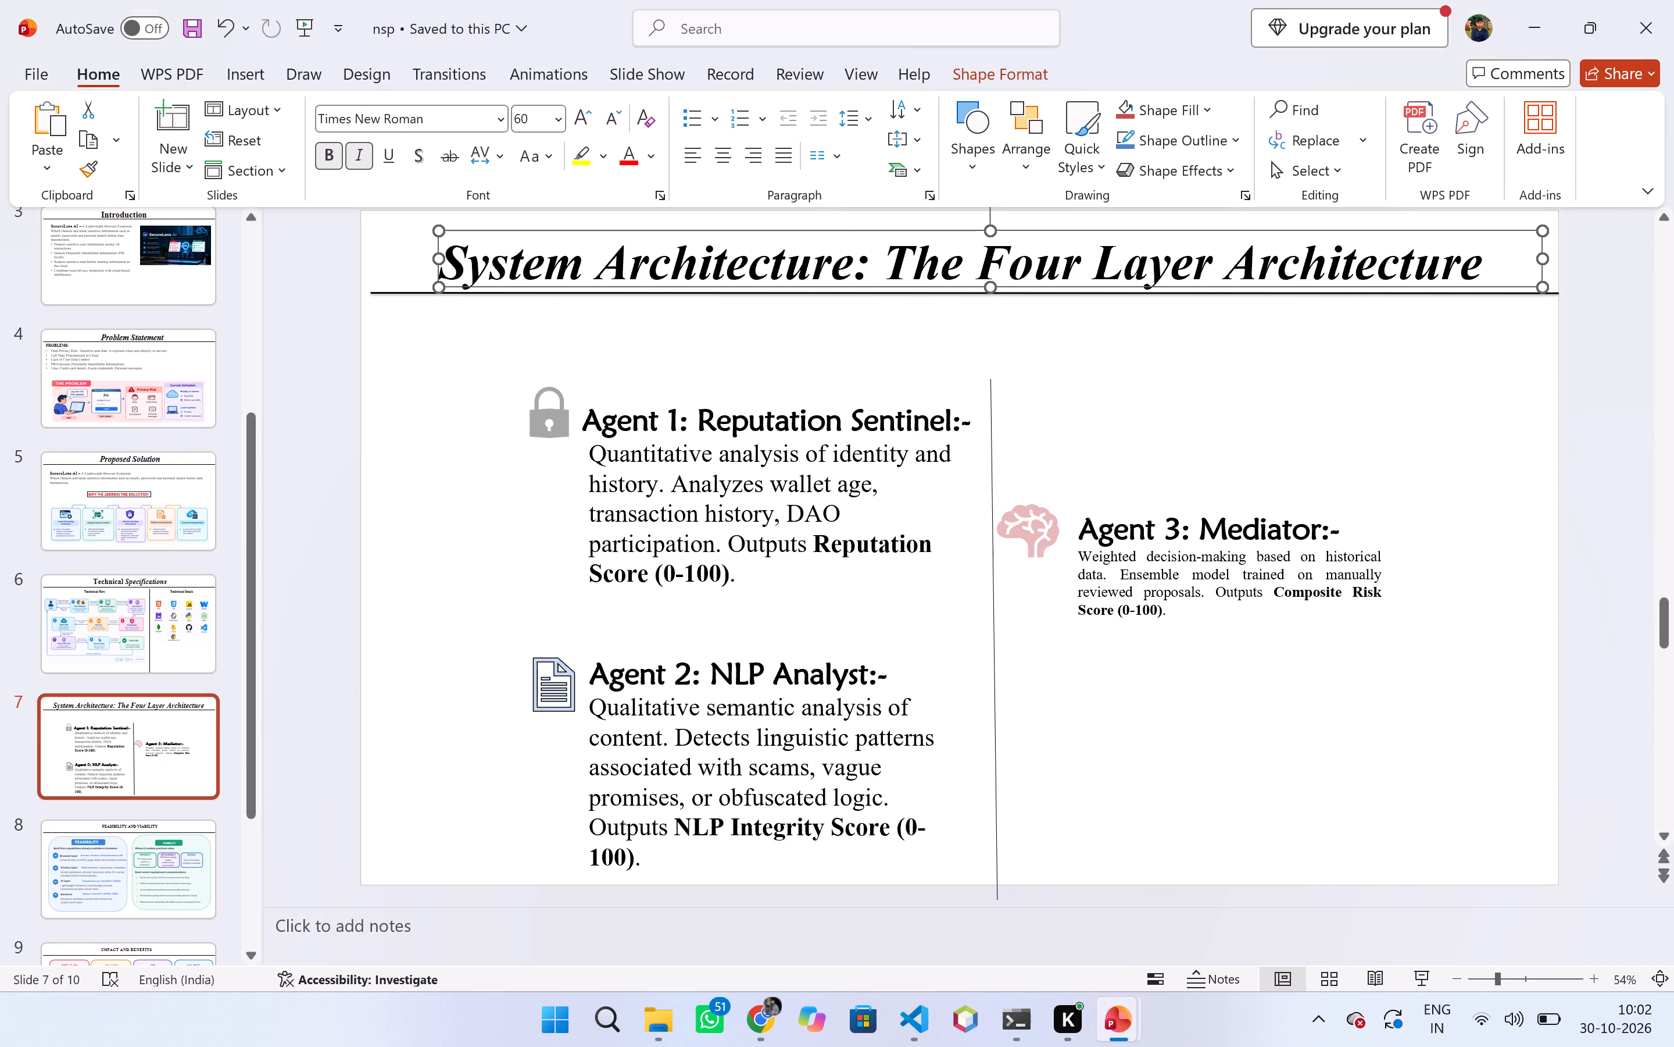
pyautogui.moveTo(450, 264); pyautogui.dragTo(1213, 294)
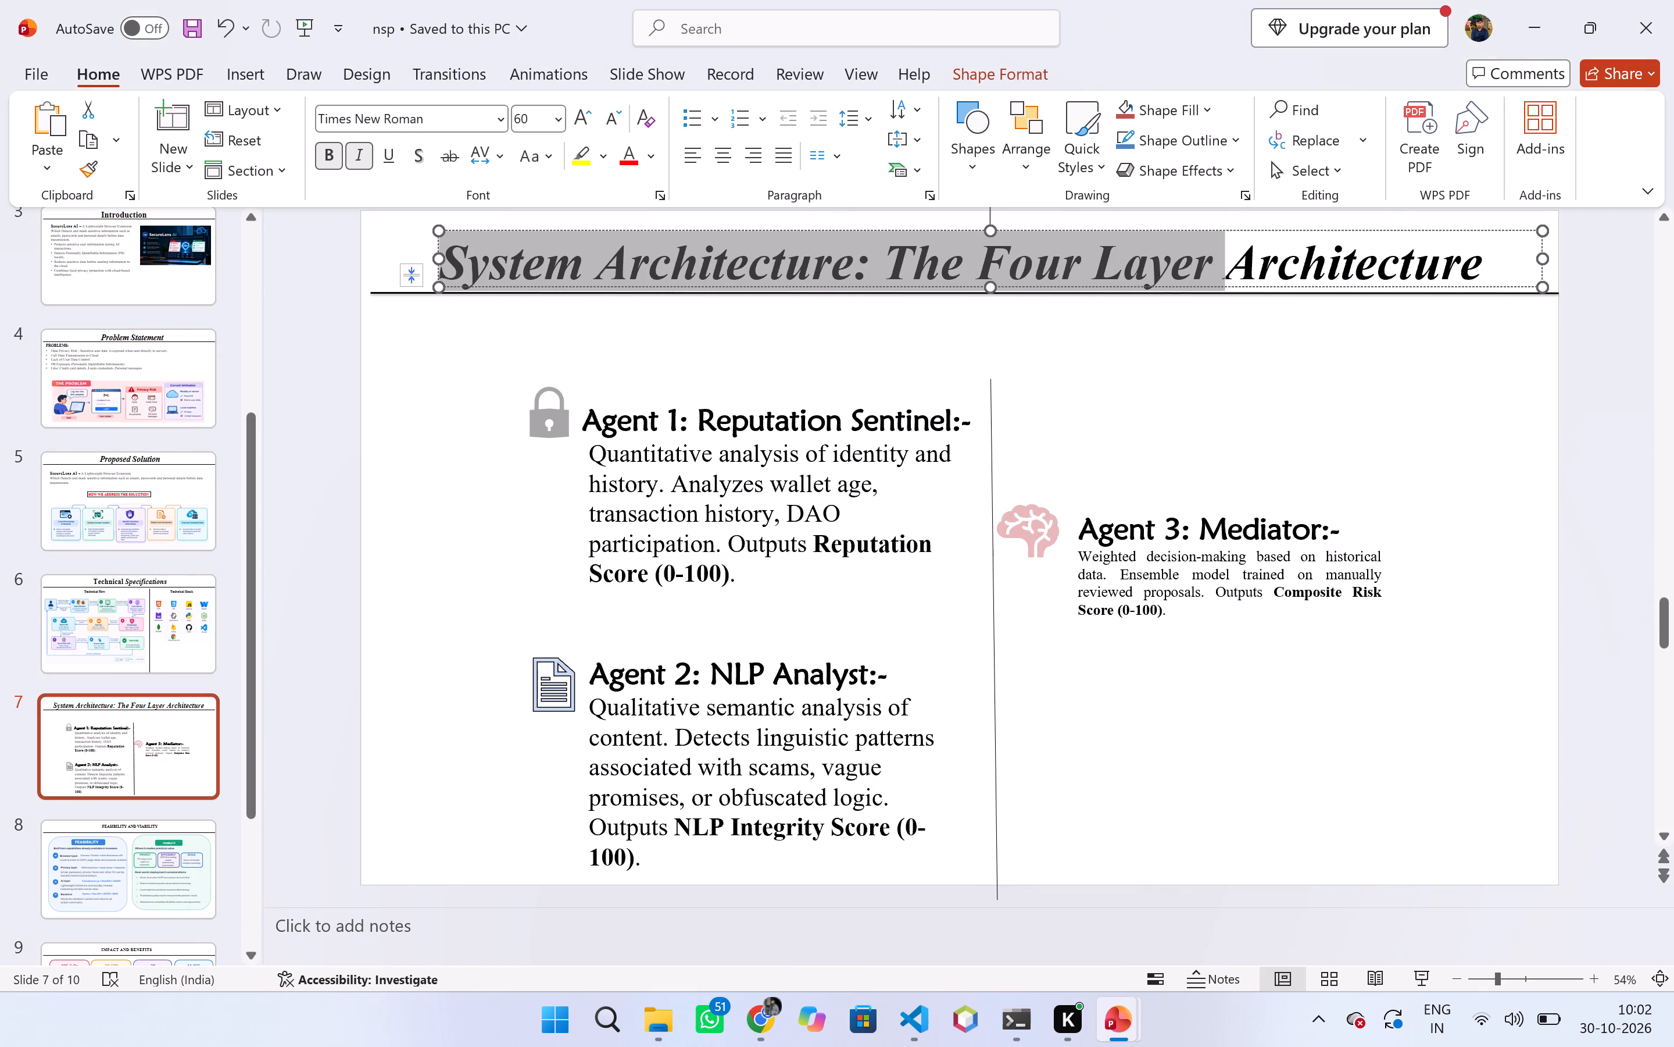
pyautogui.moveTo(1213, 294); pyautogui.dragTo(1360, 245)
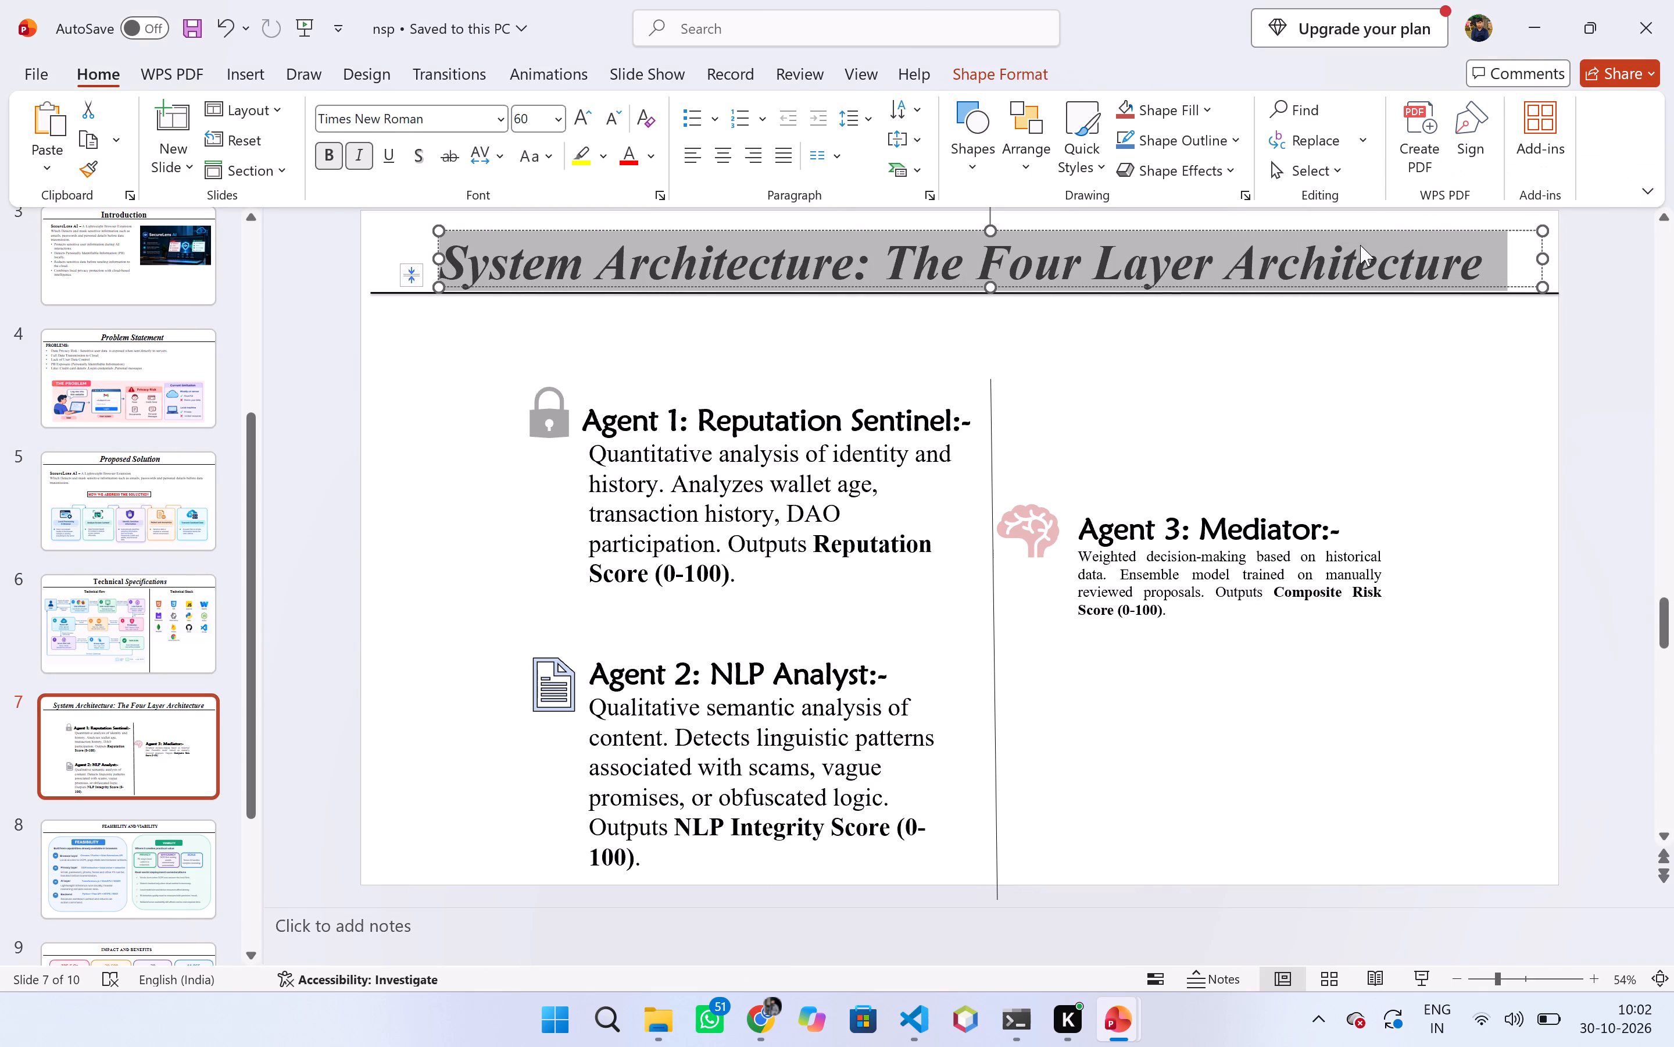
pyautogui.hotkey('ctrl', 'c')
pyautogui.click(154, 860)
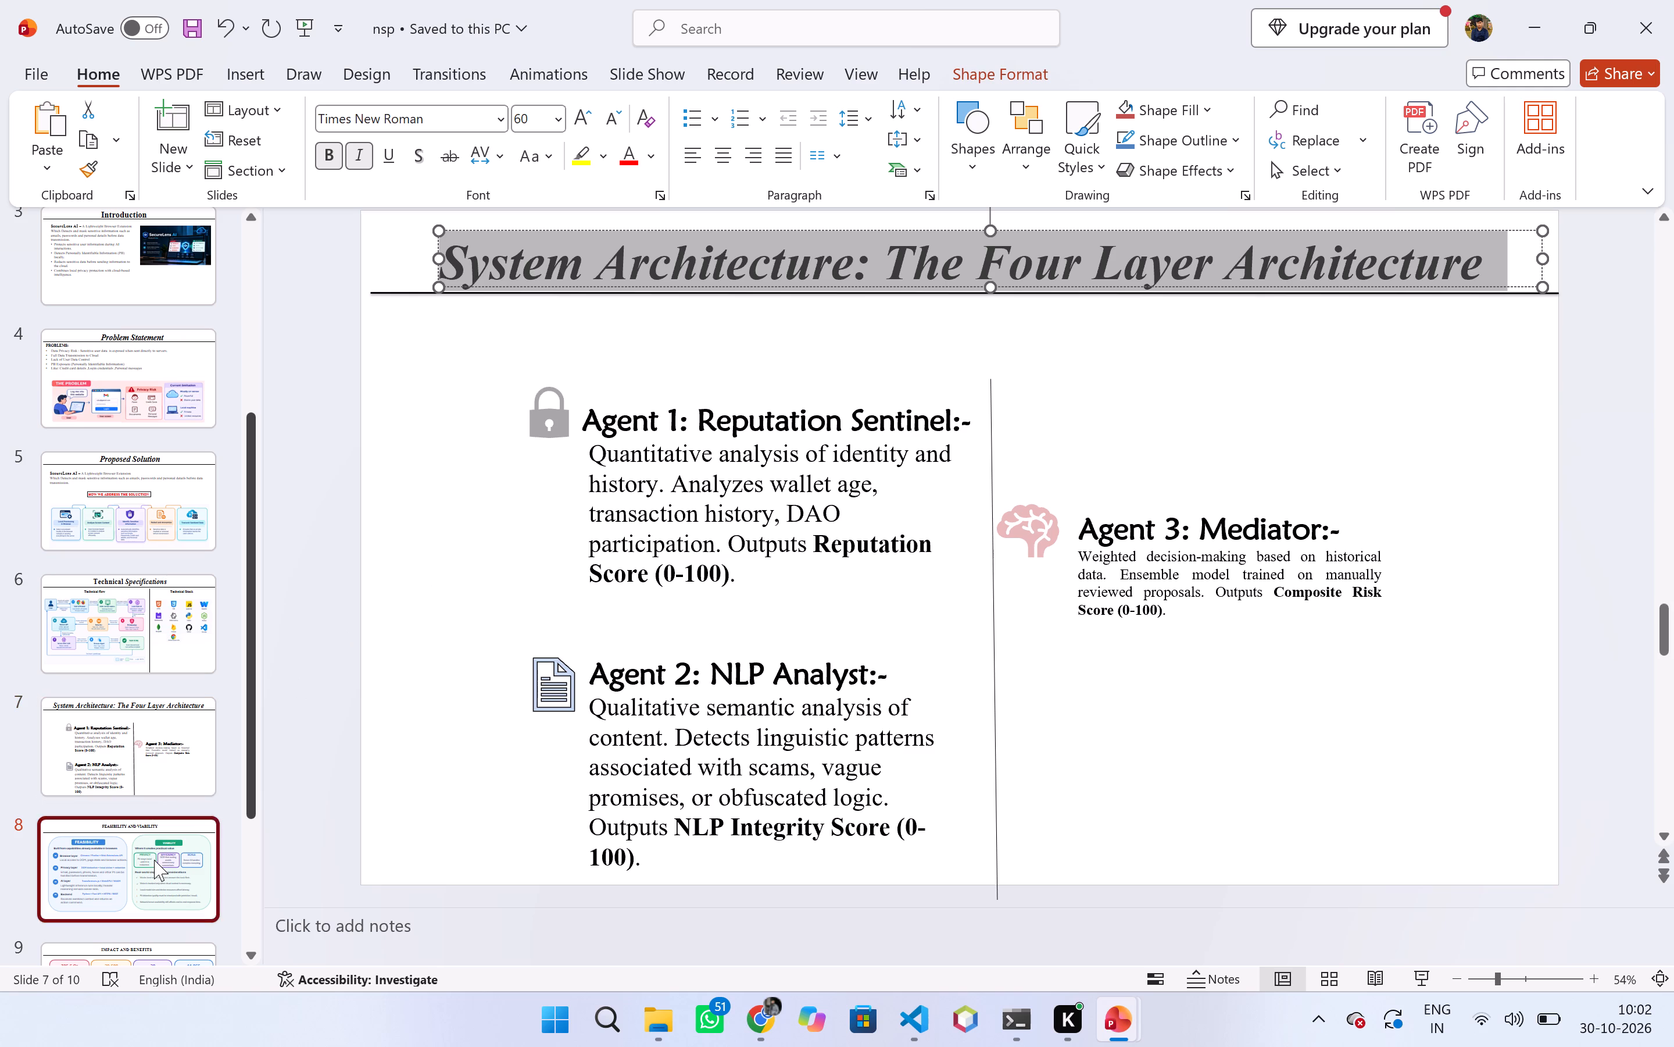
pyautogui.click(1347, 270)
pyautogui.click(1171, 248)
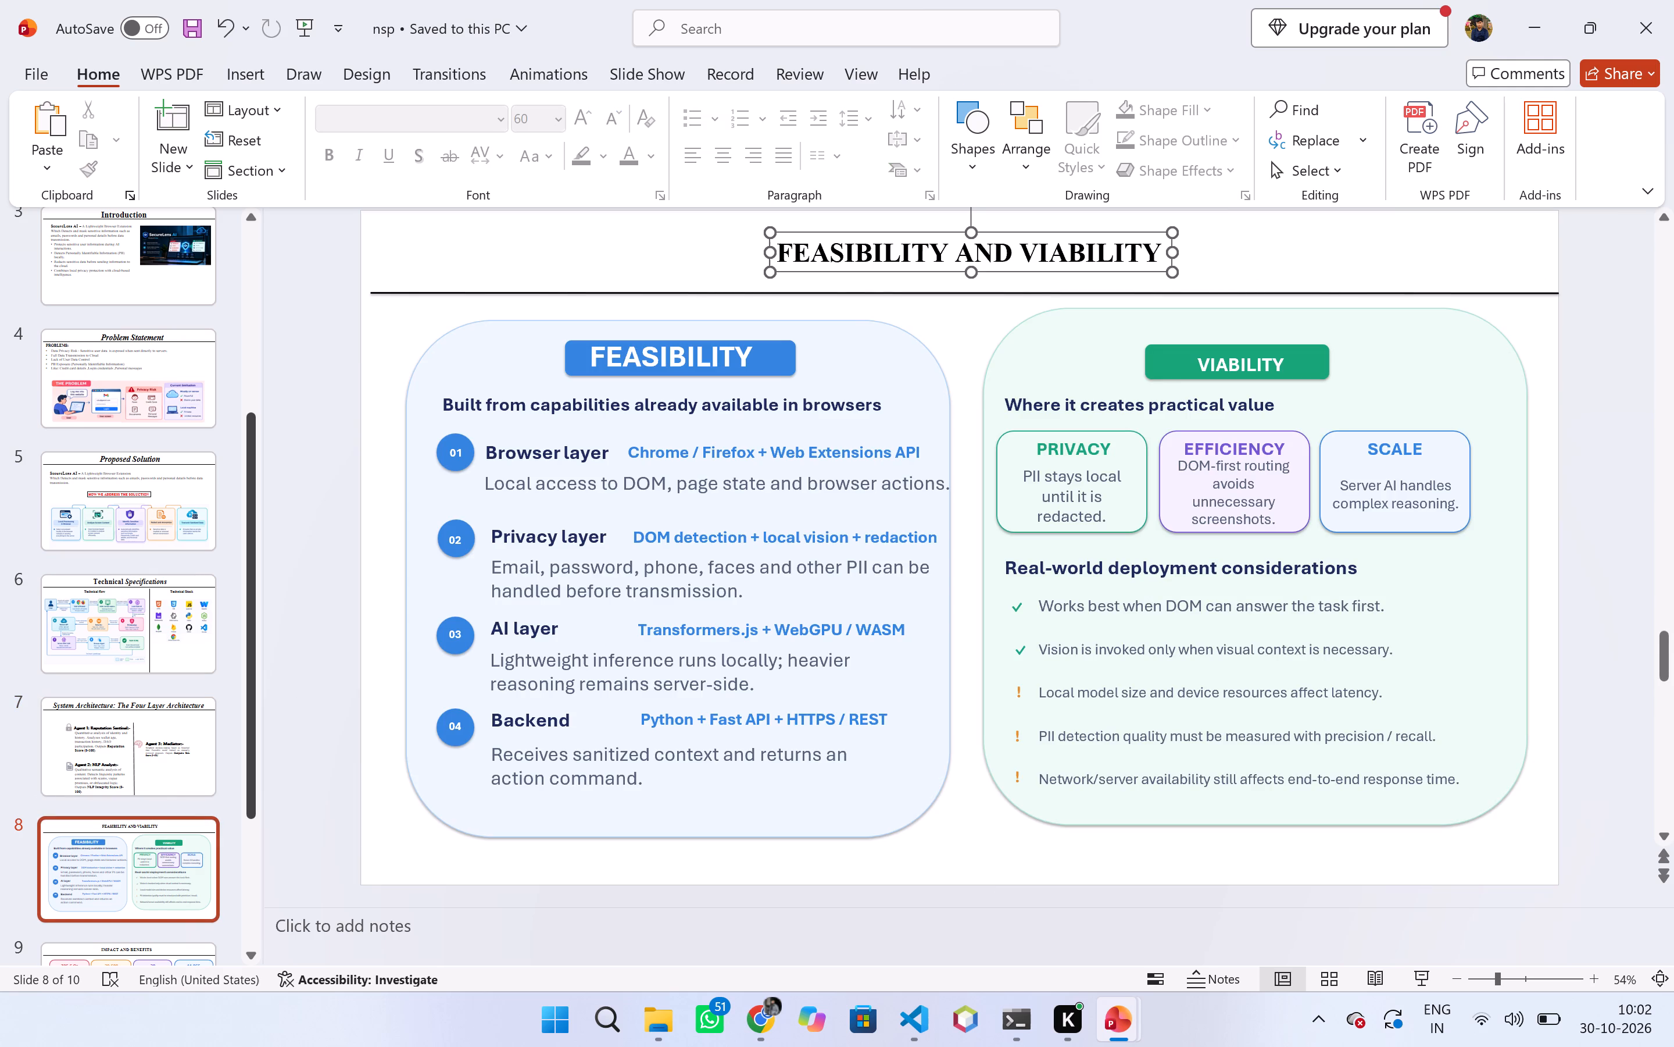
pyautogui.press('BackSpace')
pyautogui.hotkey('ctrl', 'v')
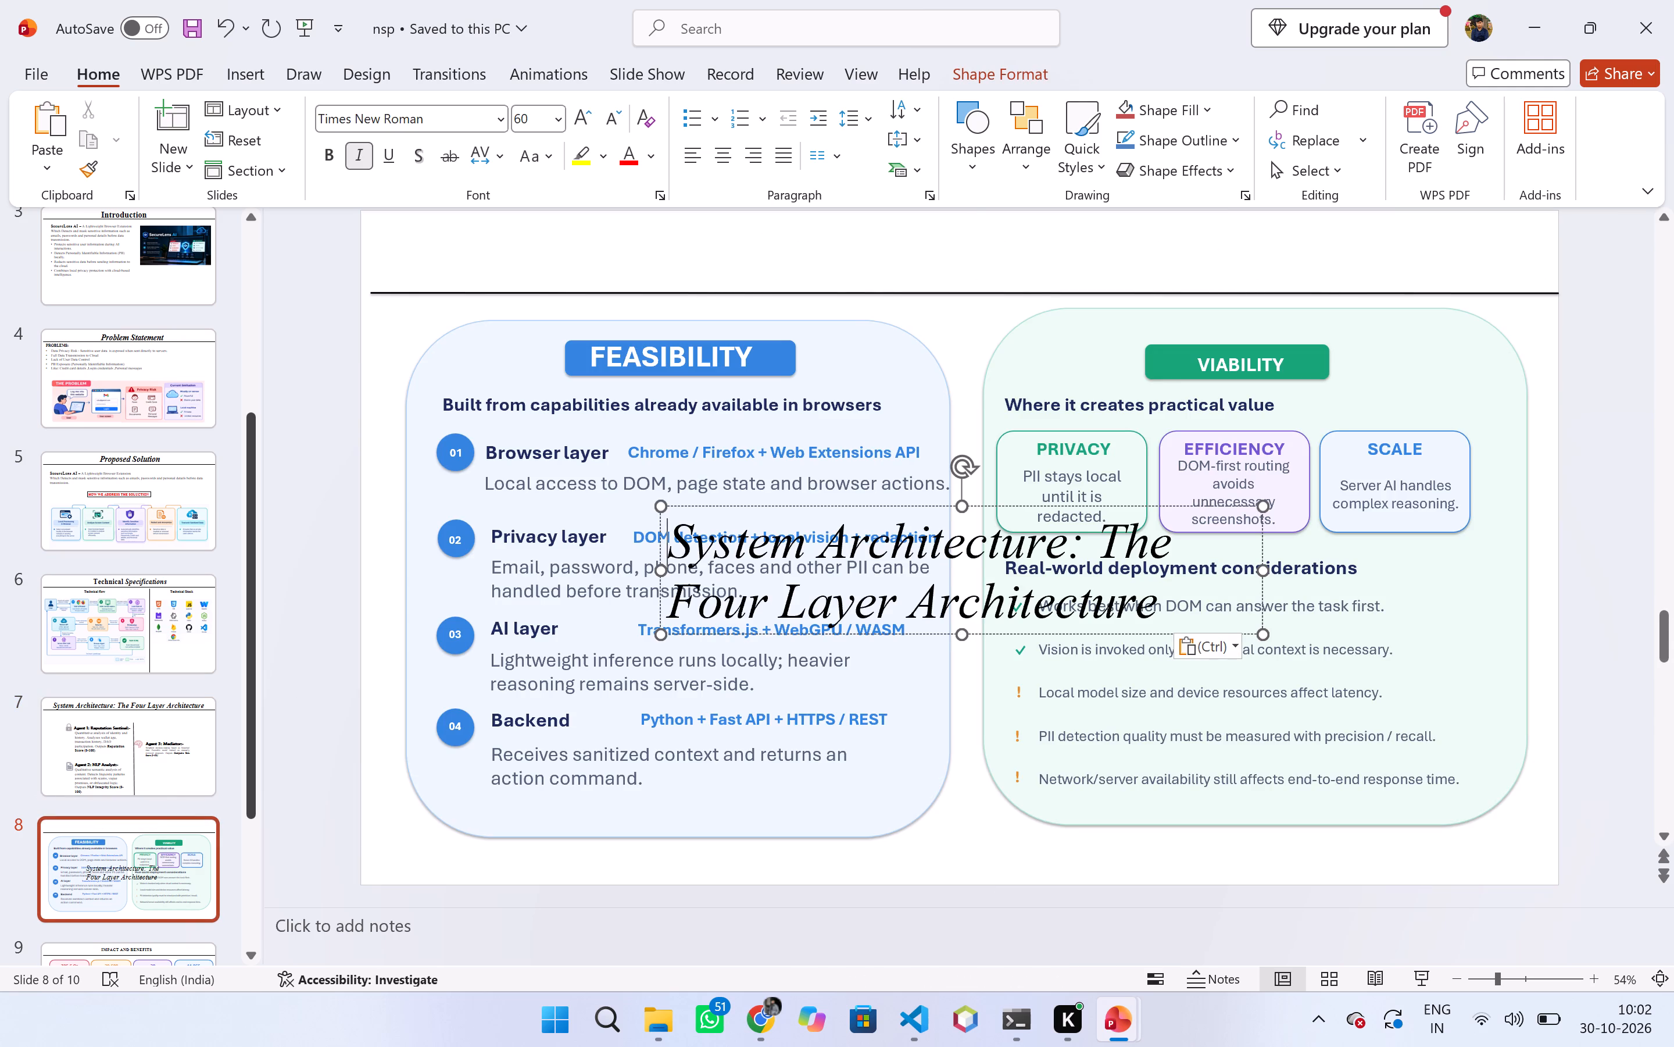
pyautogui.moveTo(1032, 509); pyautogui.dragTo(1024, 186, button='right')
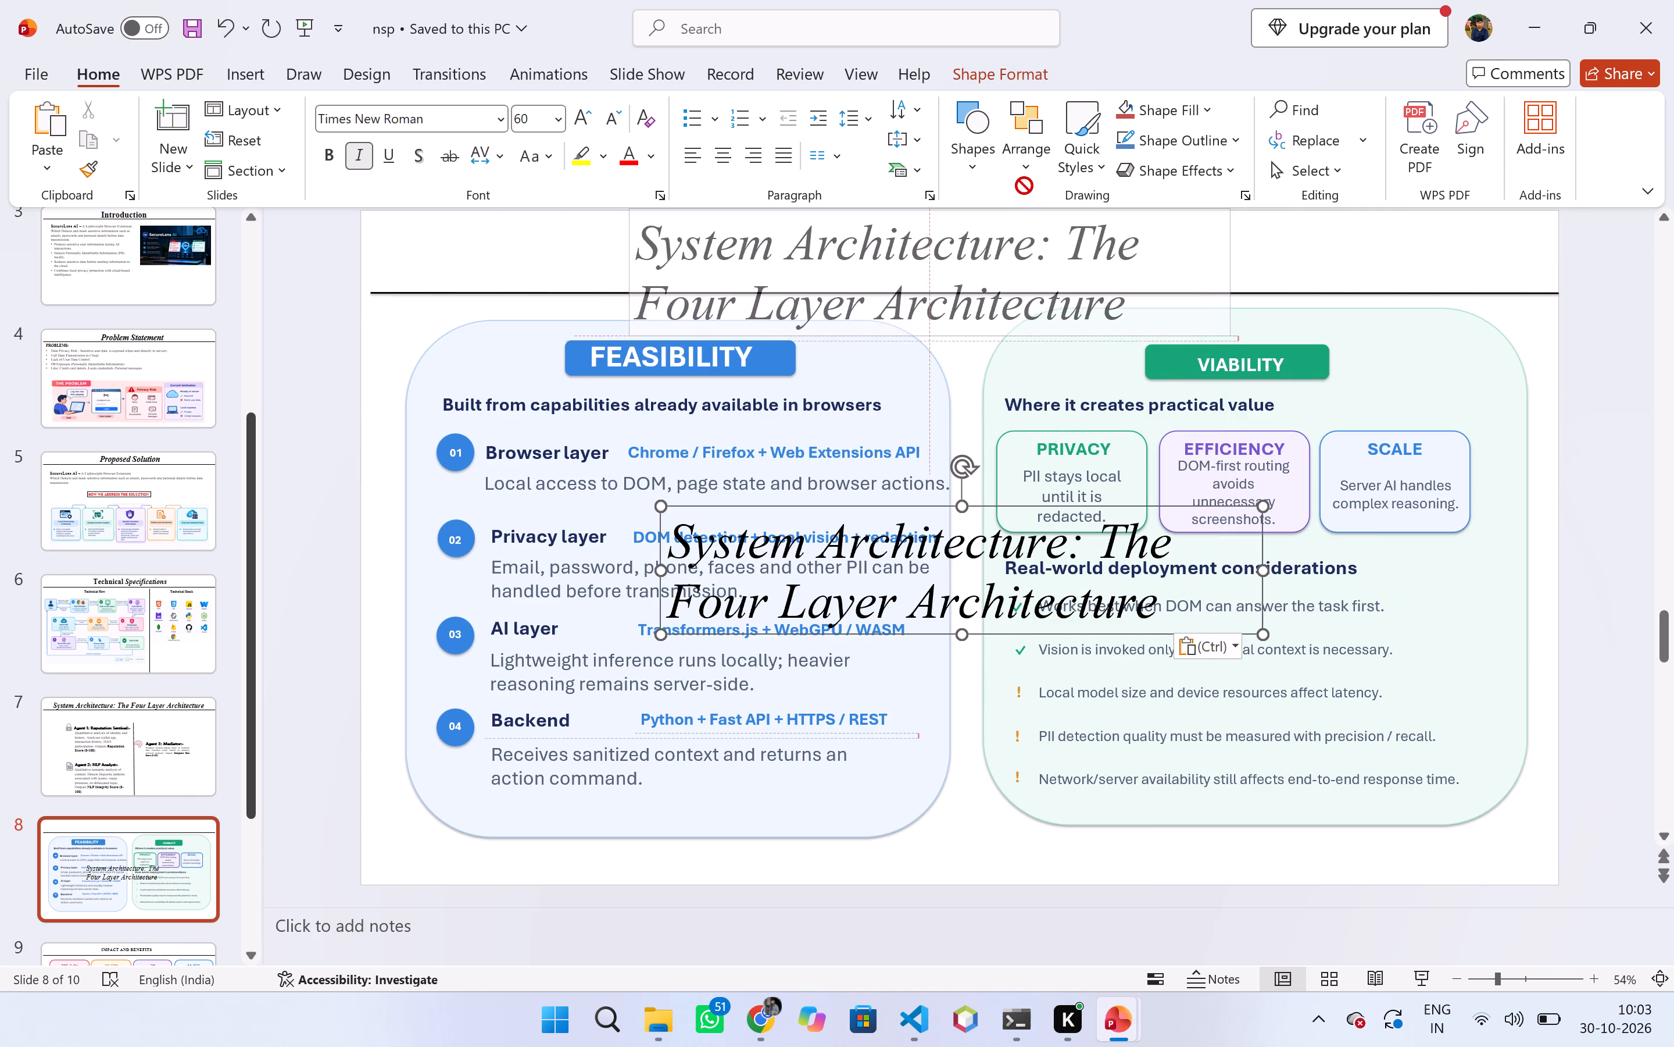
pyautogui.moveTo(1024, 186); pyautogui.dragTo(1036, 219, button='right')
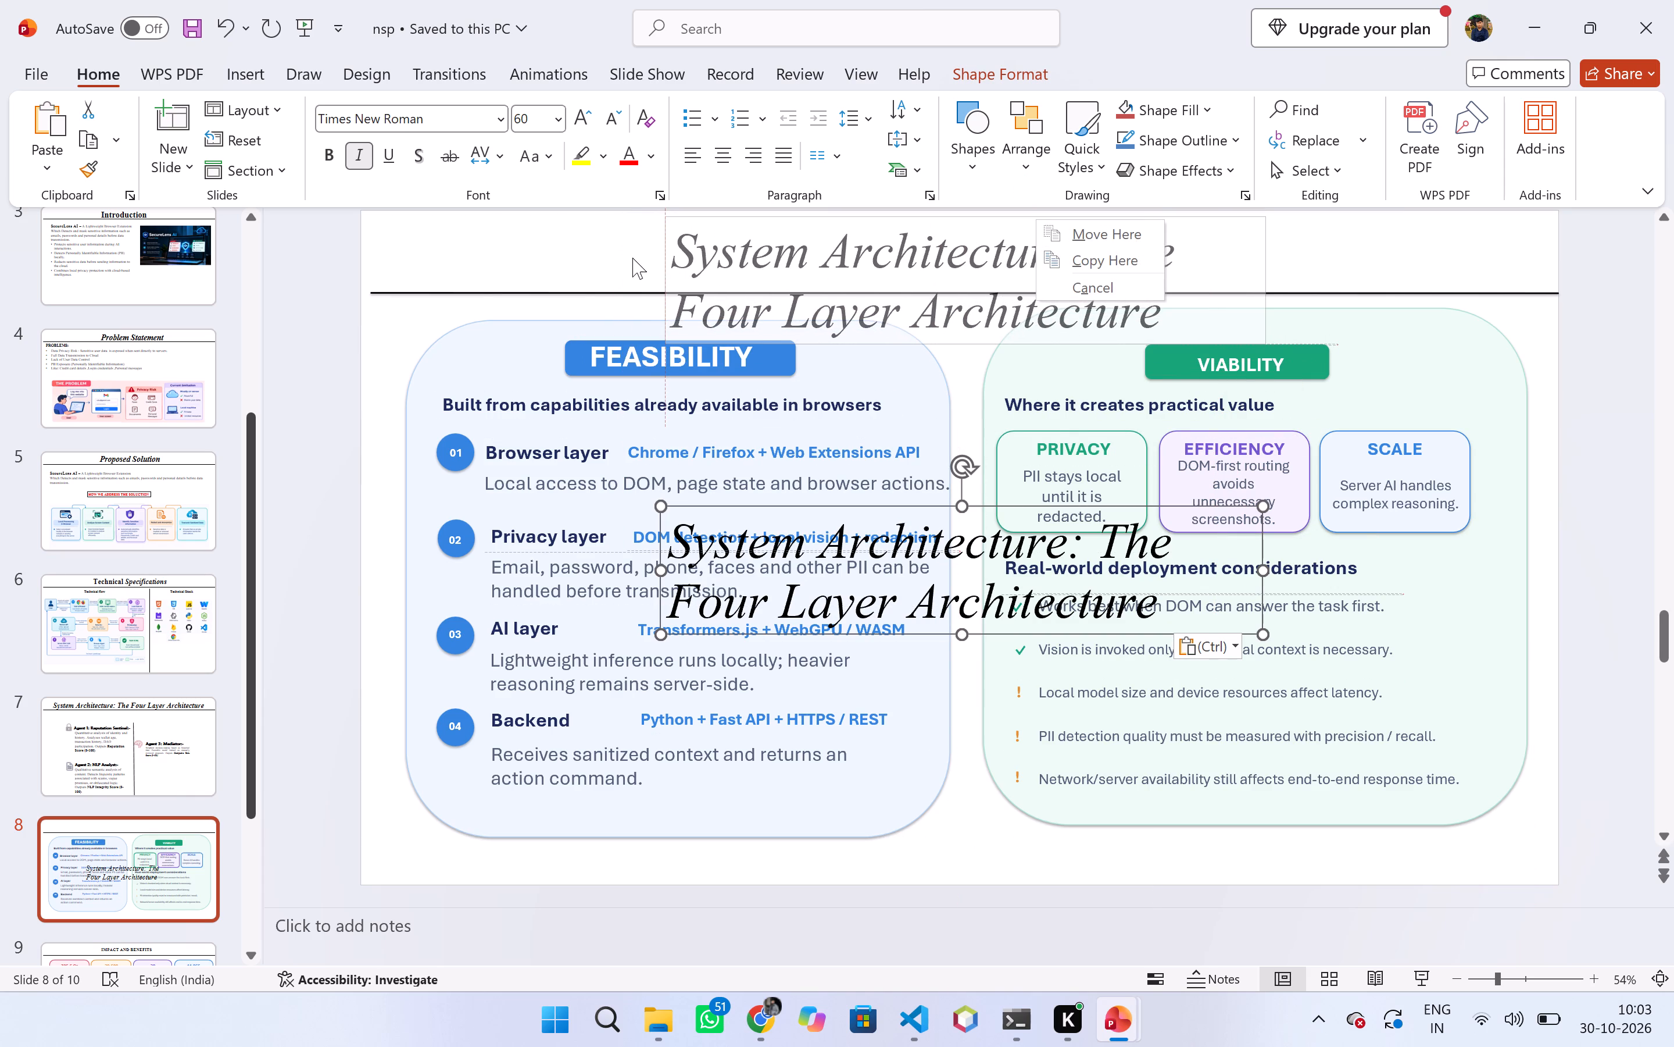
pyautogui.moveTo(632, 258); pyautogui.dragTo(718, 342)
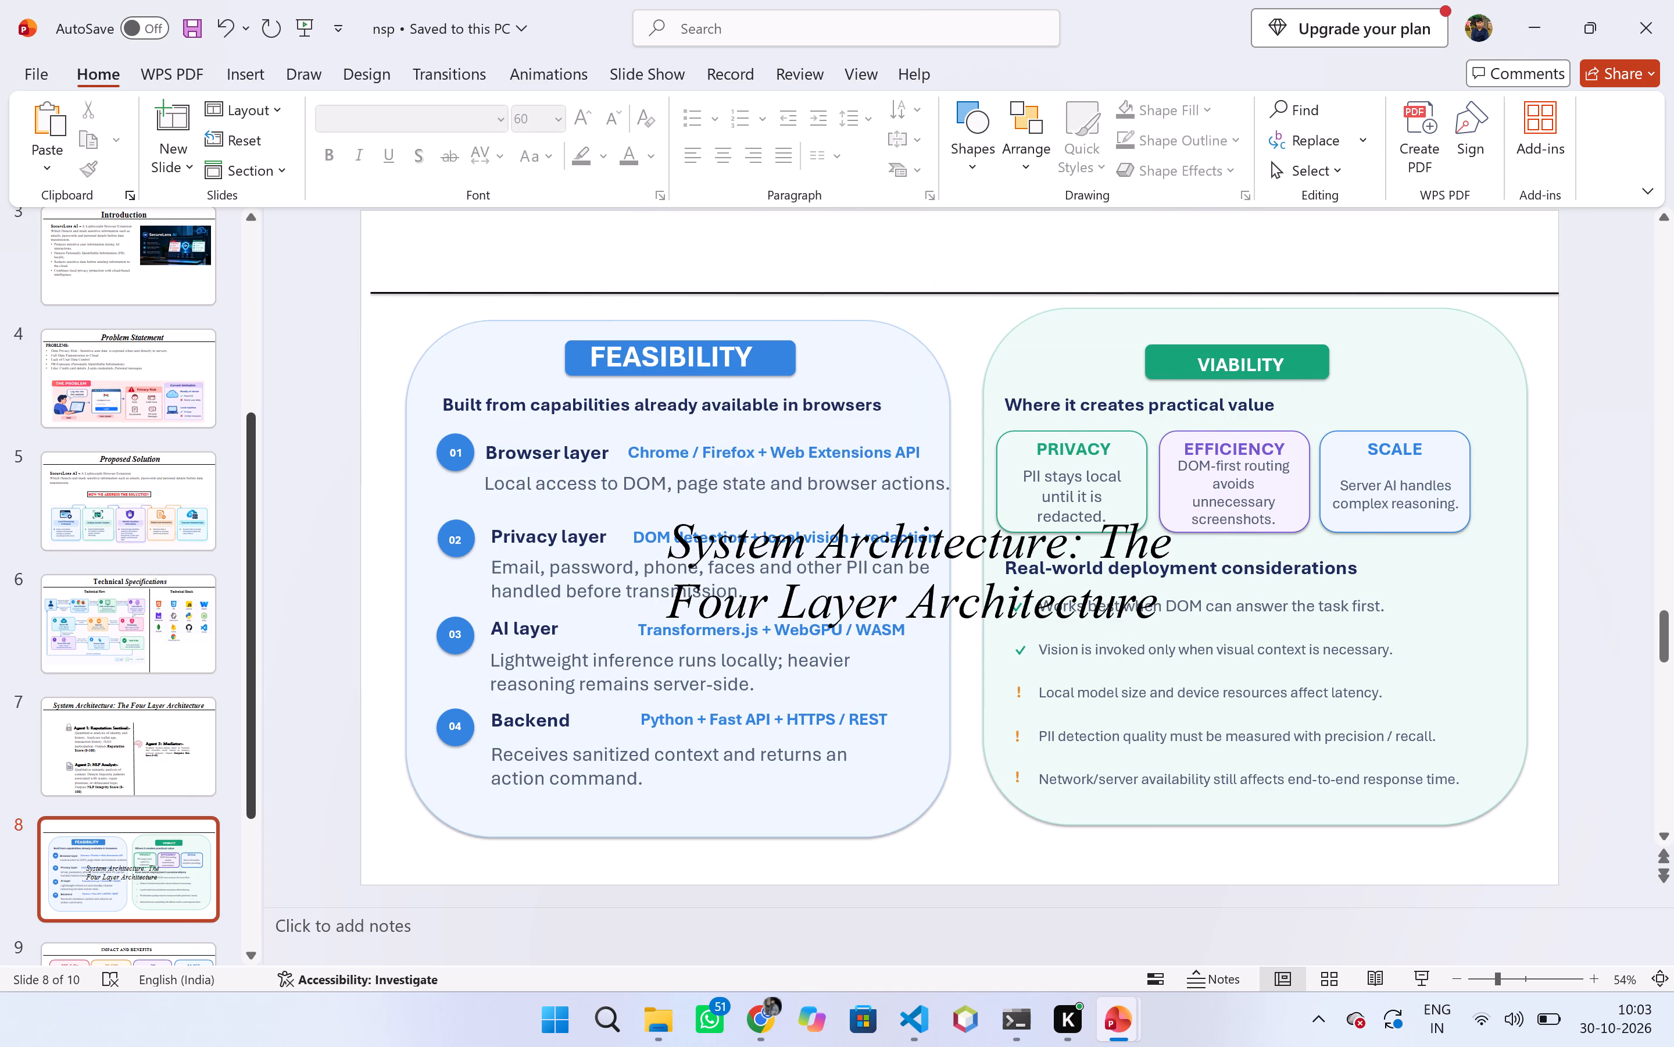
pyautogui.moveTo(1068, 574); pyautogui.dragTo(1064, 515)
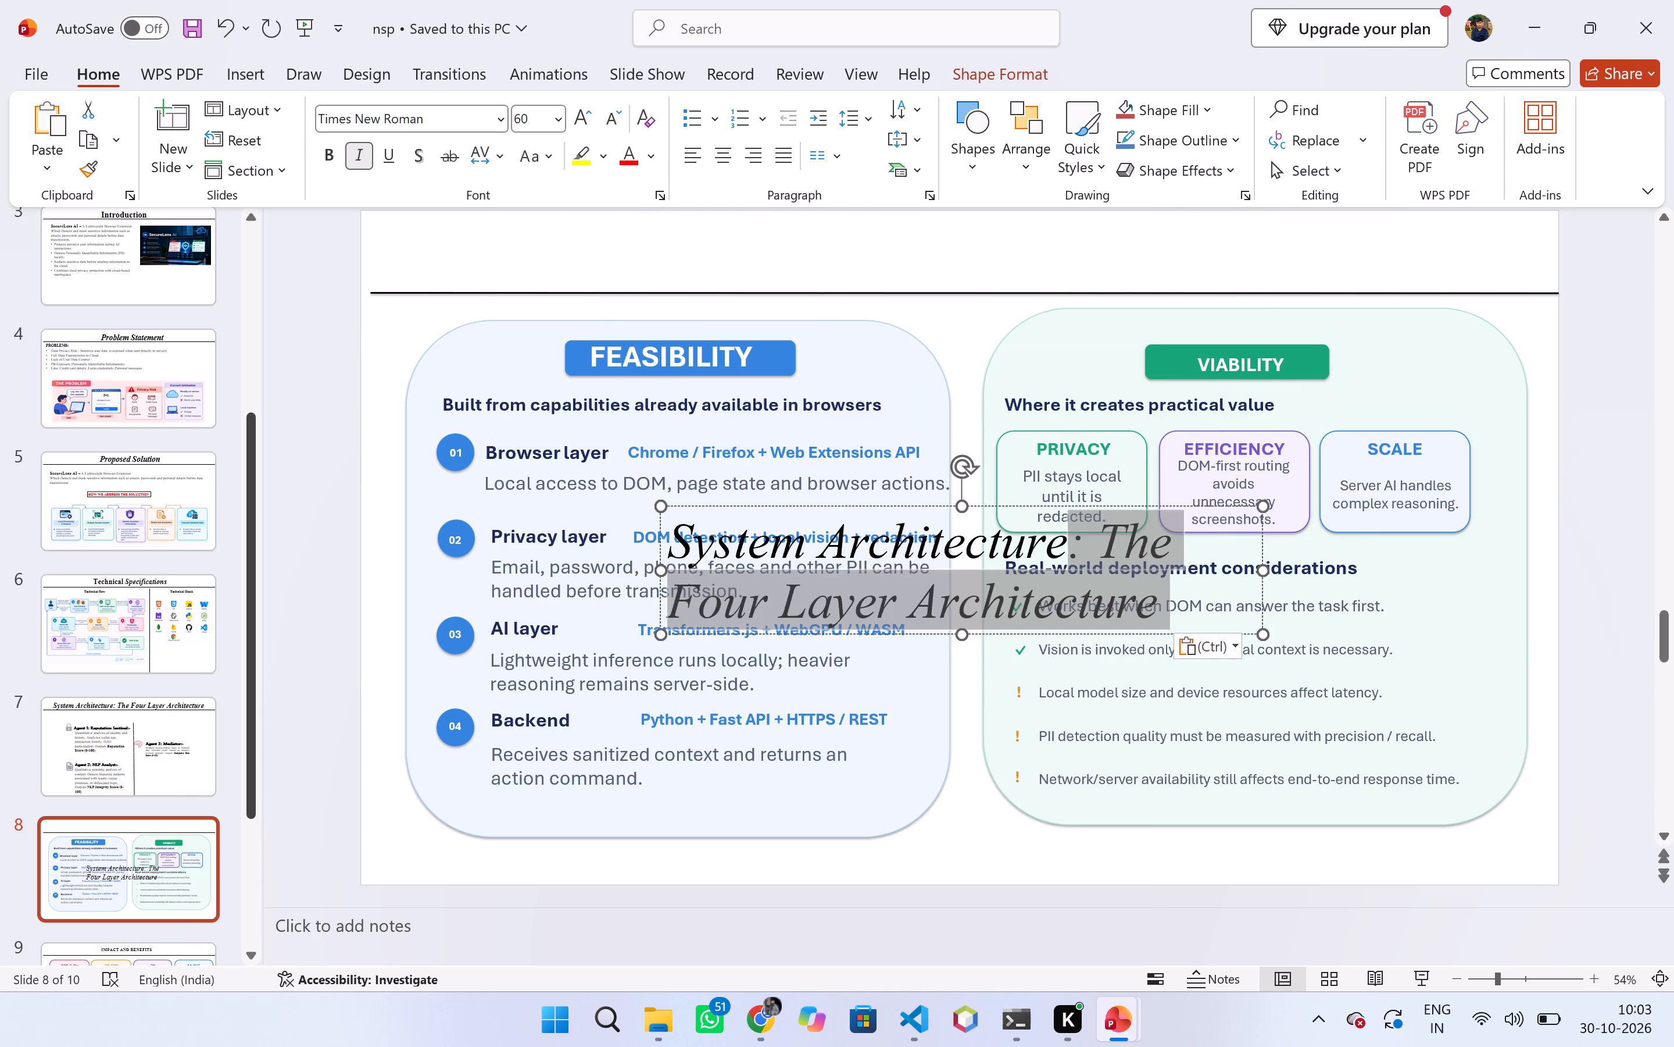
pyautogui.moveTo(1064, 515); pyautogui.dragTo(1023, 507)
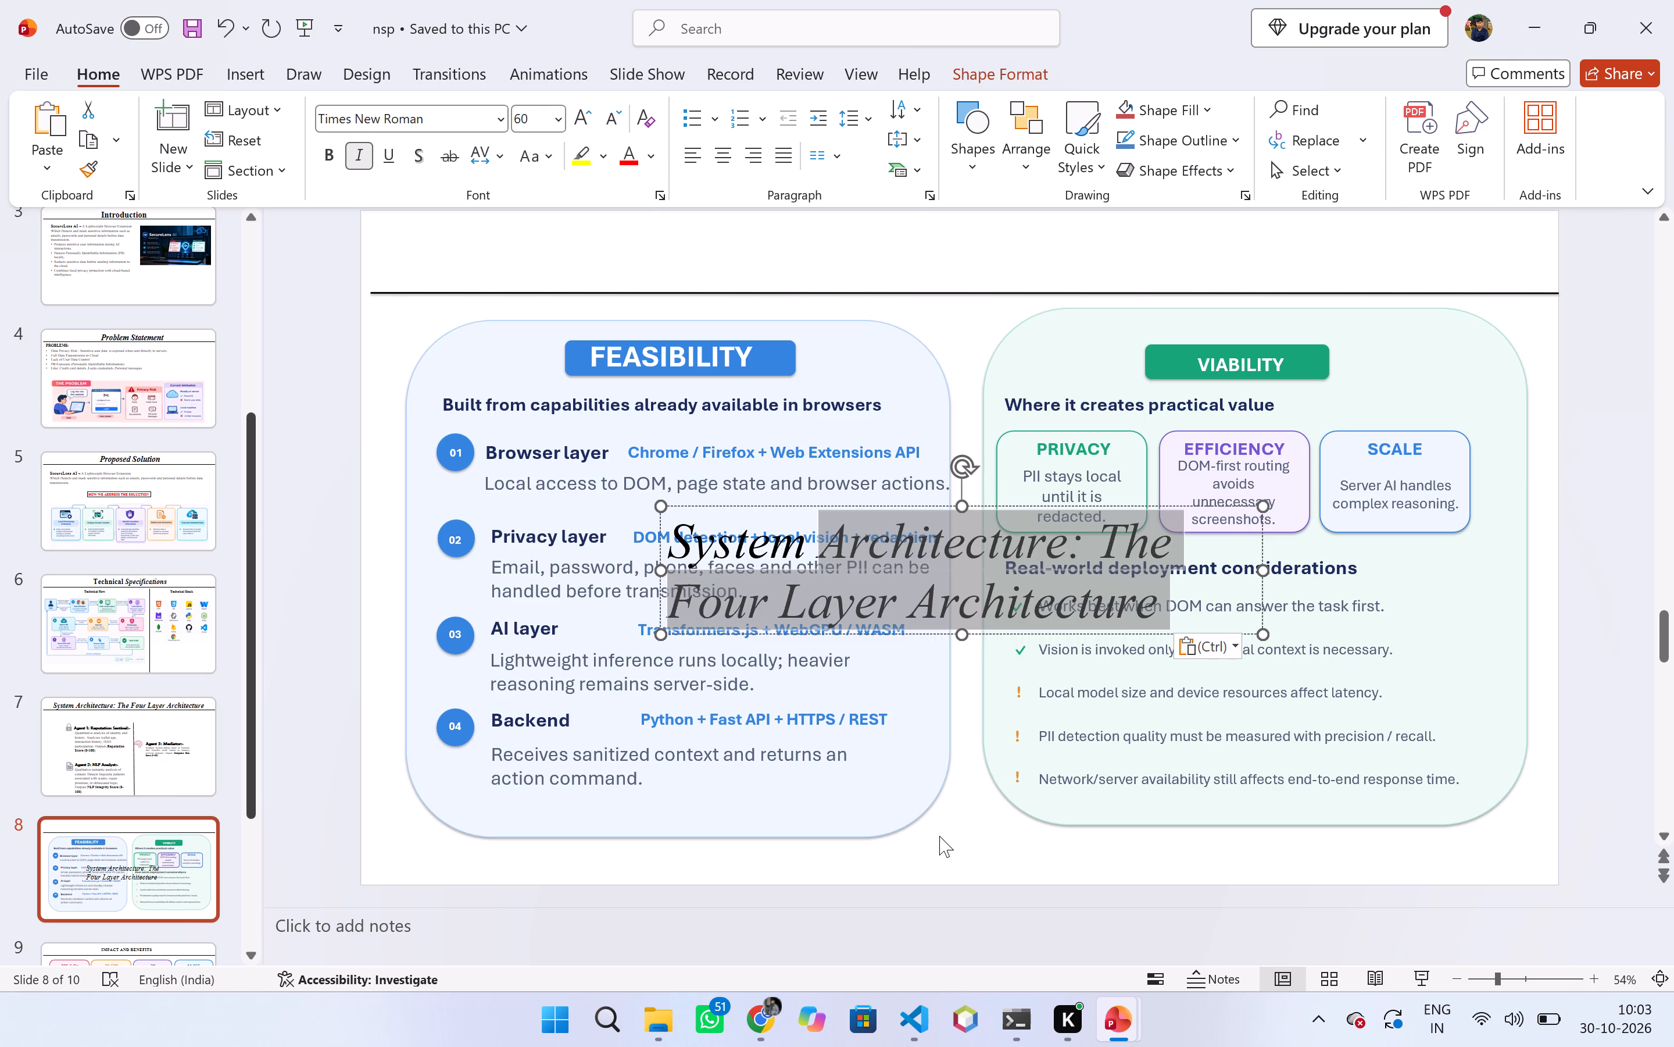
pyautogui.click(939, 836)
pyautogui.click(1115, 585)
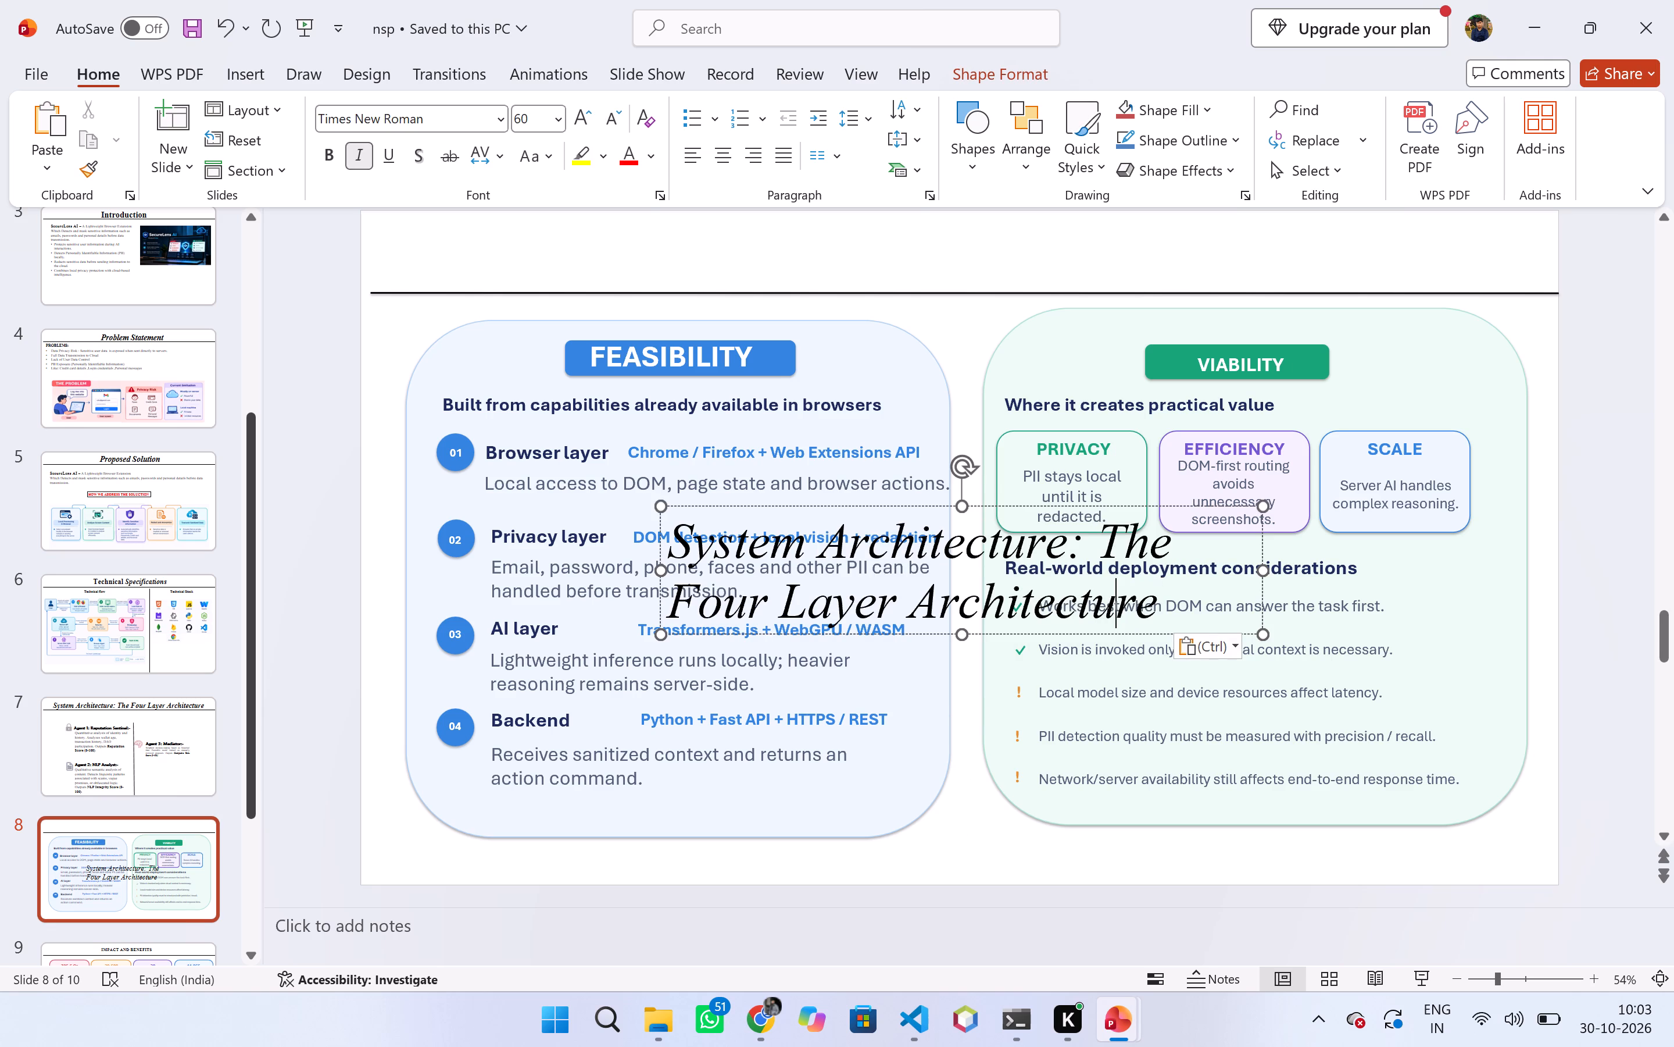
# Move the pasted System Architecture title from the middle of slide 8 up to the horizontal line.
pyautogui.moveTo(1189, 512); pyautogui.dragTo(1172, 186, button='right')
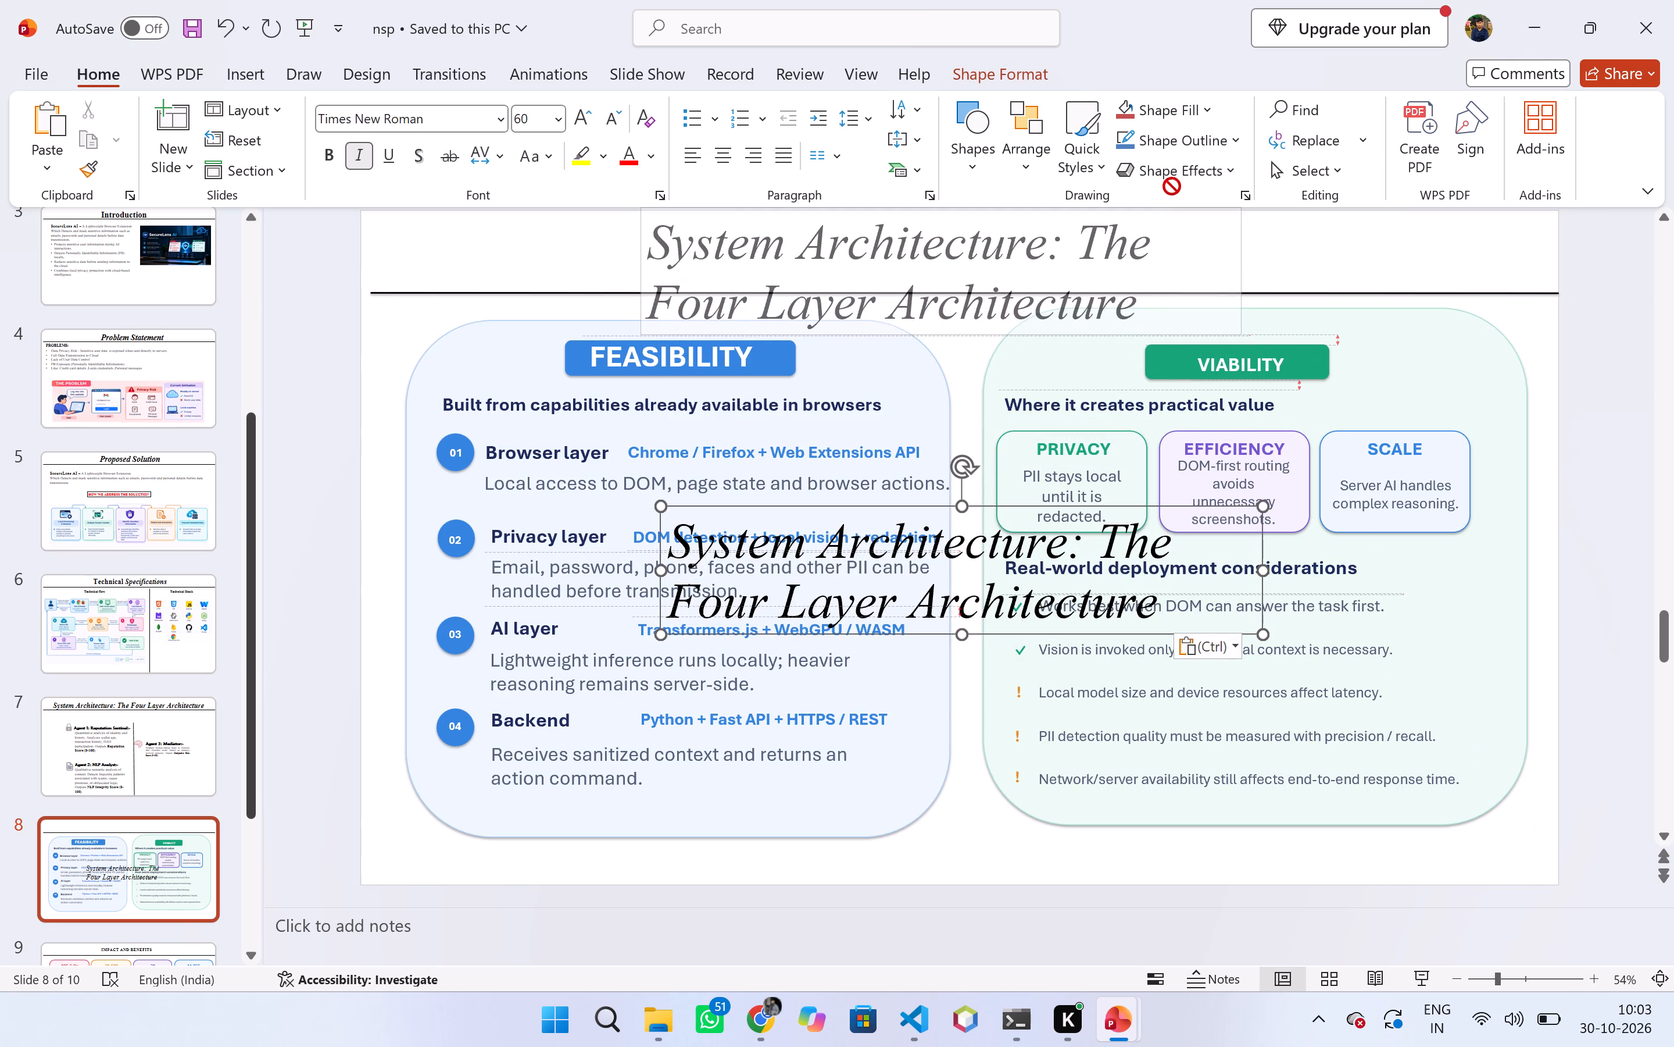
pyautogui.moveTo(1172, 186); pyautogui.dragTo(1171, 252, button='right')
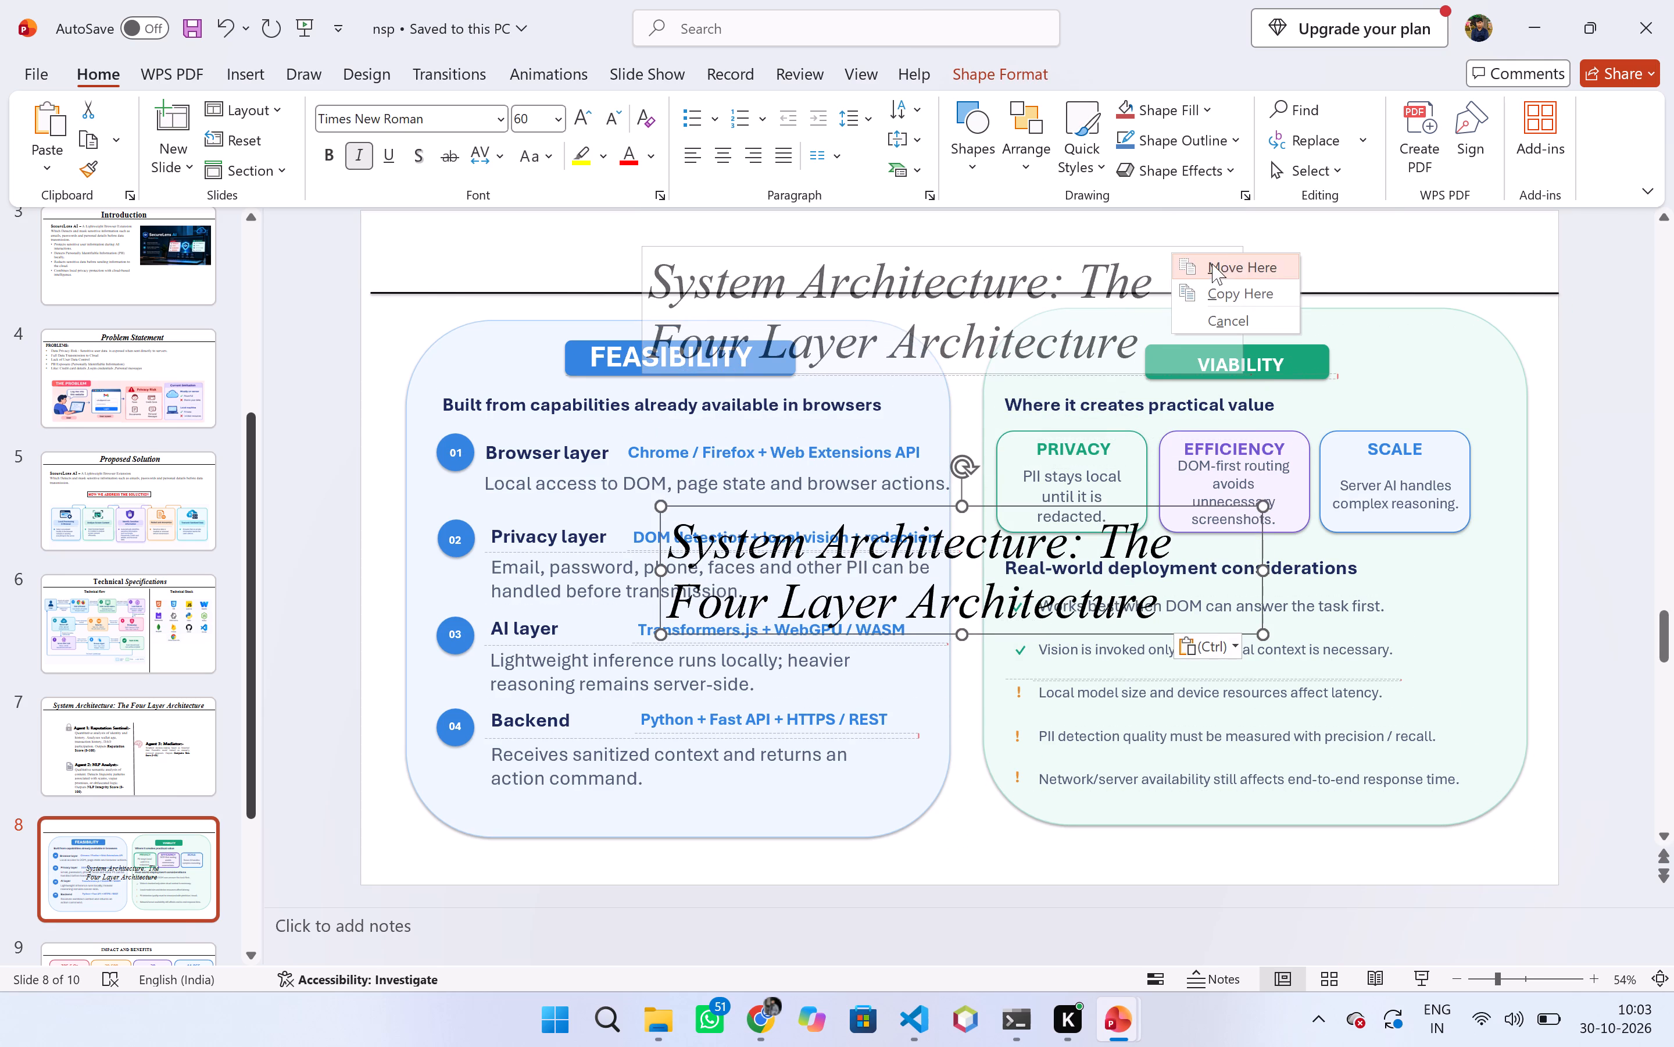
pyautogui.click(1235, 270)
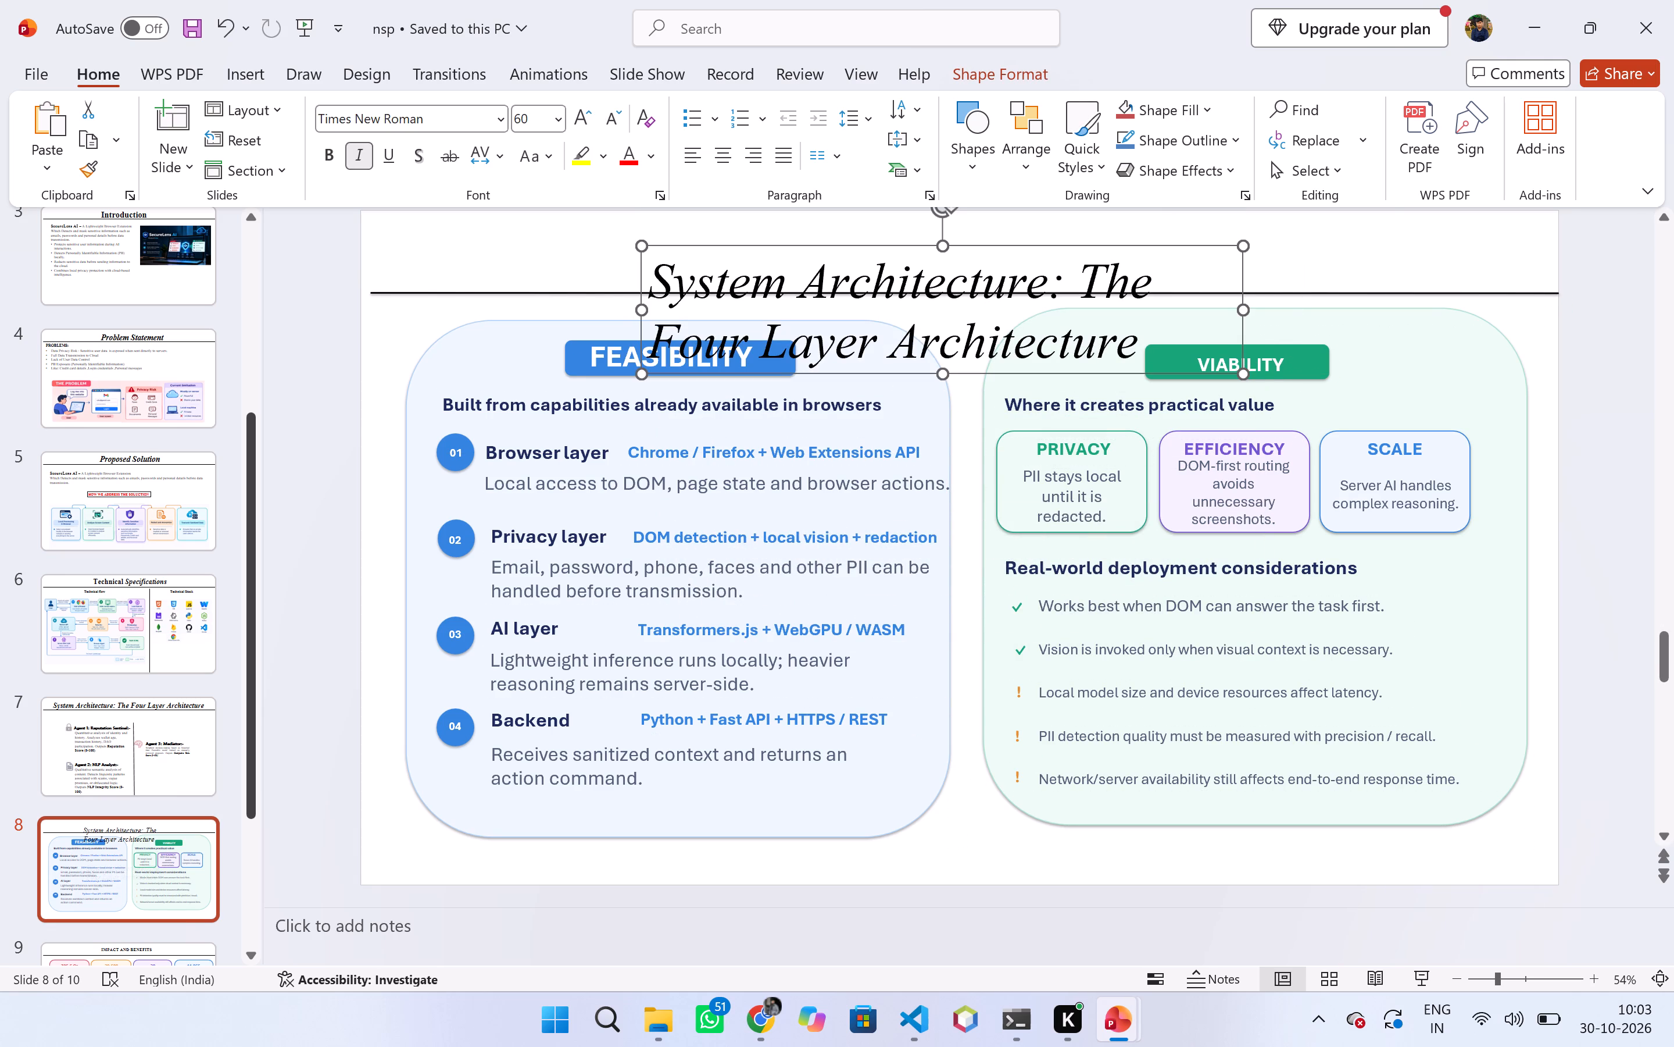
# Widen slide 8's pasted title box to nearly the full slide width so the title fits on one line.
pyautogui.moveTo(635, 307); pyautogui.dragTo(385, 264)
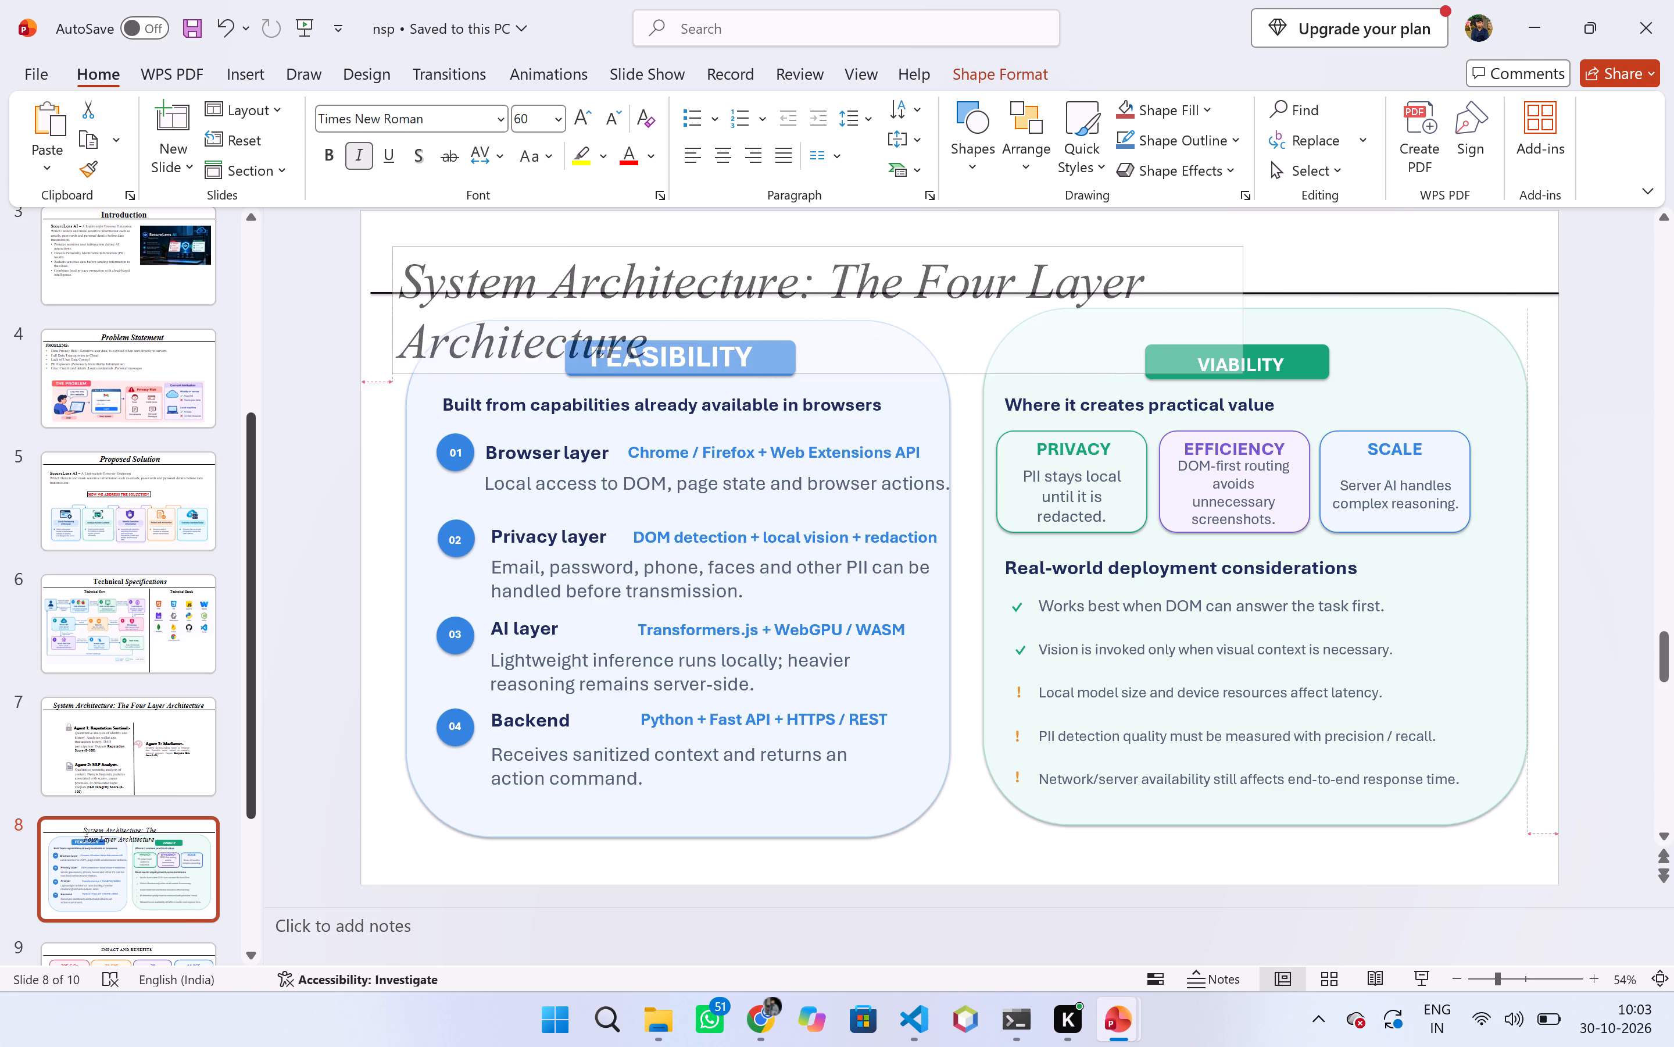
pyautogui.moveTo(385, 264); pyautogui.dragTo(380, 264)
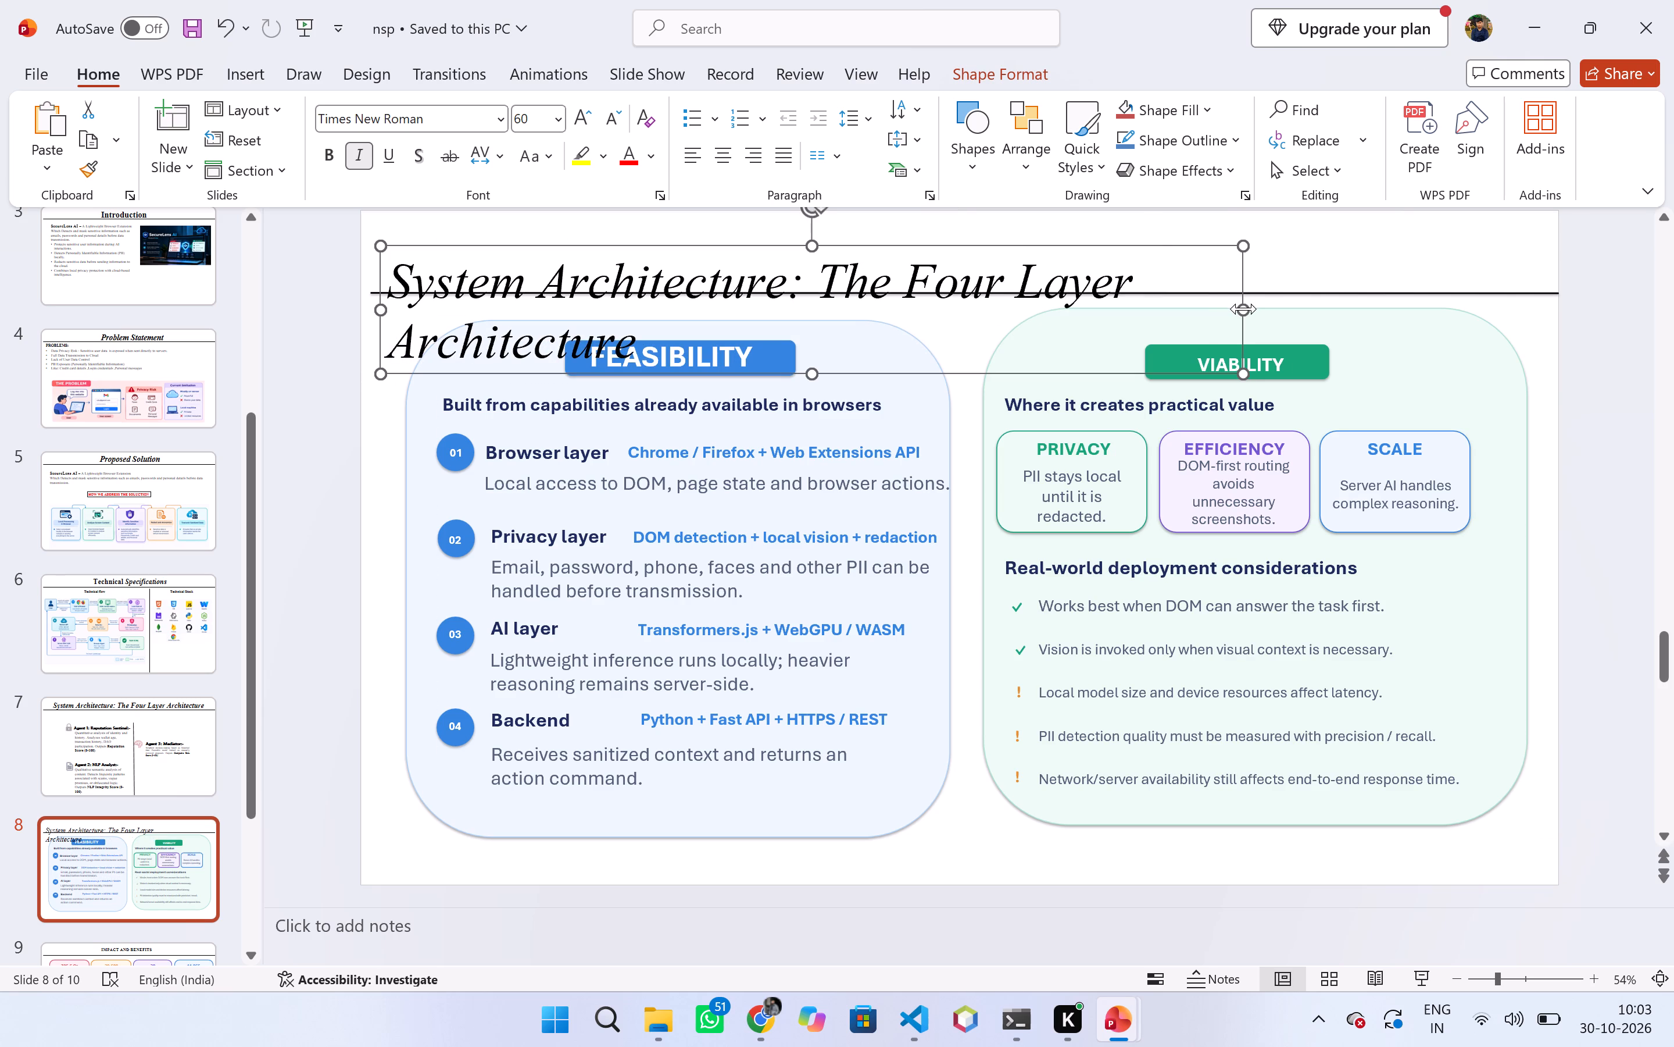
pyautogui.moveTo(1244, 309); pyautogui.dragTo(1516, 278, button='right')
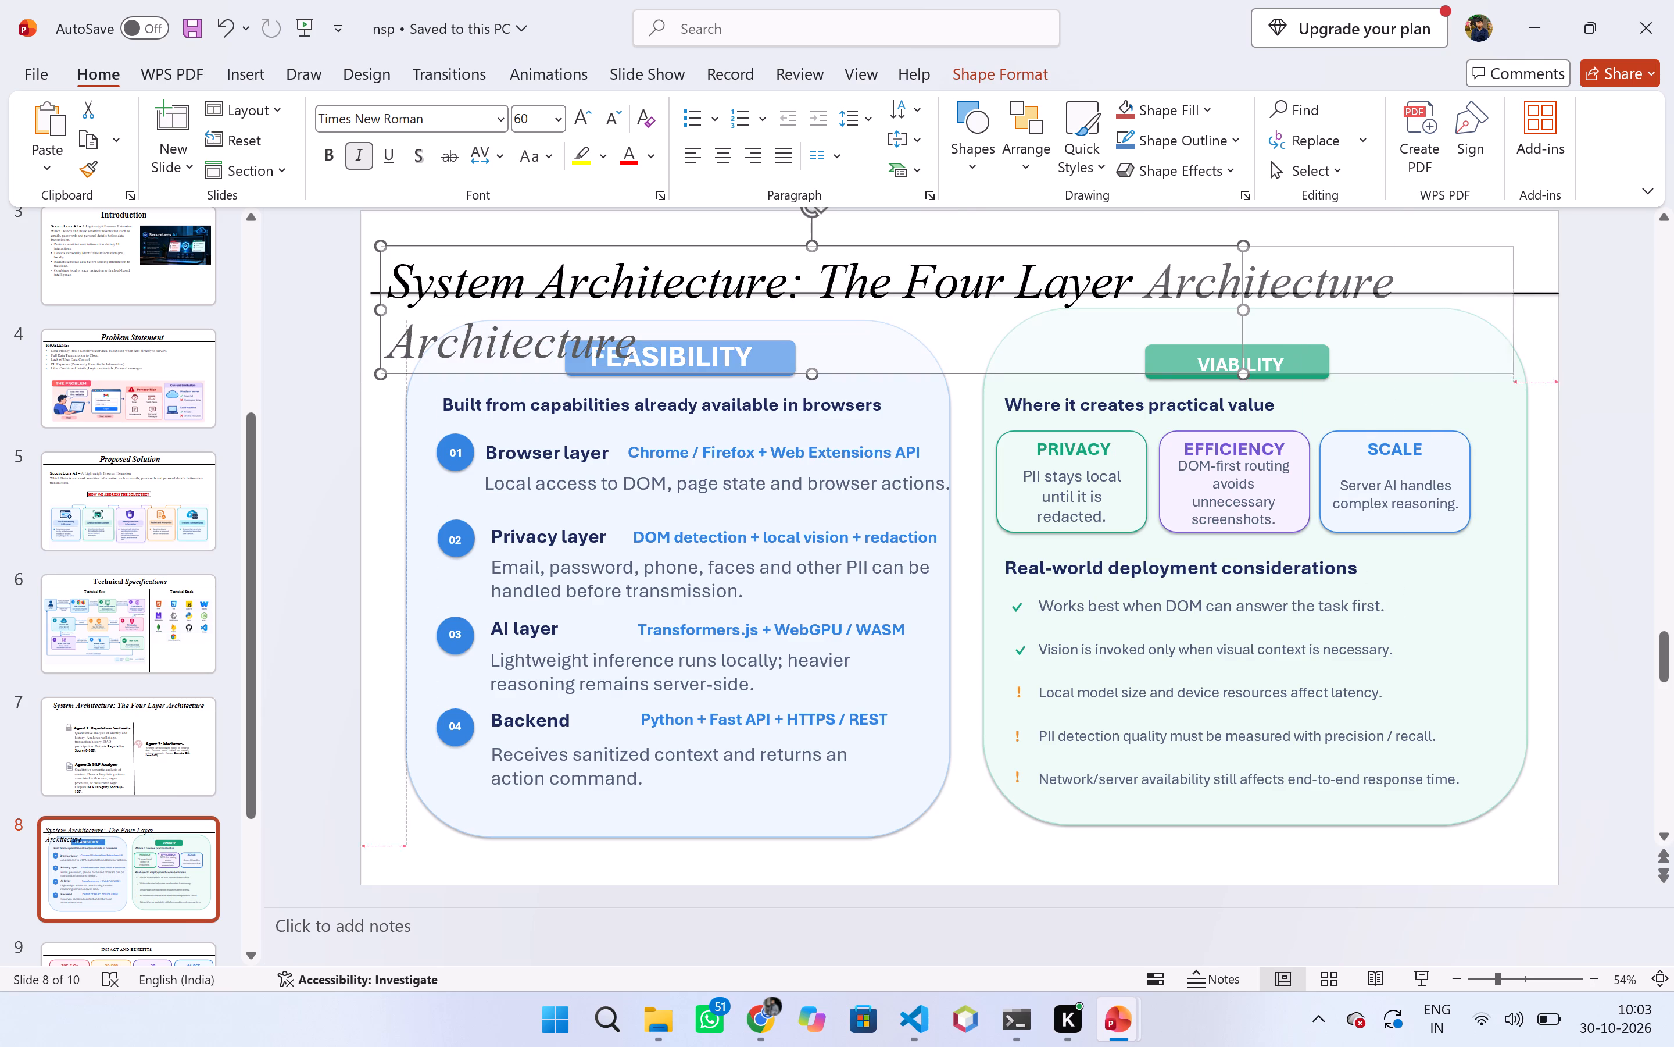
pyautogui.moveTo(1516, 278); pyautogui.dragTo(1544, 281, button='right')
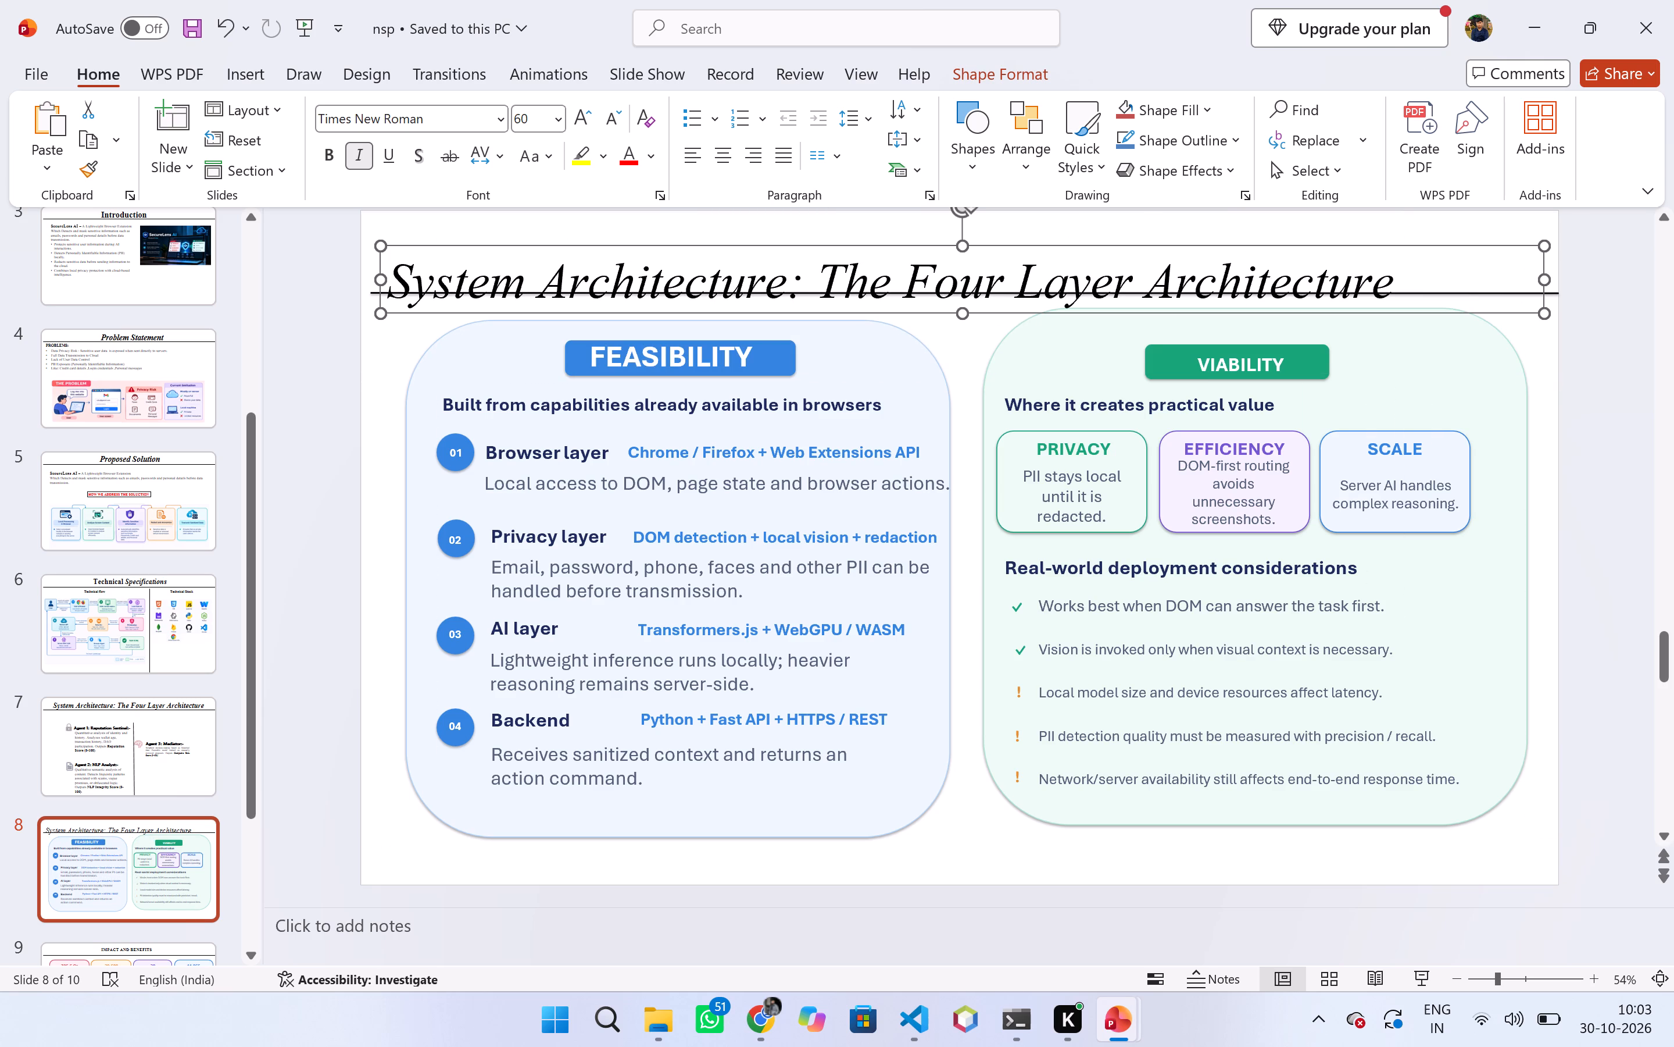
# Move slide 8's System Architecture title up and along so it sits centred above the horizontal line.
pyautogui.moveTo(1068, 239); pyautogui.dragTo(1113, 204, button='right')
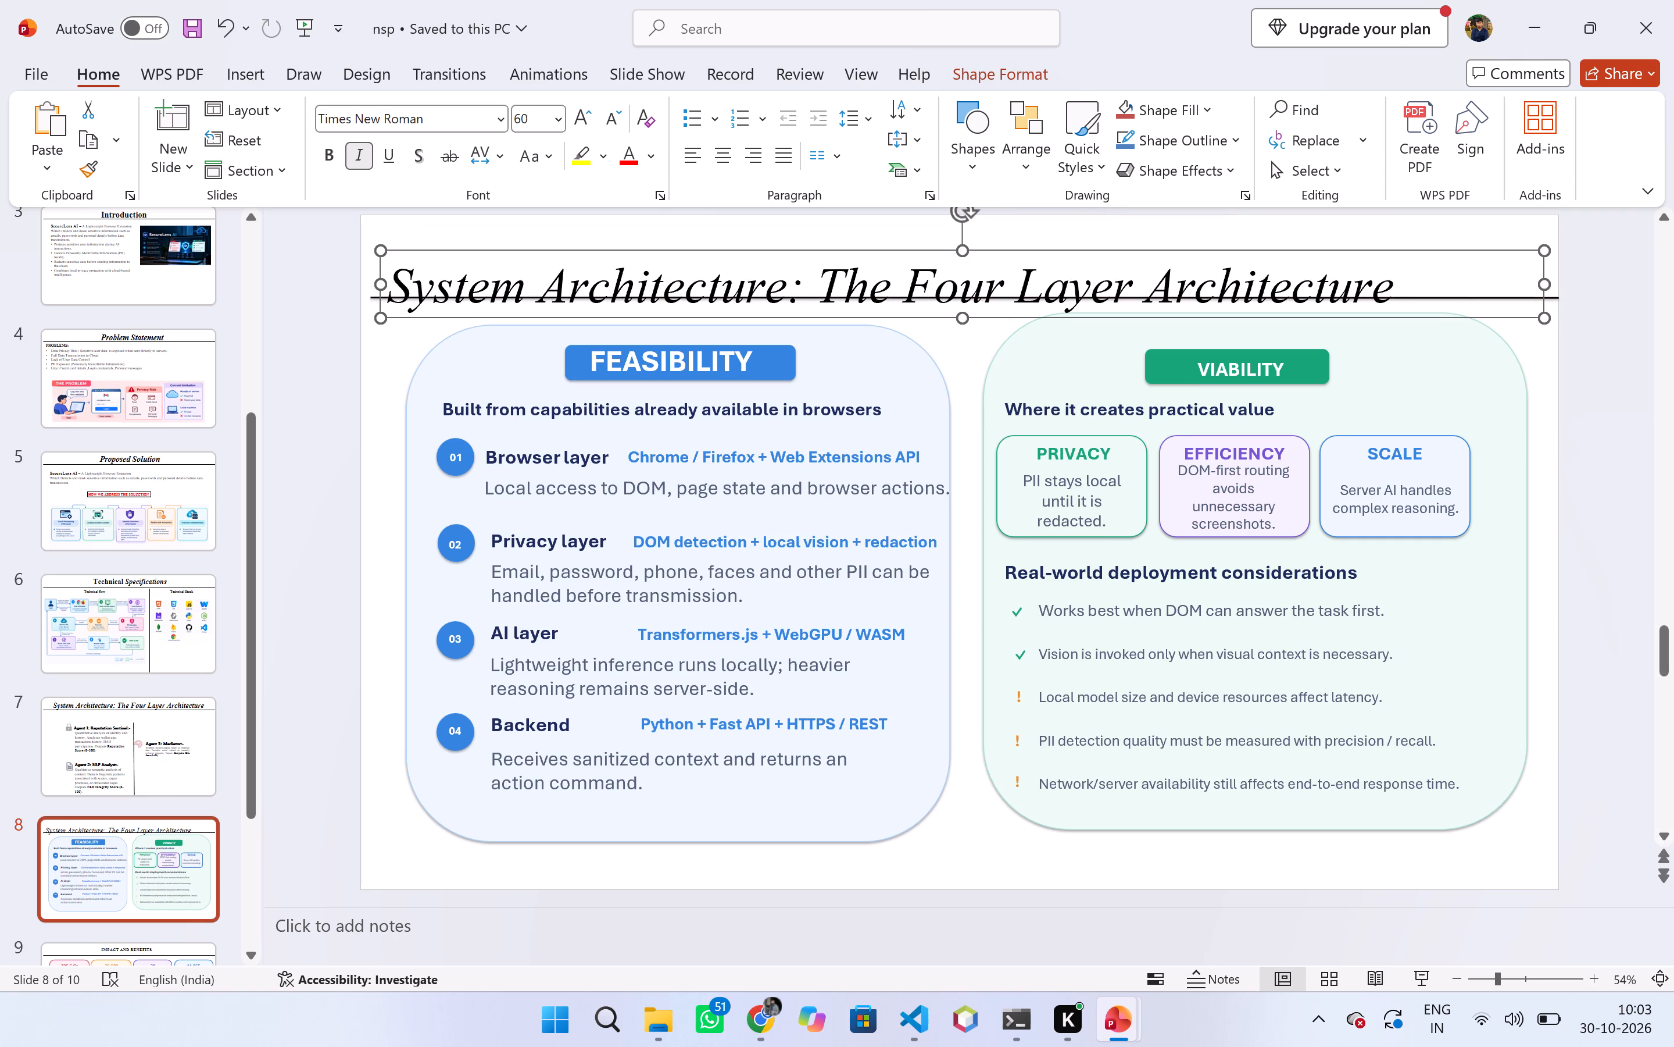
pyautogui.moveTo(1125, 248); pyautogui.dragTo(1194, 222, button='right')
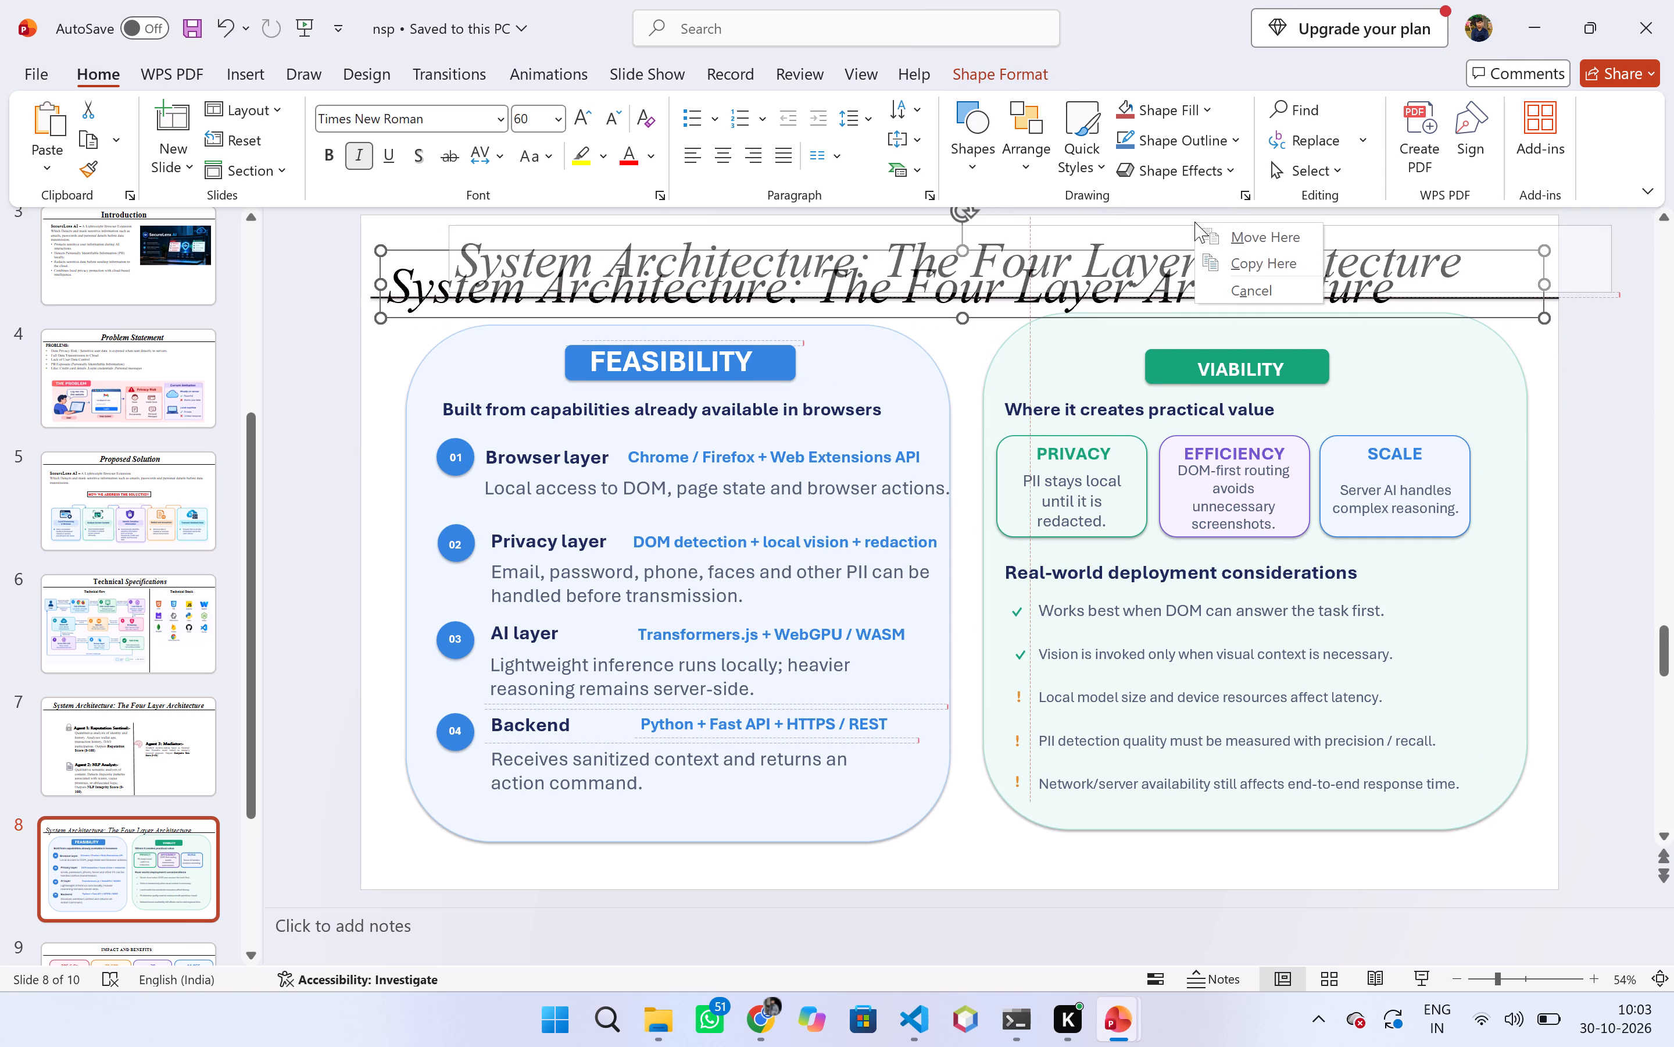
pyautogui.click(1233, 229)
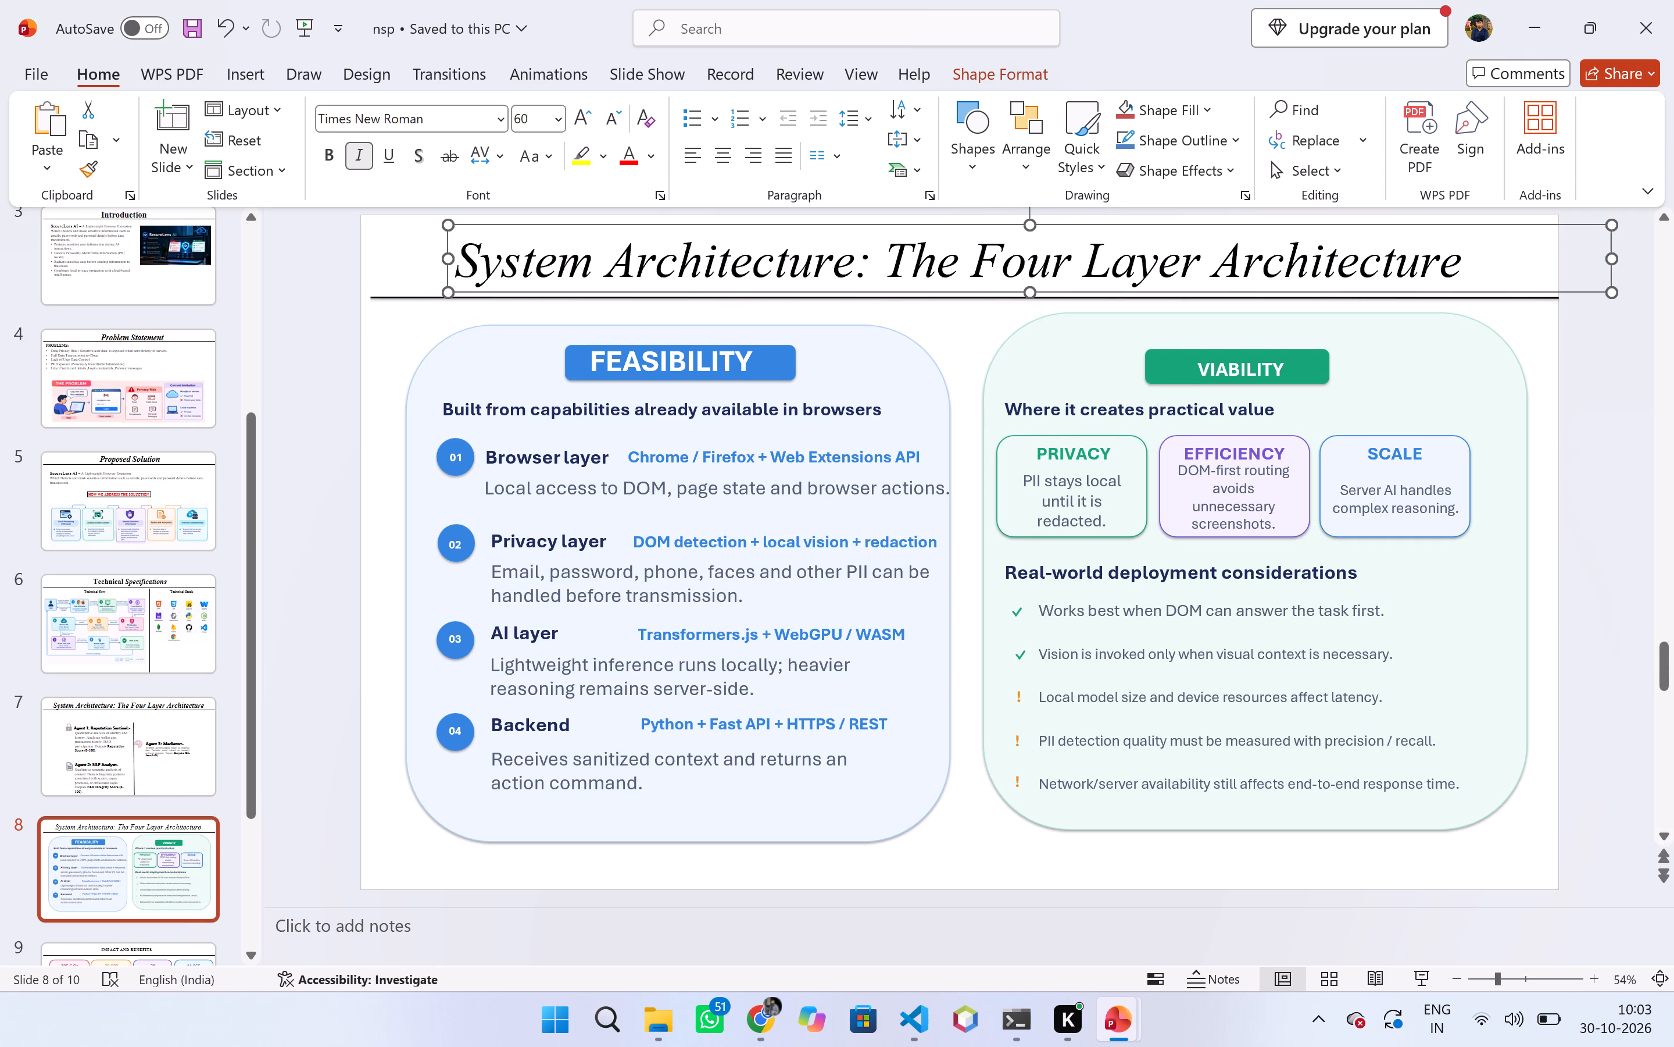
# Delete the Viability column's large green rounded background, its VIABILITY heading text and the green banner behind it.
pyautogui.click(1375, 637)
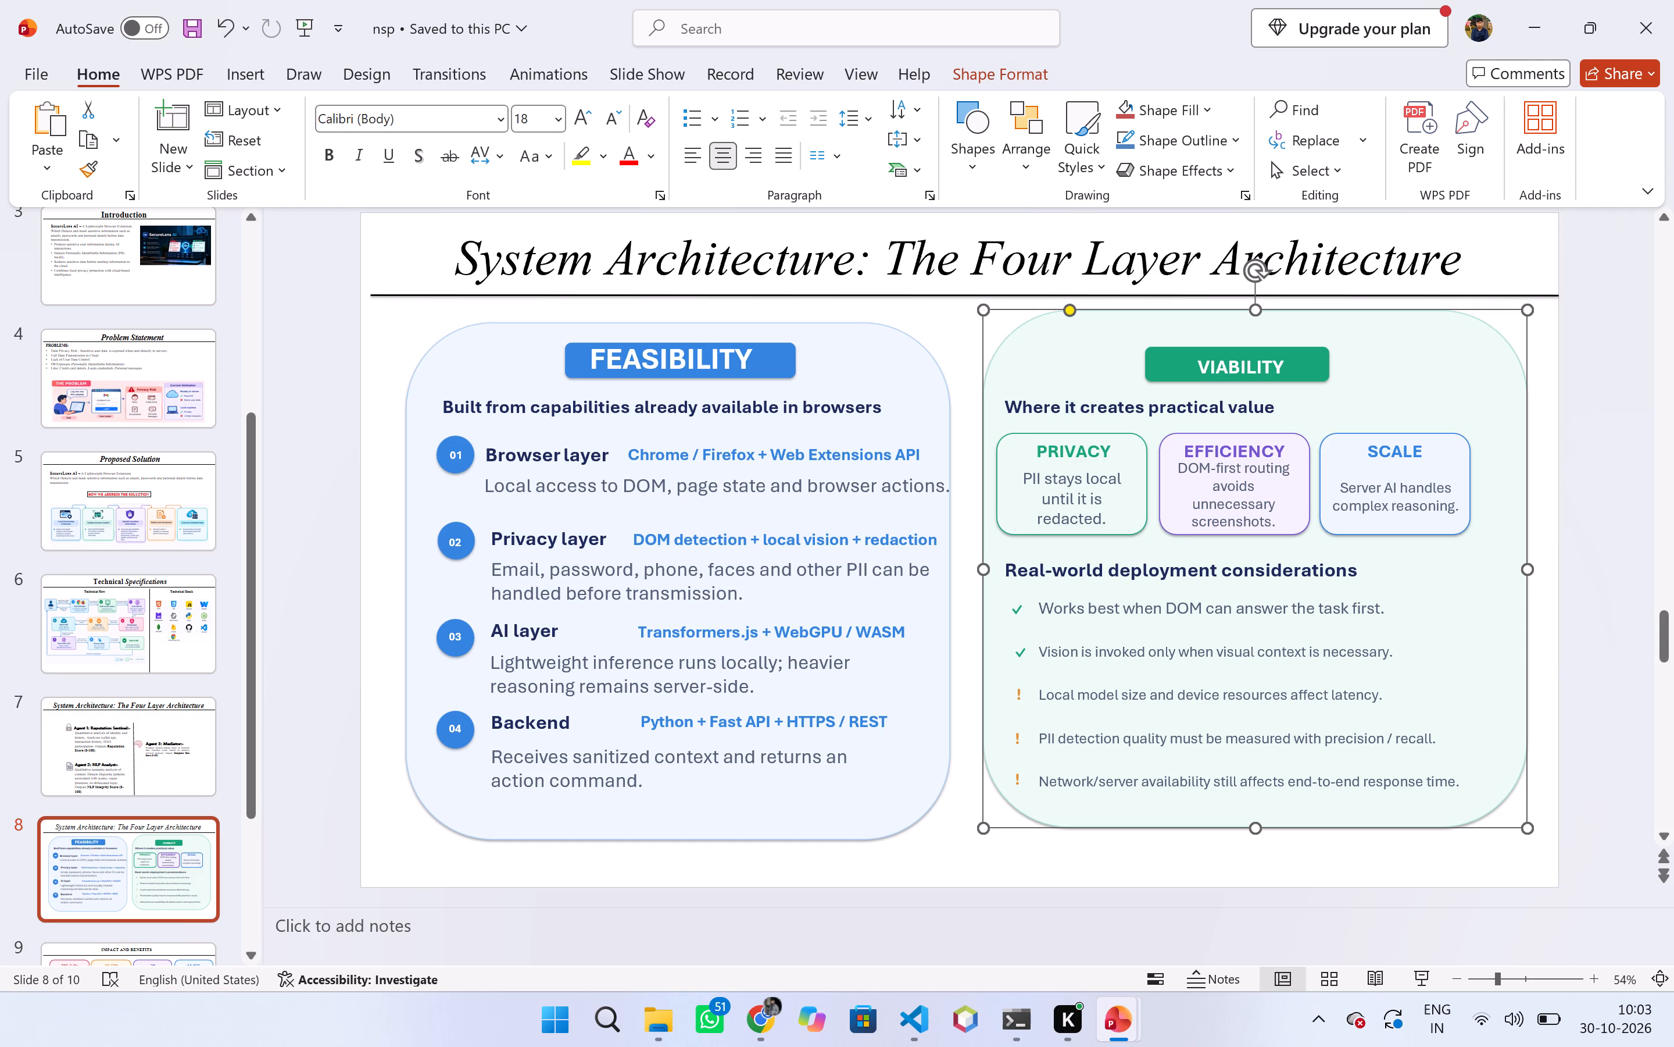
pyautogui.press('BackSpace')
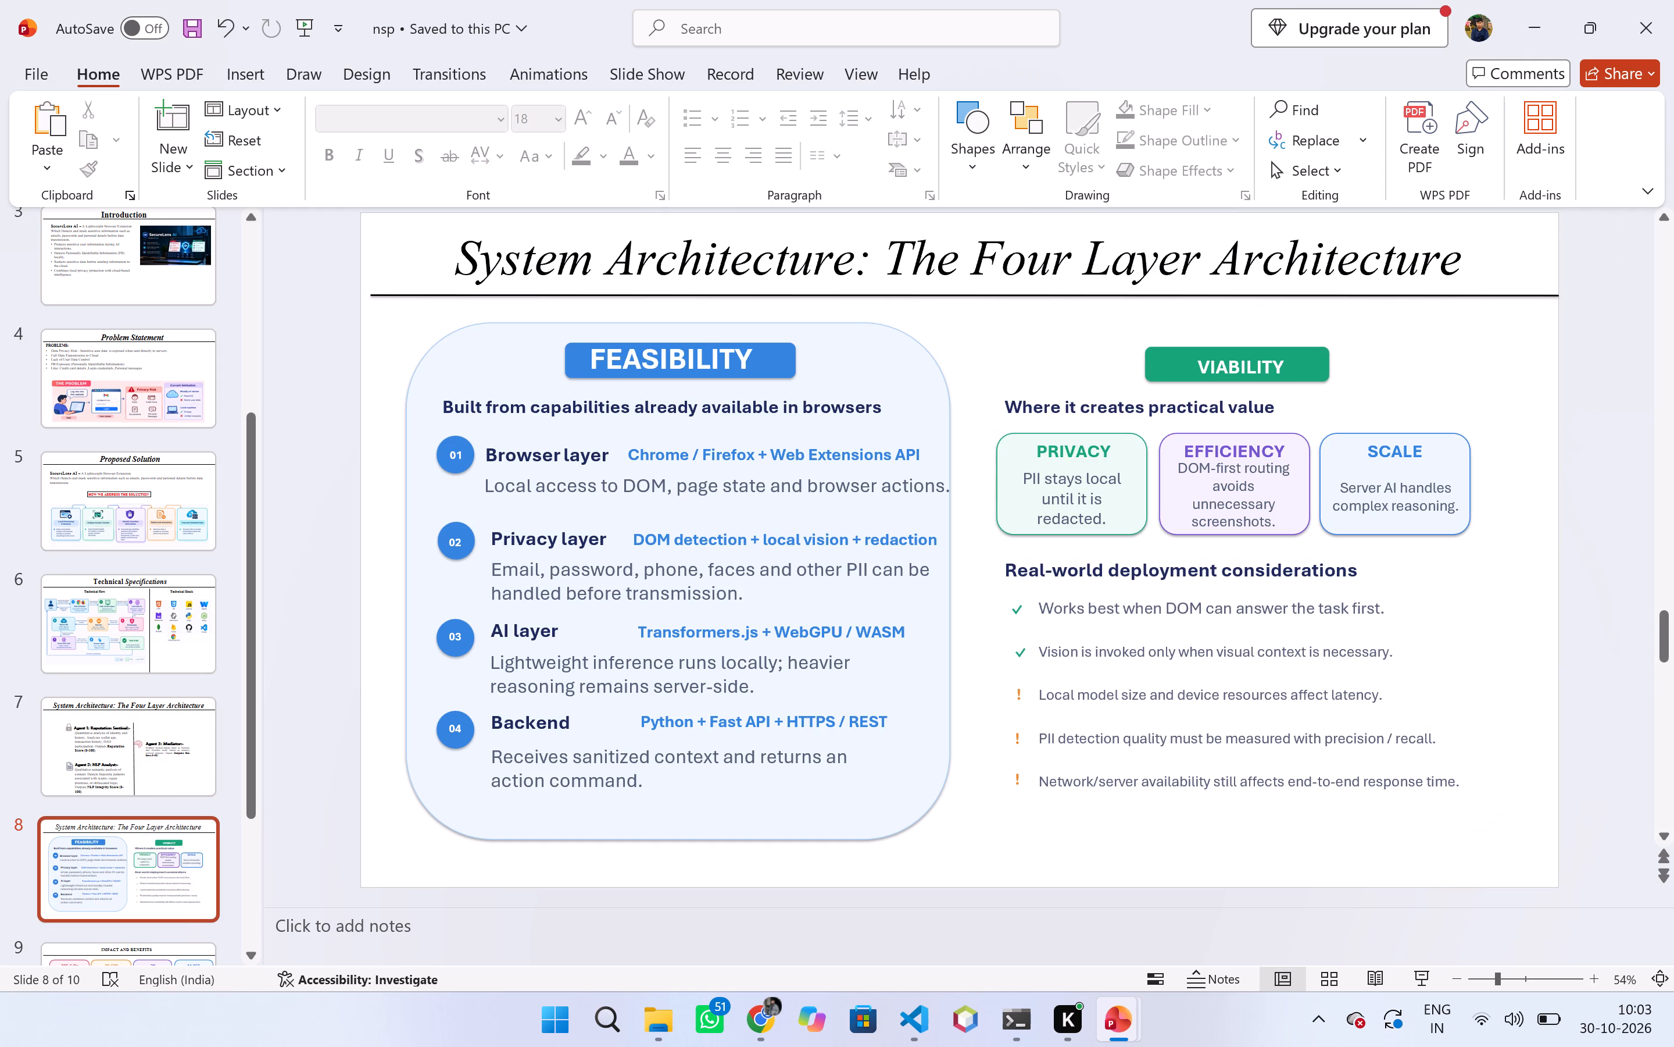
pyautogui.click(1468, 732)
pyautogui.click(1293, 560)
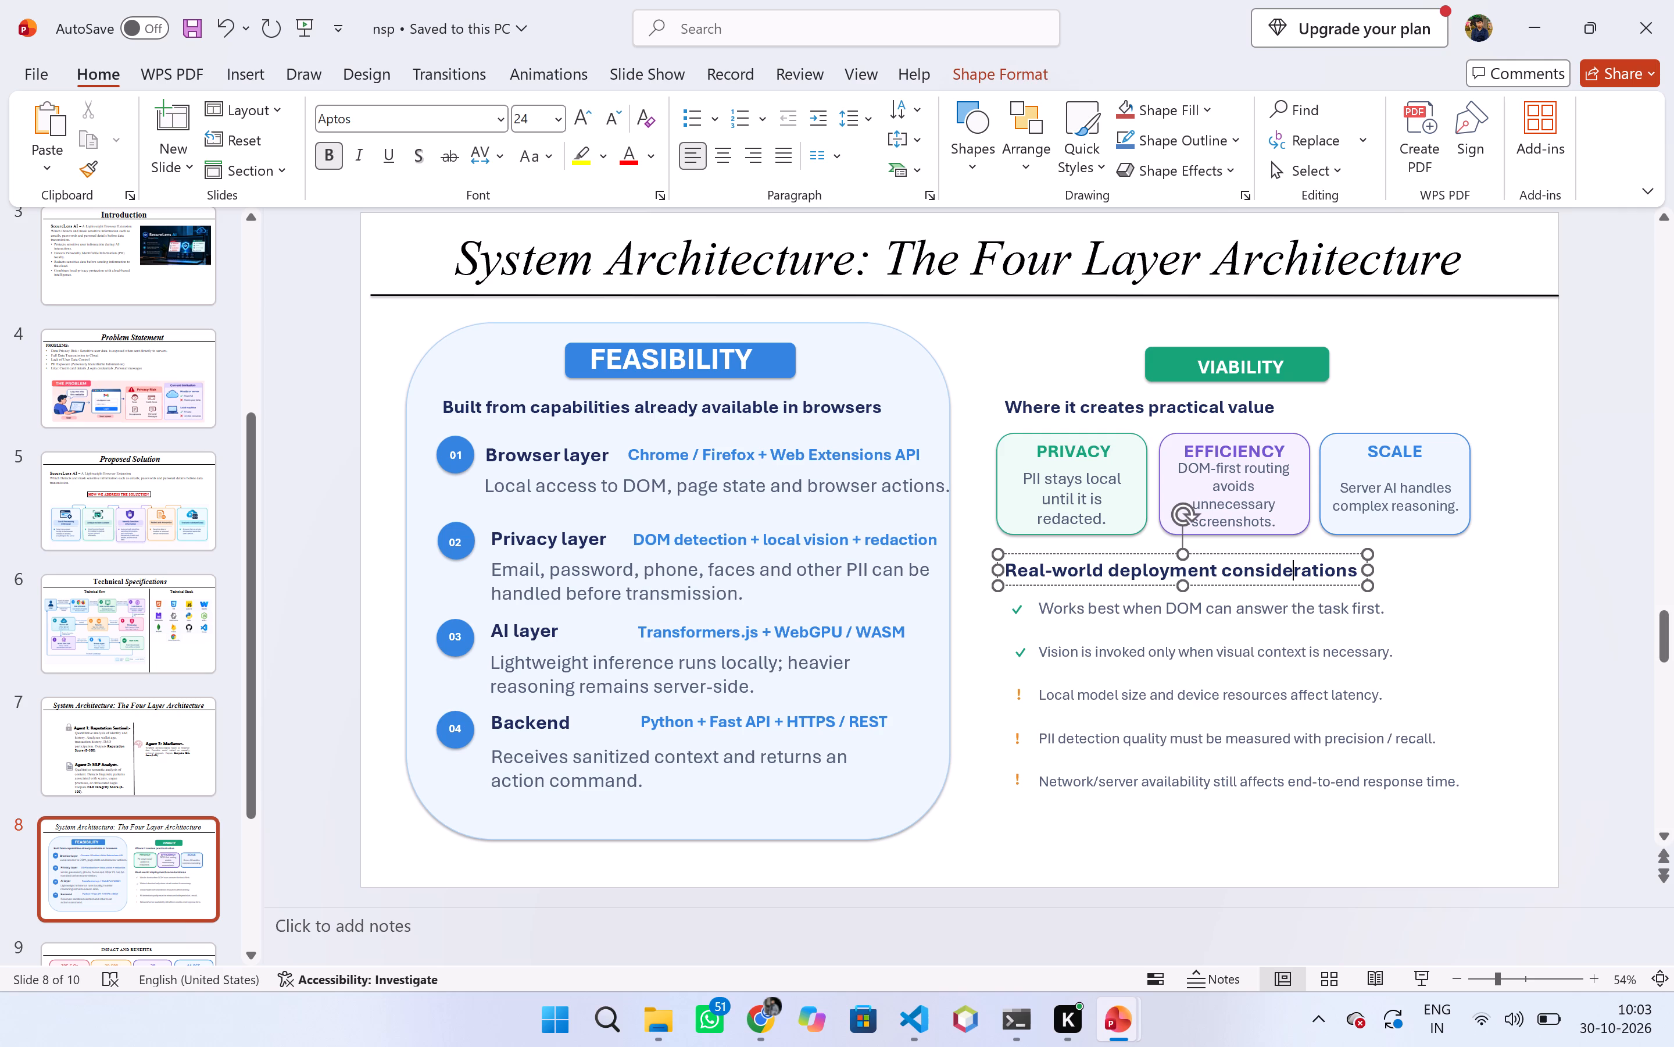
pyautogui.click(1184, 468)
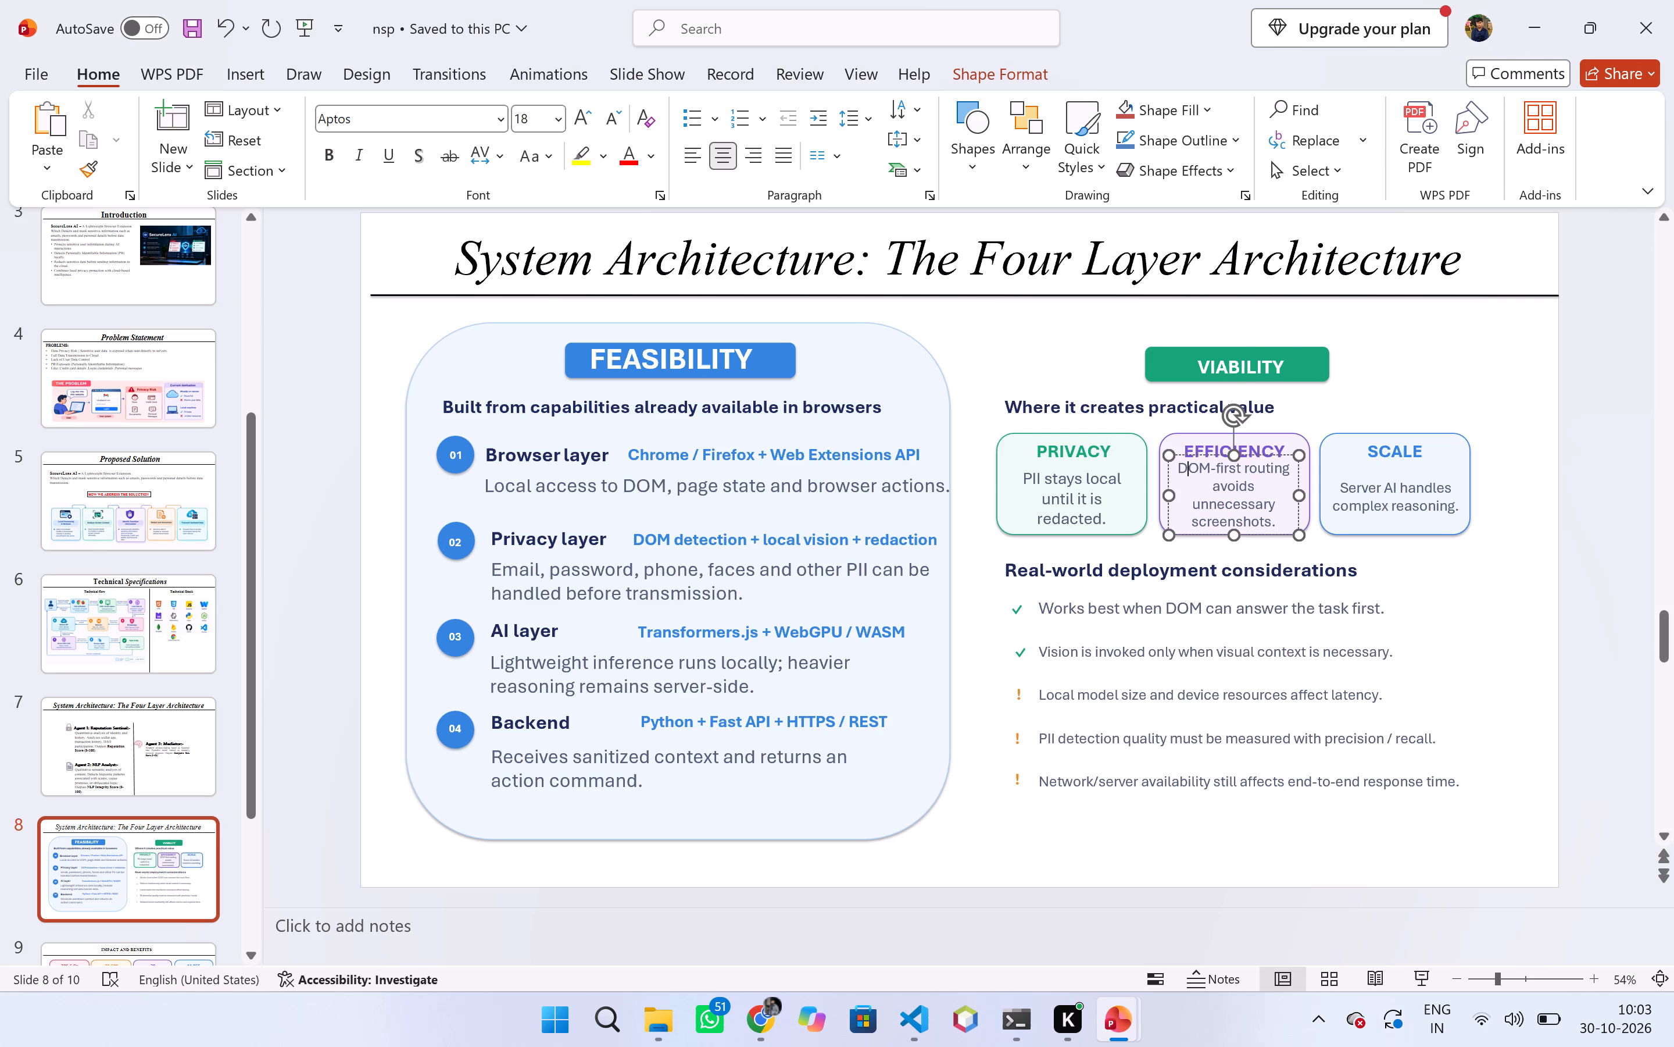
pyautogui.click(1211, 362)
pyautogui.press('BackSpace')
pyautogui.press('BackSpace')
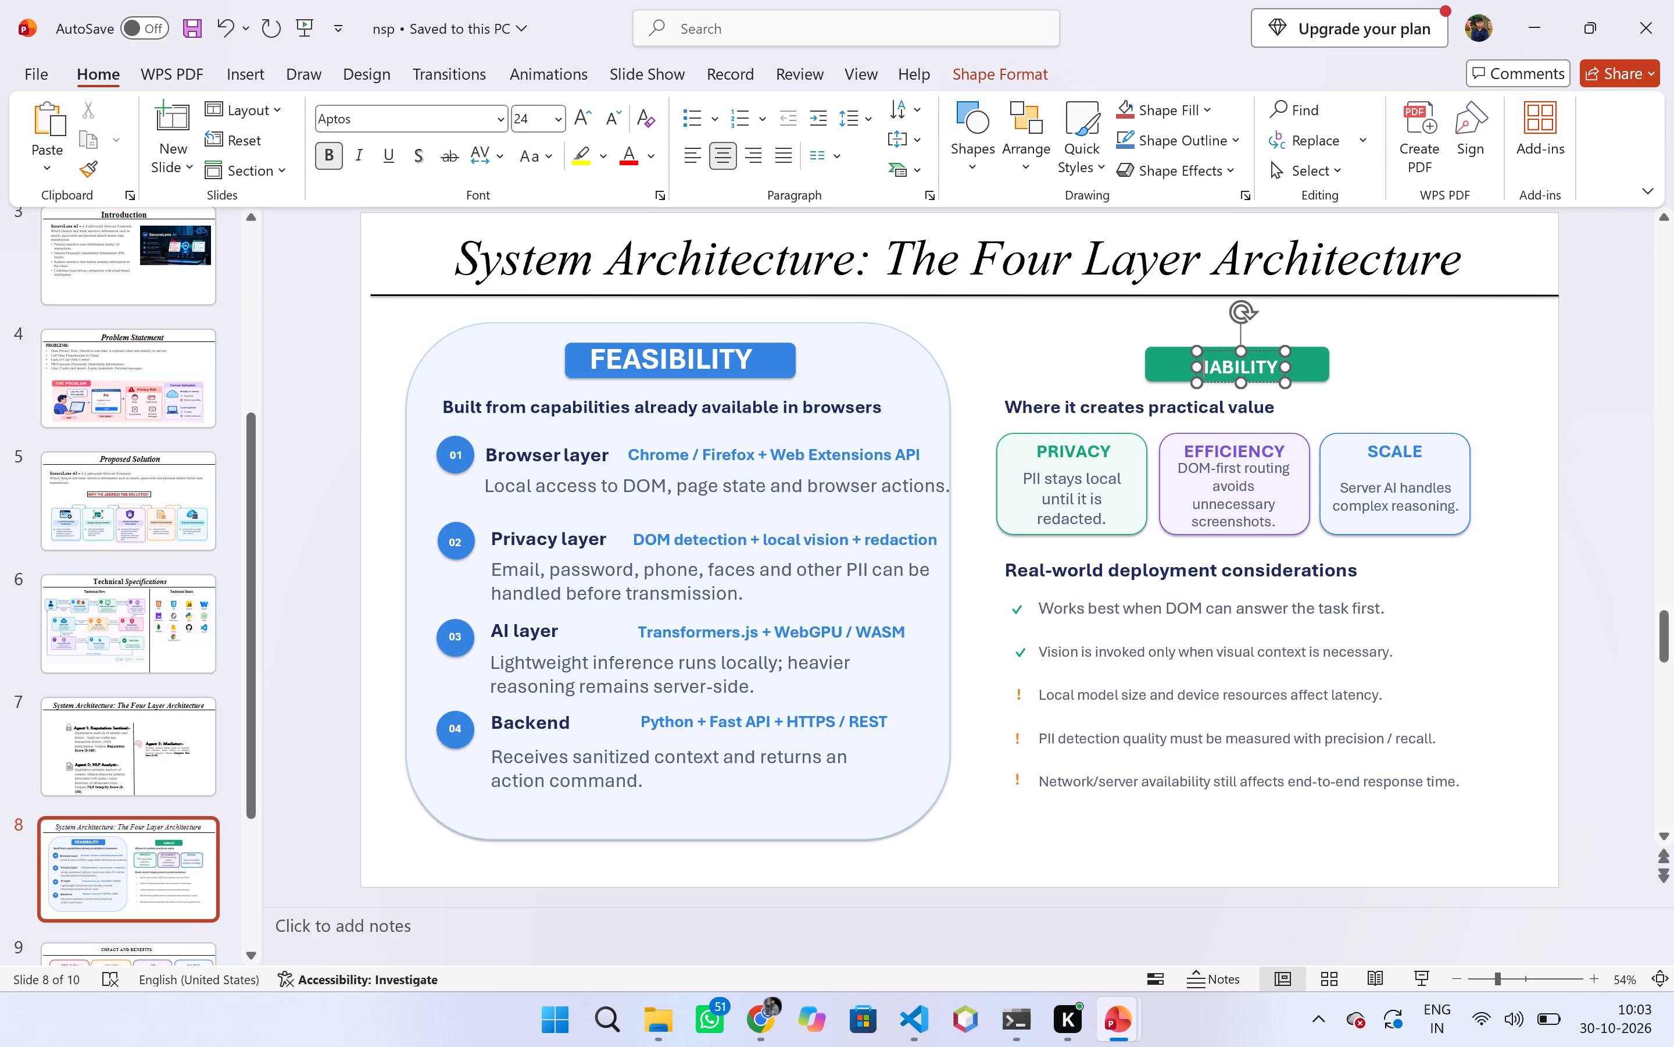
pyautogui.click(1171, 366)
pyautogui.press('BackSpace')
# Delete the "Network/server availability" and "PII detection quality" text lines under Real-world deployment considerations.
pyautogui.click(1104, 498)
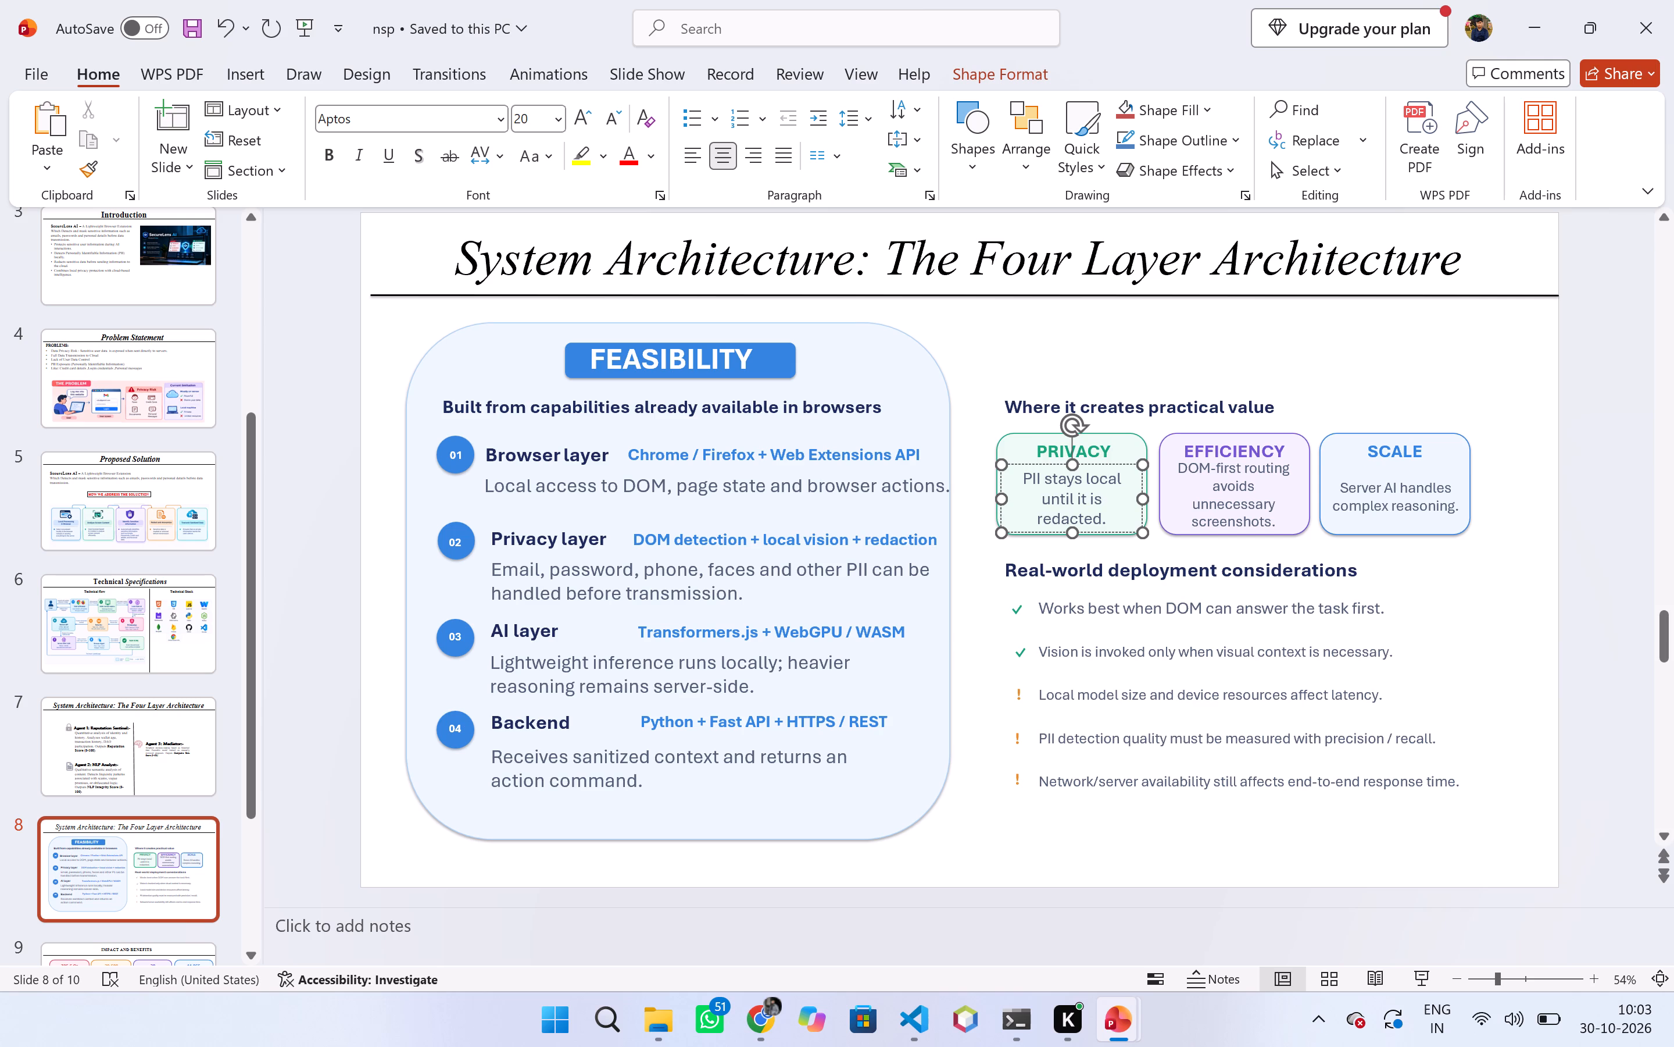
pyautogui.click(1468, 790)
pyautogui.press('BackSpace')
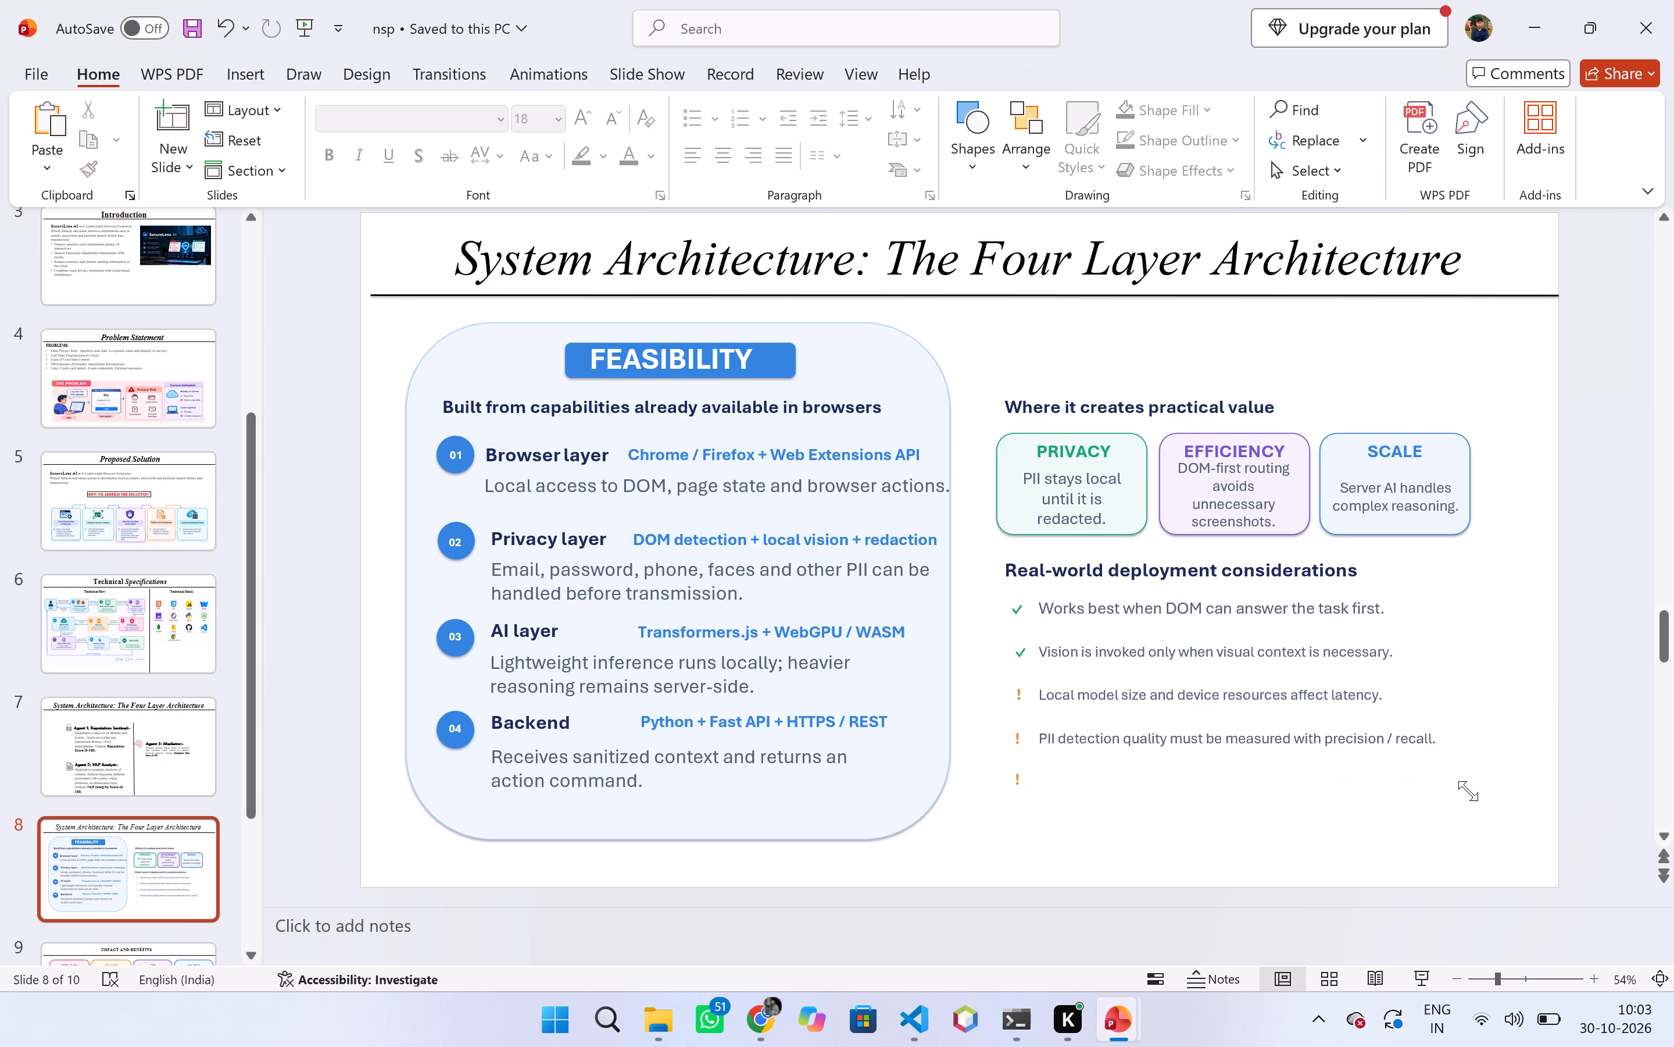
pyautogui.click(1133, 757)
pyautogui.click(1133, 757)
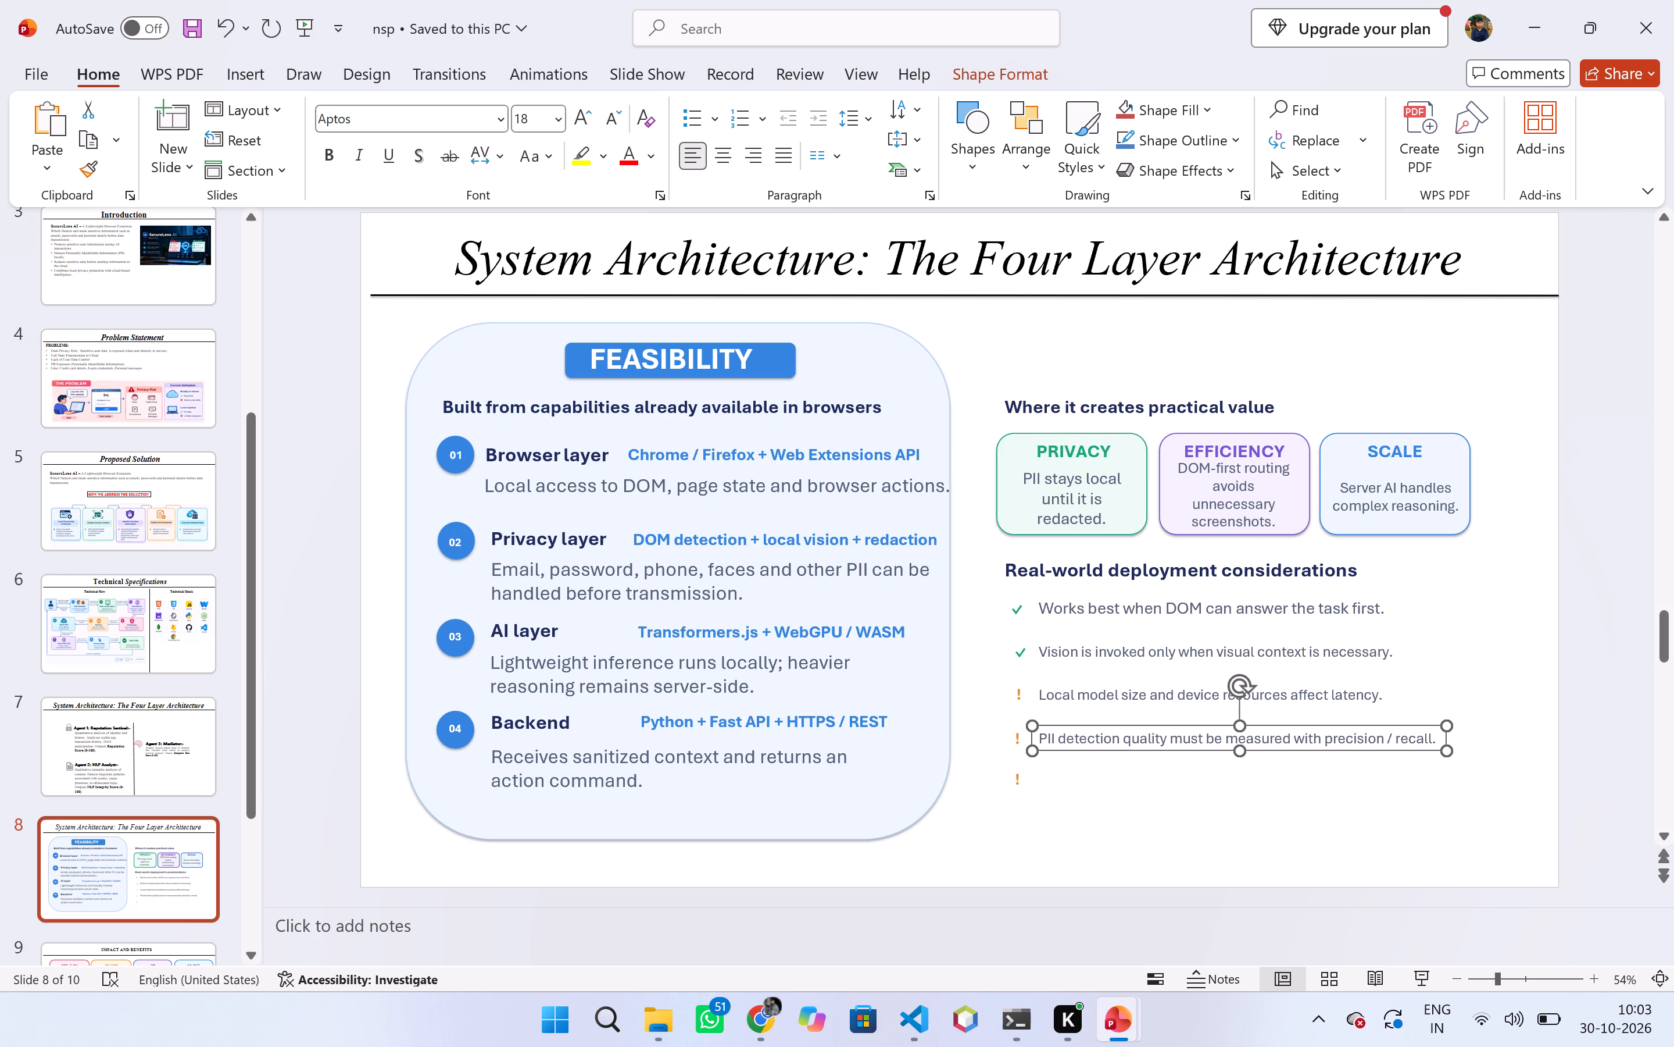
pyautogui.press('BackSpace')
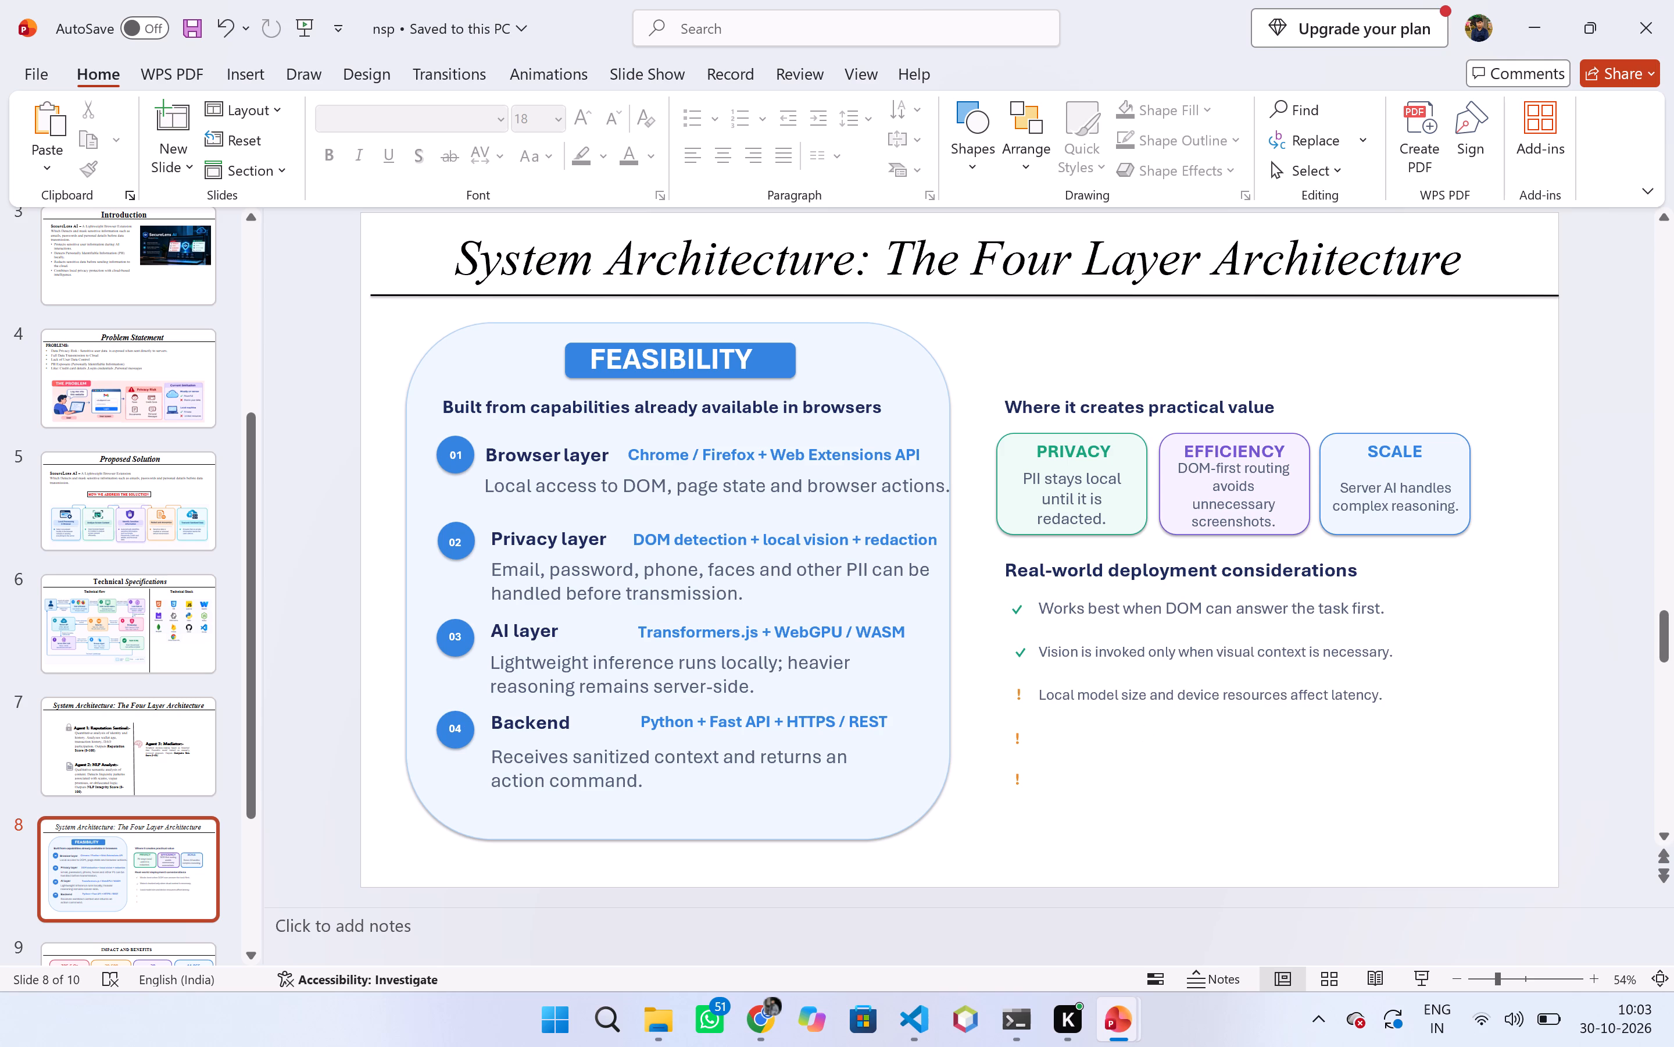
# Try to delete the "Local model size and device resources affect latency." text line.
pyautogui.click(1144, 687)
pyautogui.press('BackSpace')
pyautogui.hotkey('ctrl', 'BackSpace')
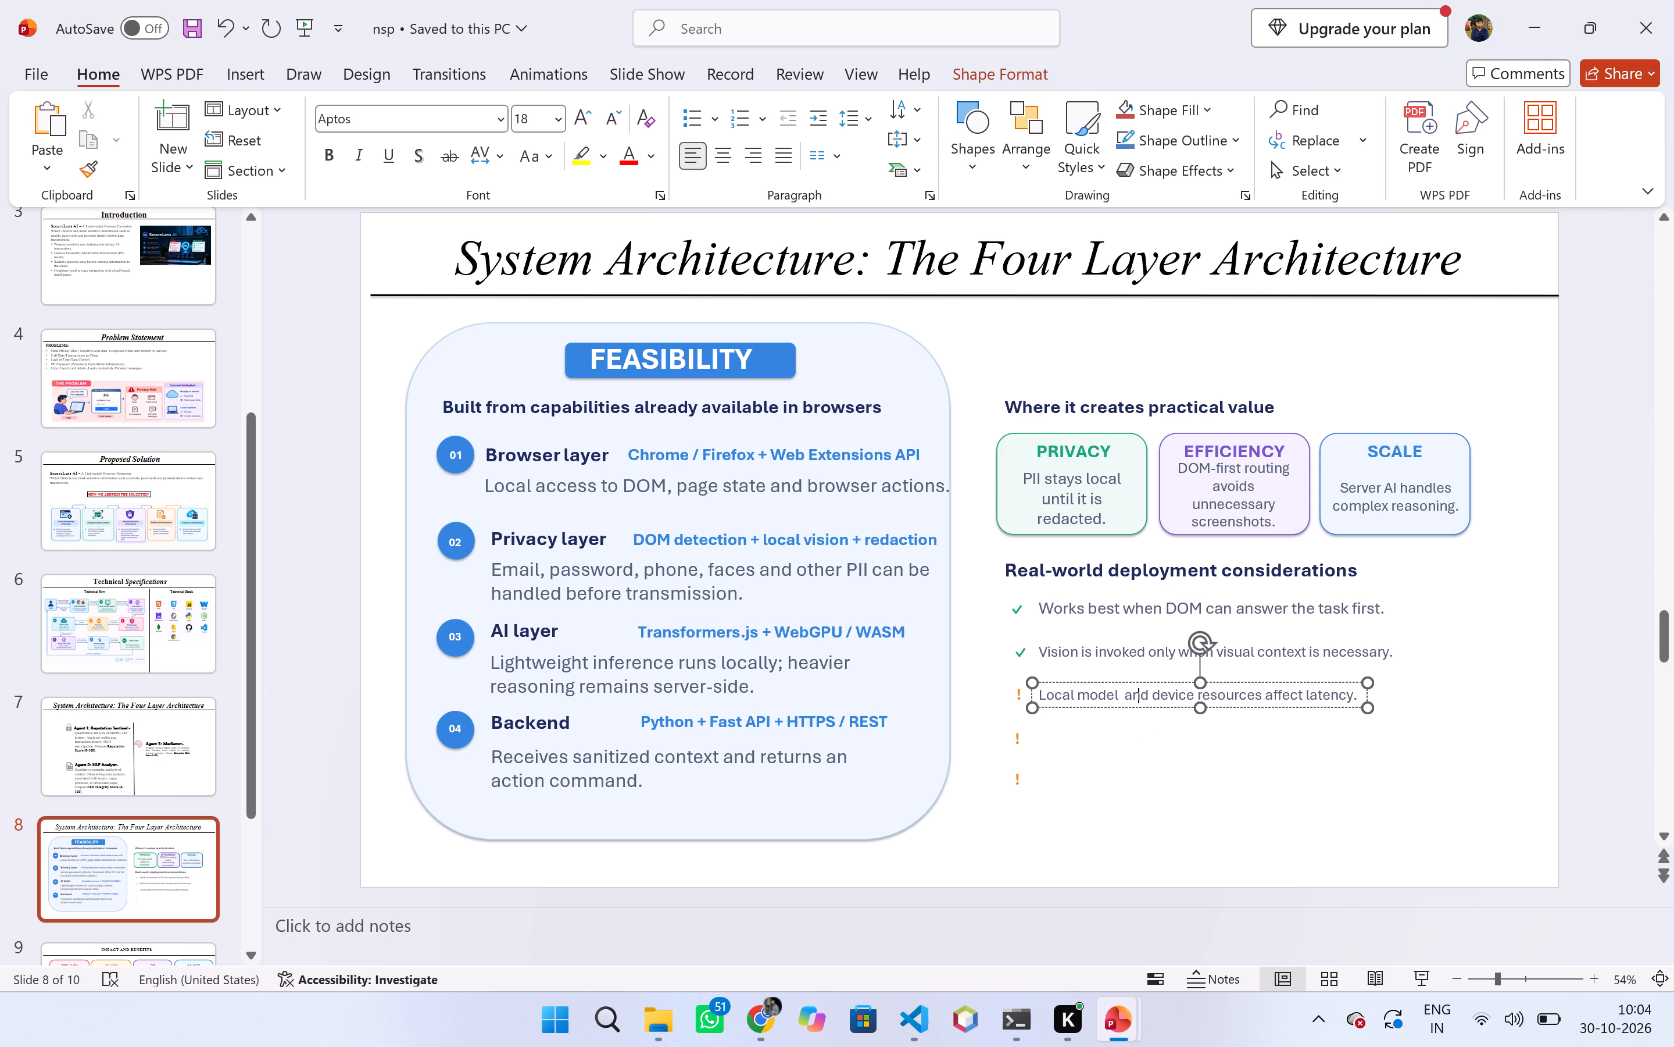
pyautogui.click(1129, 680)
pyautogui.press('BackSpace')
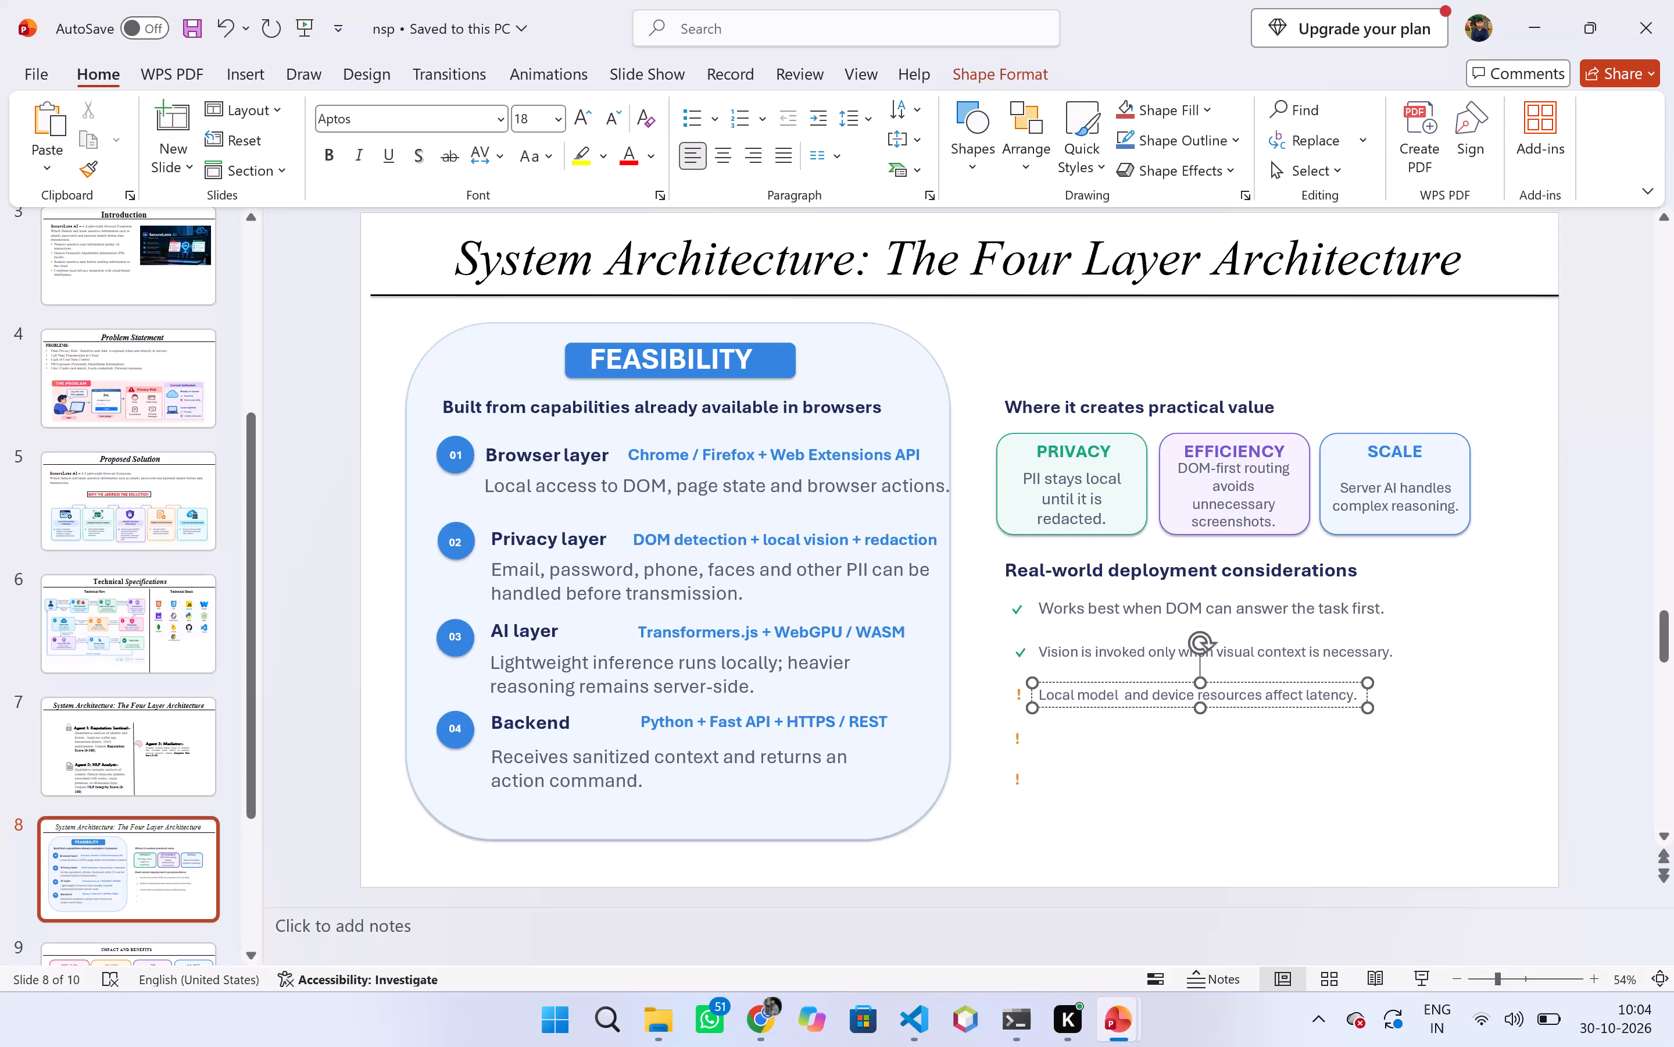
# Delete the two lowest orange exclamation marks left beside the removed consideration lines.
pyautogui.click(1029, 800)
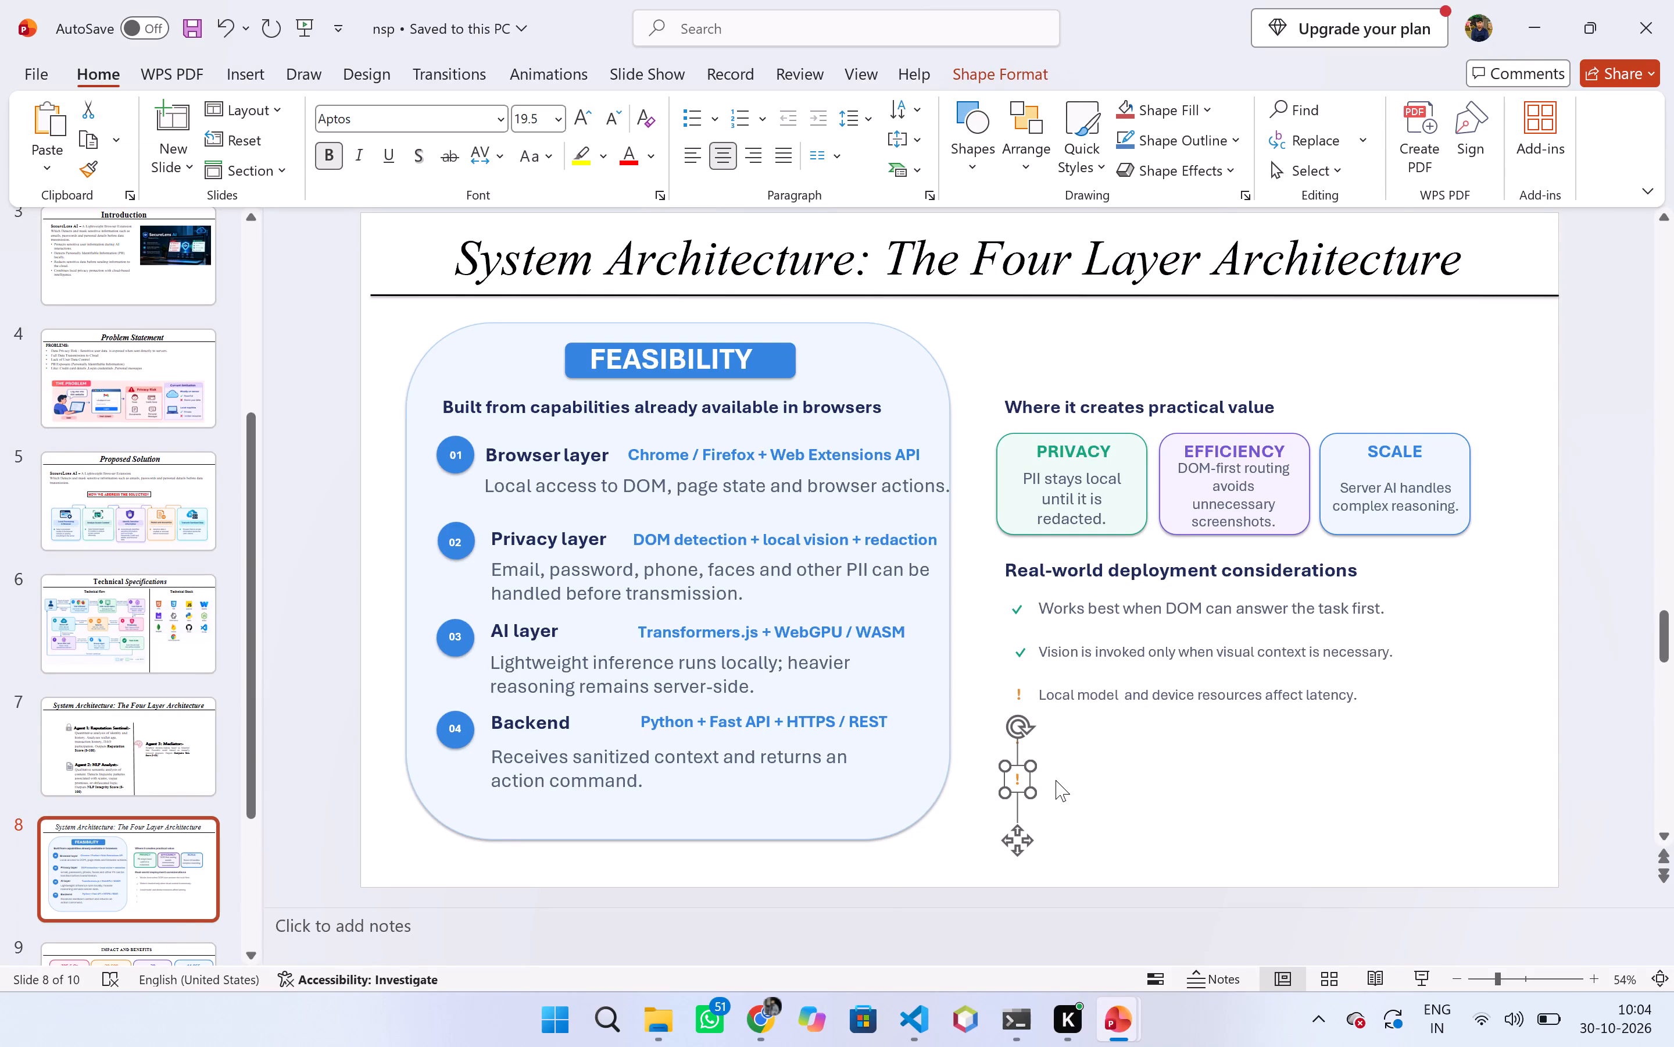
pyautogui.press('BackSpace')
pyautogui.click(1015, 733)
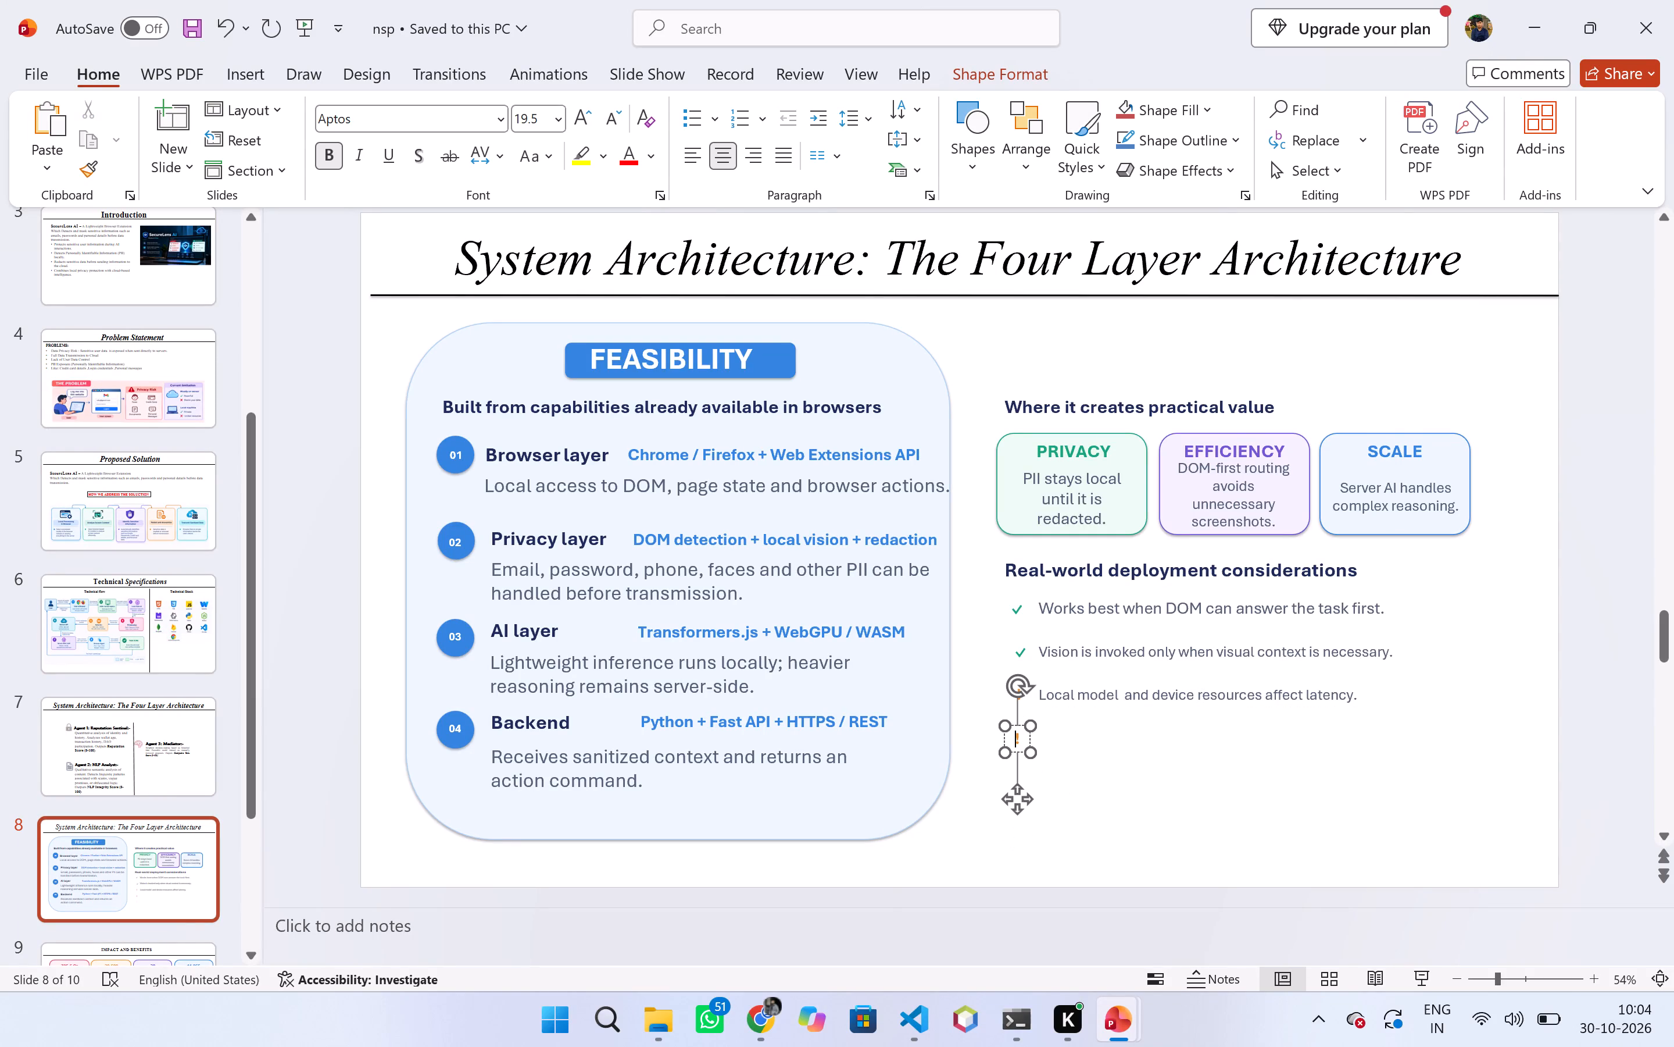
pyautogui.press('BackSpace')
pyautogui.press('BackSpace')
pyautogui.press('Right')
pyautogui.press('BackSpace')
# Delete the "Local model and device resources affect latency." text box and its orange exclamation mark.
pyautogui.click(1053, 689)
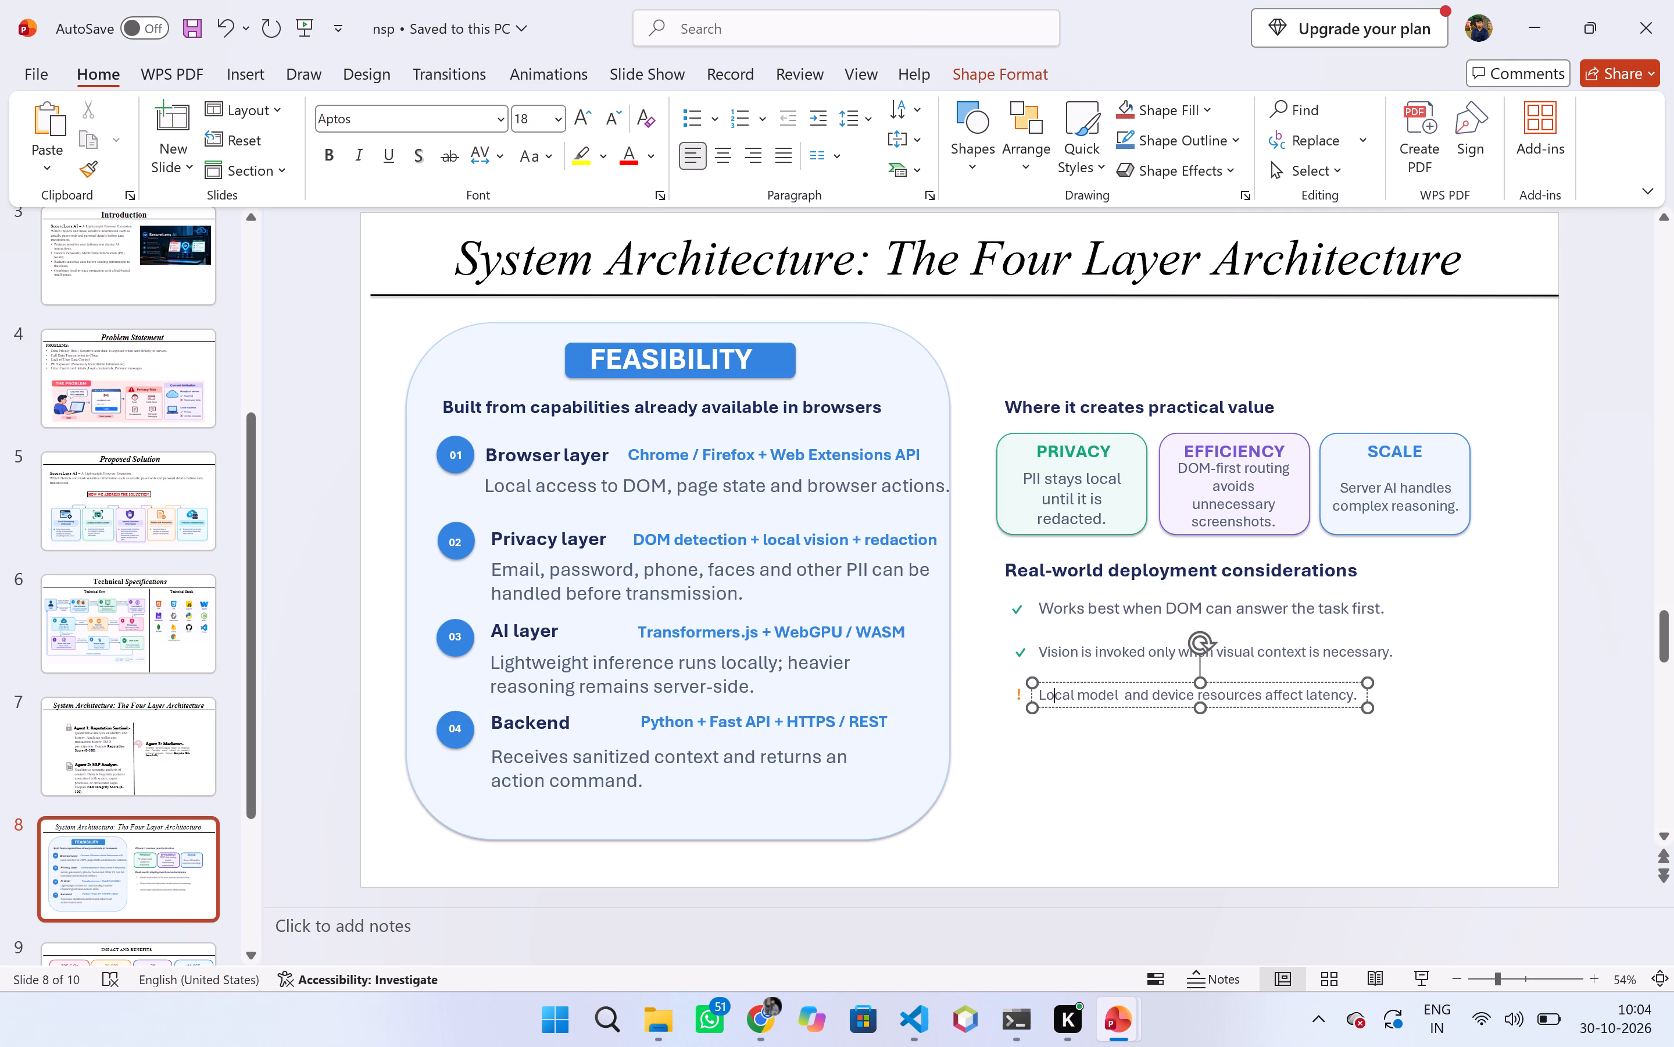
pyautogui.press('BackSpace')
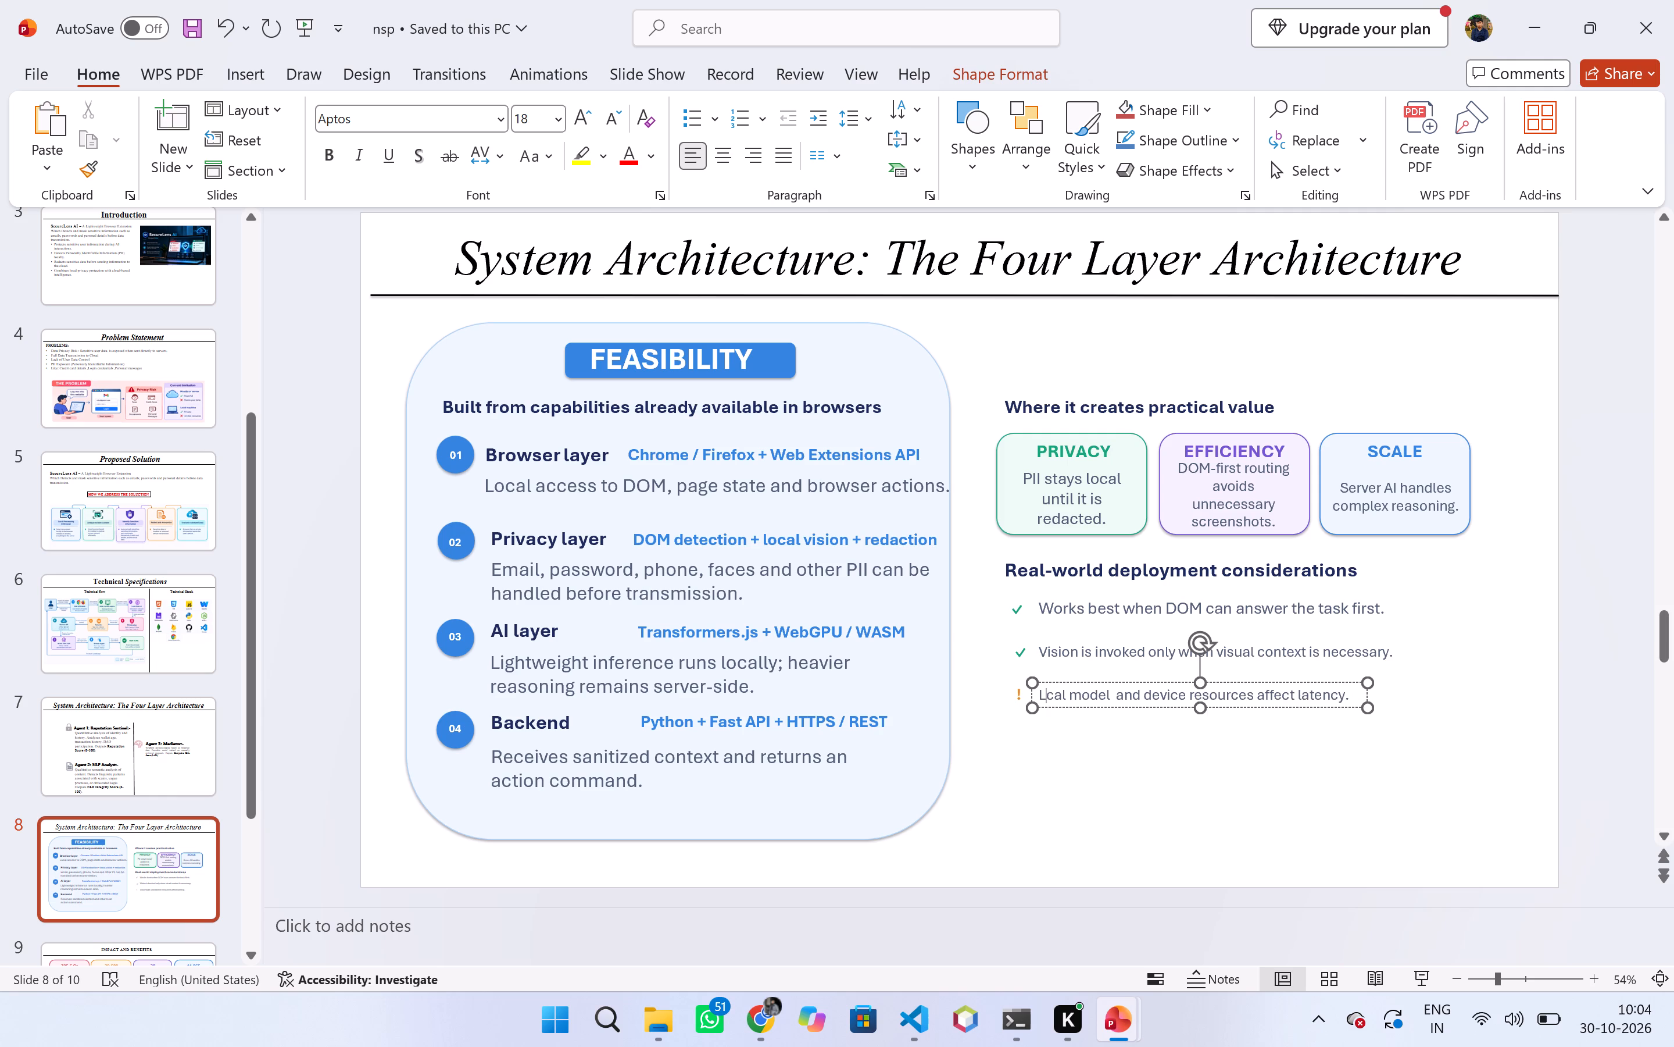
pyautogui.click(1073, 682)
pyautogui.press('BackSpace')
pyautogui.click(1046, 689)
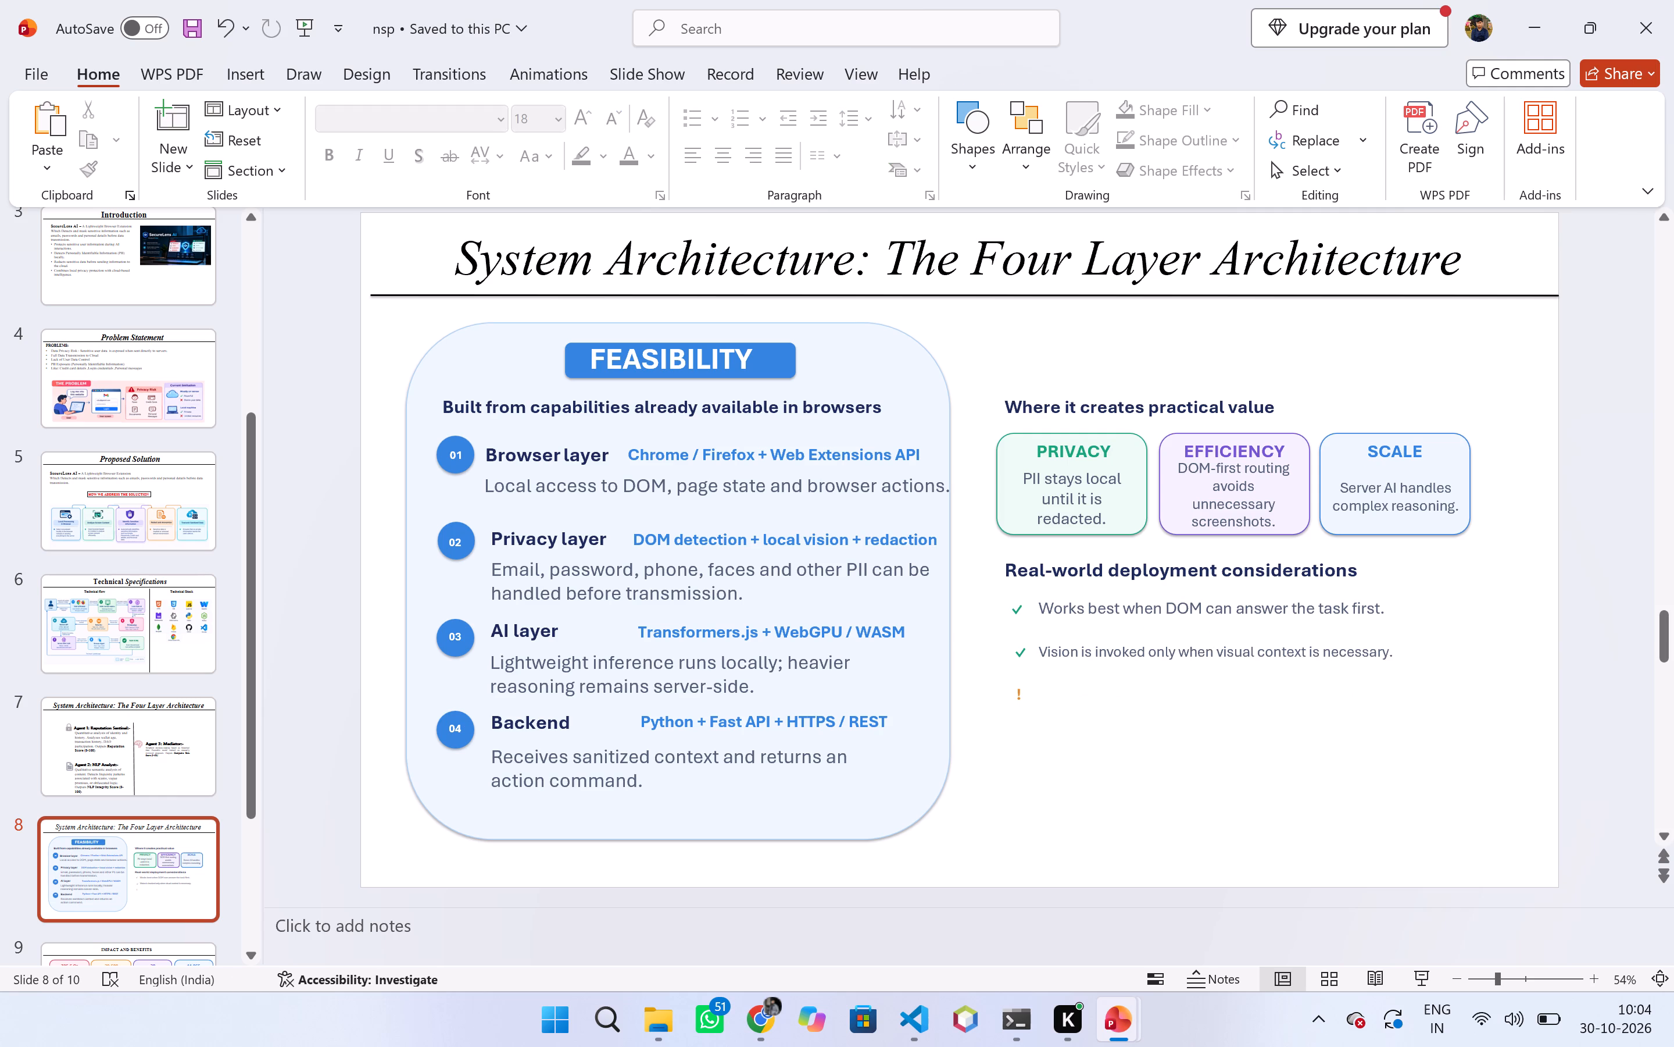
pyautogui.click(1026, 693)
pyautogui.press('BackSpace')
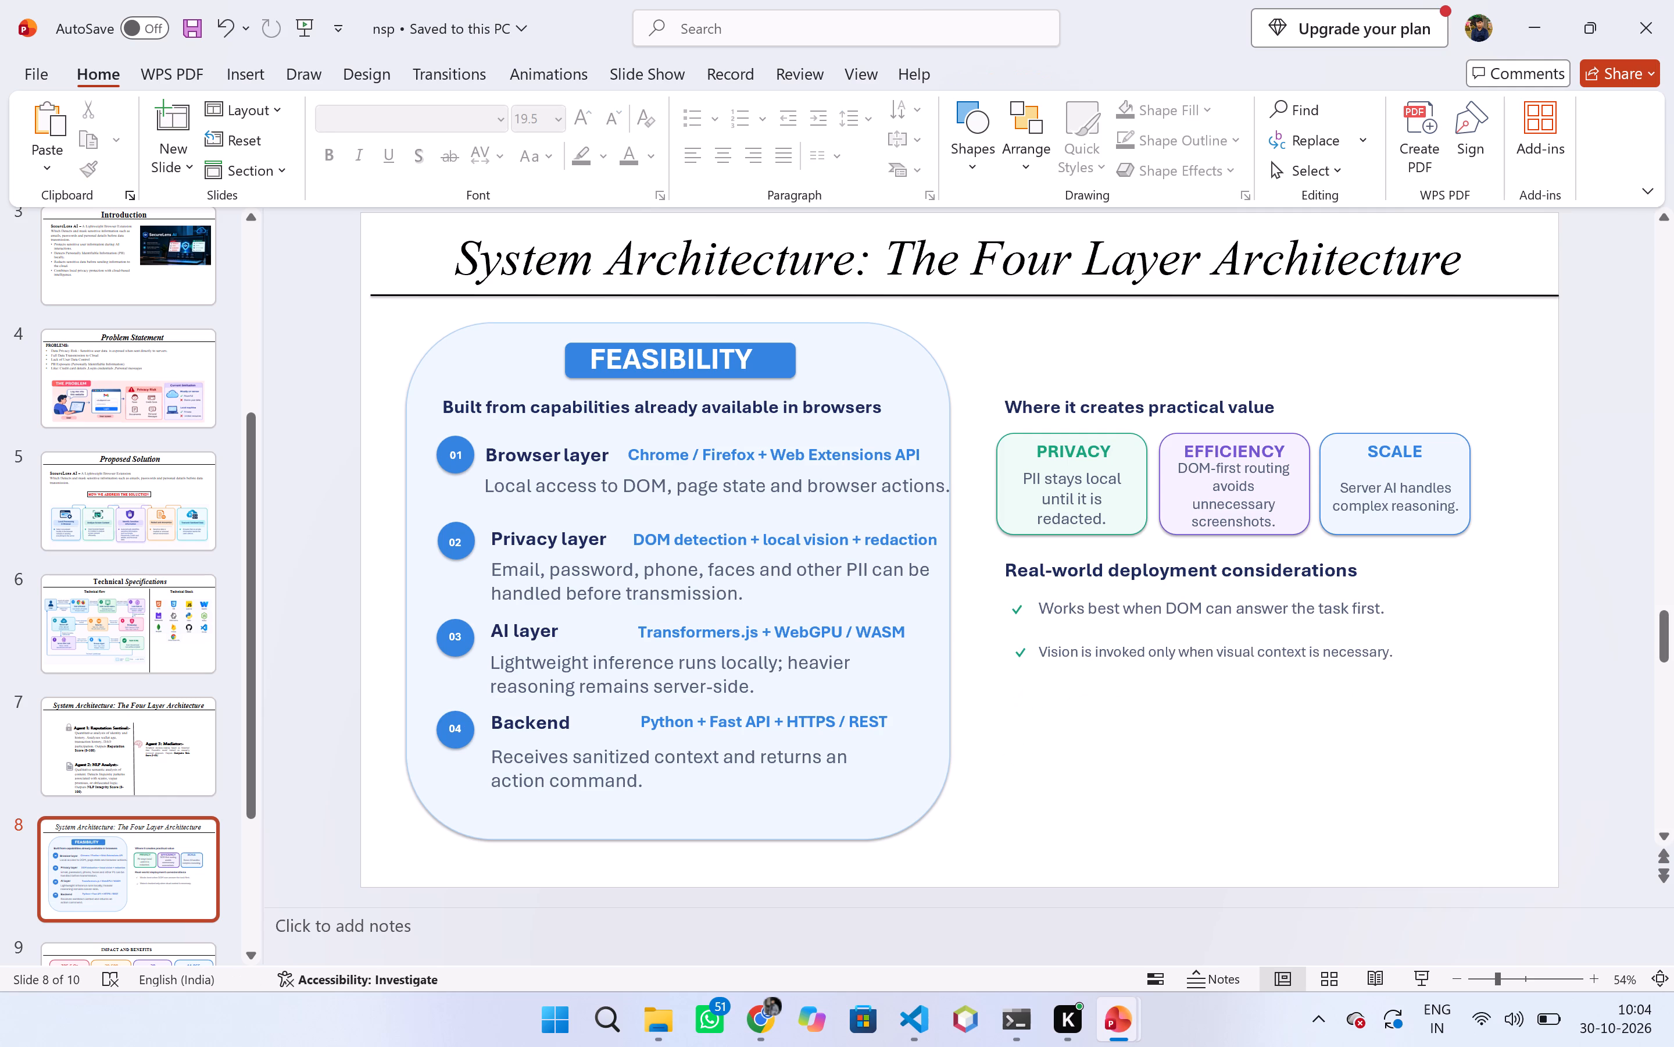
# Delete the "Vision is invoked" and "Works best when DOM" text lines and the "Real-world deployment considerations" heading.
pyautogui.click(1110, 645)
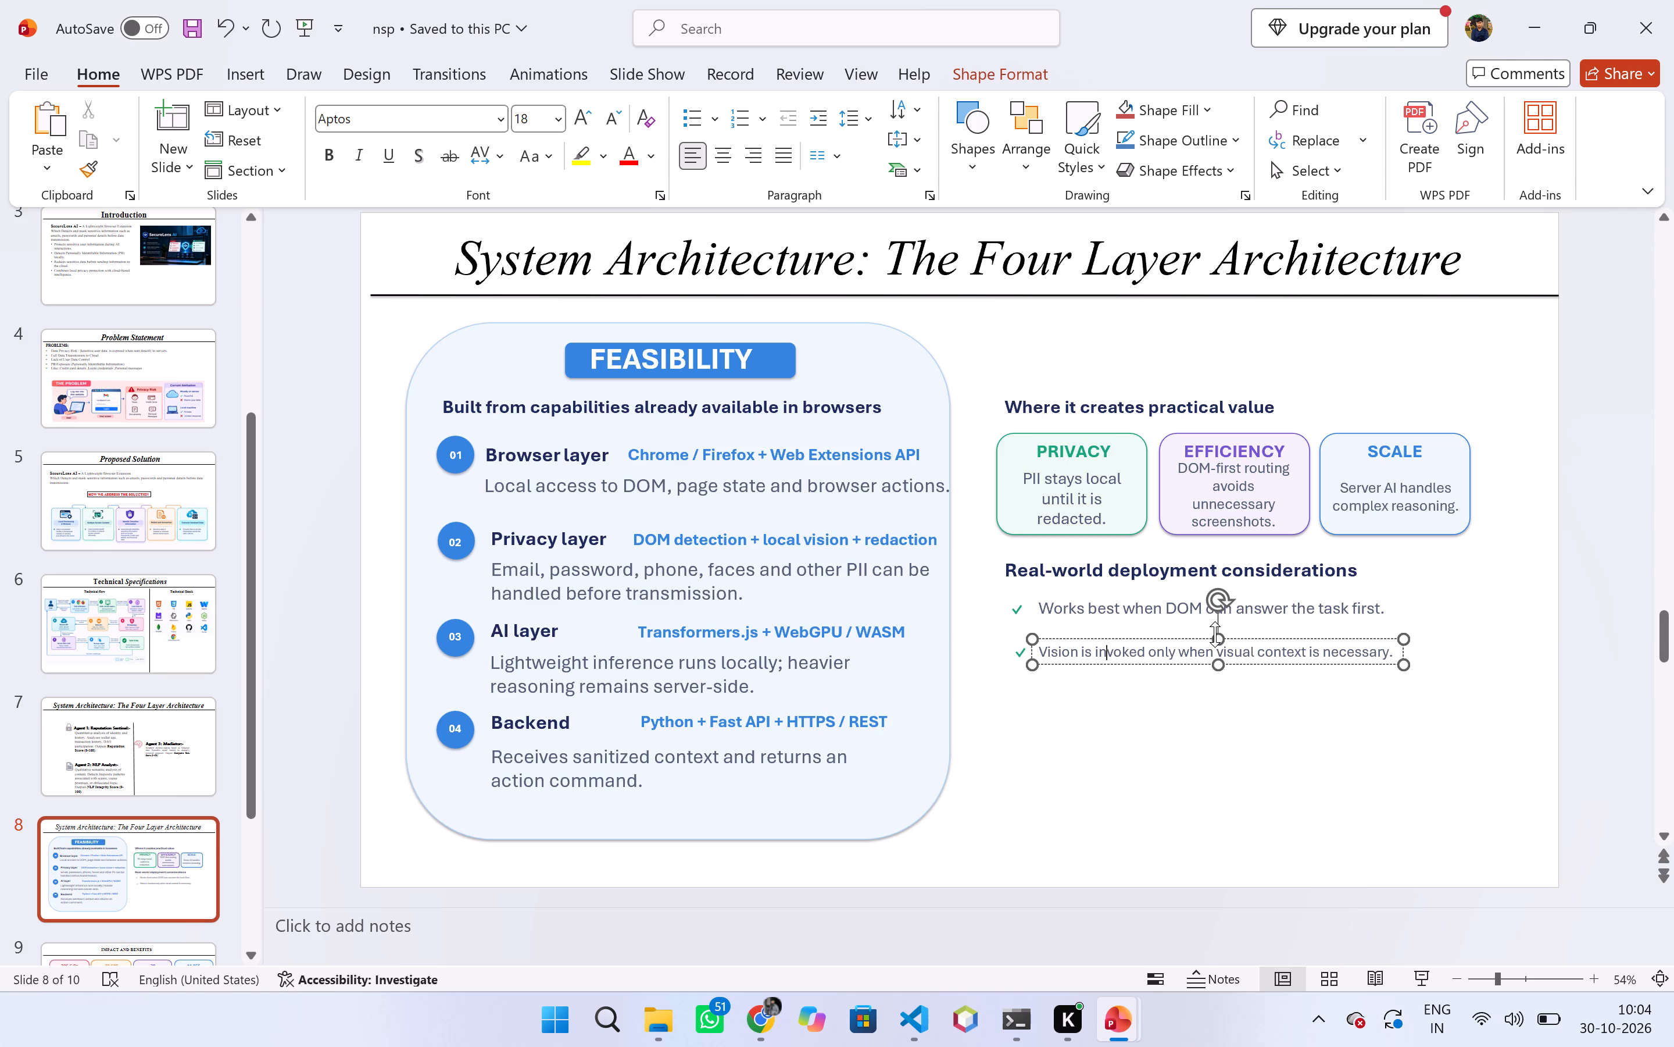
pyautogui.click(1215, 634)
pyautogui.press('BackSpace')
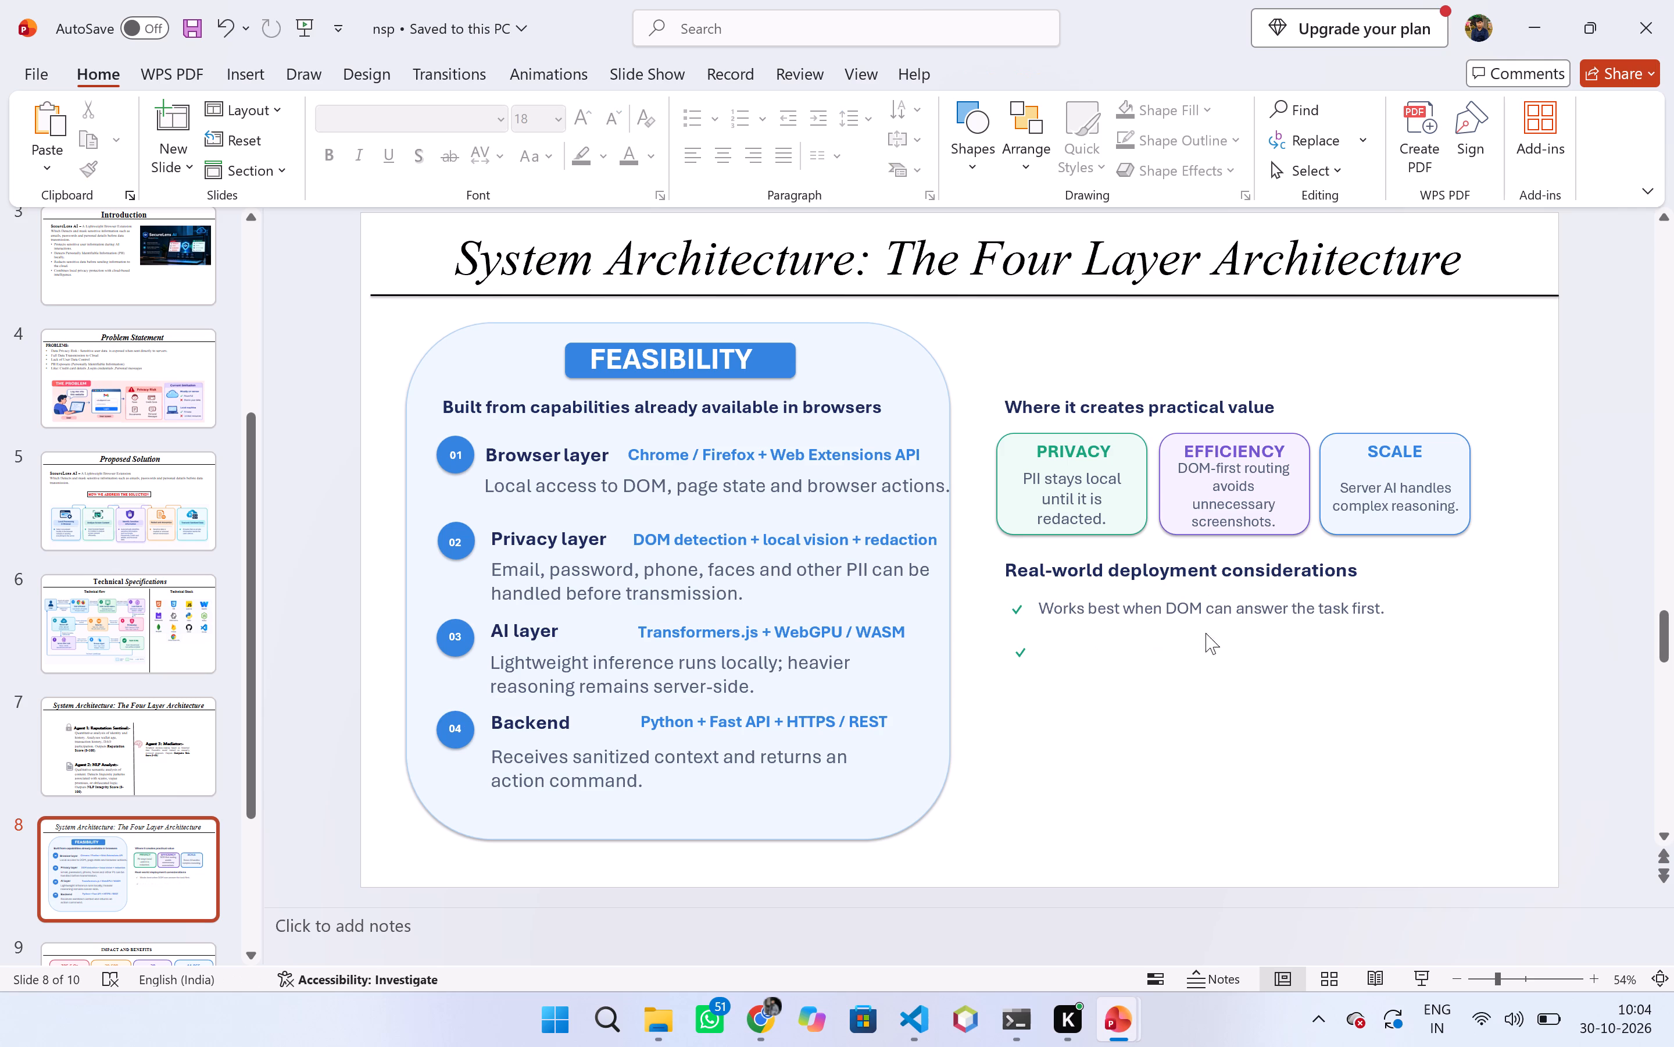
pyautogui.moveTo(1221, 606); pyautogui.dragTo(1214, 593)
pyautogui.click(1214, 593)
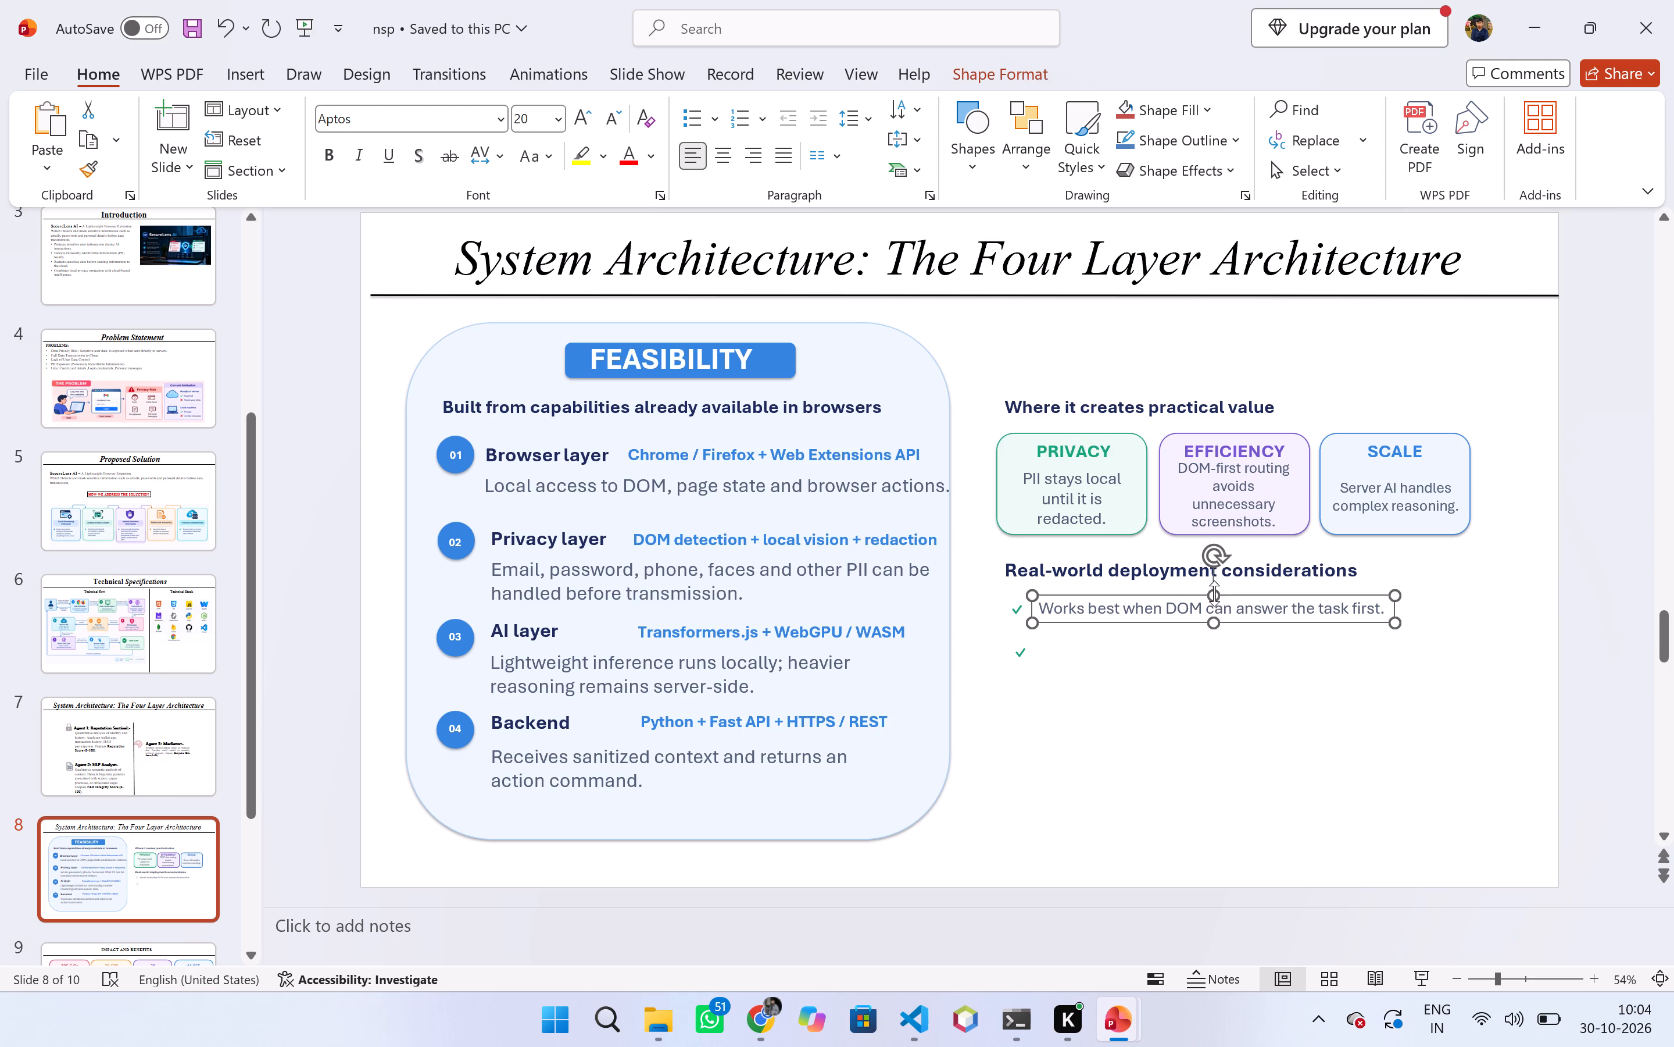
pyautogui.press('BackSpace')
pyautogui.click(1215, 565)
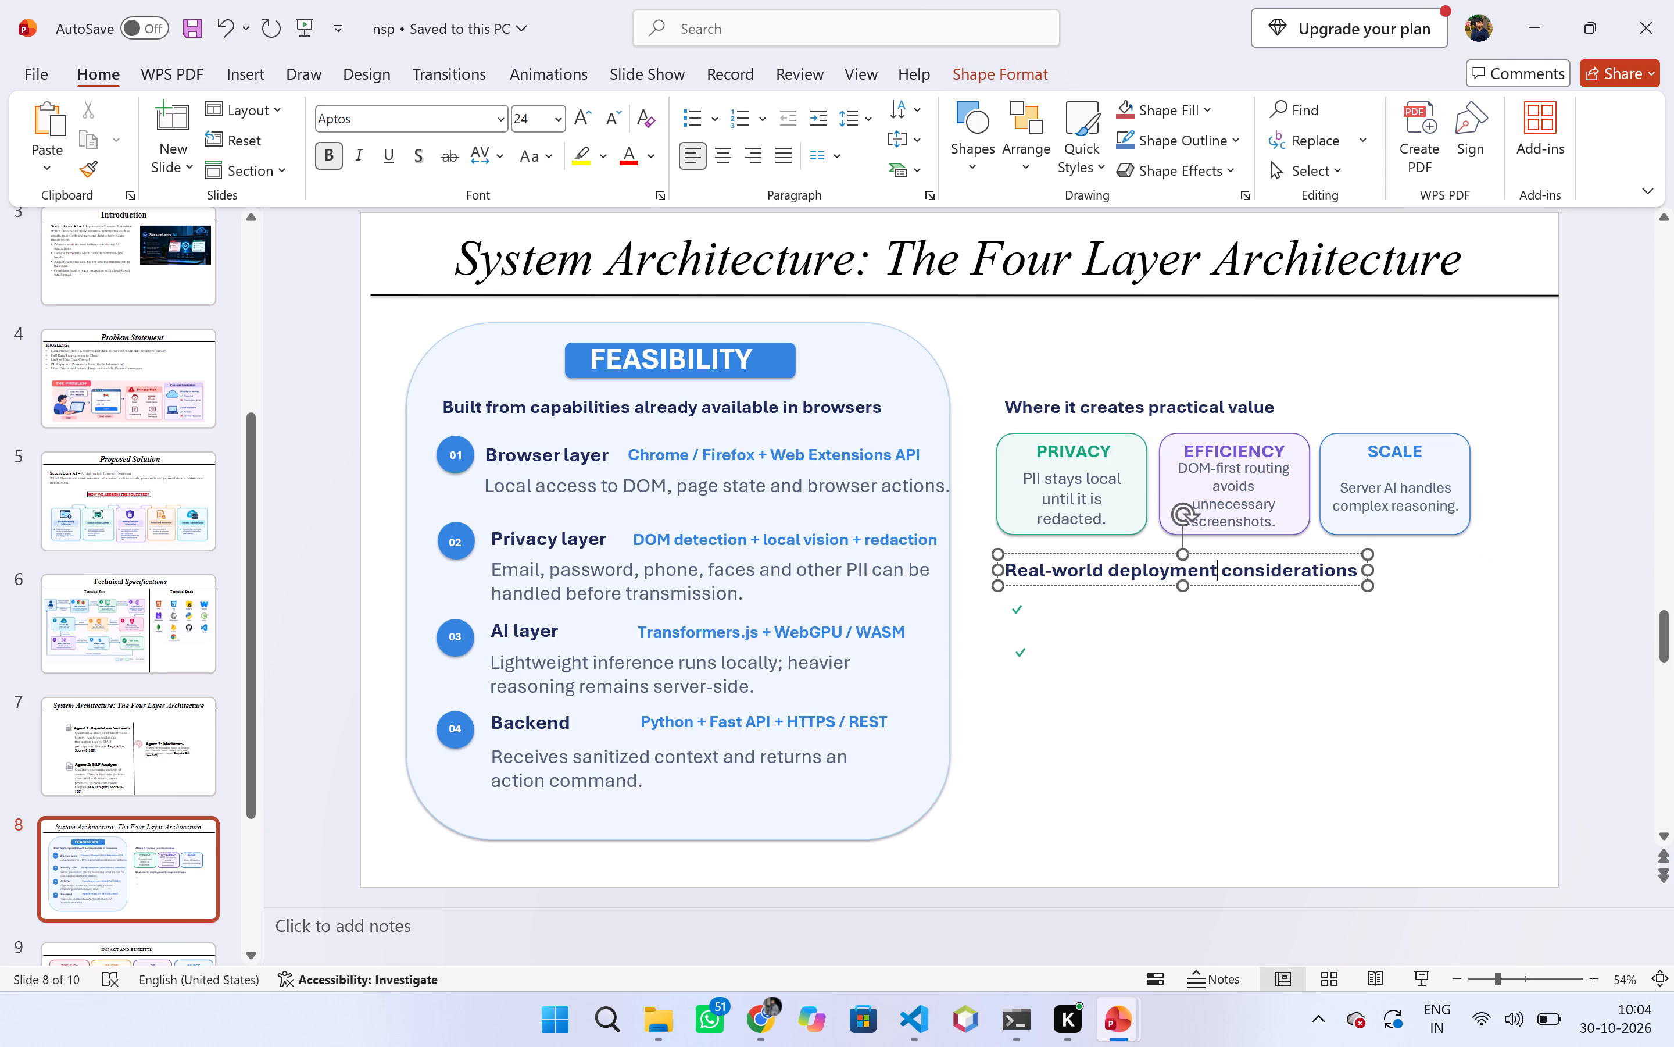
pyautogui.click(1174, 551)
pyautogui.click(1198, 552)
pyautogui.press('BackSpace')
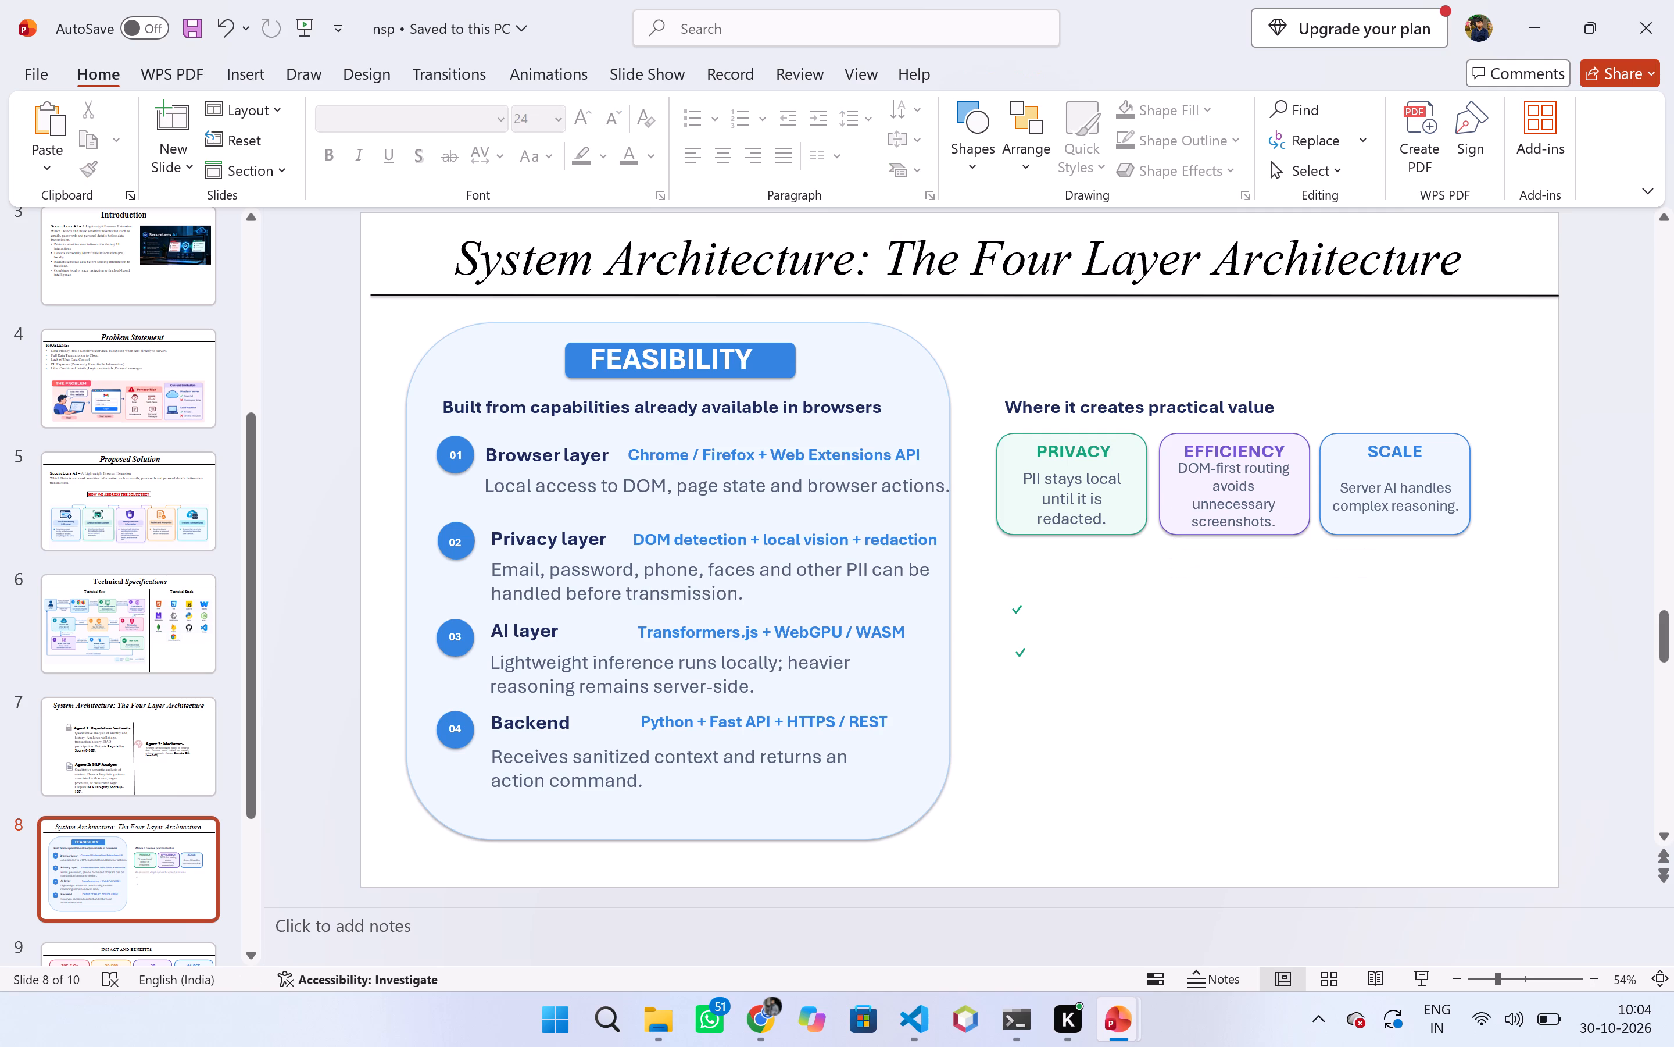
# Delete the purple rounded box behind the EFFICIENCY heading and description.
pyautogui.click(1203, 510)
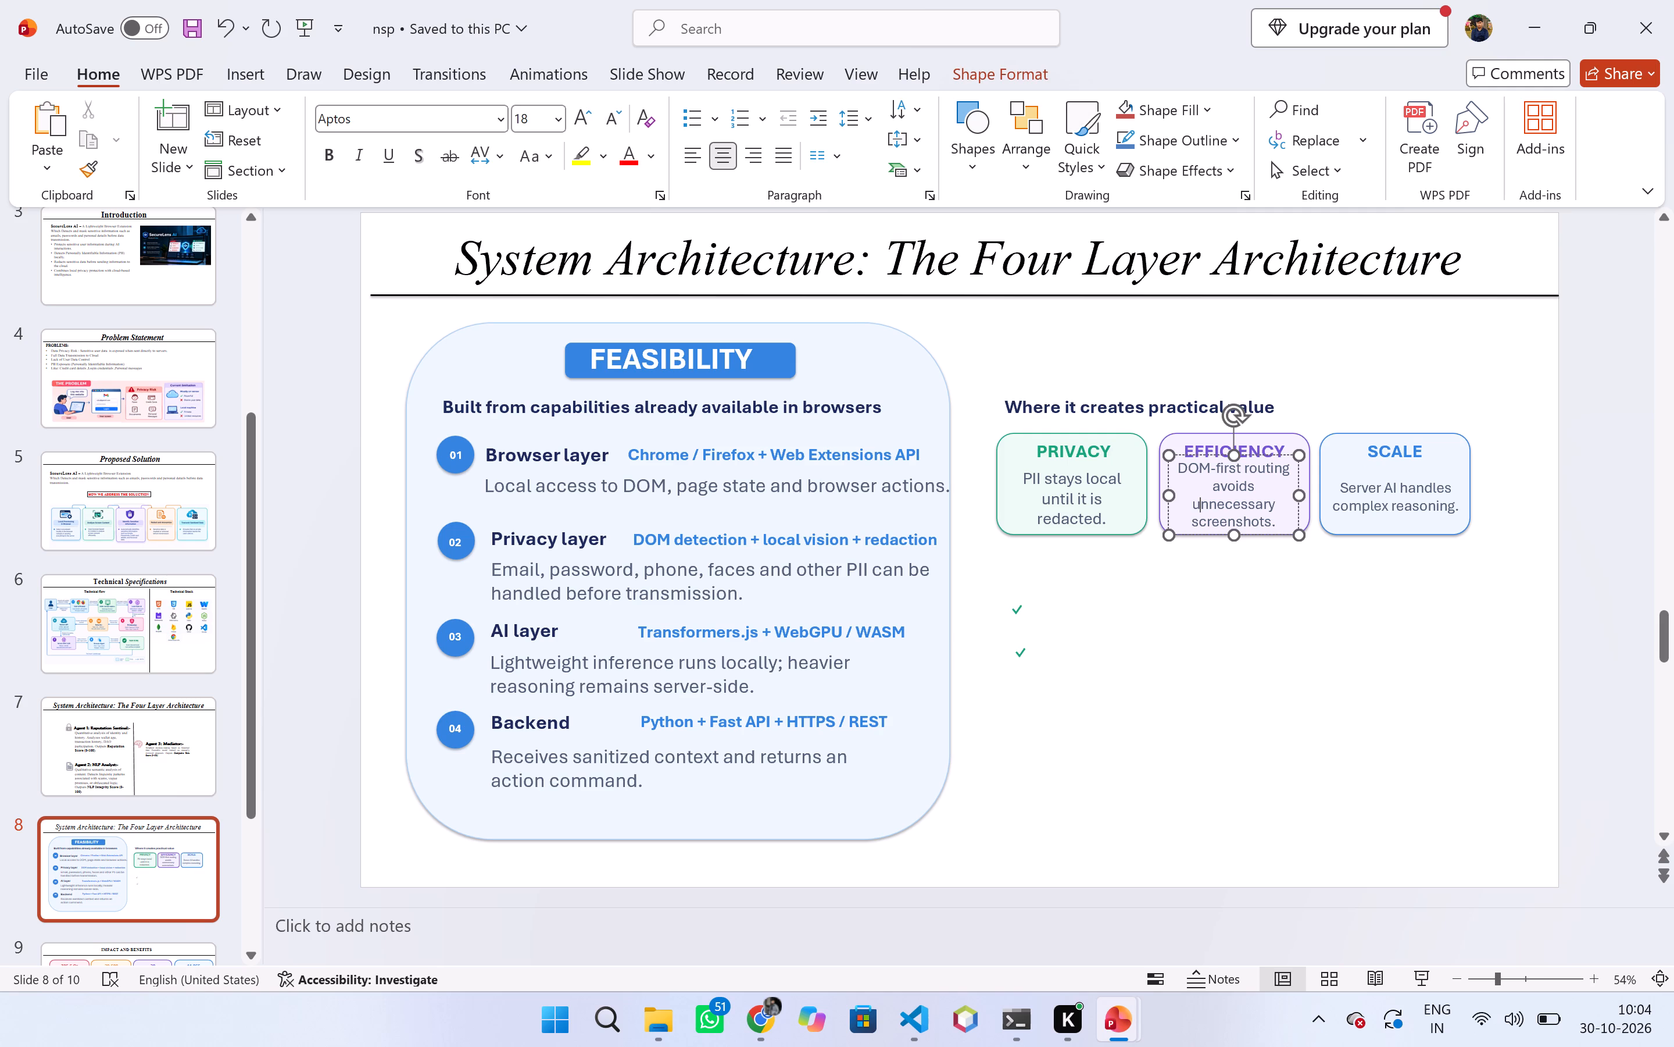
pyautogui.click(1170, 441)
pyautogui.press('BackSpace')
pyautogui.click(1208, 443)
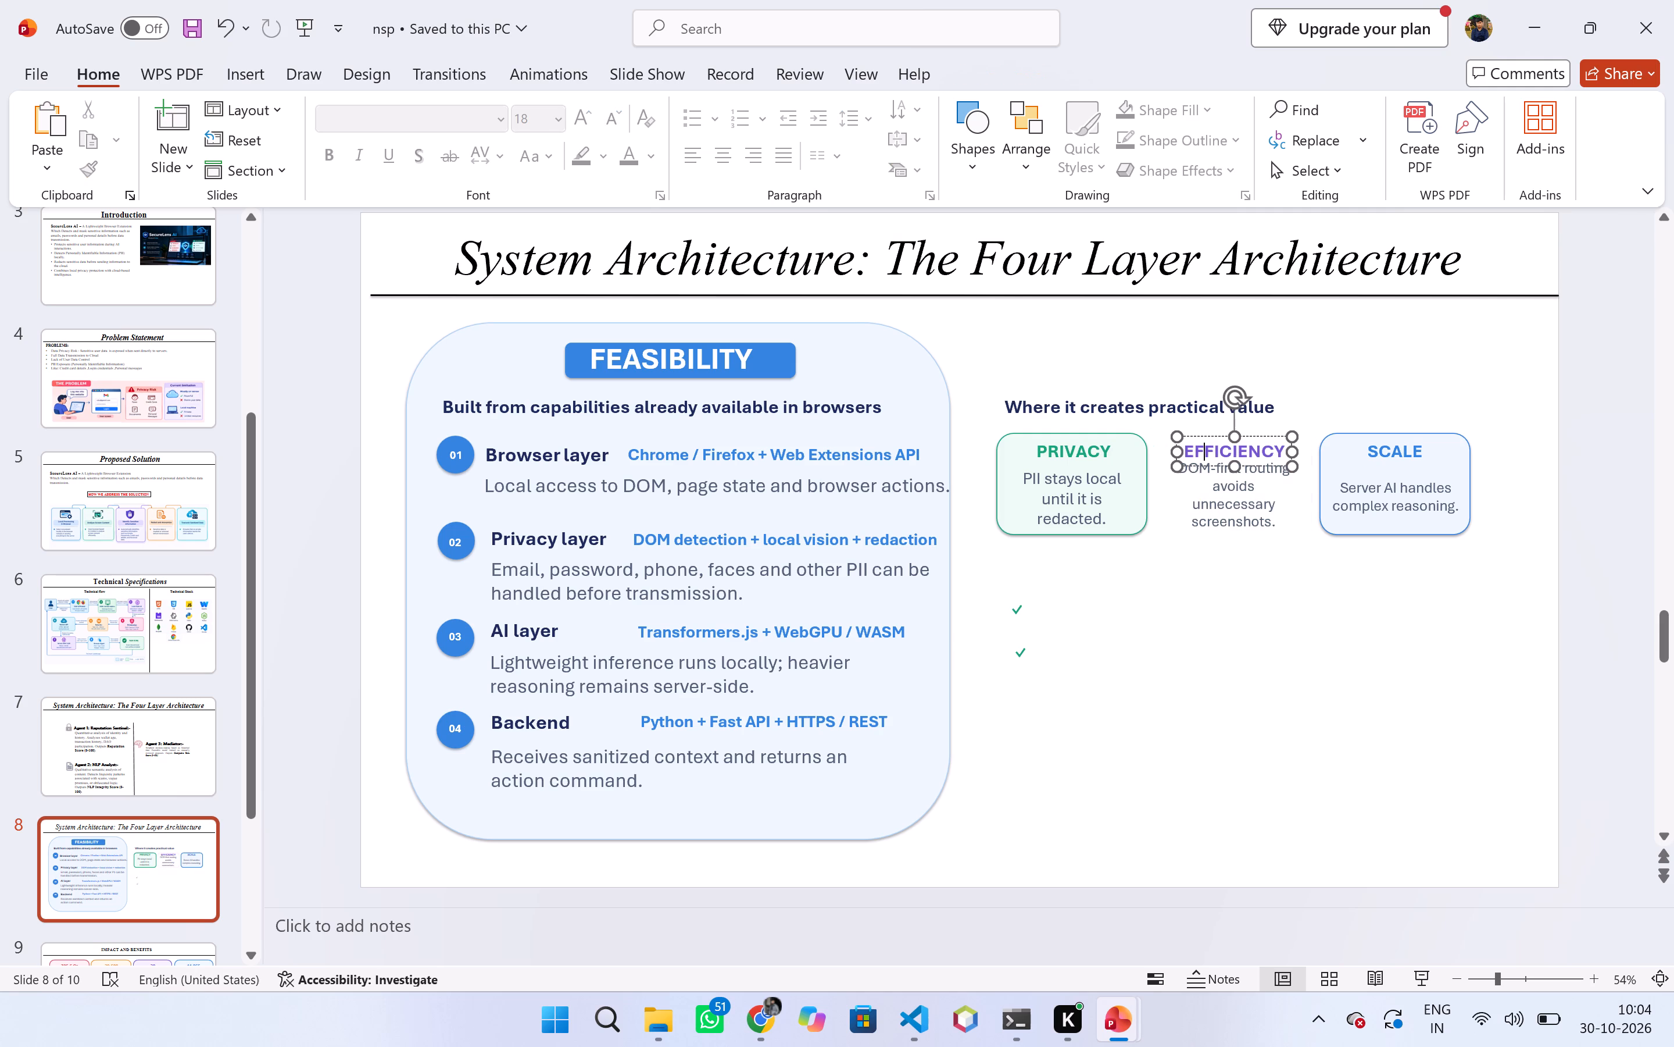
# Delete the "Where it creates practical value" heading above the three cards.
pyautogui.click(1121, 405)
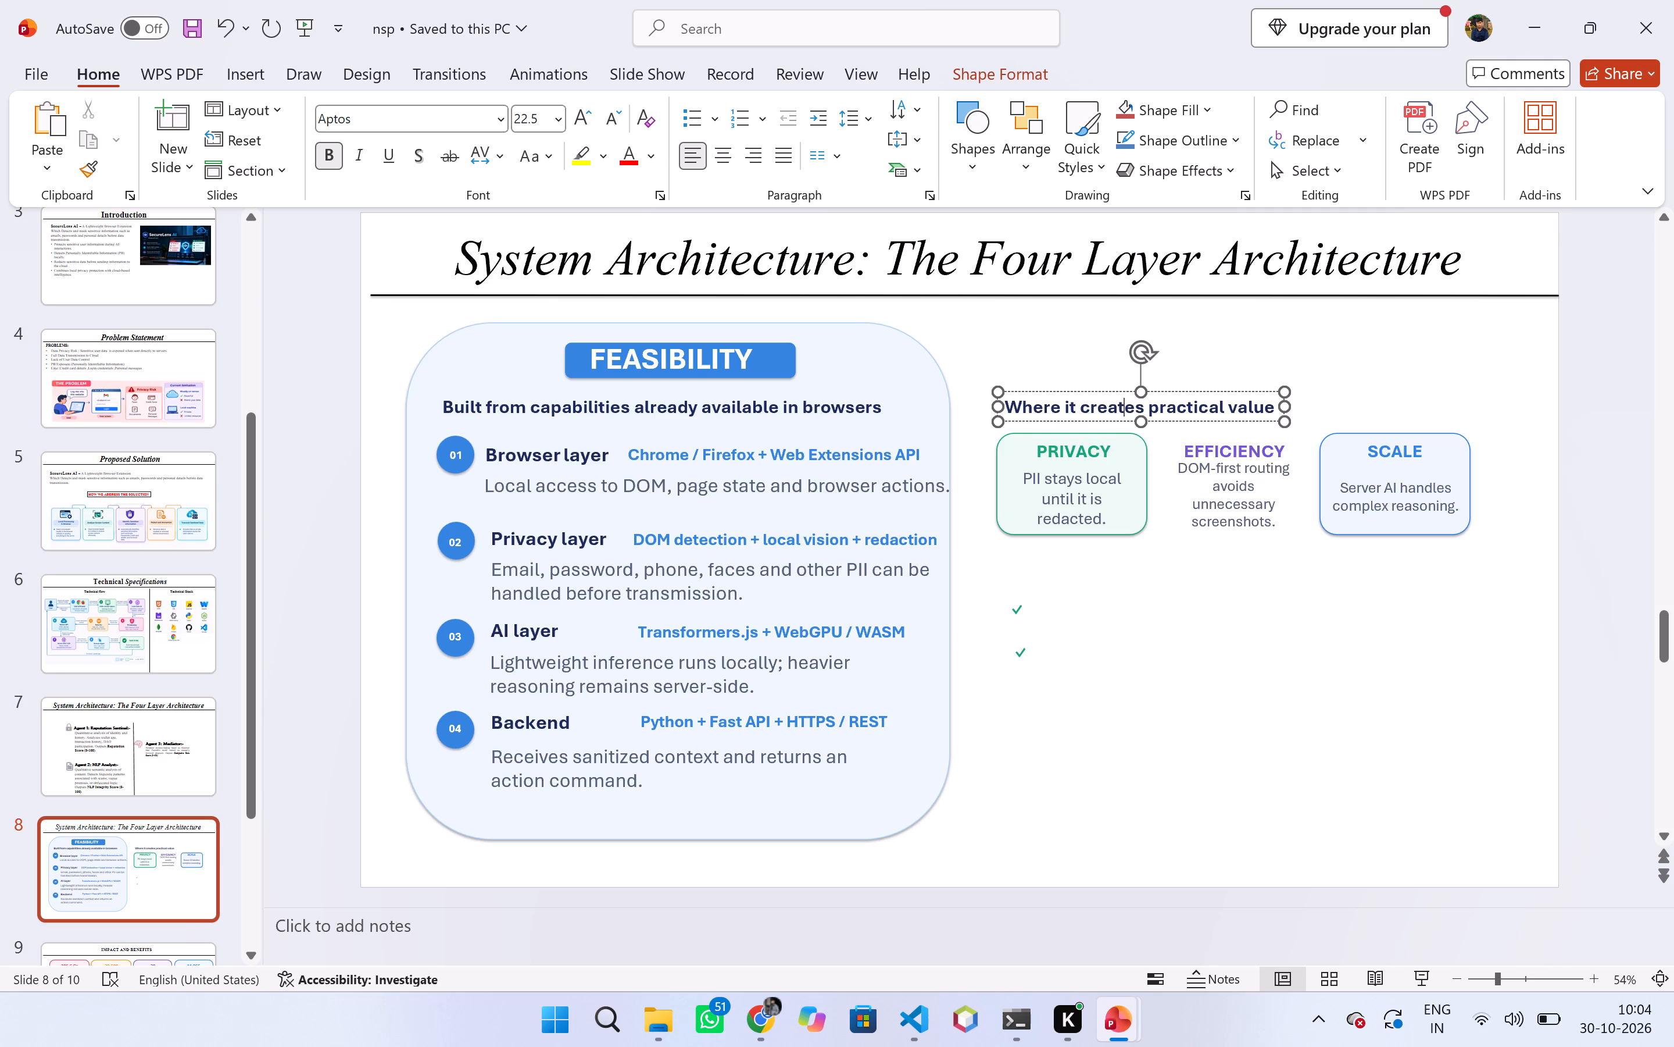
pyautogui.click(1126, 390)
pyautogui.press('BackSpace')
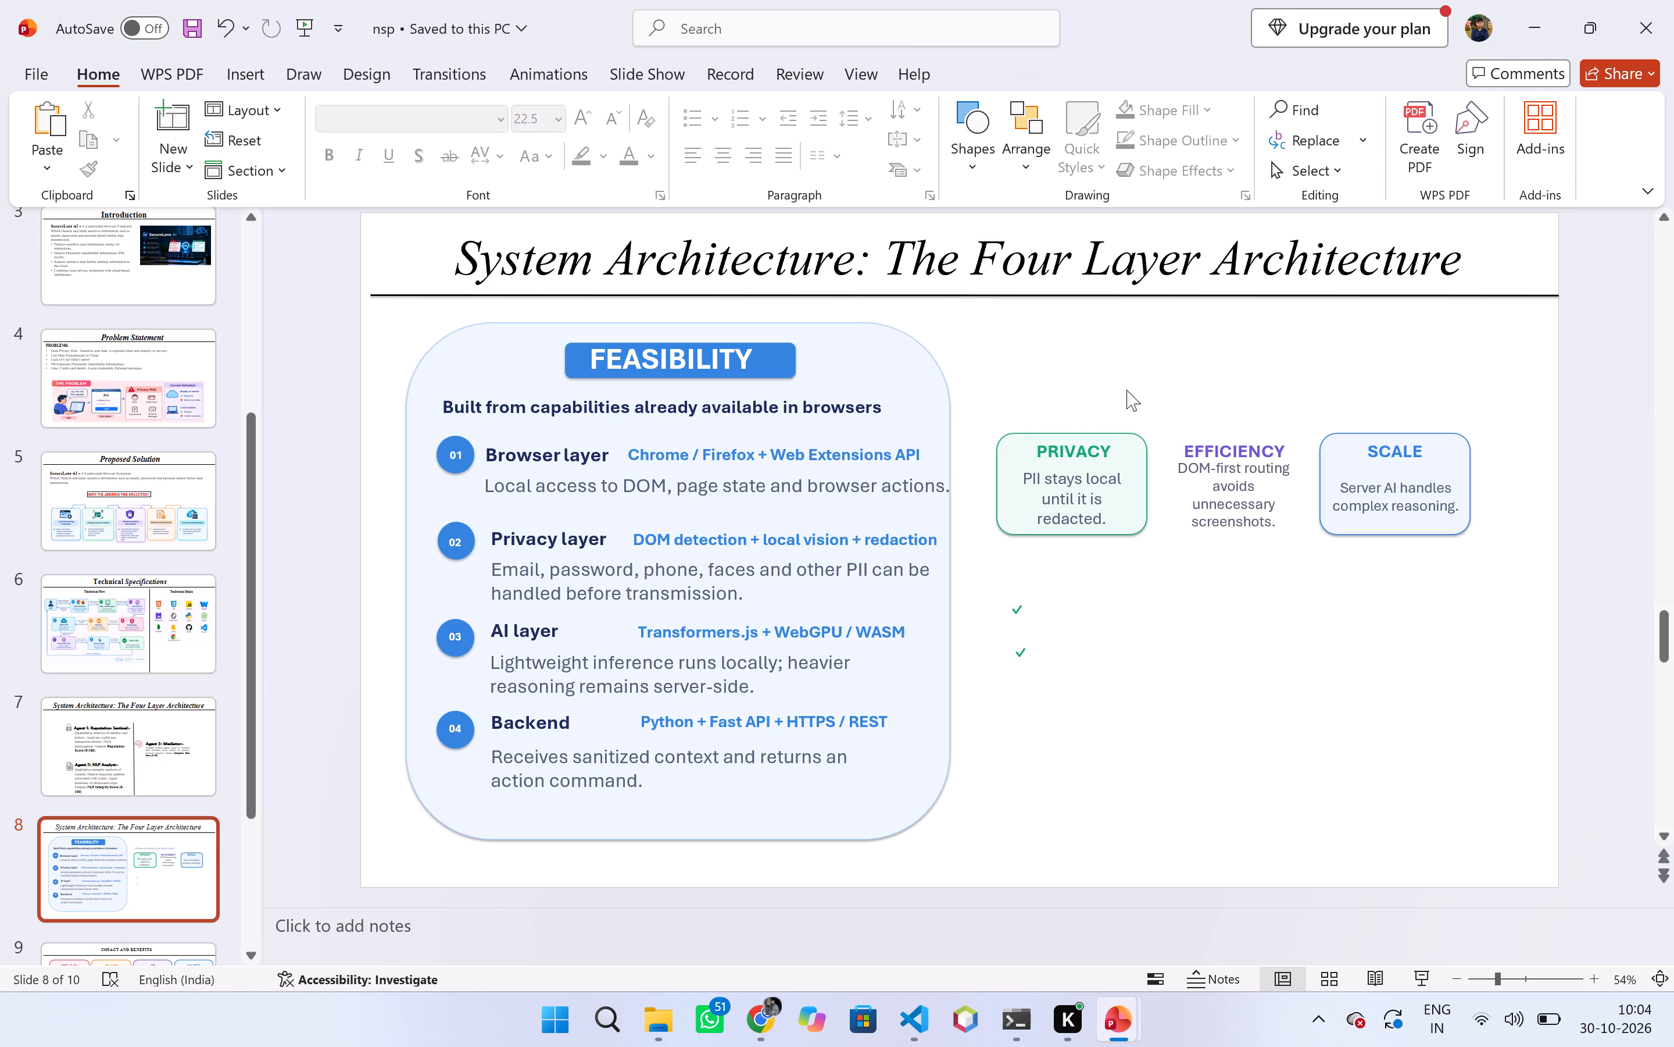
# Delete the PRIVACY card's description, its green rounded box and the PRIVACY heading.
pyautogui.click(1124, 495)
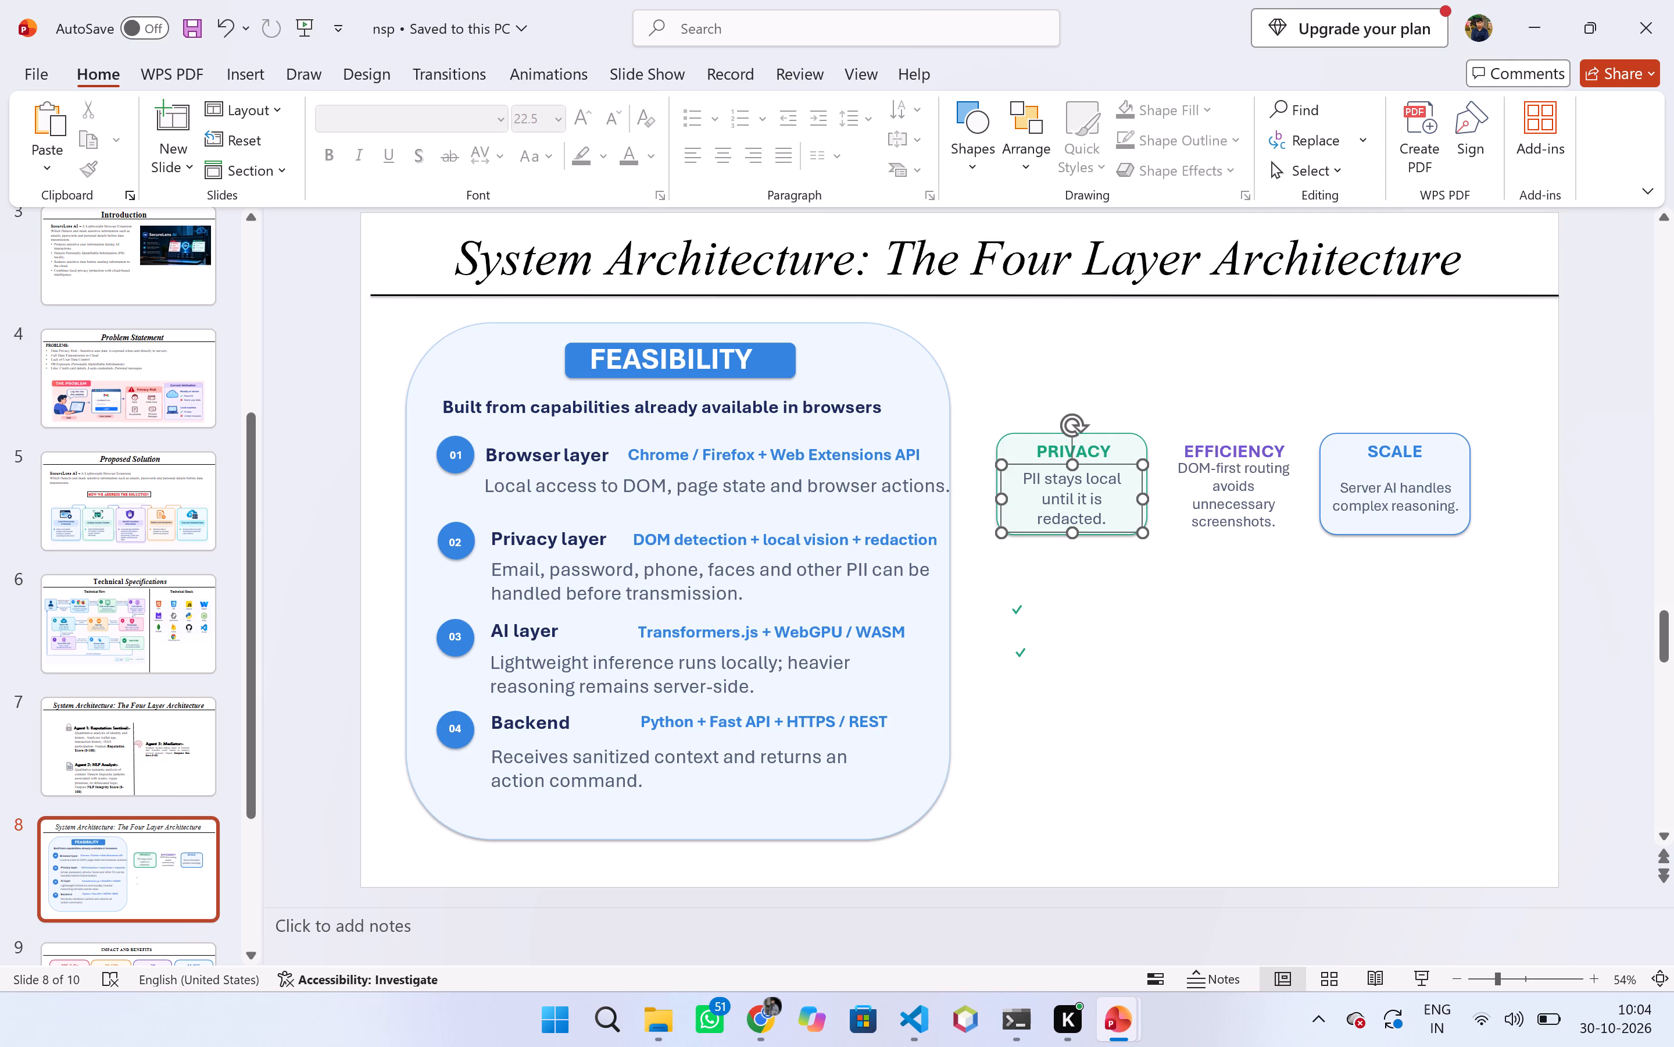
pyautogui.press('BackSpace')
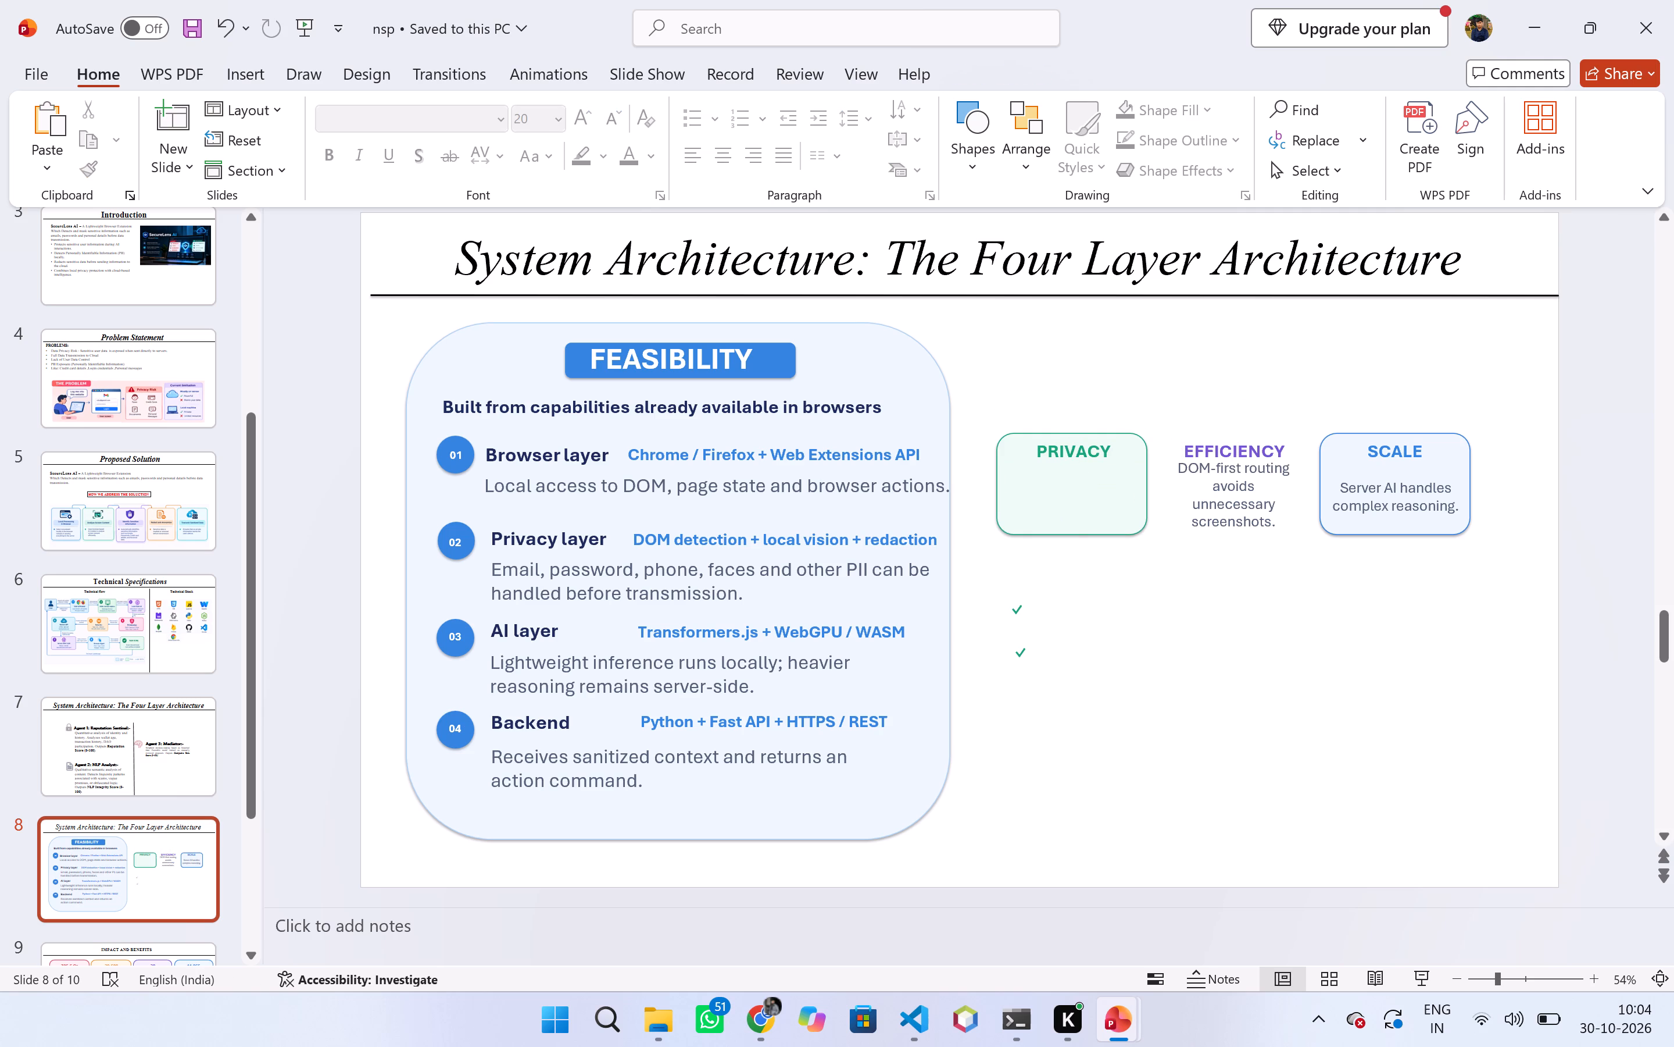
pyautogui.click(1142, 464)
pyautogui.press('BackSpace')
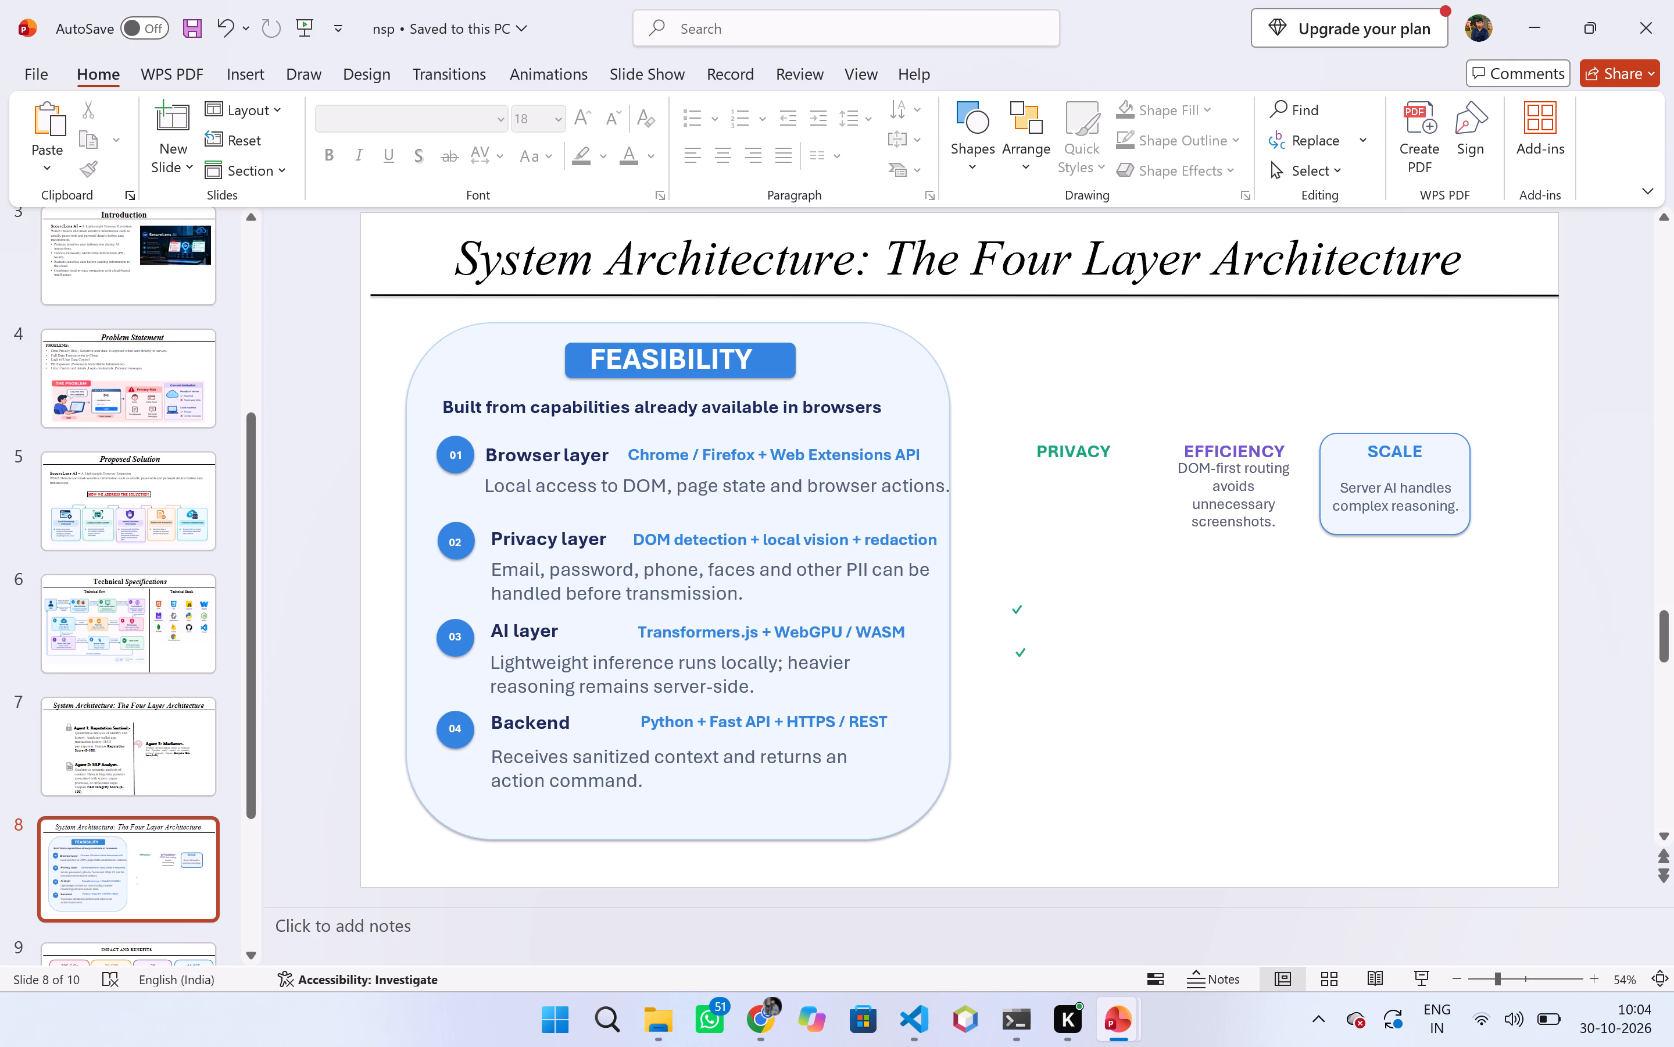
pyautogui.click(1092, 454)
pyautogui.click(1084, 432)
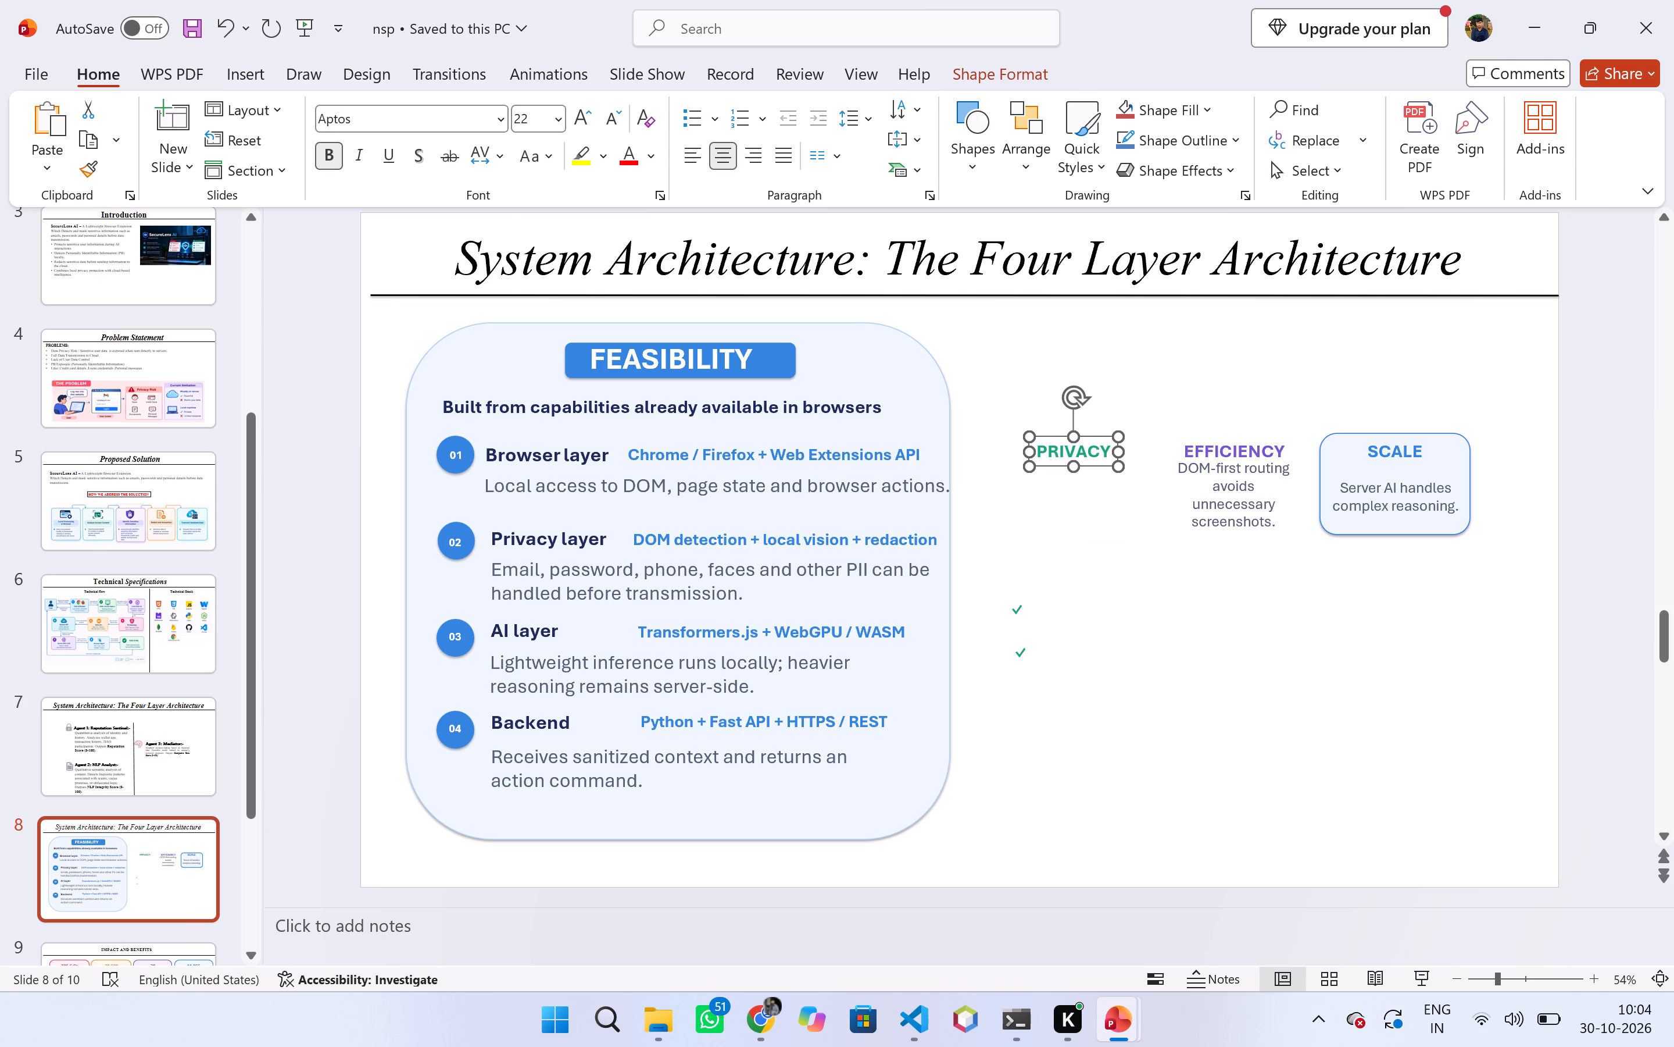
pyautogui.press('BackSpace')
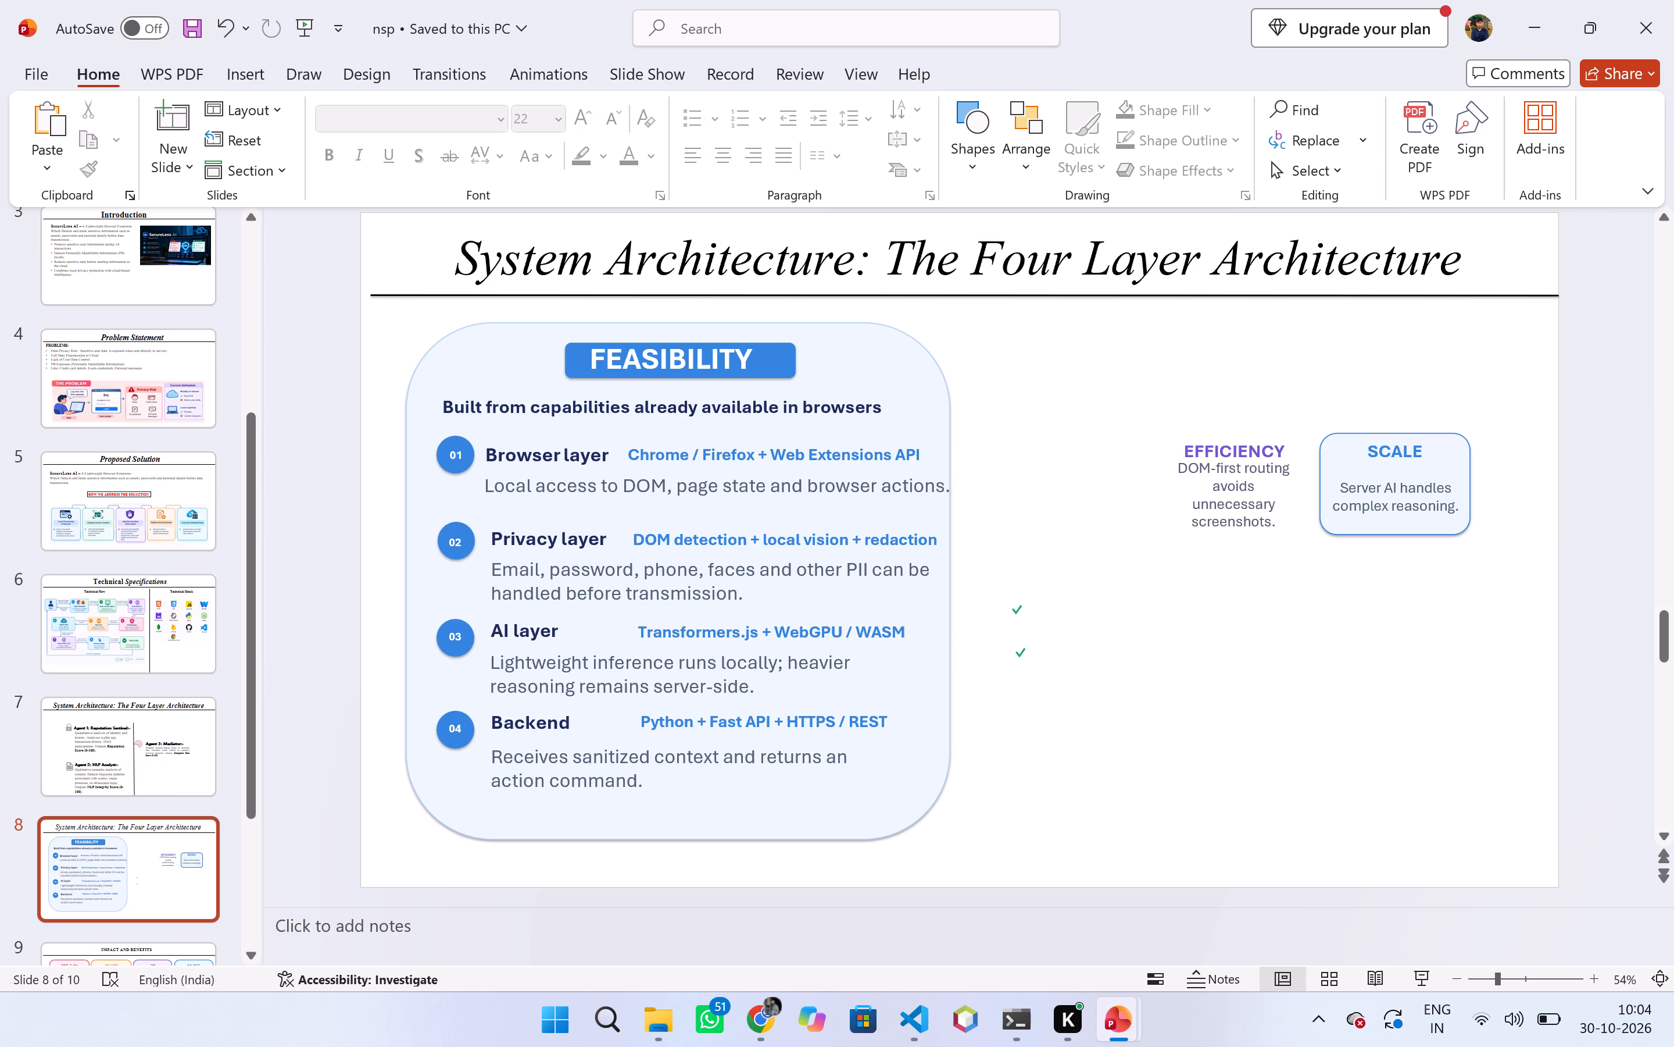
# Delete the EFFICIENCY heading and its "DOM-first routing avoids unnecessary screenshots." description.
pyautogui.click(1175, 442)
pyautogui.press('BackSpace')
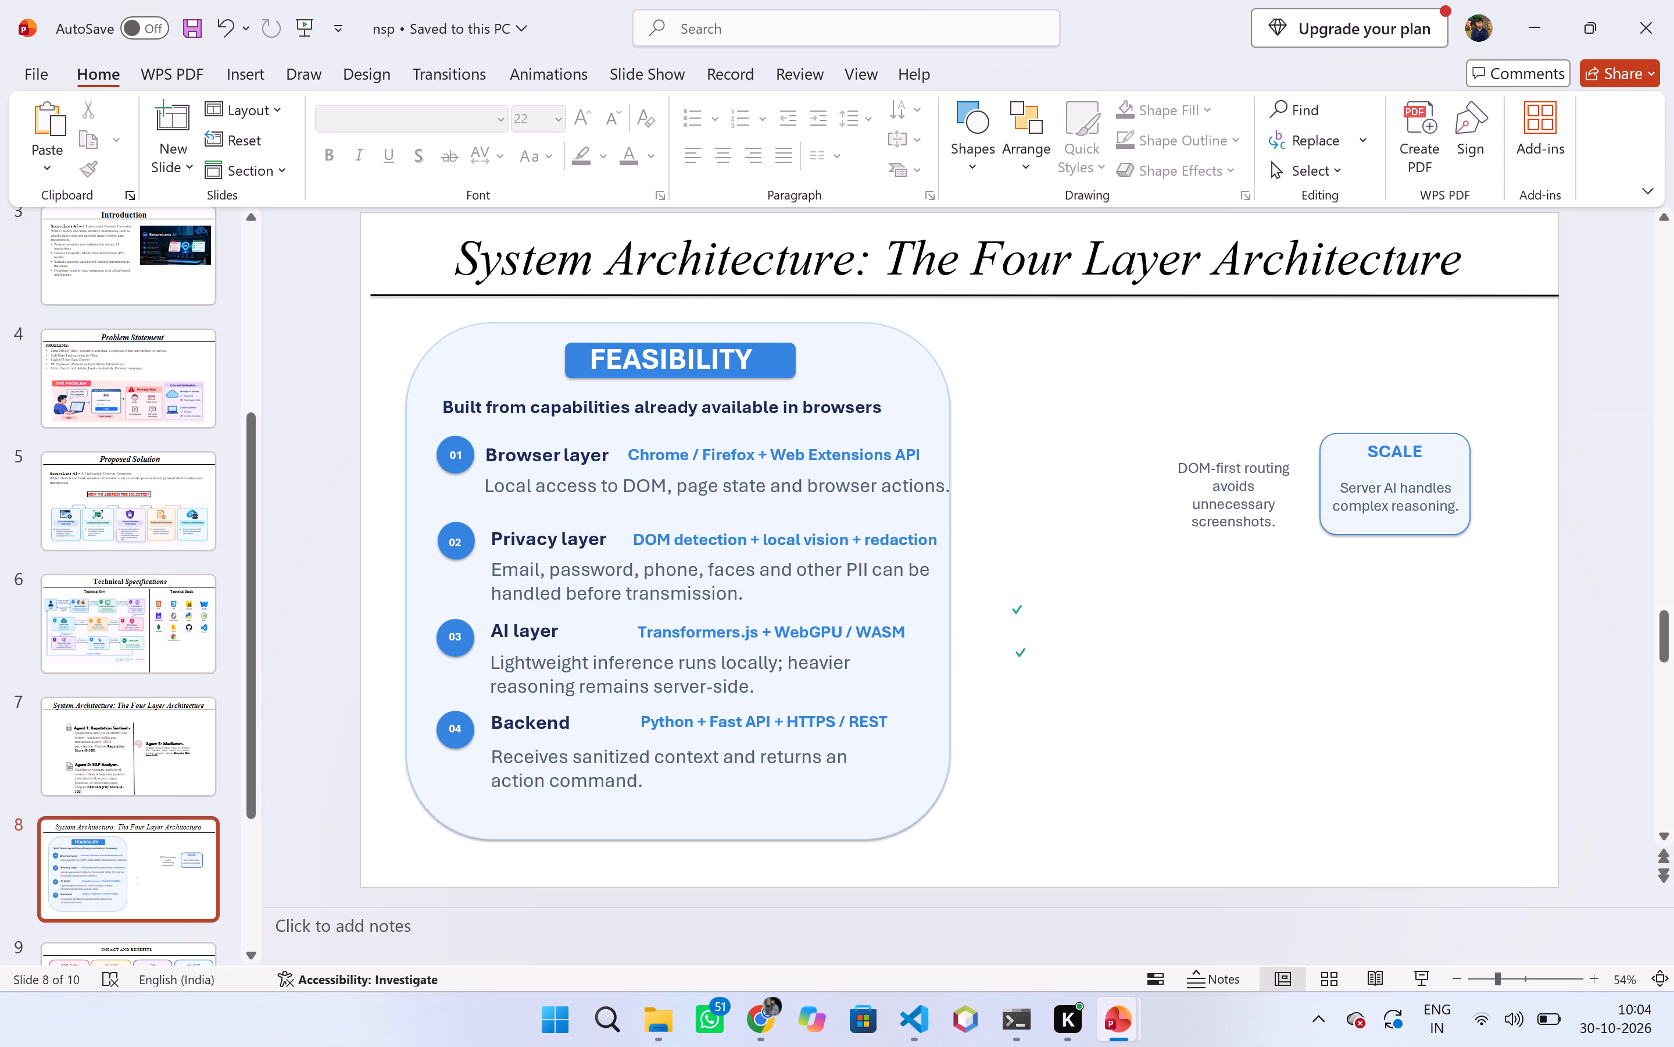
pyautogui.click(1214, 498)
pyautogui.press('BackSpace')
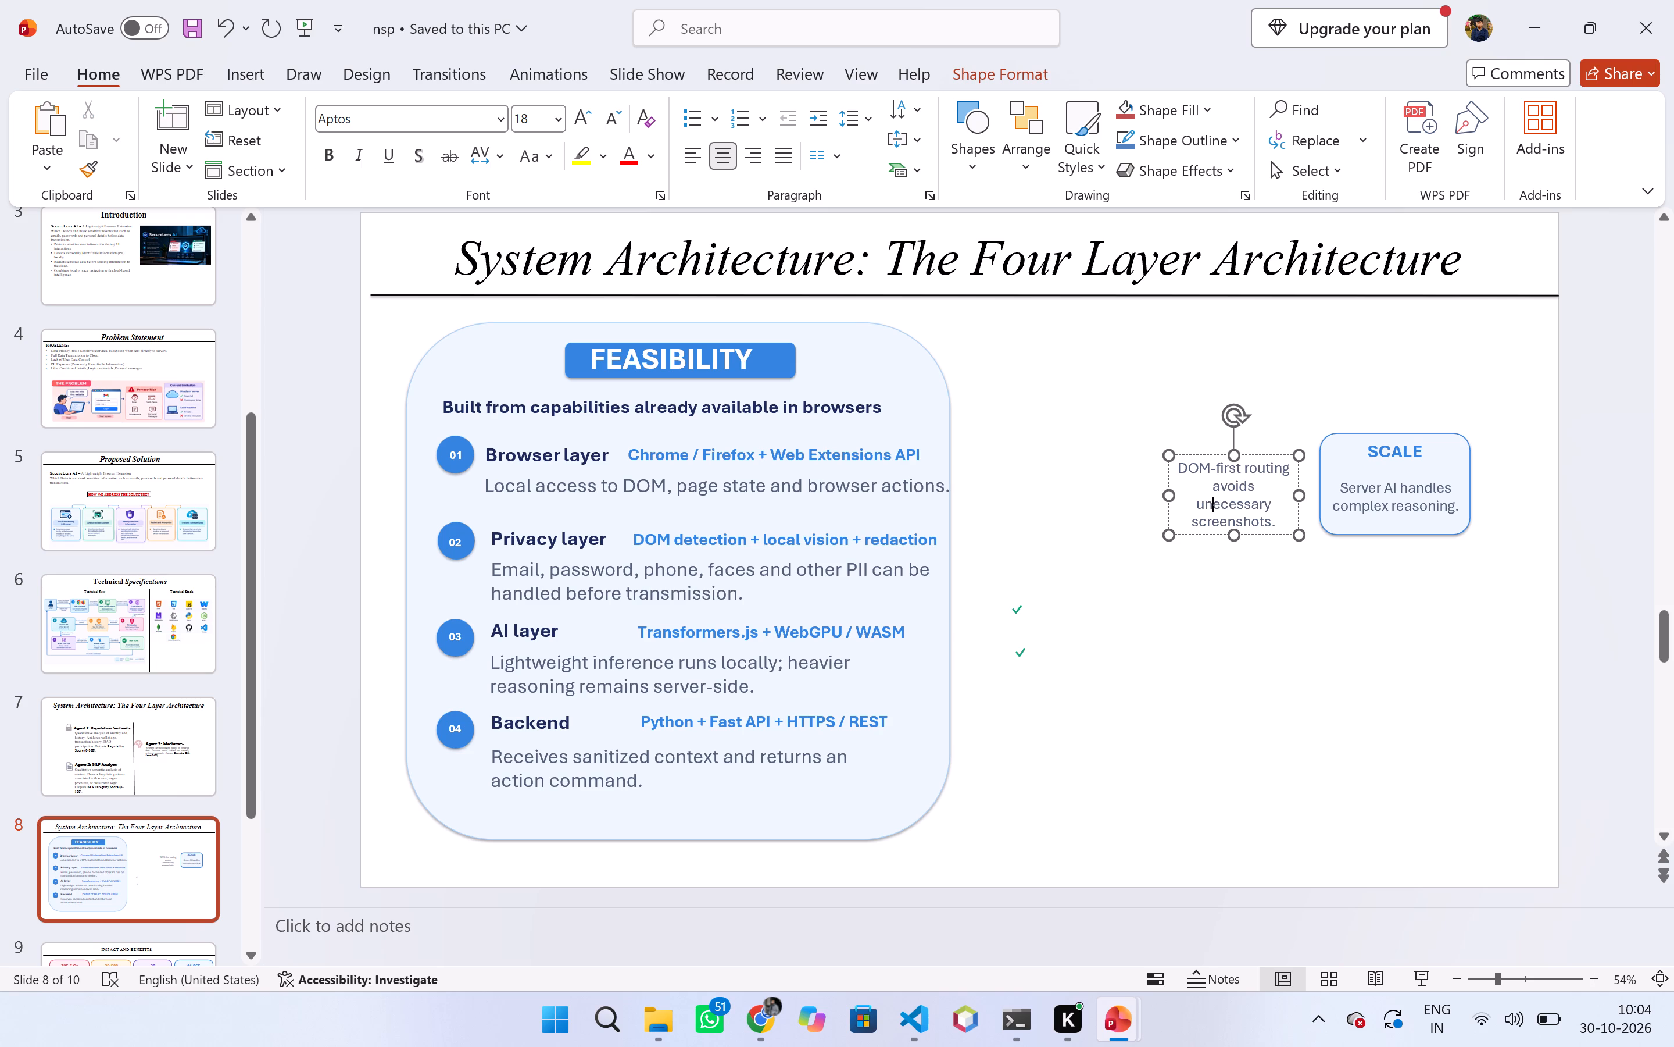
pyautogui.click(1175, 456)
pyautogui.press('BackSpace')
pyautogui.press('BackSpace')
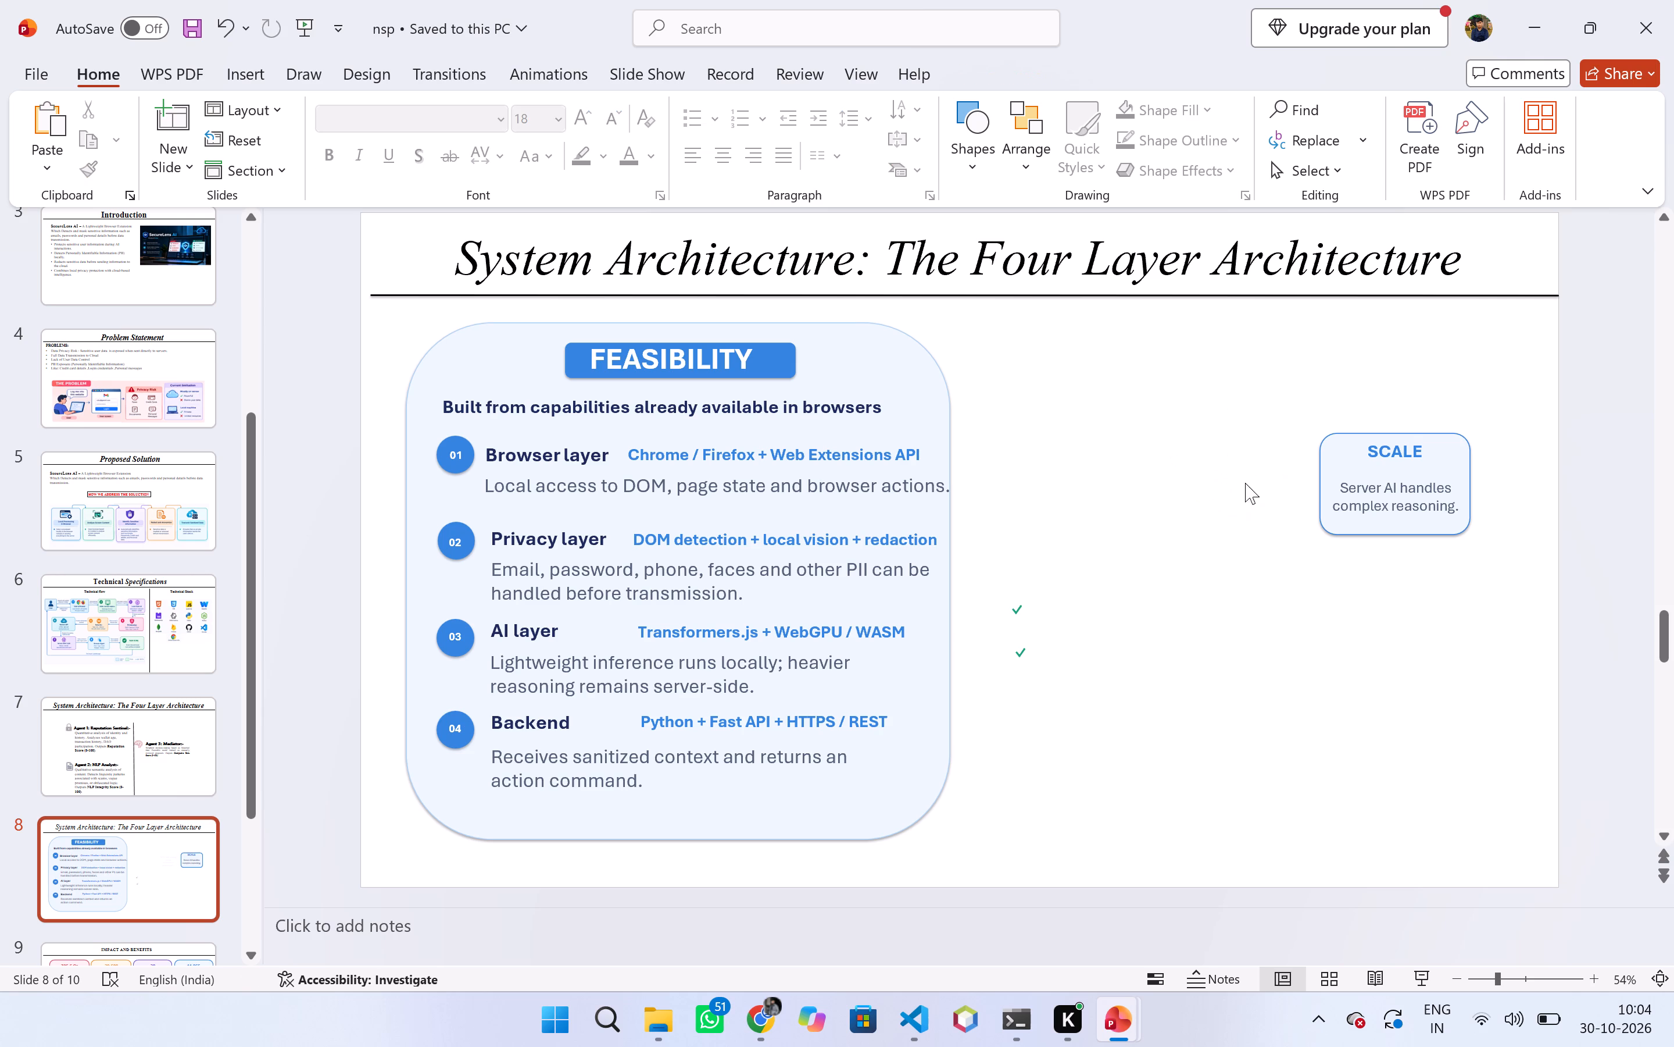
# Delete the SCALE card's blue rounded box, its description about server AI and the SCALE heading.
pyautogui.click(1353, 480)
pyautogui.press('BackSpace')
pyautogui.click(1355, 465)
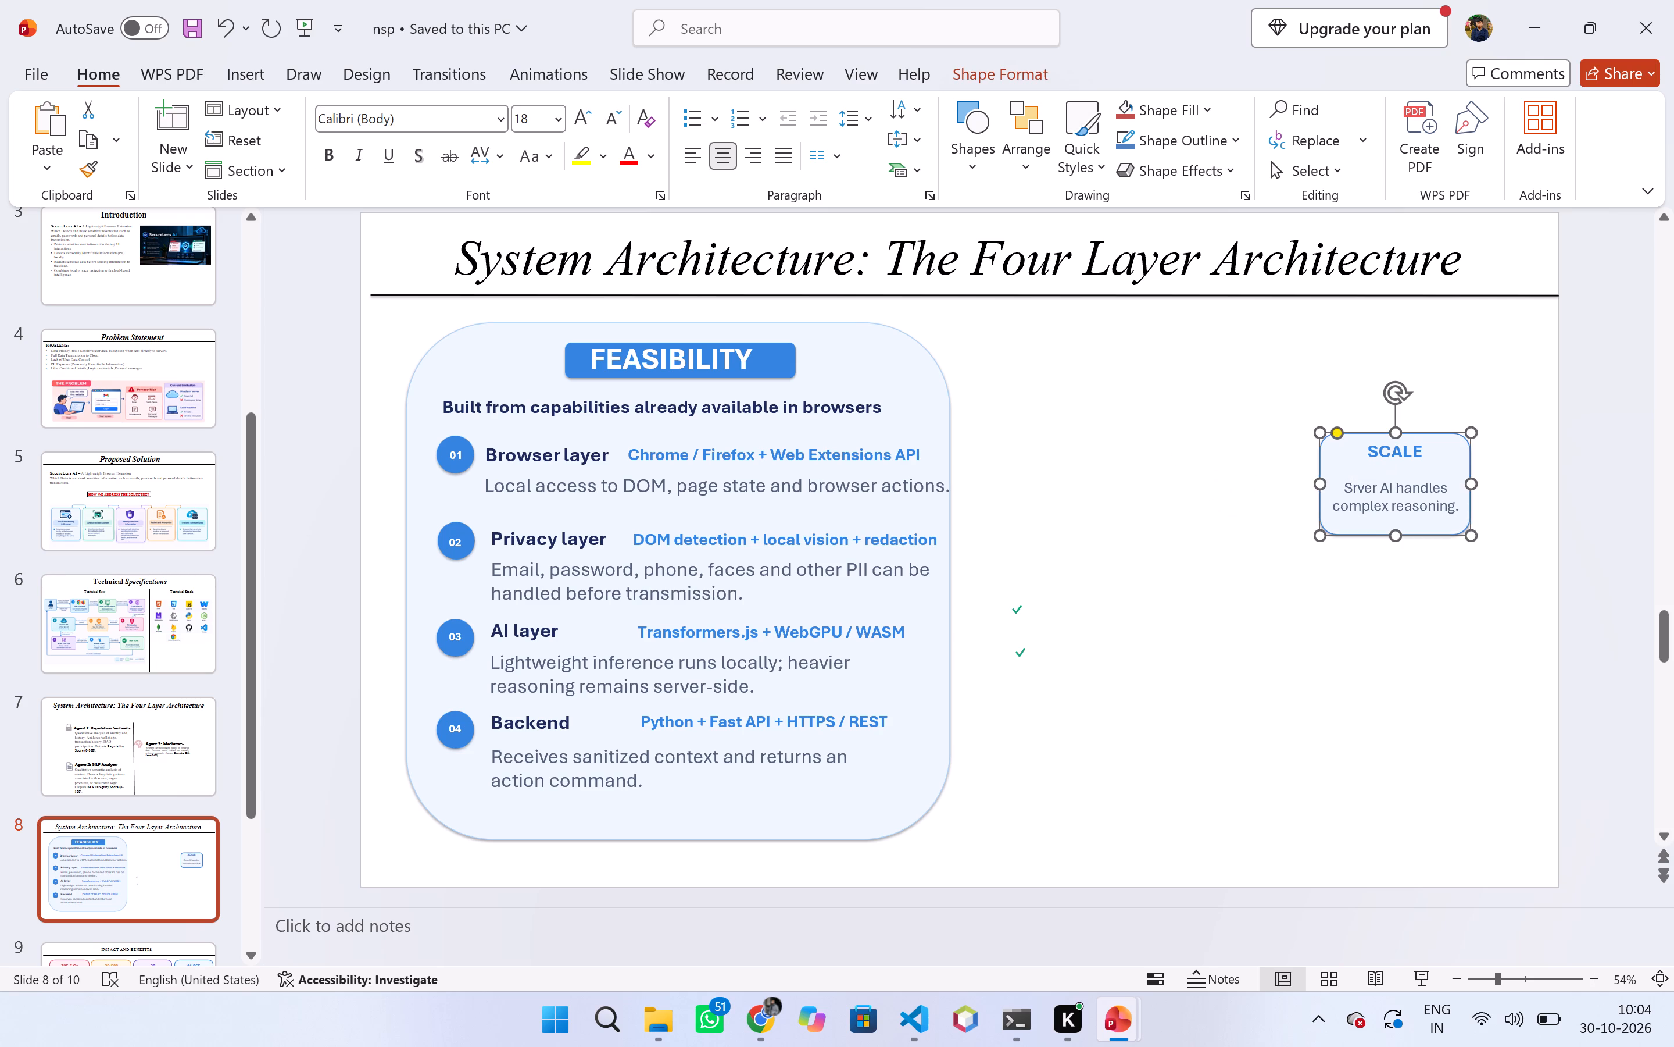
pyautogui.press('BackSpace')
pyautogui.click(1386, 479)
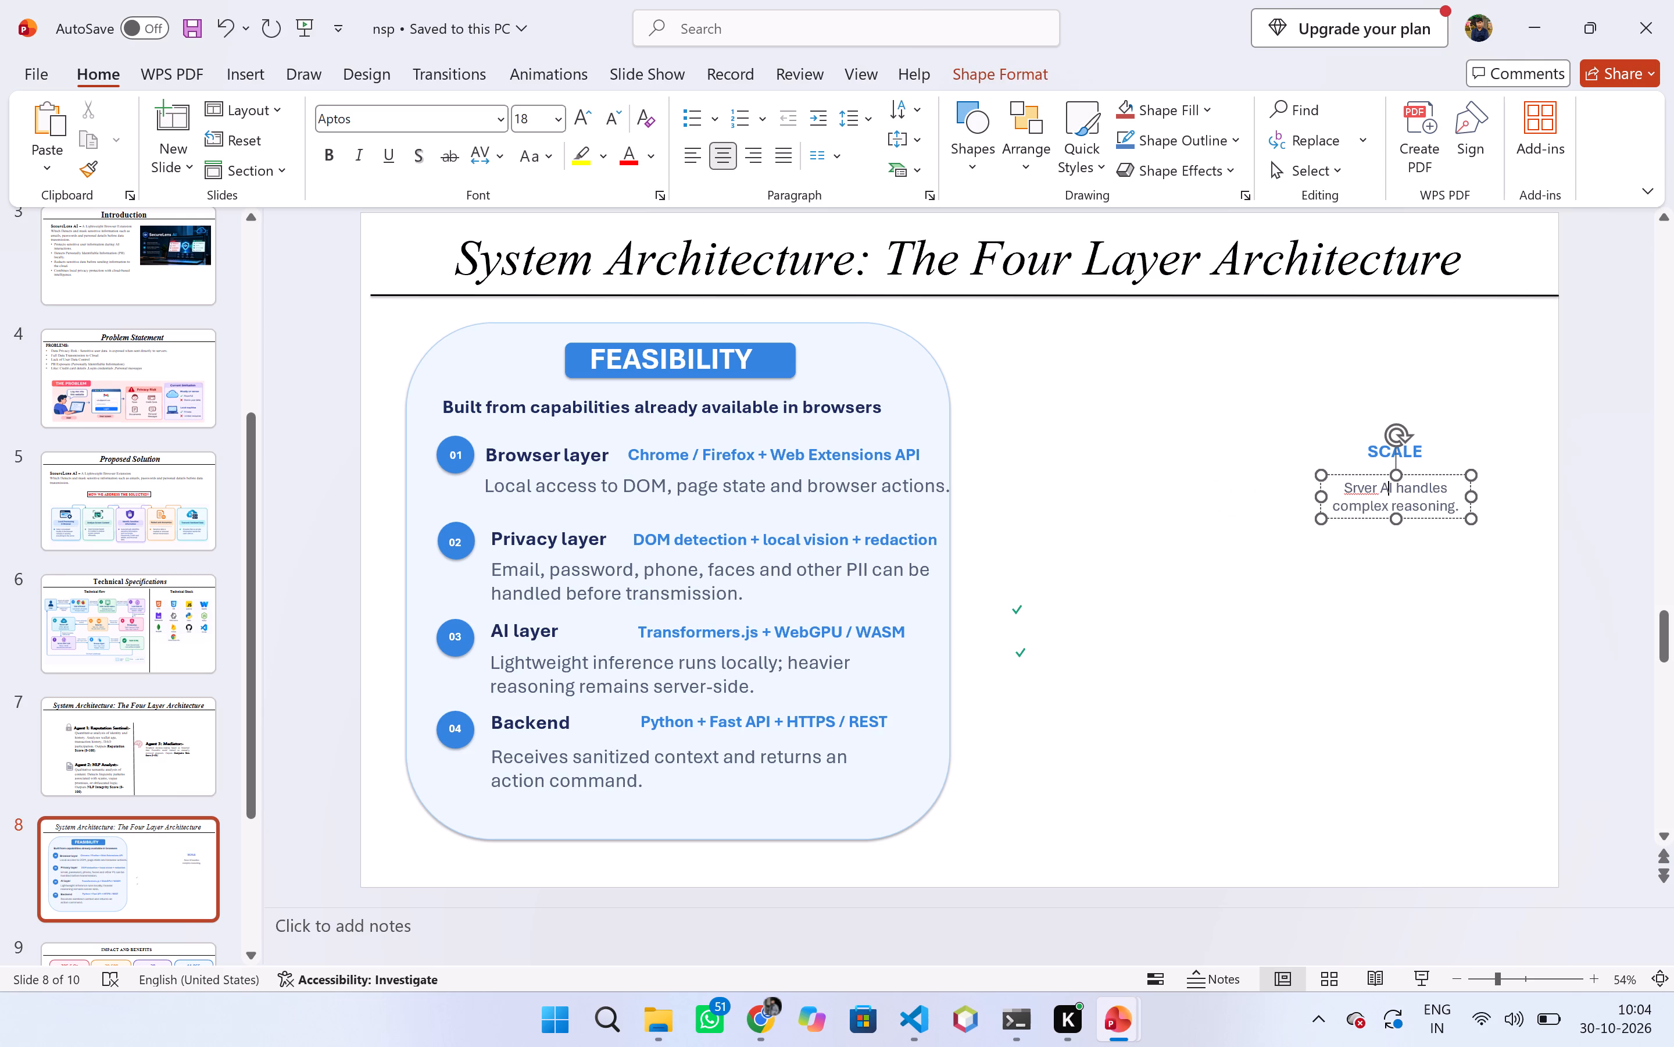
pyautogui.click(1382, 472)
pyautogui.press('BackSpace')
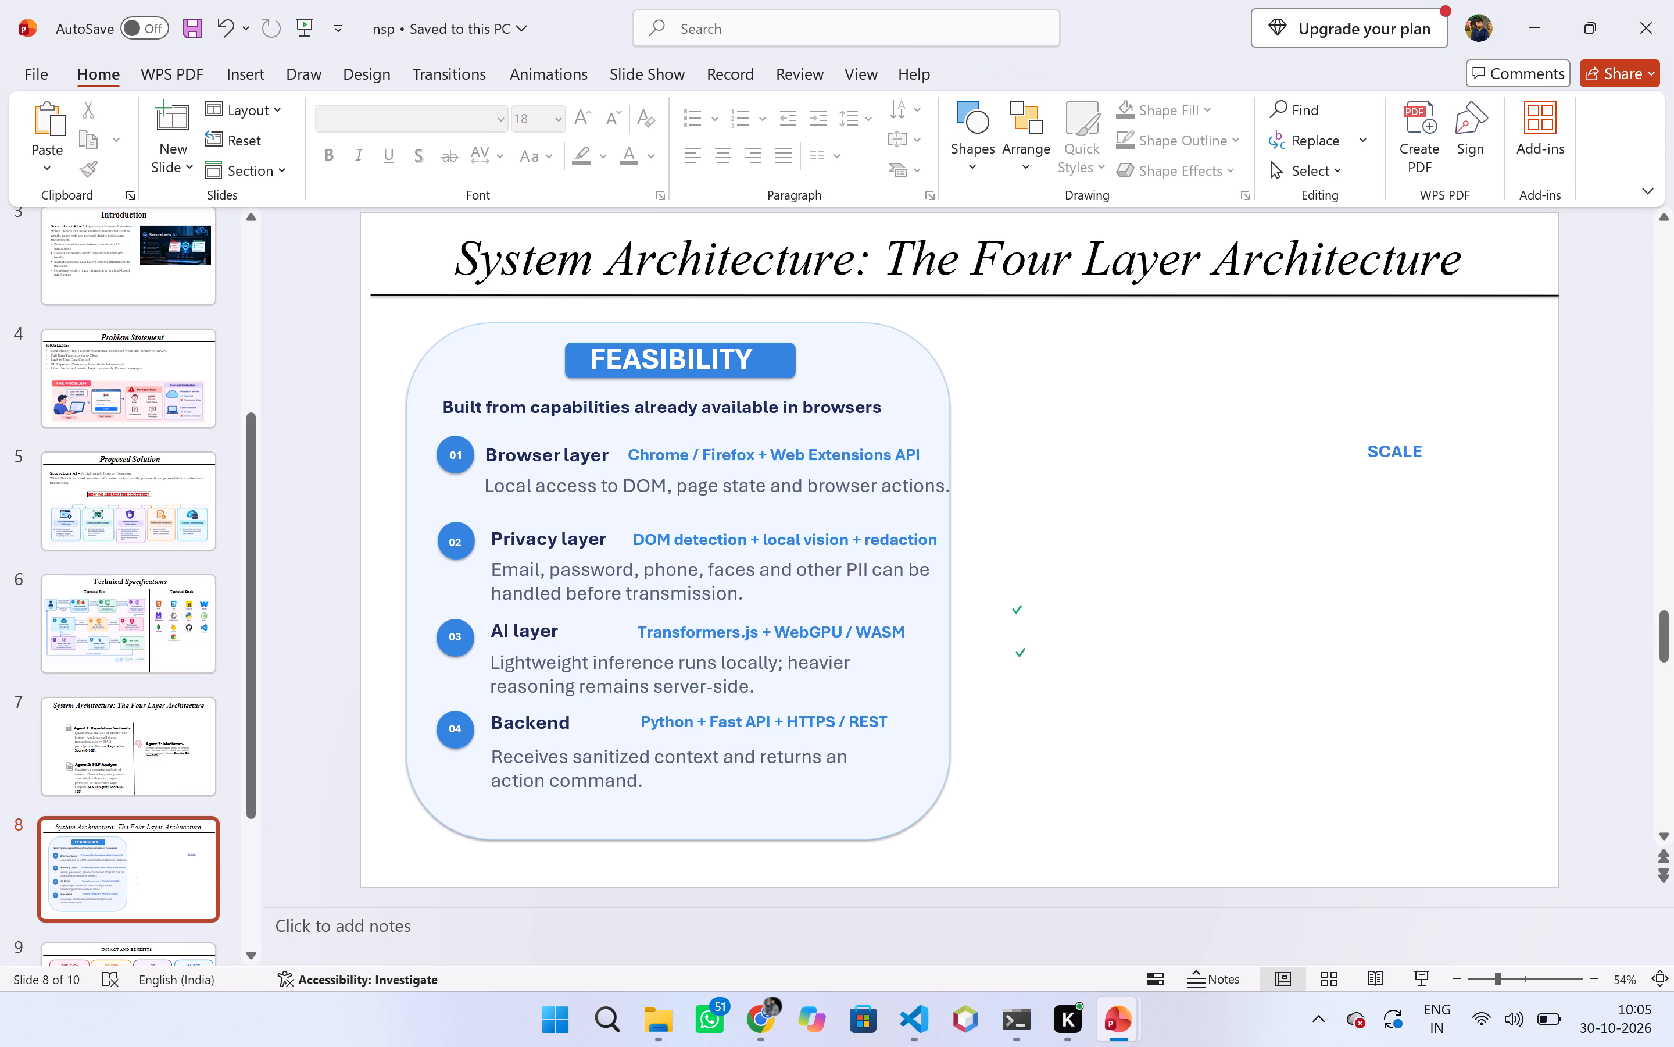
pyautogui.click(1382, 455)
pyautogui.click(1382, 455)
pyautogui.press('BackSpace')
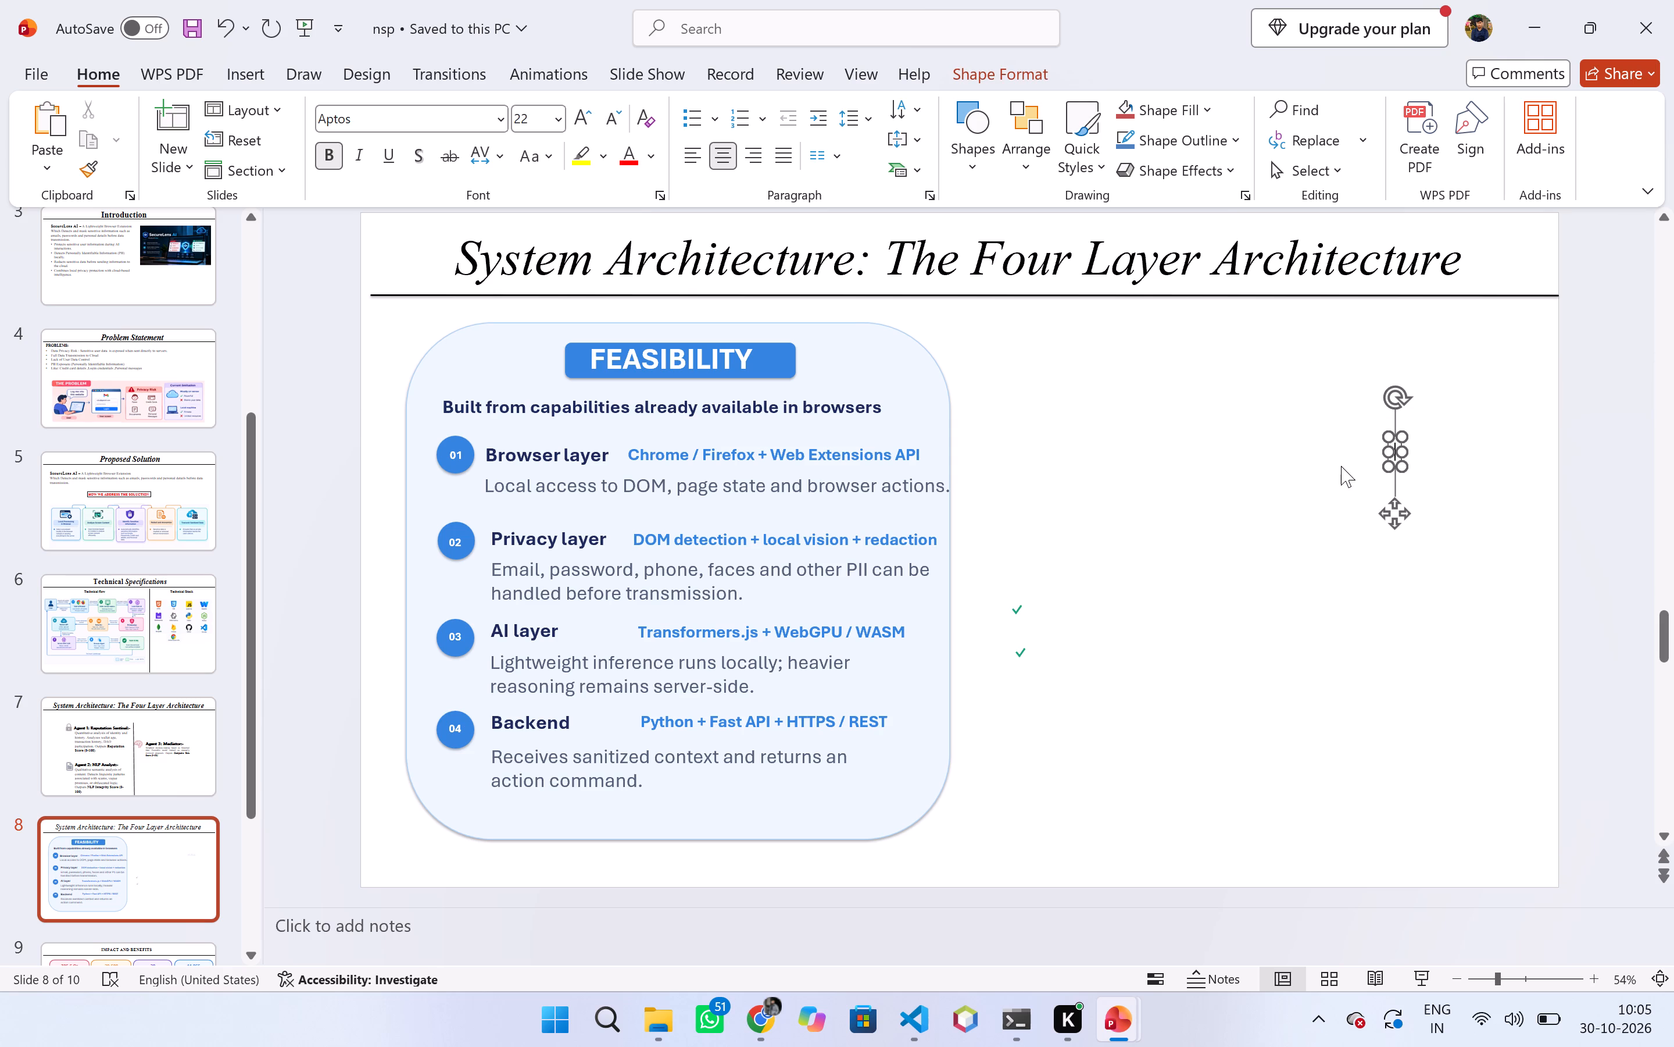
pyautogui.click(1341, 468)
# Delete the large rounded panel behind the four layers and the blue FEASIBILITY heading.
pyautogui.click(858, 339)
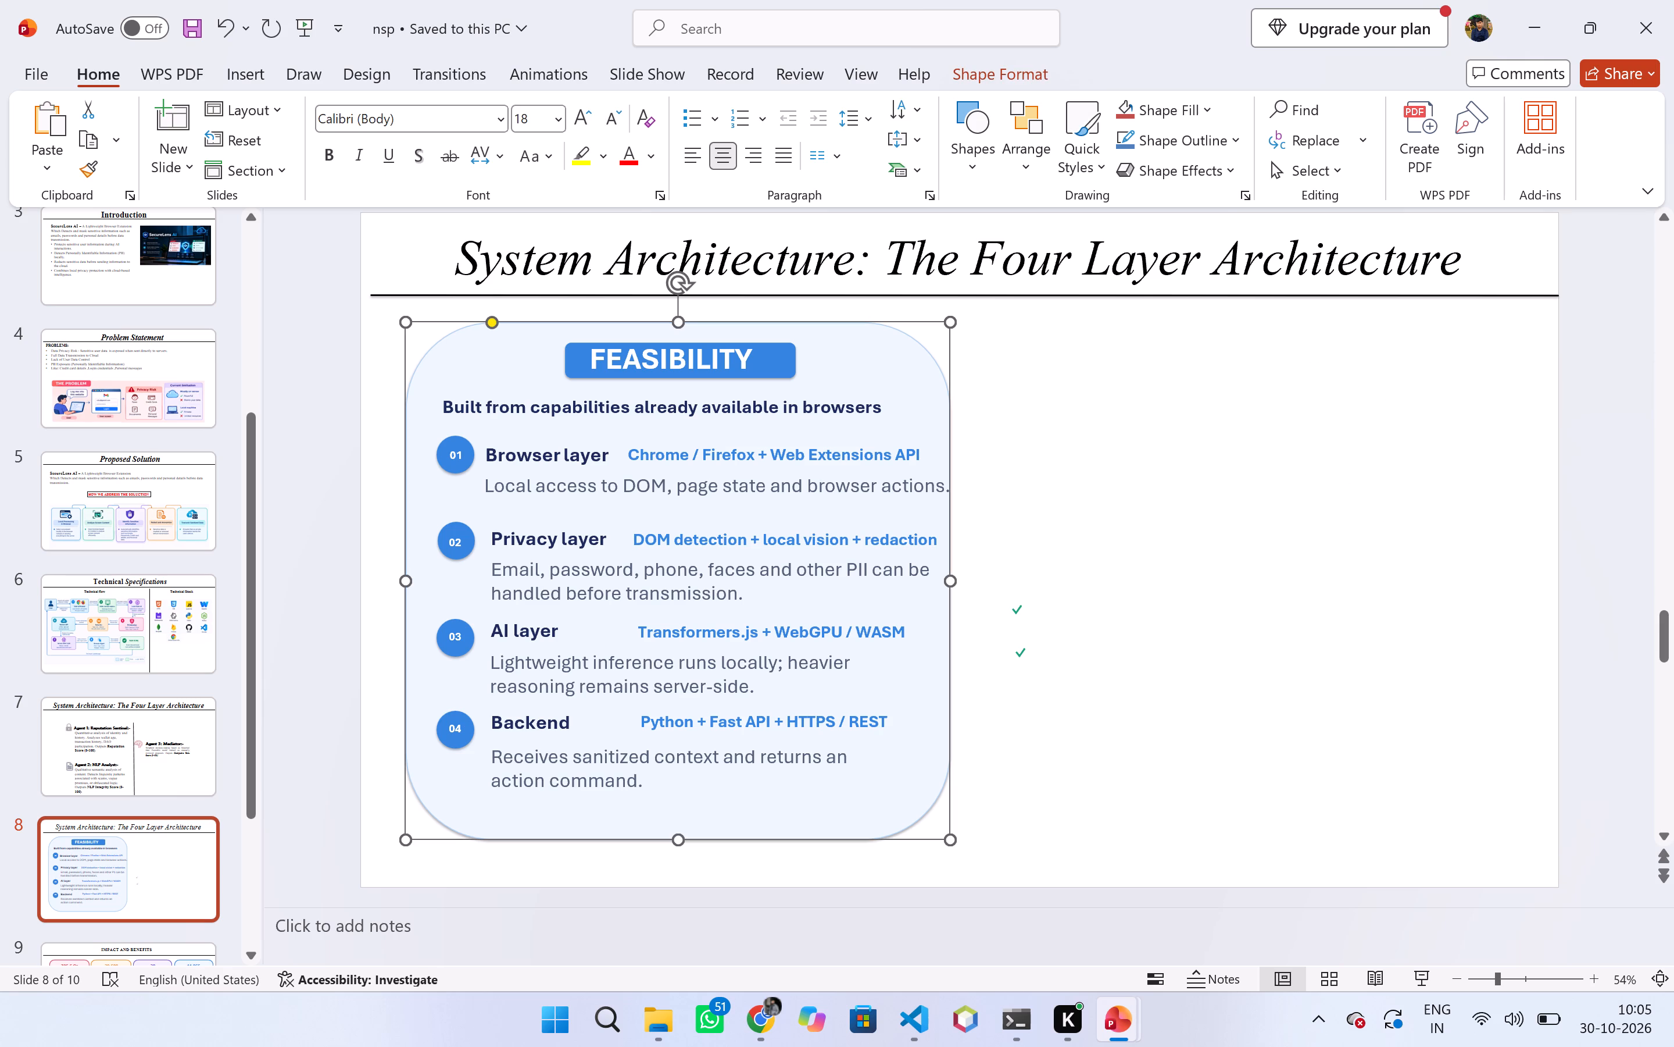
pyautogui.press('BackSpace')
pyautogui.click(765, 363)
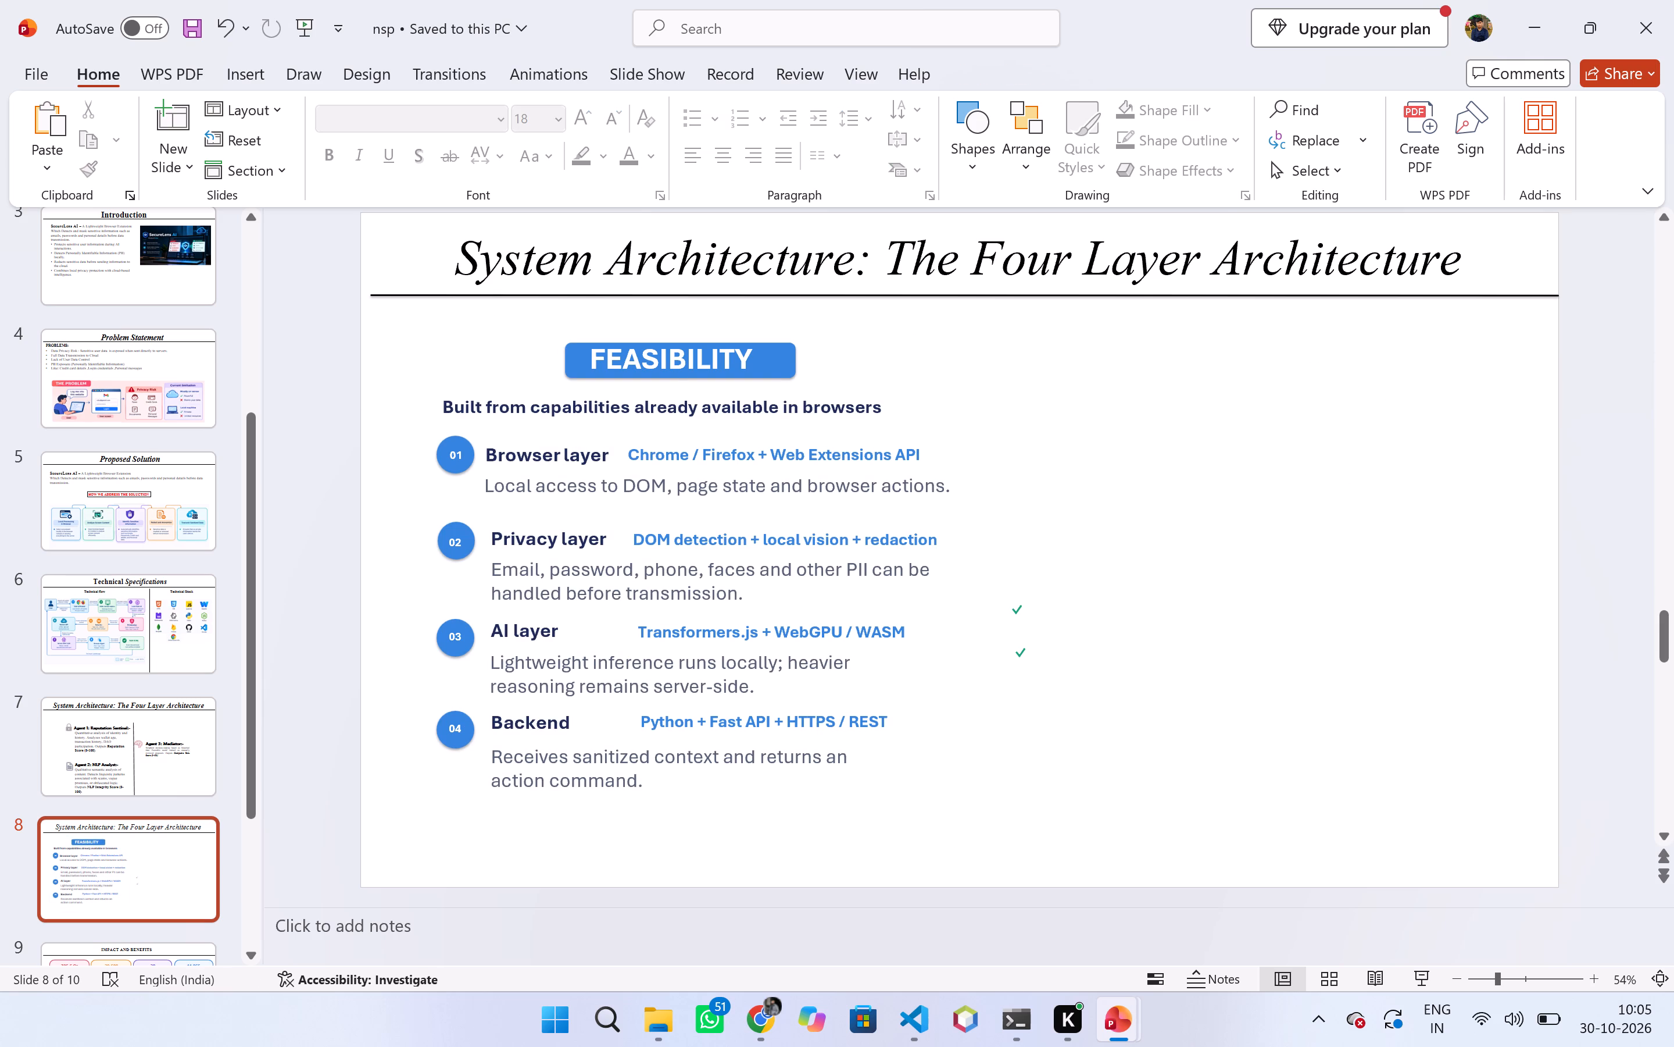
pyautogui.press('BackSpace')
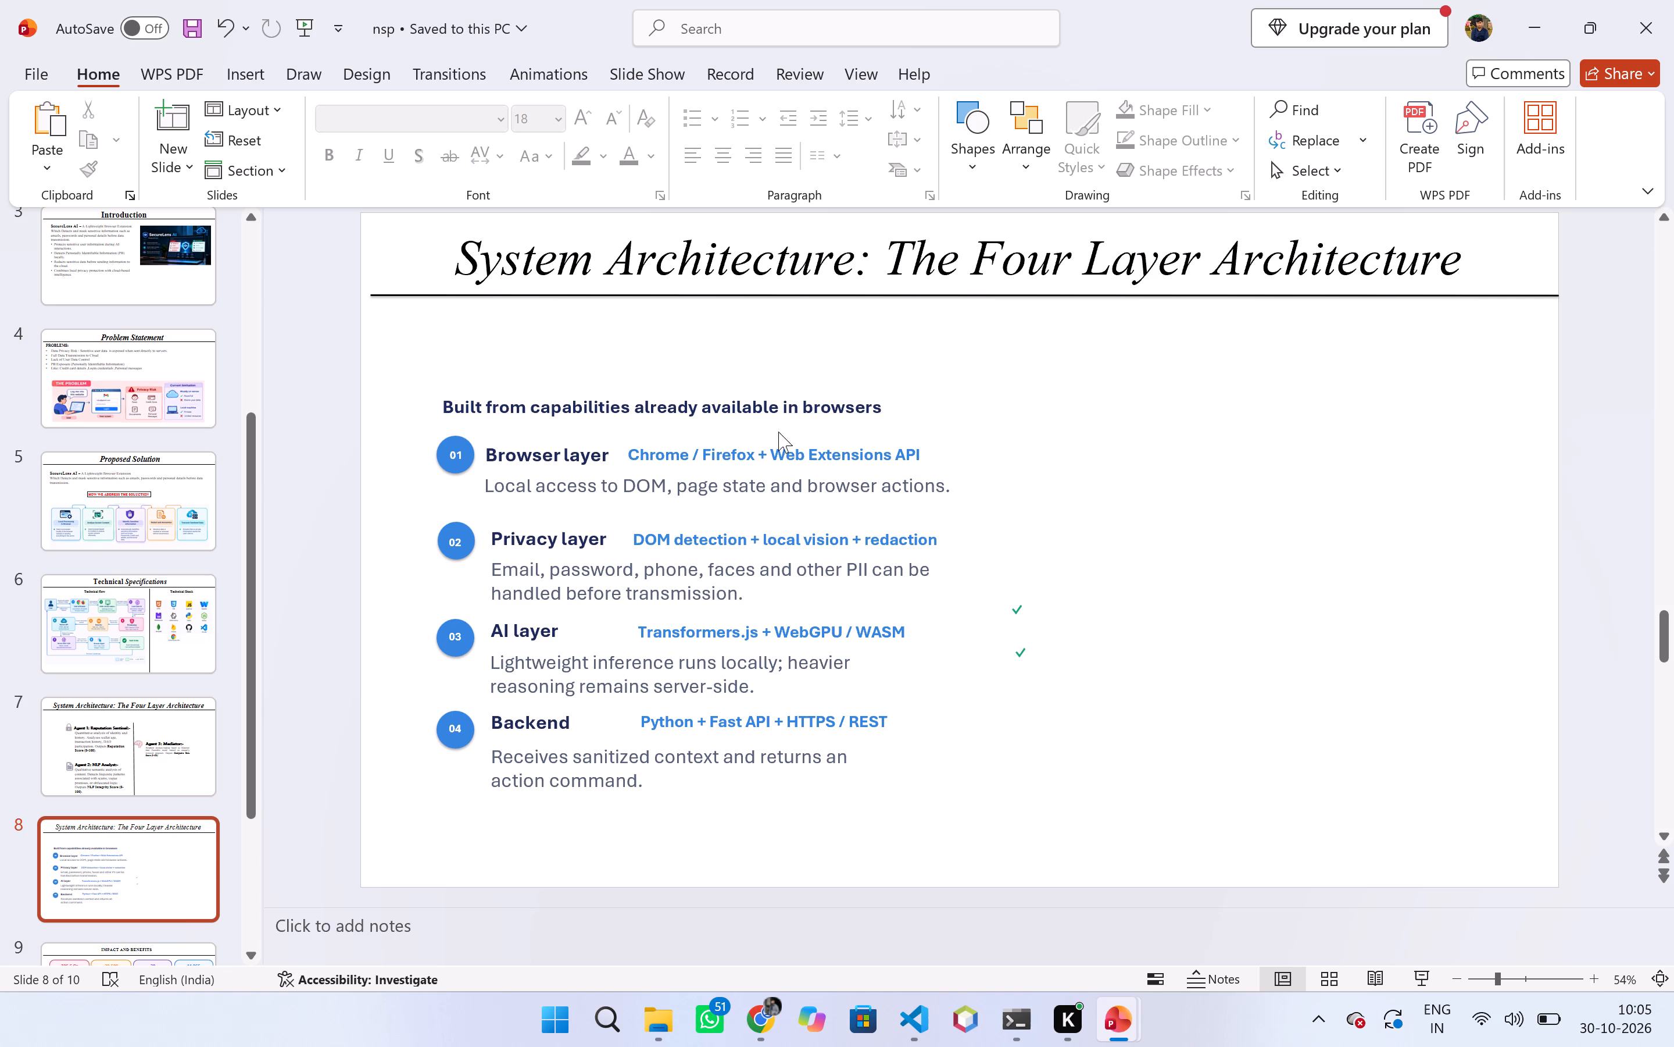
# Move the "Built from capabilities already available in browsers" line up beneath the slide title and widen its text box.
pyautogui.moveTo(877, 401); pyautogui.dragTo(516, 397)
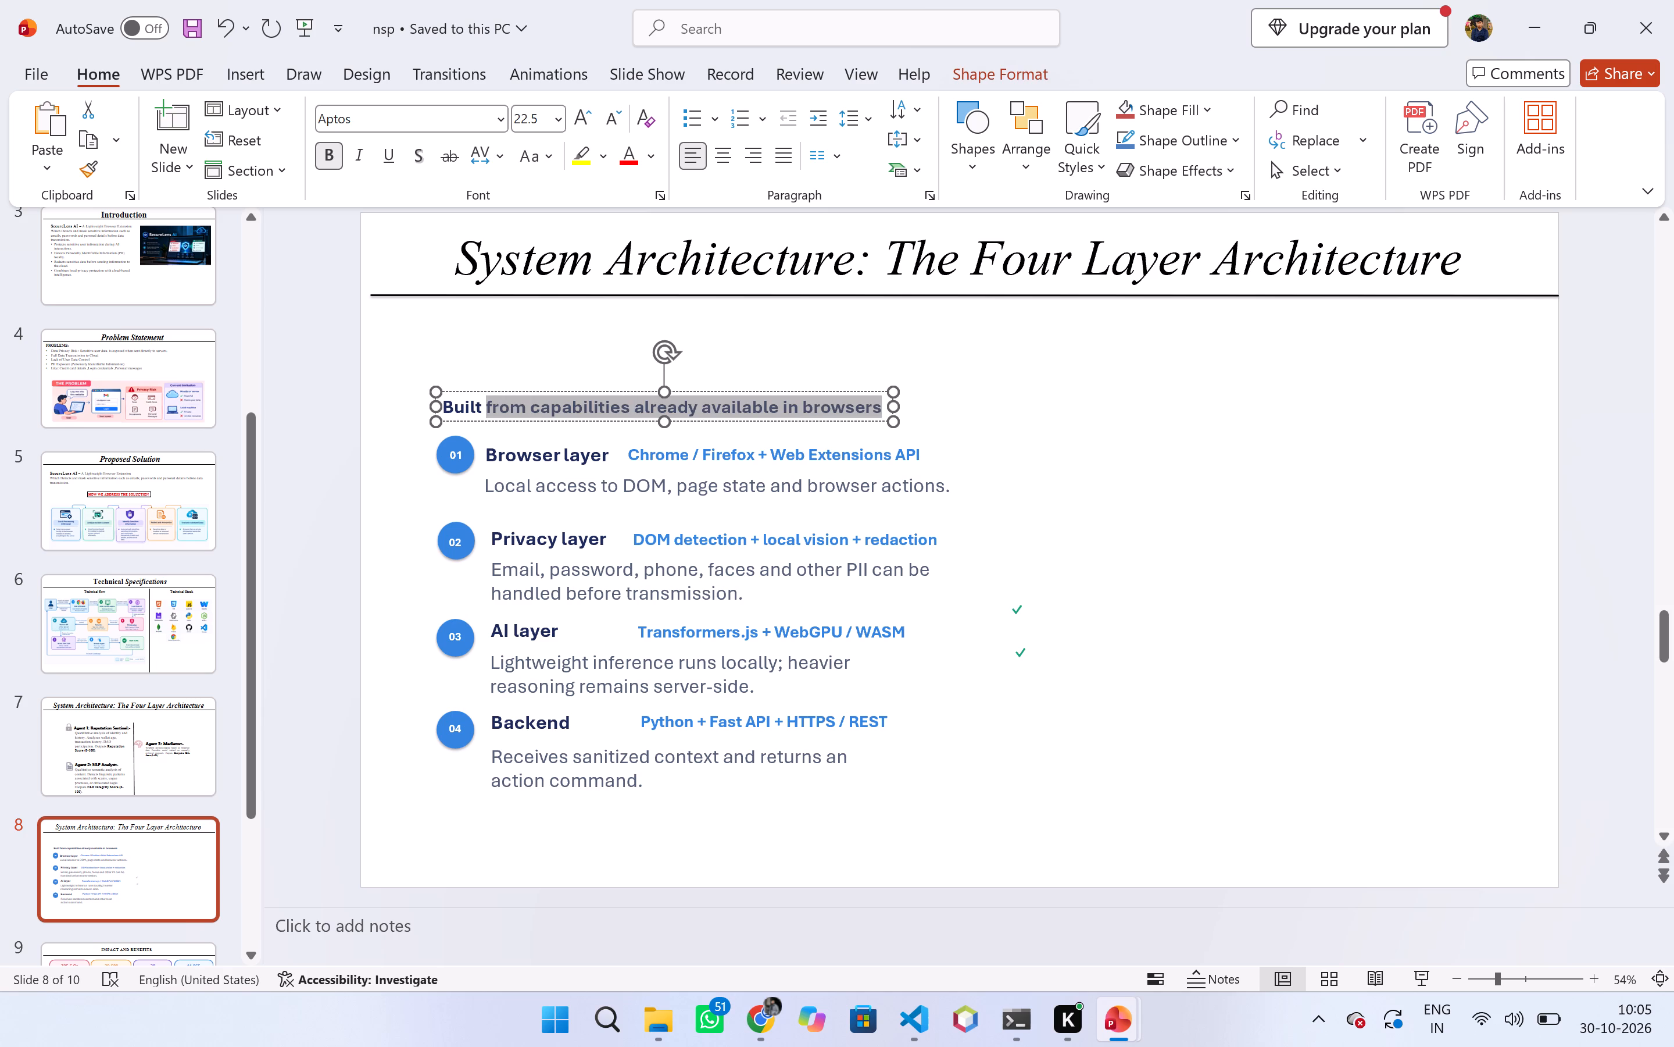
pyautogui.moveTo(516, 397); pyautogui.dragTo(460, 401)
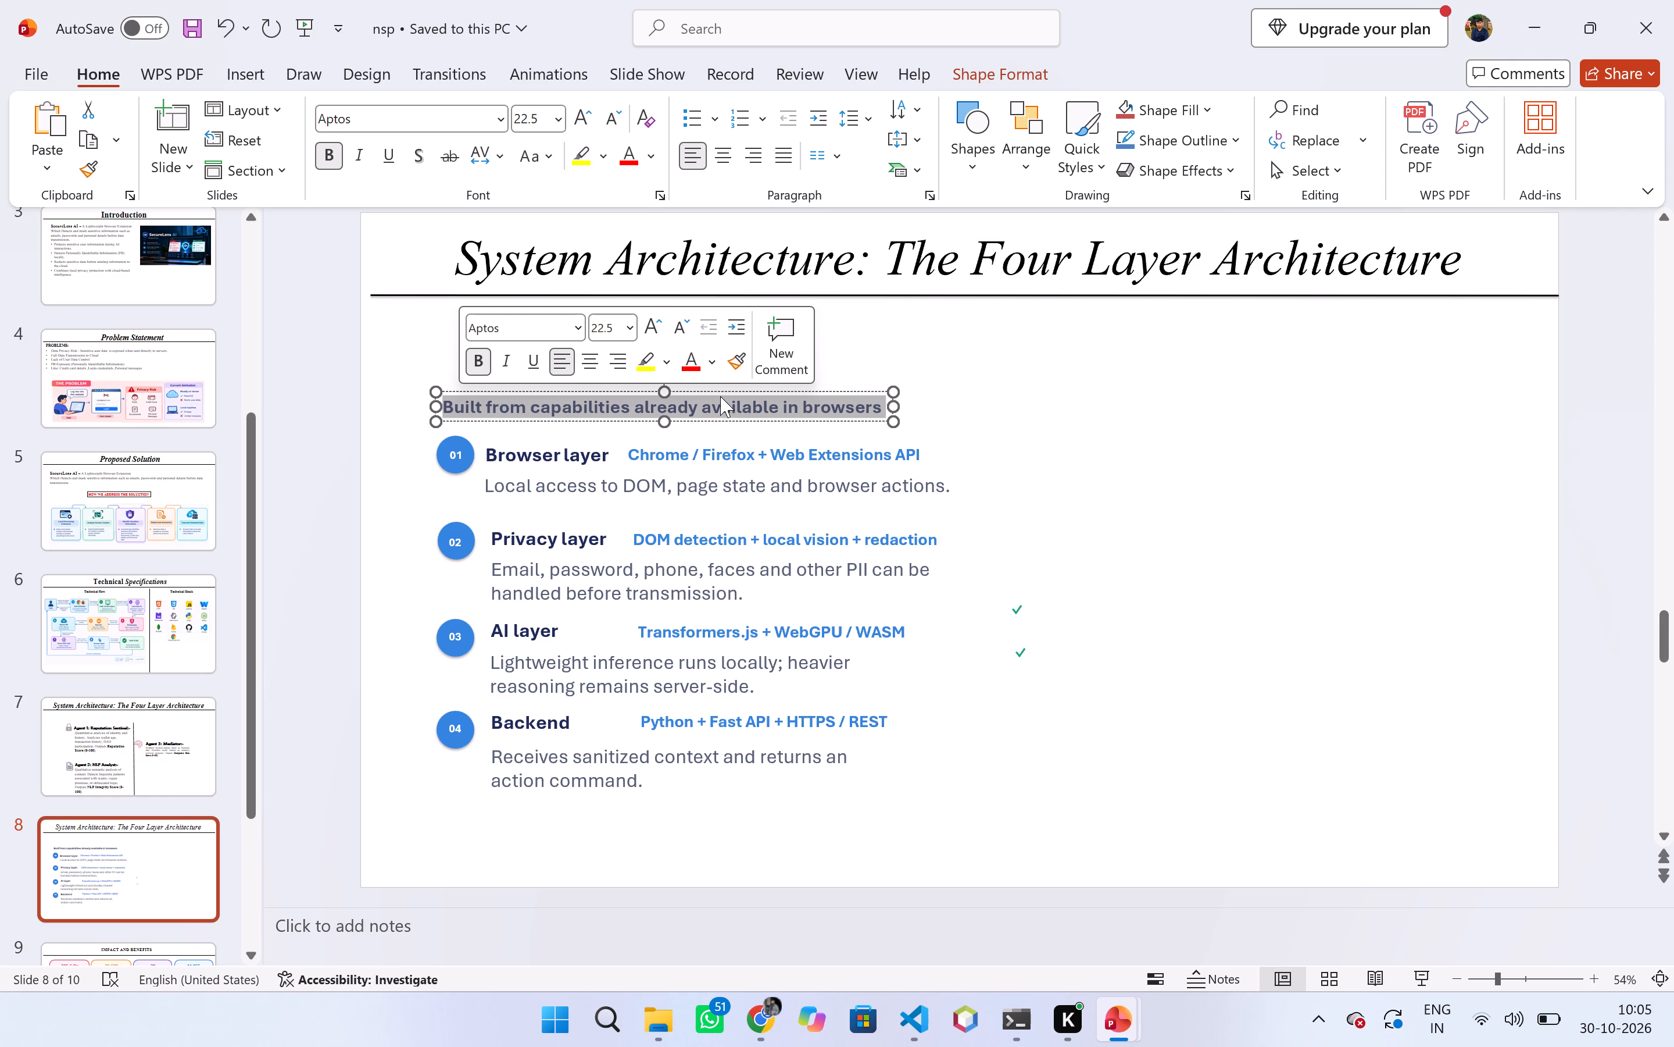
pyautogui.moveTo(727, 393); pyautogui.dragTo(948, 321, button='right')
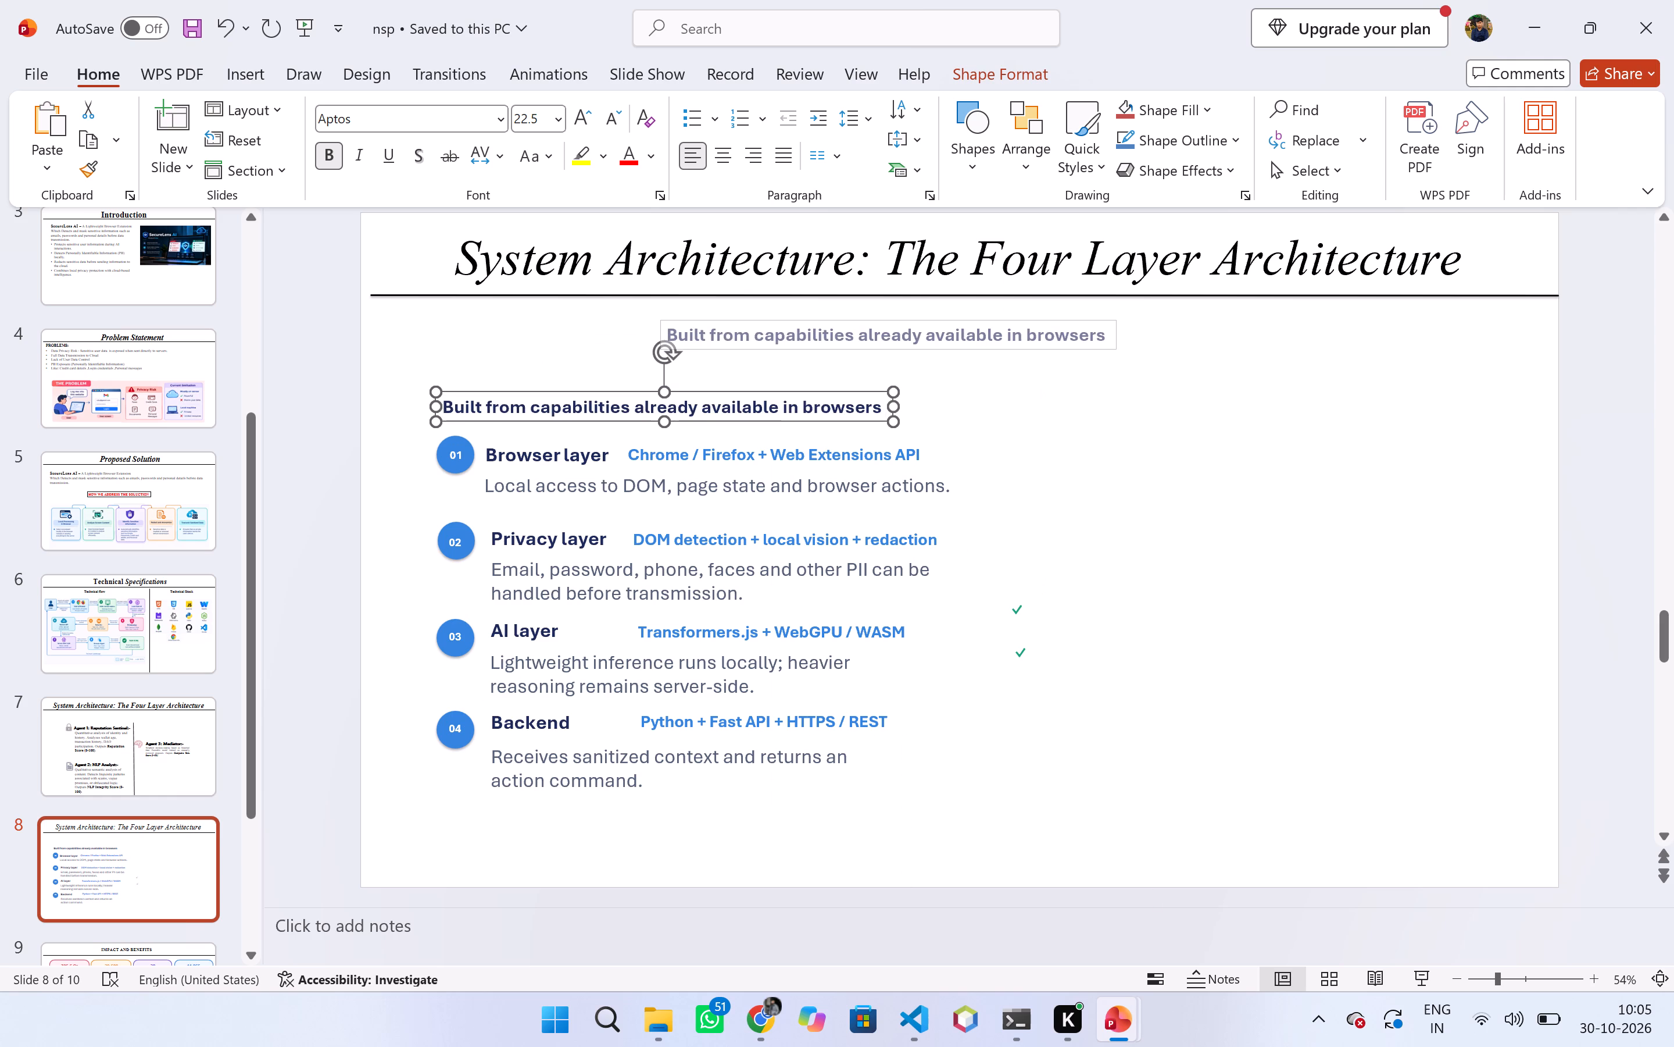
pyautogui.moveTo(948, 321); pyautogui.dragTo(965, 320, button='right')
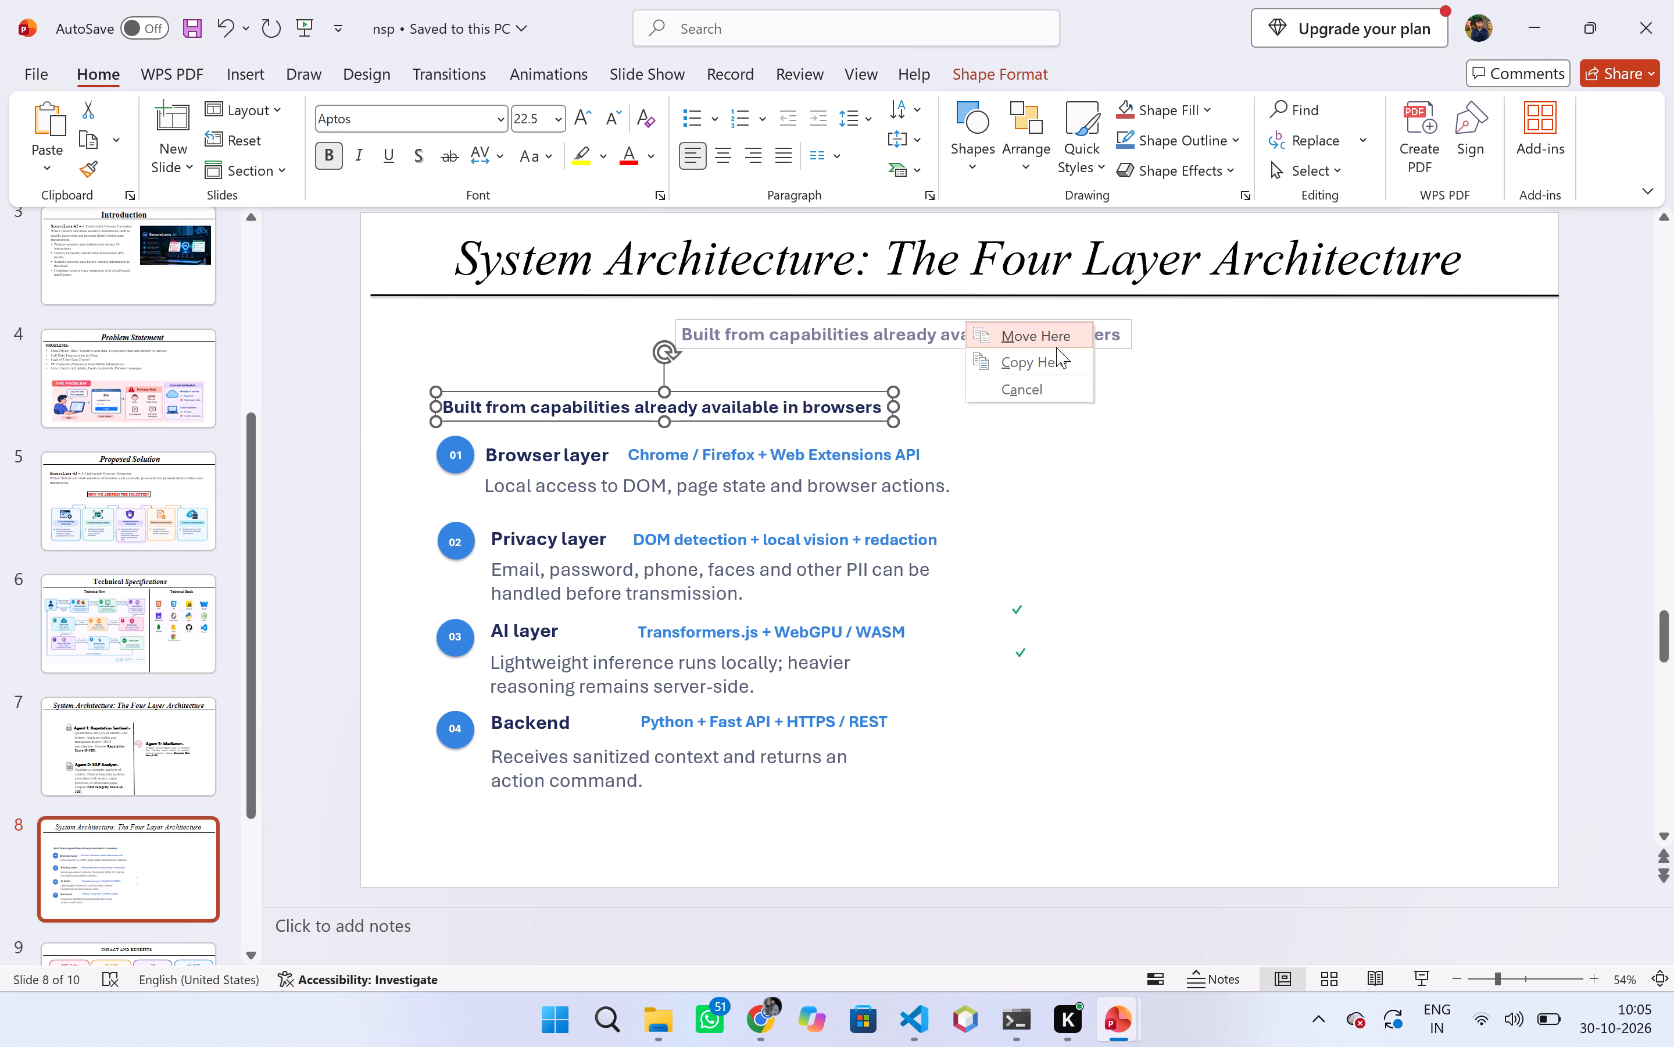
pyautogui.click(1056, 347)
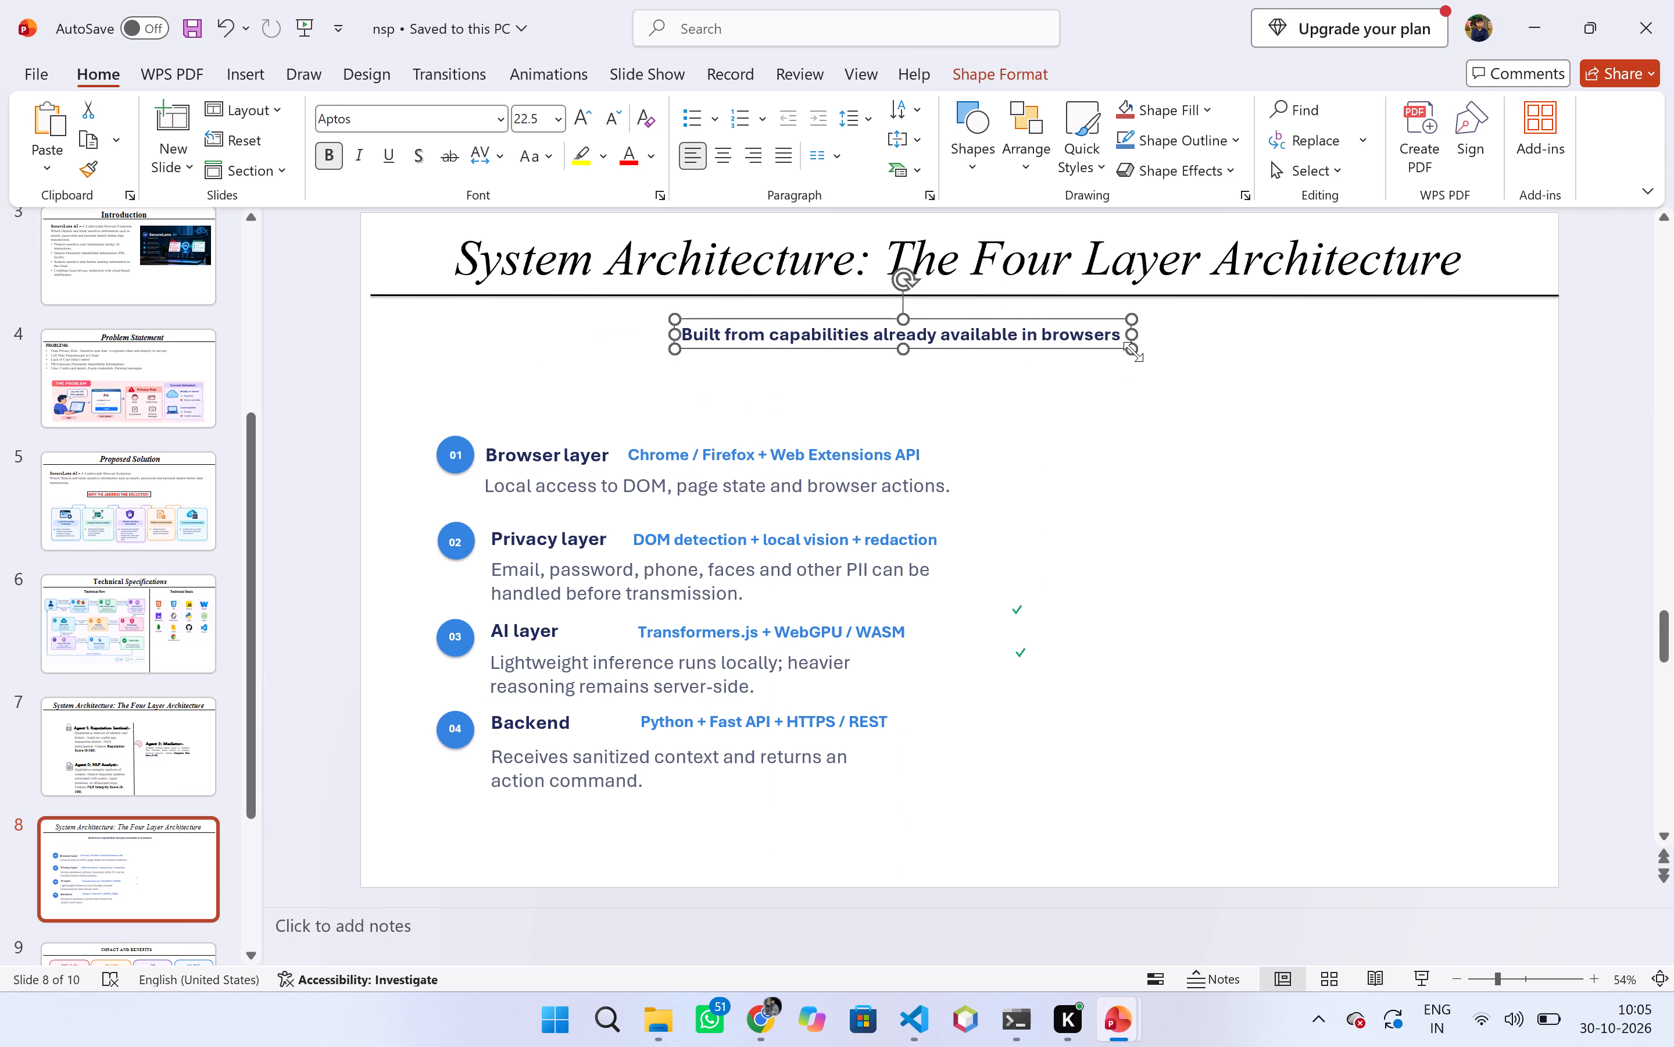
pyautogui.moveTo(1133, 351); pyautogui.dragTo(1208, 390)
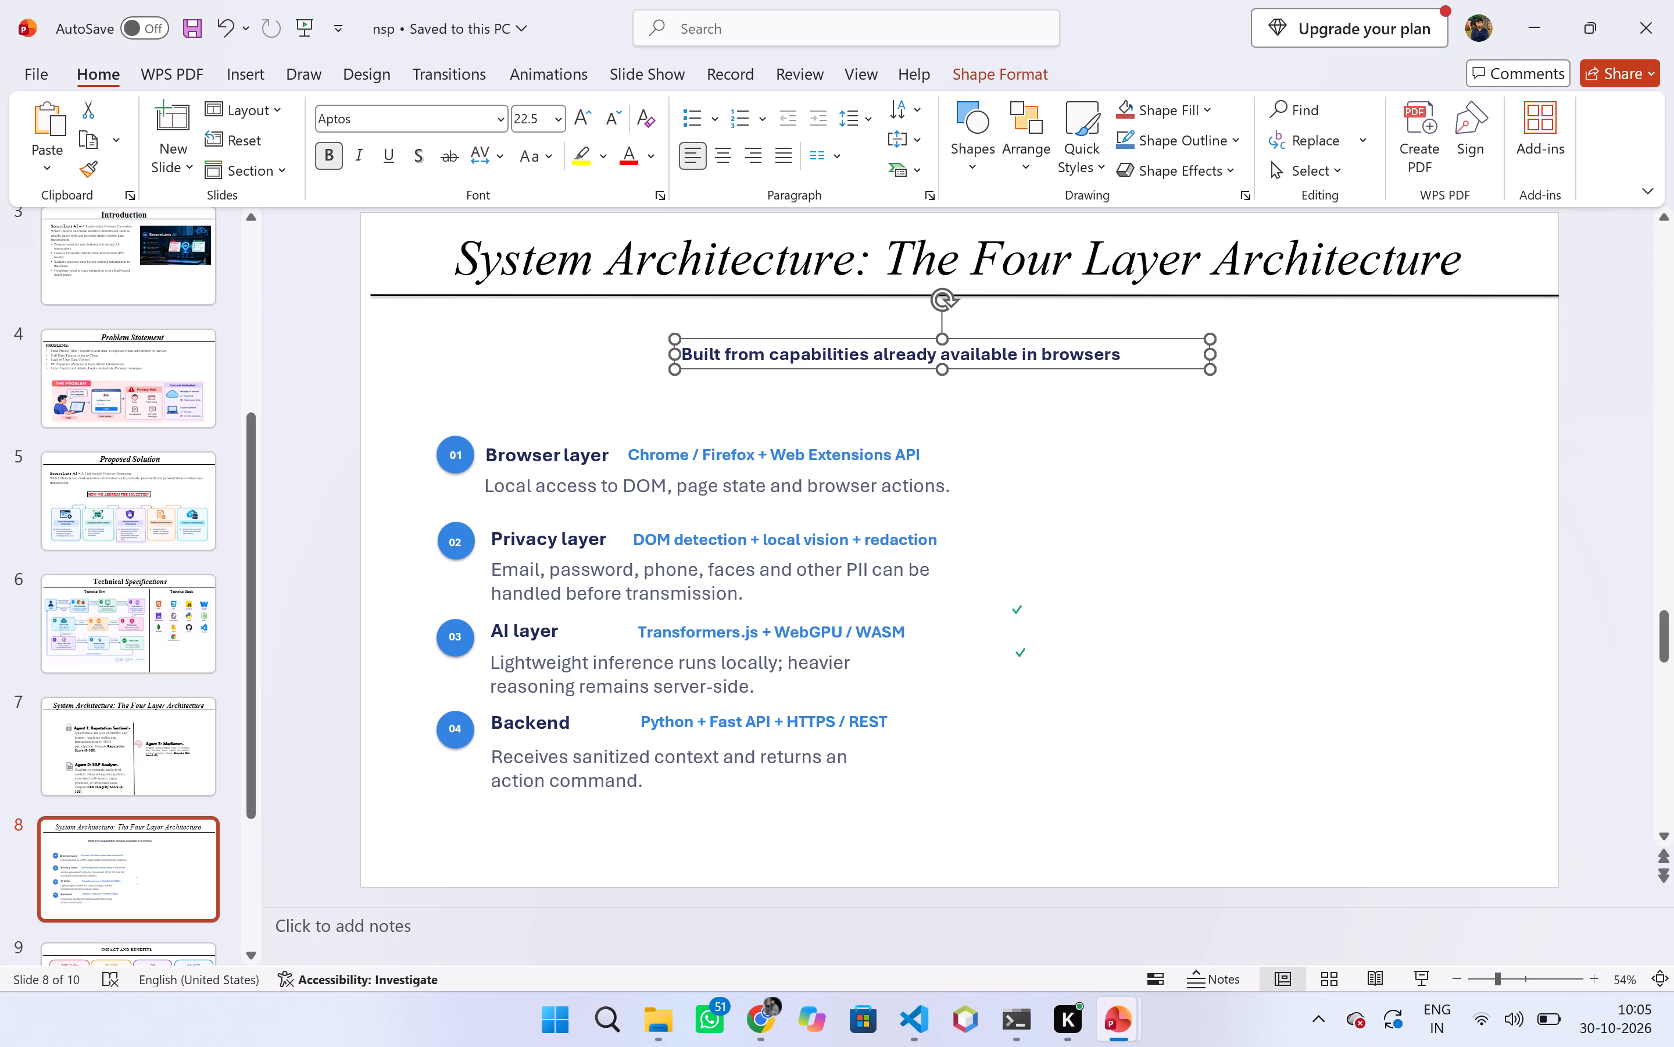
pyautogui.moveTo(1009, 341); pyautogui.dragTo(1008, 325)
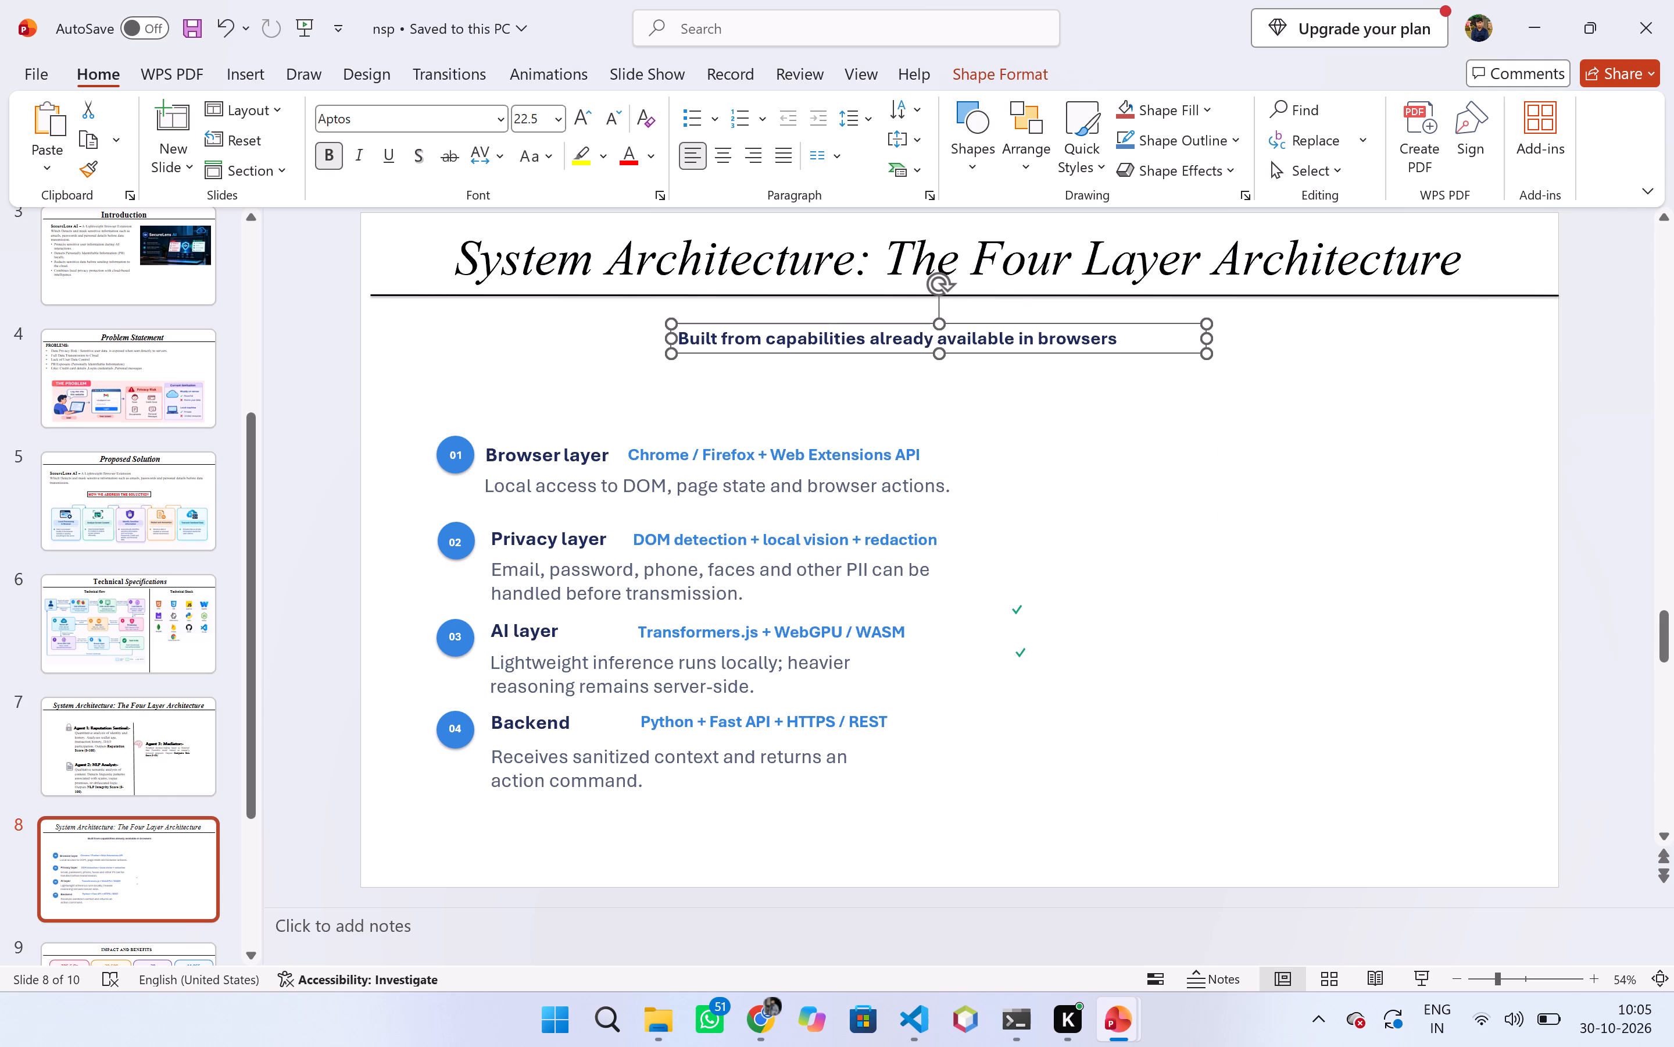
# Delete the "Built from capabilities already available in browsers" text box.
pyautogui.click(1110, 326)
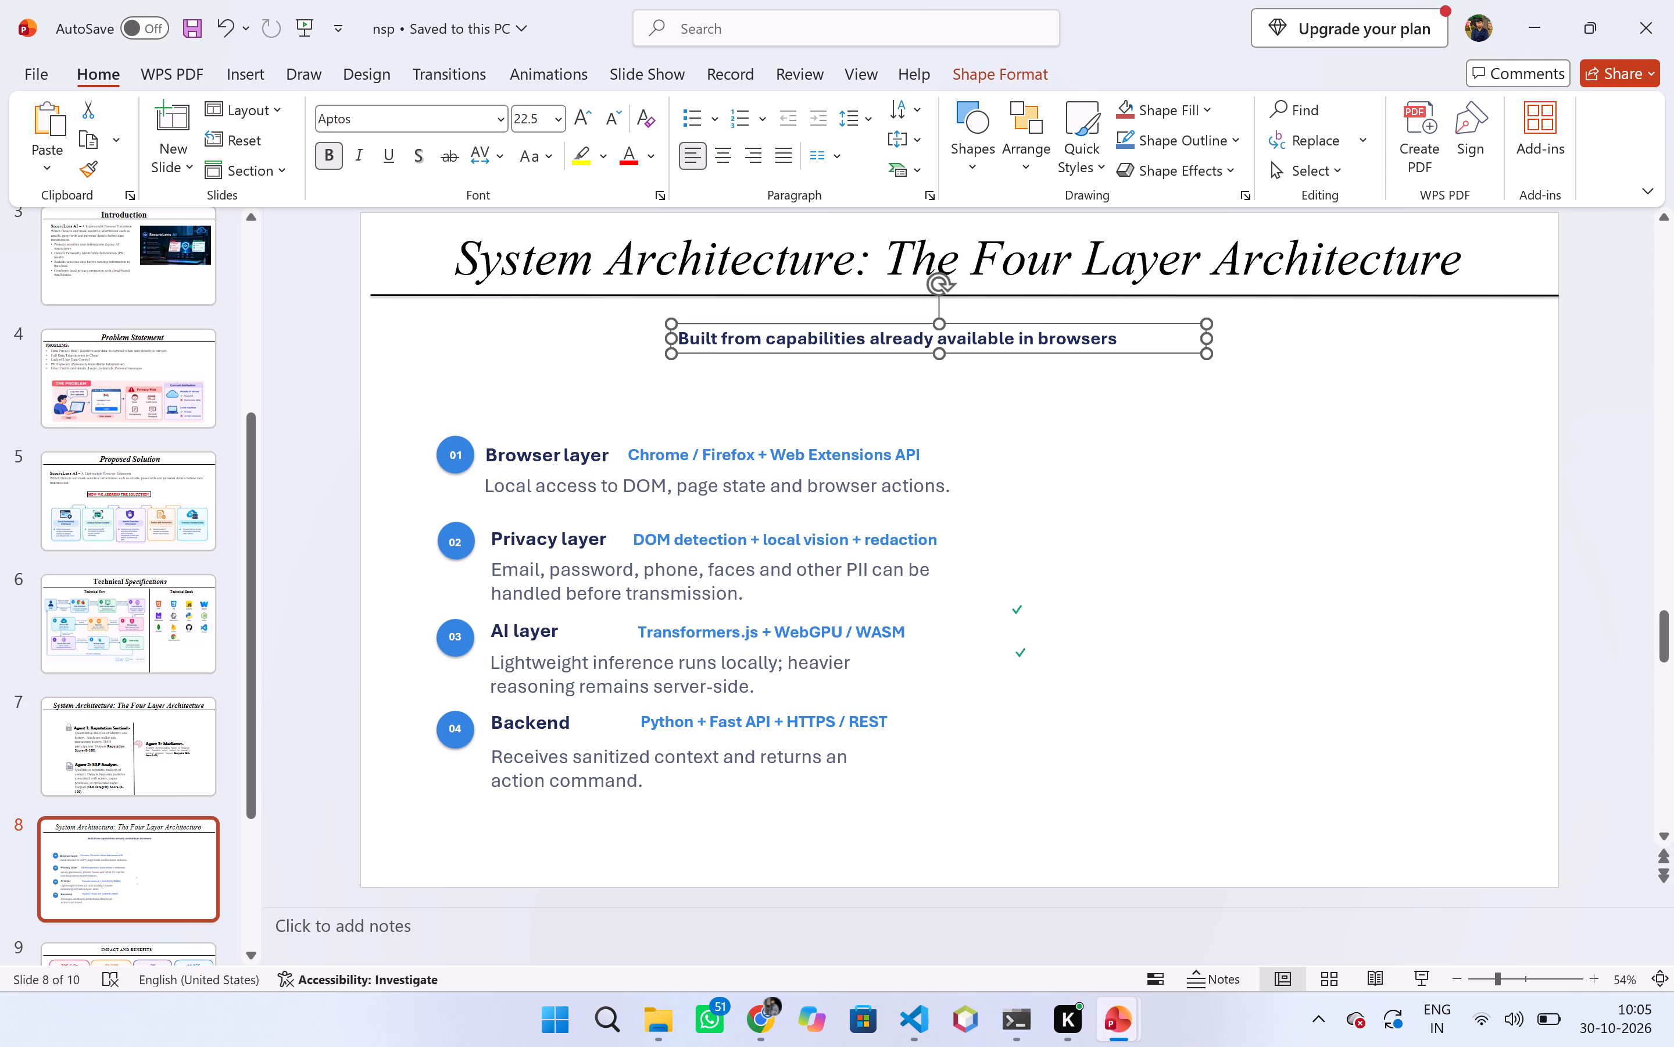
pyautogui.click(1138, 325)
pyautogui.press('BackSpace')
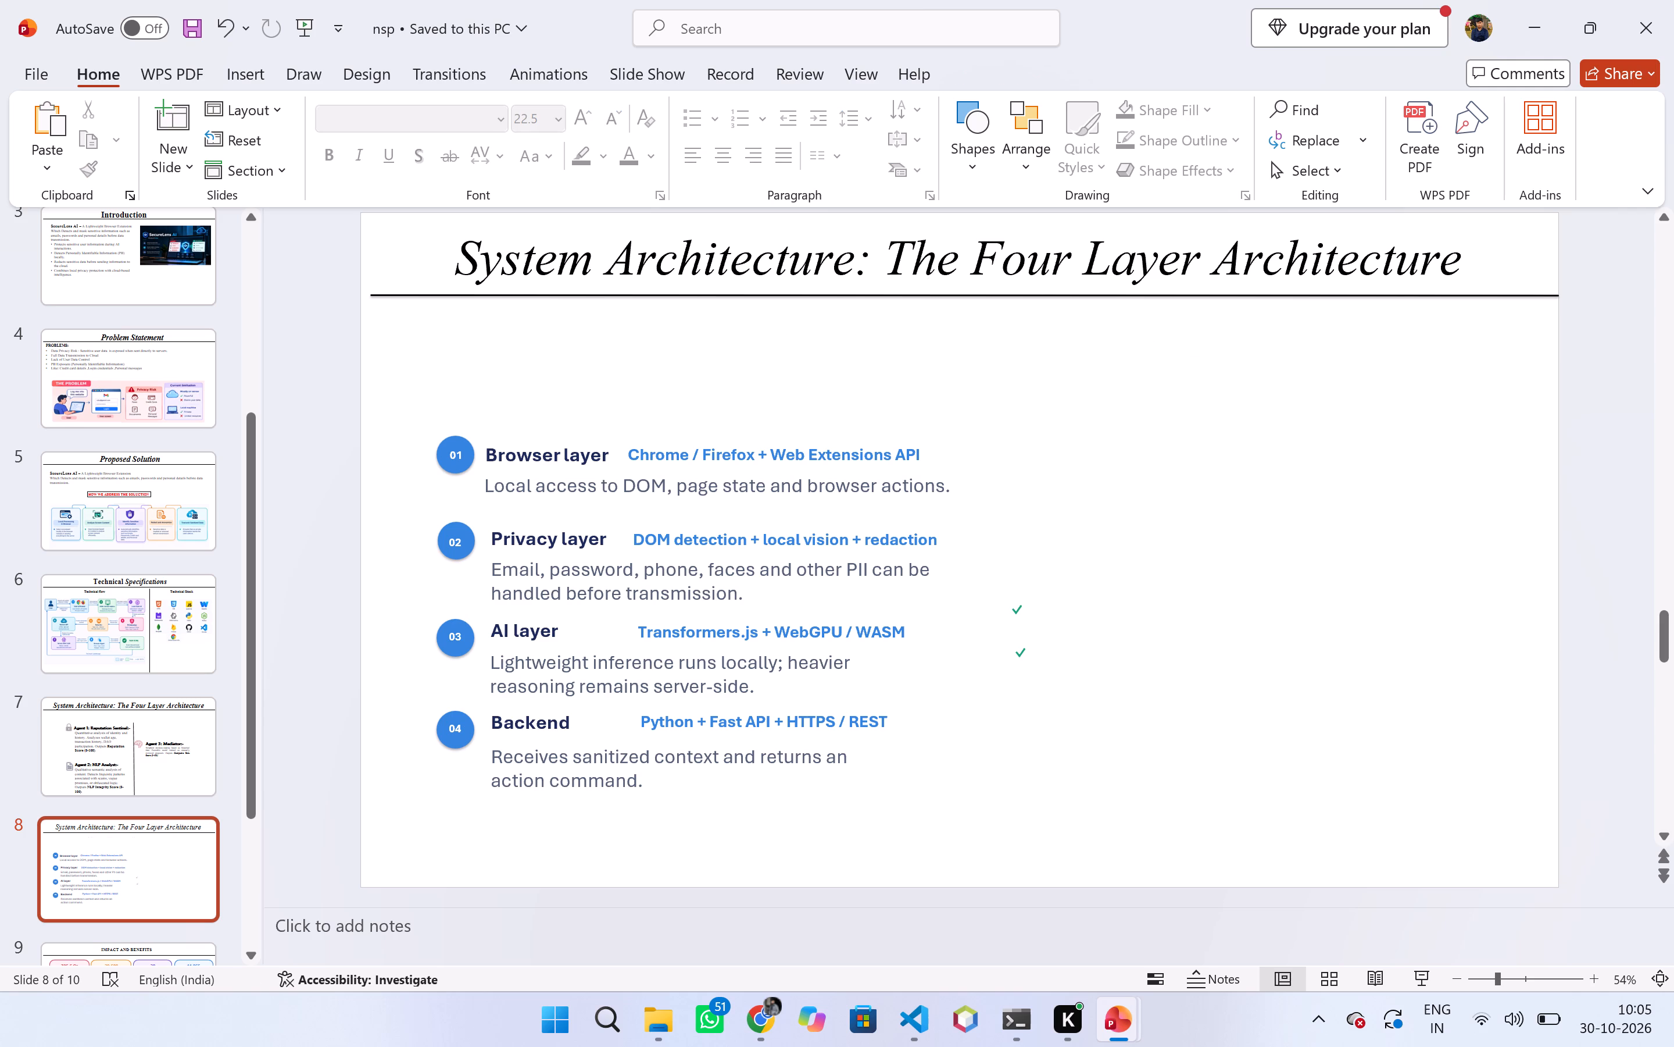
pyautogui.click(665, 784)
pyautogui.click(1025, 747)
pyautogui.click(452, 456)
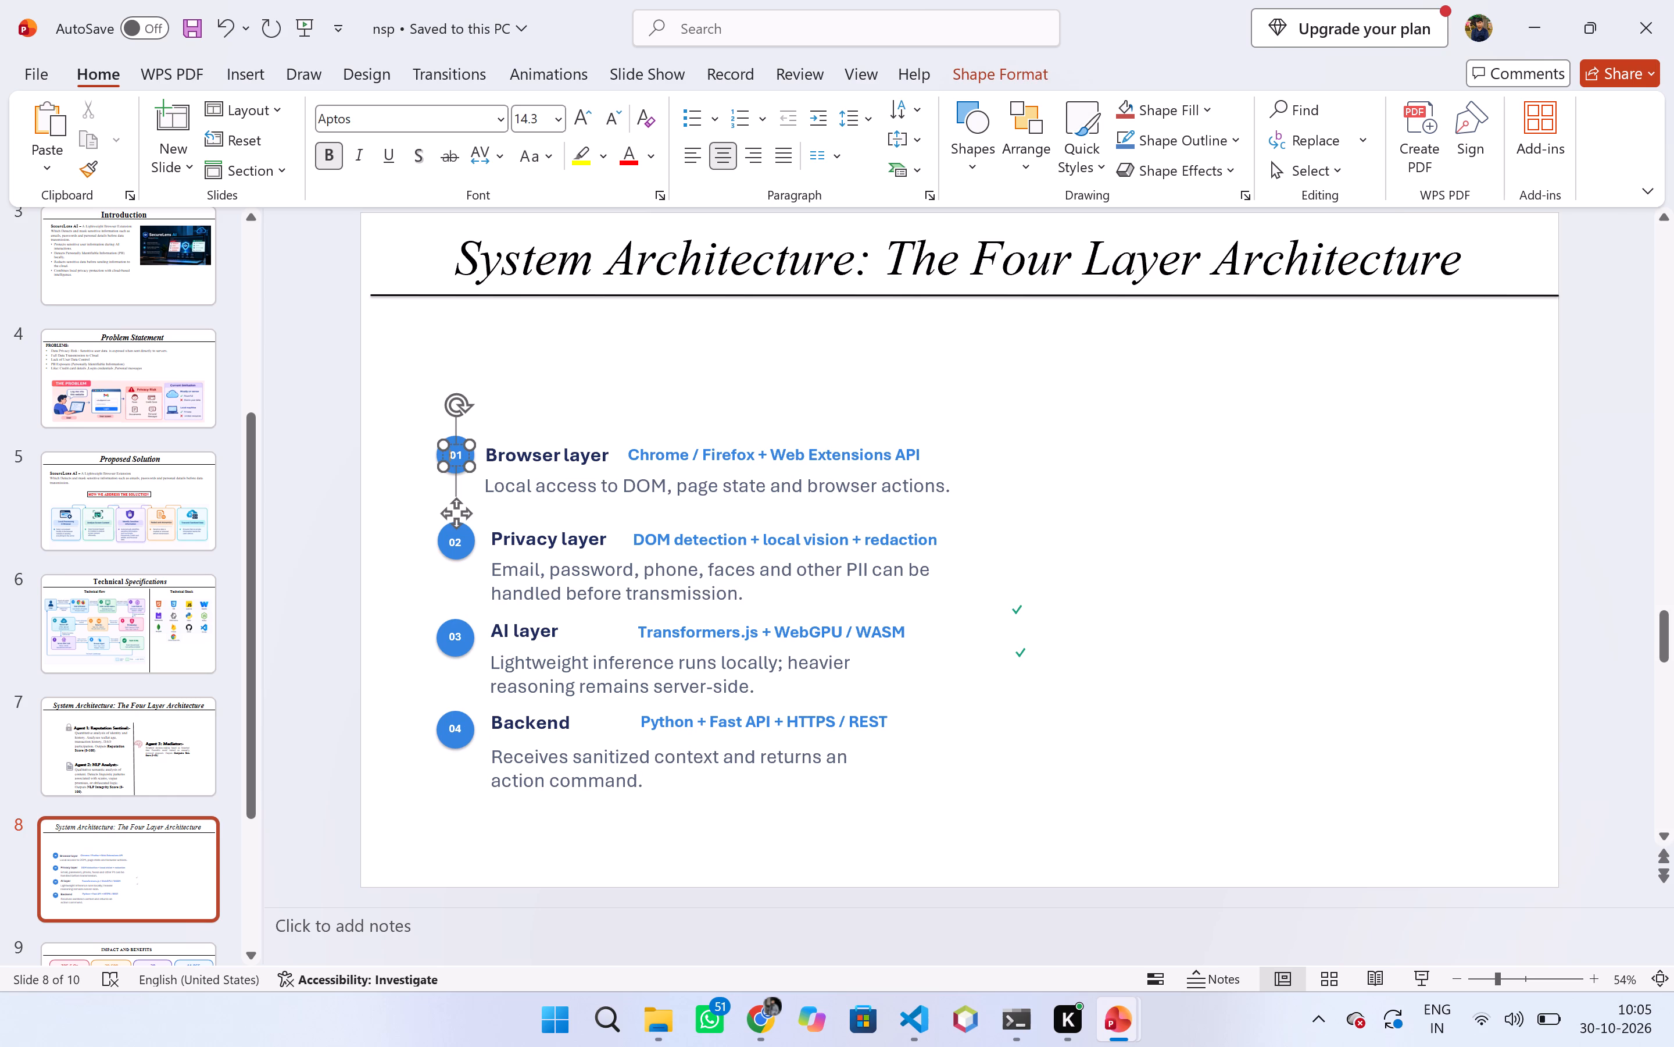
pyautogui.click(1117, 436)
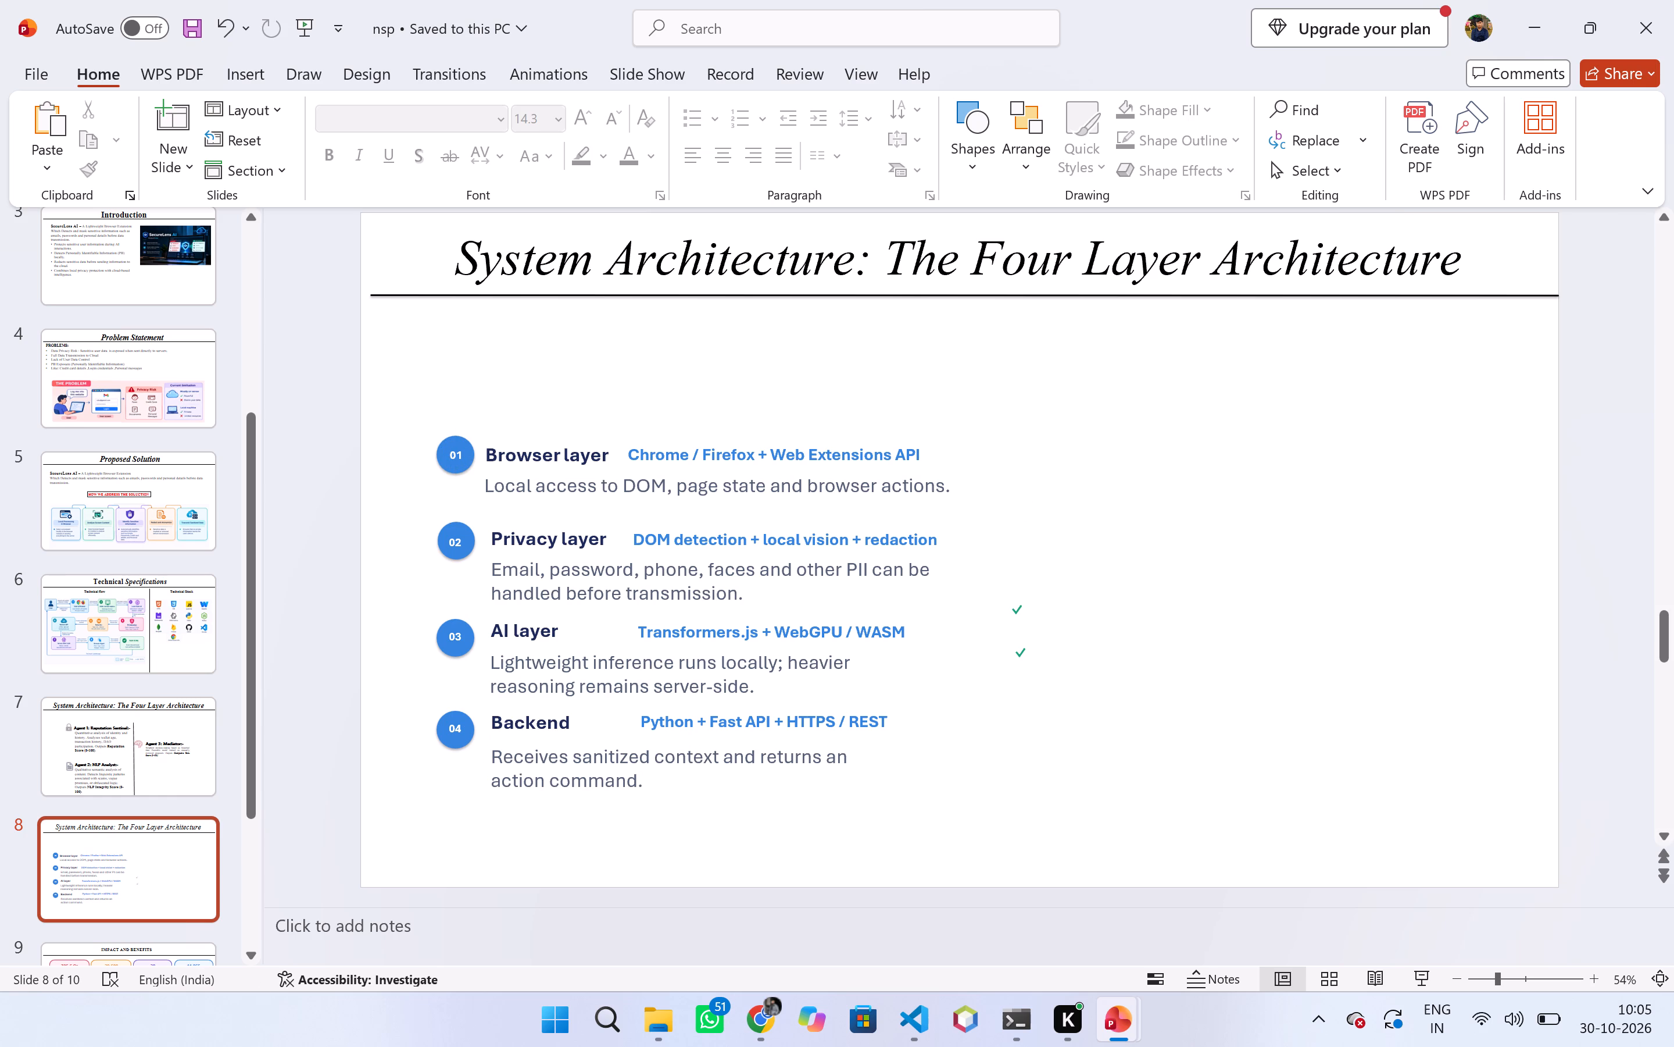
# Capture a screenshot of the four-layer list from Browser layer to Backend, excluding the green check marks, and dismiss the capture notification.
pyautogui.press('shift+super+s')
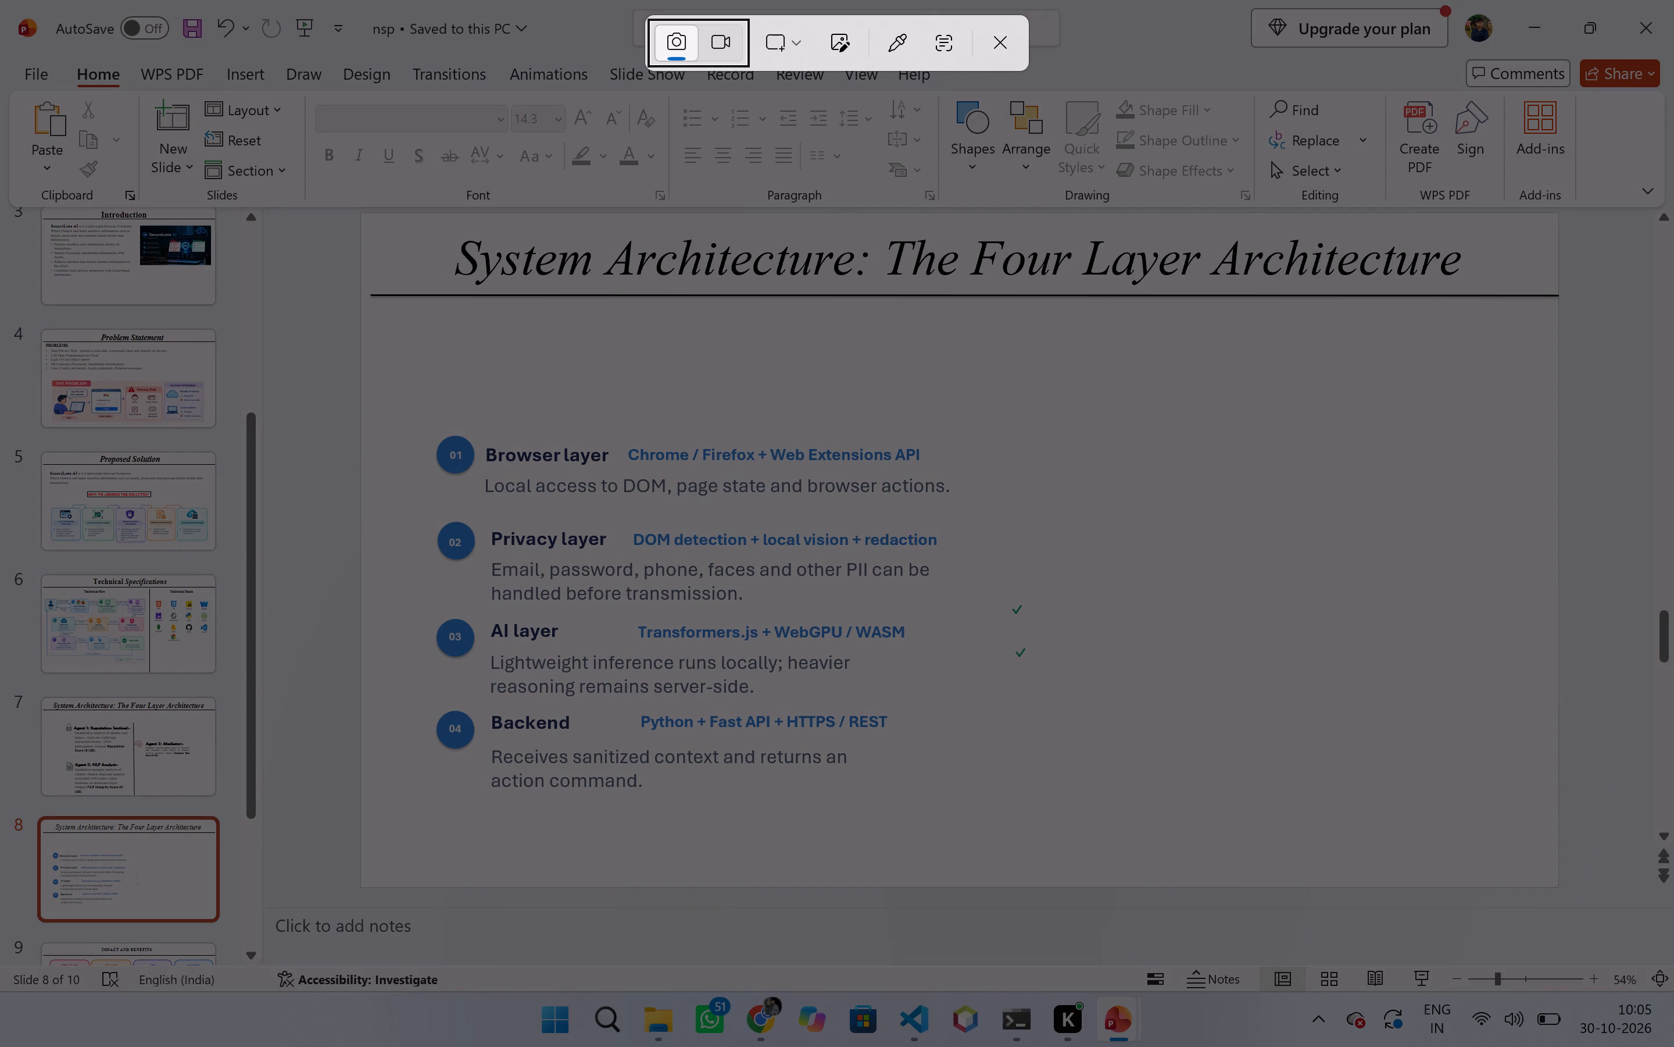
pyautogui.moveTo(404, 420); pyautogui.dragTo(1009, 673, button='right')
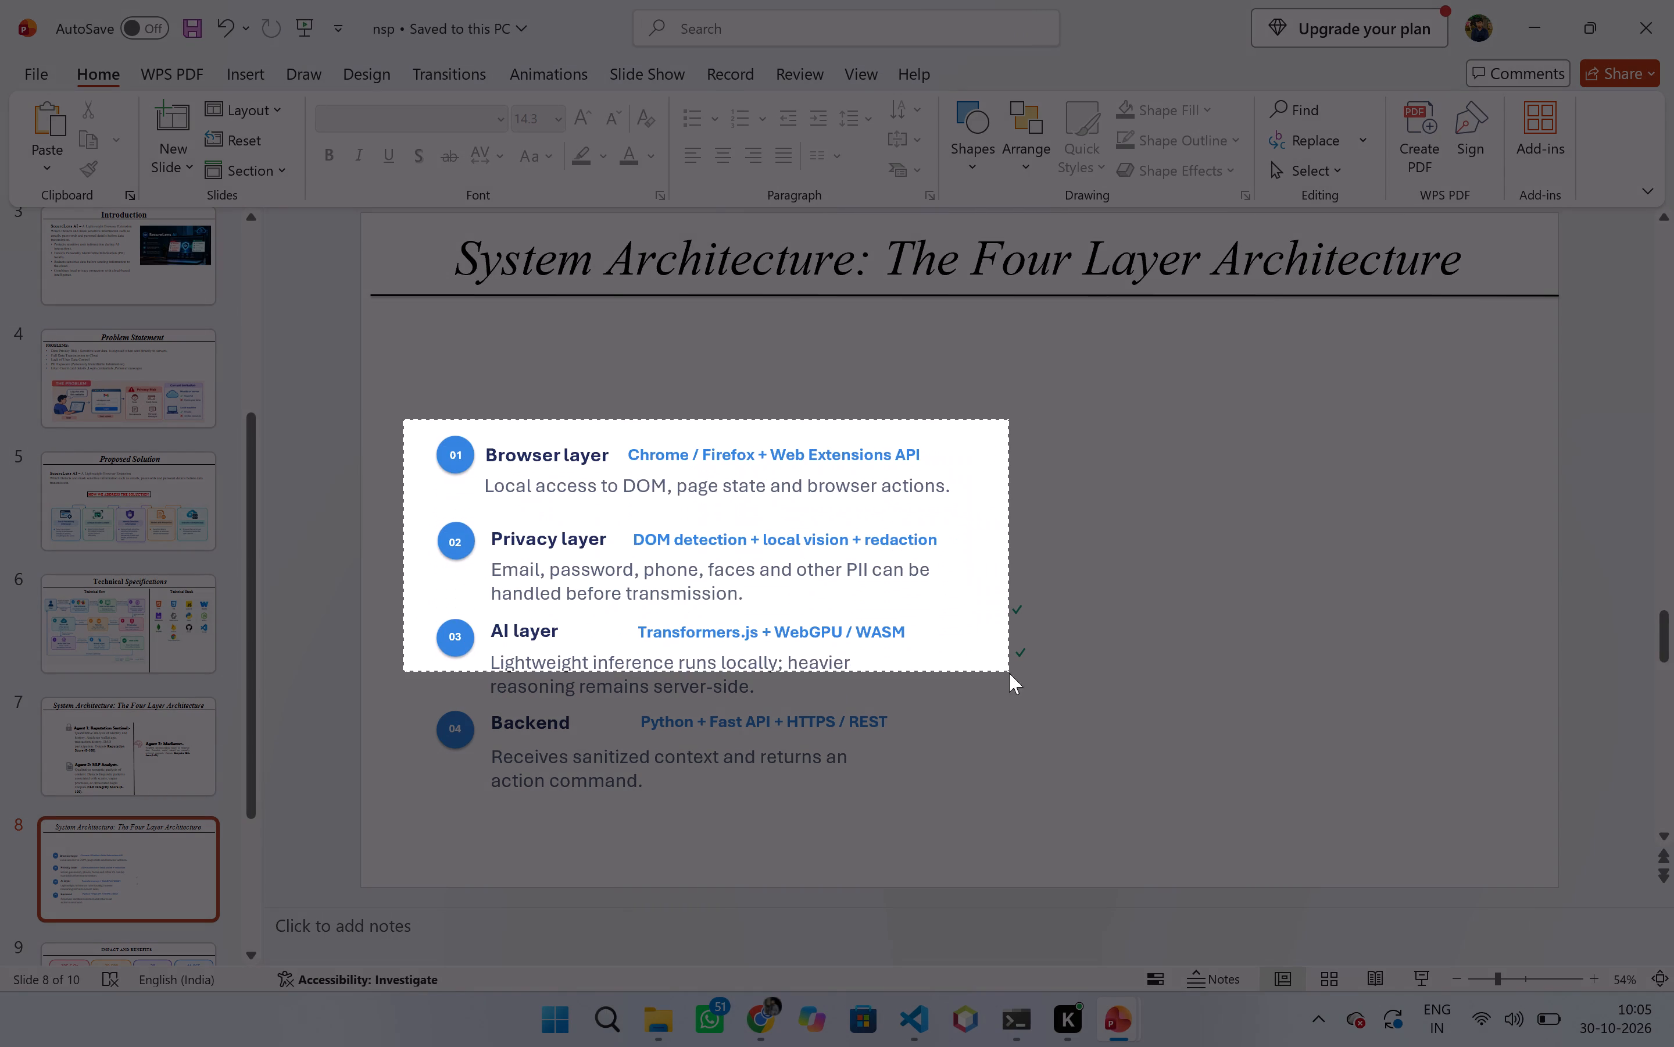
pyautogui.moveTo(1009, 673); pyautogui.dragTo(1192, 845, button='right')
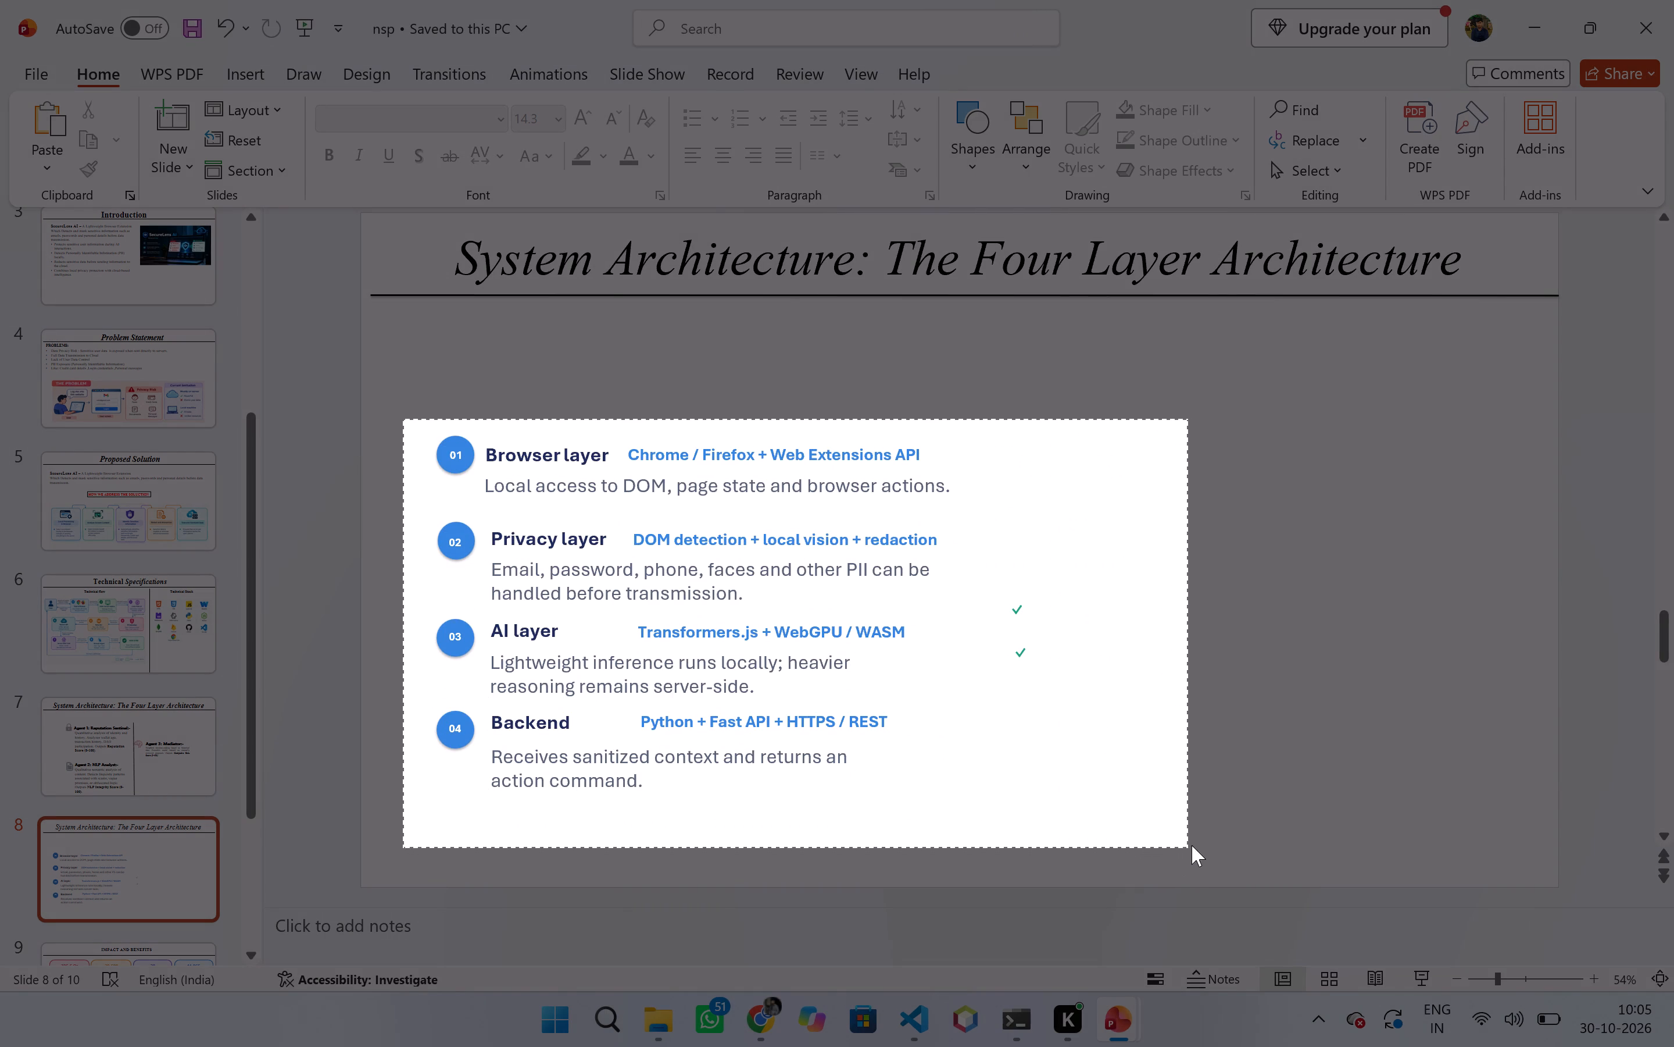
pyautogui.moveTo(1192, 845); pyautogui.dragTo(992, 823, button='right')
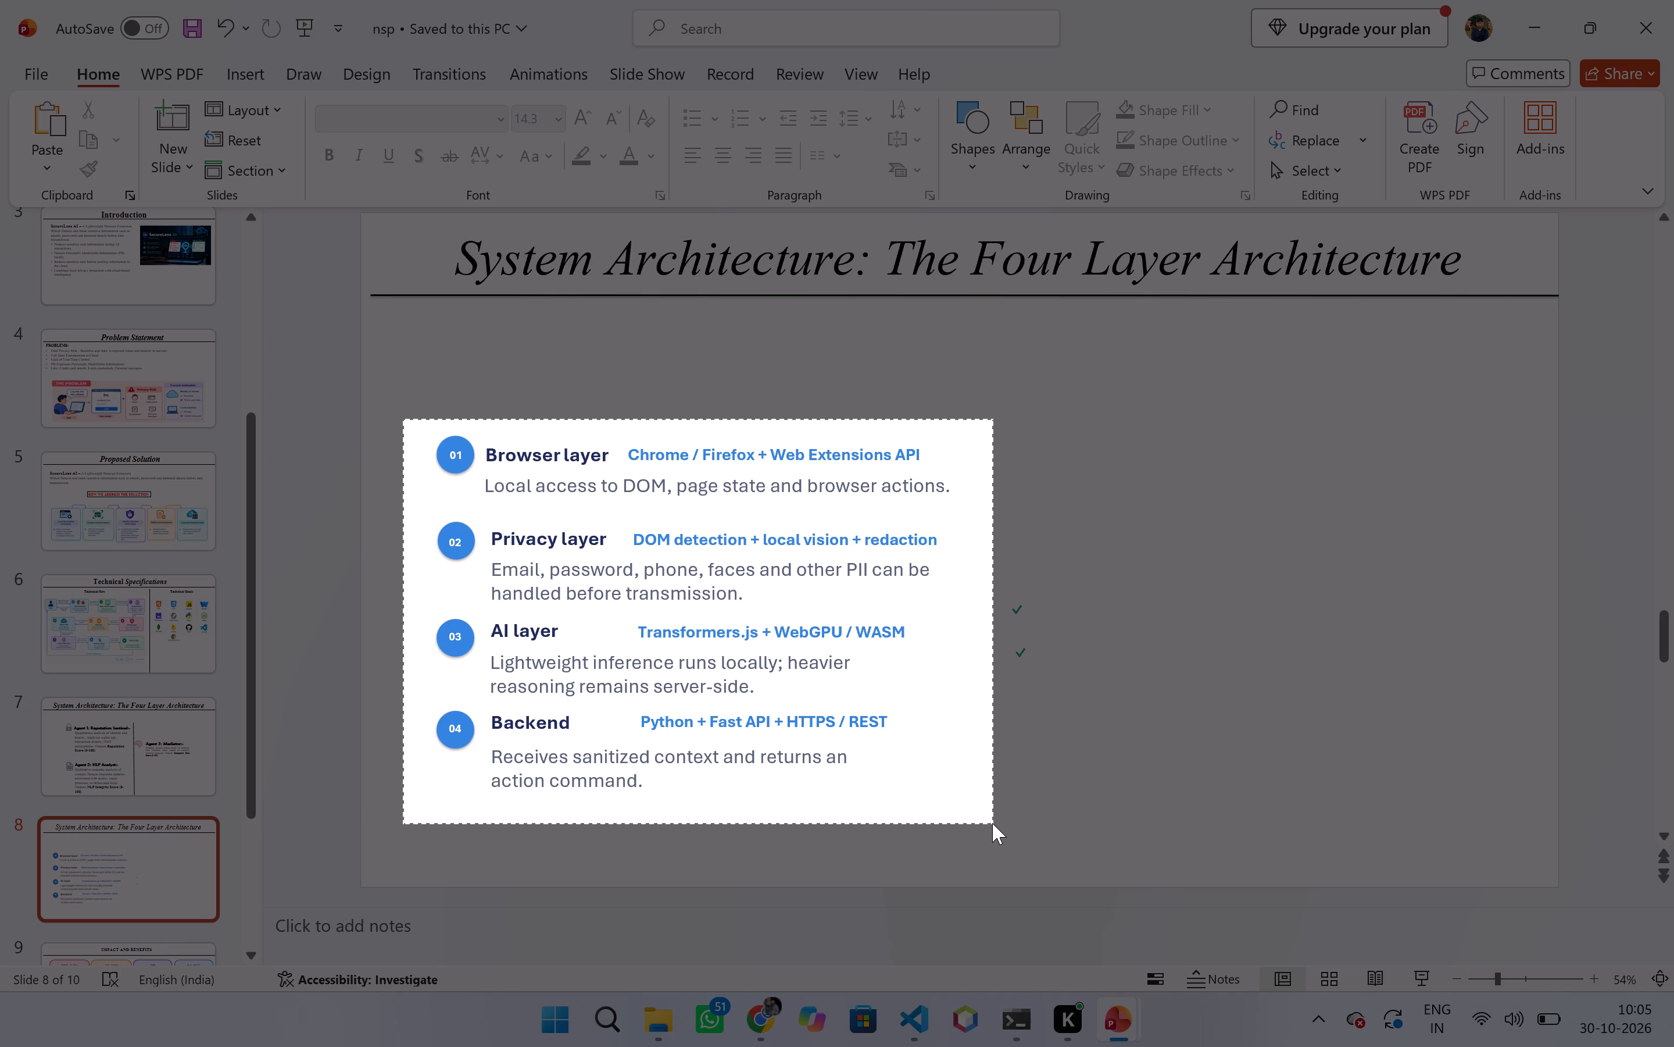
pyautogui.moveTo(992, 823); pyautogui.dragTo(996, 821, button='right')
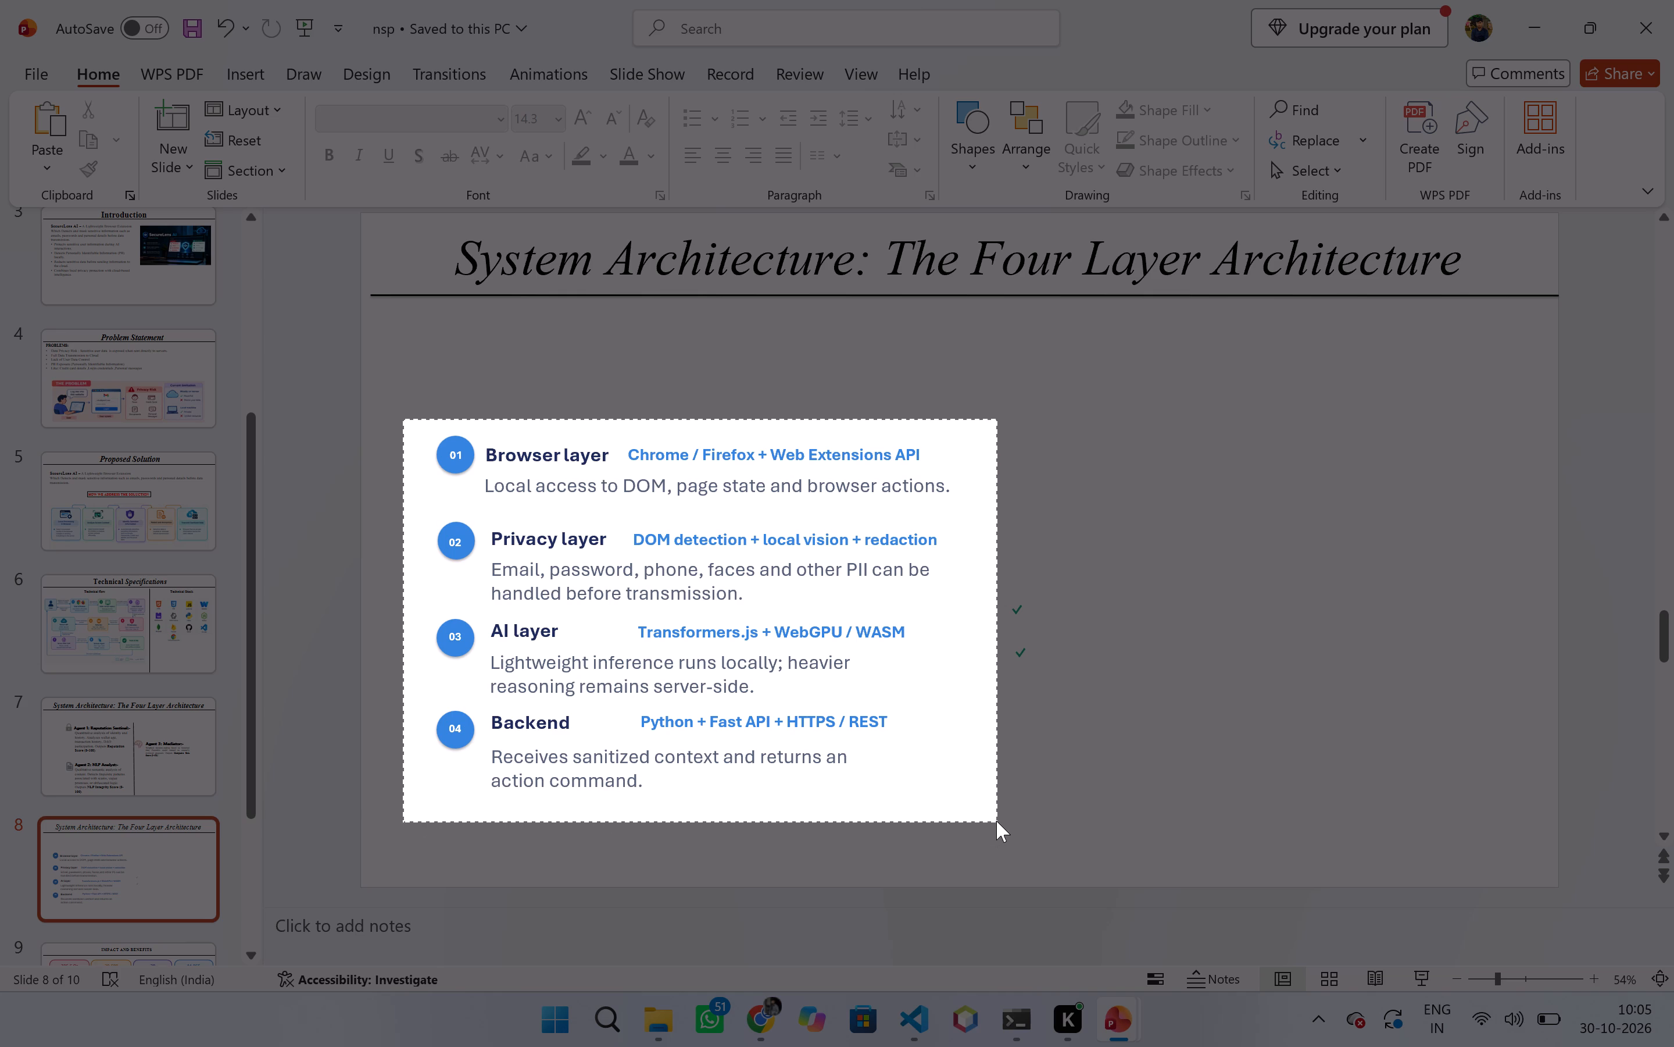
pyautogui.moveTo(996, 821); pyautogui.dragTo(997, 820, button='right')
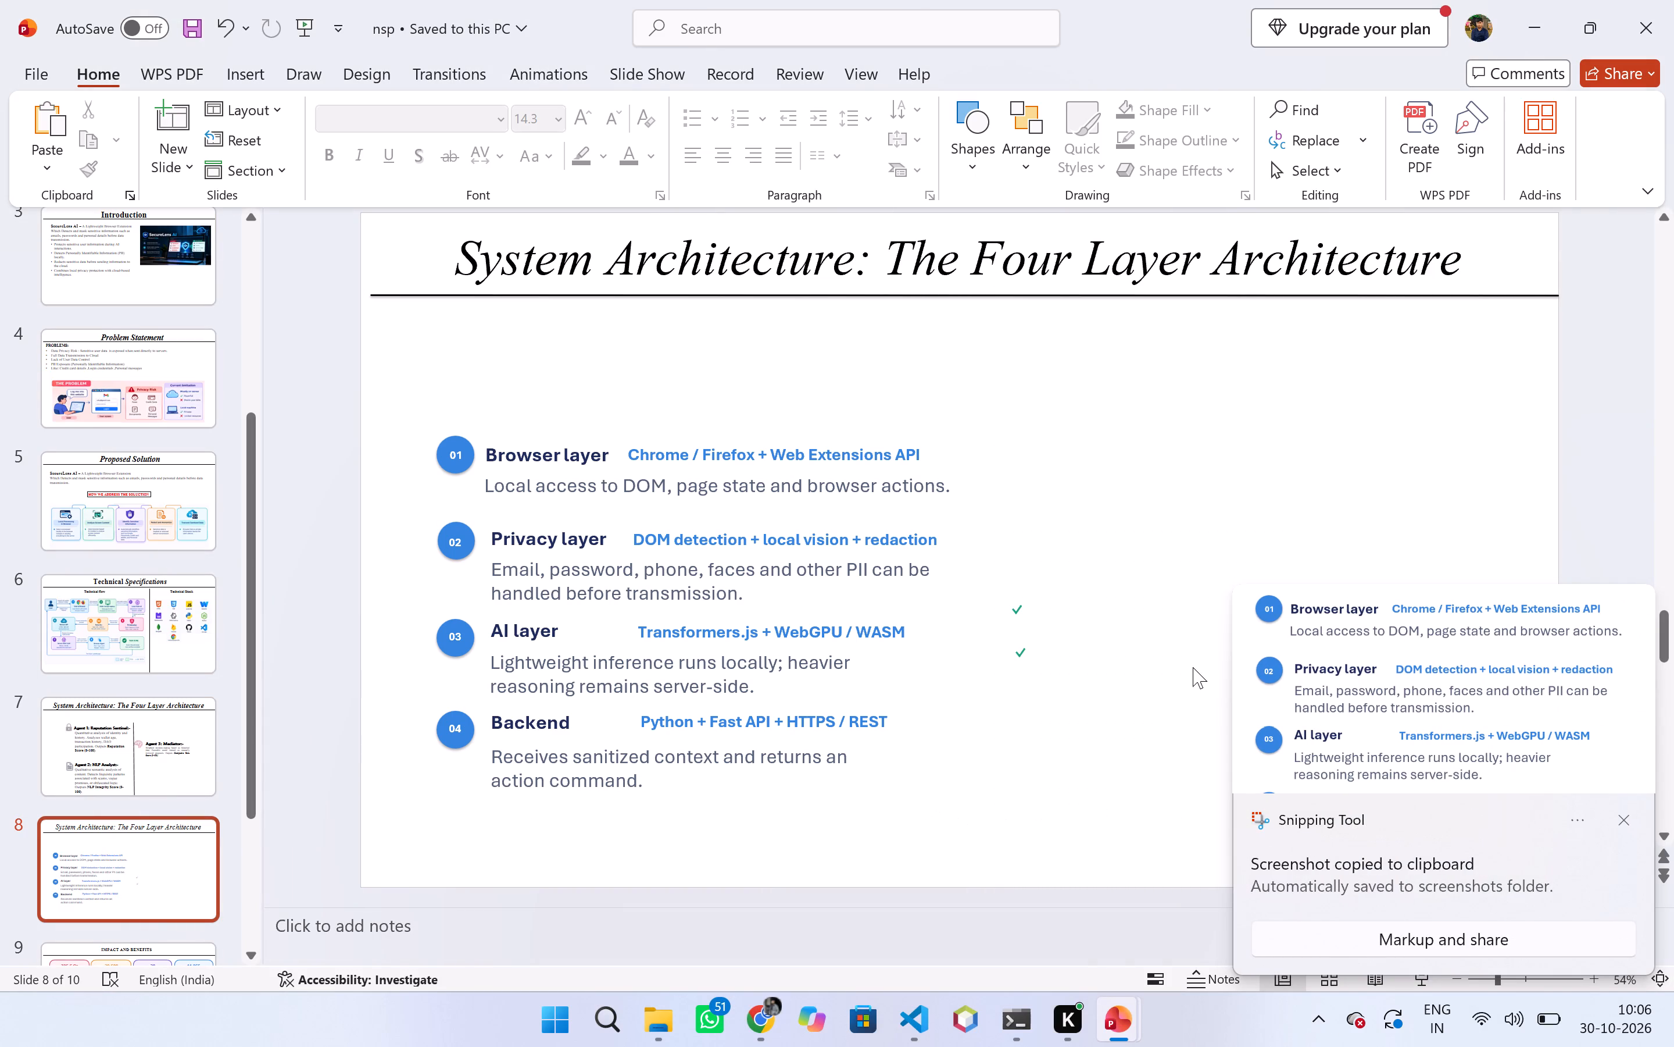
pyautogui.click(1191, 667)
pyautogui.click(1628, 824)
pyautogui.click(1428, 807)
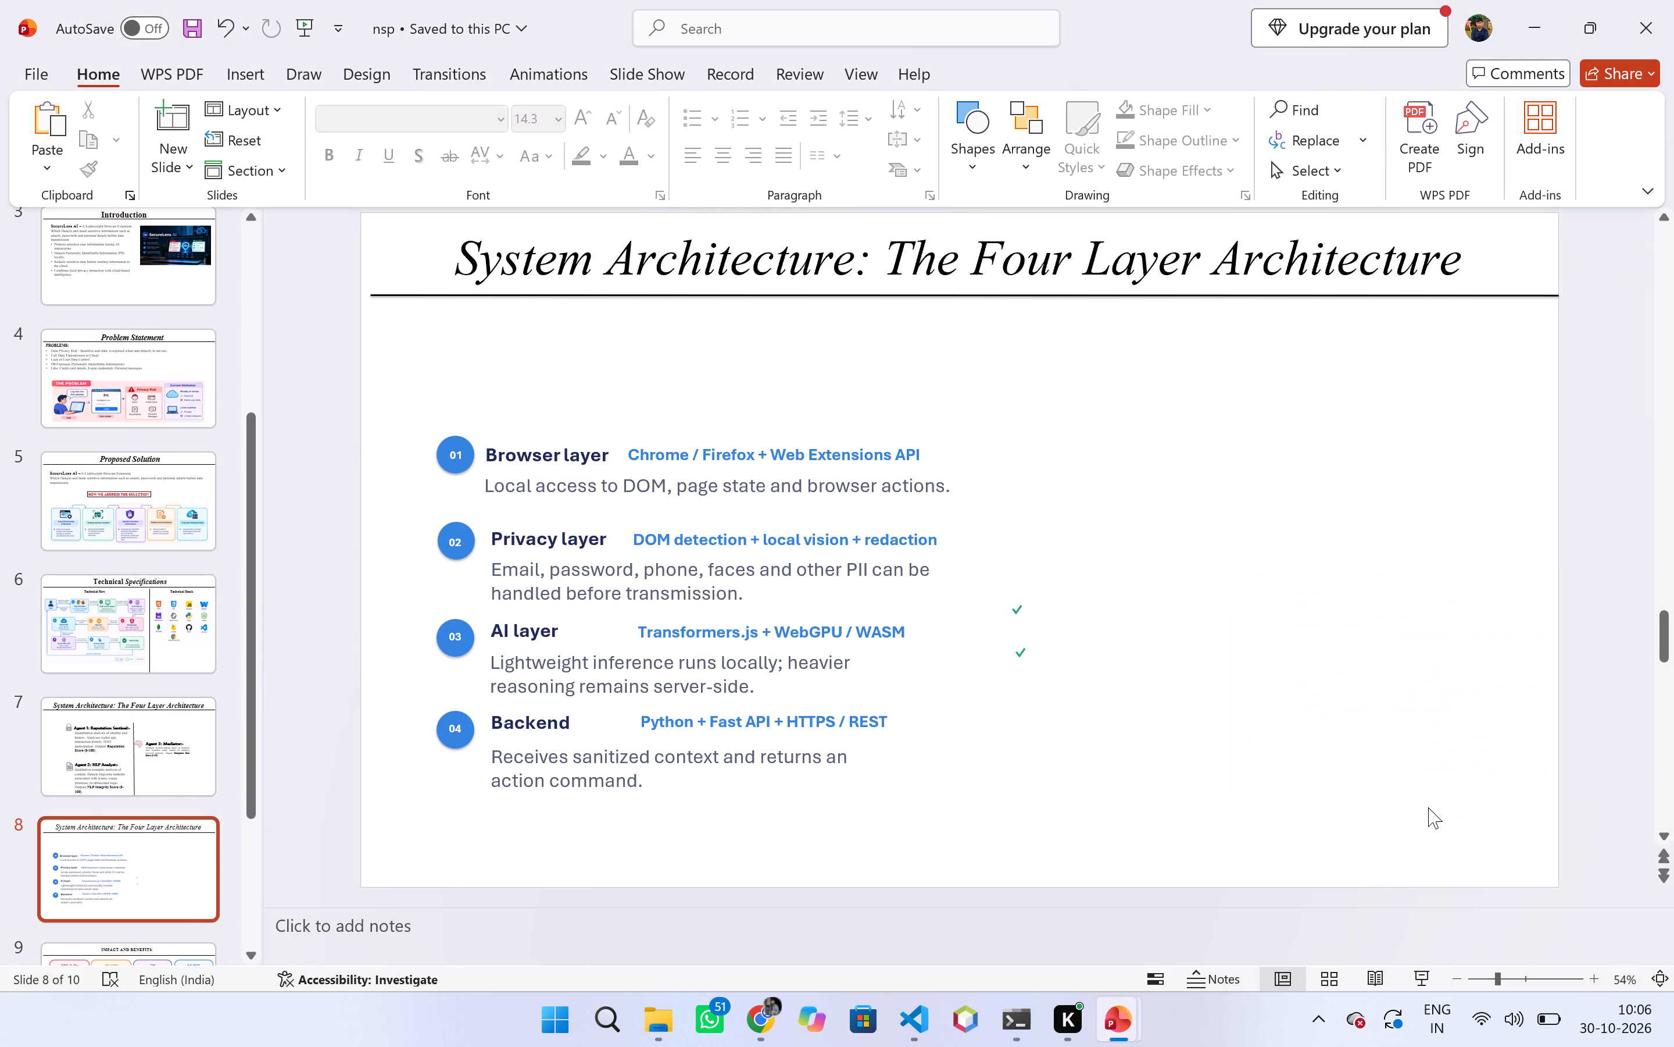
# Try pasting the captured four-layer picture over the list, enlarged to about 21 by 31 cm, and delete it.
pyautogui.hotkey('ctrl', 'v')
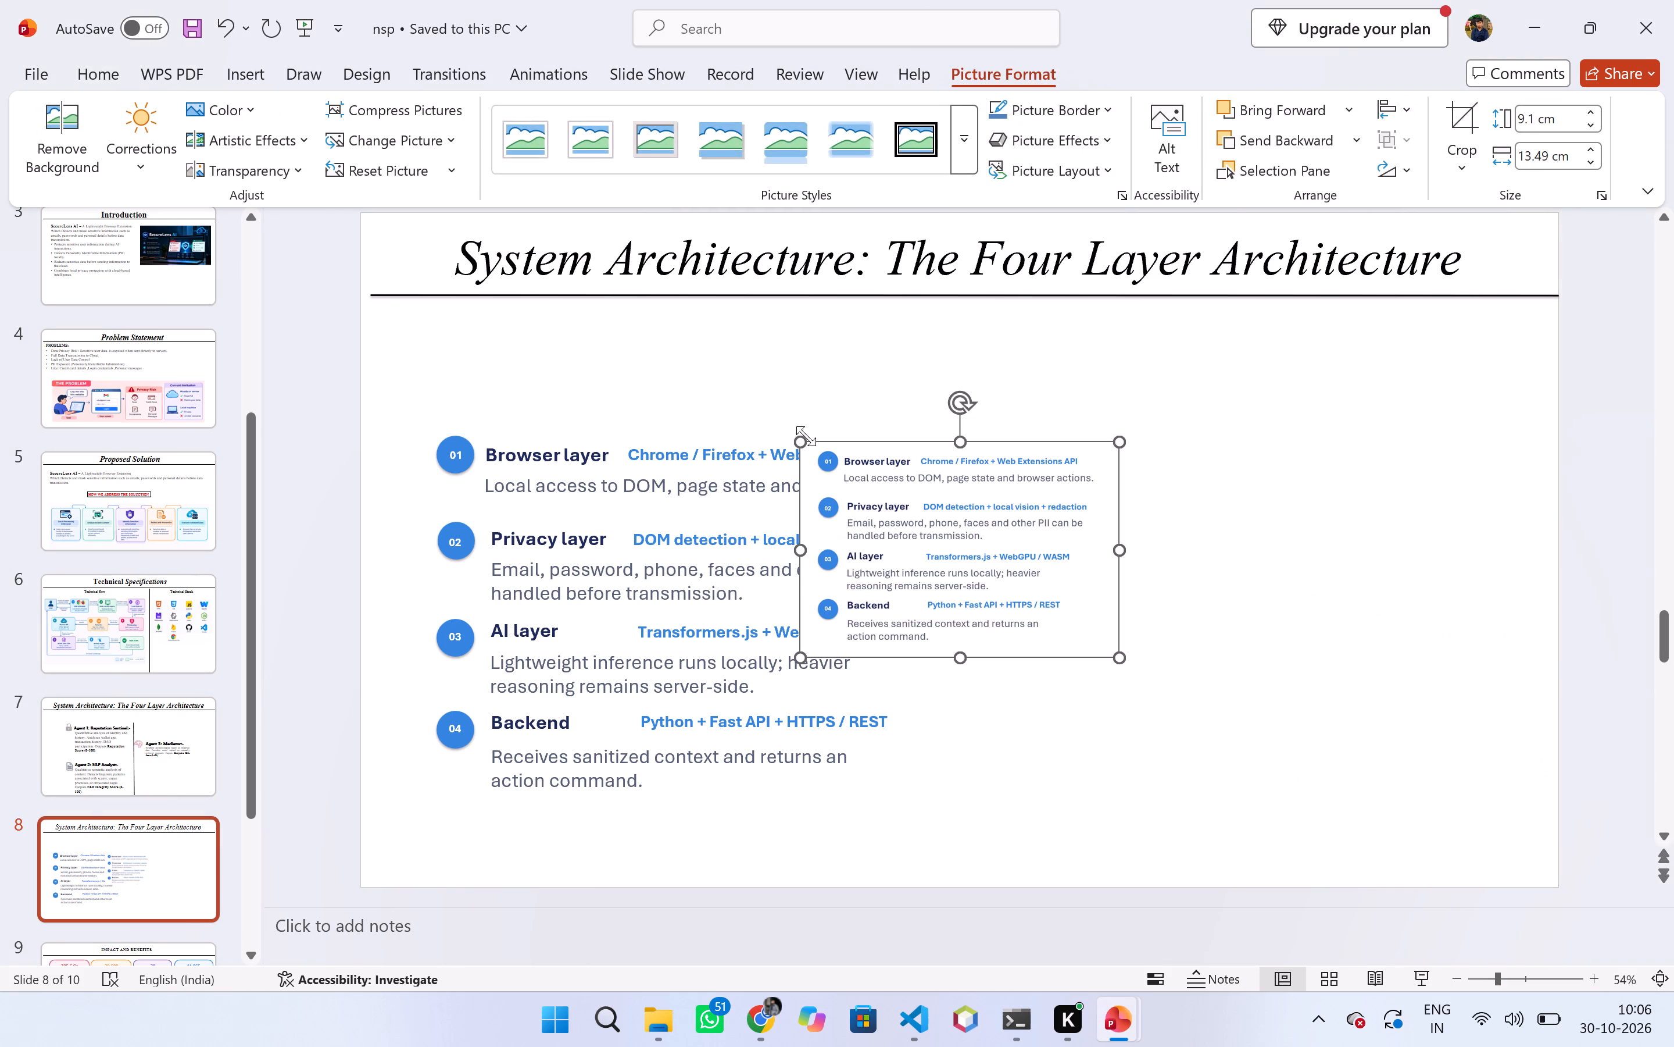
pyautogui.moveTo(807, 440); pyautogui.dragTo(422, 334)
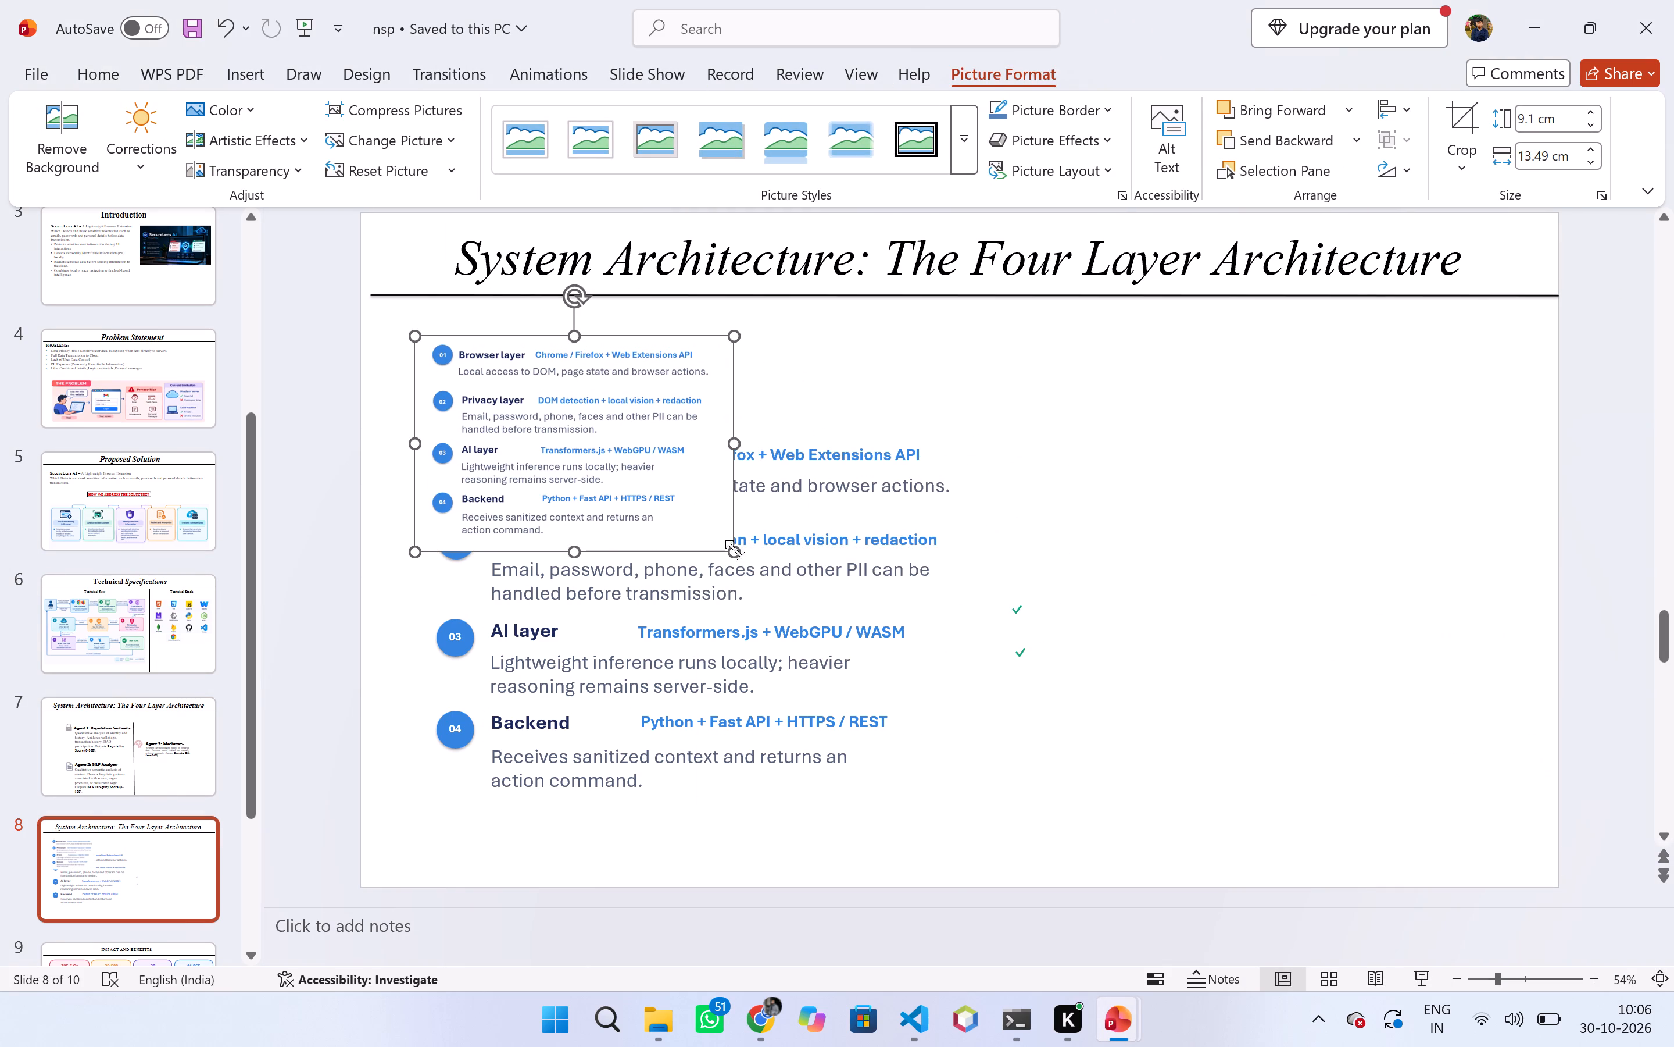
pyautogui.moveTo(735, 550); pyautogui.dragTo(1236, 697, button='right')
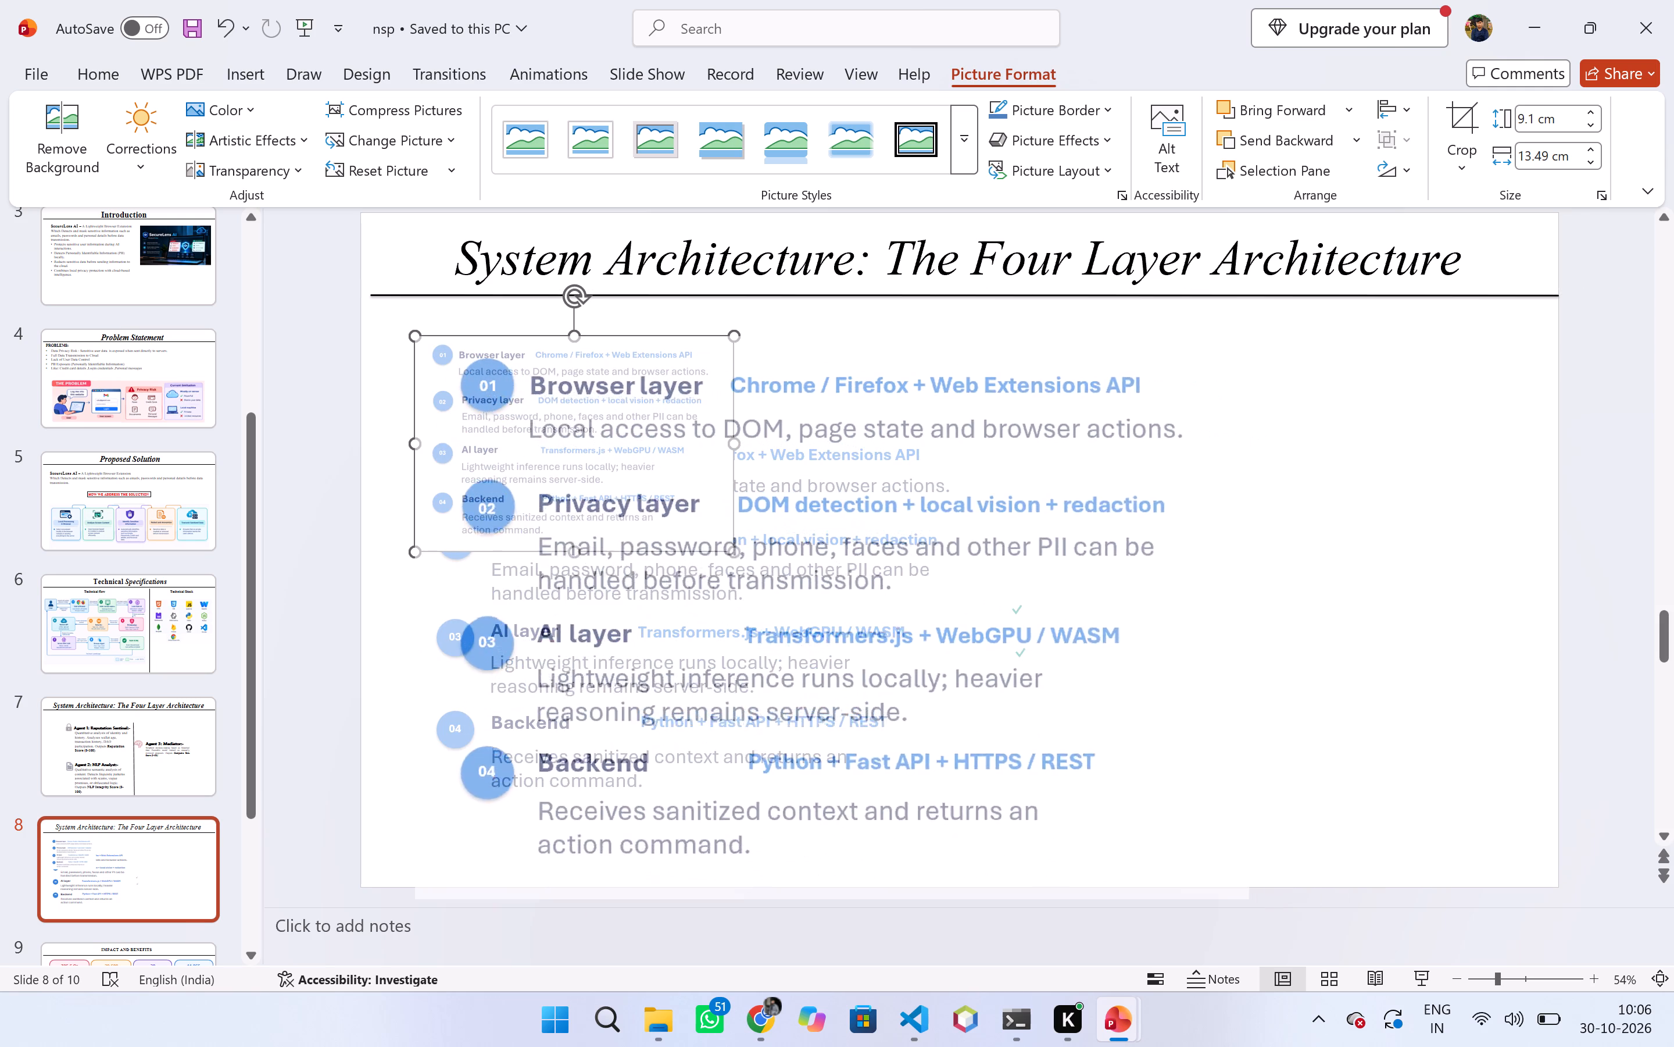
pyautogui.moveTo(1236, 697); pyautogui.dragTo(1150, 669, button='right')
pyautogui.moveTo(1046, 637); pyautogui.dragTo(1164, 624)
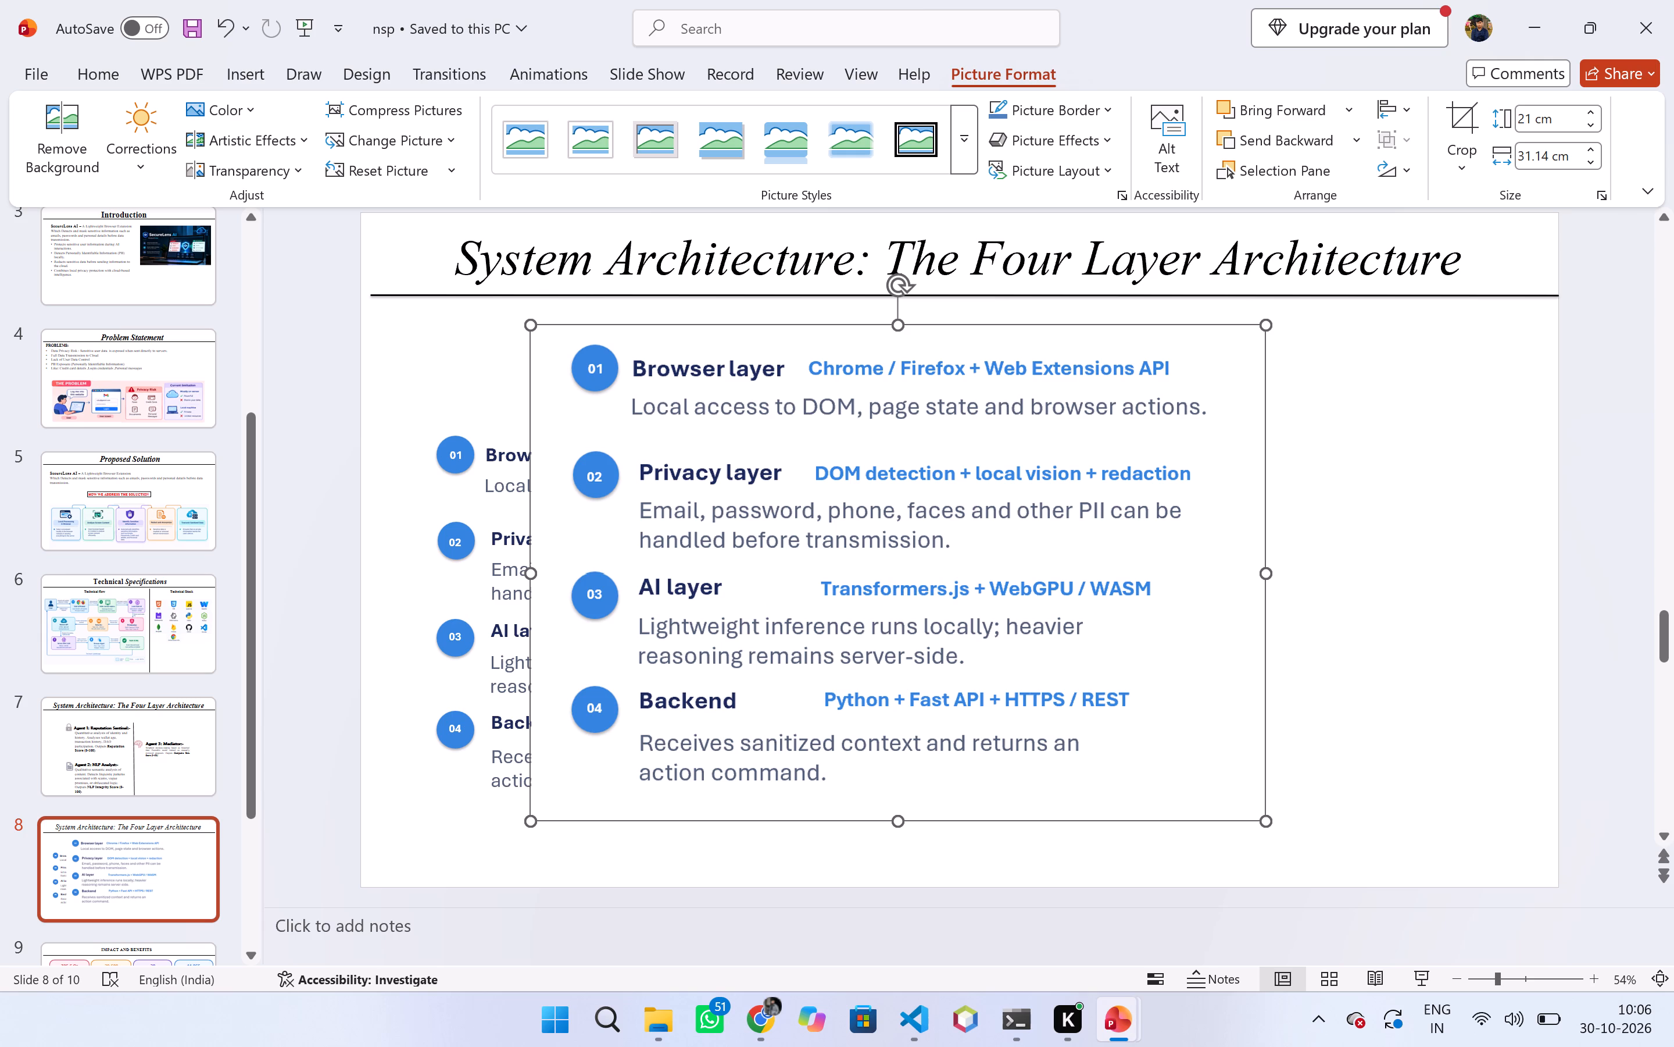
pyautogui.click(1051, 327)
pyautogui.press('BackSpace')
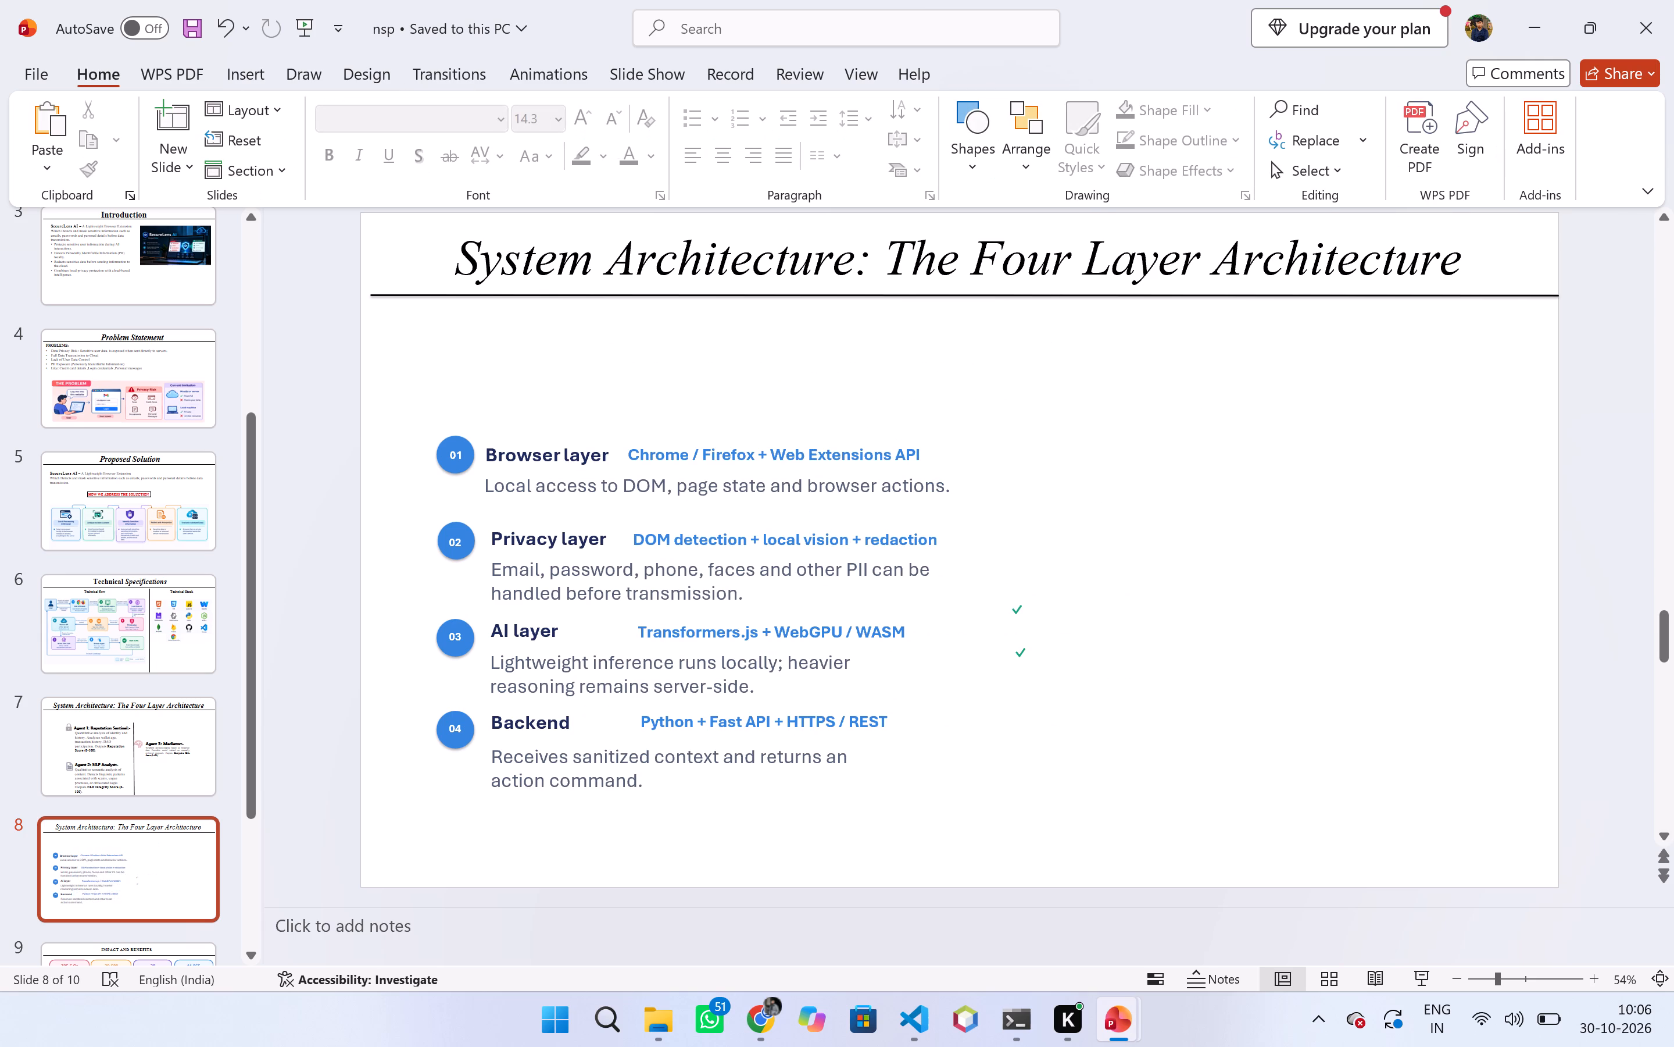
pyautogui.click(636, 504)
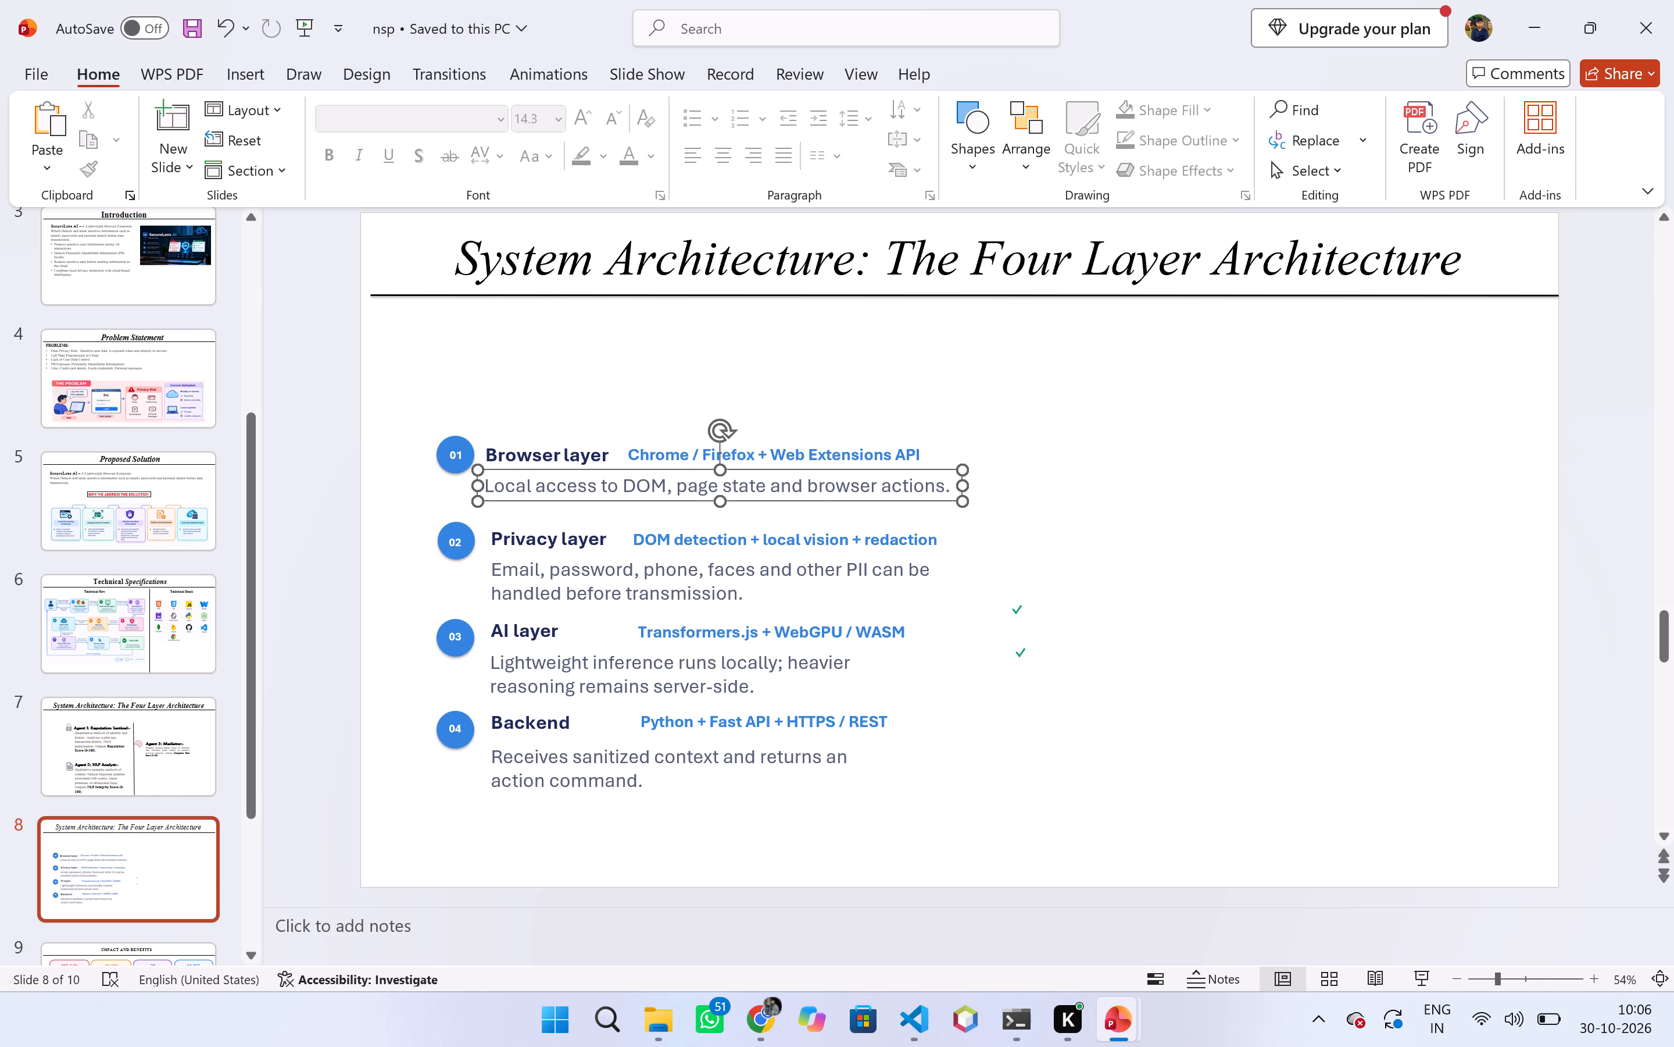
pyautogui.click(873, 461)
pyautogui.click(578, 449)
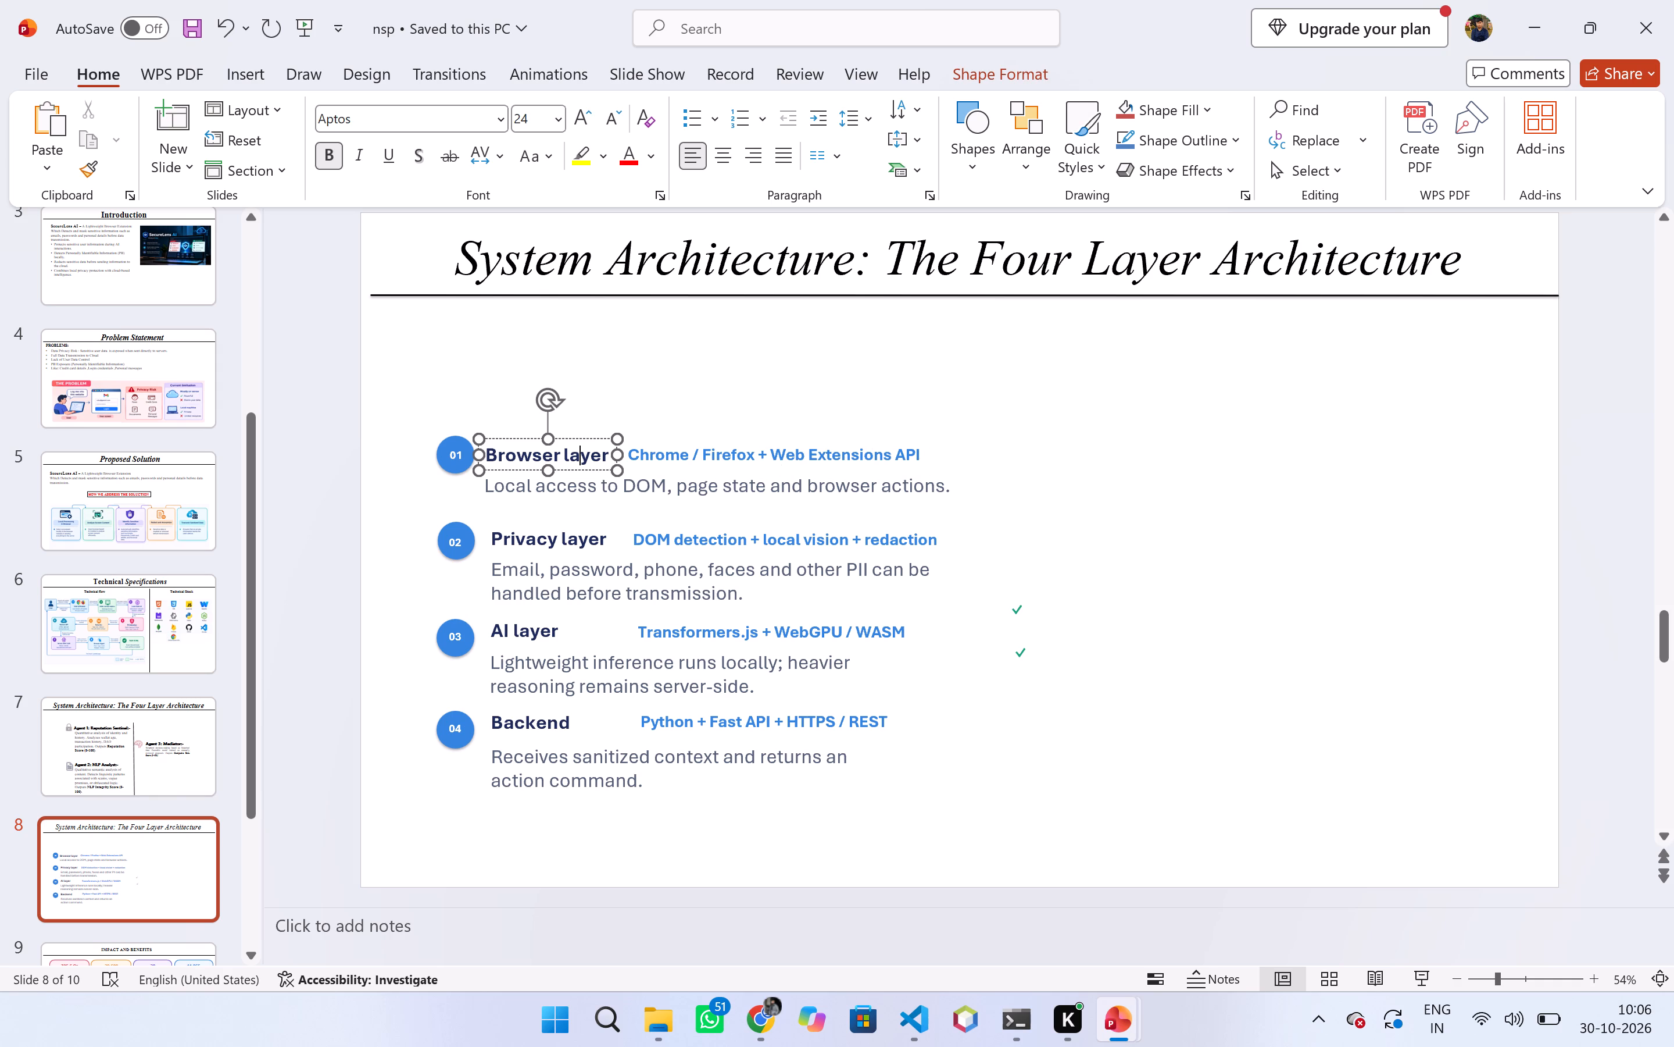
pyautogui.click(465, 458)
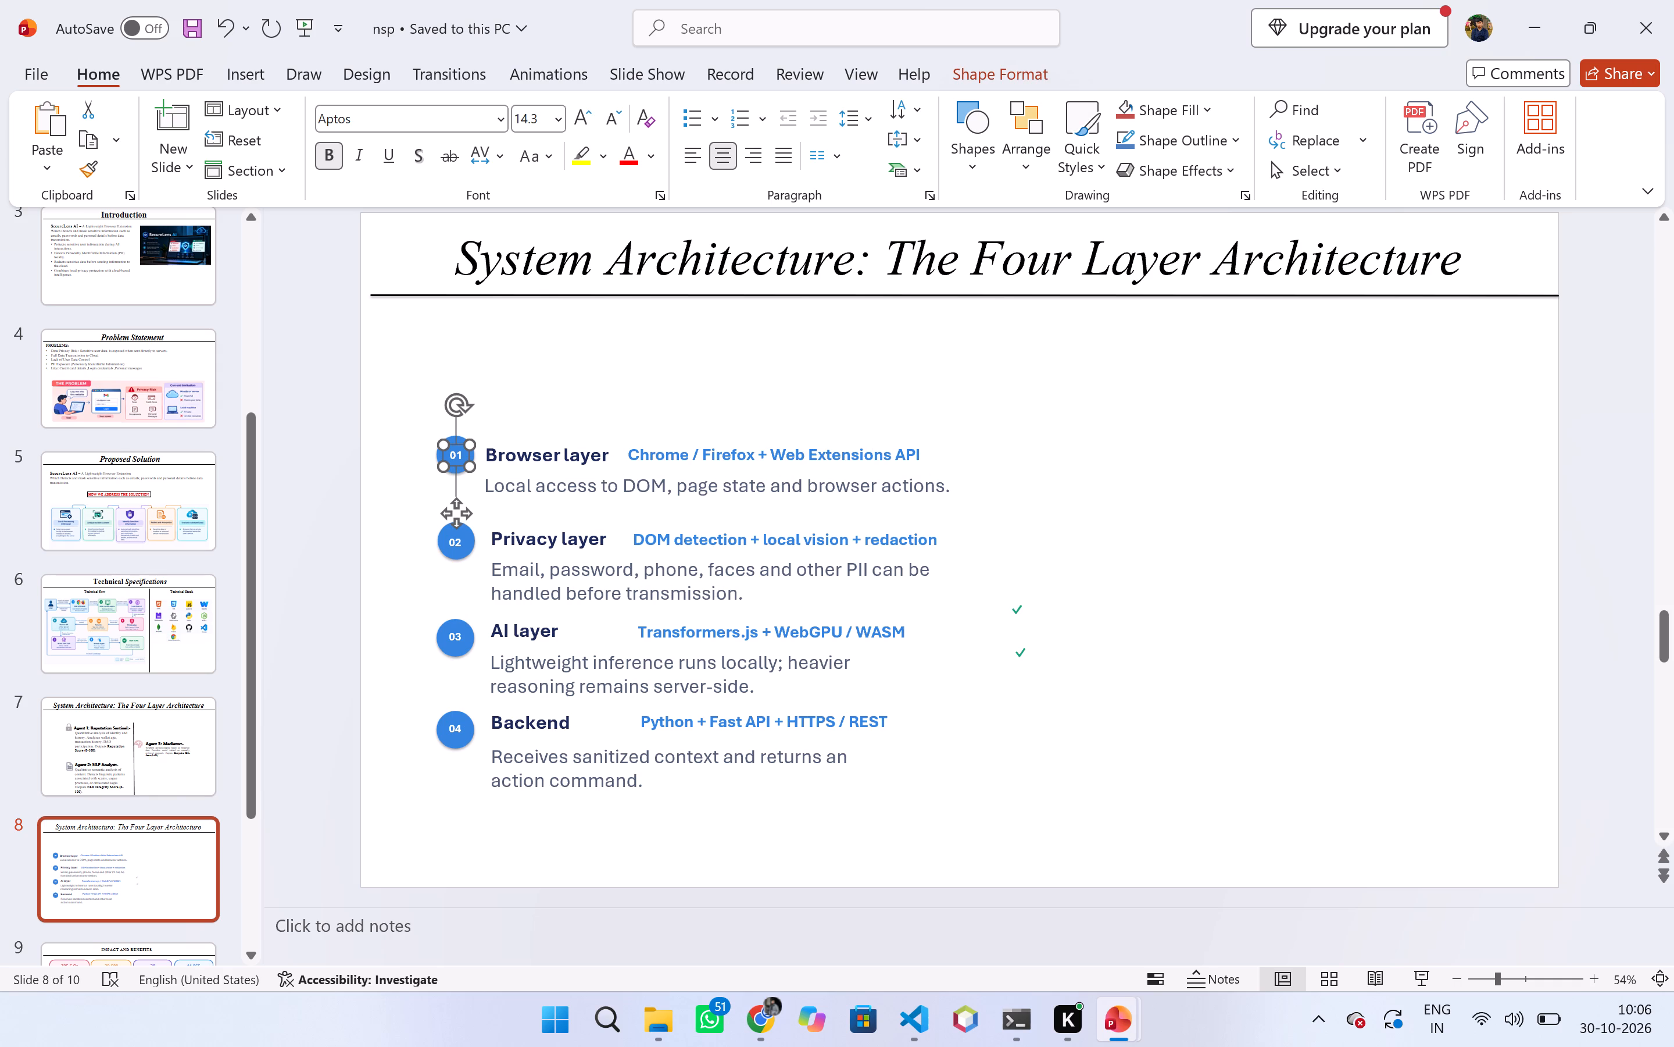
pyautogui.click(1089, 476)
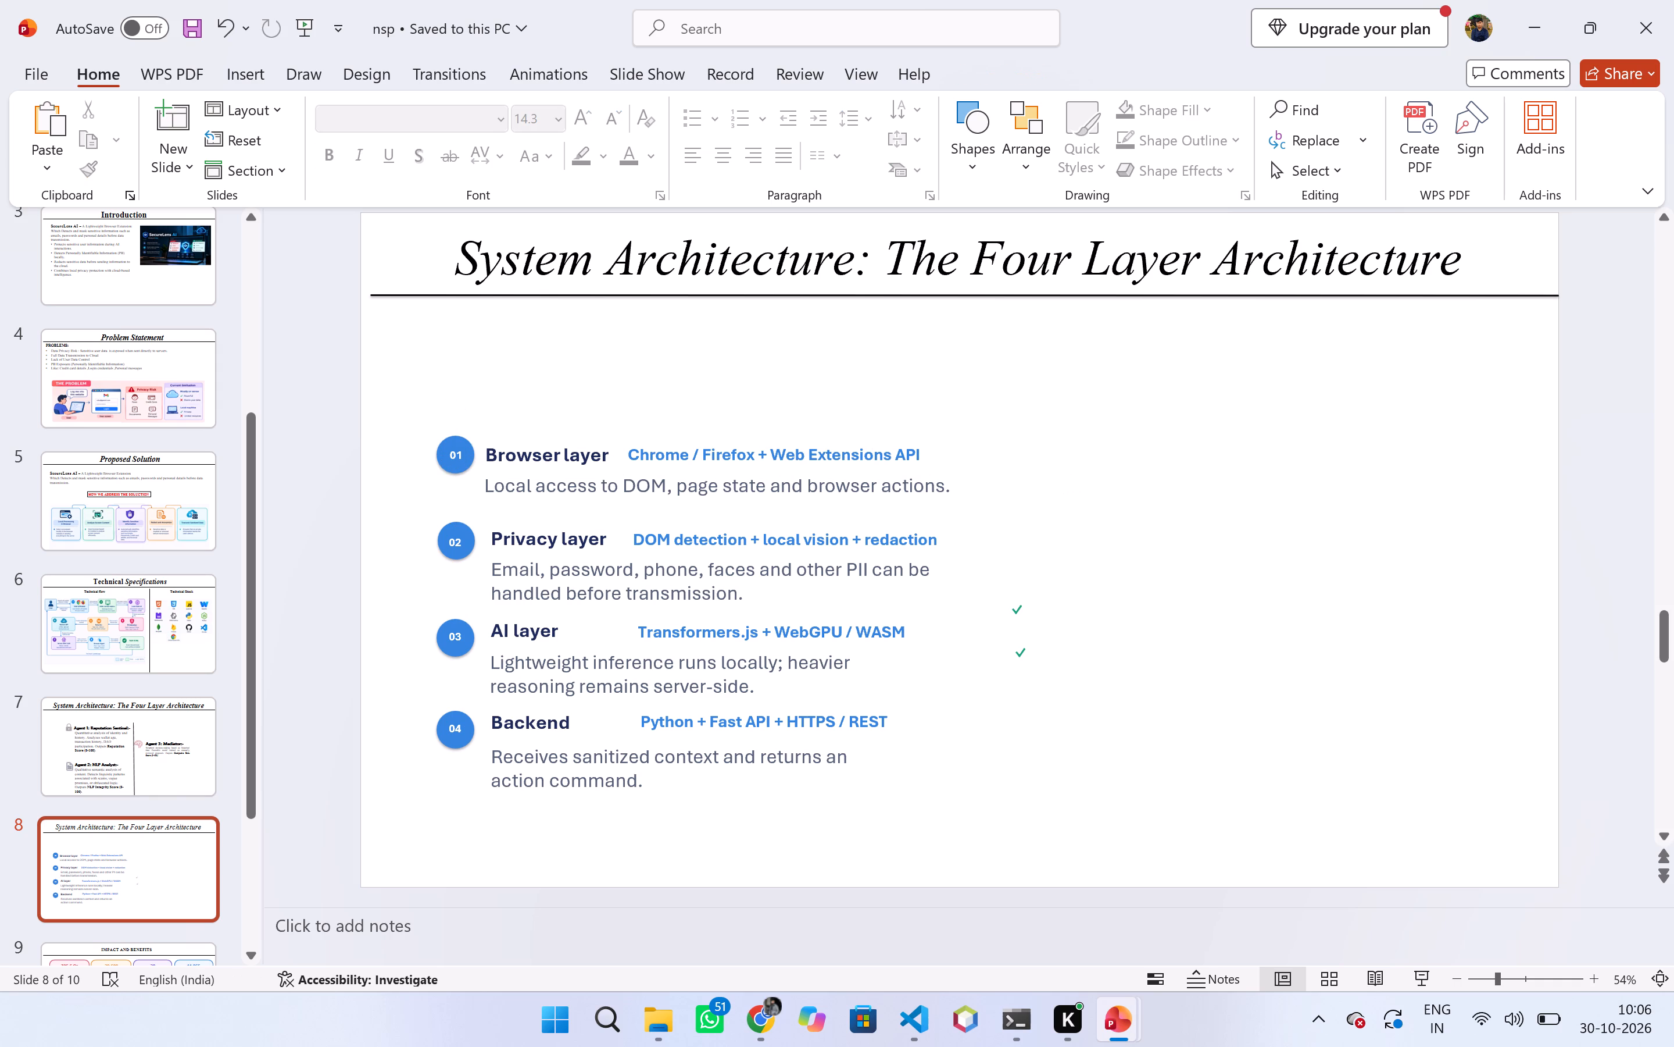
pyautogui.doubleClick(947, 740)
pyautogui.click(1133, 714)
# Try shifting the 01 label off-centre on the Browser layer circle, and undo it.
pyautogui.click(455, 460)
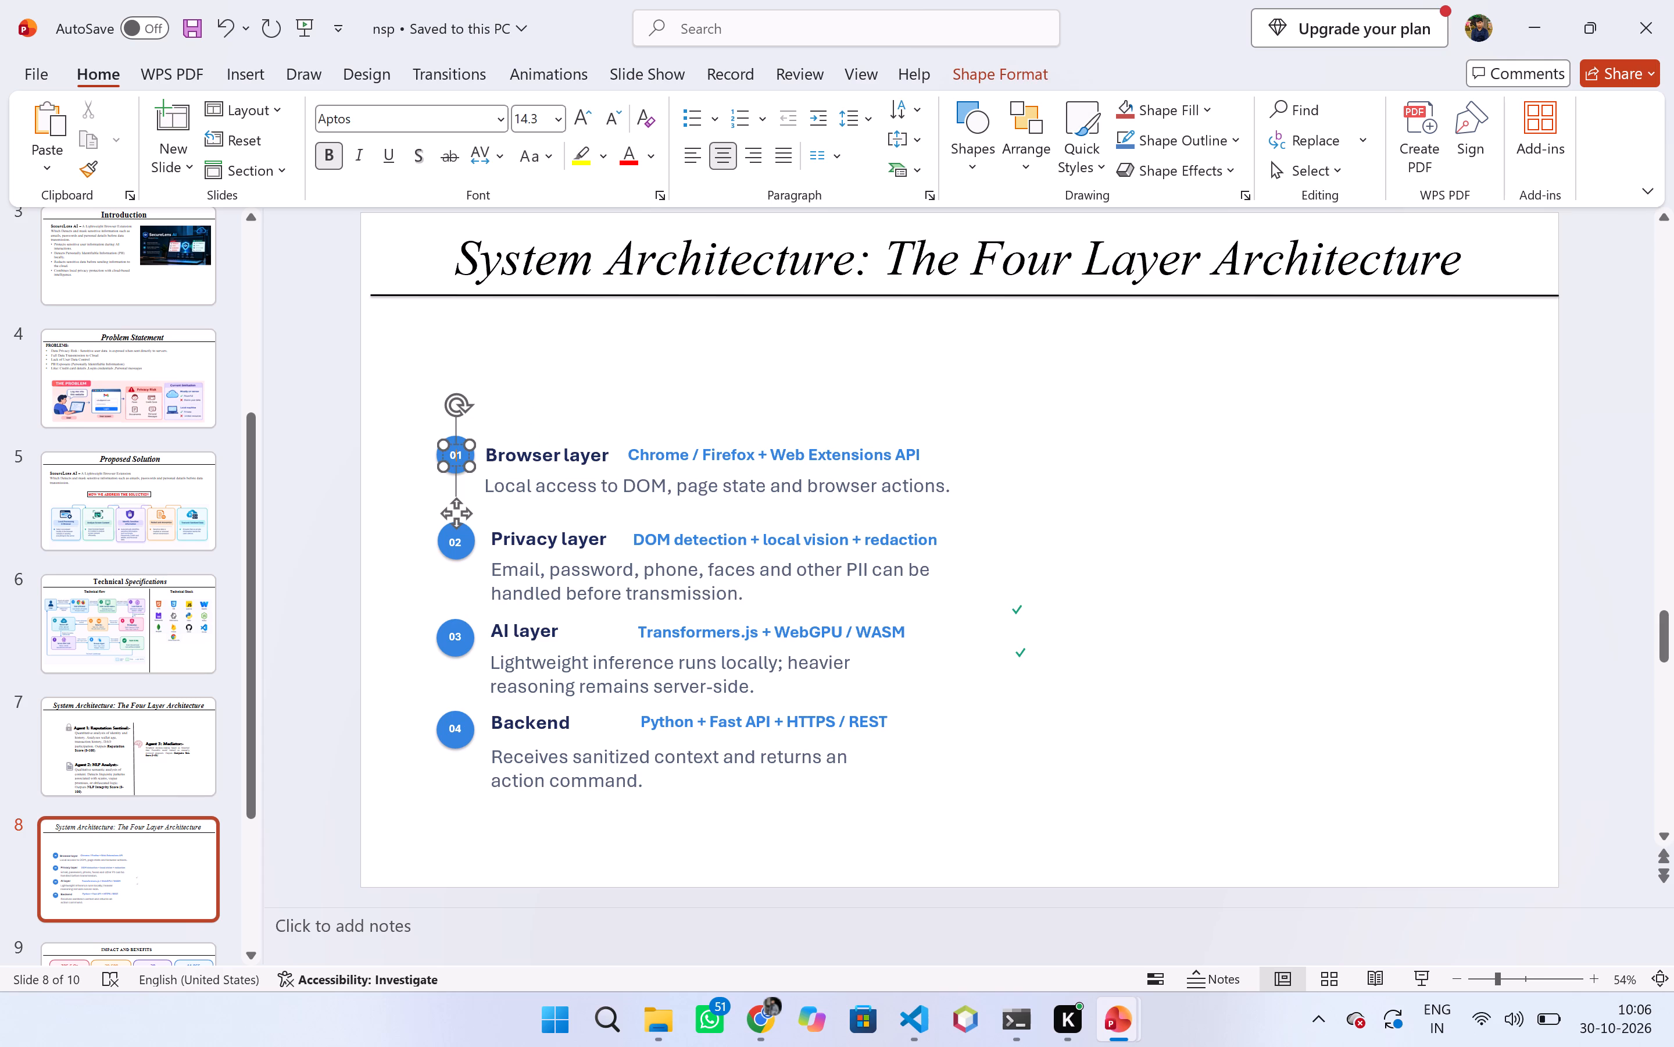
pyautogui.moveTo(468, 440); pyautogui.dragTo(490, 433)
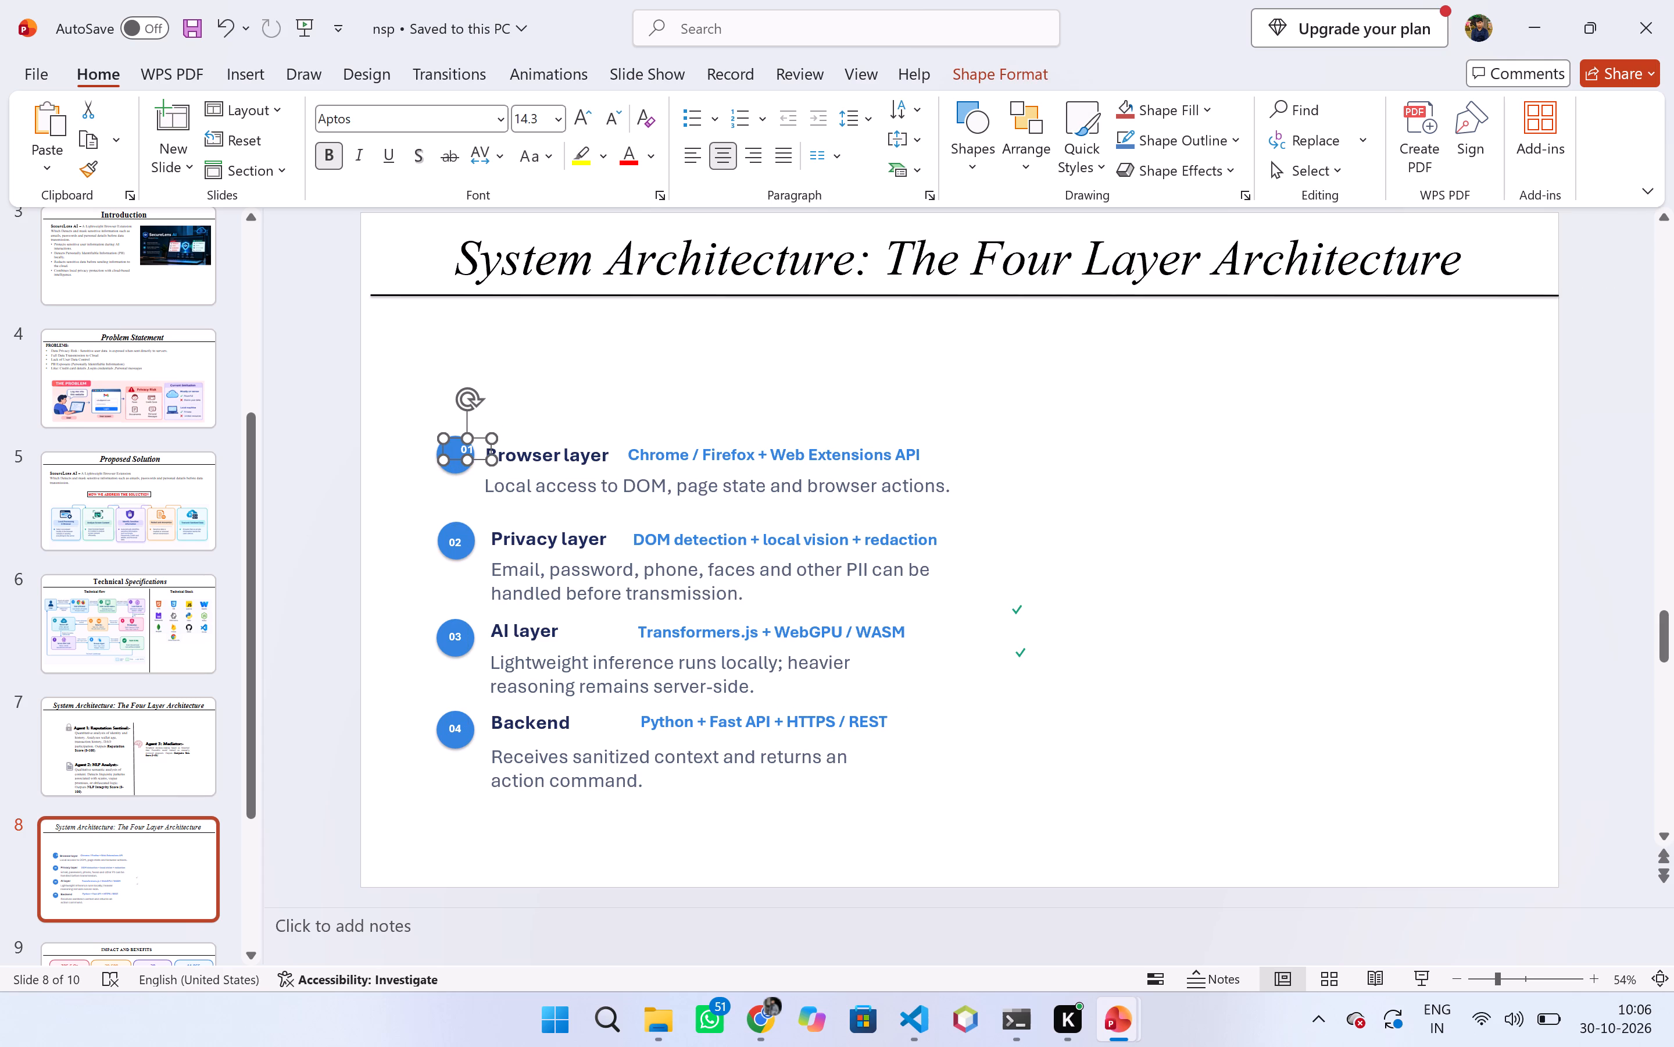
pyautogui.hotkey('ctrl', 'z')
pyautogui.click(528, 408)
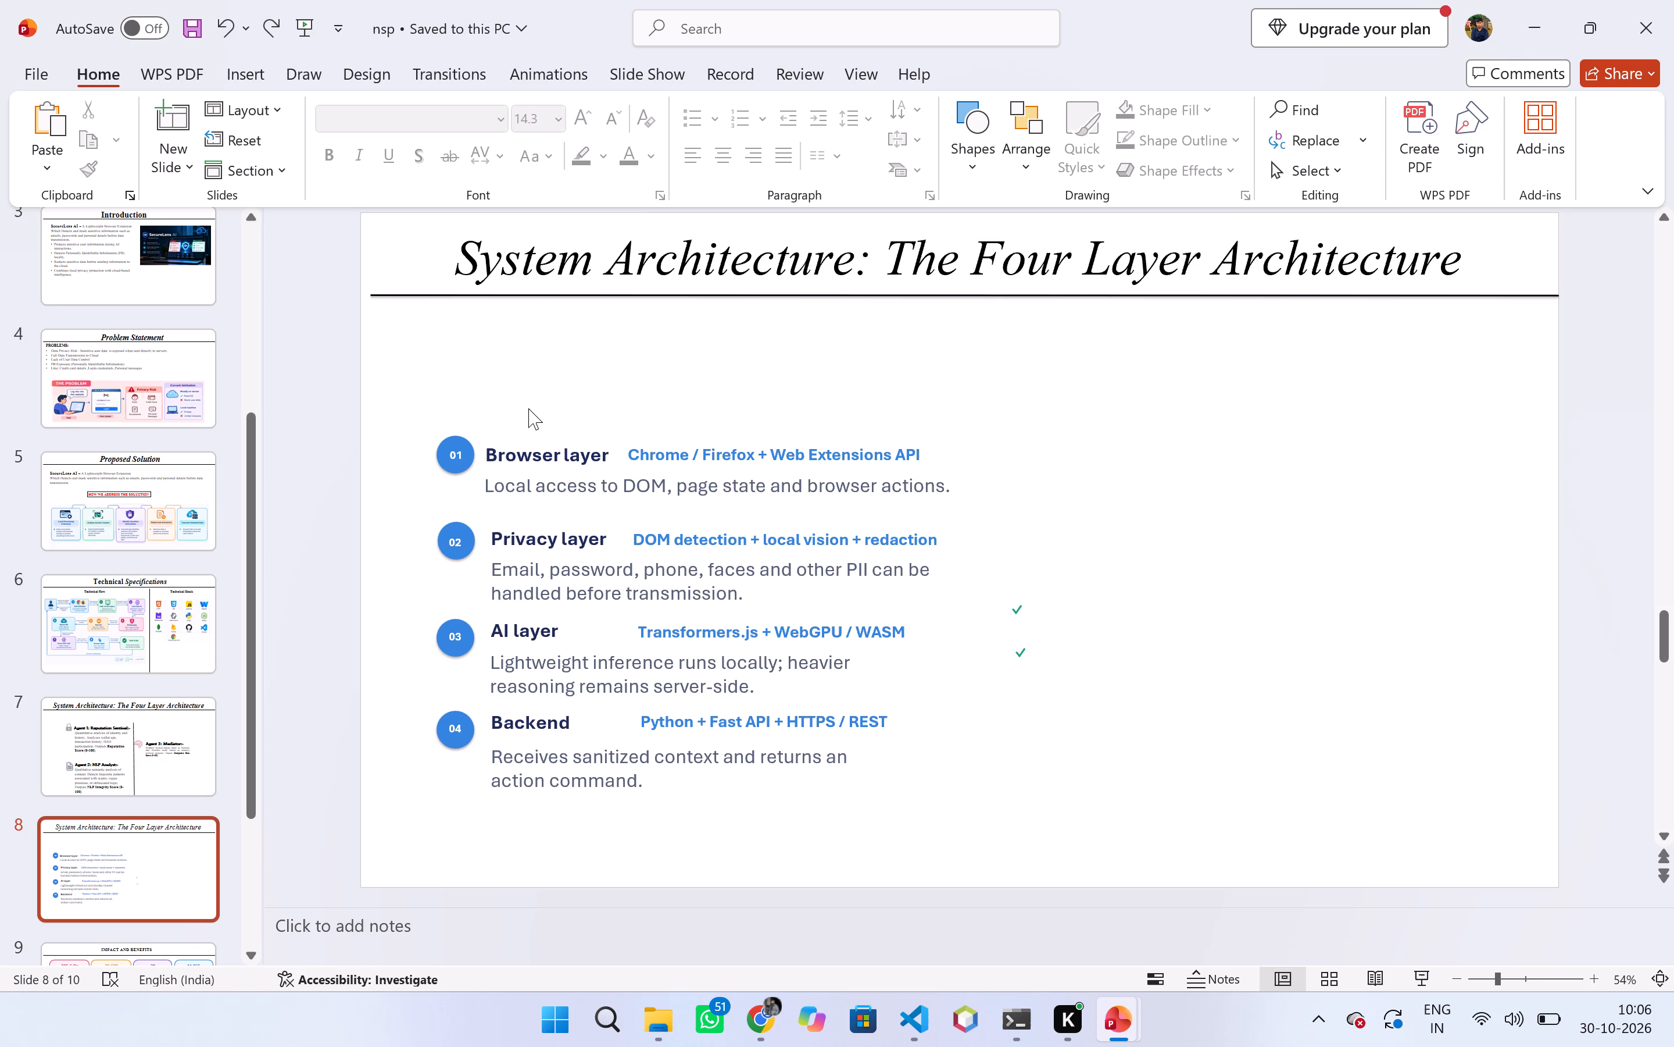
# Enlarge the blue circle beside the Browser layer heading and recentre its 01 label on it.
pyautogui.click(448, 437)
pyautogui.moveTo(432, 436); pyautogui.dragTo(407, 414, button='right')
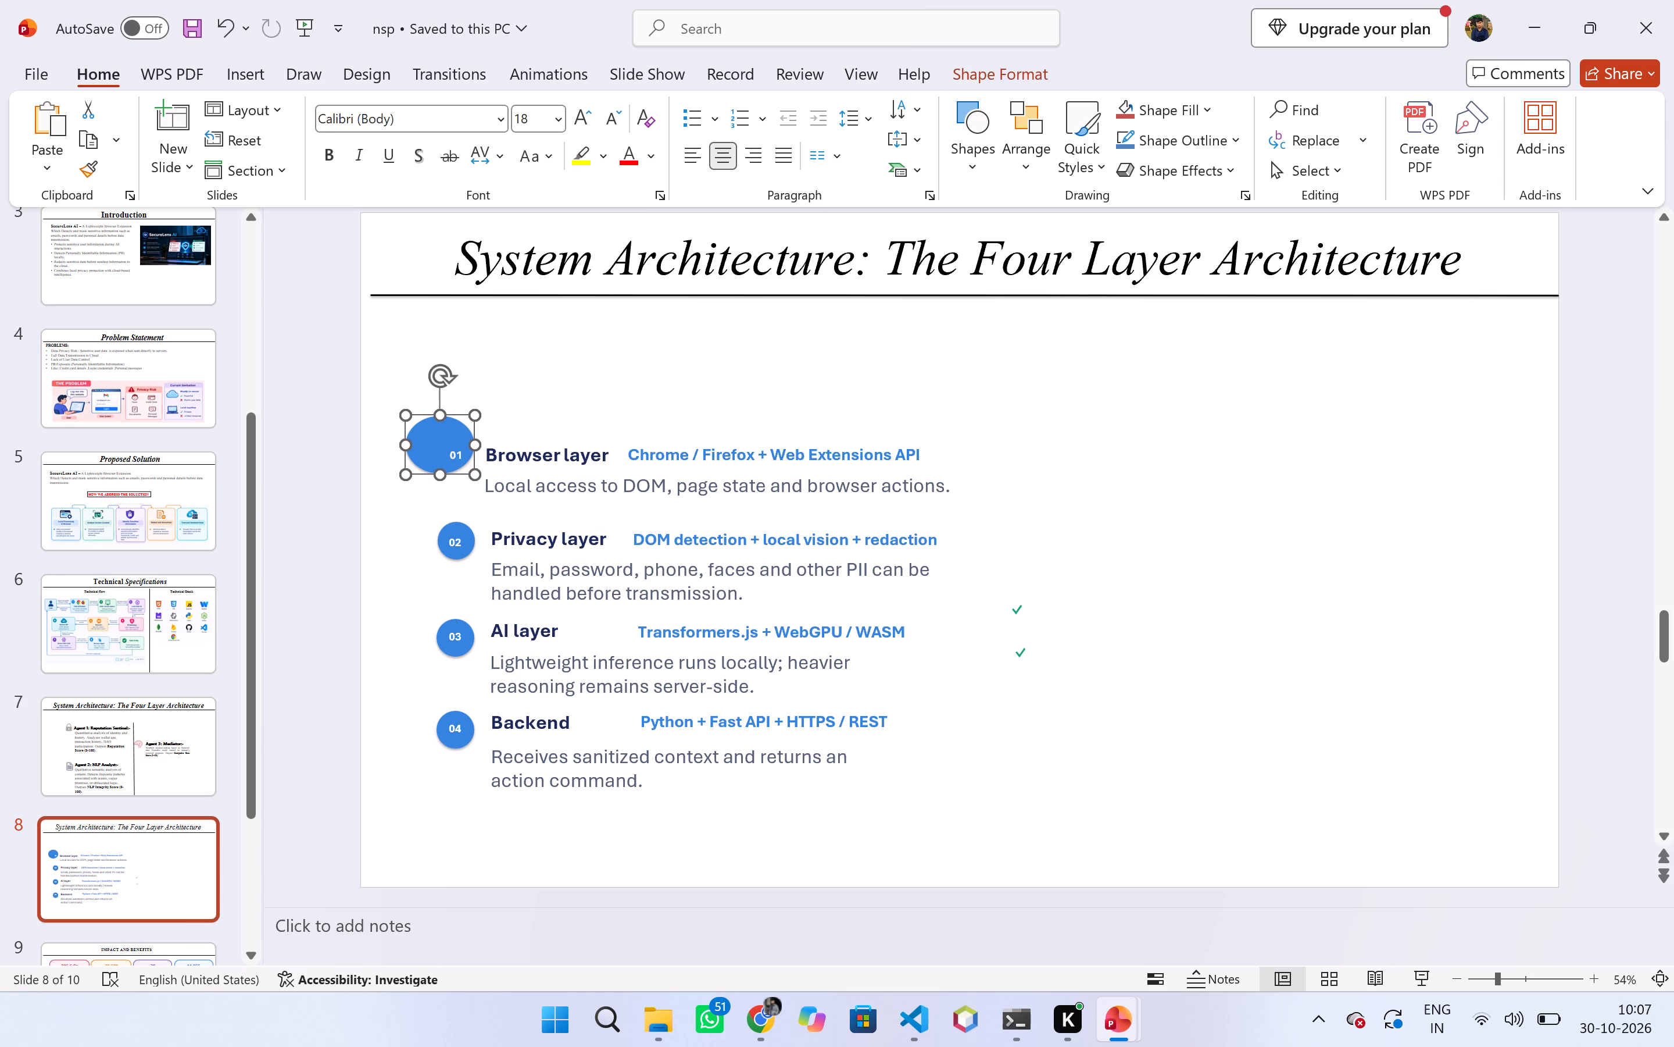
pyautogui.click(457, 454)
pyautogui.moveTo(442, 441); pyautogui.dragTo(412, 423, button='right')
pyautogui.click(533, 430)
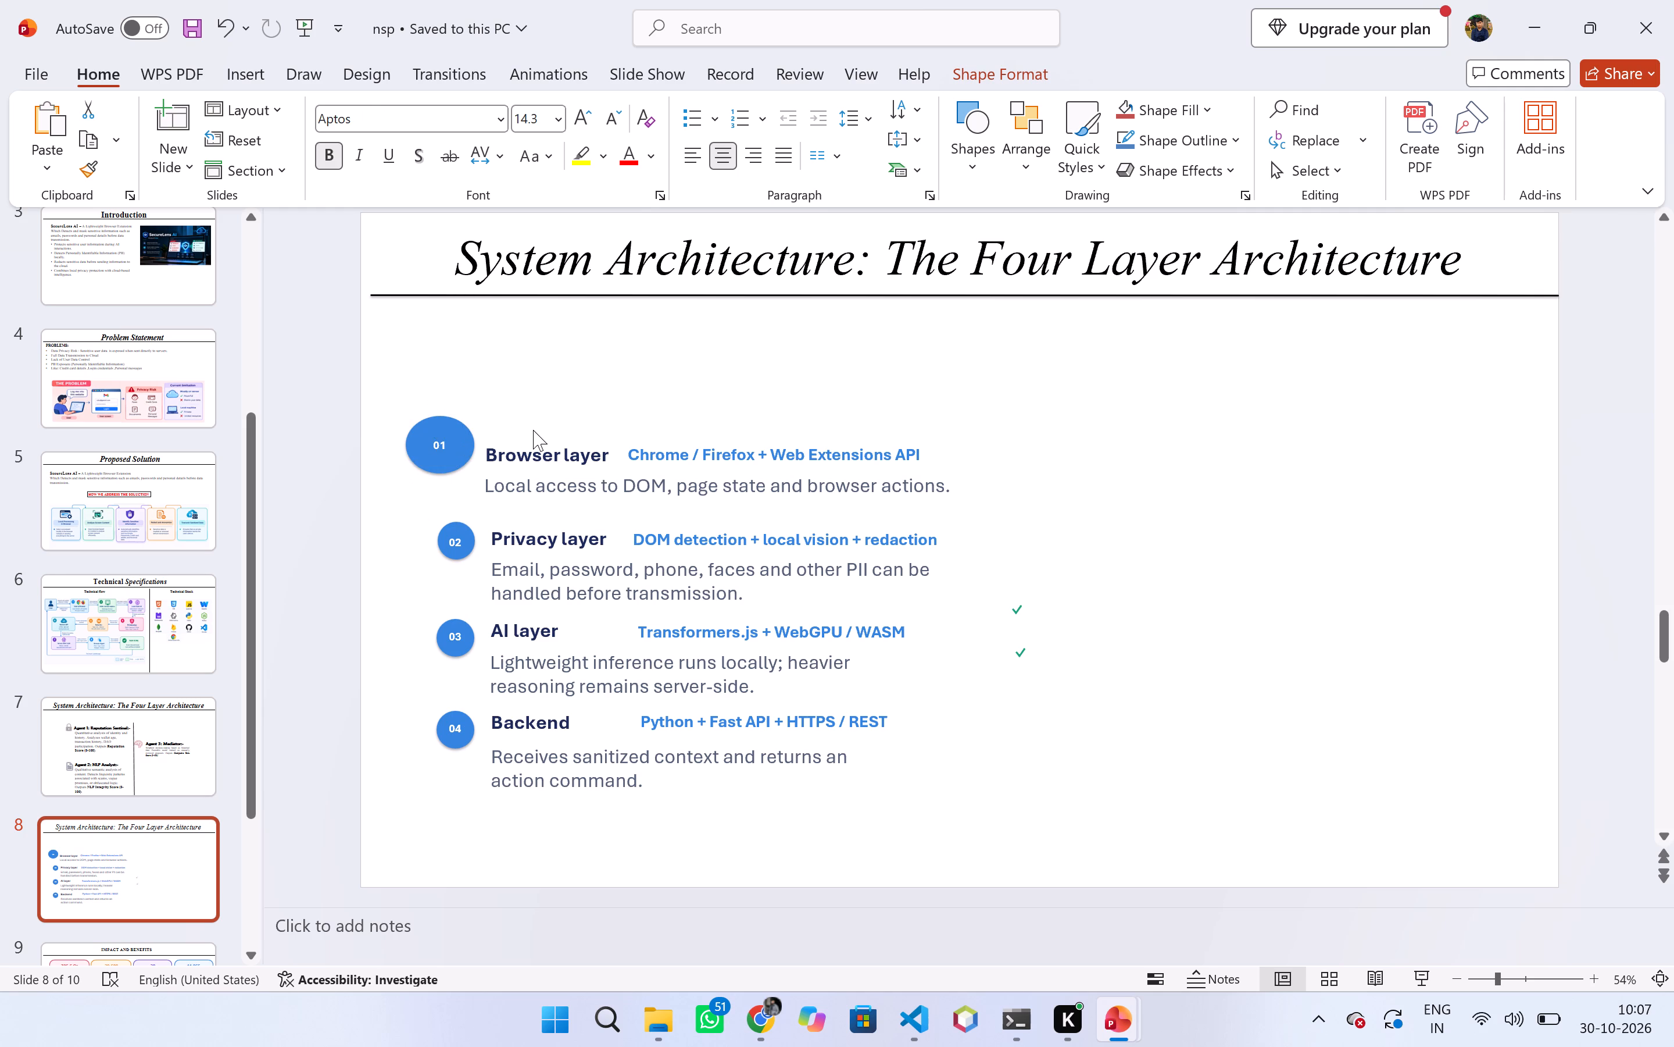
# Delete the 01 label and the blue circle beside the Browser layer heading.
pyautogui.click(446, 447)
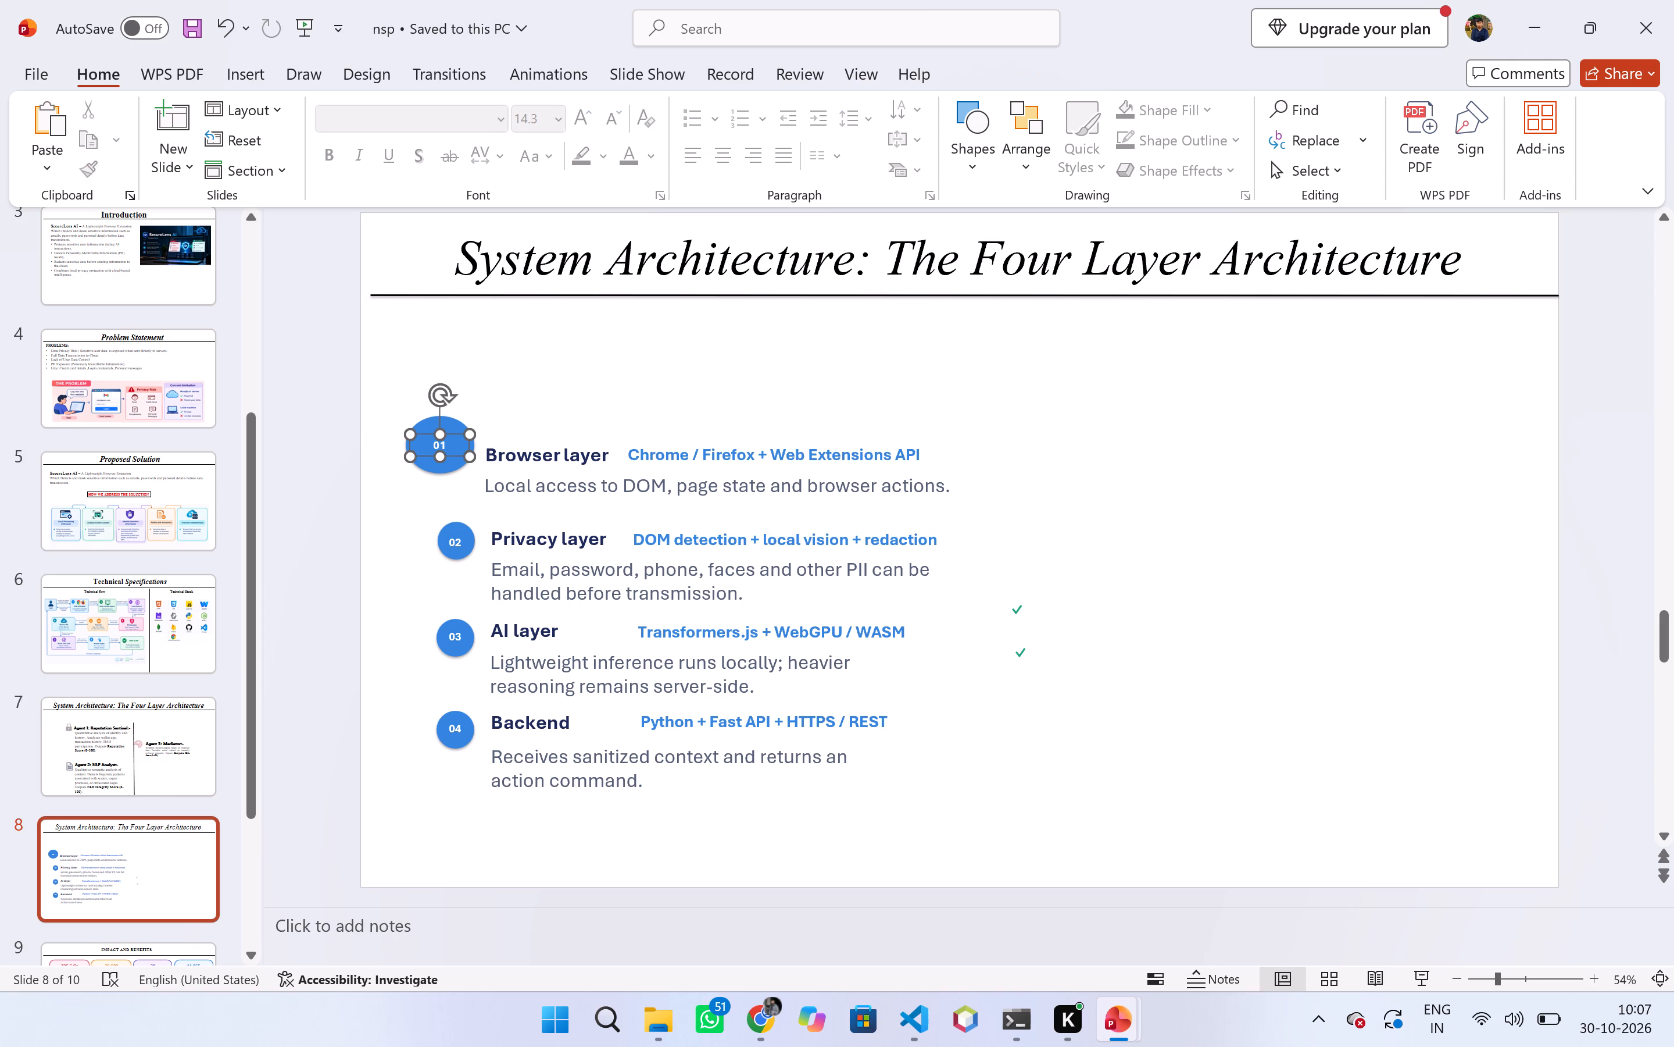
pyautogui.press('BackSpace')
pyautogui.click(446, 447)
pyautogui.press('\\')
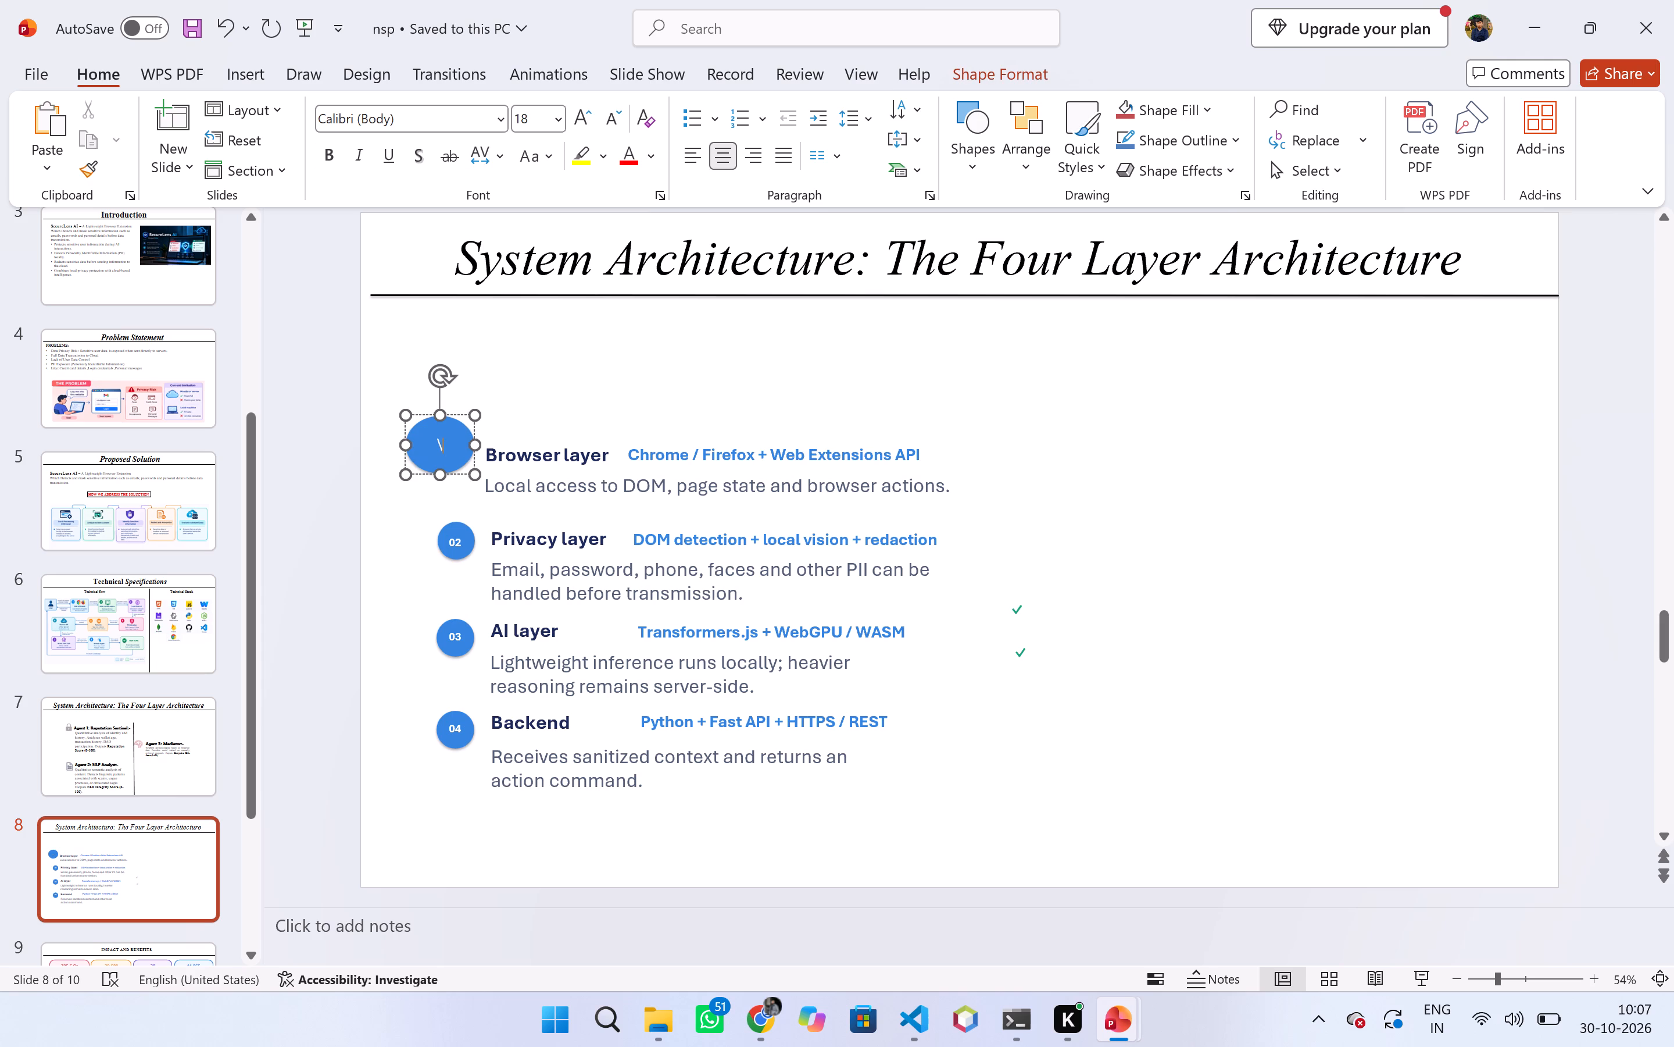
pyautogui.press('BackSpace')
pyautogui.press('BackSpace')
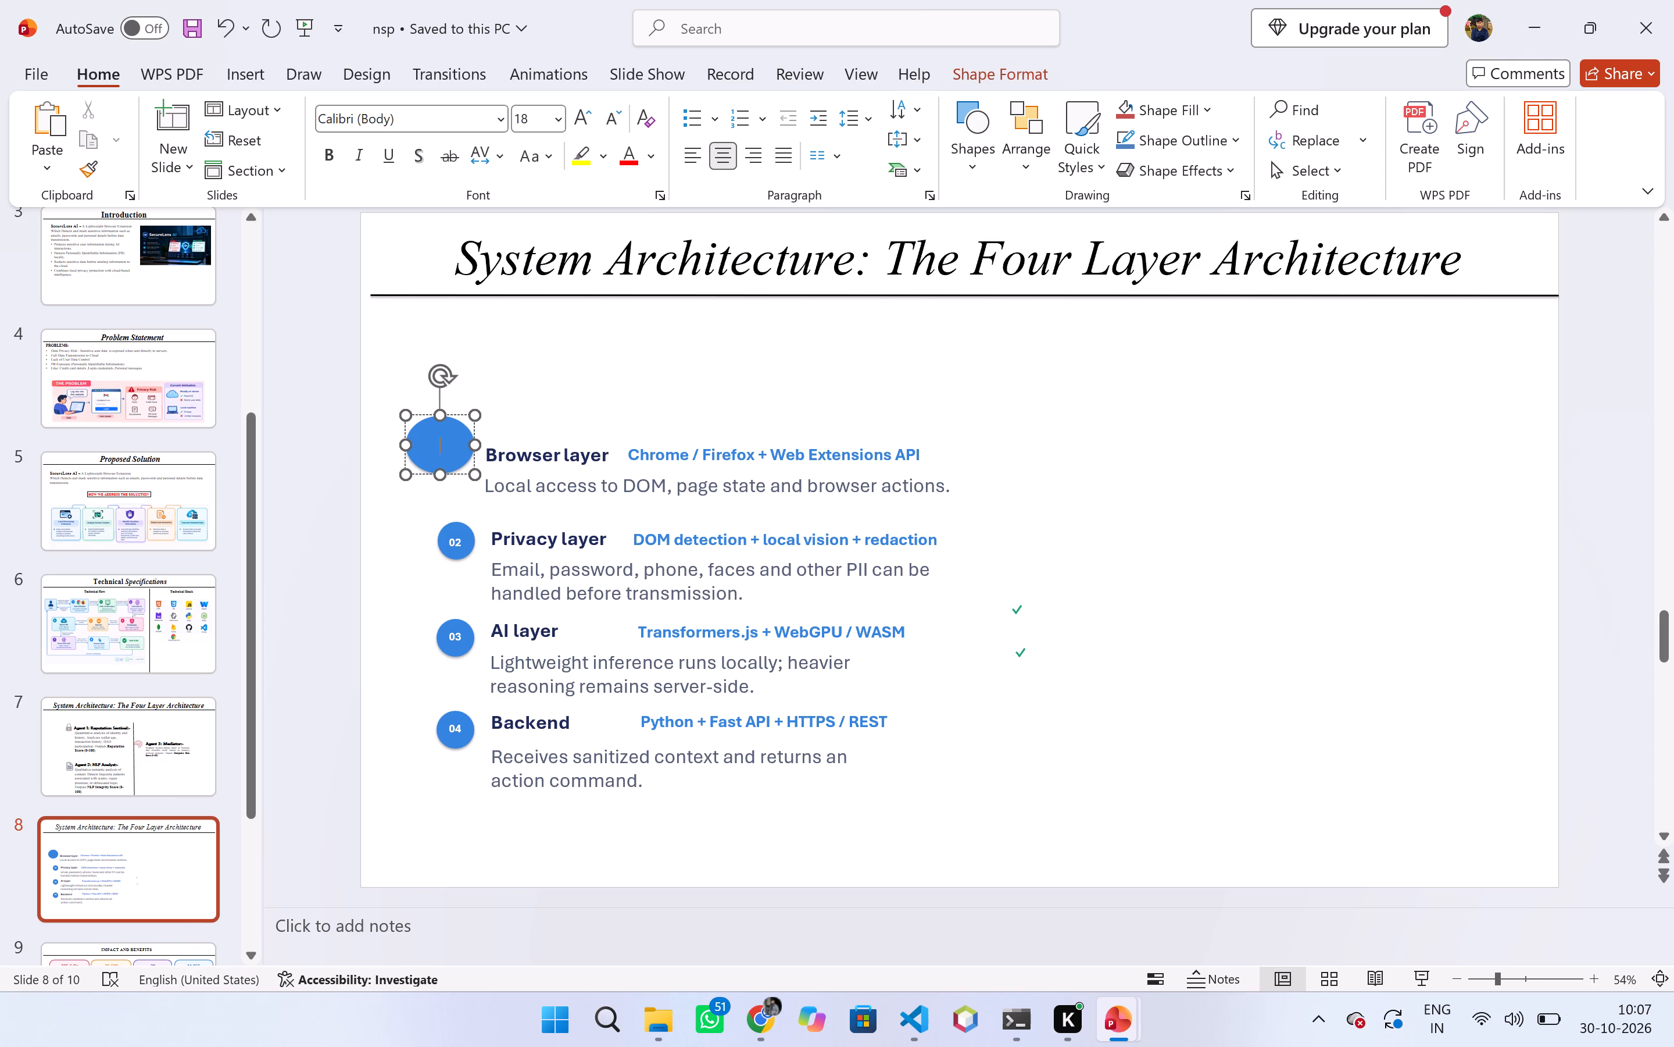
pyautogui.click(452, 414)
pyautogui.press('BackSpace')
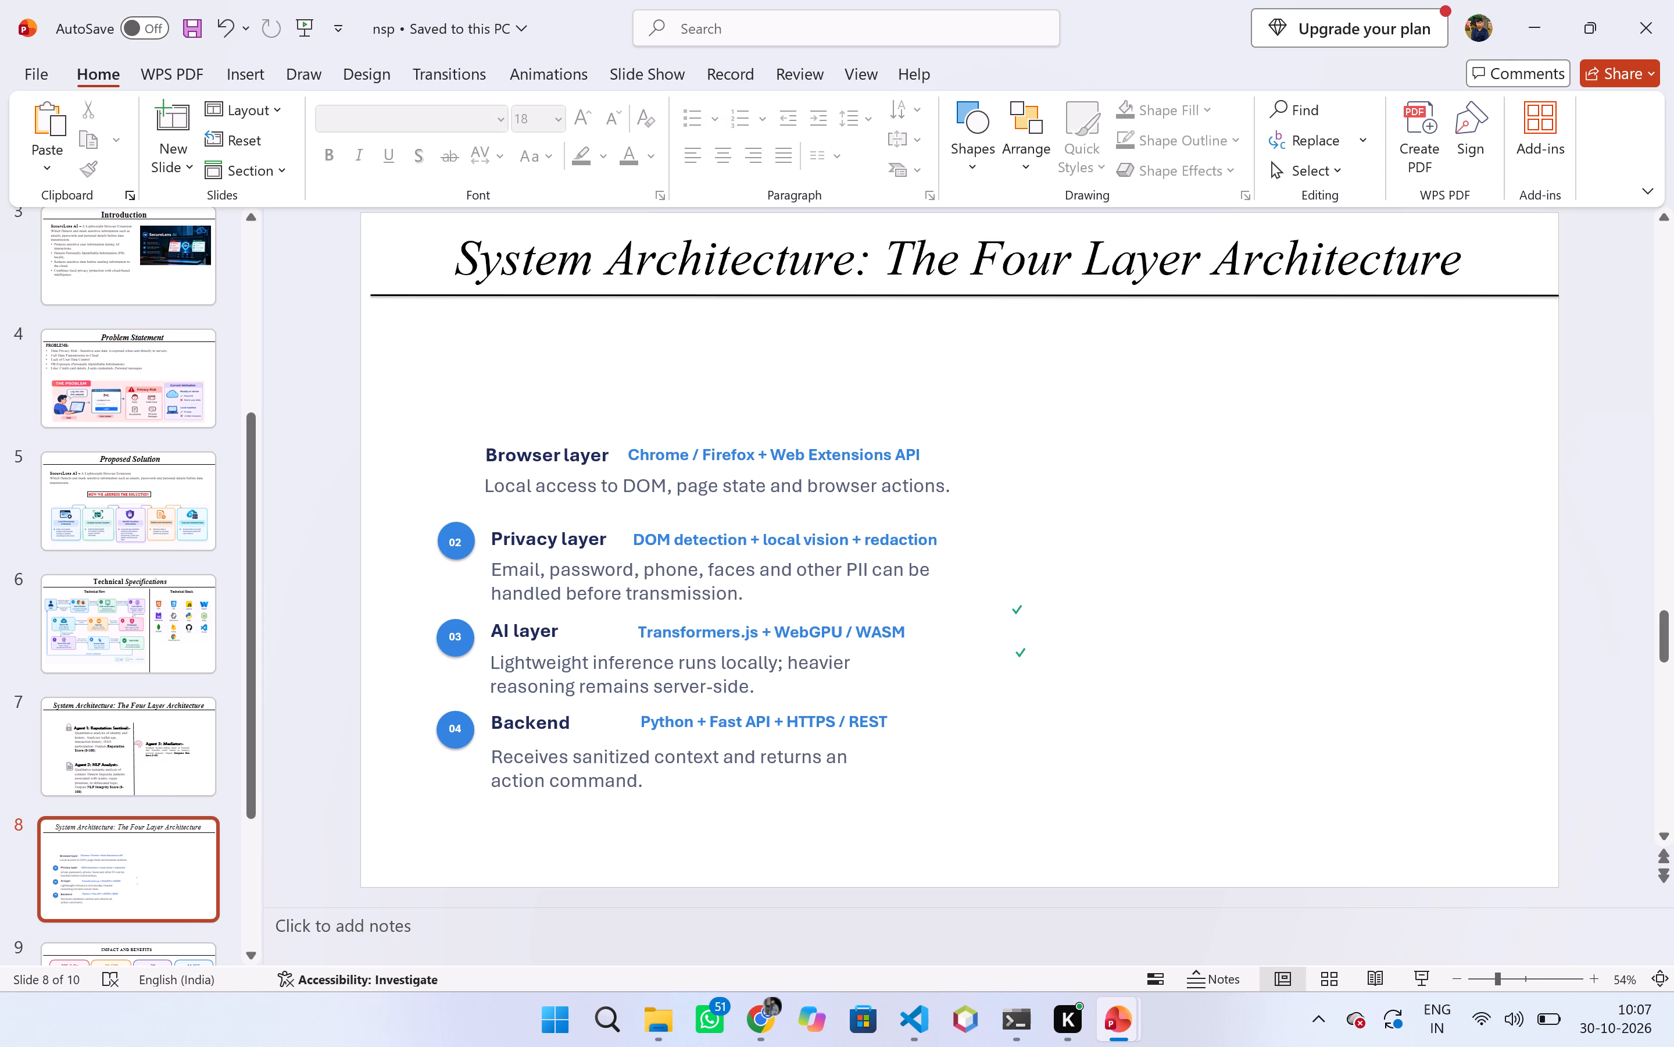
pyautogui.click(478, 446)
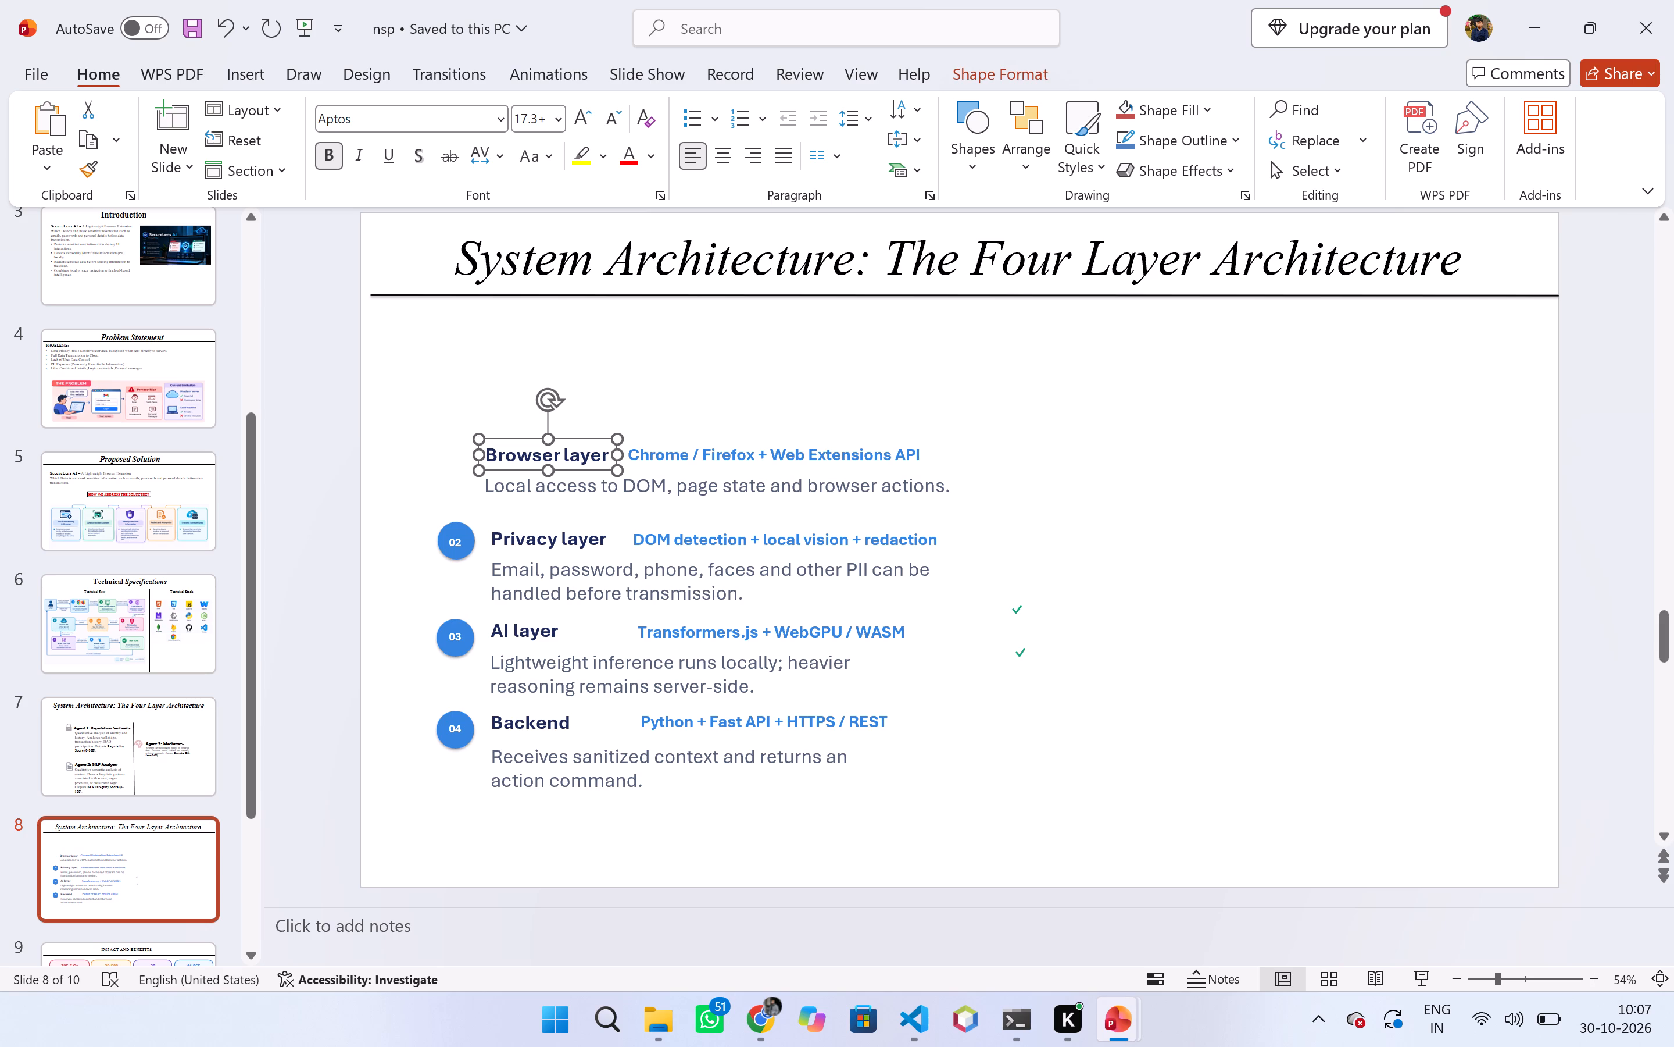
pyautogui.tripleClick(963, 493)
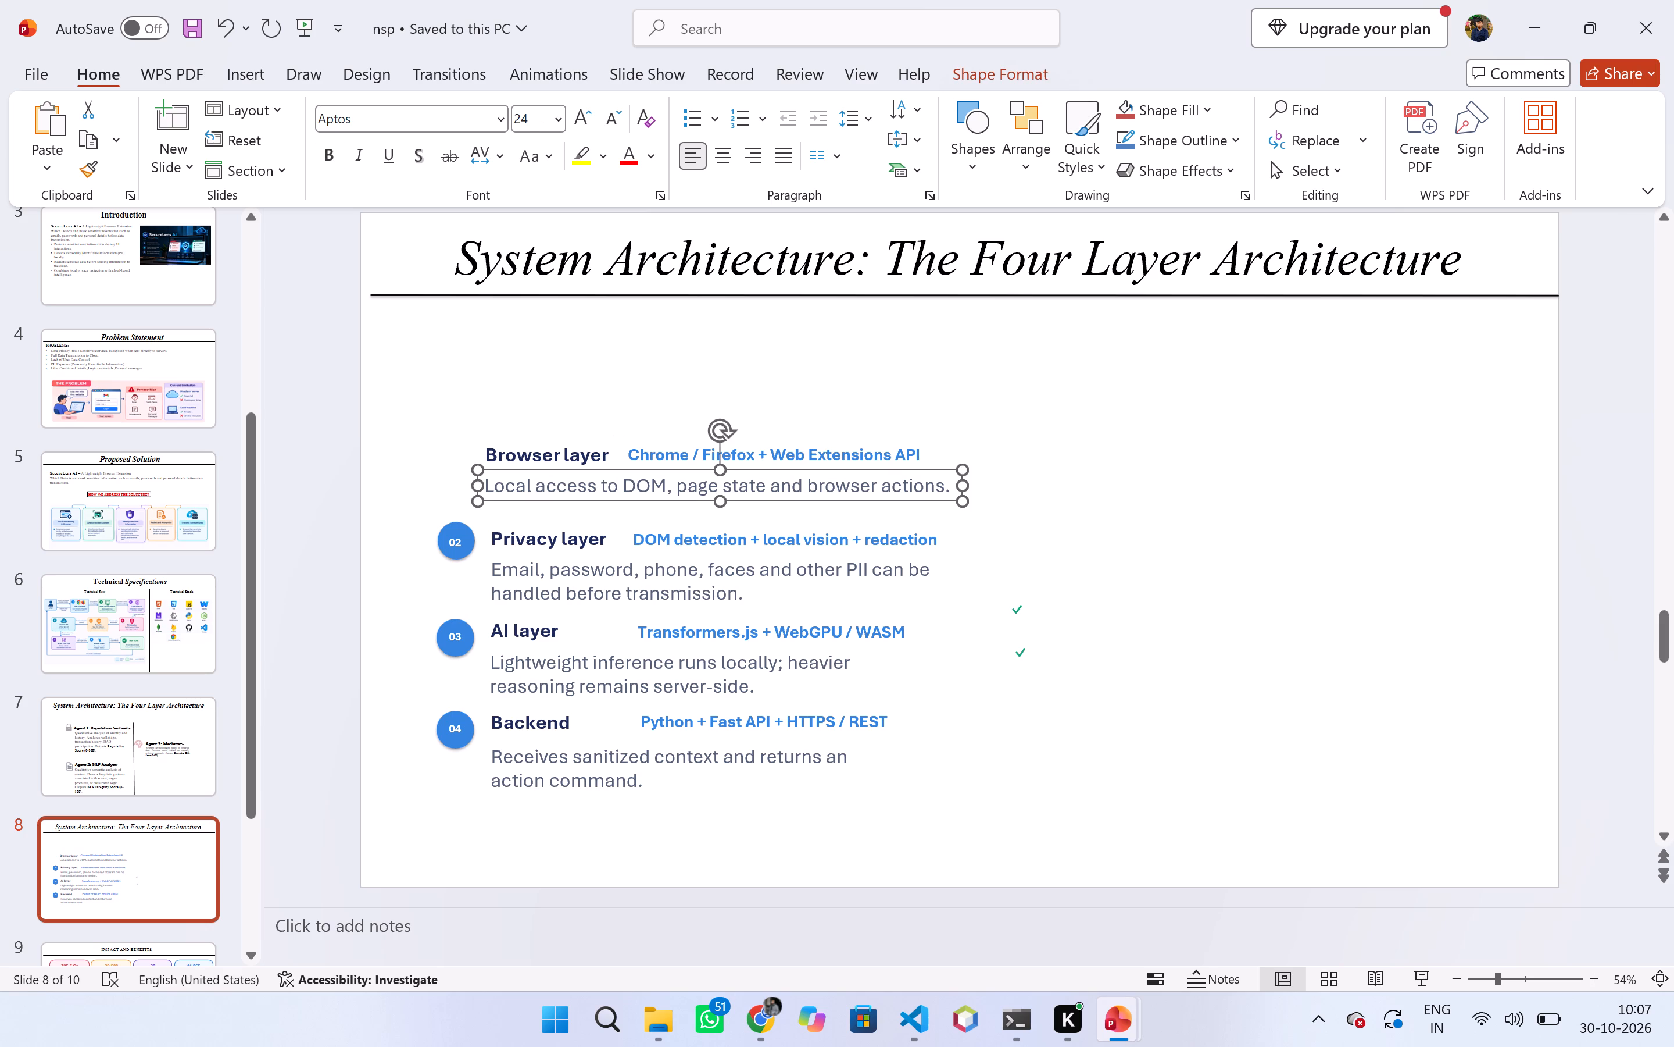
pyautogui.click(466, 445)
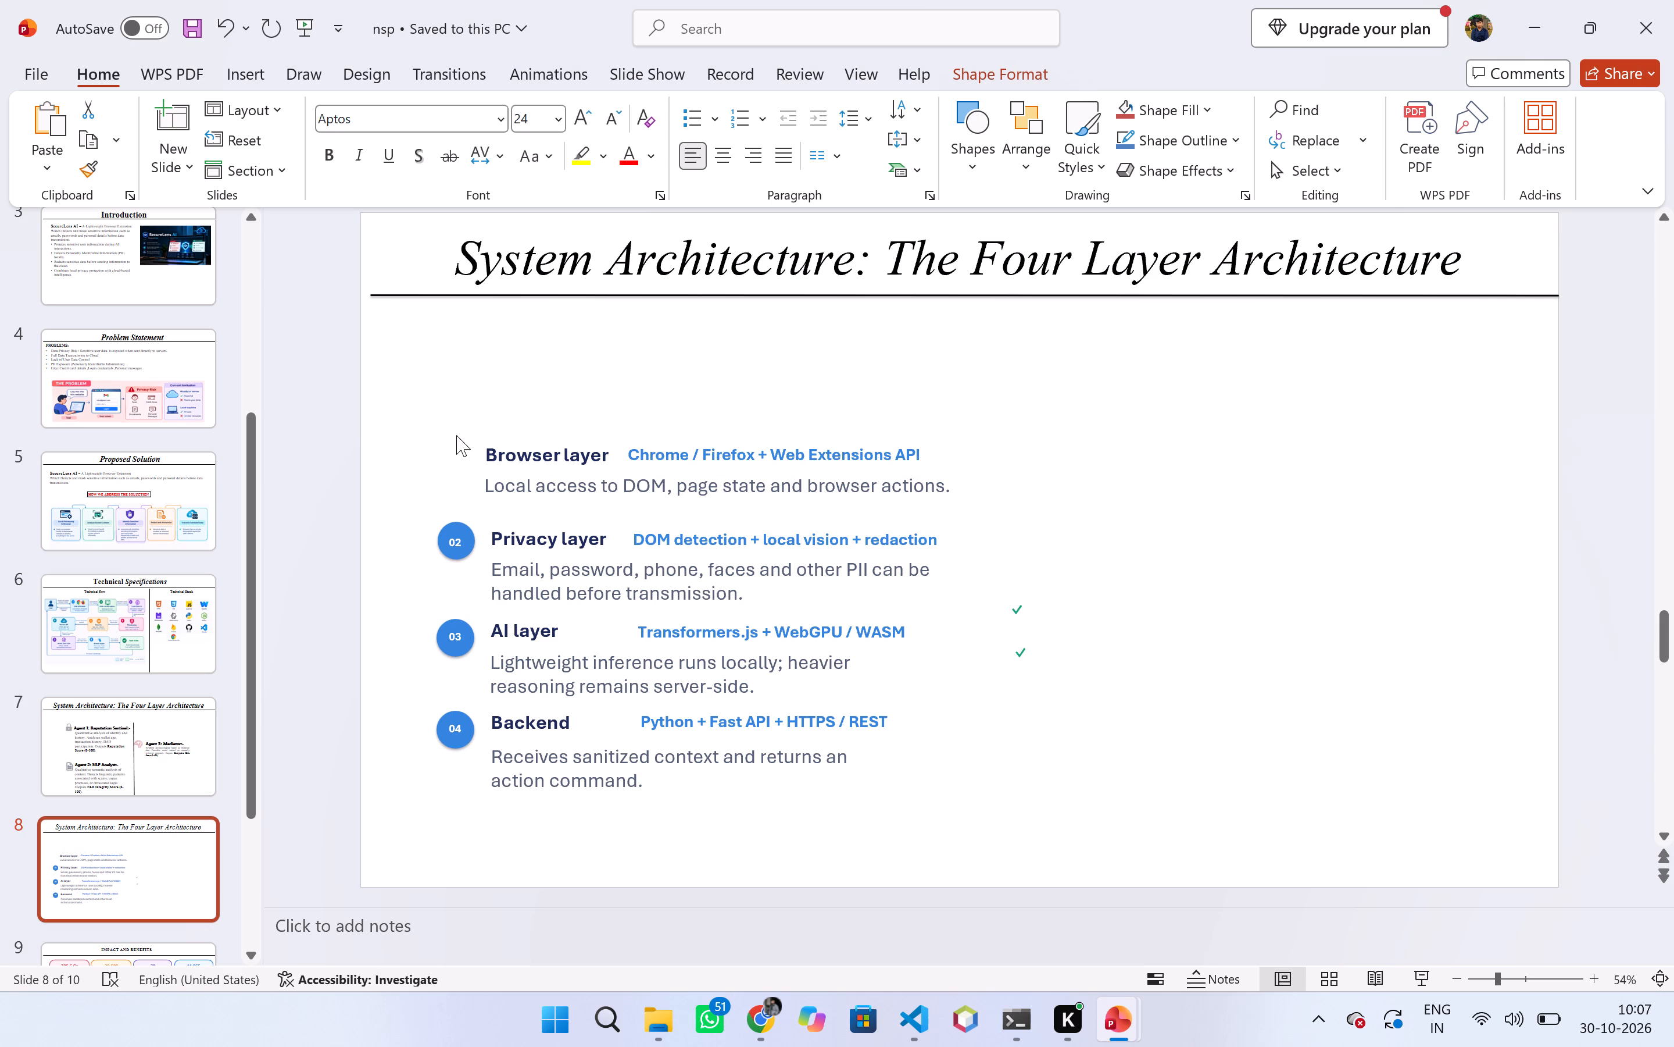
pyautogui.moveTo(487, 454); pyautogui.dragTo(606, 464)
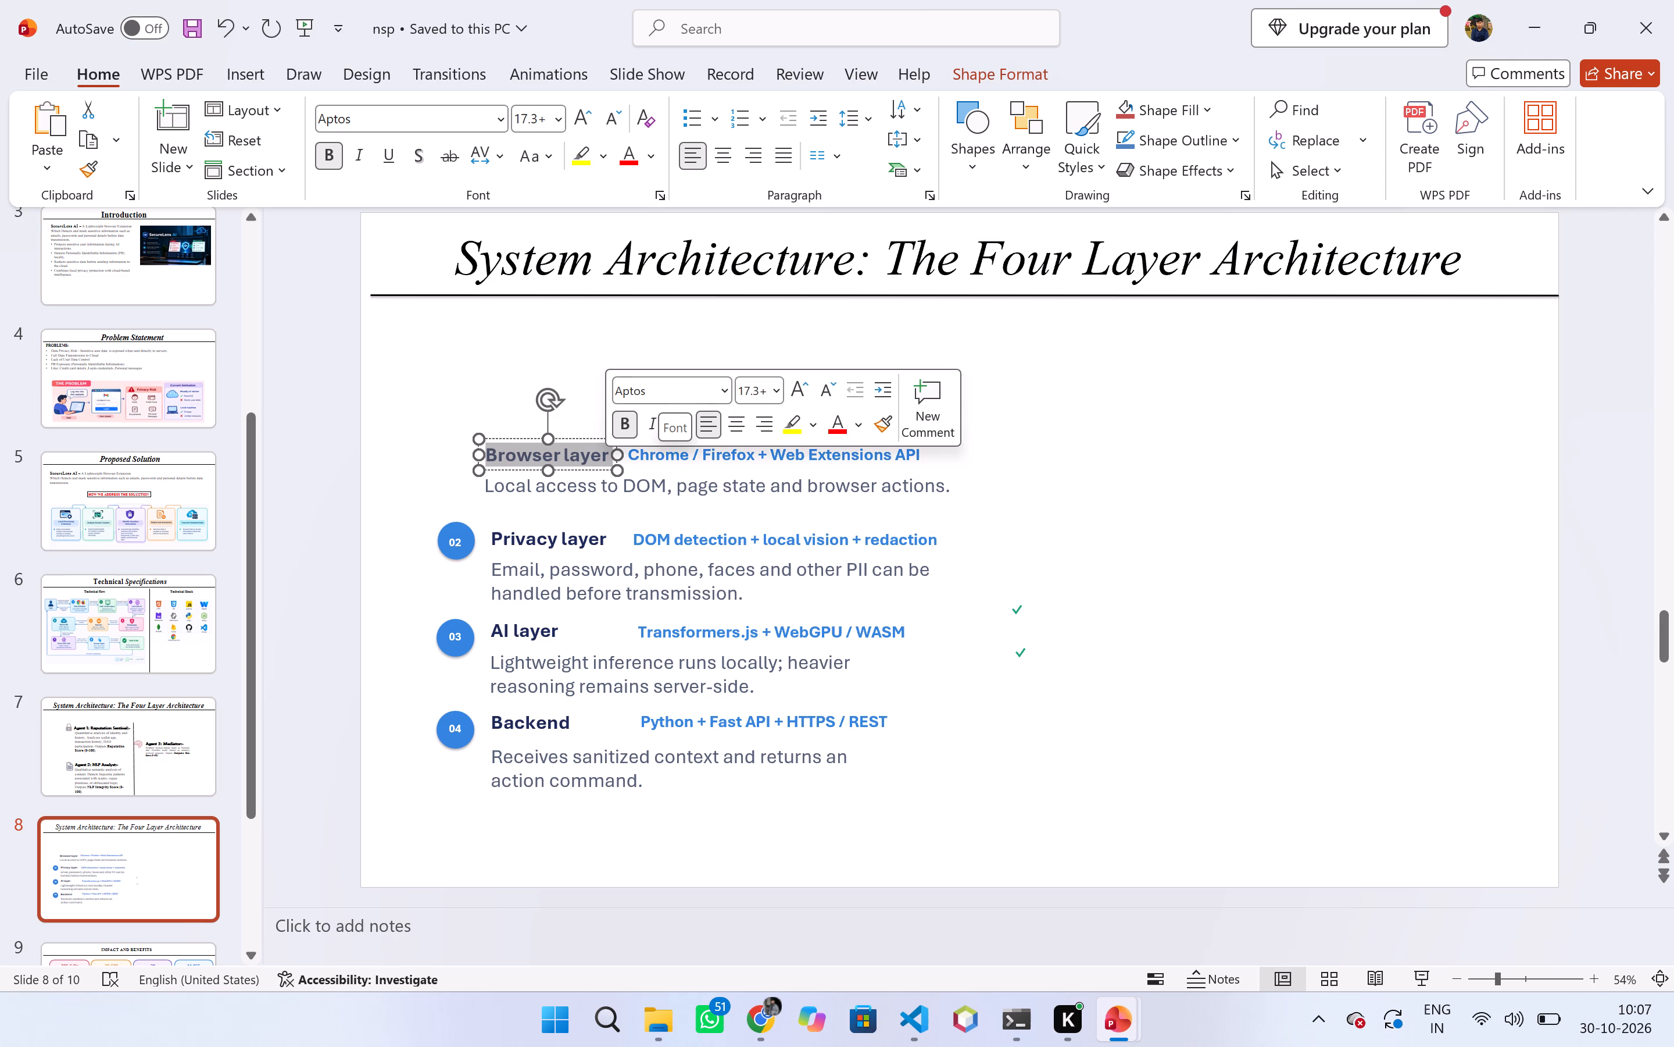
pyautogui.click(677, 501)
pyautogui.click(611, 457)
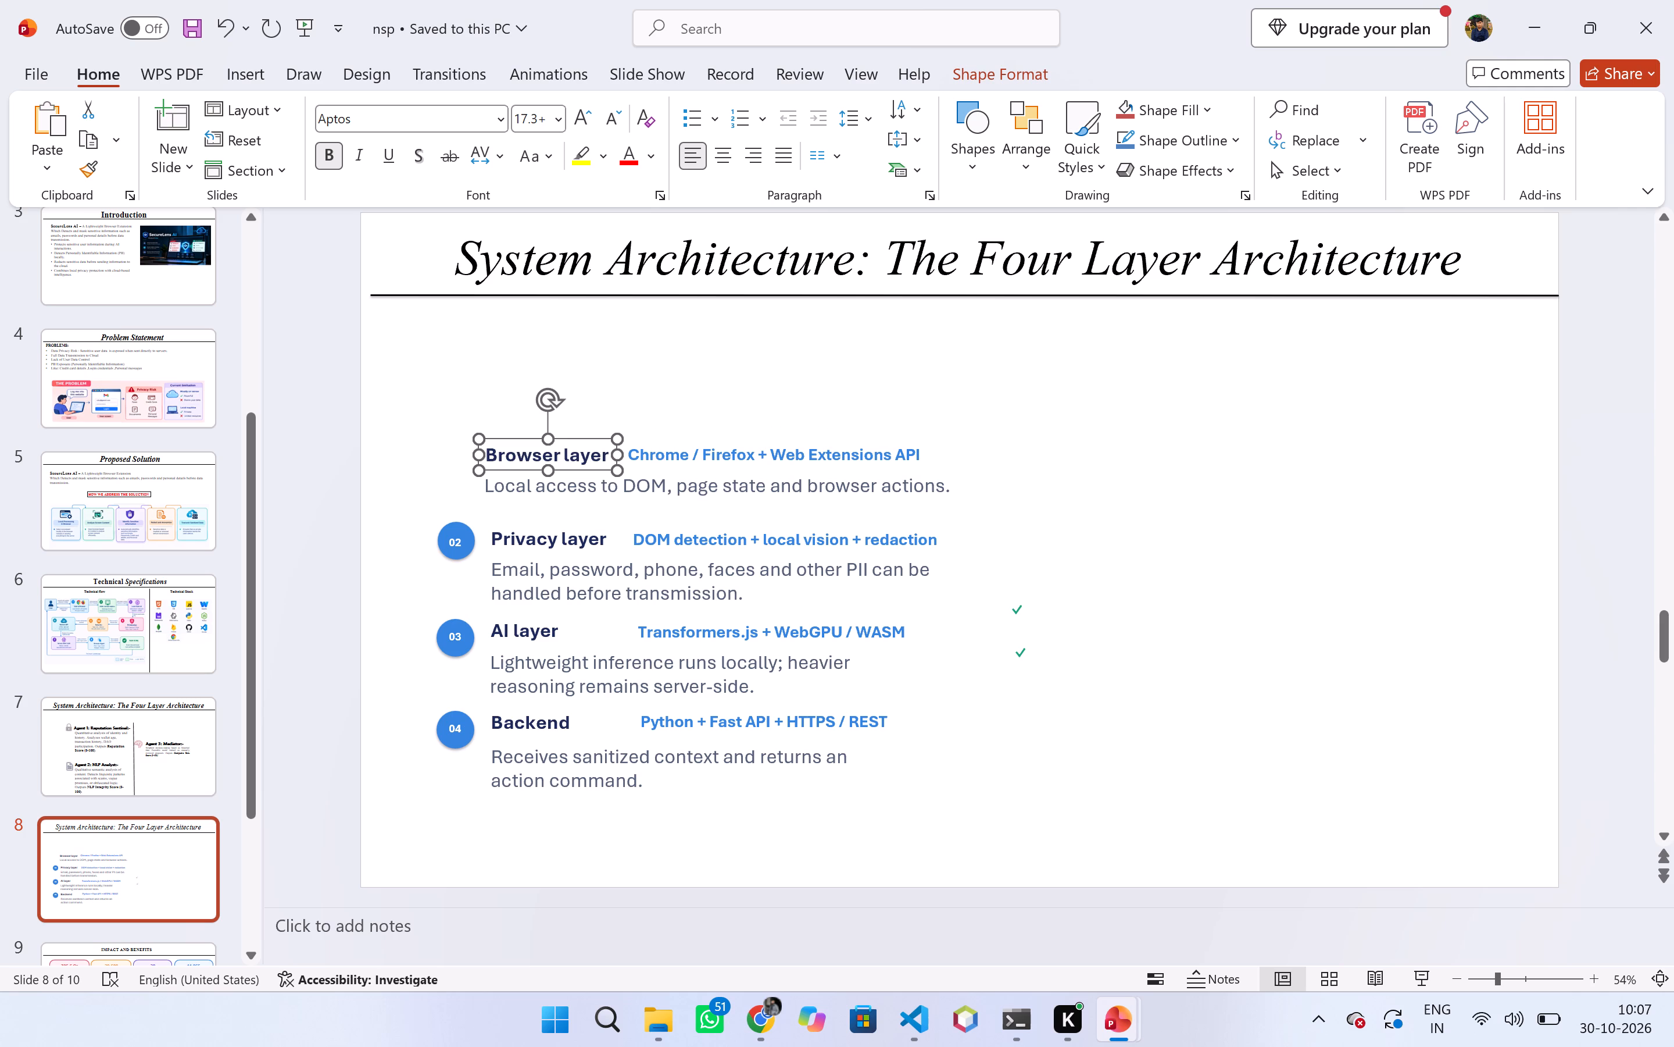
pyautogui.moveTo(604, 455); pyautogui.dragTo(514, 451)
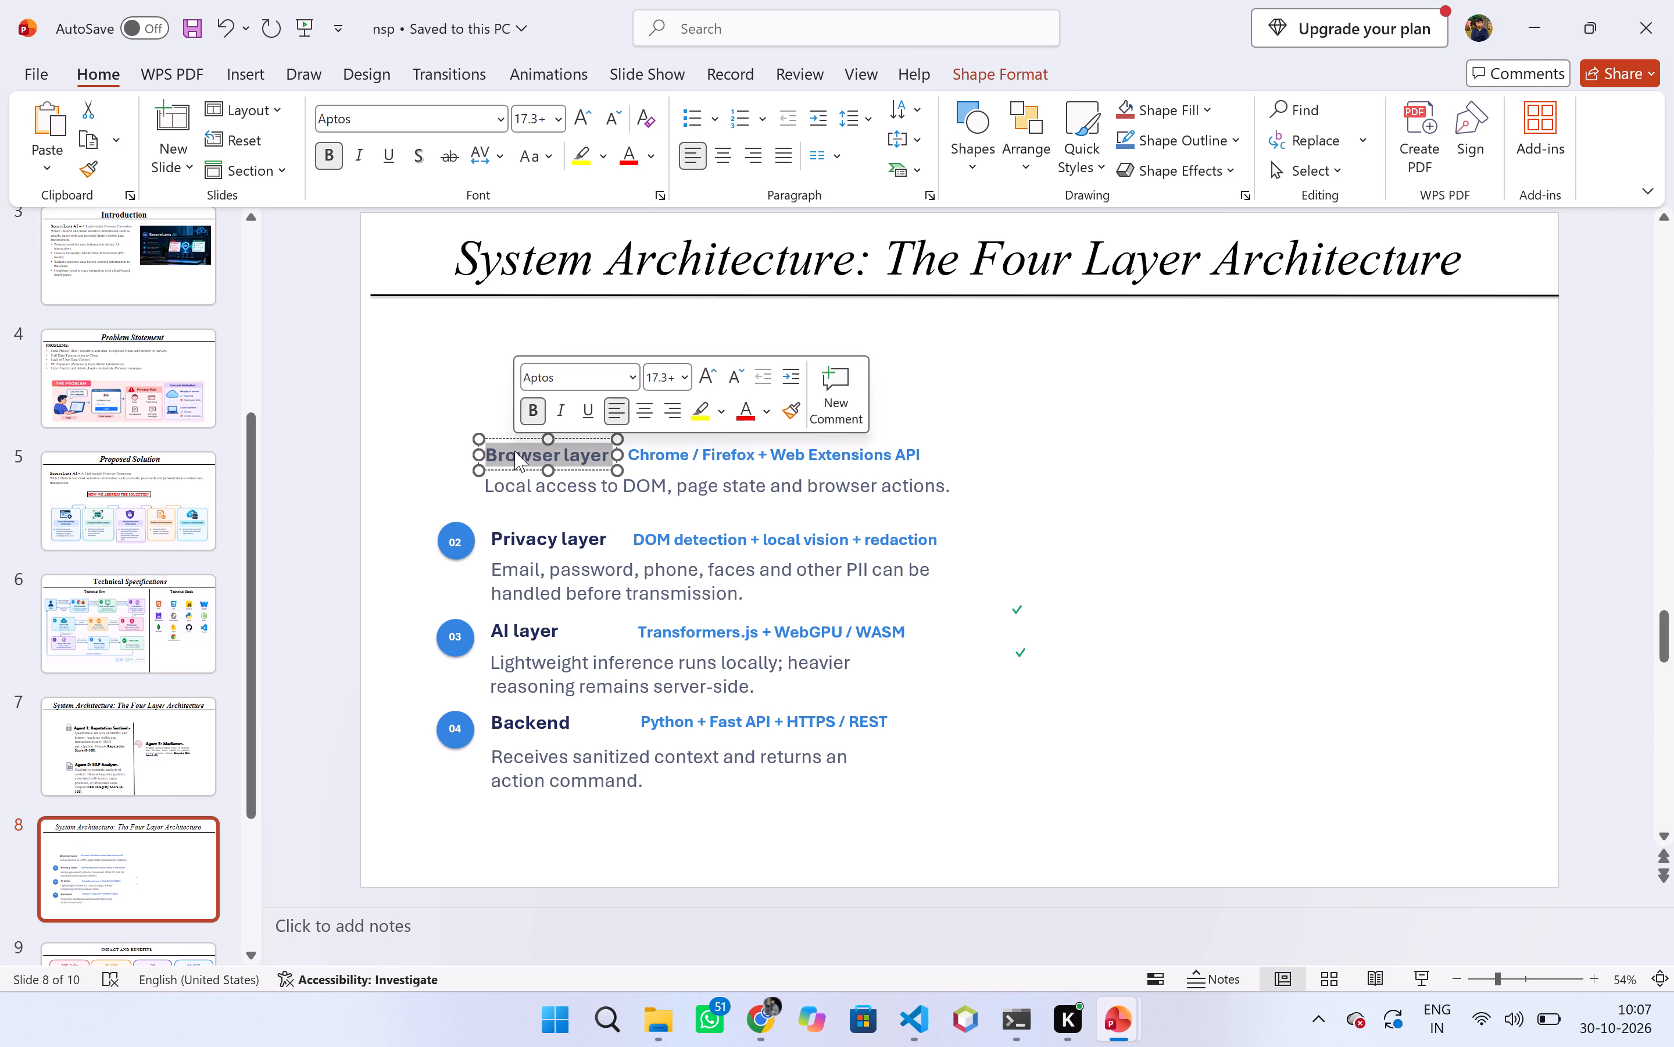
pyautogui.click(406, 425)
# Insert the number "1. " before the Browser layer heading.
pyautogui.click(485, 452)
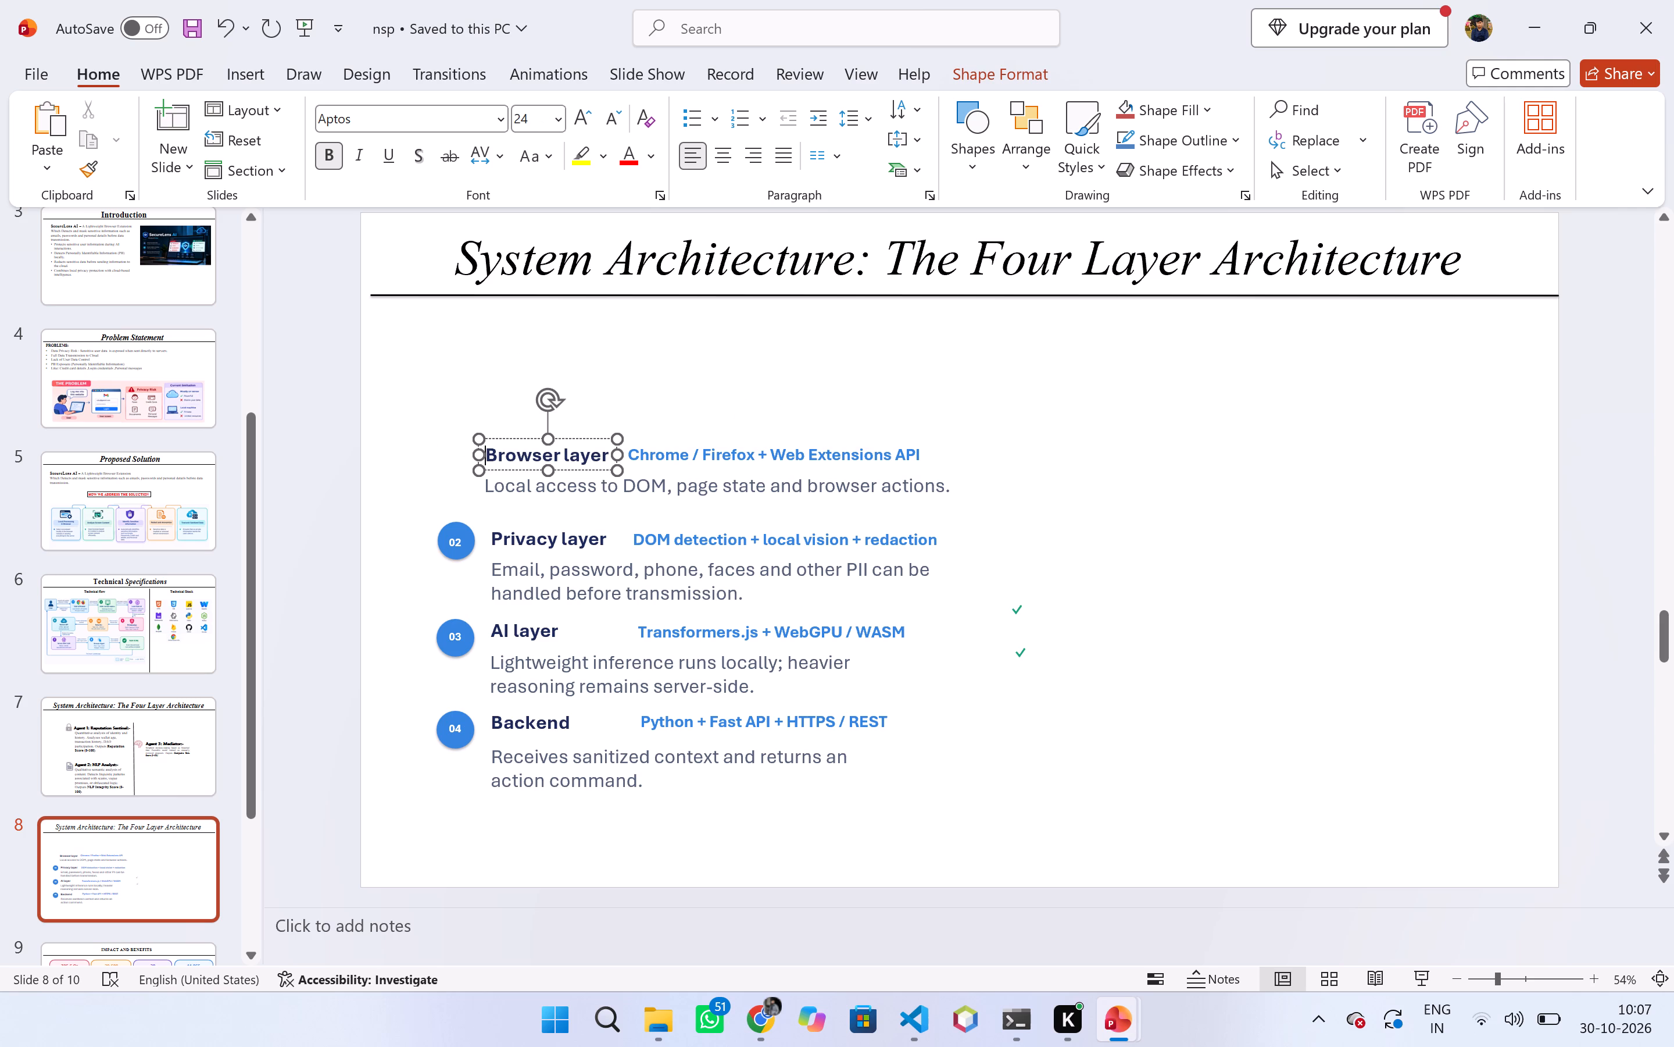
pyautogui.press('1')
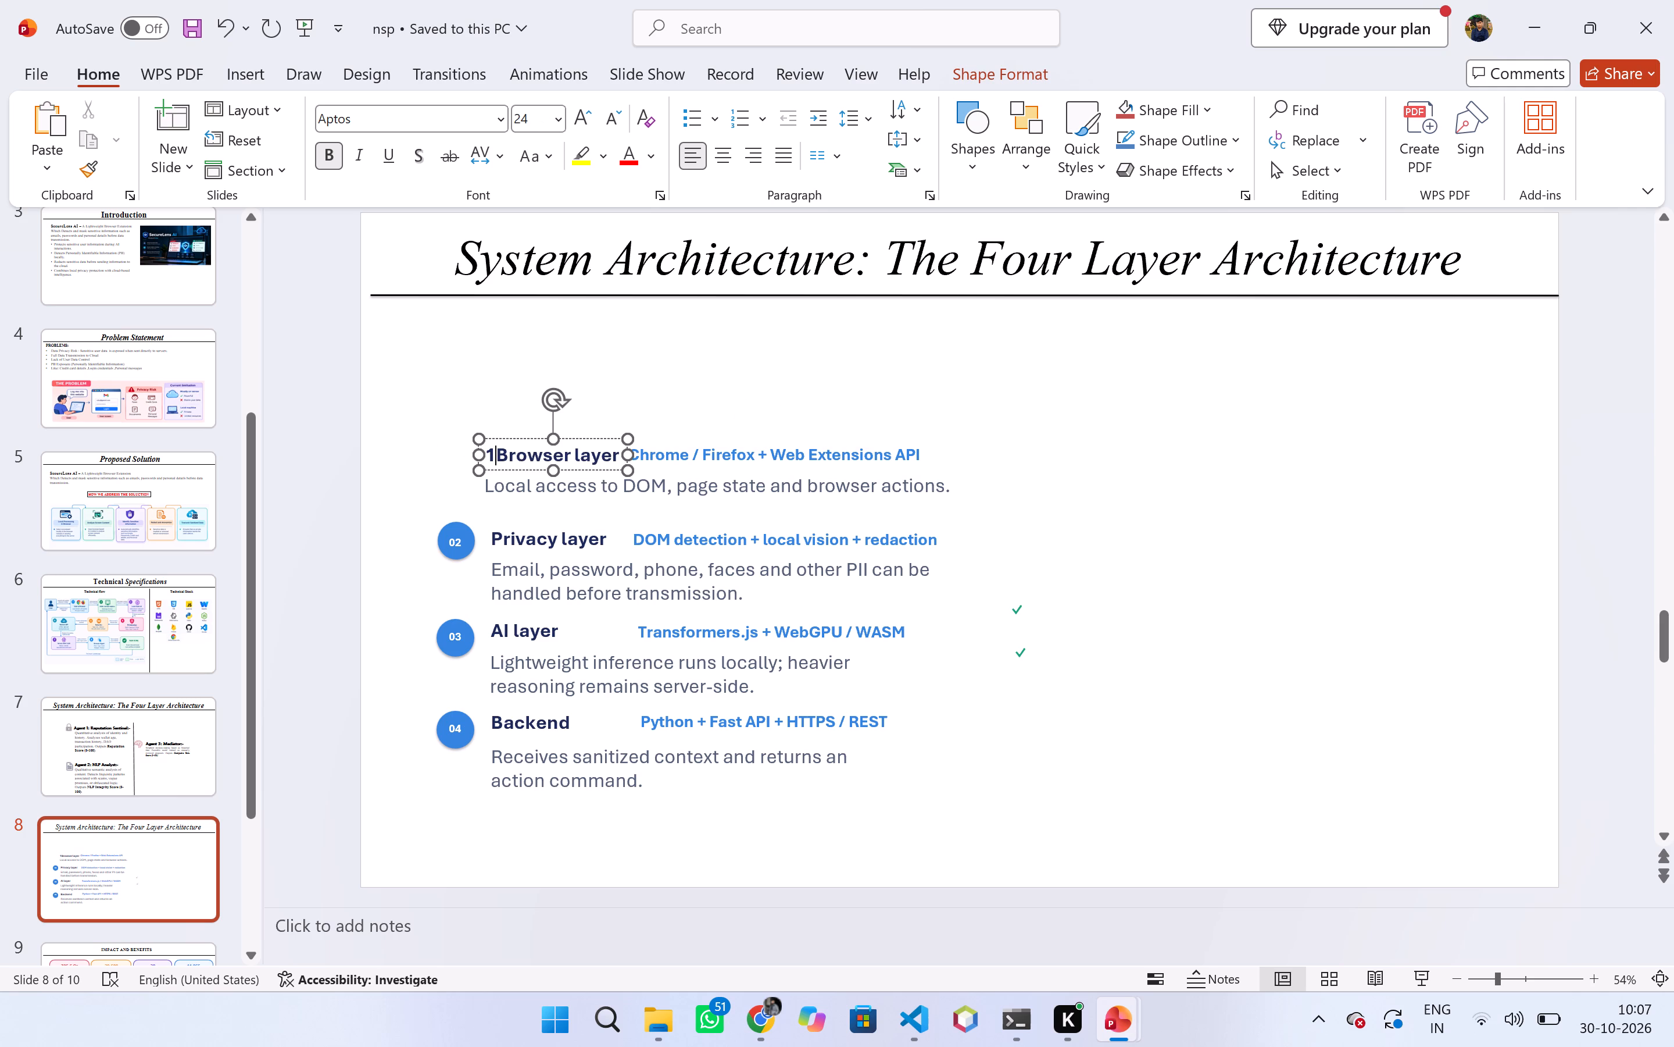
pyautogui.write('.')
pyautogui.press('space')
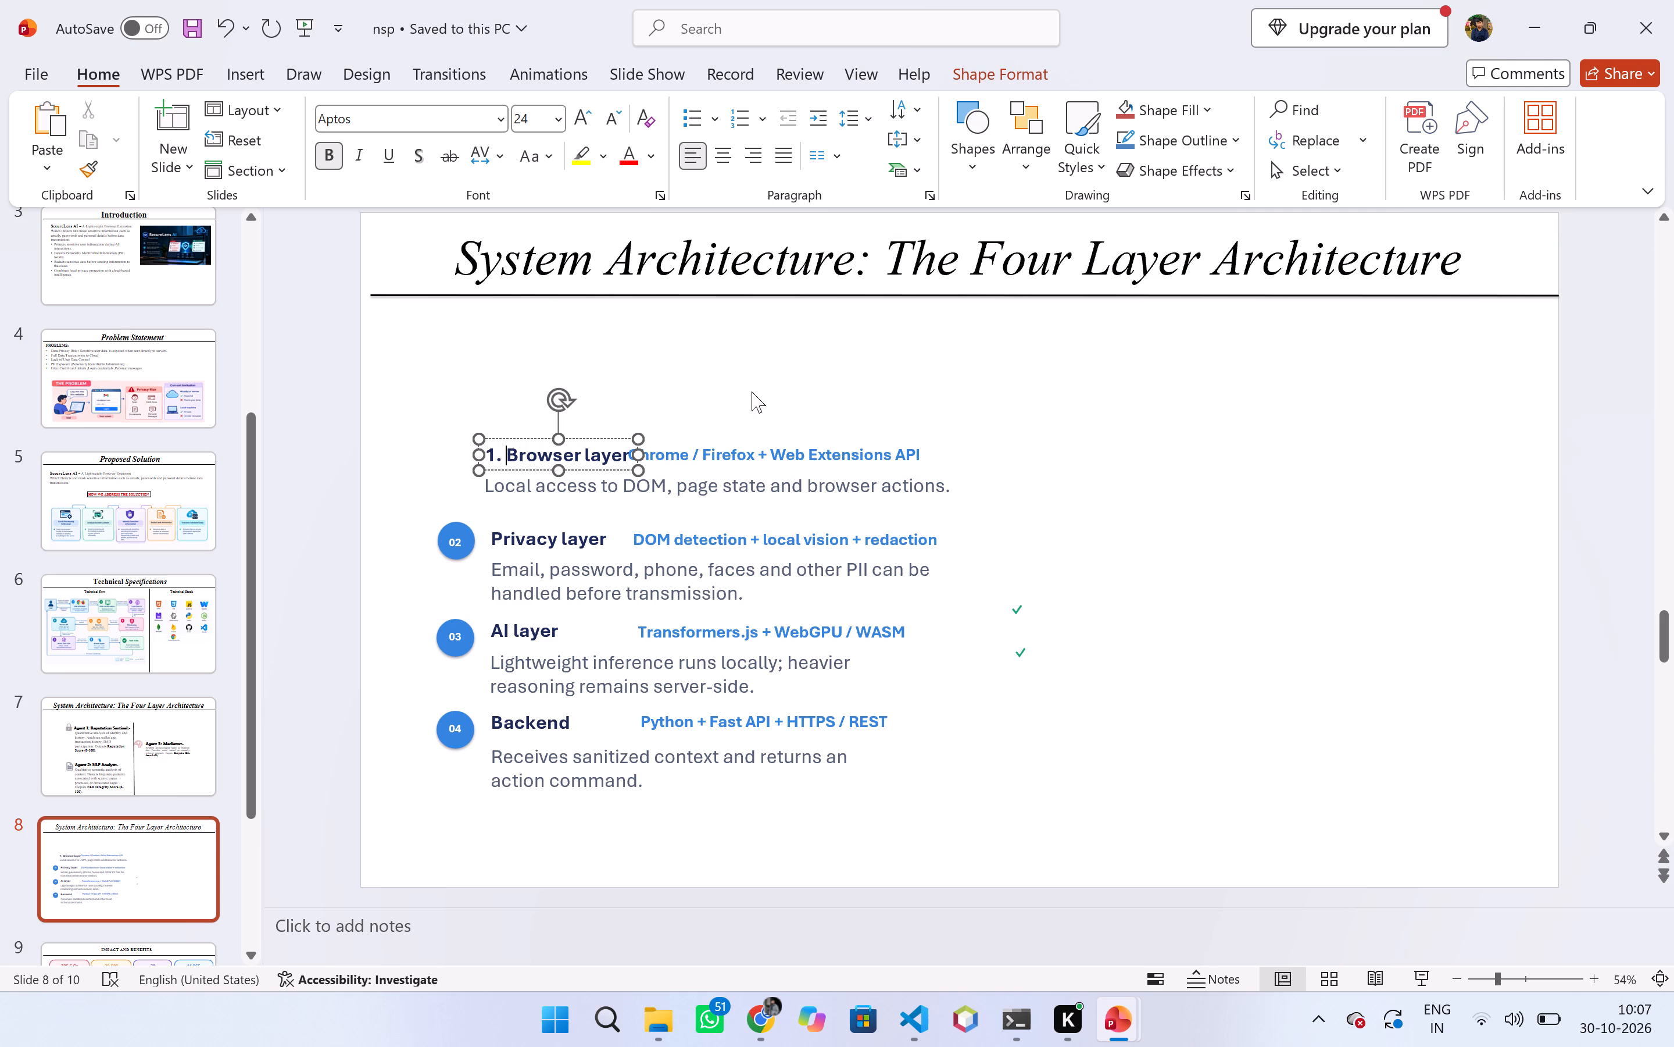
pyautogui.click(809, 358)
# Move the "Chrome / Firefox + Web Extensions API" text box rightward and slightly up, clear of the Browser layer heading.
pyautogui.click(630, 455)
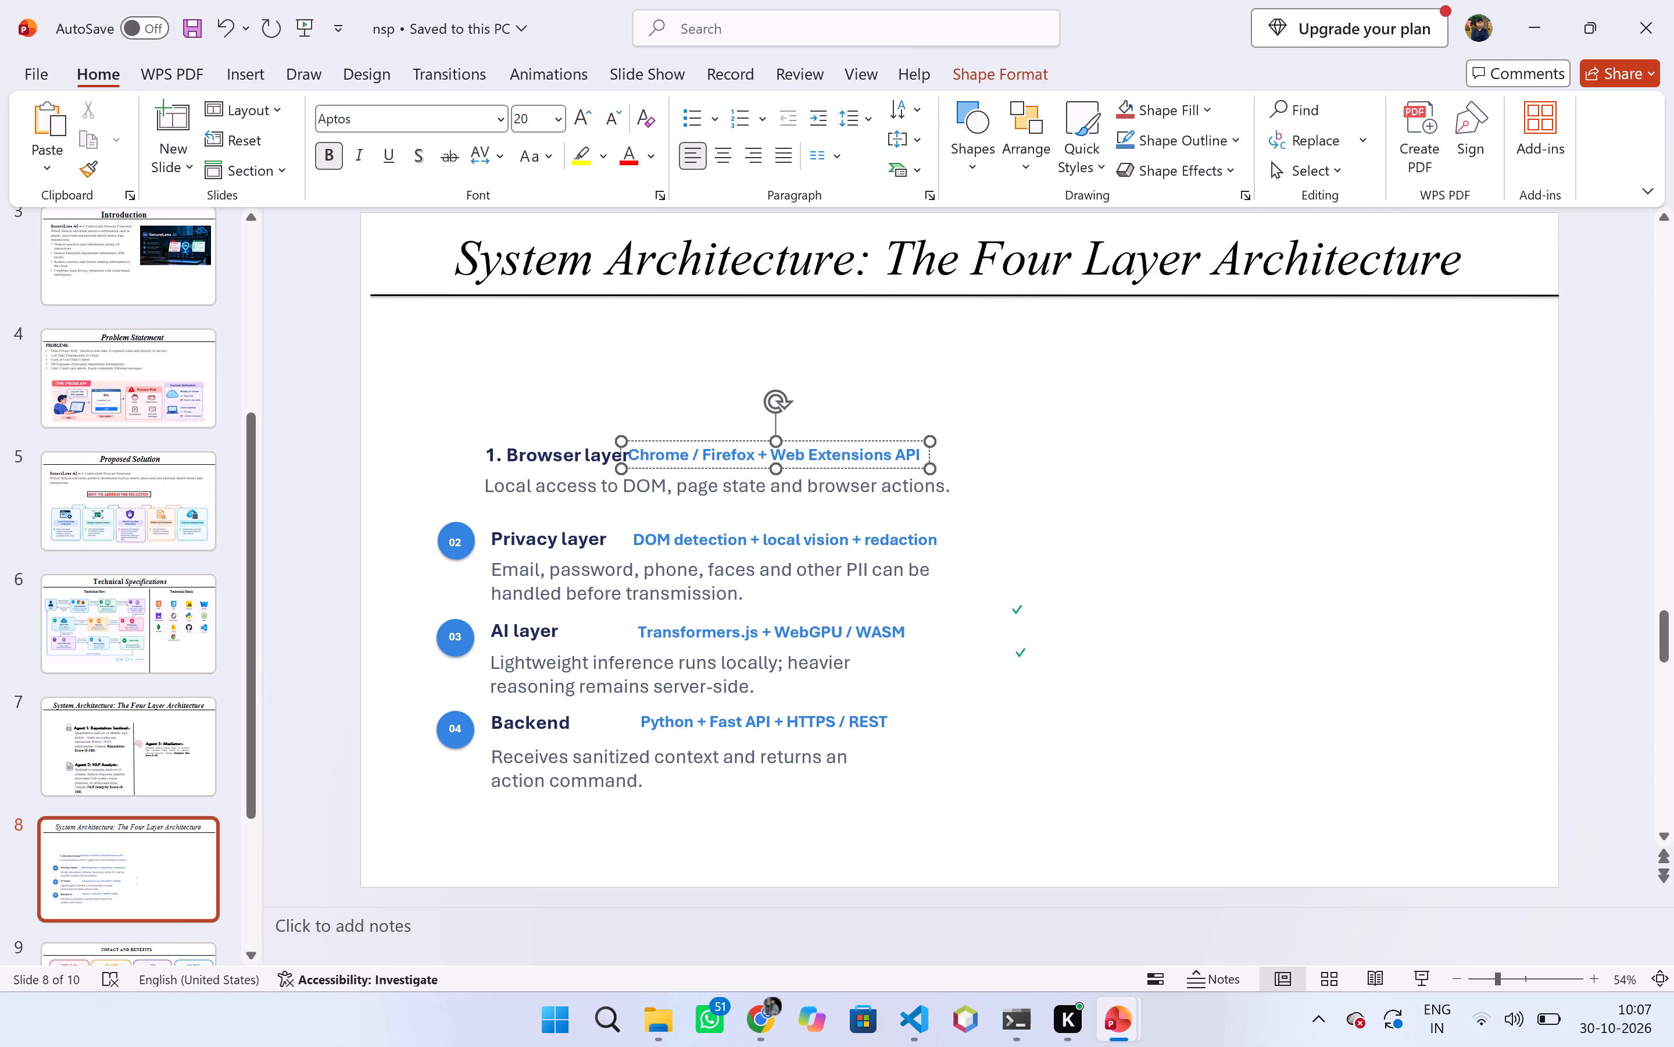
pyautogui.moveTo(900, 441); pyautogui.dragTo(970, 432)
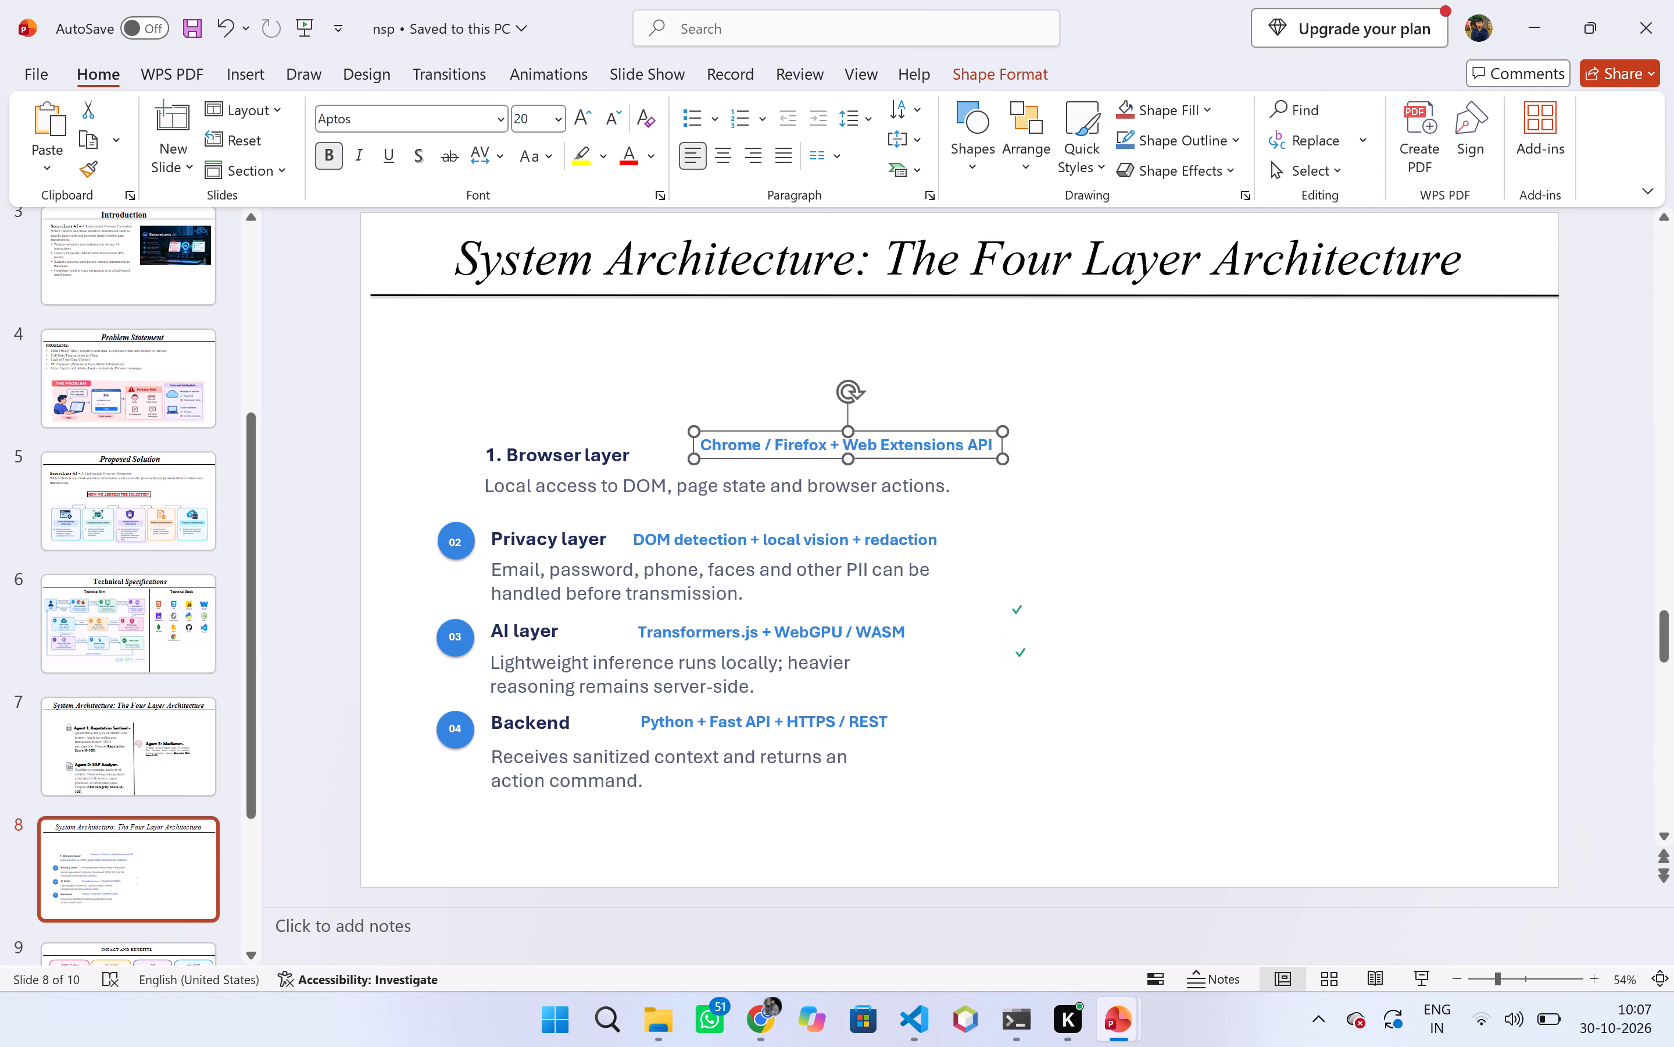
# Format the "1. Browser layer" heading in Times New Roman at font size 28.
pyautogui.click(639, 452)
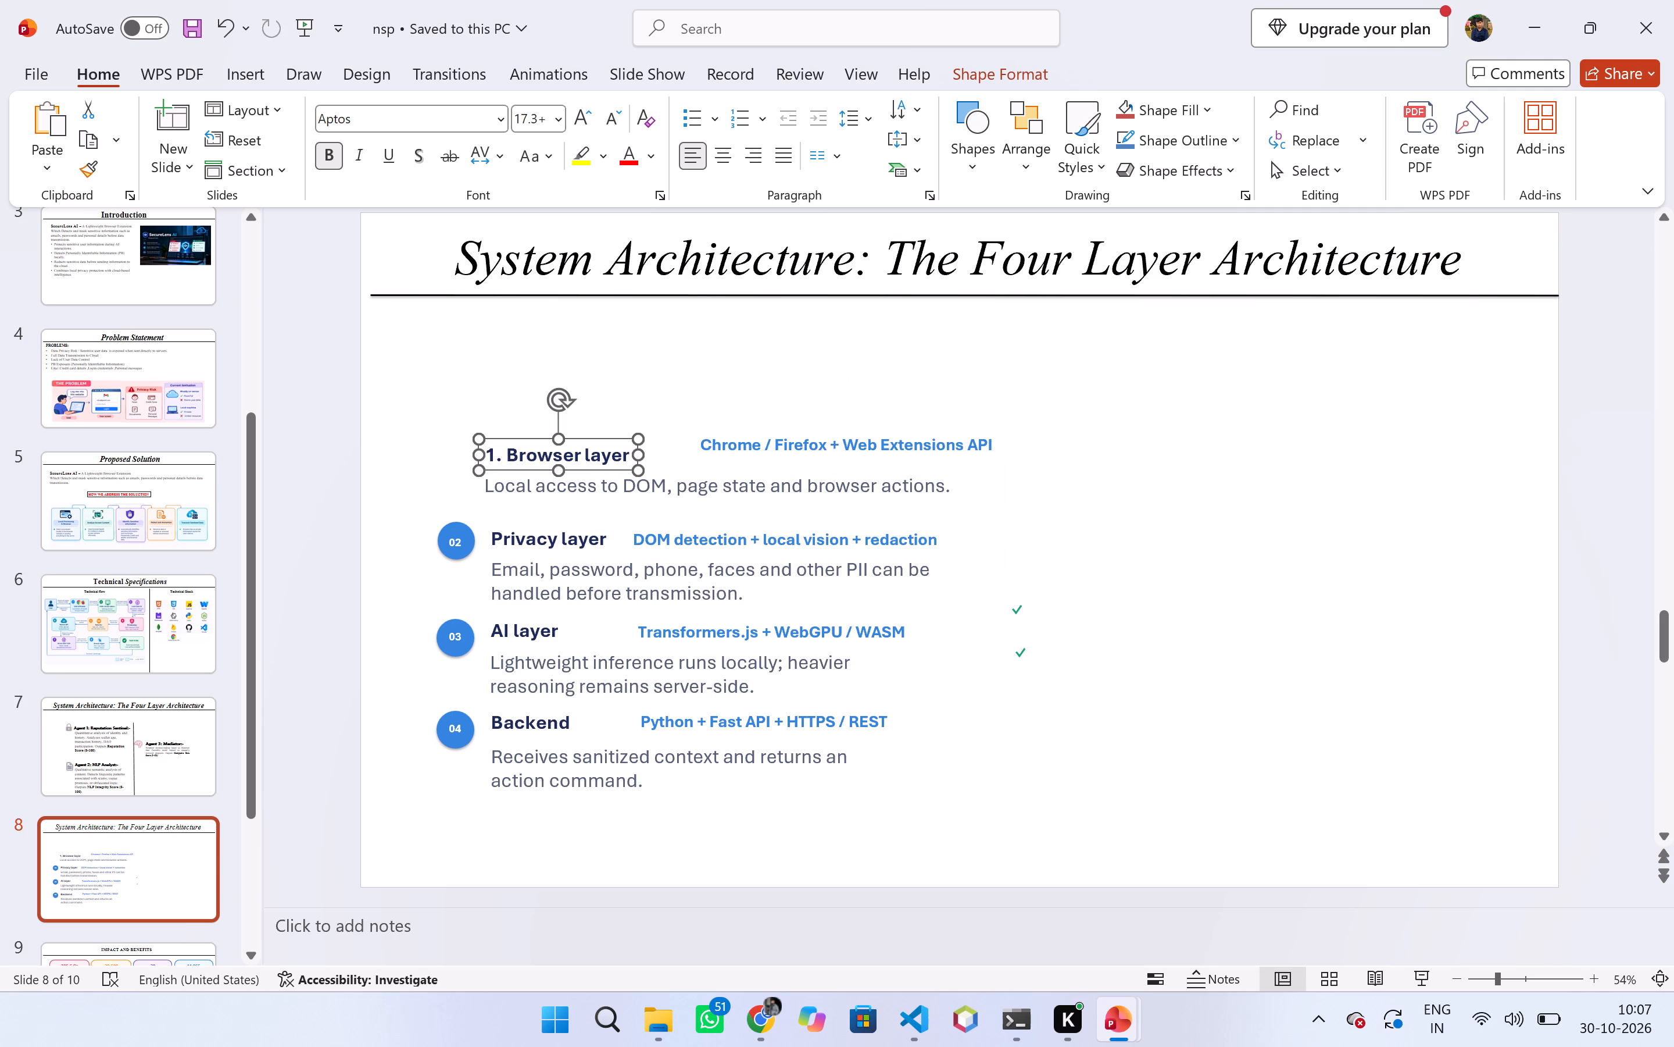
pyautogui.moveTo(625, 455); pyautogui.dragTo(492, 444)
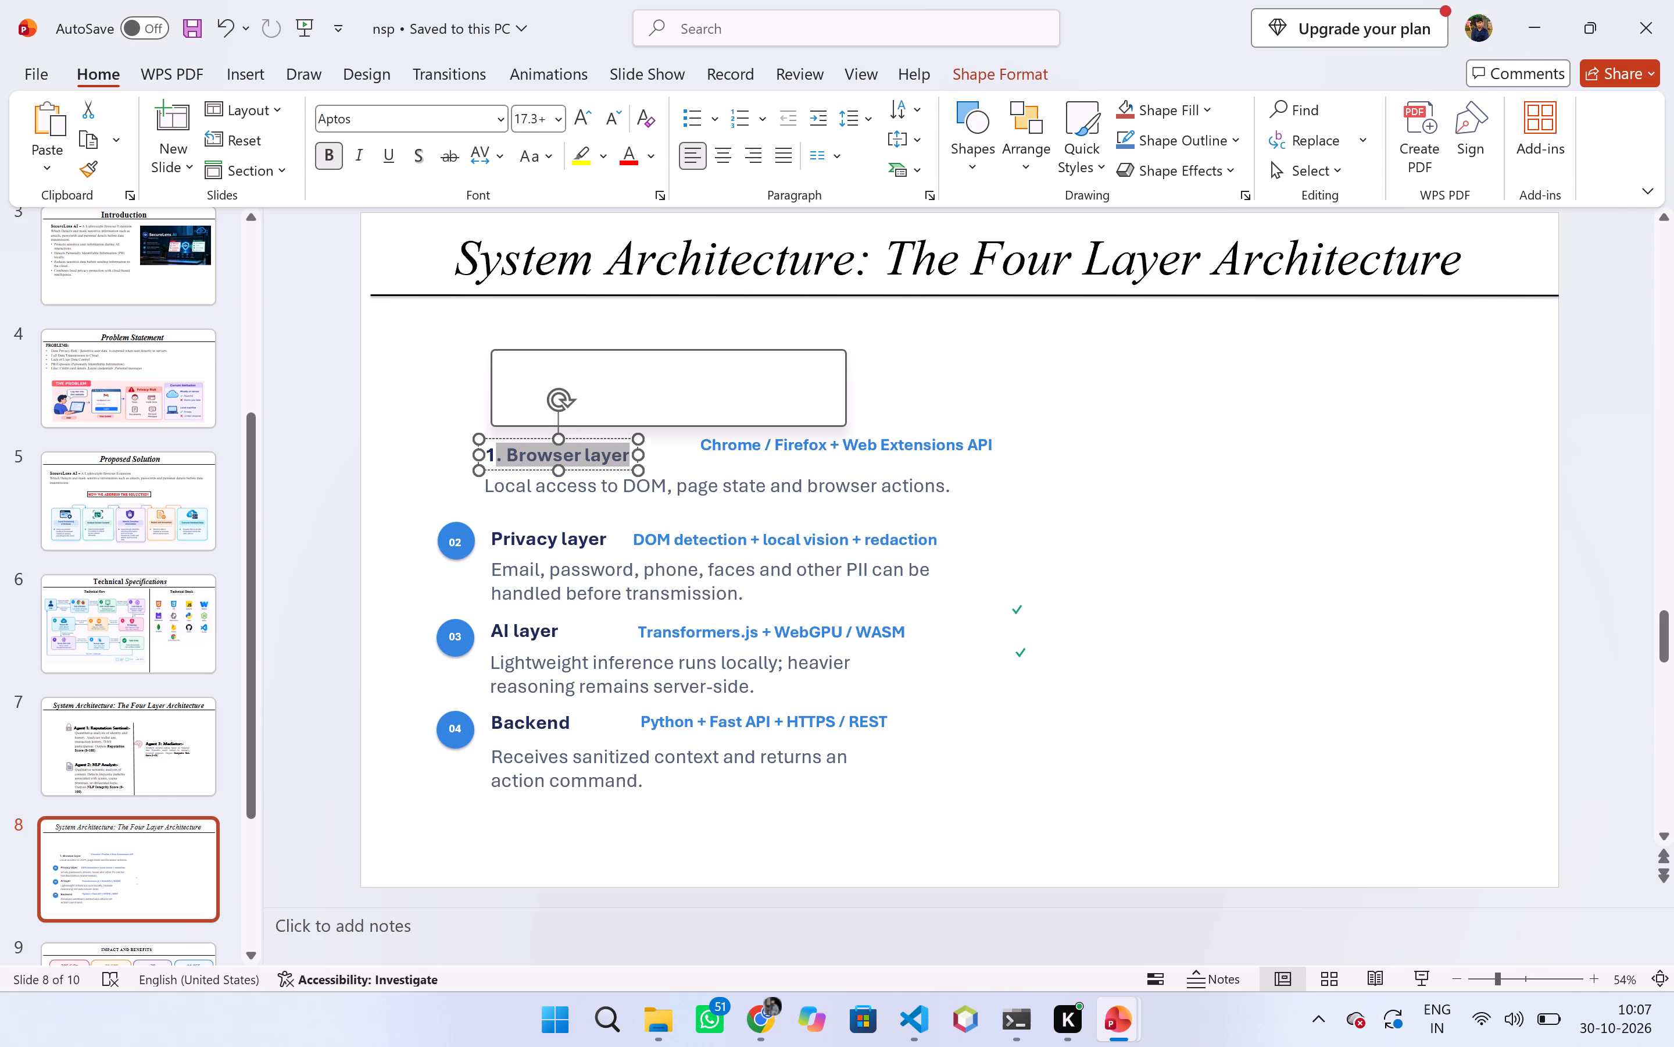
pyautogui.click(682, 465)
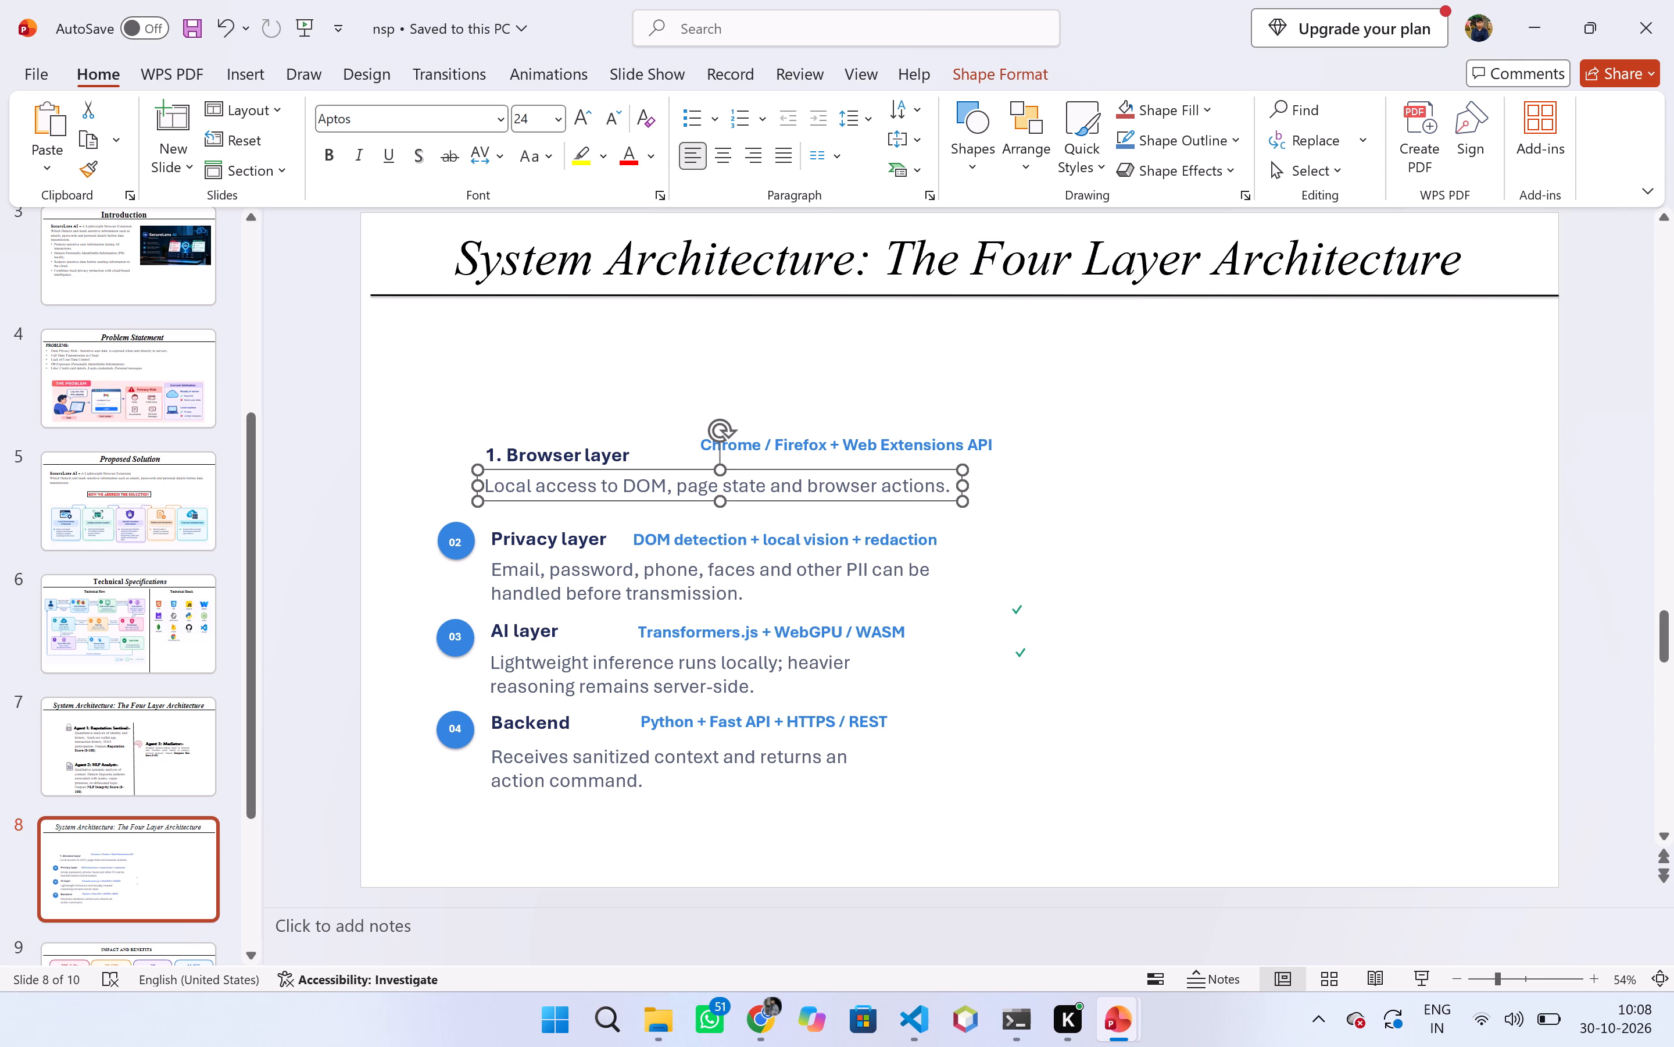
pyautogui.click(636, 448)
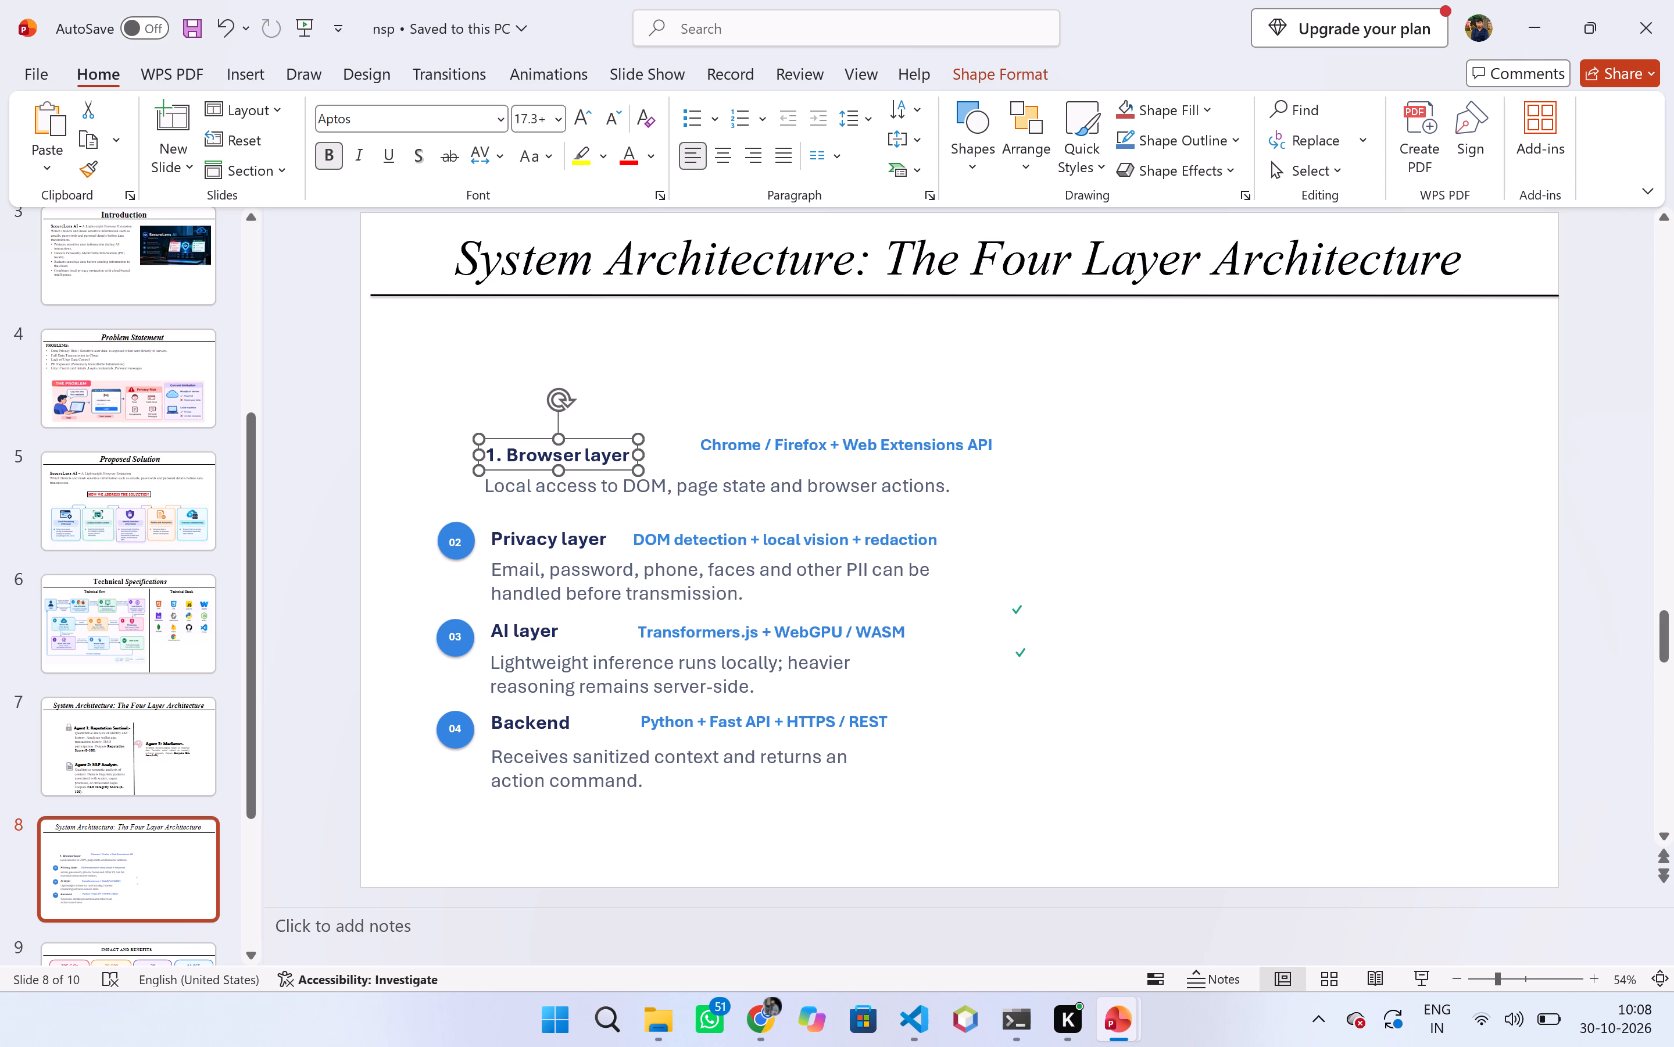
pyautogui.moveTo(622, 457); pyautogui.dragTo(446, 460)
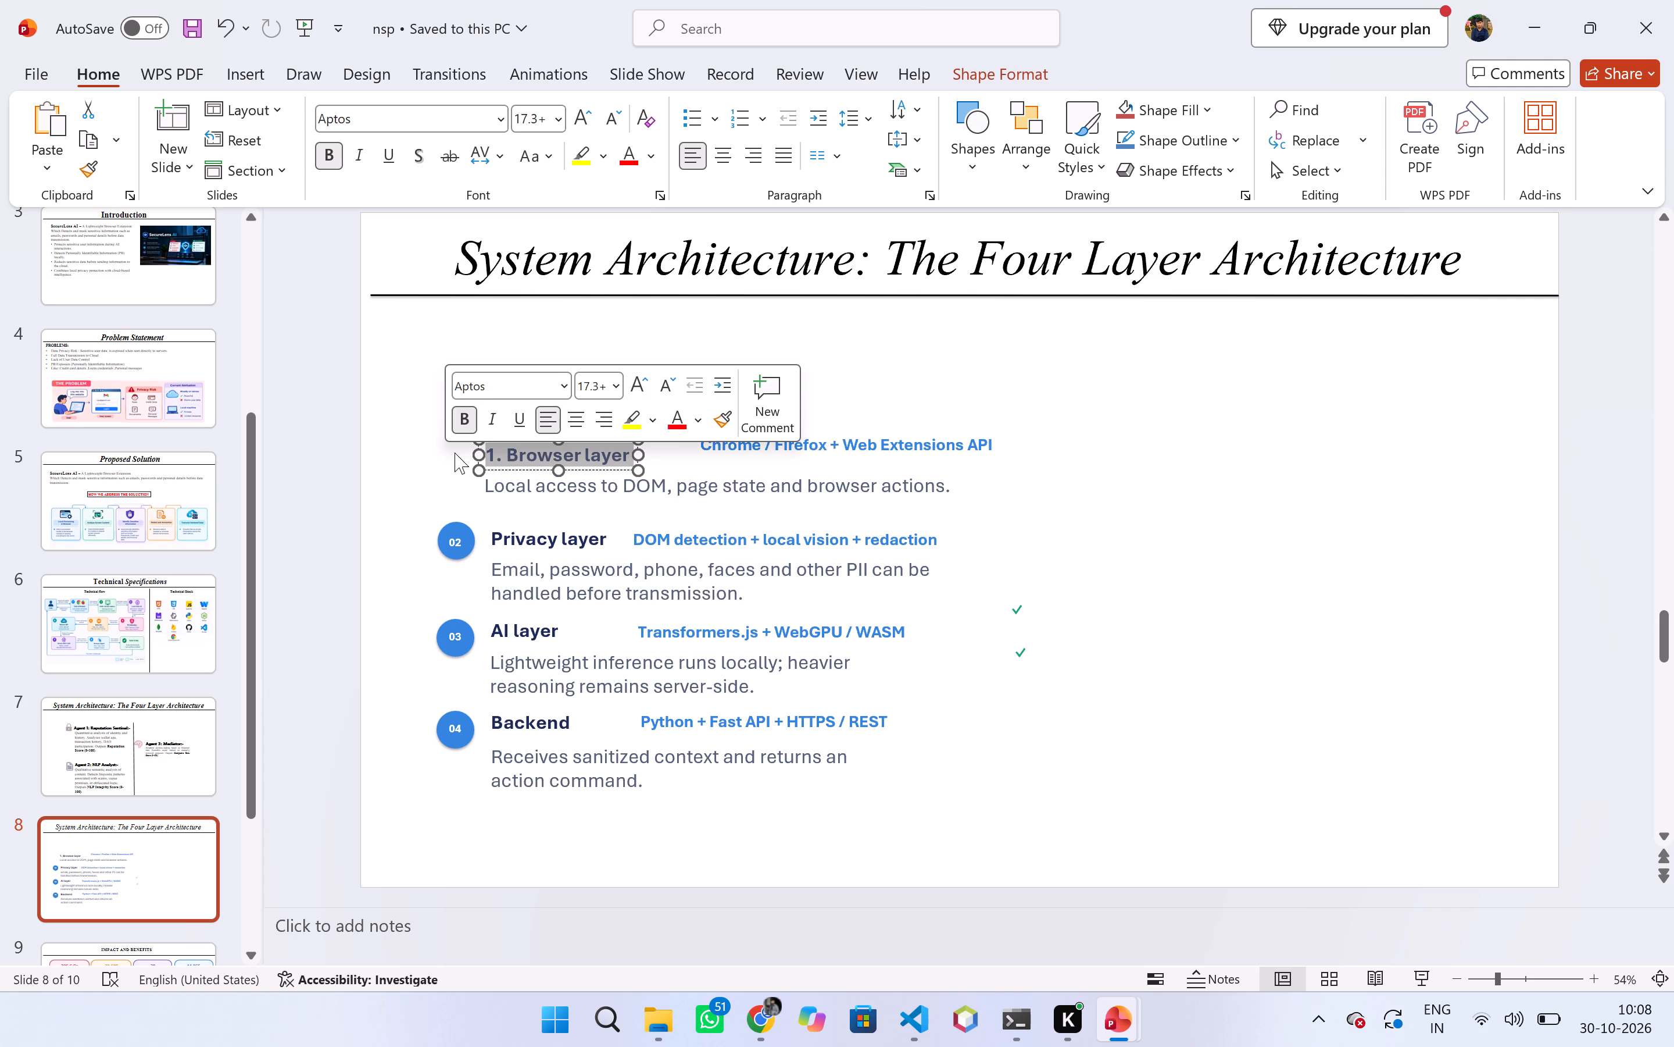
pyautogui.click(518, 384)
pyautogui.press('t')
pyautogui.write('im')
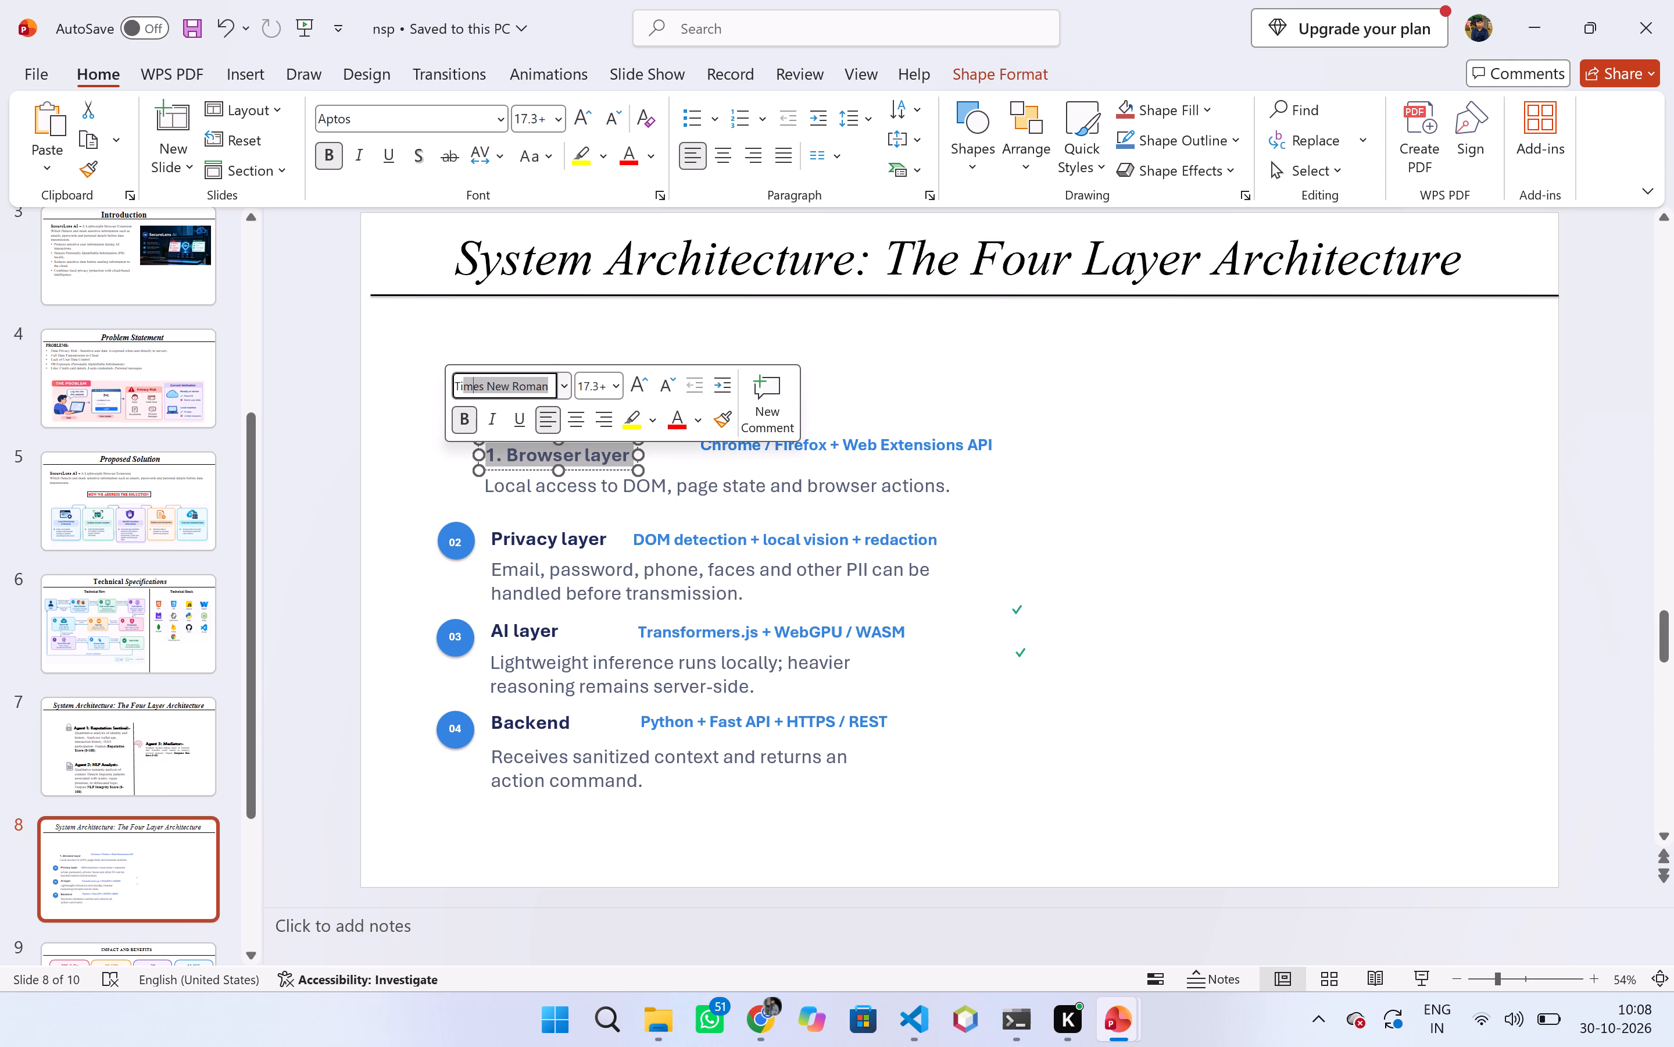
pyautogui.press('Tab')
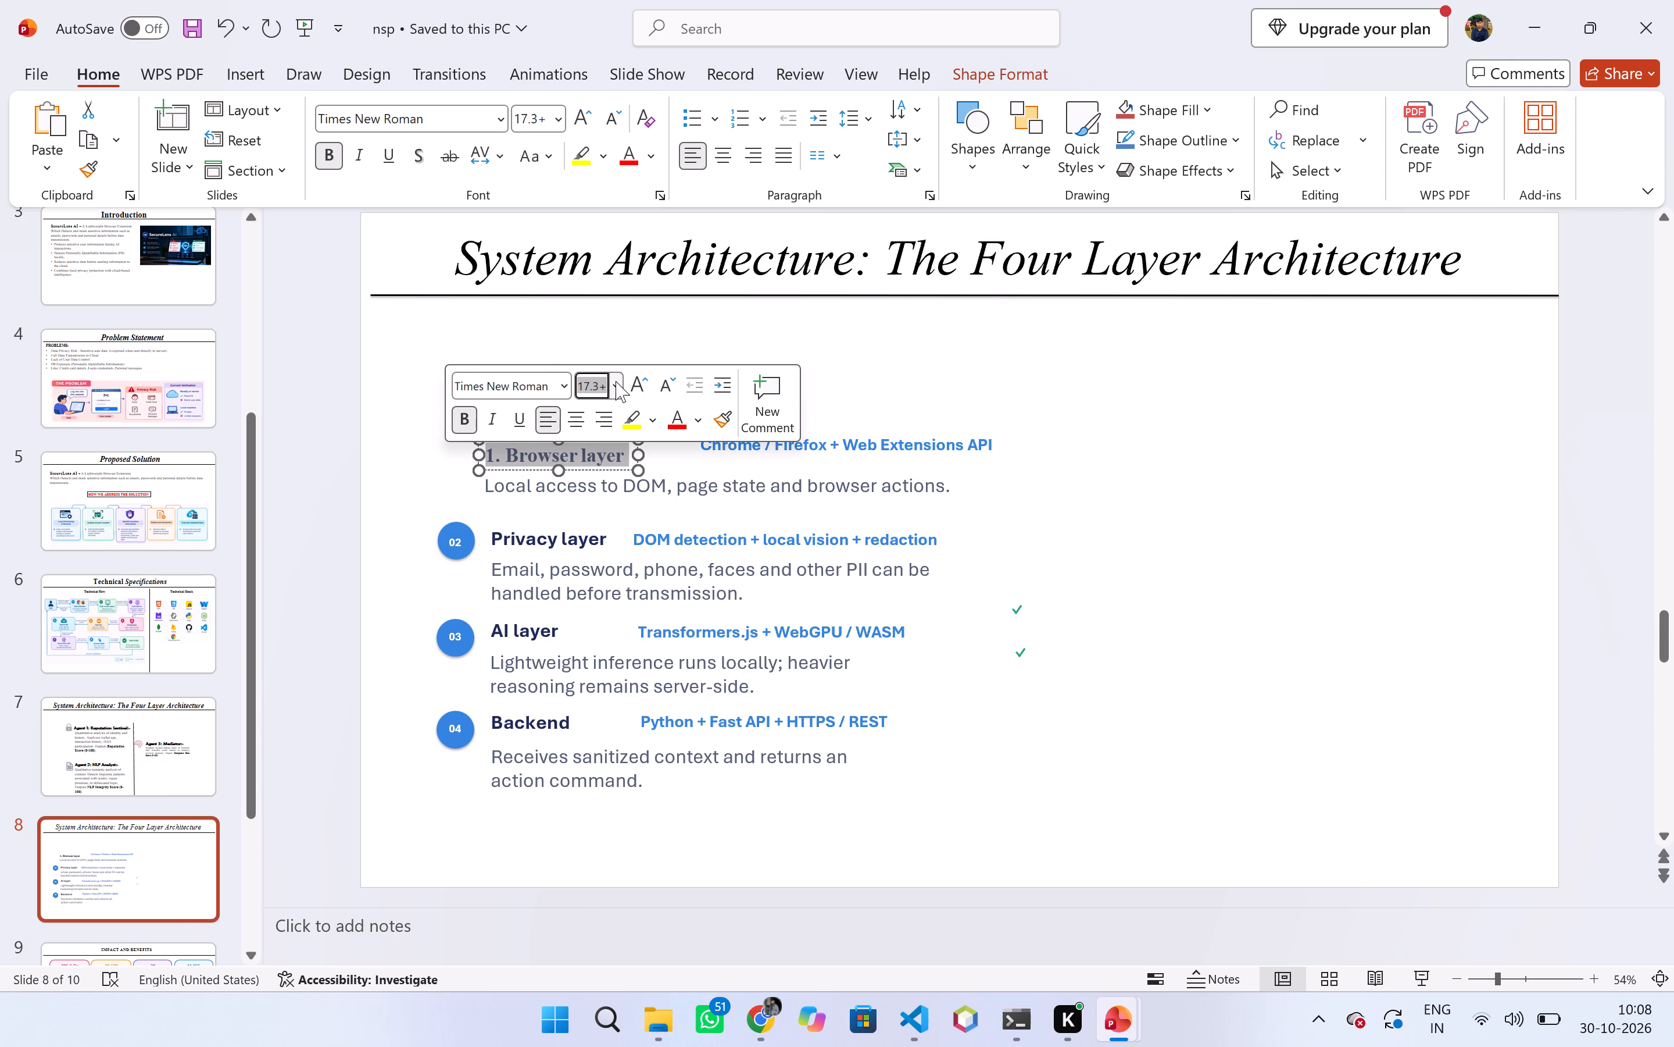
pyautogui.click(616, 381)
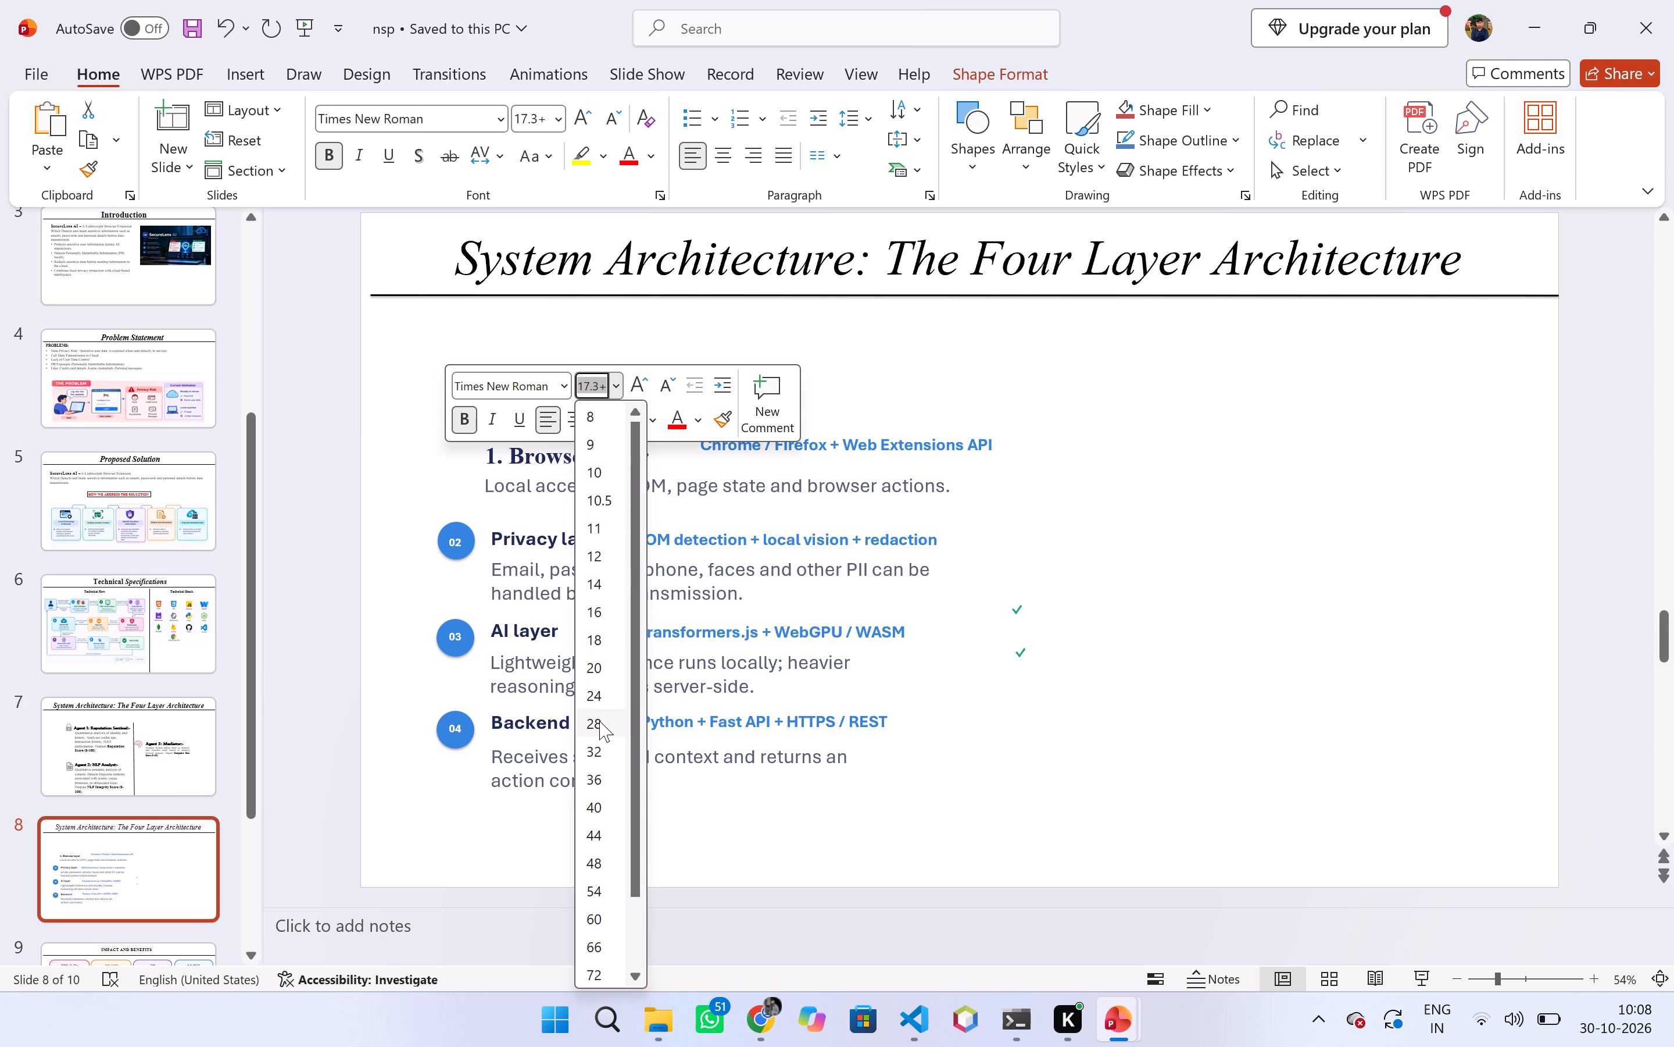
pyautogui.click(599, 721)
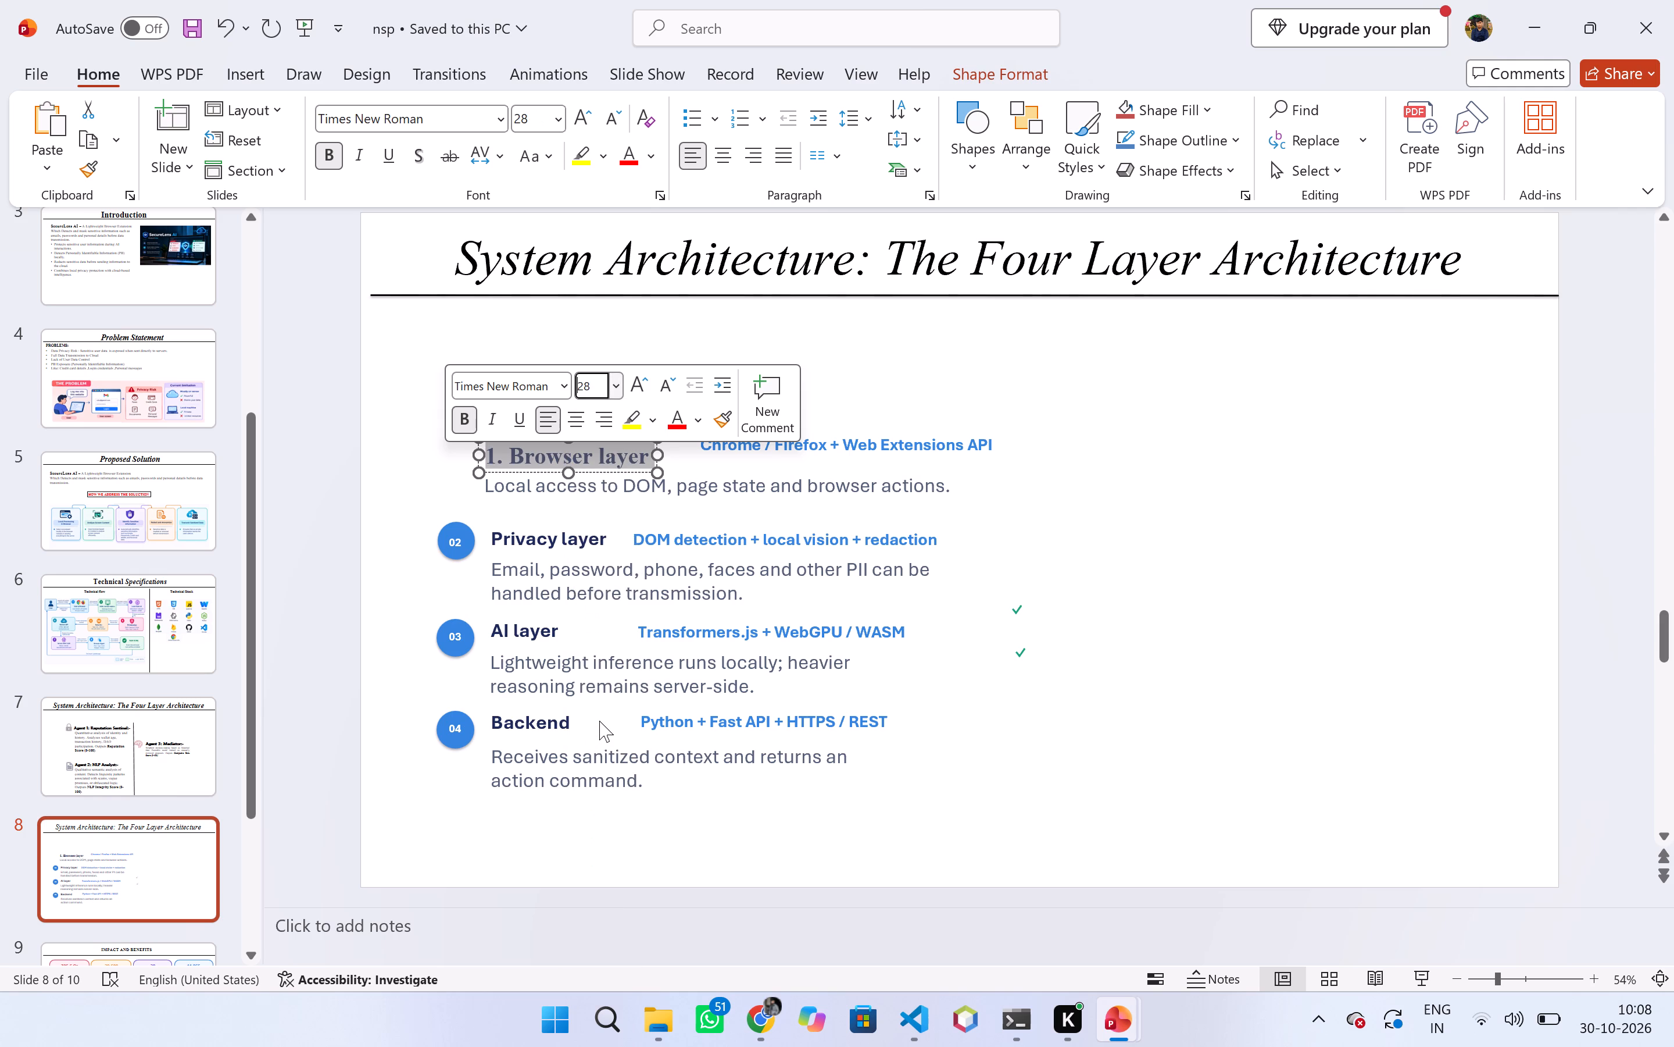
pyautogui.click(1057, 500)
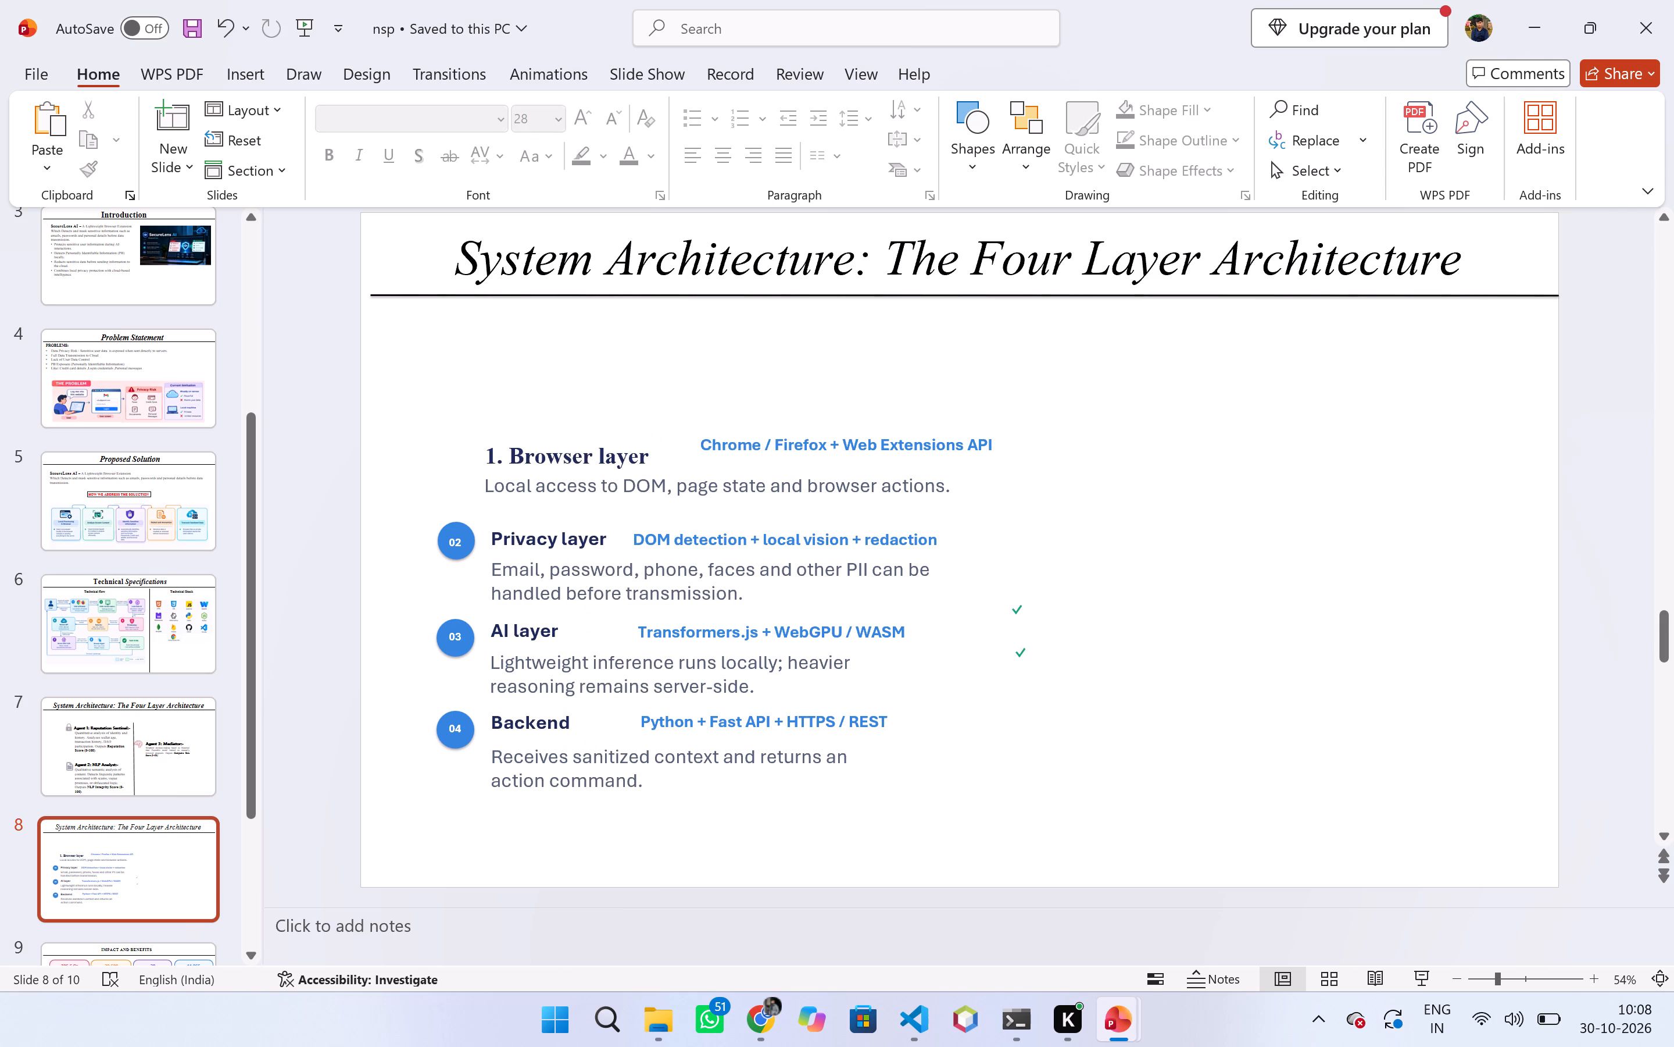
# Move the "1. Browser layer" heading up and leftward on the slide, below the title line, and widen its text box.
pyautogui.click(658, 452)
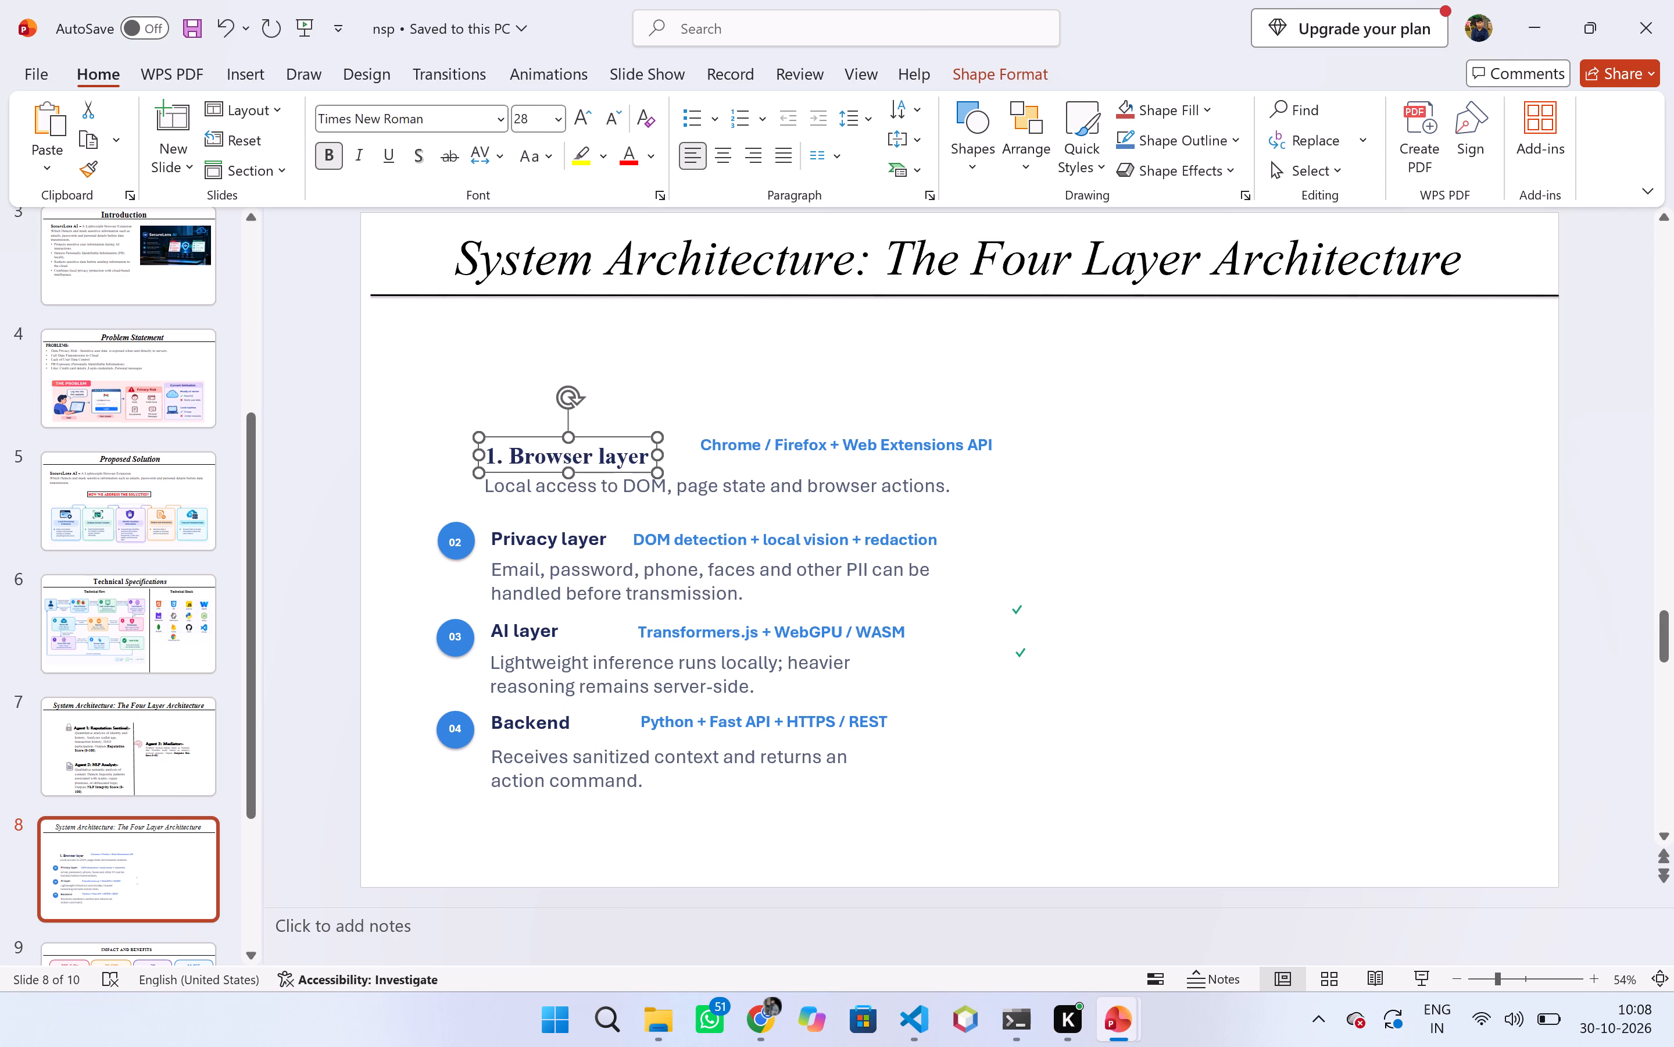
pyautogui.moveTo(591, 435); pyautogui.dragTo(535, 348)
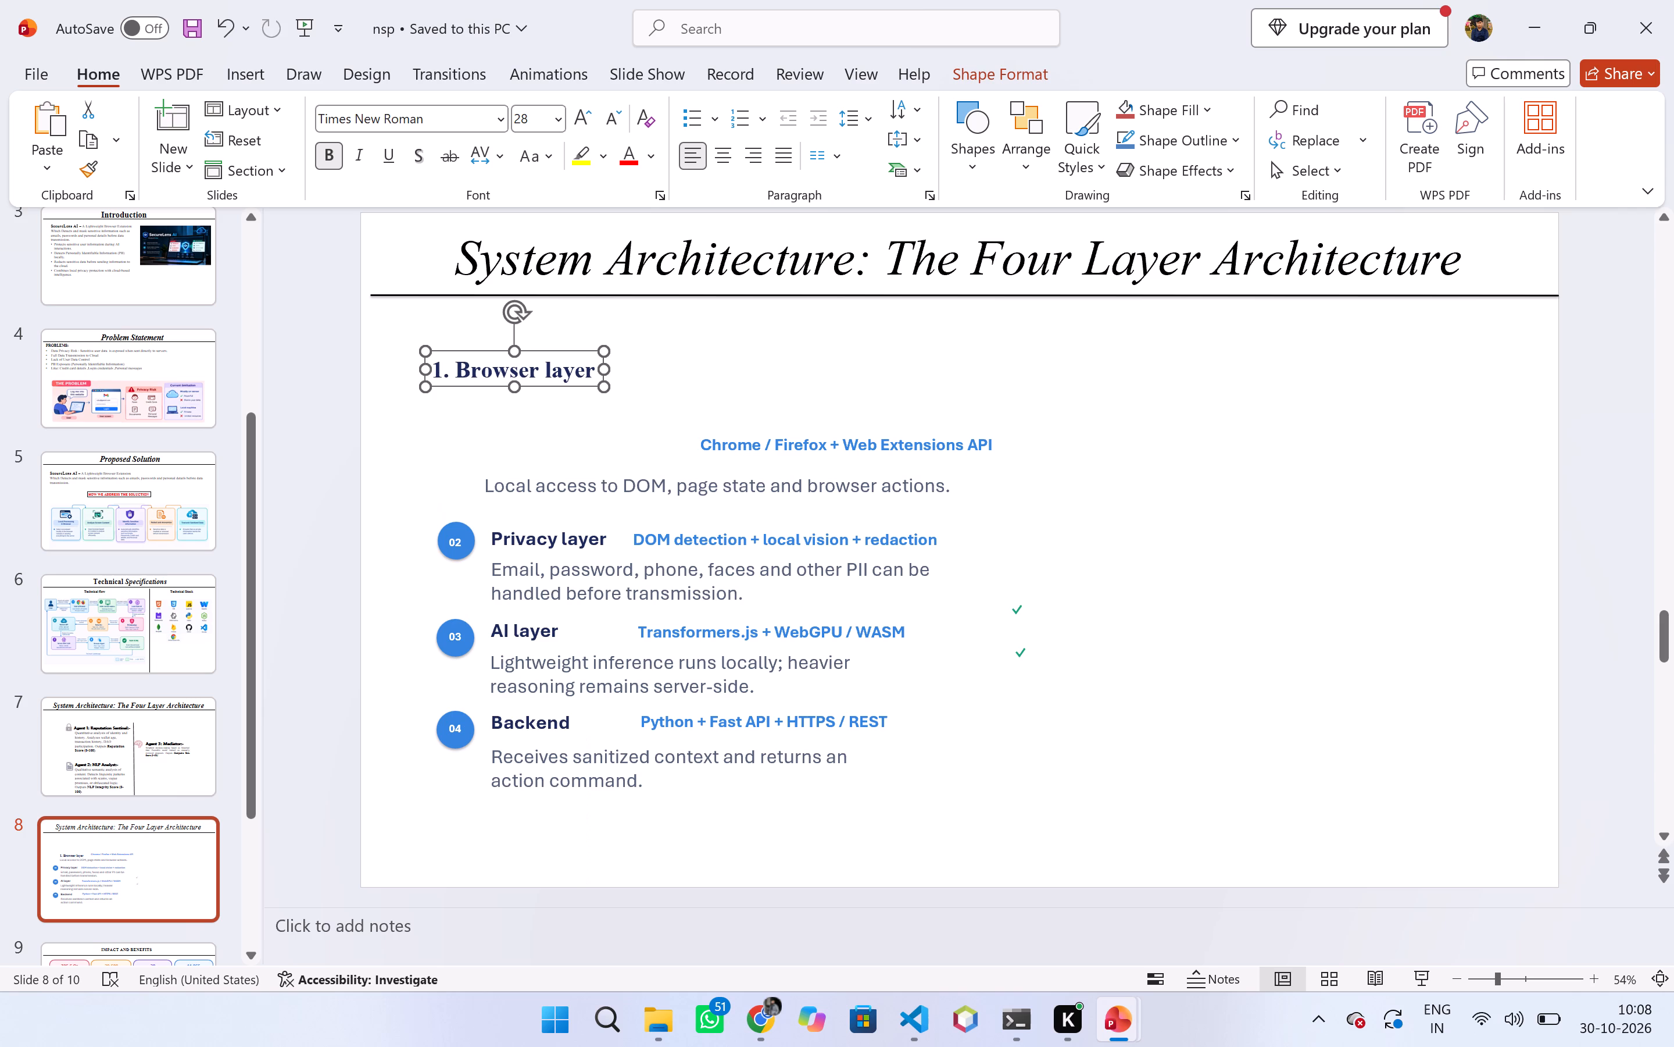
pyautogui.moveTo(604, 391); pyautogui.dragTo(635, 416)
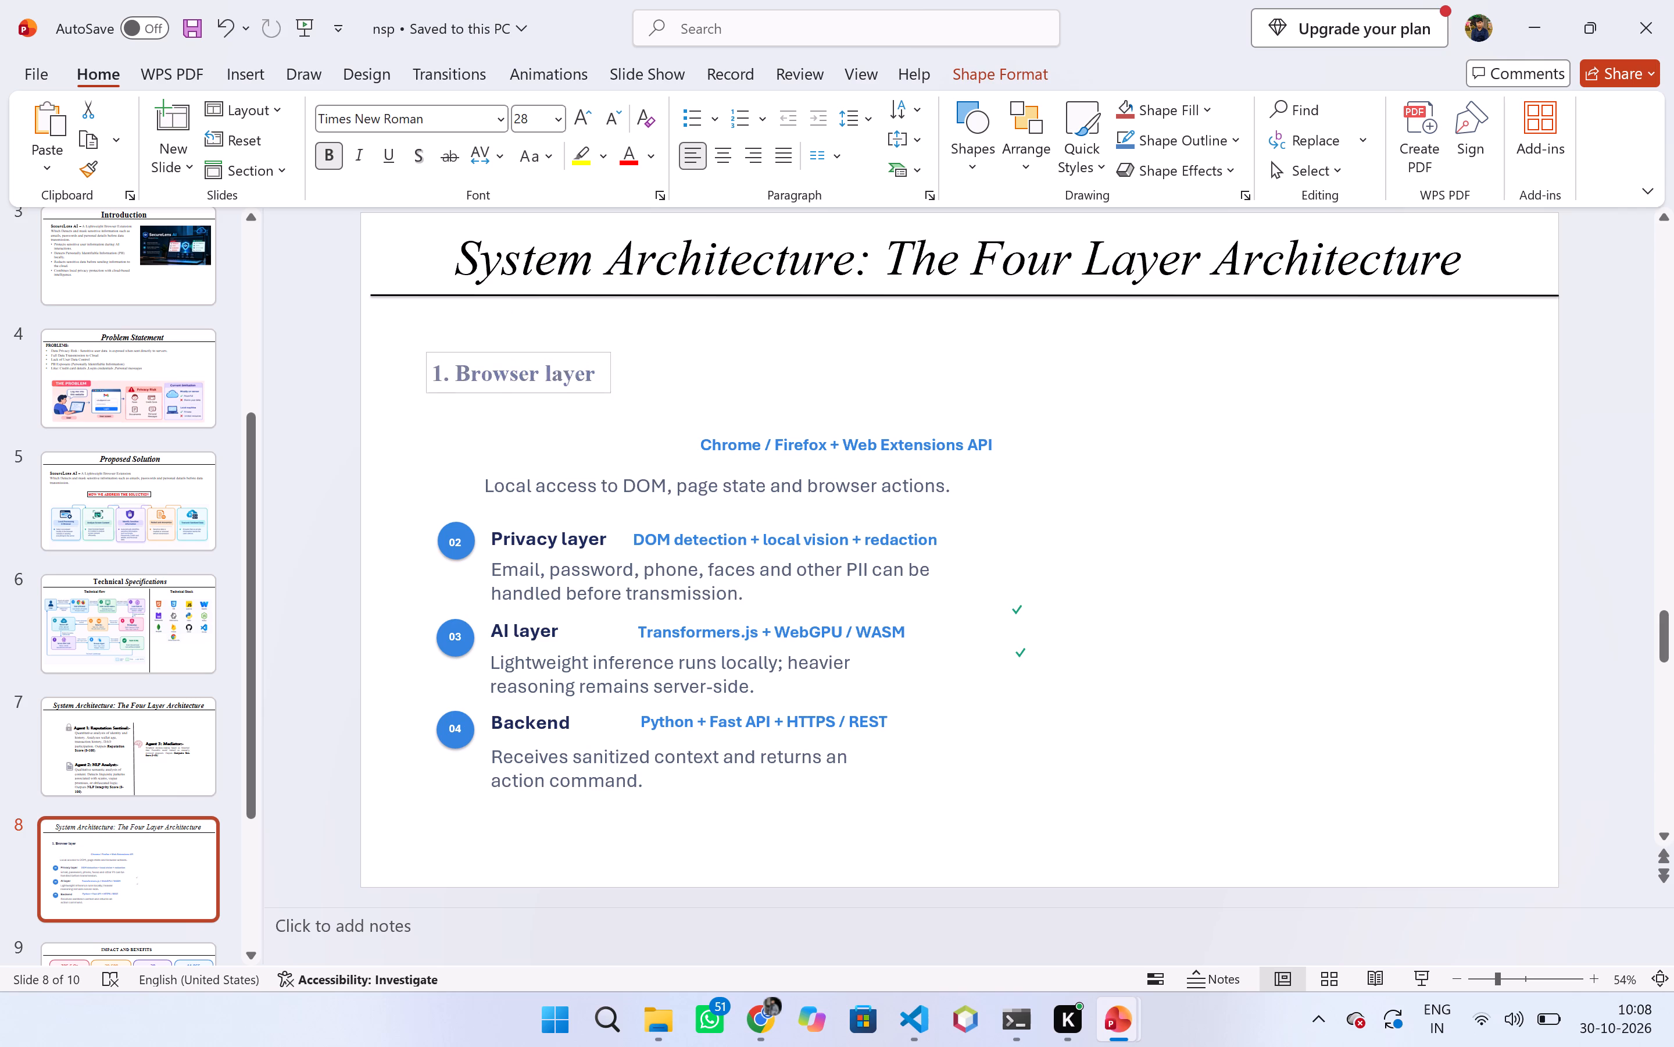
pyautogui.moveTo(635, 416); pyautogui.dragTo(664, 436)
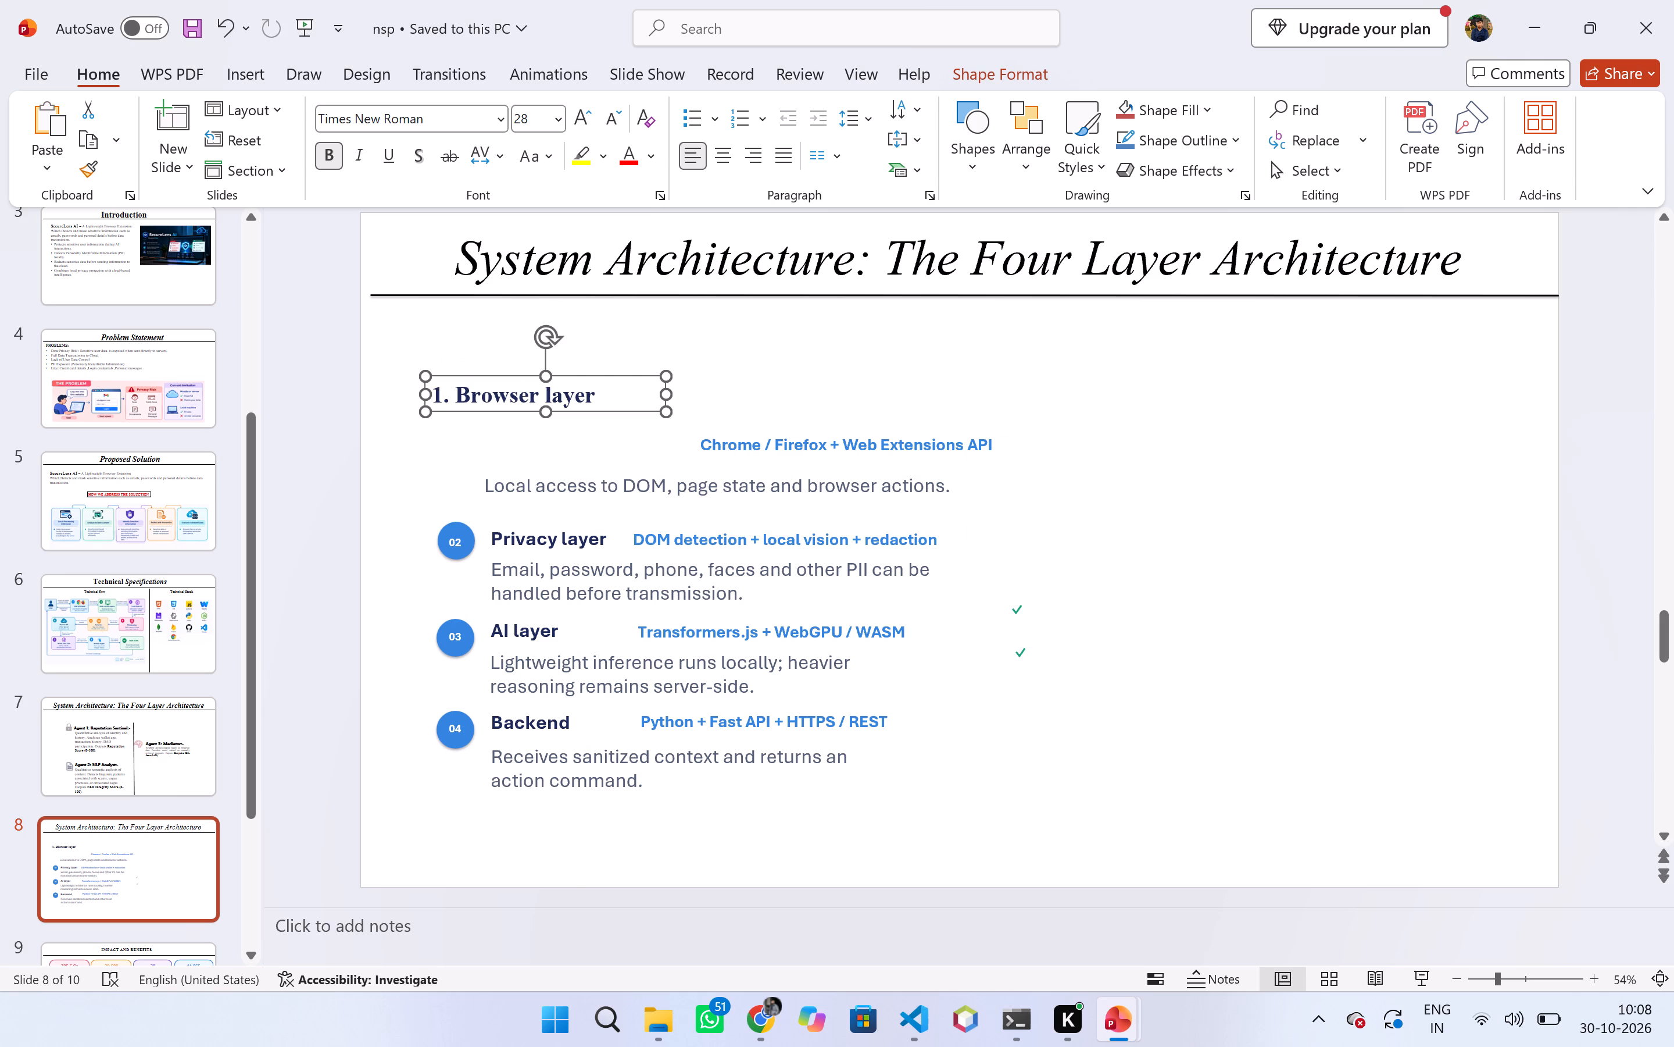
pyautogui.click(627, 373)
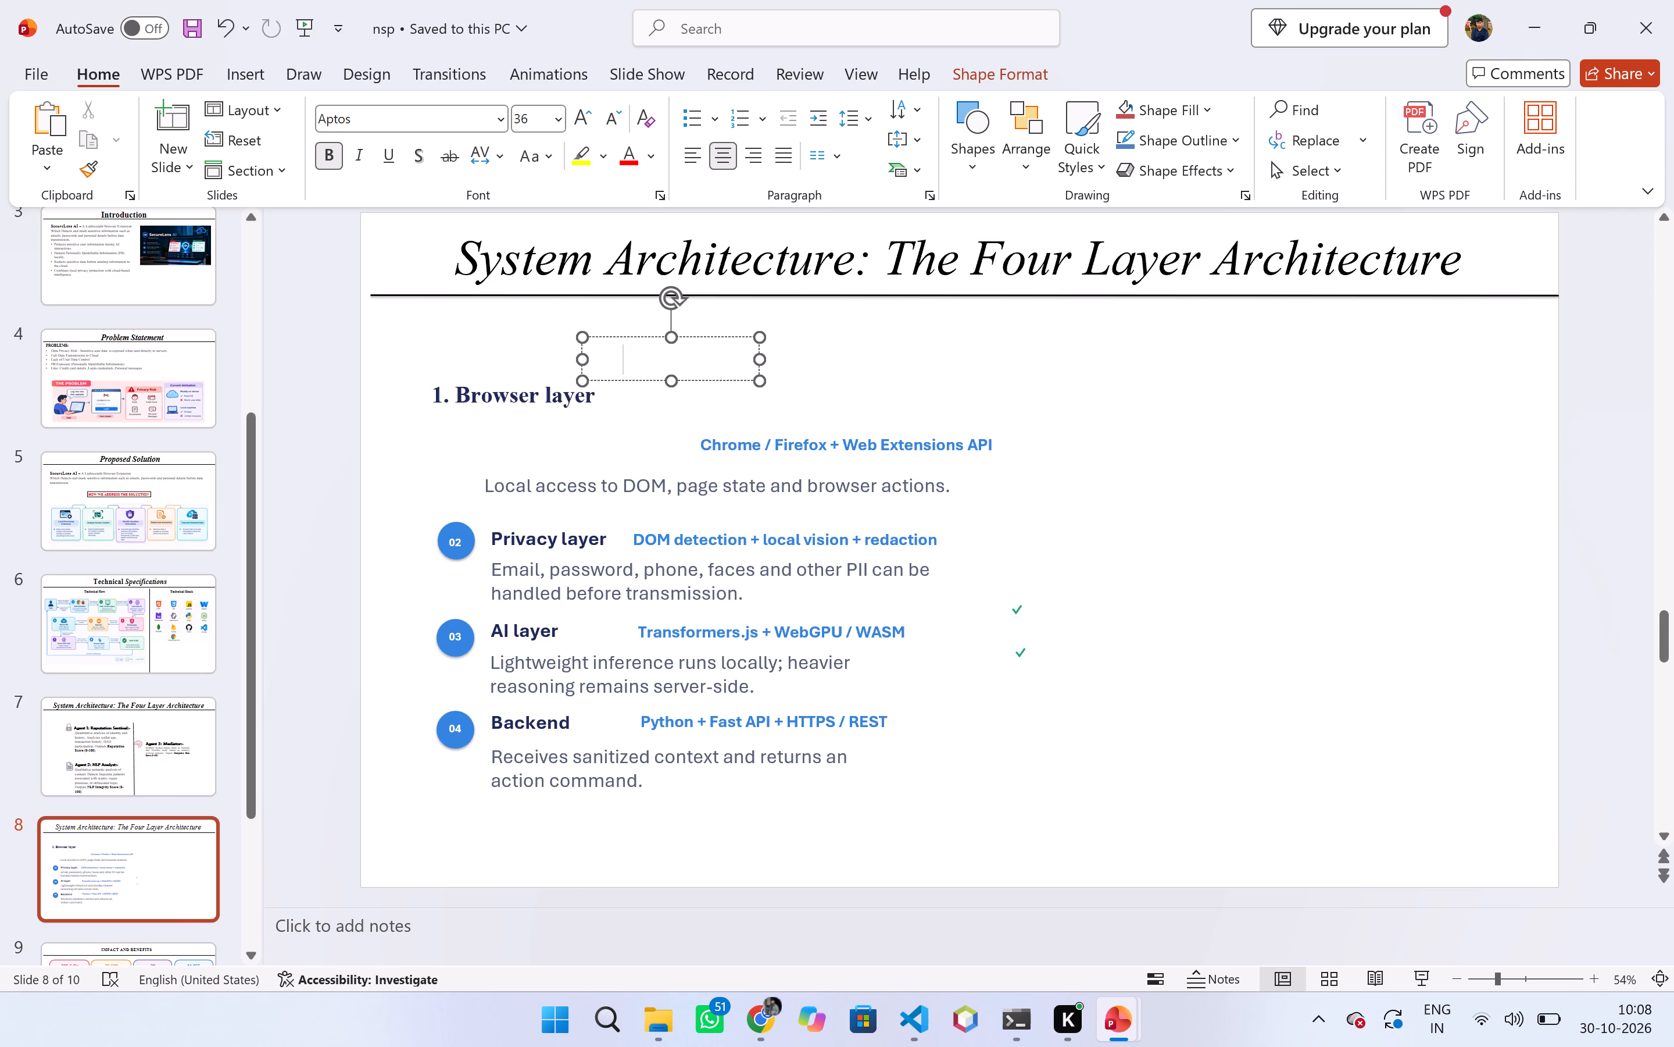
pyautogui.click(653, 421)
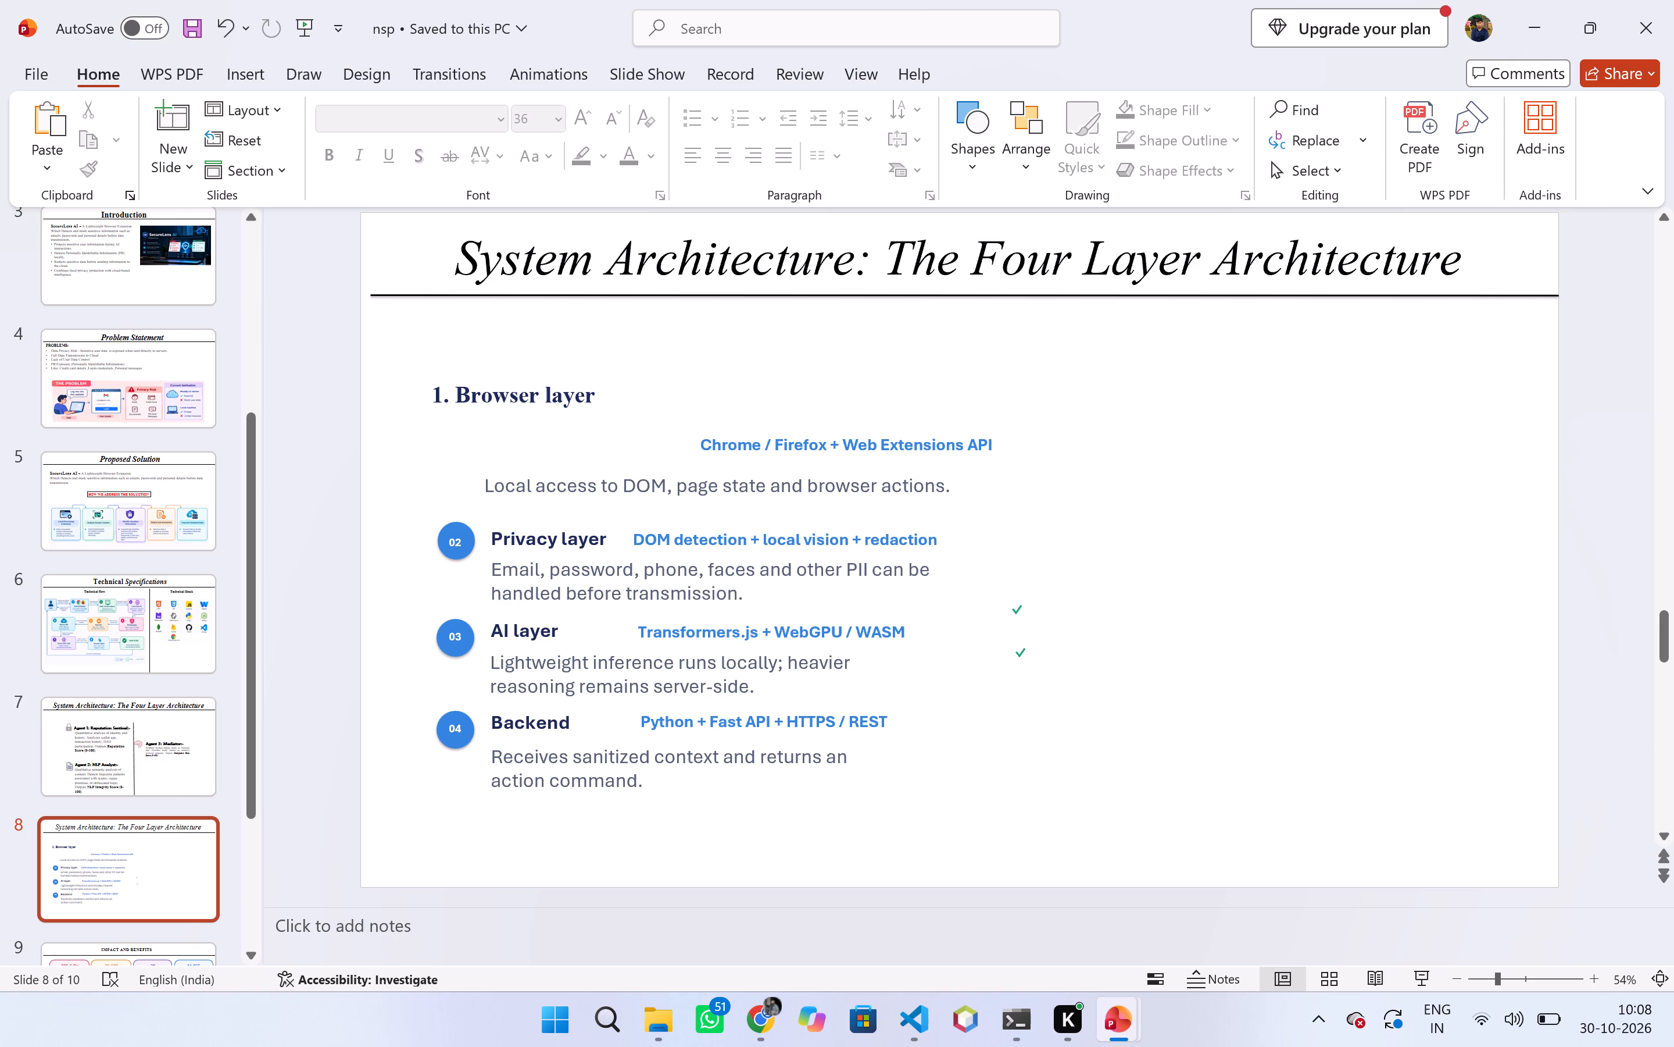
pyautogui.click(552, 393)
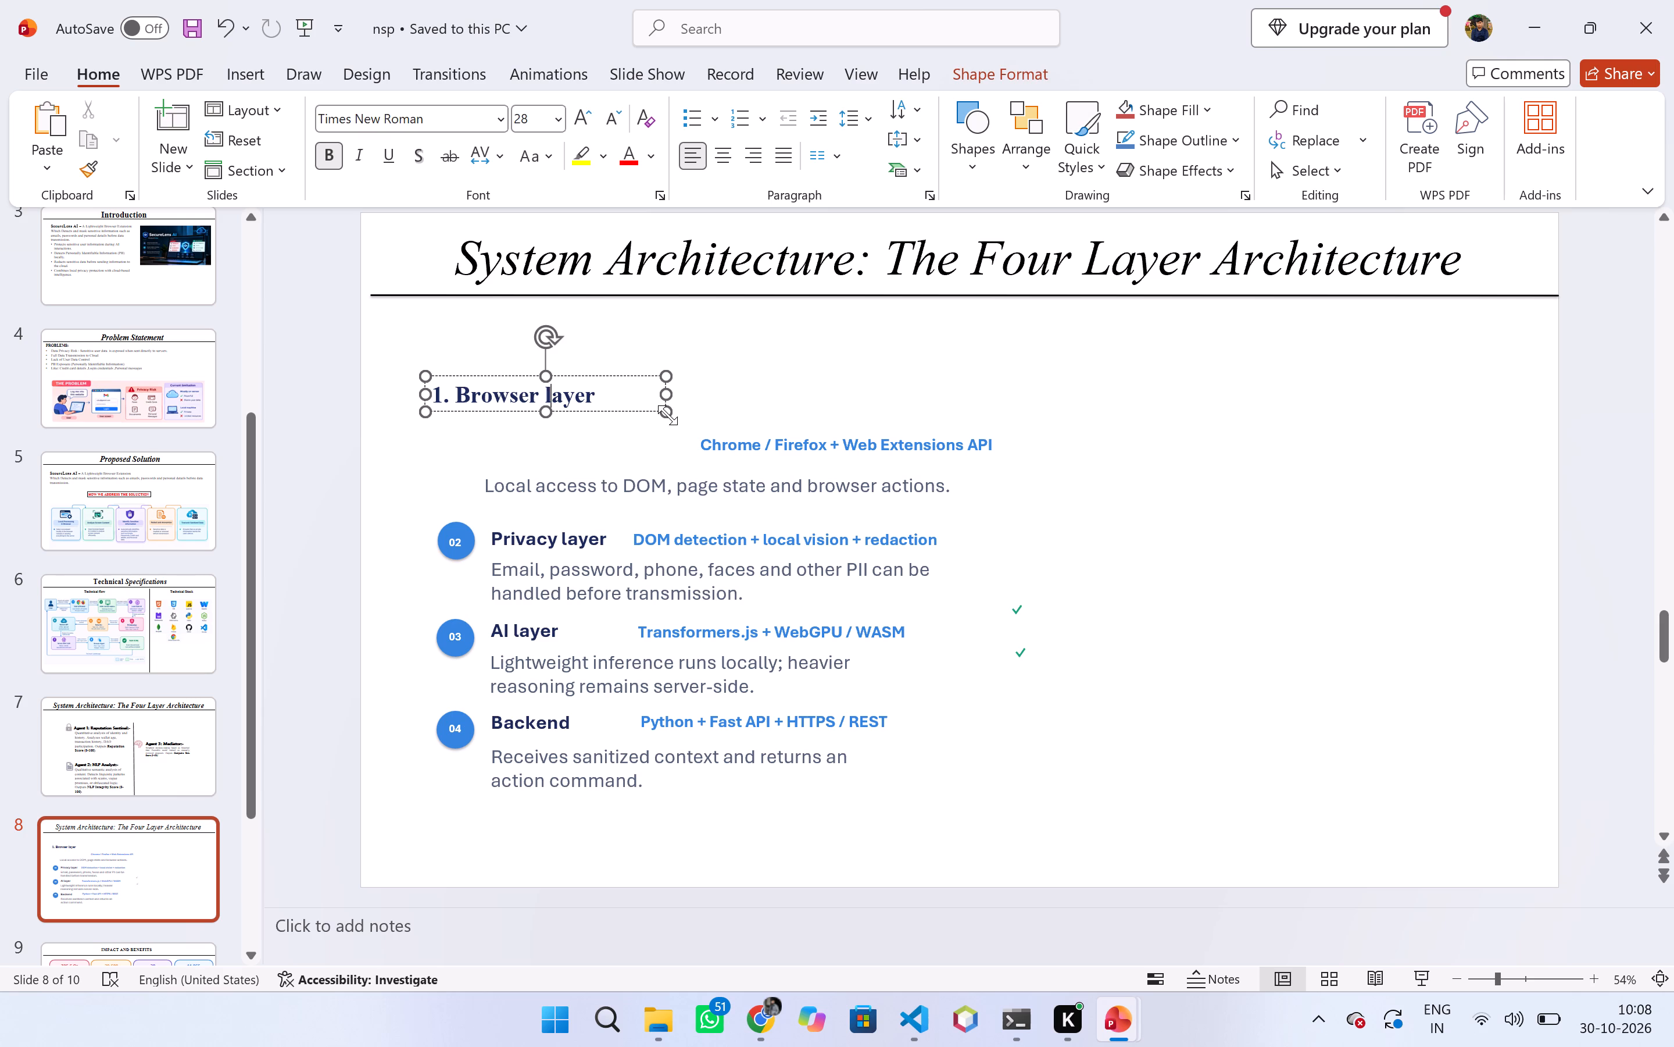
pyautogui.moveTo(667, 415); pyautogui.dragTo(680, 437)
# Set the "1. Browser layer" heading's font size to 32.
pyautogui.click(627, 413)
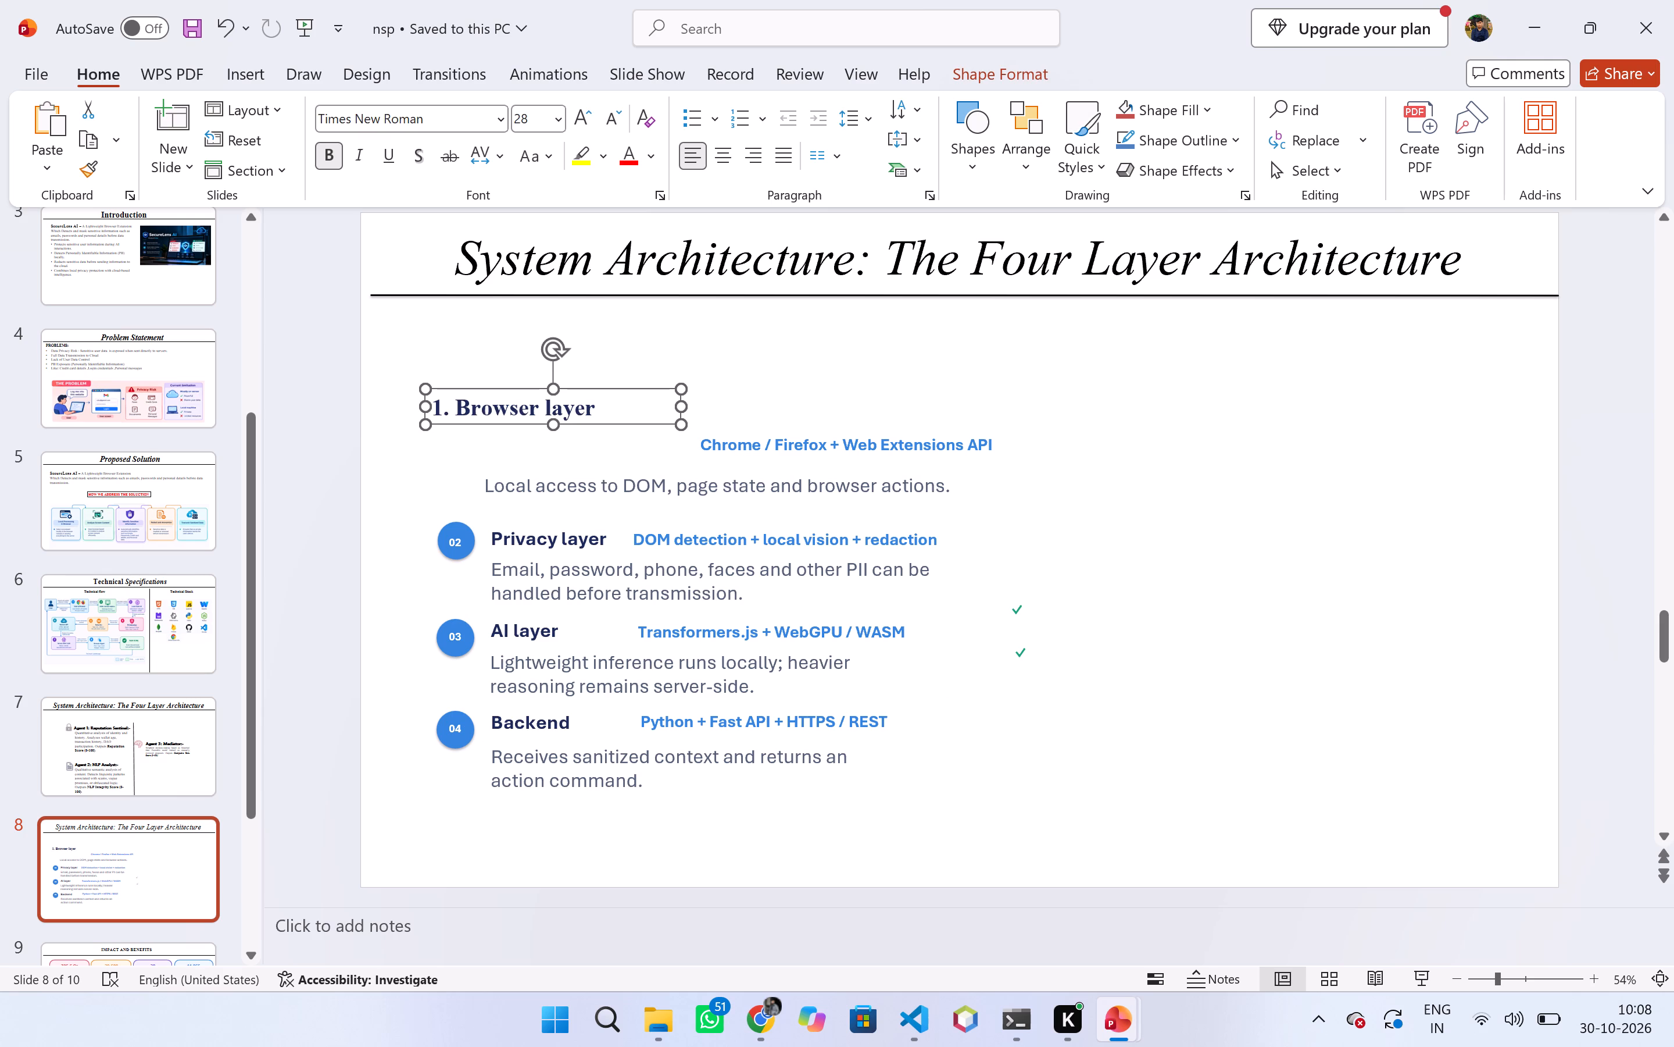
pyautogui.moveTo(594, 407); pyautogui.dragTo(414, 414)
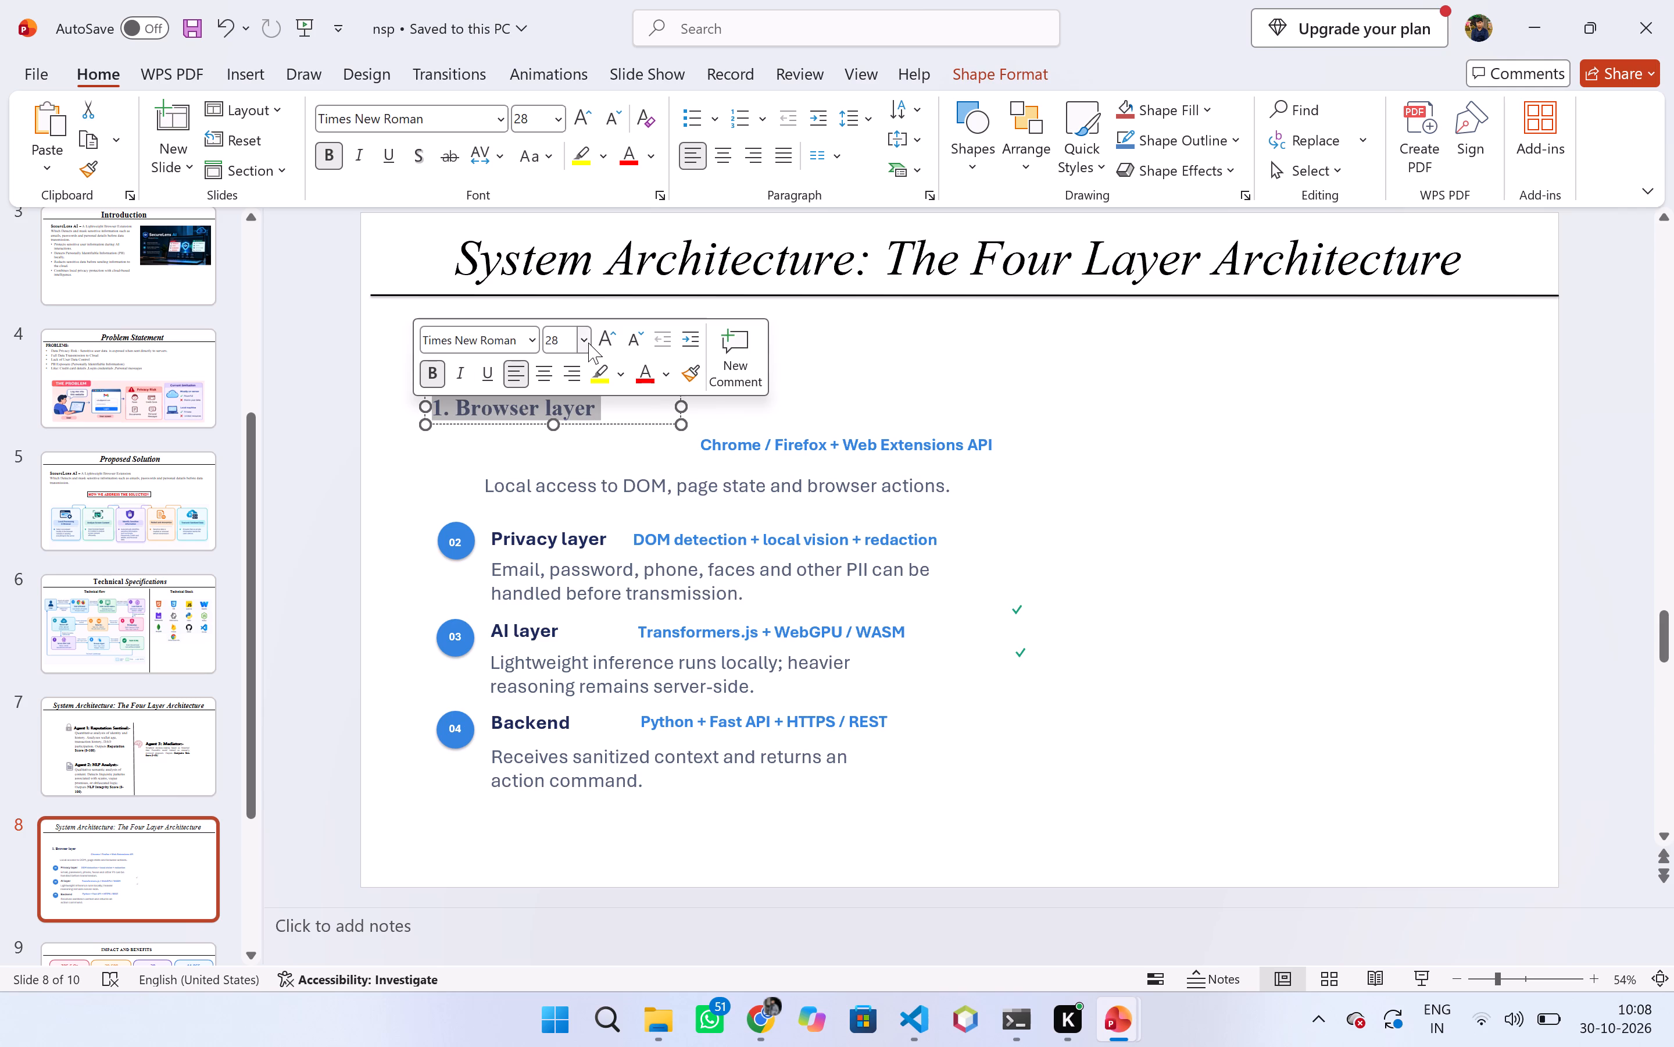
pyautogui.click(588, 343)
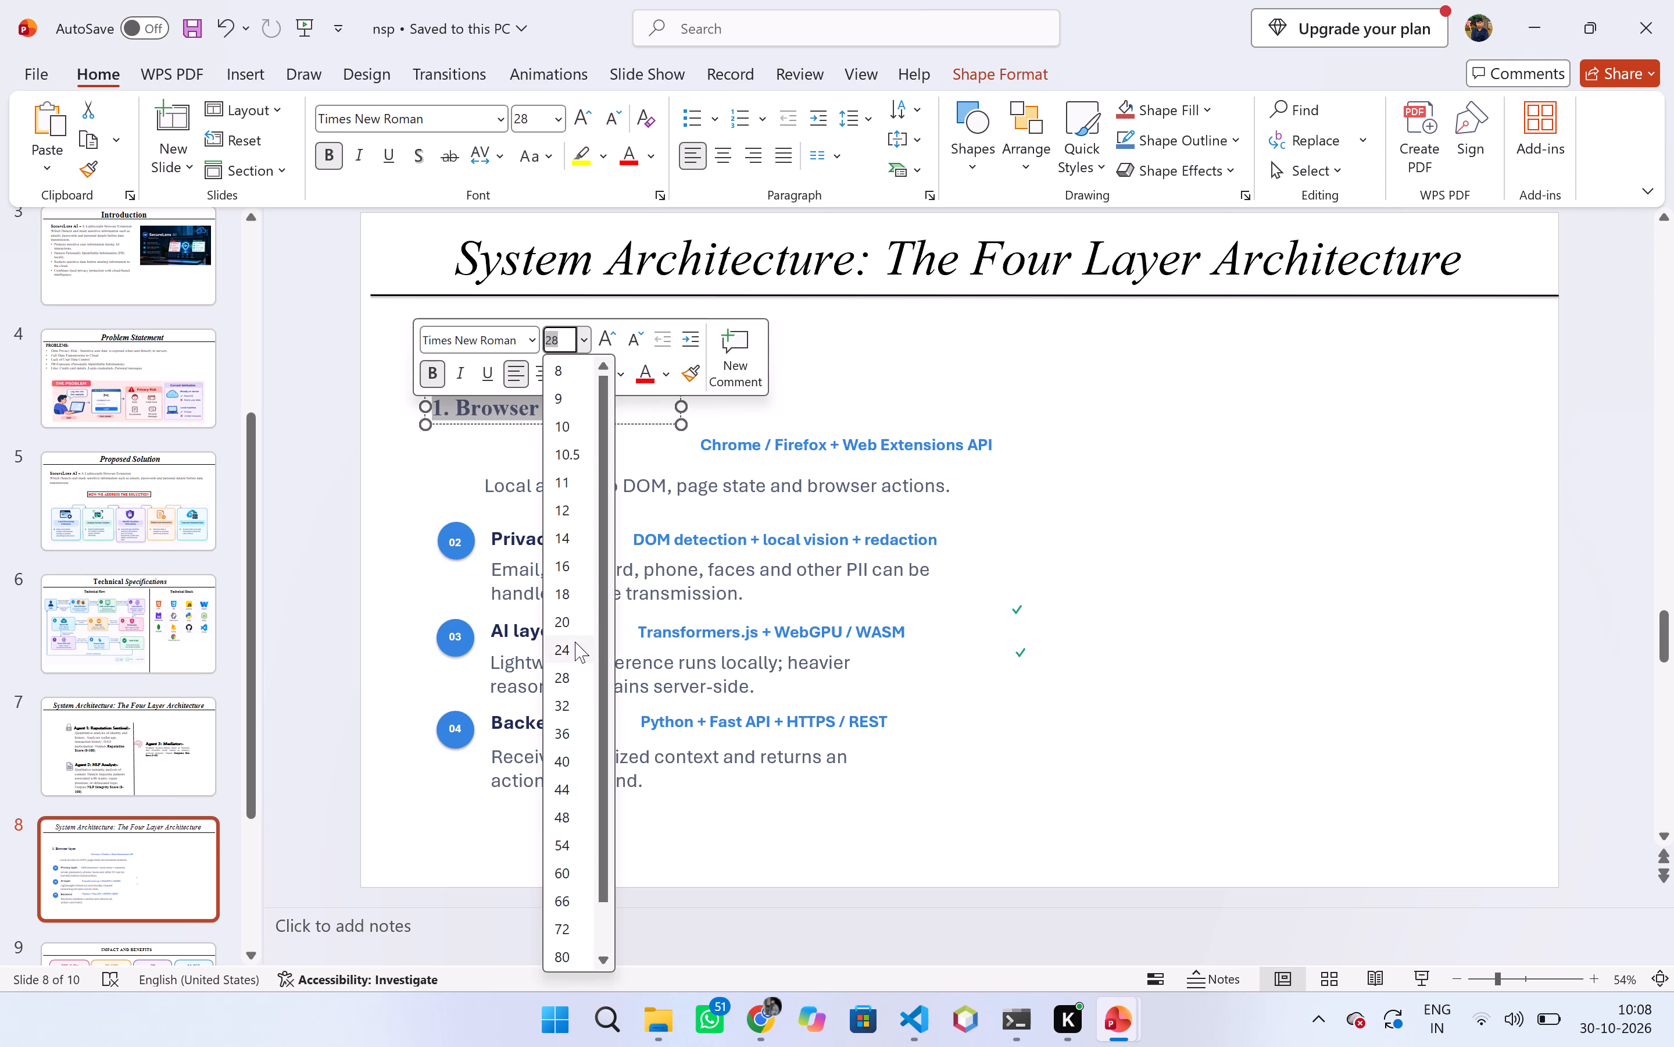
pyautogui.click(568, 695)
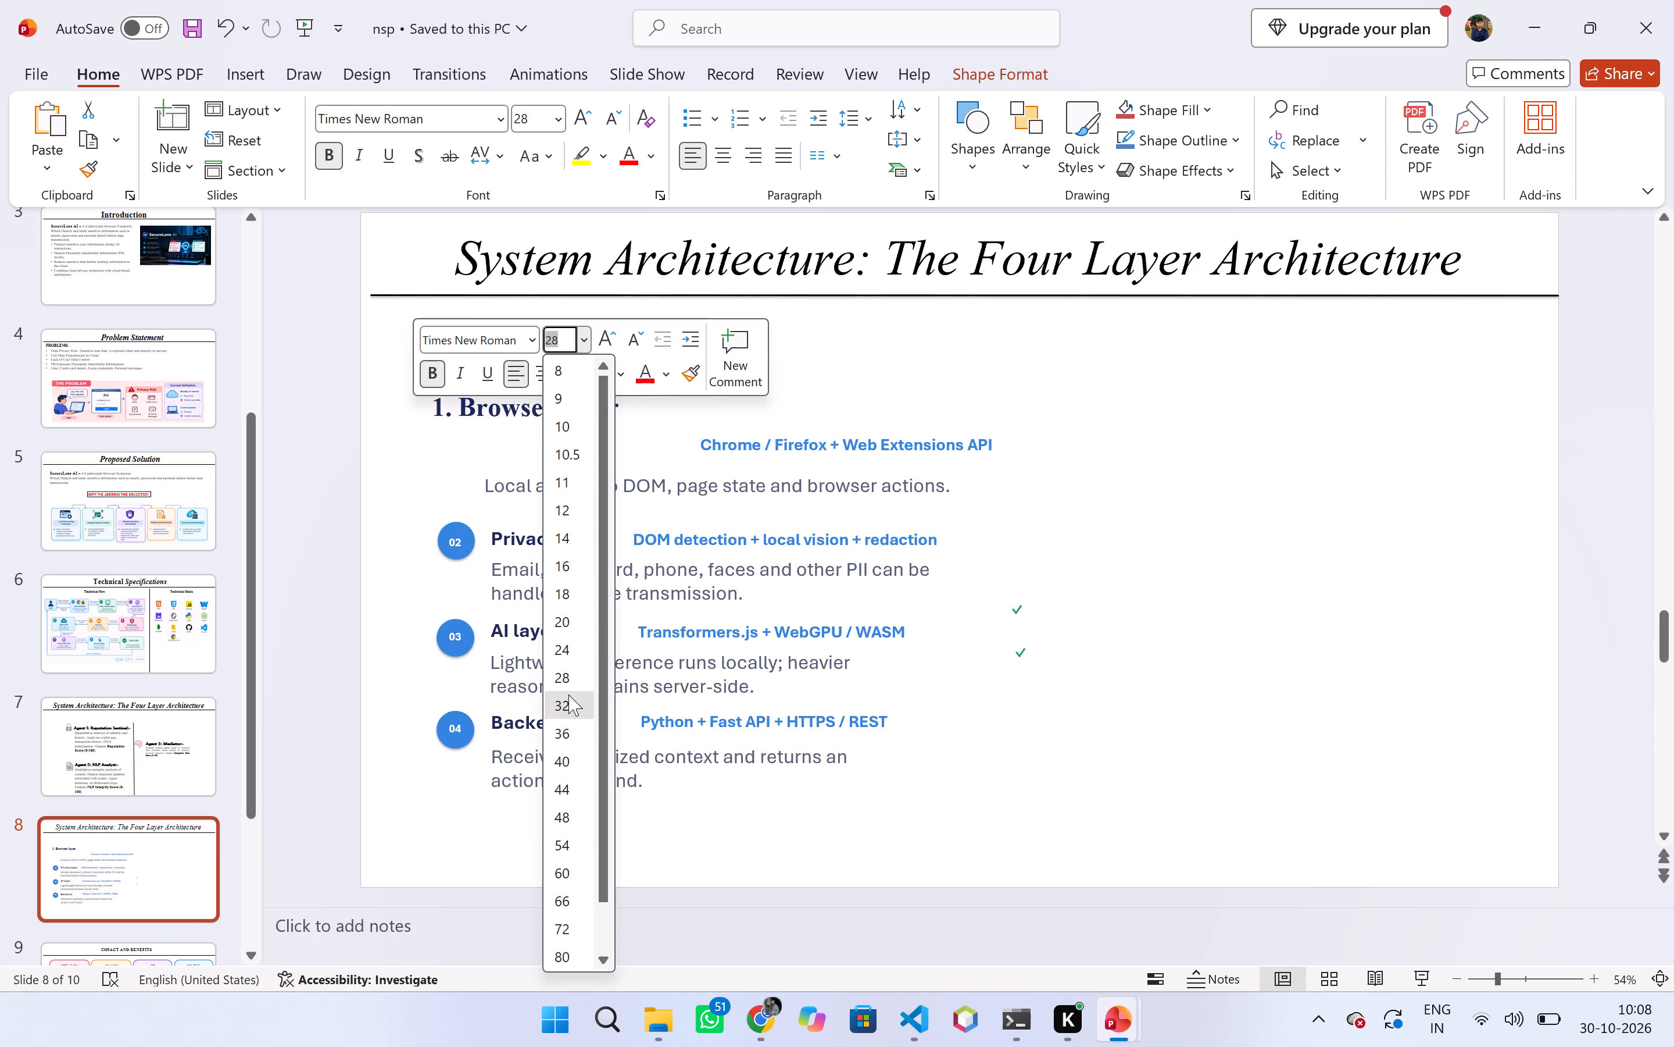
pyautogui.click(1097, 456)
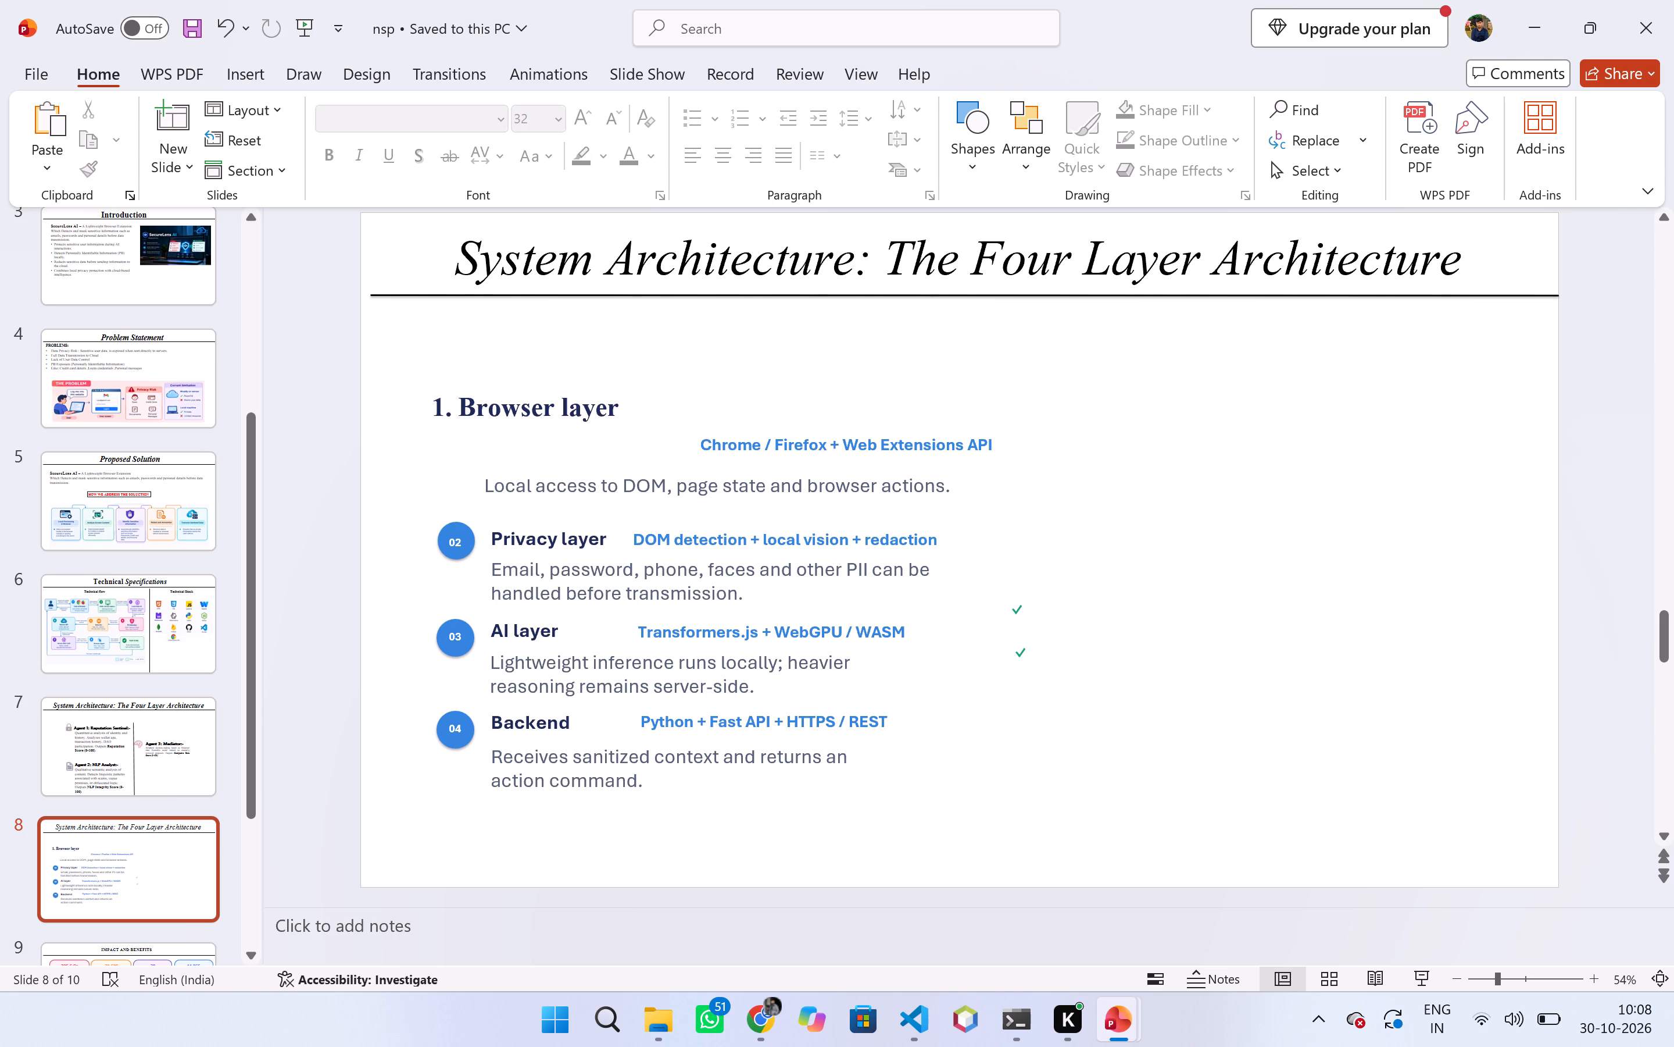
# Move the "Chrome / Firefox + Web Extensions API" text box up beside the Browser layer heading, on the same line.
pyautogui.click(702, 443)
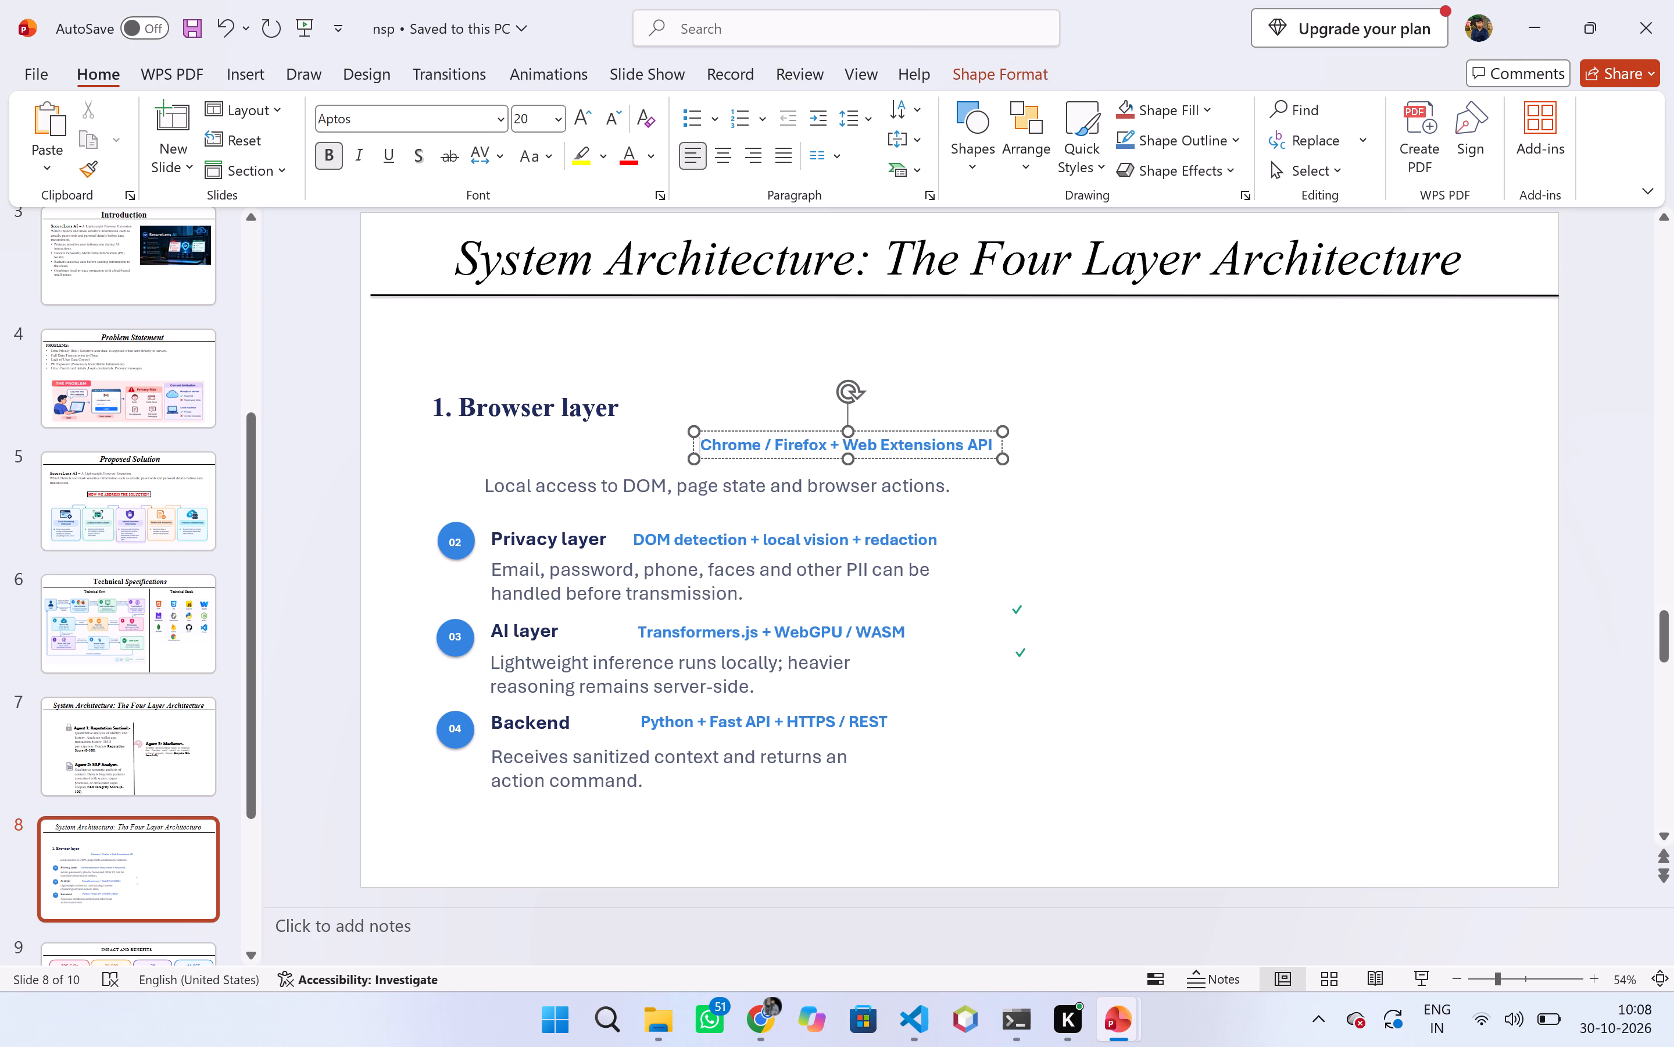
pyautogui.moveTo(903, 433); pyautogui.dragTo(882, 416)
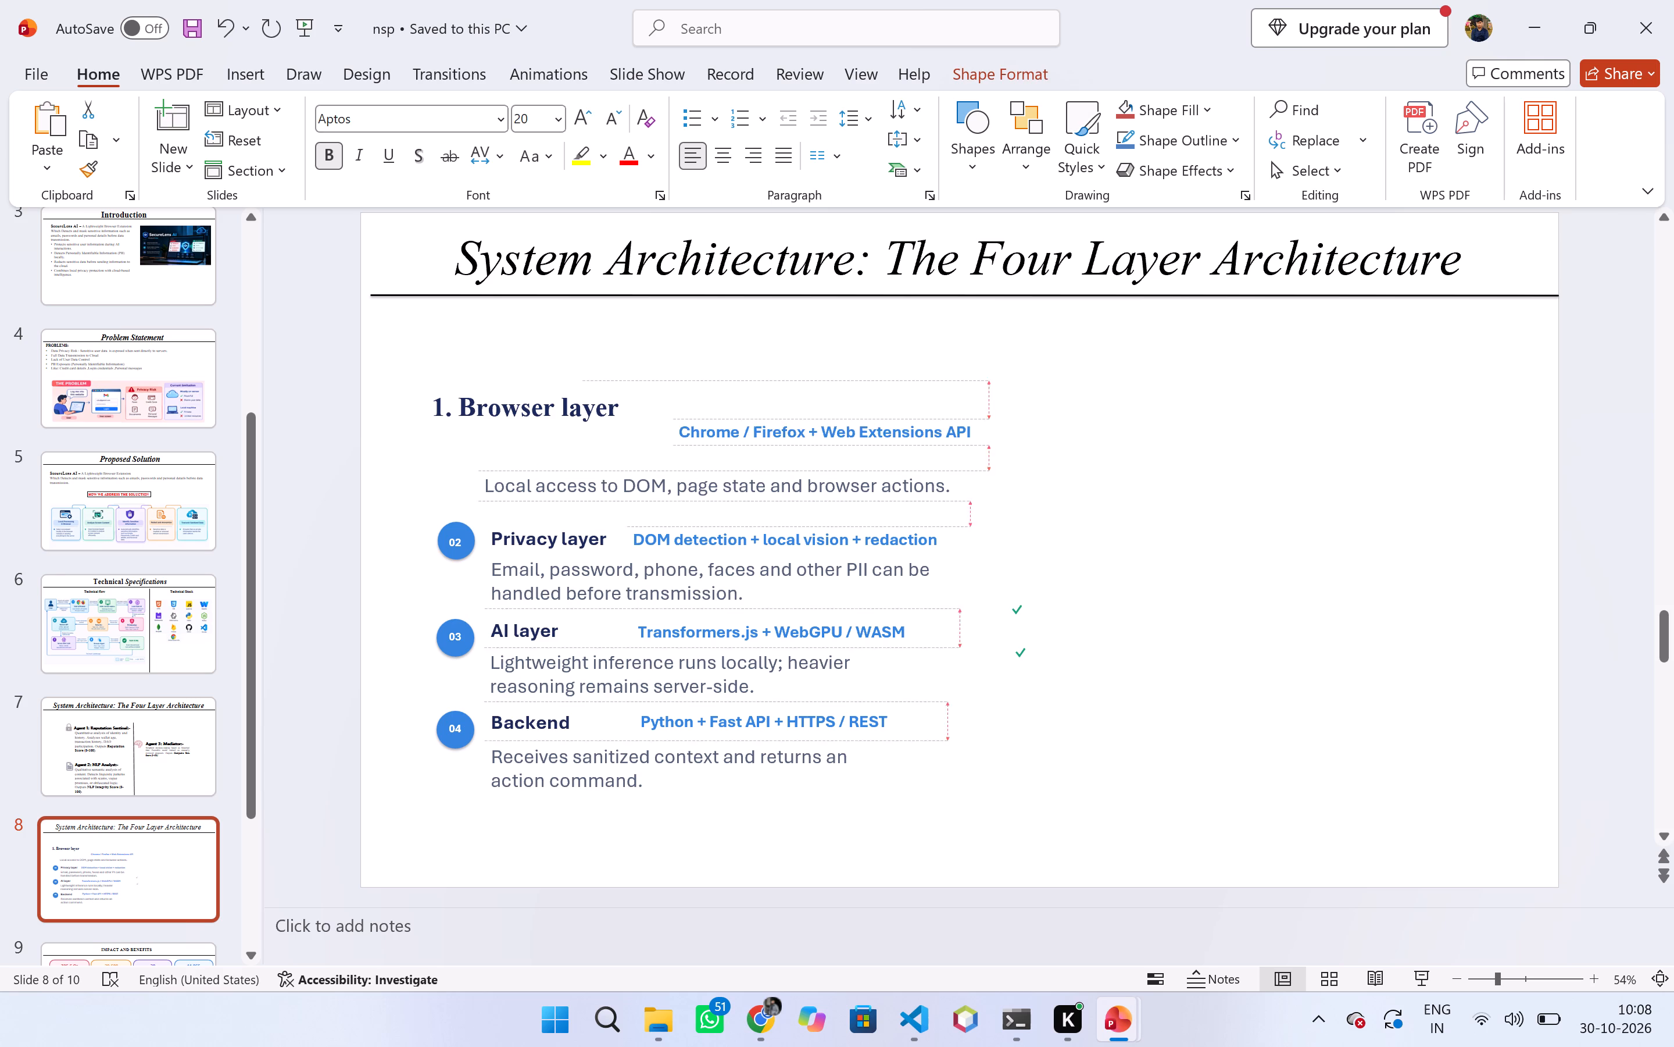
pyautogui.moveTo(882, 416); pyautogui.dragTo(850, 397)
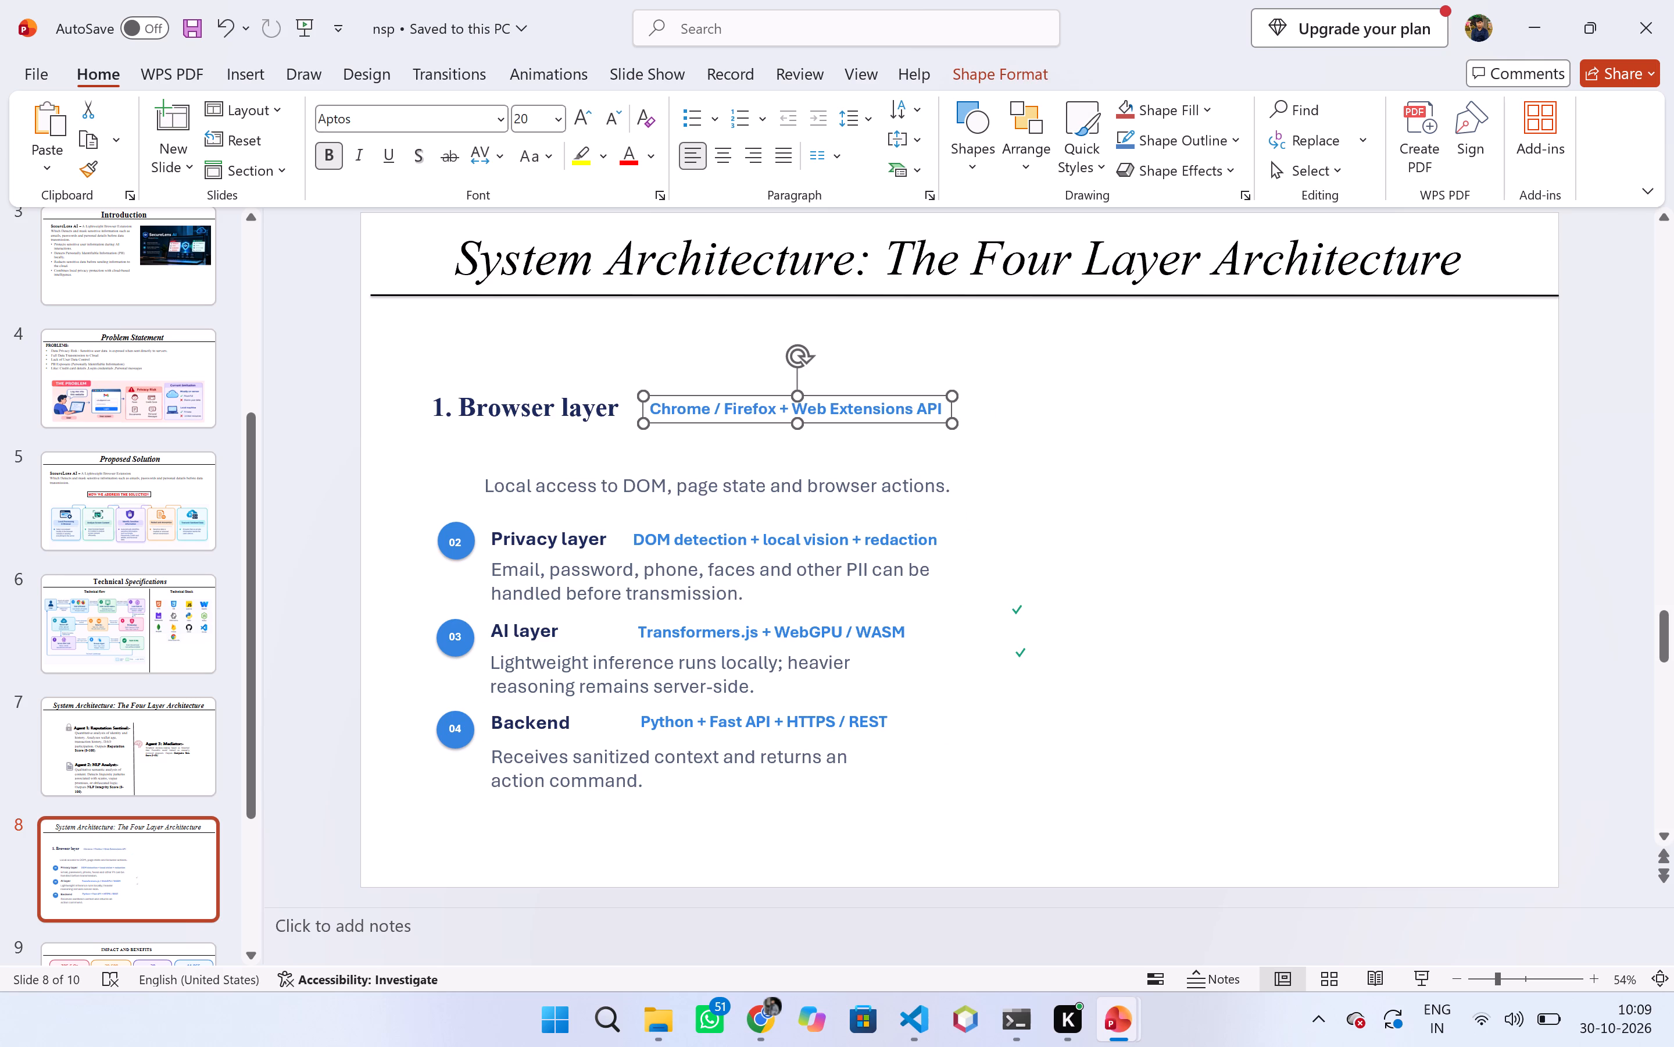
# Append a space and a colon to the "1. Browser layer" heading.
pyautogui.click(631, 410)
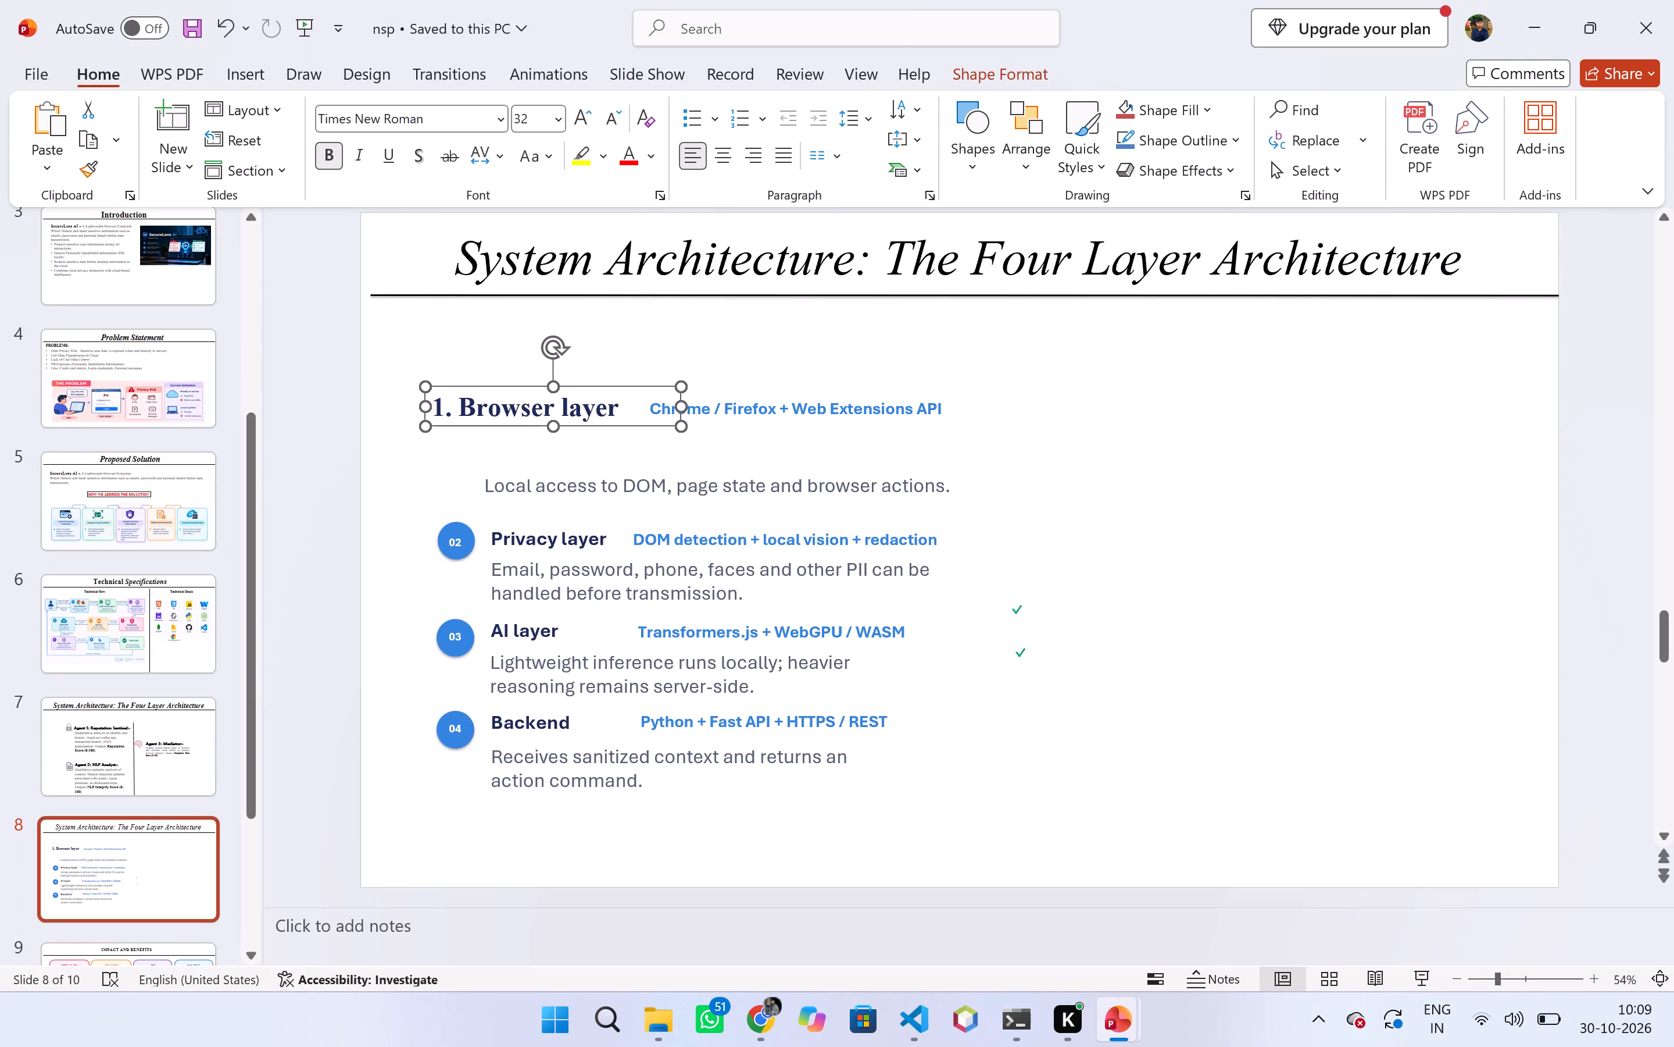
pyautogui.click(617, 410)
pyautogui.press('space')
pyautogui.hotkey('shift', ':')
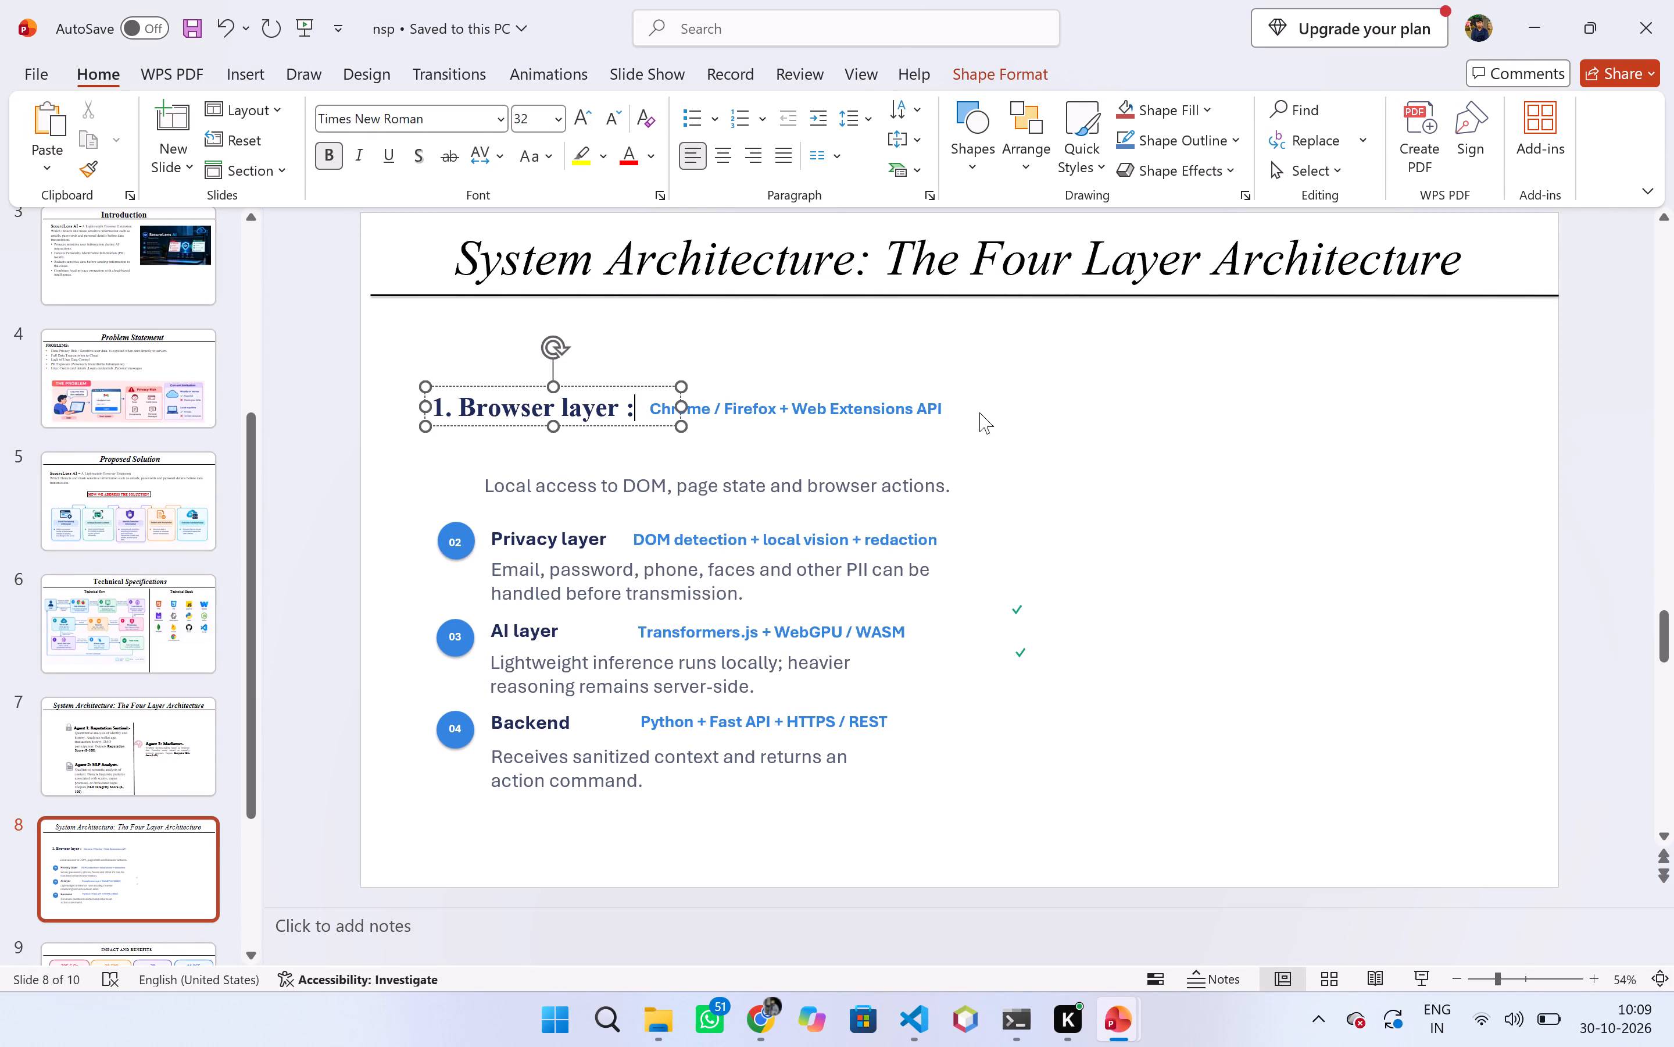
pyautogui.click(979, 412)
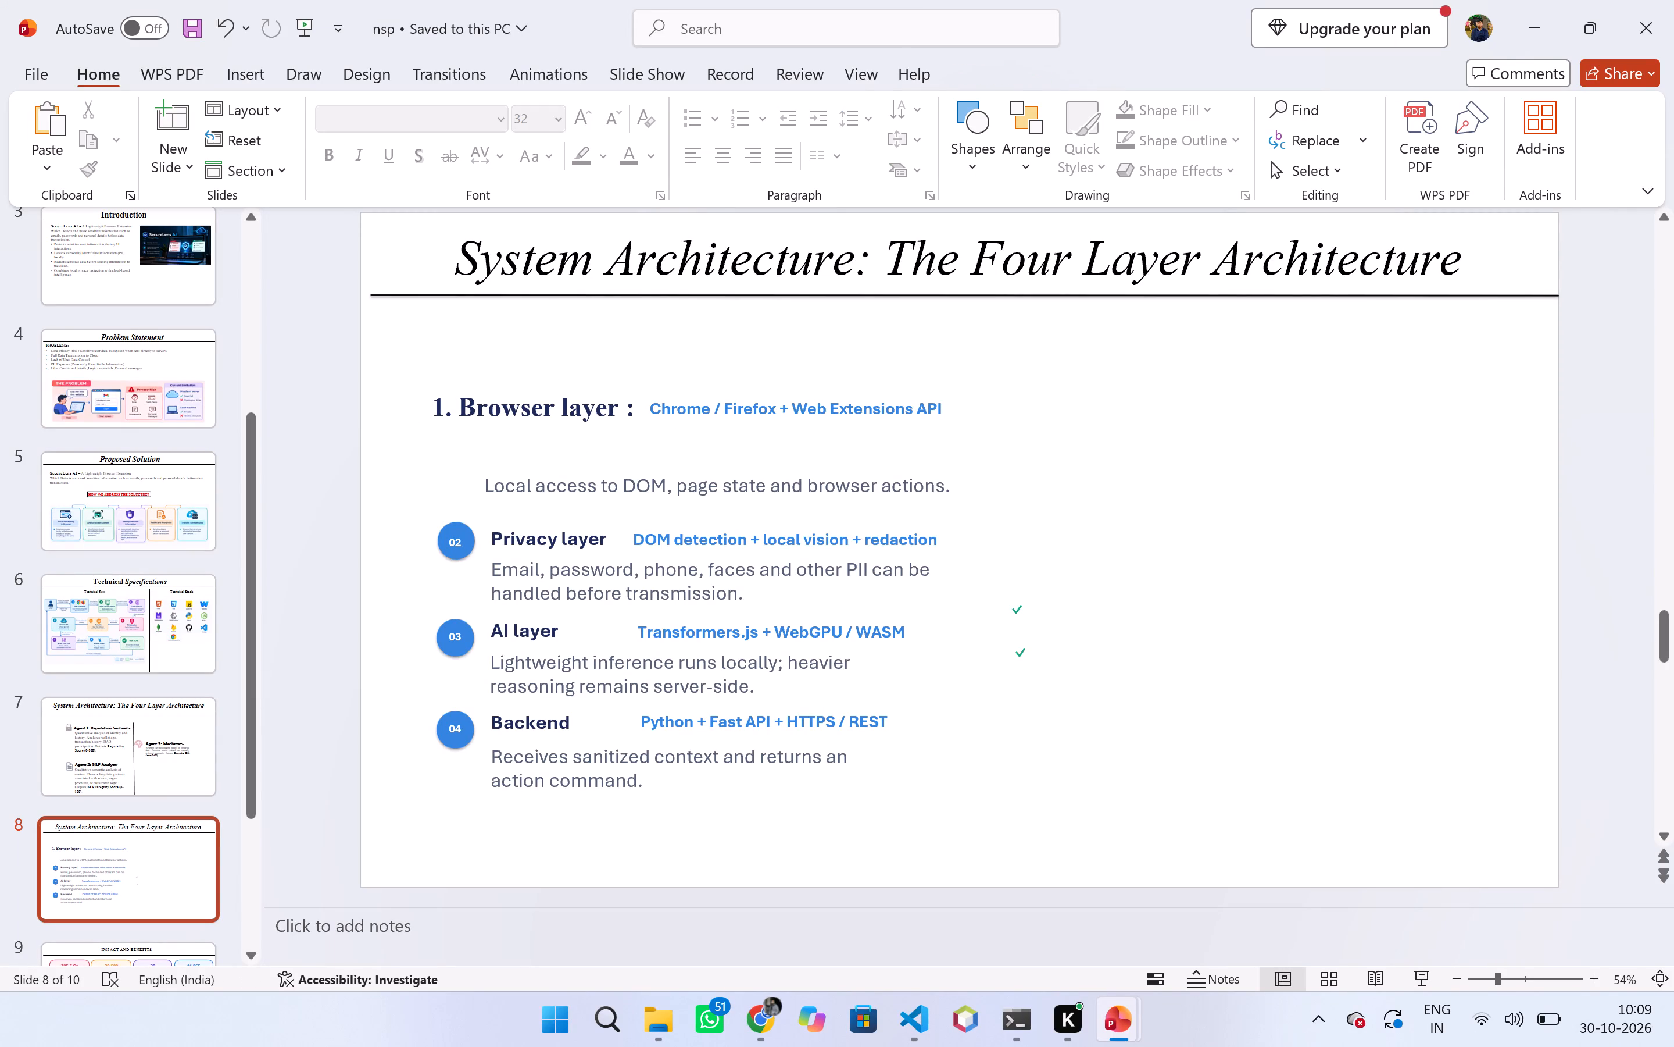
# Set the font size of the "Chrome / Firefox + Web Extensions API" text beside the Browser layer heading to 28.
pyautogui.moveTo(652, 404); pyautogui.dragTo(735, 413)
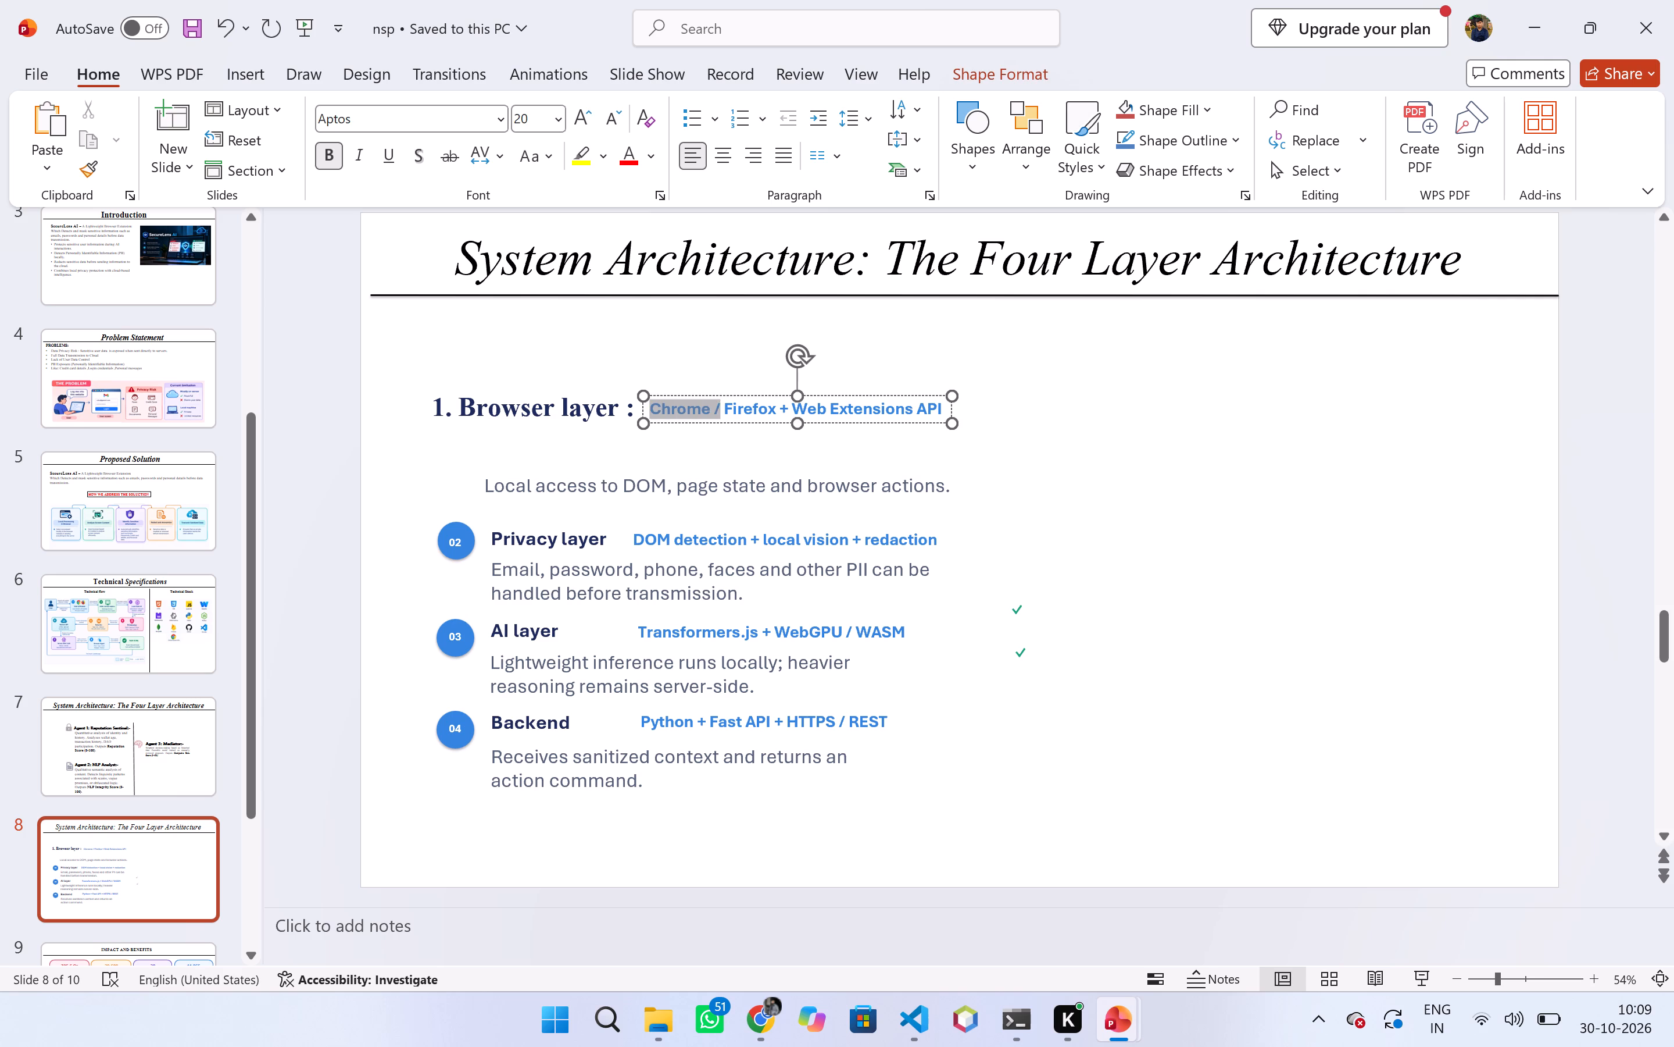
pyautogui.moveTo(735, 413); pyautogui.dragTo(1016, 406)
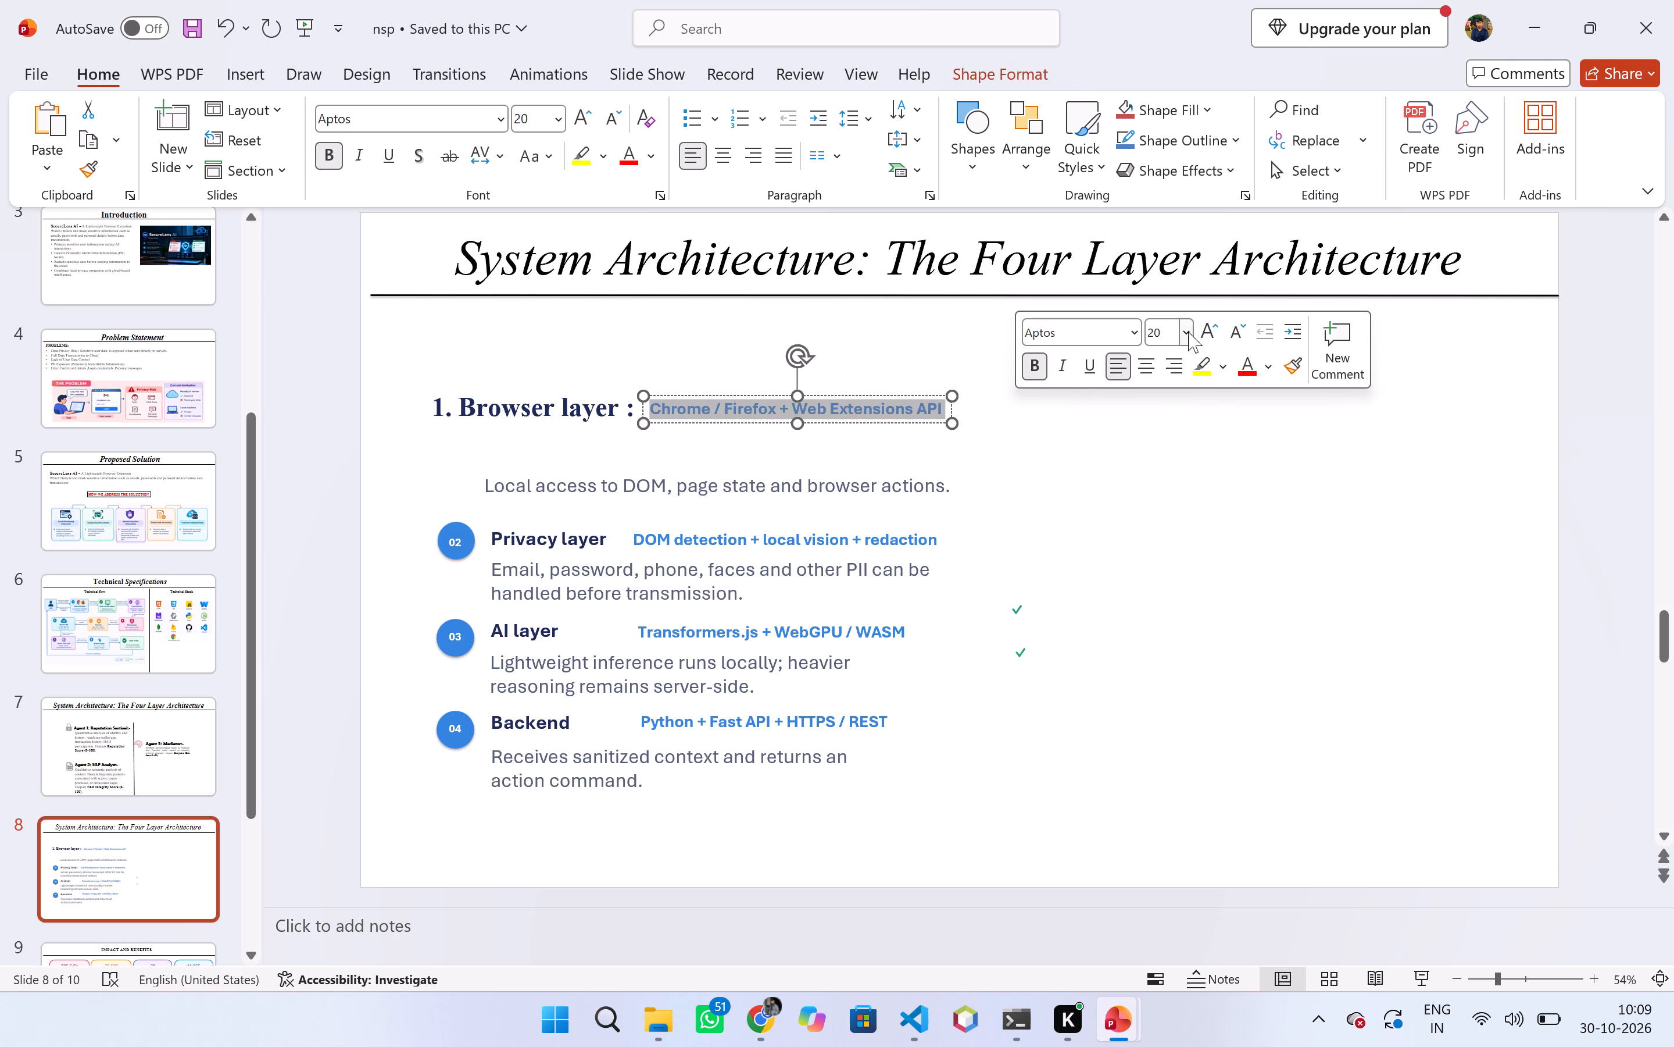
pyautogui.click(1188, 330)
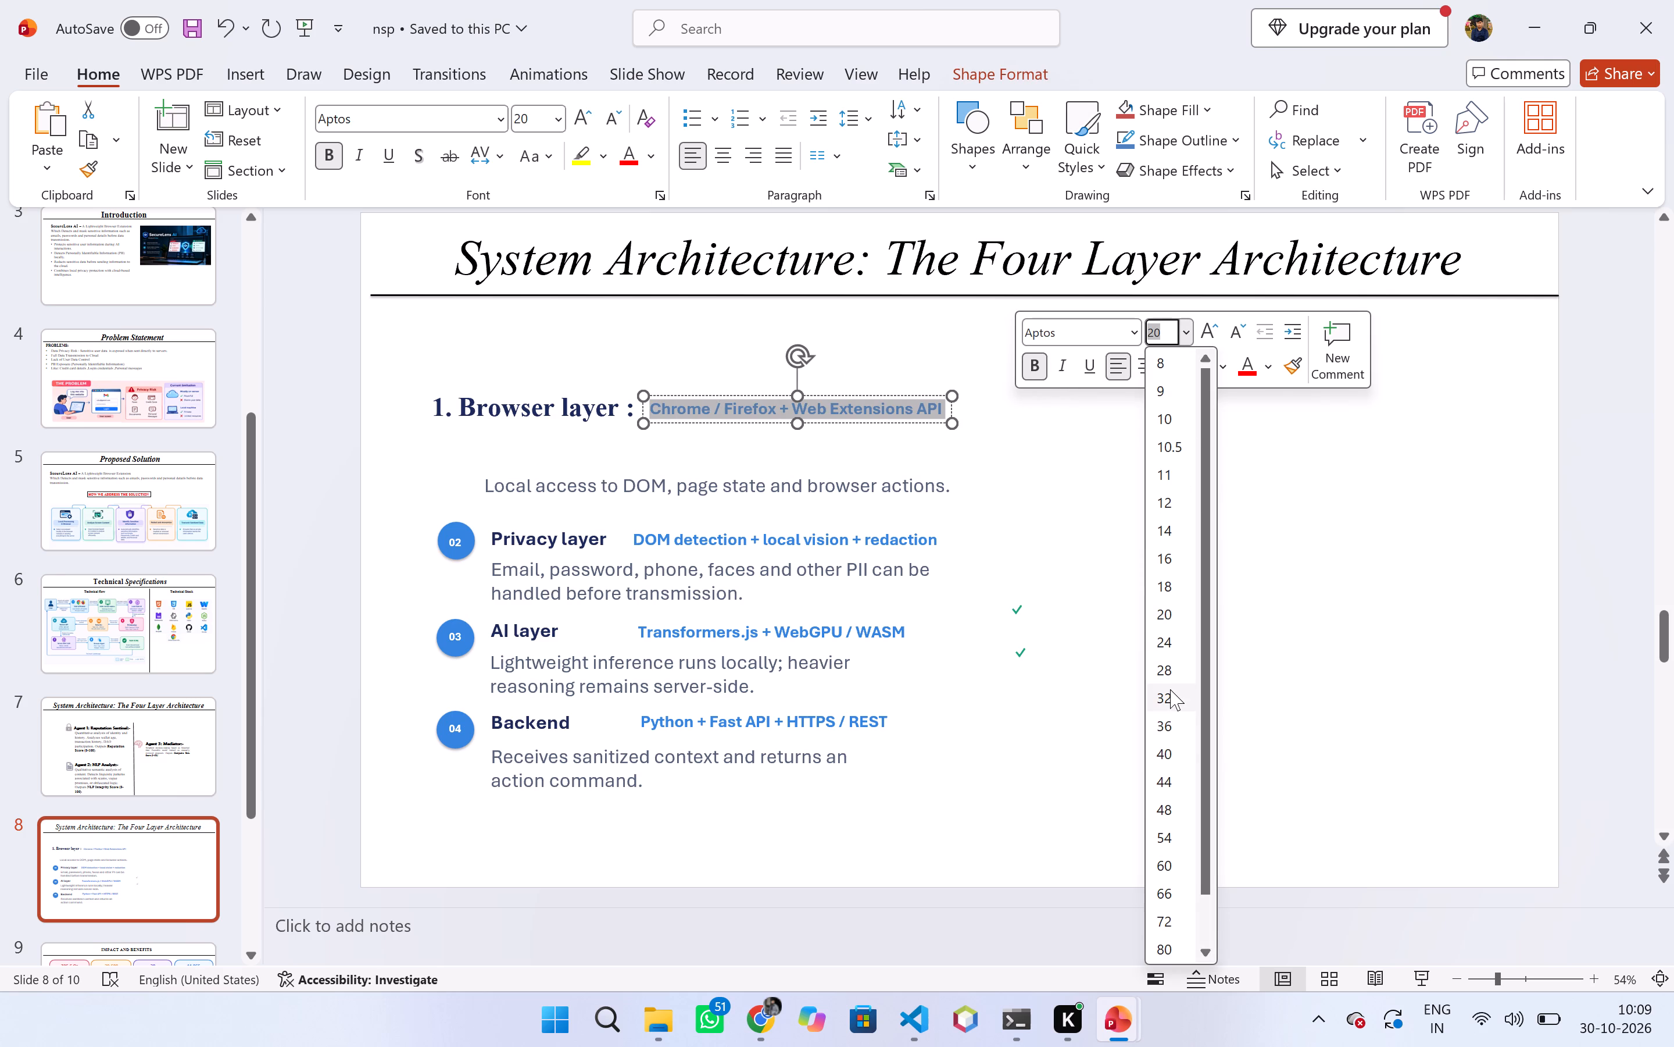
pyautogui.click(1170, 689)
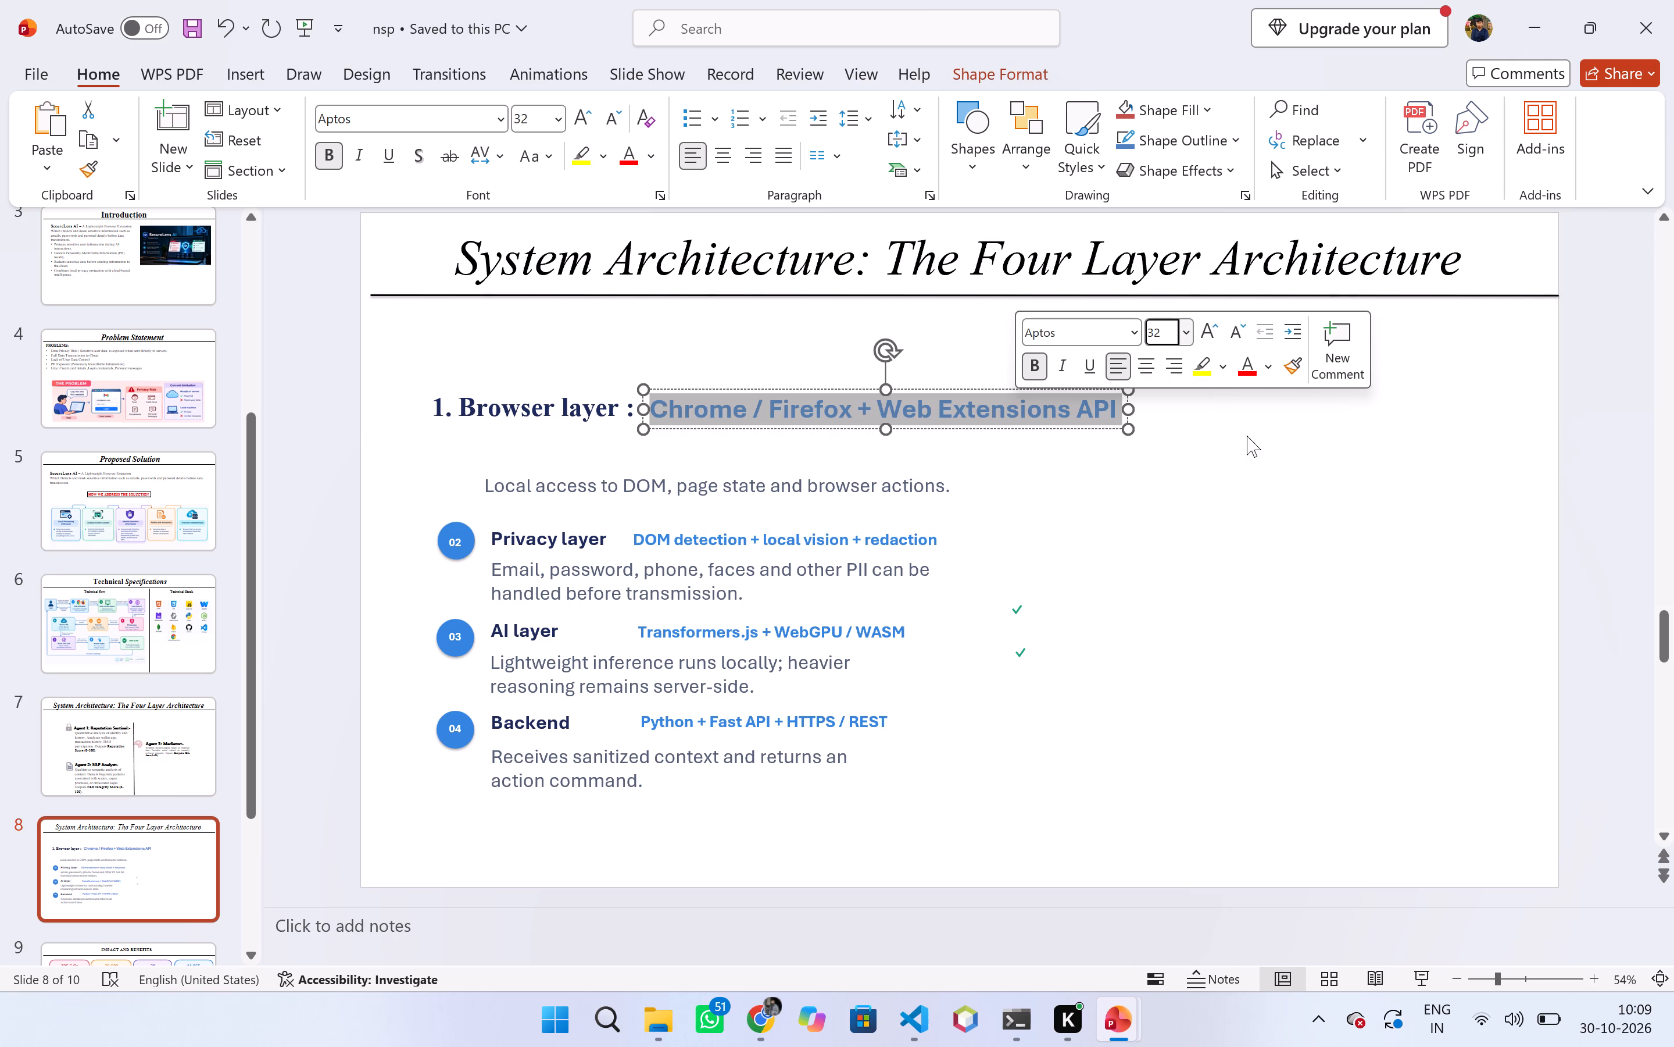
pyautogui.click(1190, 336)
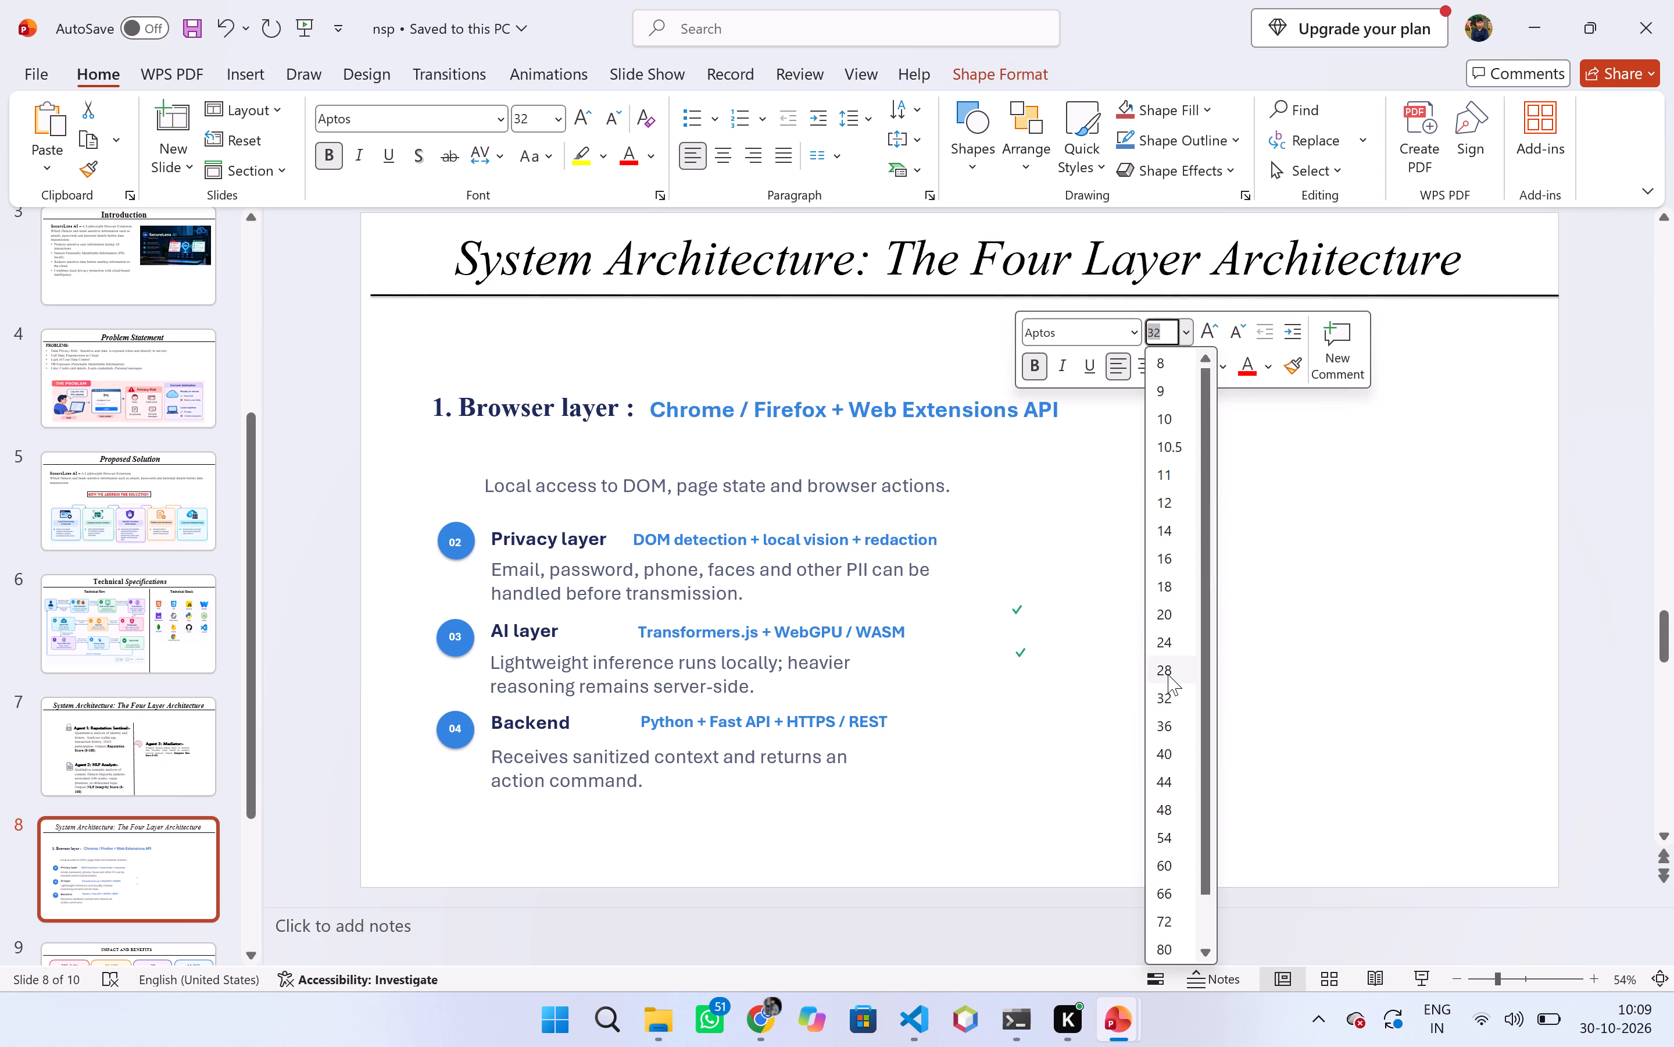
pyautogui.click(1168, 674)
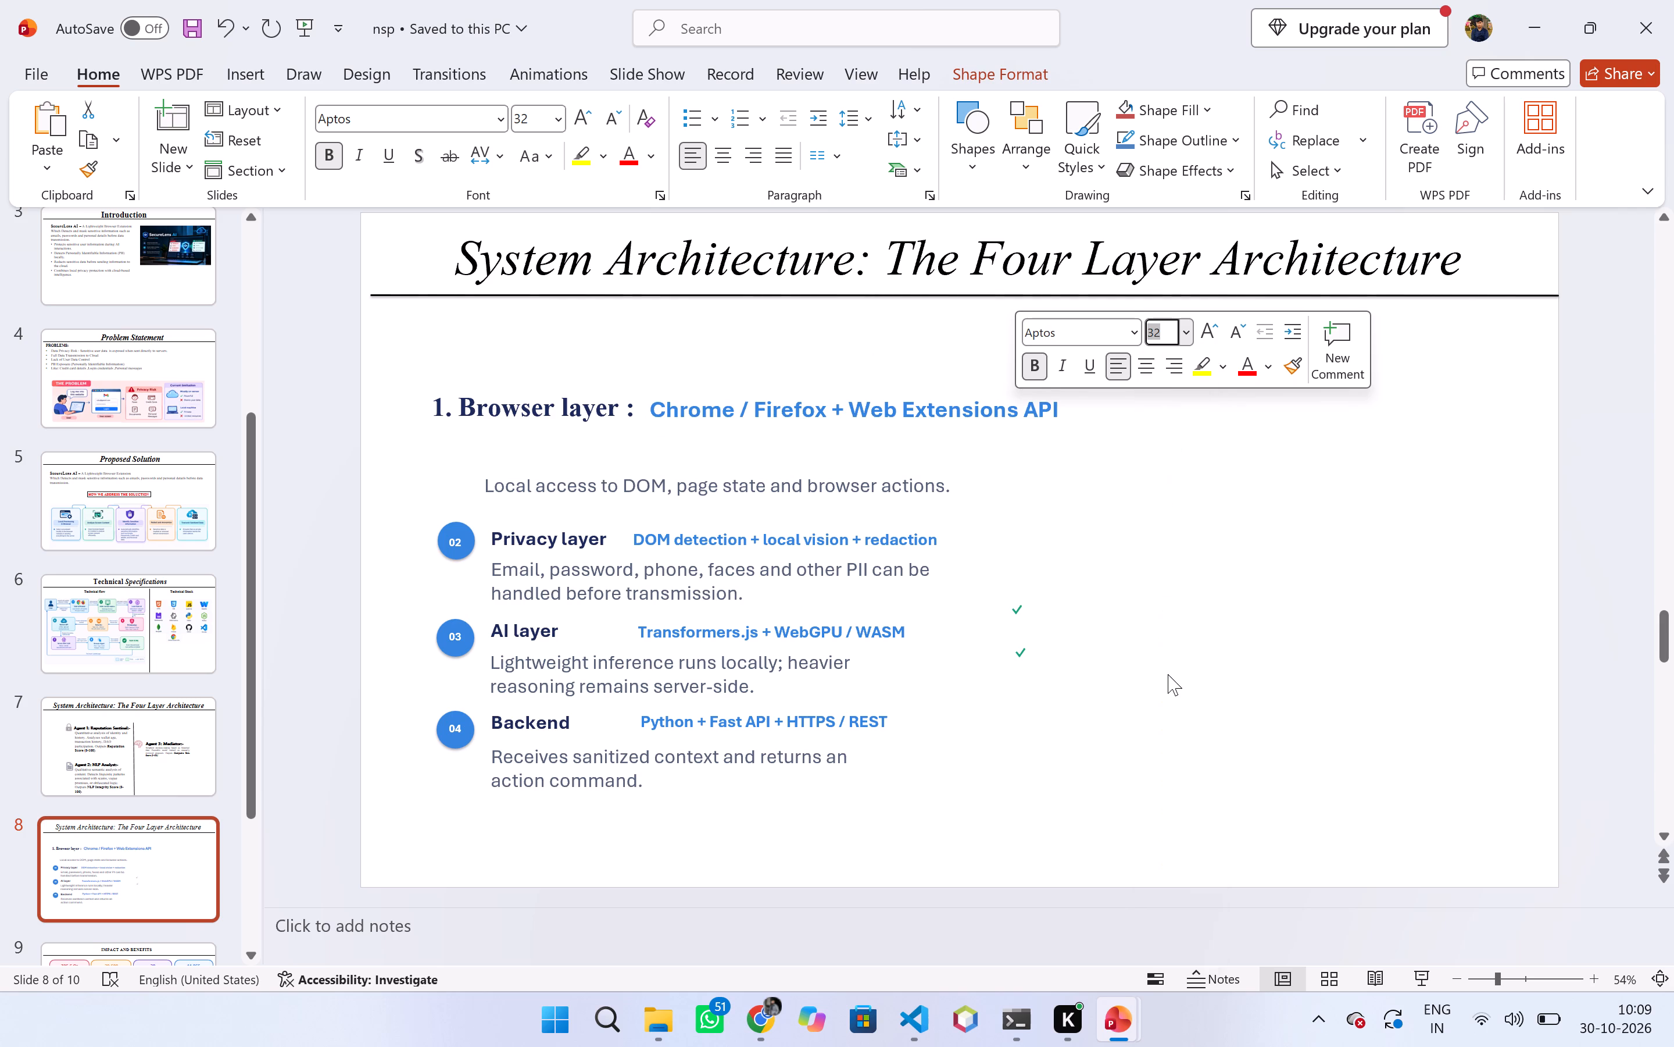
pyautogui.click(583, 405)
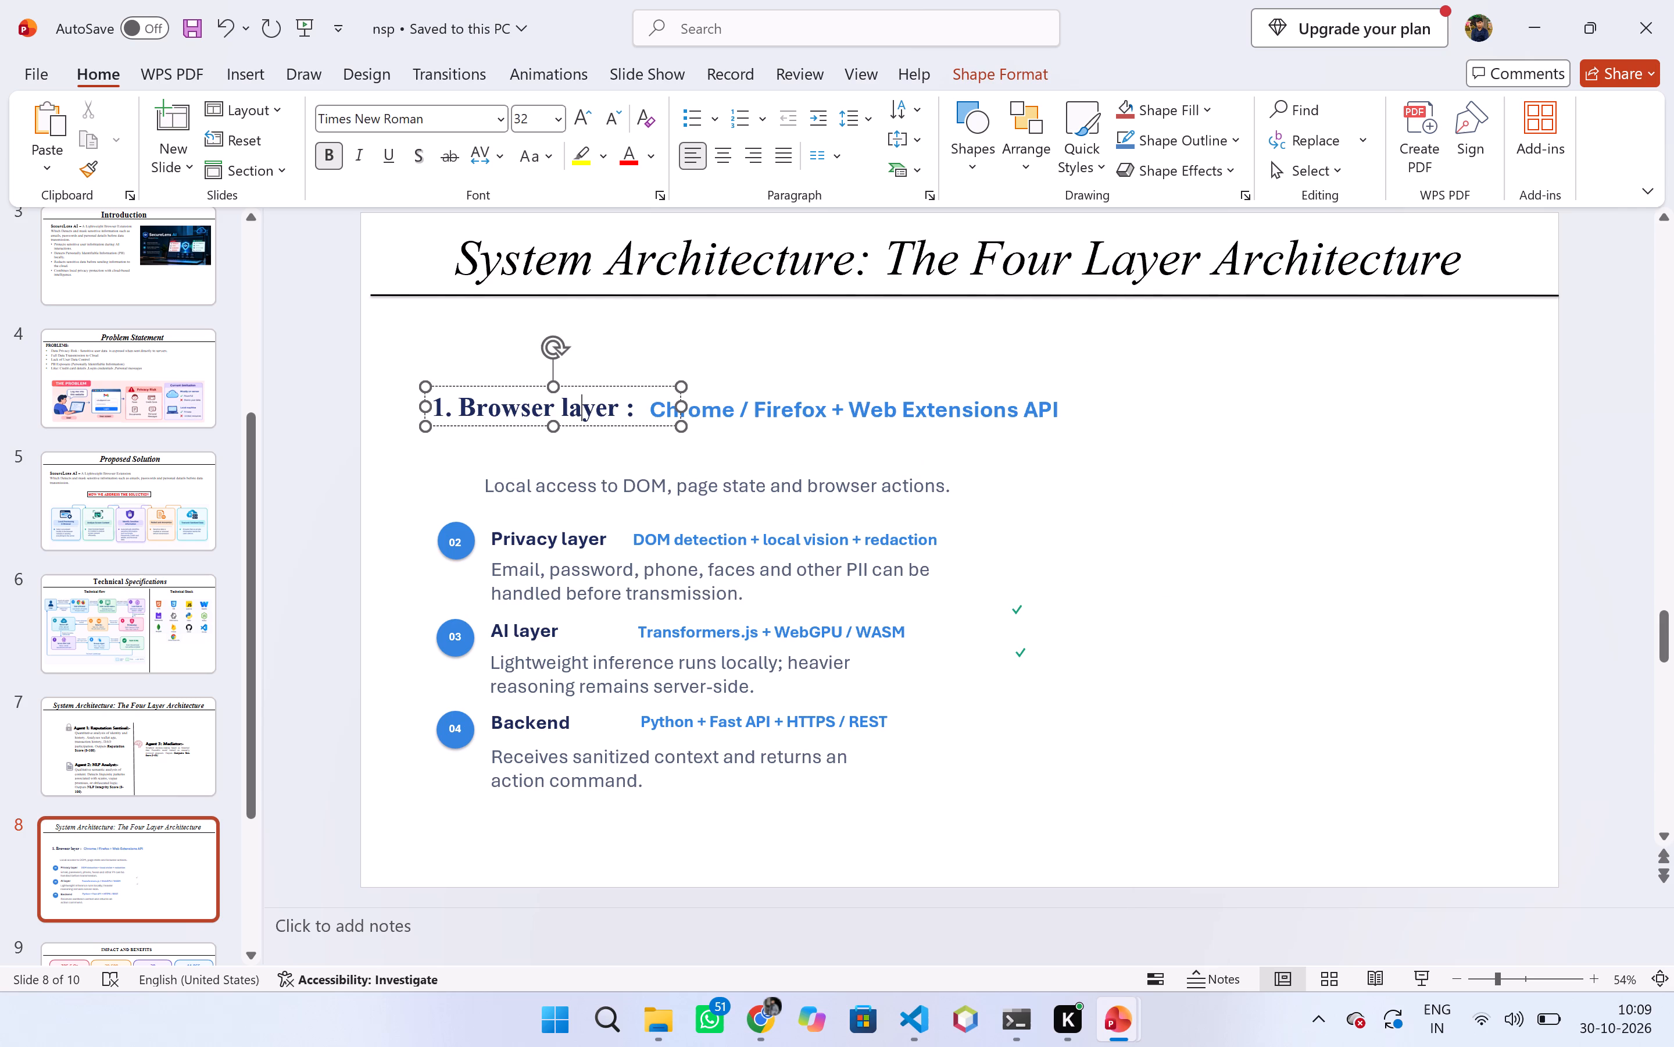
pyautogui.click(1117, 457)
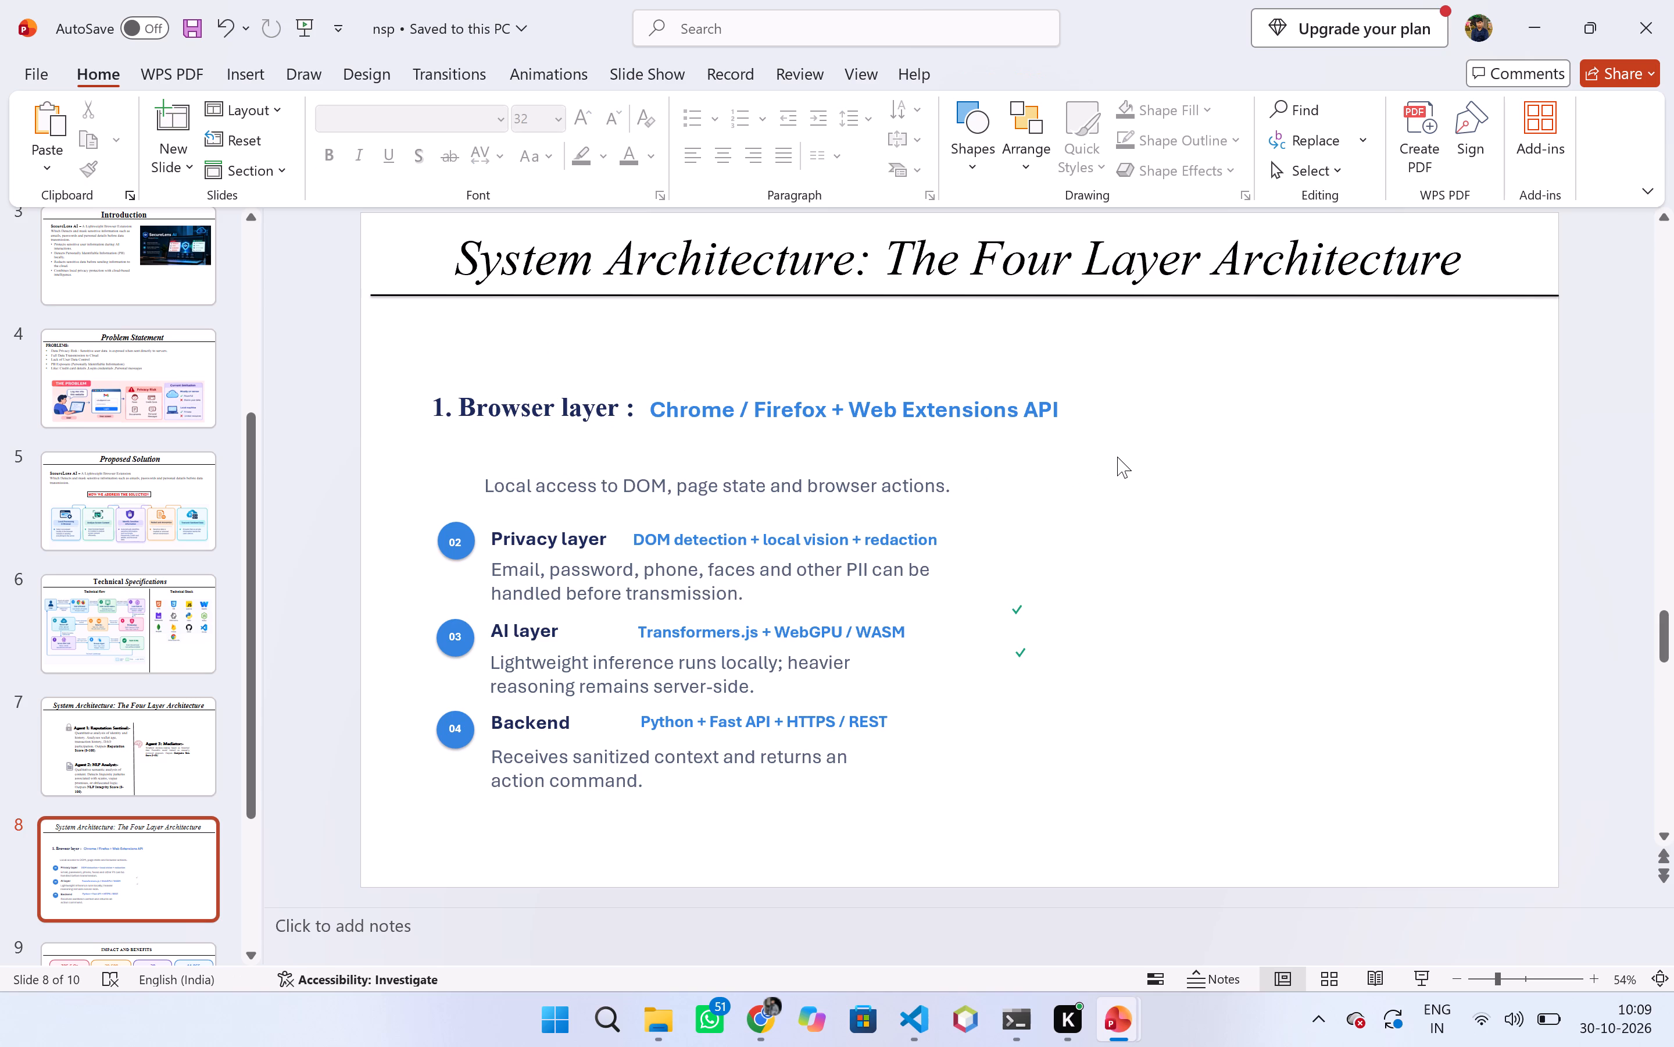
# Move the "Local access to DOM, page state and browser actions." text box up just beneath the Browser layer heading and widen it.
pyautogui.click(950, 491)
pyautogui.moveTo(779, 471); pyautogui.dragTo(747, 434)
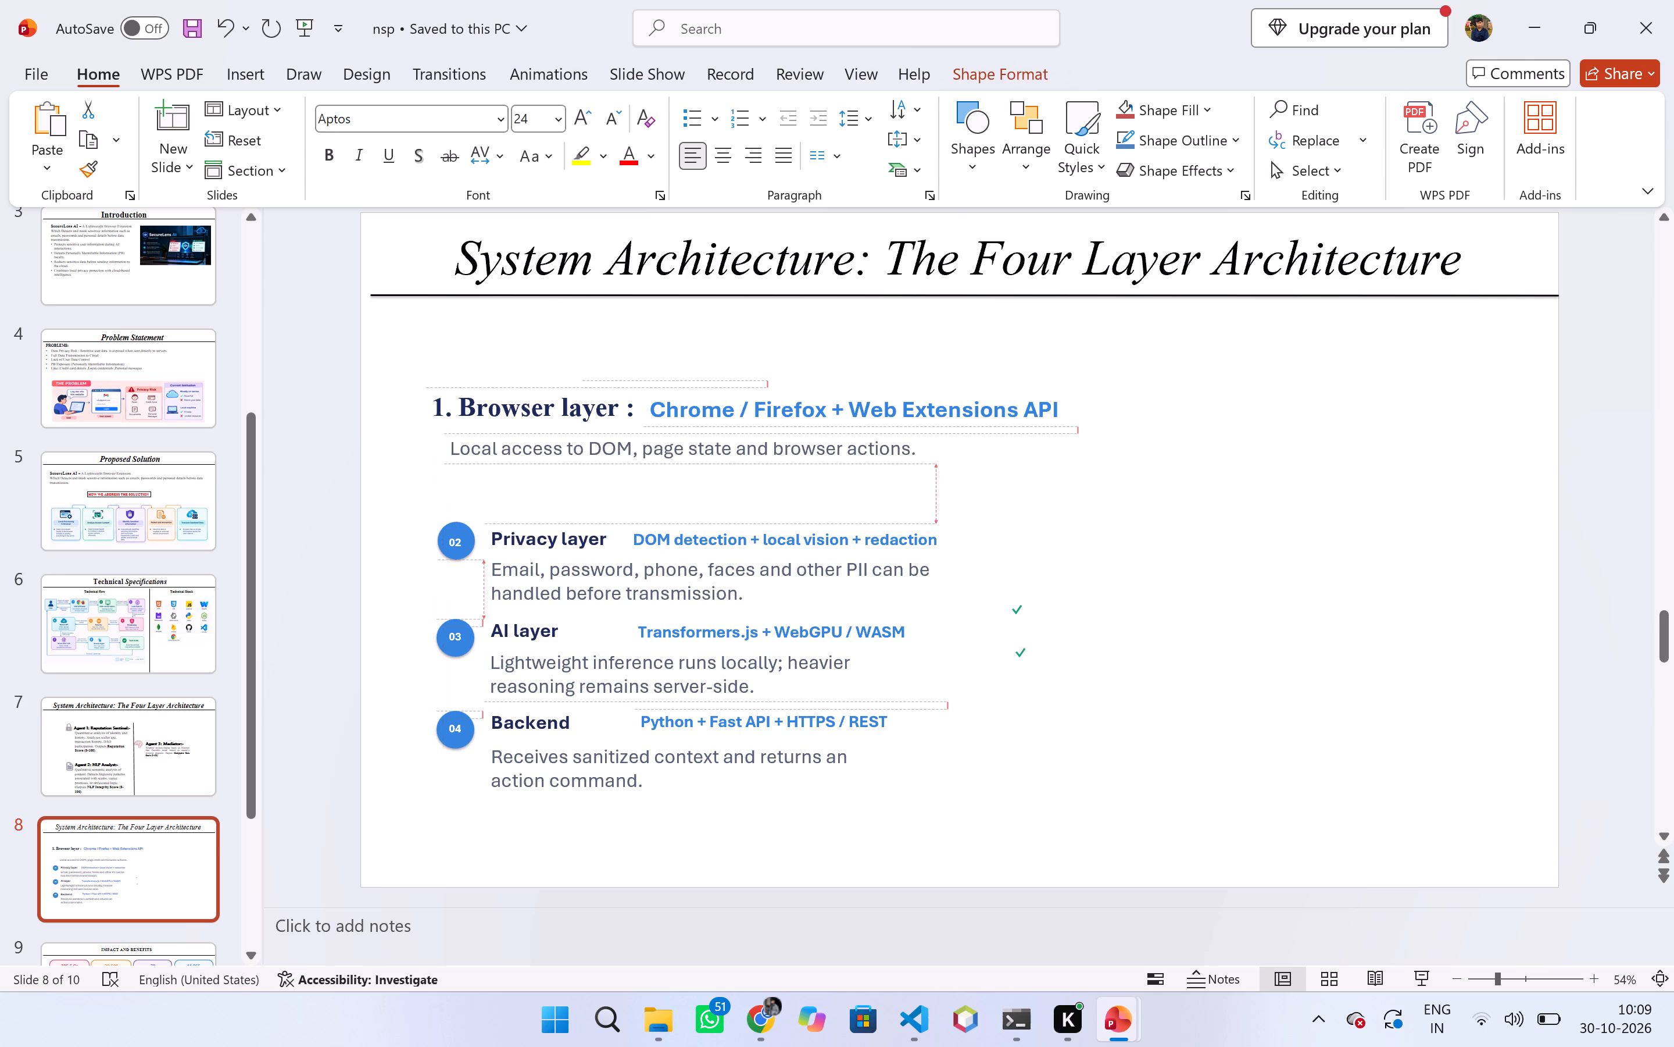
pyautogui.moveTo(747, 434); pyautogui.dragTo(759, 433)
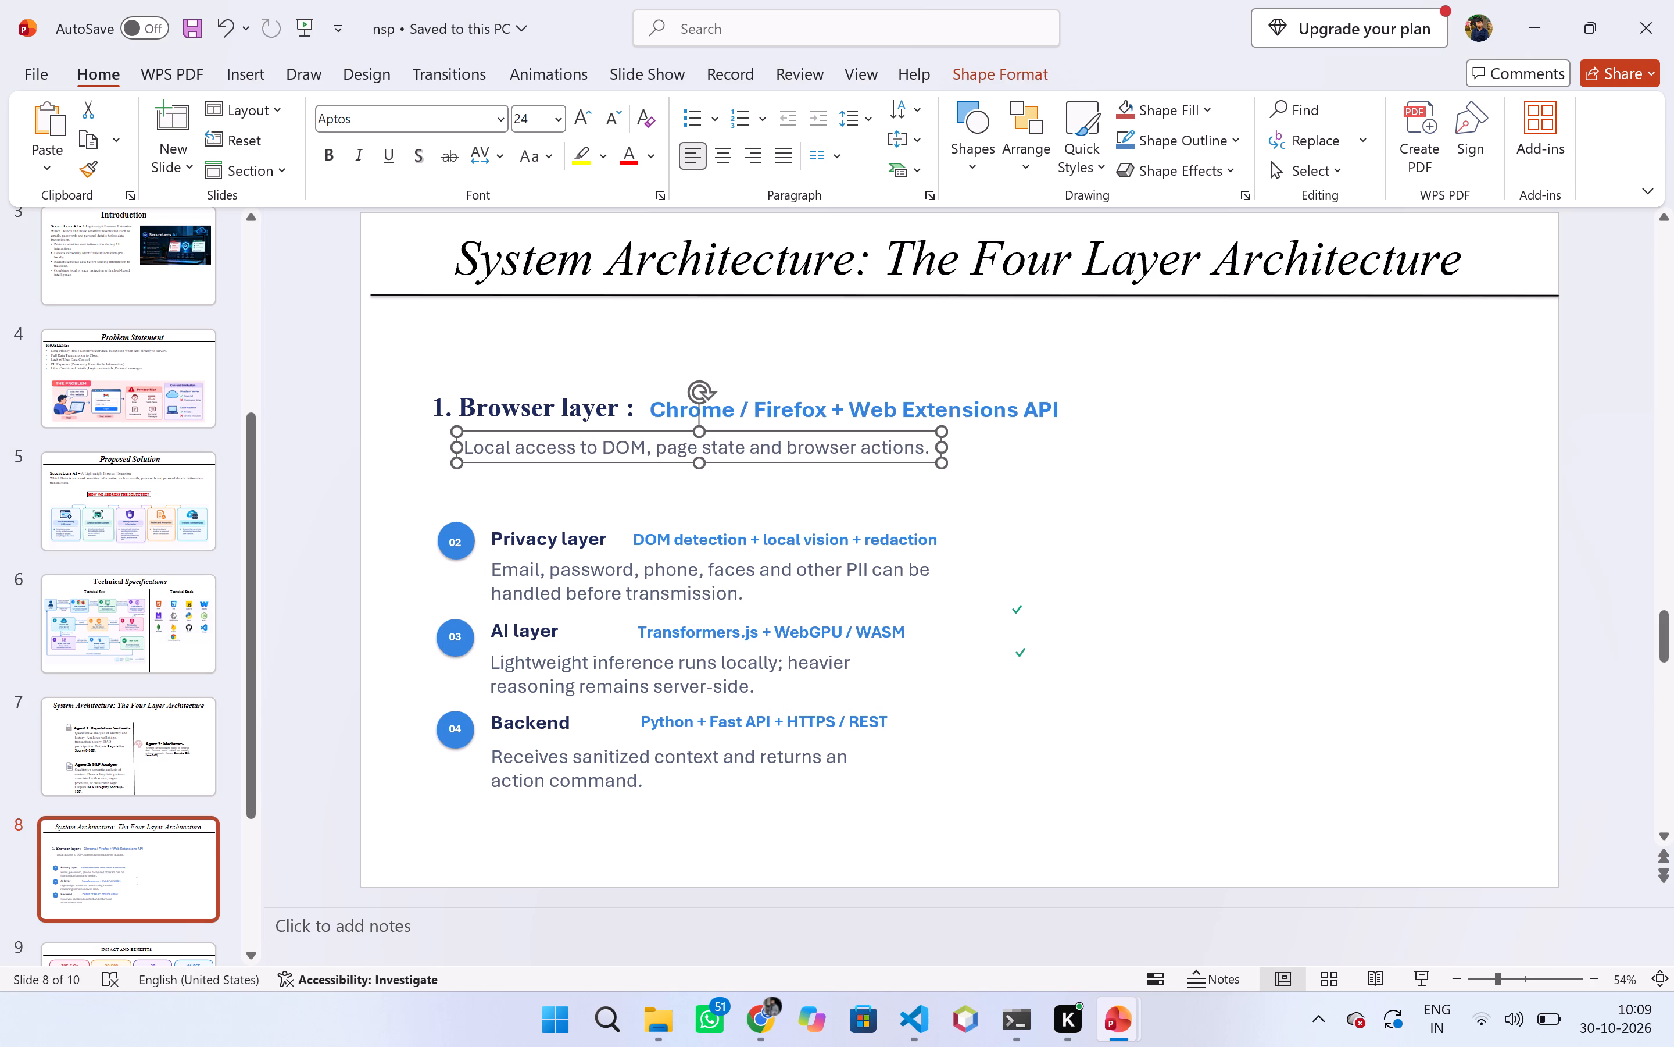
pyautogui.moveTo(950, 447); pyautogui.dragTo(1072, 454)
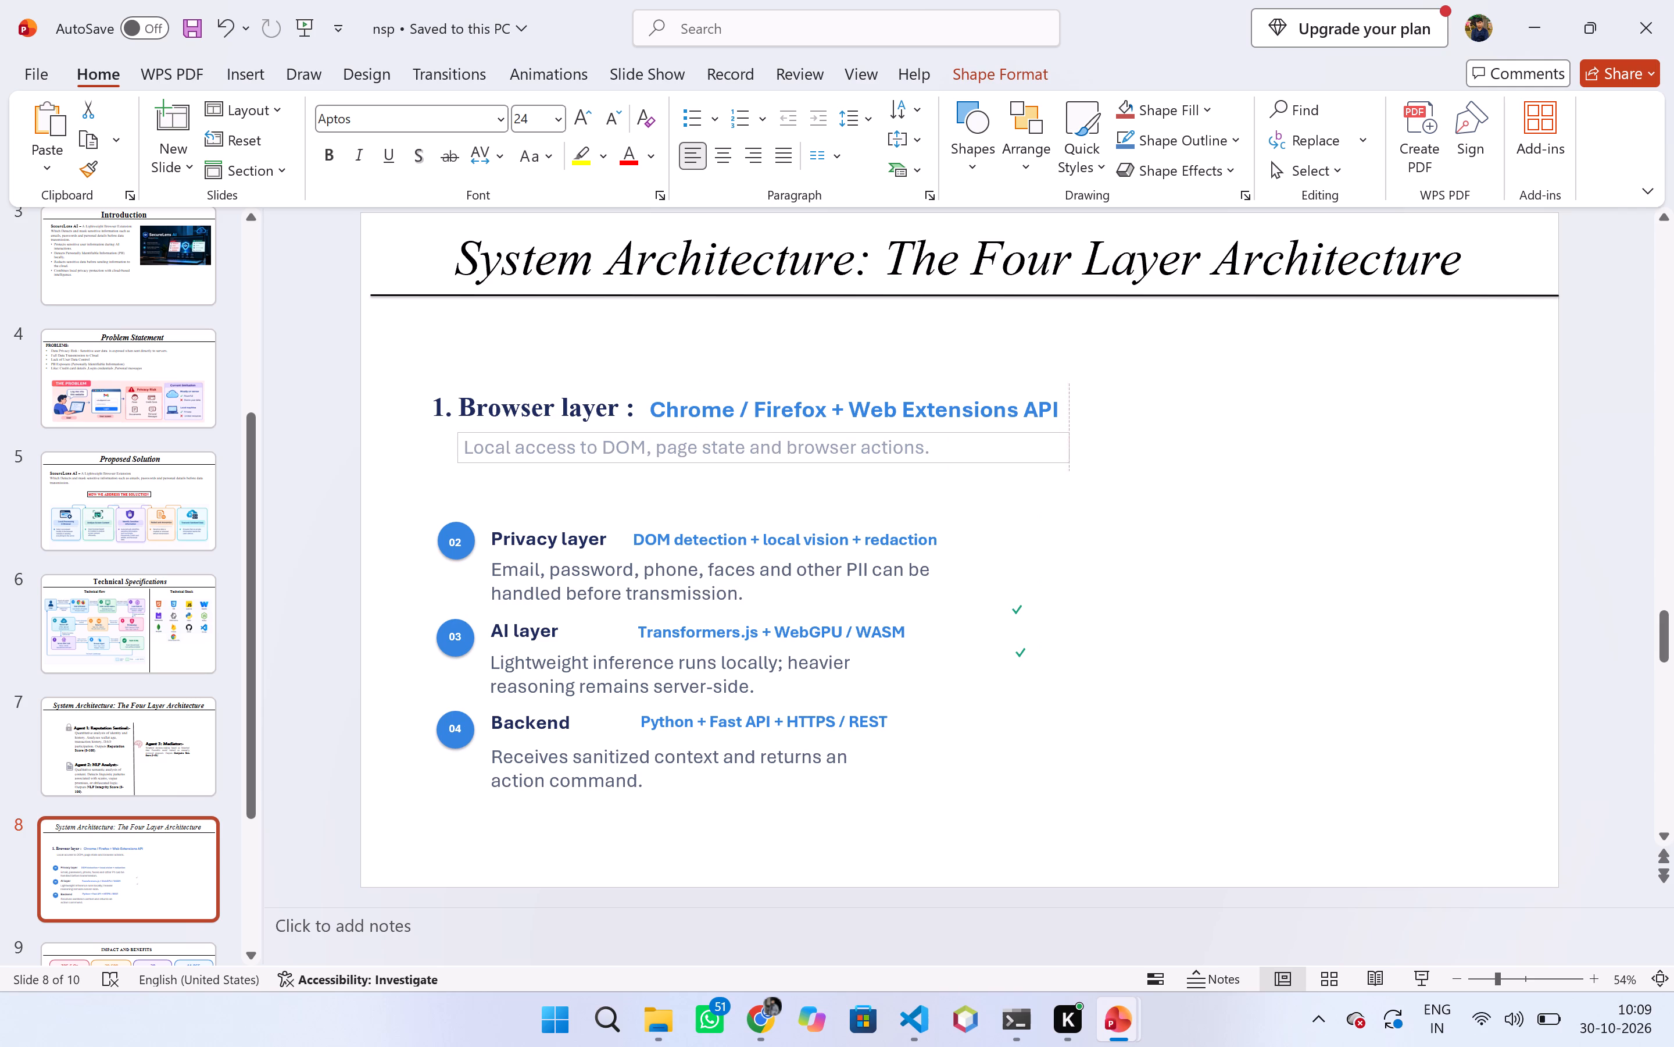
pyautogui.moveTo(1072, 454); pyautogui.dragTo(1070, 453)
# Select the full "Local access to DOM, page state and browser actions." description text.
pyautogui.moveTo(929, 449); pyautogui.dragTo(465, 455)
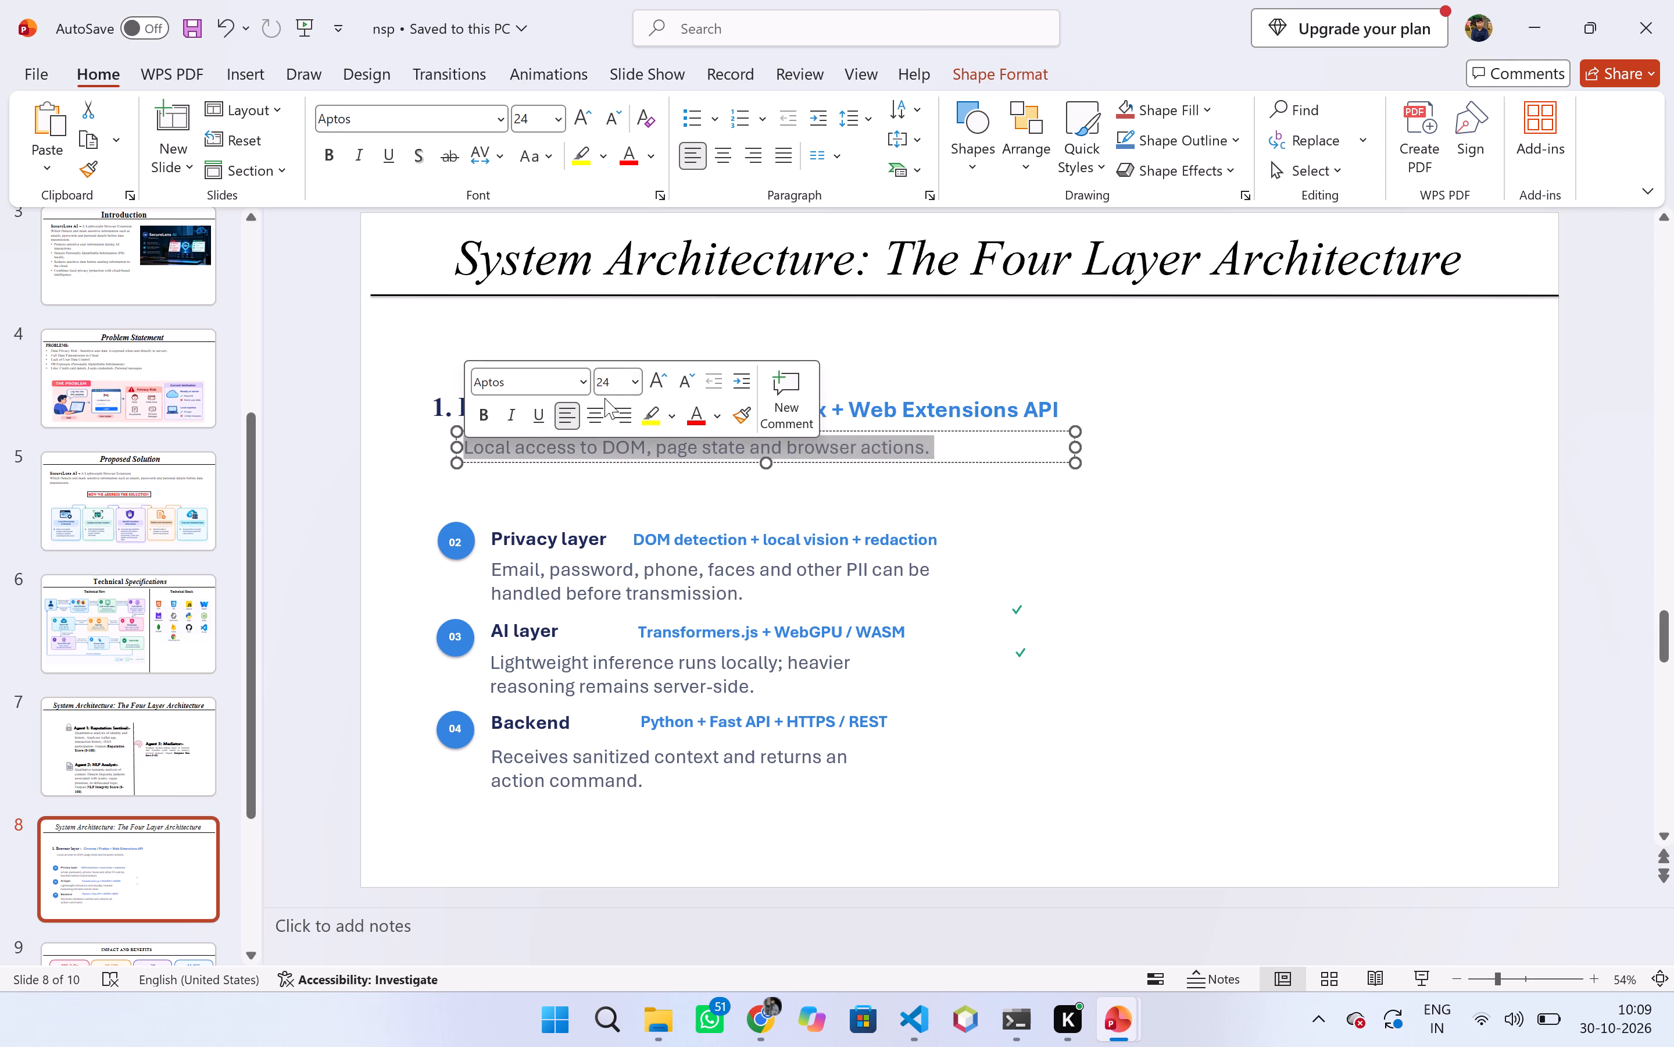
# Format the selected Browser layer description text as Times New Roman at size 28.
pyautogui.click(635, 380)
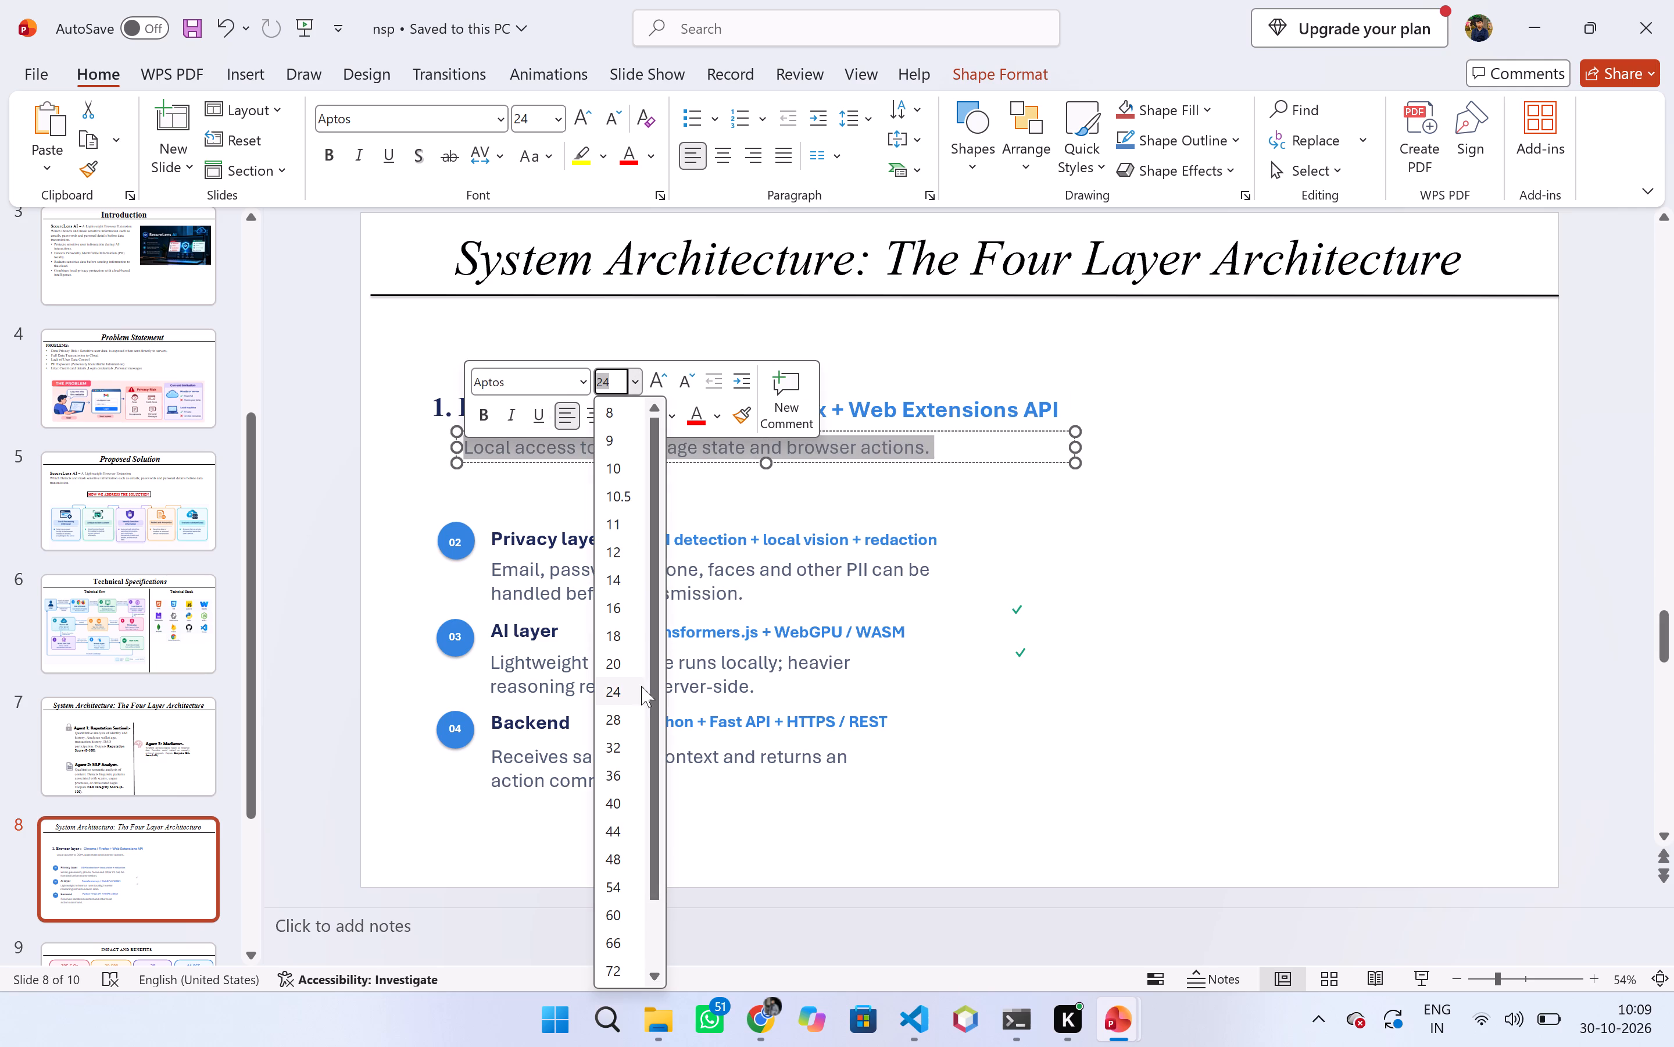
pyautogui.click(619, 720)
pyautogui.click(516, 380)
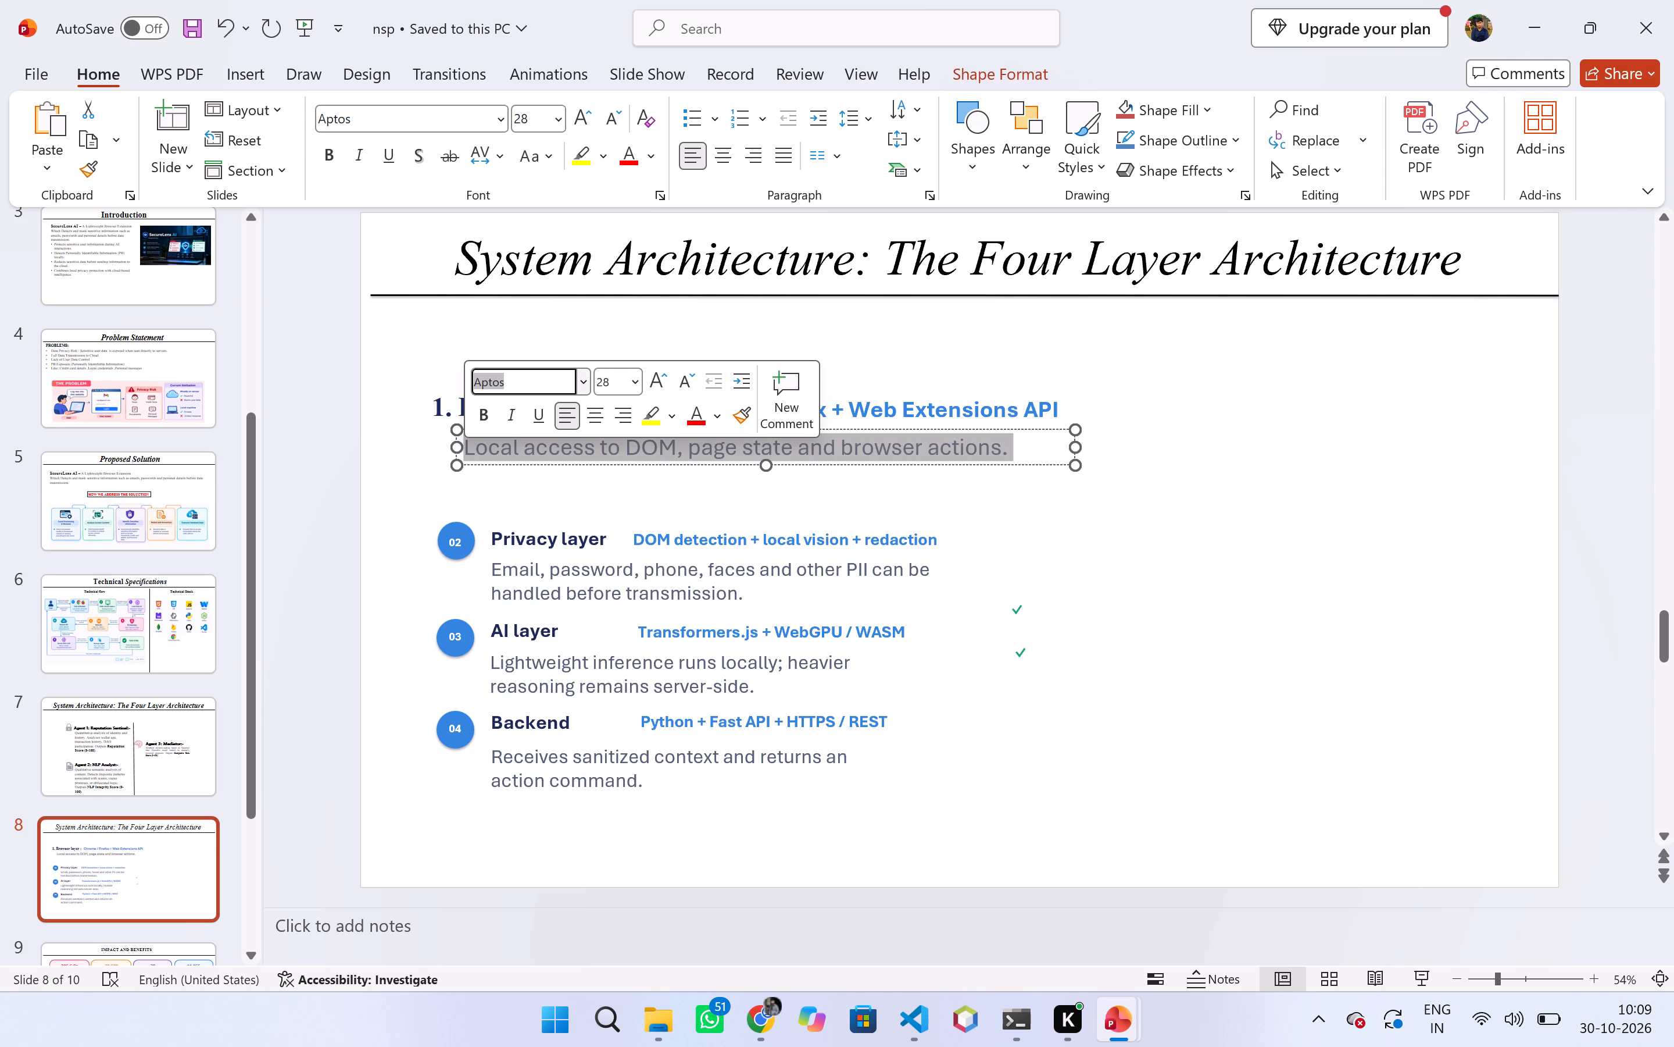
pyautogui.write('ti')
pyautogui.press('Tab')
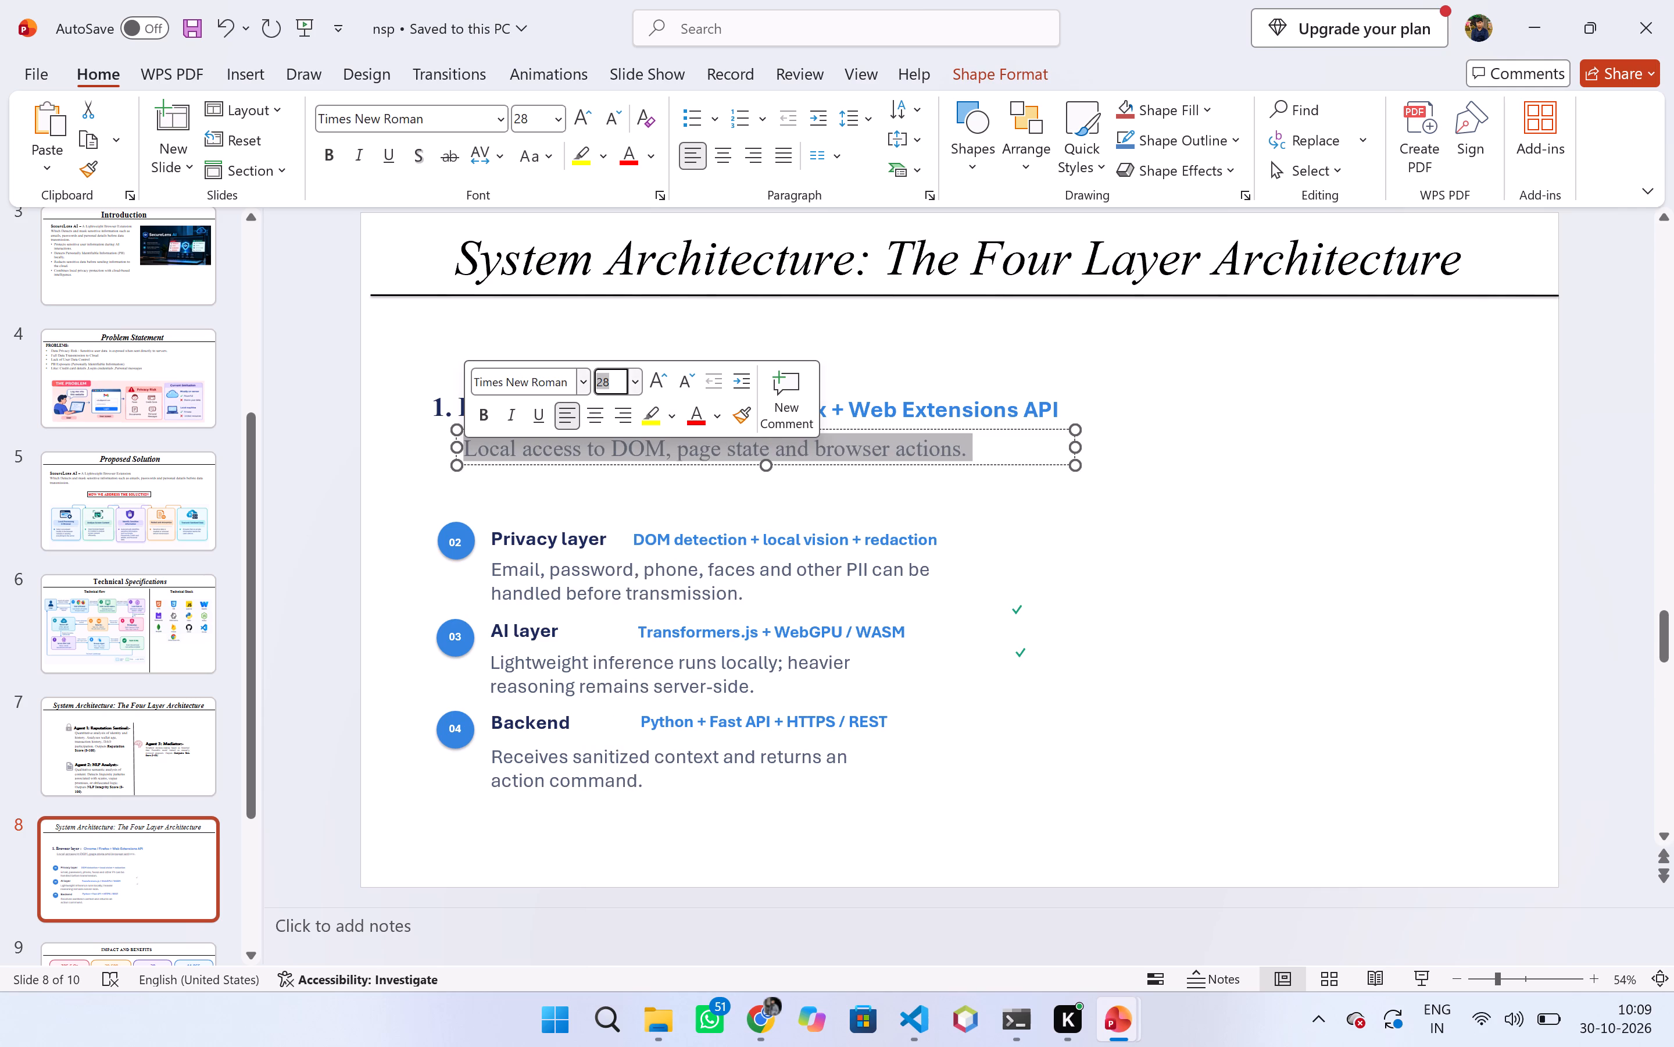
pyautogui.click(981, 504)
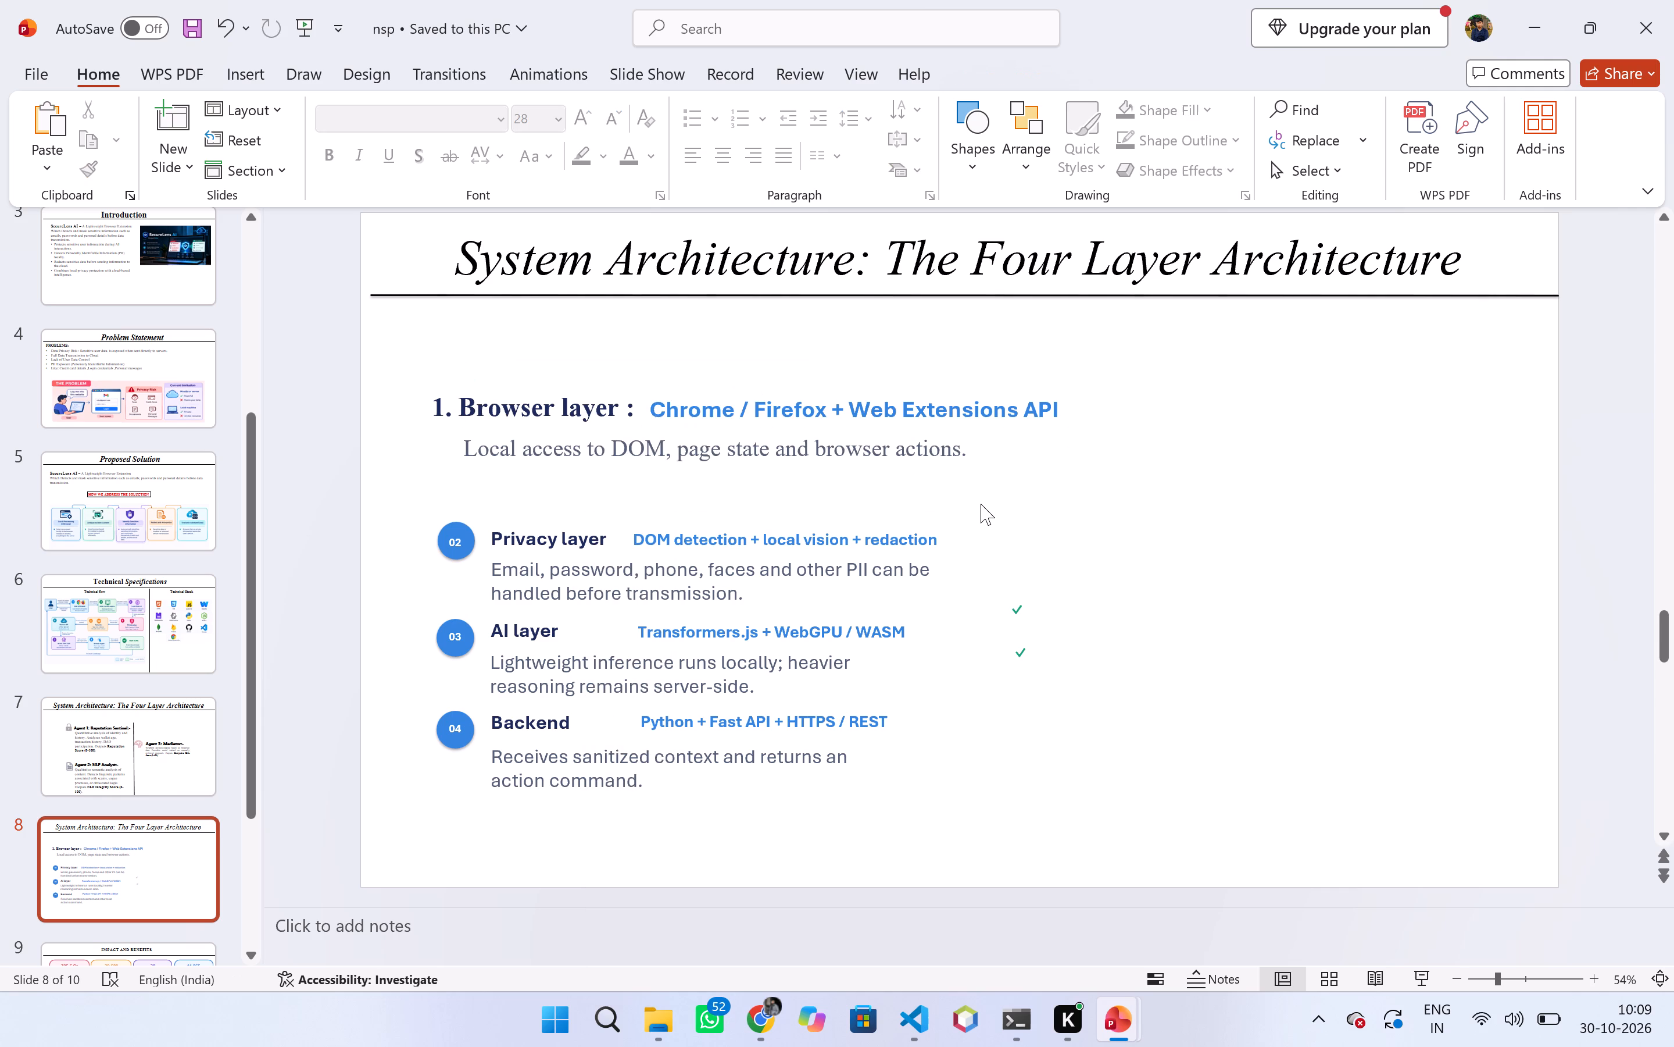
# Delete the blue "02" number circle beside the Privacy layer heading.
pyautogui.click(468, 535)
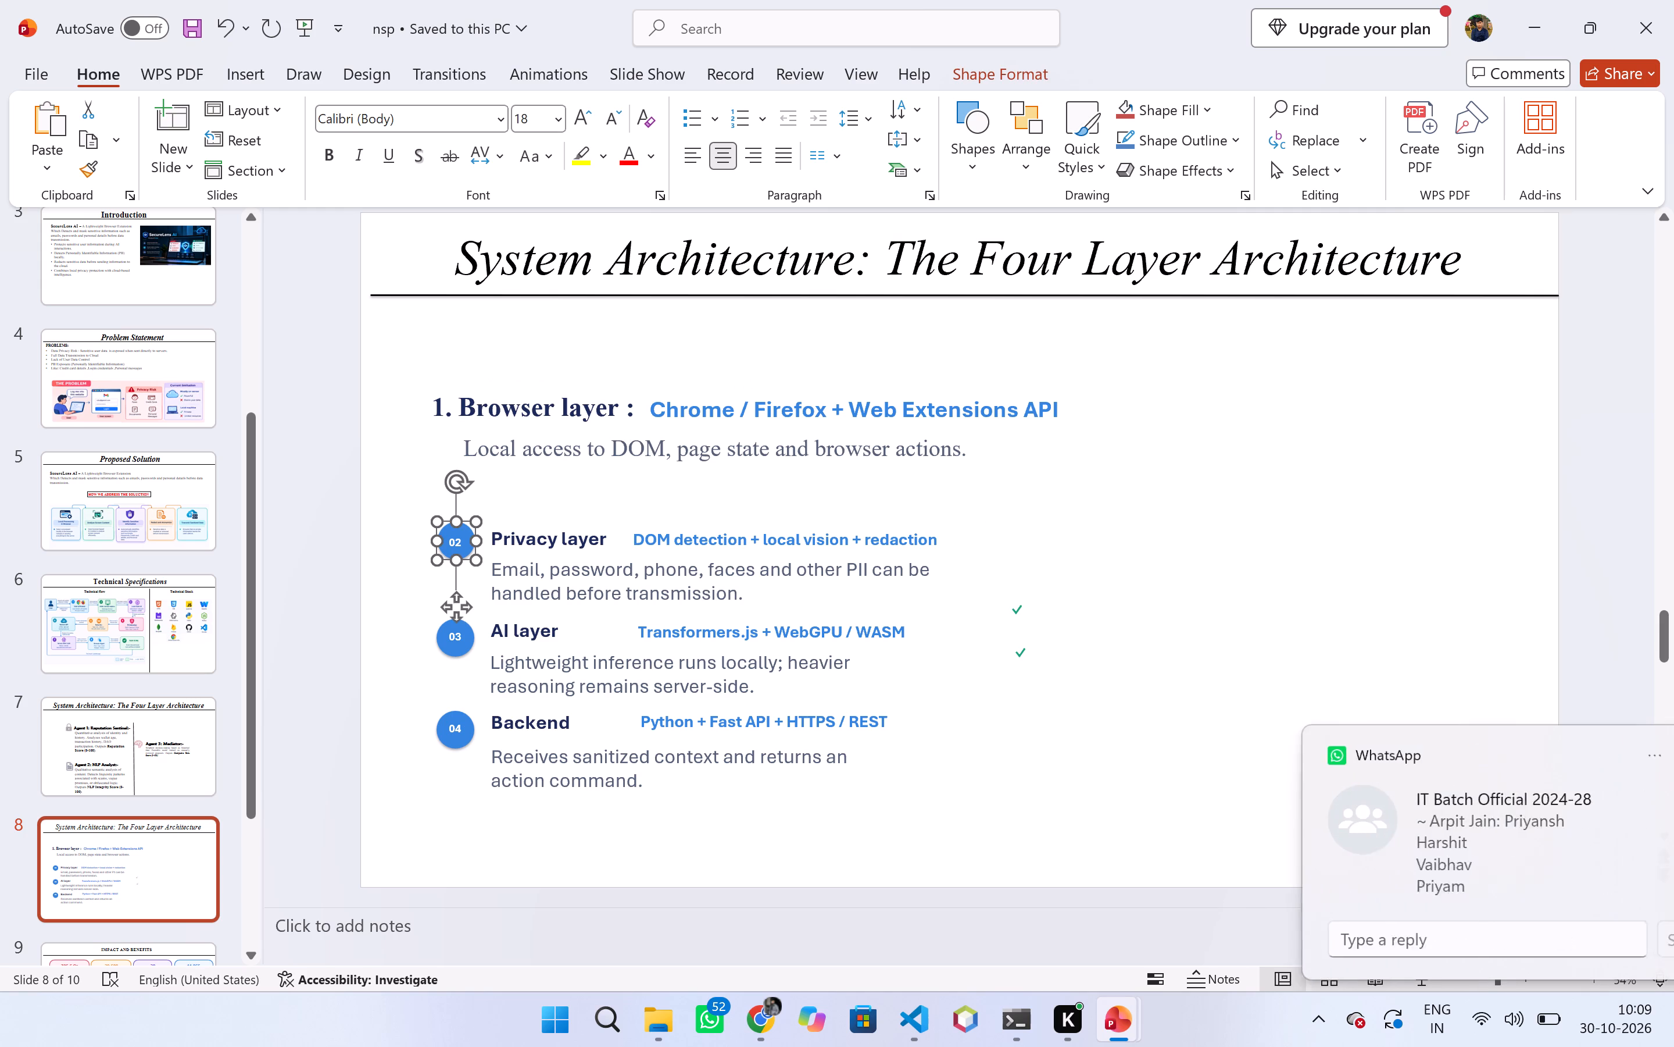
pyautogui.press('BackSpace')
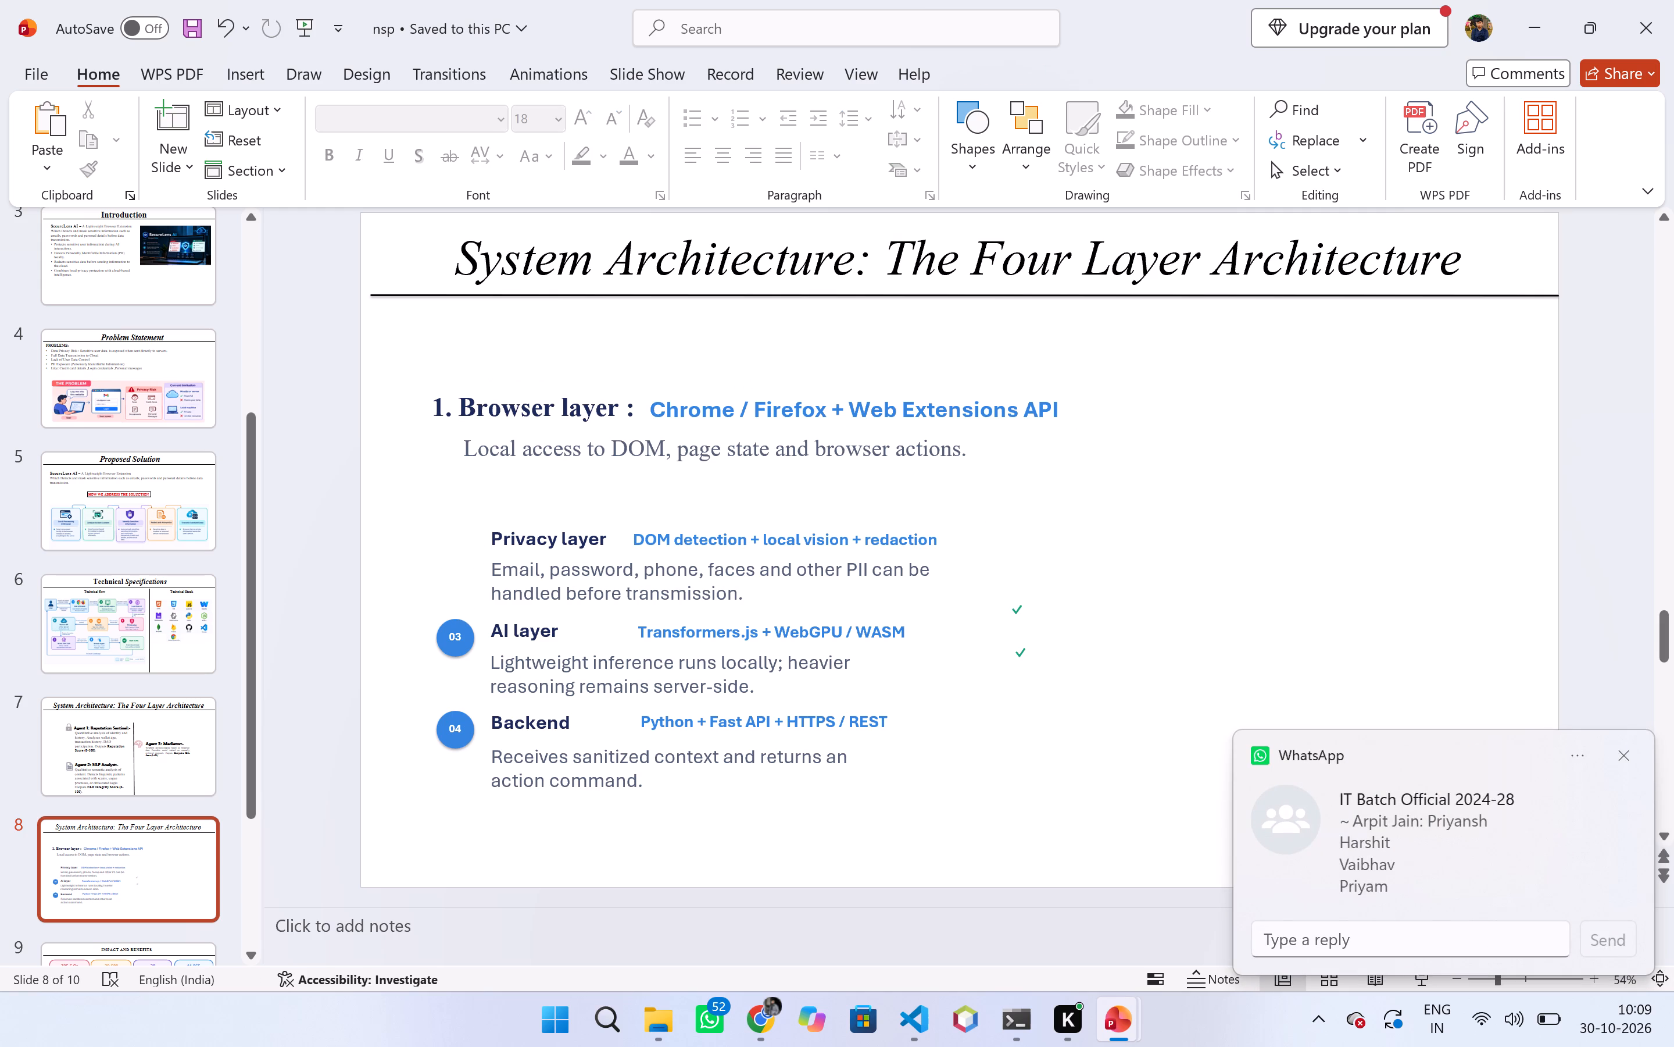
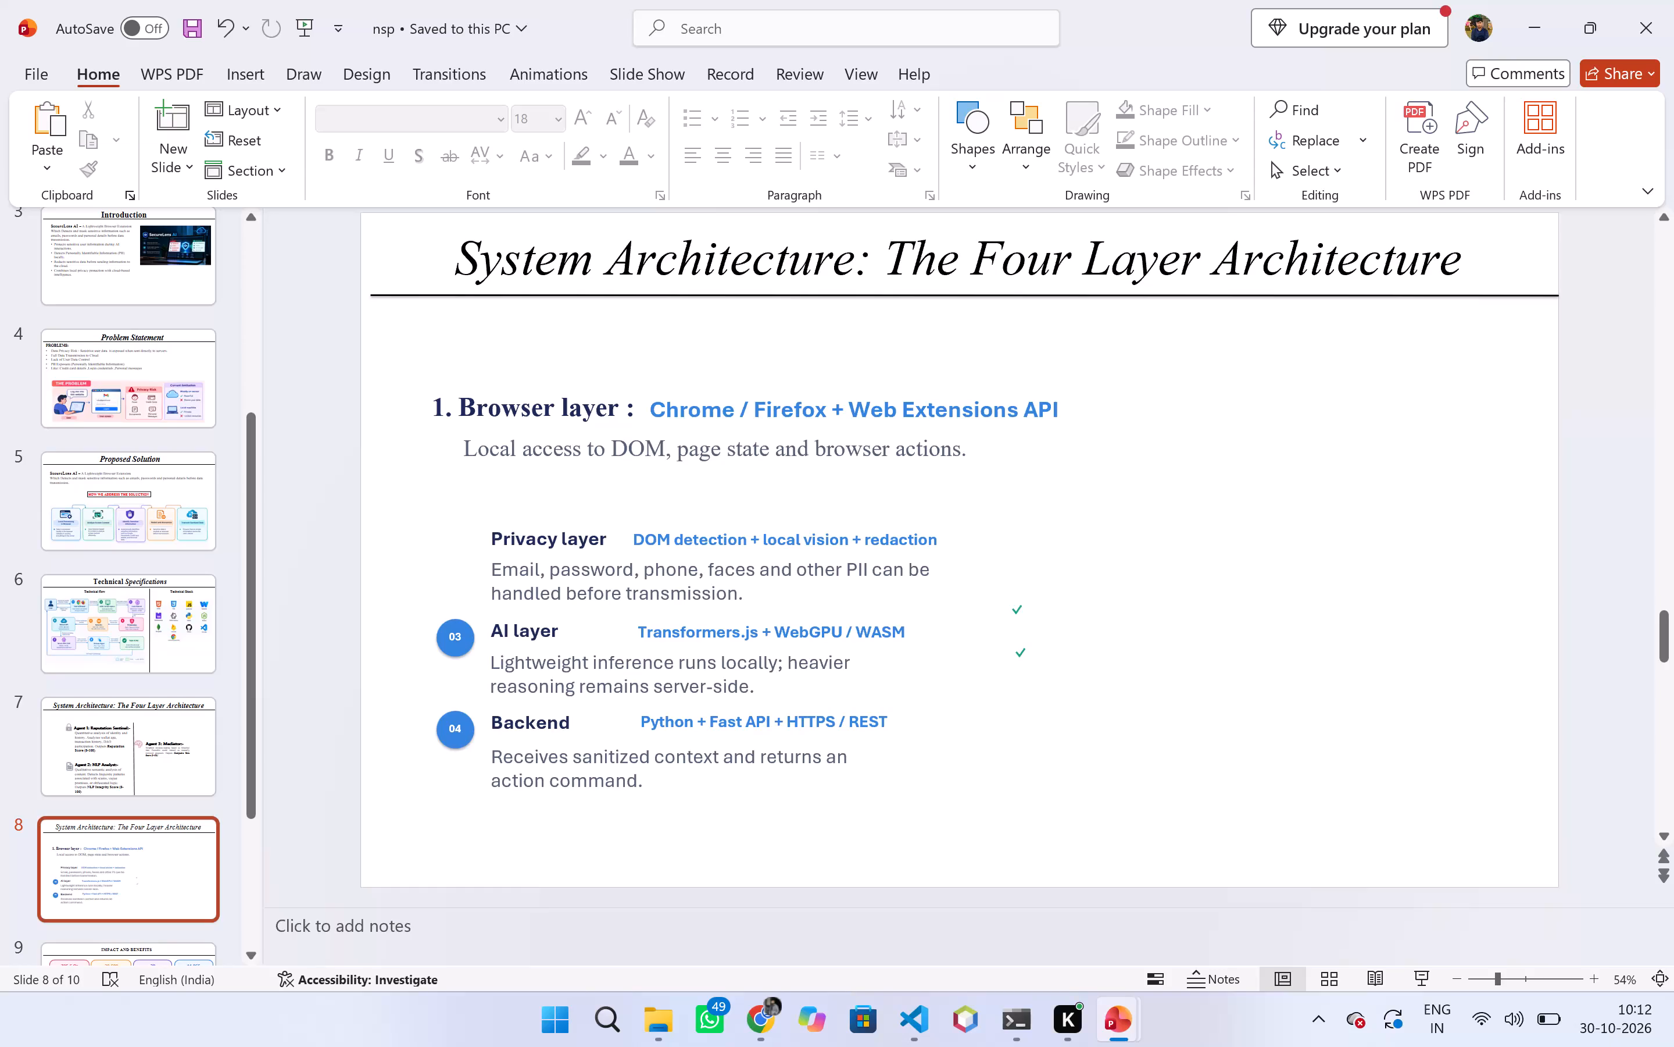
# Add the number prefix "2. " before the "Privacy layer" heading on slide 8.
pyautogui.click(491, 536)
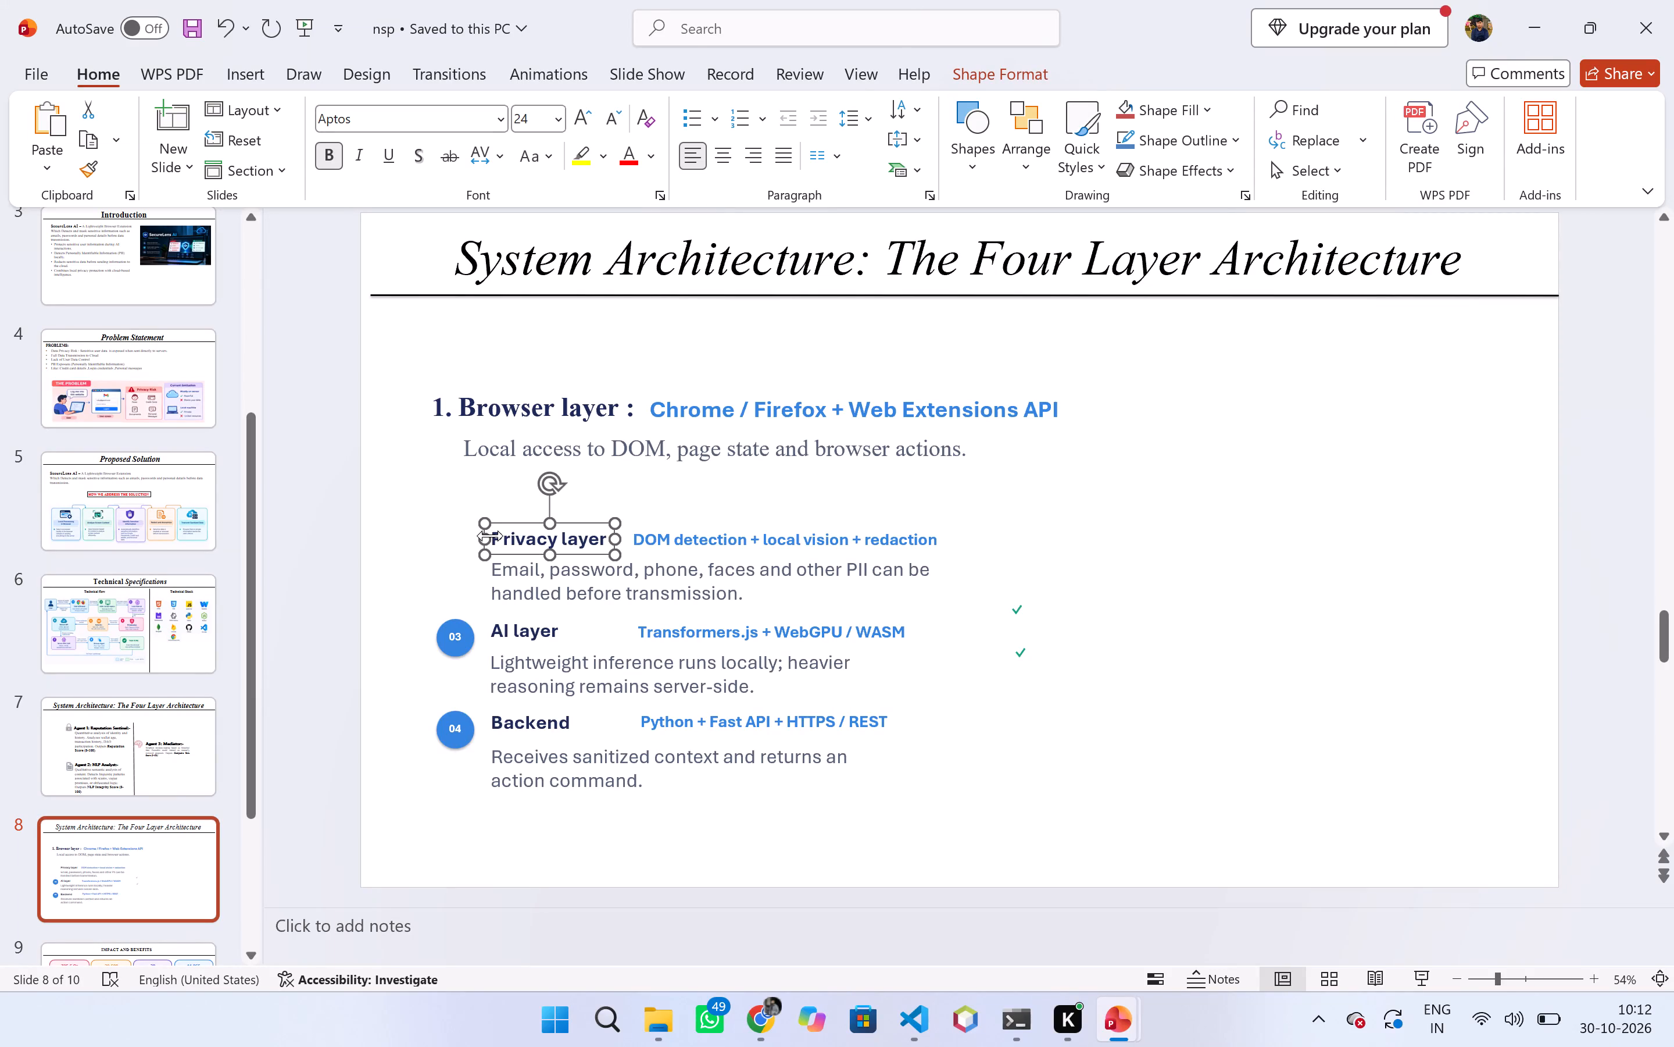
pyautogui.write('2.')
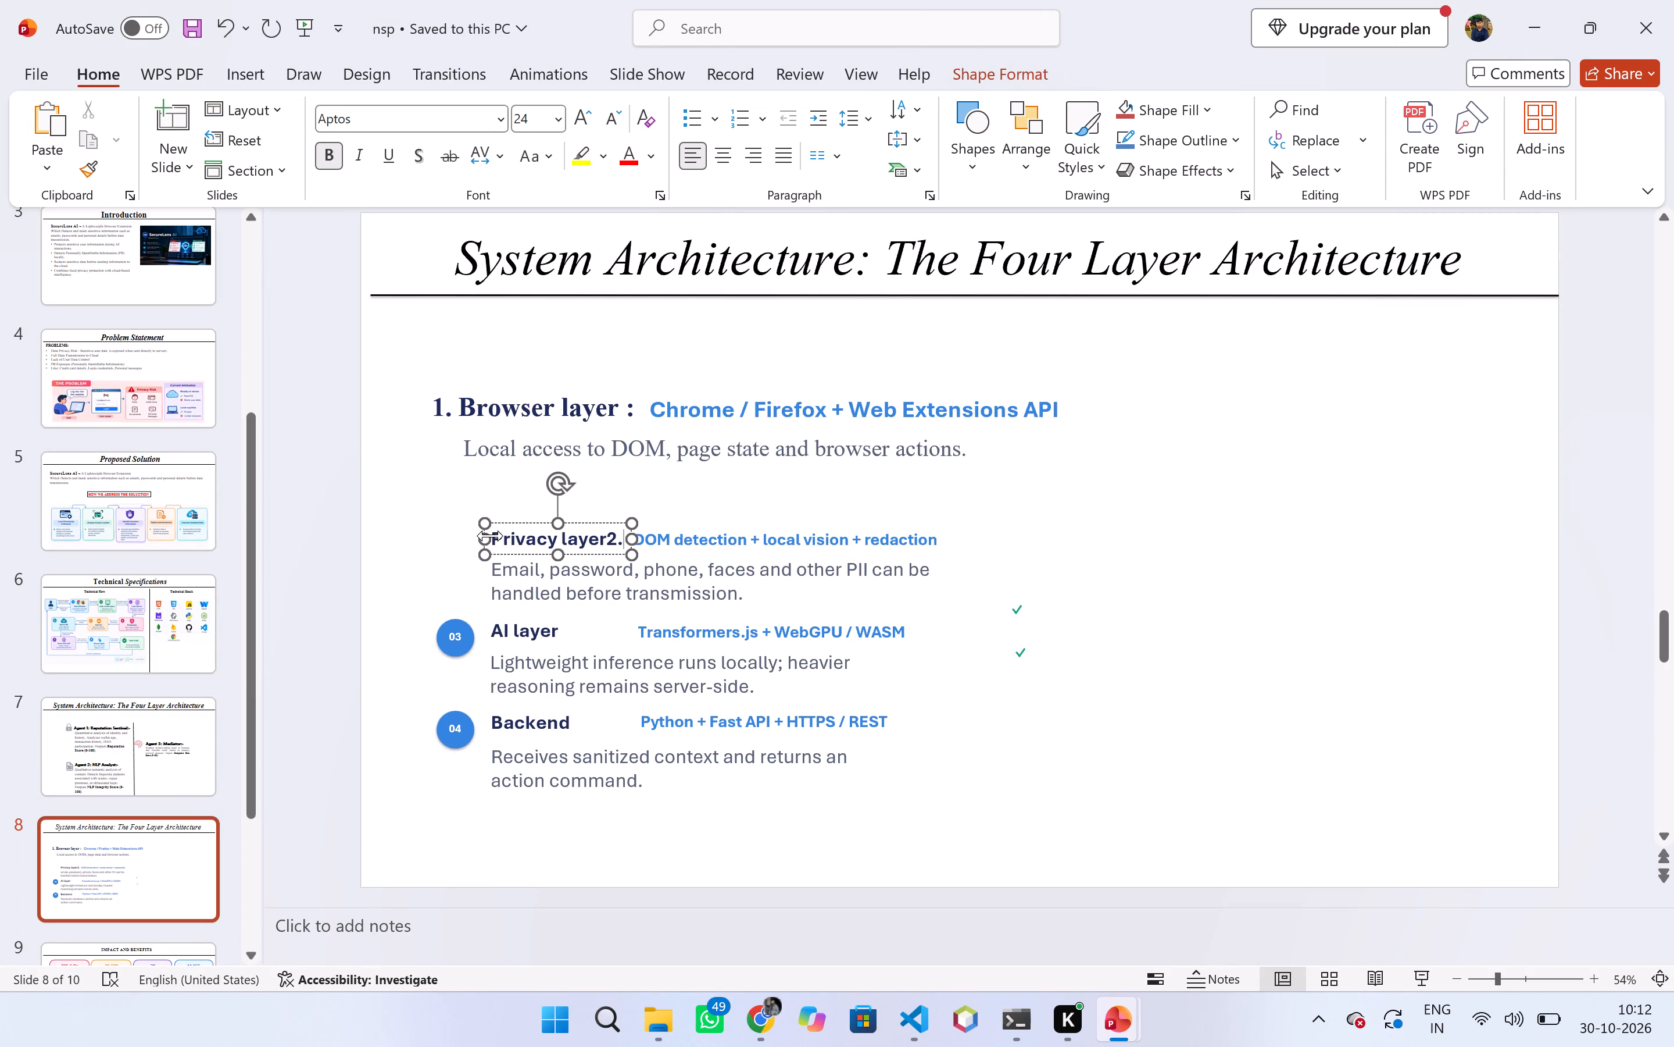
pyautogui.press('BackSpace')
pyautogui.press('BackSpace')
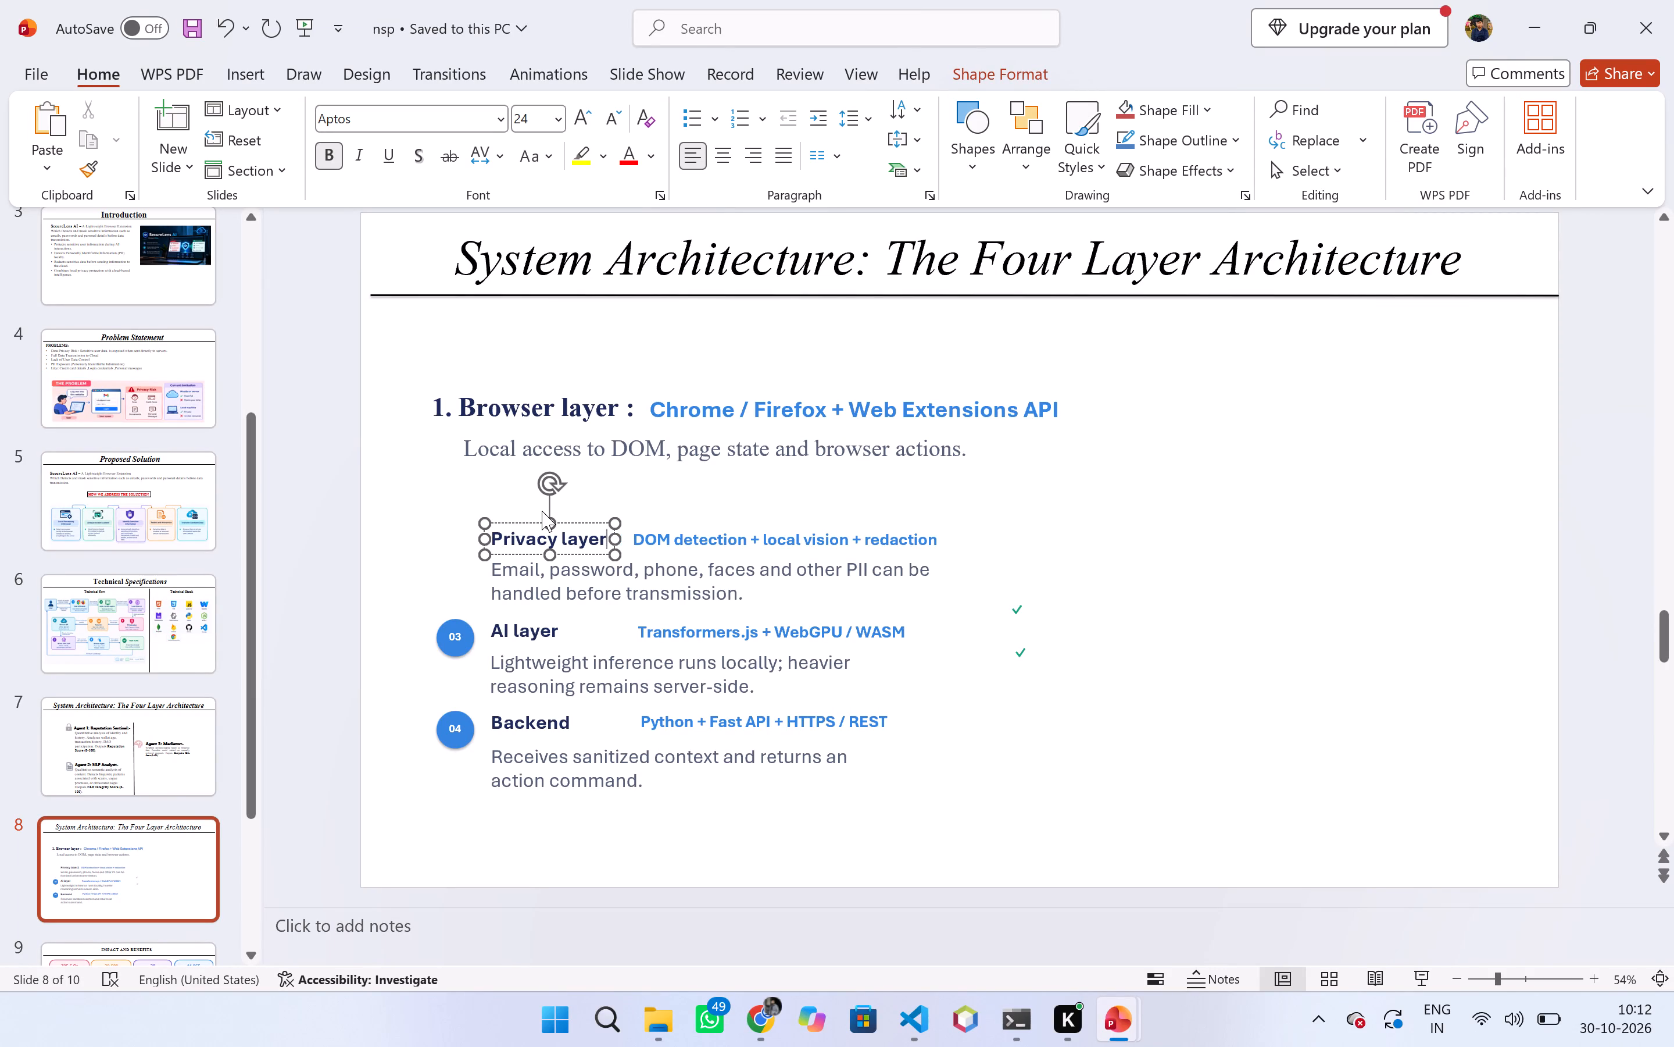
pyautogui.press('Left')
pyautogui.press('Left')
pyautogui.press('Left')
pyautogui.press('Left')
pyautogui.press('Left')
pyautogui.press('Left')
pyautogui.press('Left')
pyautogui.press('Left')
pyautogui.press('Left')
pyautogui.press('Left')
pyautogui.press('Left')
pyautogui.press('Left')
pyautogui.press('Left')
pyautogui.press('Left')
pyautogui.write('2.')
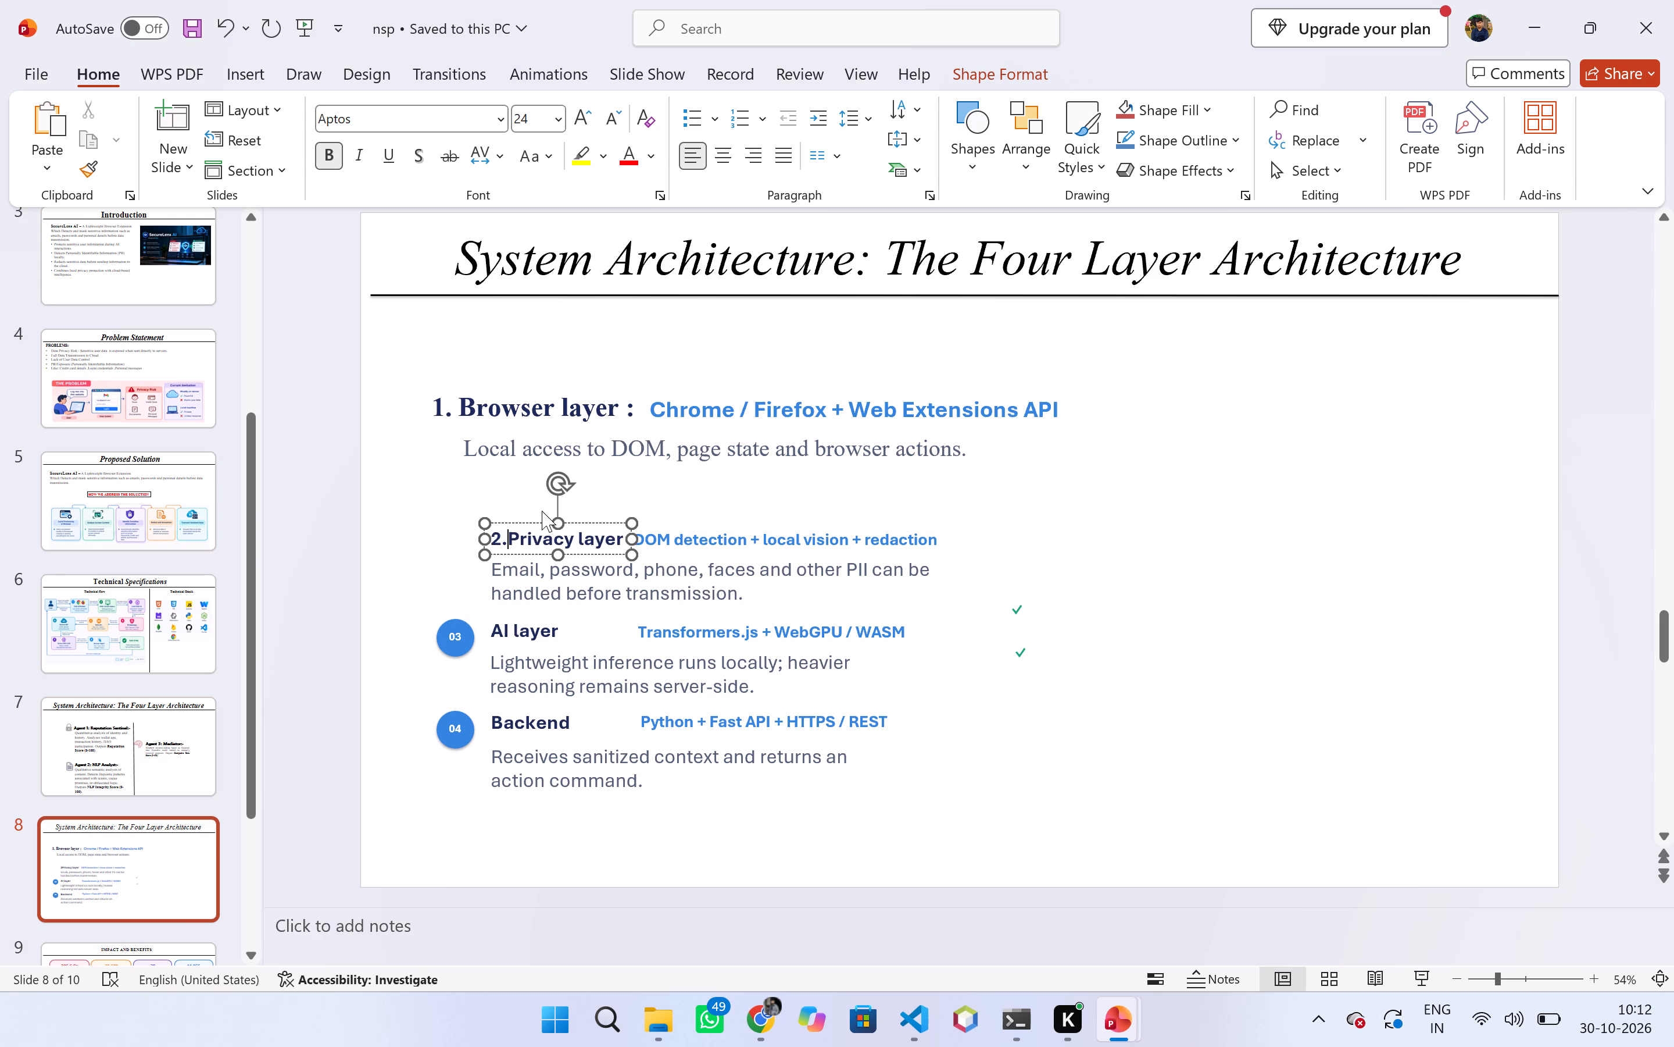
pyautogui.press('space')
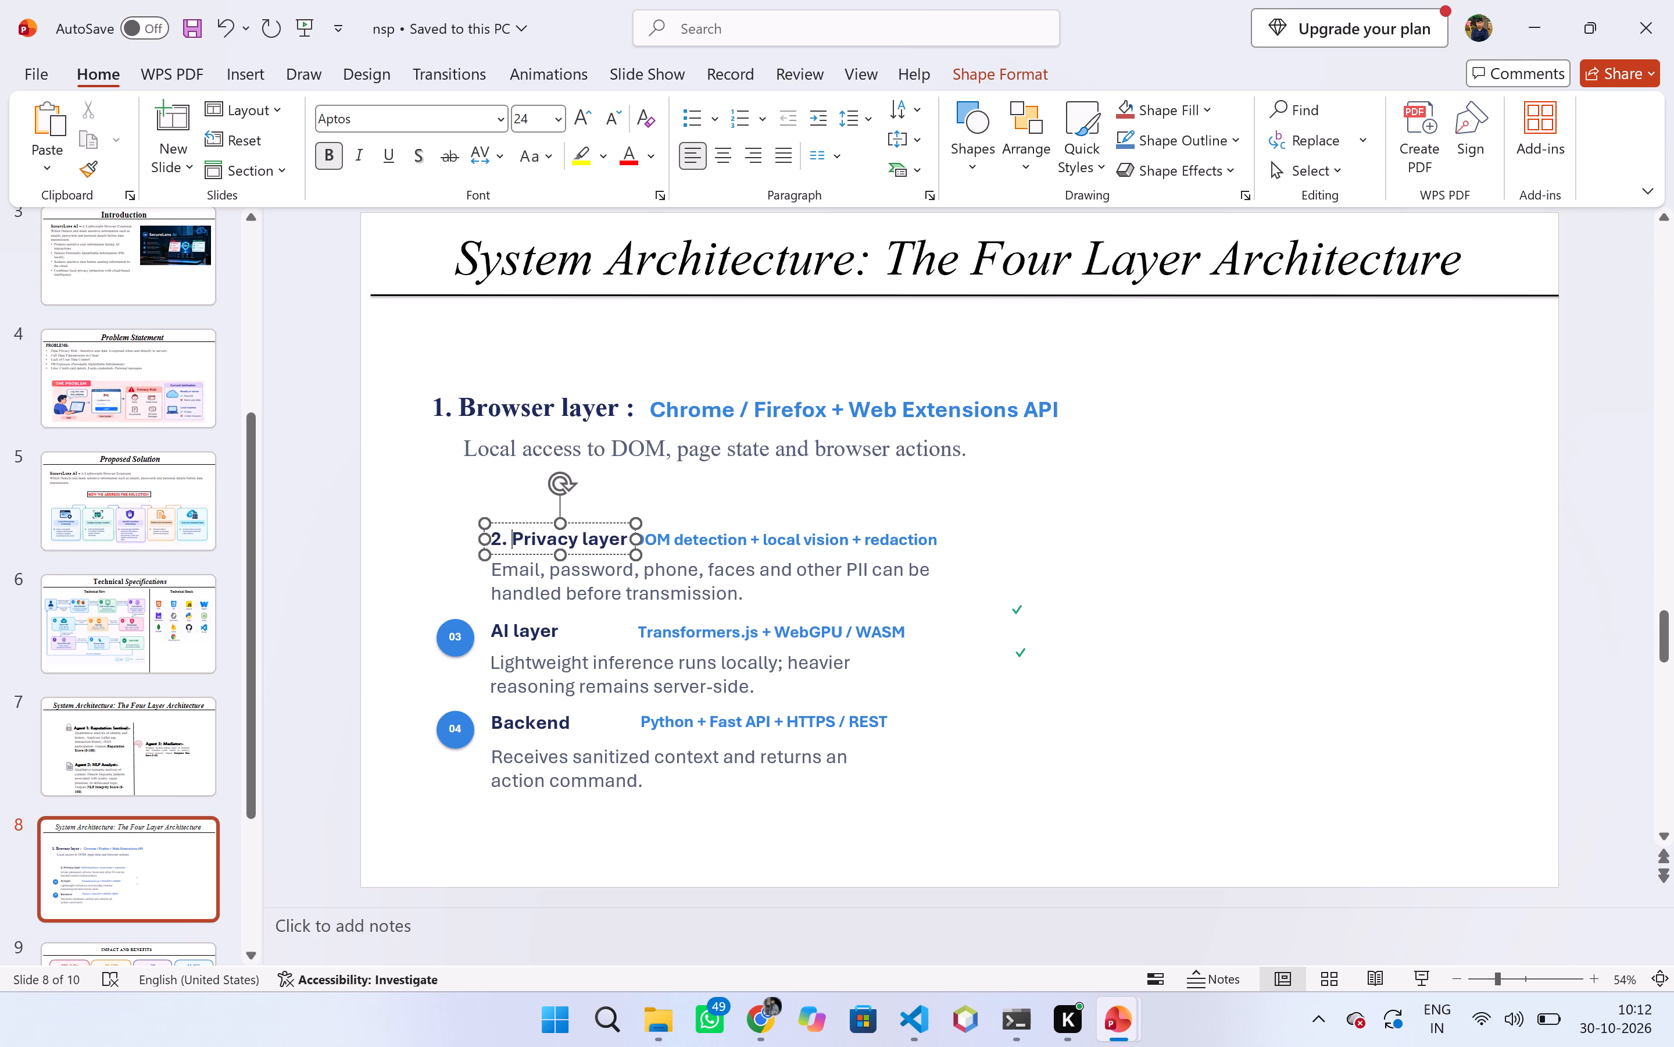
# Move the "2. Privacy layer" heading up below the Browser layer description, roughly in line with the "1. Browser layer" heading.
pyautogui.moveTo(606, 521); pyautogui.dragTo(548, 490)
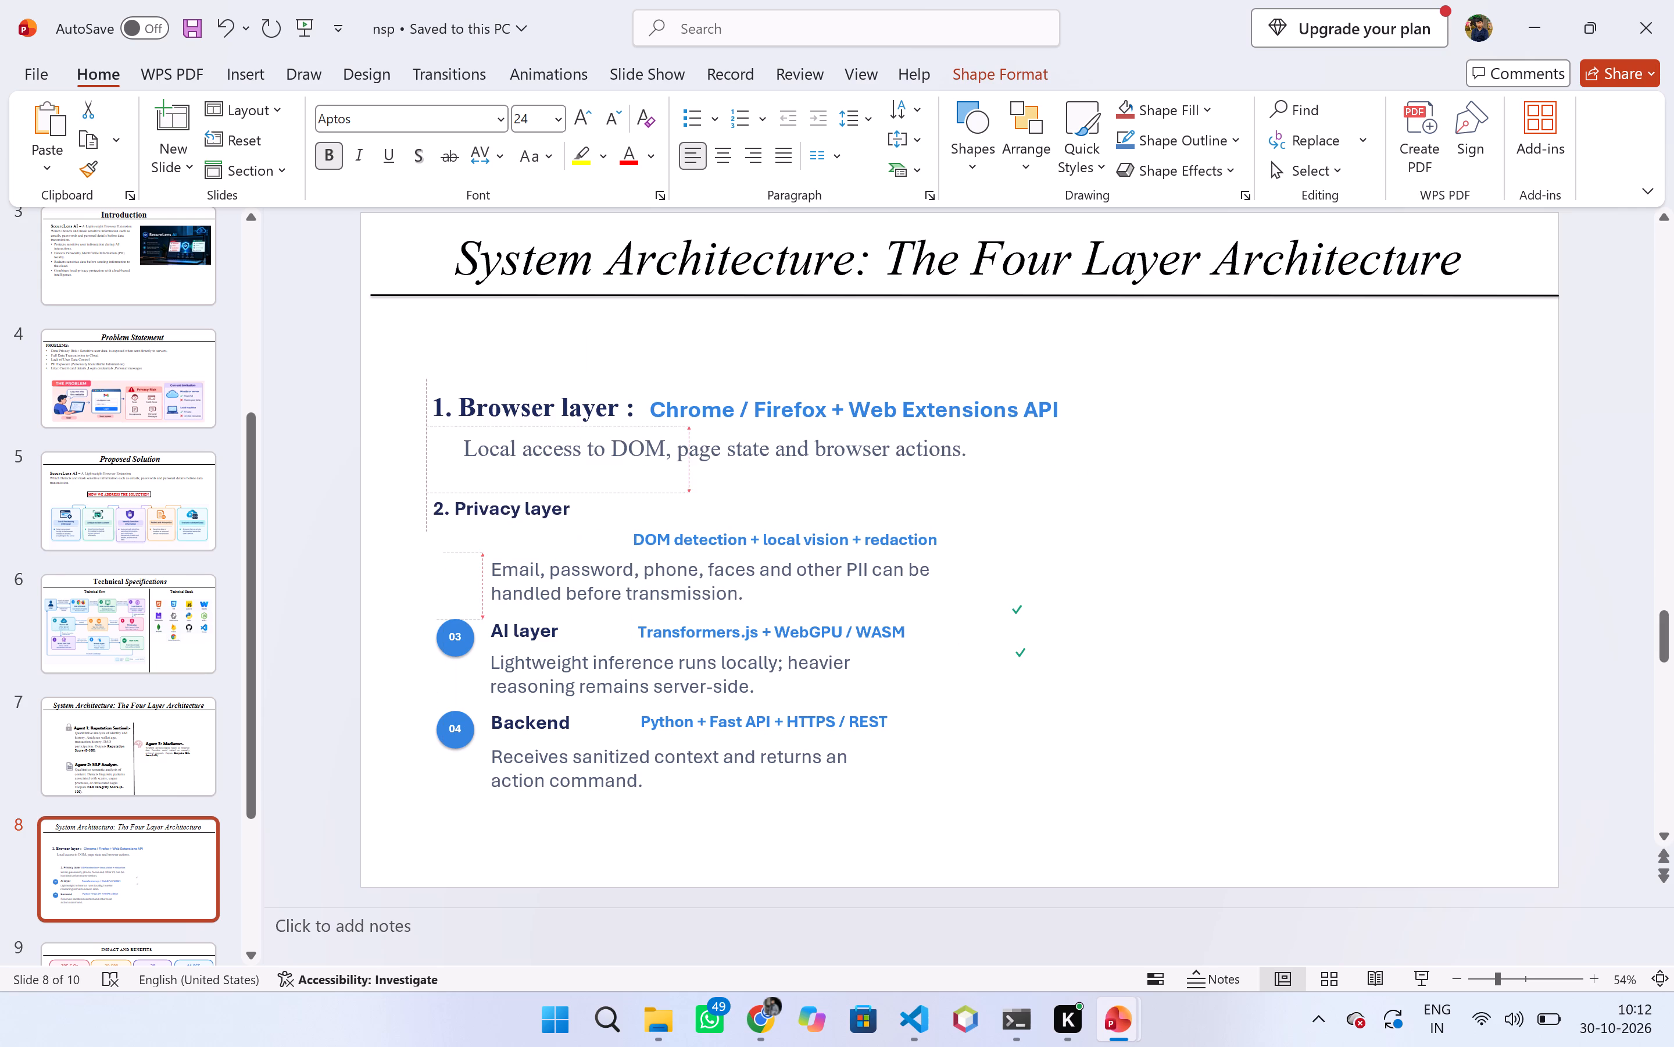
pyautogui.moveTo(548, 490); pyautogui.dragTo(555, 492)
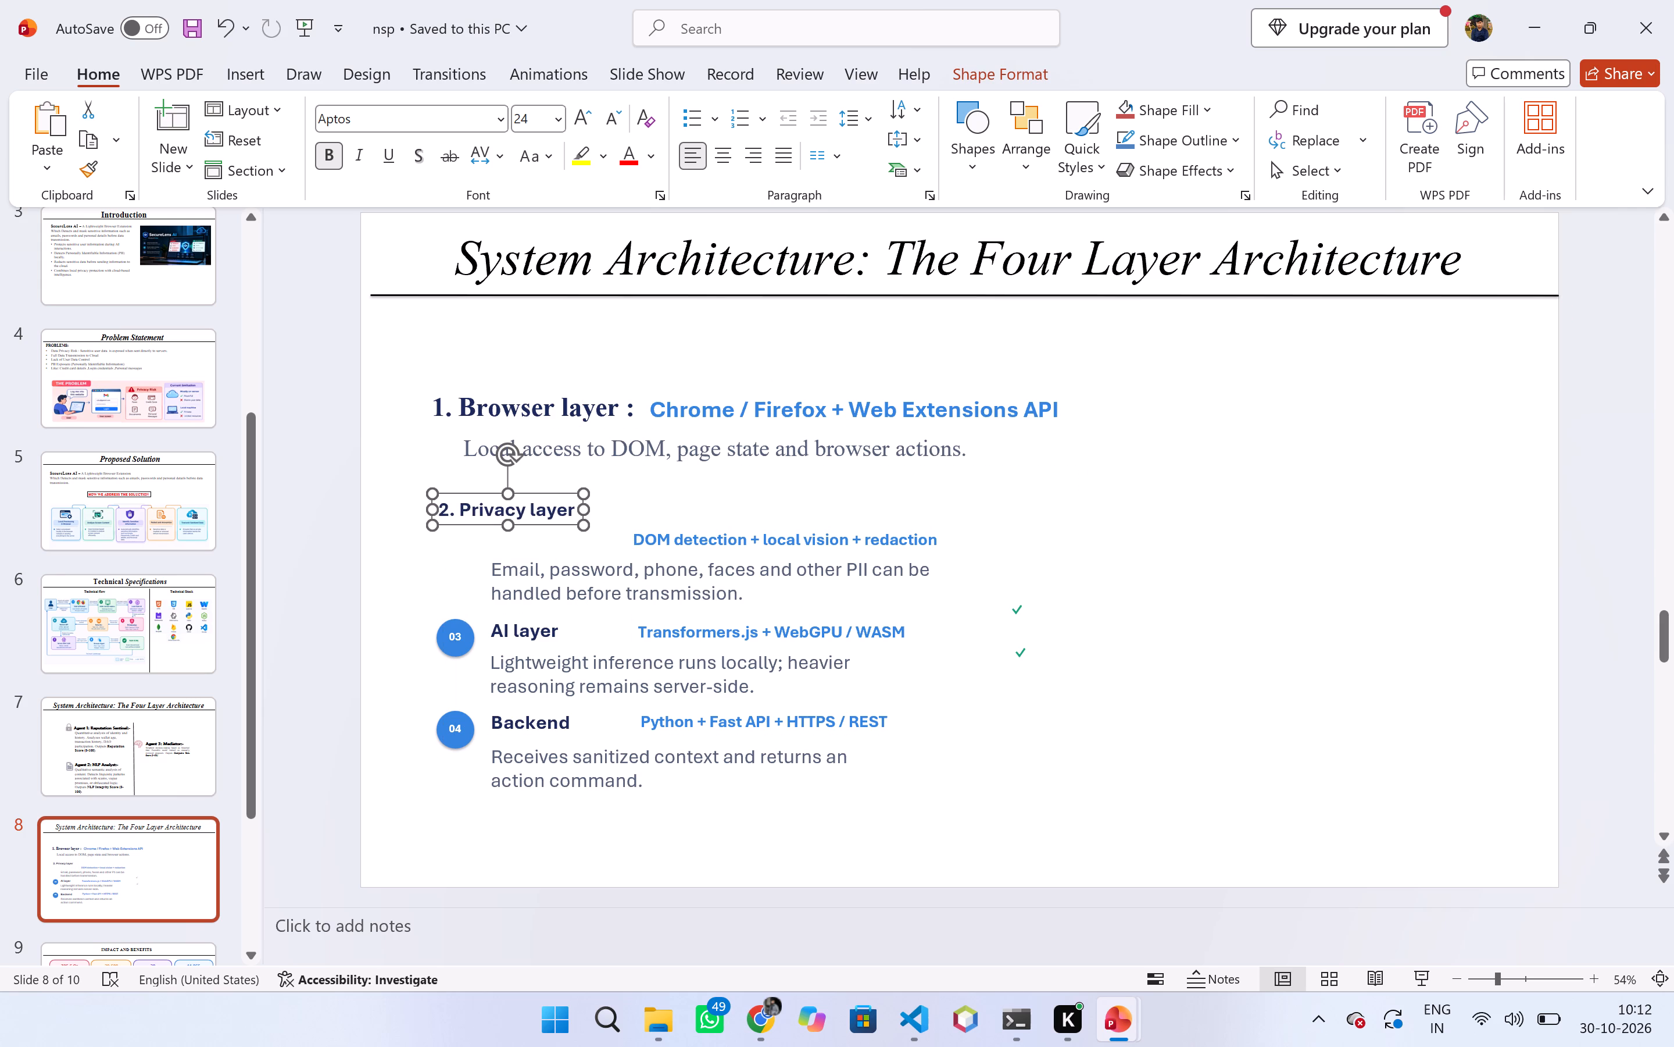
# Format the "2. Privacy layer" heading in Times New Roman at size 32, matching the Browser layer heading.
pyautogui.click(578, 408)
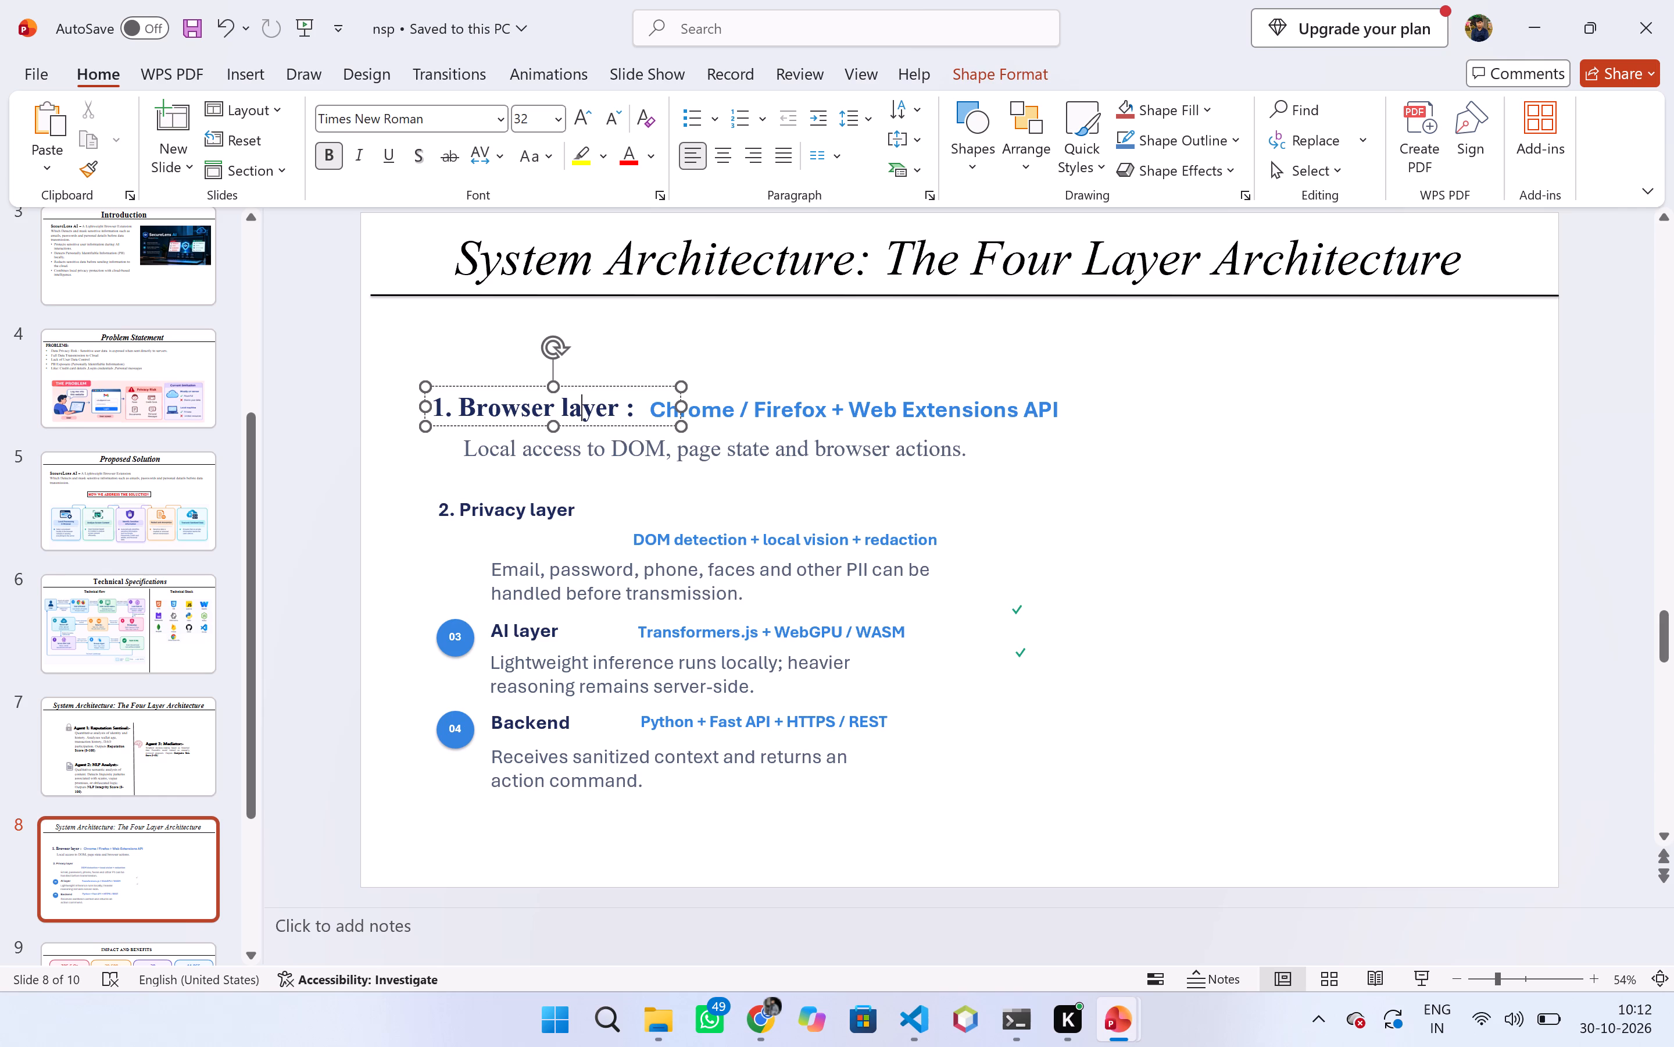
pyautogui.click(572, 502)
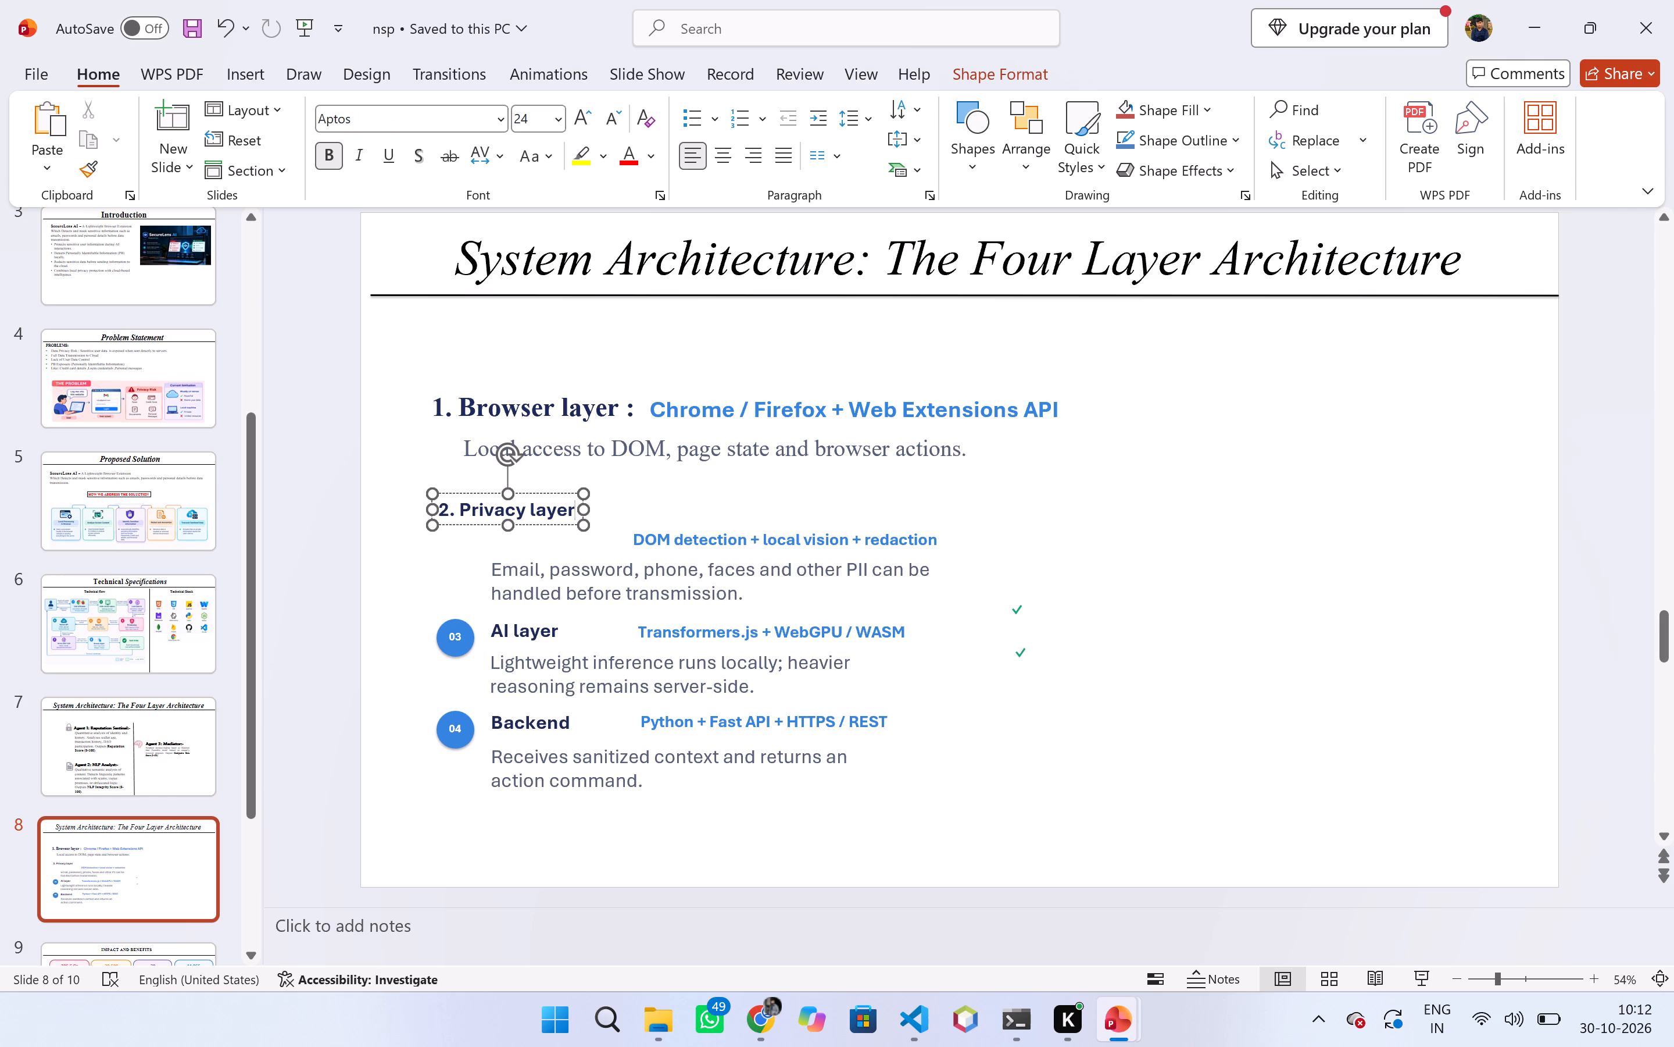
pyautogui.doubleClick(574, 509)
pyautogui.tripleClick(574, 509)
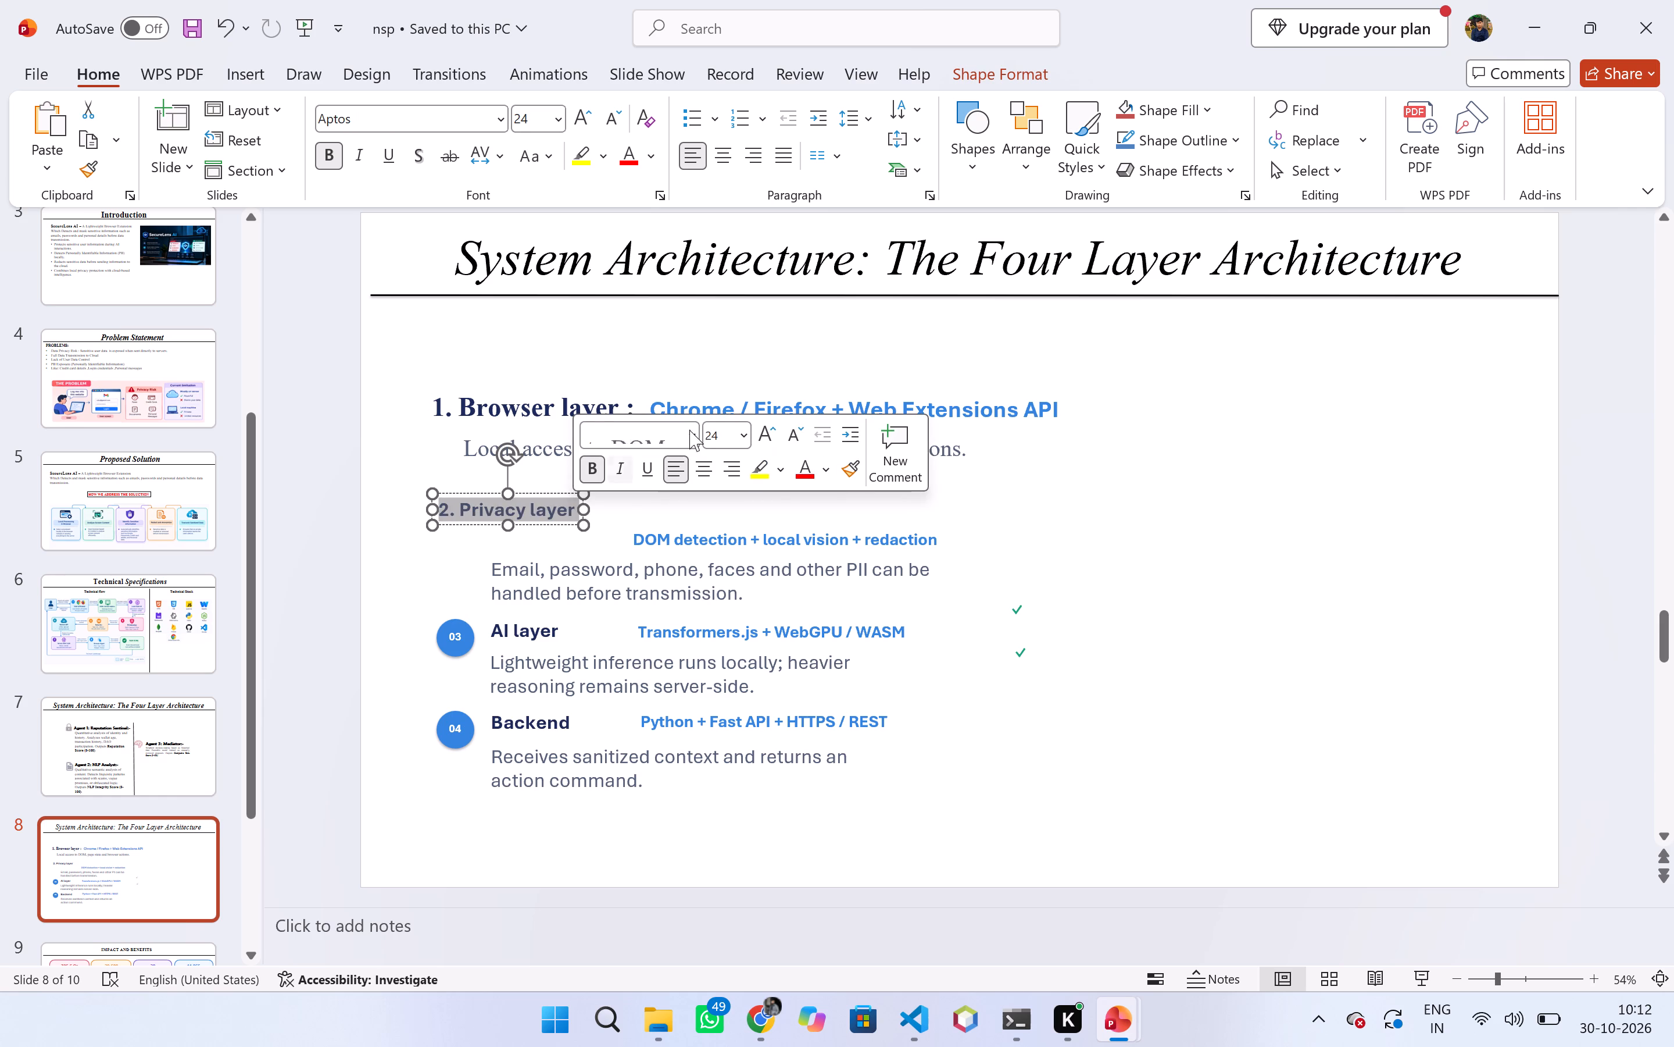
pyautogui.click(743, 431)
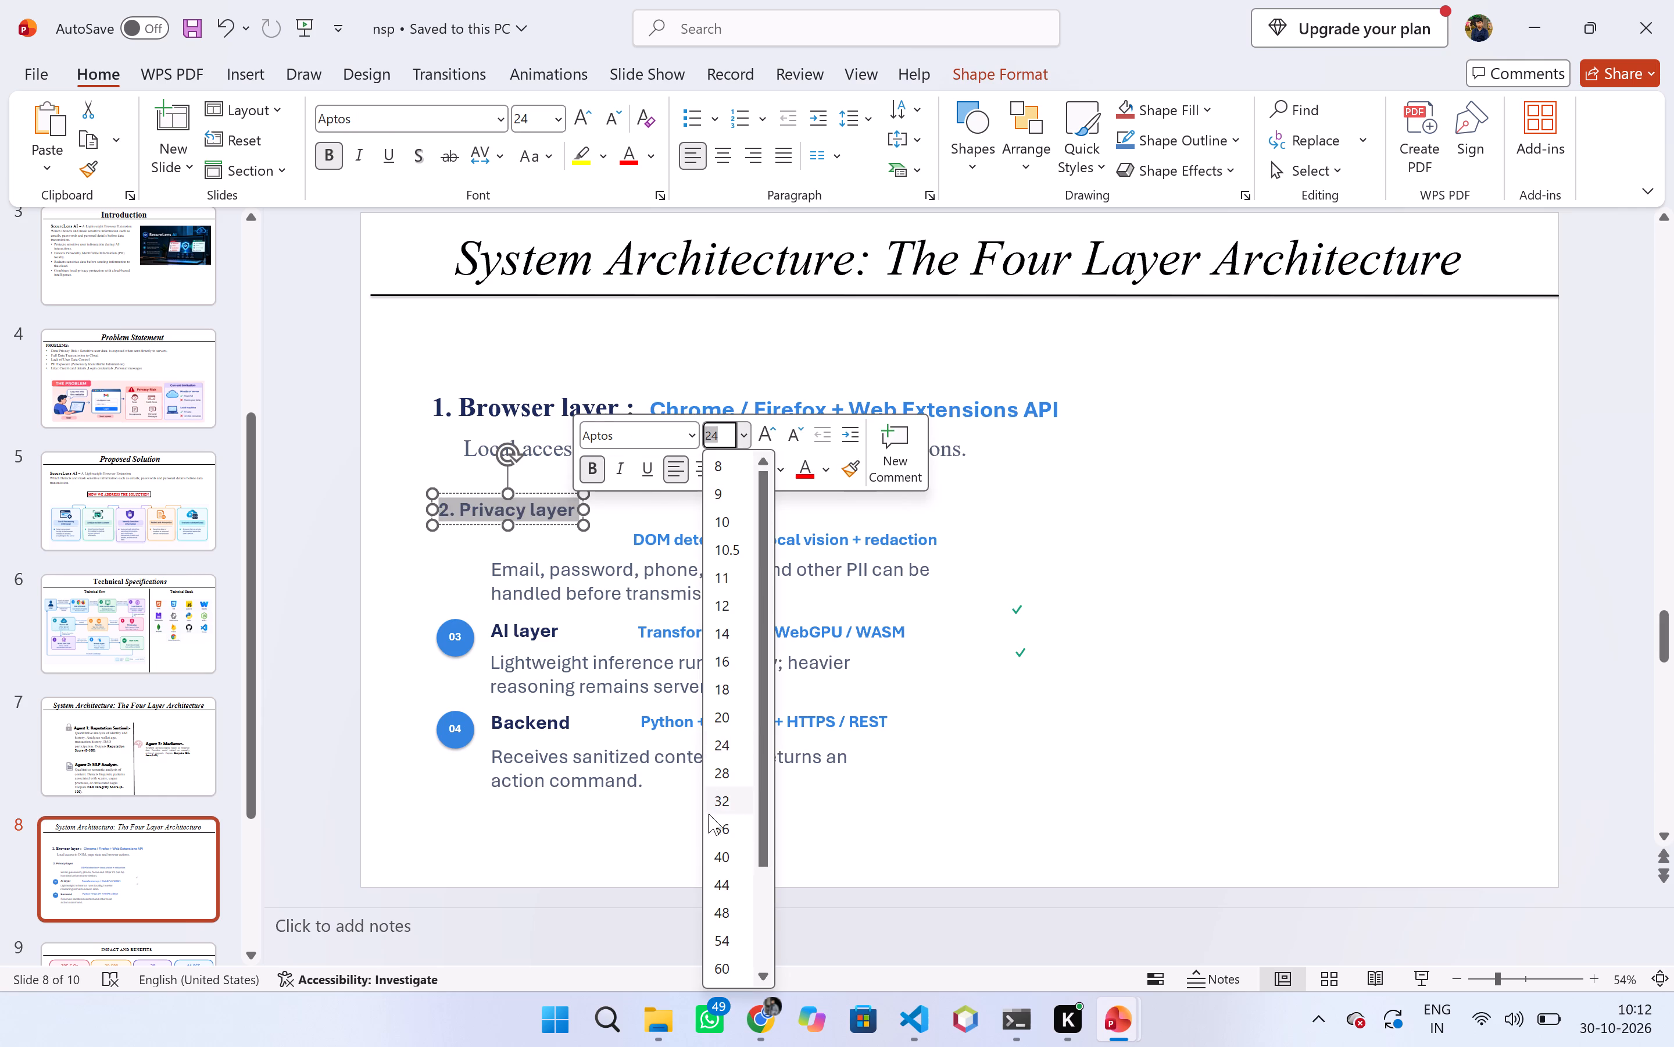
pyautogui.click(727, 810)
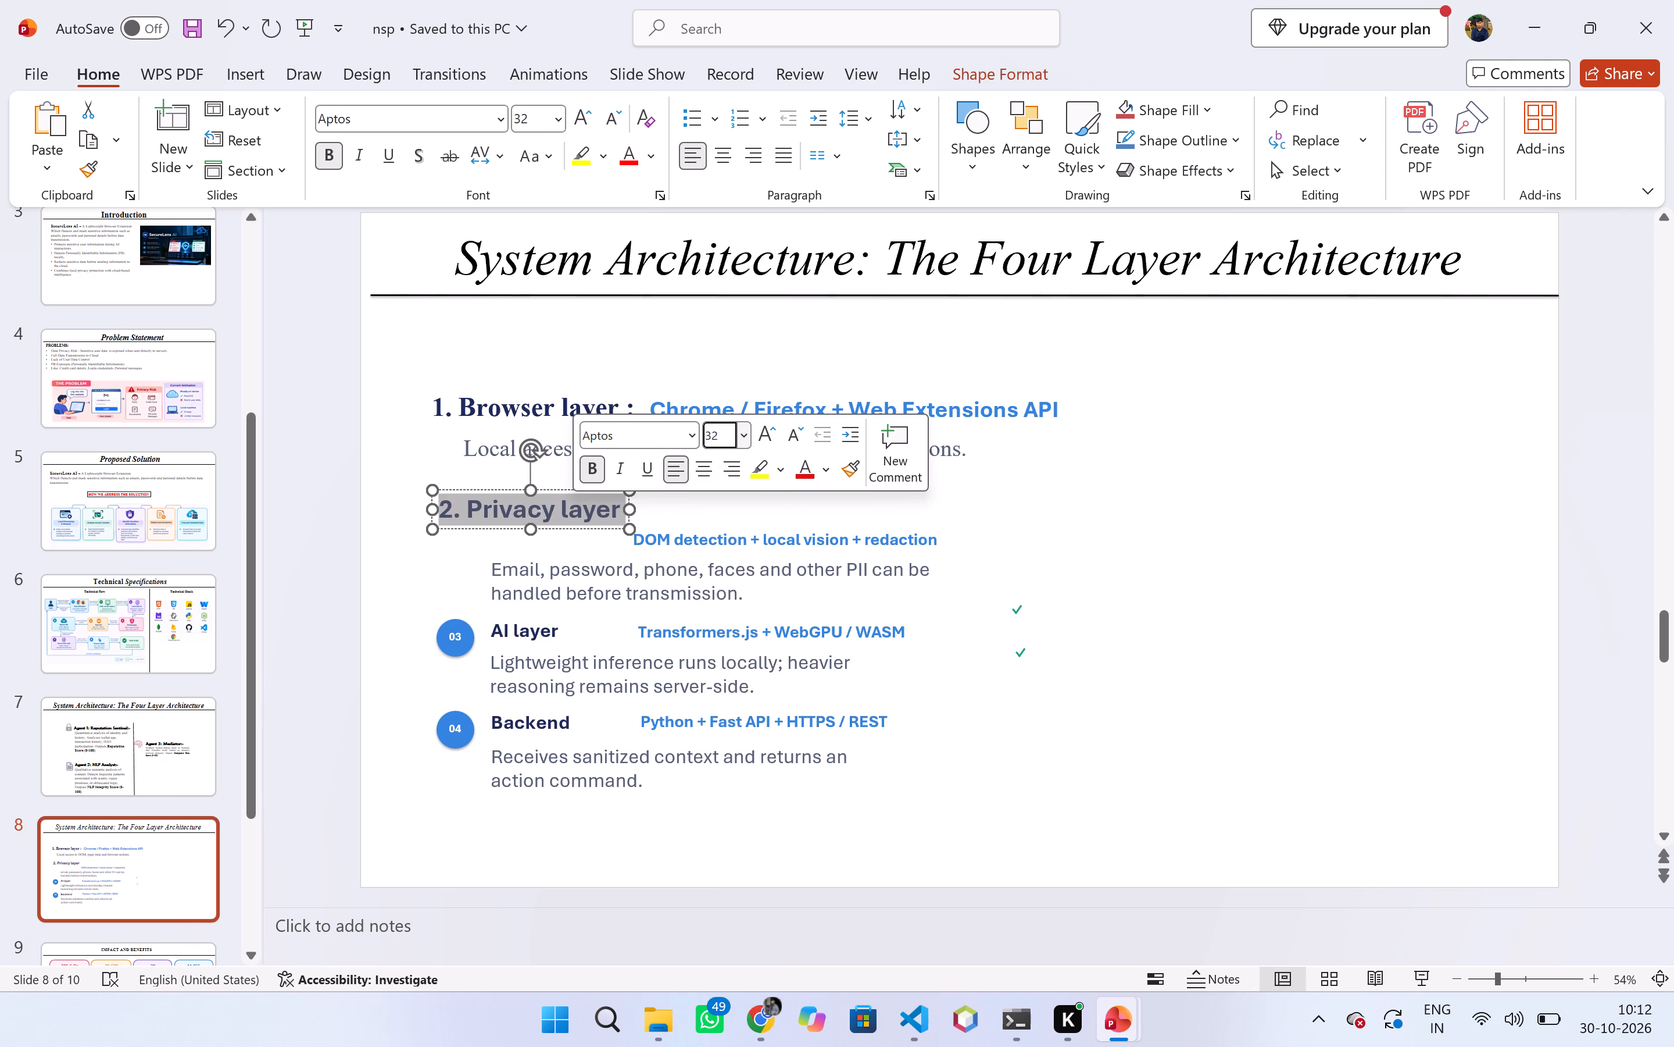
pyautogui.click(646, 435)
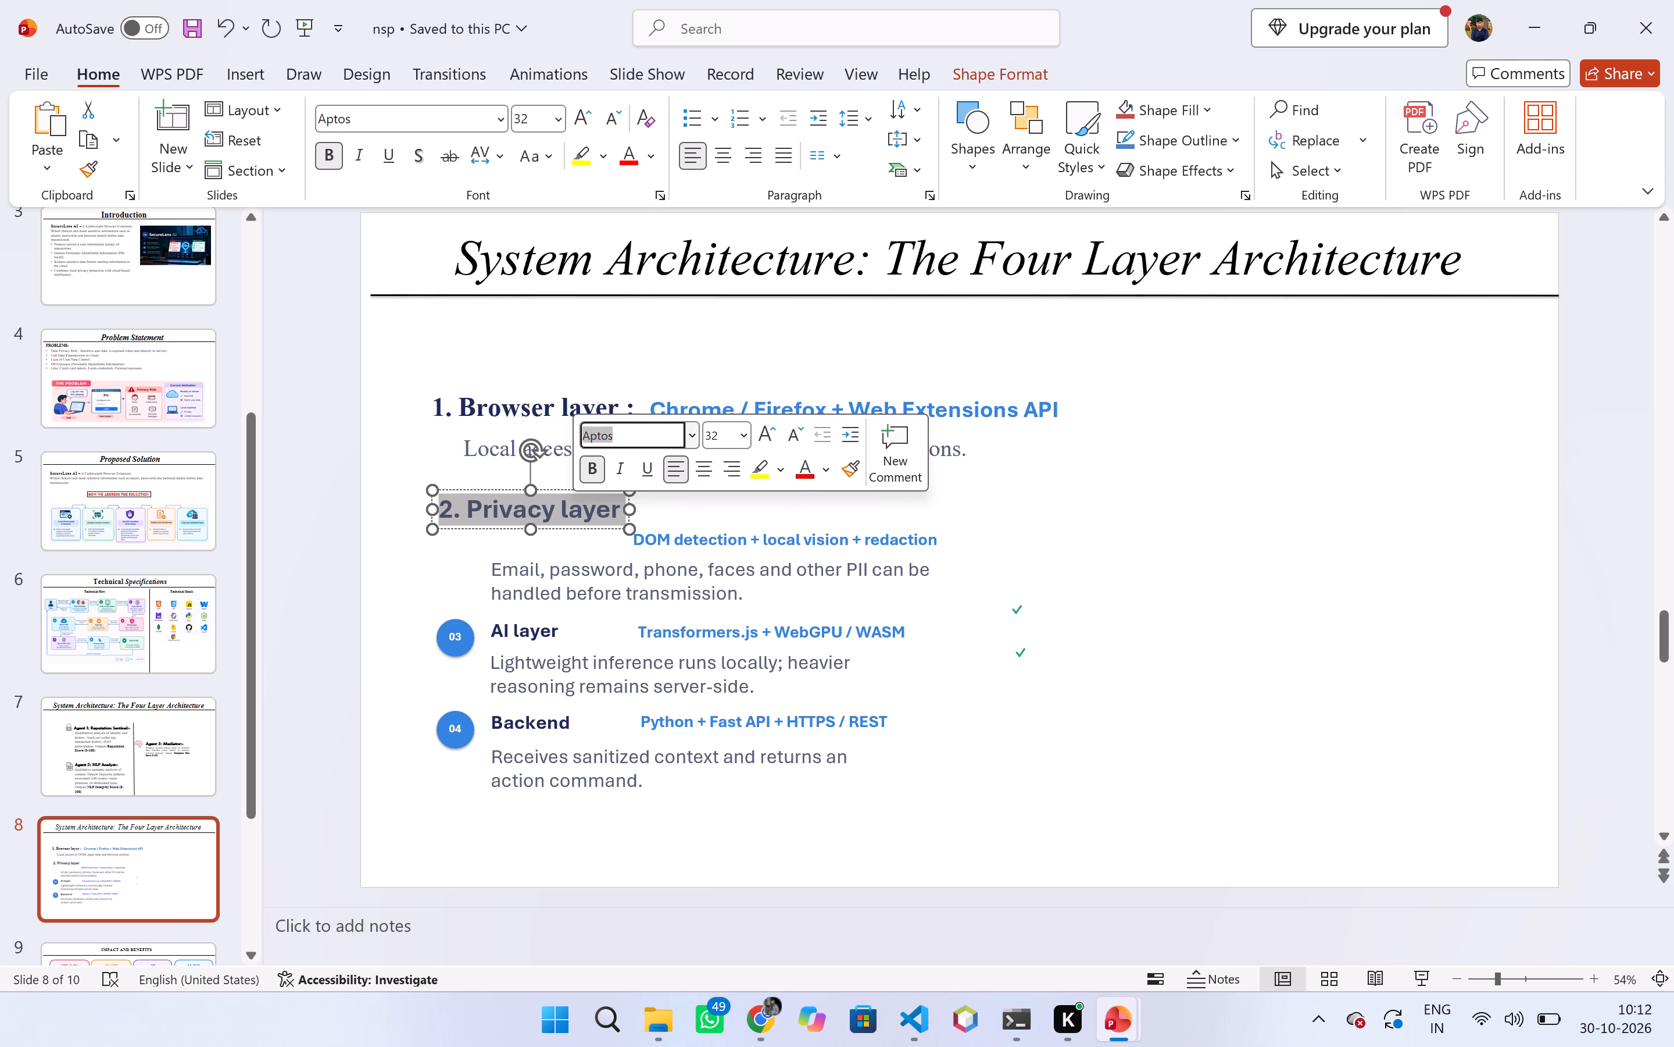
pyautogui.write('tim')
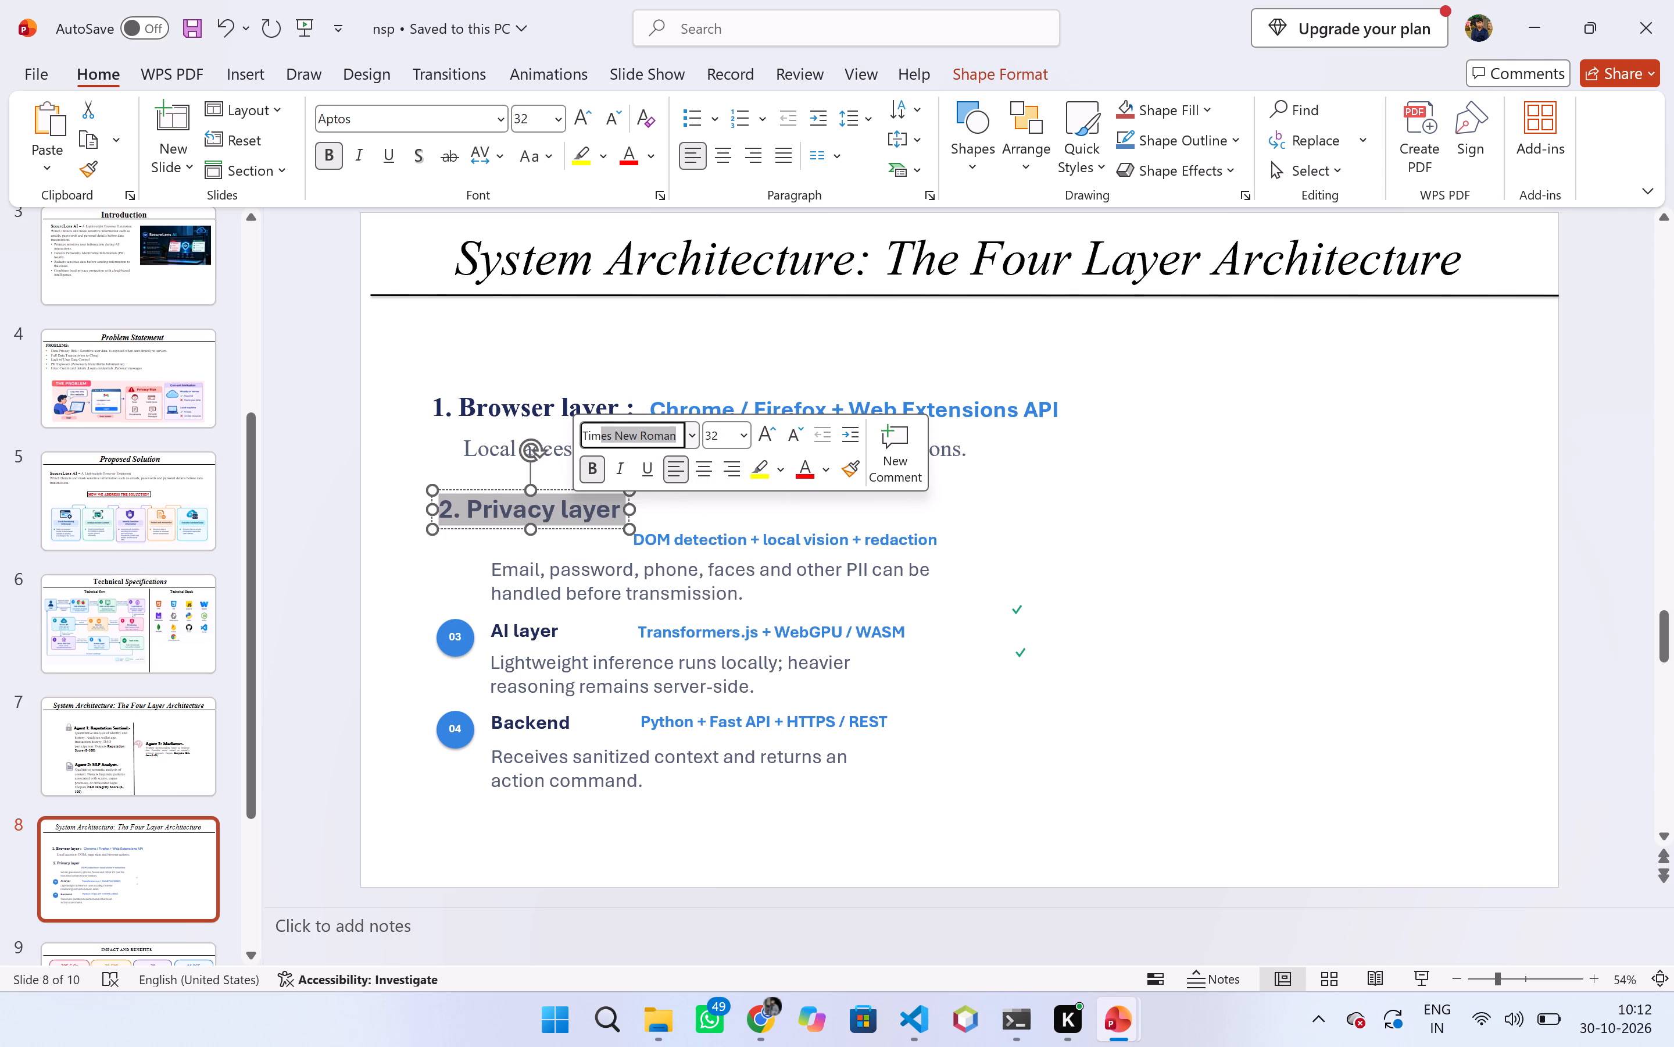
pyautogui.press('Tab')
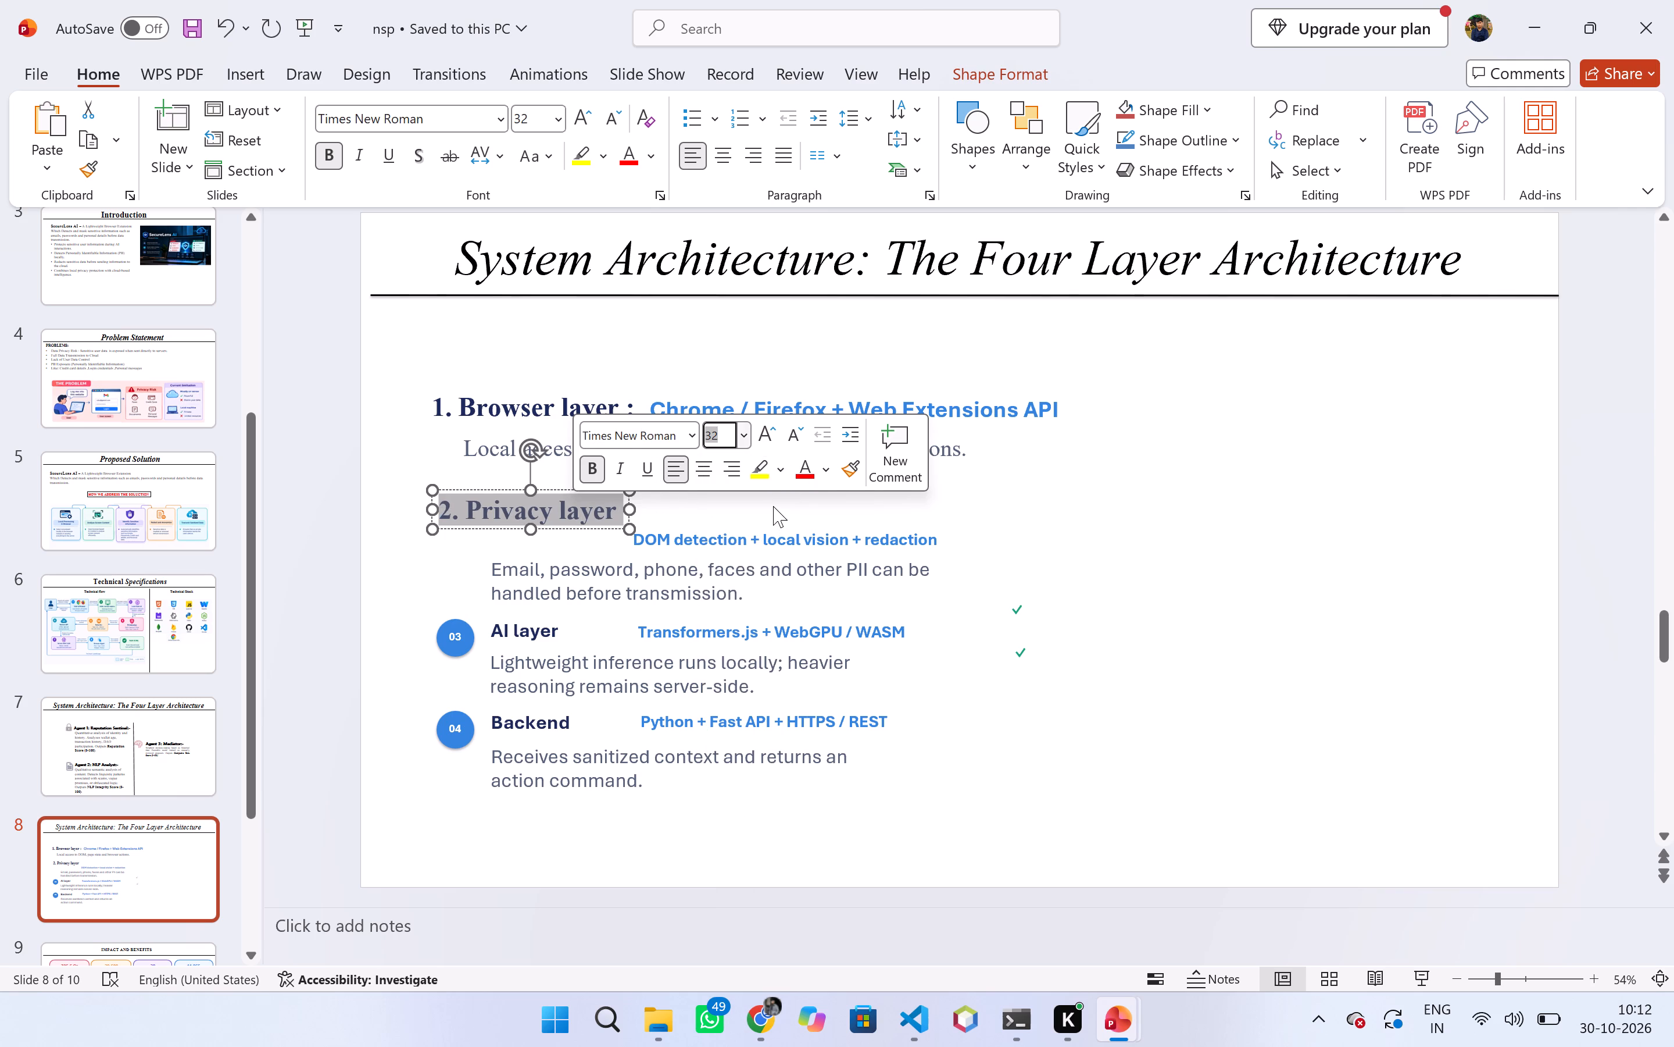
pyautogui.click(773, 506)
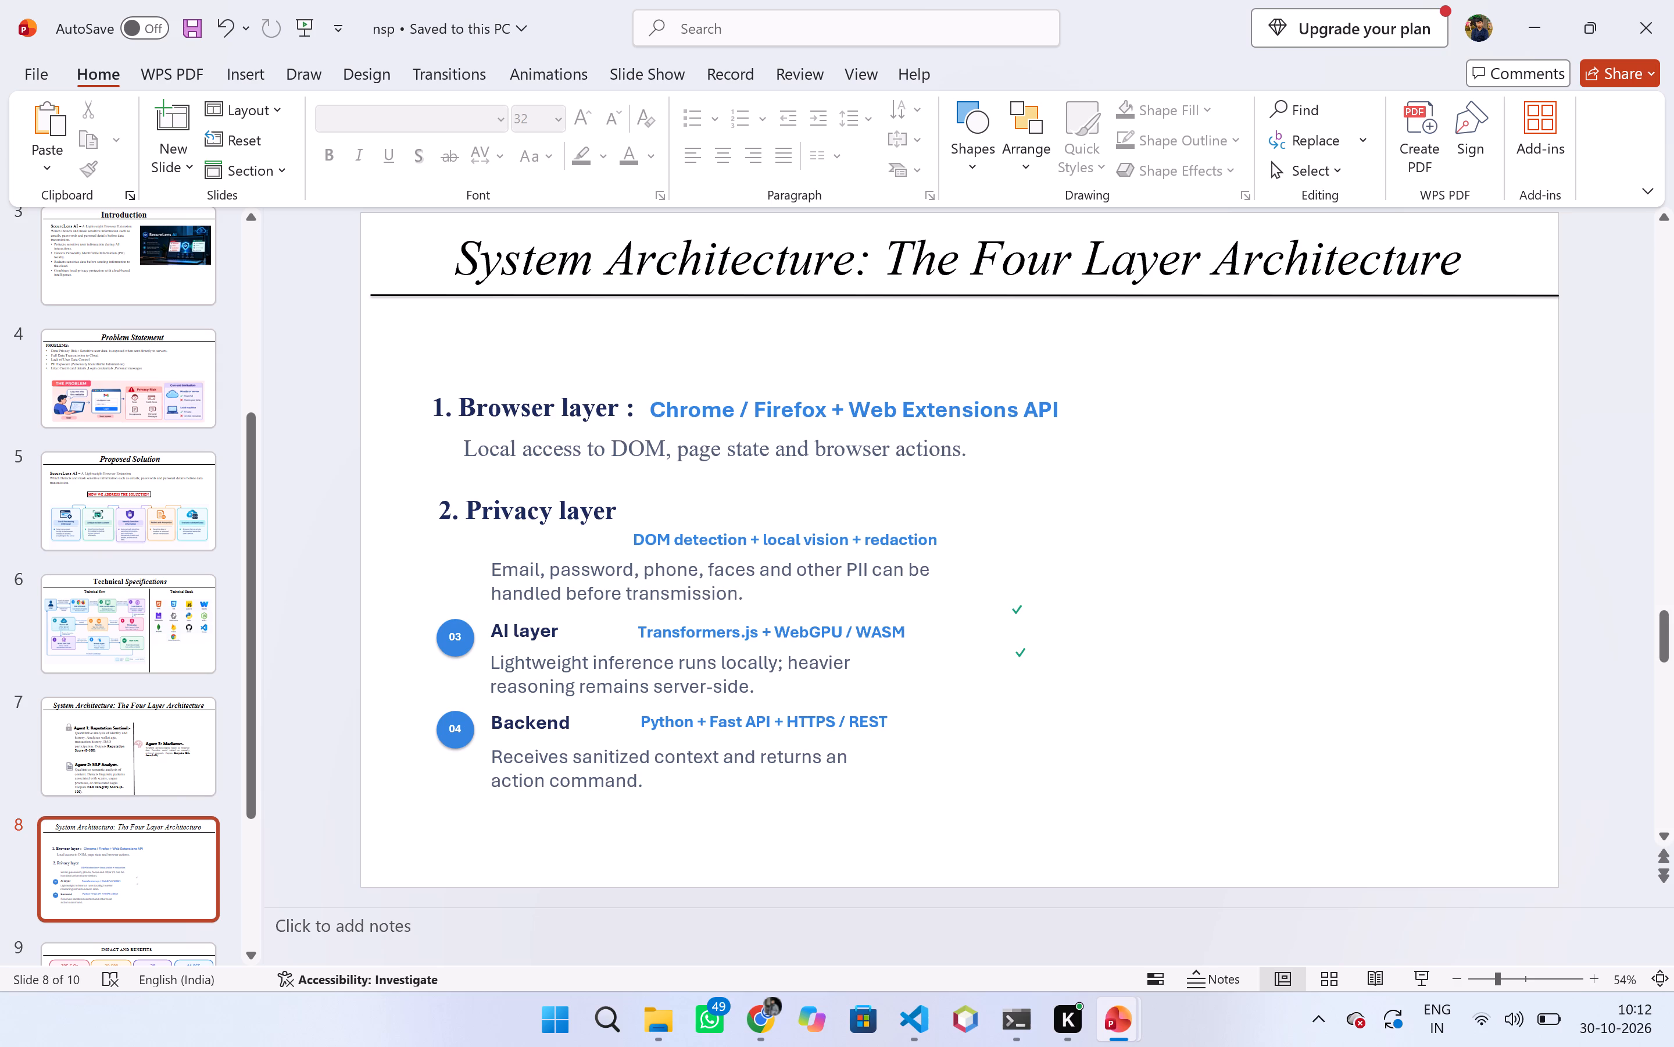
# Move the "DOM detection + local vision + redaction" text onto the same line as the "2. Privacy layer" heading.
pyautogui.click(764, 538)
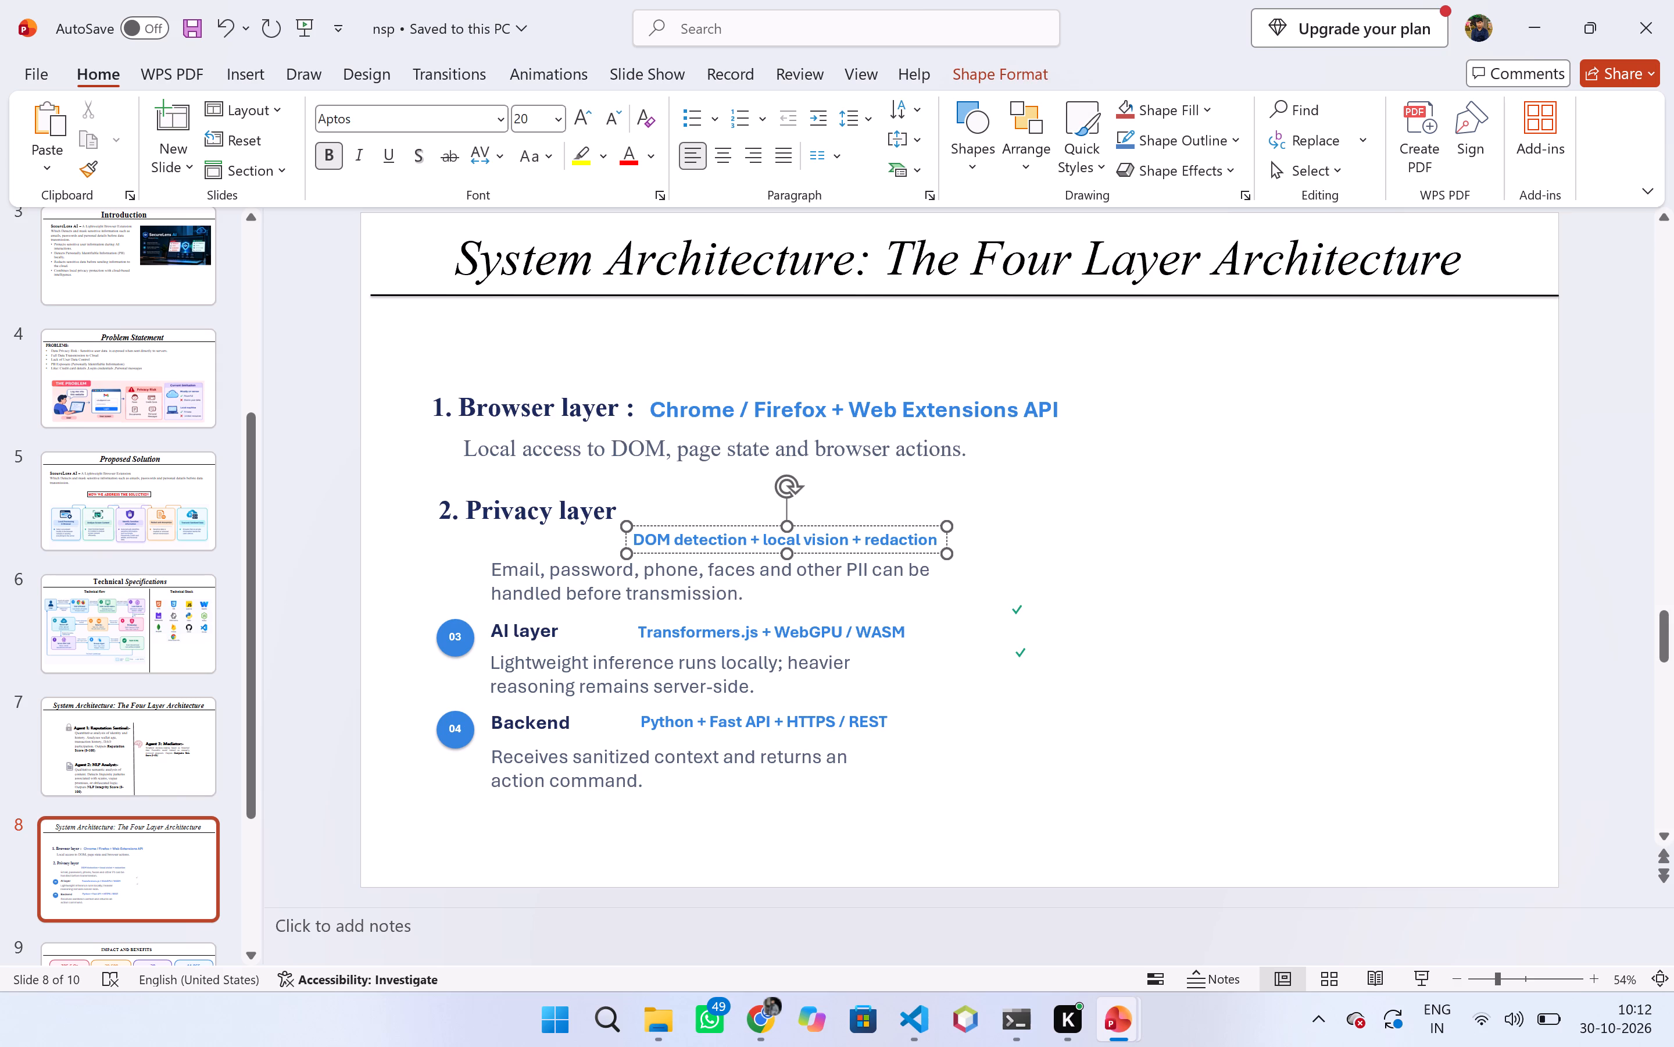
pyautogui.moveTo(863, 524); pyautogui.dragTo(874, 496)
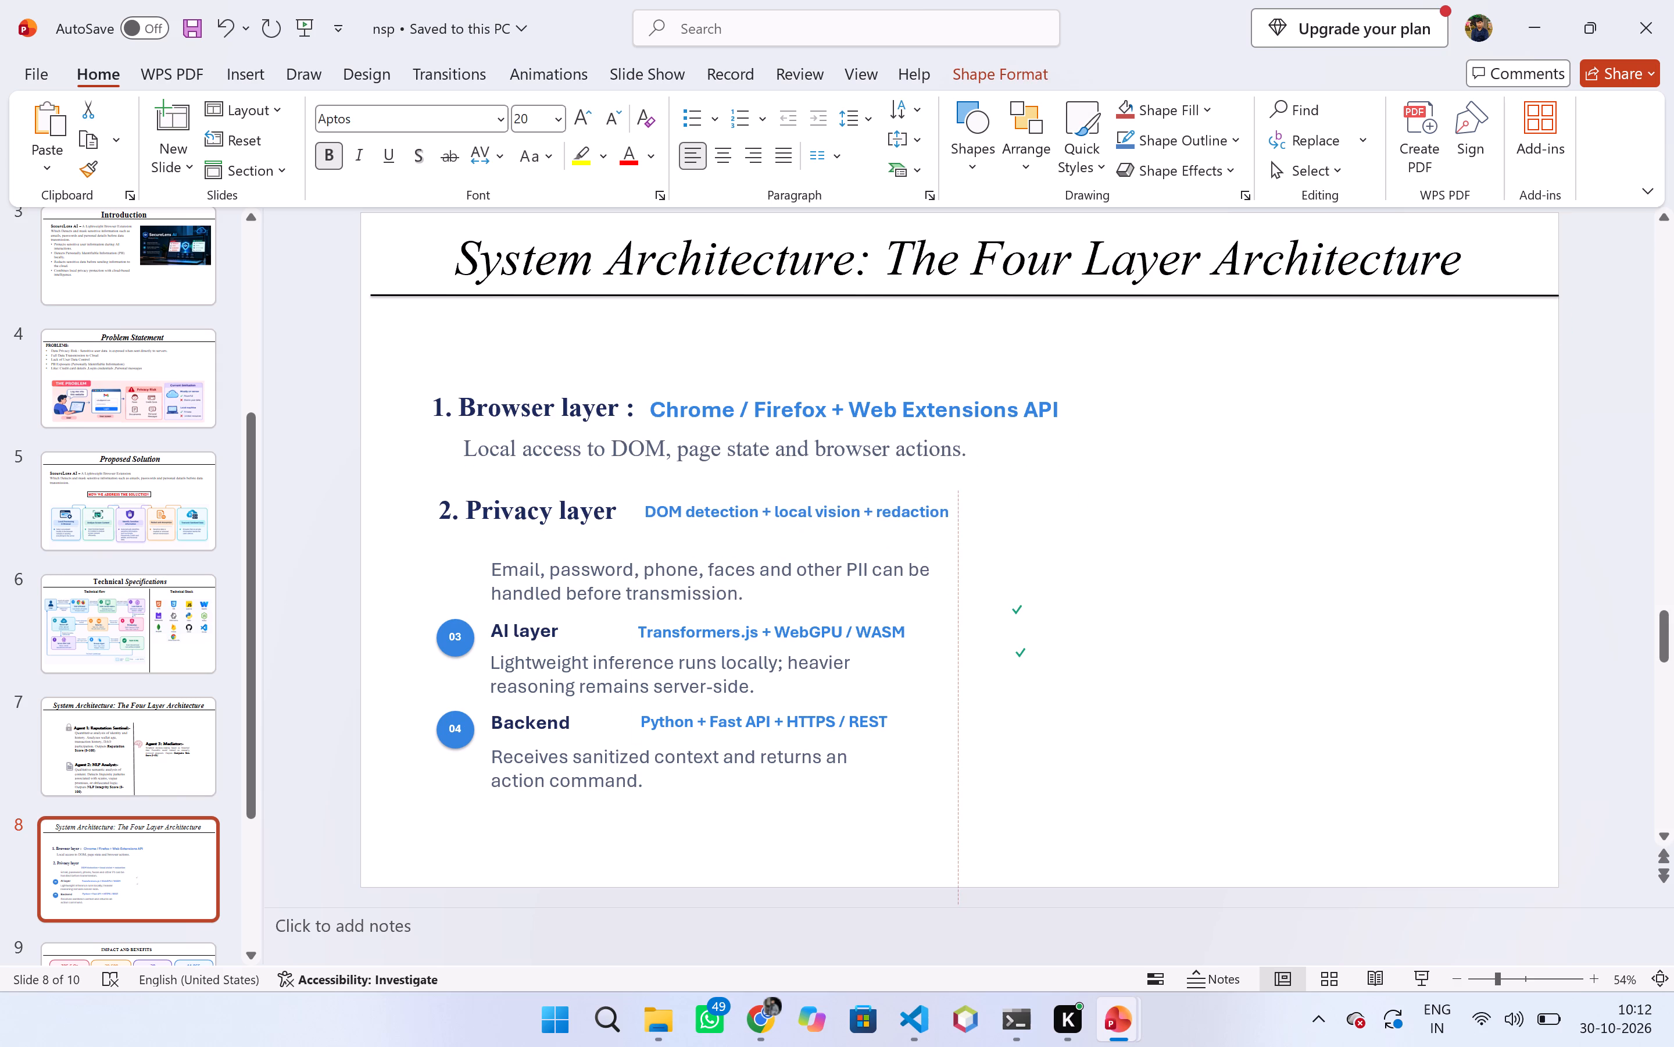
pyautogui.moveTo(874, 496); pyautogui.dragTo(875, 499)
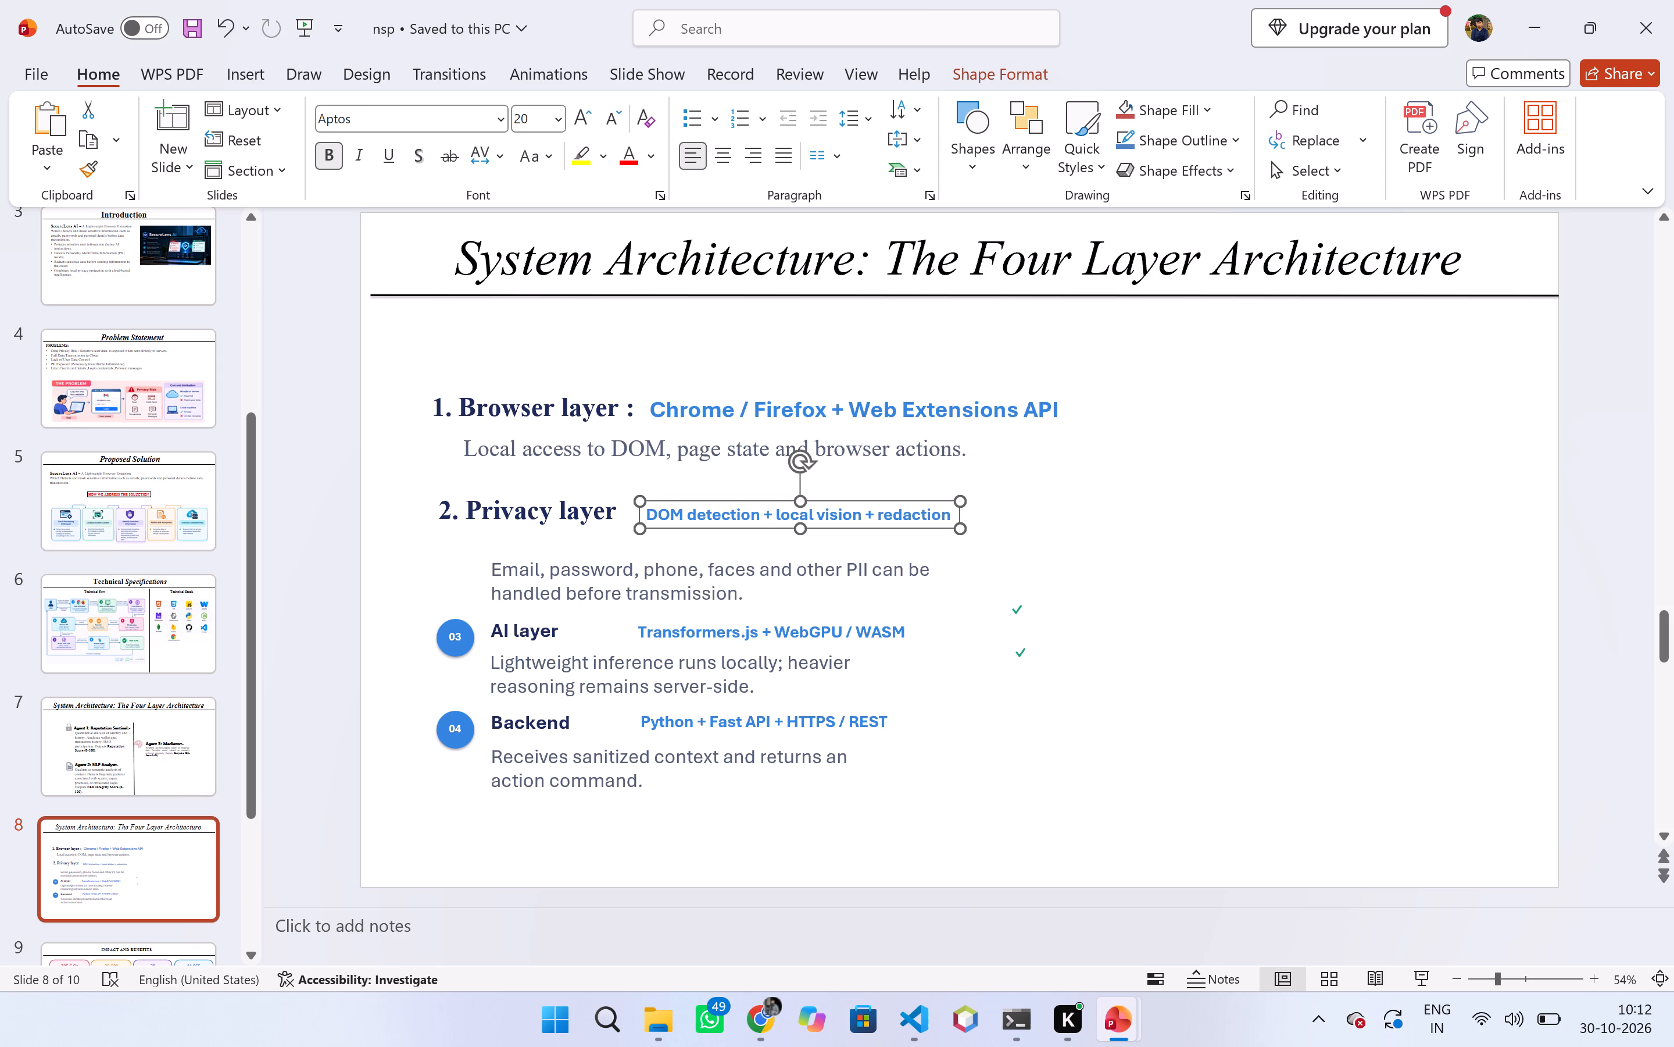
# Add a space and a colon at the end of the "2. Privacy layer" heading.
pyautogui.click(614, 516)
pyautogui.press('space')
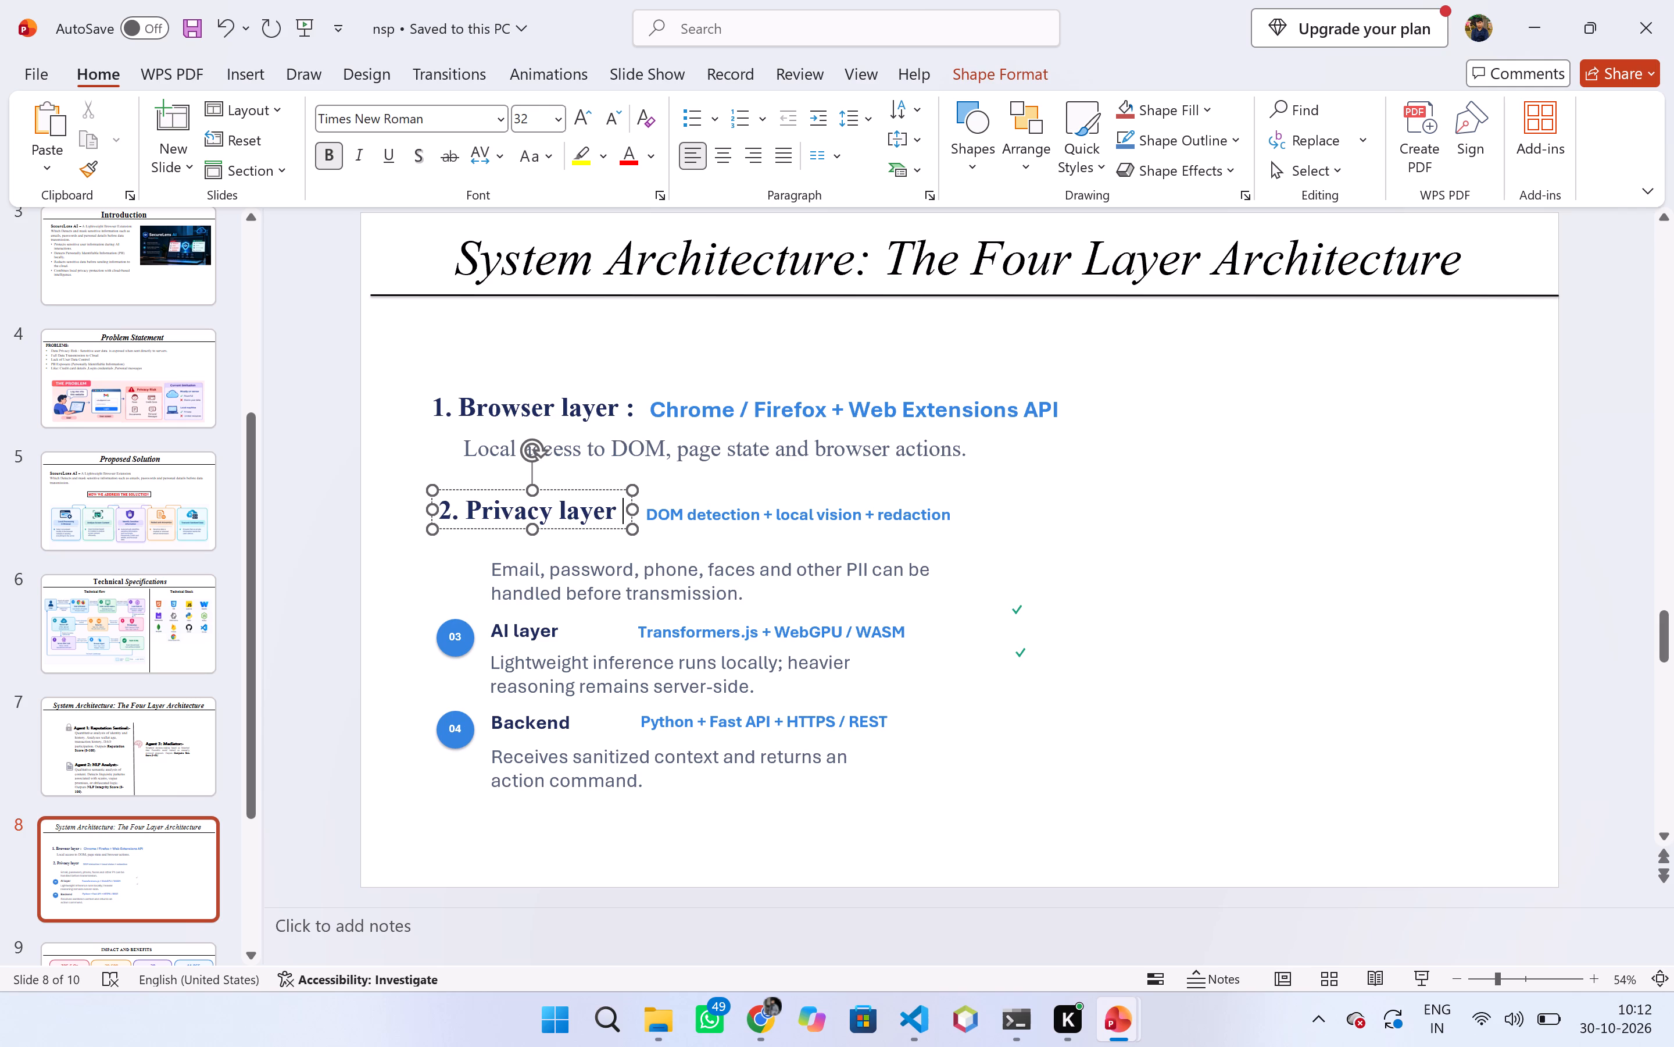
pyautogui.hotkey('shift', ':')
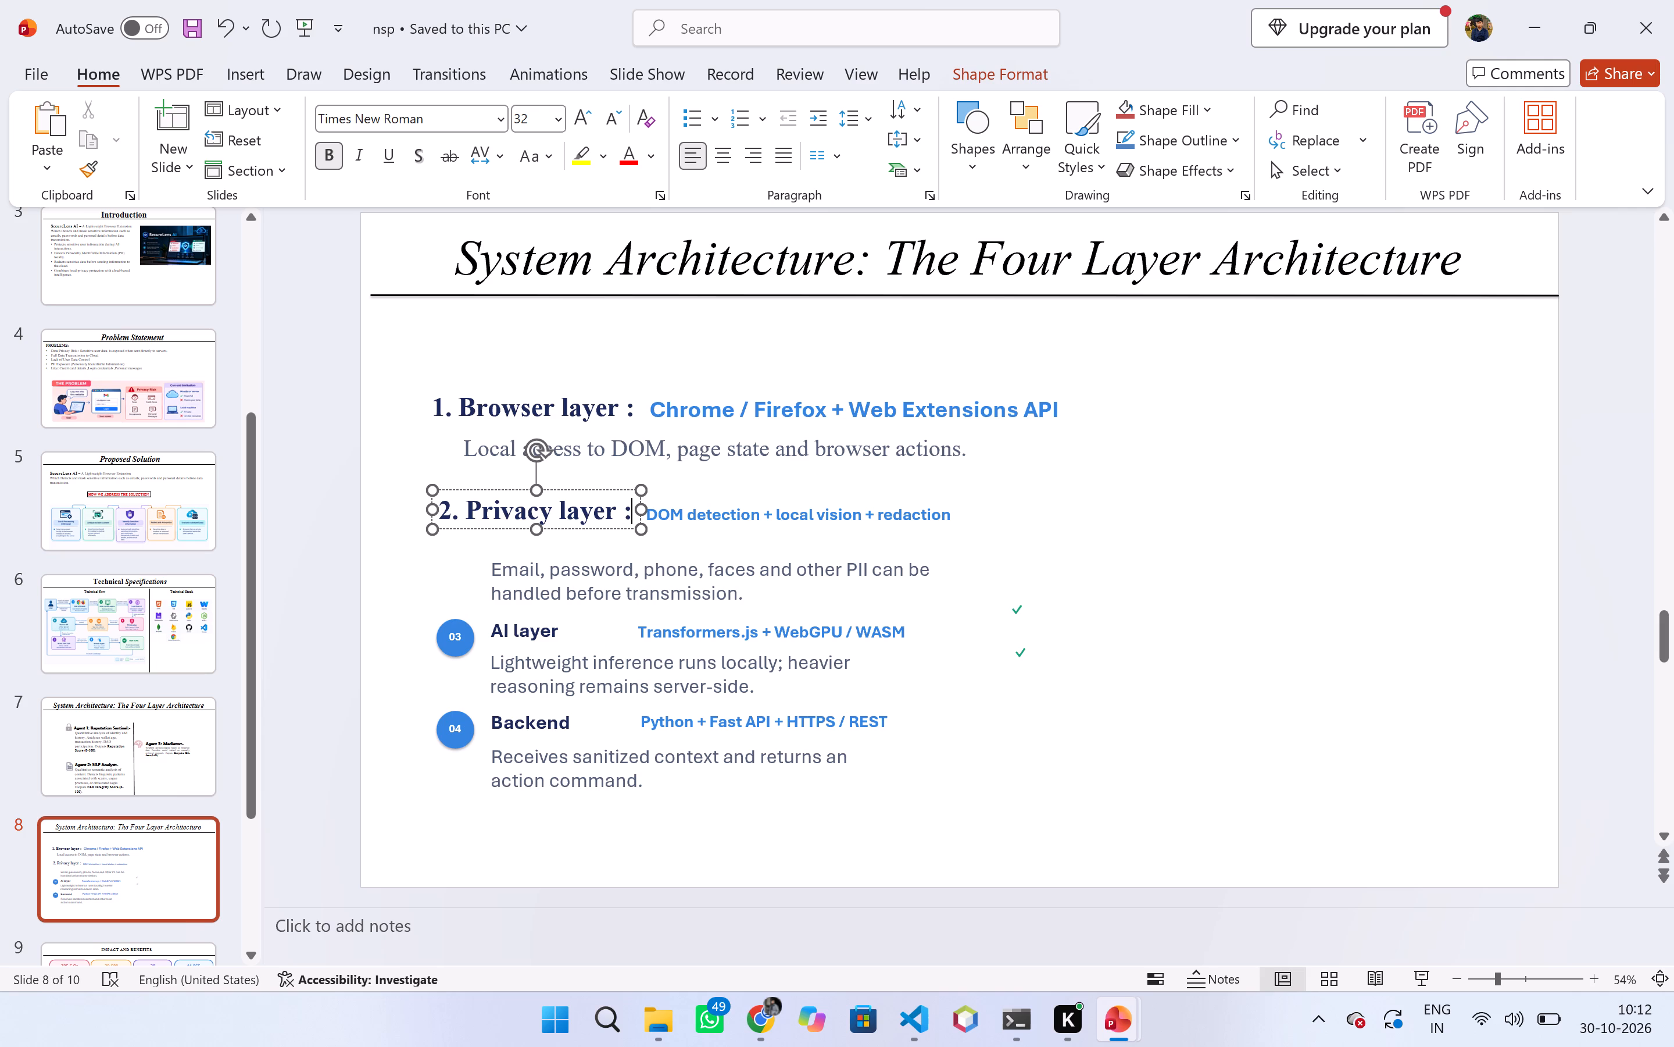
# Format the "DOM detection + local vision + redaction" text in Times New Roman at size 28.
pyautogui.click(714, 407)
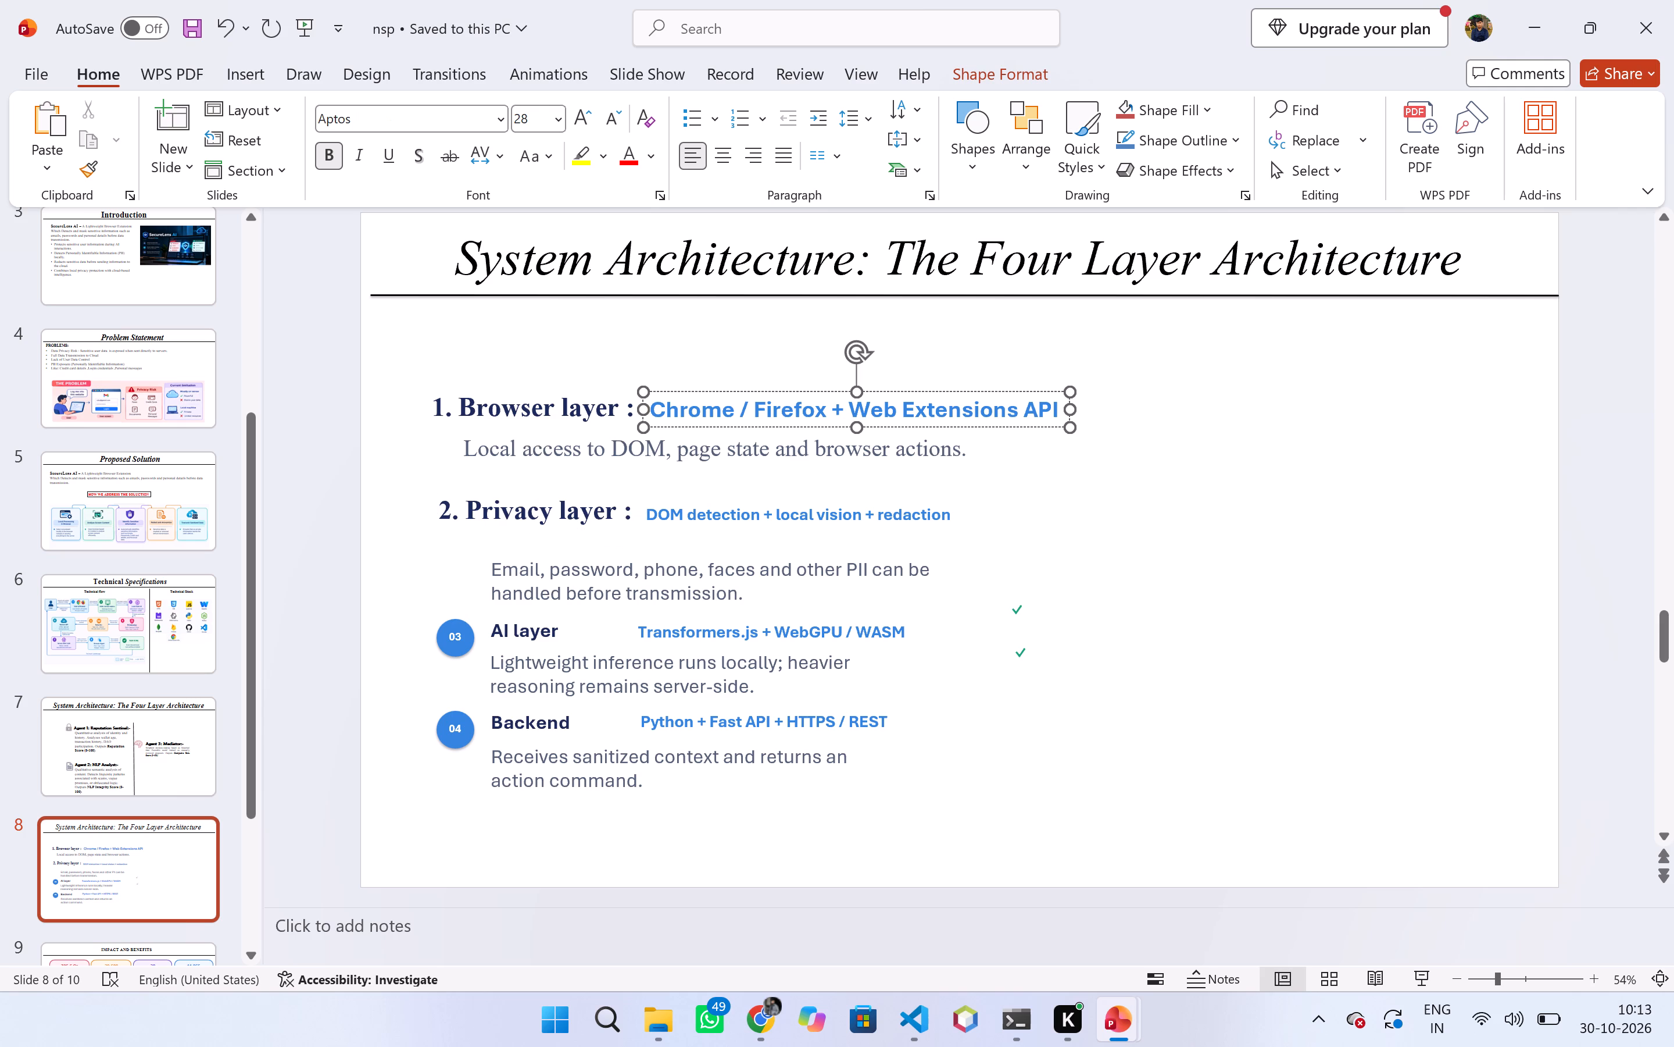
pyautogui.click(752, 506)
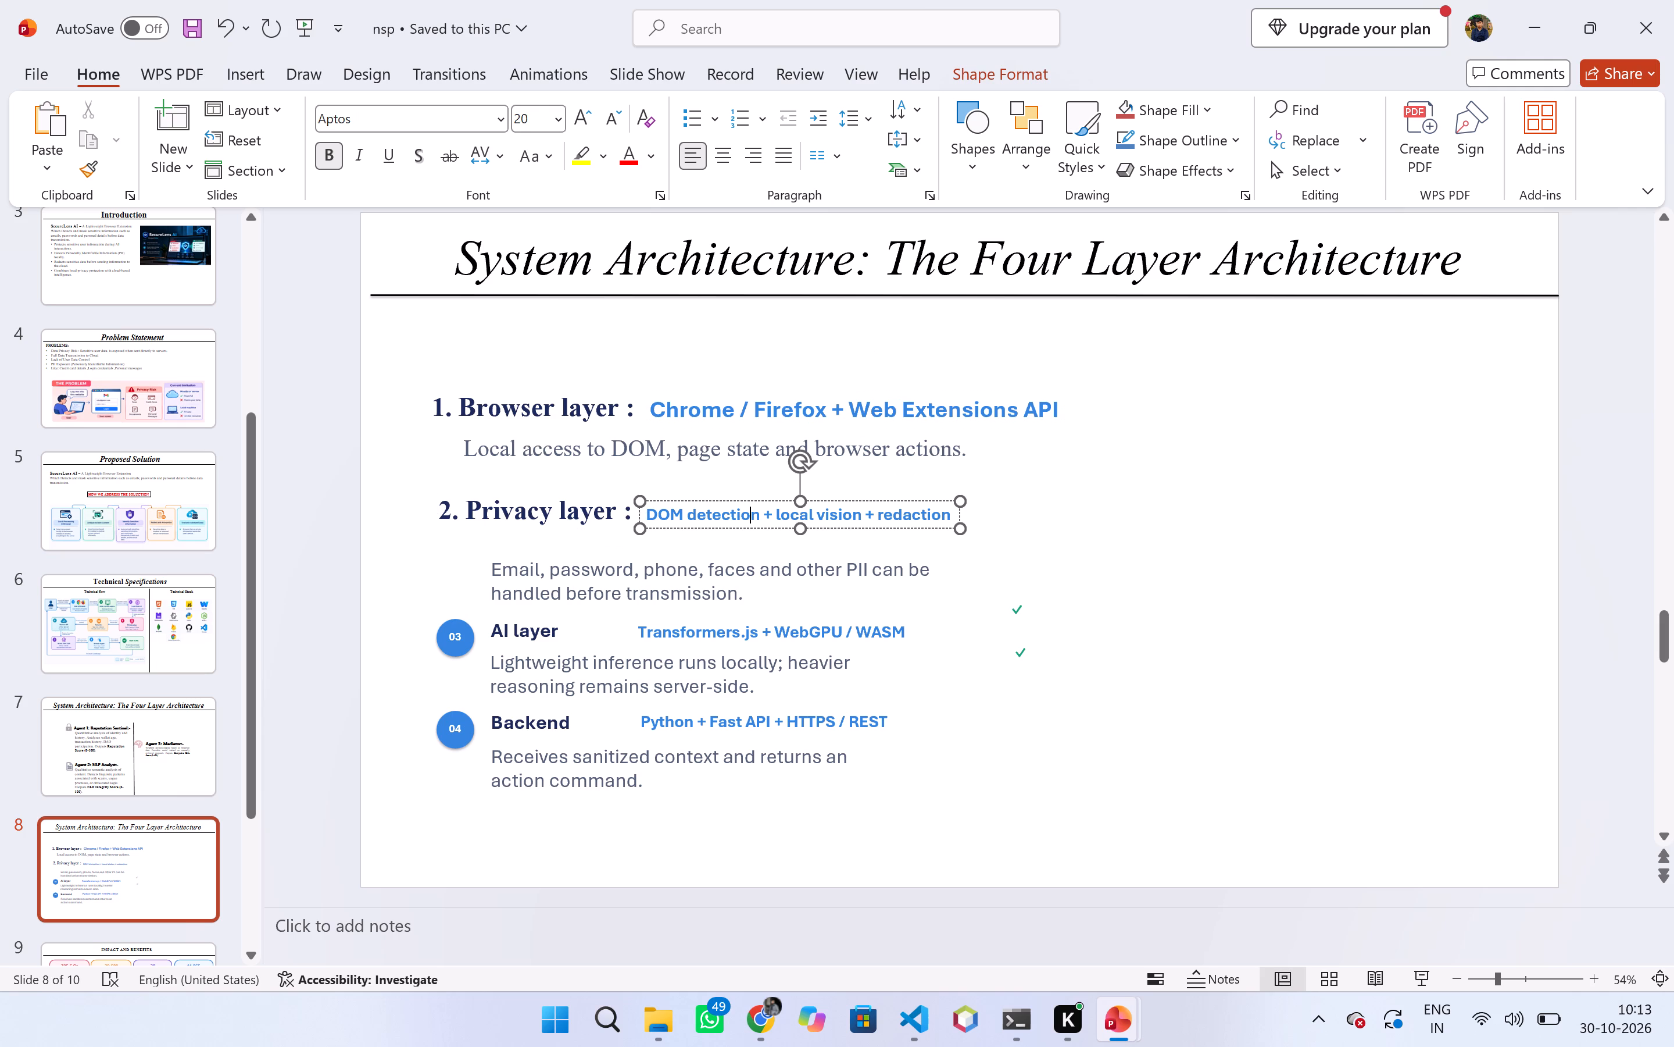
pyautogui.click(946, 510)
pyautogui.moveTo(946, 510); pyautogui.dragTo(660, 522)
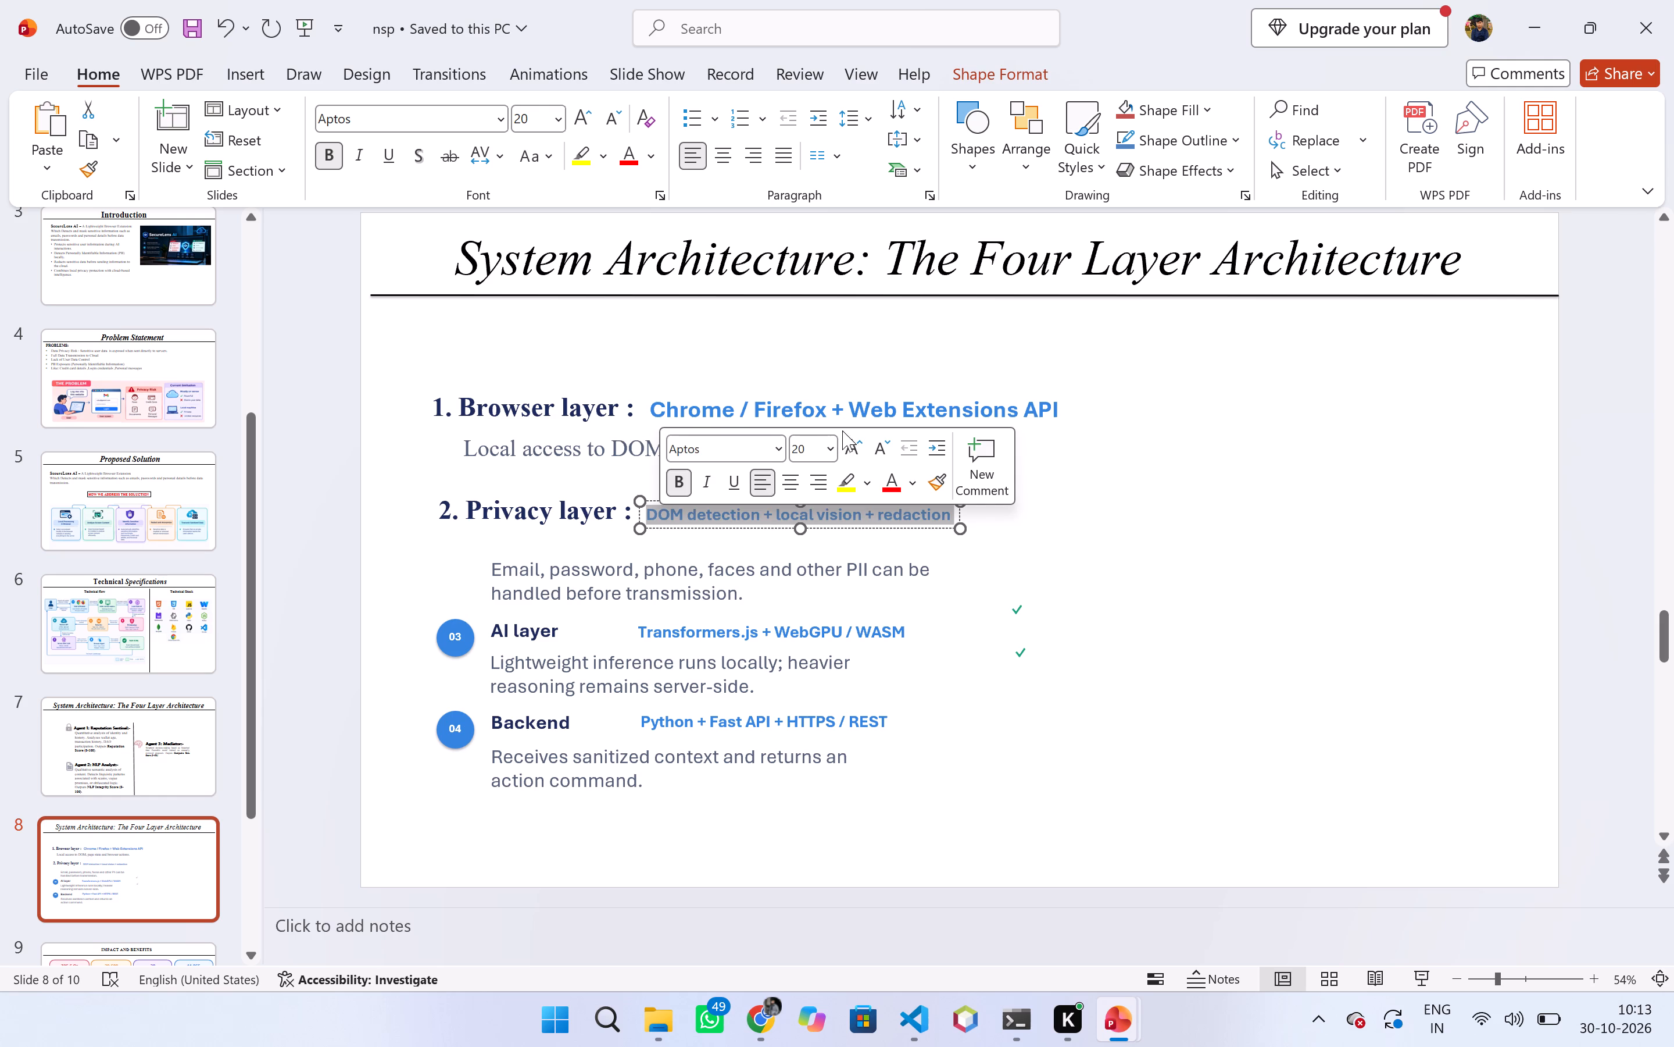
pyautogui.click(744, 454)
pyautogui.write('ti')
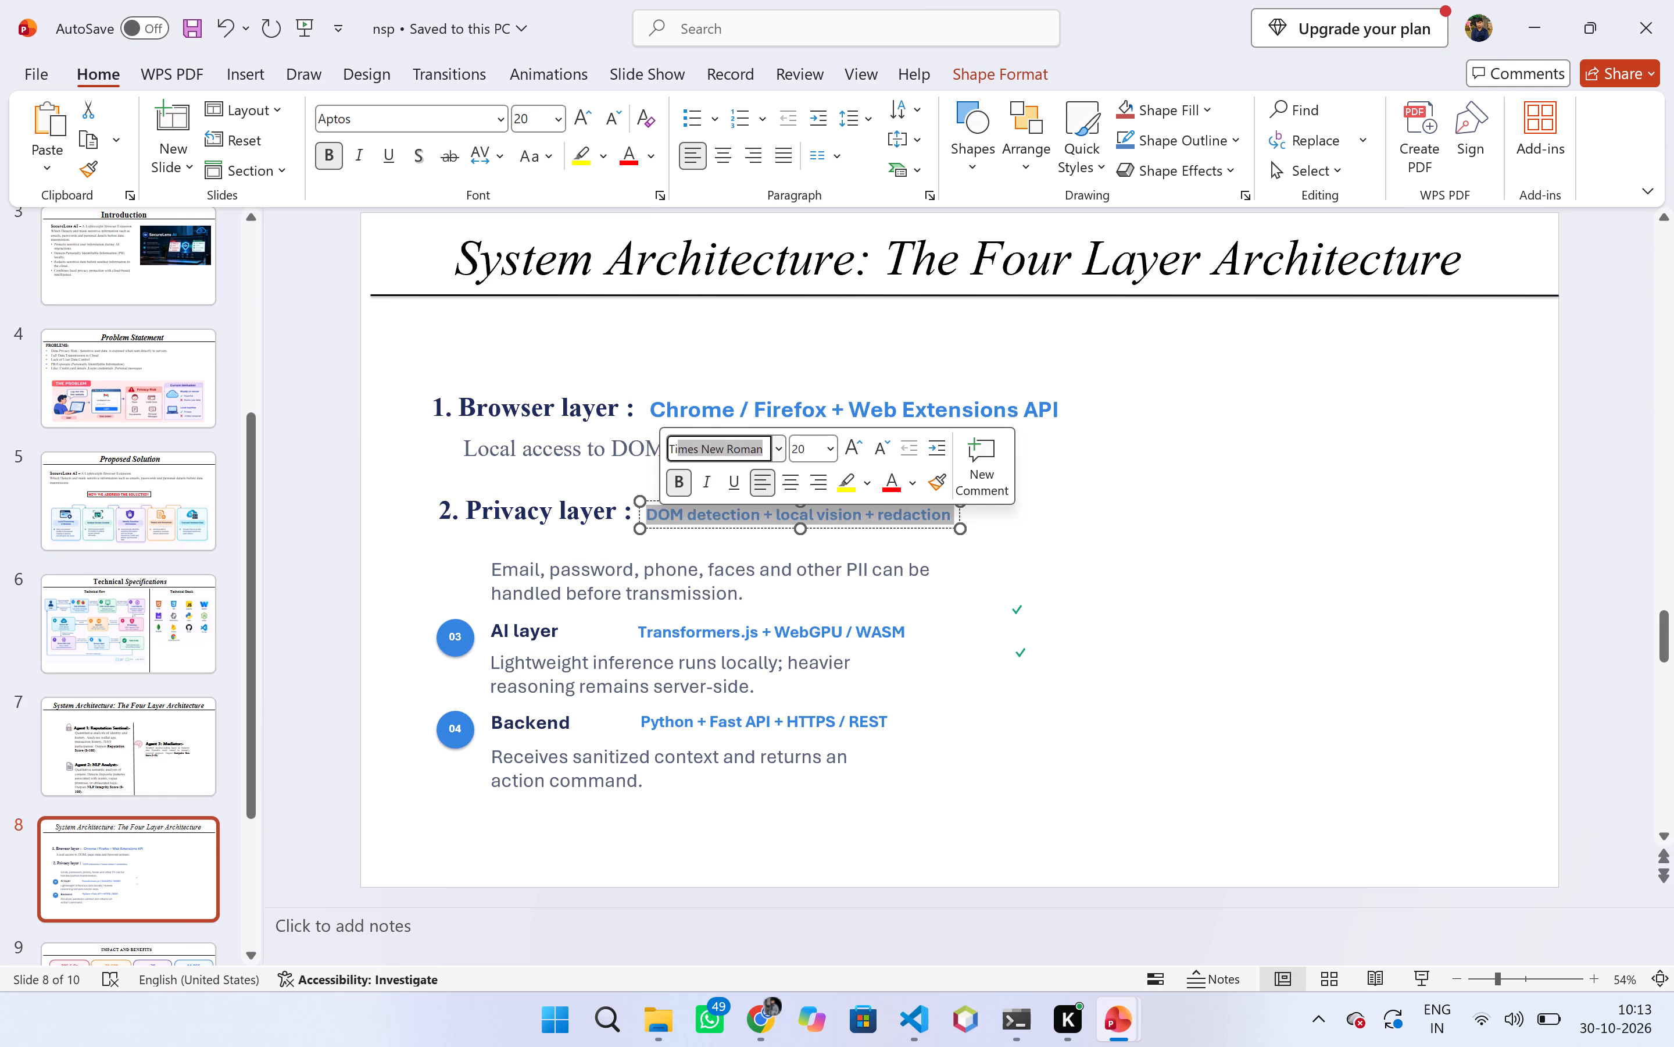
pyautogui.press('Tab')
pyautogui.write('28')
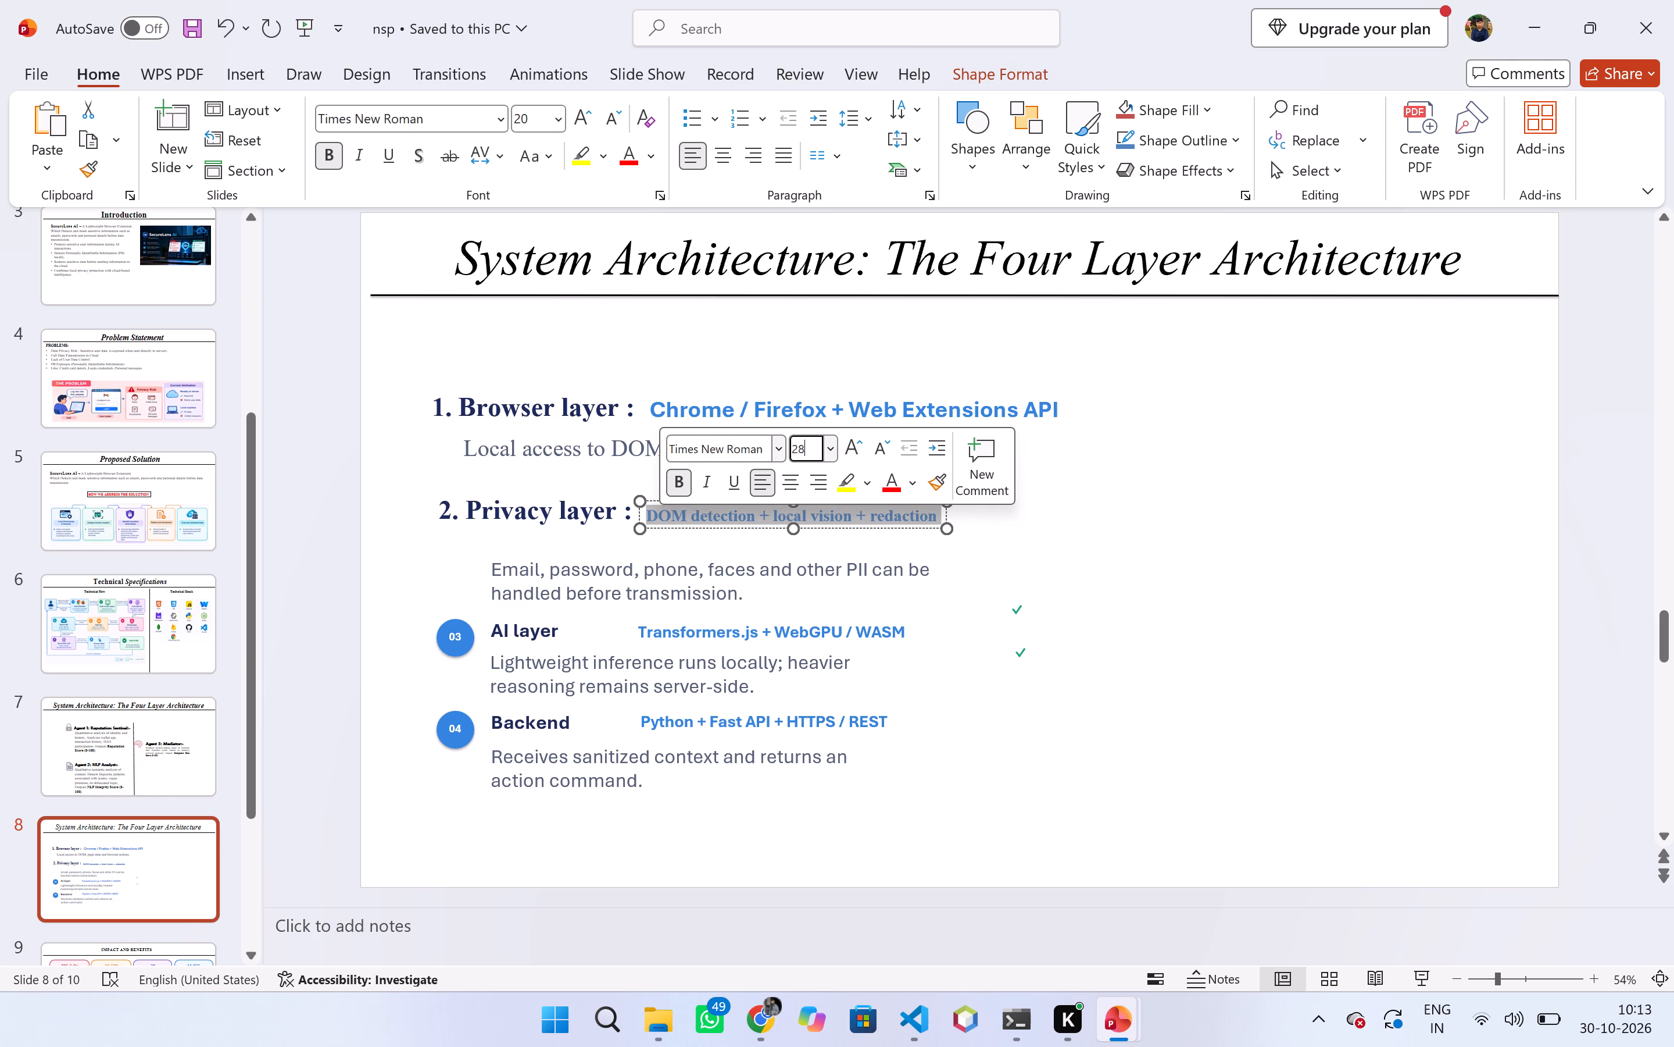
pyautogui.press('Return')
pyautogui.click(1208, 537)
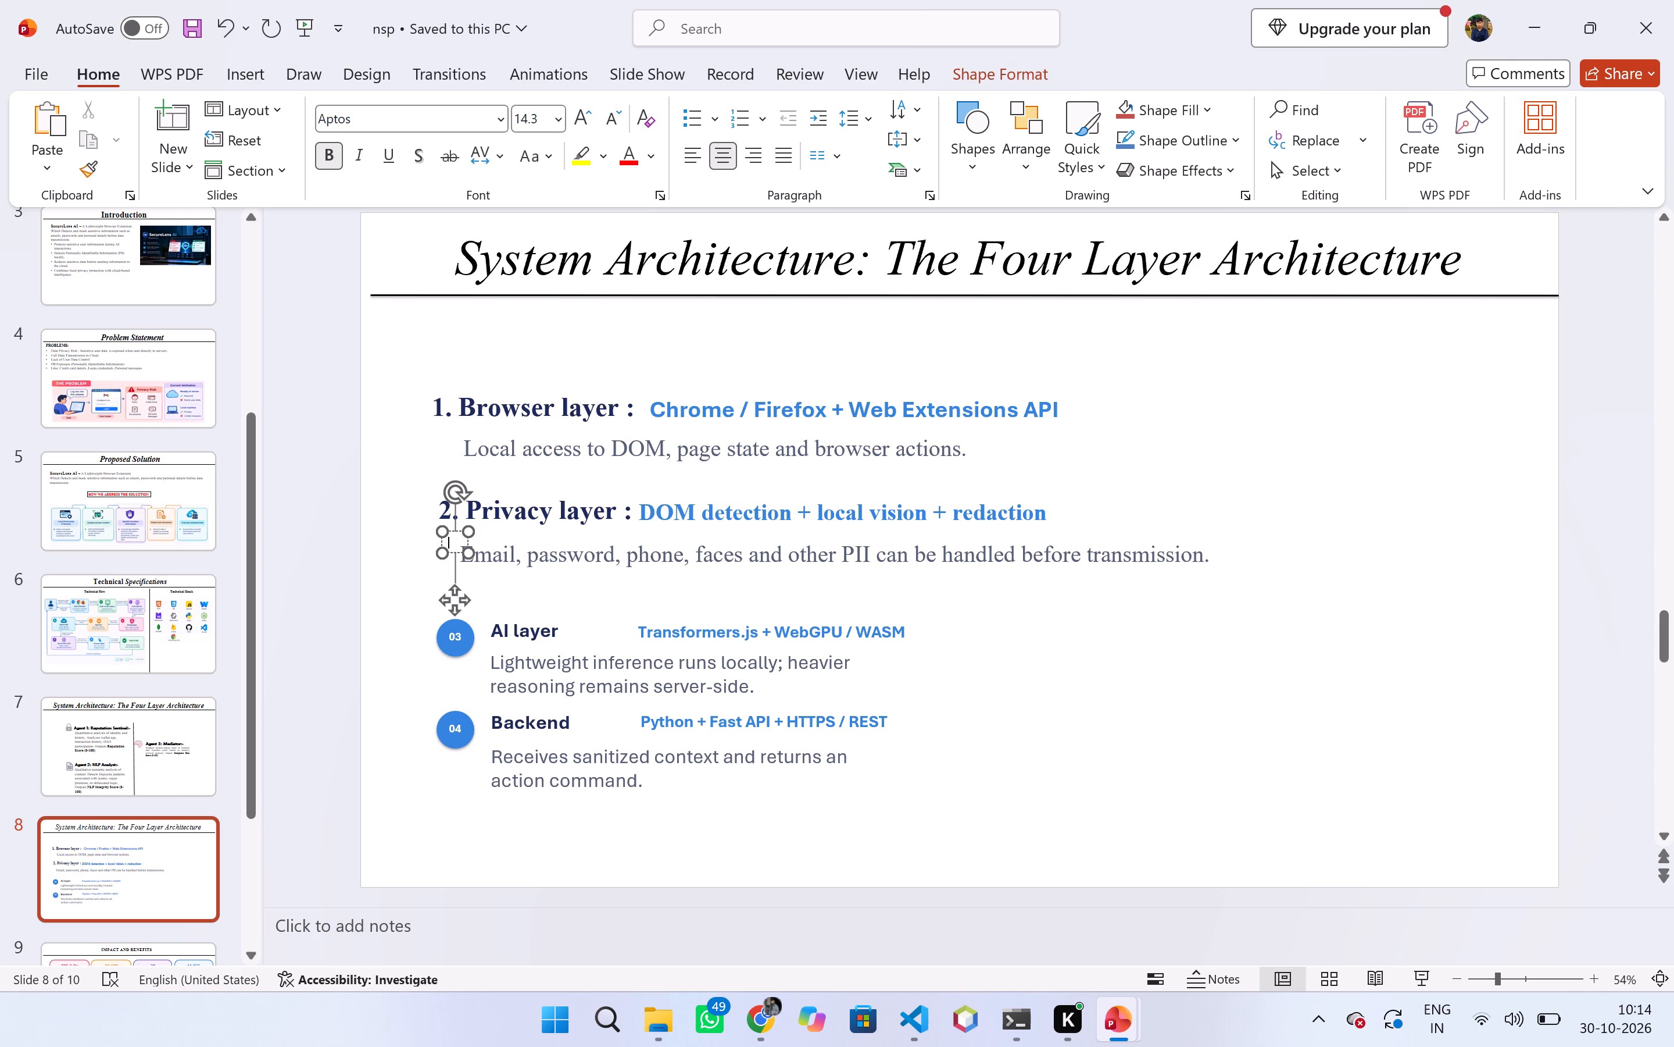
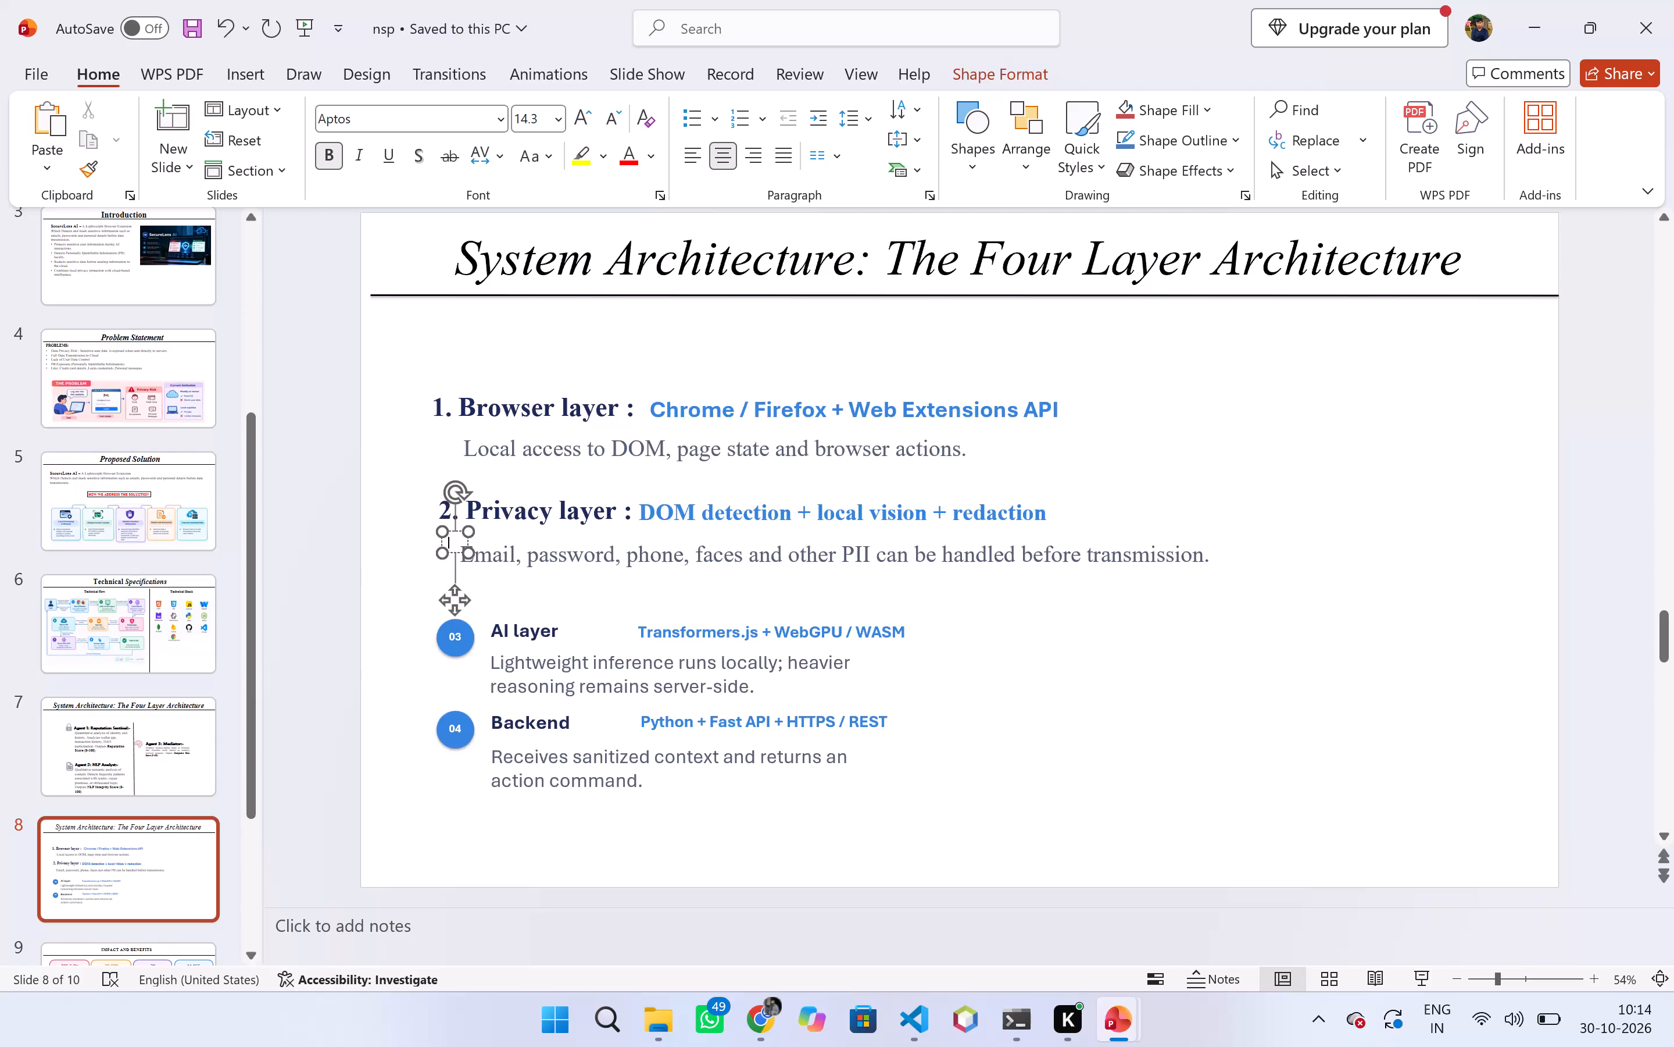
# Delete the blue 03 circle beside the "AI layer" heading.
pyautogui.click(455, 647)
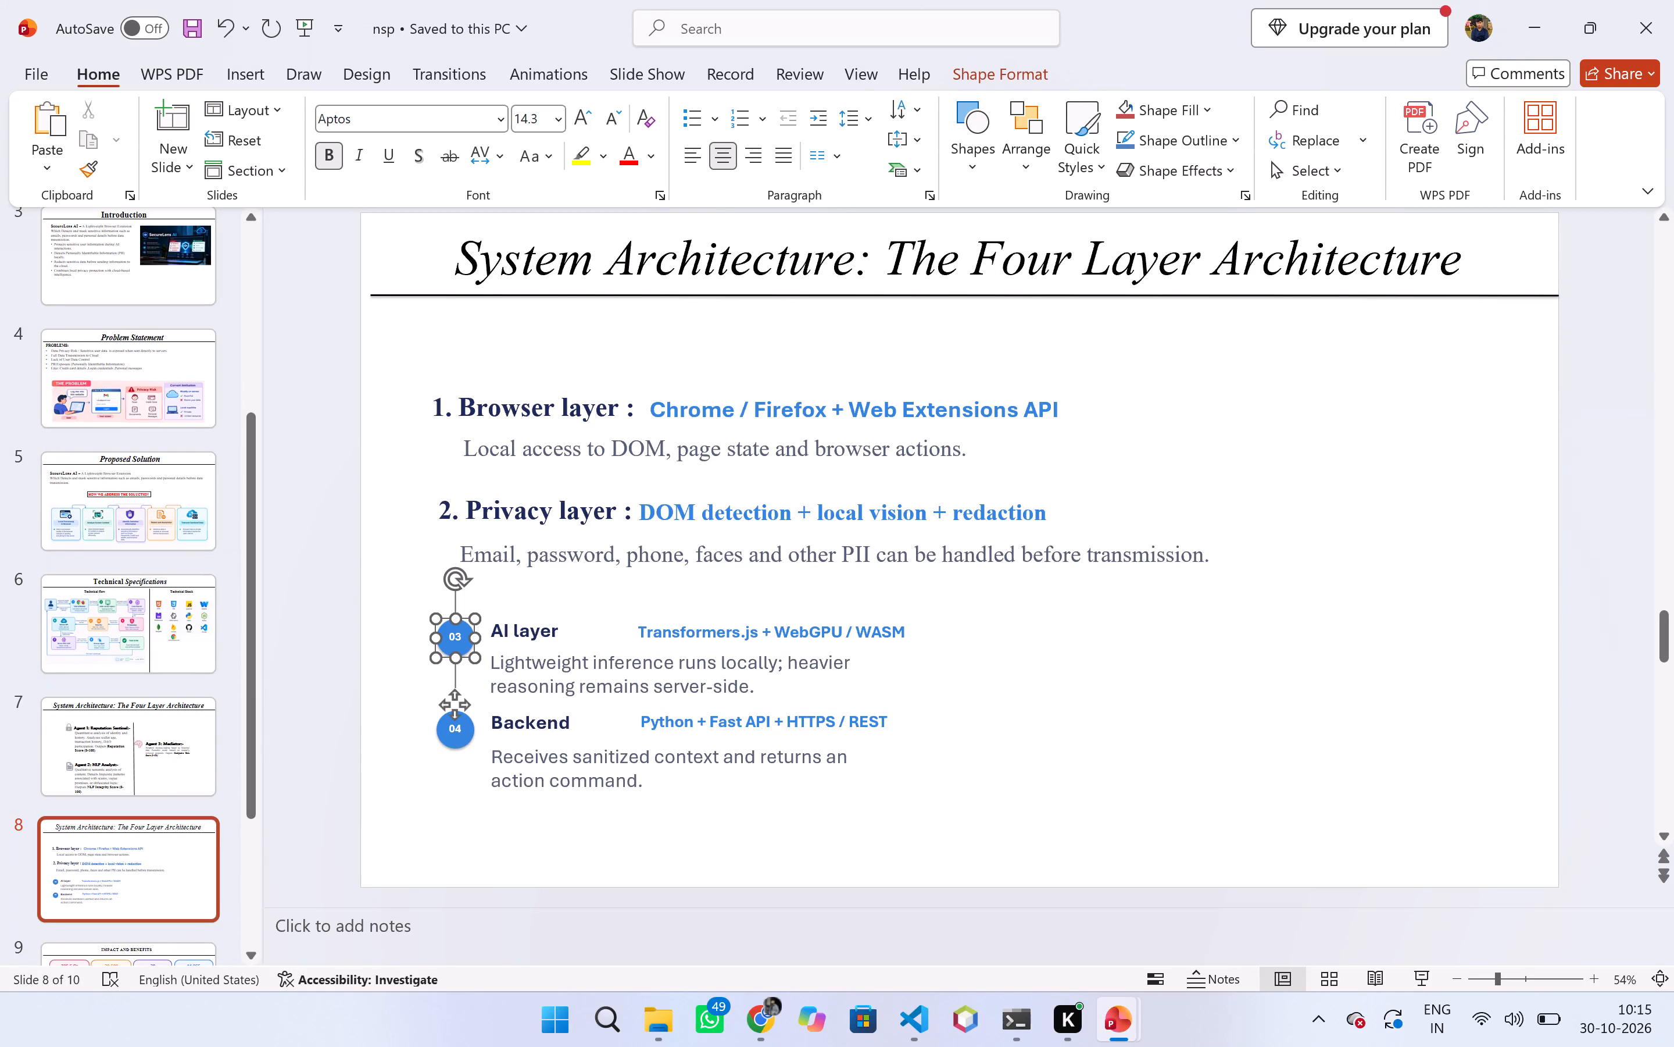
pyautogui.press('BackSpace')
# Insert "3." directly in front of the "AI layer" heading text.
pyautogui.click(510, 631)
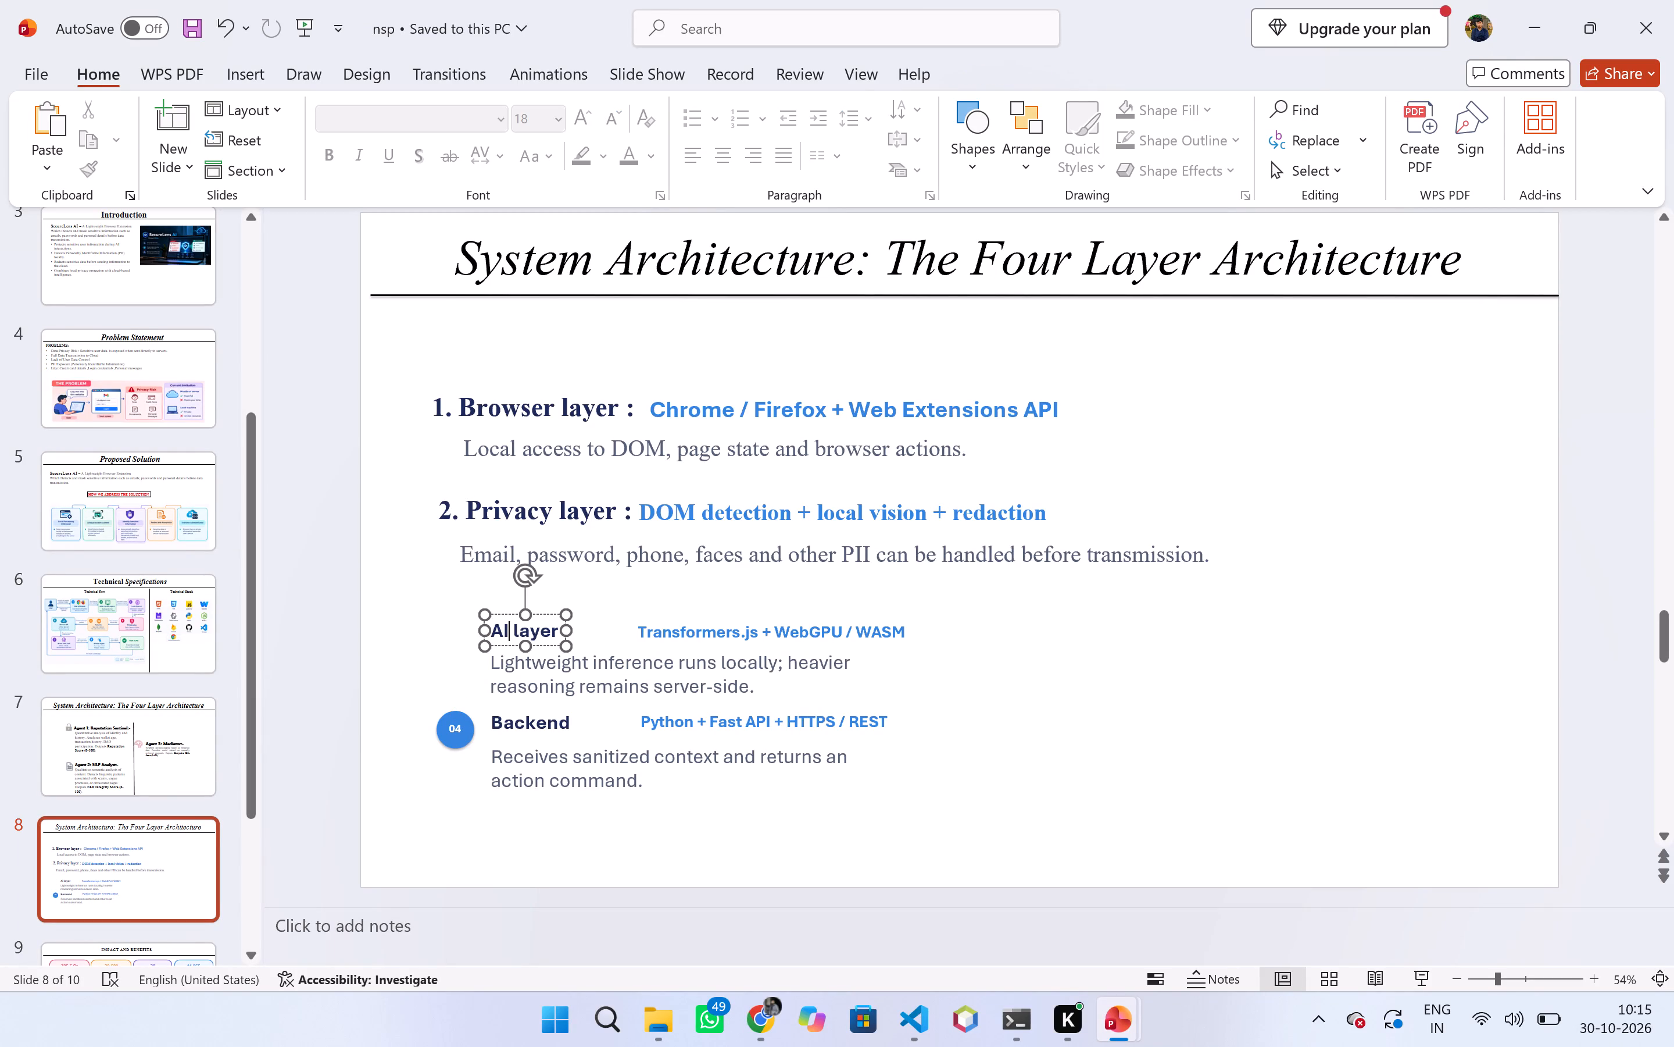
pyautogui.click(498, 631)
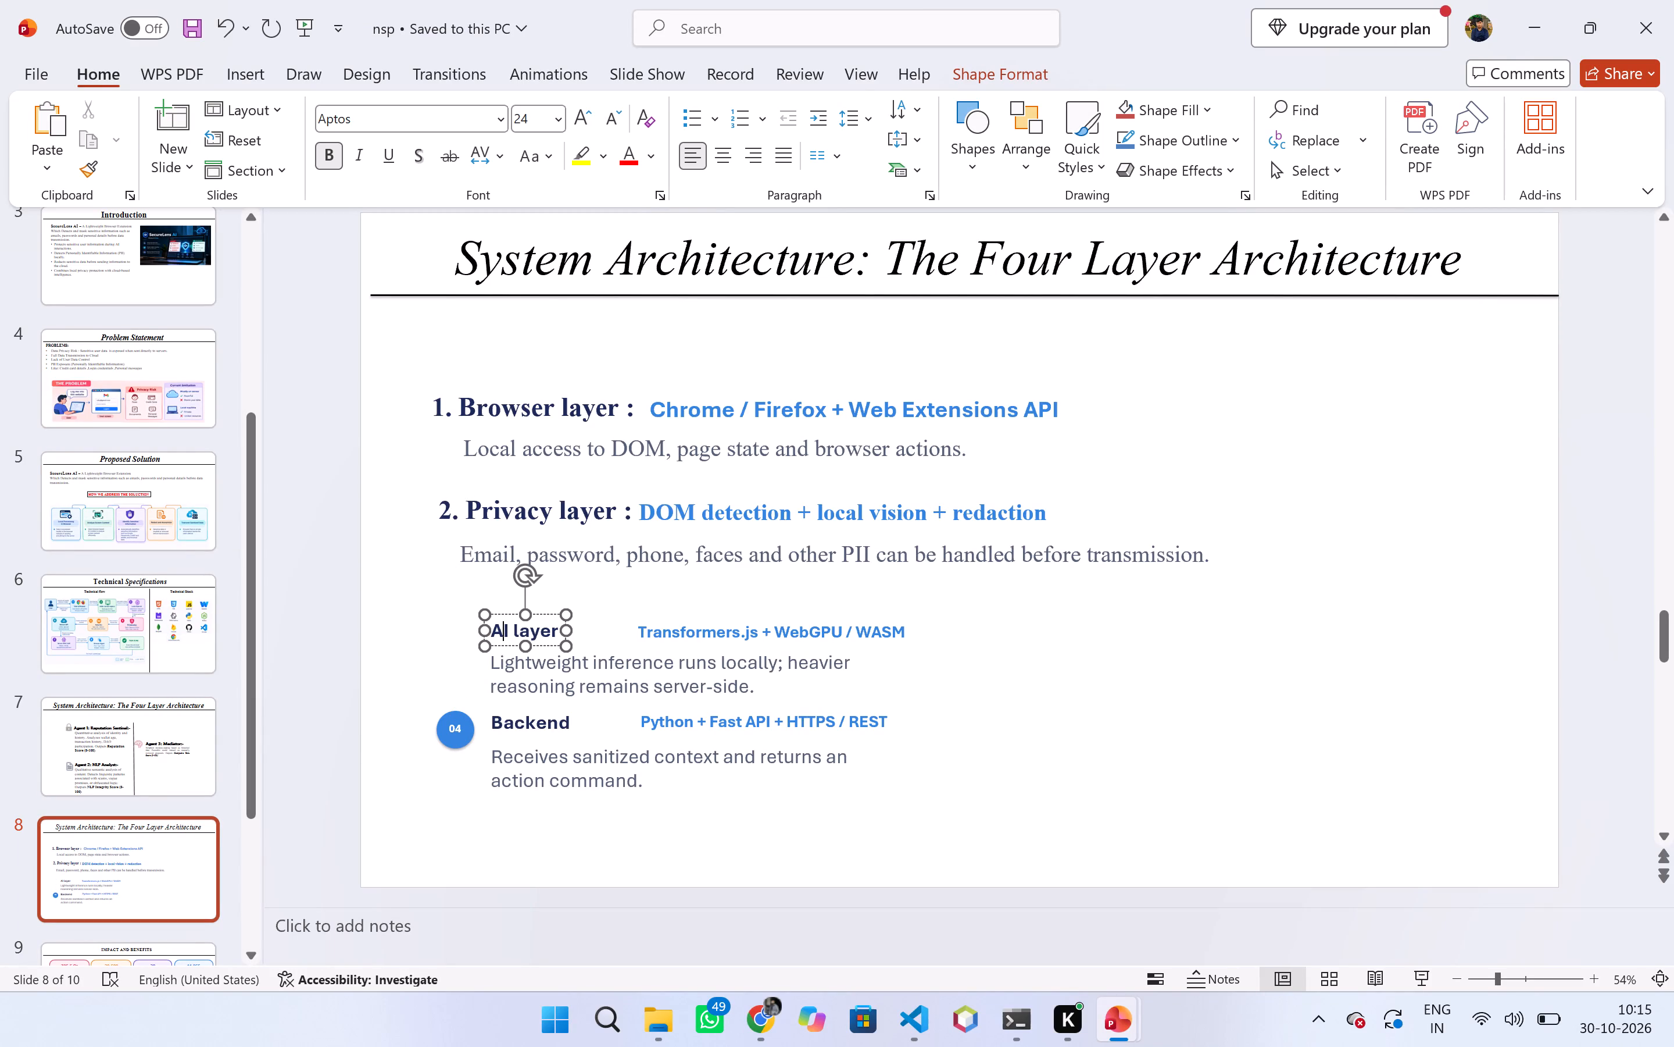
pyautogui.press('Left')
pyautogui.press('Left')
pyautogui.write('3.')
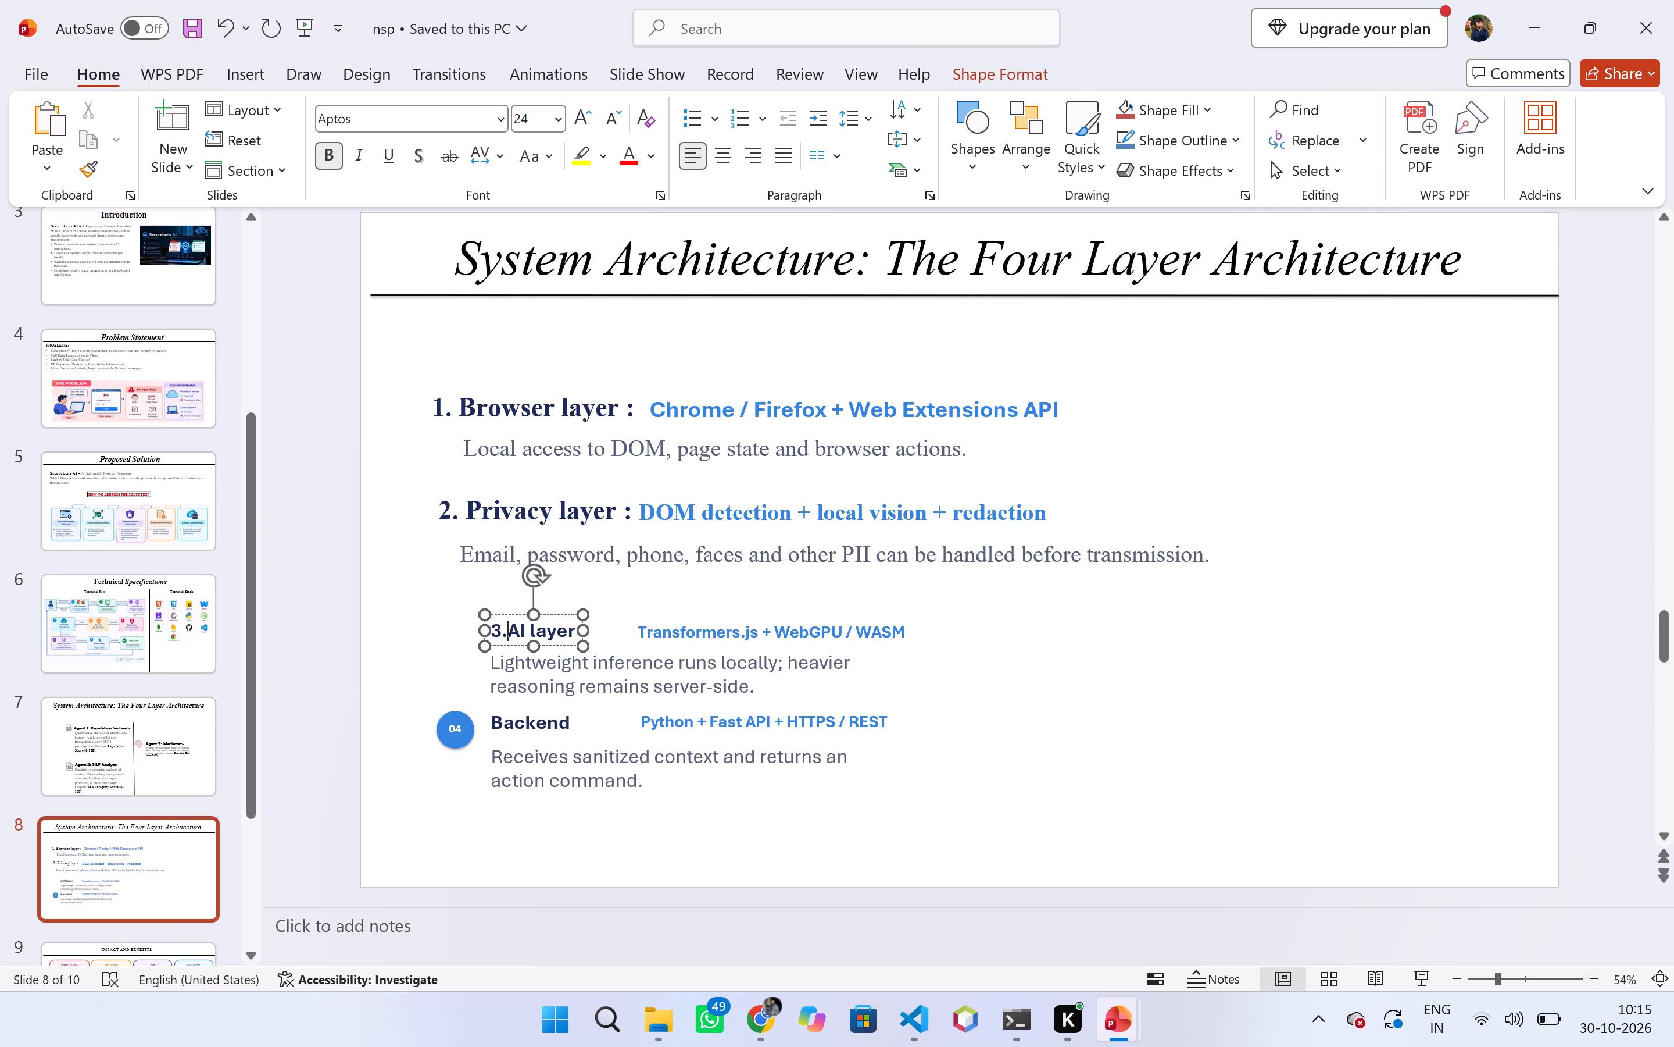
pyautogui.click(611, 607)
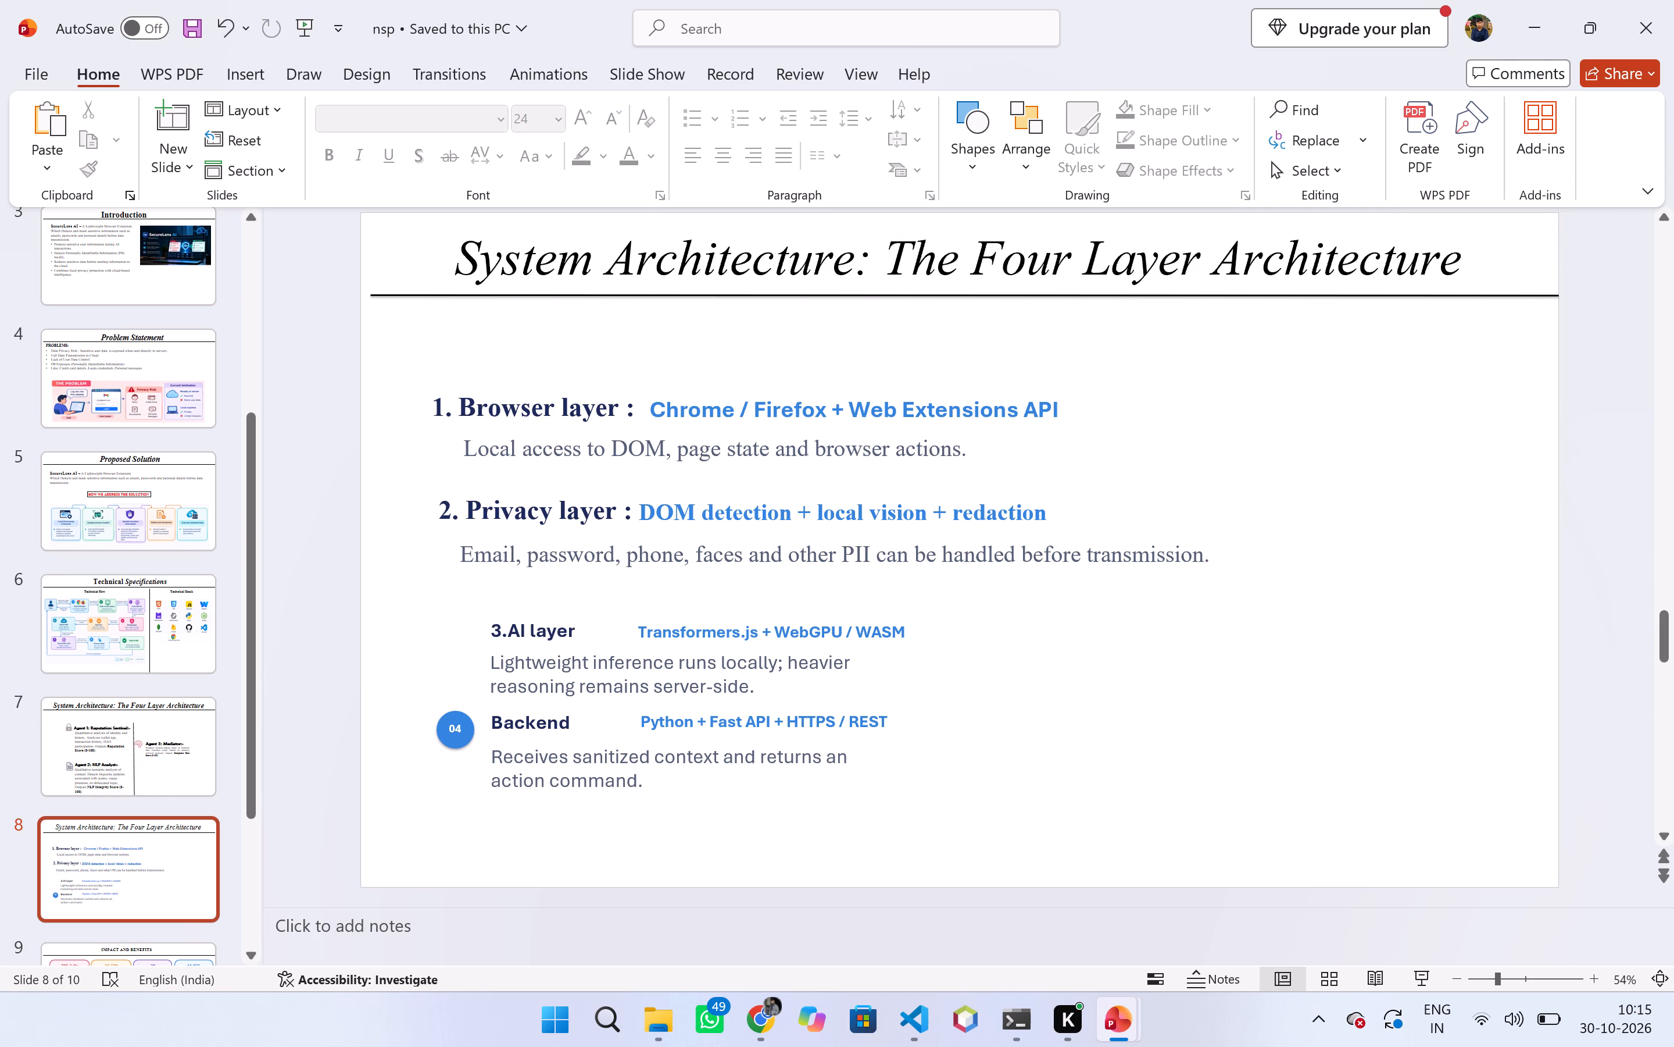
# Format the "3.AI layer" heading in Times New Roman at size 30.
pyautogui.tripleClick(570, 632)
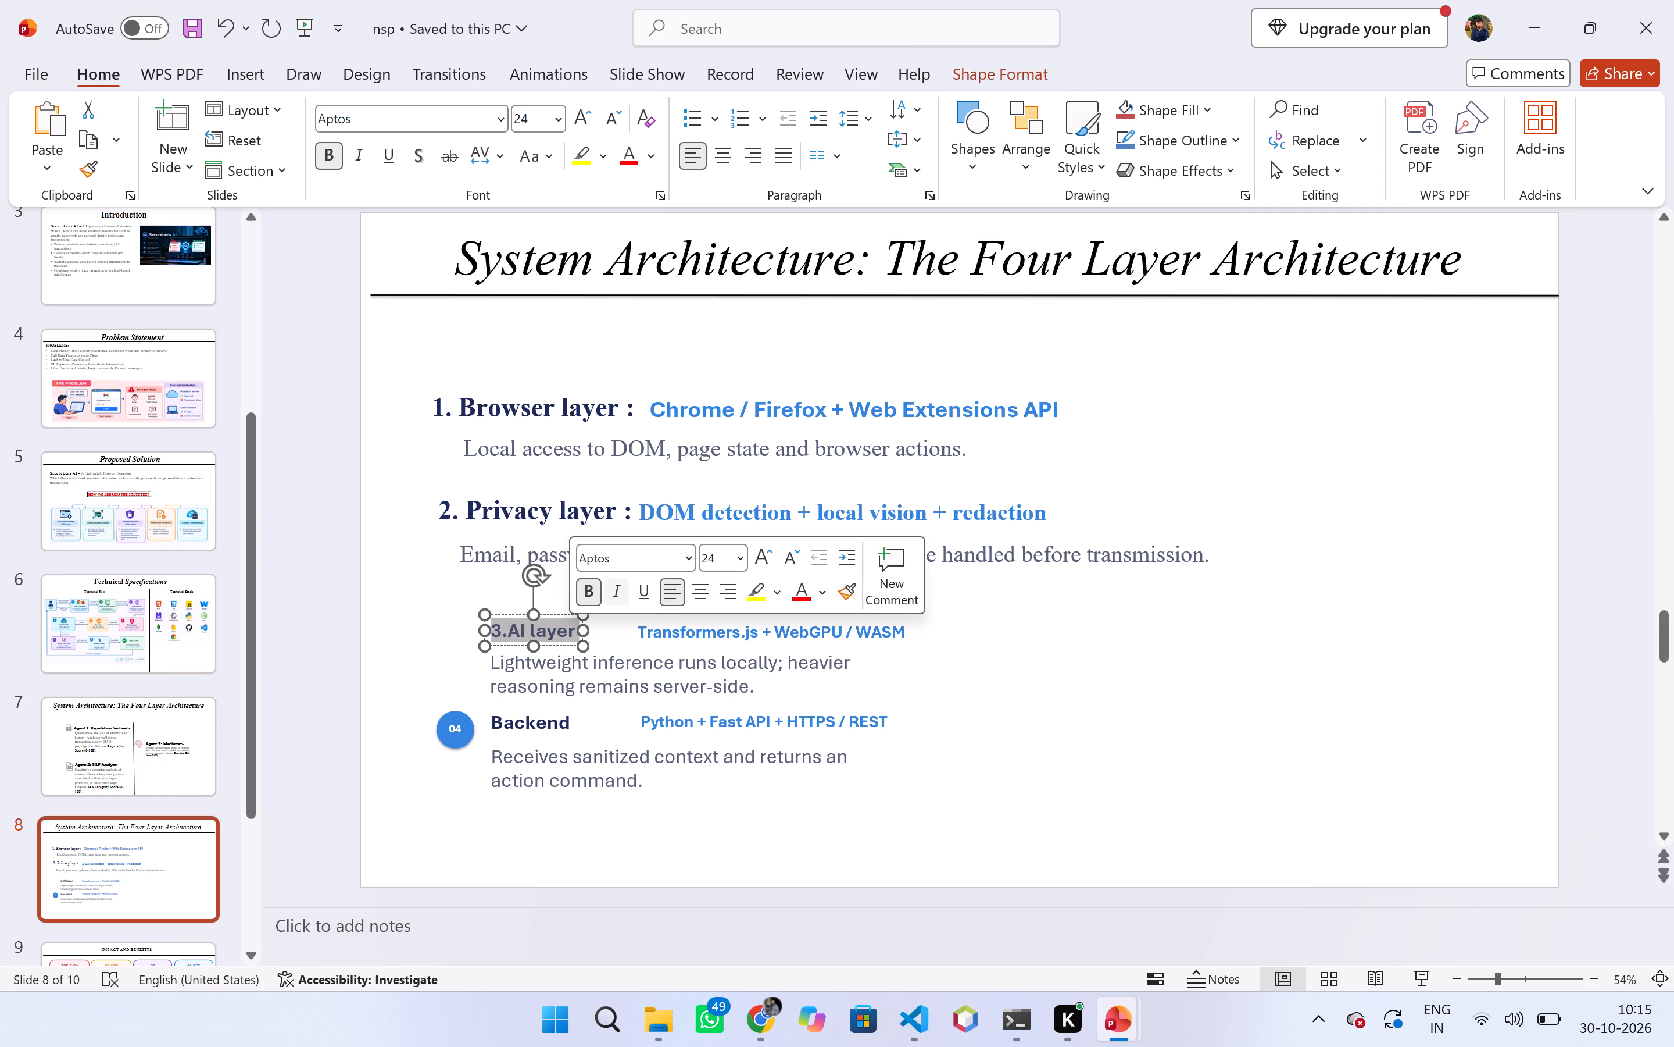
pyautogui.click(687, 557)
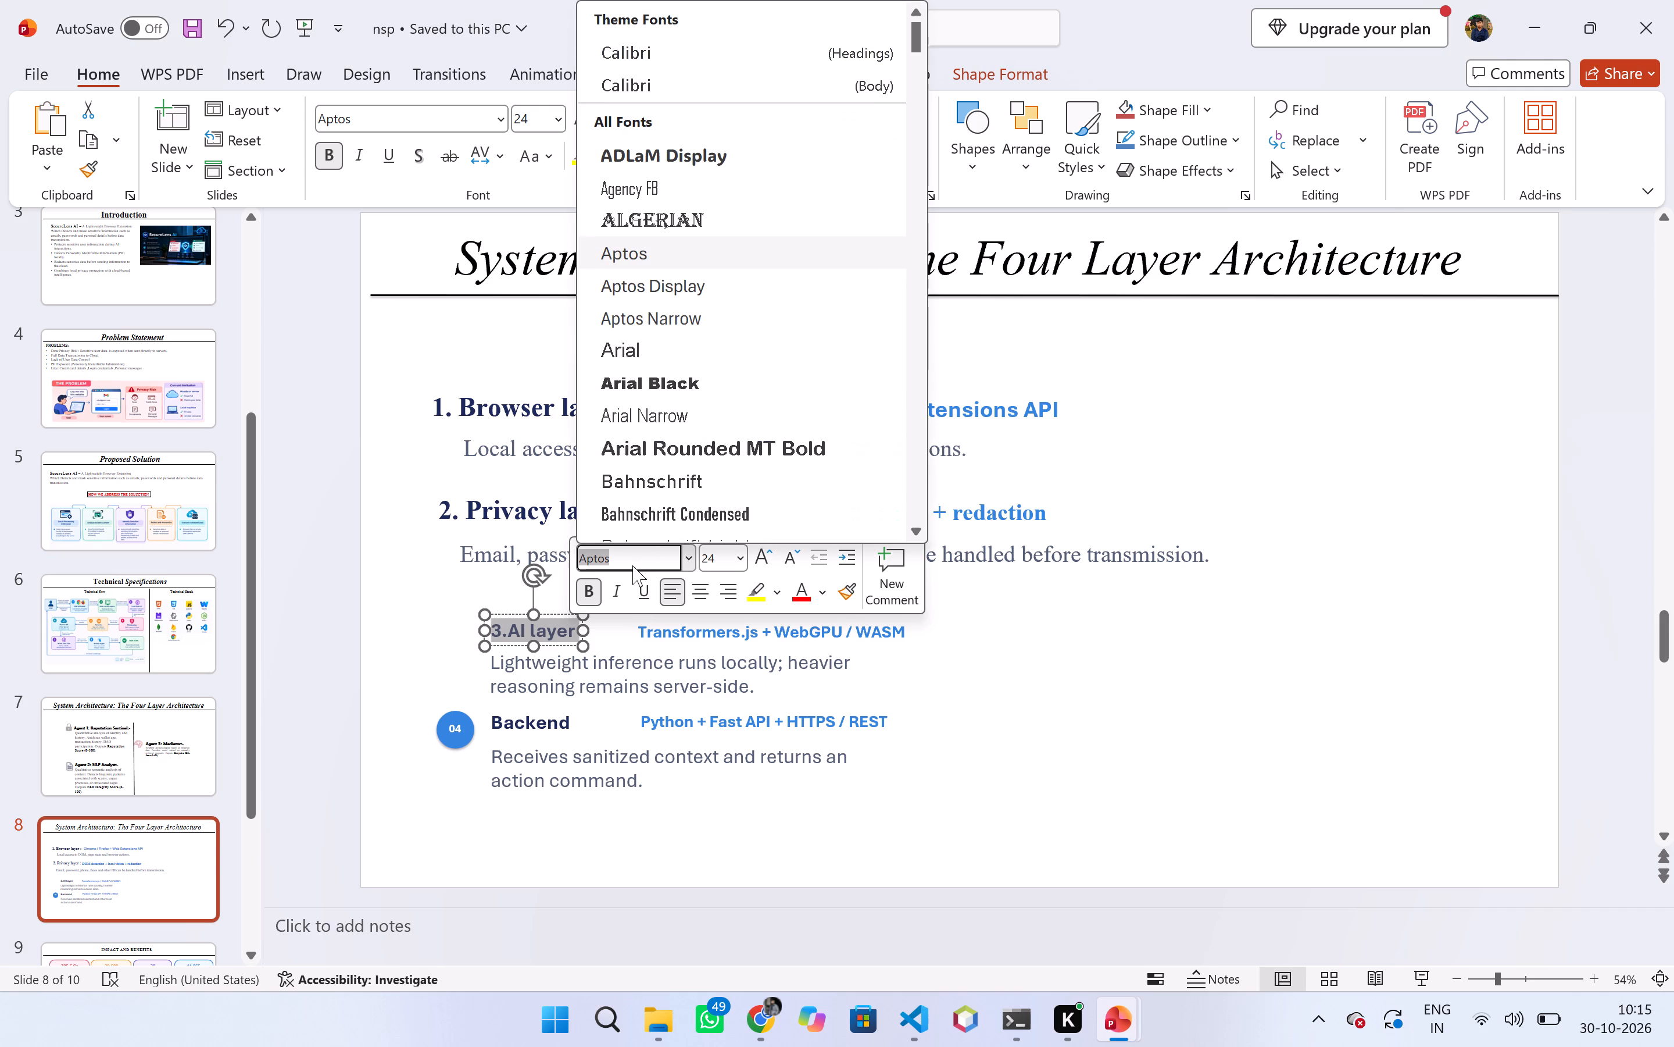
pyautogui.click(632, 565)
pyautogui.press('\\')
pyautogui.press('BackSpace')
pyautogui.press('BackSpace')
pyautogui.press('BackSpace')
pyautogui.press('BackSpace')
pyautogui.press('BackSpace')
pyautogui.press('BackSpace')
pyautogui.write('time')
pyautogui.press('Tab')
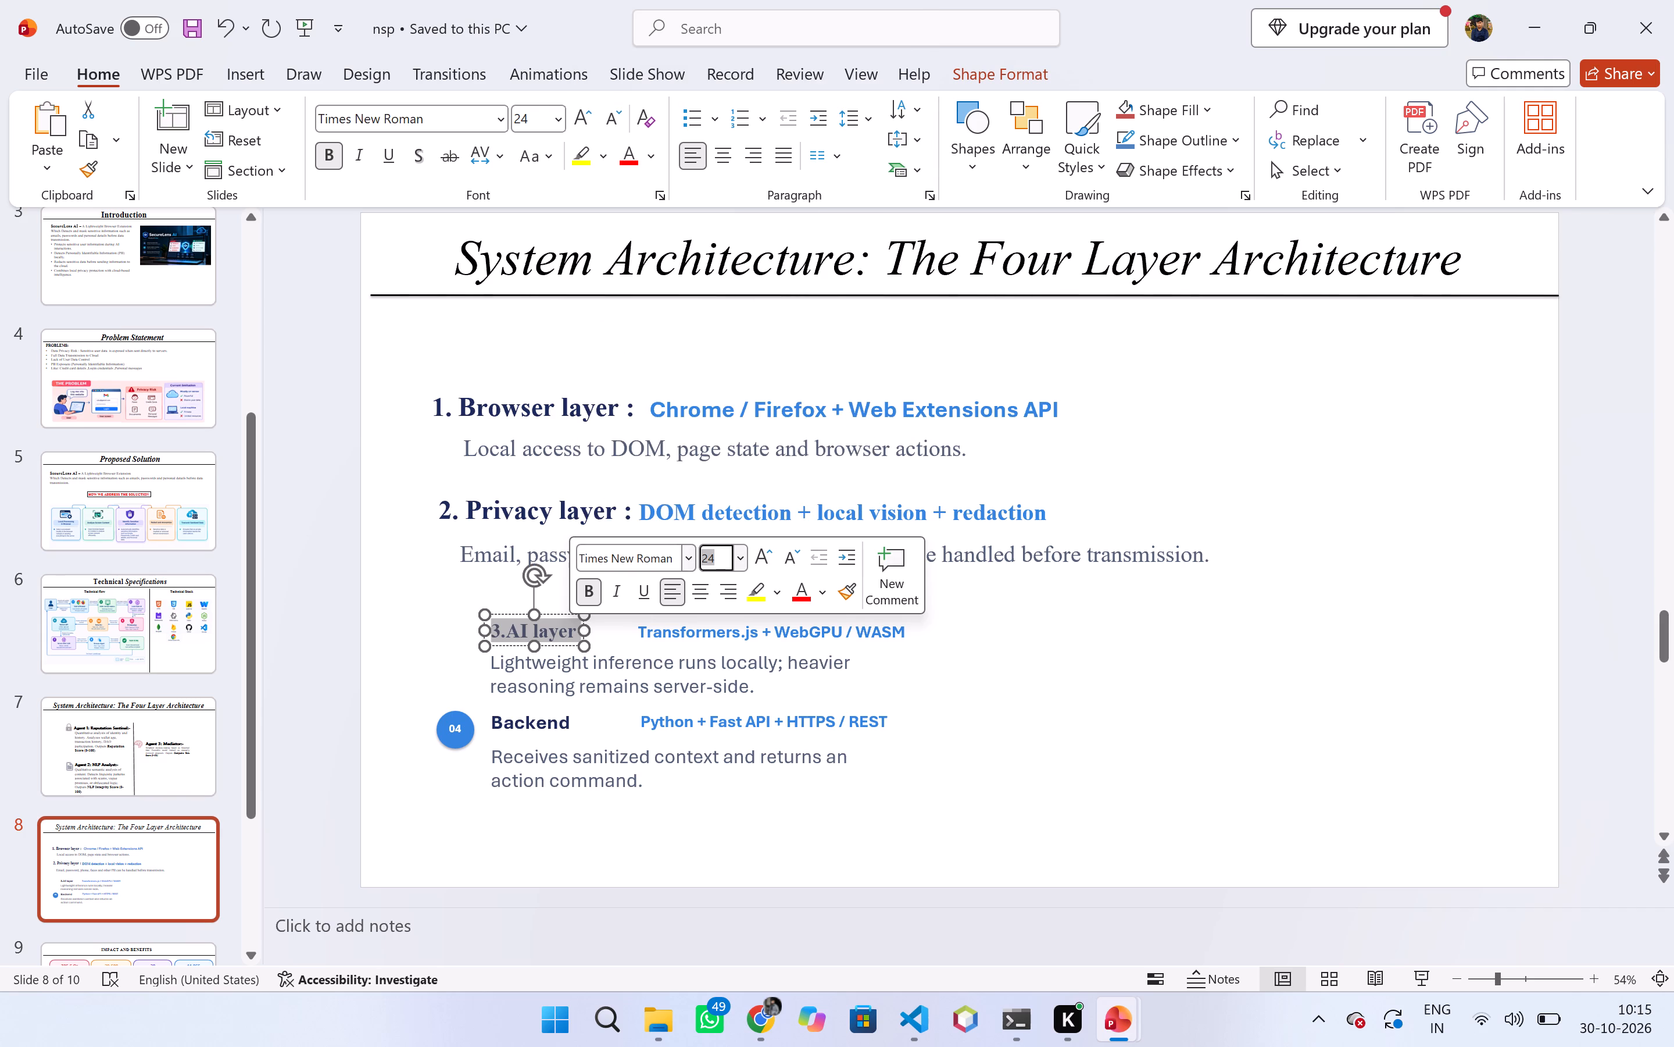
pyautogui.write('30')
pyautogui.press('Return')
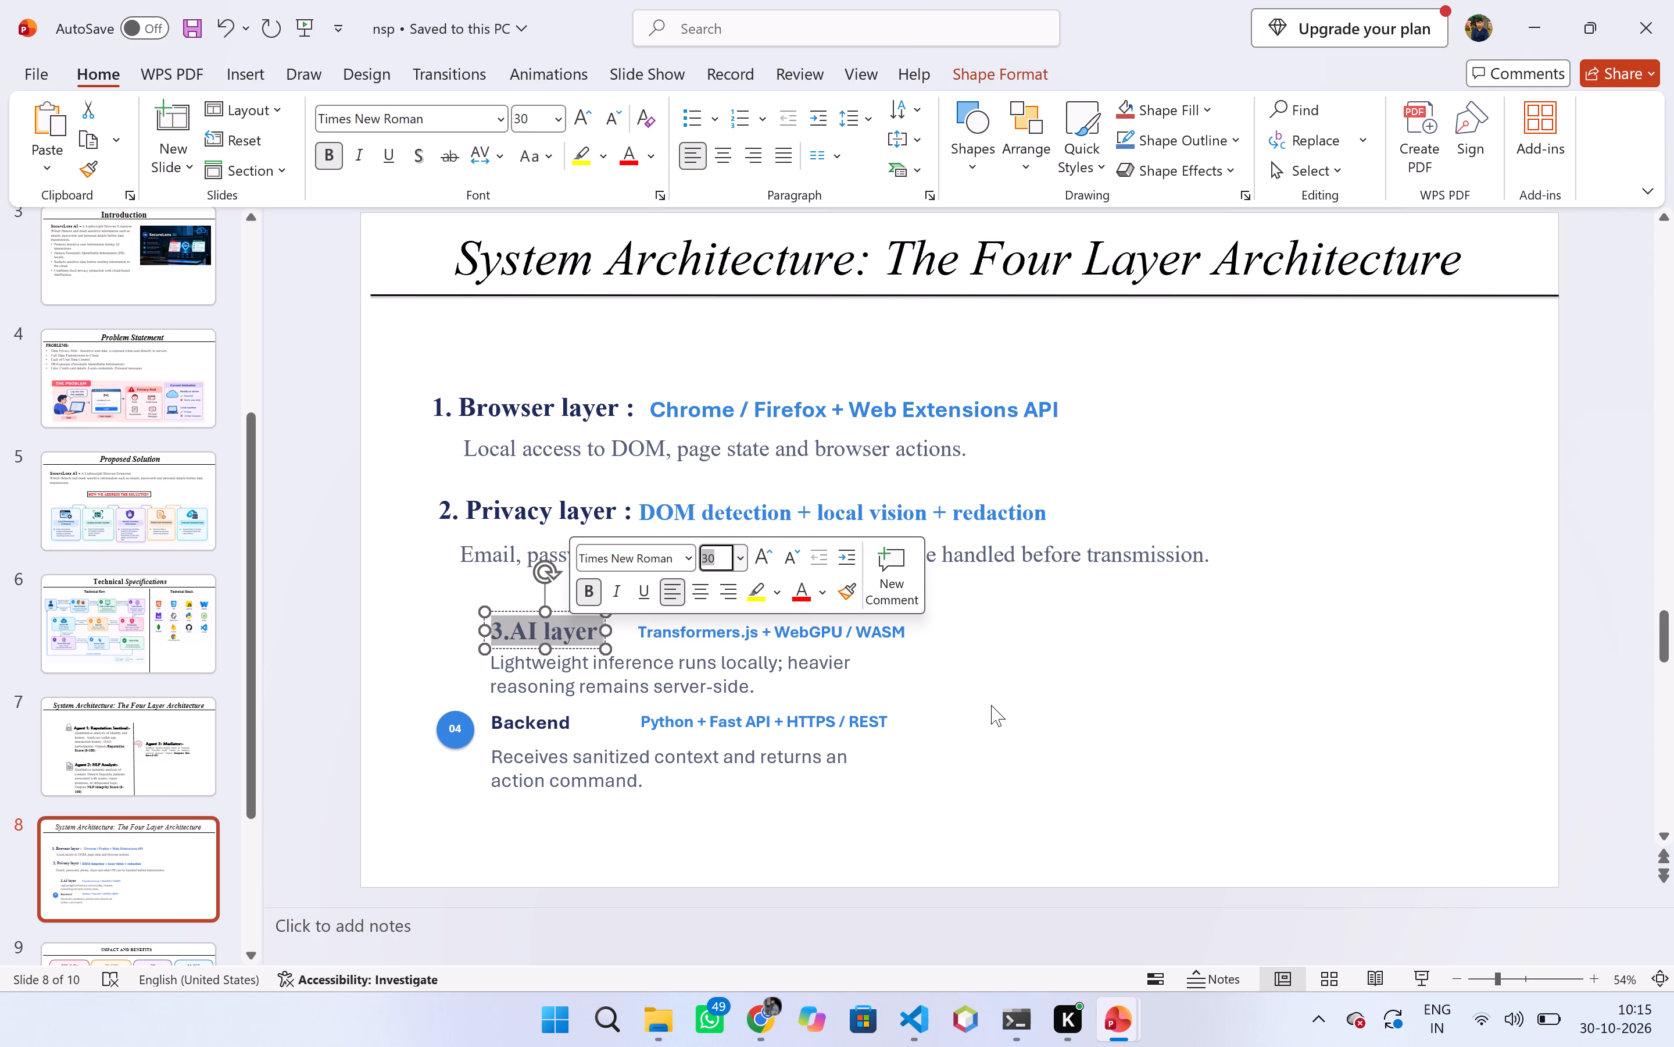
pyautogui.click(991, 704)
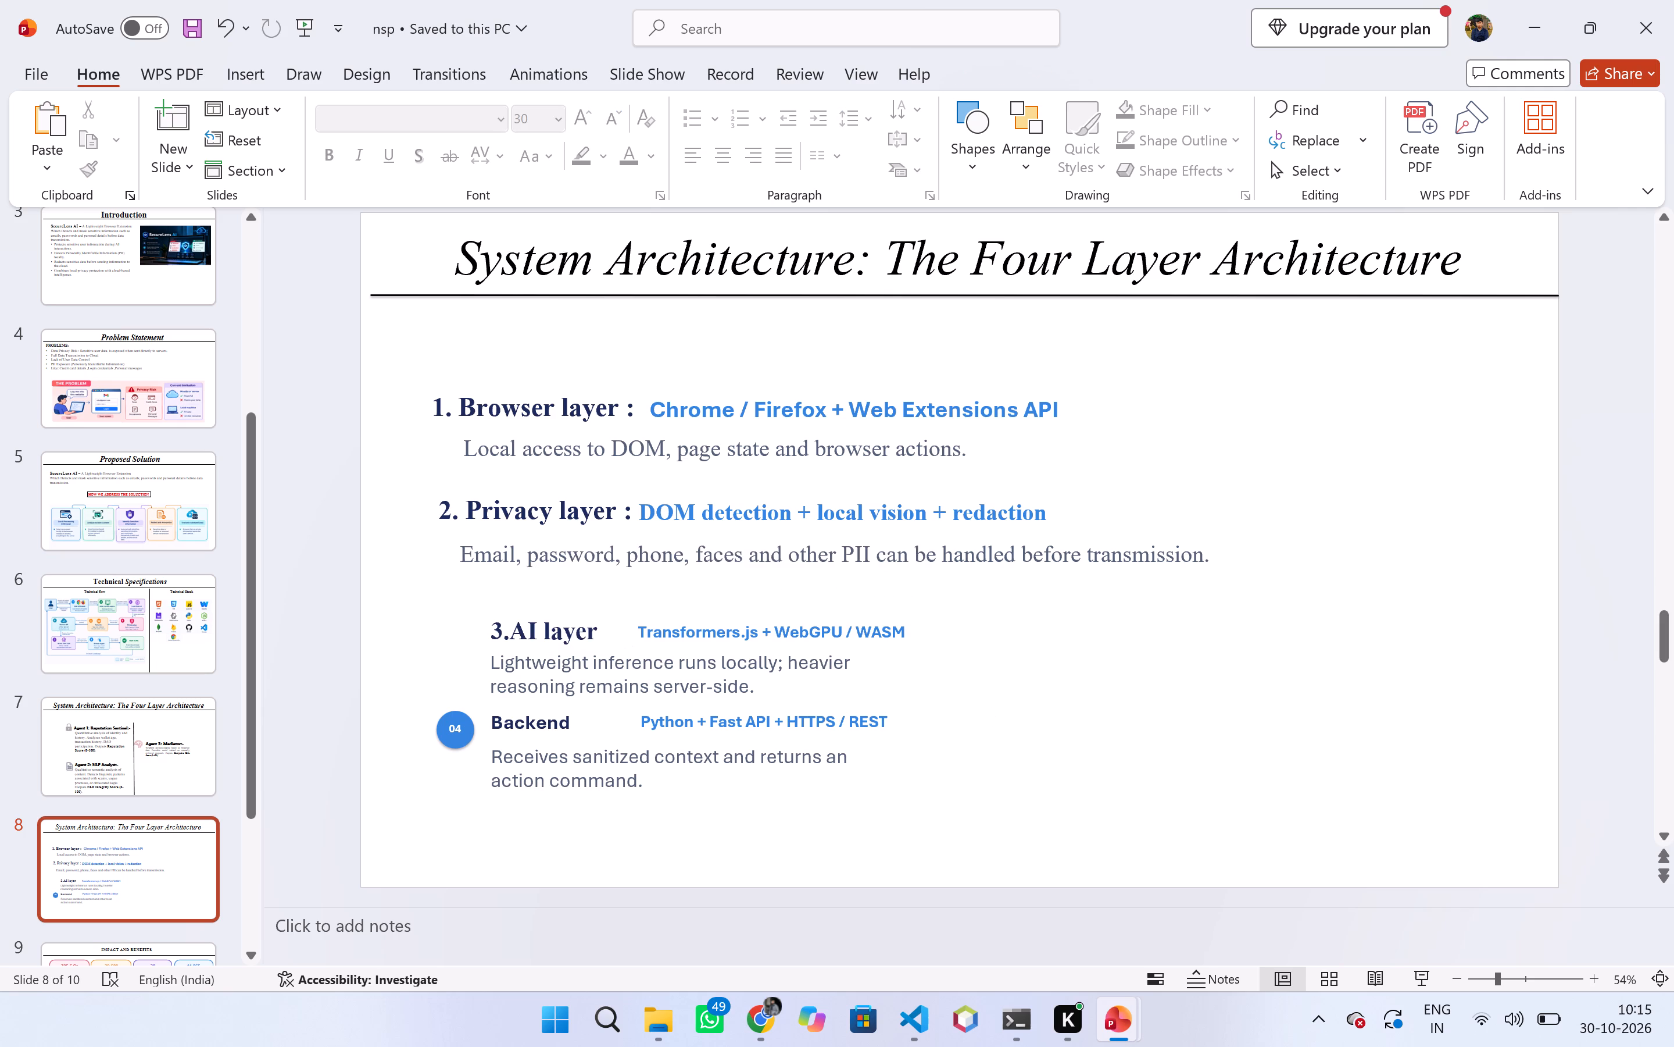
# Move the "3.AI layer" heading so it lines up beneath the "2. Privacy layer" heading.
pyautogui.click(610, 628)
pyautogui.moveTo(575, 610); pyautogui.dragTo(520, 596)
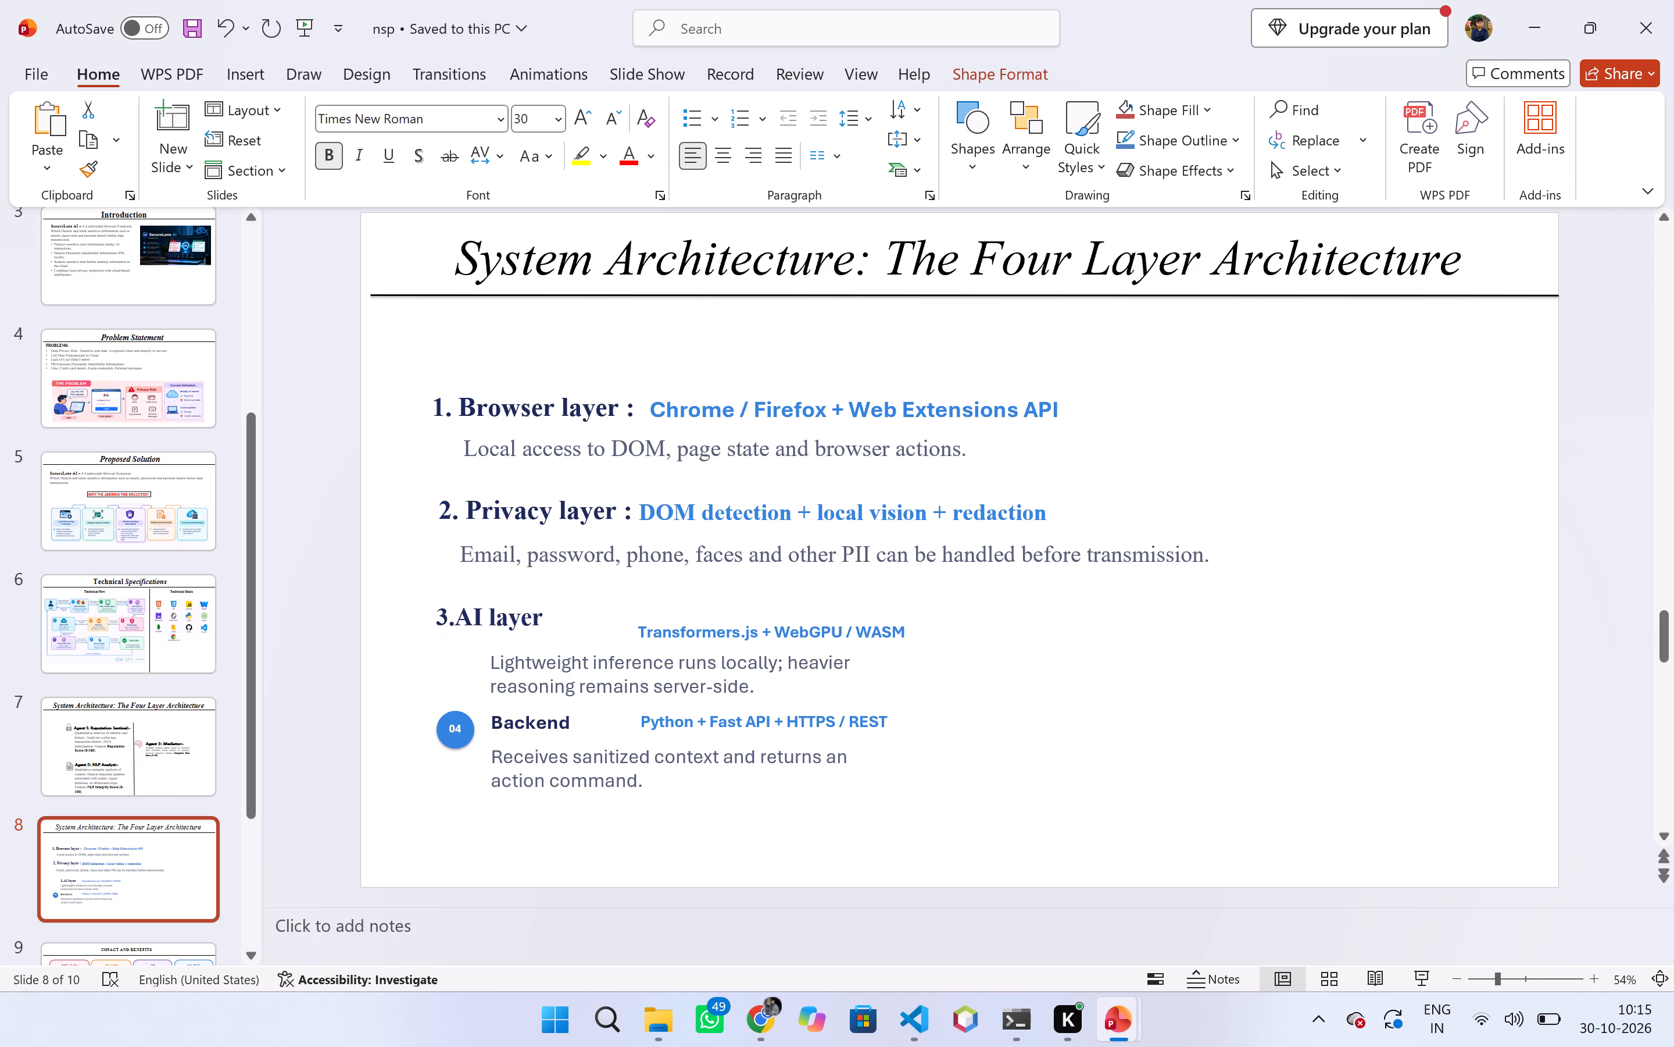
pyautogui.moveTo(520, 596); pyautogui.dragTo(521, 596)
pyautogui.click(524, 596)
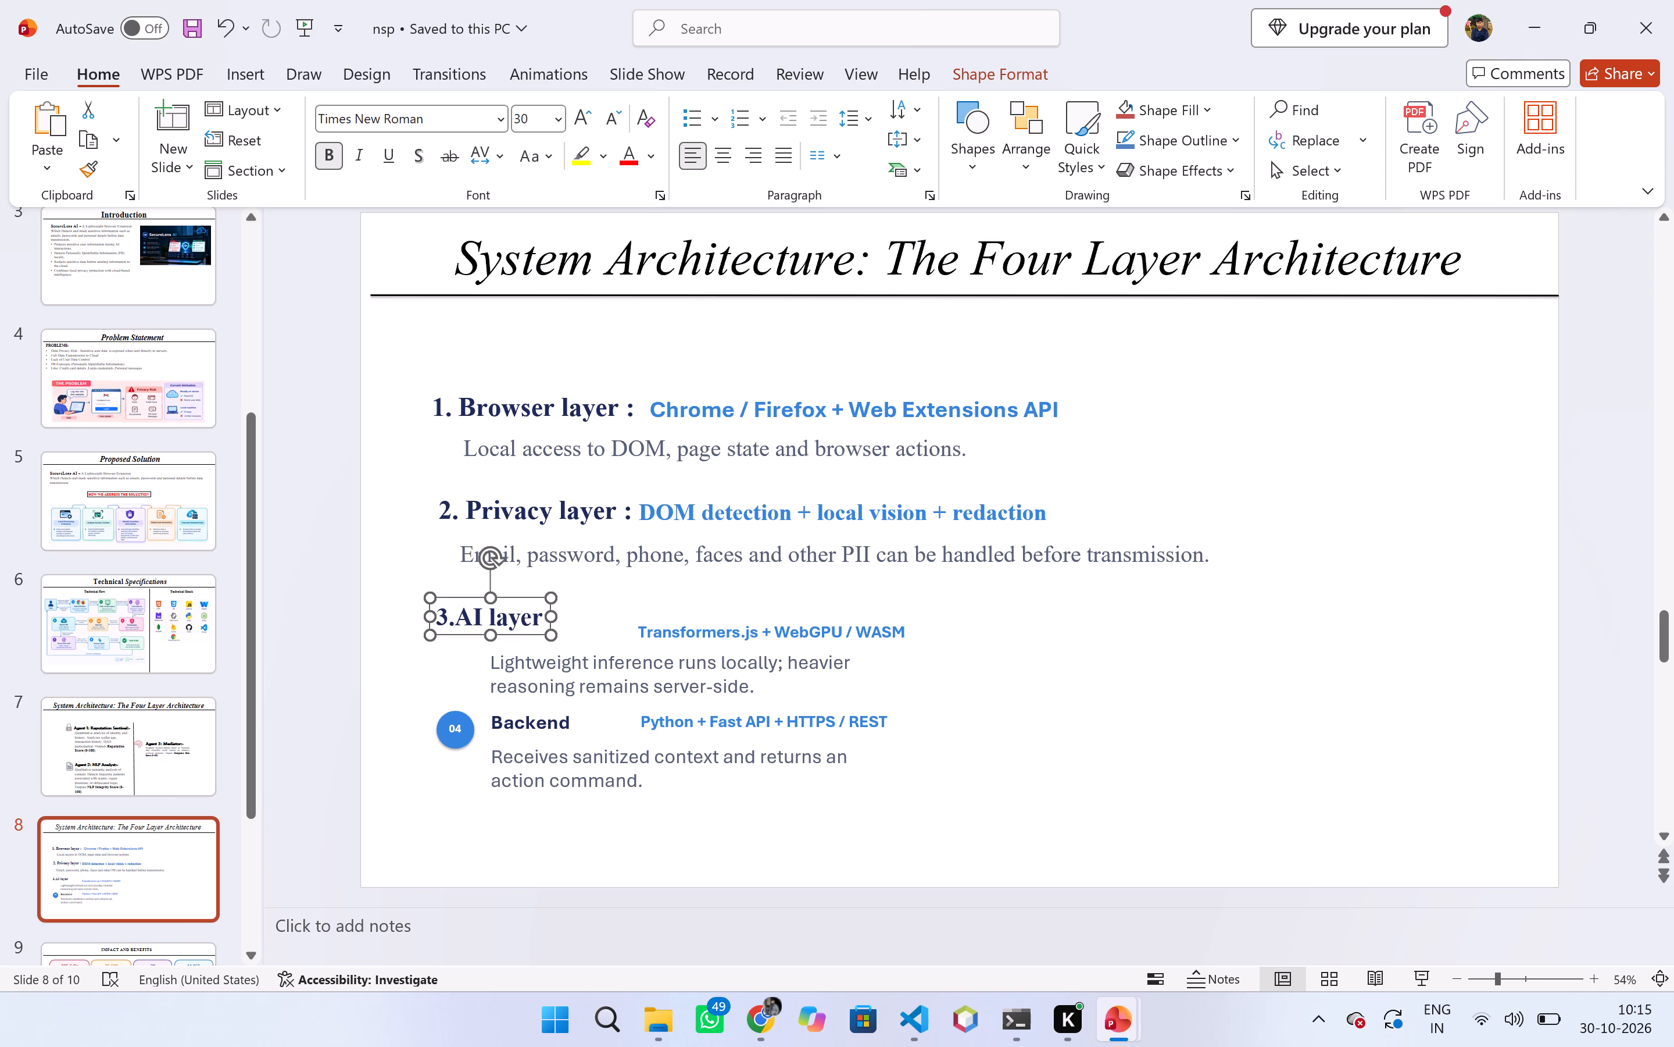
pyautogui.click(596, 626)
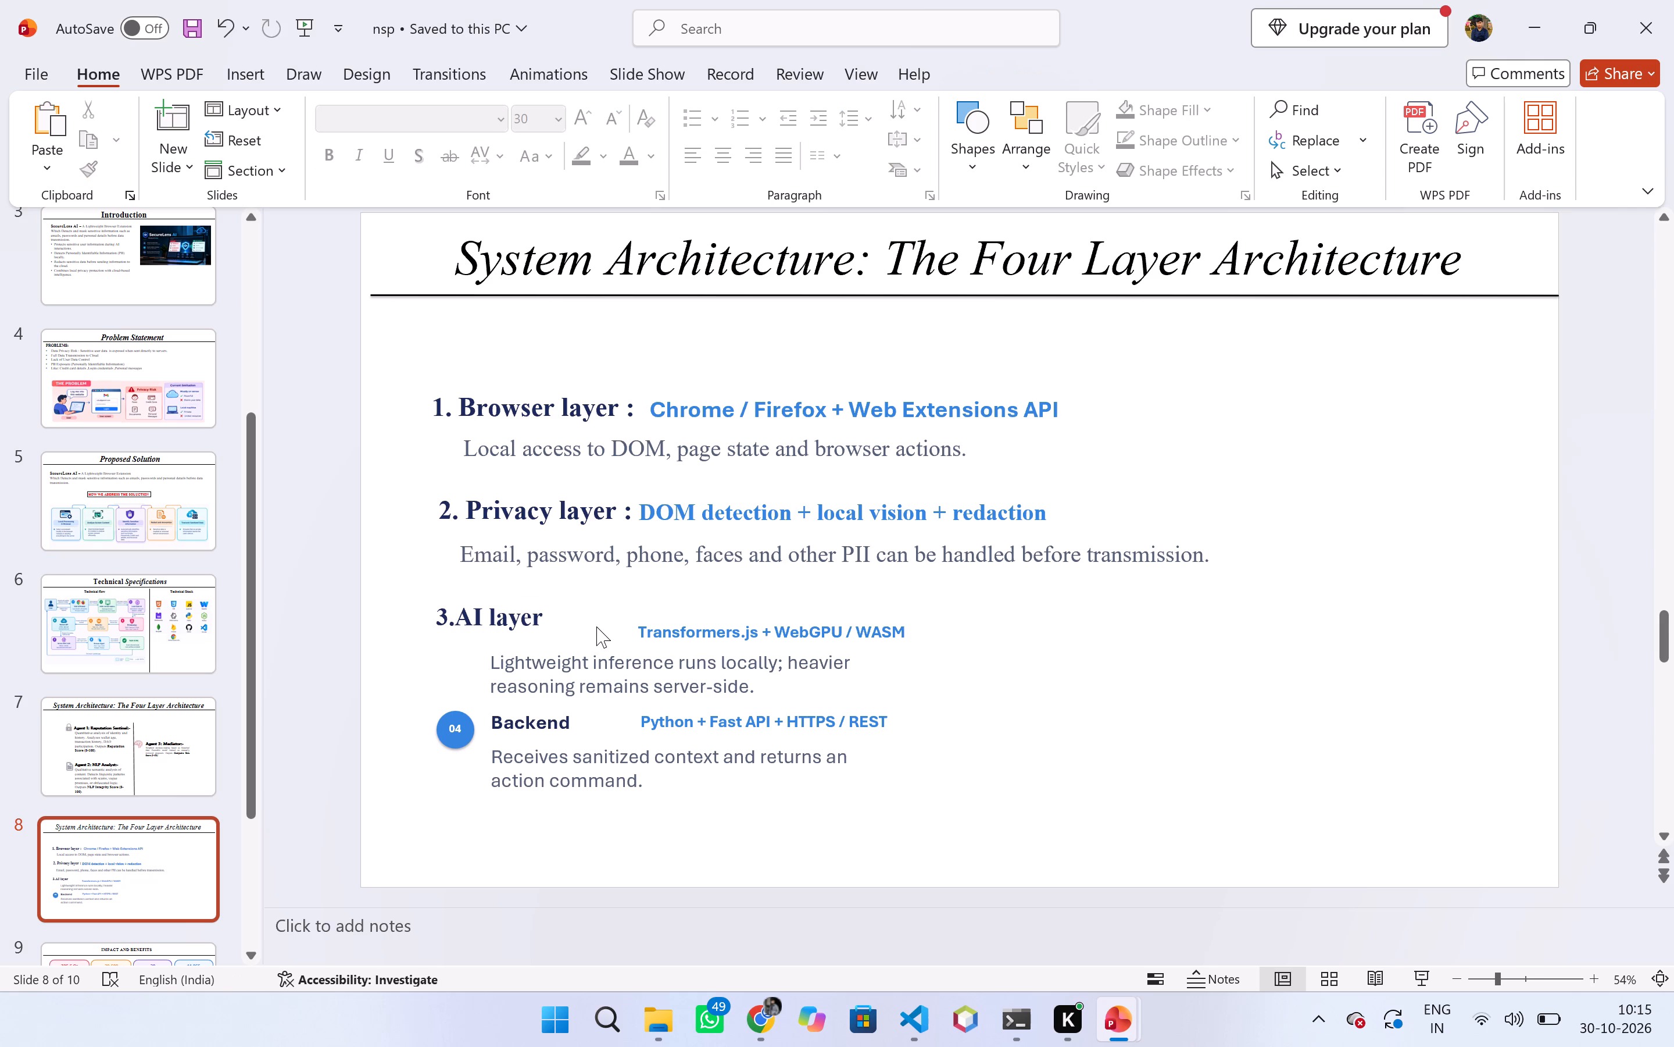
# Add a space and a colon at the end of the "3.AI layer" heading.
pyautogui.click(538, 610)
pyautogui.press('space')
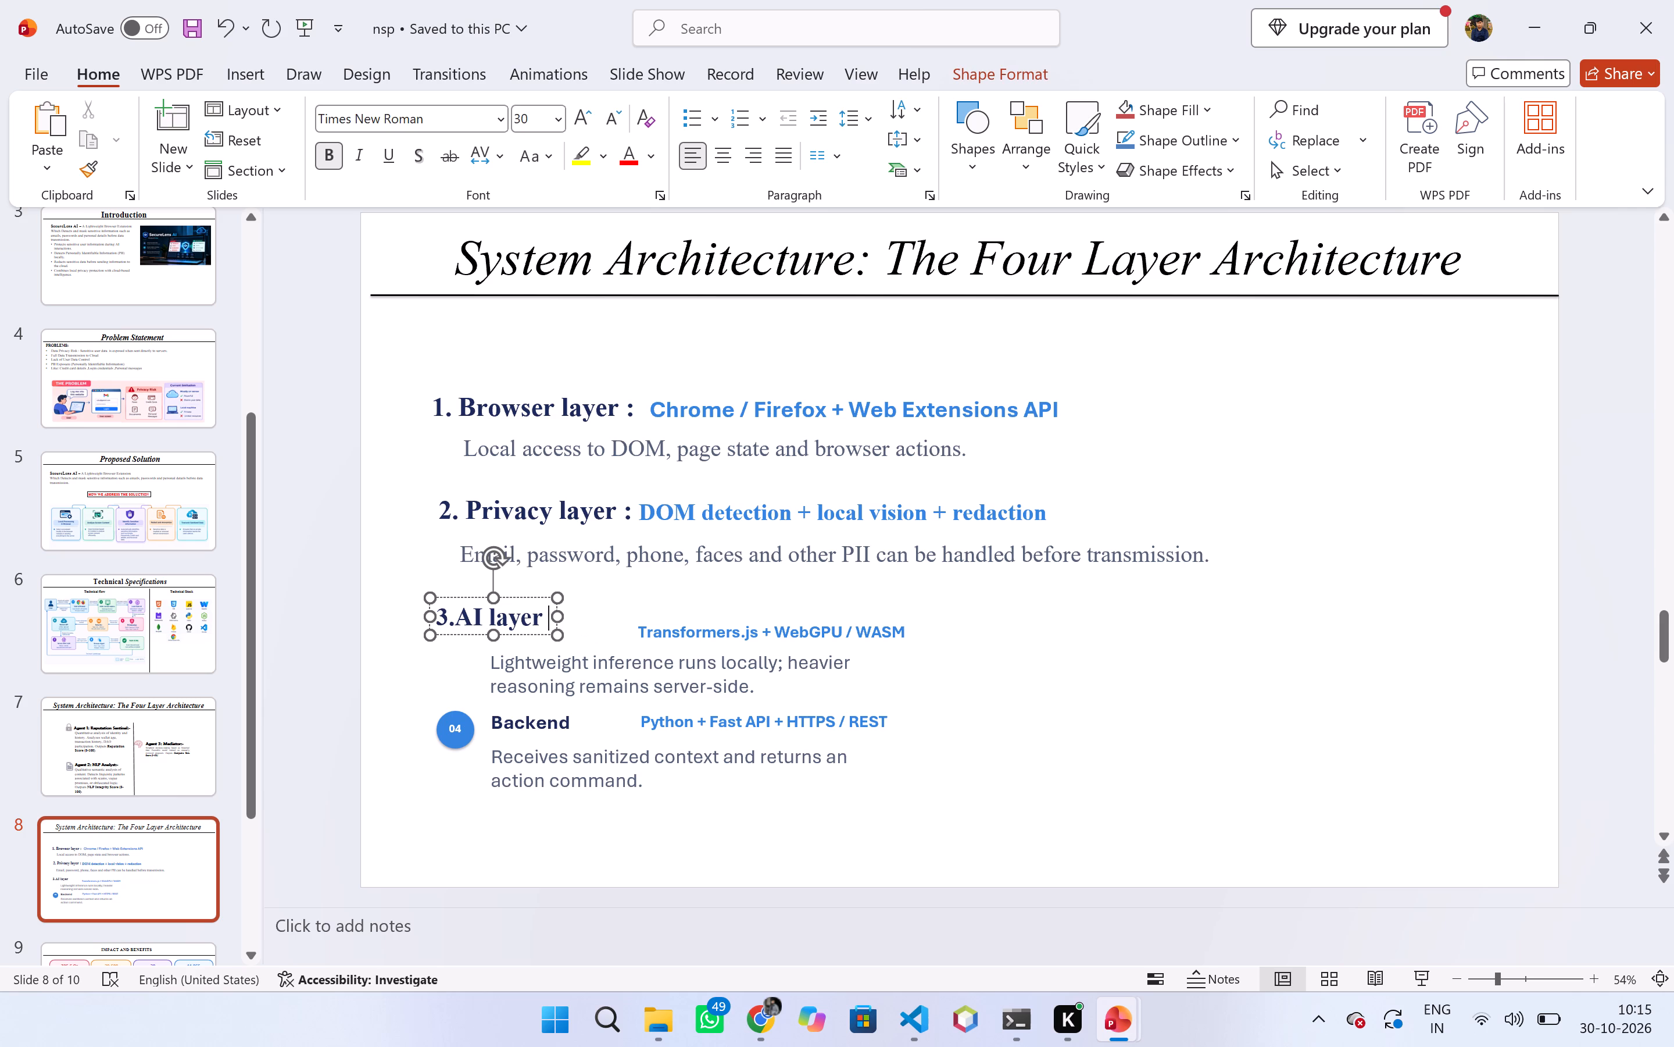
pyautogui.hotkey('shift', ':')
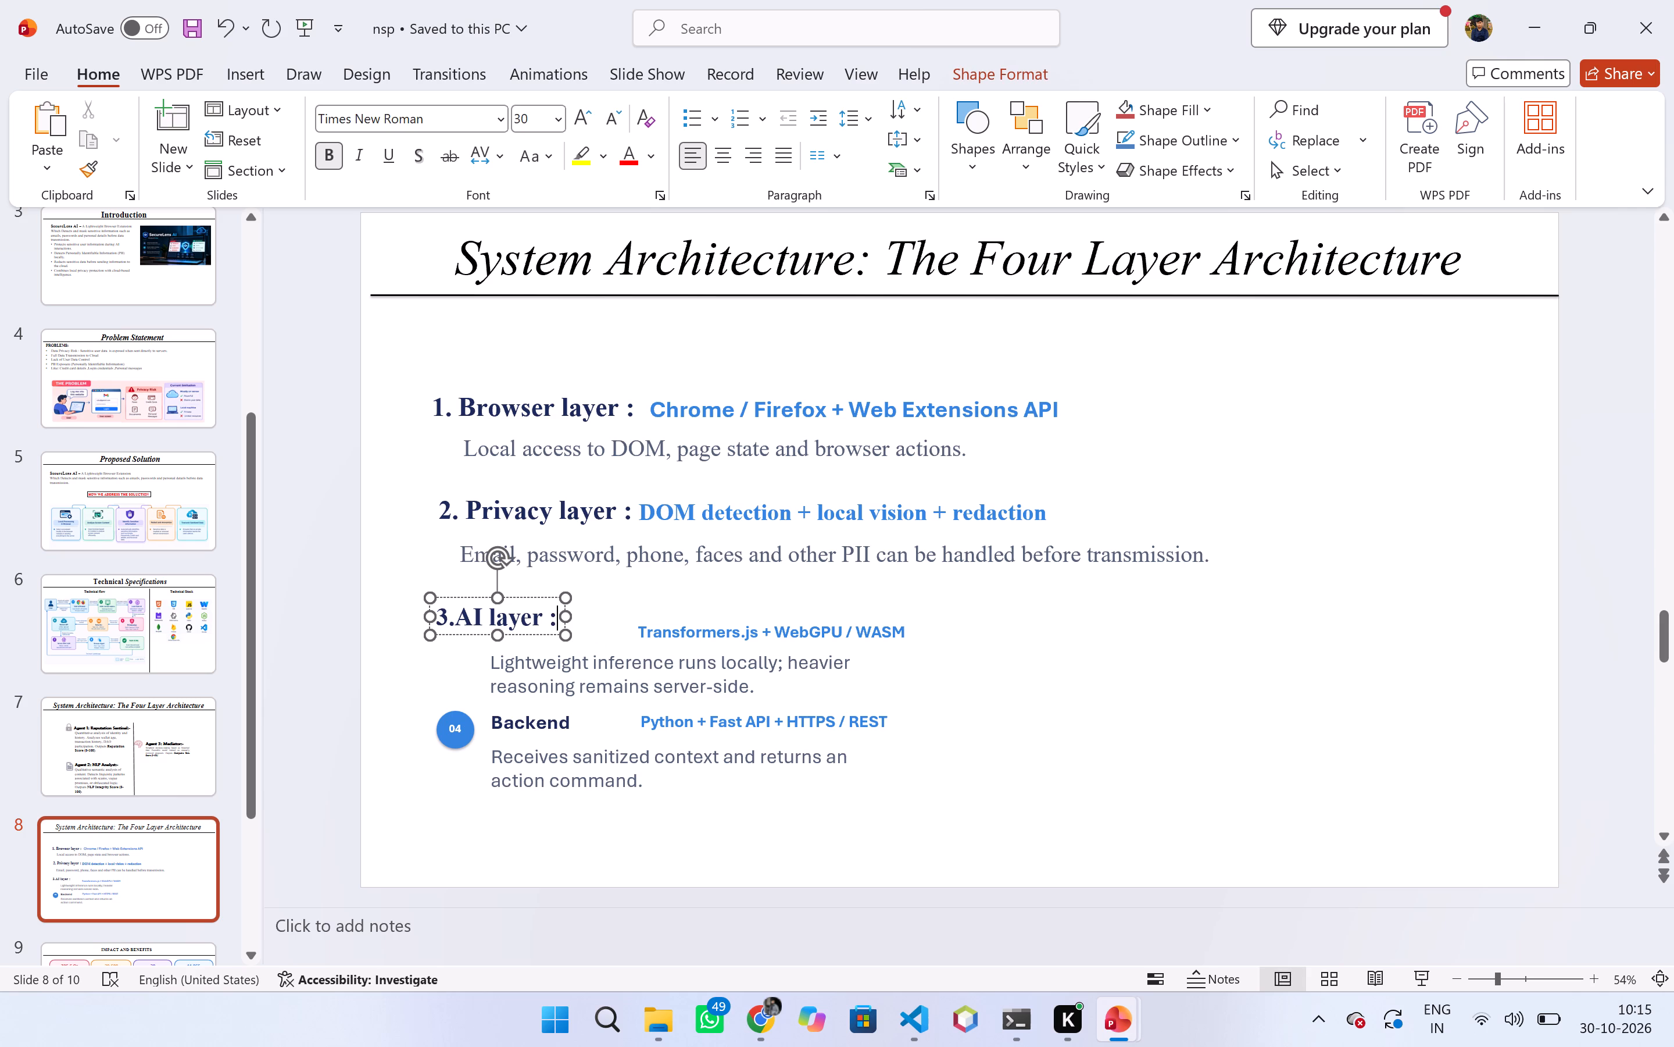
# Move the "Transformers.js + WebGPU / WASM" text onto the same line as the "3.AI layer" heading, just after its colon.
pyautogui.click(753, 646)
pyautogui.click(771, 630)
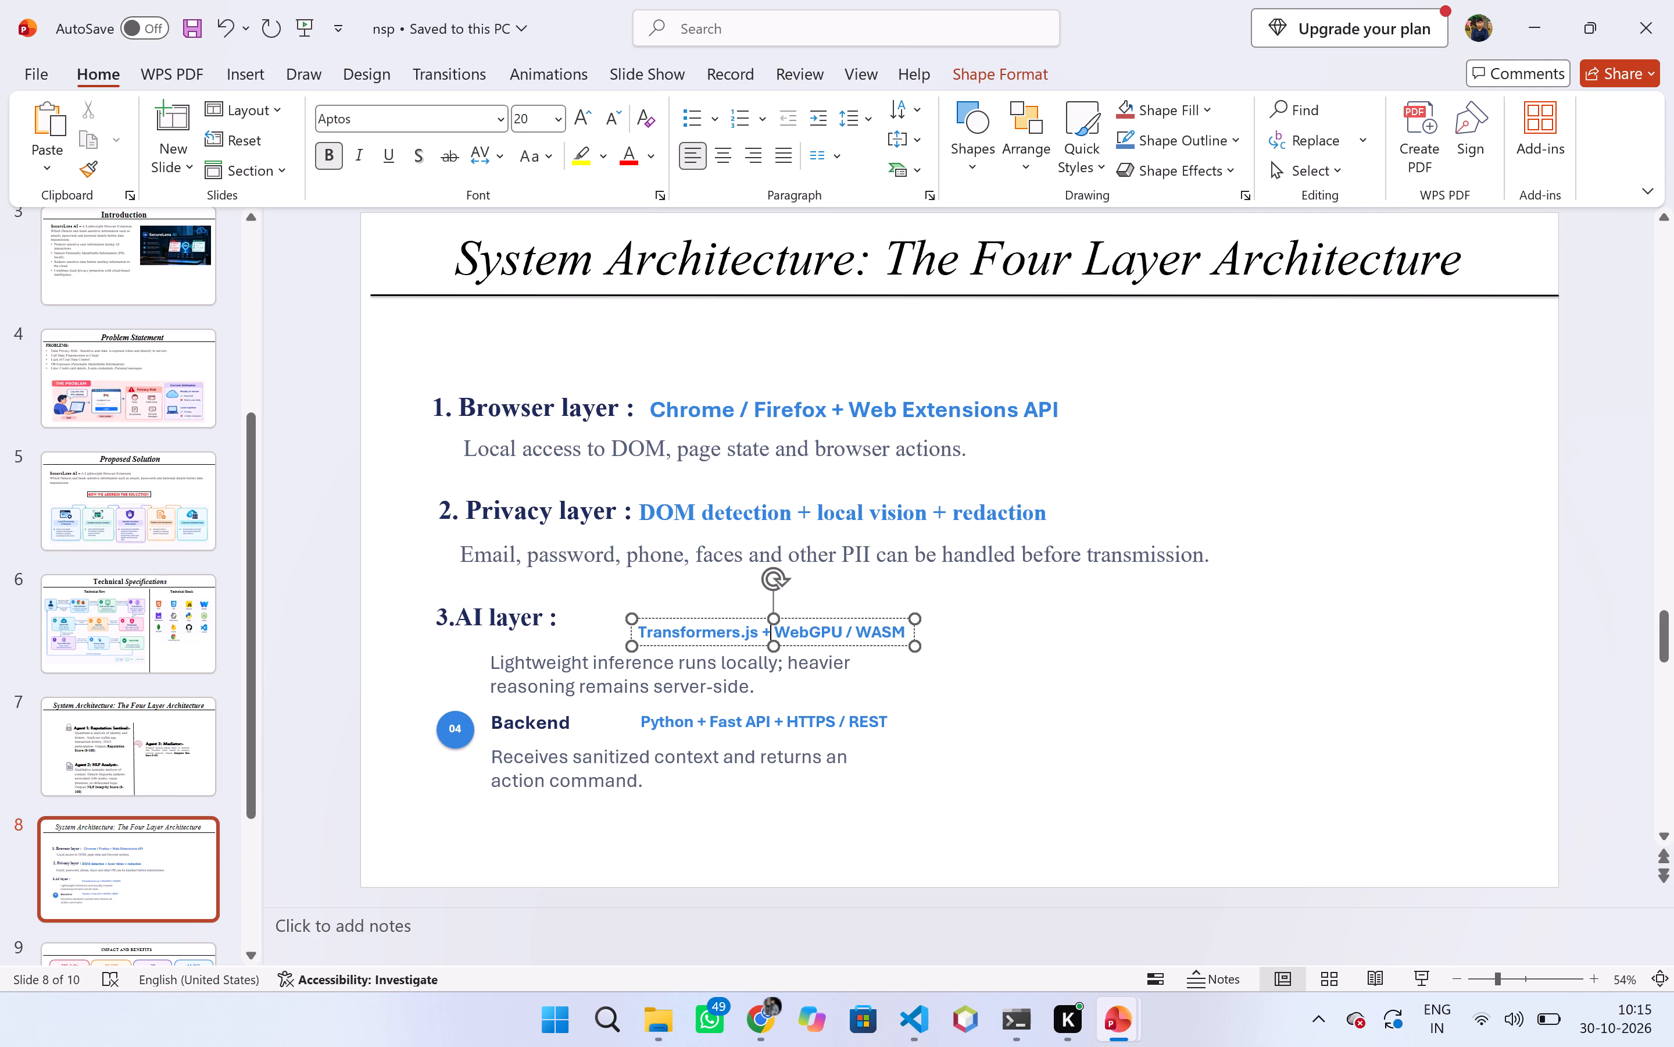
pyautogui.moveTo(813, 617); pyautogui.dragTo(760, 604)
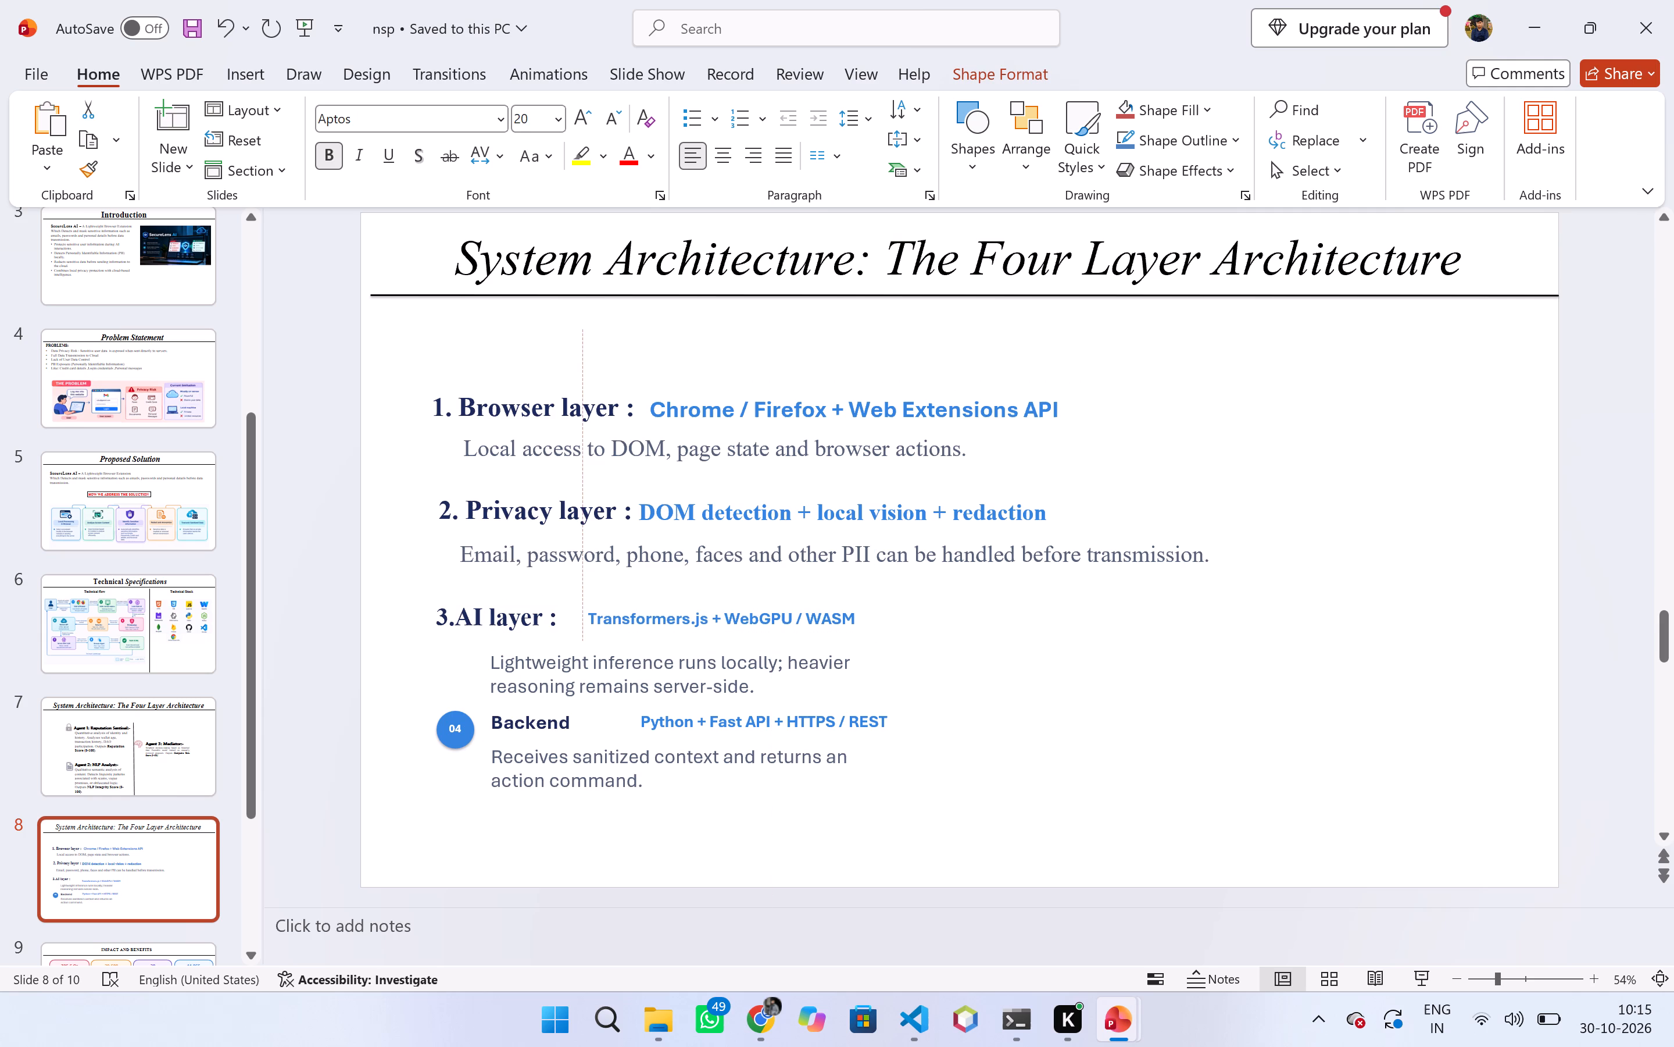
pyautogui.moveTo(760, 604); pyautogui.dragTo(799, 604)
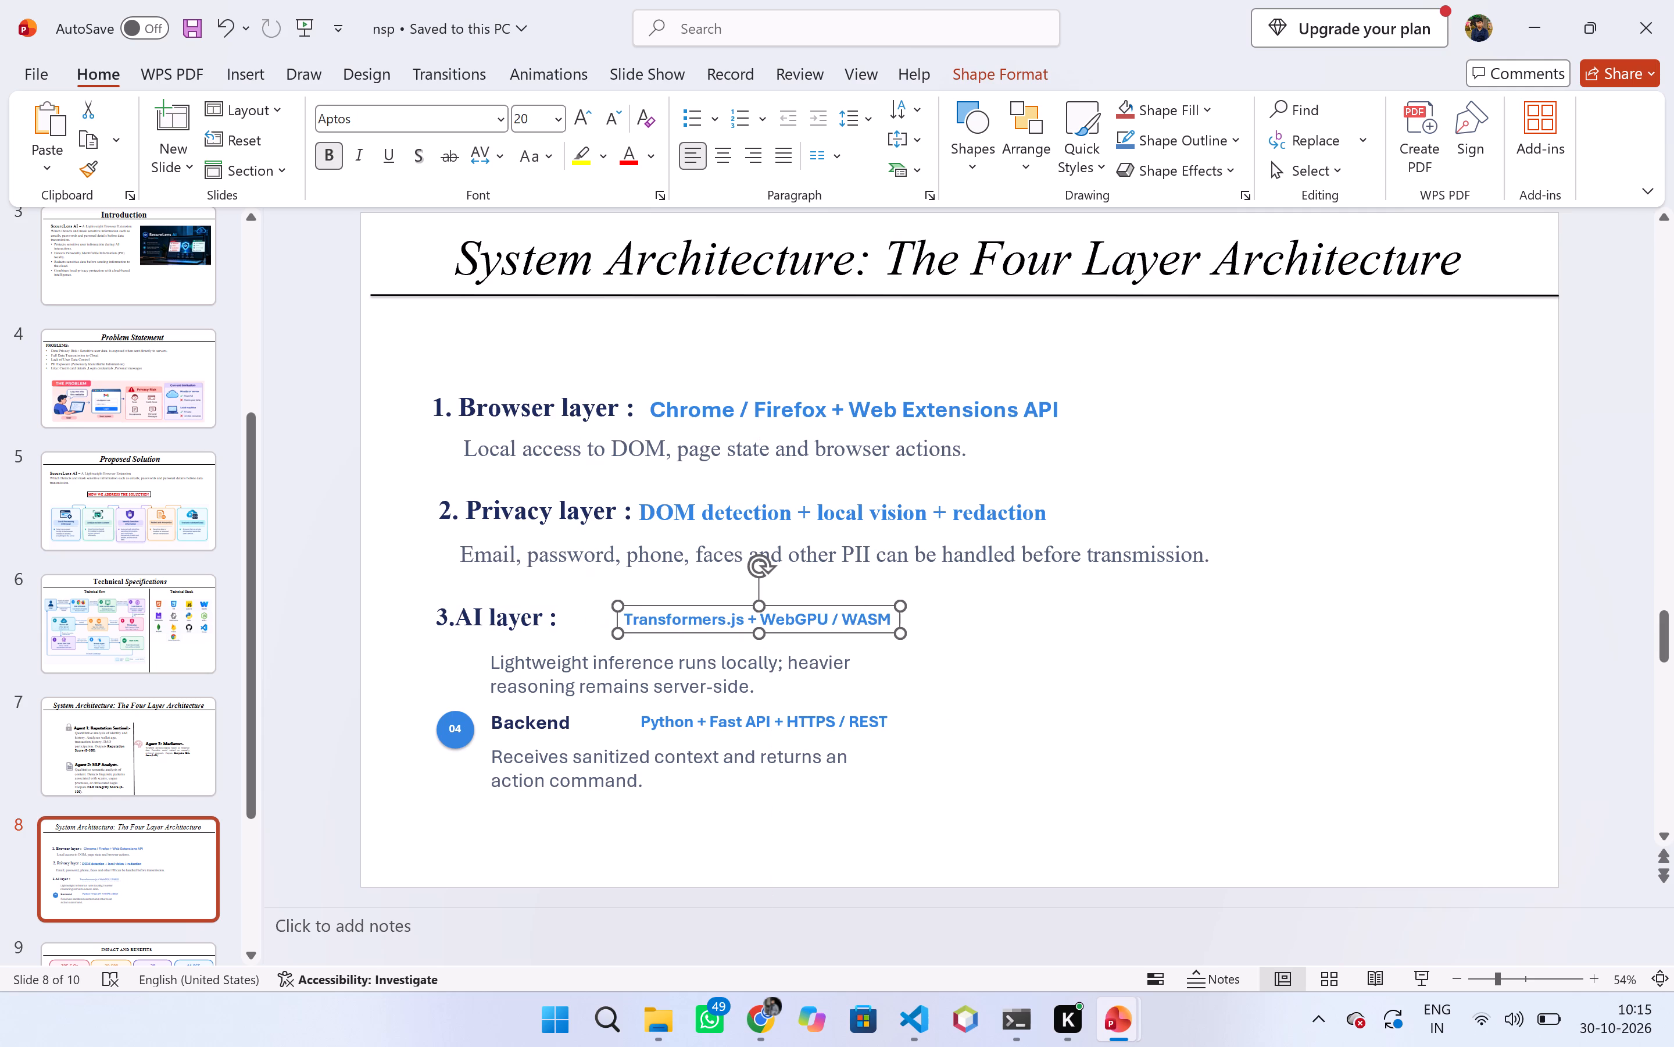
pyautogui.moveTo(799, 604); pyautogui.dragTo(759, 607)
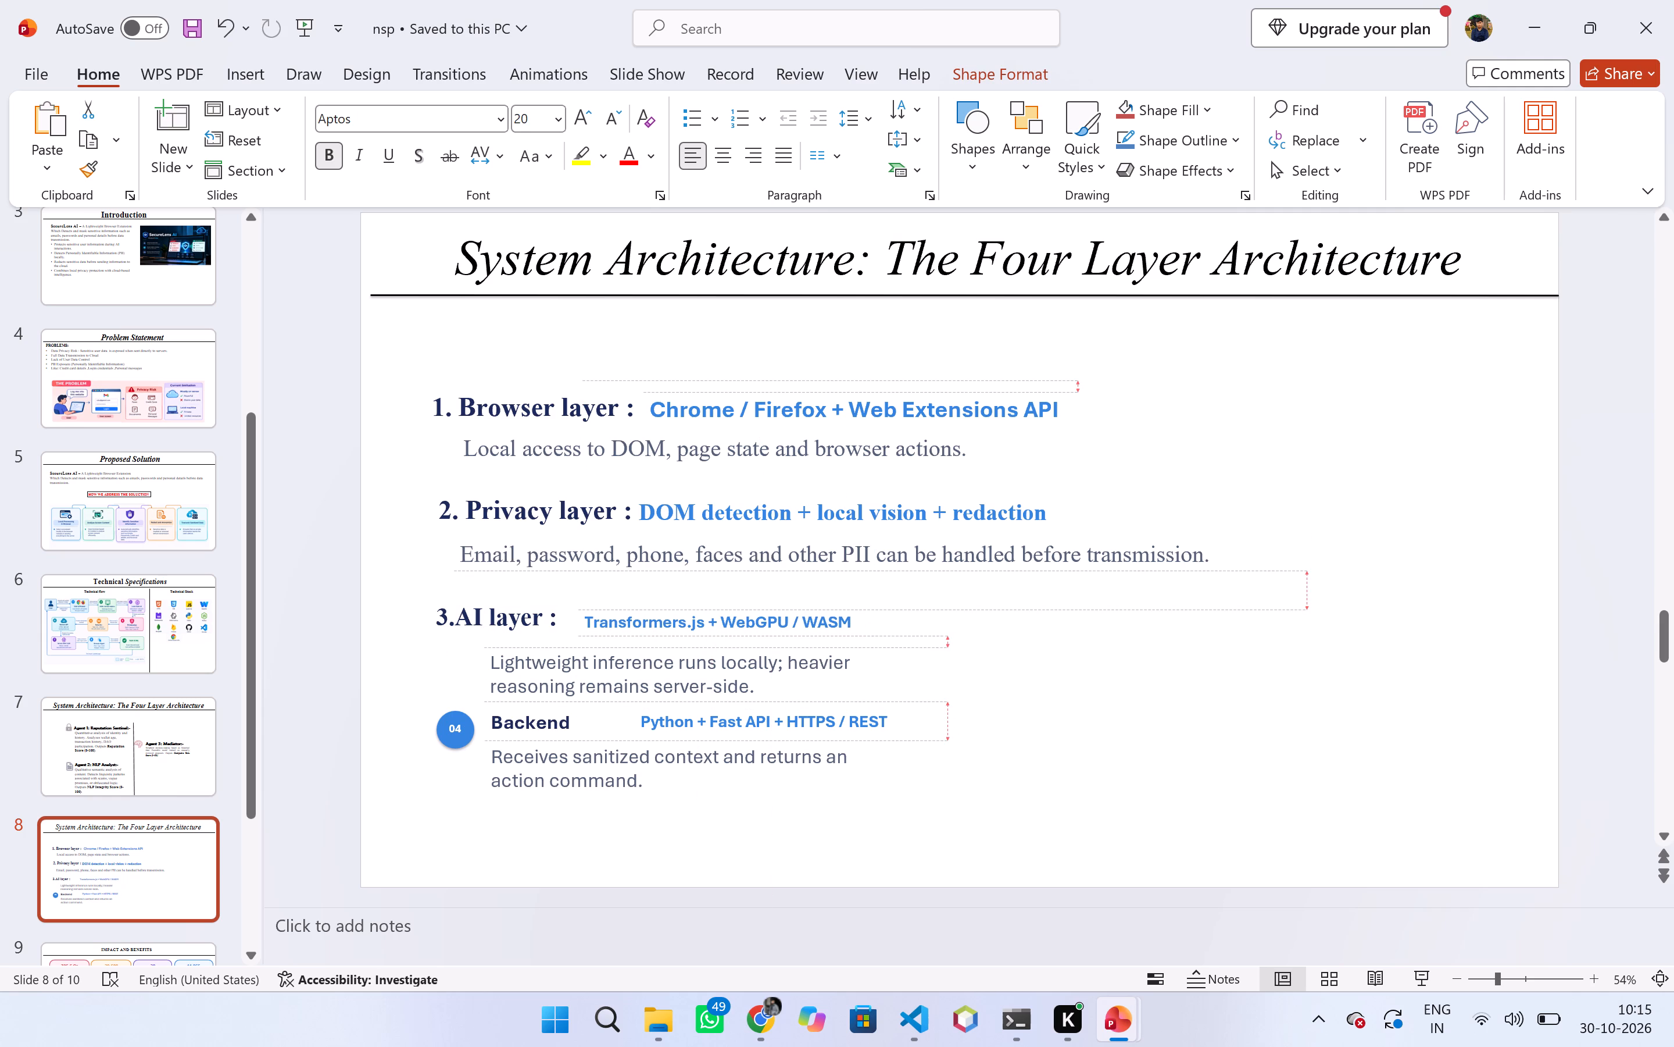
pyautogui.moveTo(759, 607); pyautogui.dragTo(760, 605)
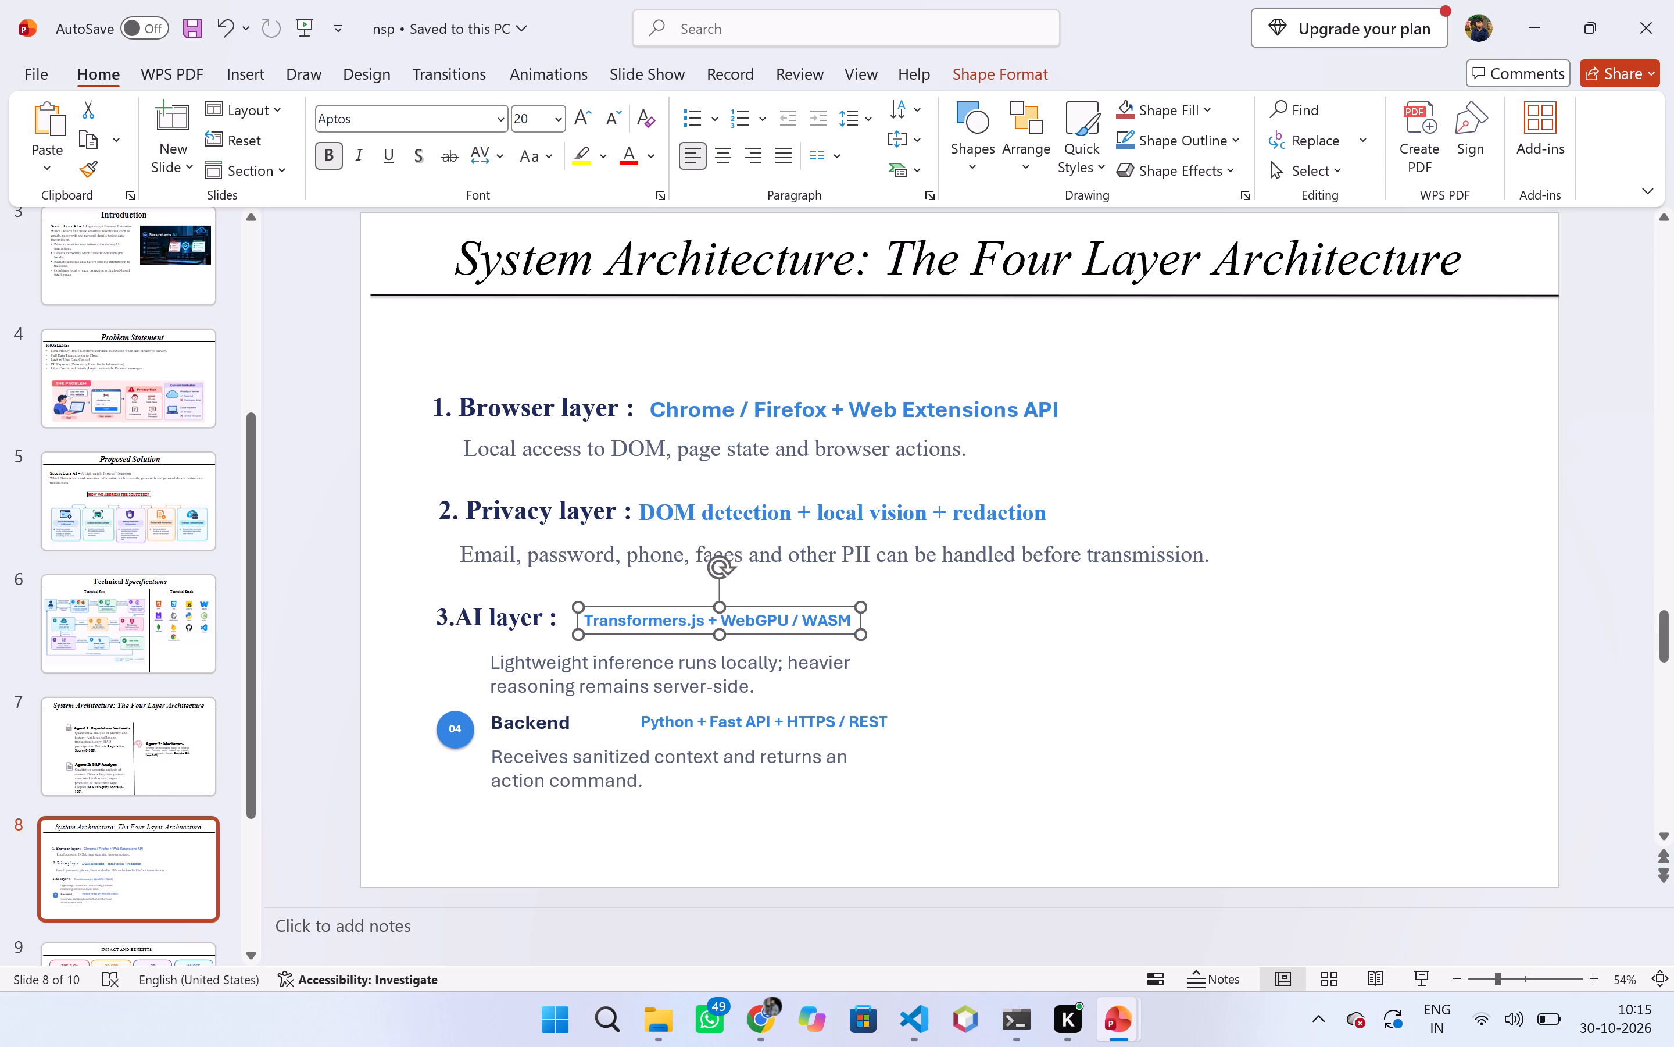
# Format the "Transformers.js + WebGPU / WASM" text in Times New Roman at size 28.
pyautogui.doubleClick(850, 619)
pyautogui.tripleClick(850, 619)
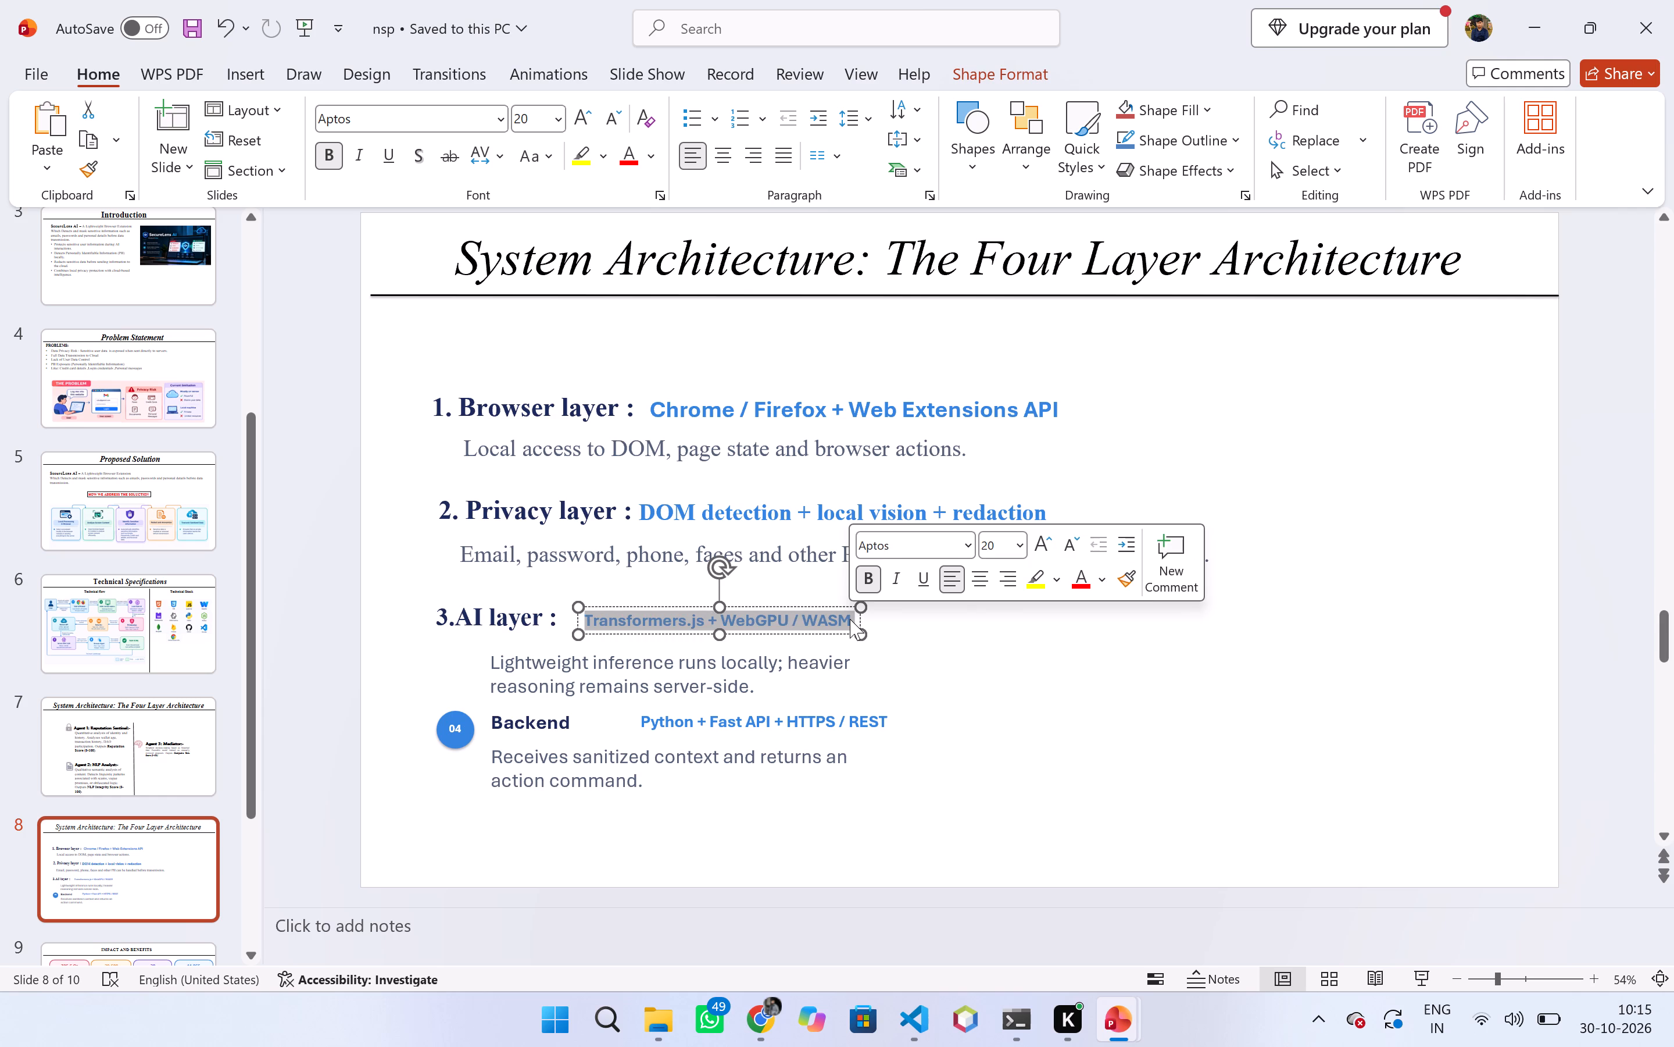
pyautogui.click(928, 543)
pyautogui.write('ti')
pyautogui.press('Tab')
pyautogui.write('28')
pyautogui.press('Return')
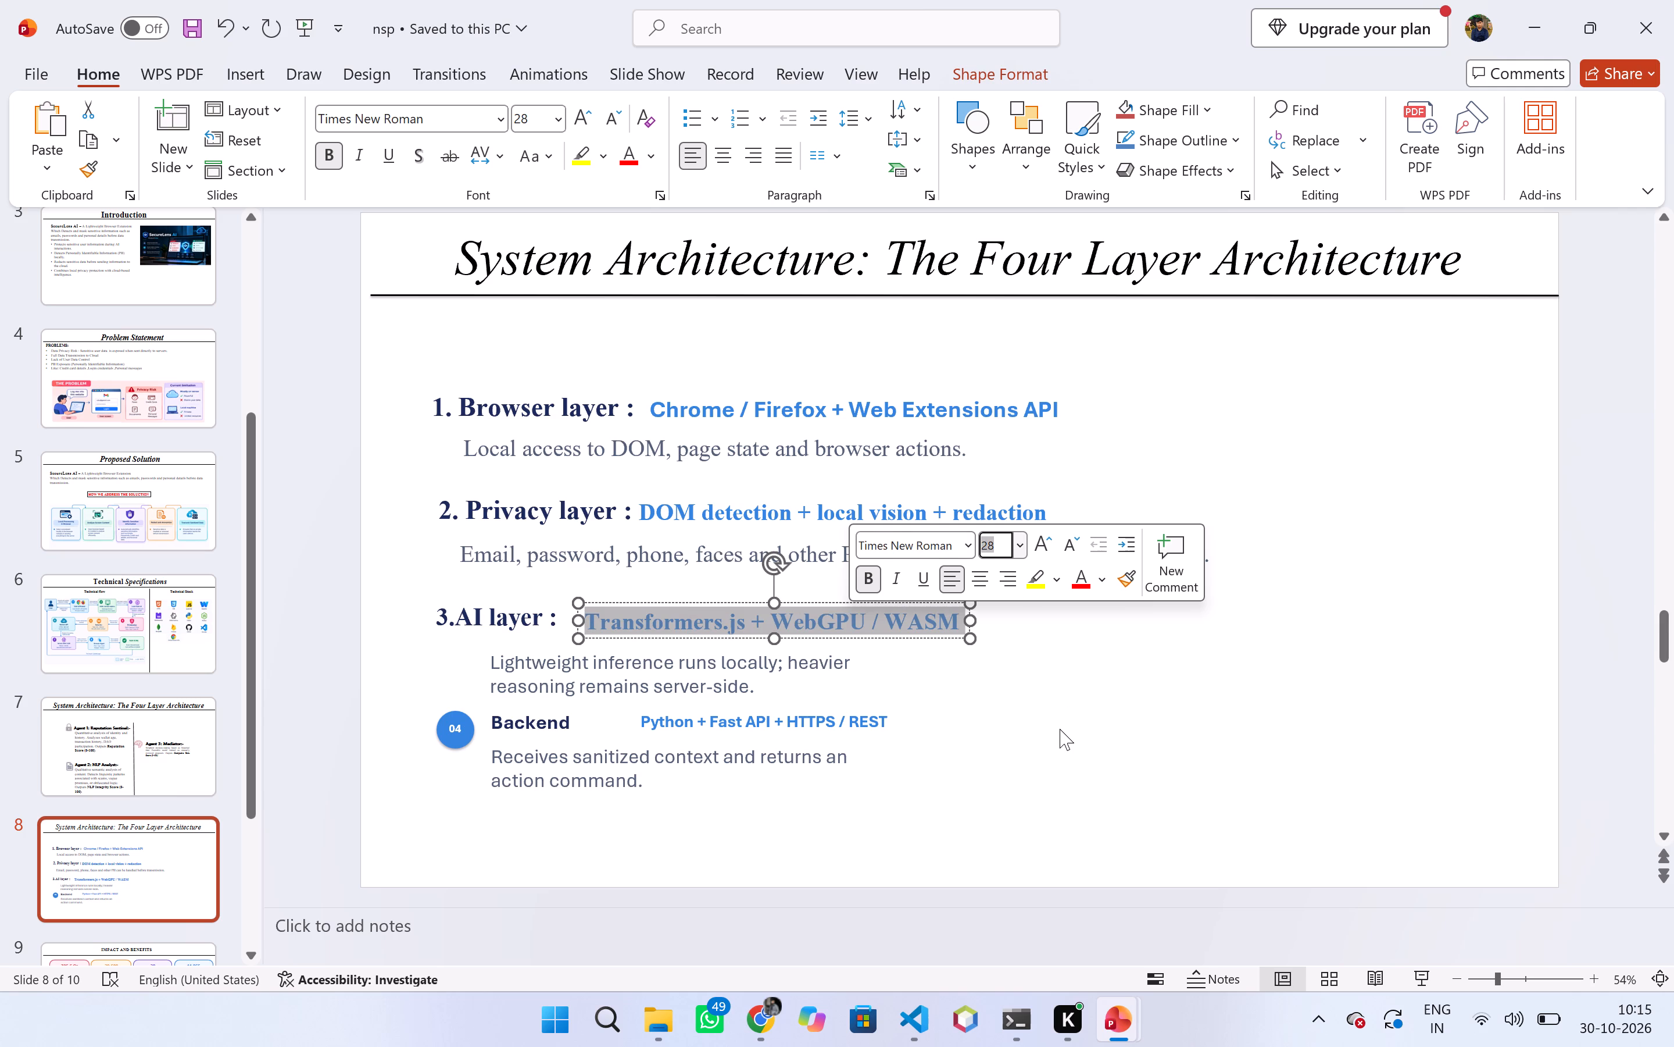
pyautogui.click(1060, 729)
# Format the AI layer description, "Lightweight inference runs locally; heavier reasoning remains server-side.", in Times New Roman at size 28.
pyautogui.moveTo(789, 695); pyautogui.dragTo(464, 669)
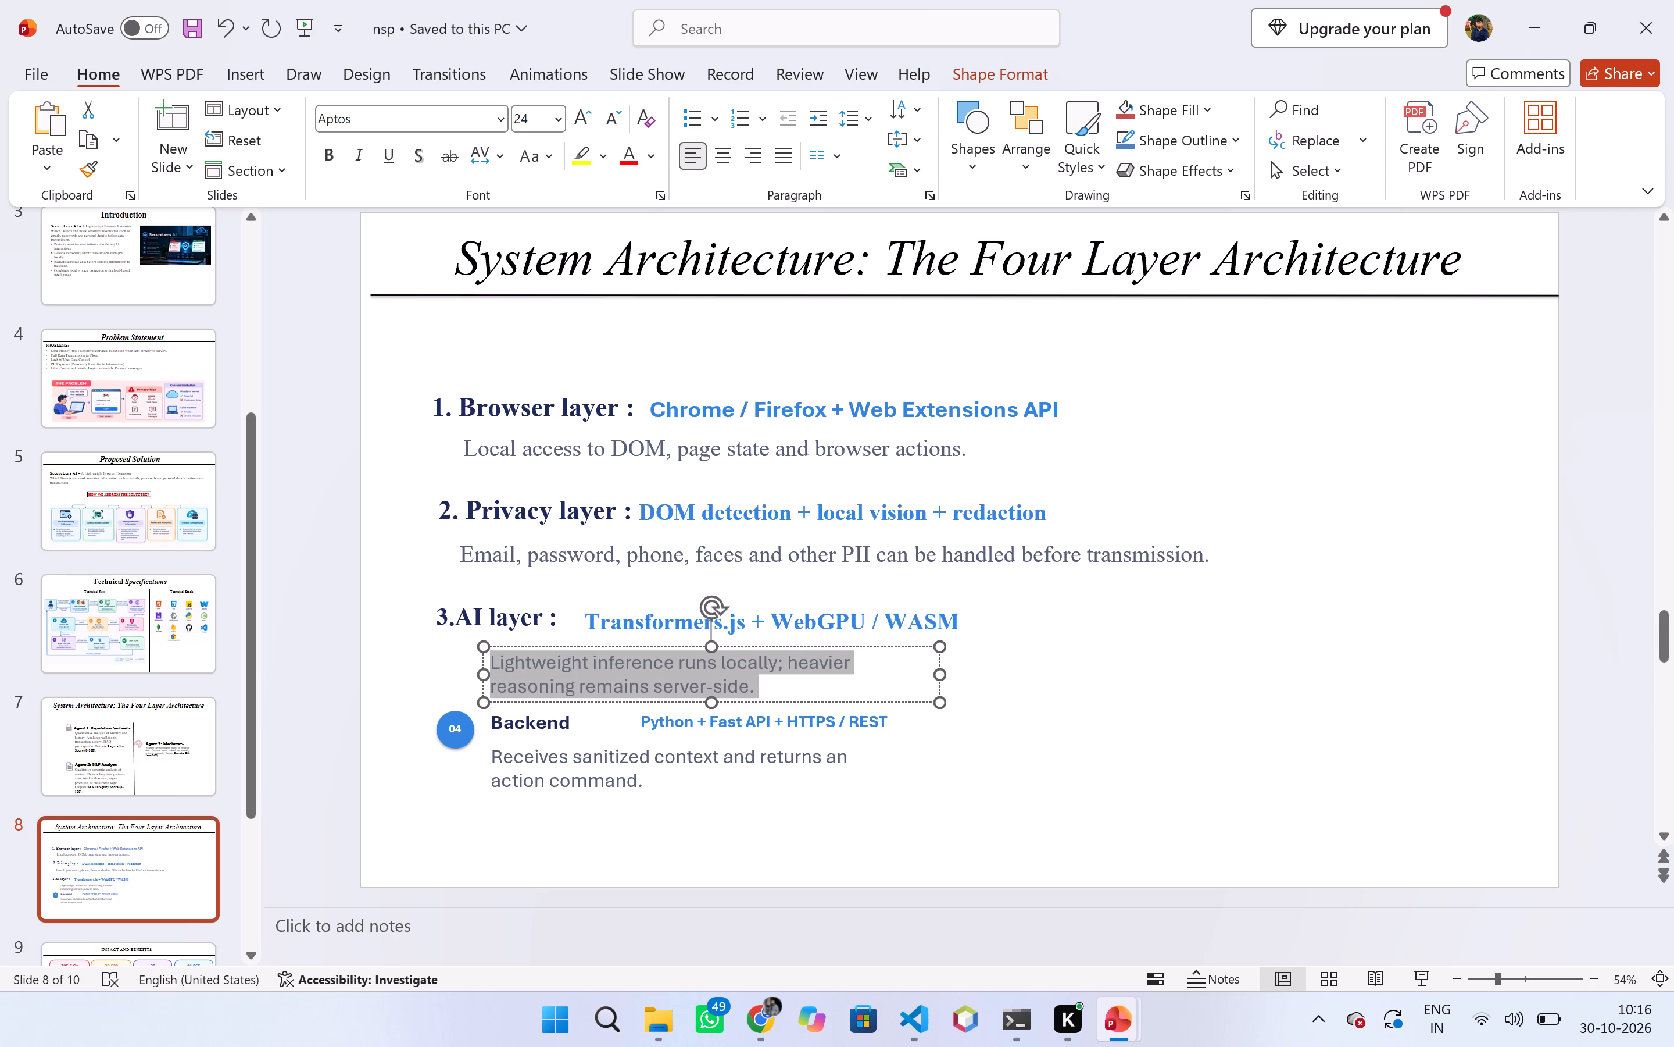
pyautogui.moveTo(464, 669); pyautogui.dragTo(462, 669)
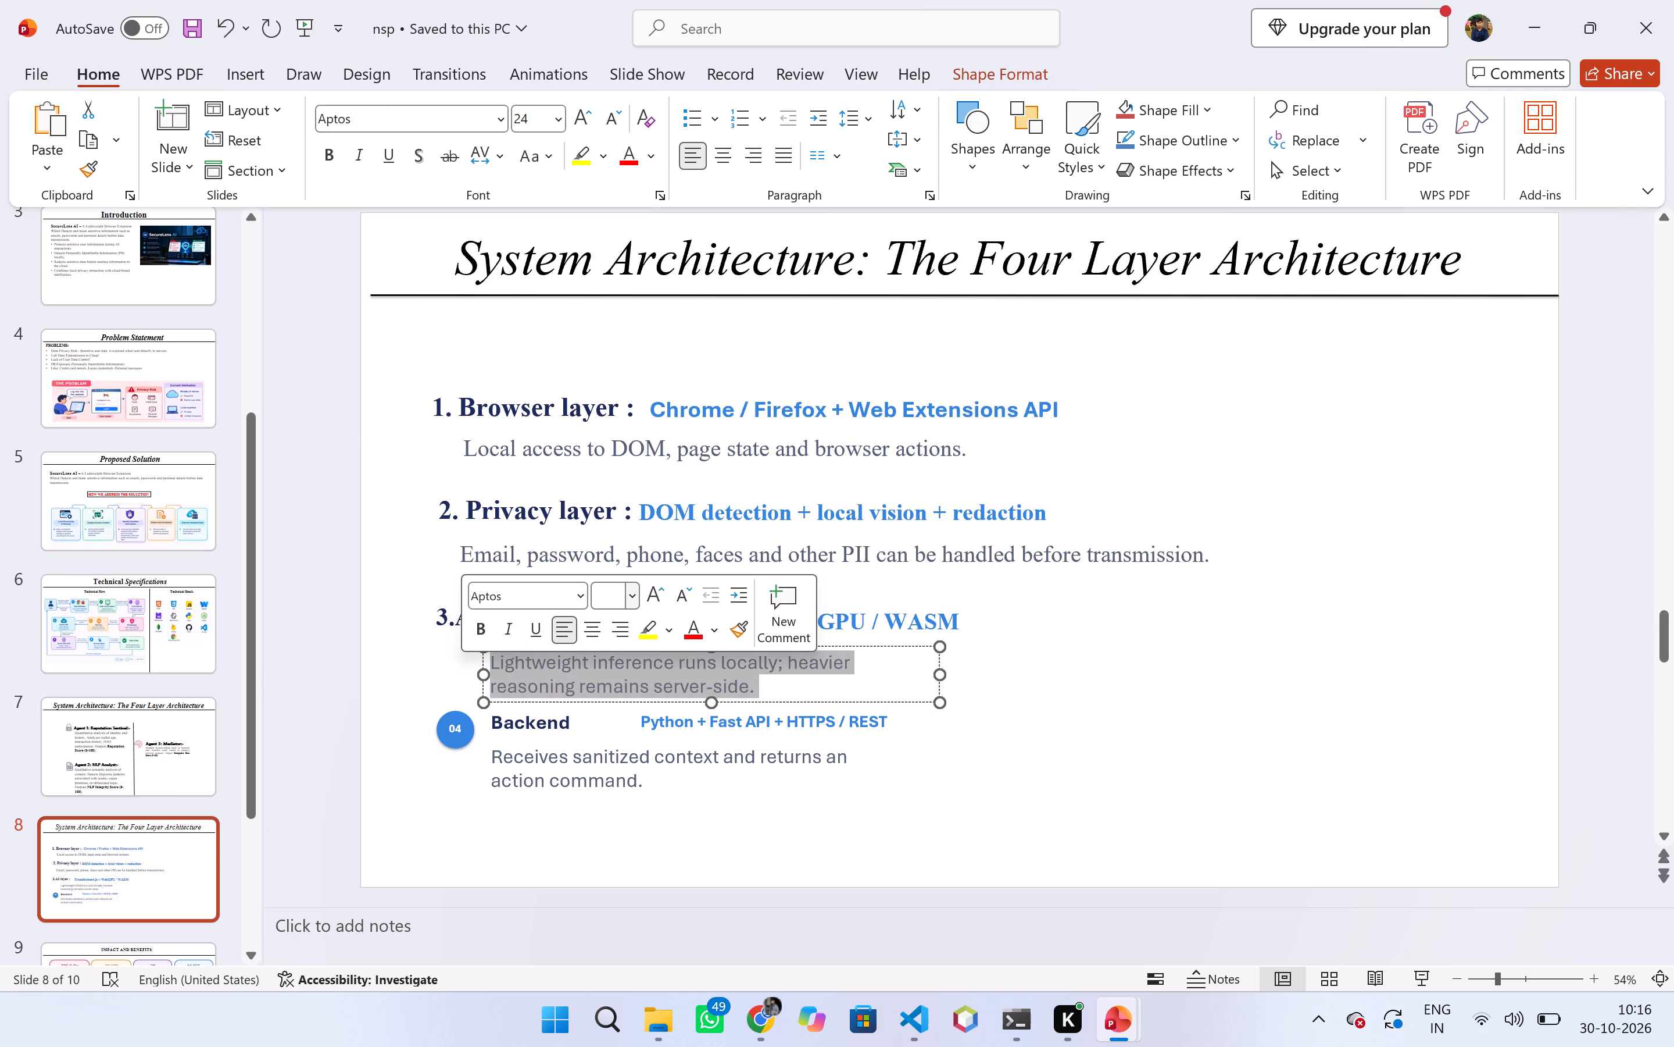
pyautogui.click(549, 598)
pyautogui.write('time')
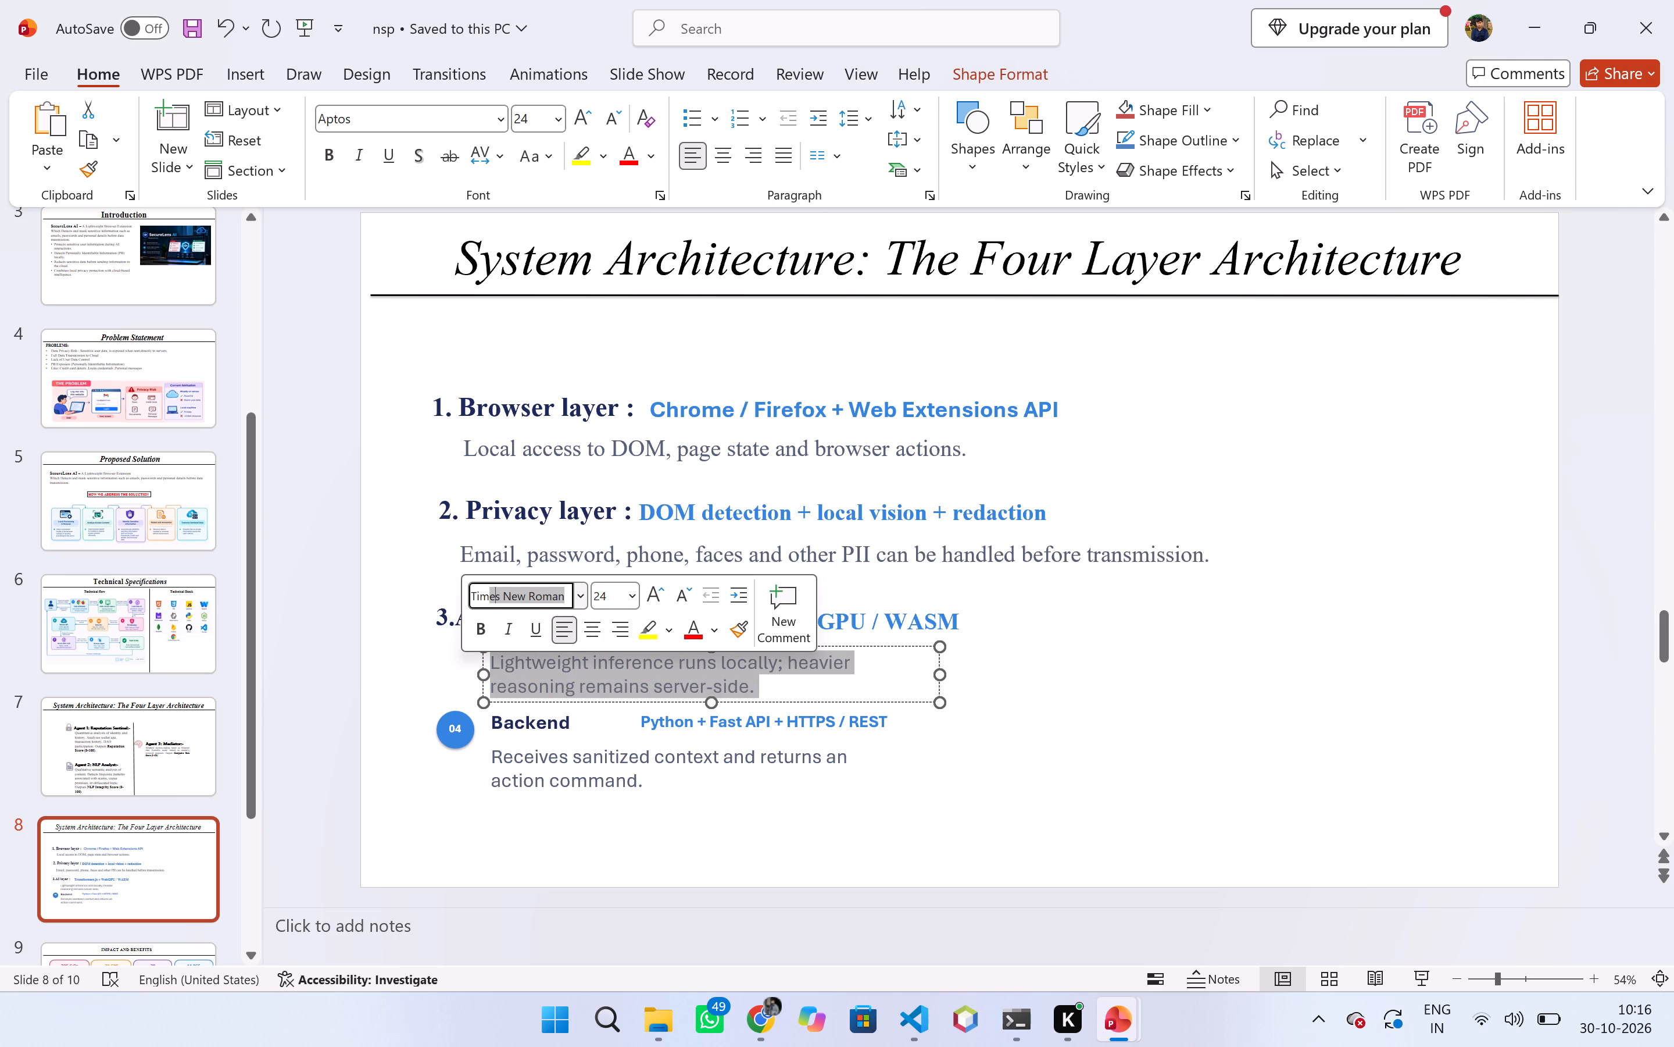
pyautogui.press('Tab')
pyautogui.write('28')
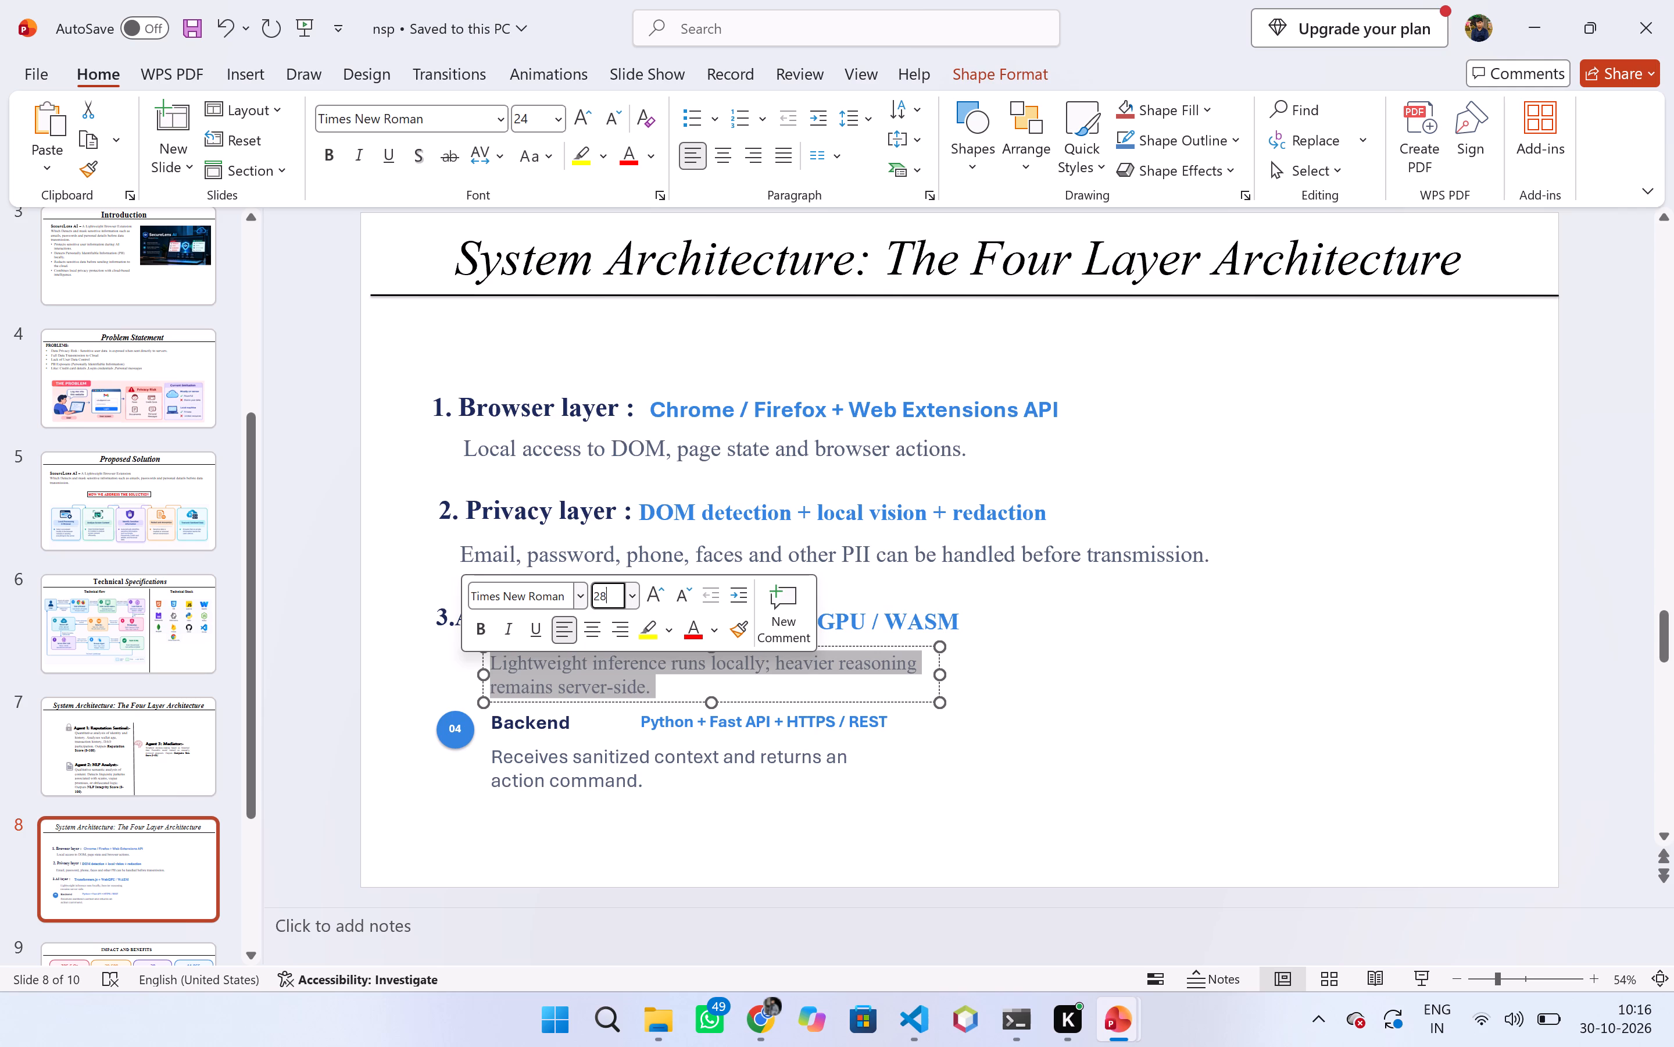
pyautogui.press('Return')
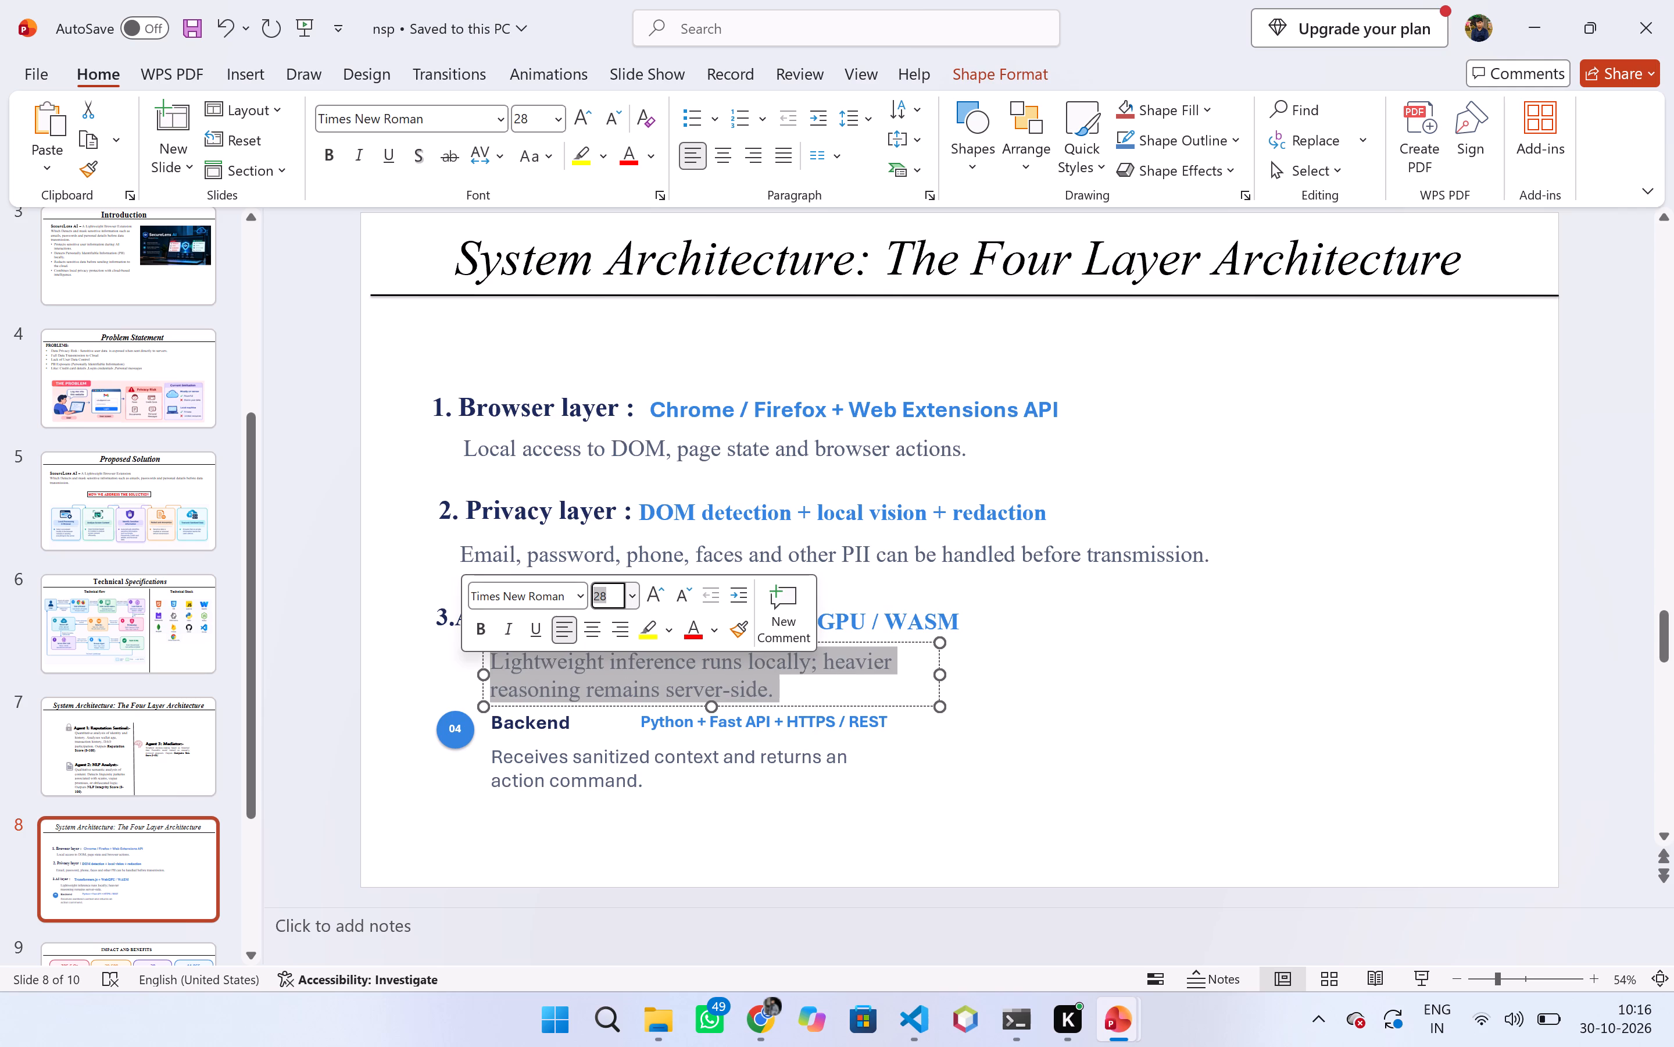
# Widen the AI layer description box to fit its text on one line and align it with the Privacy layer description.
pyautogui.click(922, 685)
pyautogui.moveTo(939, 678); pyautogui.dragTo(1246, 676)
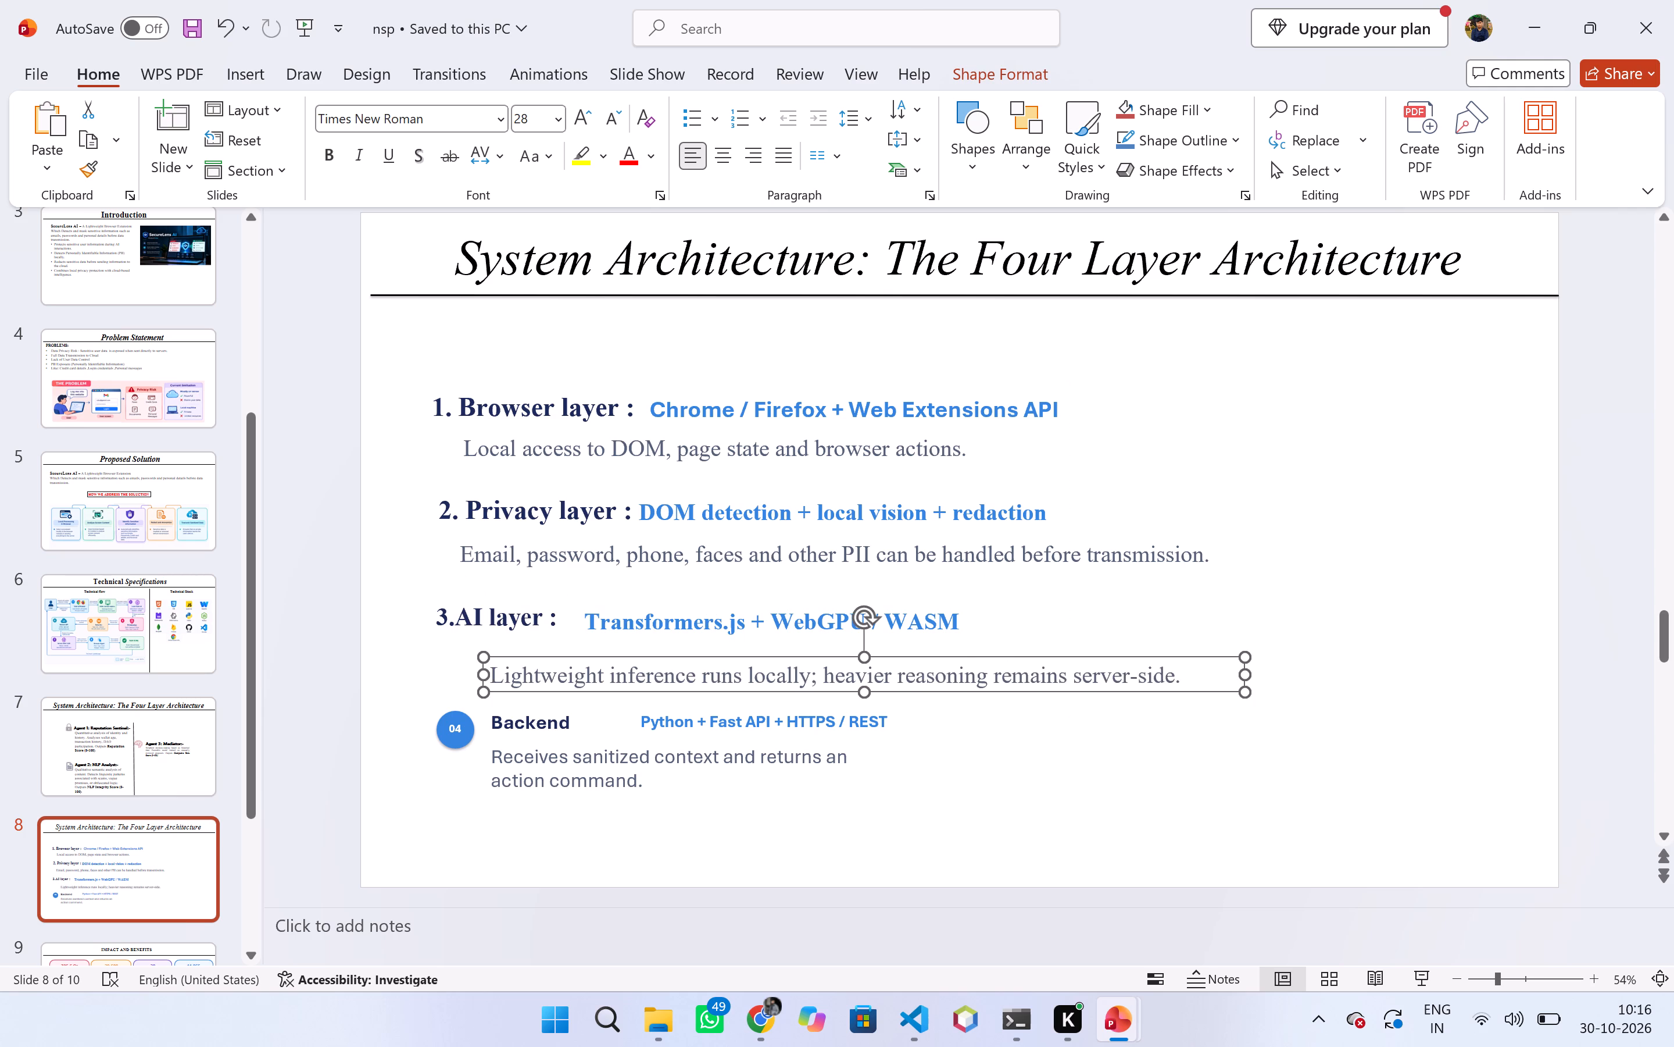
pyautogui.moveTo(968, 656); pyautogui.dragTo(946, 646)
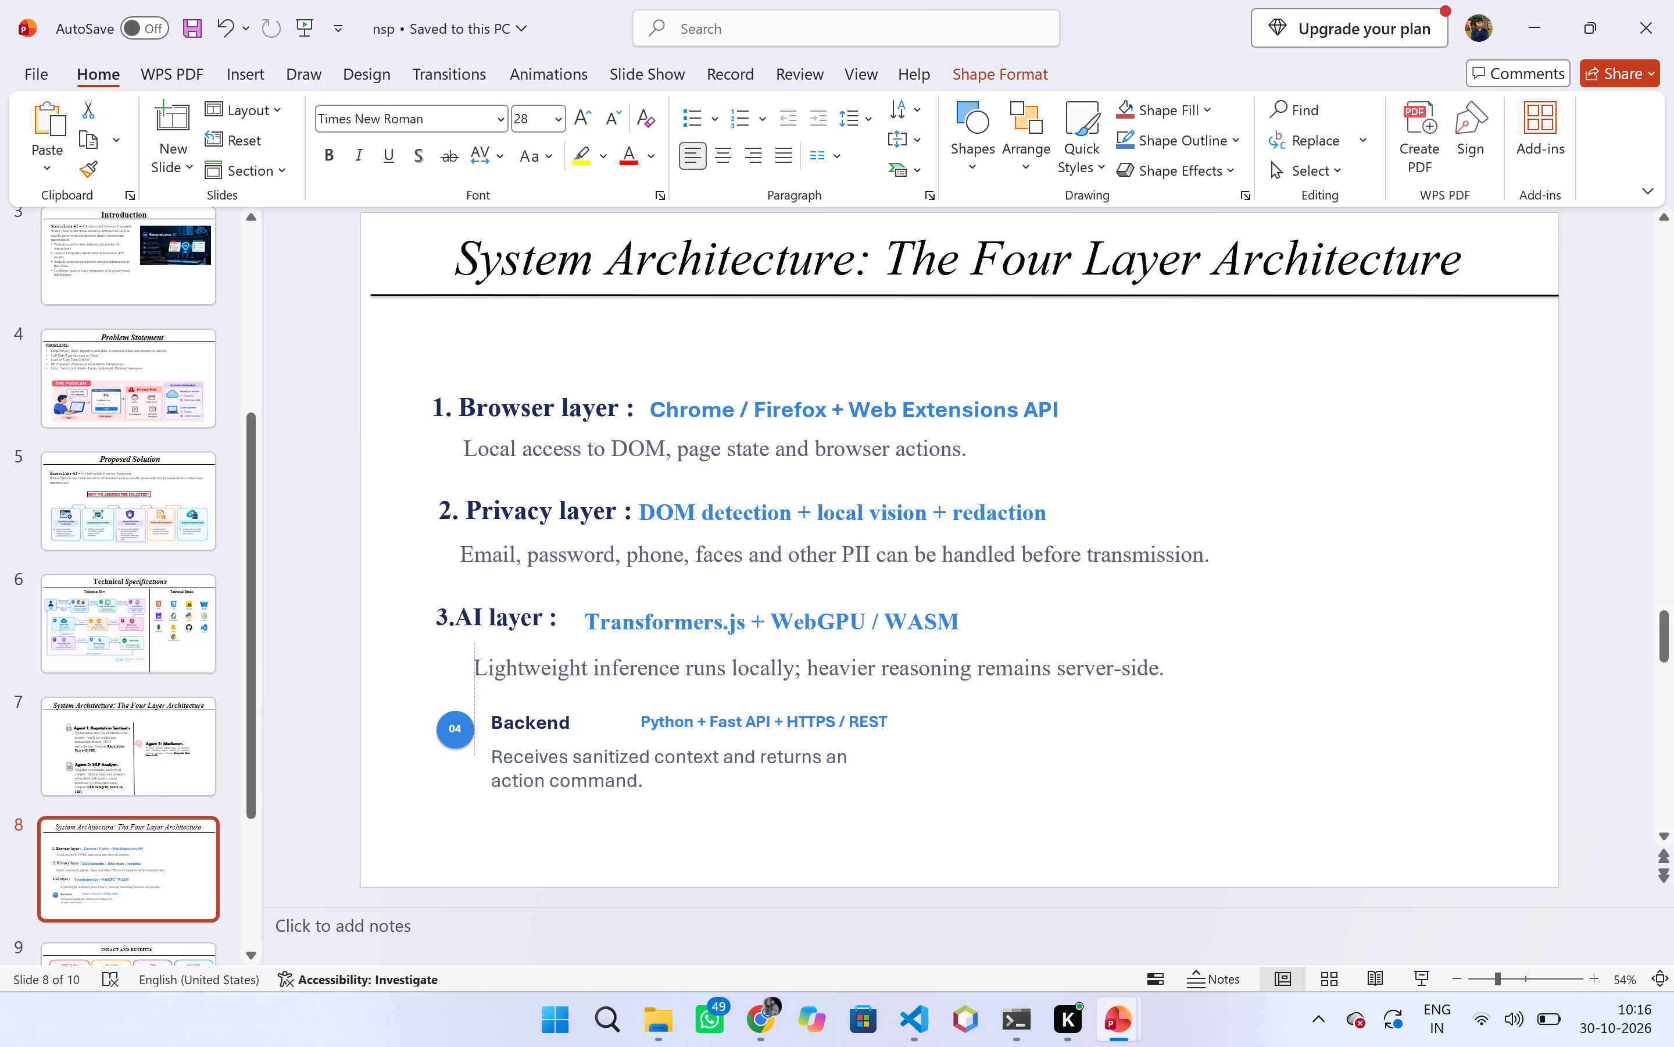
pyautogui.moveTo(946, 646); pyautogui.dragTo(936, 644)
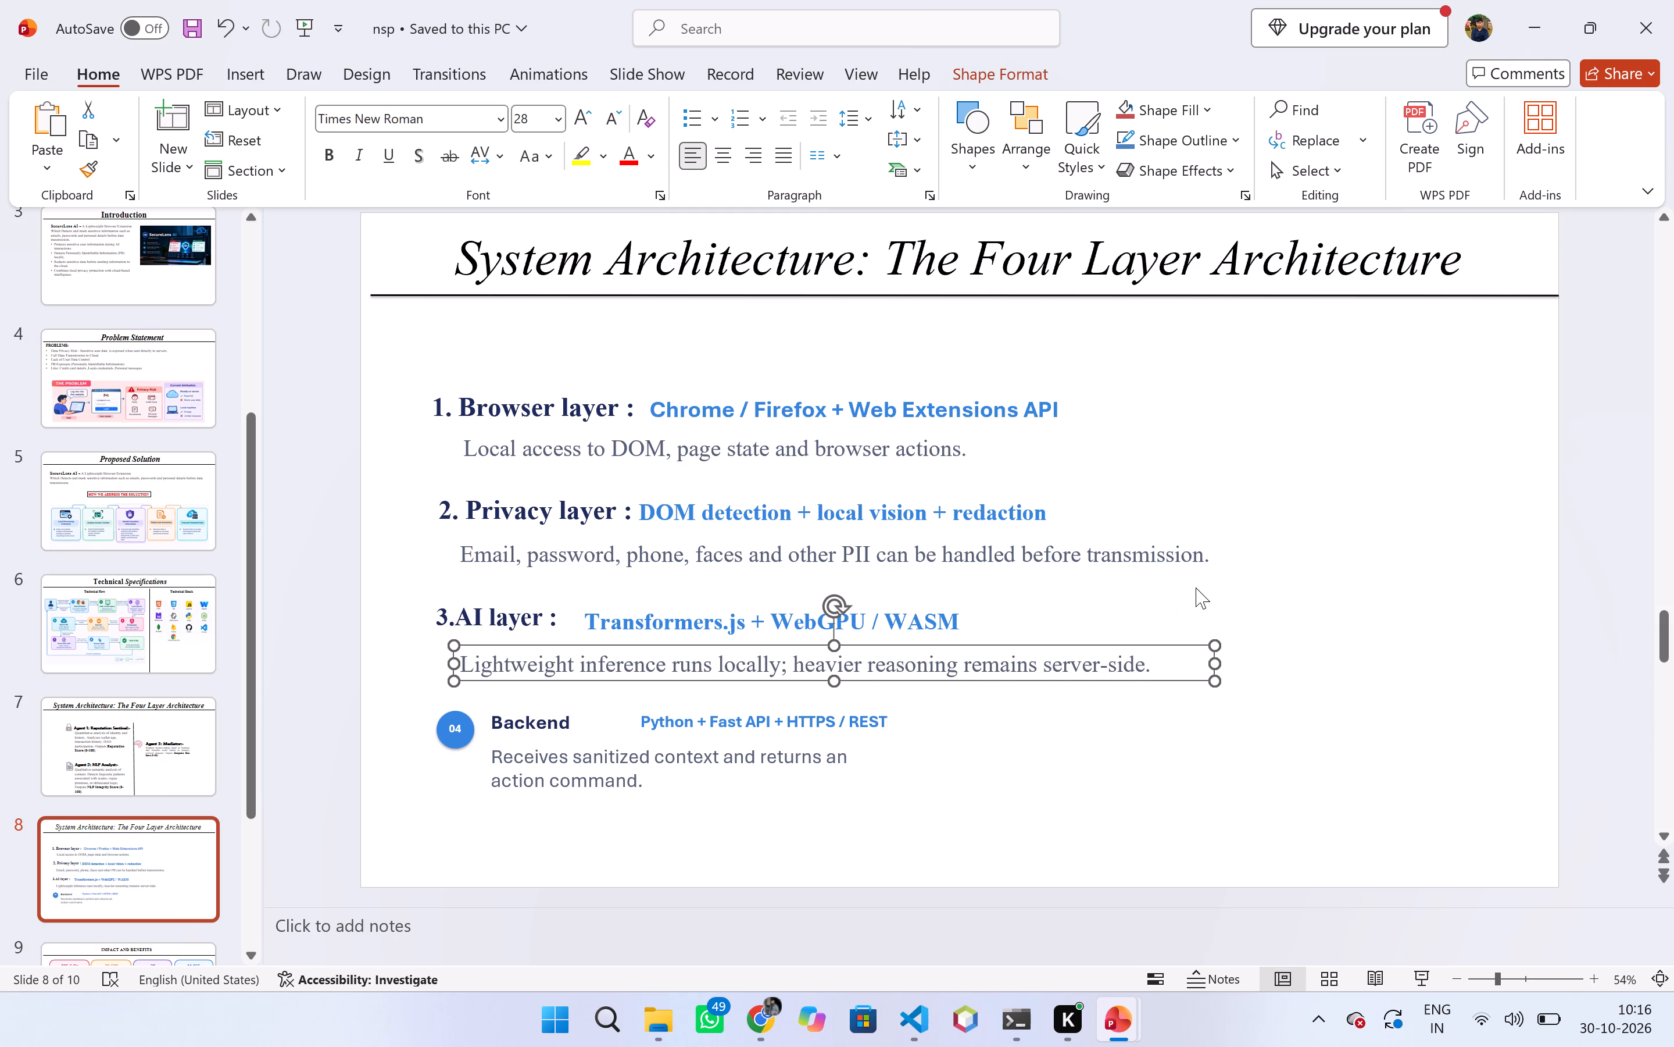
pyautogui.click(1195, 596)
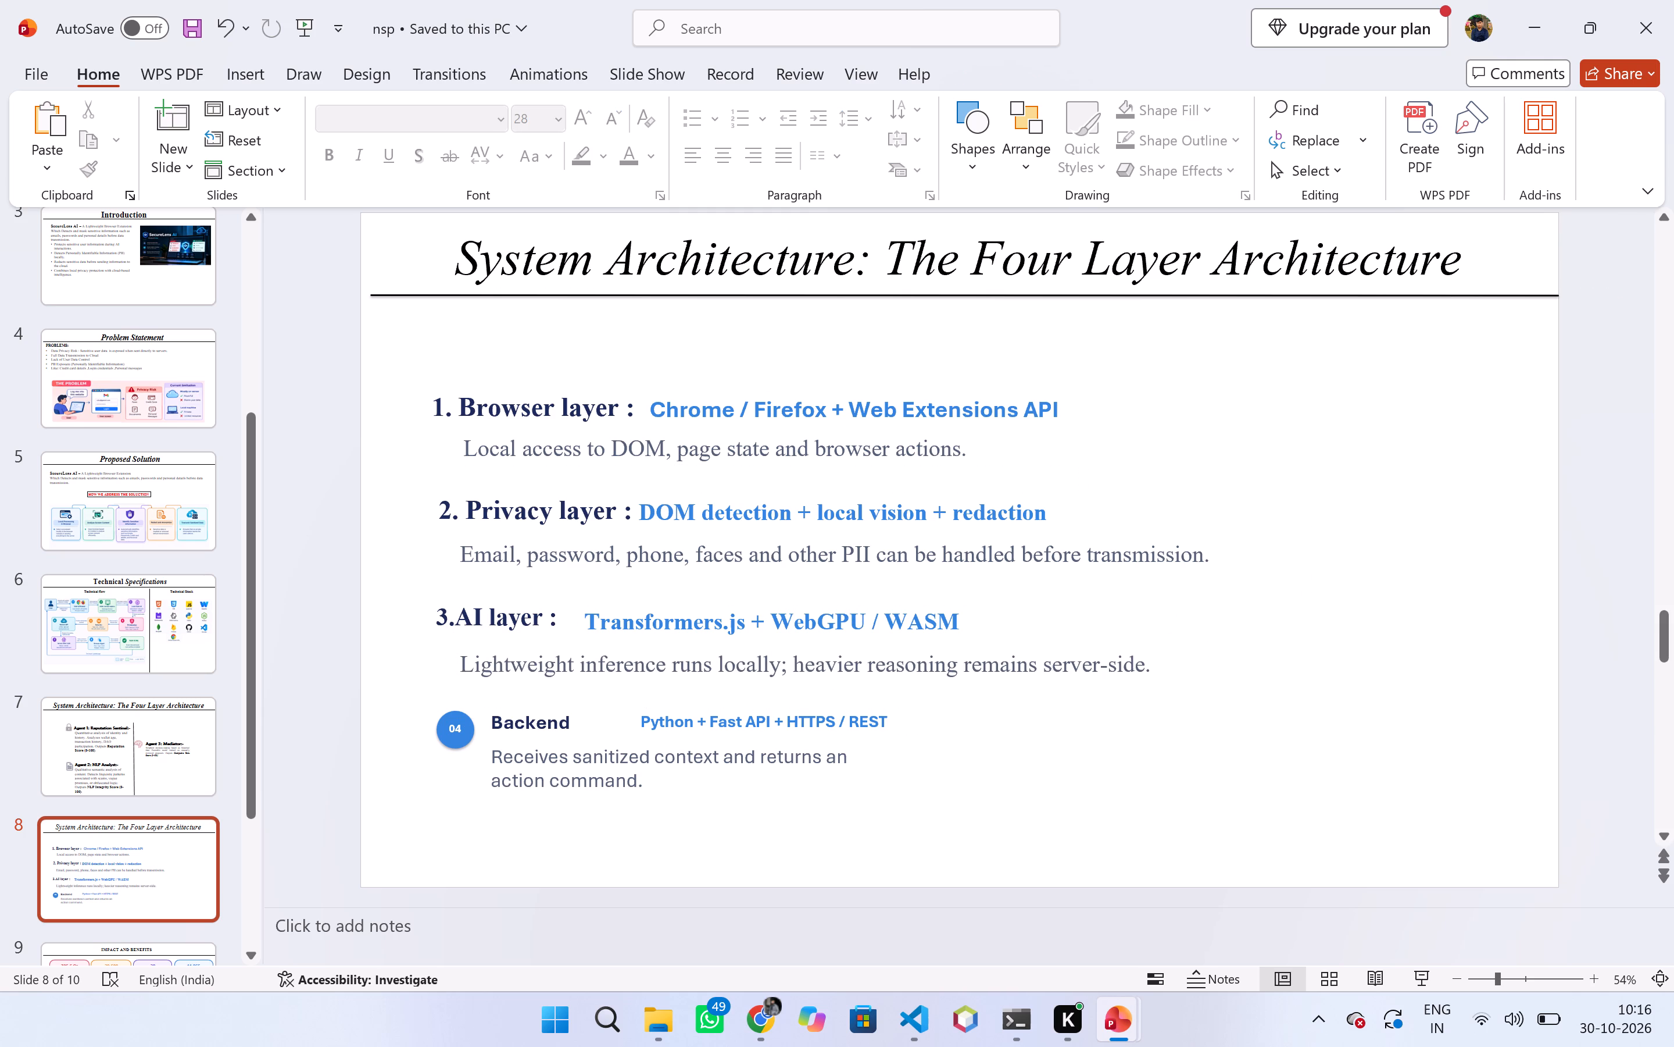
# Delete the blue 04 circle beside the "Backend" heading.
pyautogui.click(469, 730)
pyautogui.press('BackSpace')
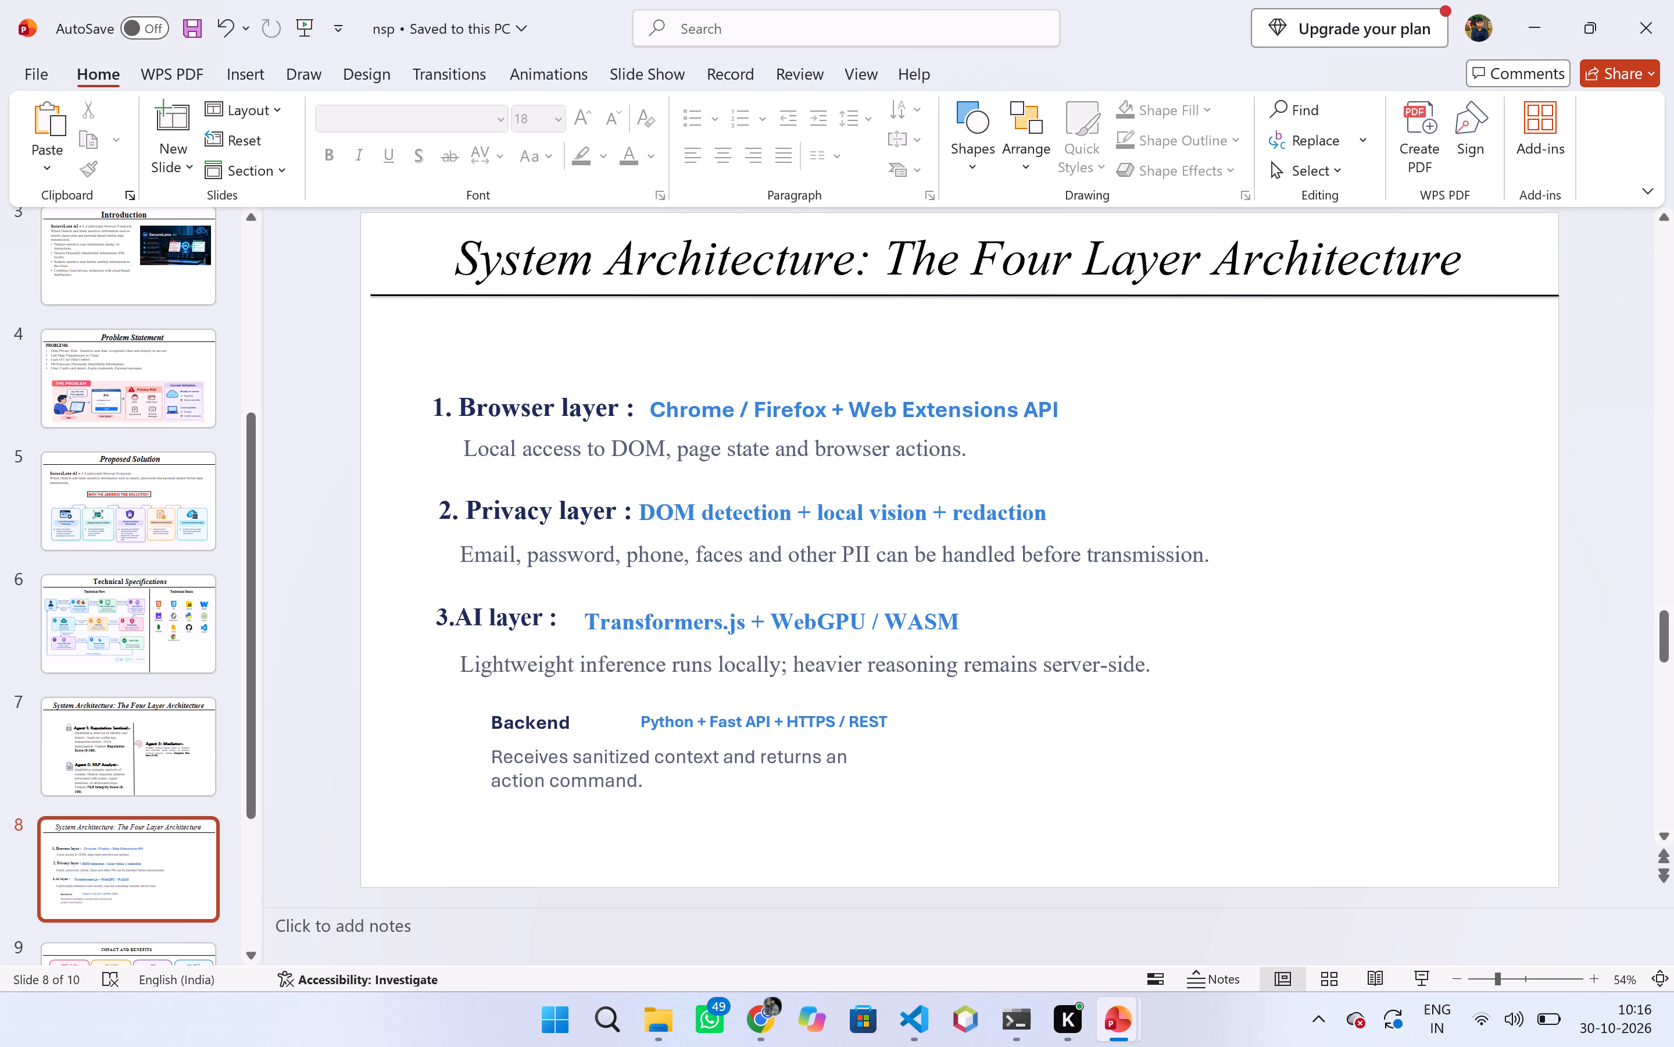
# Edit the "Backend" heading to read "4. Backend :".
pyautogui.click(499, 715)
pyautogui.press('Left')
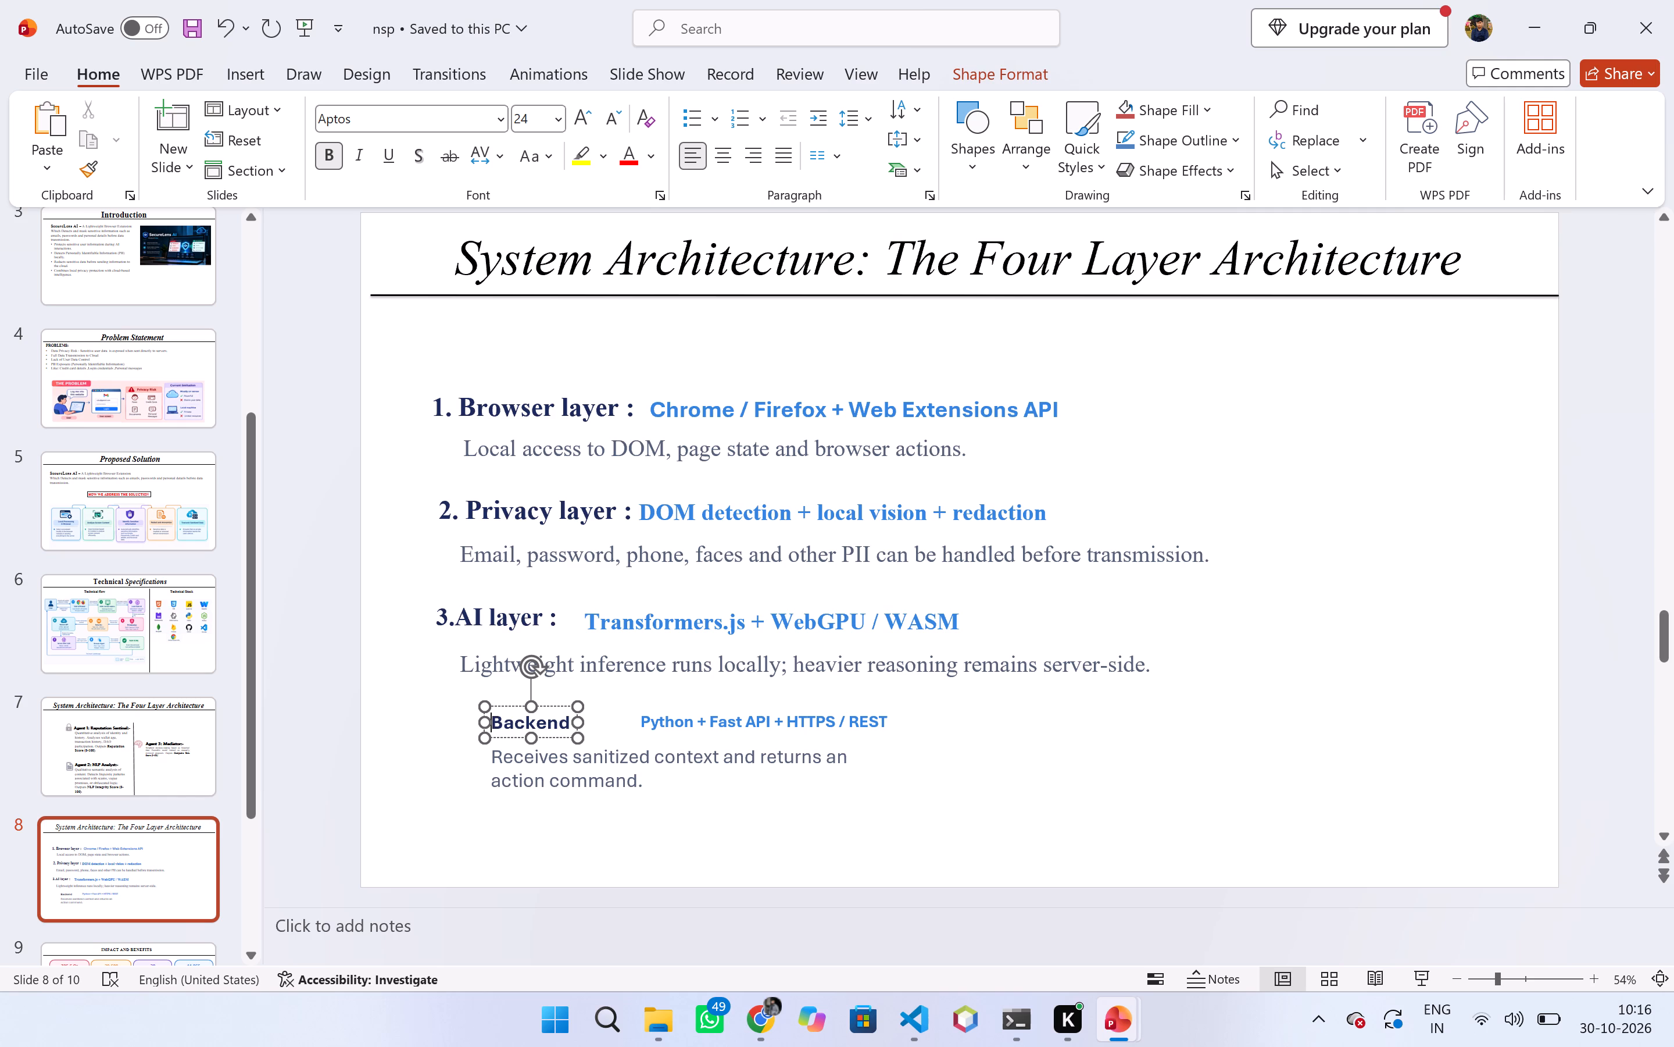
pyautogui.write('4.')
pyautogui.press('space')
pyautogui.press('Right')
pyautogui.press('Right')
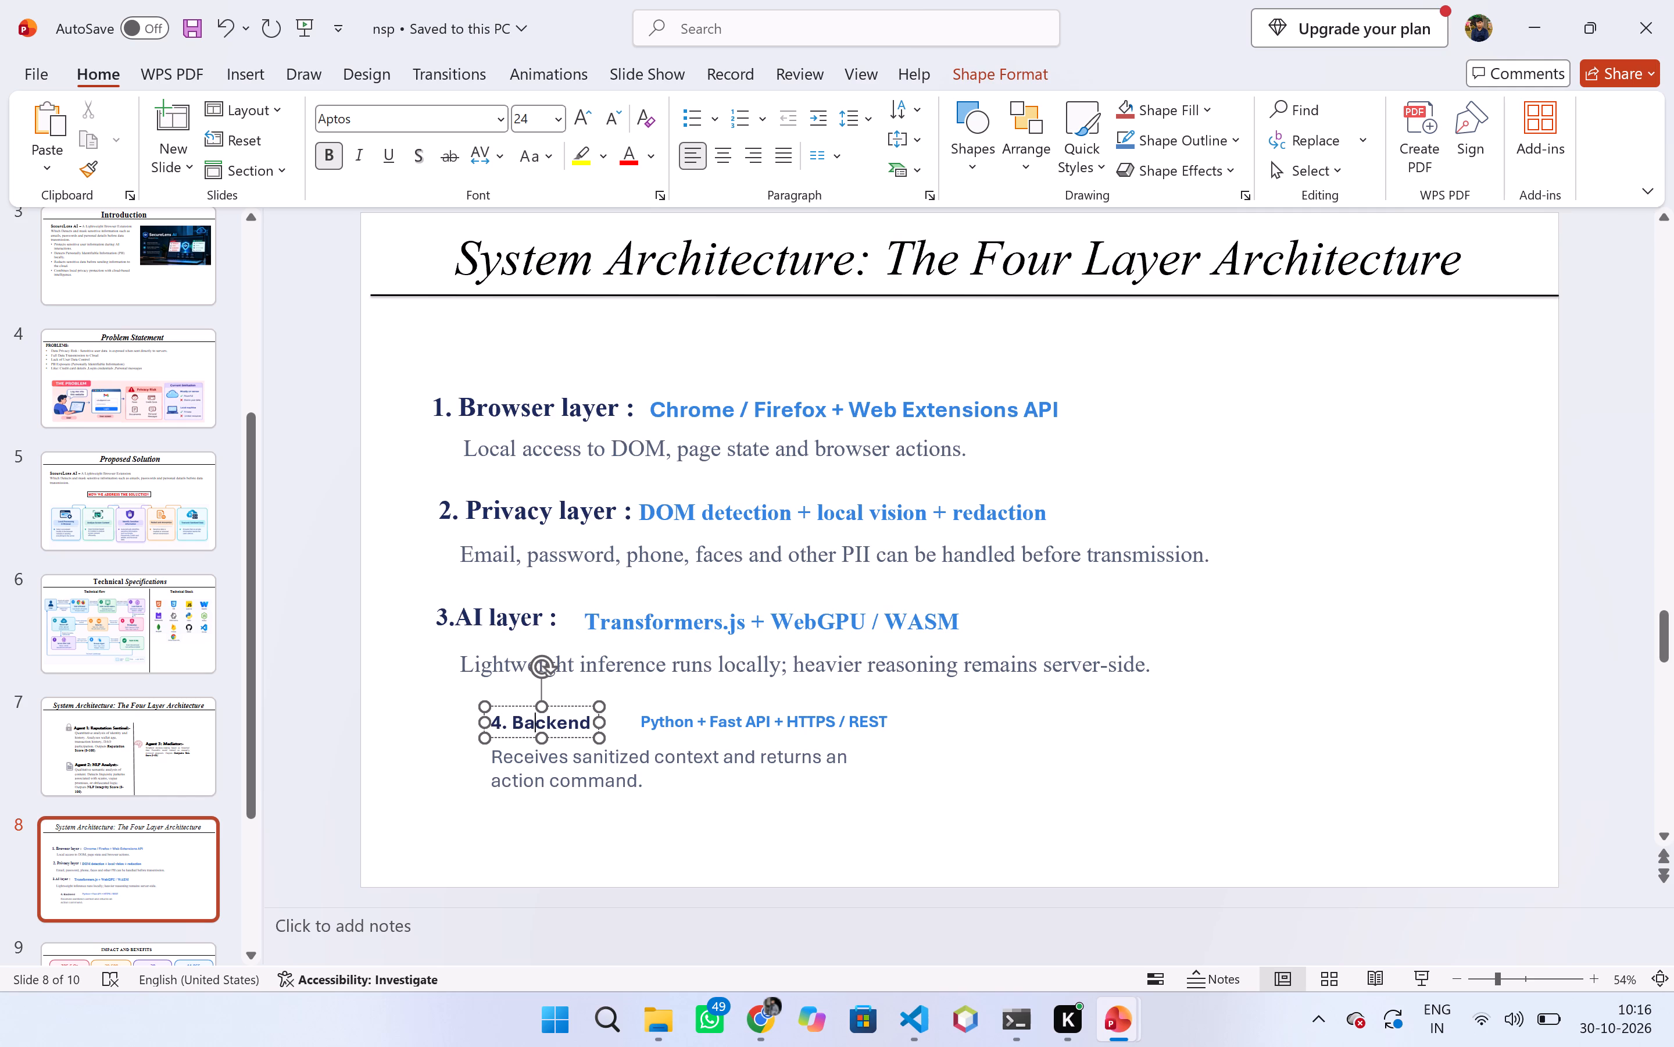
pyautogui.press('Right')
pyautogui.press('Right')
pyautogui.press('Right')
pyautogui.press('Right')
pyautogui.press('Right')
pyautogui.press('space')
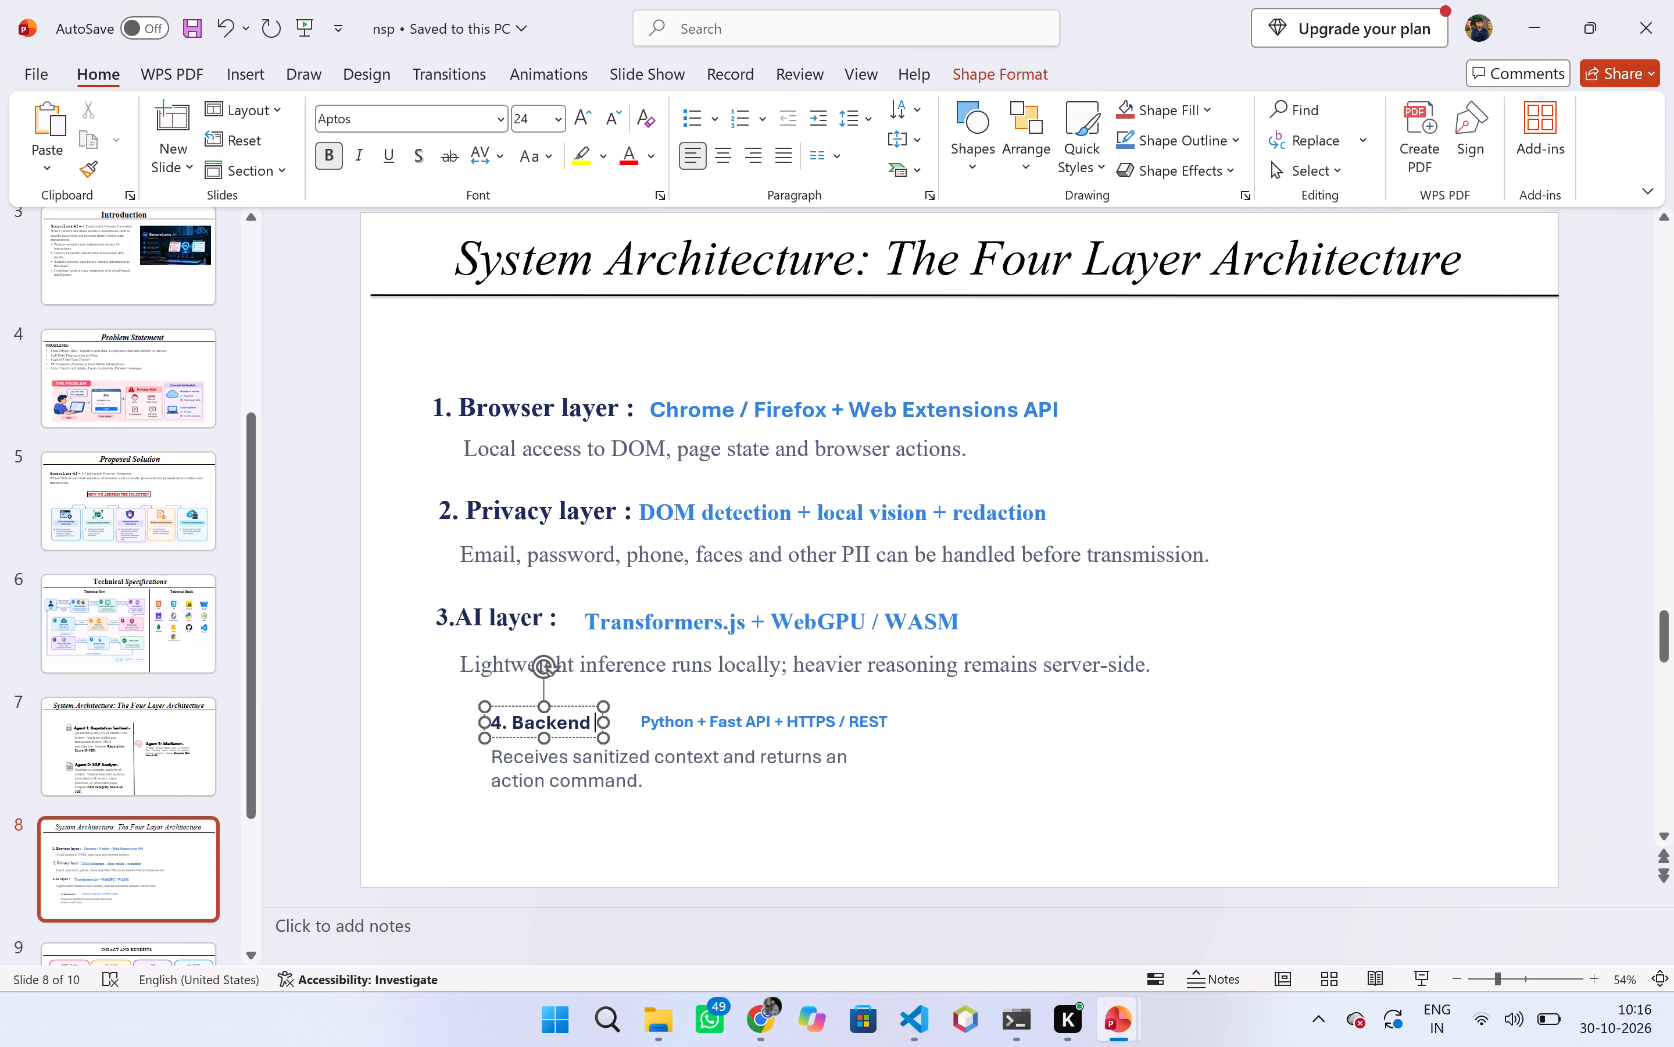
pyautogui.write(':')
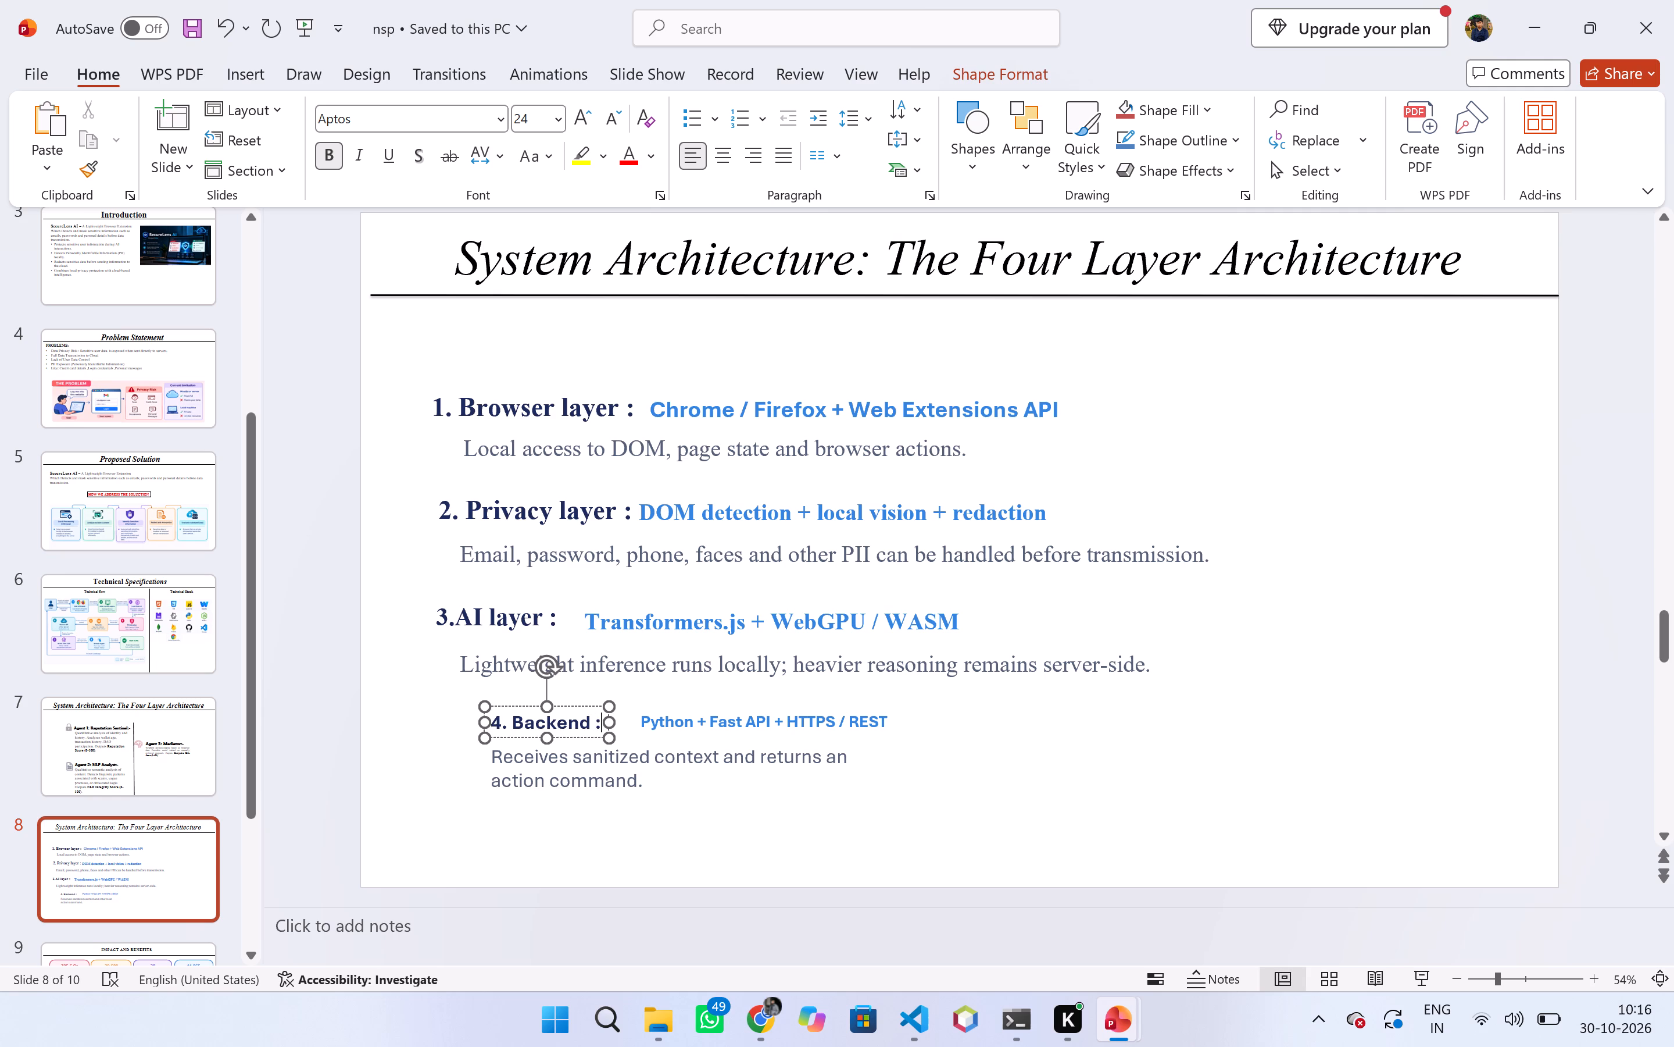
# Insert a space after "3." in the AI layer heading so it reads "3. AI layer :".
pyautogui.click(449, 620)
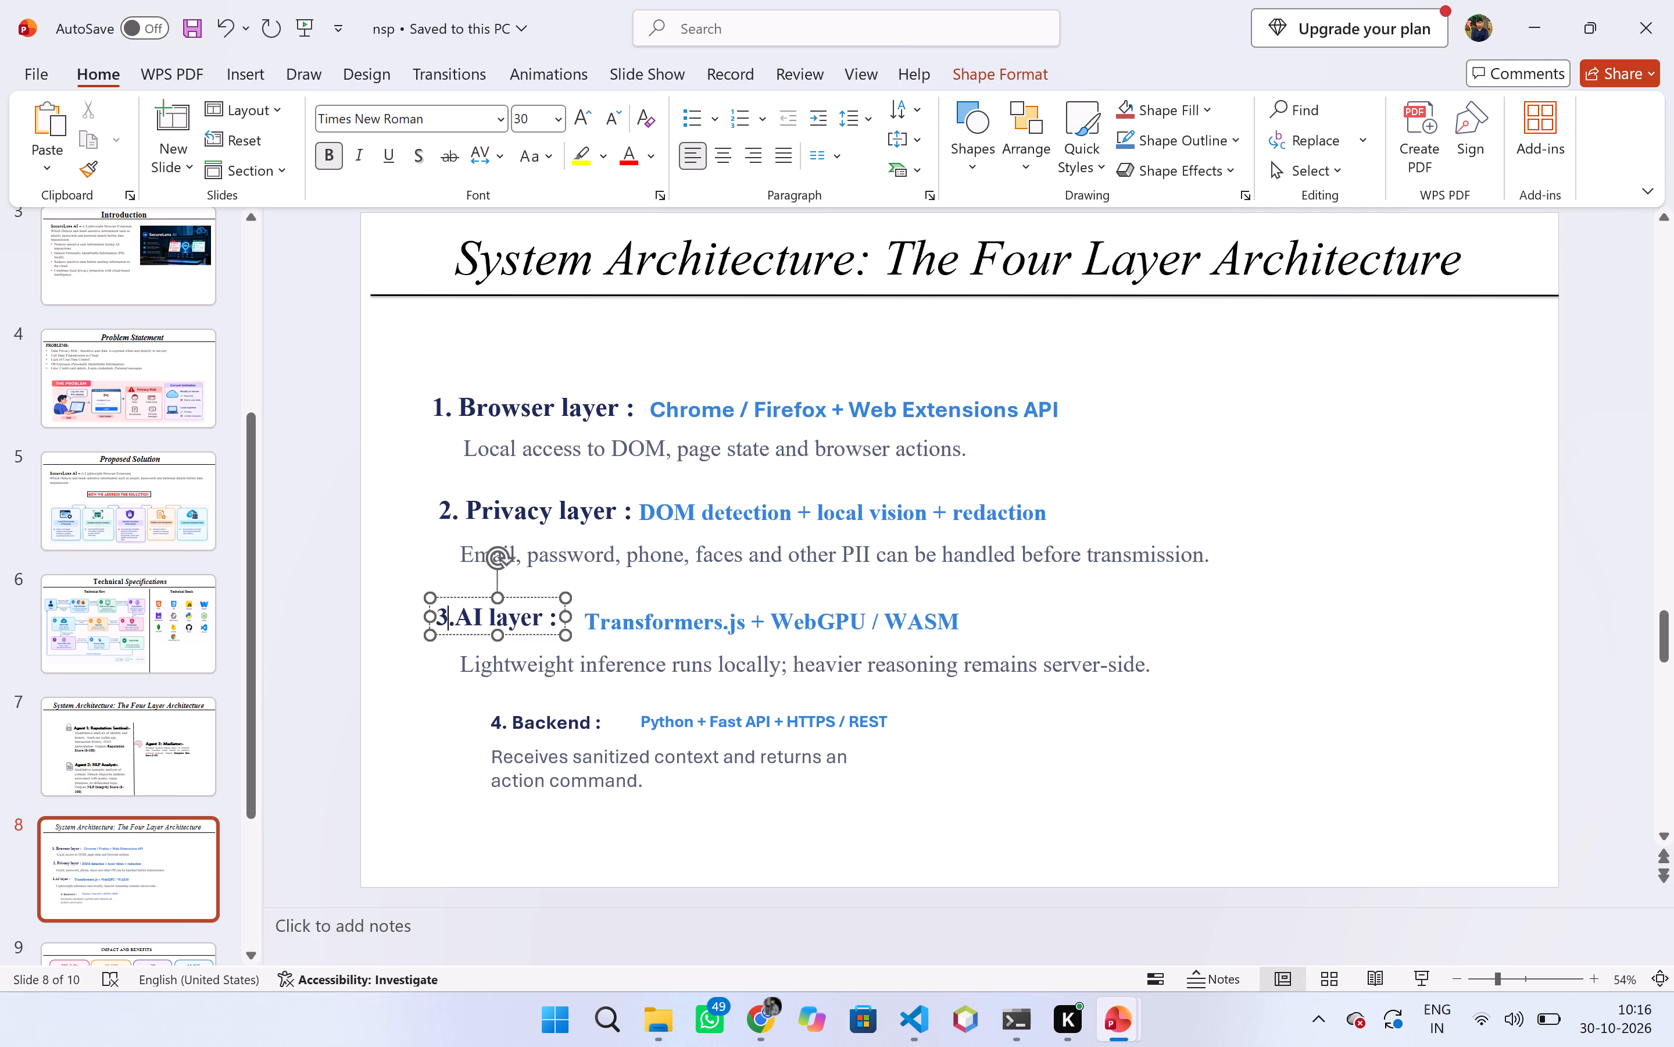
pyautogui.press('Right')
pyautogui.press('space')
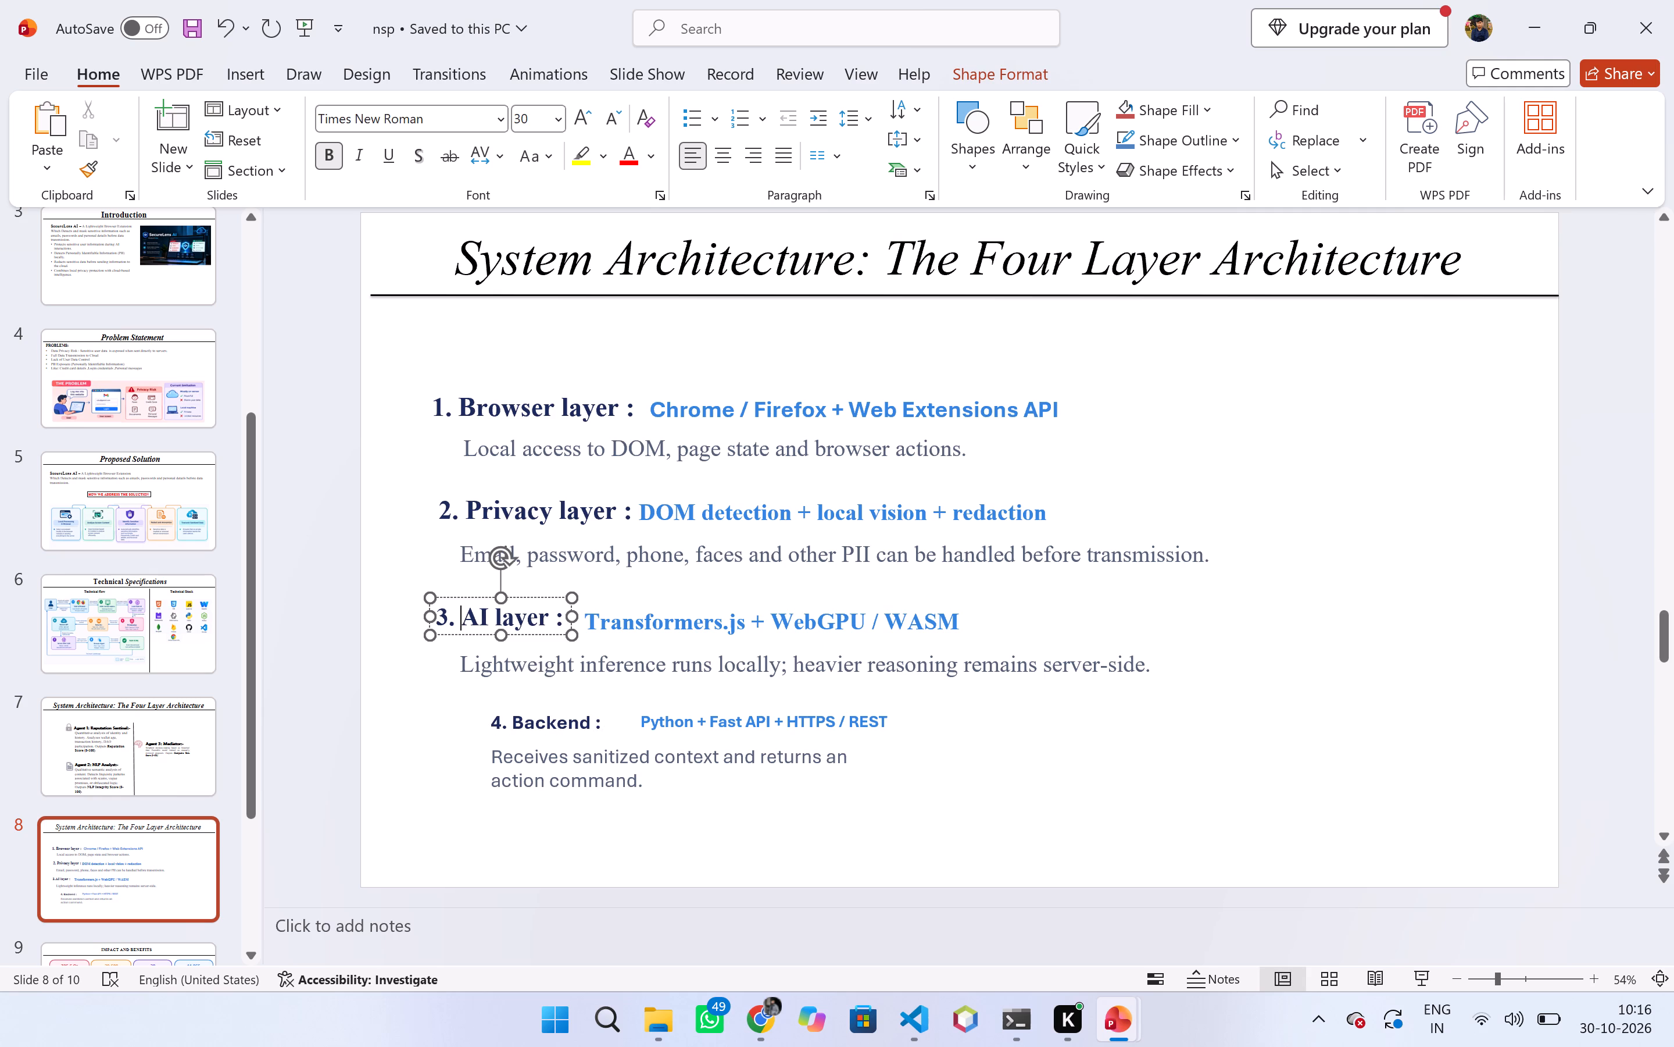
# Format the "4. Backend :" heading in Times New Roman at size 30.
pyautogui.click(614, 720)
pyautogui.tripleClick(597, 724)
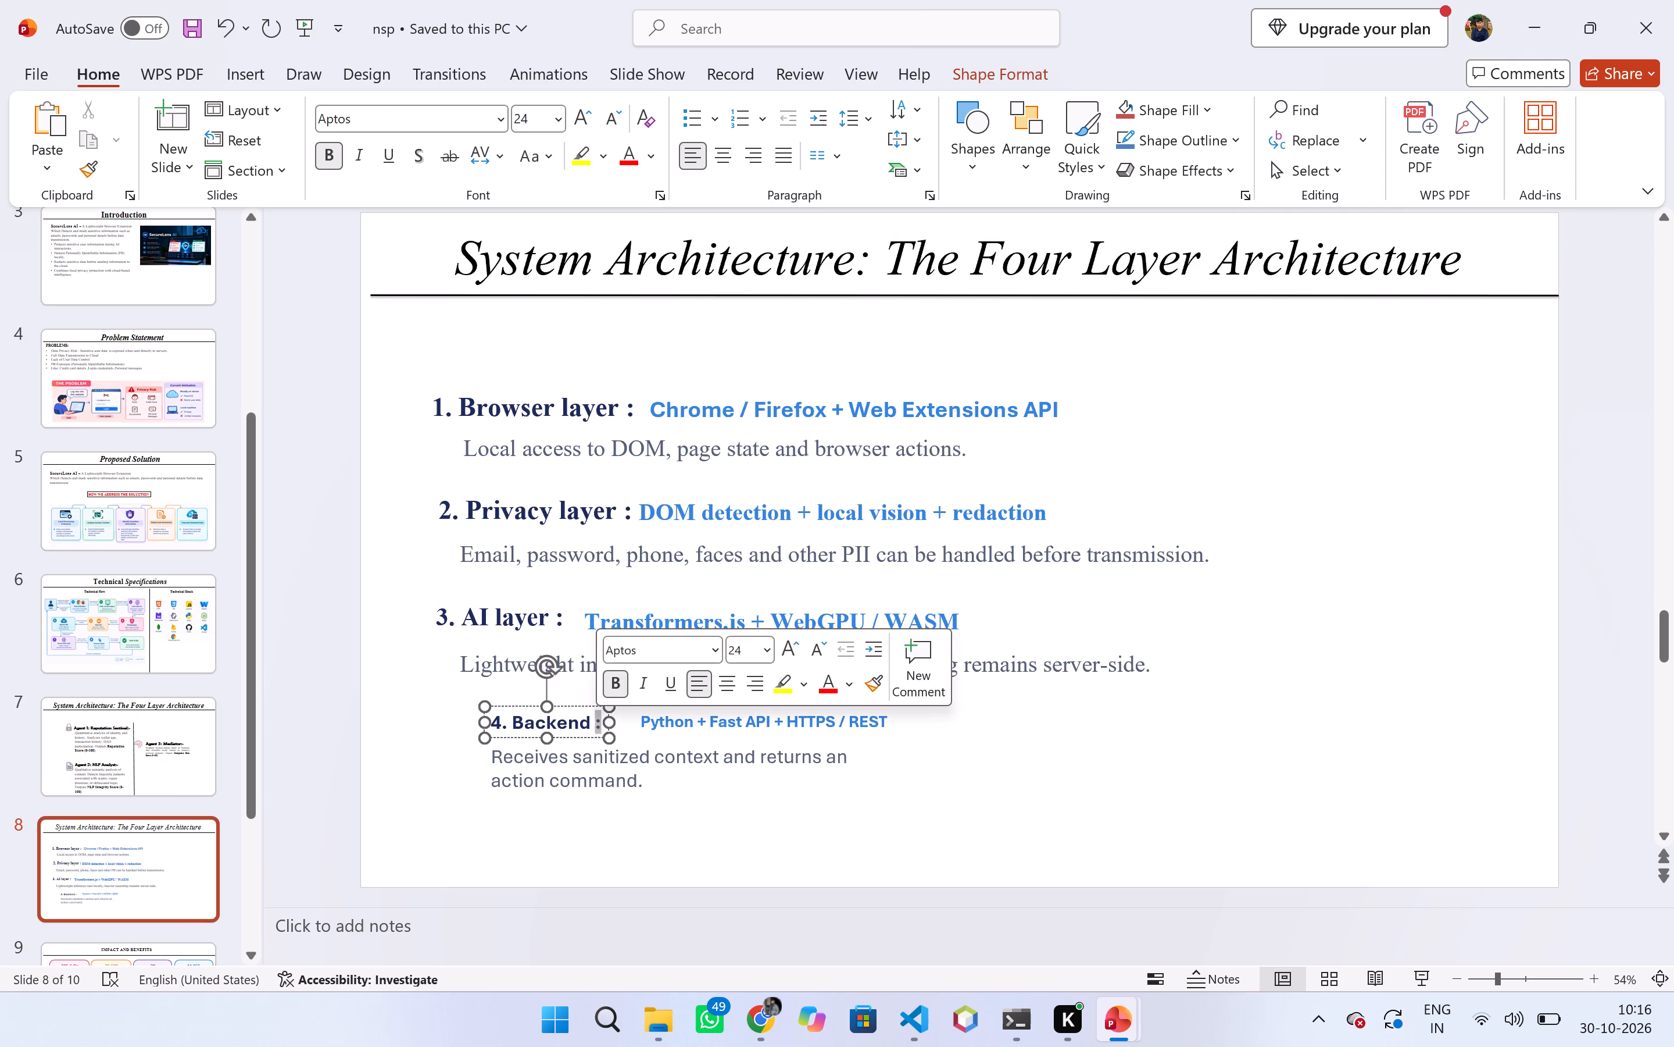
pyautogui.click(650, 649)
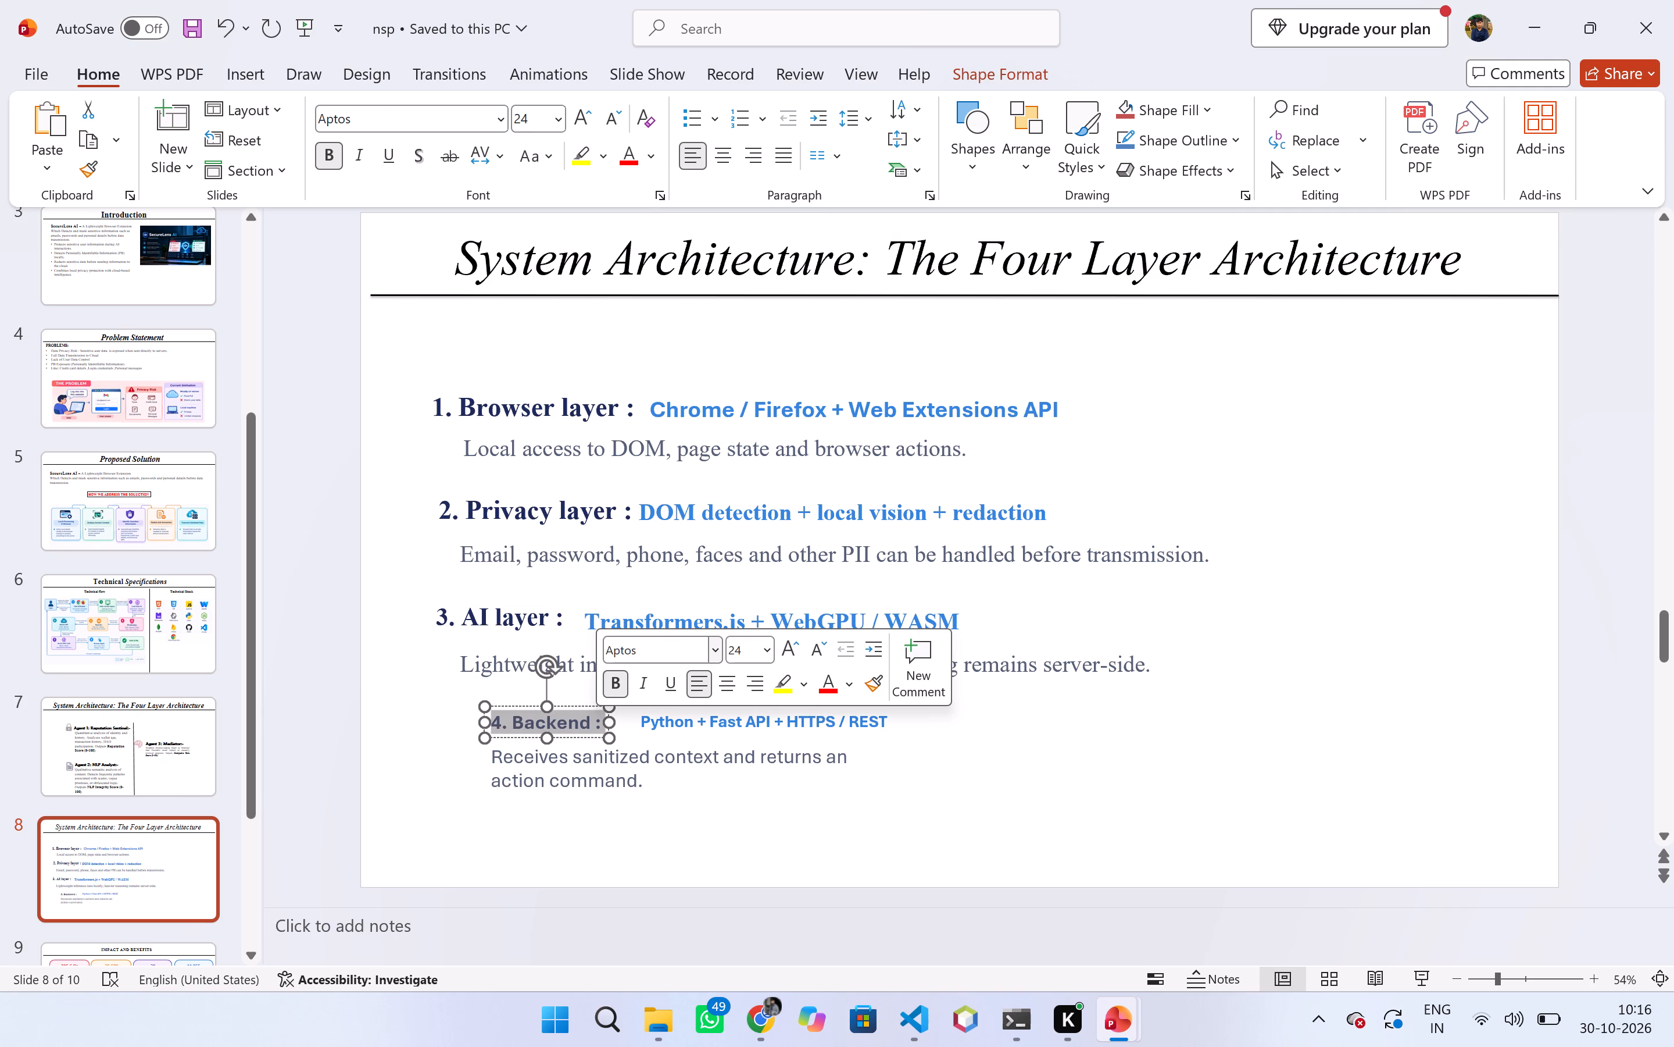
pyautogui.write('time')
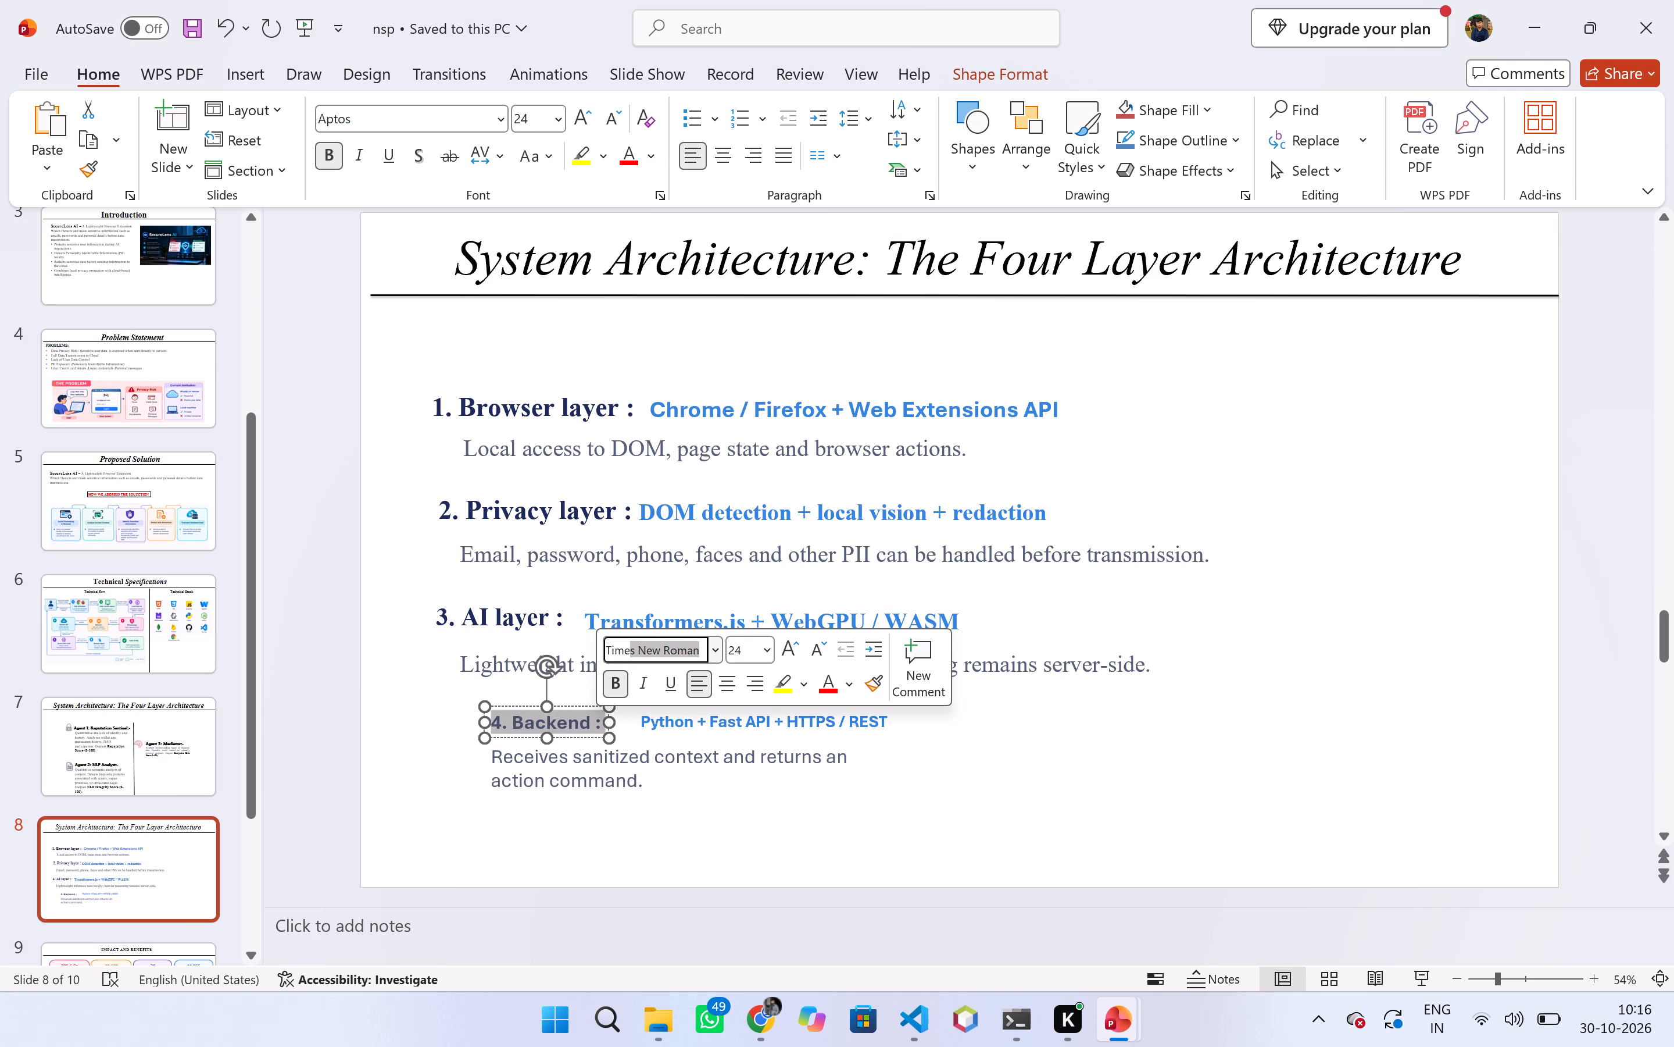
pyautogui.press('Tab')
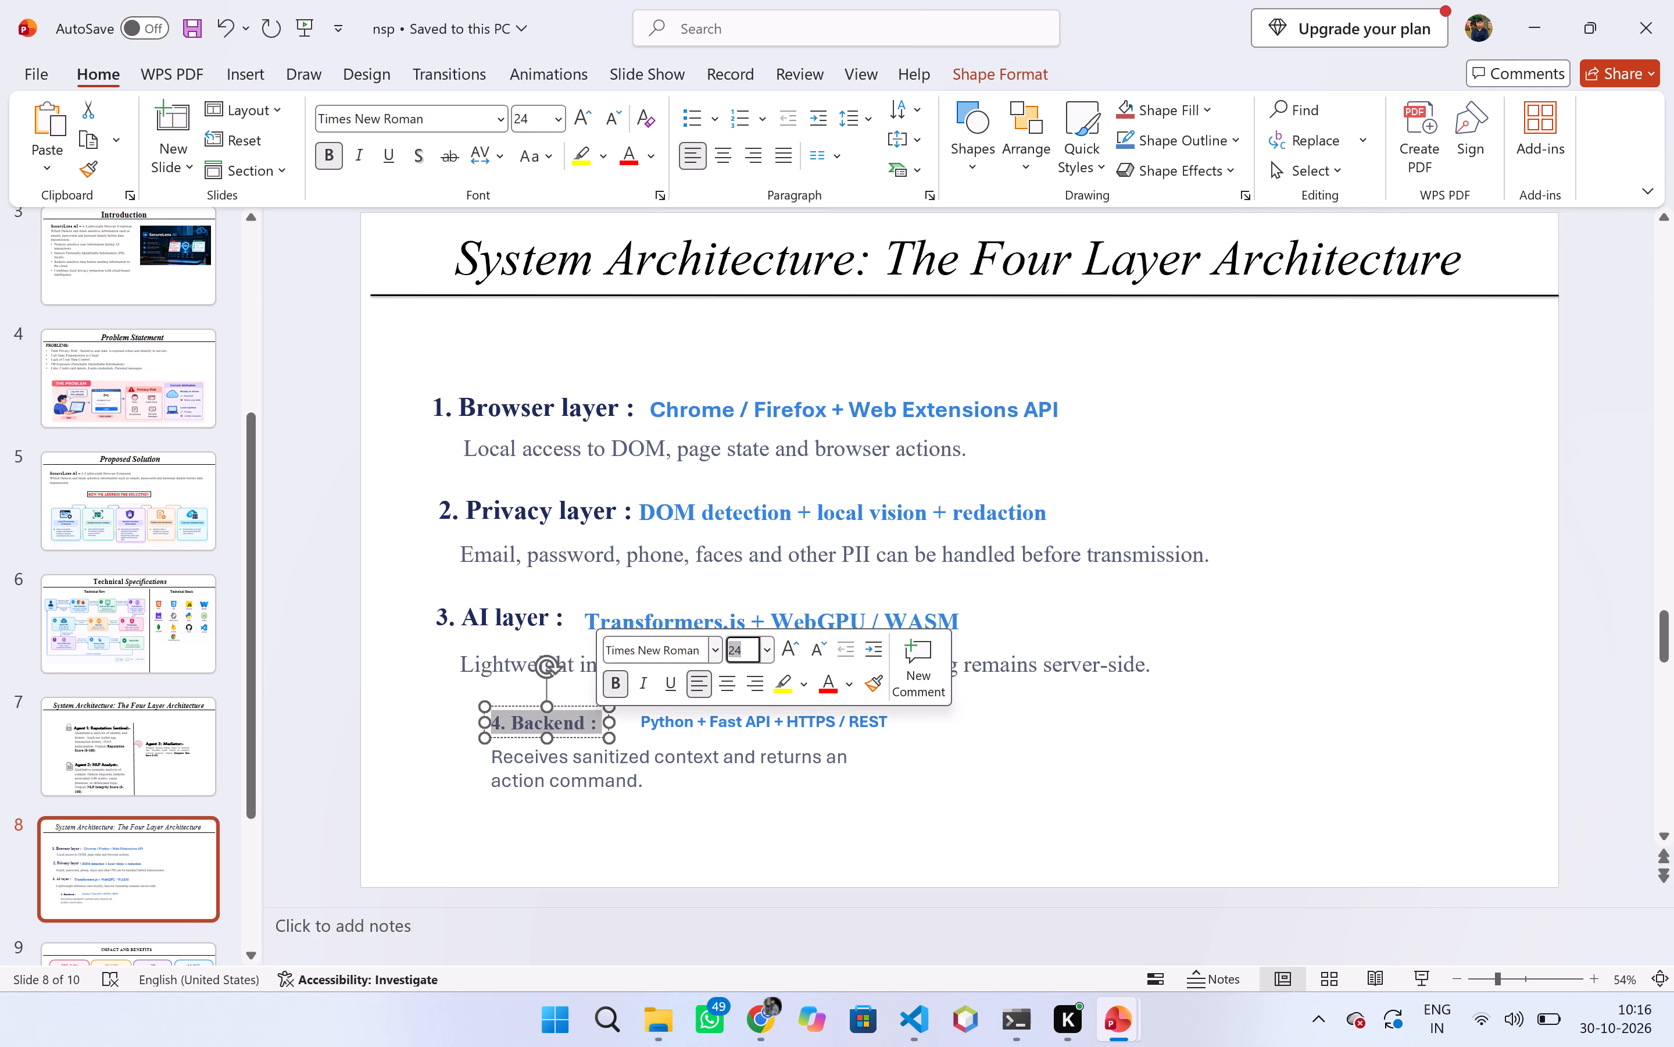
pyautogui.write('30')
pyautogui.press('Return')
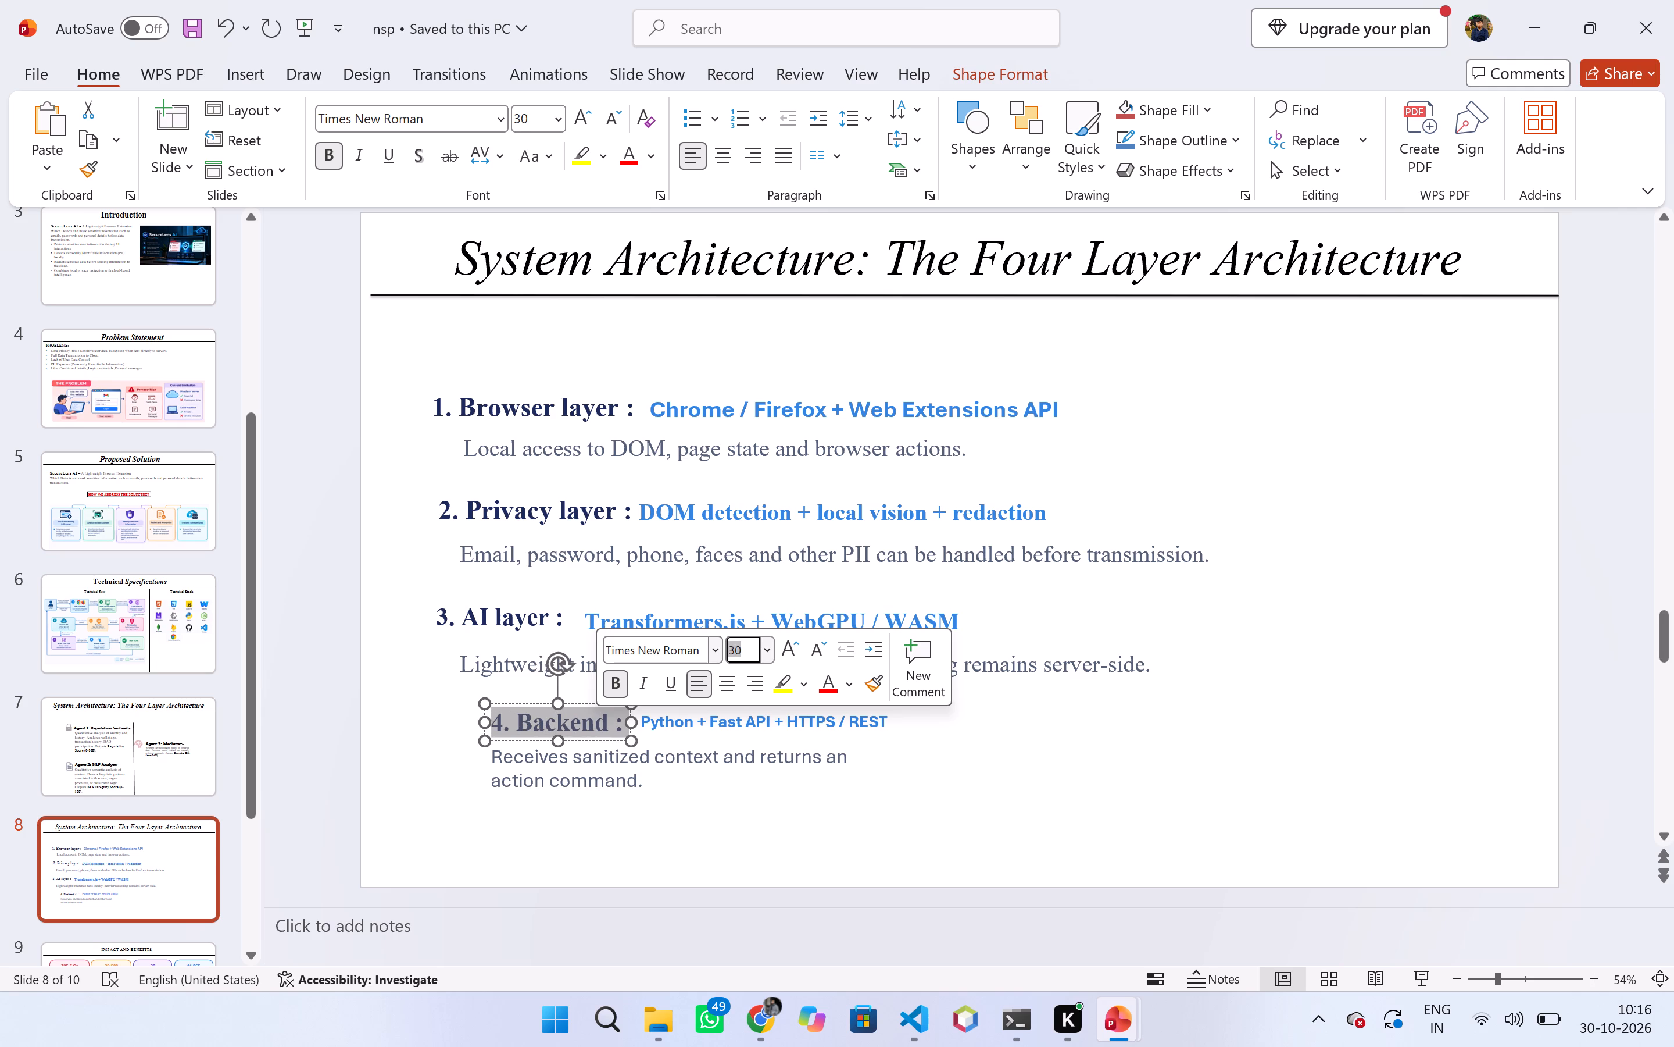
pyautogui.click(795, 842)
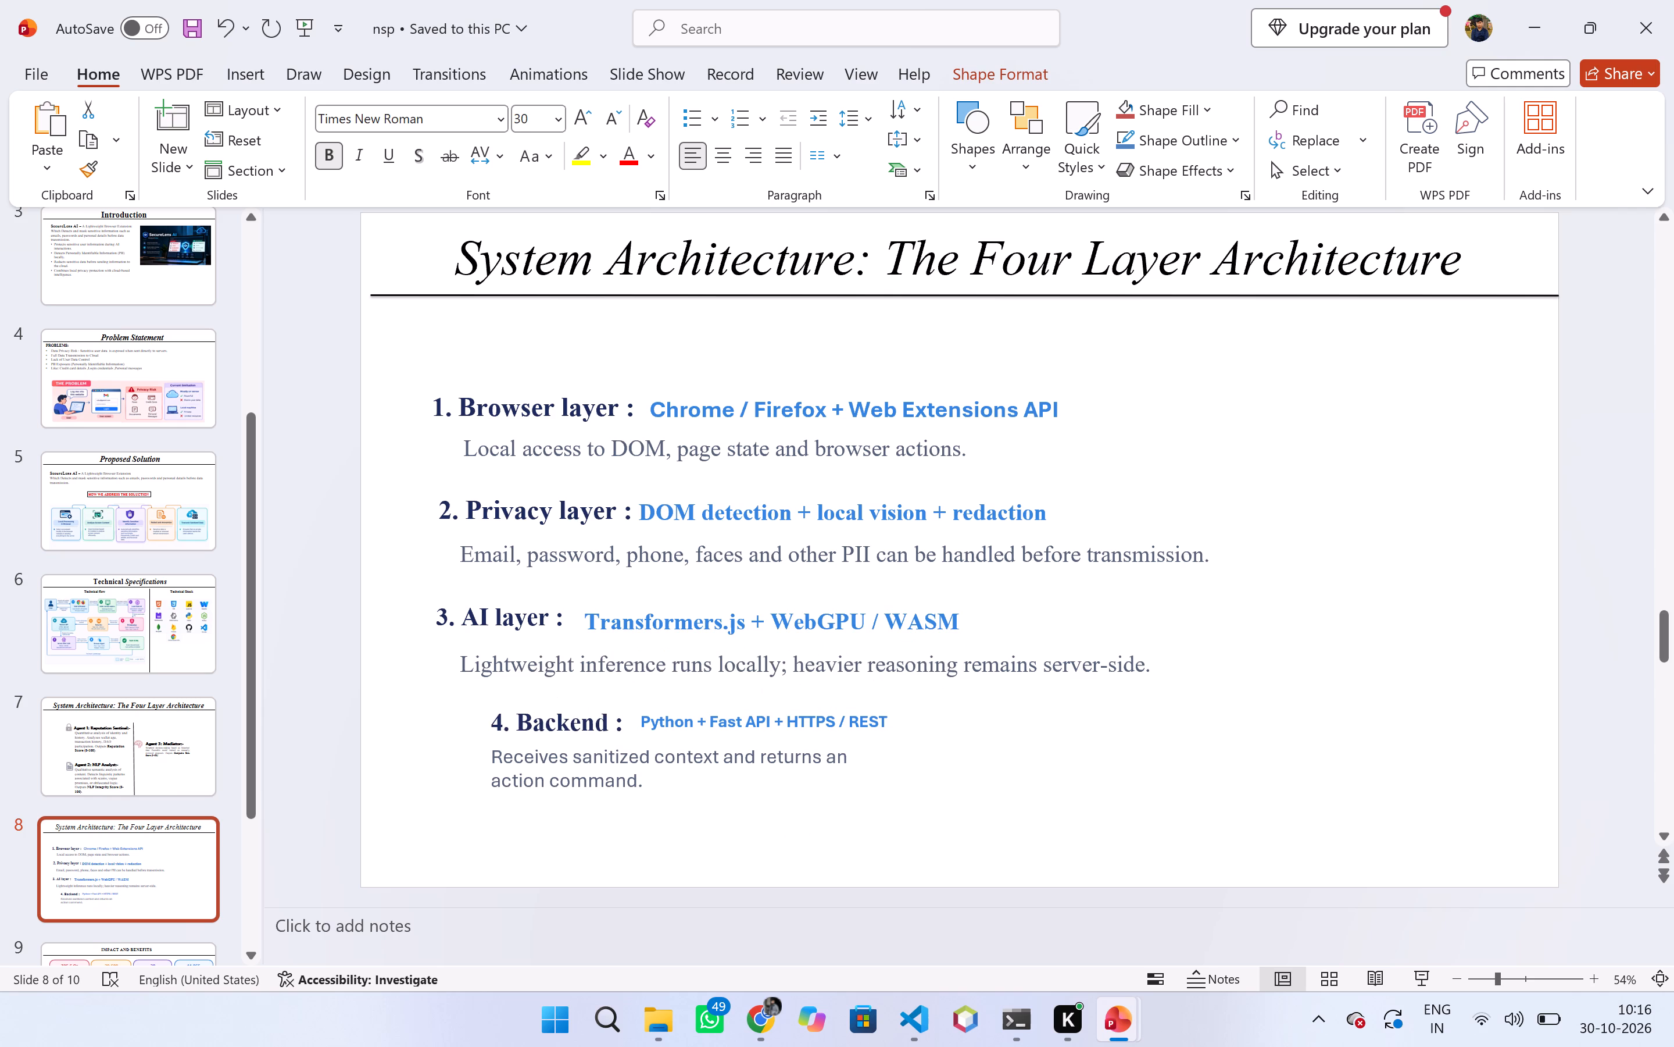
# Move the "4. Backend :" heading to line up with the numbered layer headings above it.
pyautogui.moveTo(549, 720); pyautogui.dragTo(591, 710)
pyautogui.click(591, 710)
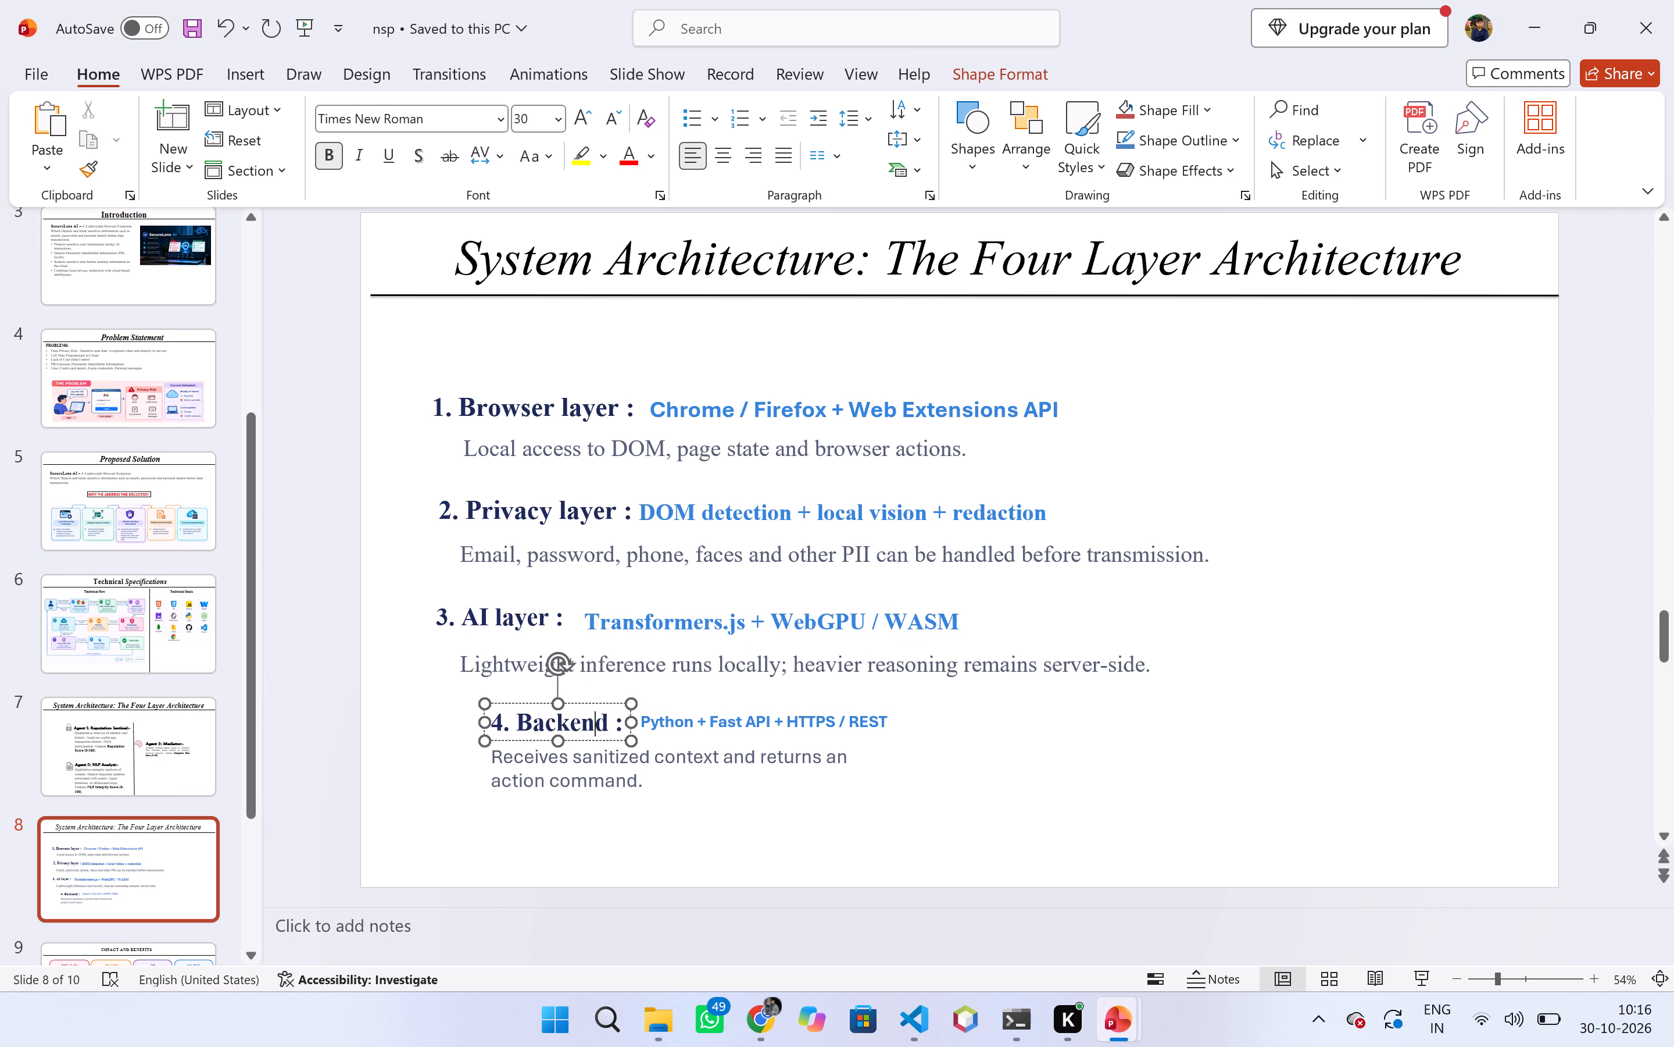
pyautogui.moveTo(571, 704); pyautogui.dragTo(520, 700)
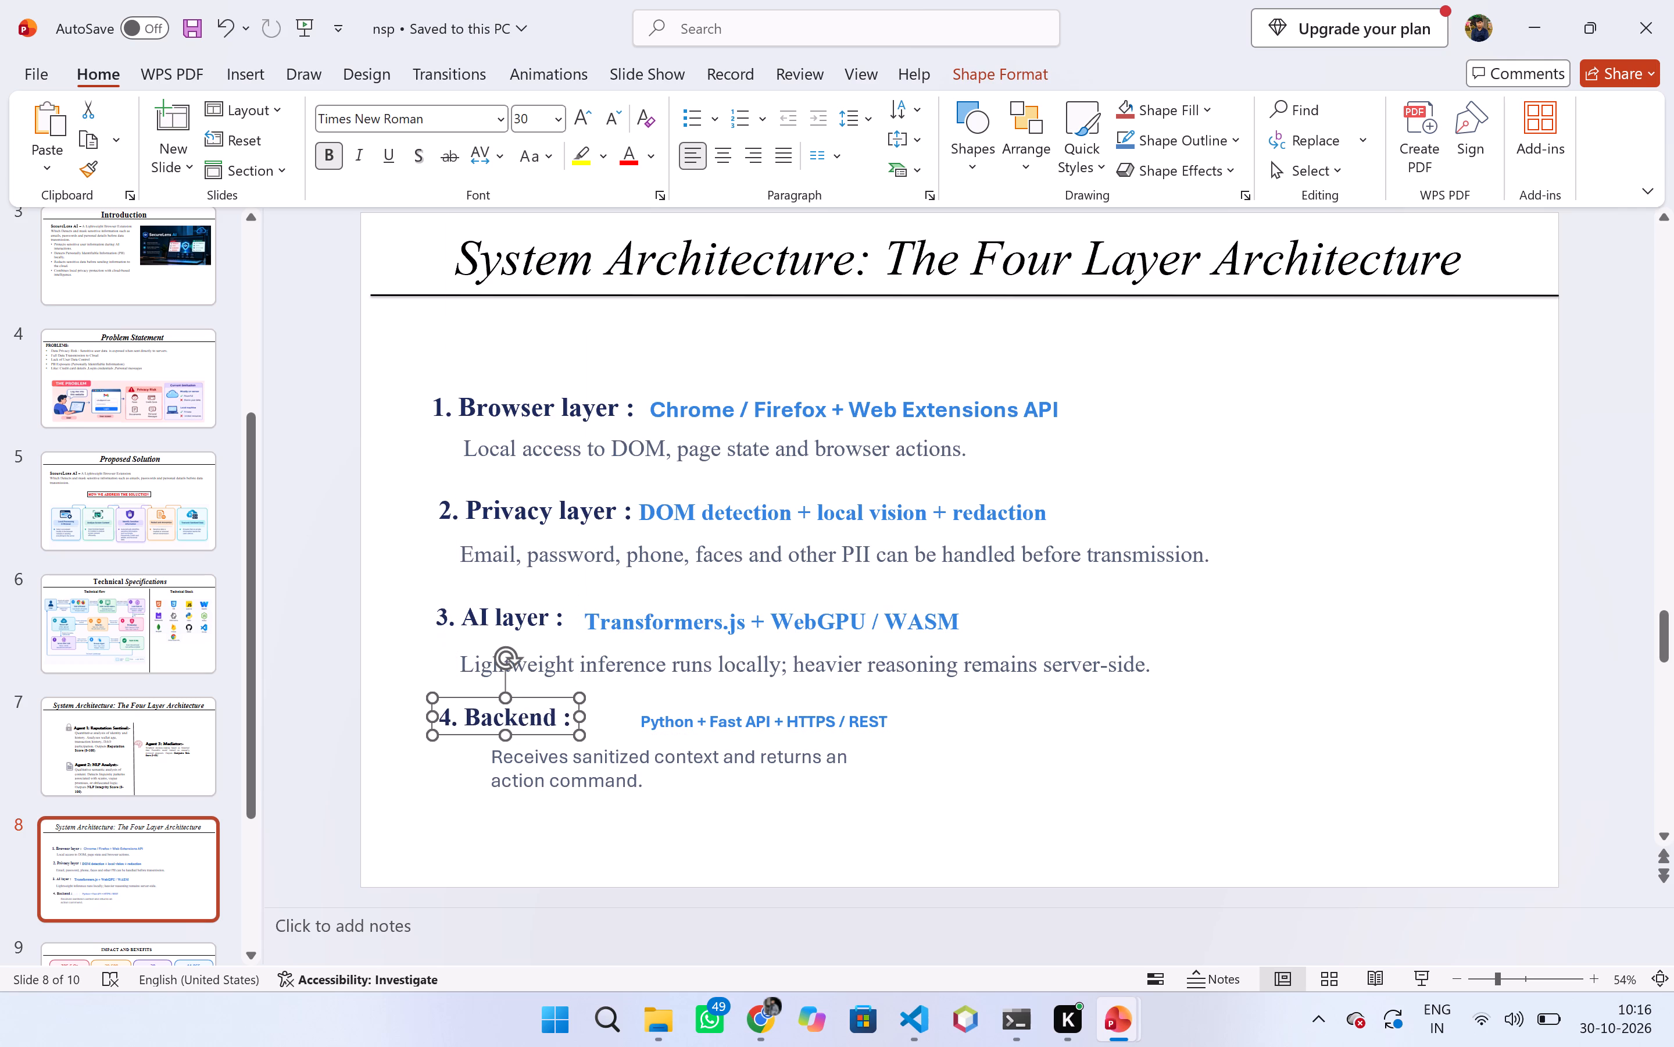
# Move the "Python + Fast API + HTTPS / REST" text close beside the Backend heading, level with it.
pyautogui.click(903, 714)
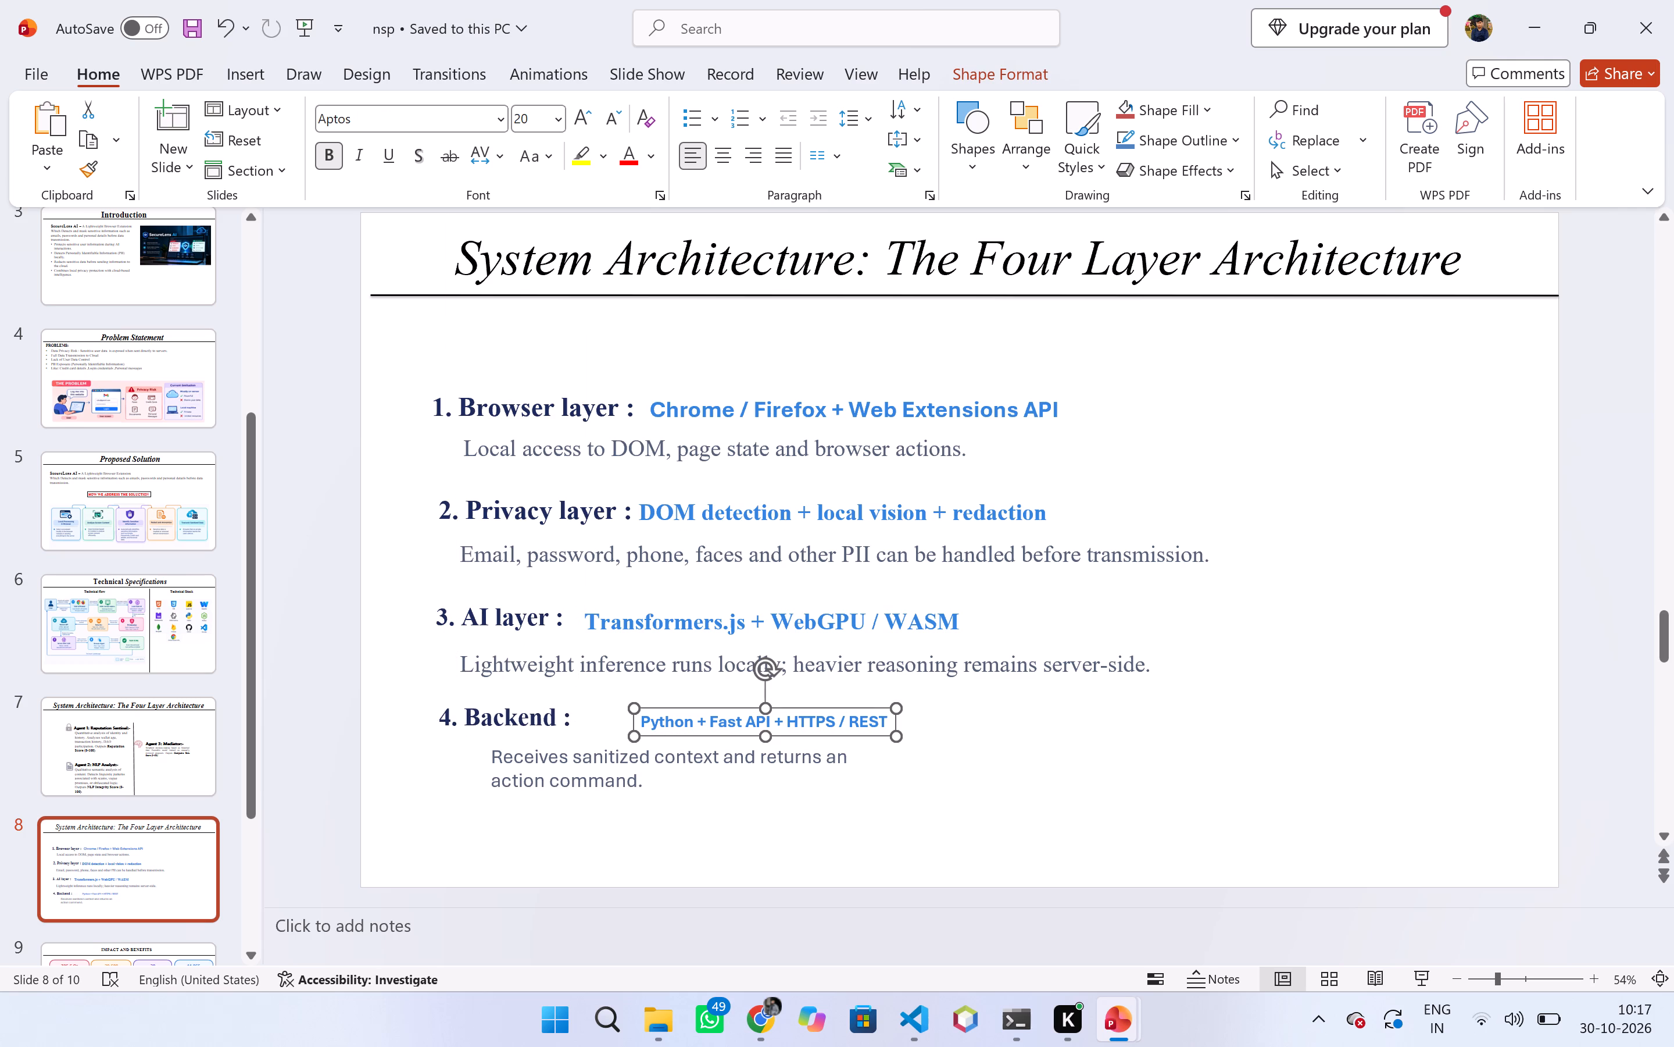
pyautogui.moveTo(859, 709); pyautogui.dragTo(810, 704)
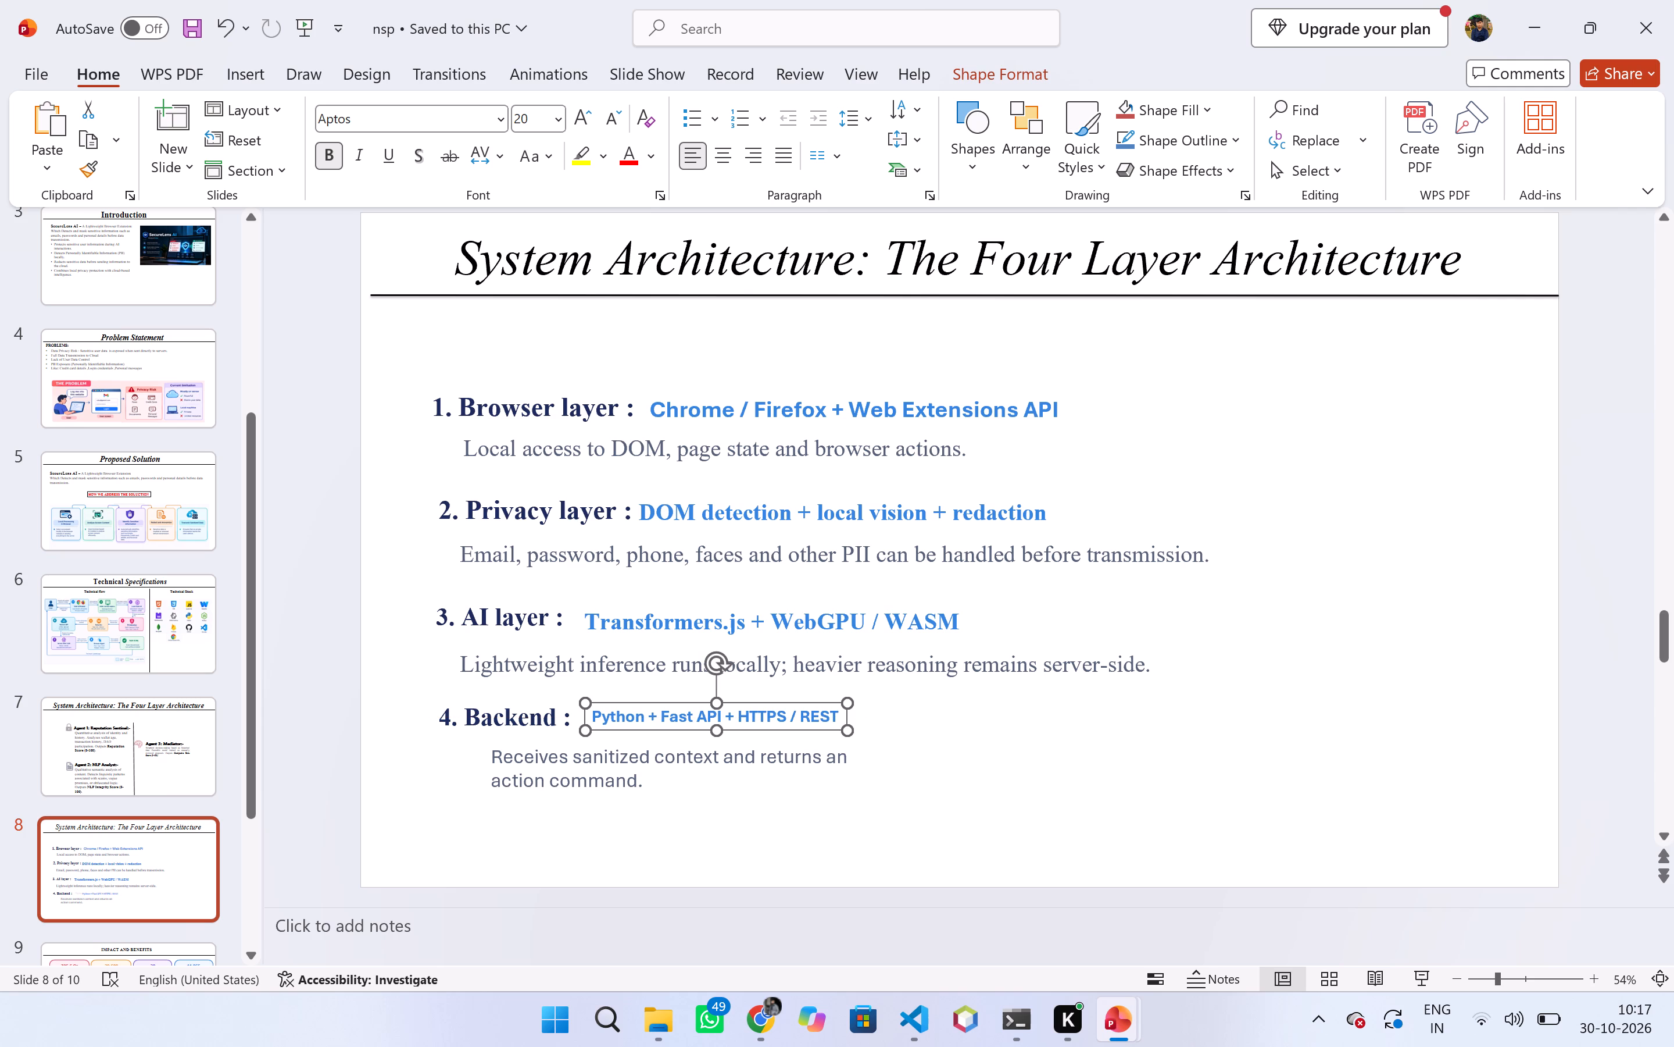
# Format the "Python + Fast API + HTTPS / REST" text in Times New Roman at size 28.
pyautogui.tripleClick(838, 710)
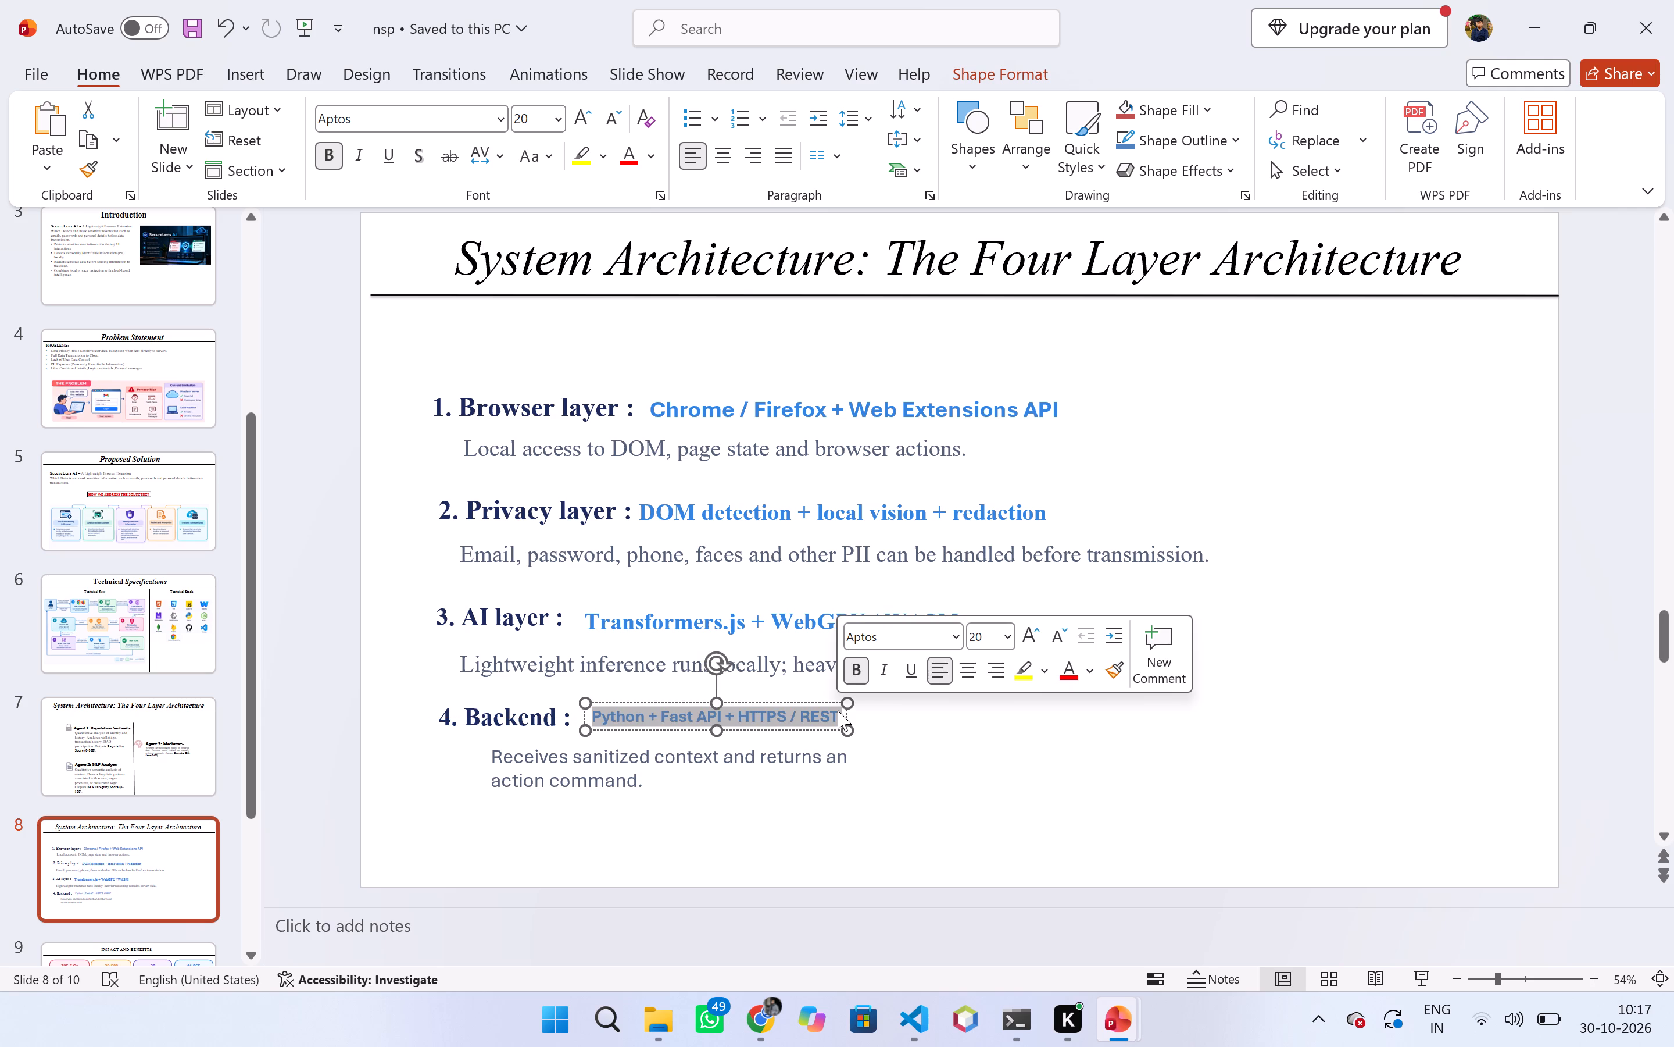
pyautogui.click(897, 638)
pyautogui.write('time')
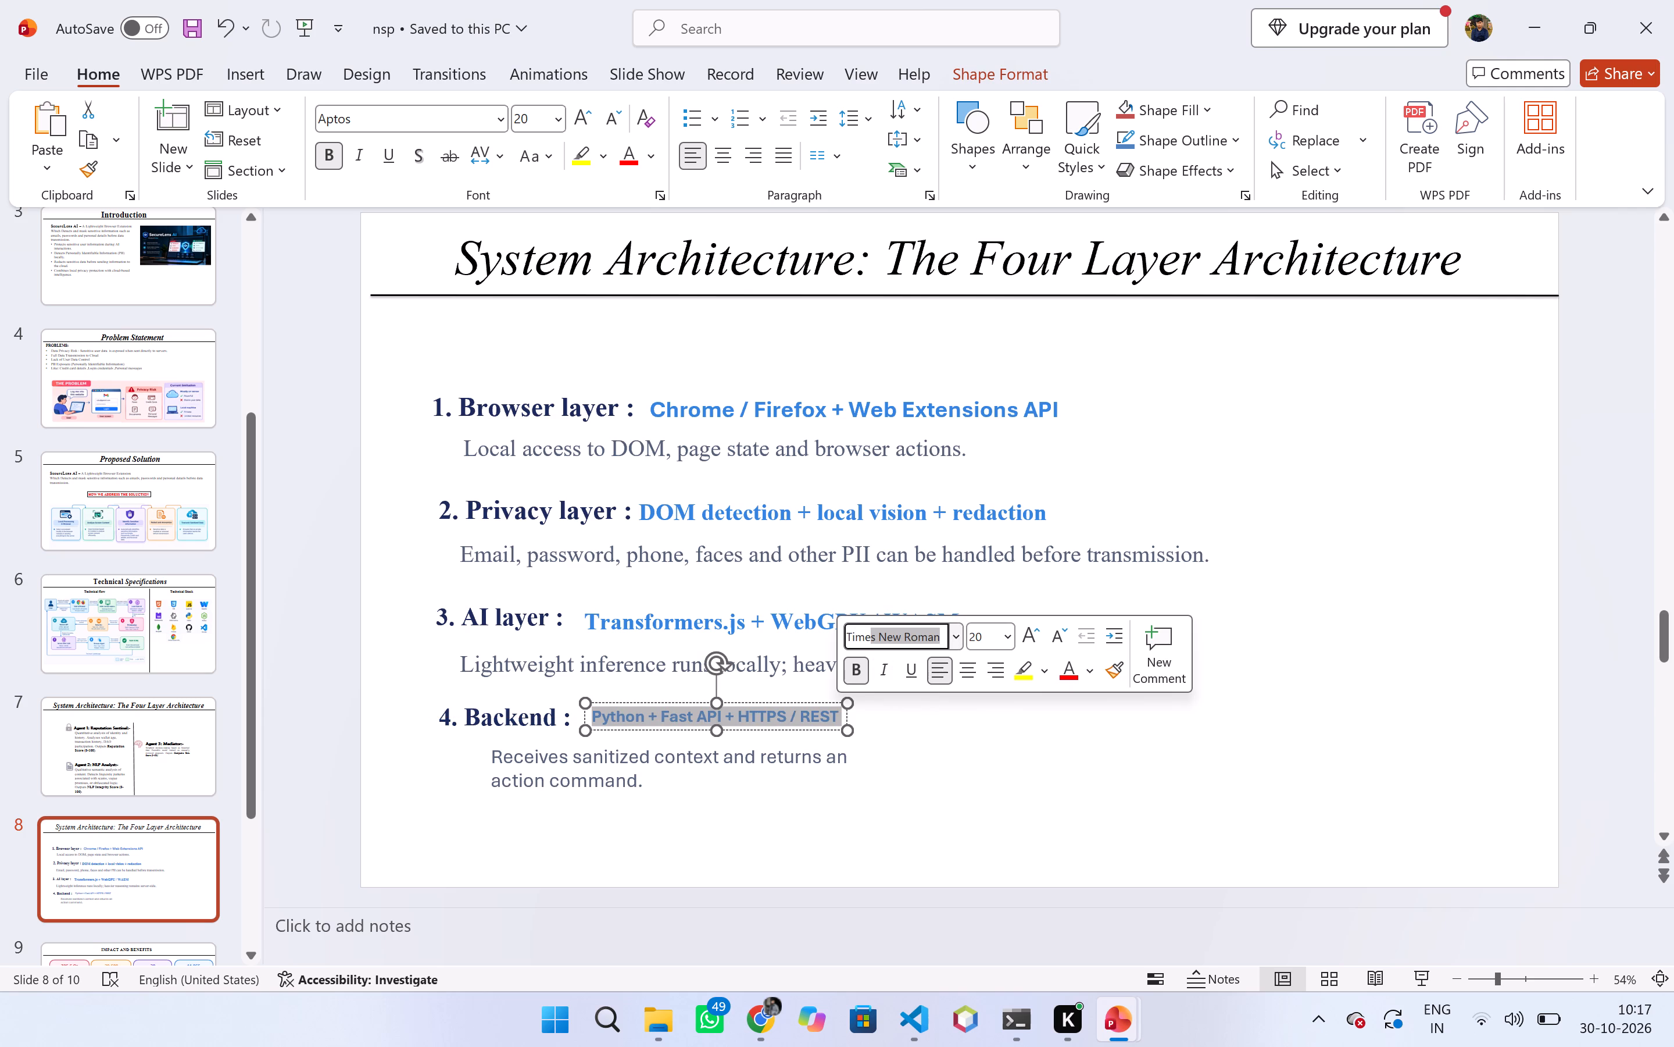
pyautogui.press('Tab')
pyautogui.press('2')
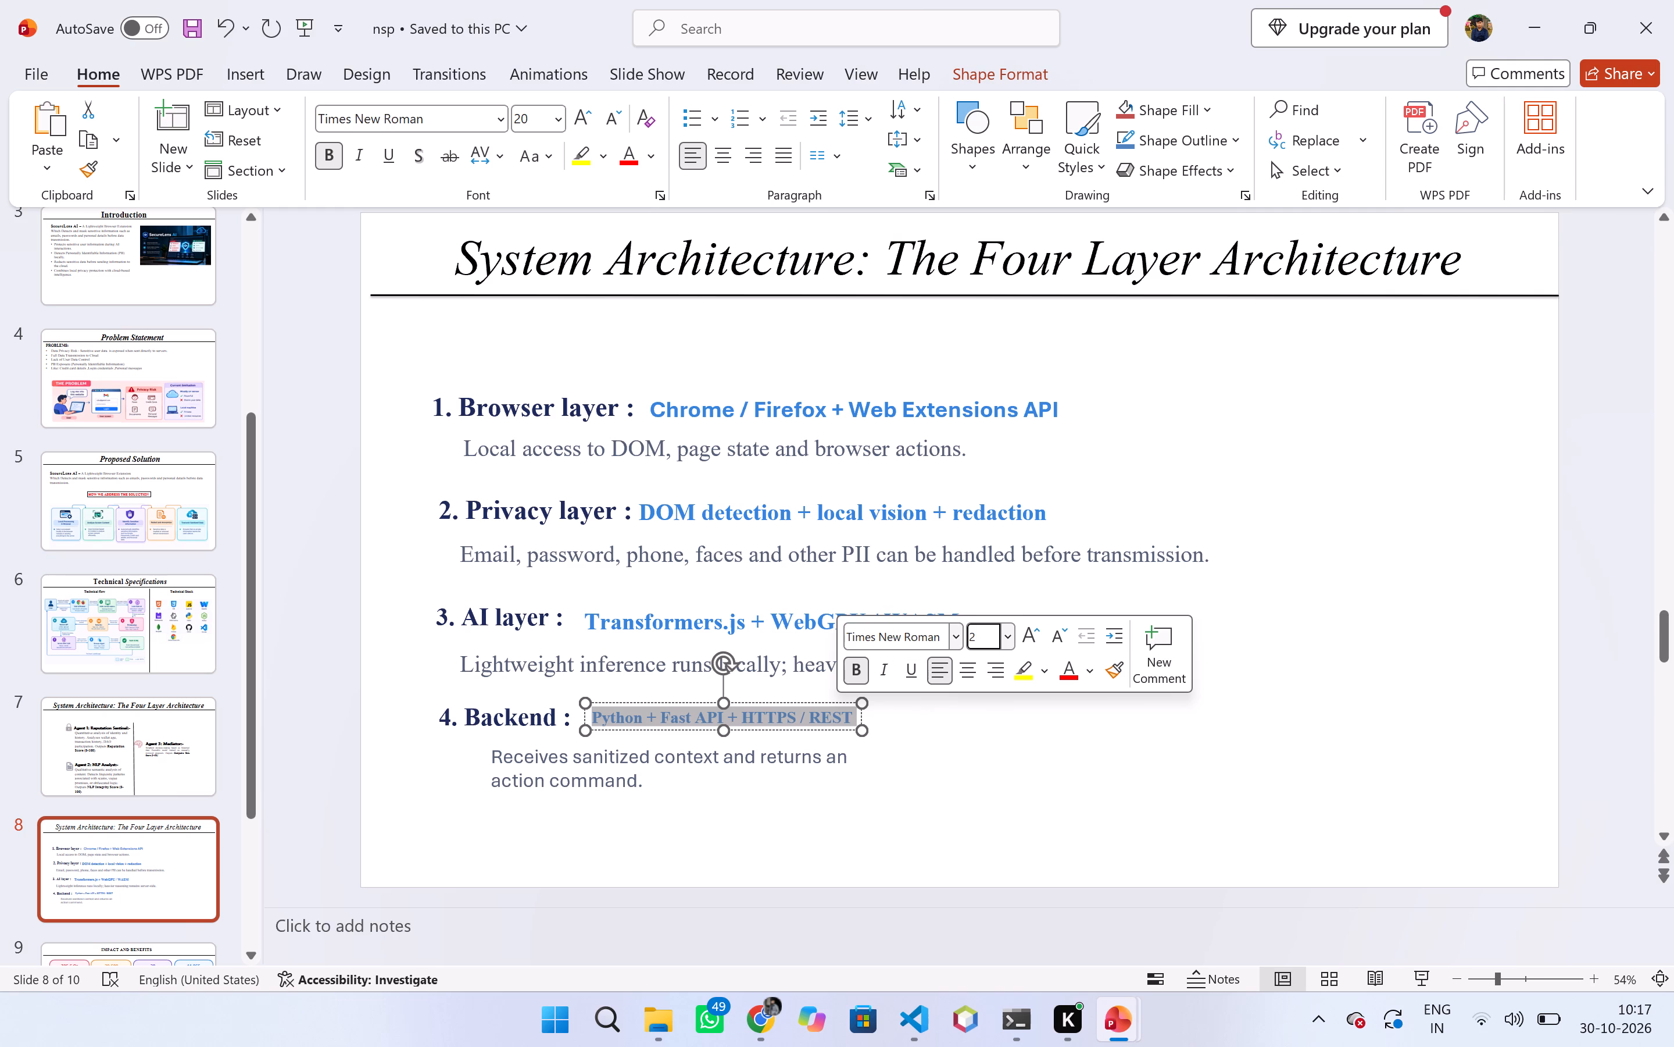
pyautogui.press('8')
pyautogui.press('Return')
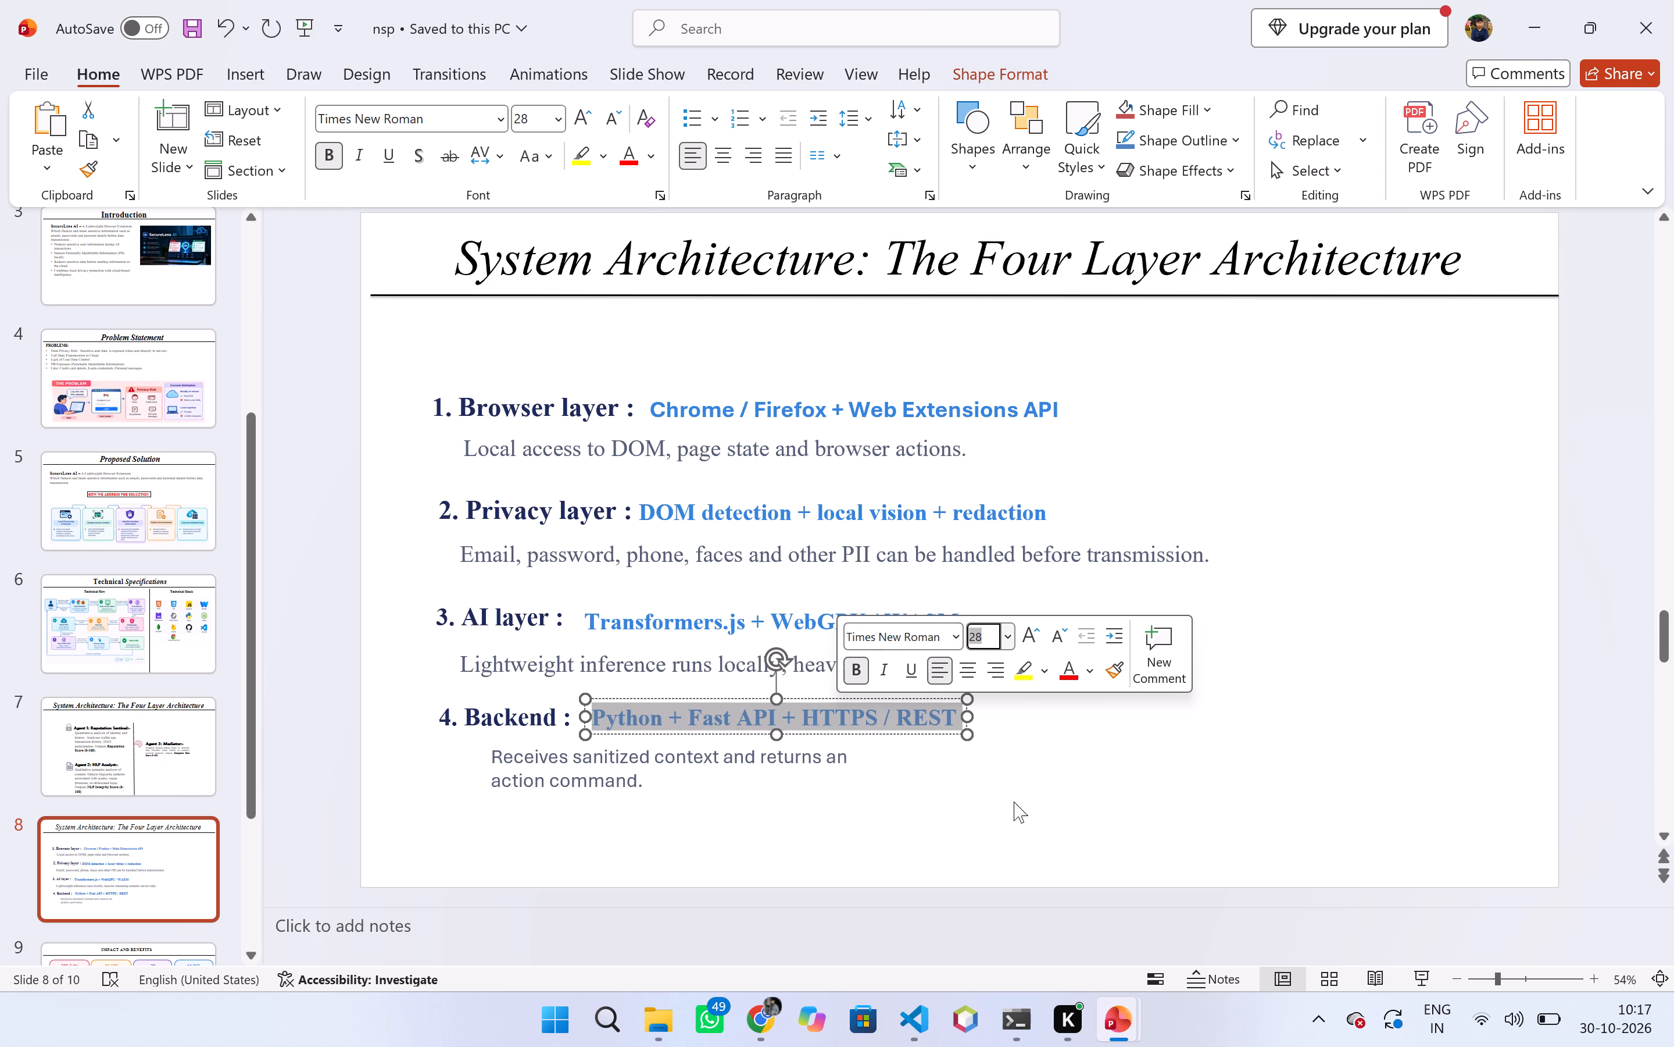
pyautogui.click(1011, 799)
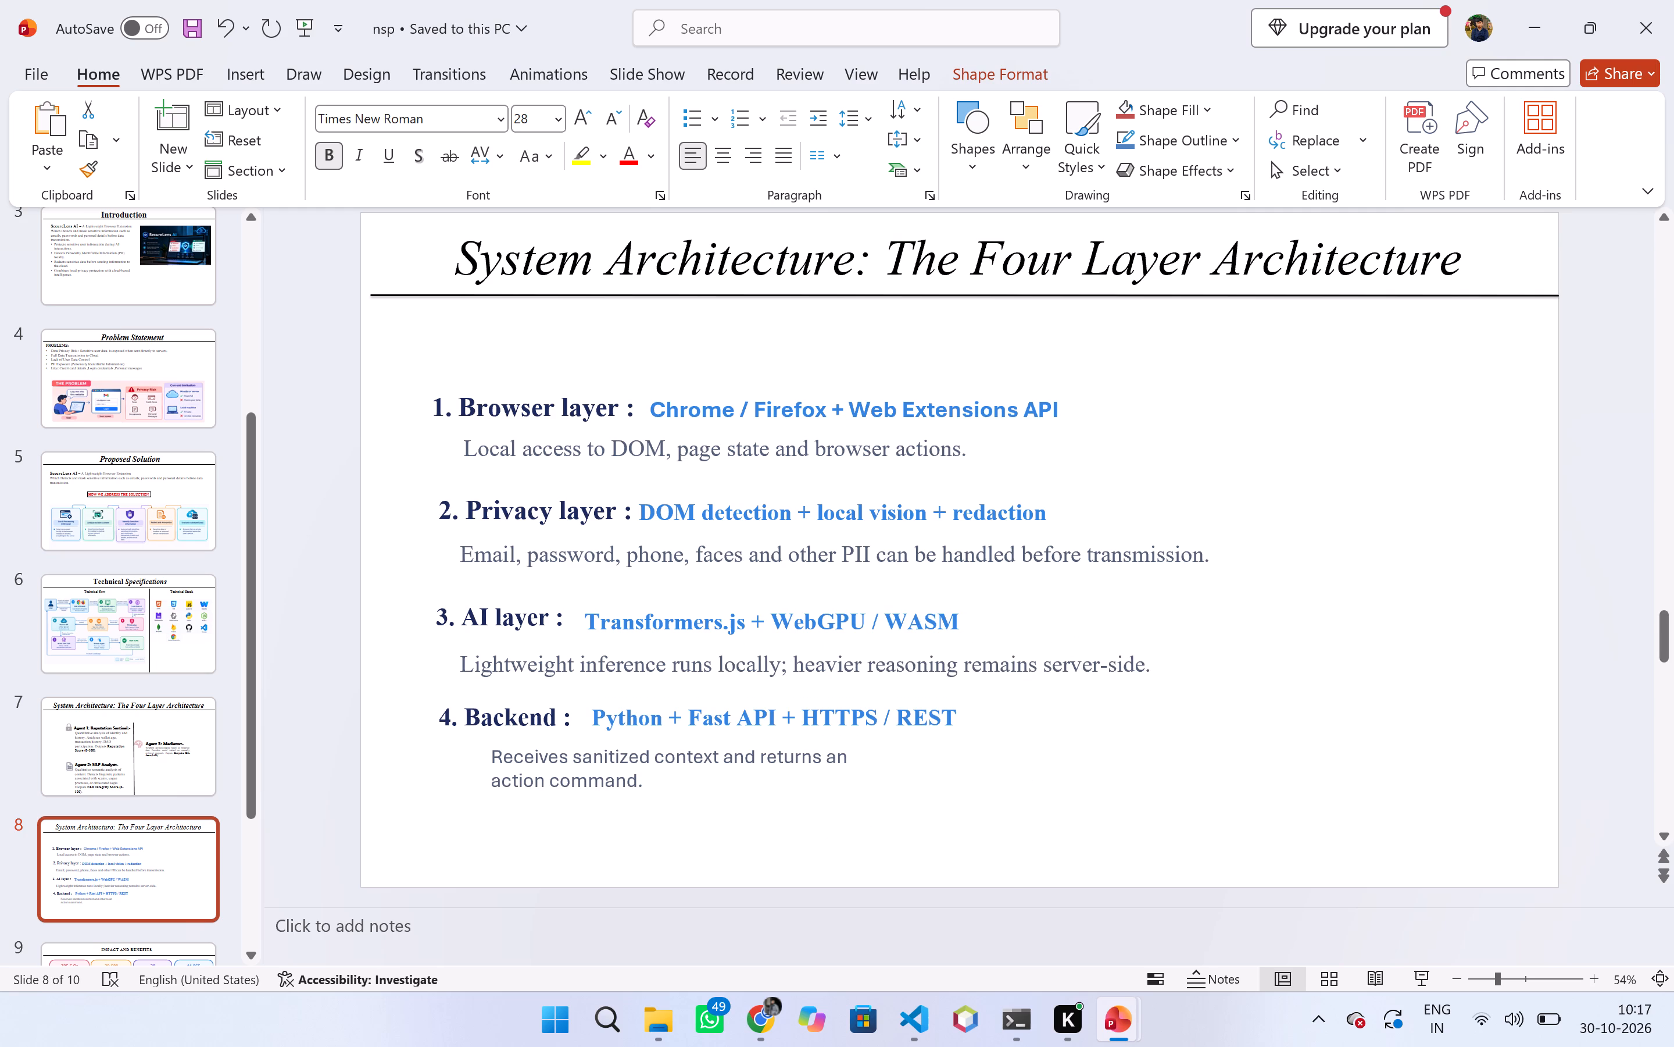
# Format the Backend description, "Receives sanitized context and returns an action command.", in Times New Roman at size 28.
pyautogui.moveTo(712, 783); pyautogui.dragTo(441, 760)
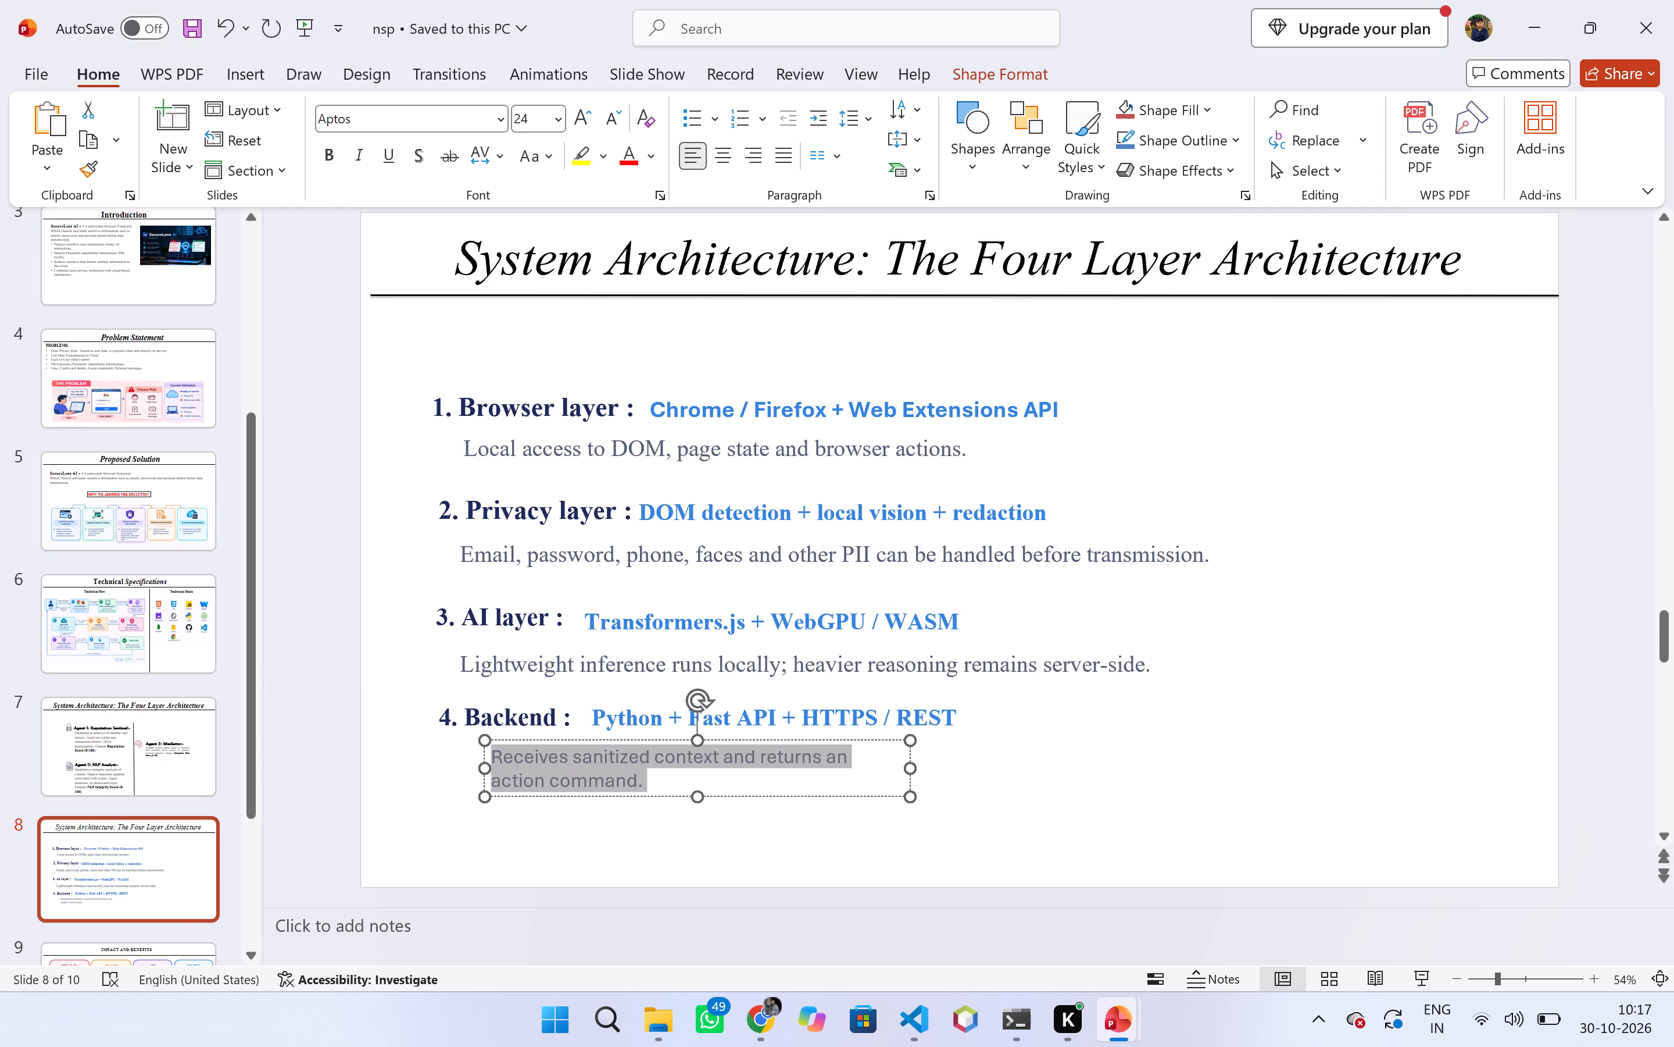
pyautogui.moveTo(441, 760); pyautogui.dragTo(441, 761)
pyautogui.click(515, 692)
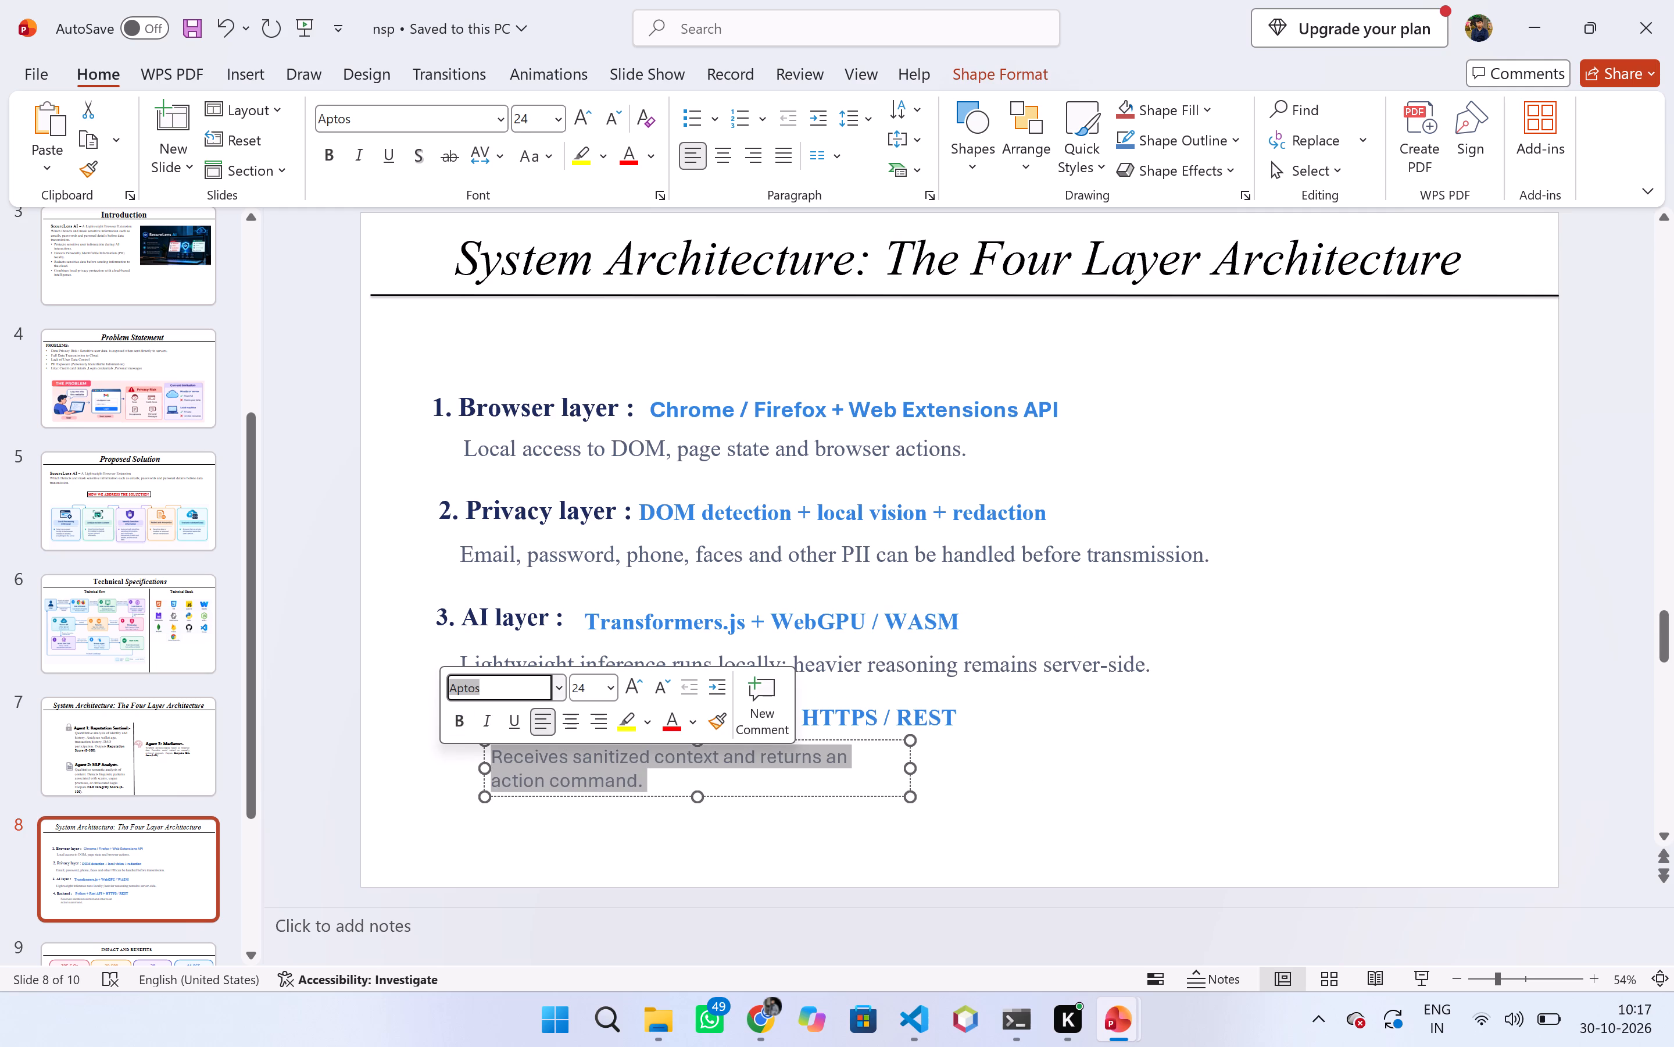
pyautogui.press('BackSpace')
pyautogui.press('t')
pyautogui.write('ime')
pyautogui.press('a')
pyautogui.press('BackSpace')
pyautogui.press('BackSpace')
pyautogui.press('s')
pyautogui.press('BackSpace')
pyautogui.press('BackSpace')
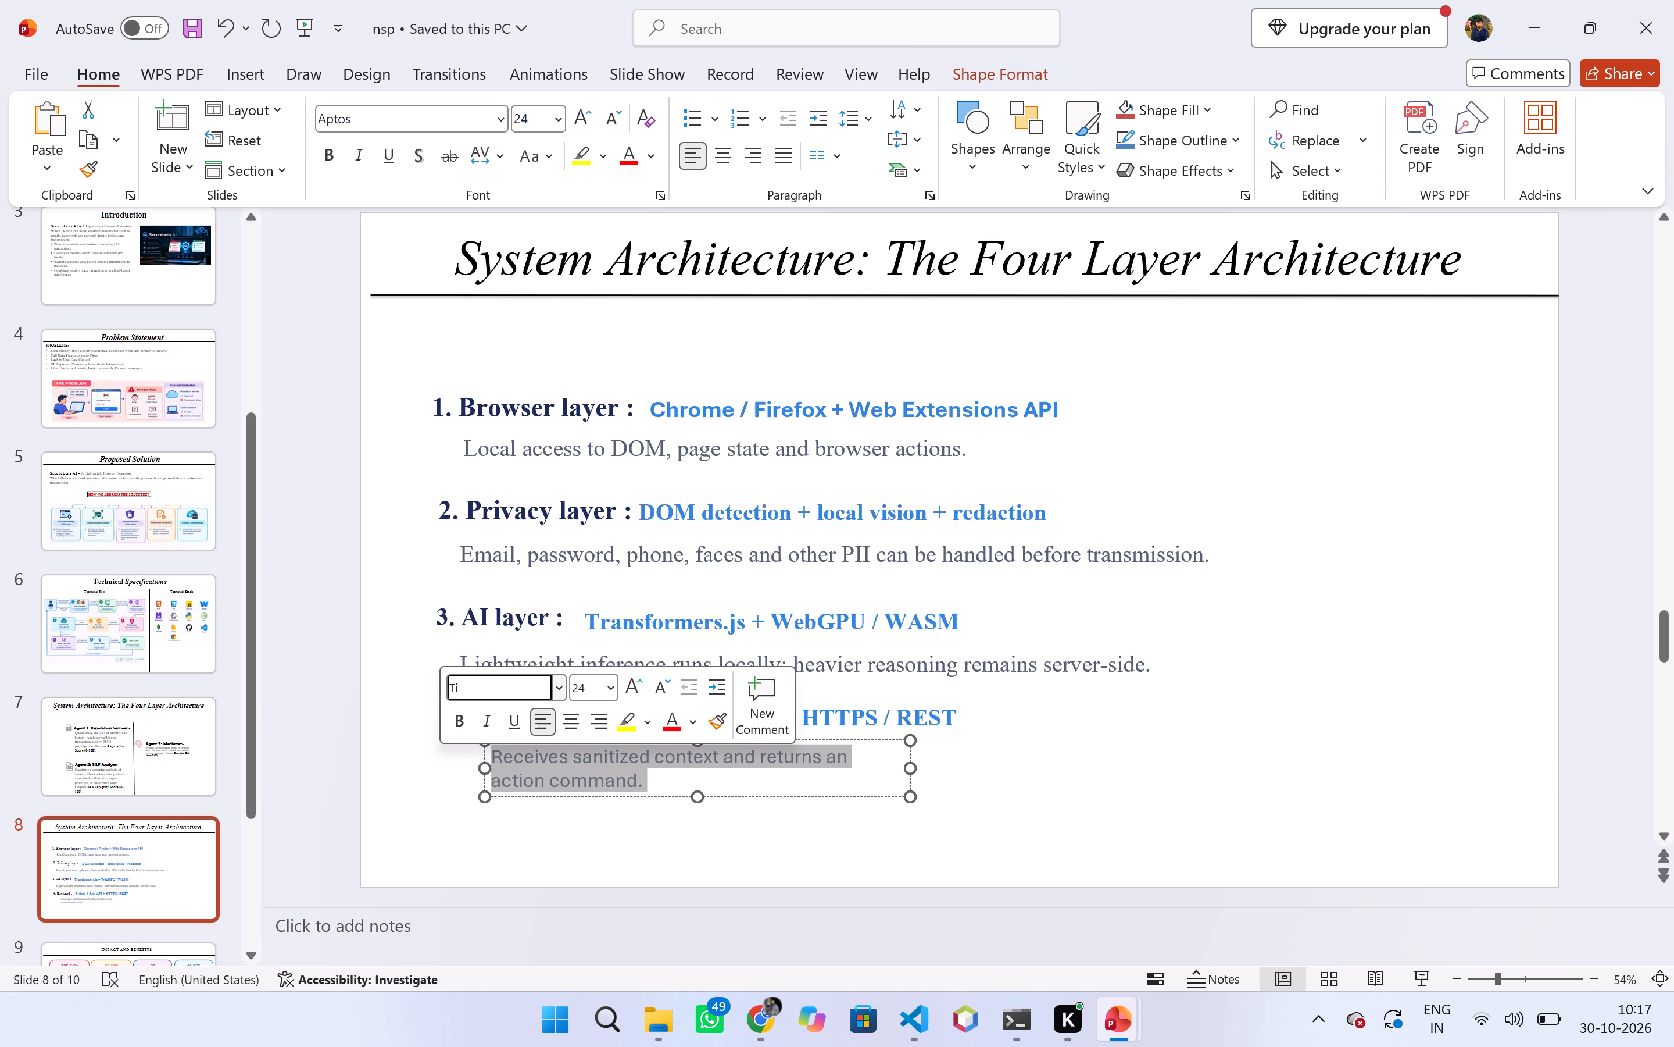
pyautogui.write('me')
pyautogui.press('Tab')
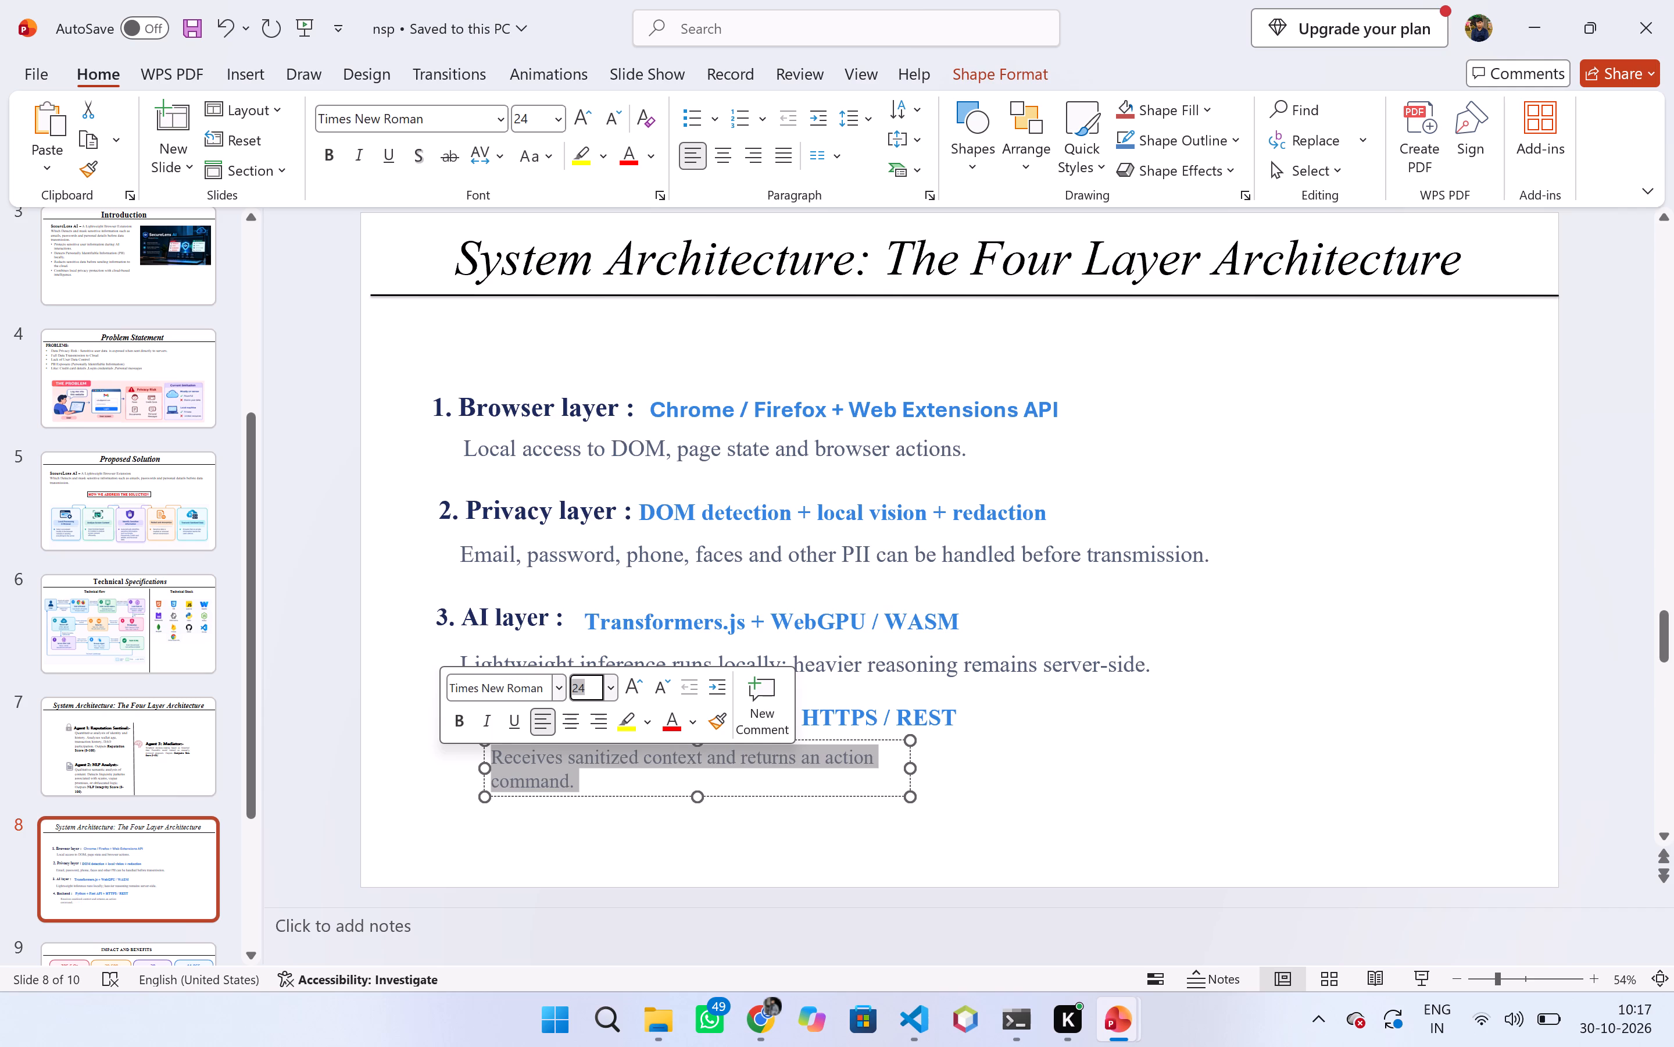
pyautogui.write('28')
pyautogui.press('Return')
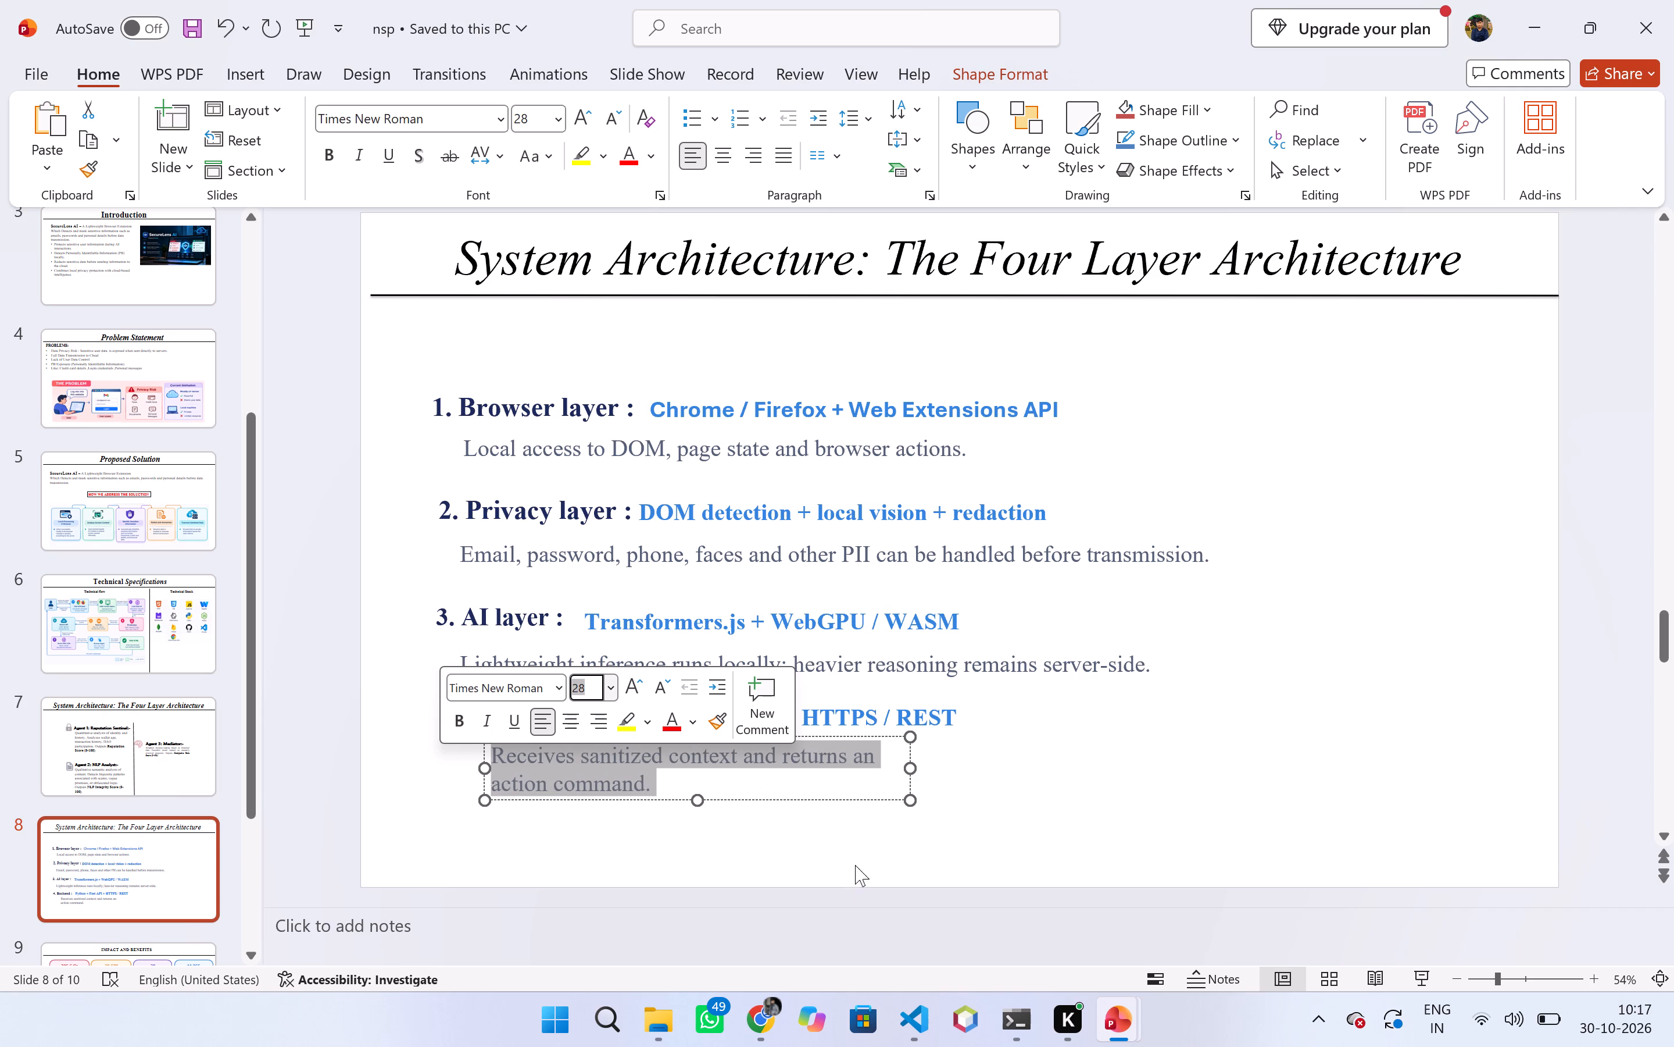
pyautogui.click(864, 846)
# Widen the Backend description box to fit its text on one line and align it under the heading like the Browser layer description.
pyautogui.click(893, 777)
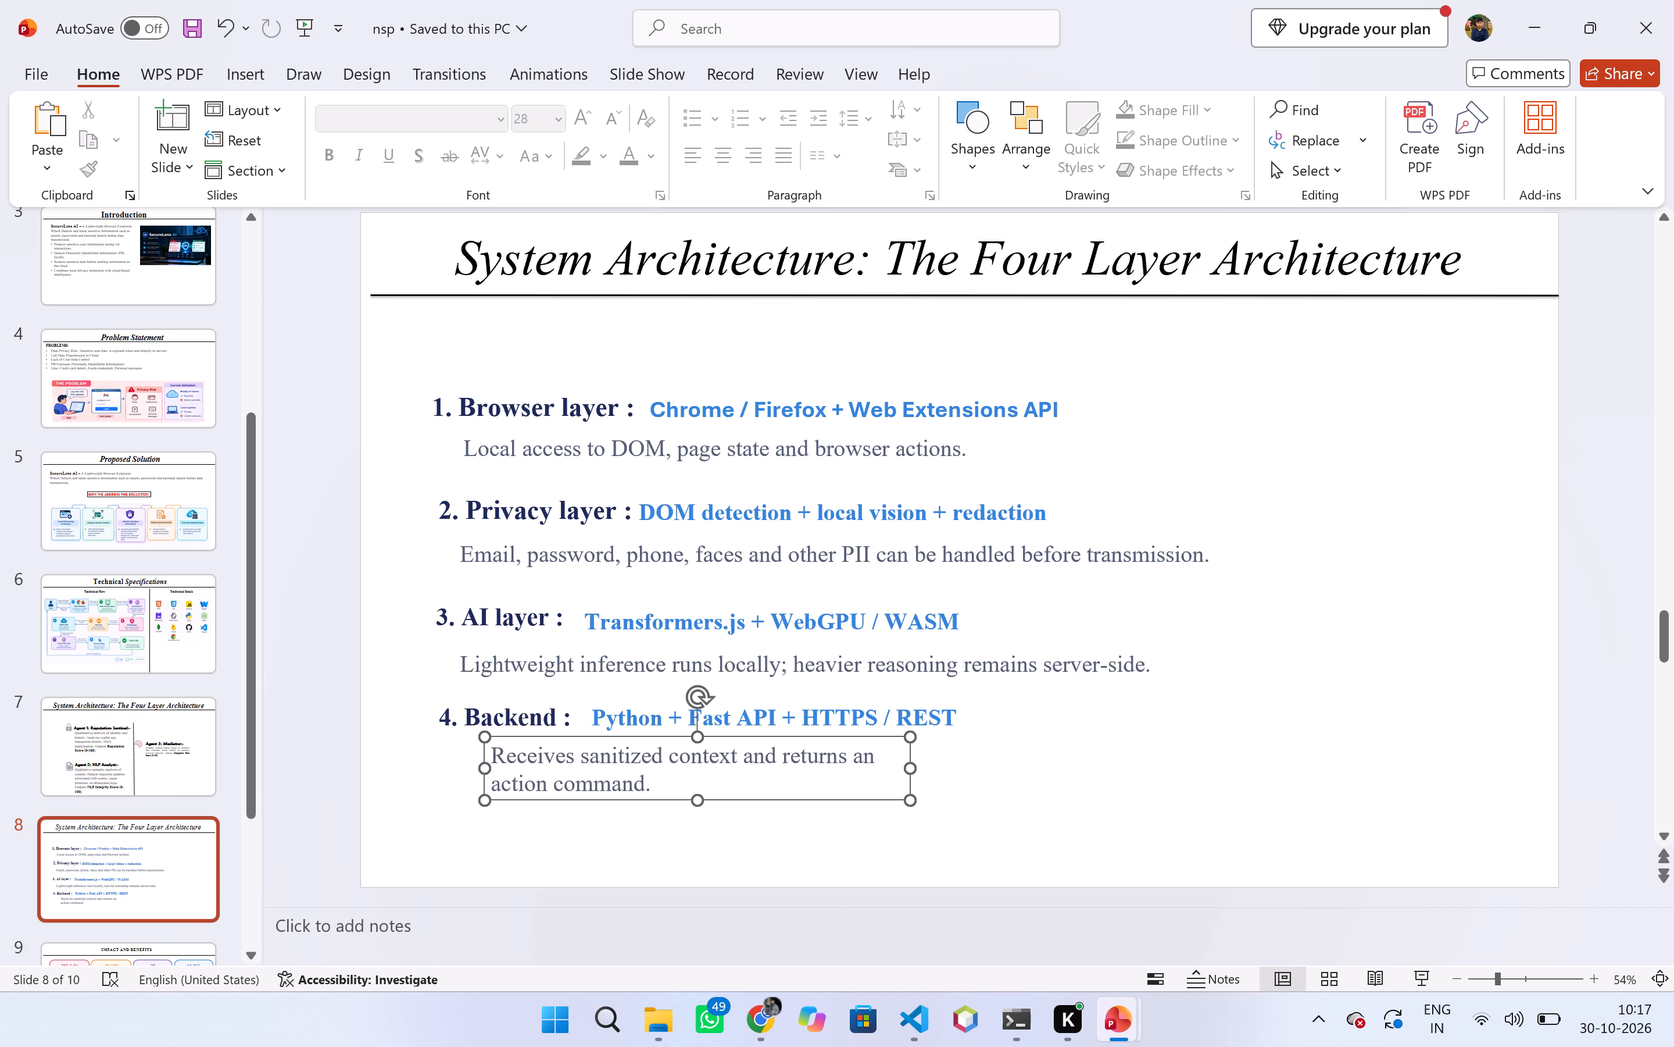
pyautogui.moveTo(916, 768); pyautogui.dragTo(1150, 803, button='right')
pyautogui.moveTo(854, 749); pyautogui.dragTo(821, 741)
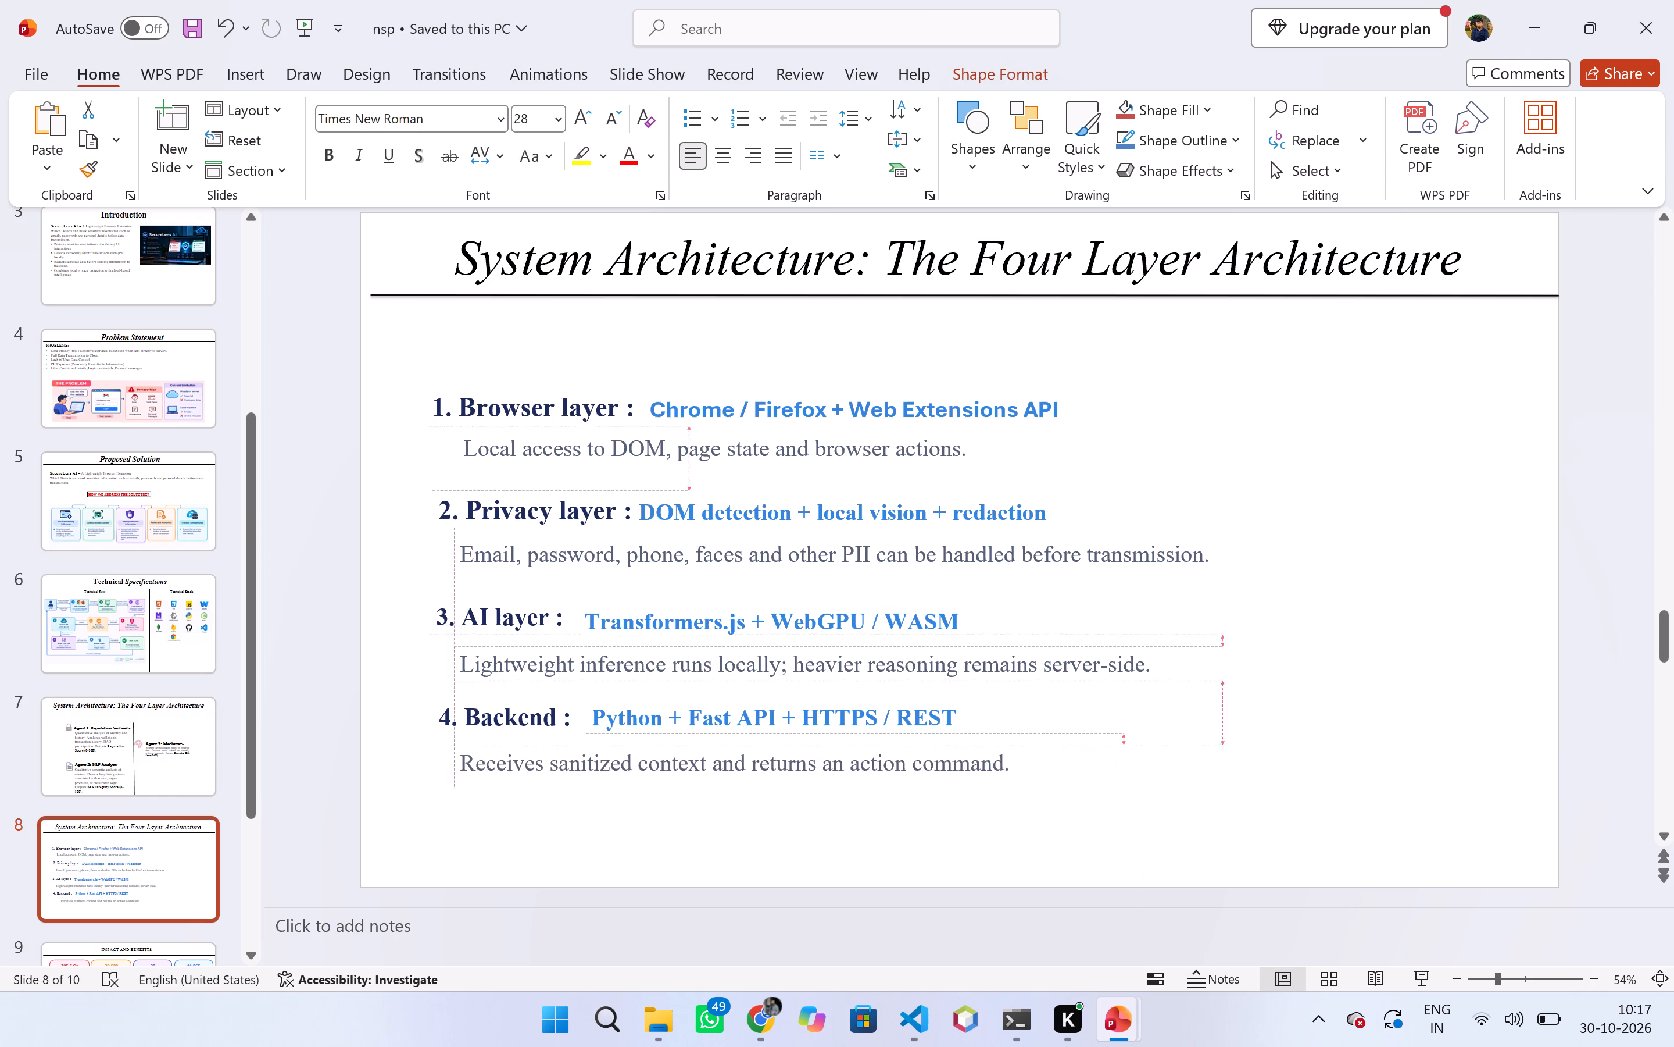
pyautogui.moveTo(821, 741); pyautogui.dragTo(829, 736)
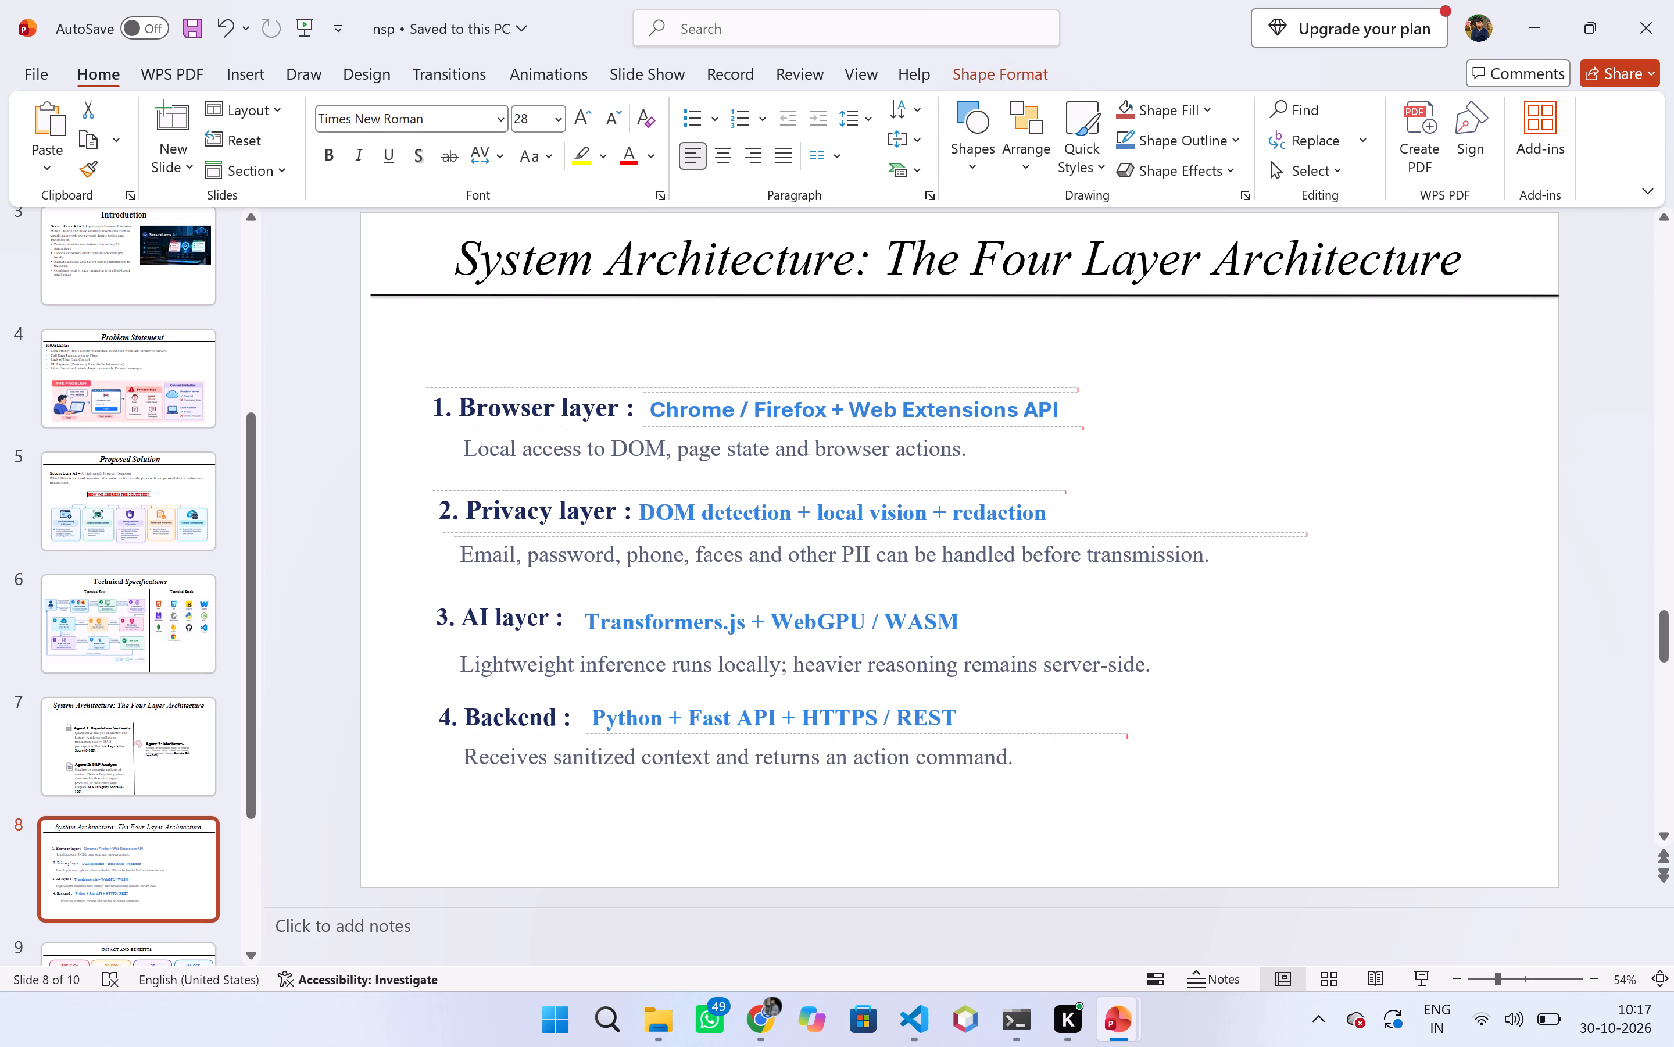
pyautogui.moveTo(829, 736); pyautogui.dragTo(829, 736)
pyautogui.click(873, 825)
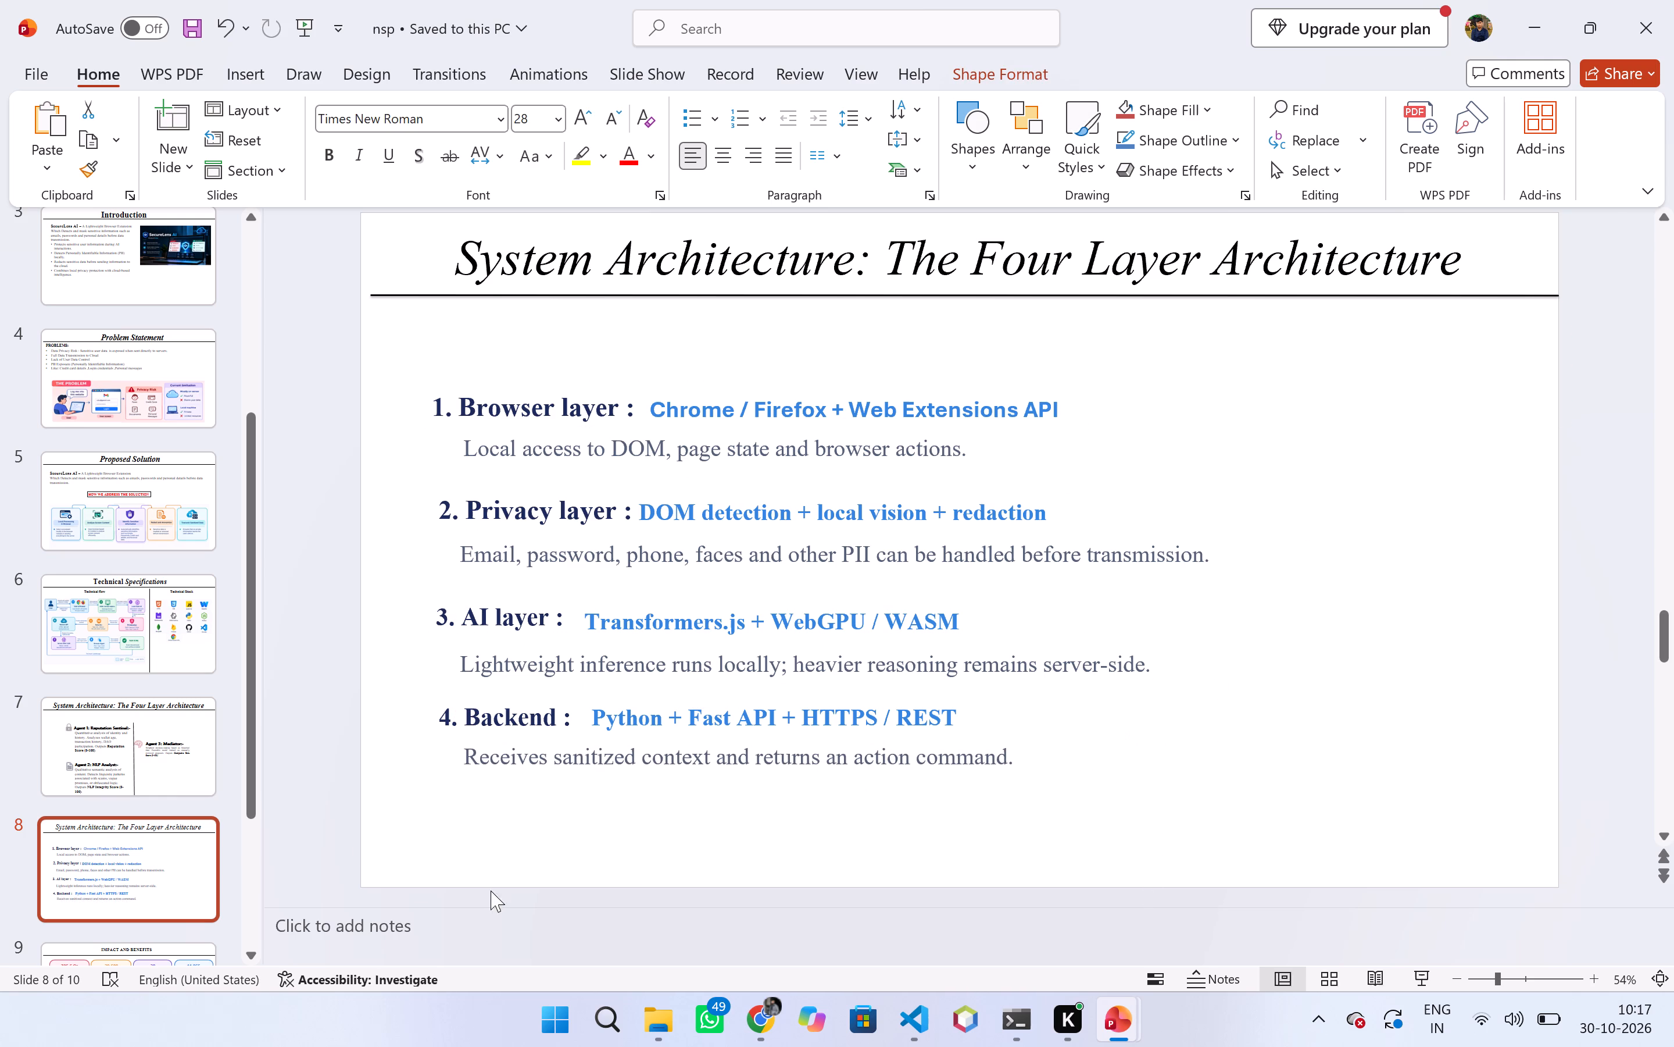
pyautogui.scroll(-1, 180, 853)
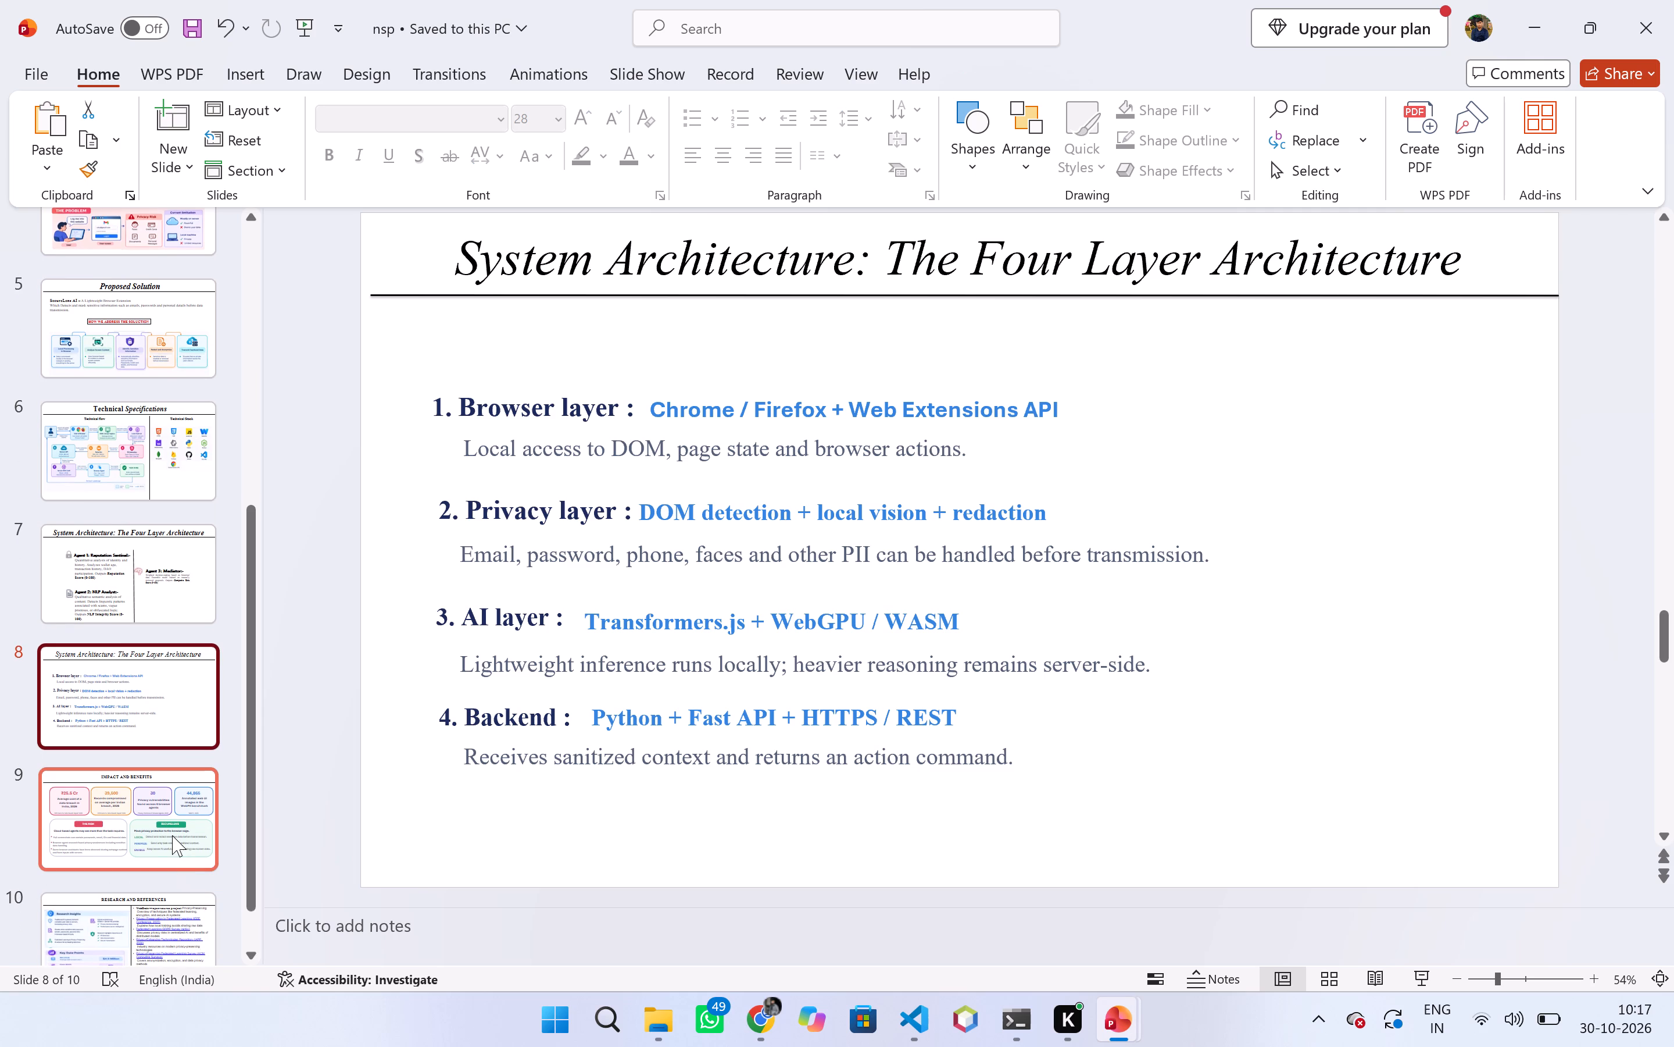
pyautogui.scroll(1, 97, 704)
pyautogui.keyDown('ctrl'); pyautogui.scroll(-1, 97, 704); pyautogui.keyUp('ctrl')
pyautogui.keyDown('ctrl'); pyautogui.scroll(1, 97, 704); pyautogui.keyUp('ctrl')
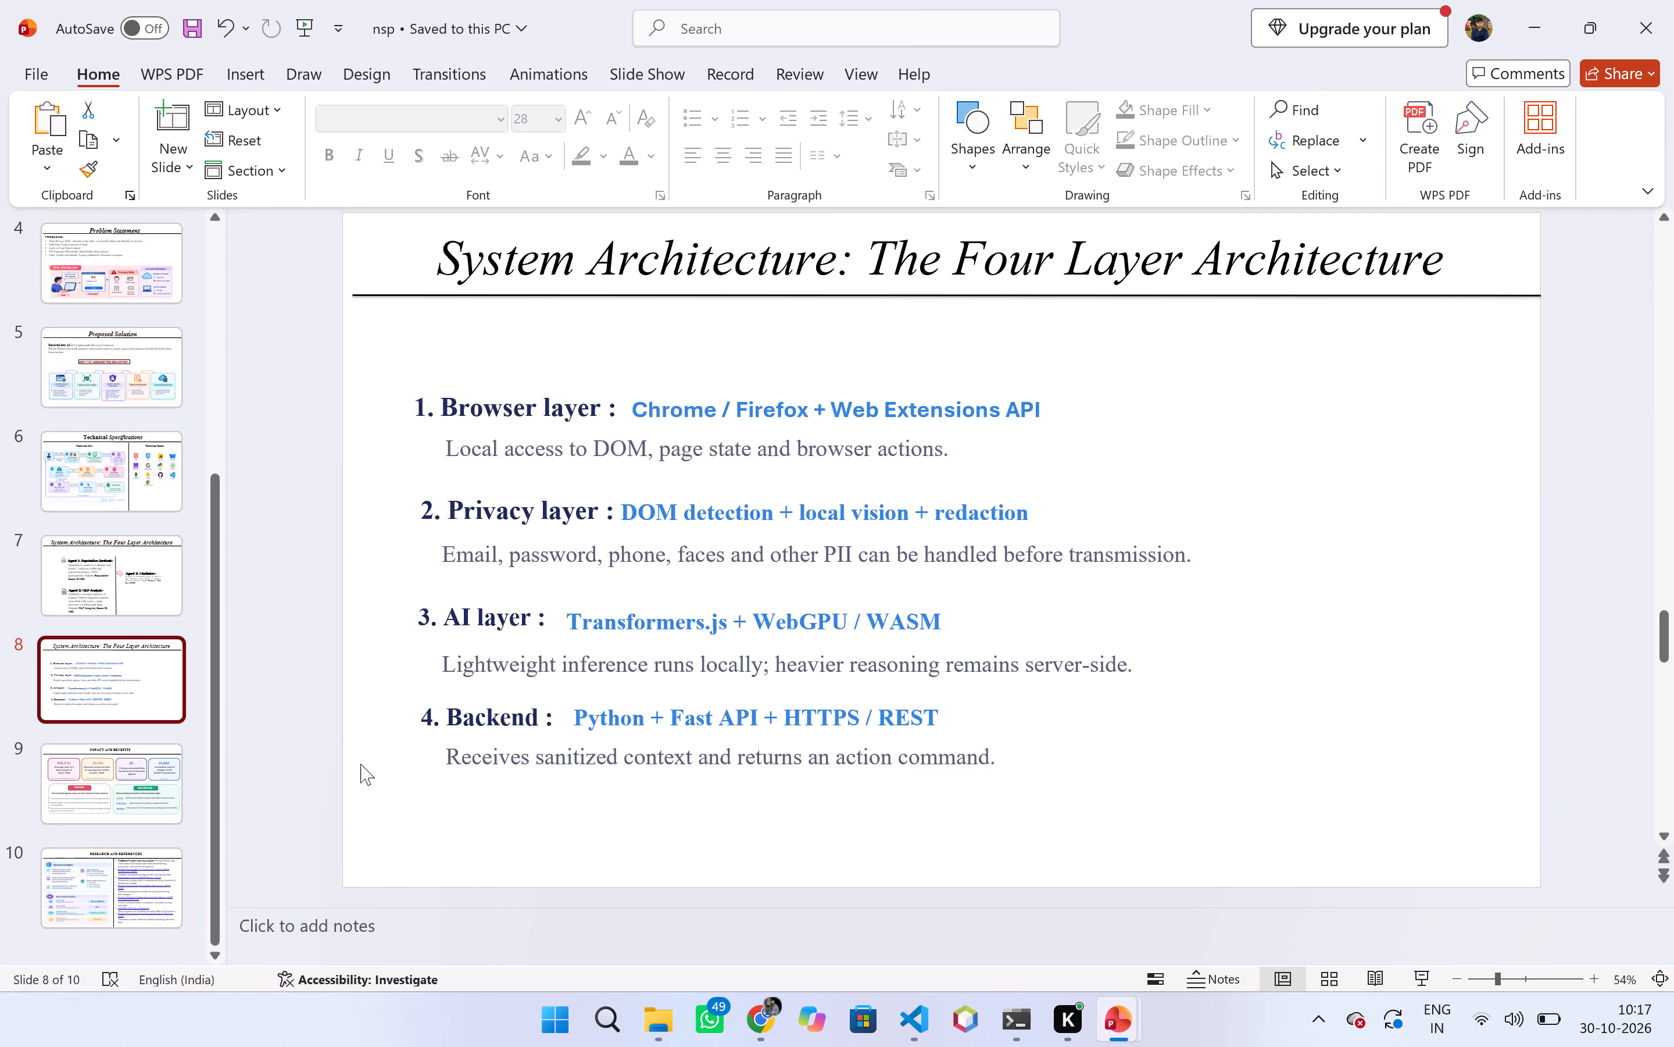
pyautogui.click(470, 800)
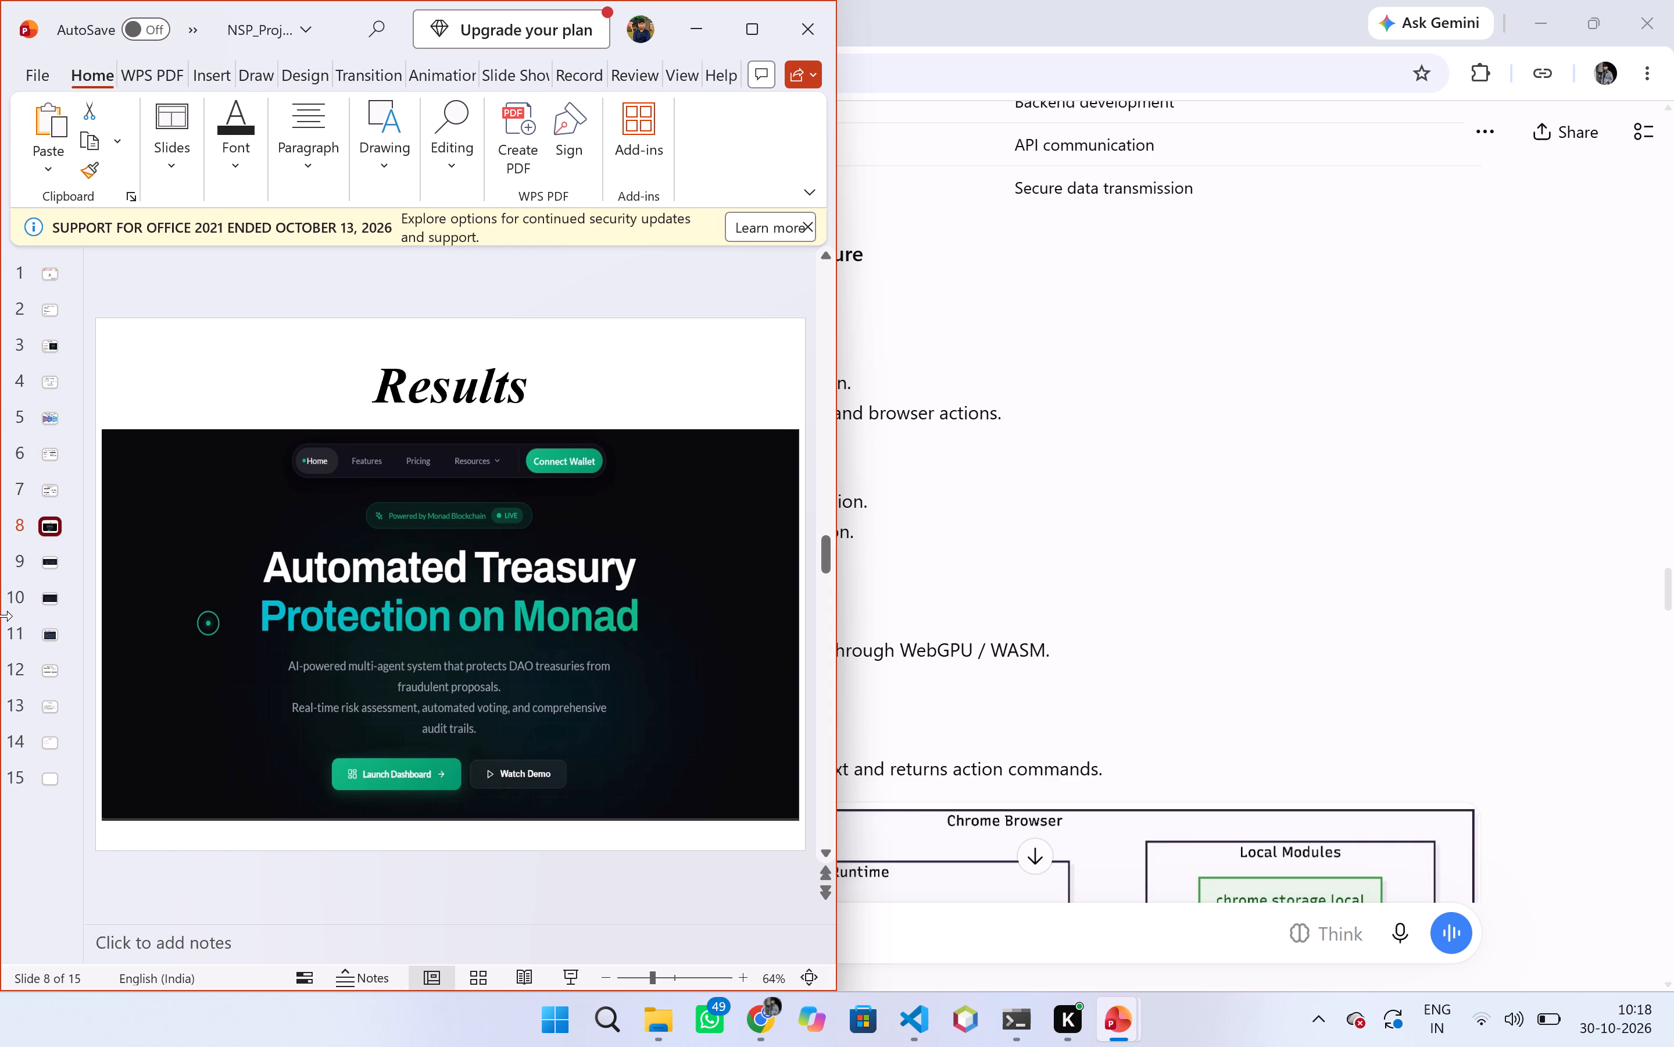
pyautogui.press('Down')
pyautogui.press('Up')
pyautogui.press('Down')
pyautogui.press('Up')
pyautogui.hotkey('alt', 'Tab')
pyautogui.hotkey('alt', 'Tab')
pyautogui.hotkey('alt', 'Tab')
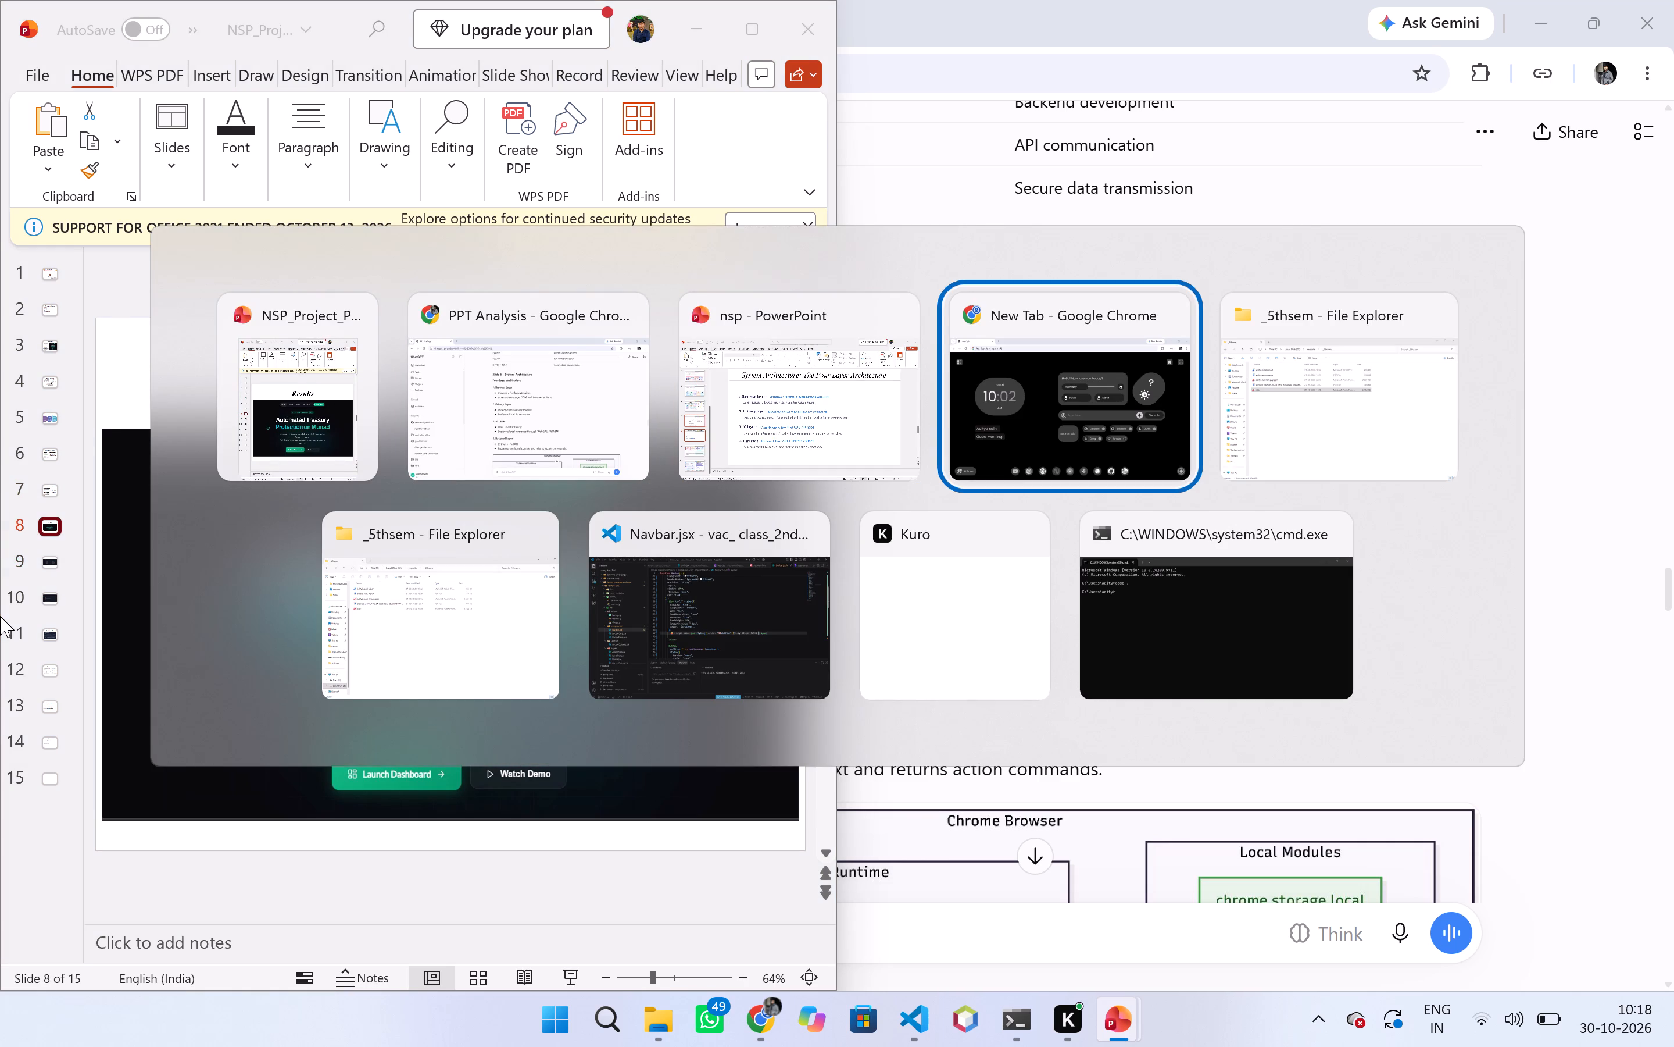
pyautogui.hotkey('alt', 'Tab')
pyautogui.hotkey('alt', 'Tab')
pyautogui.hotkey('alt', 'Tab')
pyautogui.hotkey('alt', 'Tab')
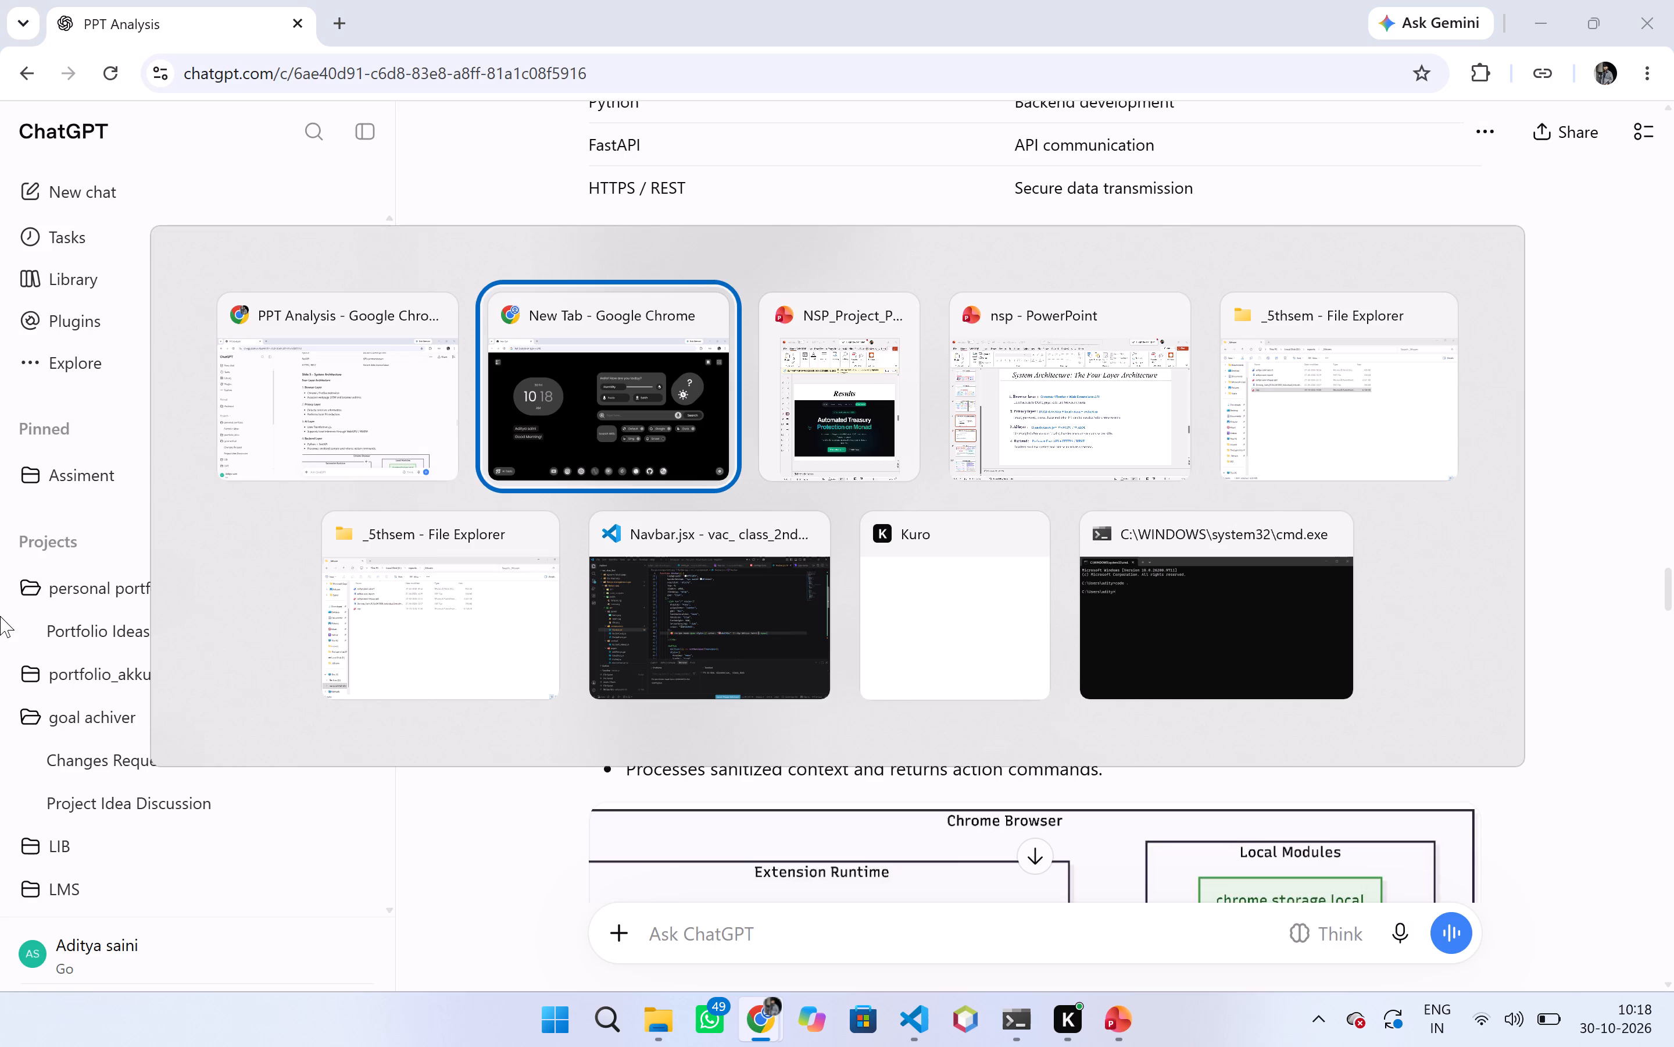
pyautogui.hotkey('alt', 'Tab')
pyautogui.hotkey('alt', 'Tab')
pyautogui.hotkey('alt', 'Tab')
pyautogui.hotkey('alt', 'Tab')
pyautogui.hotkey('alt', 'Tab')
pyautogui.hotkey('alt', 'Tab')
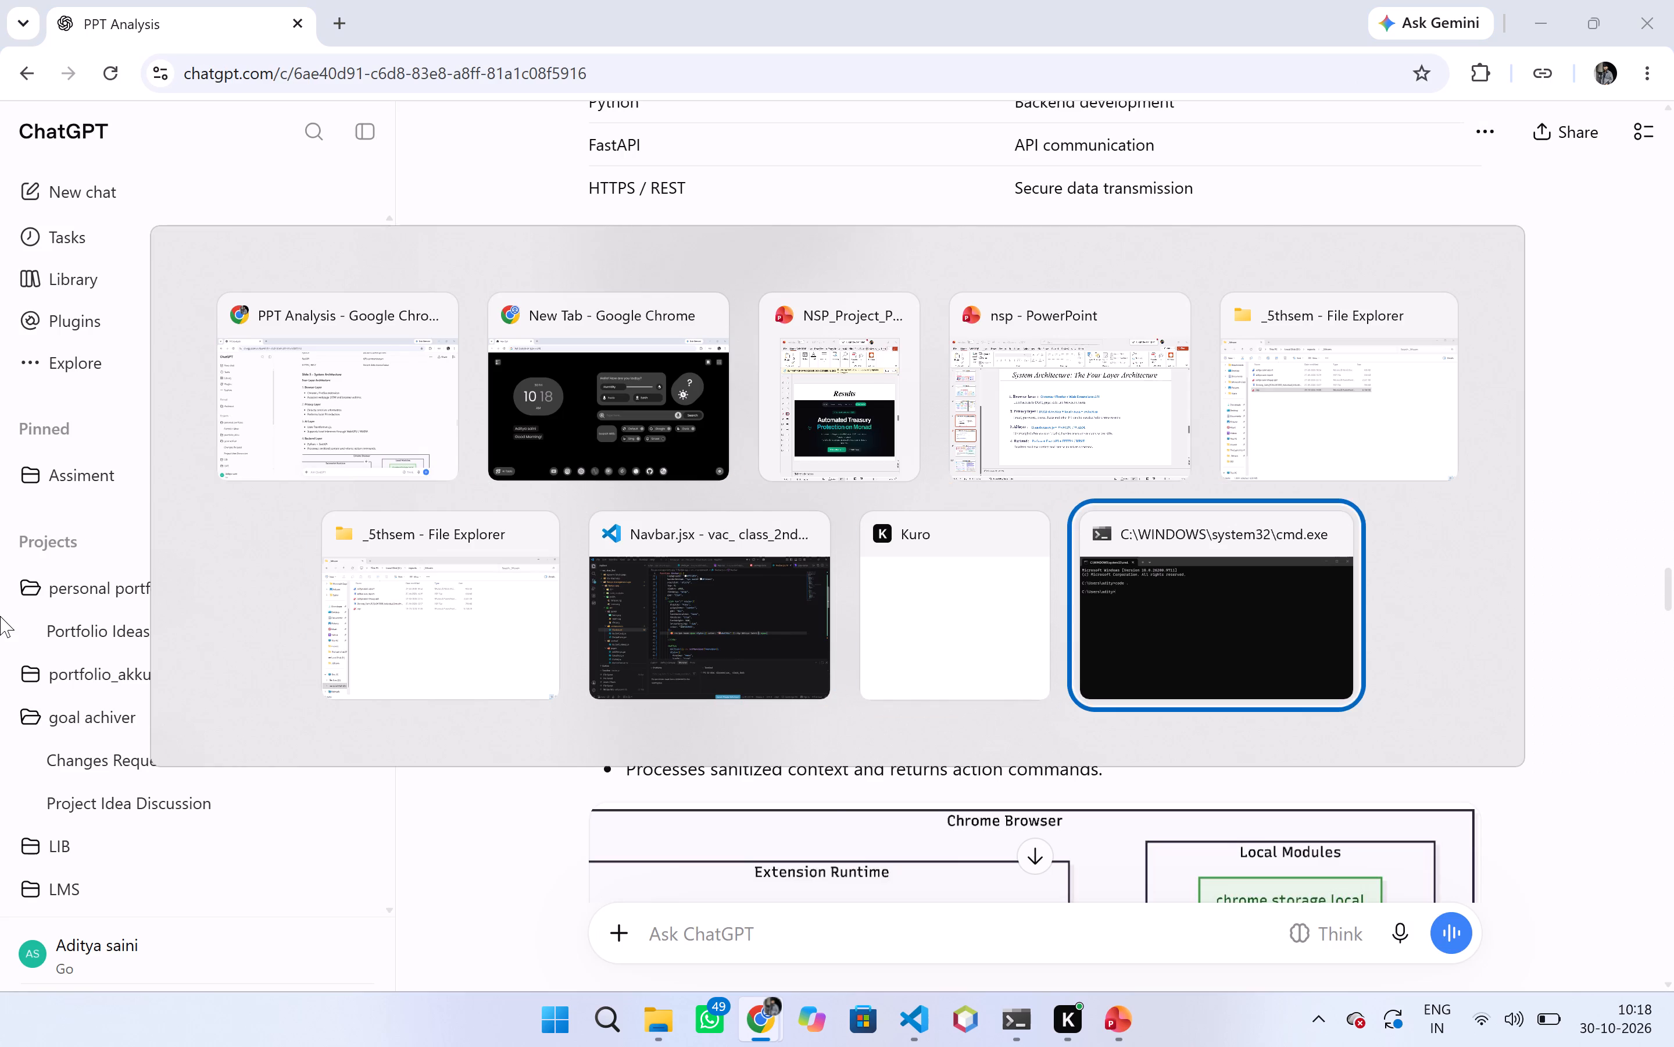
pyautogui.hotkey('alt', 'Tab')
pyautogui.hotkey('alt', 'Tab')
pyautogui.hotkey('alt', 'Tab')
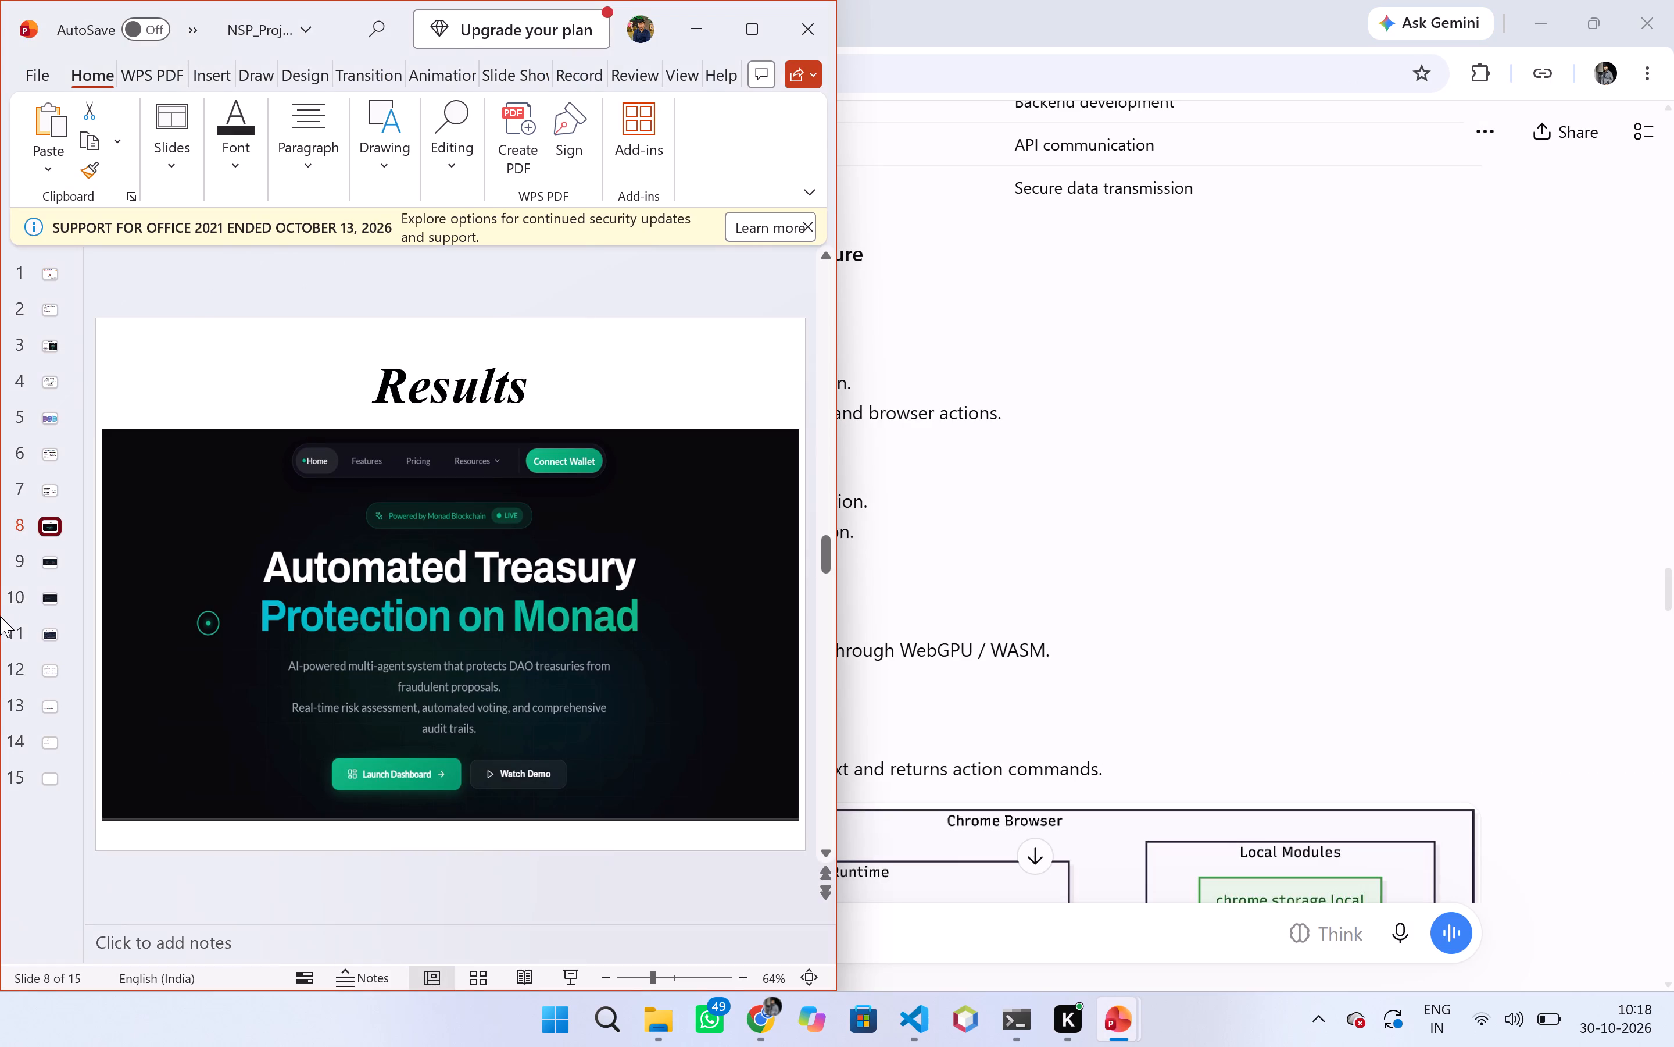
# Look through the reference presentation's slides from Results to Conclusion to see its section order.
pyautogui.keyDown('ctrl'); pyautogui.scroll(9, 123, 587); pyautogui.keyUp('ctrl')
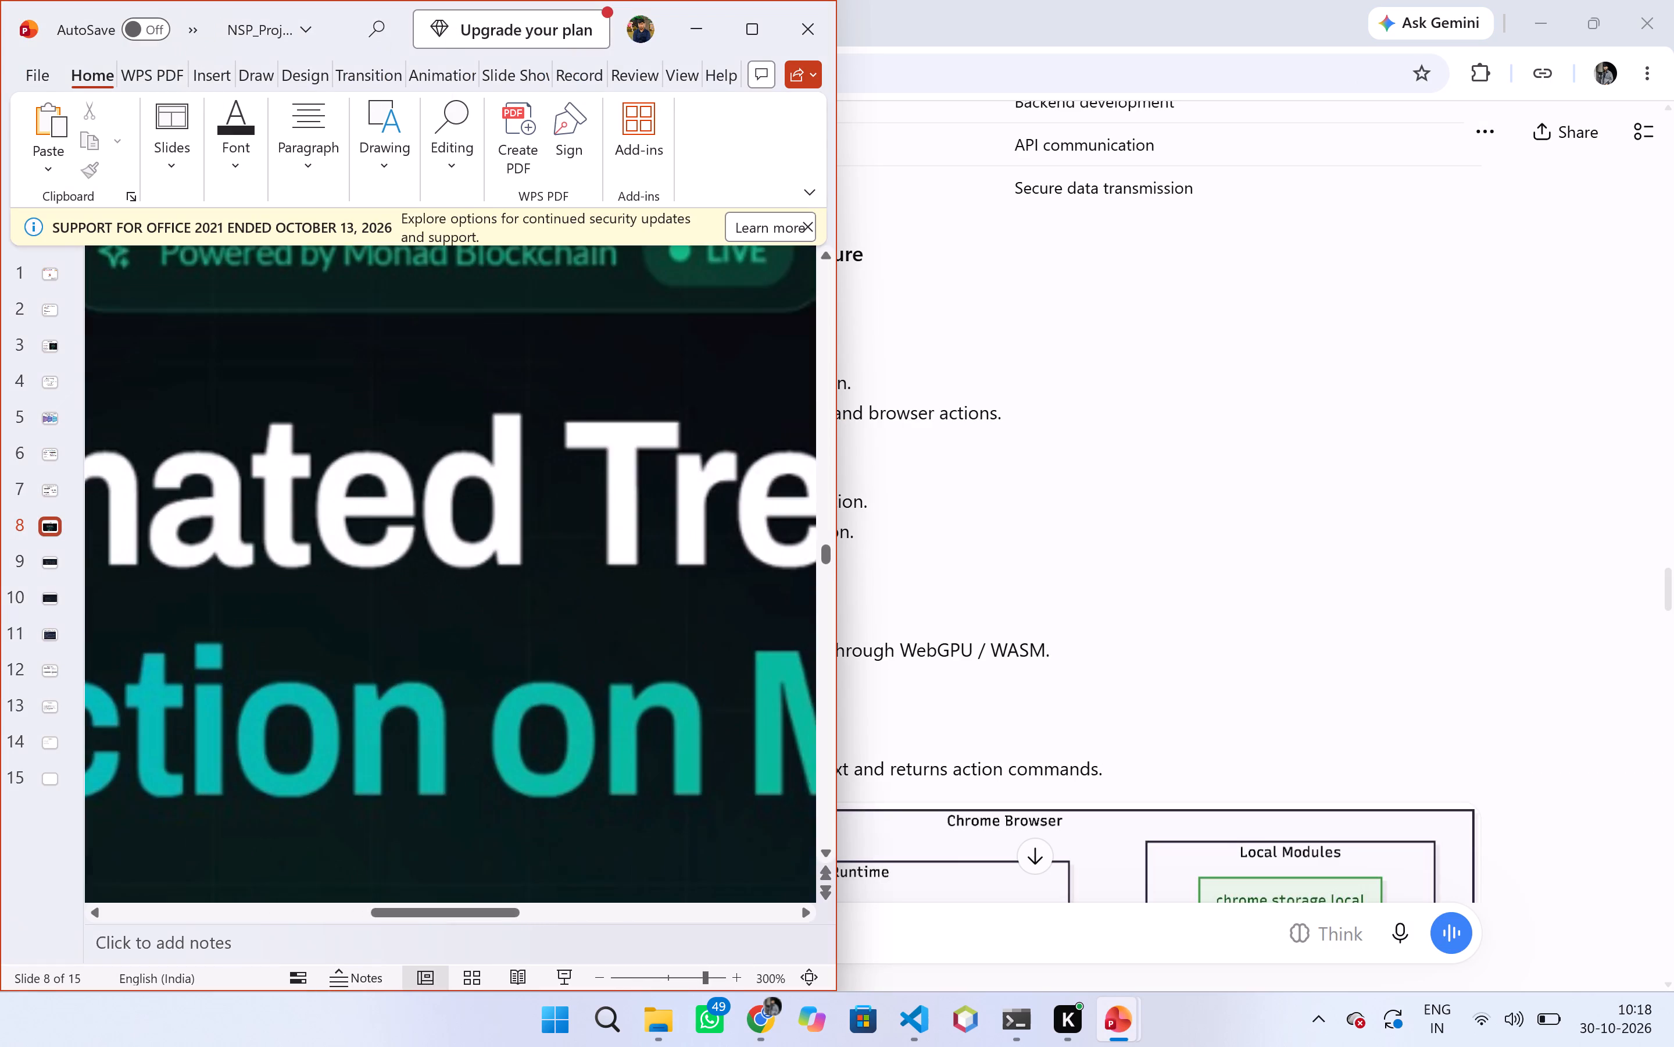
pyautogui.keyDown('ctrl'); pyautogui.scroll(-7, 123, 587); pyautogui.keyUp('ctrl')
pyautogui.keyDown('ctrl'); pyautogui.scroll(2, 123, 587); pyautogui.keyUp('ctrl')
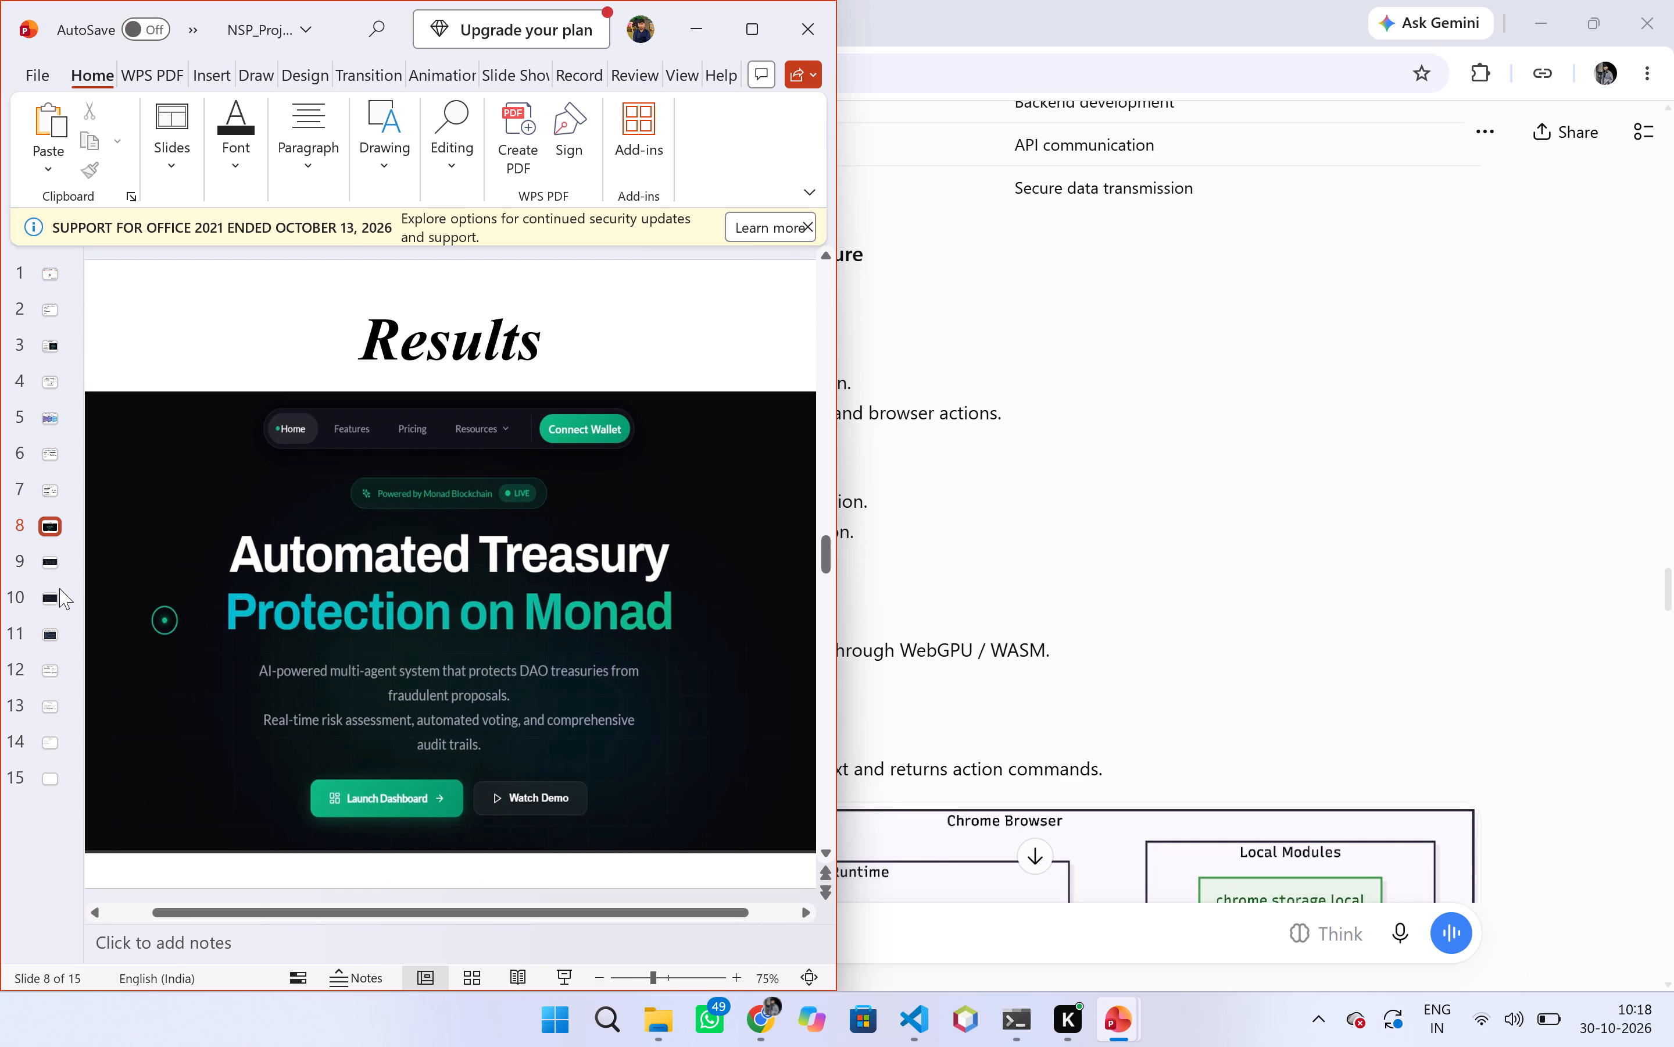
pyautogui.click(49, 558)
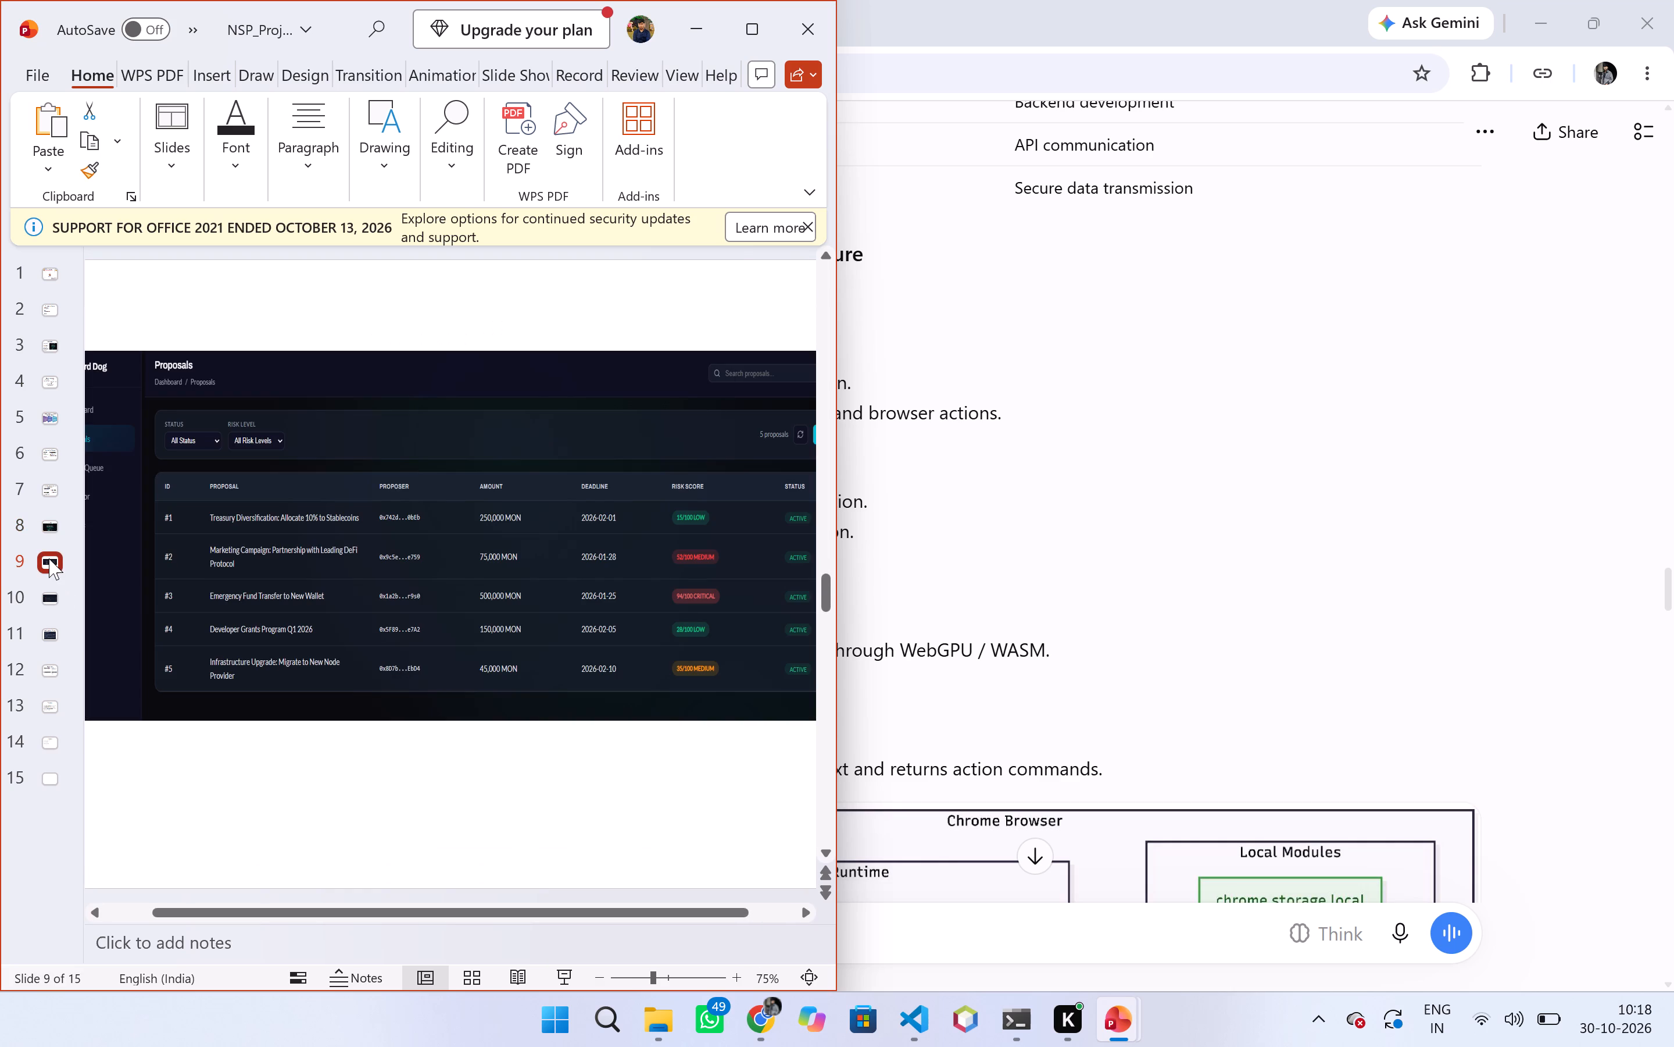
pyautogui.click(48, 592)
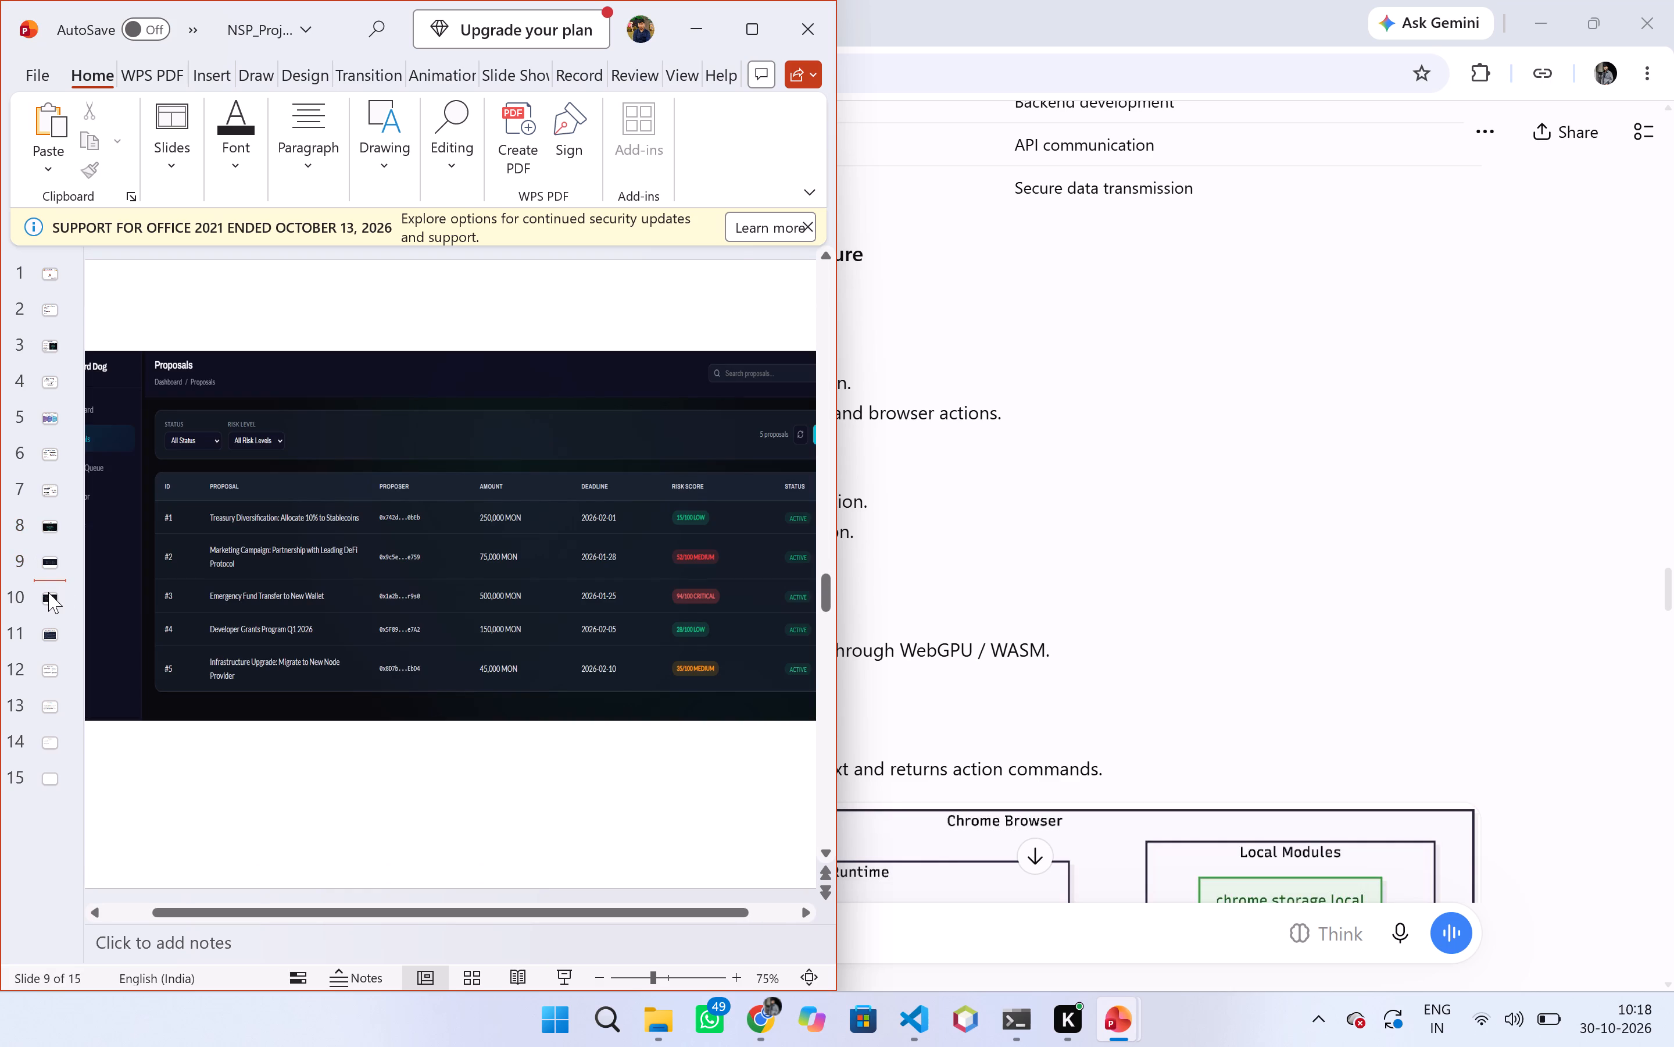
pyautogui.click(48, 596)
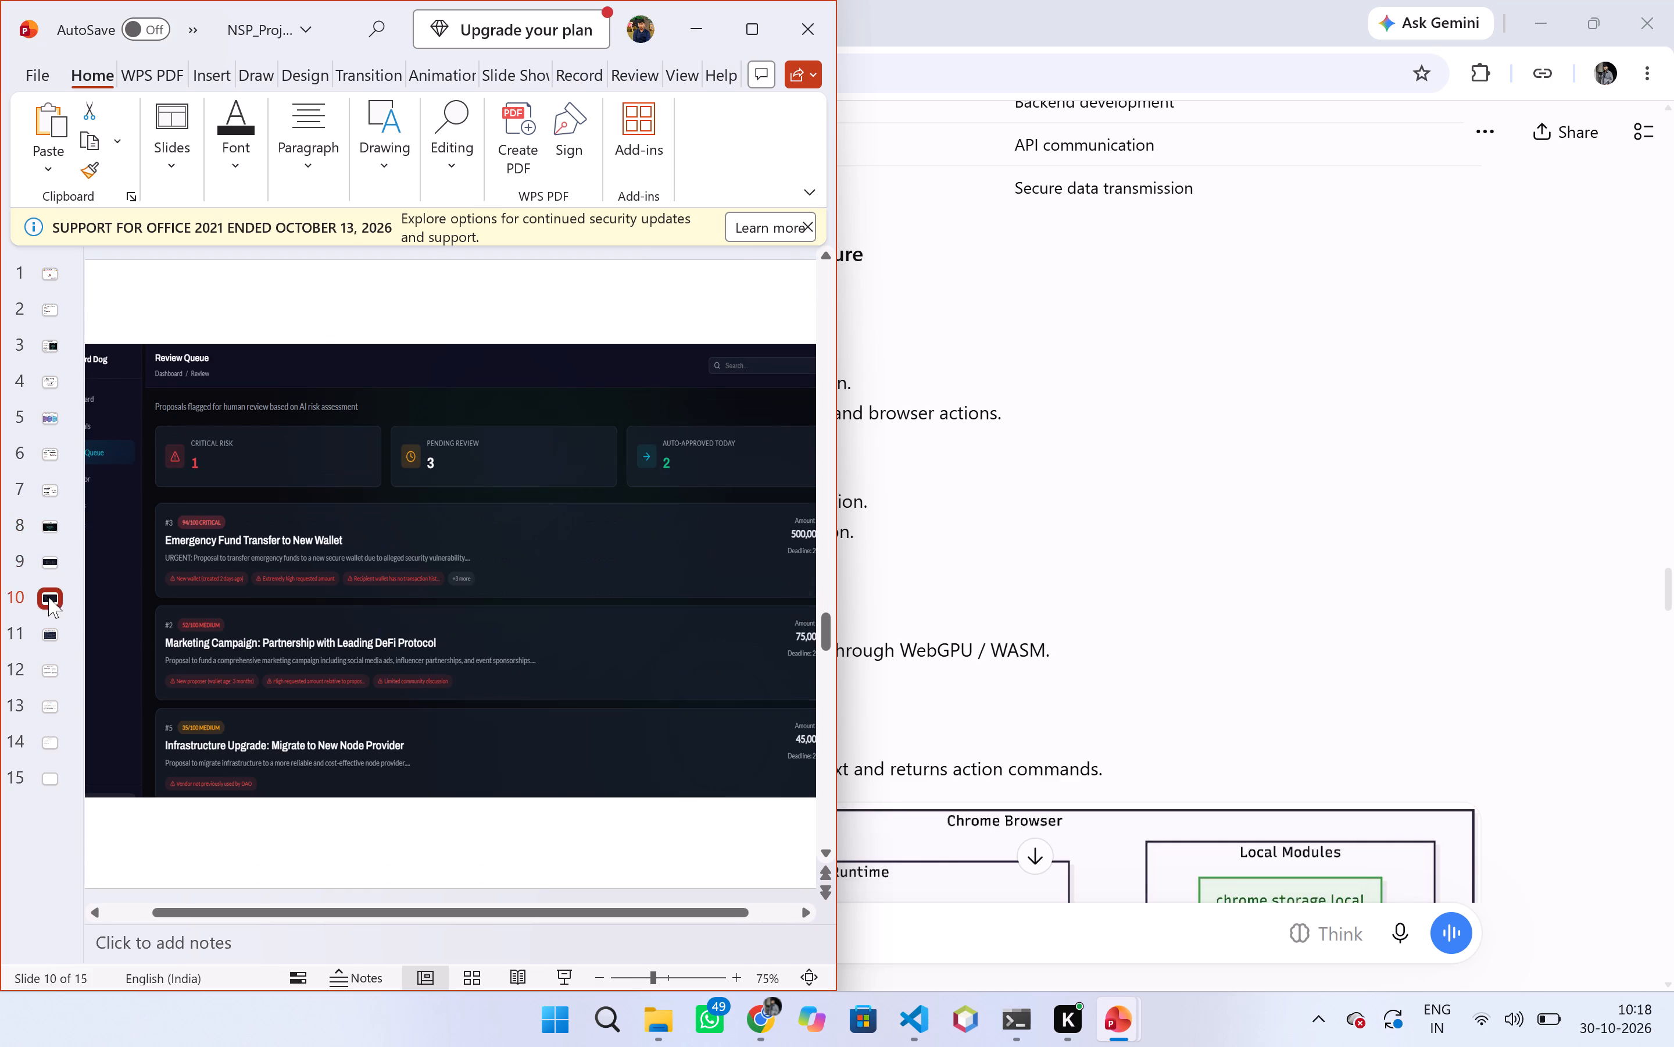
pyautogui.click(49, 657)
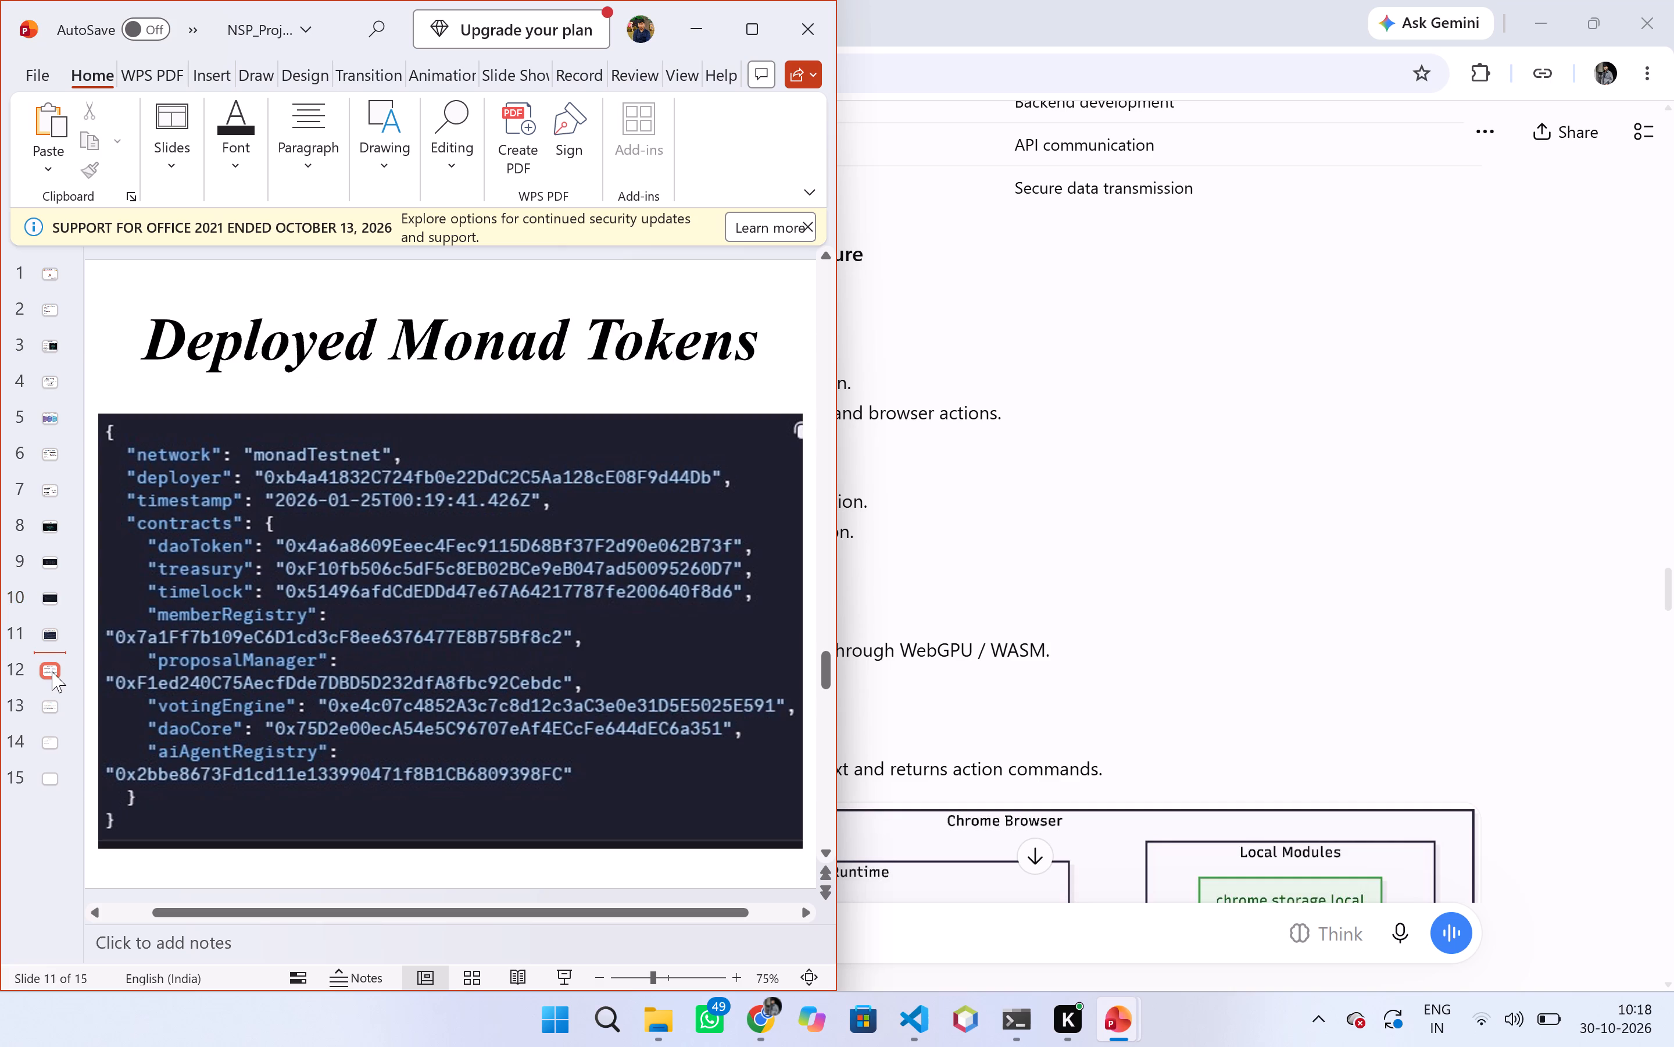
pyautogui.click(58, 706)
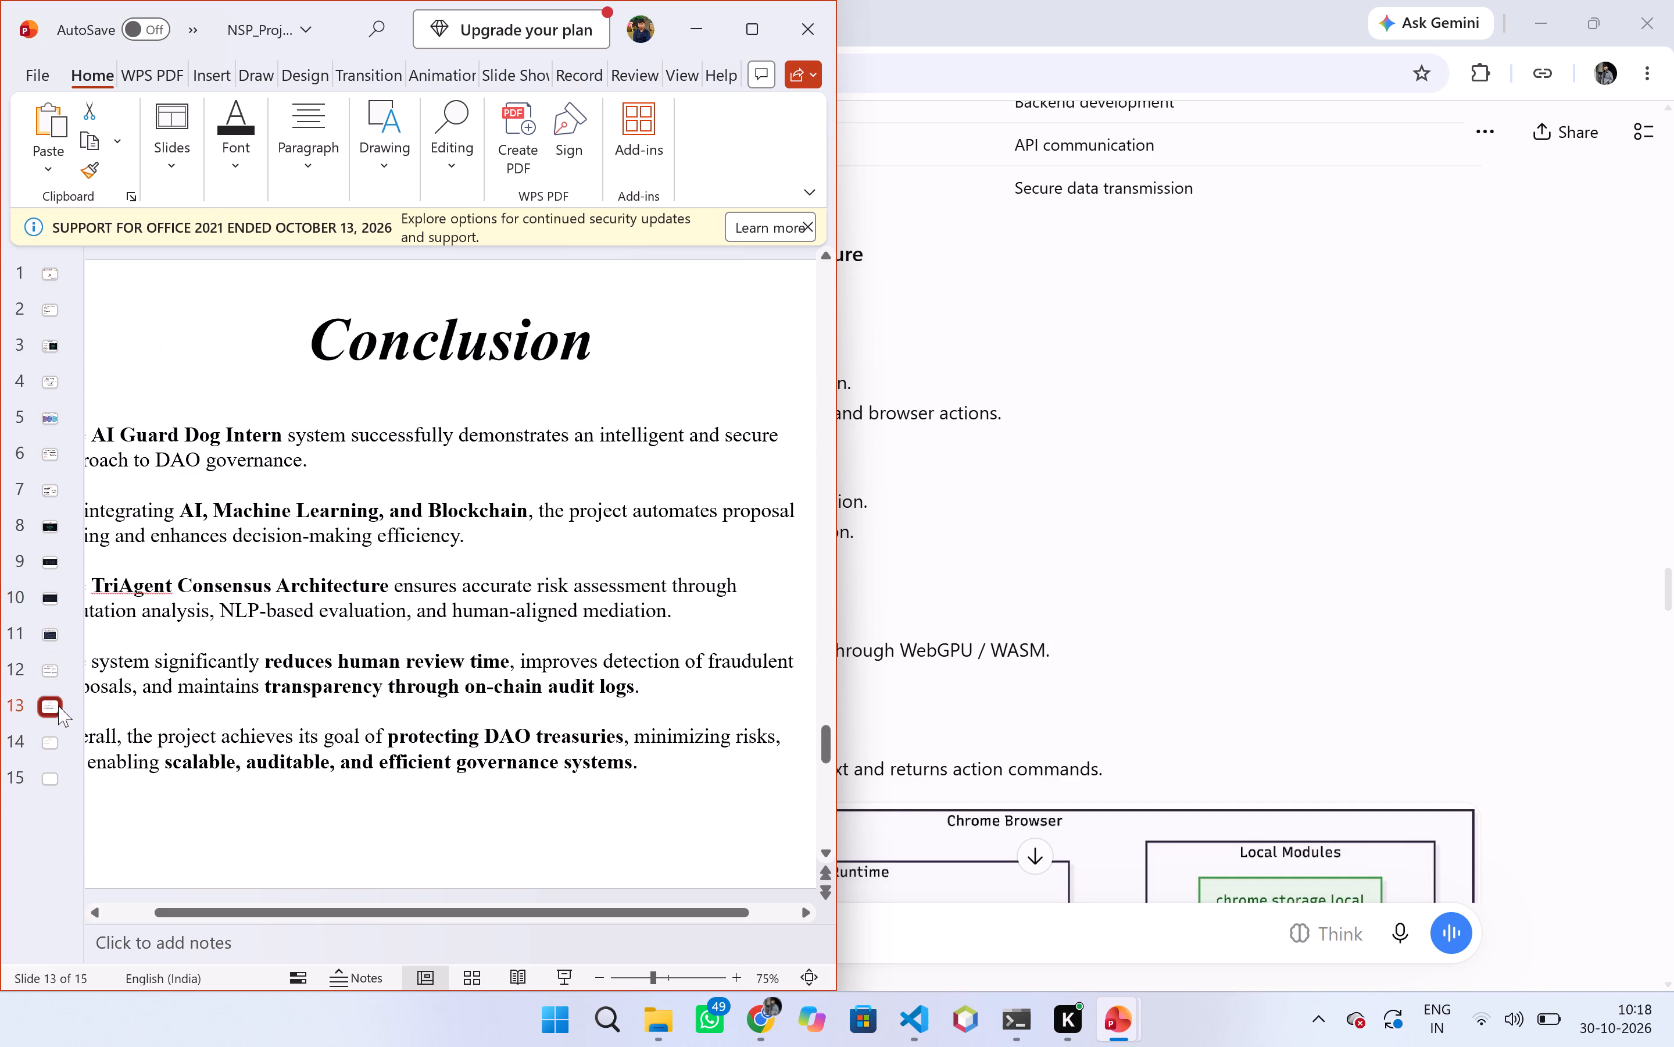
# Return to the nsp presentation and review its Impact and Benefits, Presentation Overview, Technical Specifications and both System Architecture slides.
pyautogui.hotkey('alt', 'Tab')
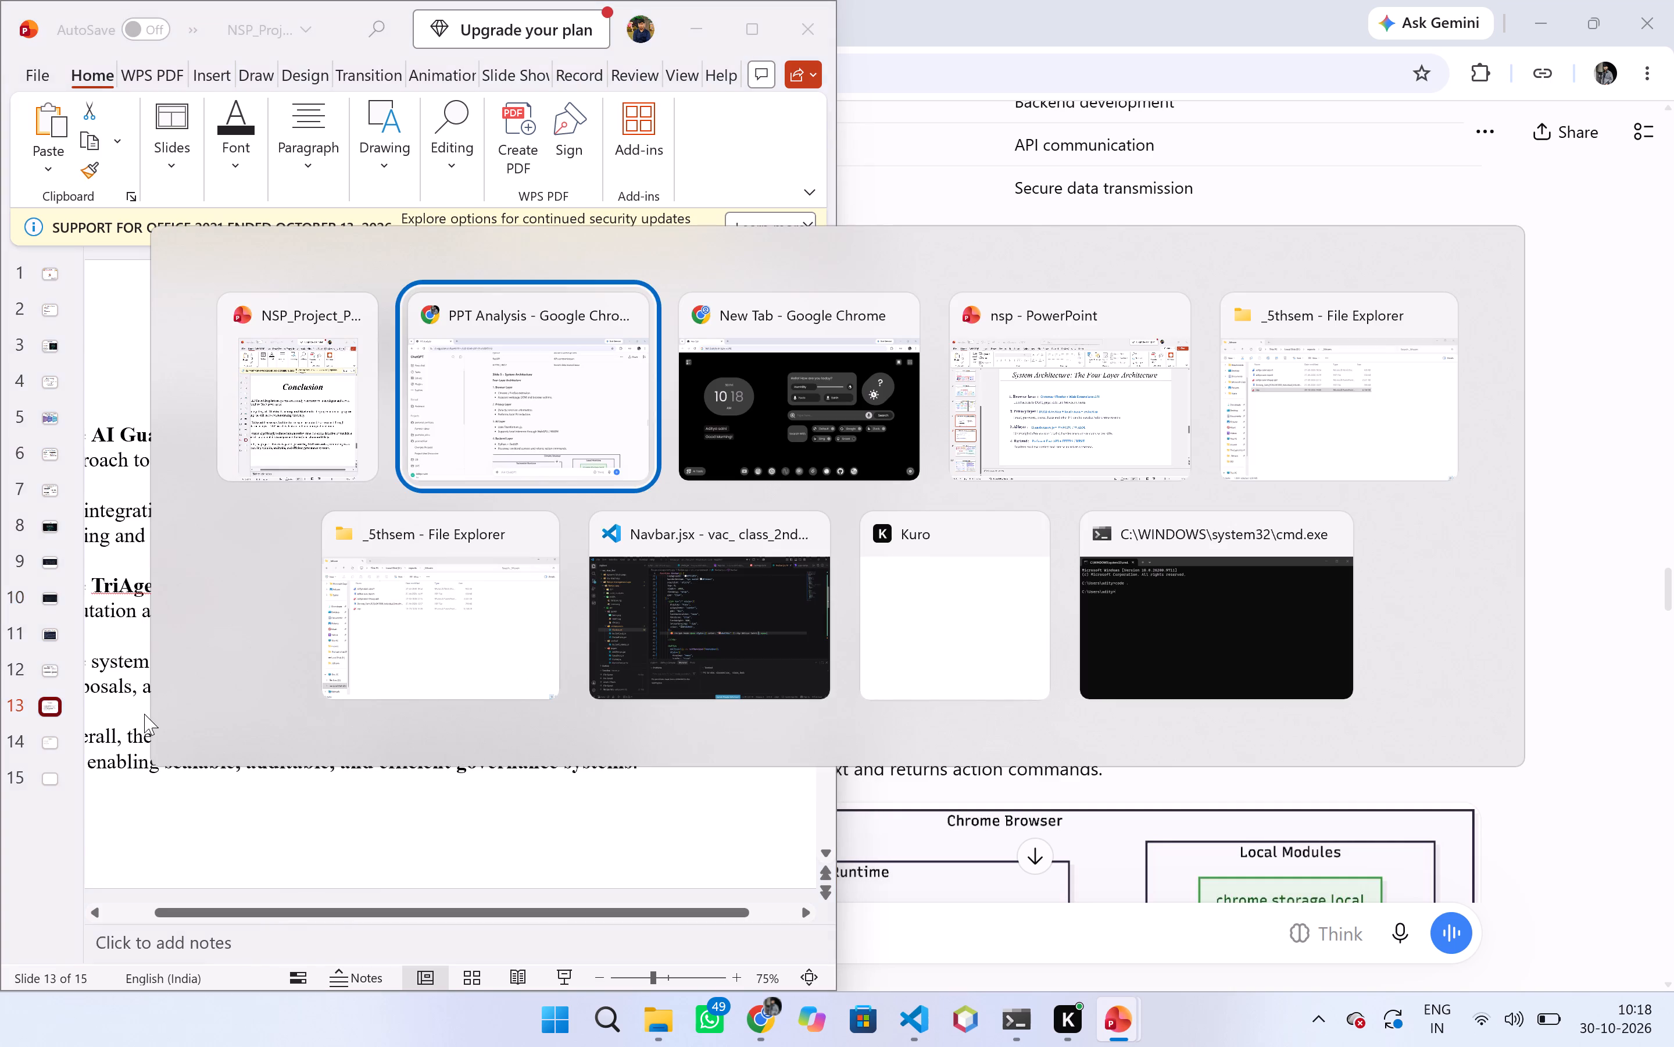
pyautogui.hotkey('alt', 'Tab')
pyautogui.hotkey('alt', 'Tab')
pyautogui.hotkey('alt', 'Tab')
pyautogui.hotkey('alt', 'Tab')
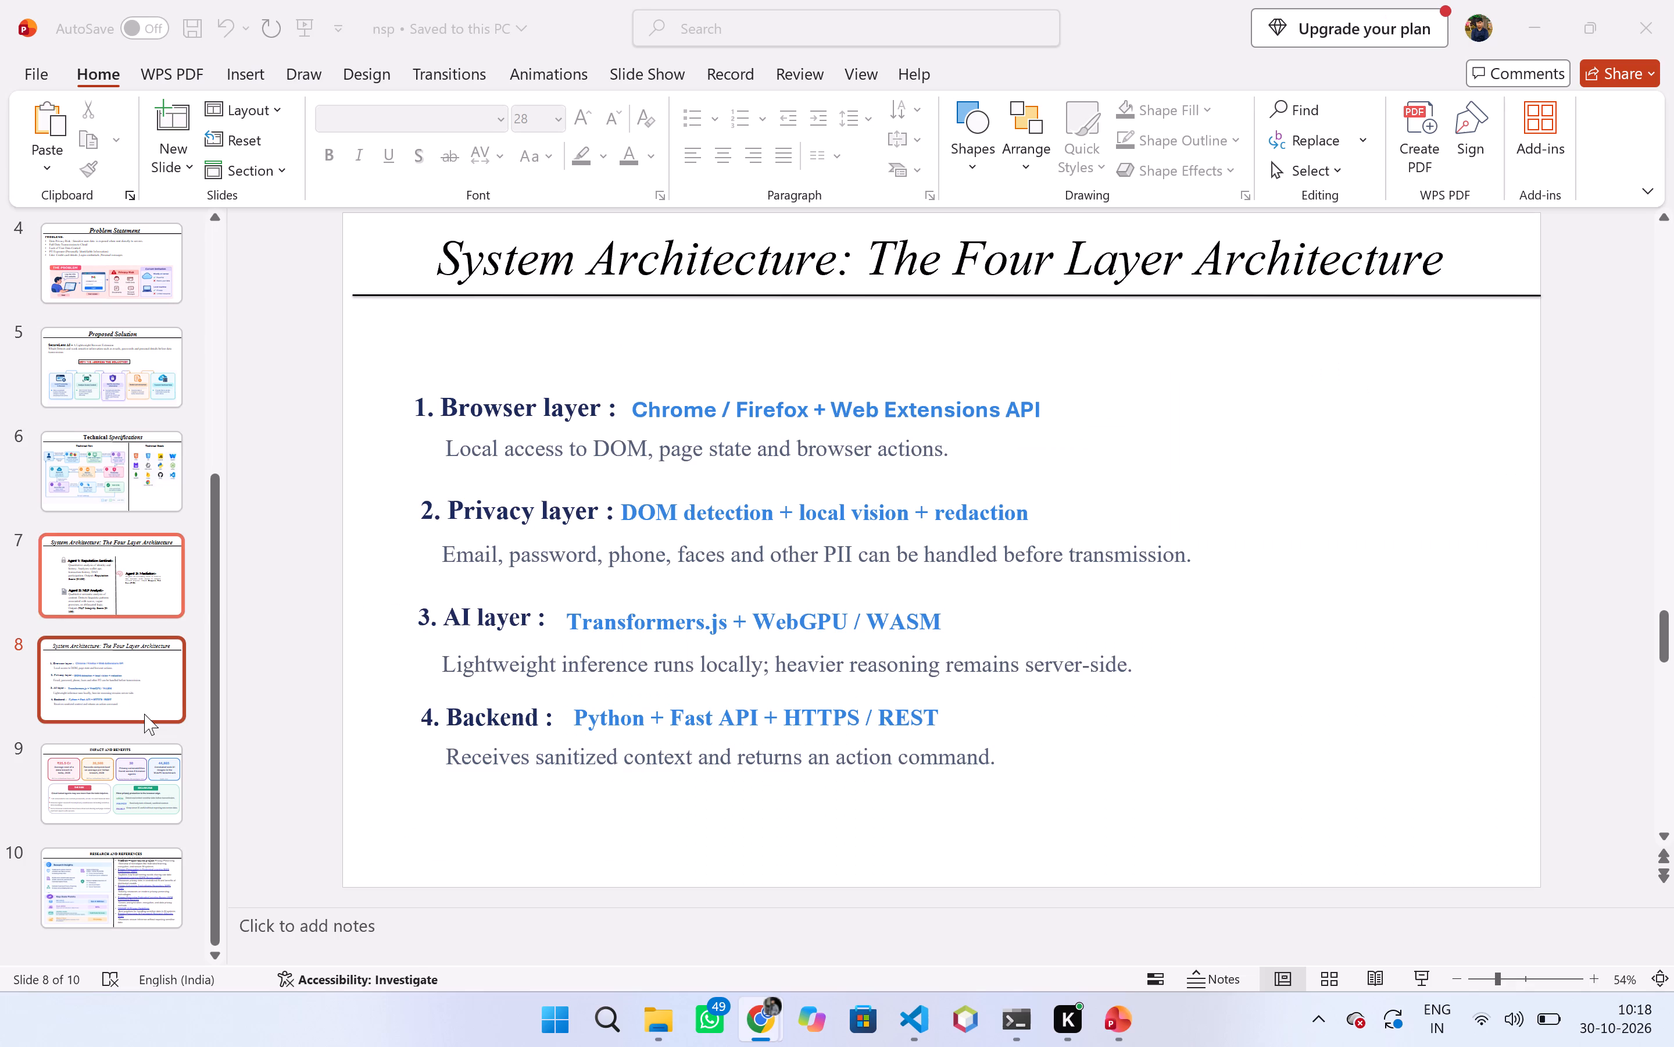
pyautogui.click(69, 772)
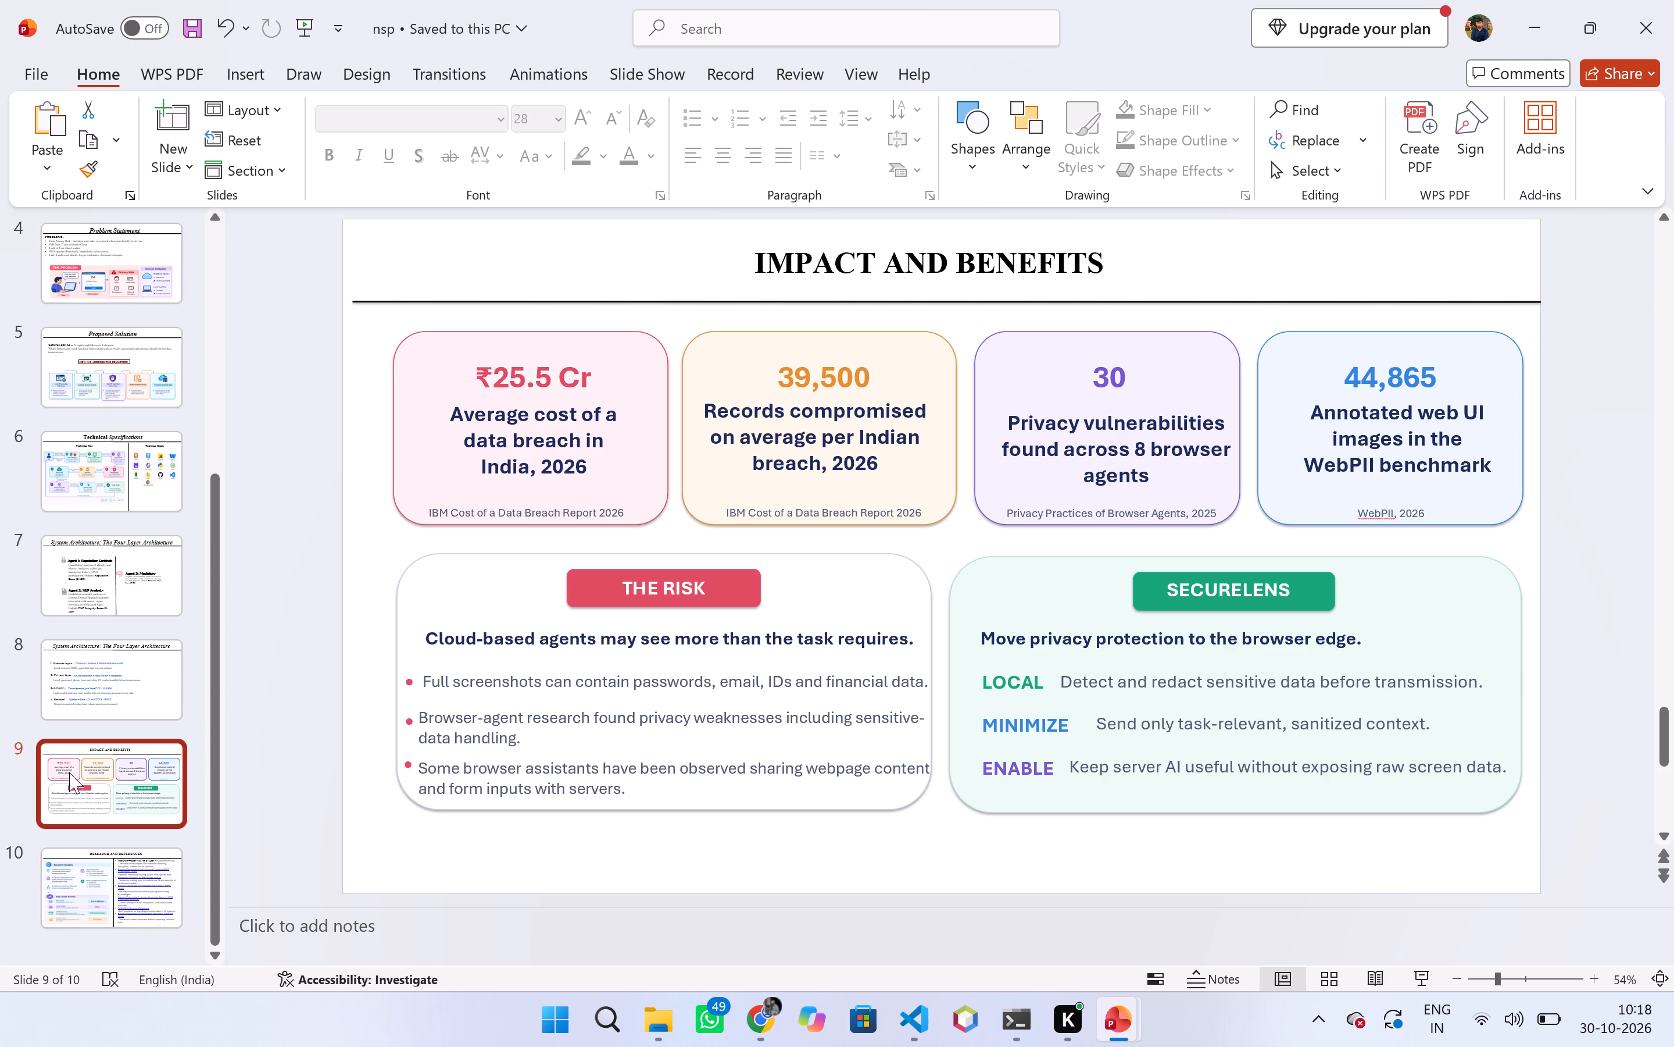
pyautogui.scroll(2, 115, 429)
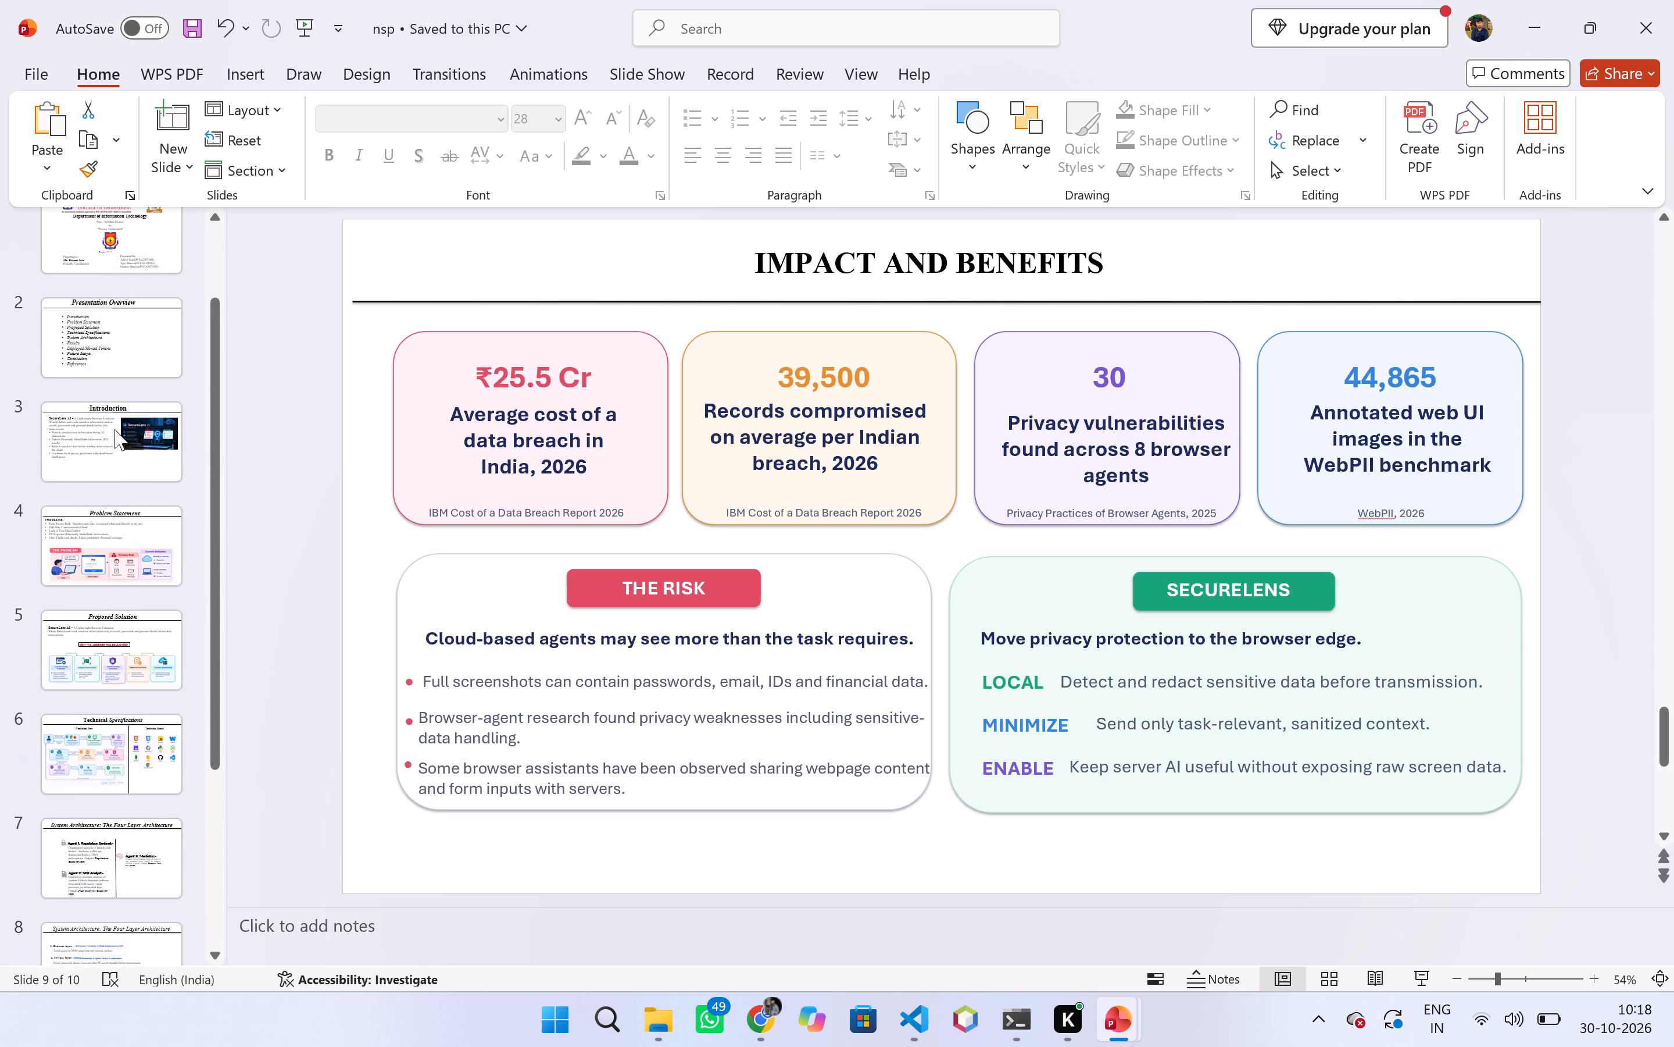
pyautogui.click(124, 308)
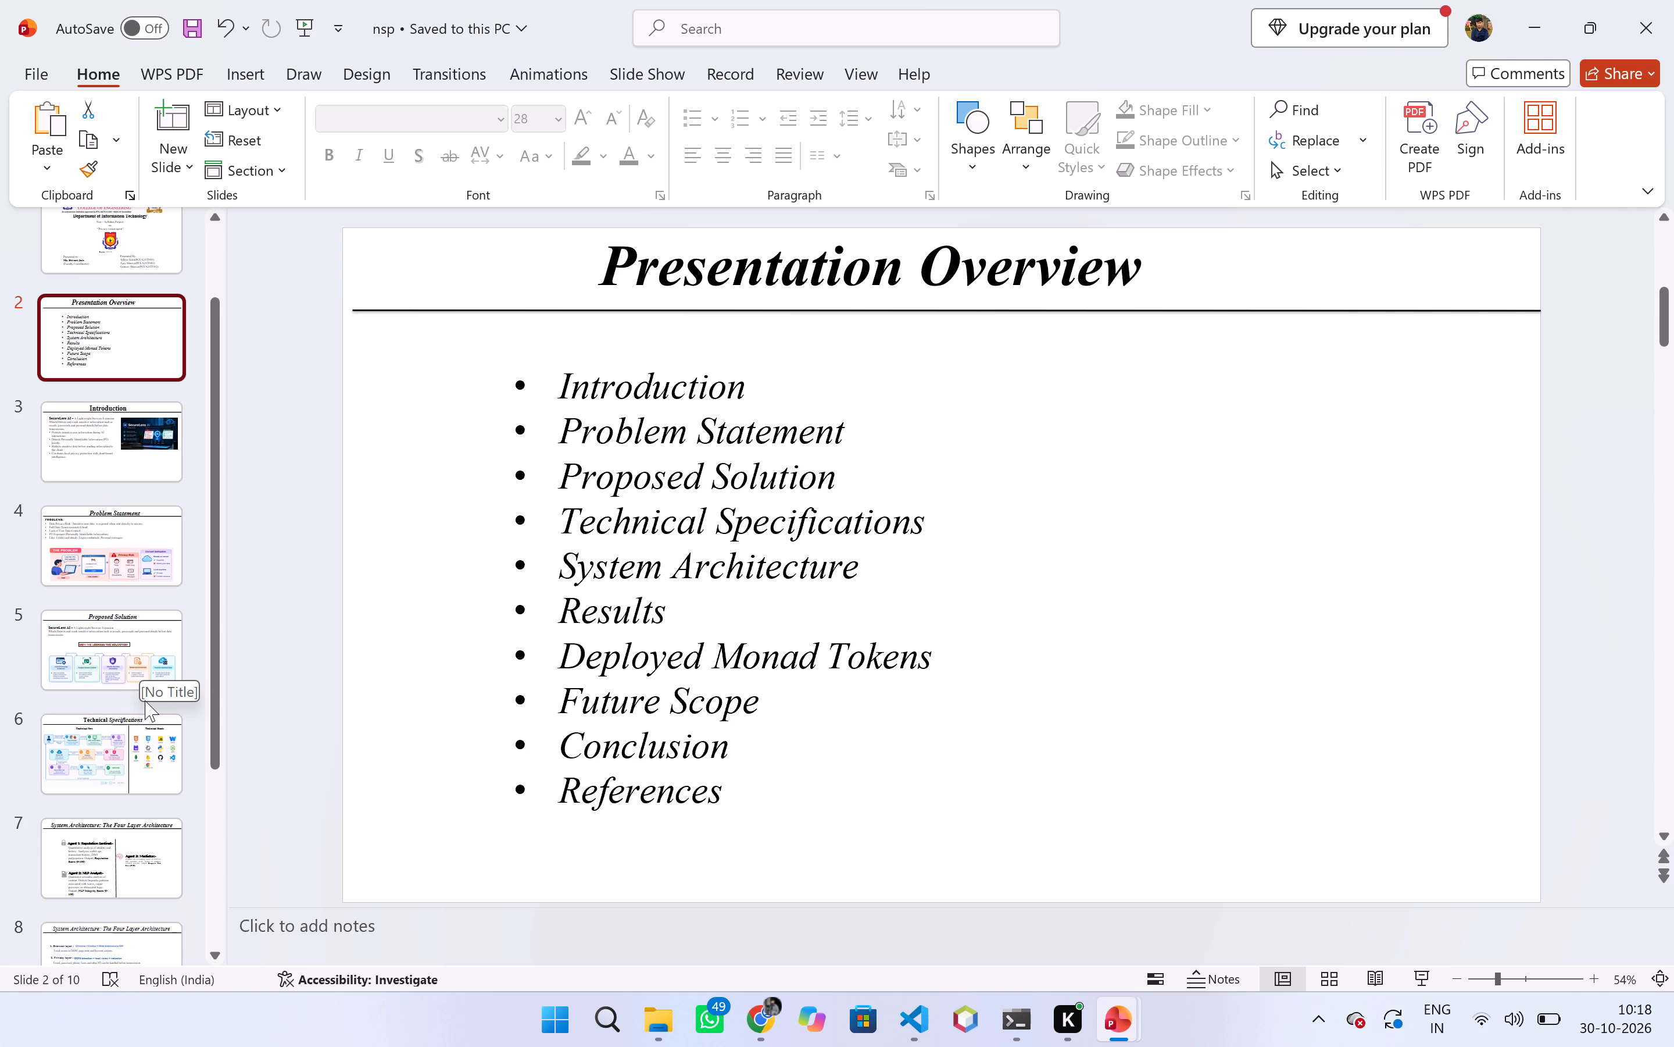
pyautogui.click(142, 722)
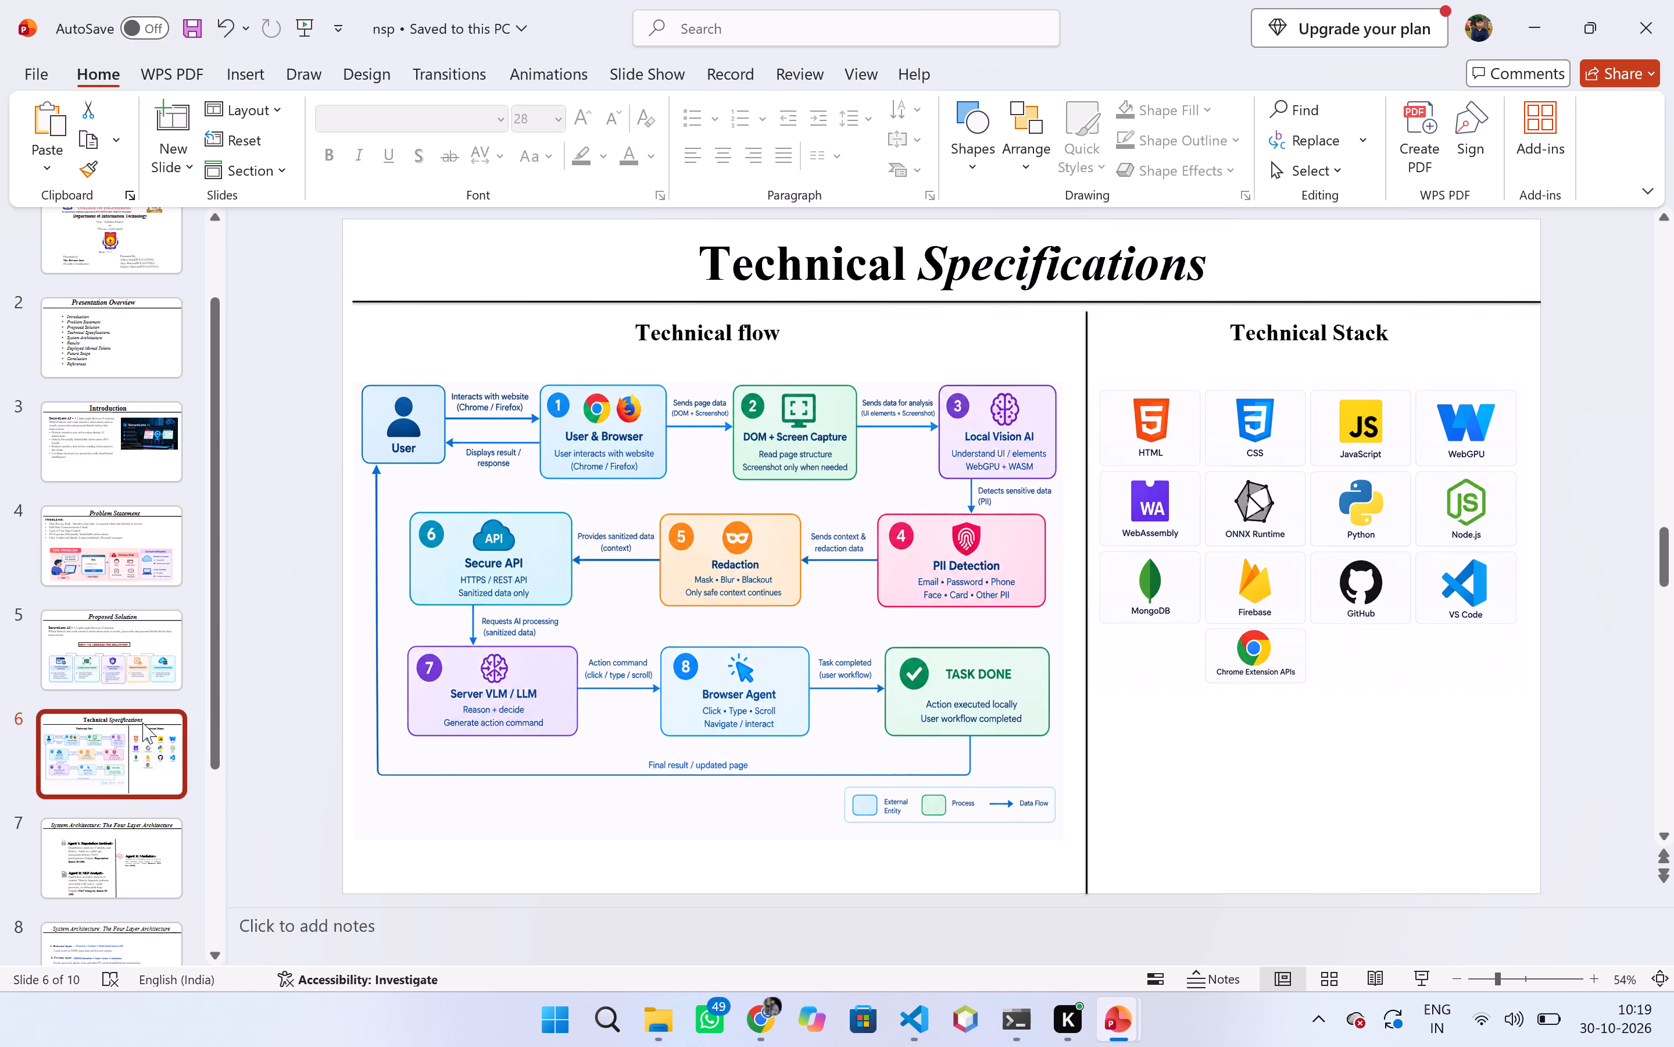
pyautogui.click(141, 838)
pyautogui.keyDown('ctrl'); pyautogui.scroll(2, 141, 838); pyautogui.keyUp('ctrl')
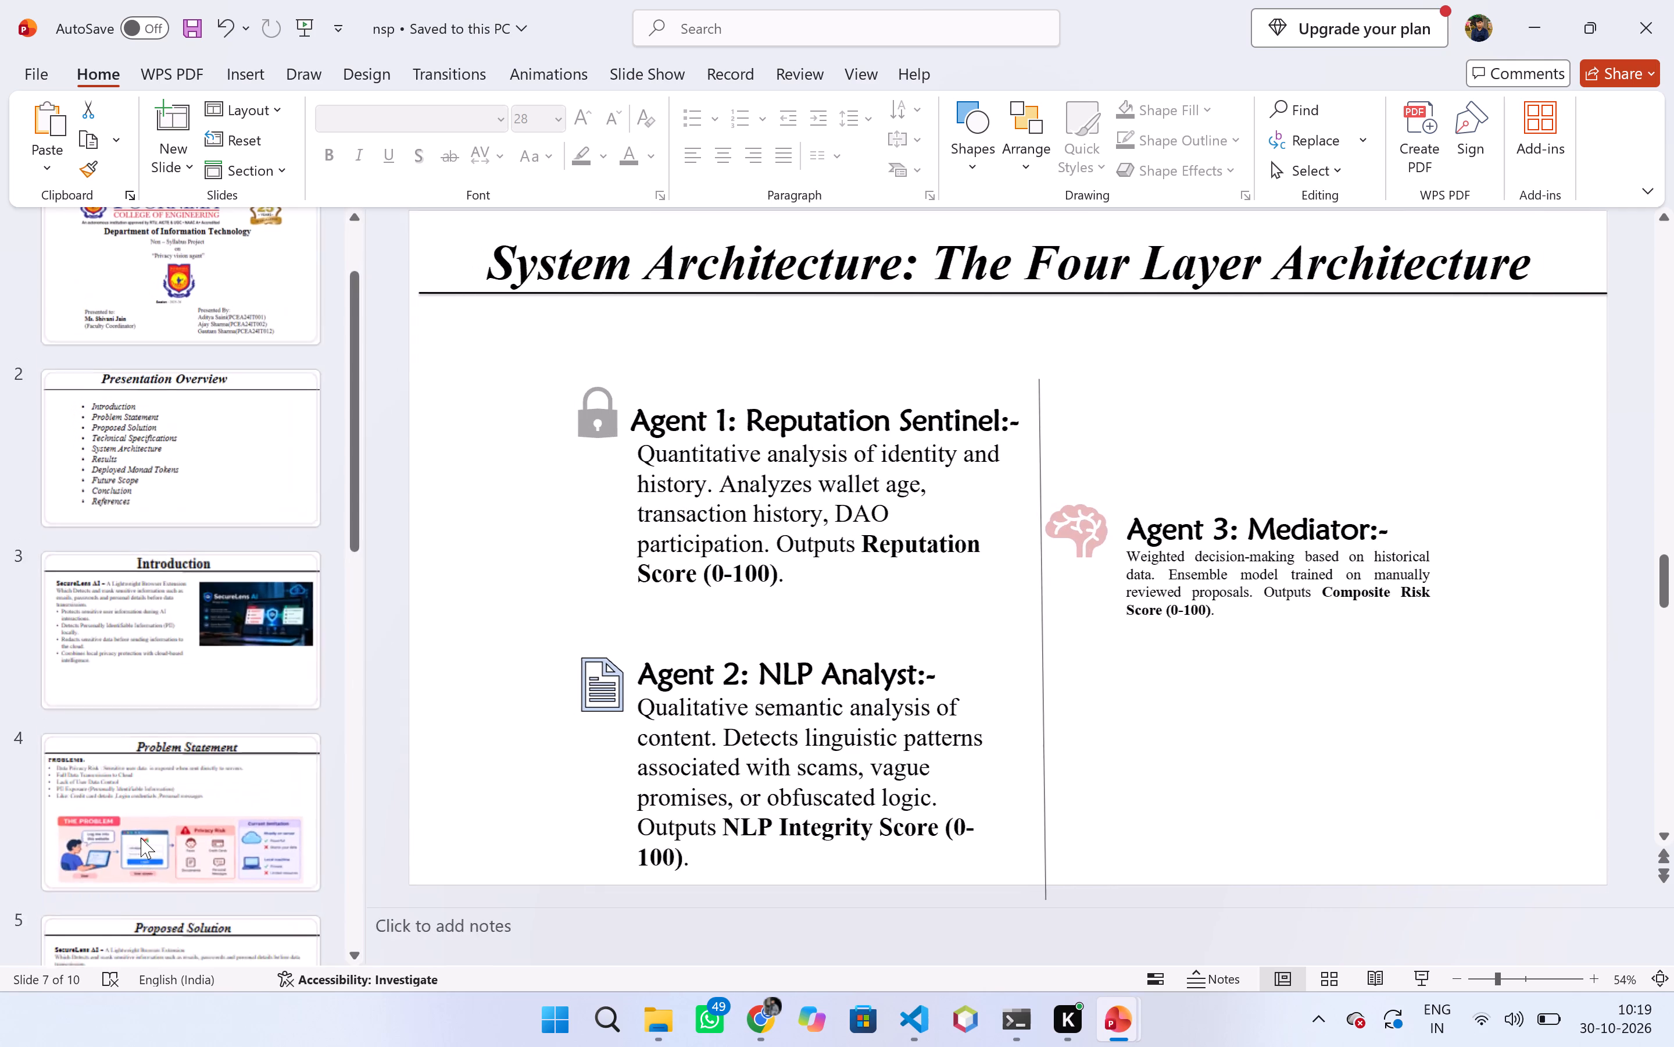
pyautogui.keyDown('ctrl'); pyautogui.scroll(-2, 141, 838); pyautogui.keyUp('ctrl')
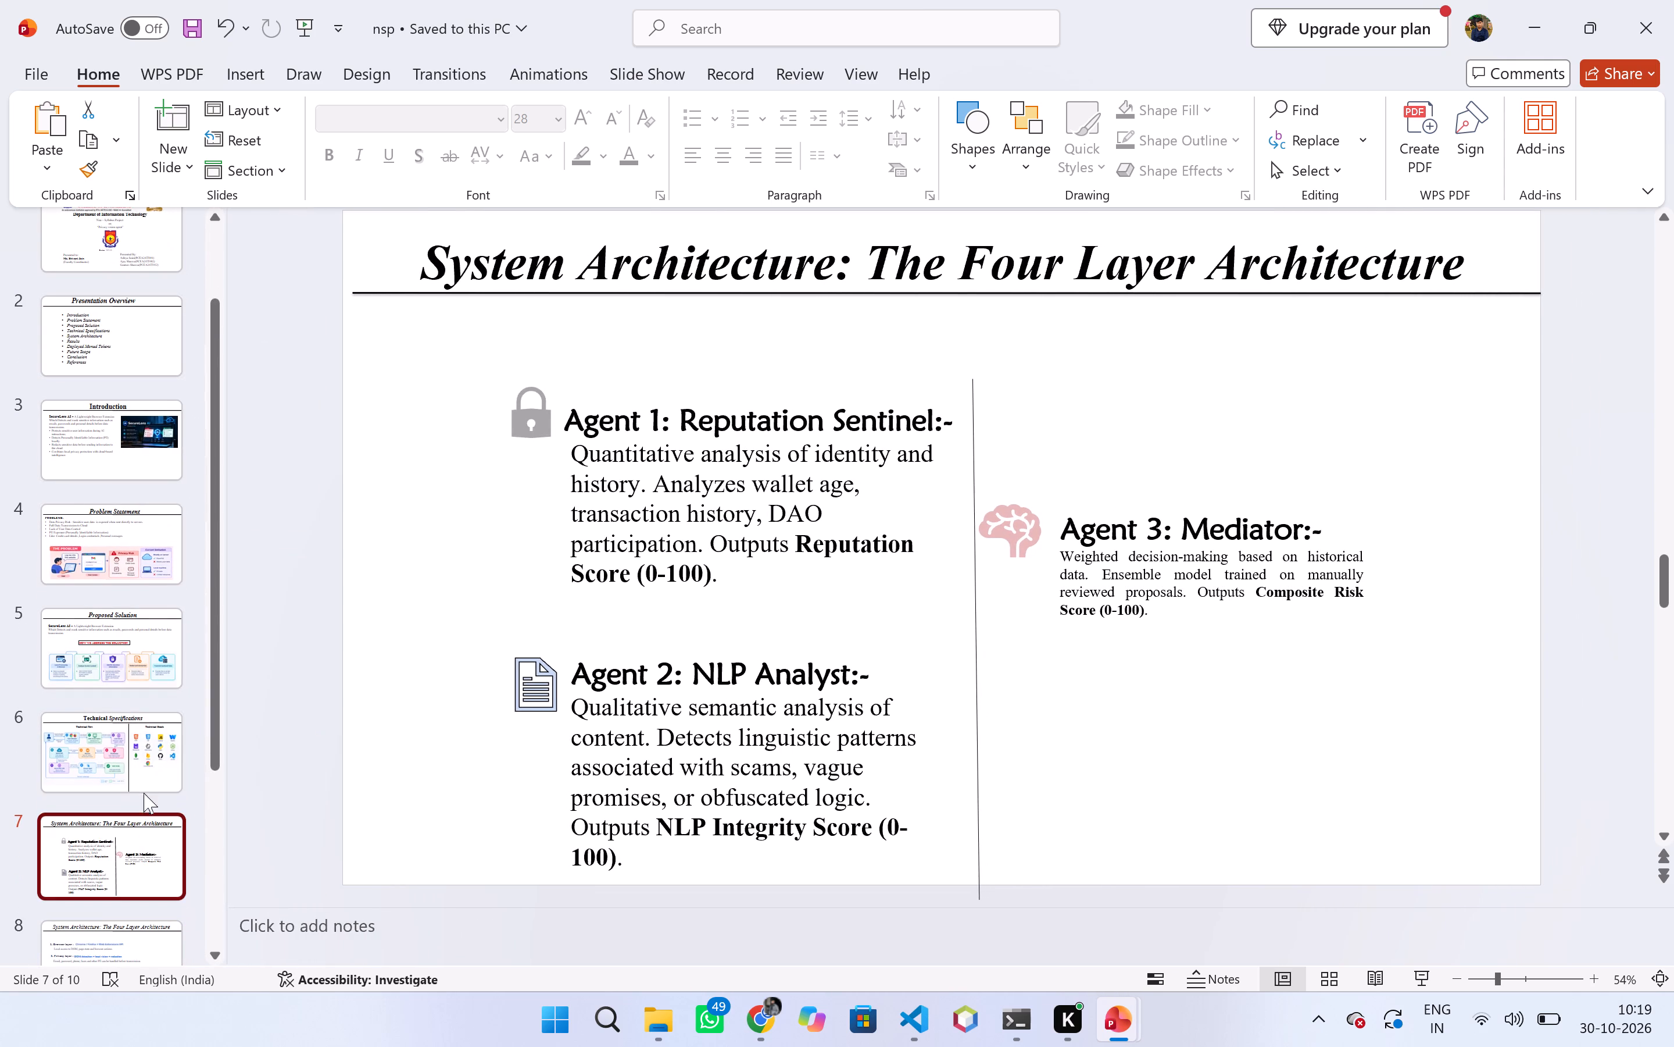
pyautogui.click(138, 937)
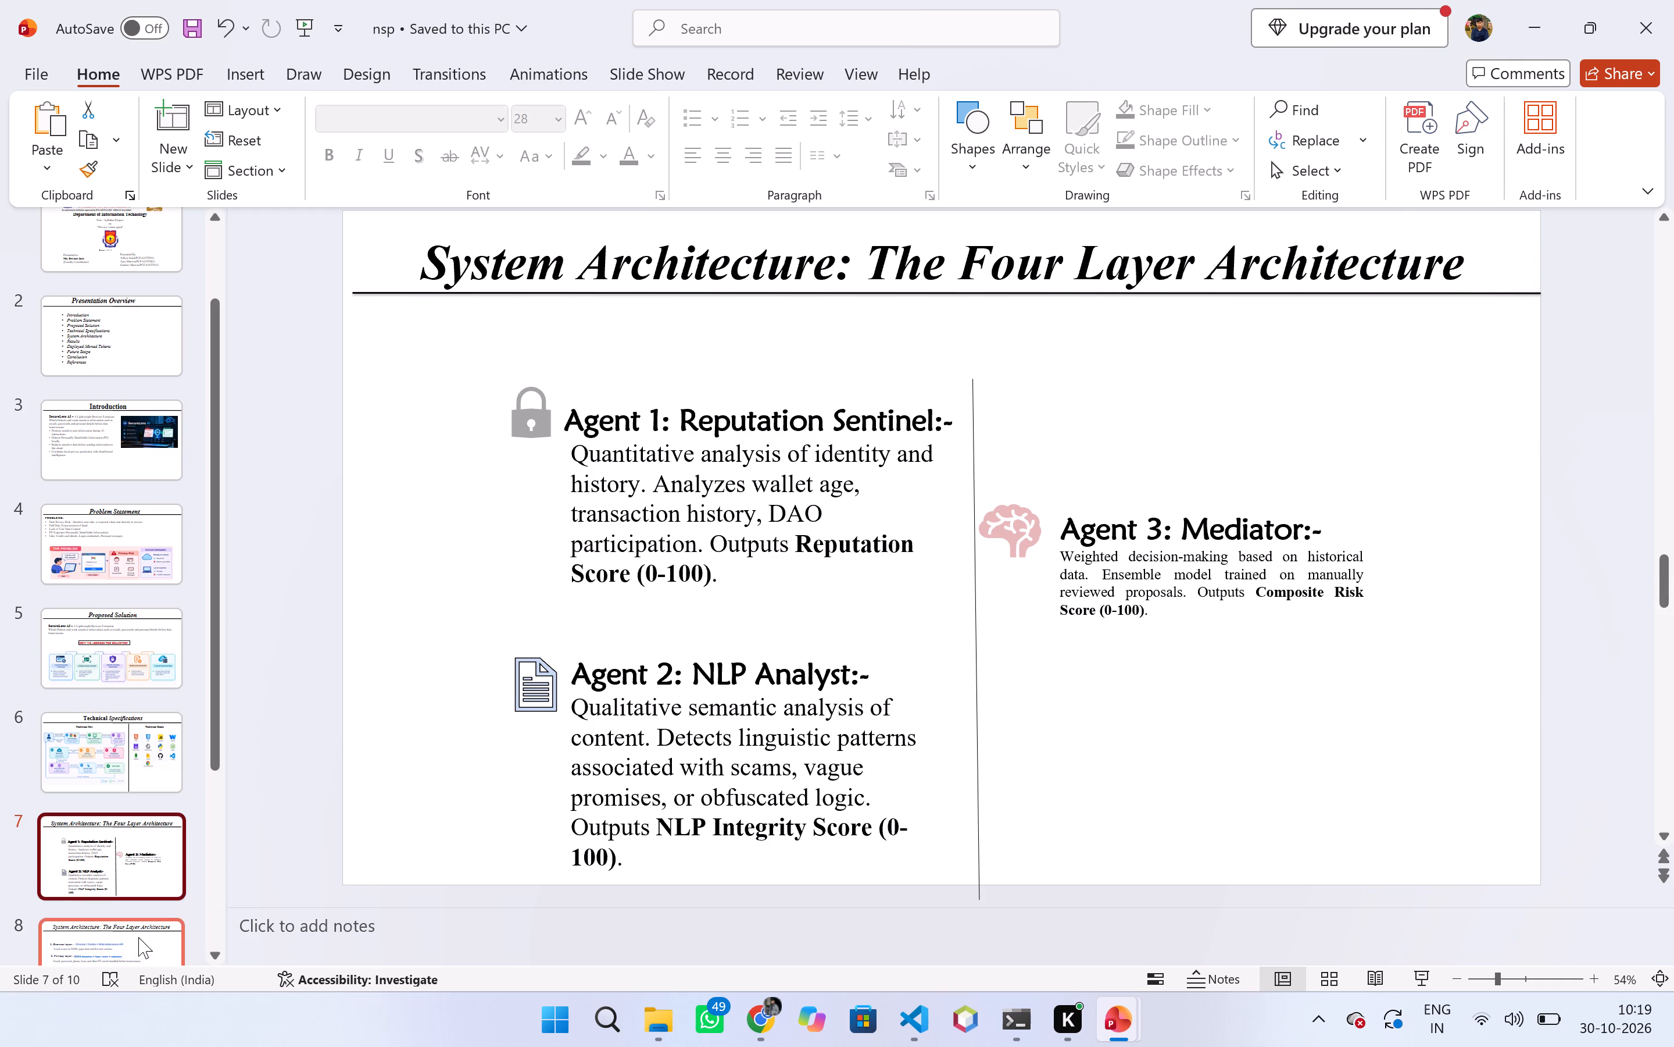
pyautogui.click(144, 715)
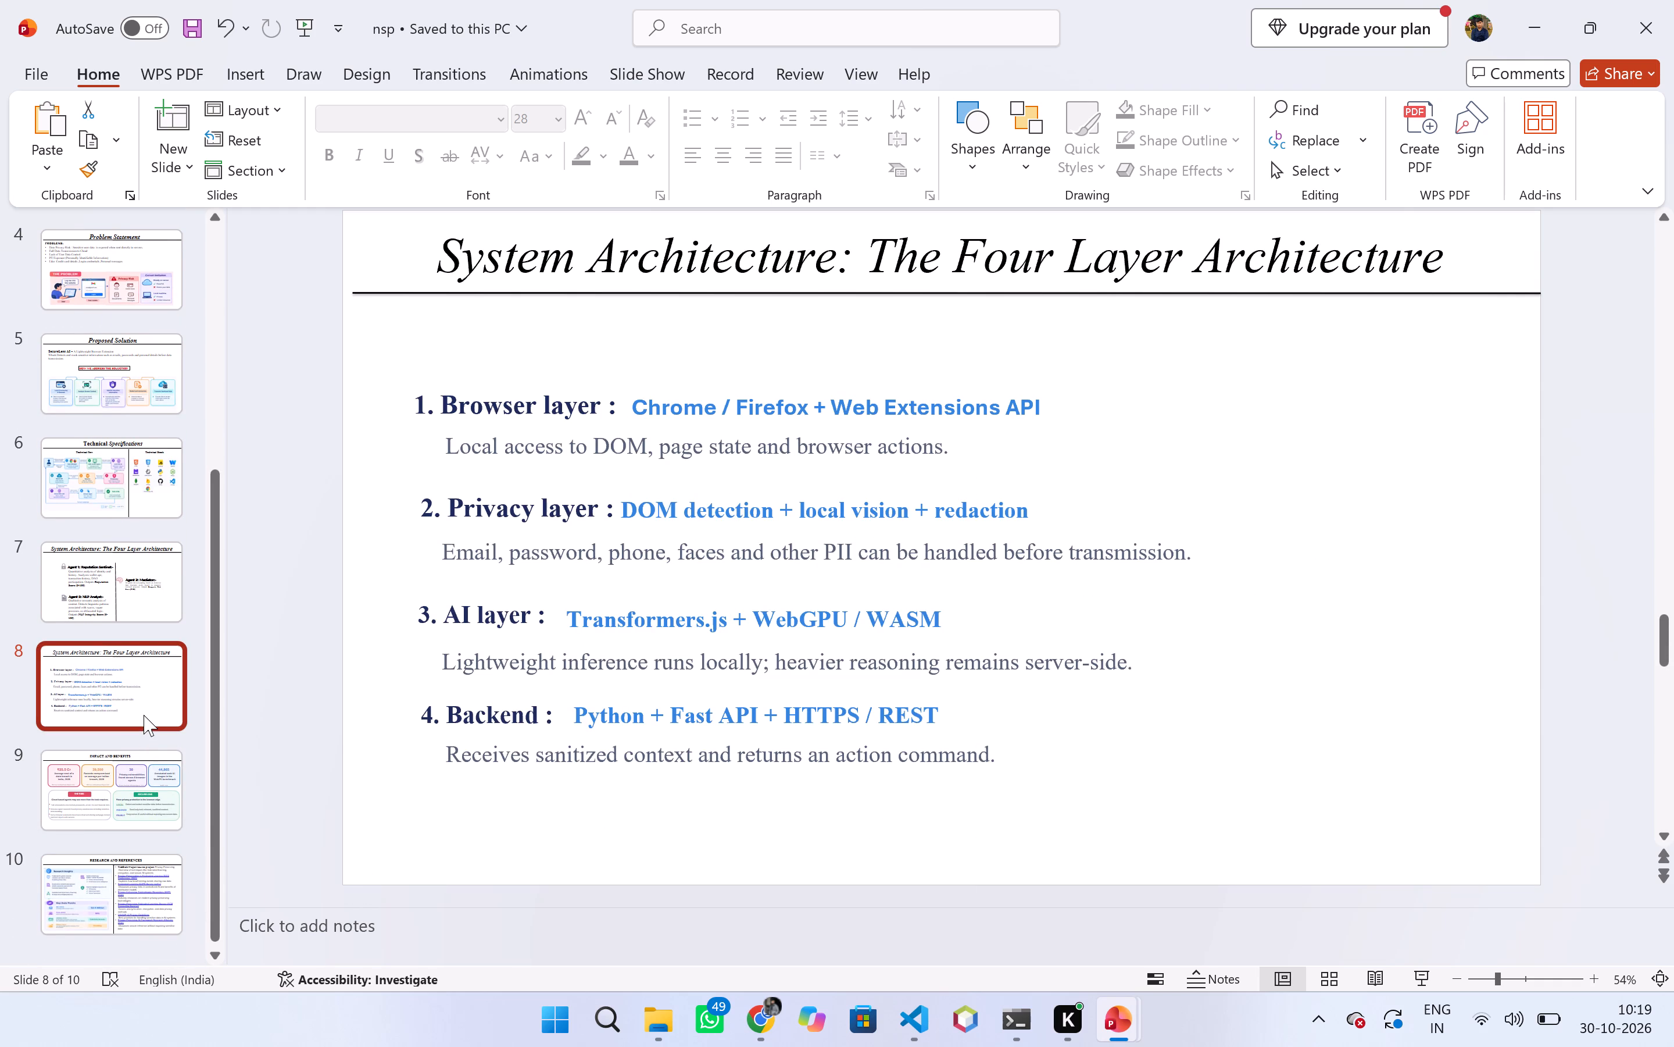
# Delete the old System Architecture slide that holds the Agent 1, Agent 2 and Agent 3 descriptions.
pyautogui.click(156, 586)
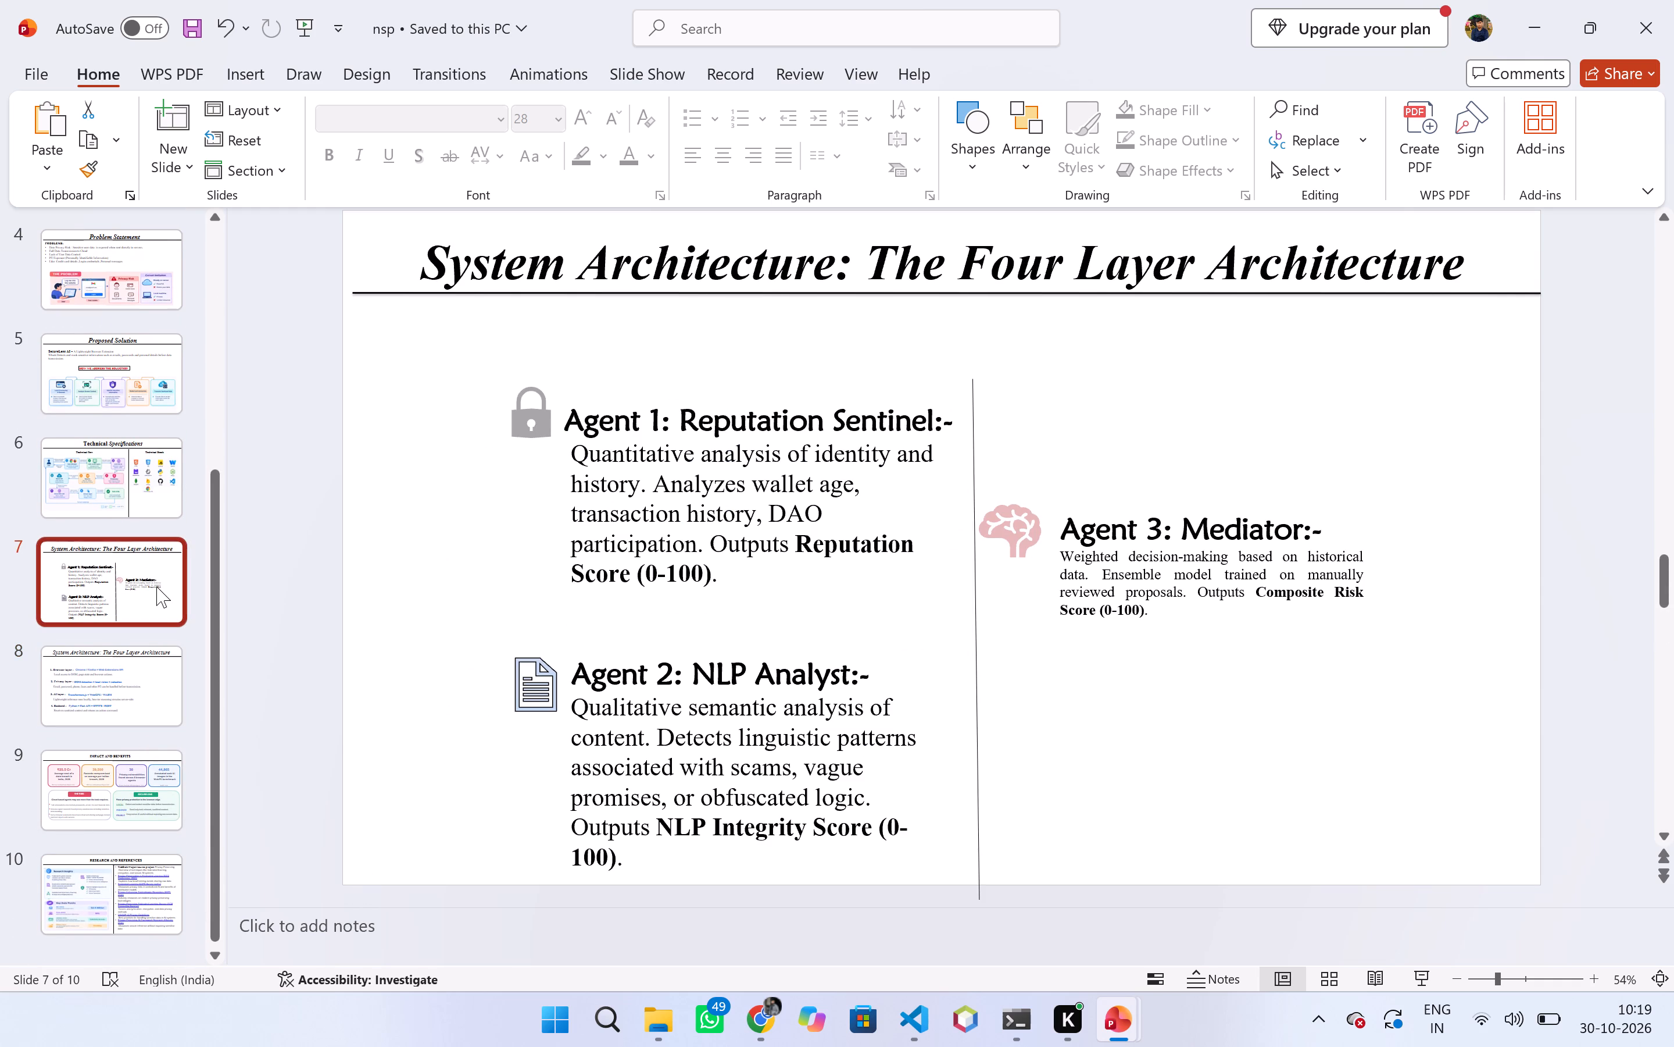
pyautogui.click(939, 324)
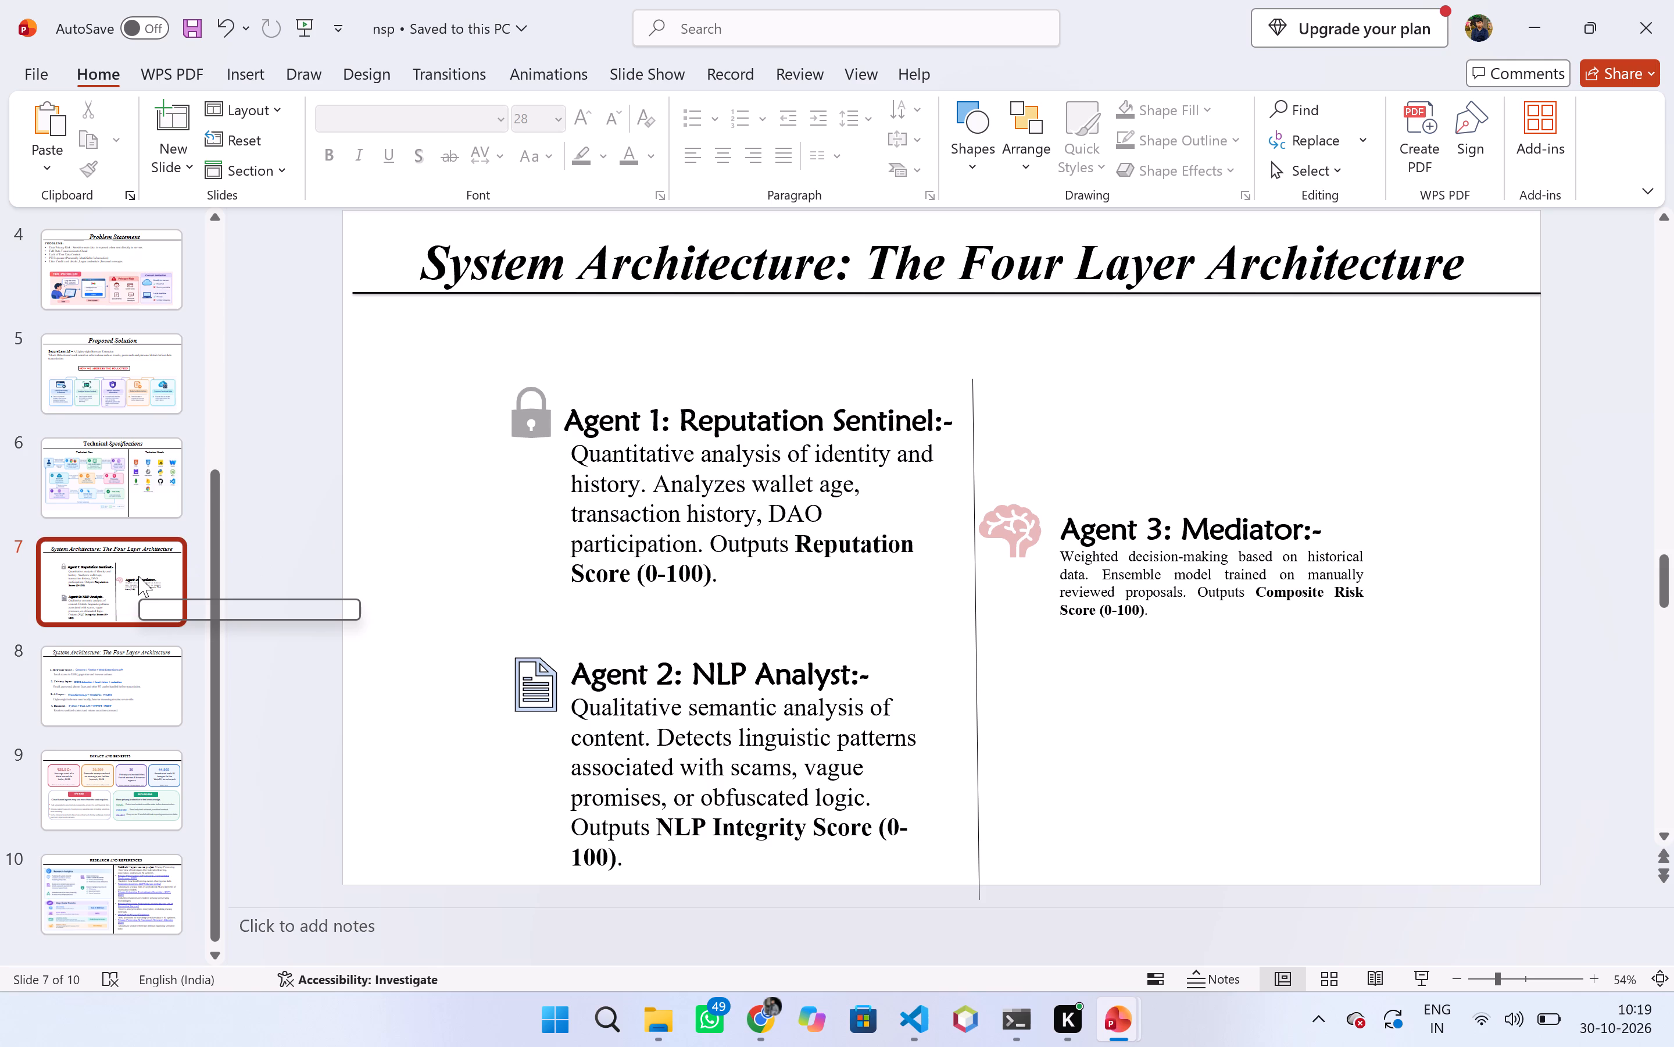
pyautogui.click(100, 582)
pyautogui.press('BackSpace')
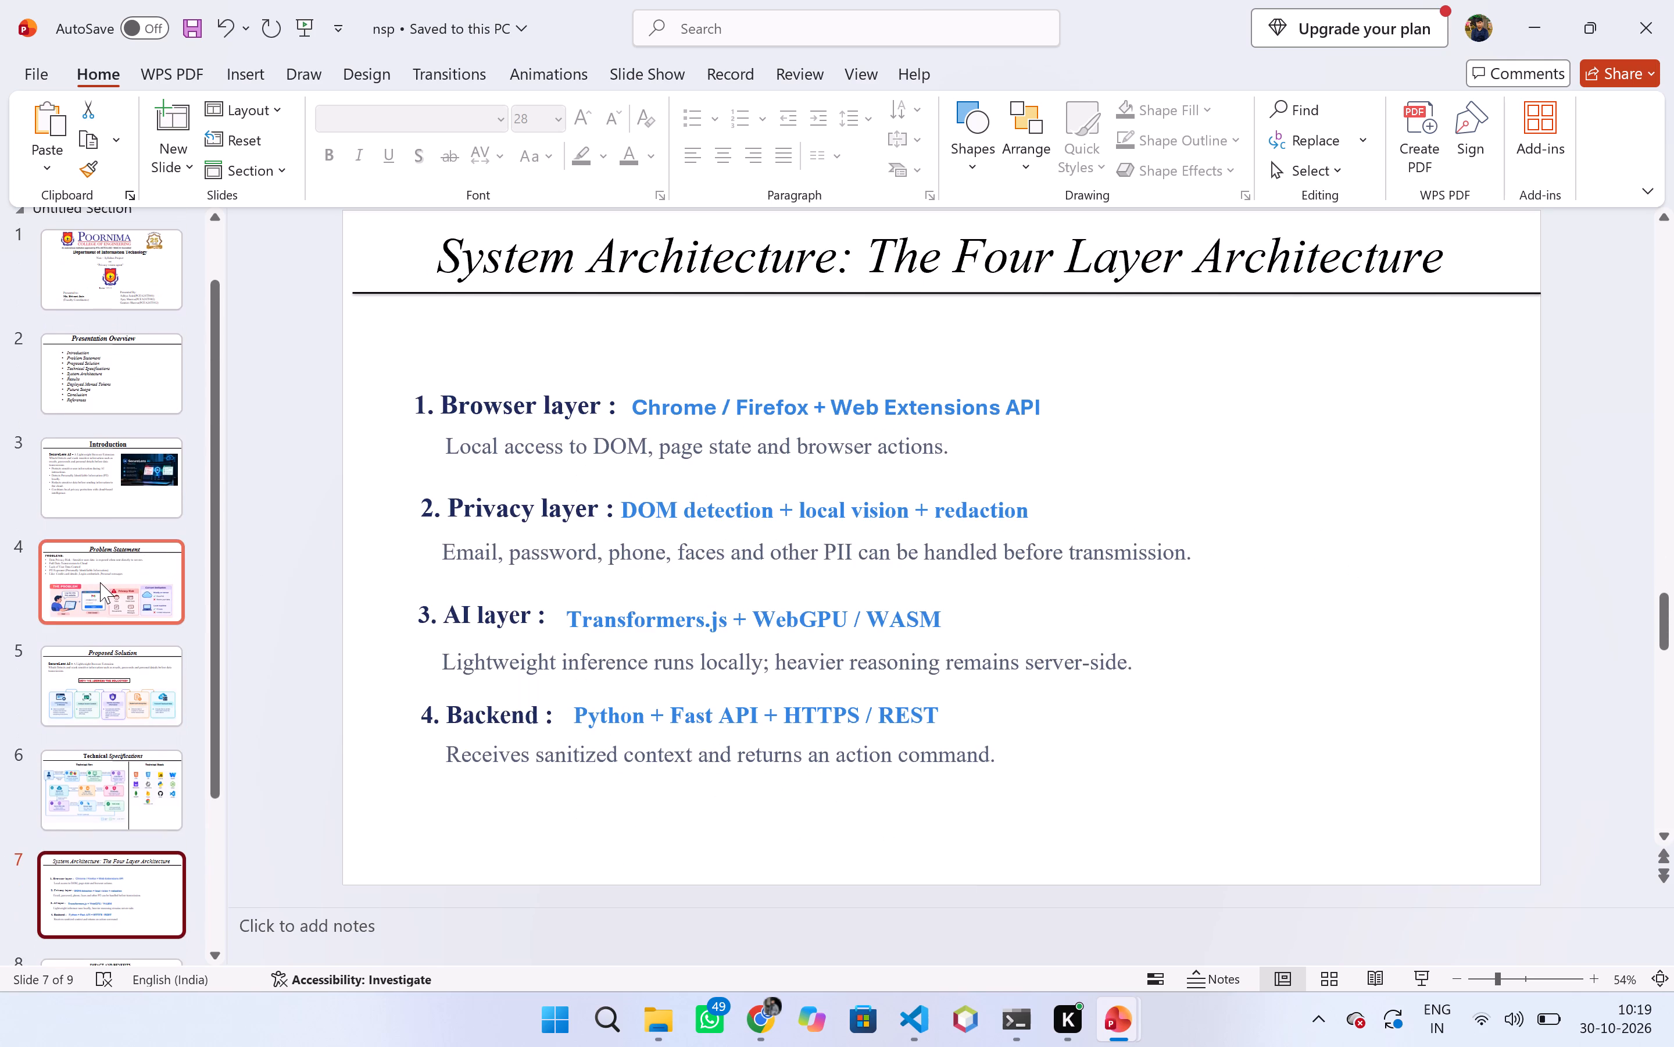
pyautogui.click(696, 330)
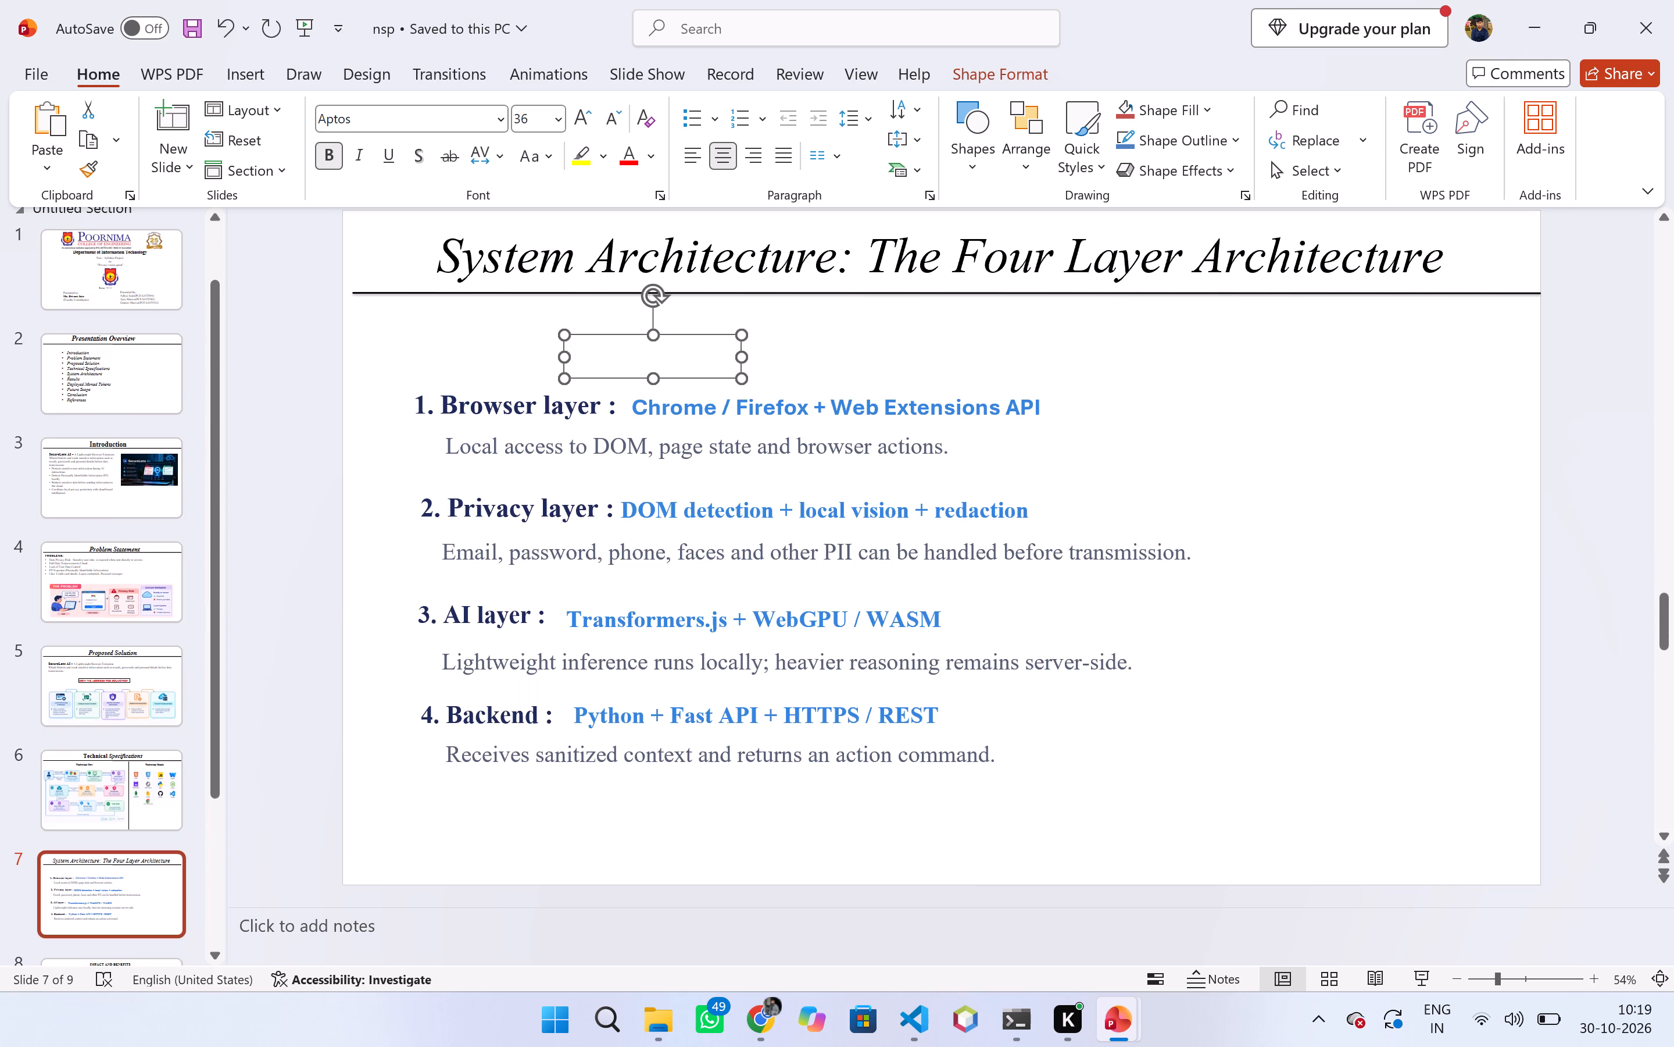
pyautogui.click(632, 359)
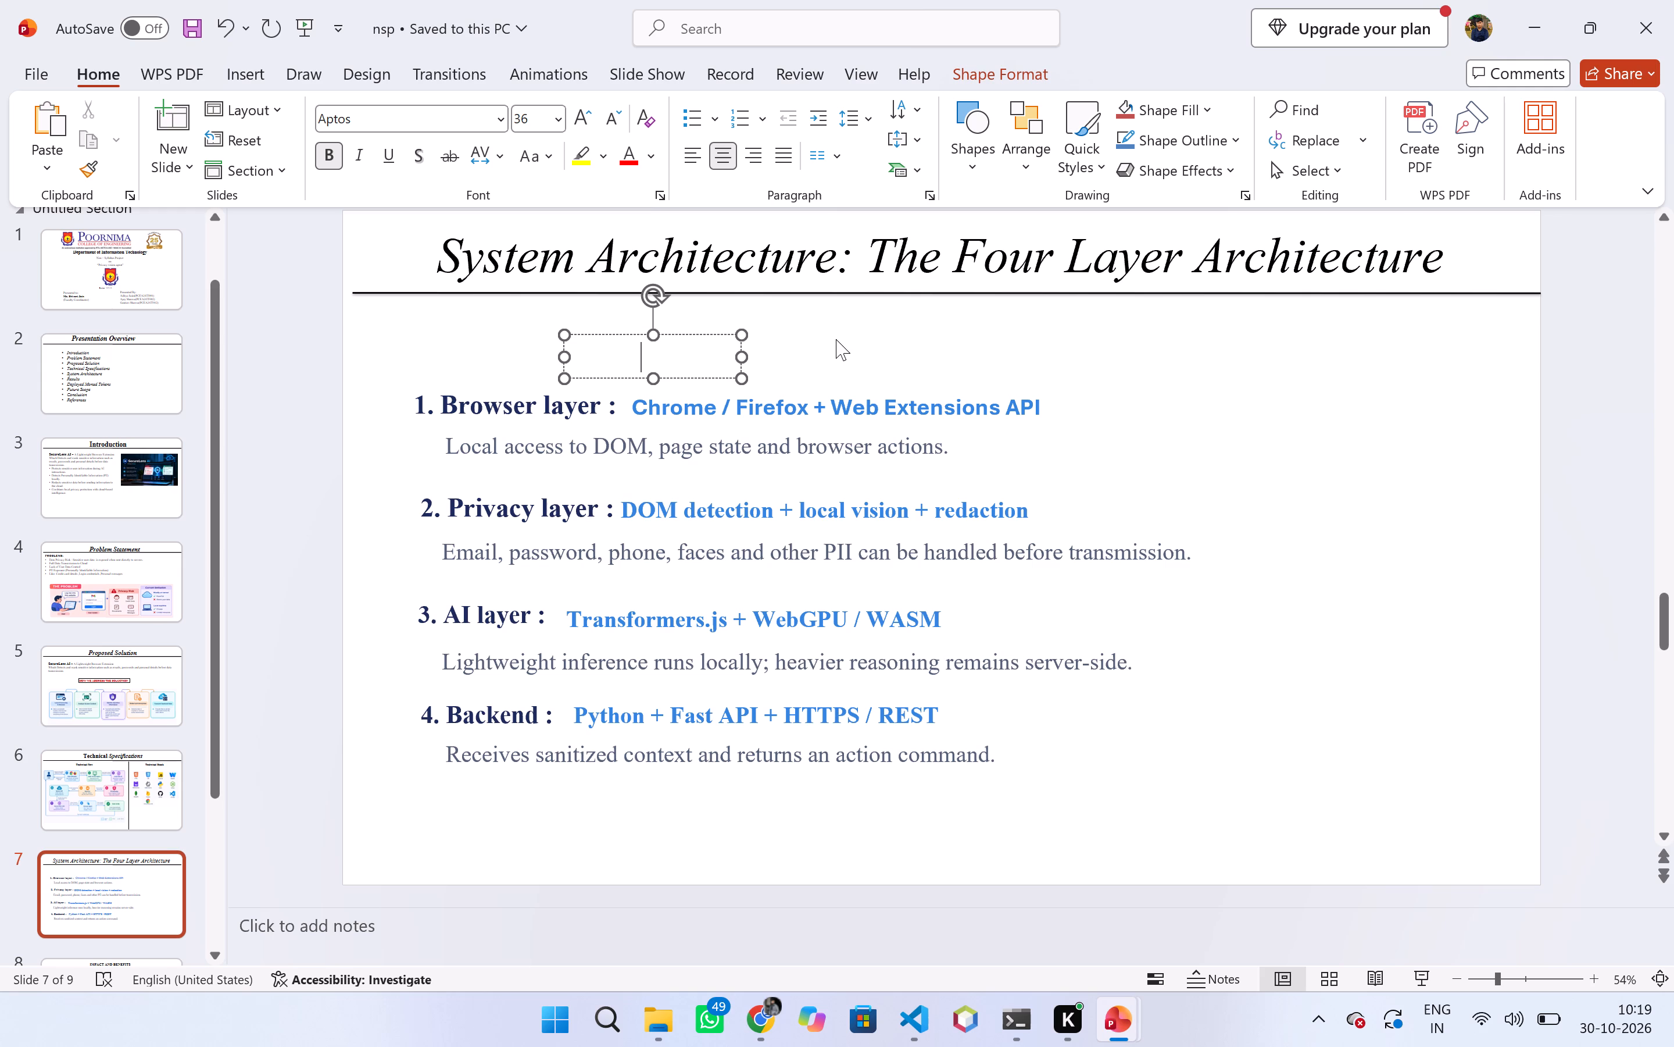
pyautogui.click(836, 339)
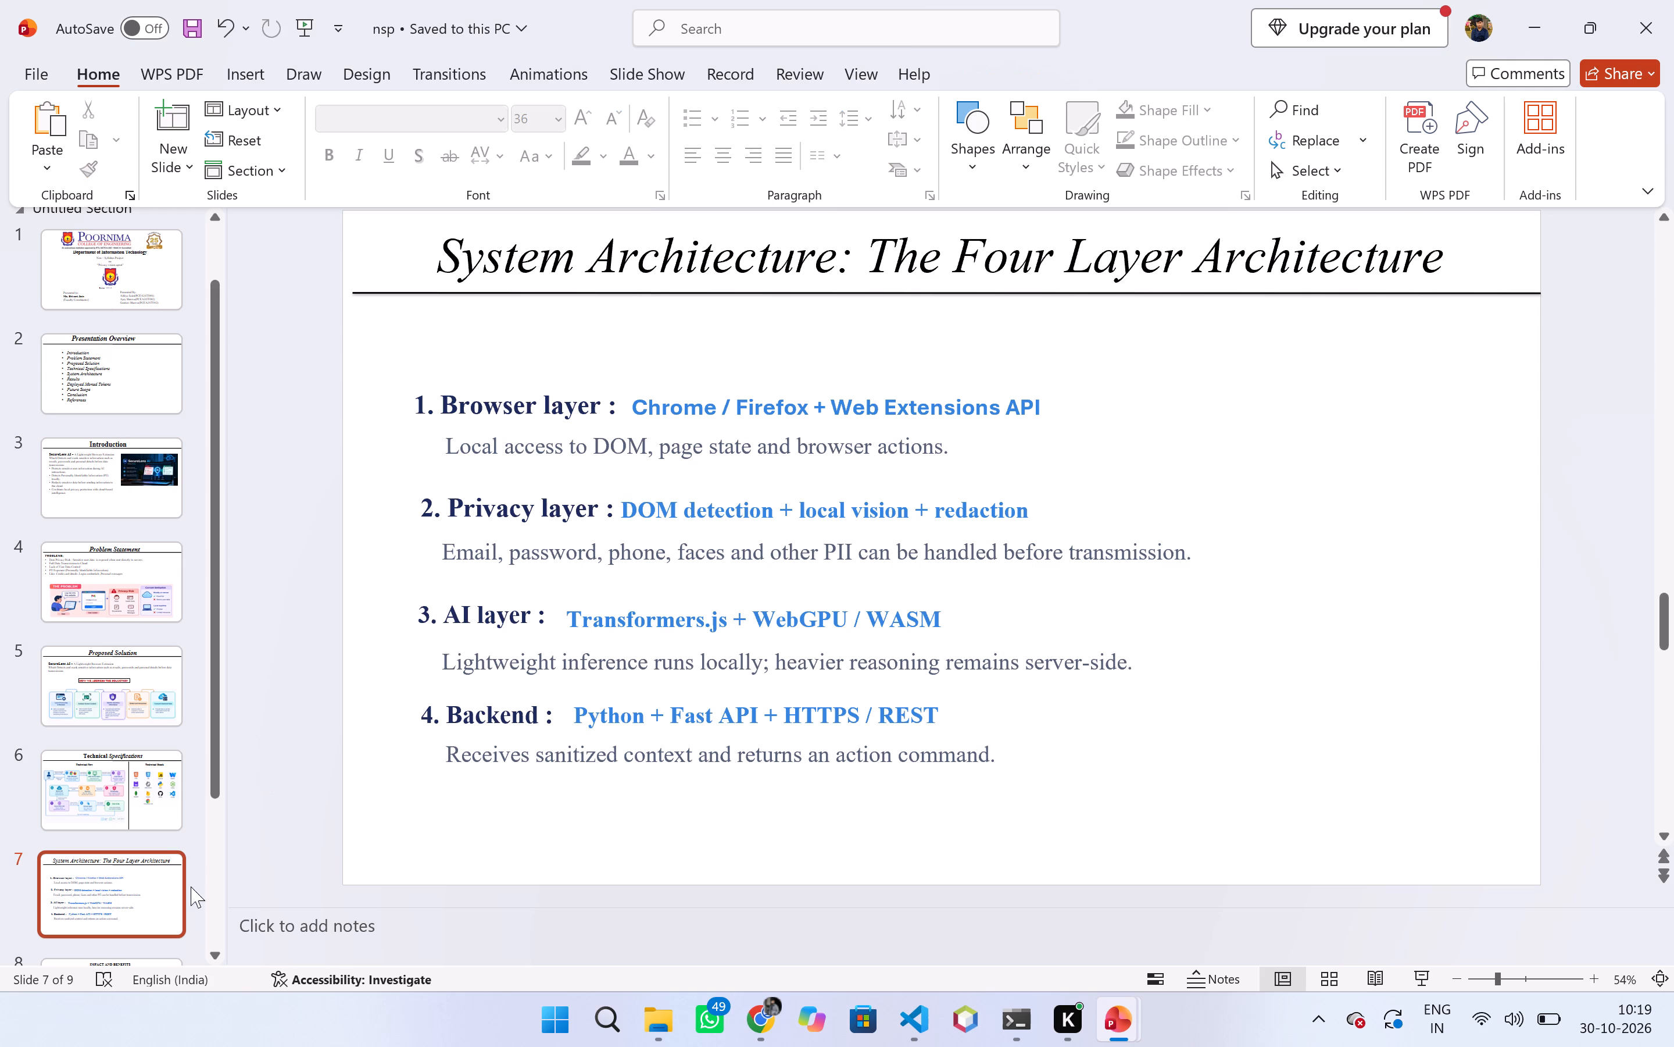
# Change the title of the Impact and Benefits slide to RESULT.
pyautogui.scroll(-1, 160, 921)
pyautogui.click(107, 912)
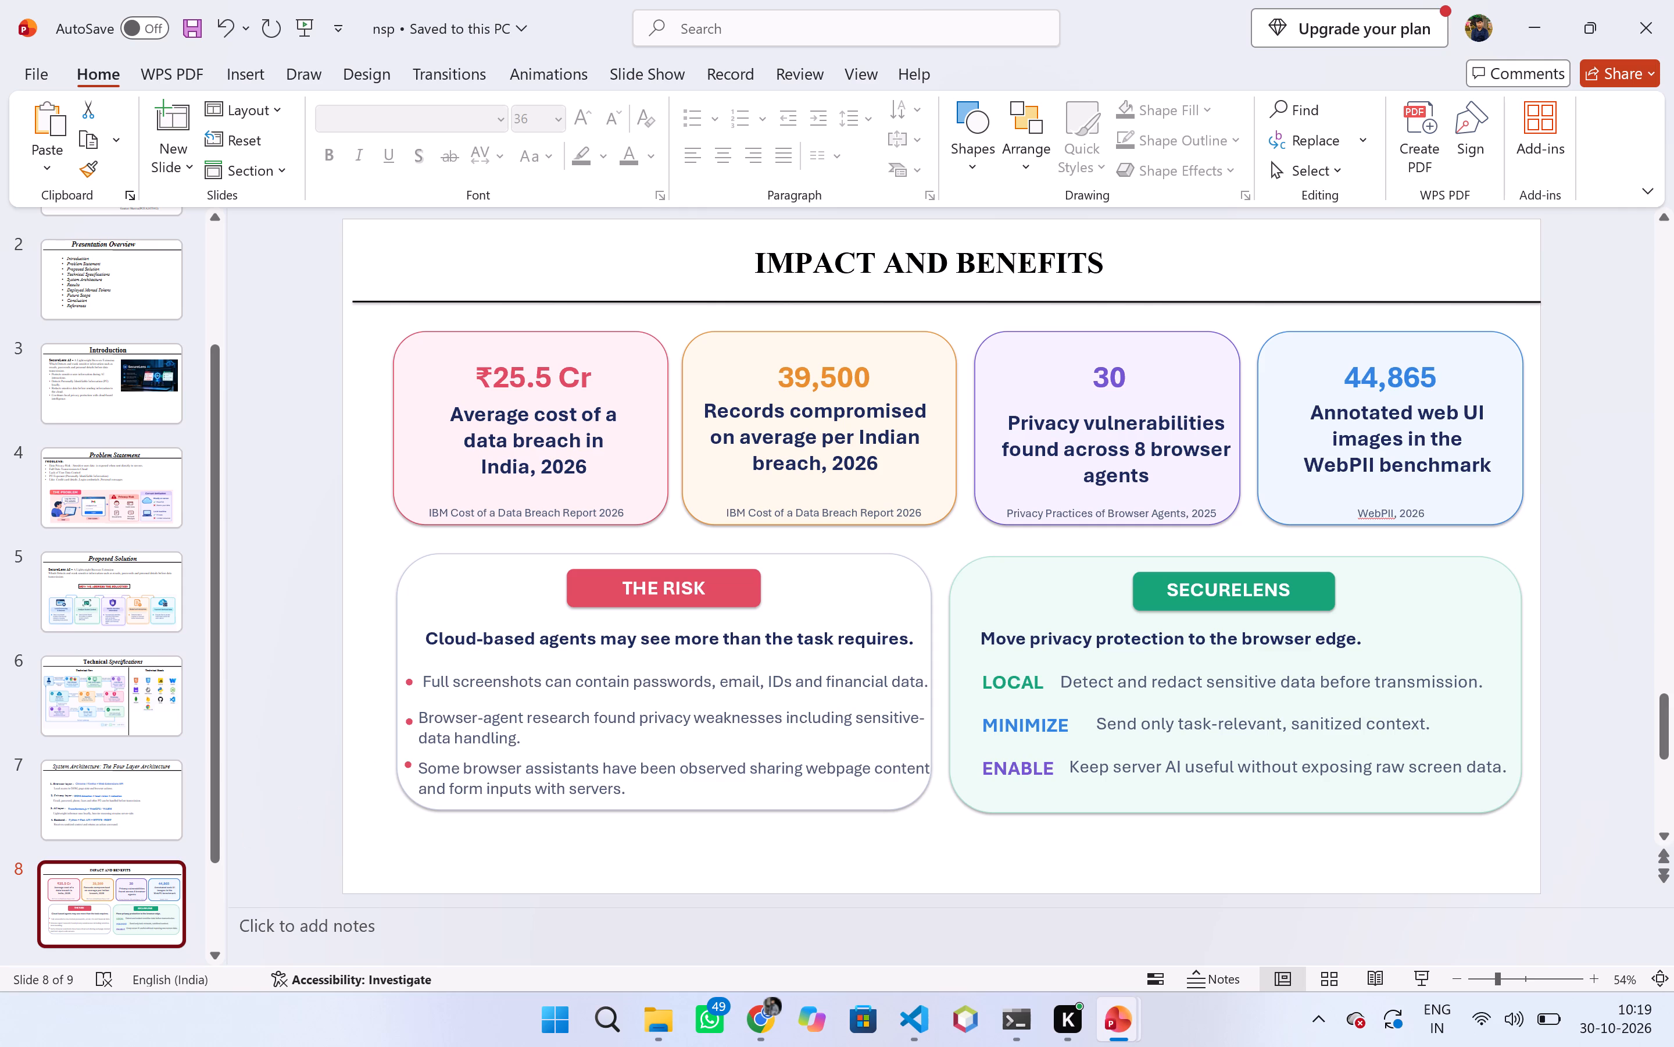
pyautogui.click(1108, 260)
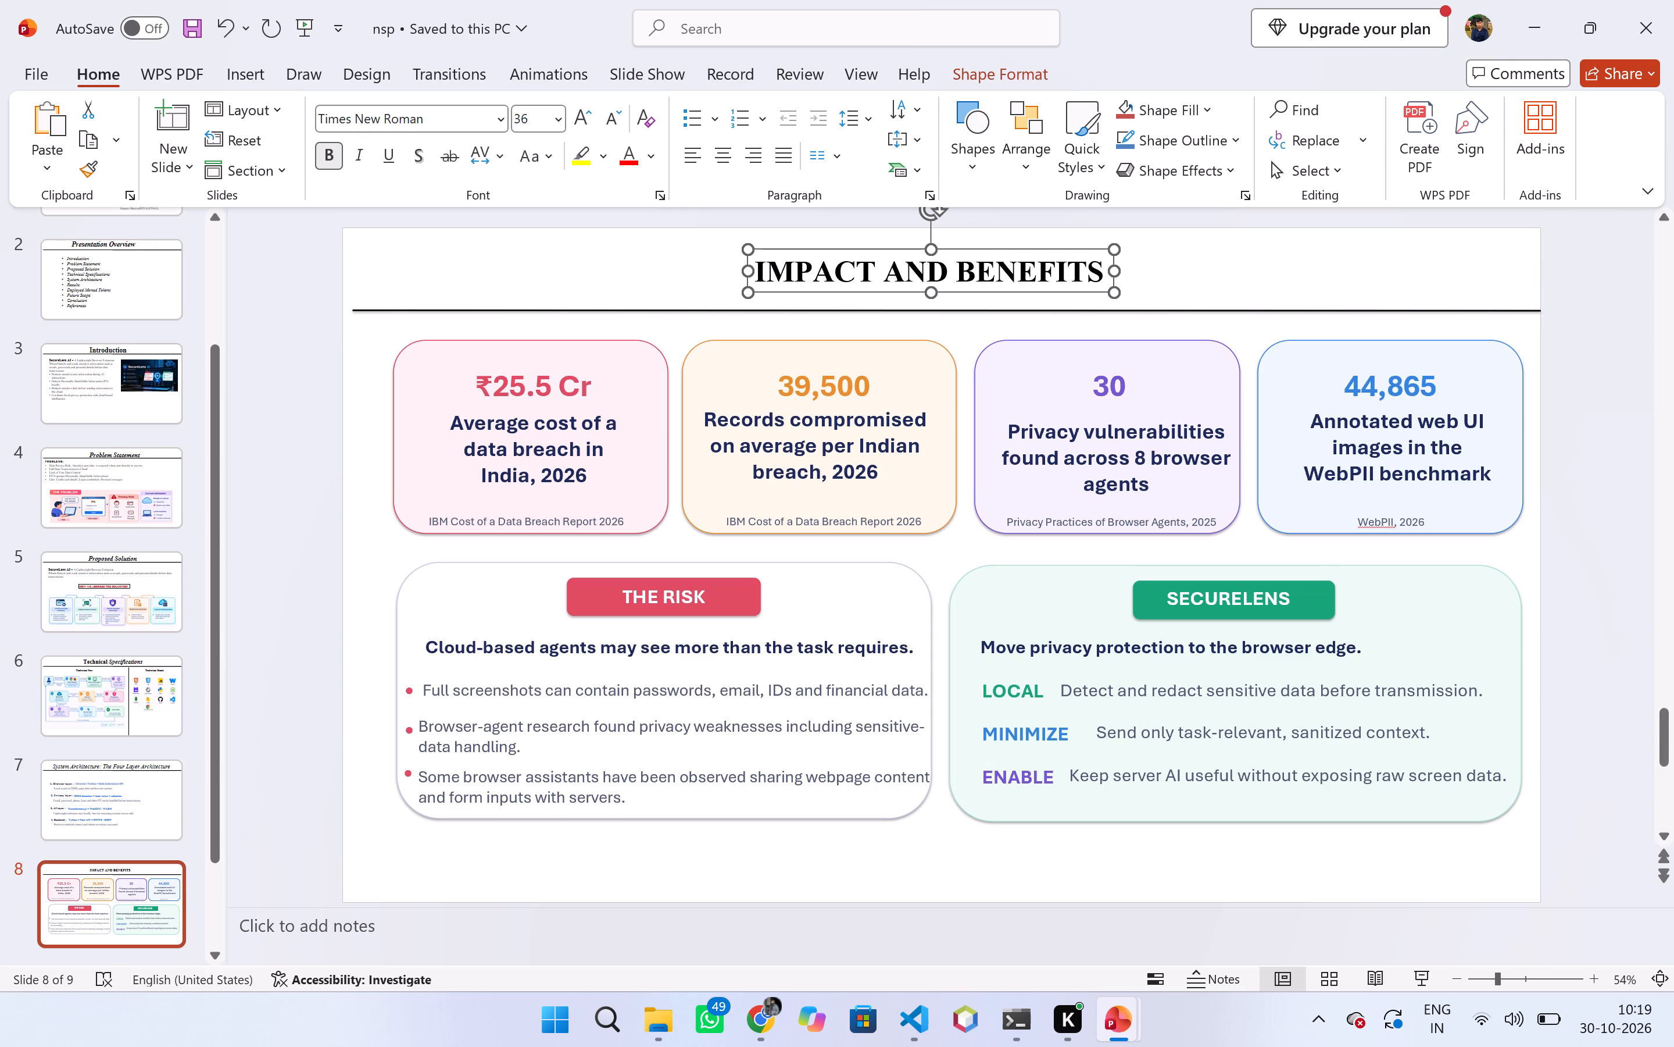
pyautogui.hotkey('ctrl', 'BackSpace')
pyautogui.hotkey('ctrl', 'BackSpace')
pyautogui.hotkey('ctrl', 'BackSpace')
pyautogui.hotkey('ctrl', 'BackSpace')
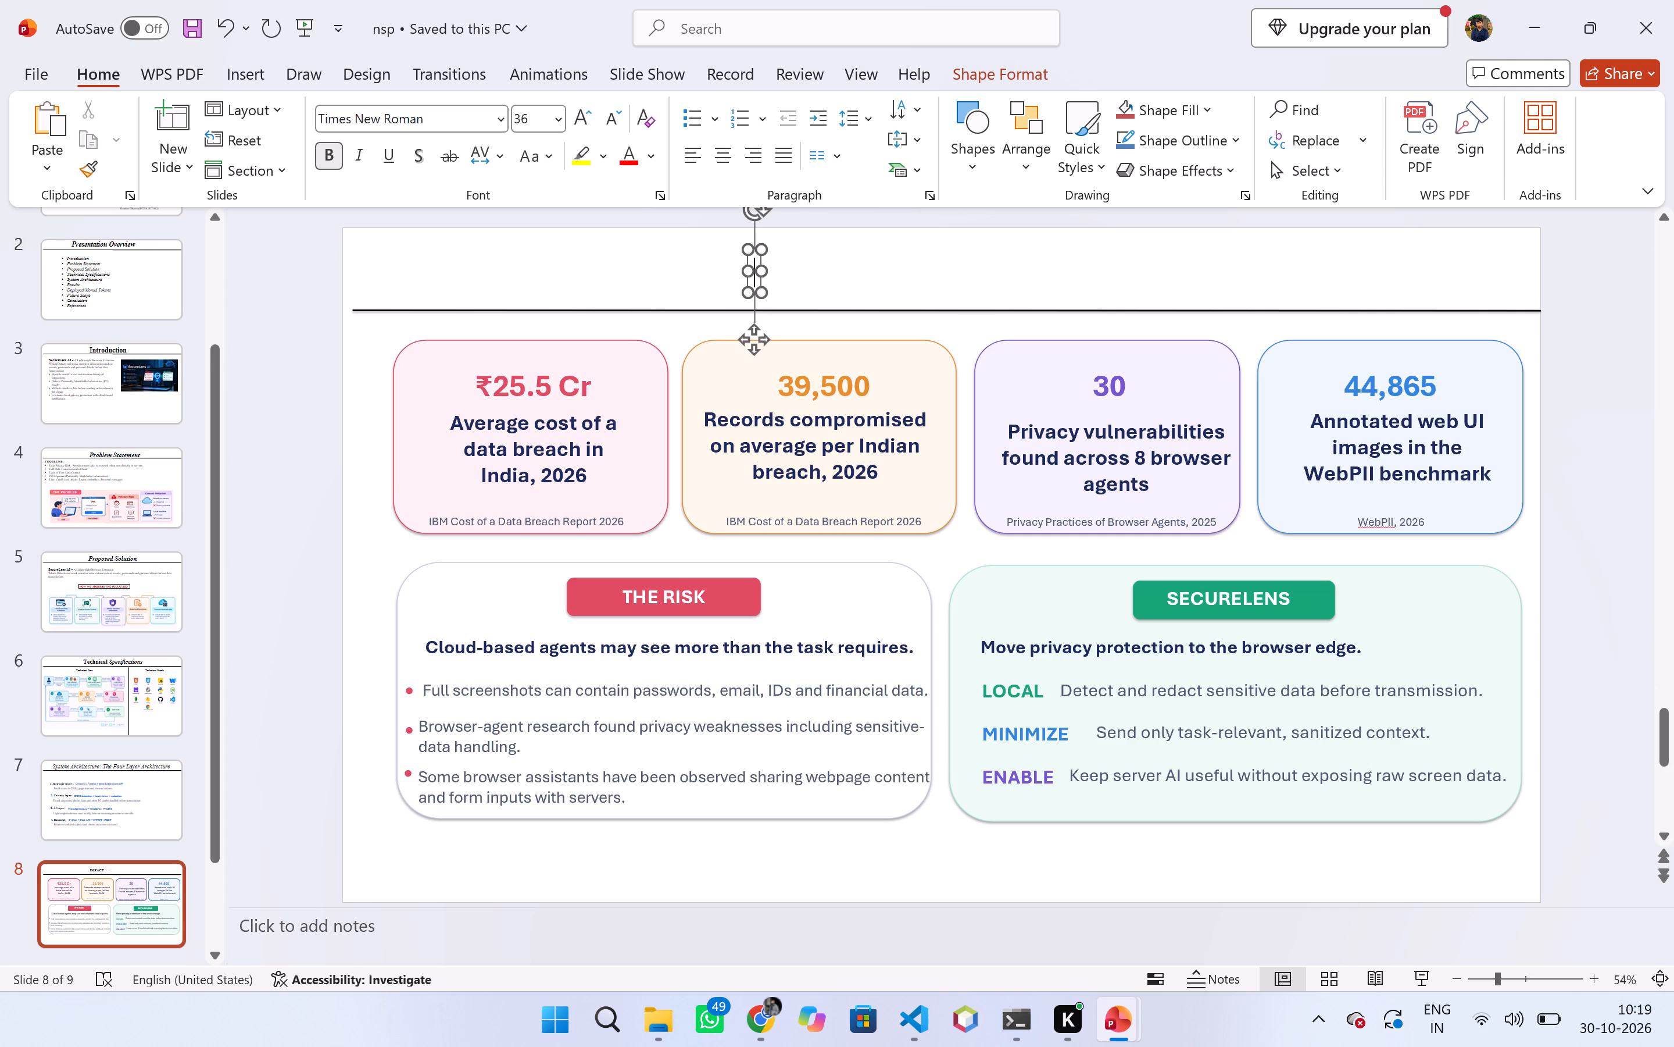
pyautogui.write('RES')
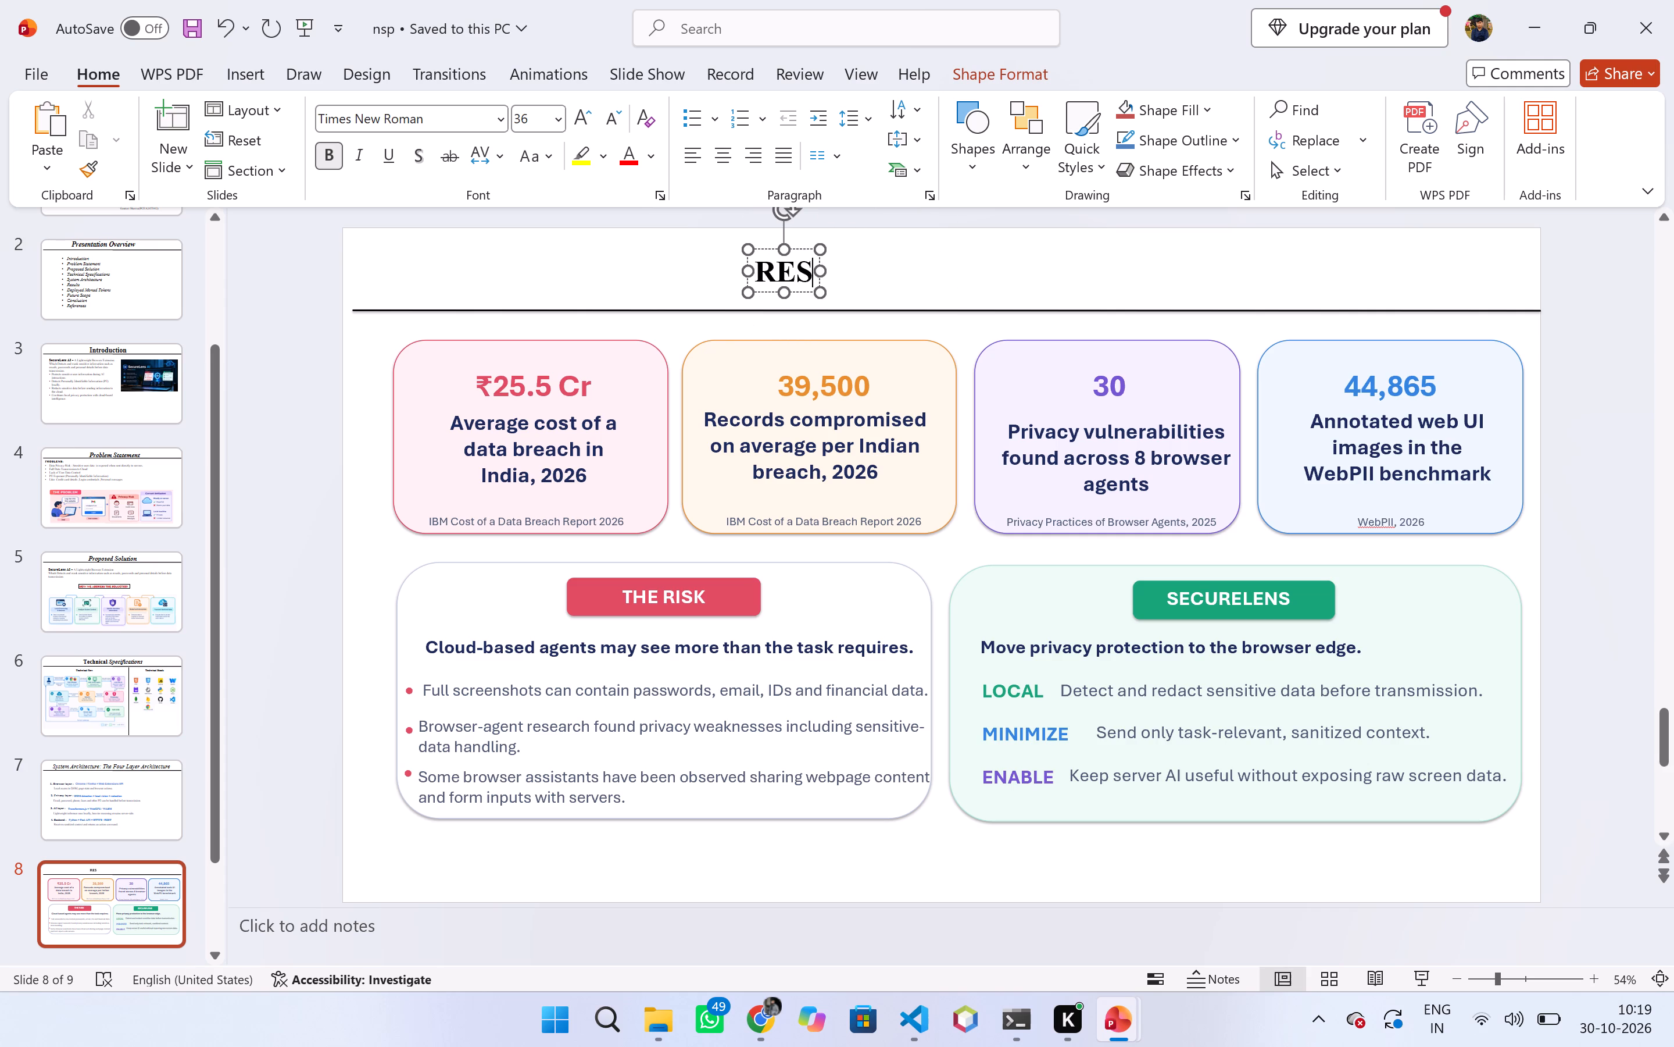
pyautogui.press('u')
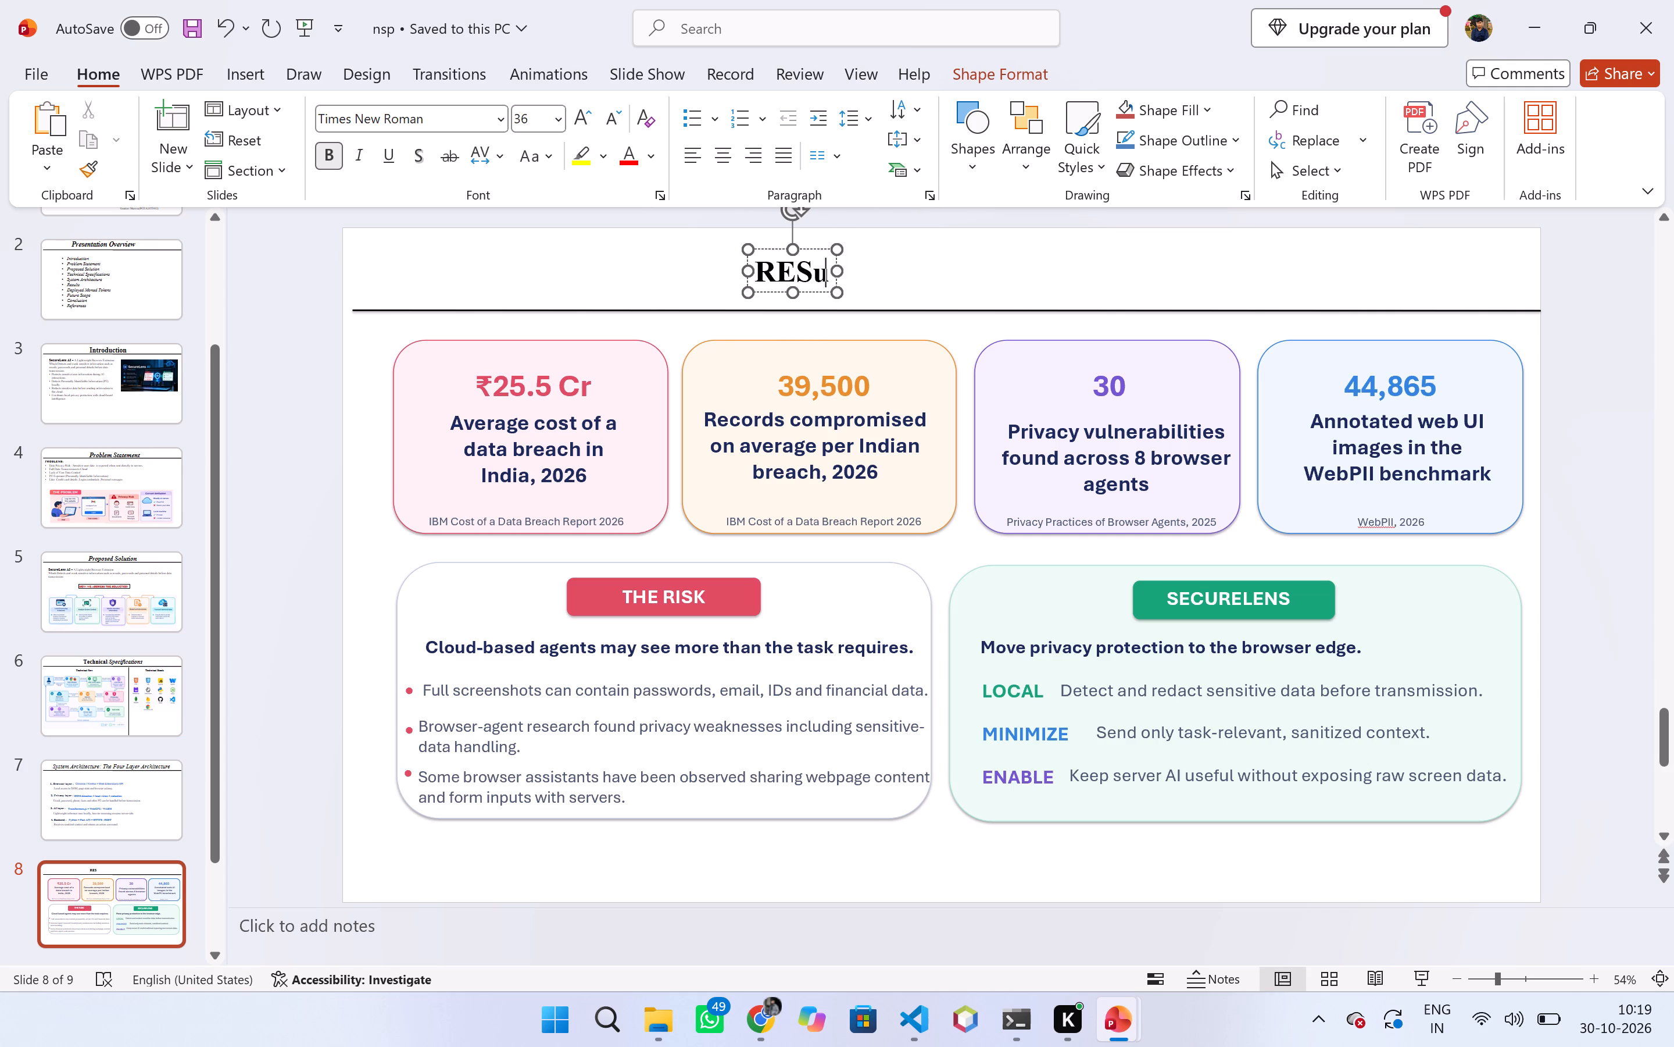
pyautogui.press('BackSpace')
pyautogui.write('ULT')
pyautogui.press('space')
pyautogui.click(1285, 280)
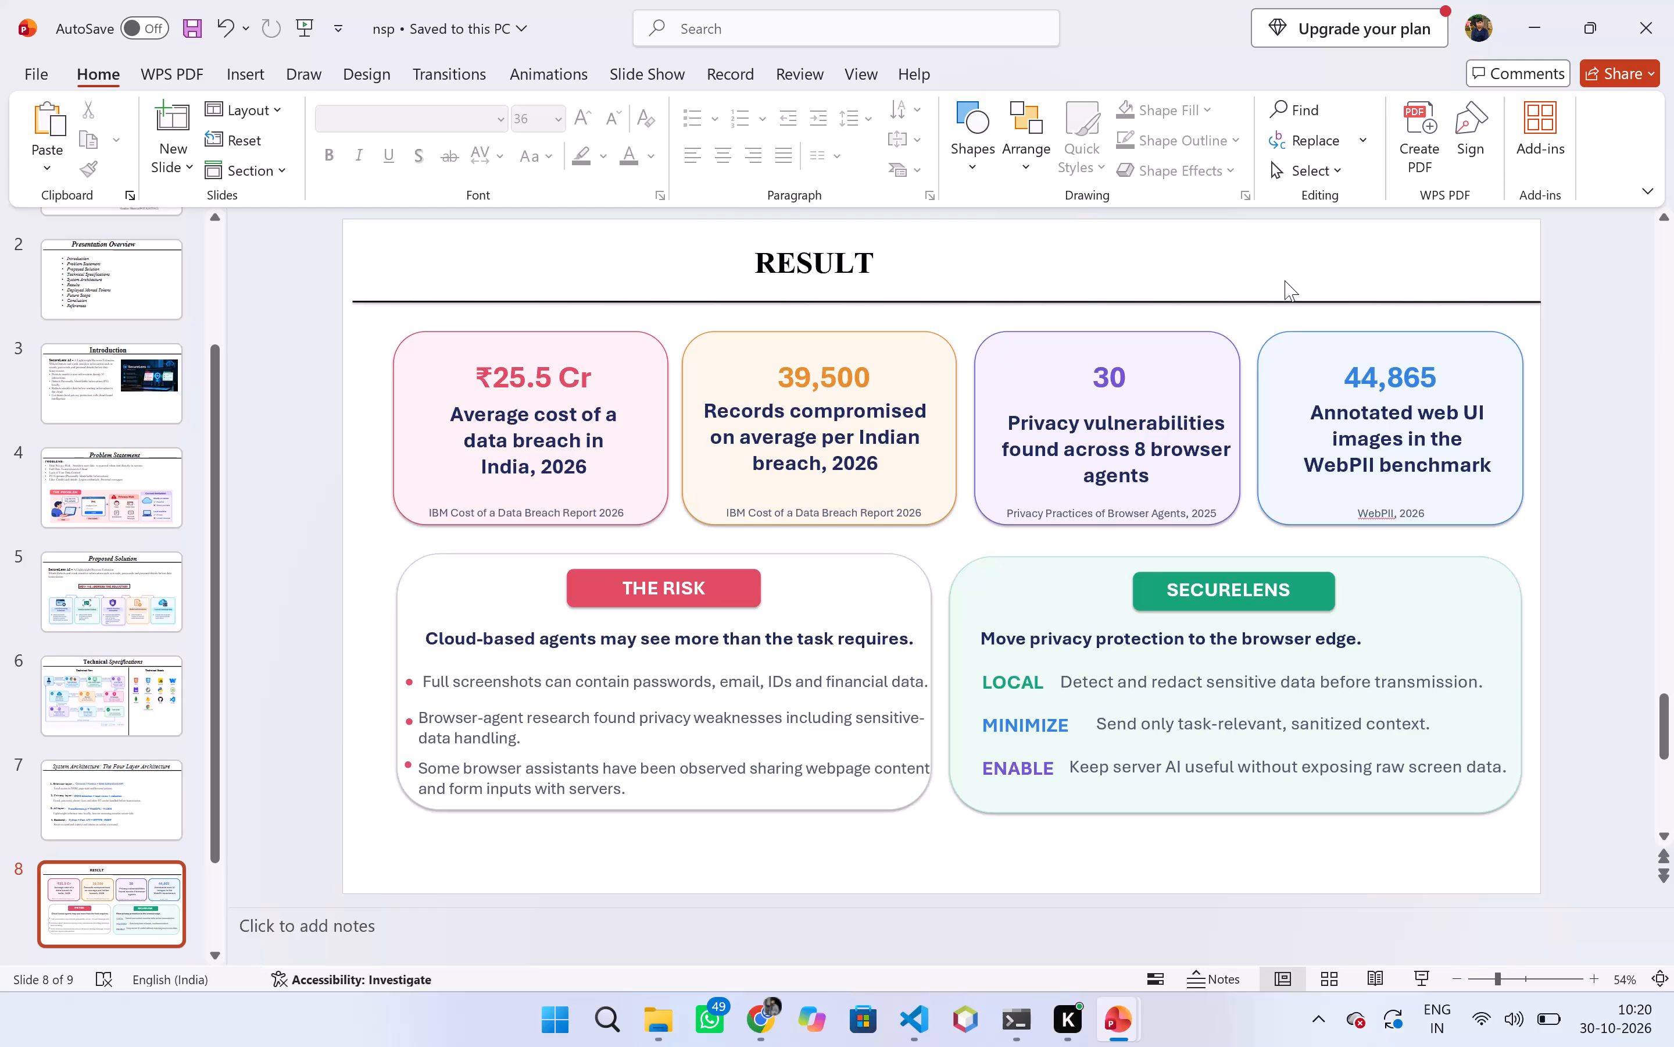
pyautogui.press('Down')
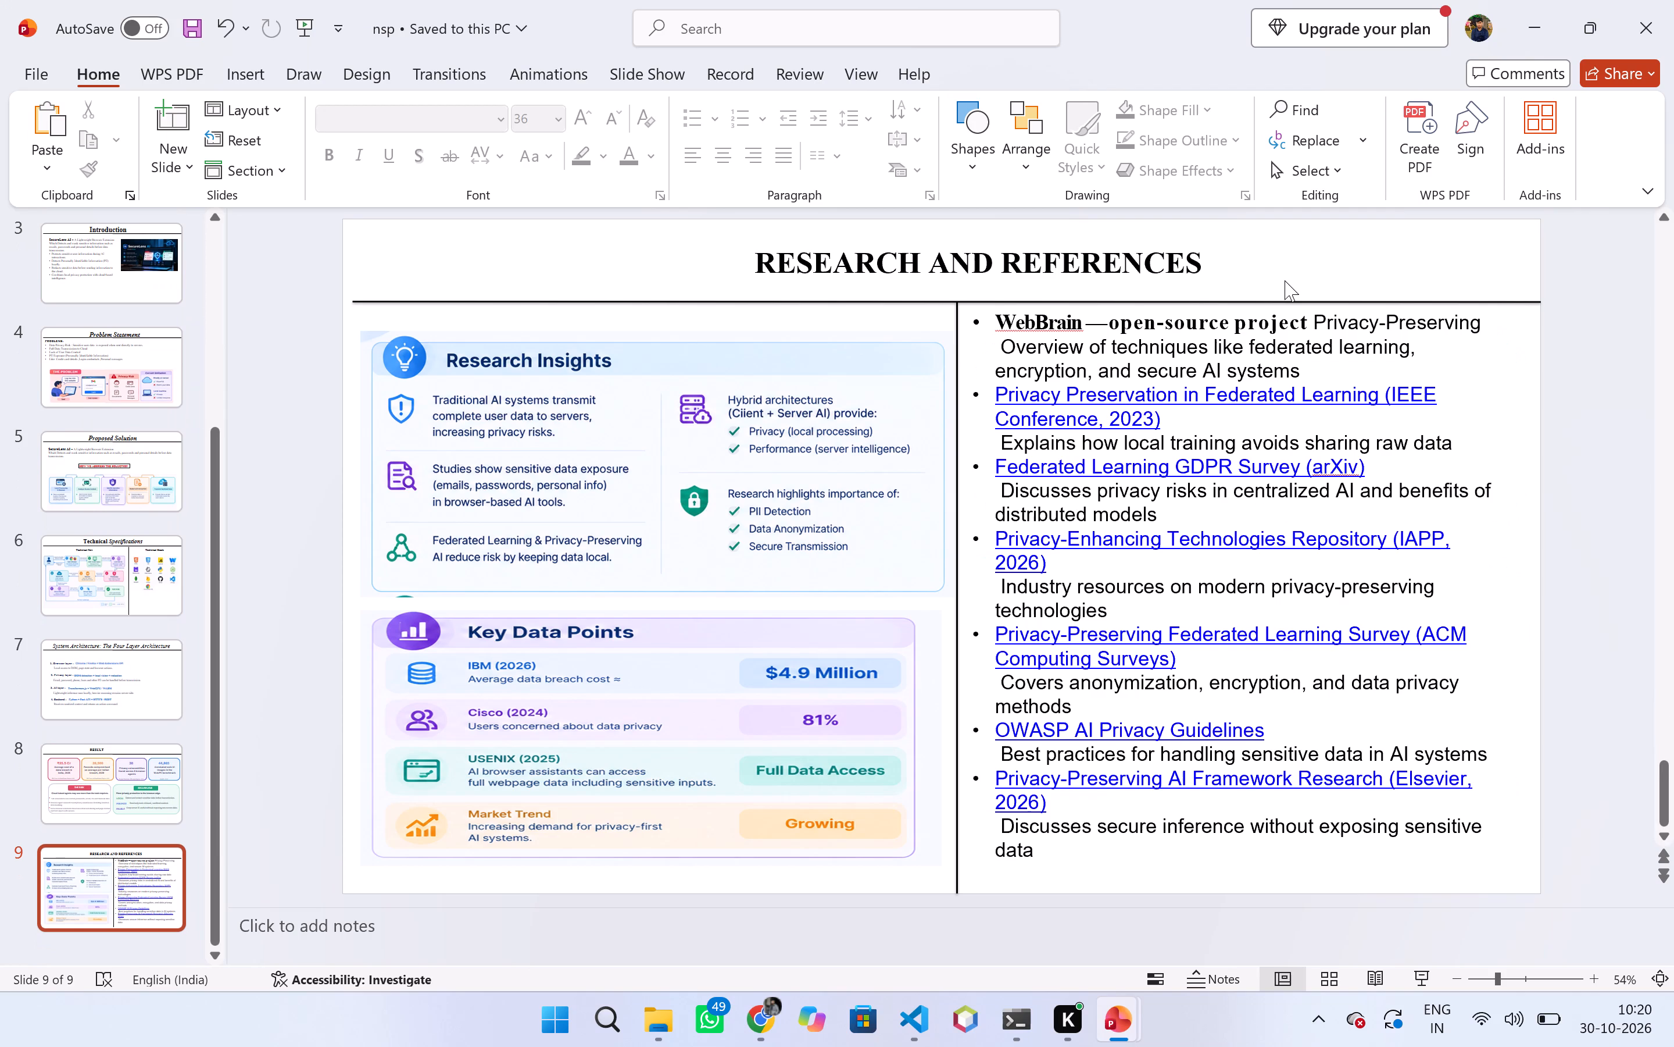
pyautogui.press('Up')
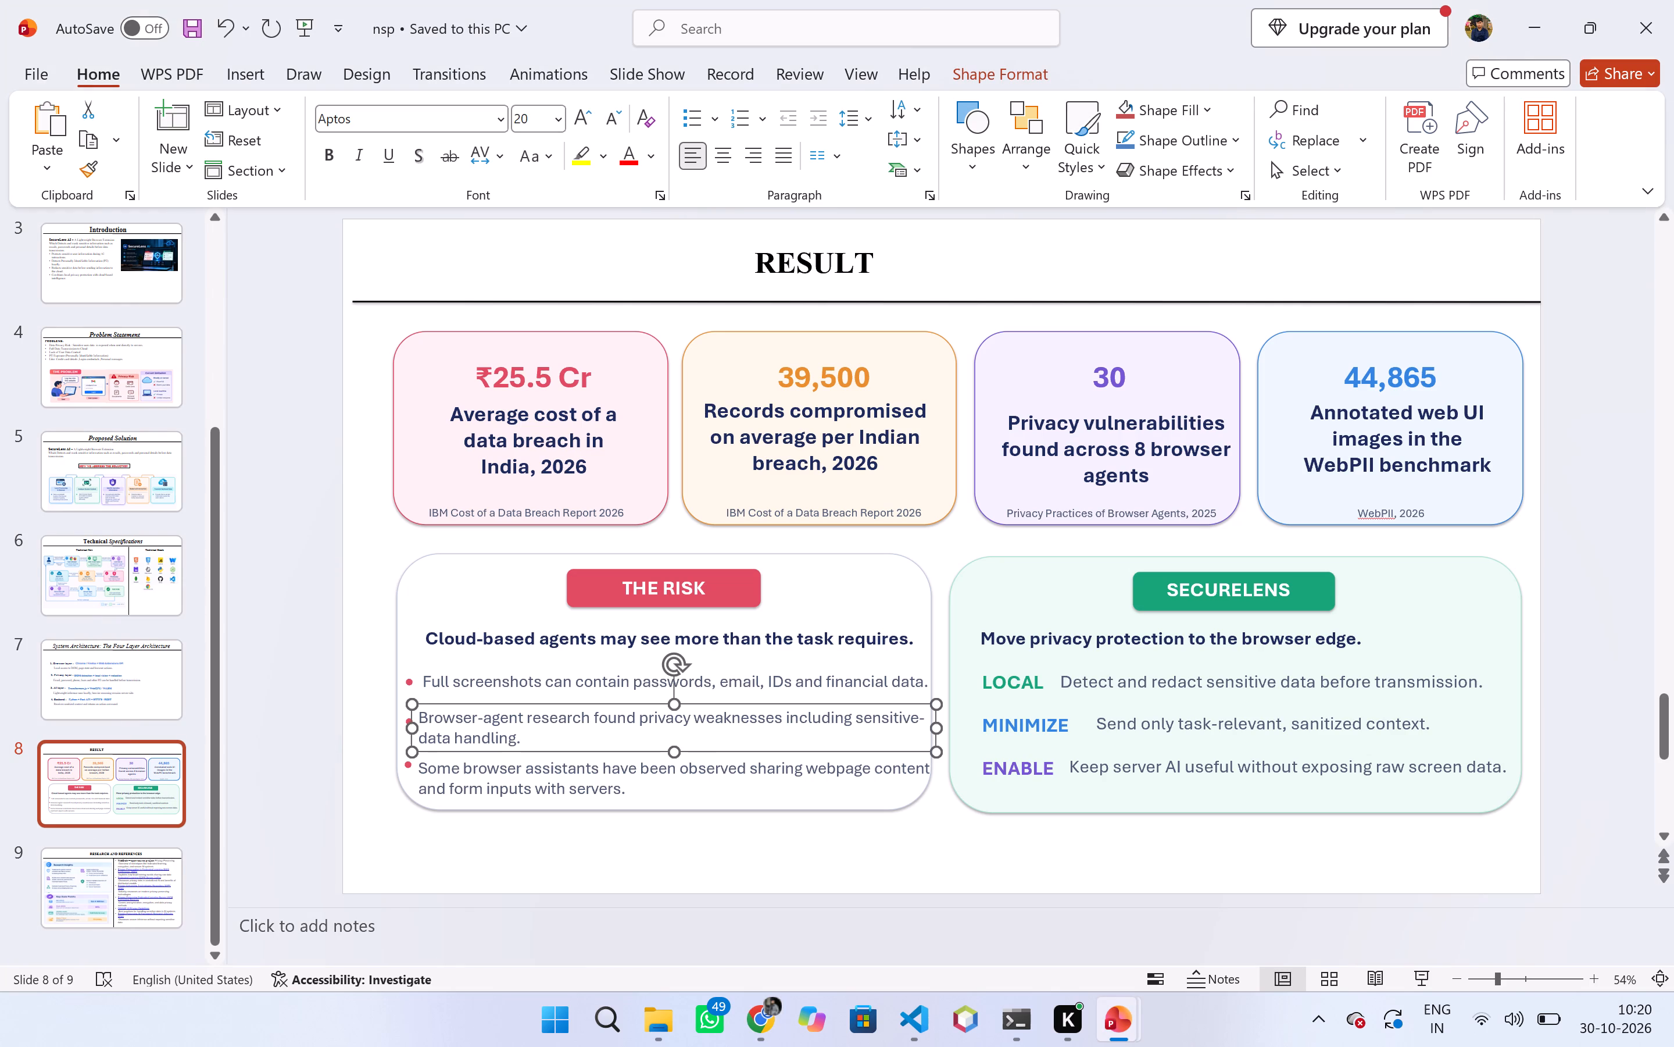
pyautogui.click(615, 524)
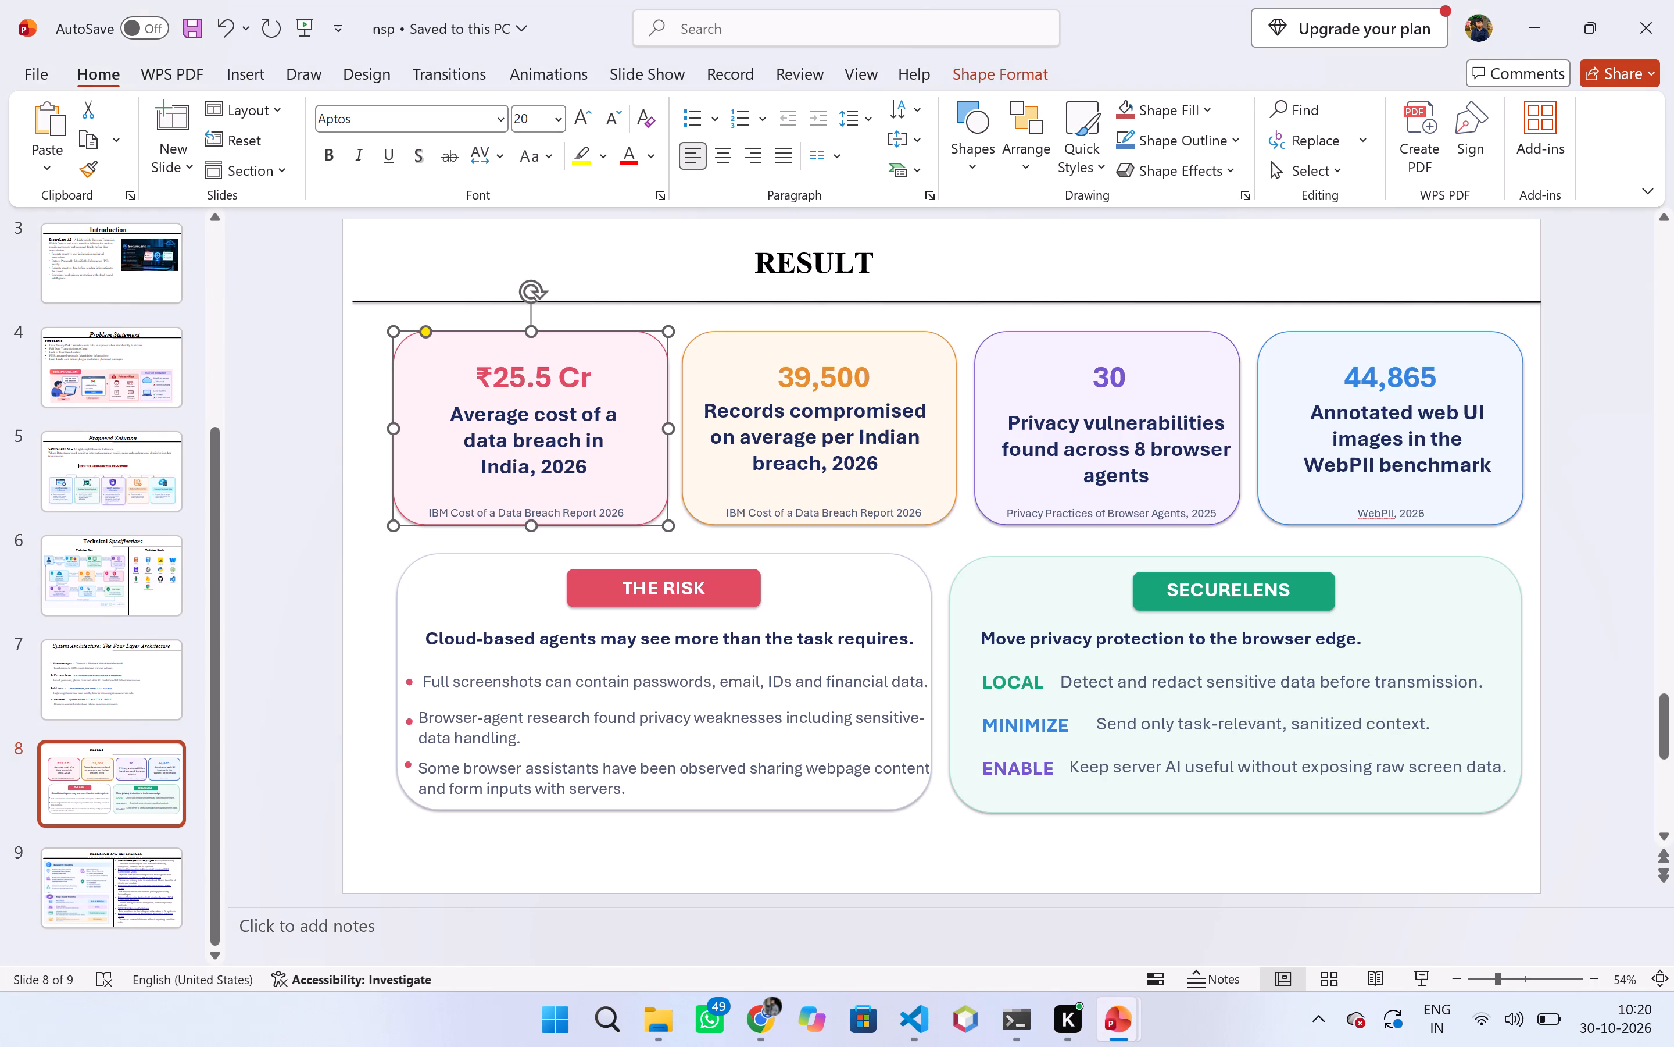
pyautogui.click(160, 727)
pyautogui.click(170, 165)
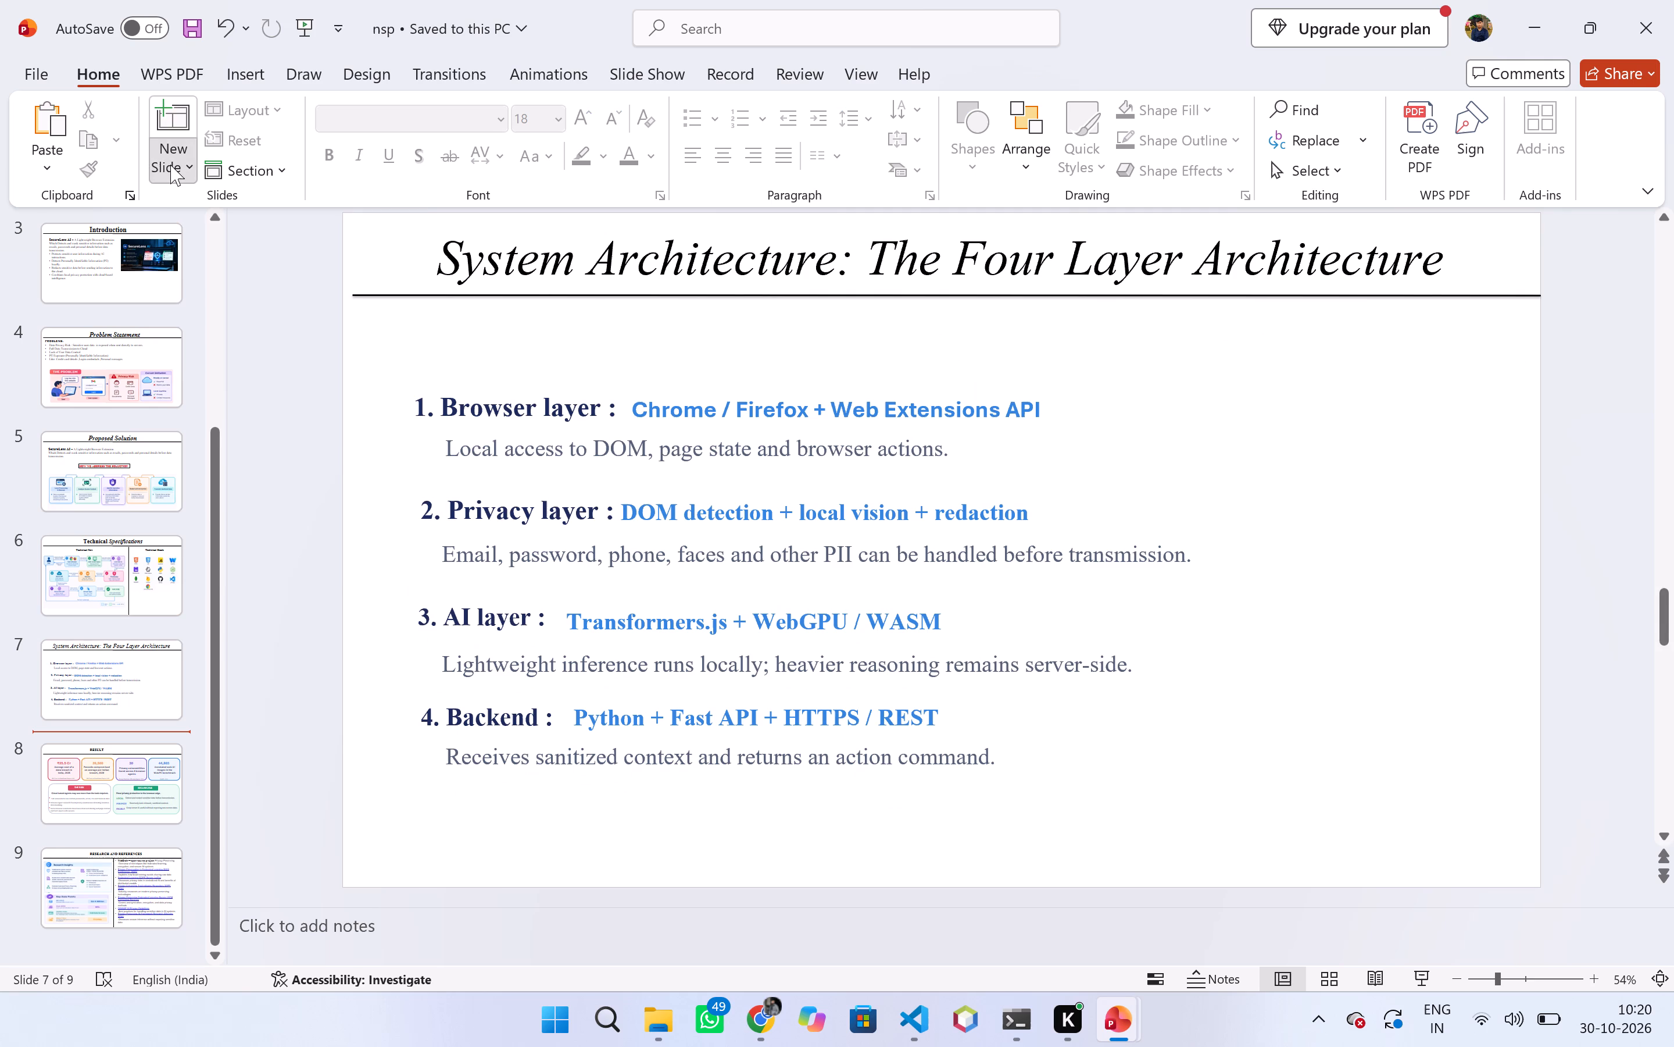
pyautogui.click(306, 373)
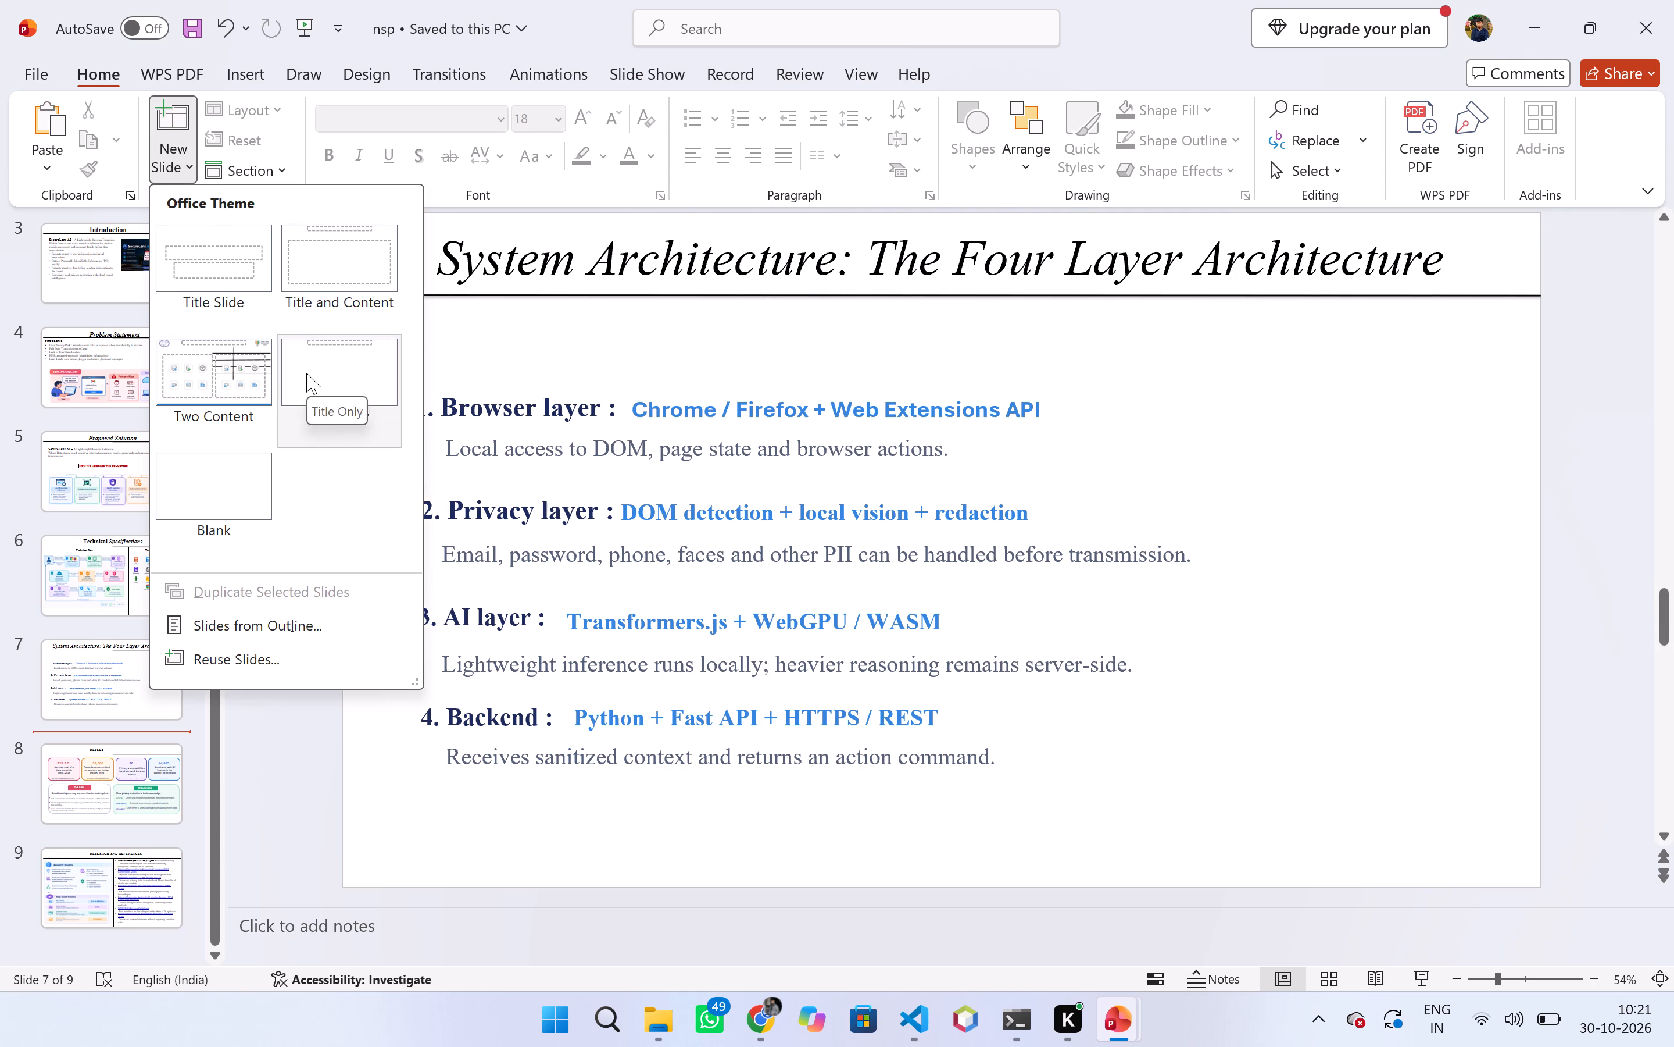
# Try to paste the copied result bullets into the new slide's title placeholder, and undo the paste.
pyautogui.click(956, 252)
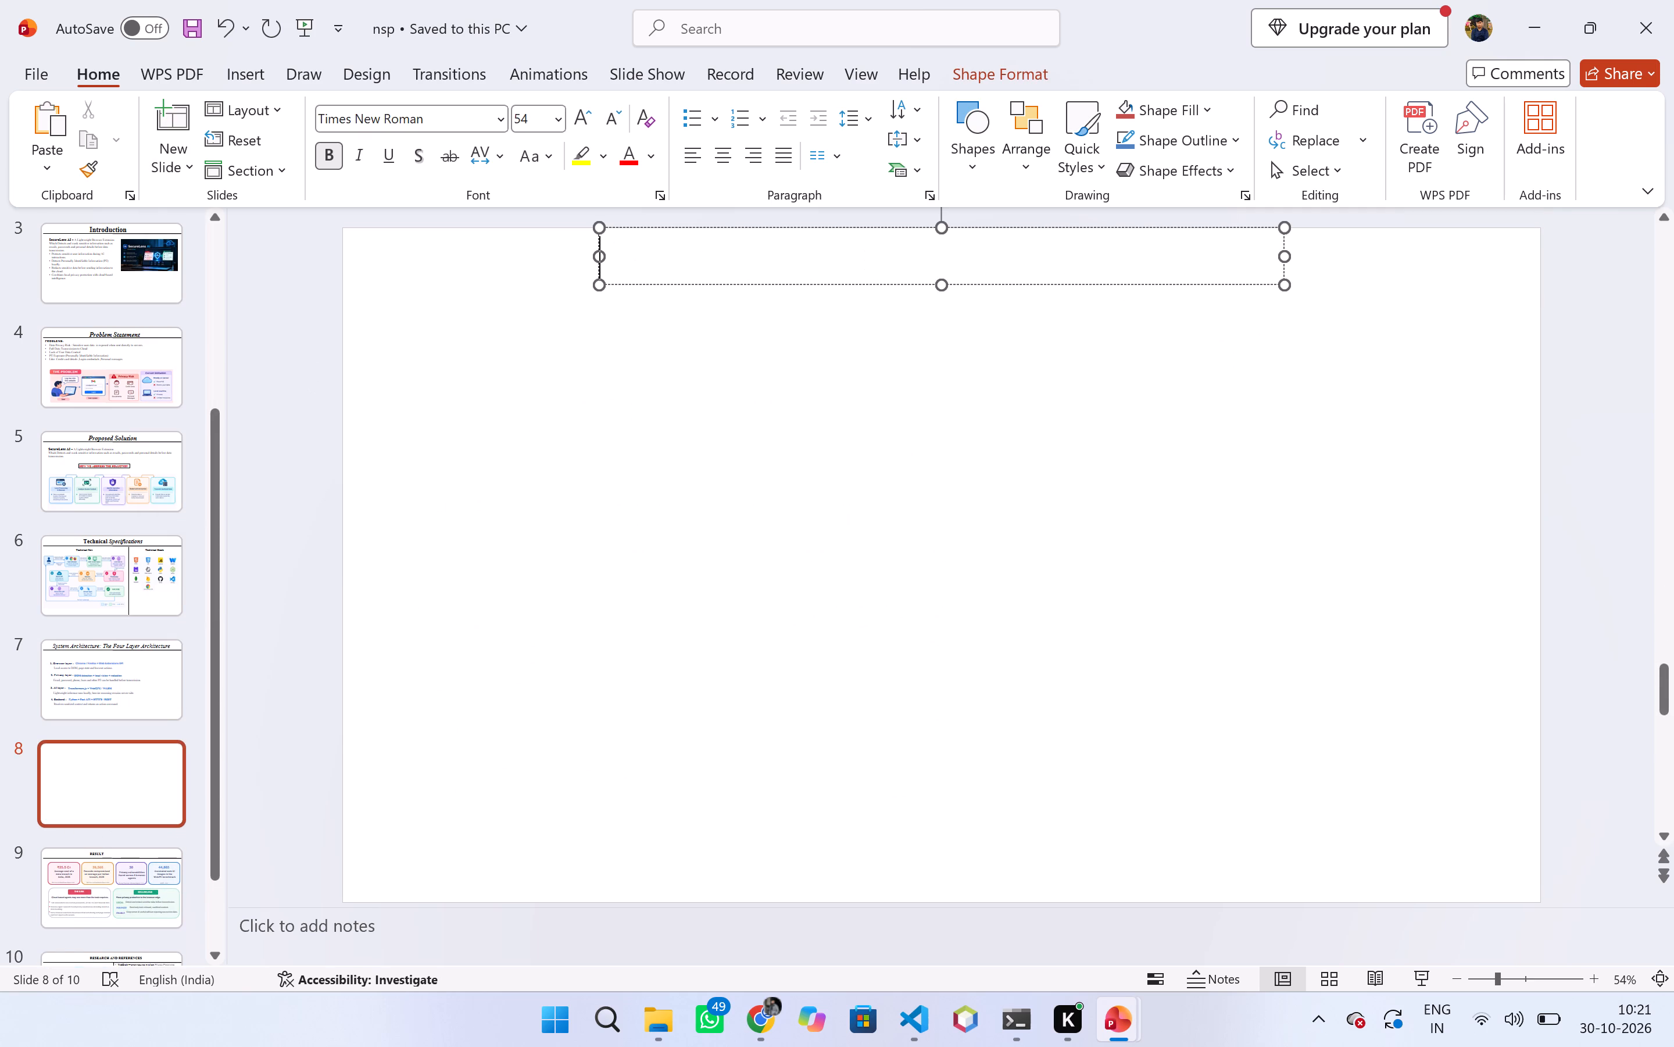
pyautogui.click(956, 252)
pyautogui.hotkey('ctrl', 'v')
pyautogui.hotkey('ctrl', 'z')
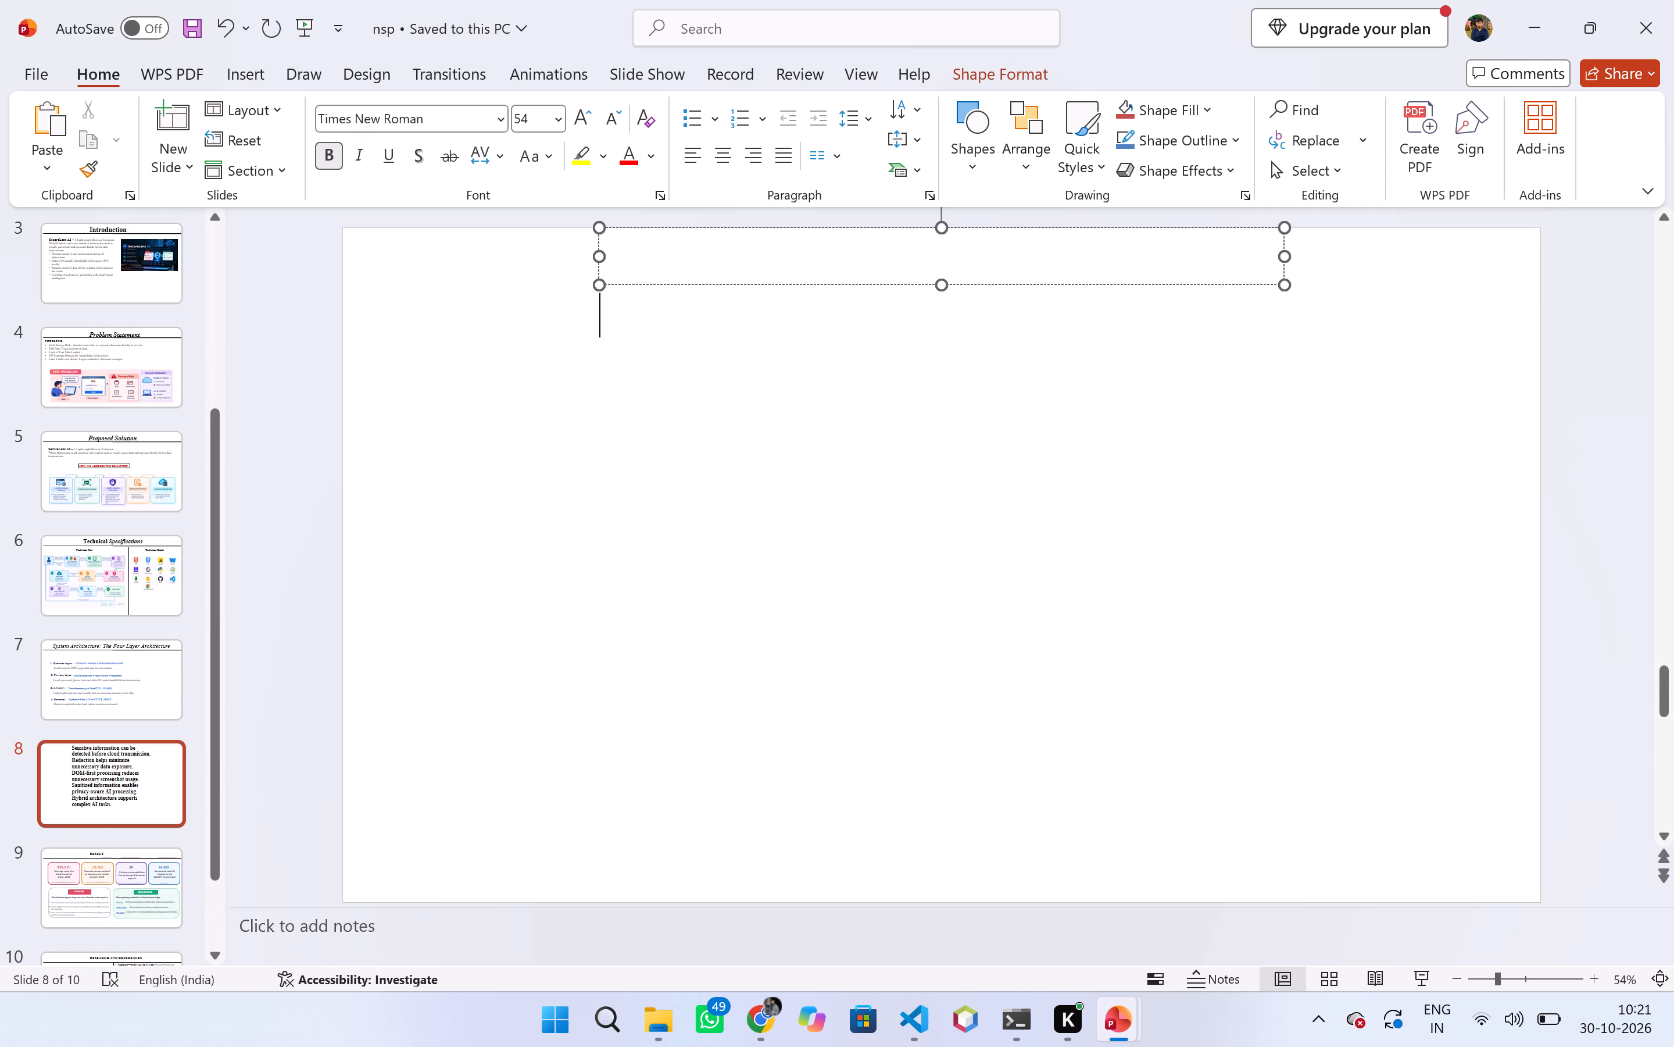
# Paste the five copied result bullets into the body area of the new slide as a separate text box.
pyautogui.click(98, 917)
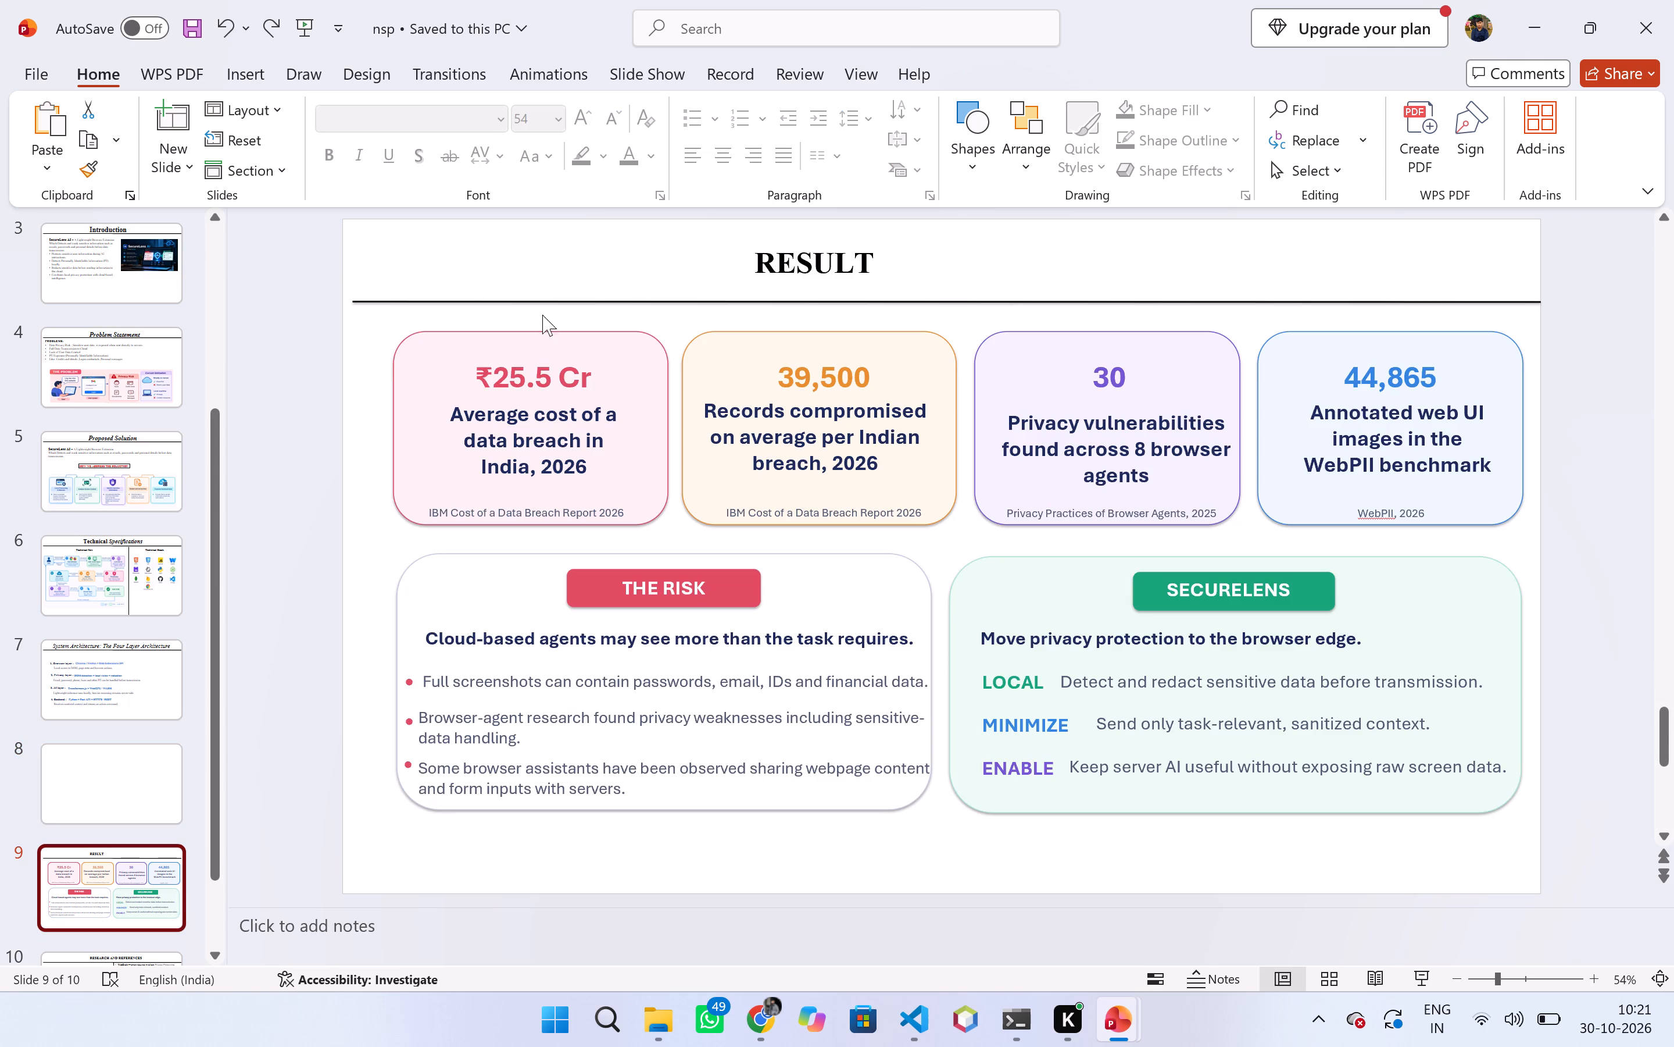
pyautogui.click(115, 779)
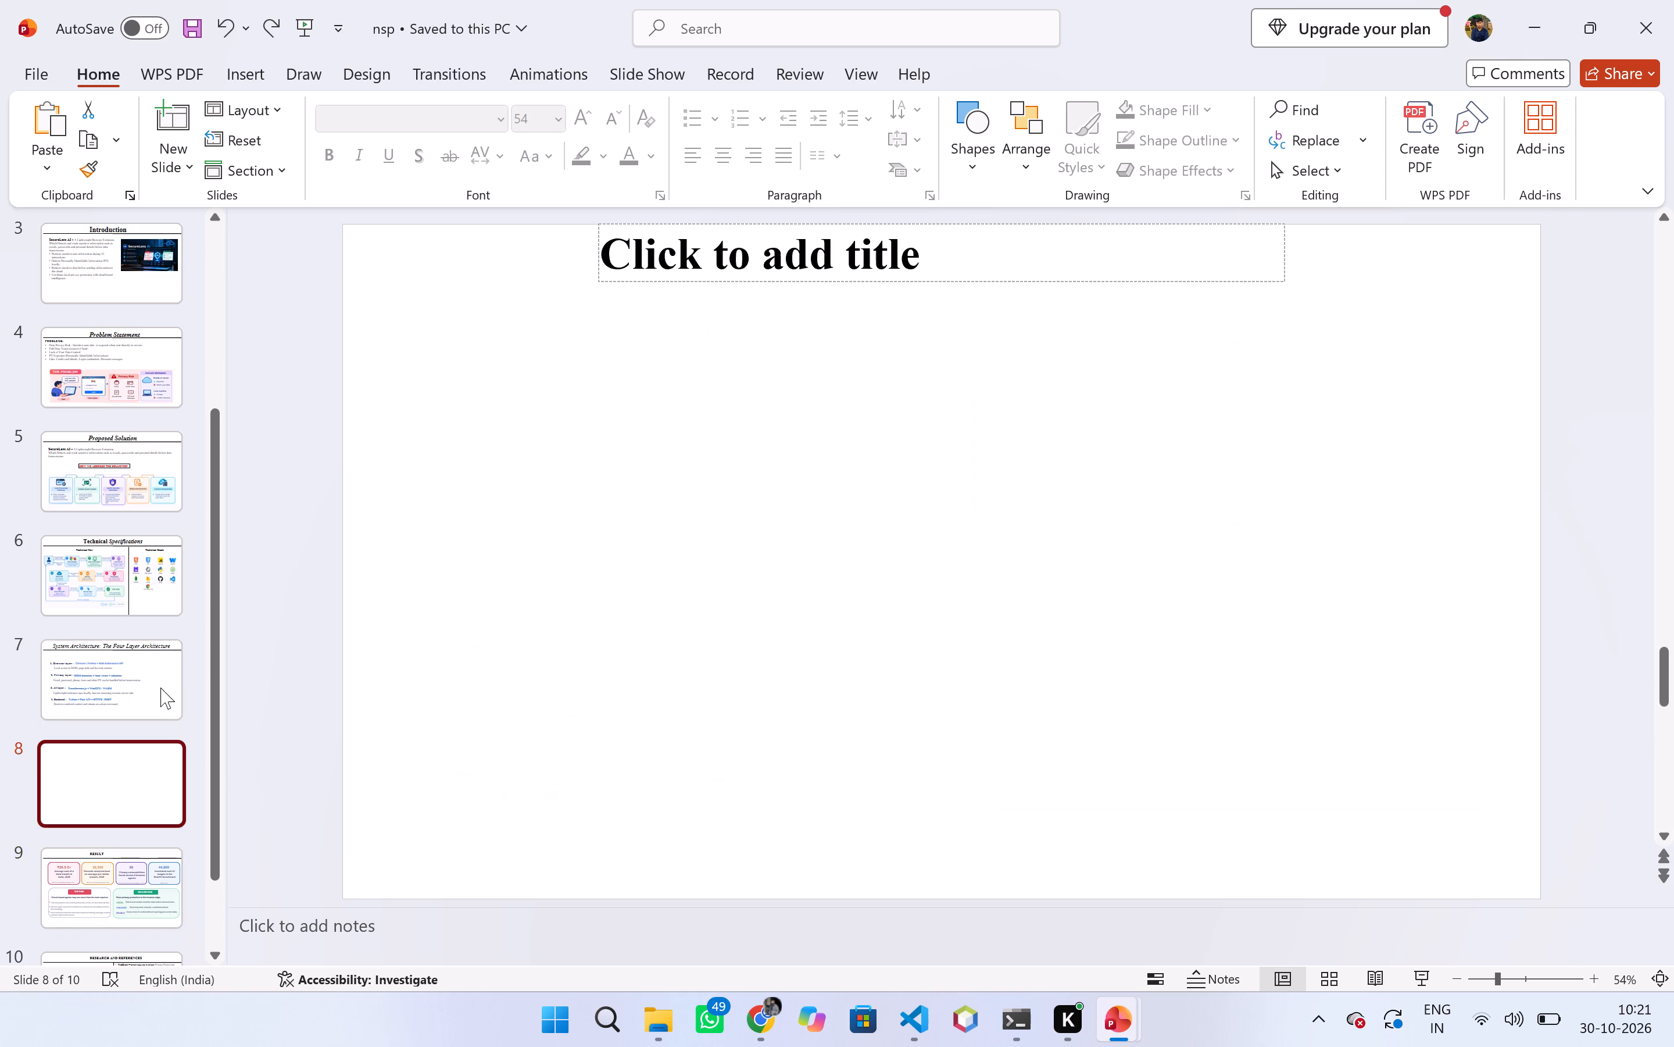
pyautogui.click(149, 871)
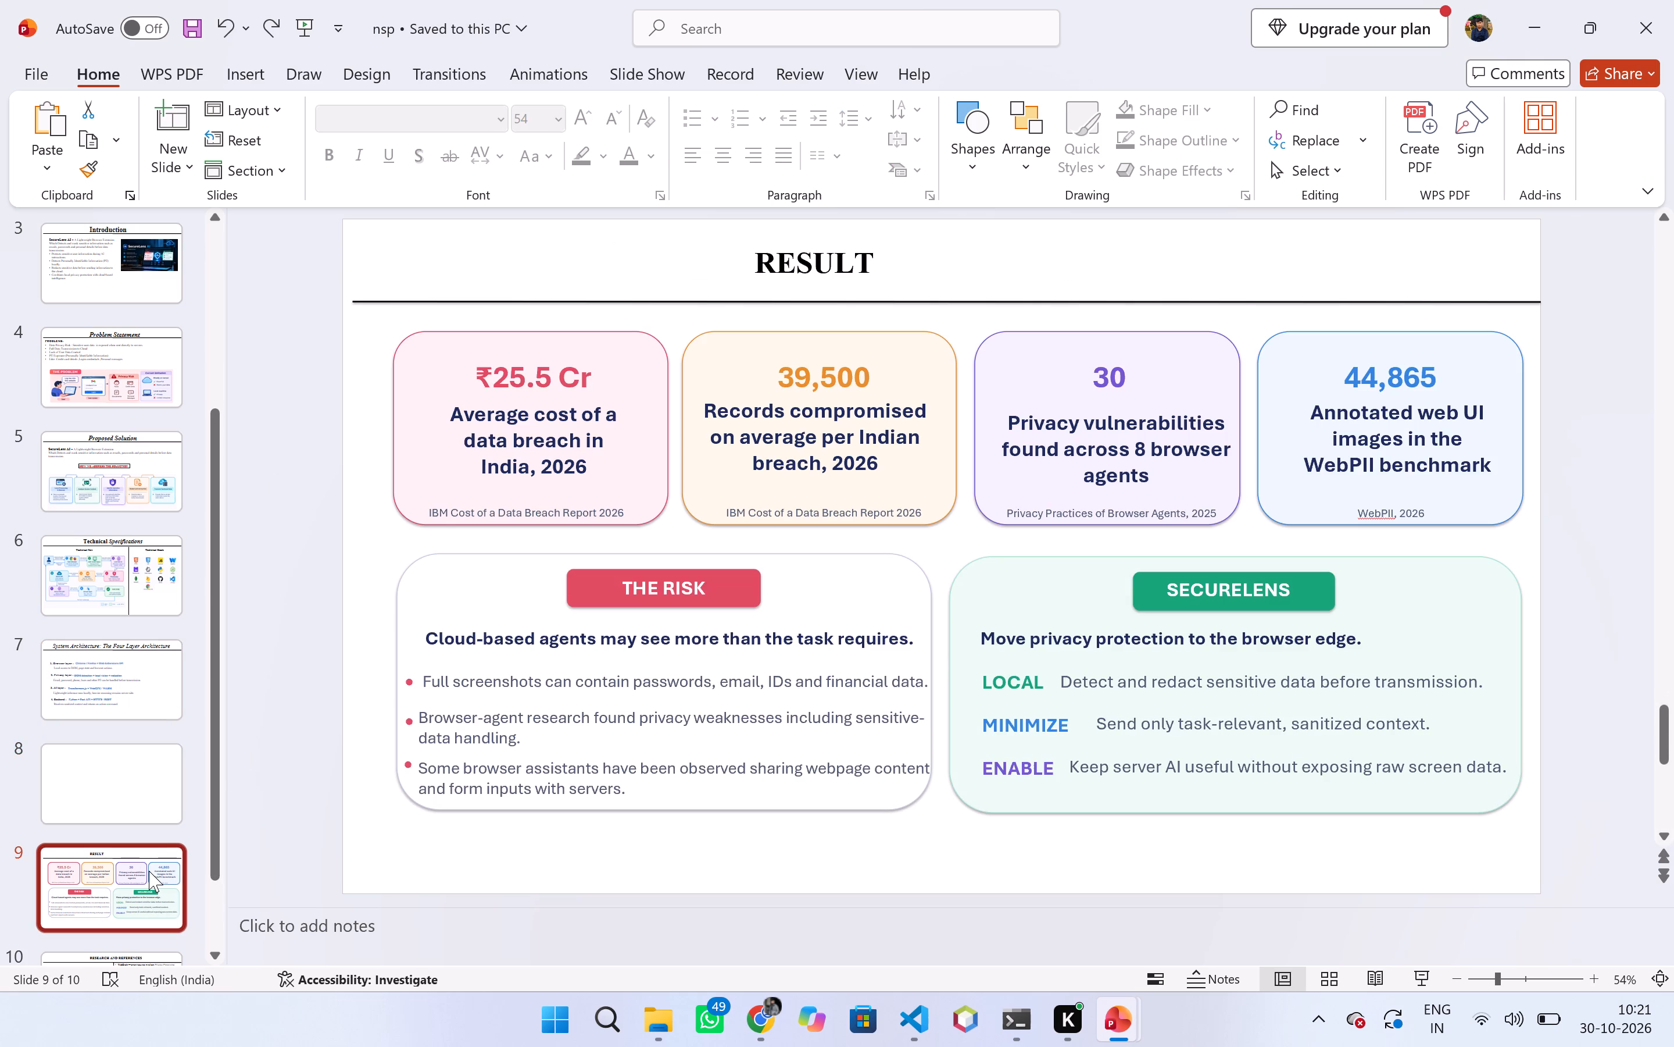
pyautogui.click(161, 797)
pyautogui.click(651, 572)
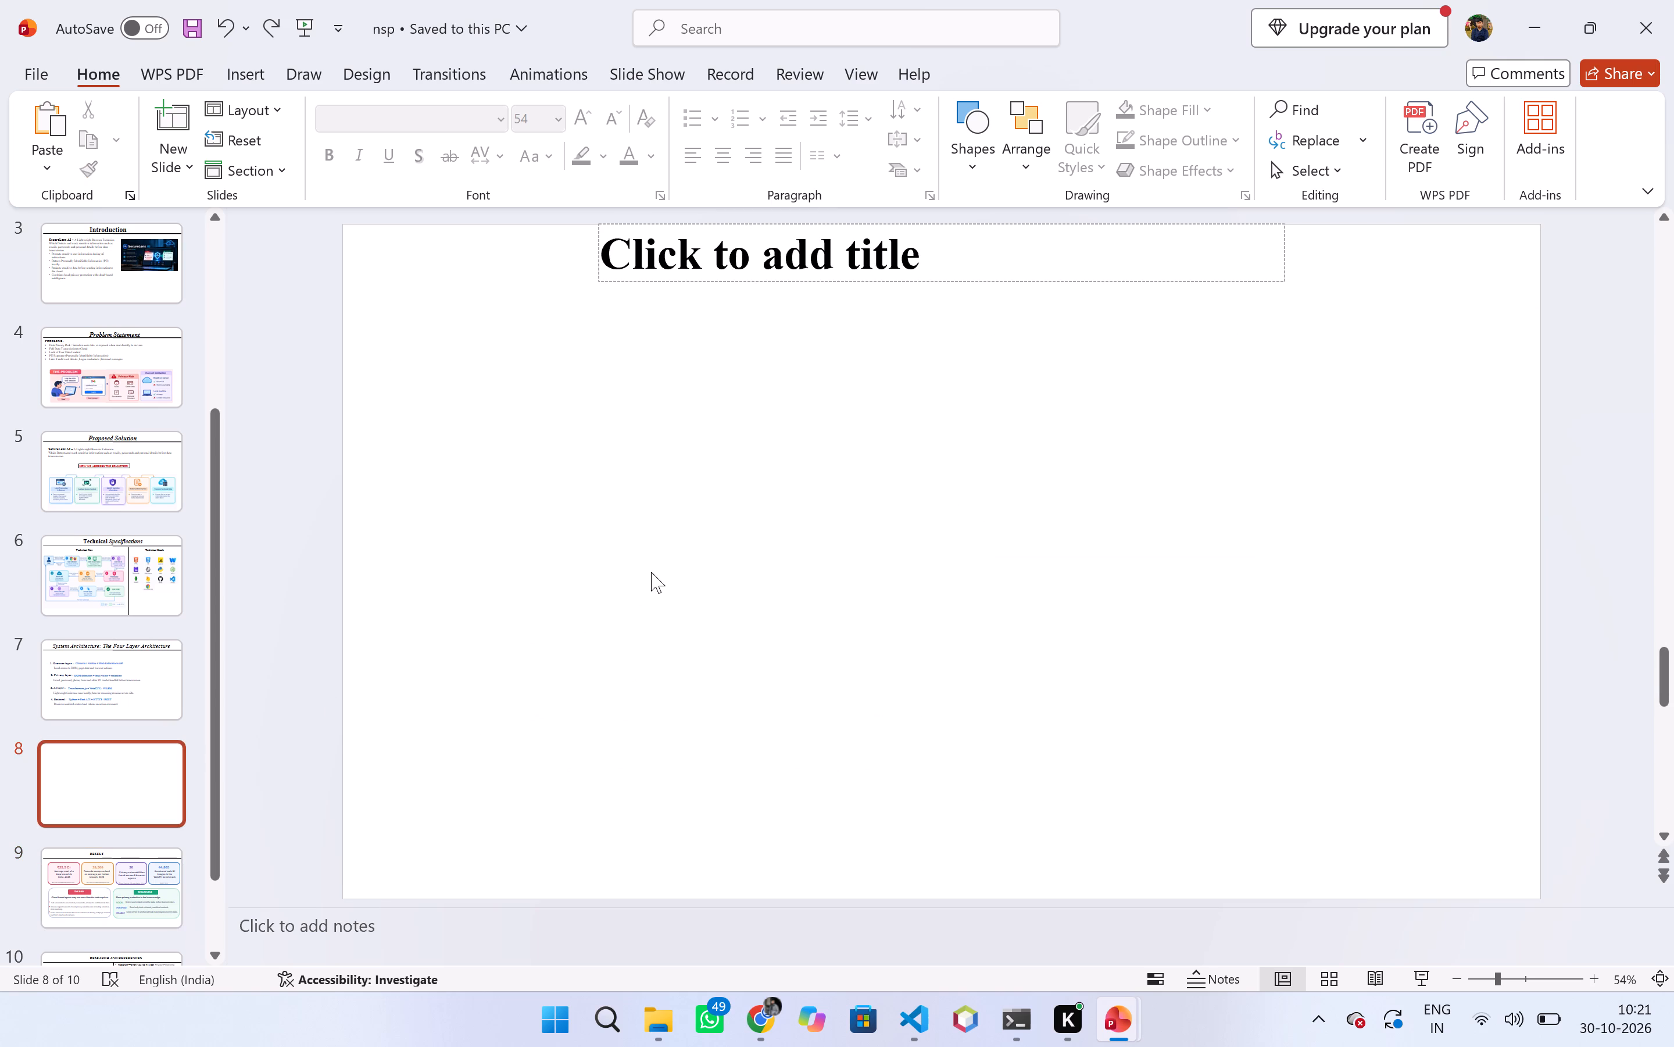
pyautogui.hotkey('ctrl', 'v')
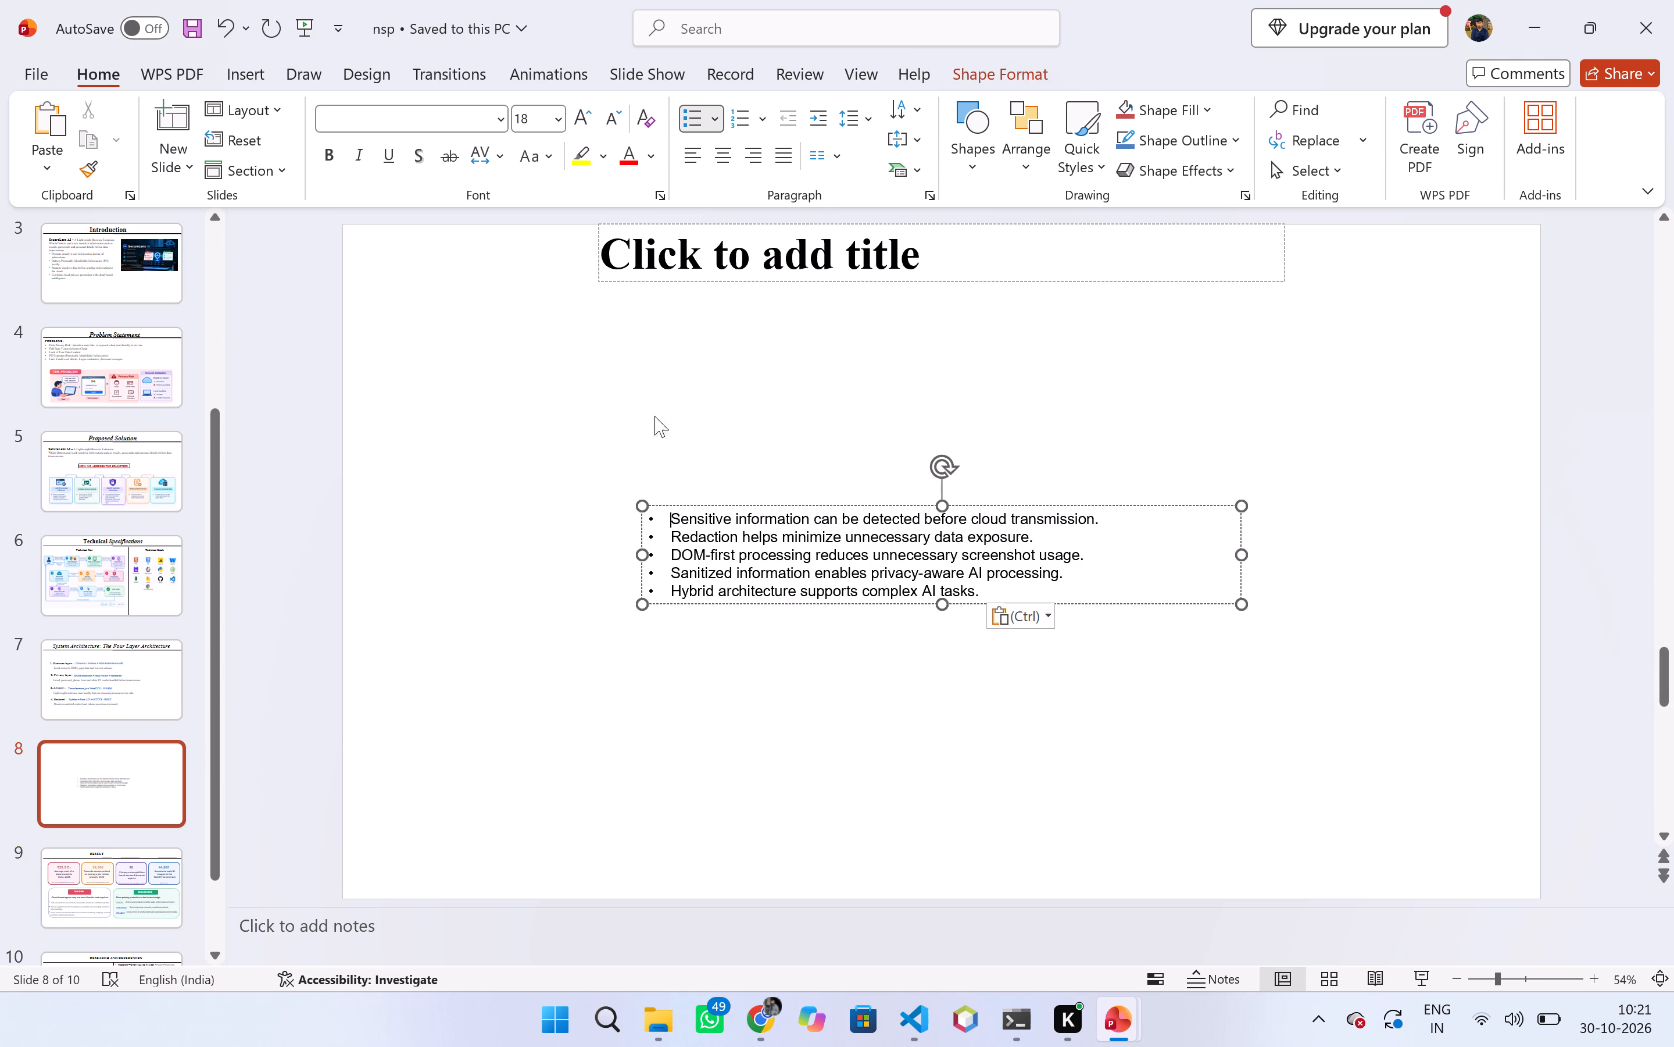
pyautogui.click(674, 415)
# Copy the horizontal divider line under the System Architecture slide's title and paste it onto the new slide.
pyautogui.click(148, 679)
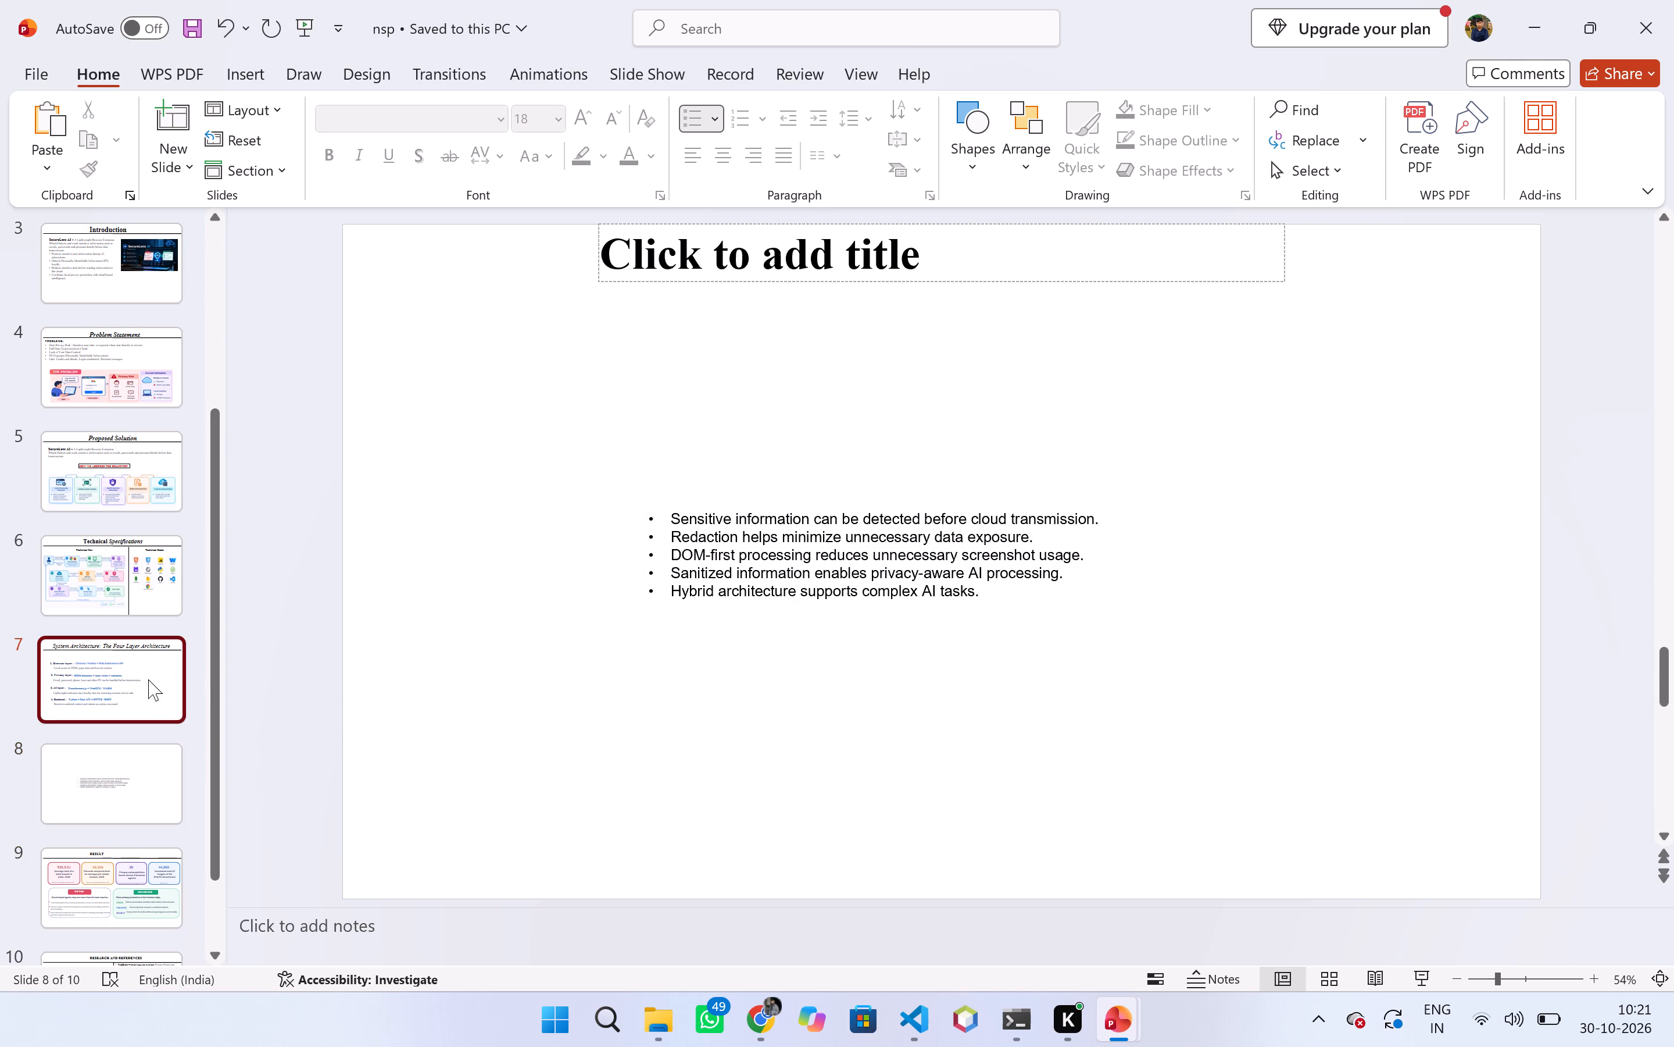
pyautogui.click(435, 291)
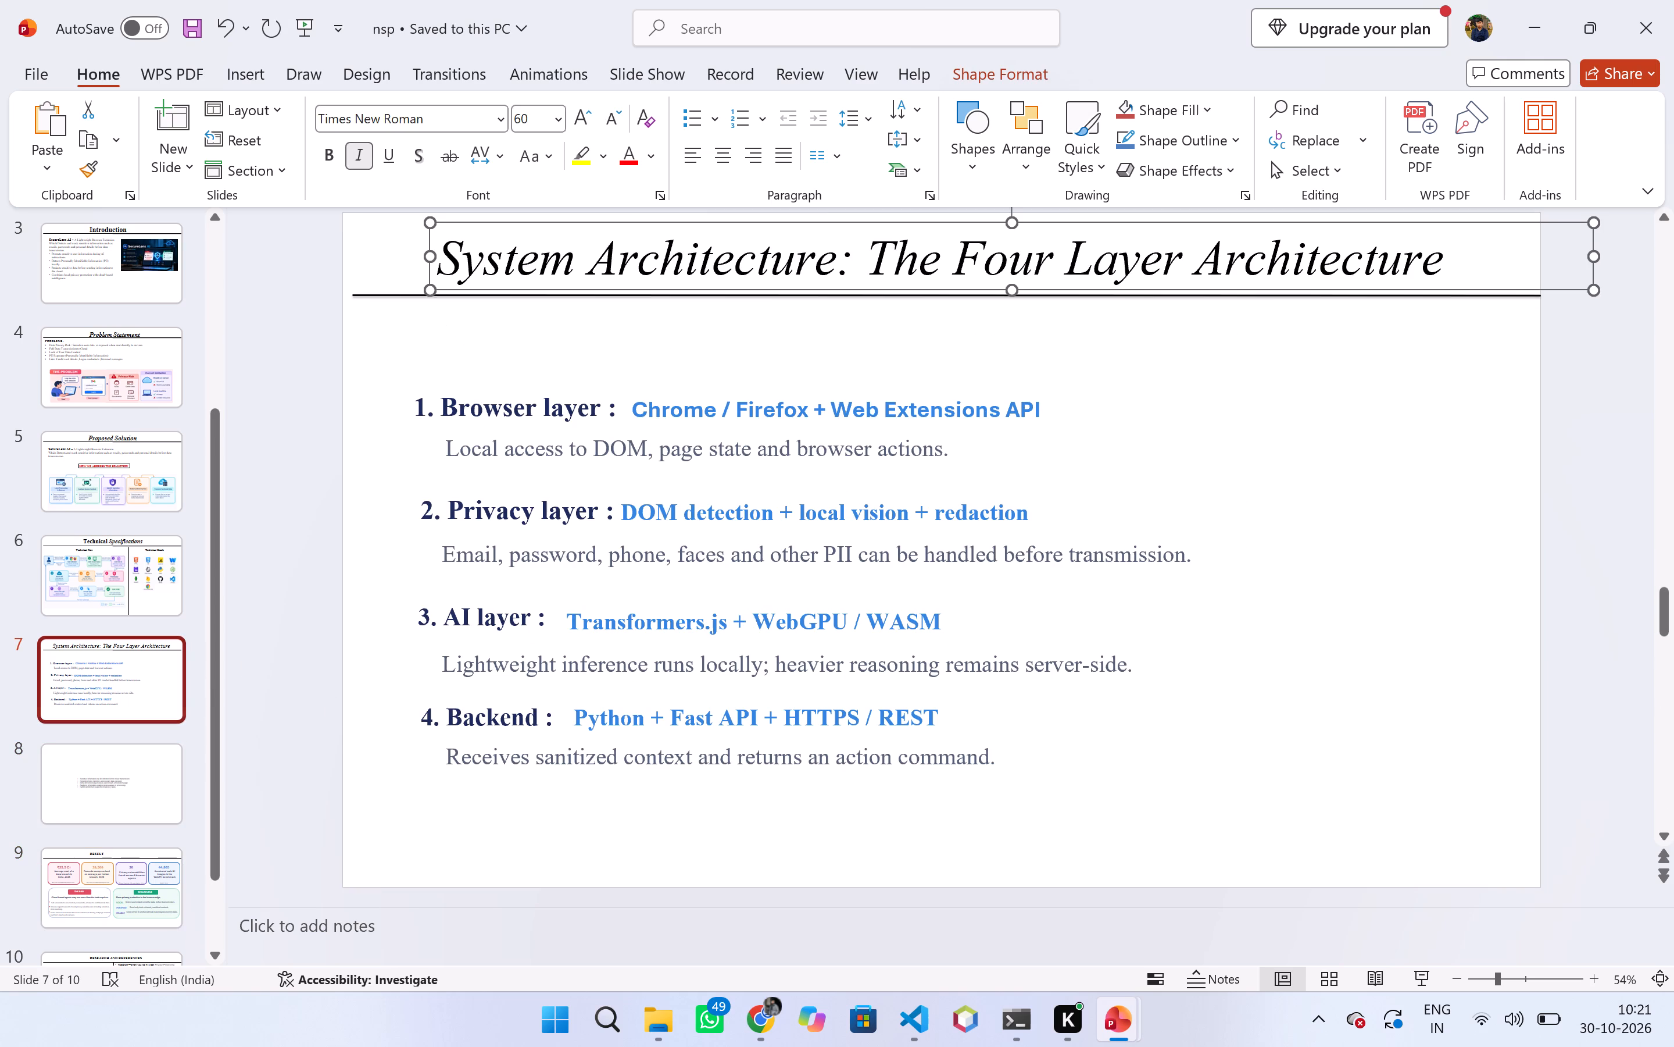
pyautogui.click(413, 294)
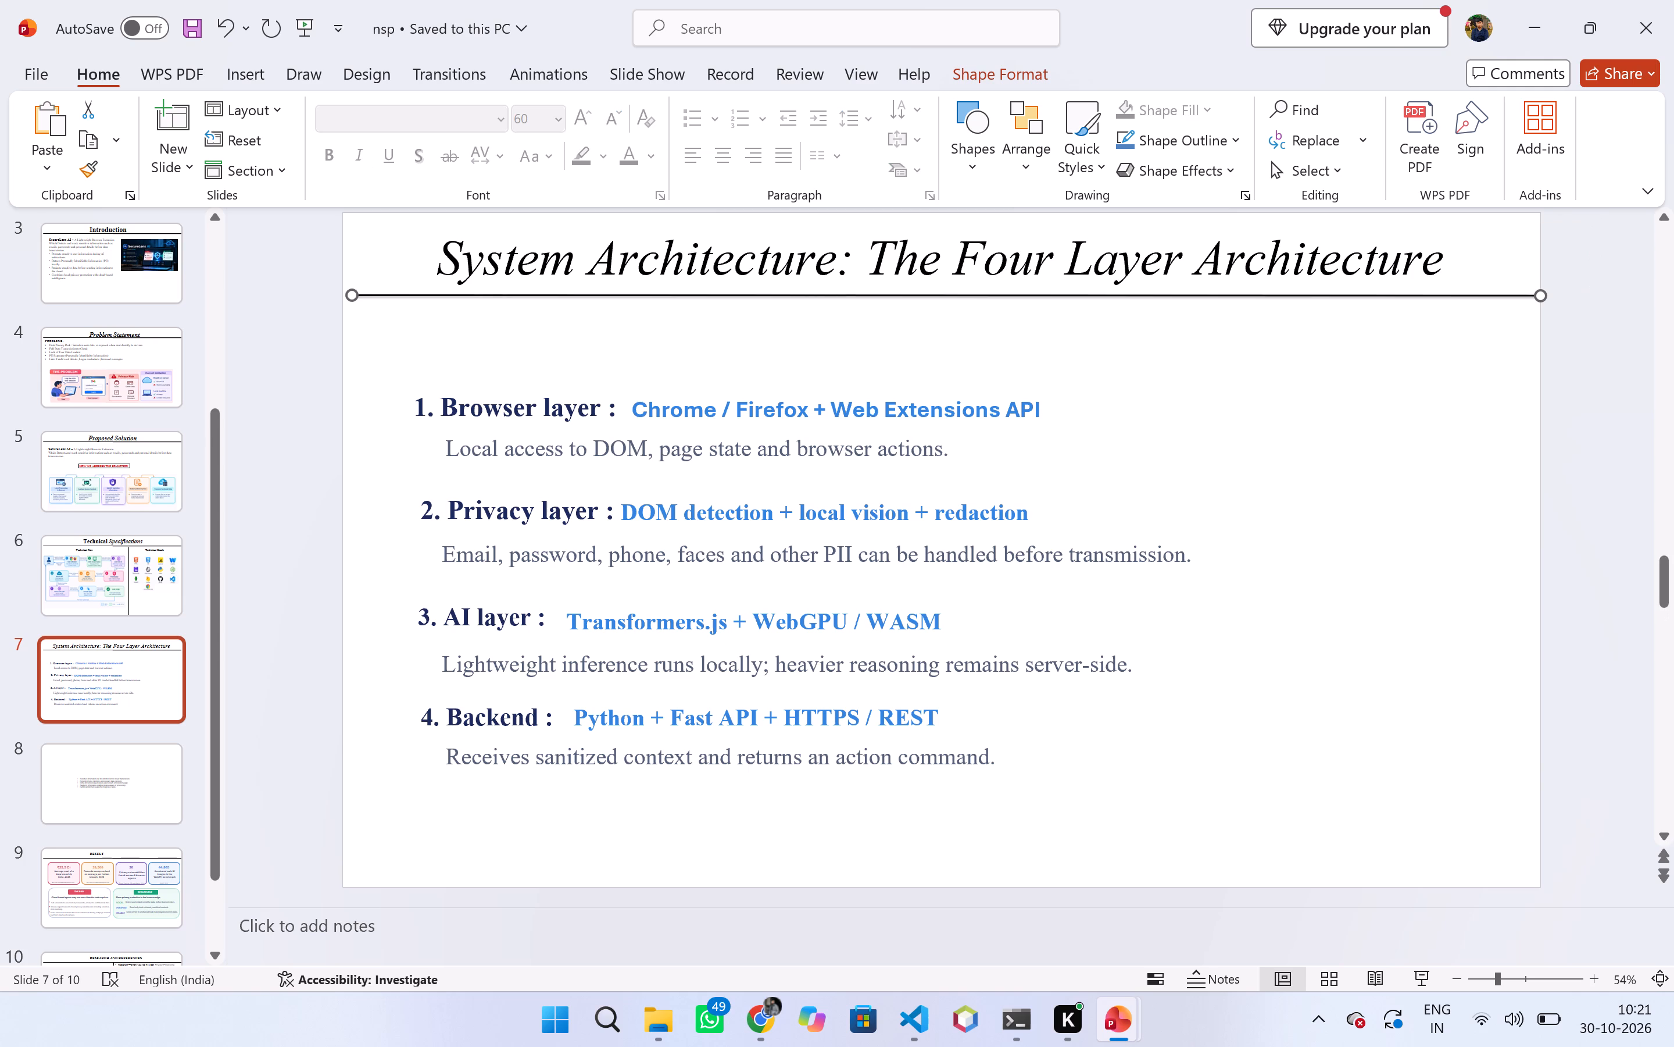
pyautogui.hotkey('ctrl', 'c')
pyautogui.click(141, 770)
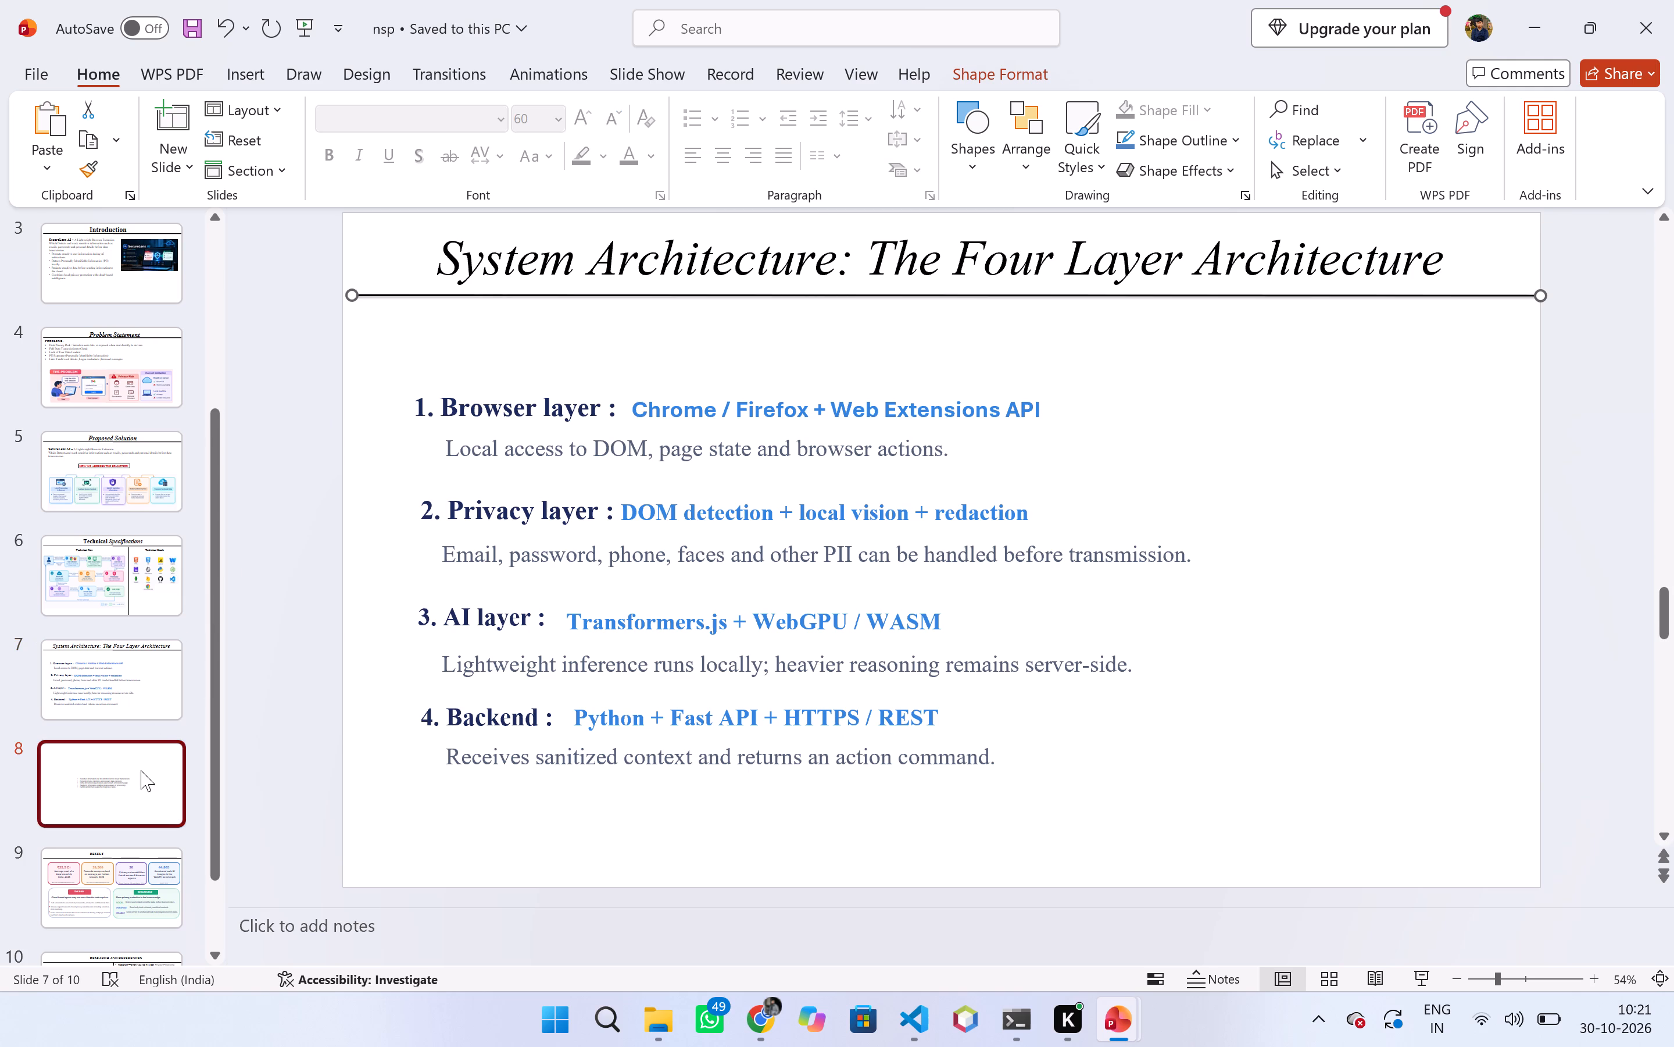
pyautogui.click(487, 362)
pyautogui.hotkey('ctrl', 'v')
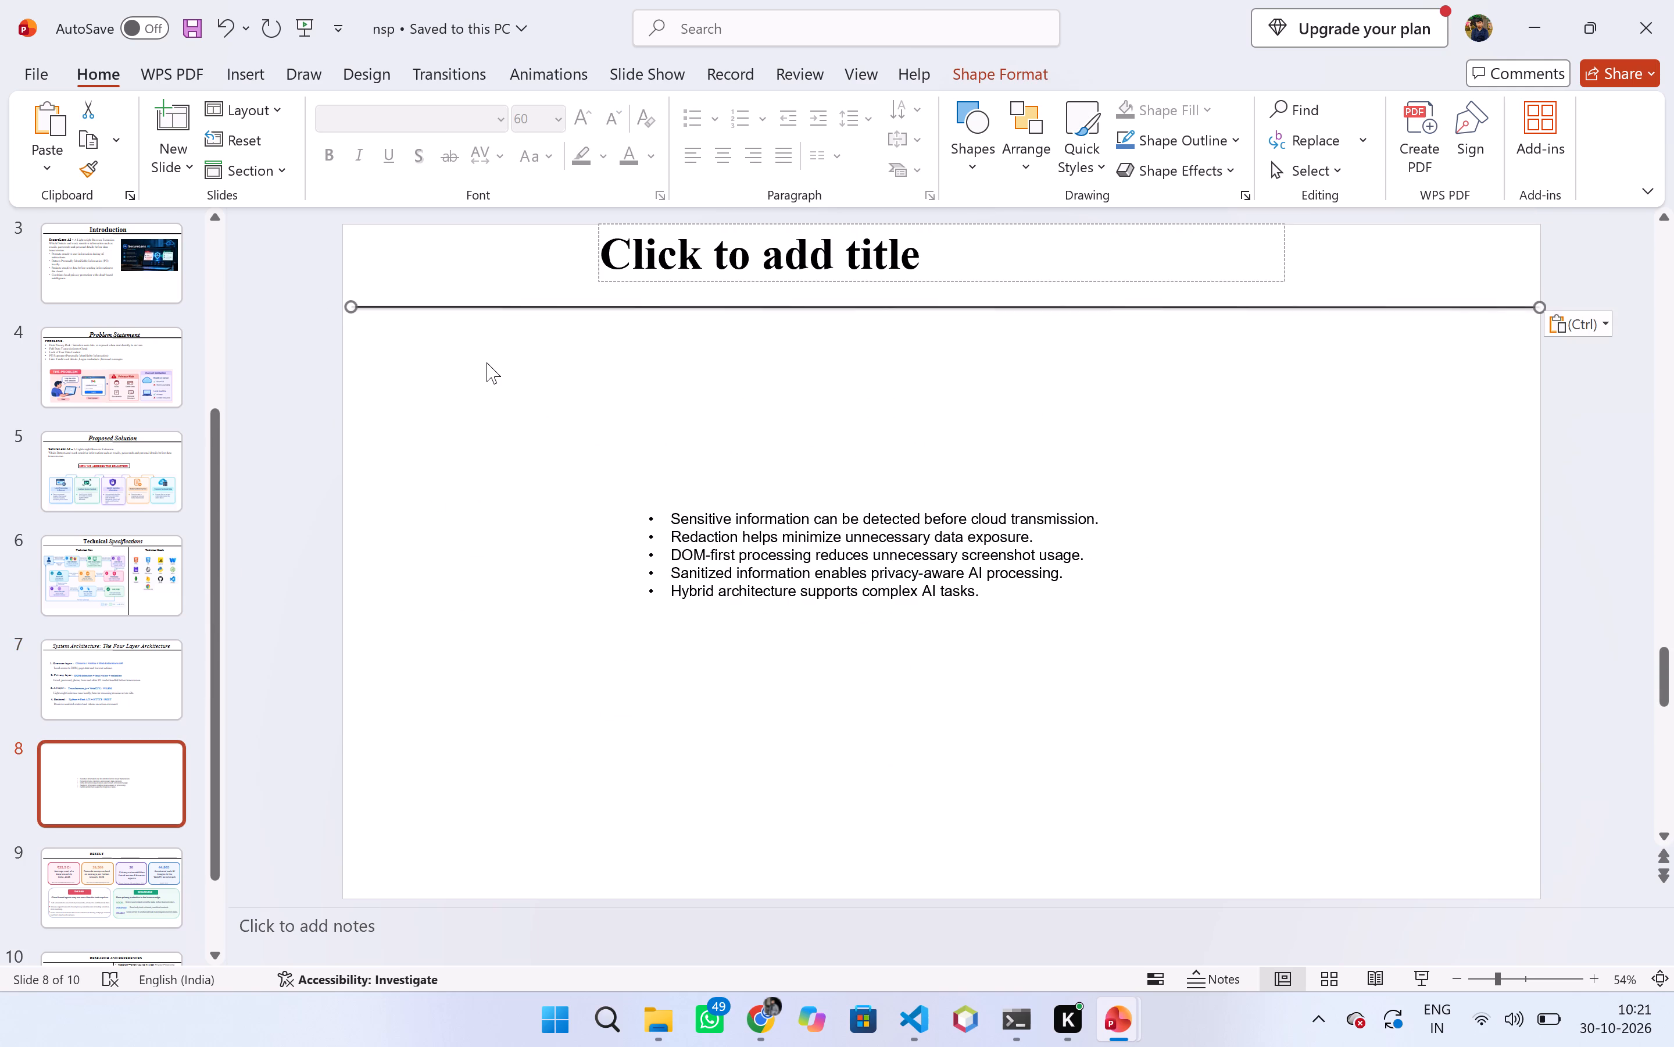
# Enter "Result" as the title of the new slide.
pyautogui.click(982, 257)
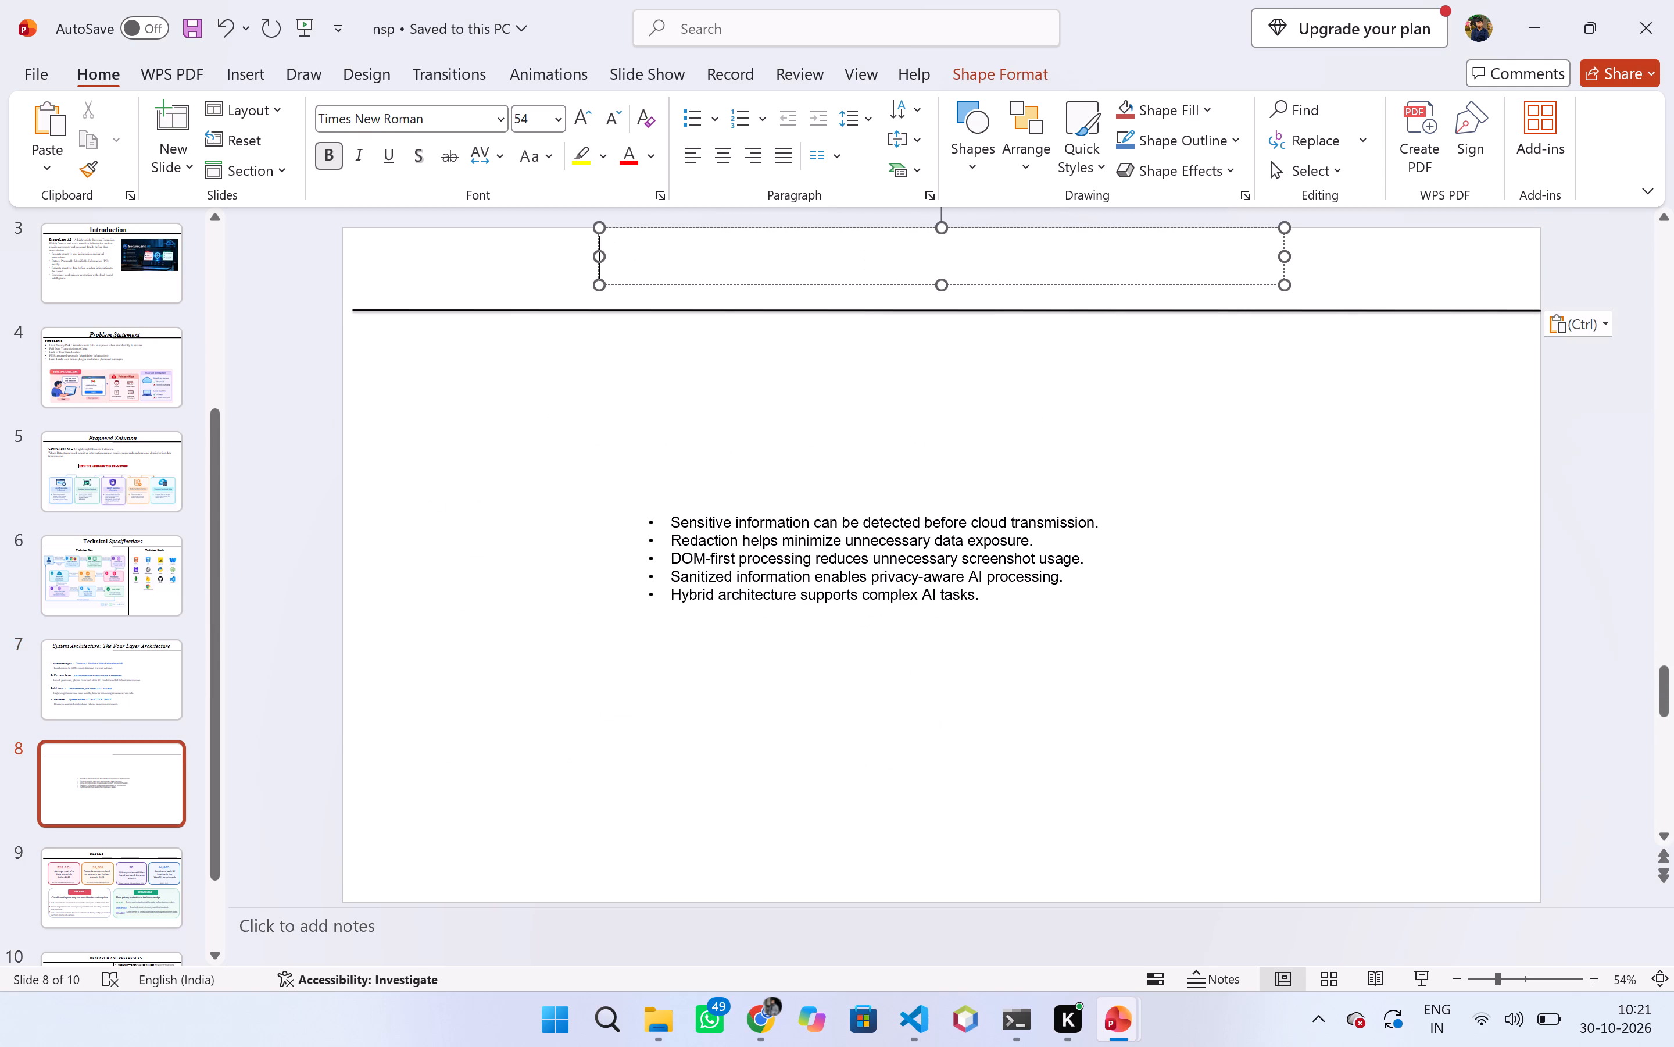
pyautogui.write('RE')
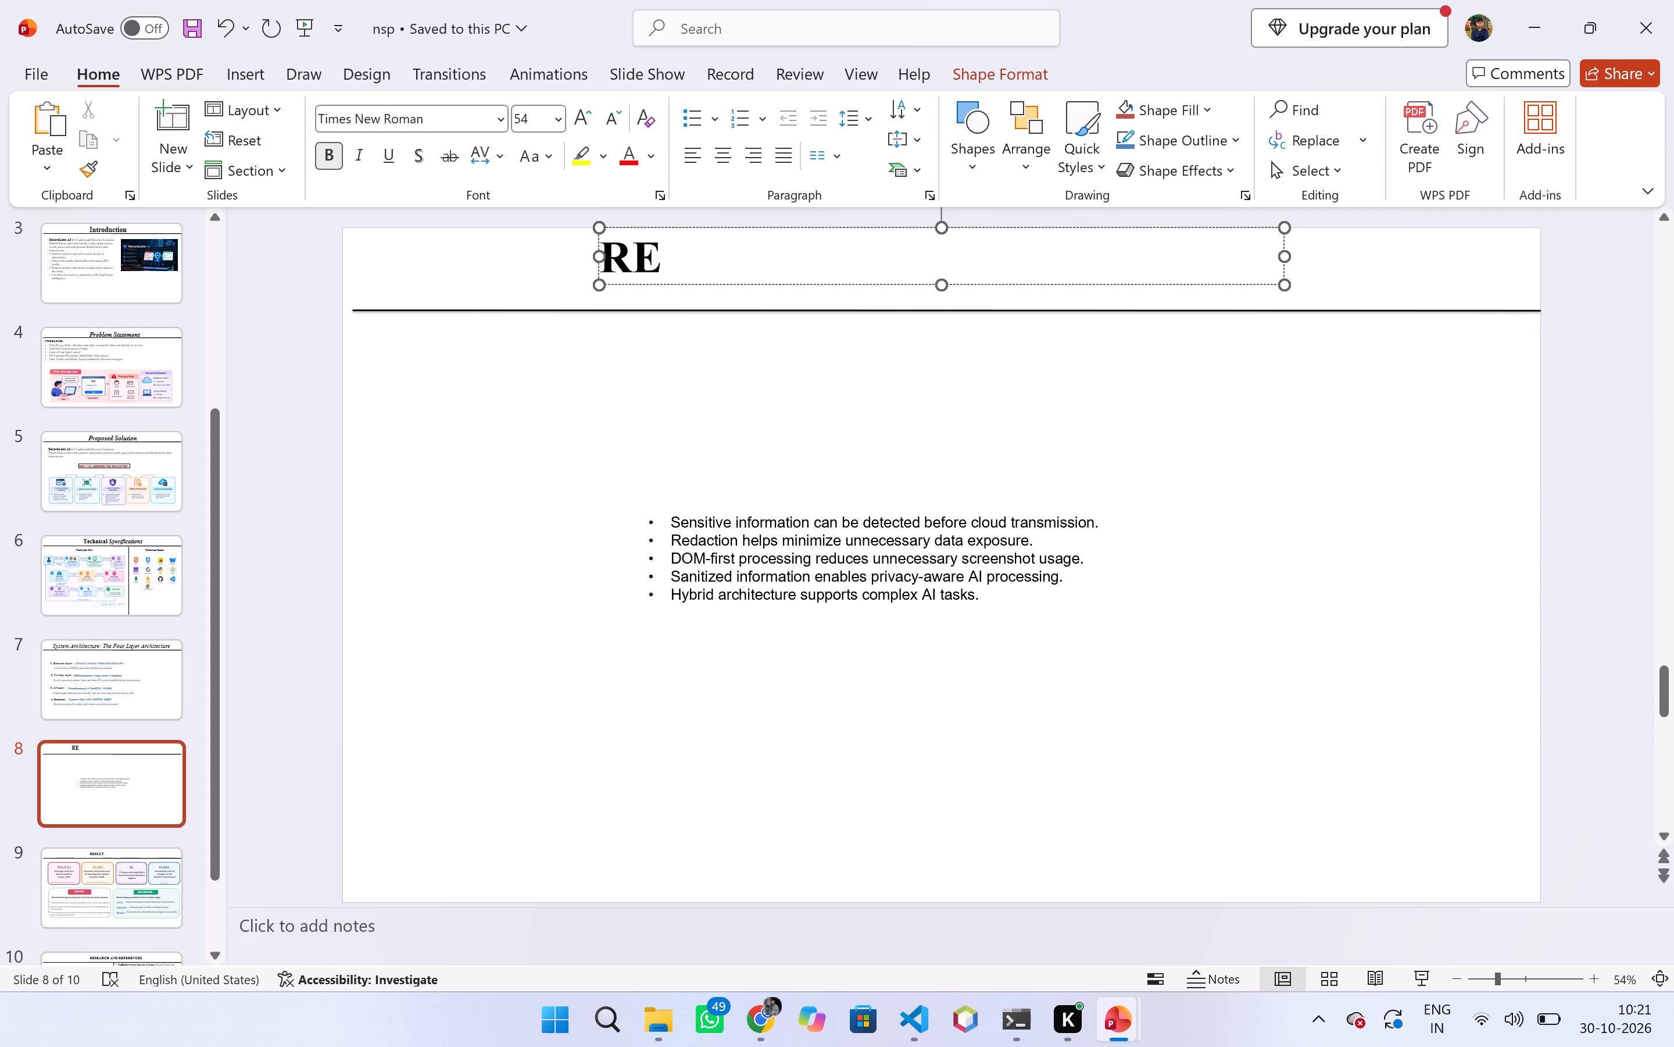
pyautogui.write('su')
pyautogui.press('BackSpace')
pyautogui.press('BackSpace')
pyautogui.press('BackSpace')
pyautogui.write('es')
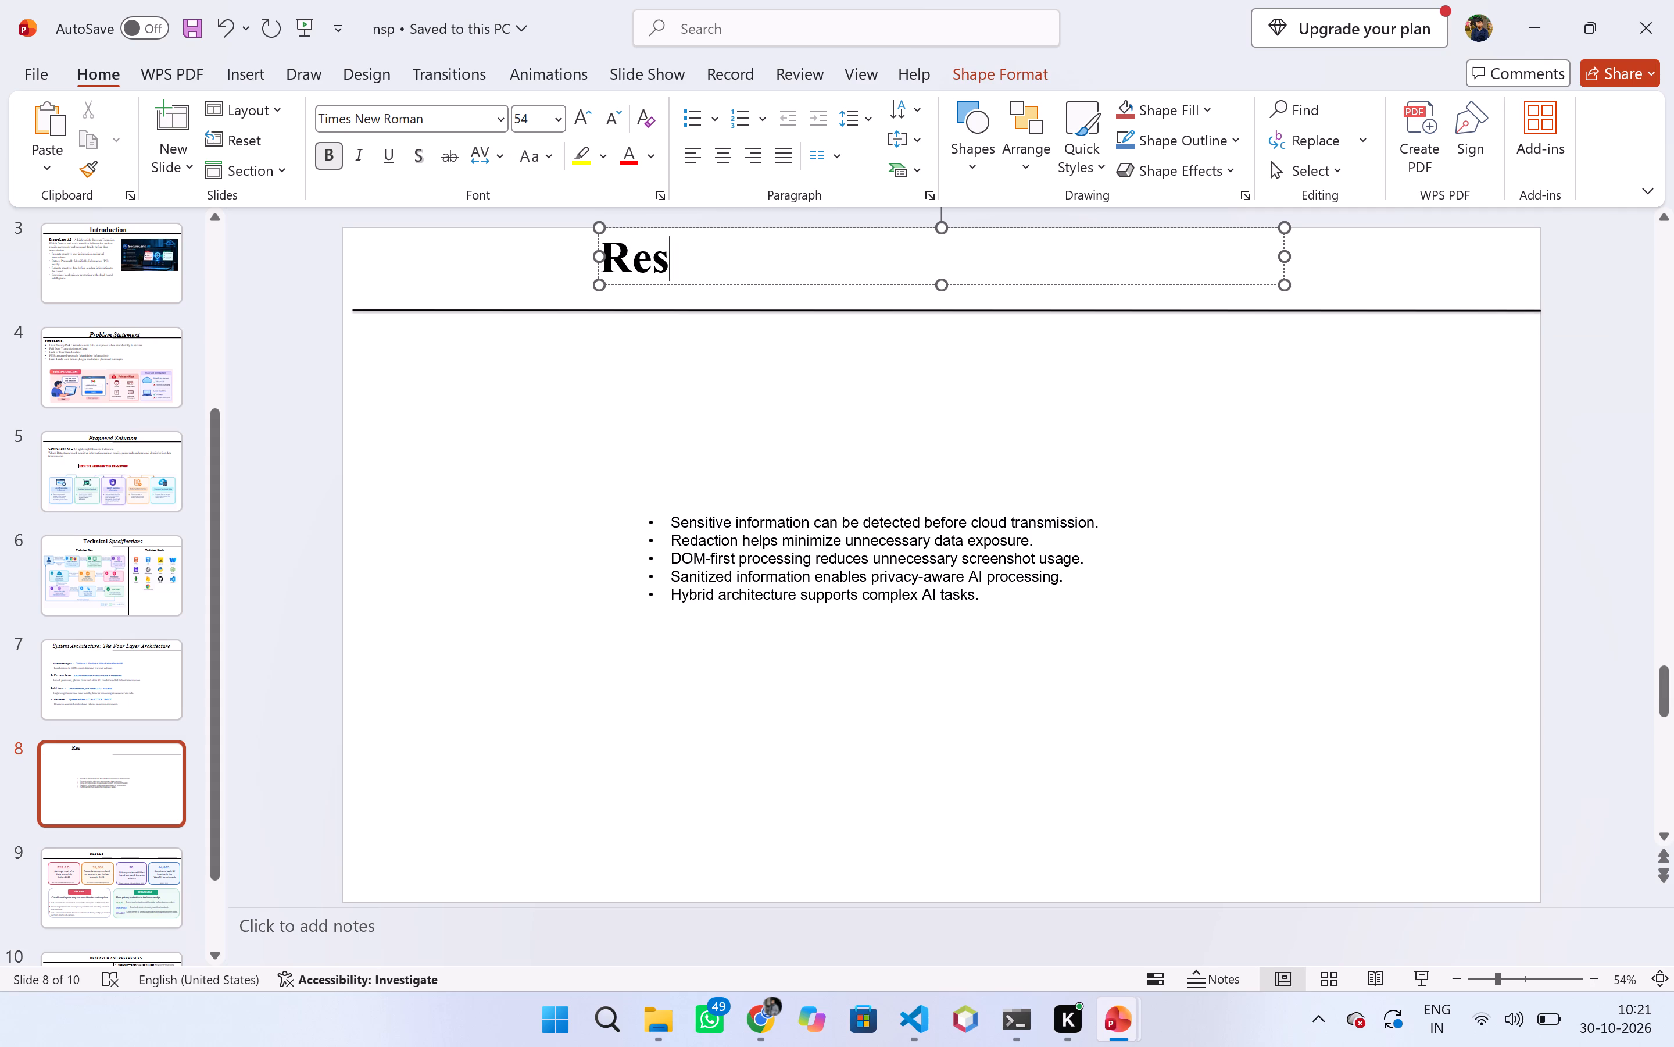
pyautogui.write('uk')
pyautogui.press('BackSpace')
pyautogui.write('lt')
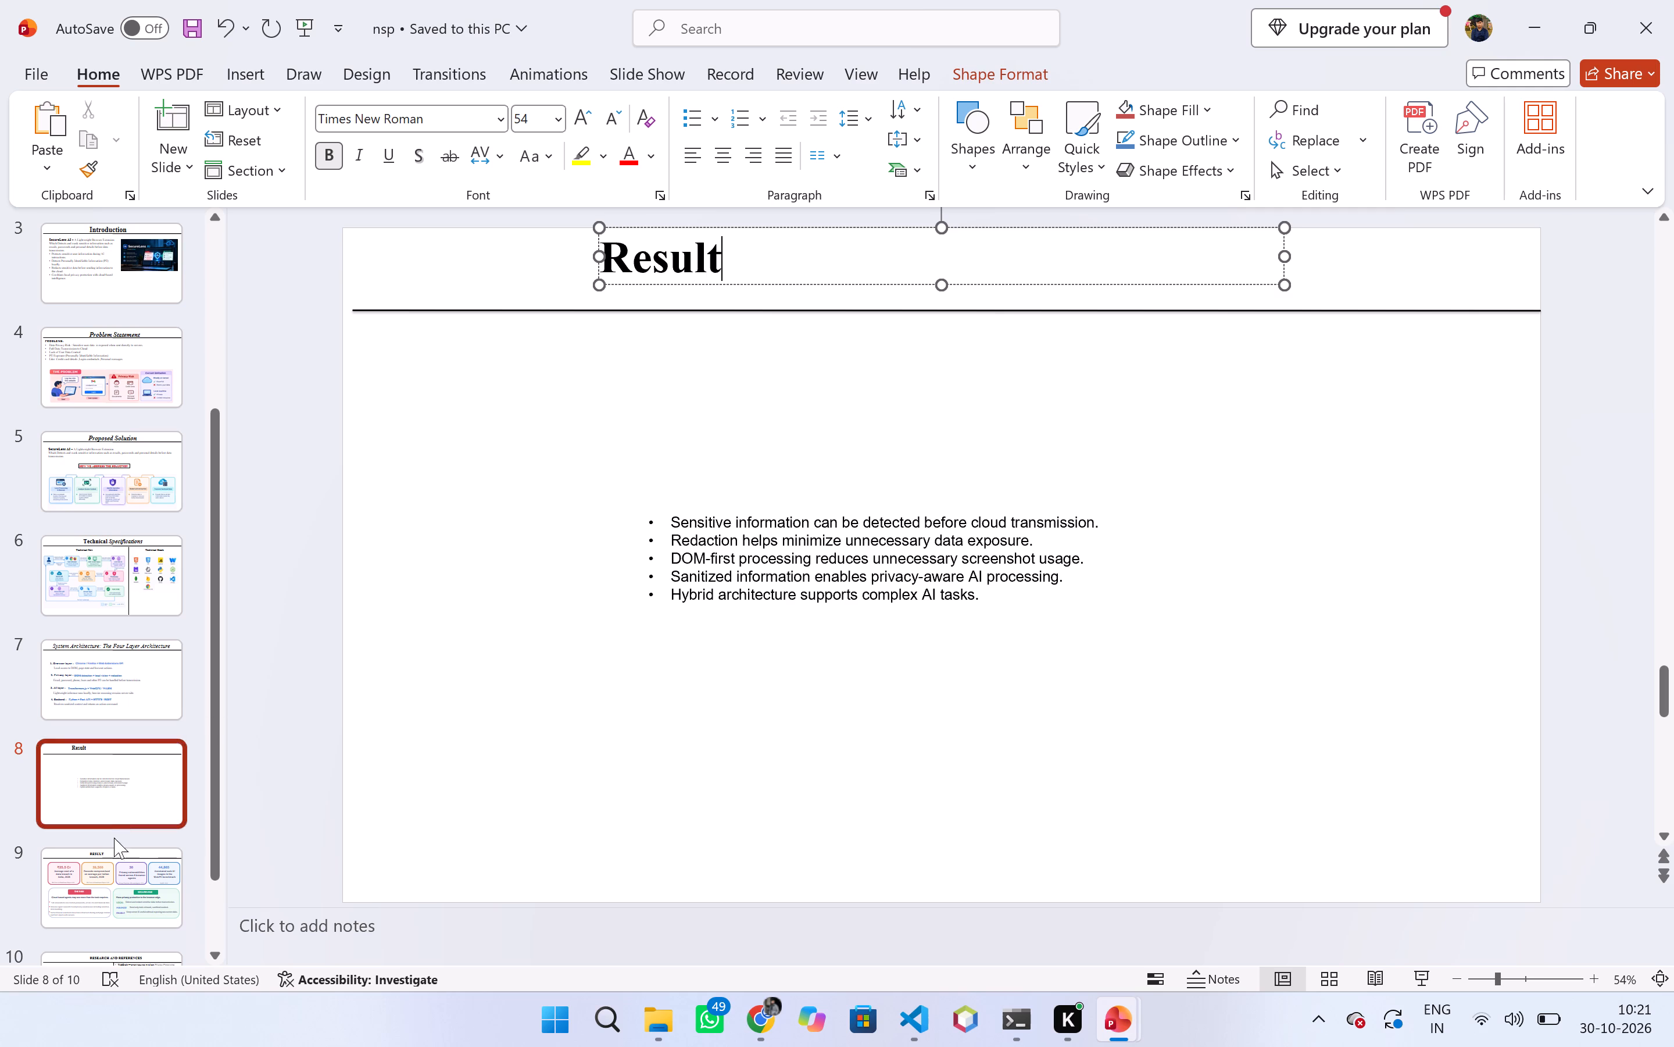
# Set the Result title's font size to 60 and remove its bold formatting.
pyautogui.click(110, 887)
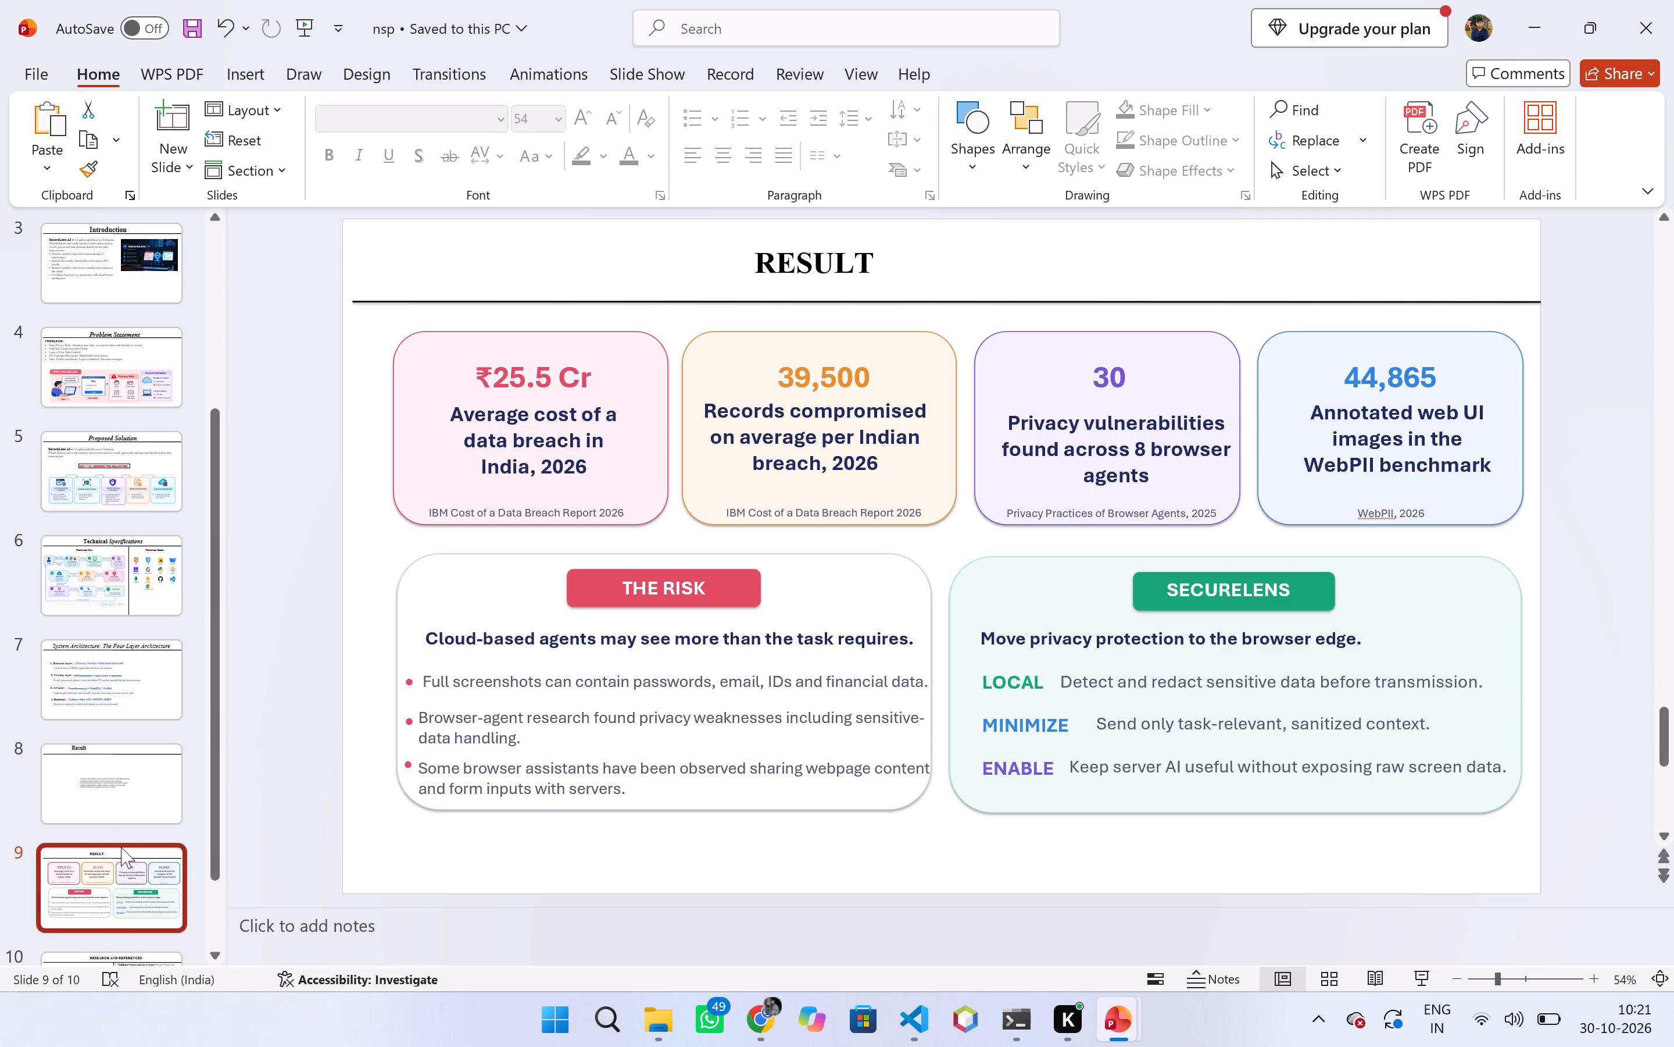
pyautogui.click(115, 787)
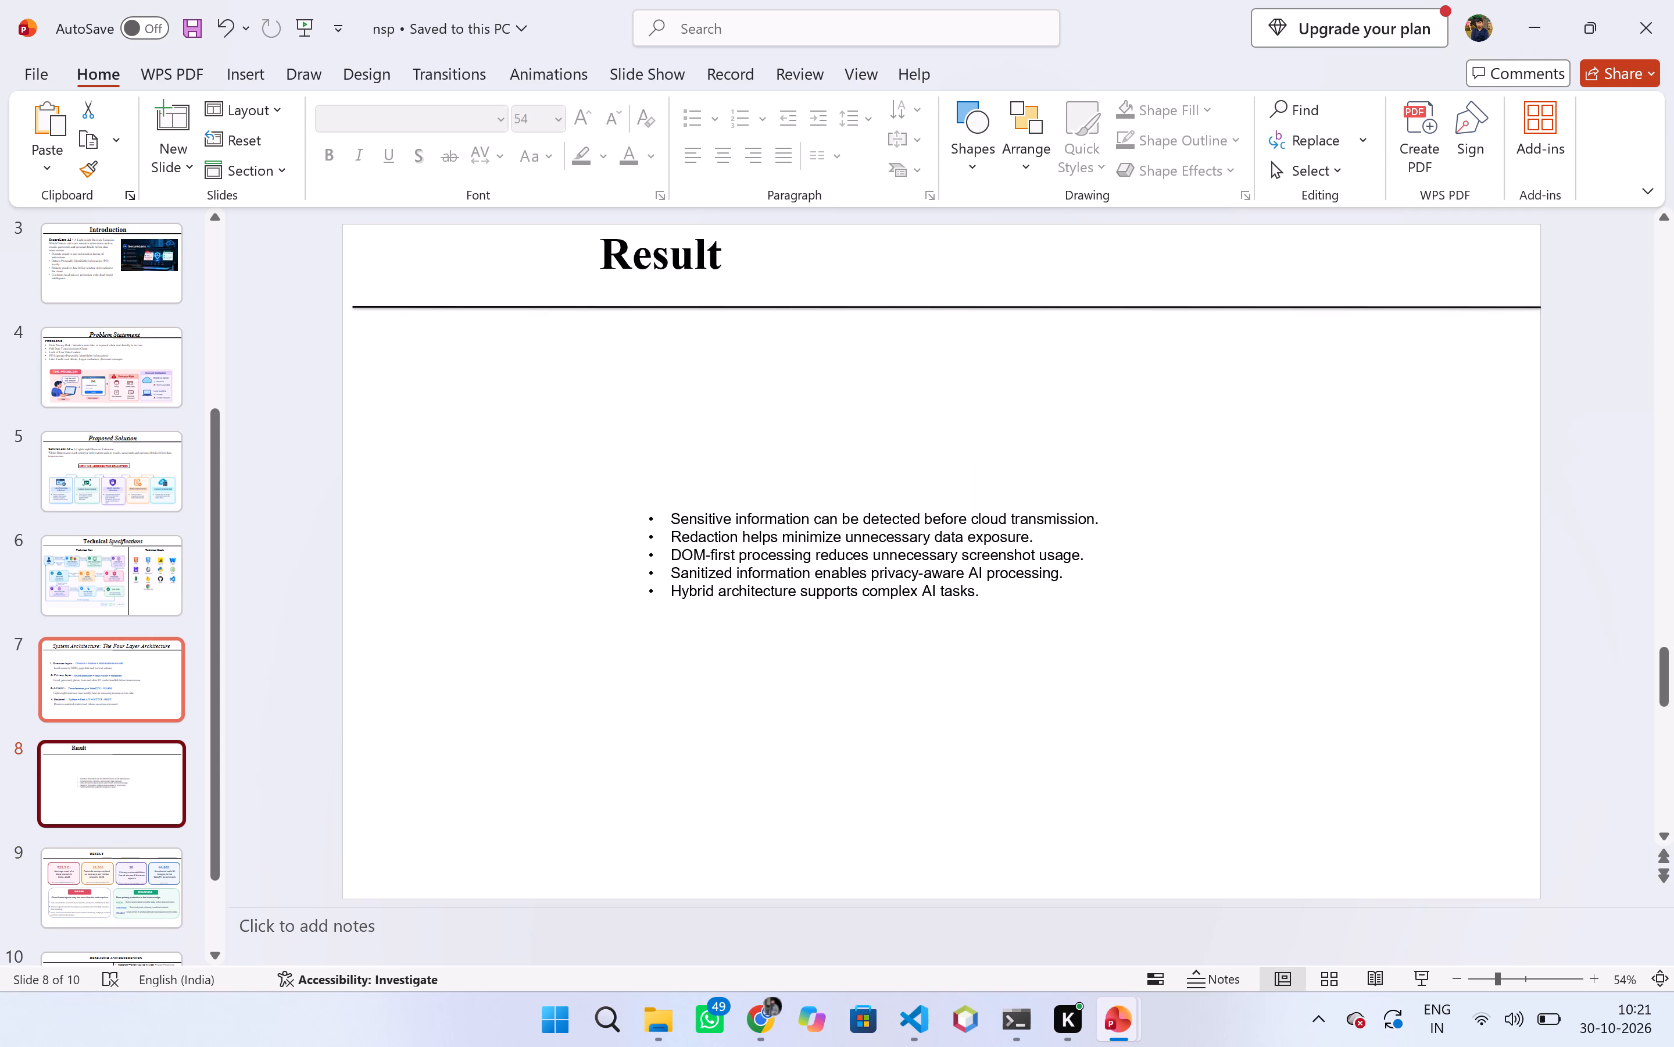
pyautogui.moveTo(734, 252); pyautogui.dragTo(629, 254)
pyautogui.click(629, 254)
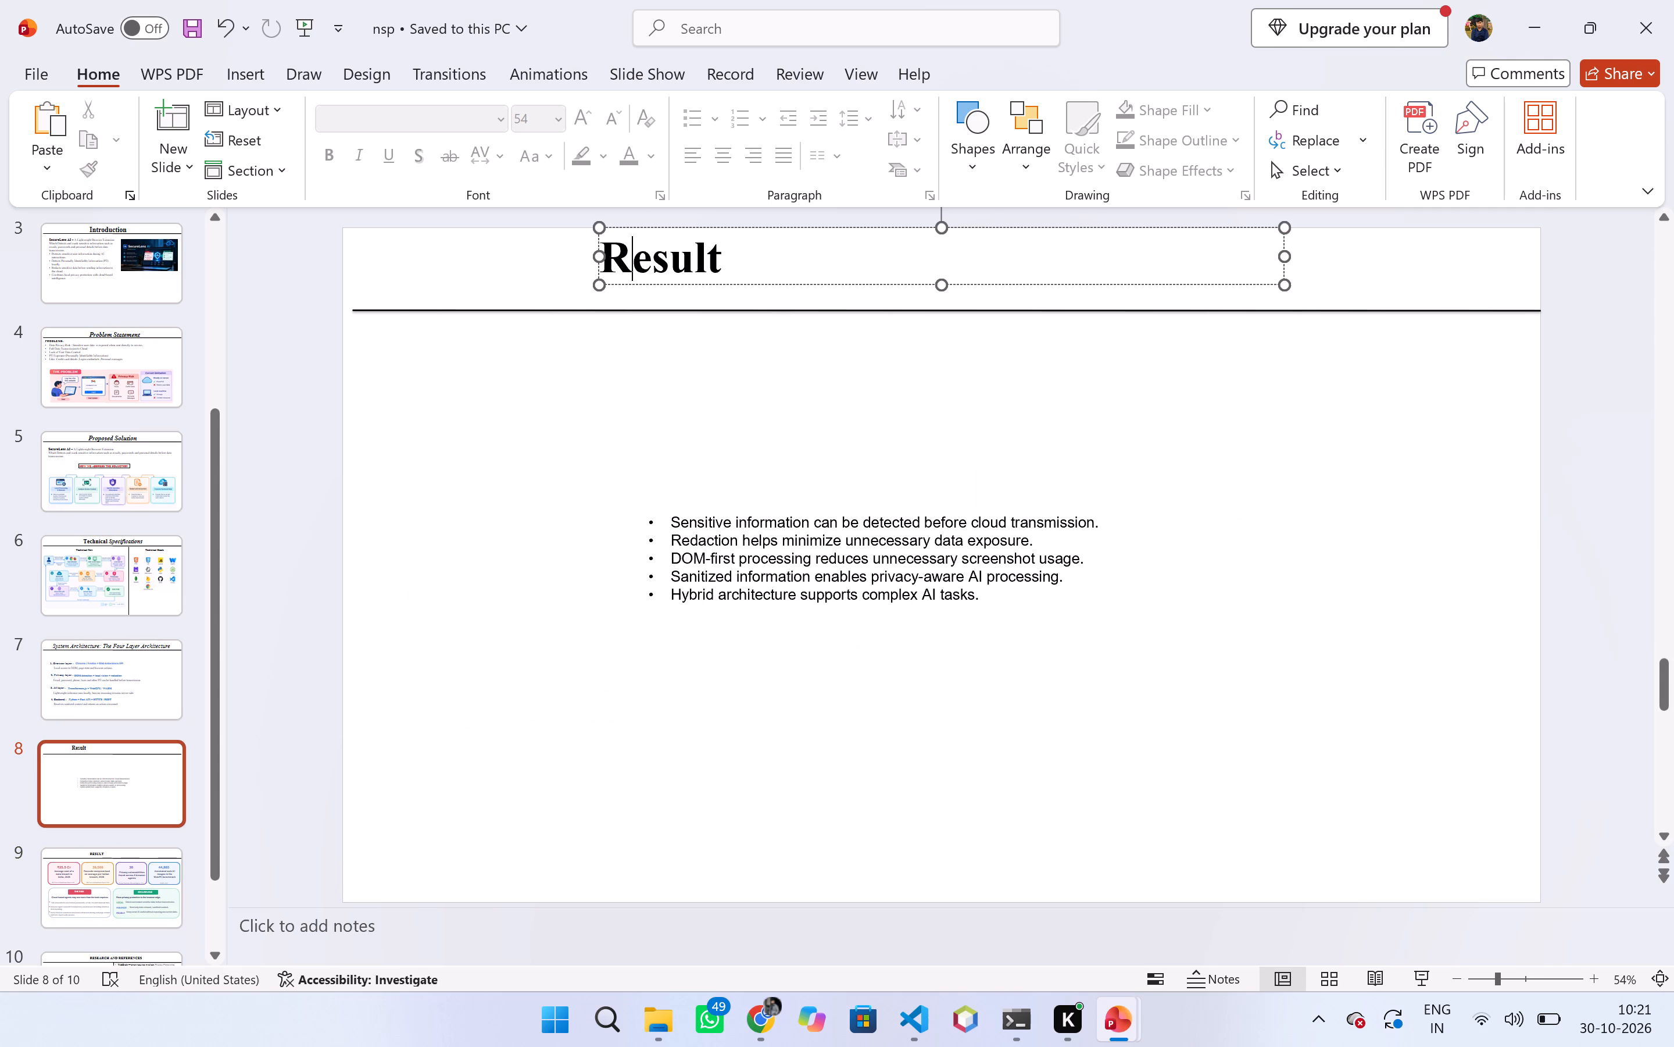
pyautogui.doubleClick(740, 258)
pyautogui.tripleClick(740, 258)
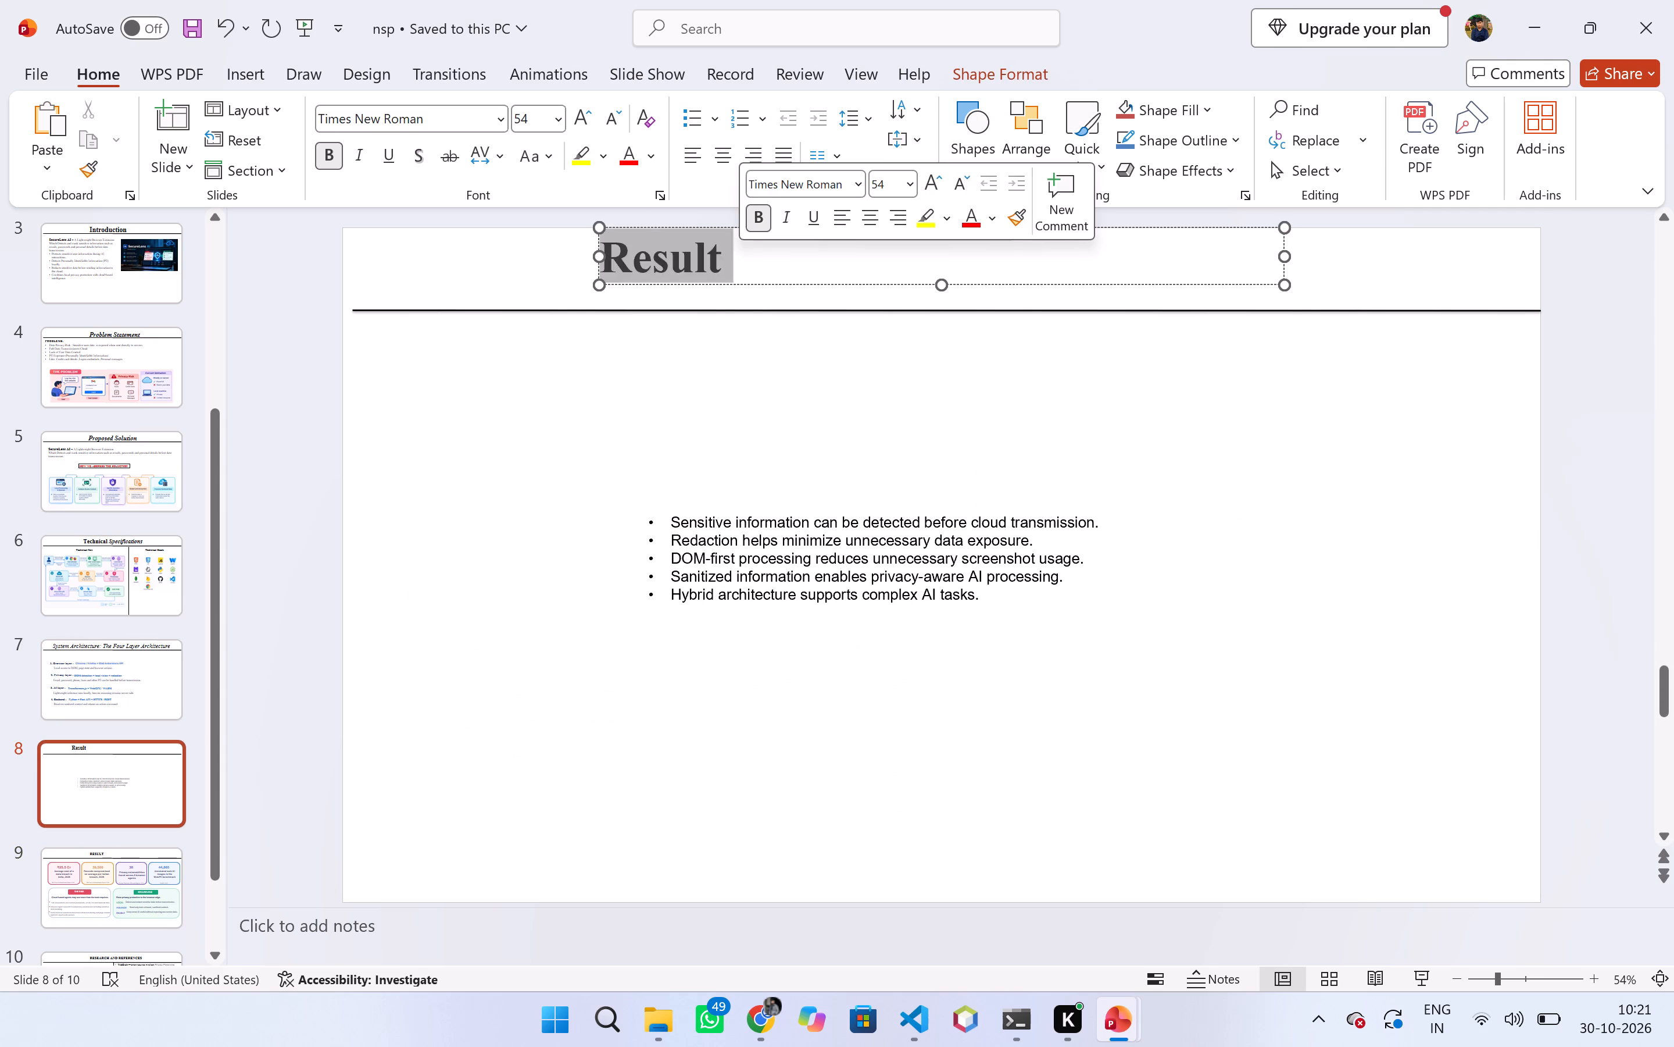
pyautogui.click(911, 186)
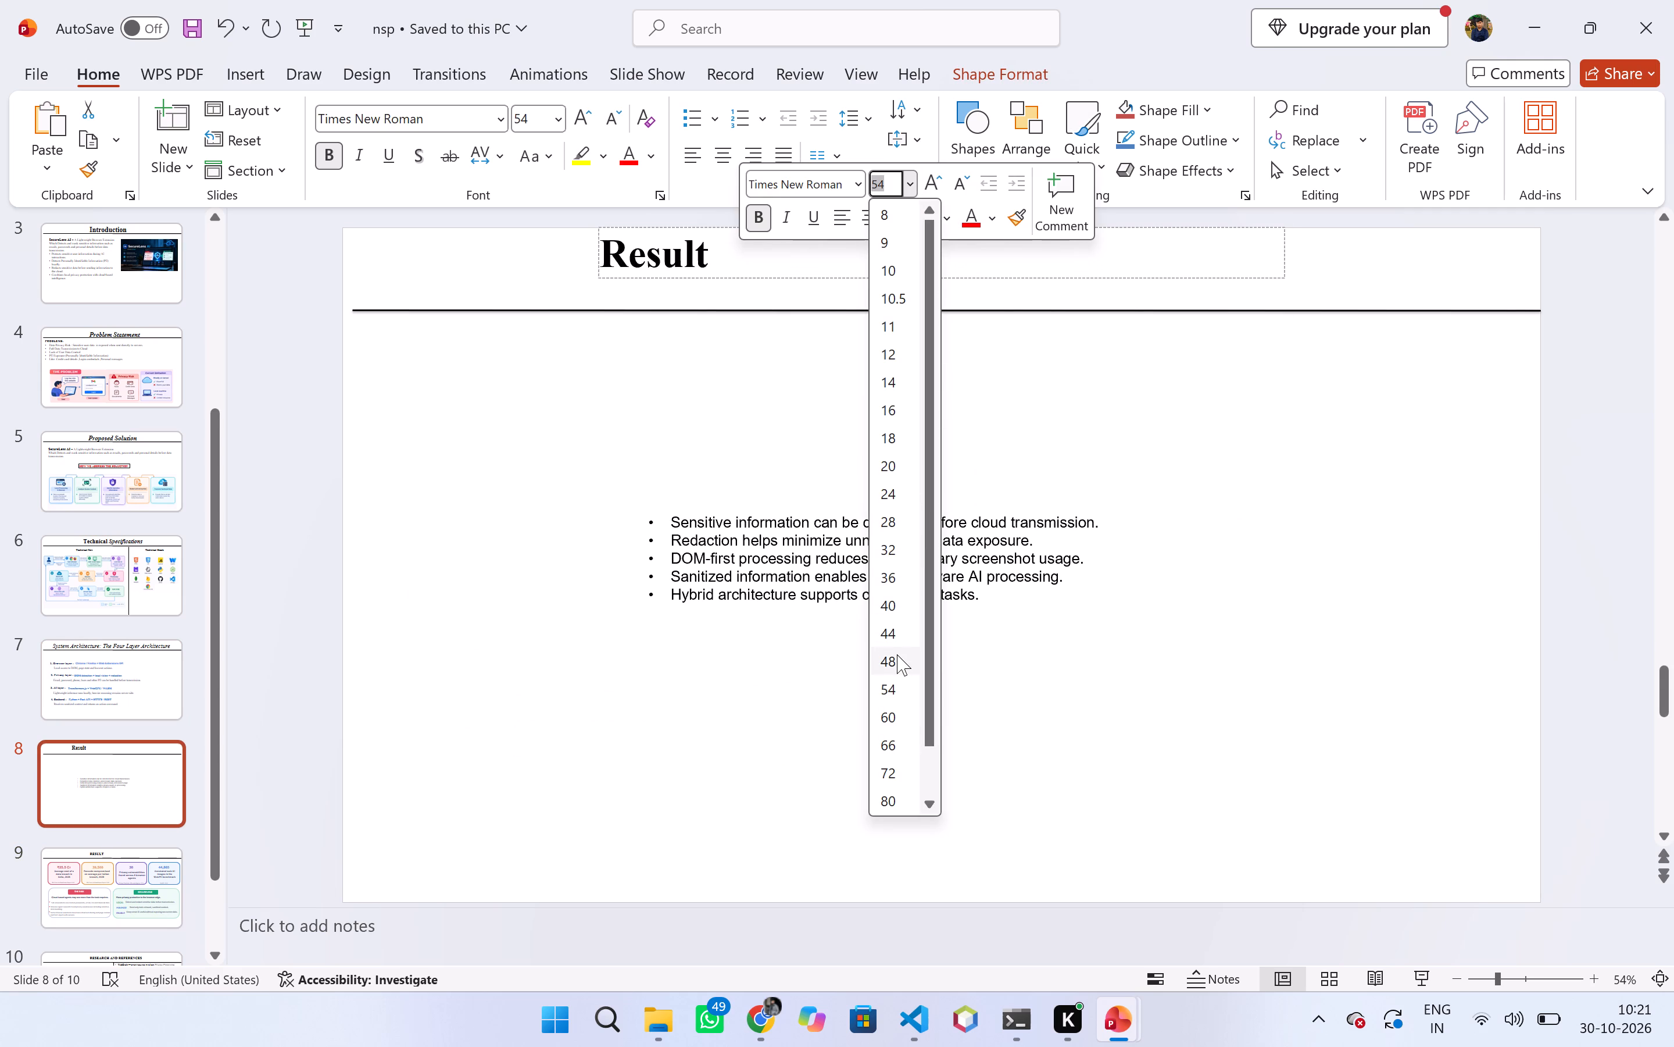
pyautogui.click(896, 715)
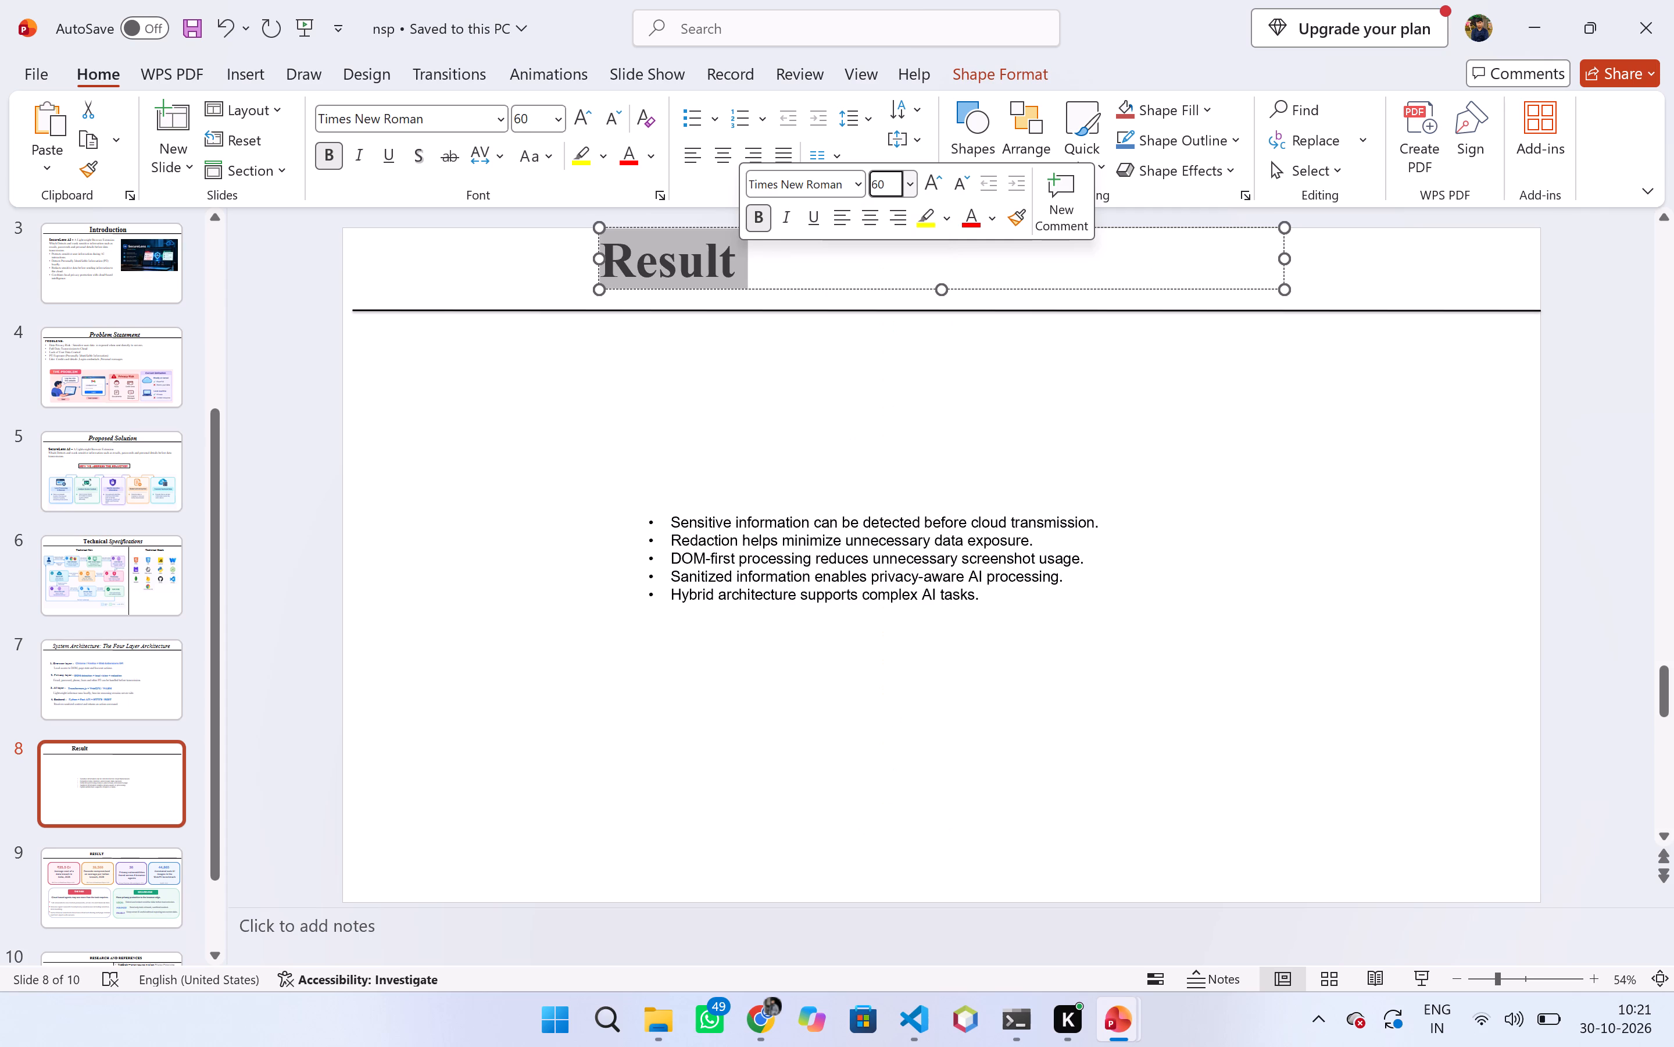
pyautogui.click(757, 226)
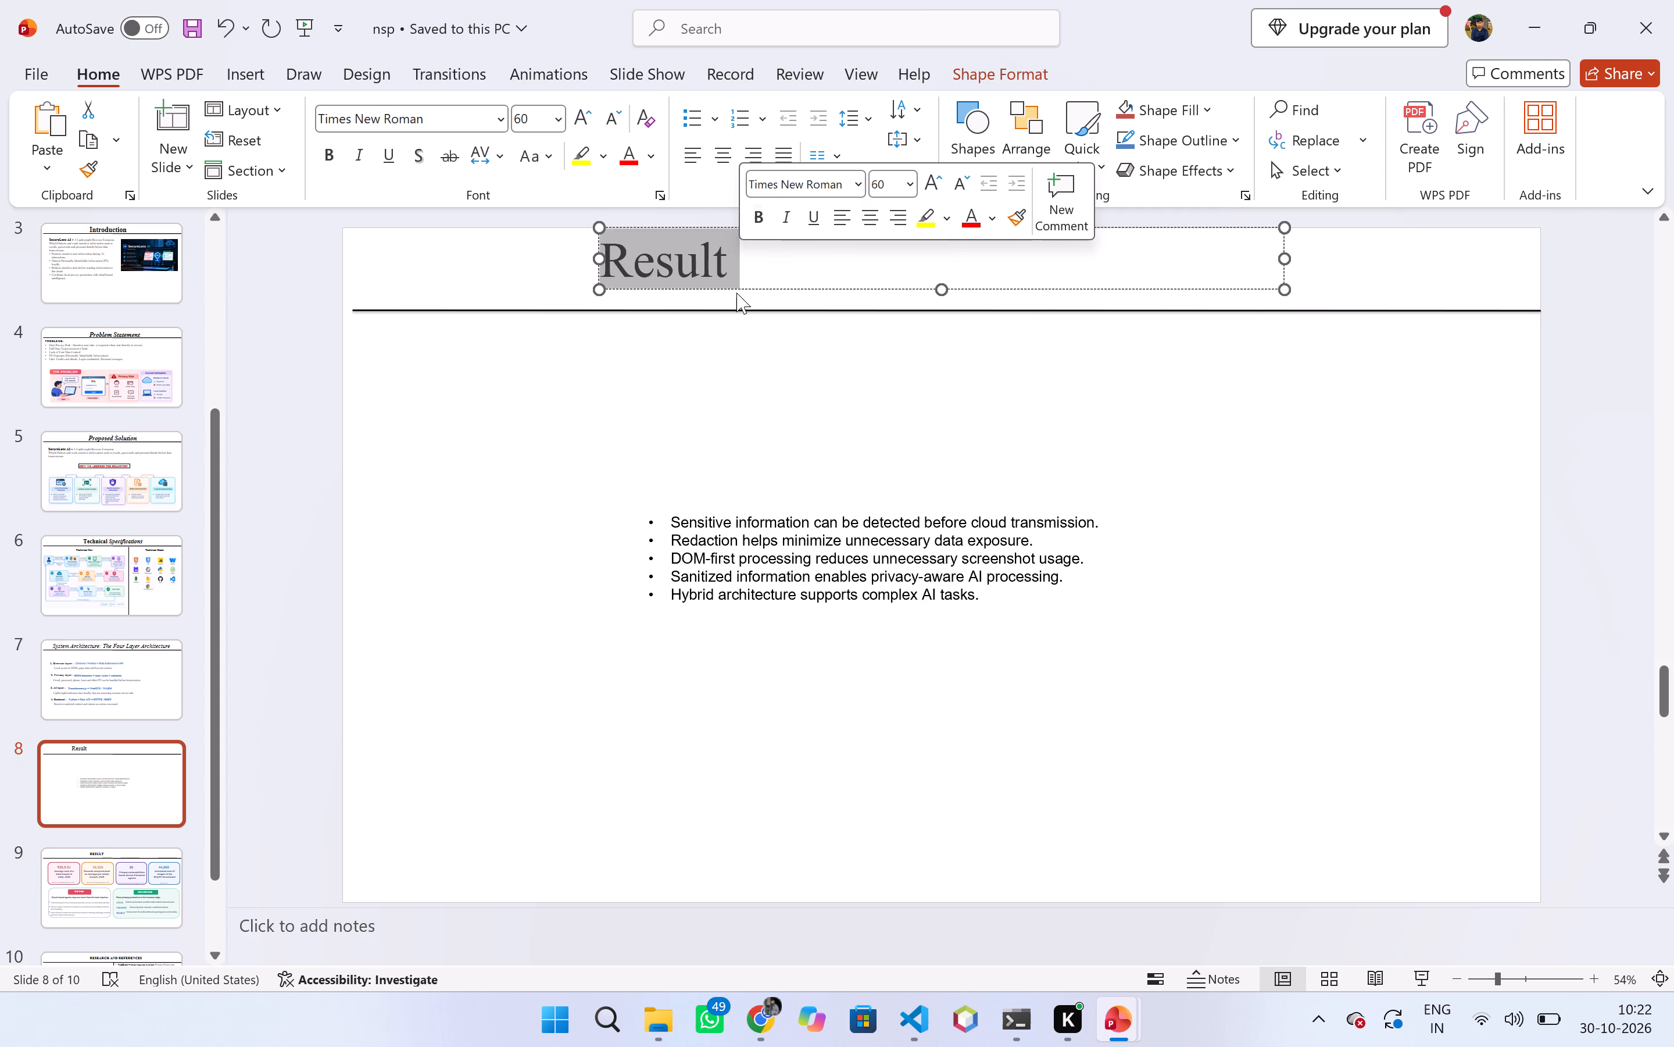
pyautogui.click(729, 350)
# Centre the Result title text within its placeholder.
pyautogui.click(732, 238)
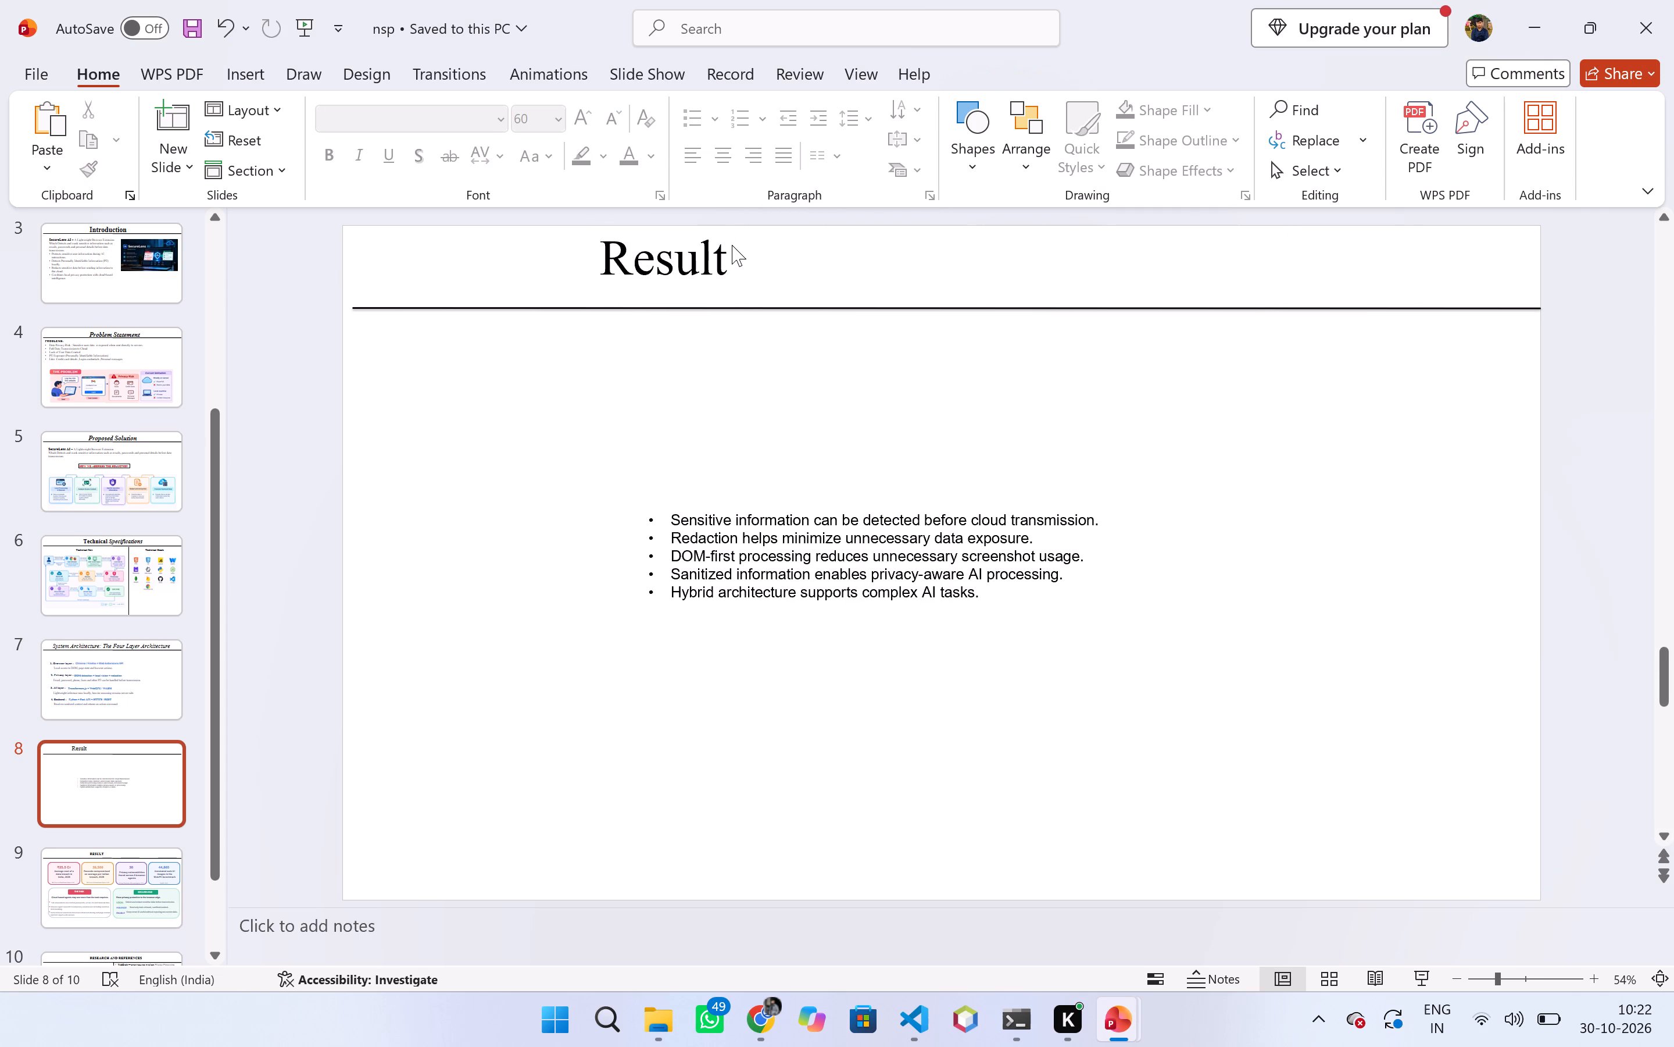
pyautogui.click(726, 259)
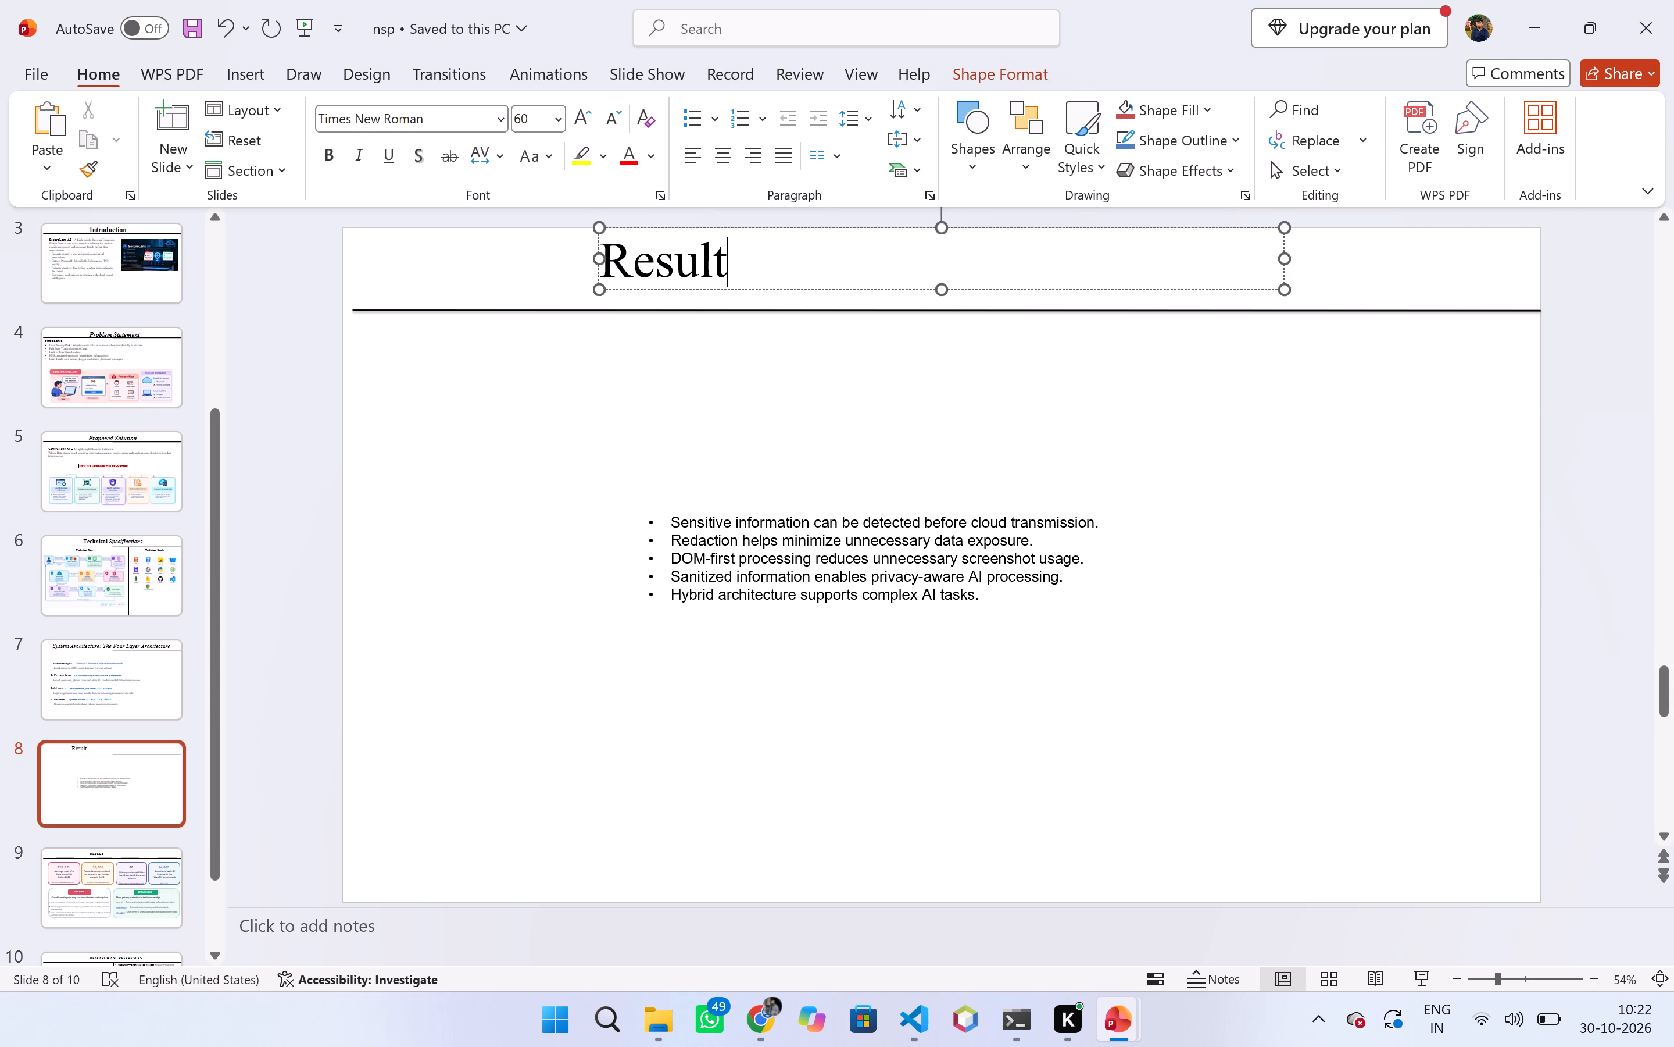
pyautogui.click(732, 157)
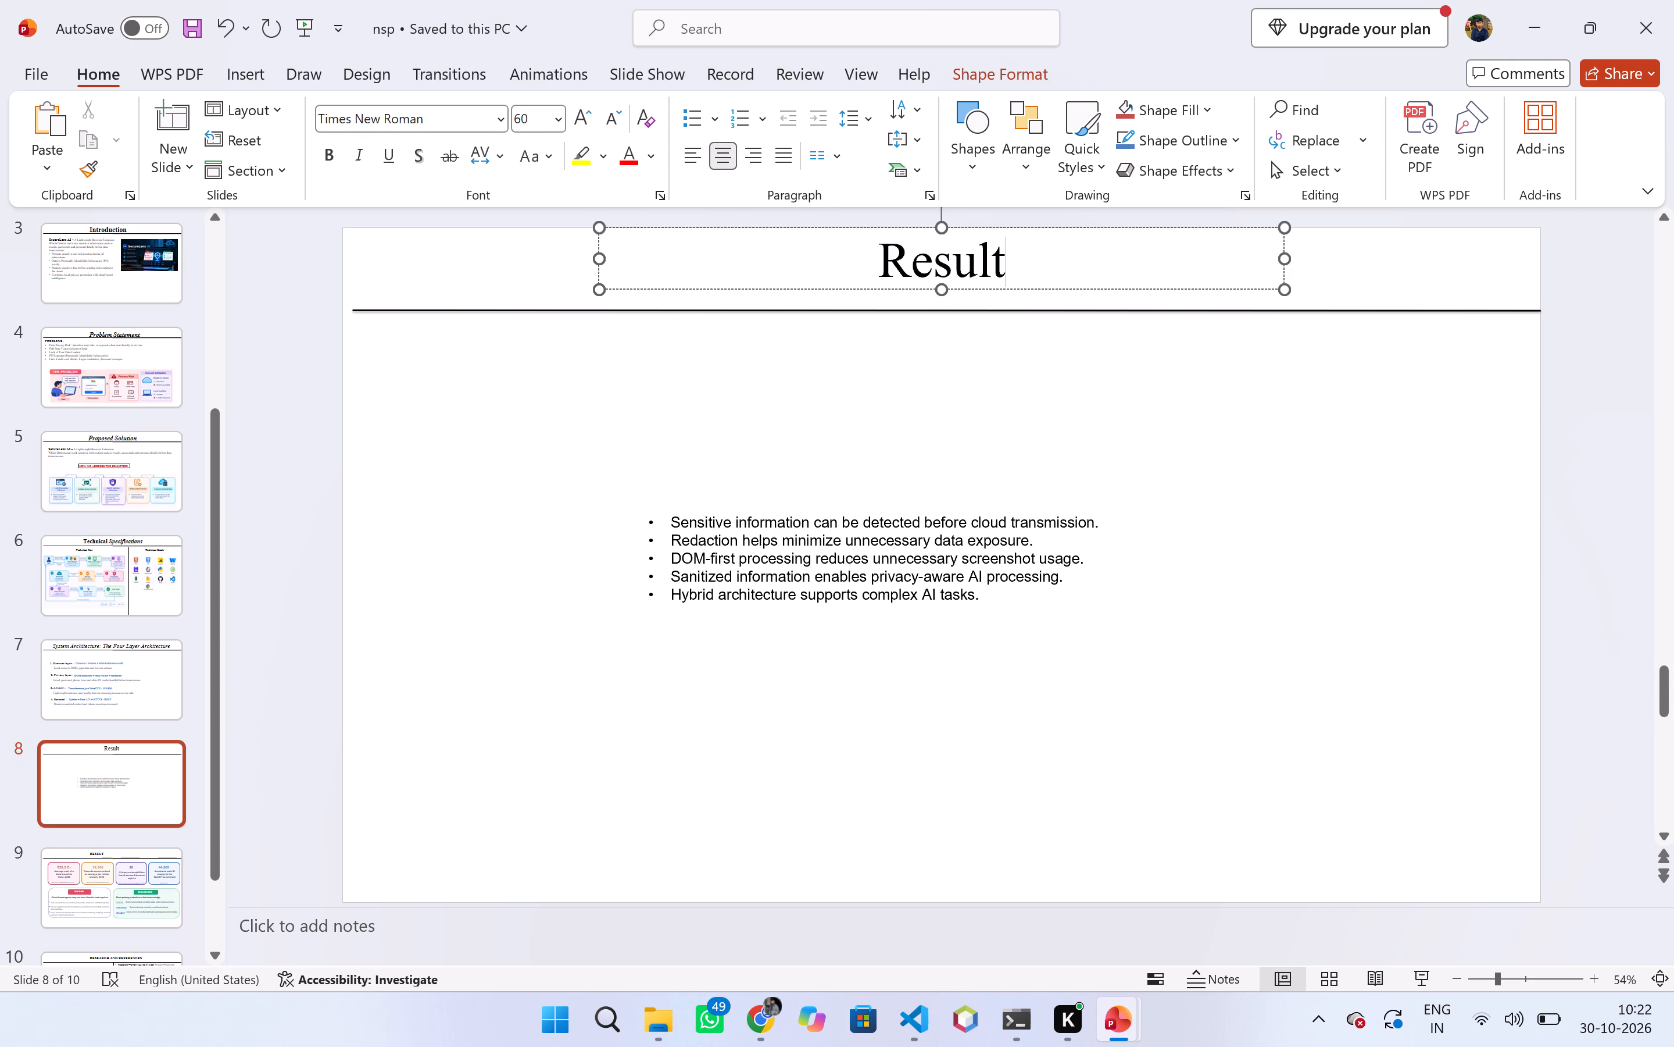
pyautogui.click(1028, 457)
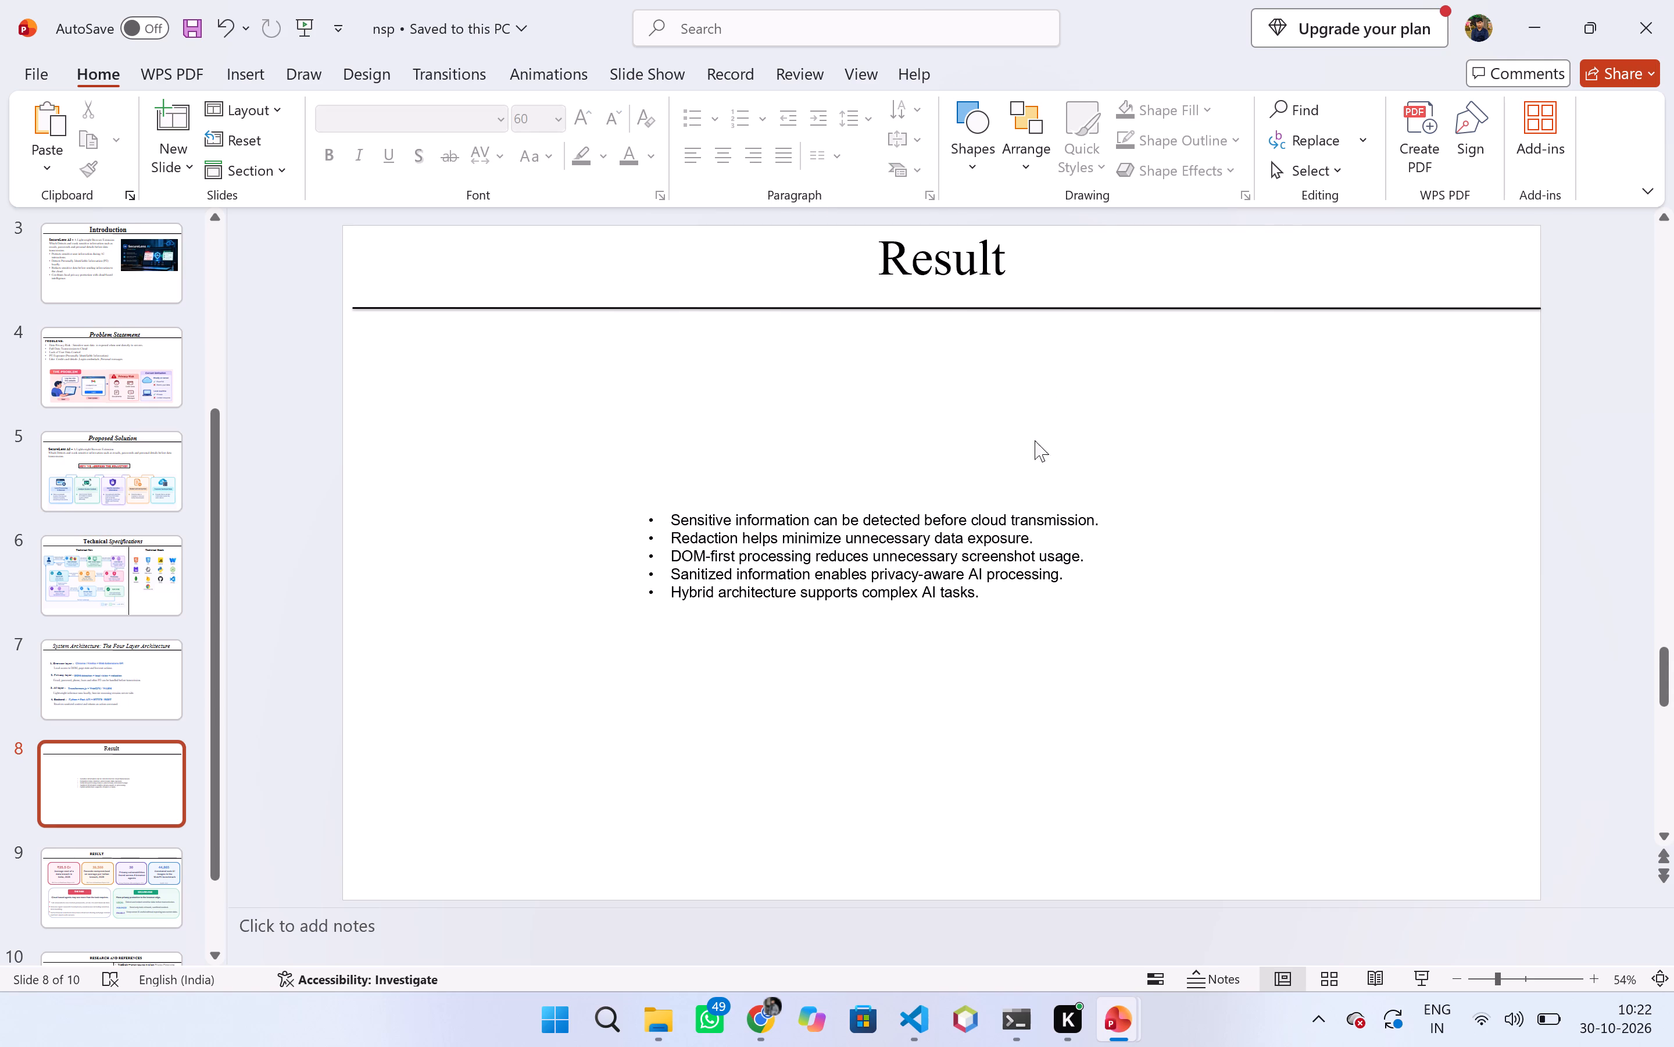
# Move the Result title placeholder down and slightly left so it rests directly on the divider line.
pyautogui.click(1031, 262)
pyautogui.moveTo(996, 247); pyautogui.dragTo(1068, 290)
pyautogui.click(1068, 290)
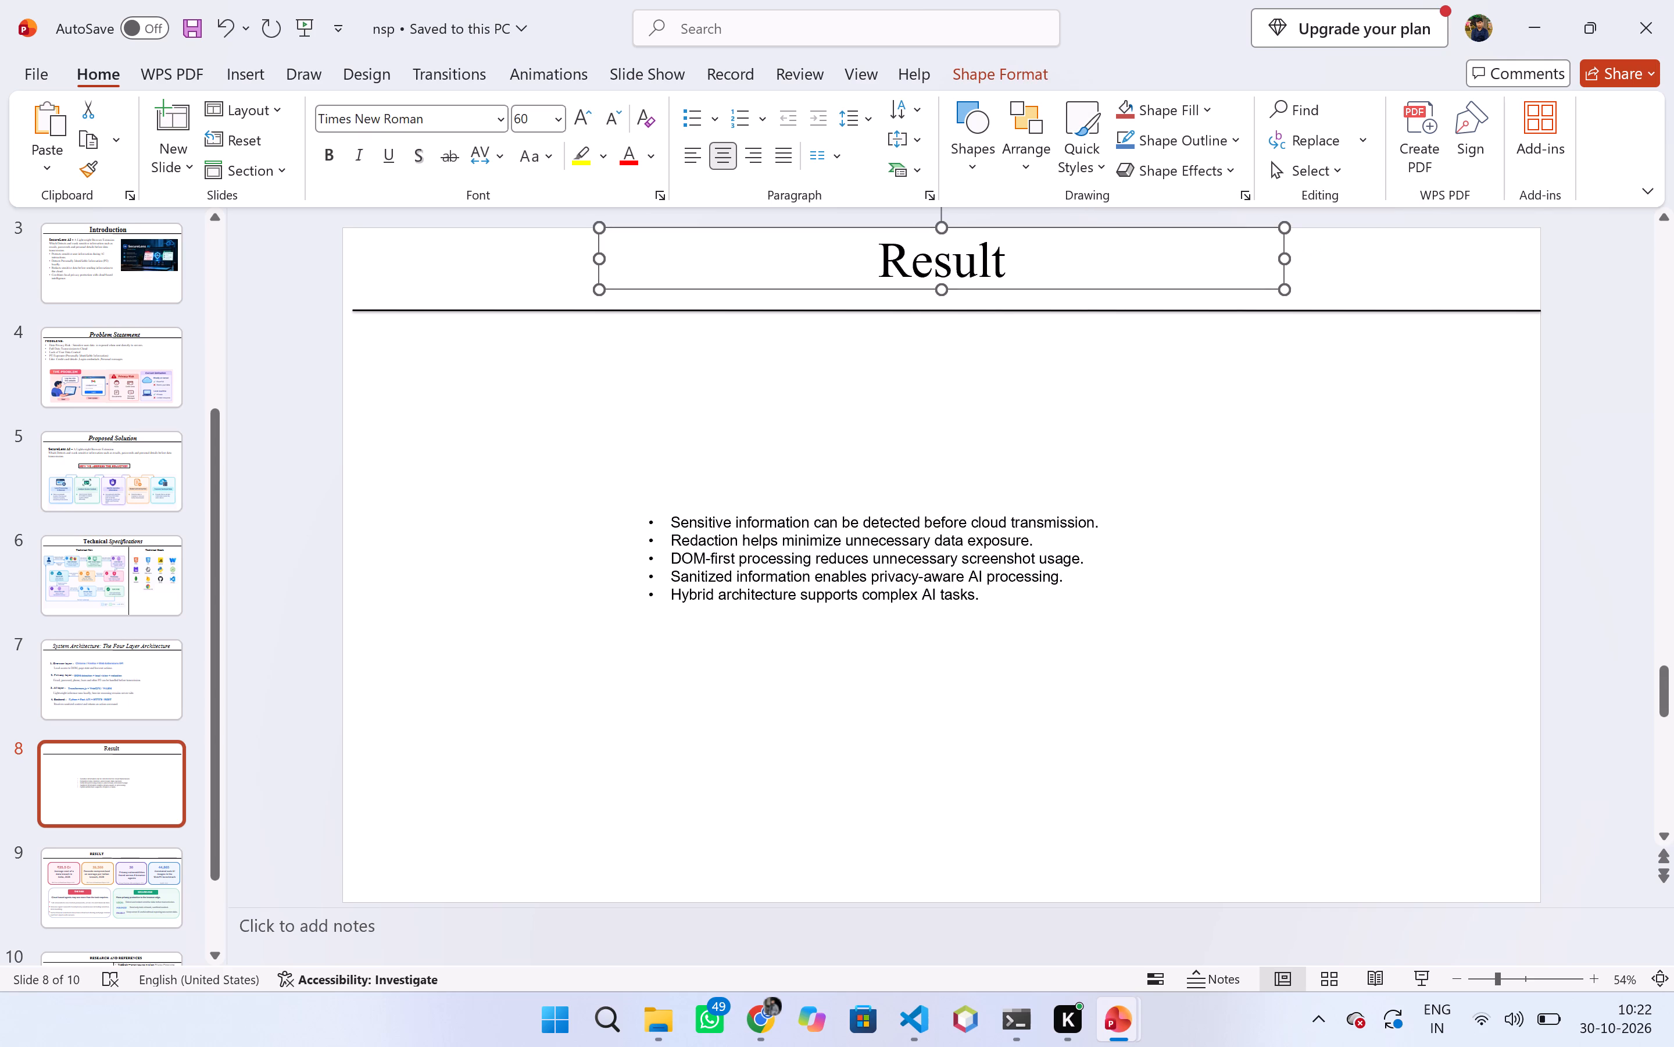
pyautogui.moveTo(1068, 290); pyautogui.dragTo(1057, 311)
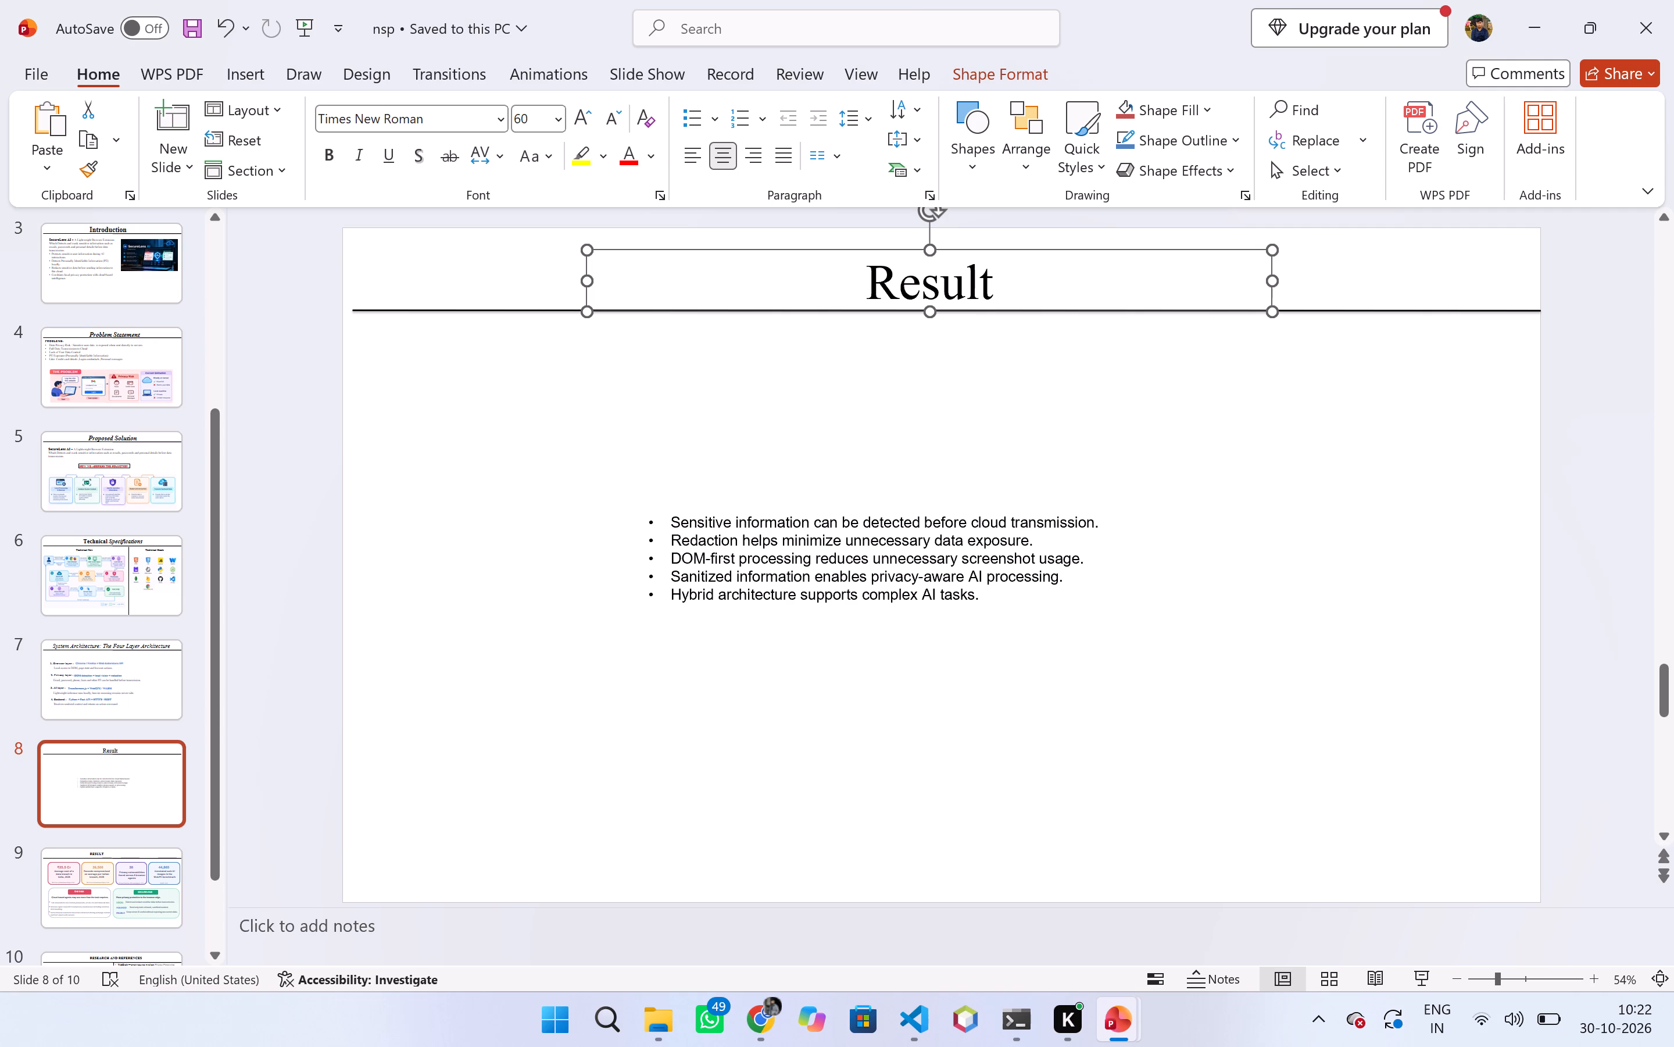
pyautogui.click(808, 423)
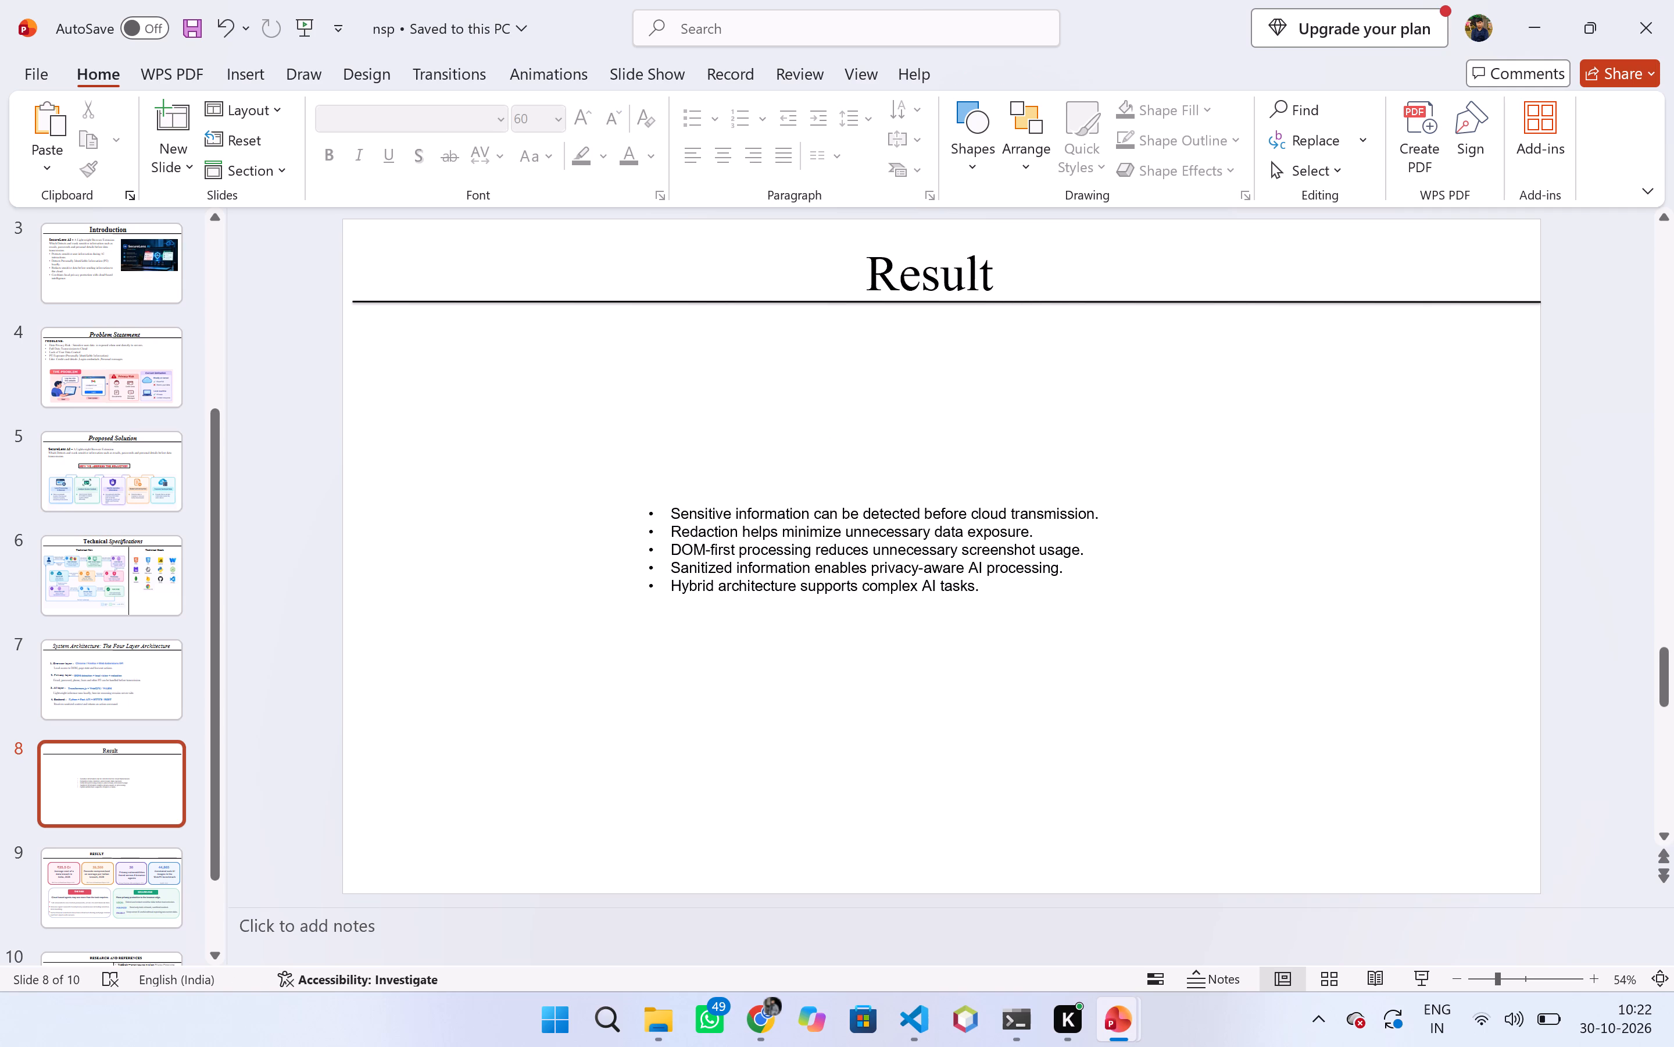
# Format all five result bullets in Times New Roman at size 30.
pyautogui.moveTo(992, 582); pyautogui.dragTo(584, 493)
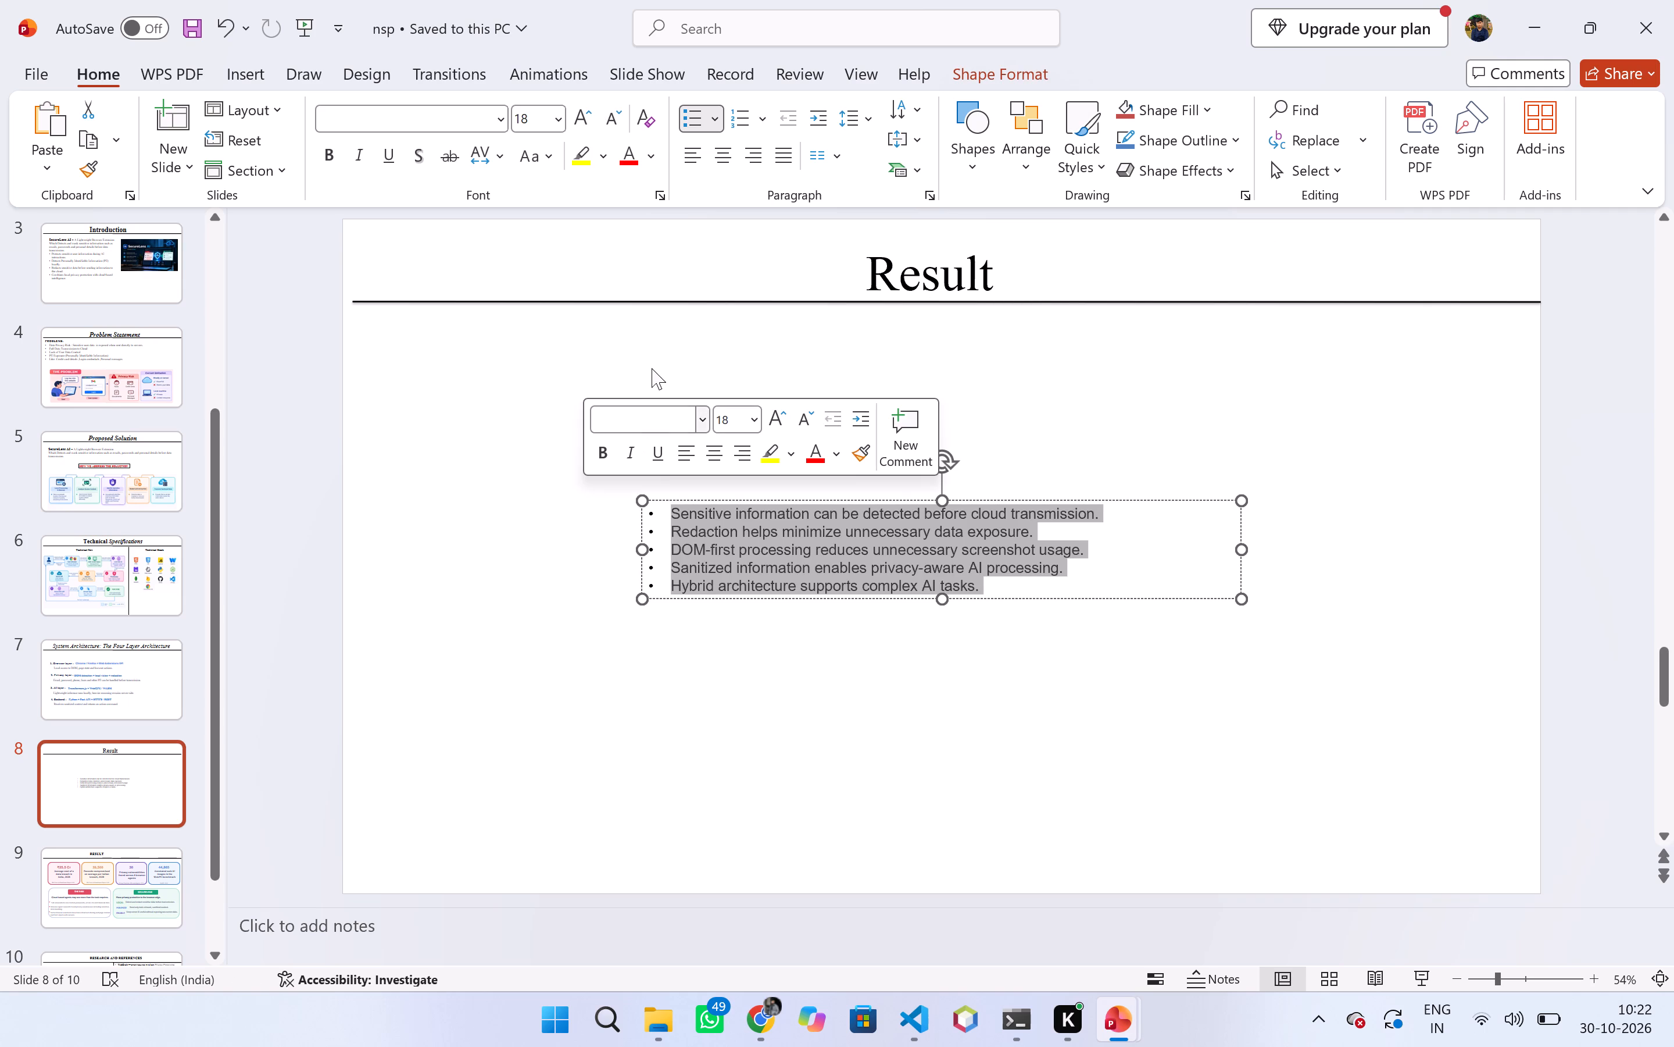
pyautogui.click(645, 416)
pyautogui.write('tome')
pyautogui.press('BackSpace')
pyautogui.press('BackSpace')
pyautogui.press('BackSpace')
pyautogui.write('ime')
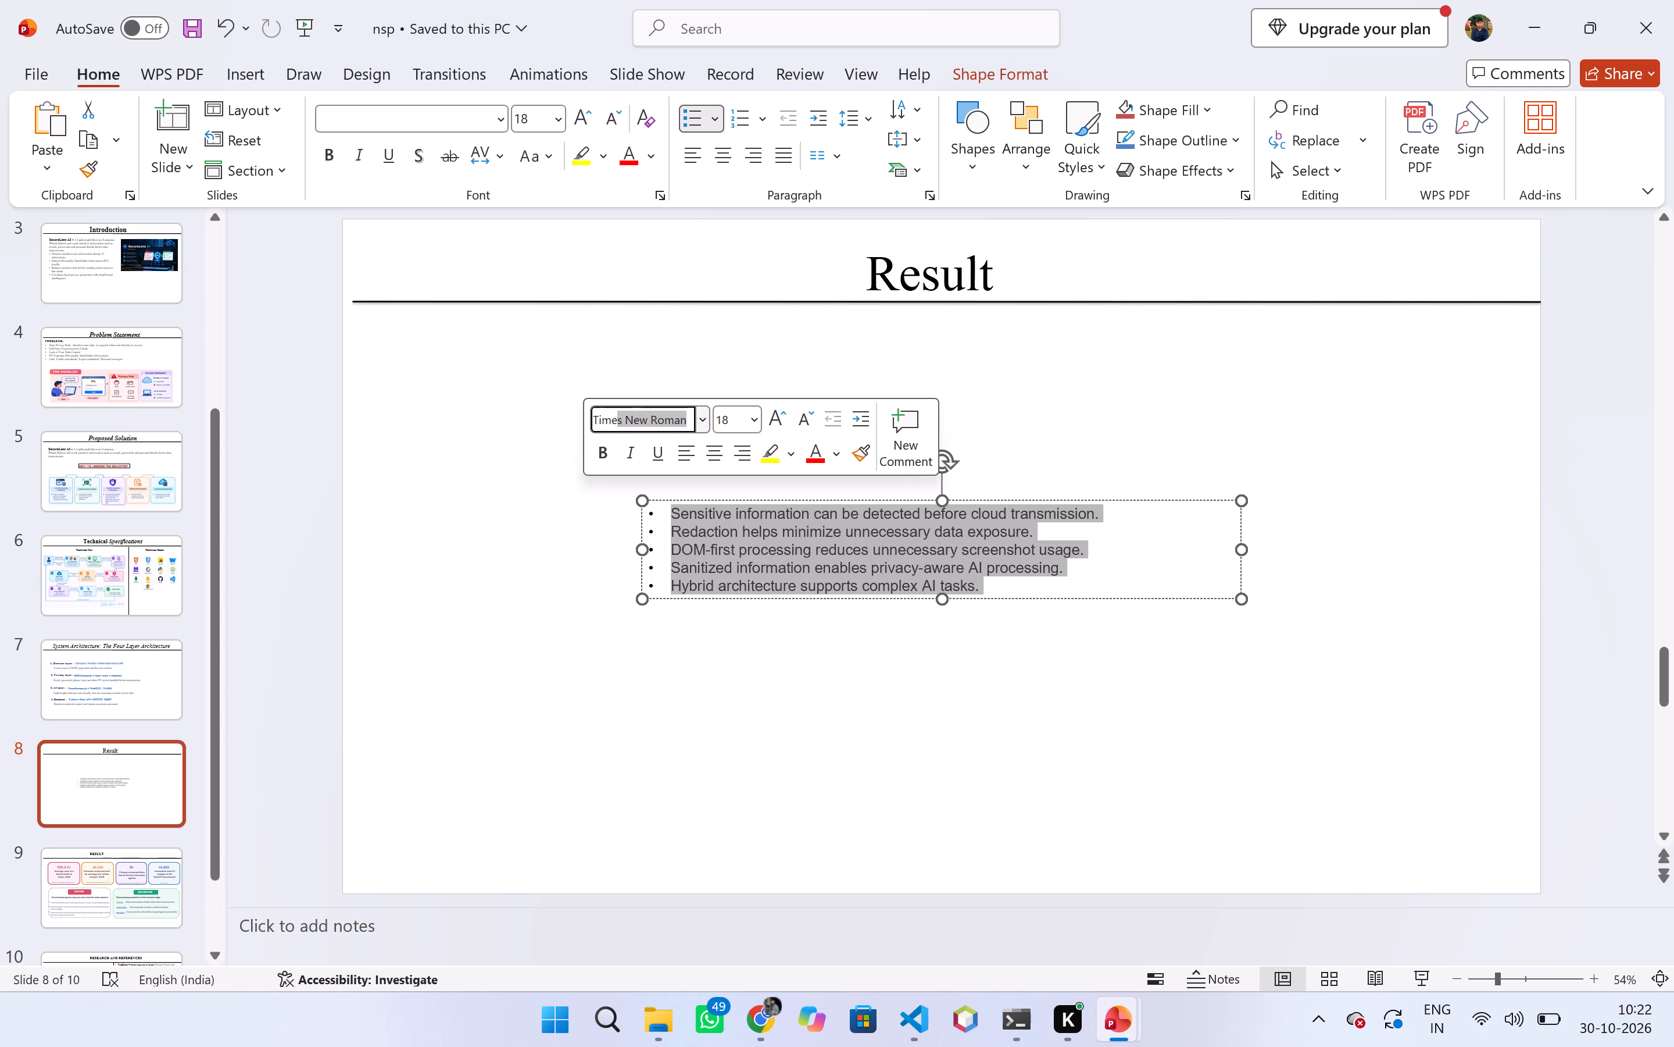
pyautogui.press('Tab')
pyautogui.write('30')
pyautogui.press('Return')
pyautogui.click(1063, 438)
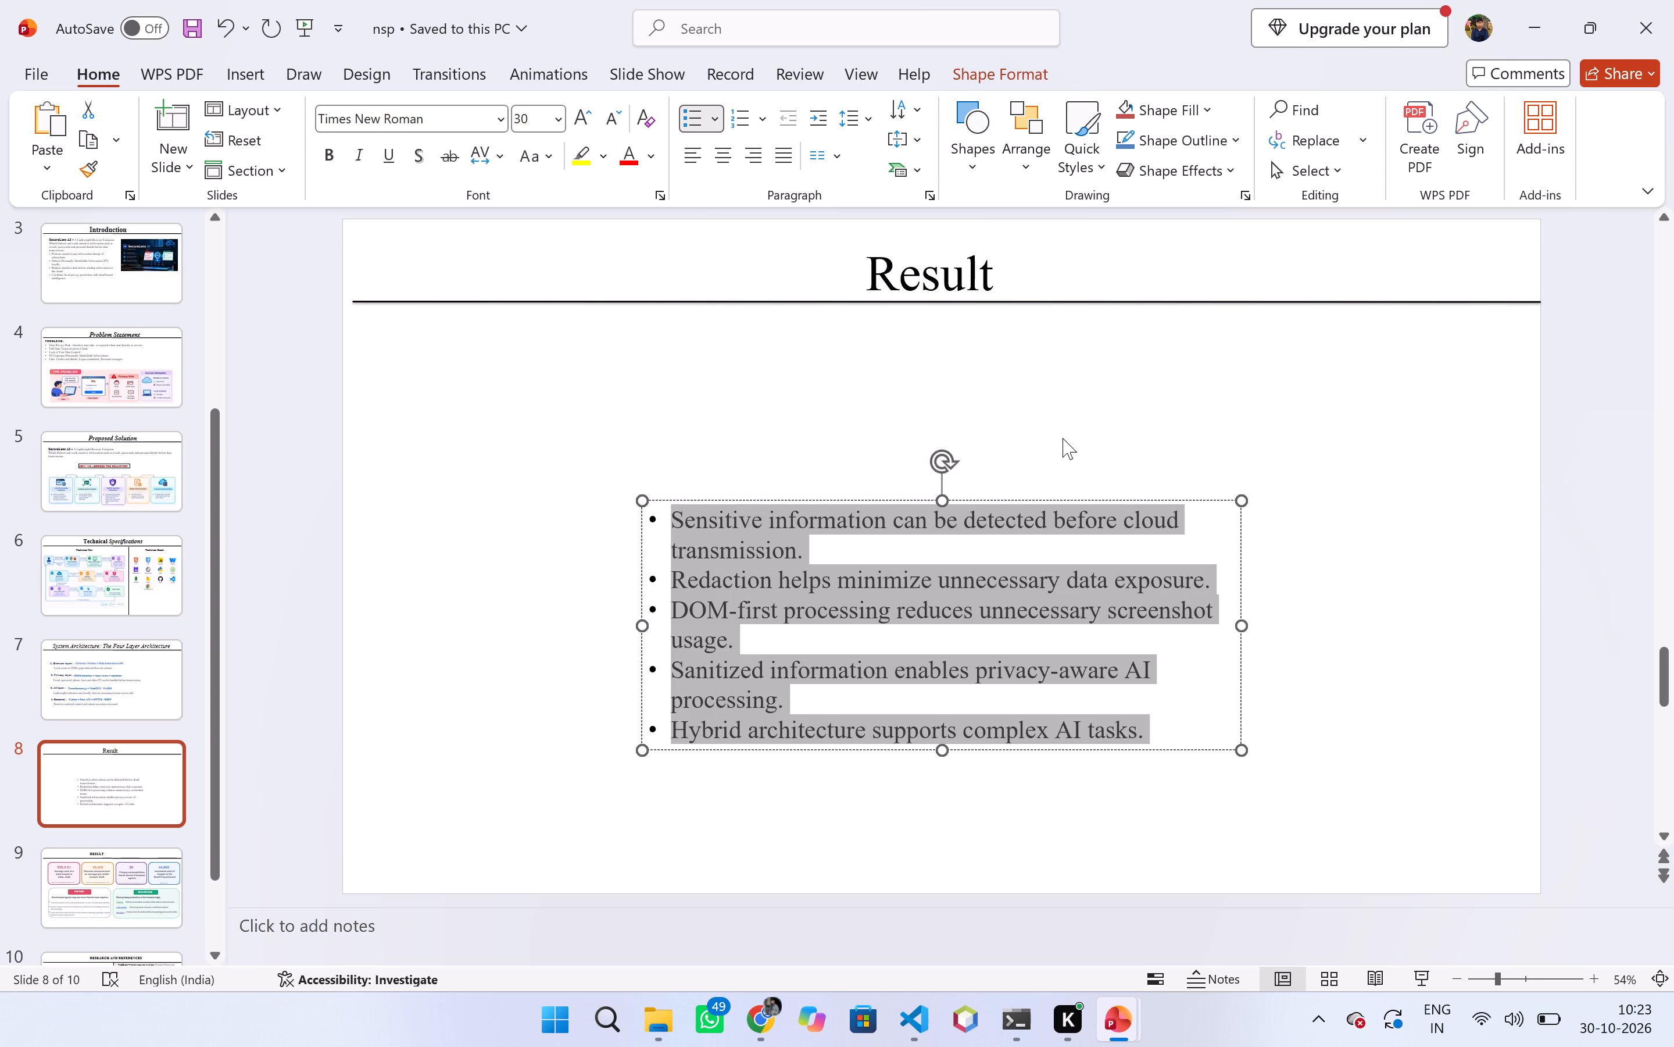
# Move the bullet text box up and left beneath the divider line, and widen it so each bullet fits on one line.
pyautogui.click(677, 519)
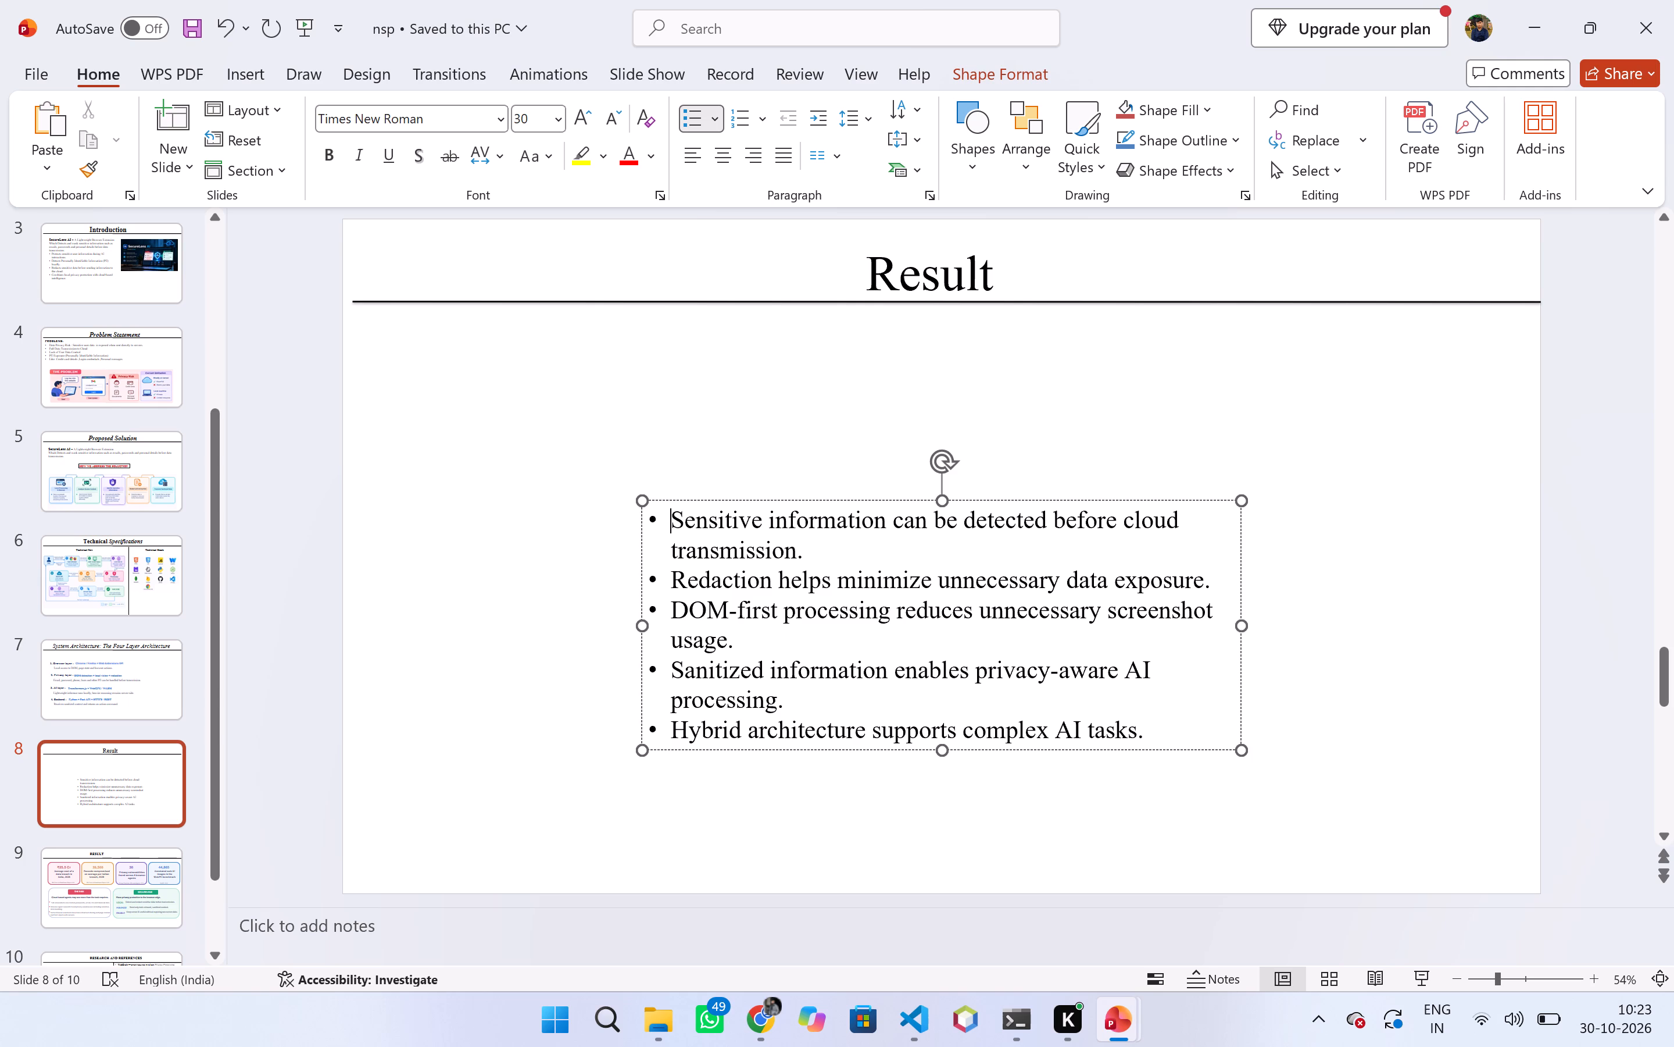
pyautogui.moveTo(750, 503); pyautogui.dragTo(490, 372)
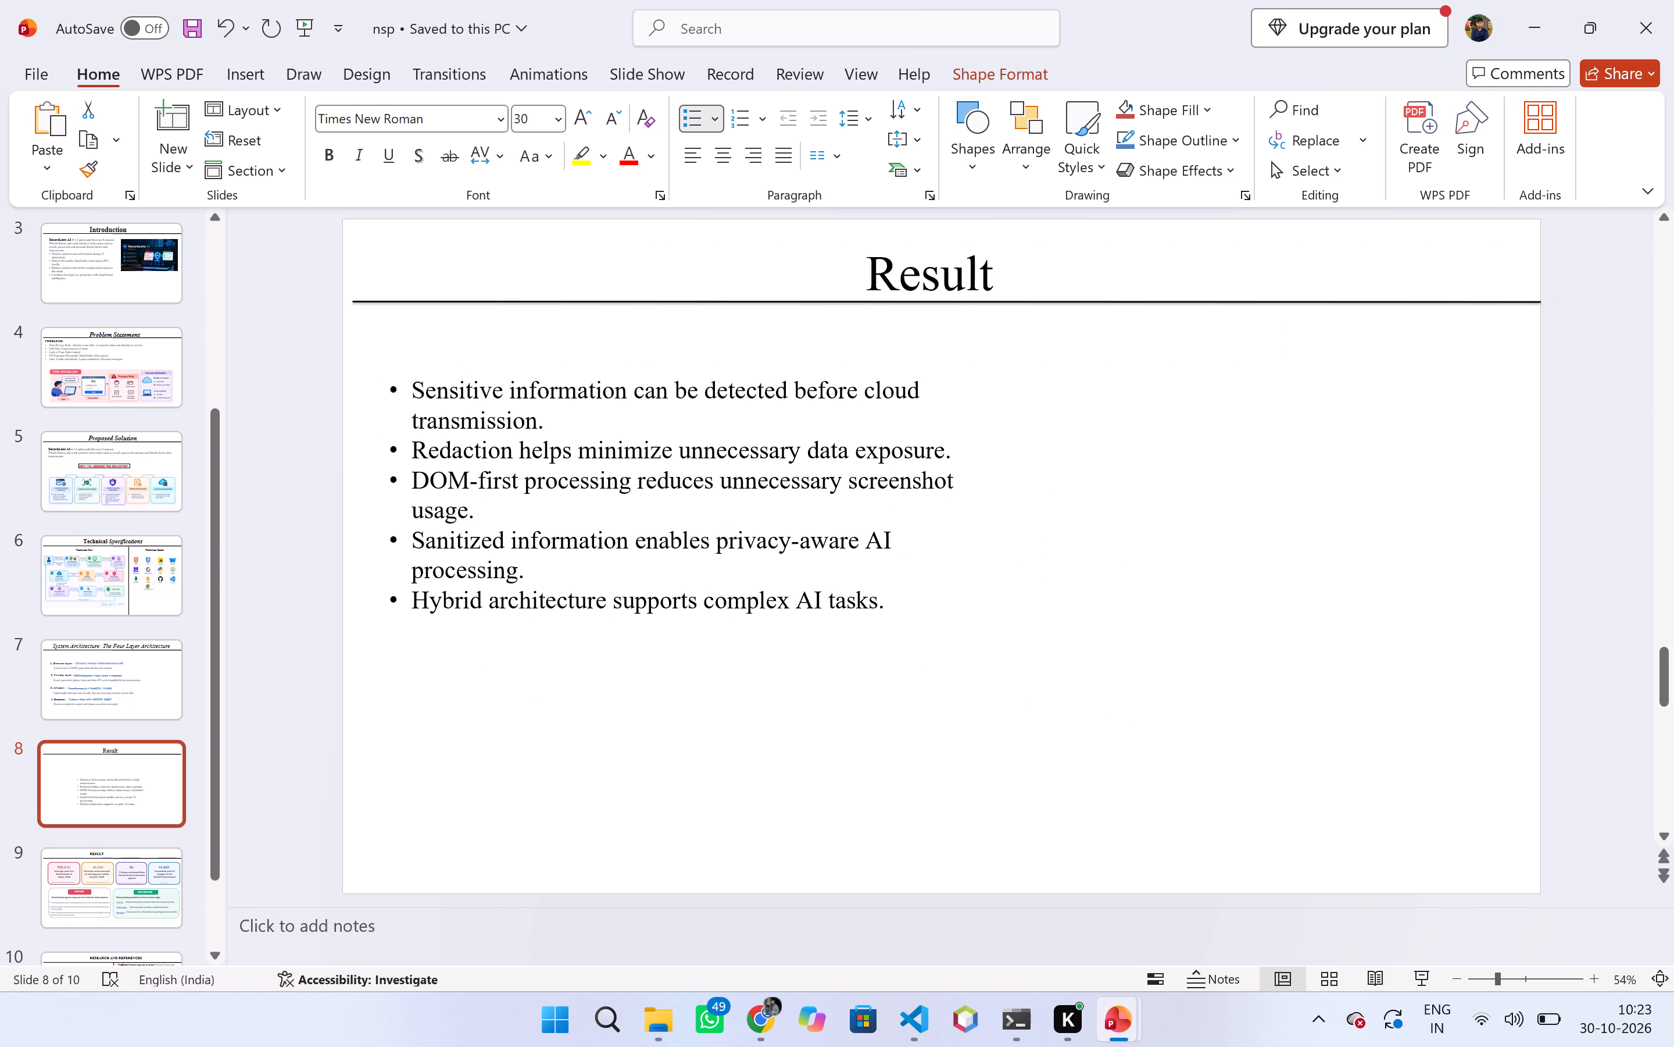
pyautogui.moveTo(490, 372); pyautogui.dragTo(491, 372)
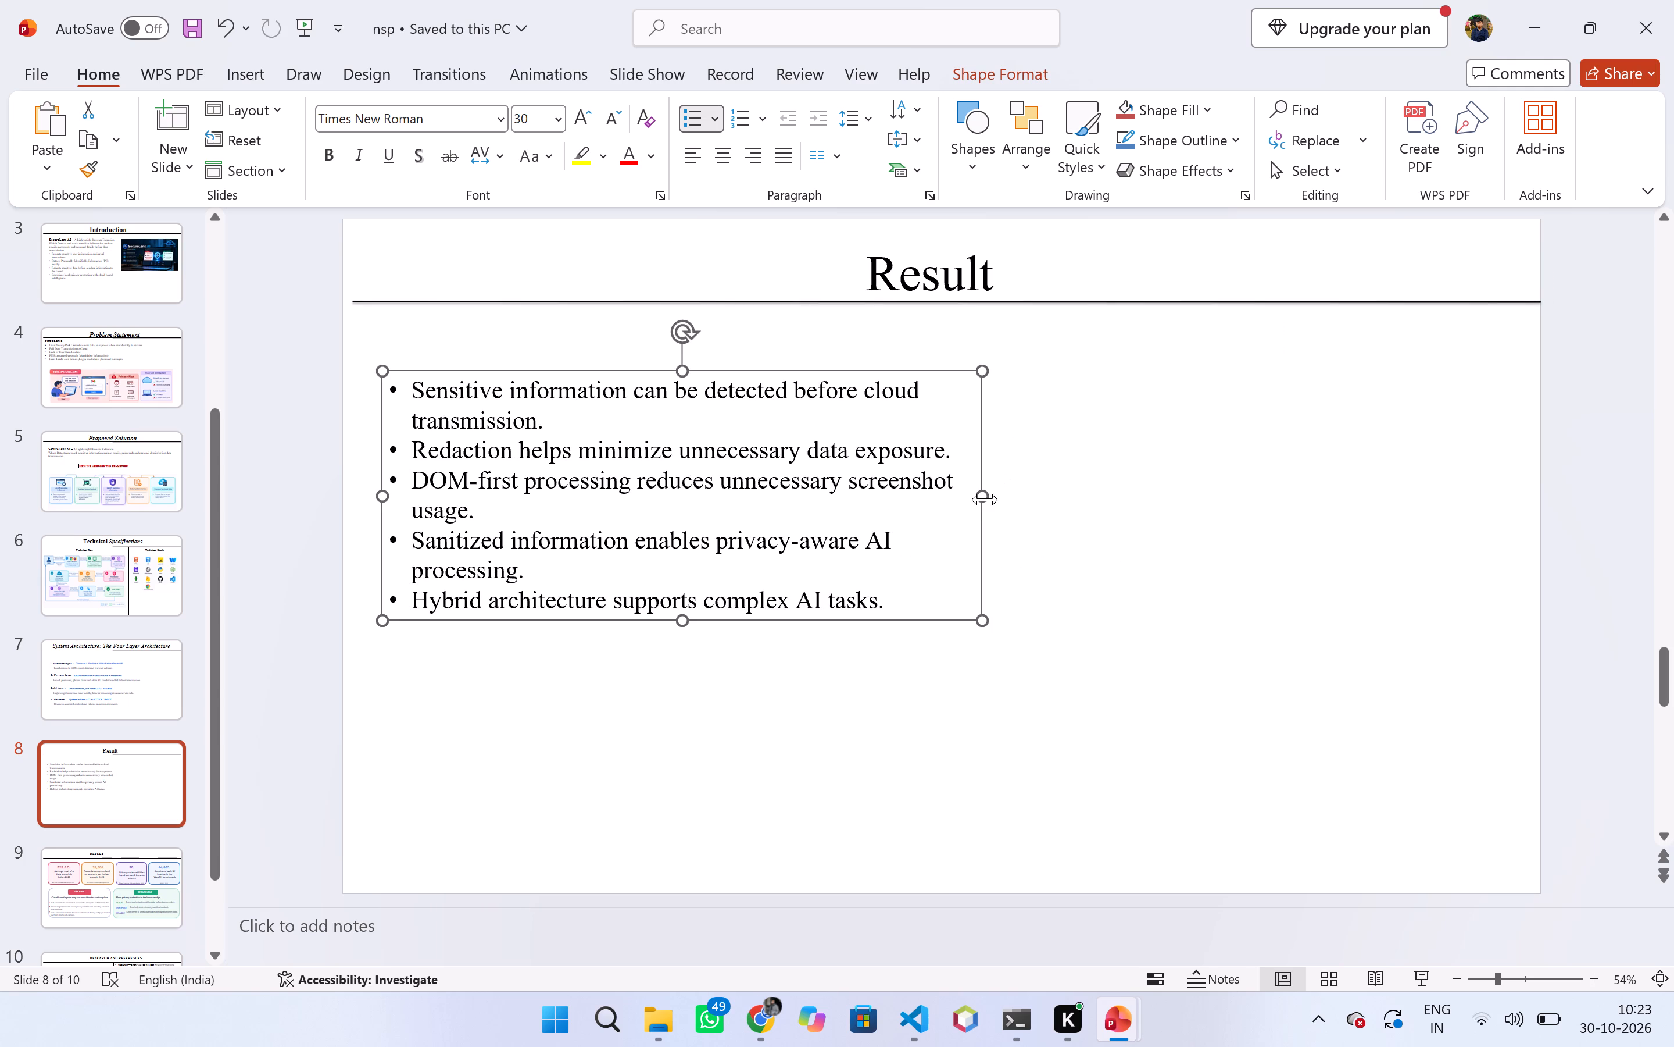
pyautogui.moveTo(985, 500); pyautogui.dragTo(1232, 603)
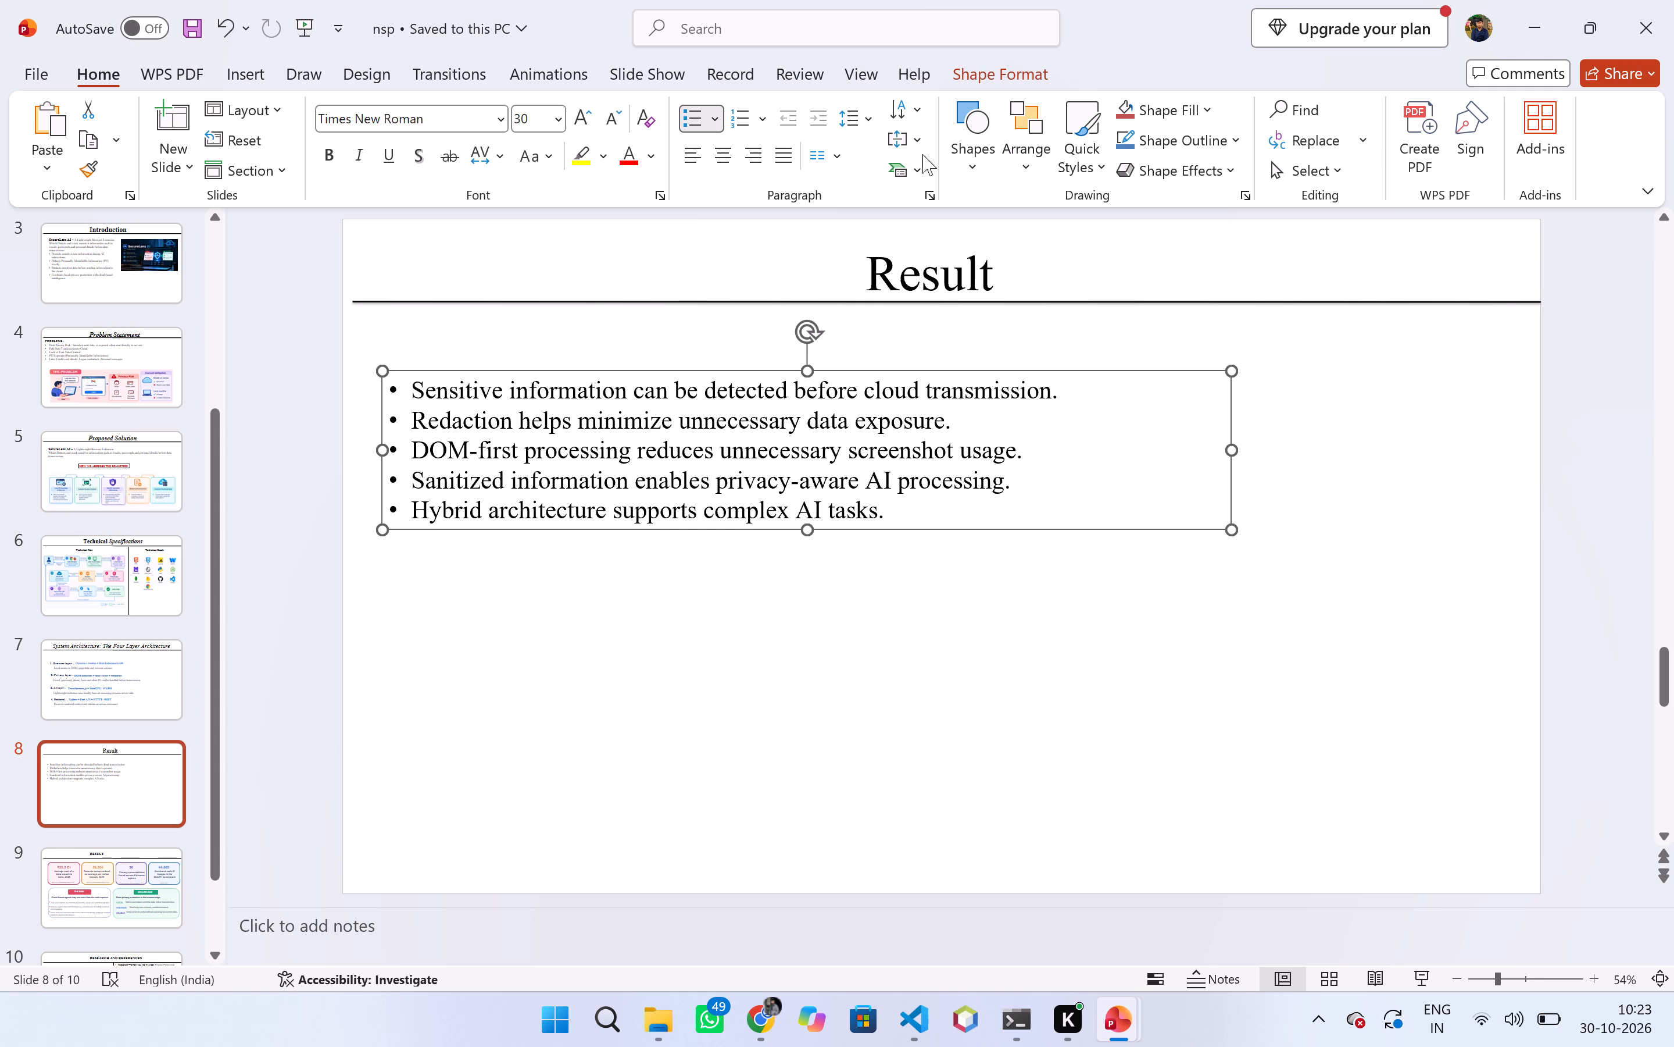
# Set the result bullets' line spacing to 2.0 and shift their text box slightly right and up on the slide.
pyautogui.click(839, 124)
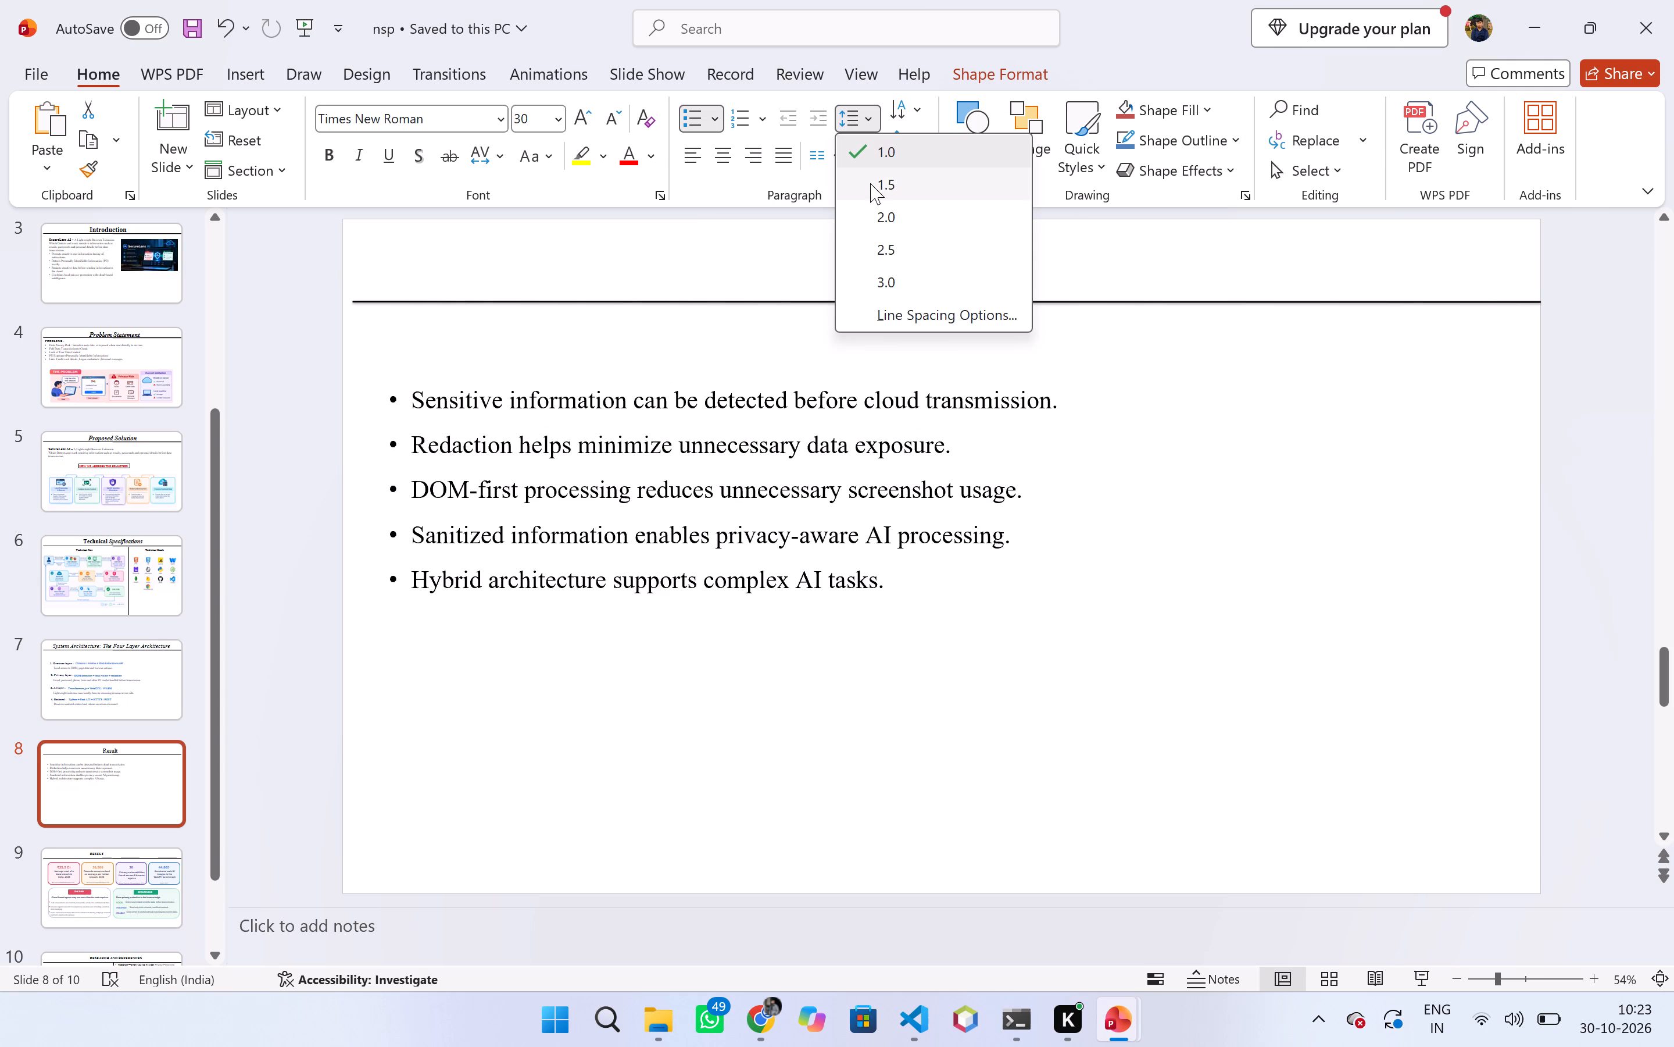
pyautogui.click(871, 212)
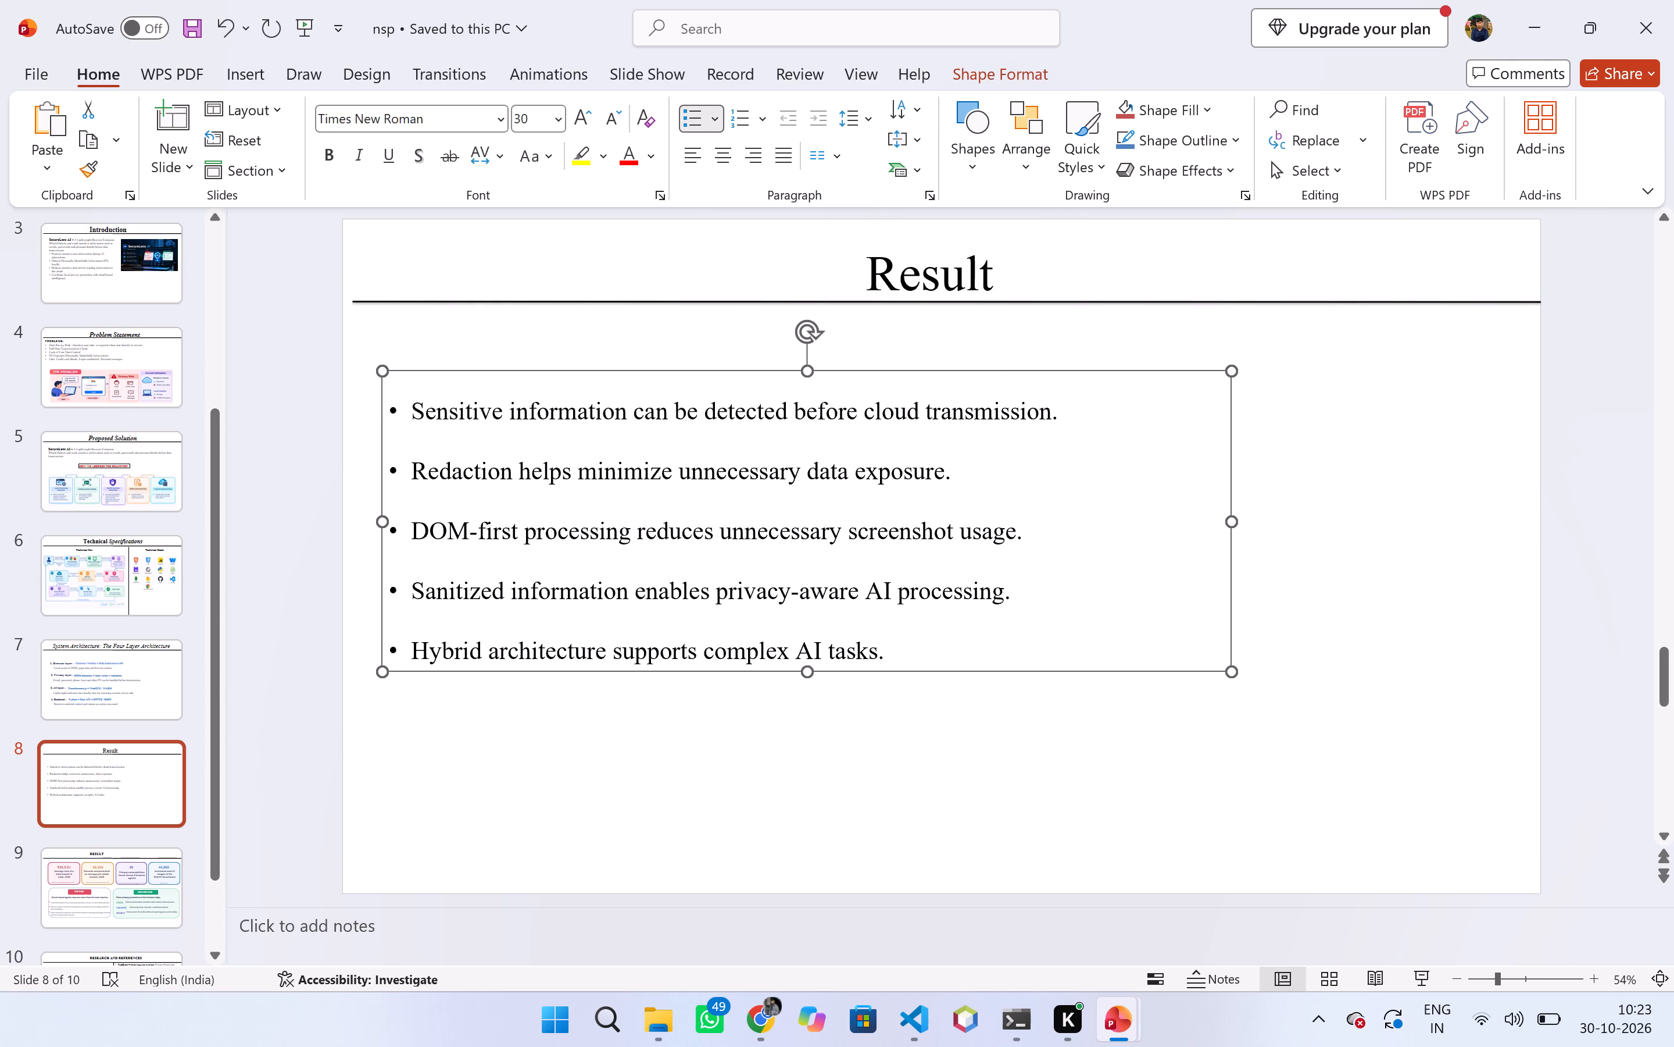
pyautogui.moveTo(983, 369); pyautogui.dragTo(1027, 353)
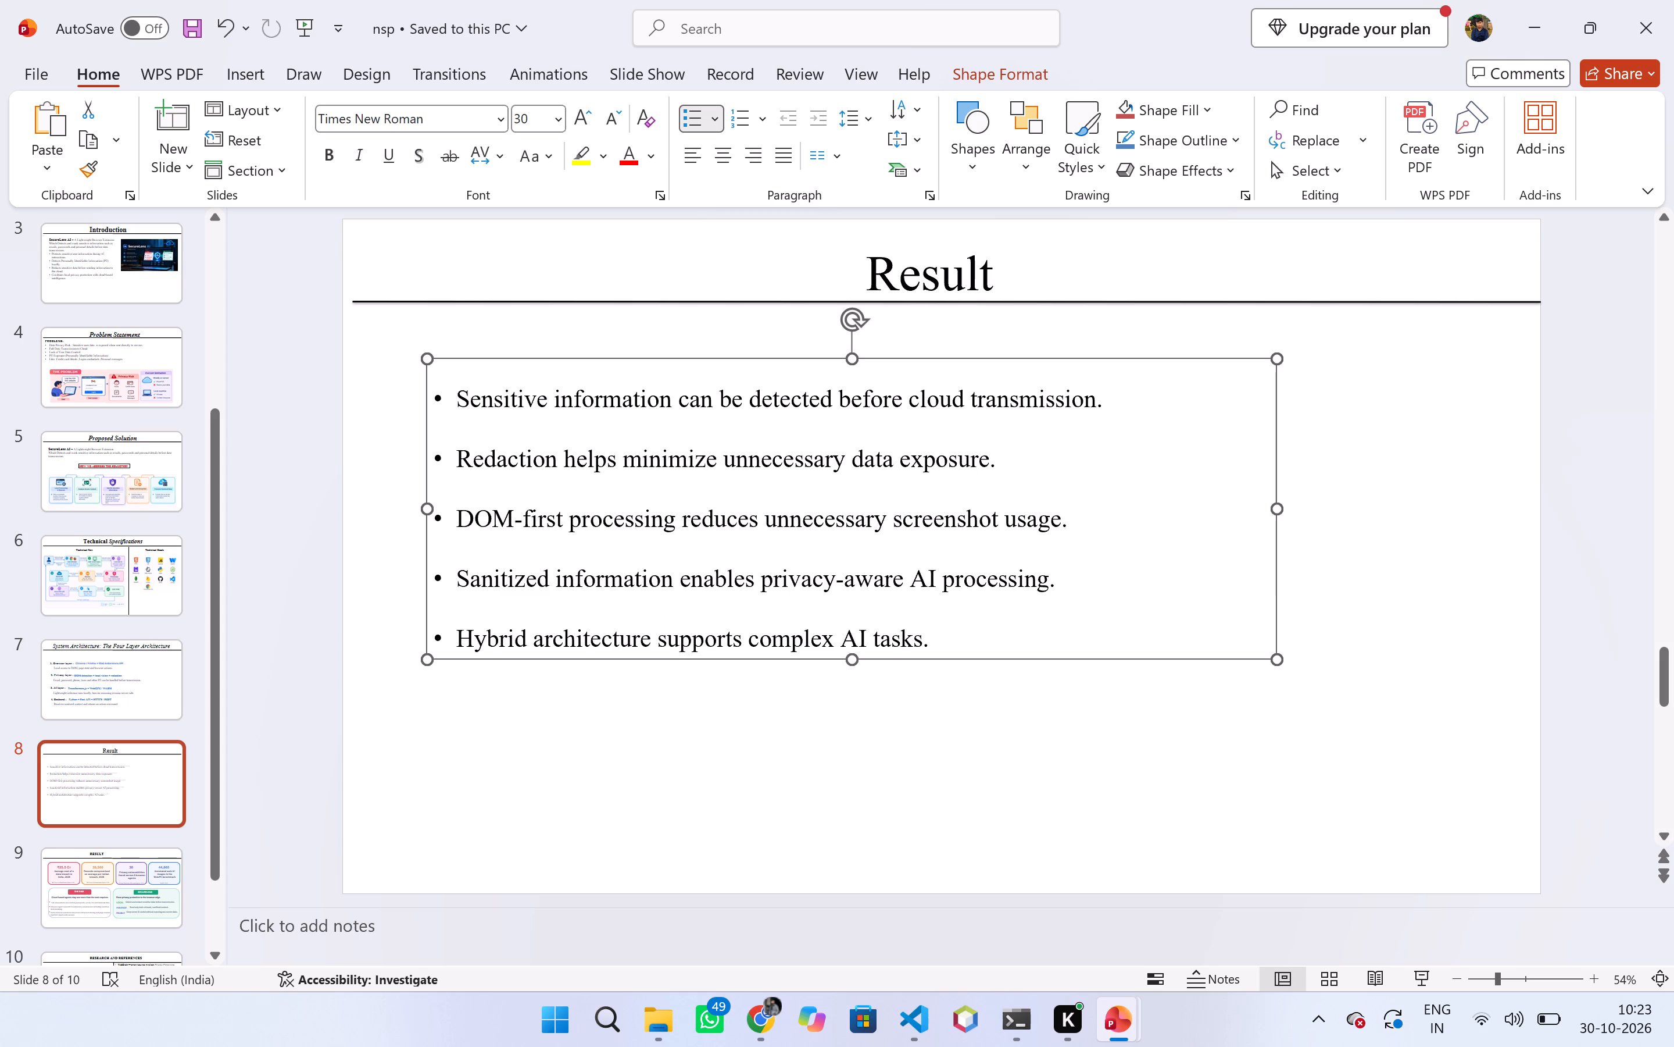
pyautogui.click(1312, 428)
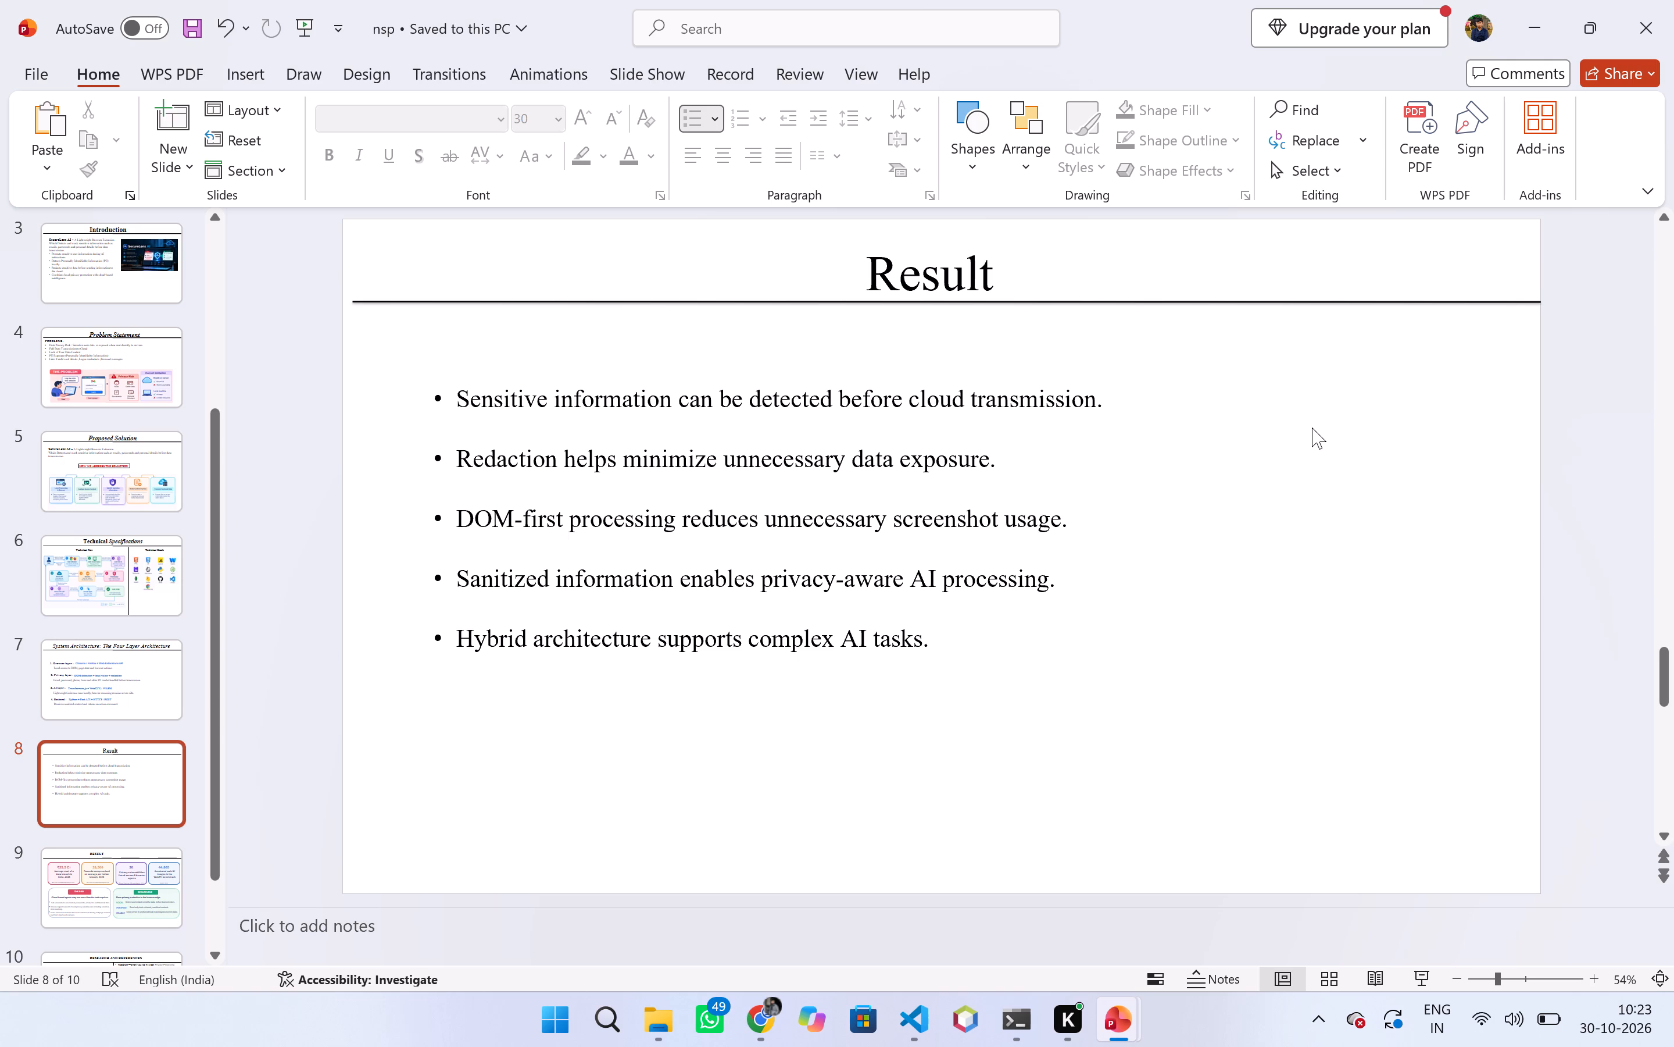
# Delete the old RESULT slide with the statistic cards and the THE RISK and SECURELENS boxes.
pyautogui.click(51, 906)
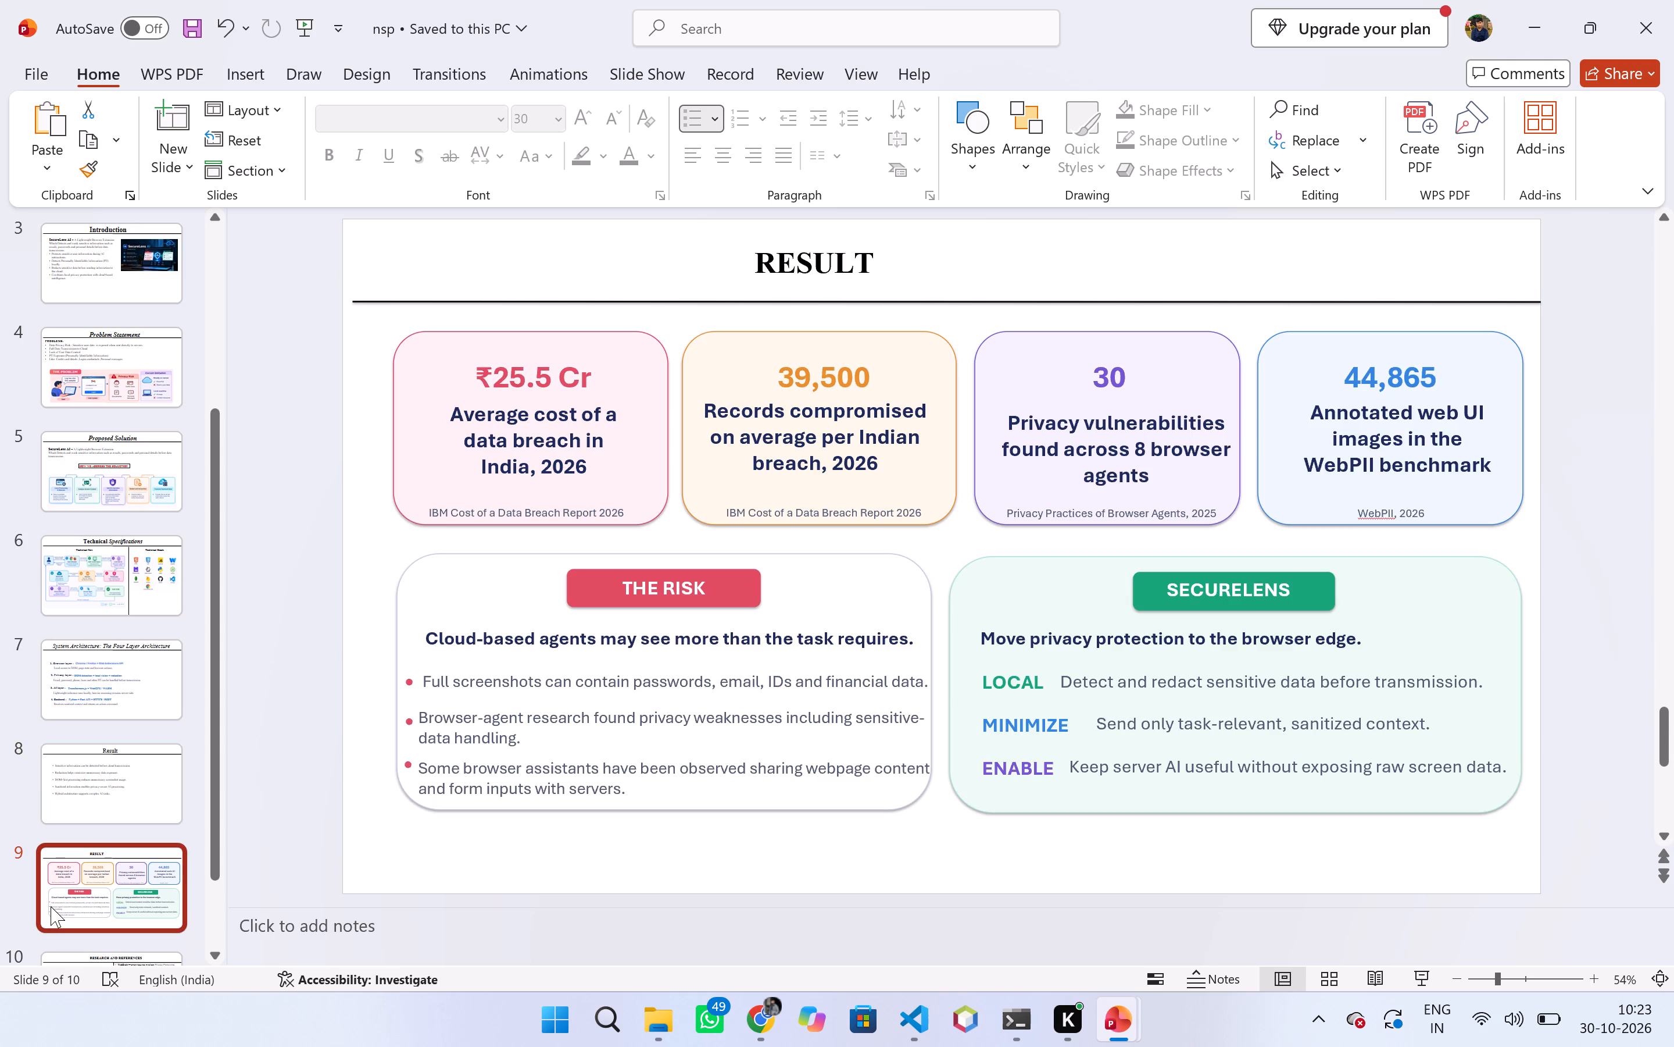
pyautogui.click(80, 879)
pyautogui.press('BackSpace')
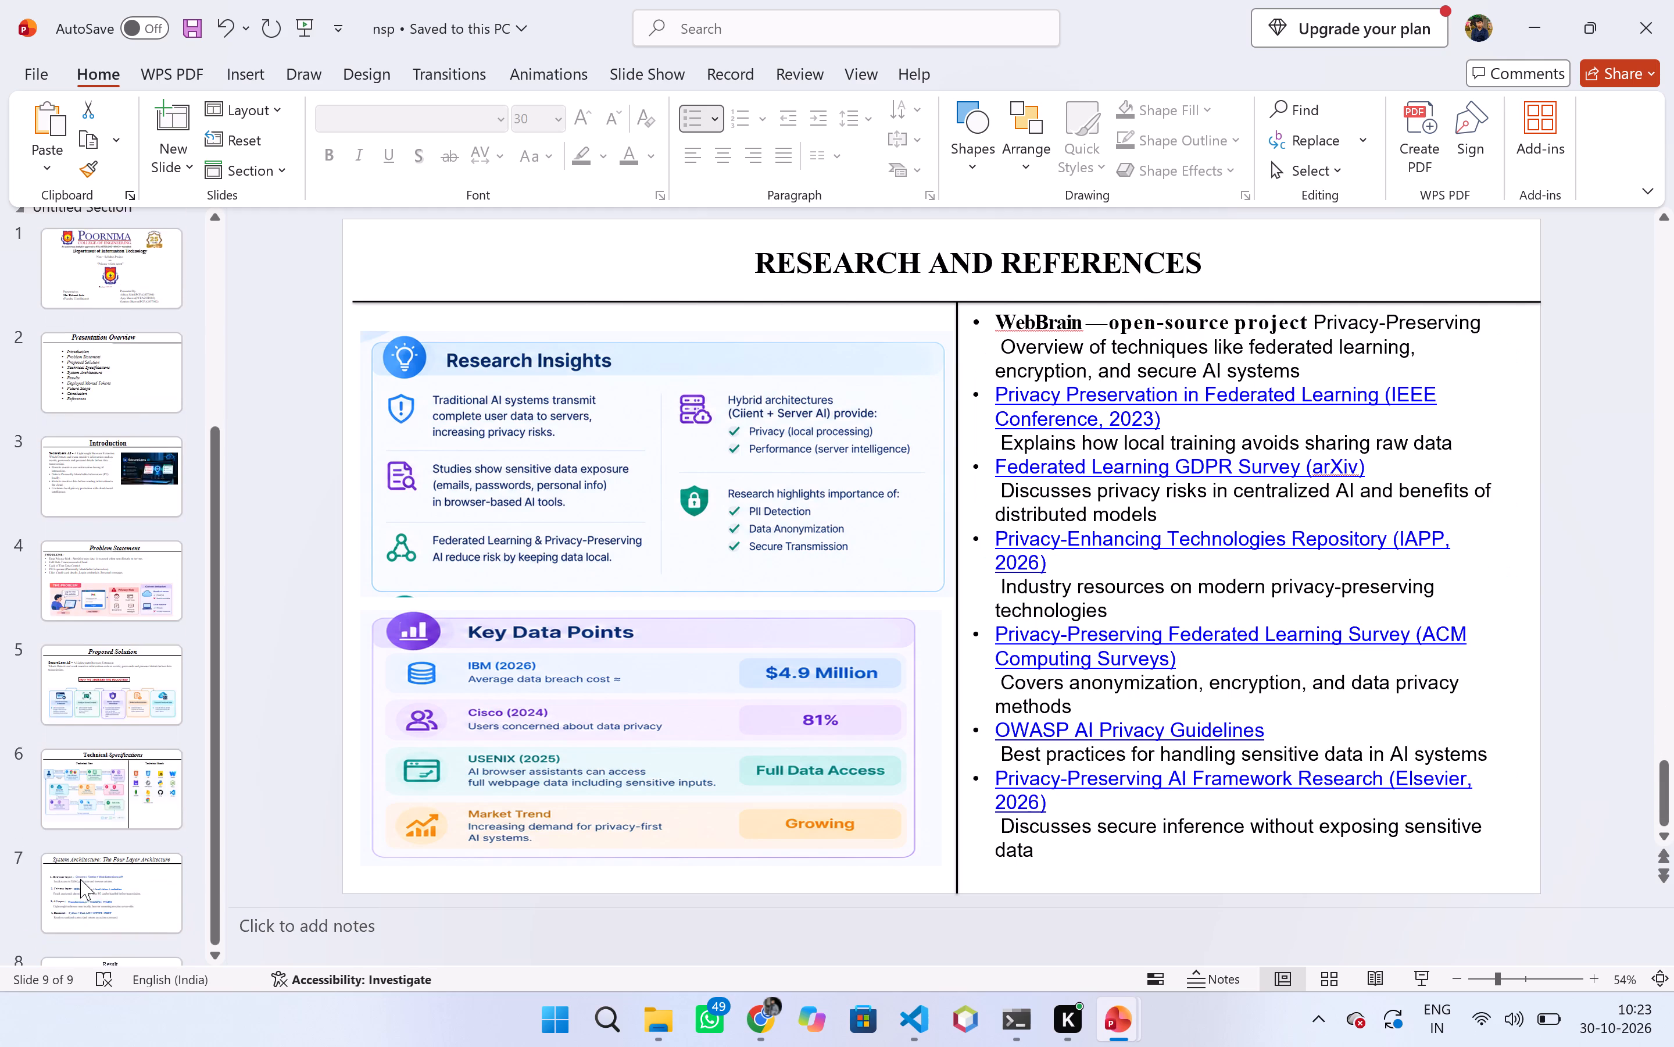
# Check the slides before Conclusion in the reference deck to see which section comes after the results.
pyautogui.scroll(-1, 536, 661)
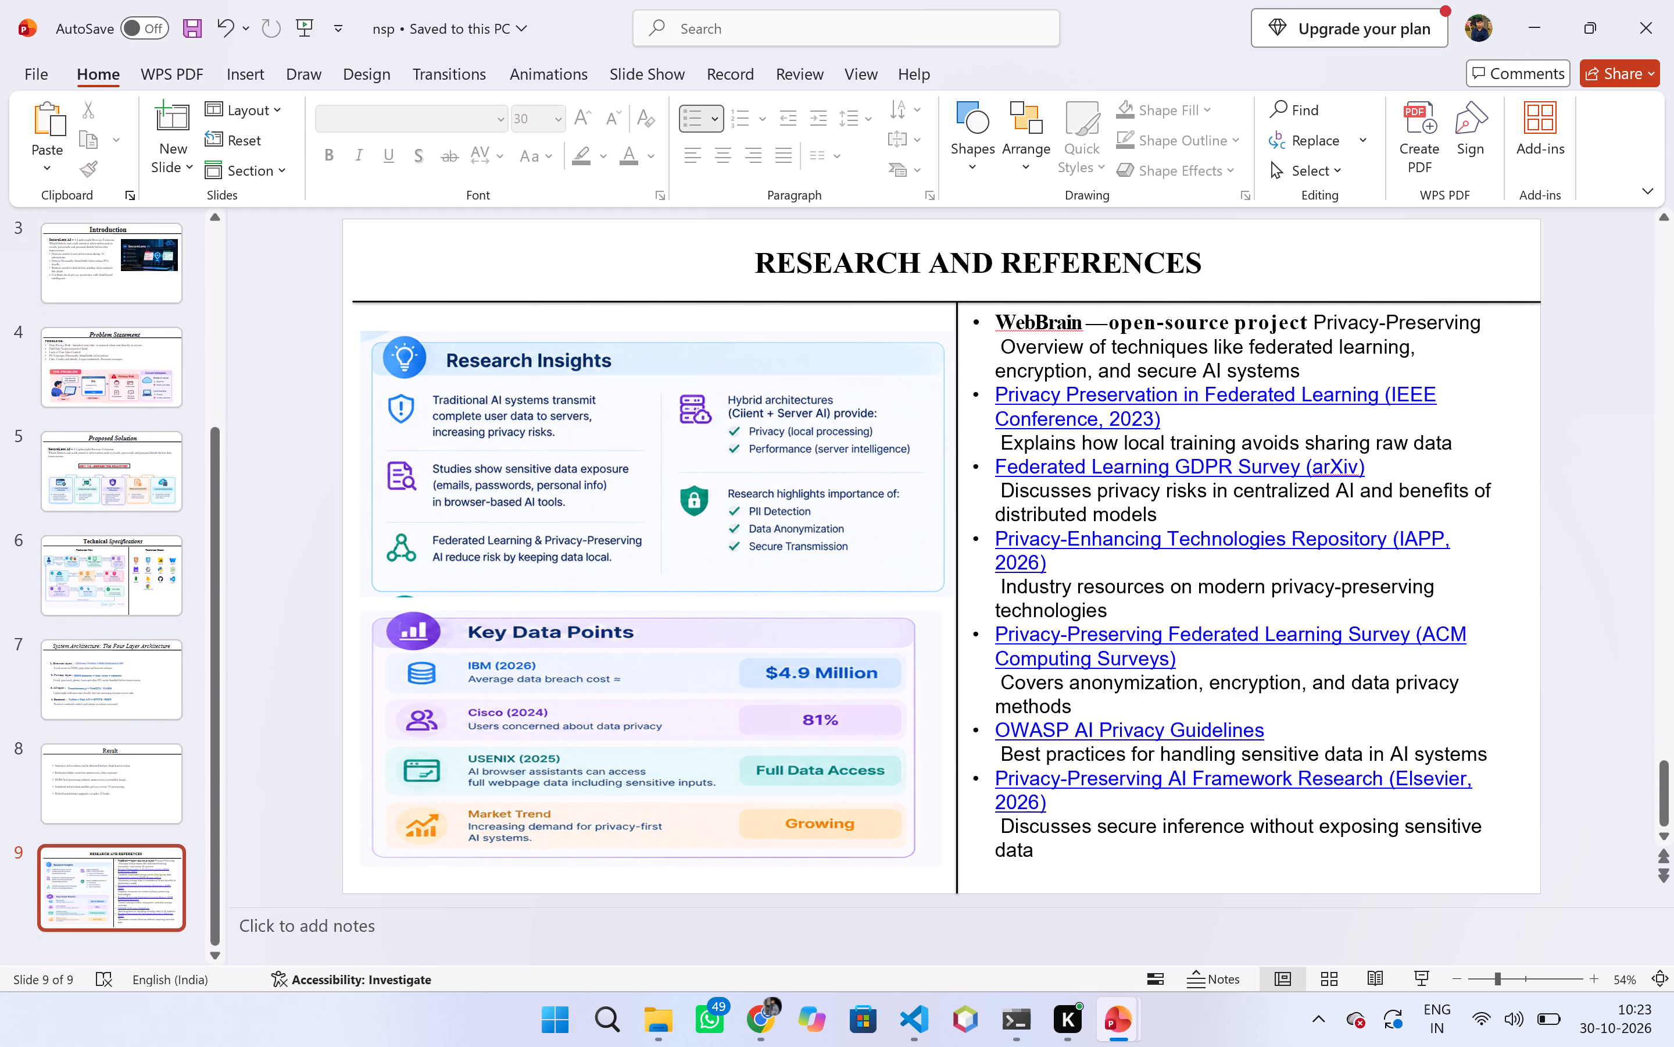
pyautogui.hotkey('alt', 'Tab')
pyautogui.hotkey('alt', 'Tab')
pyautogui.hotkey('alt', 'Tab')
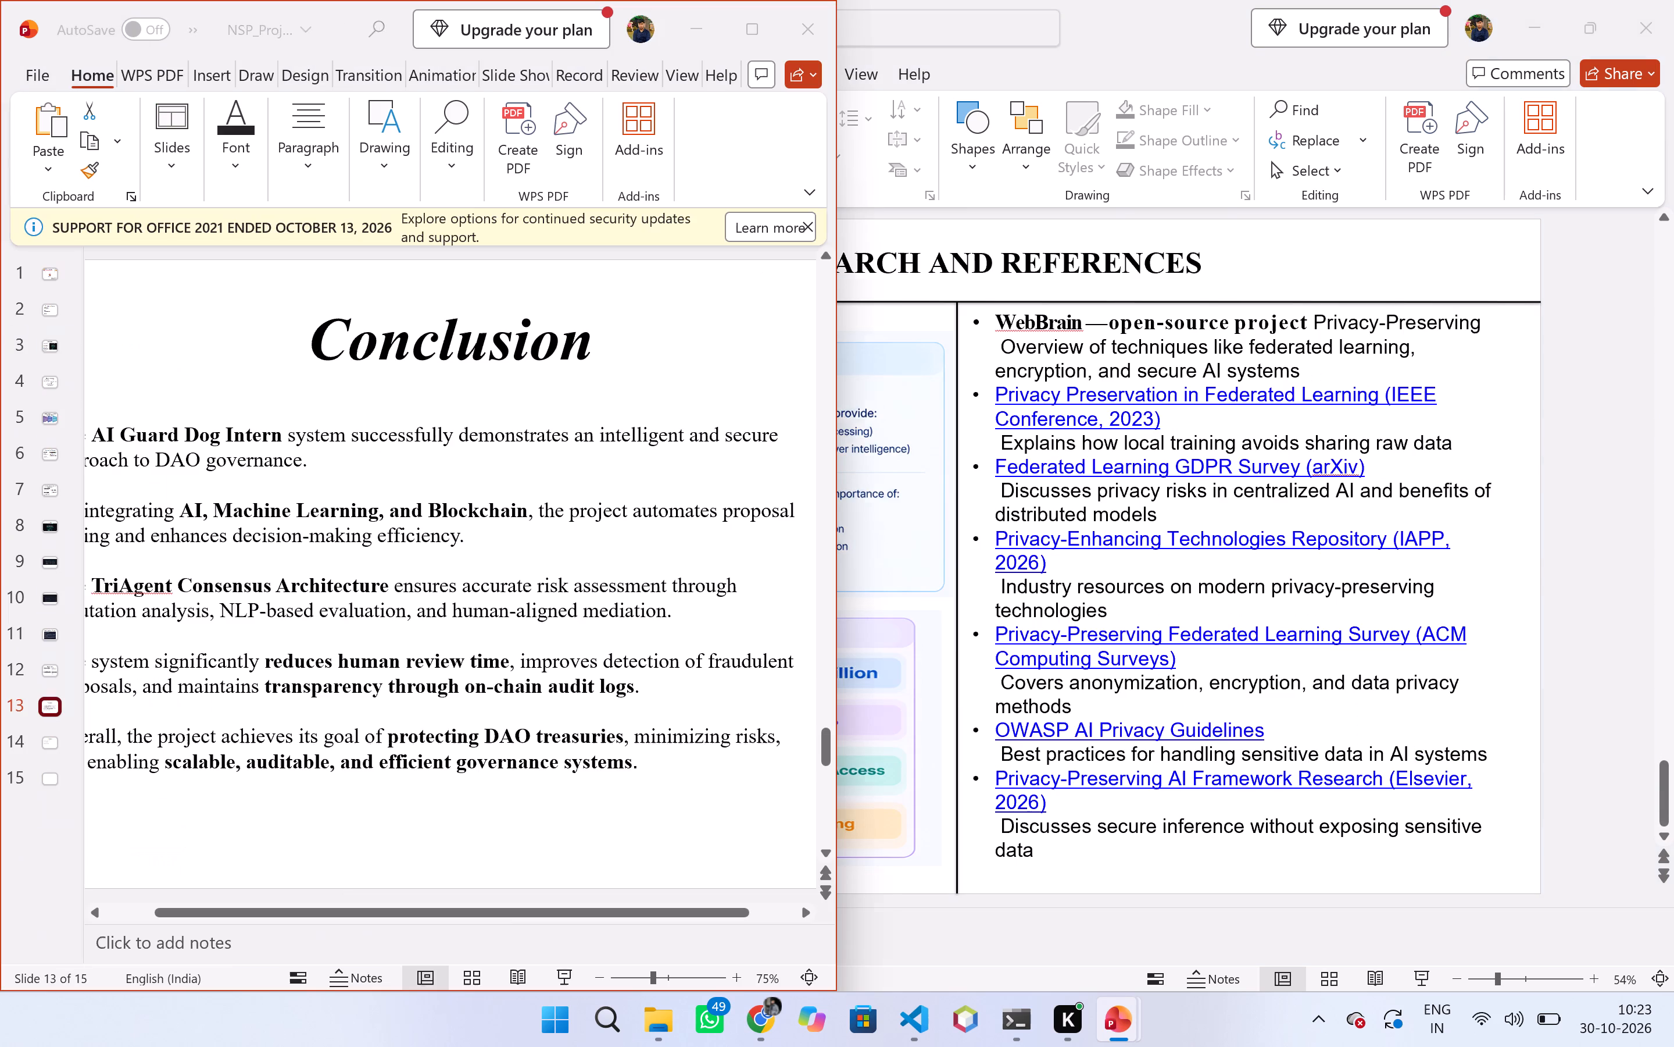
pyautogui.press('Up')
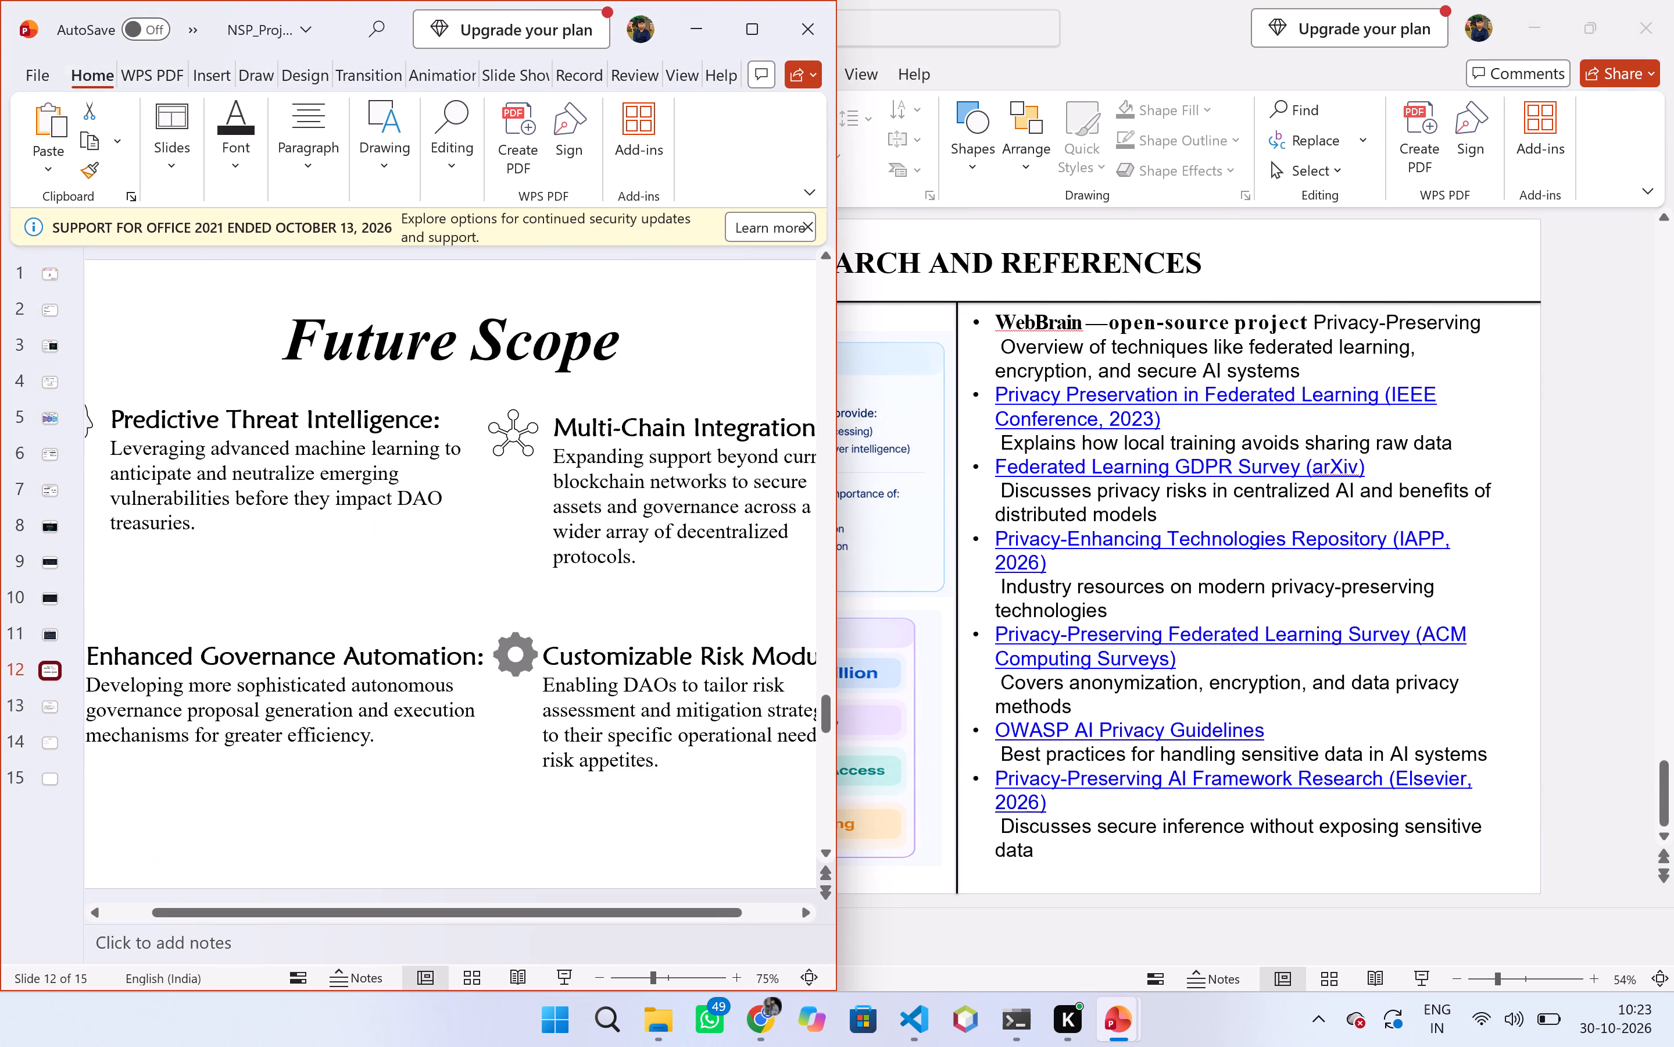
pyautogui.press('Up')
pyautogui.press('Down')
pyautogui.hotkey('alt', 'Tab')
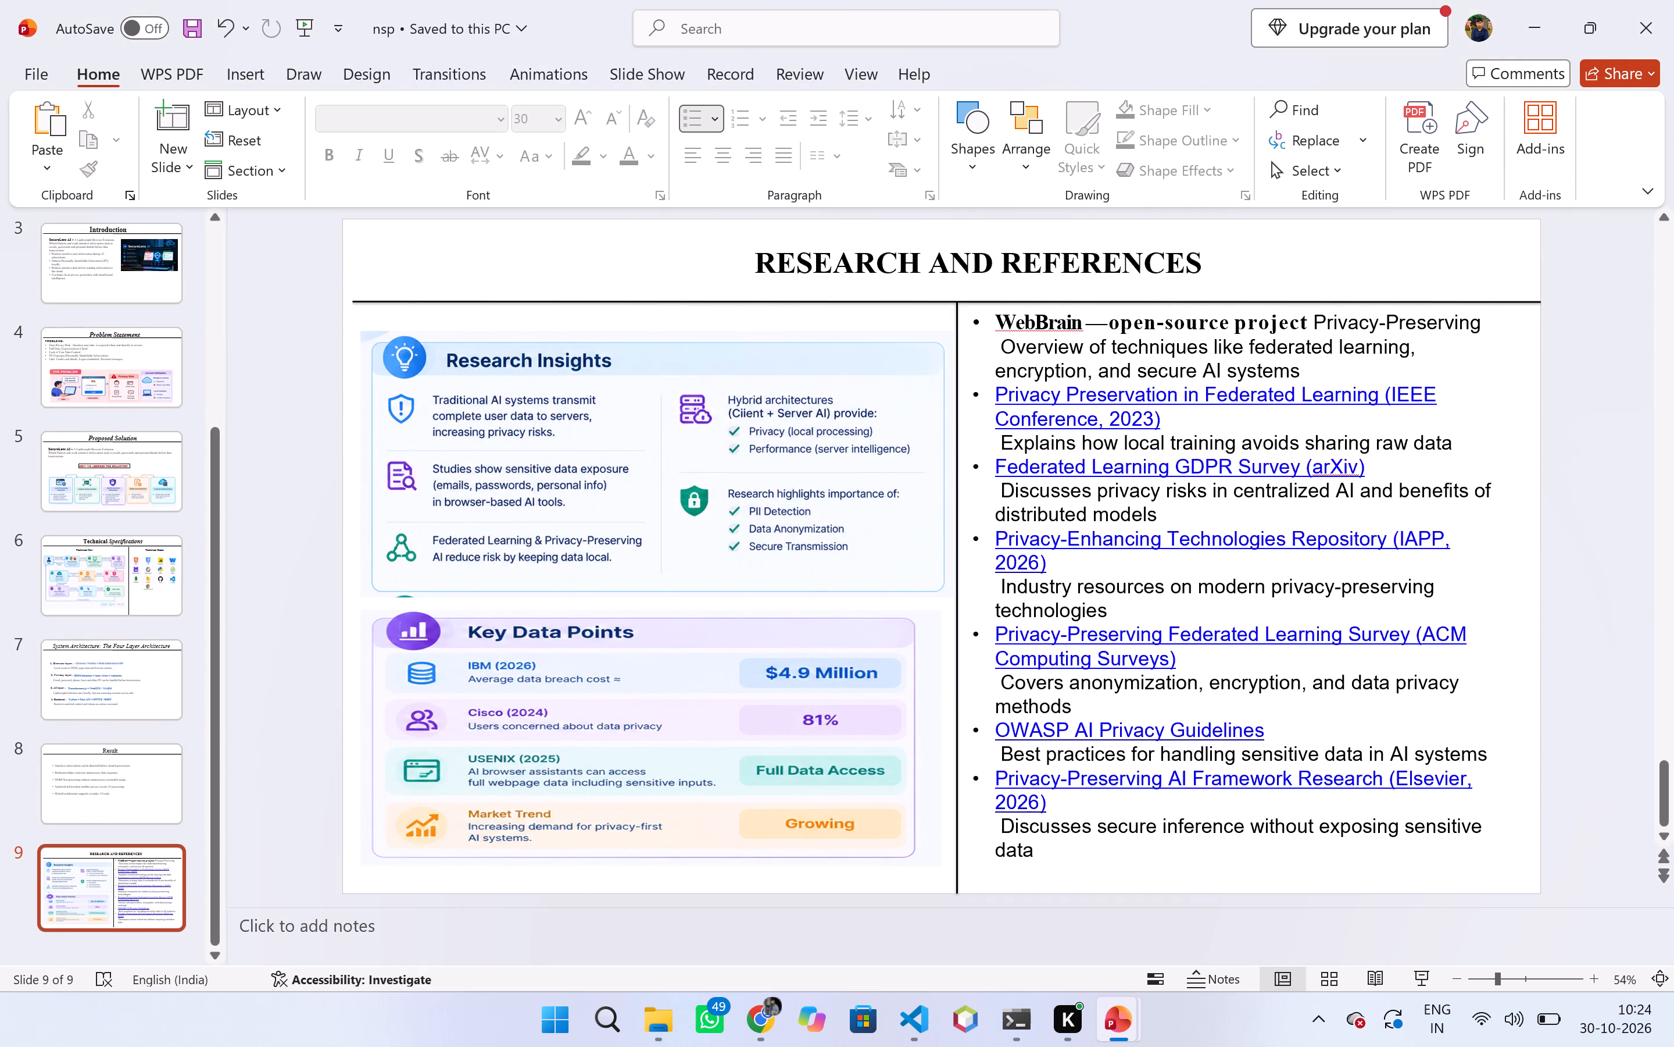
# Duplicate the Result slide in the nsp deck, placing the copy directly before RESEARCH AND REFERENCES.
pyautogui.click(142, 806)
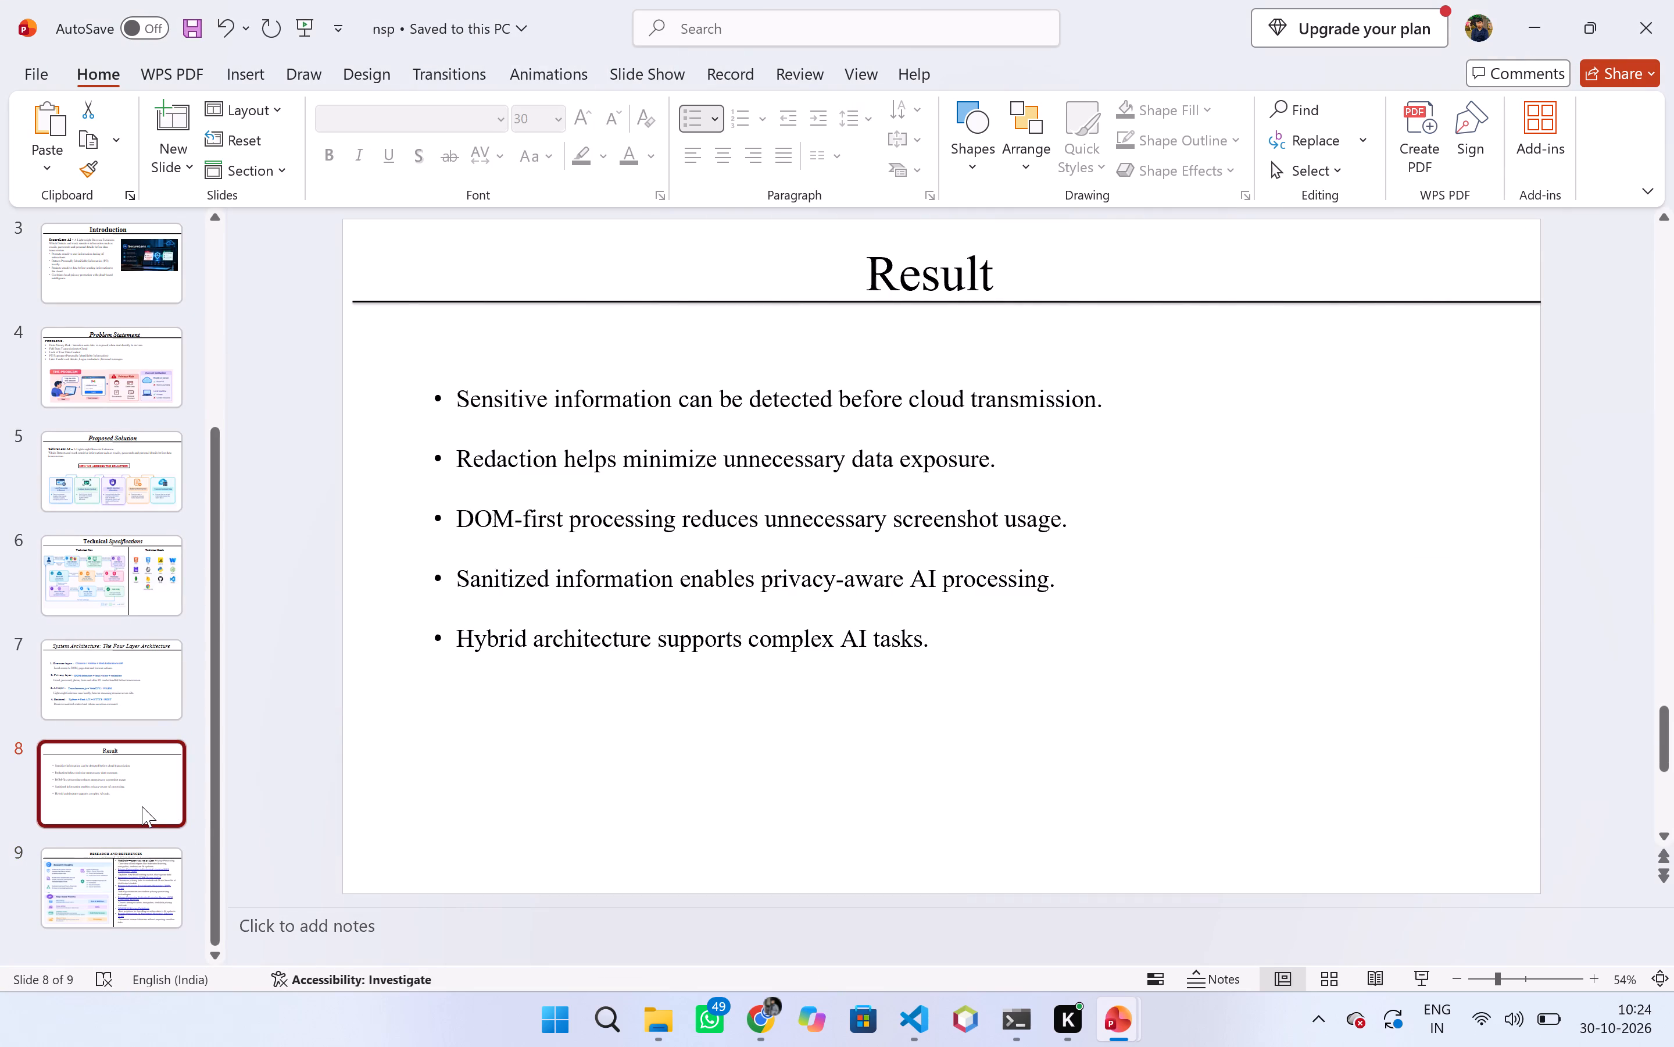
pyautogui.click(162, 683)
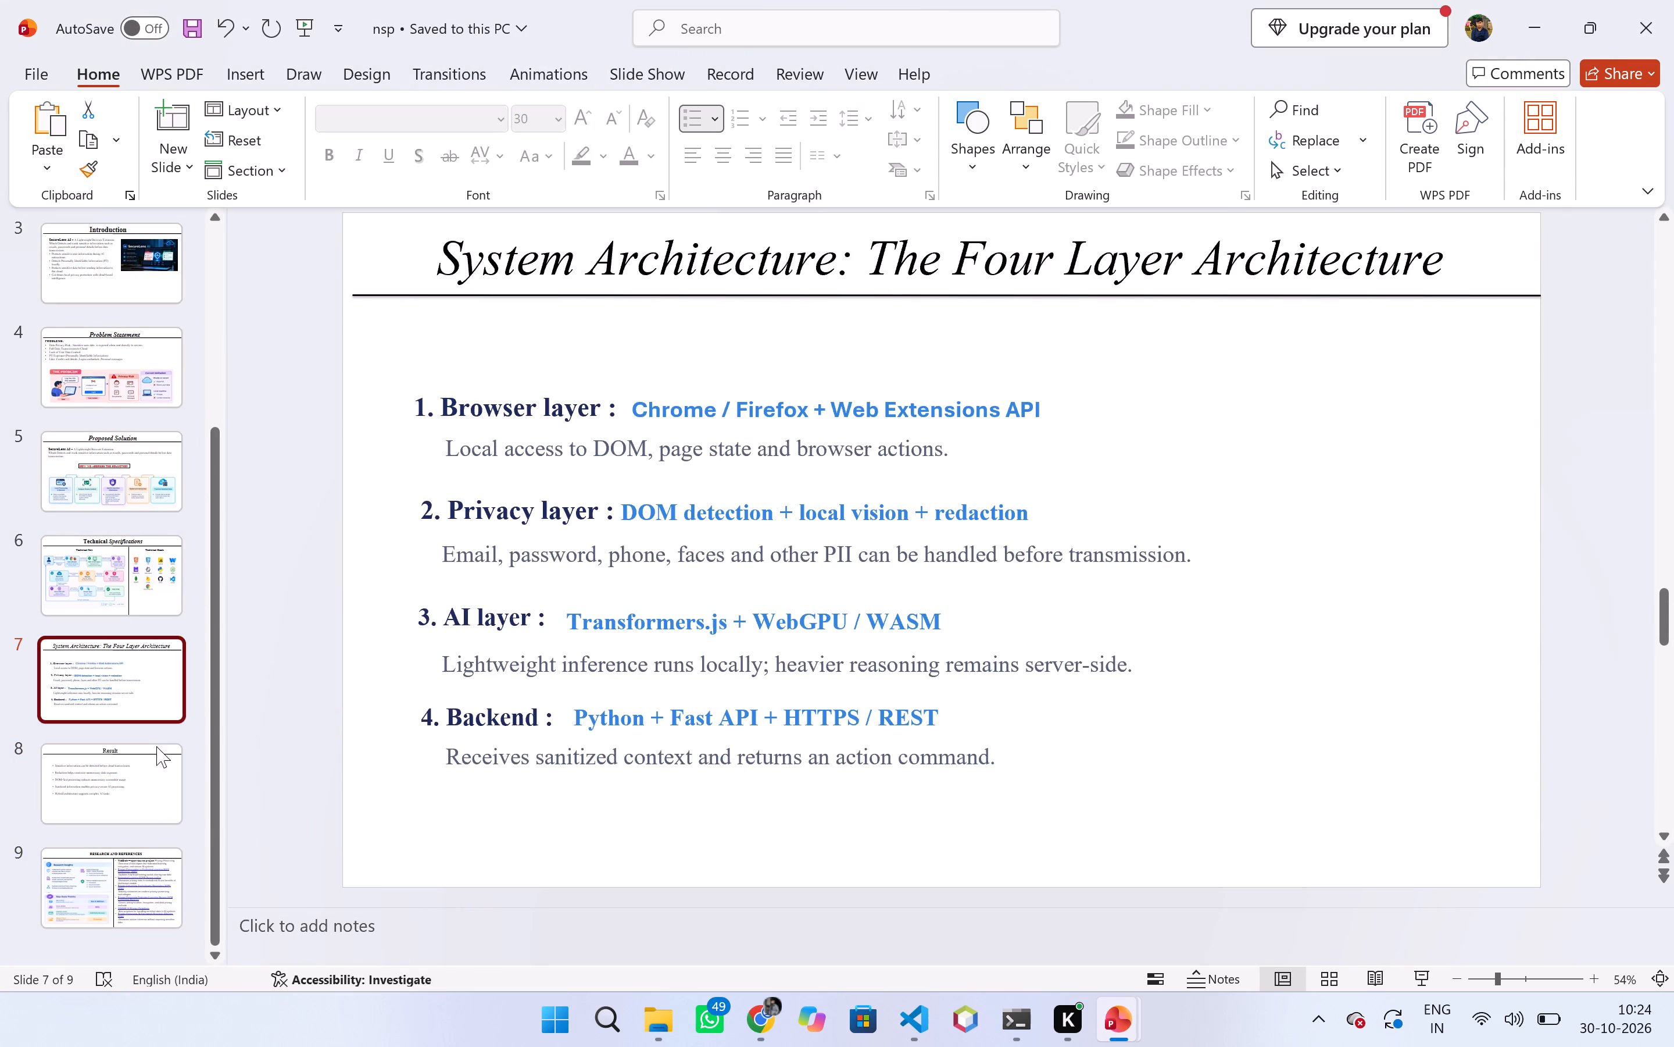
pyautogui.click(156, 759)
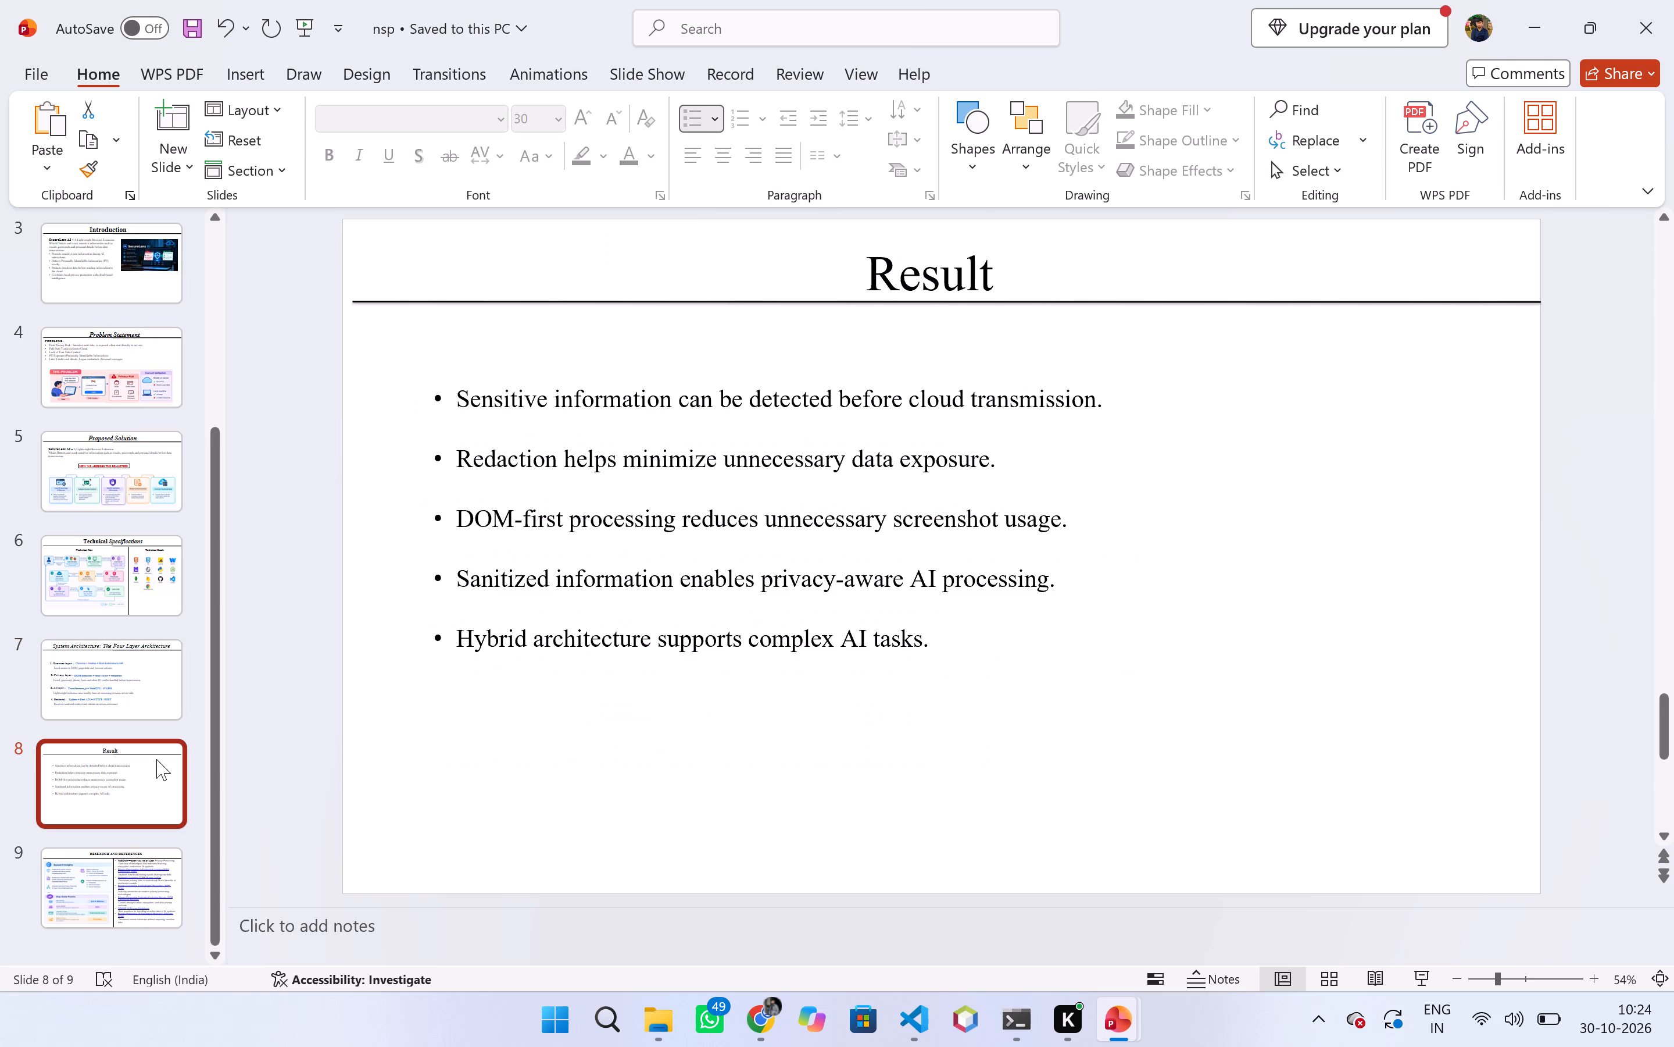
pyautogui.click(160, 770)
pyautogui.hotkey('ctrl', 'c')
pyautogui.click(169, 838)
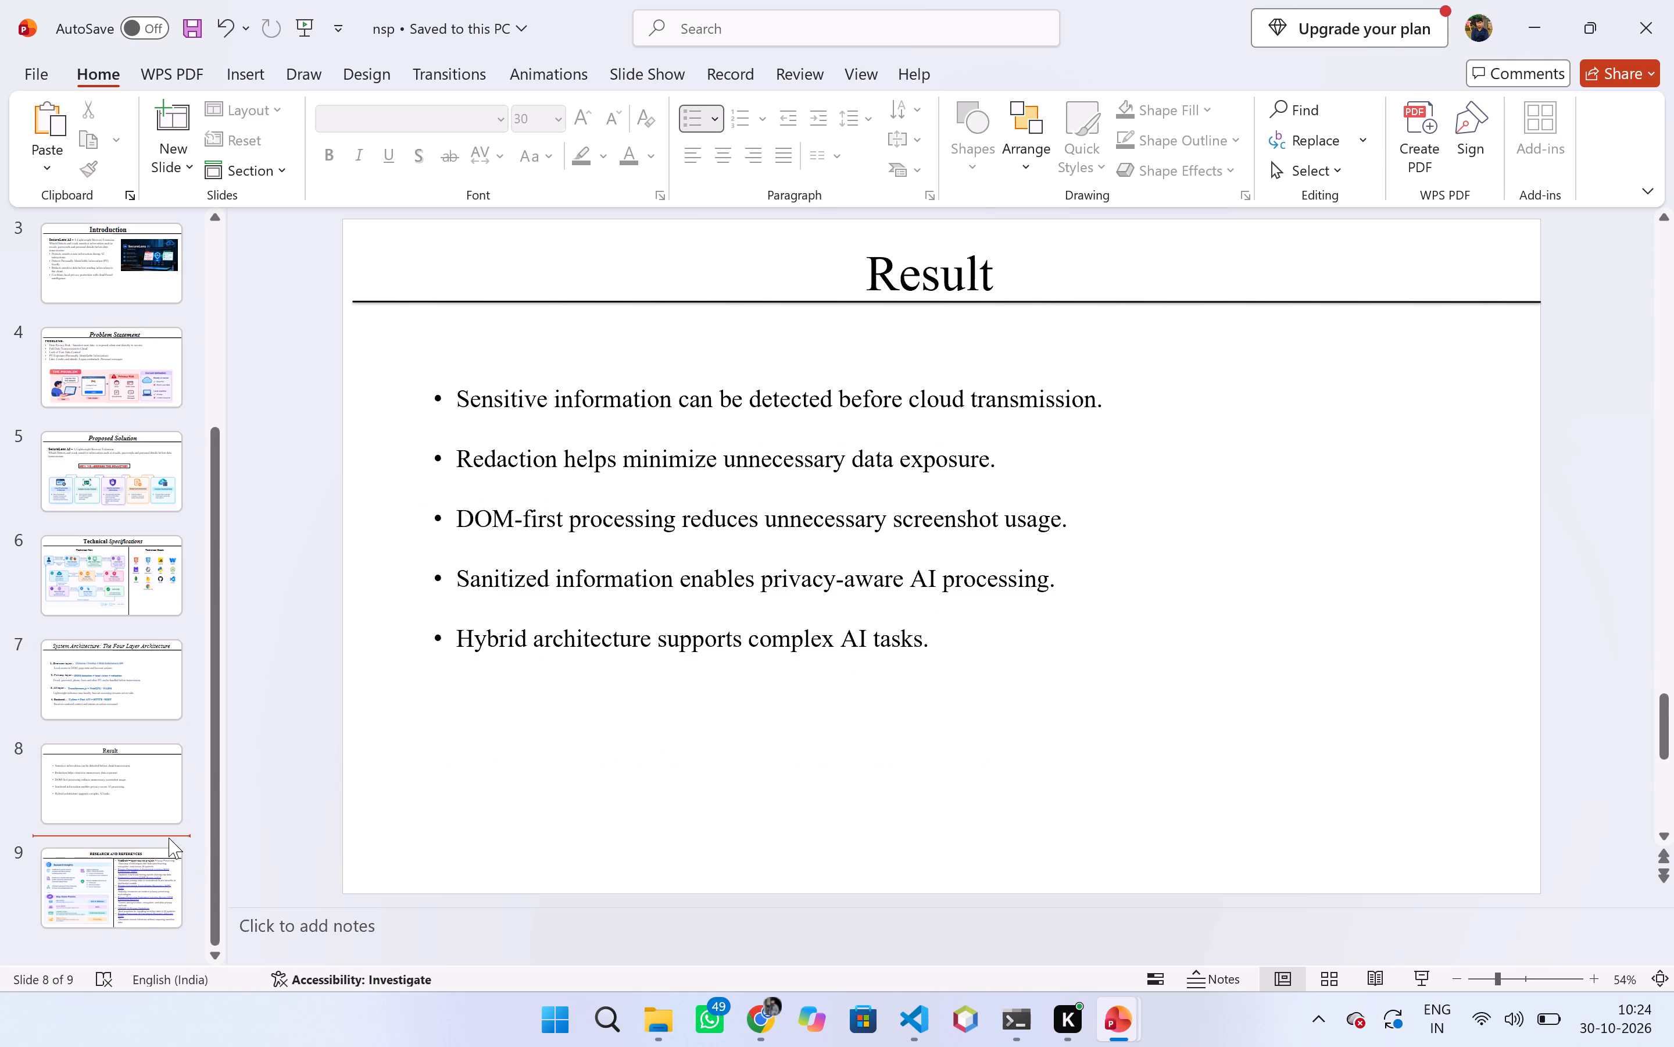
pyautogui.hotkey('ctrl', 'v')
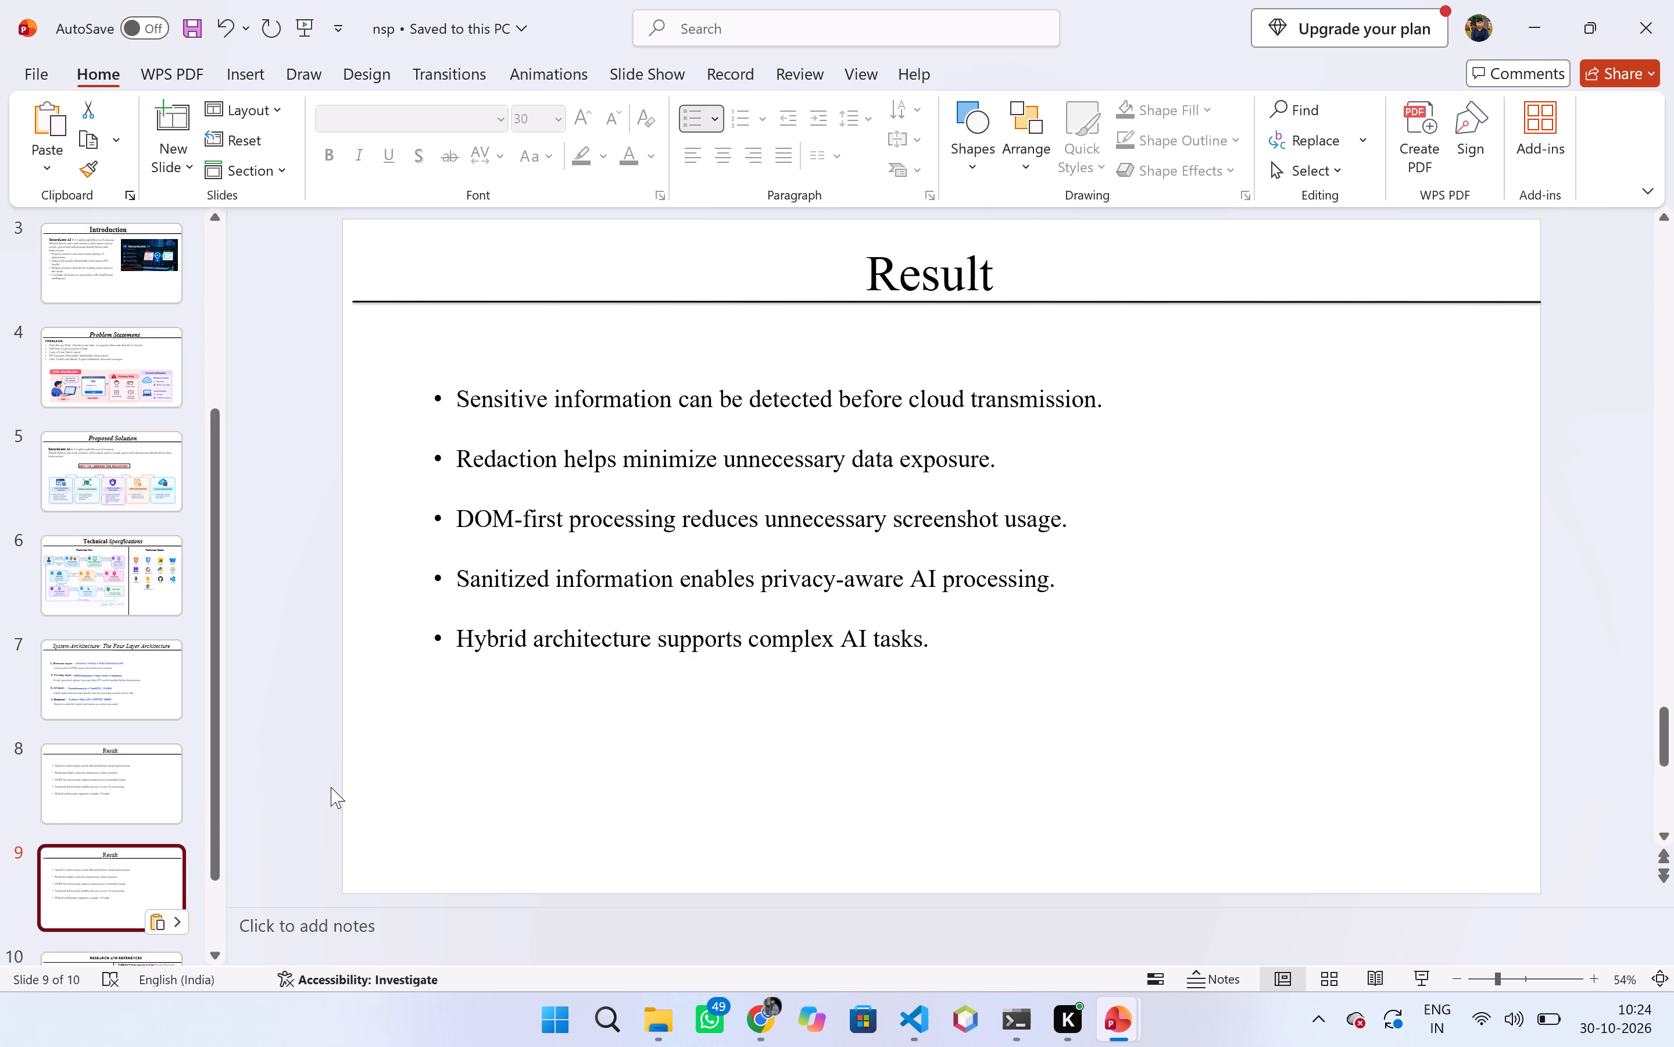
# Clear the title text "Result" on the duplicated slide 9.
pyautogui.click(1010, 281)
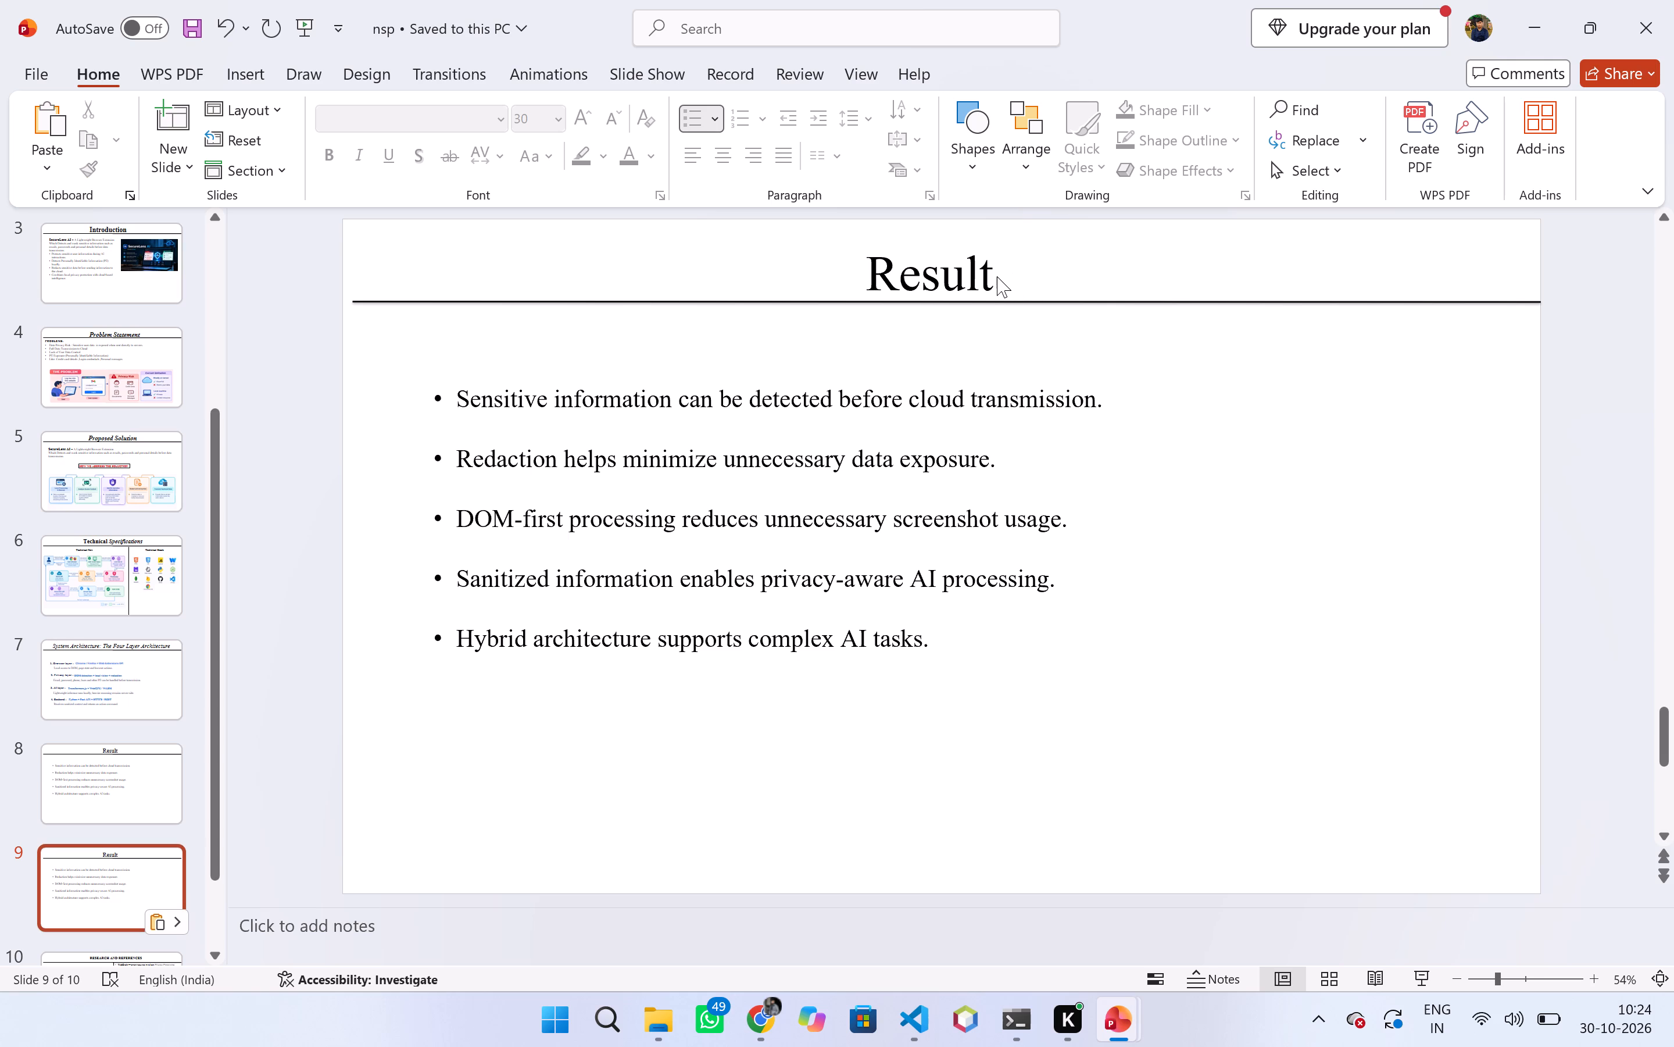
pyautogui.click(997, 276)
pyautogui.click(979, 276)
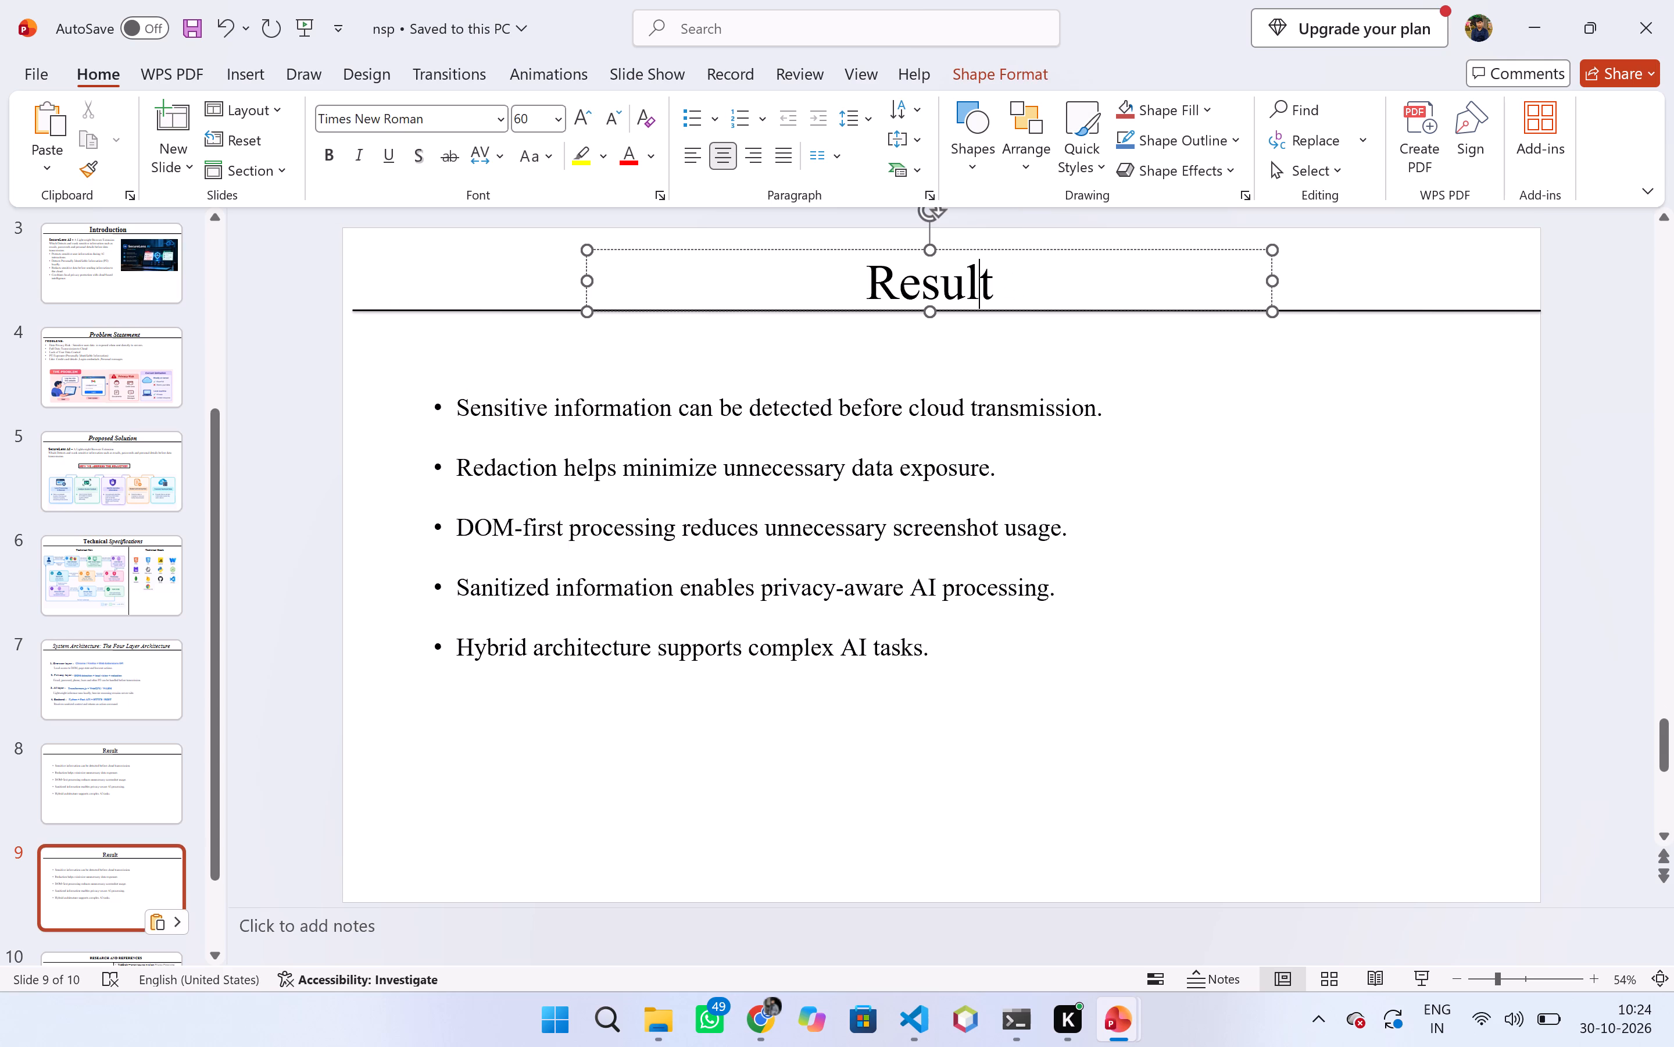
pyautogui.press('Right')
pyautogui.hotkey('ctrl', 'BackSpace')
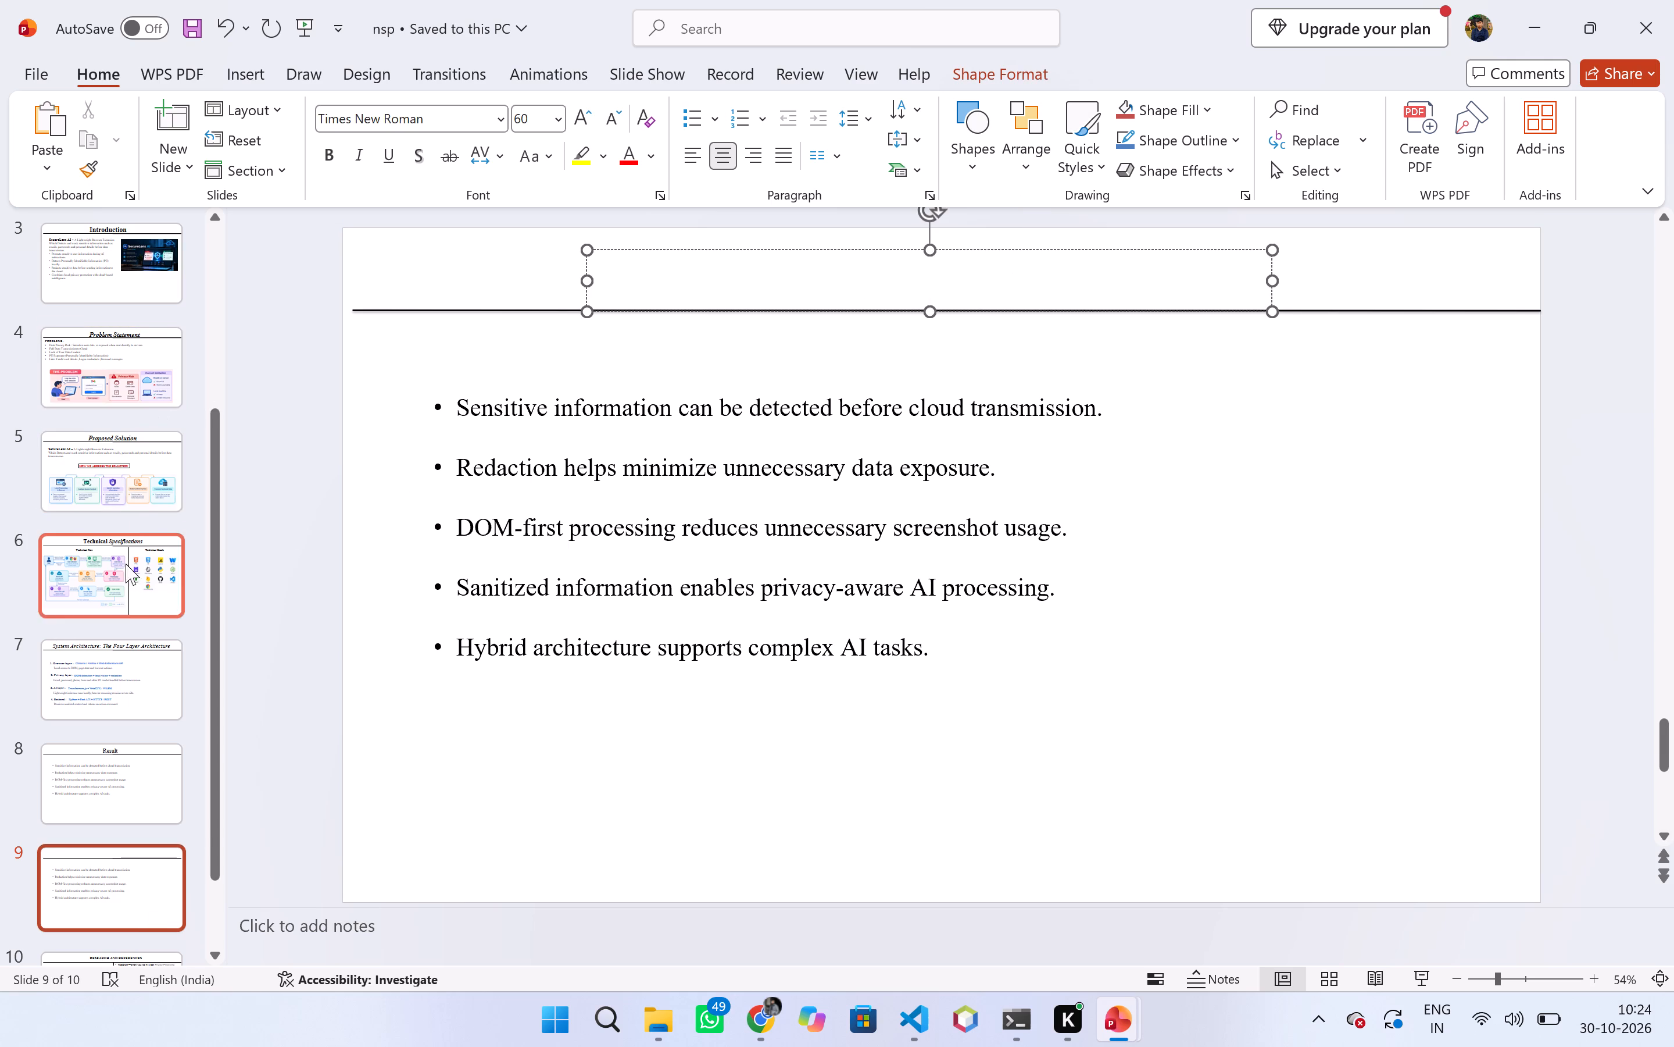
# Remove the "Deployed Monad Tokens" bullet from the Presentation Overview list on slide 2, keeping the list's original position.
pyautogui.scroll(2, 156, 618)
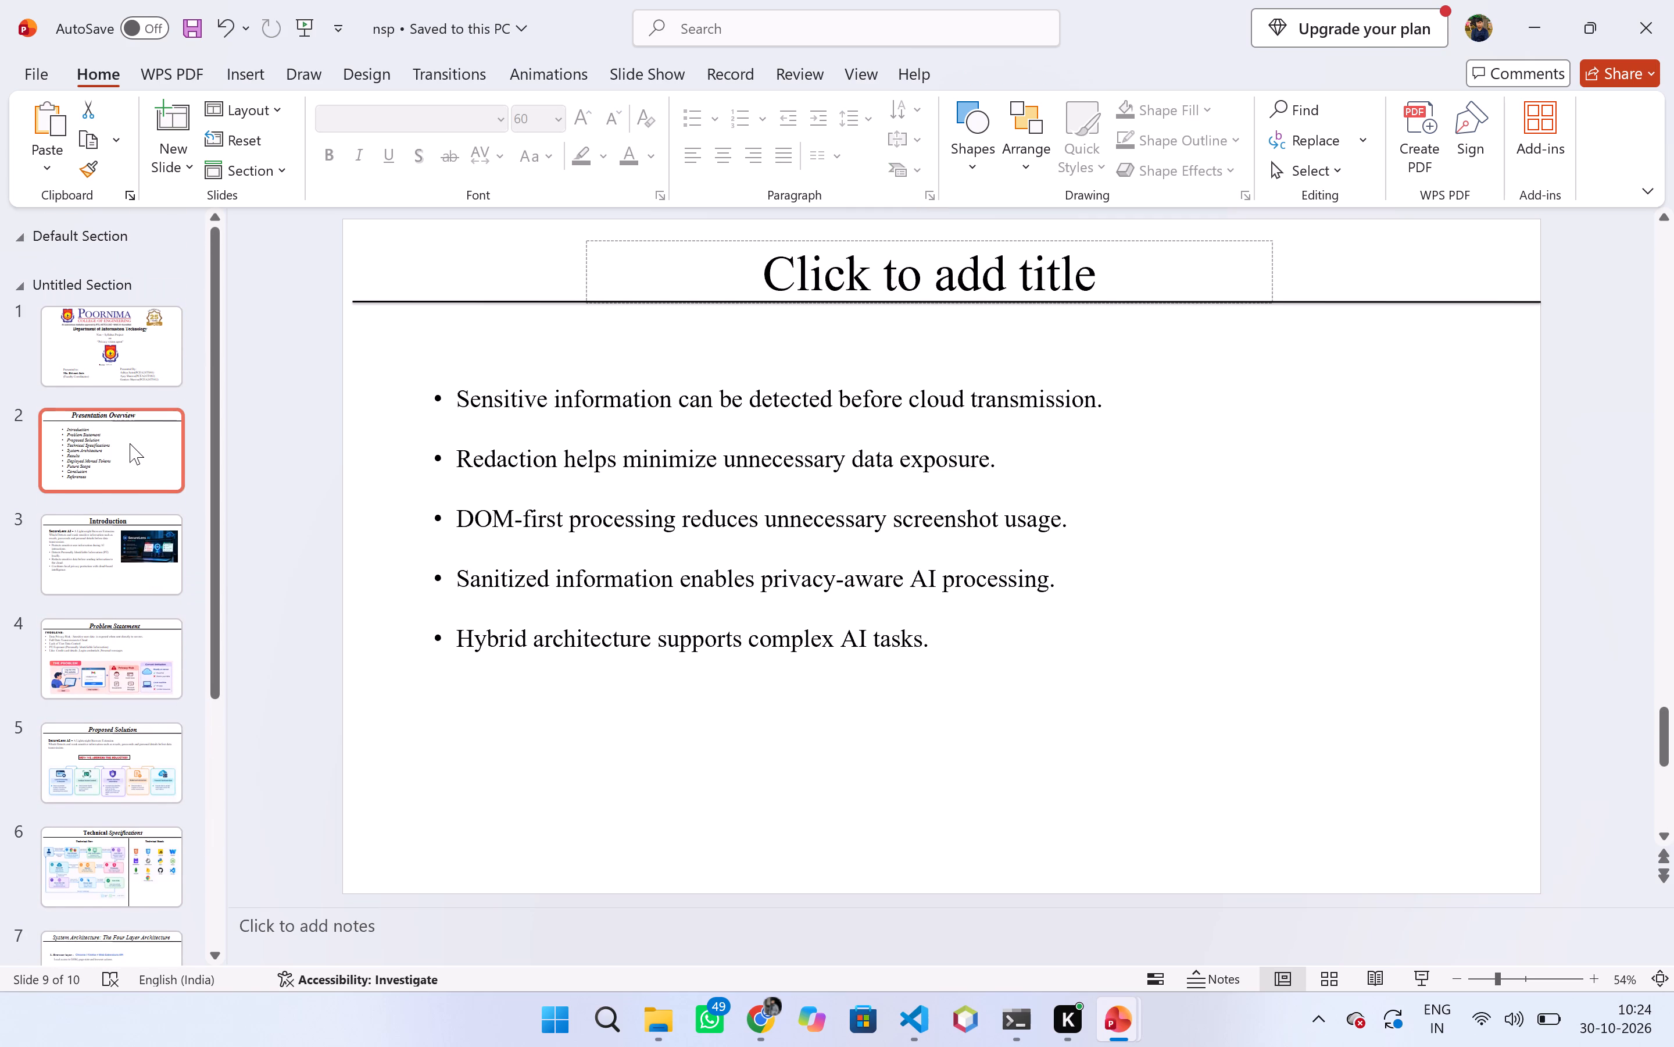
pyautogui.click(130, 443)
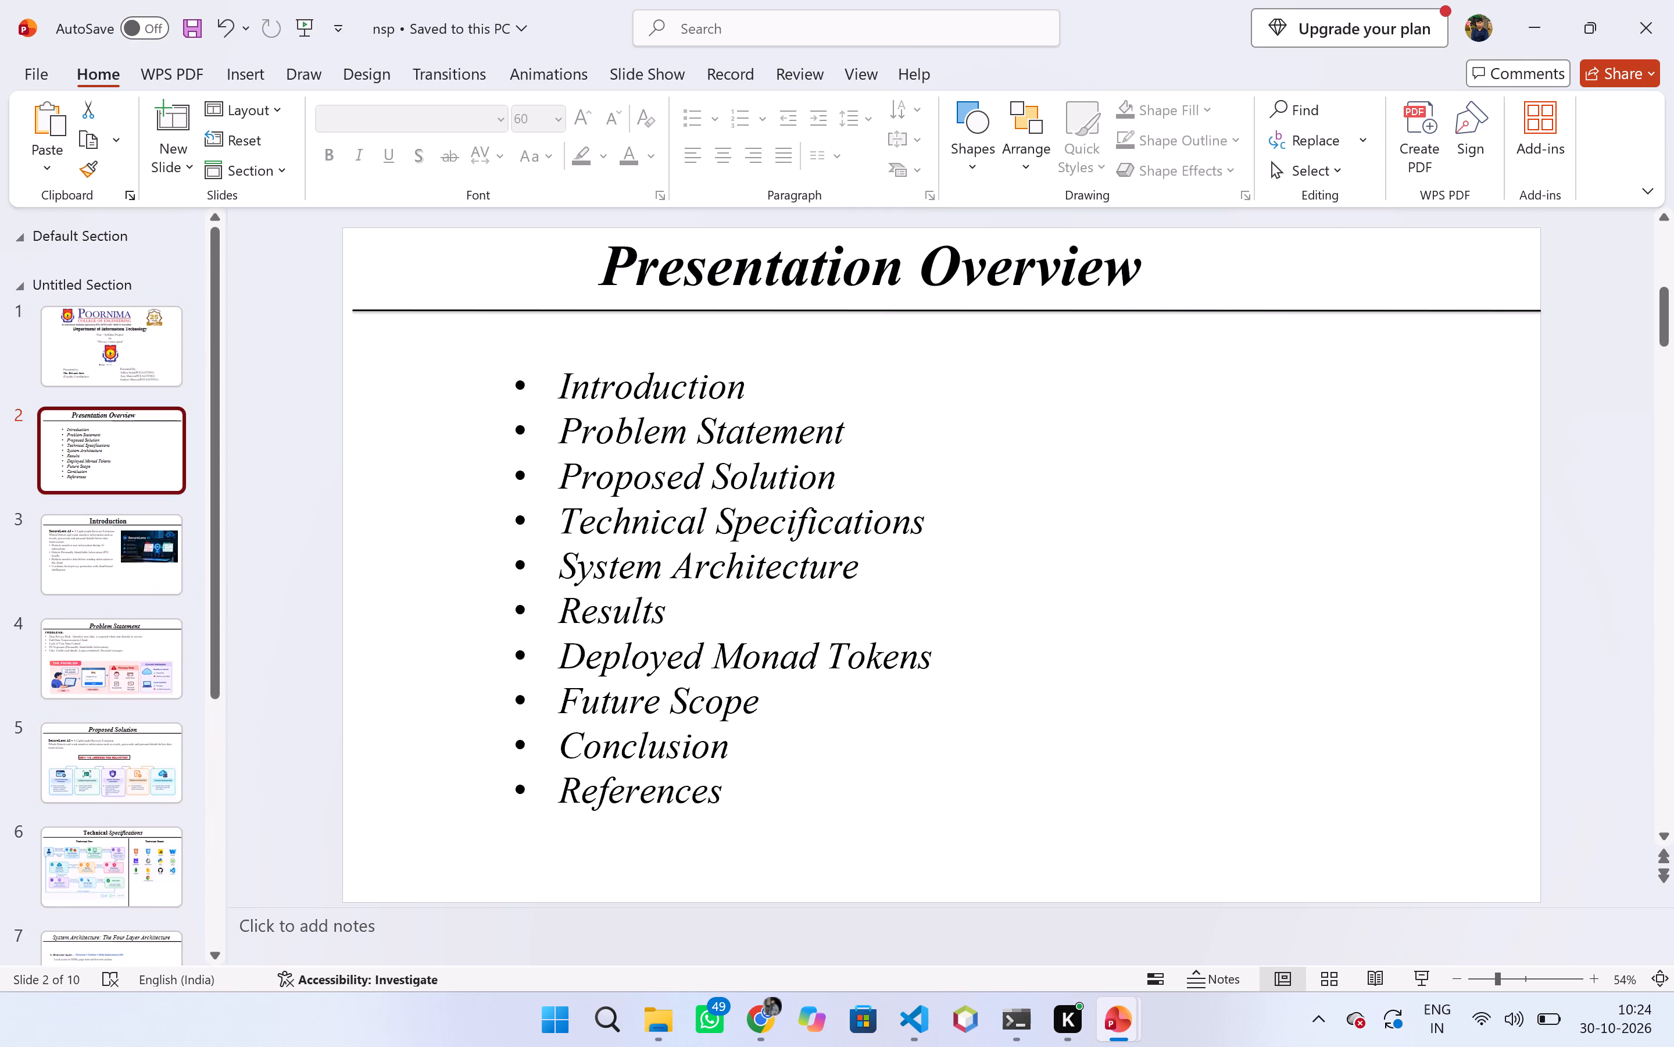
pyautogui.moveTo(940, 655); pyautogui.dragTo(731, 670)
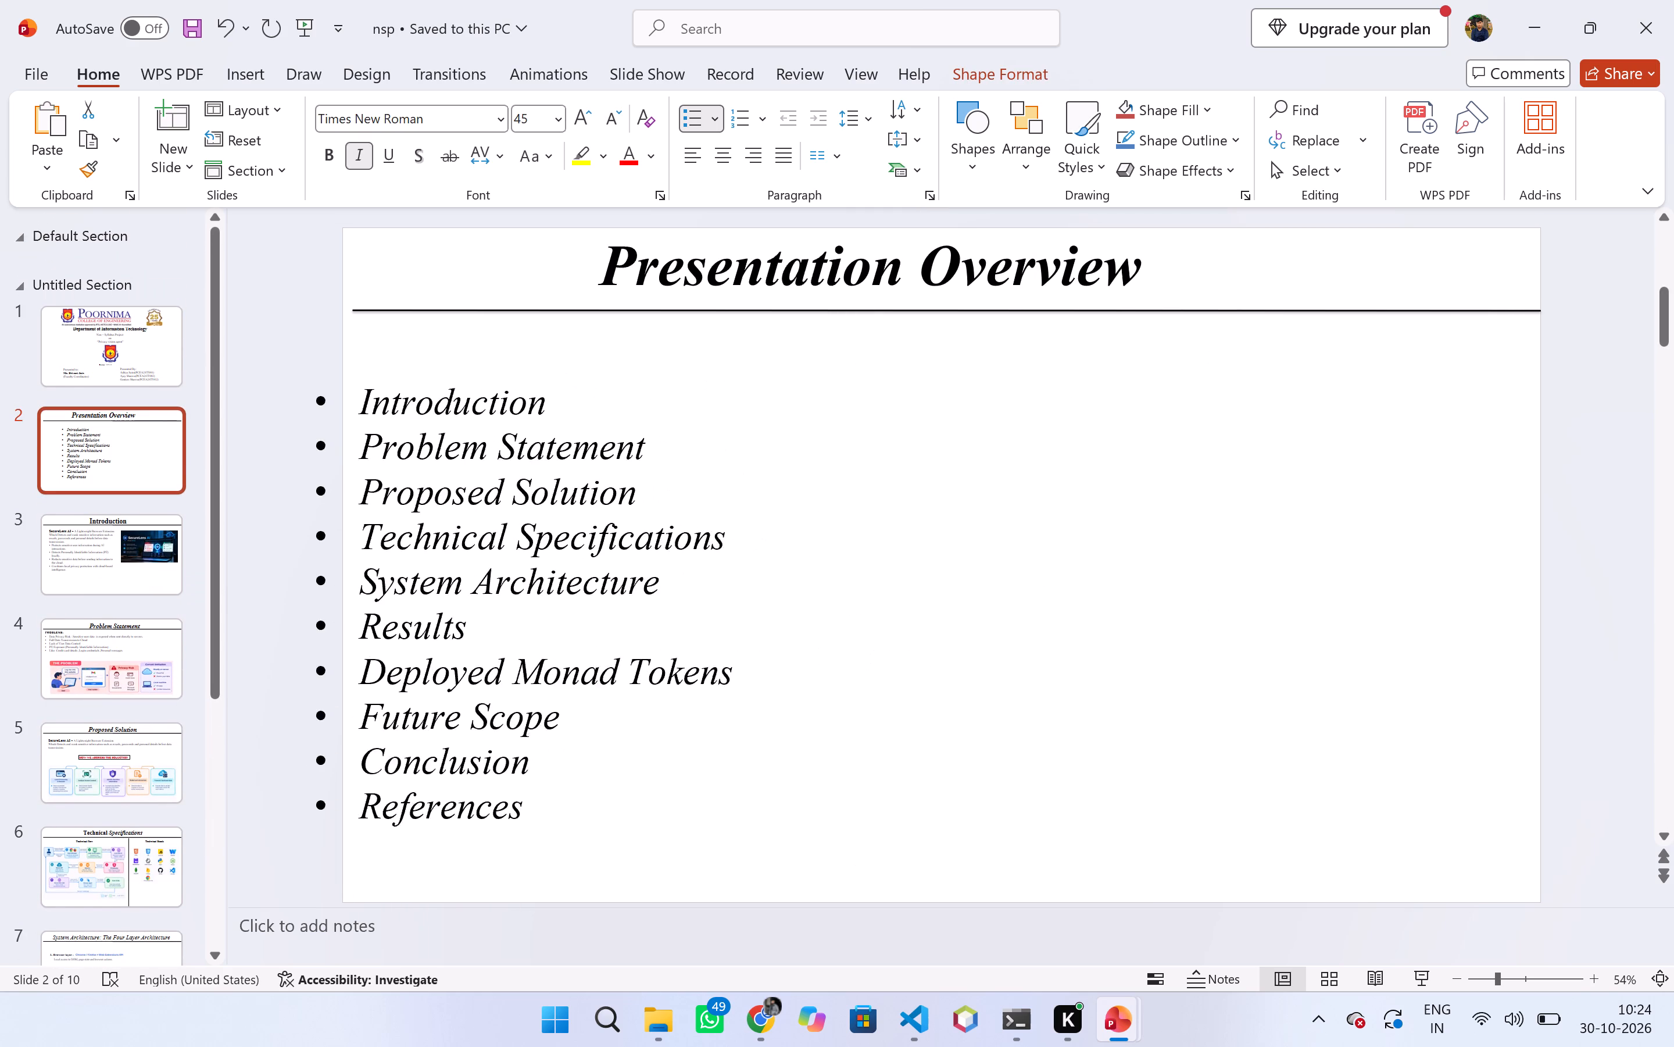
pyautogui.moveTo(731, 670); pyautogui.dragTo(908, 662)
pyautogui.hotkey('ctrl', 'z')
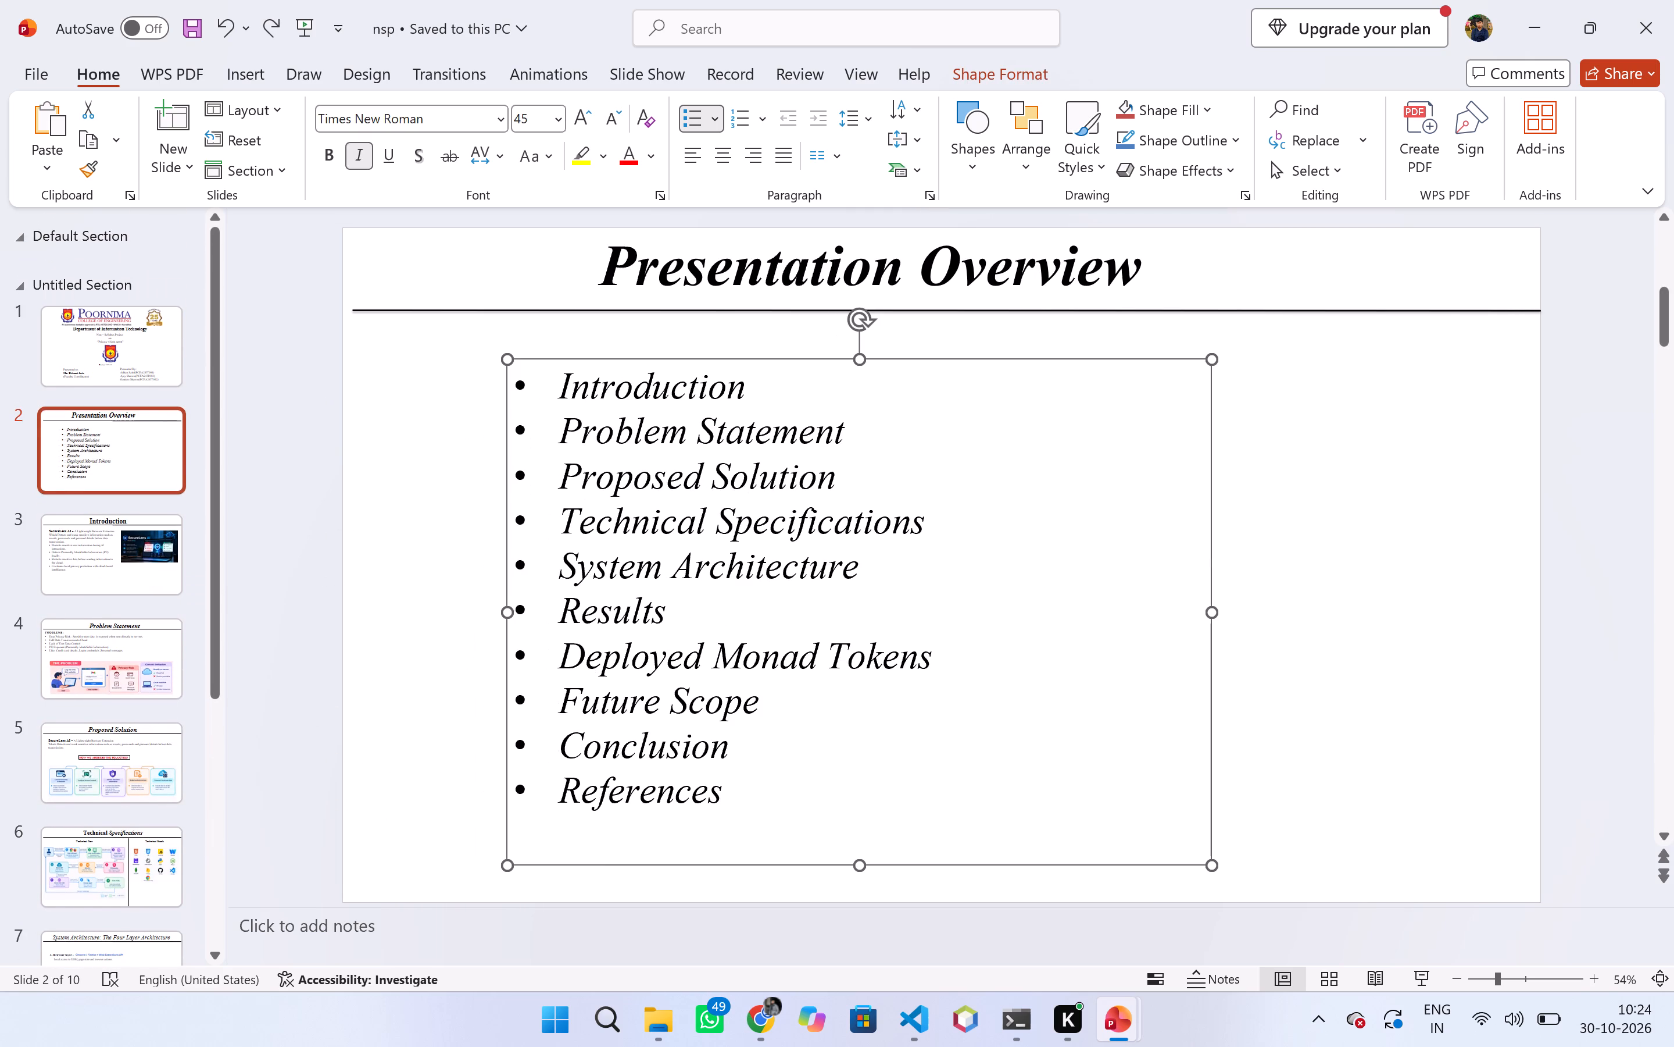
pyautogui.click(954, 661)
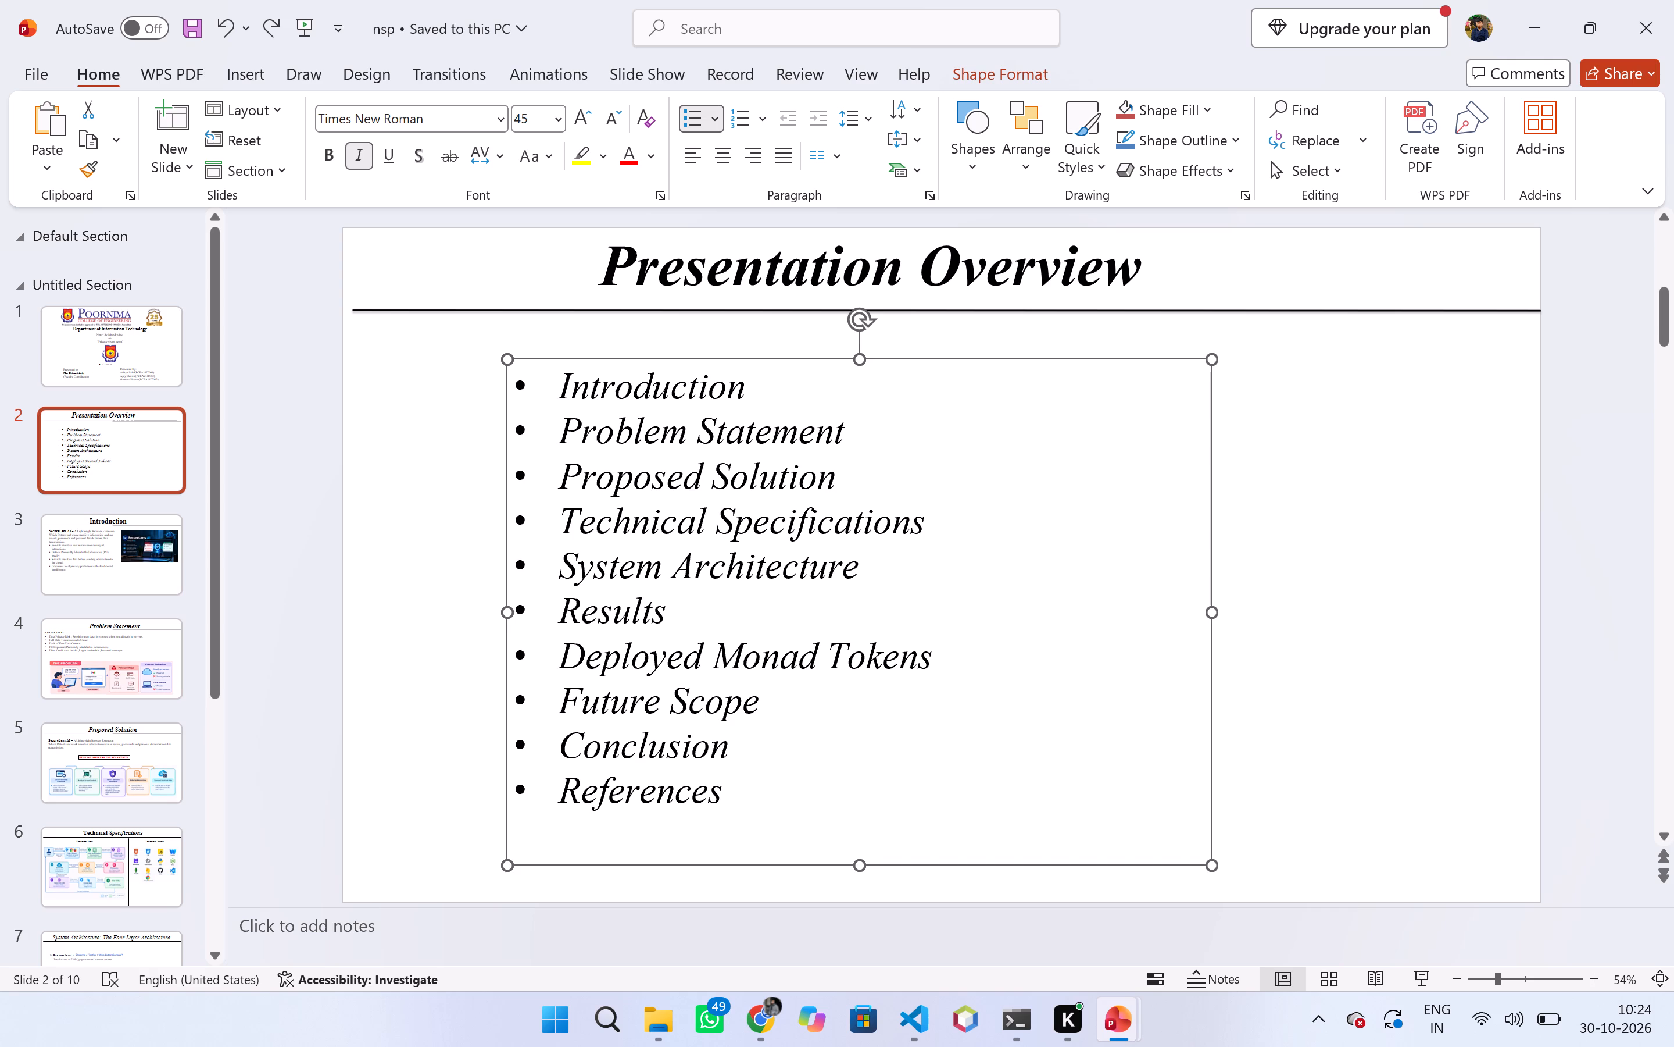
pyautogui.click(931, 659)
pyautogui.hotkey('ctrl', 'BackSpace')
pyautogui.hotkey('ctrl', 'BackSpace')
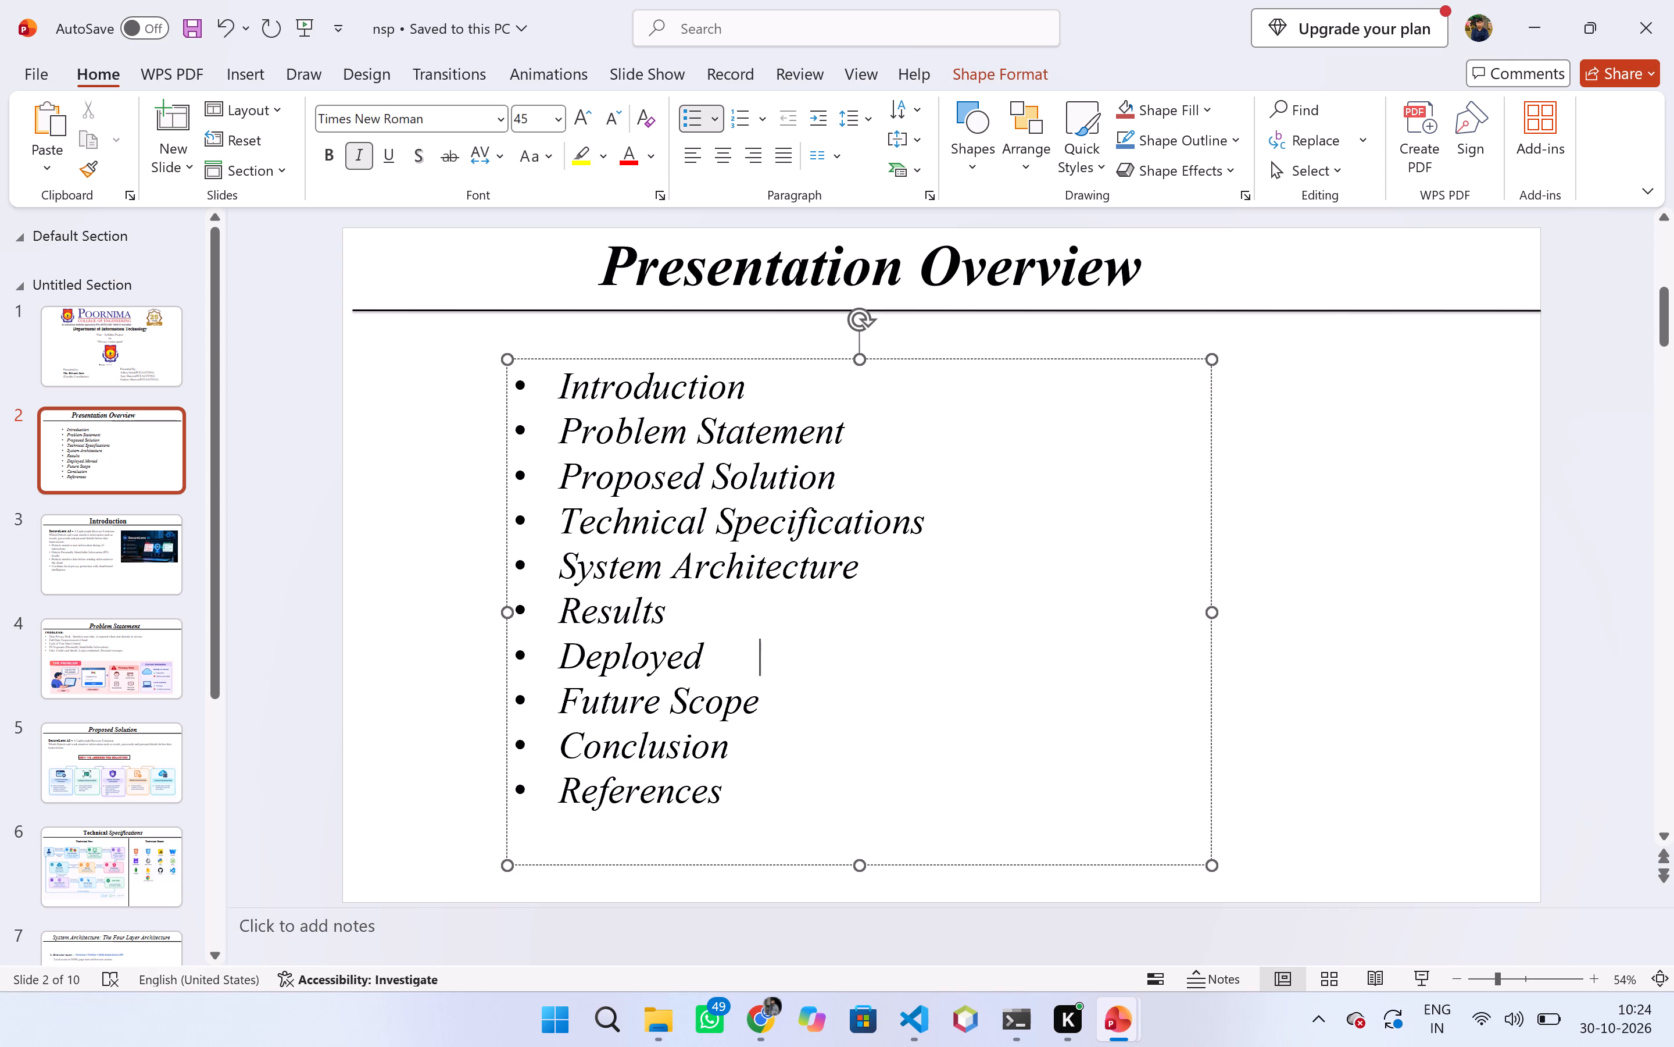
pyautogui.hotkey('ctrl', 'BackSpace')
pyautogui.hotkey('ctrl', 'BackSpace')
pyautogui.press('BackSpace')
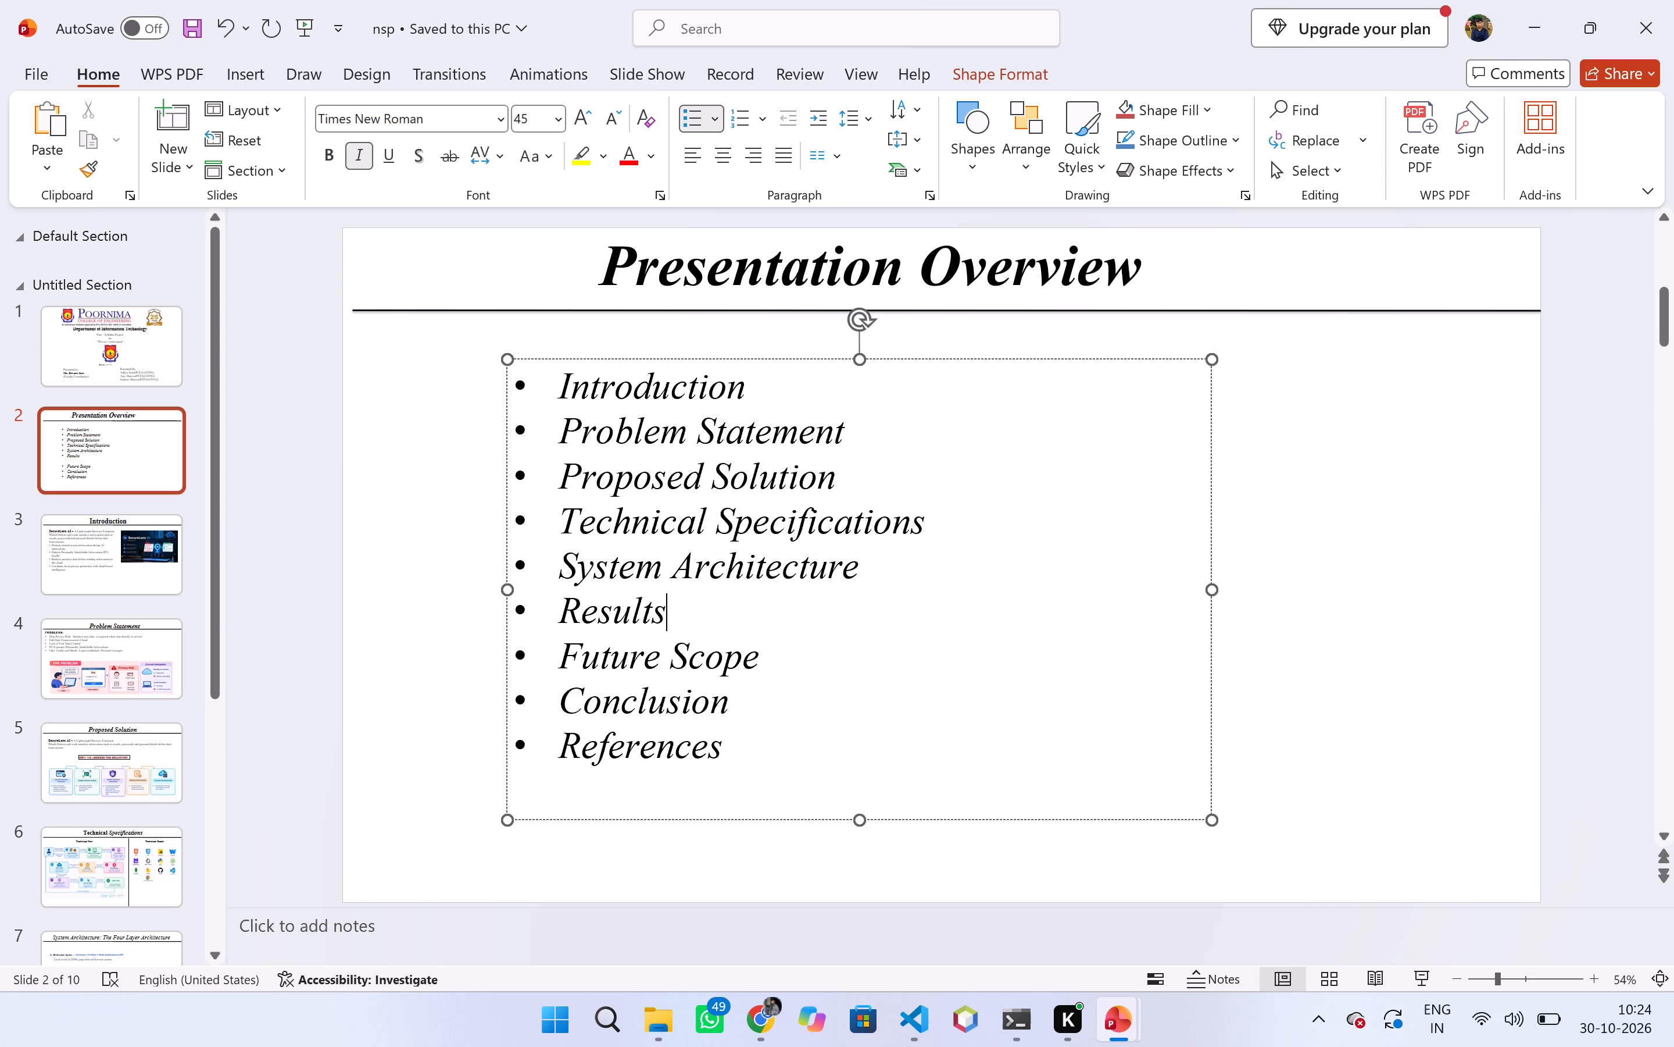
# Copy "Future Scope" from the Presentation Overview list and paste it as the title of slide 9.
pyautogui.click(771, 652)
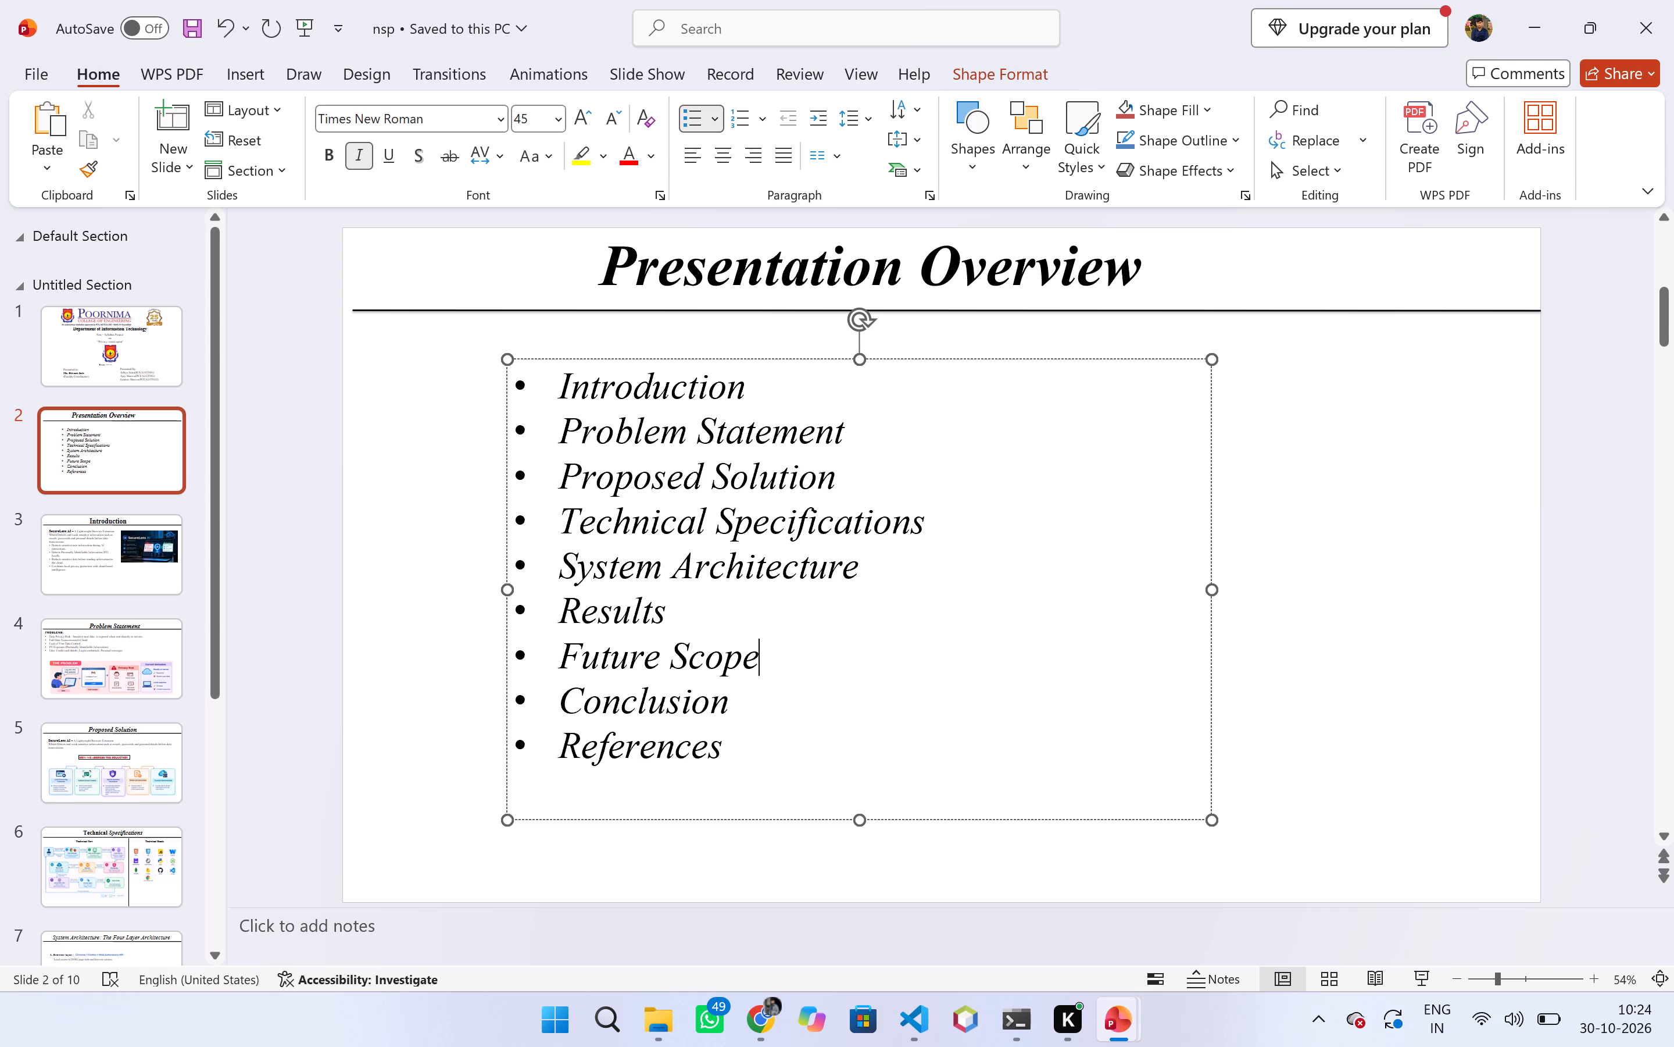
pyautogui.doubleClick(771, 652)
pyautogui.tripleClick(772, 666)
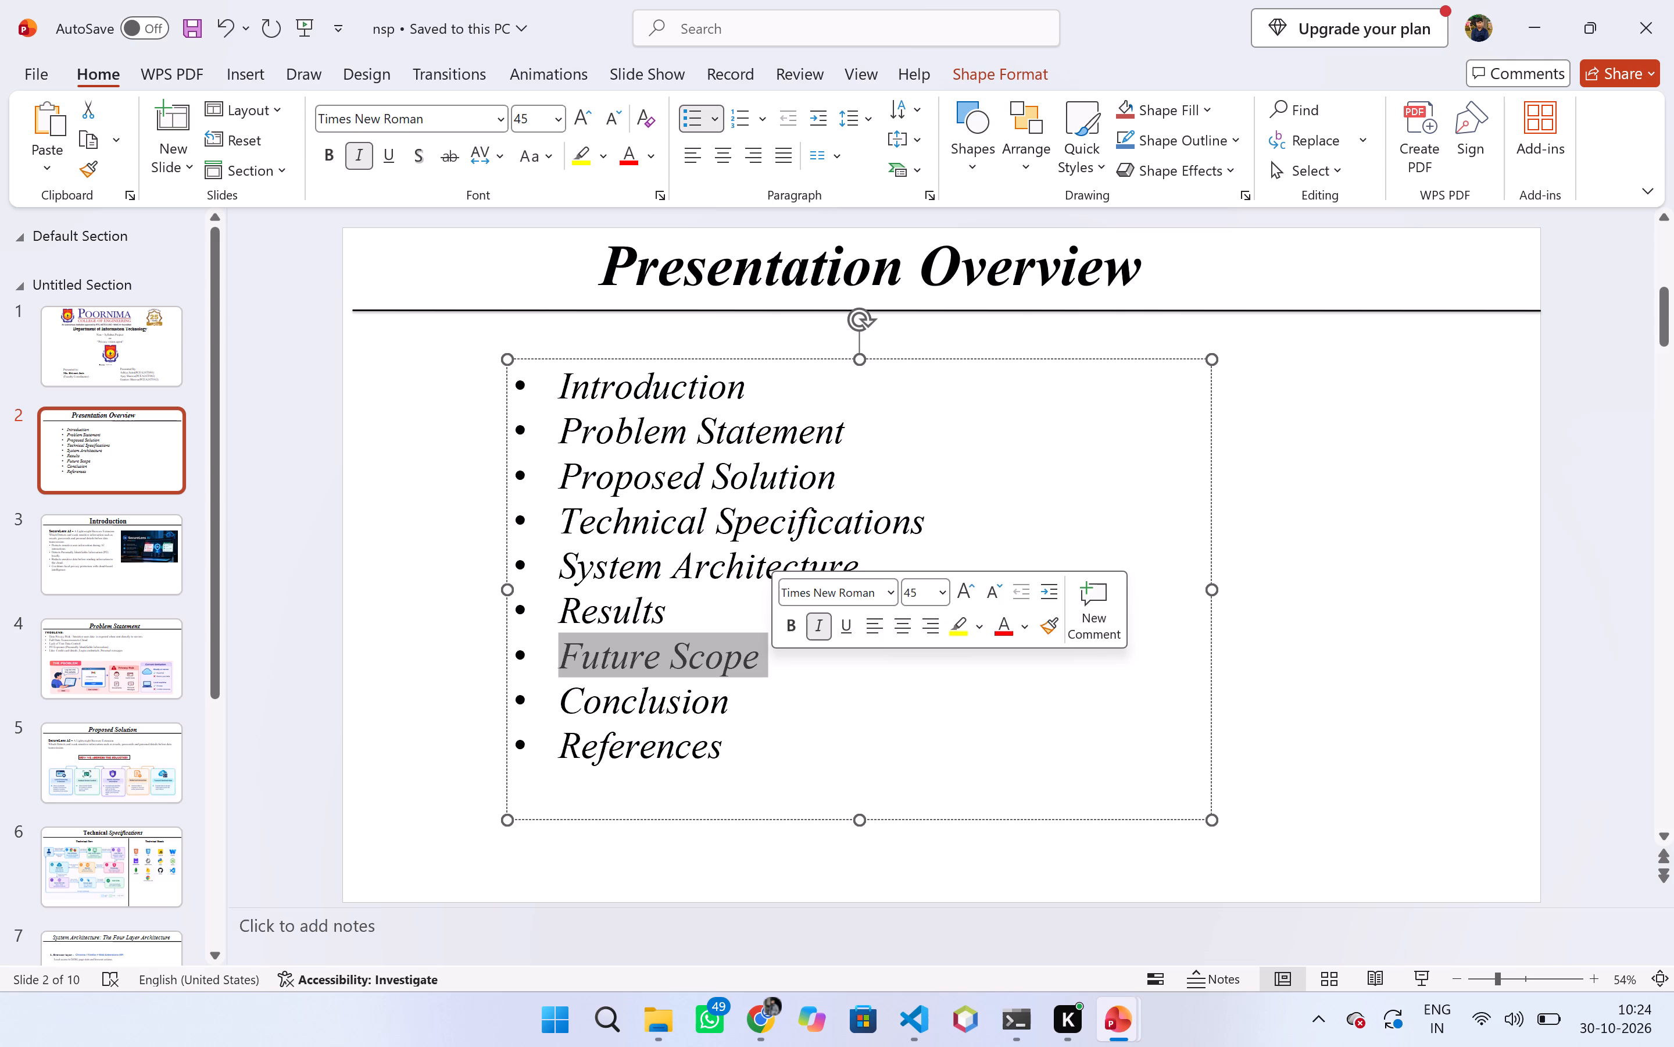
pyautogui.hotkey('ctrl', 'c')
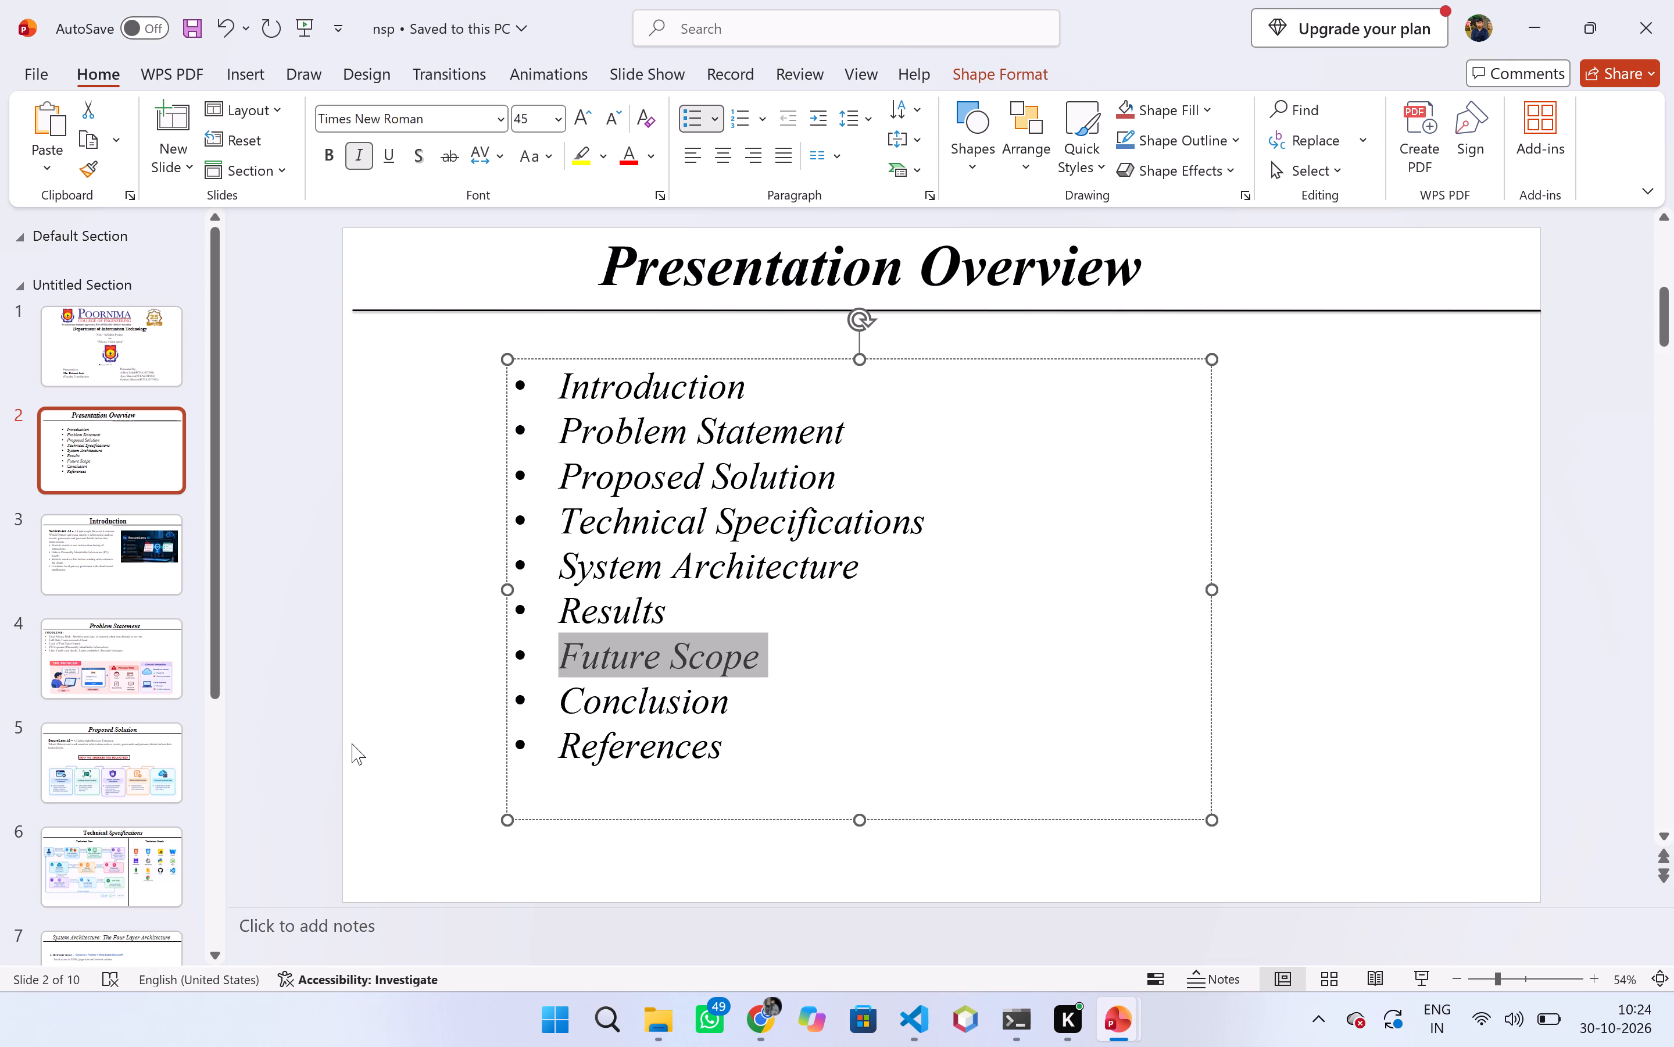
pyautogui.scroll(-2, 141, 874)
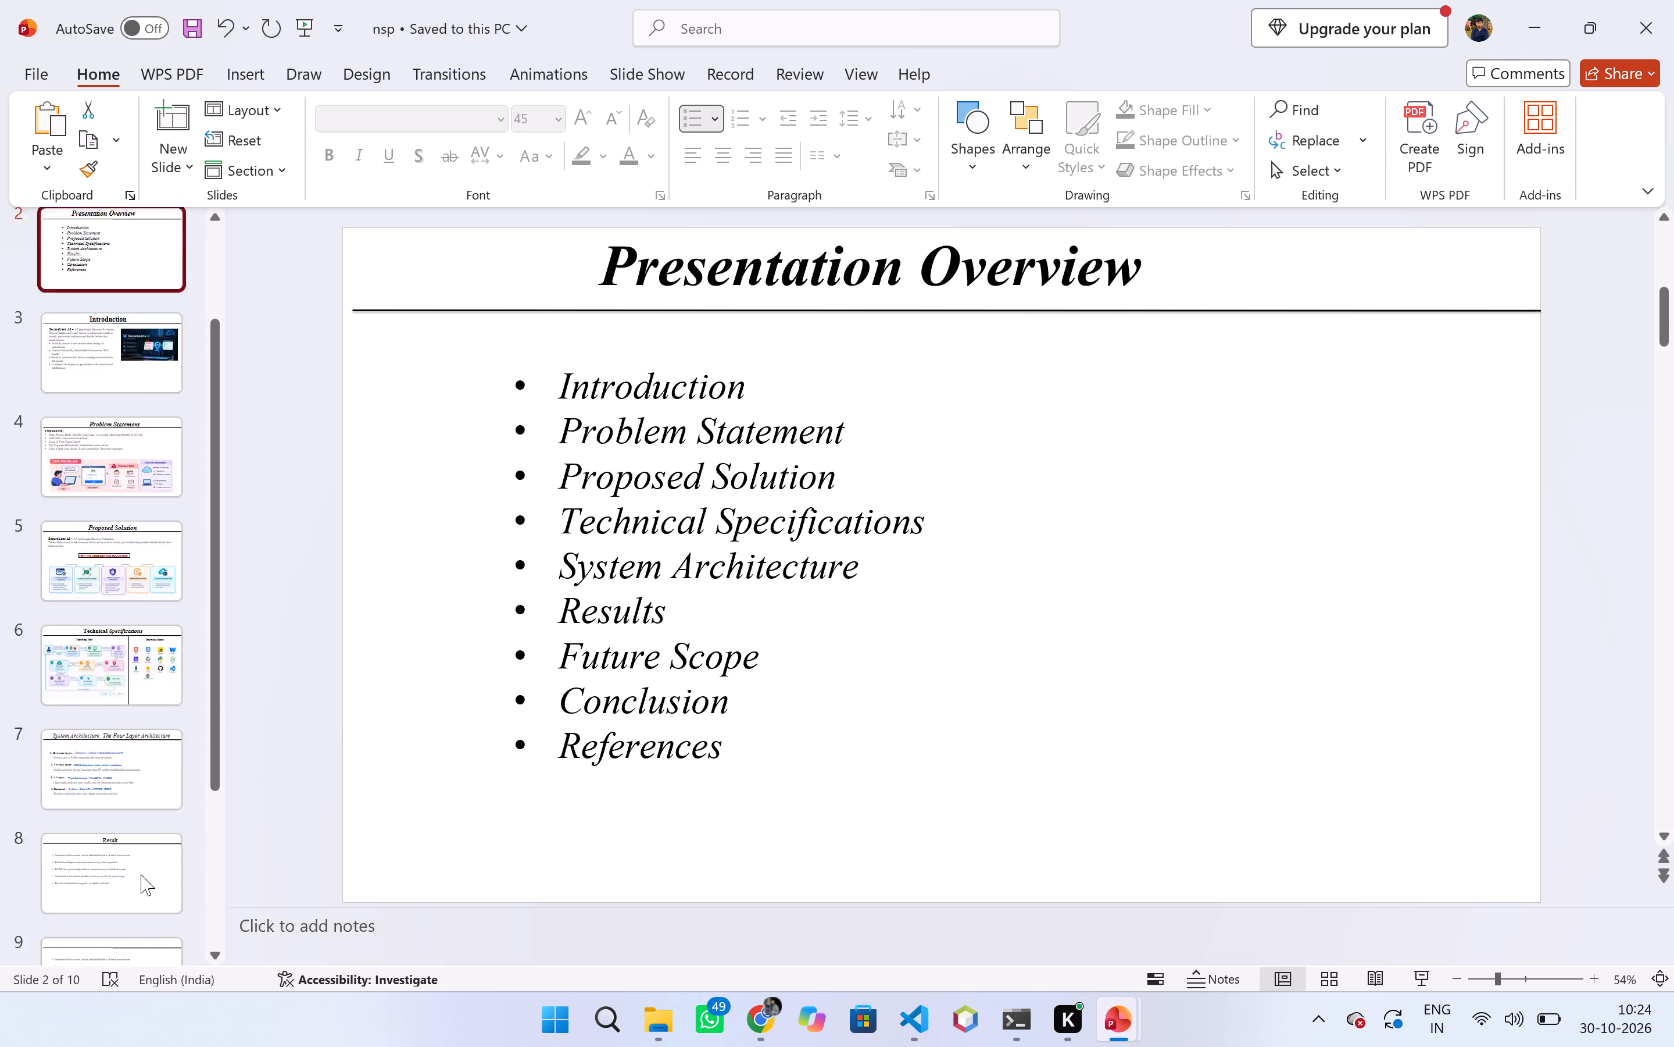
pyautogui.scroll(-1, 141, 874)
pyautogui.click(141, 852)
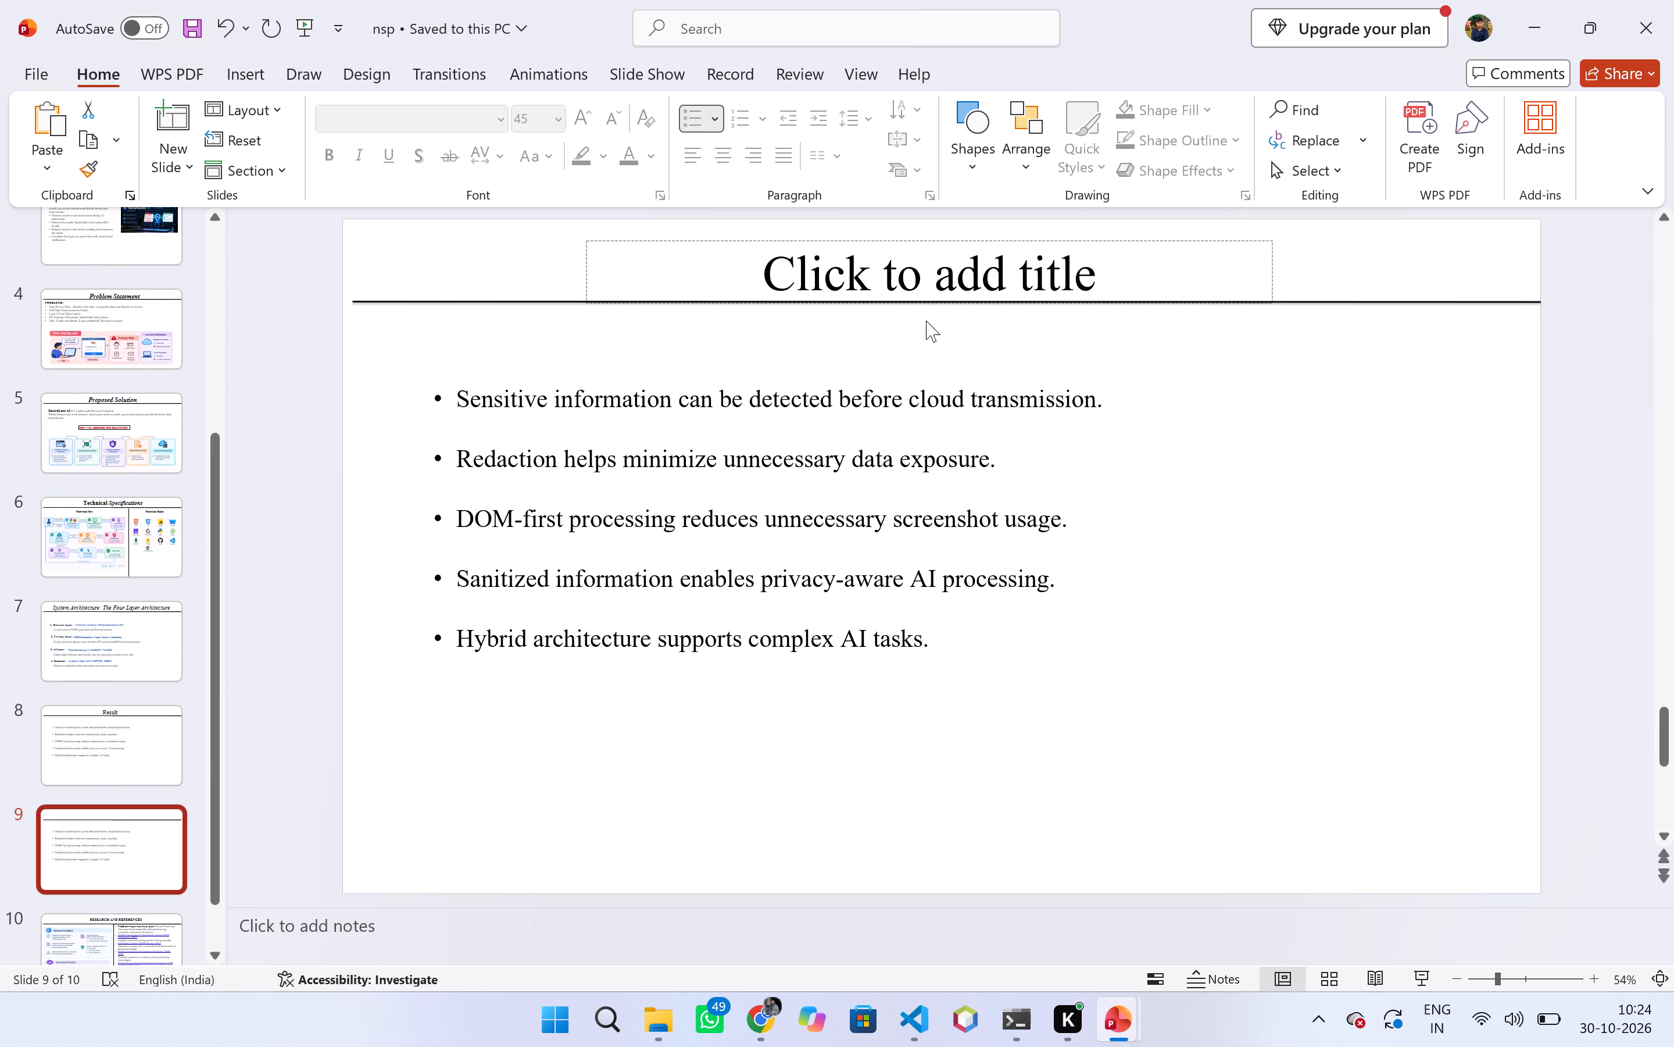
pyautogui.click(1010, 285)
pyautogui.hotkey('ctrl', 'v')
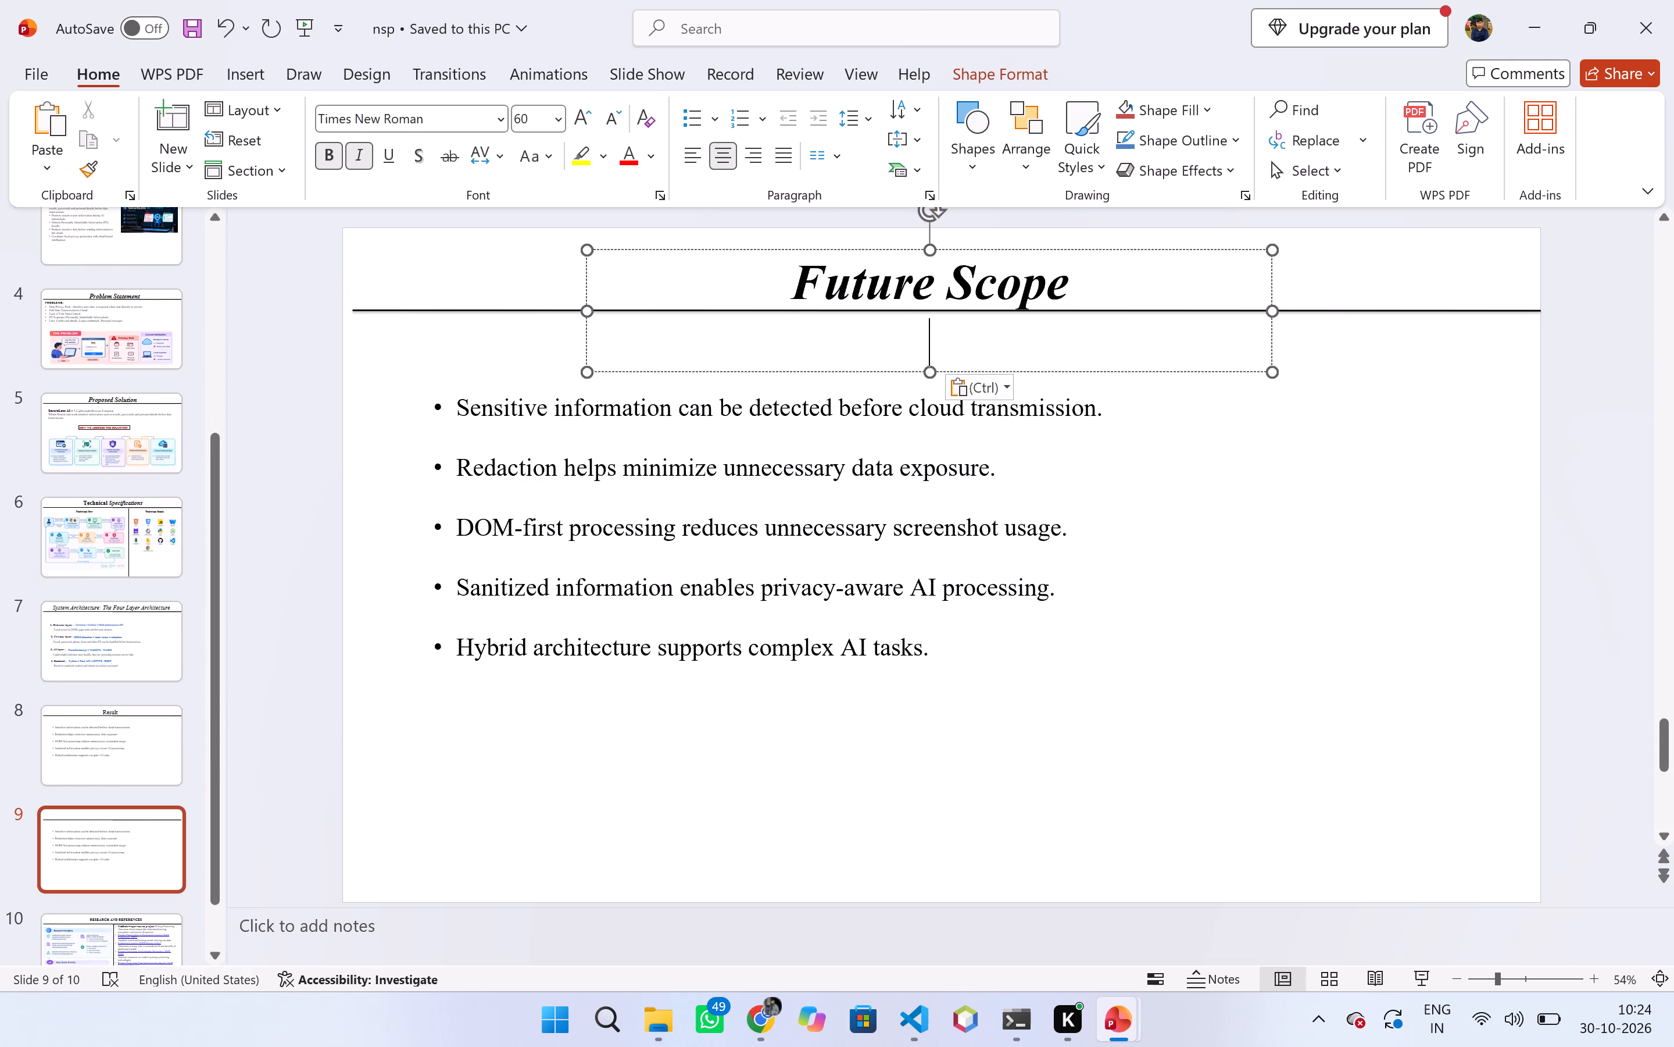
# Remove bold from the whole "Future Scope" title on slide 9, leaving it in italics.
pyautogui.doubleClick(1081, 275)
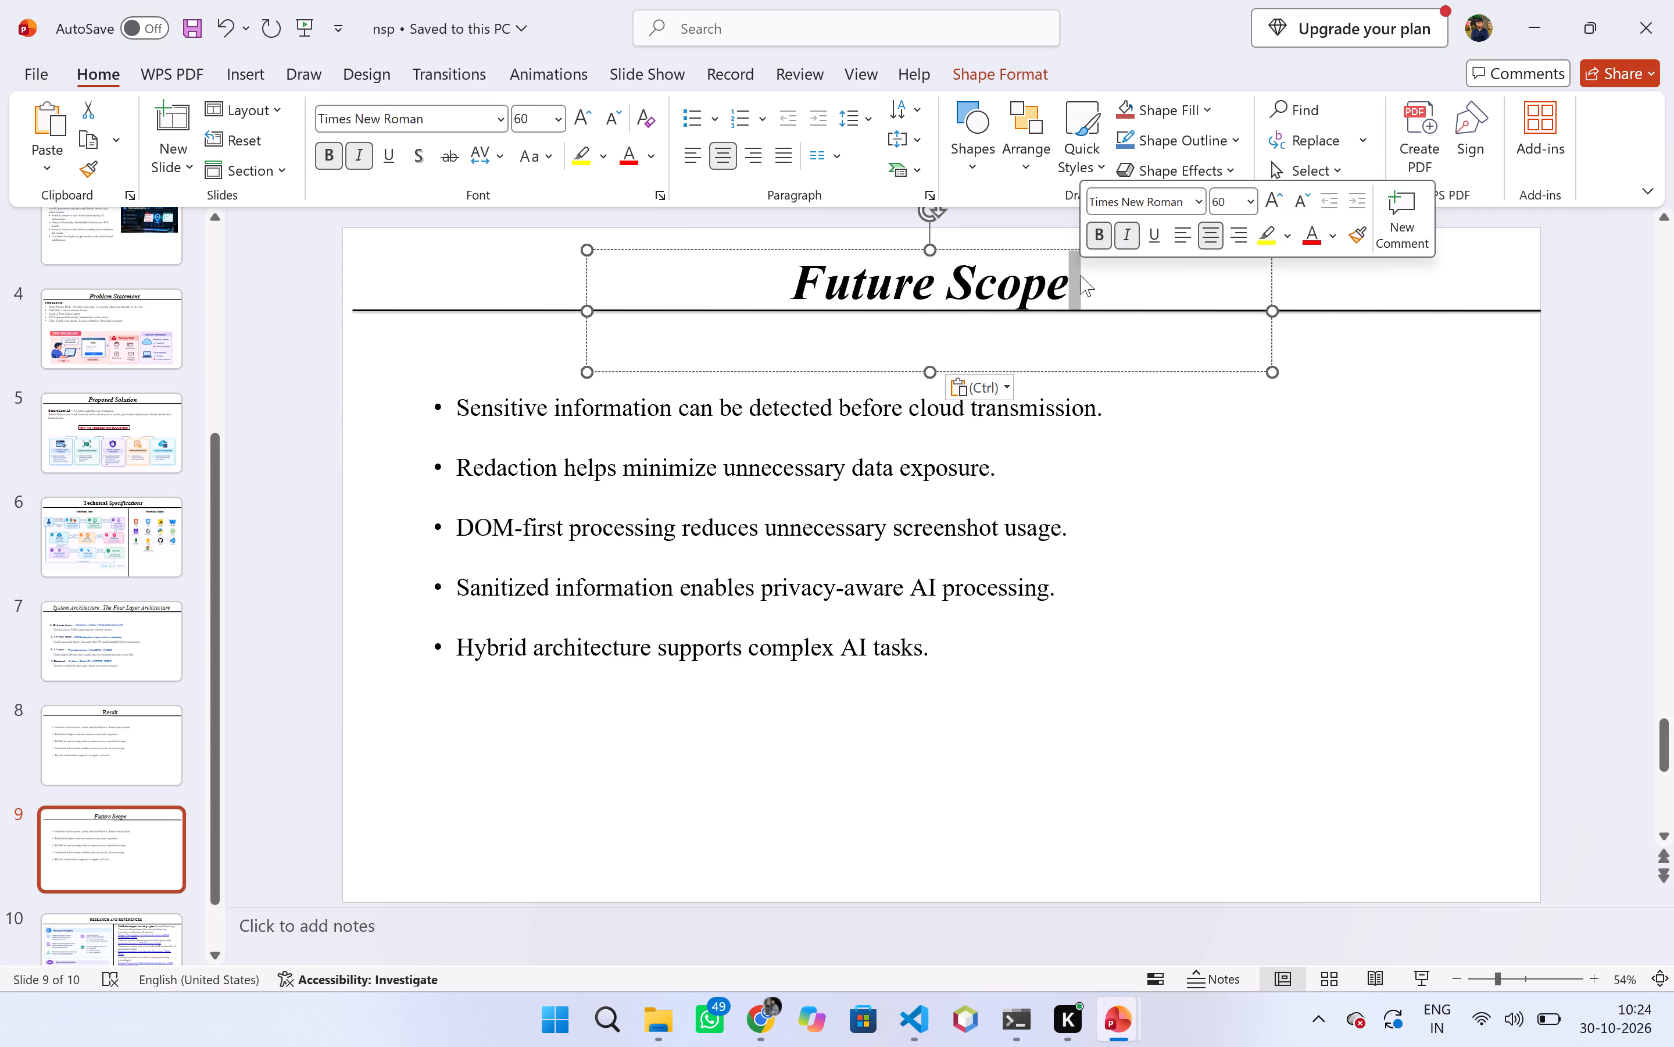
pyautogui.click(1092, 237)
pyautogui.click(1131, 238)
pyautogui.tripleClick(1119, 268)
pyautogui.click(1119, 268)
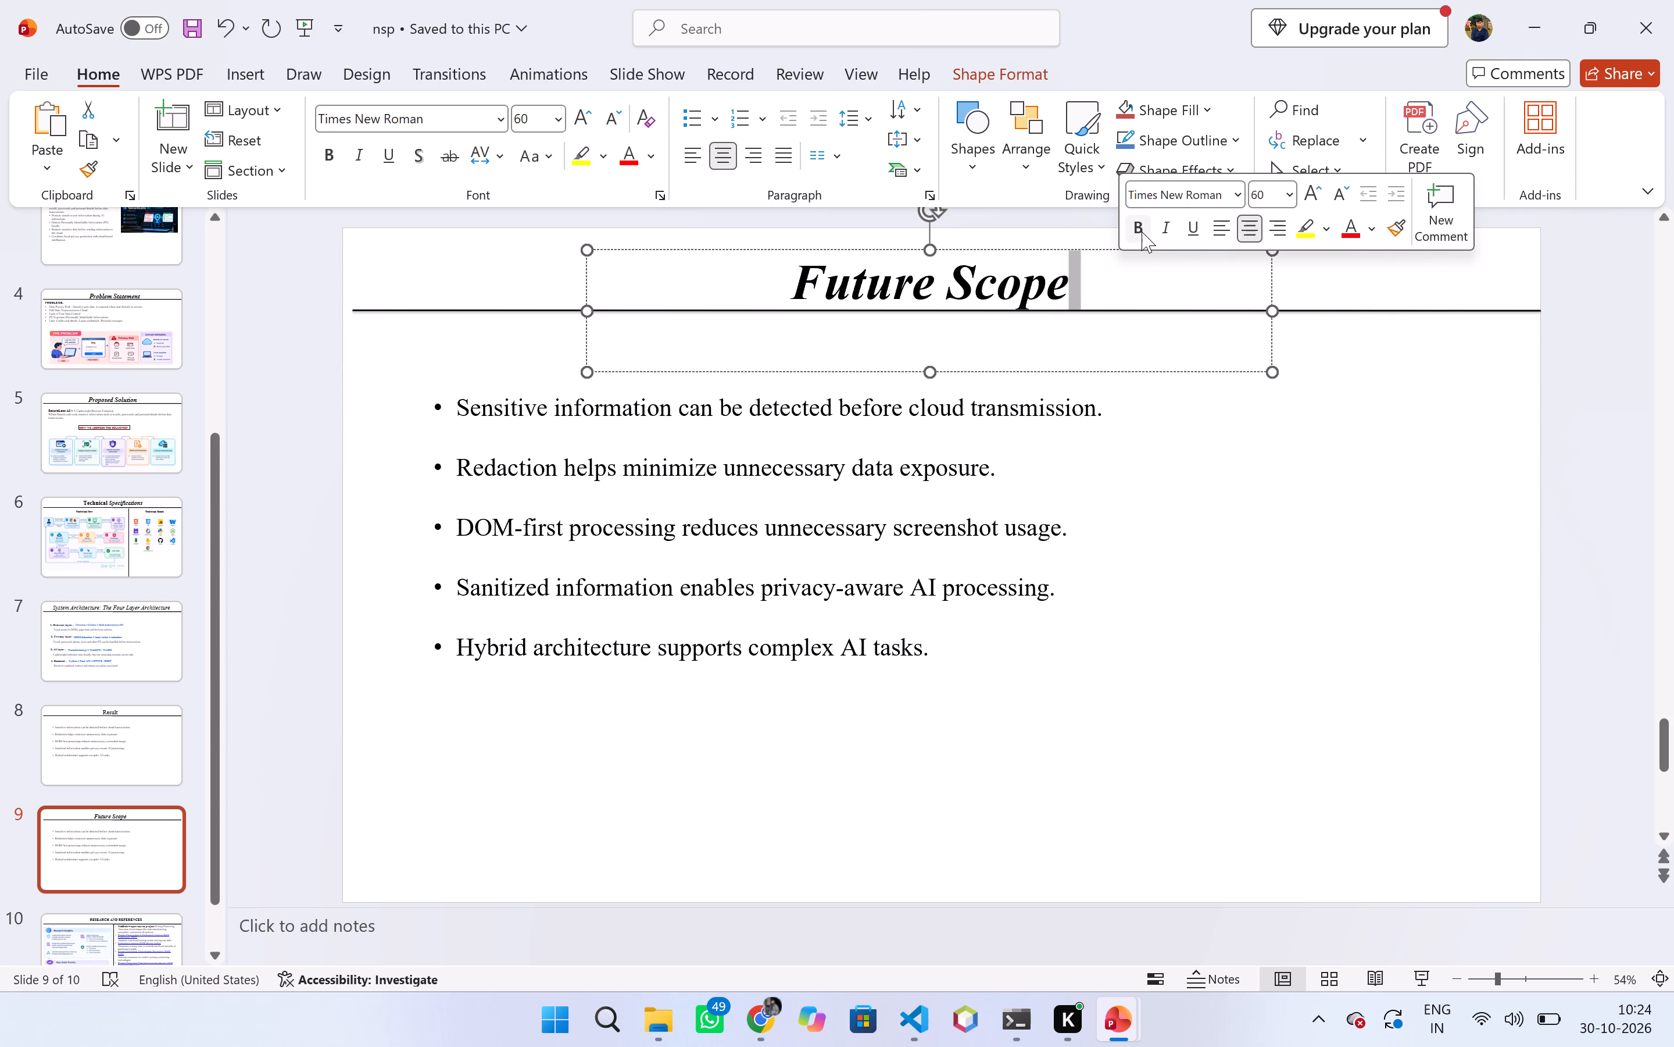
pyautogui.doubleClick(1119, 258)
pyautogui.tripleClick(1119, 258)
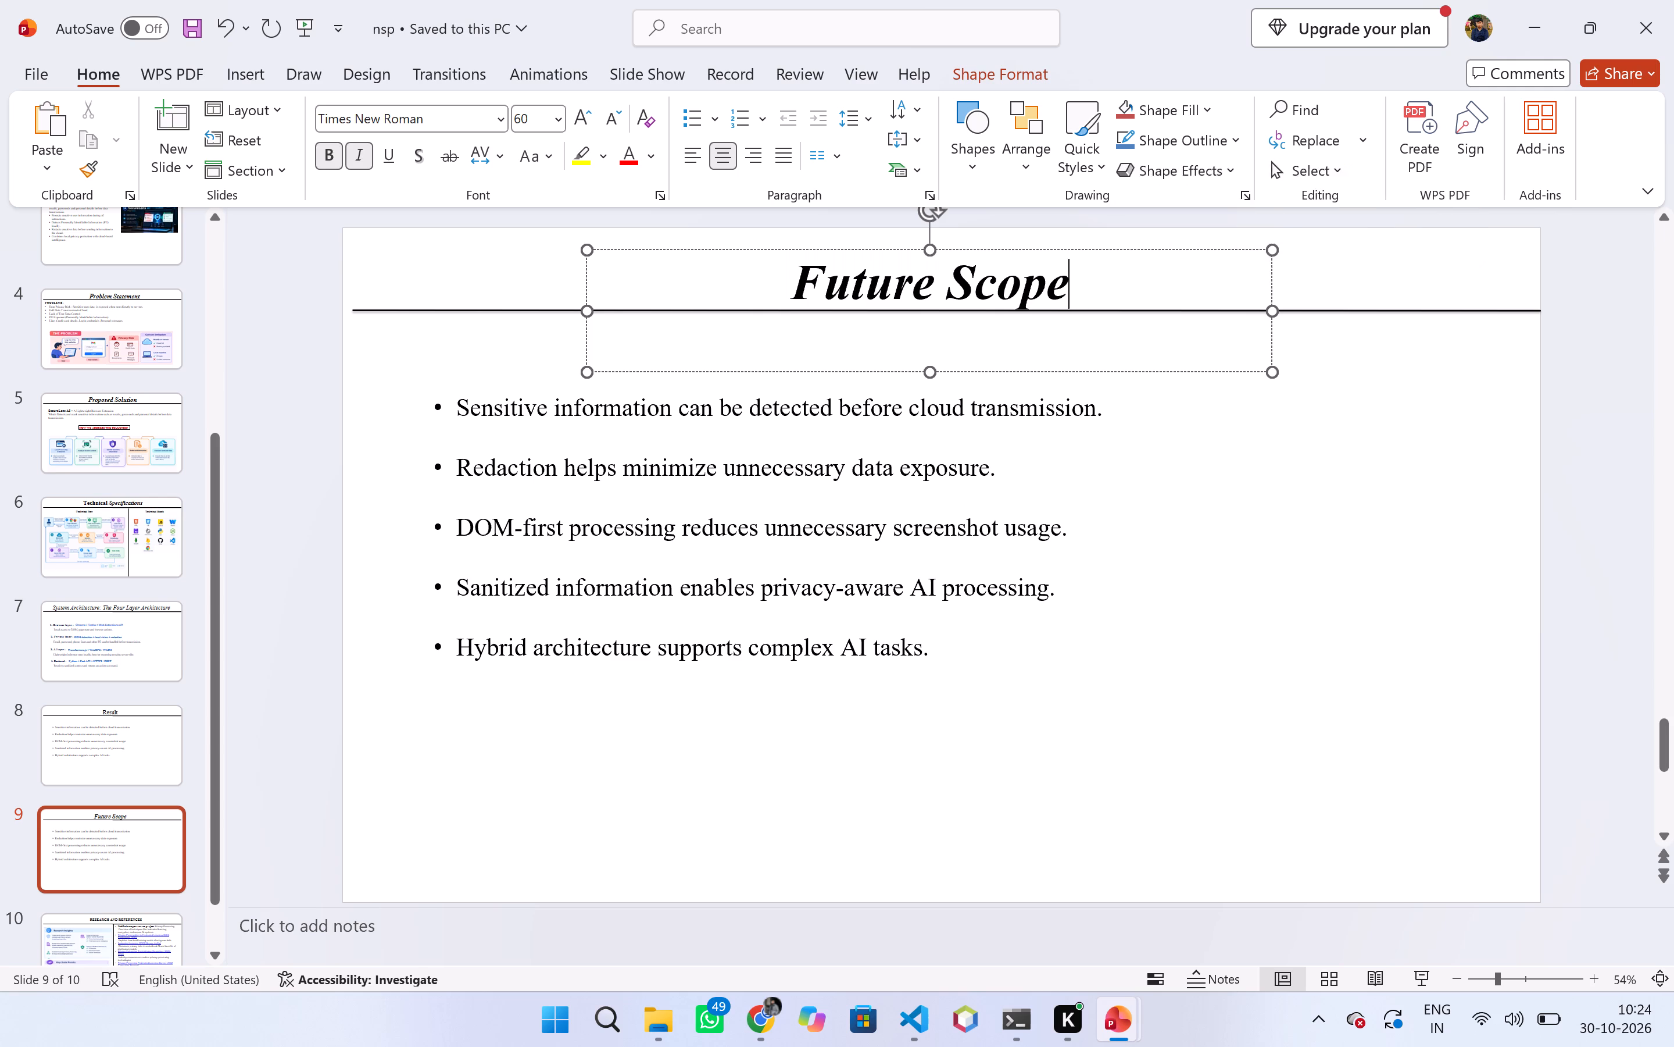
pyautogui.click(1144, 219)
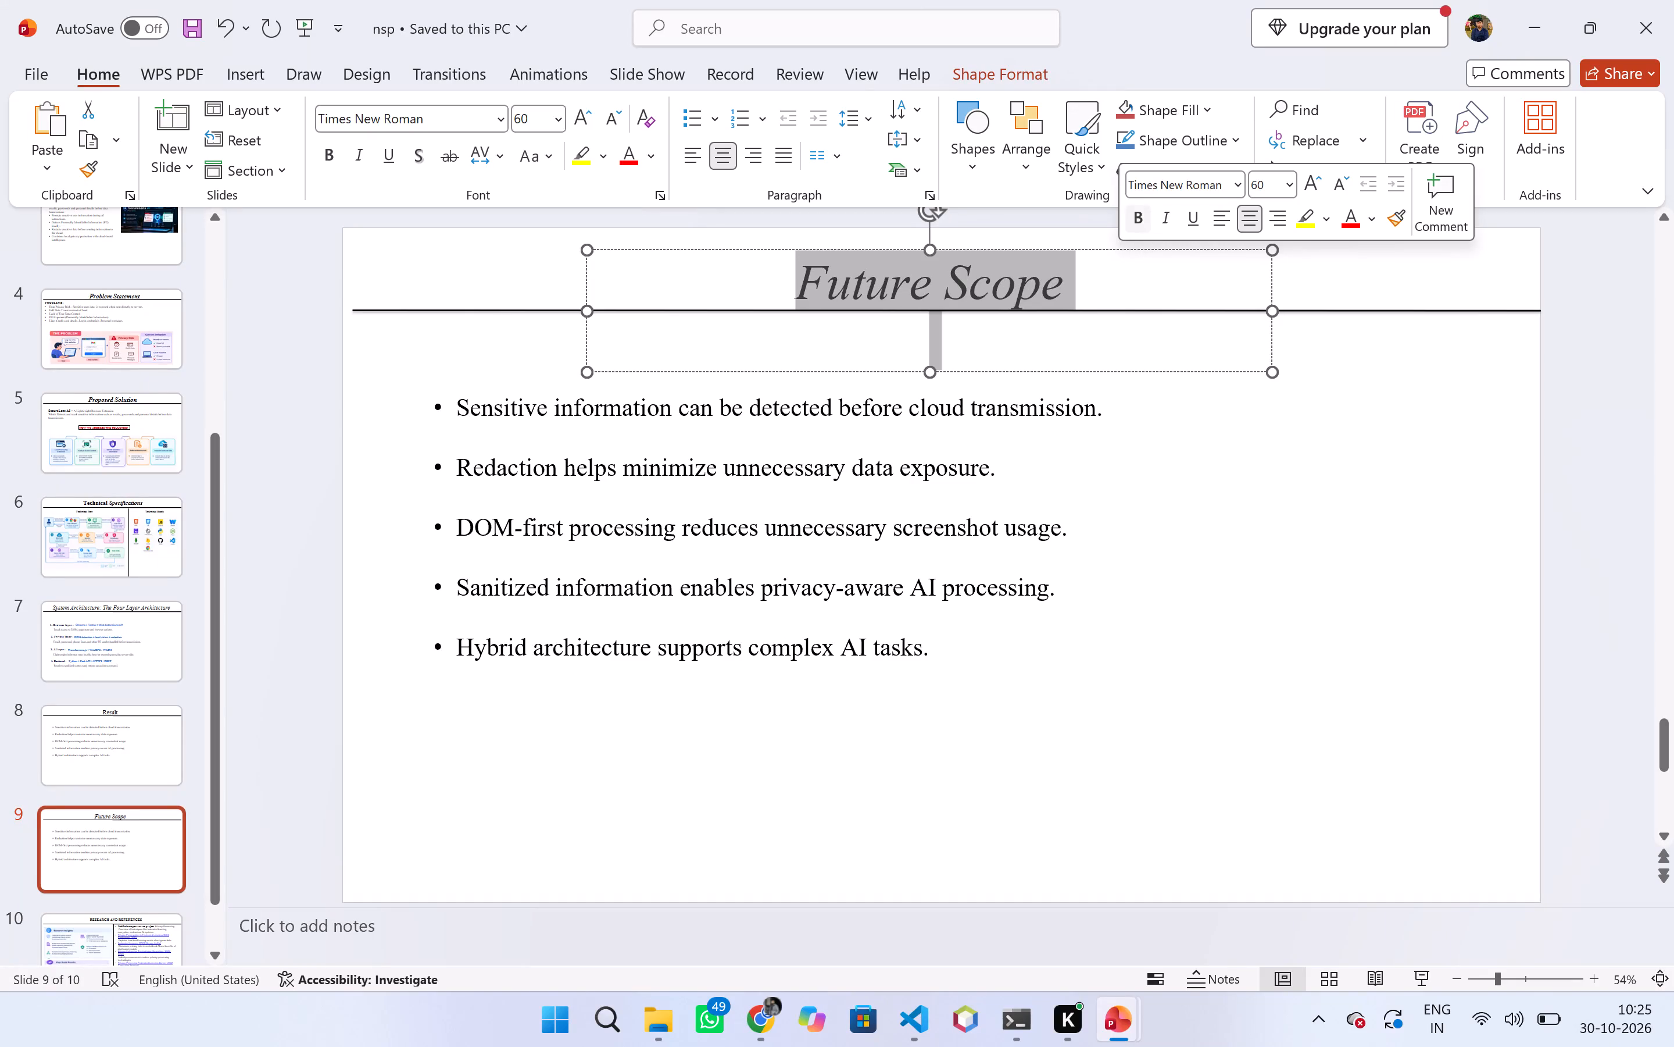
# Delete all the bullets carried over from the Result slide in the body text box of slide 9.
pyautogui.click(1118, 502)
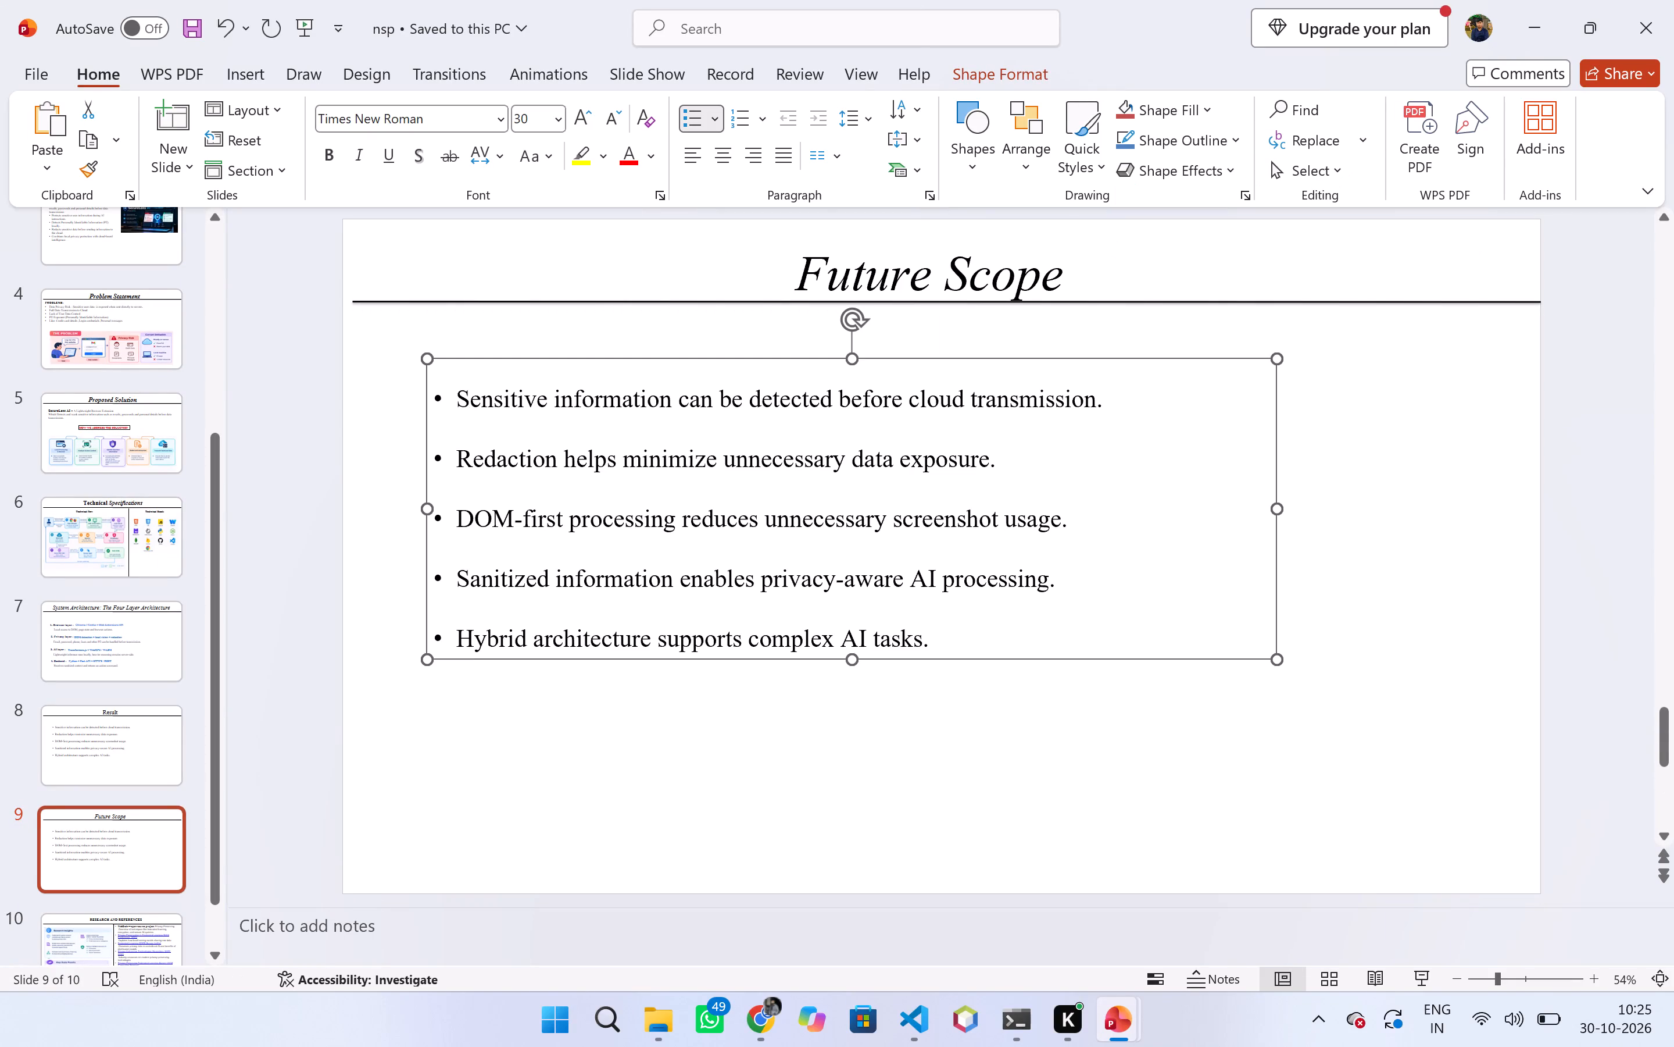
pyautogui.click(1003, 636)
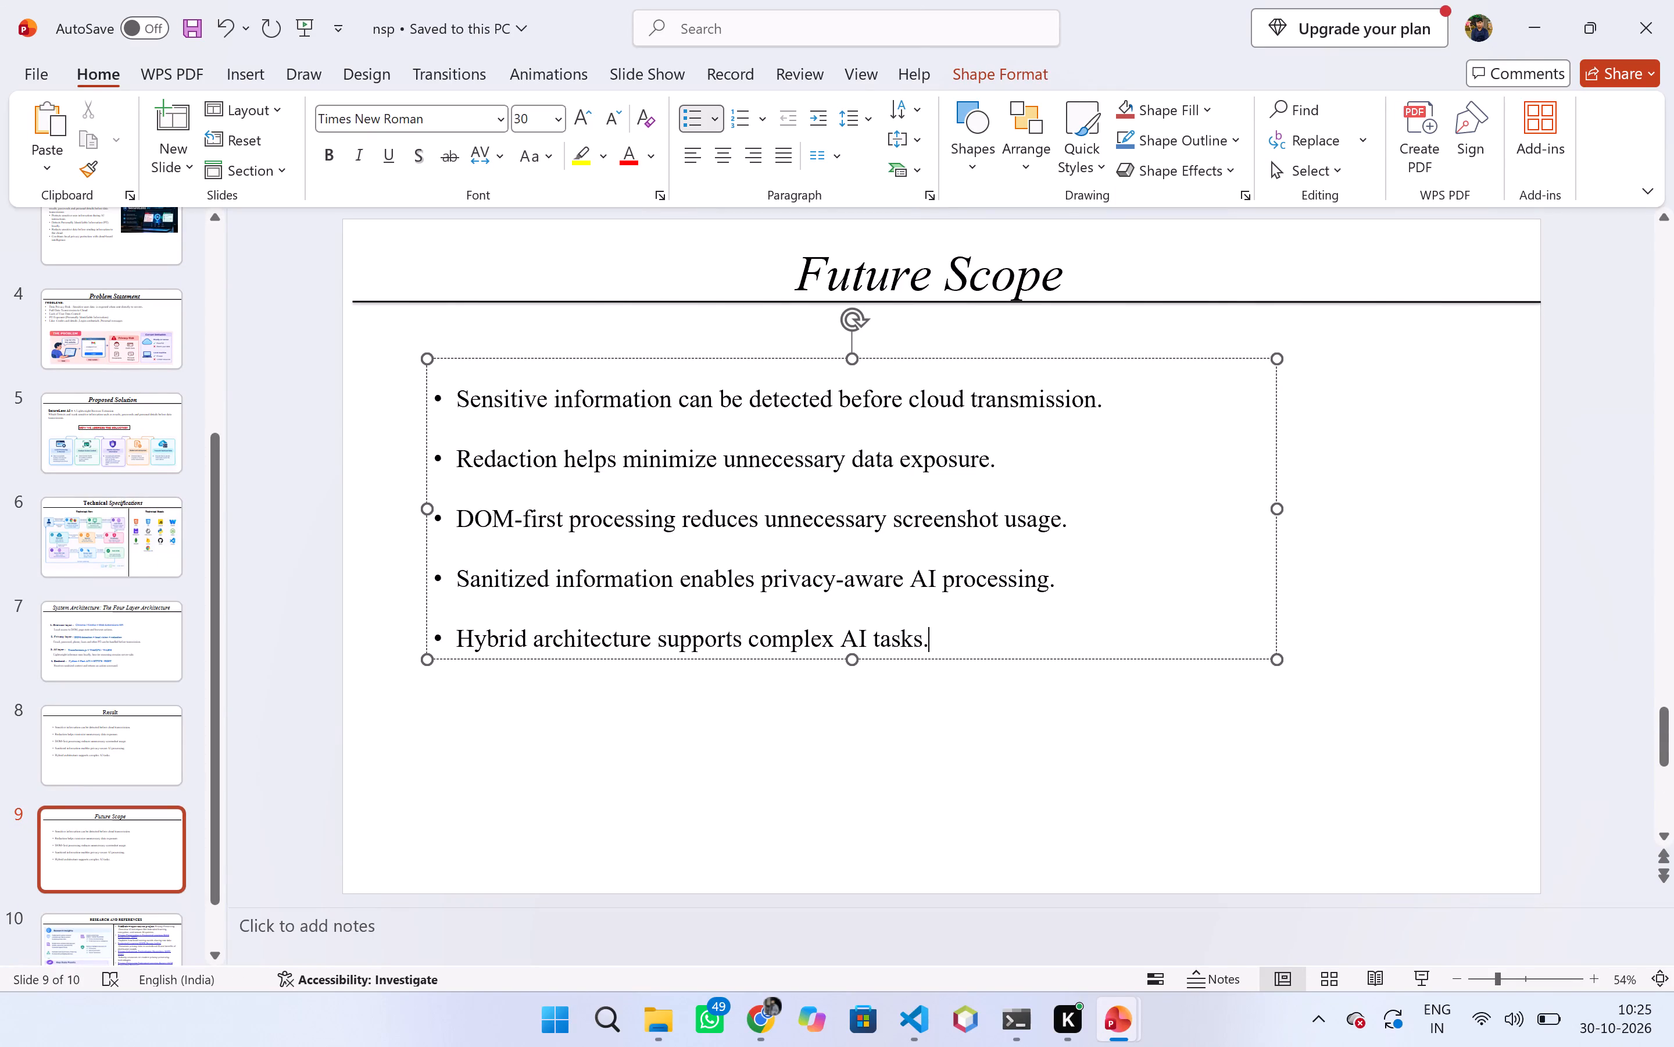
pyautogui.hotkey('ctrl', 'a')
pyautogui.press('BackSpace')
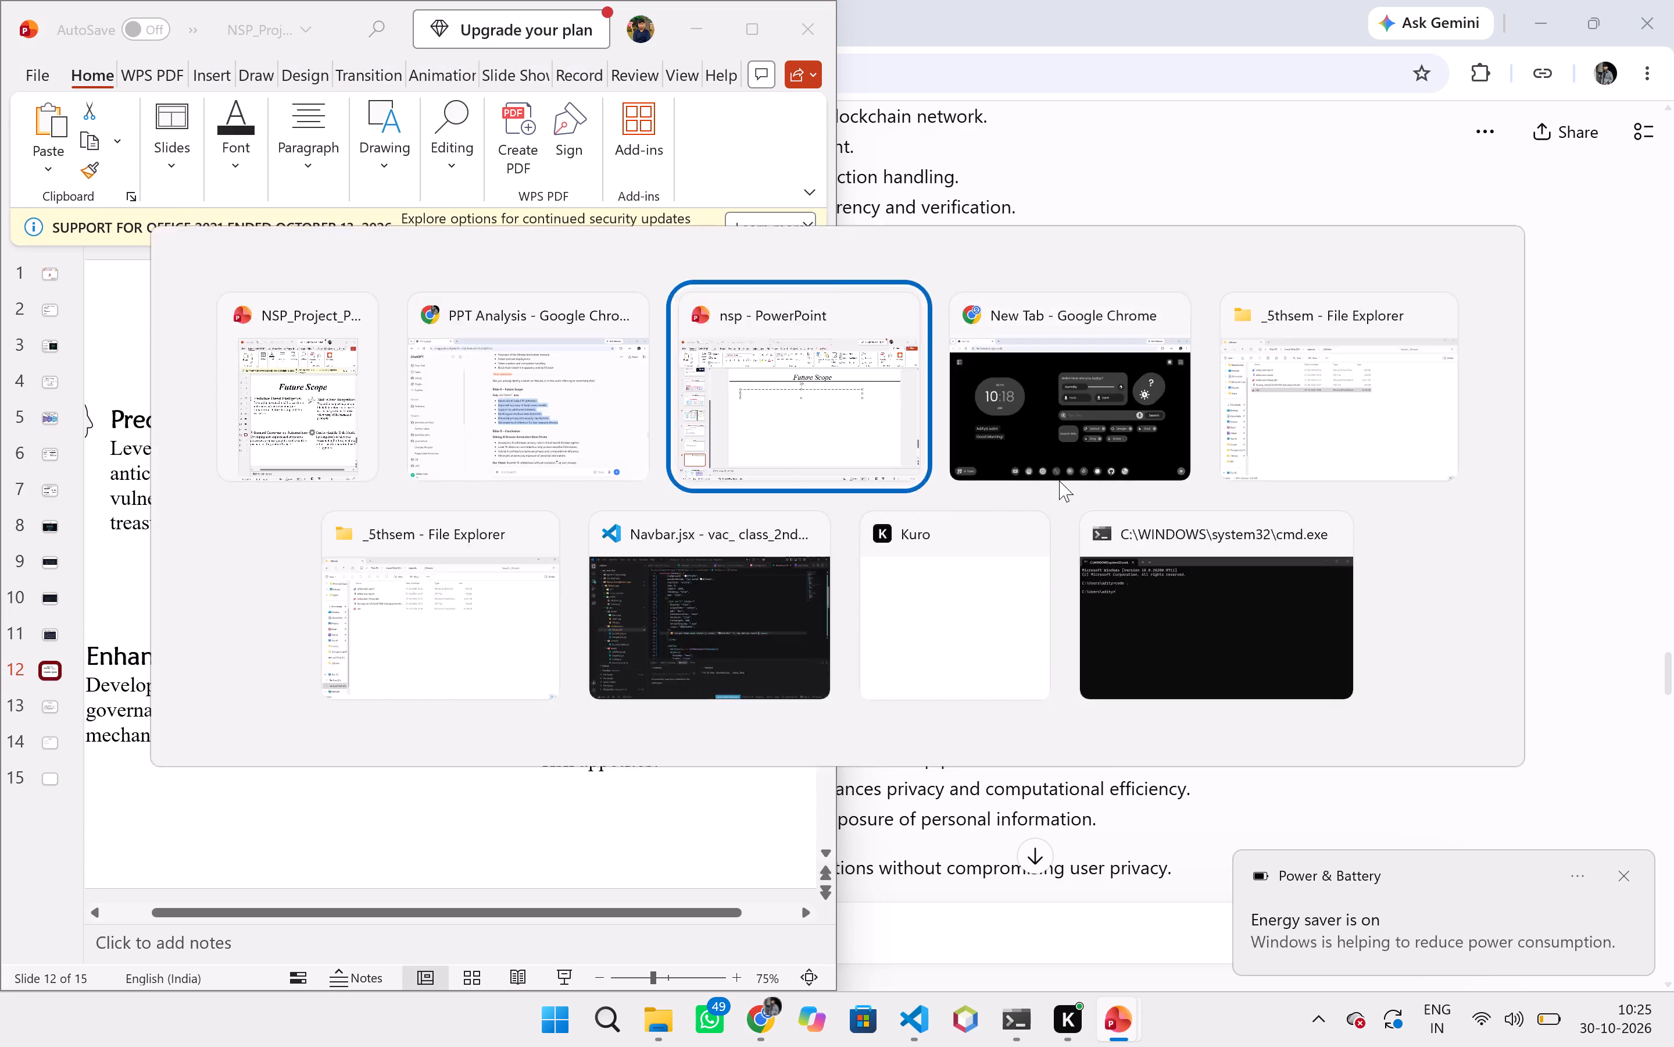
pyautogui.click(1006, 406)
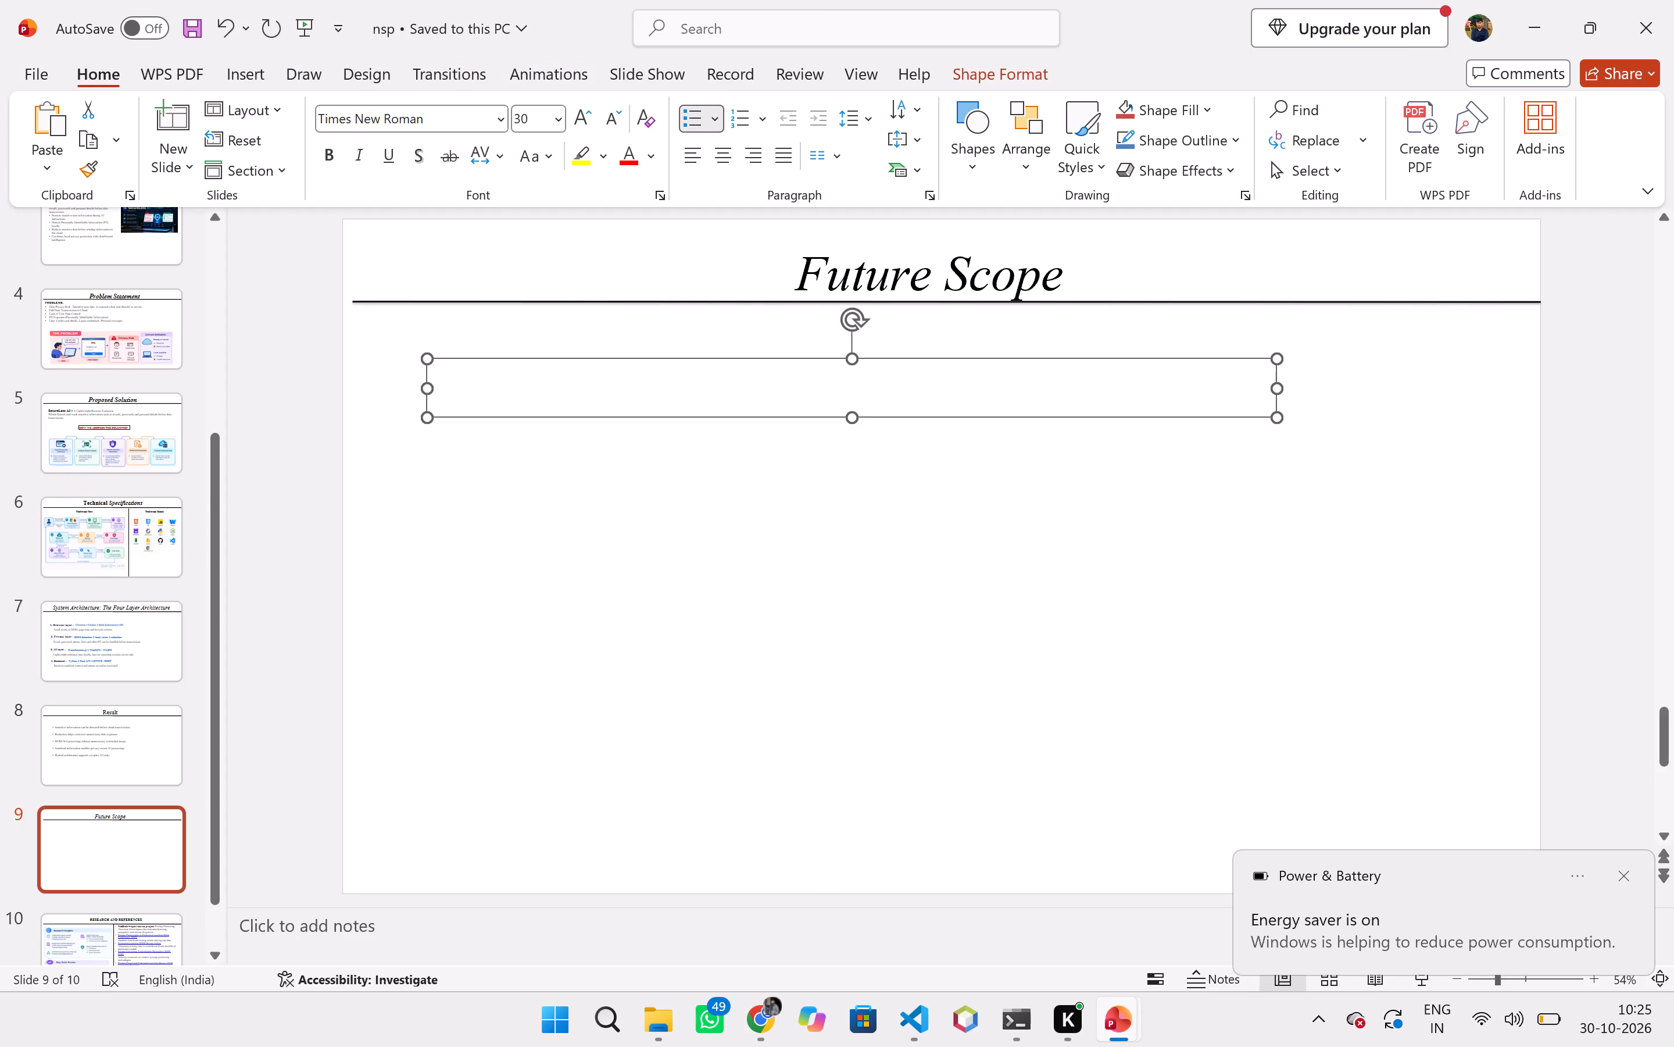
pyautogui.click(956, 404)
pyautogui.doubleClick(795, 414)
pyautogui.hotkey('ctrl', 'v')
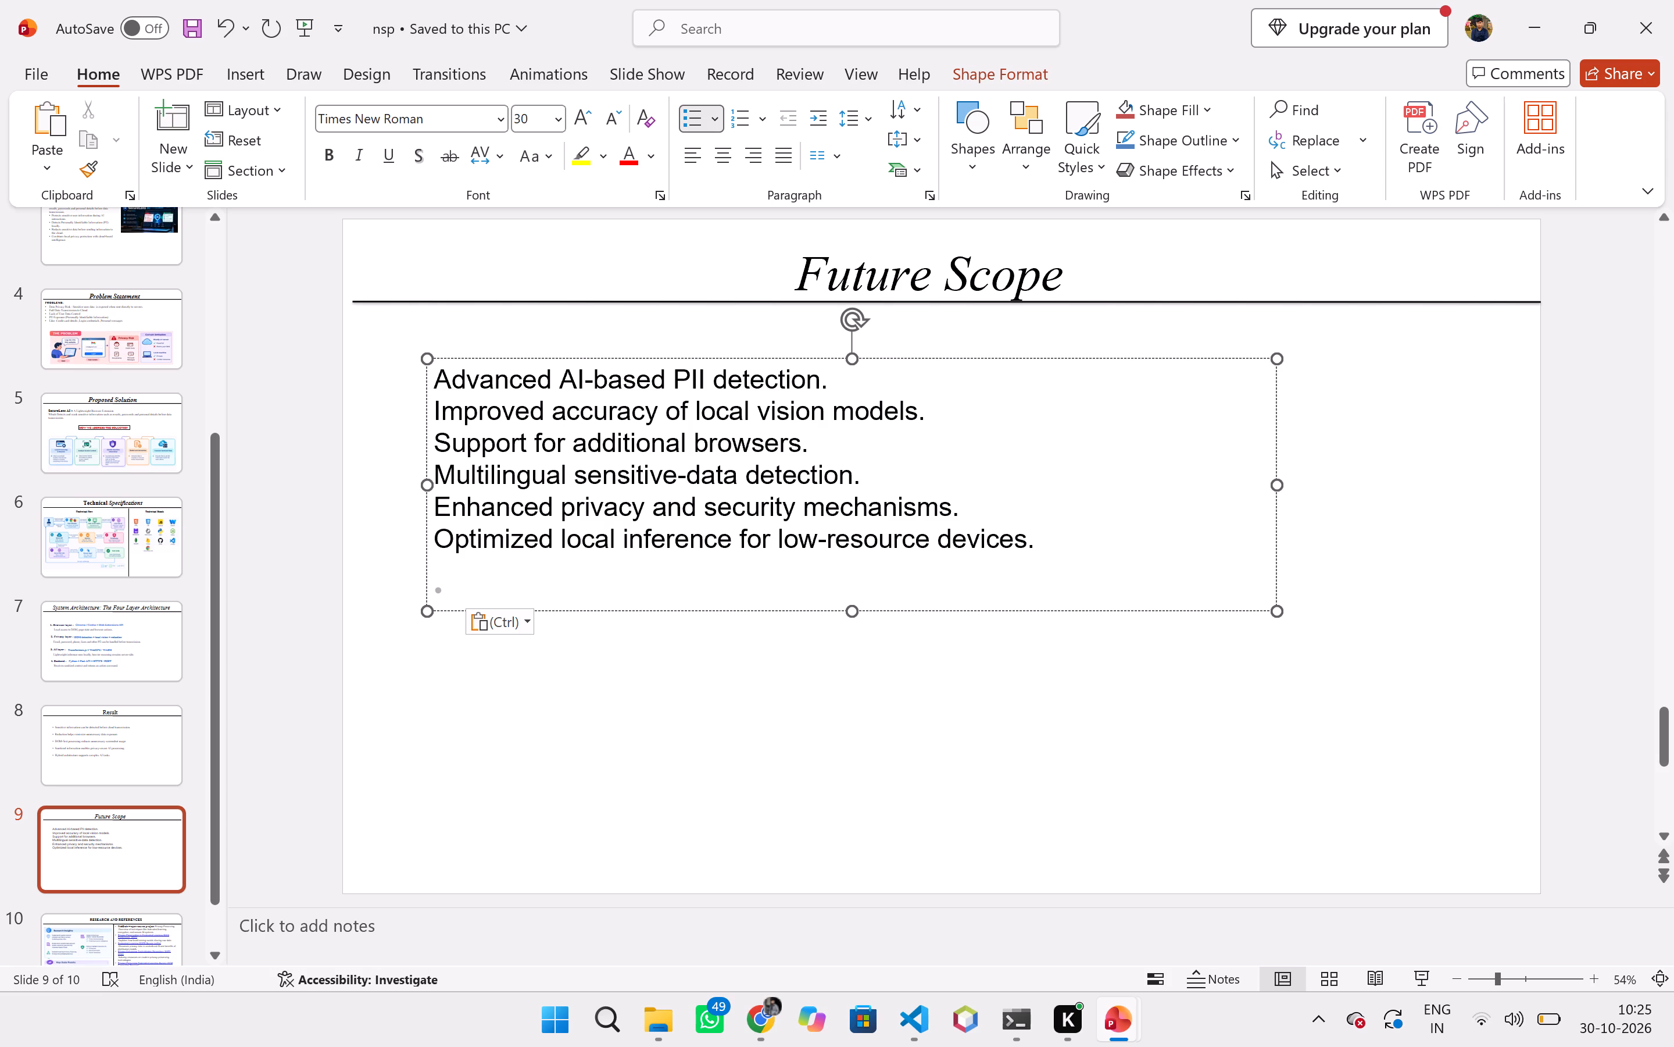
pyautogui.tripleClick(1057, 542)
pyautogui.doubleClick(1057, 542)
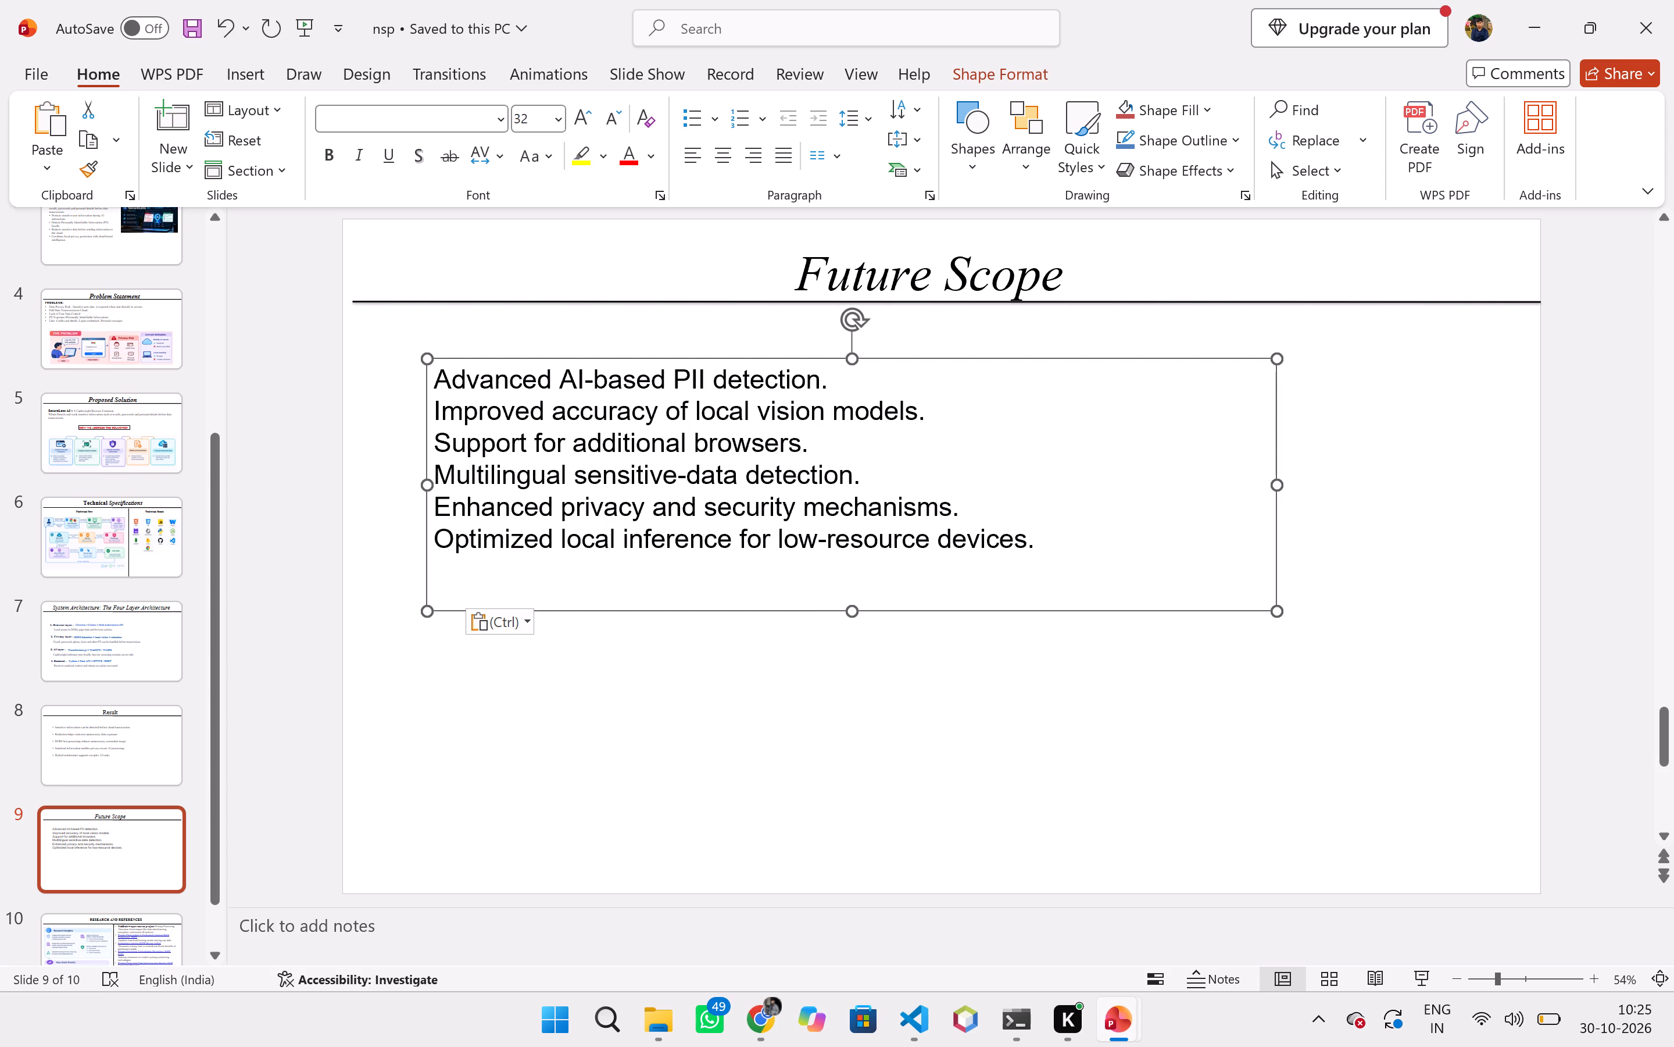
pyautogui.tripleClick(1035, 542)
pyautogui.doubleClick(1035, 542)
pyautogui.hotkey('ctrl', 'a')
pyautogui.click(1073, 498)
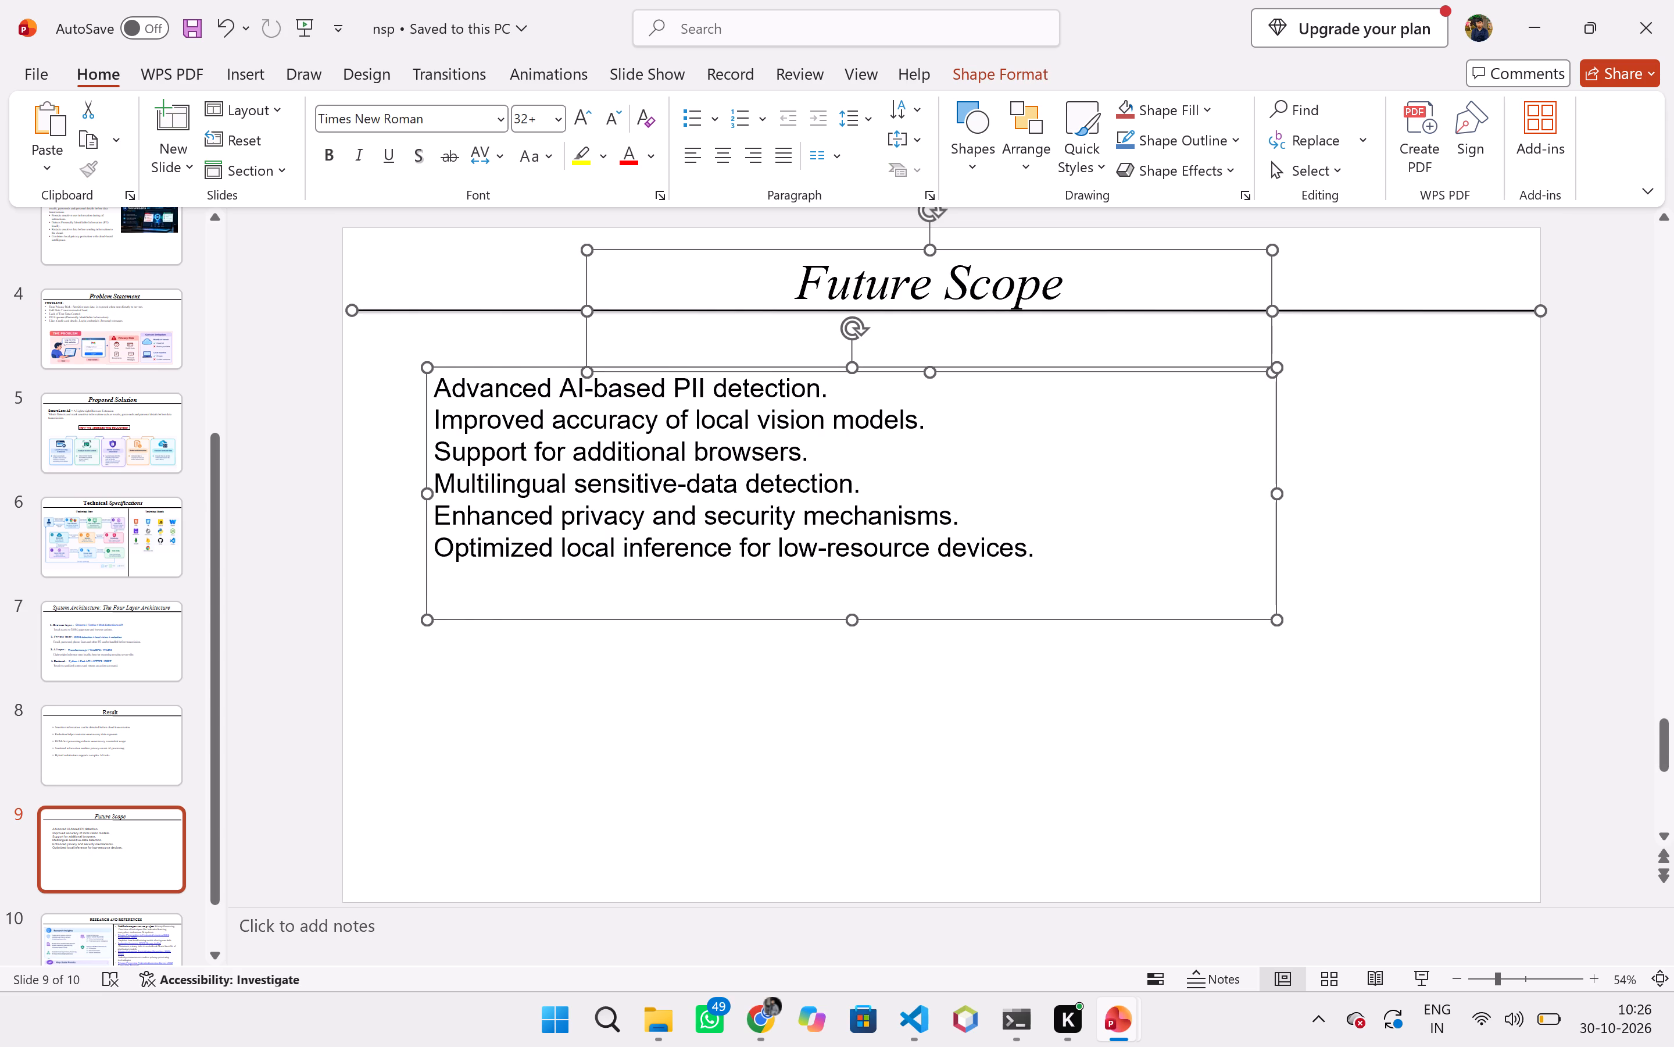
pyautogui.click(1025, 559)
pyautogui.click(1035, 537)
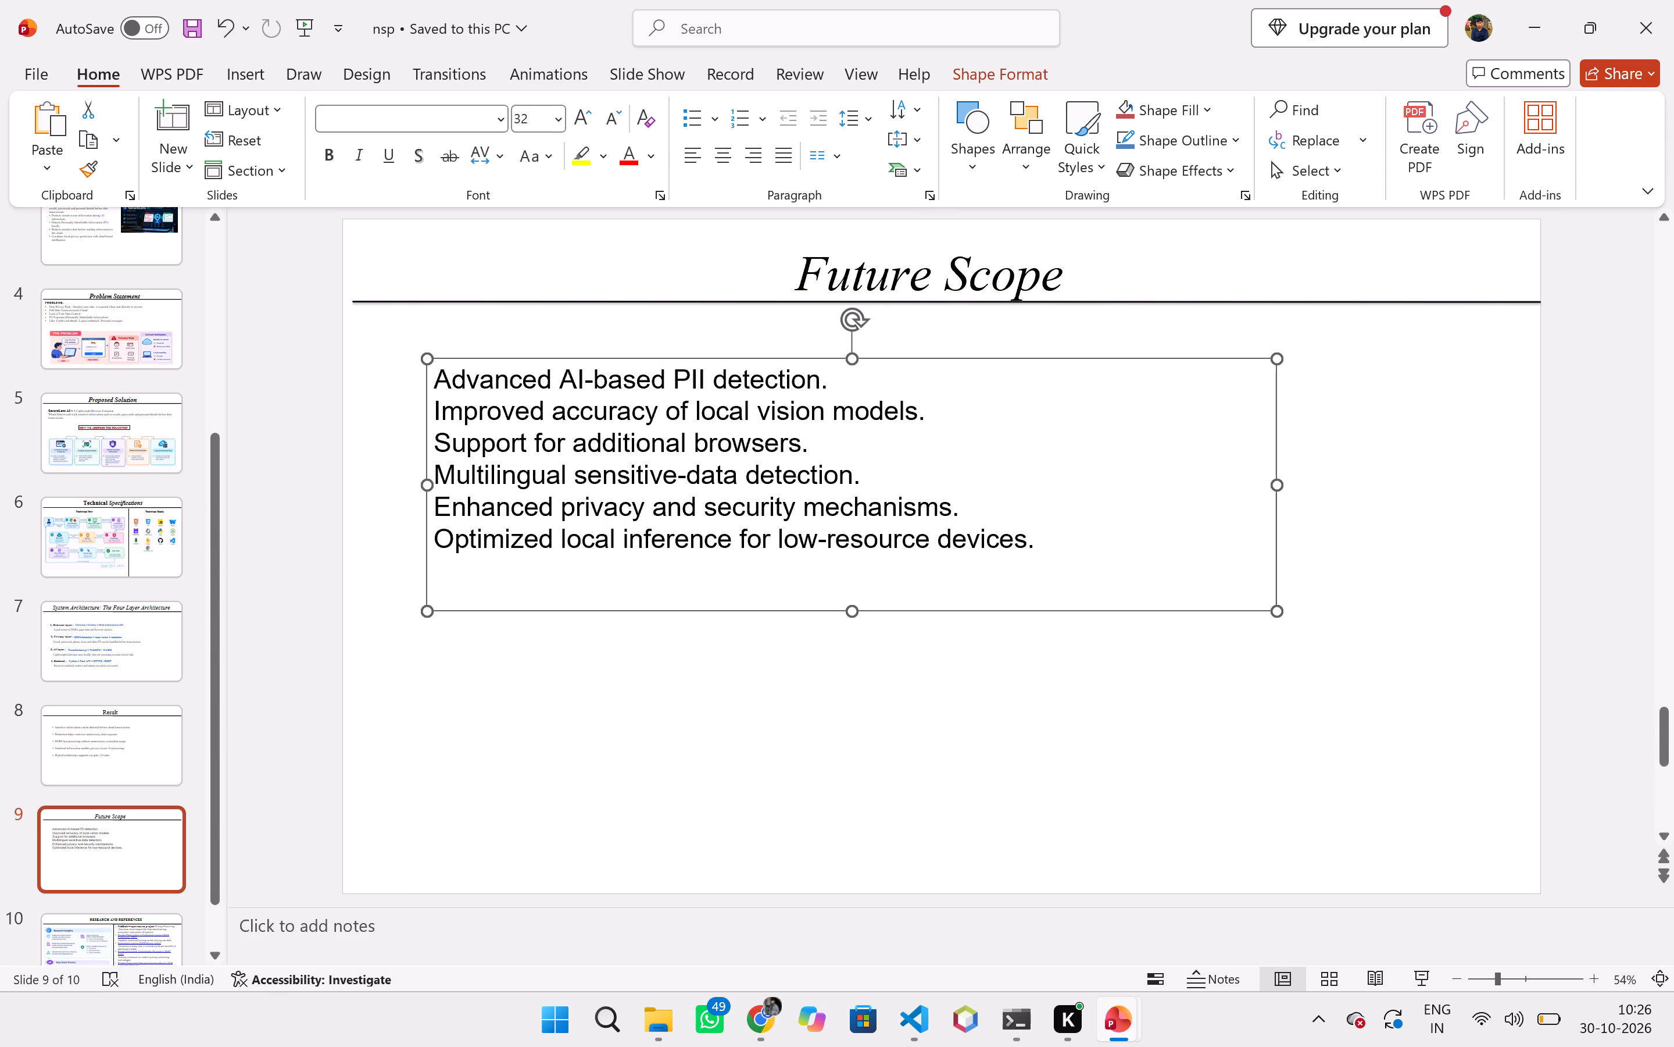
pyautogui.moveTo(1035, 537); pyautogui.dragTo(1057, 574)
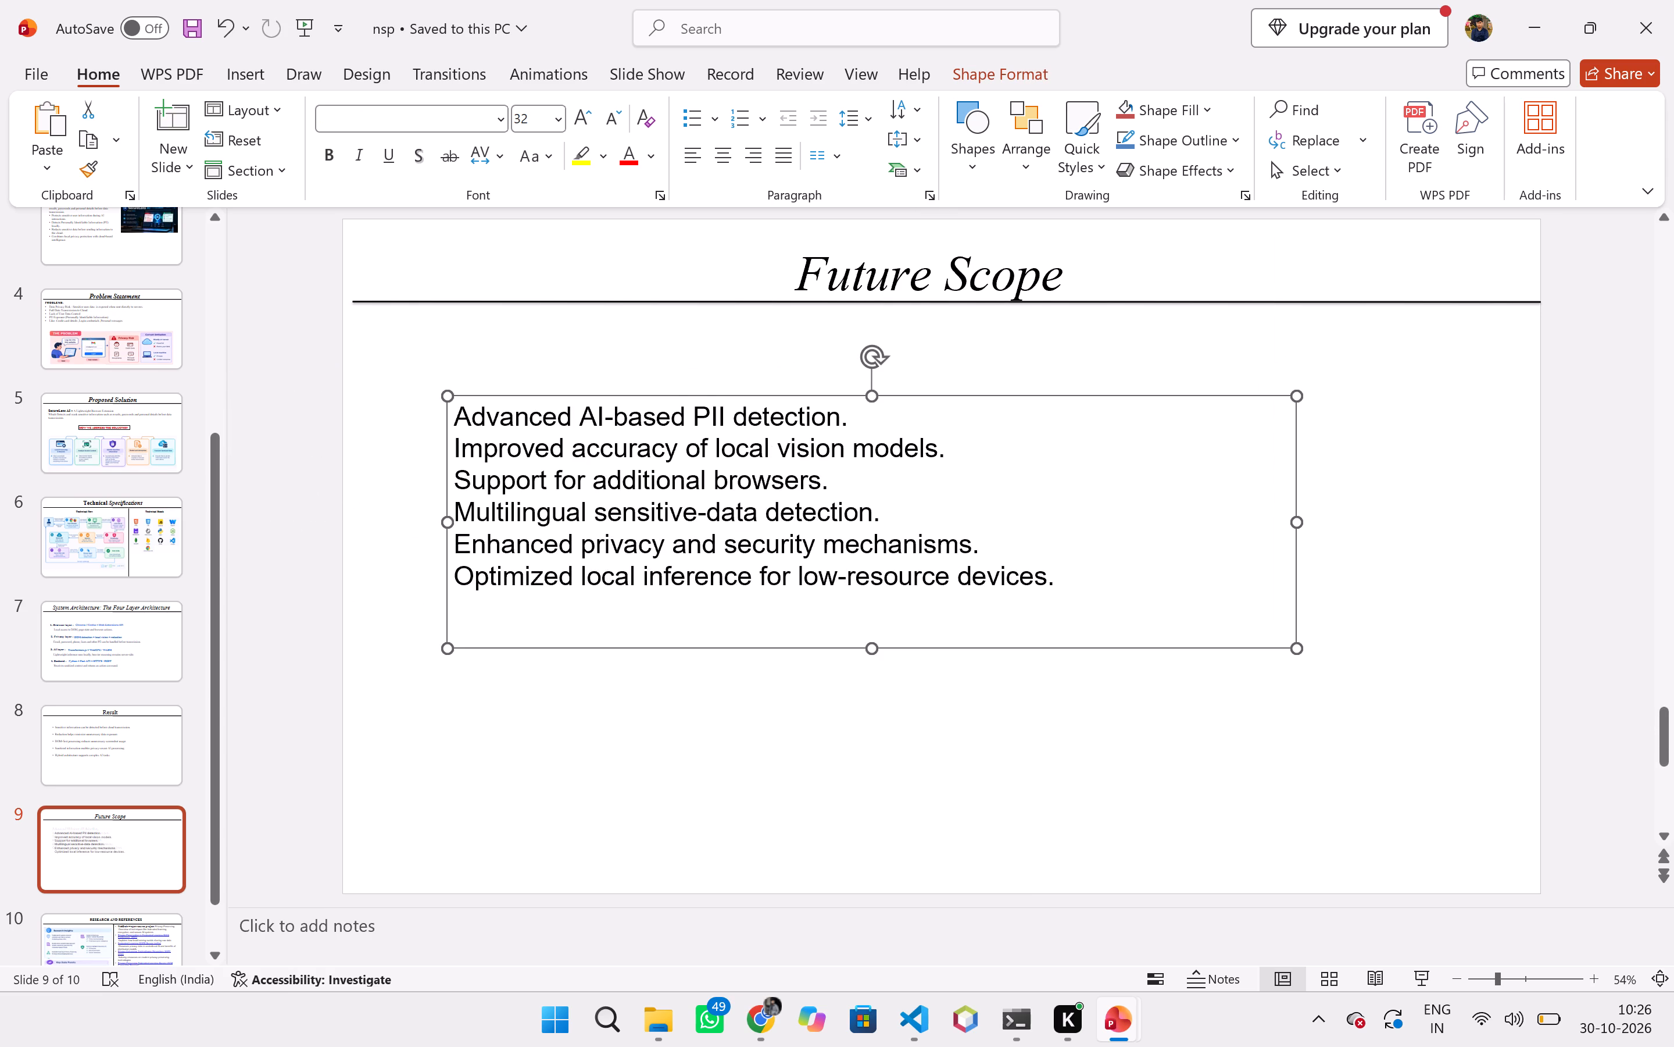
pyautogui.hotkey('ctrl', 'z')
# Format the six pasted lines on slide 9 as a bulleted list in Times New Roman.
pyautogui.tripleClick(1072, 539)
pyautogui.click(1072, 539)
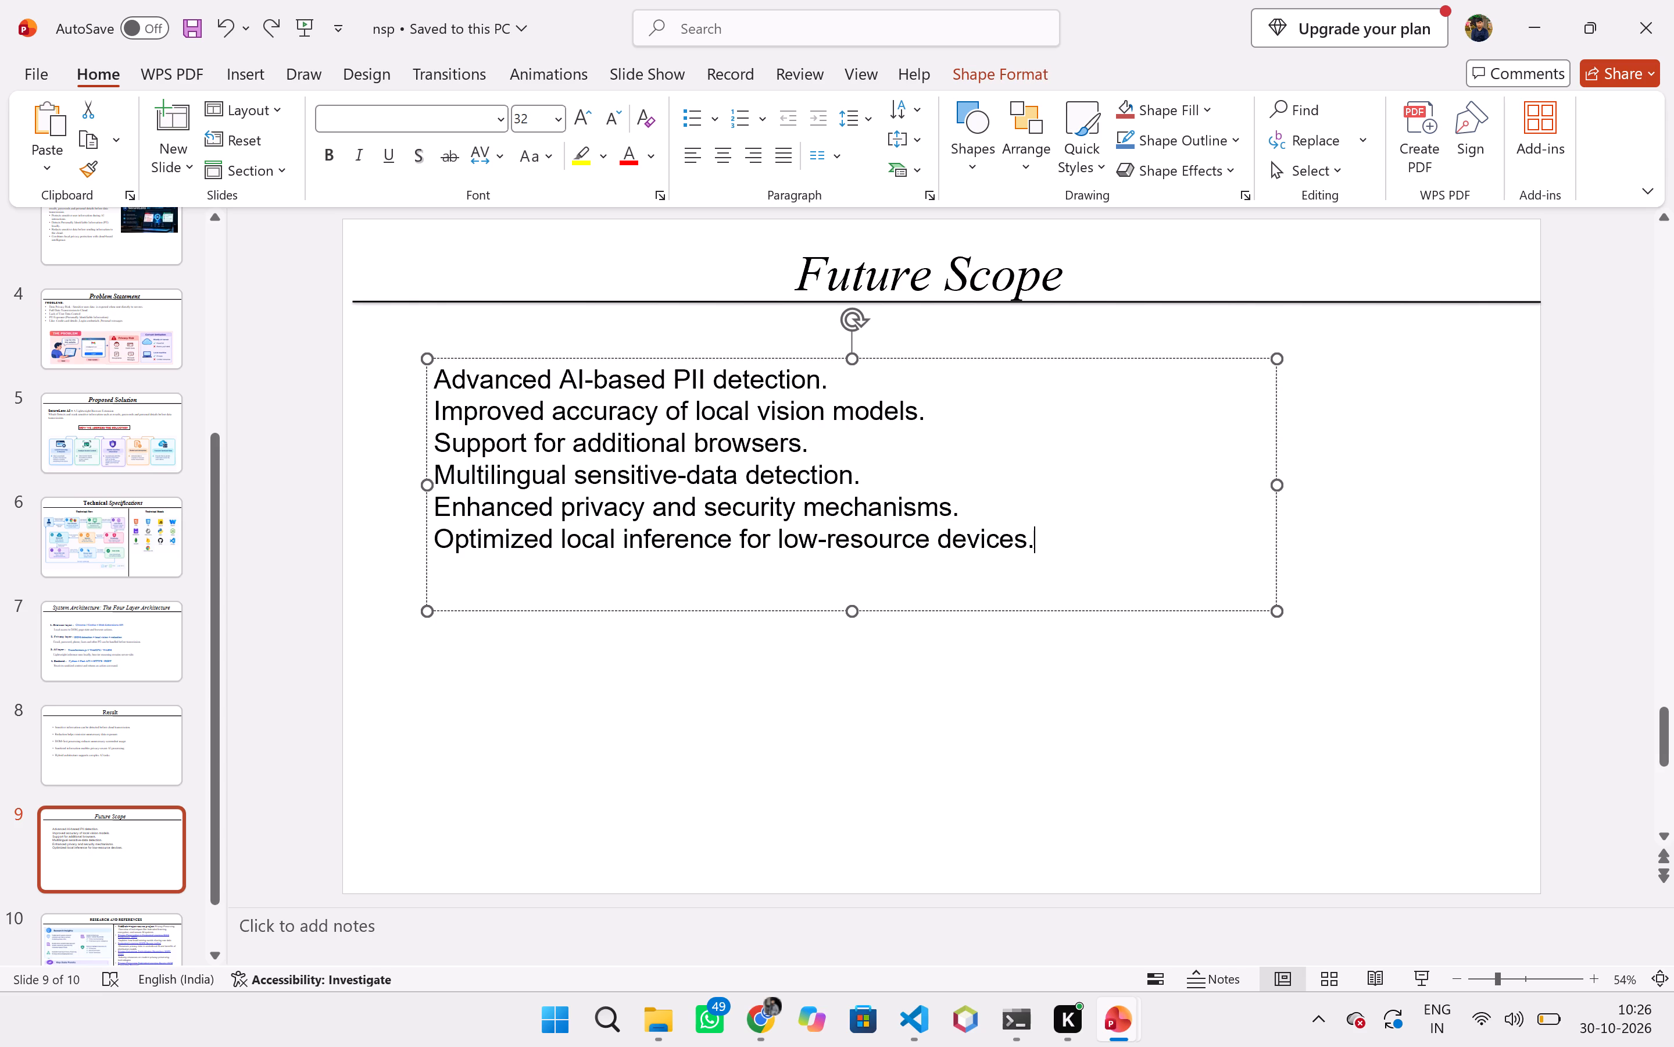
pyautogui.moveTo(1033, 540); pyautogui.dragTo(476, 346)
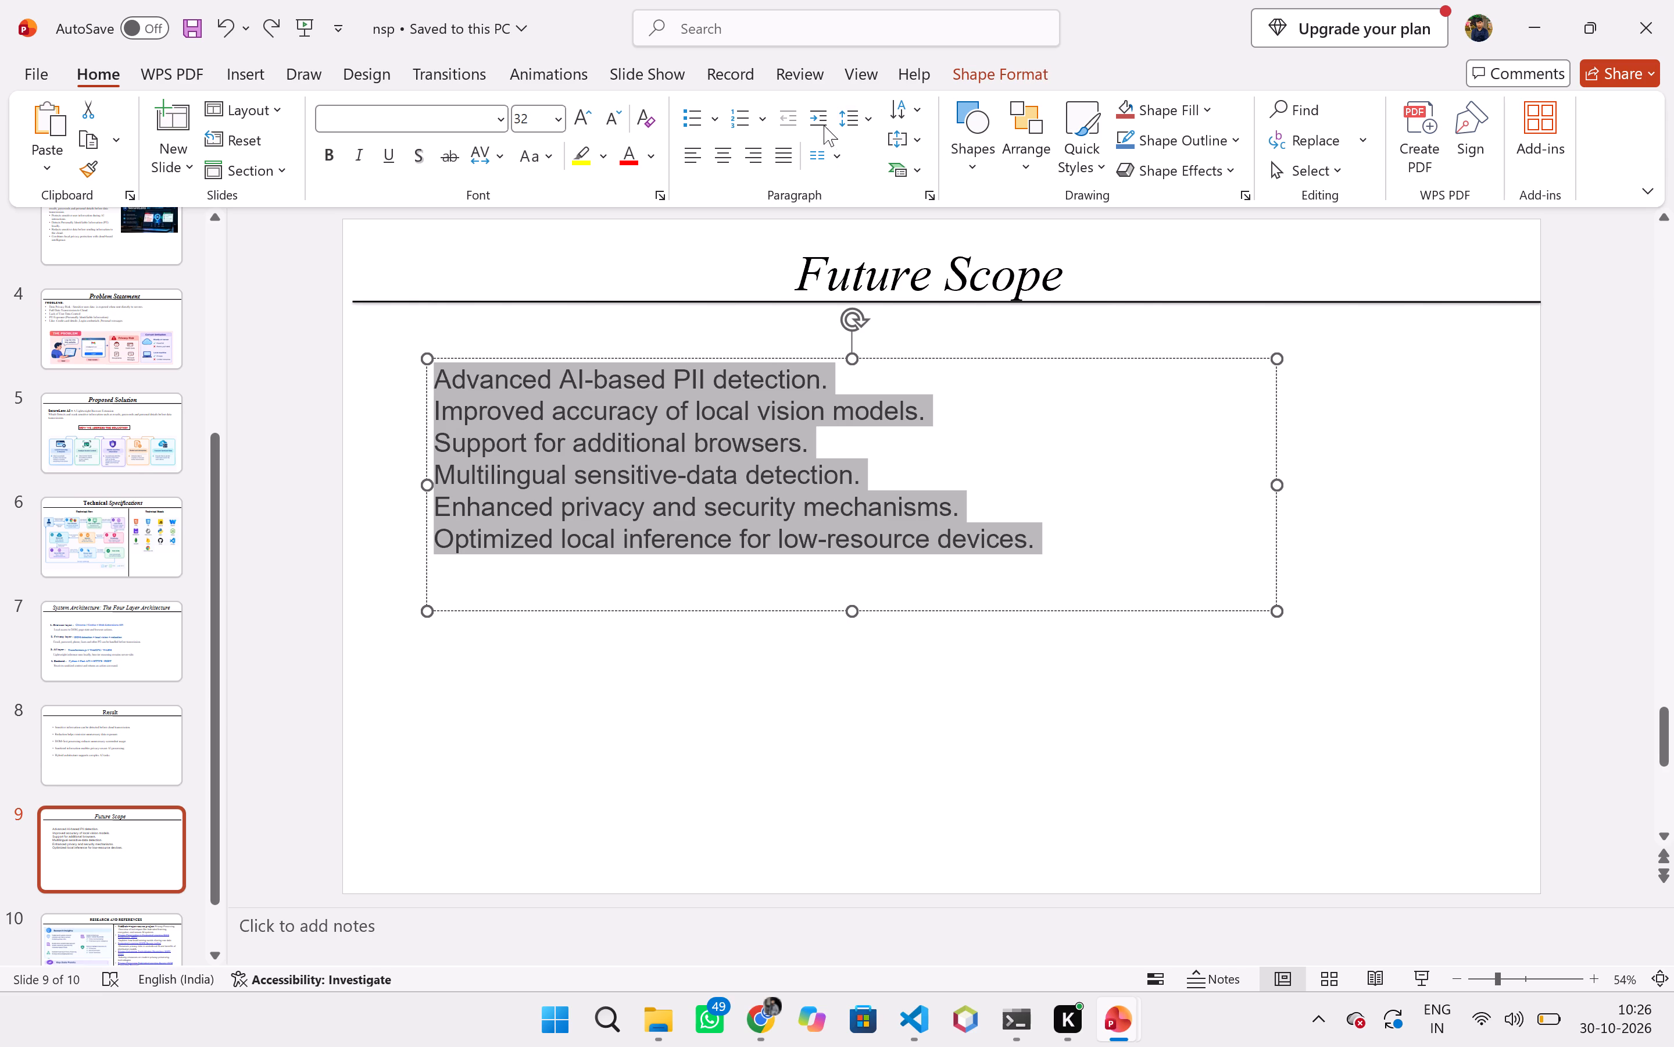
pyautogui.click(697, 118)
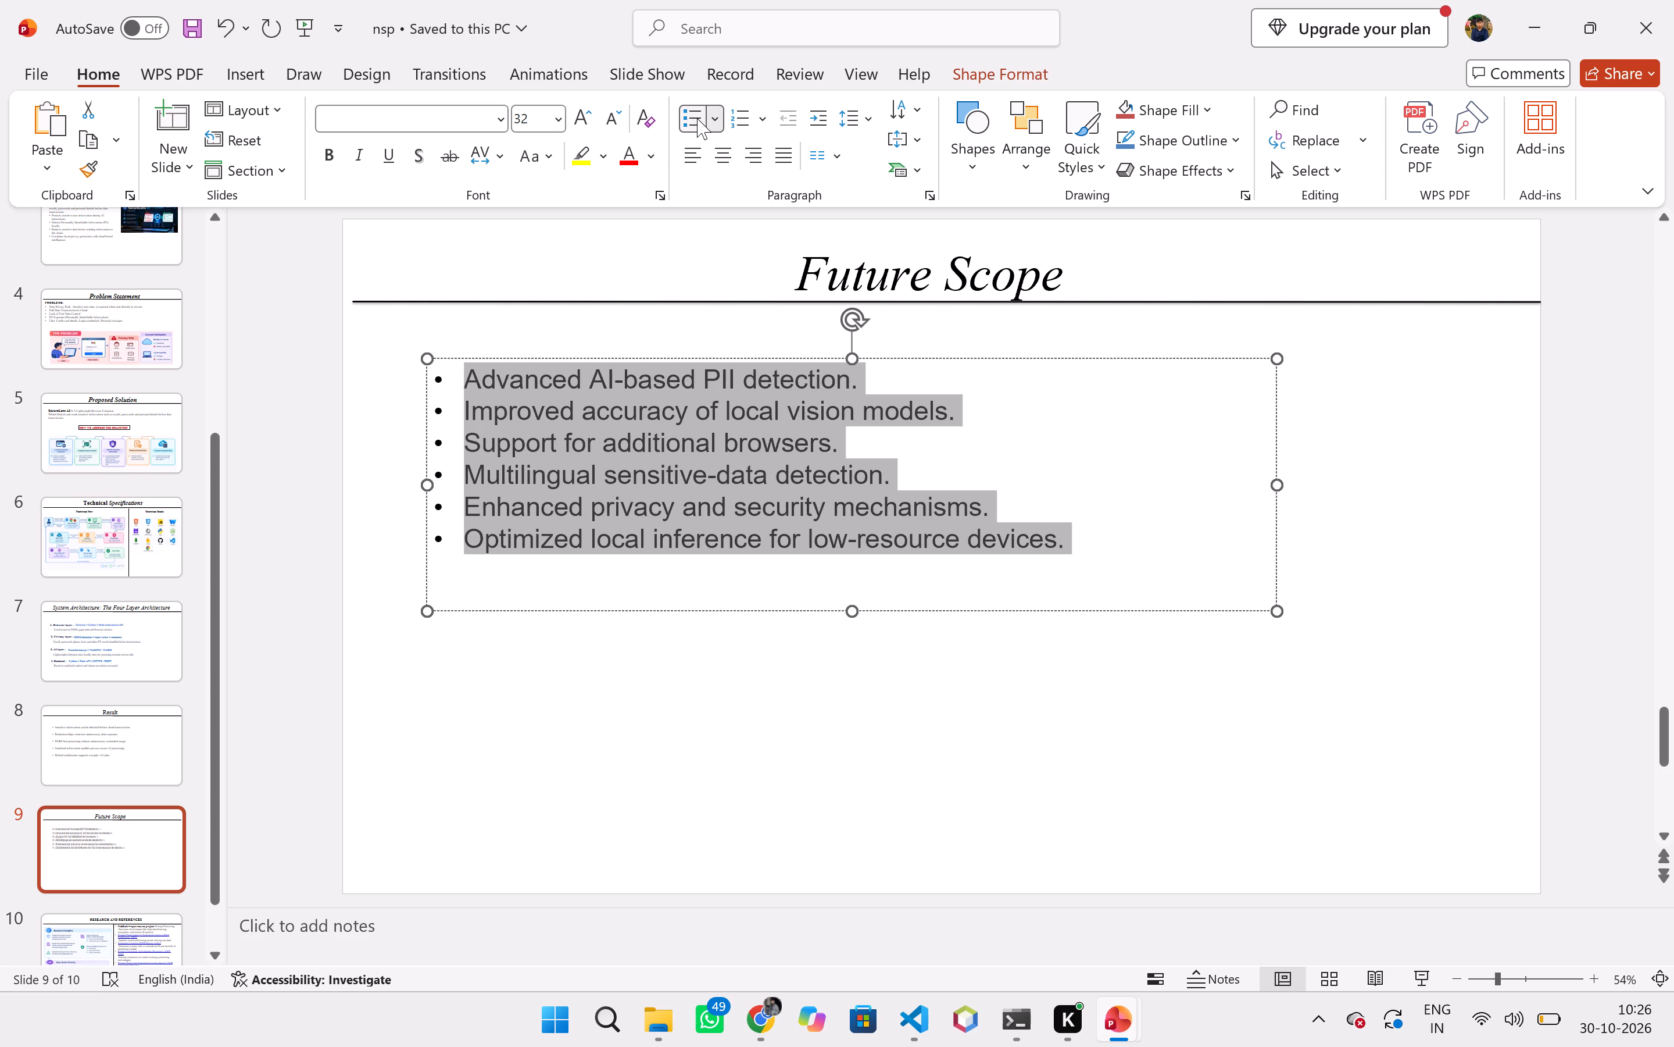
pyautogui.click(388, 120)
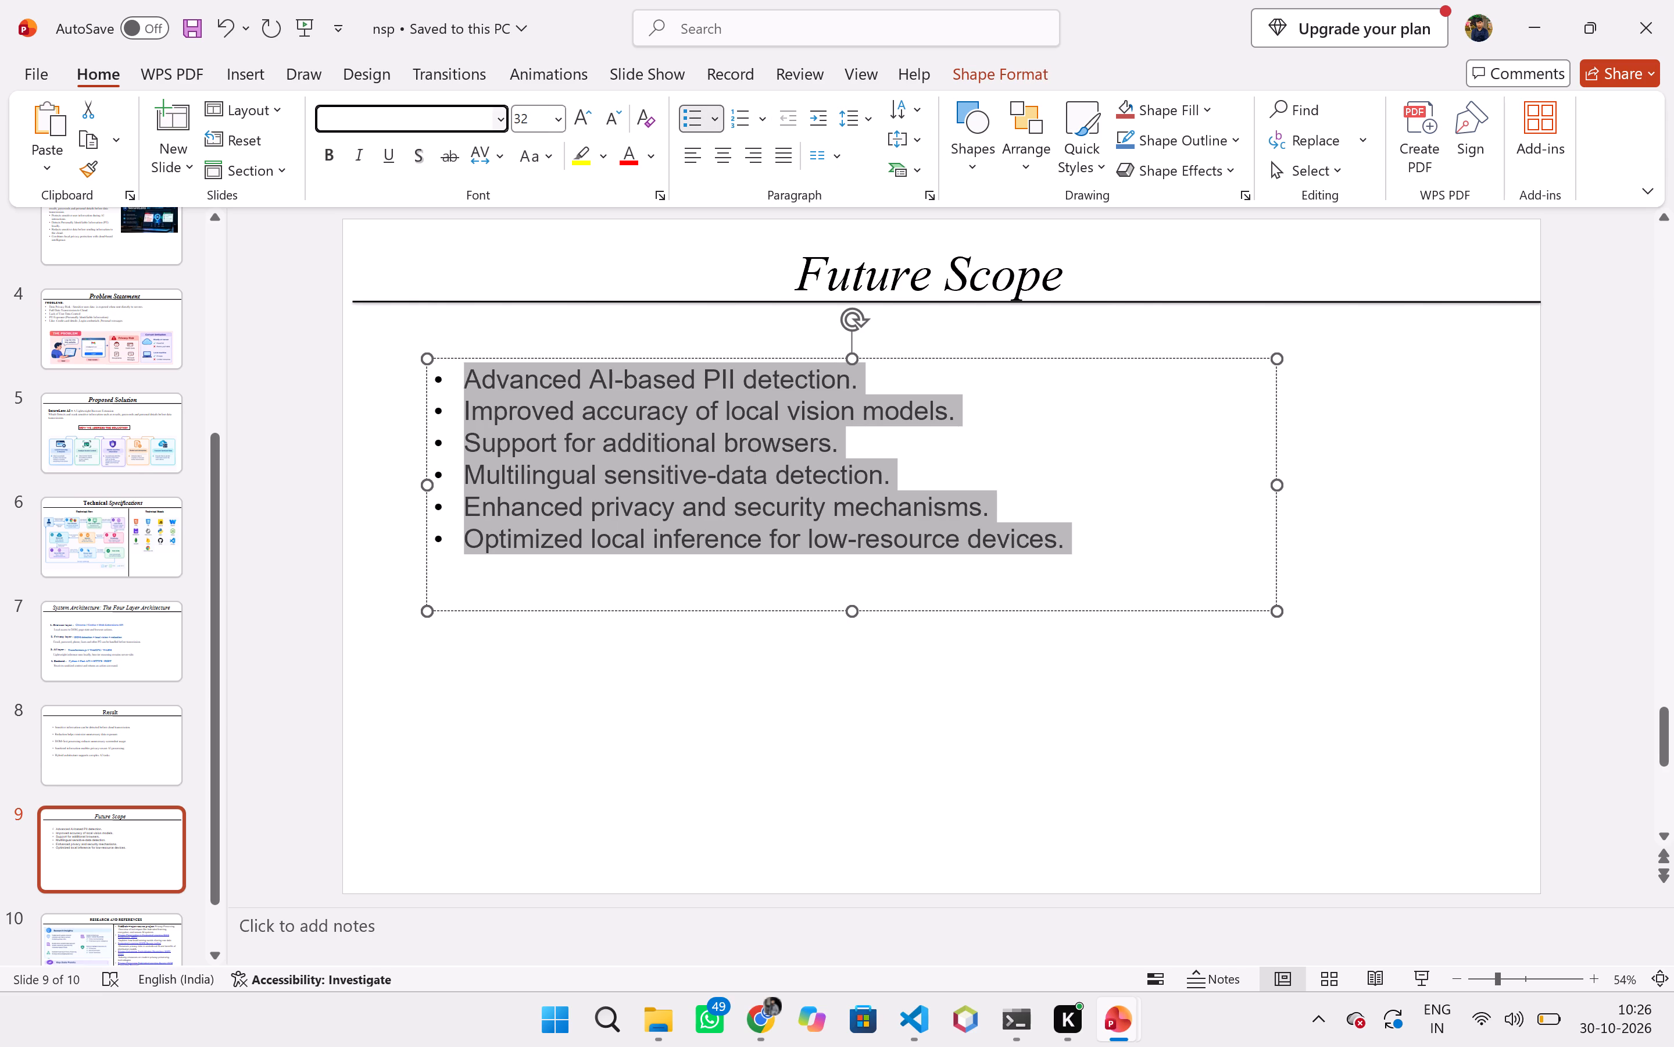
pyautogui.write('ti')
pyautogui.press('Tab')
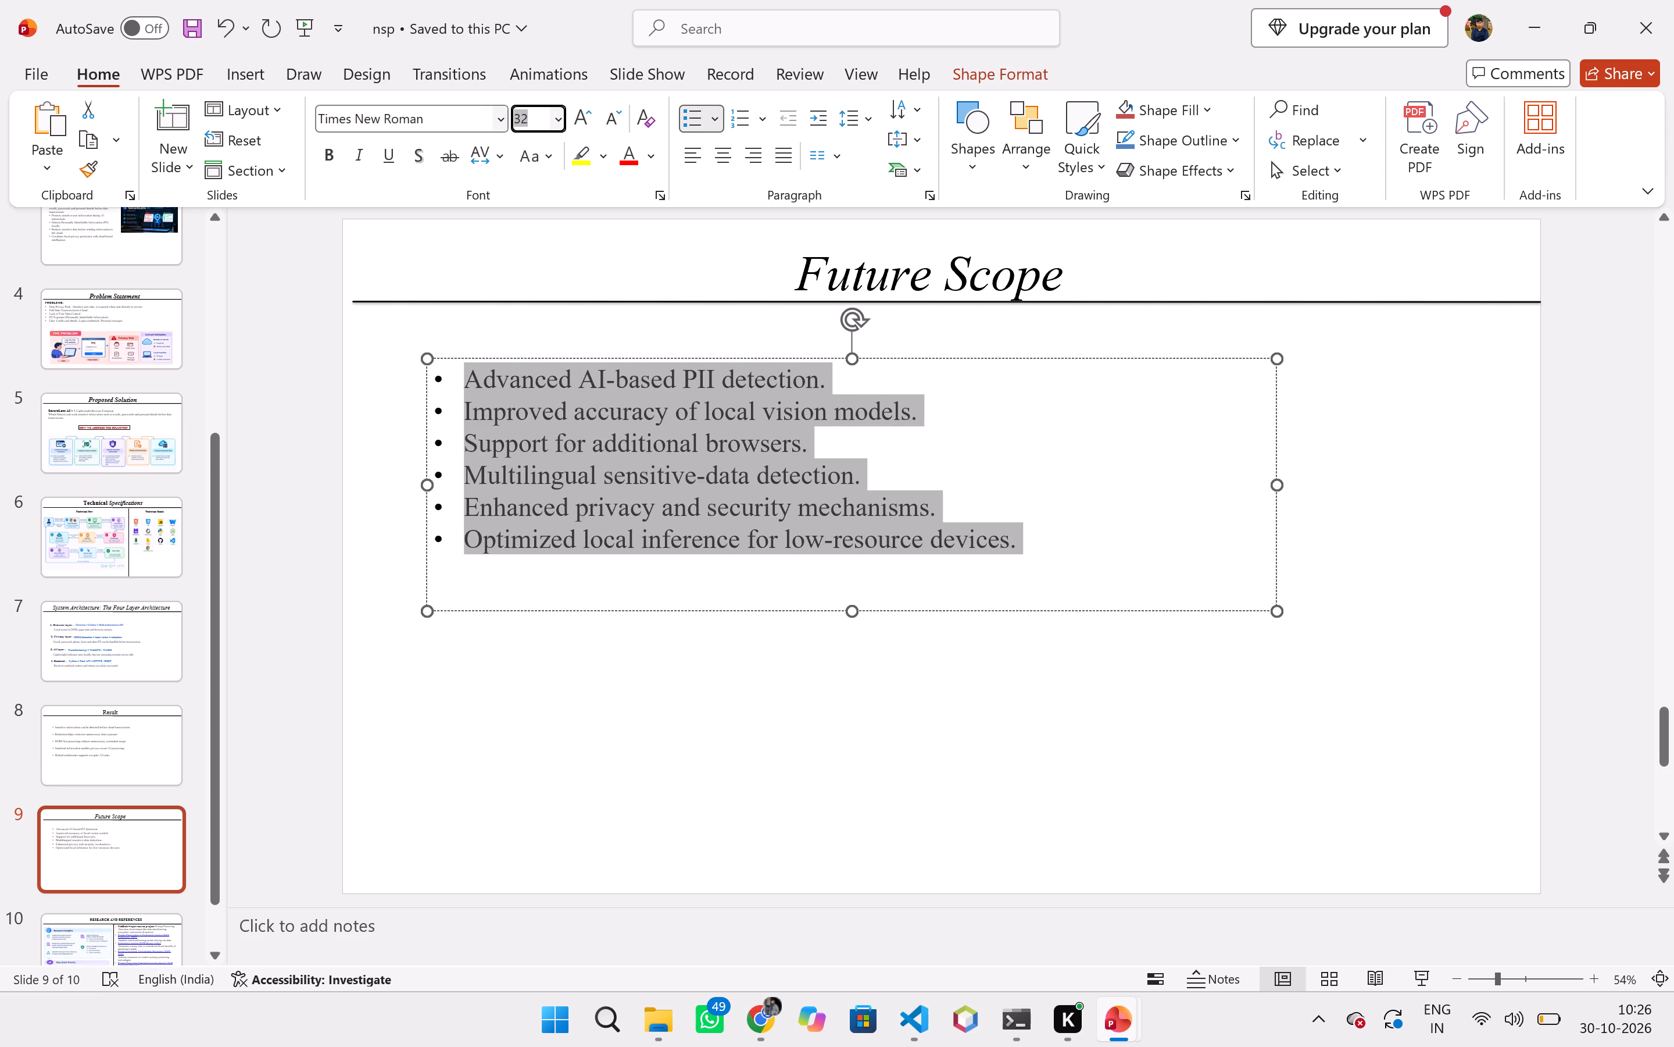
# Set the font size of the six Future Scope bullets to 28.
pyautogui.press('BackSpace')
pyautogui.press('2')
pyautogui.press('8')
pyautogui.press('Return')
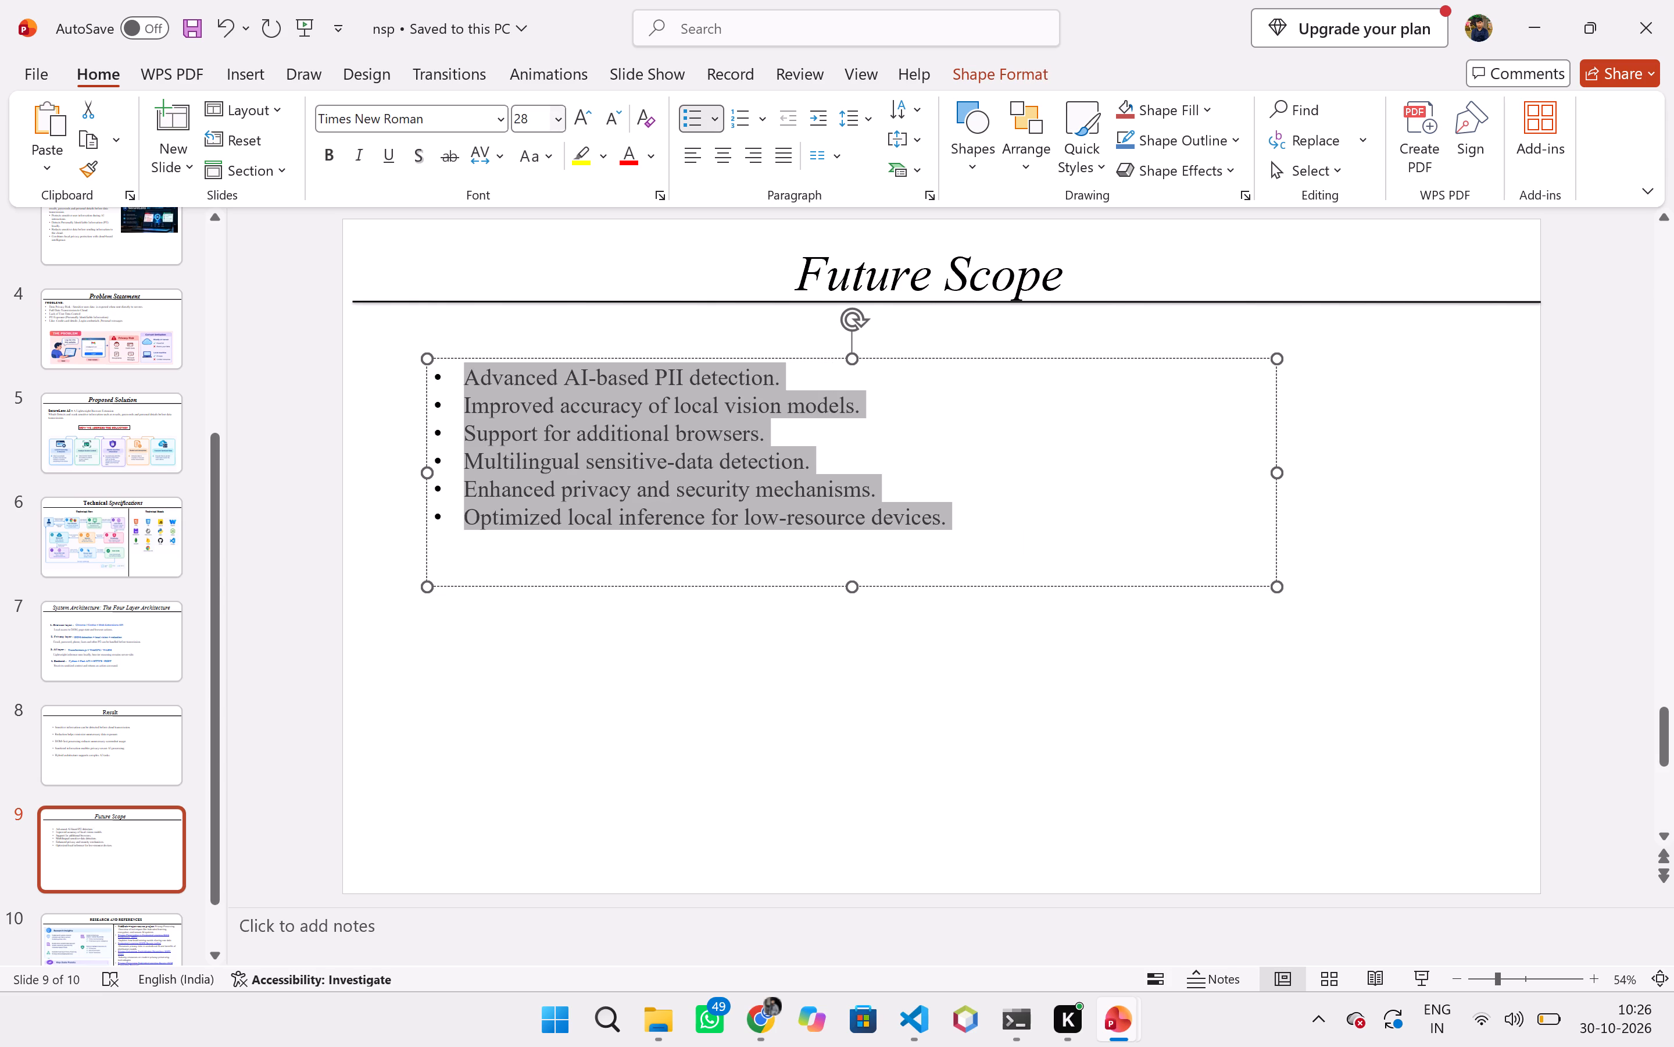
# Set the font size of the six Future Scope bullets to 30.
pyautogui.click(530, 112)
pyautogui.write('30')
pyautogui.press('Return')
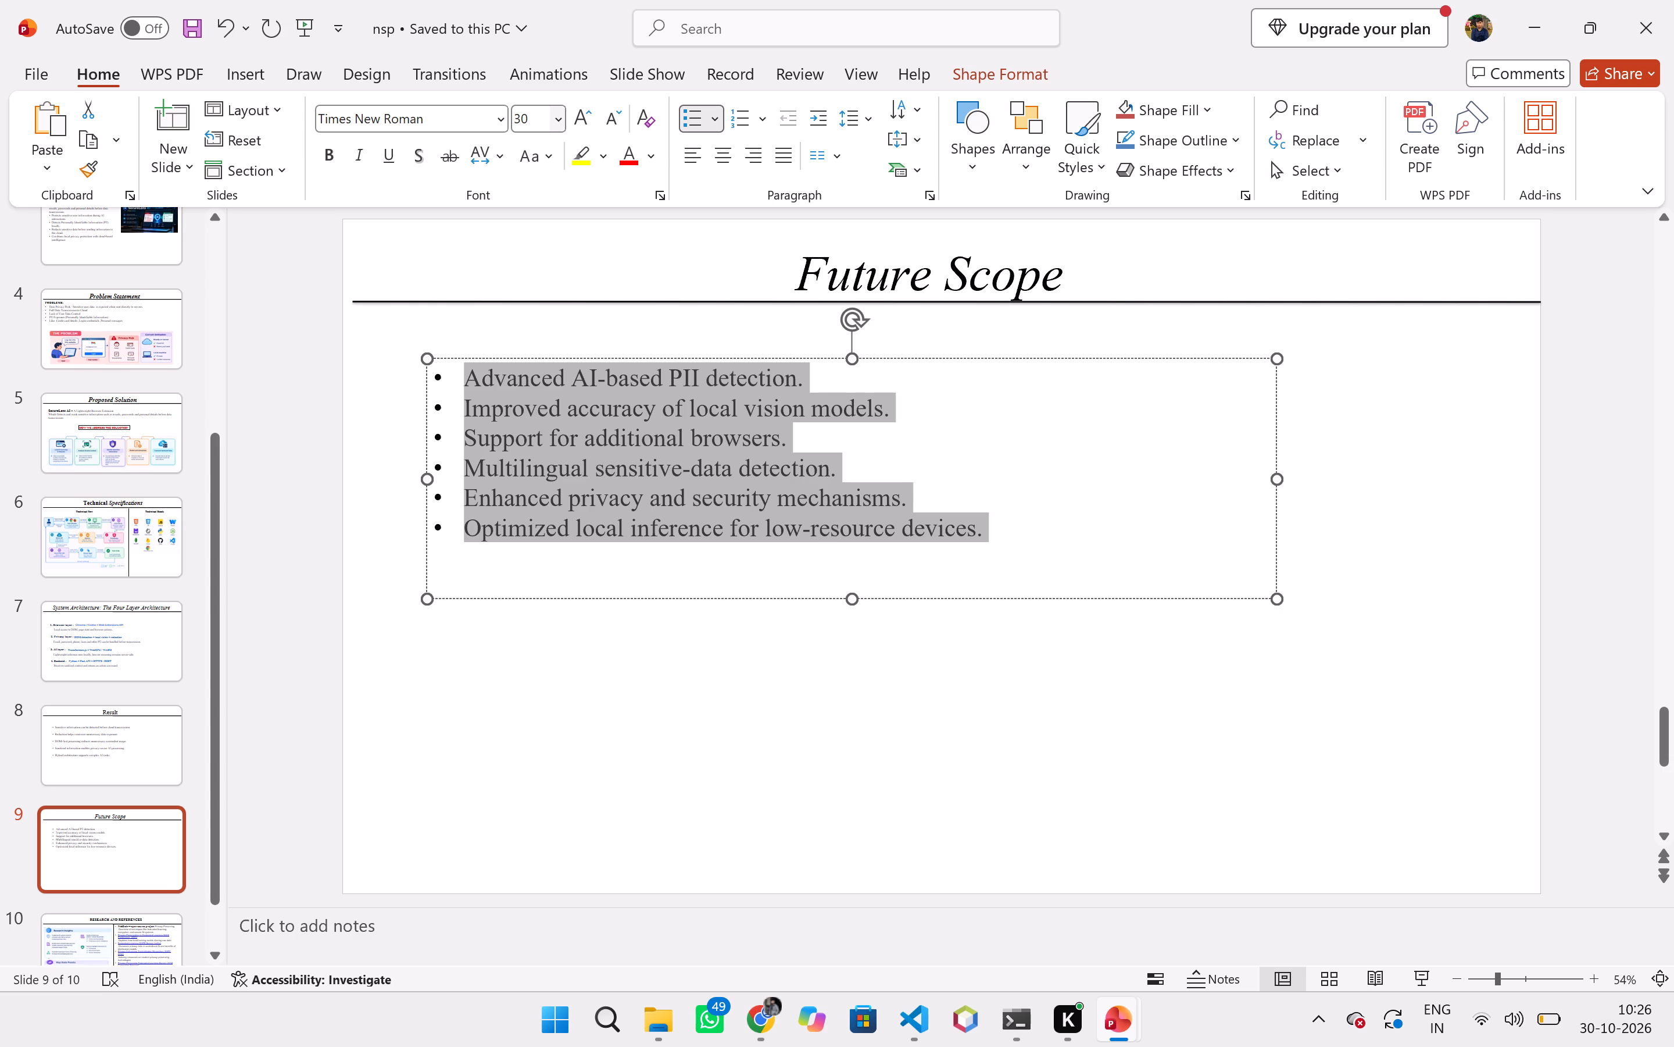
# Apply double line spacing to the six Future Scope bullets and compare their layout with the Result slide.
pyautogui.click(877, 119)
pyautogui.click(890, 223)
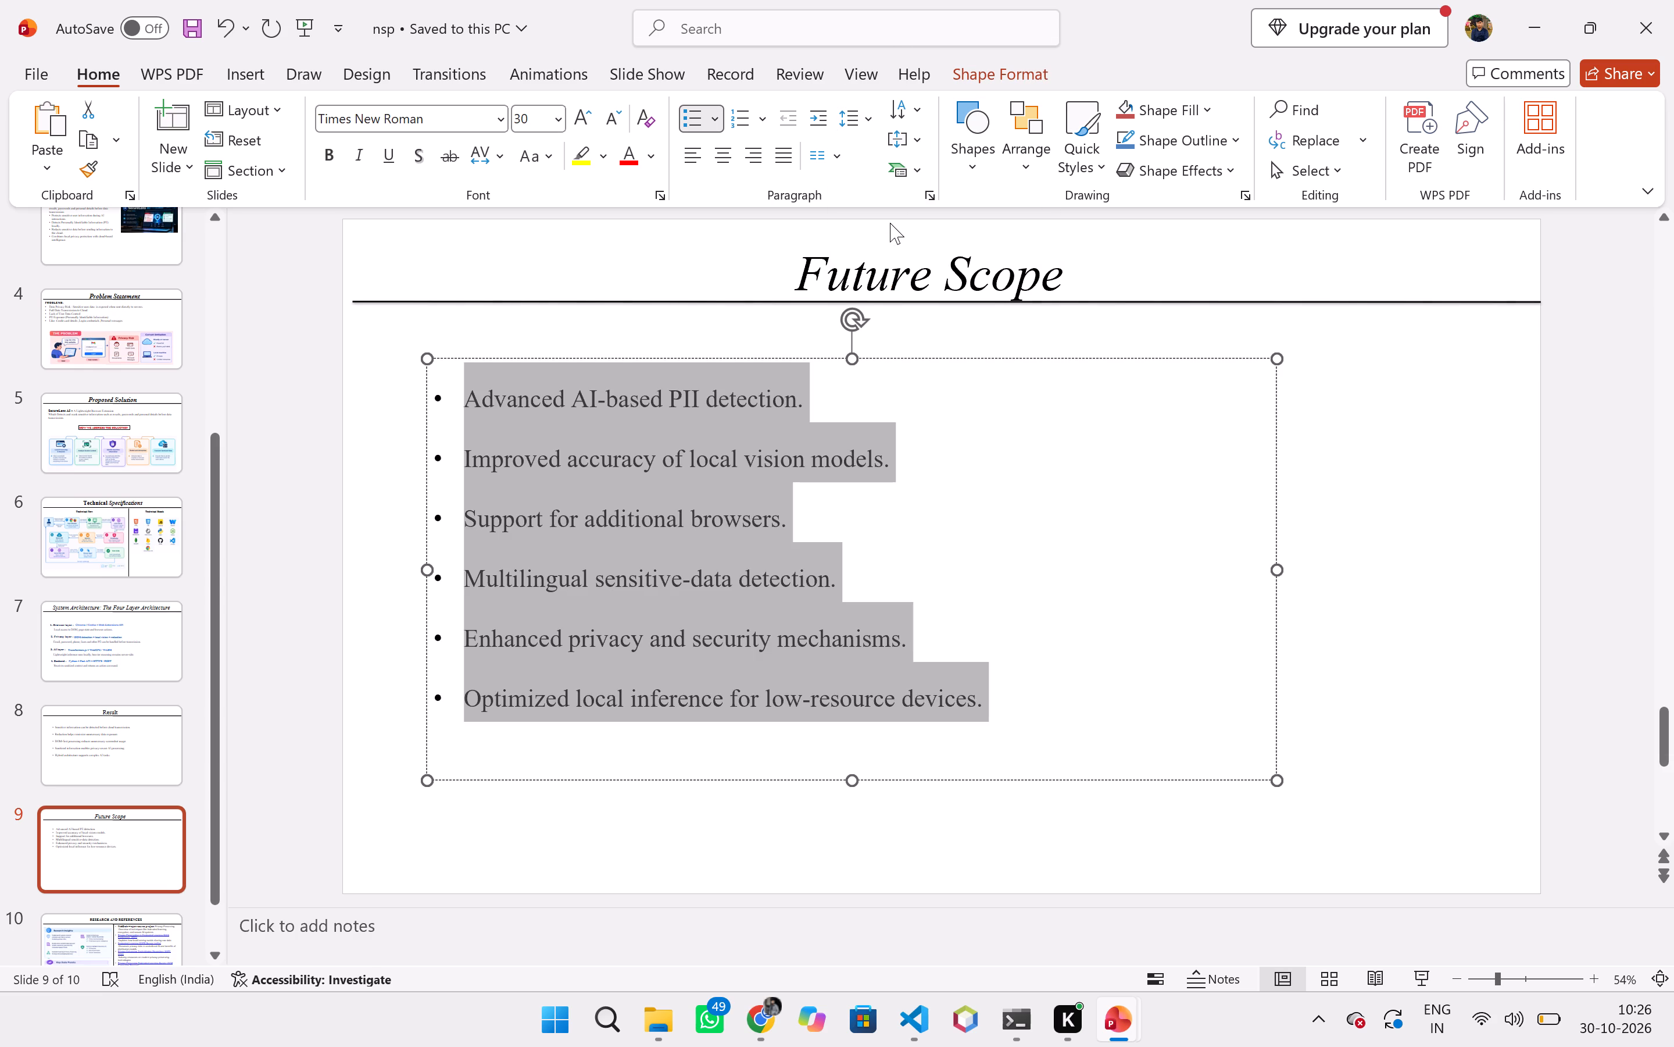
pyautogui.click(149, 738)
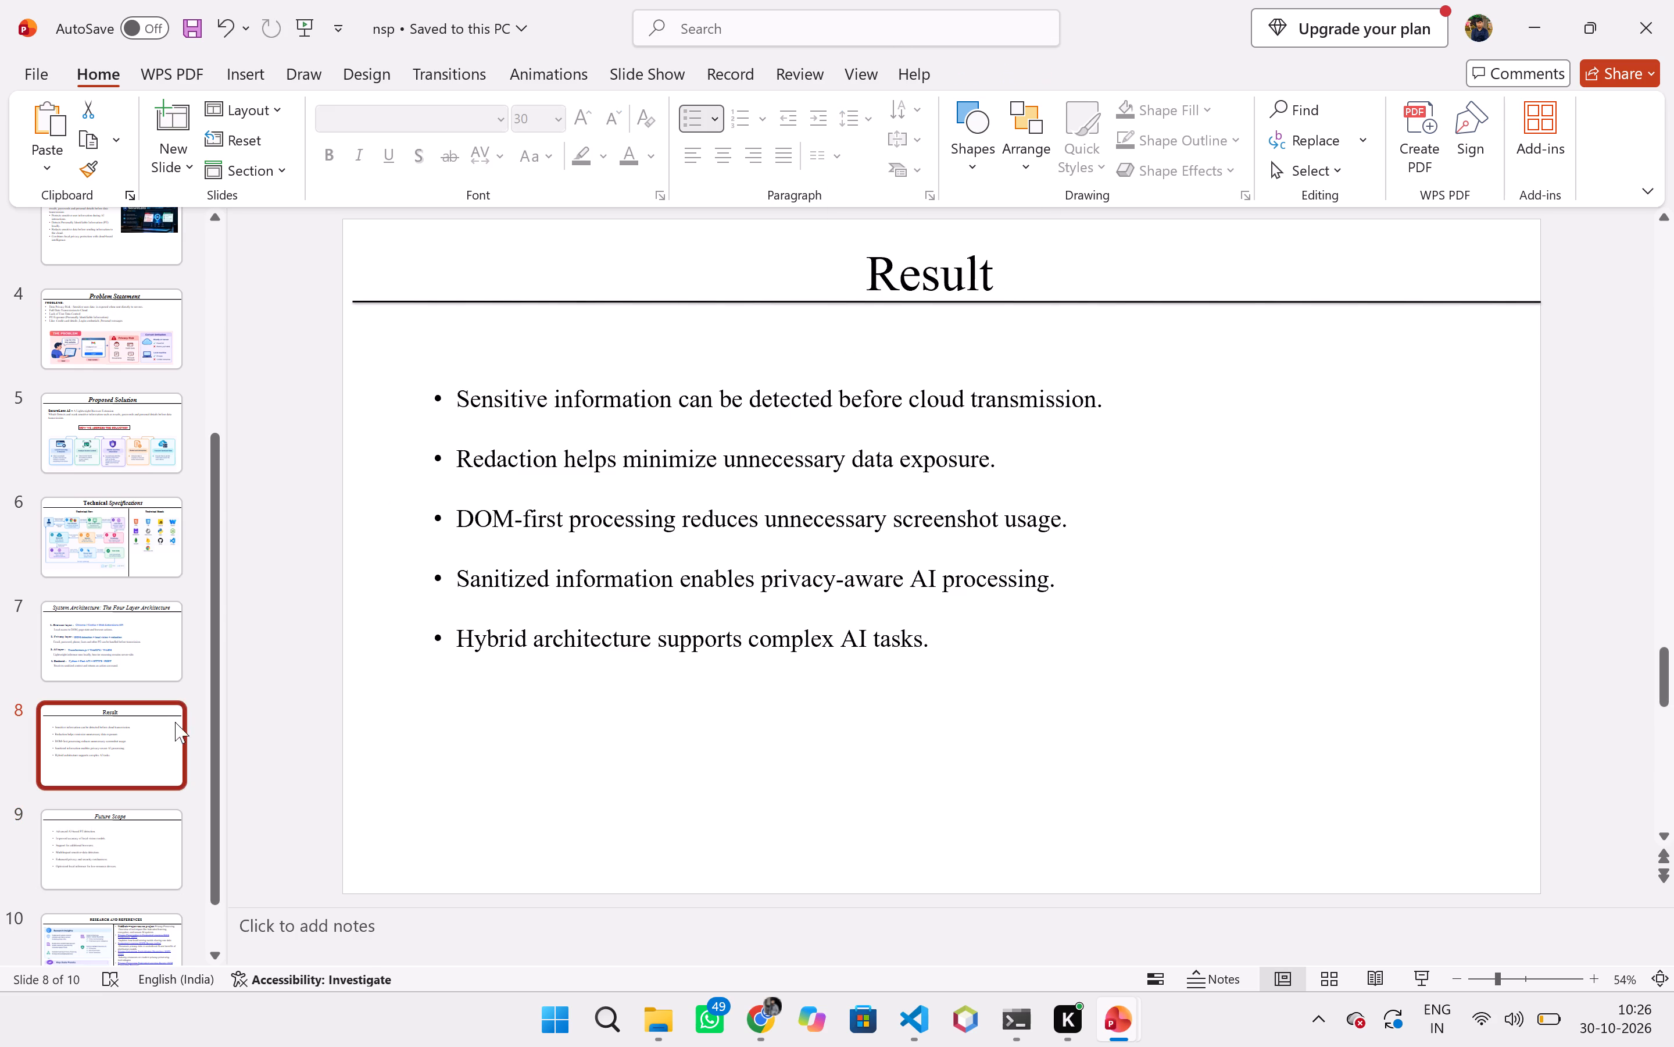
pyautogui.click(559, 530)
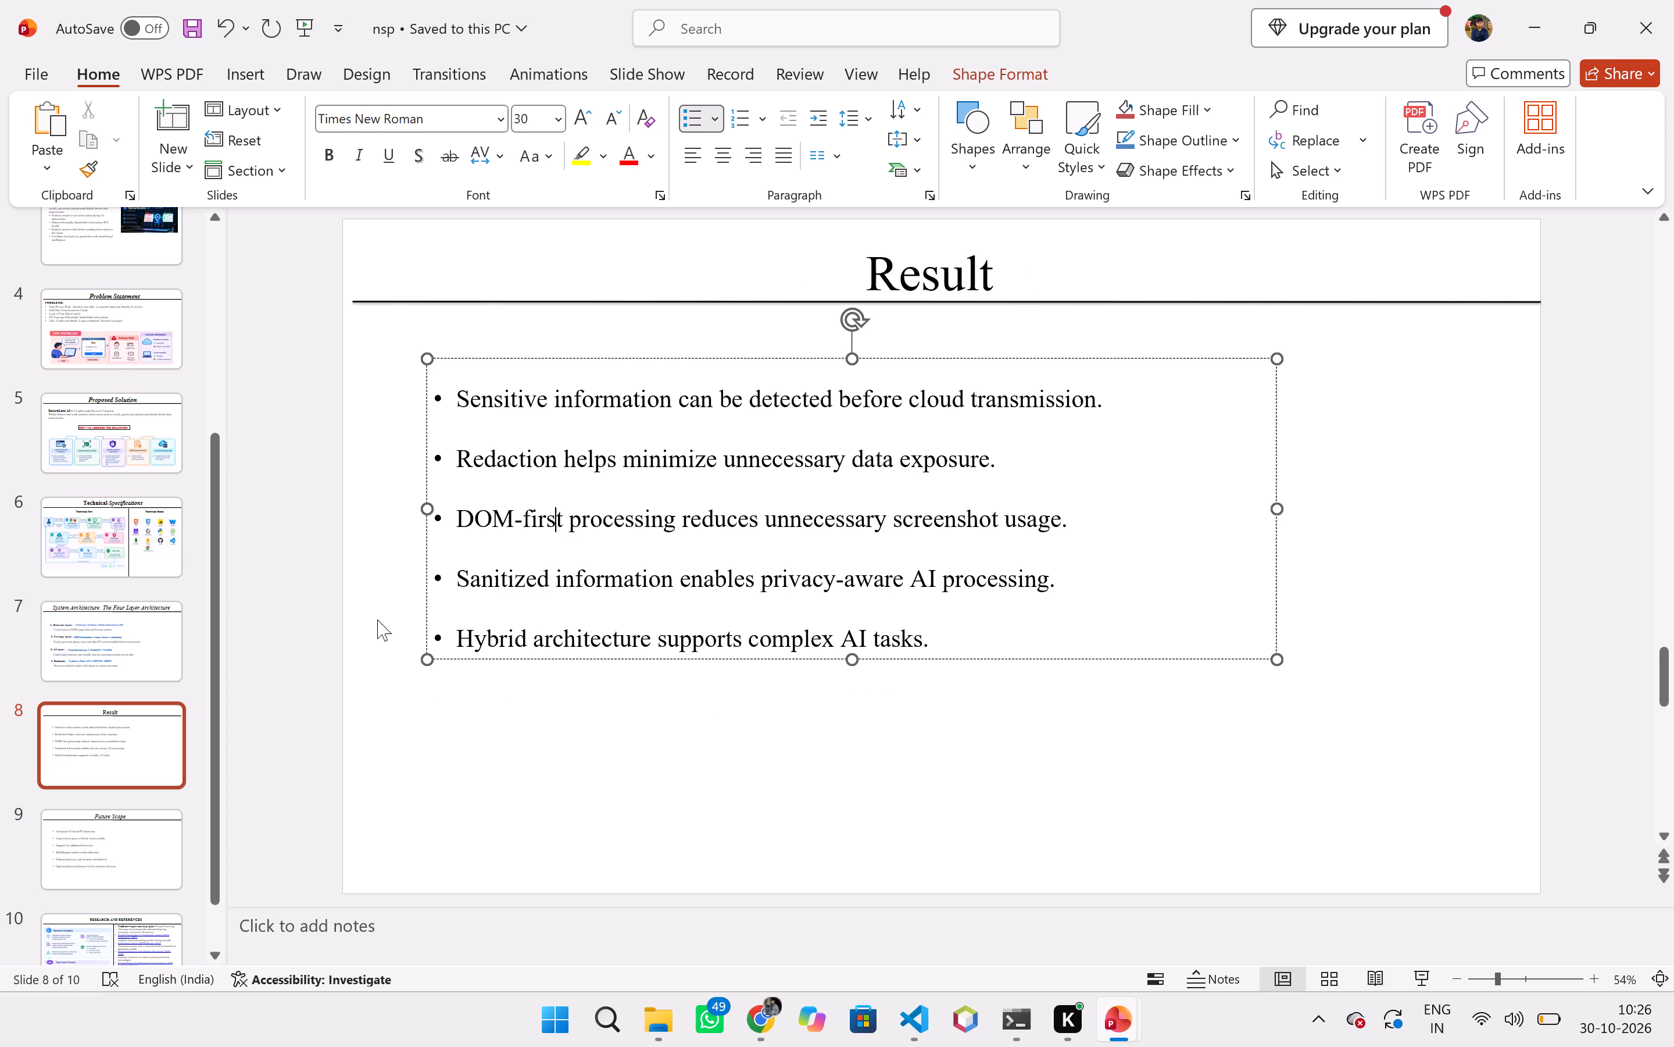
pyautogui.click(105, 869)
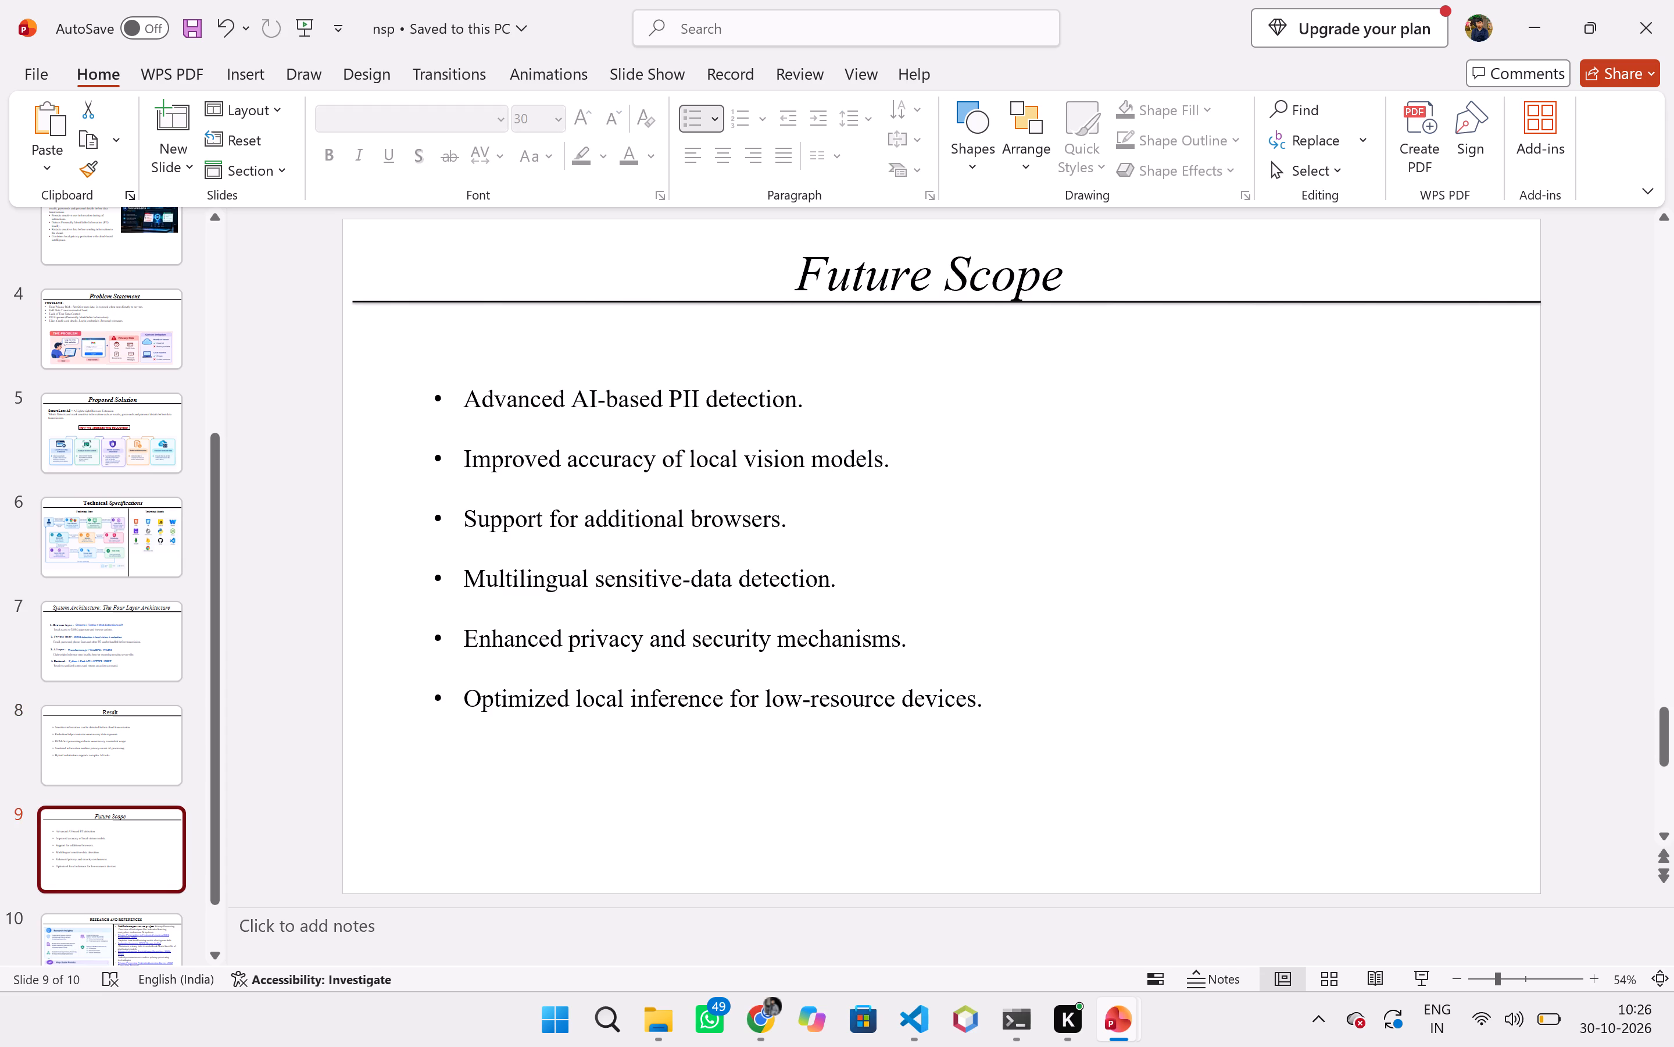
pyautogui.click(632, 611)
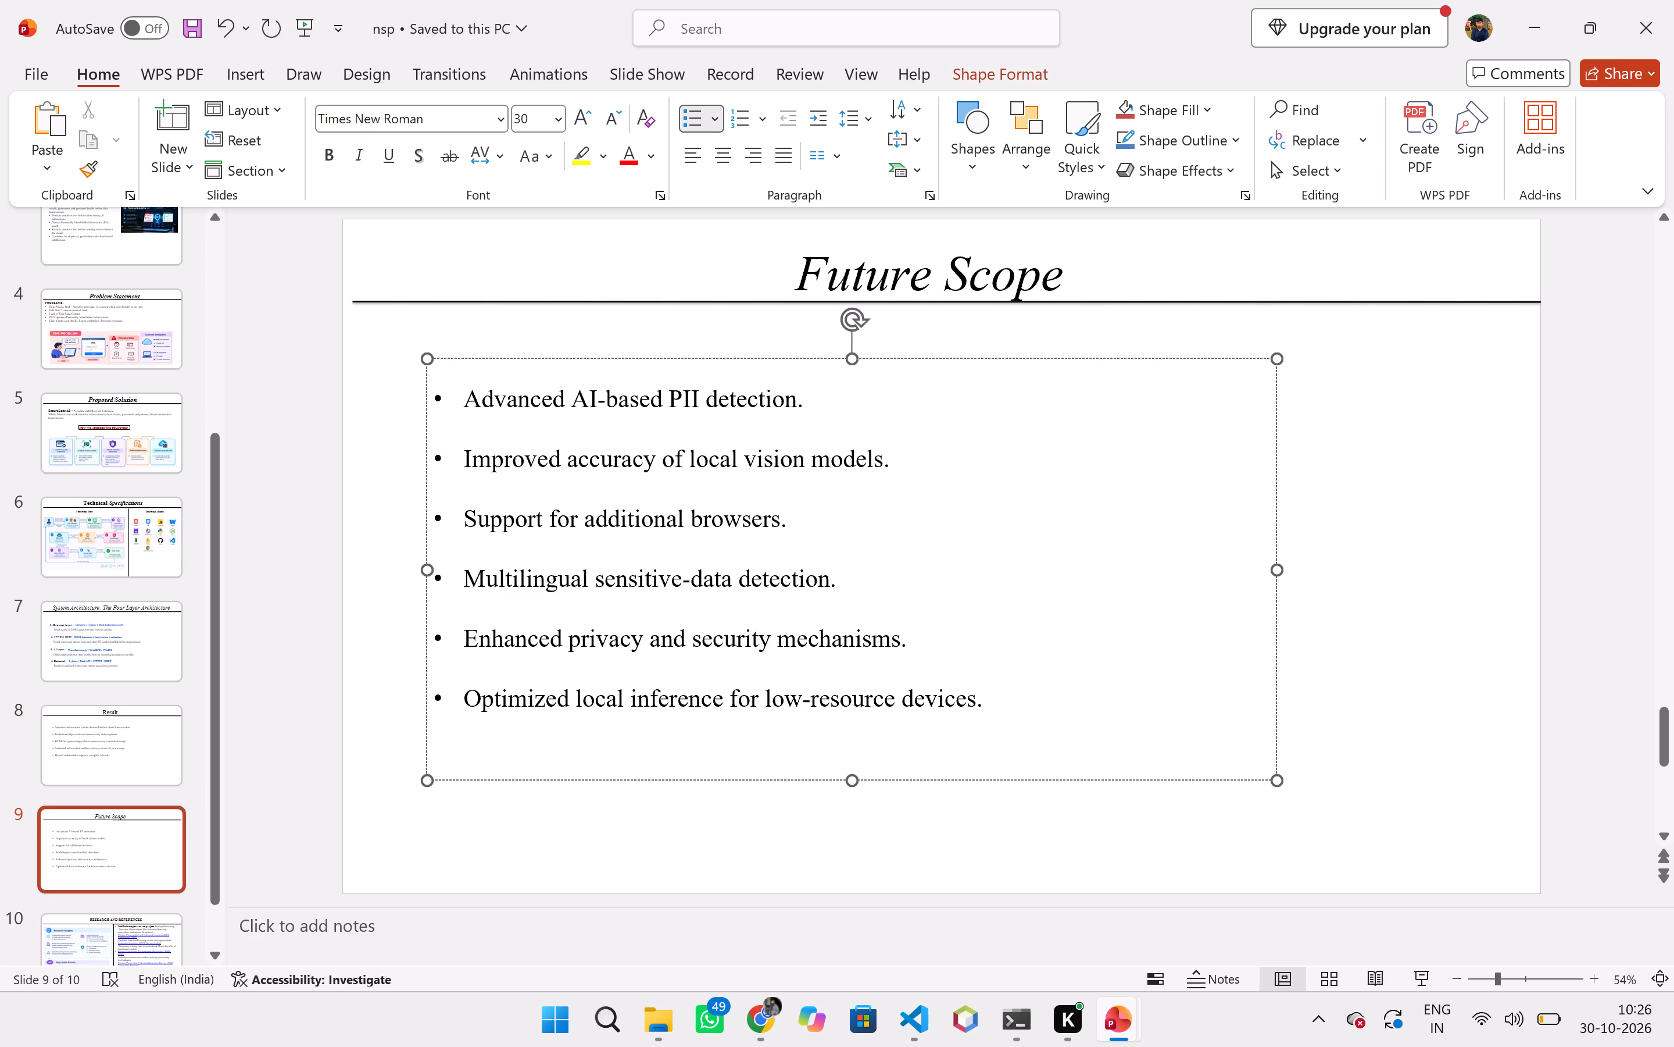
pyautogui.click(1376, 520)
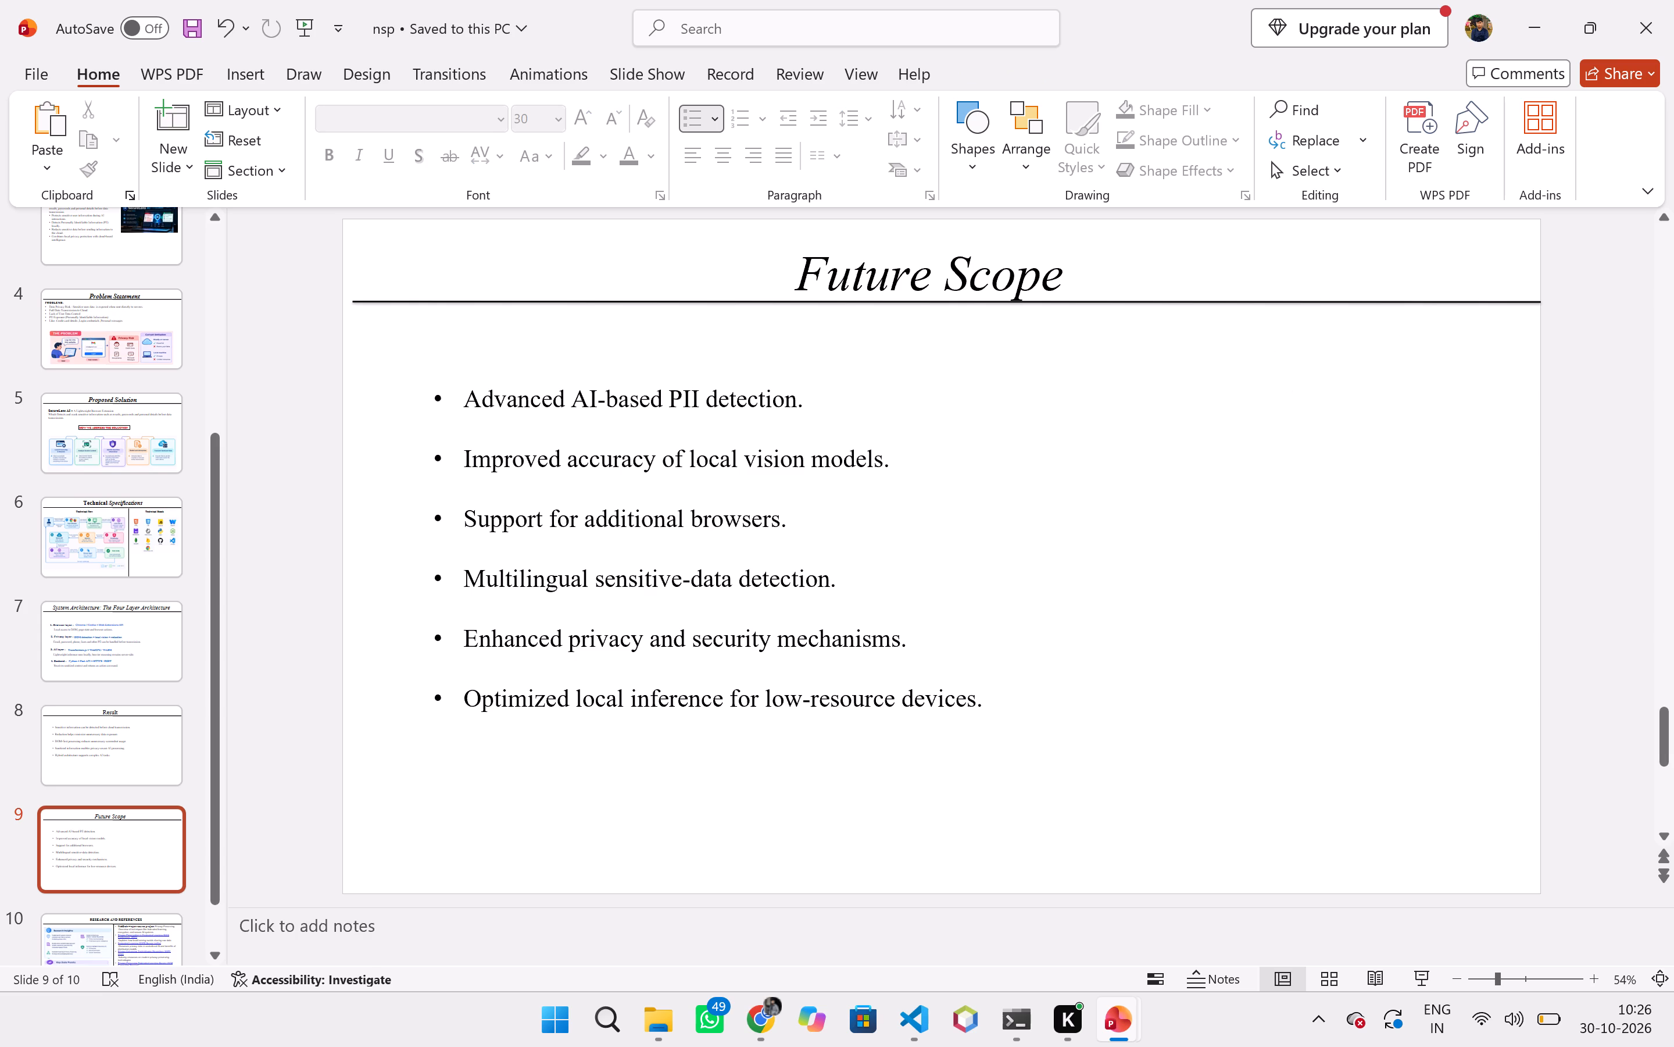
# Delete the horizontal line under the title on the Presentation Overview and Introduction slides.
pyautogui.scroll(3, 183, 484)
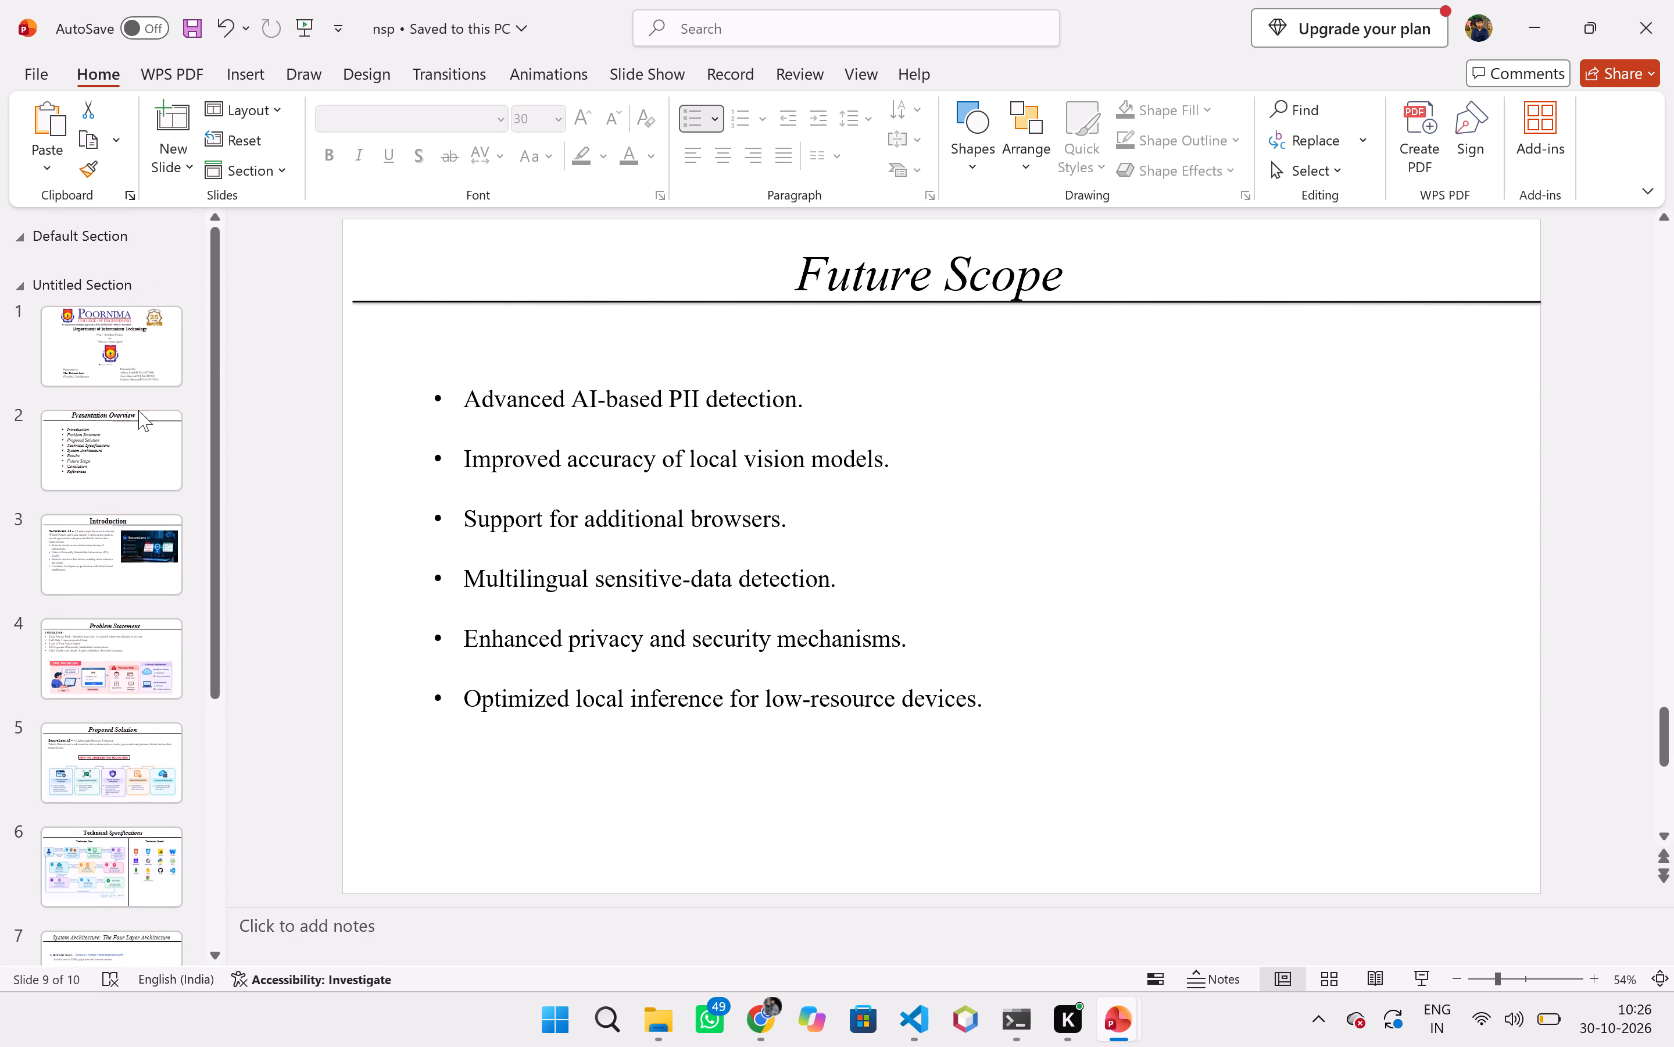
pyautogui.click(98, 337)
pyautogui.click(131, 441)
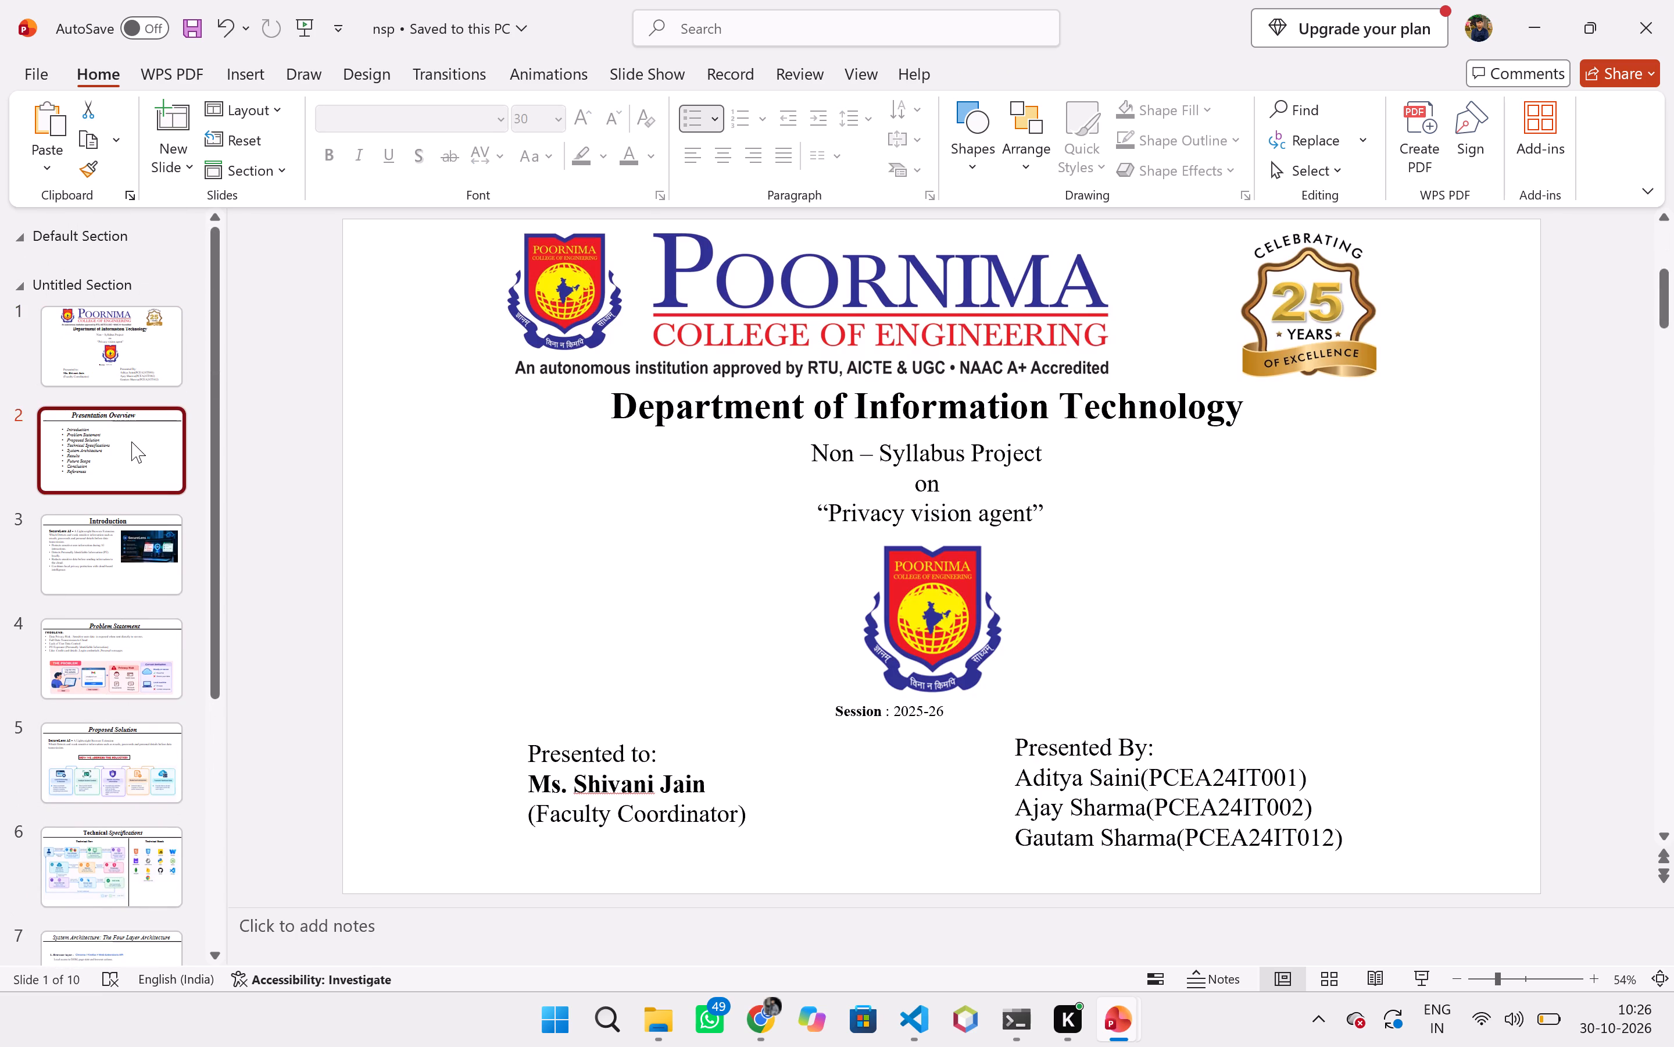
pyautogui.click(415, 311)
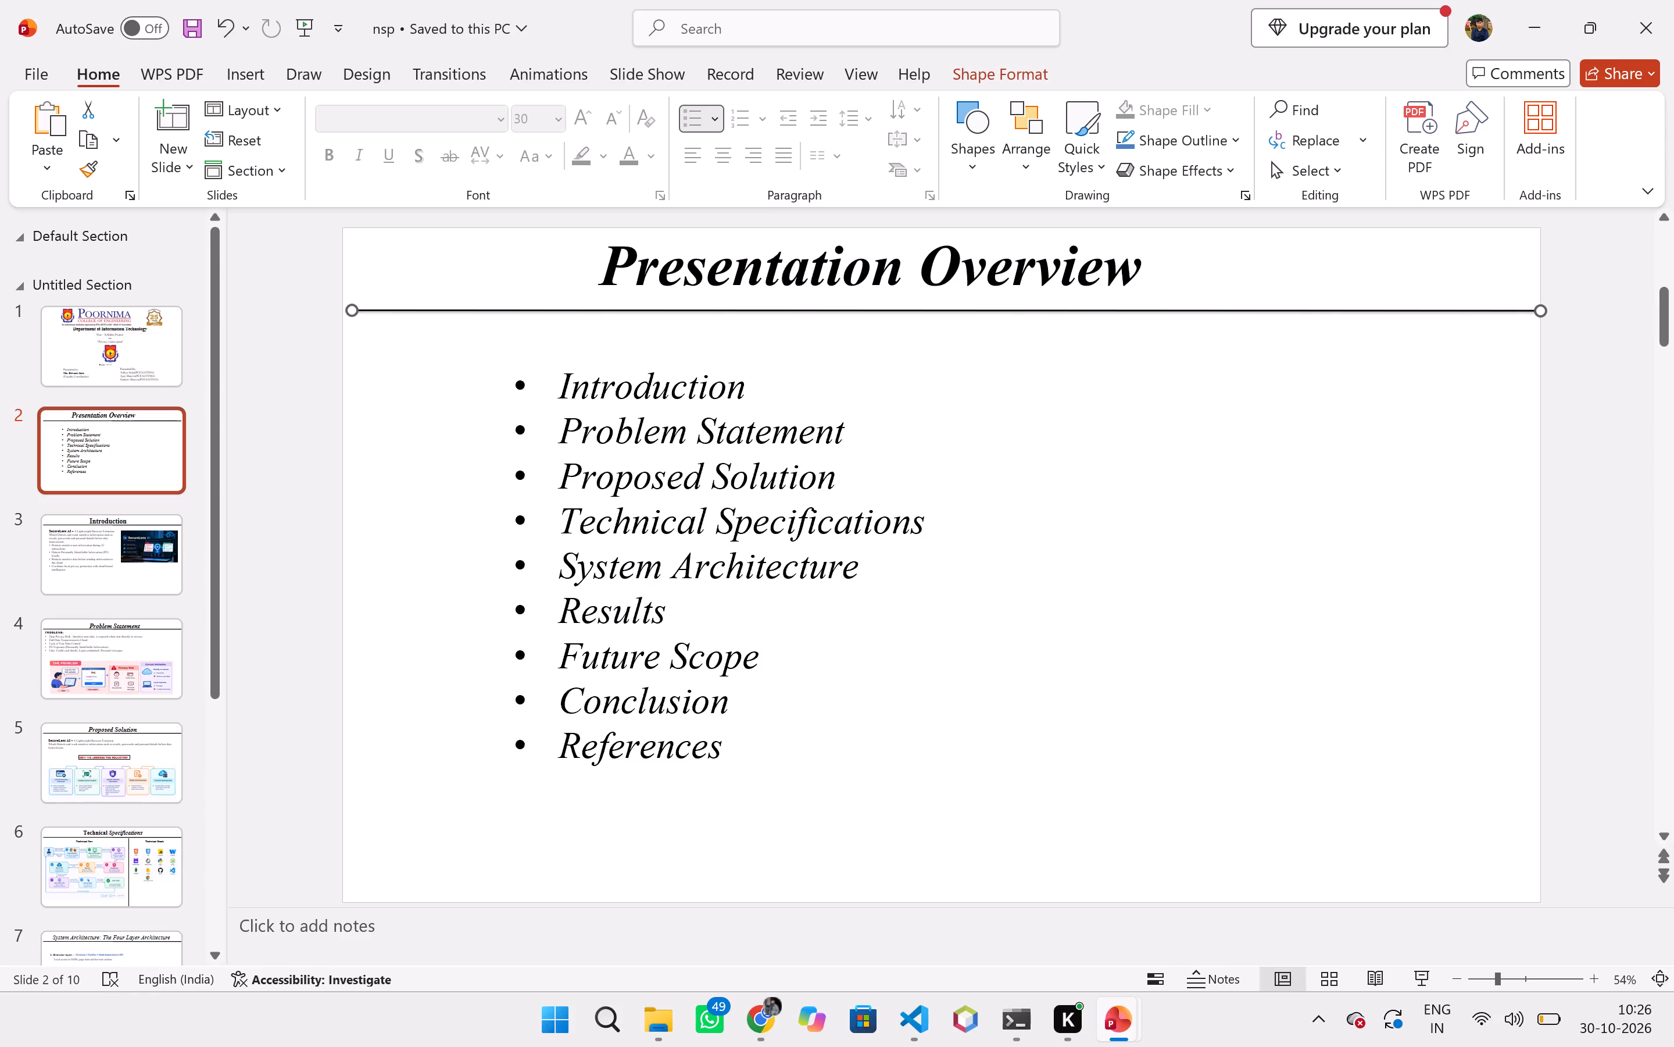
pyautogui.press('BackSpace')
pyautogui.click(94, 576)
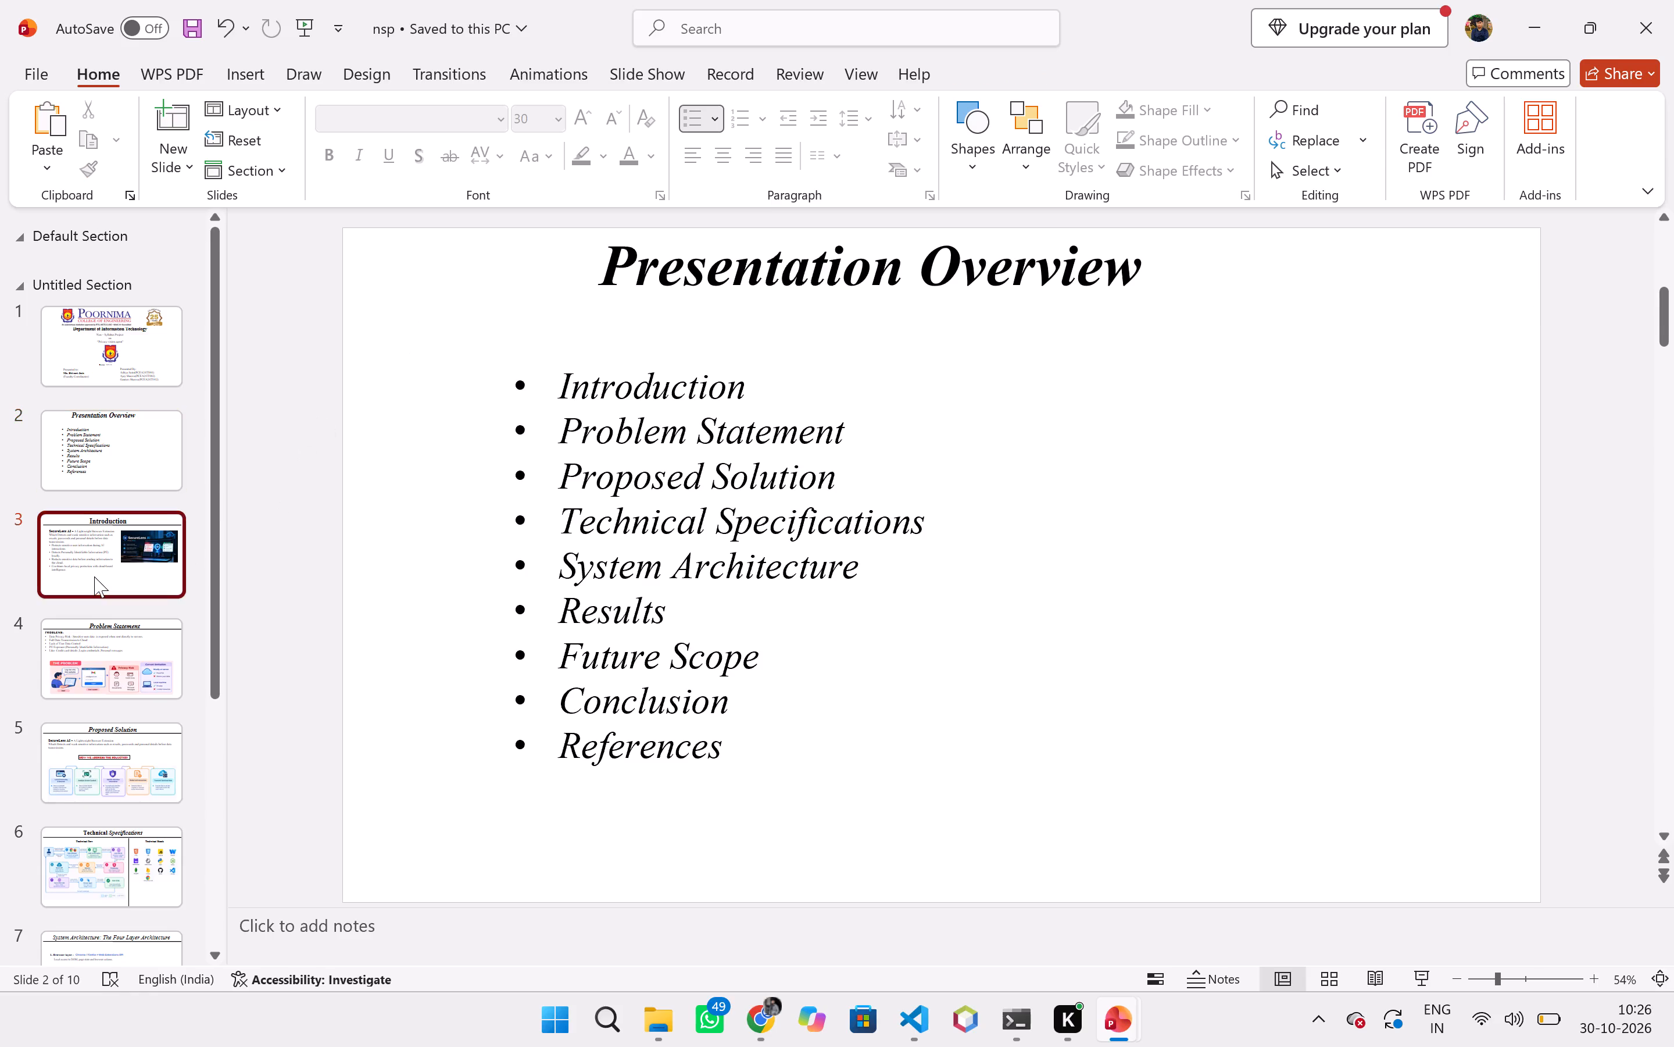
pyautogui.click(503, 300)
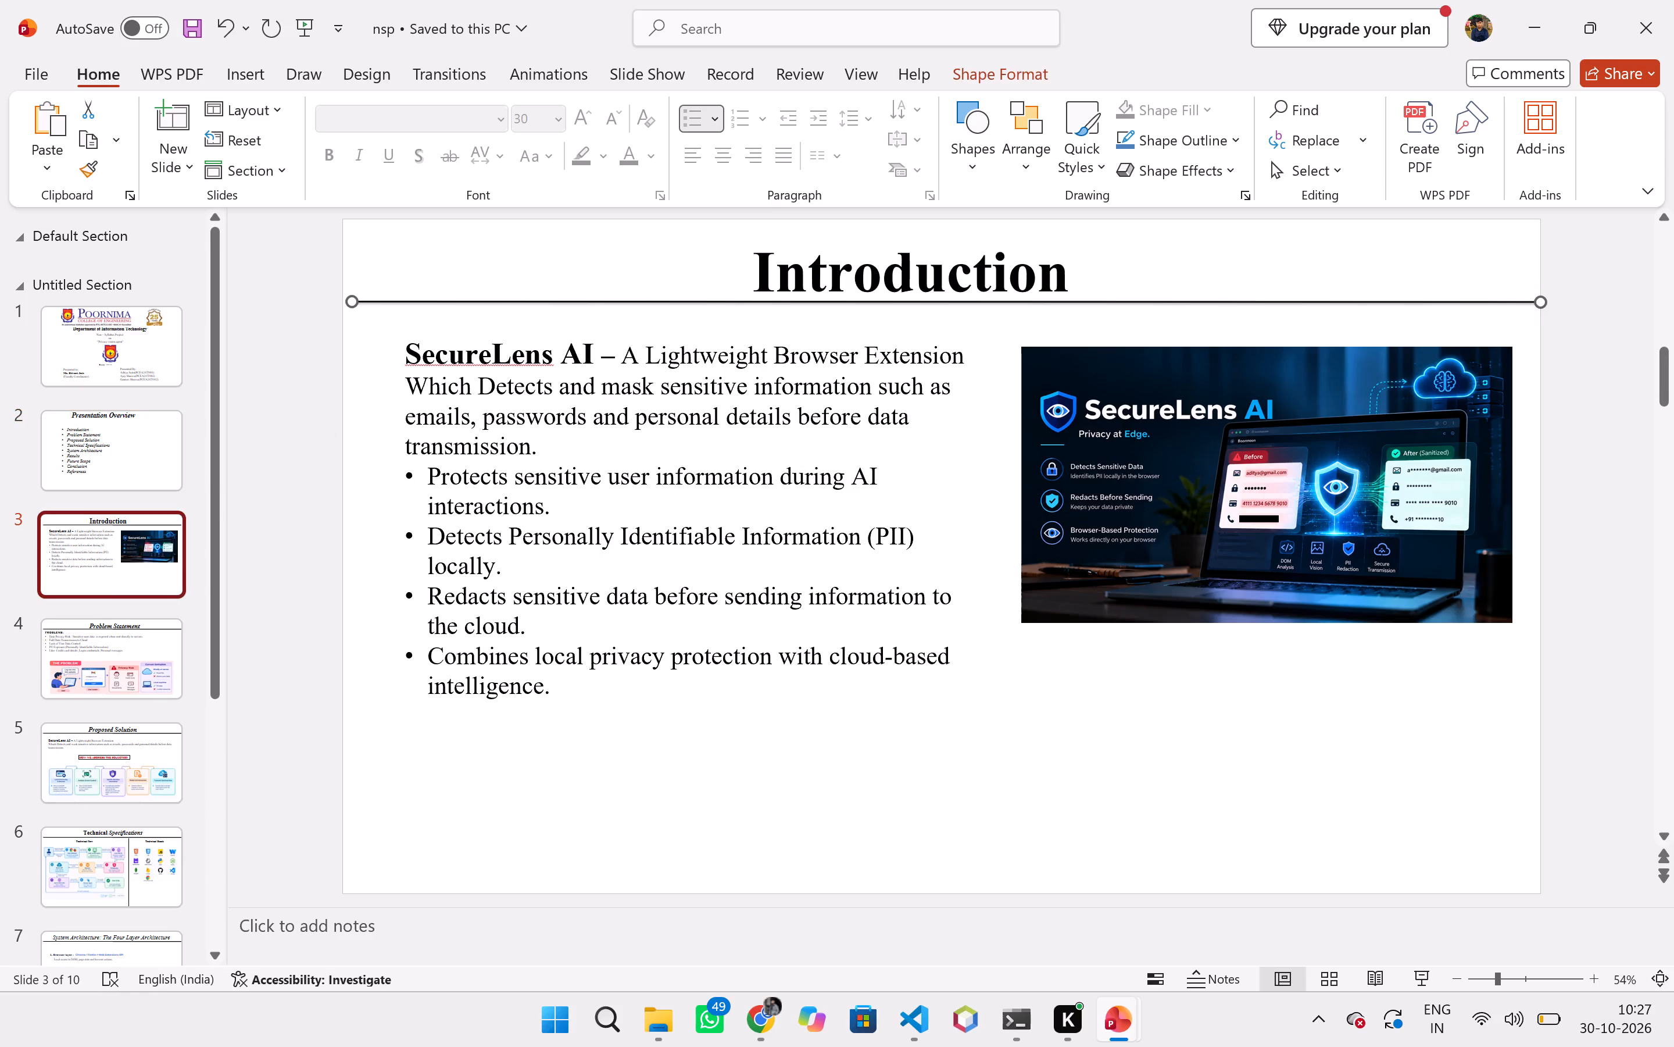
pyautogui.press('BackSpace')
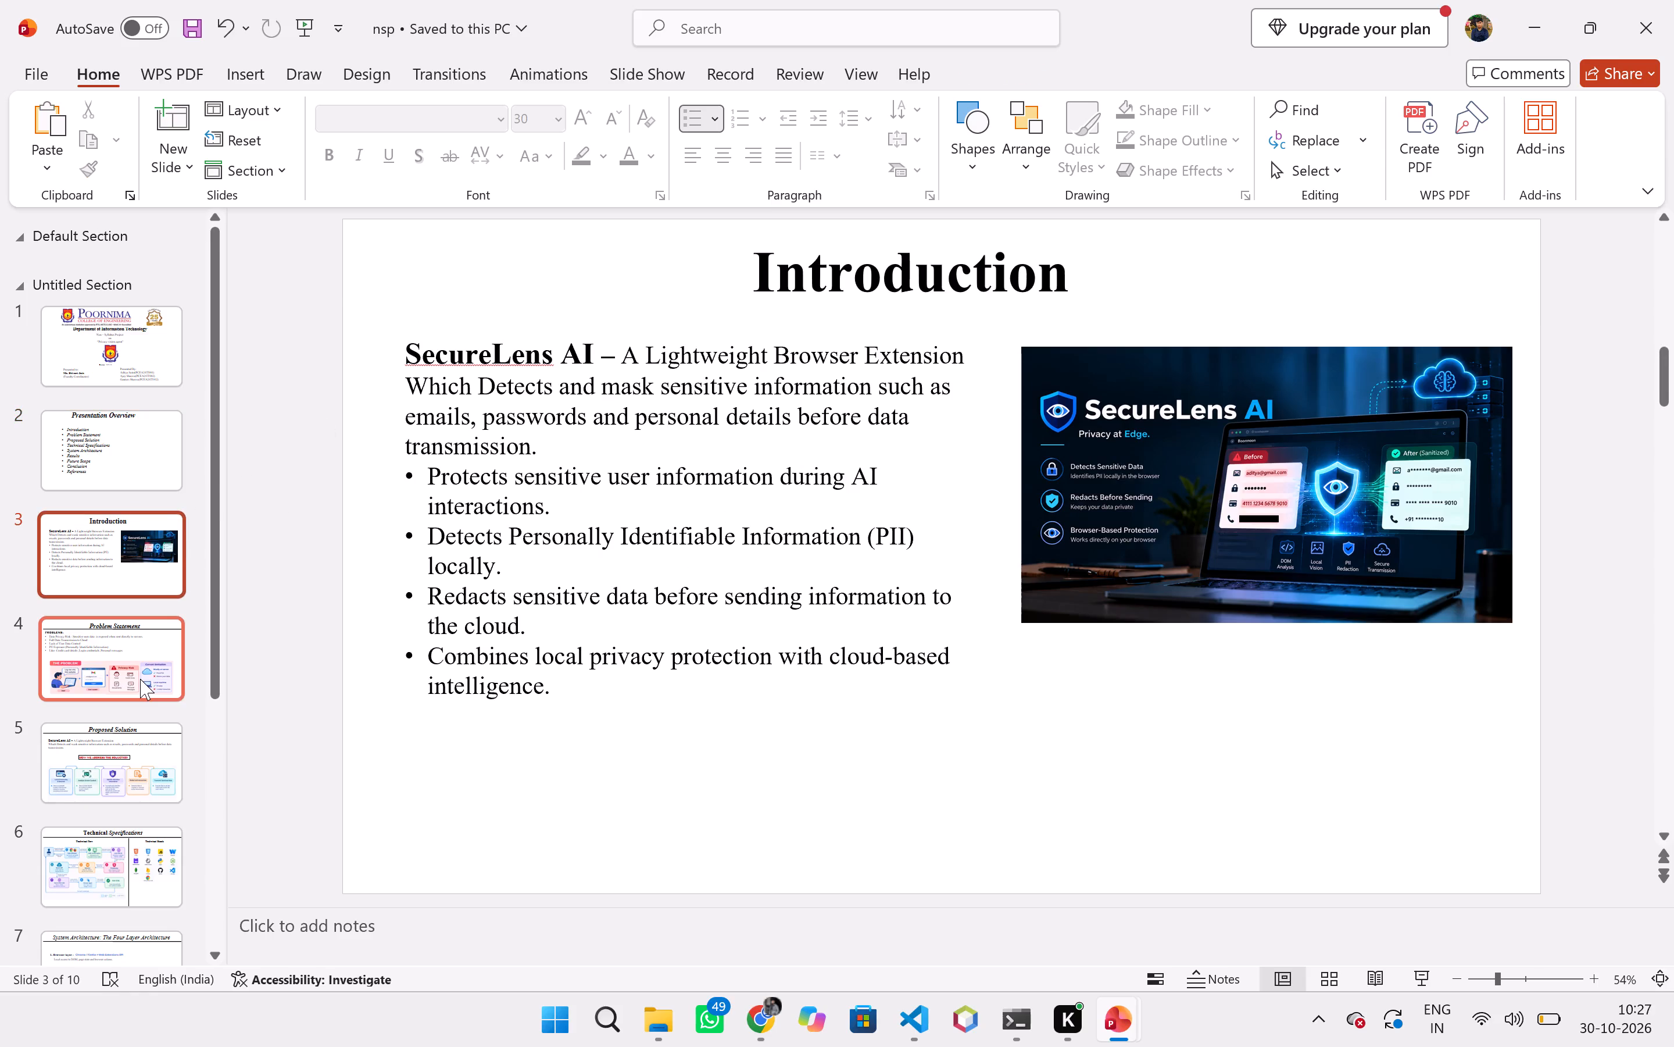
# Delete the horizontal line under the title on the Problem Statement, Proposed Solution and Technical Specifications slides.
pyautogui.click(140, 679)
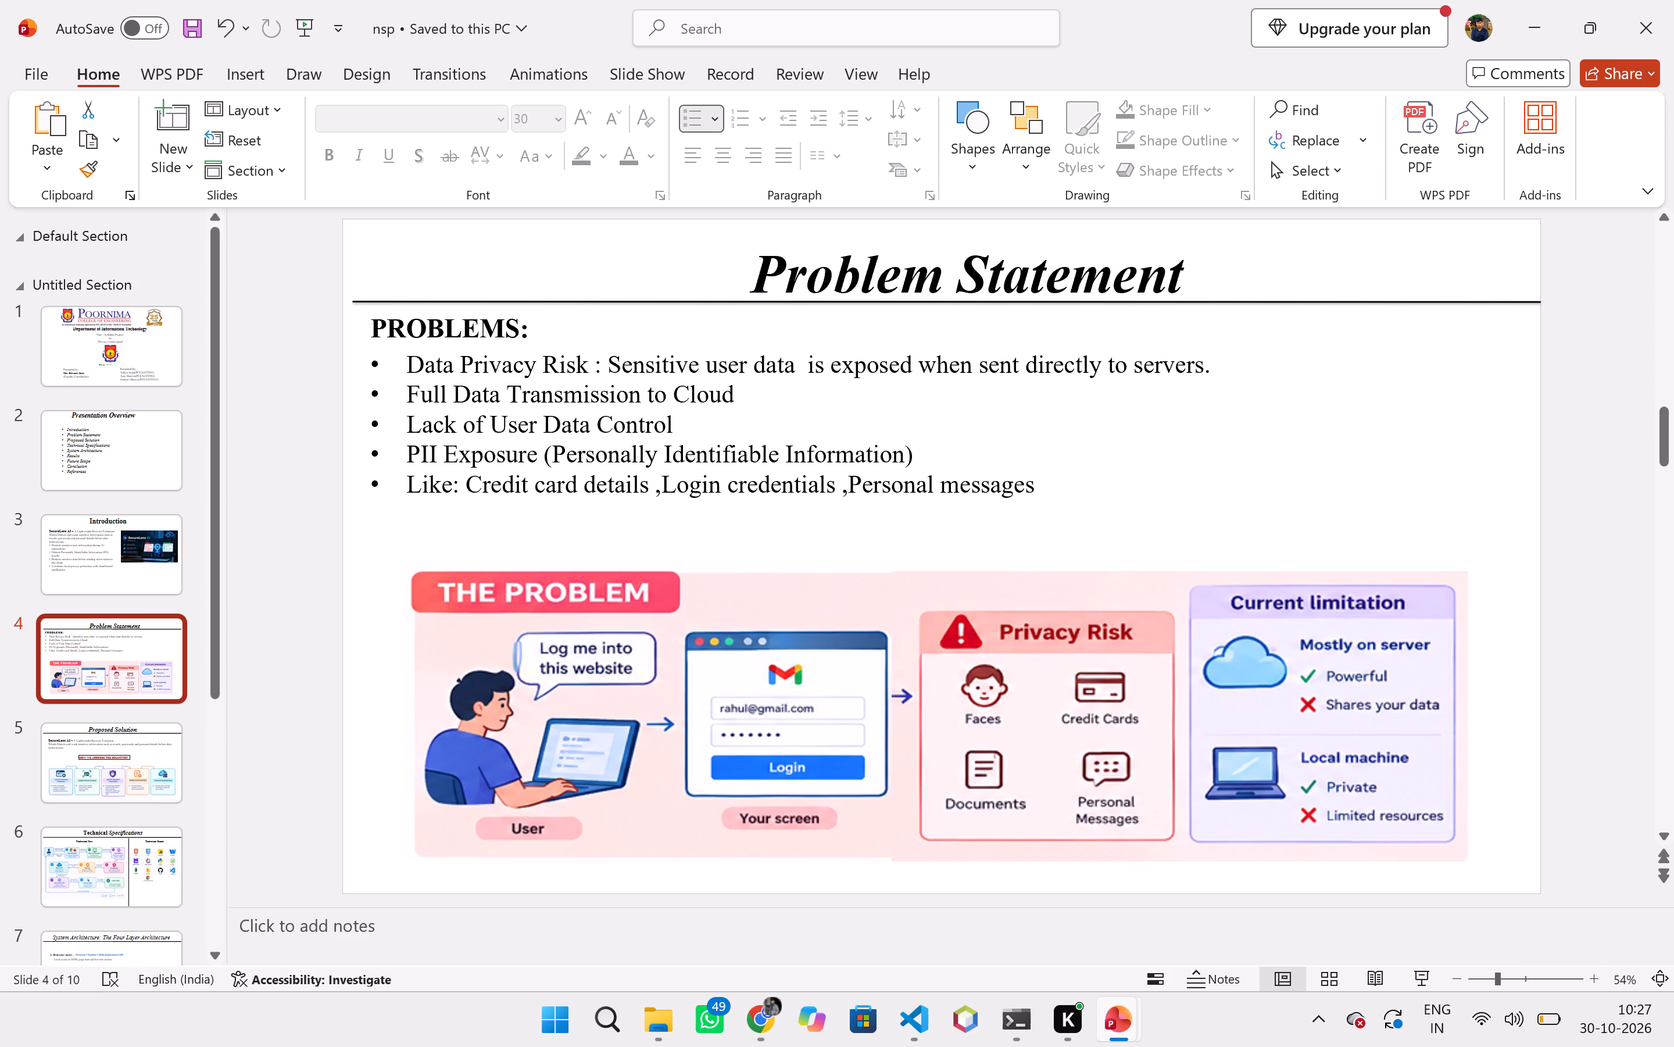
pyautogui.click(599, 304)
pyautogui.press('BackSpace')
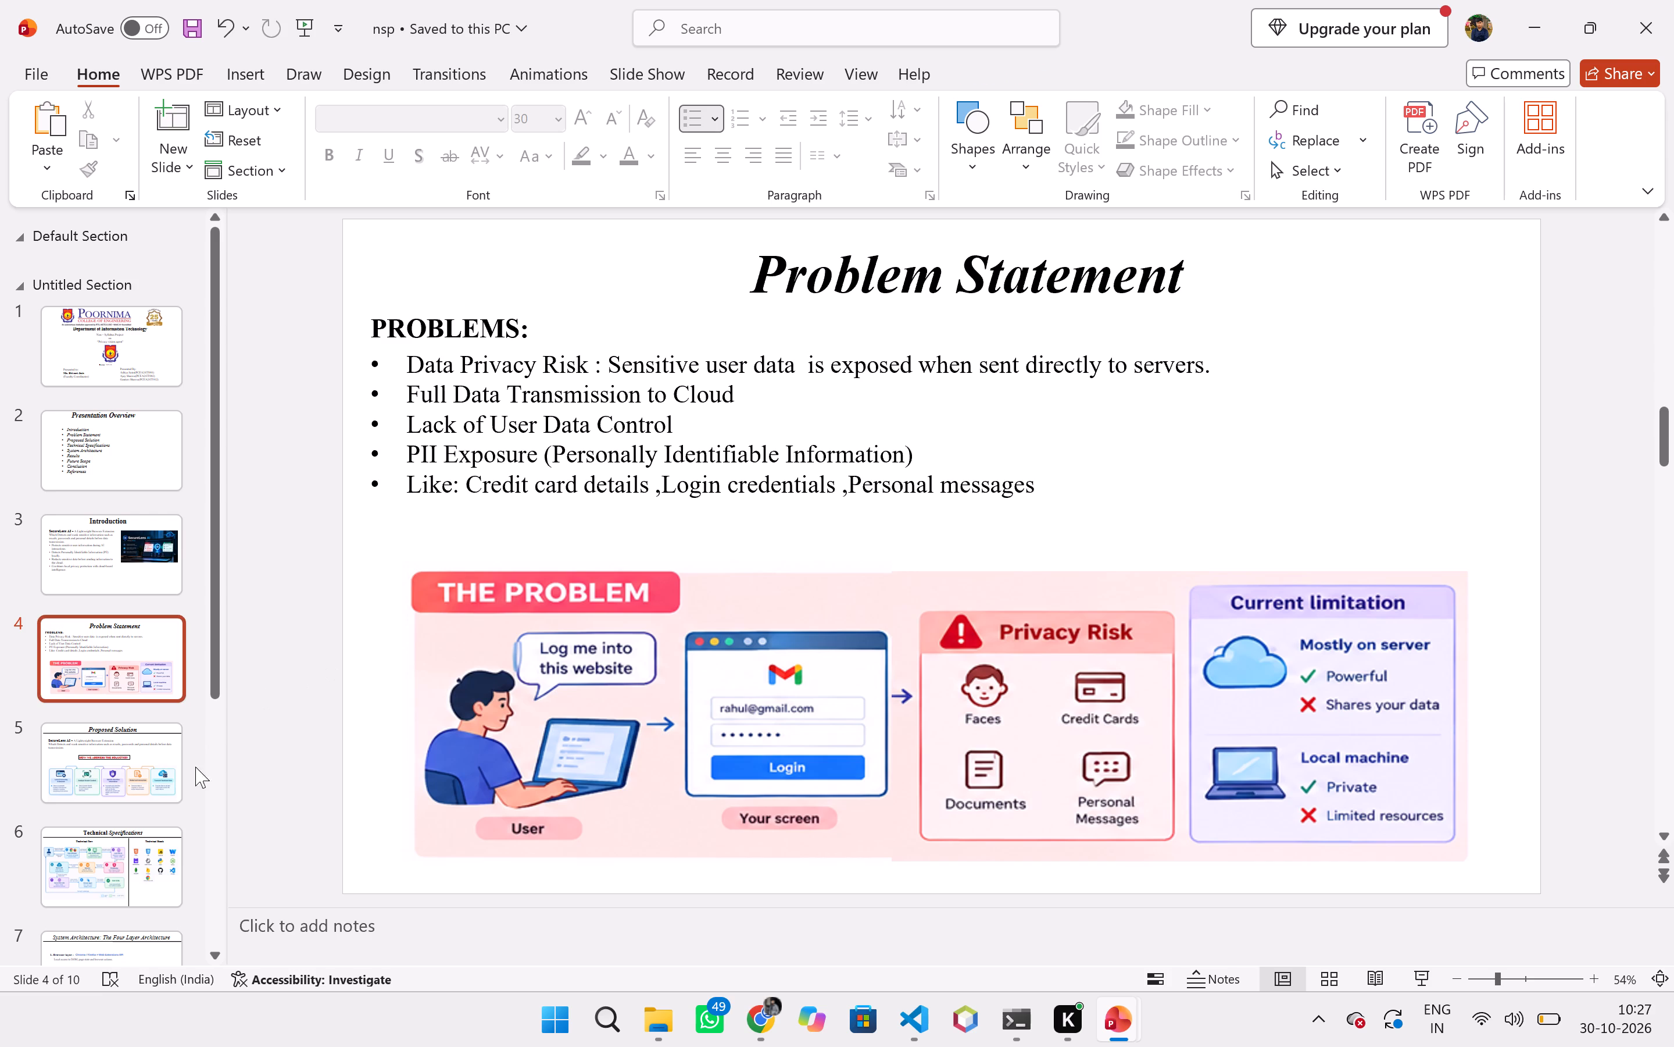
pyautogui.click(169, 790)
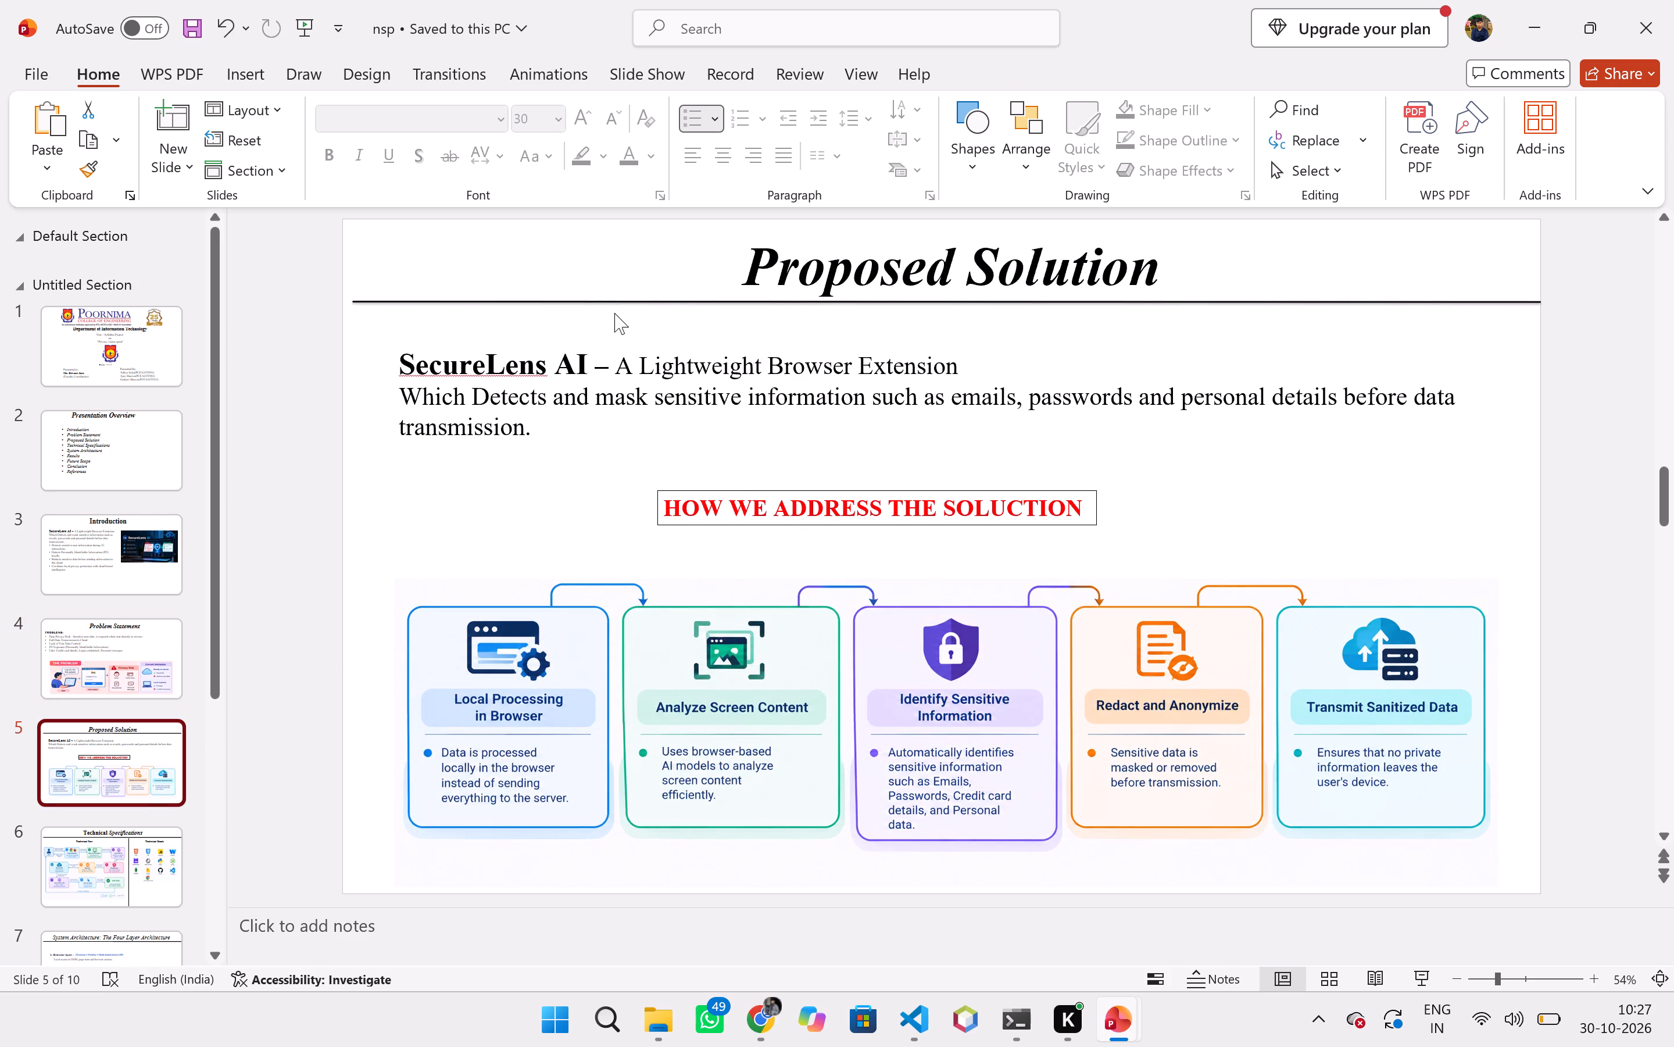
pyautogui.click(616, 299)
pyautogui.press('BackSpace')
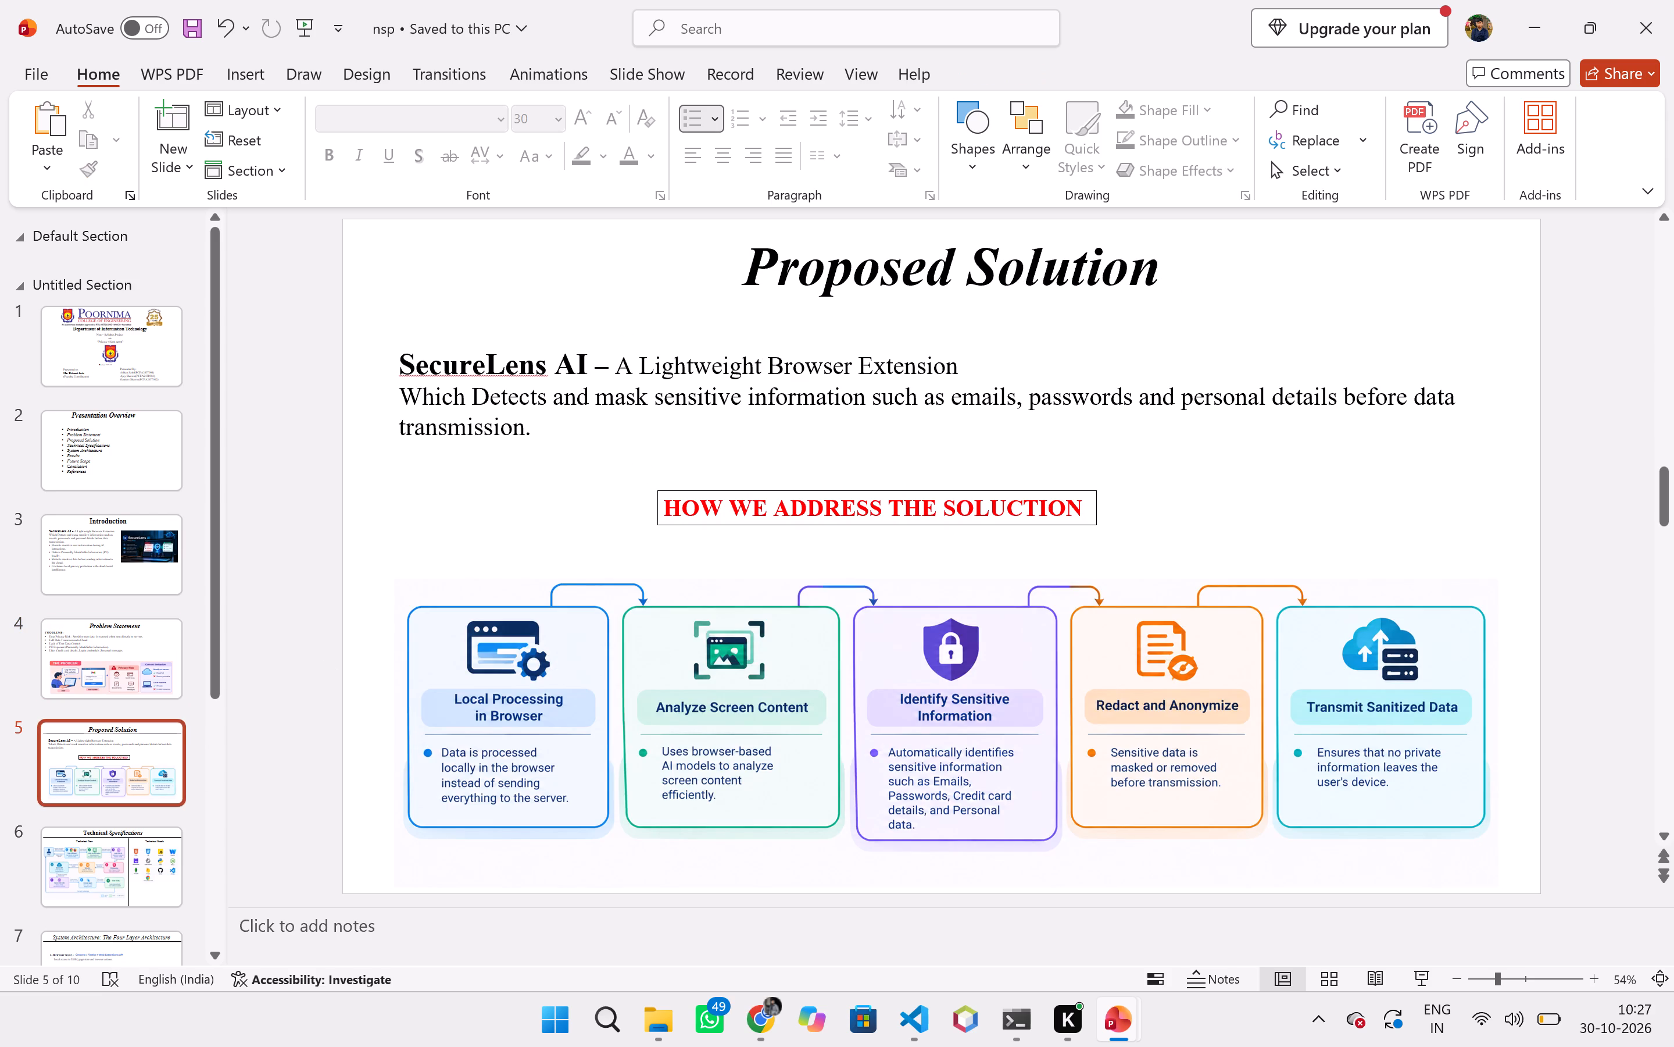
pyautogui.click(127, 882)
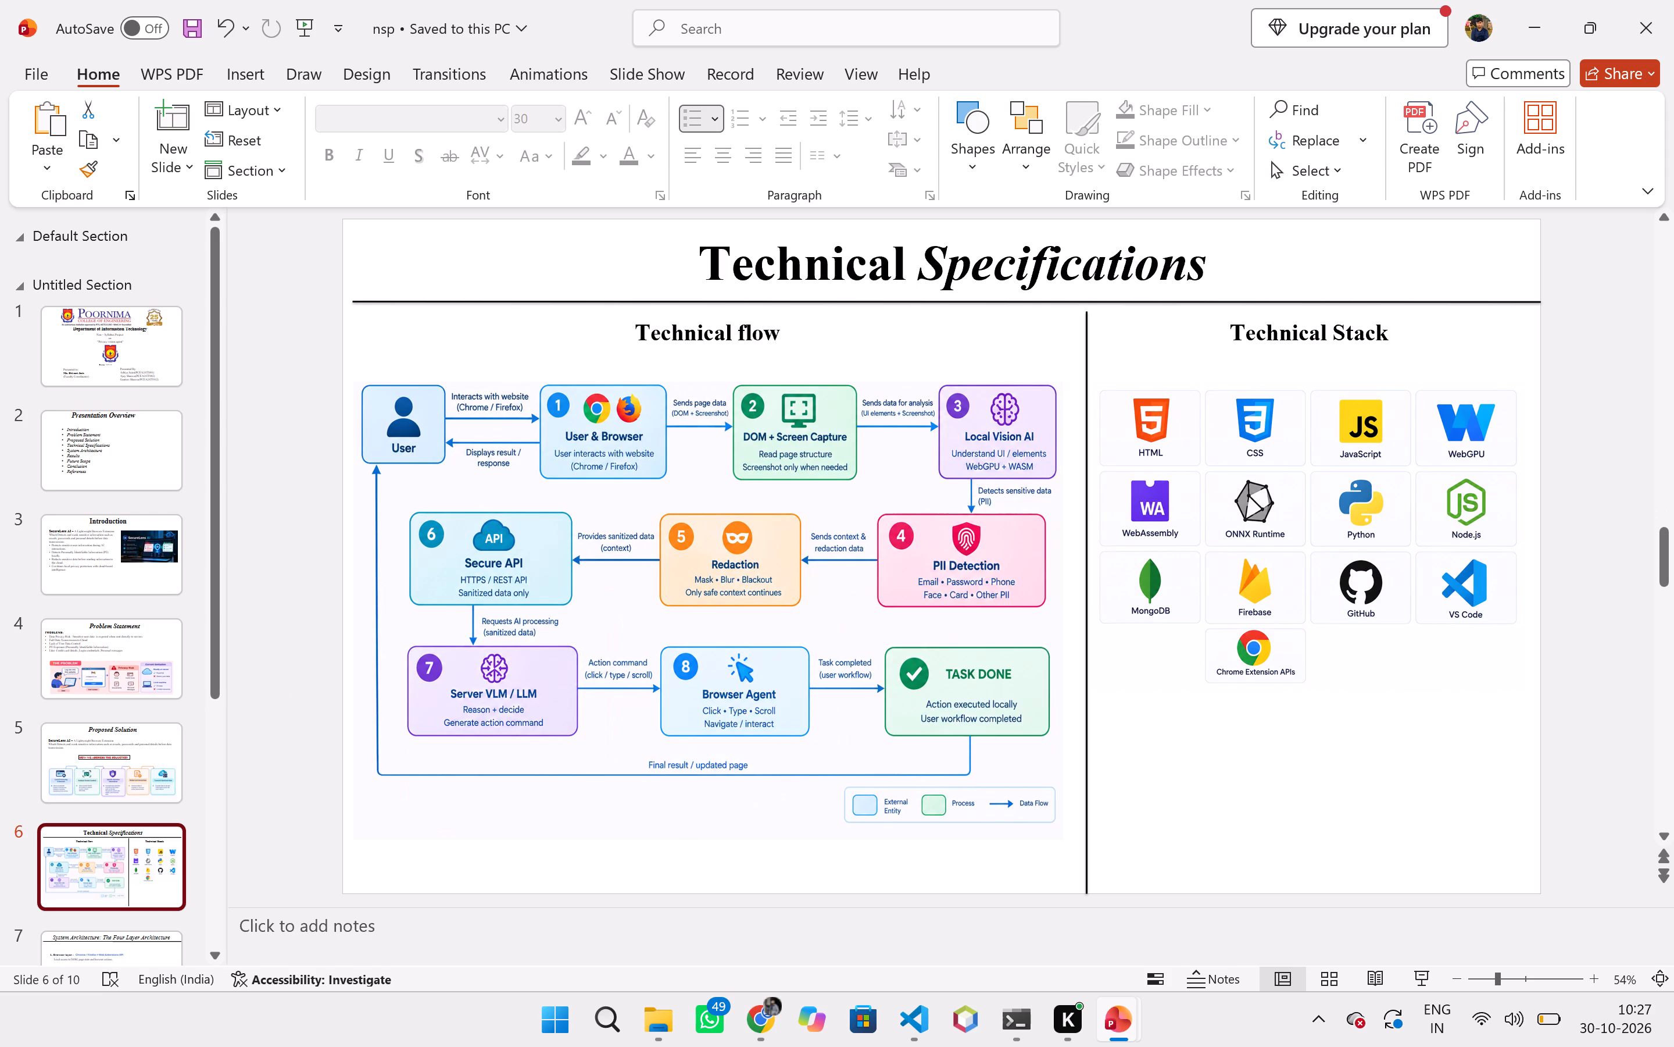
pyautogui.click(523, 300)
pyautogui.press('BackSpace')
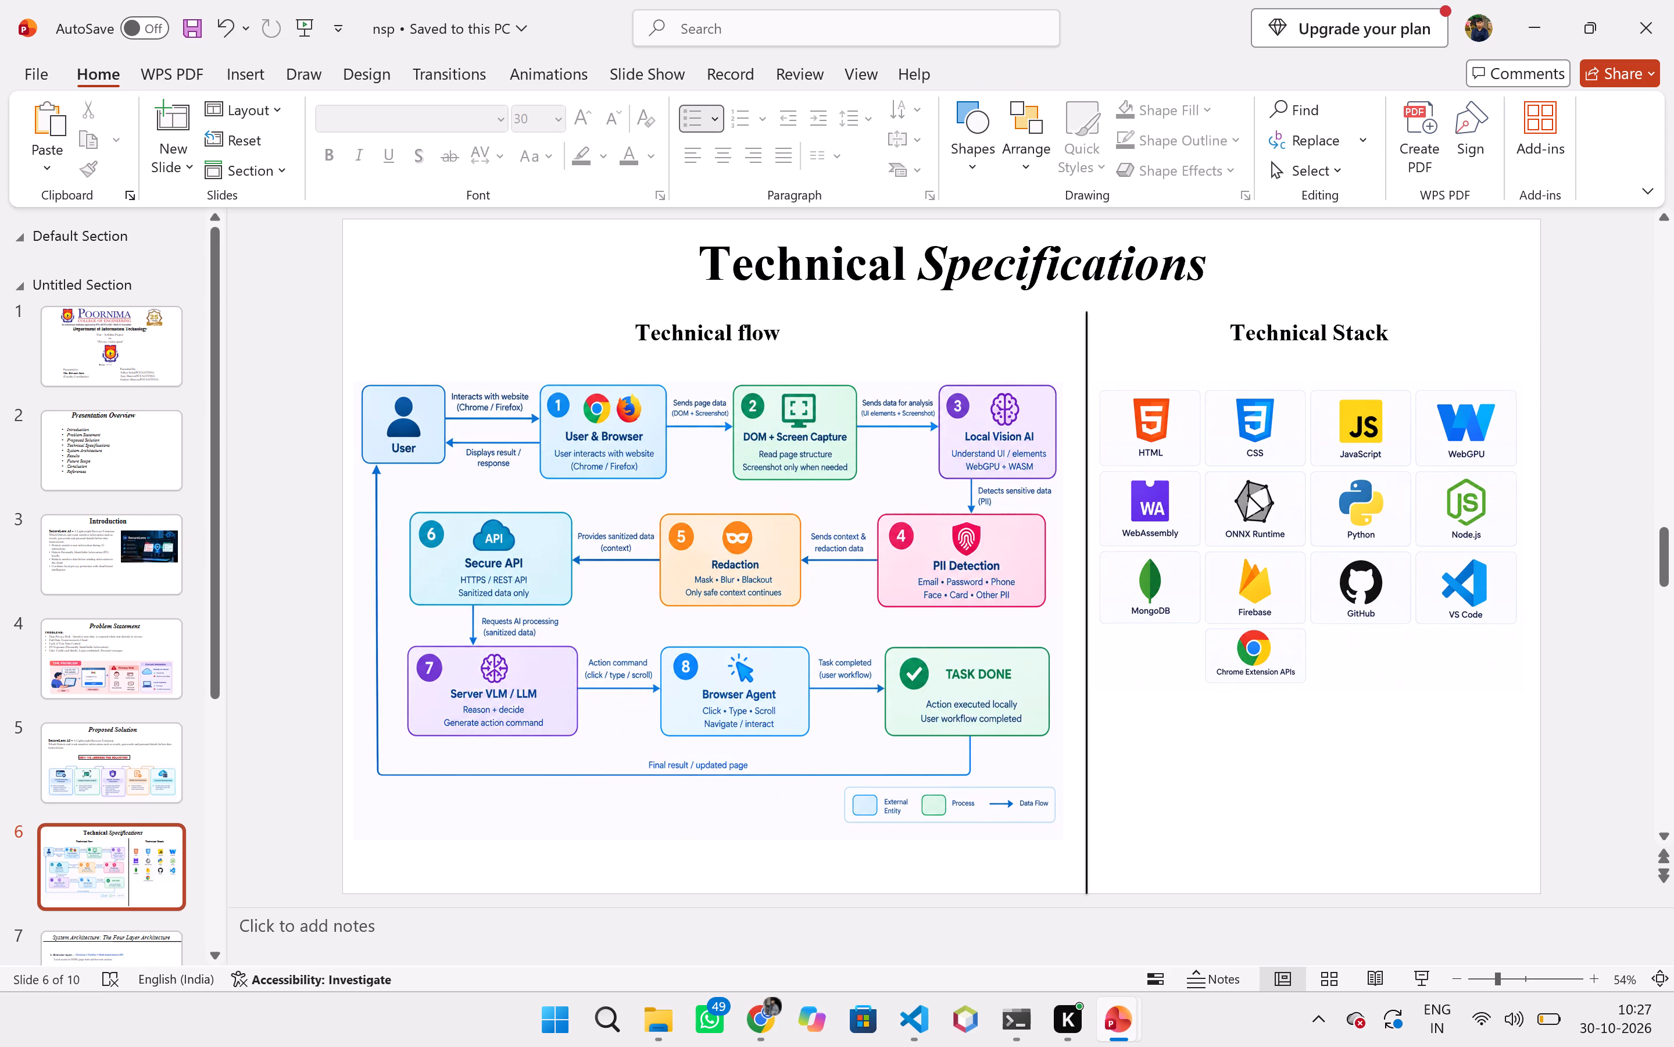
# Shorten the vertical divider on the Technical Specifications slide so its lower end sits slightly above the slide's bottom edge.
pyautogui.click(1091, 735)
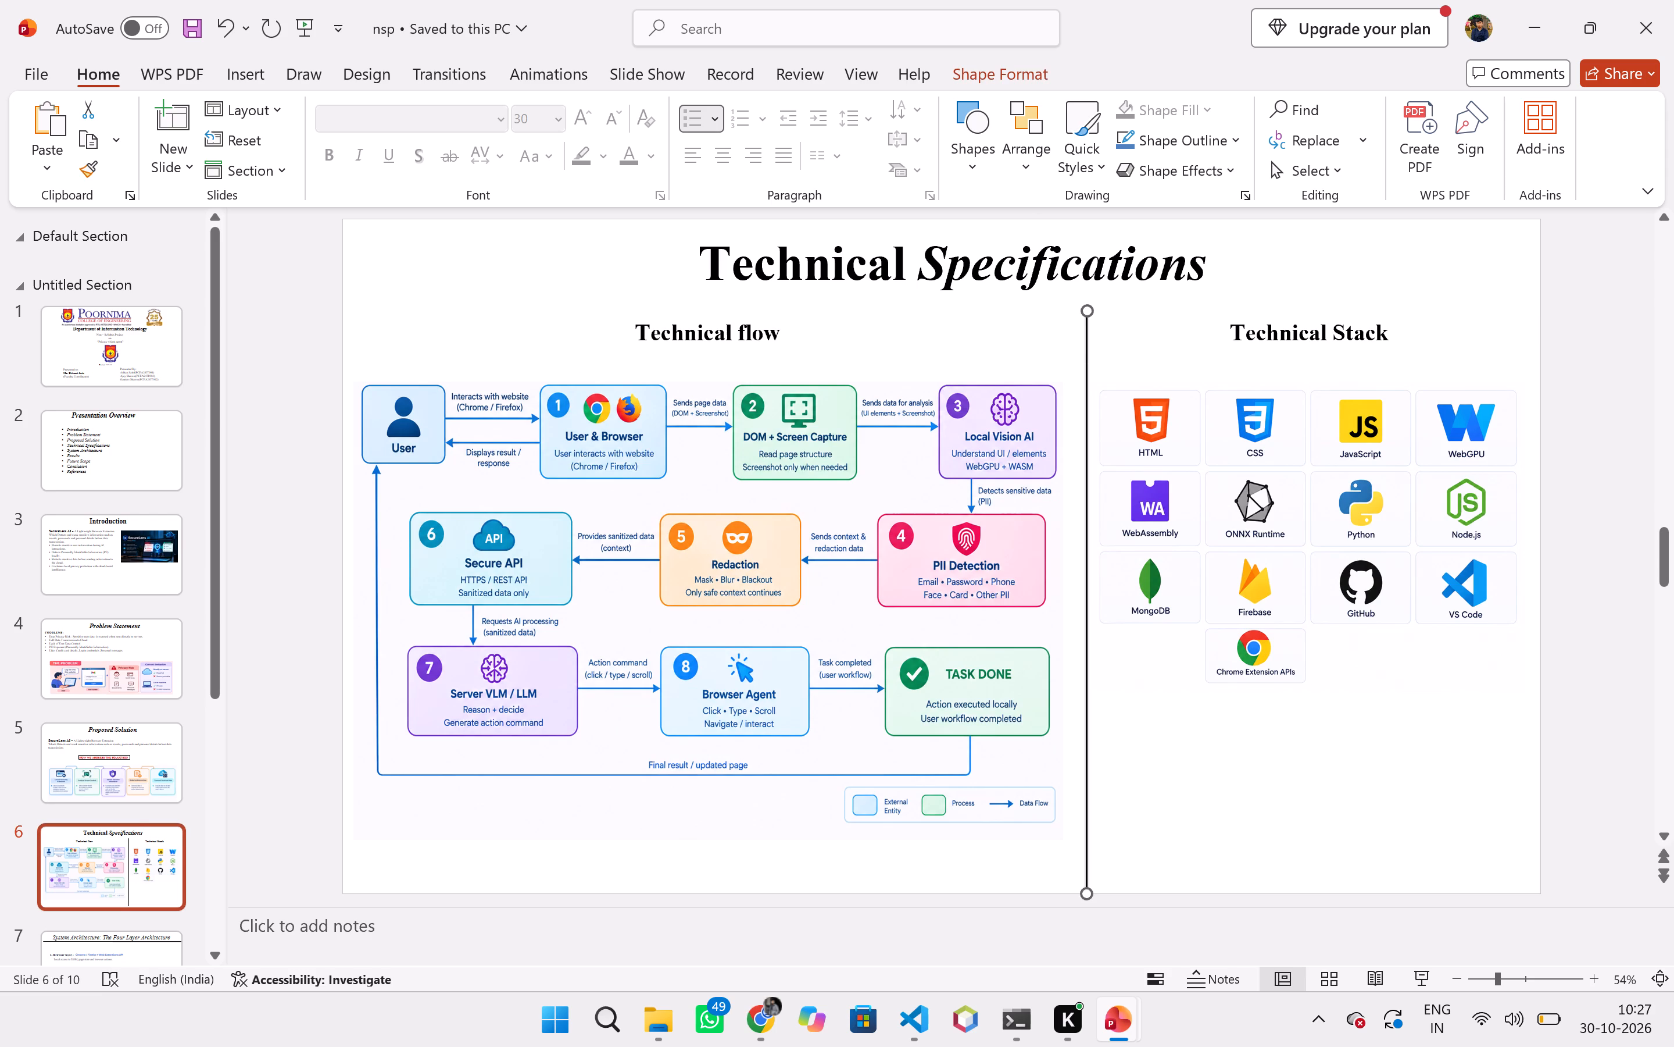
pyautogui.moveTo(1088, 896); pyautogui.dragTo(1082, 876, button='right')
pyautogui.click(1182, 861)
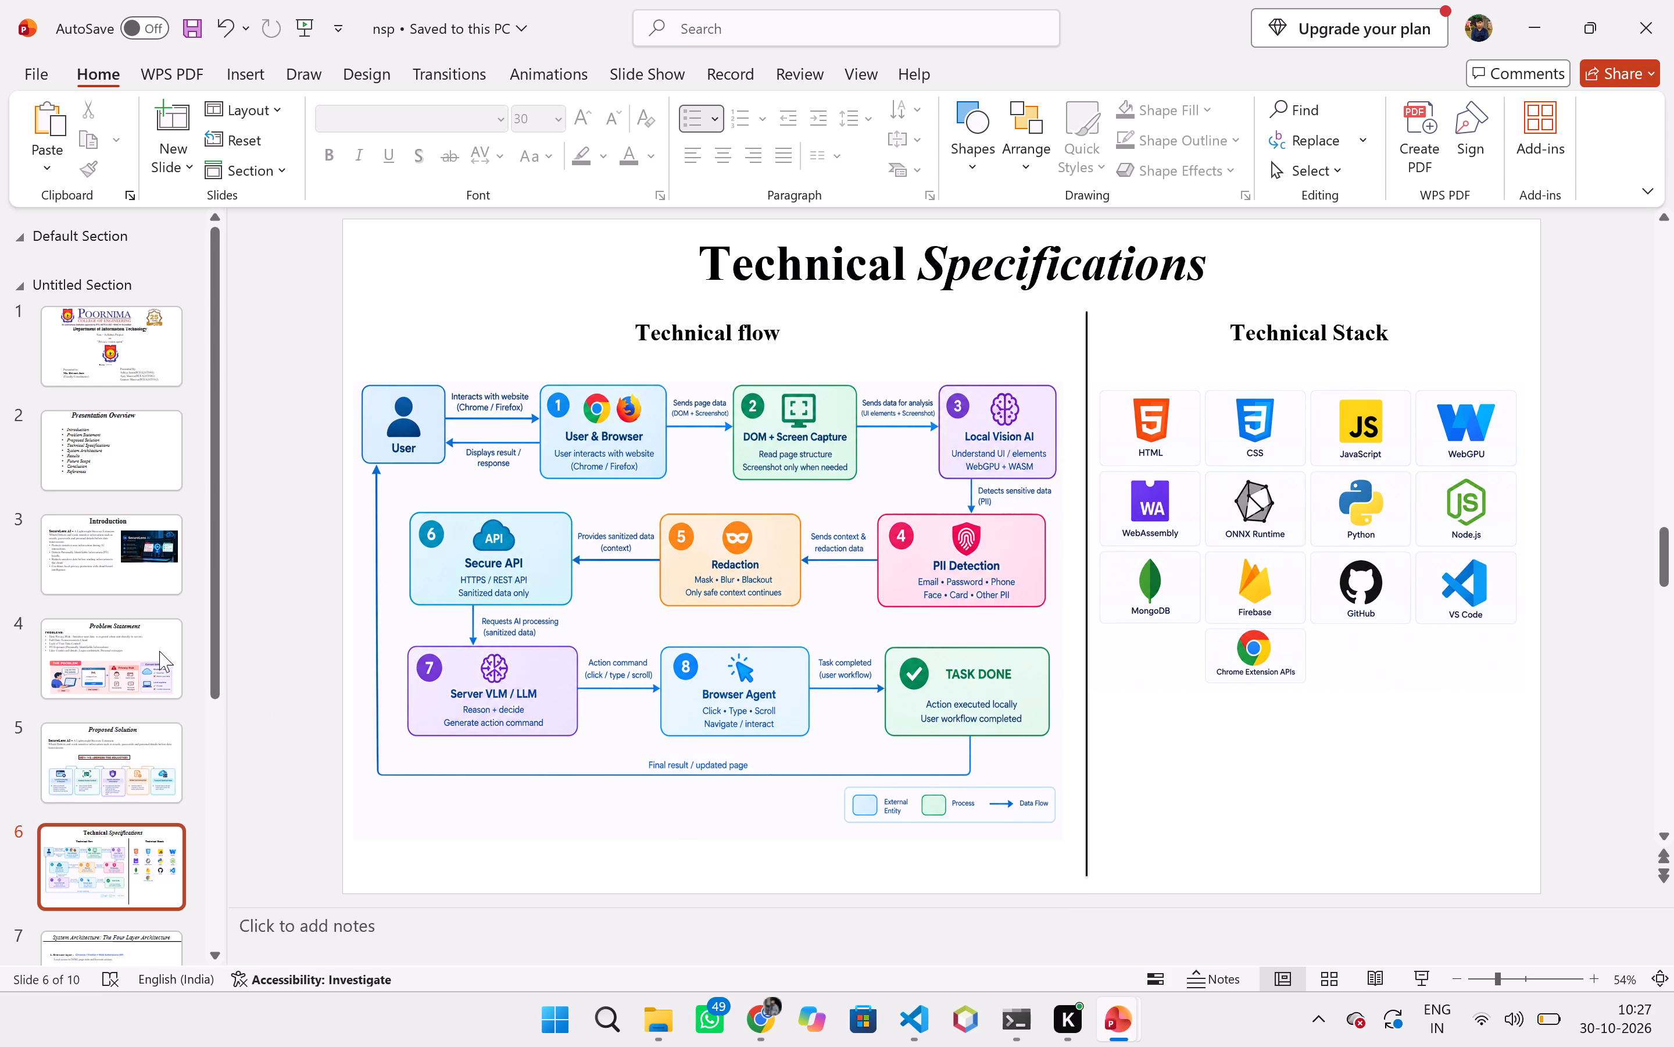
# Delete the horizontal line under the title on the System Architecture slide.
pyautogui.click(126, 732)
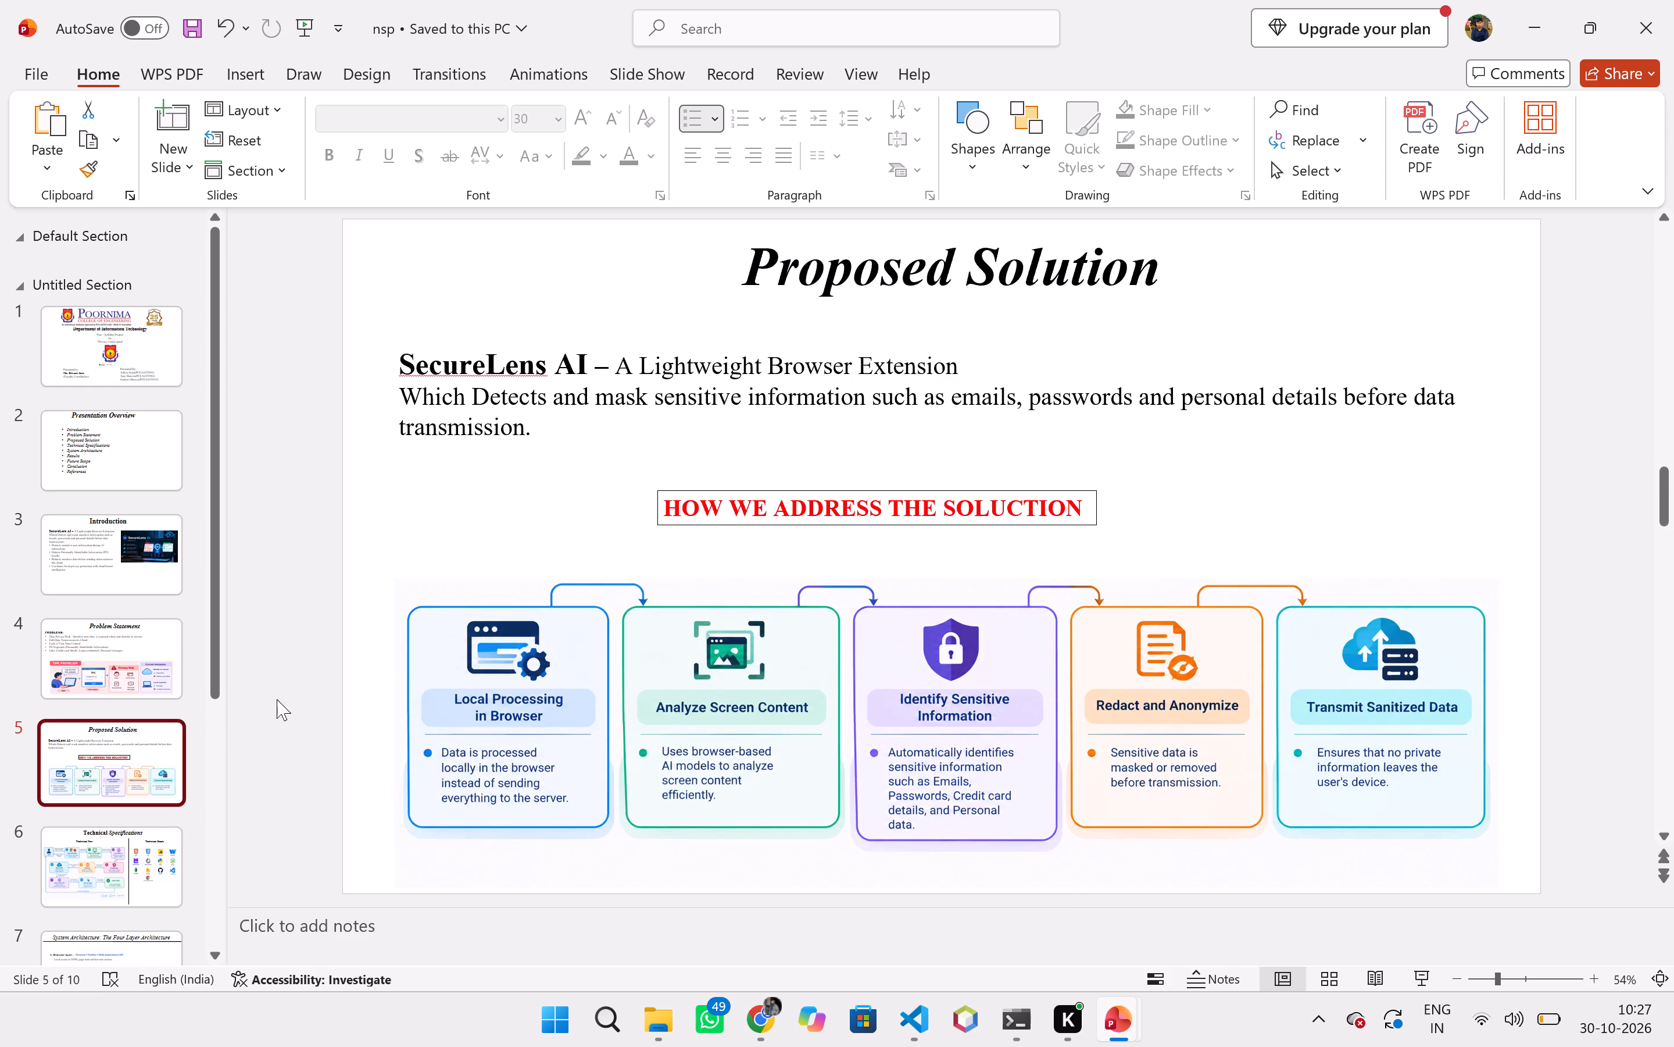
pyautogui.scroll(-1, 145, 871)
pyautogui.click(145, 871)
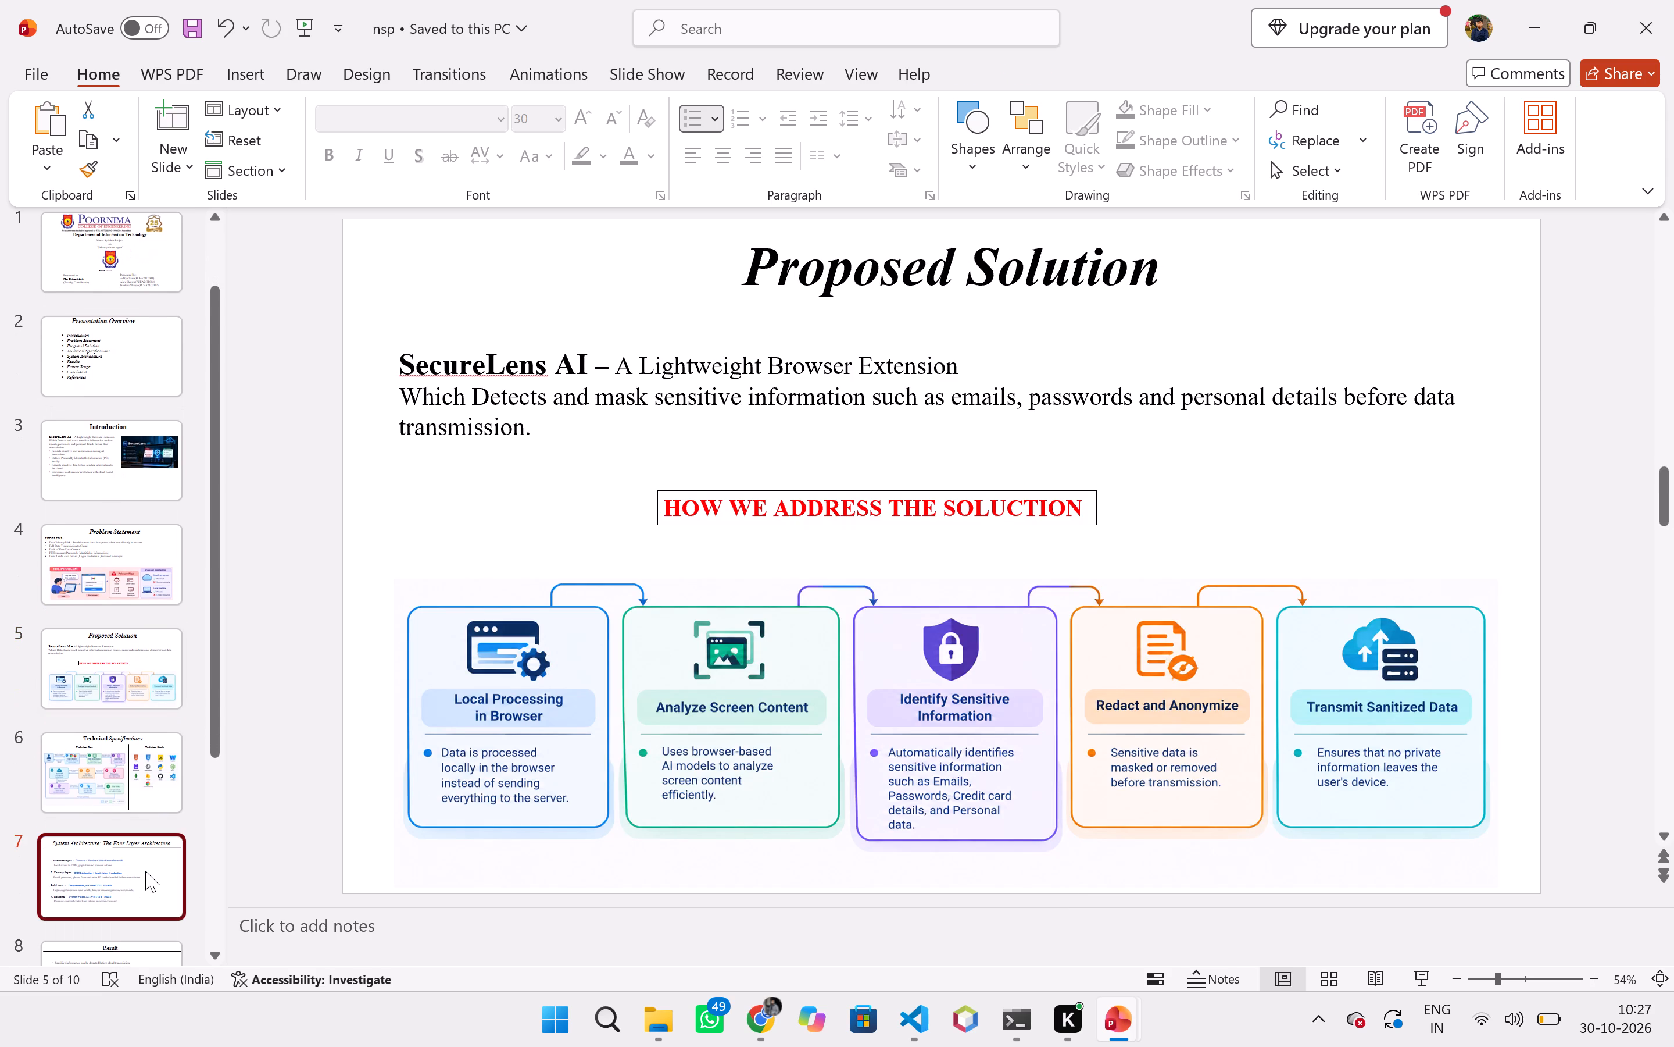
pyautogui.click(682, 299)
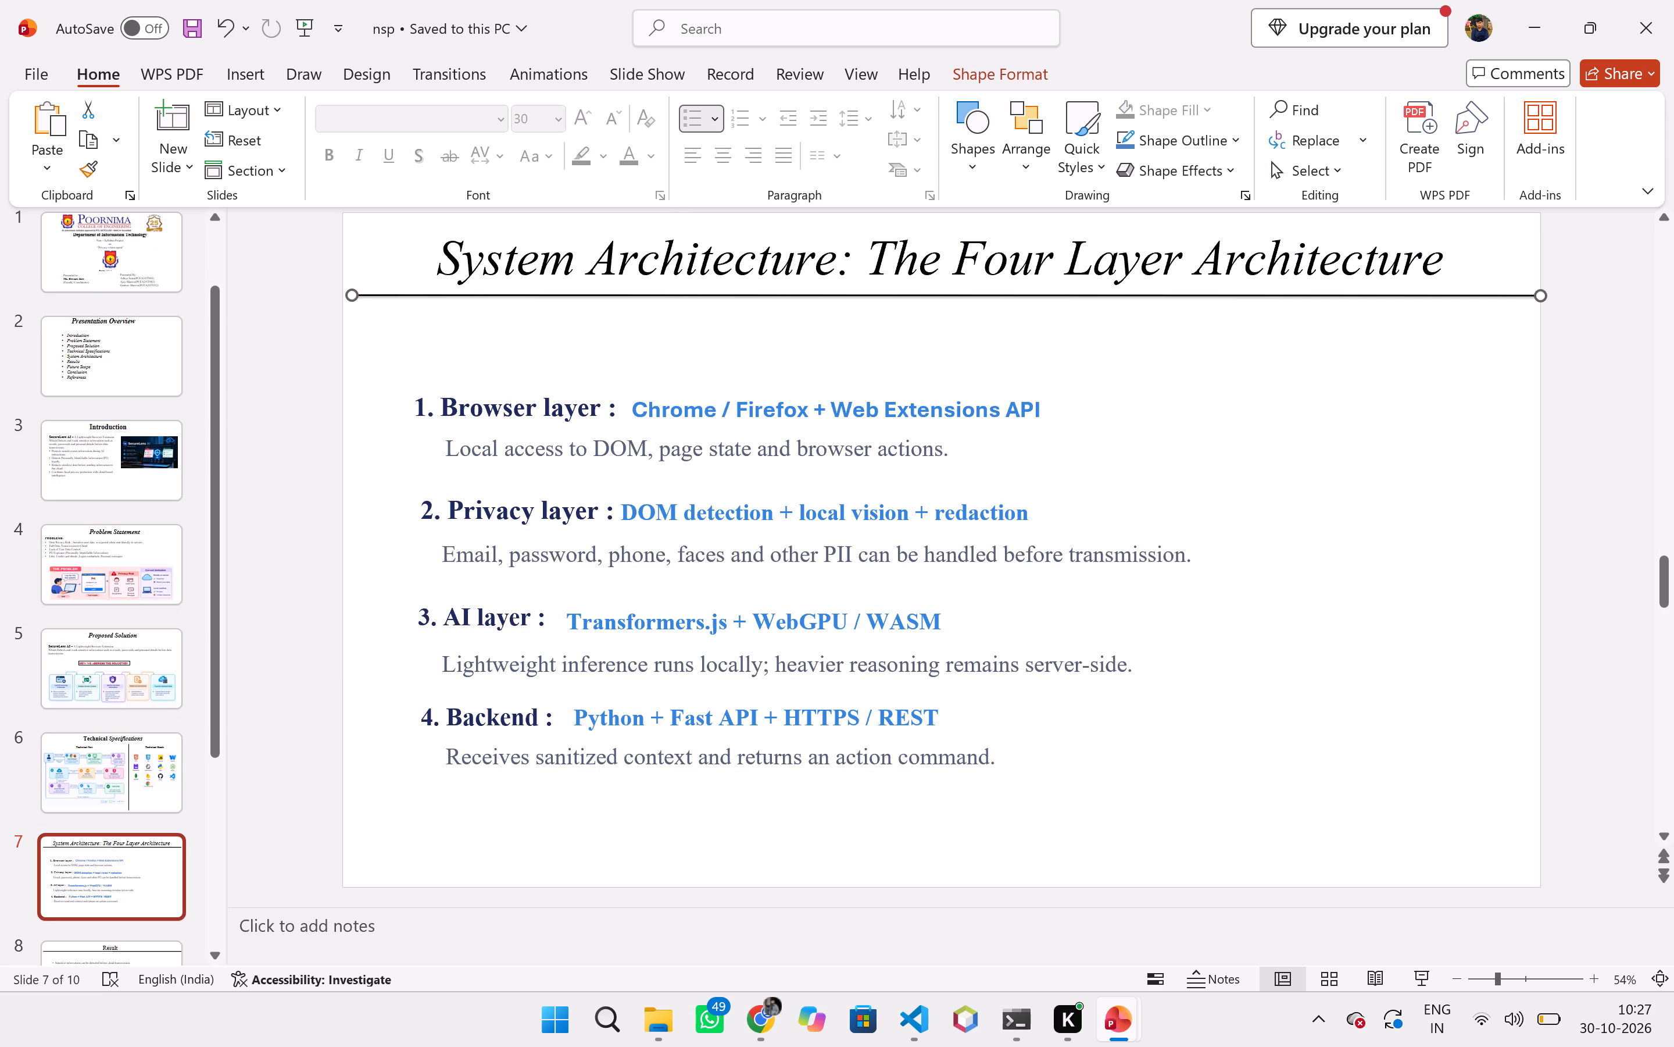
pyautogui.press('BackSpace')
# Move the System Architecture title slightly down on slide 7.
pyautogui.click(700, 243)
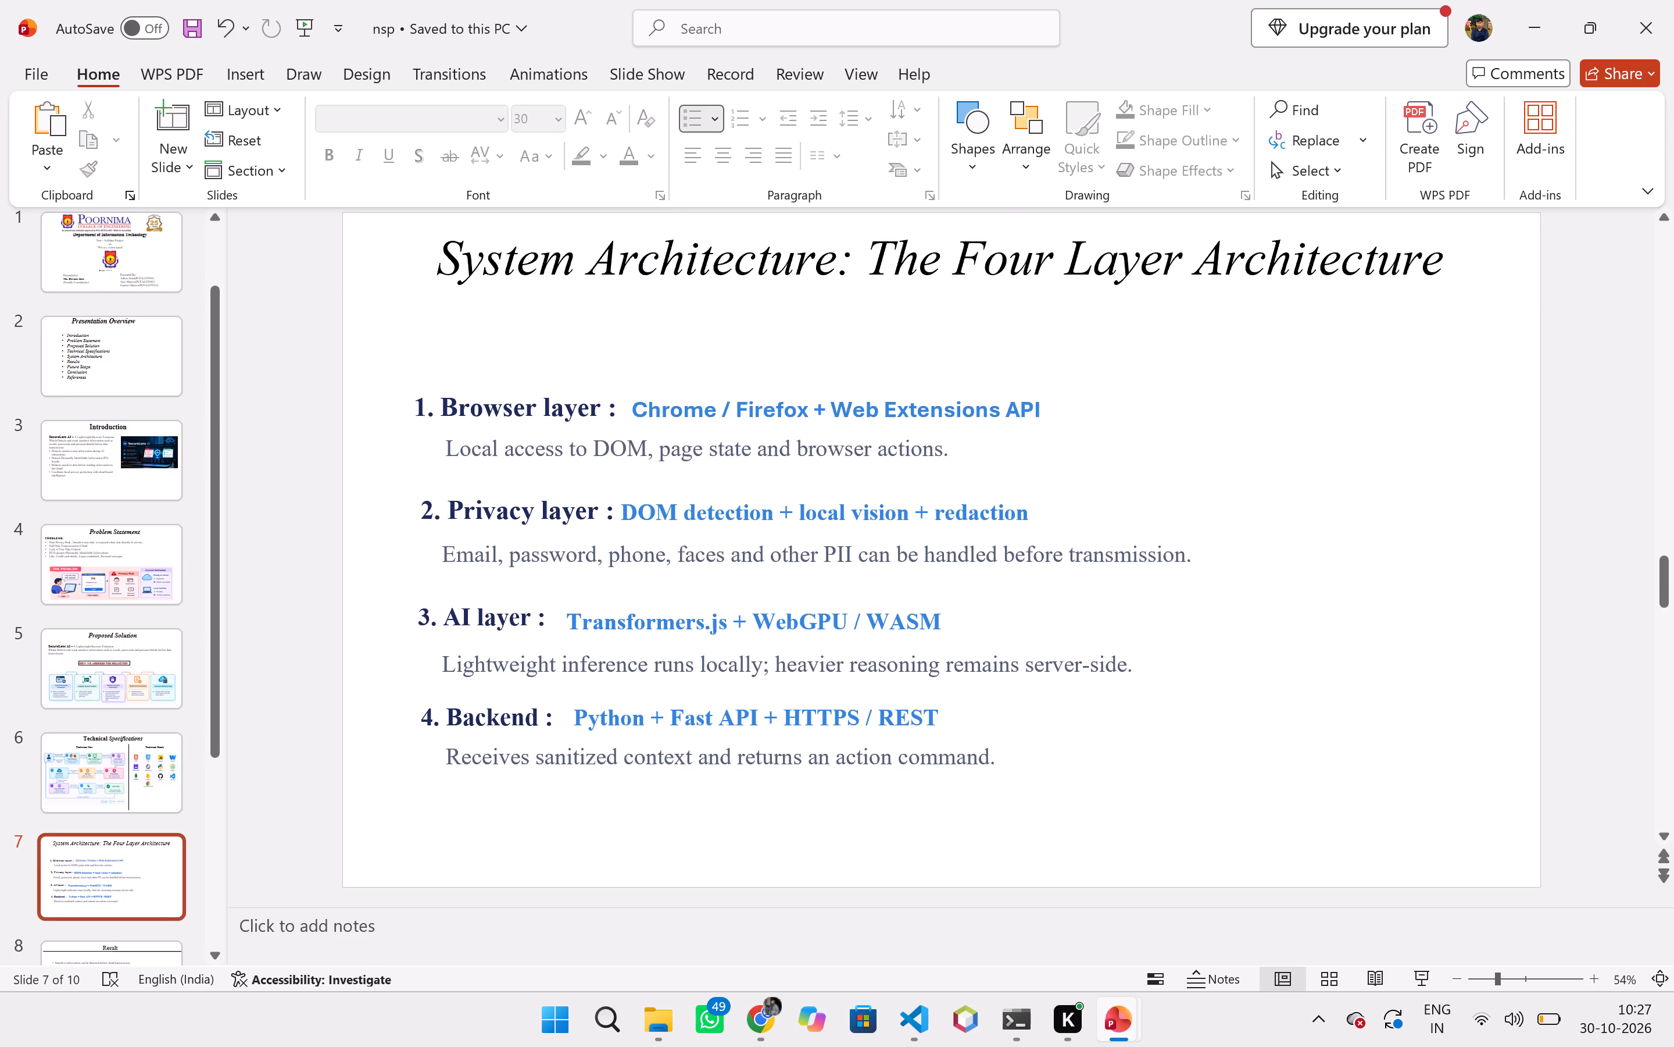
pyautogui.moveTo(855, 222); pyautogui.dragTo(855, 222)
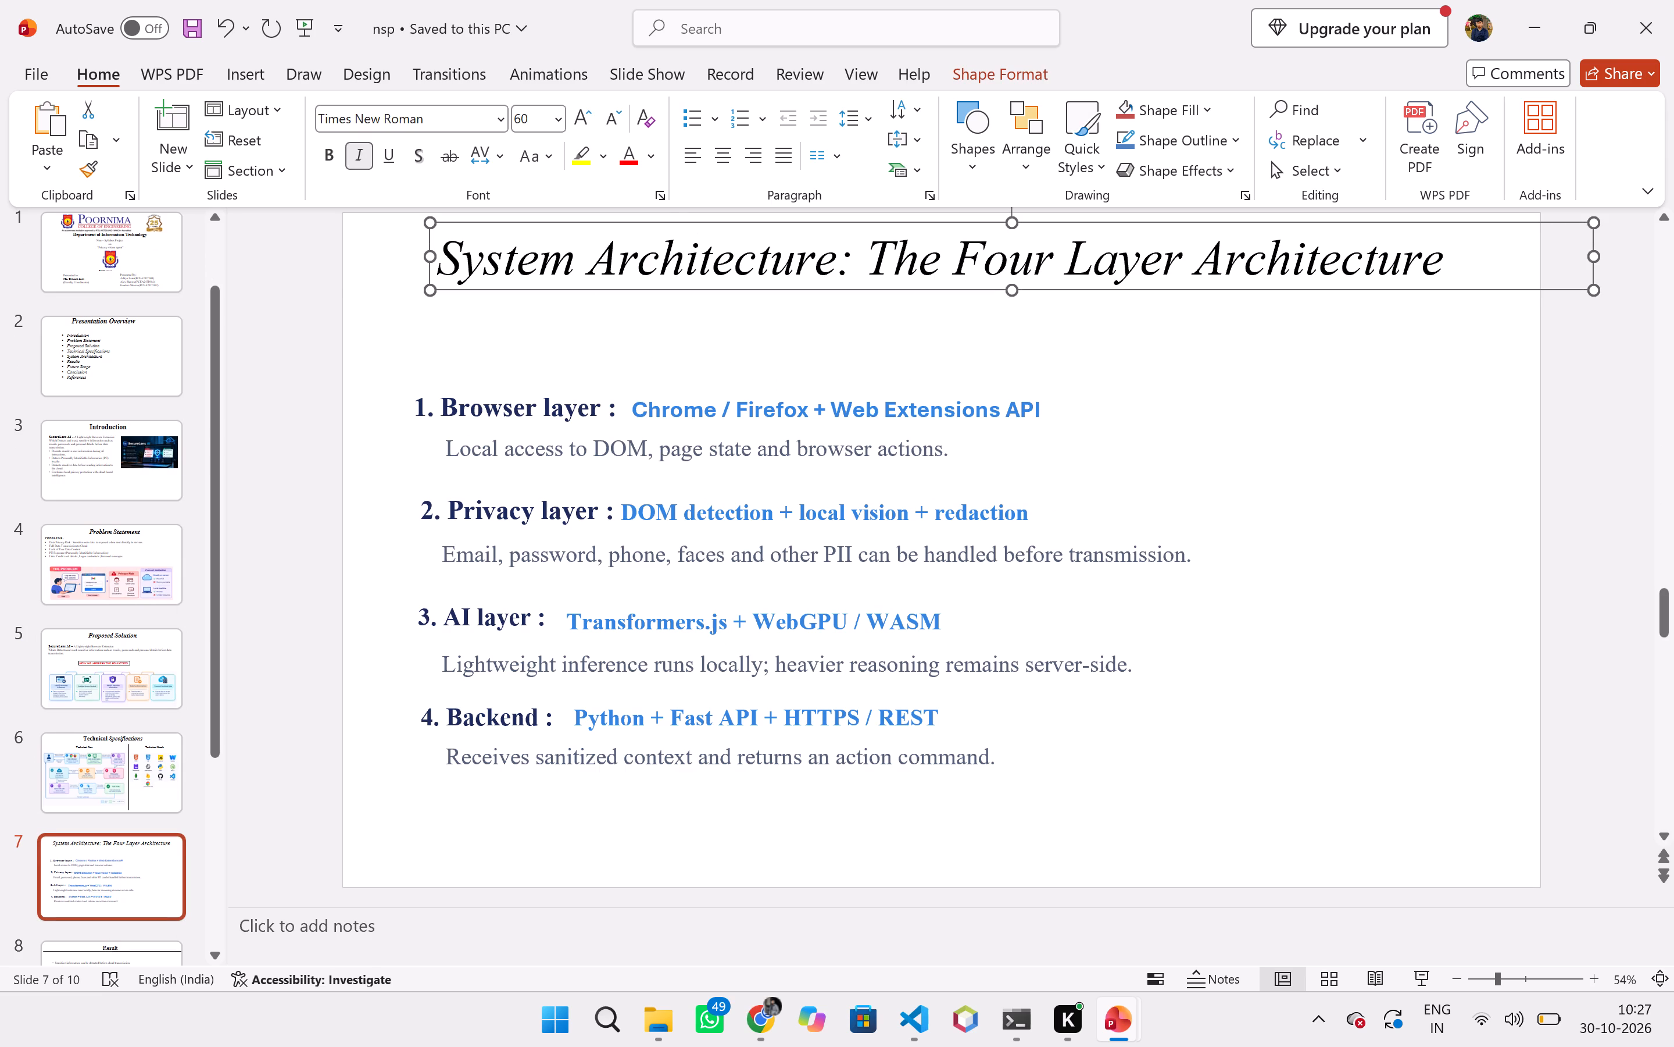
pyautogui.moveTo(855, 222); pyautogui.dragTo(855, 247)
pyautogui.click(1186, 435)
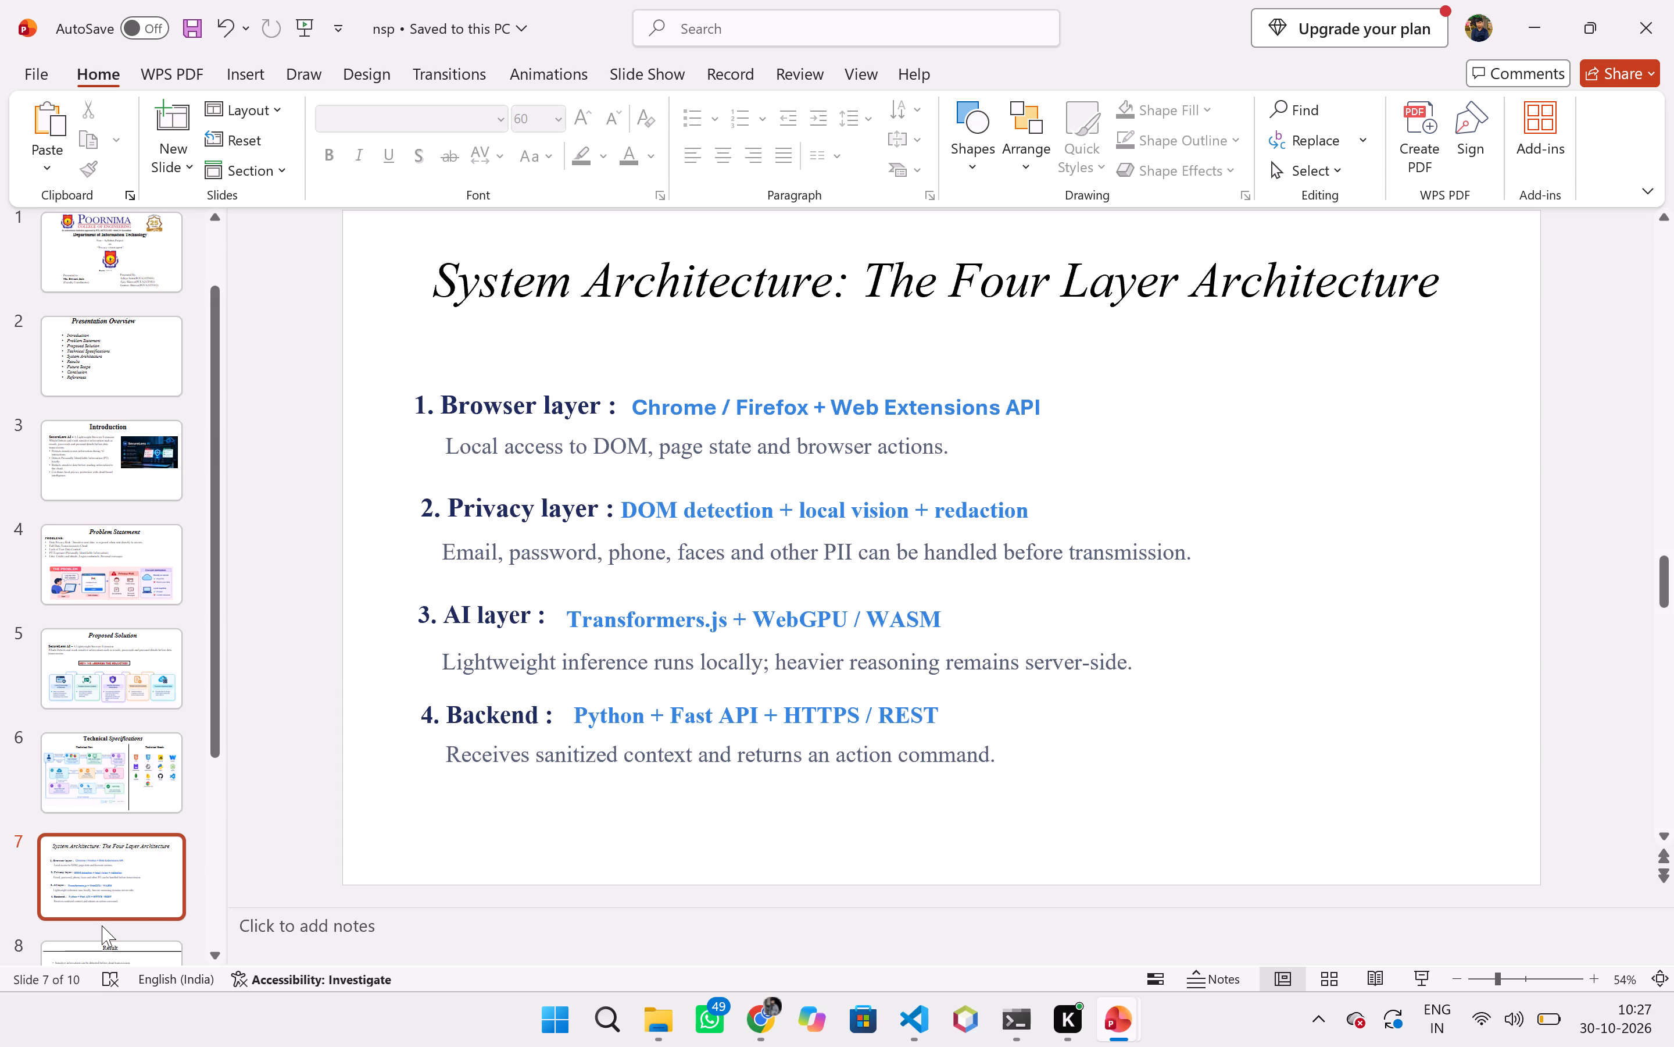
# Delete the horizontal line under the title on the Result slide.
pyautogui.scroll(-1, 102, 925)
pyautogui.click(129, 875)
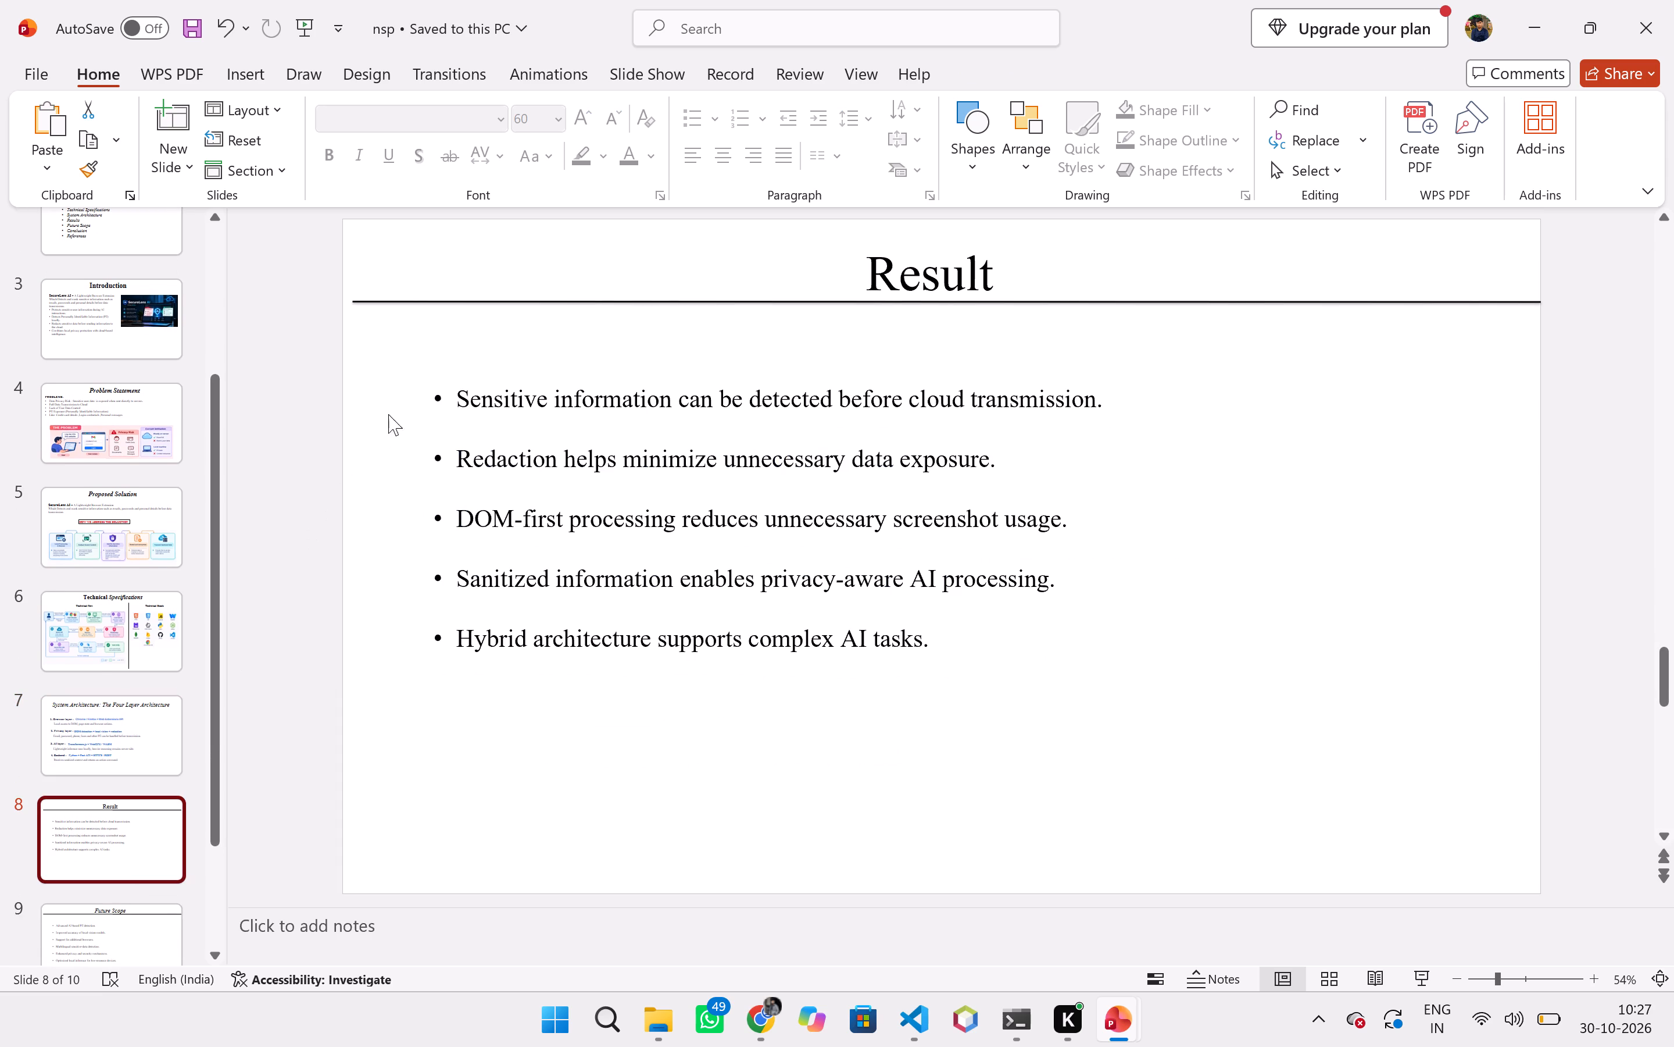
pyautogui.click(513, 308)
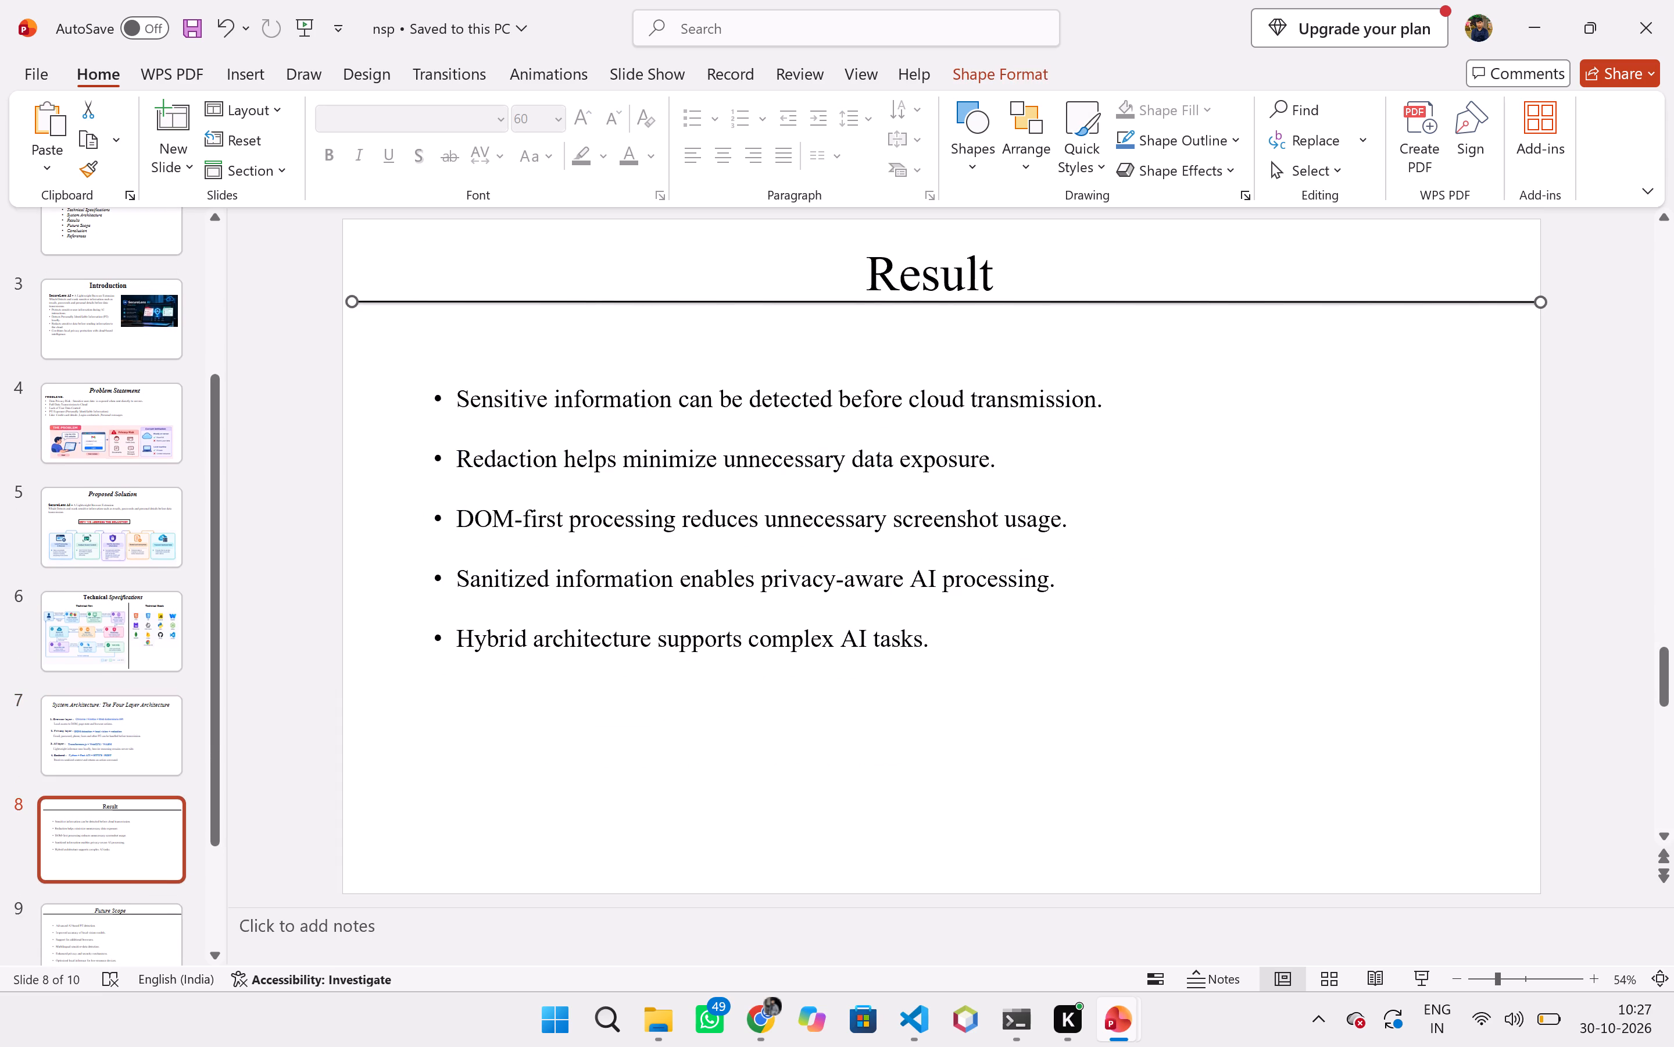
pyautogui.press('BackSpace')
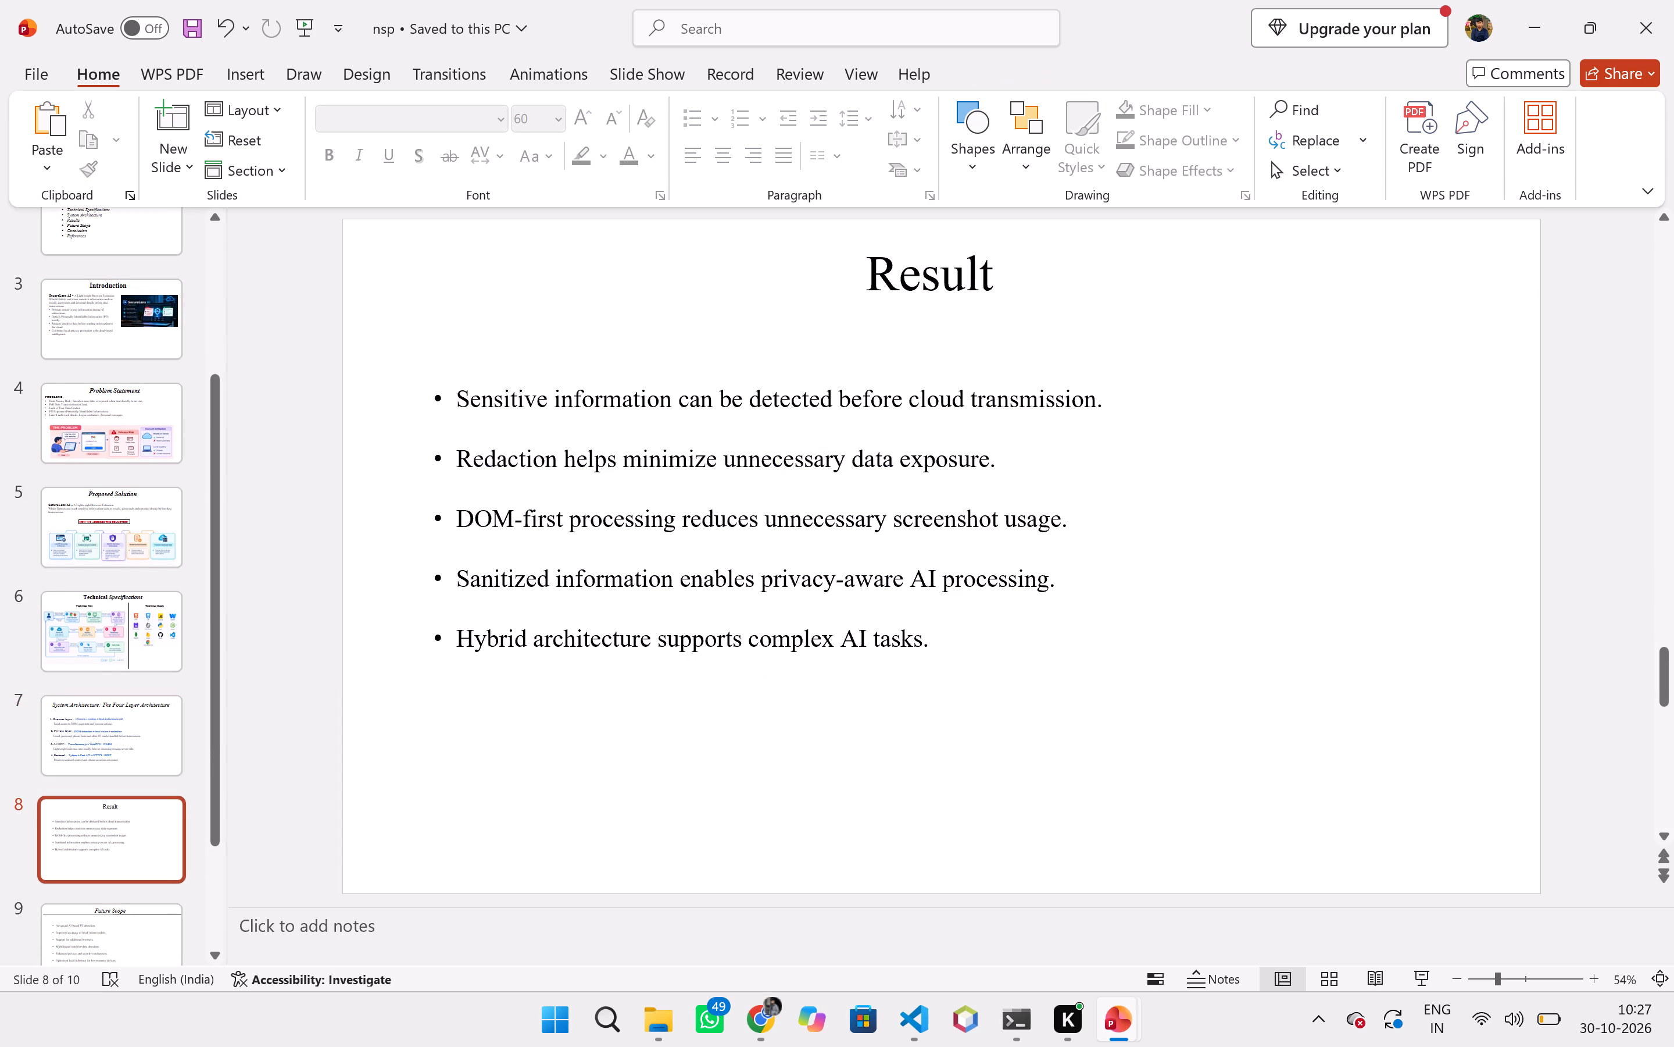
# Move the Result title slightly down and to the left, closer to the bullet list.
pyautogui.click(942, 296)
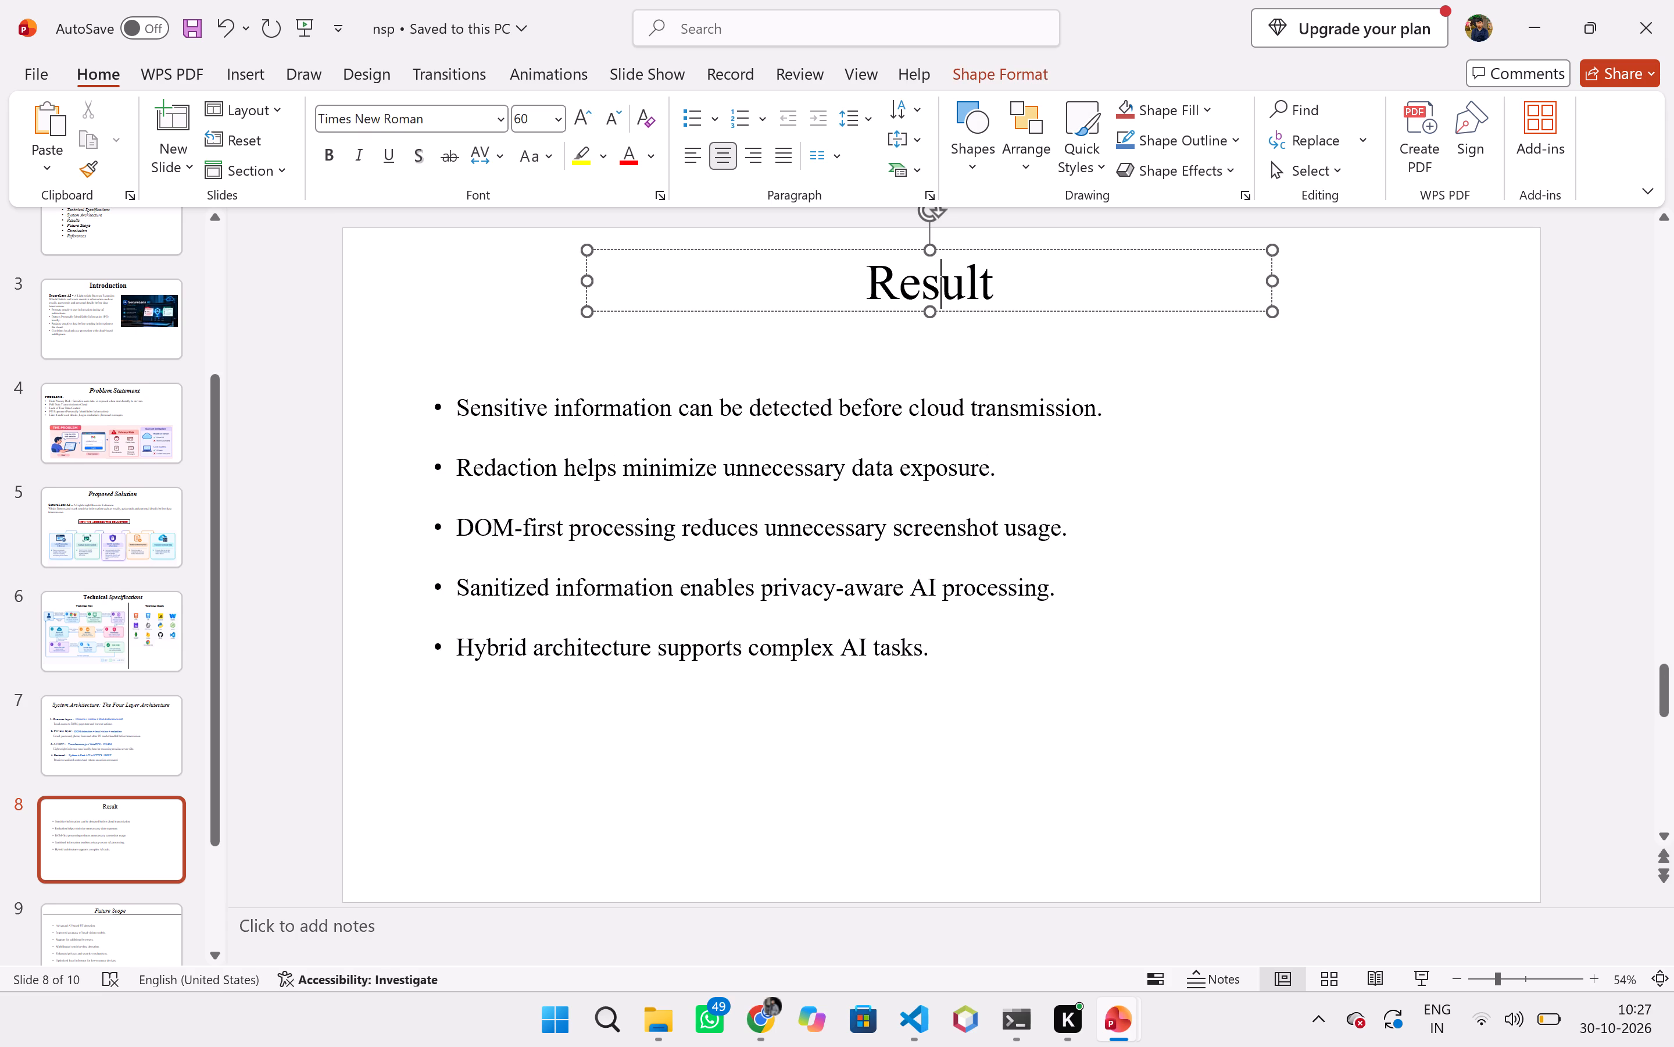
pyautogui.moveTo(1079, 244); pyautogui.dragTo(1036, 275)
pyautogui.click(1330, 305)
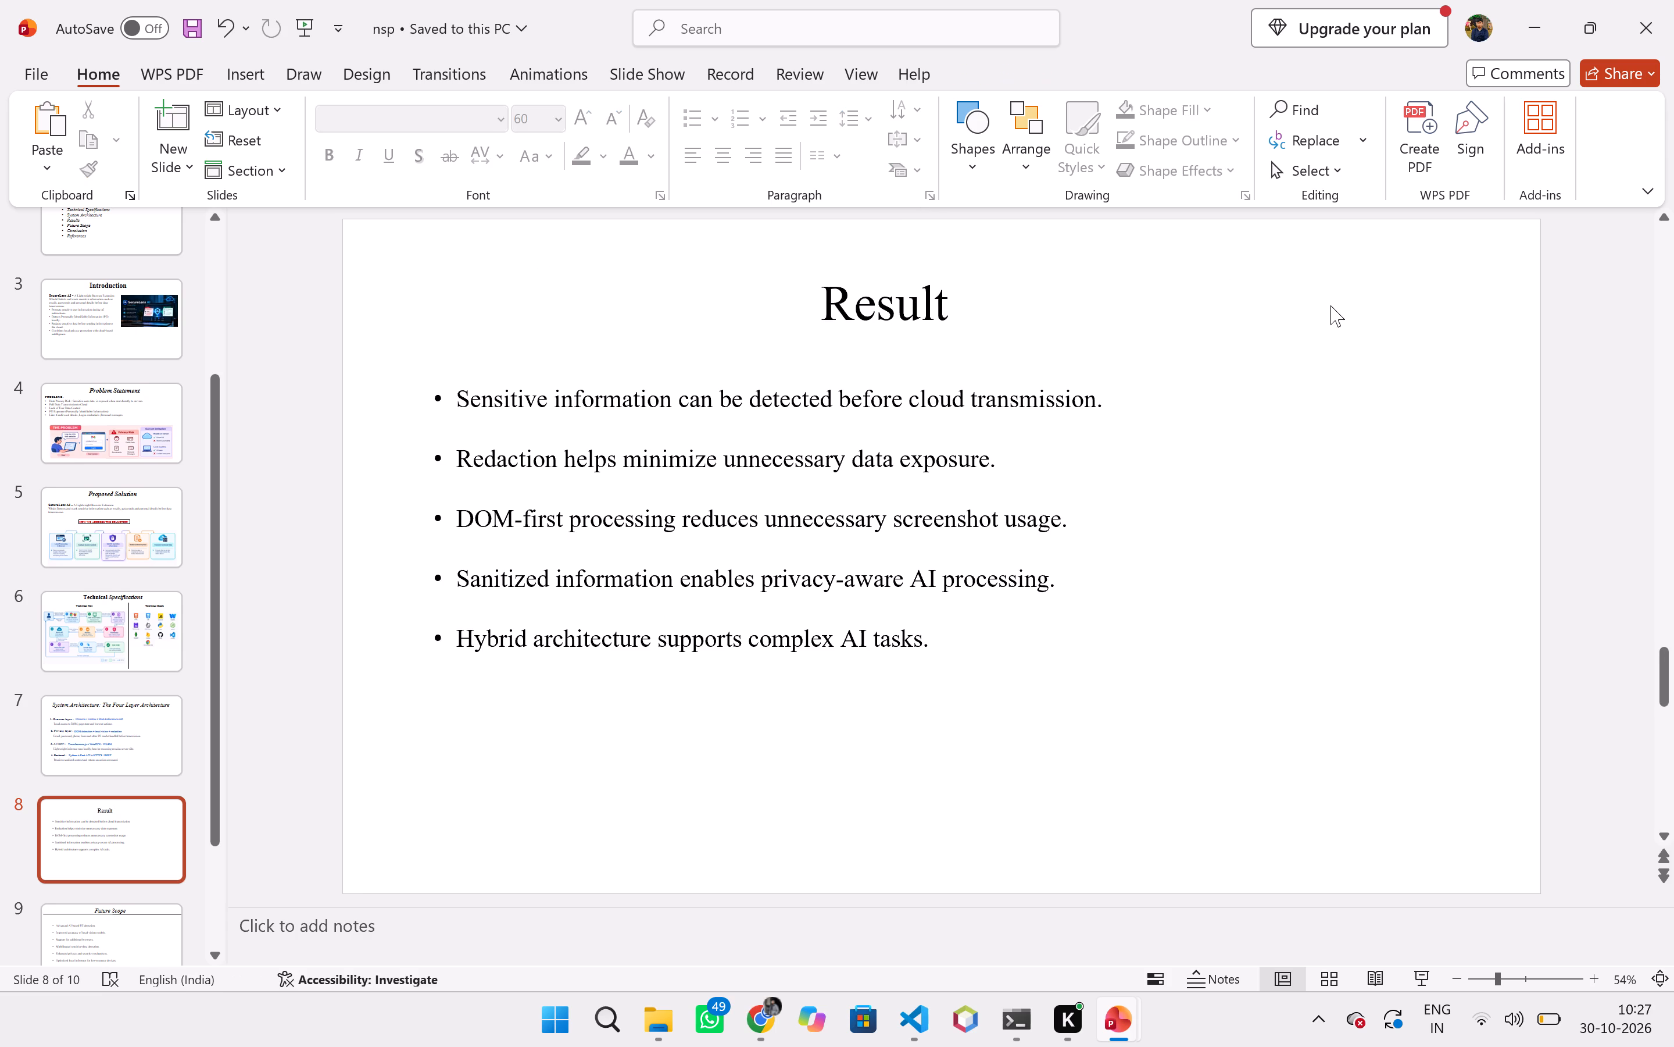
# Delete the horizontal line under the title on the Future Scope slide.
pyautogui.scroll(-1, 149, 880)
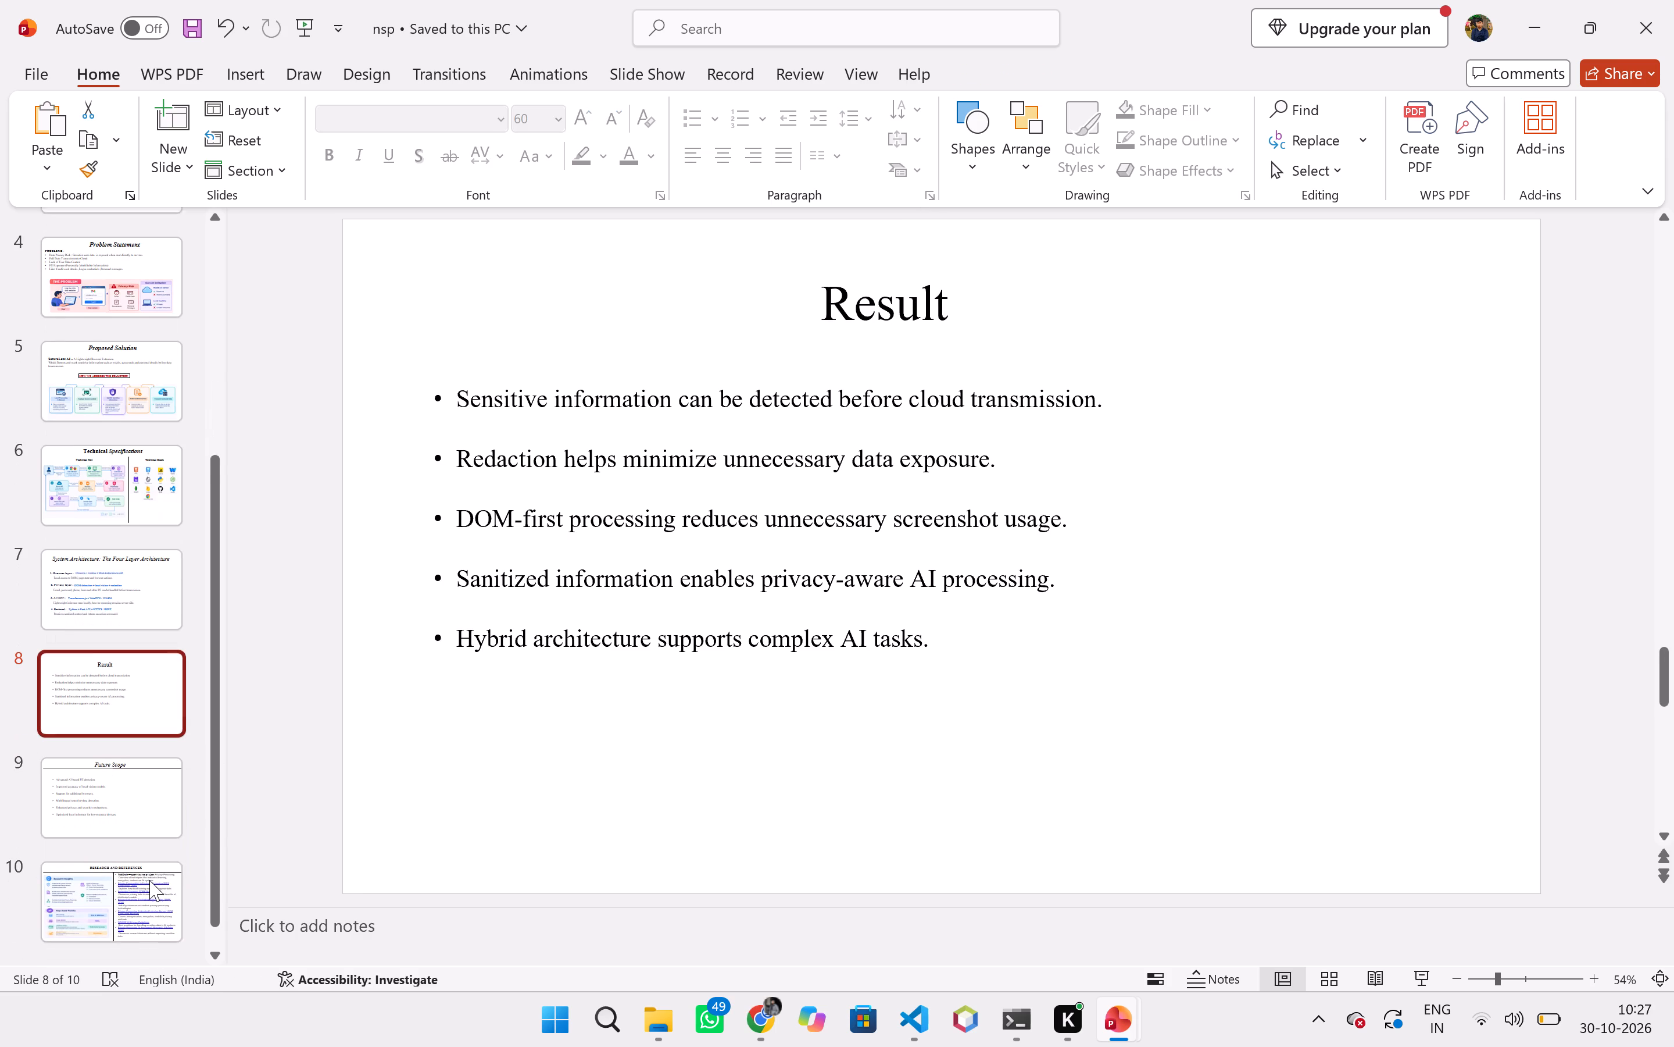
pyautogui.click(149, 789)
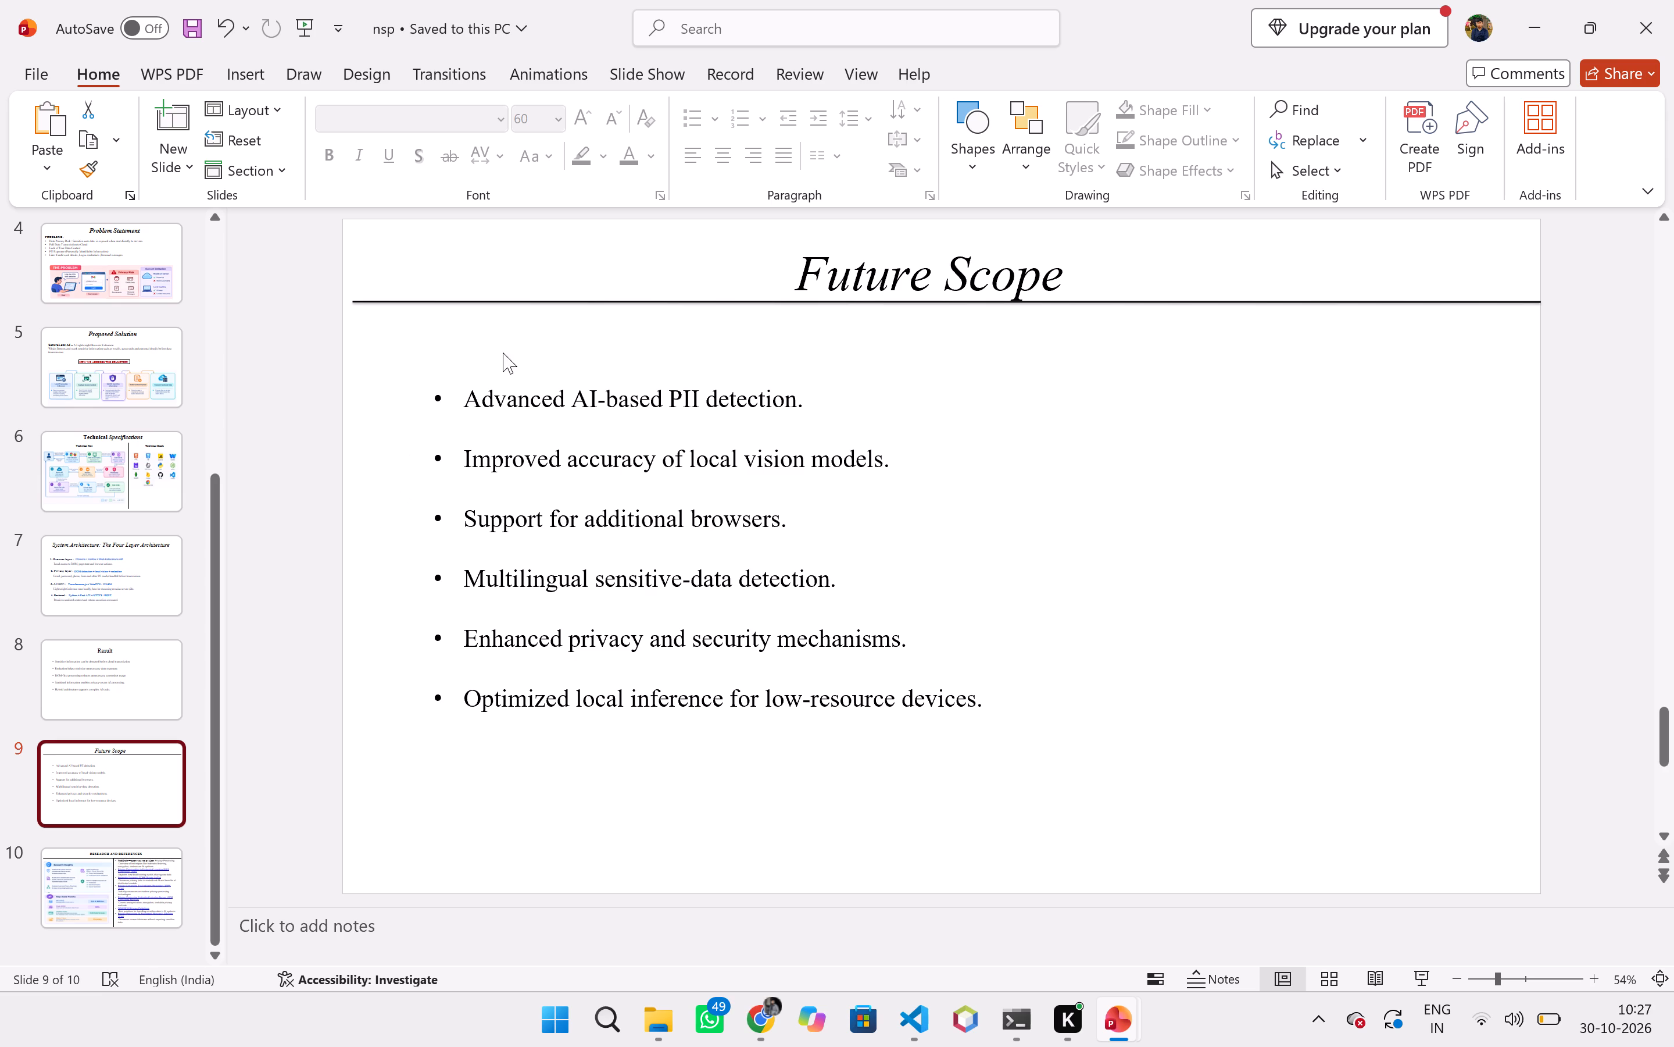
pyautogui.click(559, 297)
pyautogui.press('BackSpace')
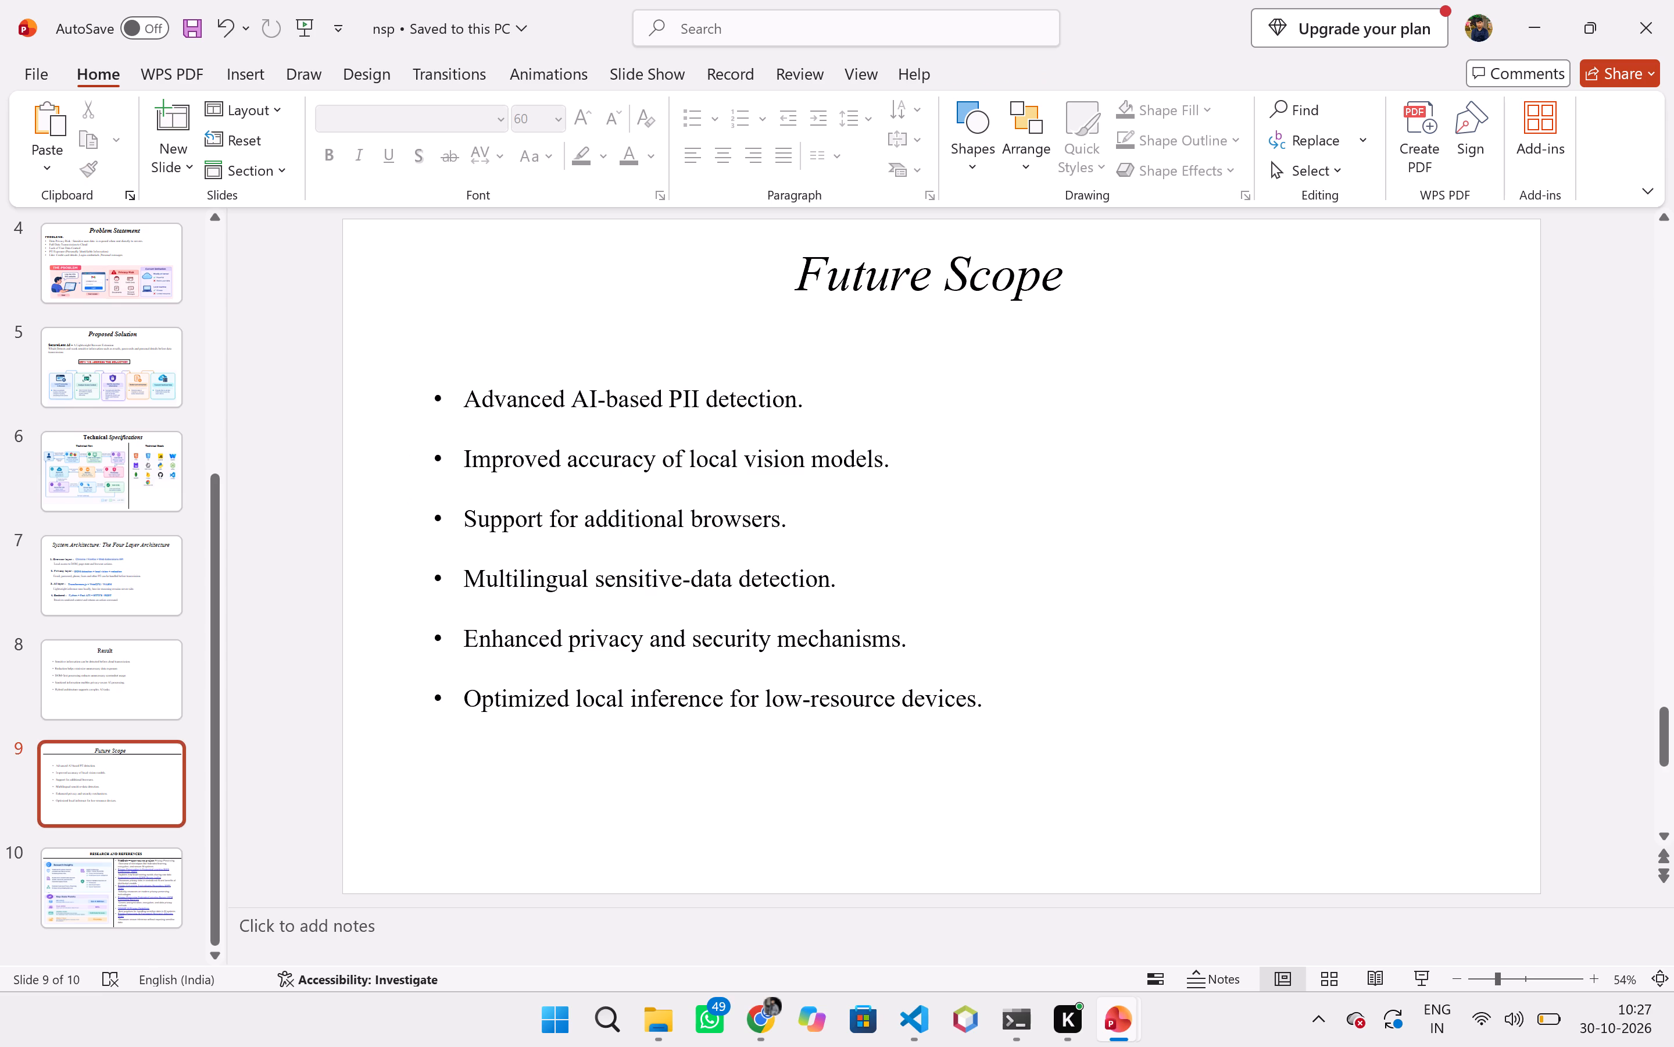
# Move the Future Scope title slightly down and to the left, and compare its placement with the Result slide.
pyautogui.click(601, 378)
pyautogui.moveTo(750, 320); pyautogui.dragTo(825, 297)
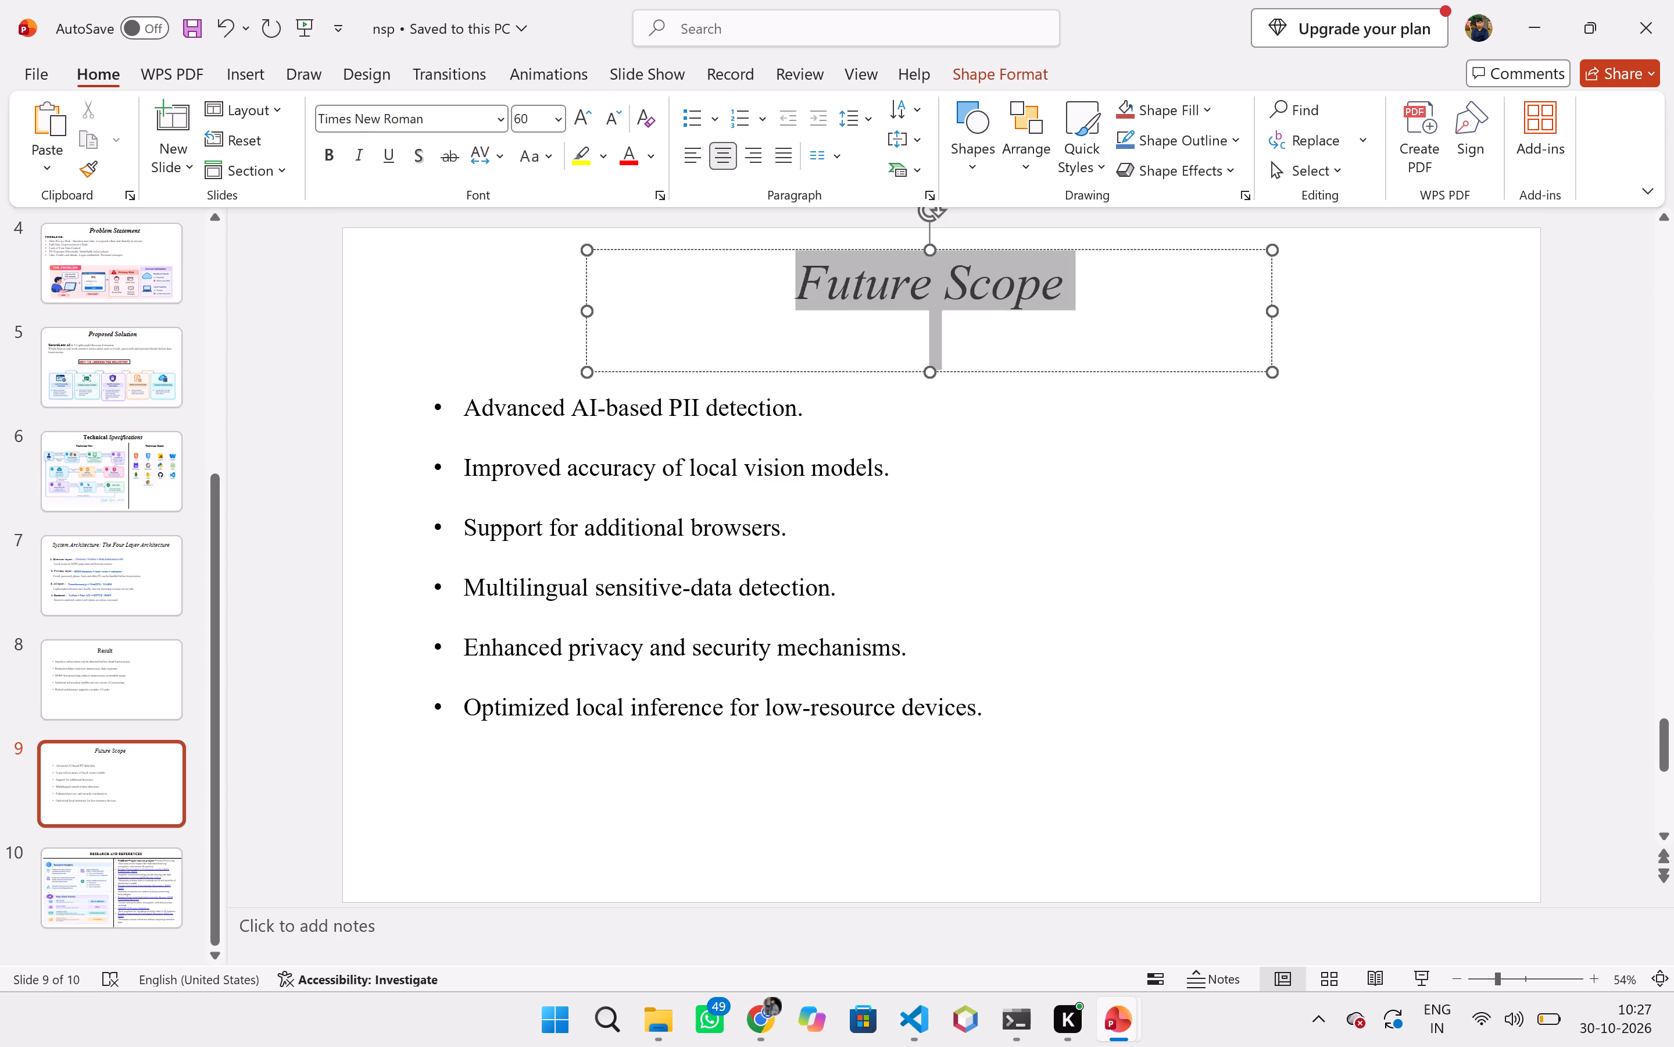
pyautogui.moveTo(825, 297); pyautogui.dragTo(843, 191)
pyautogui.click(1051, 444)
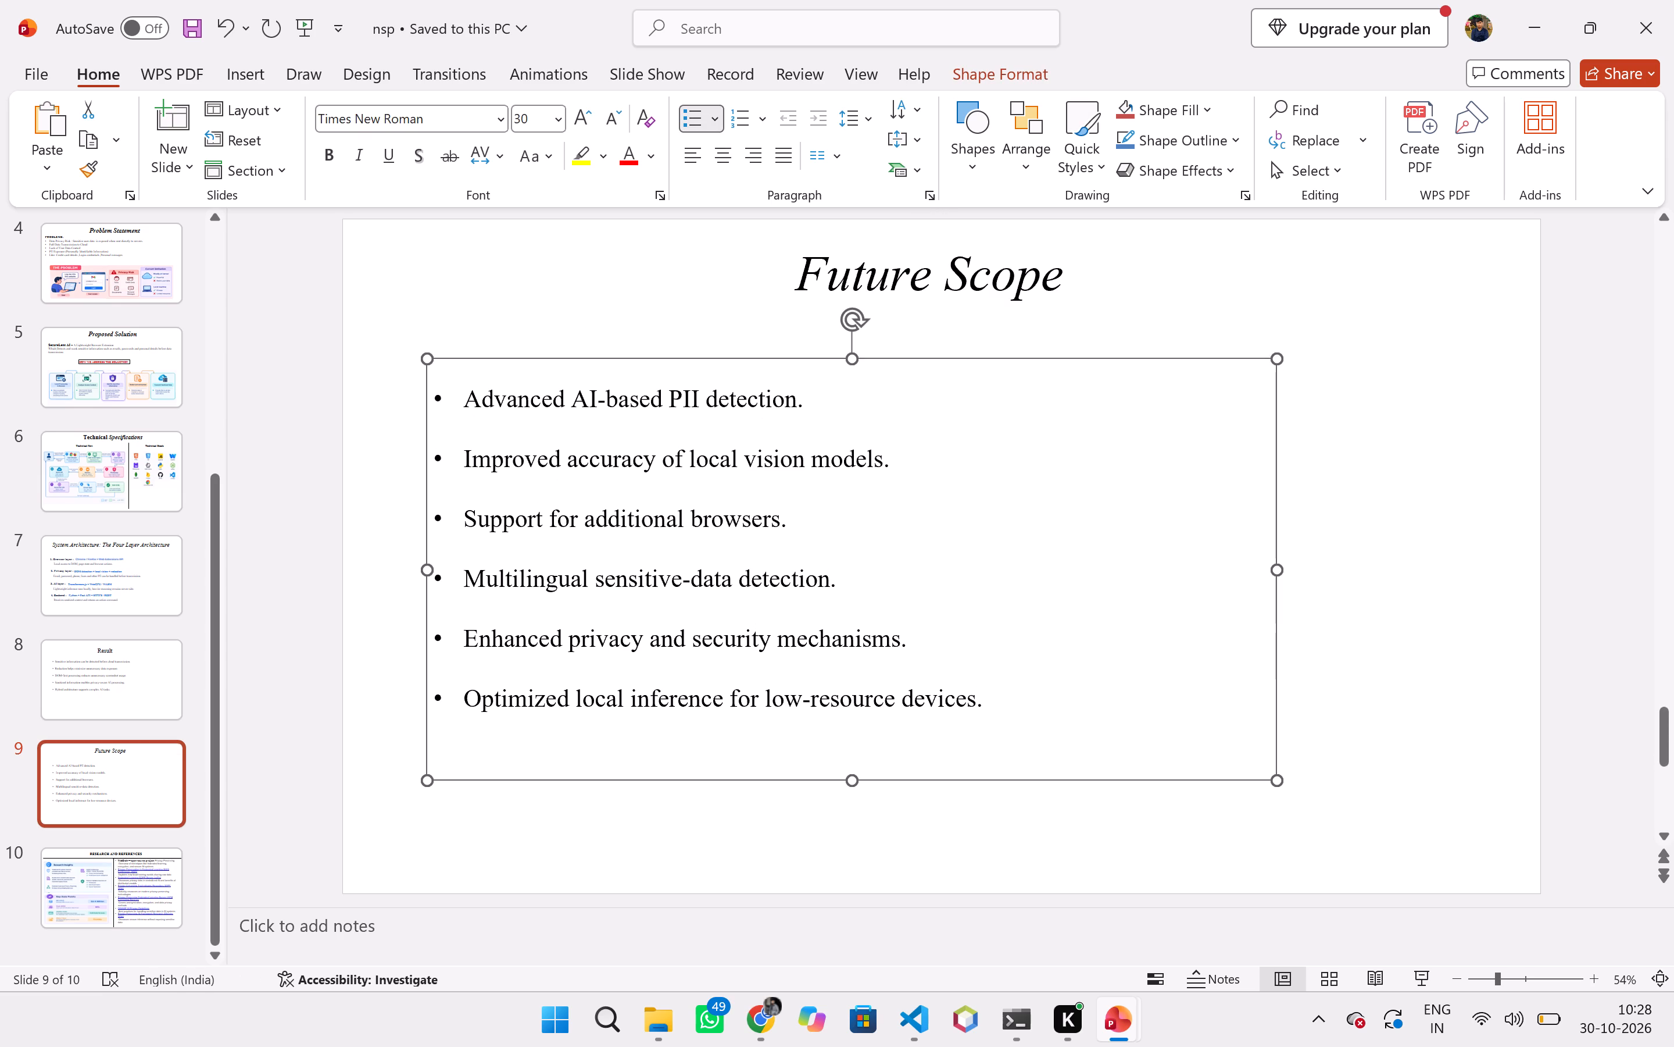
pyautogui.click(747, 280)
pyautogui.click(792, 277)
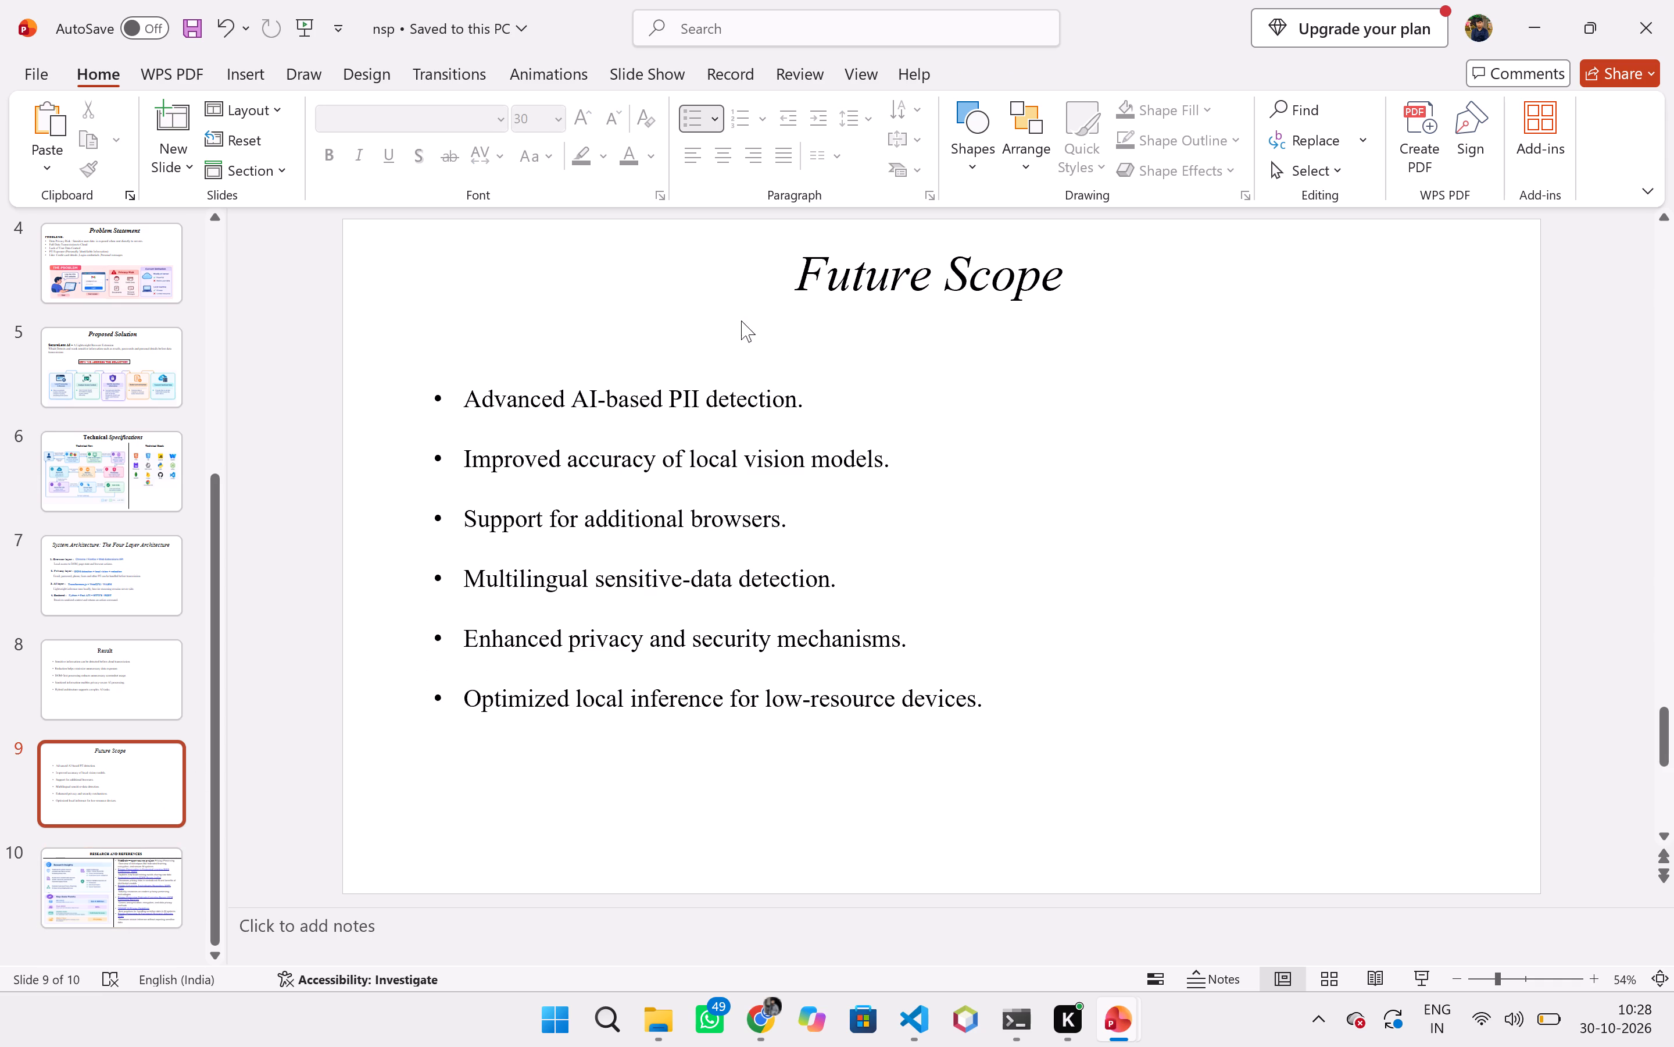
pyautogui.click(818, 263)
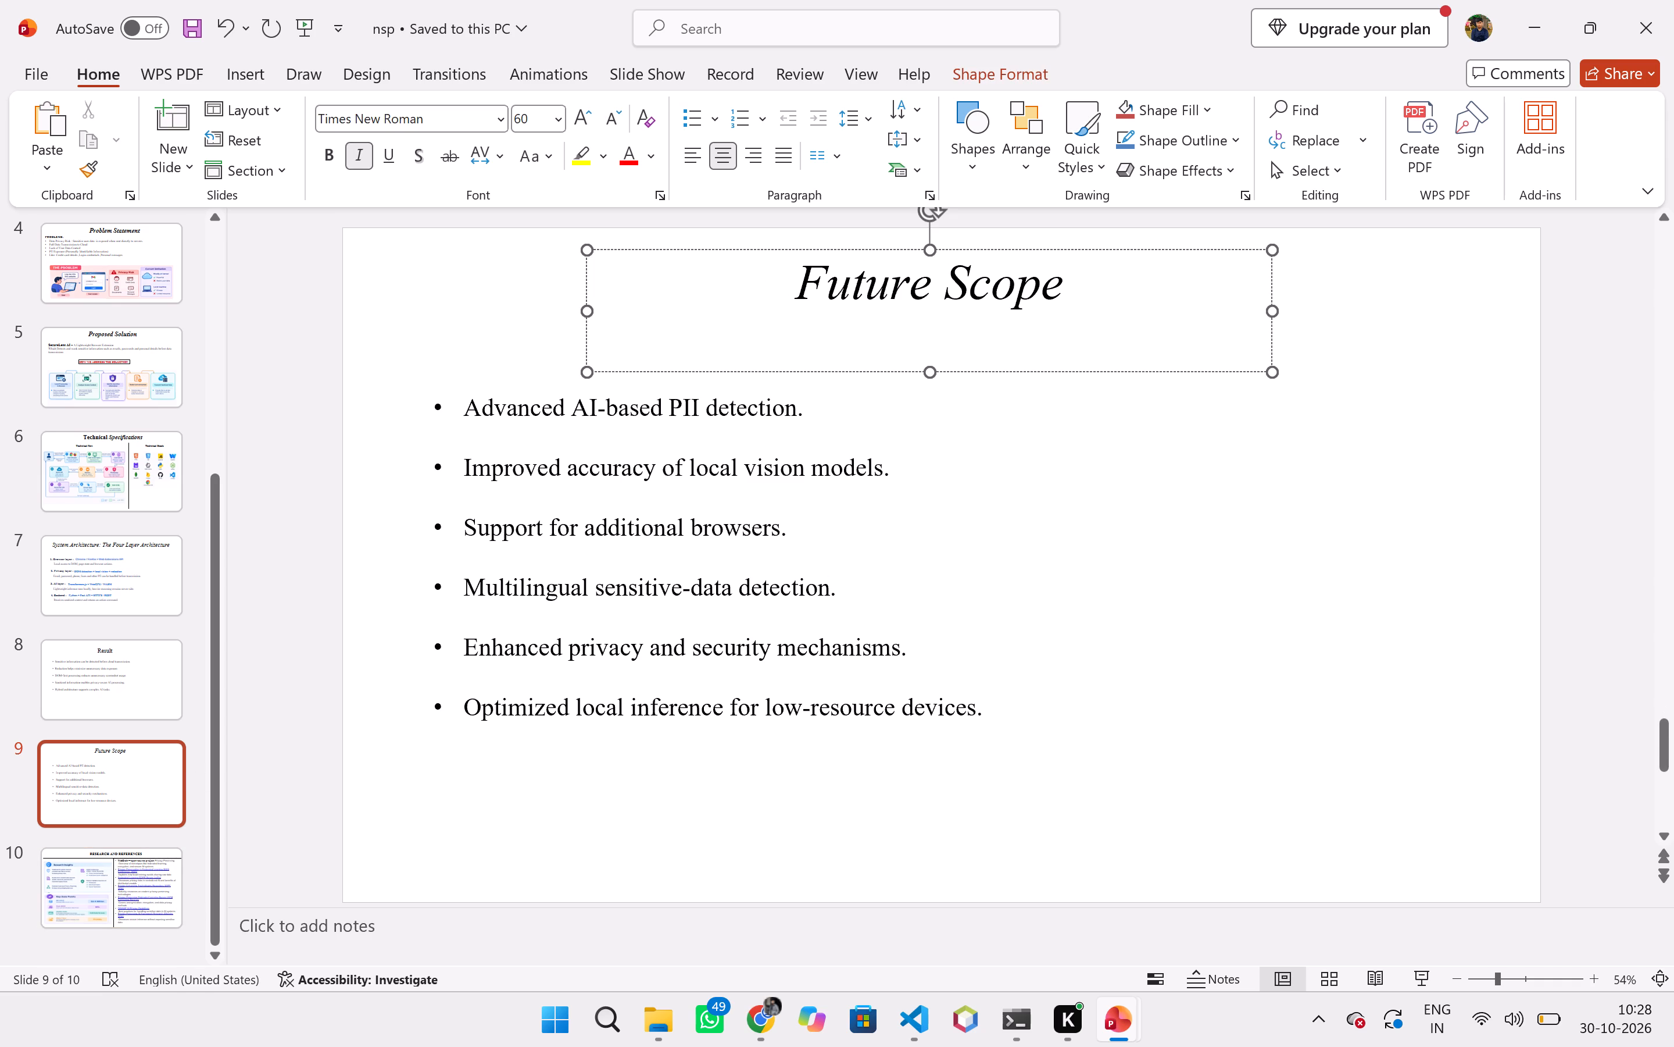
pyautogui.moveTo(775, 250); pyautogui.dragTo(725, 268)
pyautogui.click(1038, 531)
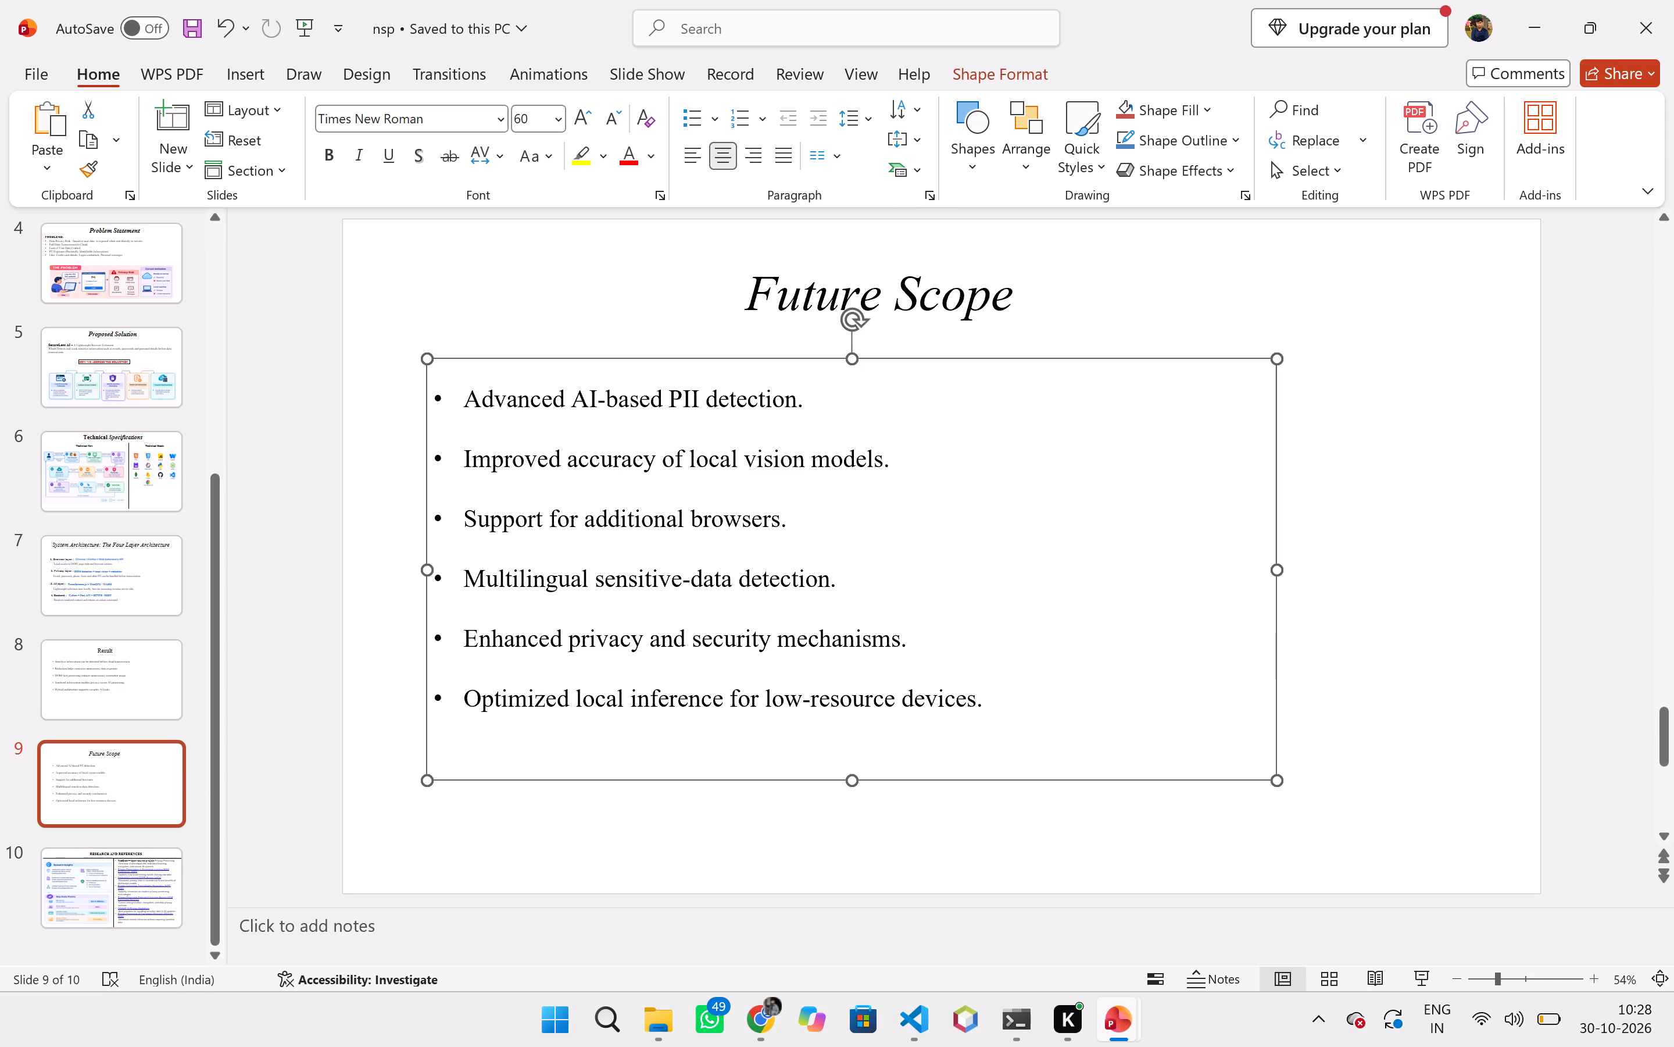
pyautogui.click(167, 653)
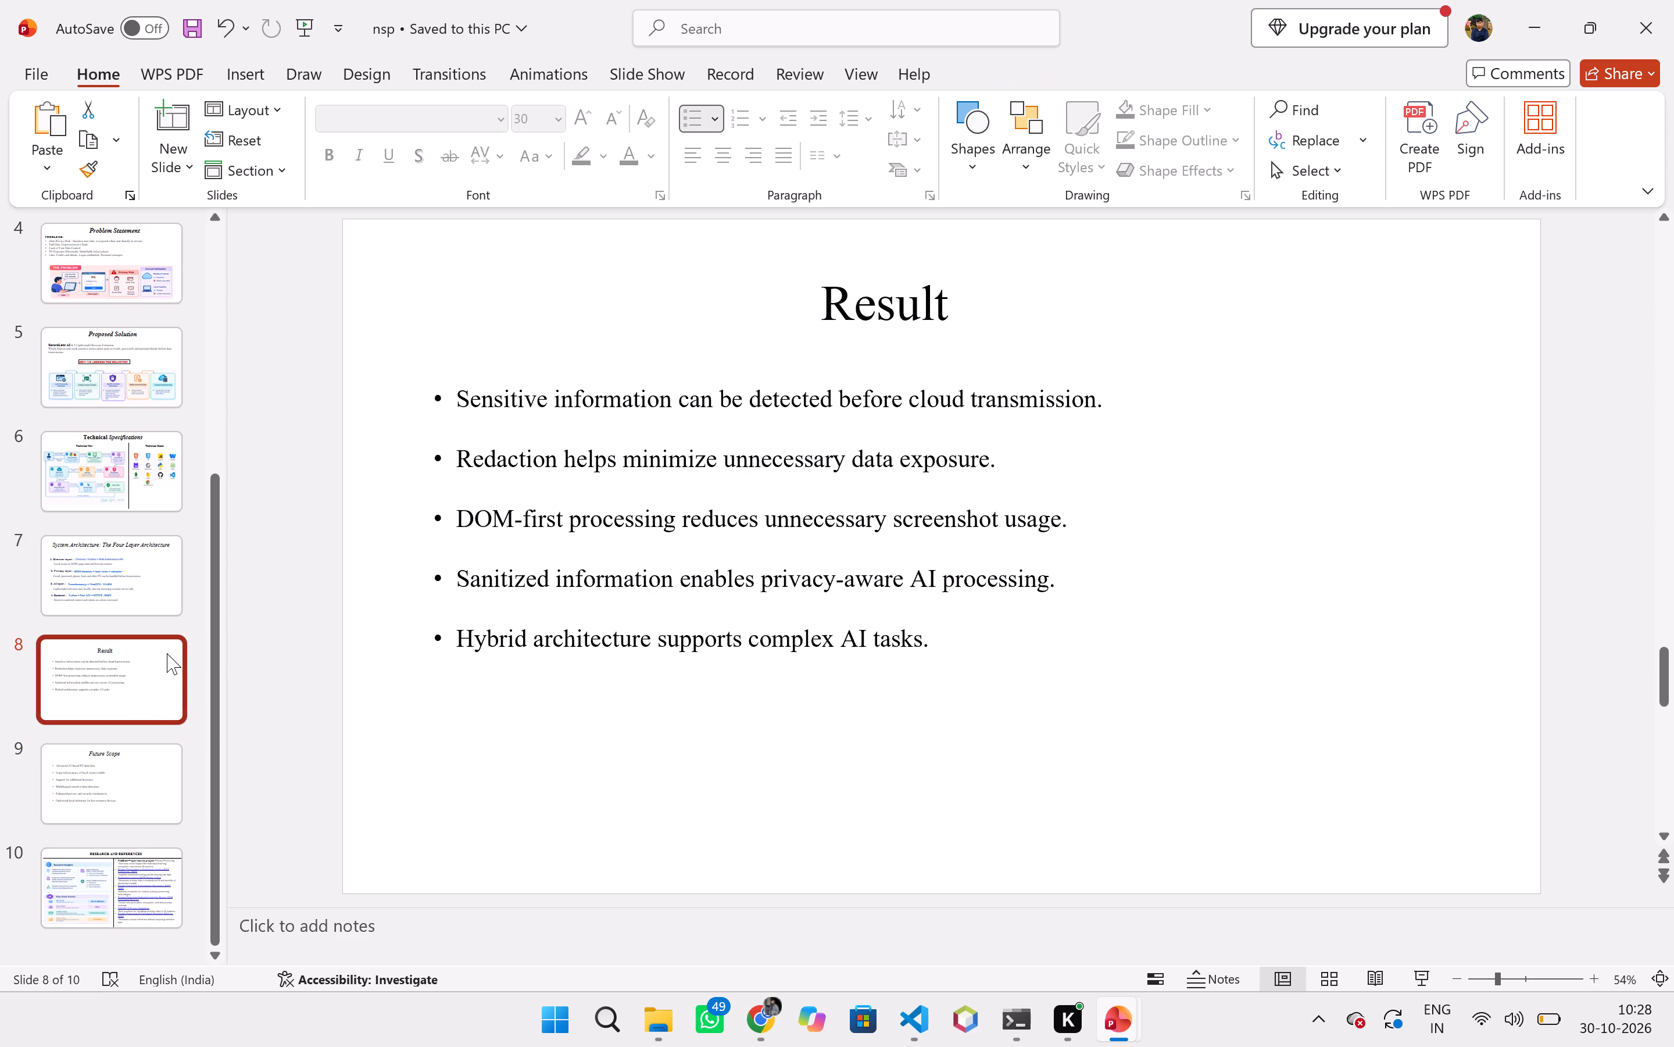
pyautogui.click(112, 865)
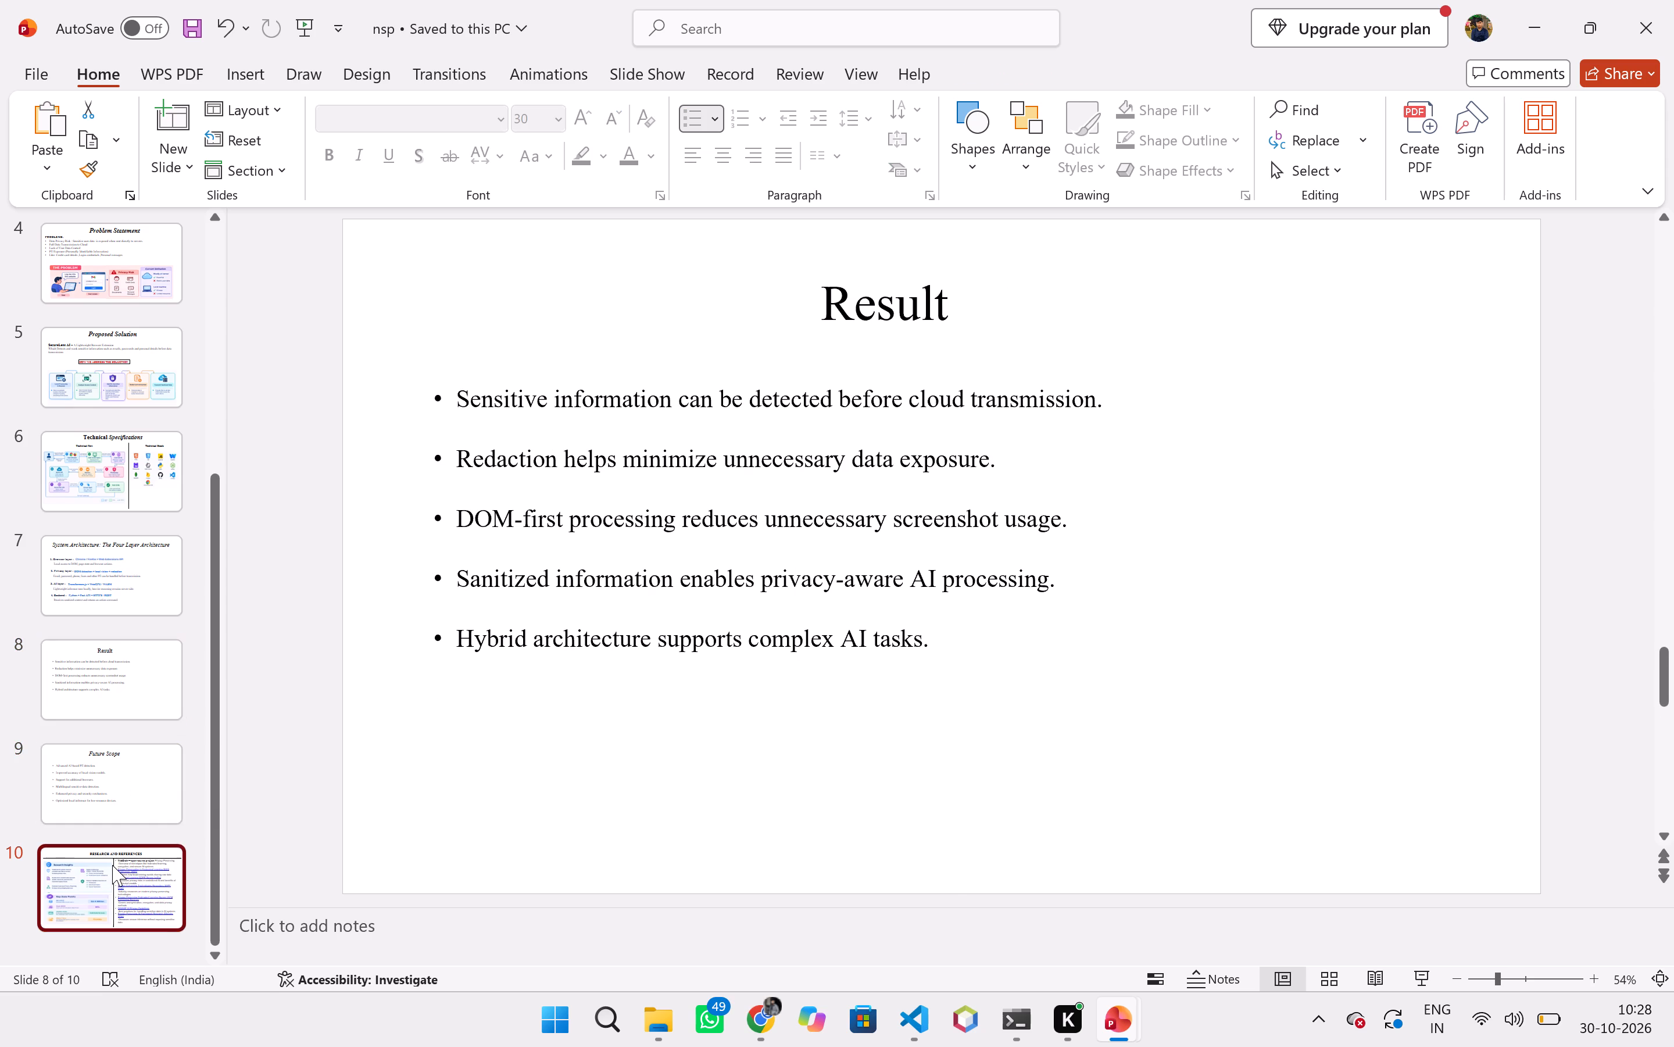
pyautogui.scroll(-1, 112, 865)
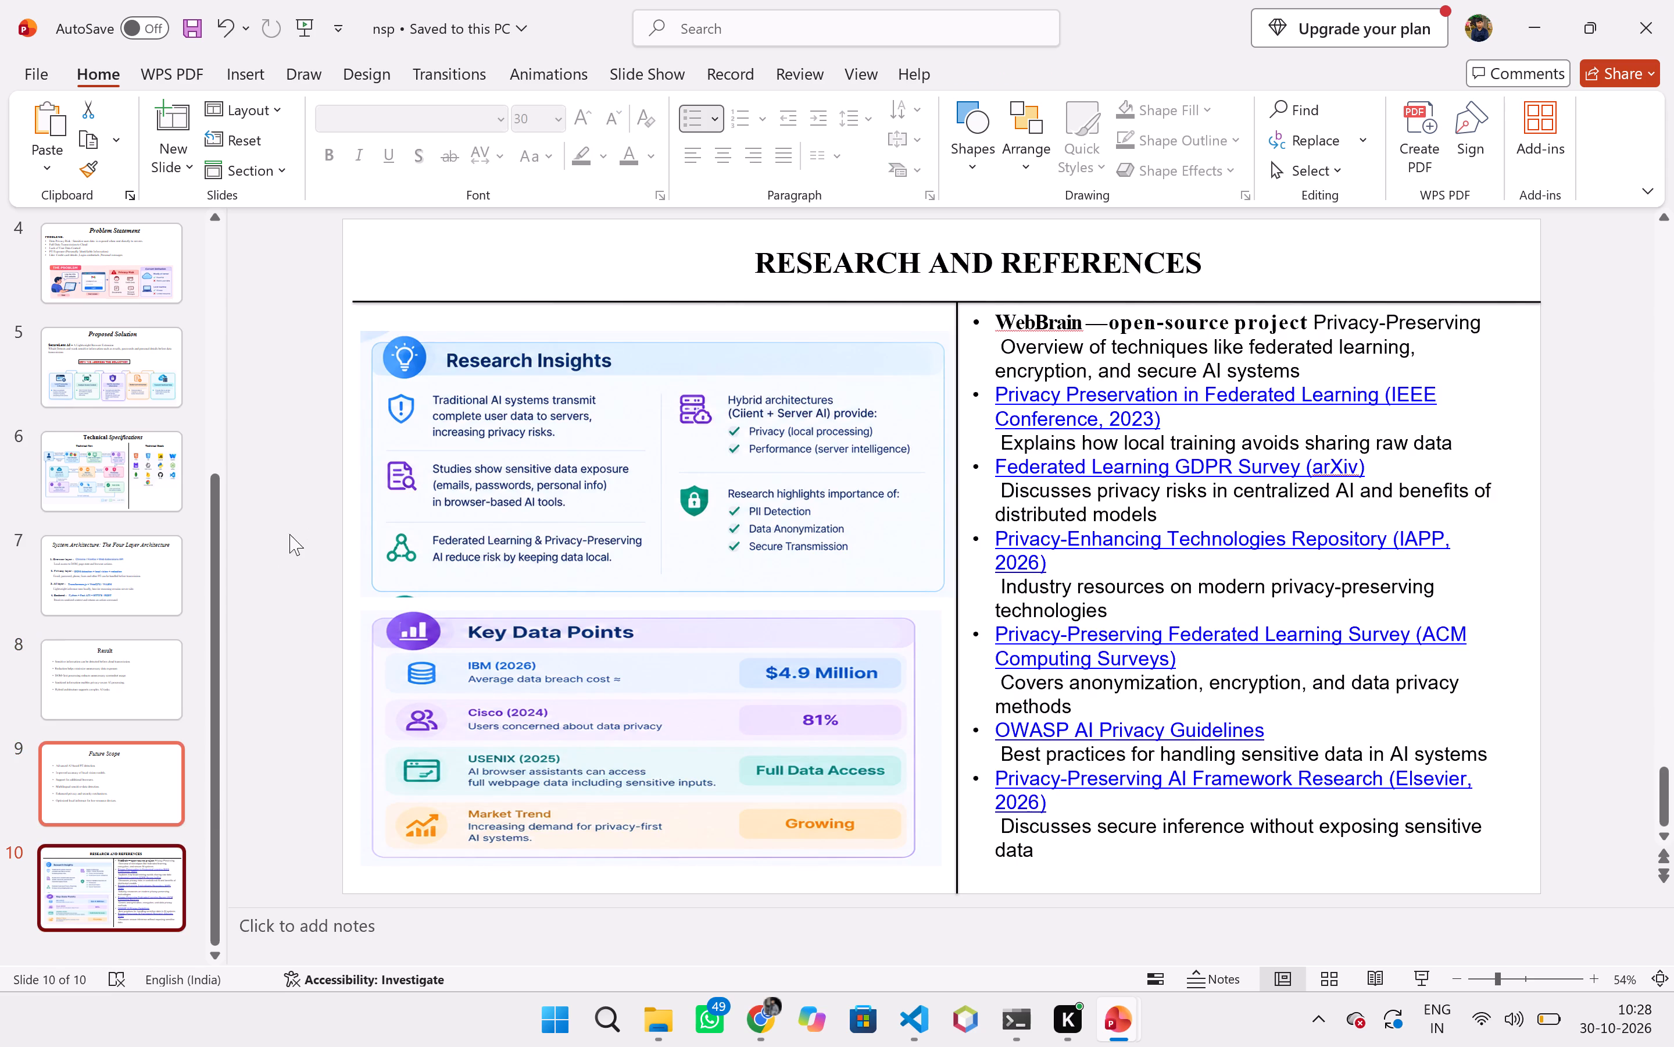
pyautogui.scroll(20, 143, 690)
pyautogui.scroll(20, 143, 690)
pyautogui.scroll(20, 143, 690)
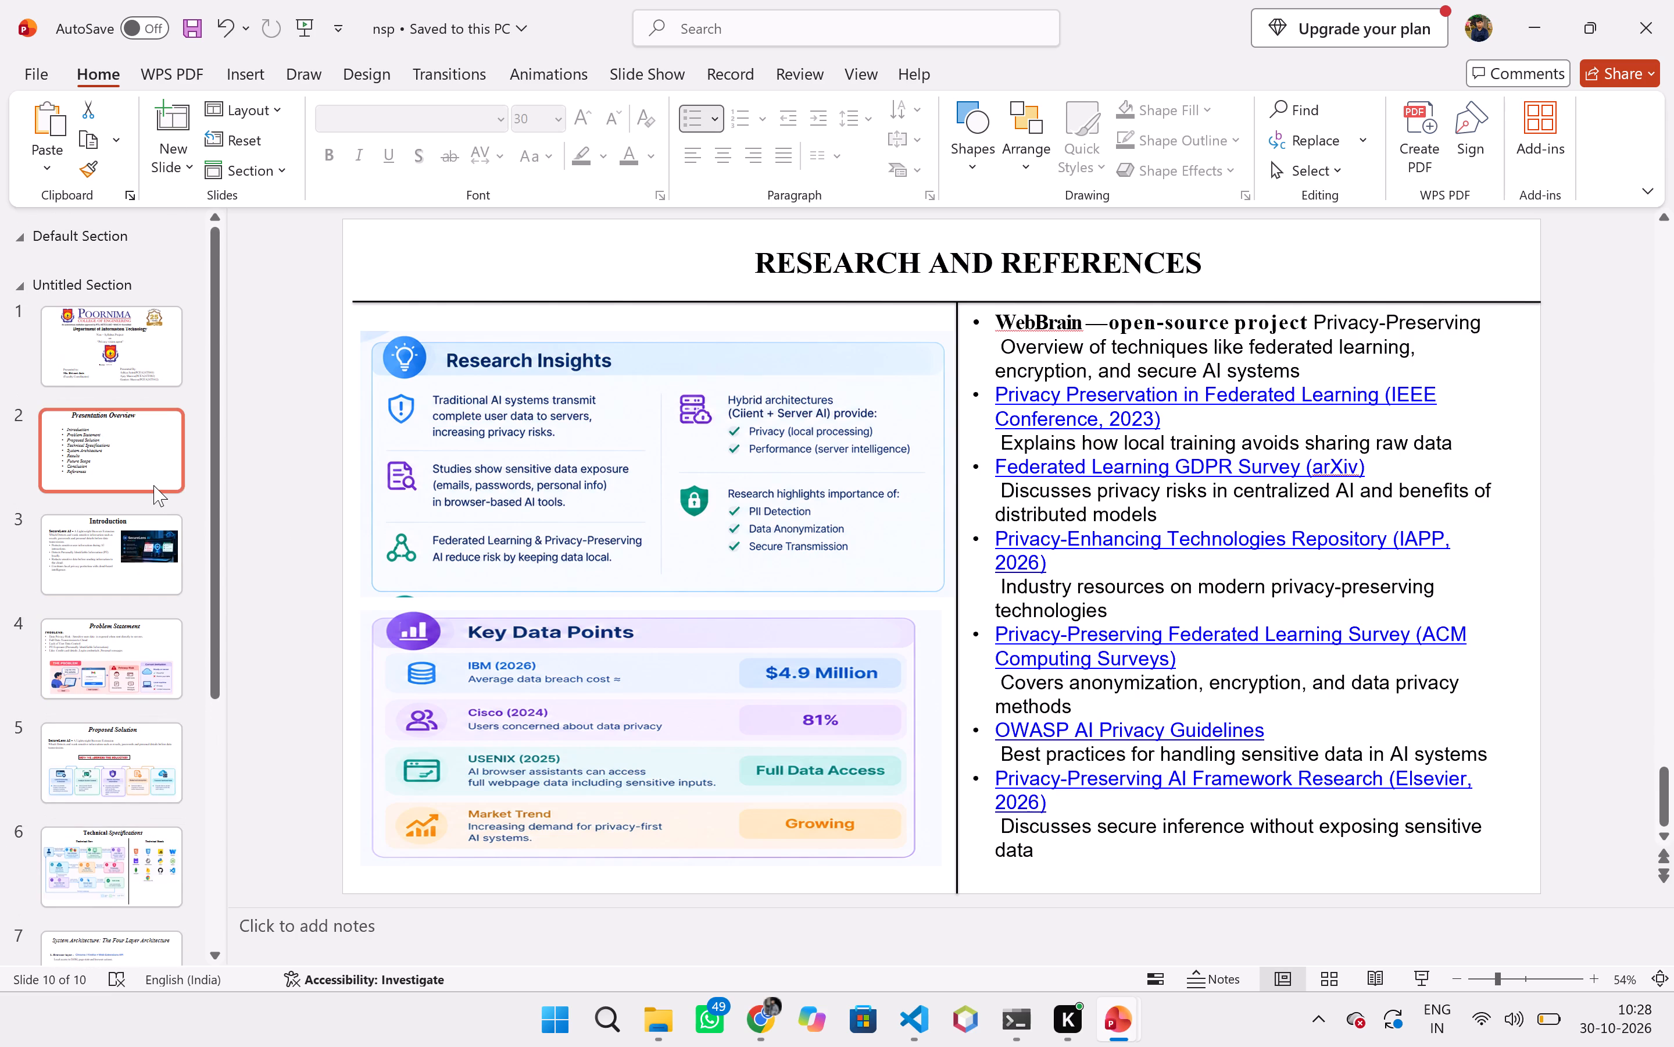
pyautogui.click(153, 485)
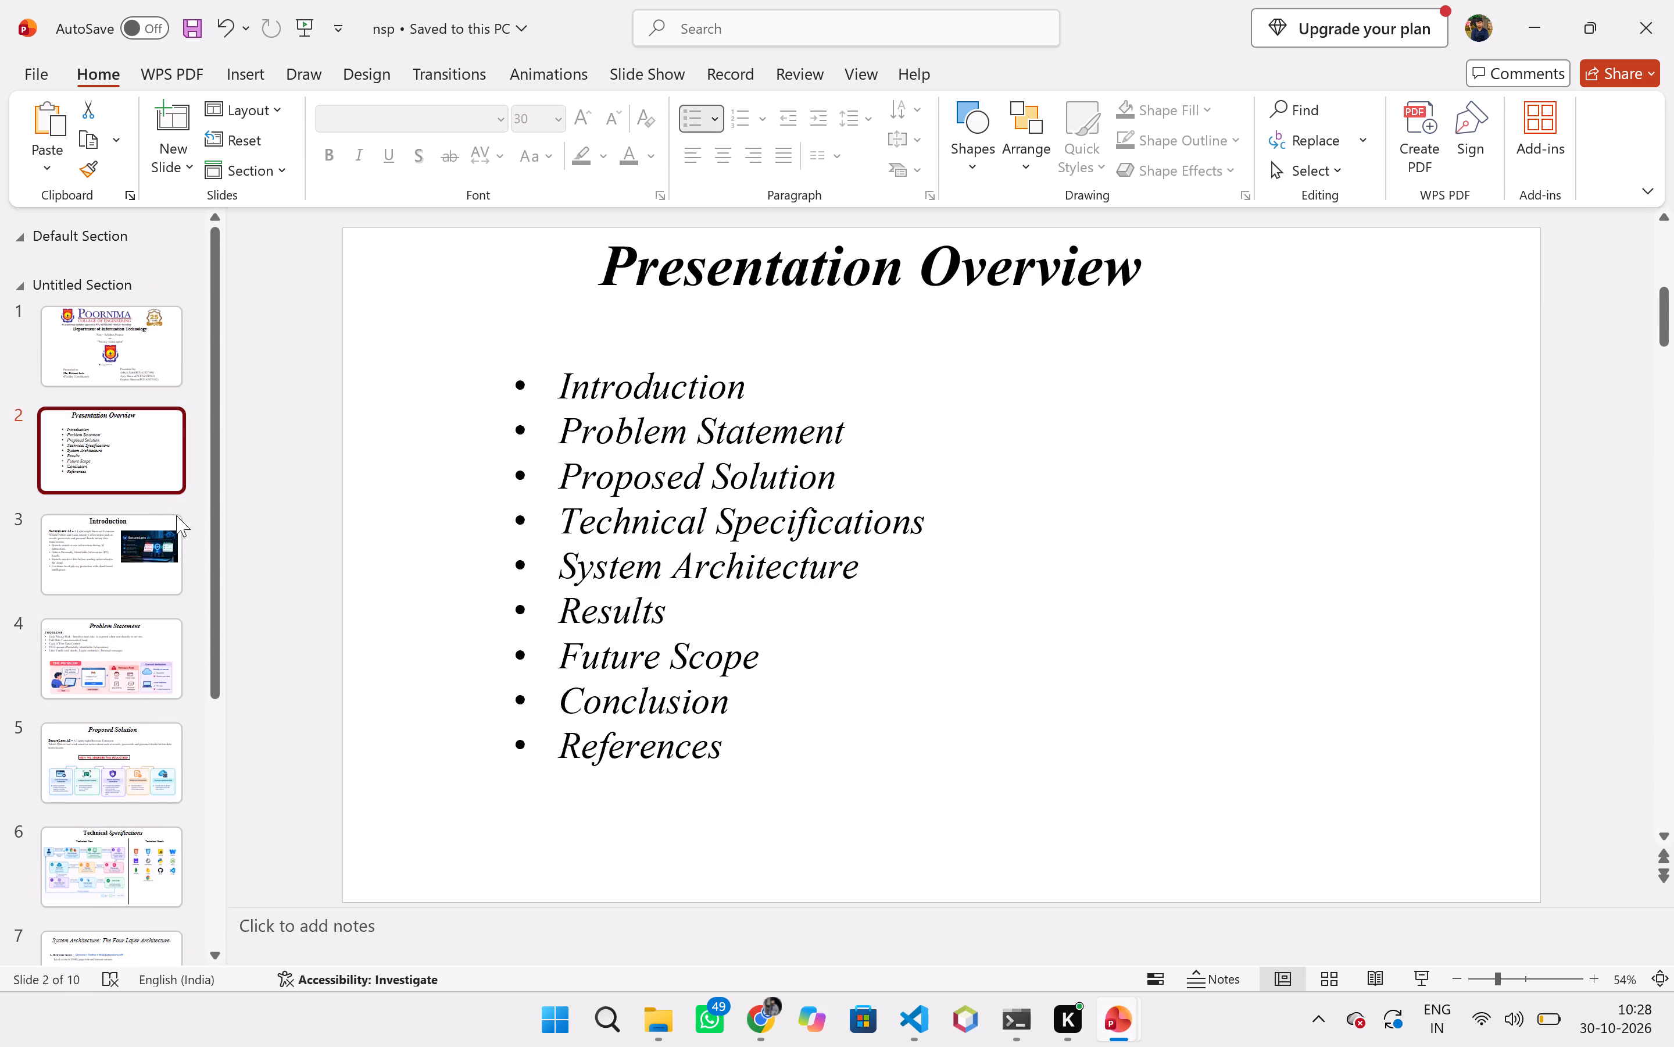
pyautogui.scroll(-2, 135, 961)
pyautogui.click(135, 798)
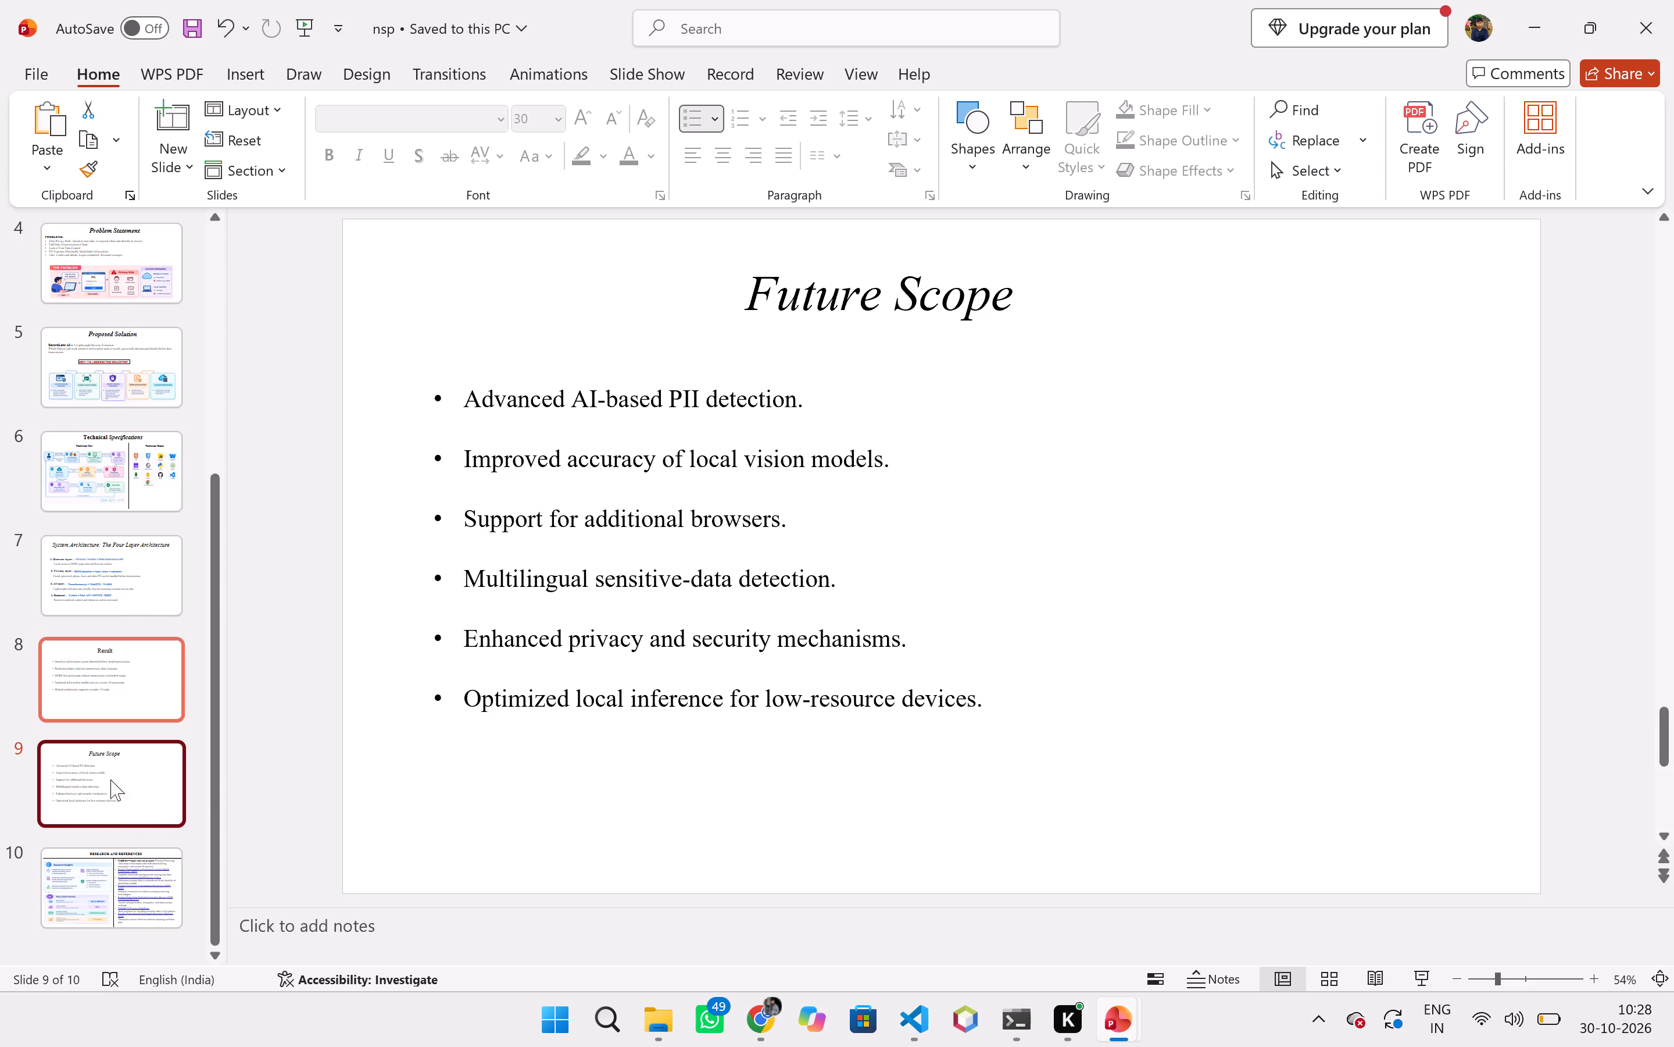
pyautogui.click(127, 831)
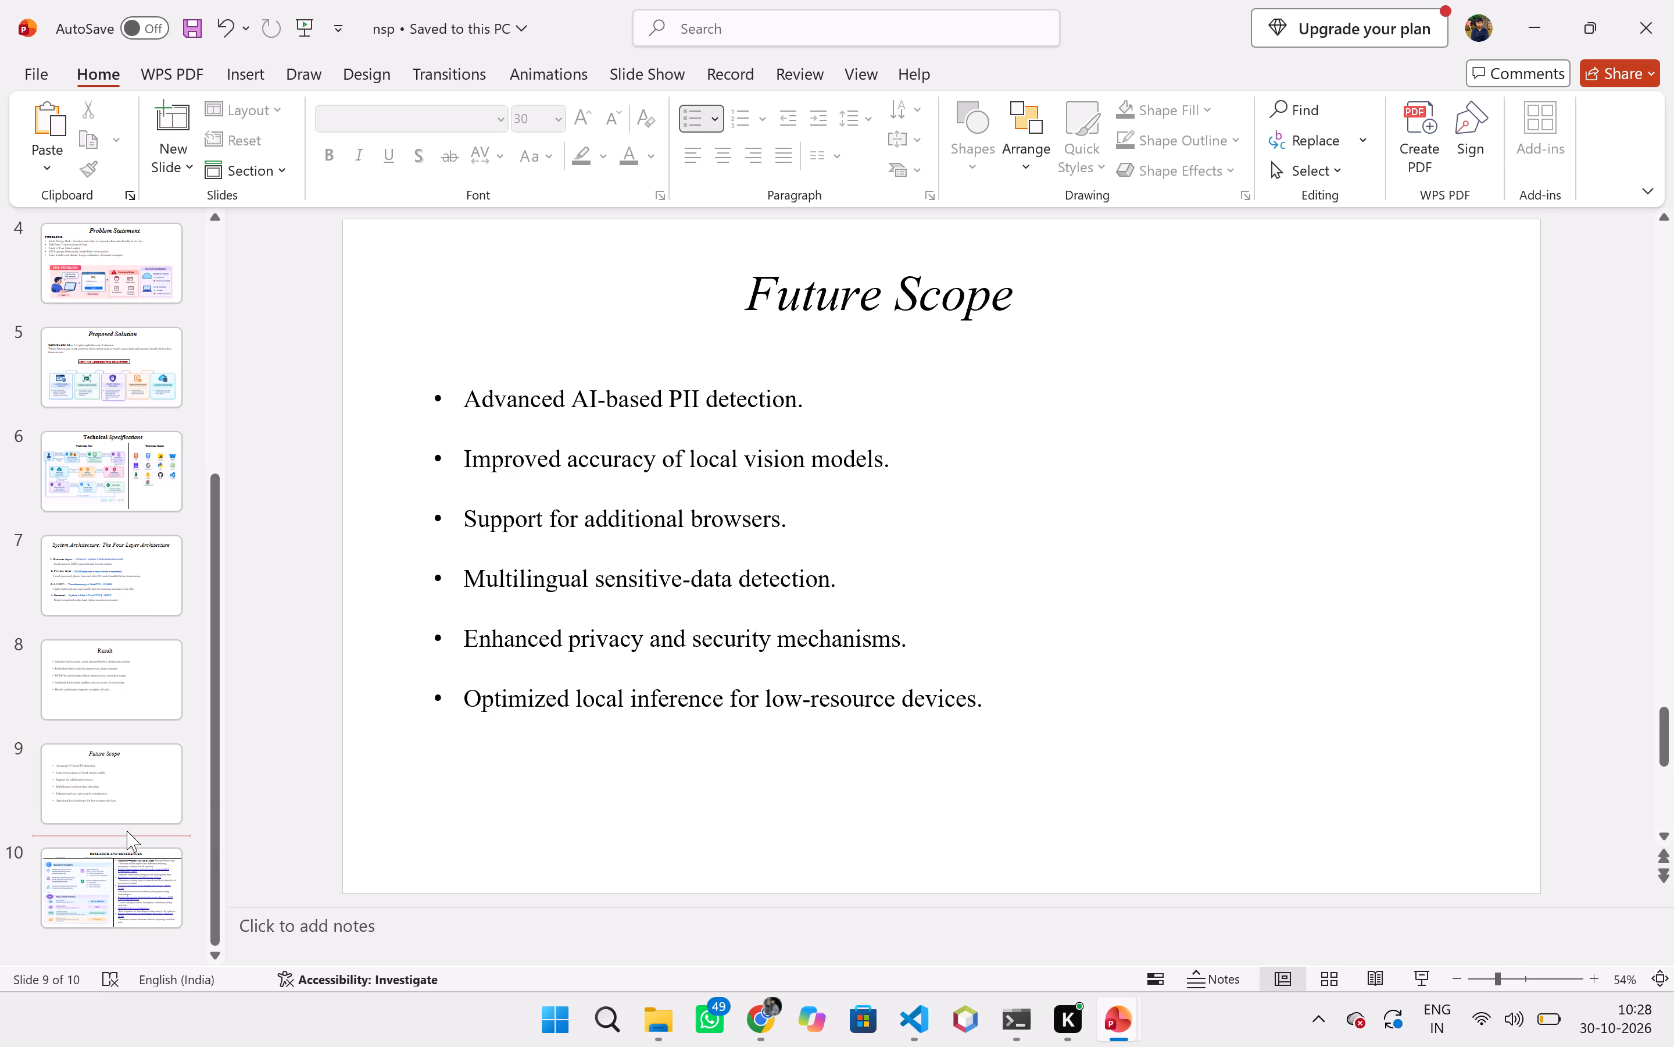
pyautogui.click(181, 158)
pyautogui.click(335, 389)
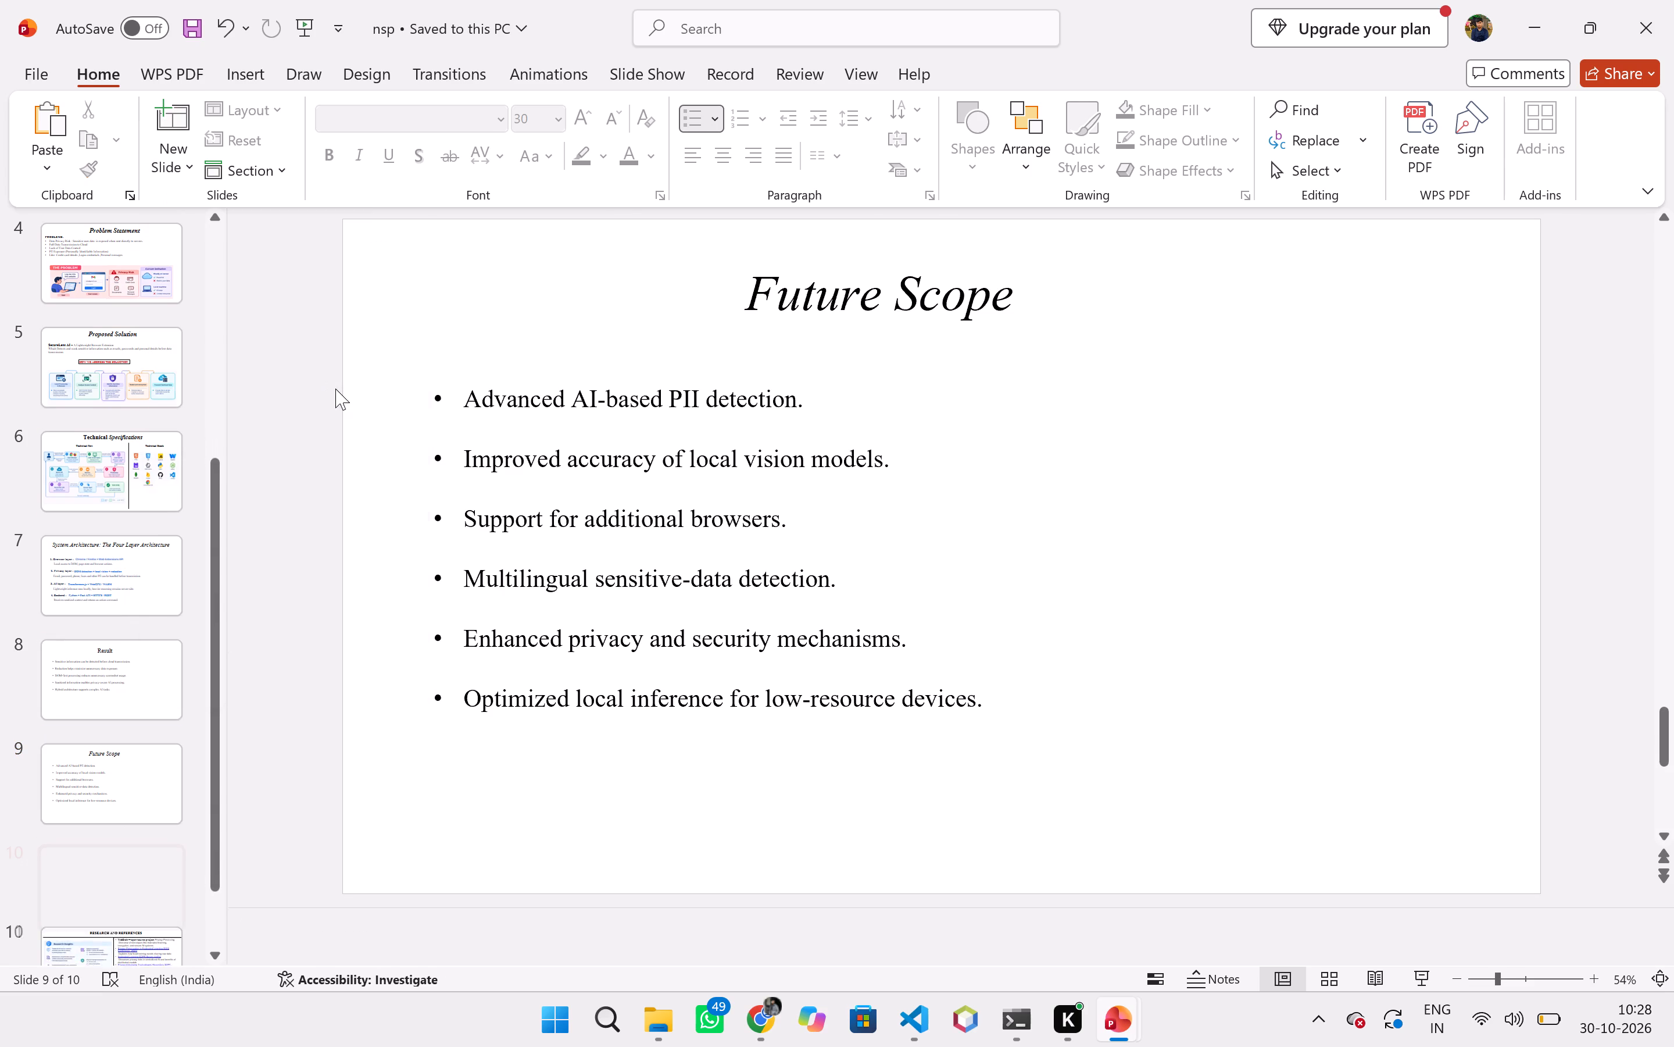
# Paste the copied conclusion bullets and Our Vision line into the body area of the new slide 10.
pyautogui.click(943, 268)
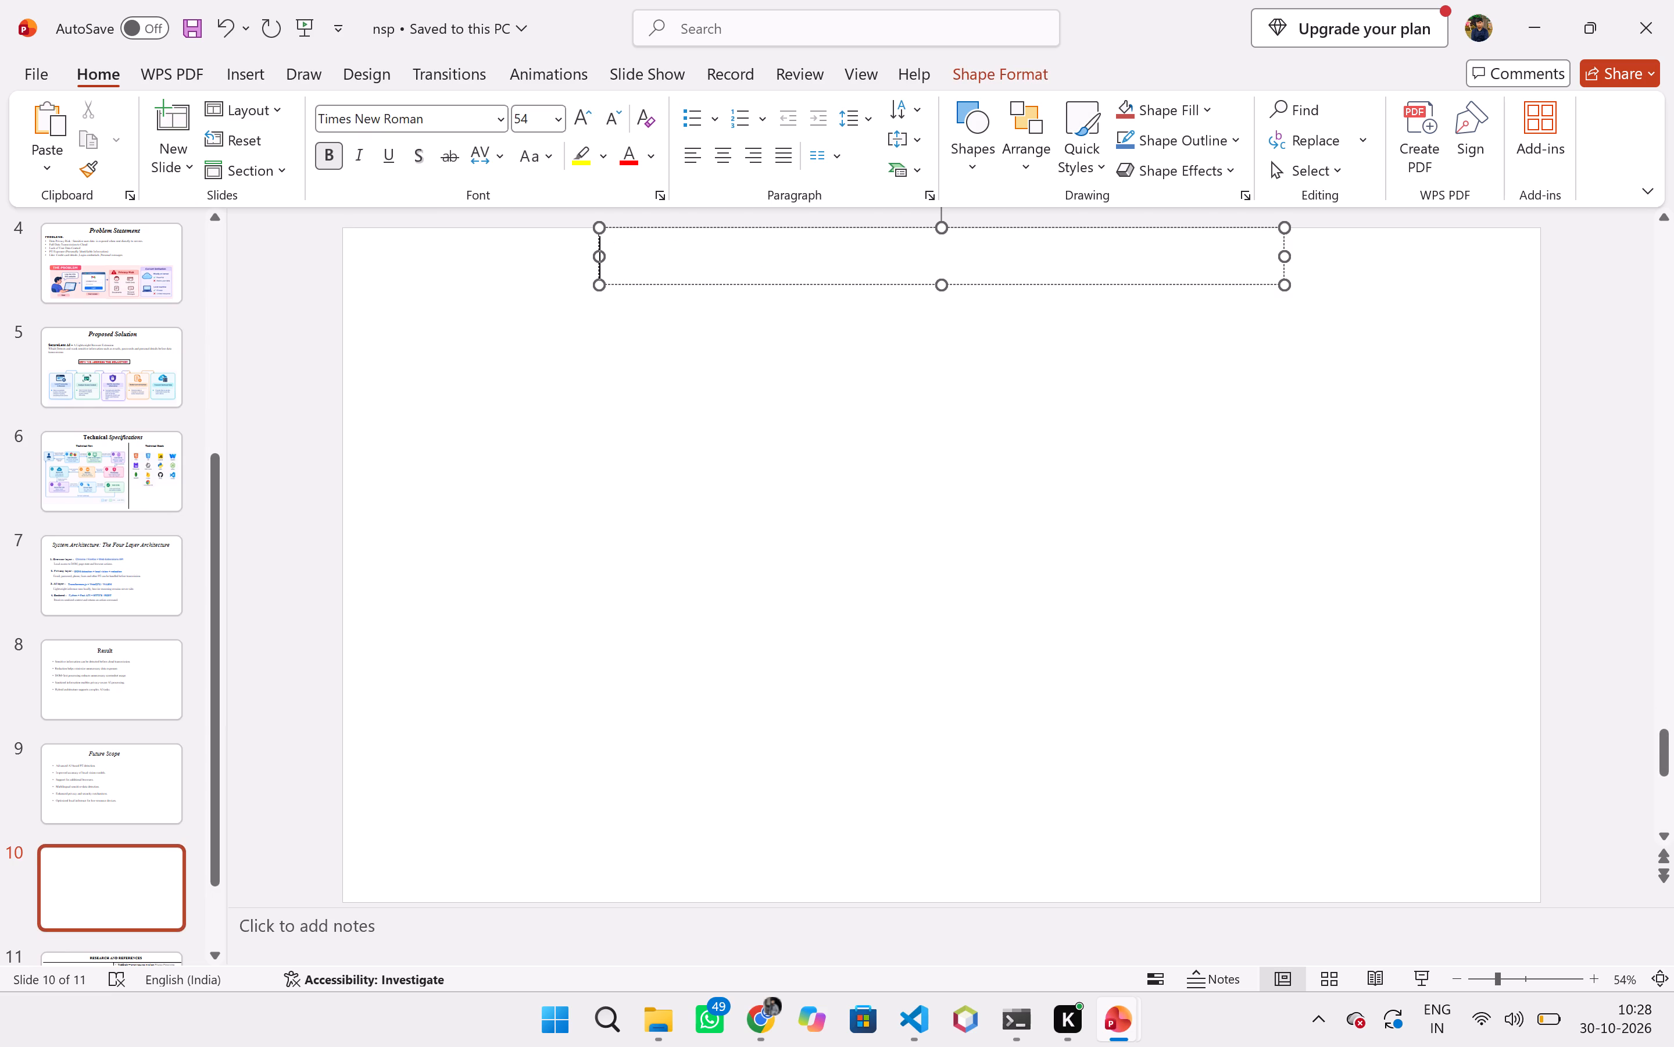
pyautogui.click(745, 628)
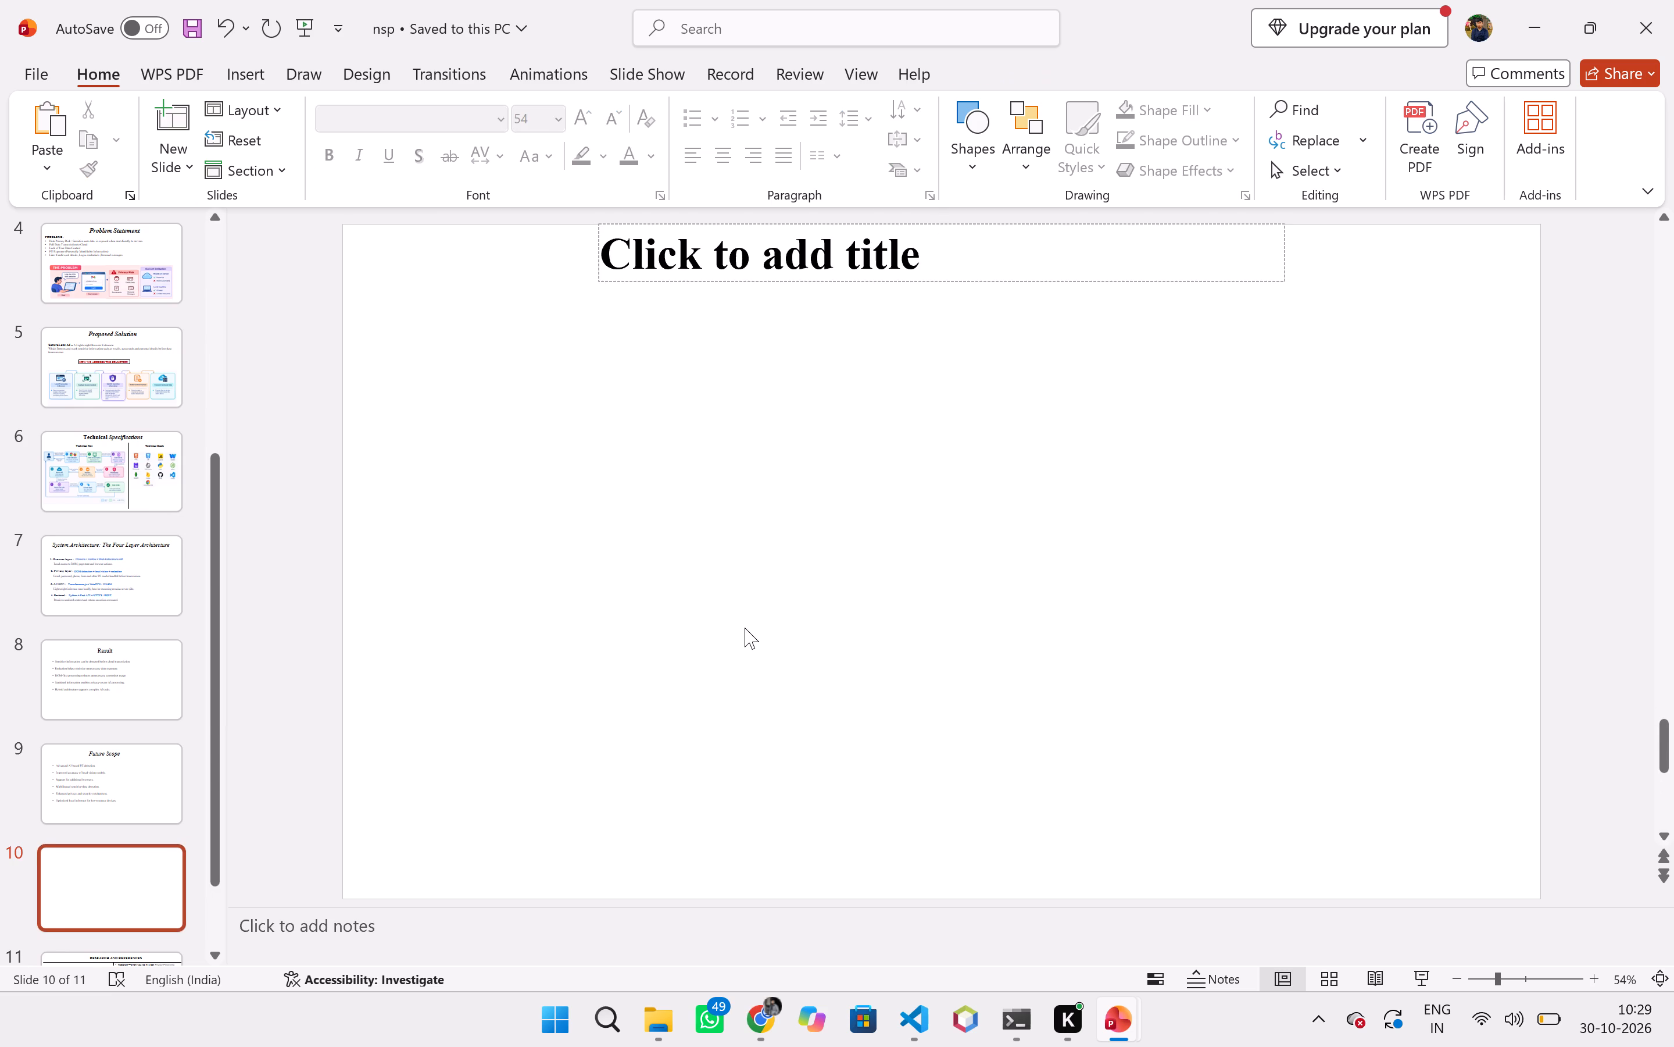
pyautogui.click(745, 628)
pyautogui.hotkey('ctrl', 'v')
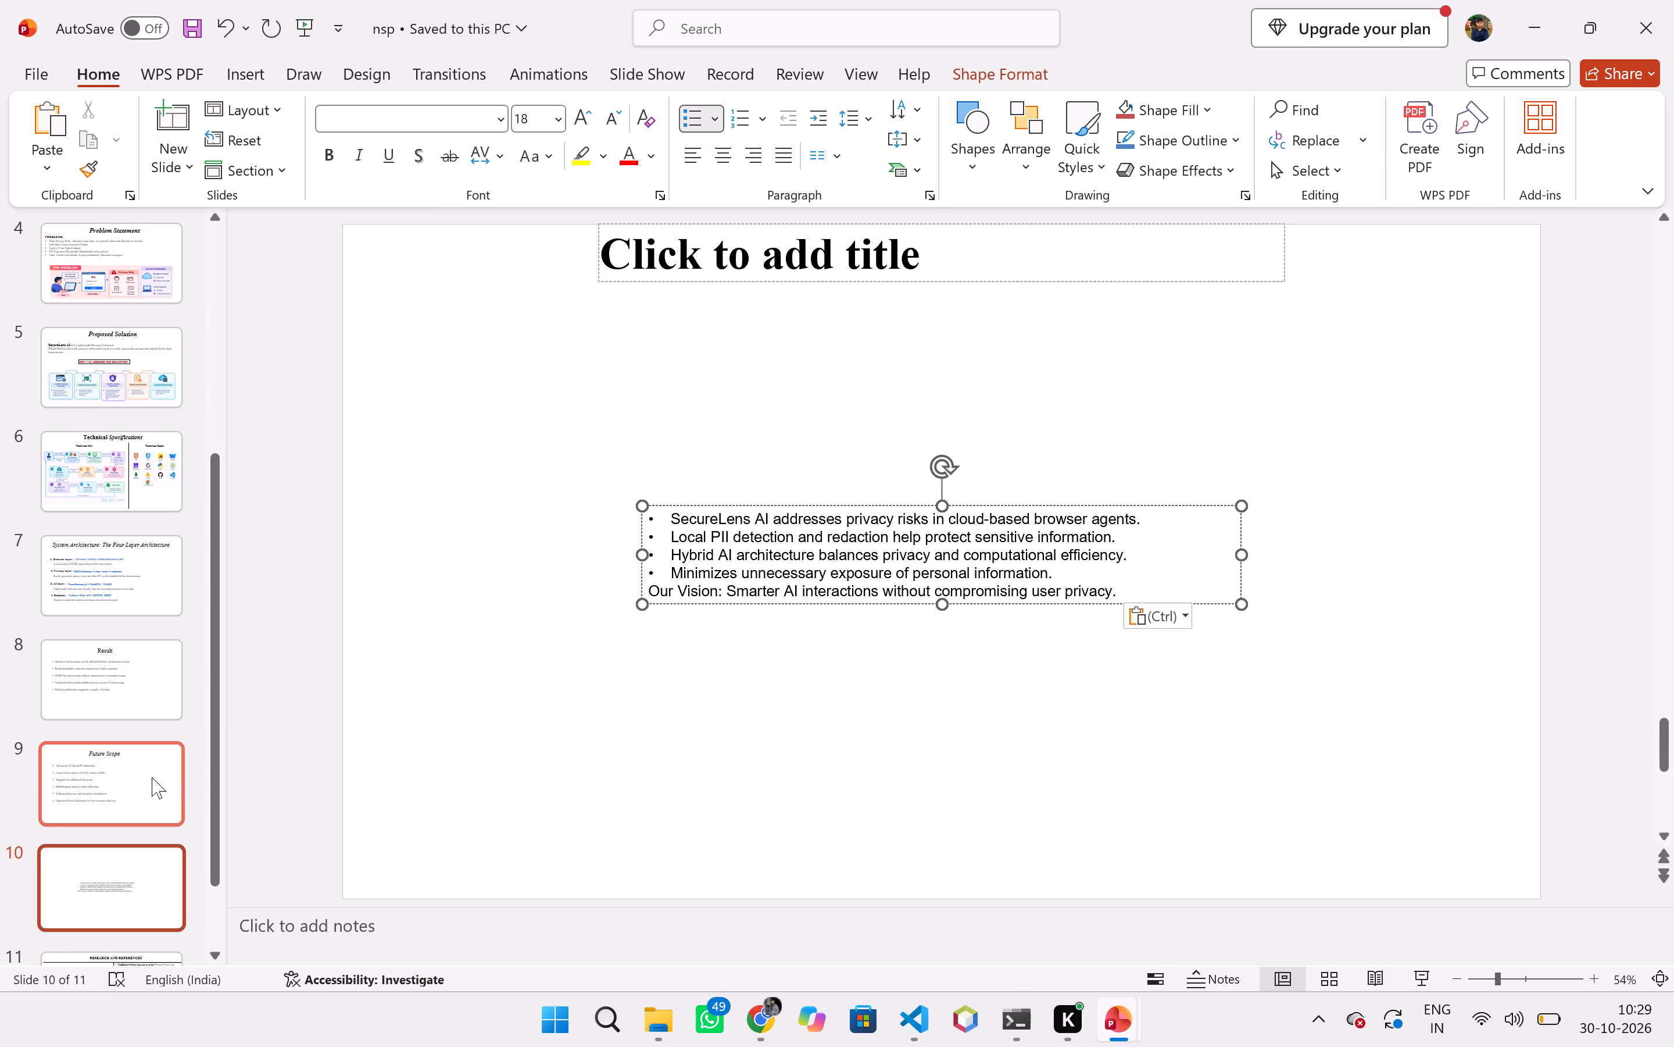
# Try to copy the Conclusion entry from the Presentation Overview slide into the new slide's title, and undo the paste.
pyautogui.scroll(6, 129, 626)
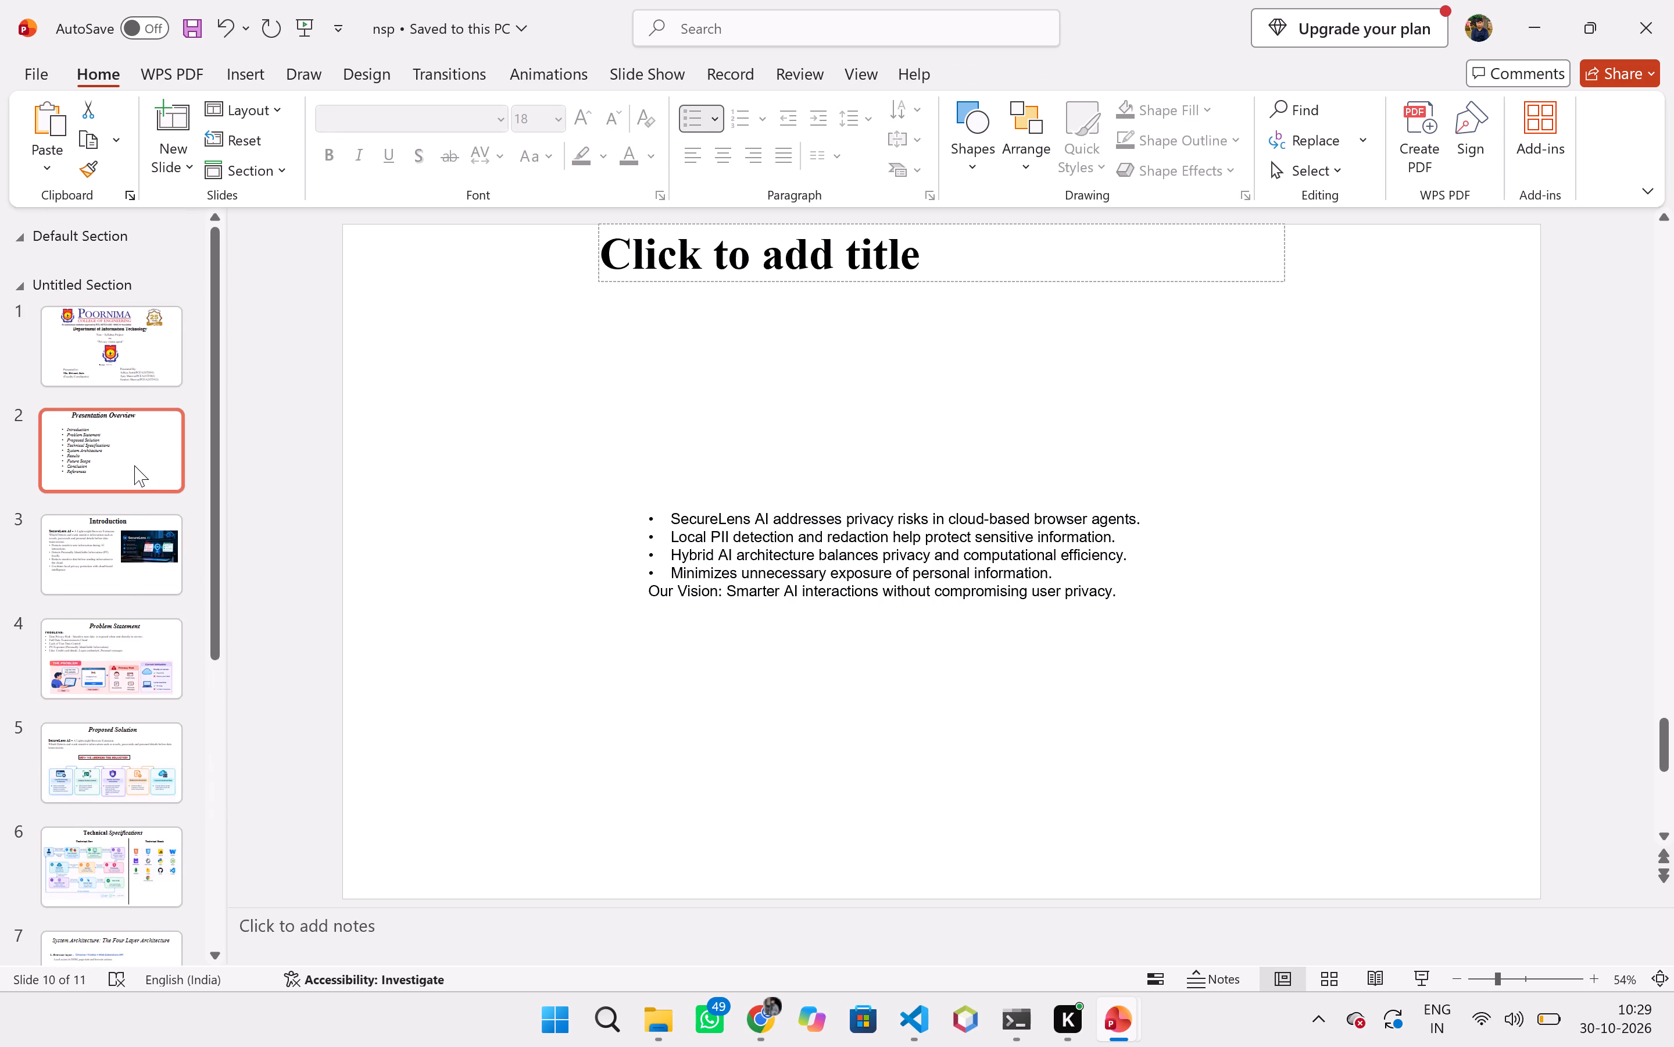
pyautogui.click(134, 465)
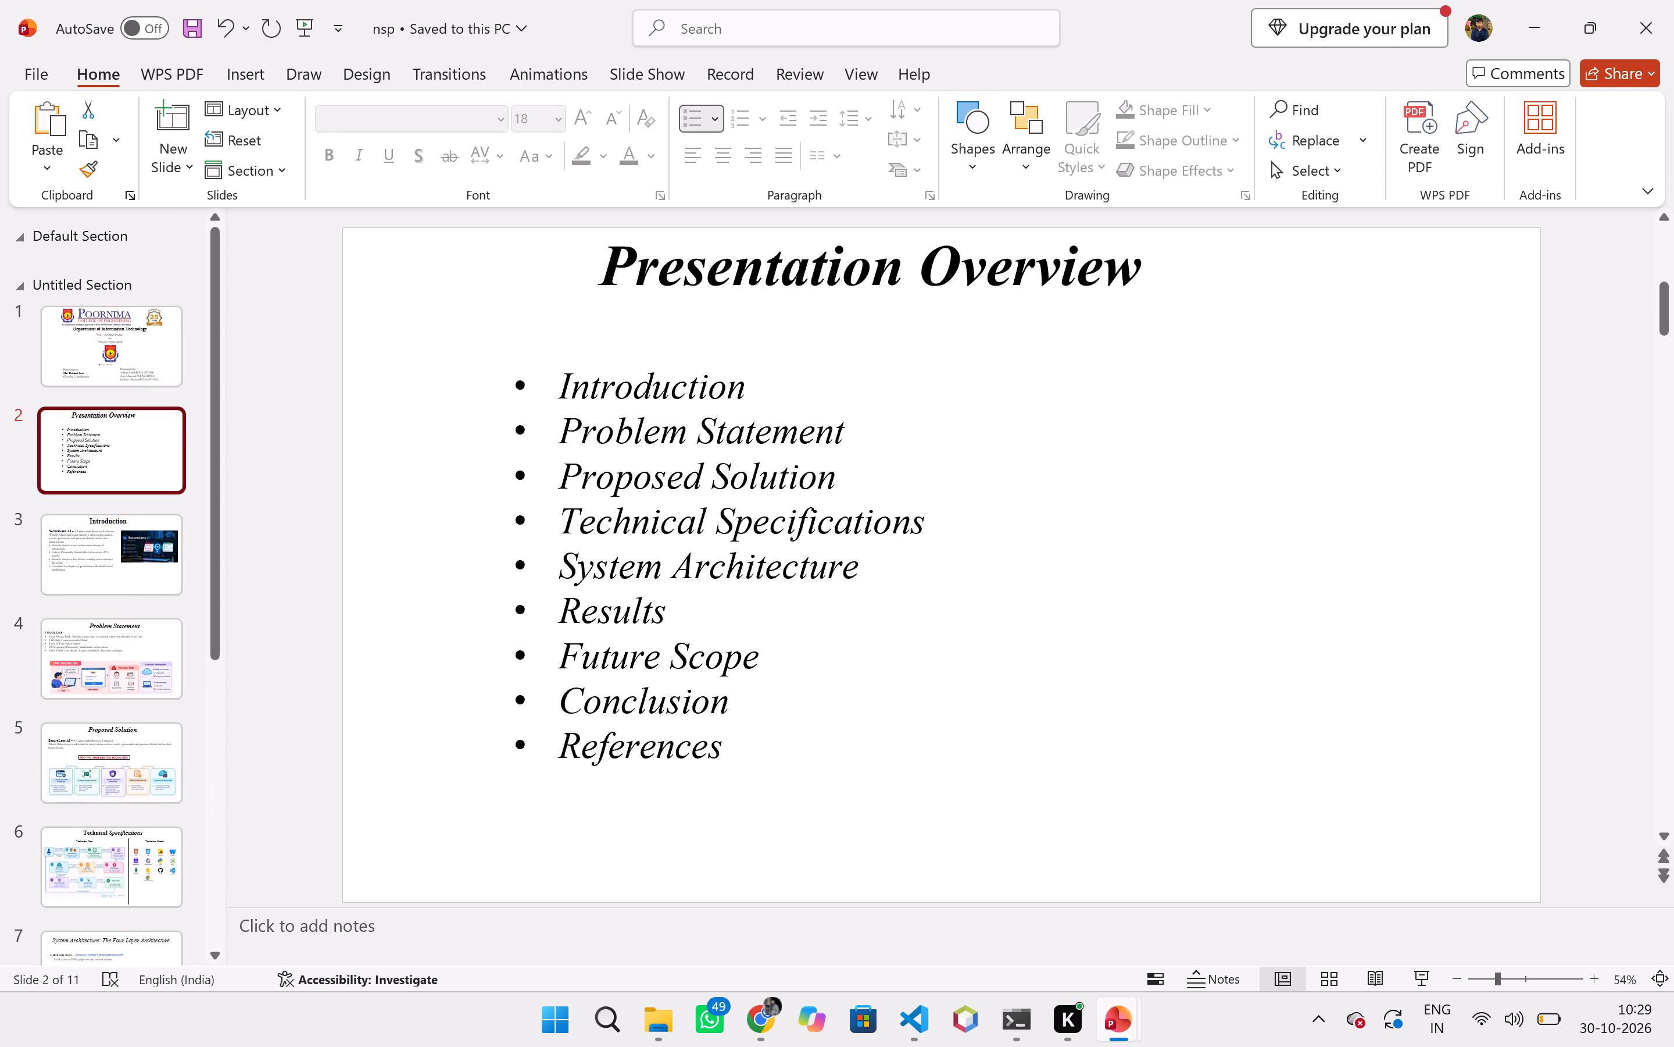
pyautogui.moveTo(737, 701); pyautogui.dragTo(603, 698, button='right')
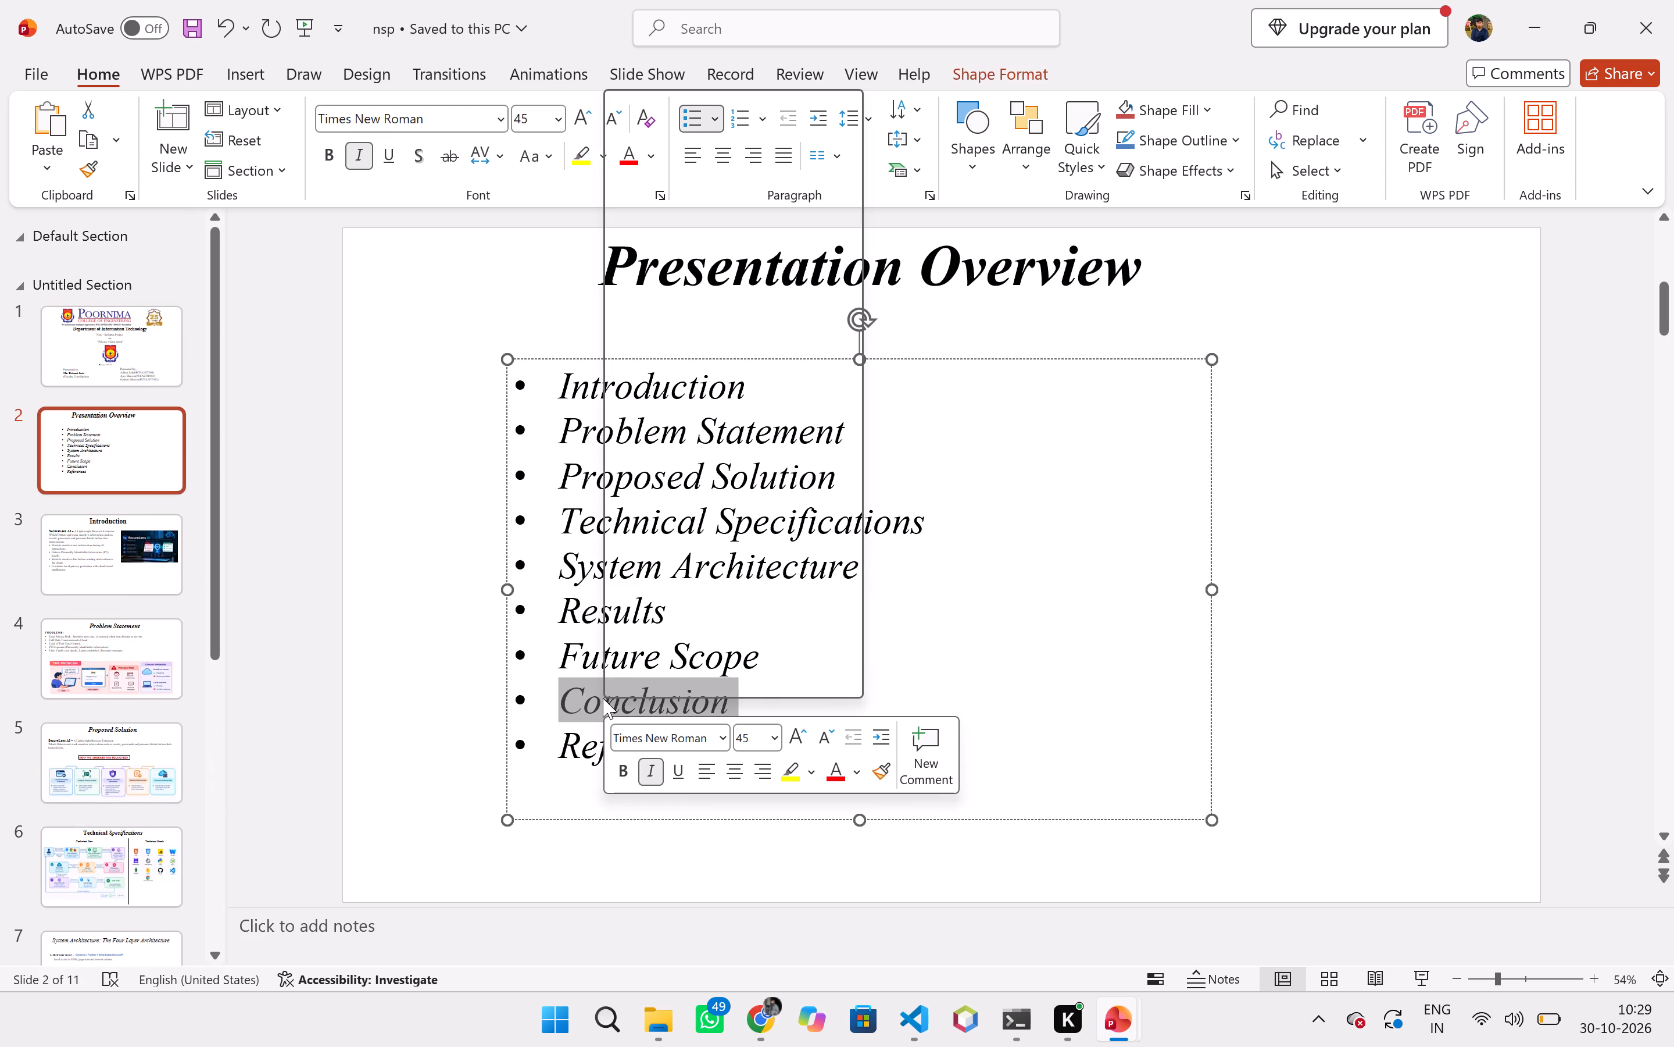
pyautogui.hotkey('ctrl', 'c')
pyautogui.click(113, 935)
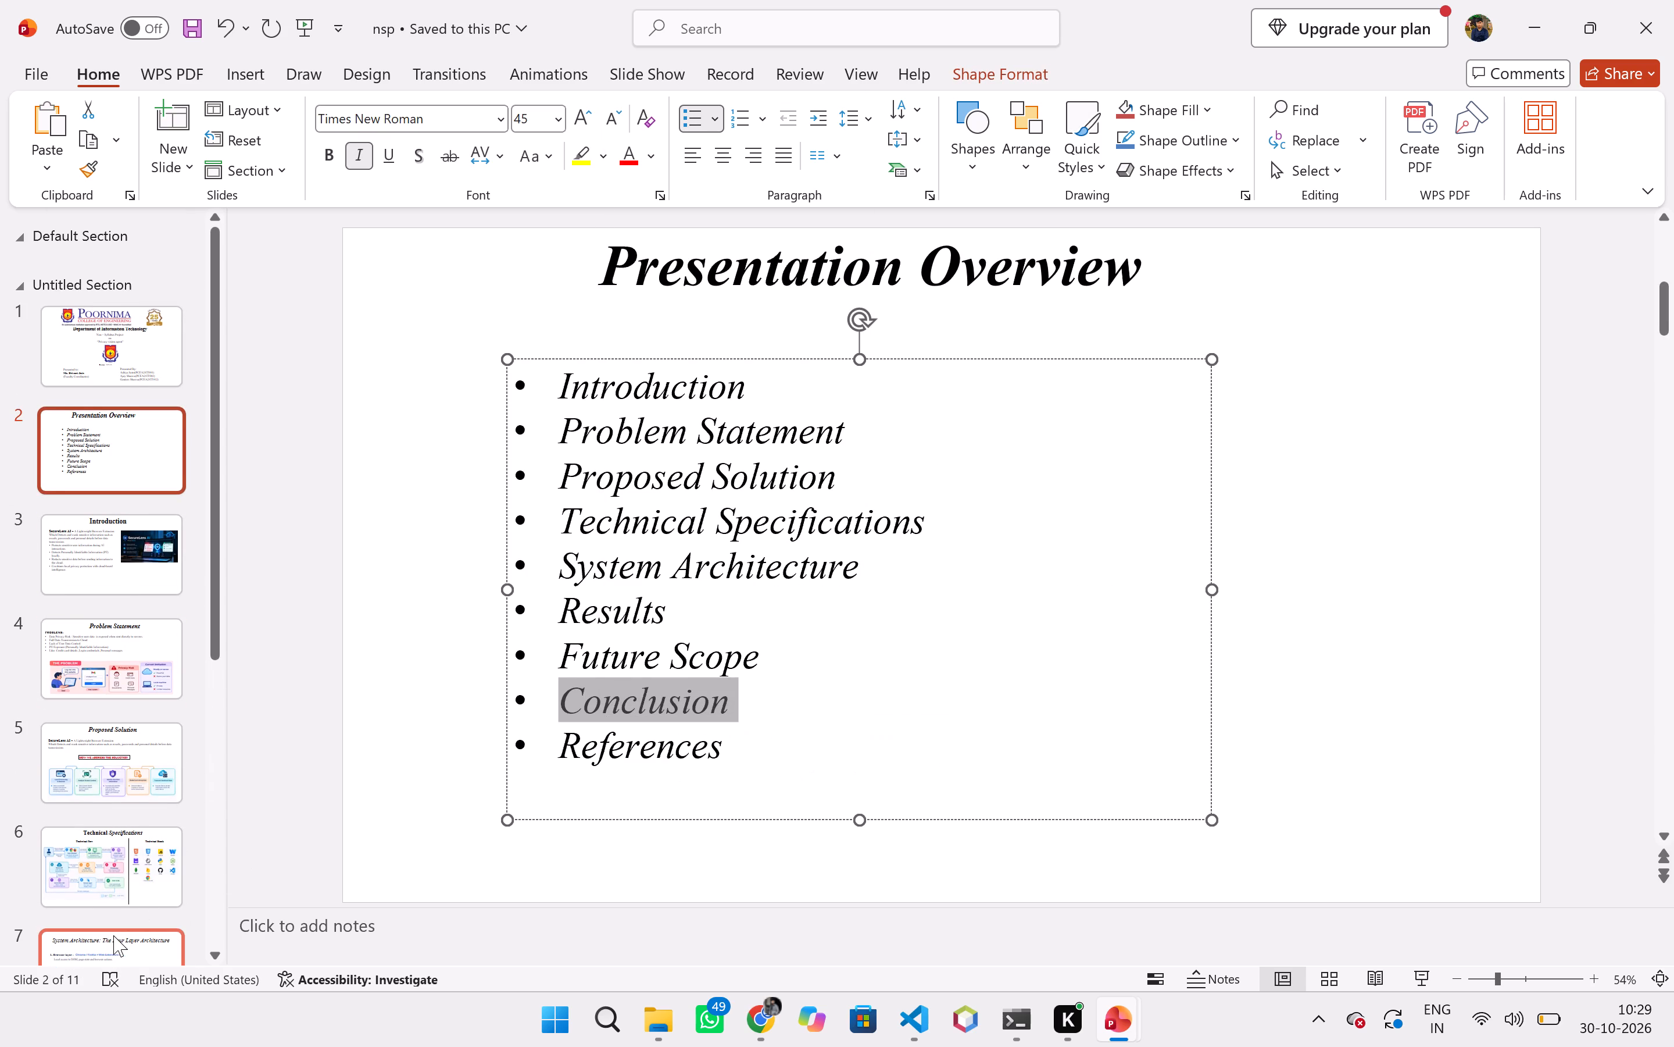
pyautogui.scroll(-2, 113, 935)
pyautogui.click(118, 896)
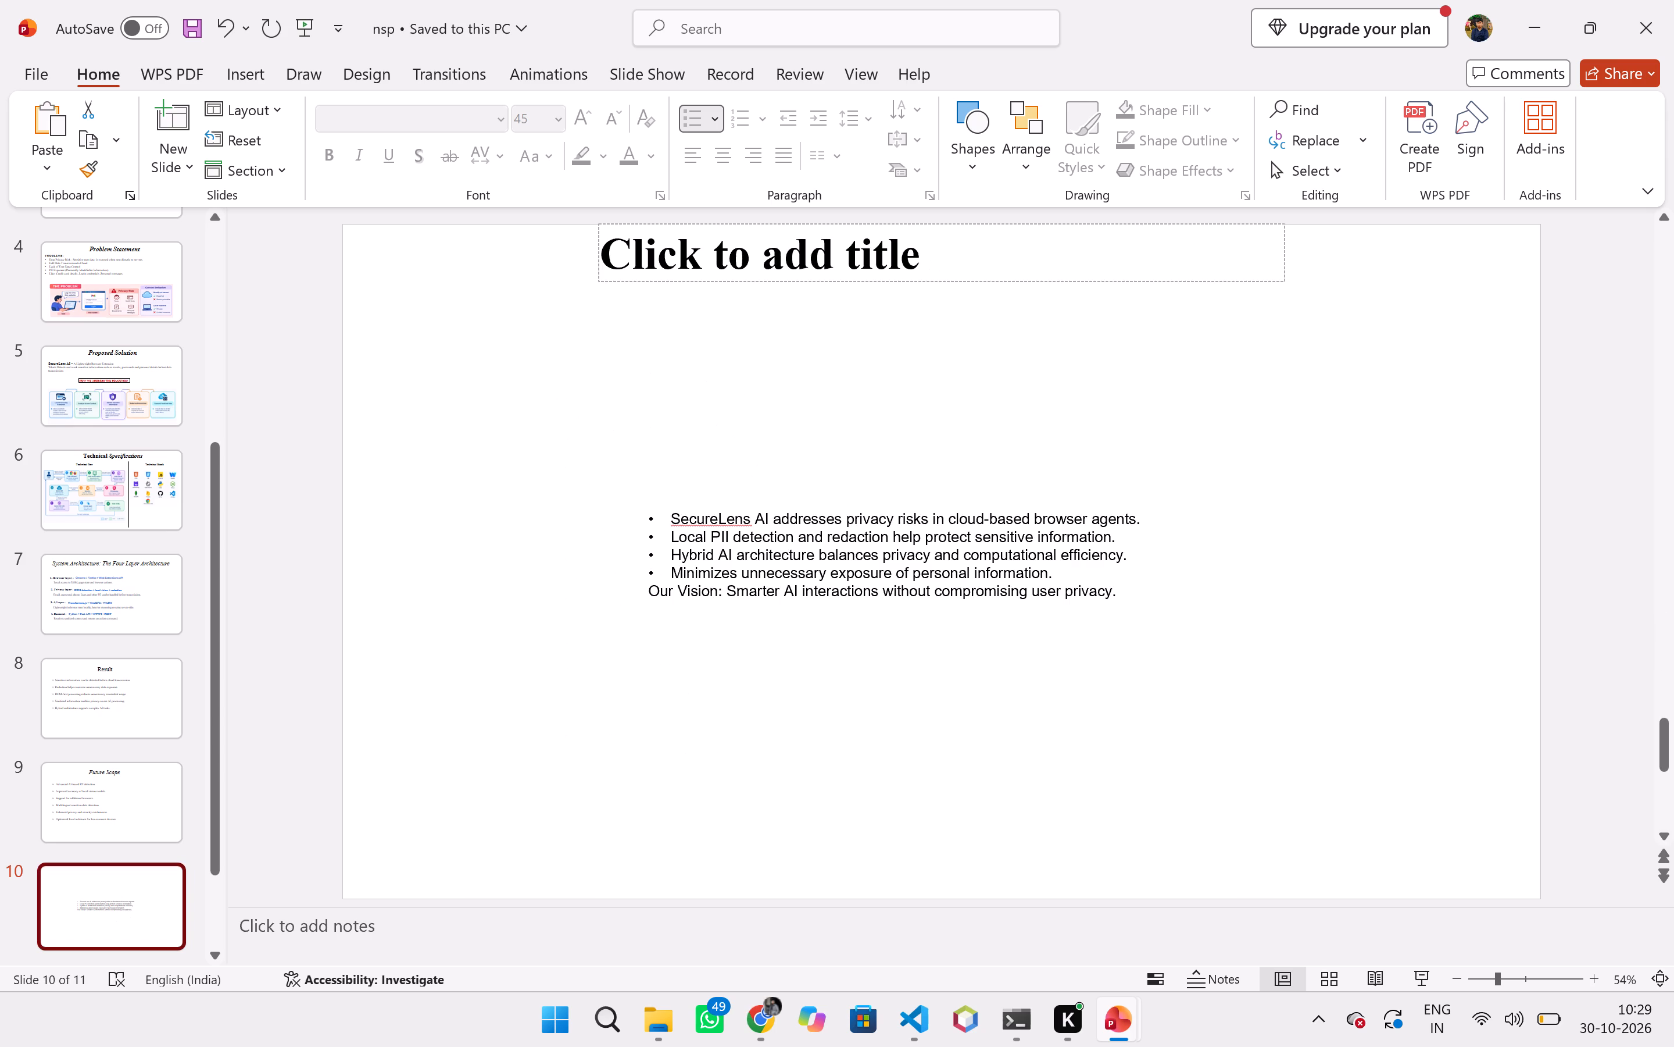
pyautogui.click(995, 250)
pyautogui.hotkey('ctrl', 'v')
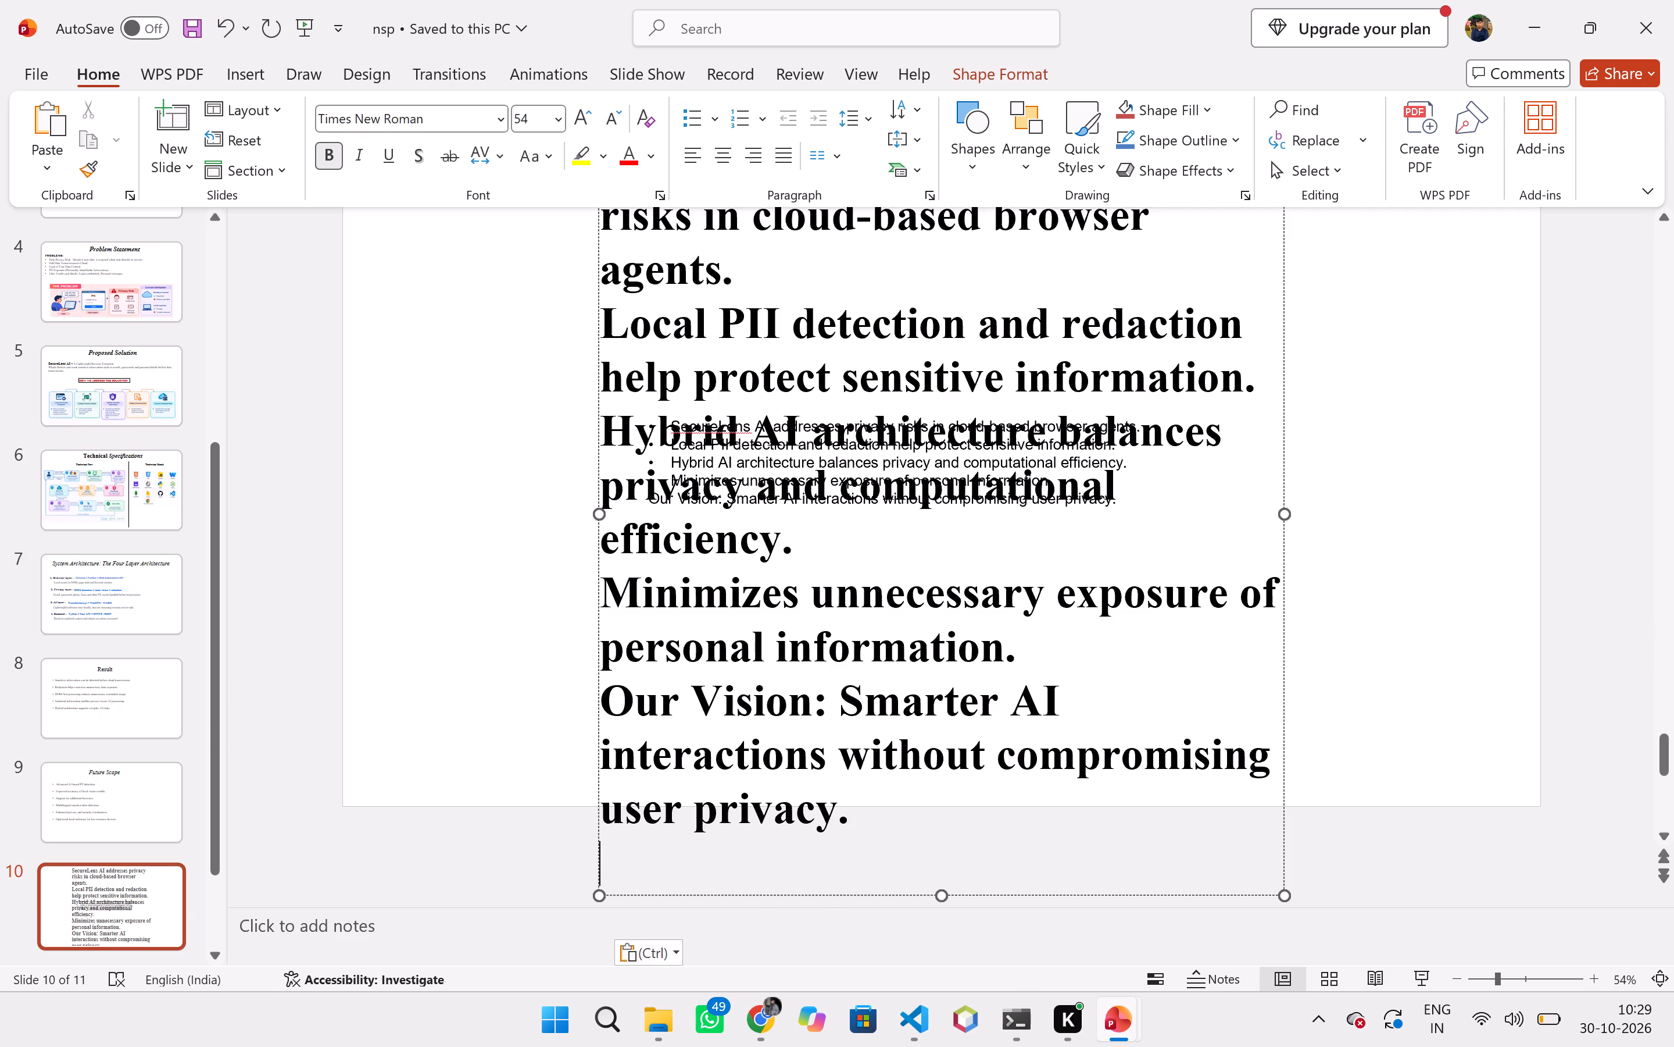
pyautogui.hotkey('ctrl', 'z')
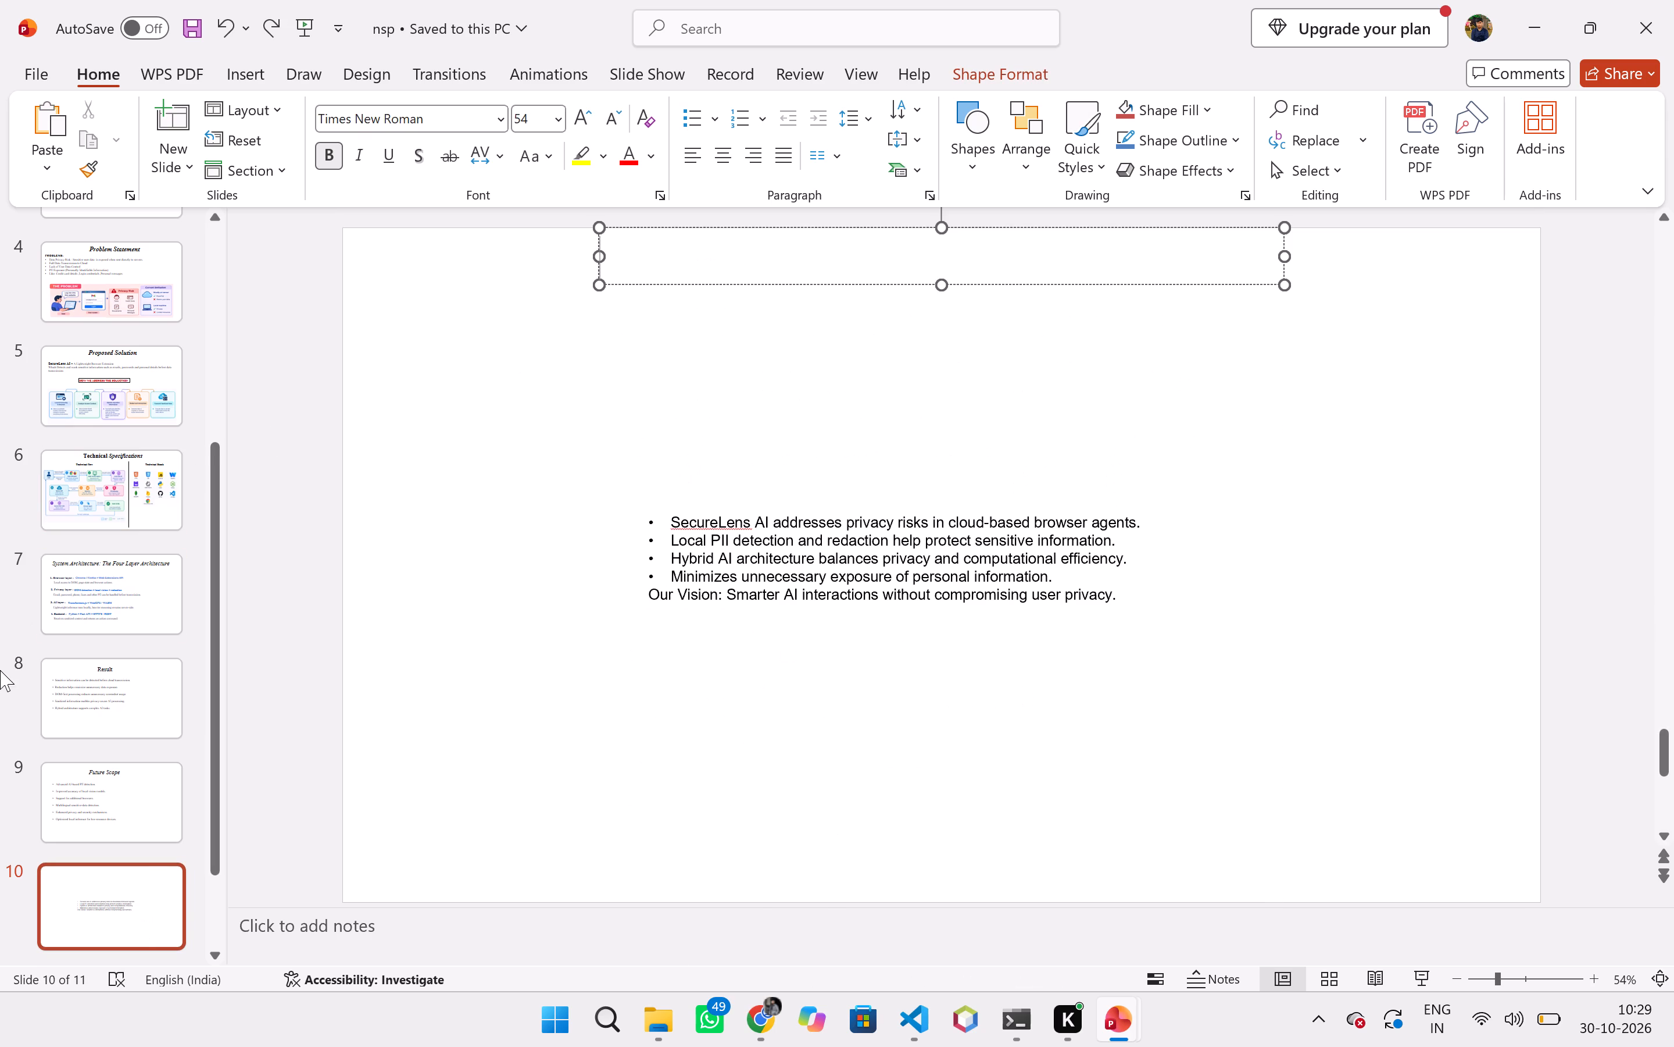
# Copy the word Conclusion from the Presentation Overview list and paste it into slide 10's title placeholder.
pyautogui.scroll(1, 116, 493)
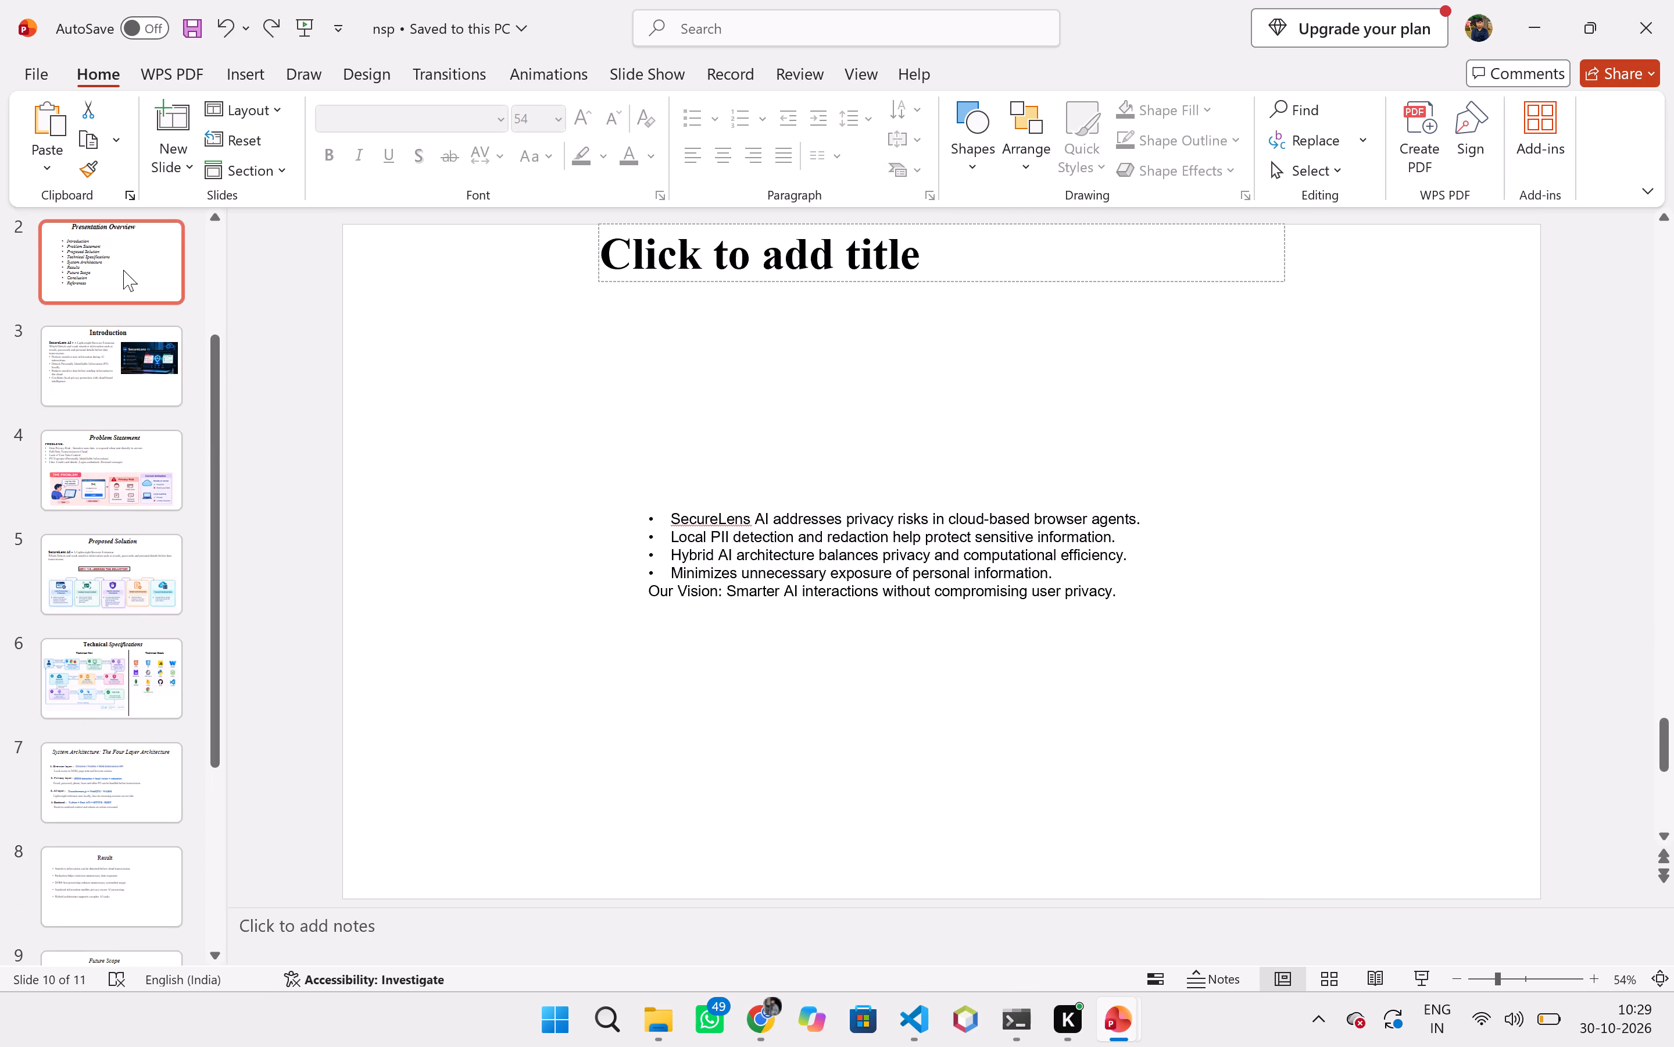
pyautogui.click(123, 270)
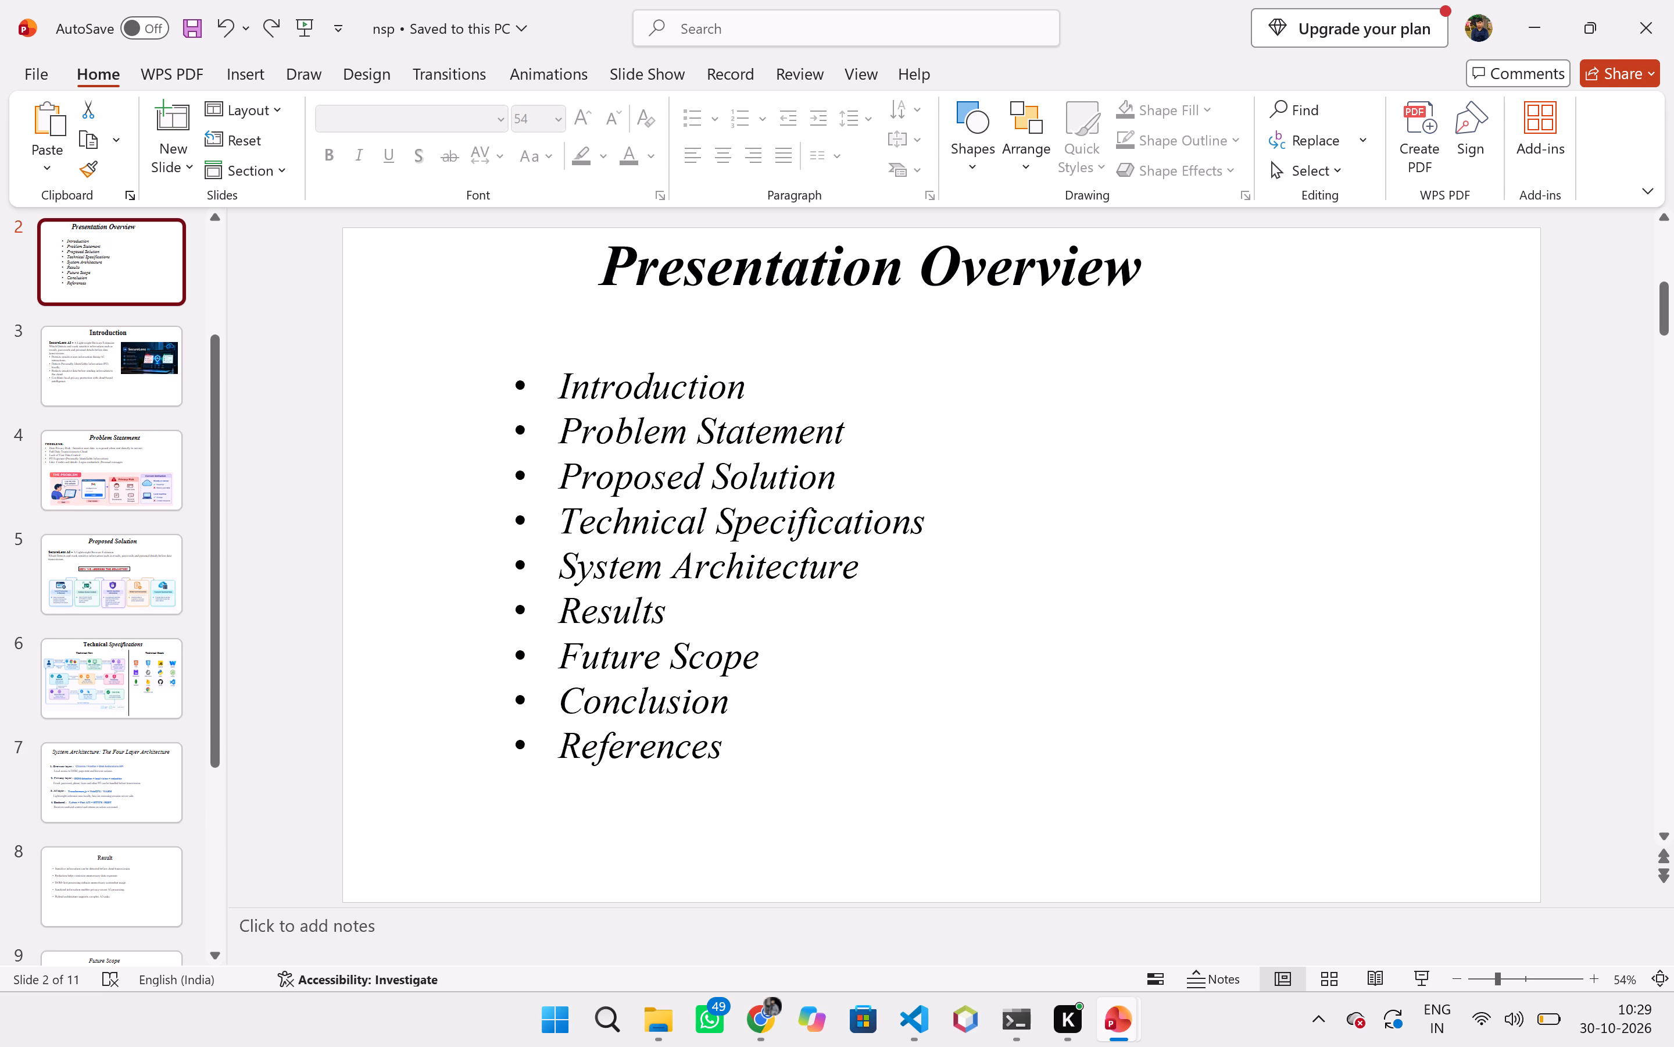
pyautogui.moveTo(749, 710); pyautogui.dragTo(575, 700)
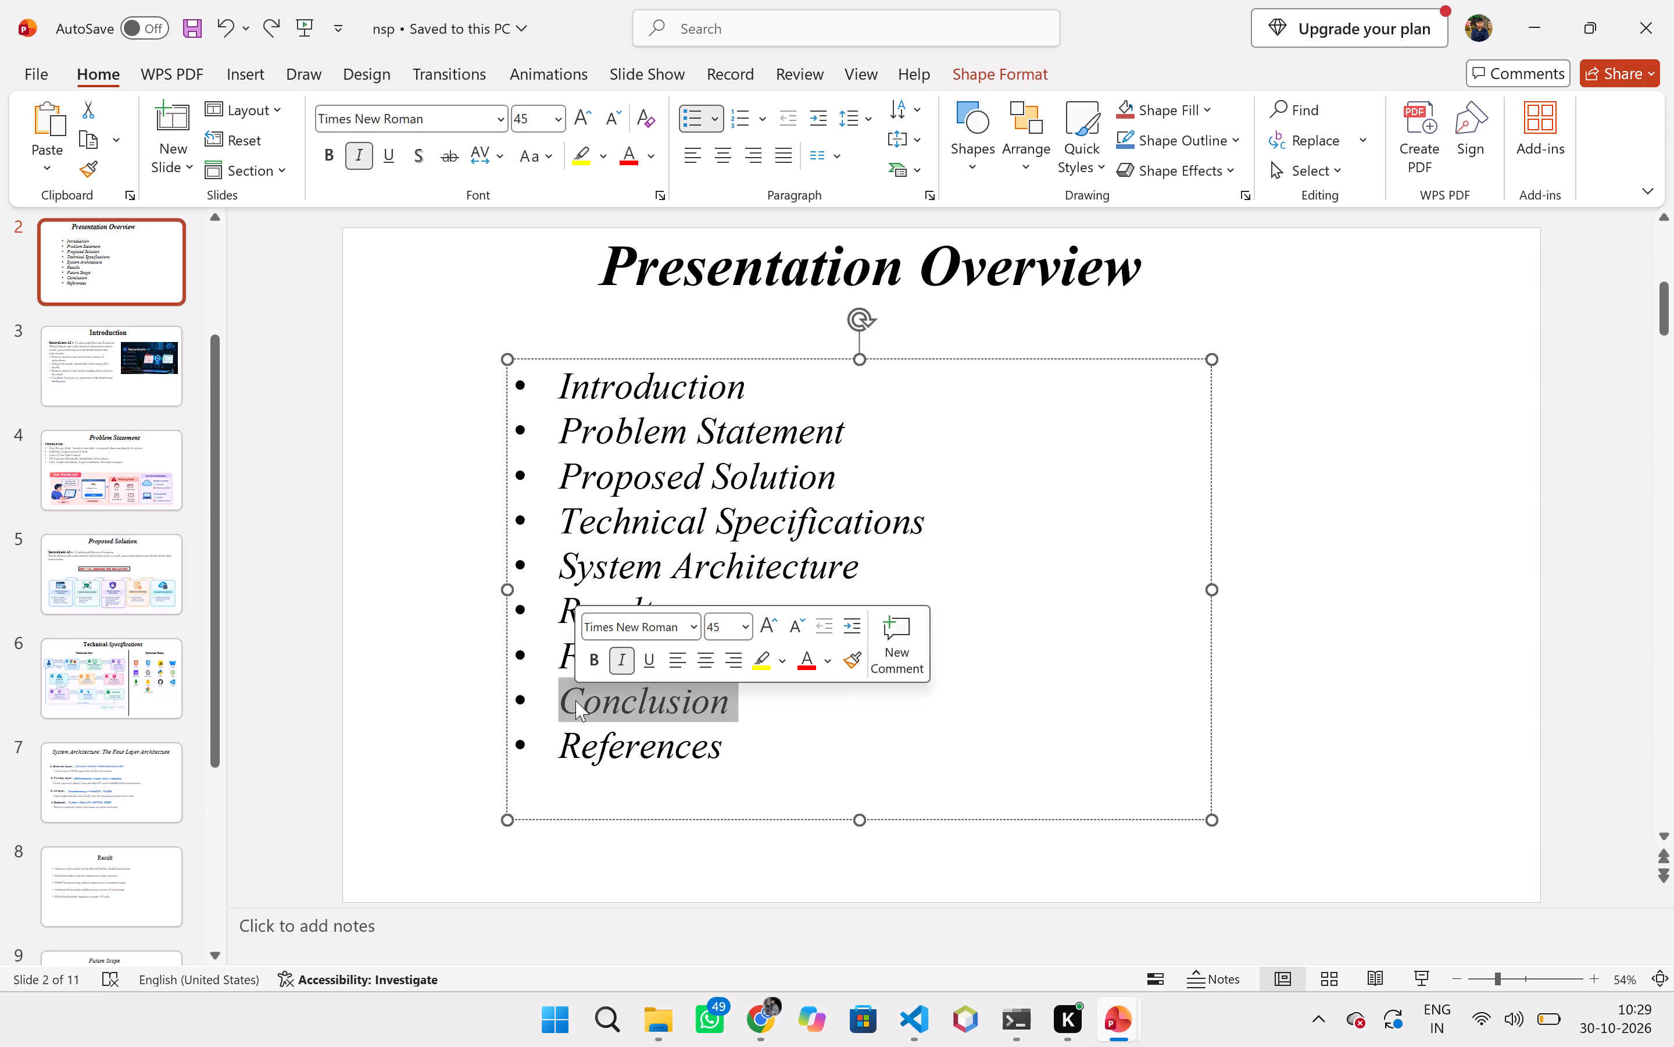
pyautogui.hotkey('ctrl', 'c')
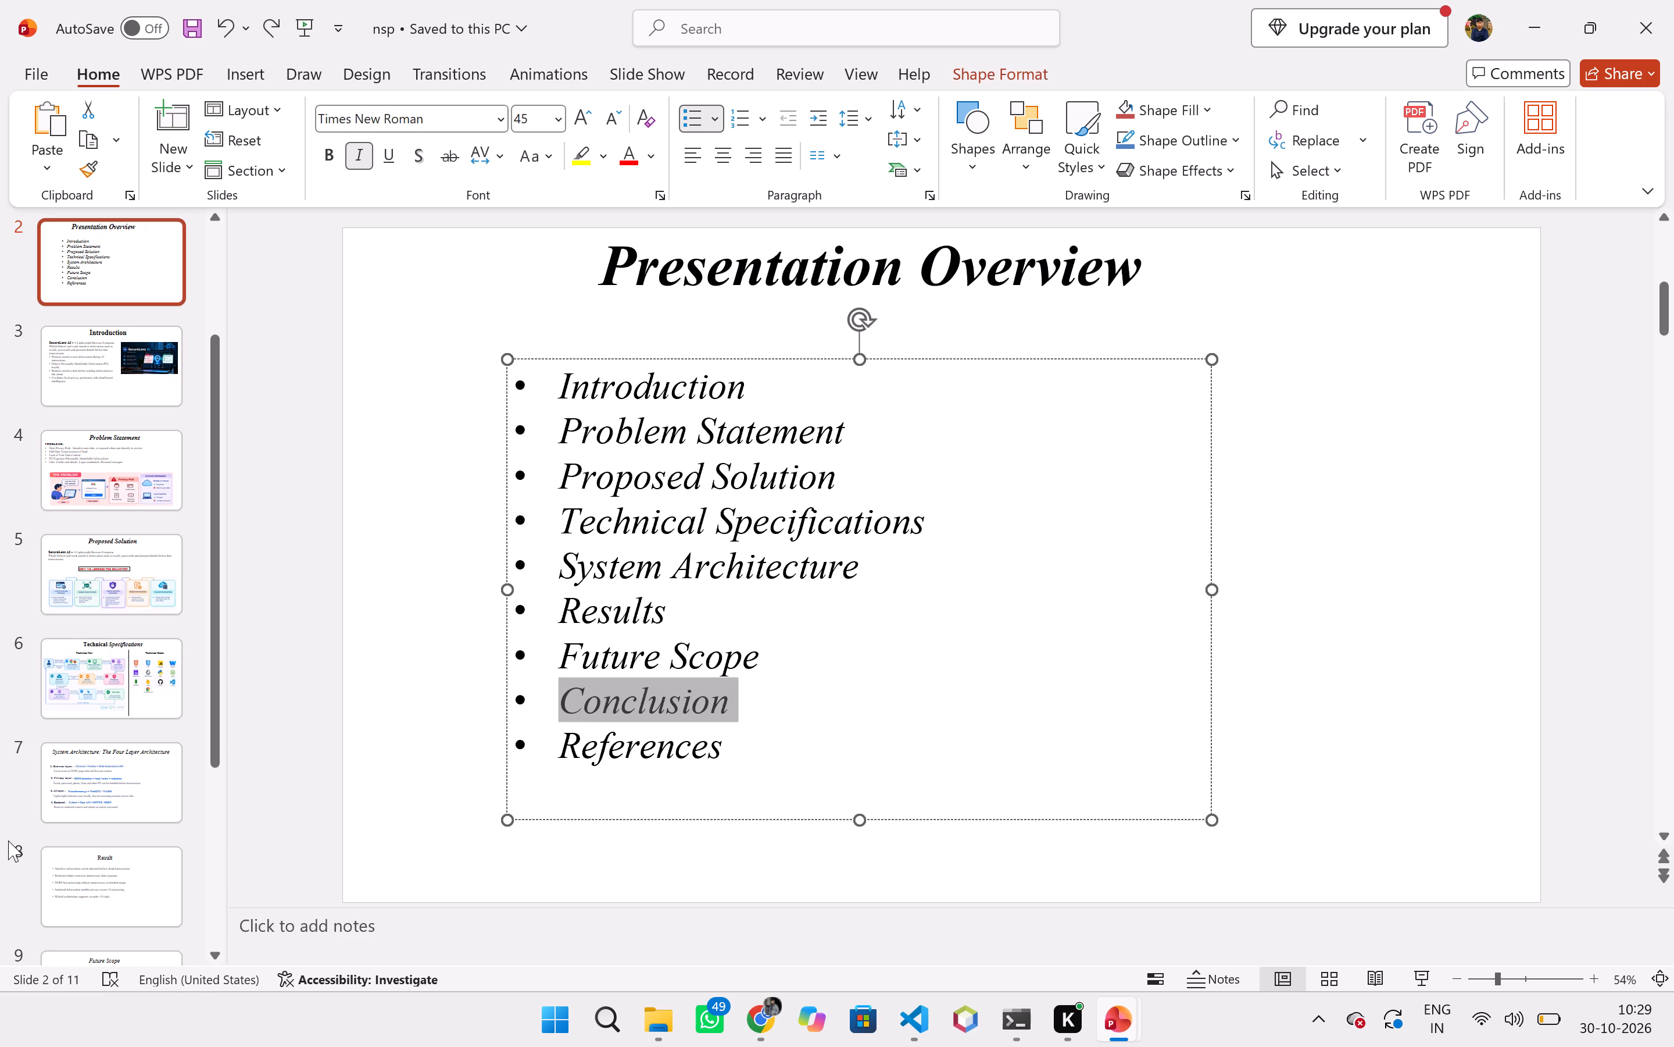
pyautogui.scroll(-1, 116, 846)
pyautogui.click(115, 933)
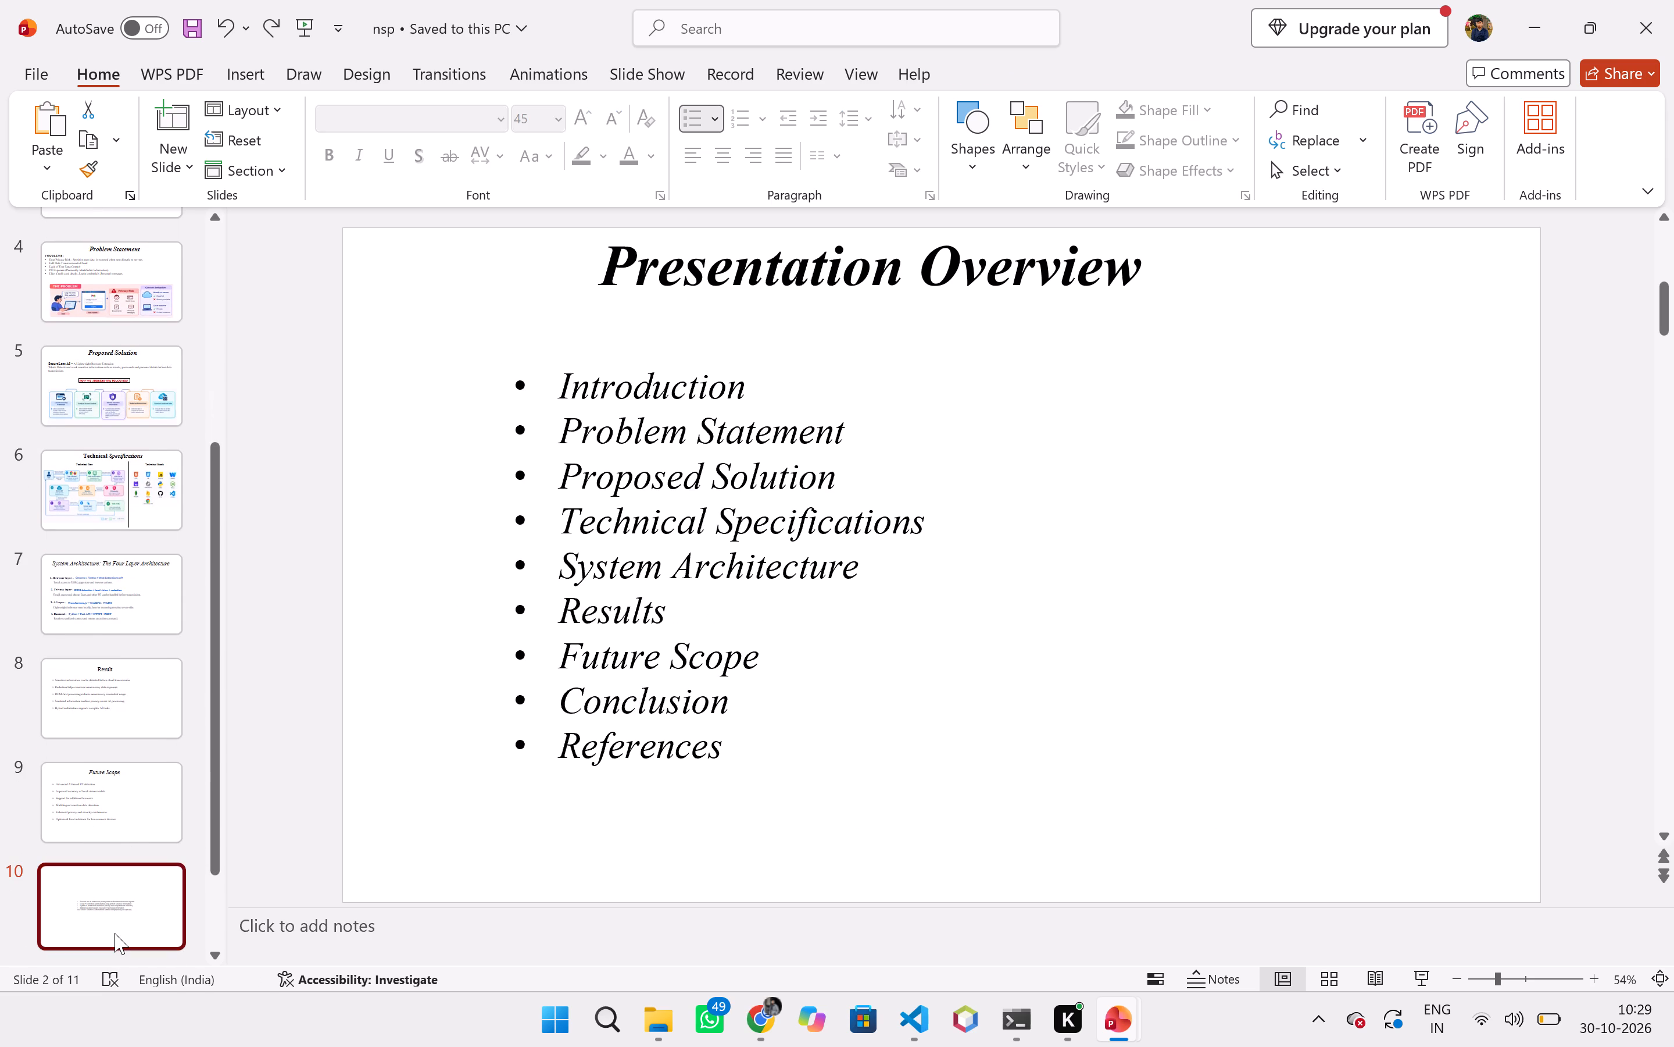
pyautogui.click(917, 229)
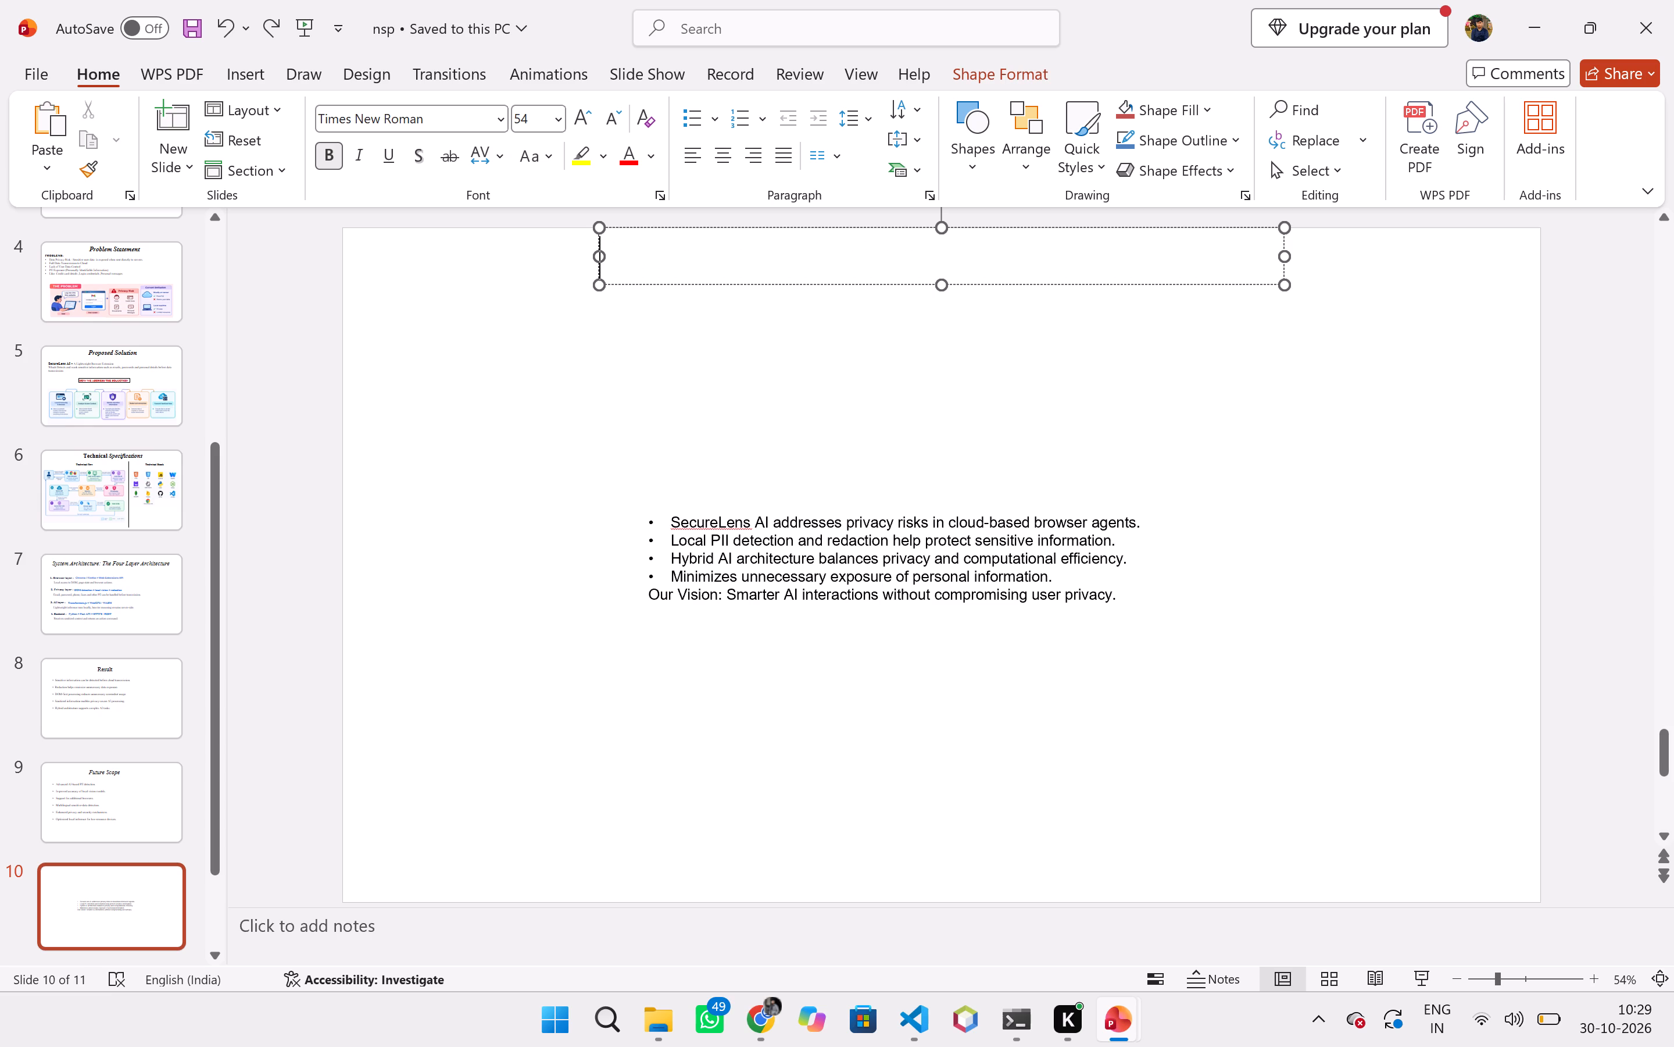
pyautogui.click(866, 254)
pyautogui.hotkey('ctrl', 'v')
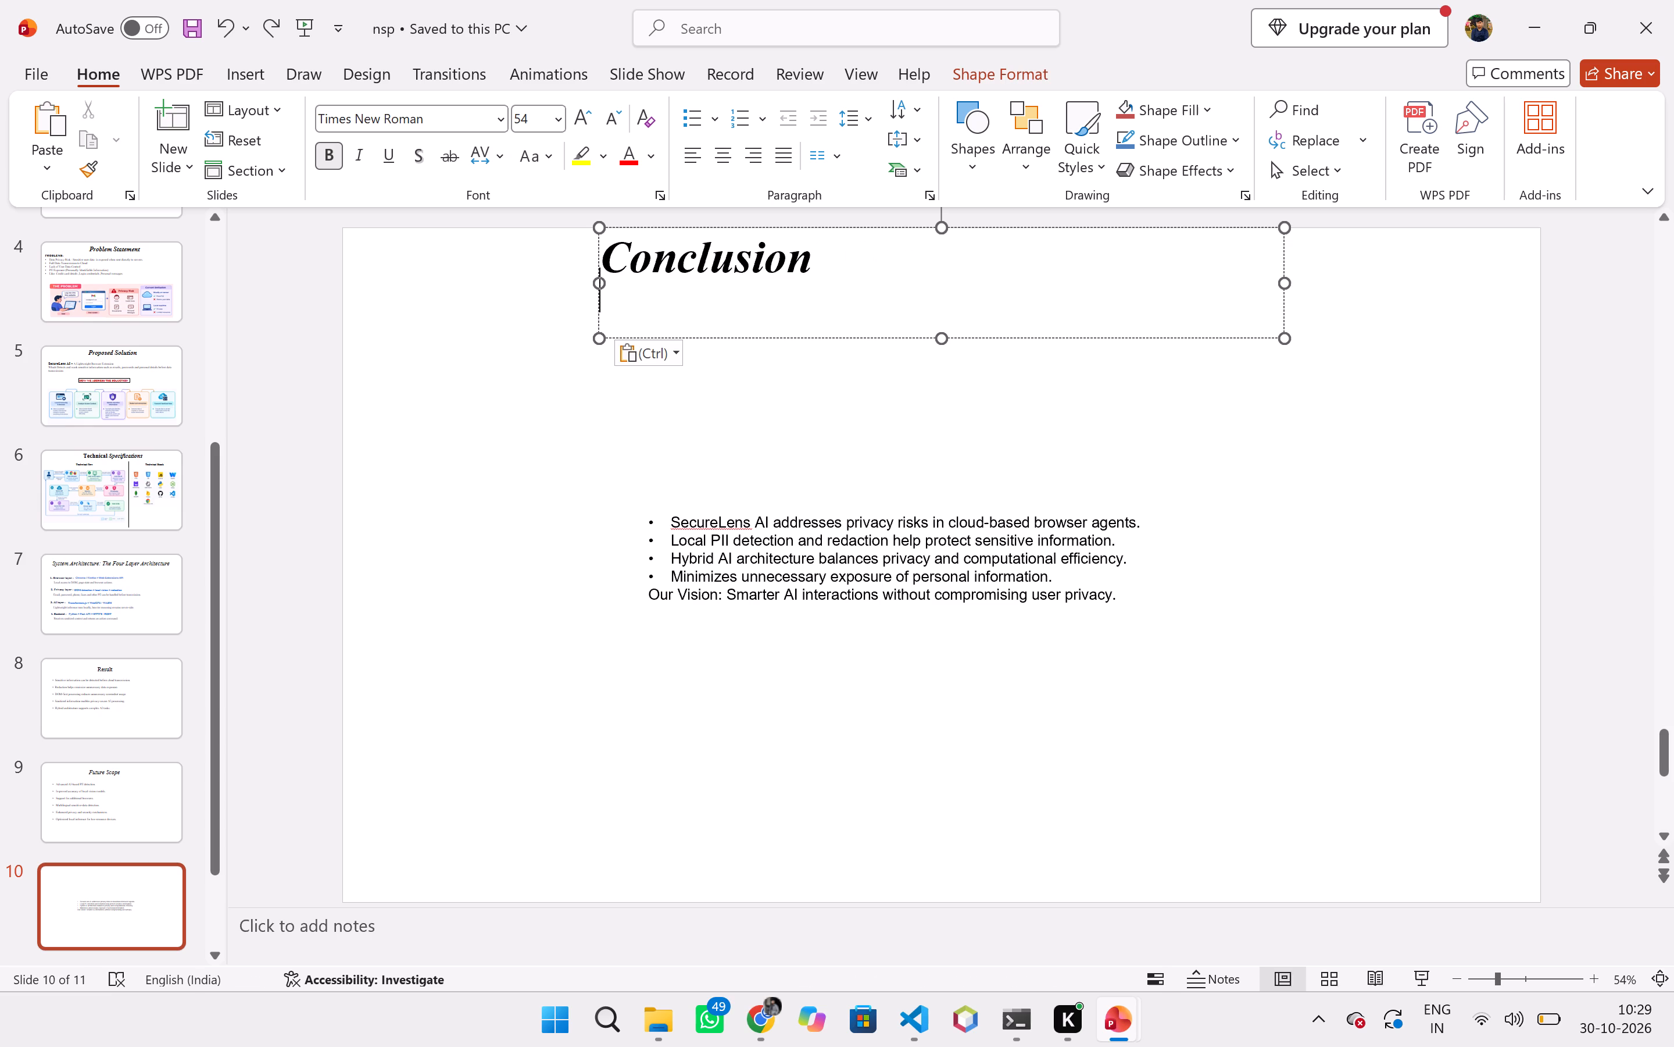
# Remove bold and italic from the Conclusion title and set its font size to 60.
pyautogui.moveTo(866, 254); pyautogui.dragTo(629, 267)
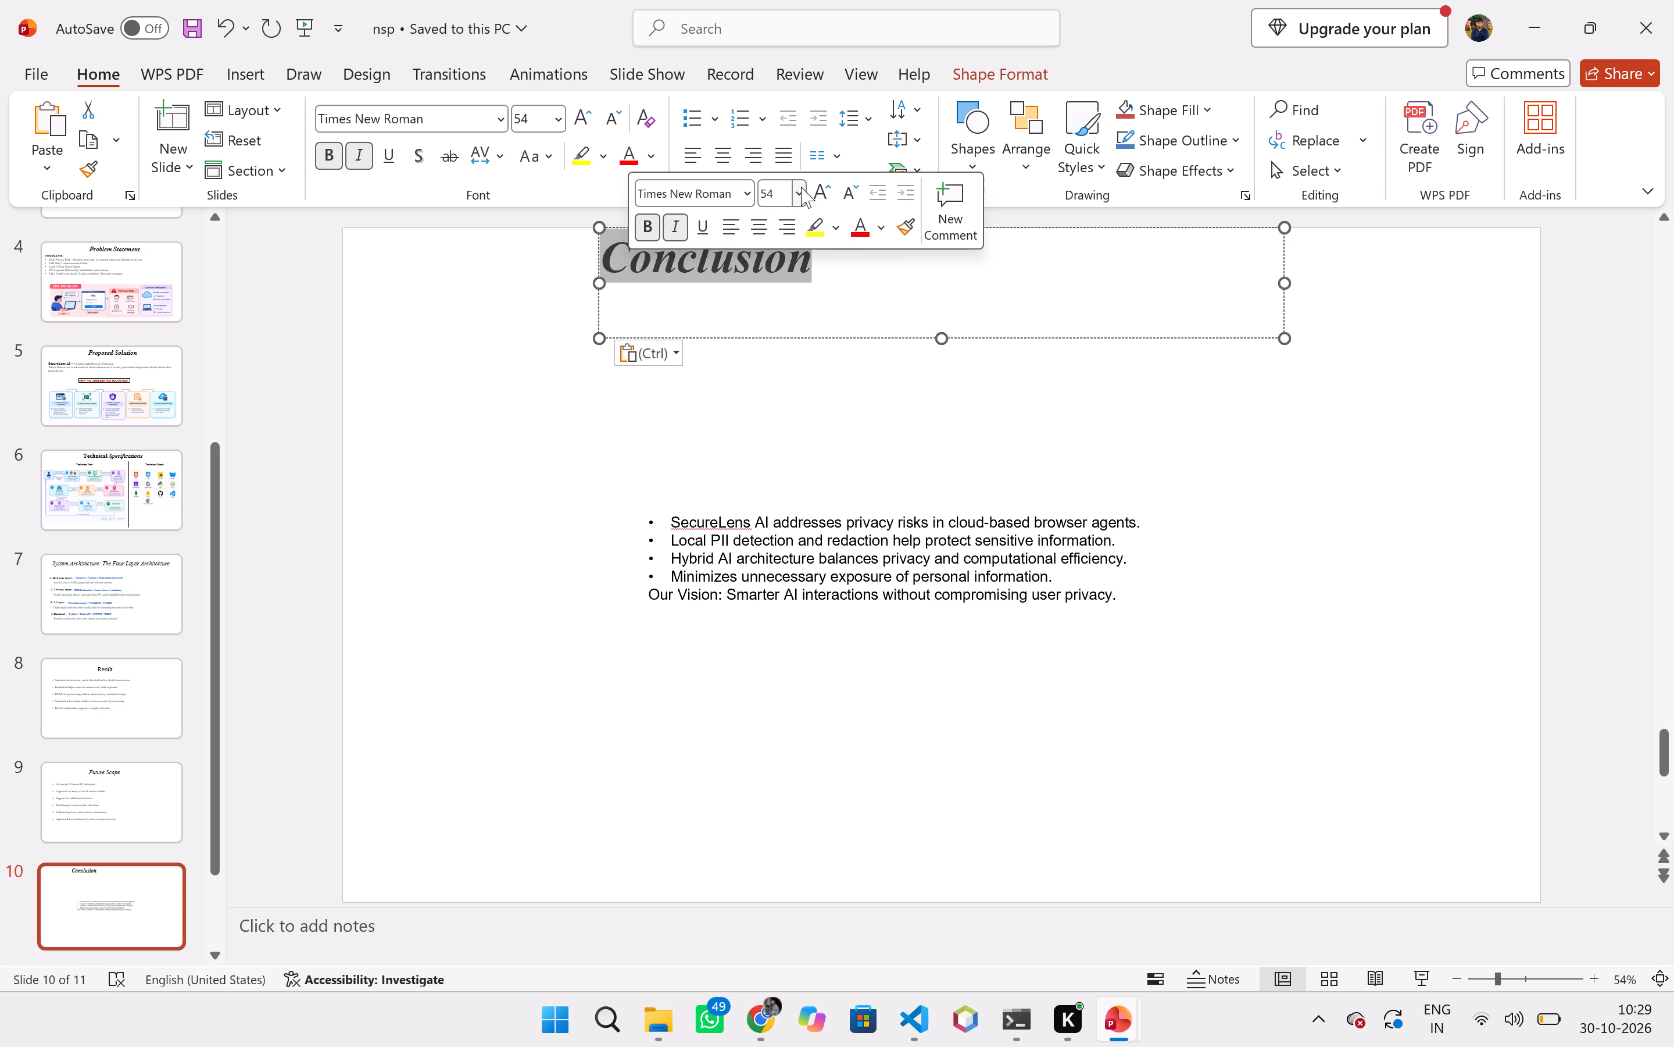
pyautogui.click(679, 226)
pyautogui.moveTo(679, 226); pyautogui.dragTo(655, 227)
pyautogui.click(655, 227)
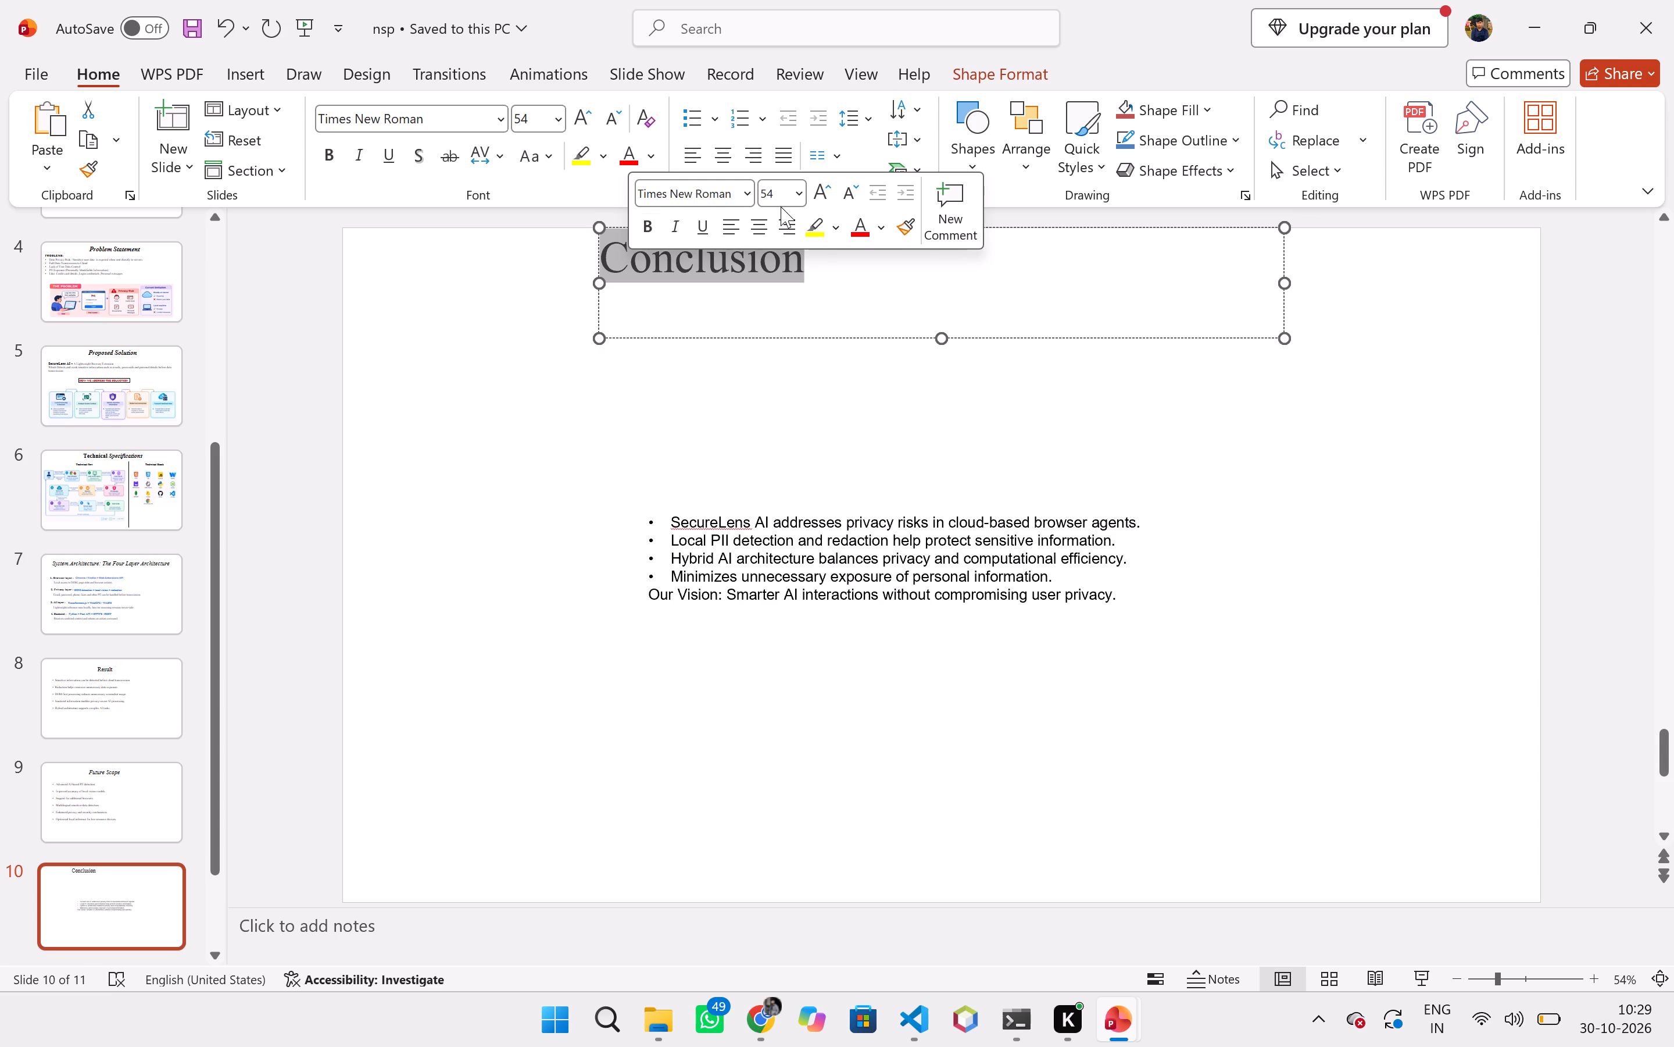
pyautogui.click(804, 194)
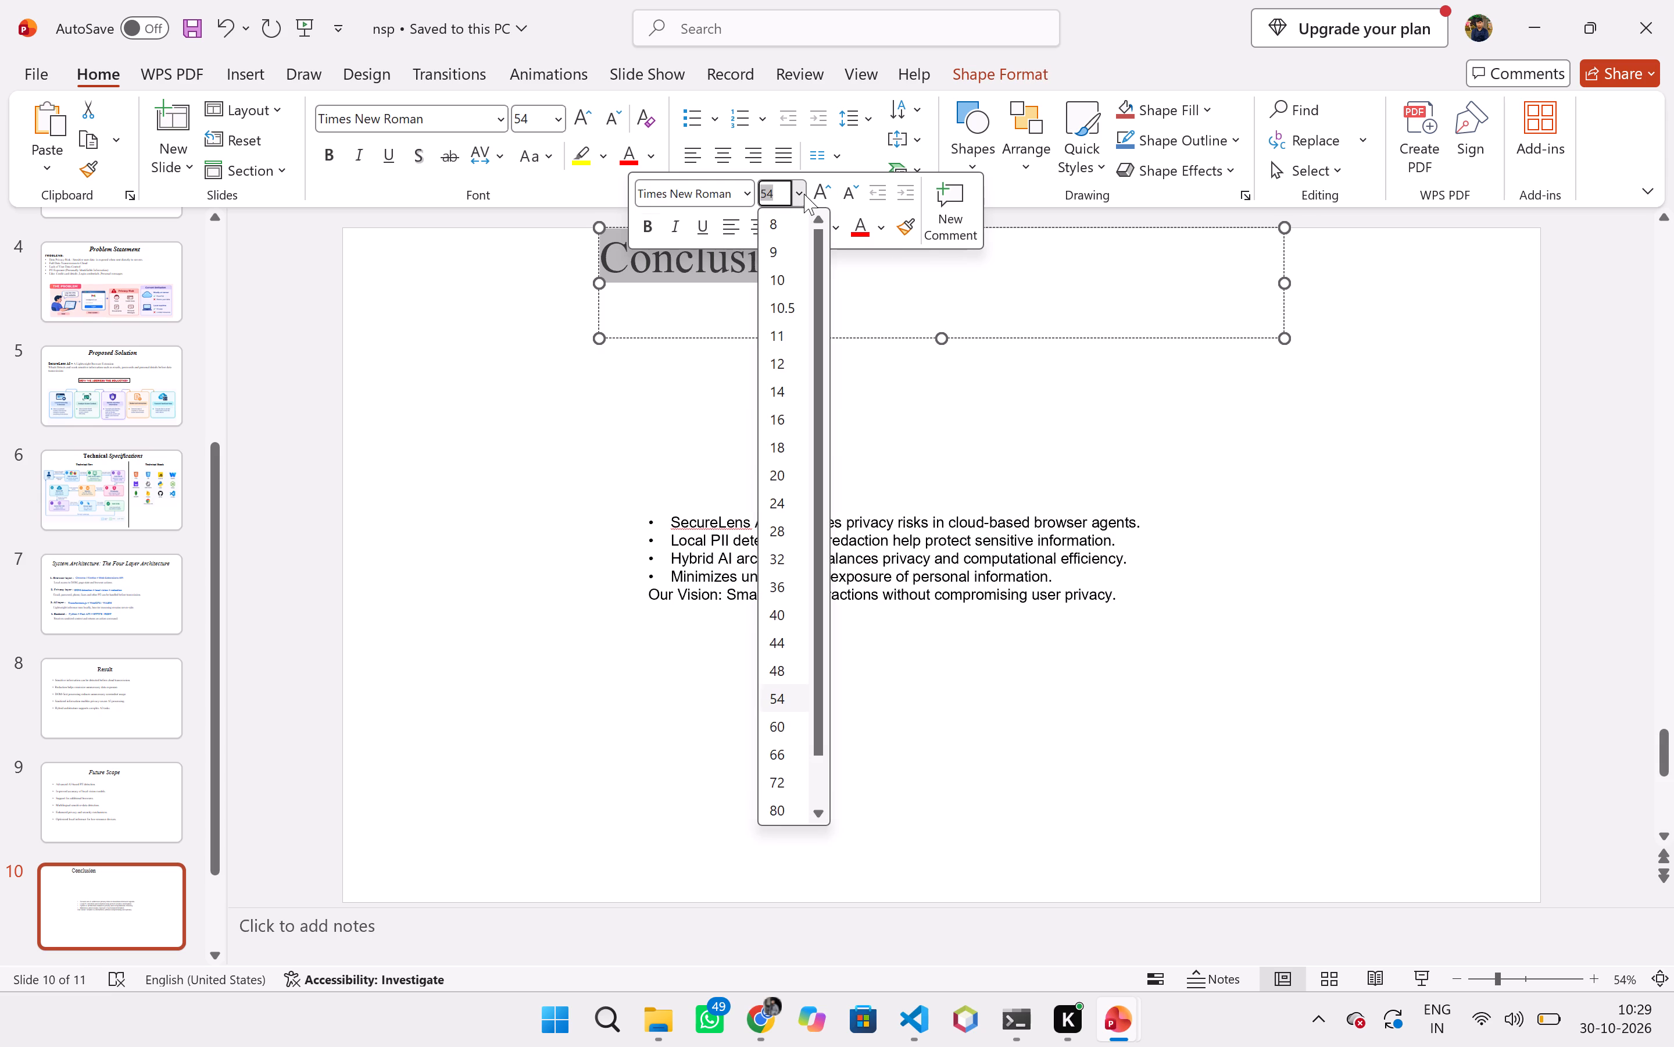
pyautogui.click(785, 715)
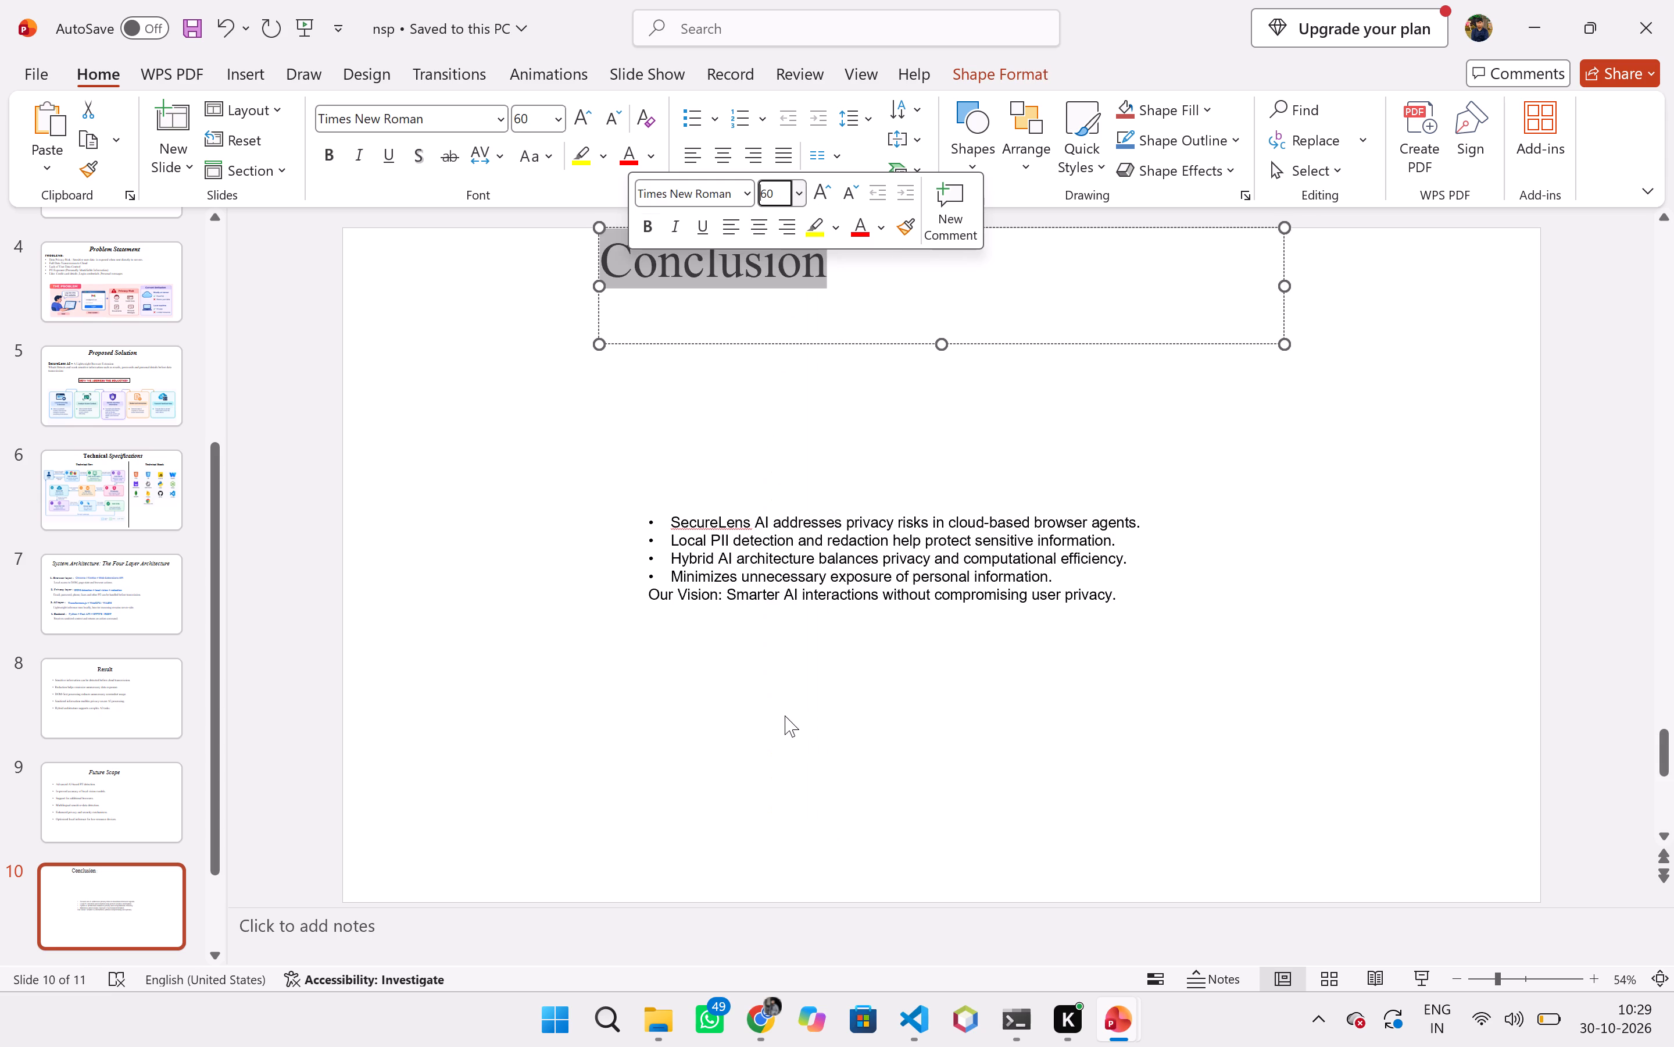
pyautogui.click(735, 193)
# Center the Conclusion title on slide 10 and move its placeholder slightly down from the slide's top edge.
pyautogui.press('Return')
pyautogui.click(828, 430)
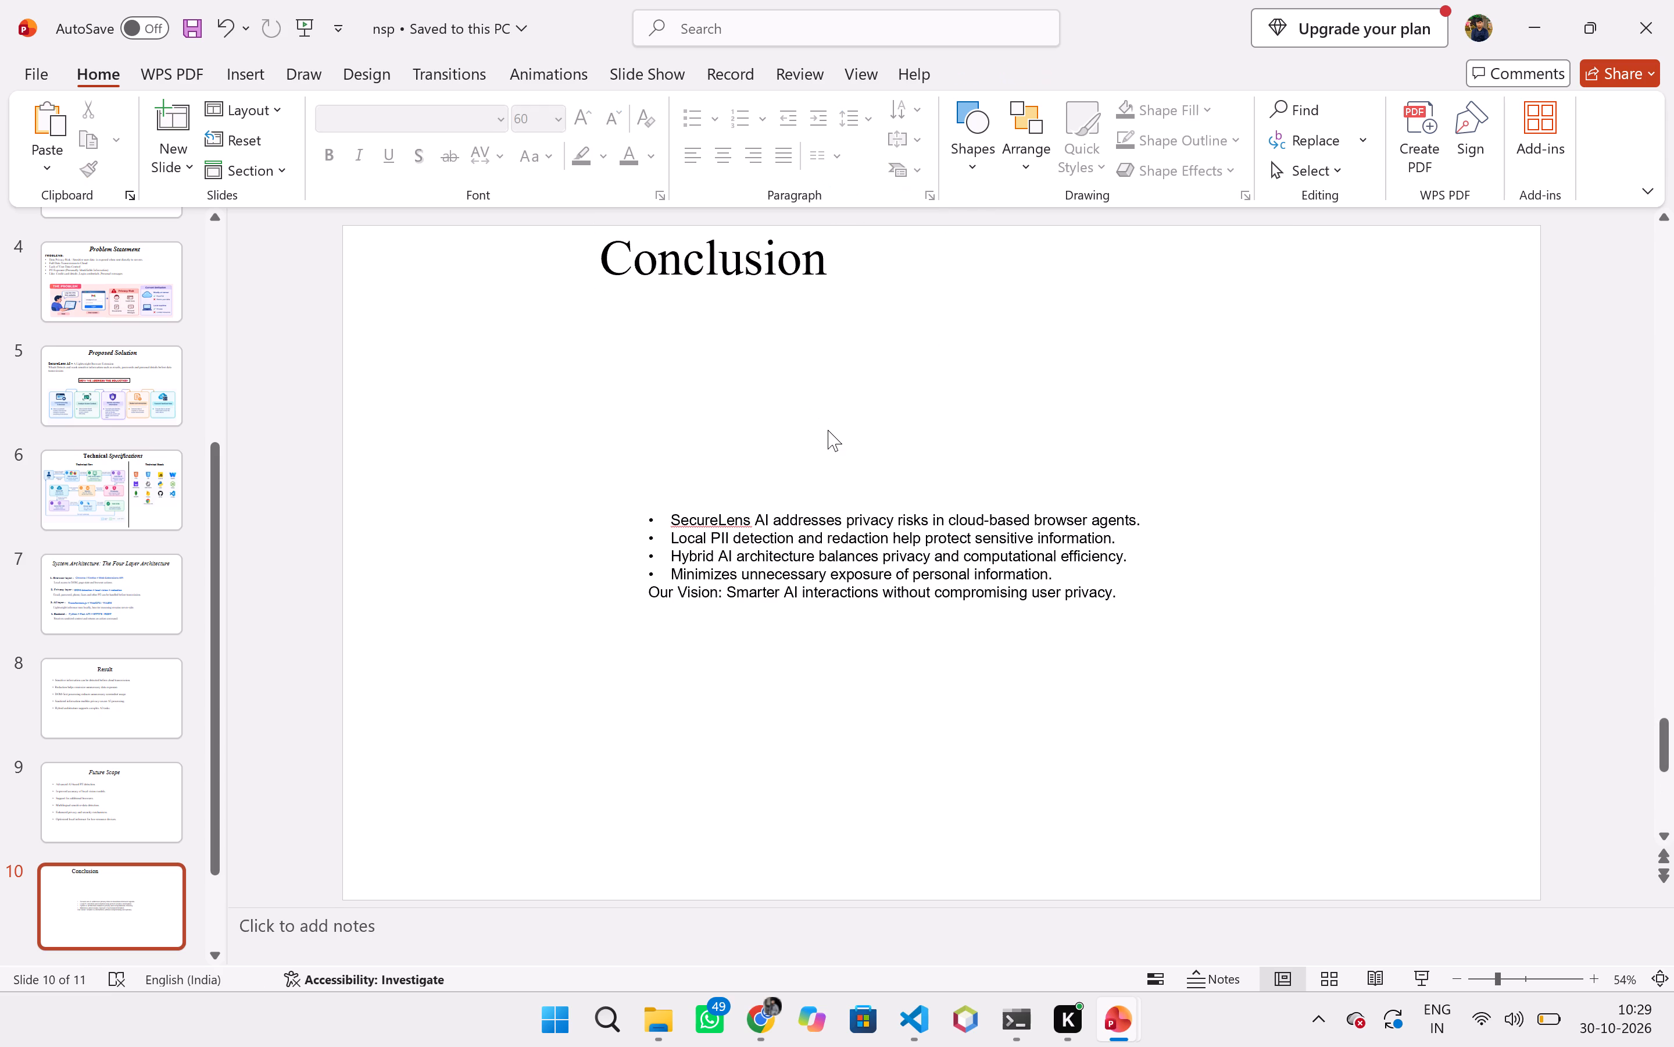
pyautogui.click(859, 241)
pyautogui.click(821, 257)
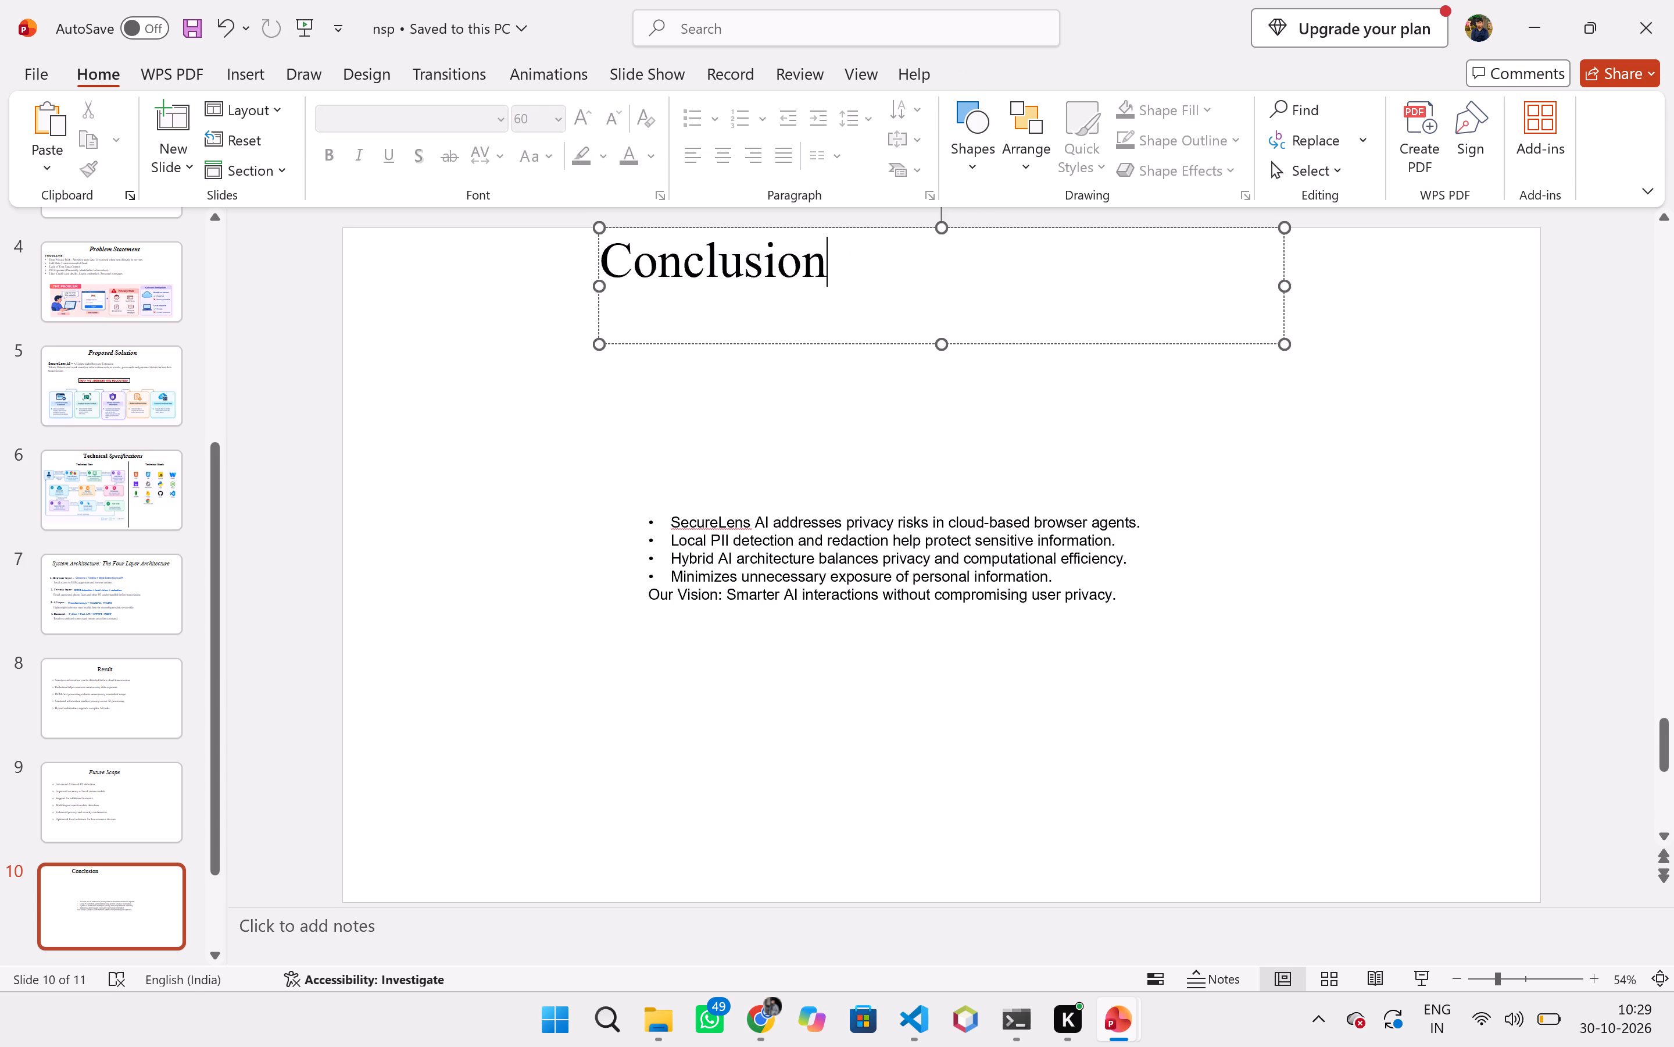
pyautogui.click(757, 159)
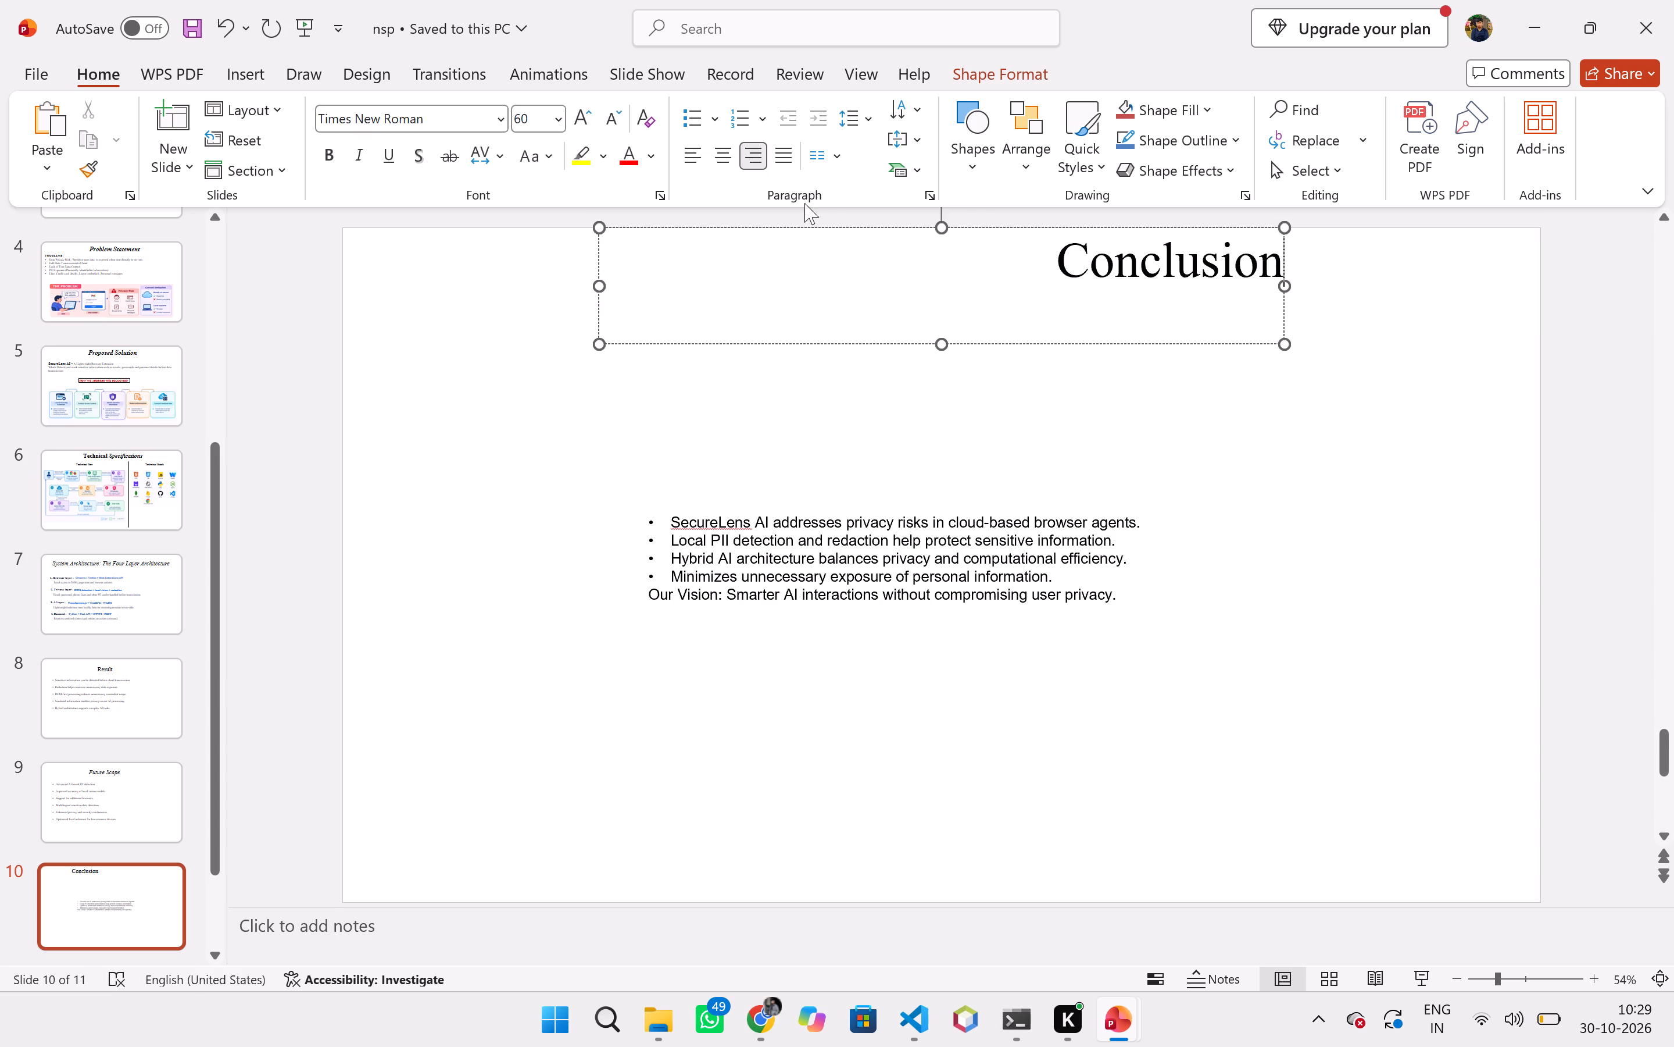
pyautogui.click(725, 159)
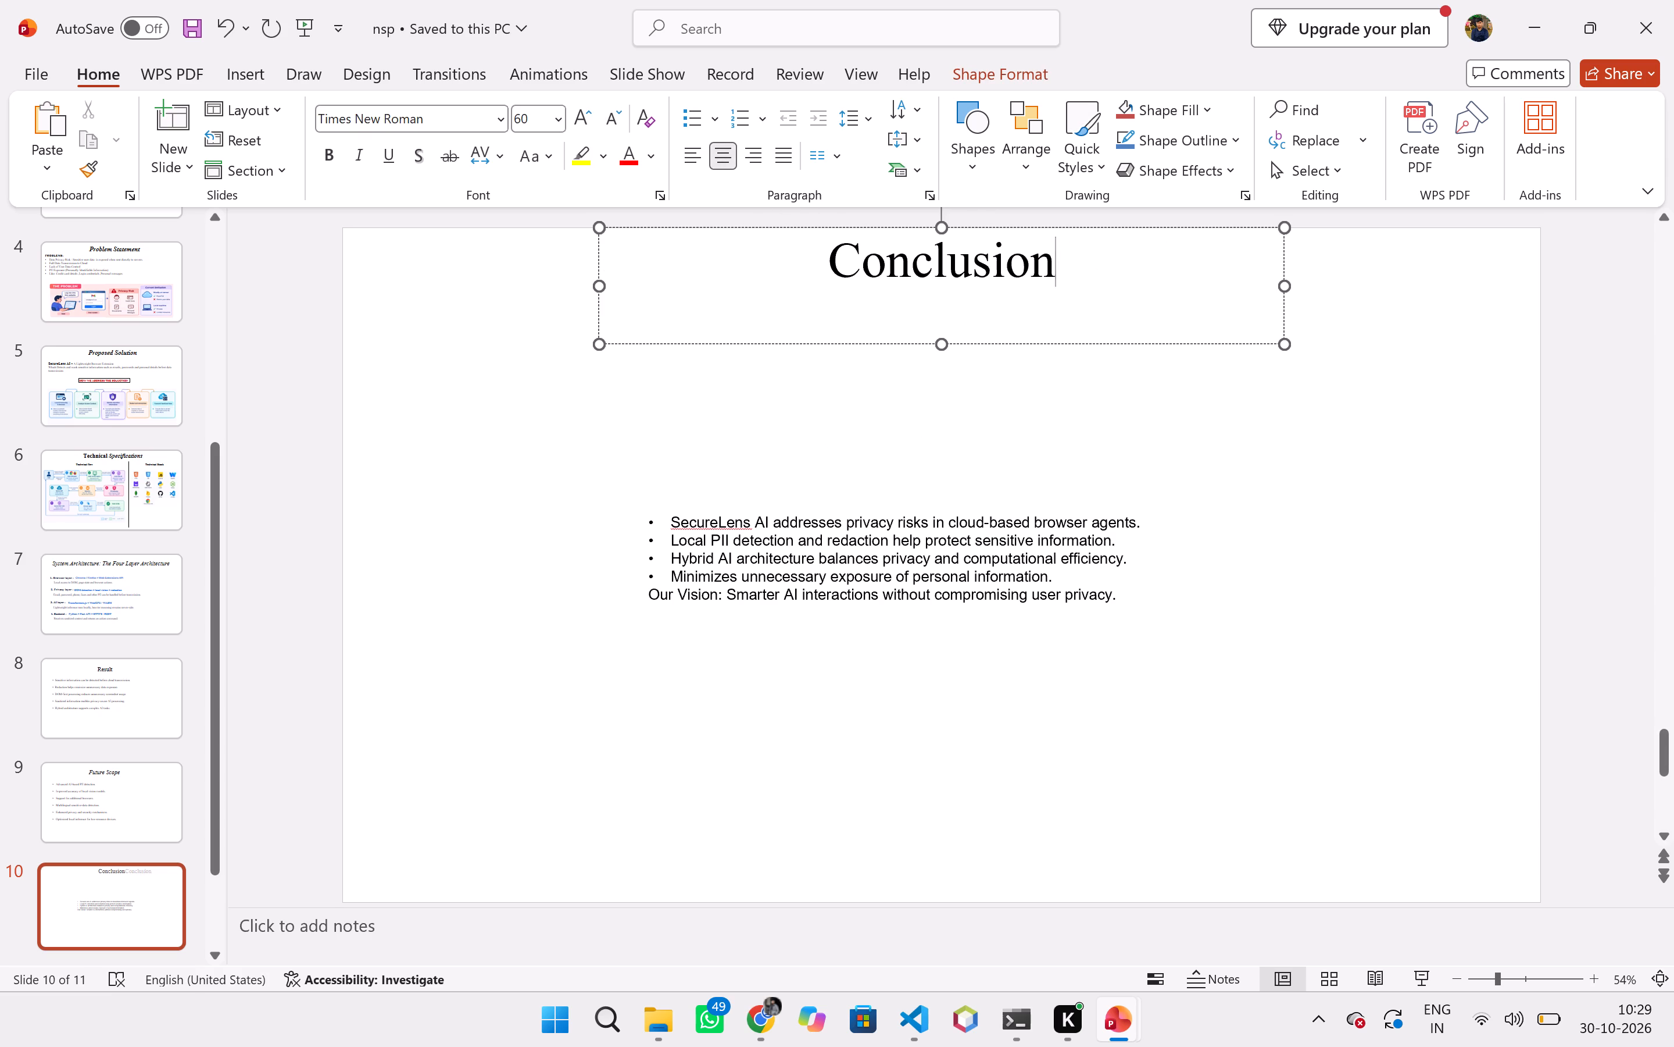
pyautogui.moveTo(824, 347); pyautogui.dragTo(824, 380)
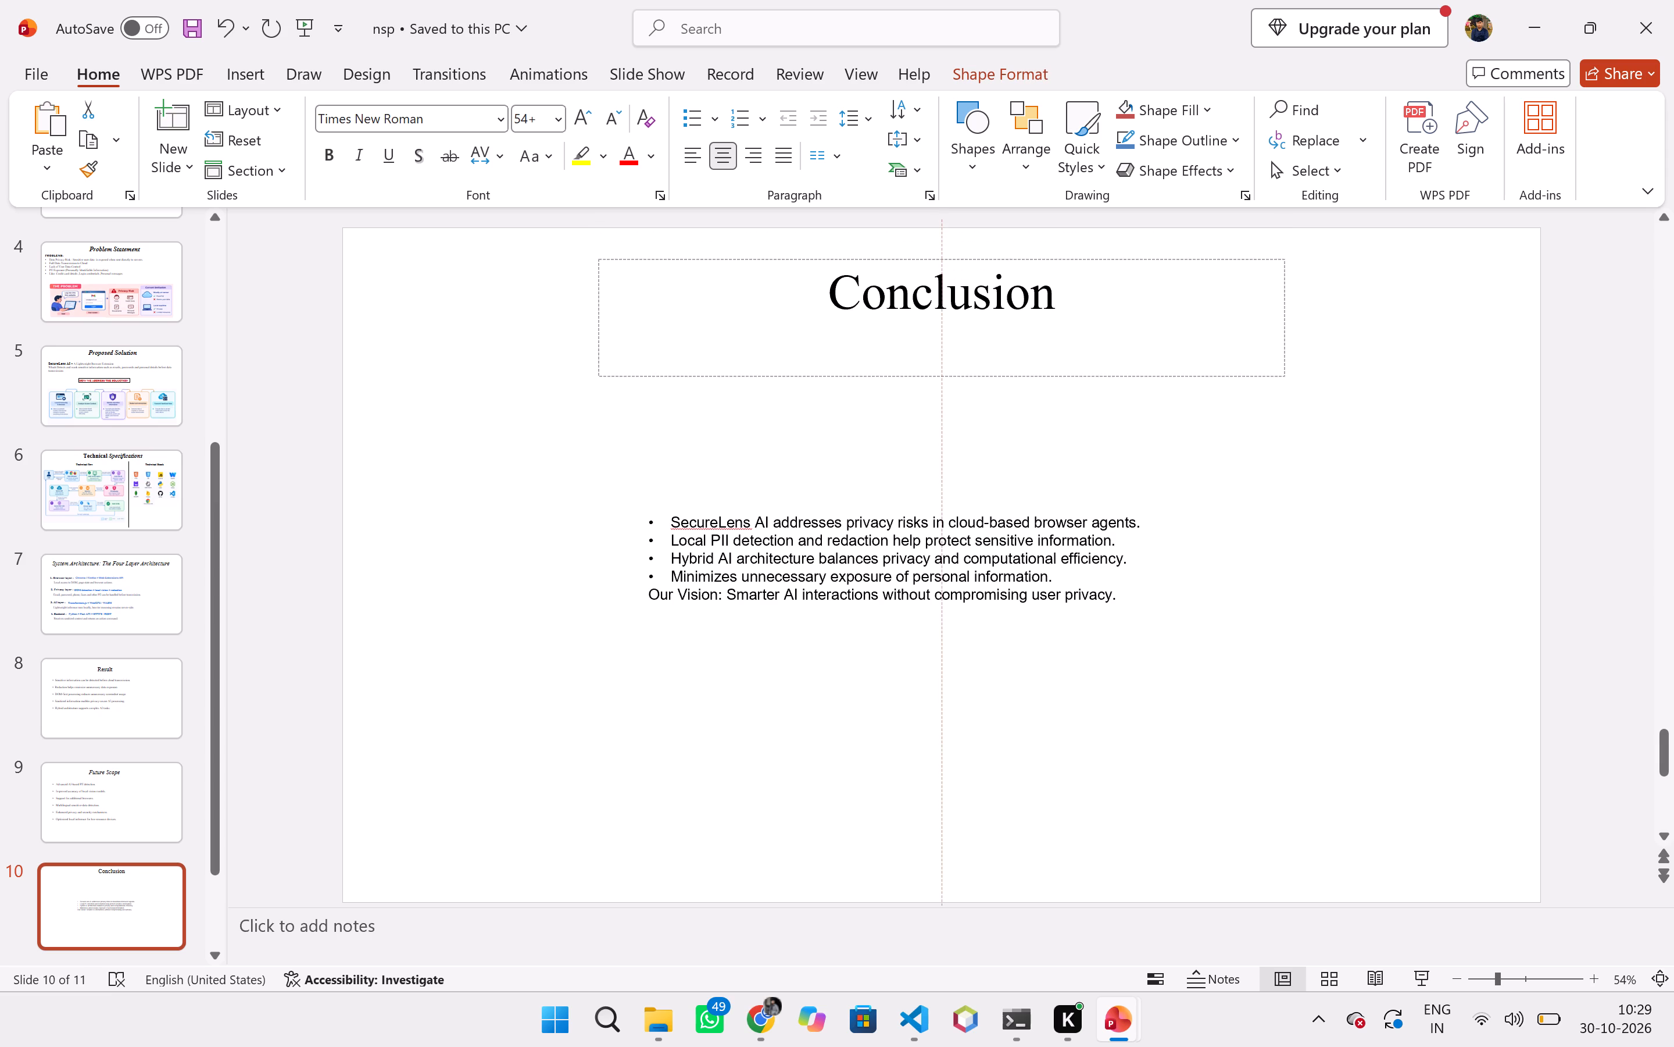
pyautogui.moveTo(824, 380); pyautogui.dragTo(824, 381)
pyautogui.click(849, 422)
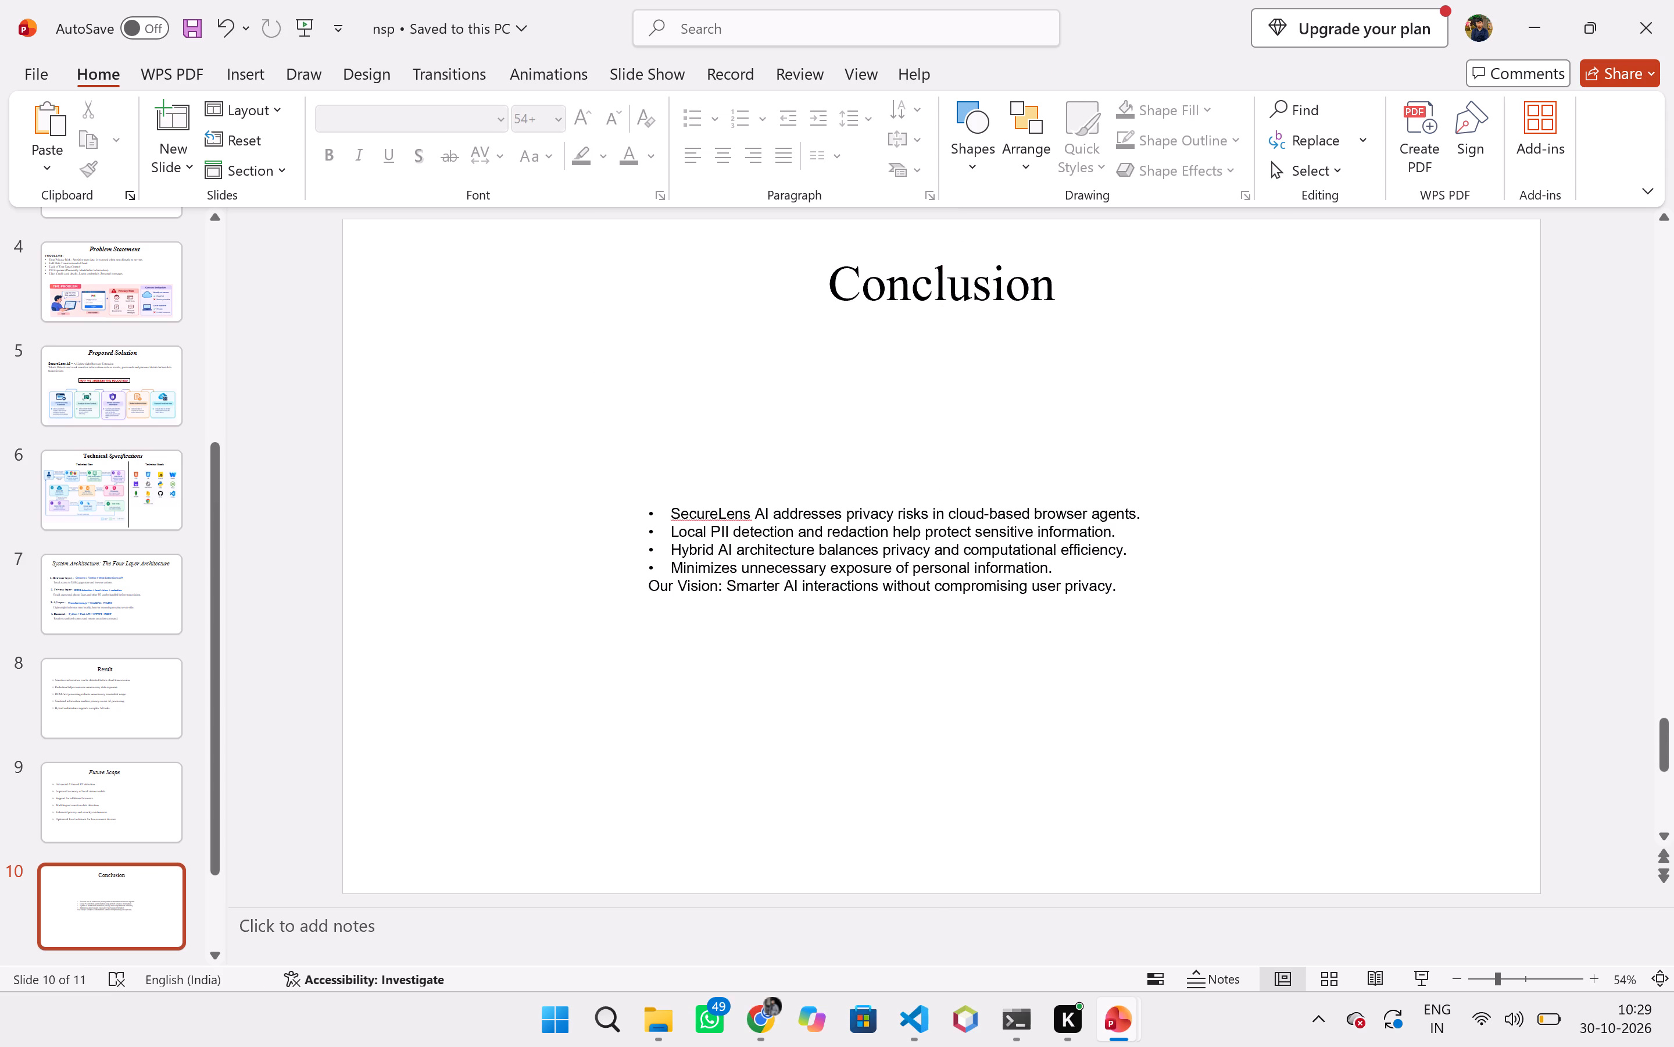
# Set all the body text on the Conclusion slide to Times New Roman, size 30.
pyautogui.click(1166, 582)
pyautogui.doubleClick(1125, 587)
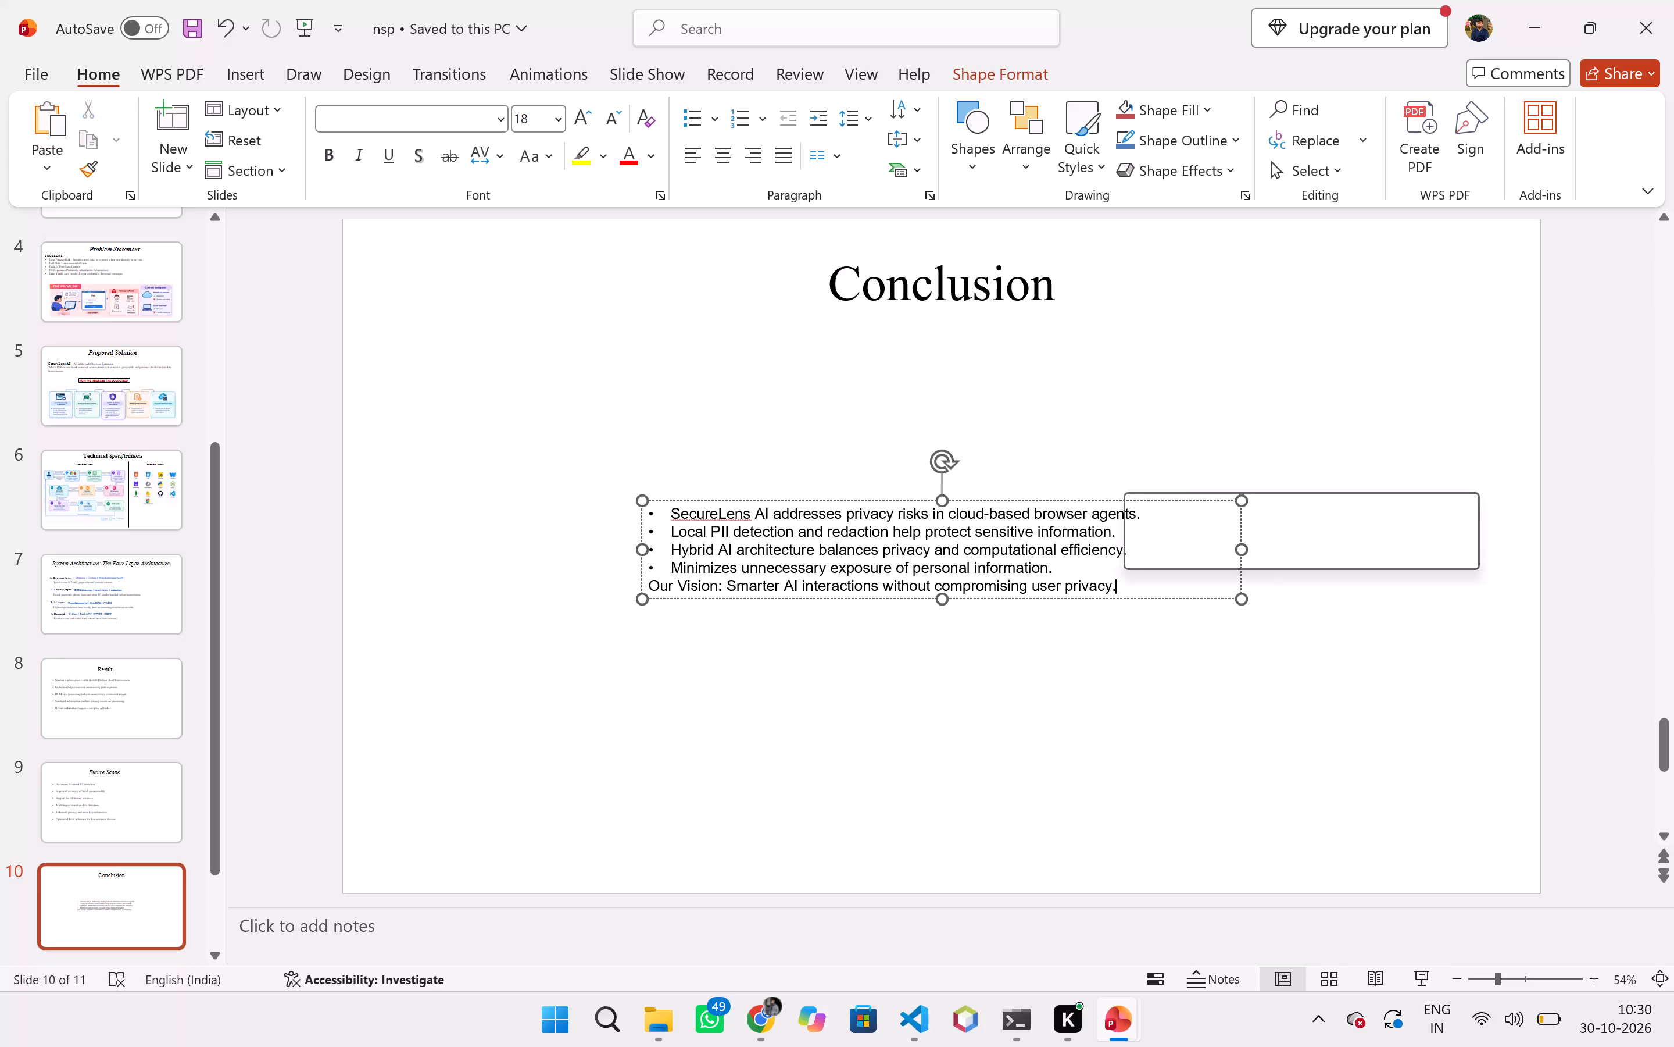
pyautogui.tripleClick(1125, 587)
pyautogui.click(1125, 587)
pyautogui.tripleClick(1125, 587)
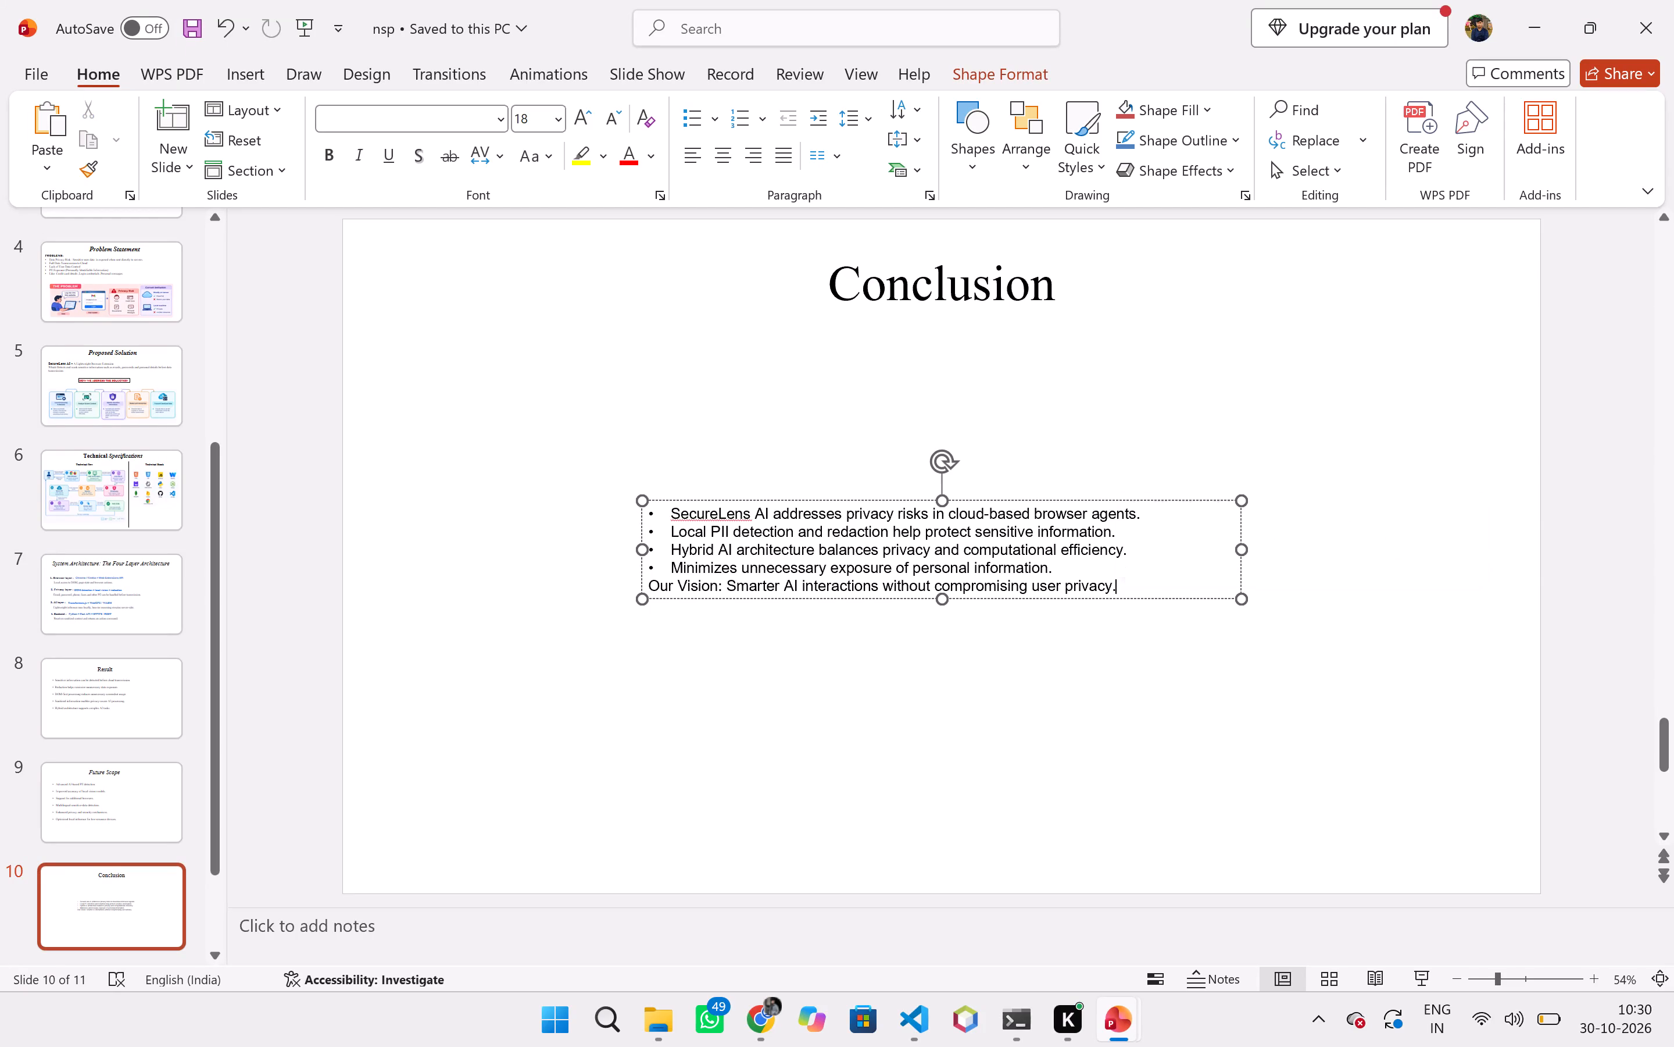
pyautogui.tripleClick(1125, 587)
pyautogui.doubleClick(1125, 587)
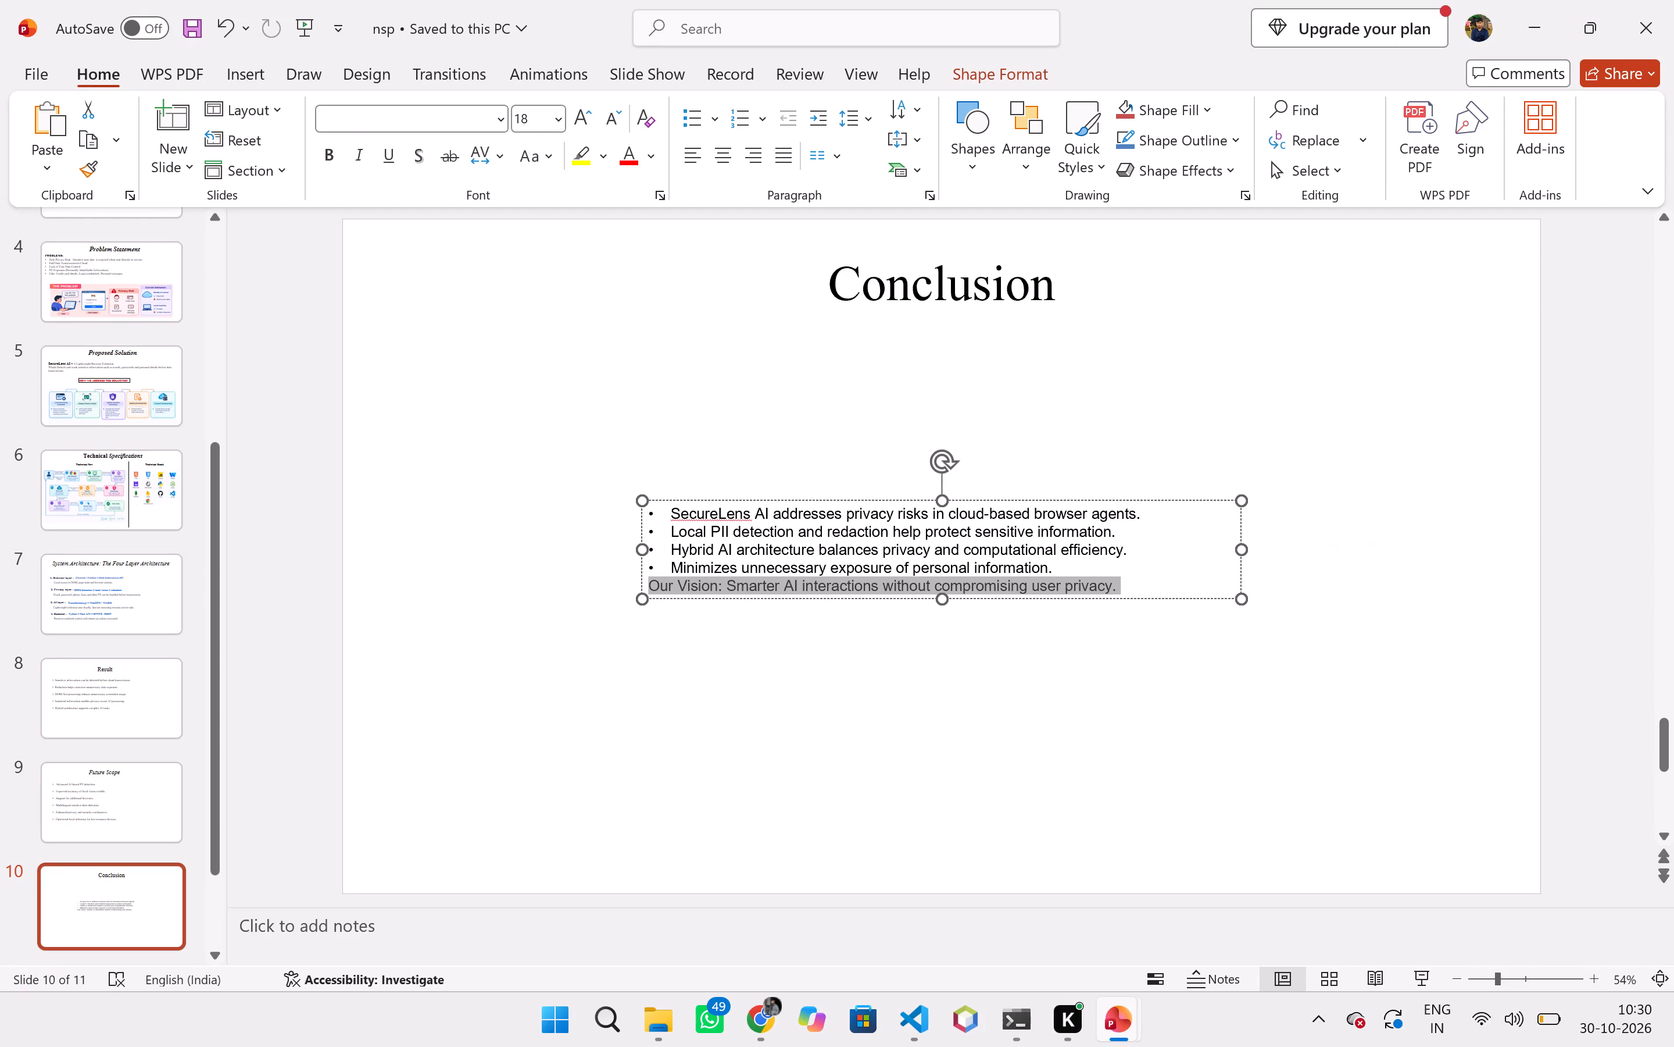
pyautogui.hotkey('ctrl', 'a')
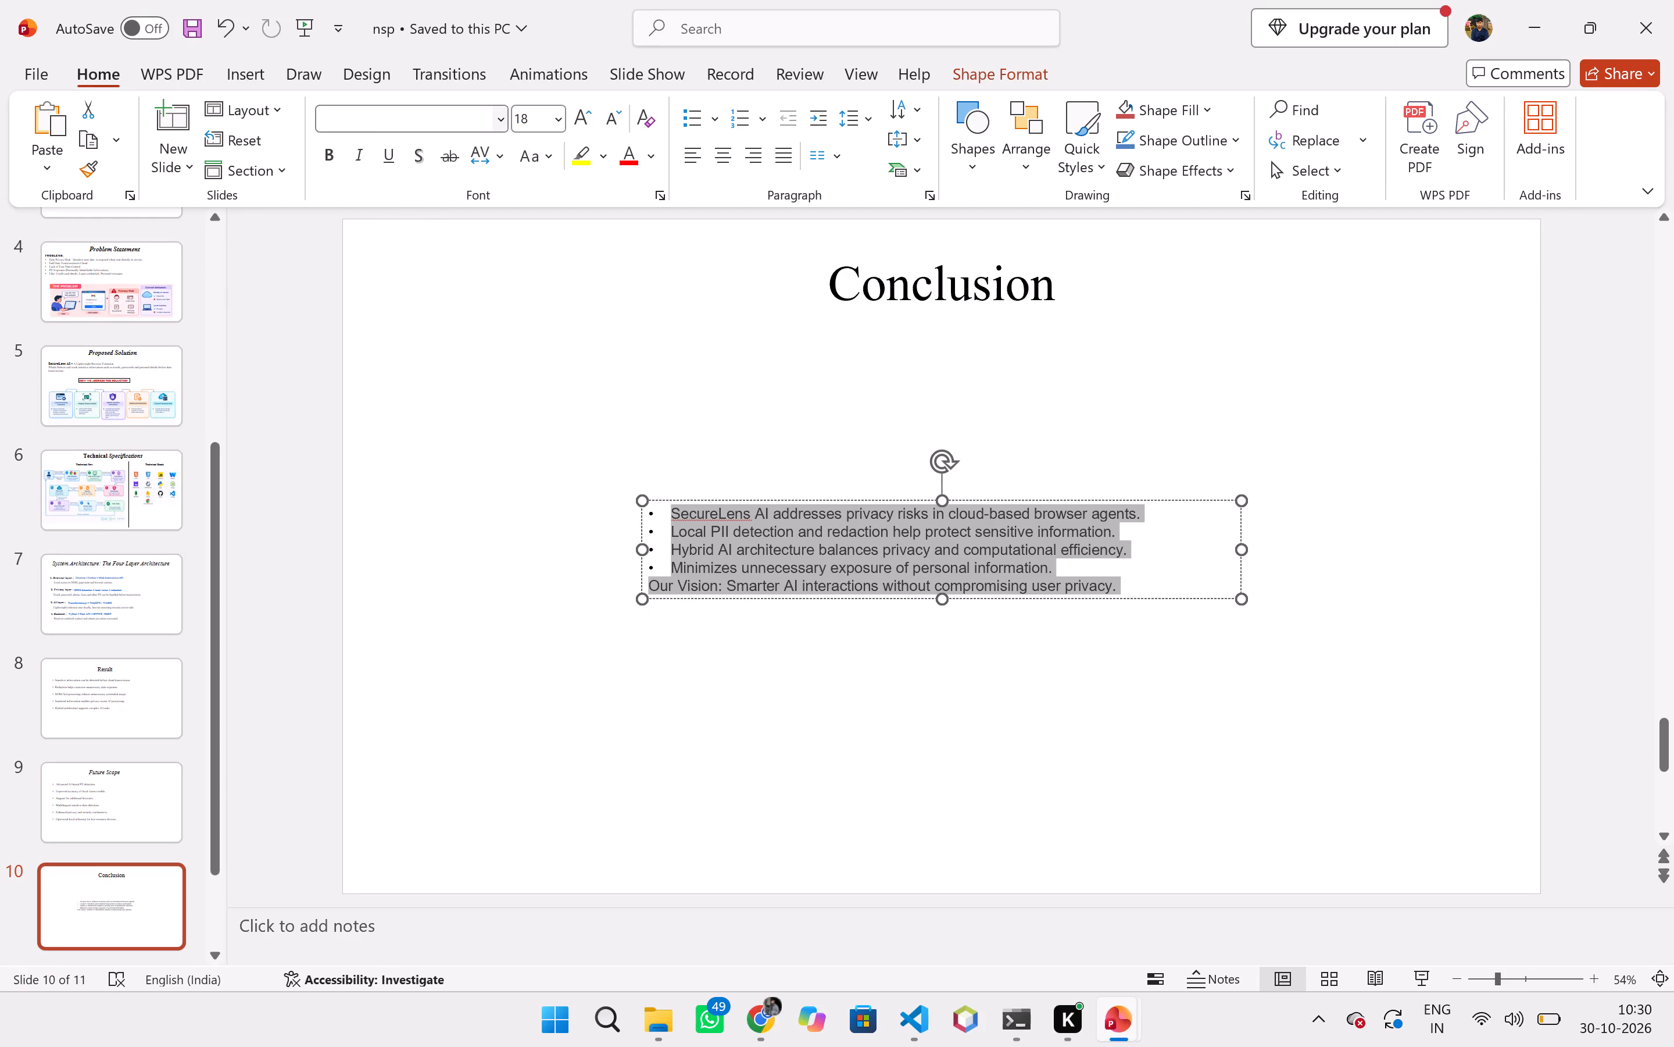
pyautogui.click(367, 116)
pyautogui.write('ti')
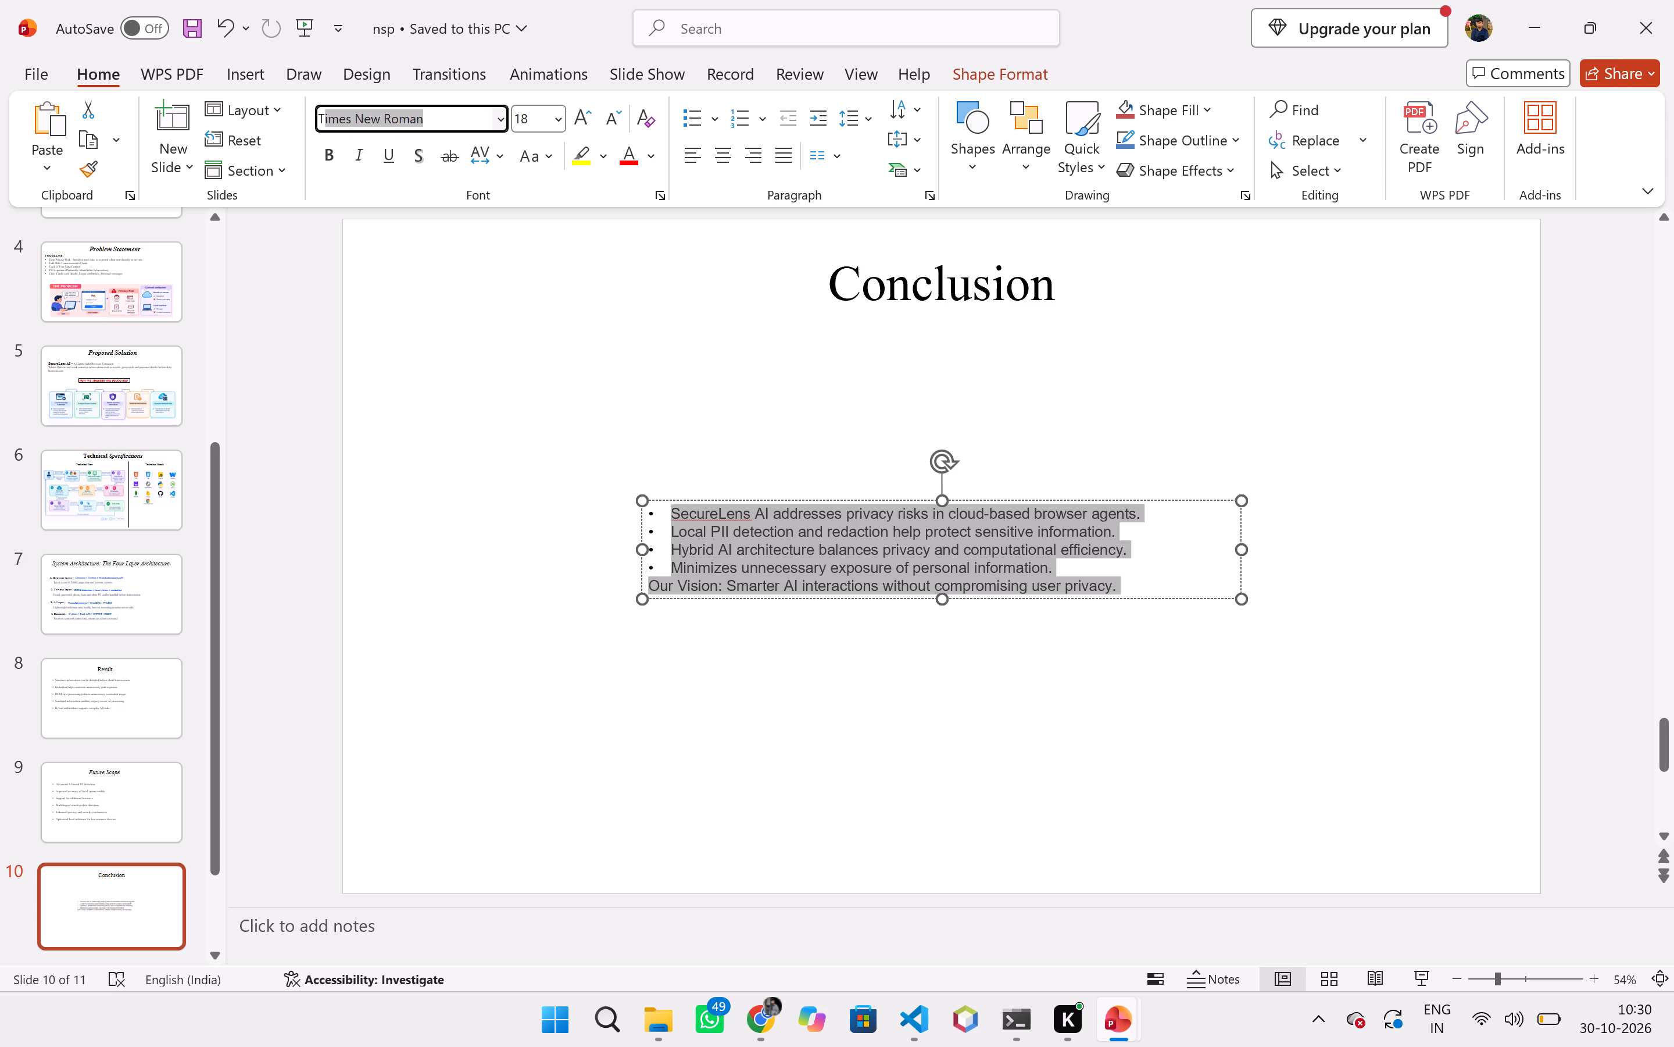
pyautogui.press('Tab')
pyautogui.write('30')
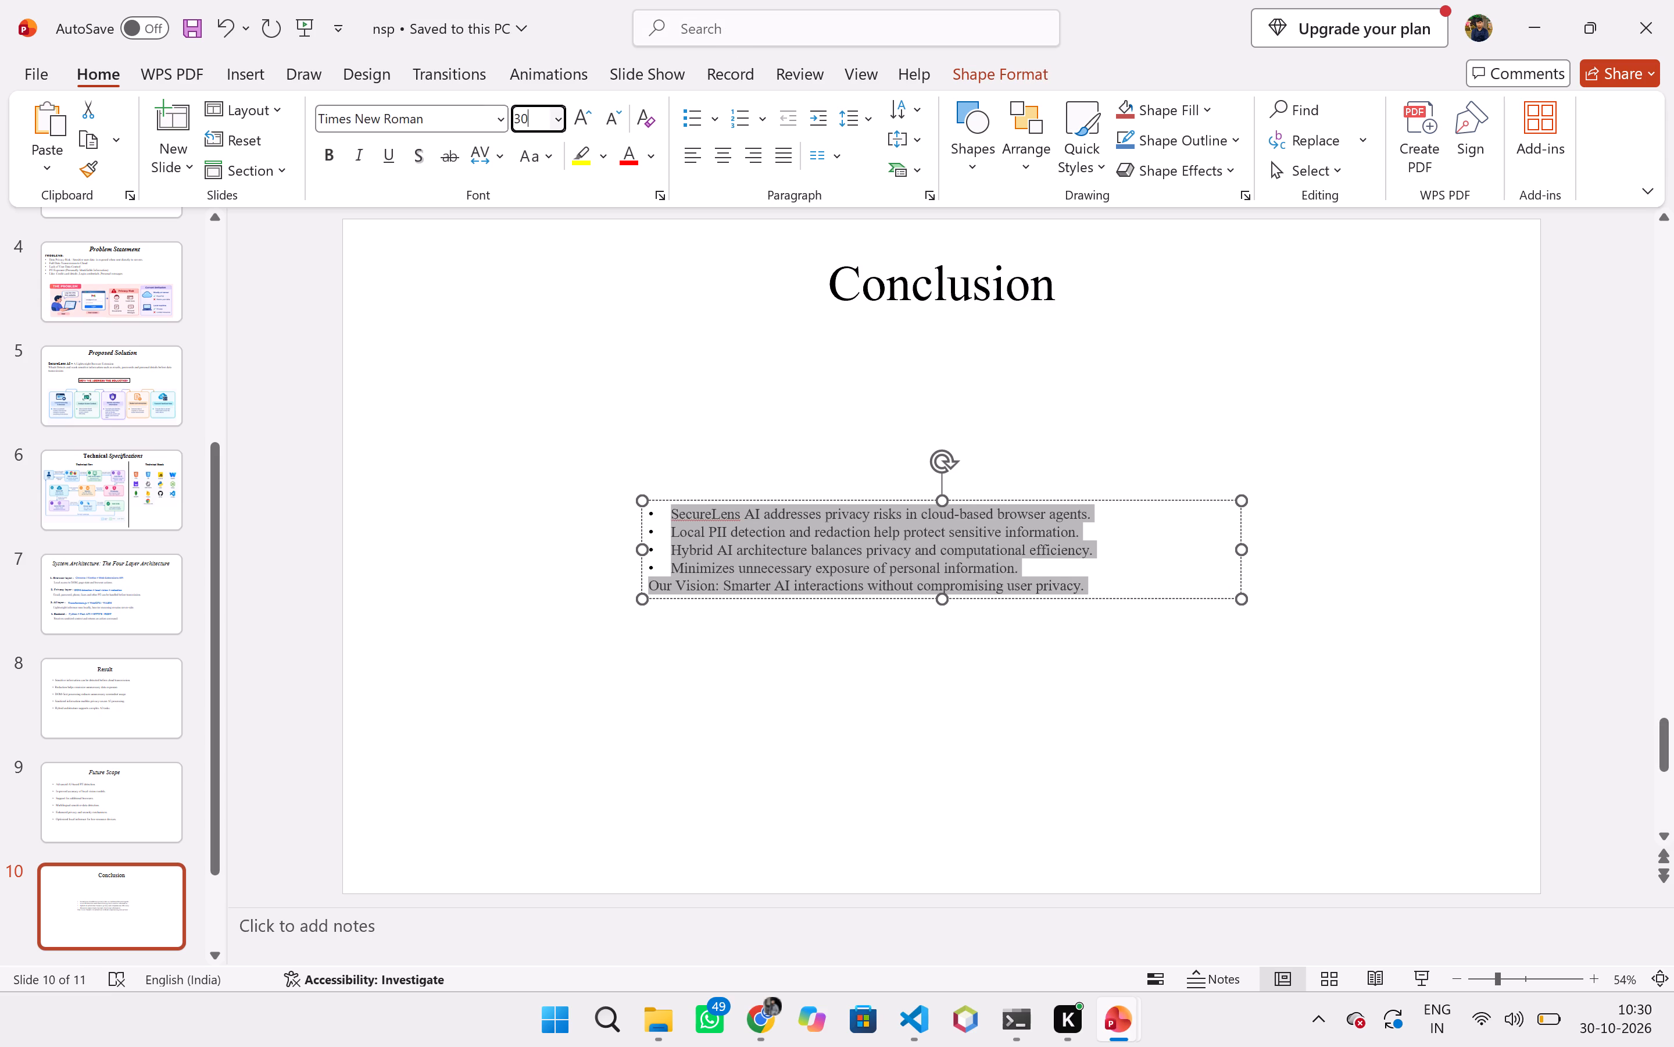
pyautogui.press('Return')
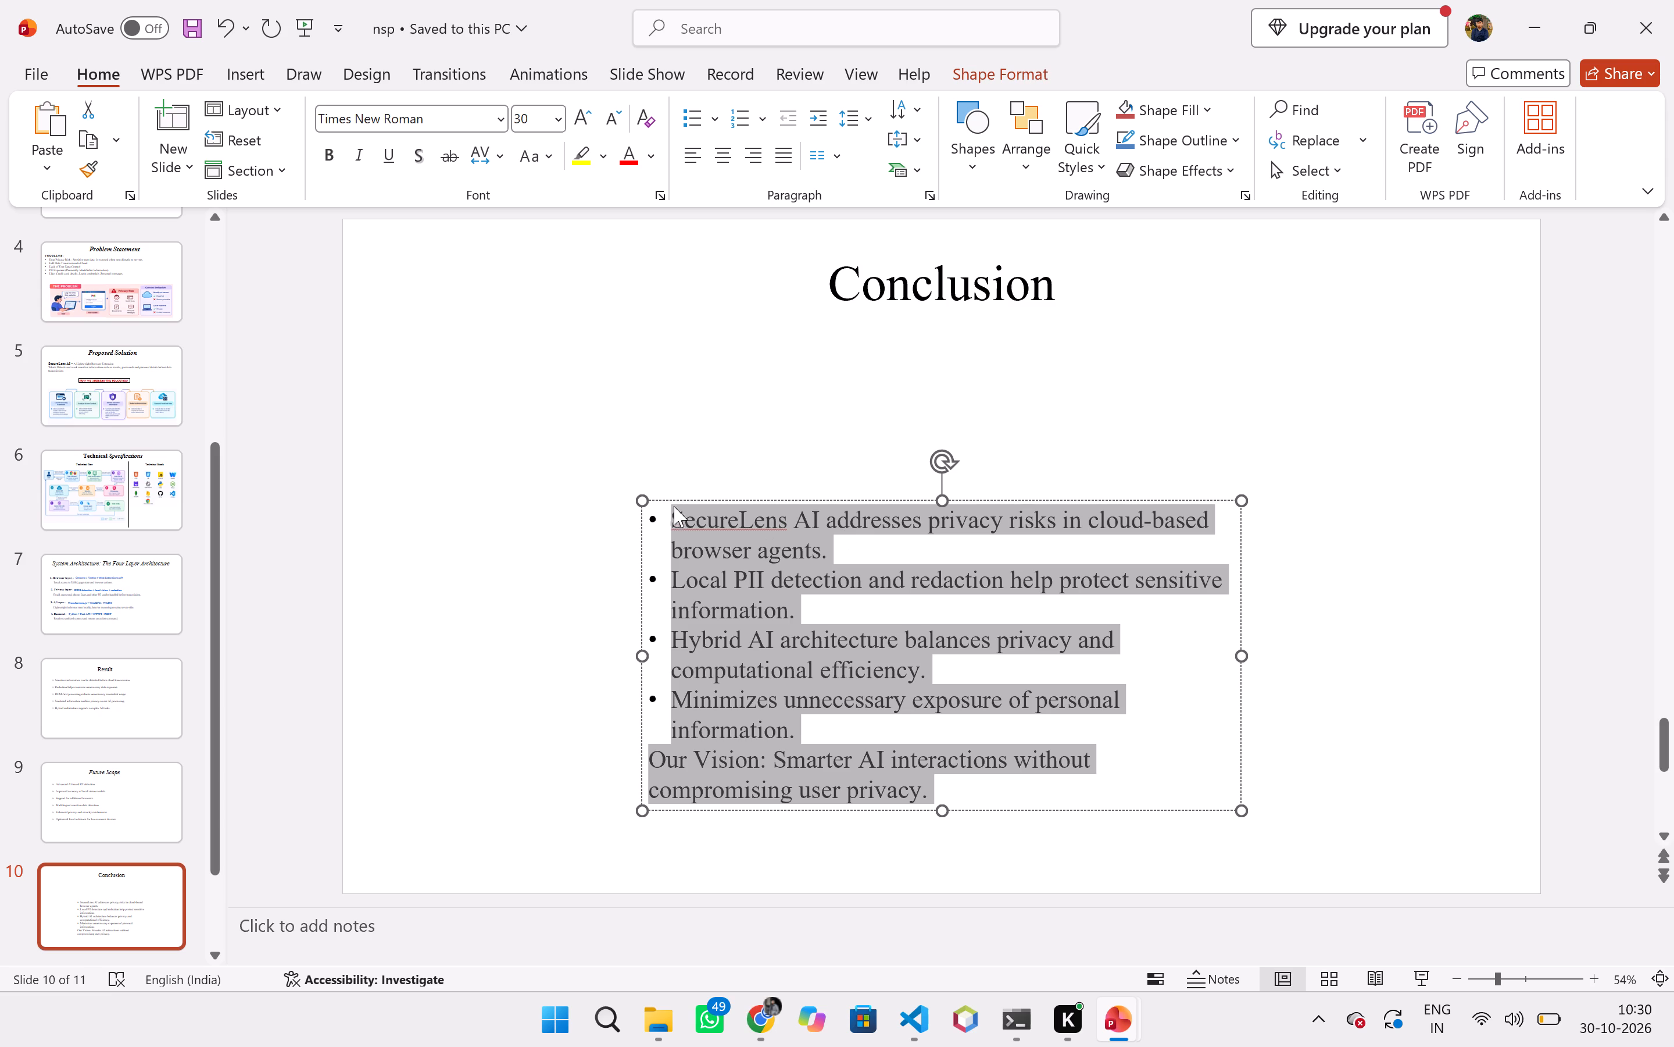
# Move the body text box up and left beneath the Conclusion title and widen it so each bullet fits on one line.
pyautogui.moveTo(1010, 498); pyautogui.dragTo(788, 404)
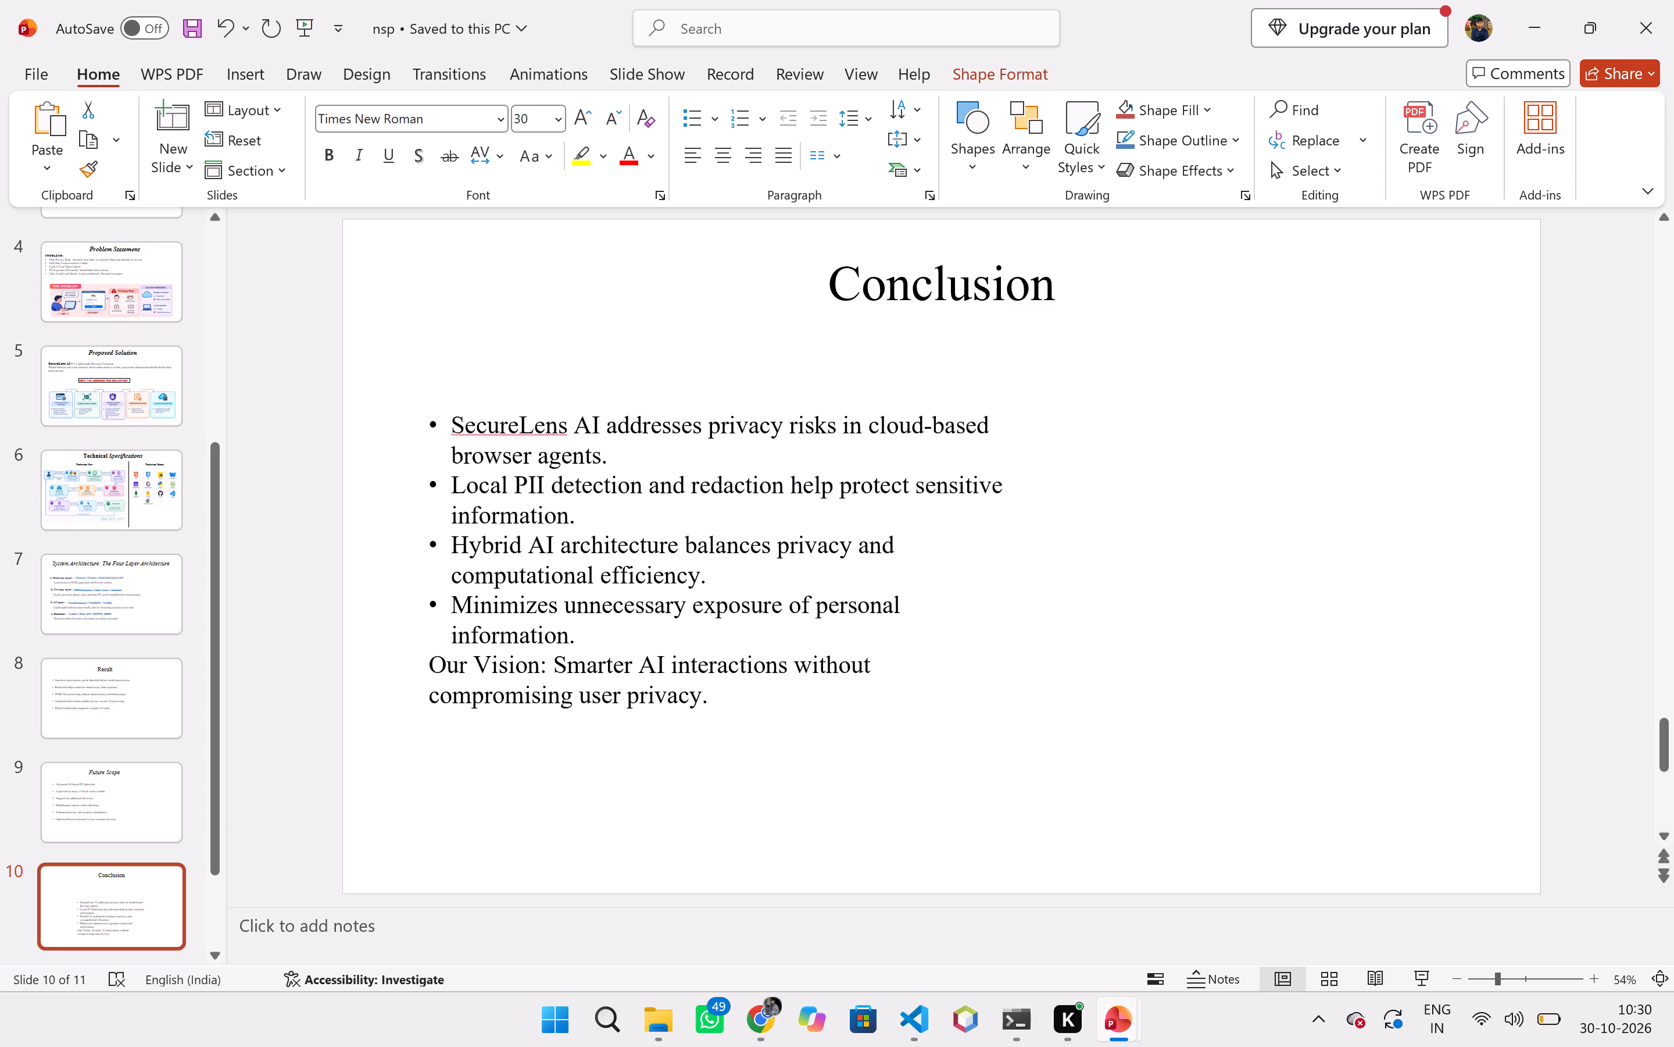
pyautogui.moveTo(788, 404); pyautogui.dragTo(768, 355)
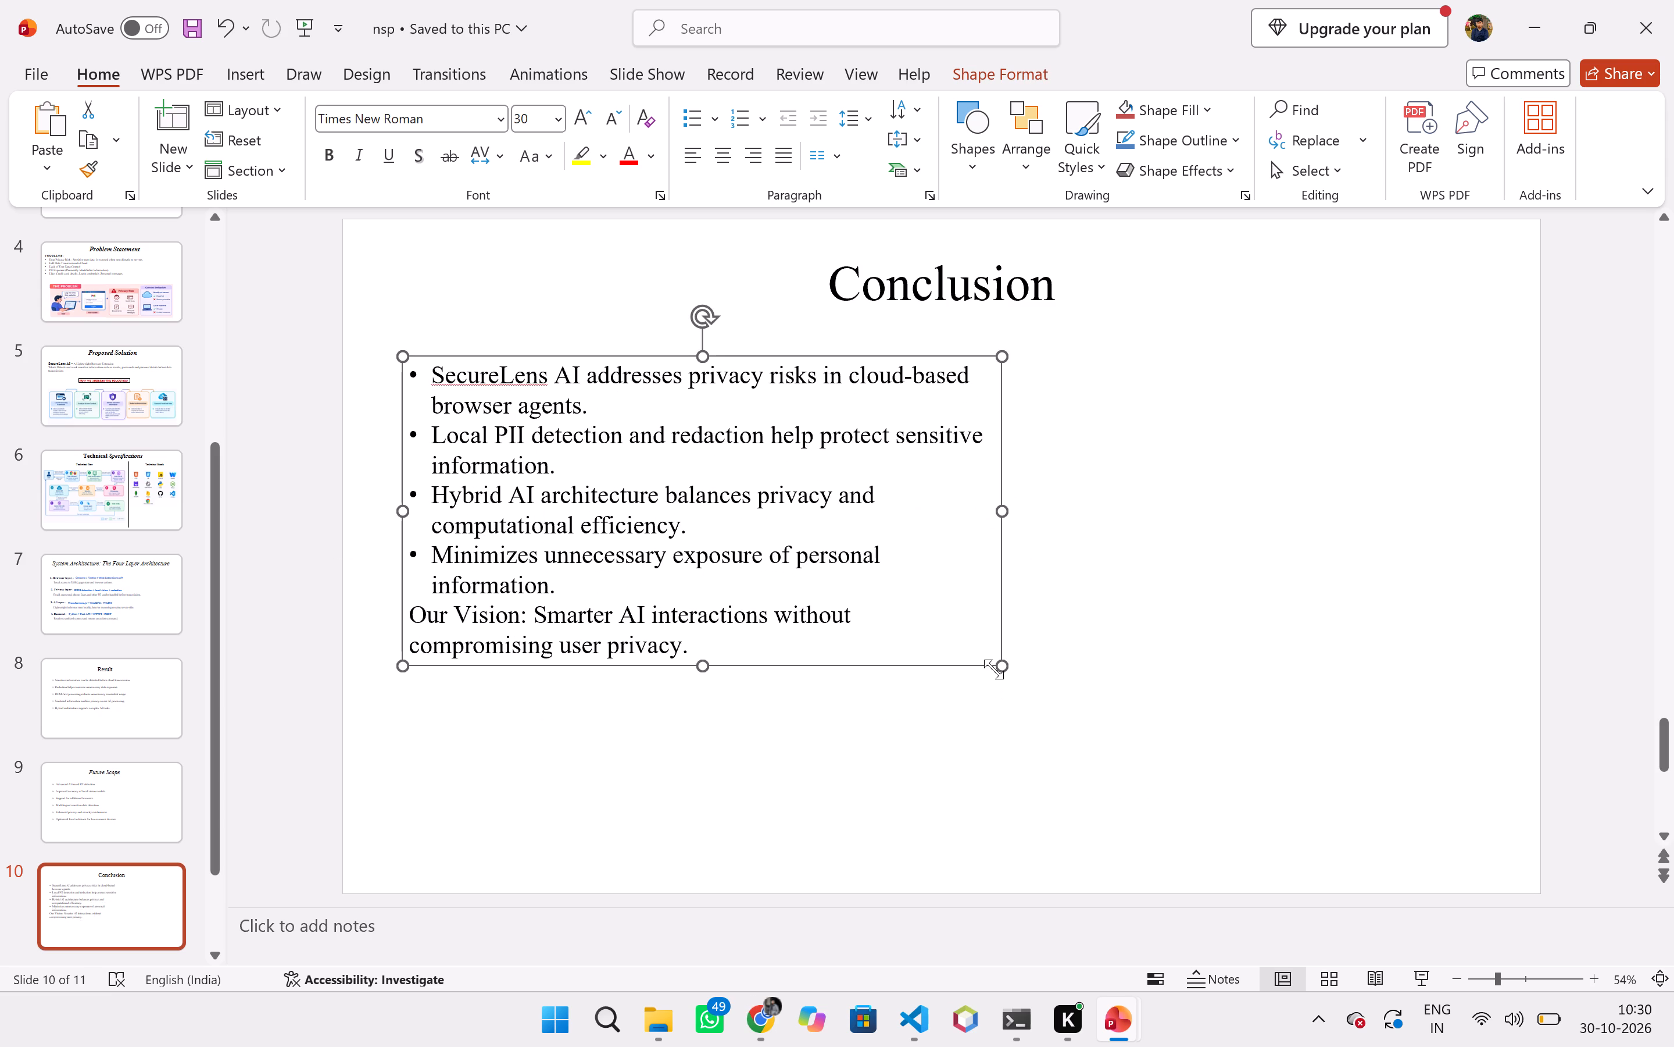
pyautogui.moveTo(997, 666); pyautogui.dragTo(1330, 767, button='right')
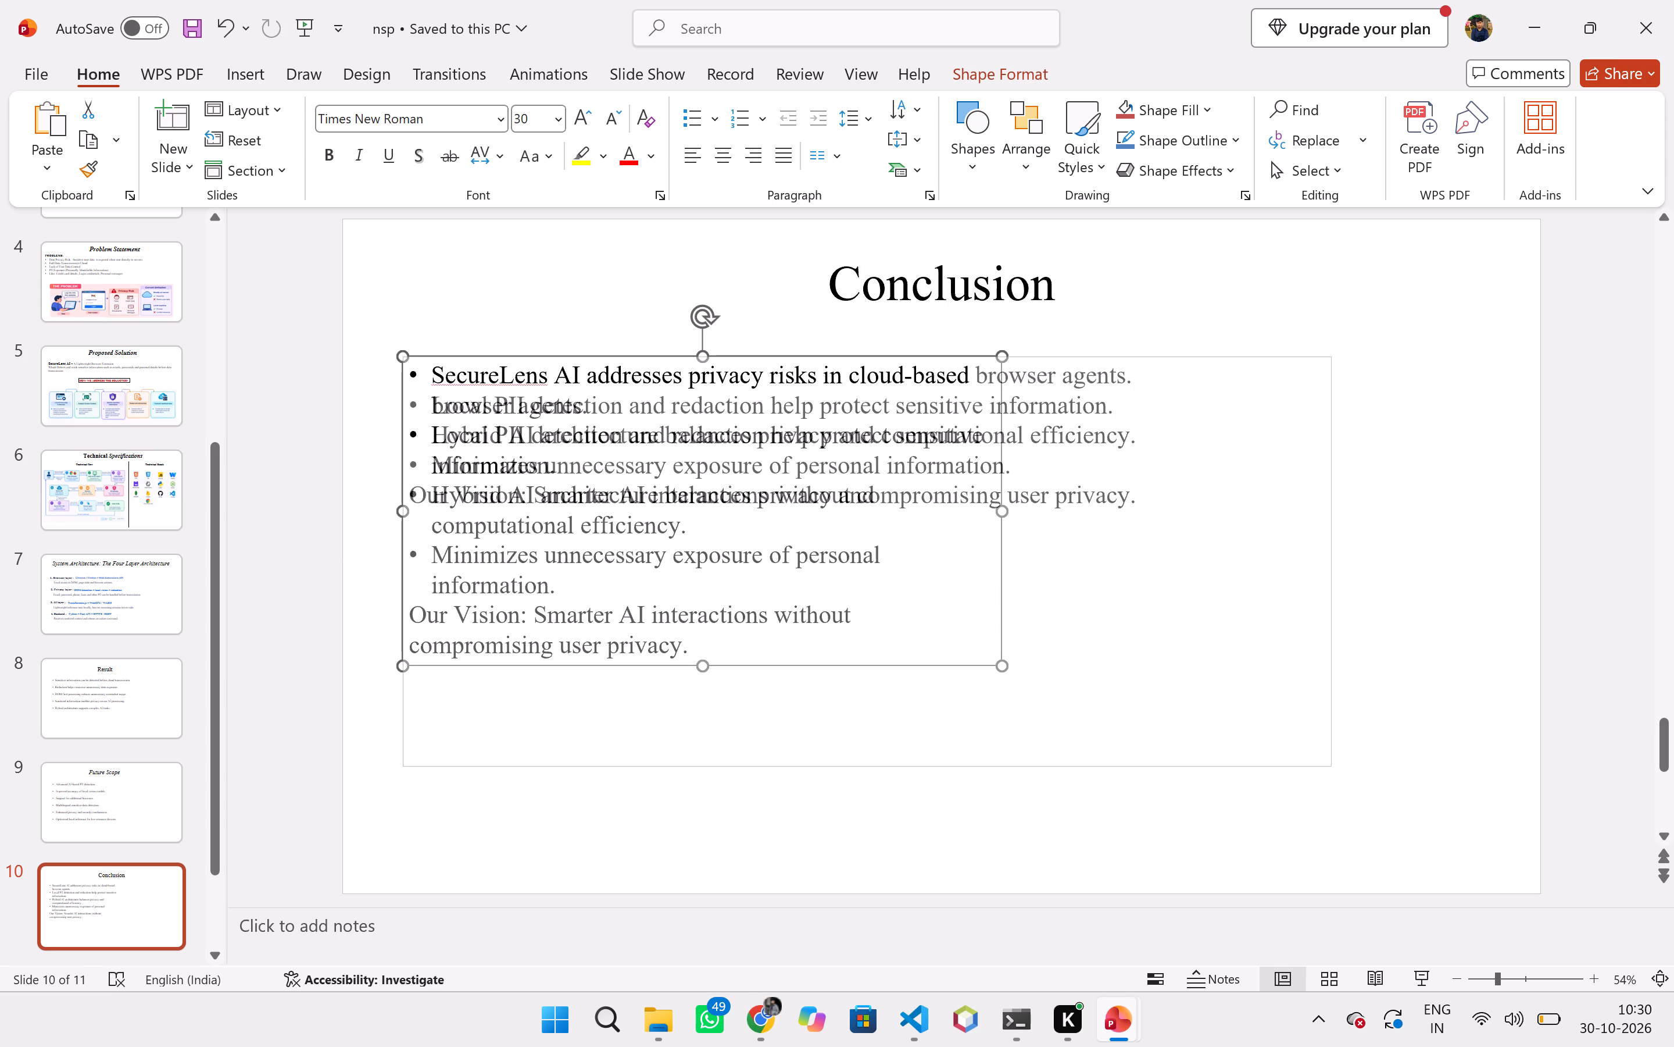
pyautogui.moveTo(1330, 767); pyautogui.dragTo(1351, 783, button='right')
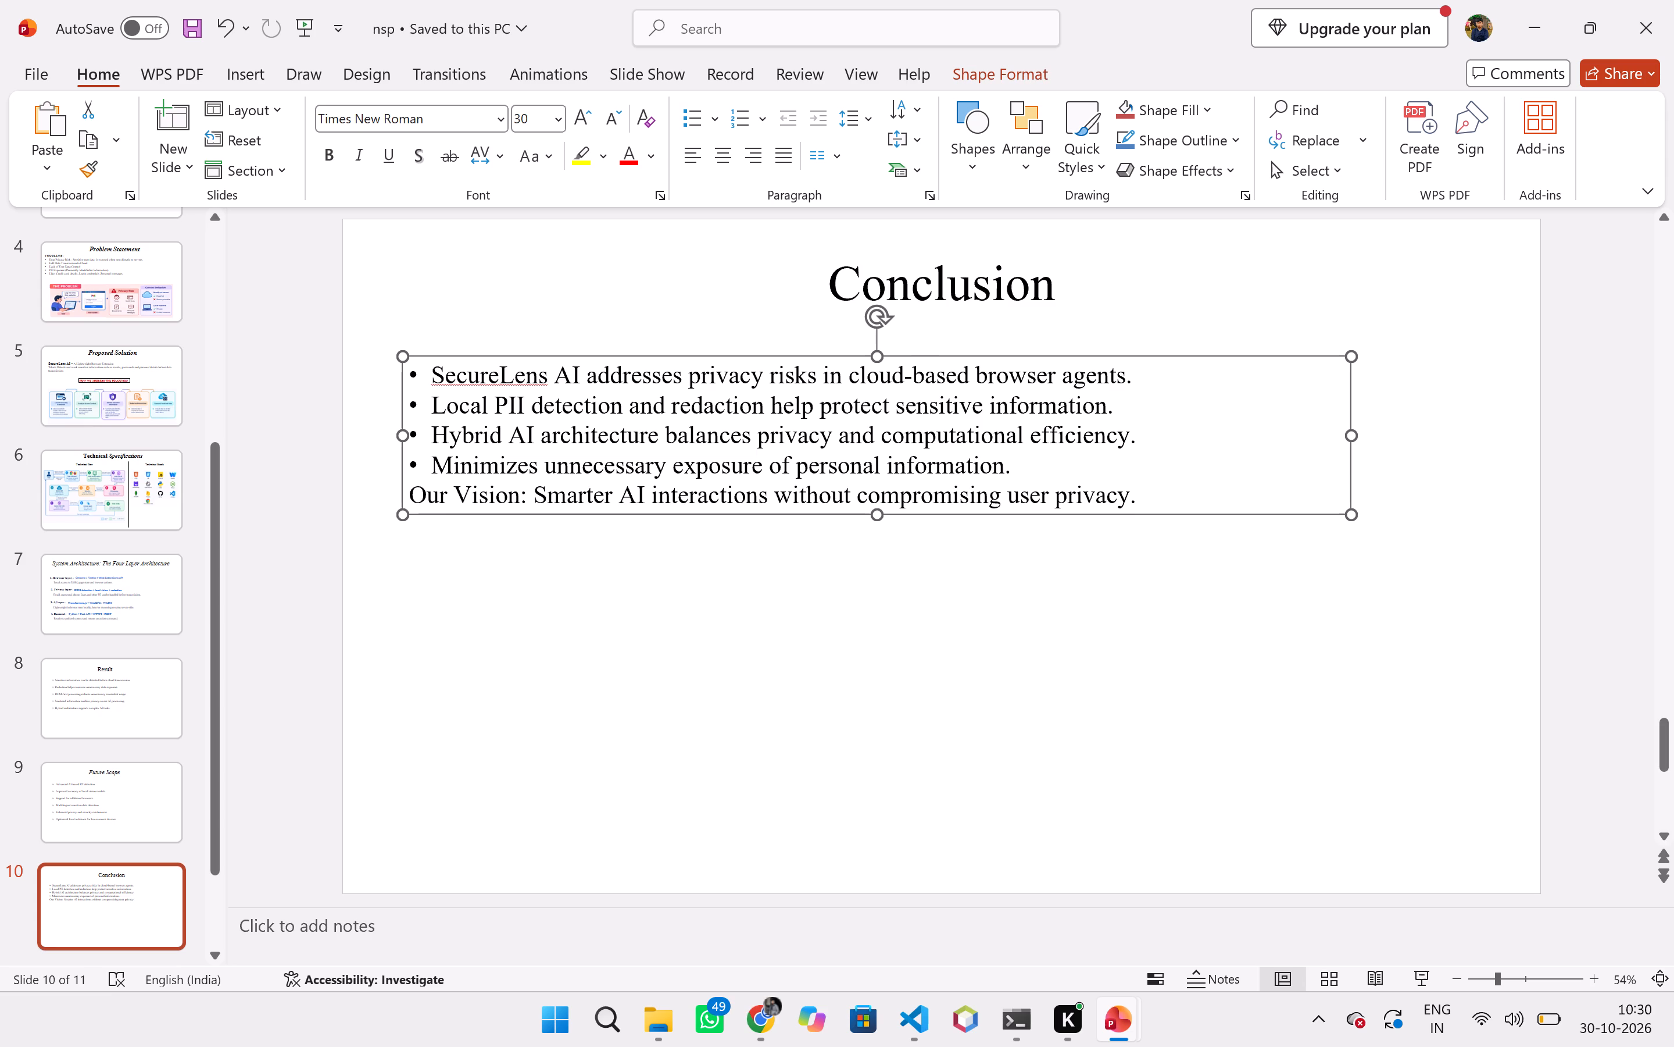
# Insert two blank lines between the last bullet and the Our Vision line.
pyautogui.click(1022, 465)
pyautogui.press('Return')
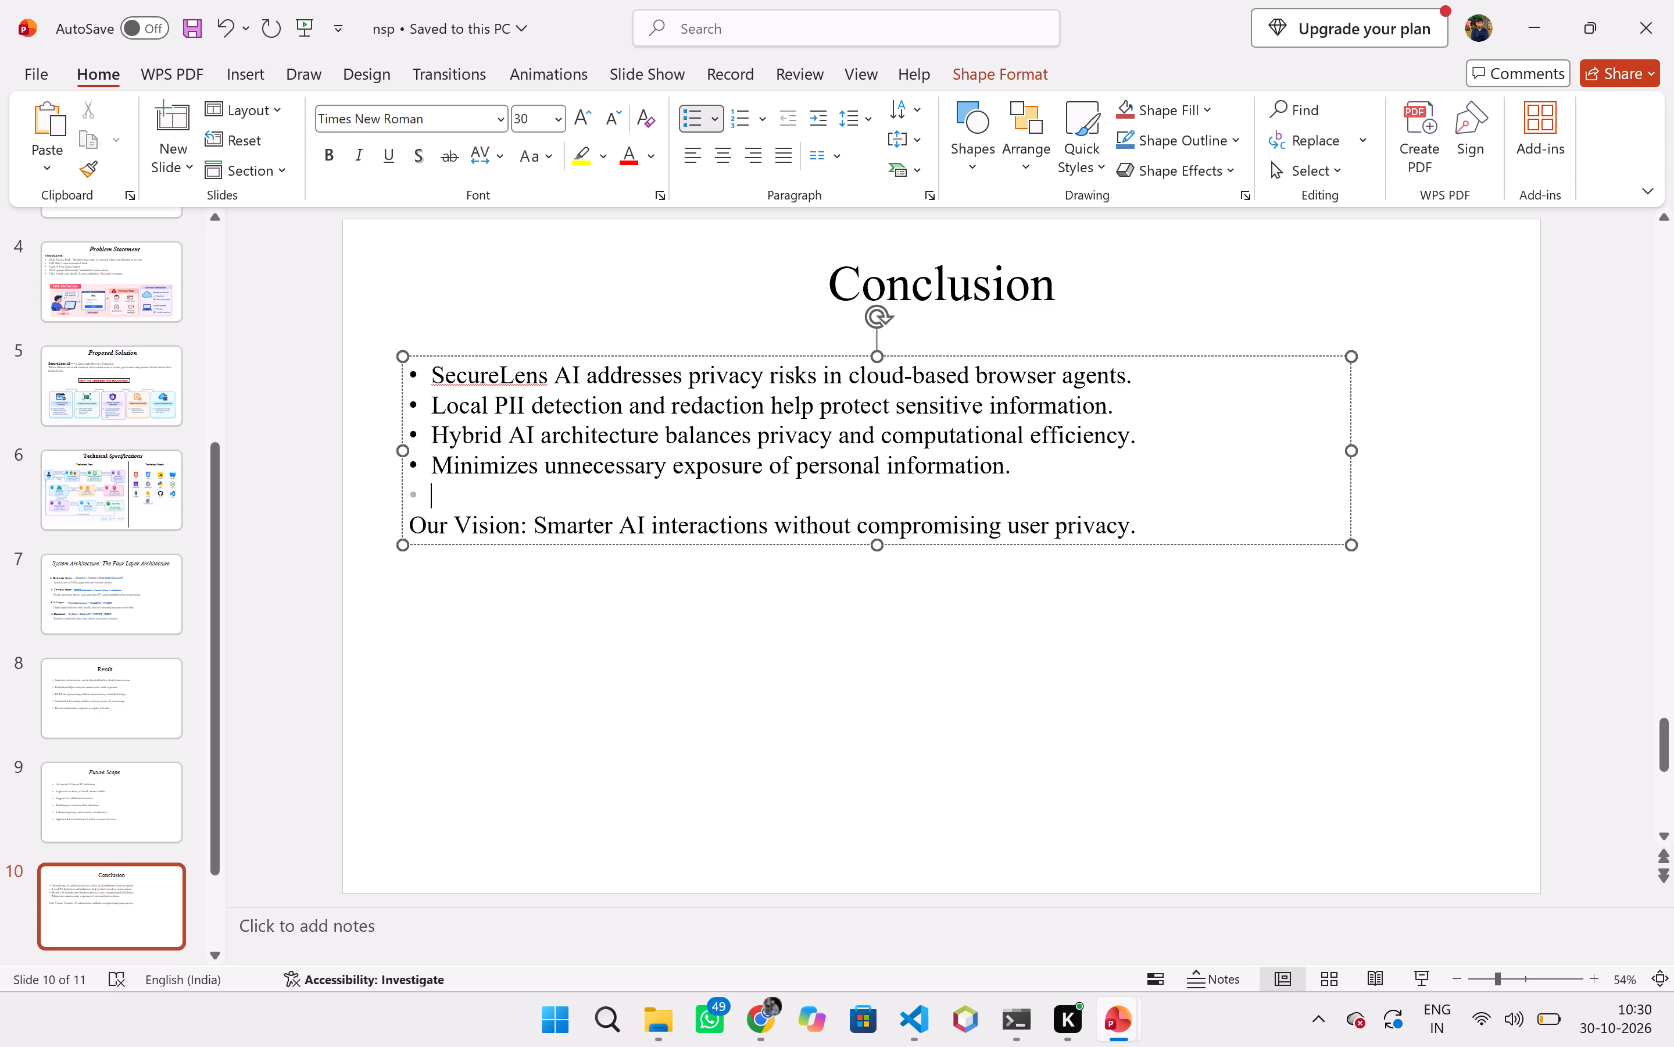
pyautogui.press('Return')
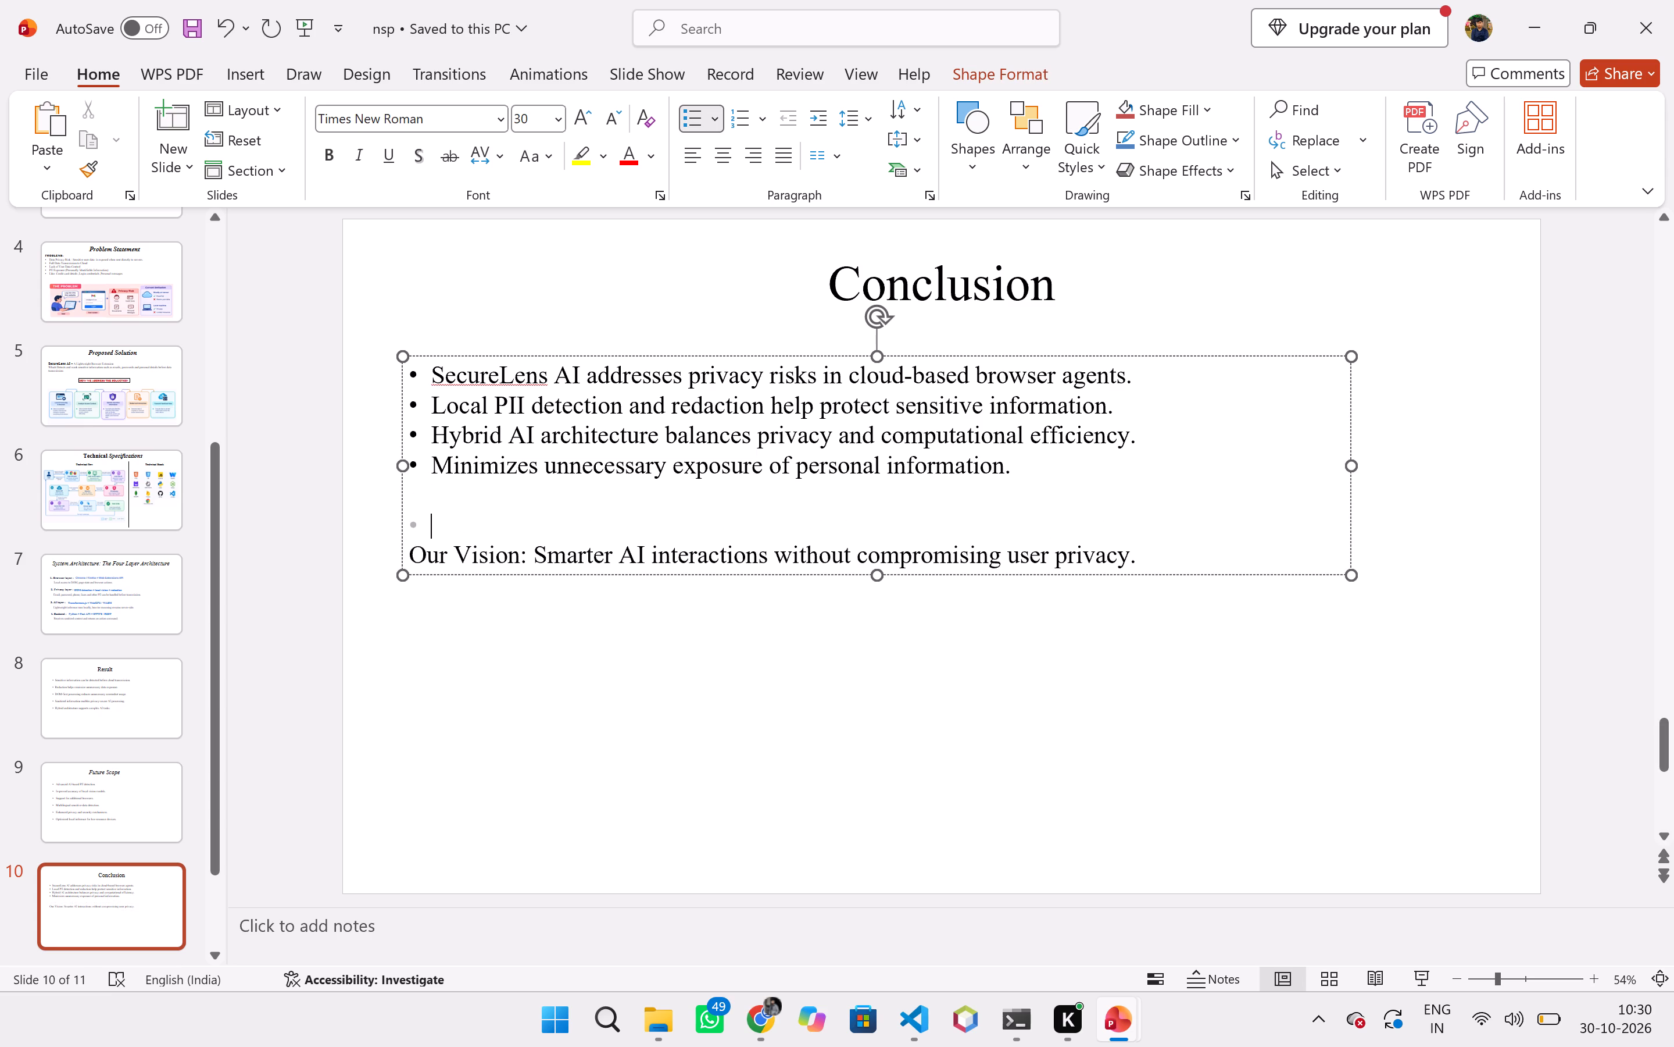
# Set the line spacing of the four conclusion bullets to 2.0.
pyautogui.moveTo(1036, 474); pyautogui.dragTo(439, 471)
pyautogui.moveTo(439, 471); pyautogui.dragTo(379, 375)
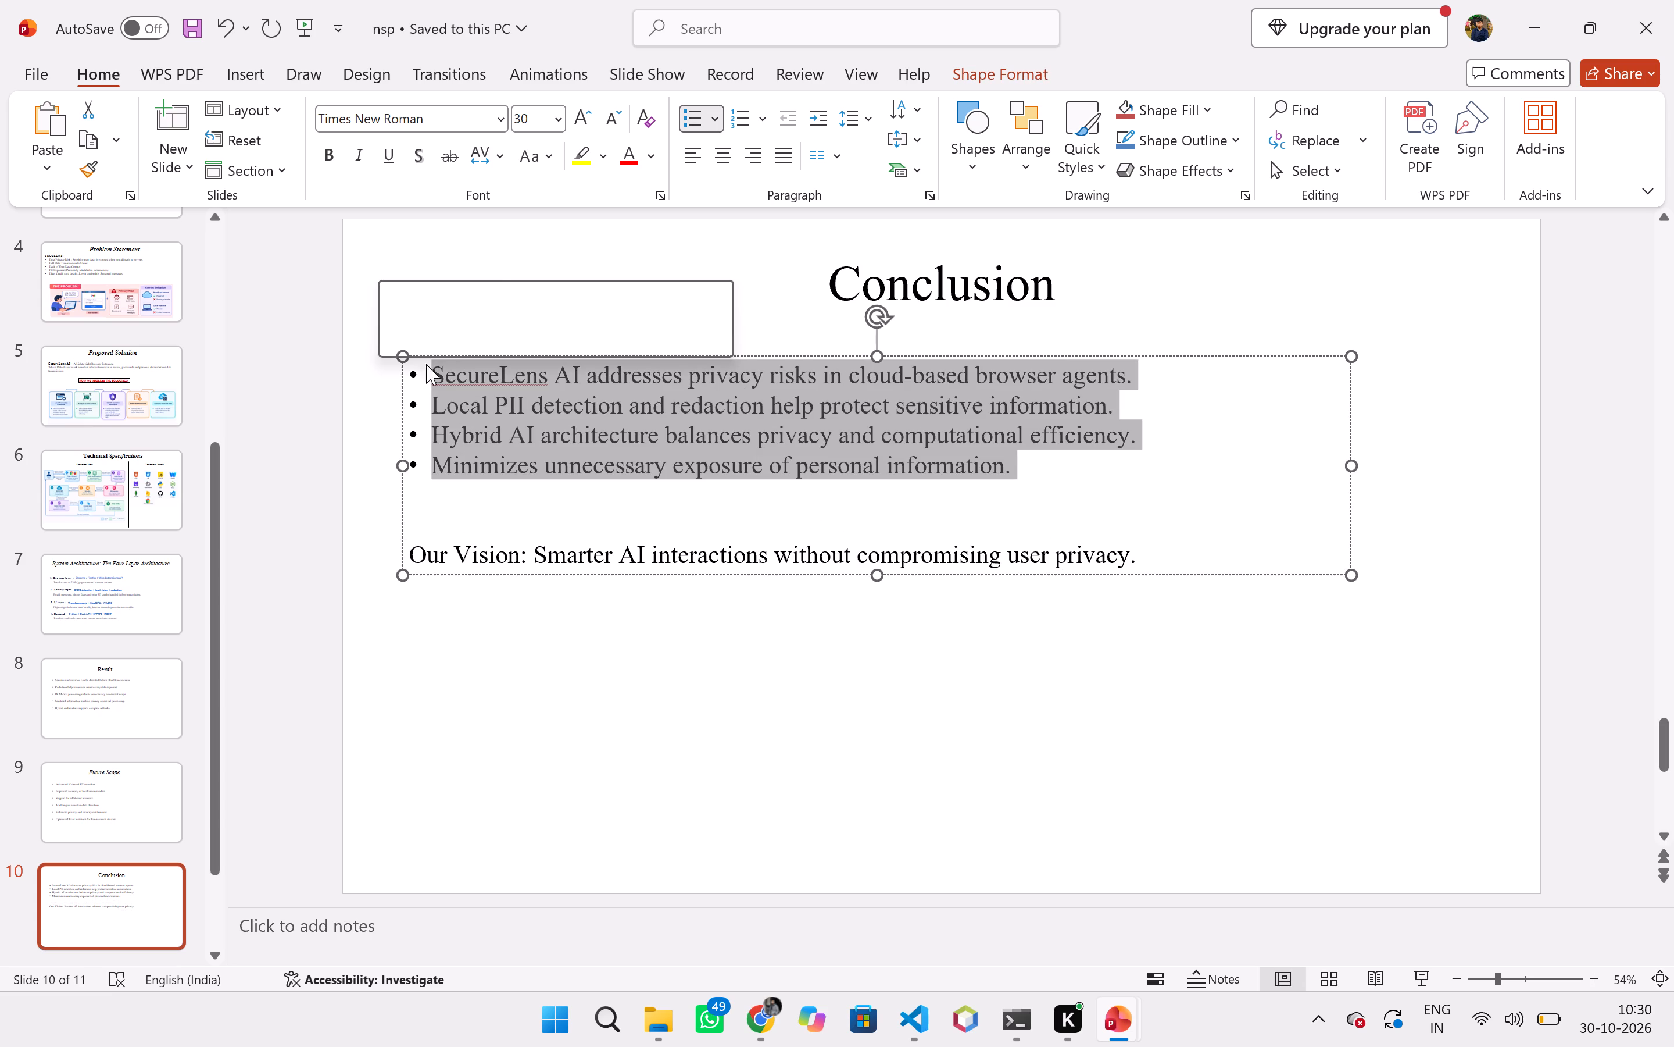
pyautogui.click(554, 124)
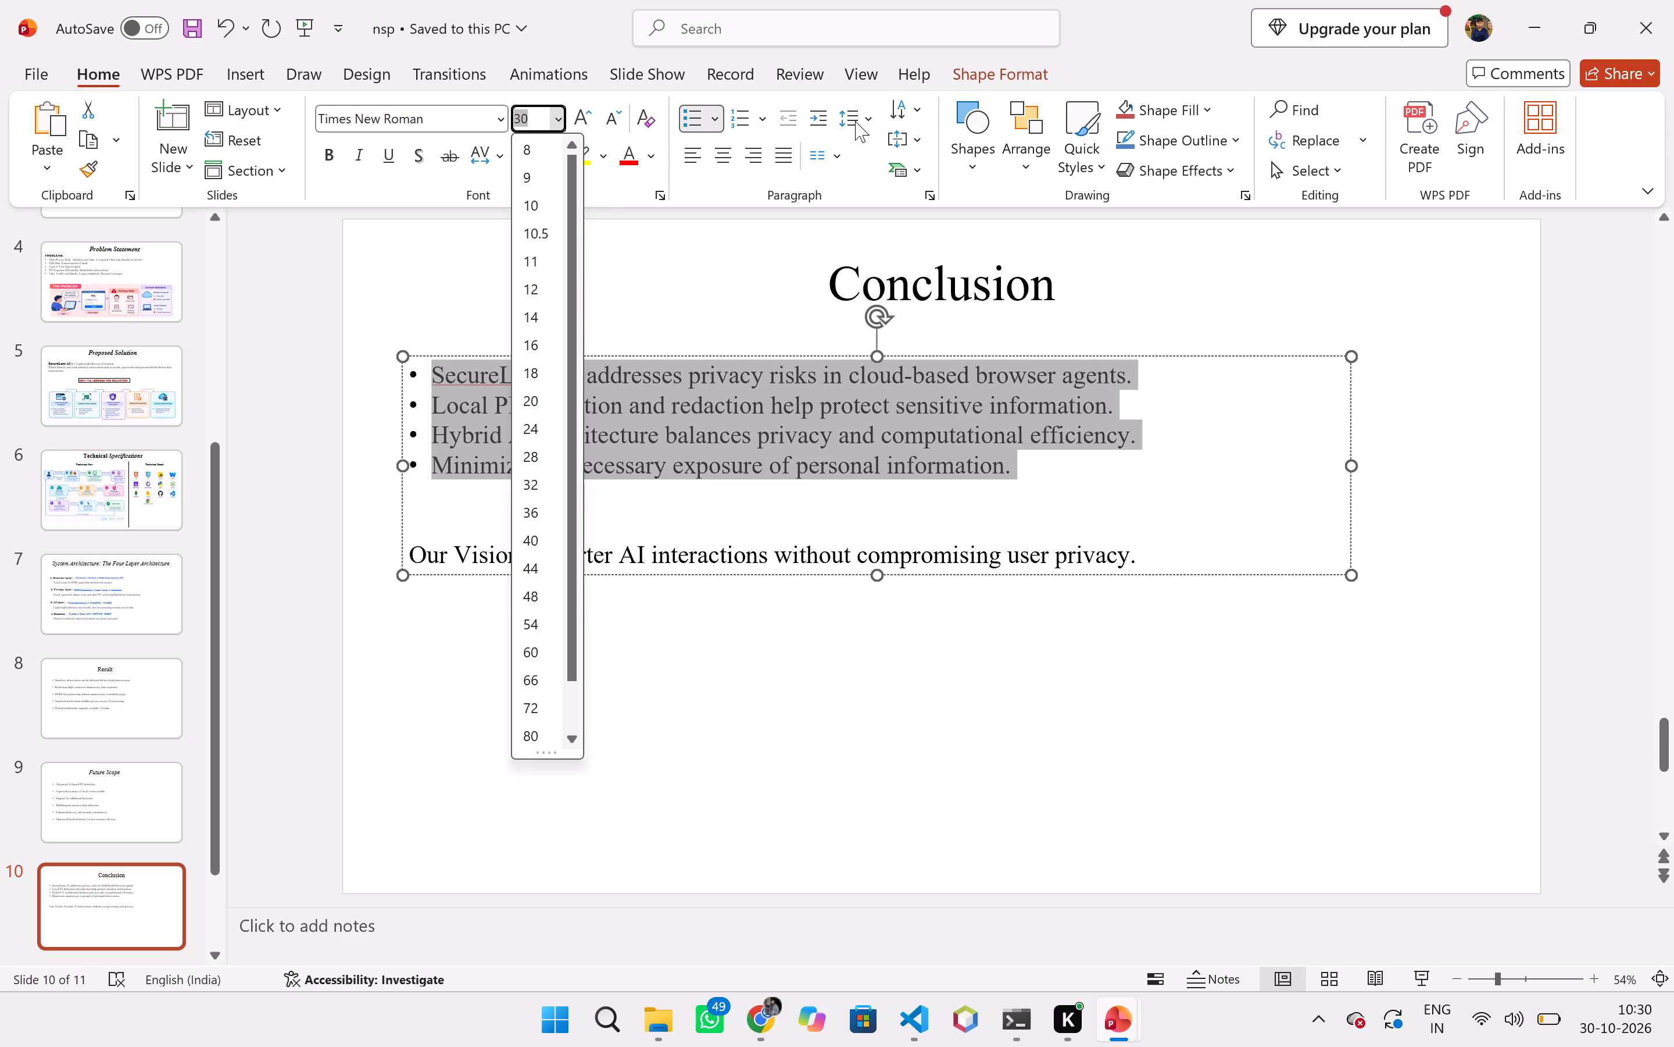
pyautogui.click(855, 121)
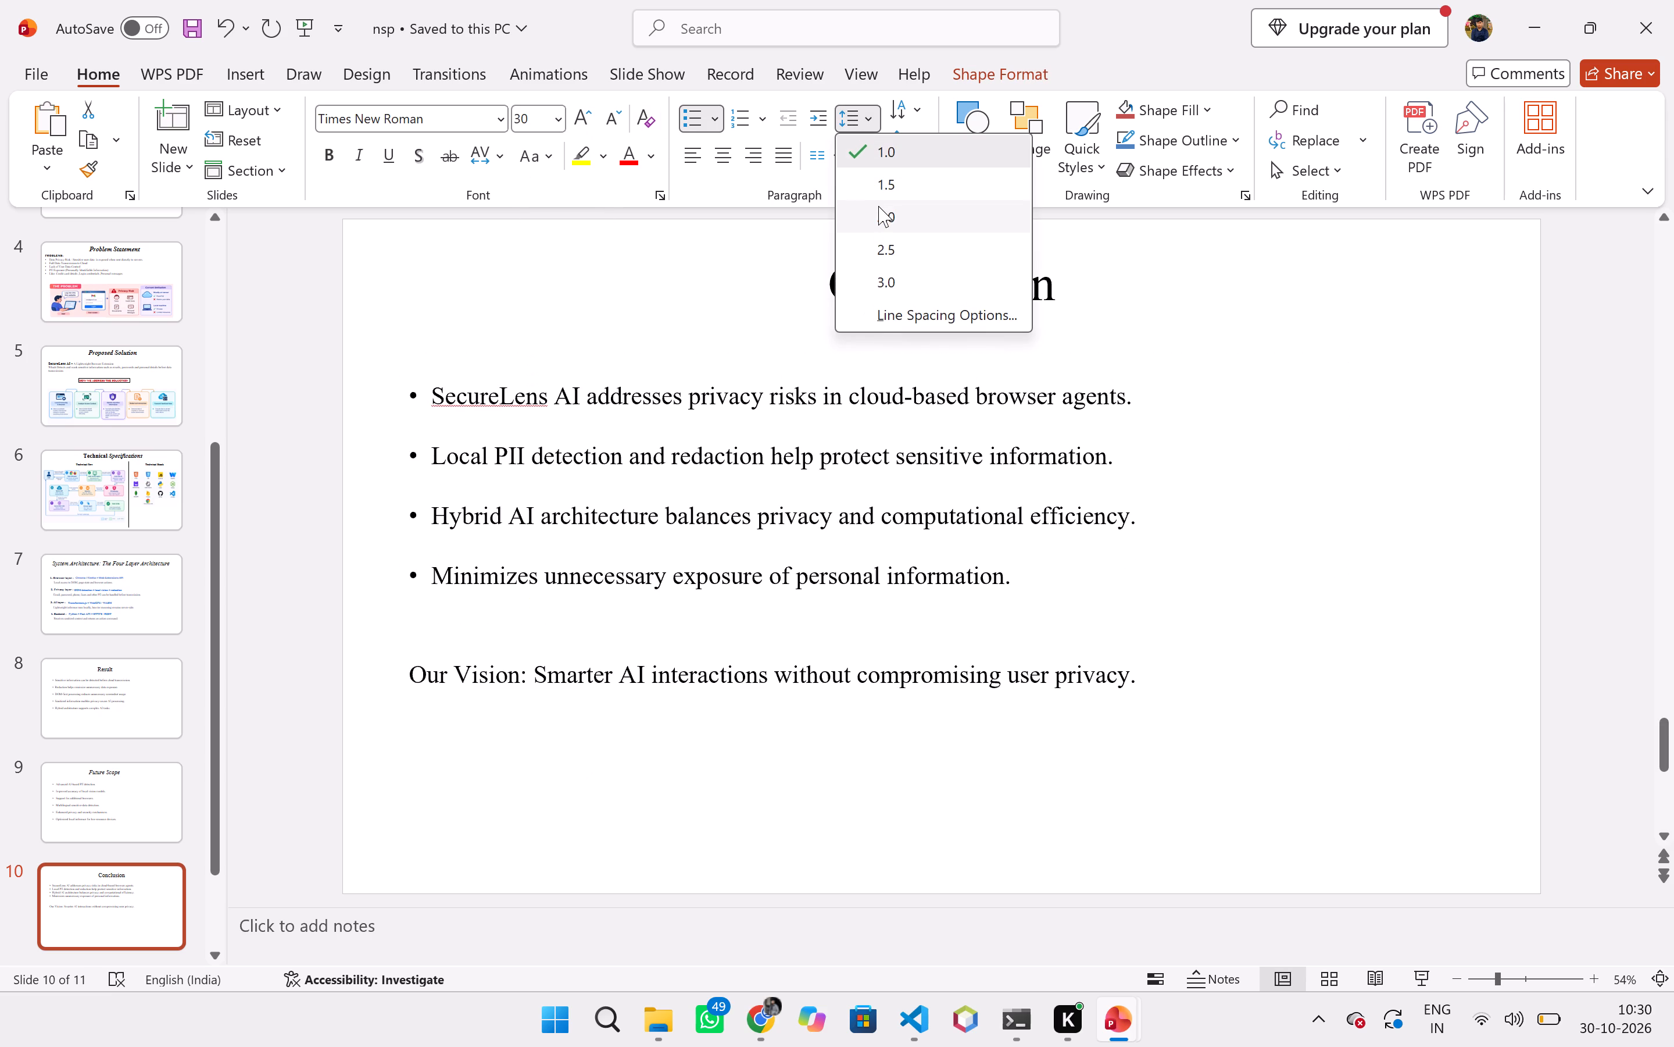
pyautogui.click(878, 206)
pyautogui.click(1199, 295)
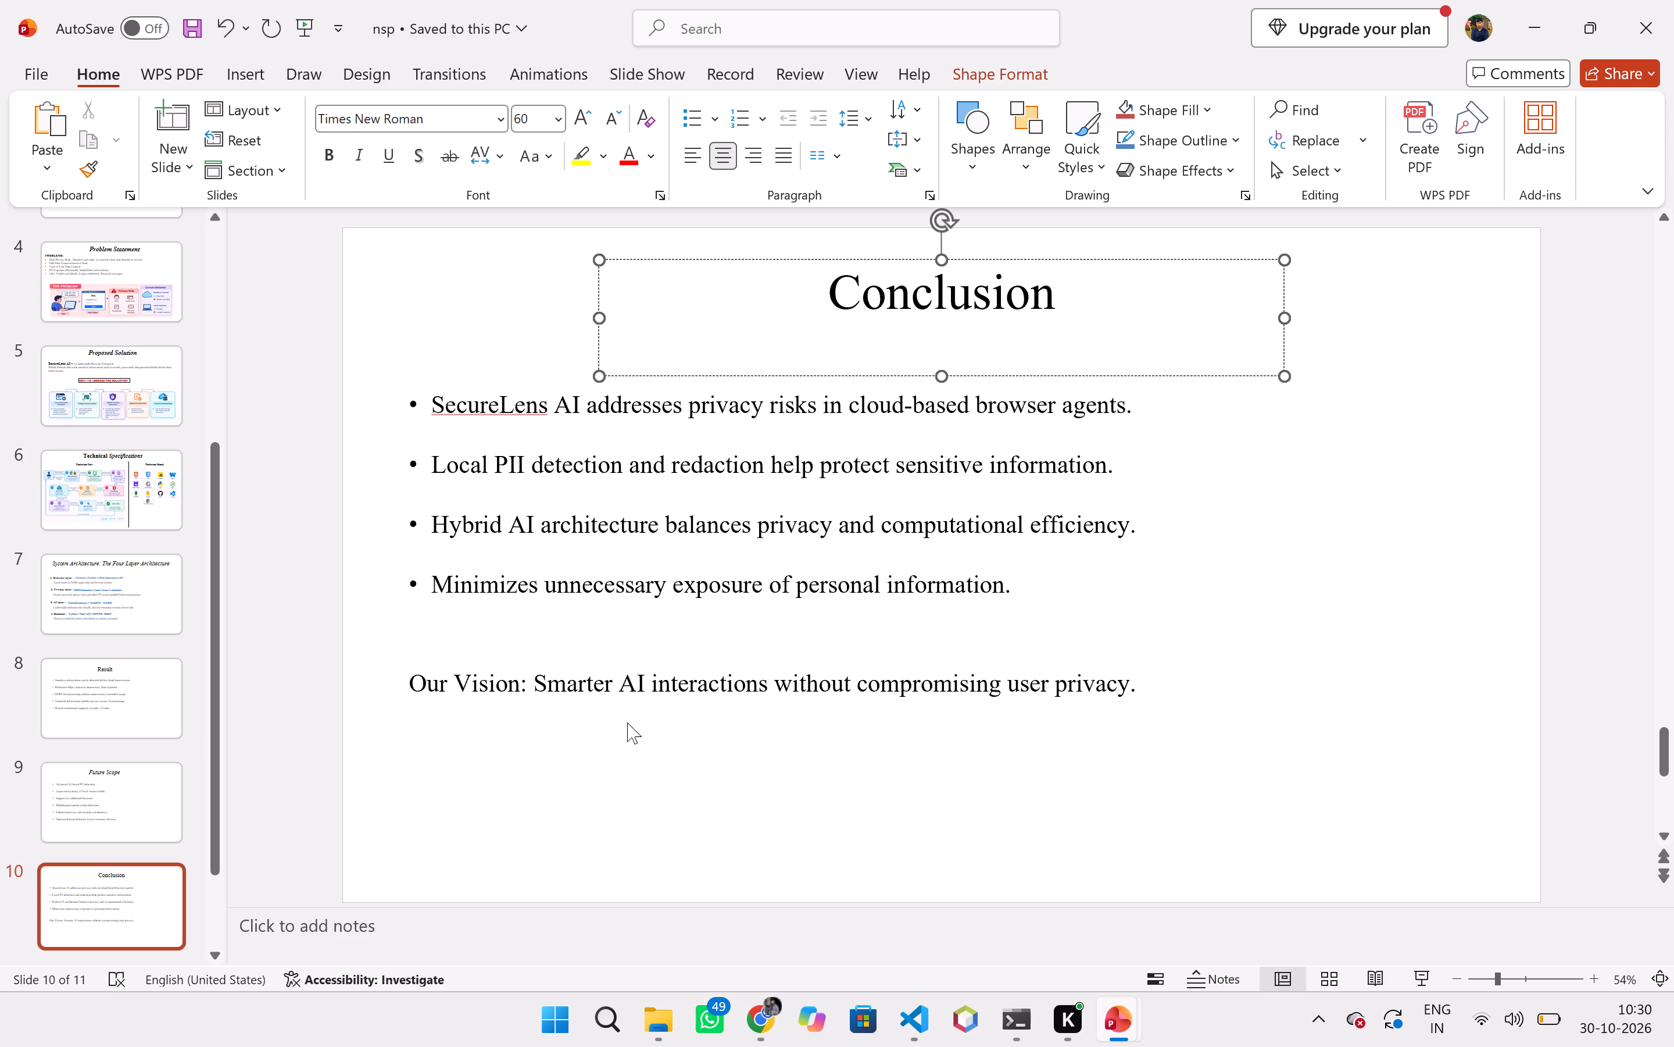
pyautogui.click(1240, 414)
pyautogui.click(1233, 278)
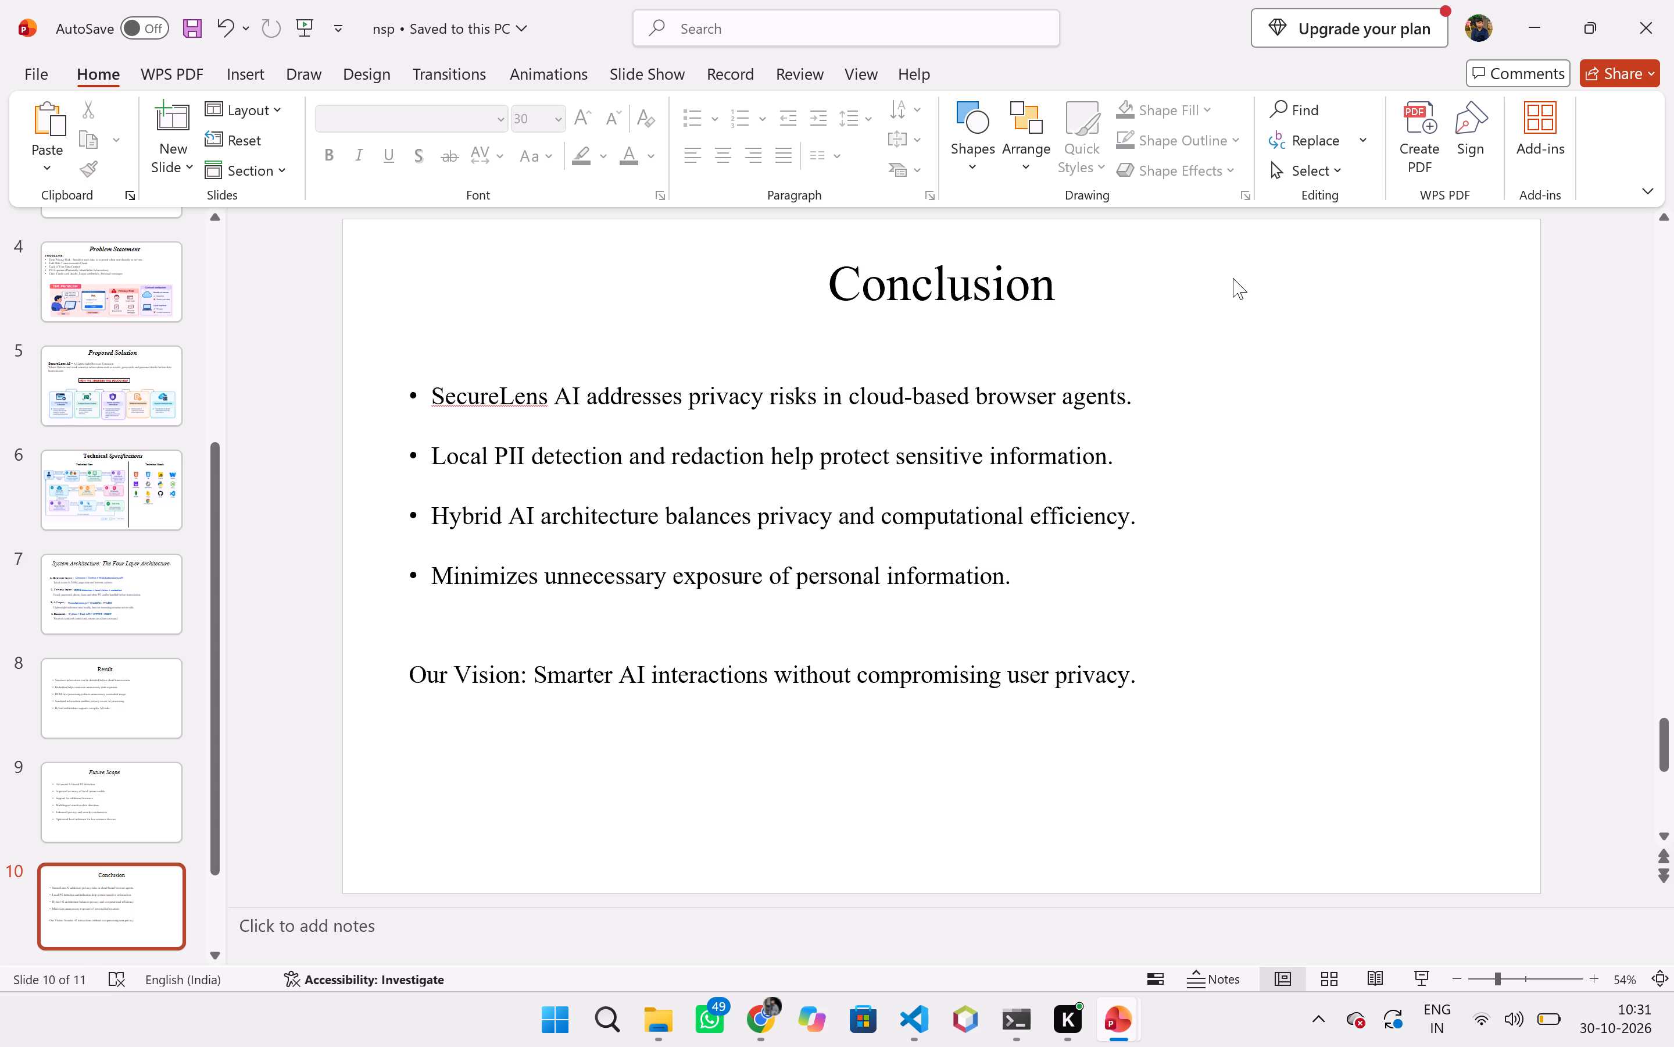
# Delete the word "computational" from the Hybrid AI architecture bullet.
pyautogui.click(1021, 517)
pyautogui.hotkey('ctrl', 'BackSpace')
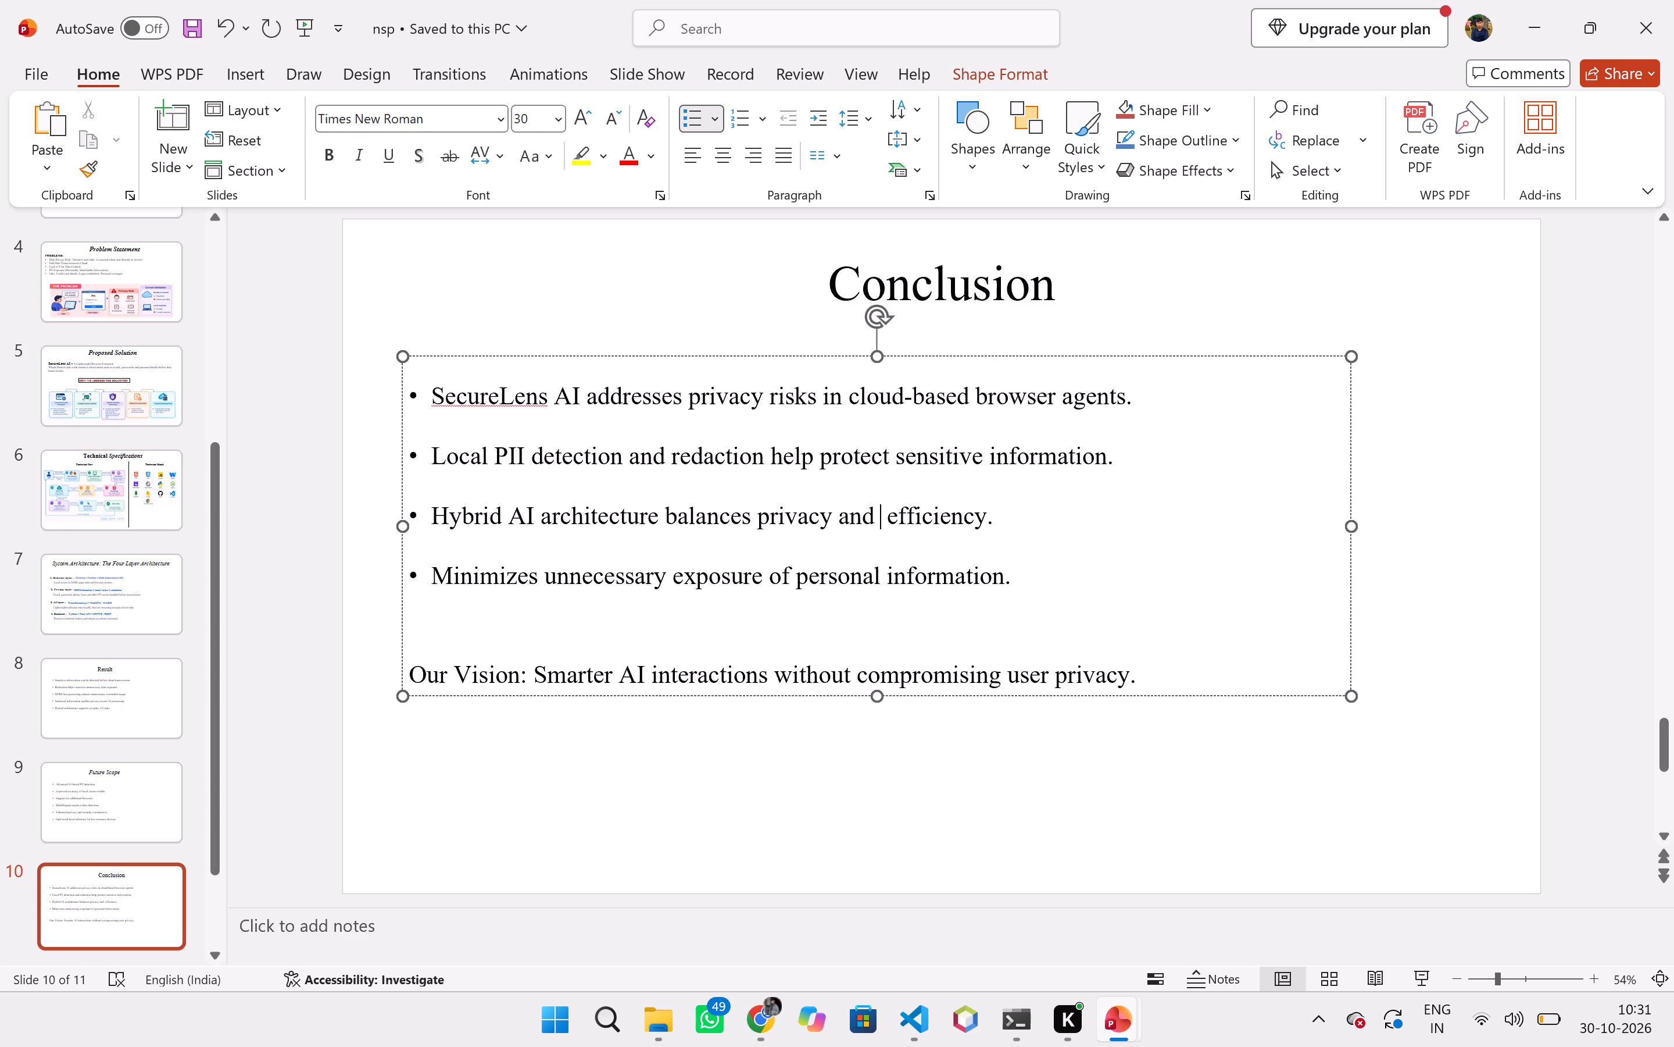
pyautogui.click(504, 633)
pyautogui.click(571, 756)
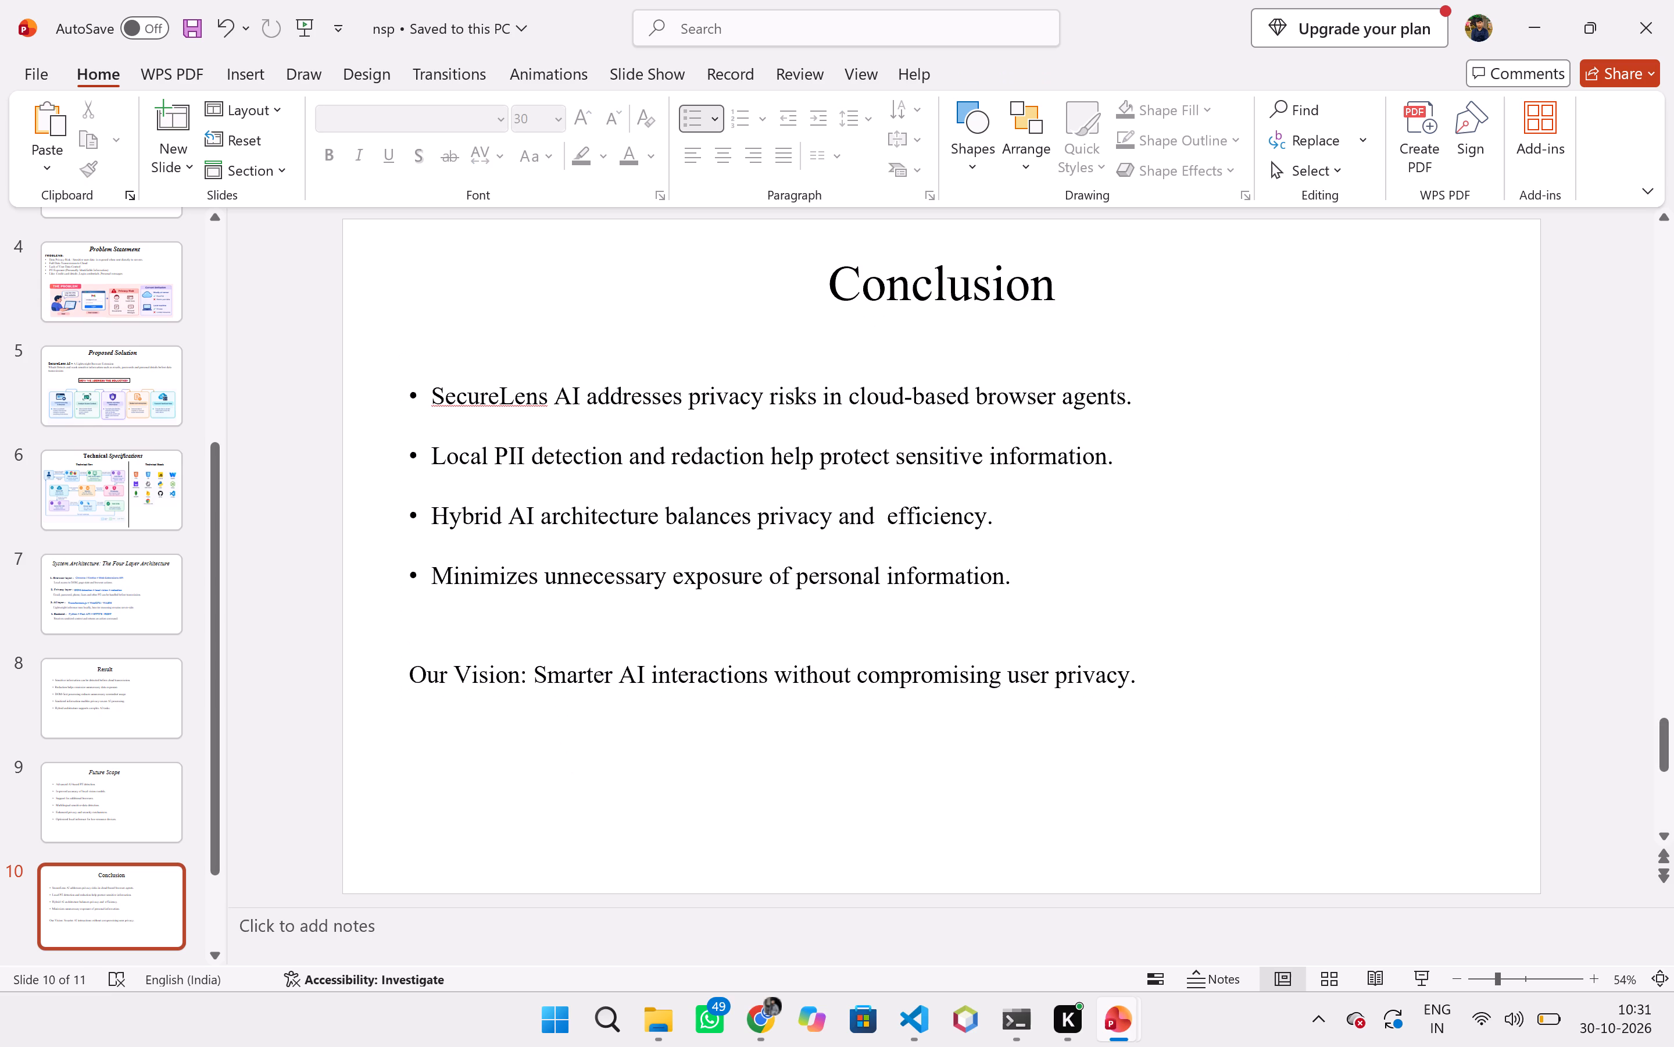
# Make the words "Our Vision" bold in the closing line of the Conclusion slide.
pyautogui.moveTo(523, 673); pyautogui.dragTo(414, 680)
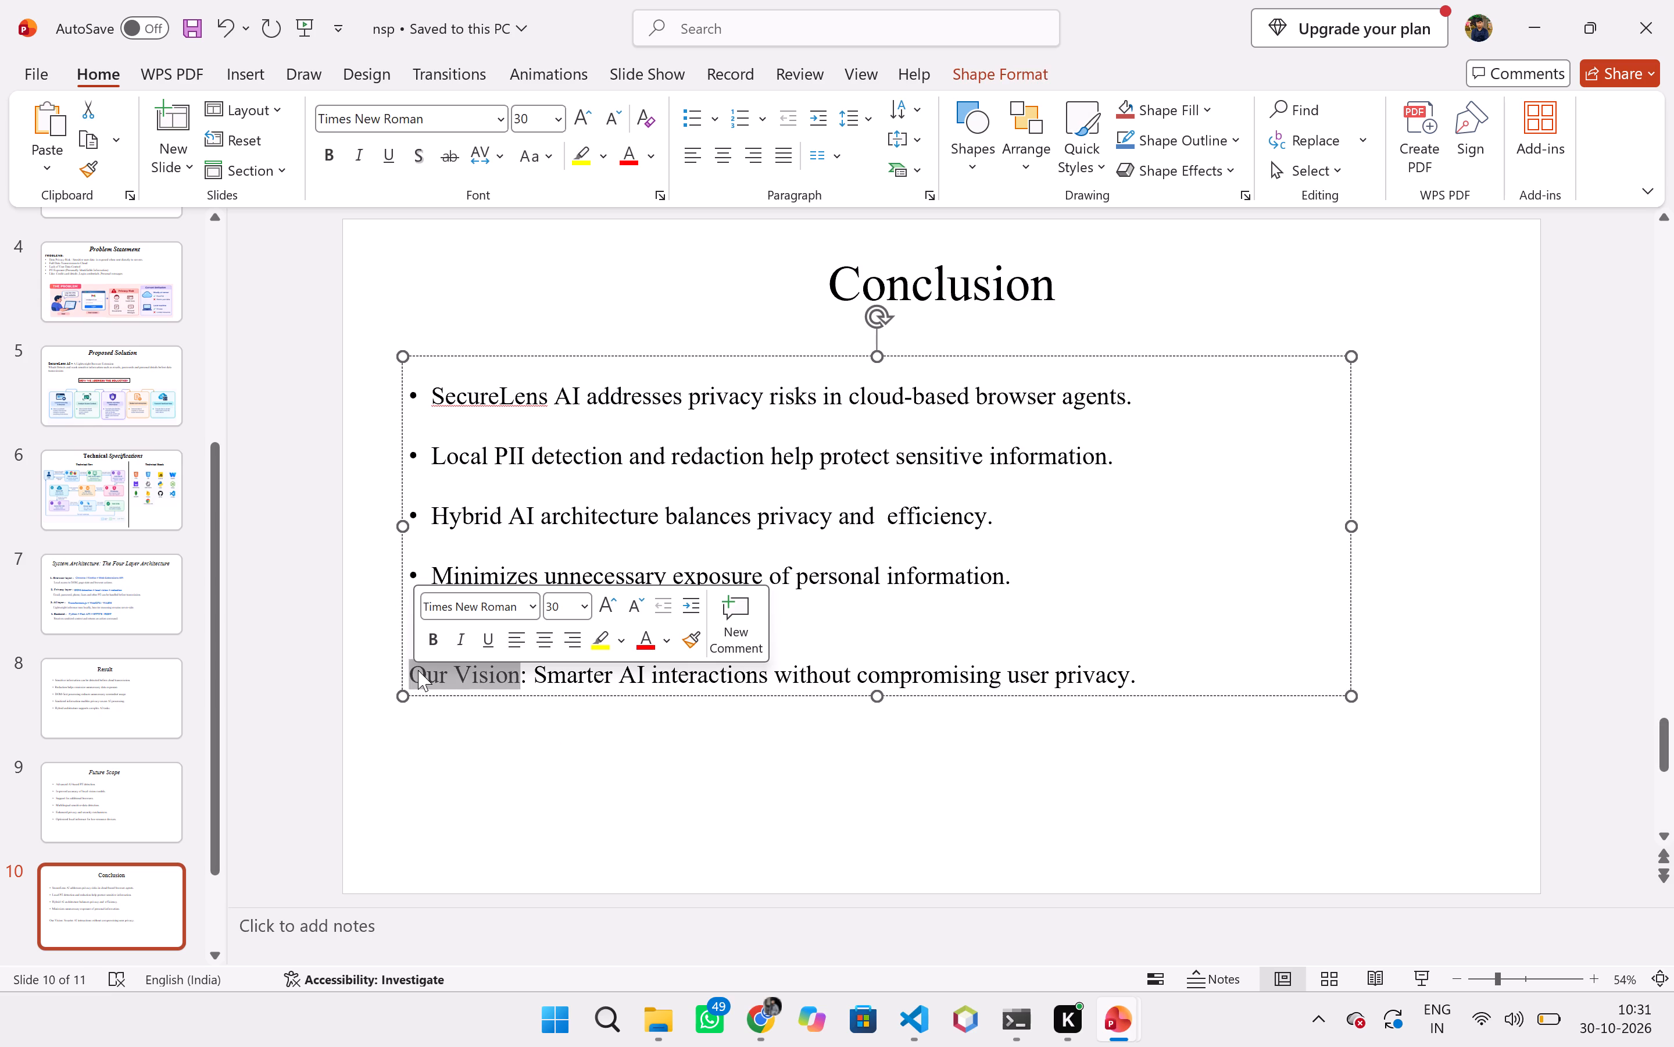
pyautogui.click(423, 642)
pyautogui.click(463, 760)
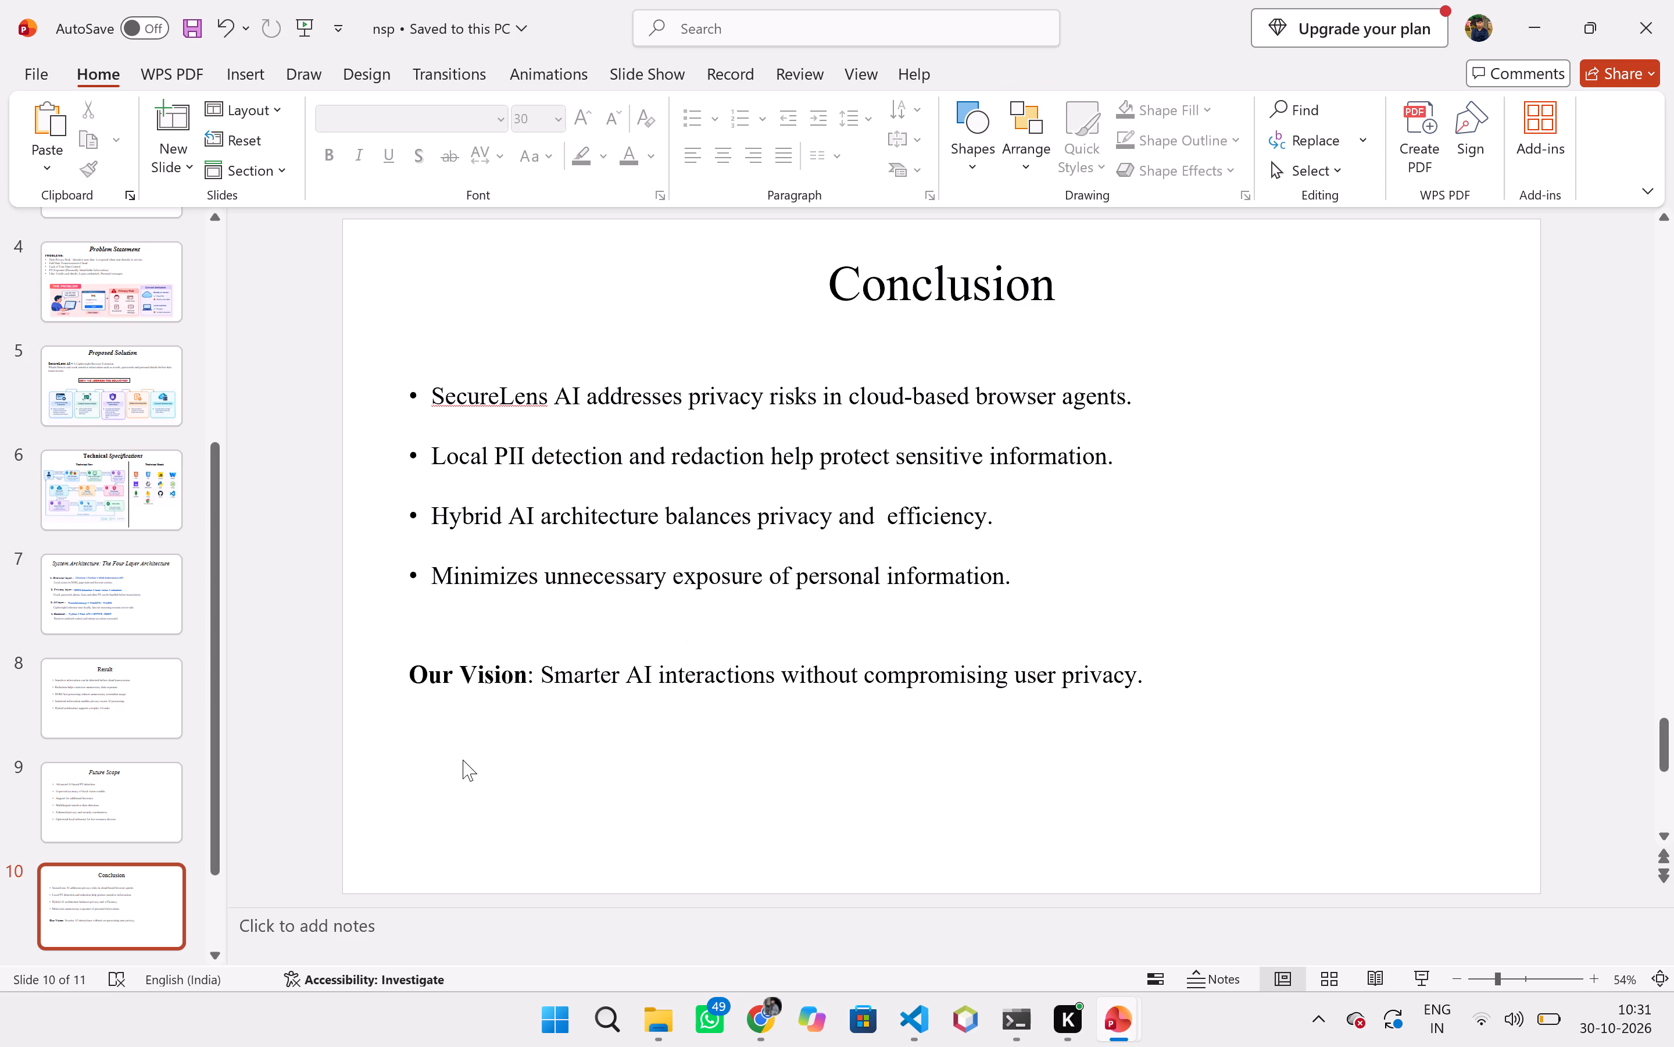
pyautogui.click(724, 818)
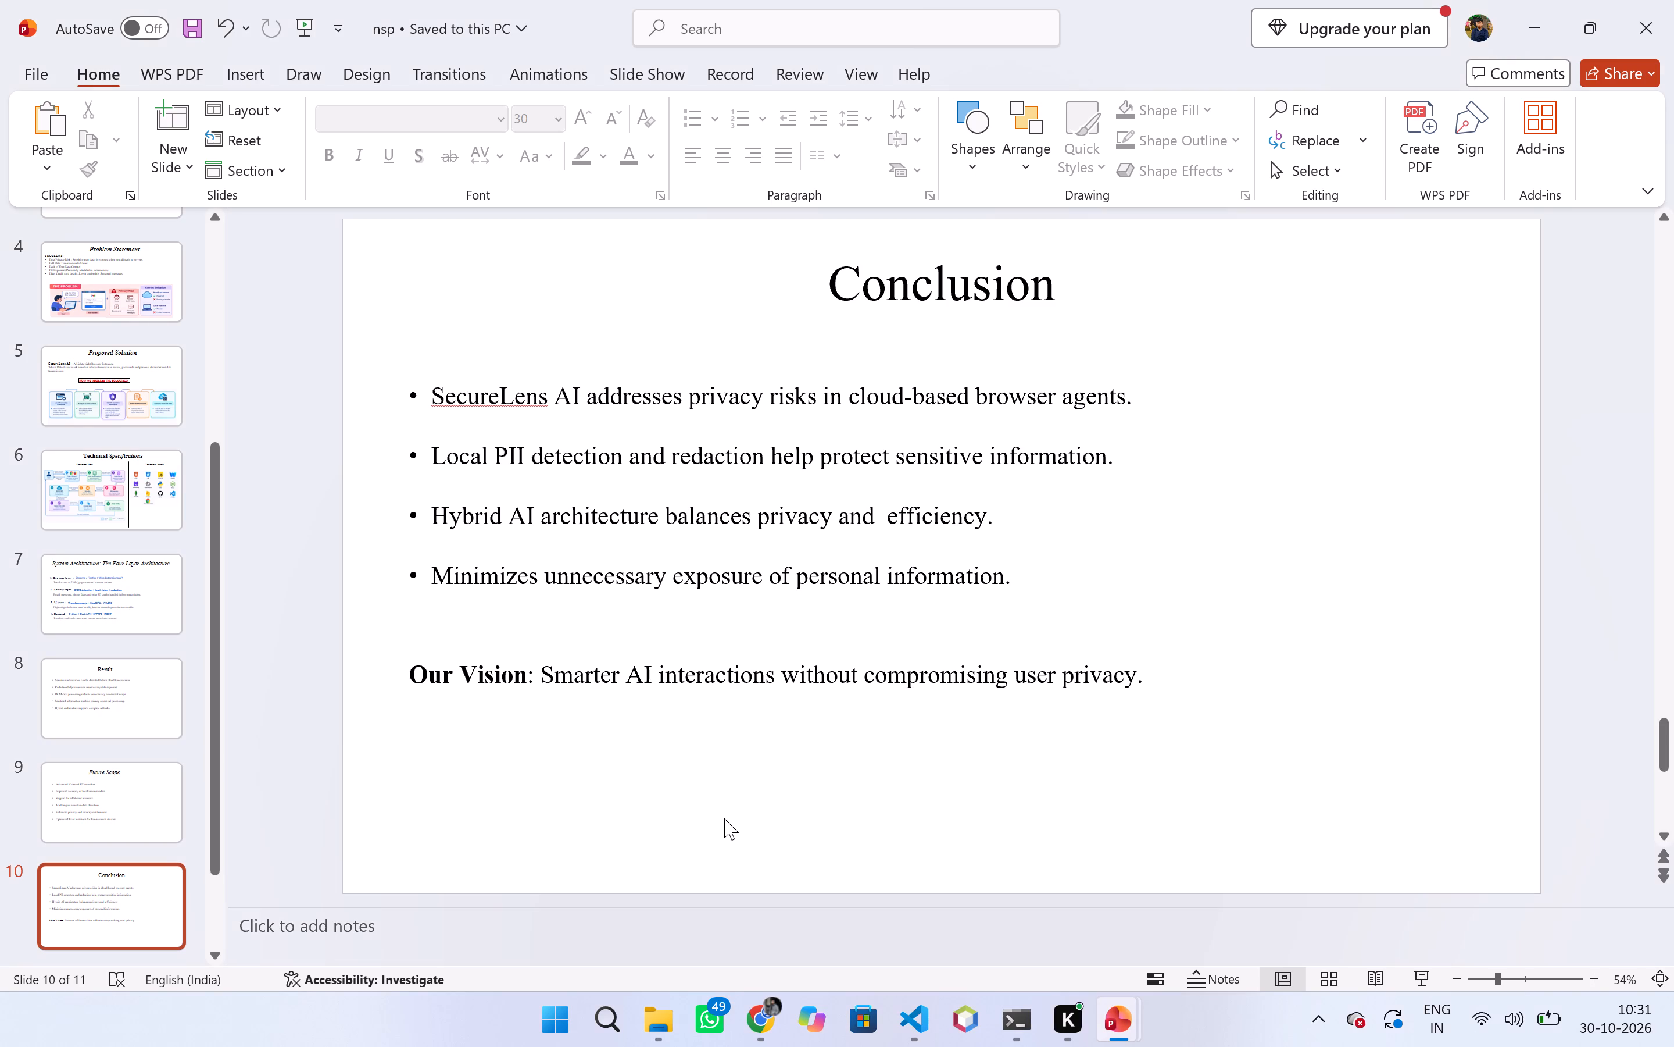
# Shorten the title of slide 11 to REFERENCES by deleting the words "RESEARCH AND".
pyautogui.scroll(-1, 83, 860)
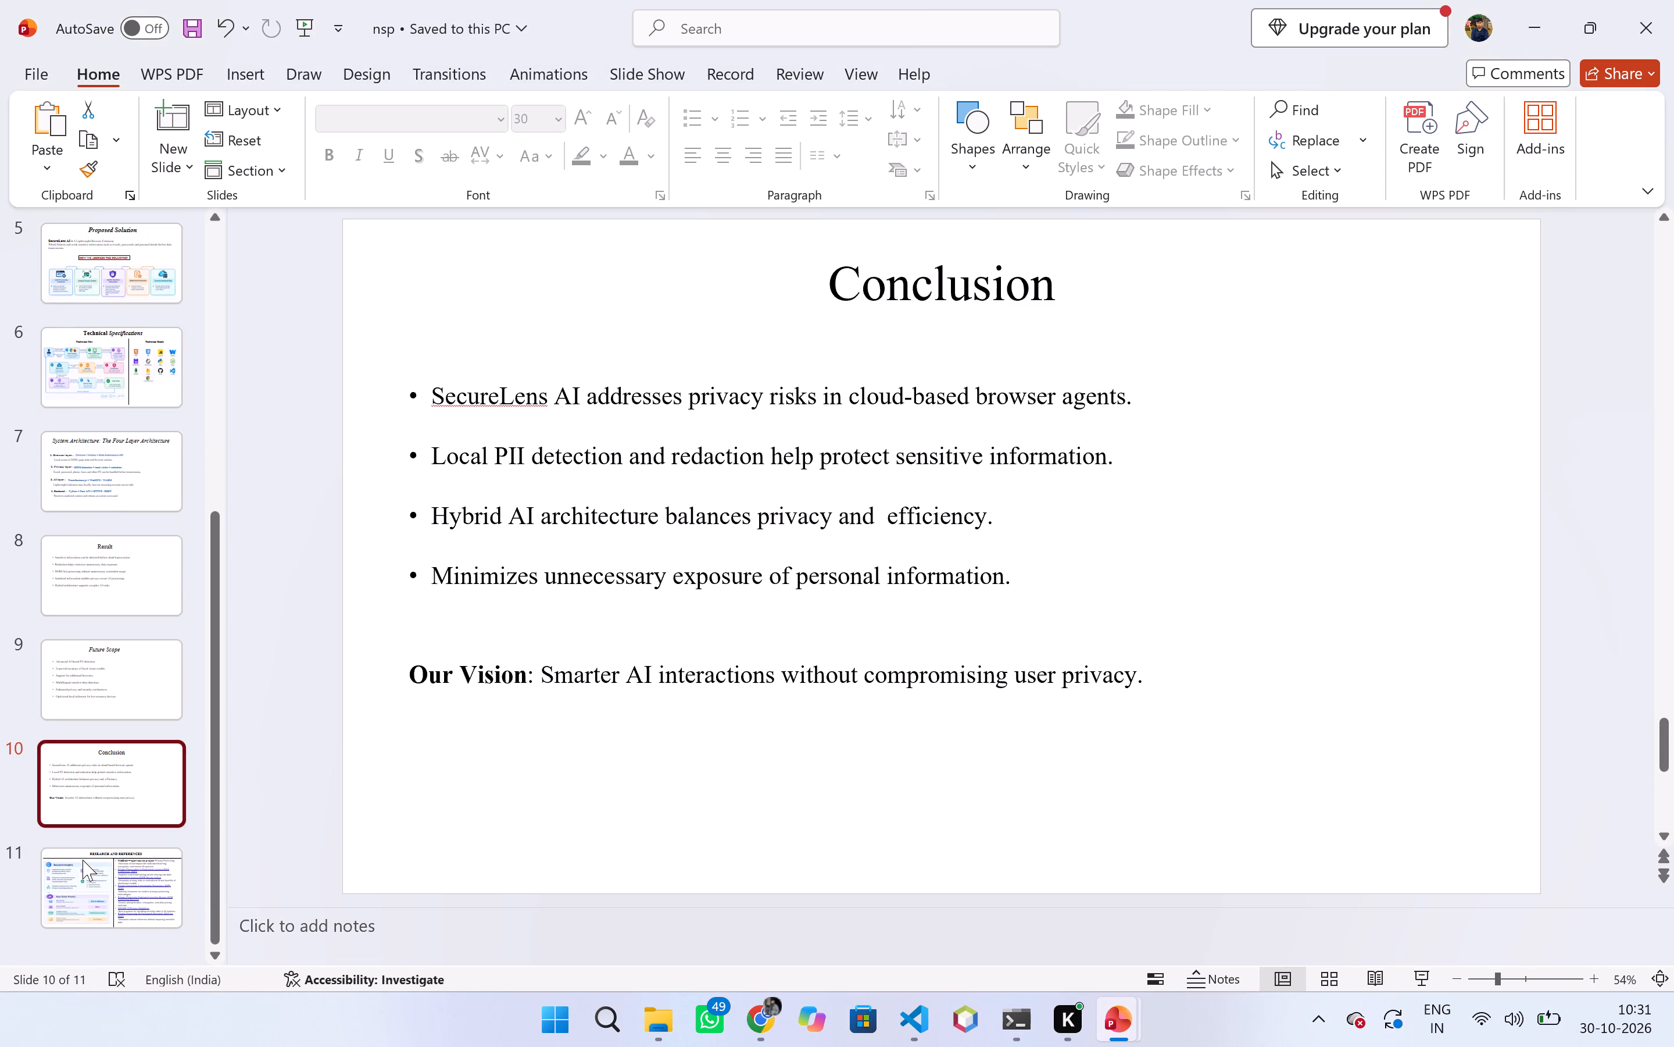
pyautogui.click(120, 879)
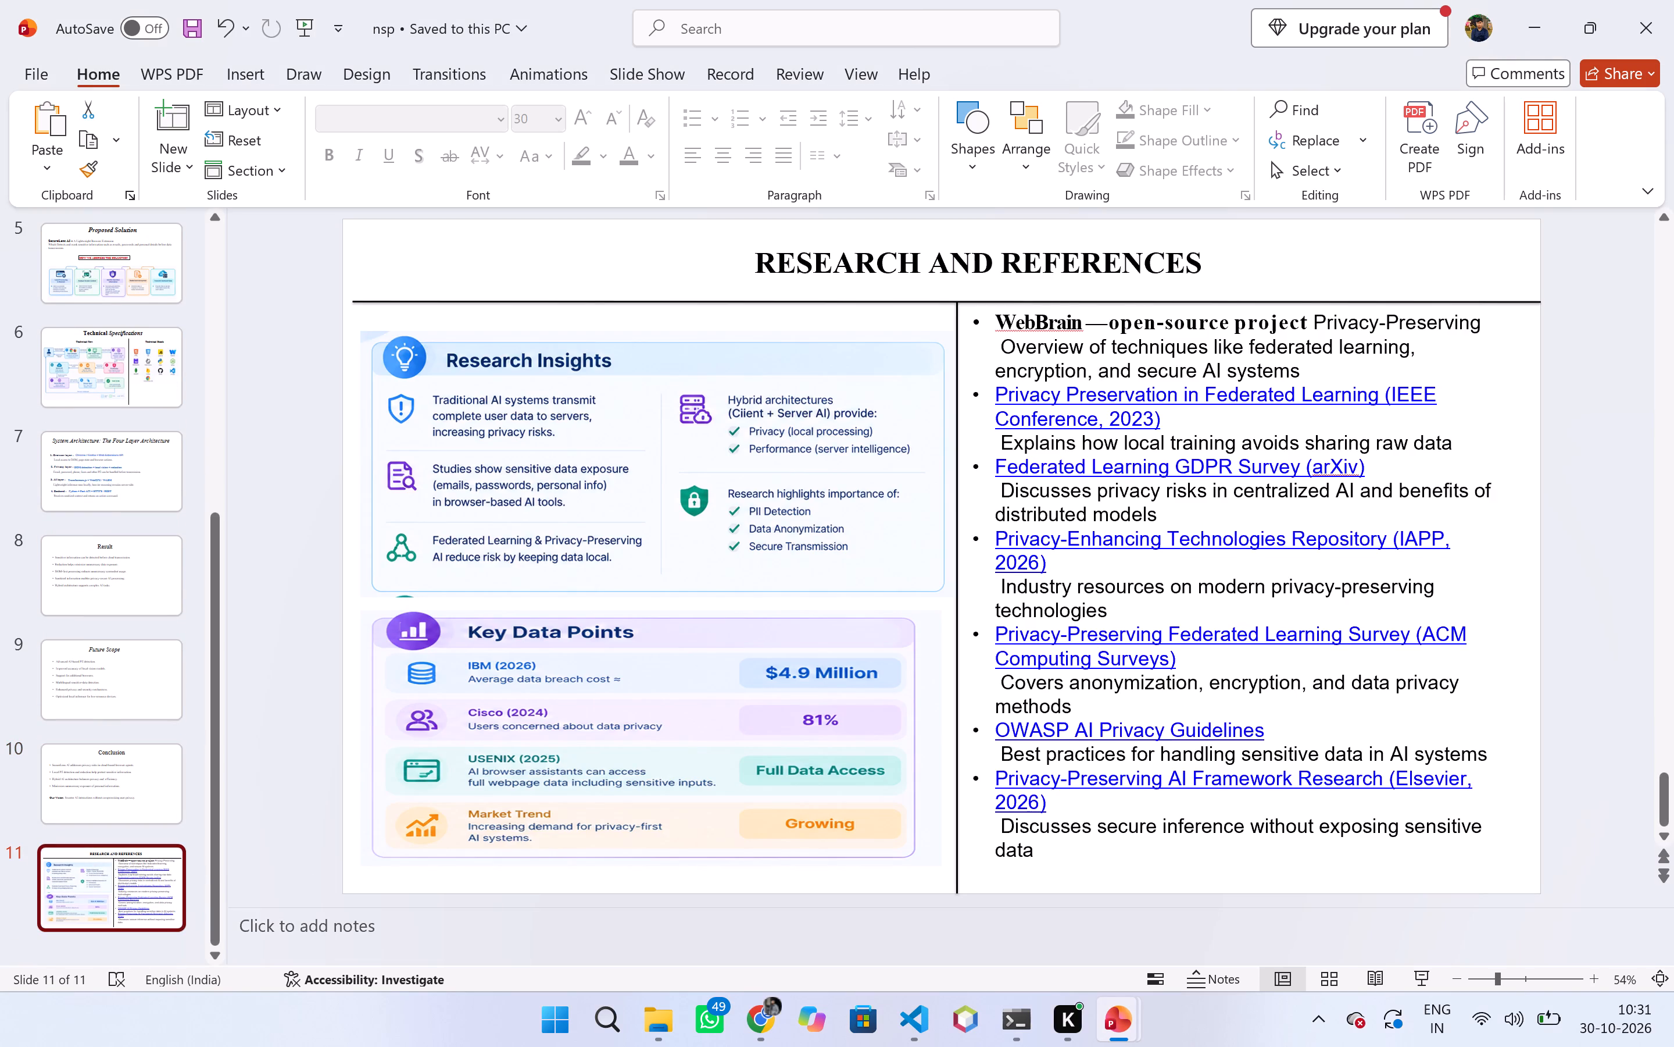
pyautogui.click(1011, 259)
pyautogui.press('Left')
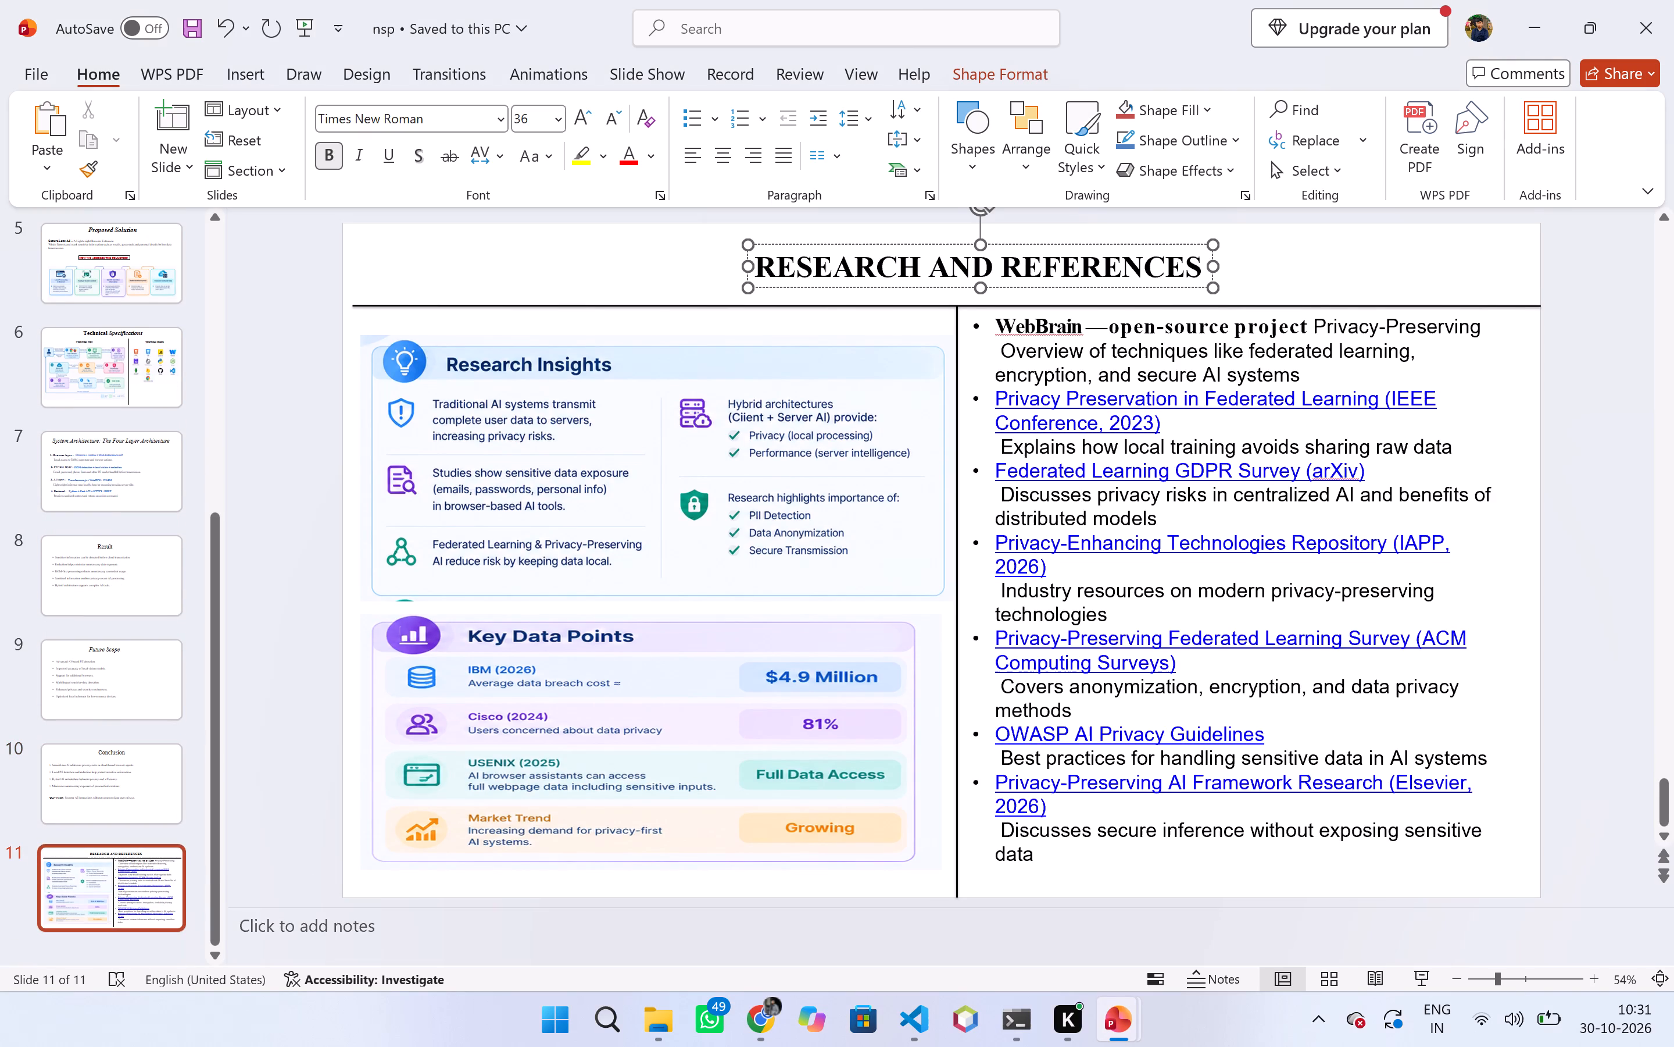
pyautogui.hotkey('ctrl', 'BackSpace')
pyautogui.hotkey('ctrl', 'BackSpace')
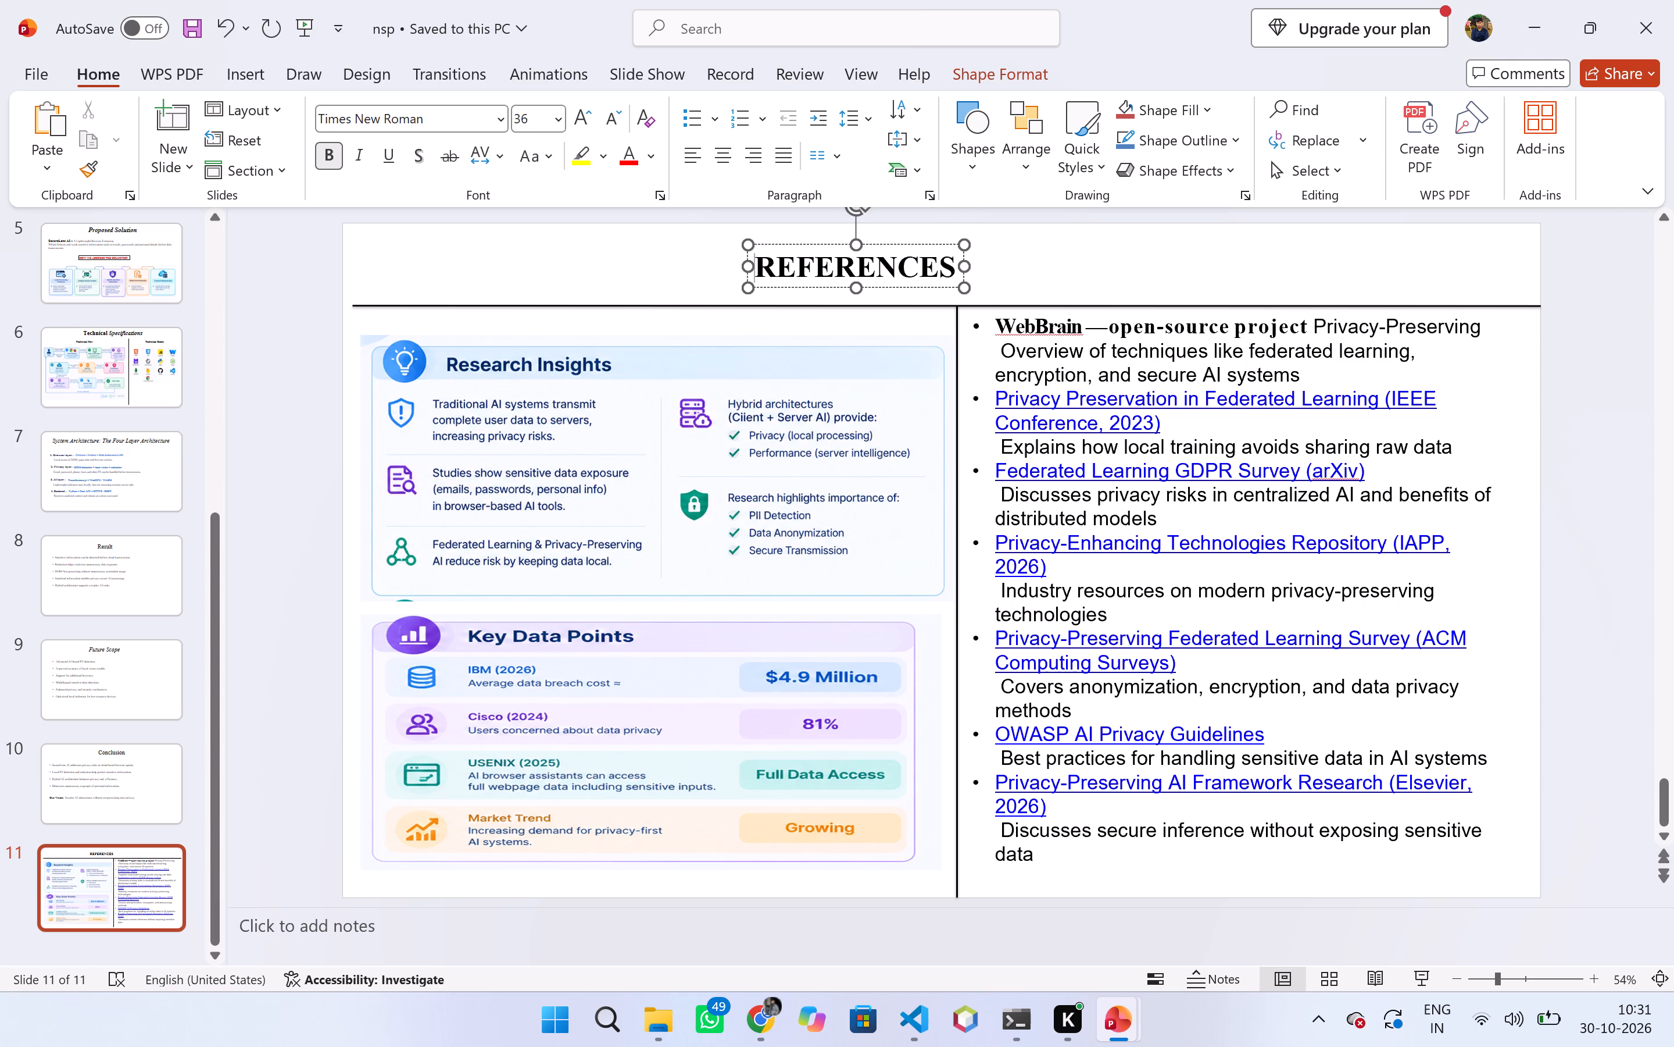
# Delete the Research Insights and Key Data Points images from the references slide.
pyautogui.click(890, 431)
pyautogui.press('BackSpace')
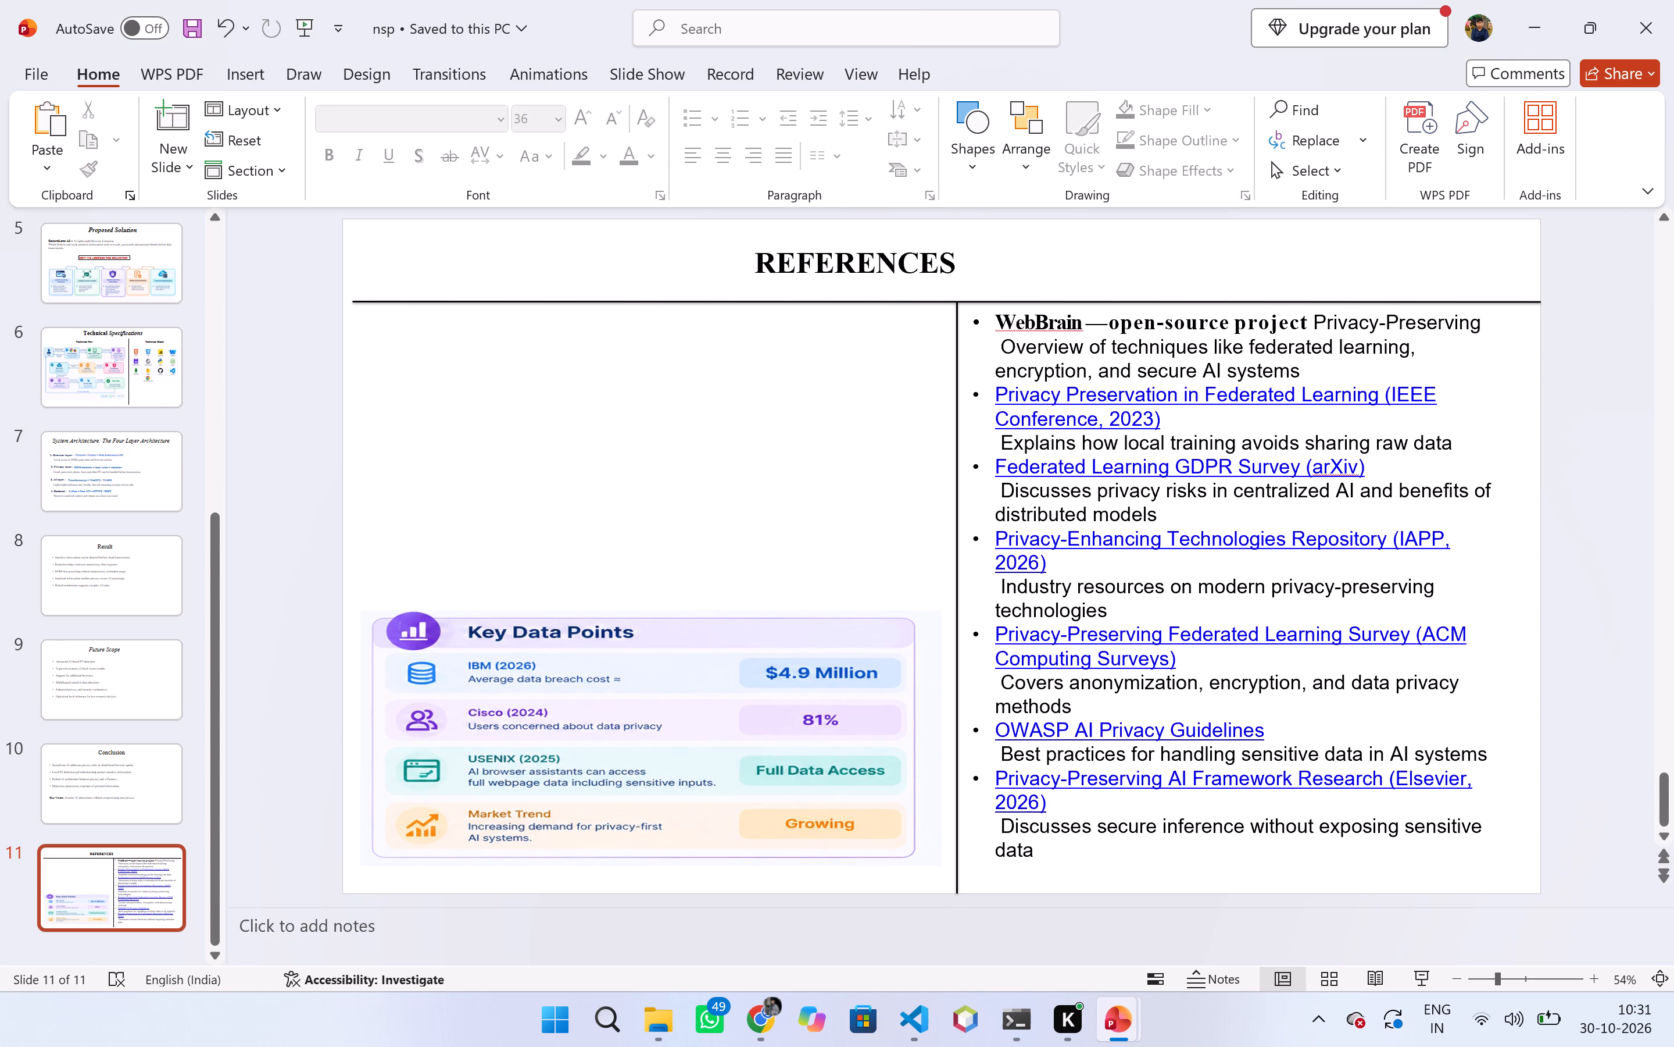
pyautogui.click(825, 659)
pyautogui.press('BackSpace')
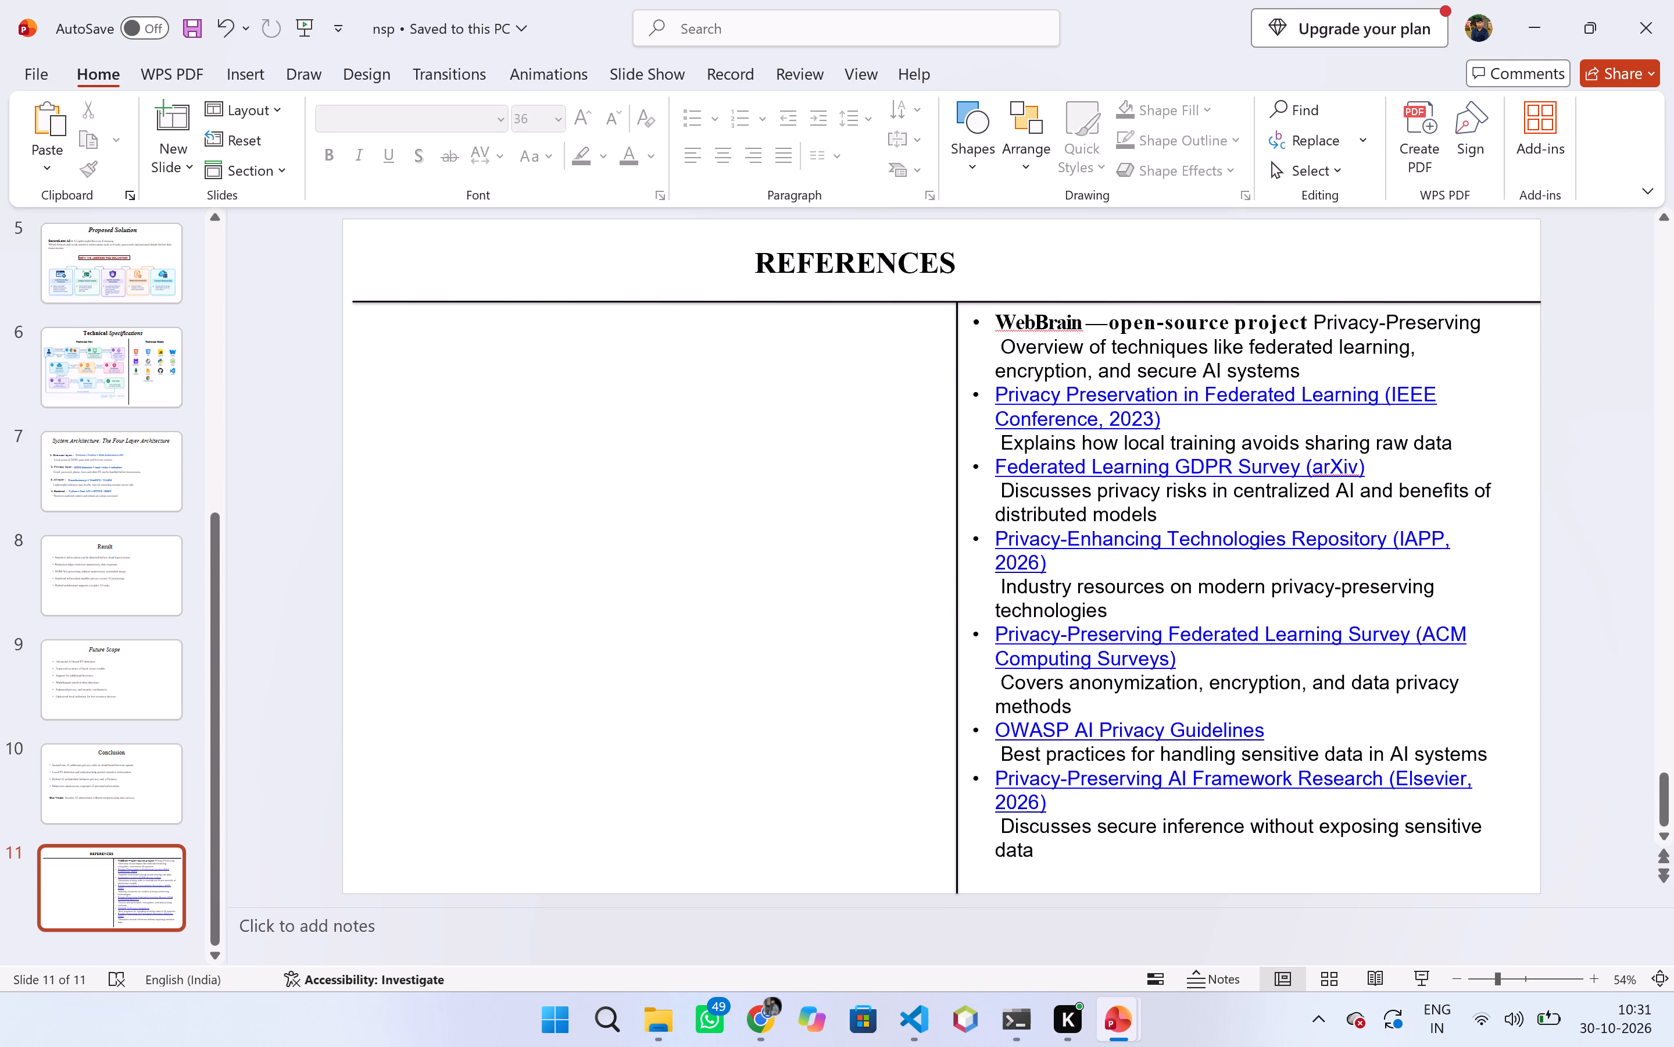
# Delete the horizontal and vertical divider lines from the references slide.
pyautogui.click(958, 597)
pyautogui.moveTo(938, 608); pyautogui.dragTo(960, 606)
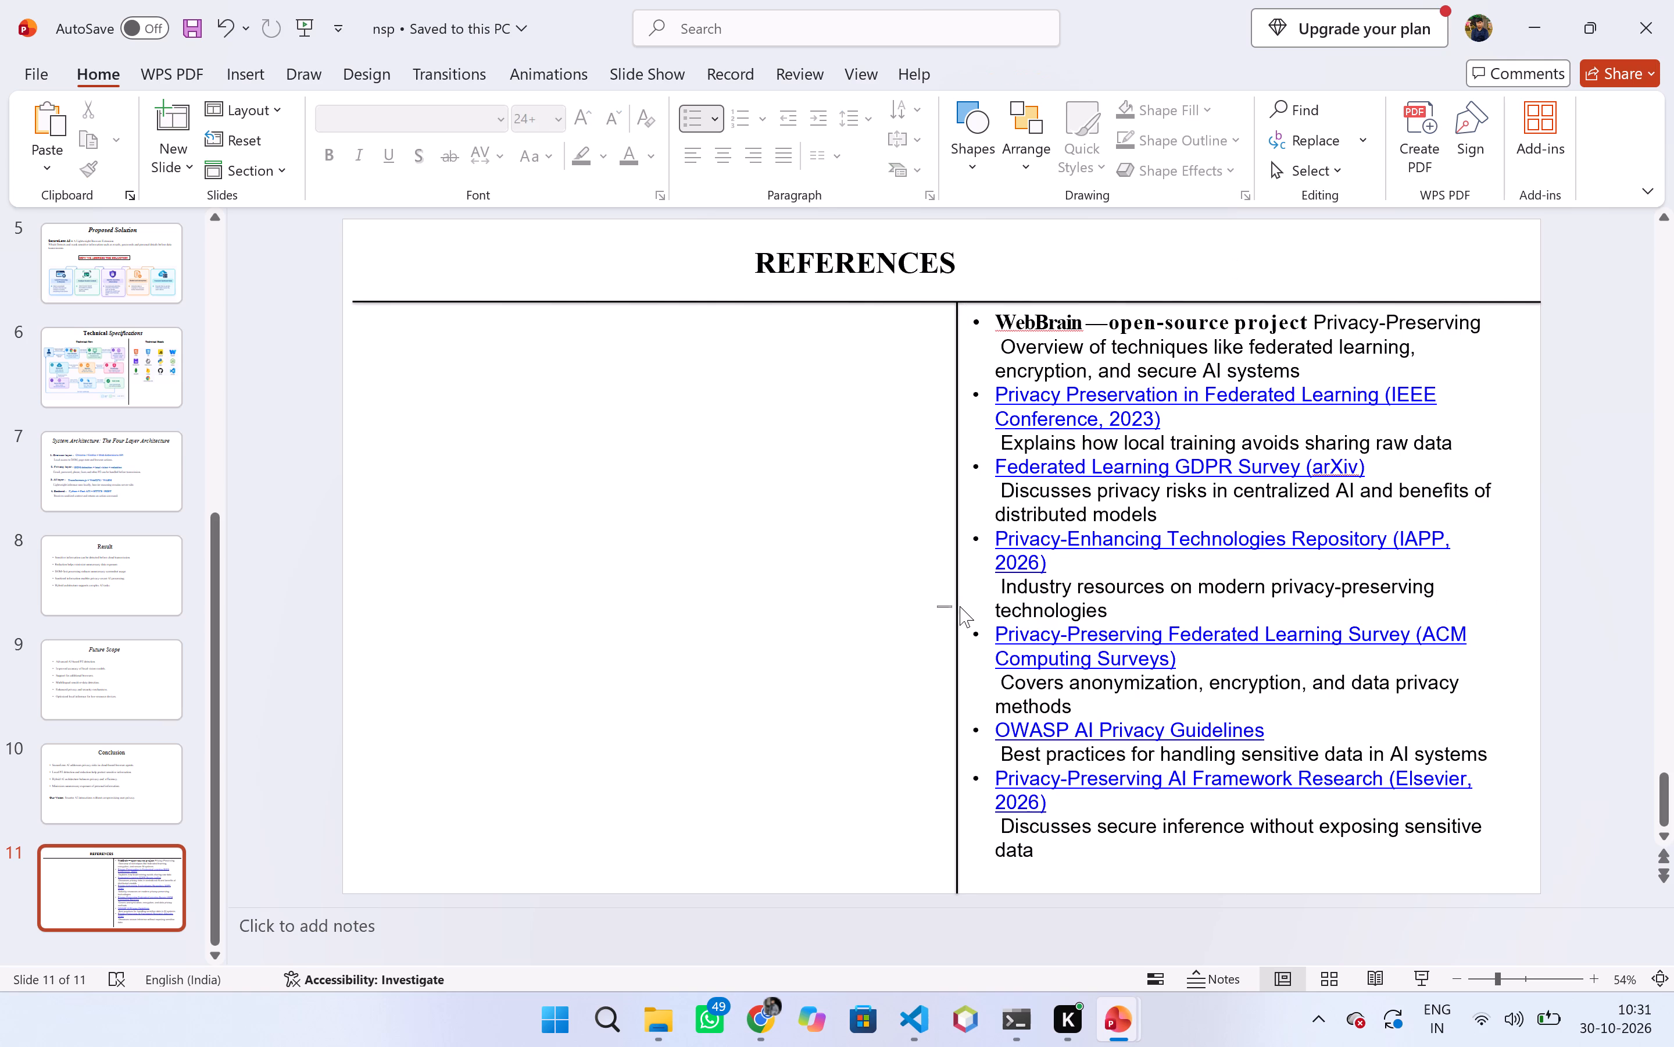
pyautogui.moveTo(960, 606); pyautogui.dragTo(965, 612)
pyautogui.click(965, 612)
pyautogui.click(956, 617)
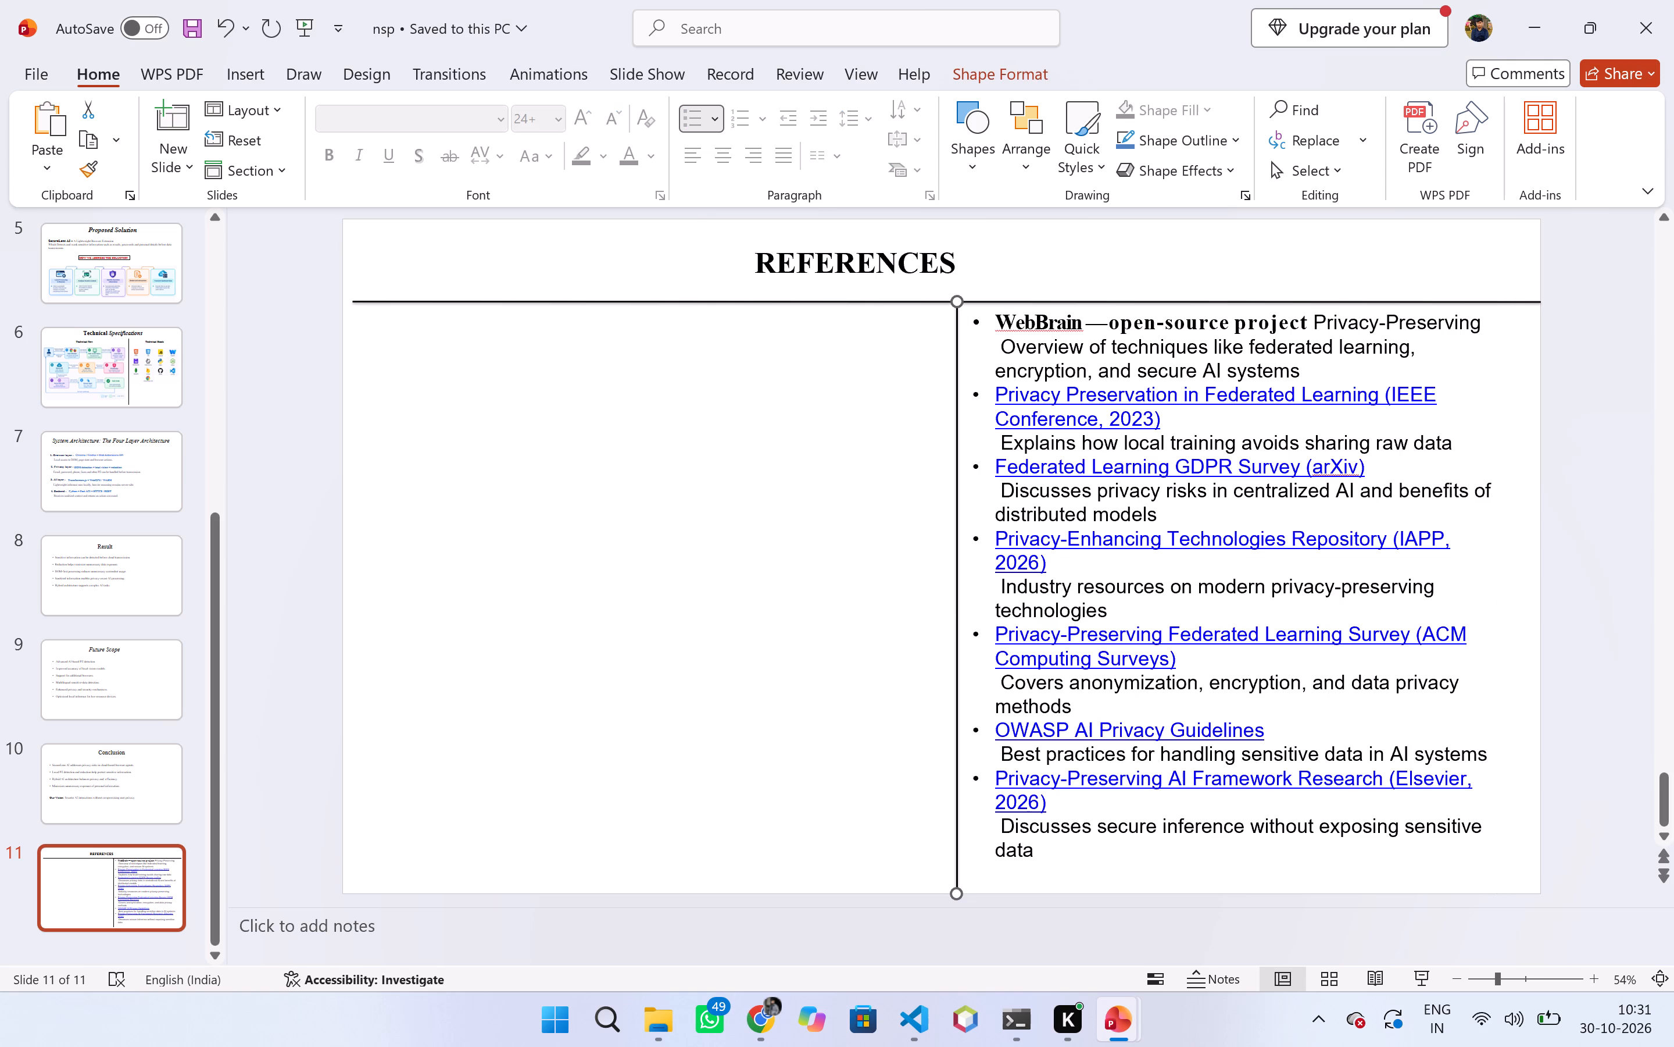
pyautogui.click(772, 307)
pyautogui.press('BackSpace')
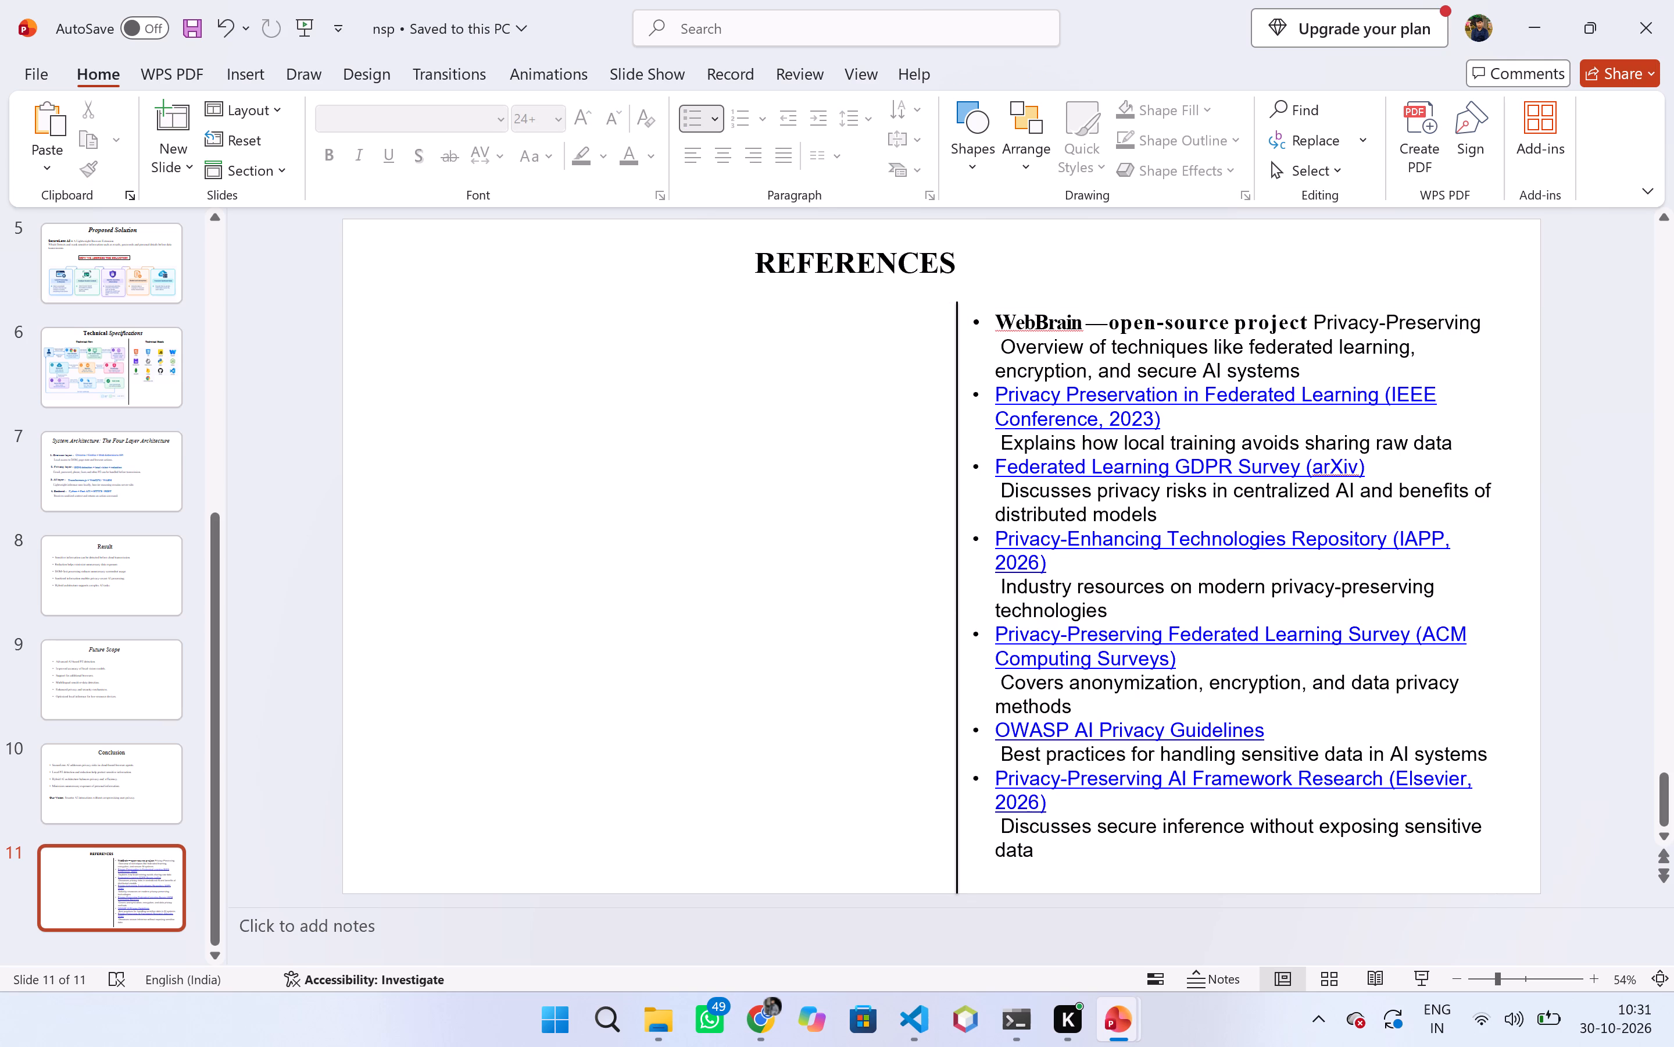
pyautogui.click(954, 362)
pyautogui.press('BackSpace')
# Move the reference list text box to the slide's left side under the title and widen it across most of the slide.
pyautogui.click(1030, 372)
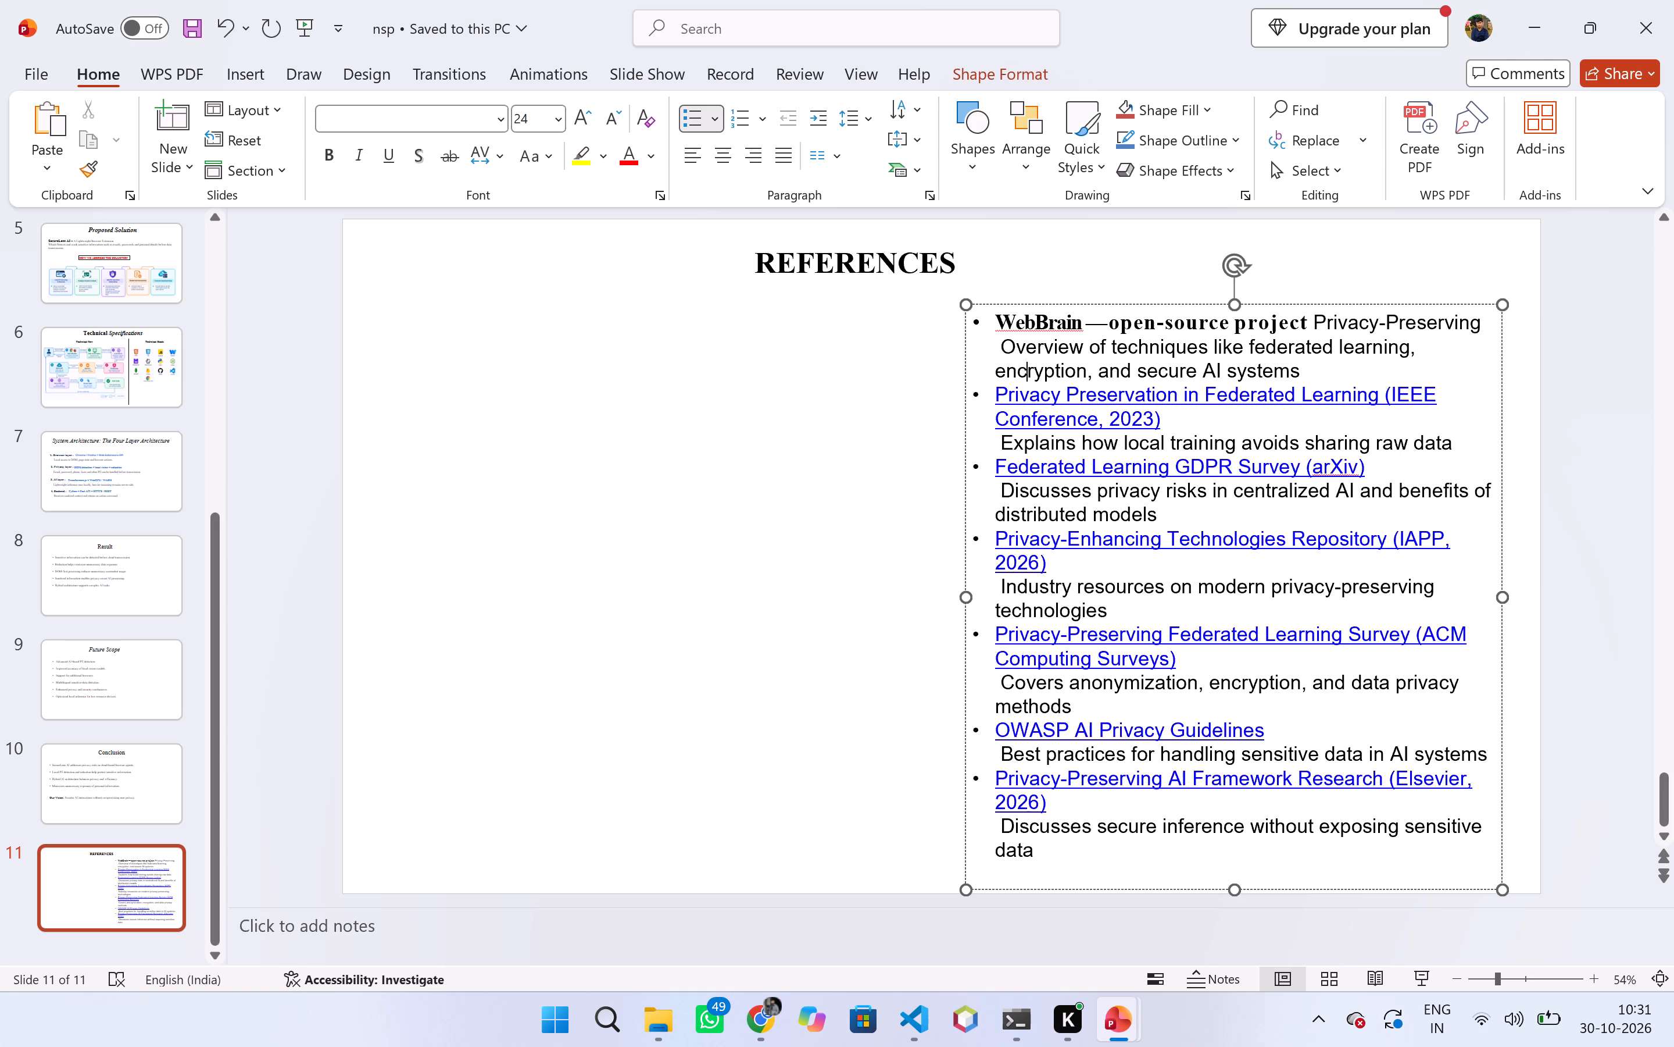
pyautogui.moveTo(1120, 301); pyautogui.dragTo(977, 320)
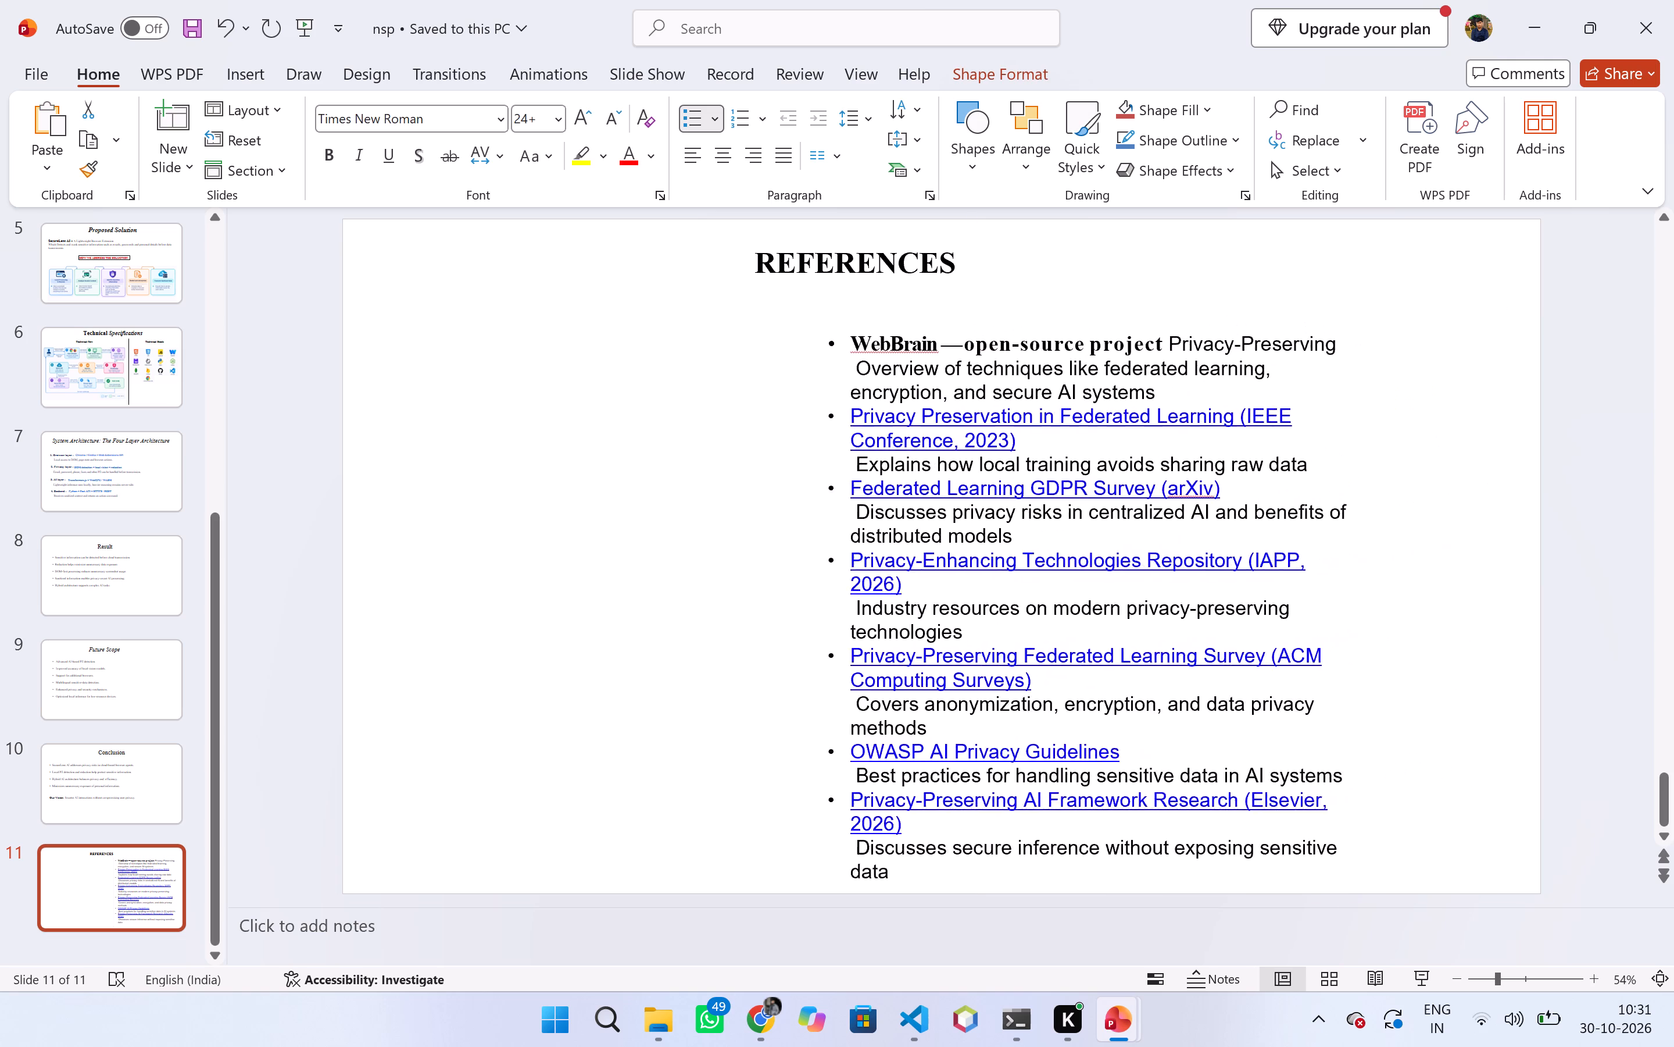
pyautogui.moveTo(977, 320); pyautogui.dragTo(527, 293)
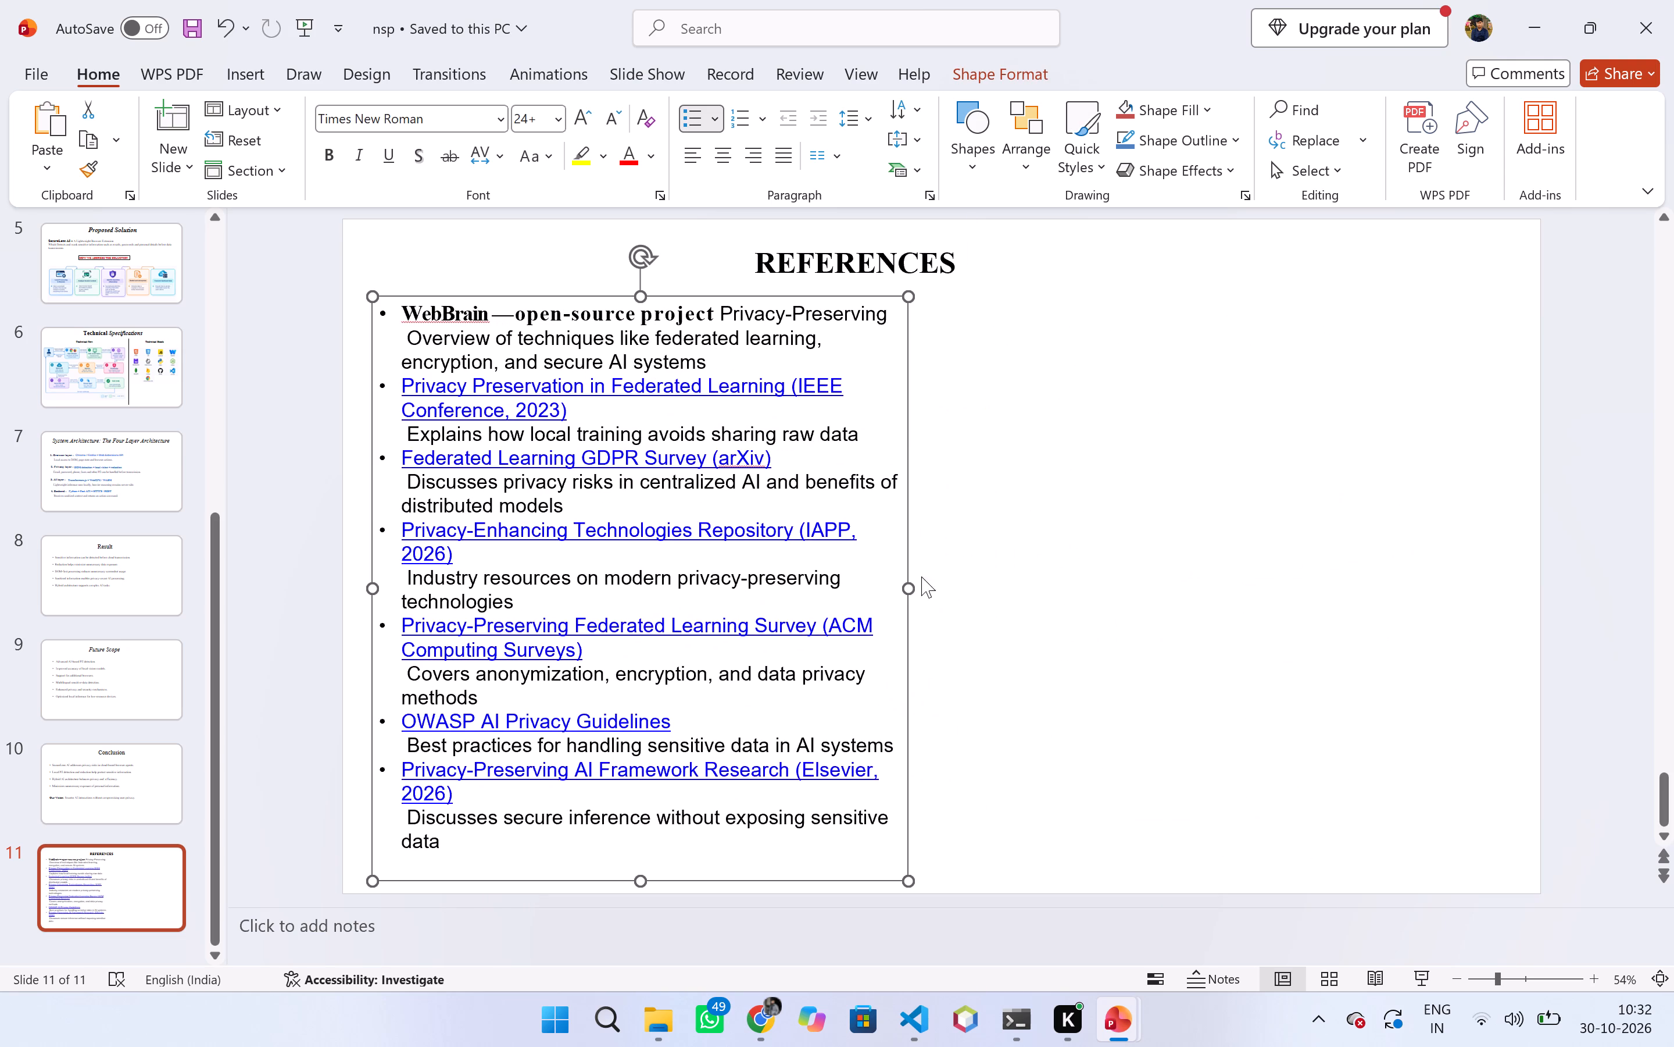
pyautogui.moveTo(906, 588); pyautogui.dragTo(1323, 539, button='right')
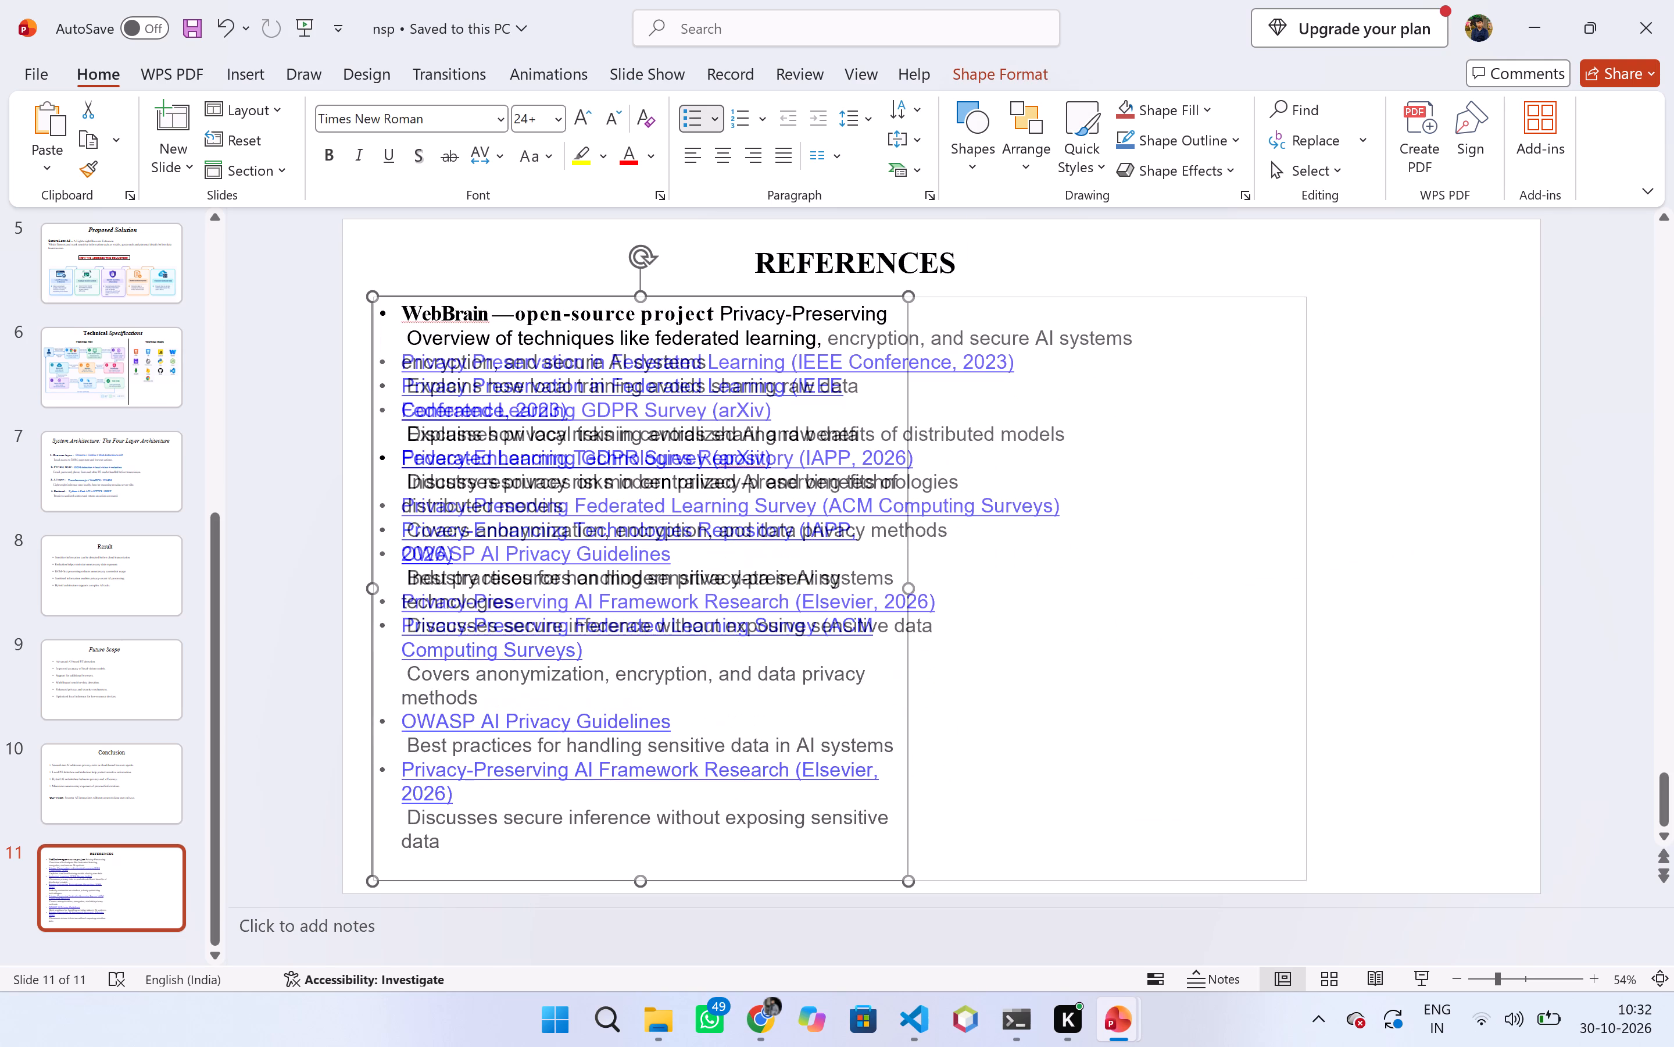
pyautogui.moveTo(1323, 539); pyautogui.dragTo(1423, 540, button='right')
pyautogui.click(1130, 724)
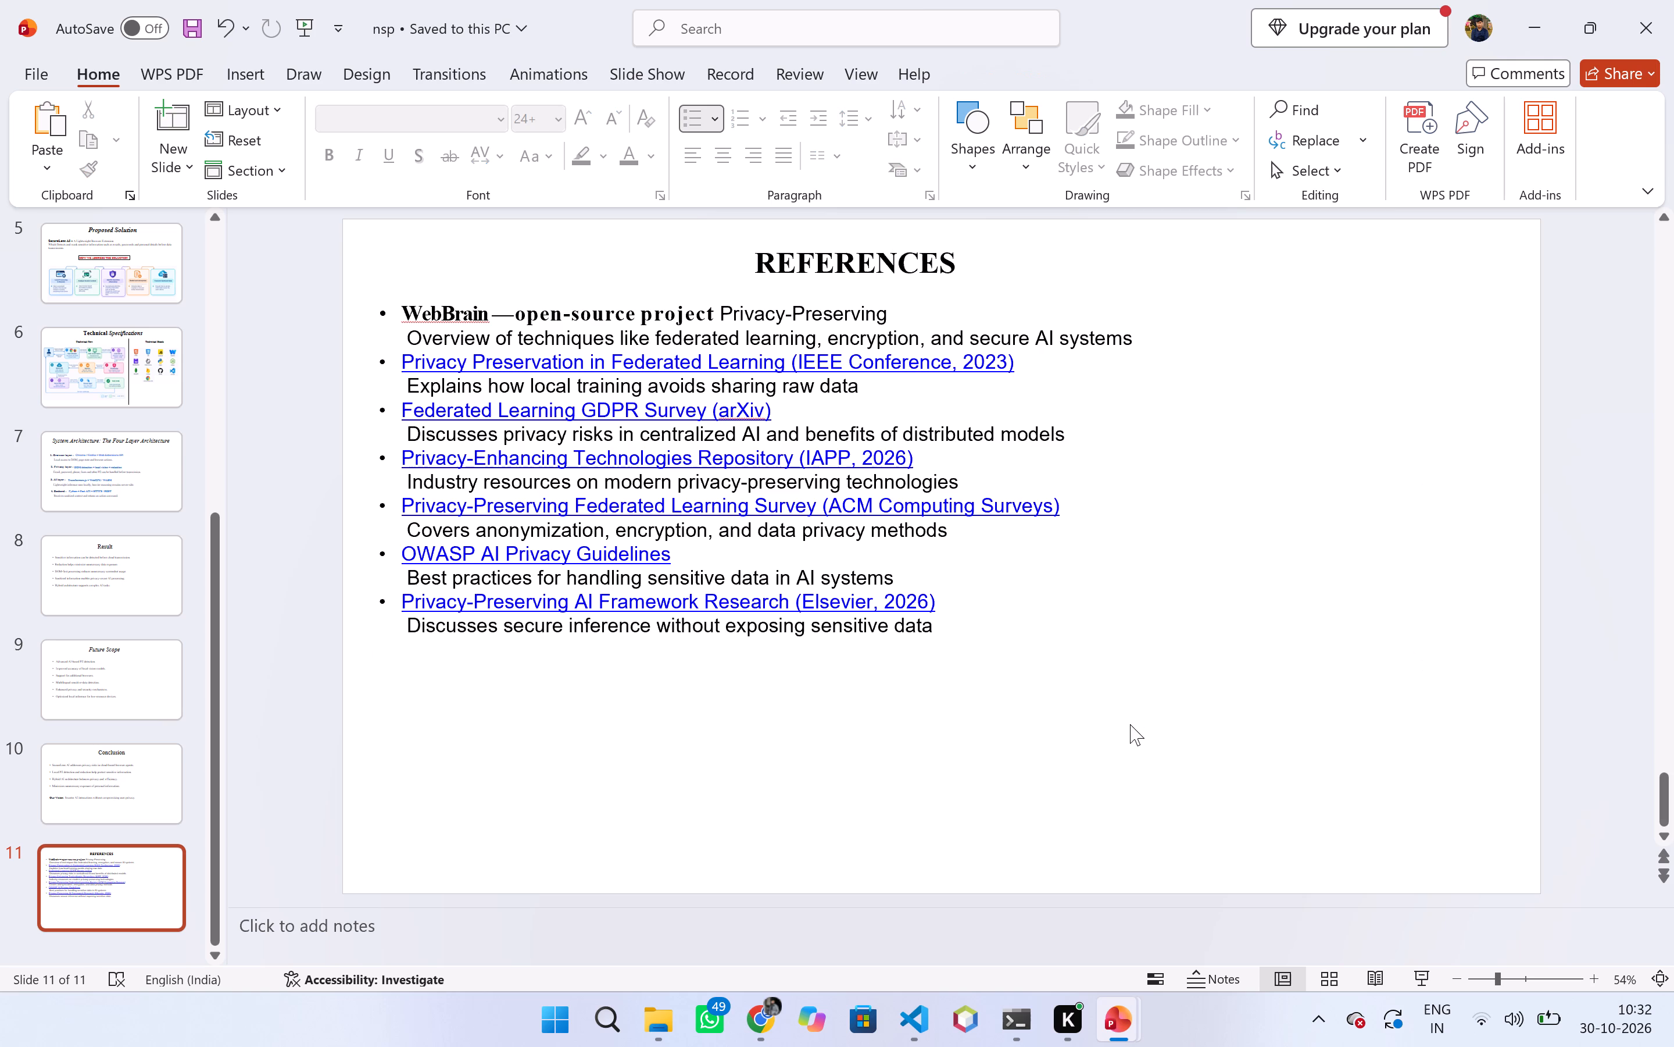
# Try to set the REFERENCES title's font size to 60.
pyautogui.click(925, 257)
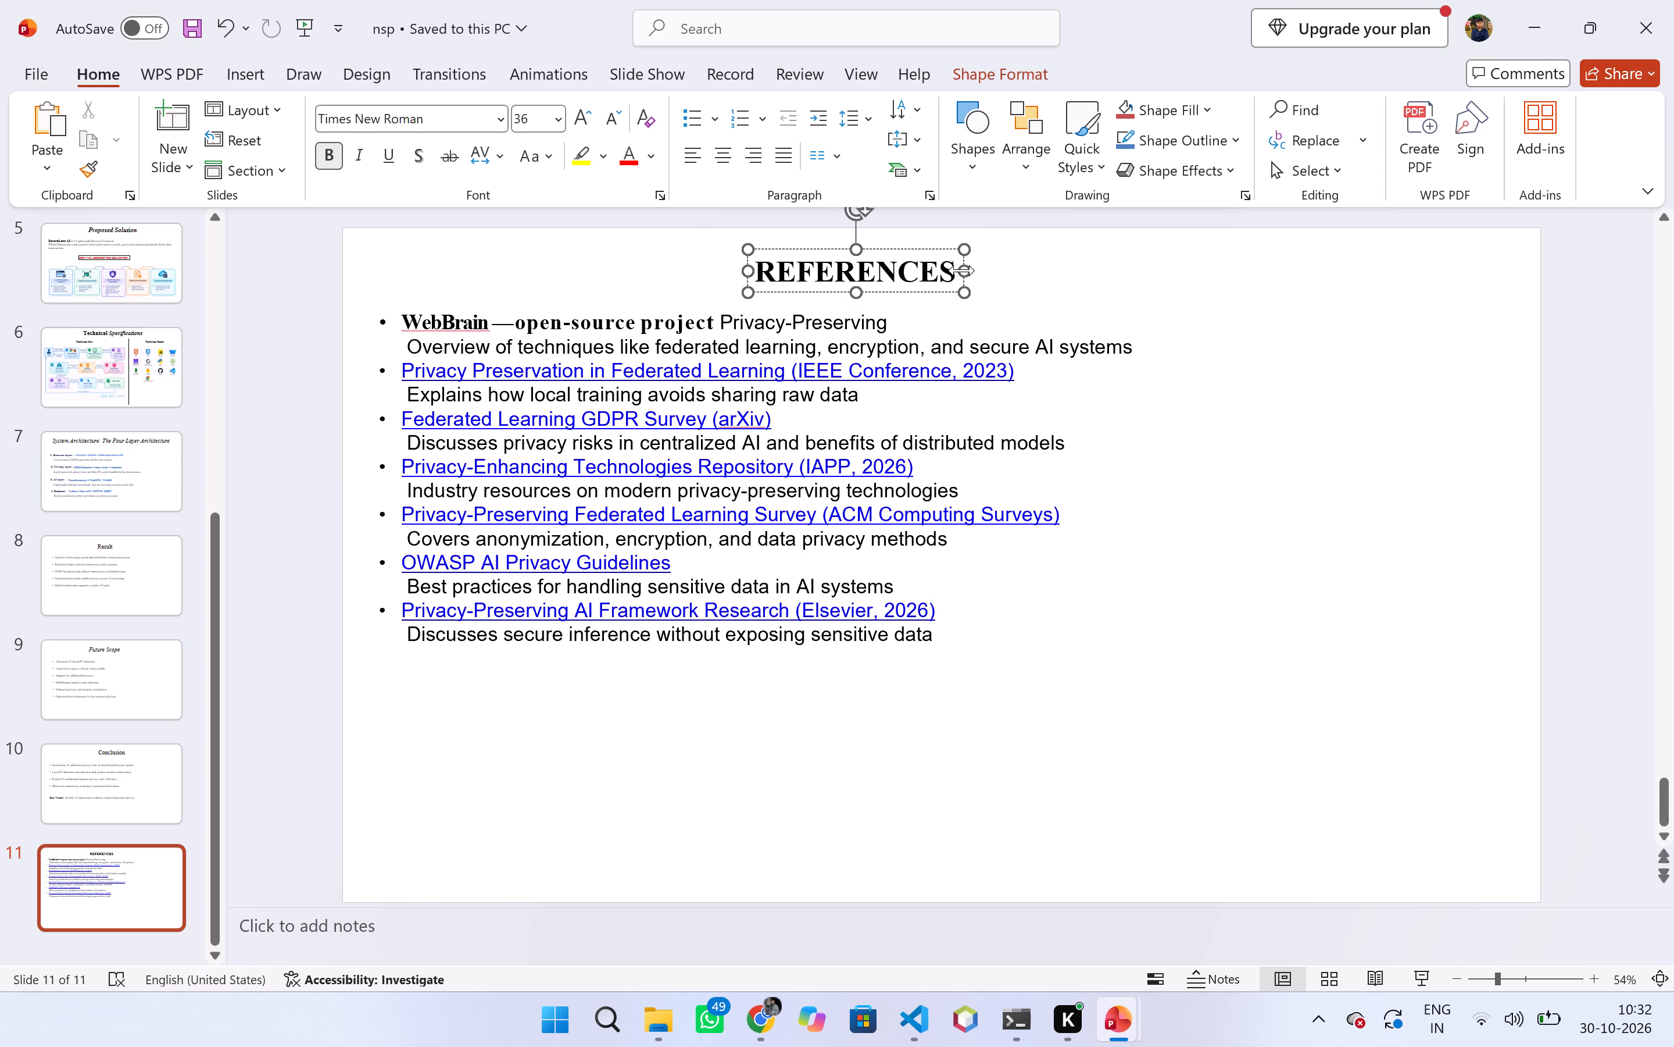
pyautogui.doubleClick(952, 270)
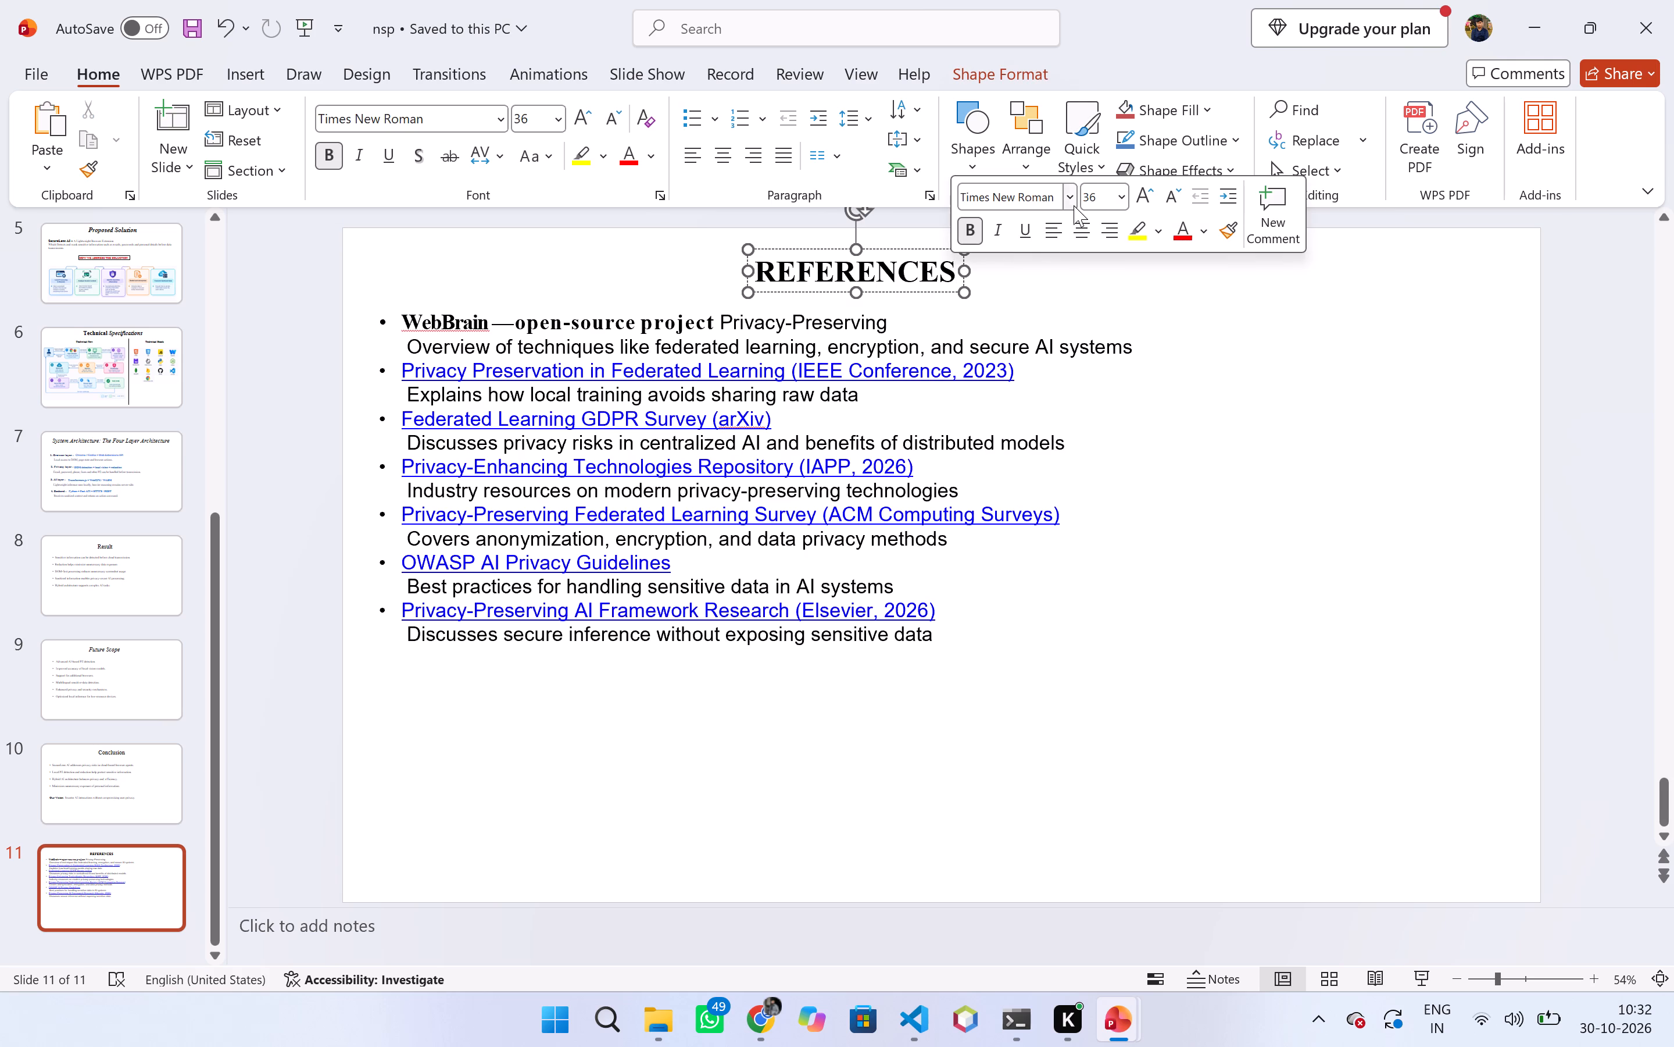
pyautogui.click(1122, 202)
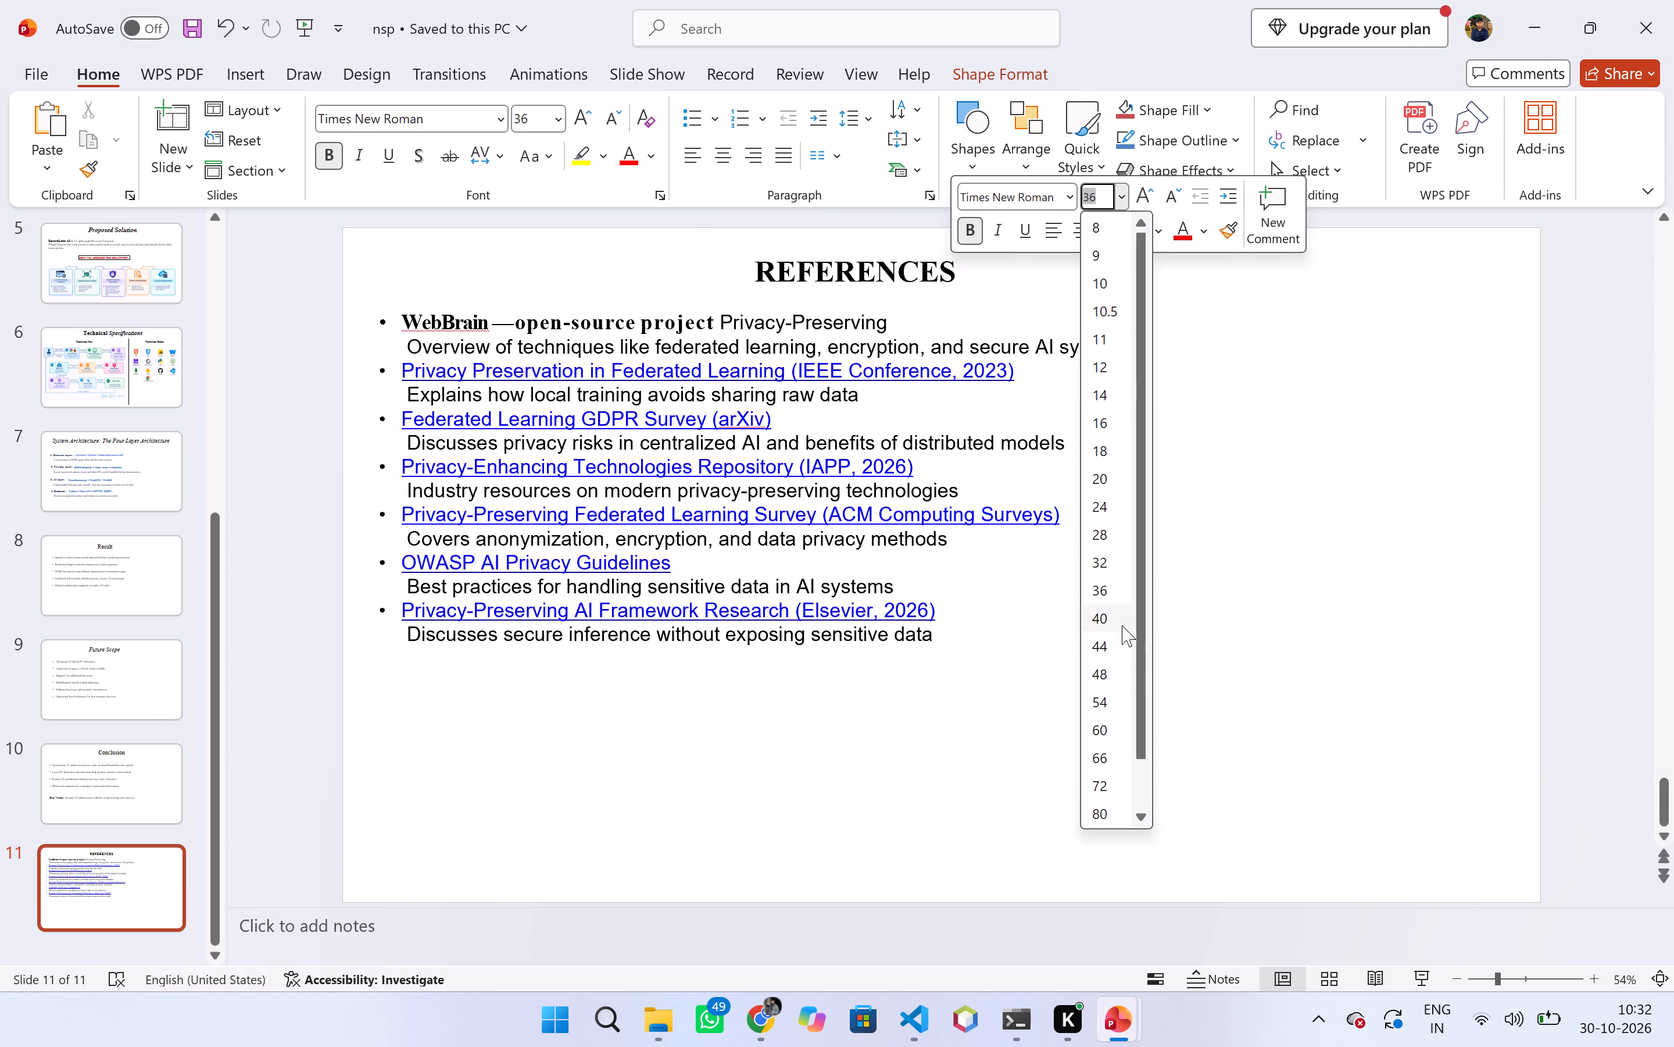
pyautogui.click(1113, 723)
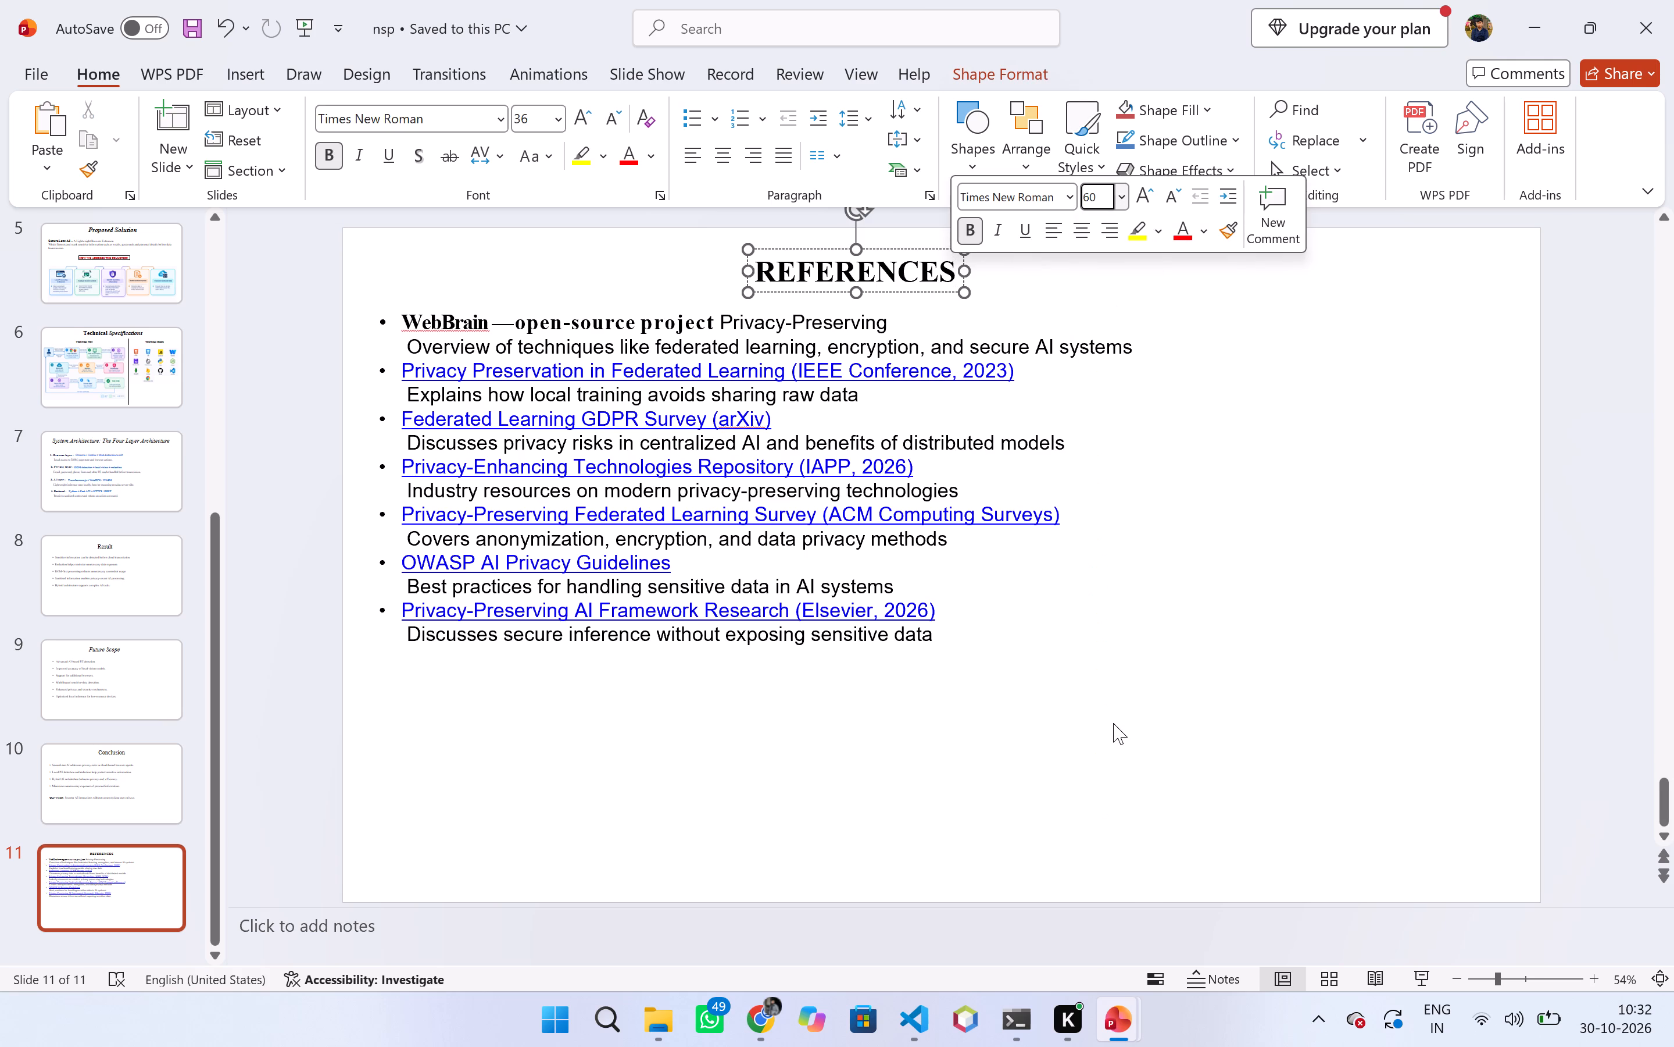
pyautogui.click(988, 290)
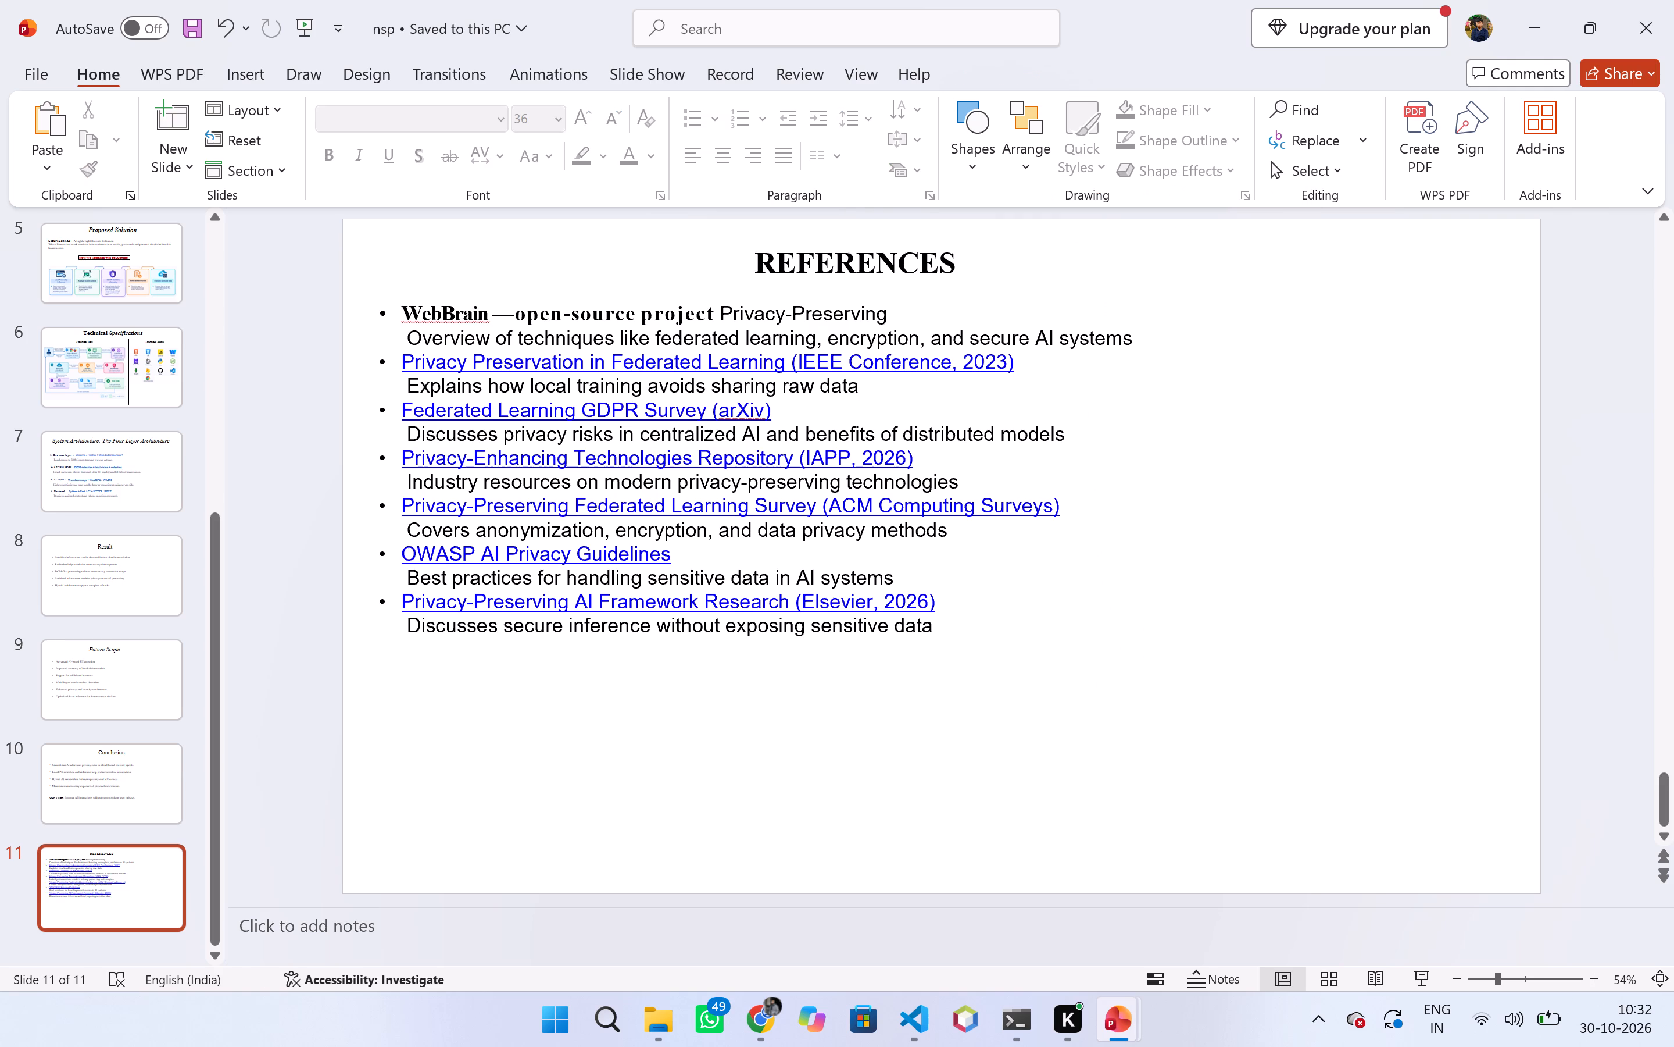
# Remove the bold formatting from the REFERENCES title.
pyautogui.moveTo(942, 265); pyautogui.dragTo(965, 289)
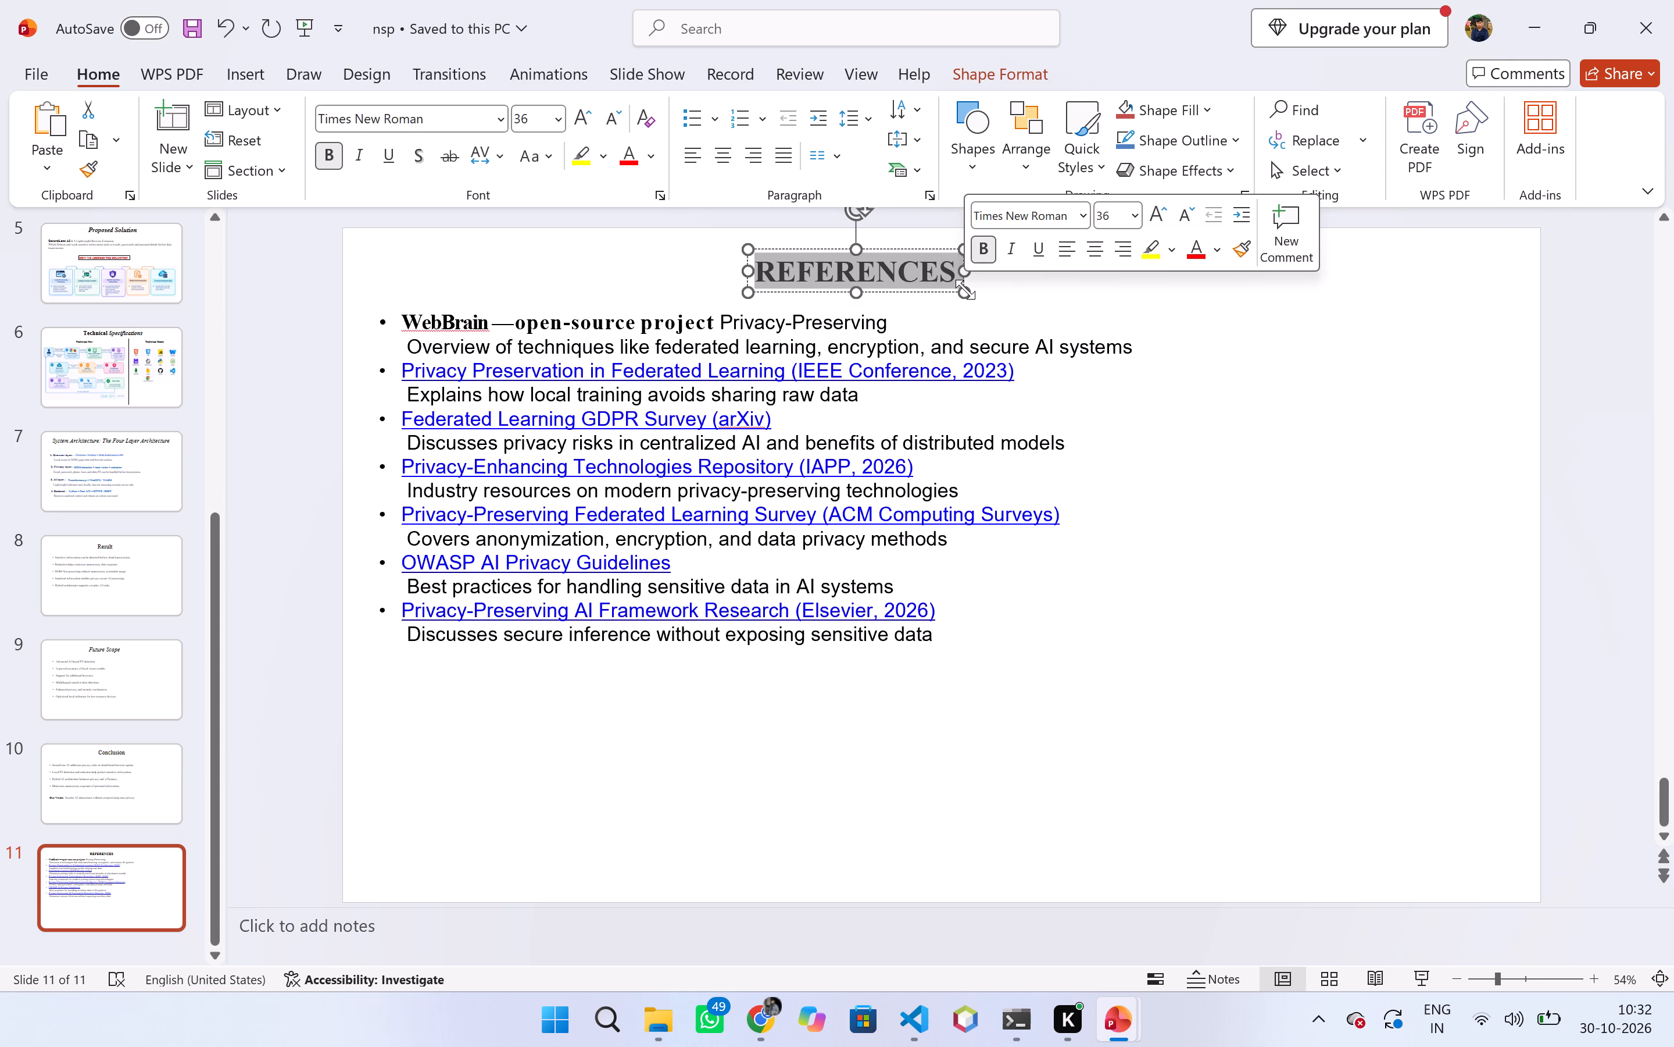
pyautogui.click(988, 255)
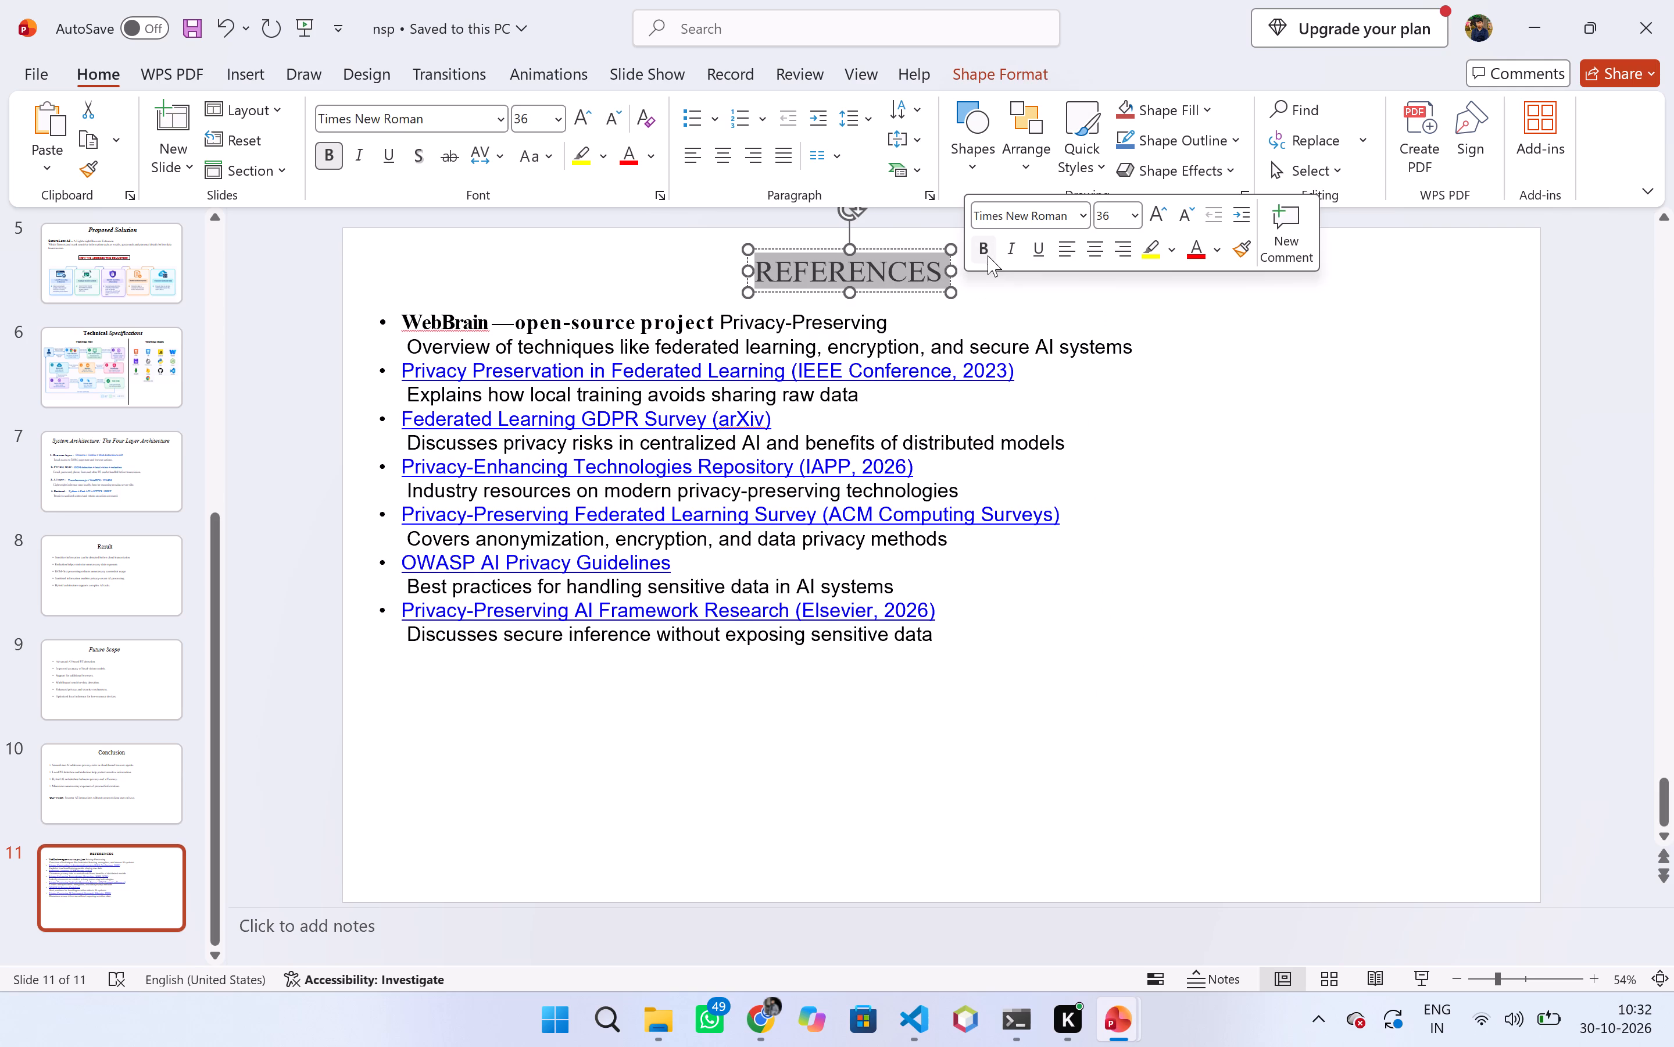
pyautogui.click(939, 263)
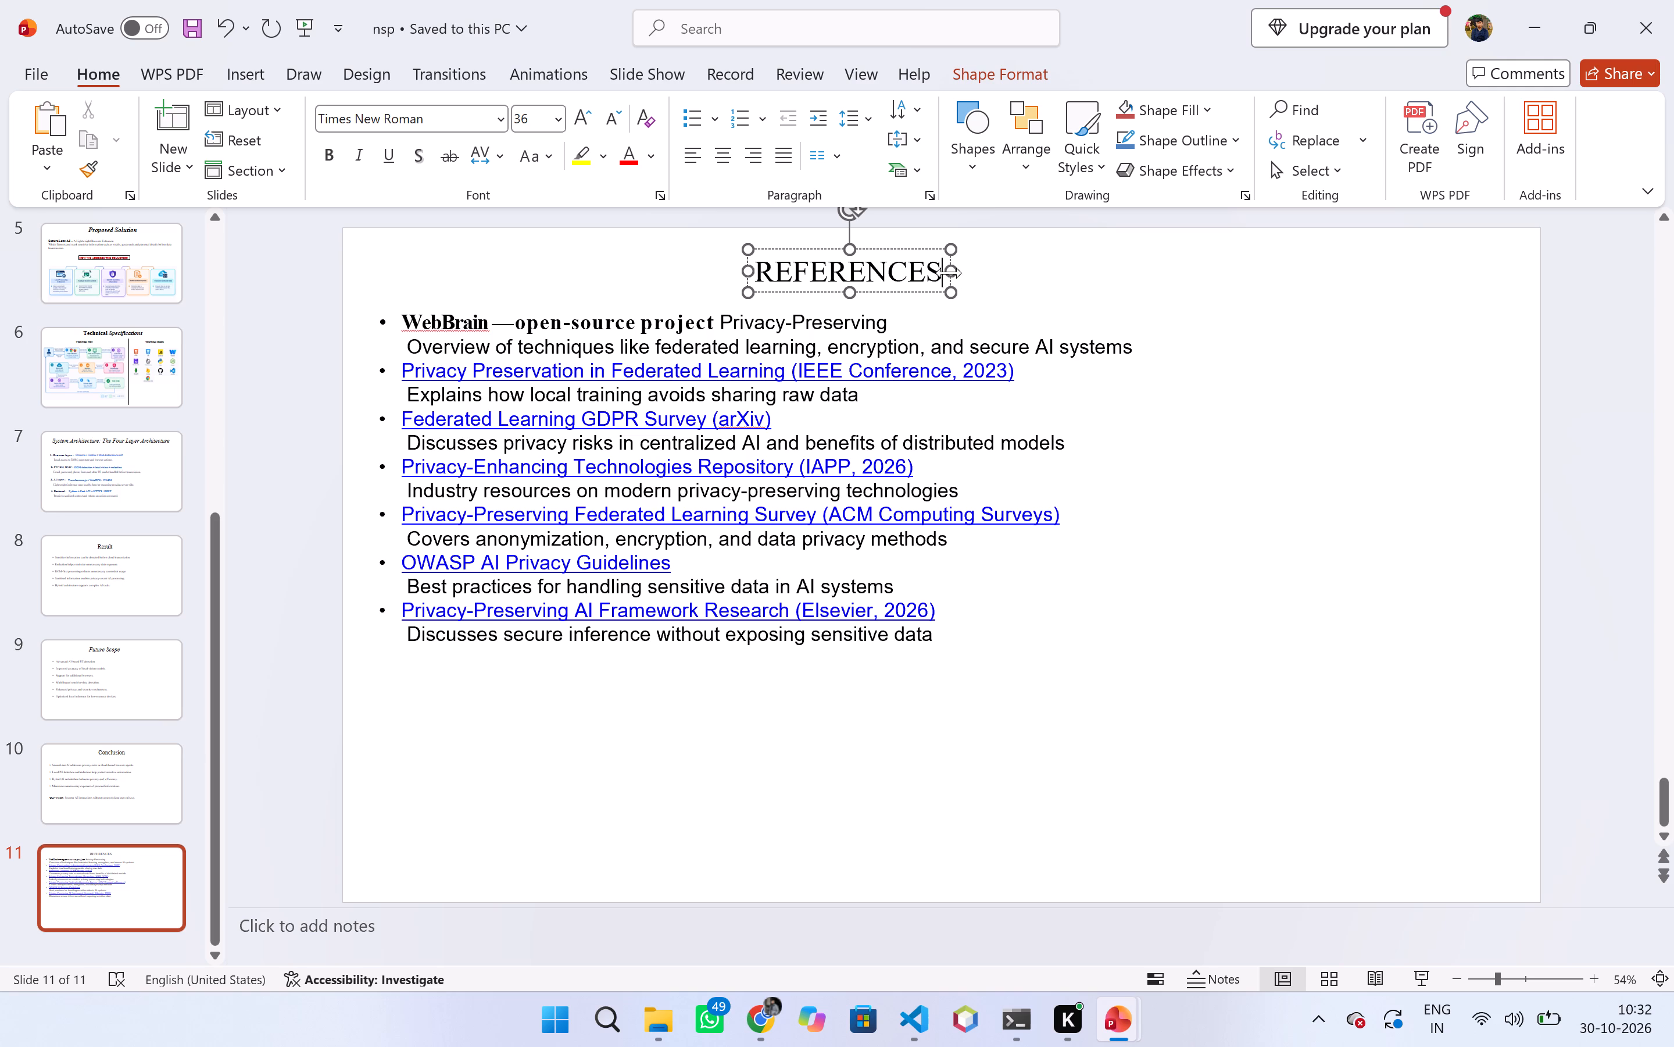
# Widen the REFERENCES title's text box and set the title's font size to 60.
pyautogui.moveTo(949, 273); pyautogui.dragTo(1242, 312, button='right')
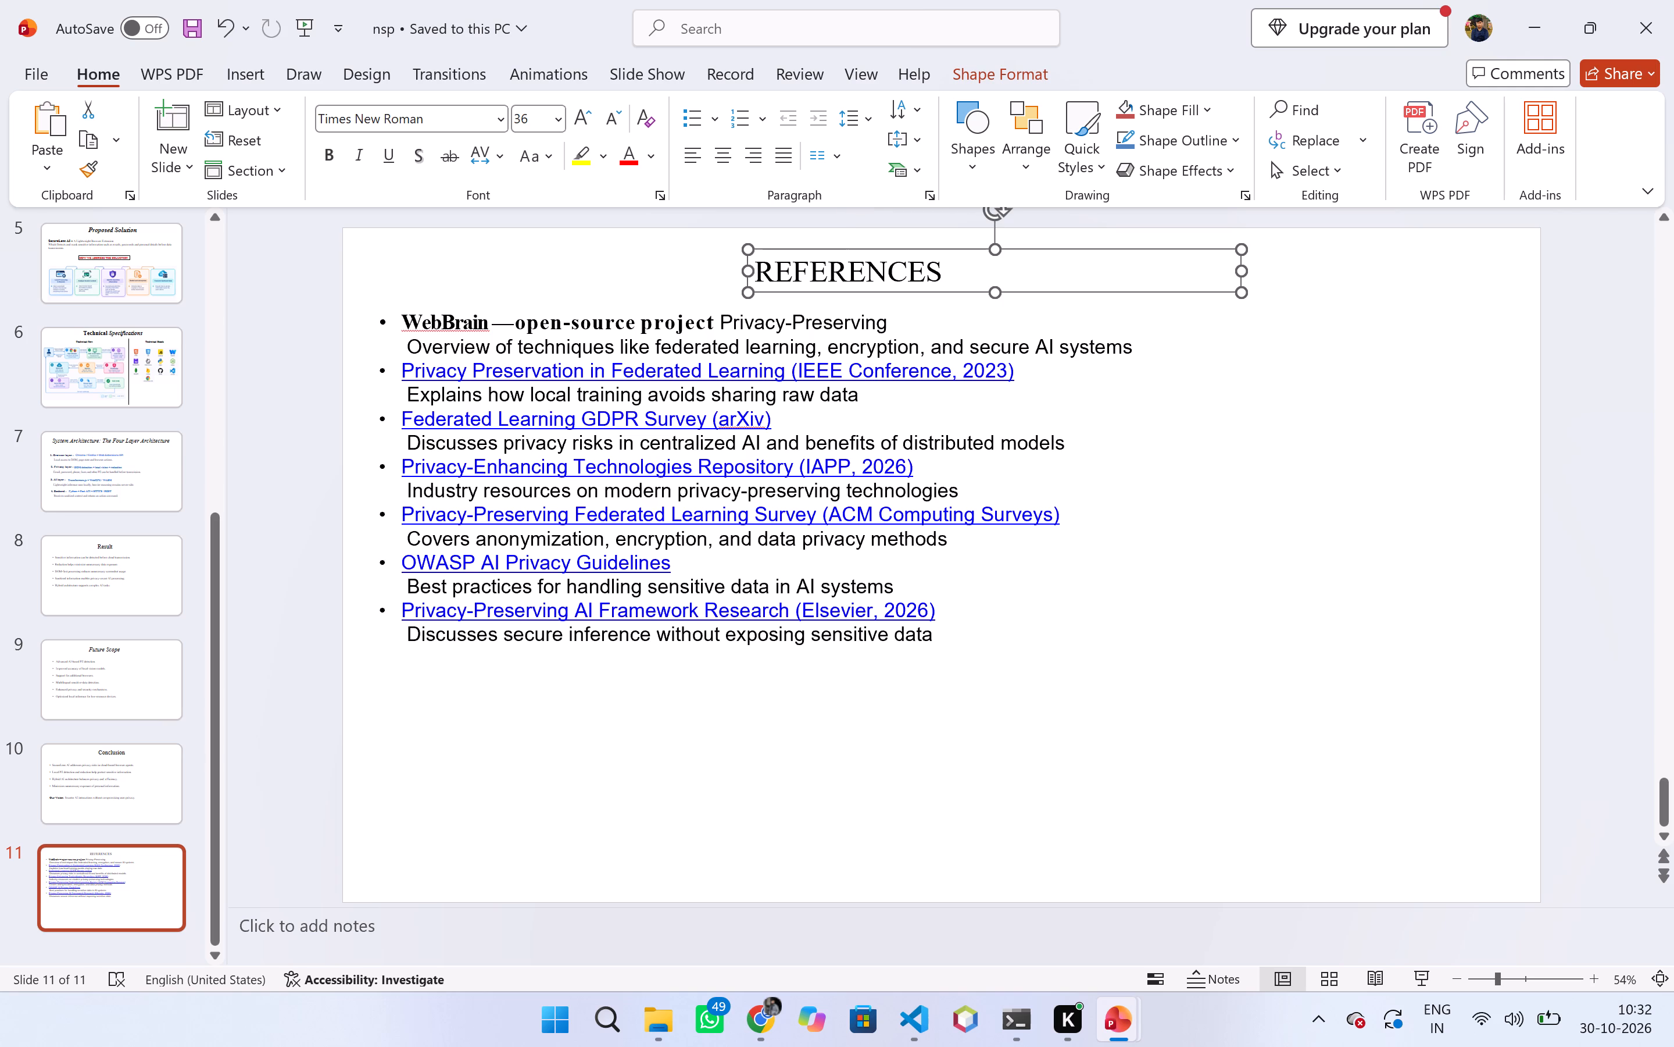
pyautogui.click(955, 275)
pyautogui.moveTo(939, 268); pyautogui.dragTo(777, 277)
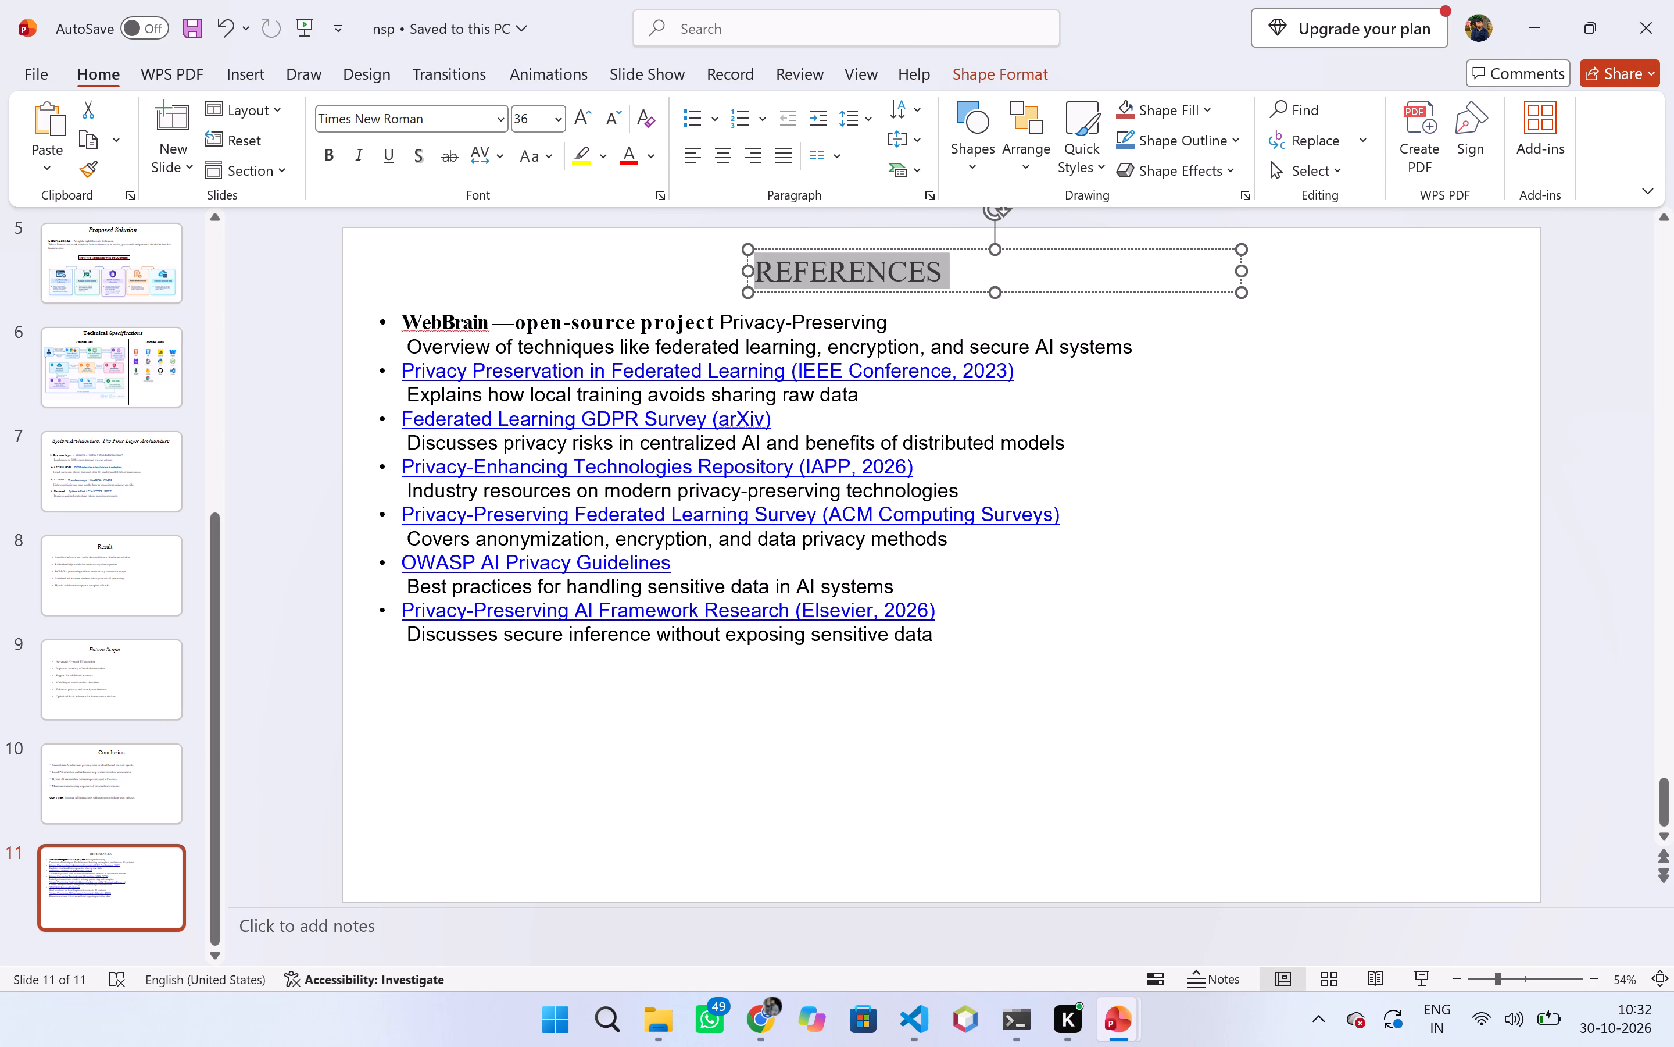
pyautogui.moveTo(777, 277); pyautogui.dragTo(752, 278)
pyautogui.click(896, 210)
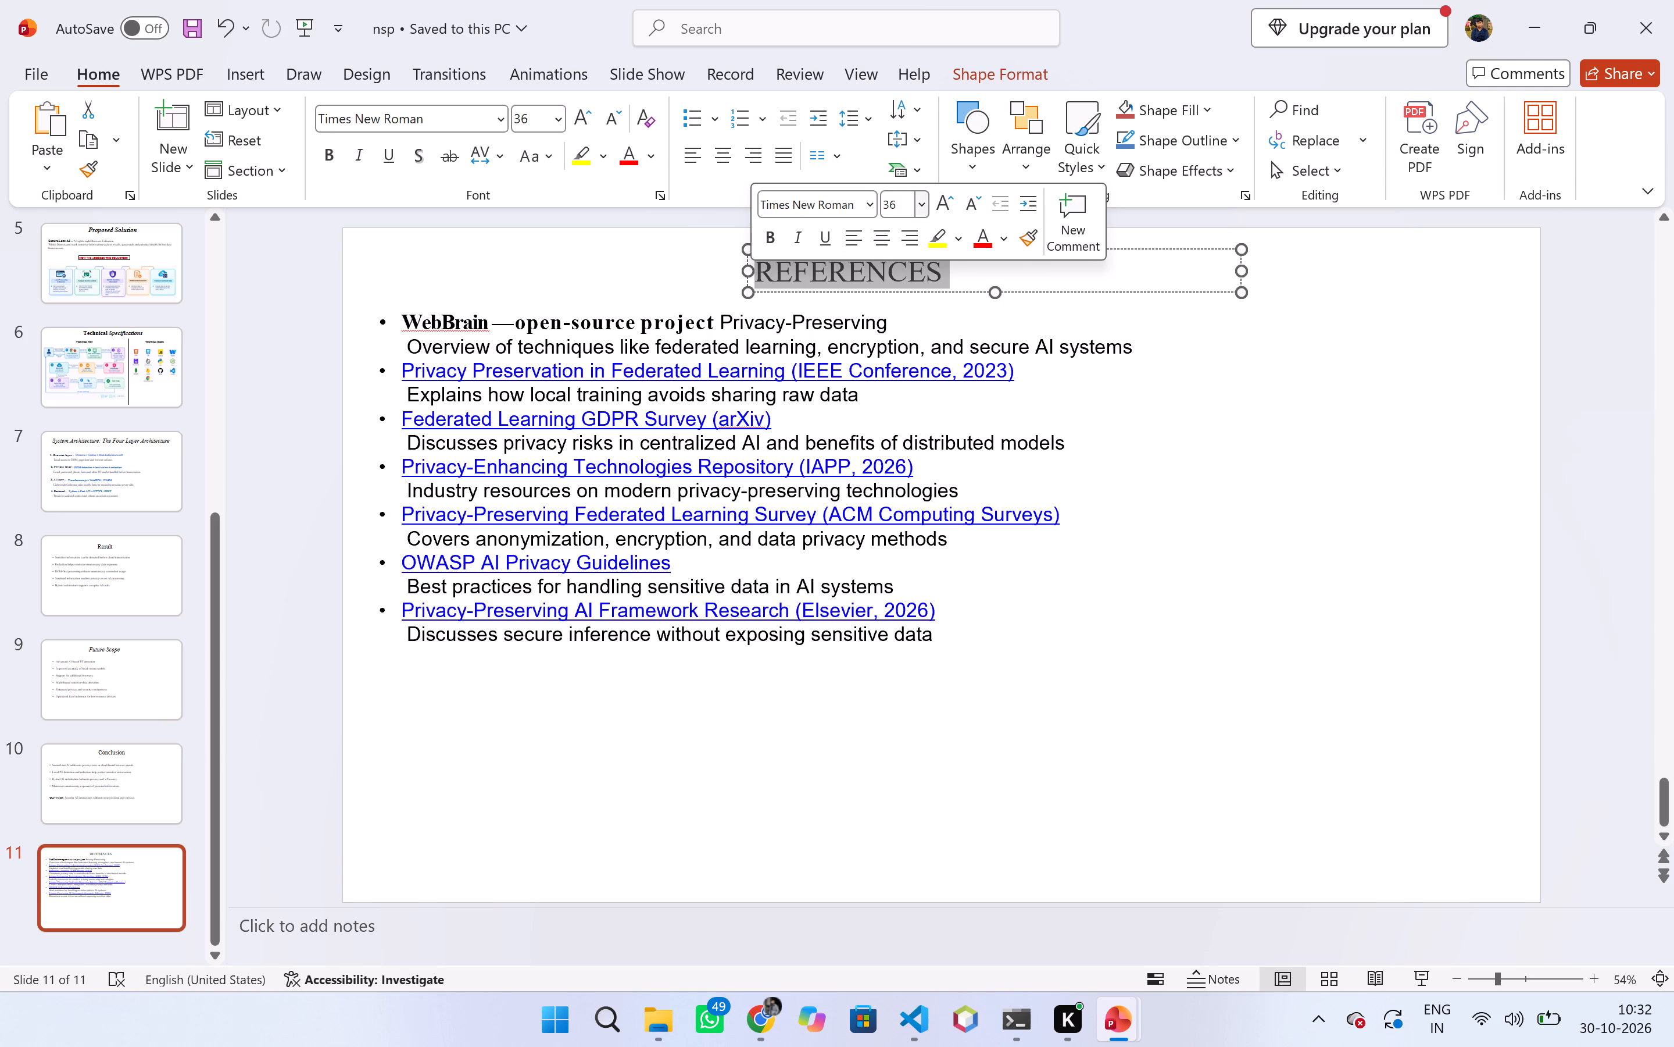
pyautogui.write('60')
pyautogui.press('Return')
# Move the reference list text box down so it sits clear of the enlarged title.
pyautogui.click(1124, 415)
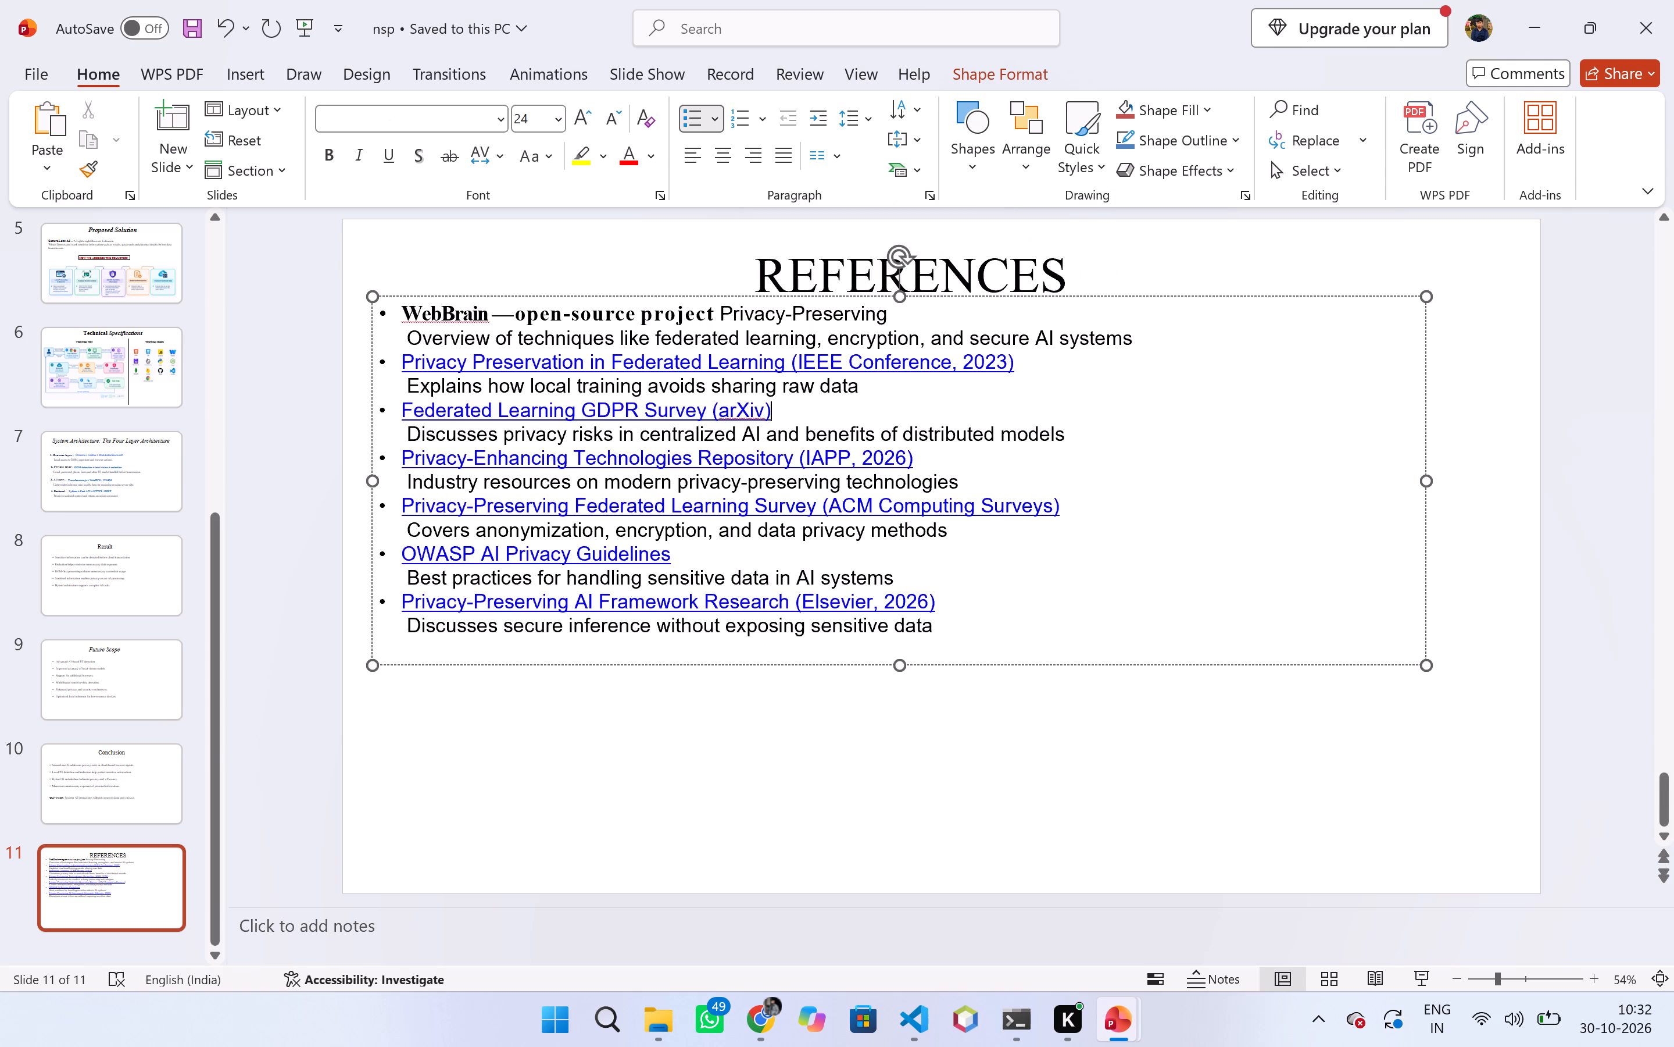
pyautogui.moveTo(642, 291); pyautogui.dragTo(642, 295)
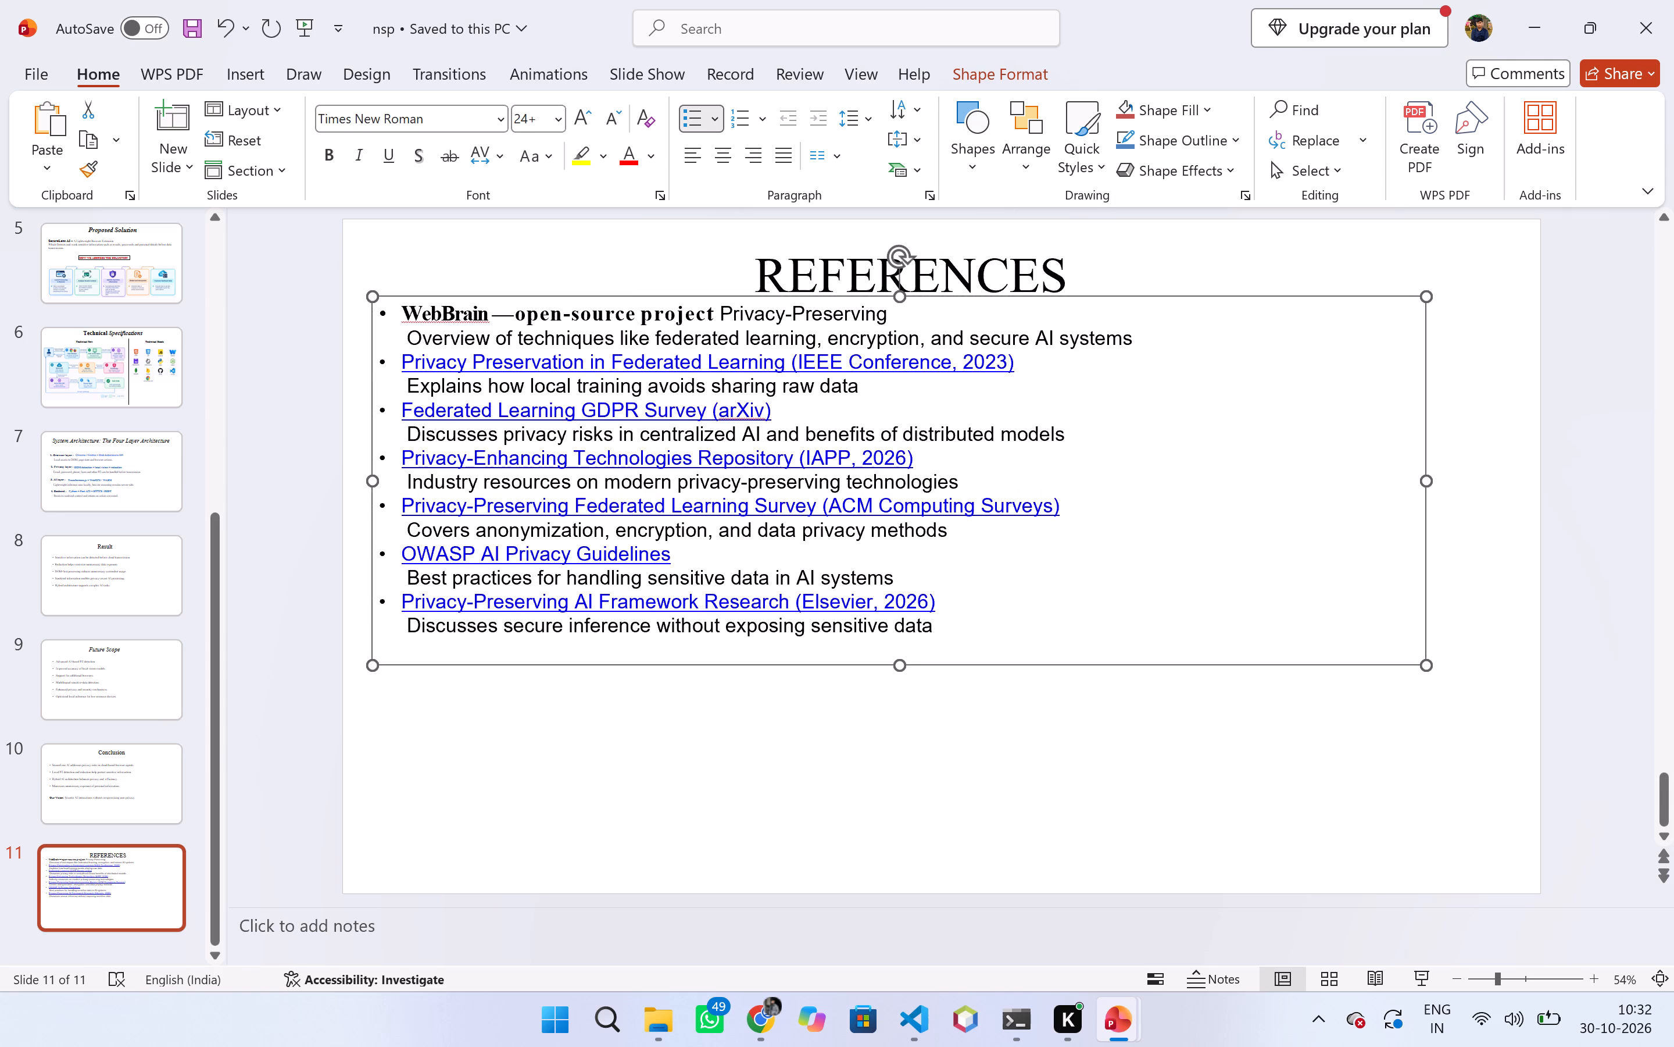
pyautogui.moveTo(642, 295); pyautogui.dragTo(645, 346)
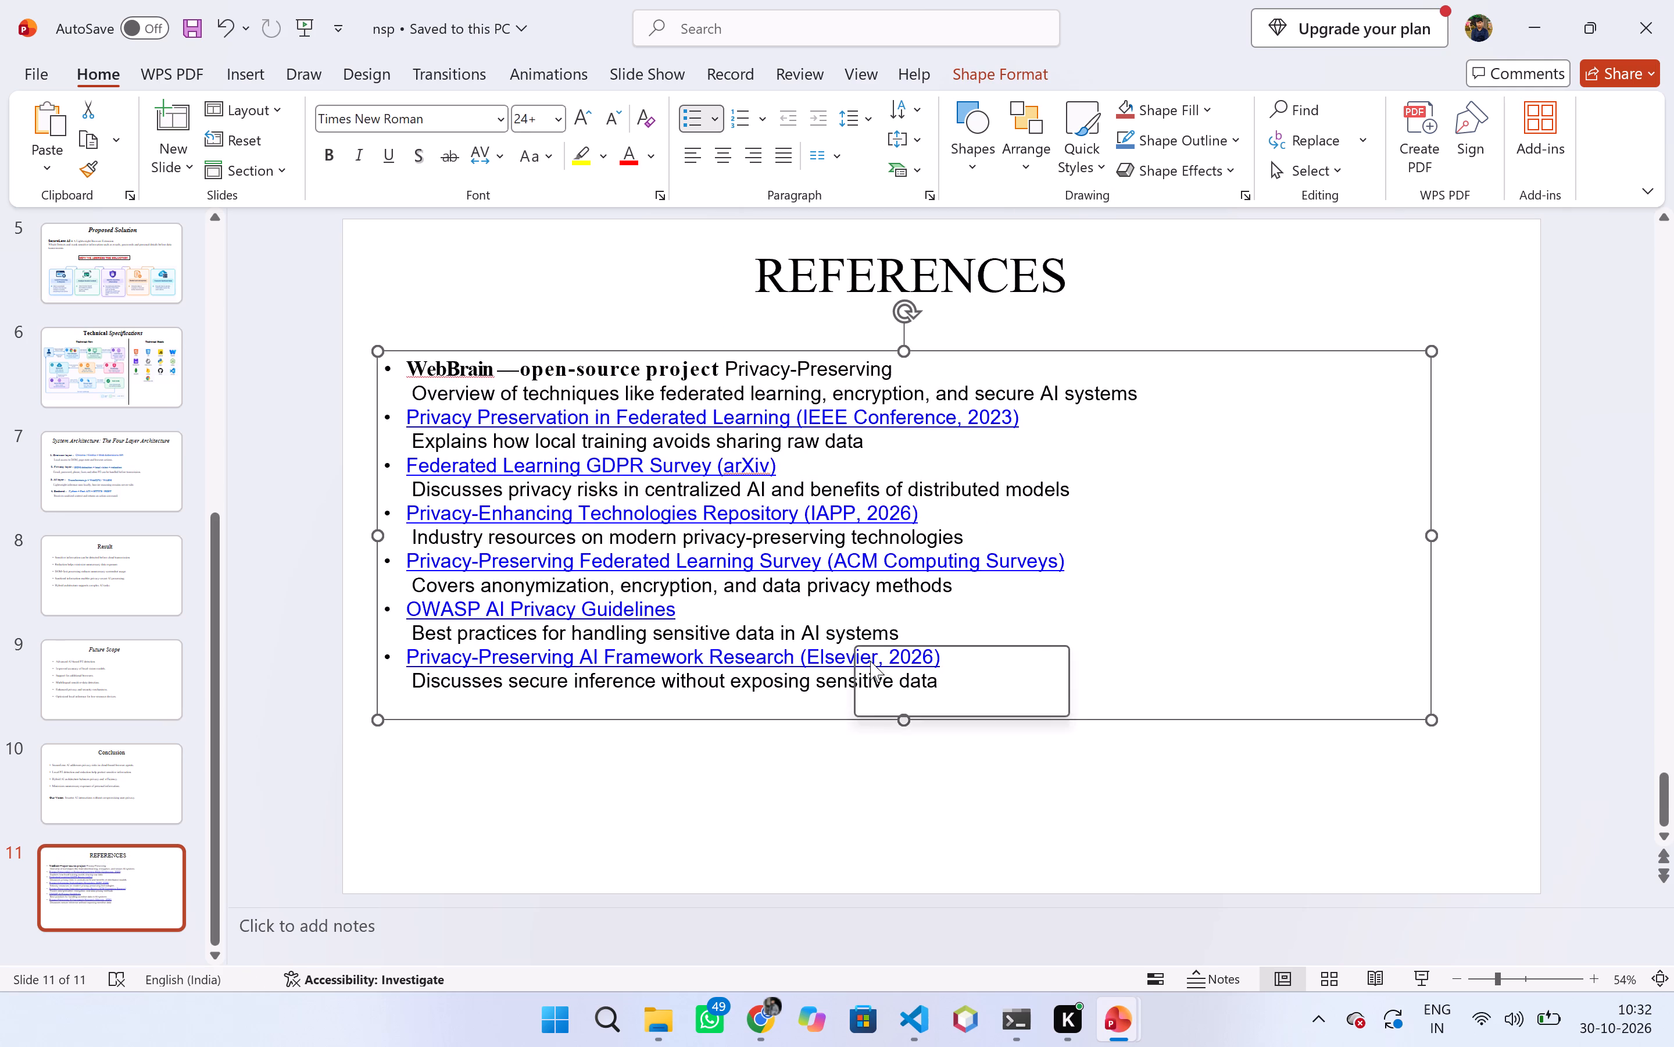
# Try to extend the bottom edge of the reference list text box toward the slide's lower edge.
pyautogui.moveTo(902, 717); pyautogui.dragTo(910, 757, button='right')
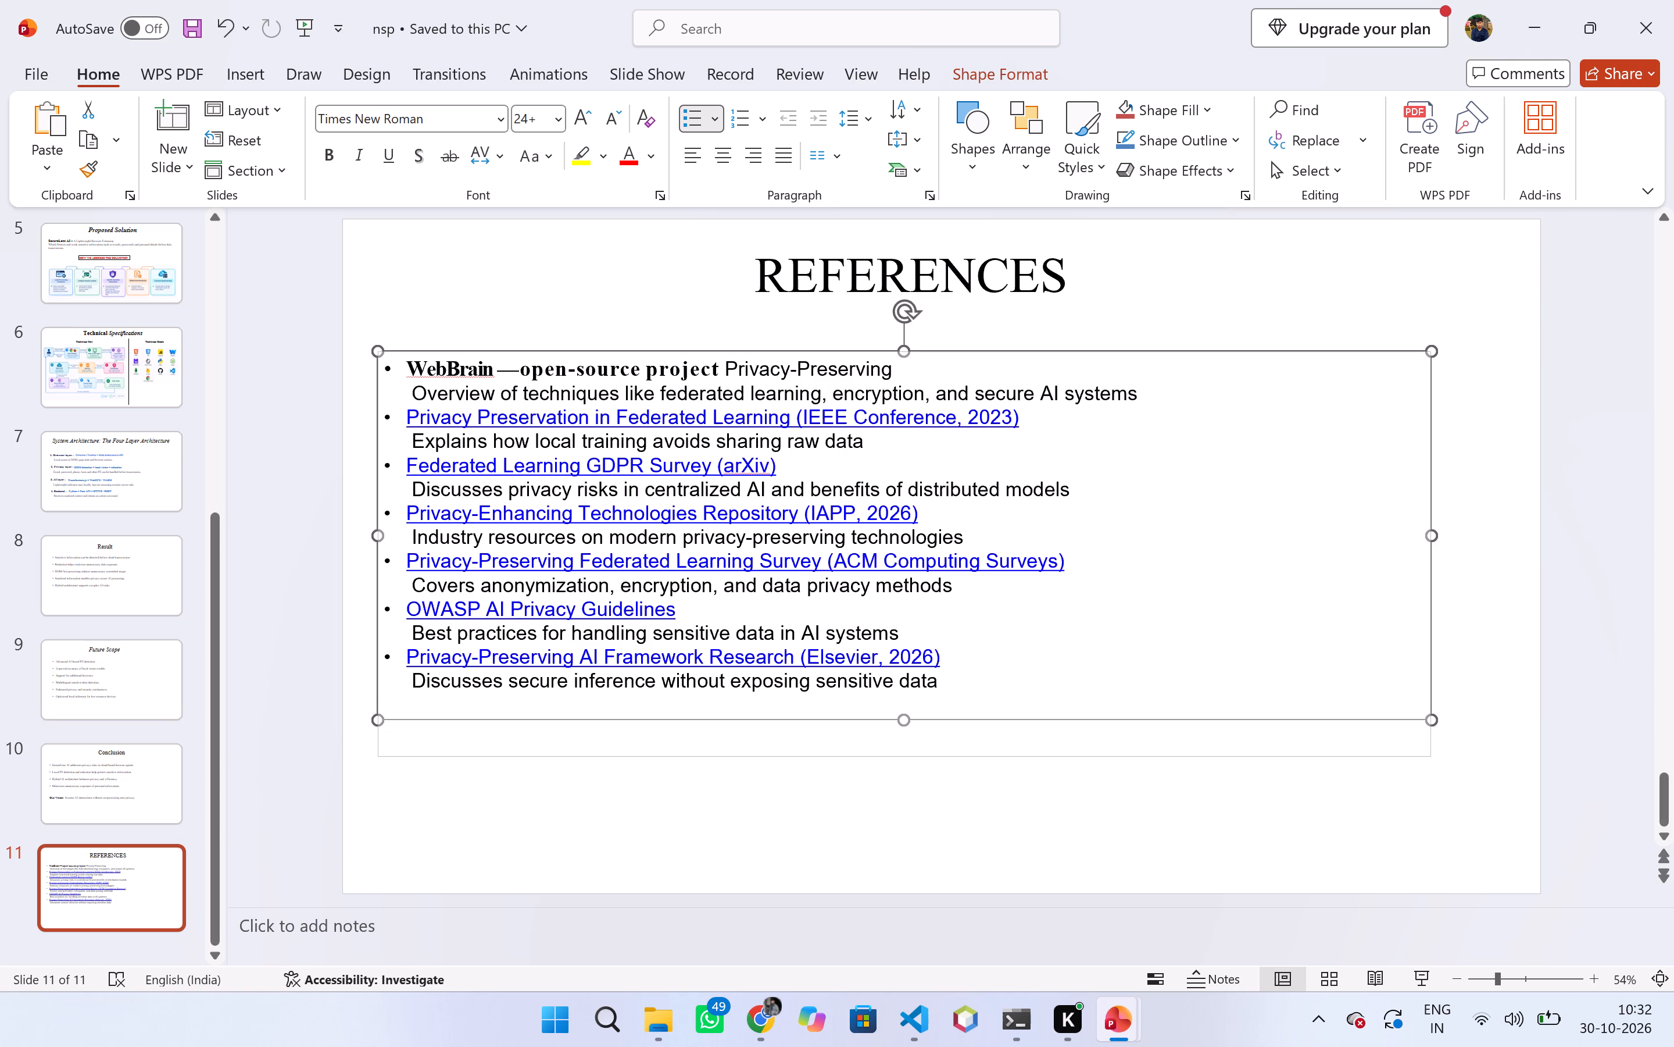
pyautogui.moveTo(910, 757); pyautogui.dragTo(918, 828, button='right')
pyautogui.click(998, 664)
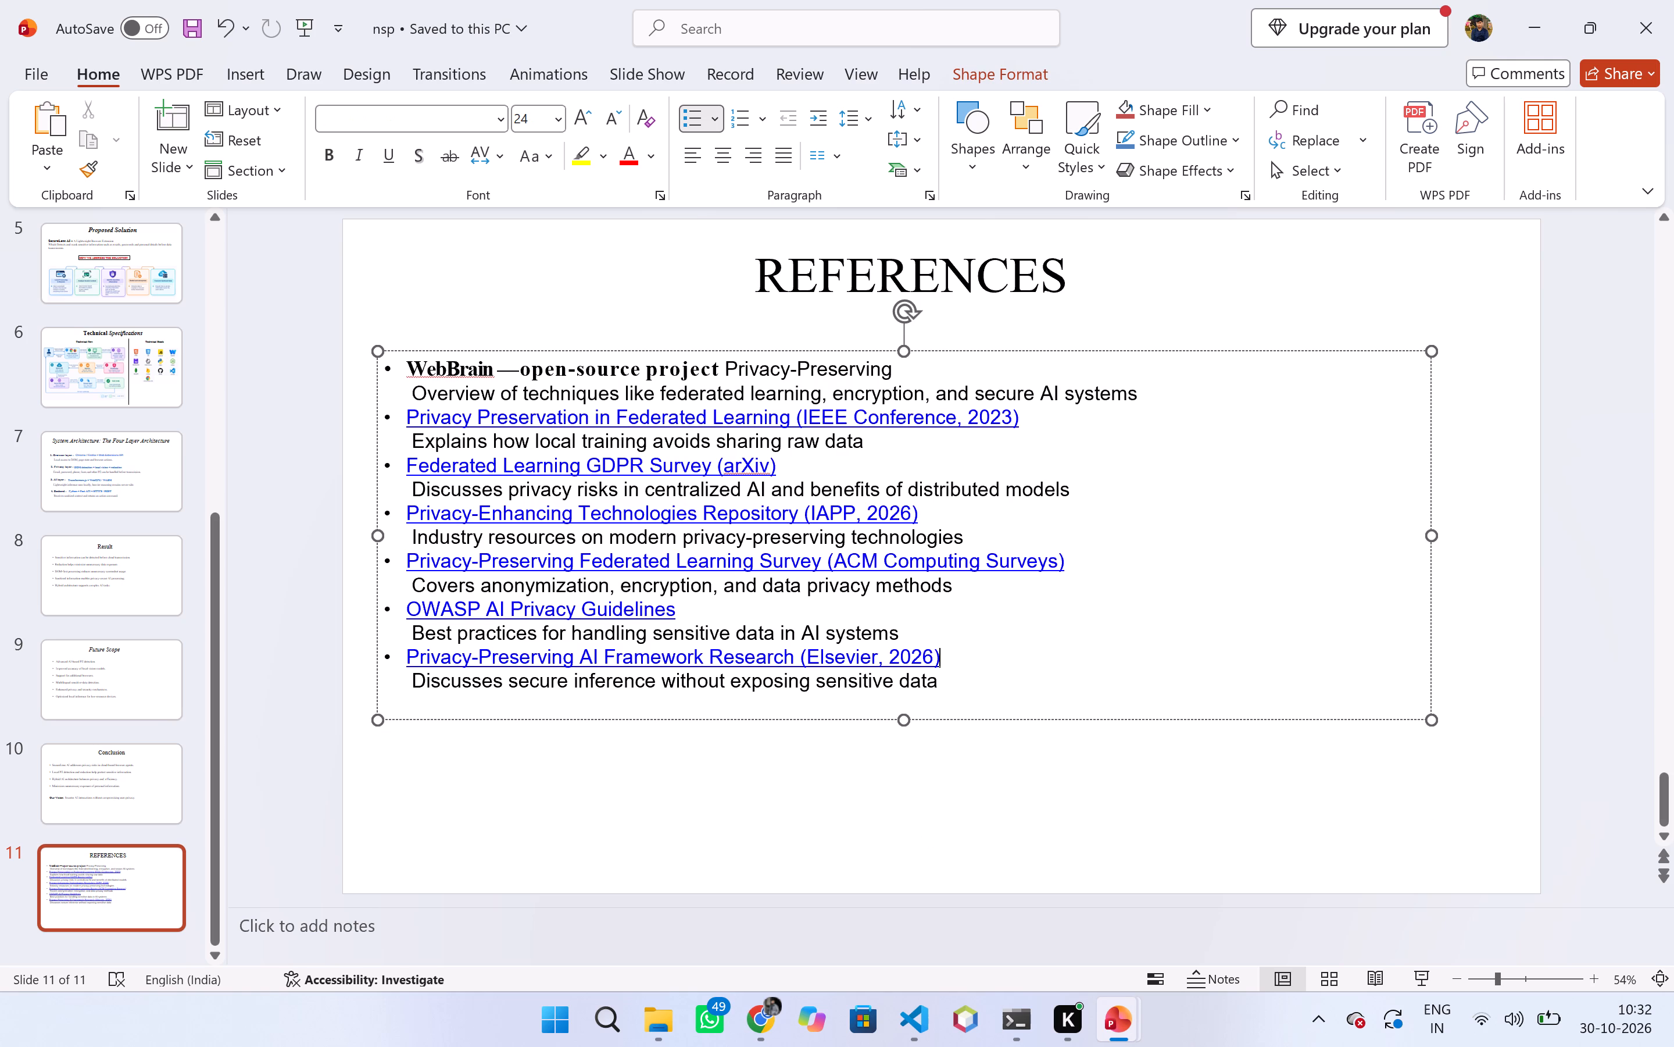
# Set the font size of all text in the reference list to 28.
pyautogui.click(994, 683)
pyautogui.hotkey('ctrl', 'a')
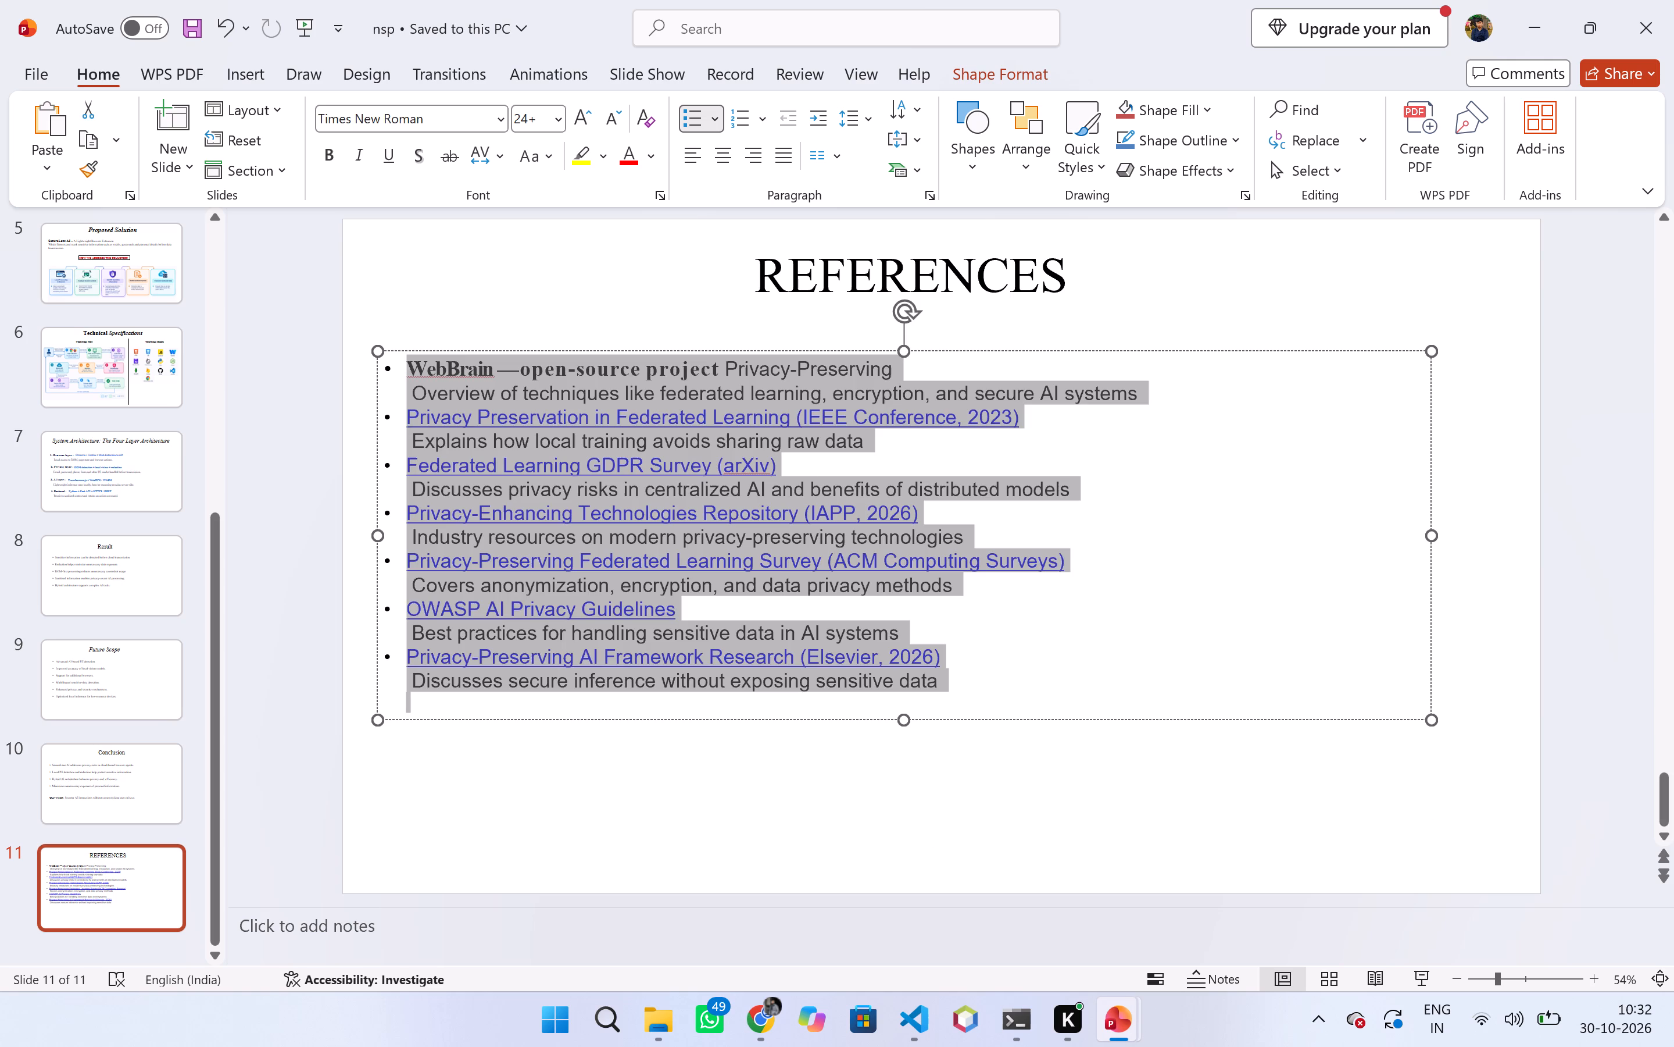
pyautogui.click(557, 125)
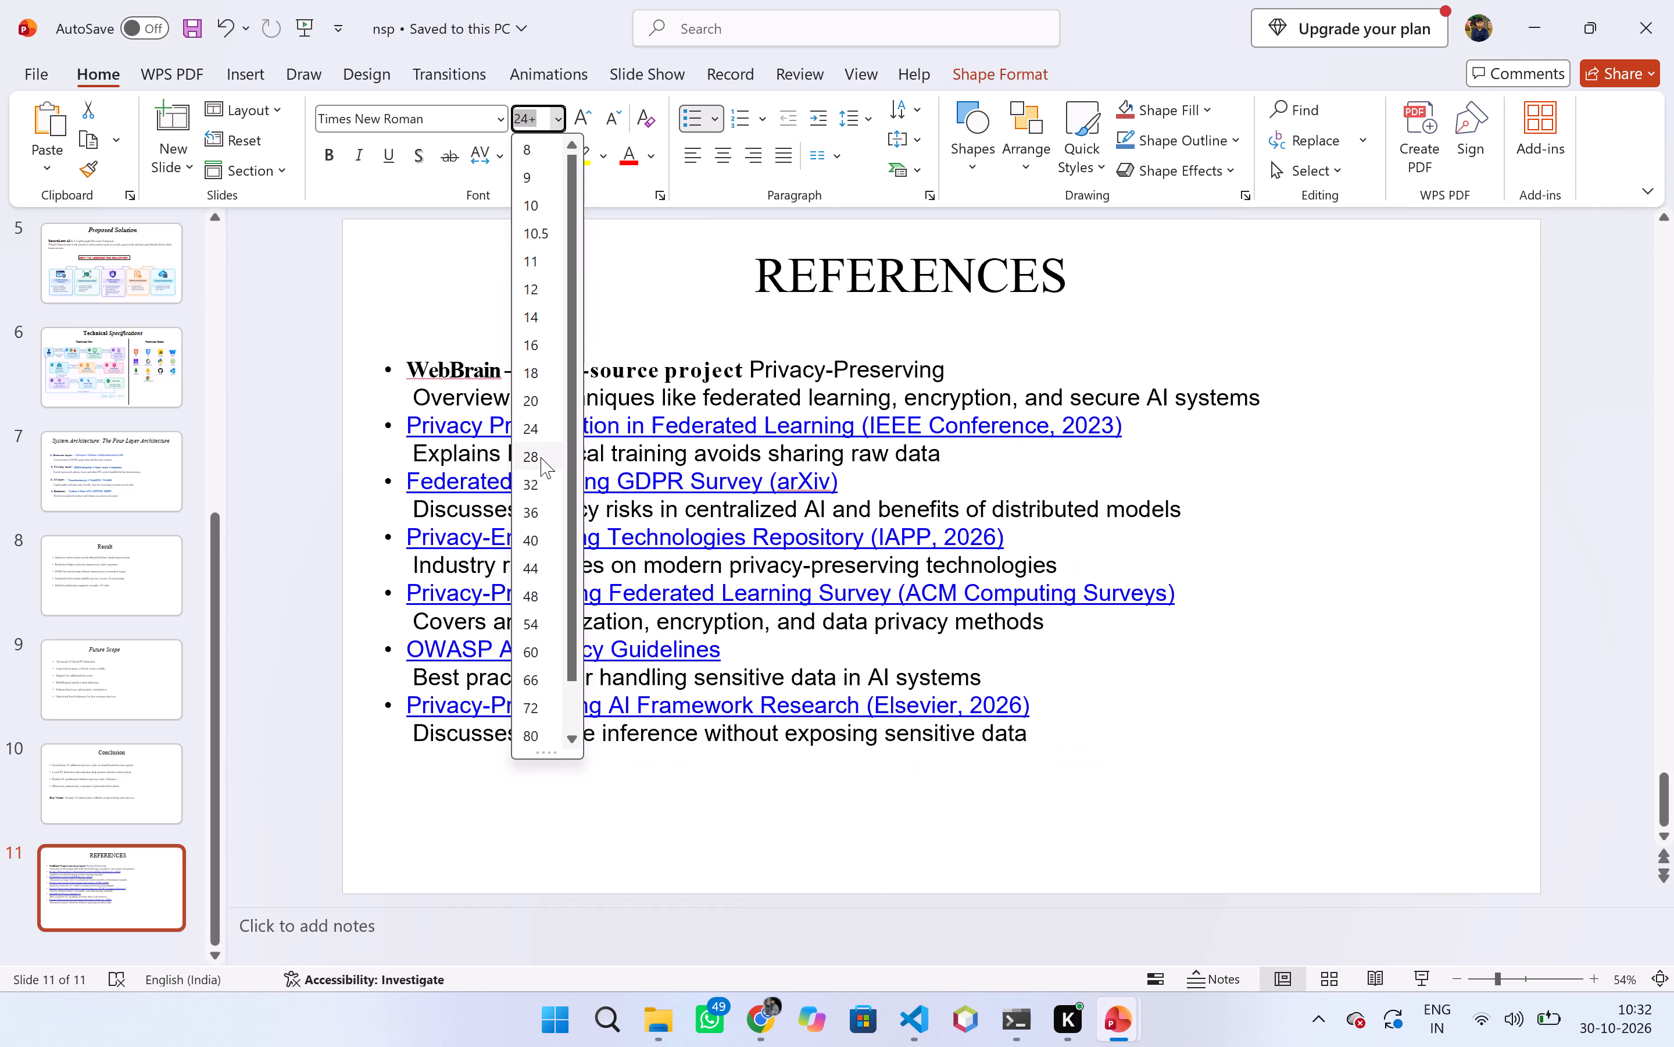
pyautogui.click(541, 456)
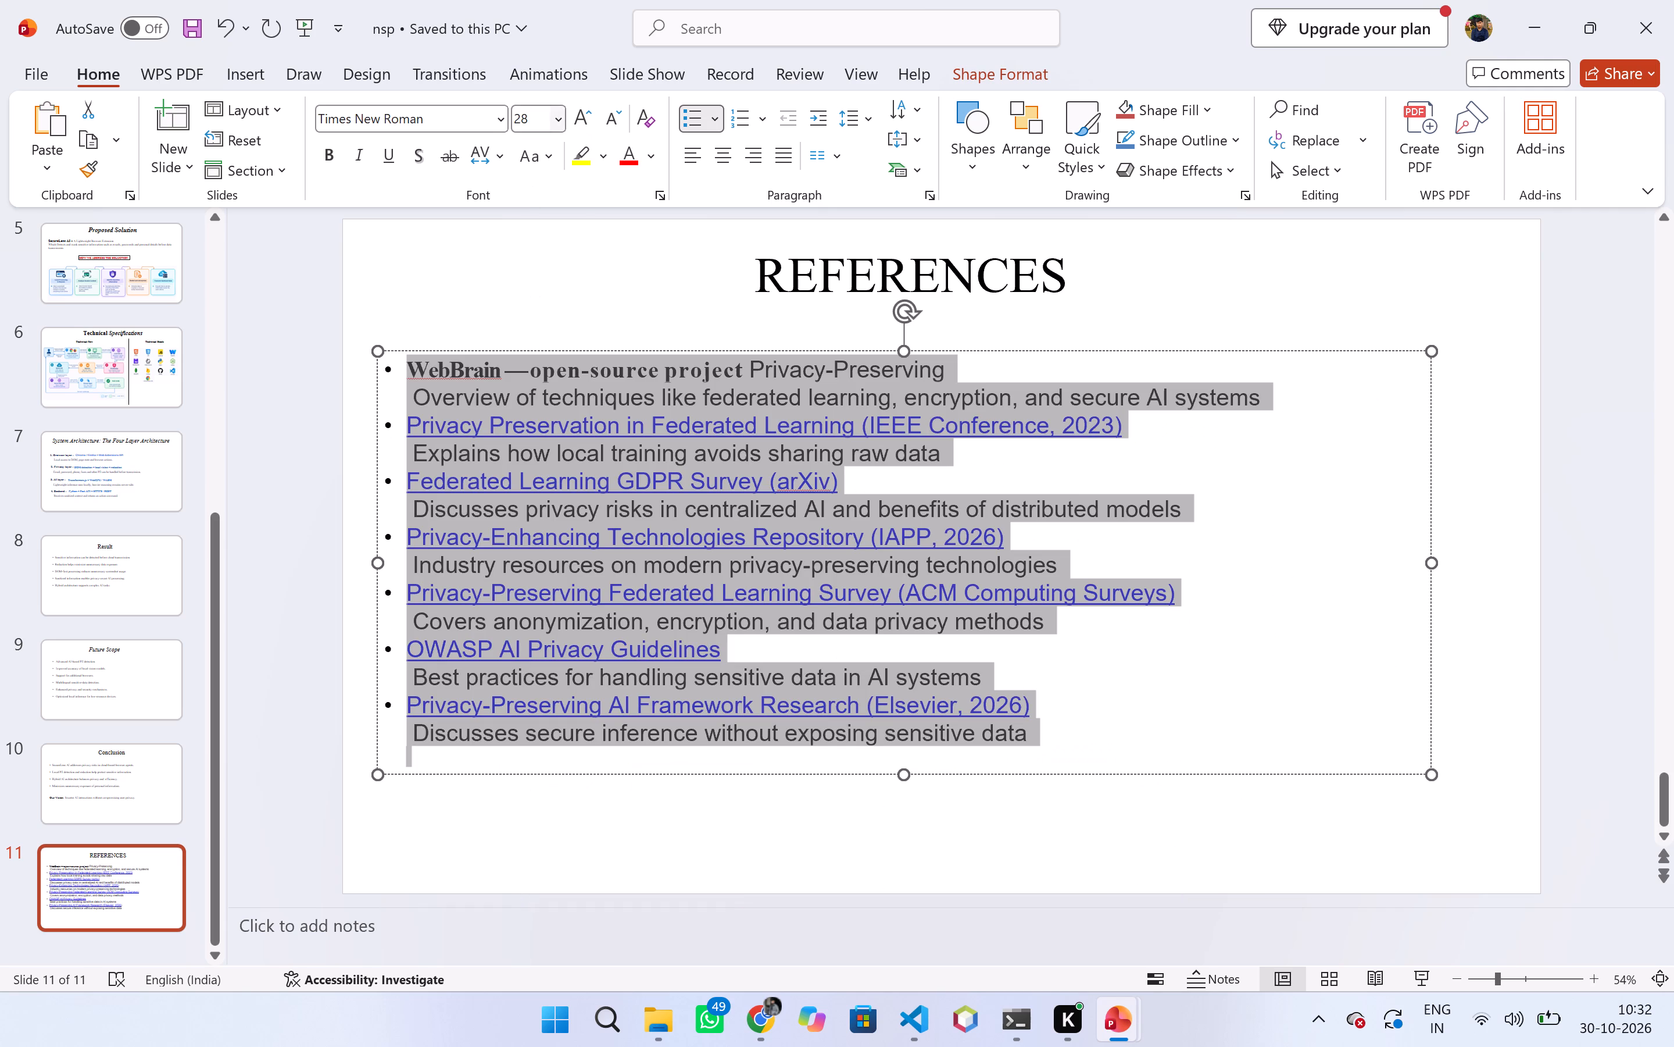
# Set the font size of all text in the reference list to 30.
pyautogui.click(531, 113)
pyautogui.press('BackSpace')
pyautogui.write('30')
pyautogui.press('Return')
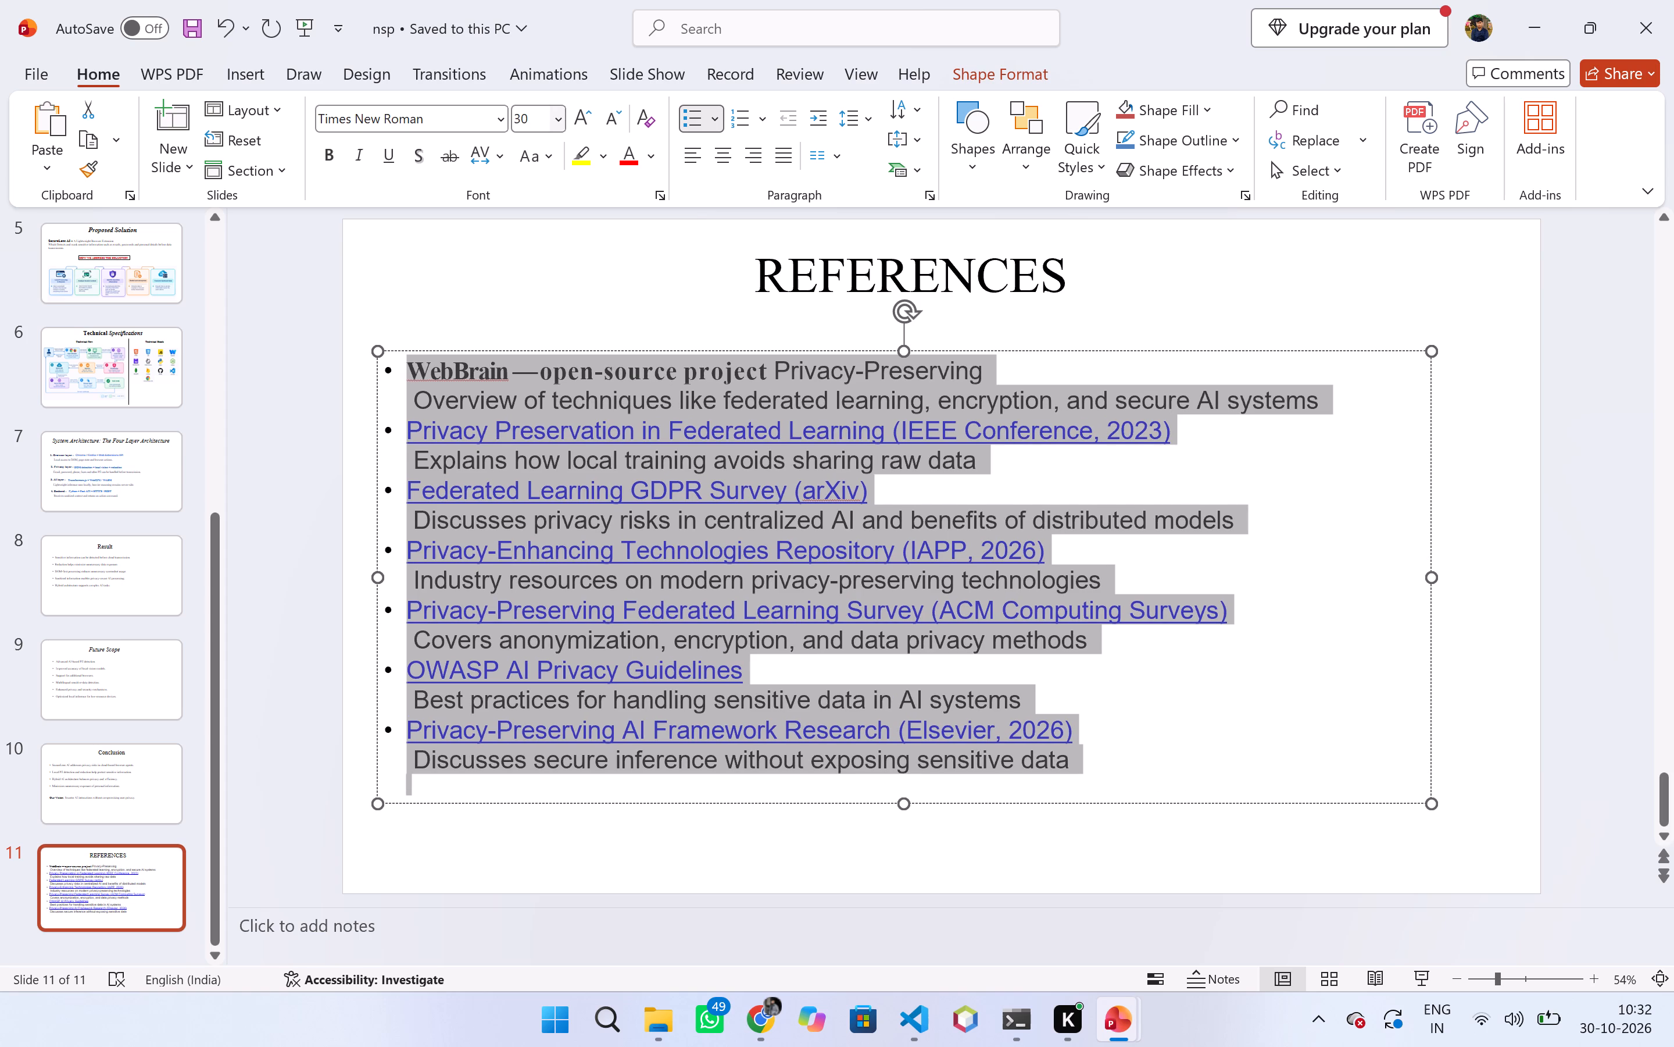
# Move the REFERENCES title slightly left and up so it sits near the top centre of the slide.
pyautogui.click(1177, 303)
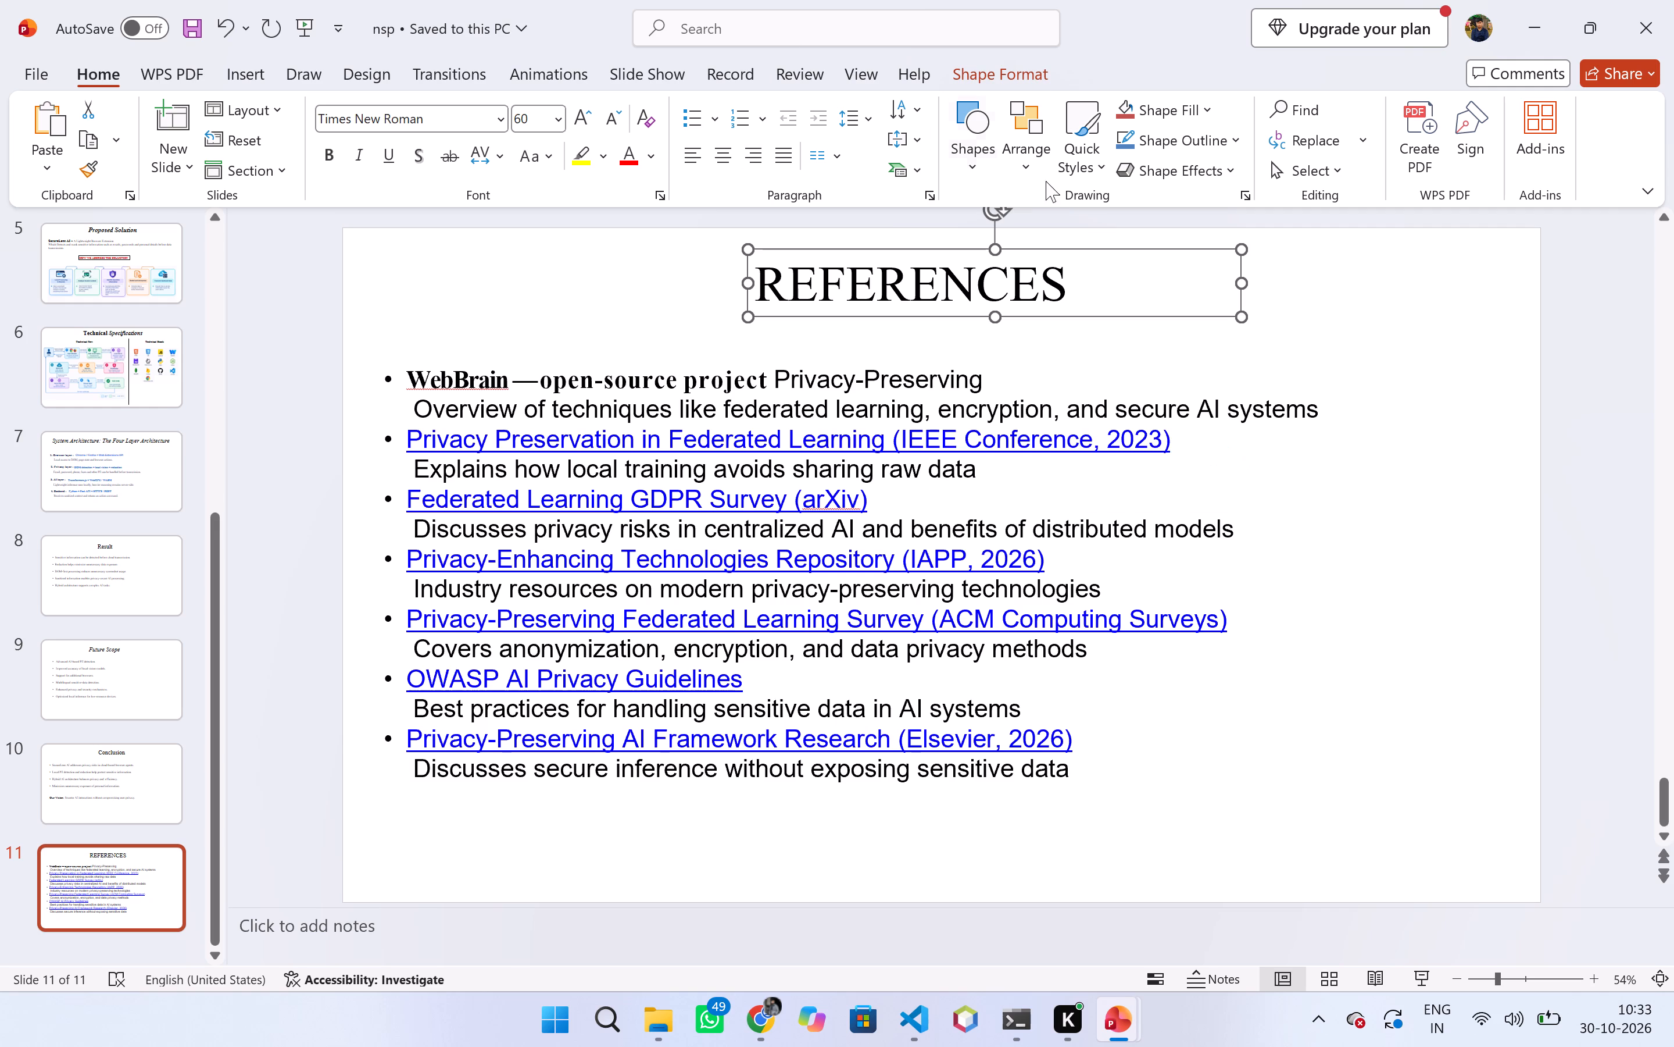
pyautogui.click(579, 284)
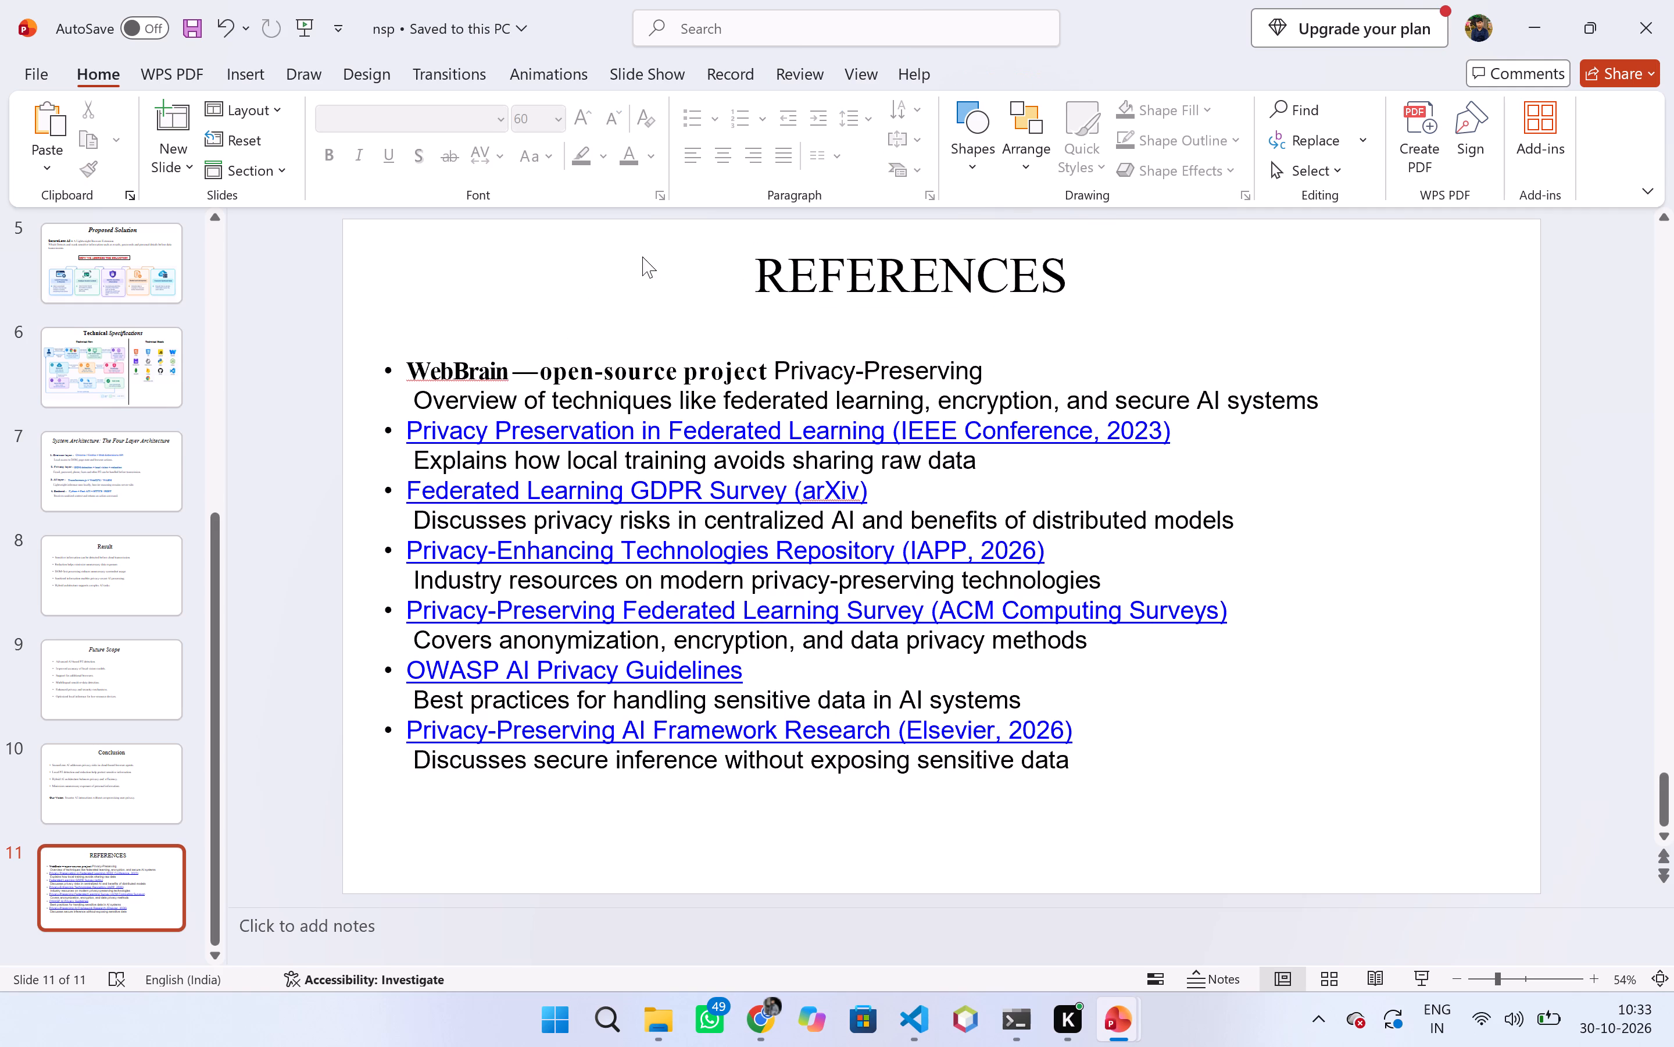
pyautogui.click(805, 248)
pyautogui.moveTo(832, 244); pyautogui.dragTo(775, 250)
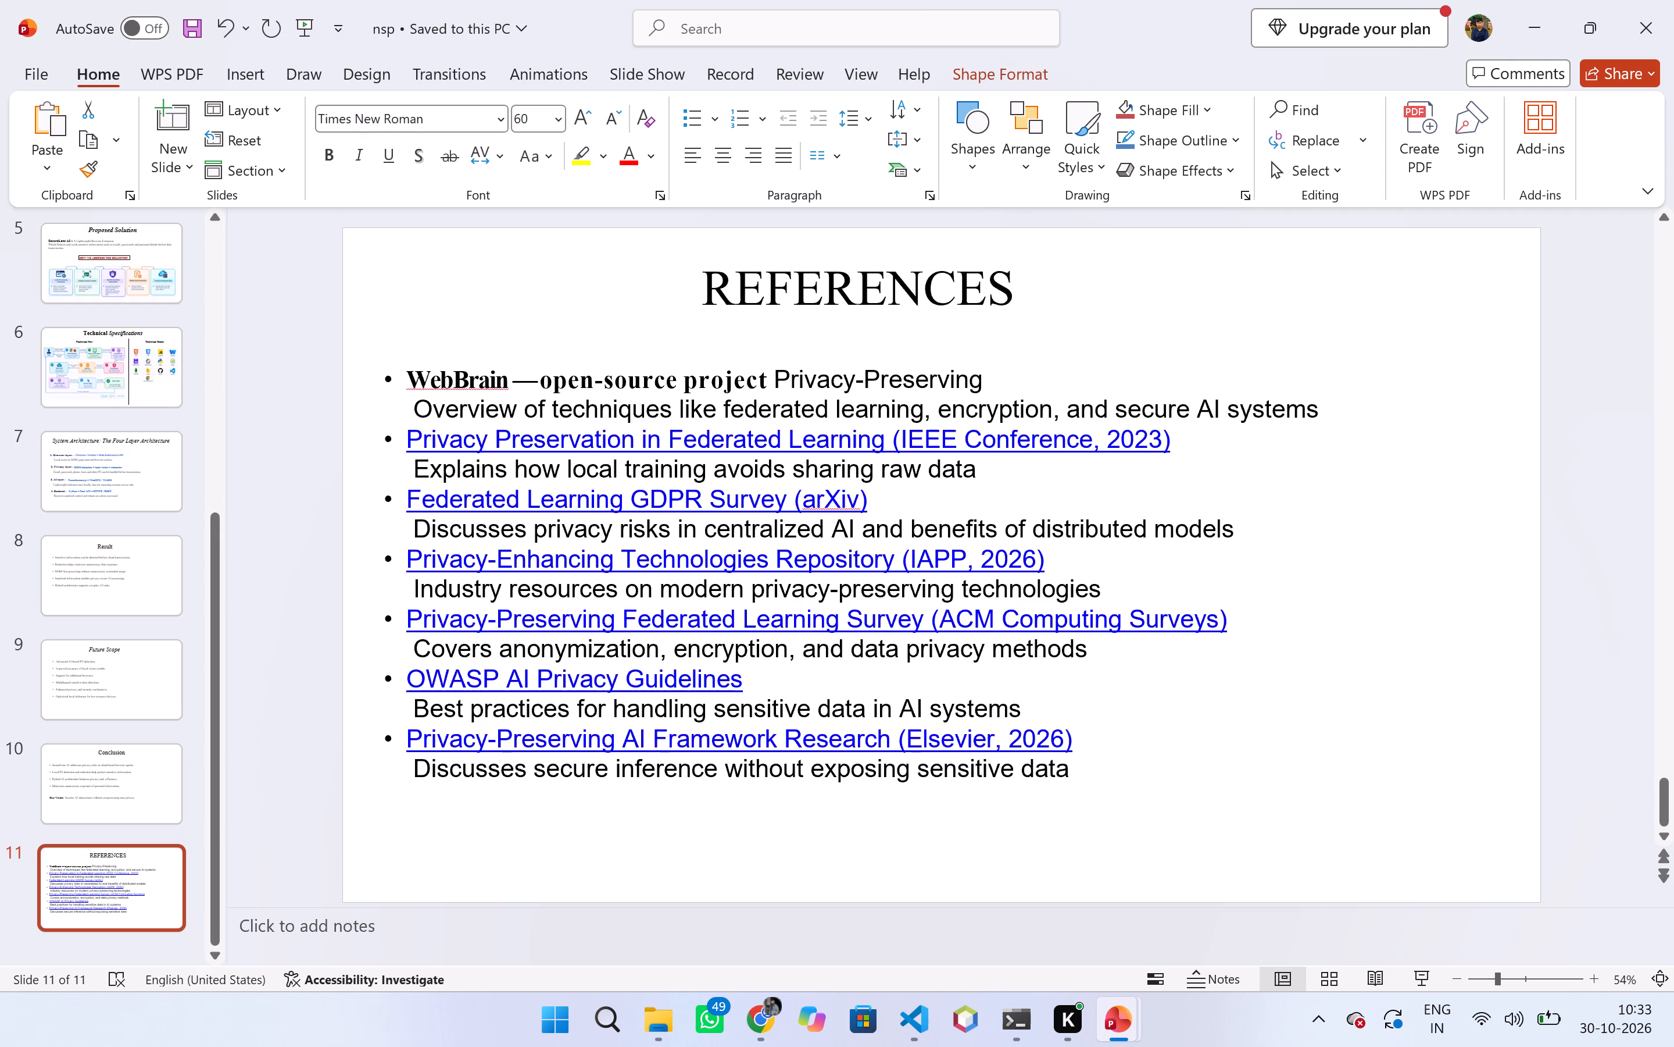
pyautogui.moveTo(775, 250); pyautogui.dragTo(784, 234)
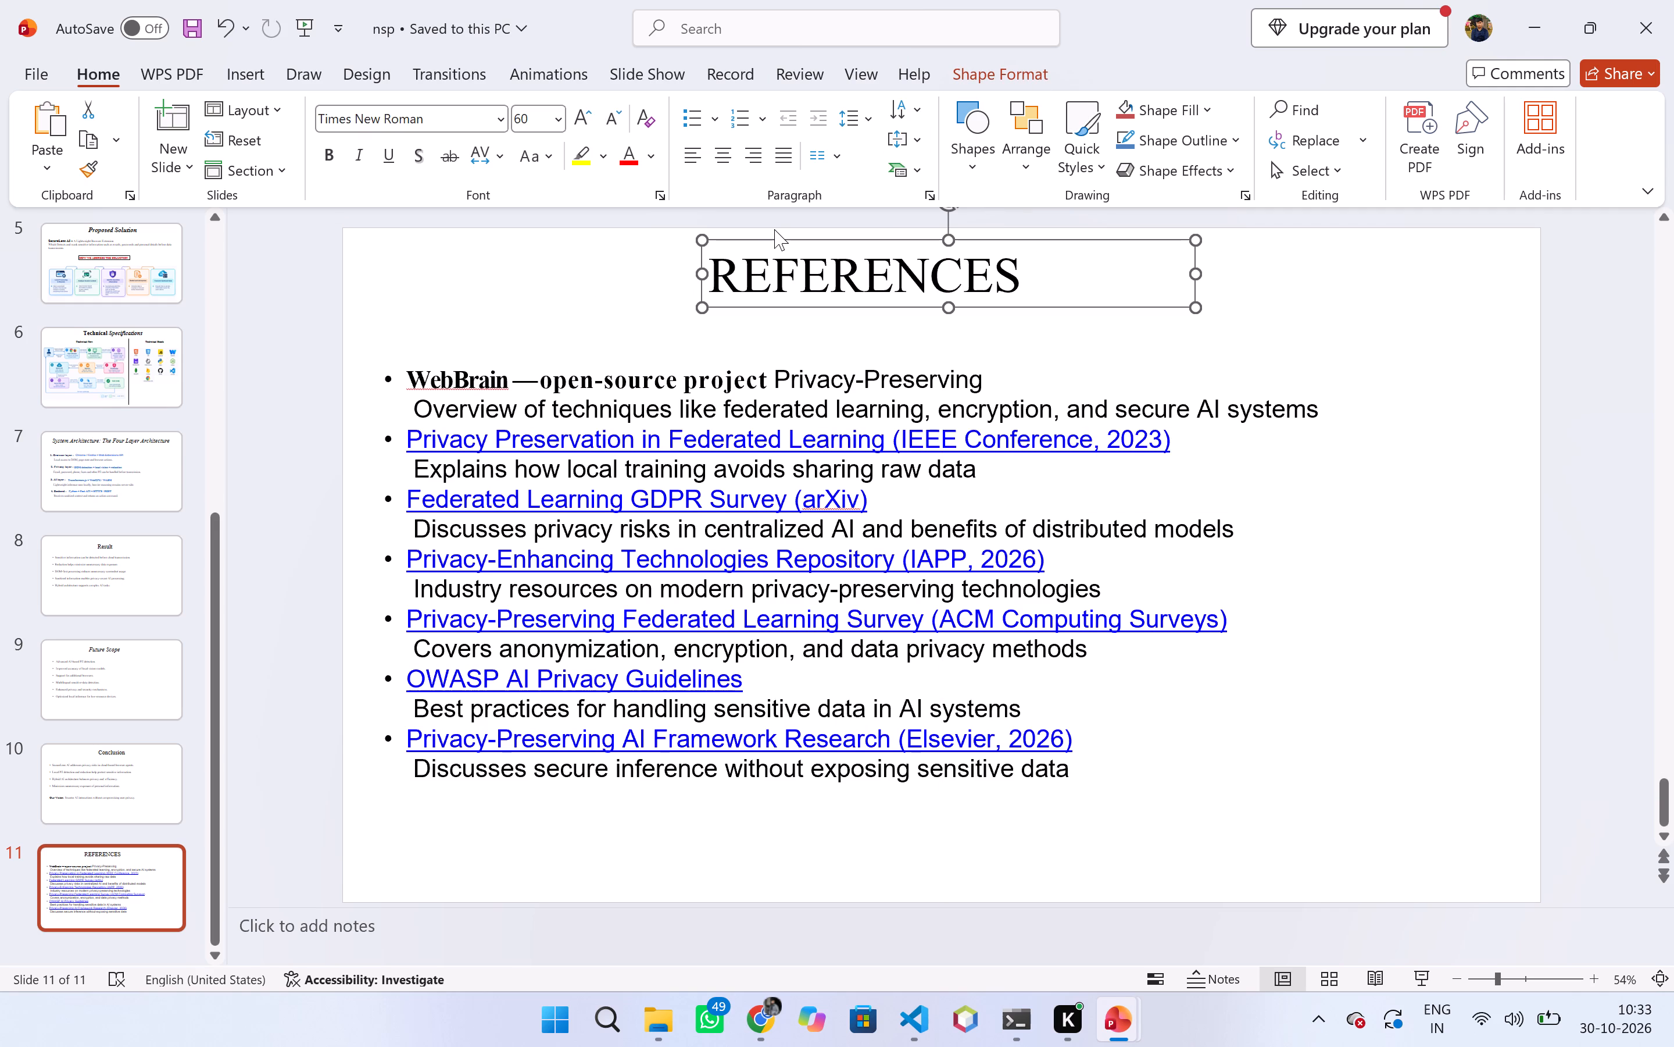
pyautogui.click(604, 263)
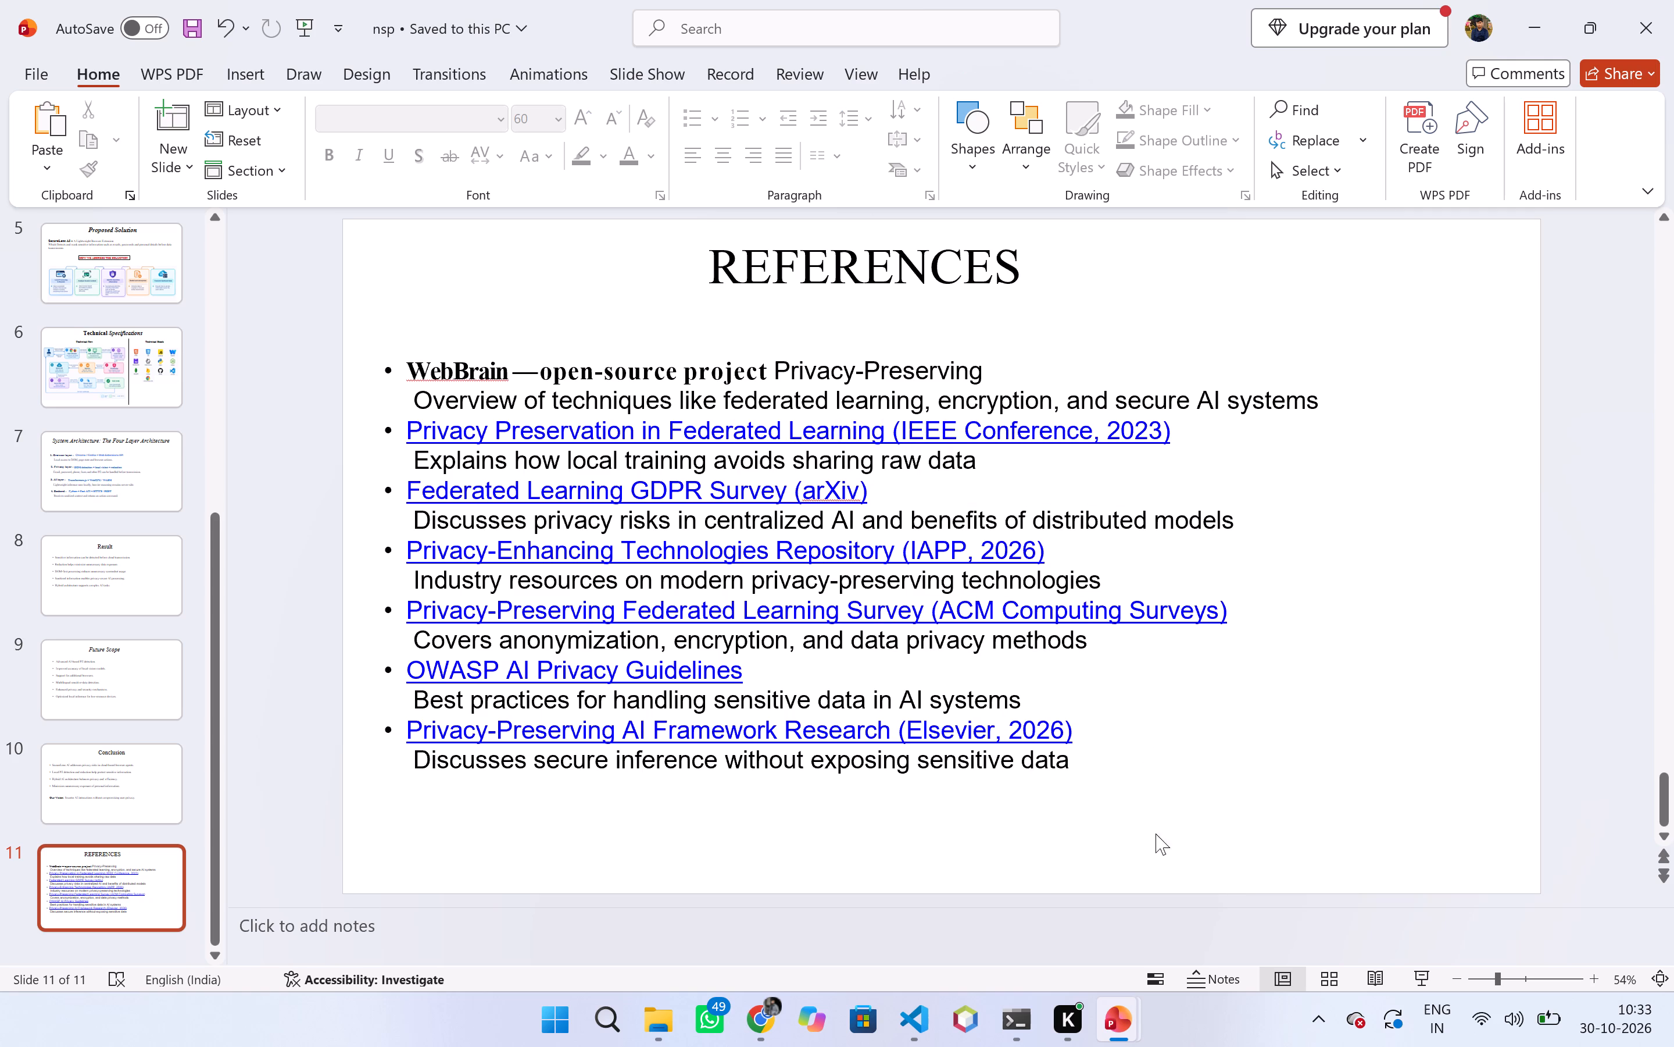
# Set the line spacing of the whole reference list to 1.5.
pyautogui.click(1100, 766)
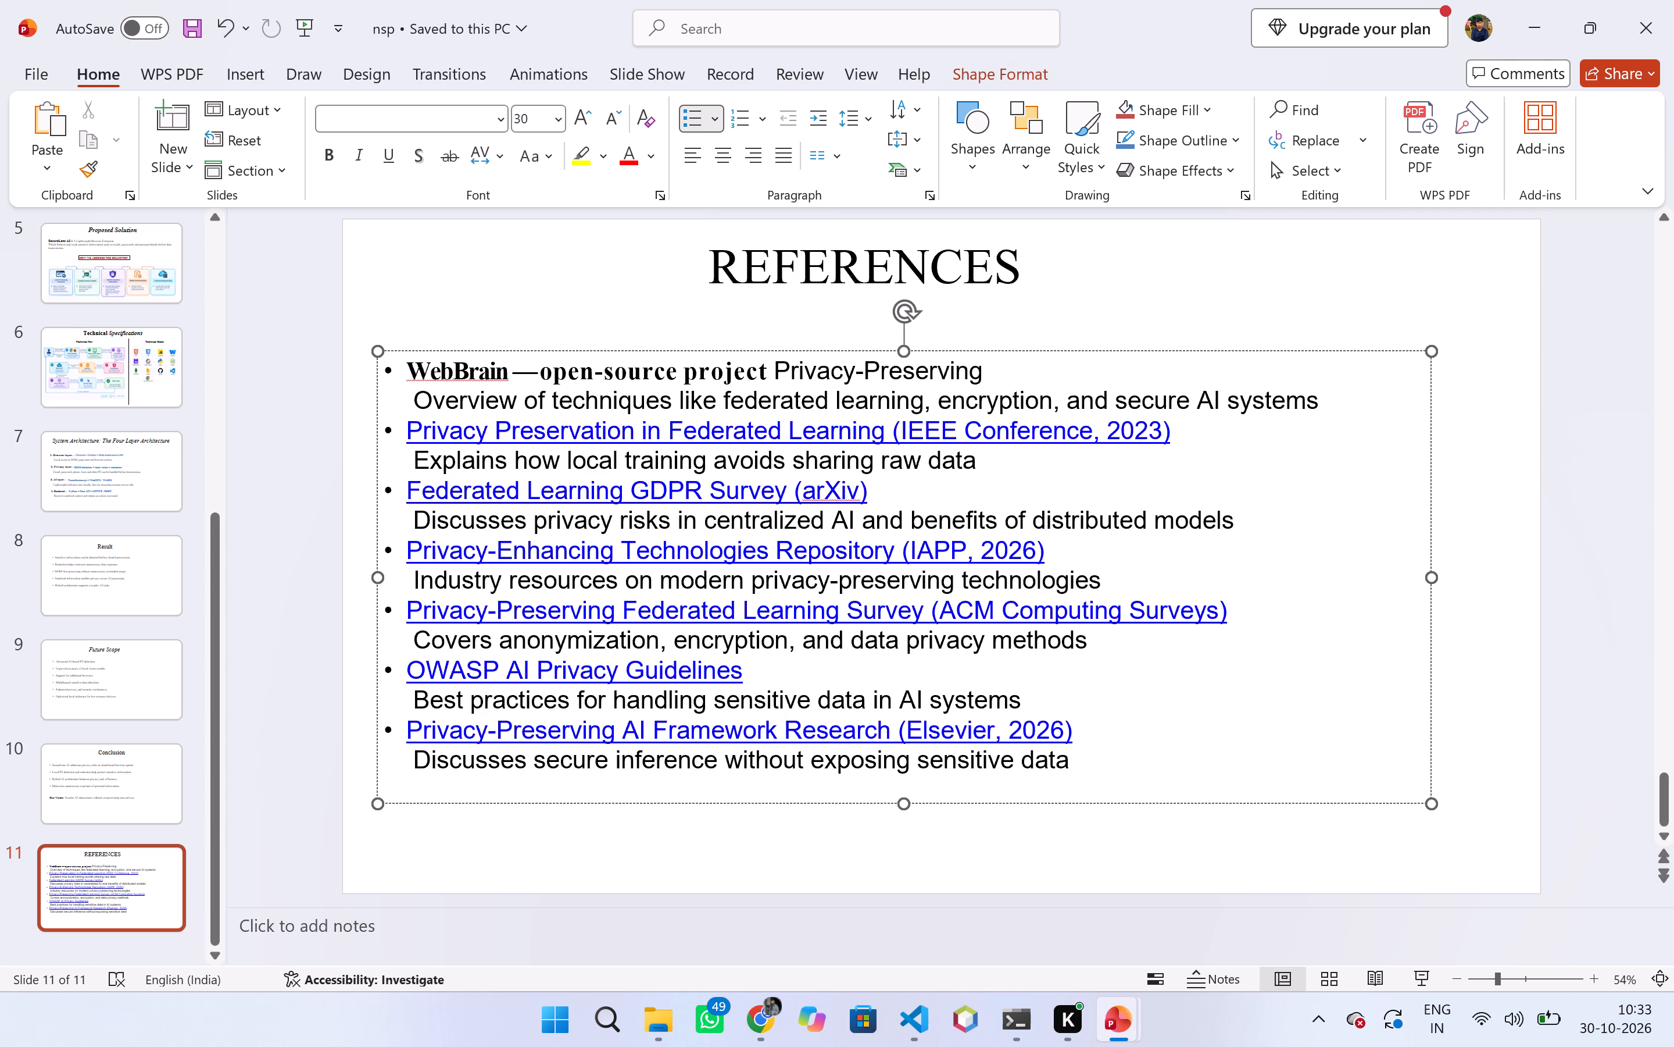
pyautogui.hotkey('ctrl', 'a')
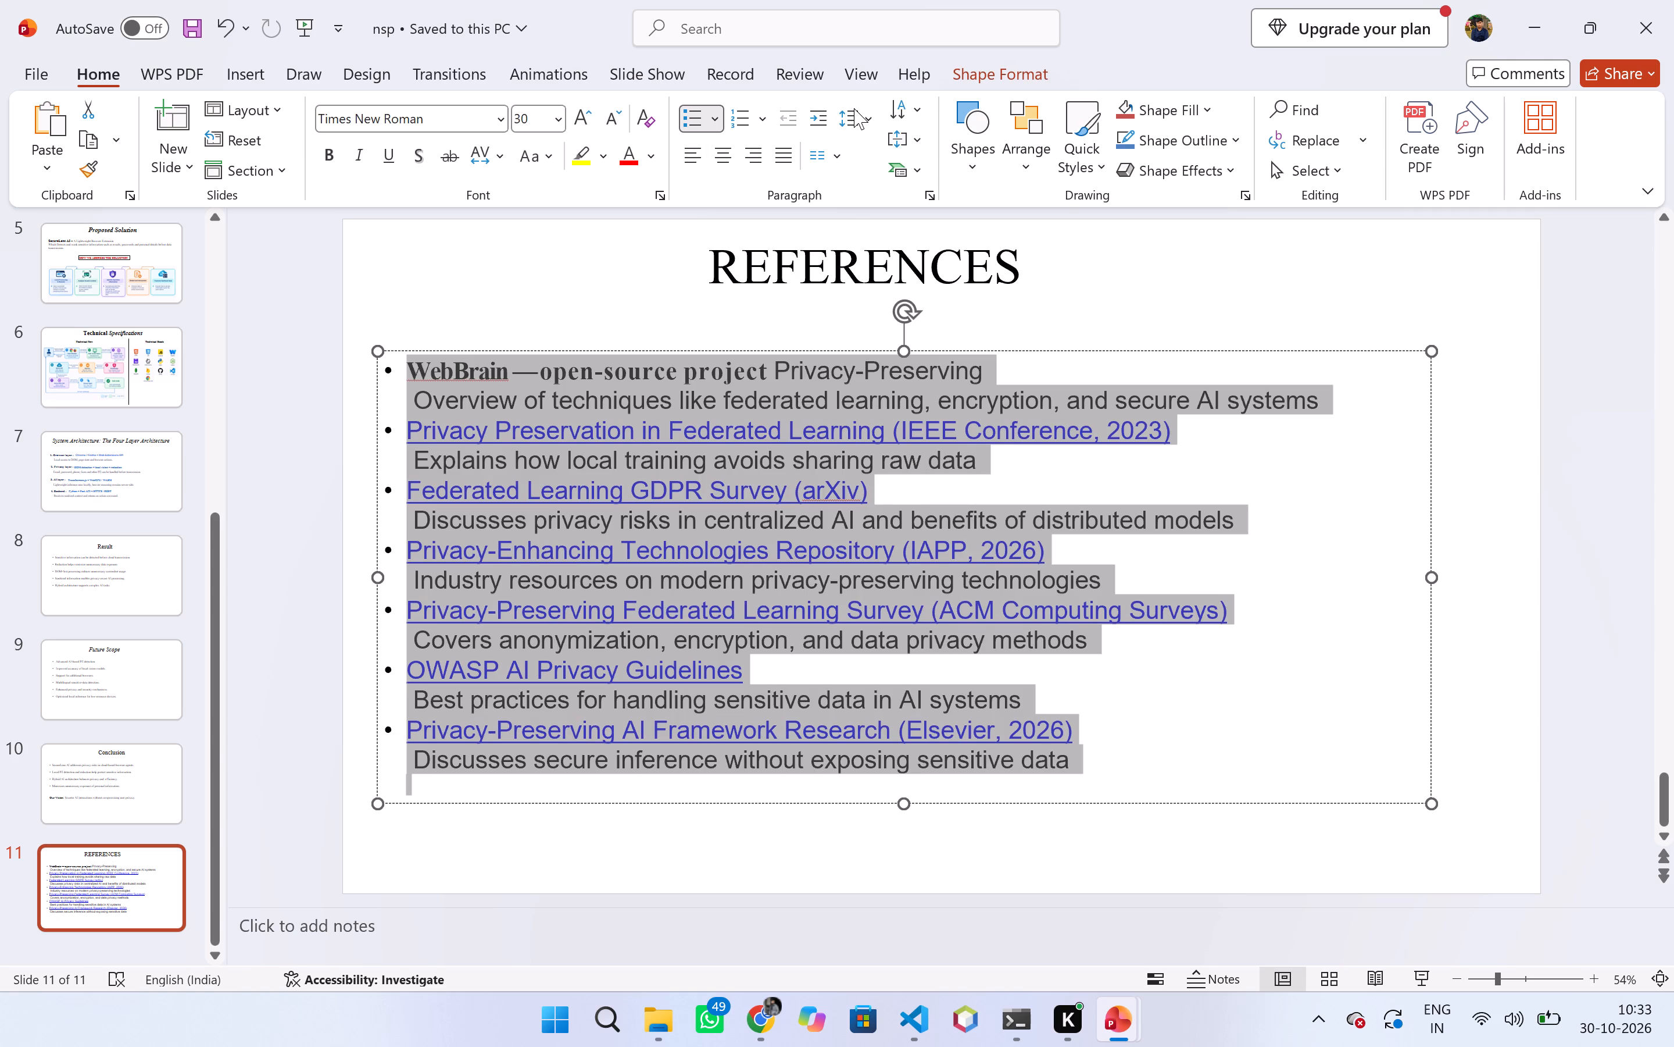
pyautogui.click(855, 113)
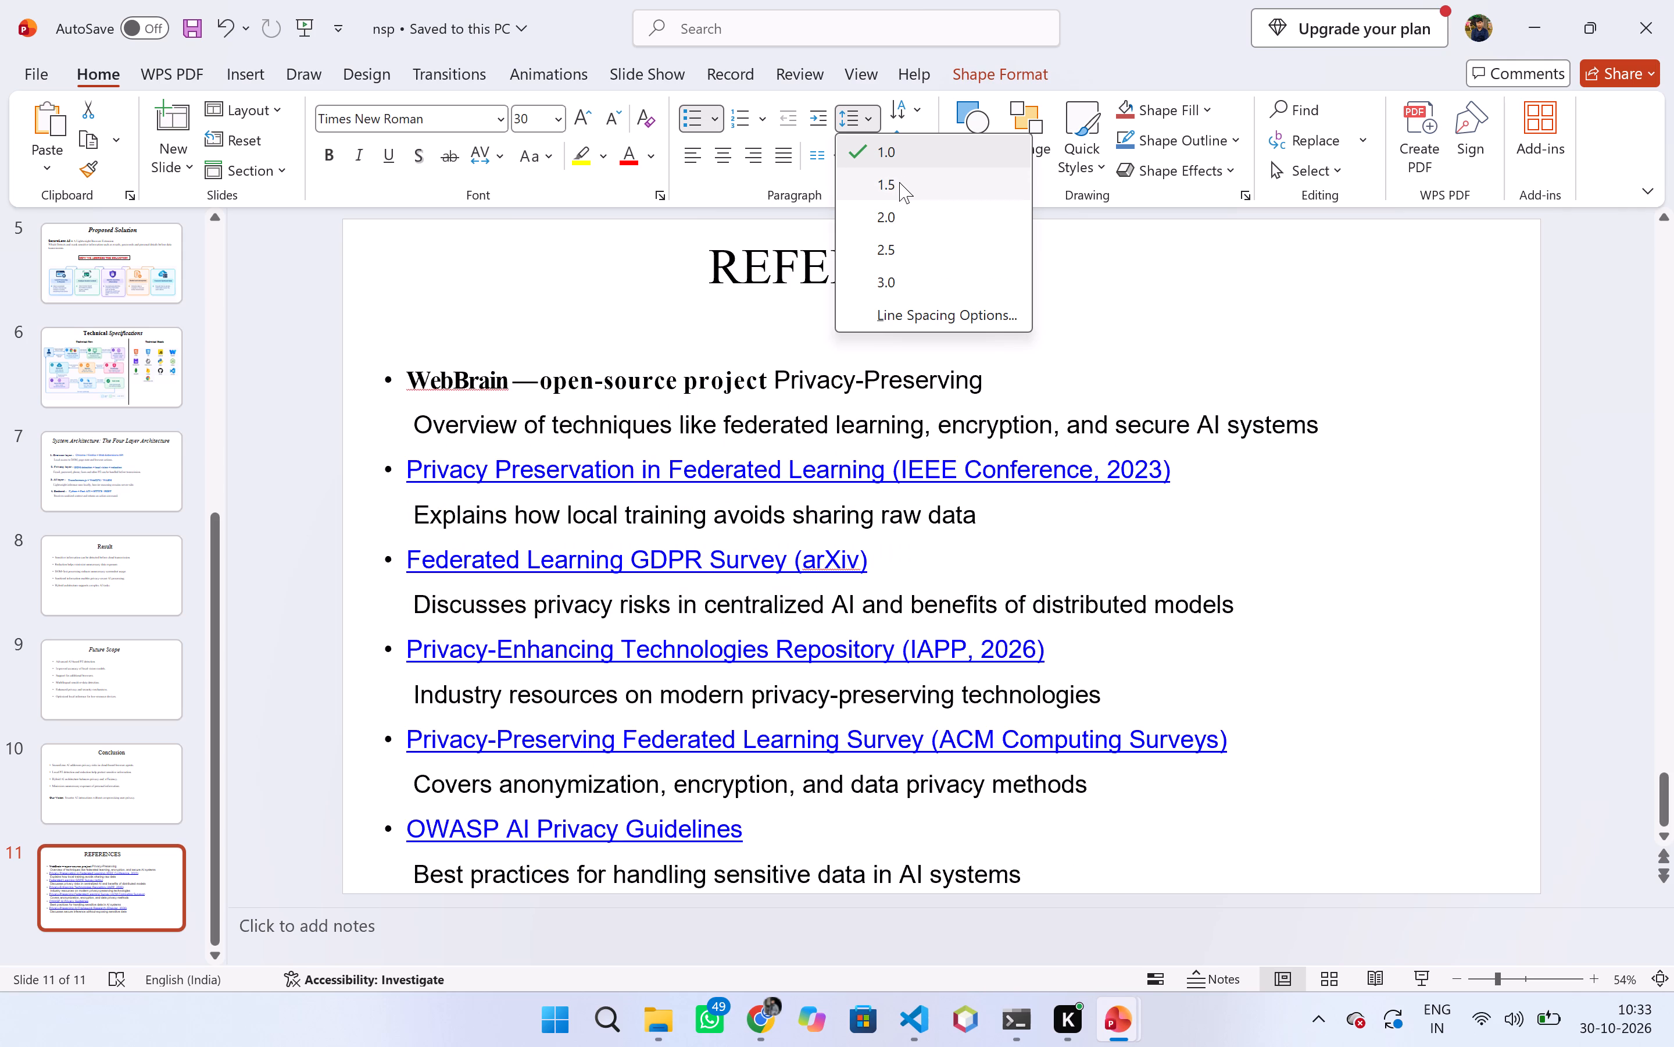
pyautogui.click(899, 182)
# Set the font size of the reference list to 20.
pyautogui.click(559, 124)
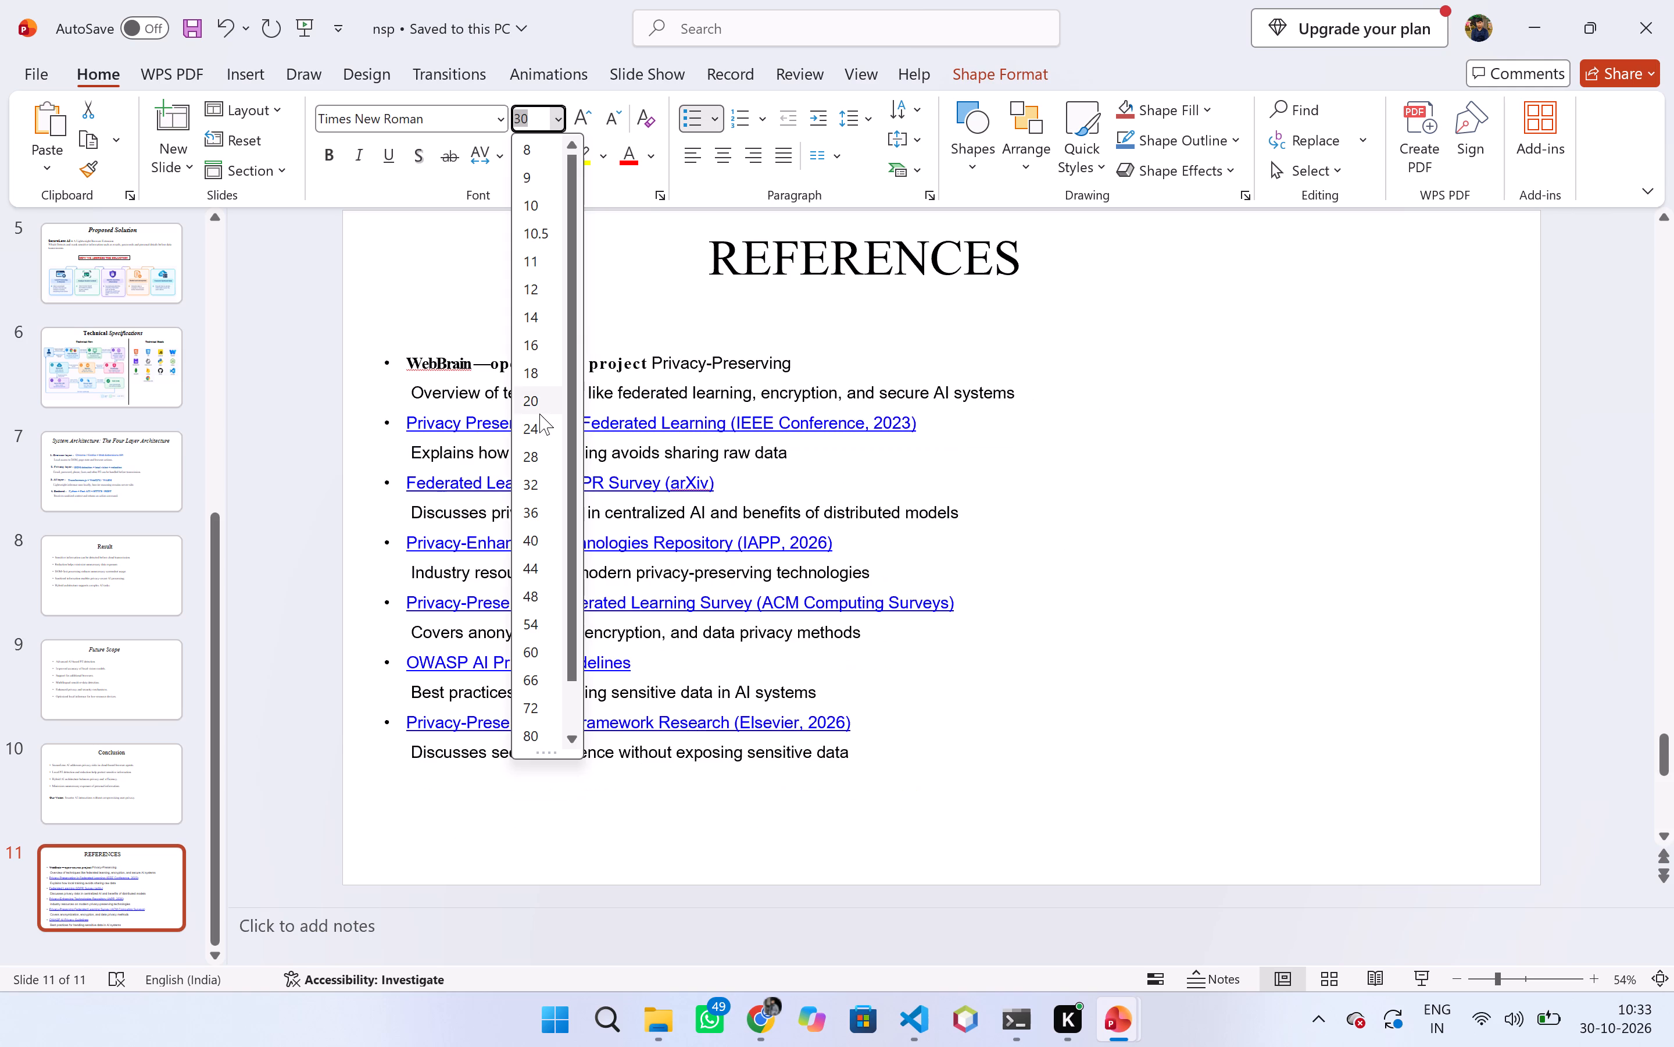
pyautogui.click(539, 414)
# Move the reference list text box up and slightly right, just beneath the REFERENCES title.
pyautogui.moveTo(1030, 348); pyautogui.dragTo(1078, 311)
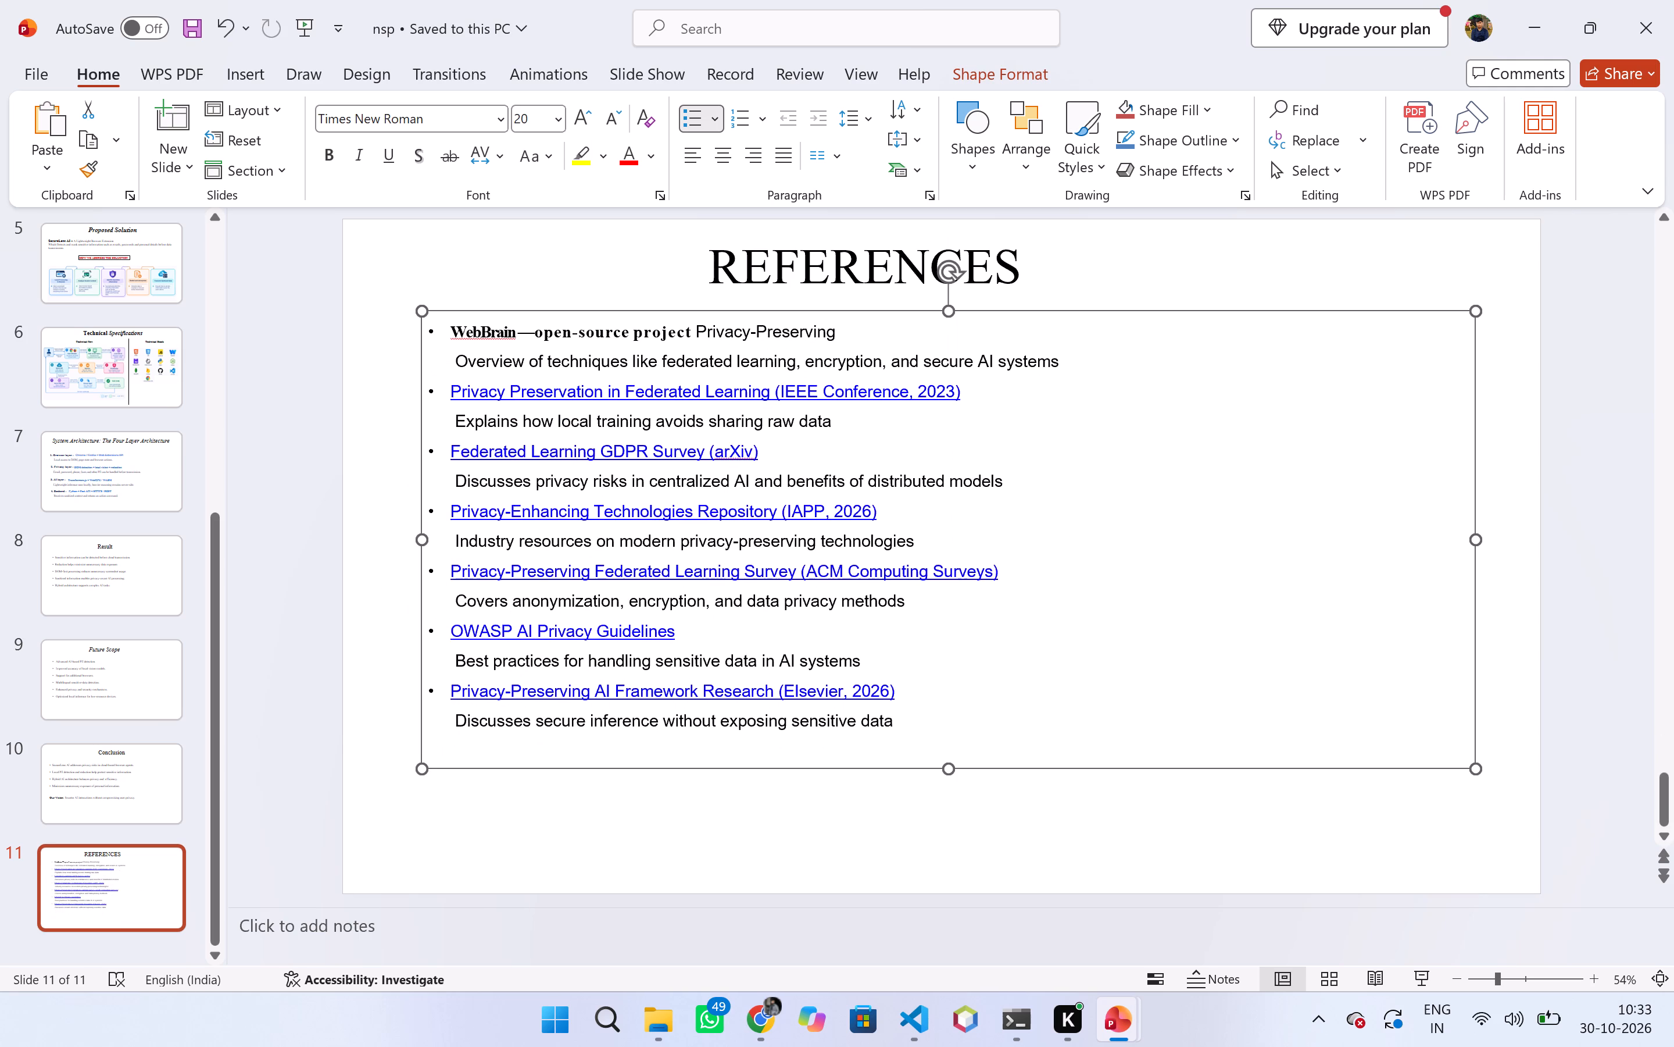
# Apply the Times New Roman font to all text in the reference list.
pyautogui.click(961, 730)
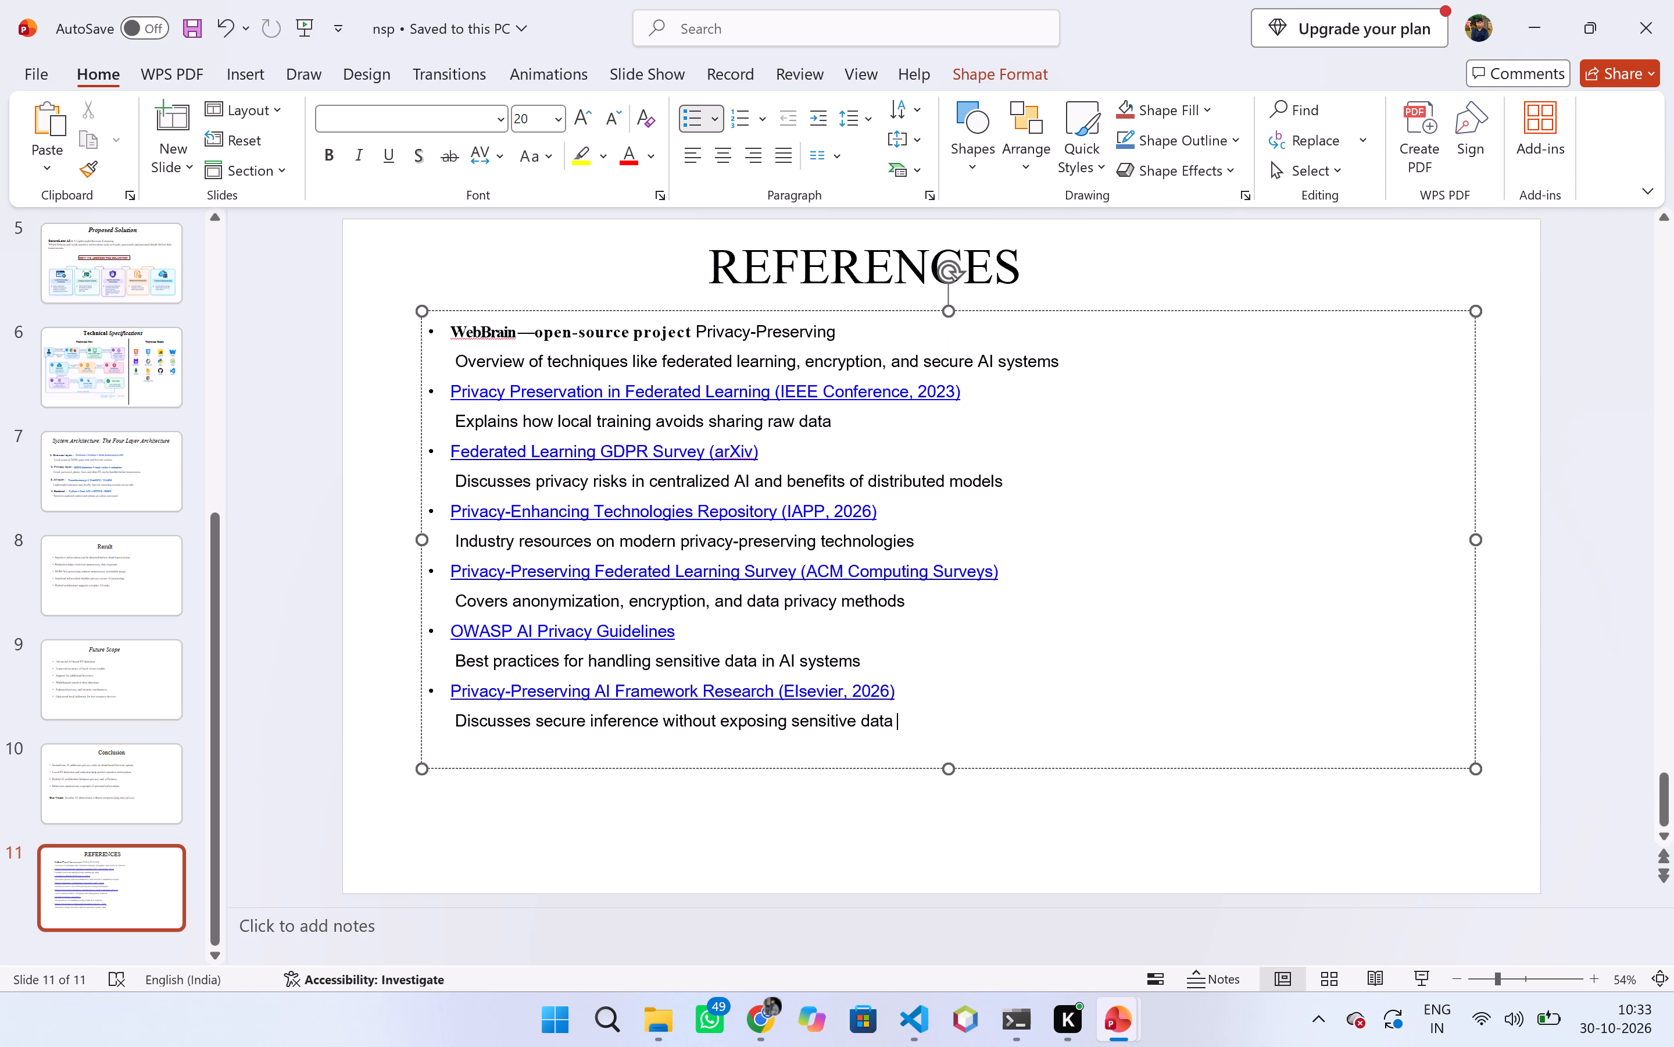
pyautogui.hotkey('ctrl', 'a')
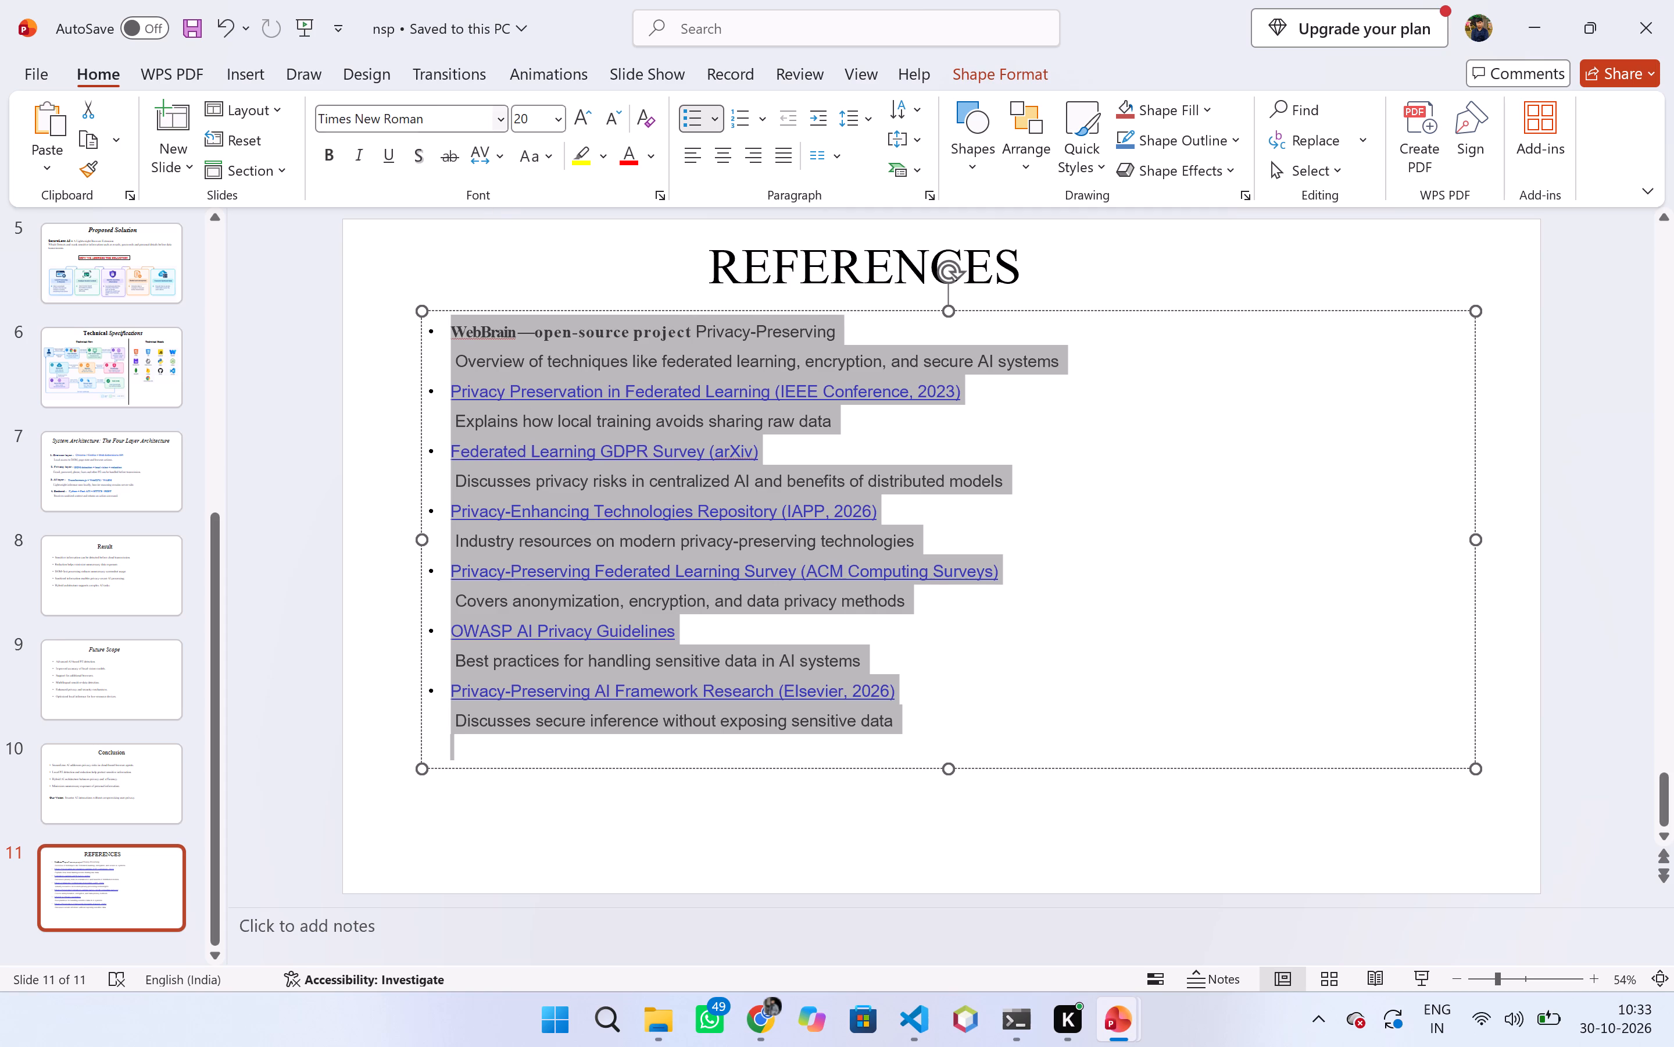
pyautogui.click(438, 122)
pyautogui.press('Return')
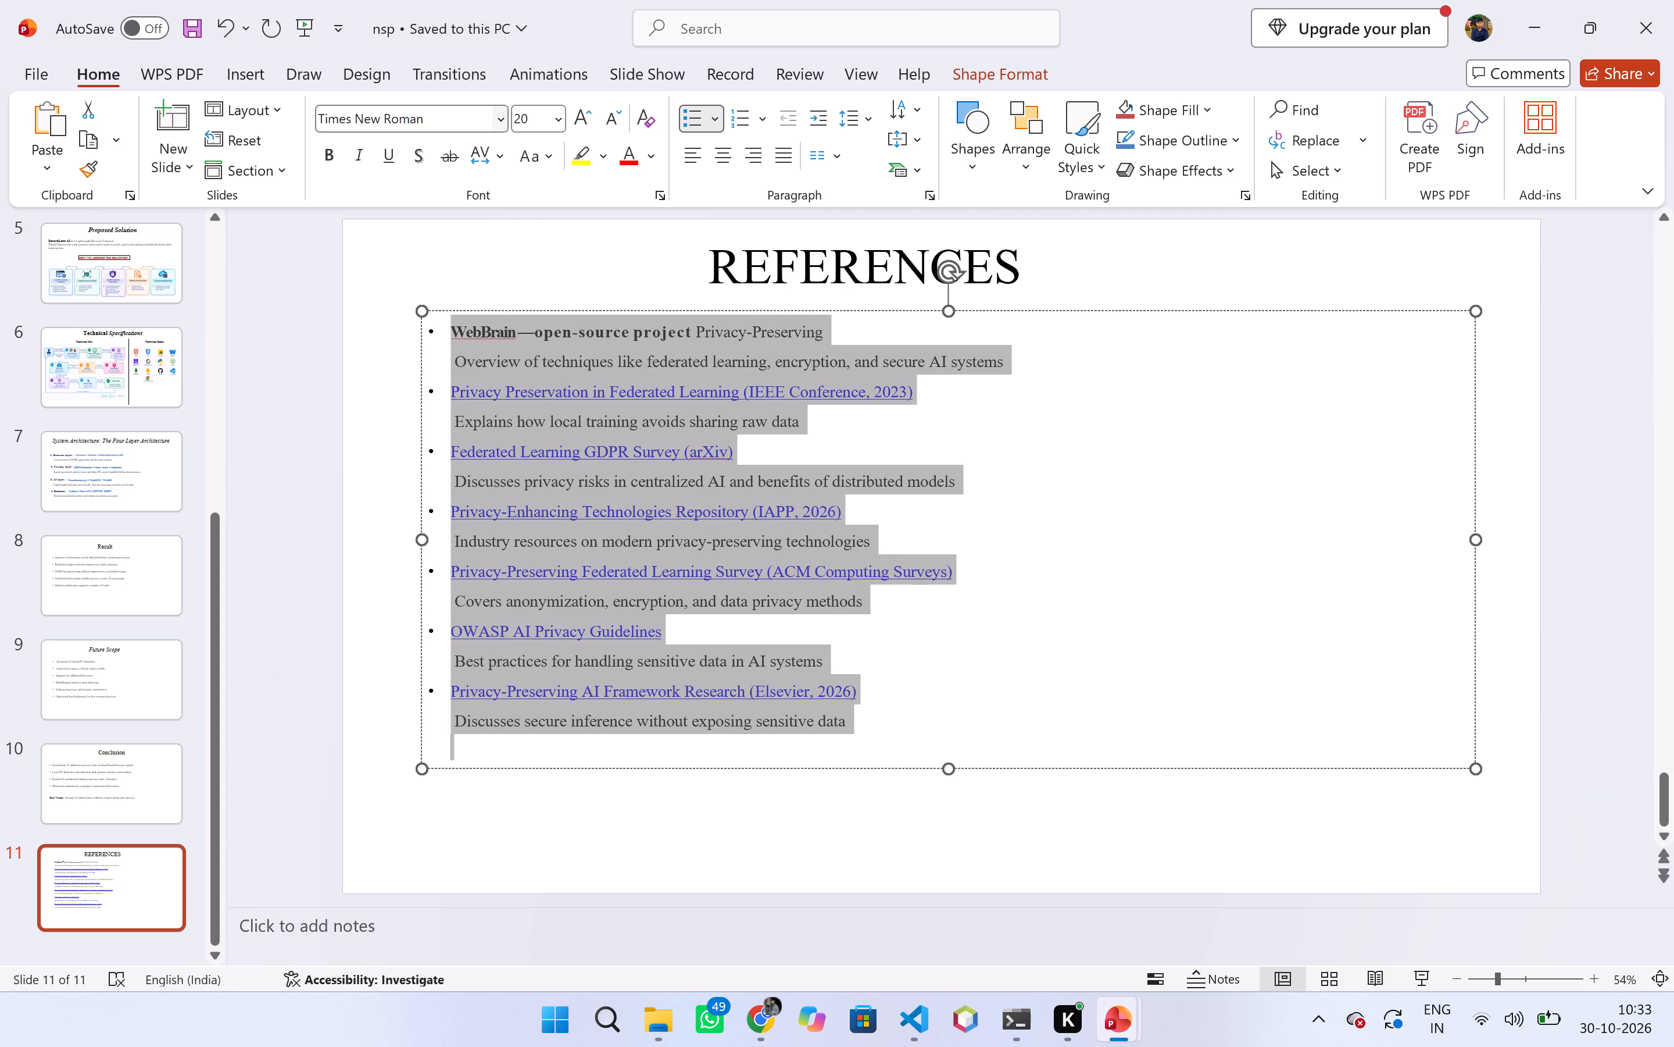
# Set the font size of the whole reference list to 24.
pyautogui.click(565, 124)
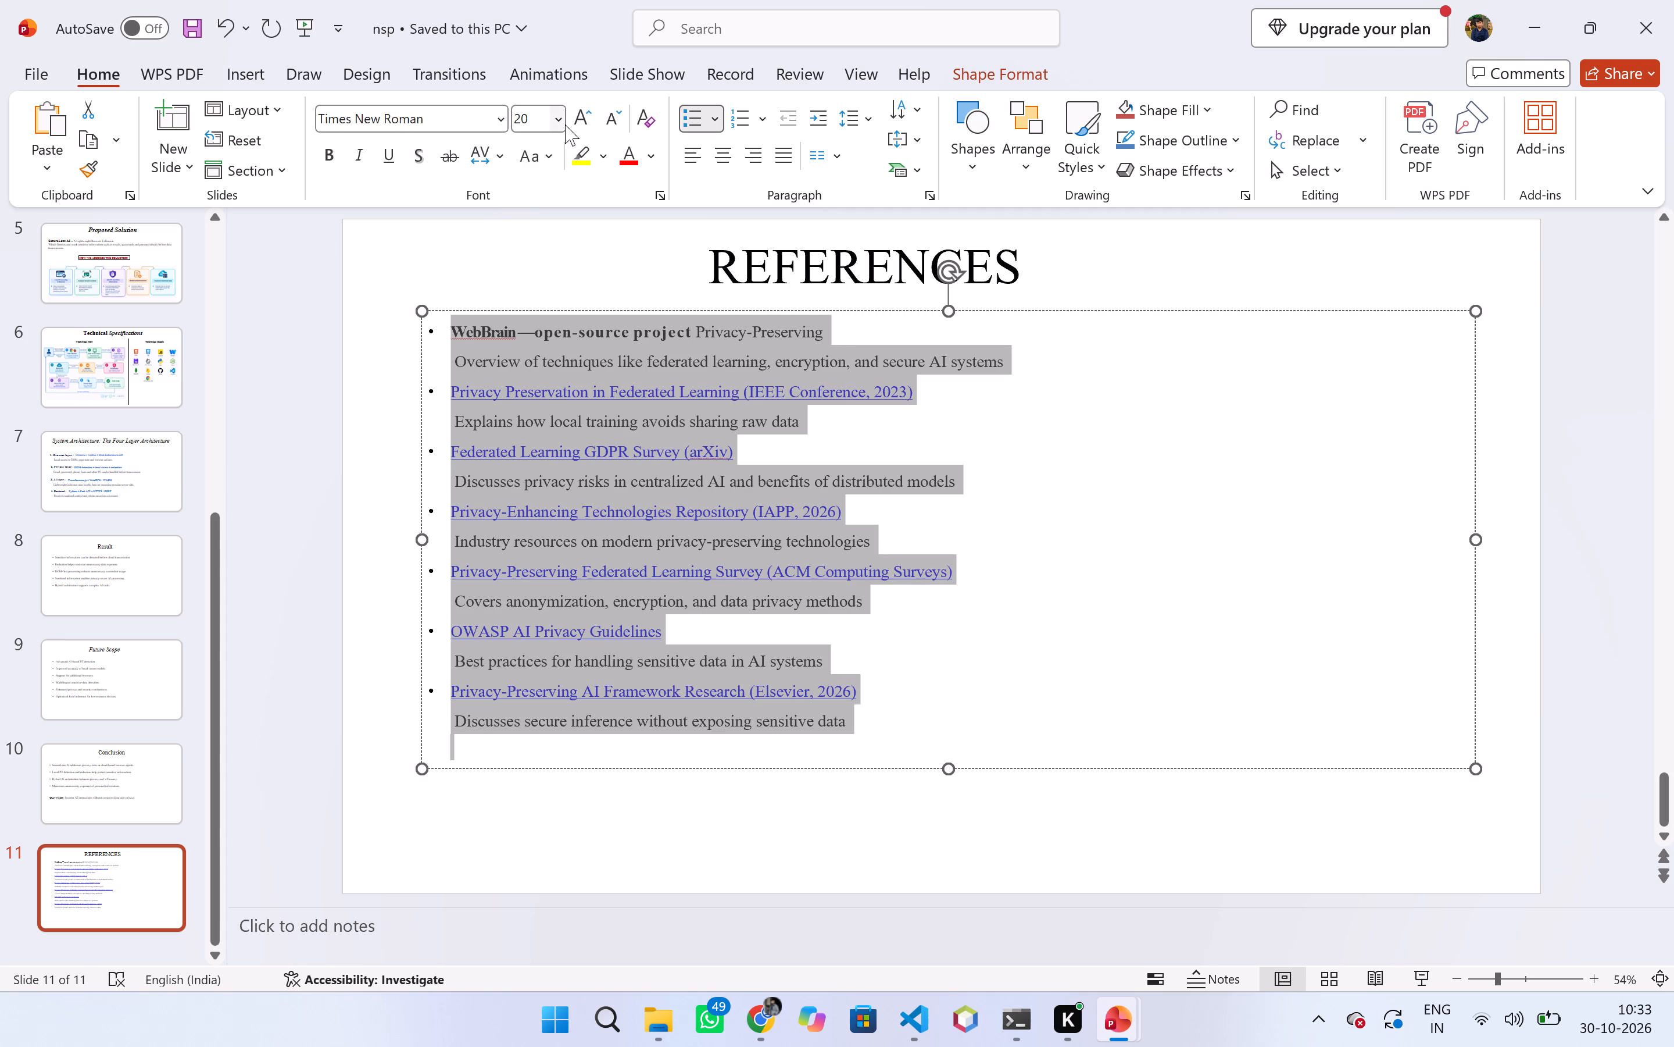
pyautogui.click(560, 123)
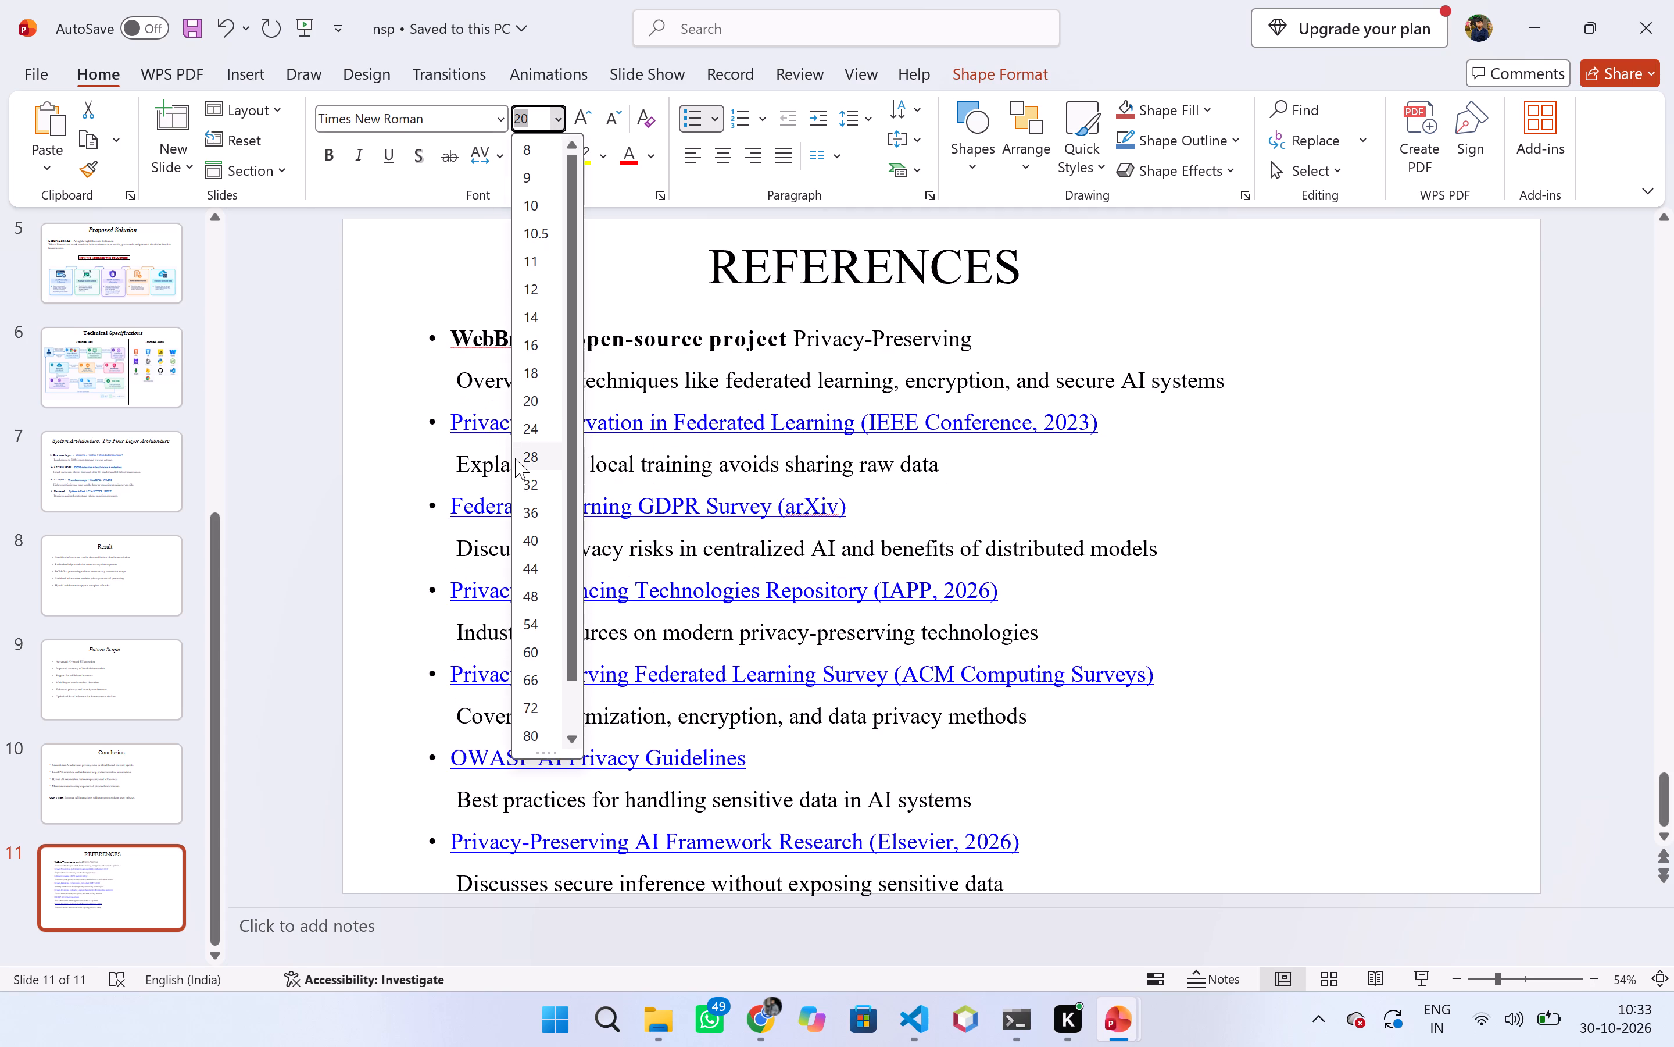
pyautogui.click(536, 425)
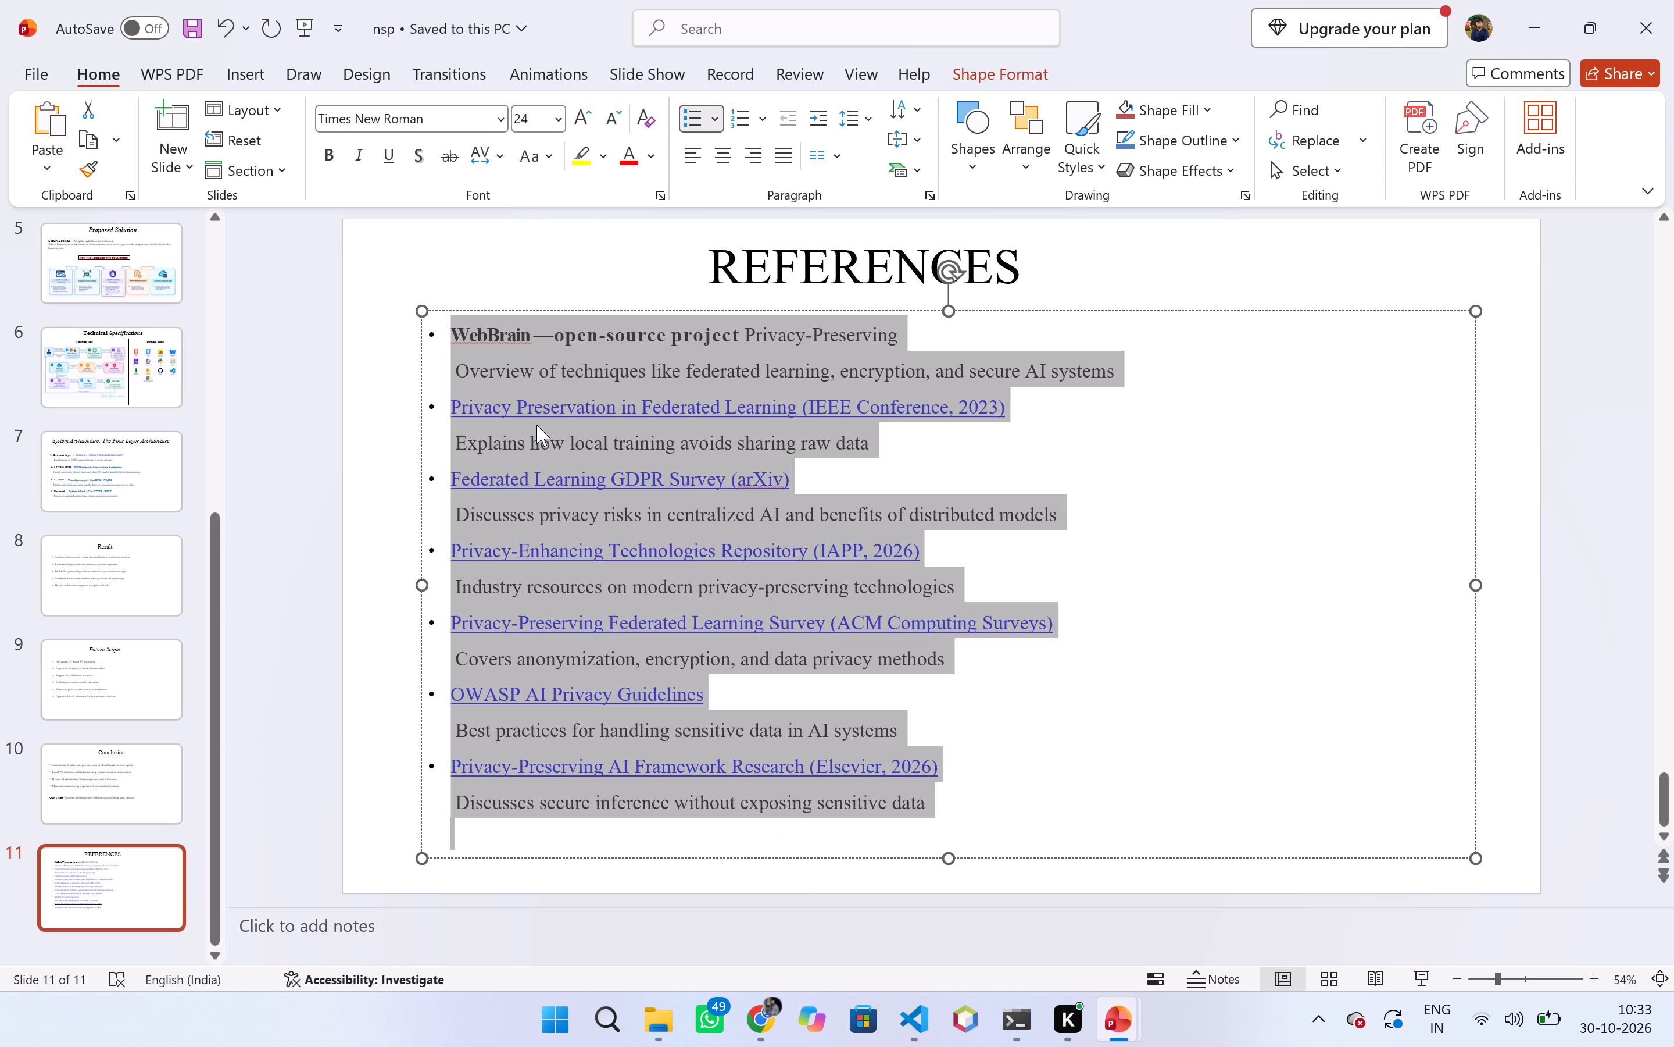
pyautogui.click(1268, 266)
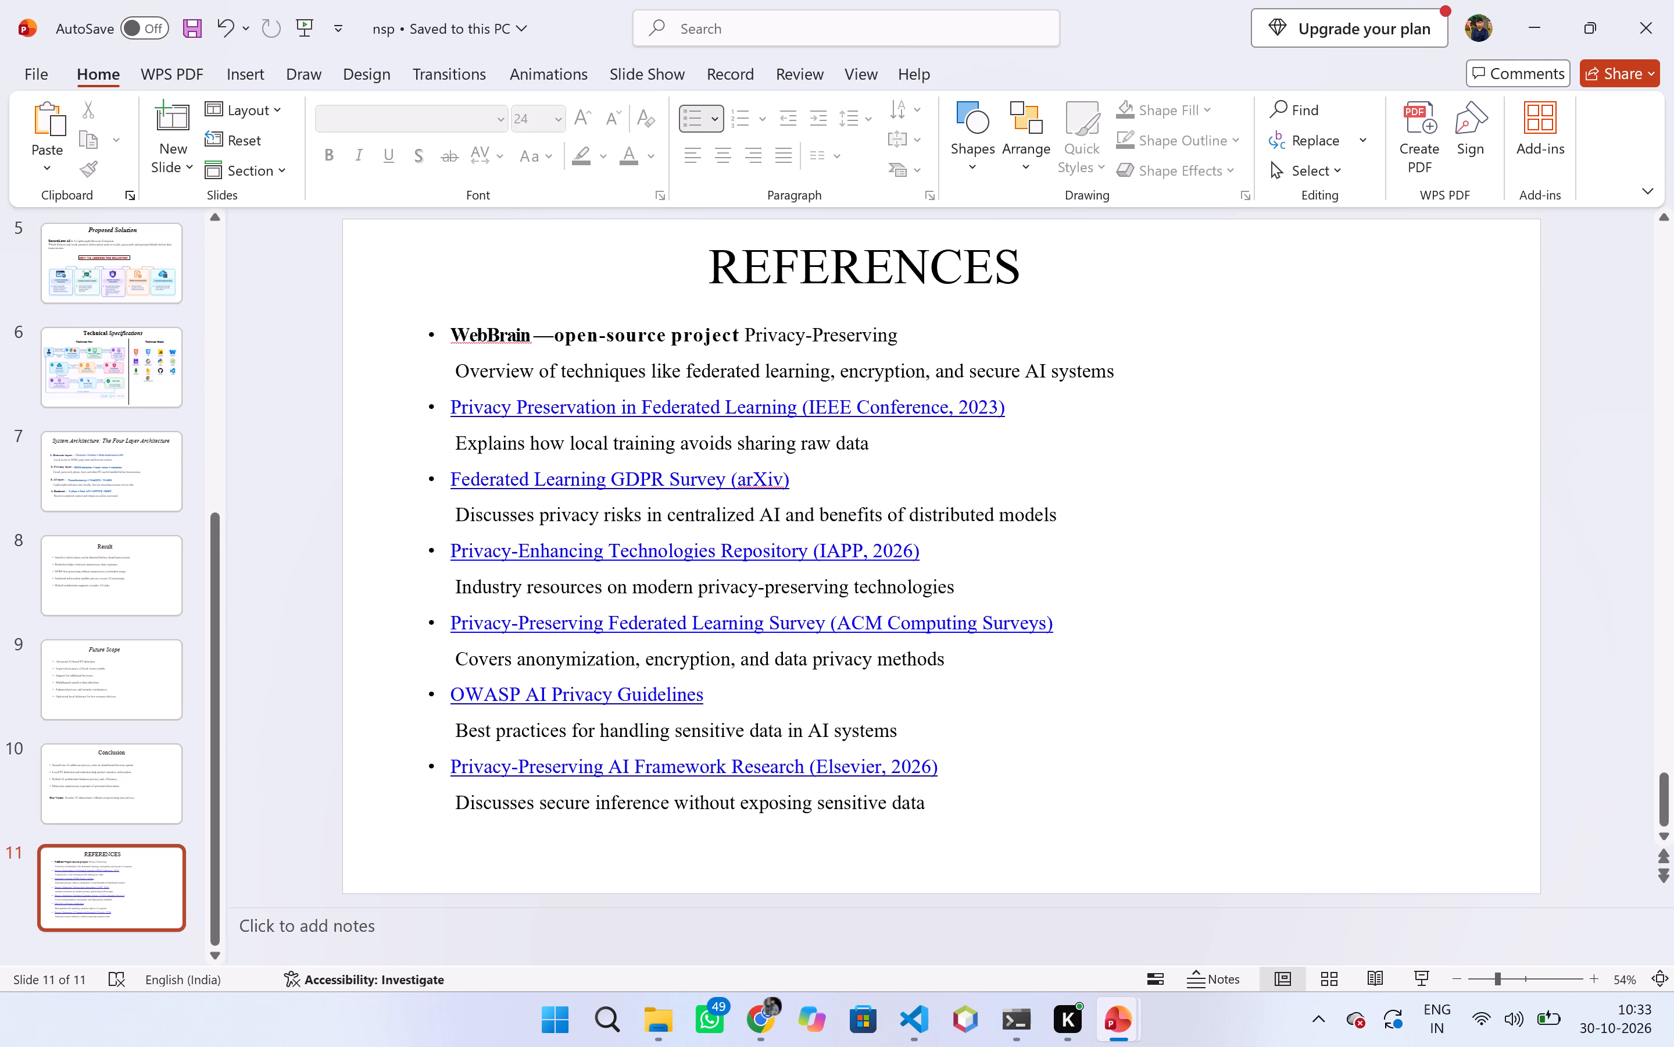
# Save the presentation.
pyautogui.click(1528, 699)
pyautogui.hotkey('ctrl', 's')
pyautogui.hotkey('ctrl', 's')
# Review the slides from References back to the title slide, checking formatting consistency, and stop at the Presentation Overview slide.
pyautogui.press('Up')
pyautogui.press('Up')
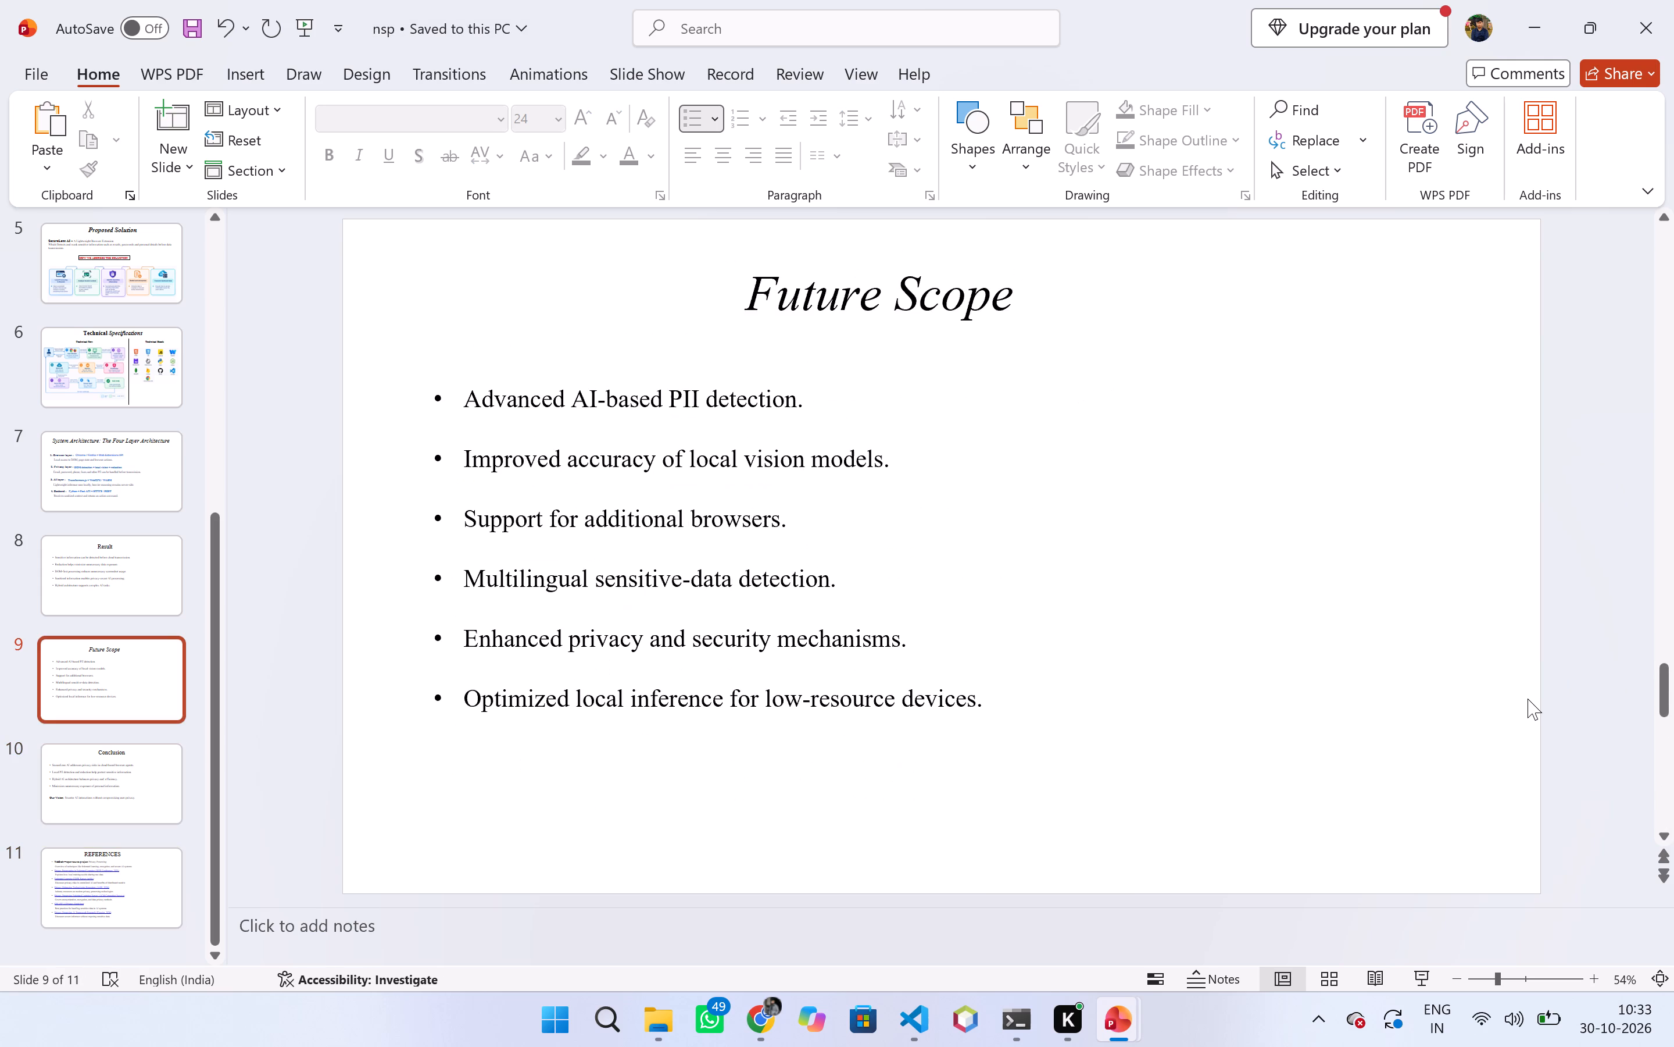
pyautogui.press('Up')
pyautogui.press('Up')
pyautogui.press('Up')
pyautogui.press('Up')
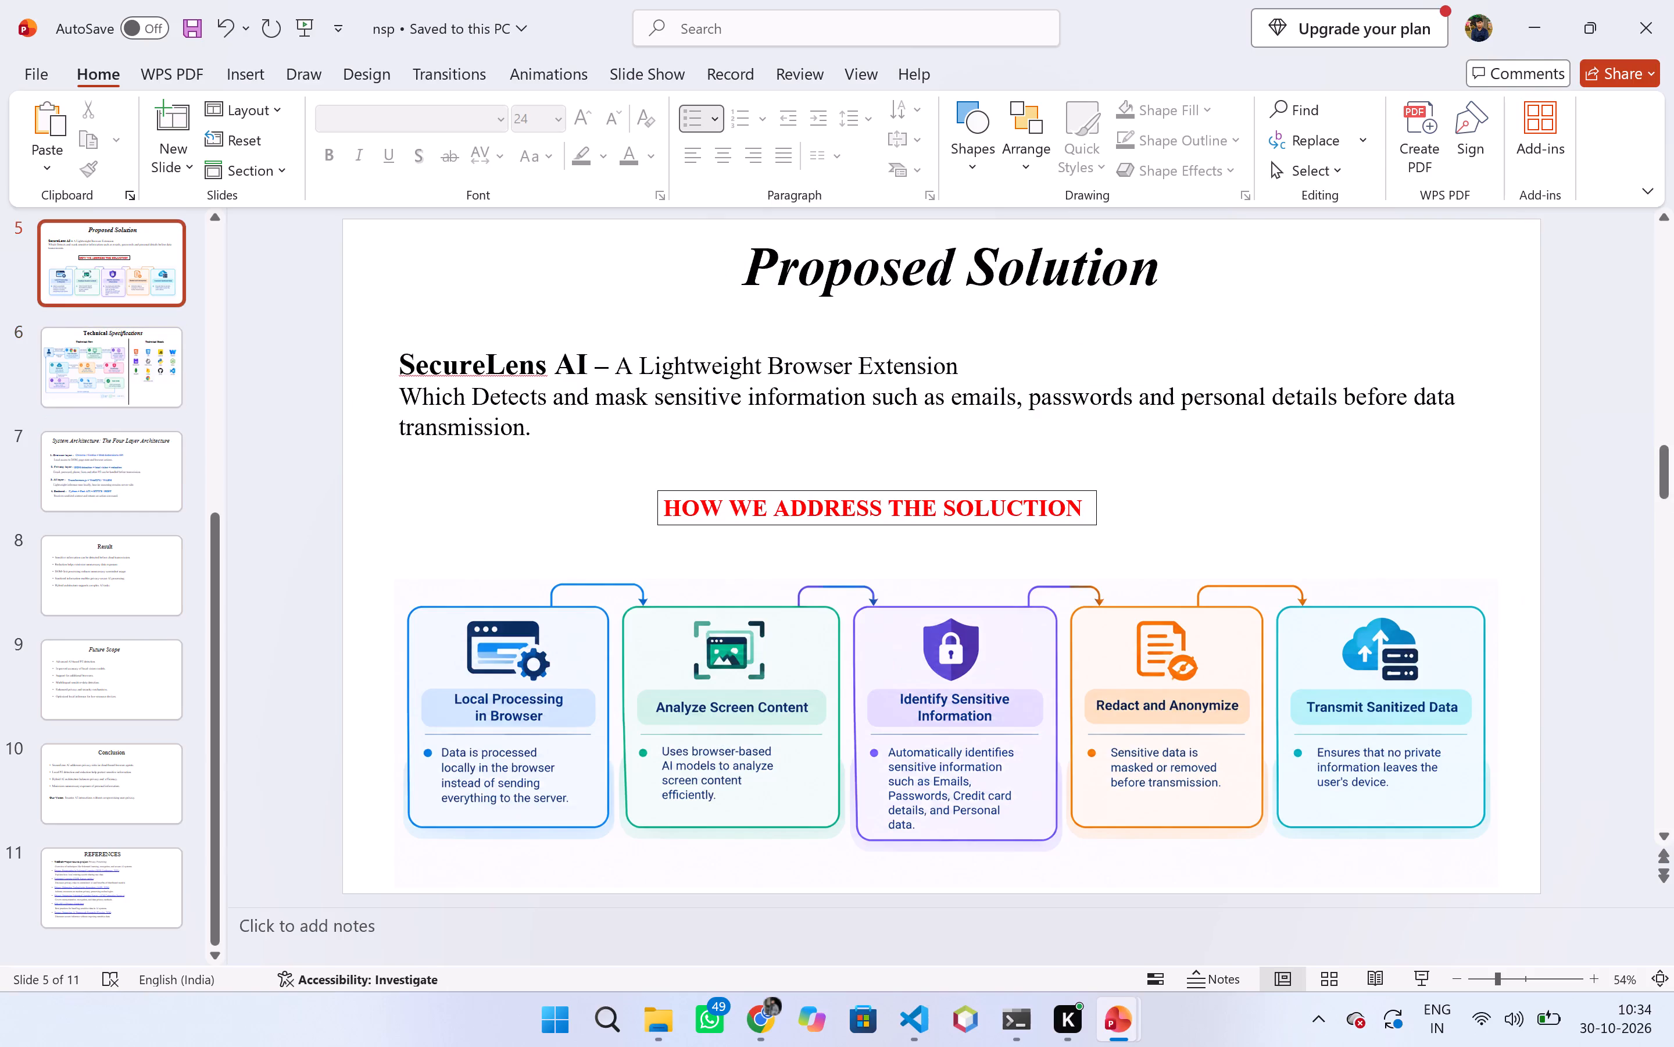
pyautogui.press('Up')
pyautogui.press('Up')
pyautogui.press('Up')
pyautogui.press('Up')
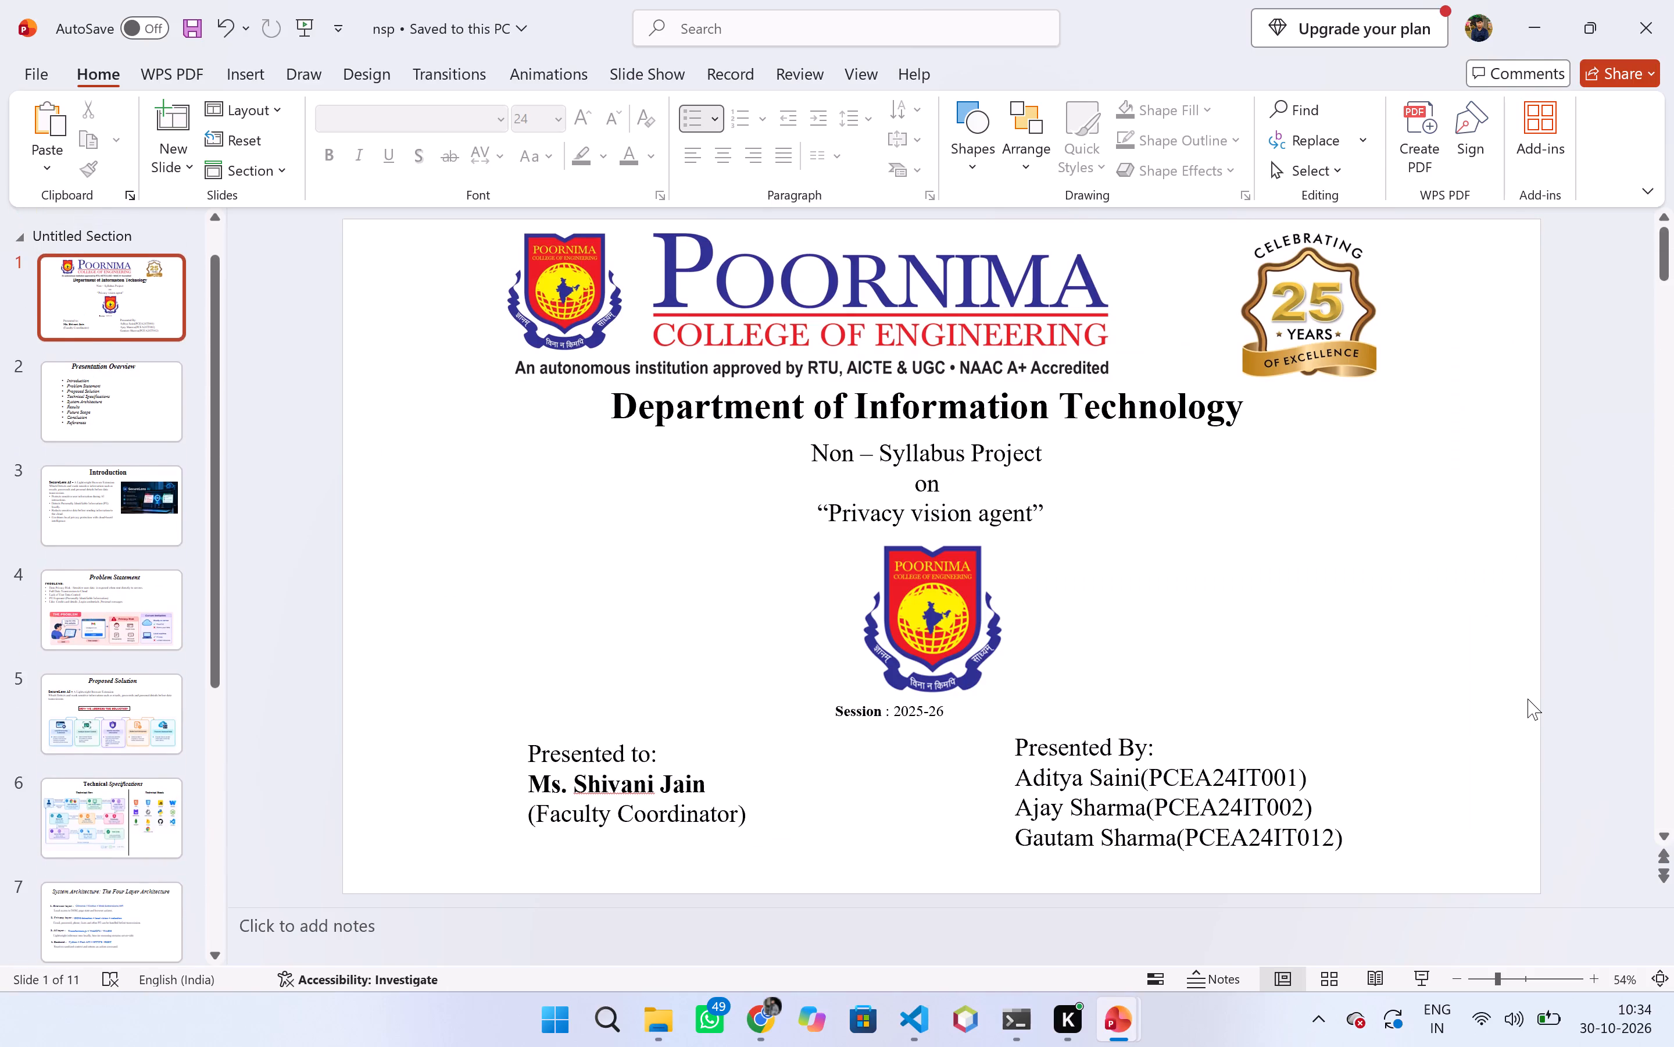
pyautogui.press('Down')
pyautogui.press('Down')
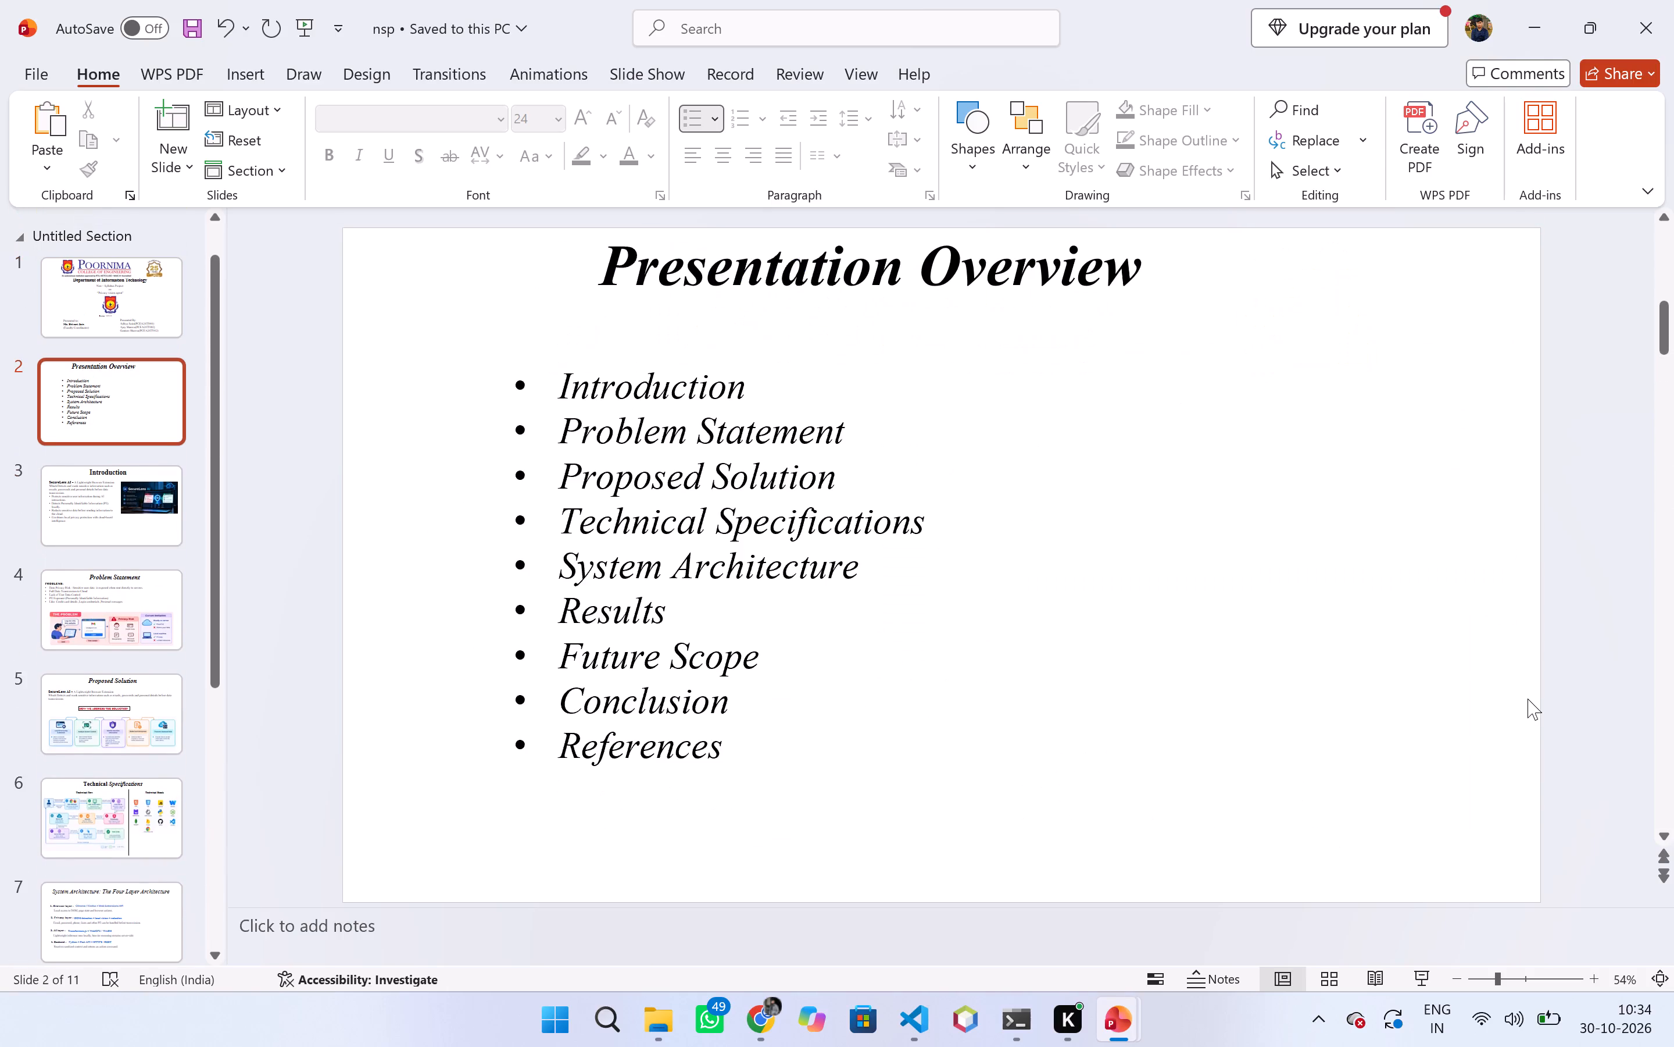
pyautogui.press('Up')
# Remove italic and bold from the Presentation Overview title and apply the Times New Roman font to it.
pyautogui.tripleClick(1140, 260)
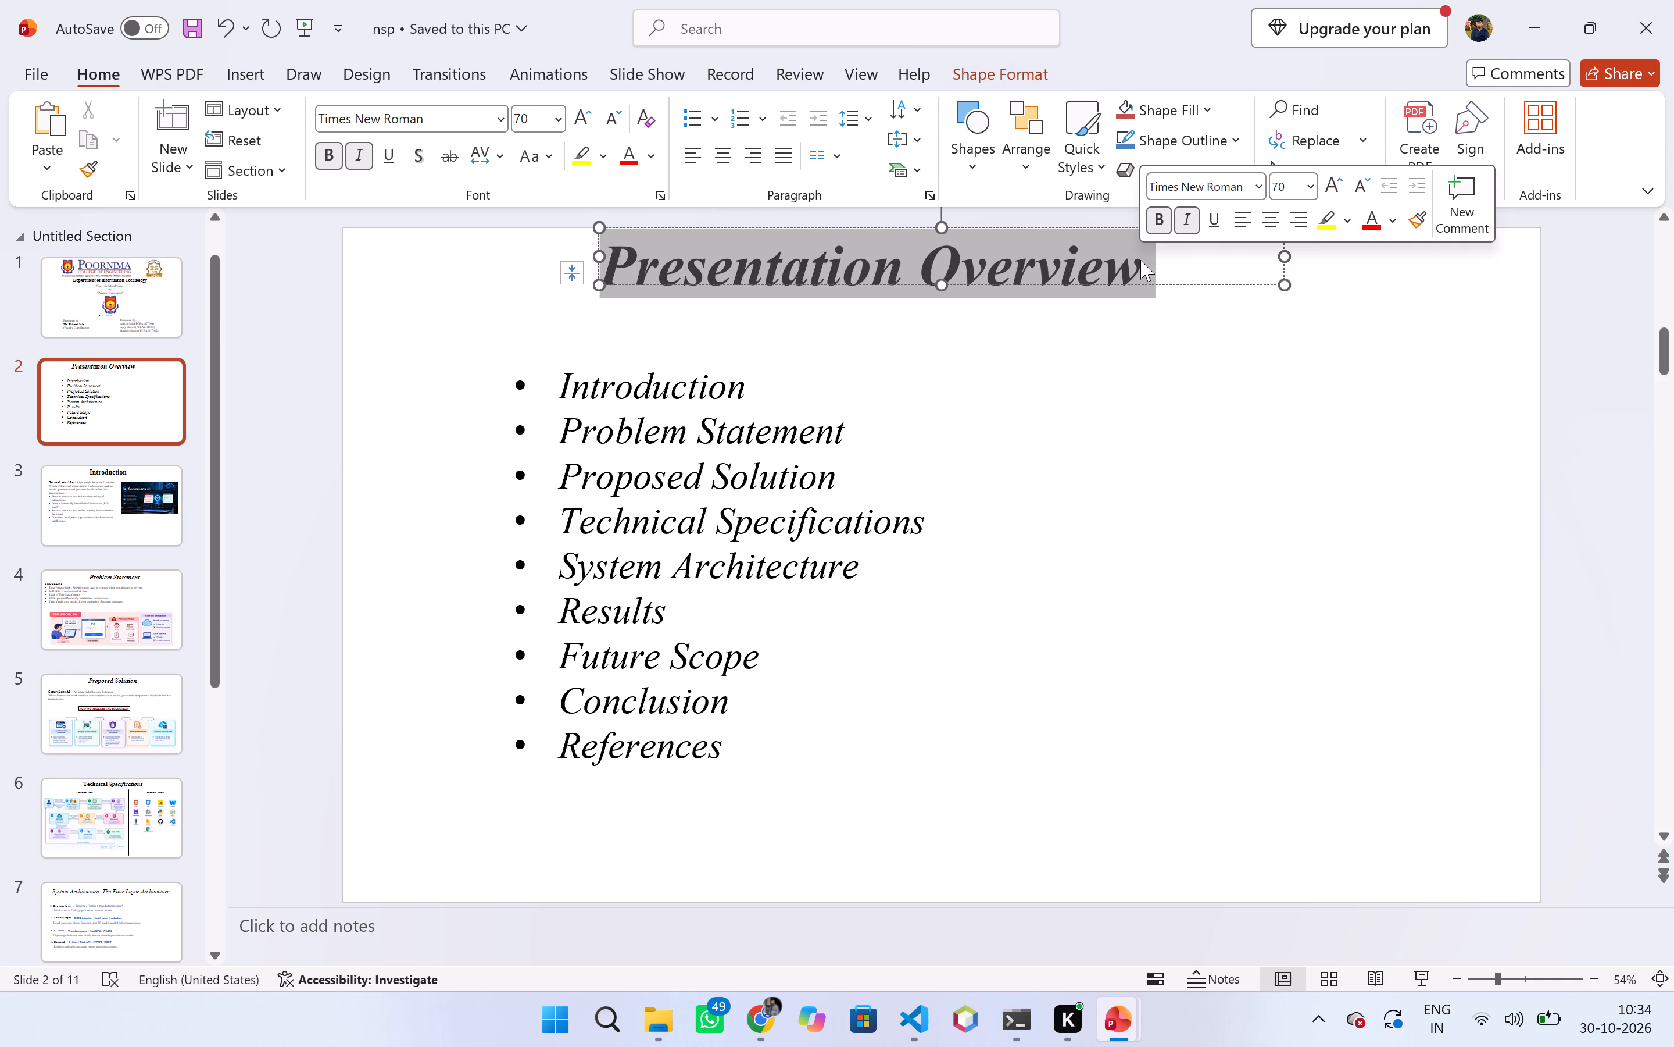
pyautogui.click(1183, 222)
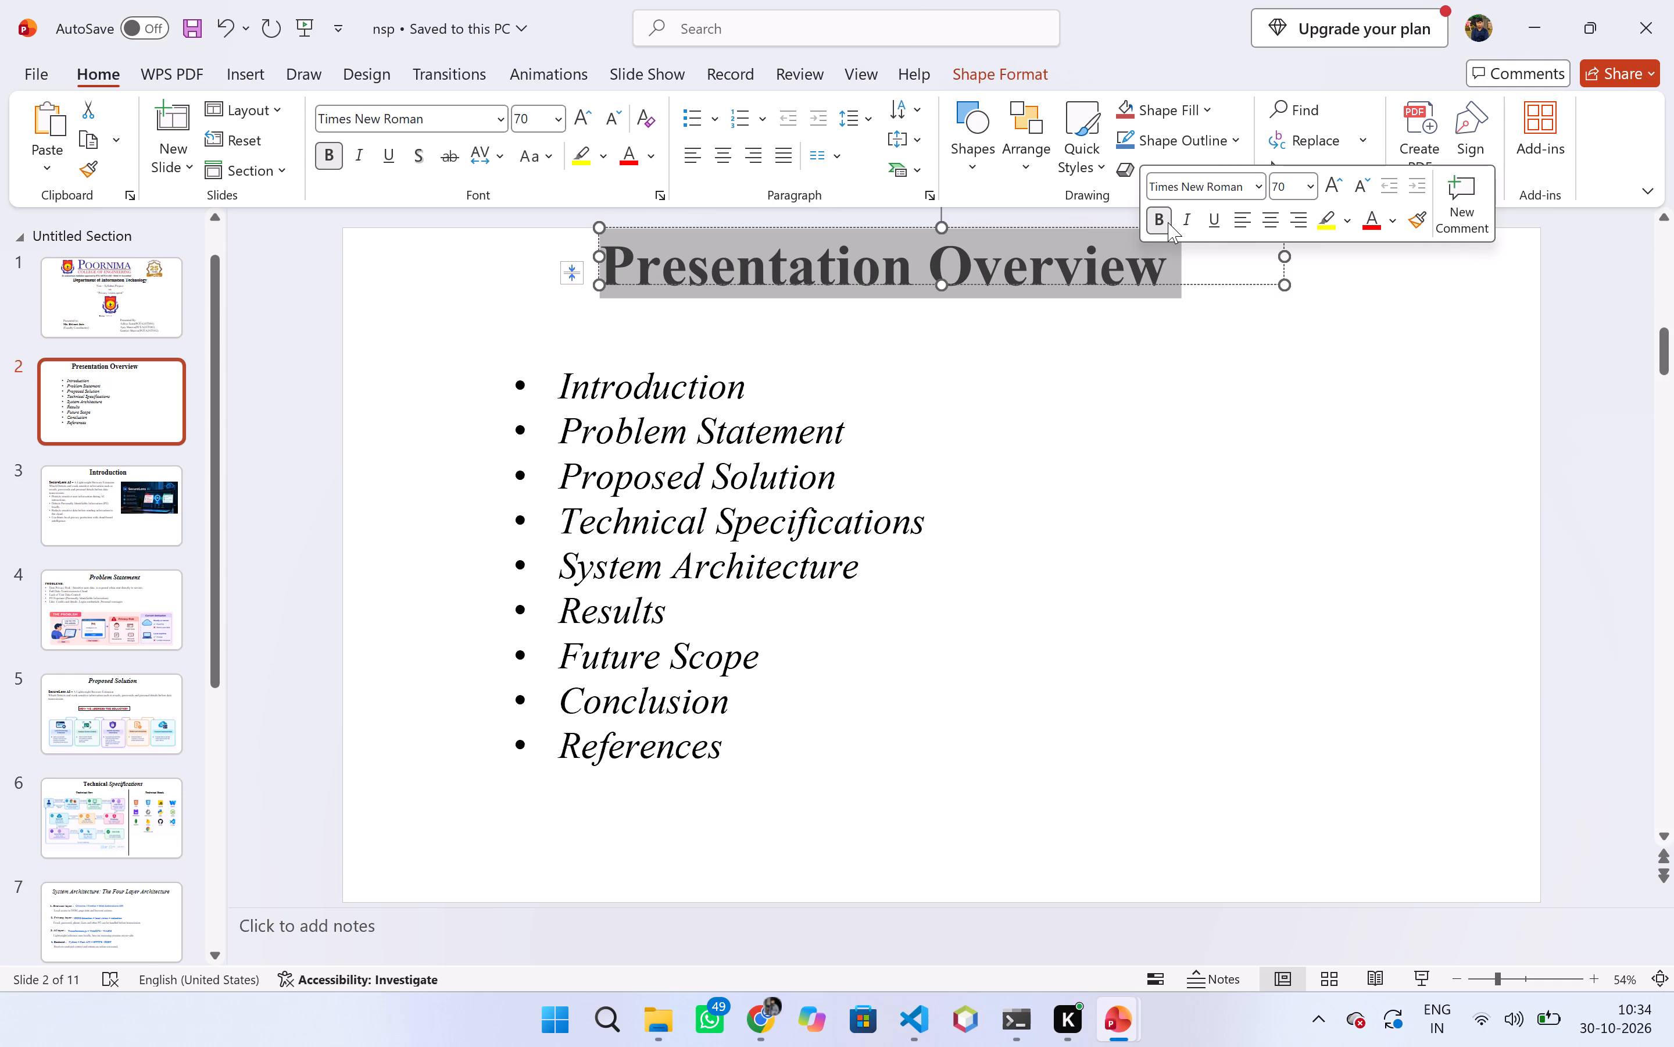
pyautogui.click(1168, 222)
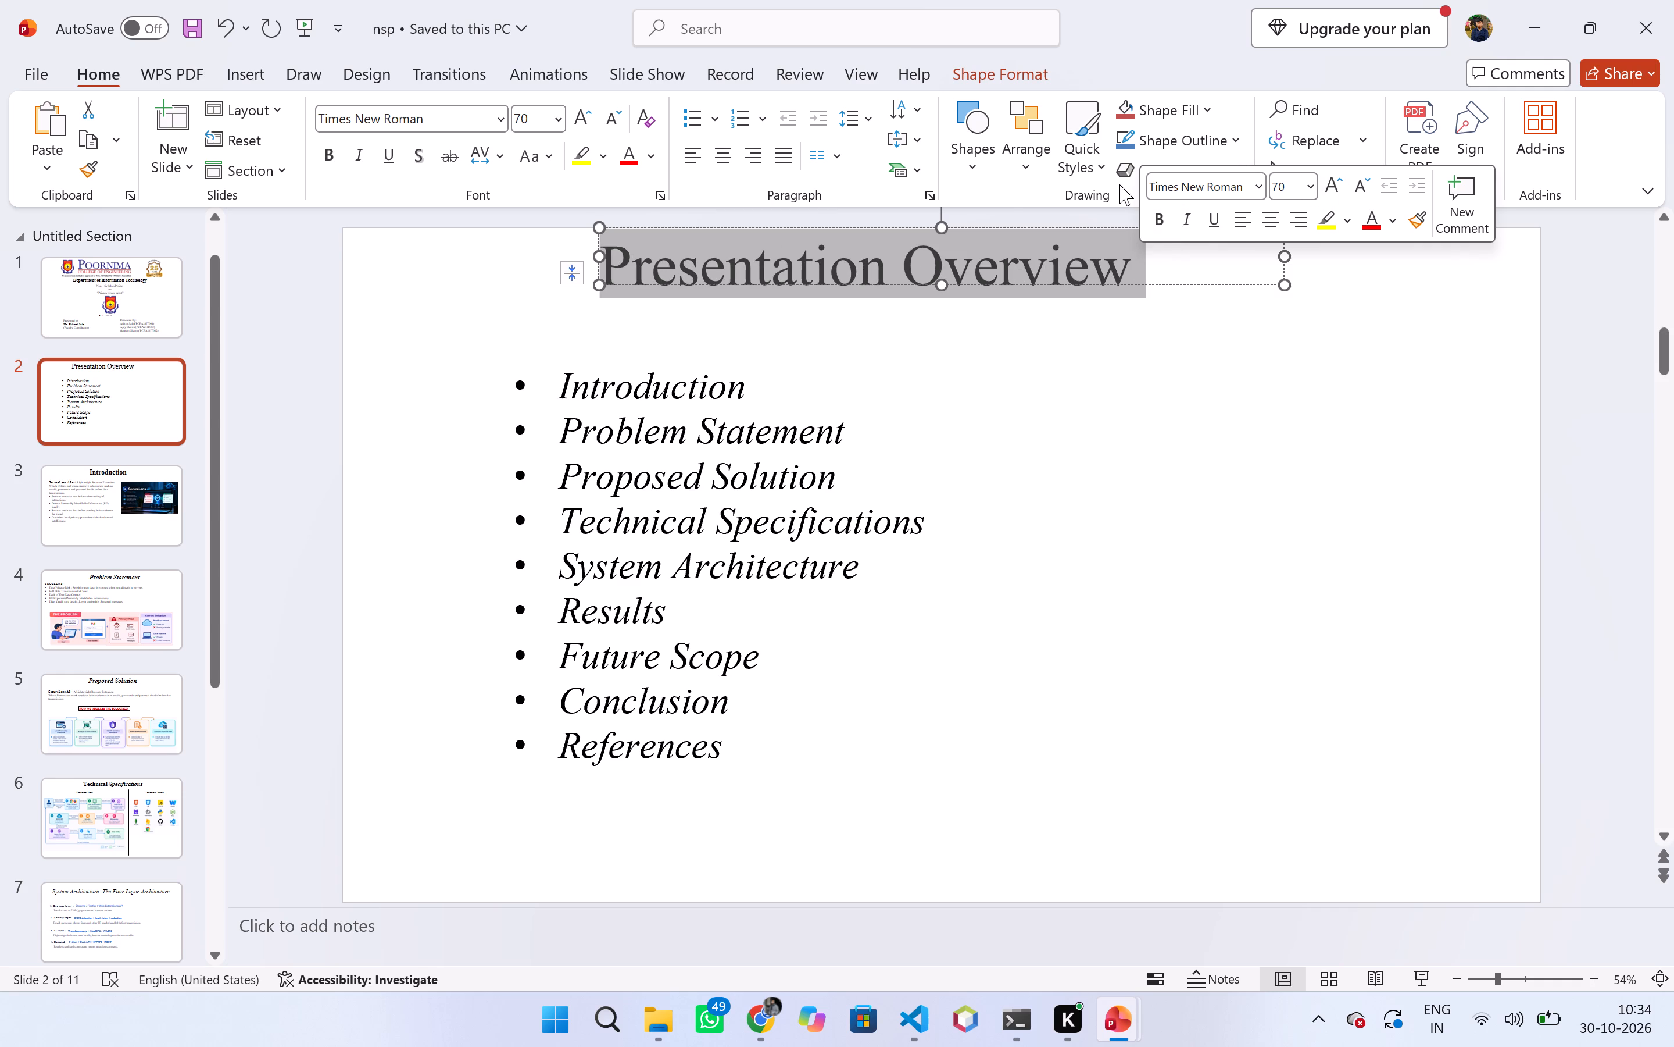
pyautogui.click(443, 115)
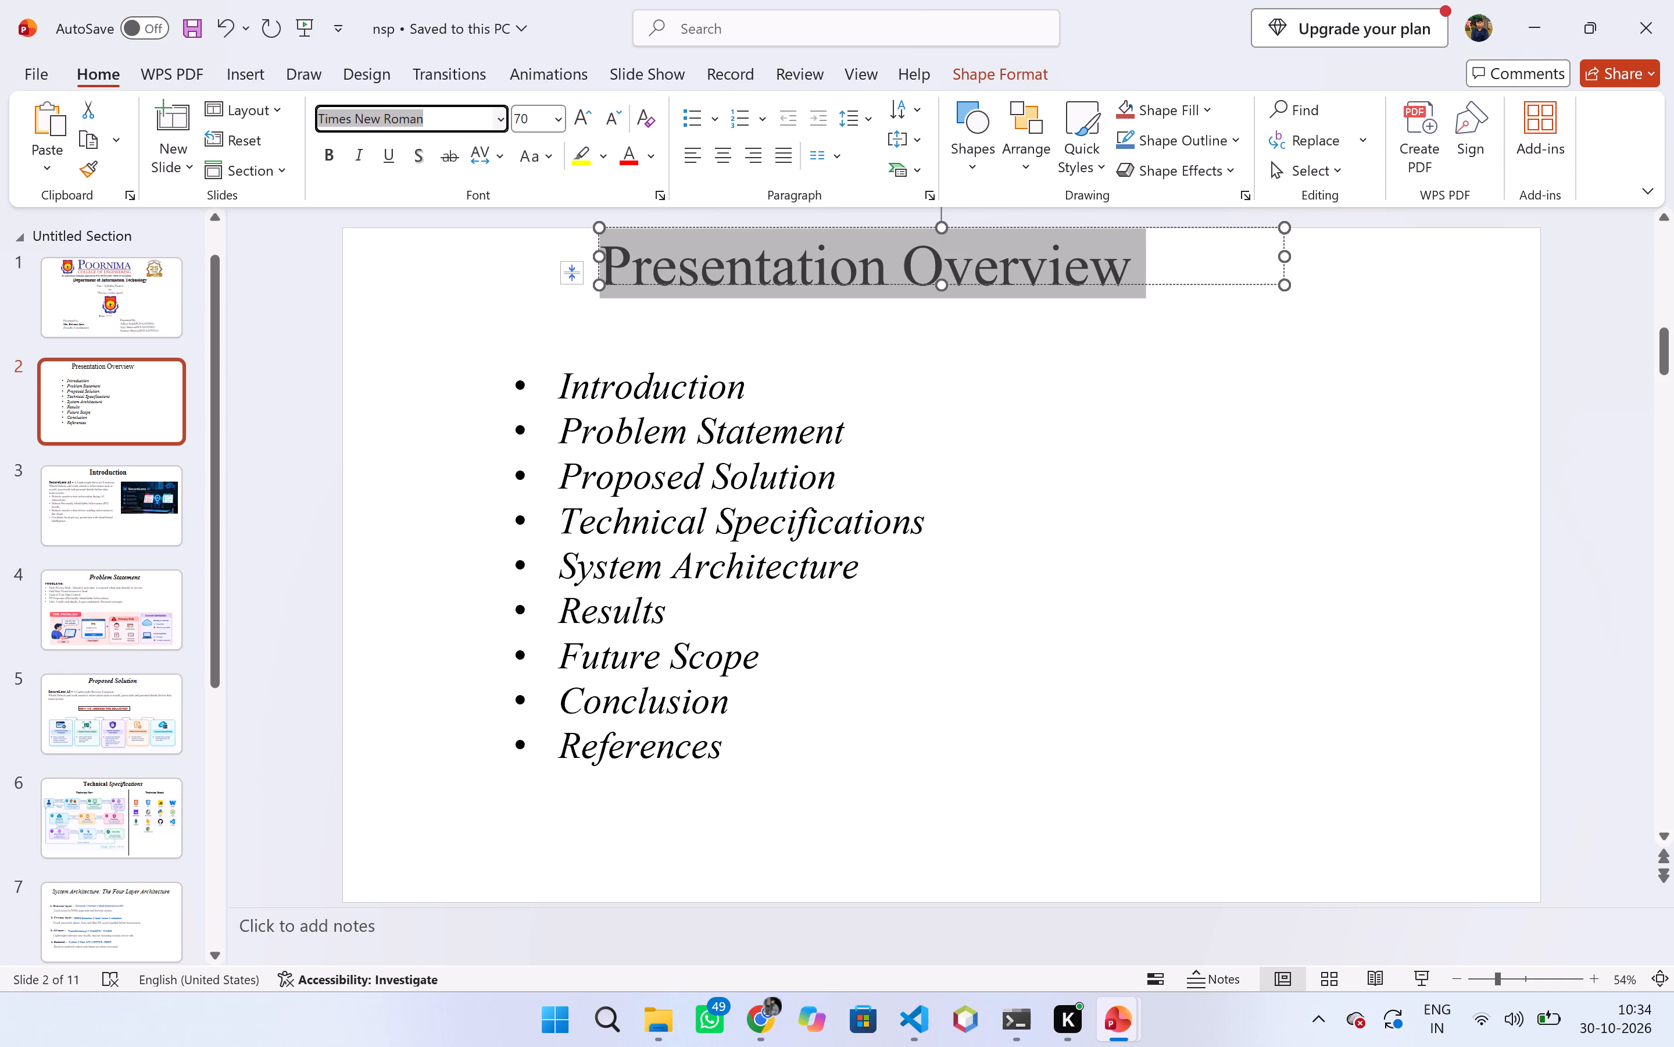
pyautogui.press('Return')
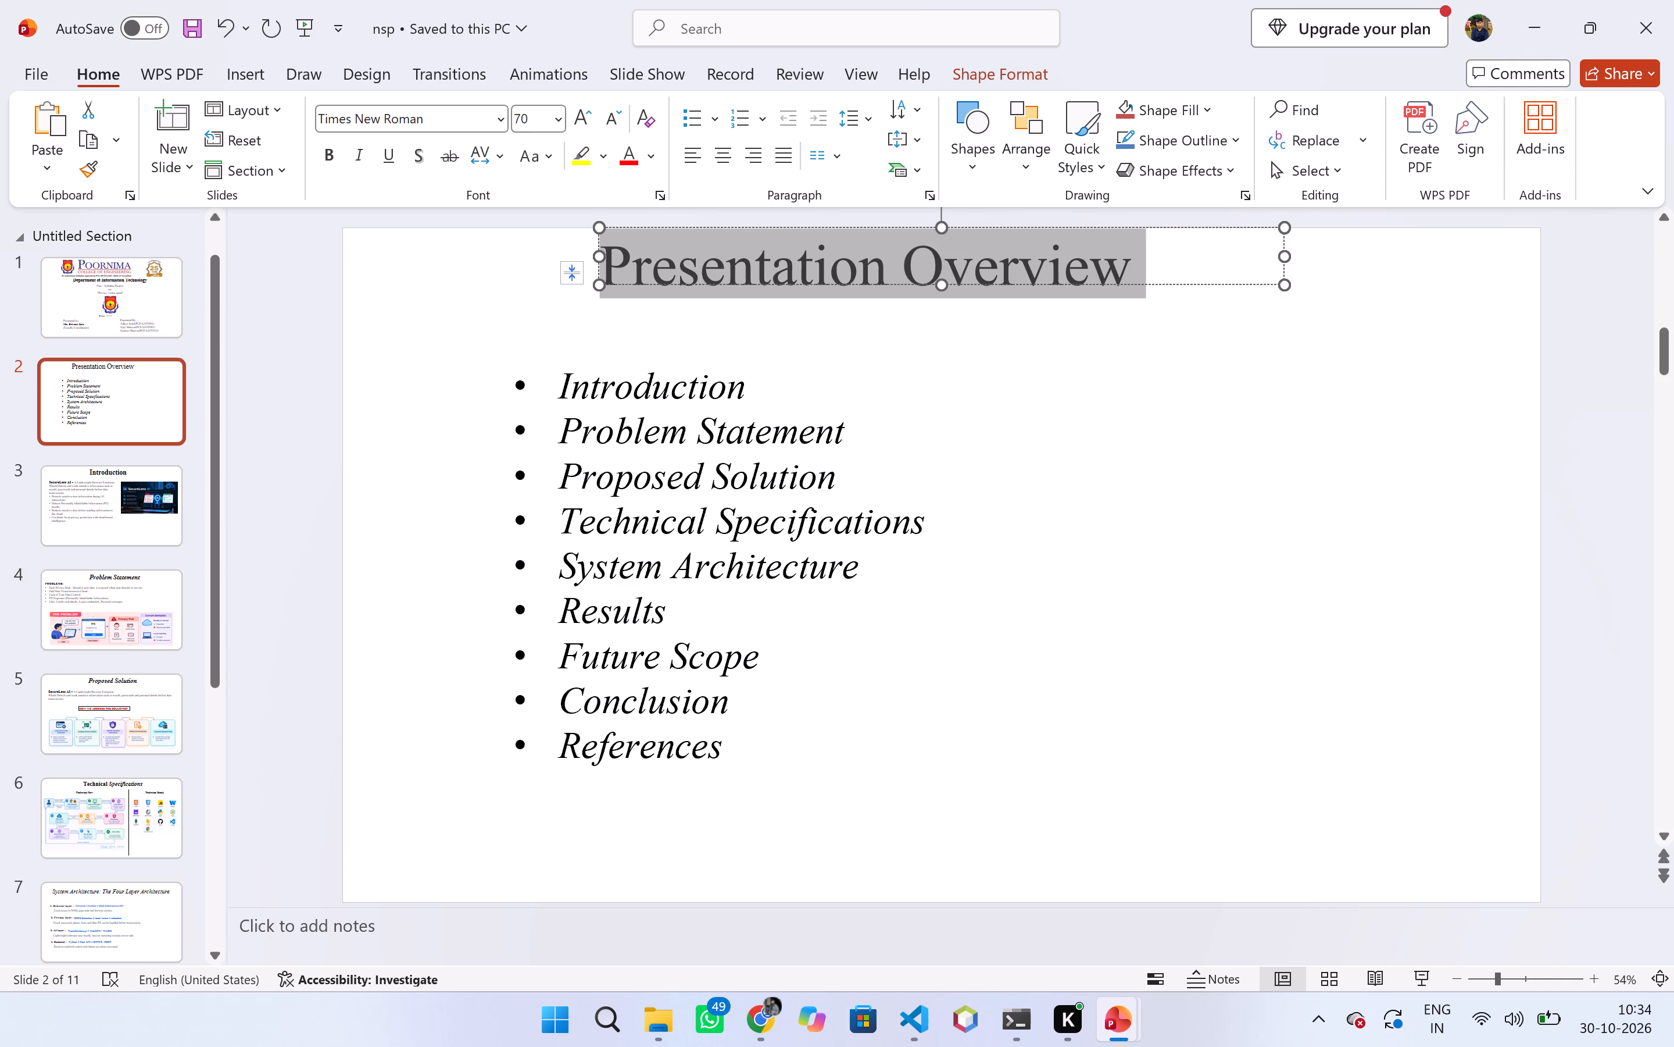
# Set the font size of the Presentation Overview title to 60.
pyautogui.click(531, 110)
pyautogui.write('60')
pyautogui.press('Return')
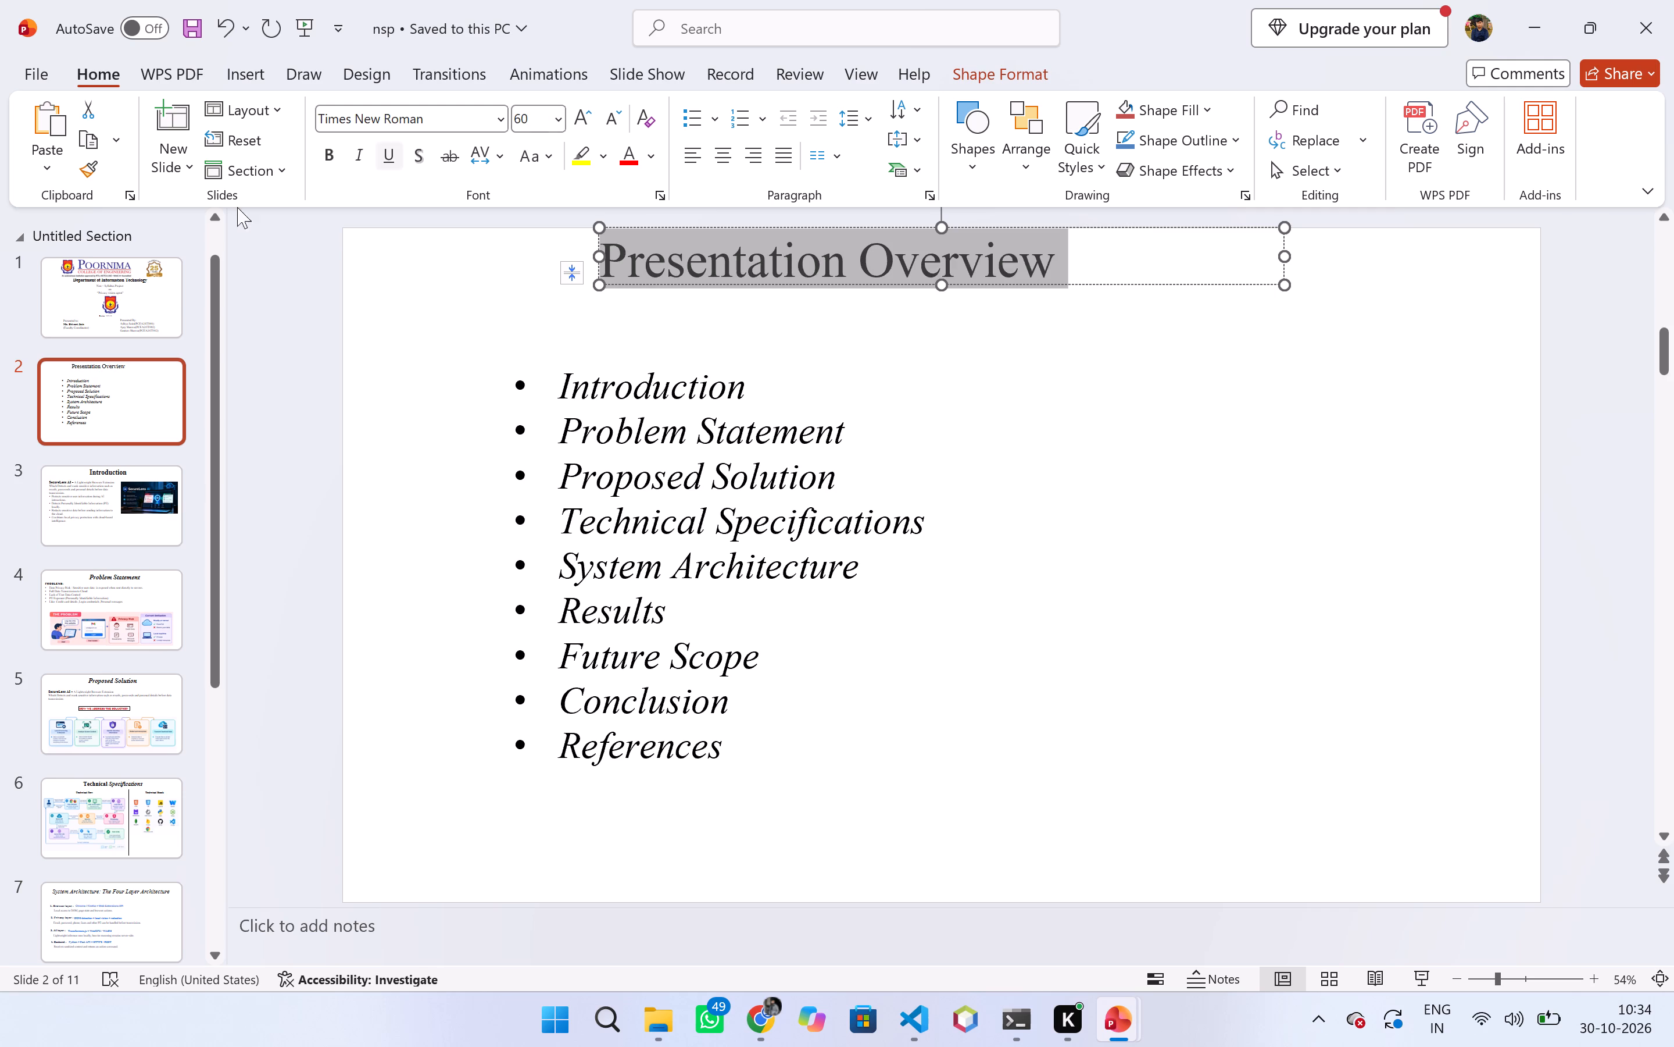
pyautogui.click(443, 290)
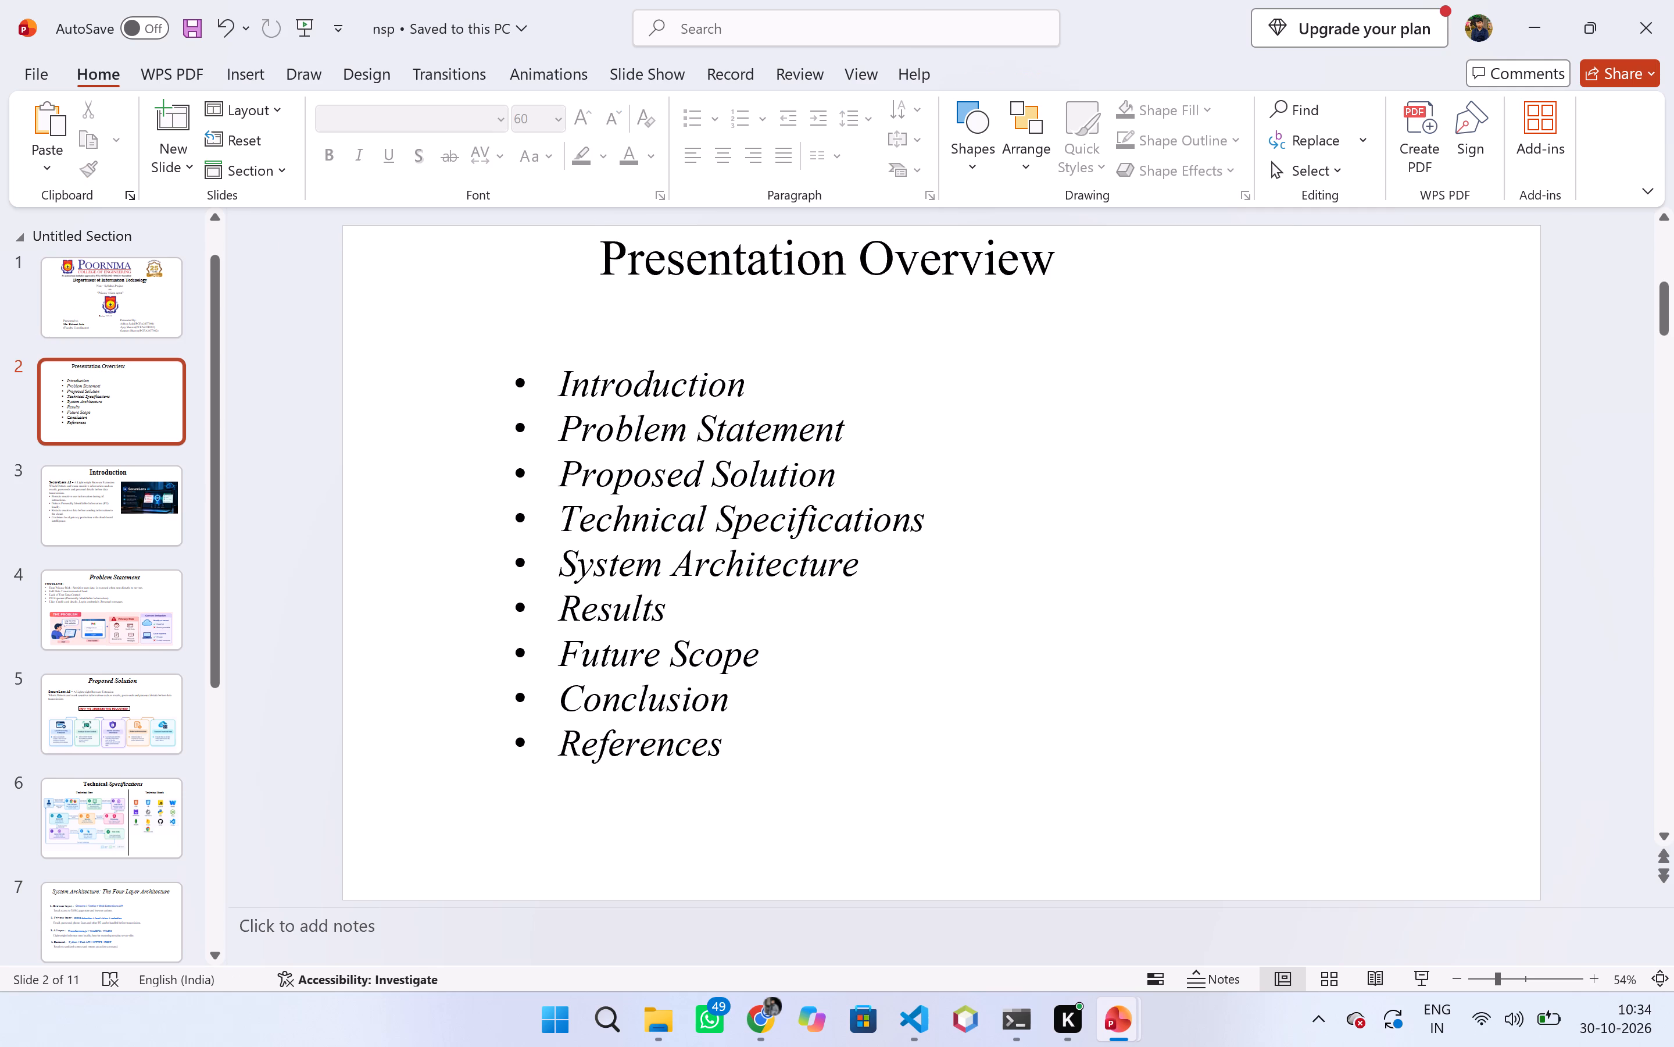
# Move the Presentation Overview title down and slightly right so it sits closer above the bullet list.
pyautogui.click(723, 261)
pyautogui.moveTo(1133, 283); pyautogui.dragTo(1140, 294)
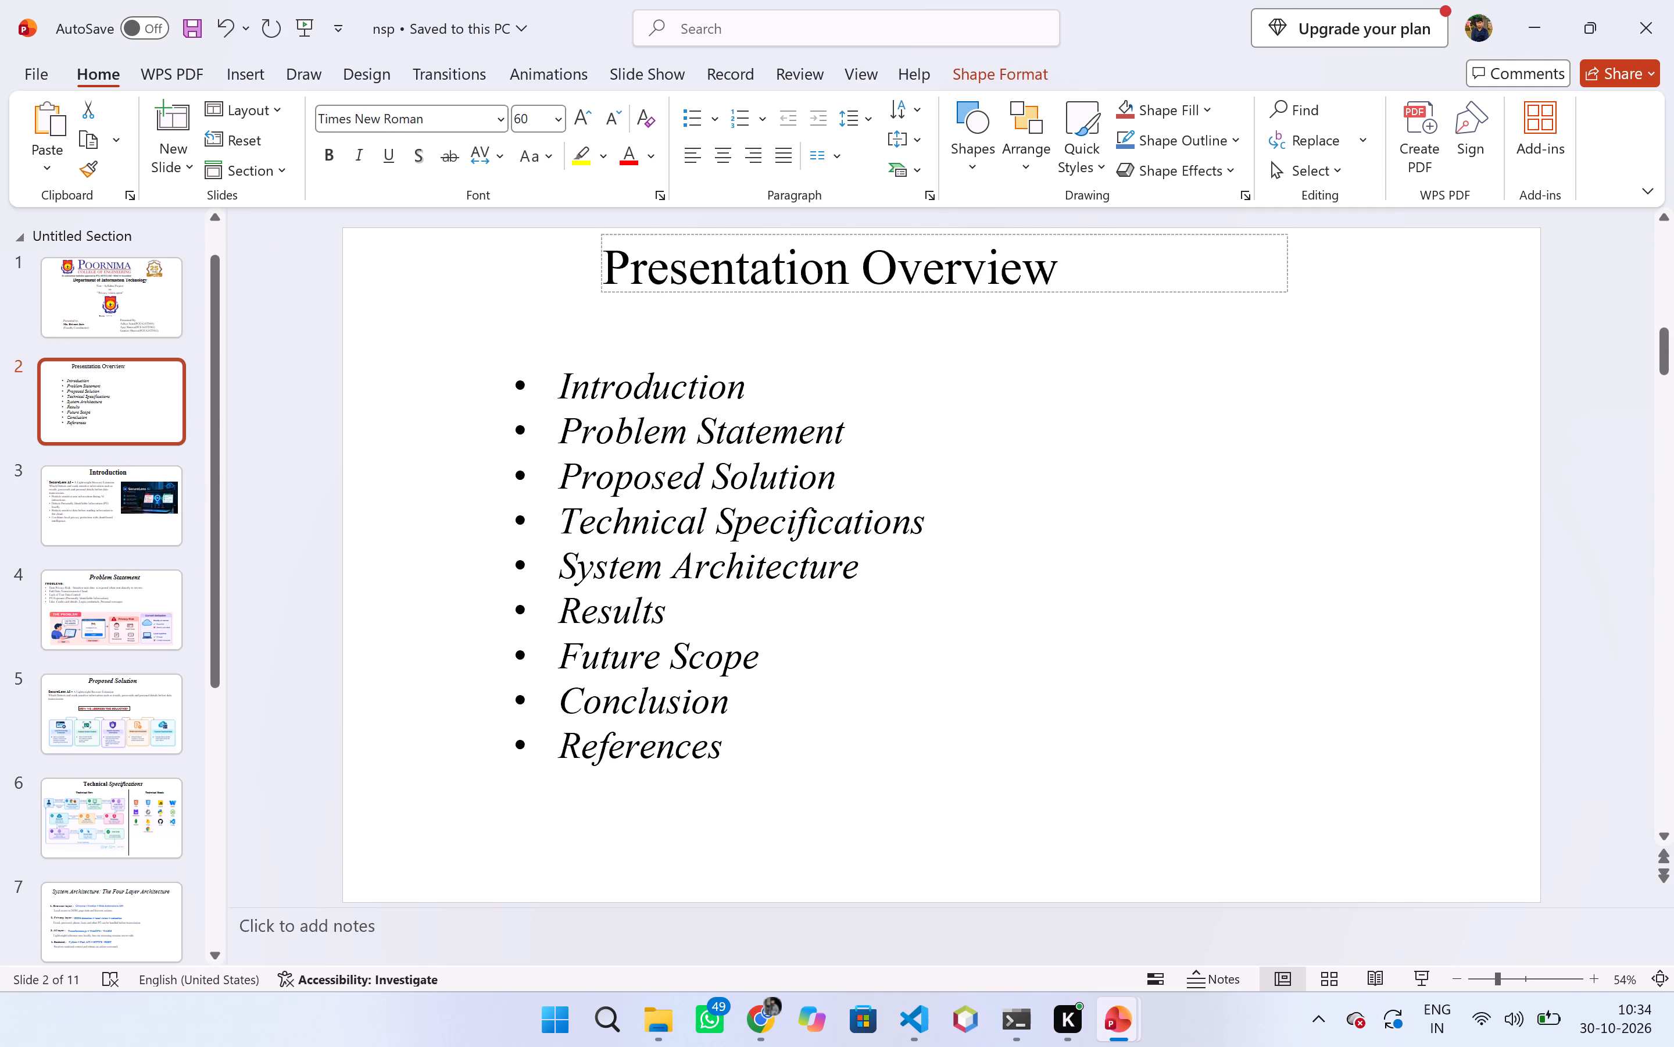
pyautogui.moveTo(1140, 294); pyautogui.dragTo(1157, 318)
pyautogui.click(477, 325)
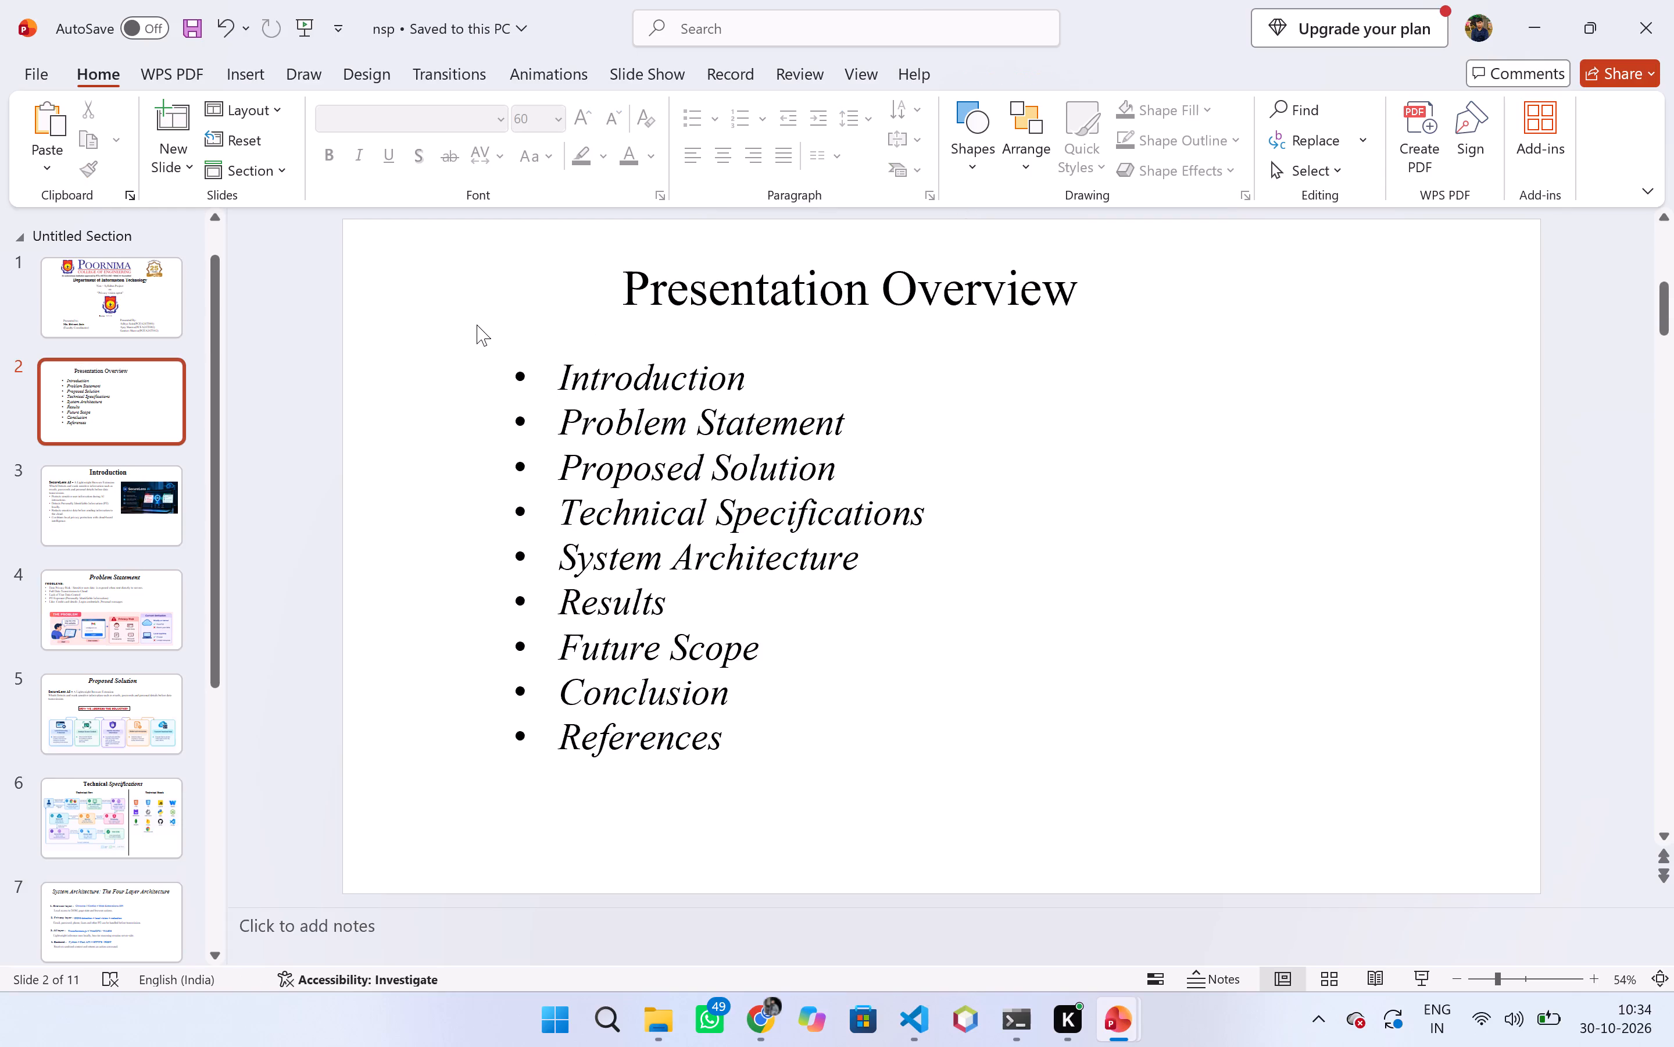
# Set the Introduction slide's title to font size 60 and remove its bold formatting.
pyautogui.click(96, 534)
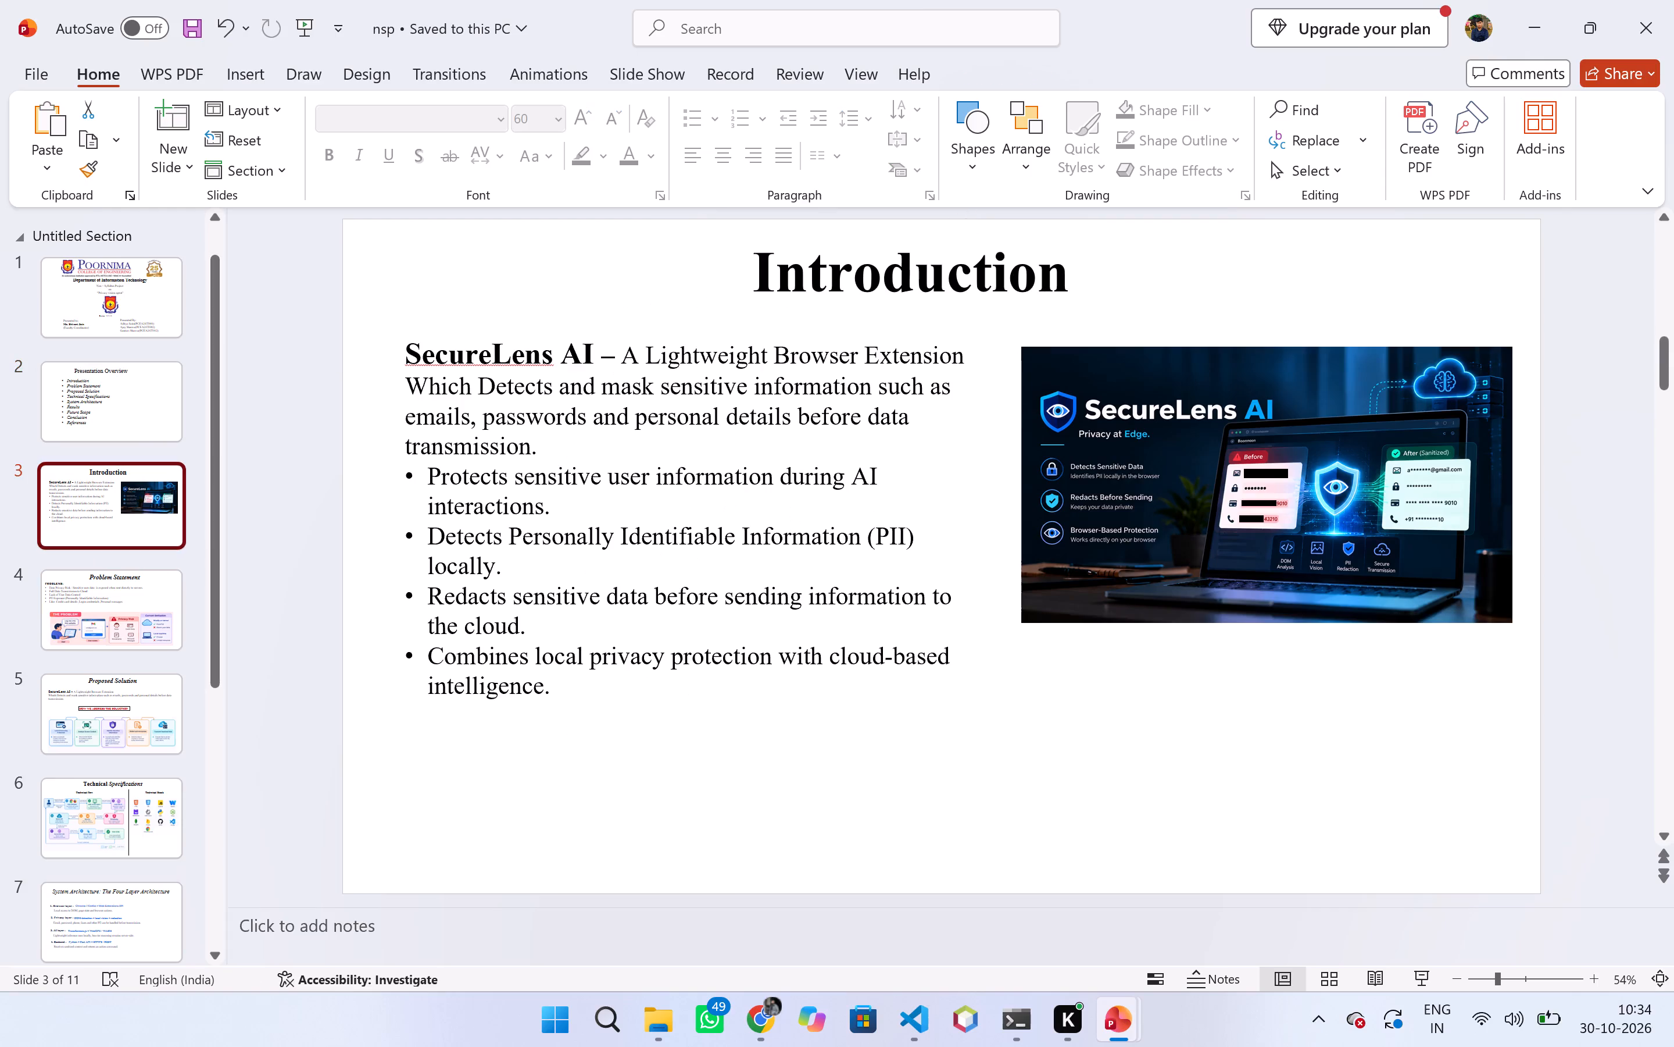
pyautogui.click(848, 270)
pyautogui.tripleClick(848, 270)
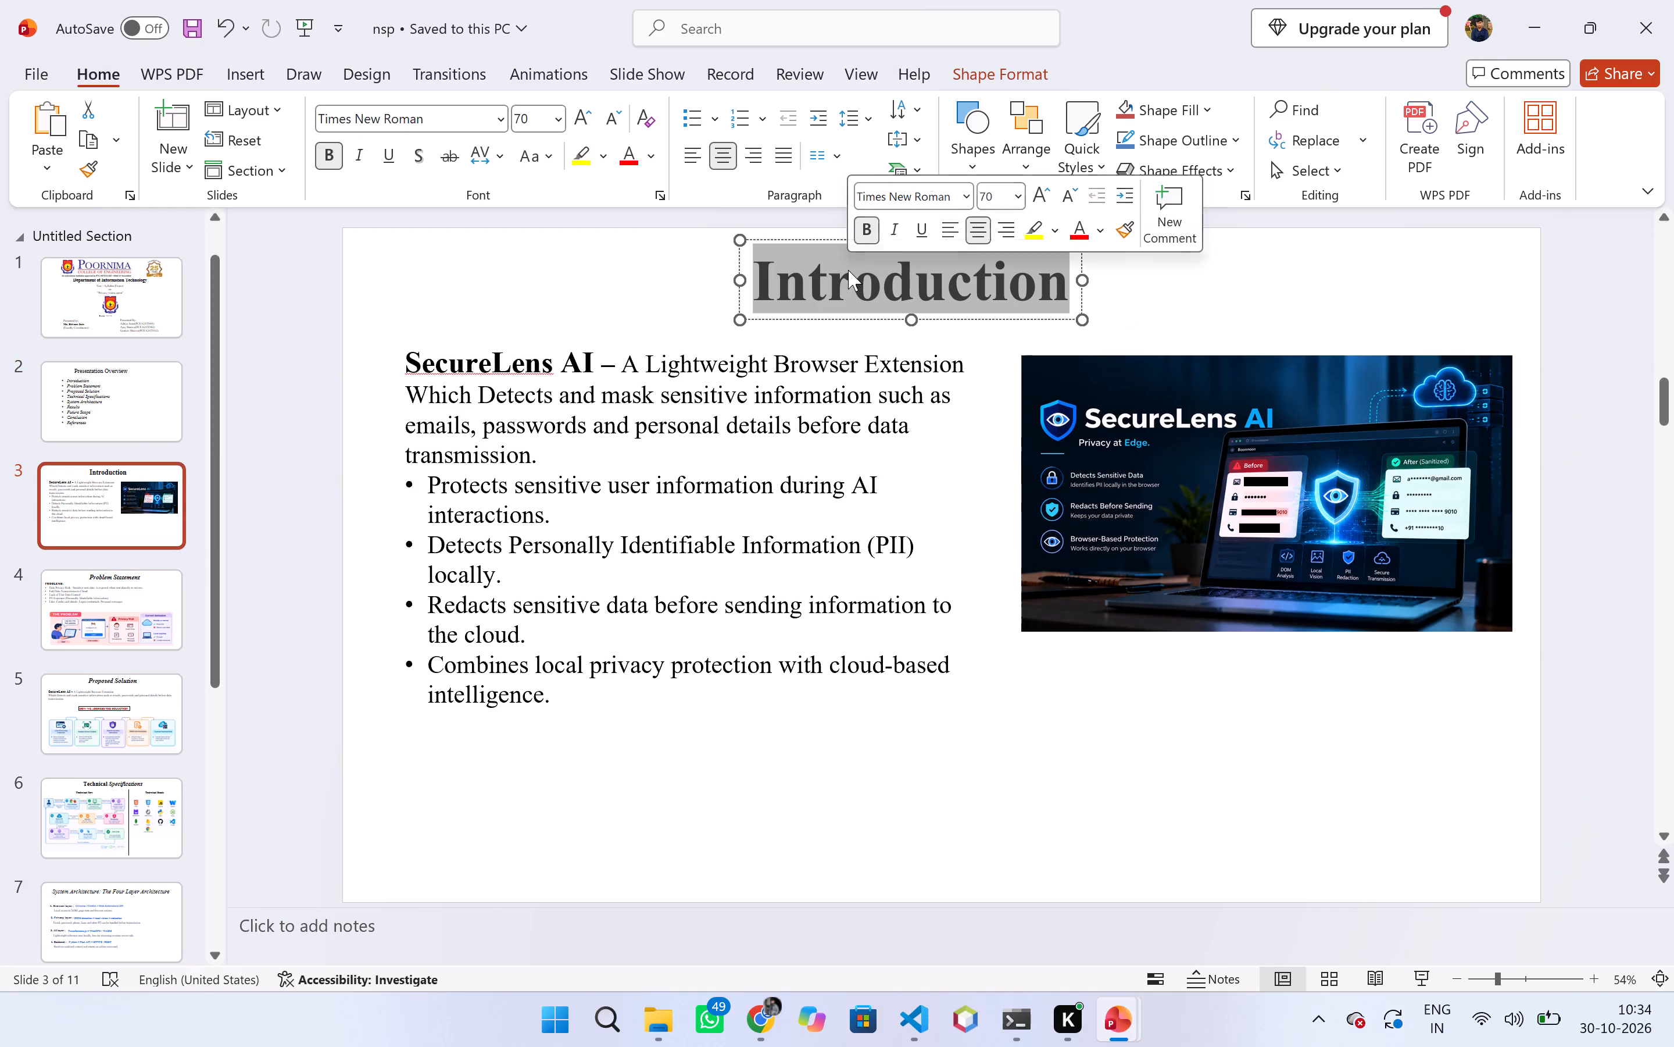
pyautogui.click(566, 119)
pyautogui.click(563, 119)
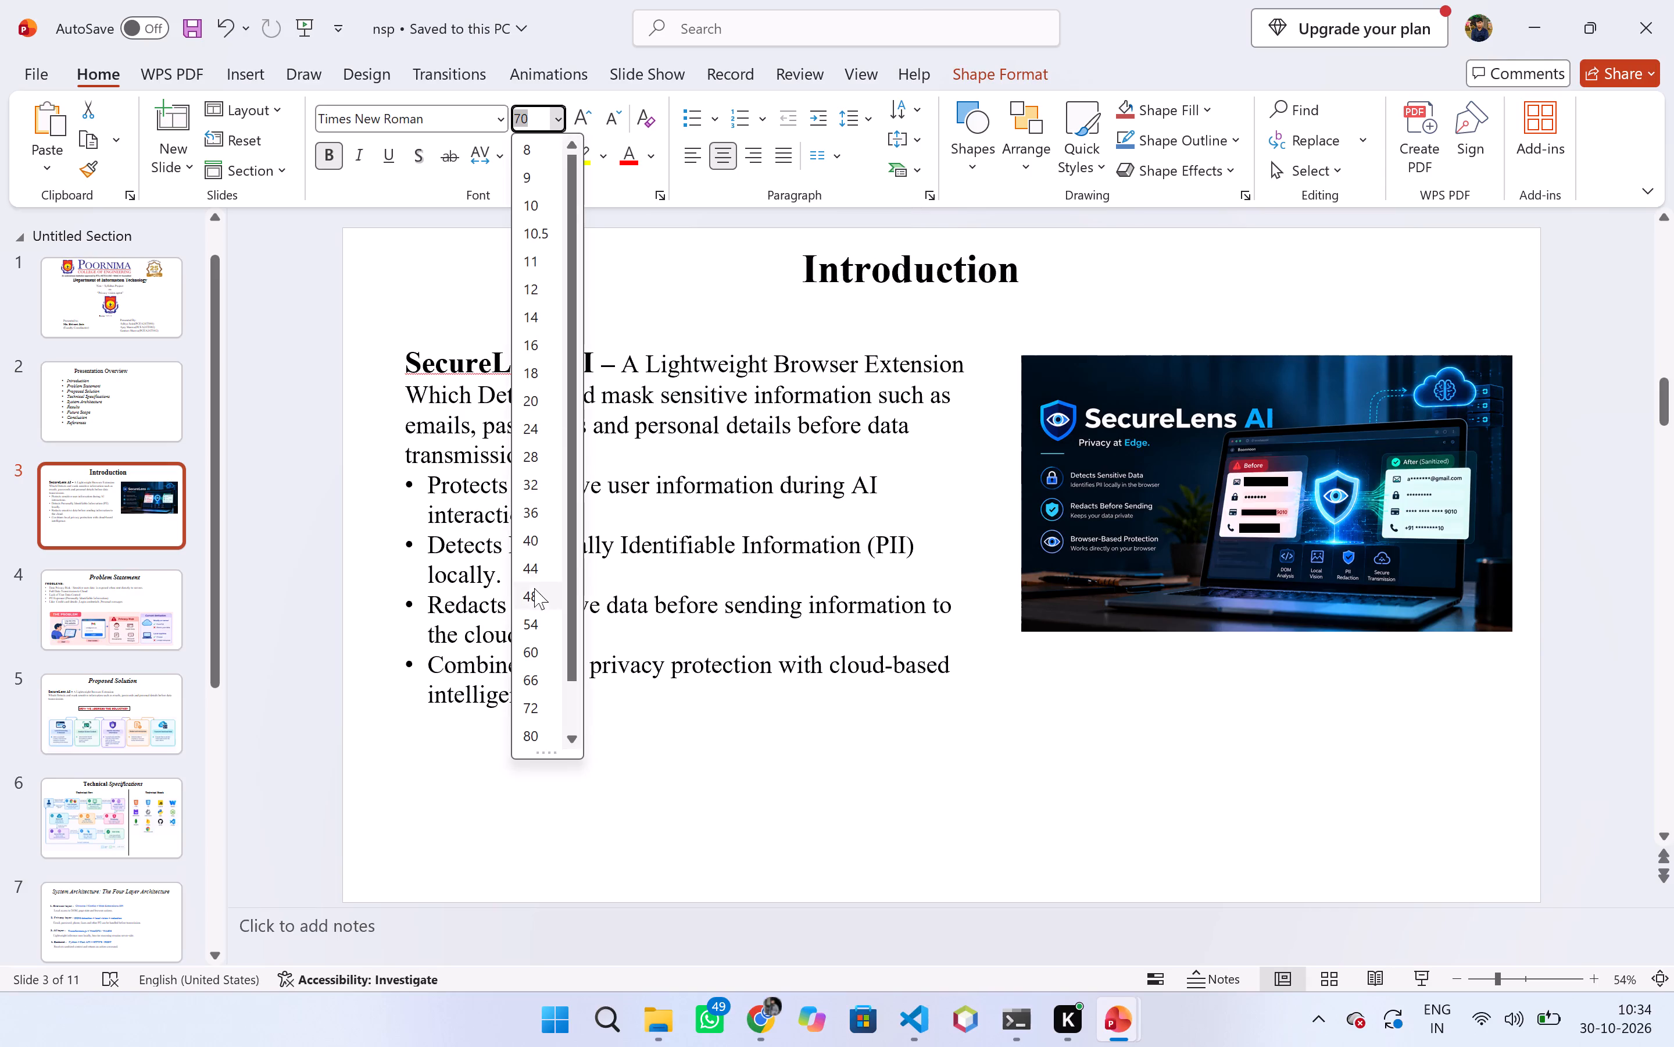
pyautogui.click(533, 662)
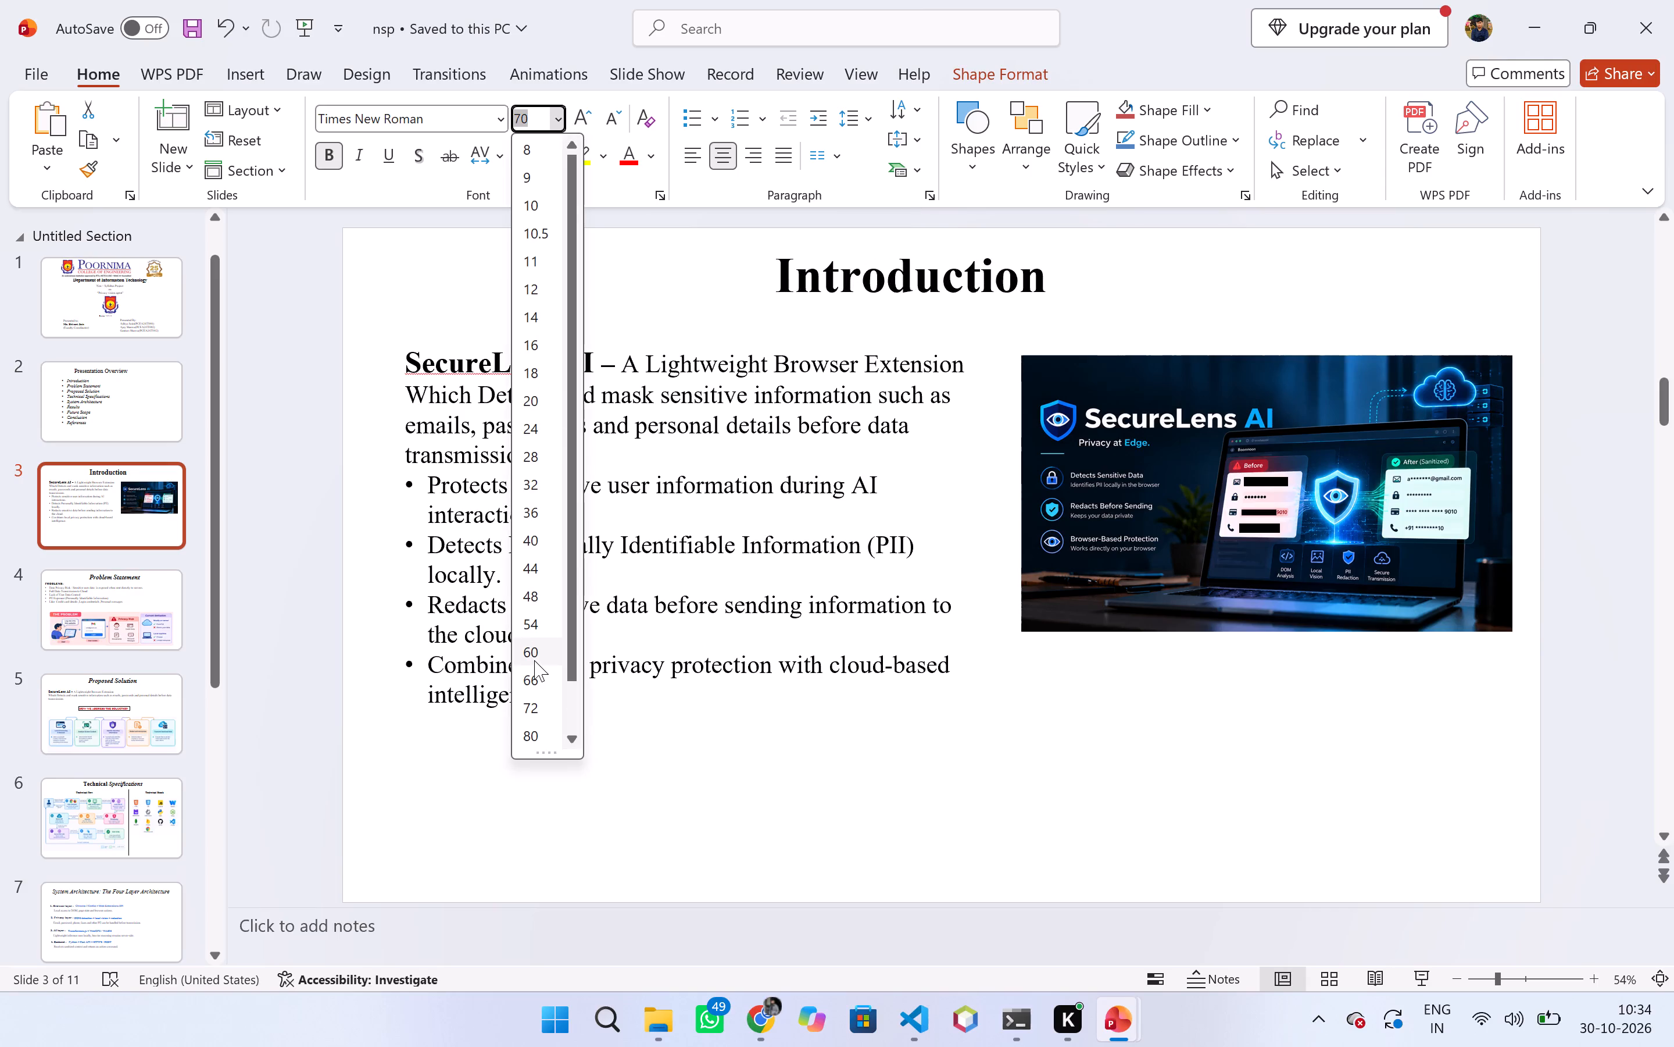
pyautogui.click(328, 156)
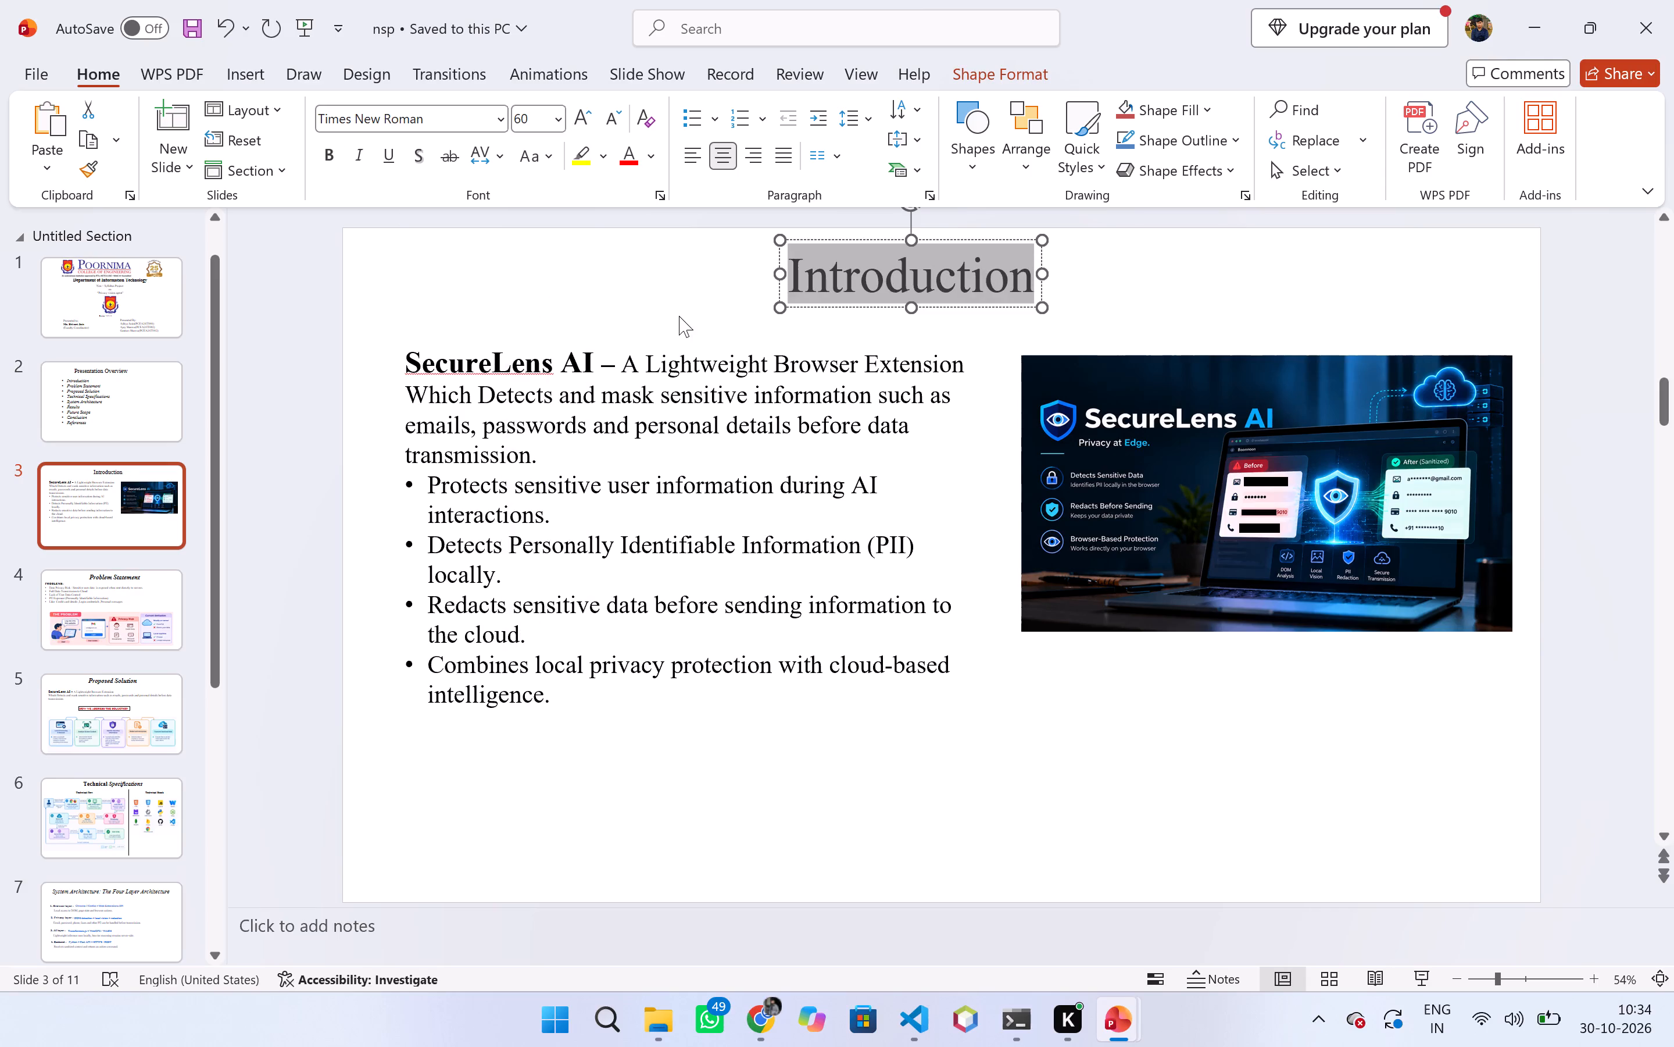
# Move the Introduction title slightly left along the top of the slide.
pyautogui.click(677, 311)
pyautogui.moveTo(916, 268); pyautogui.dragTo(974, 242)
pyautogui.click(1115, 281)
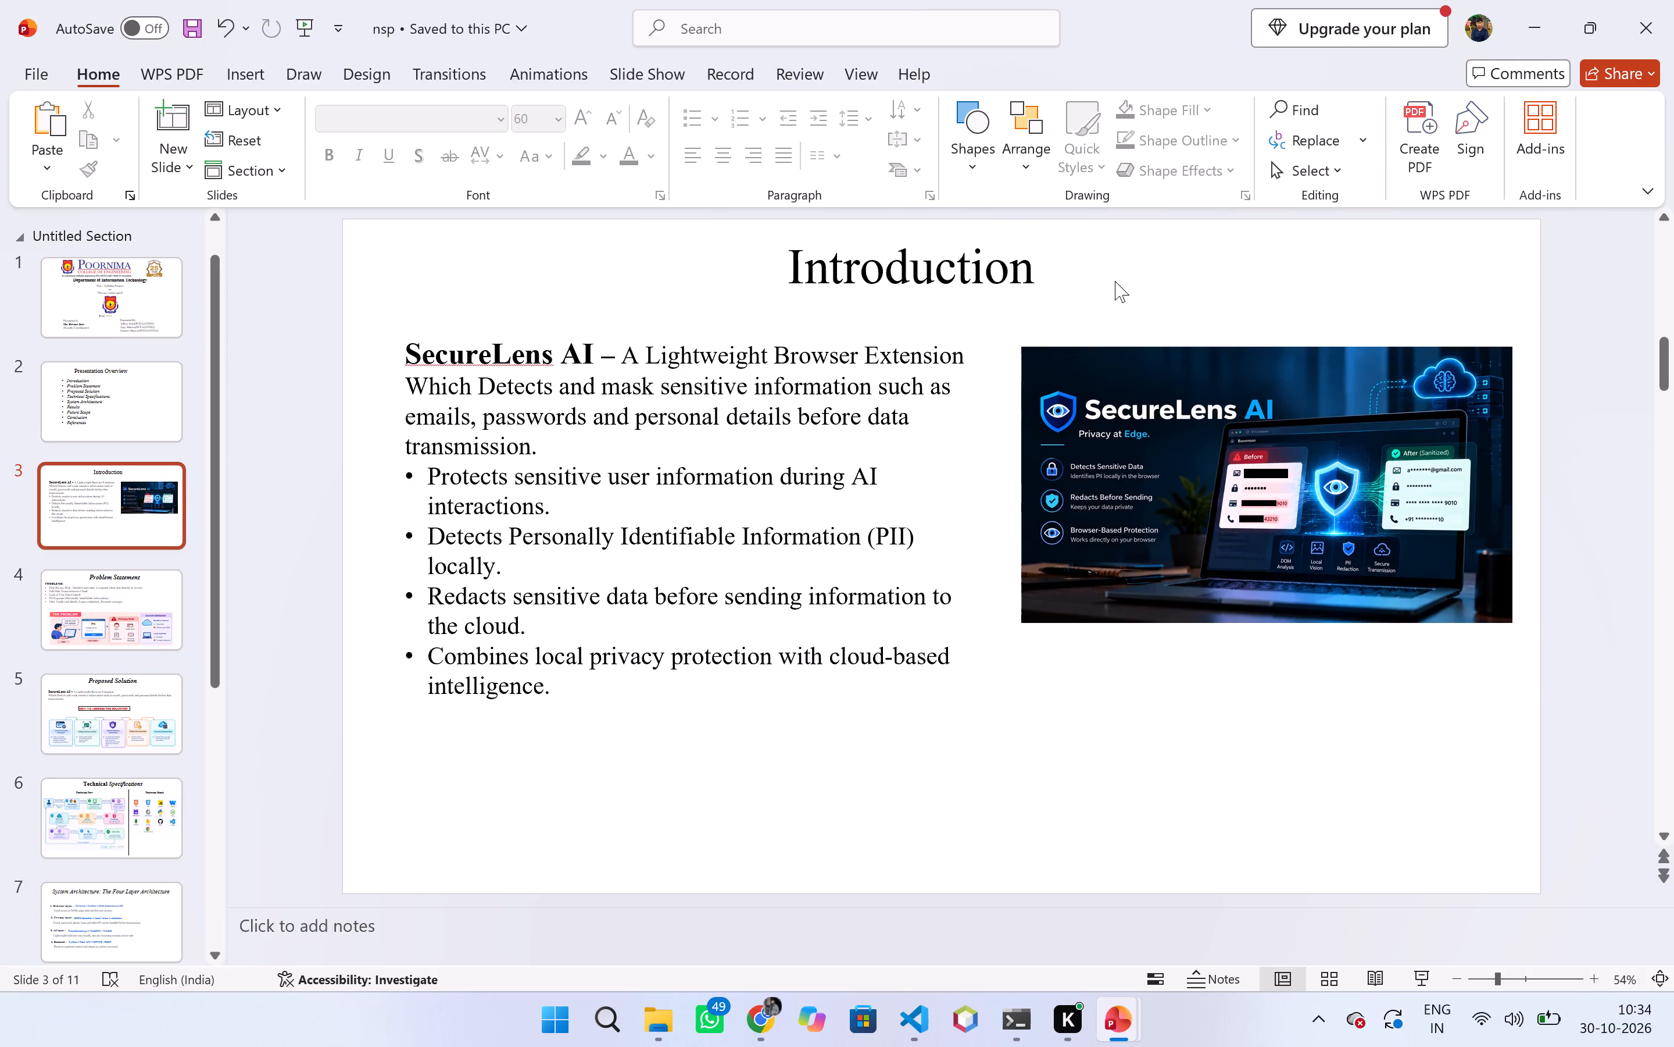
pyautogui.click(1020, 272)
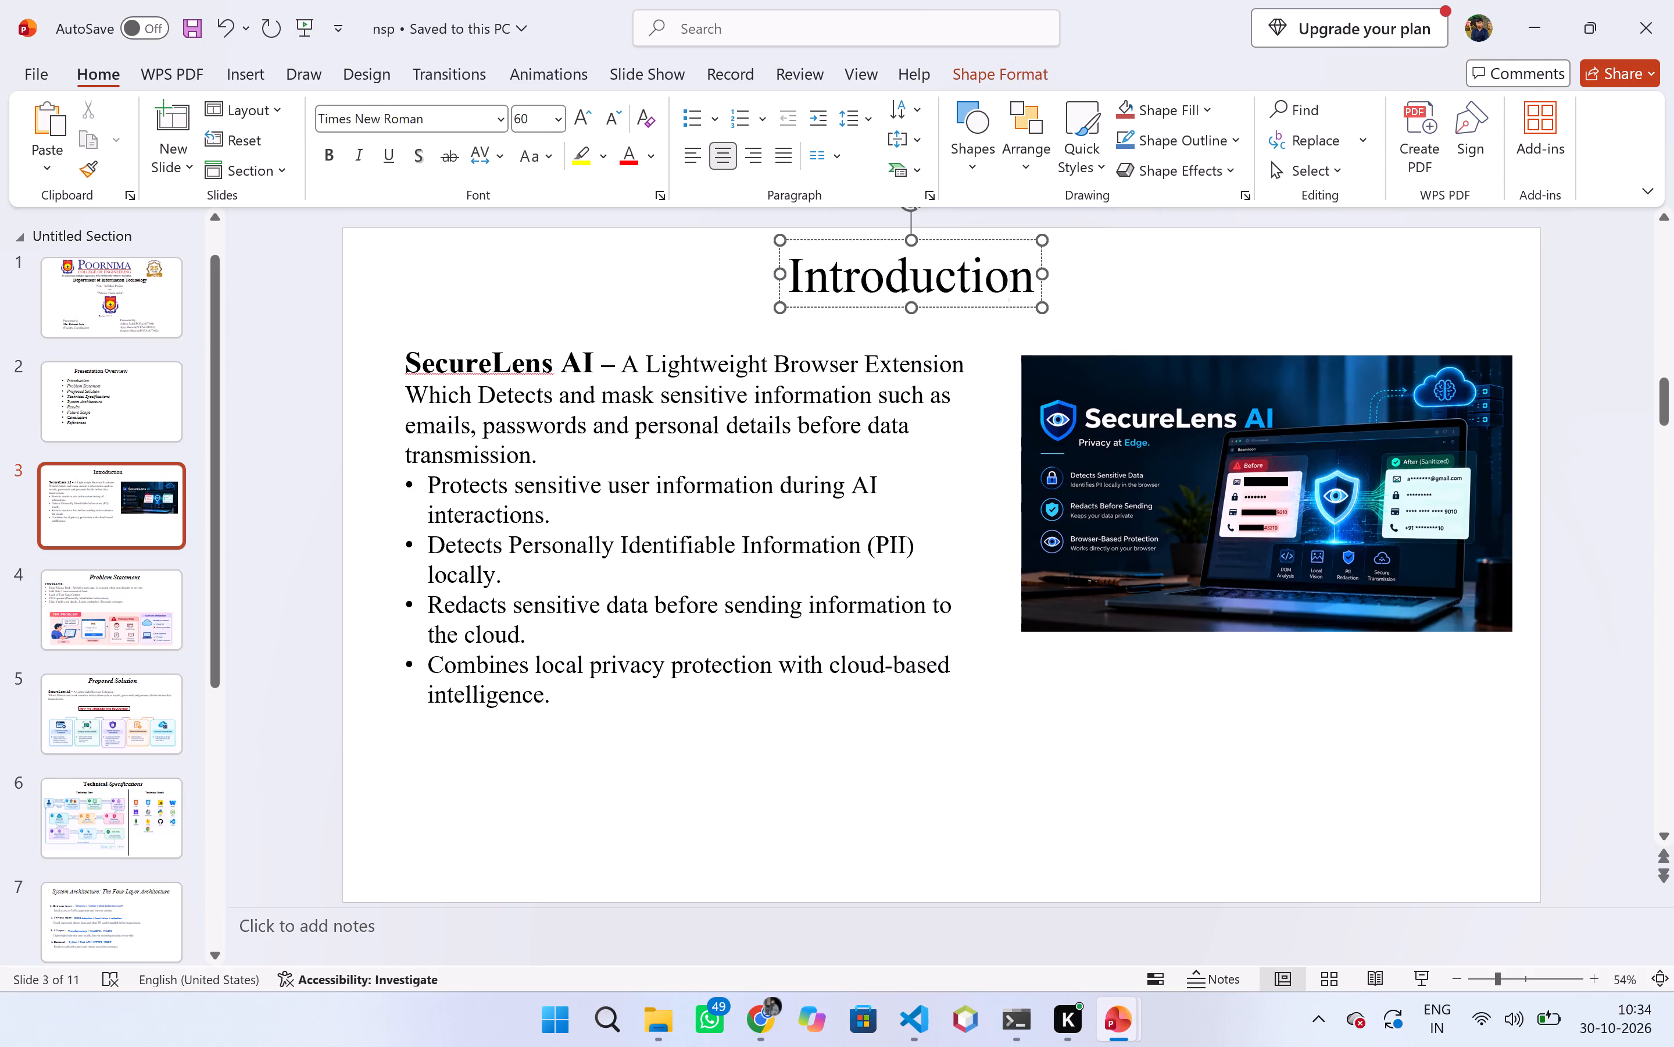
pyautogui.moveTo(986, 238); pyautogui.dragTo(957, 240)
pyautogui.click(1124, 285)
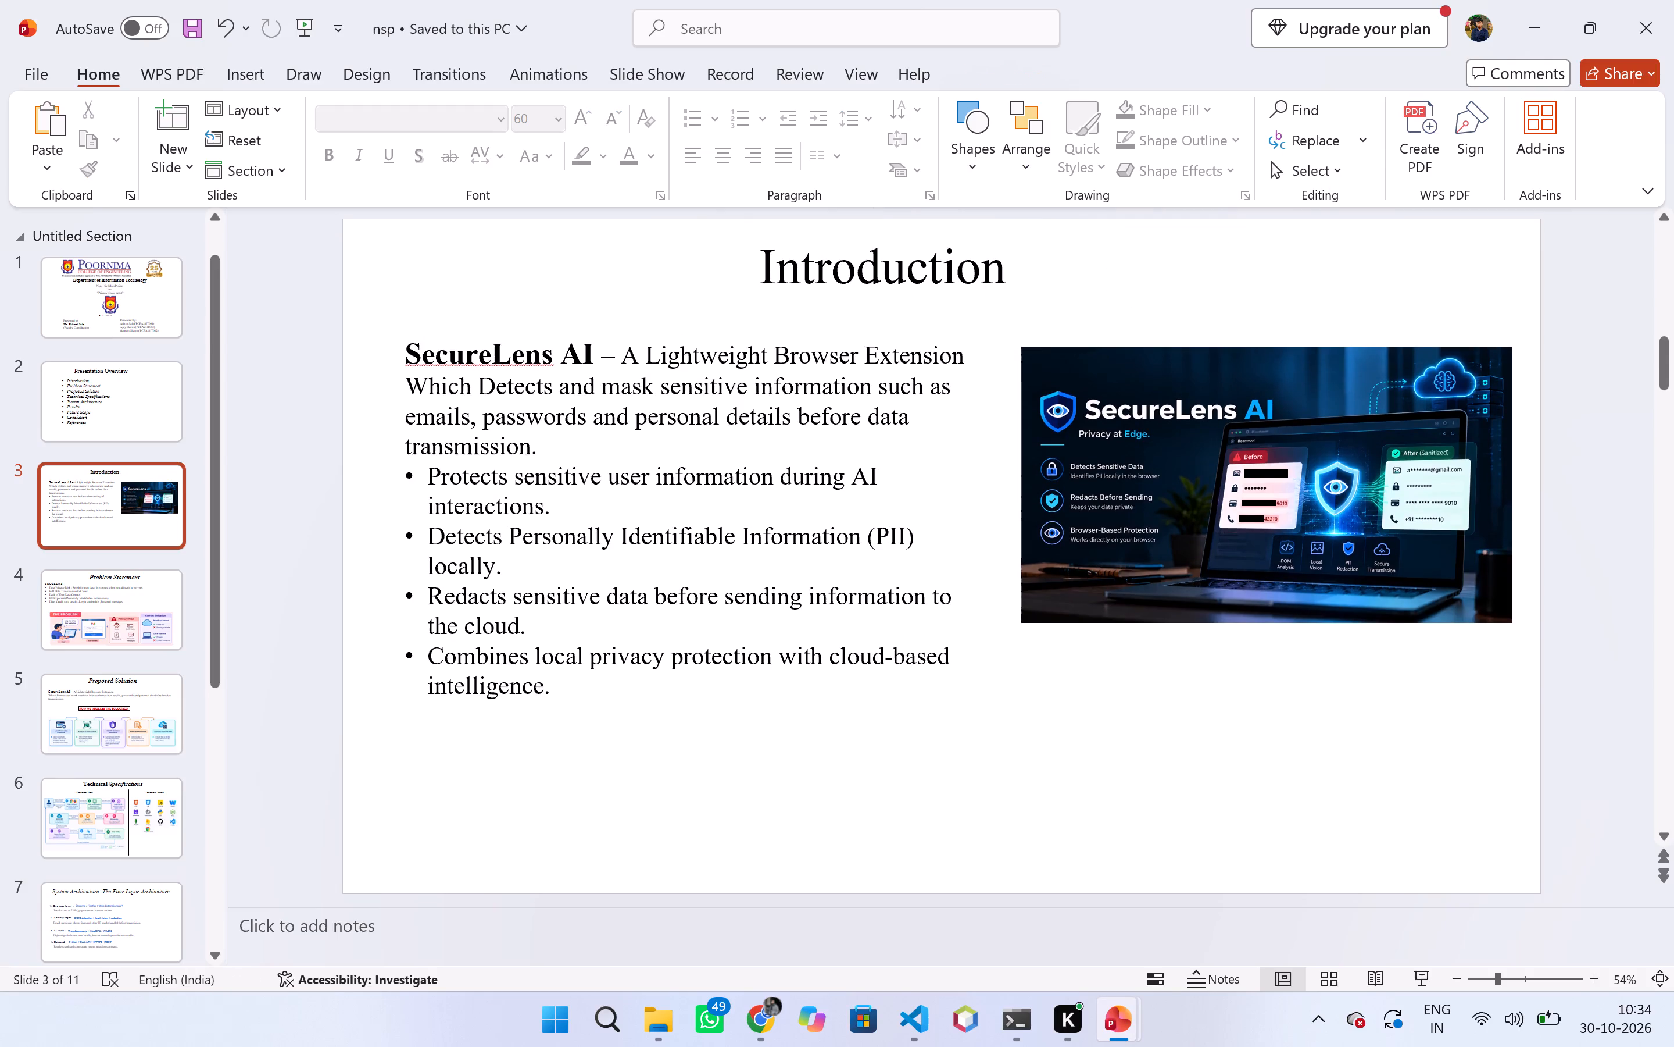
# Remove bold from the Proposed Solution slide's title and set its font size to 60.
pyautogui.click(144, 683)
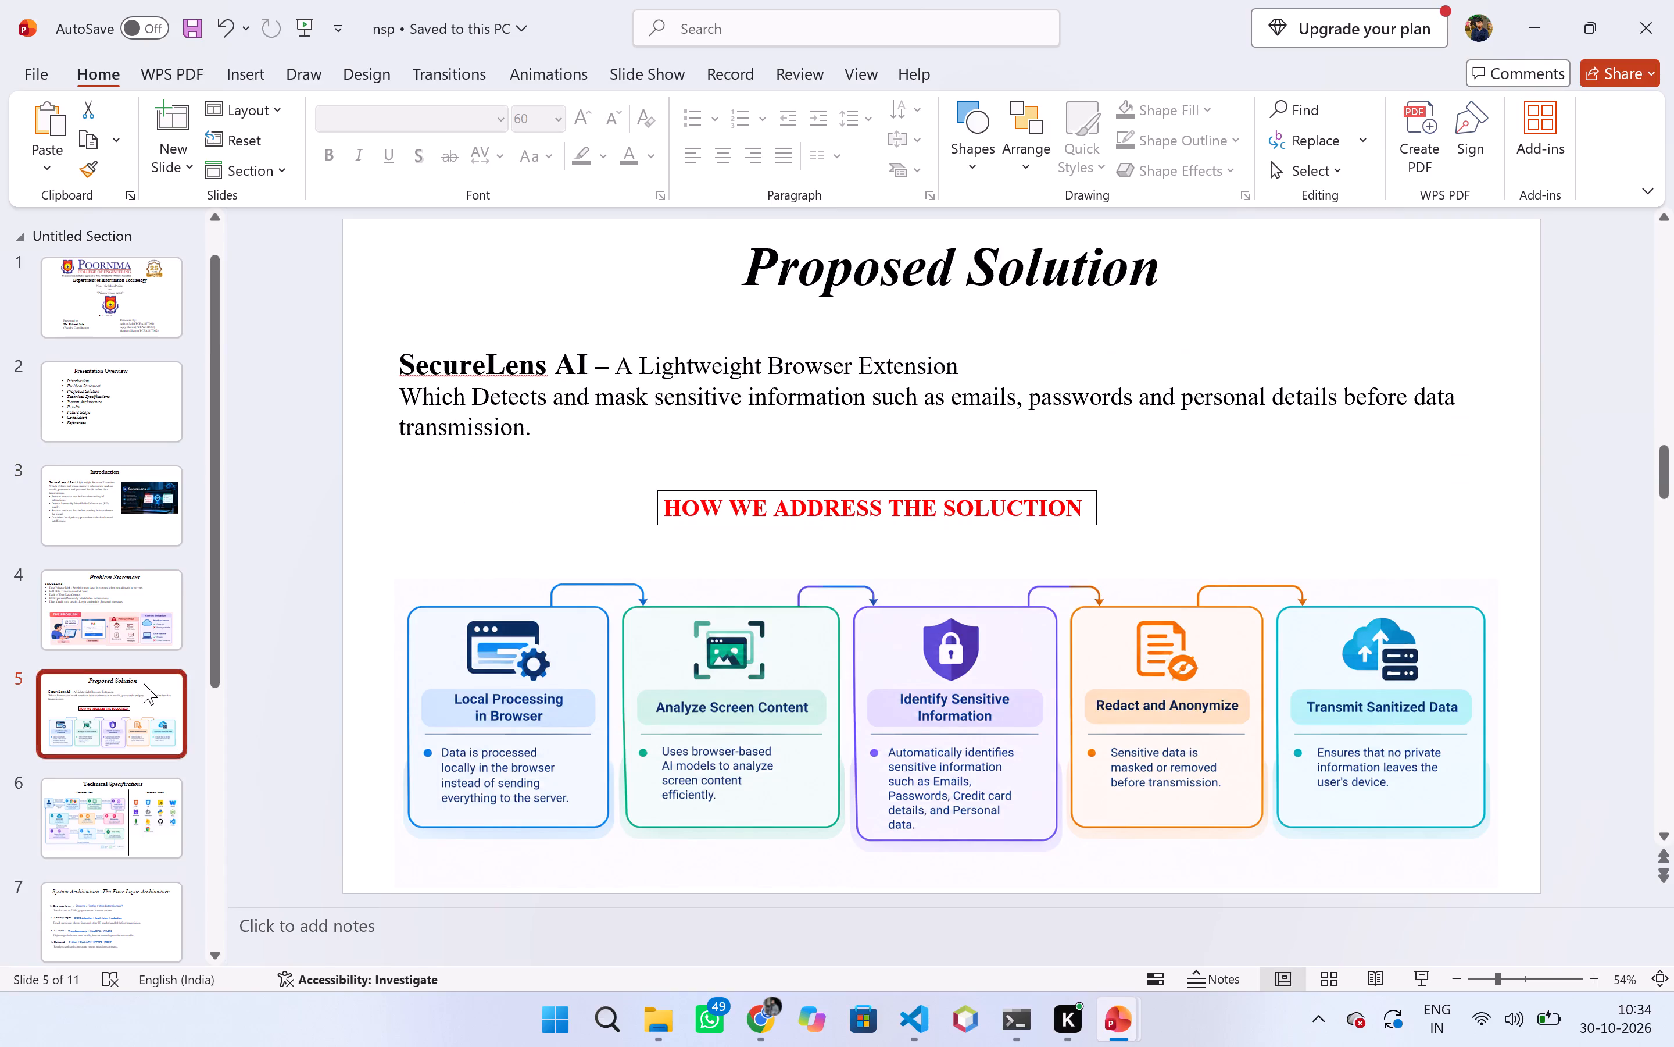
pyautogui.doubleClick(1157, 268)
pyautogui.doubleClick(1157, 268)
pyautogui.tripleClick(1157, 268)
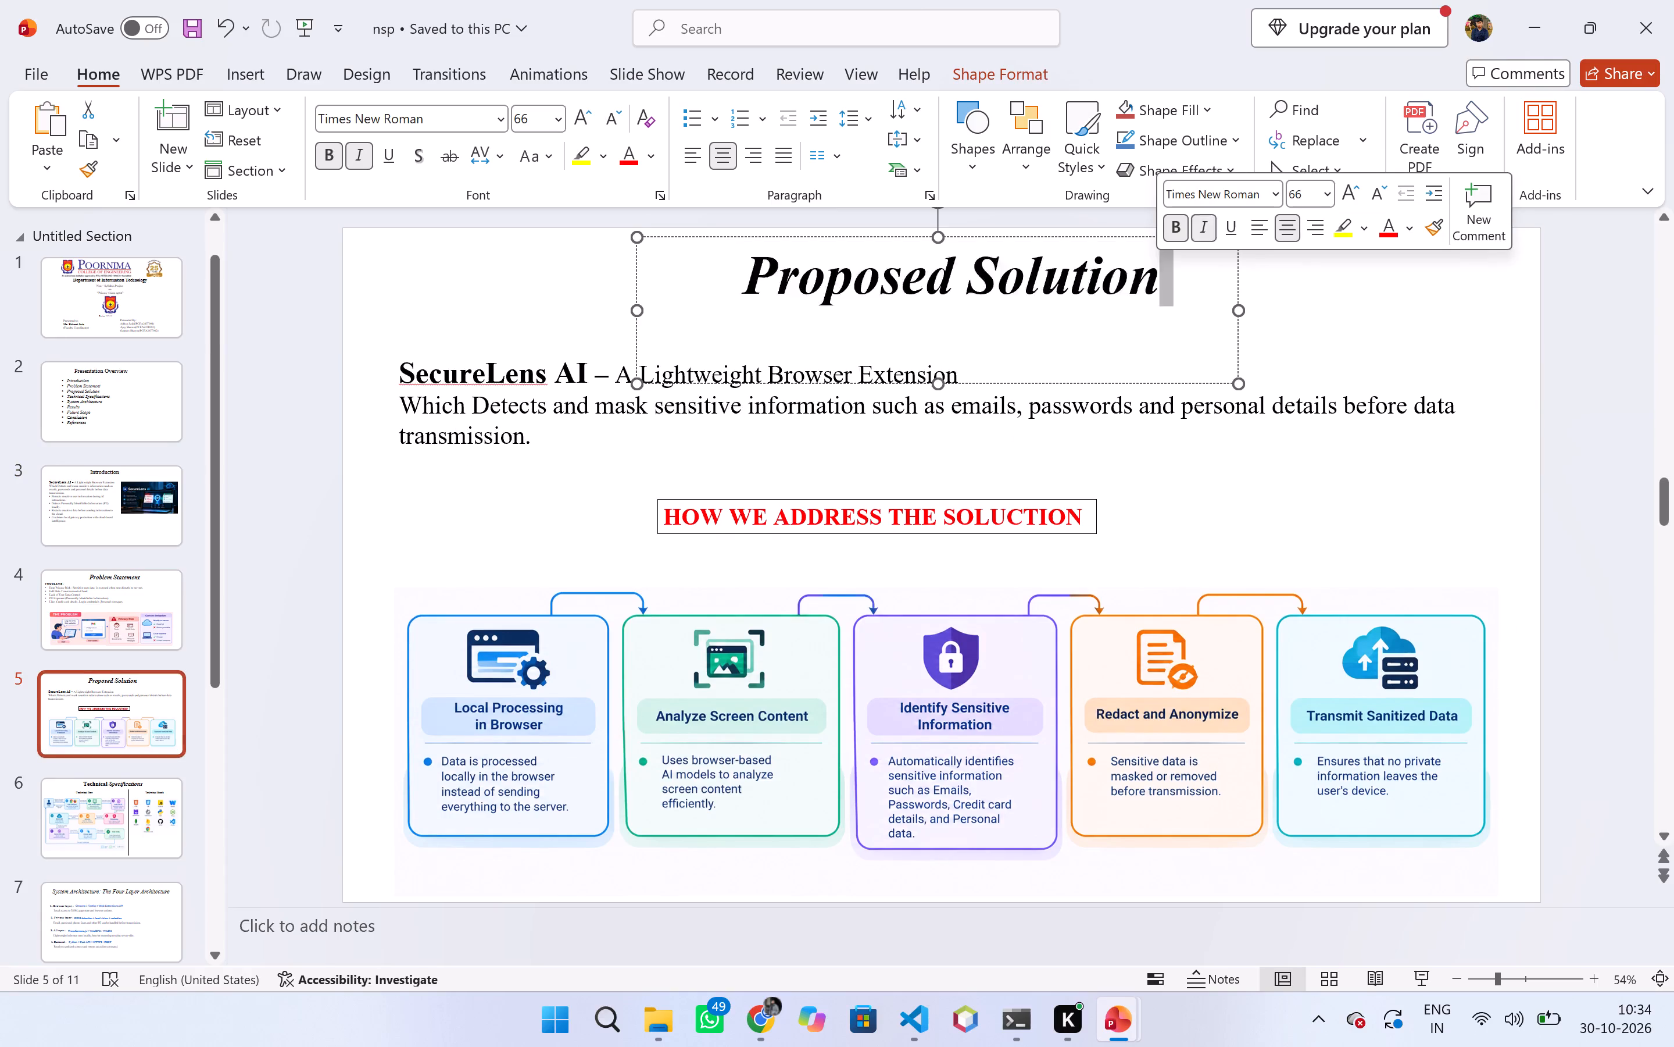
pyautogui.click(1173, 224)
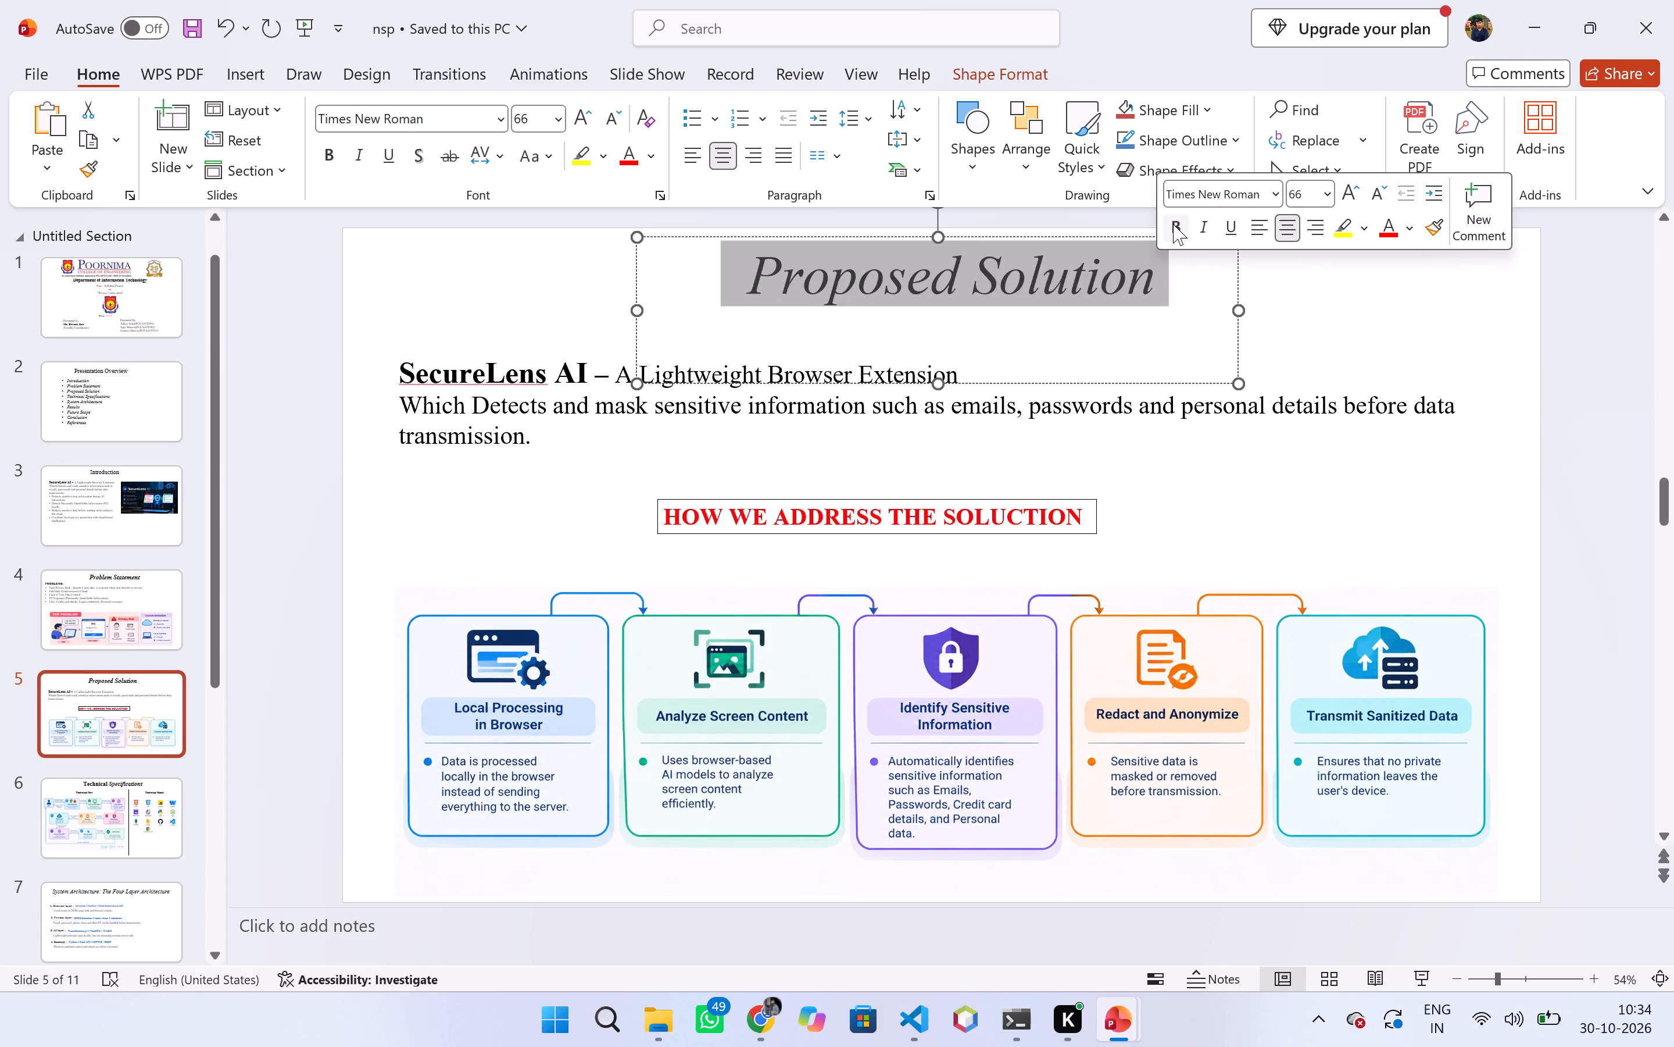
pyautogui.click(1327, 197)
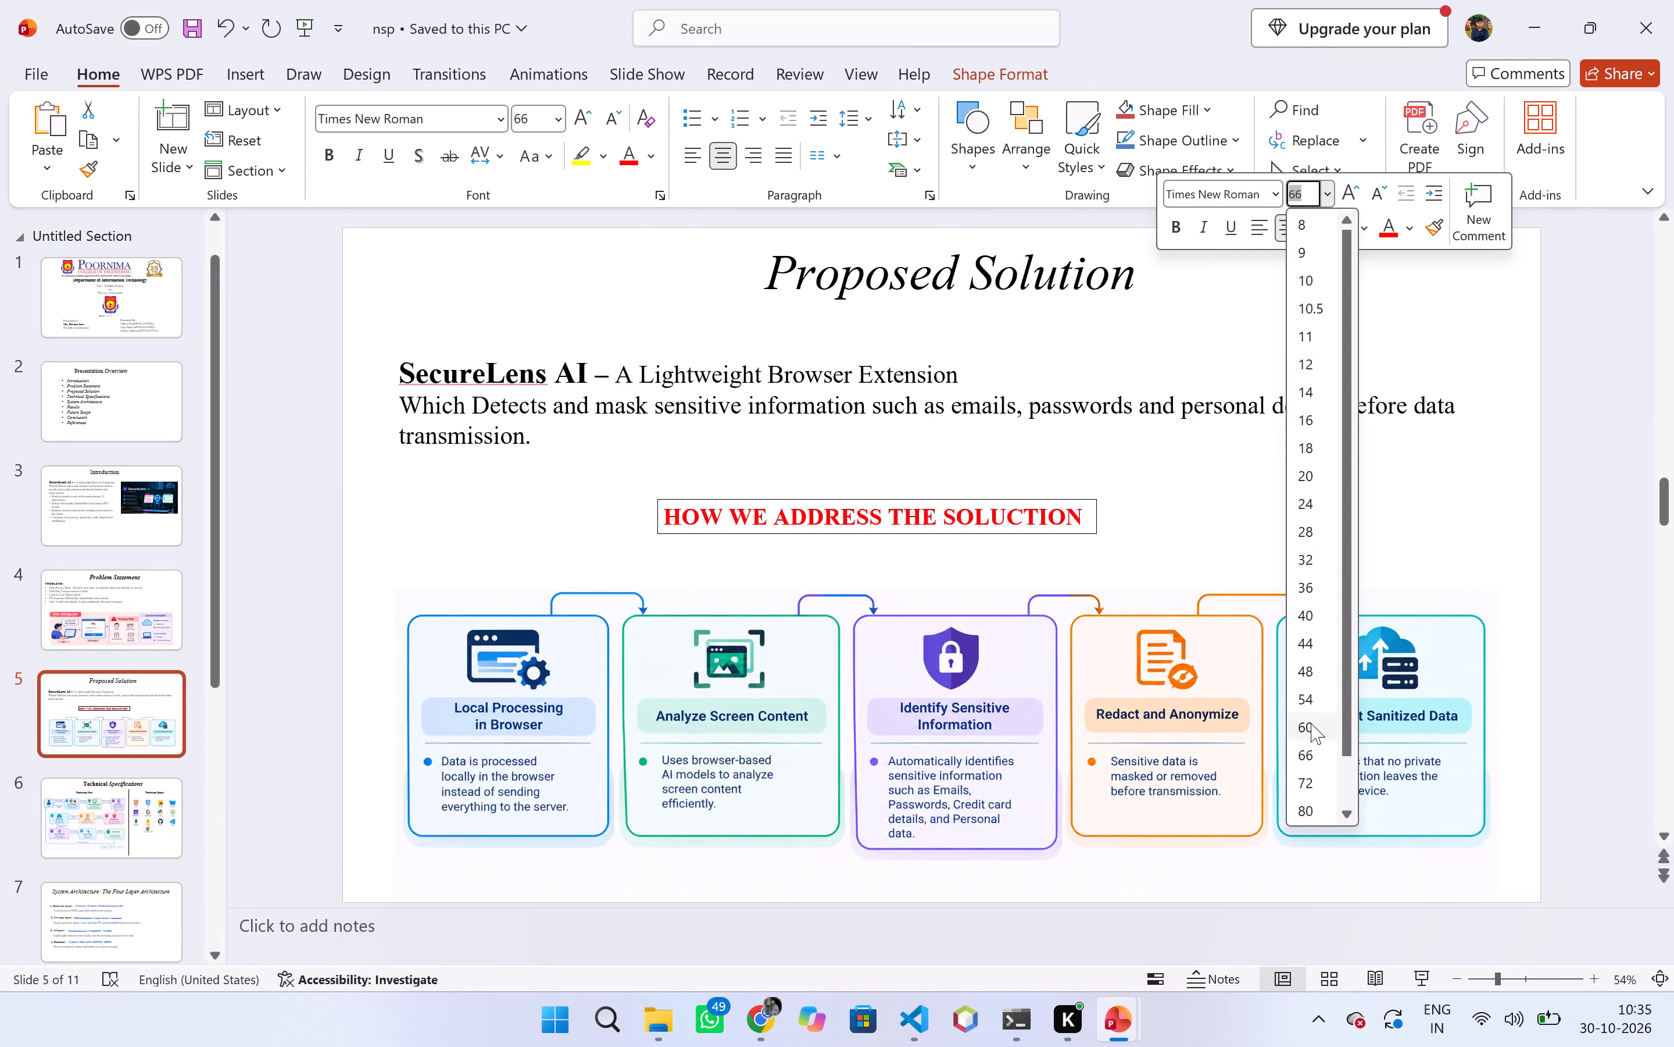
pyautogui.click(1310, 720)
pyautogui.click(1354, 330)
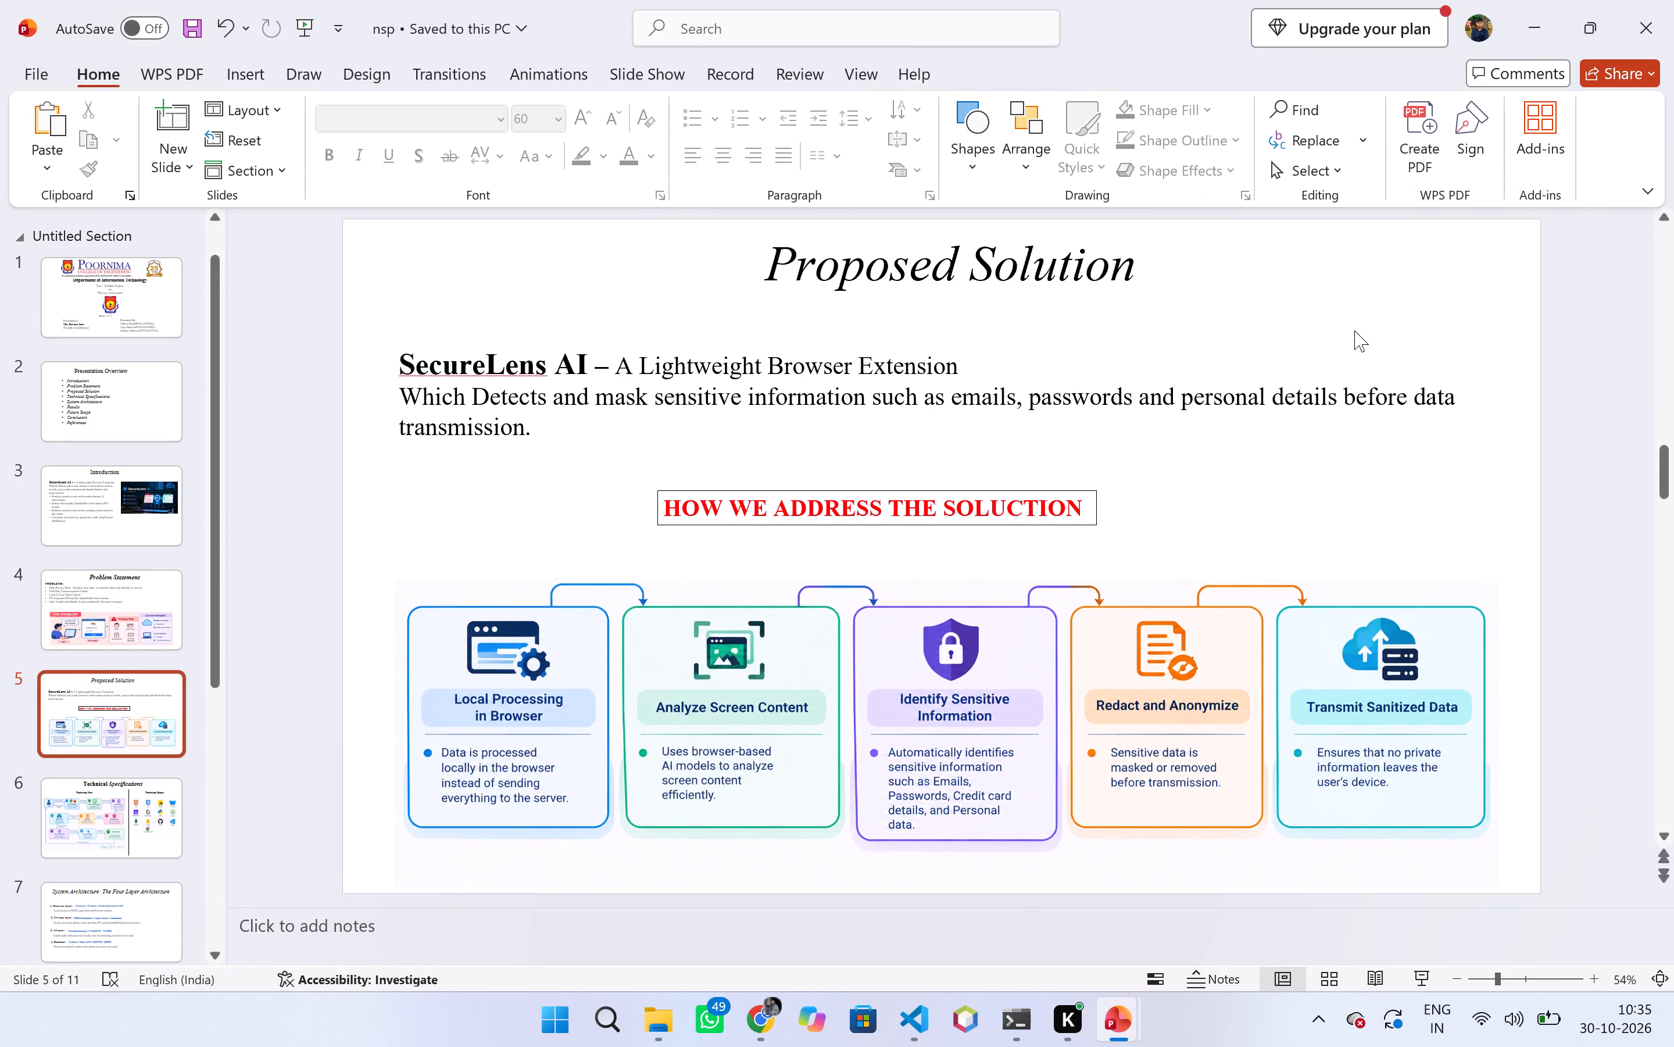
# Remove bold from the whole Technical Specifications title on slide 6.
pyautogui.click(175, 804)
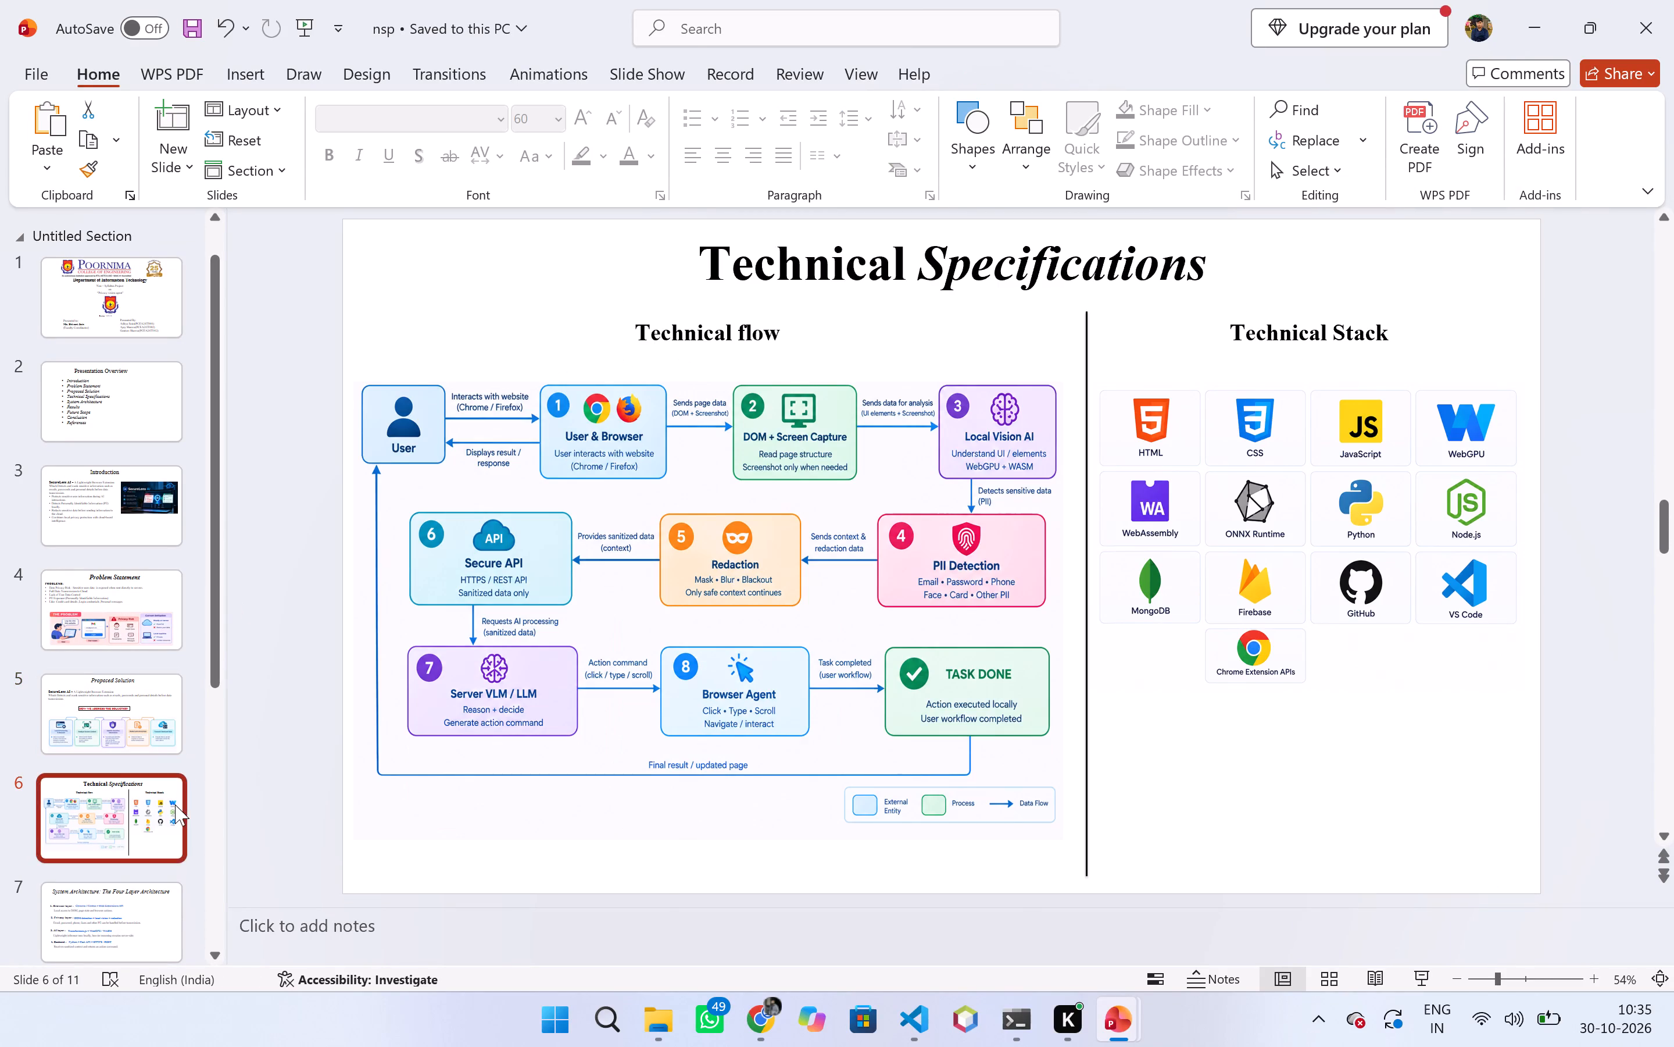
pyautogui.doubleClick(1204, 263)
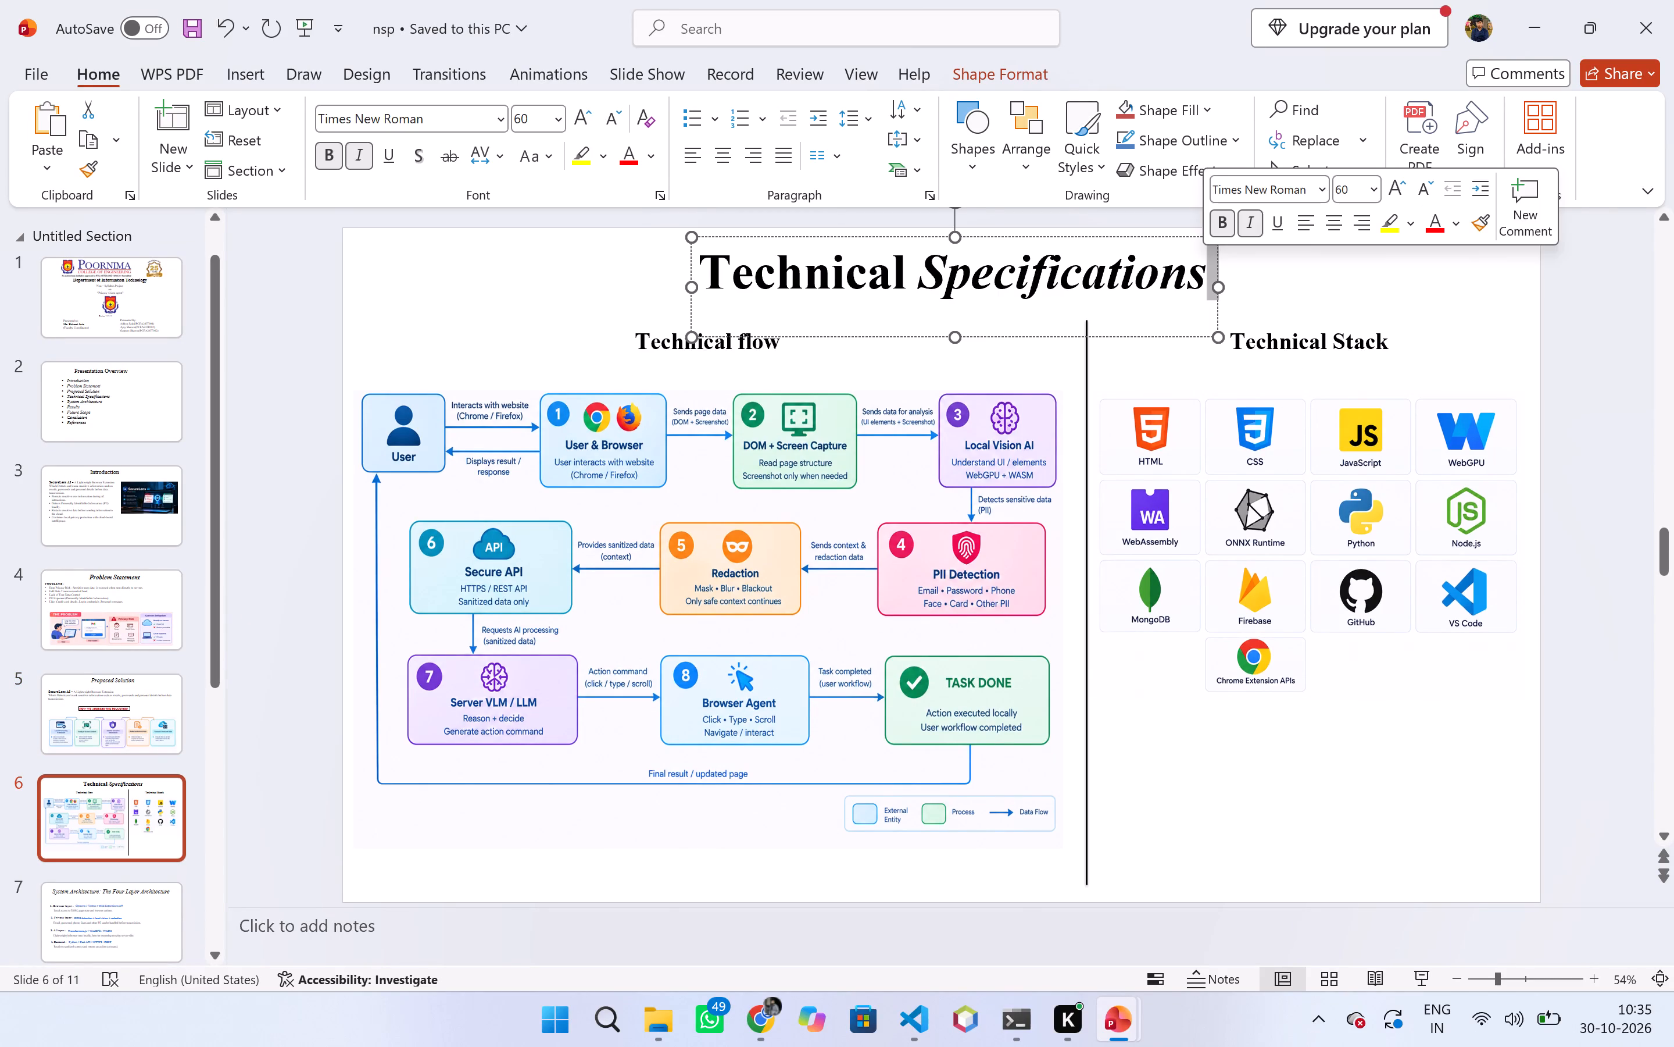
pyautogui.tripleClick(1204, 263)
pyautogui.click(1217, 230)
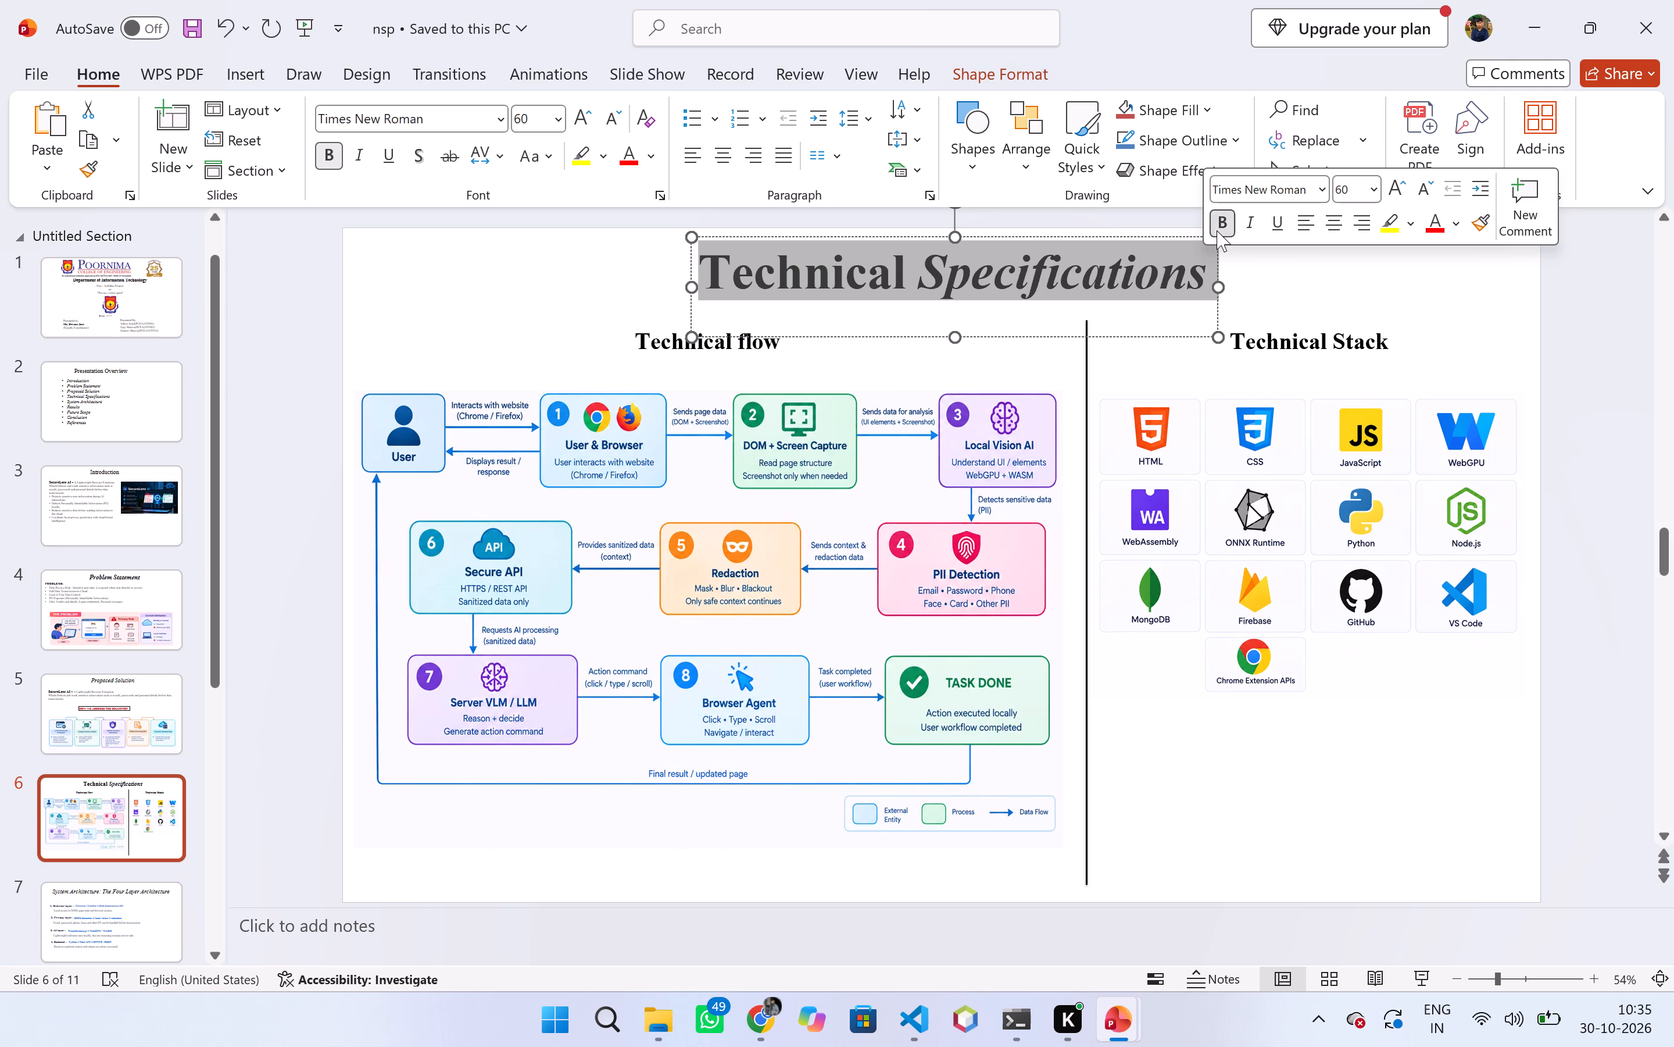
pyautogui.click(1253, 294)
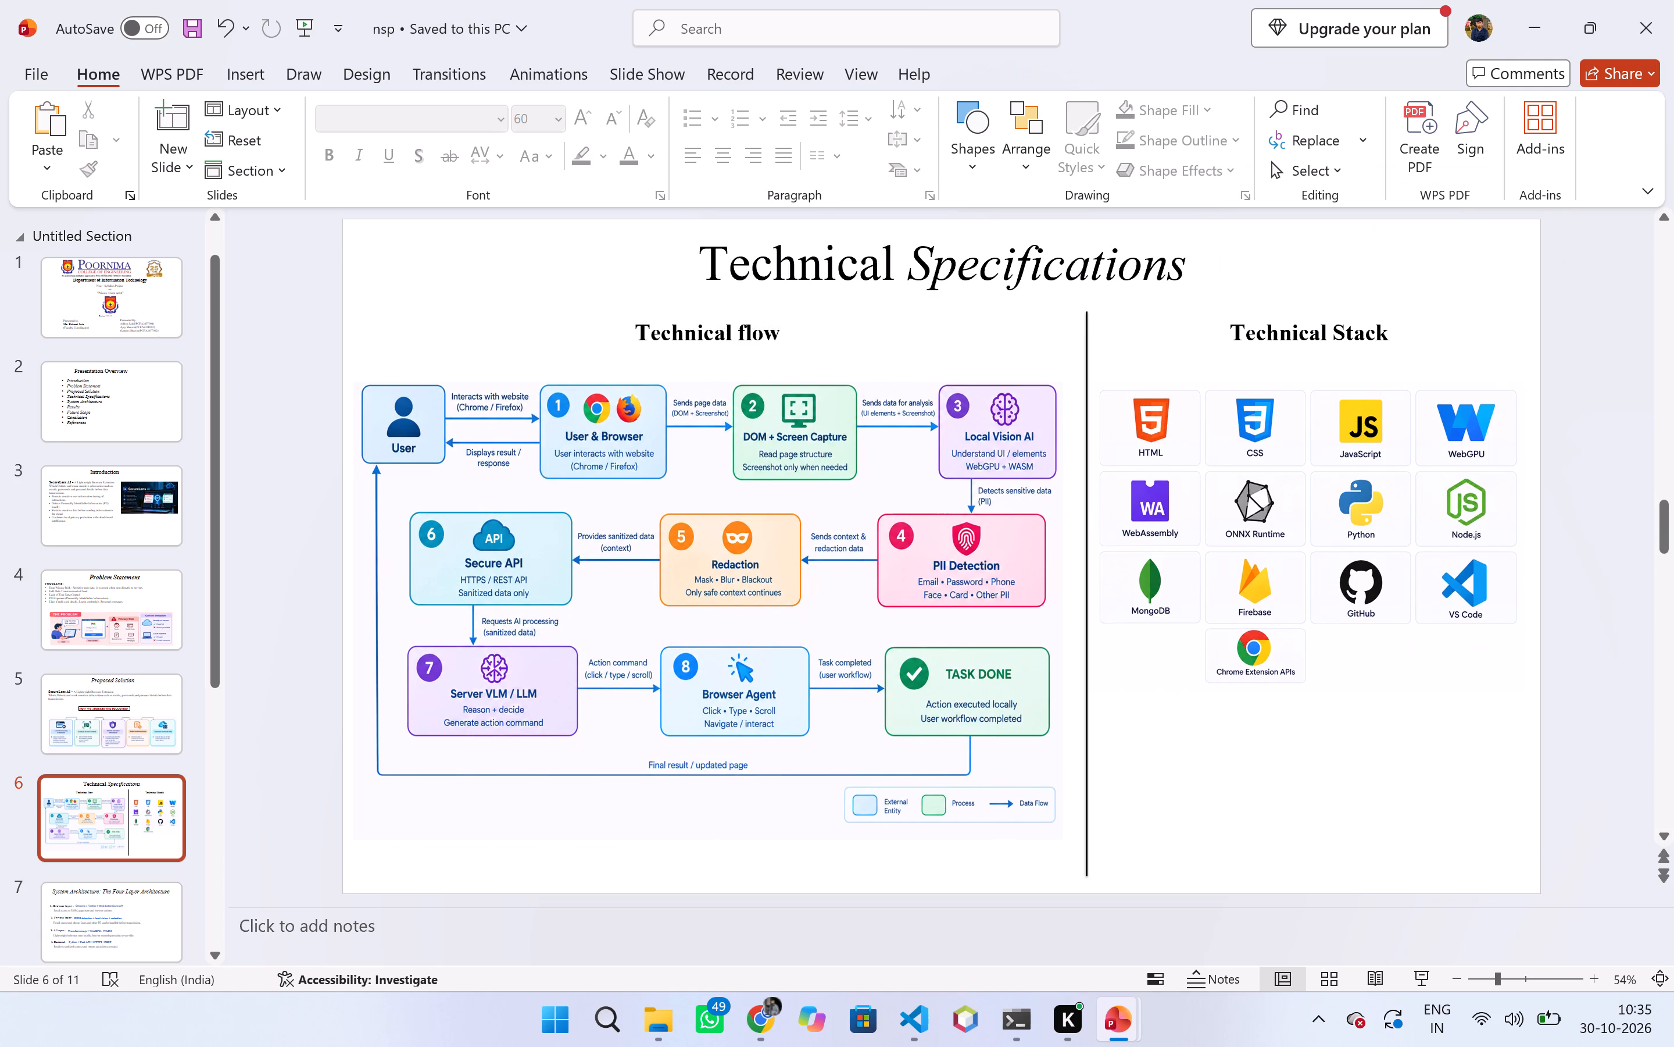
# Check the remaining slides through to the last one and reapply Times New Roman to the non-bold REFERENCES title.
pyautogui.click(130, 904)
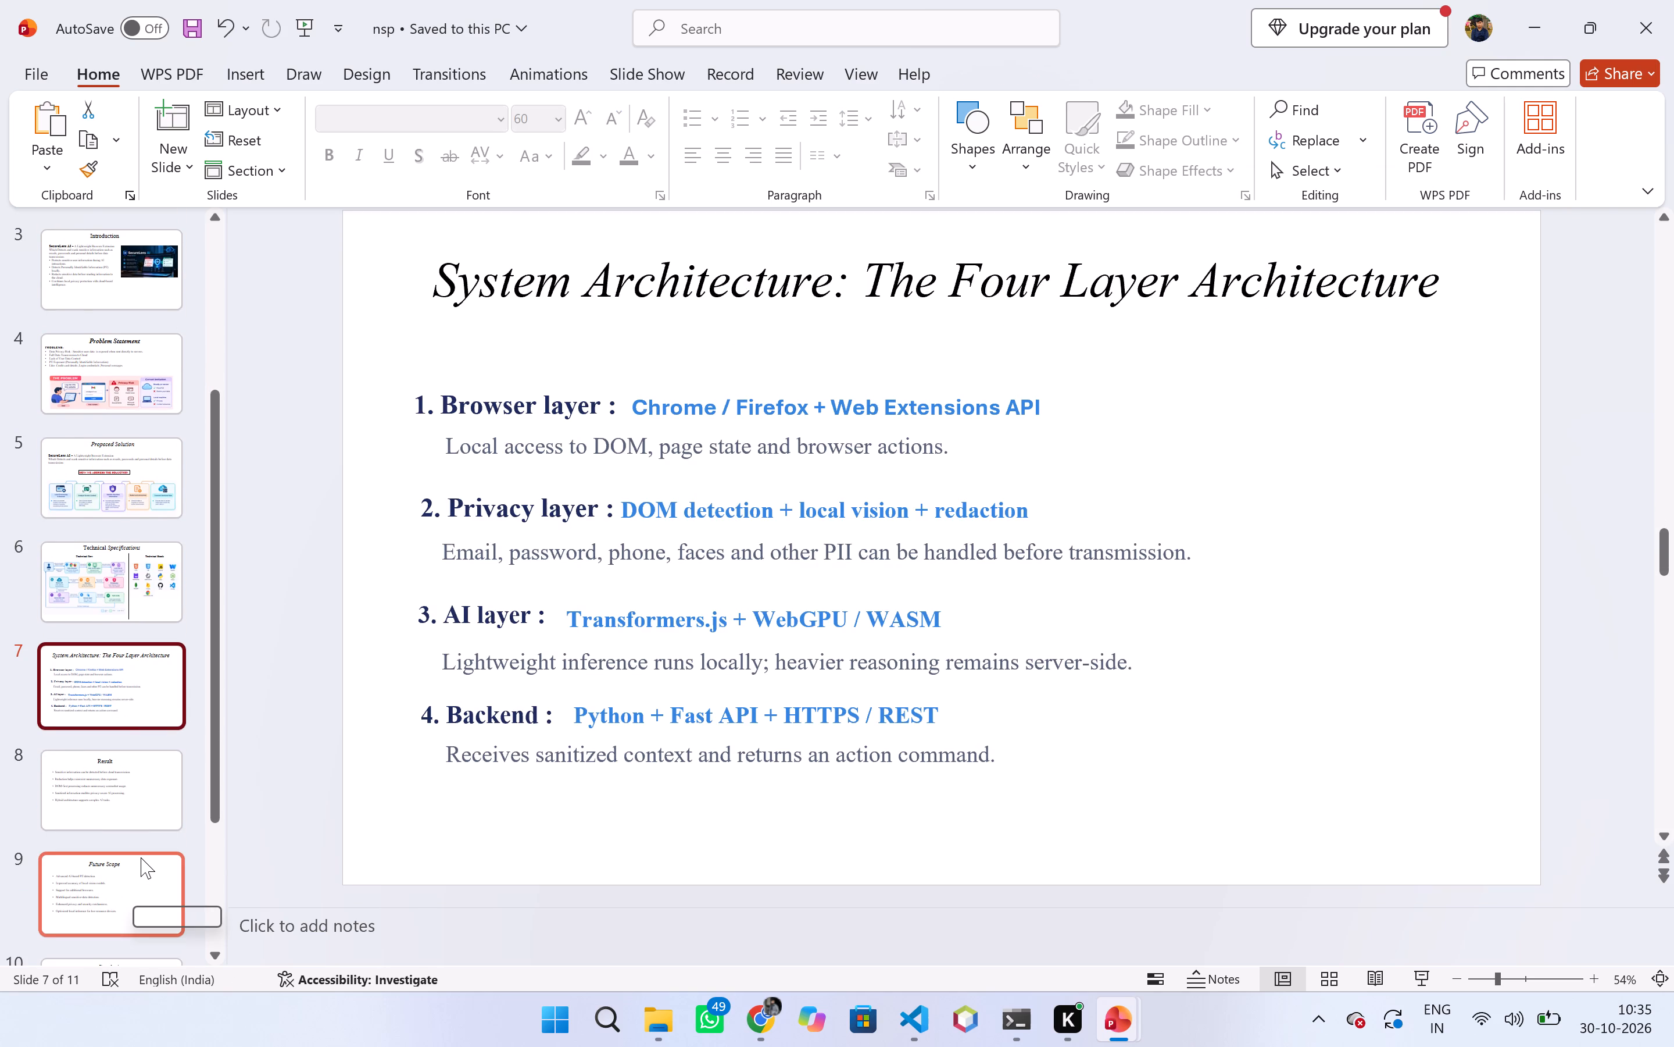
pyautogui.scroll(-1, 141, 857)
pyautogui.click(148, 828)
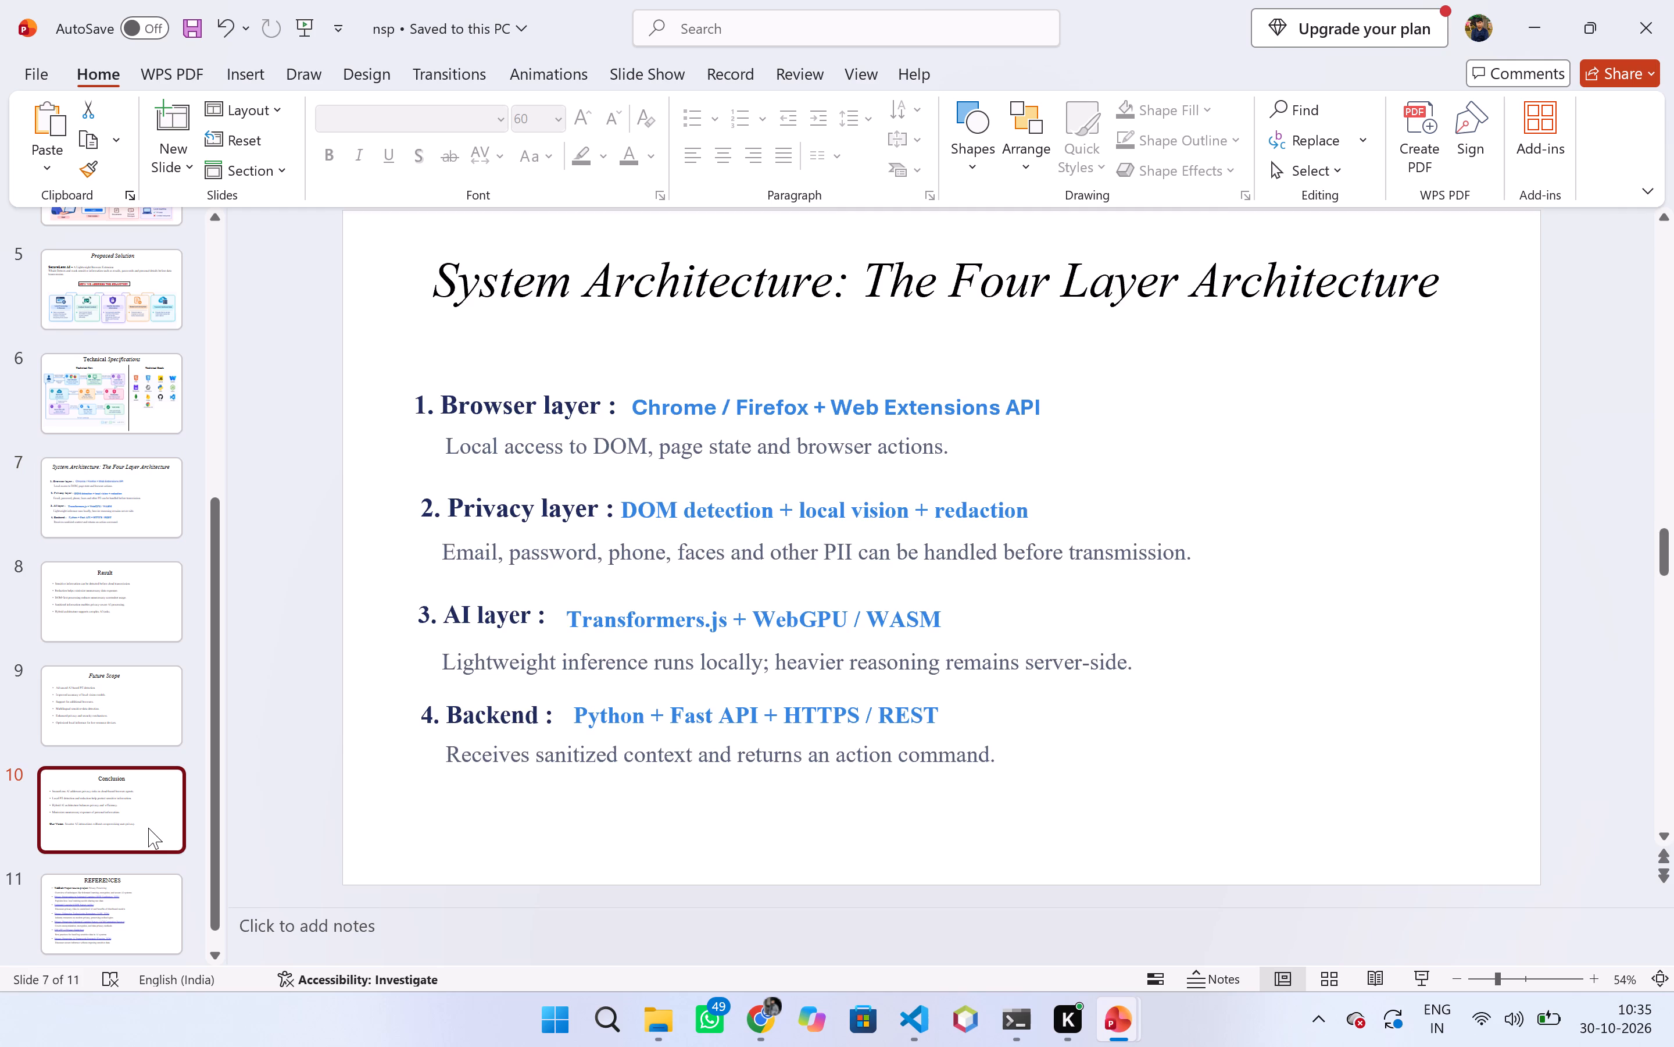
pyautogui.scroll(-1, 148, 828)
pyautogui.click(124, 892)
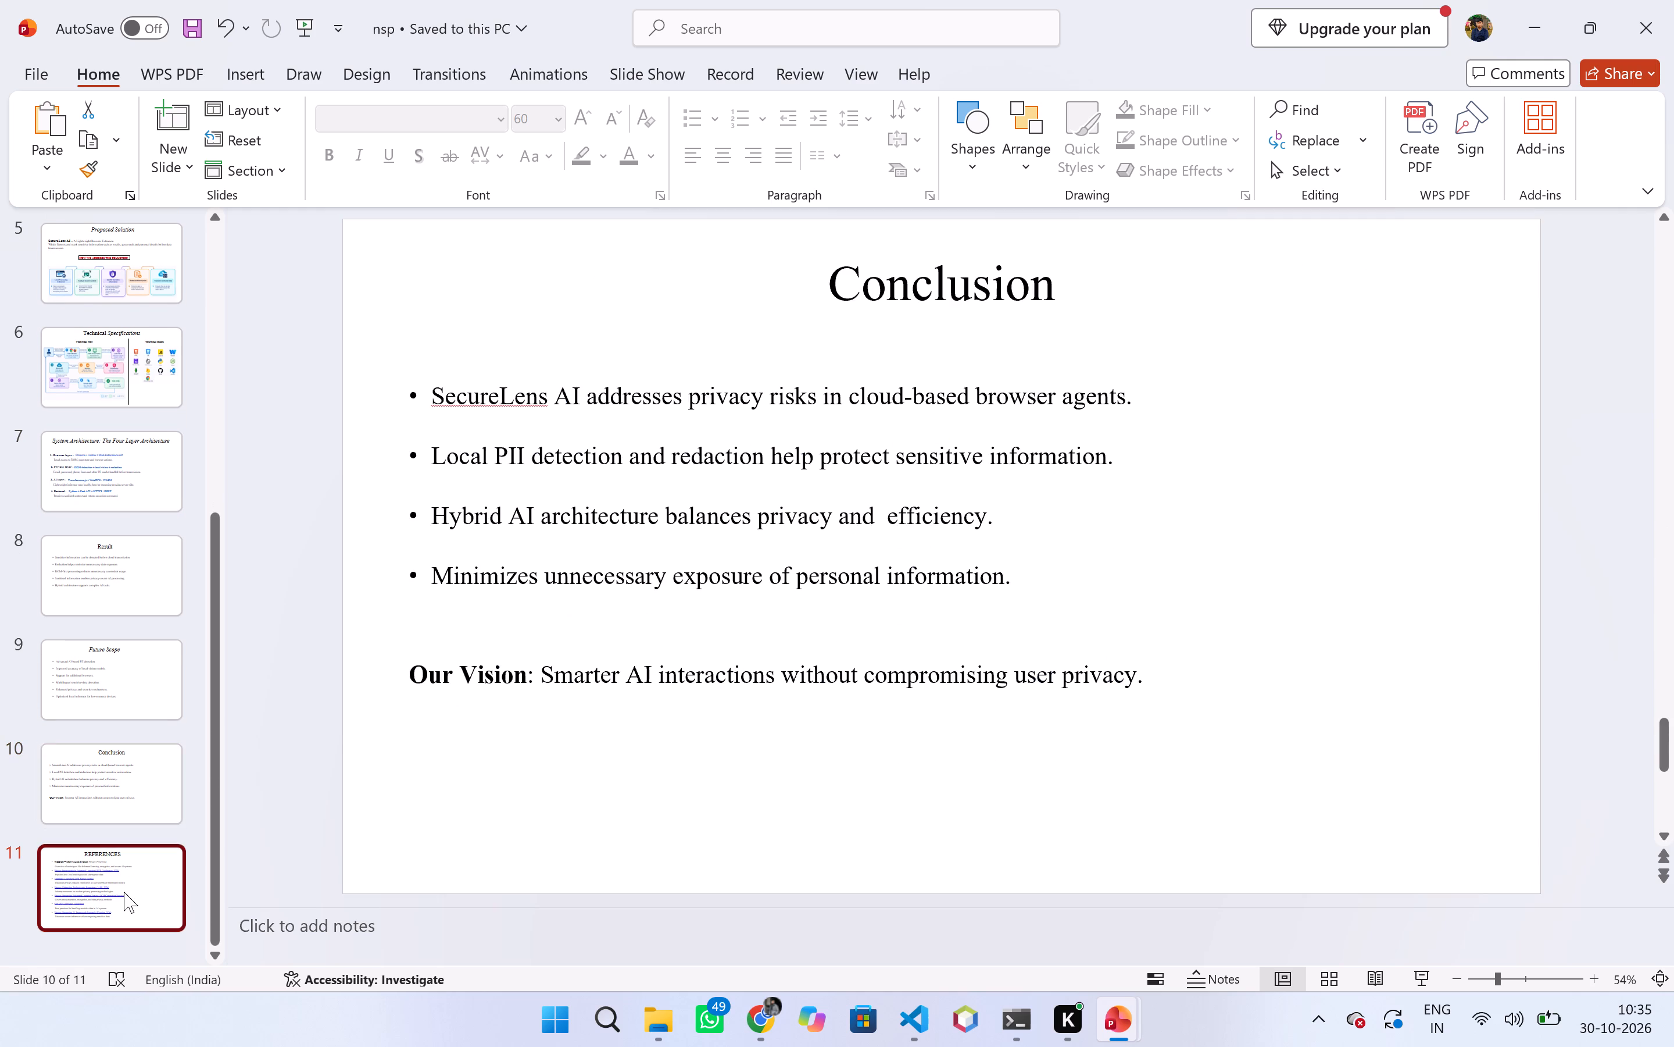
pyautogui.scroll(-1, 124, 892)
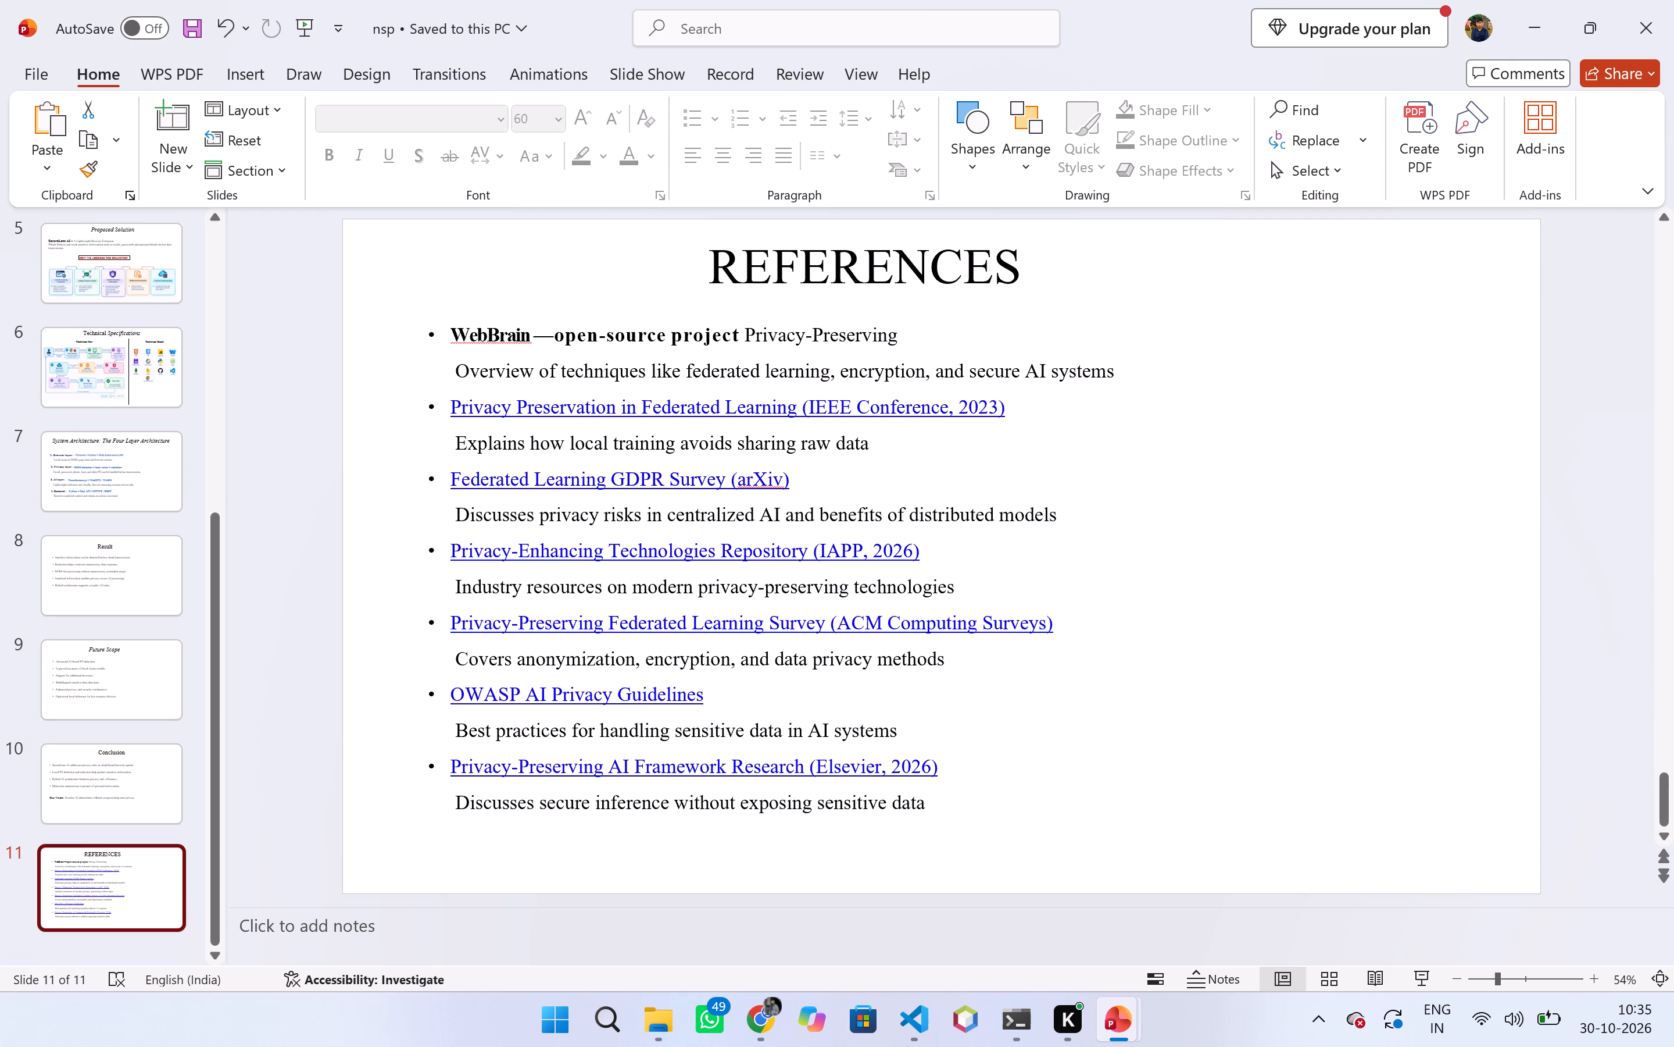
pyautogui.tripleClick(1021, 268)
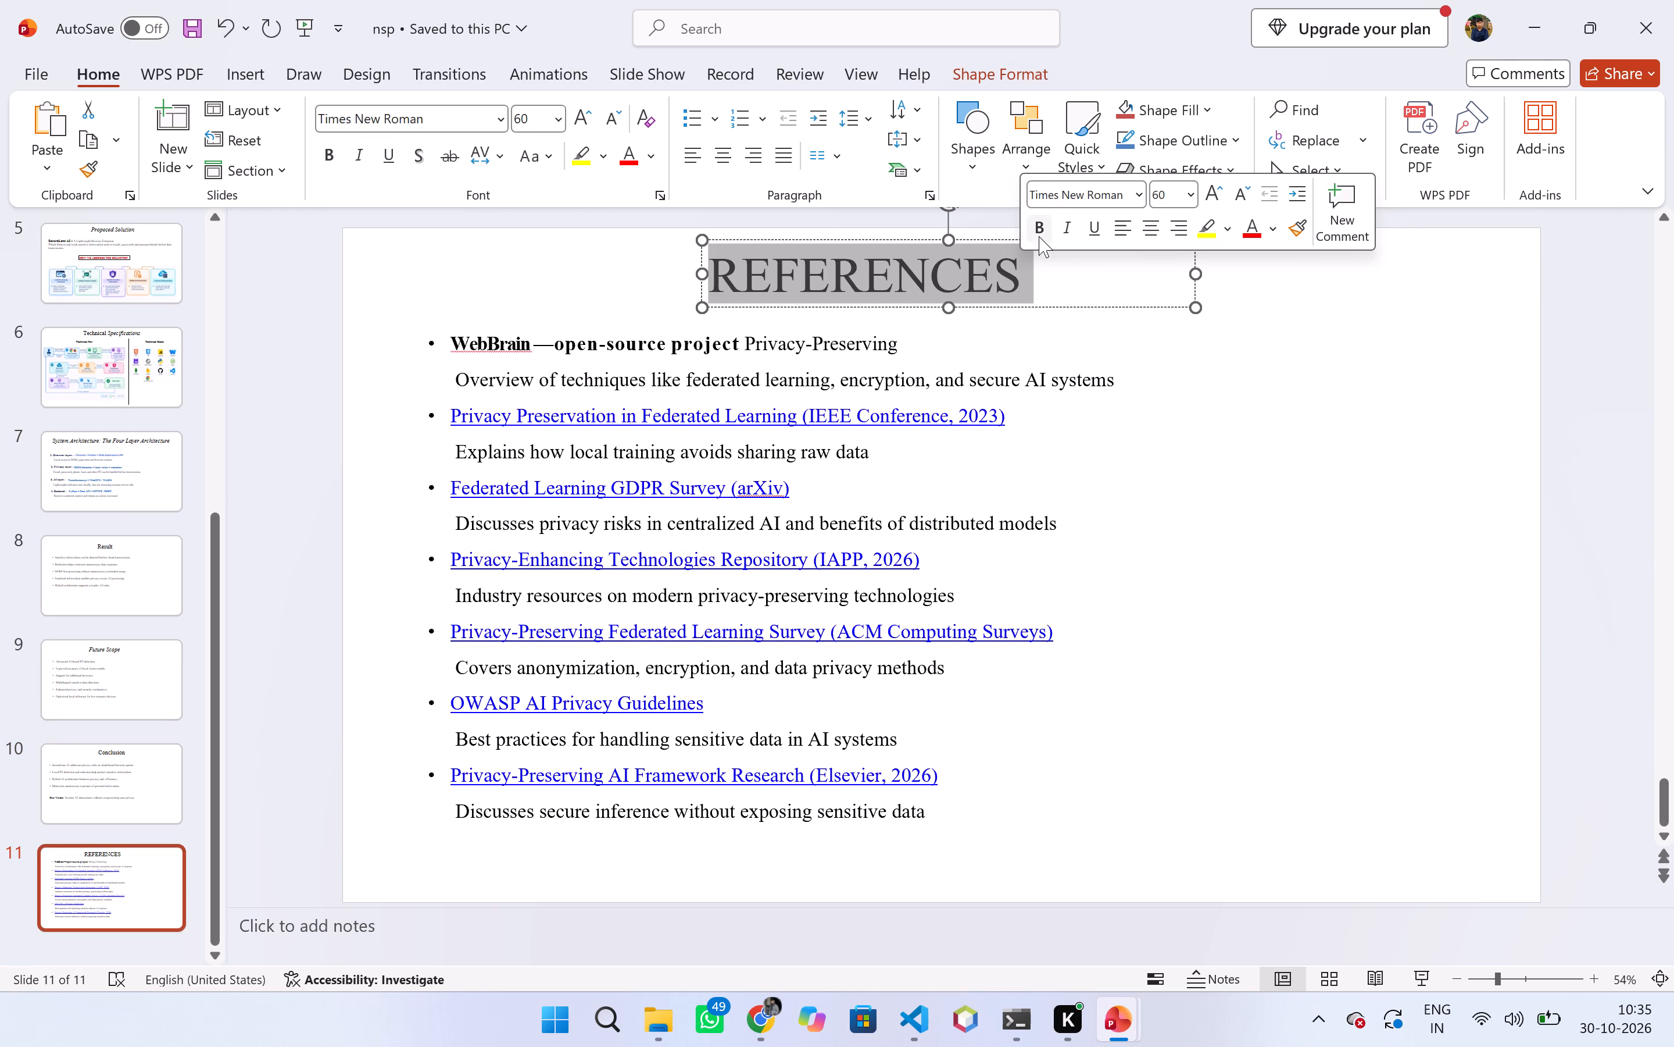
pyautogui.click(1039, 233)
pyautogui.click(1039, 233)
pyautogui.click(472, 113)
pyautogui.press('Return')
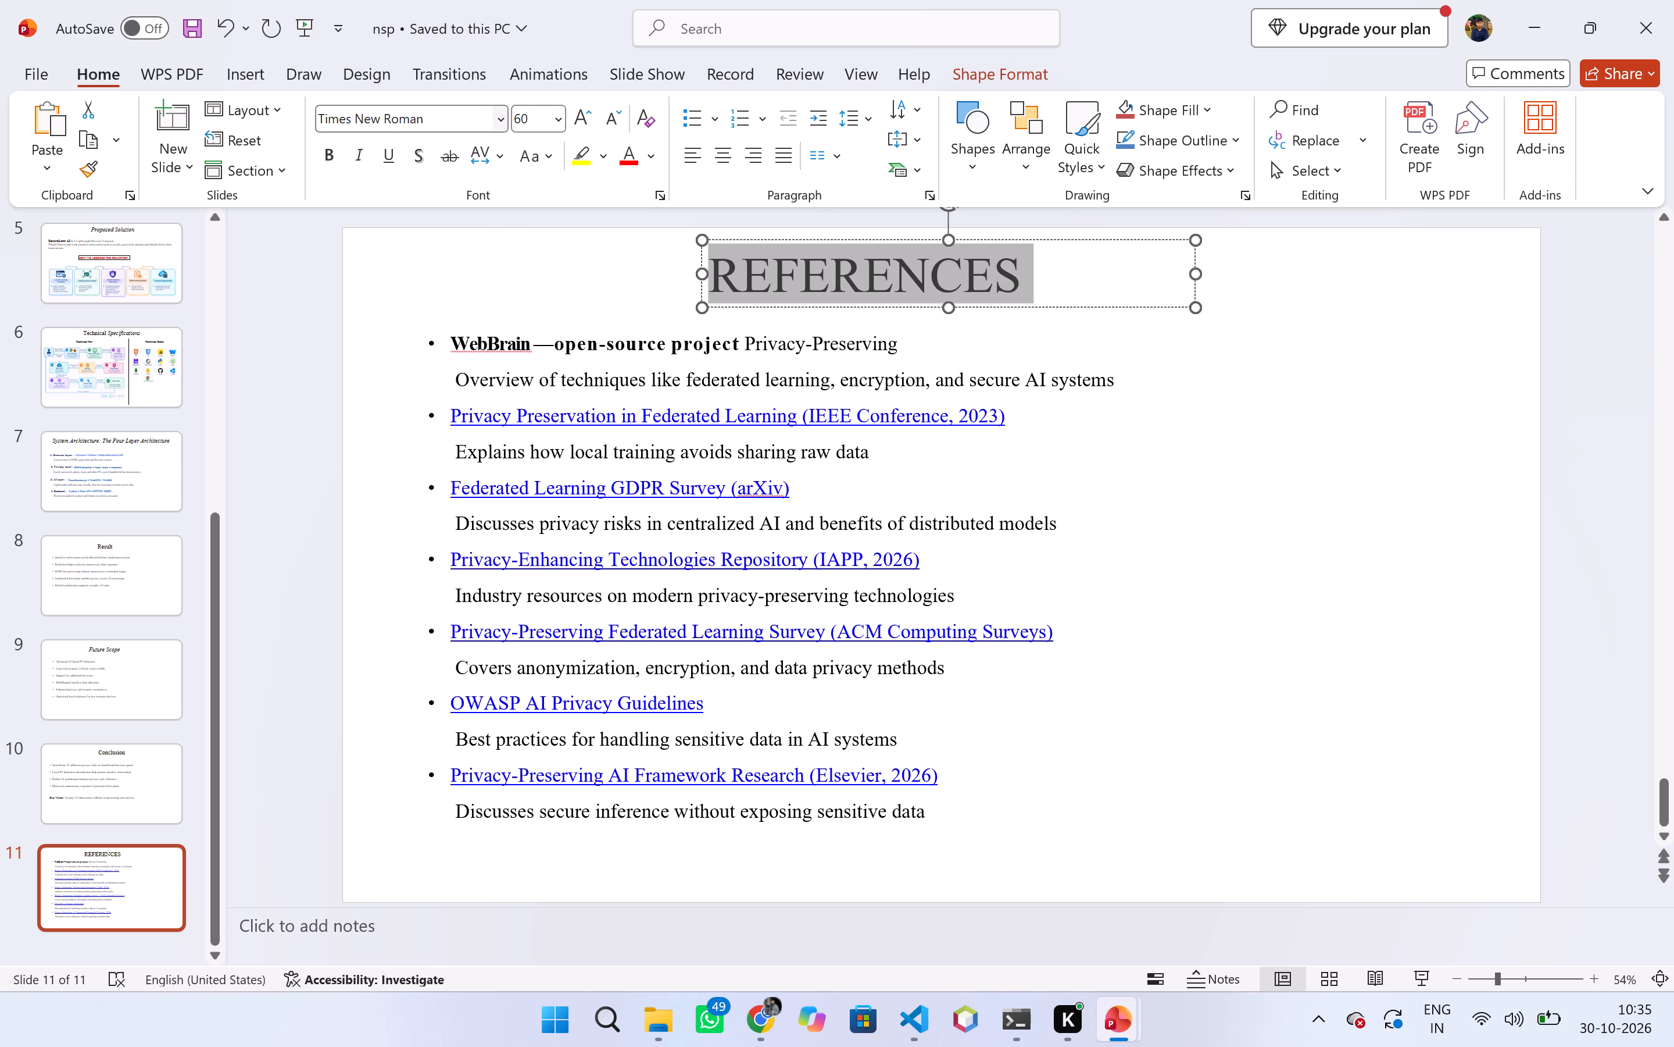
pyautogui.scroll(-3, 9, 711)
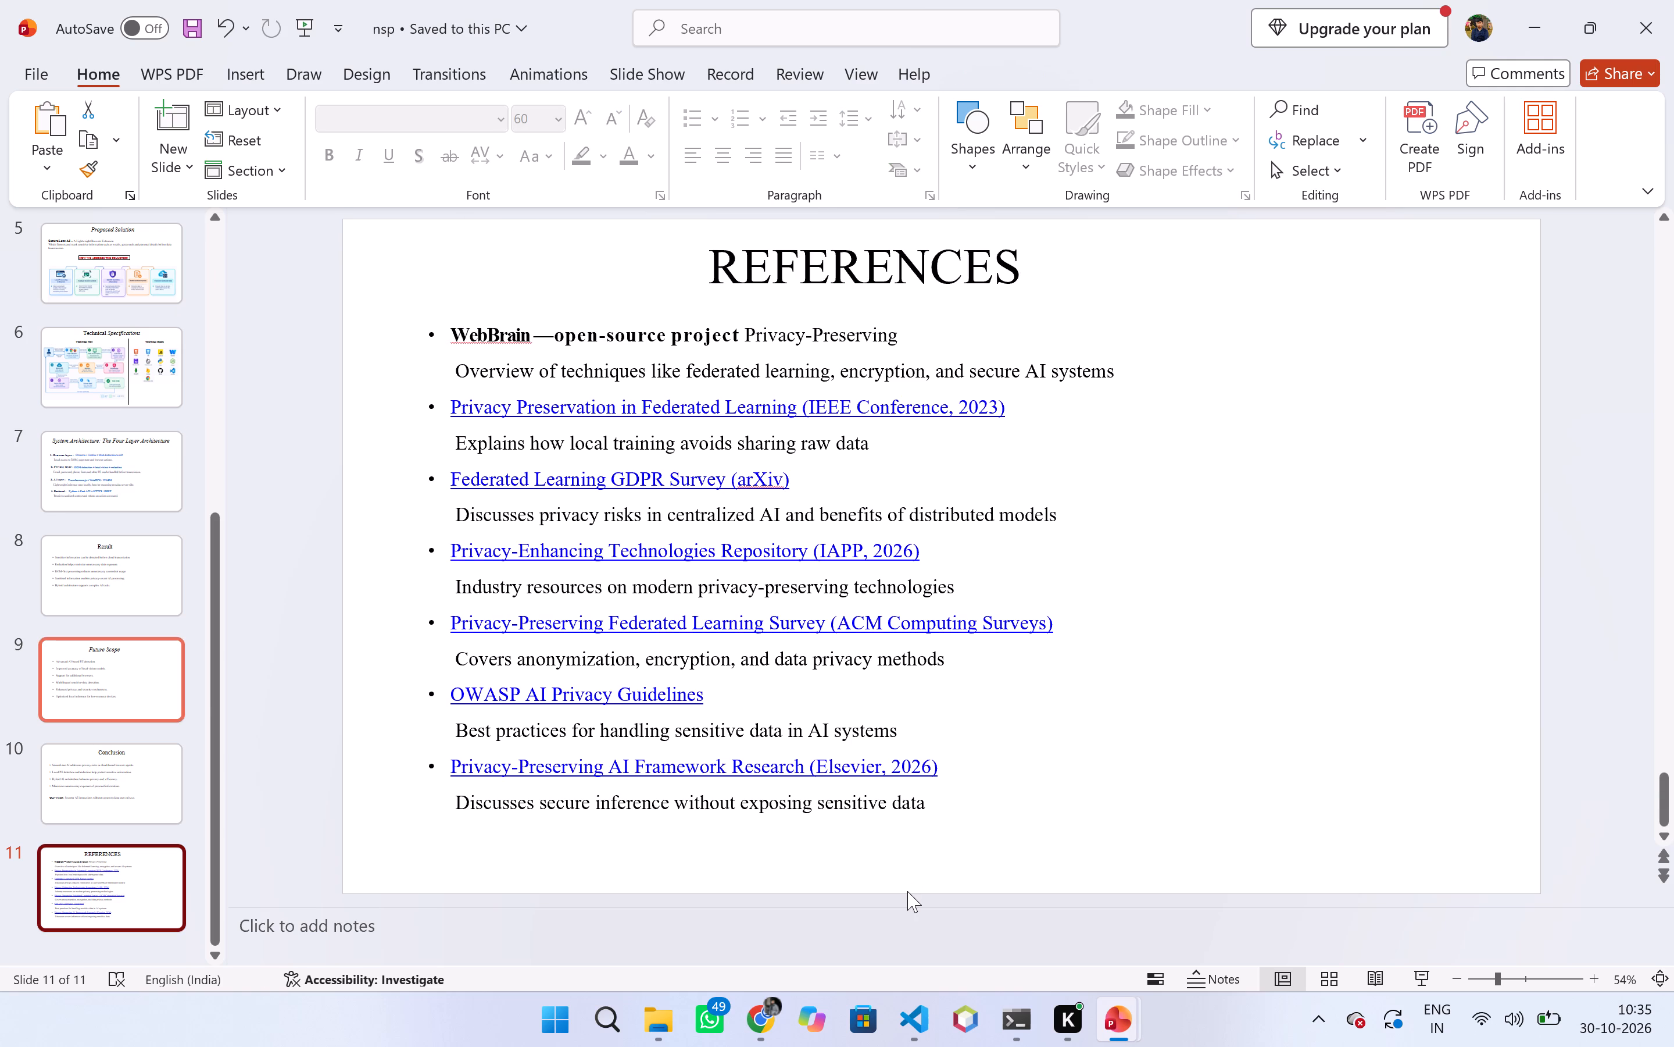
# Save the nsp presentation.
pyautogui.click(907, 891)
pyautogui.hotkey('ctrl', 's')
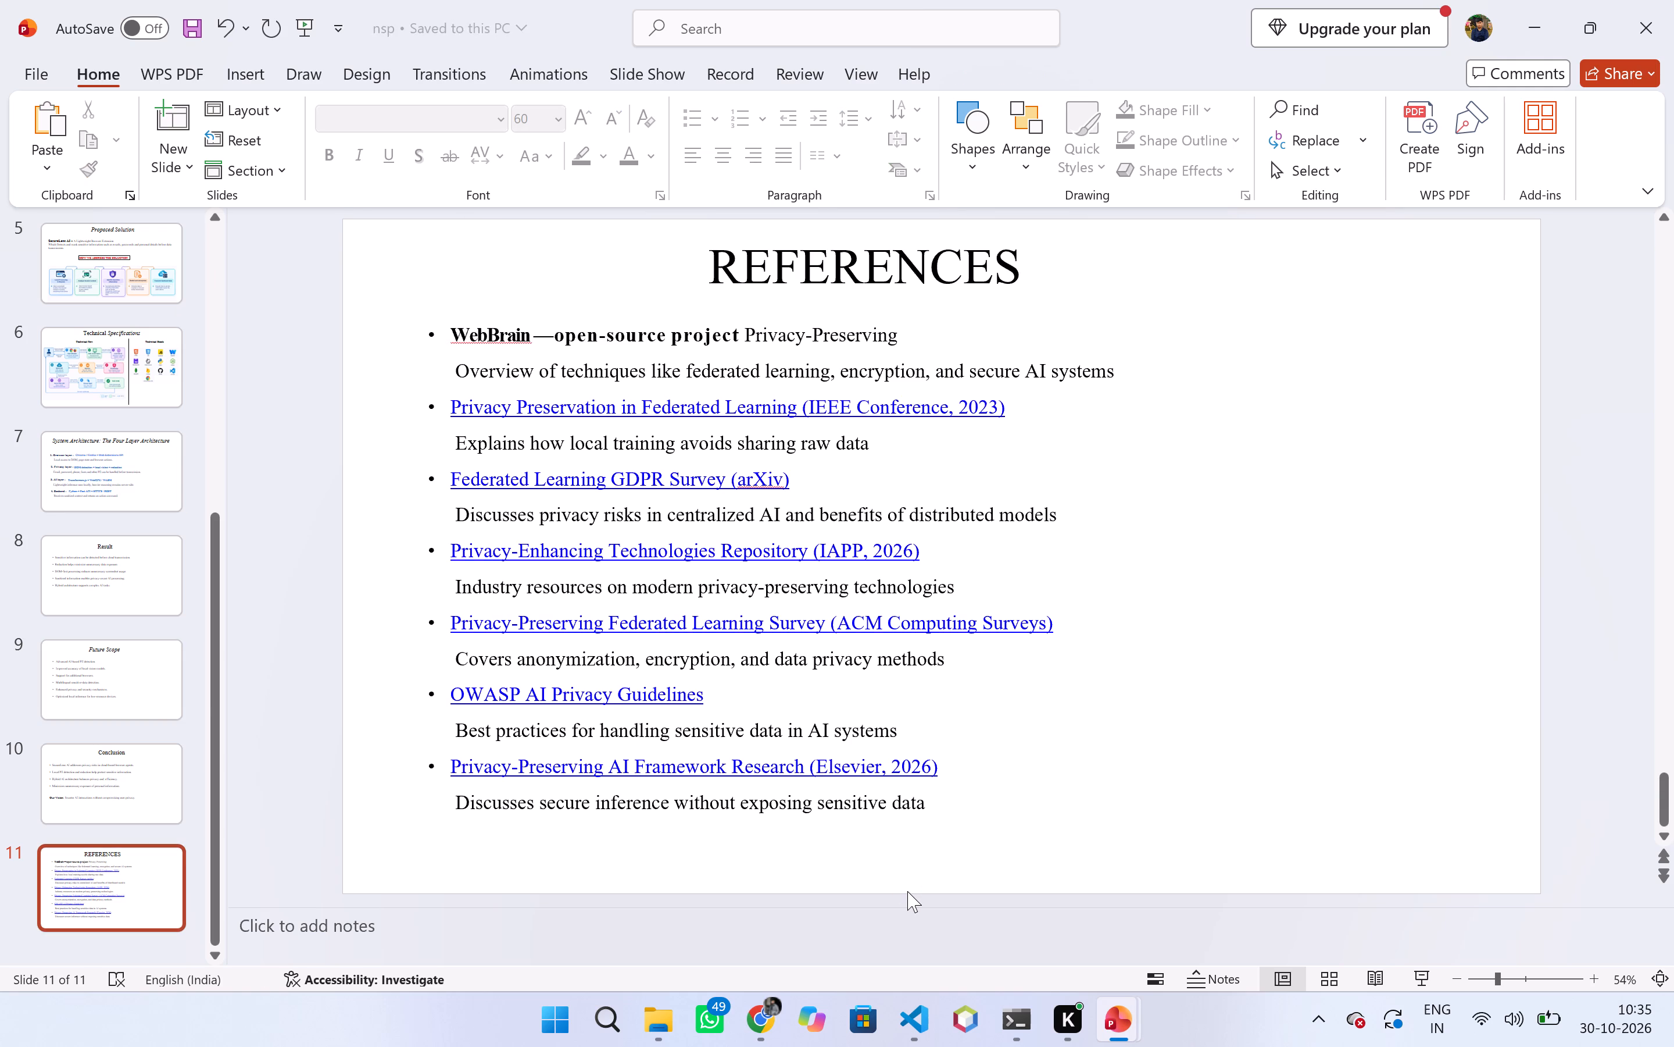